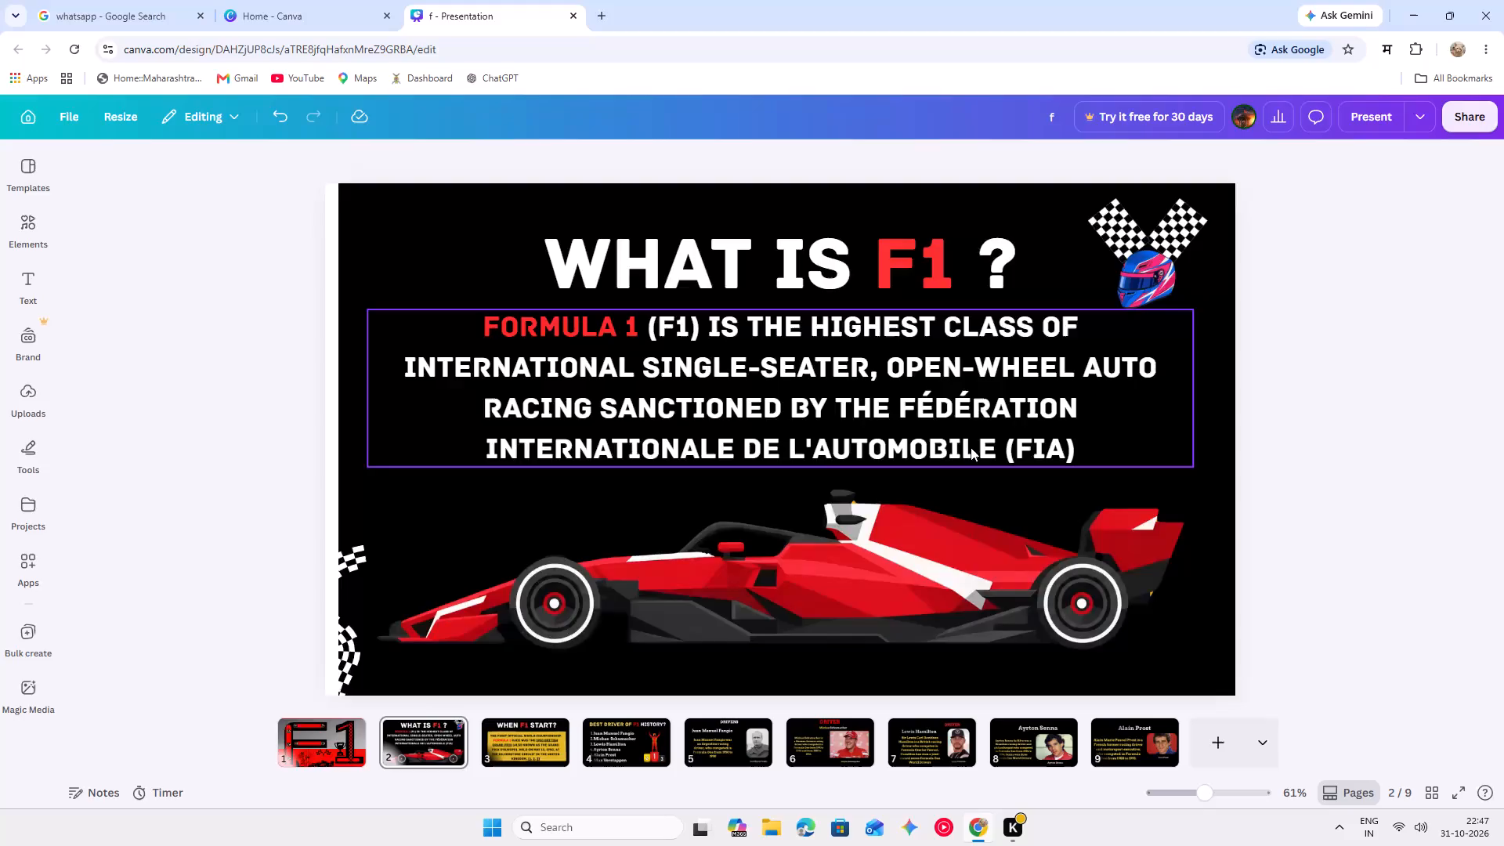
On page 9, extend the Alain Prost photo's top edge upward to make it taller, keeping its width at 655.
scroll(967, 446, up, 4)
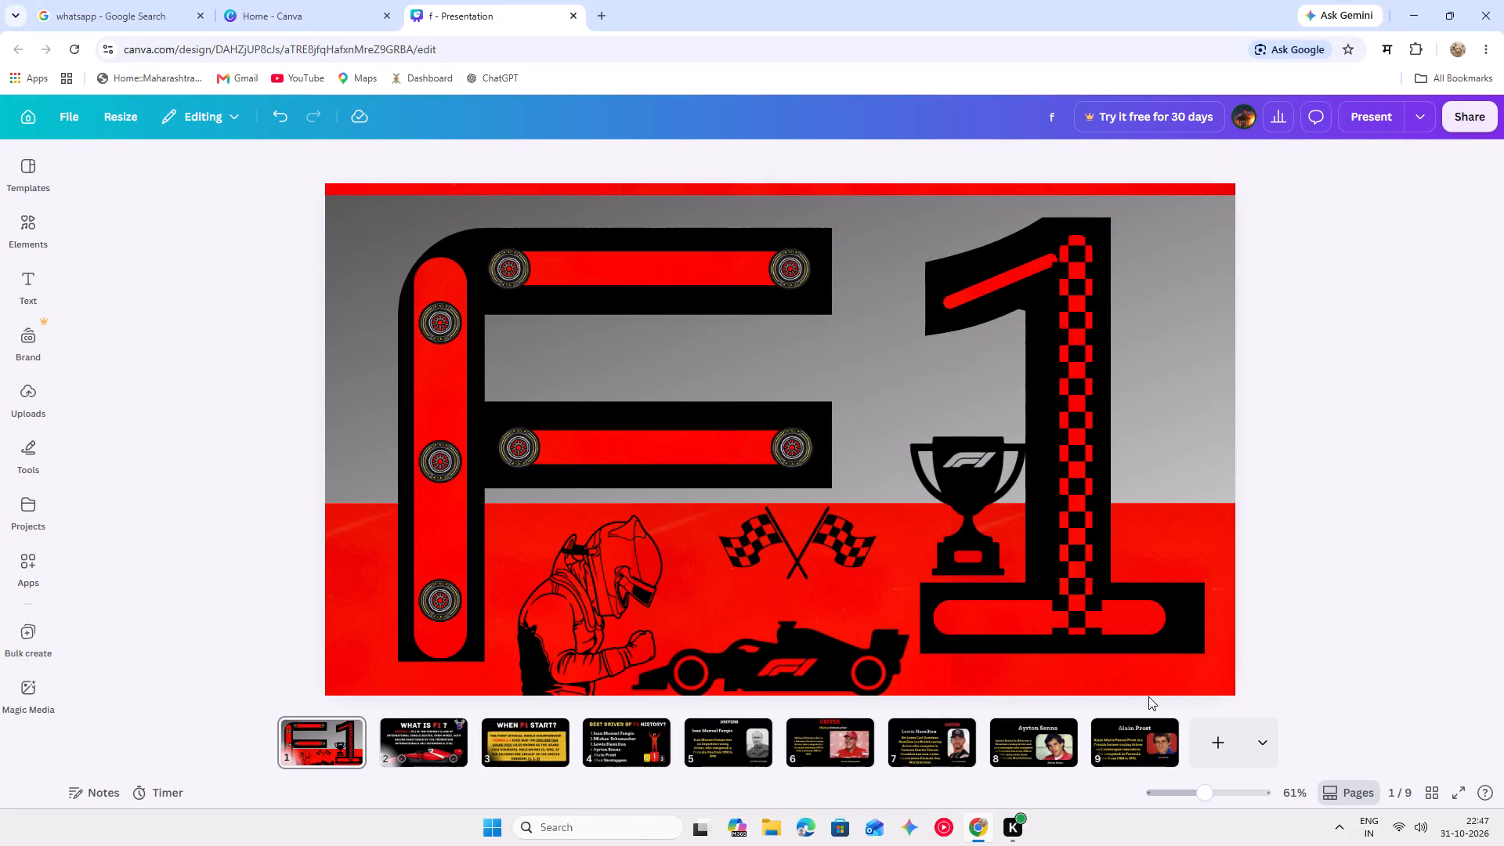
click(1137, 736)
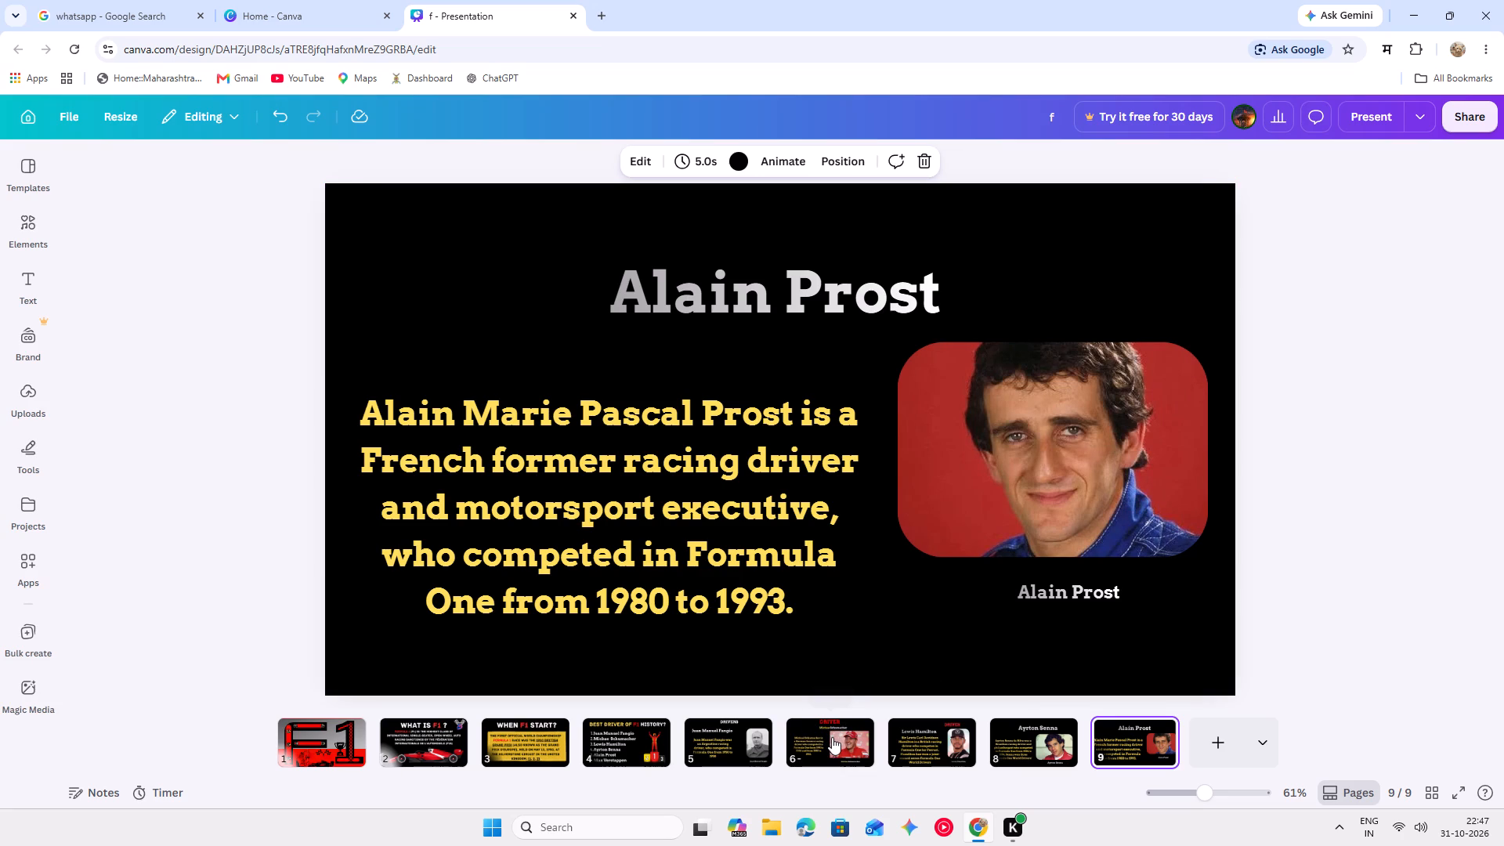
click(1044, 496)
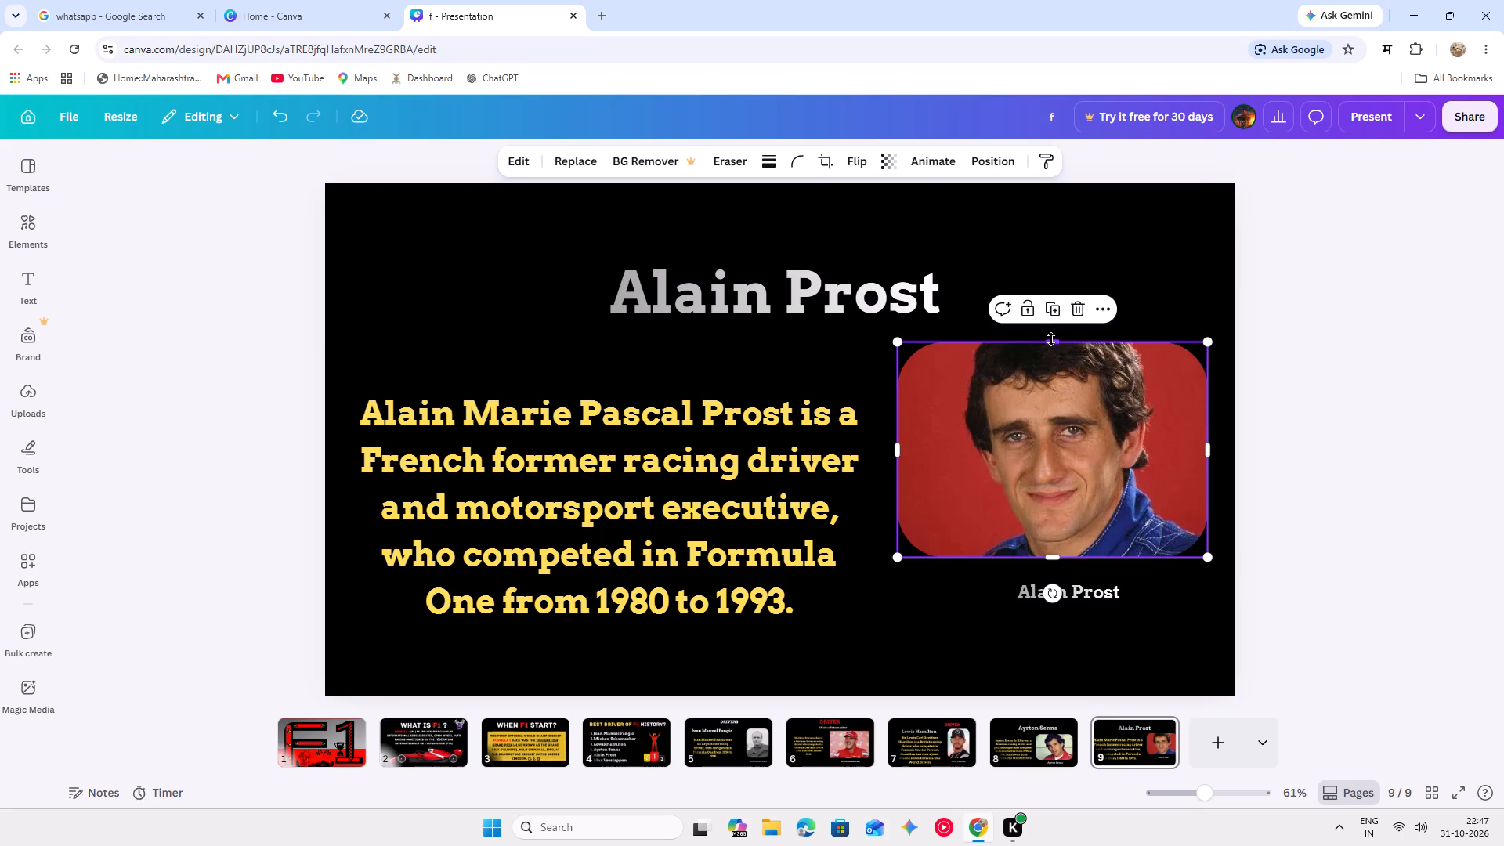
drag(1051, 339, 1141, 158)
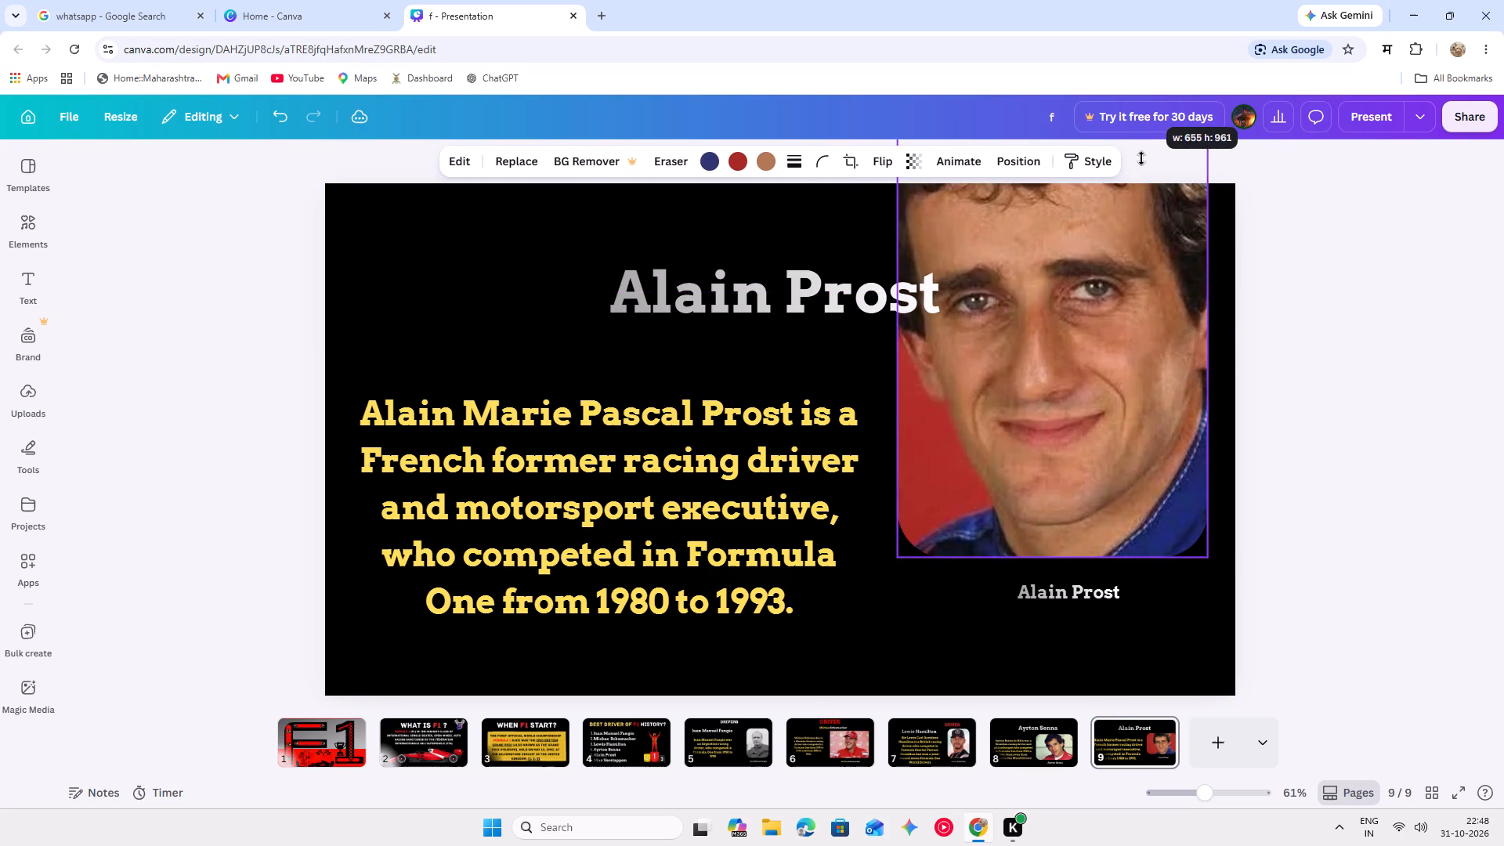
drag(1141, 158, 1151, 340)
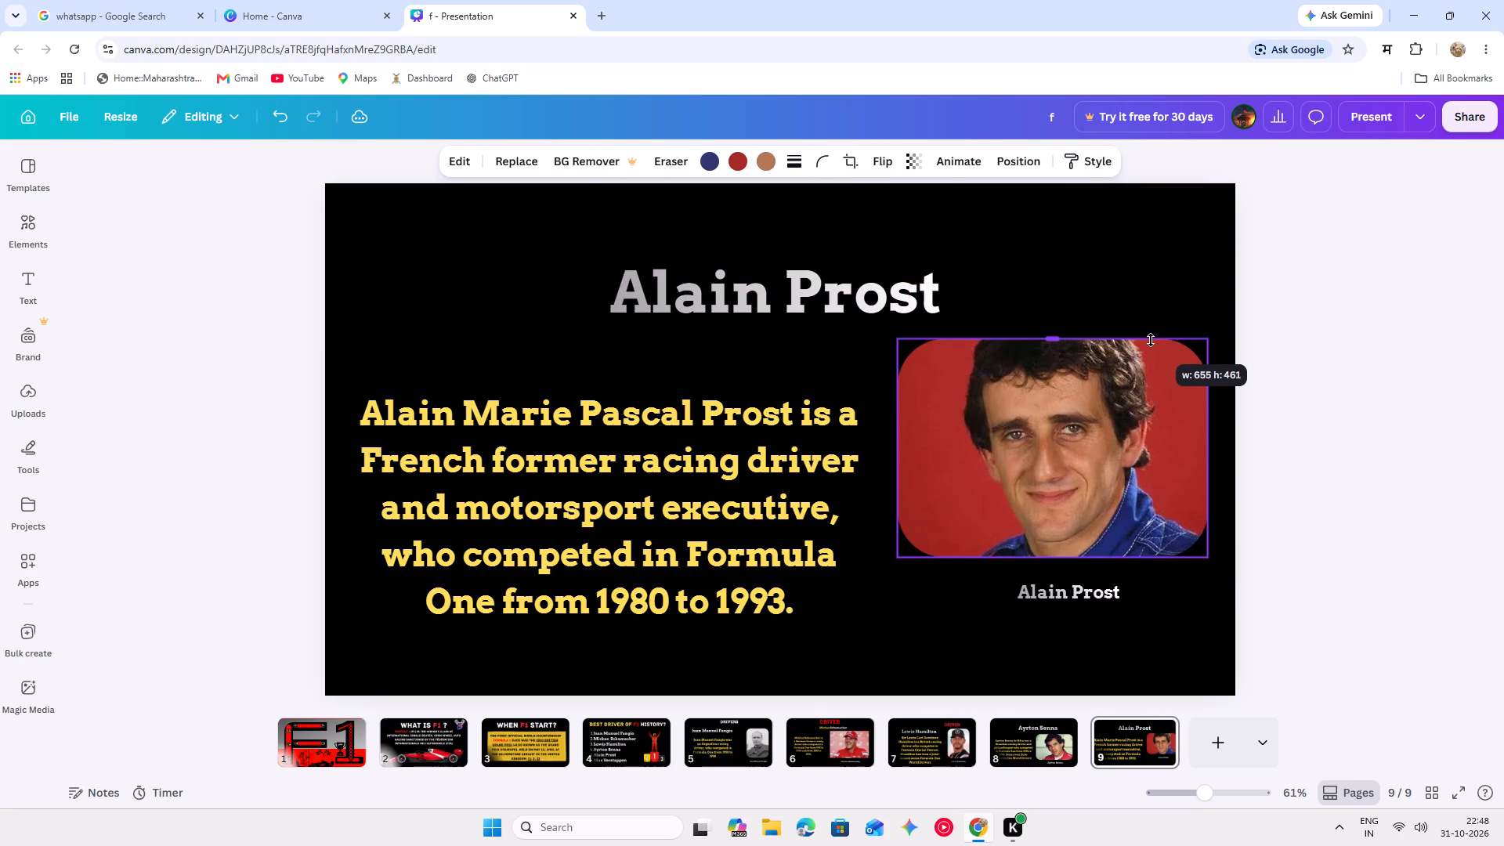
drag(1151, 340, 1161, 275)
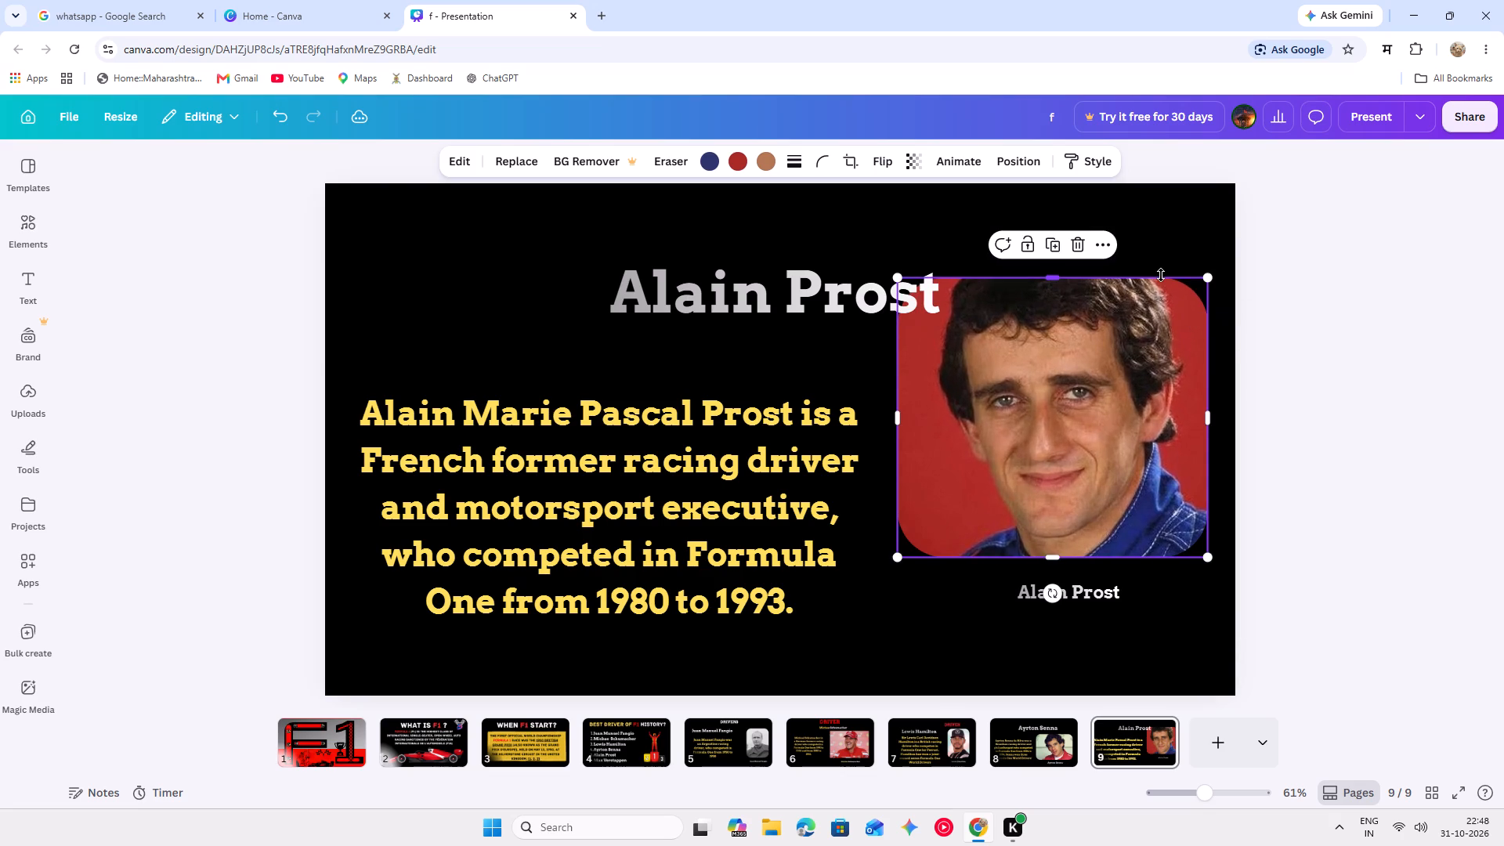
Scale up the Alain Prost photo and place it beside the description, with its top just below the title.
drag(1207, 276, 891, 509)
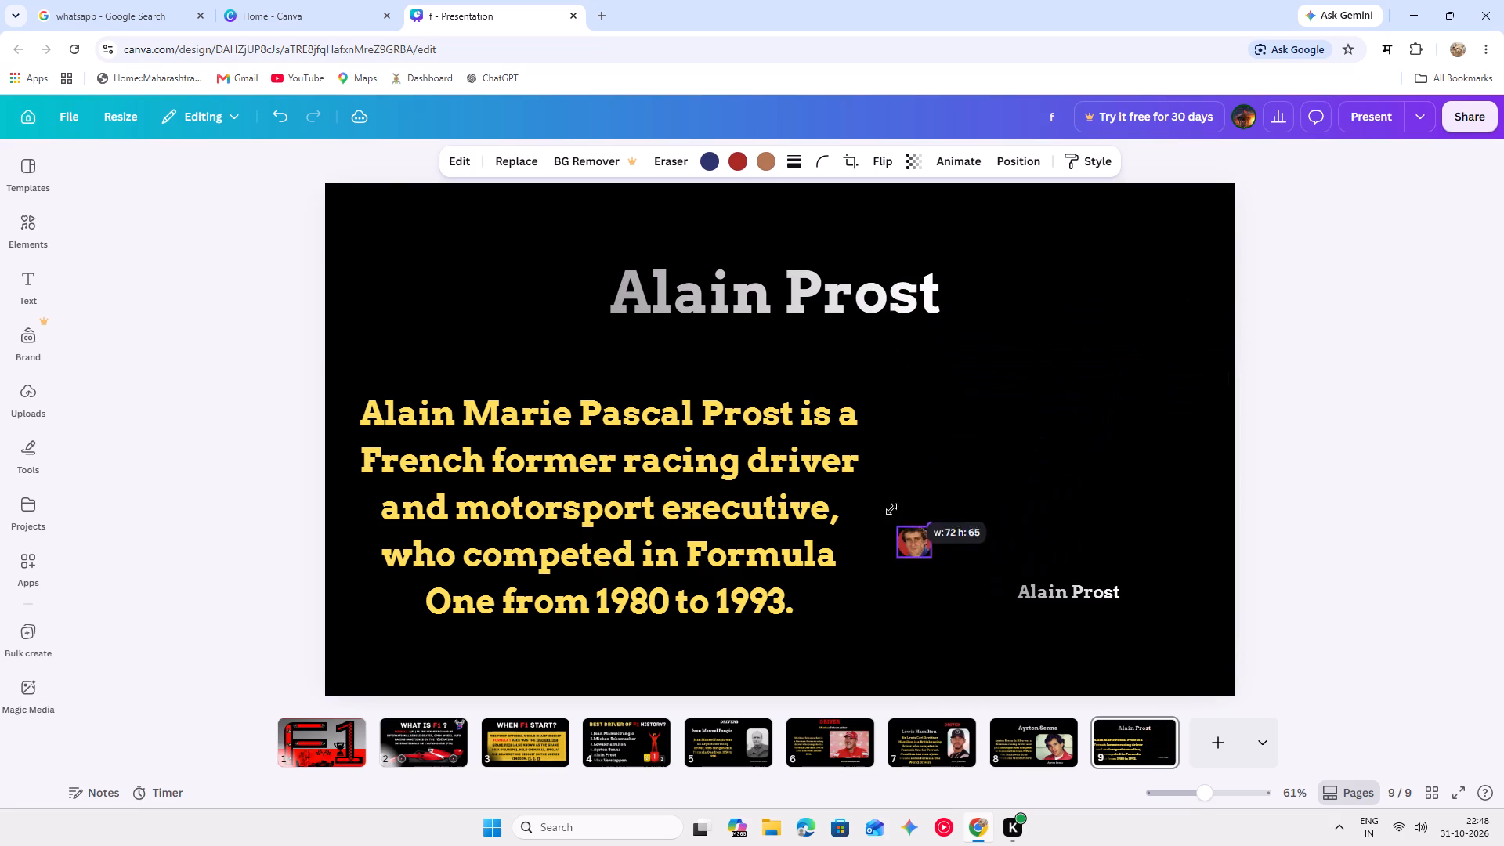
drag(891, 509, 1134, 490)
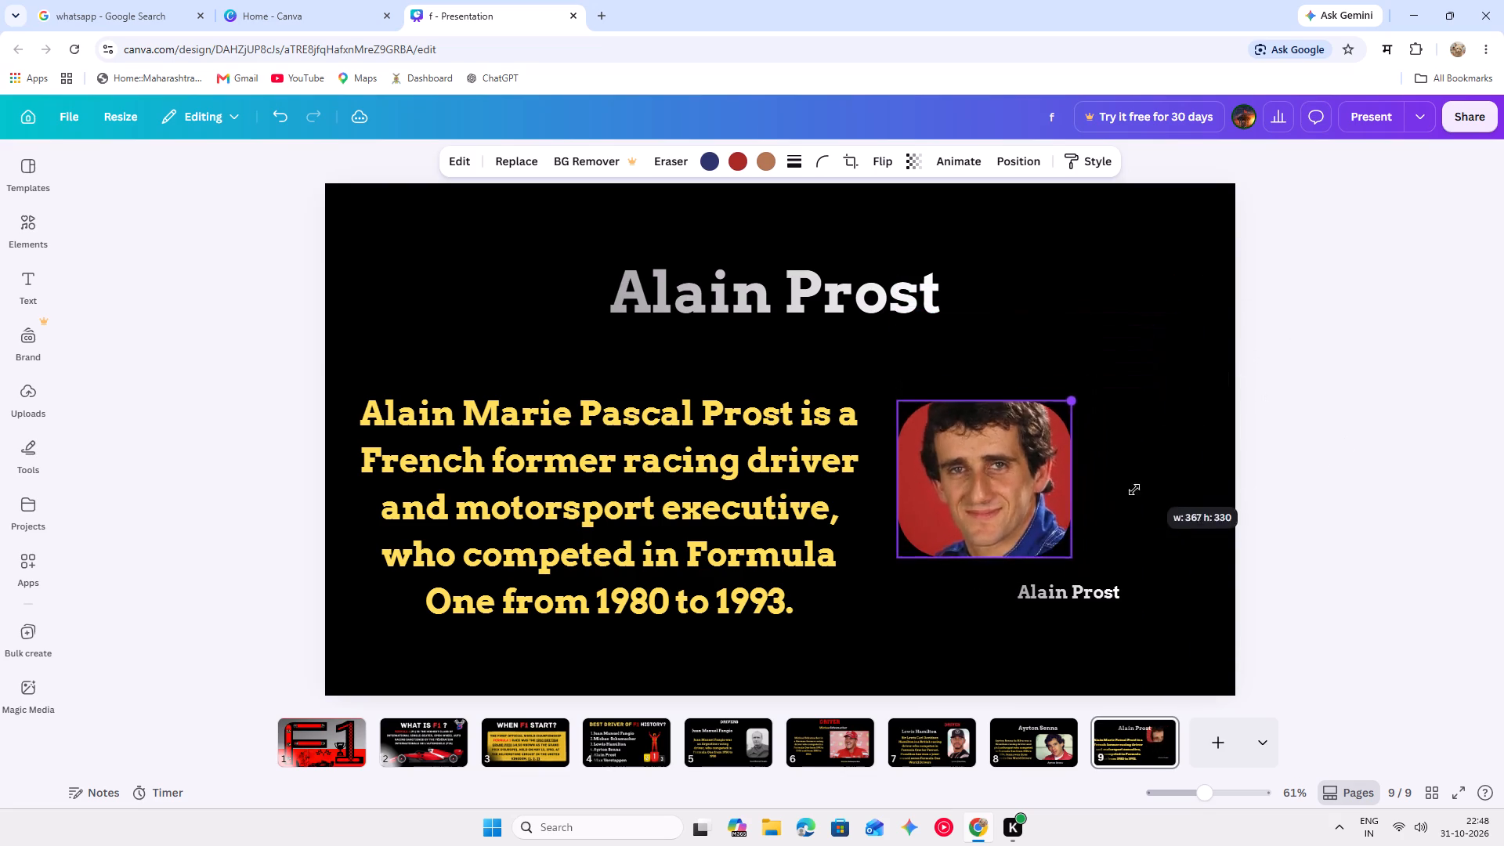
drag(1134, 490, 1348, 450)
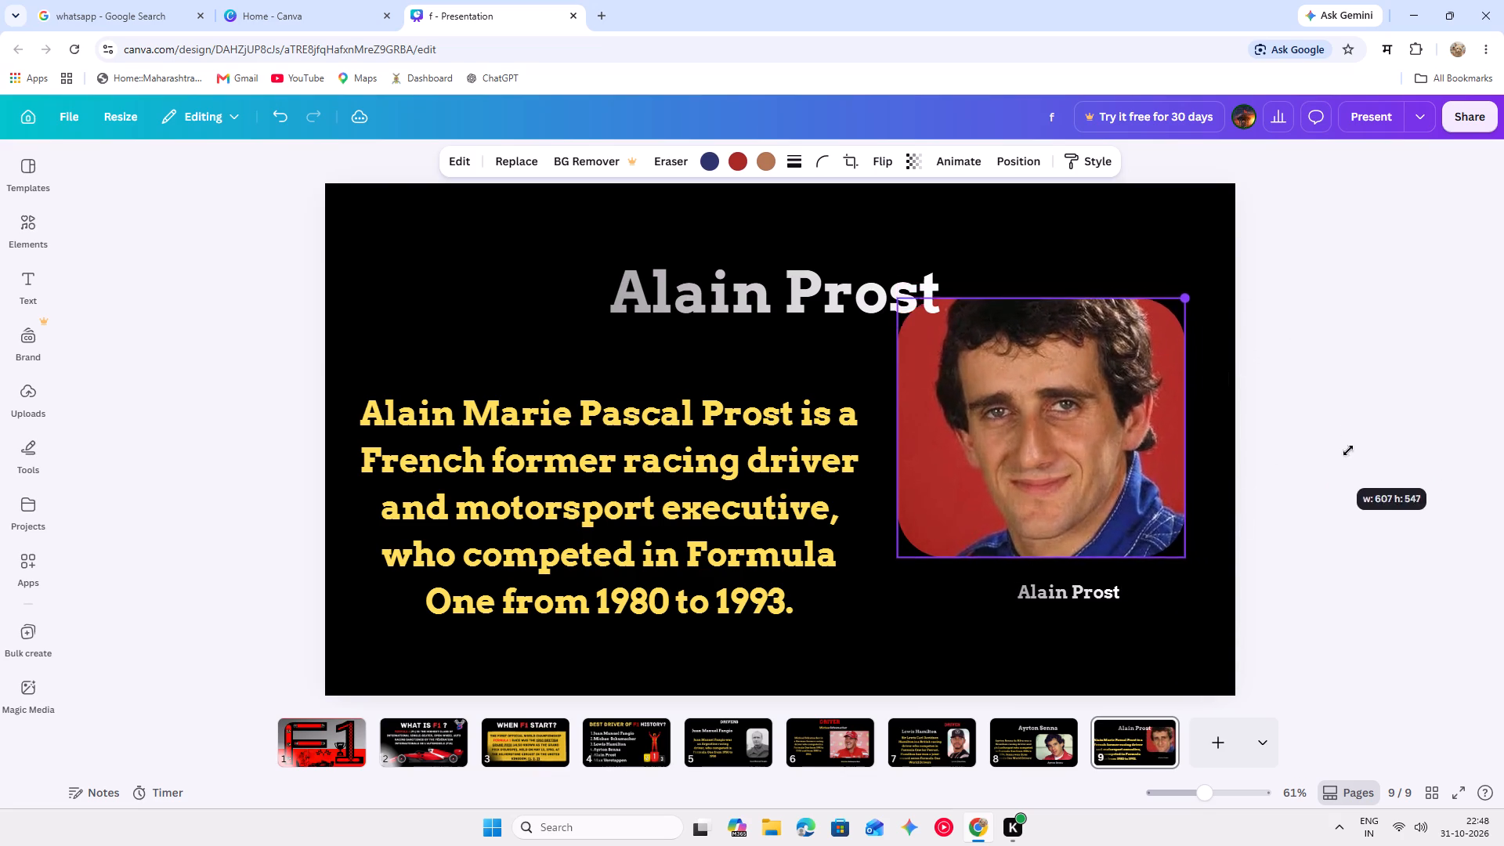
drag(1348, 450, 1328, 510)
drag(1109, 510, 1149, 512)
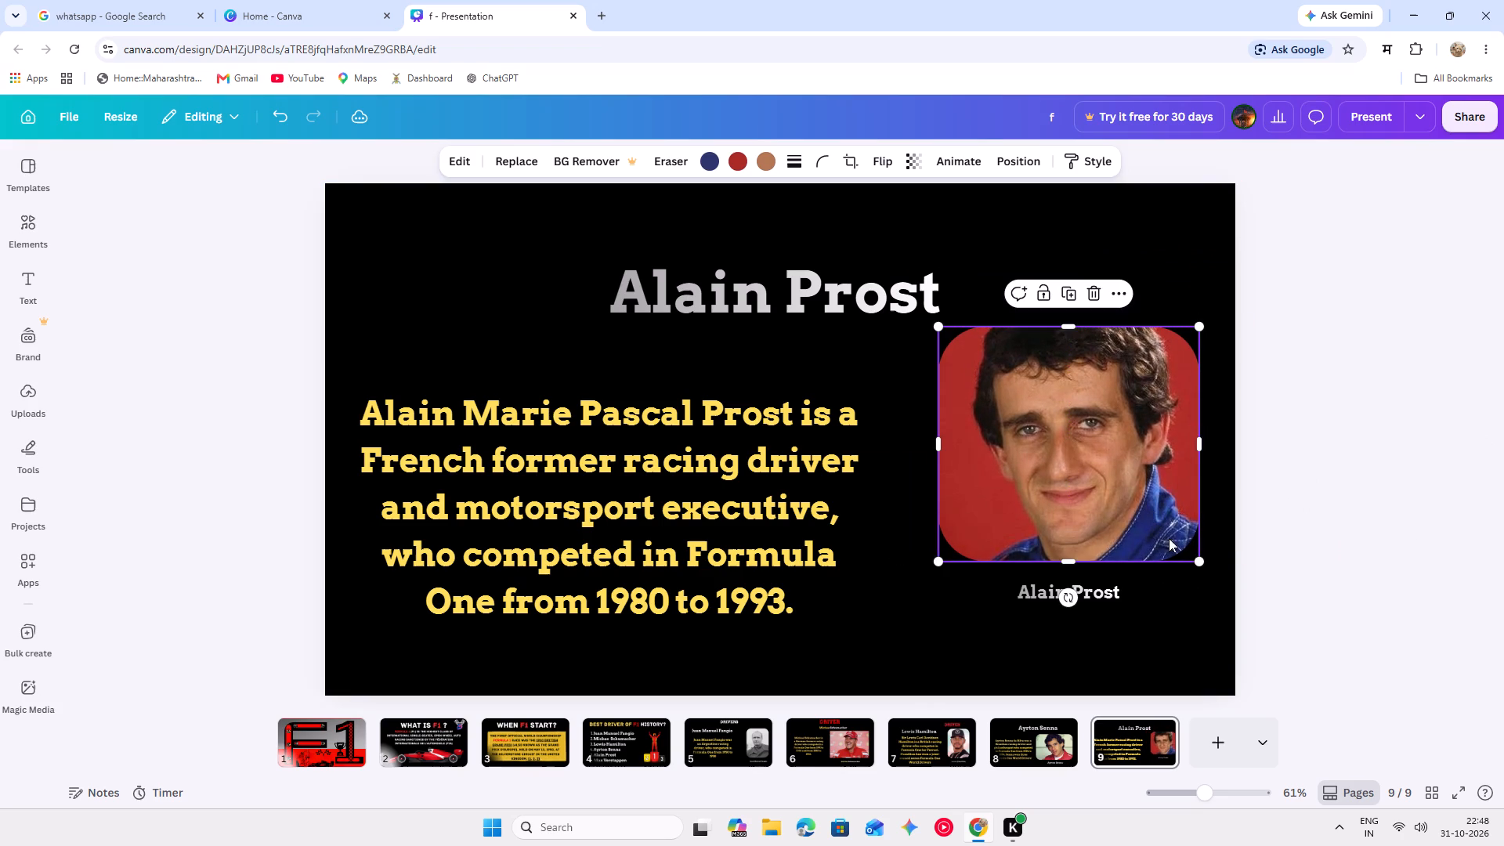
drag(1201, 562, 1100, 578)
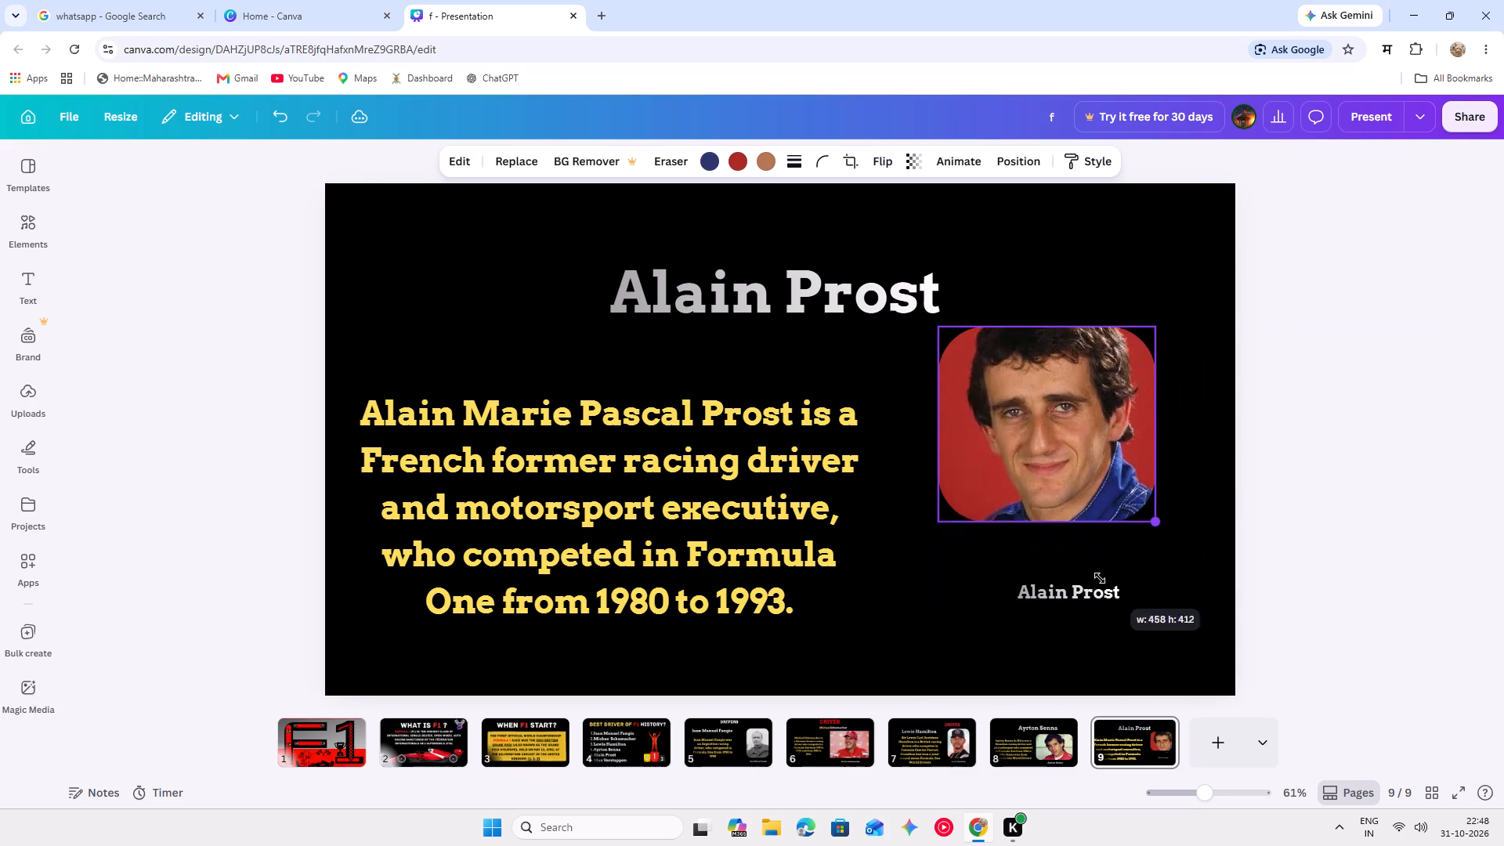
drag(1100, 578, 1167, 593)
right_click(1173, 594)
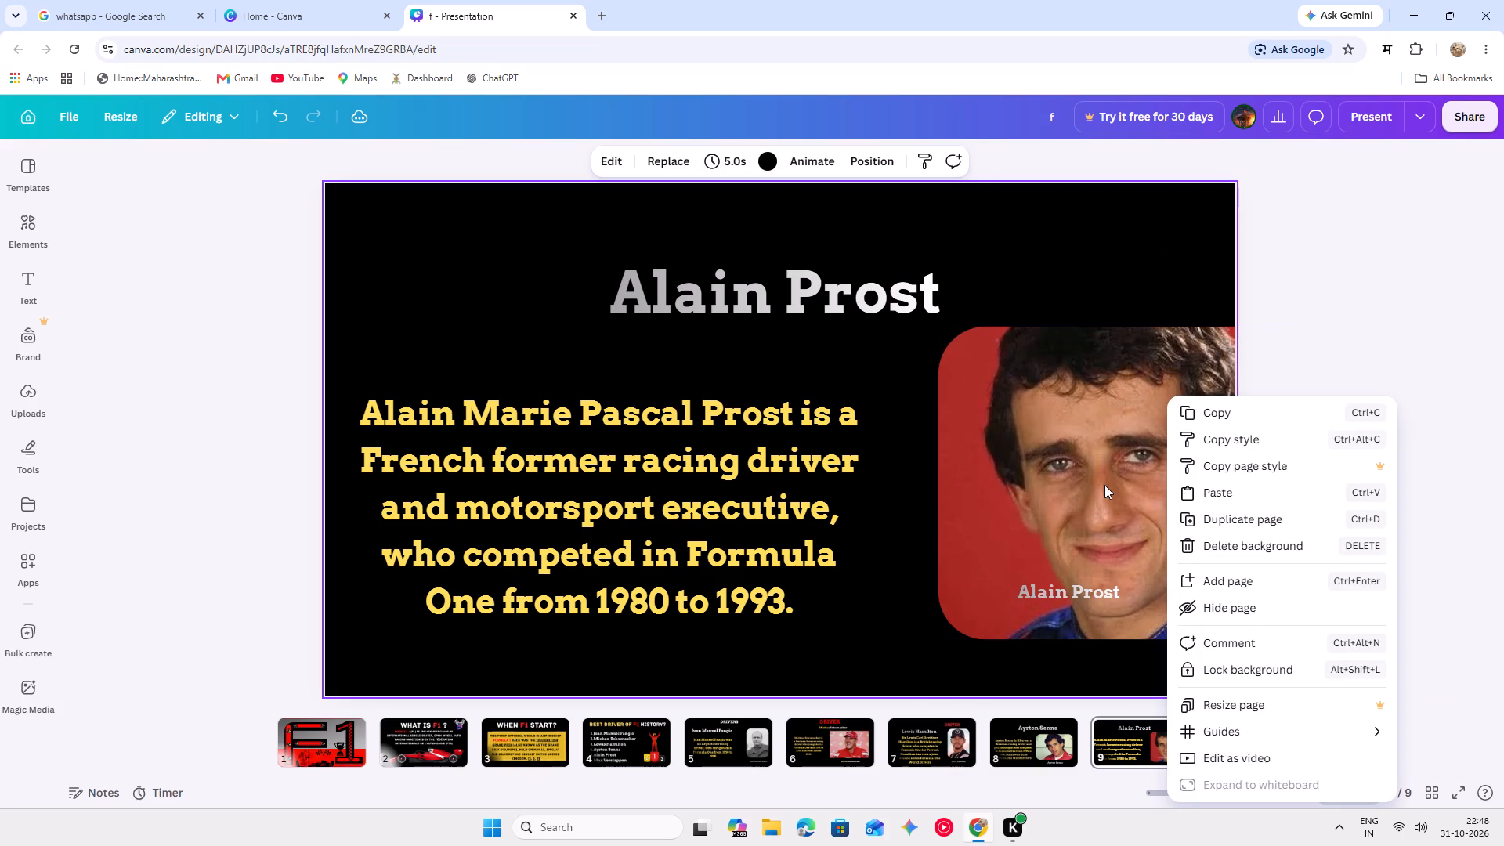
click(1104, 485)
drag(1097, 484, 1030, 476)
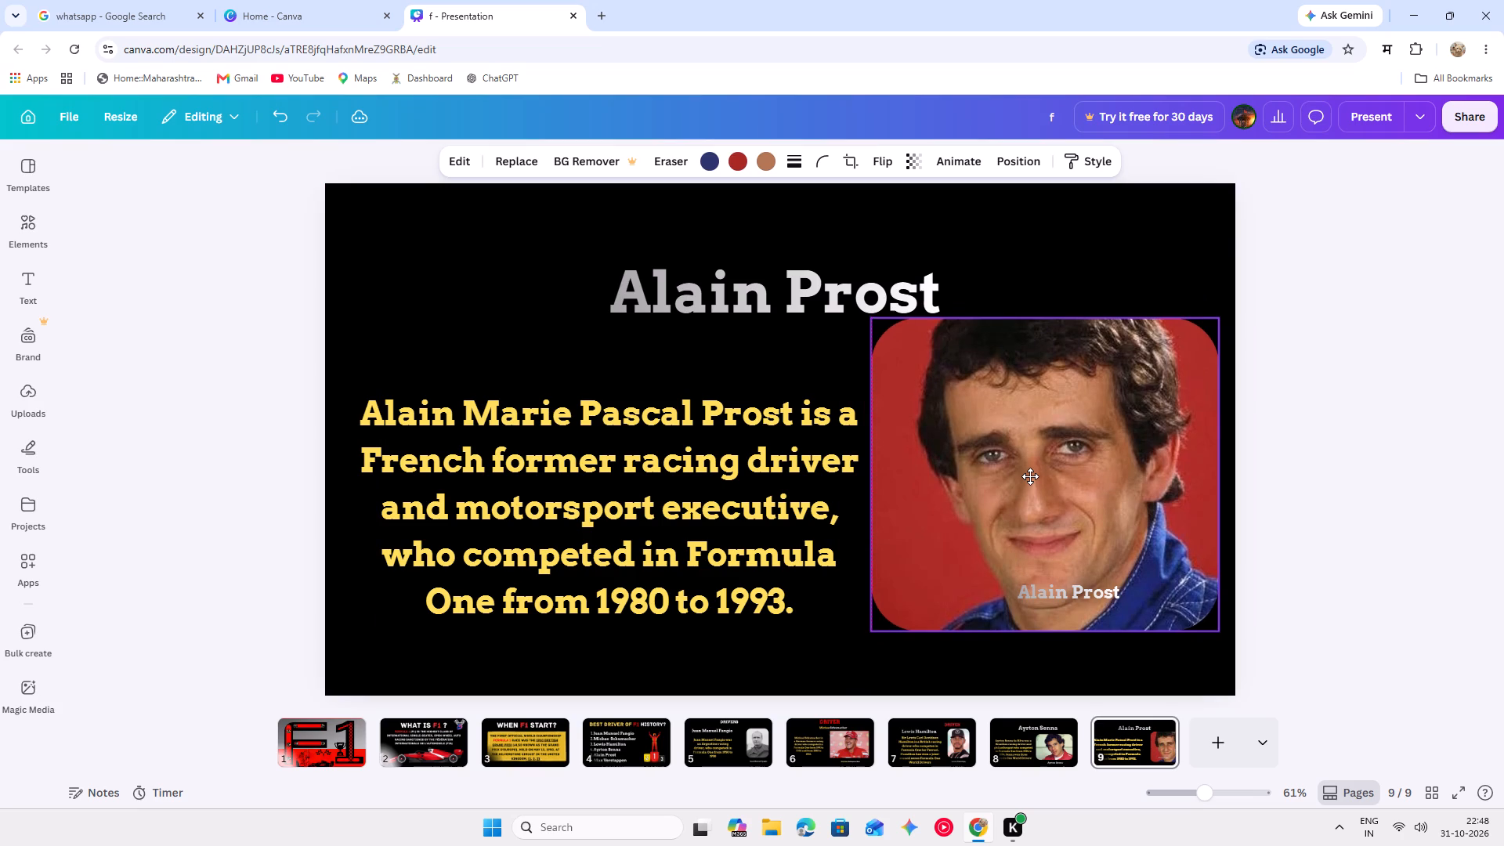
drag(1030, 476, 1029, 478)
Remove the bold from the small Alain Prost caption over the photo and change its text color to solid white.
drag(1048, 584, 1049, 606)
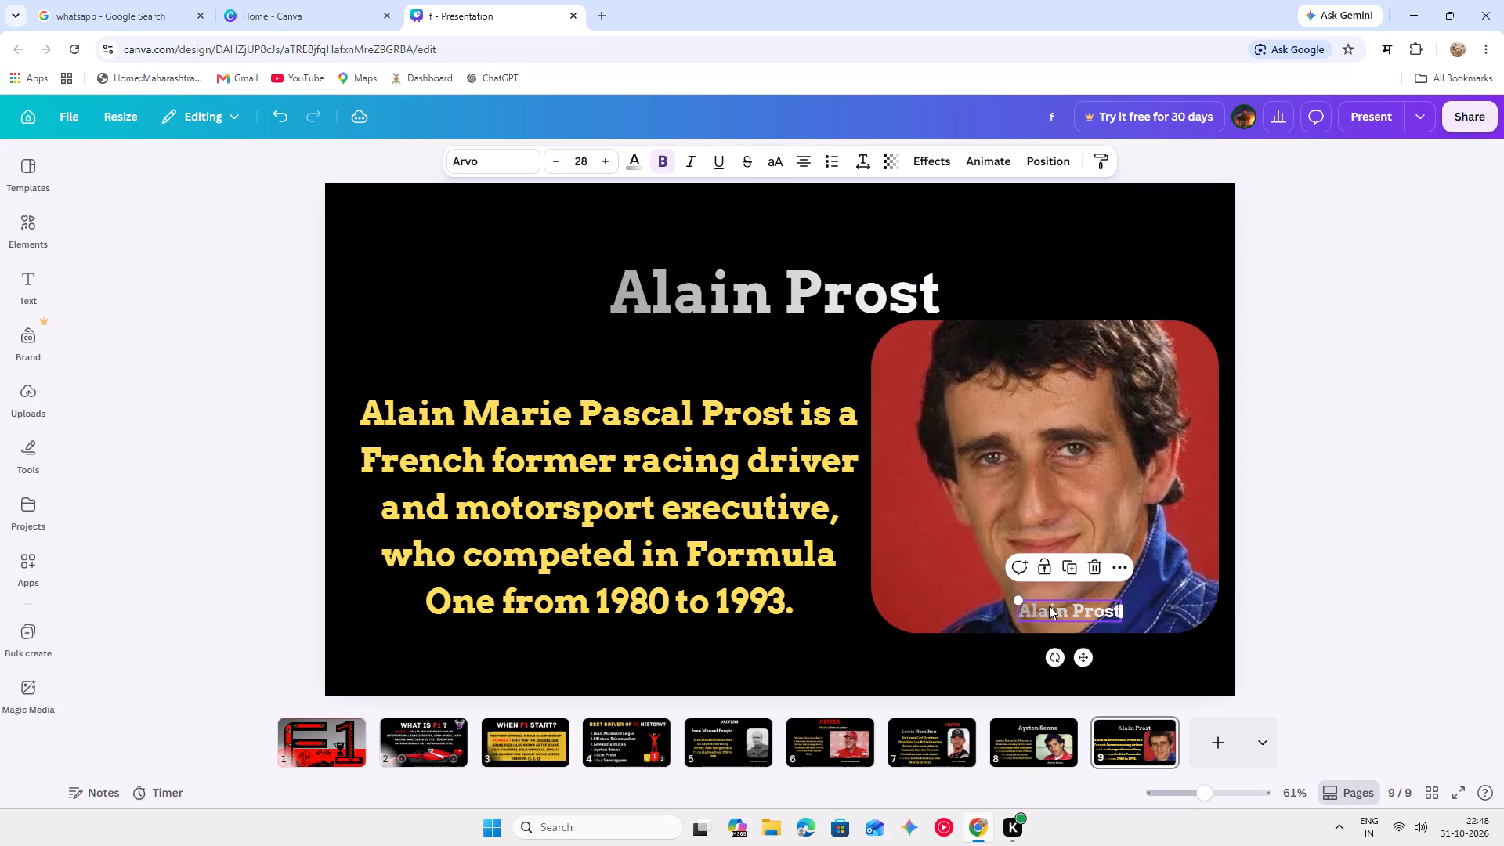
click(1049, 606)
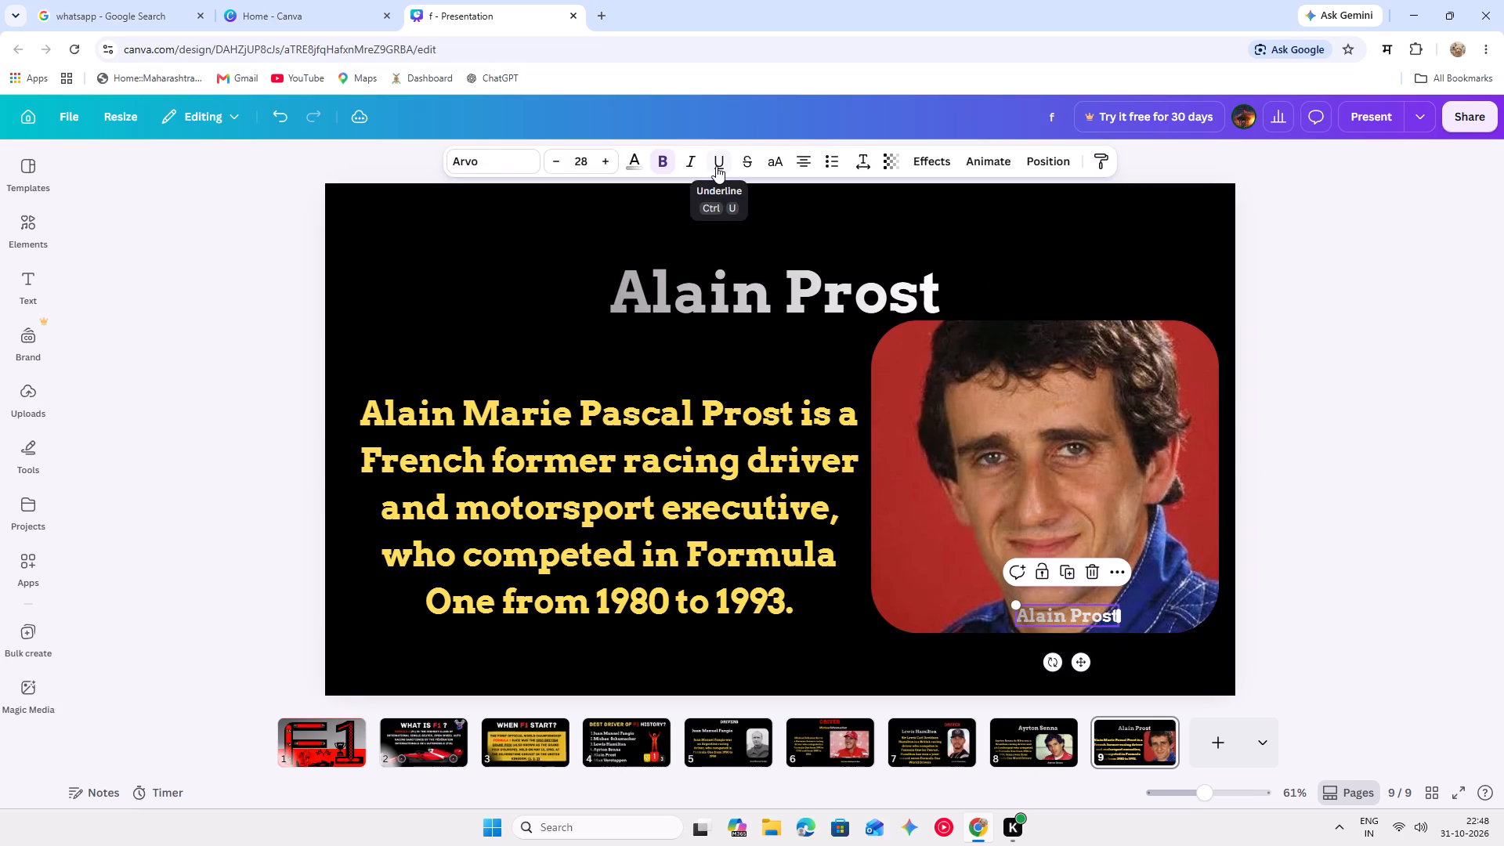
click(654, 156)
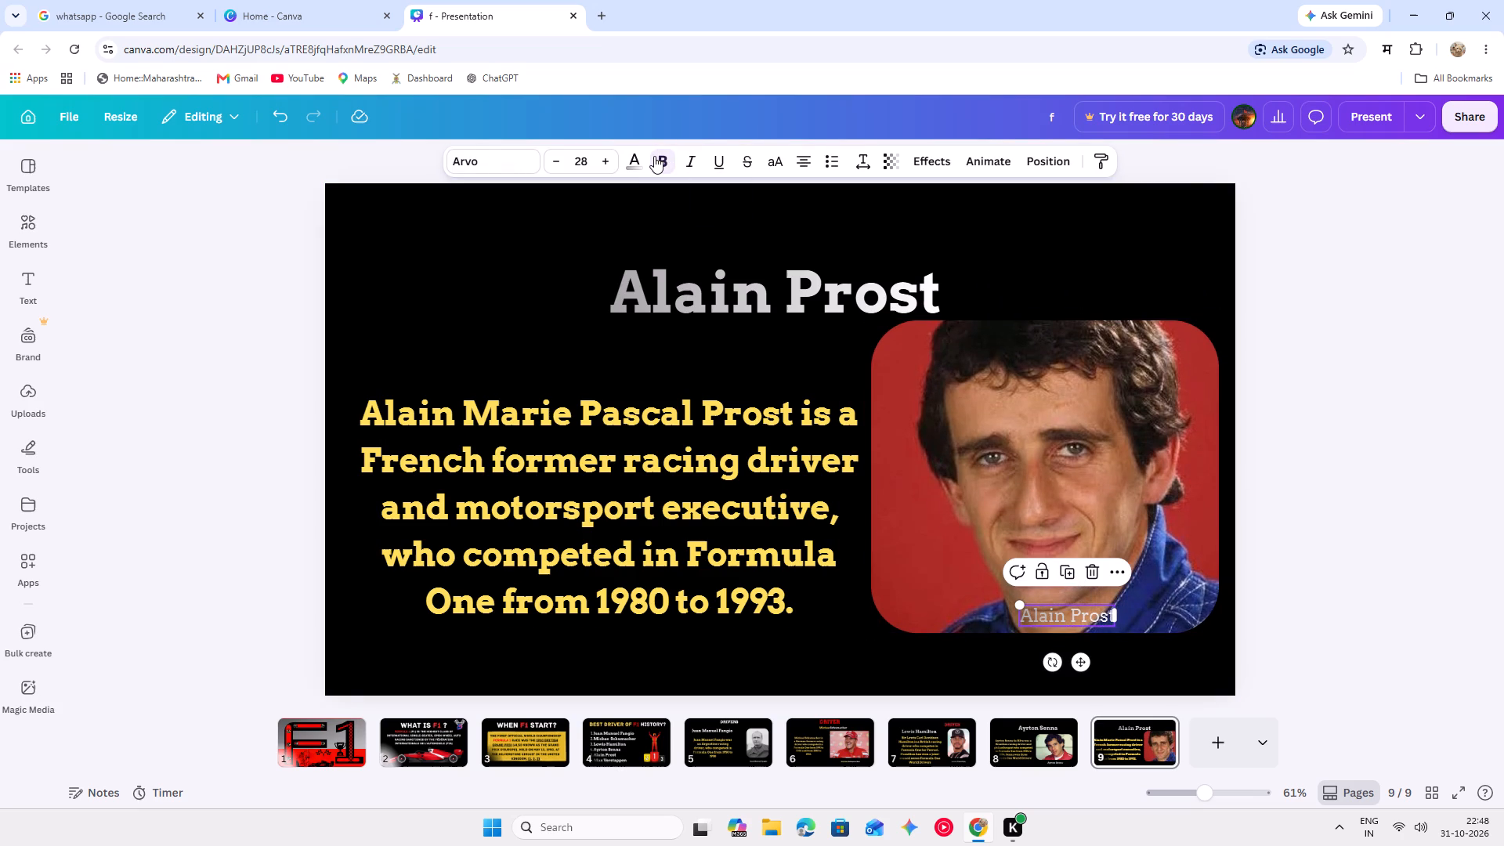
click(625, 159)
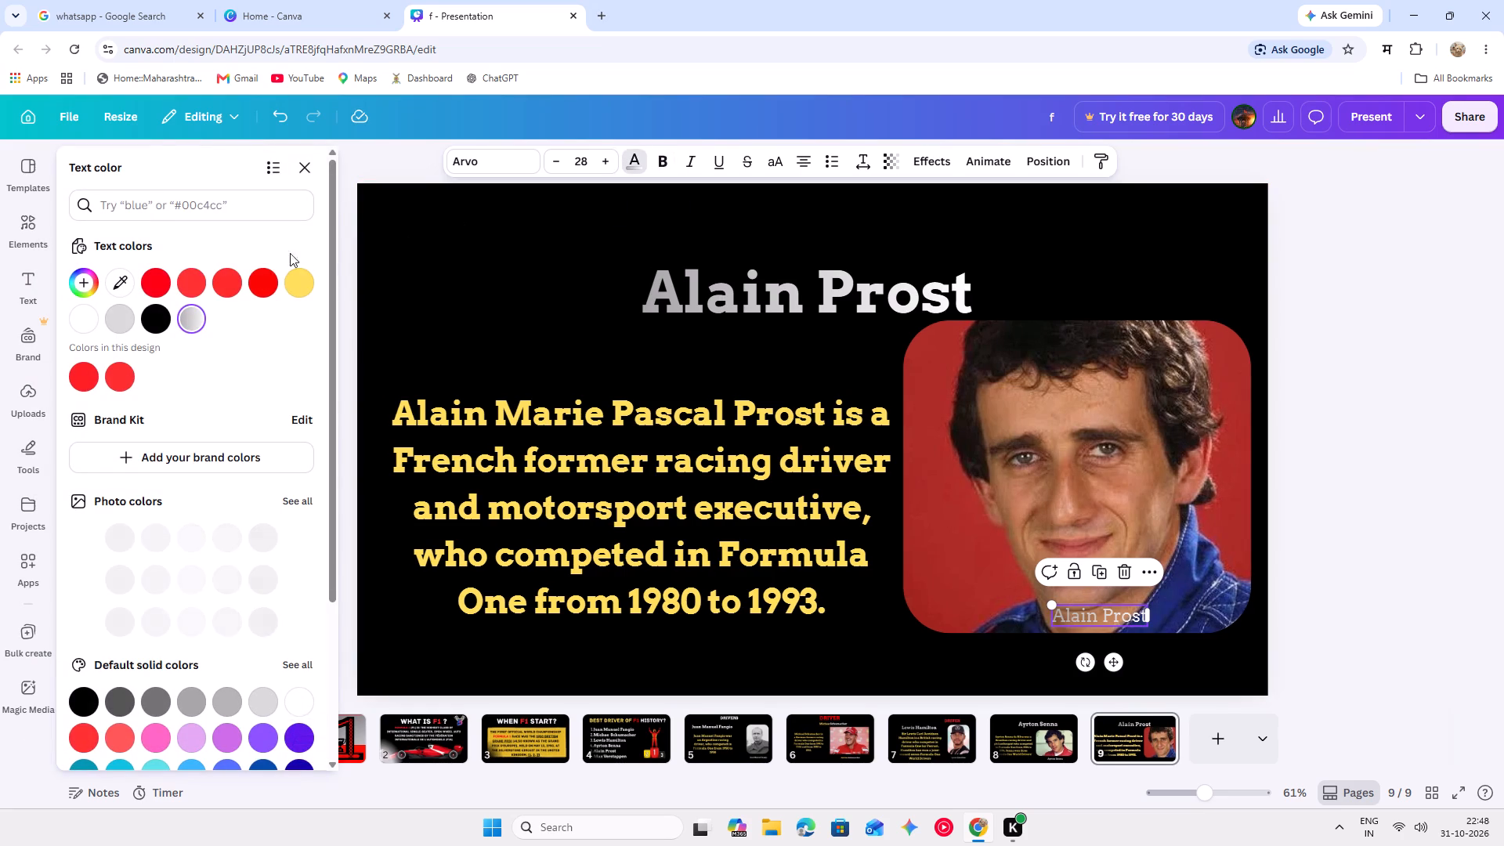
click(160, 277)
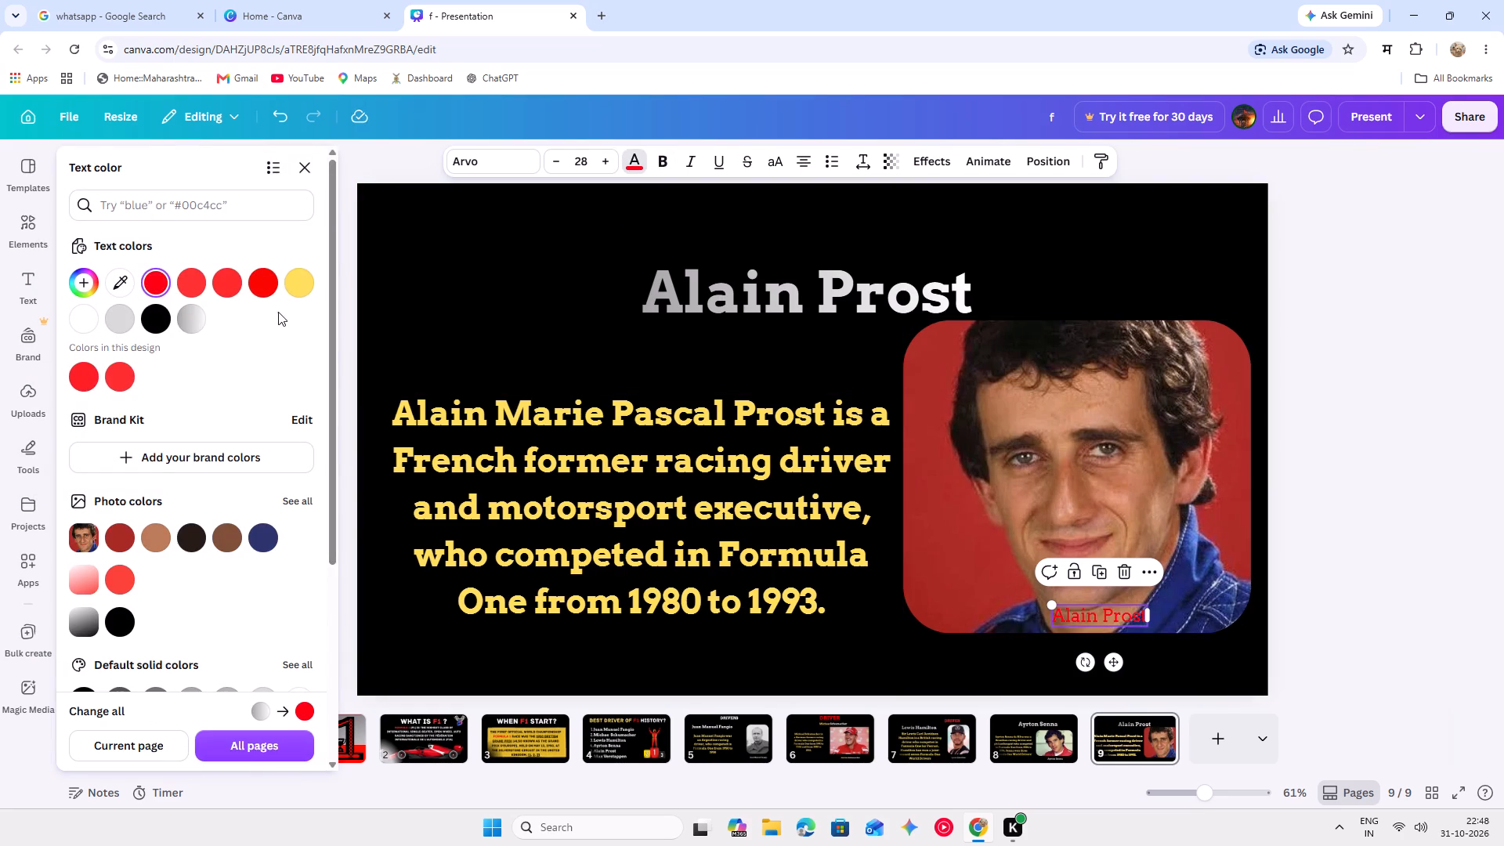
click(177, 320)
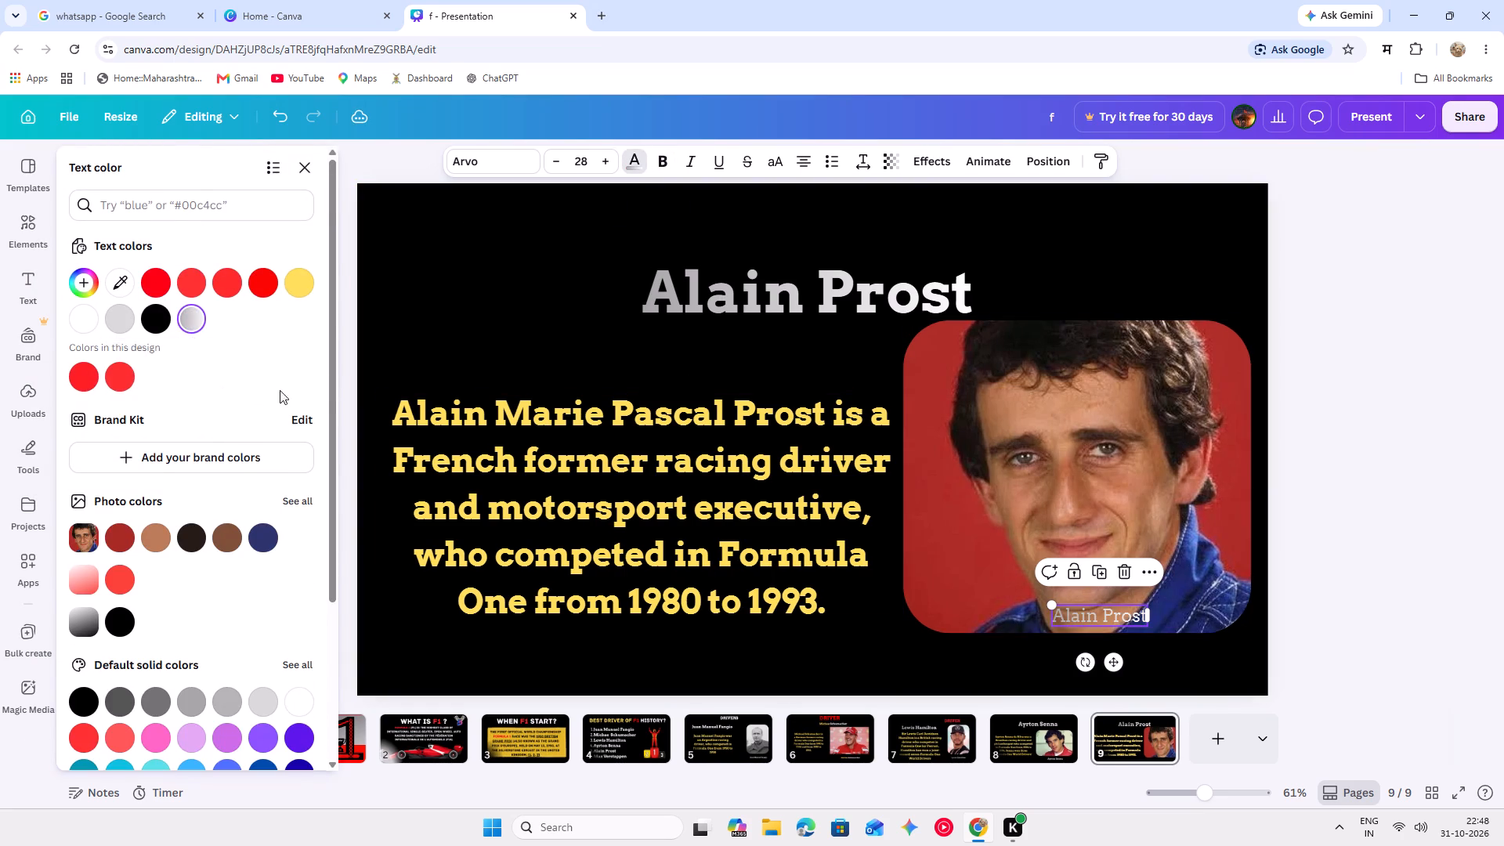
scroll(289, 389, down, 4)
scroll(841, 361, down, 5)
scroll(125, 425, down, 5)
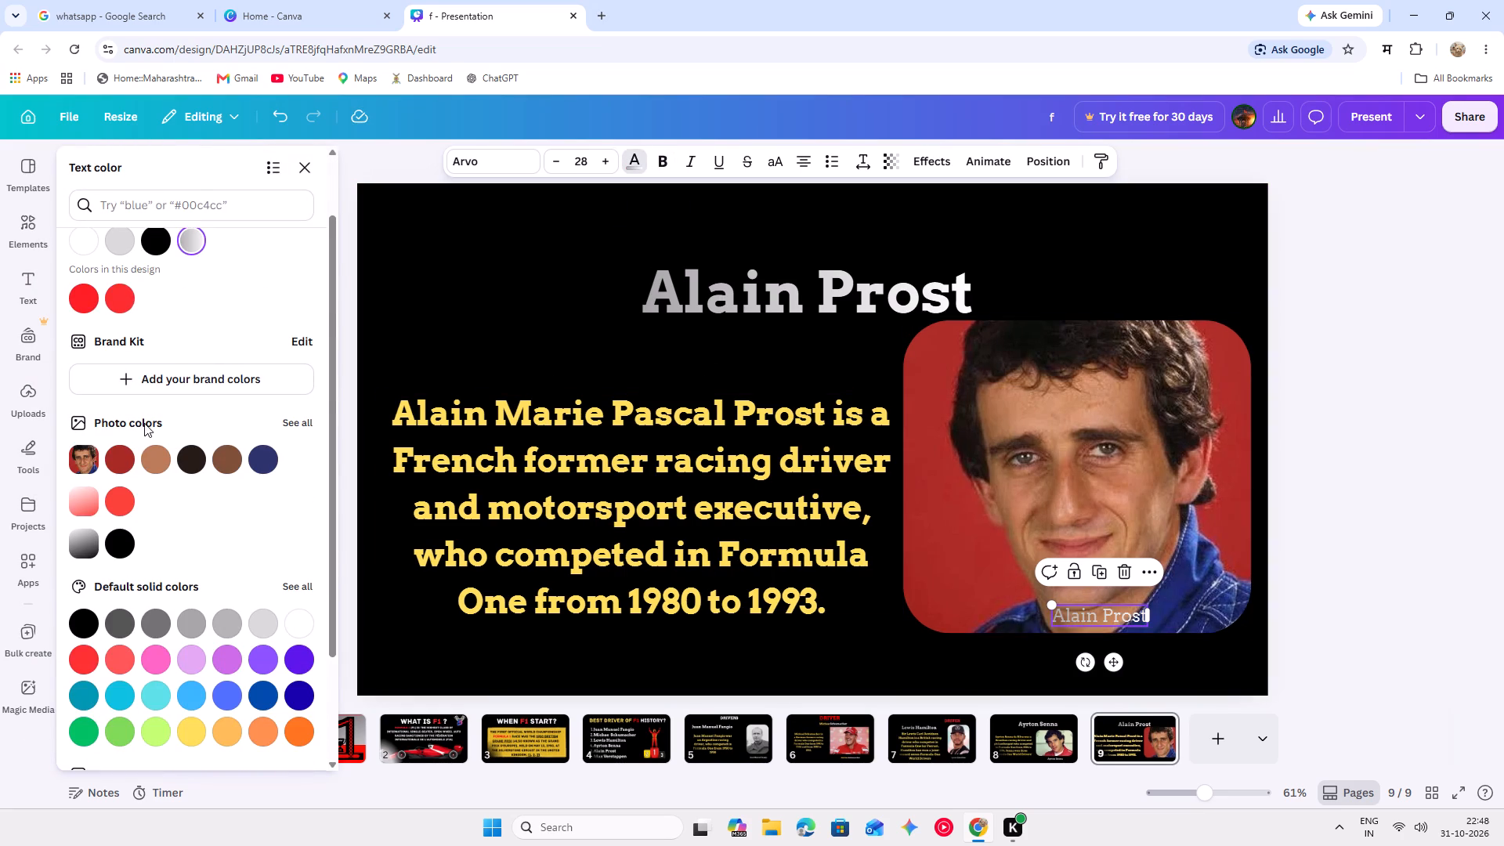
scroll(145, 423, down, 5)
click(305, 483)
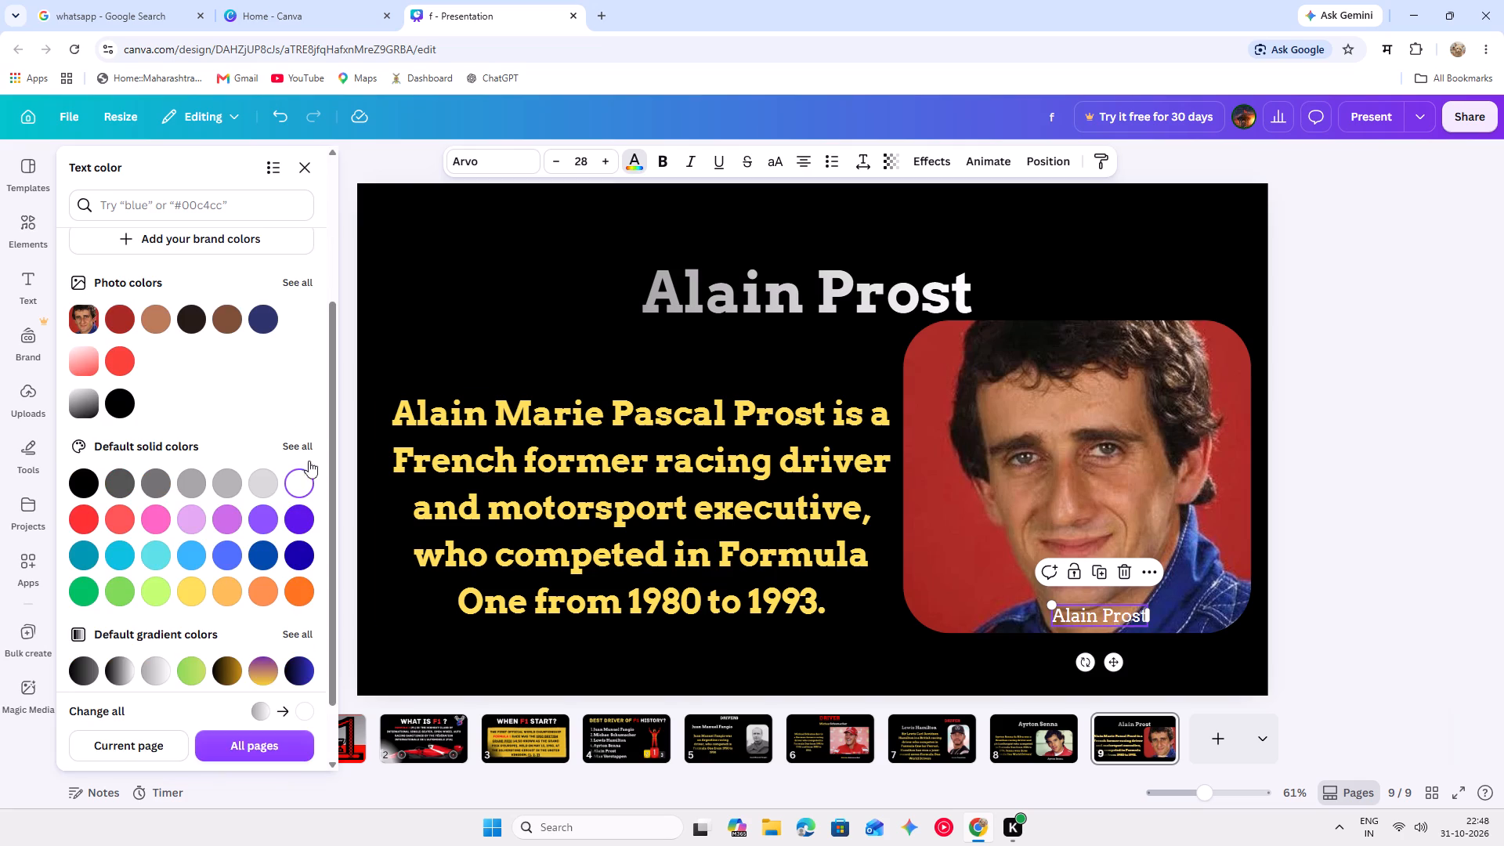
Move the Alain Prost caption off the photo to just below its bottom edge.
drag(1107, 609, 1114, 638)
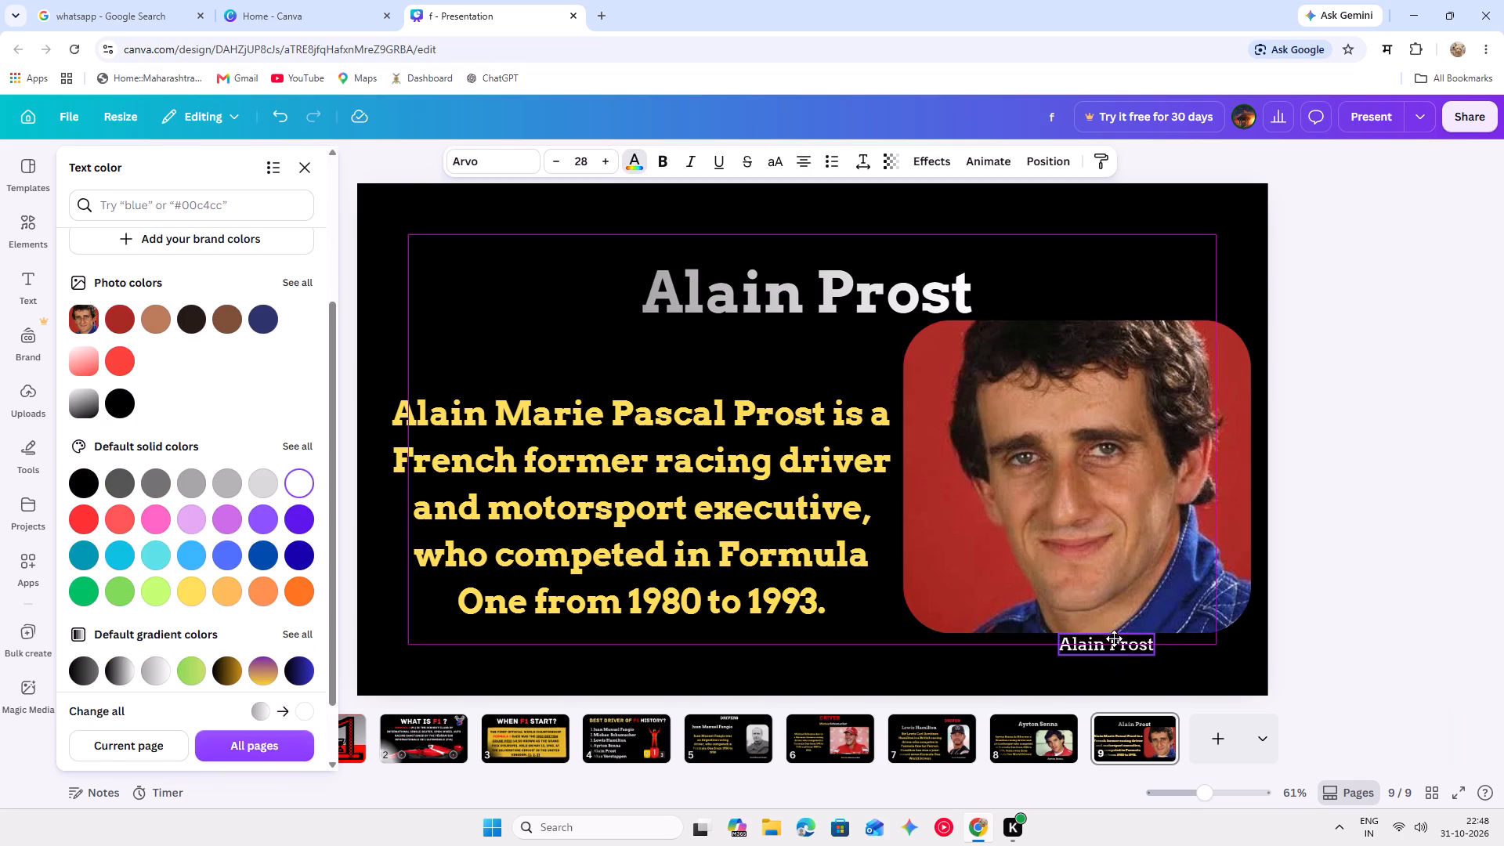
drag(1114, 638, 1115, 645)
click(1329, 573)
Shift the yellow Alain Prost description slightly up and away from the photo so the two do not overlap.
drag(631, 489, 639, 478)
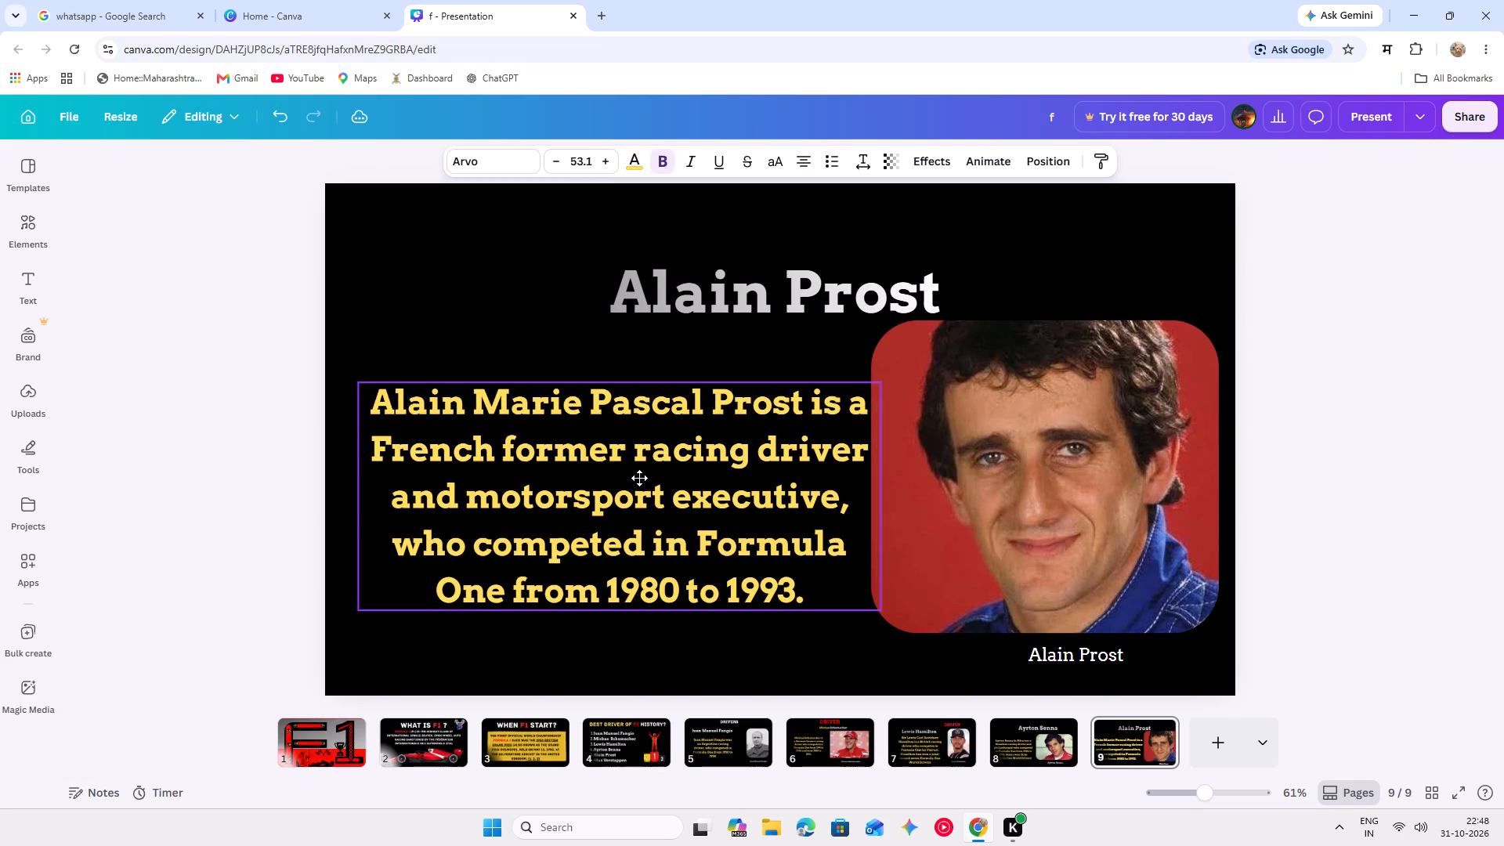
drag(639, 478, 627, 478)
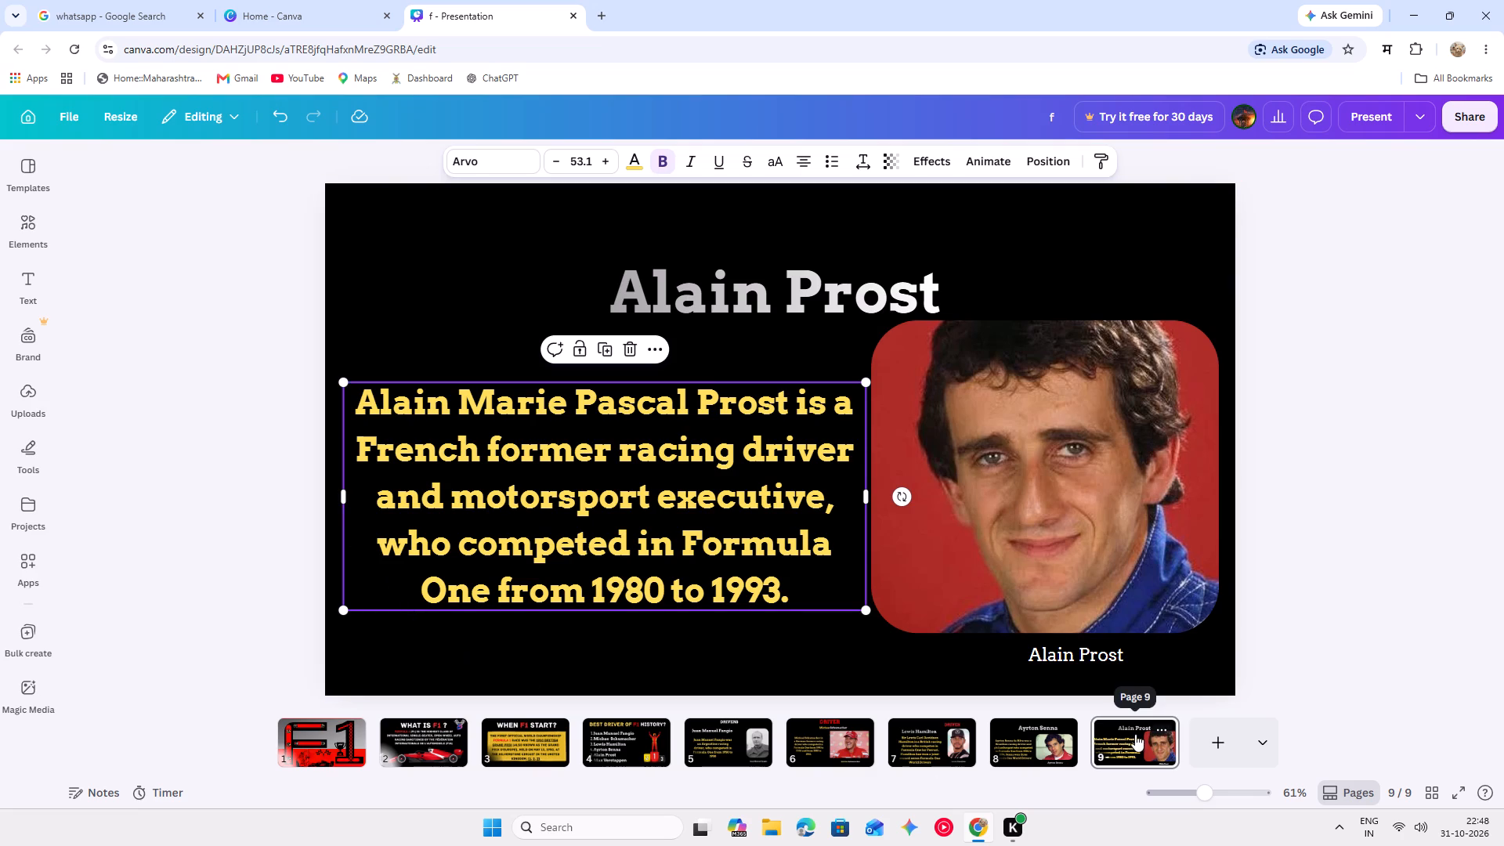
click(1308, 651)
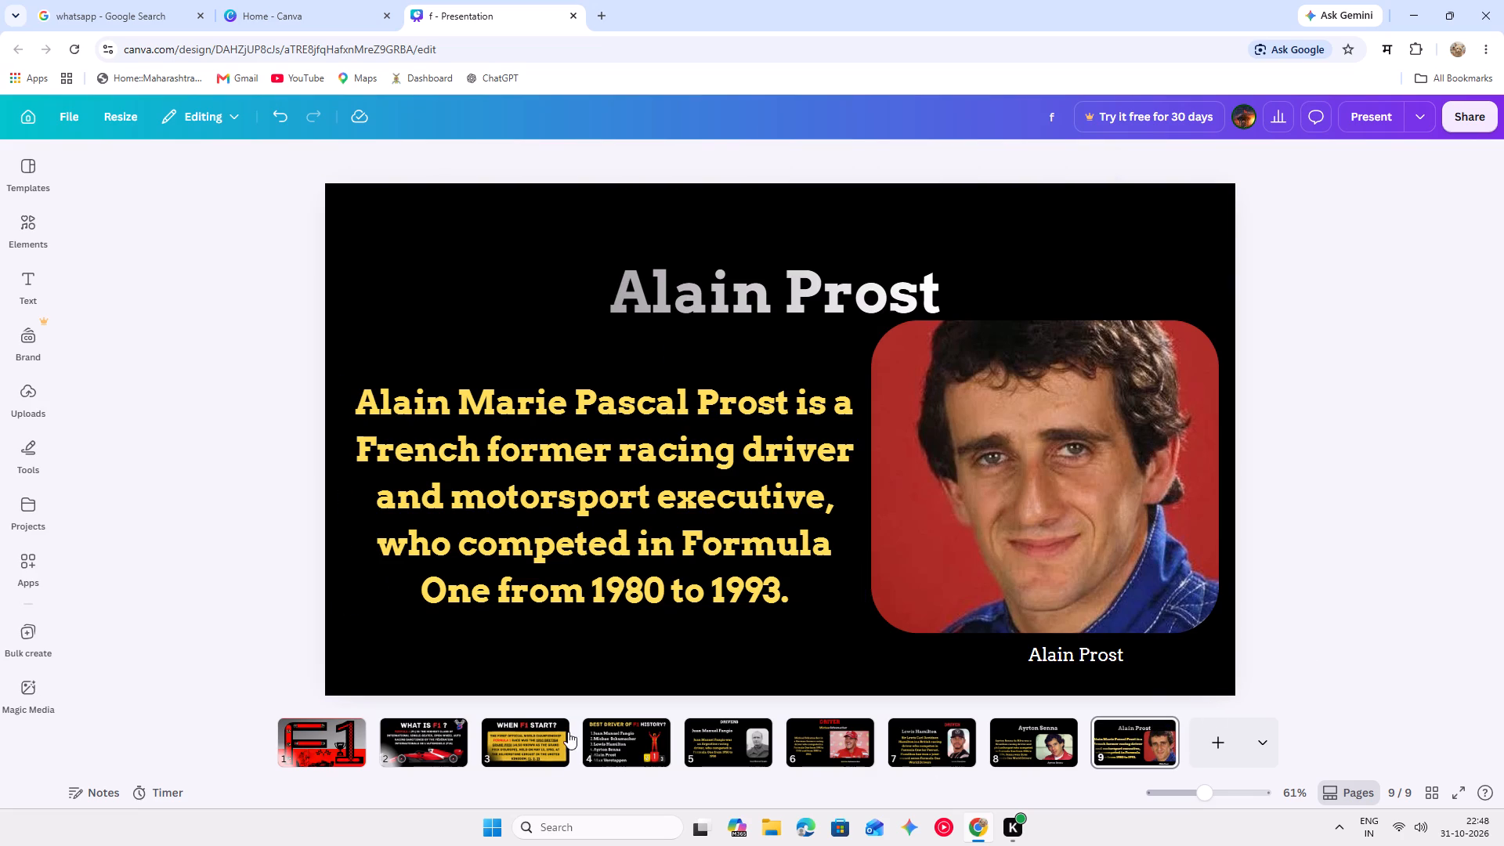
On page 6, move the Schumacher caption closer beneath the photo and center it on the photo.
click(822, 748)
click(1136, 620)
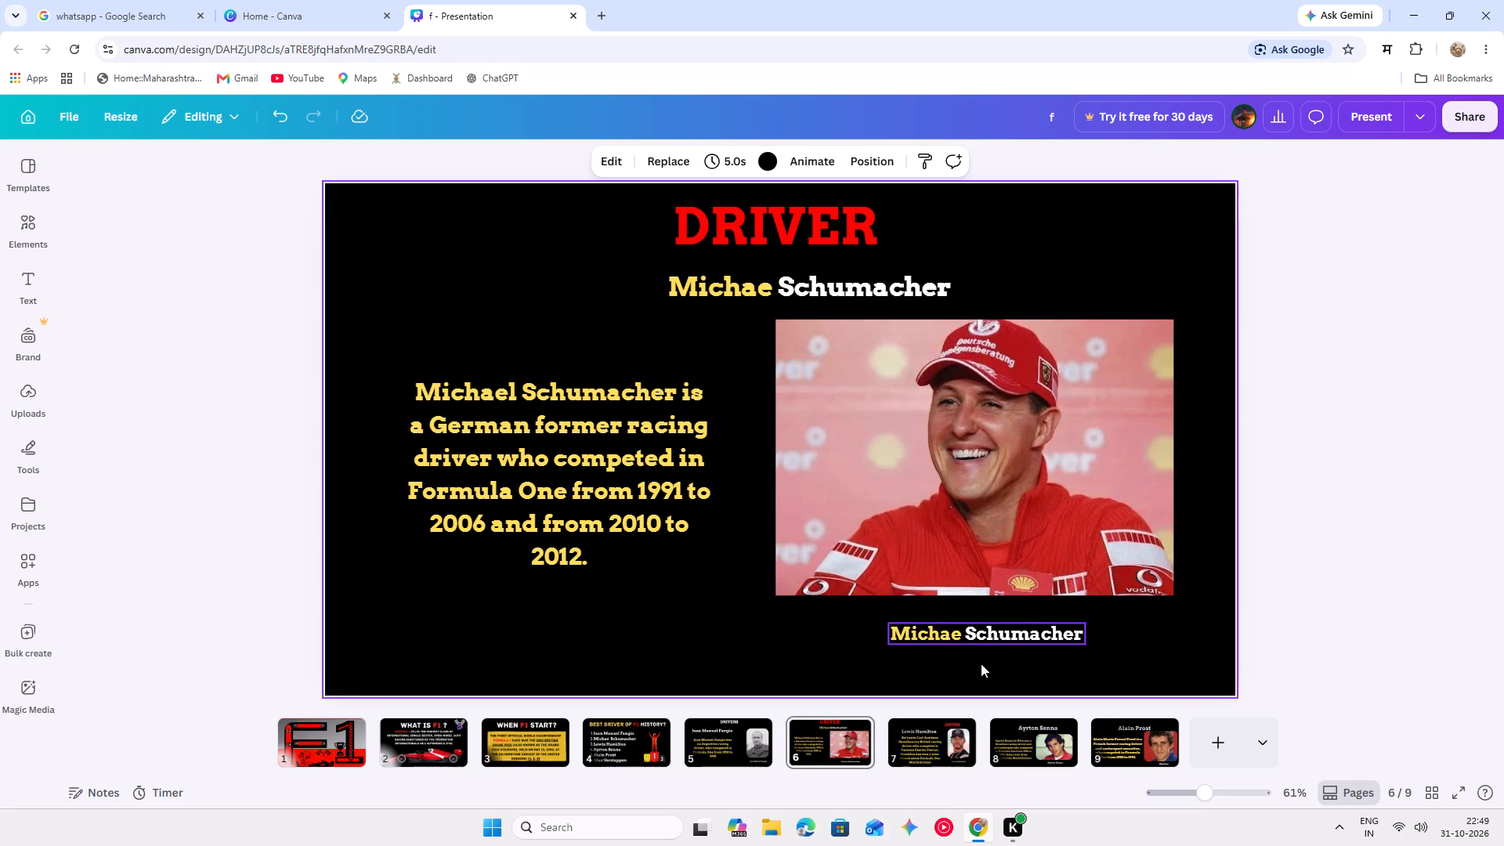
drag(983, 641, 972, 618)
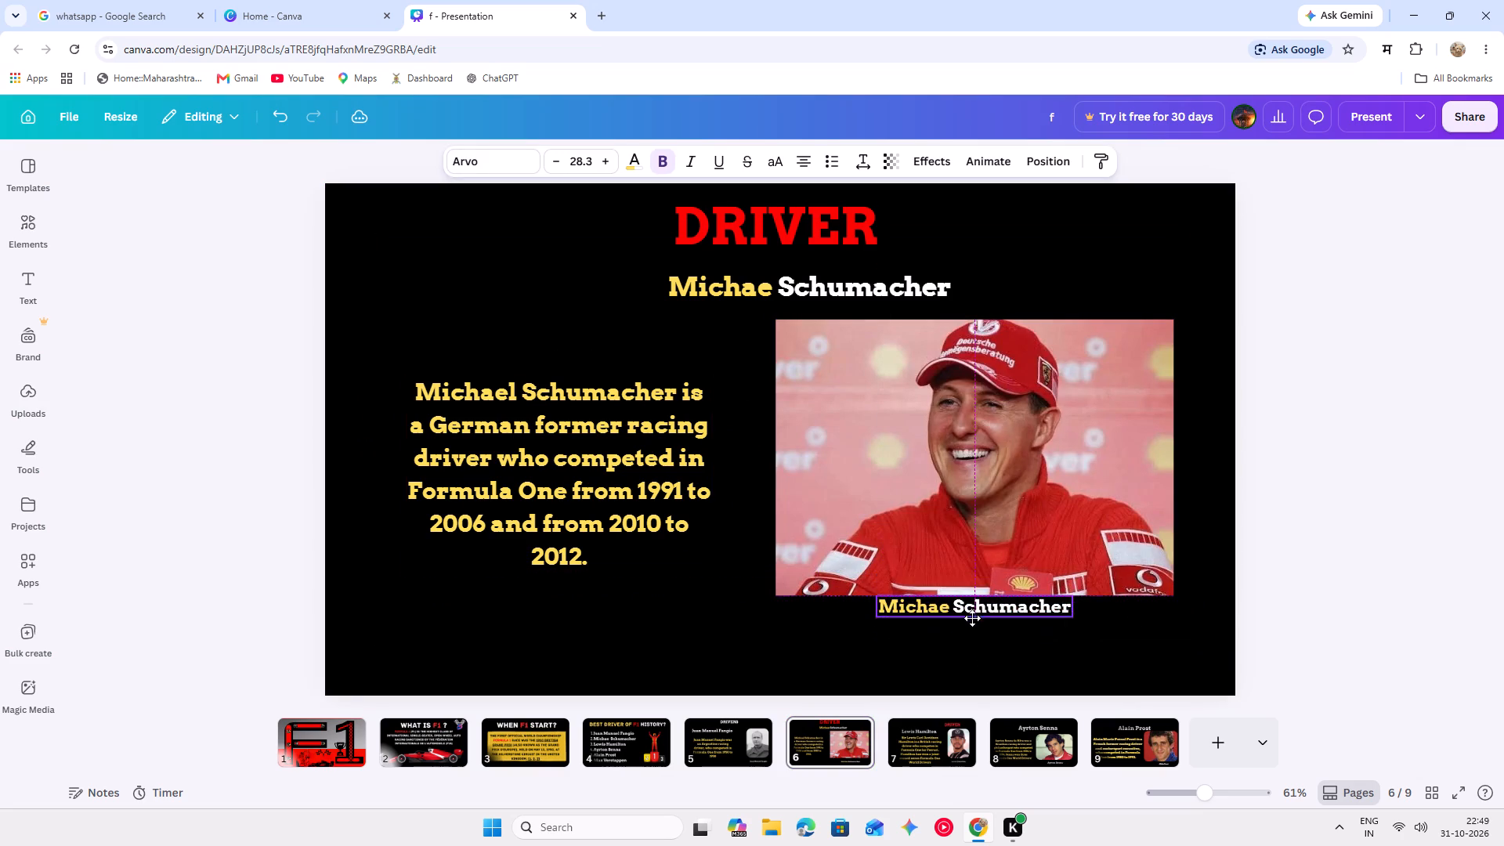
drag(972, 618, 973, 630)
click(580, 577)
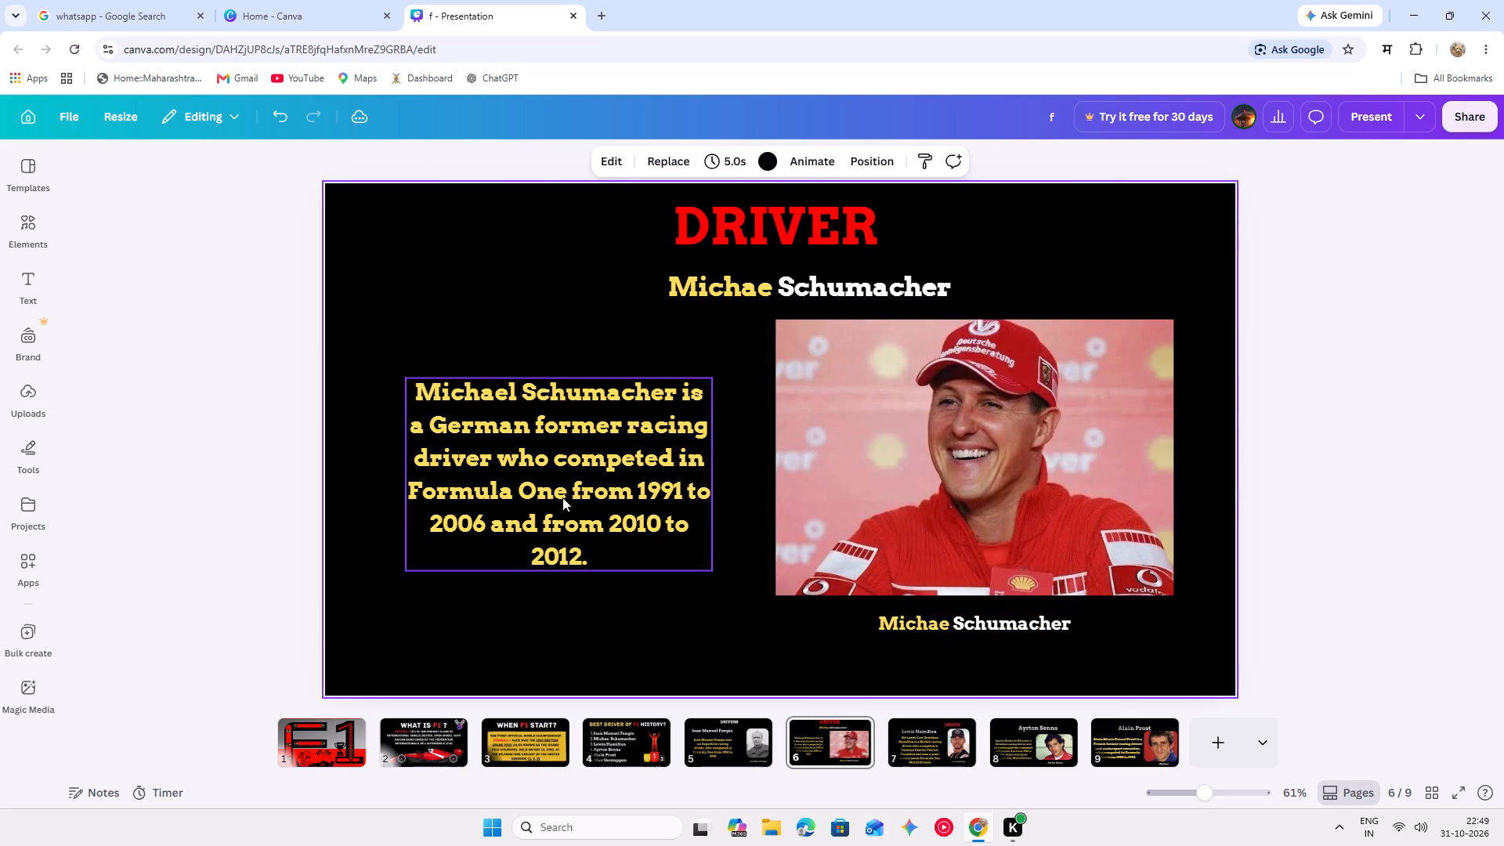
Enlarge the yellow Michael Schumacher description to font size 44.1 and reposition it beside the photo.
drag(562, 497, 549, 511)
drag(699, 586, 738, 651)
click(727, 674)
drag(692, 584, 665, 537)
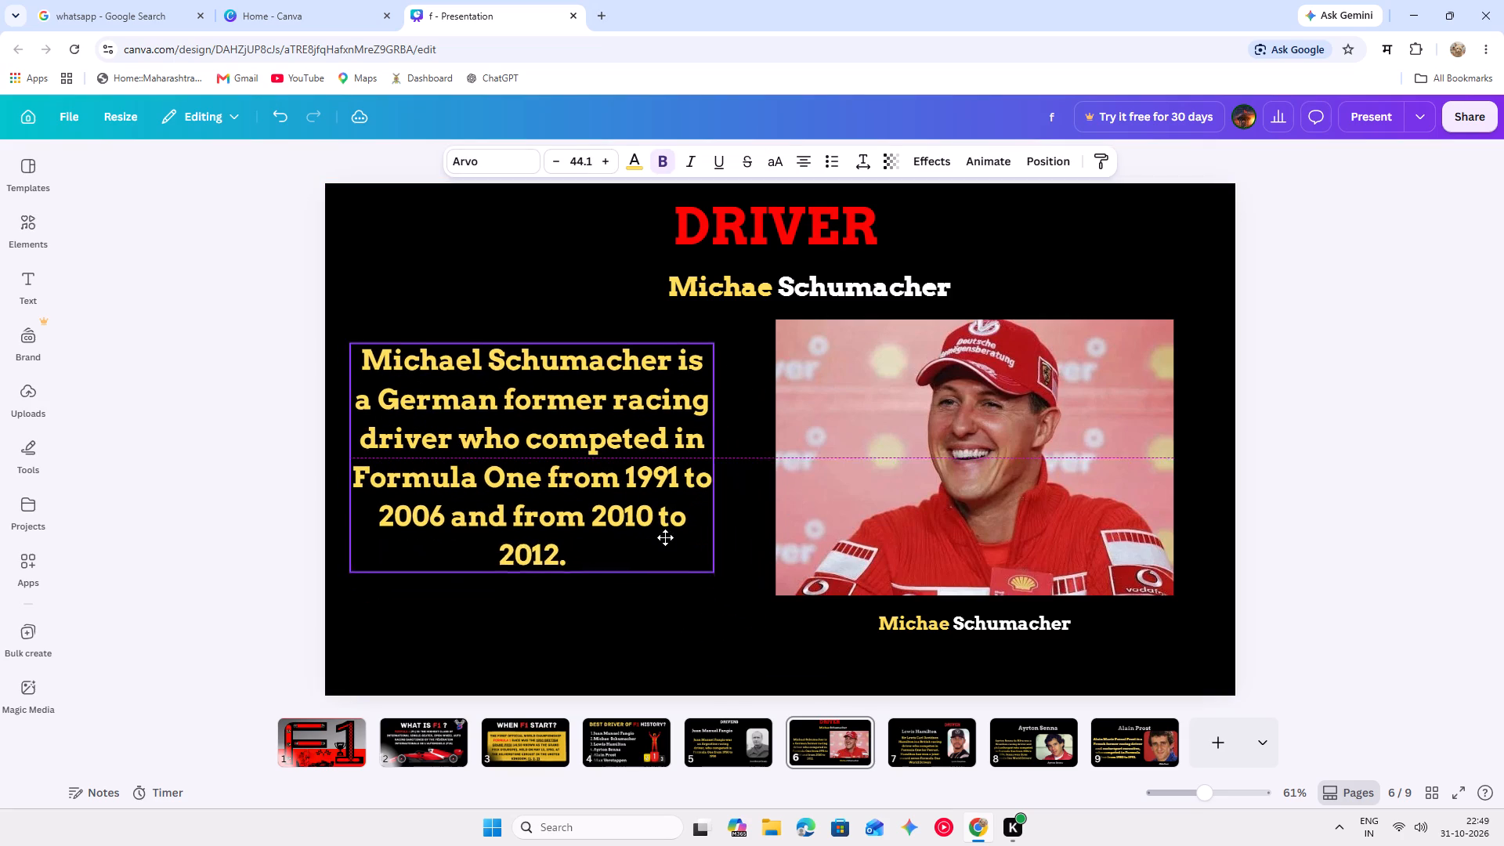
drag(665, 537, 672, 544)
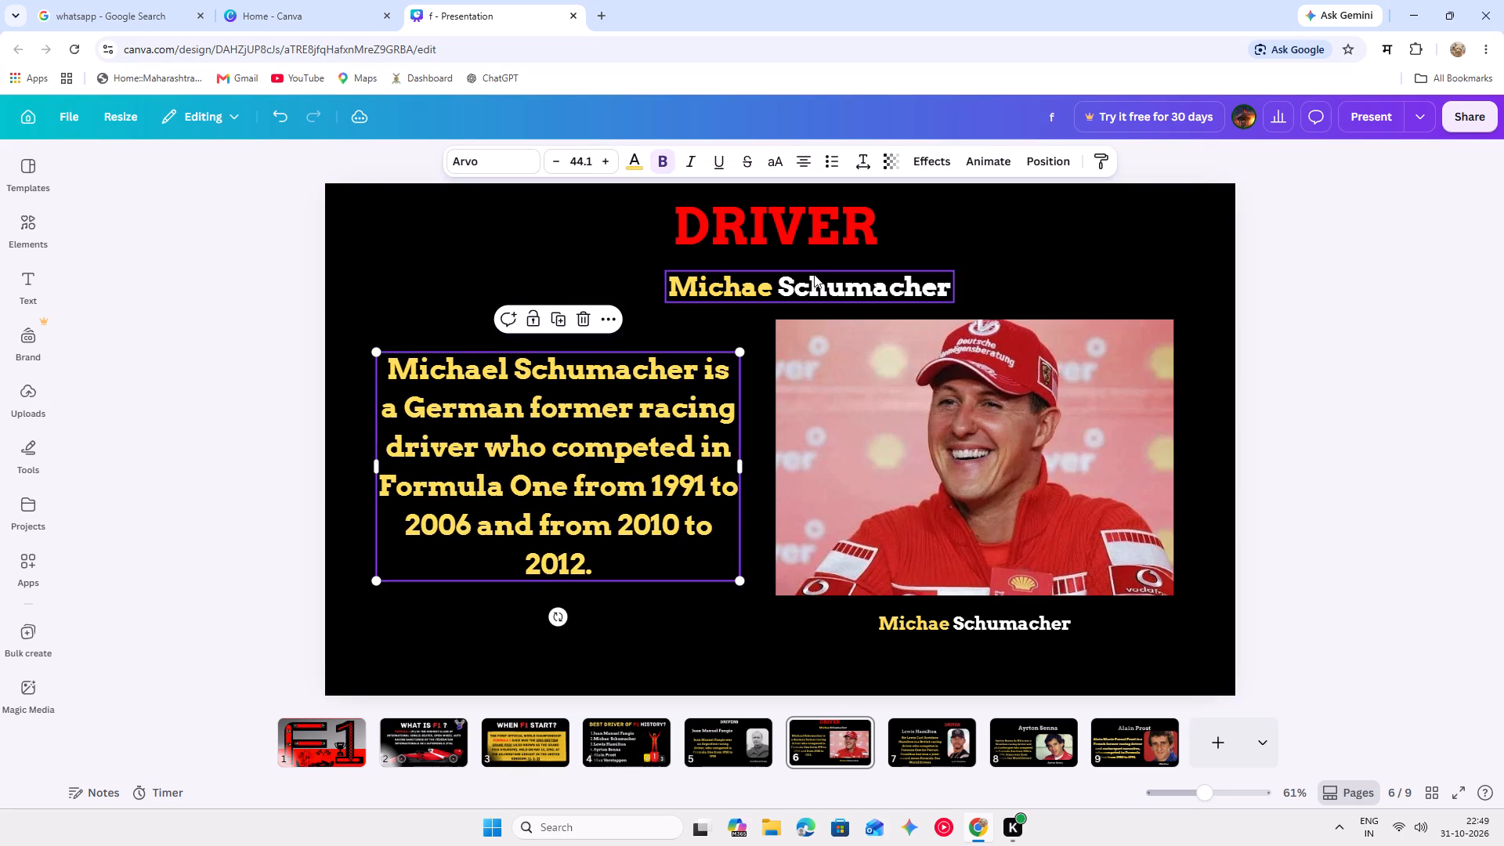
Move the Schumacher name subtitle sideways so it sits centered under the DRIVER heading.
drag(814, 276, 770, 273)
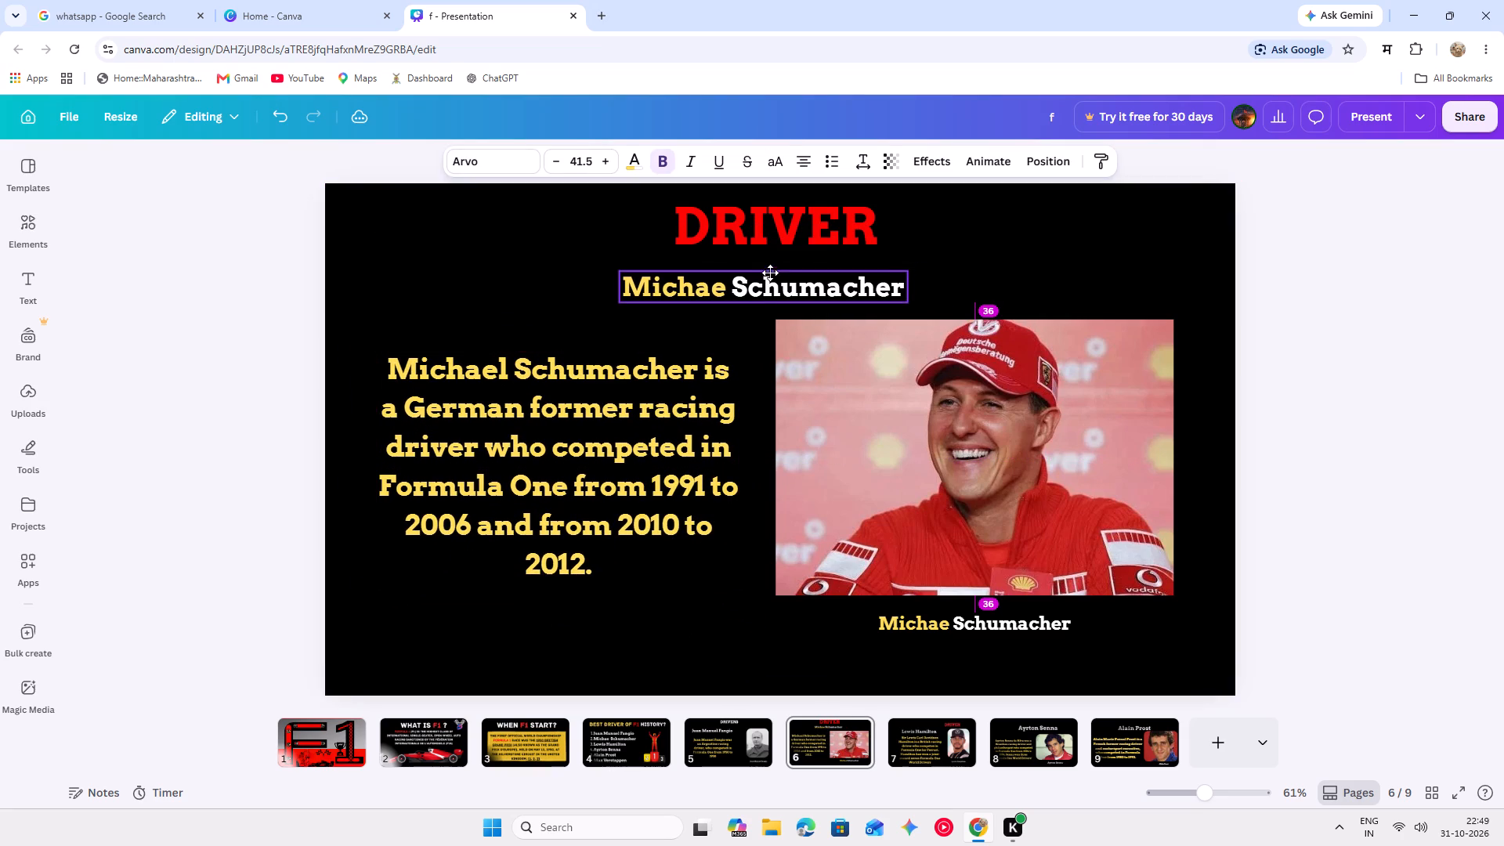
drag(770, 273, 777, 276)
Round the corners of the Schumacher photo, raising its corner rounding to the maximum.
click(894, 418)
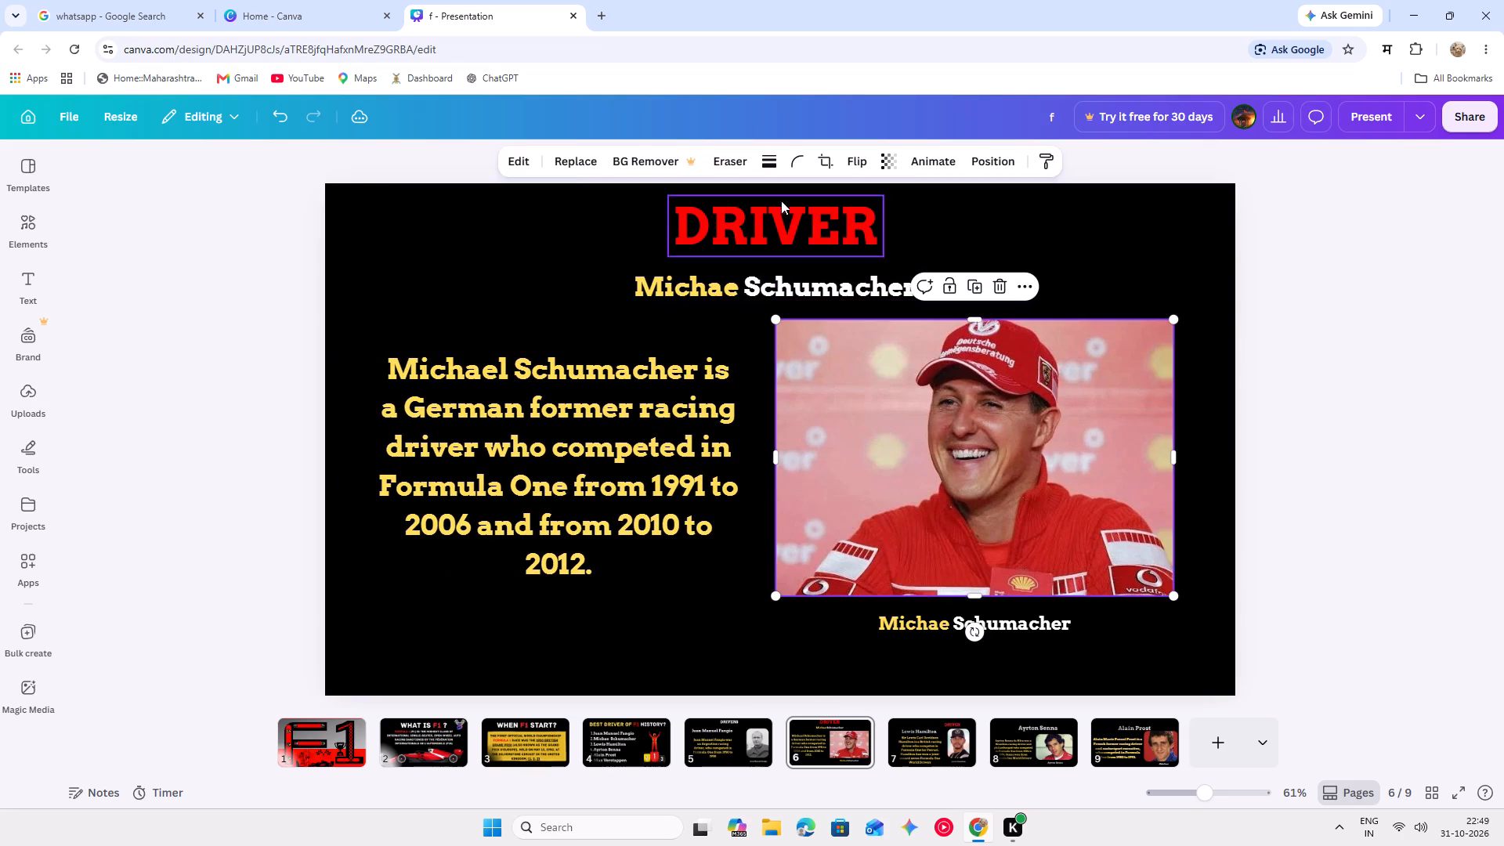
click(786, 175)
click(793, 170)
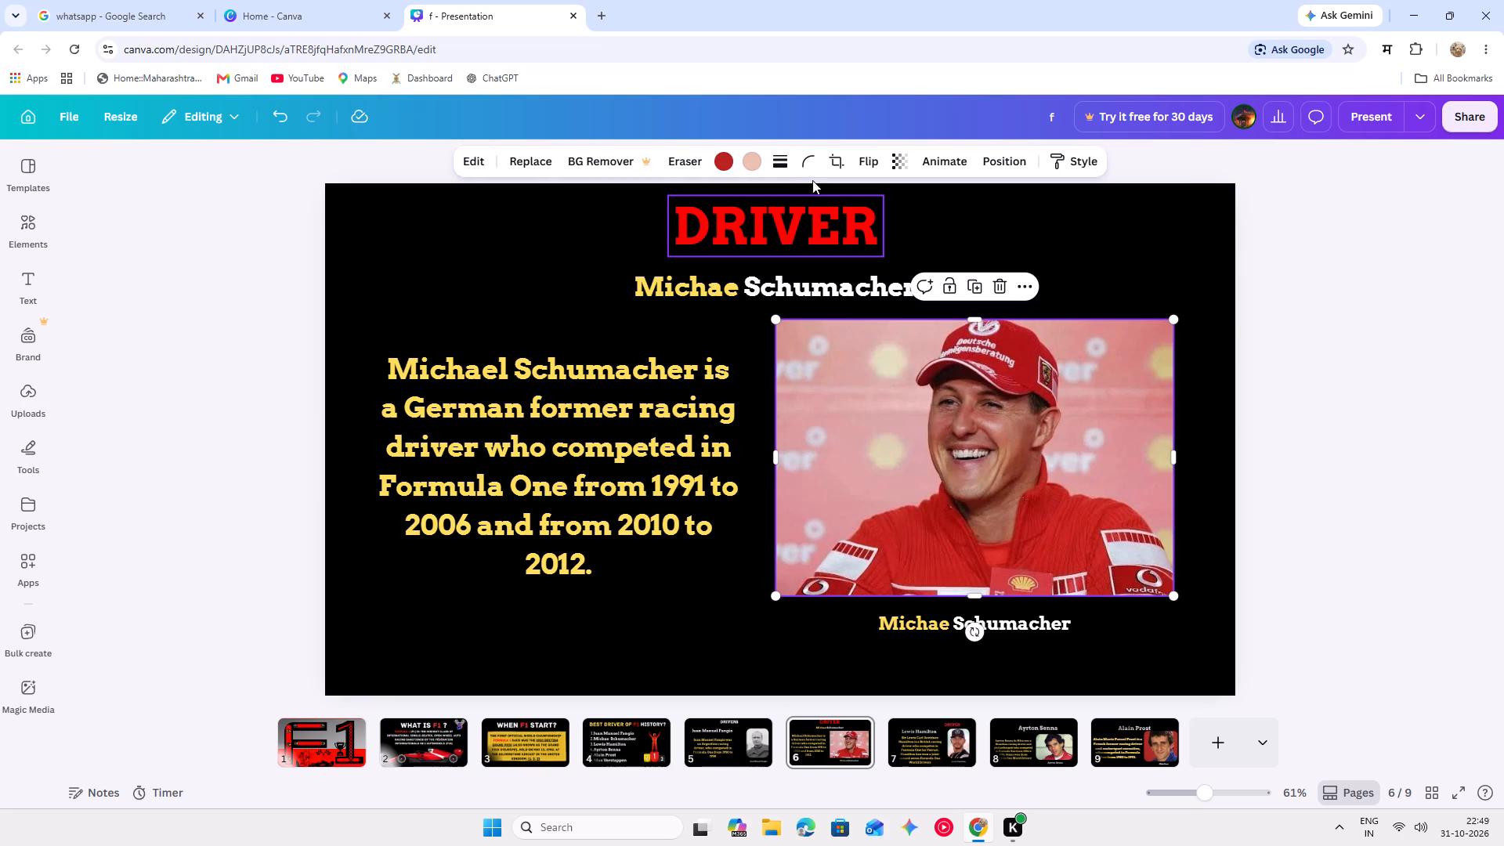
click(815, 167)
drag(726, 230, 870, 272)
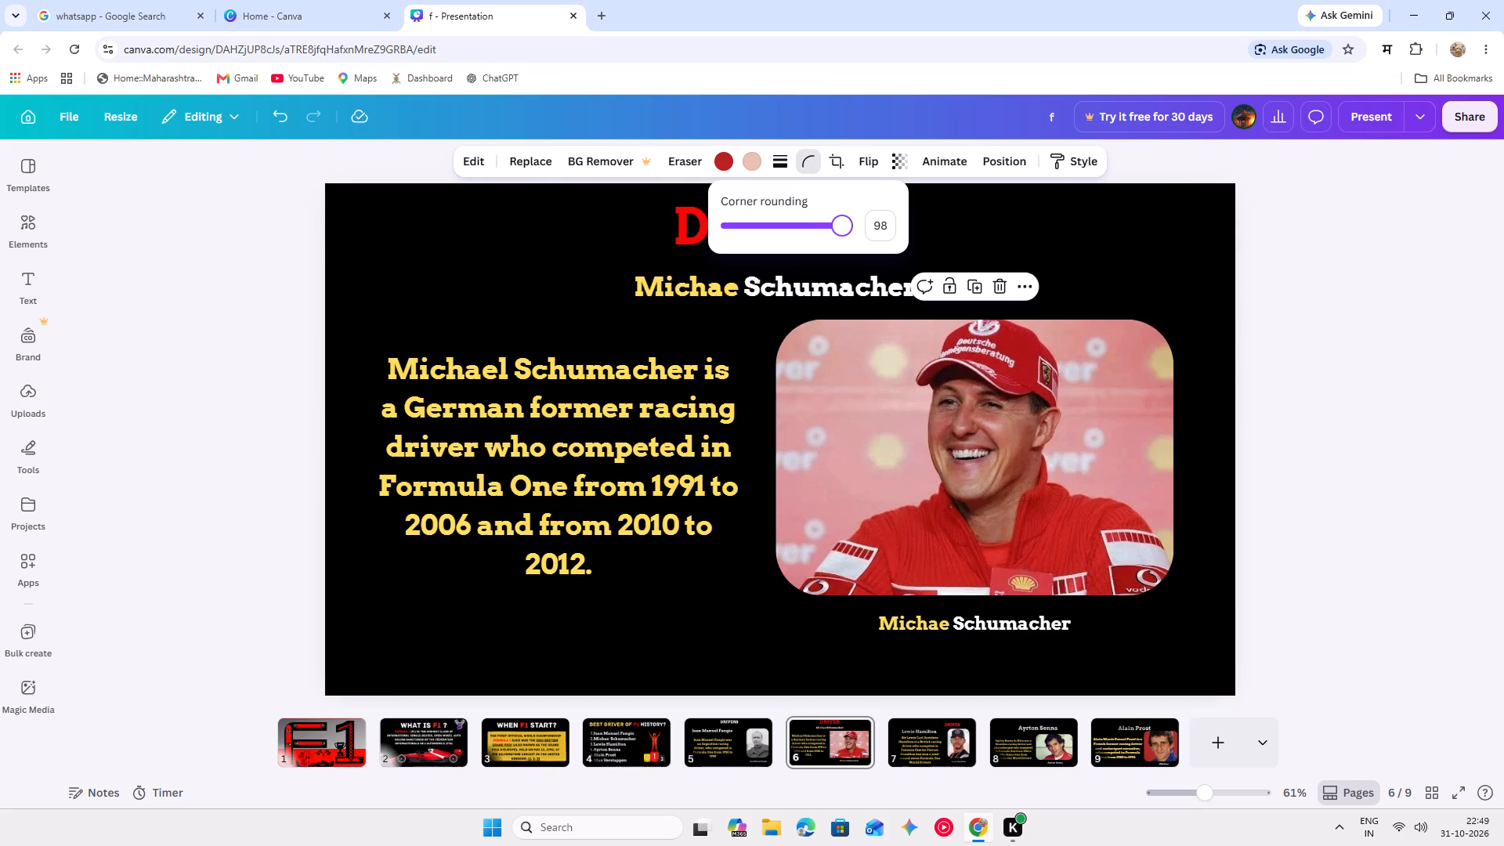
drag(870, 272, 986, 294)
click(1365, 565)
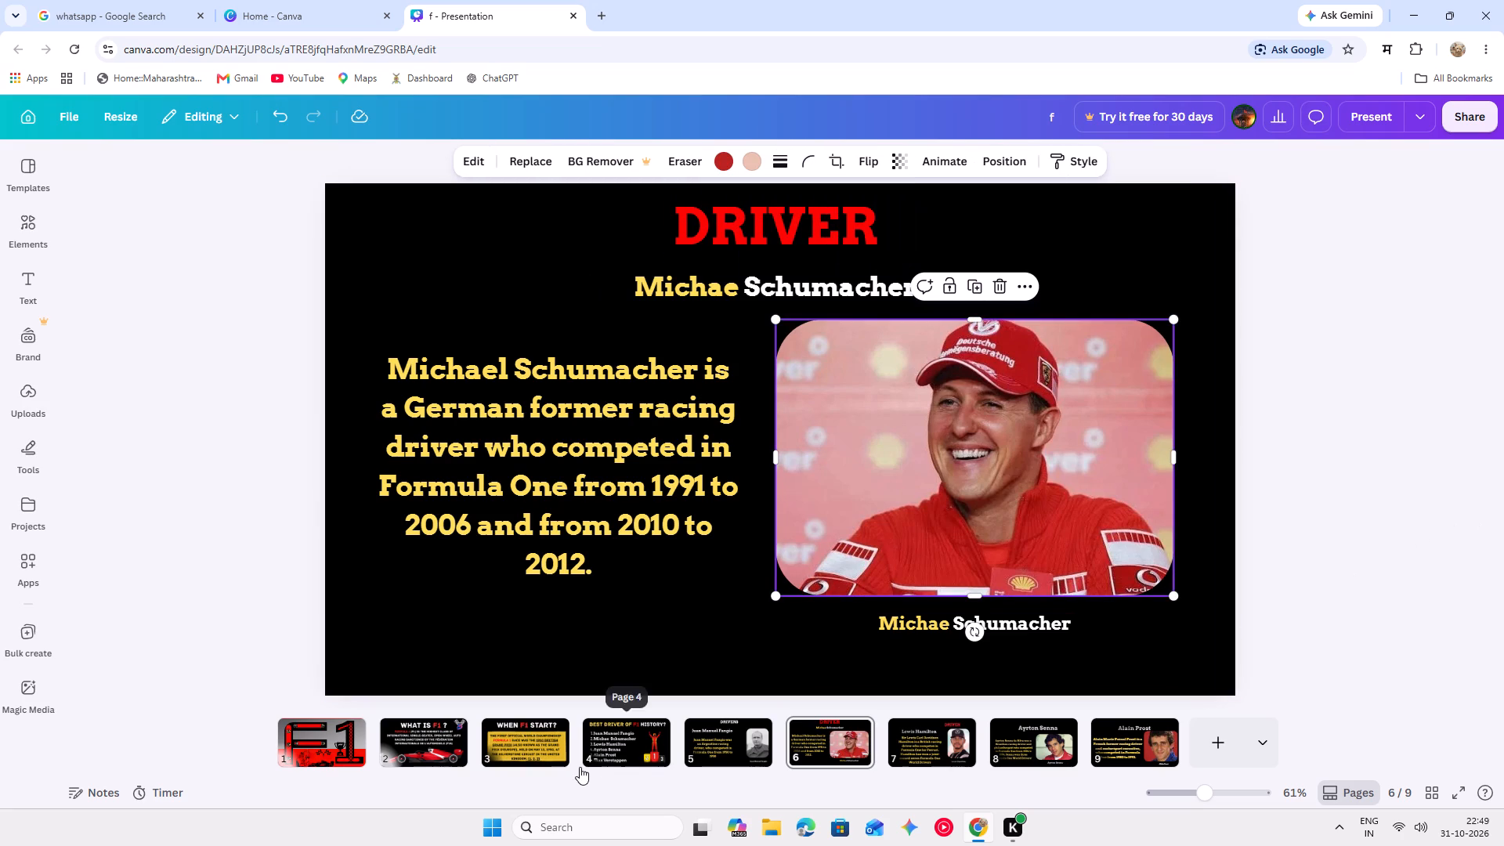
Browse the driver pages and return to page 4, rounding the corners of the podium illustration to 100.
click(698, 750)
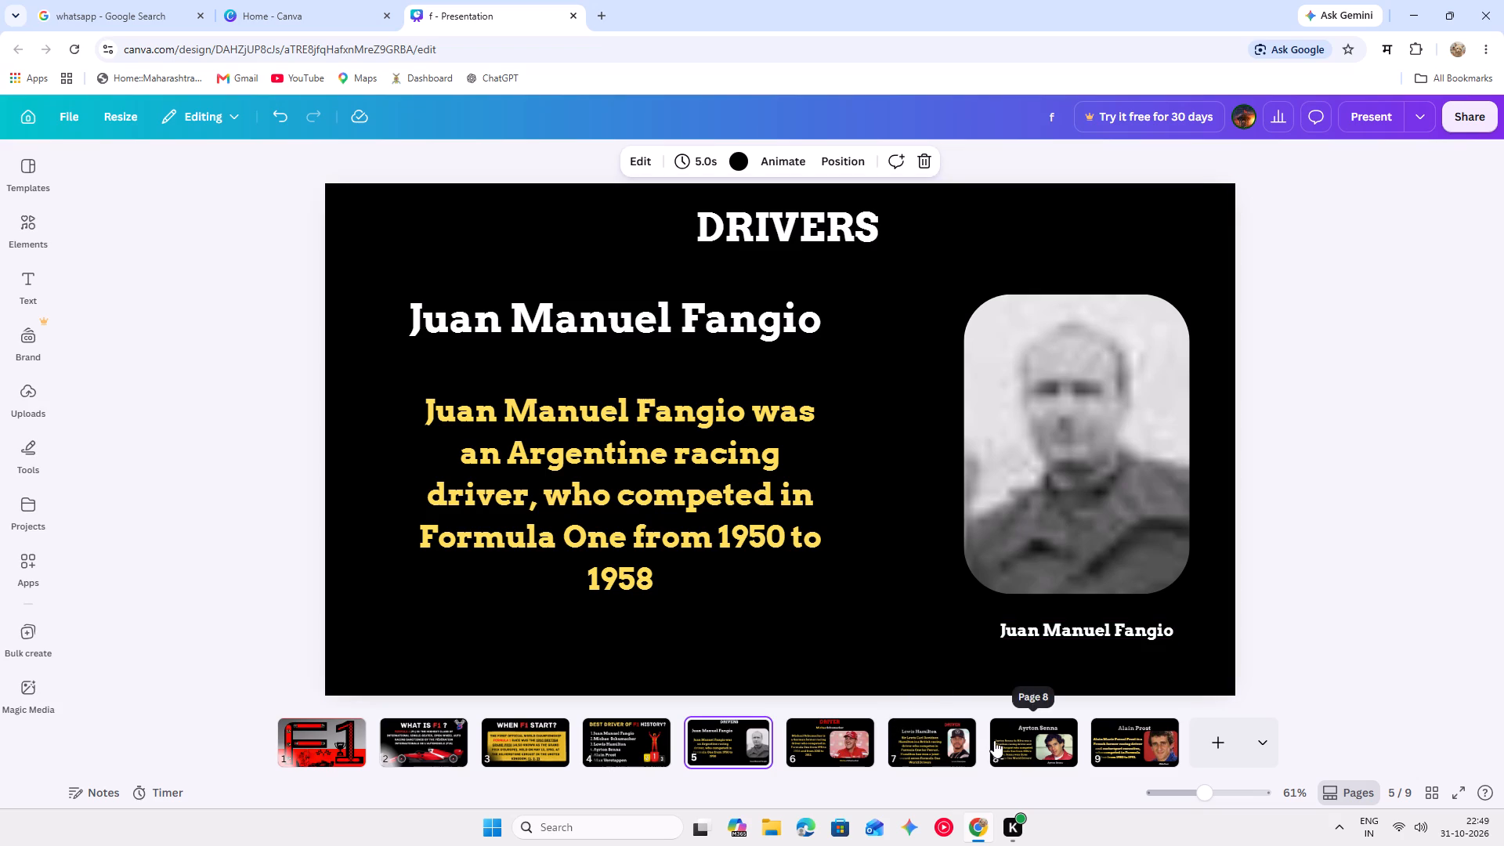
click(1104, 736)
click(1029, 745)
click(974, 753)
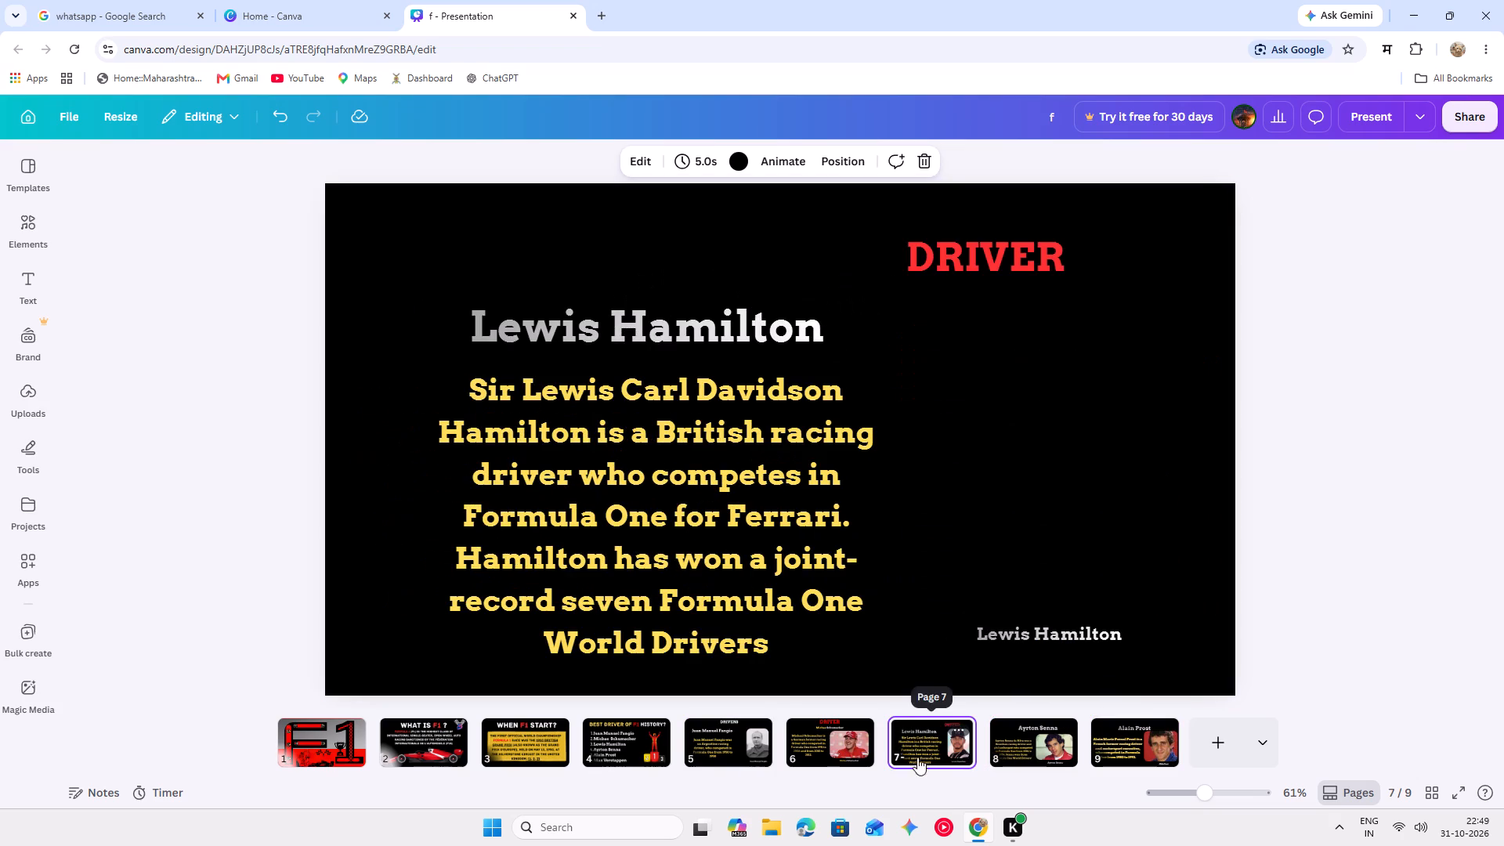
click(823, 759)
click(681, 739)
click(606, 729)
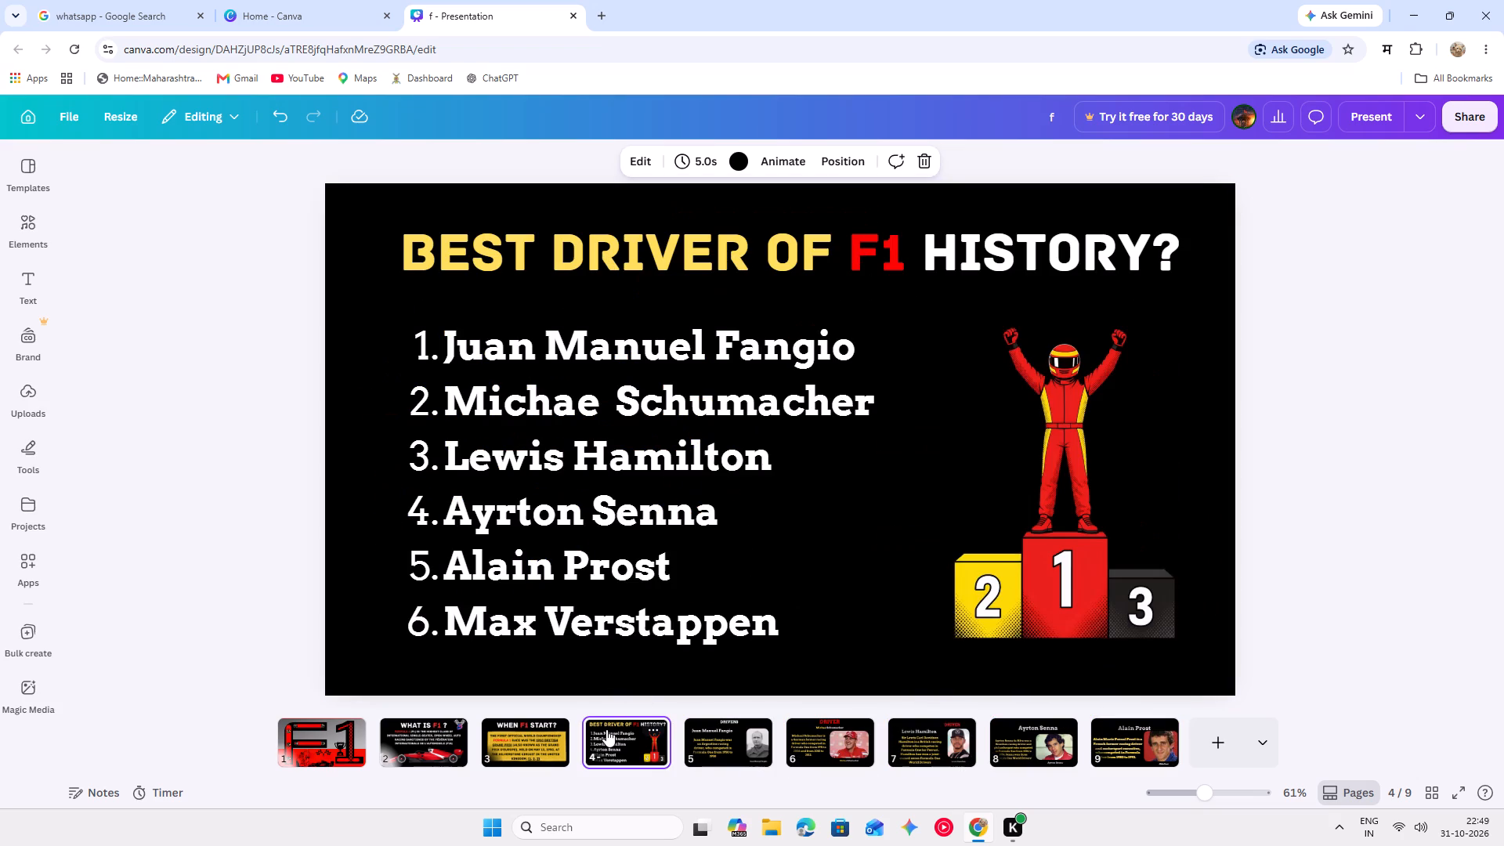
click(1039, 631)
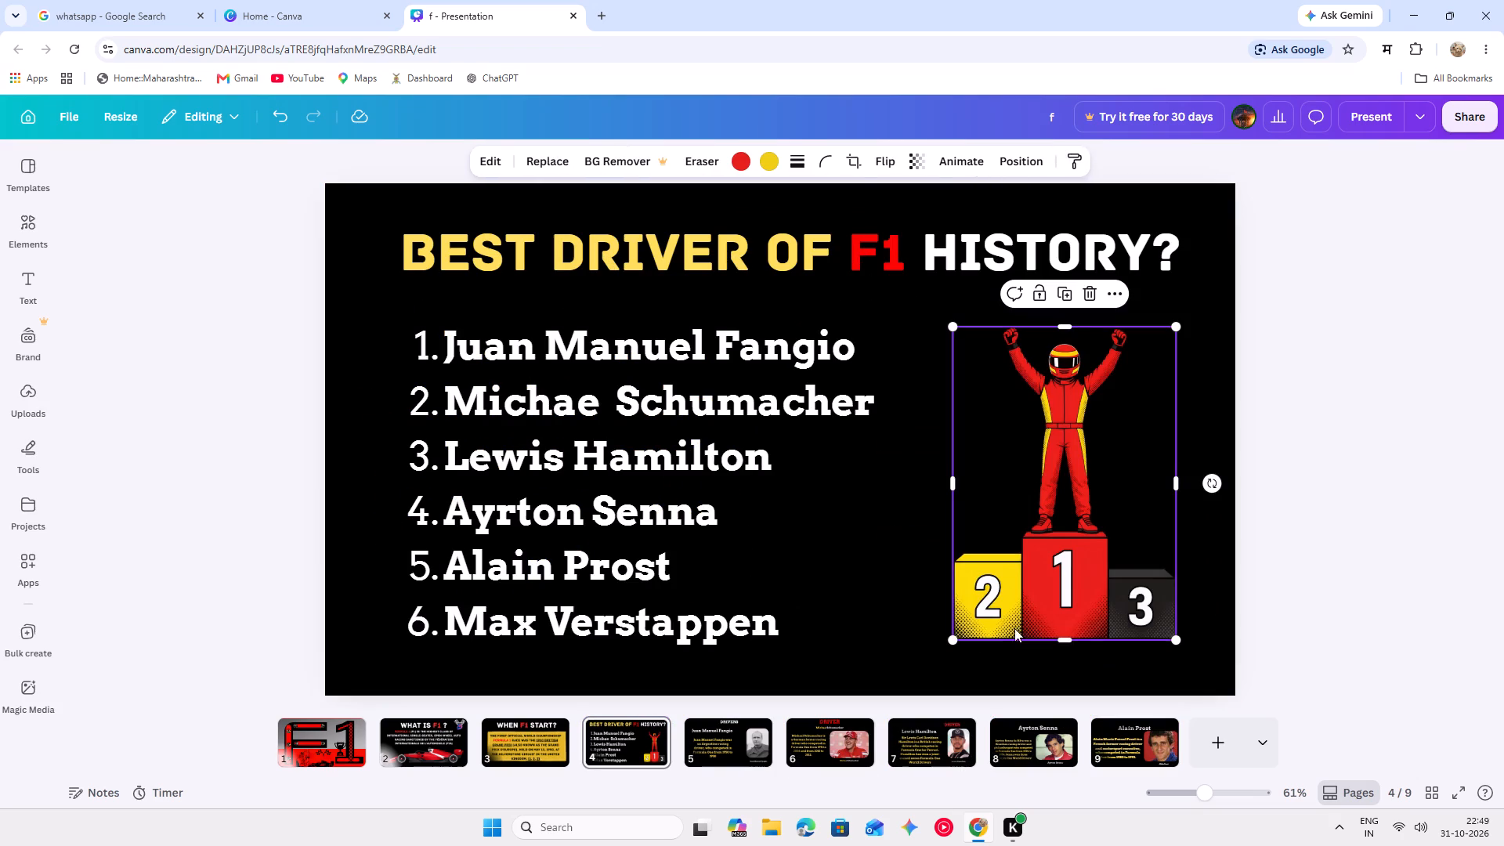
click(828, 151)
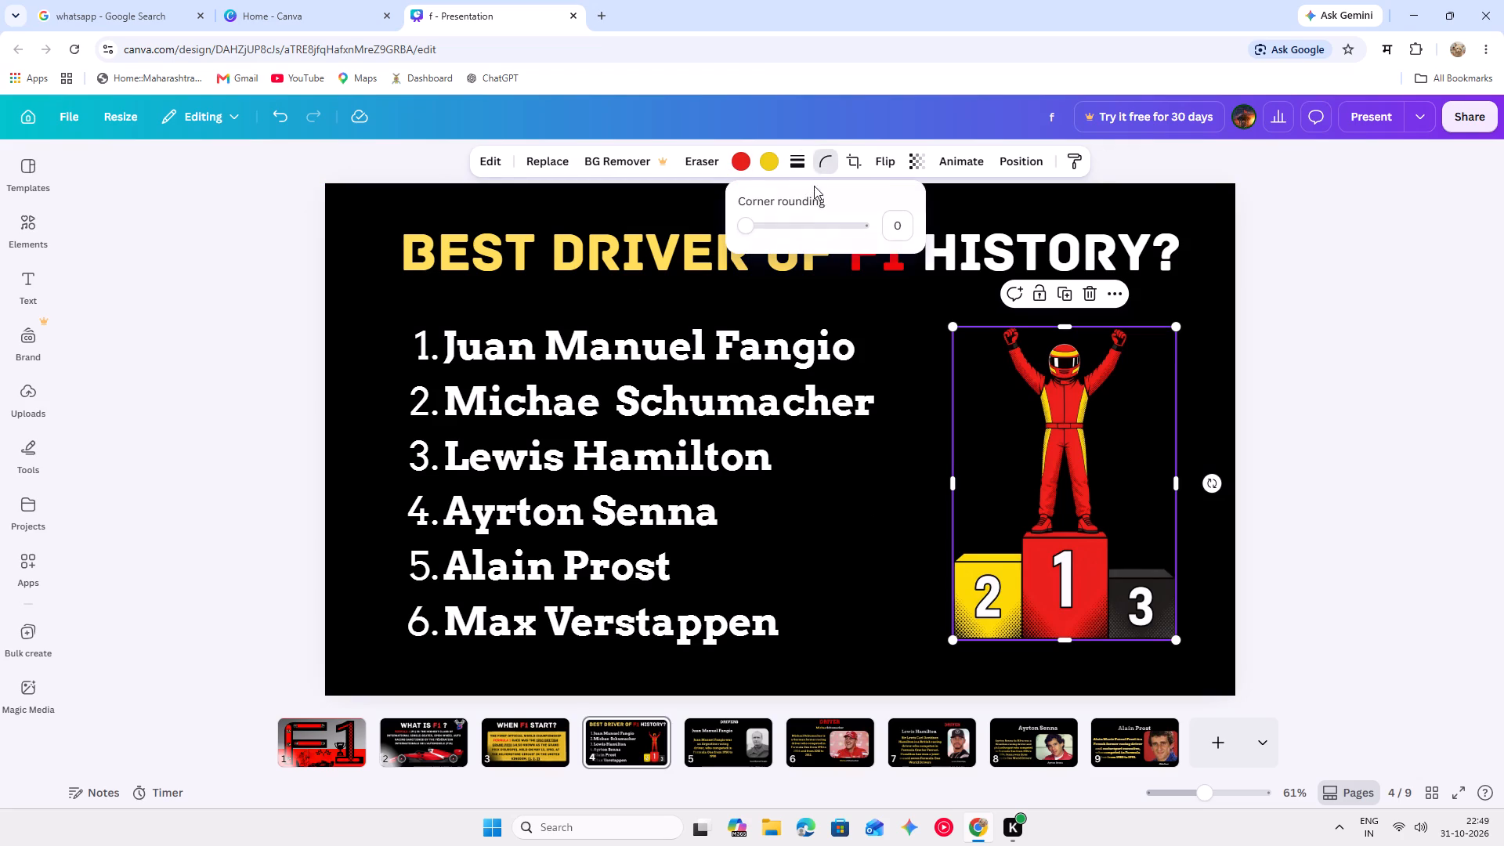
drag(754, 230, 1007, 257)
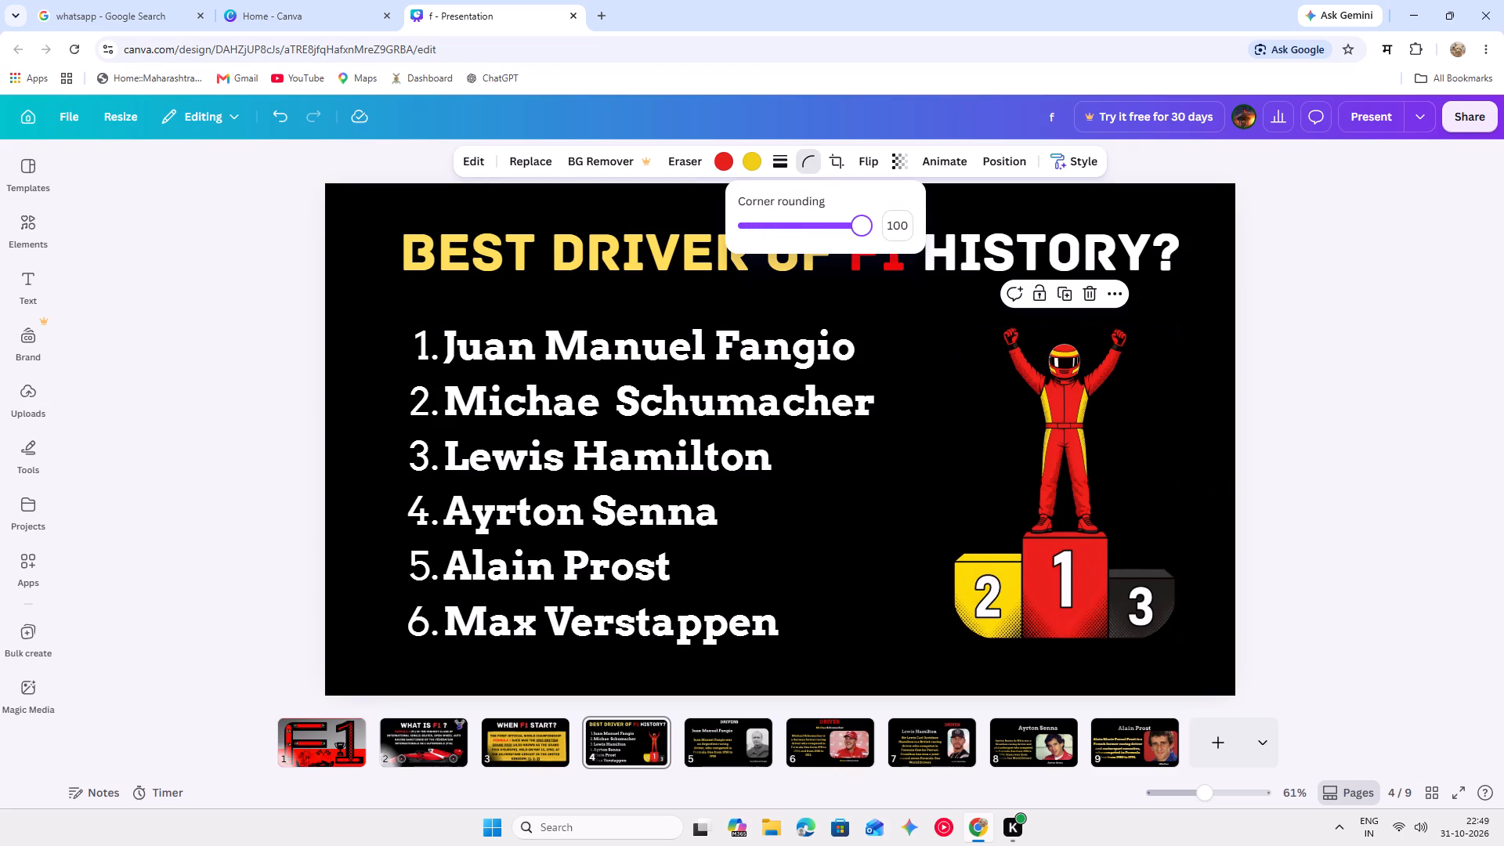
drag(1007, 257, 1155, 310)
click(1209, 538)
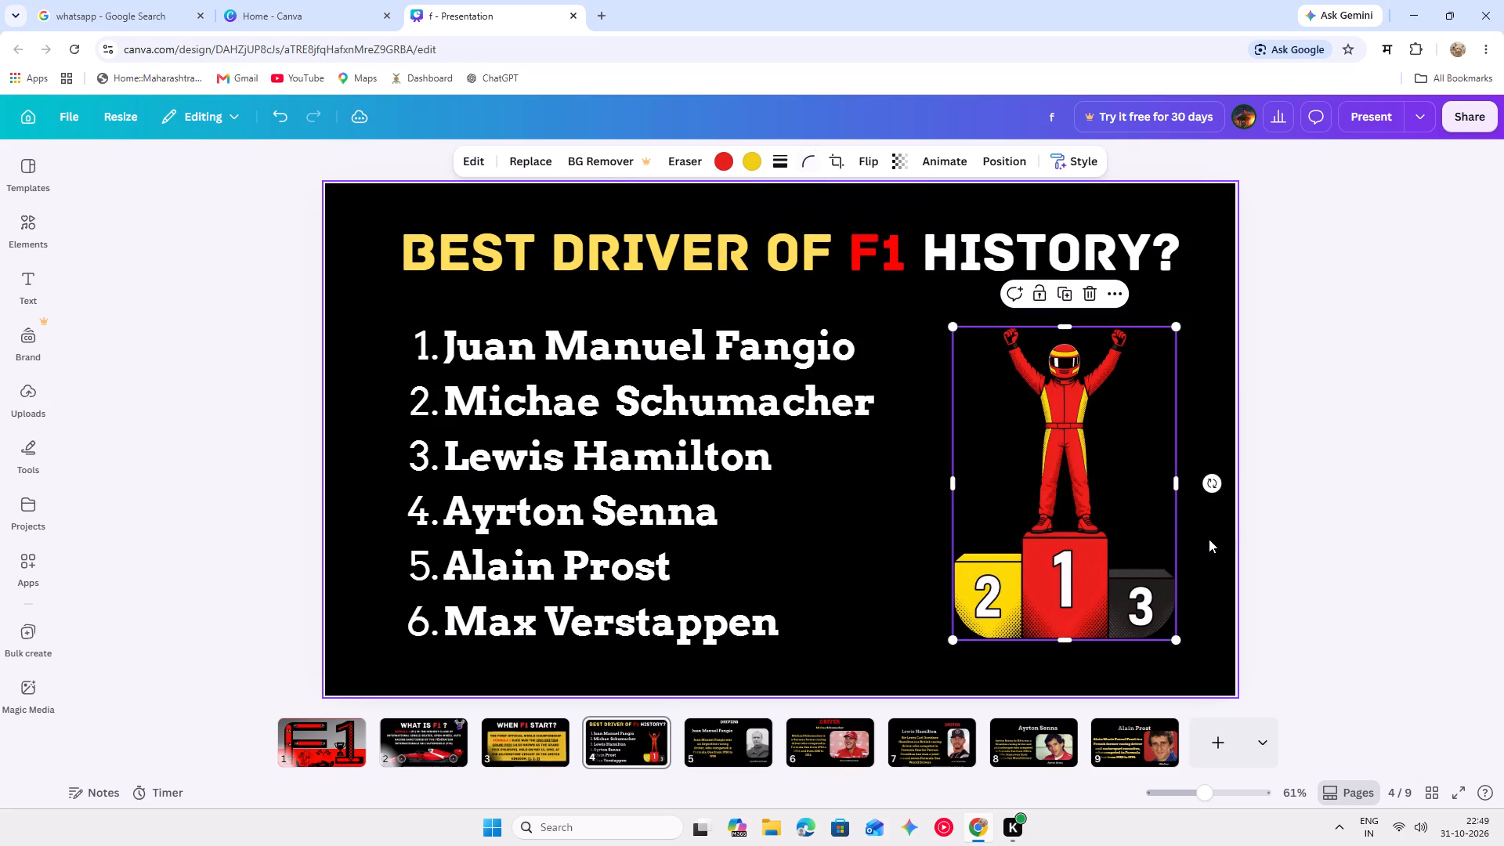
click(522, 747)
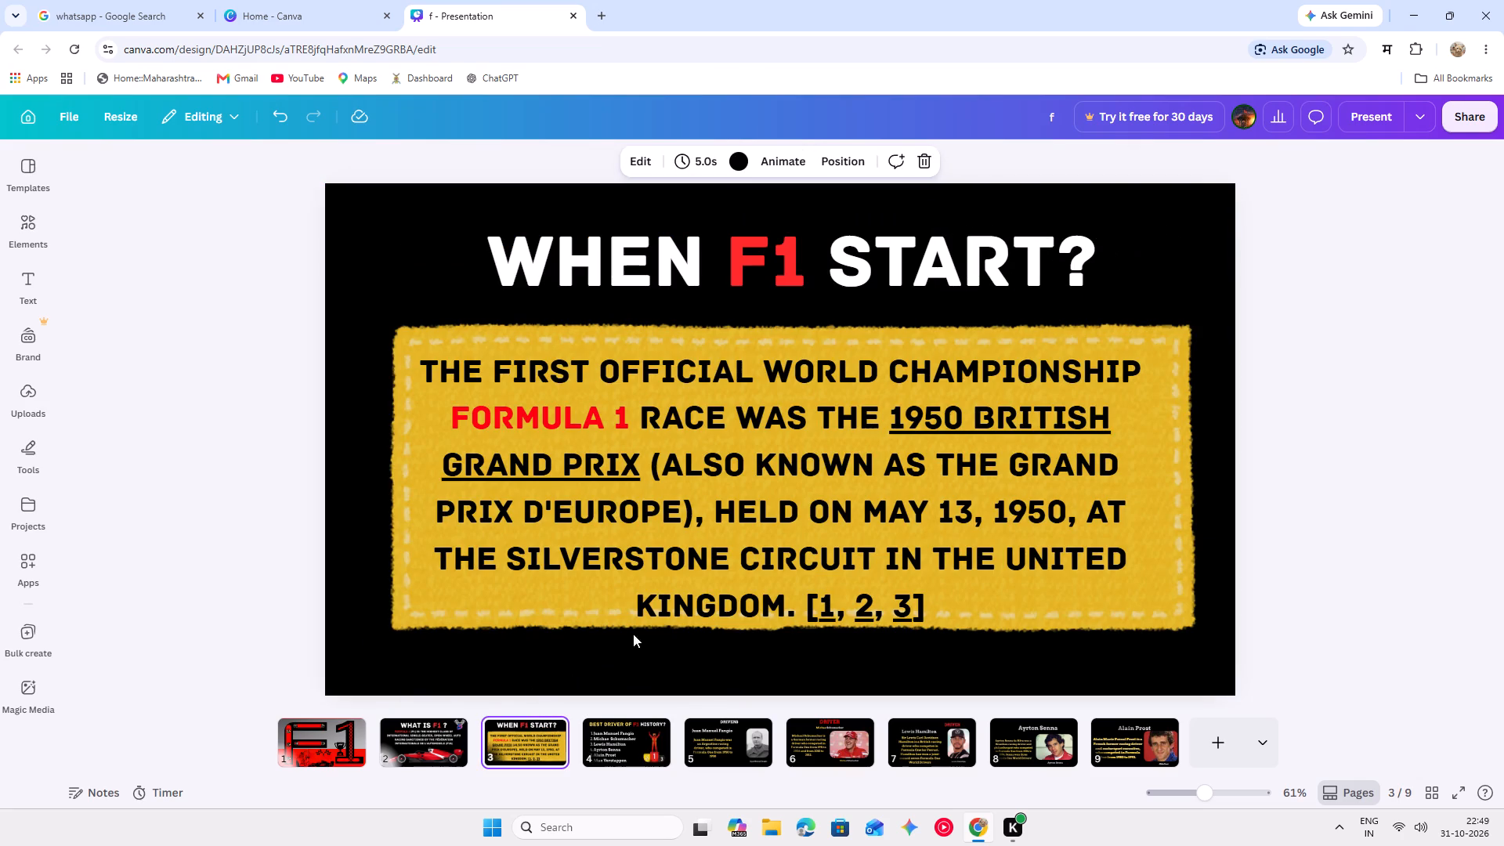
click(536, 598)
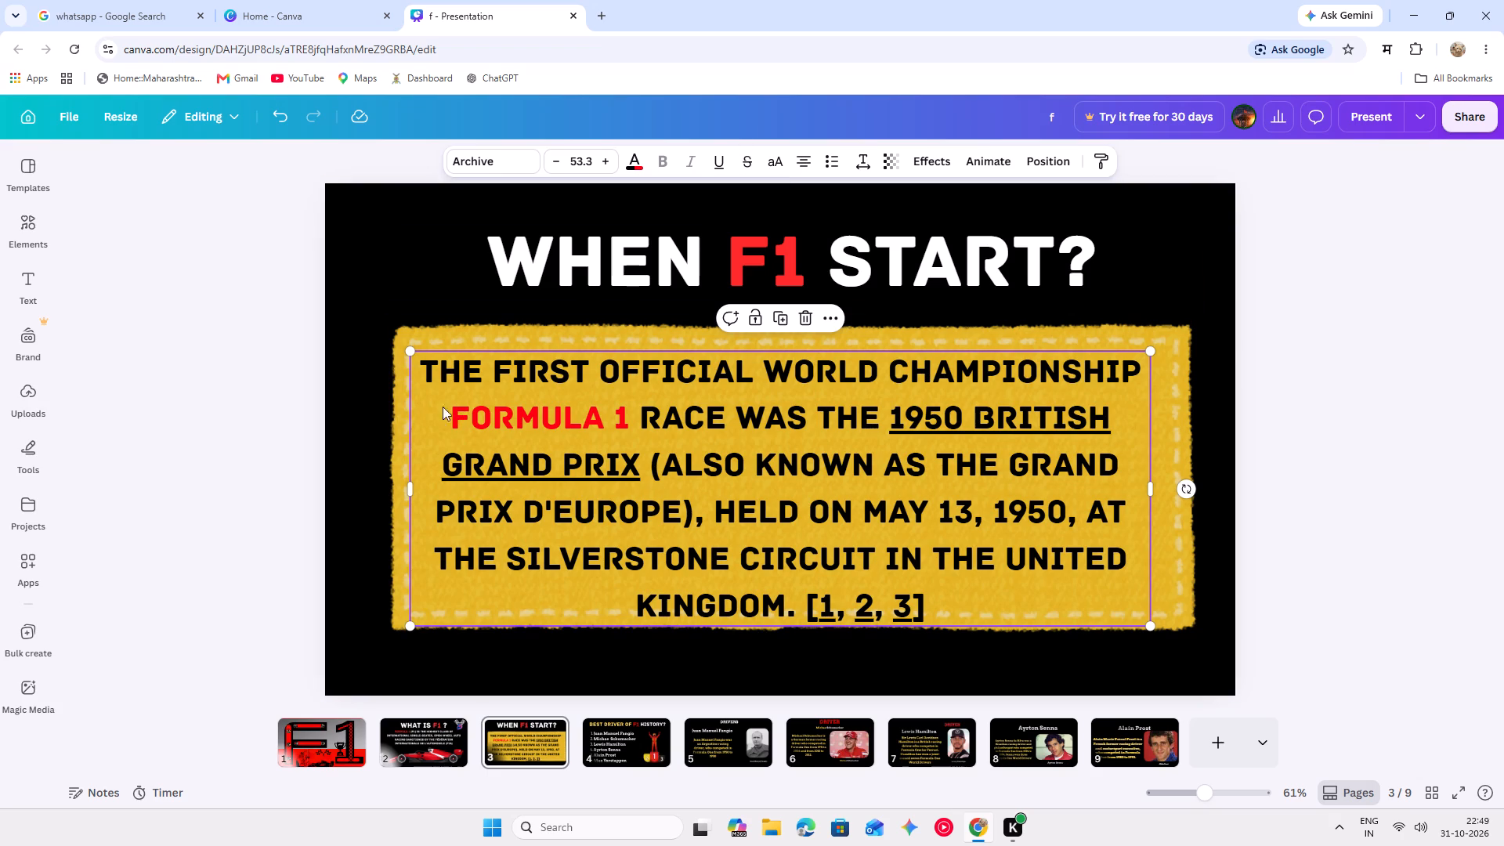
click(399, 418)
On page 2, raise the corner rounding of the red F1 car image to the maximum.
click(446, 739)
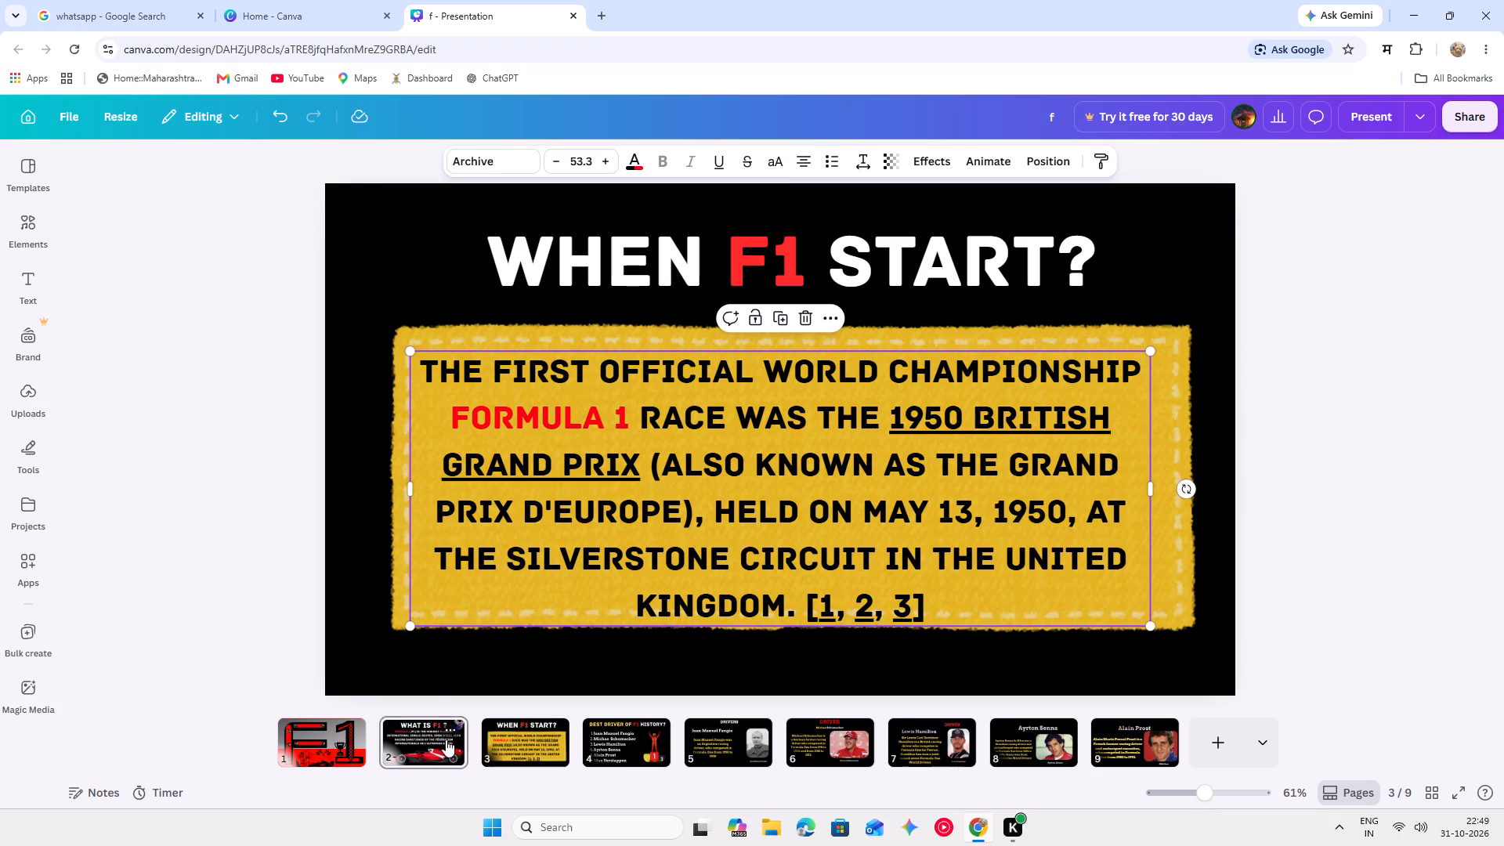
click(836, 560)
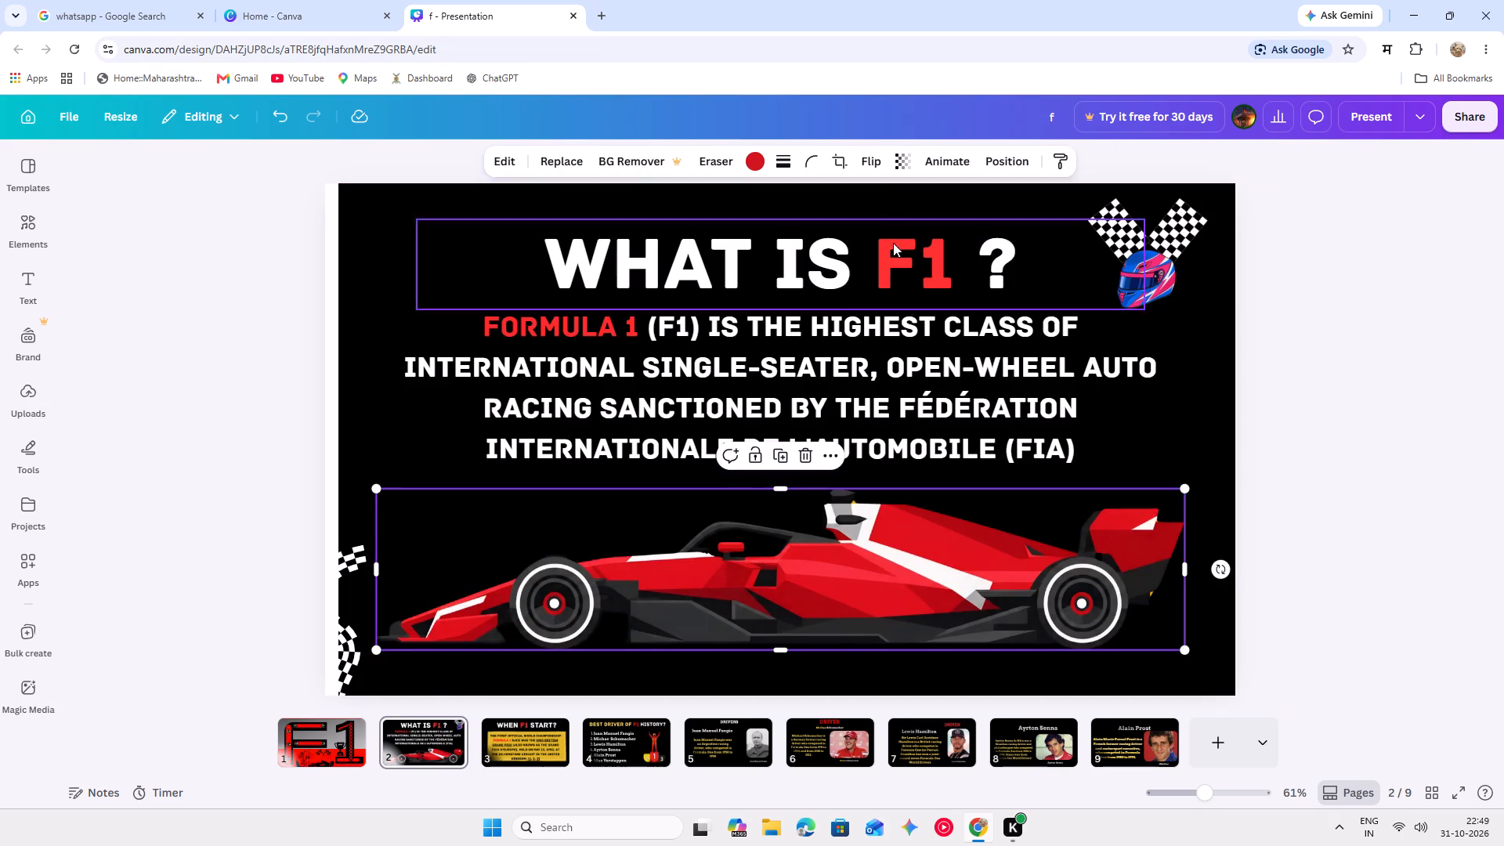
click(806, 170)
drag(731, 226, 747, 232)
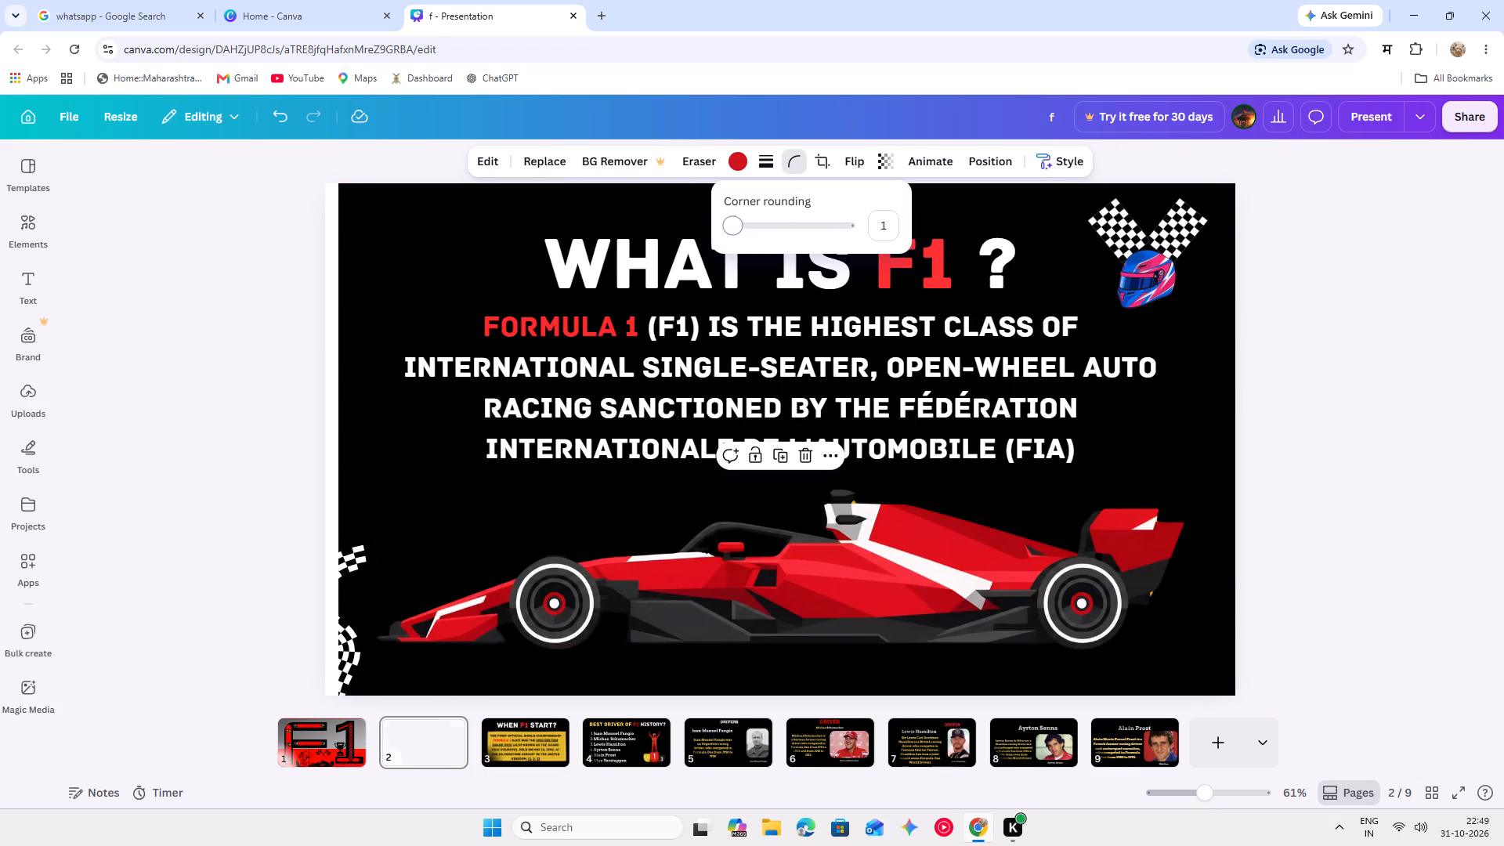
drag(747, 232, 973, 260)
click(1000, 255)
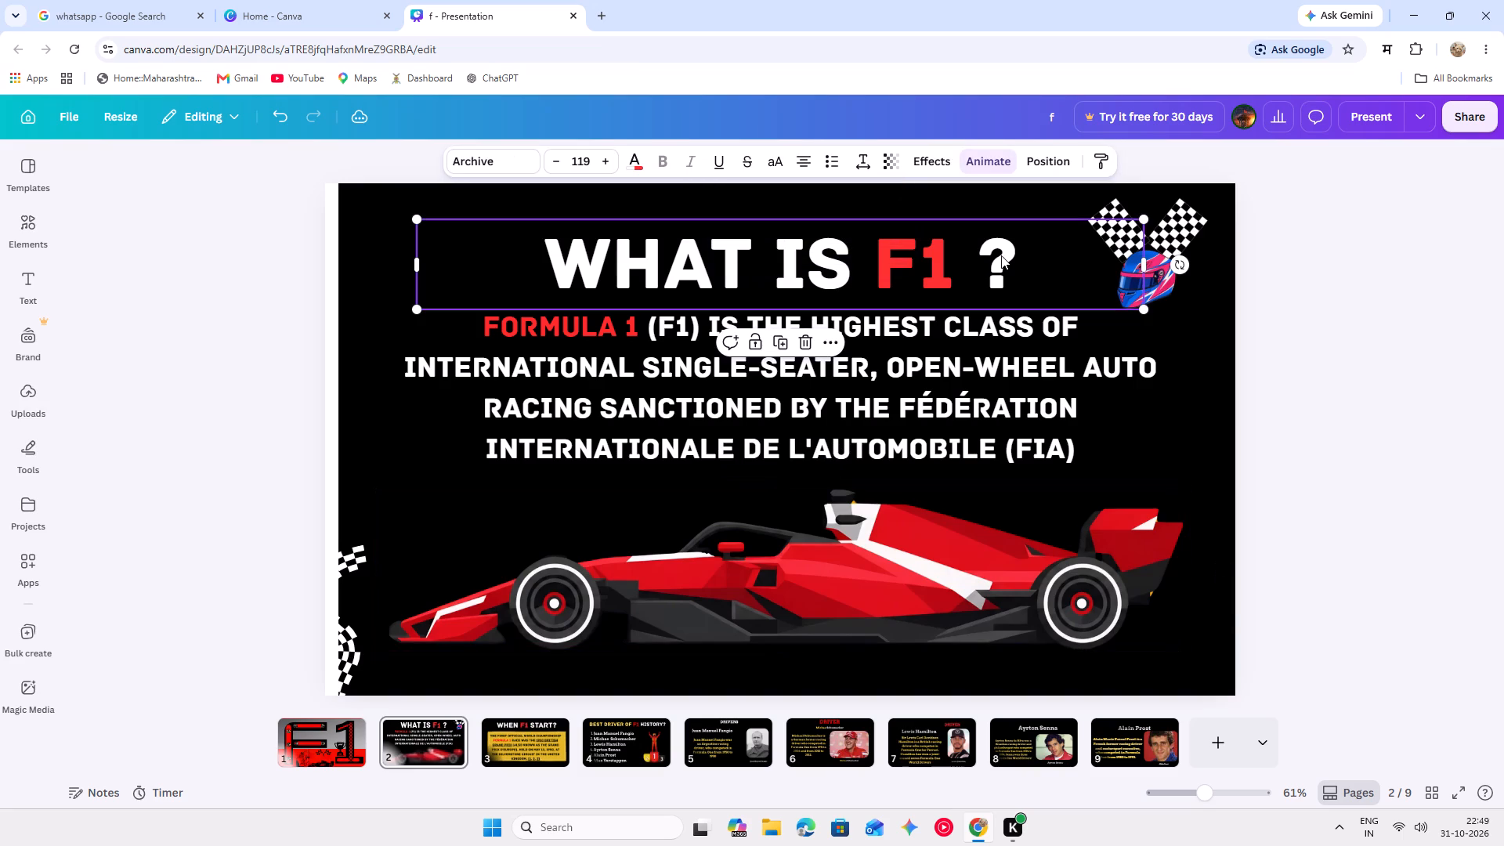
click(1187, 490)
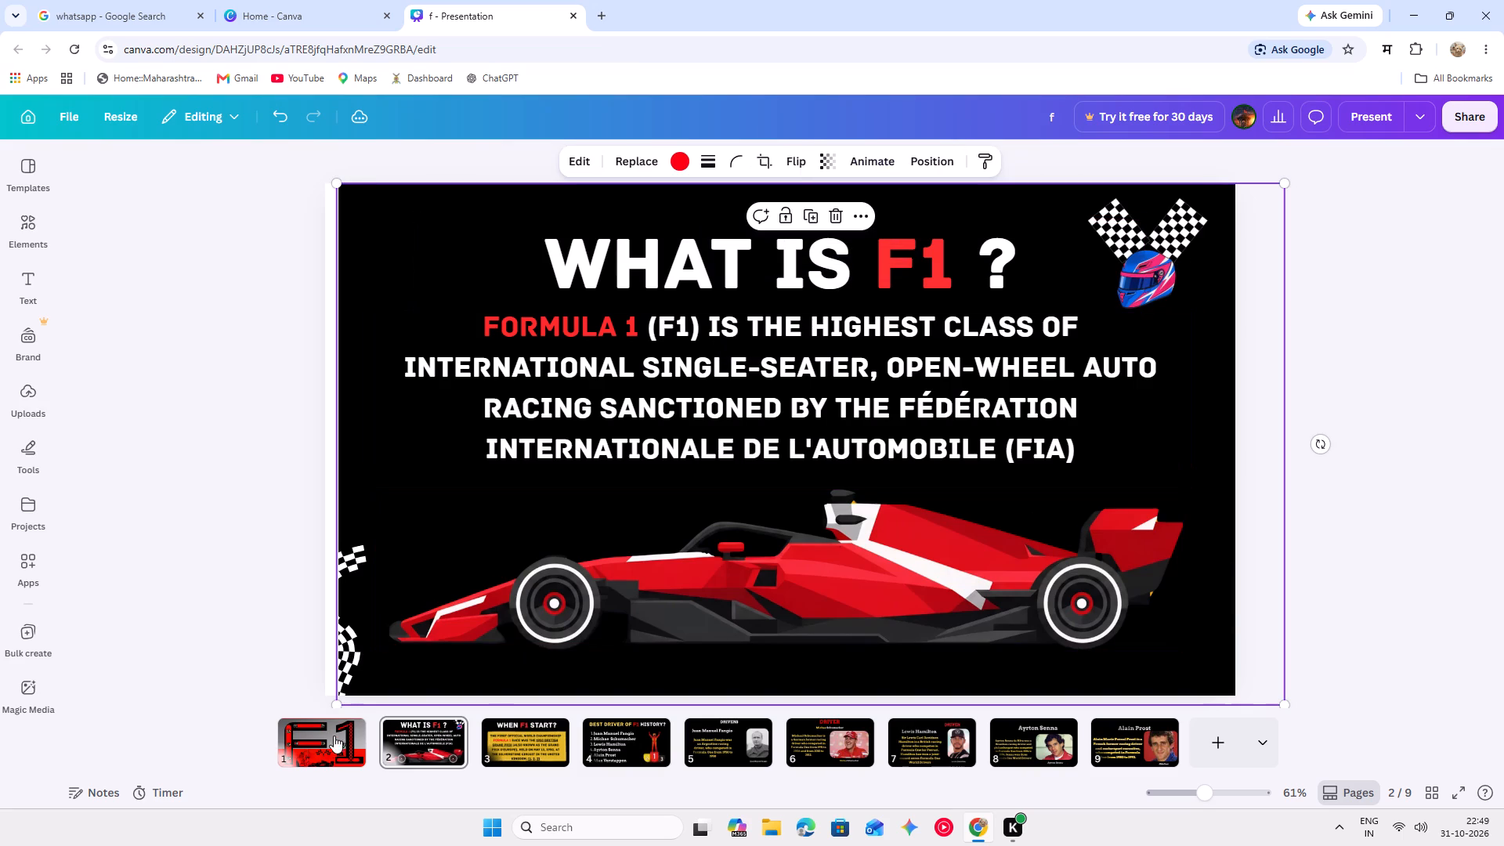
On page 1, shift the red rounded bar inside the base of the 1 slightly toward the base's right end.
click(332, 739)
click(721, 583)
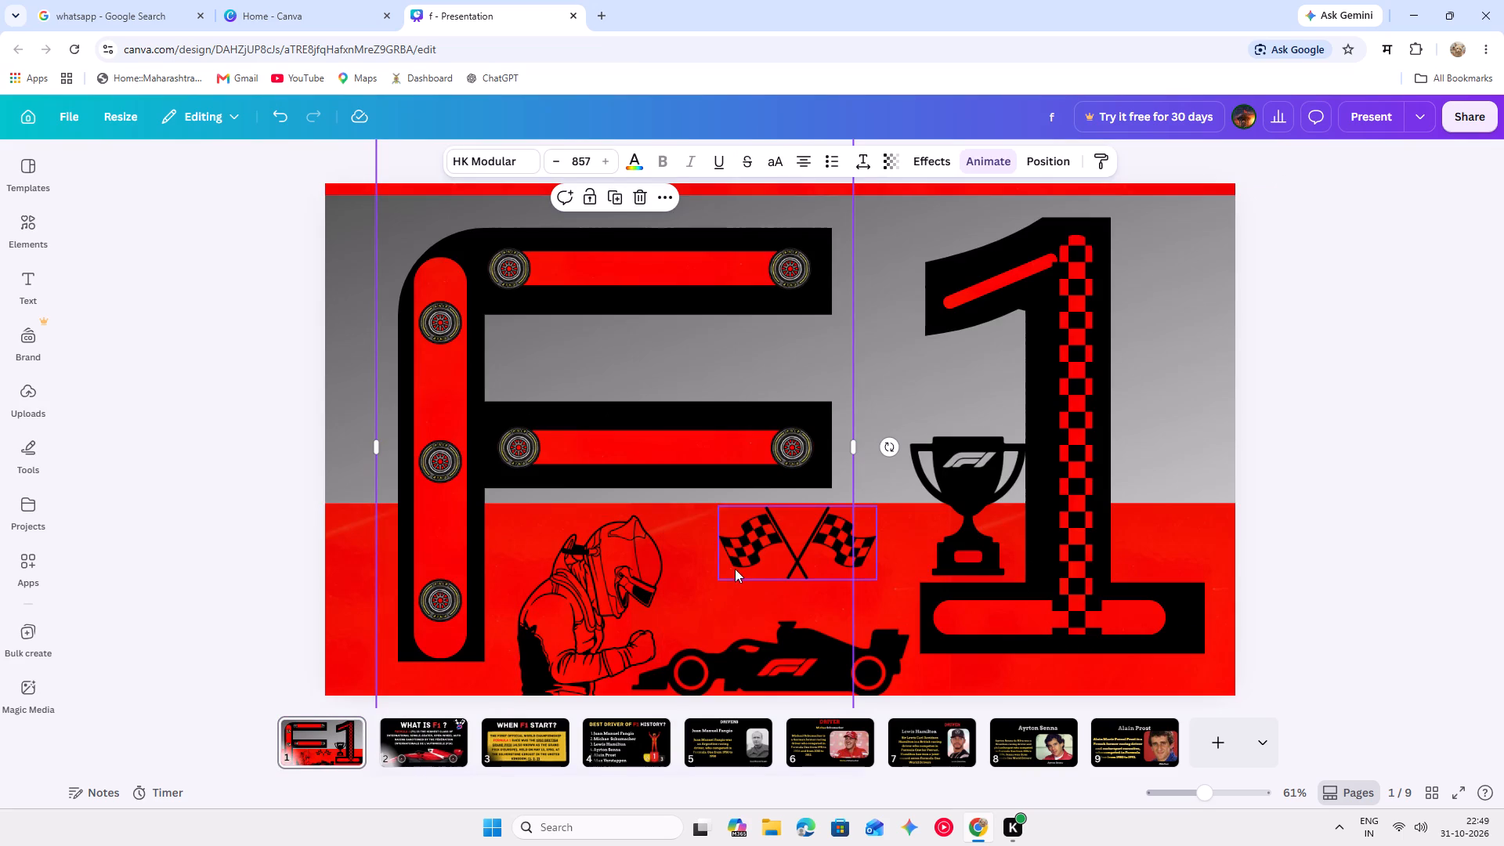
click(893, 459)
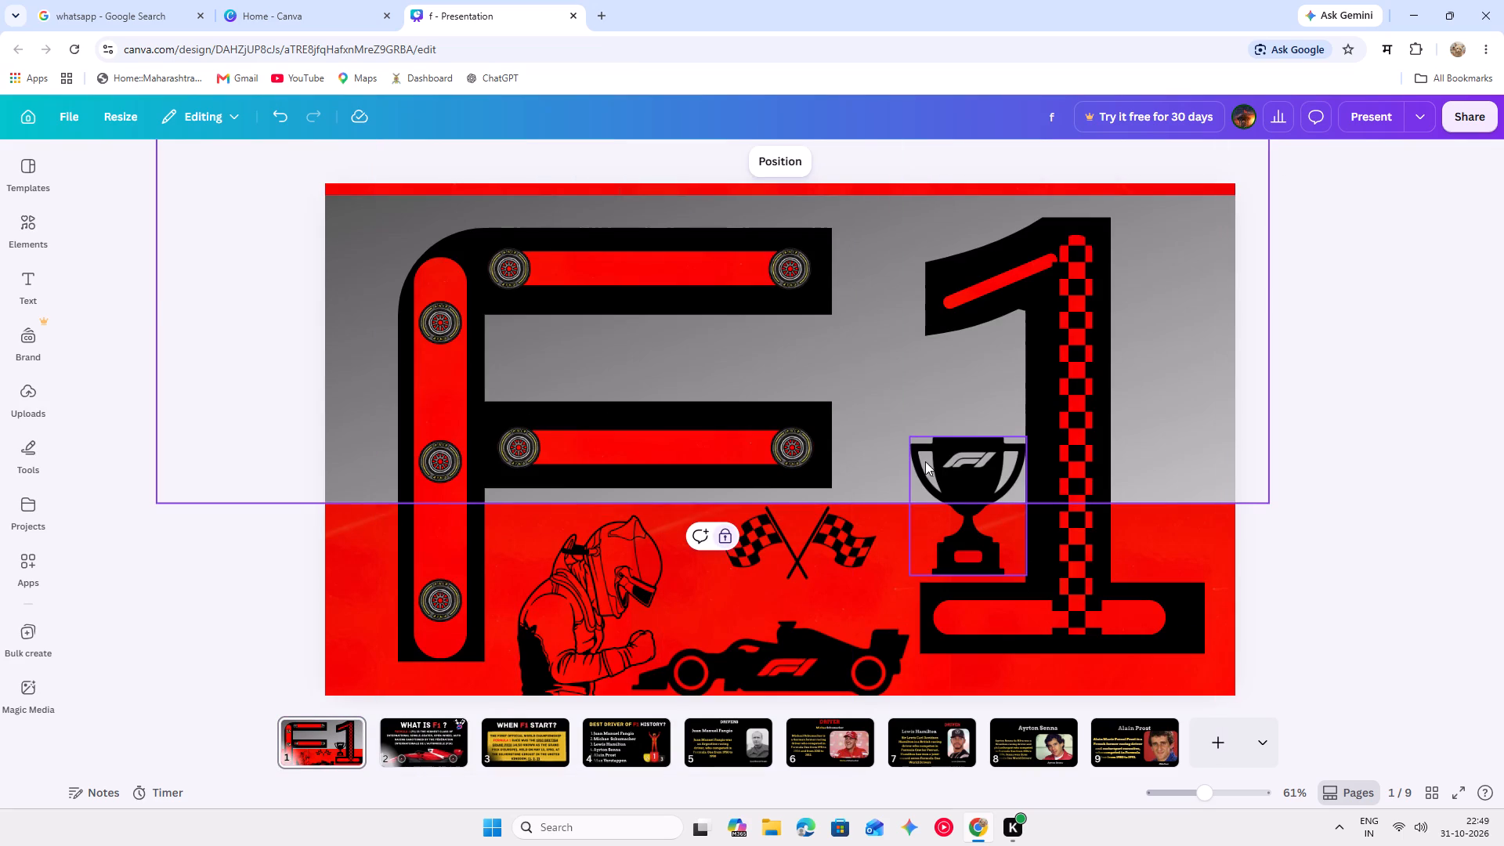
click(927, 462)
click(1198, 482)
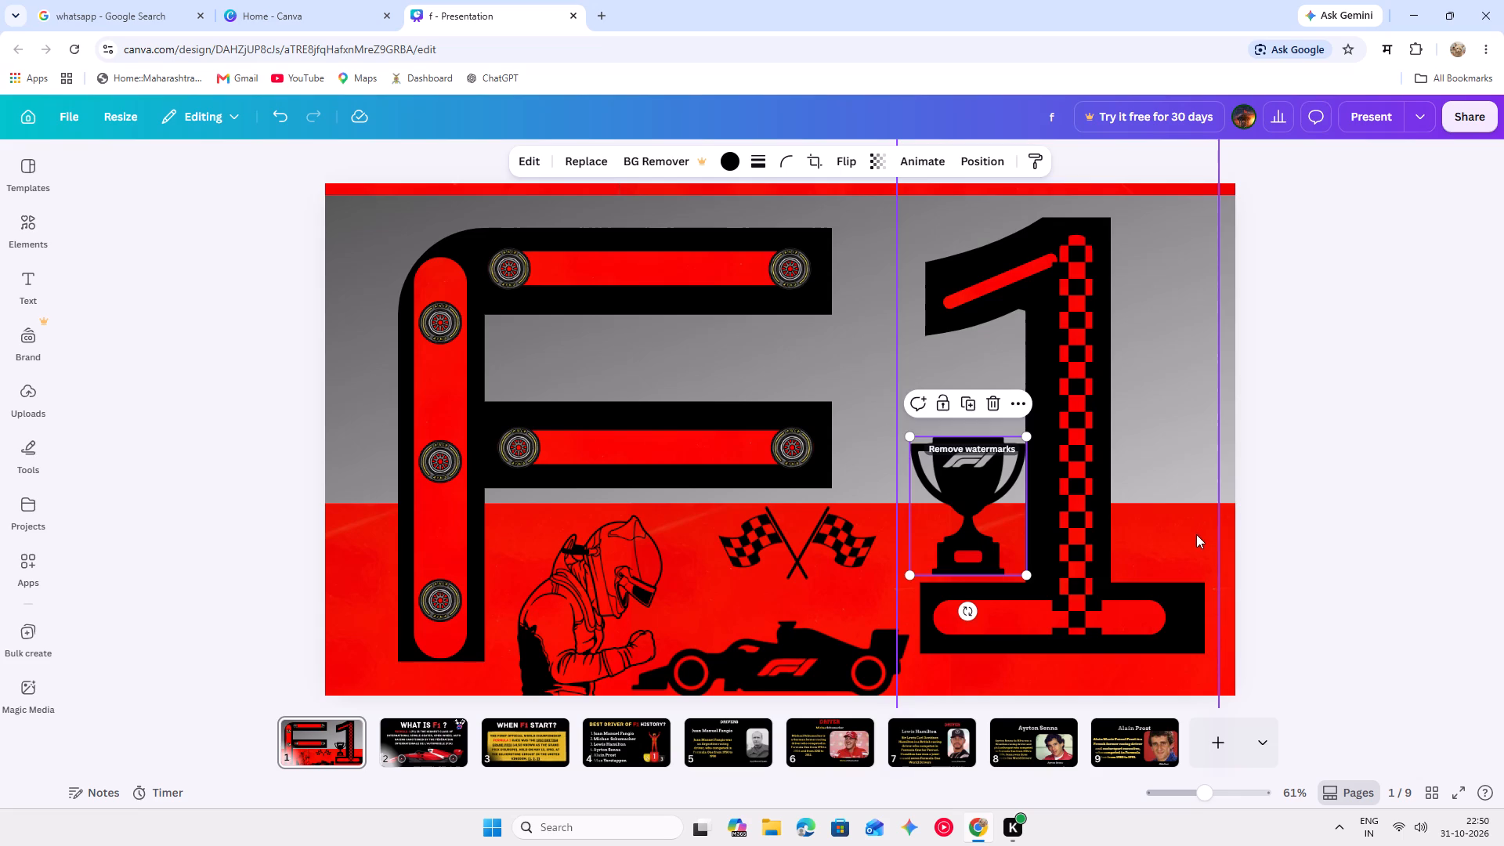
drag(1151, 627, 1169, 627)
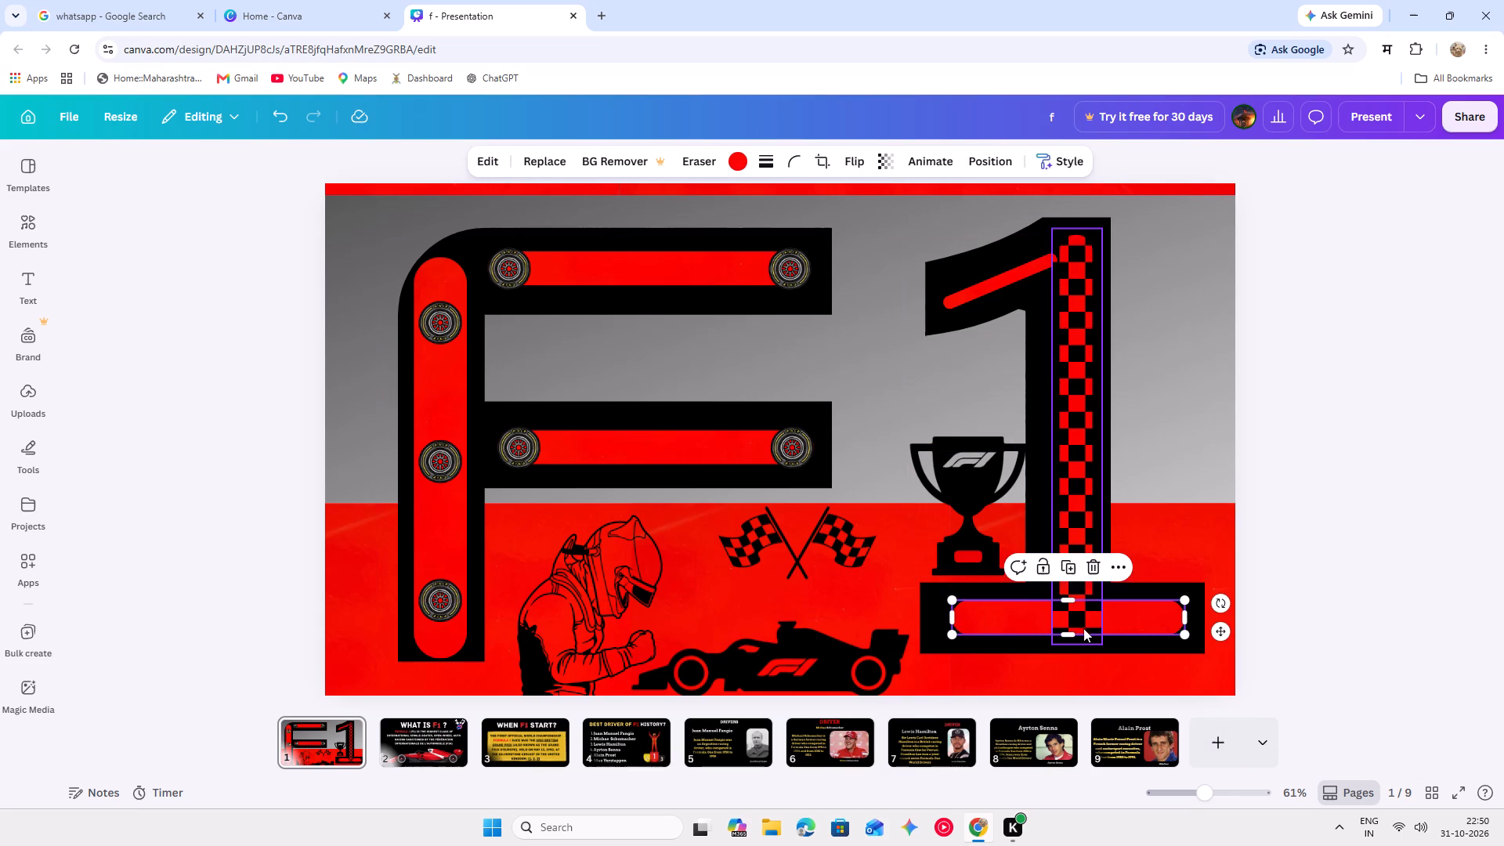
Move the checkered strip upward off the red base bar and shrink it to fit within the stem of the 1.
click(1077, 631)
click(1089, 516)
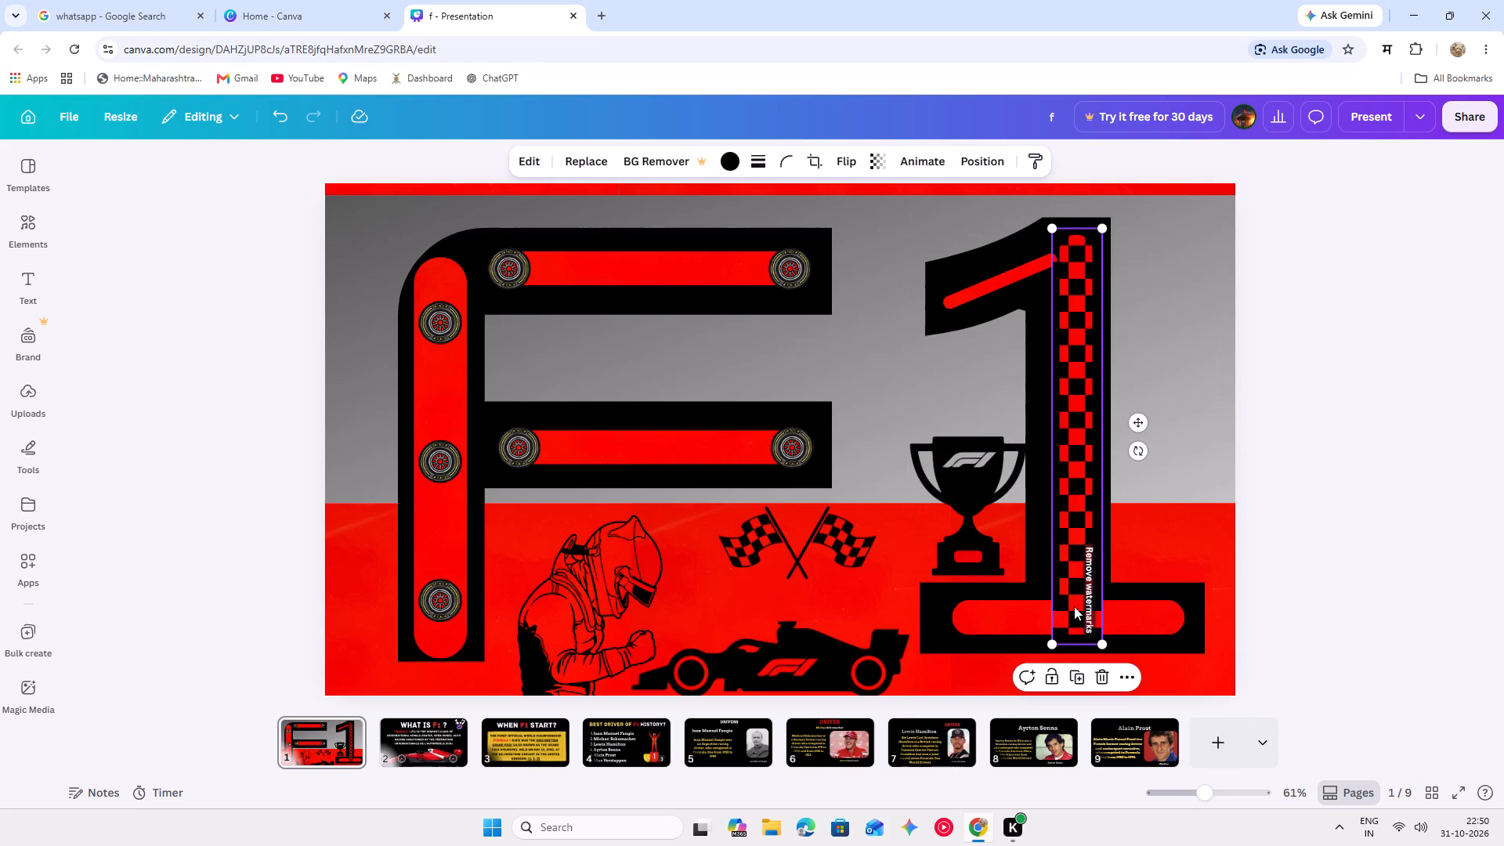
drag(1075, 606, 1070, 553)
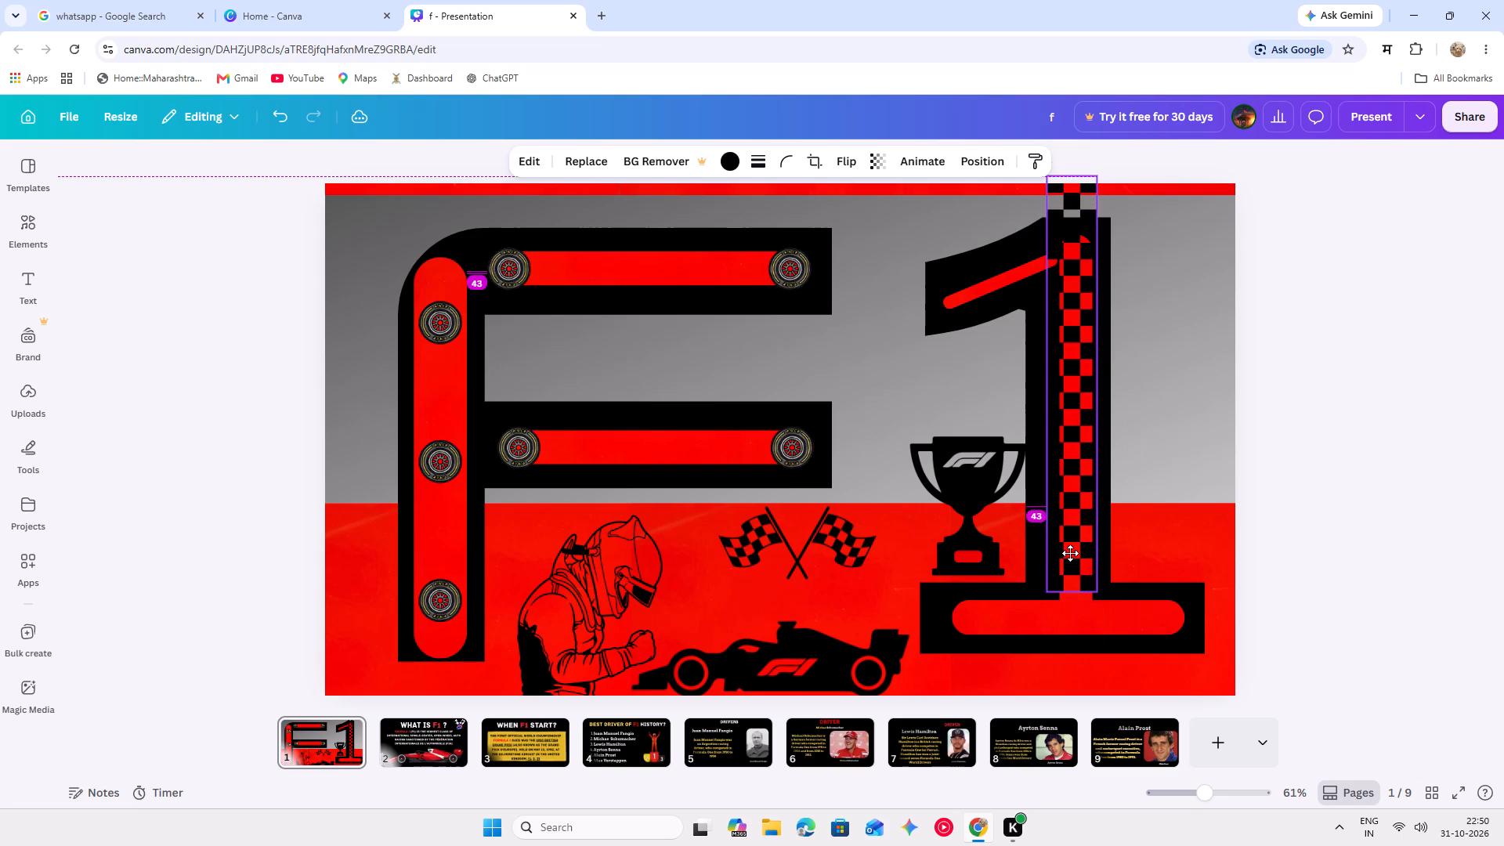
drag(1070, 553, 1072, 562)
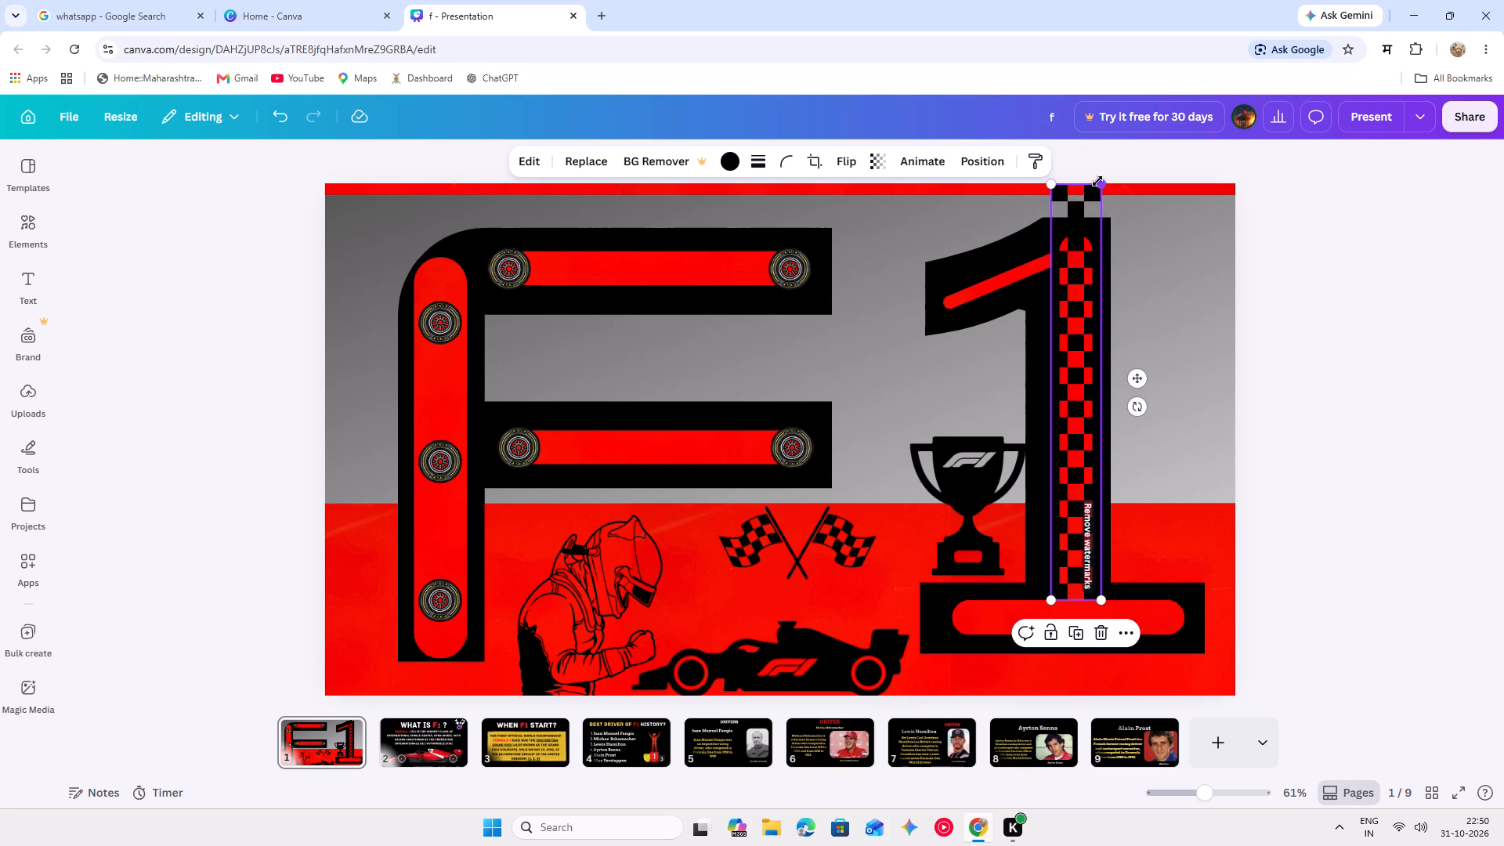
drag(1097, 181, 1102, 240)
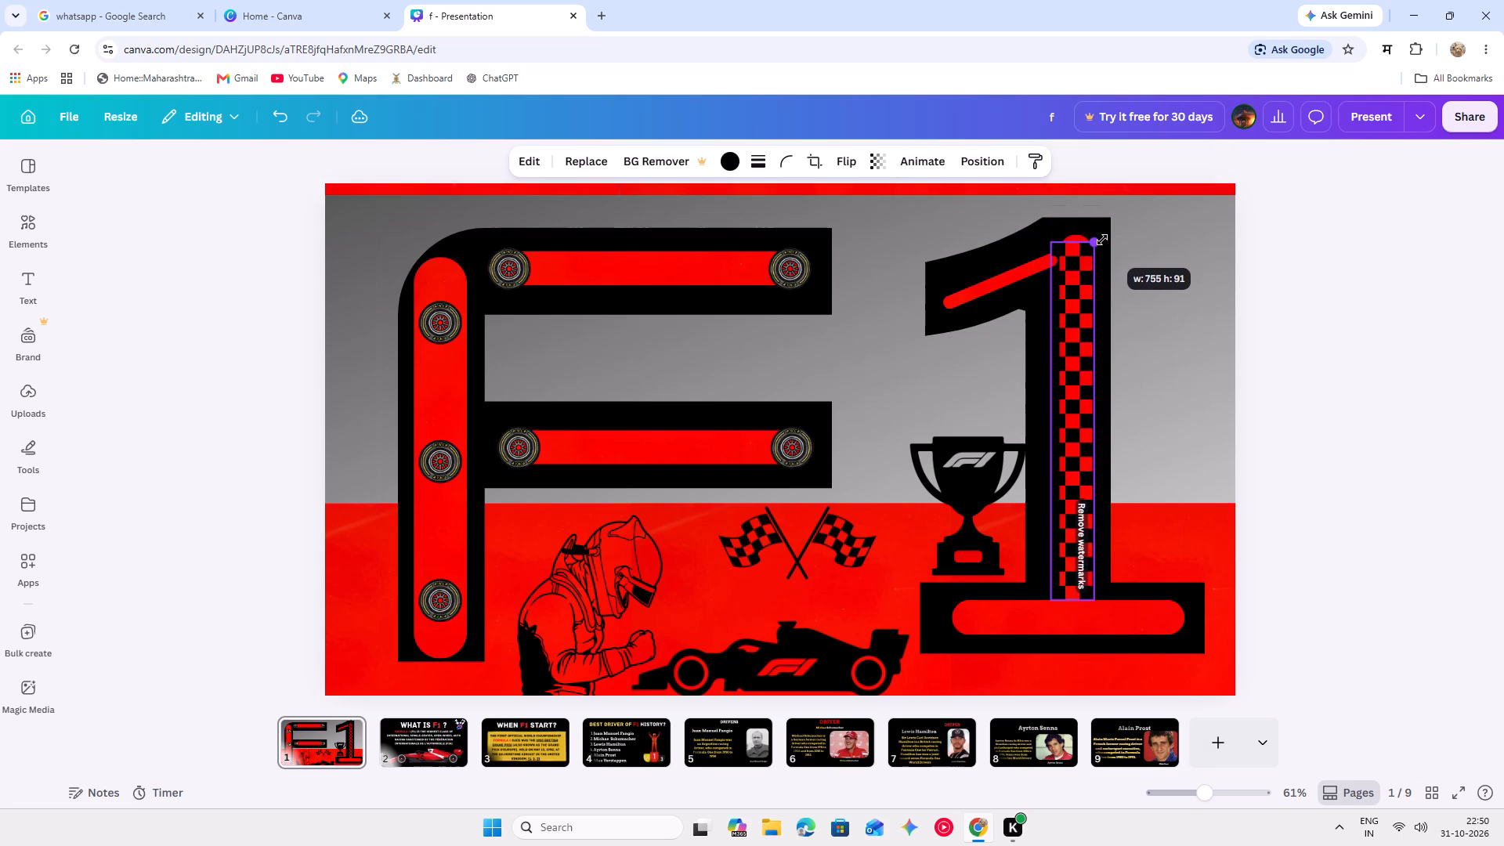
drag(1102, 240, 1102, 230)
click(1297, 352)
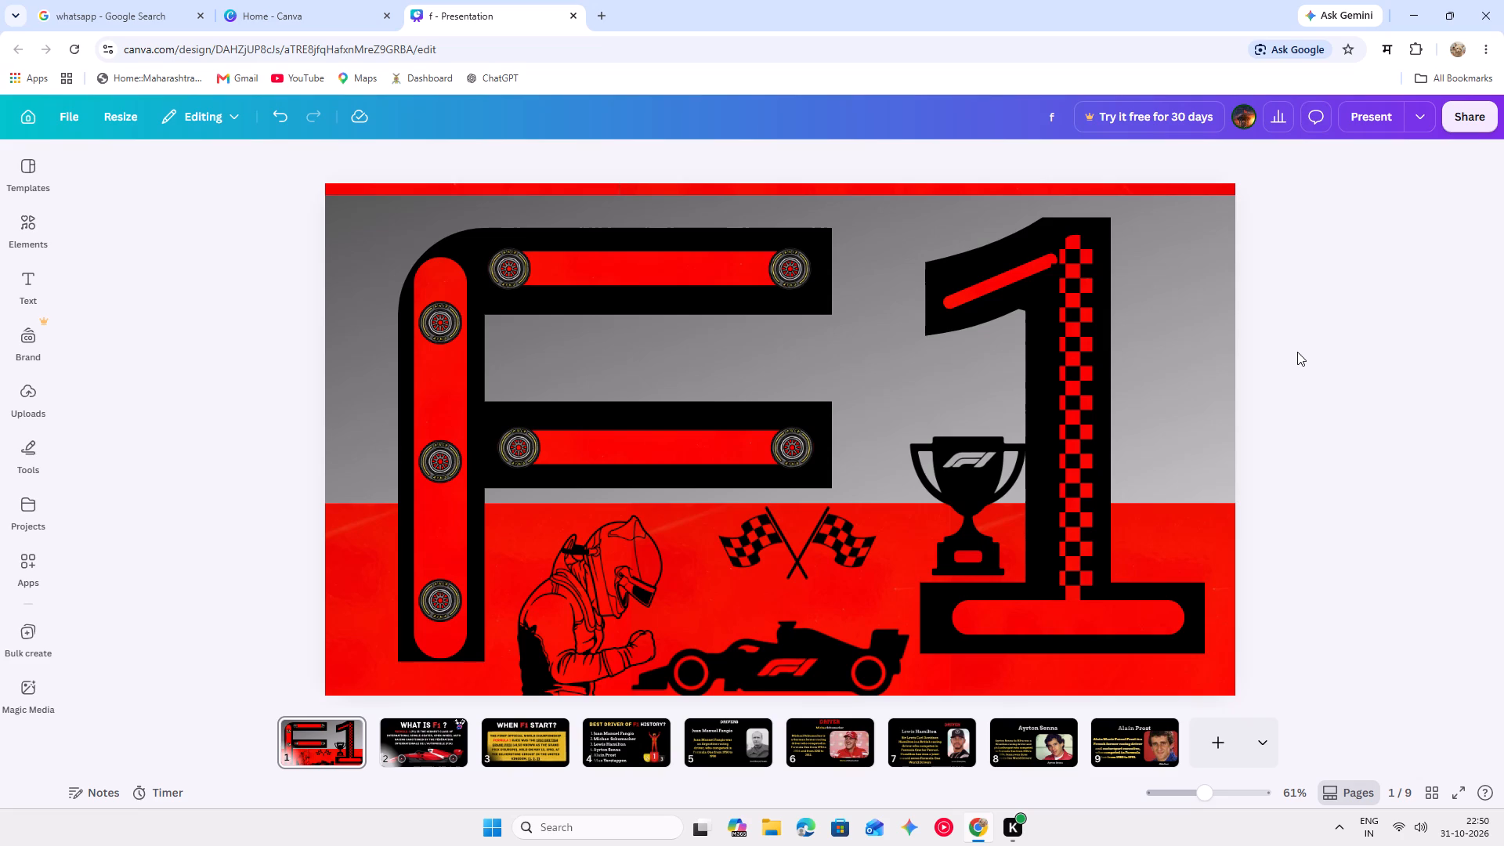
Reposition the red diagonal bar in the flag of the 1, thicken it and lengthen it to reach behind the checkered strip.
click(970, 284)
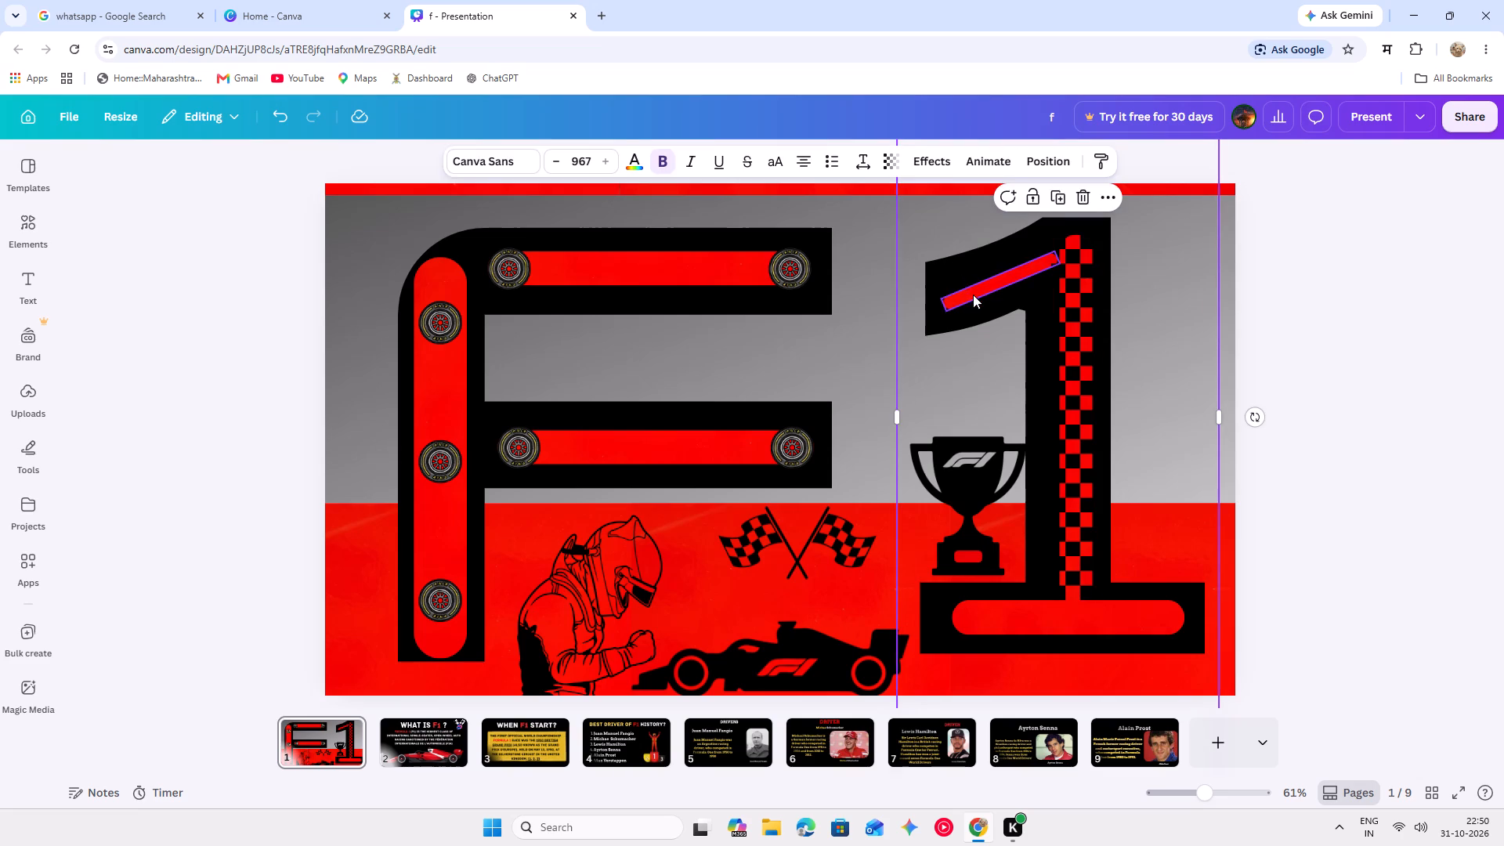
drag(973, 295, 958, 286)
drag(991, 279, 992, 279)
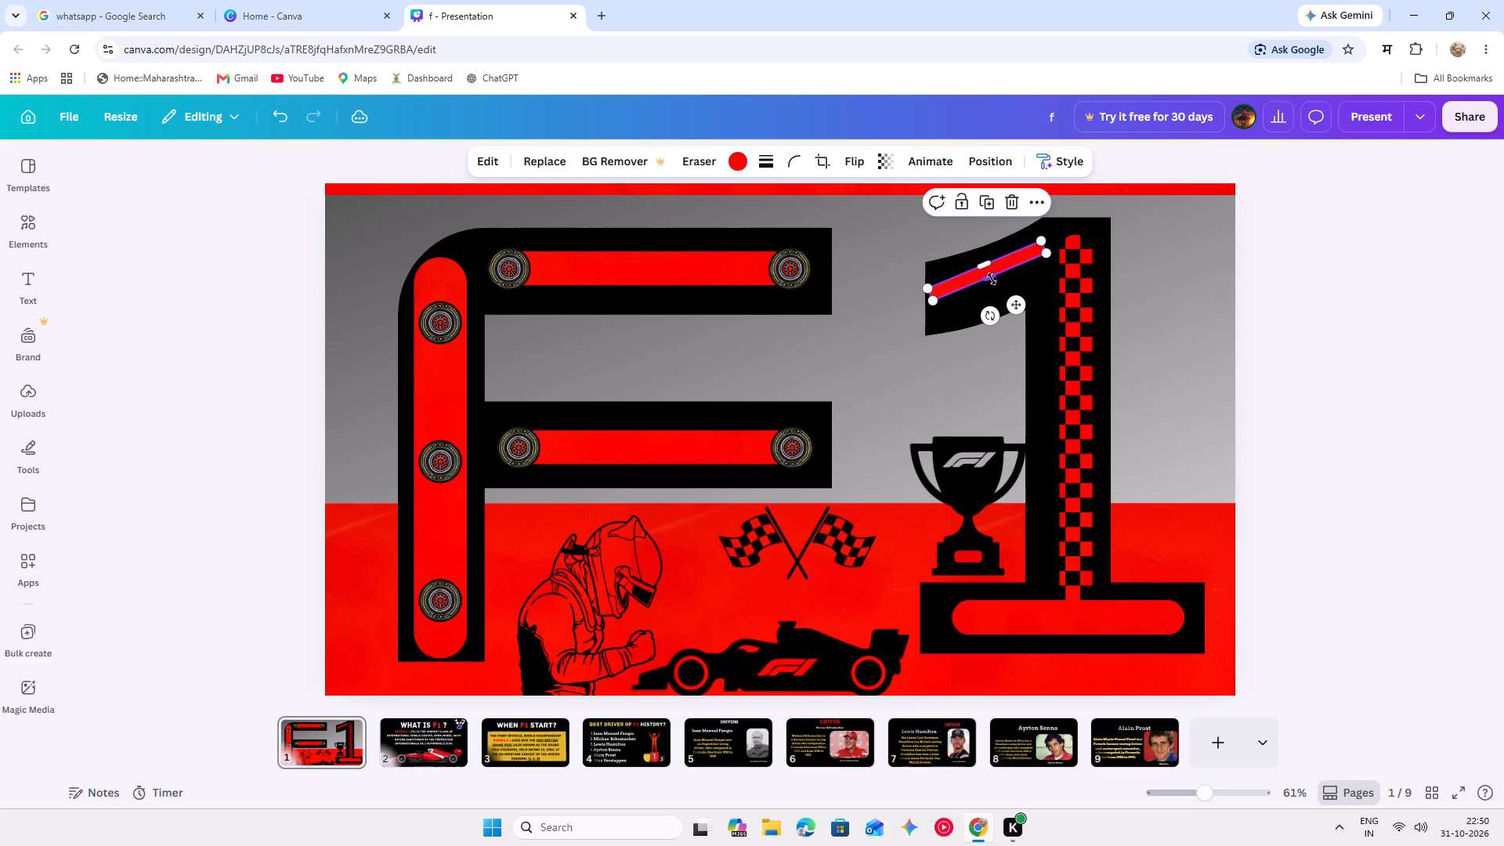
drag(992, 279, 1000, 300)
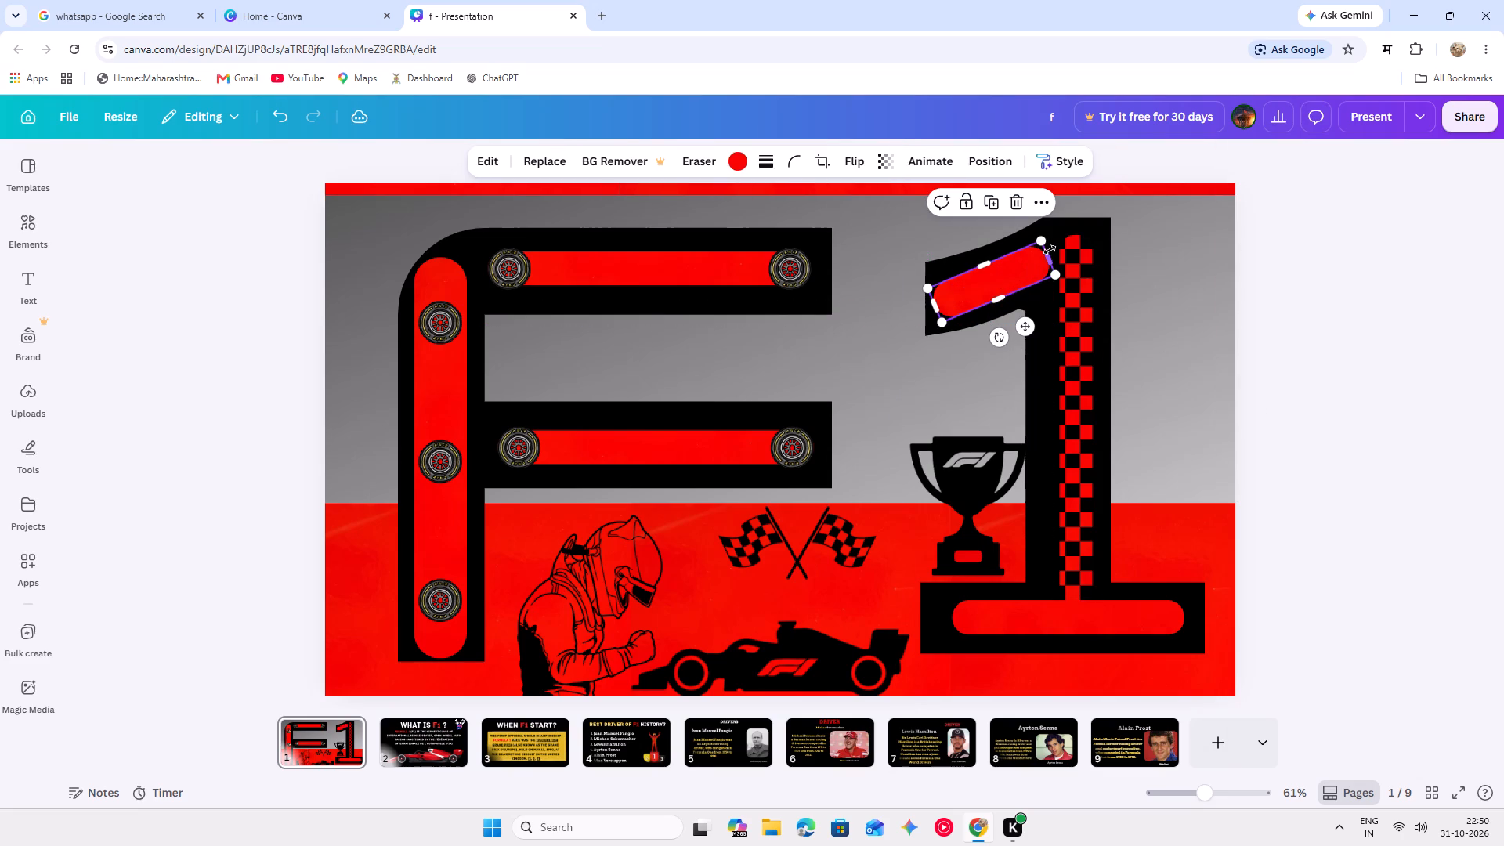
drag(1050, 250, 1123, 235)
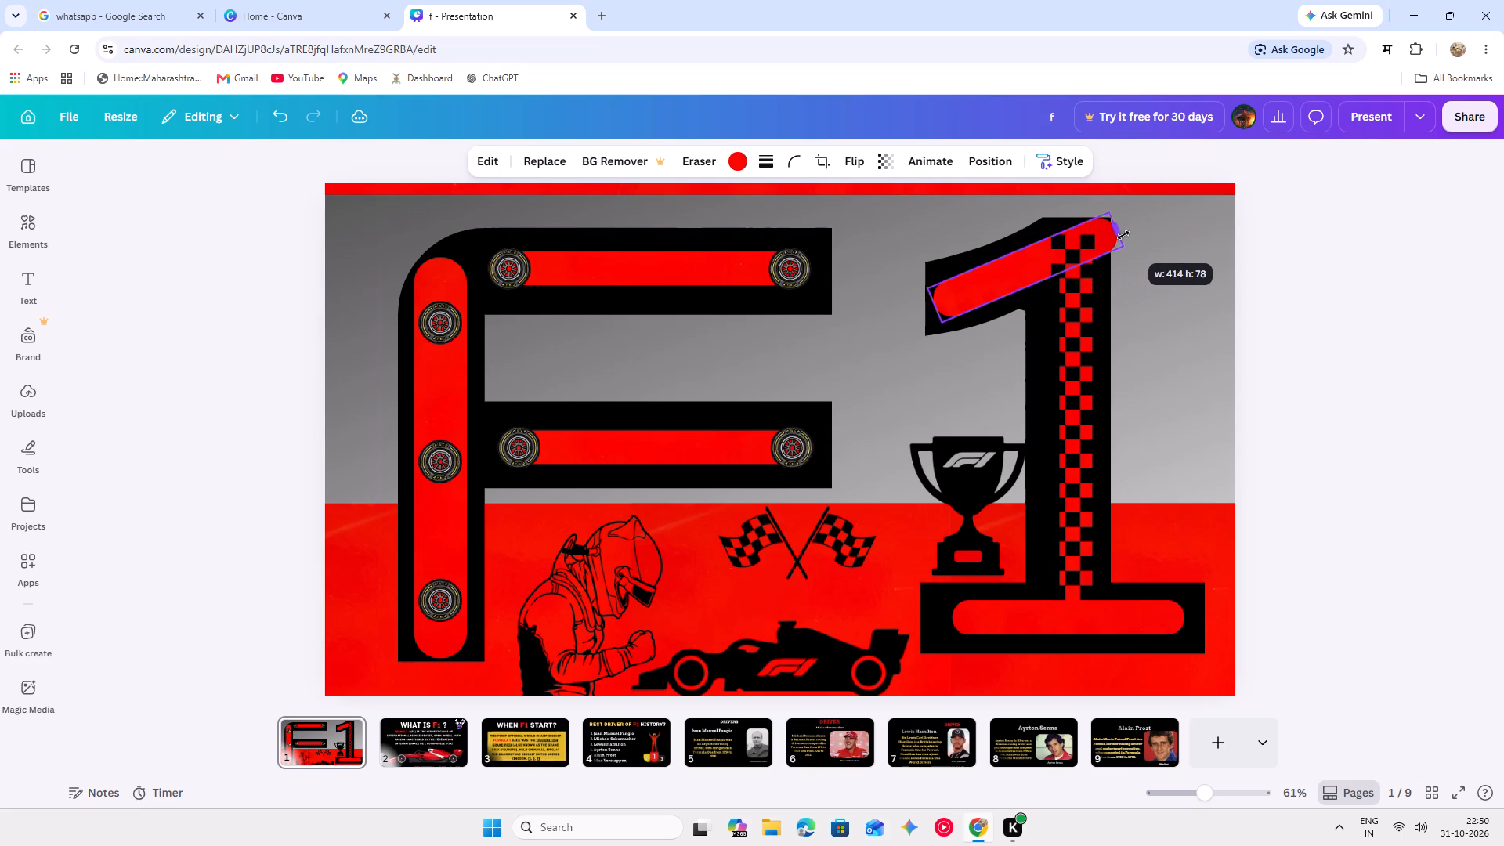
drag(1123, 235, 1099, 240)
click(1196, 410)
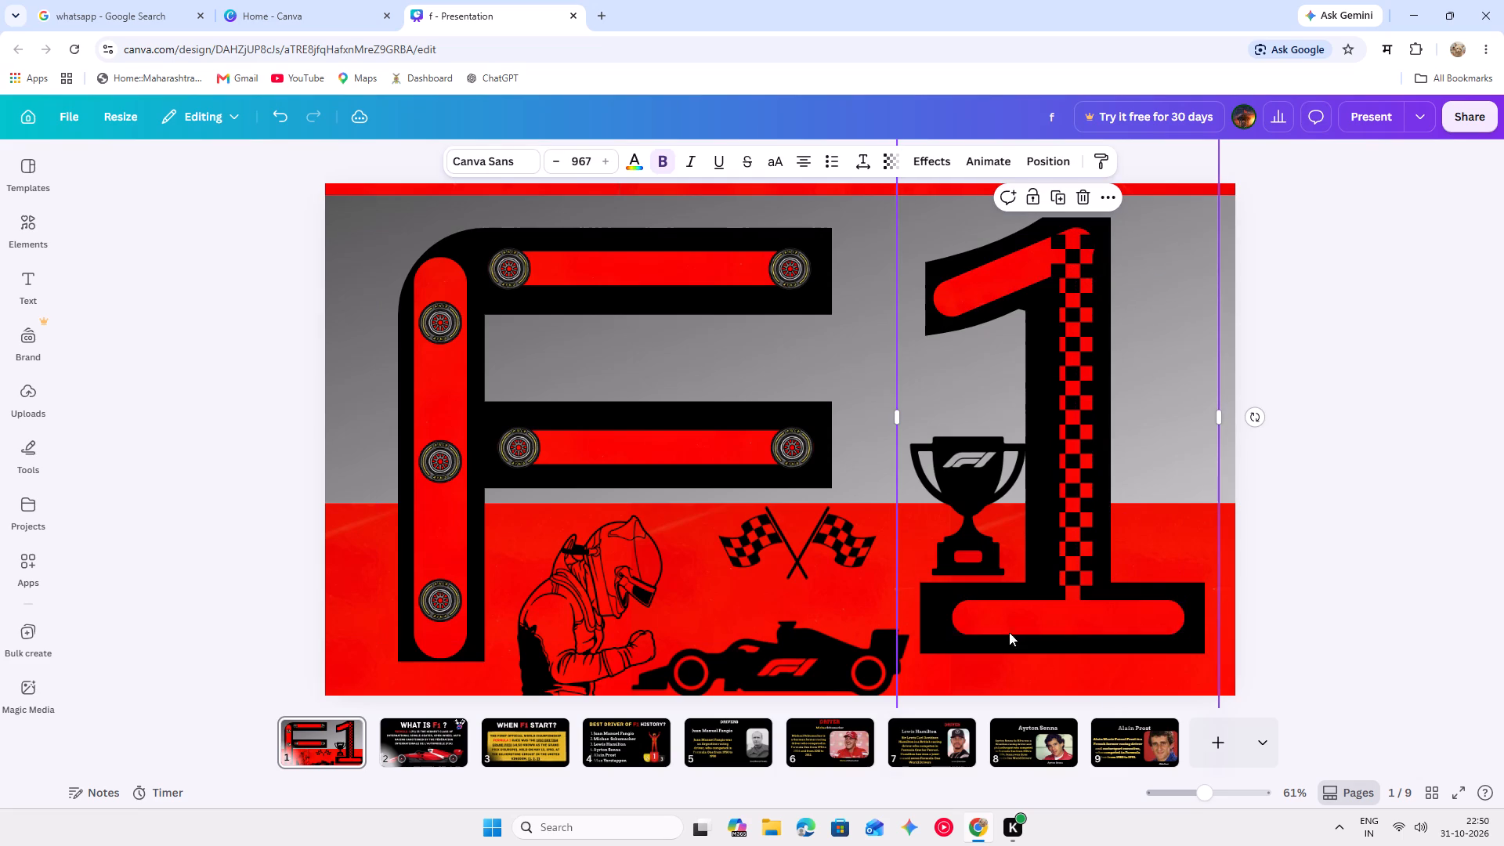
Enlarge the checkered strip down across the red base bar and nudge it upward so it spans the stem of the 1.
click(1061, 587)
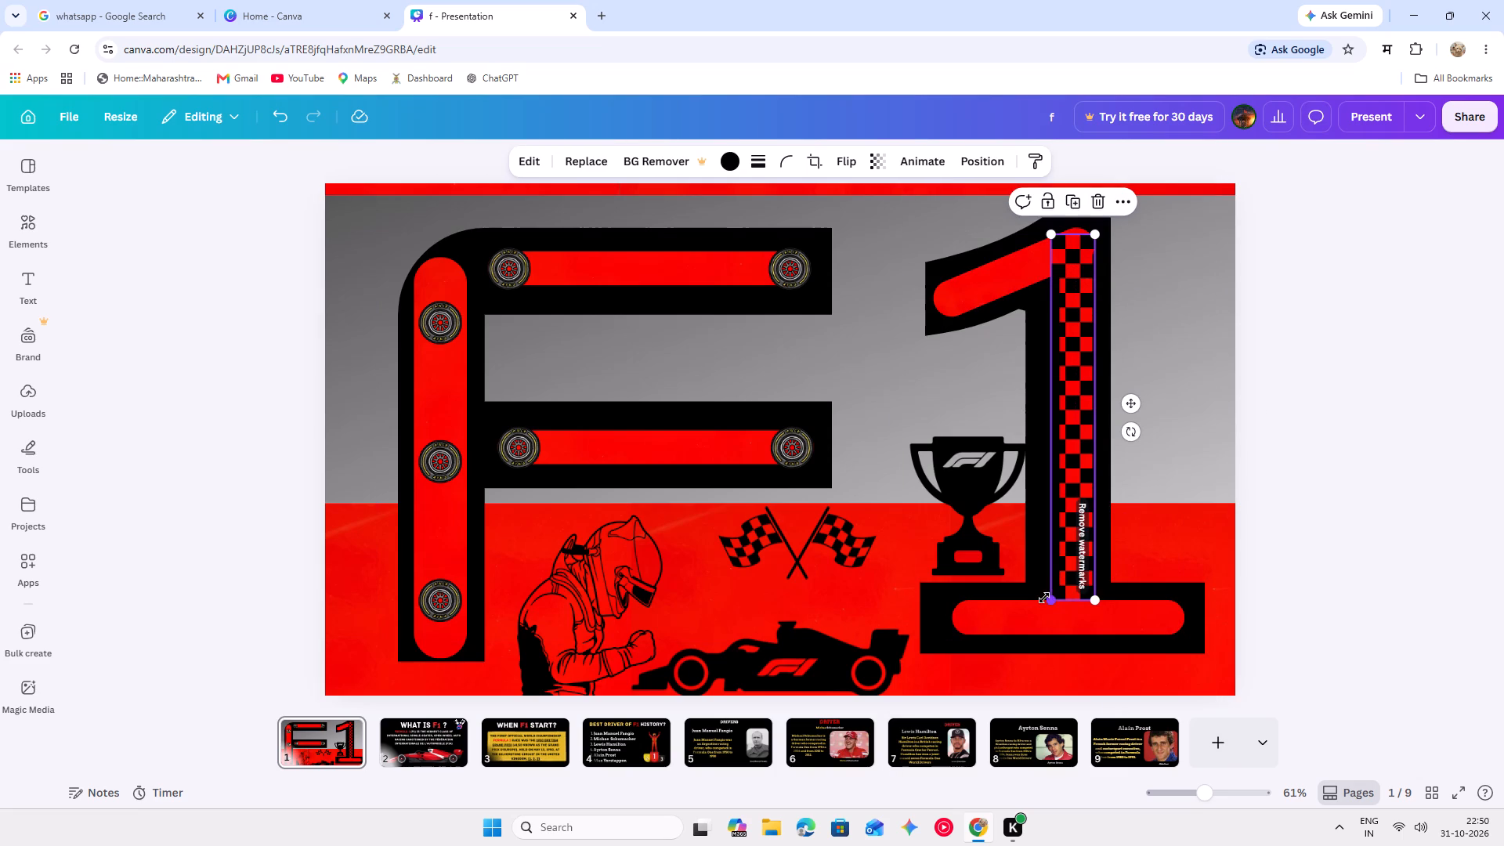
drag(1044, 598, 1028, 624)
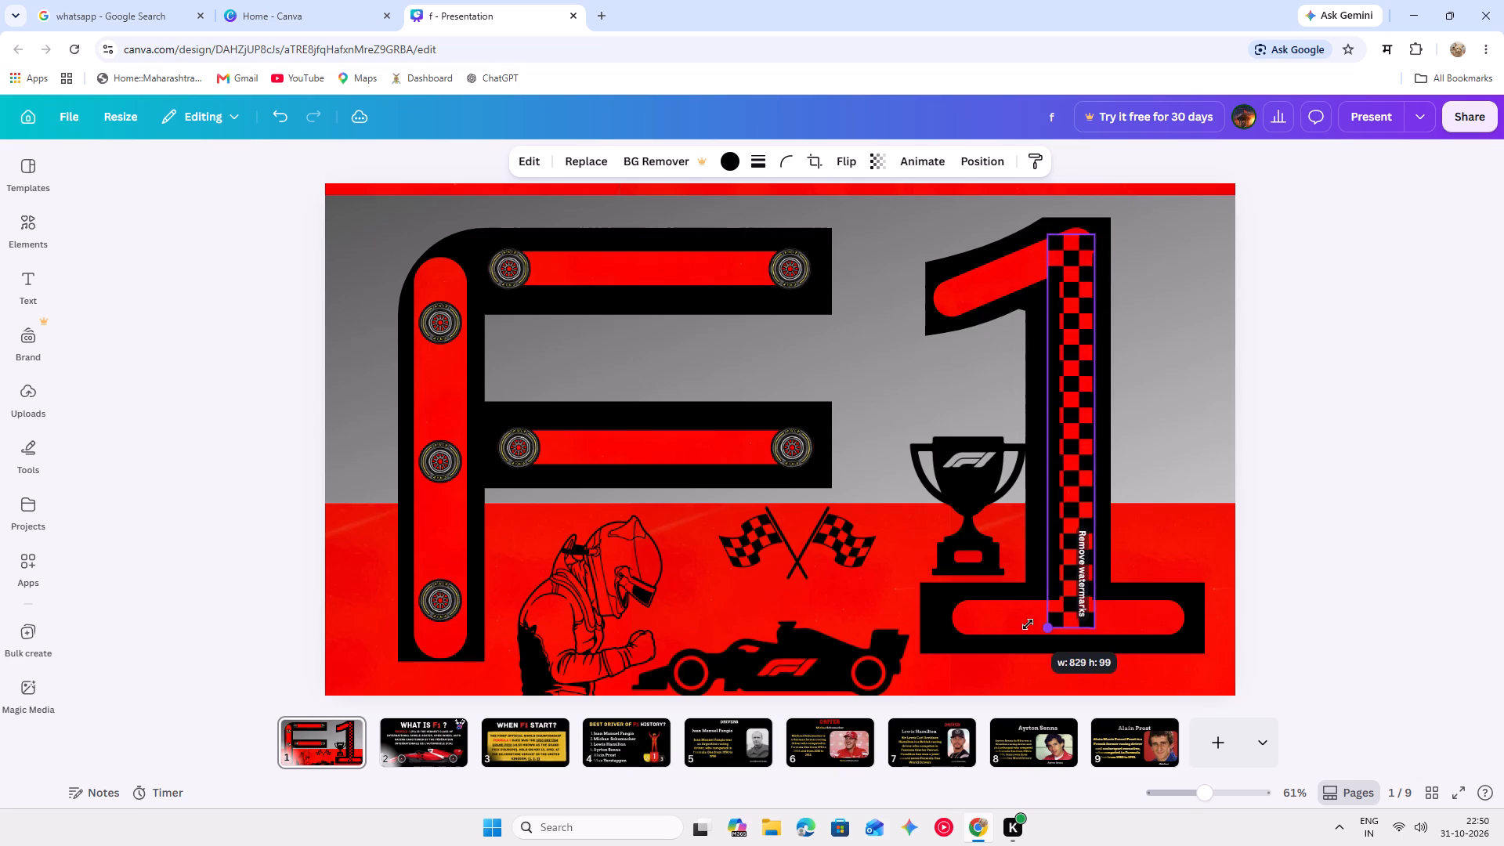
drag(1028, 624, 1030, 628)
click(1339, 533)
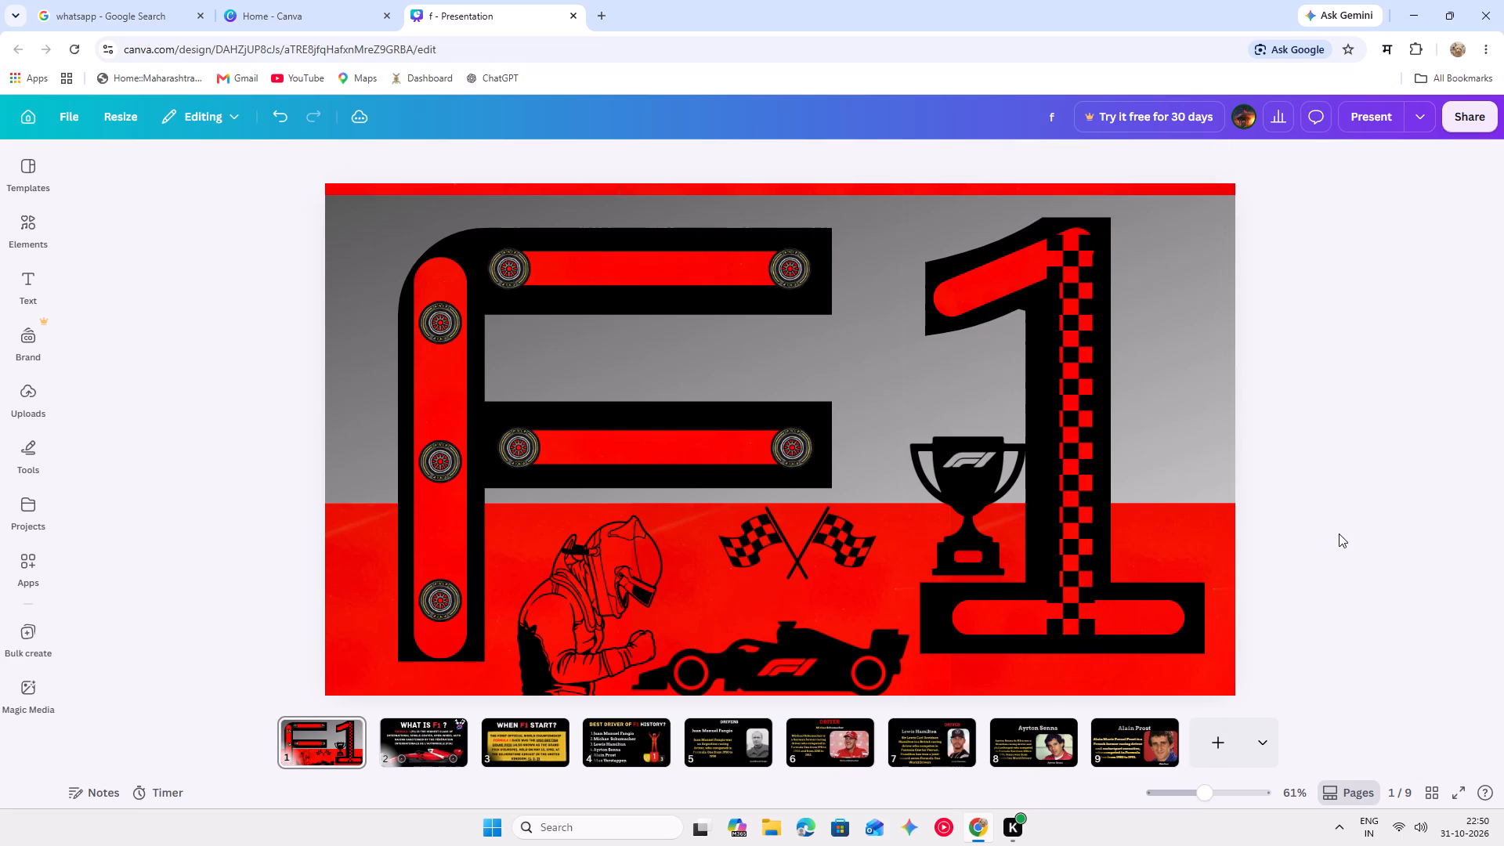
drag(1089, 391, 1086, 381)
drag(1095, 627, 1109, 630)
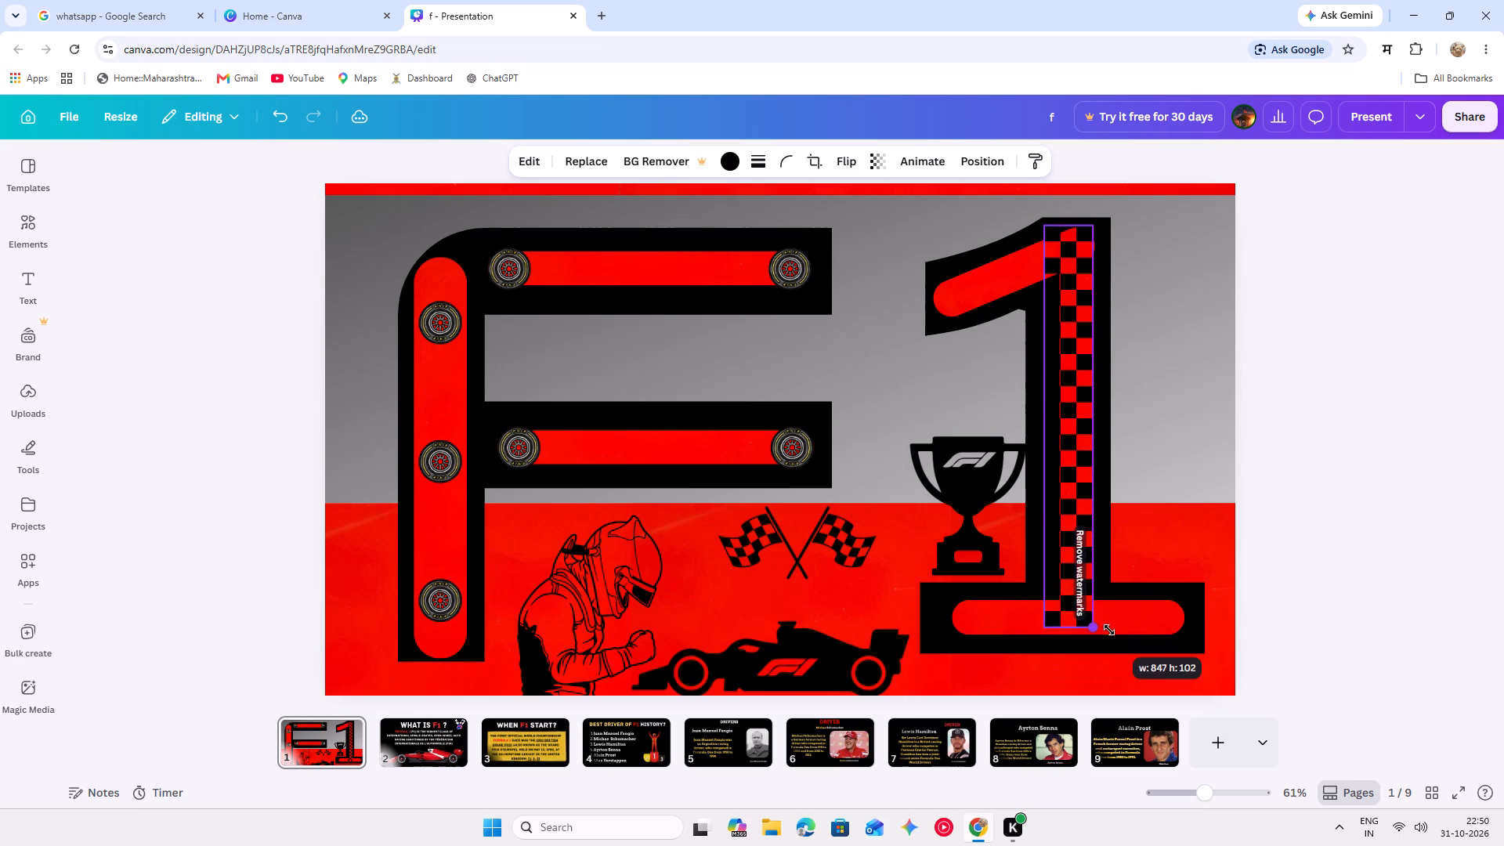
drag(1109, 630, 1112, 633)
click(1310, 505)
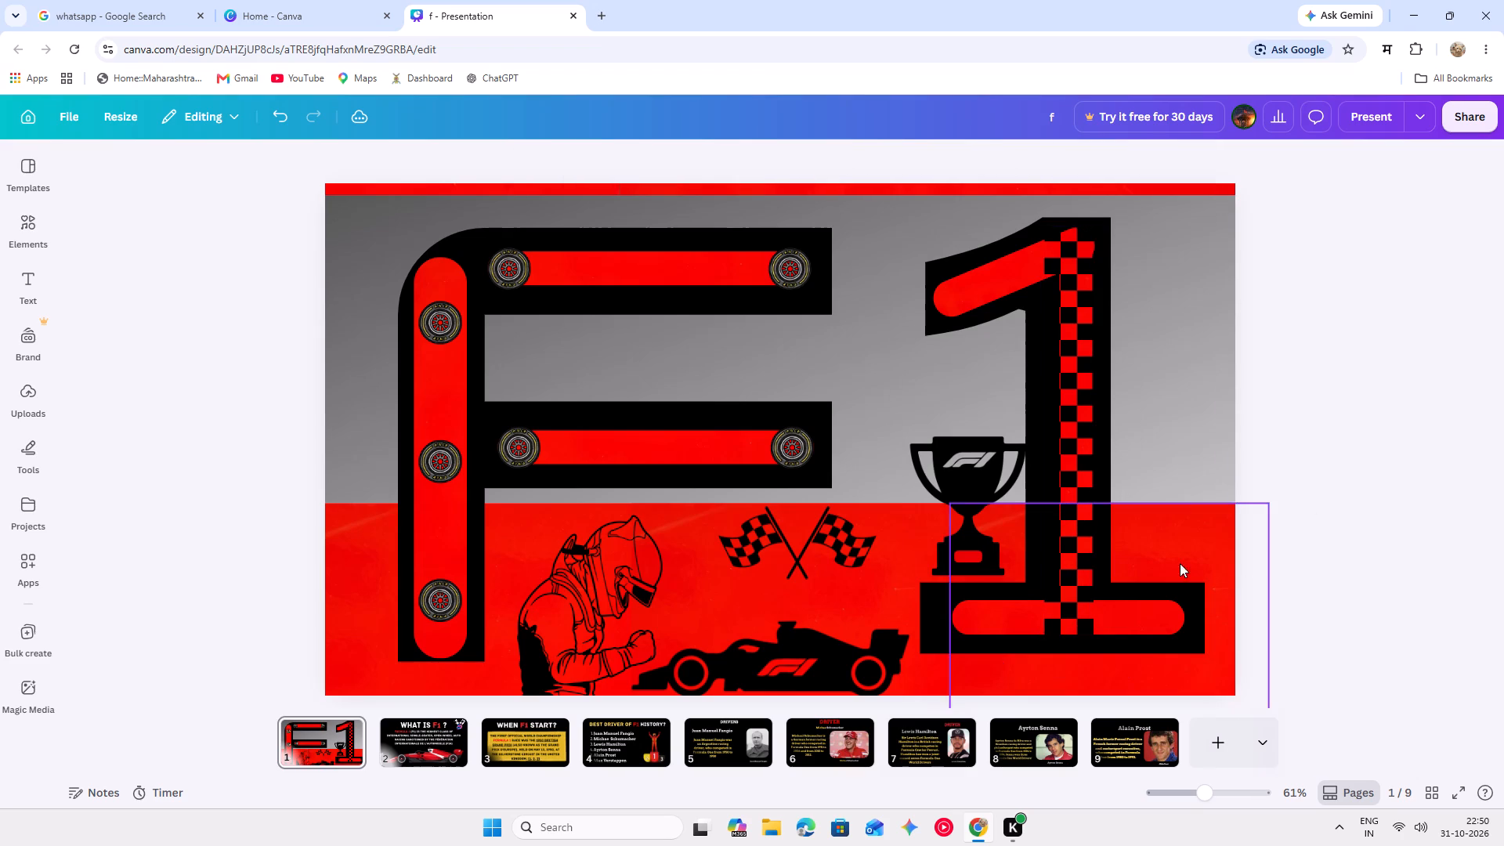
Extend the red bar in the base of the 1 slightly toward the base's left end.
click(1018, 613)
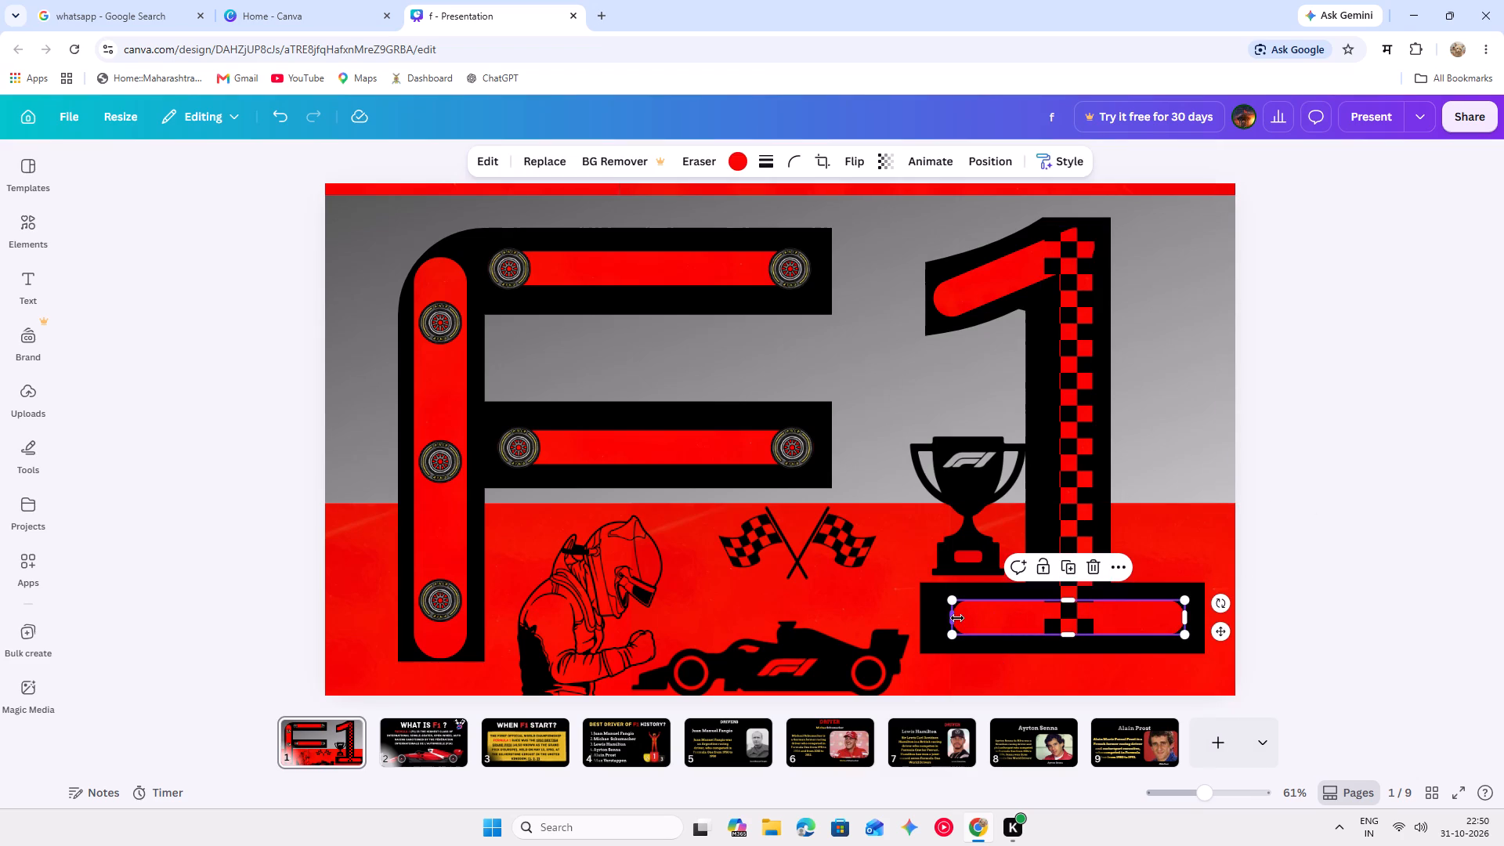
drag(957, 618, 944, 623)
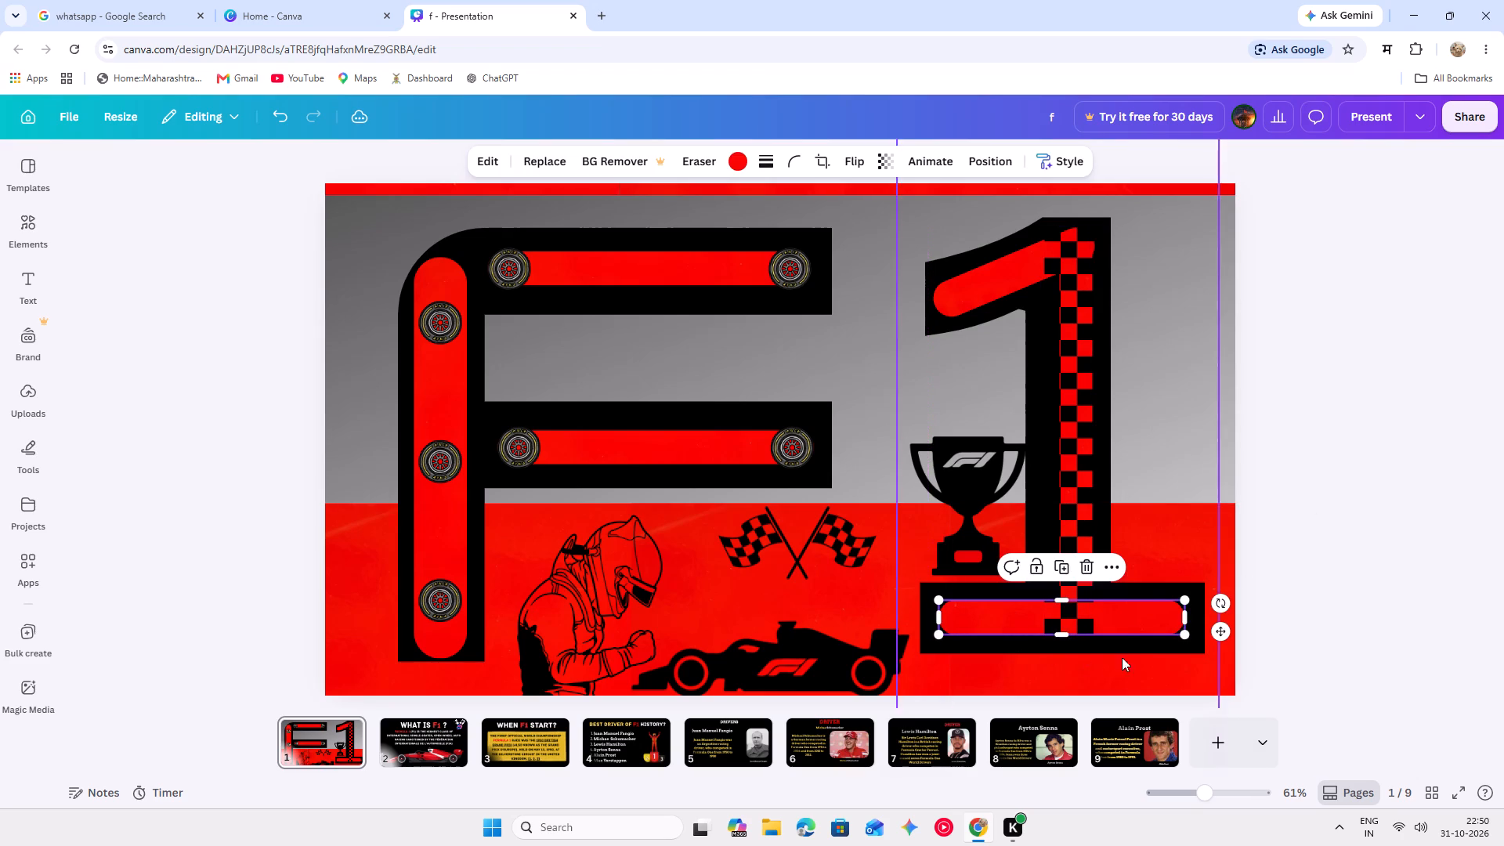
Lengthen the red bar in the base of the 1 toward the base's right end, about 558 wide and 93 high.
drag(1184, 620, 1203, 618)
click(1064, 634)
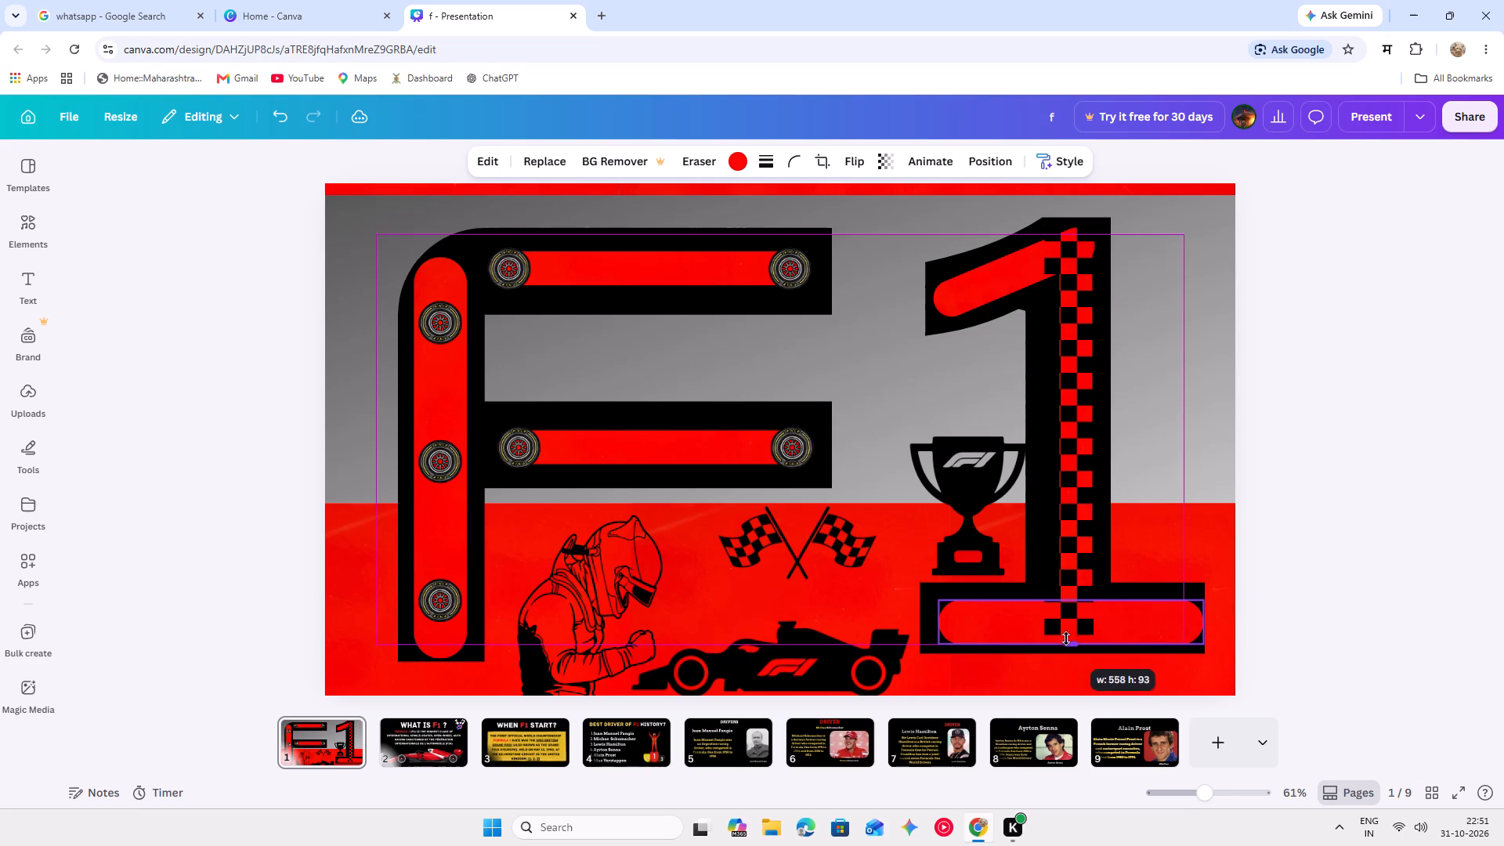
Nudge the black 1 shape slightly left and up, and shift the red bar left to centre it in the base.
drag(917, 616, 909, 613)
click(799, 555)
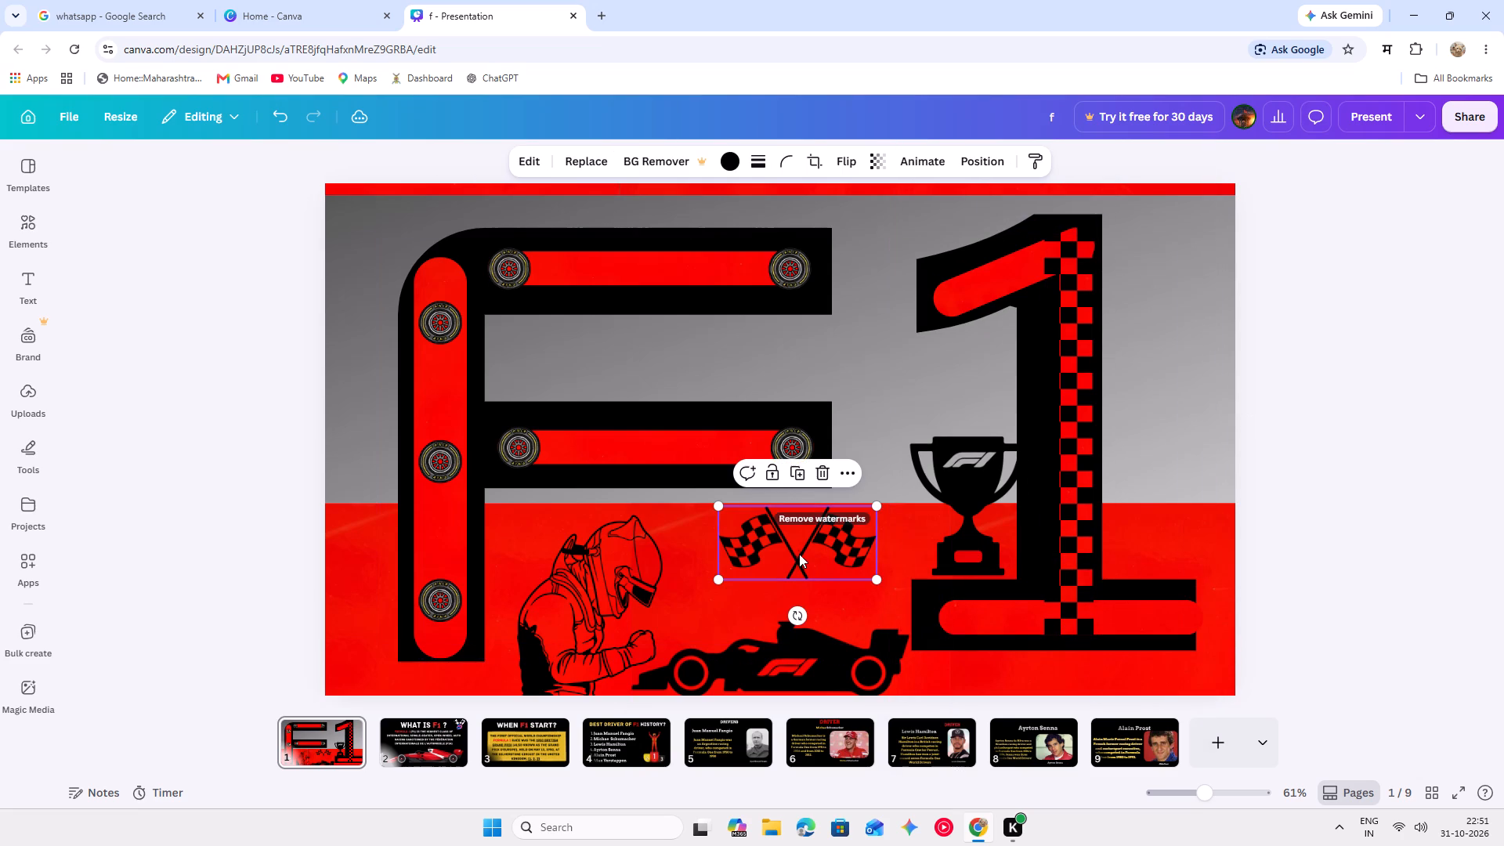
click(780, 534)
drag(968, 626, 953, 624)
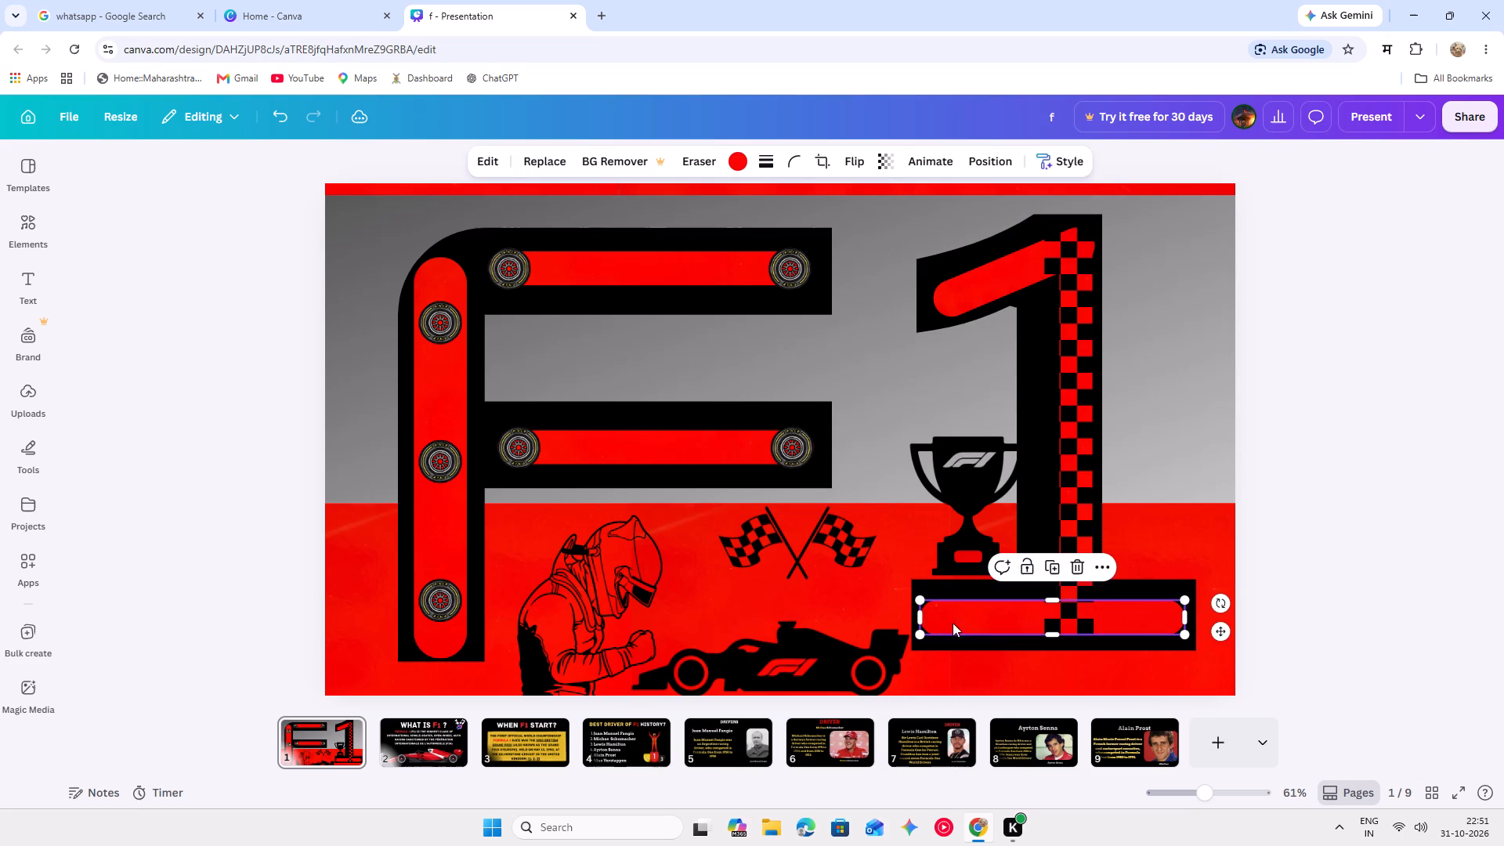
Move the crossed checkered flags down so they sit just above the race car.
drag(792, 545, 791, 573)
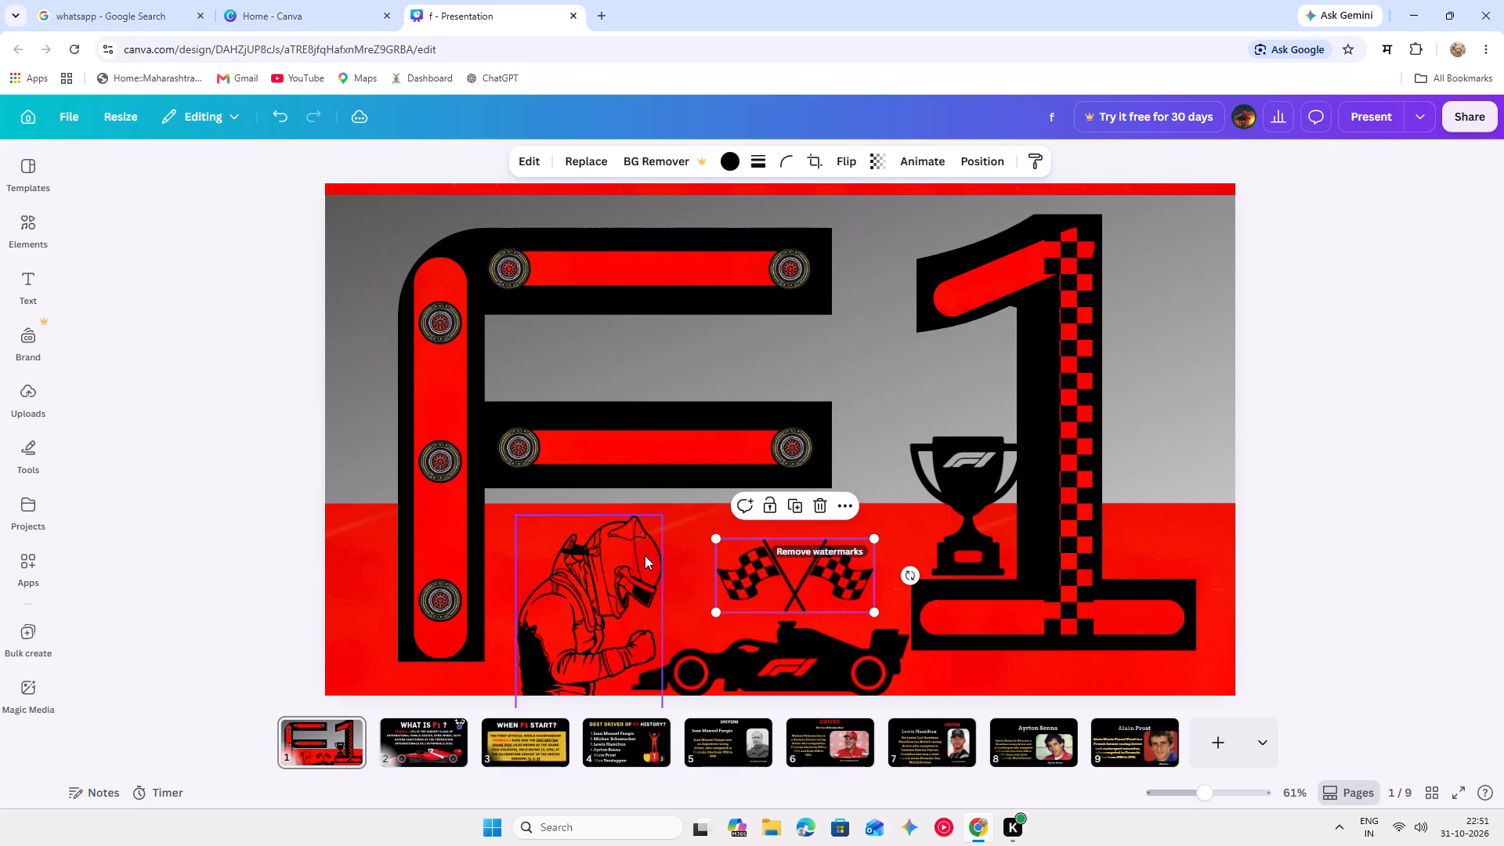
double_click(645, 555)
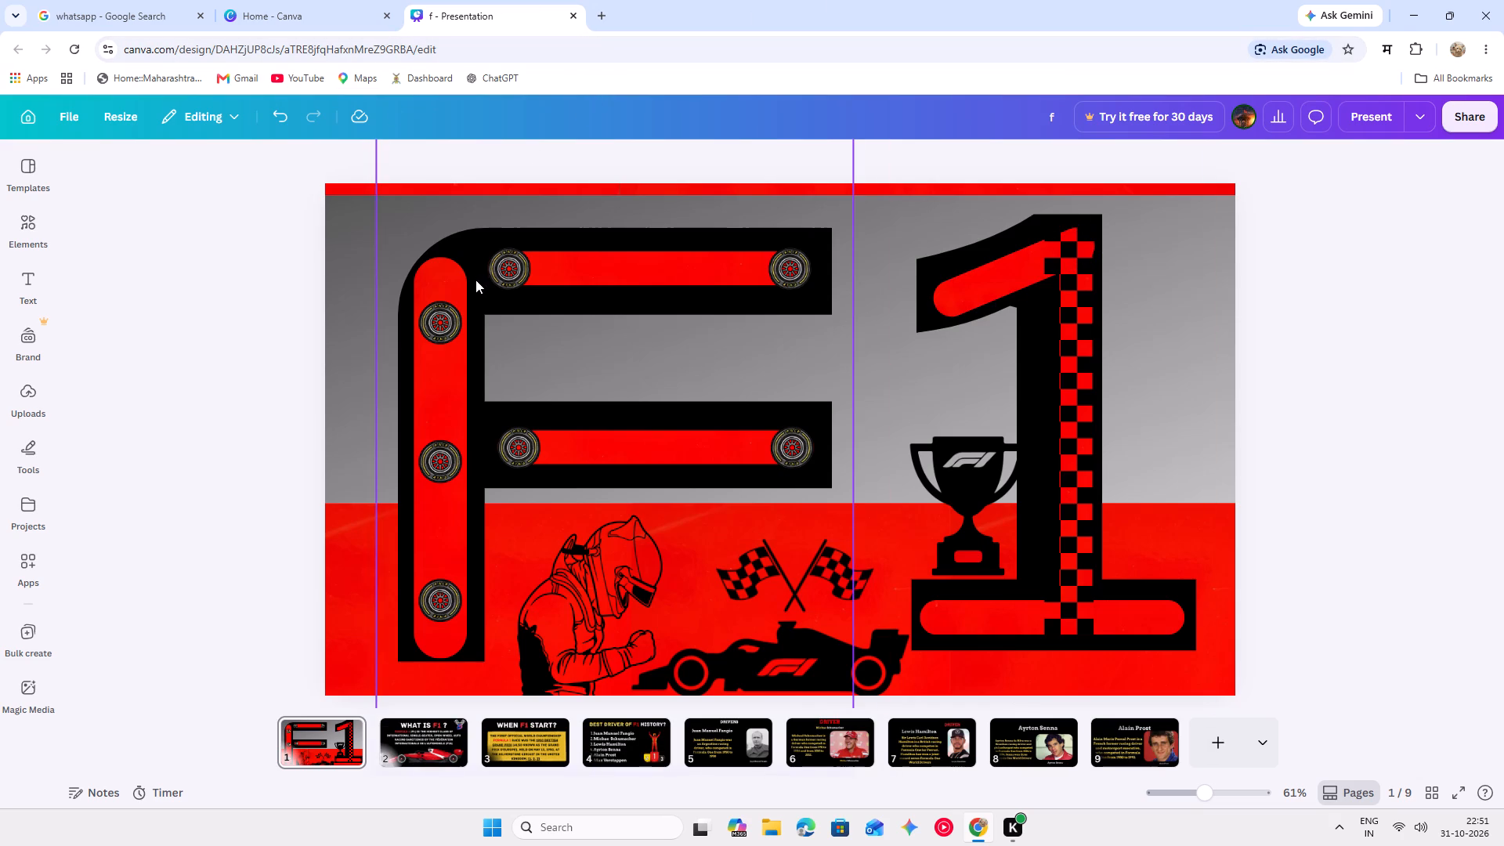
Add a blank page 10 at the end of the presentation.
click(1199, 750)
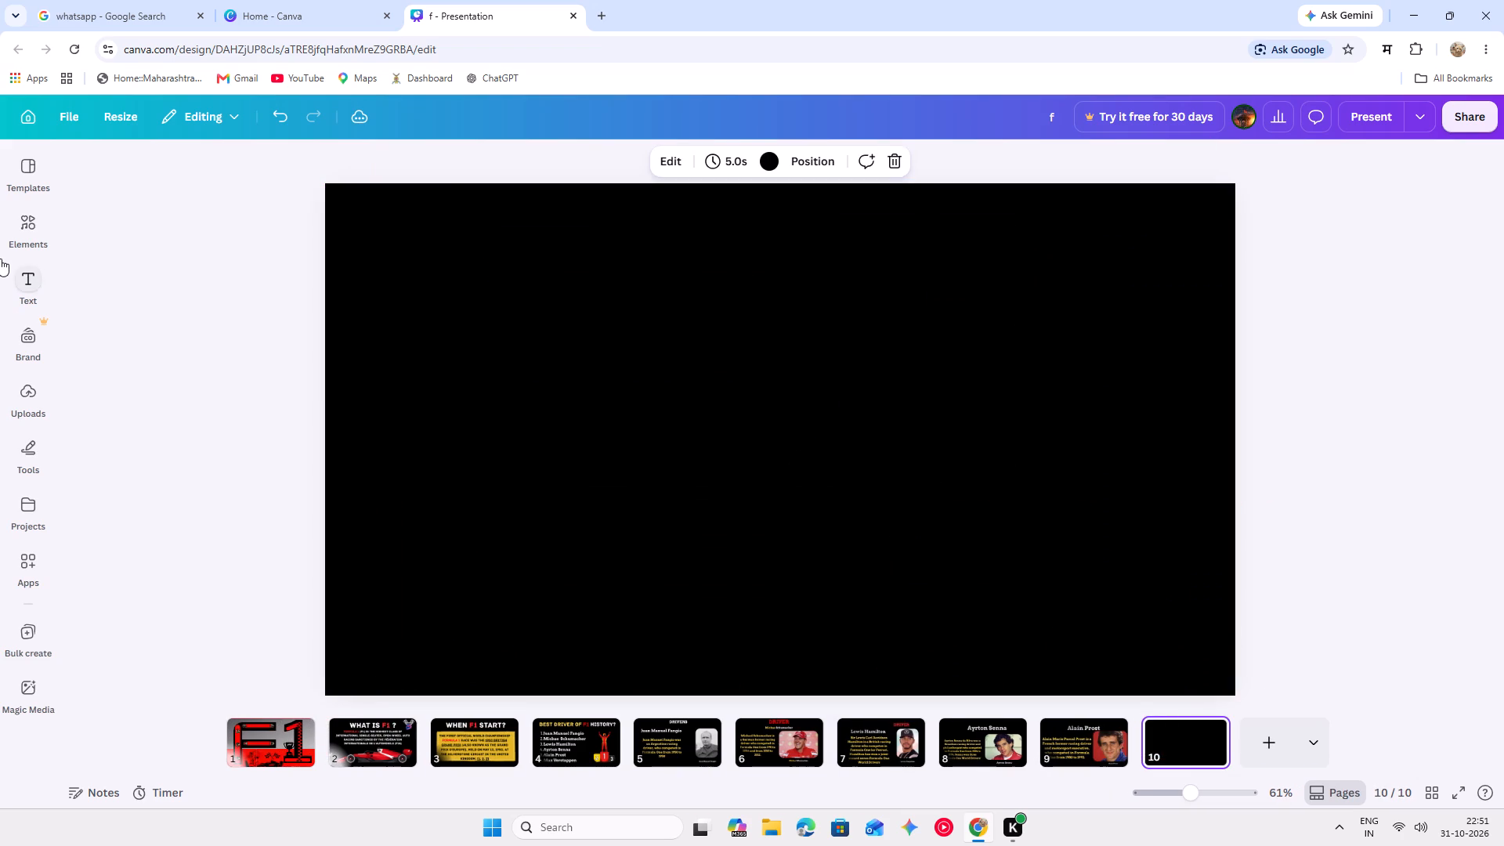
Search the elements library for f1 and show all of the photo results.
click(24, 218)
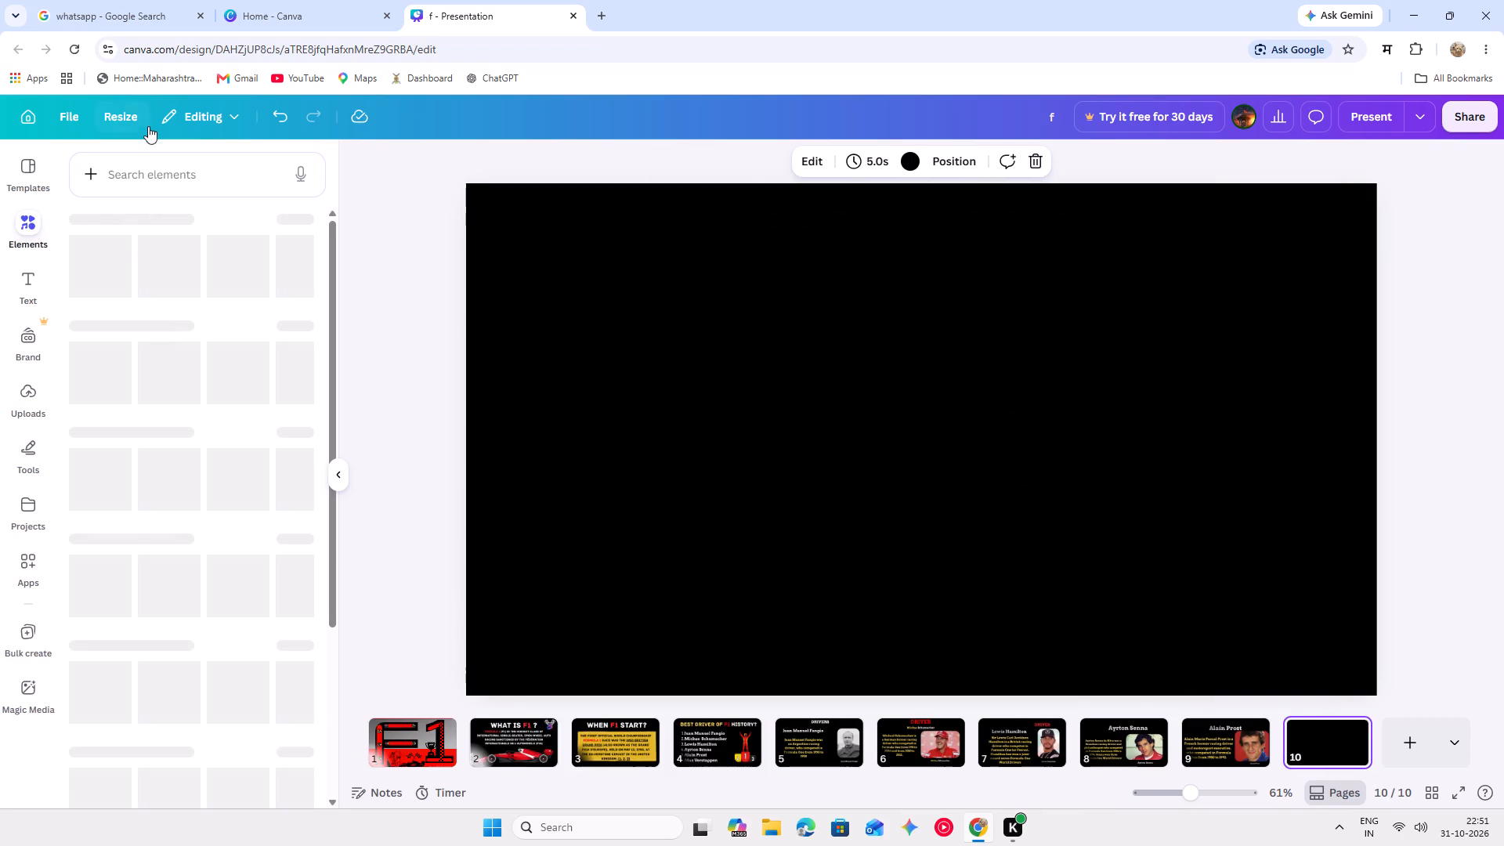
click(151, 174)
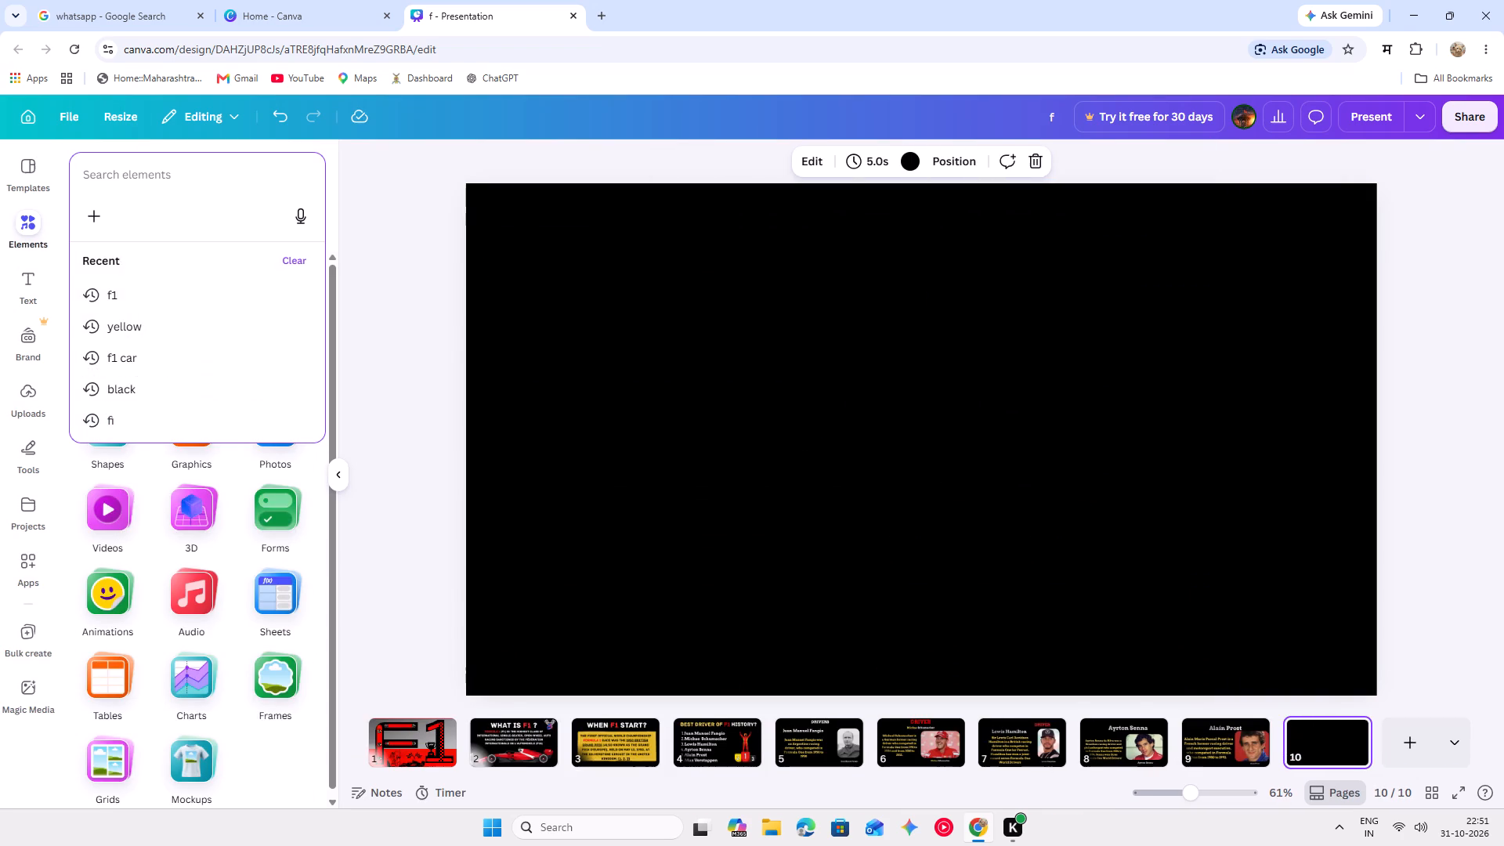
click(117, 301)
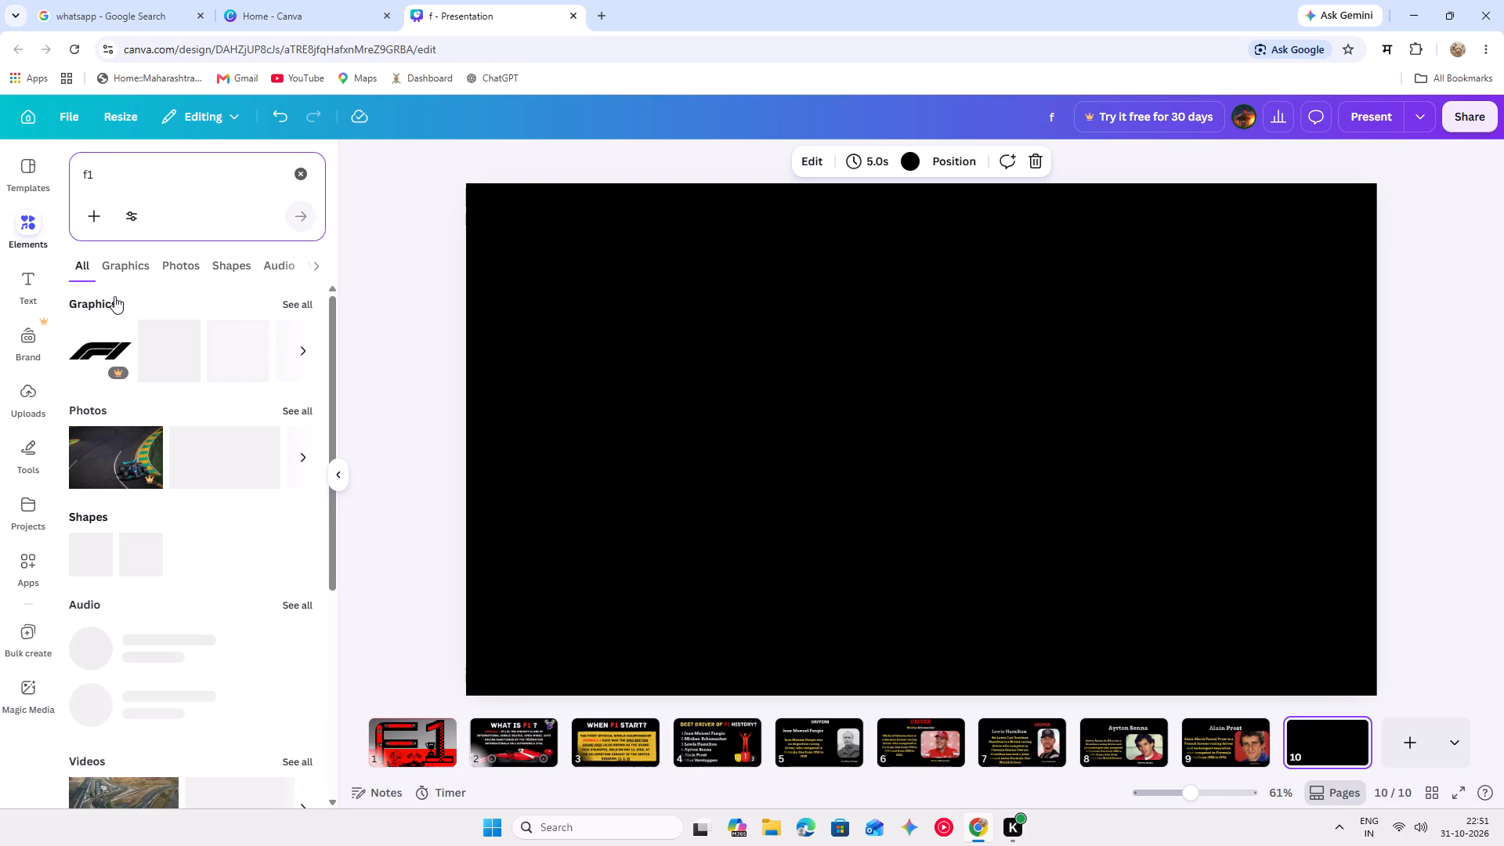
click(291, 406)
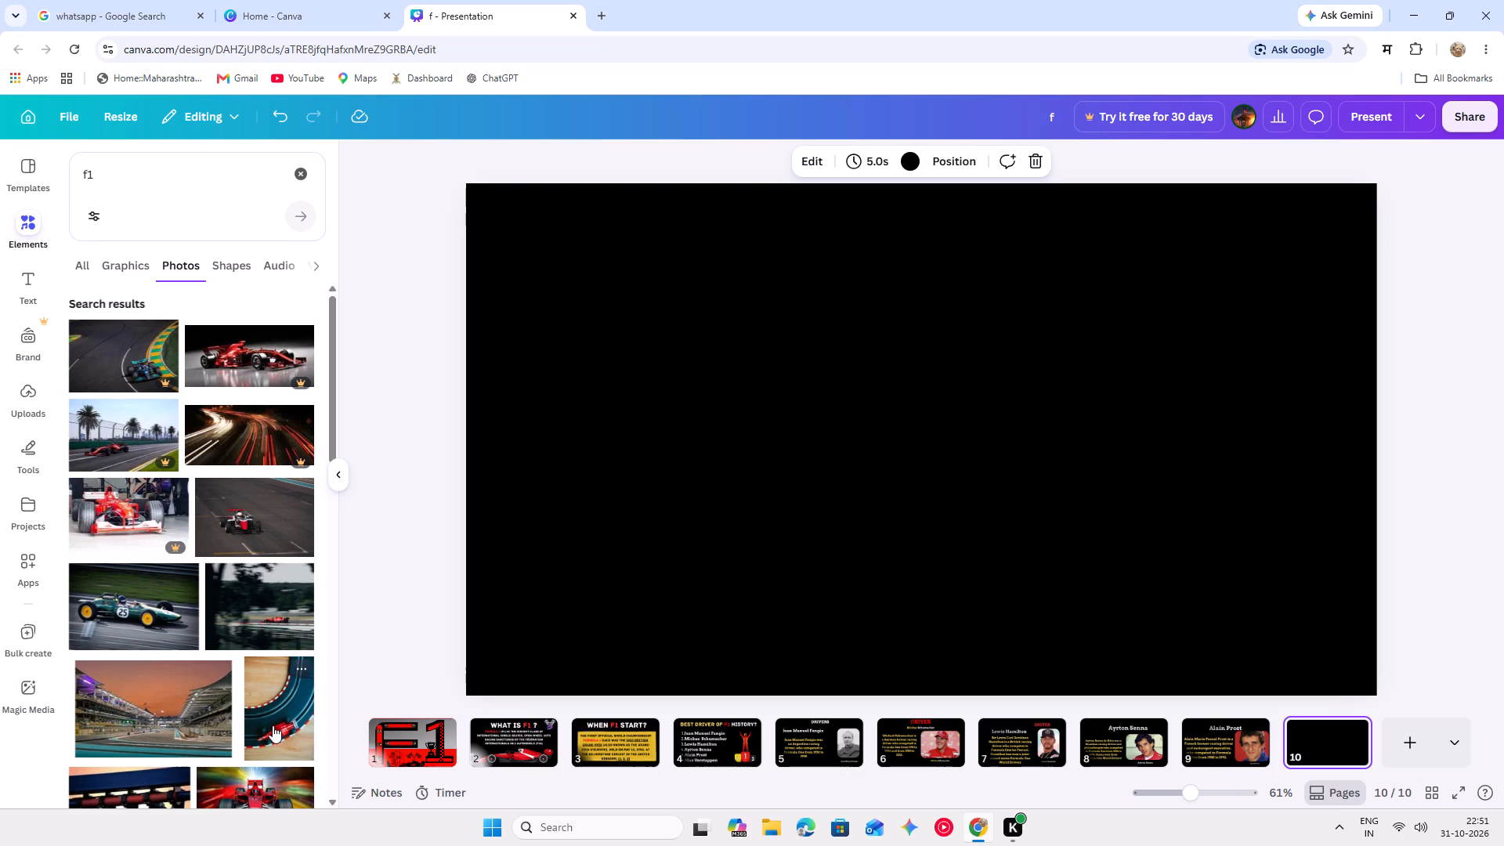
Browse the f1 photo results for an image suitable for the blank page 10.
scroll(194, 671, down, 4)
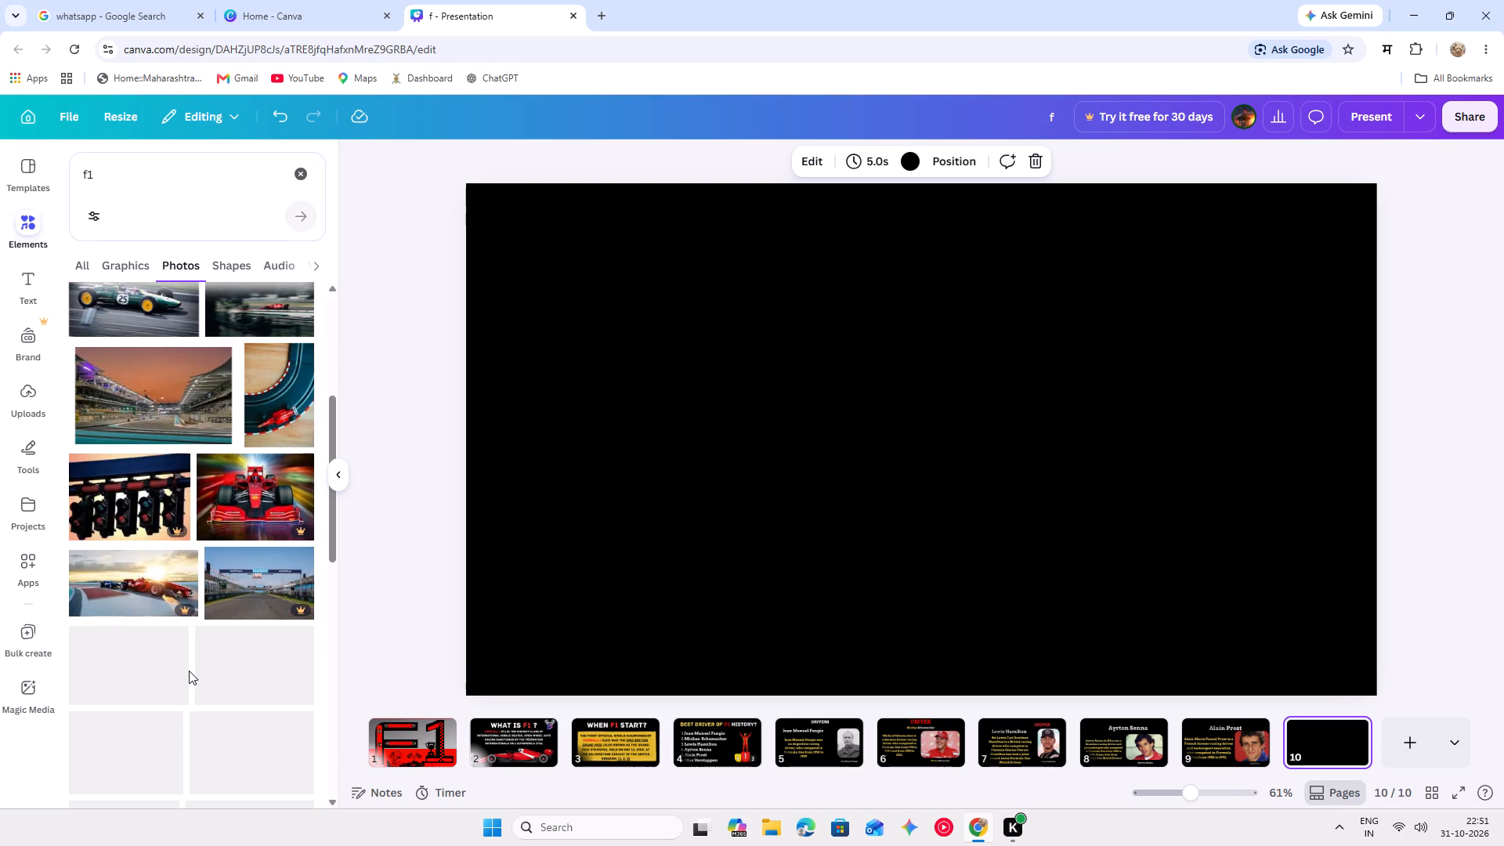
scroll(189, 671, down, 6)
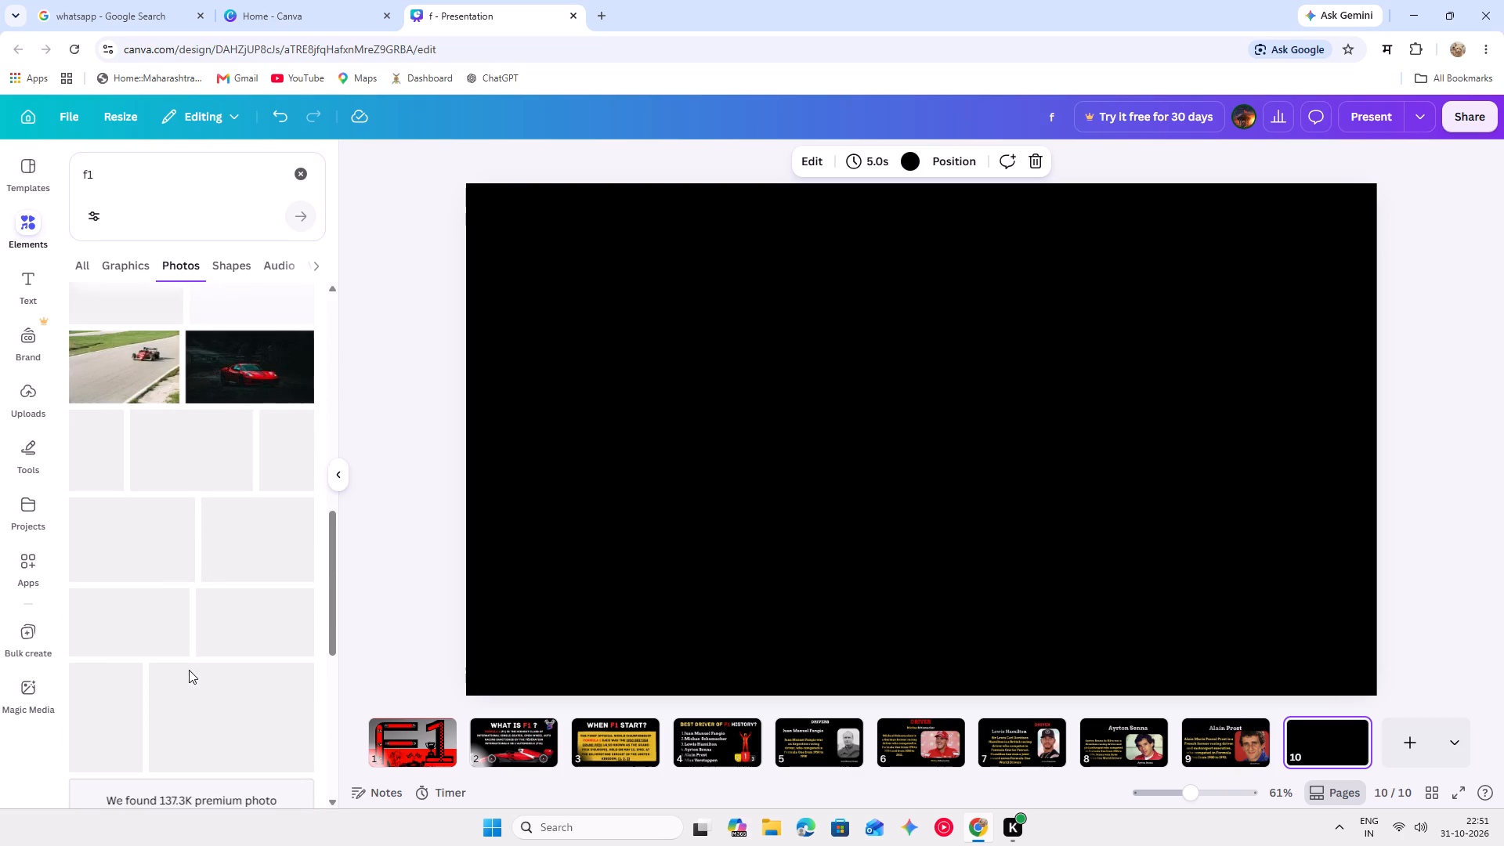
scroll(189, 670, up, 2)
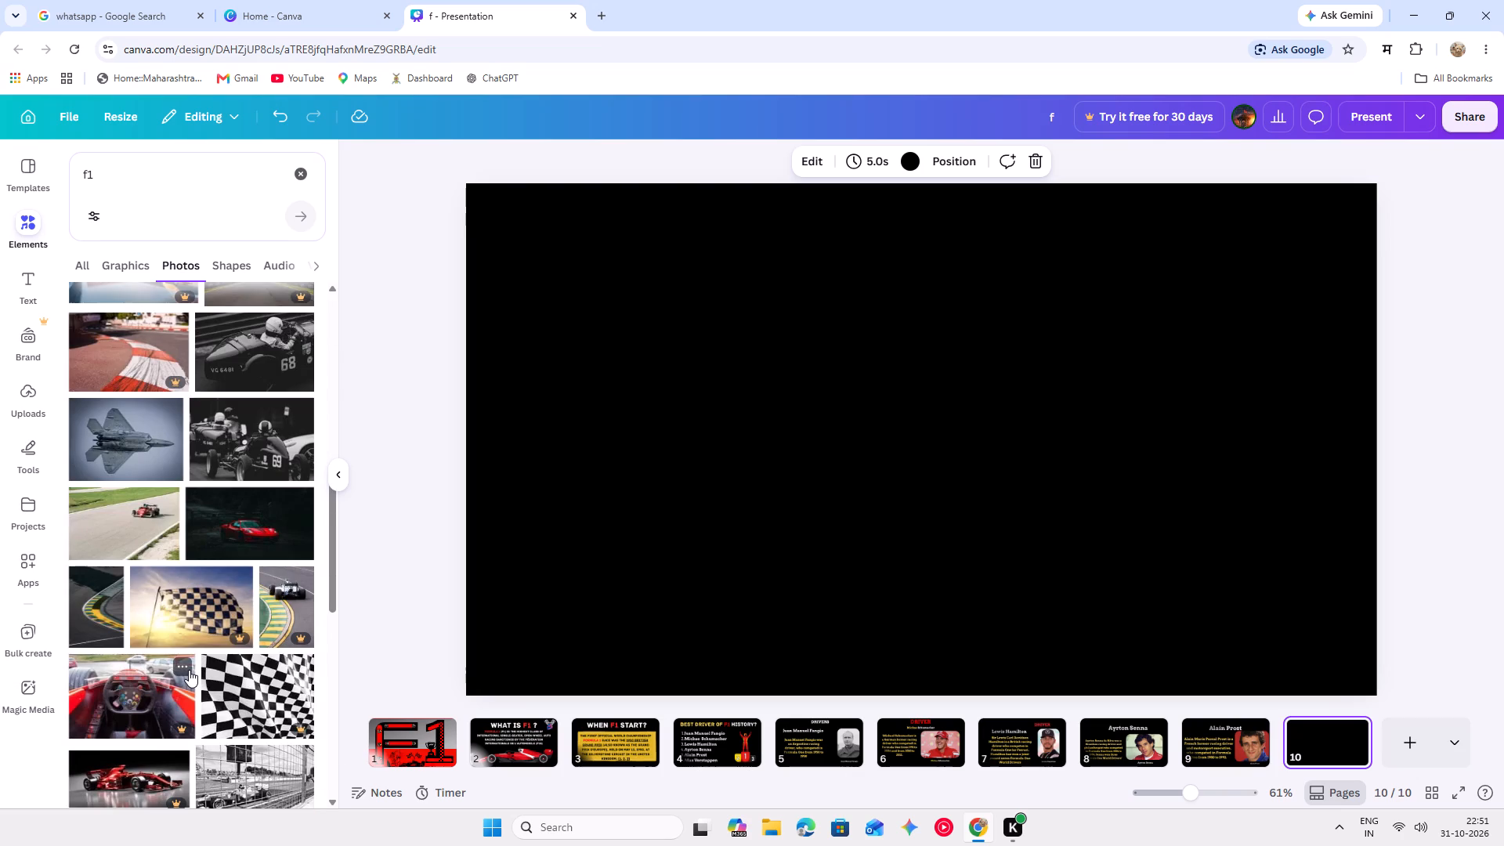
scroll(189, 670, down, 2)
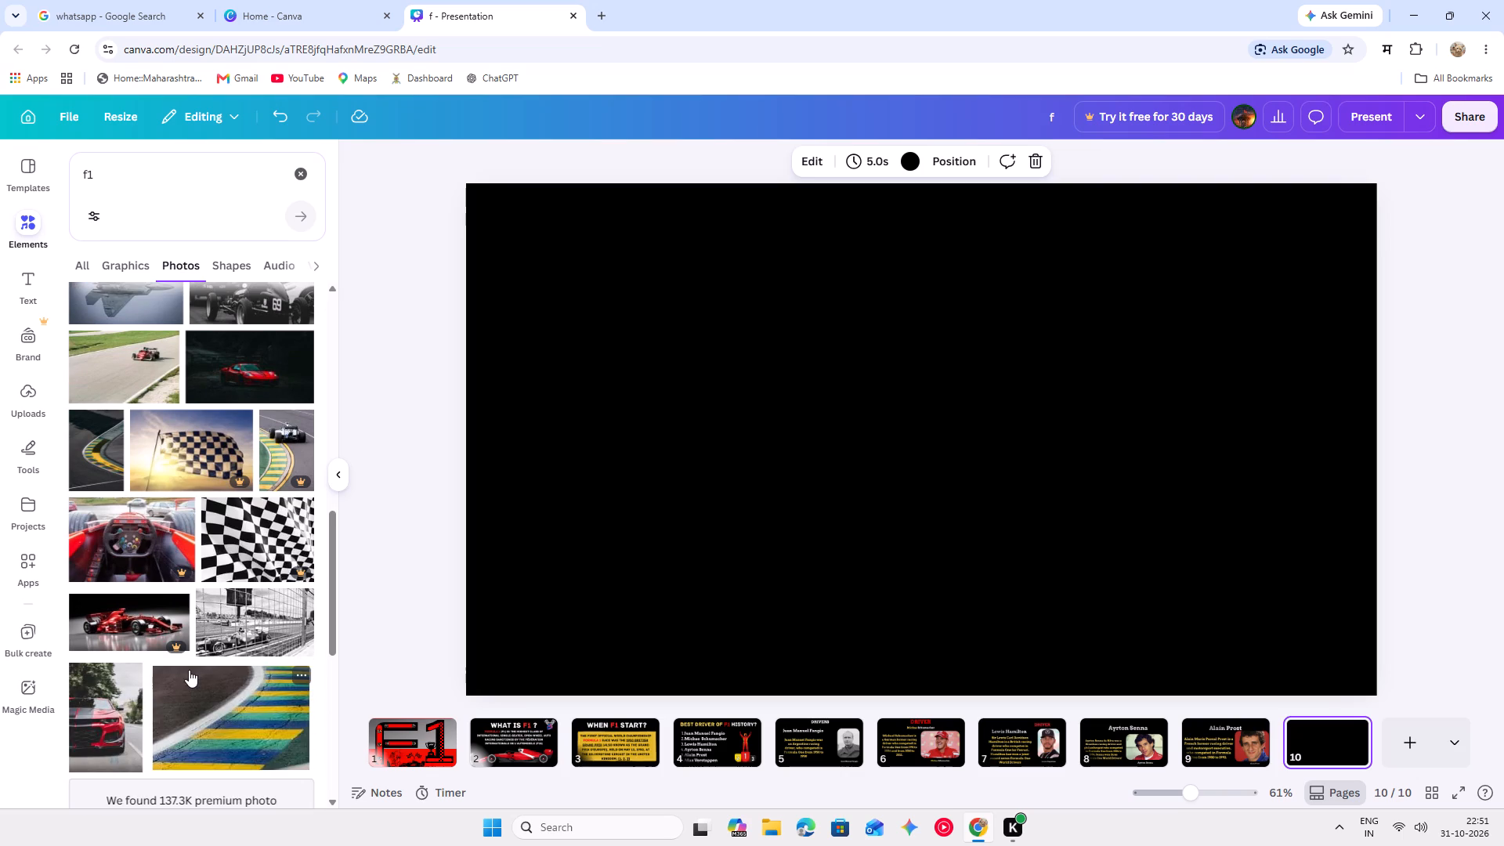
scroll(189, 670, down, 5)
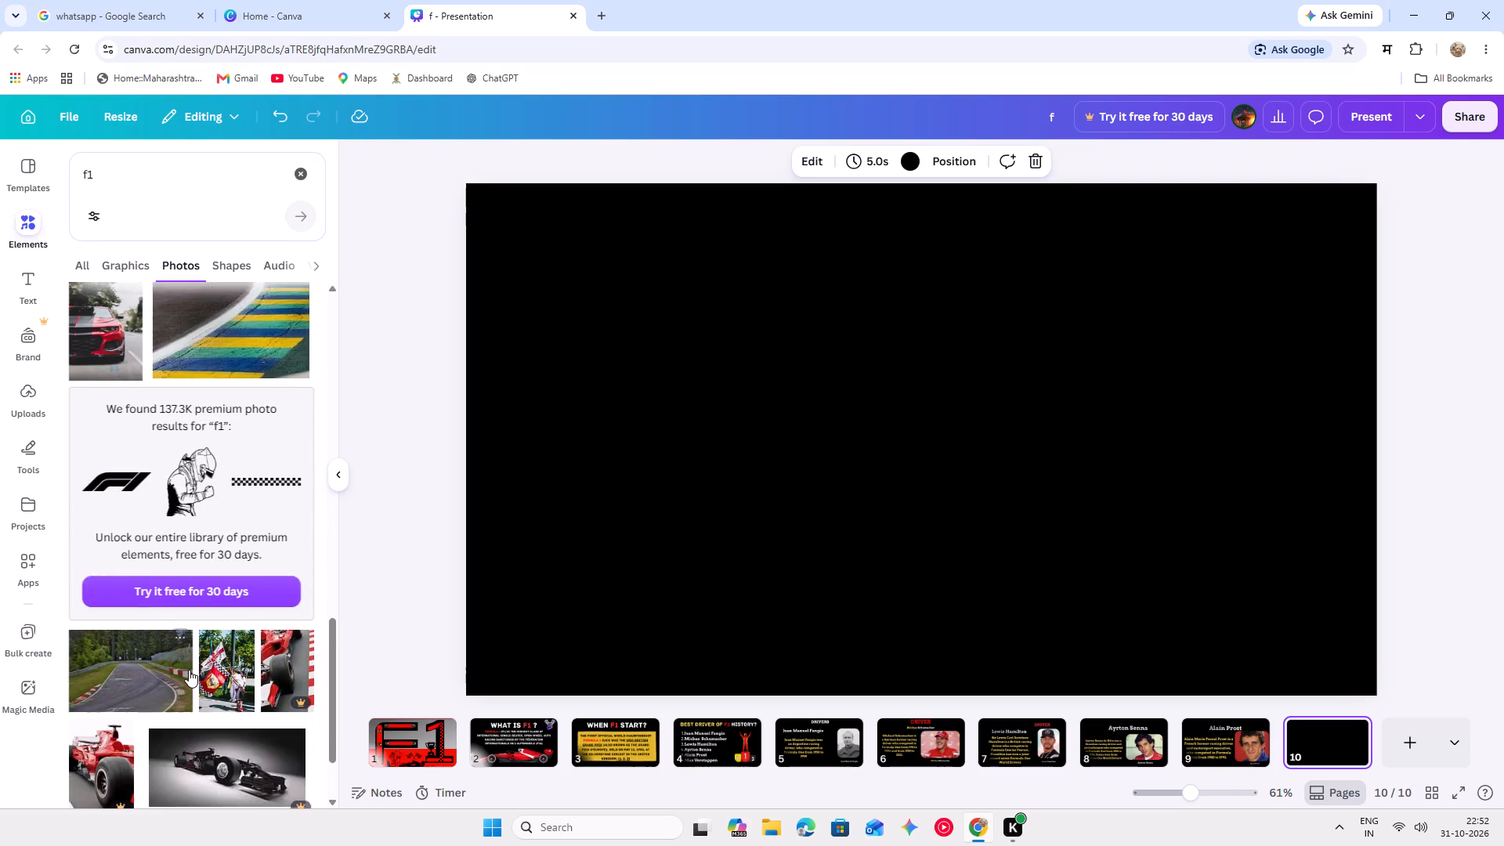
scroll(189, 670, down, 5)
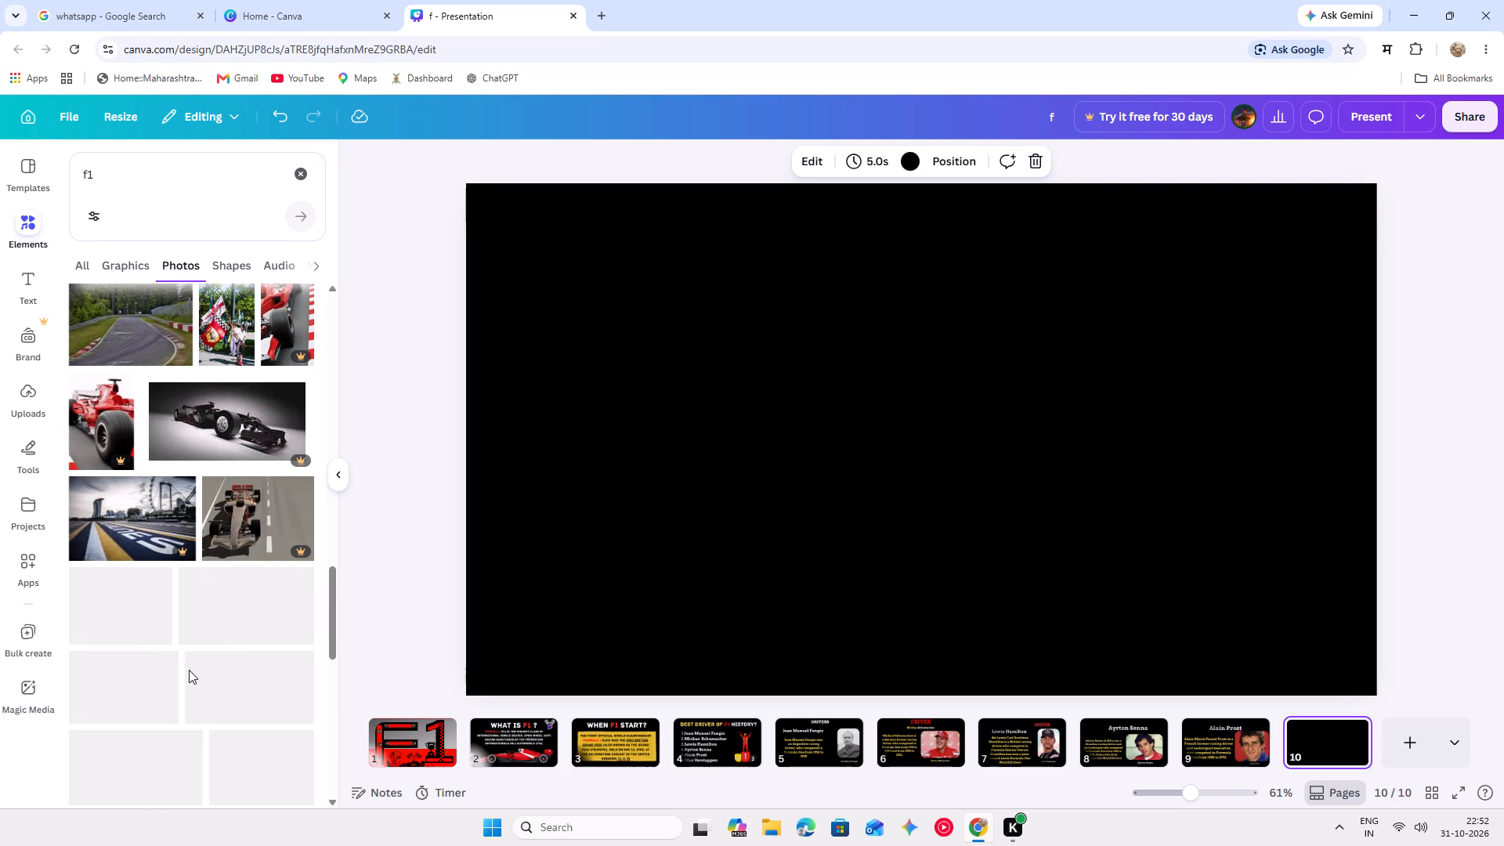
scroll(189, 670, down, 5)
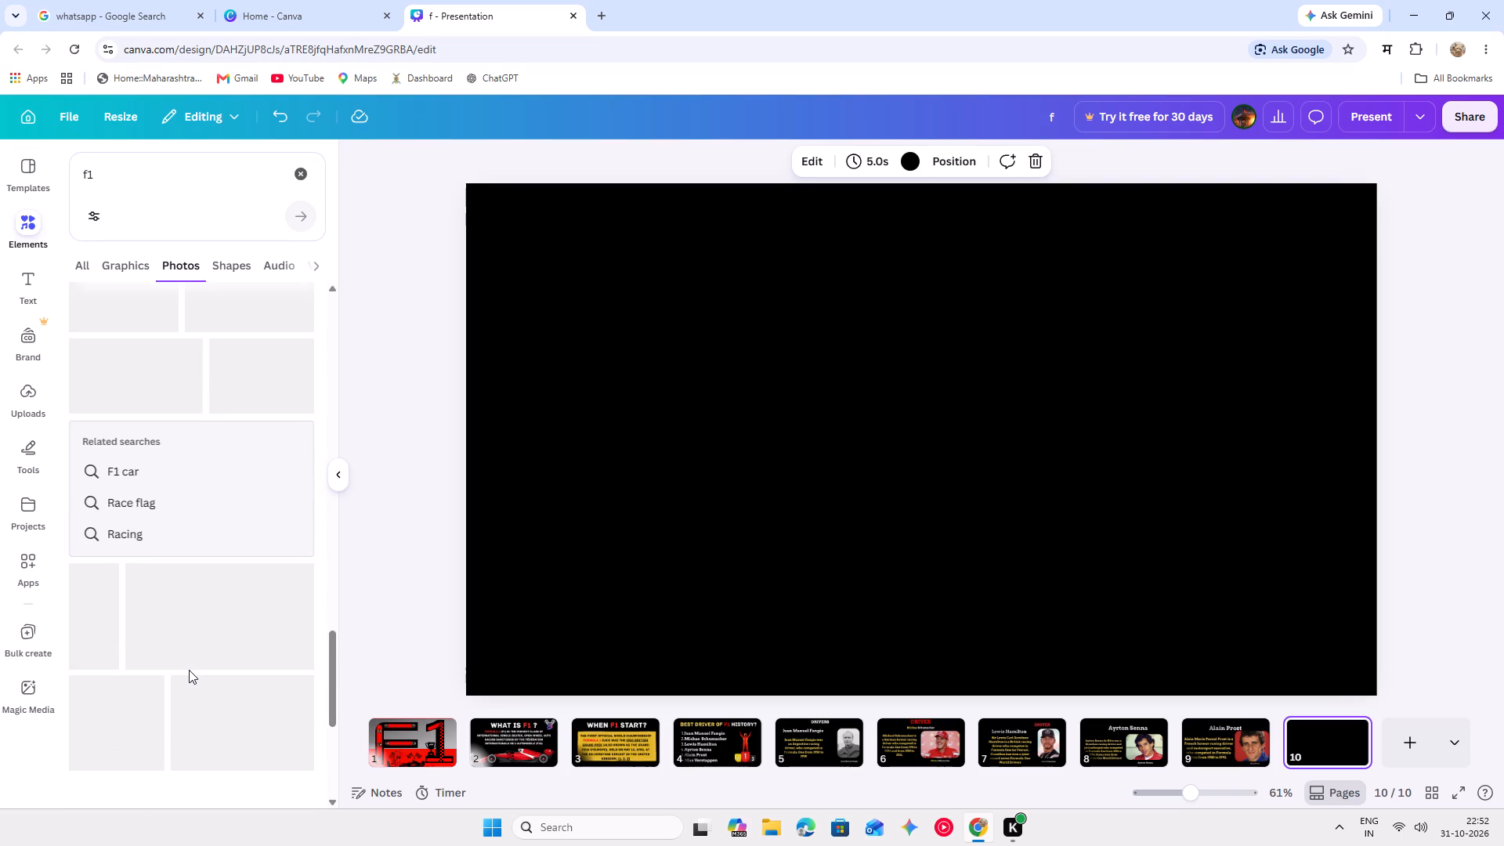
scroll(189, 670, up, 3)
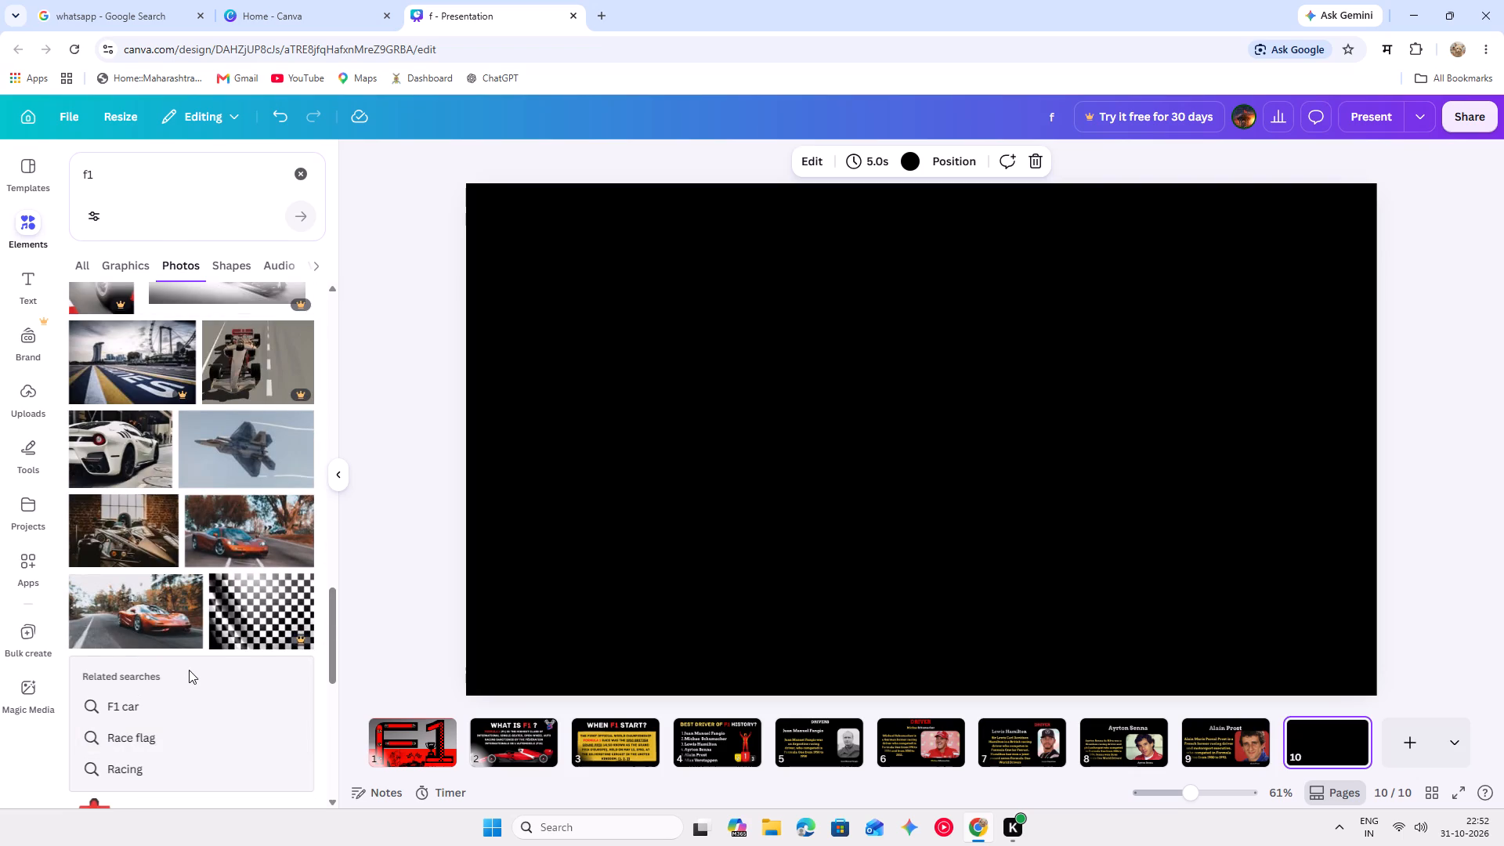
scroll(189, 670, down, 7)
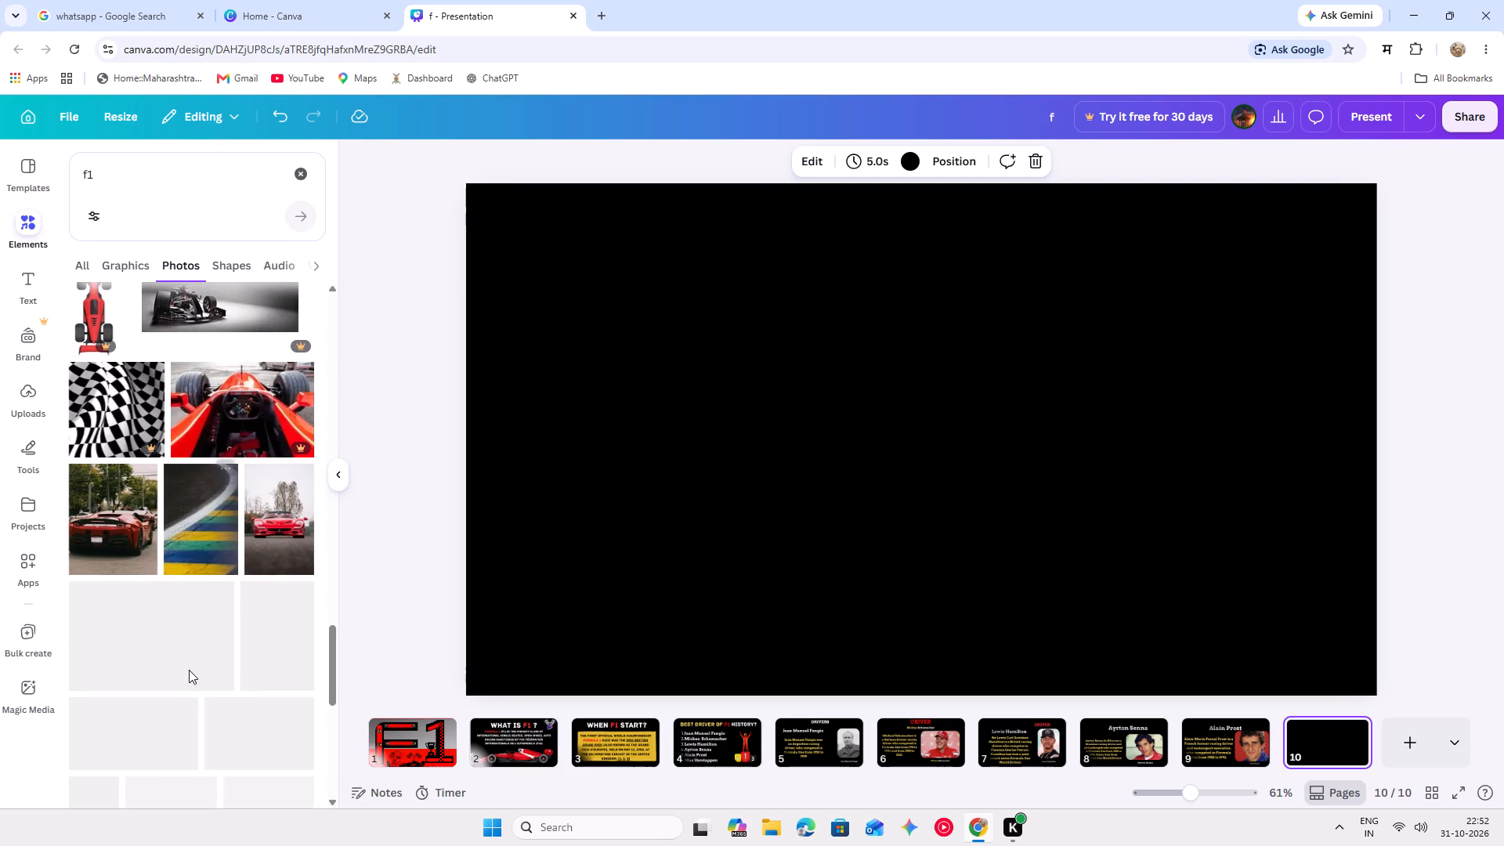
scroll(189, 670, down, 3)
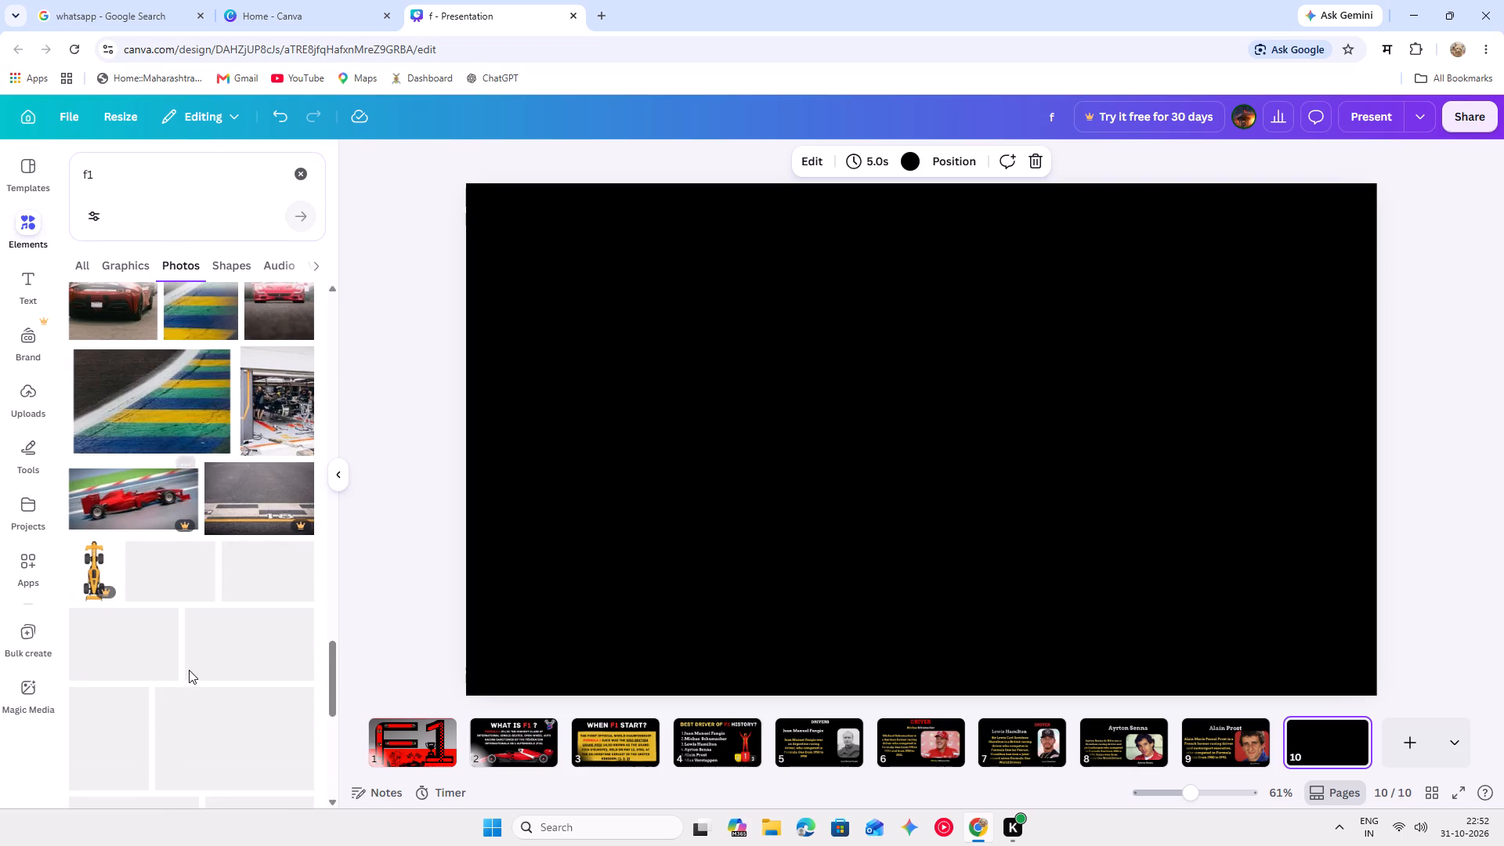
scroll(189, 670, down, 1)
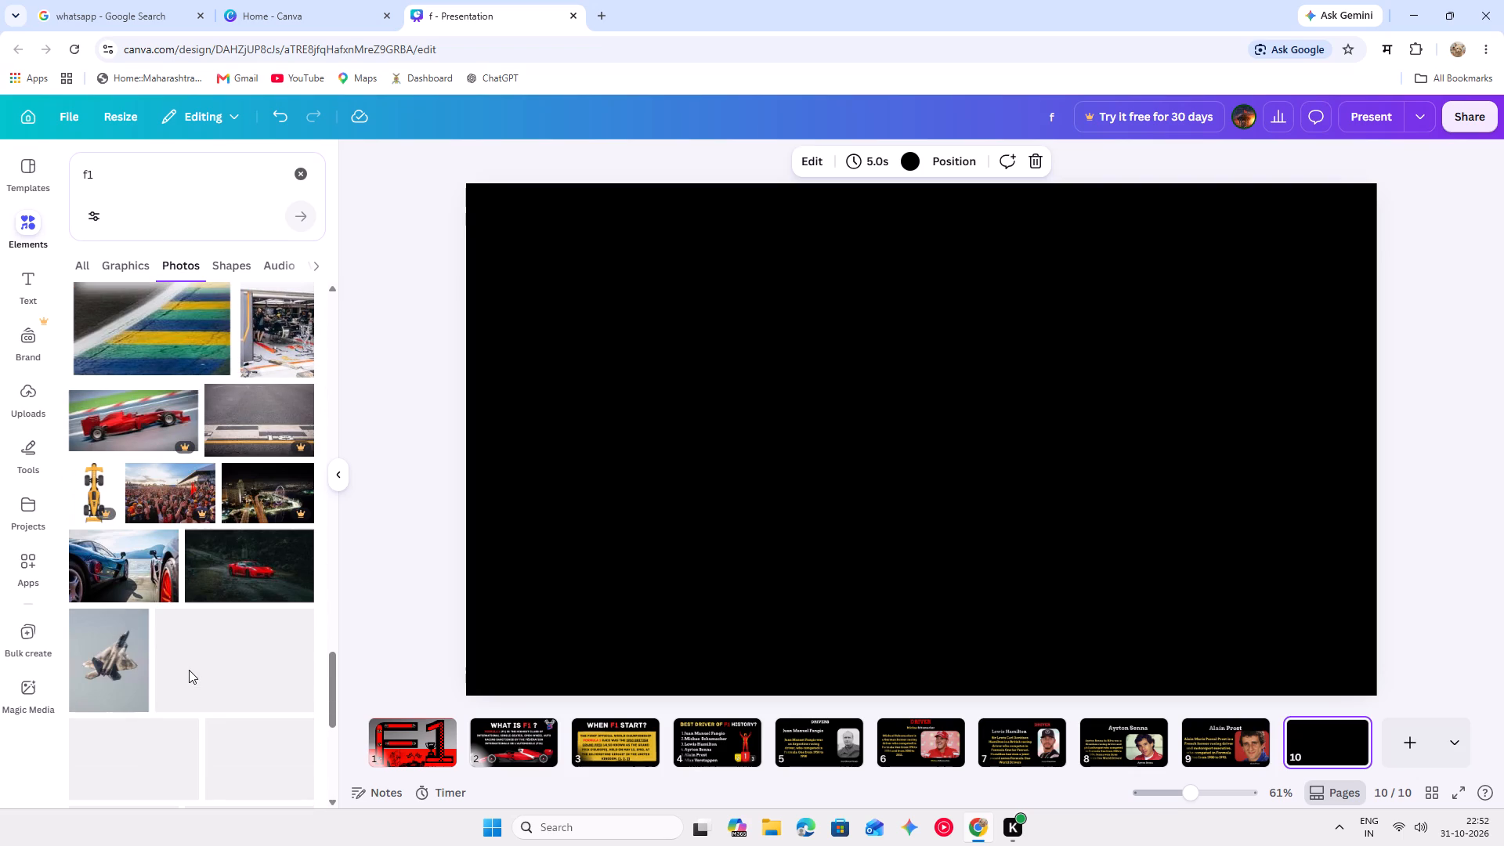
scroll(189, 670, down, 1)
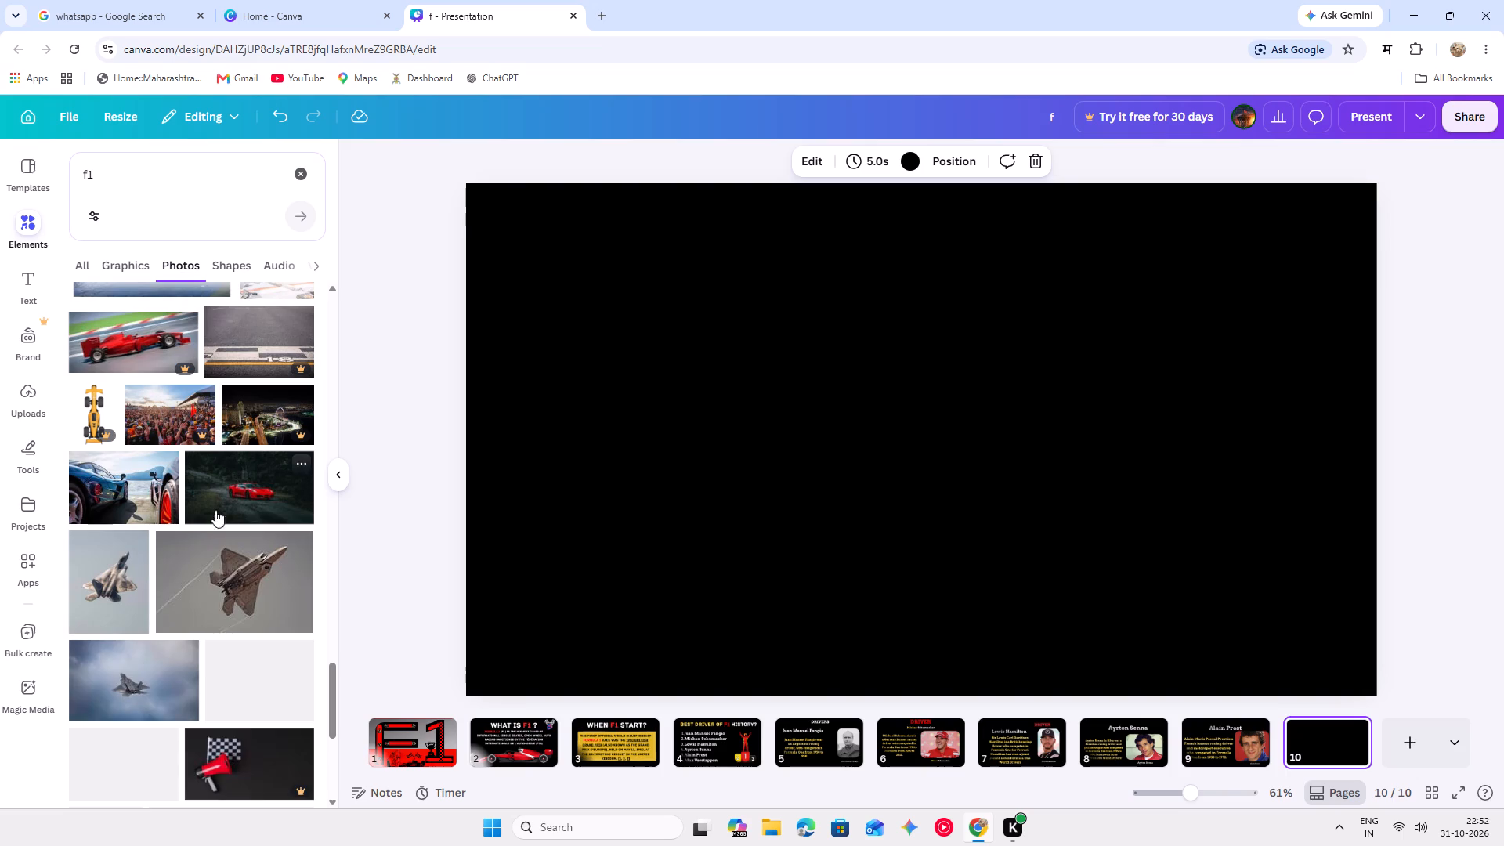
scroll(203, 566, up, 4)
scroll(203, 567, down, 5)
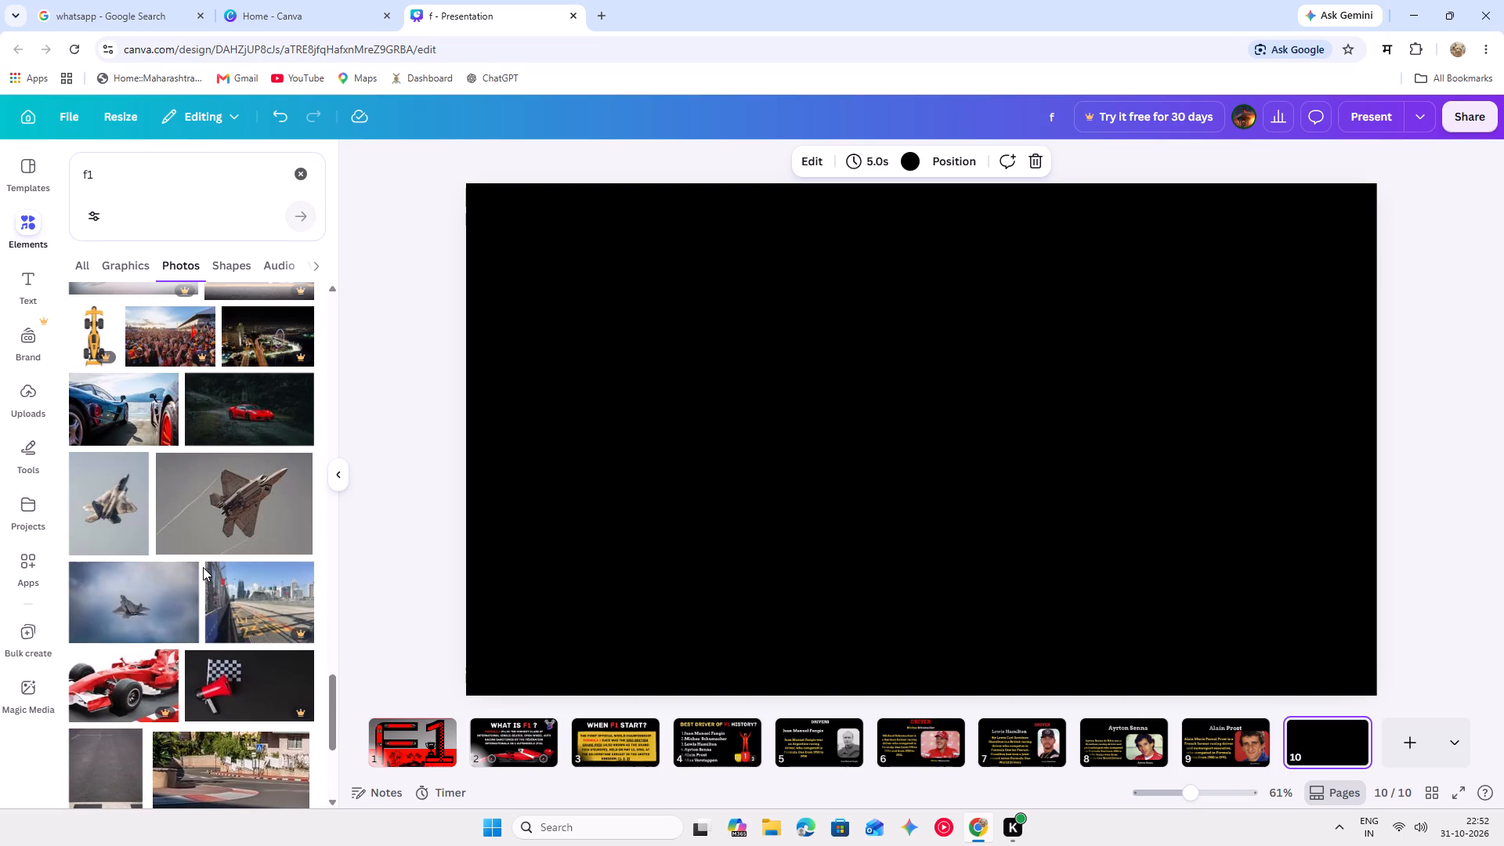
scroll(211, 598, up, 18)
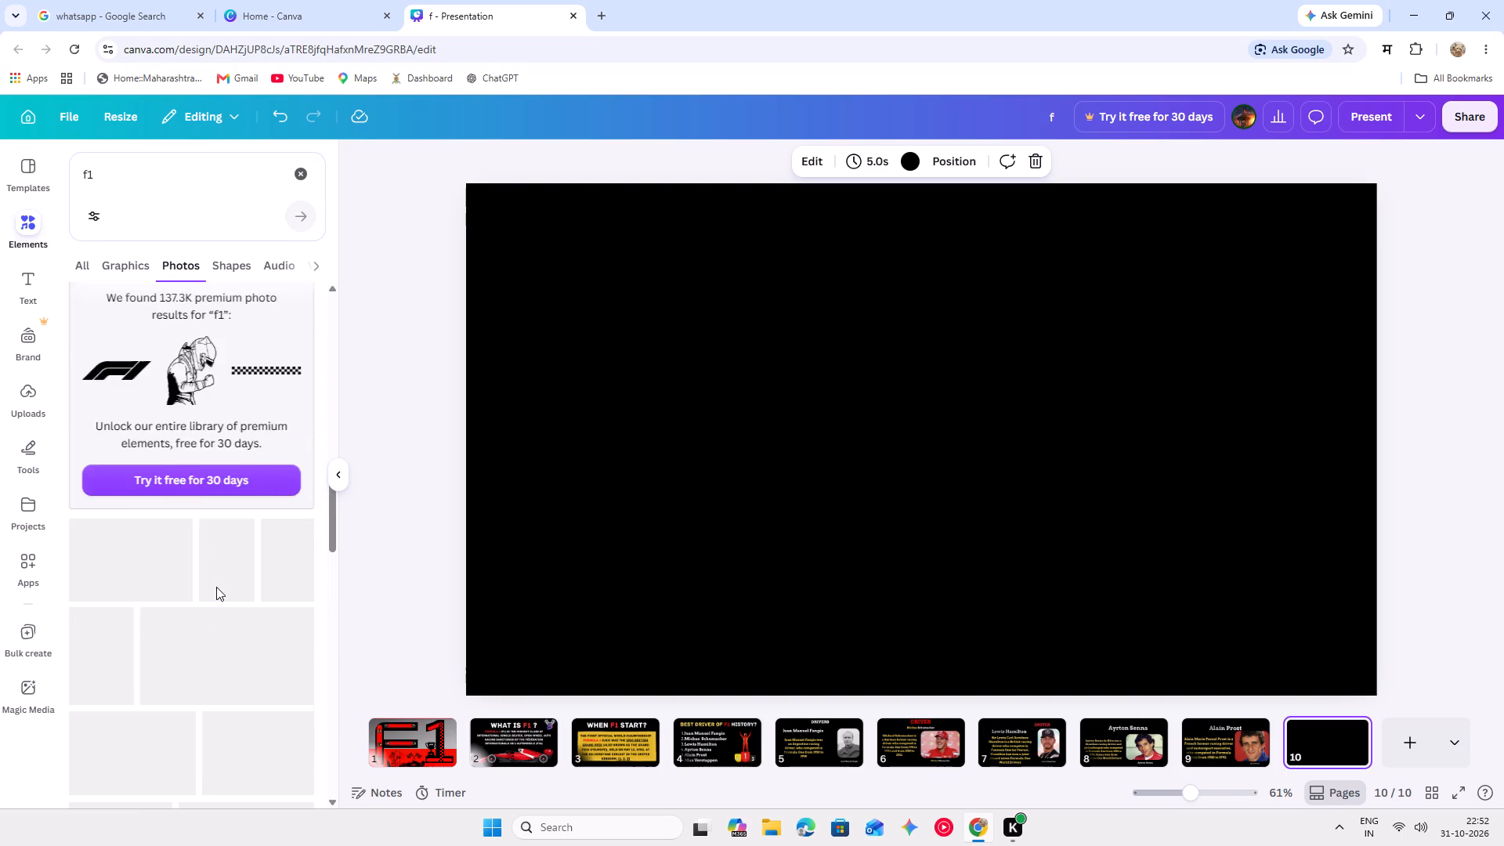
scroll(216, 587, up, 17)
scroll(216, 586, up, 6)
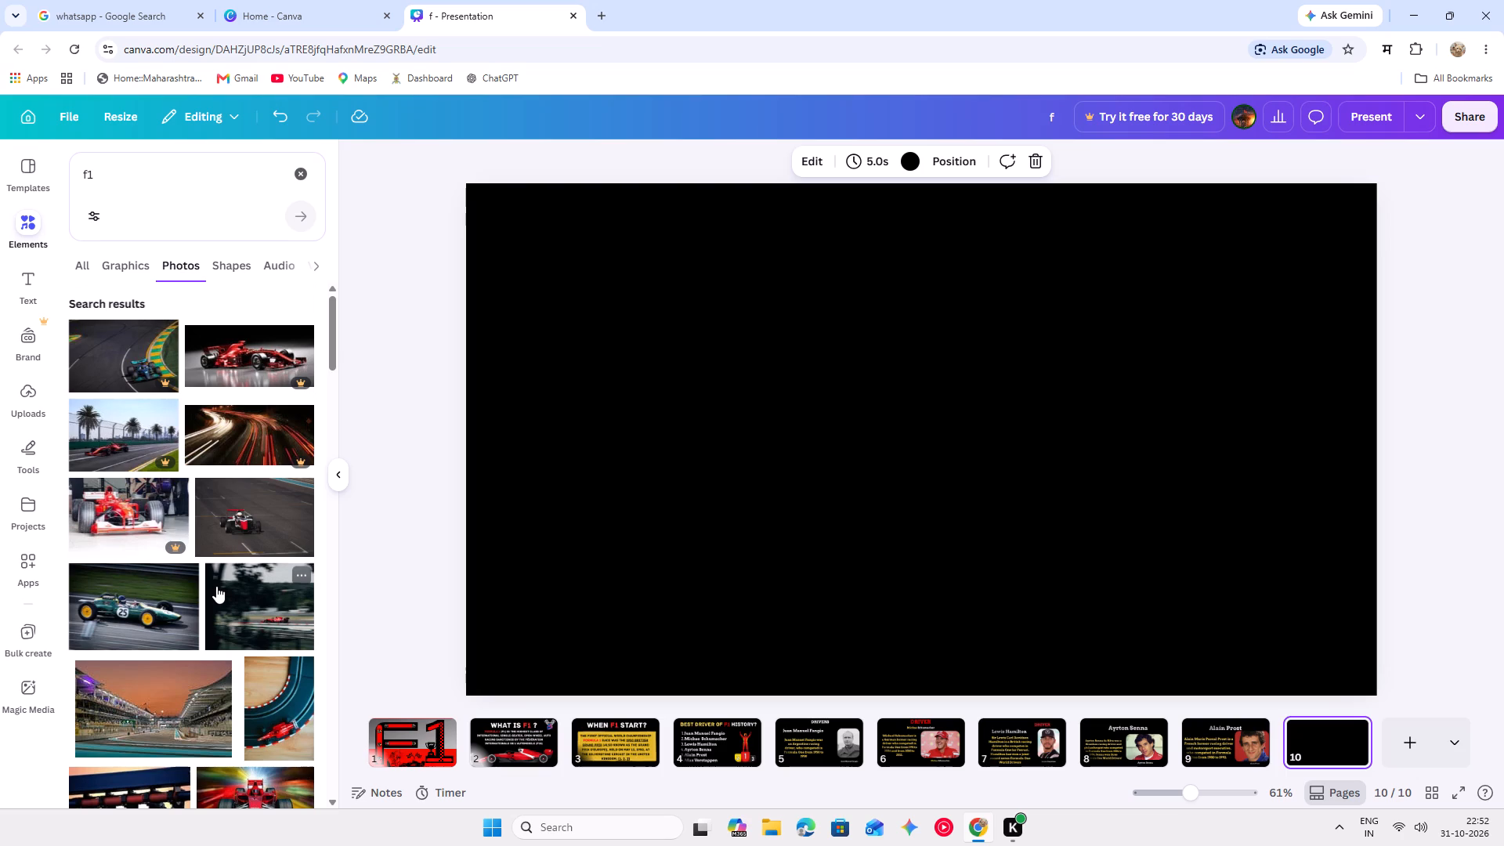
scroll(216, 586, down, 1)
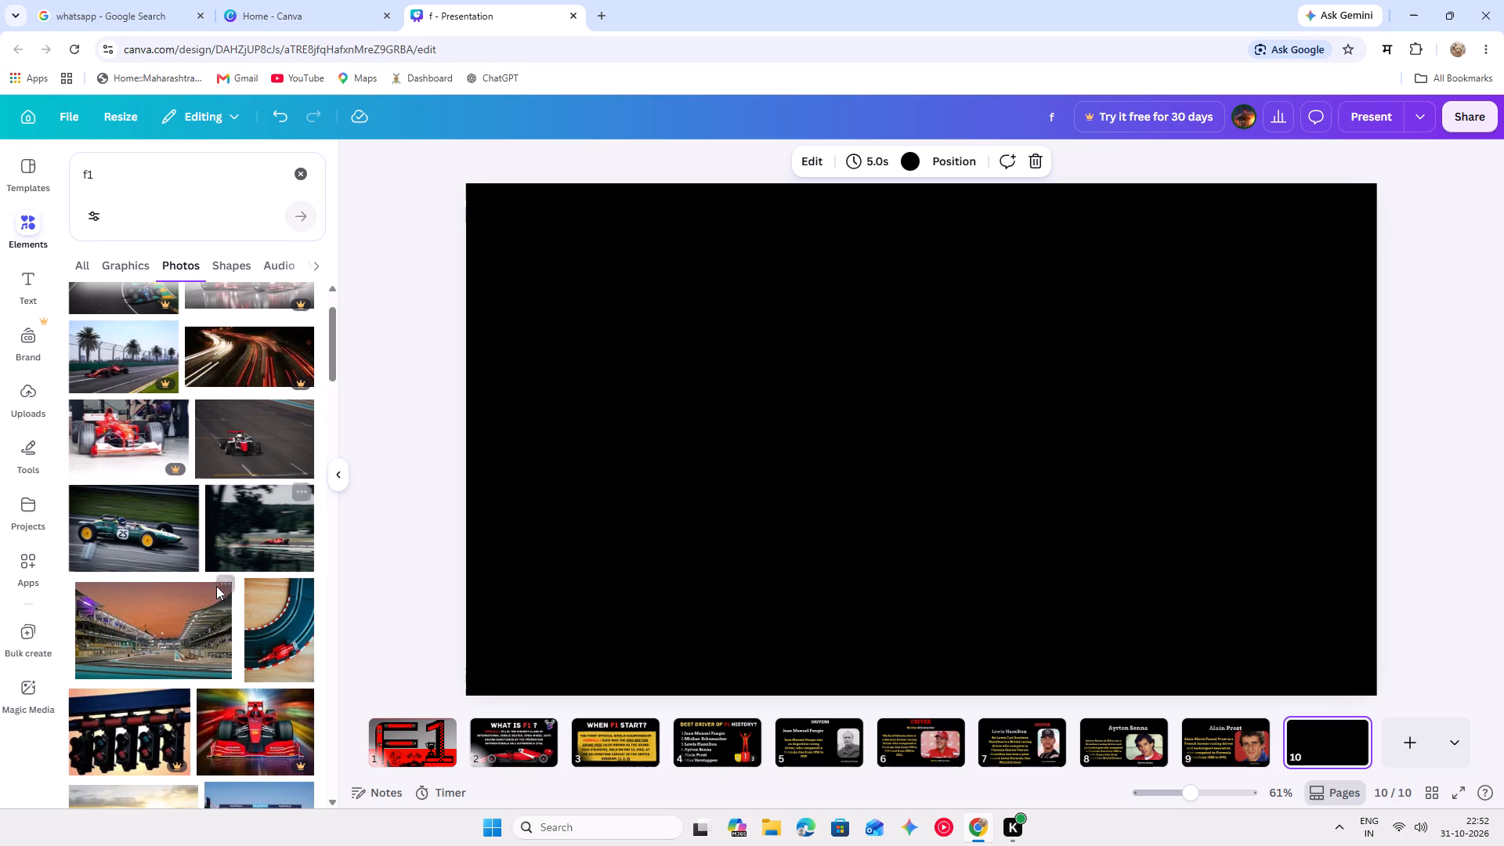
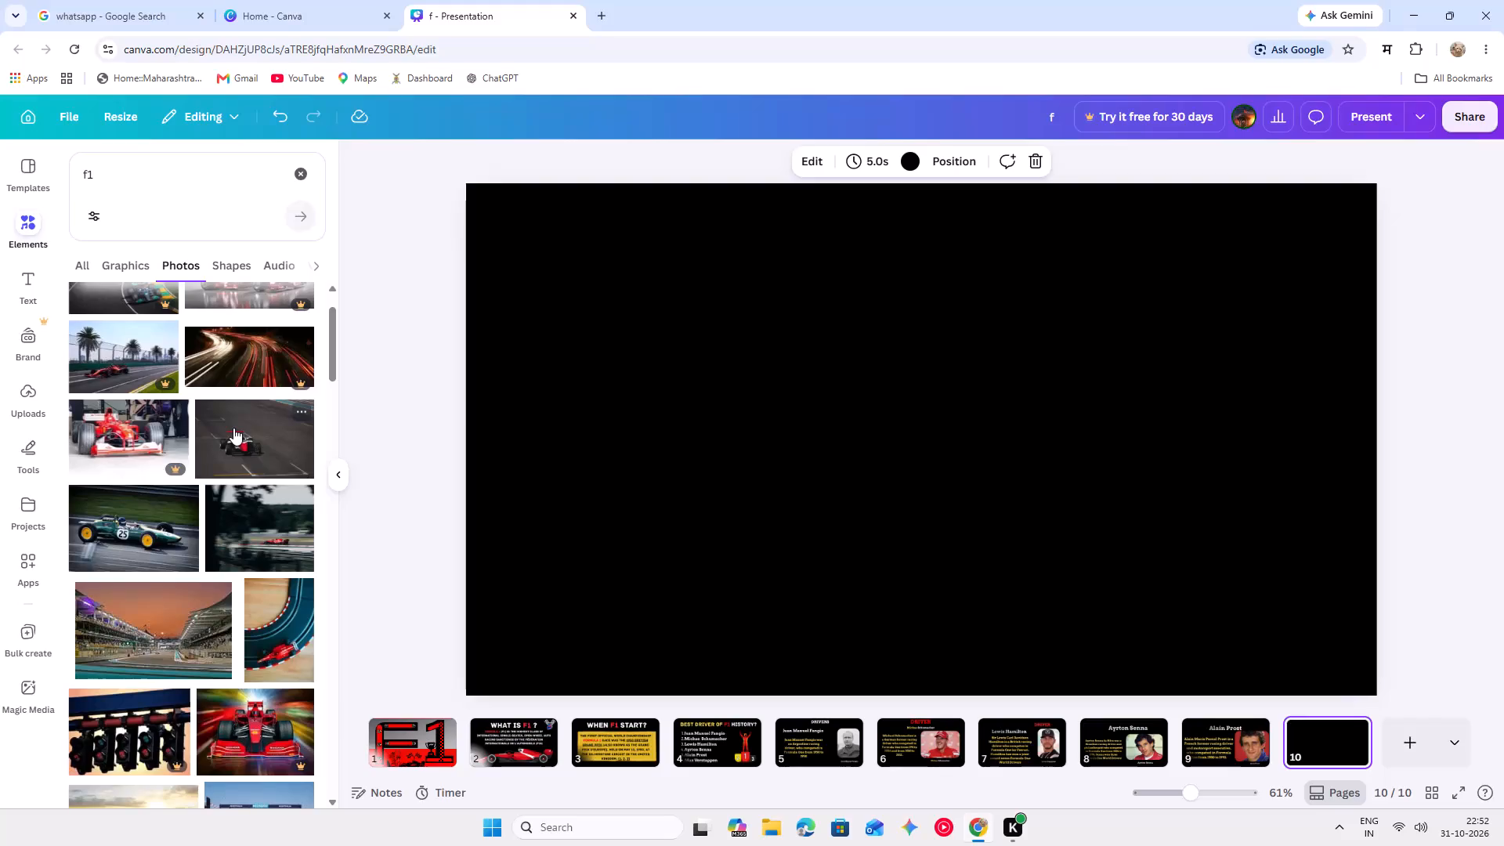
Add the photo of the red-and-white race car on dark asphalt to page 10 and set its corner rounding to 100.
click(233, 428)
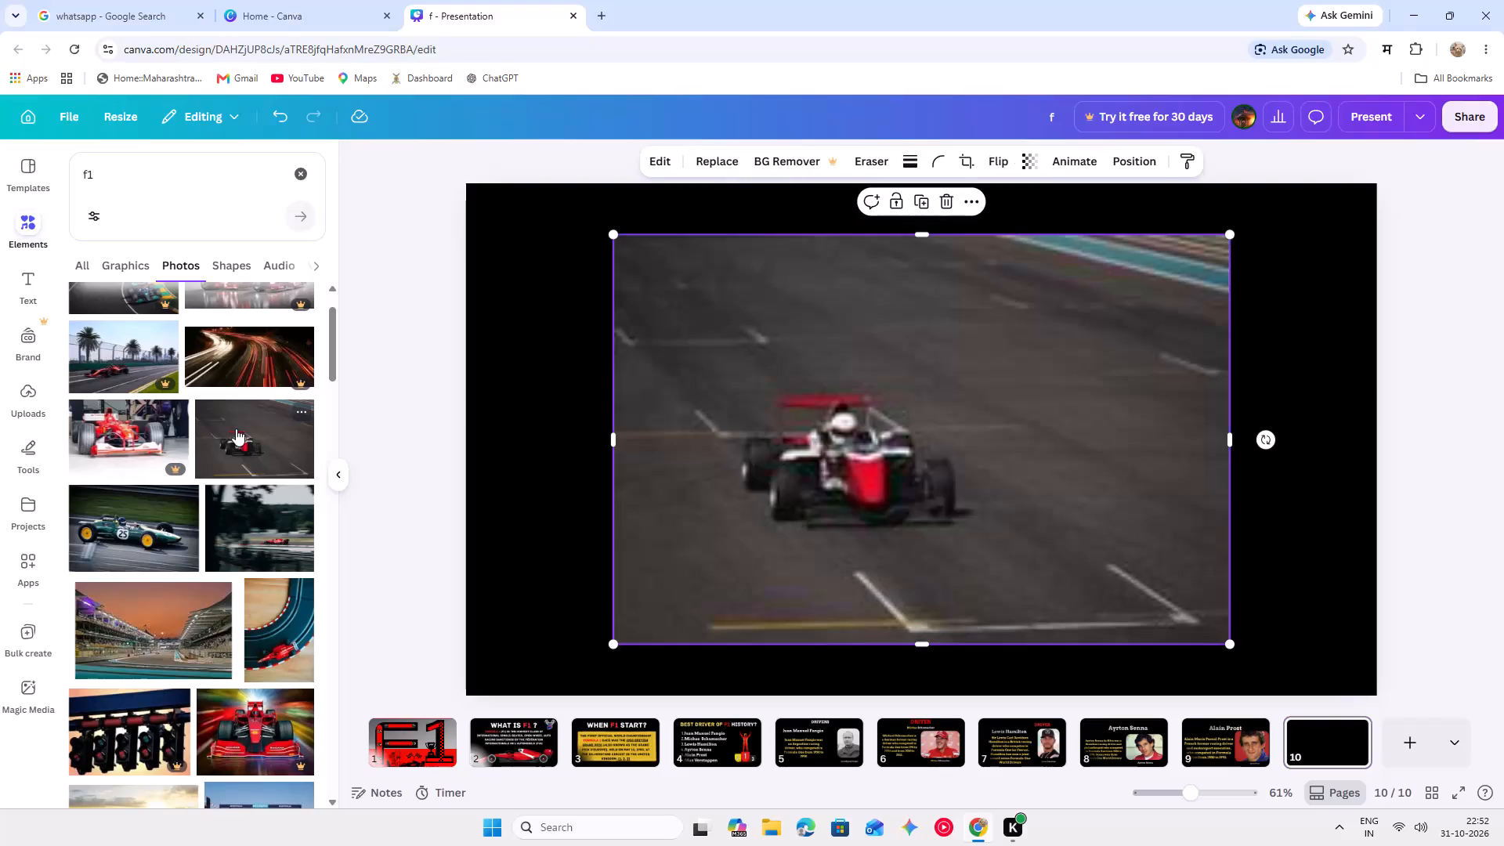
drag(842, 607, 799, 614)
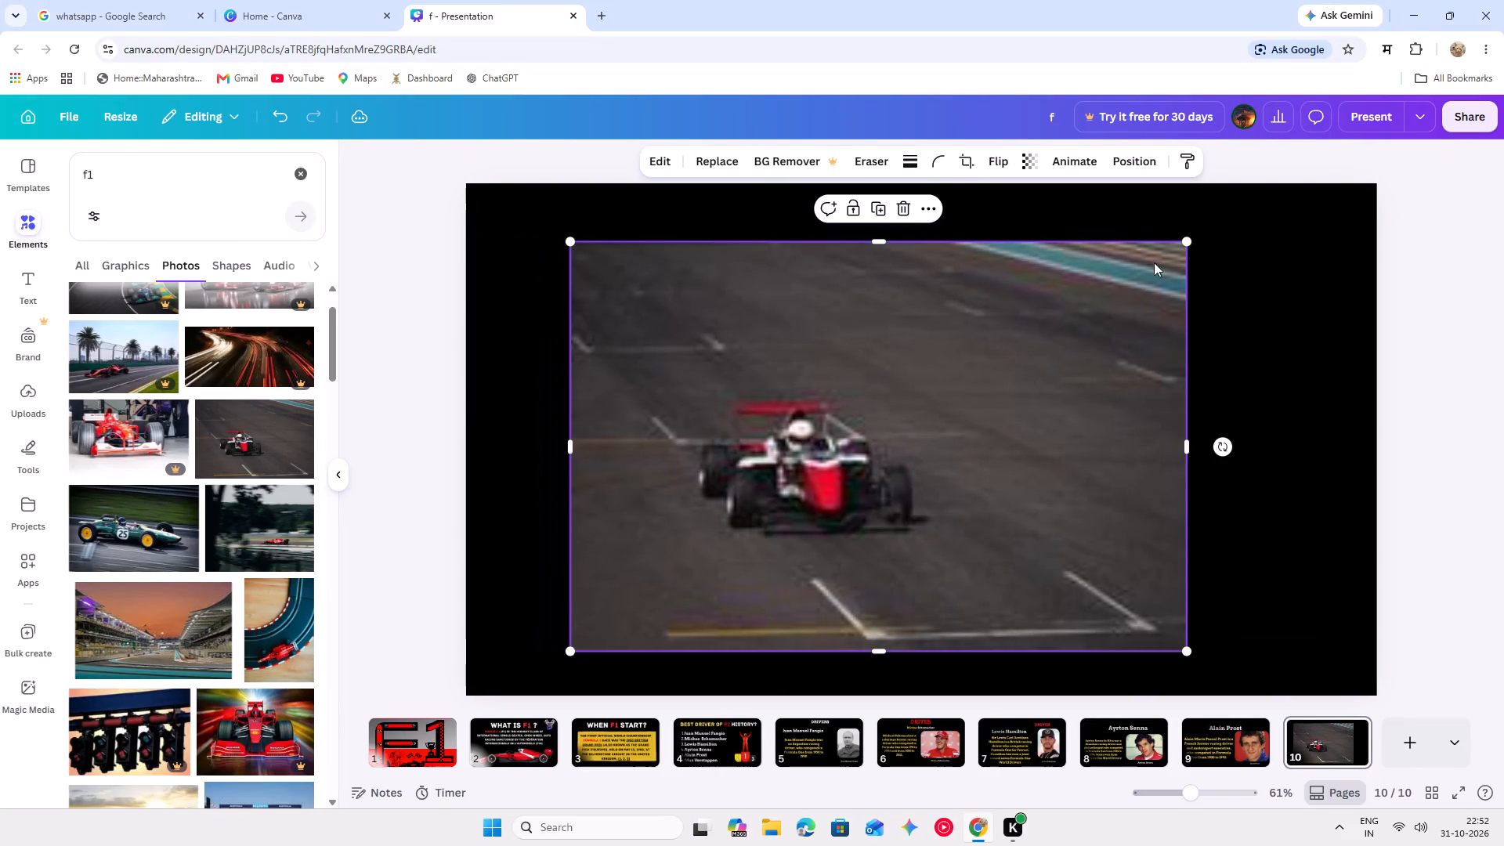
click(941, 167)
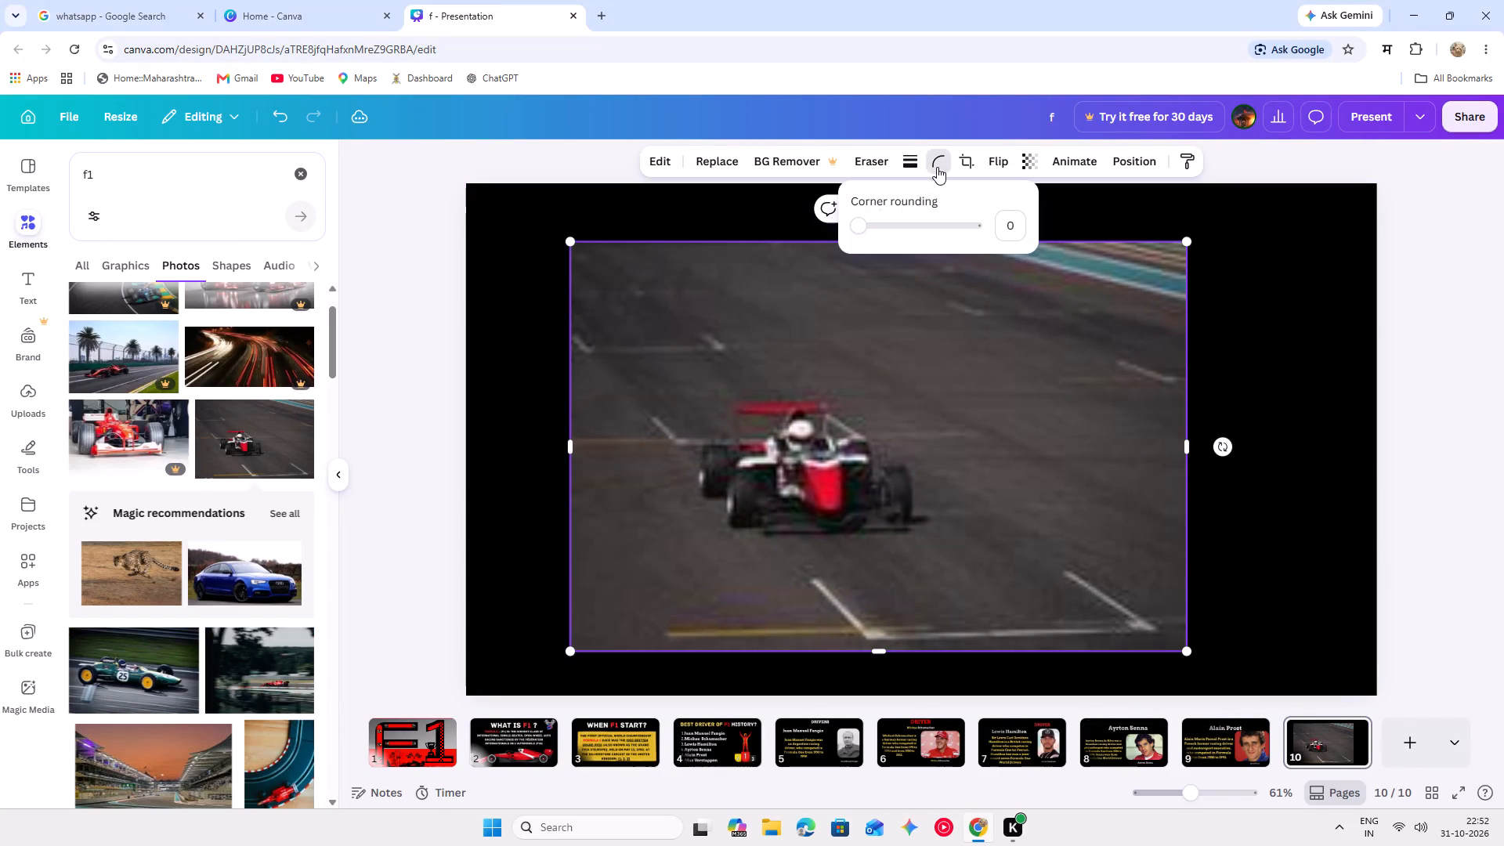
drag(855, 227, 1054, 244)
click(1289, 342)
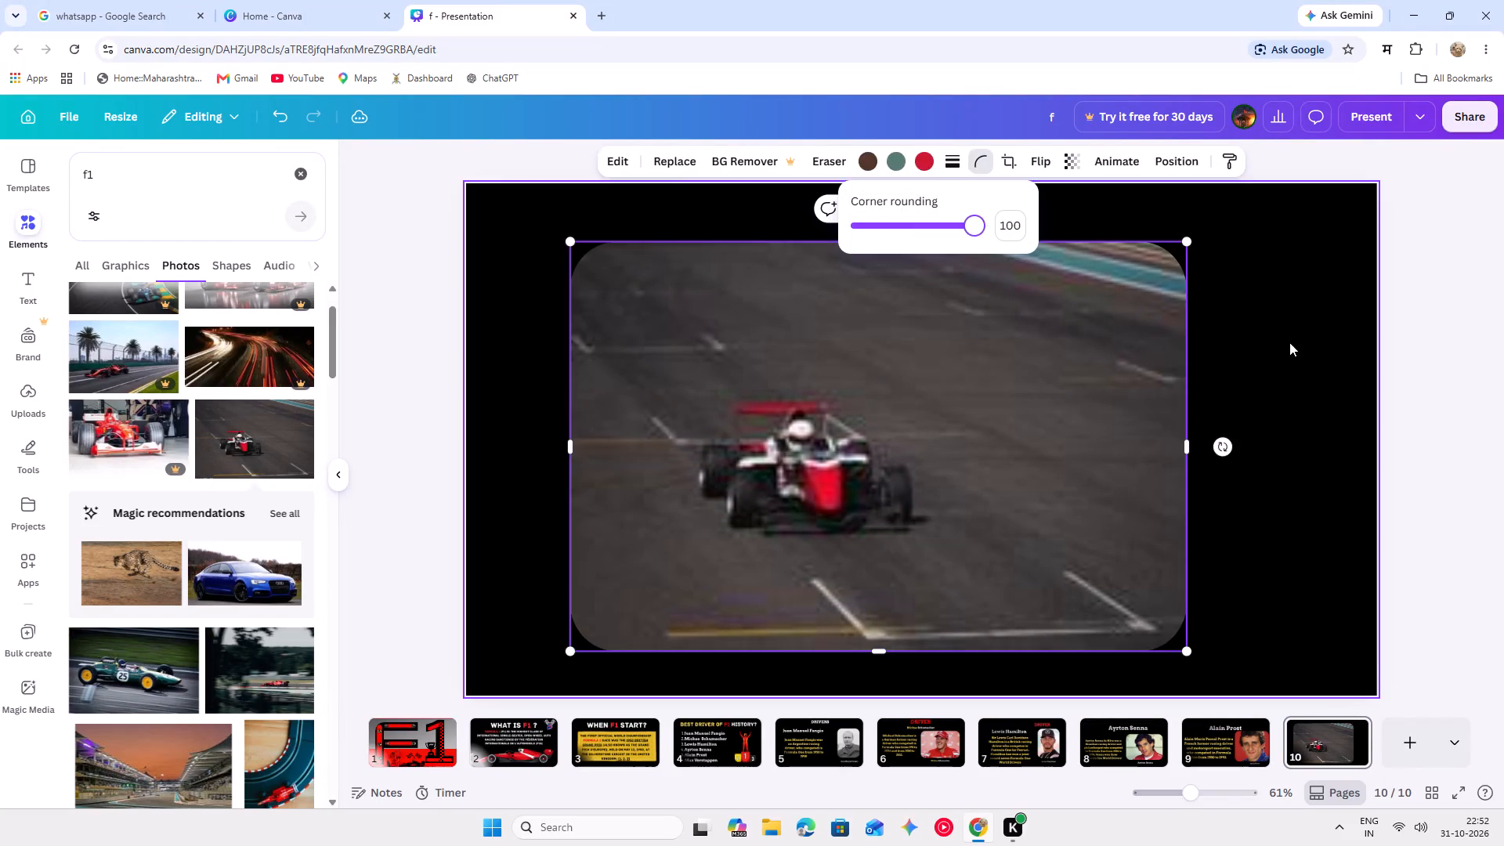
click(1108, 290)
Shrink the red-and-white car photo to a small thumbnail and place it near the lower left of the slide.
drag(1188, 240, 1184, 242)
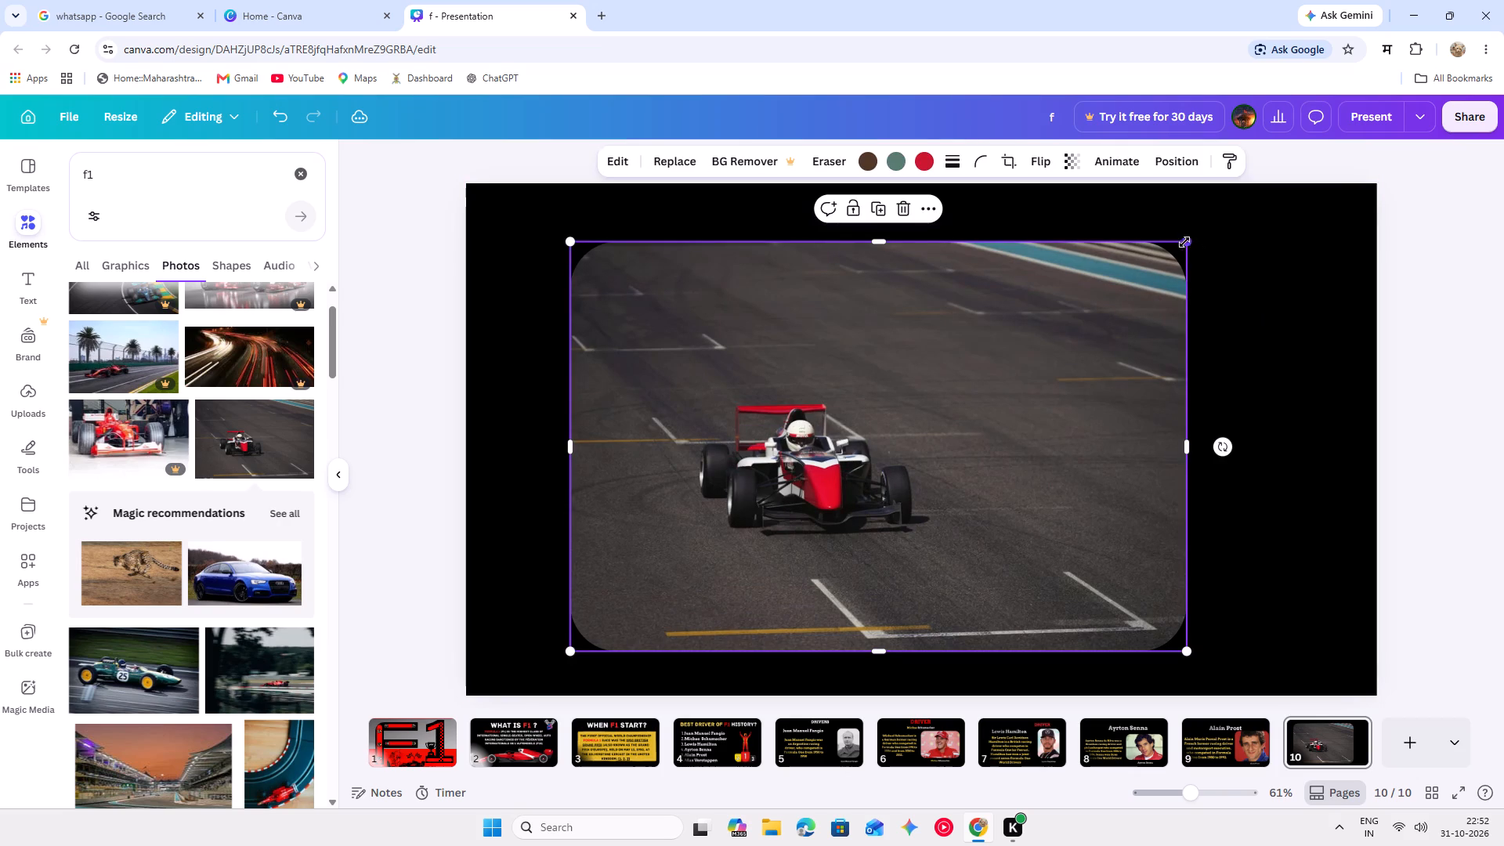
drag(1184, 242, 747, 564)
click(674, 609)
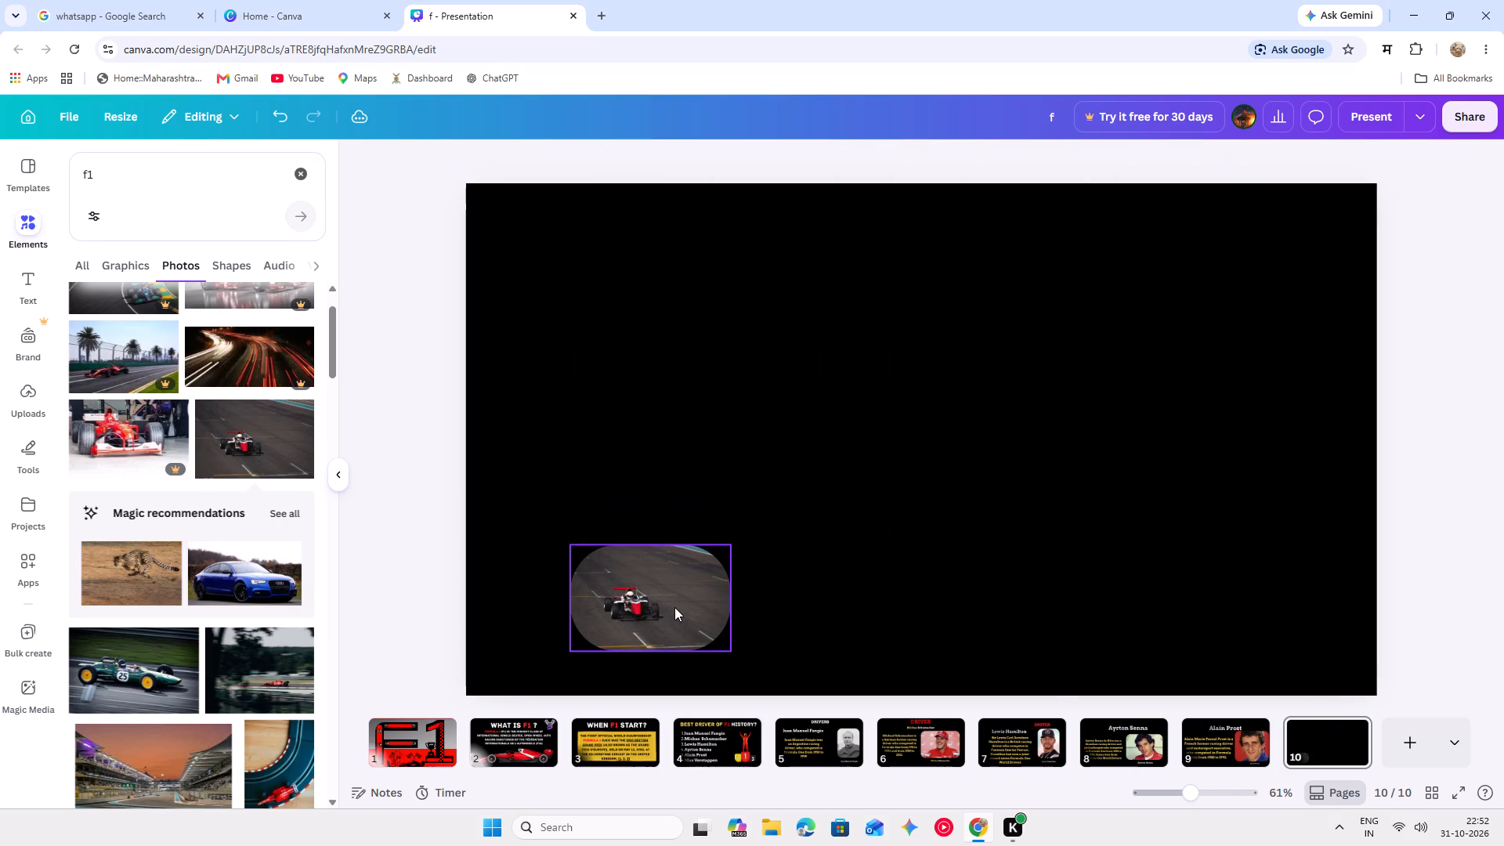
drag(674, 606, 689, 605)
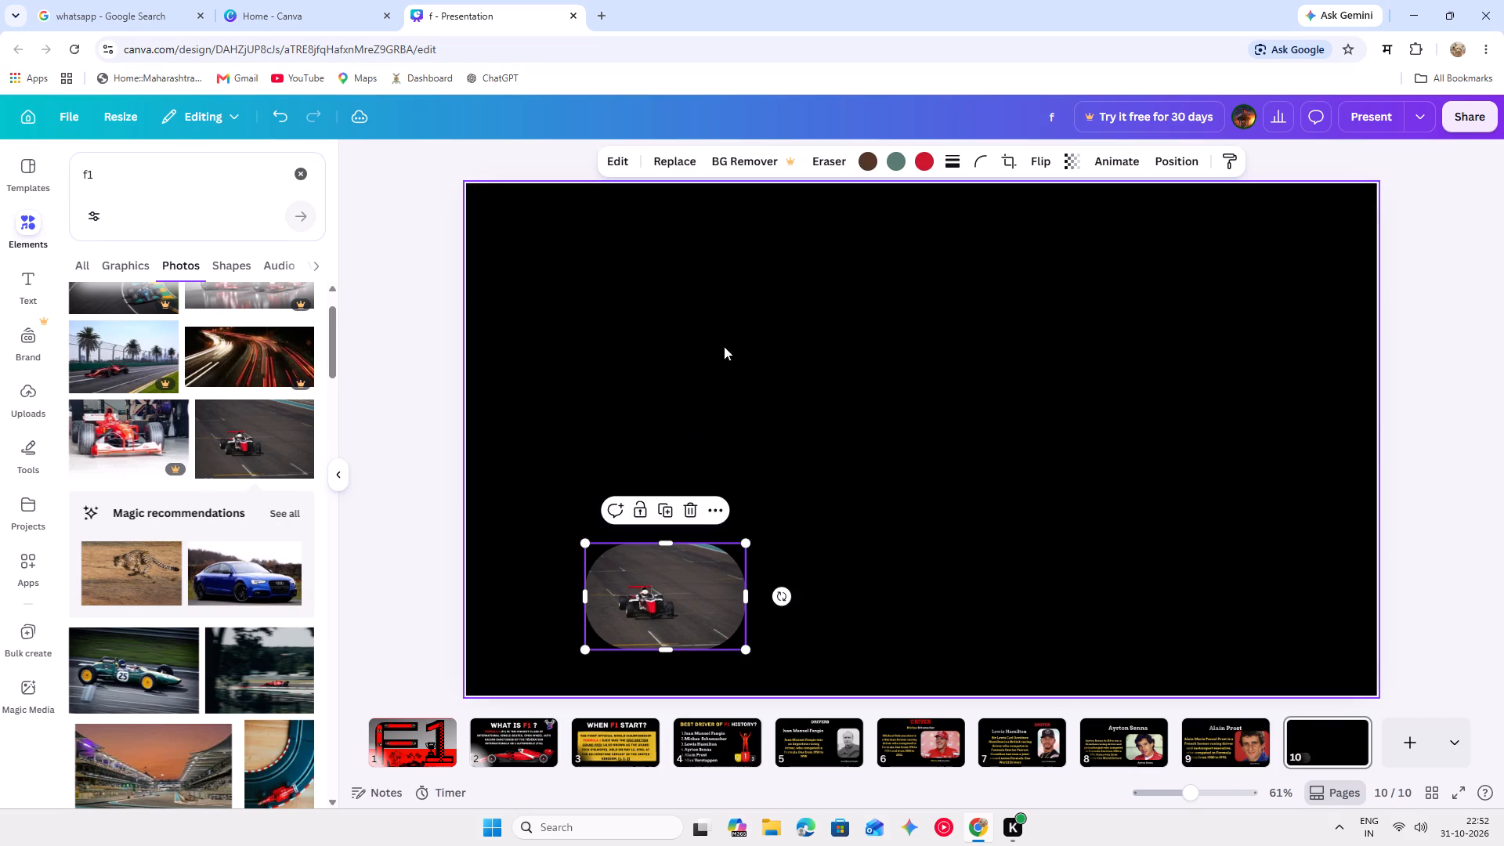
Duplicate the red-and-white car thumbnail to form an evenly spaced row of four along the bottom of the slide.
click(664, 509)
drag(733, 609, 832, 592)
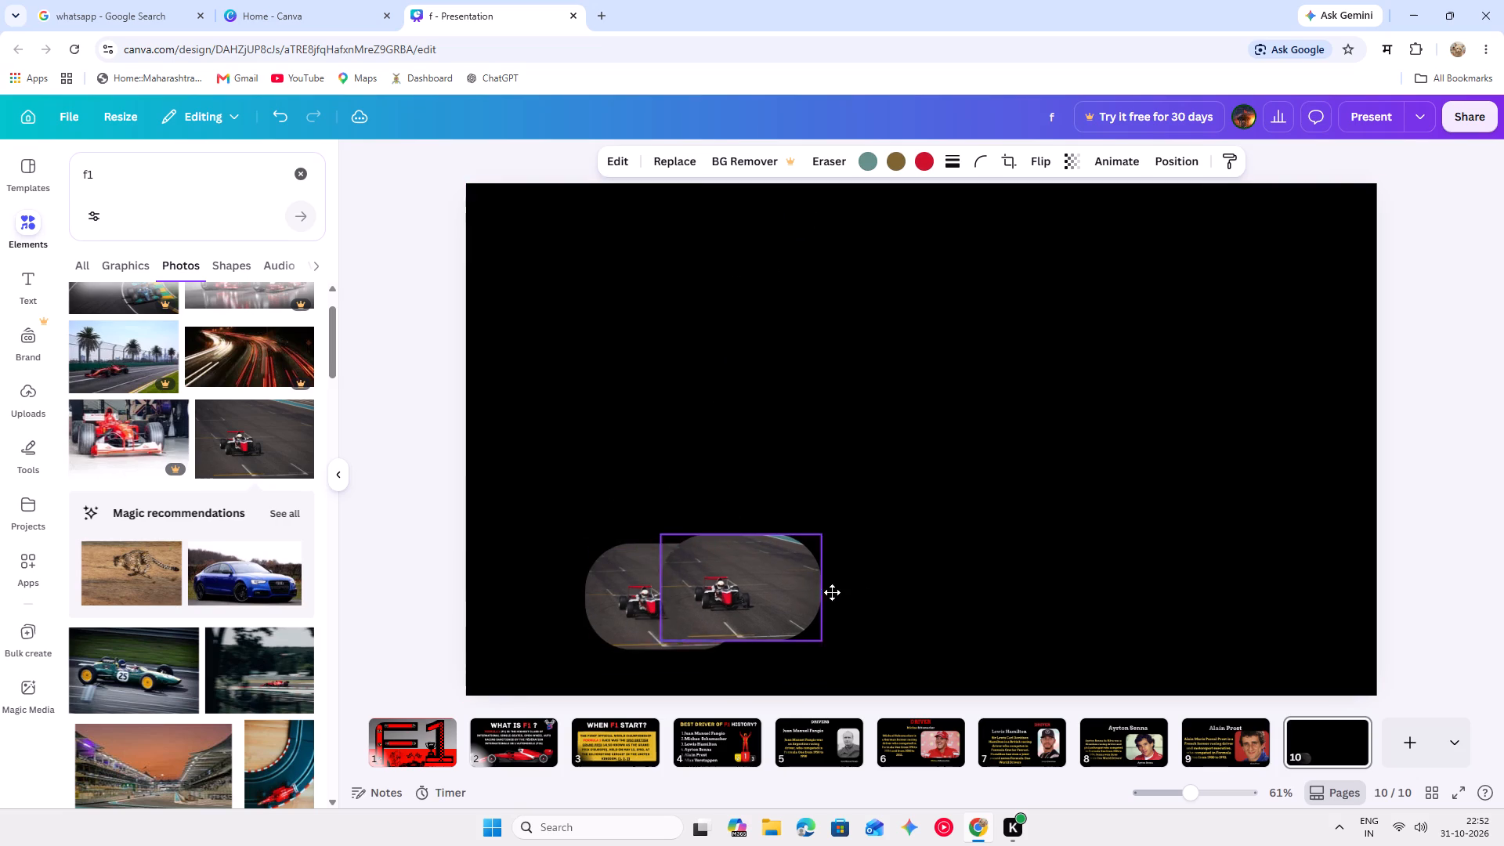
drag(832, 592, 916, 598)
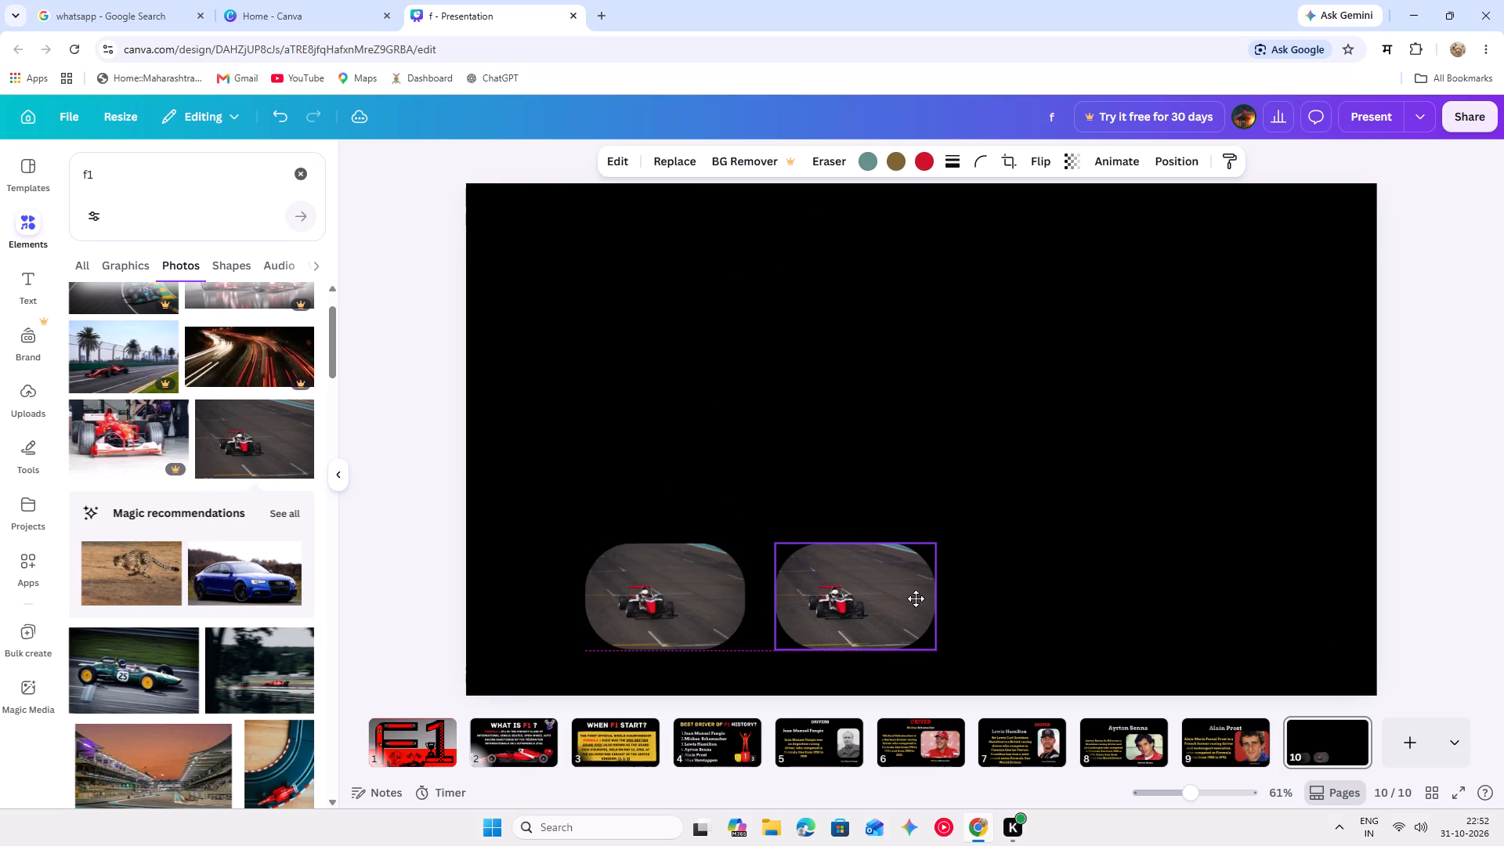
drag(916, 598, 916, 599)
click(855, 516)
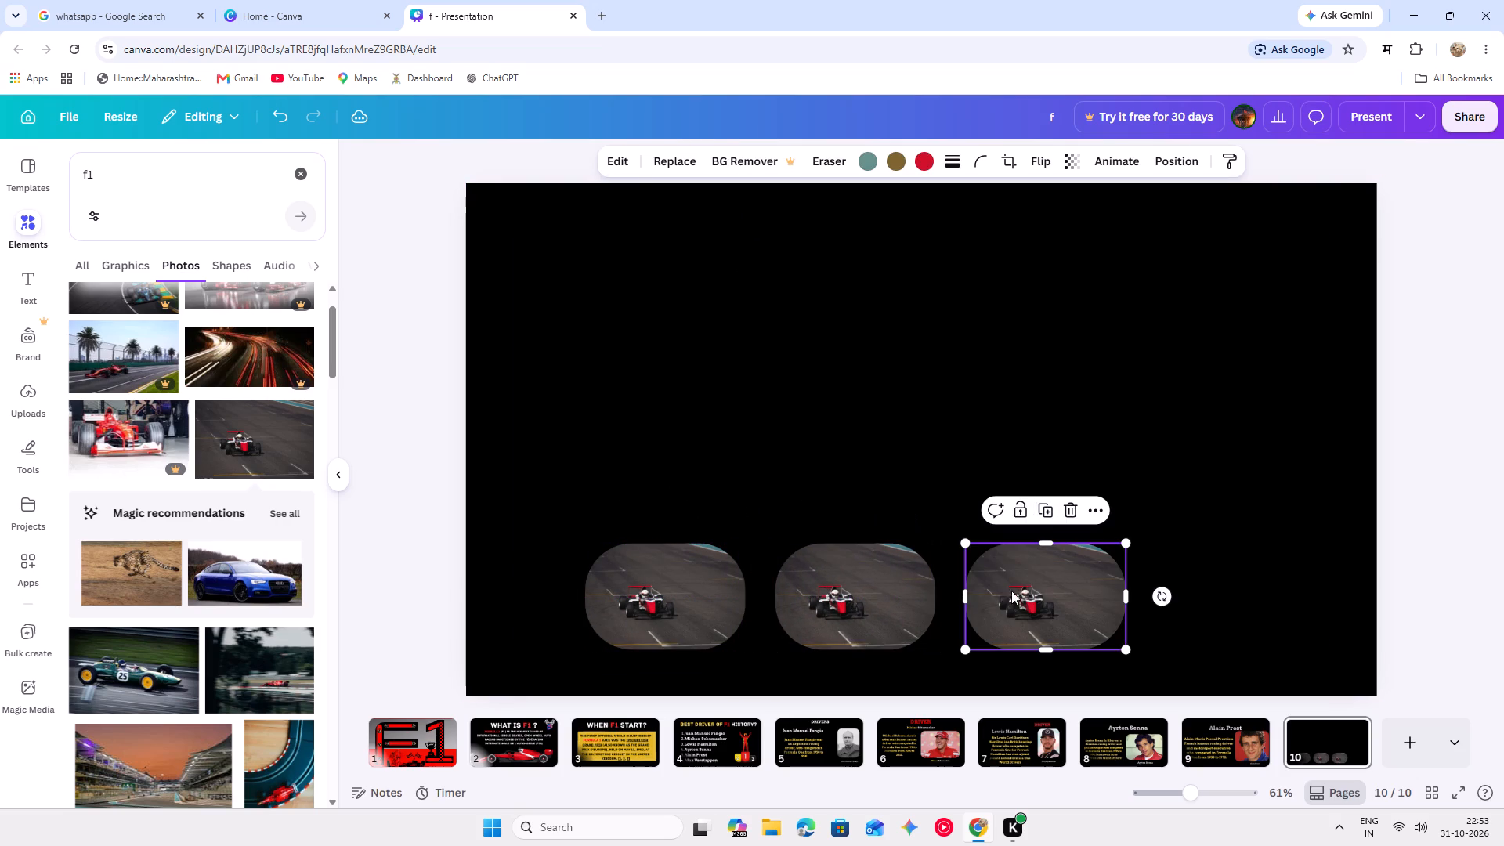
click(1039, 503)
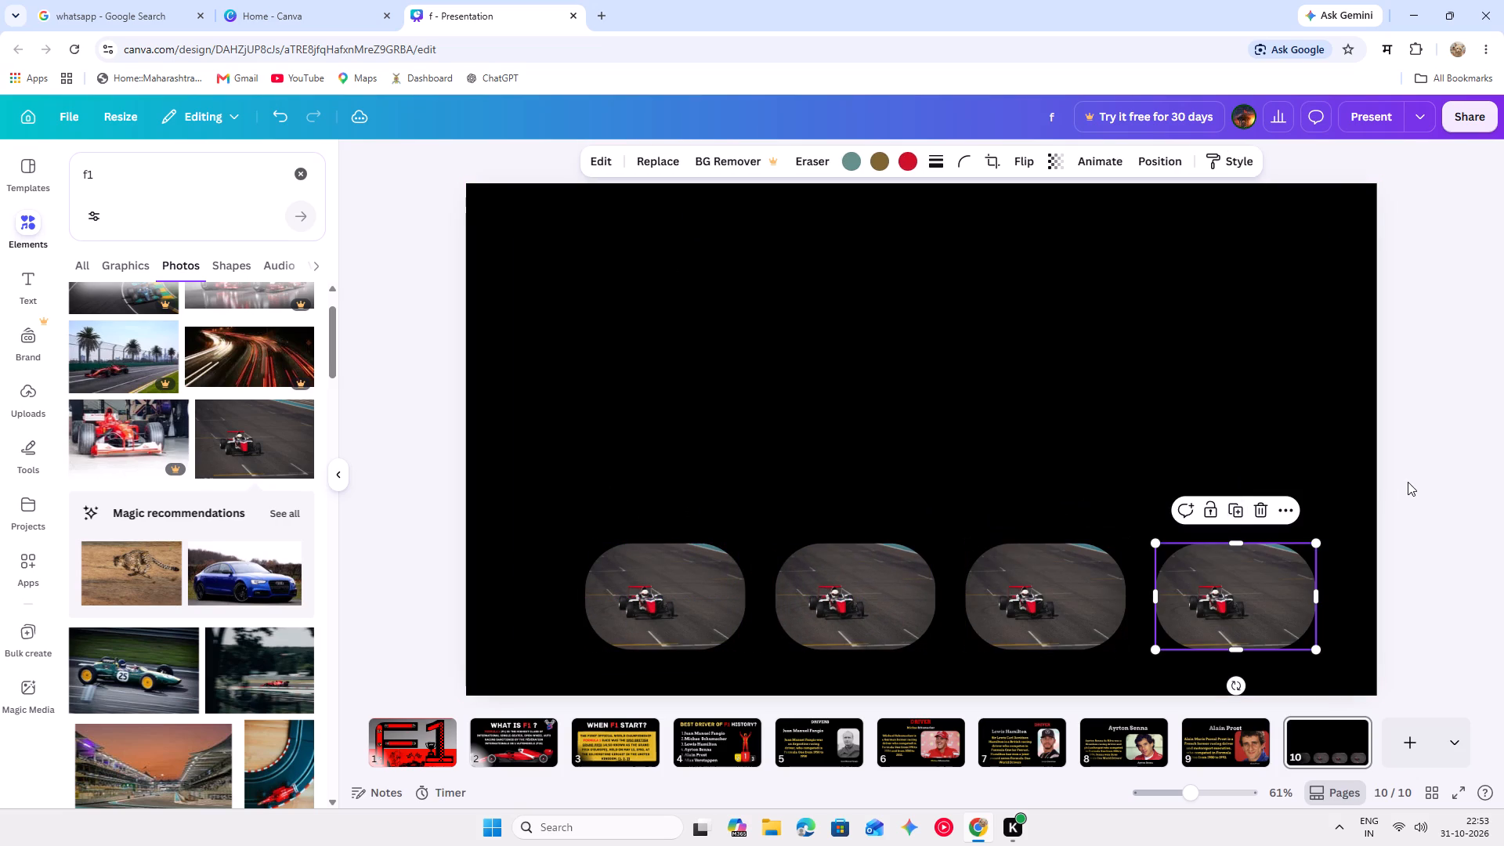
click(1408, 482)
Add the photo of the green number 25 race car to page 10 and set its corner rounding to 100.
click(663, 556)
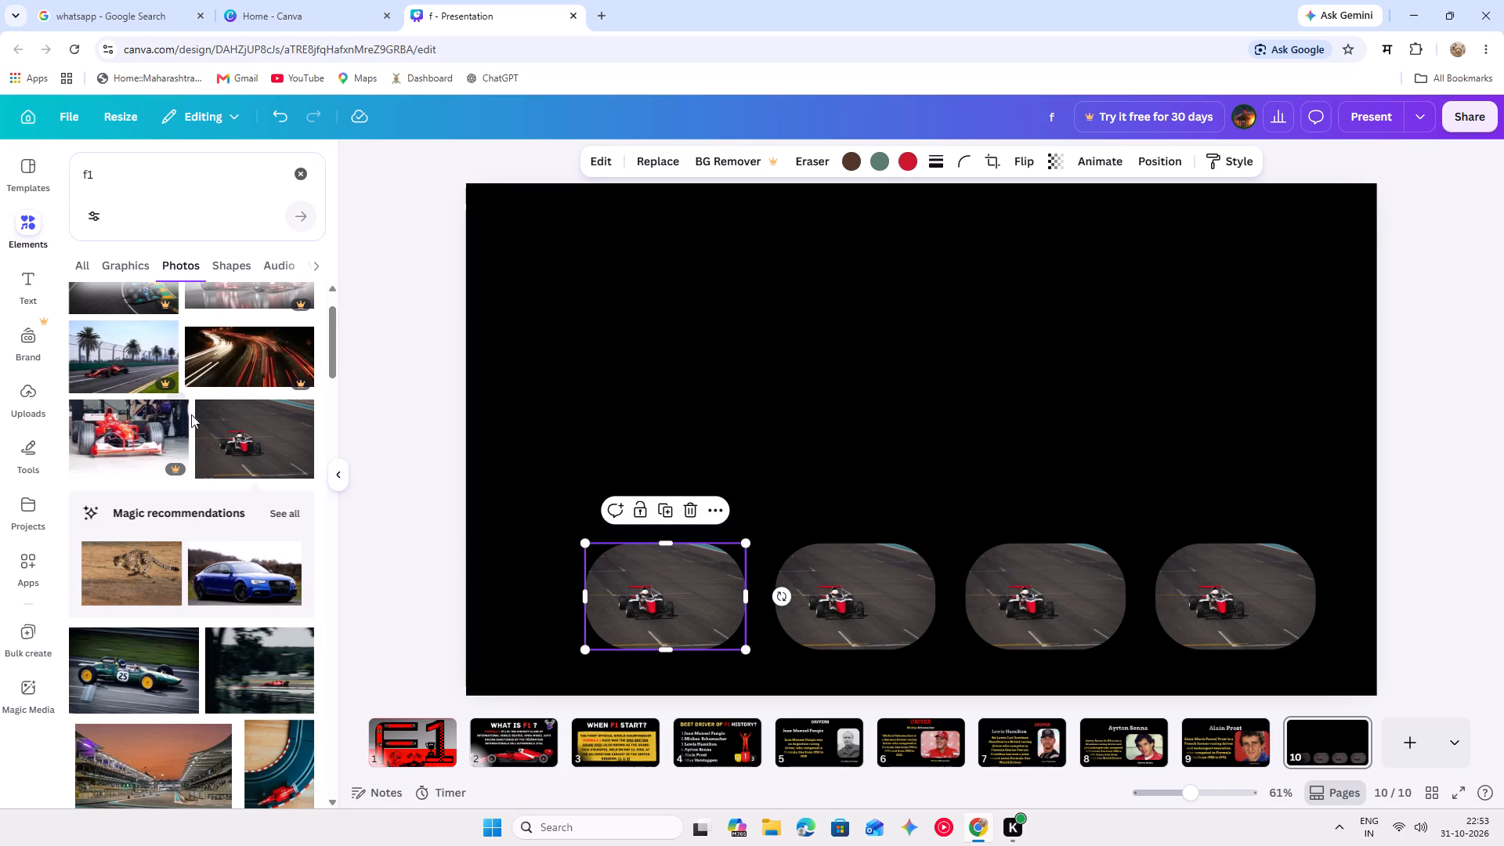
scroll(191, 414, down, 2)
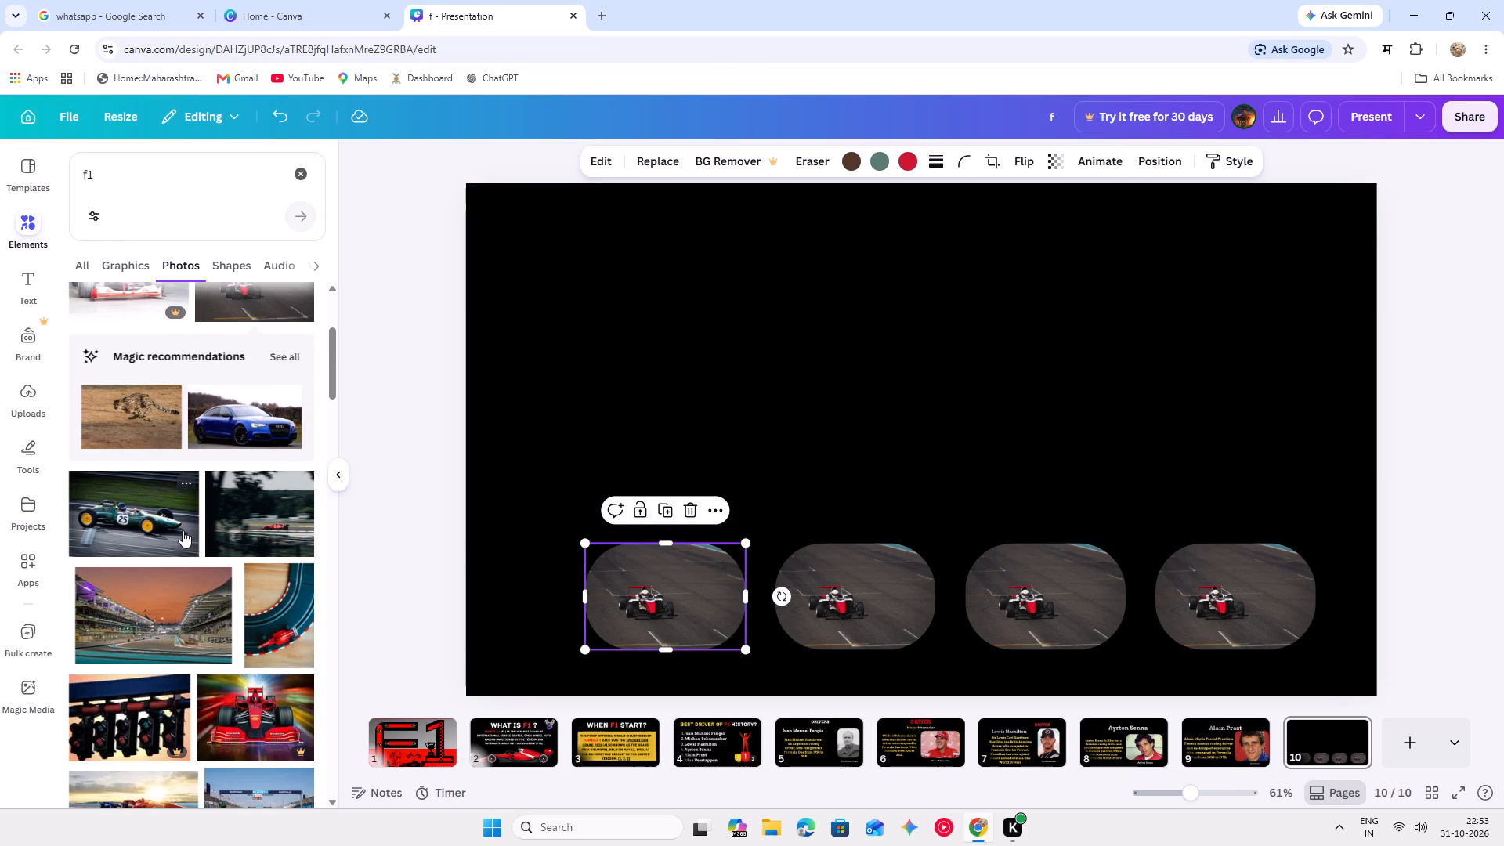
click(164, 517)
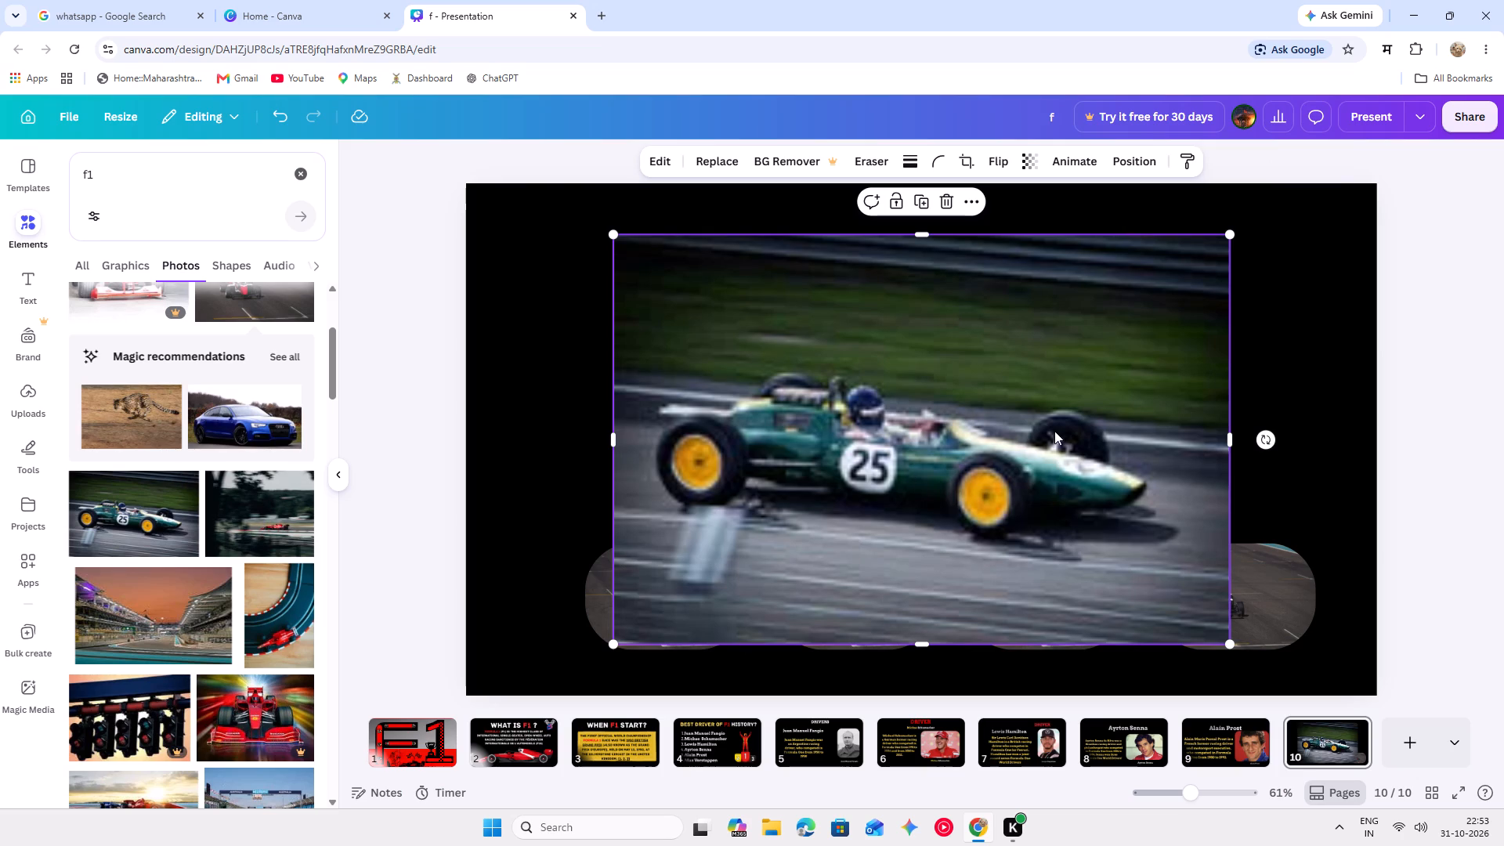
click(935, 160)
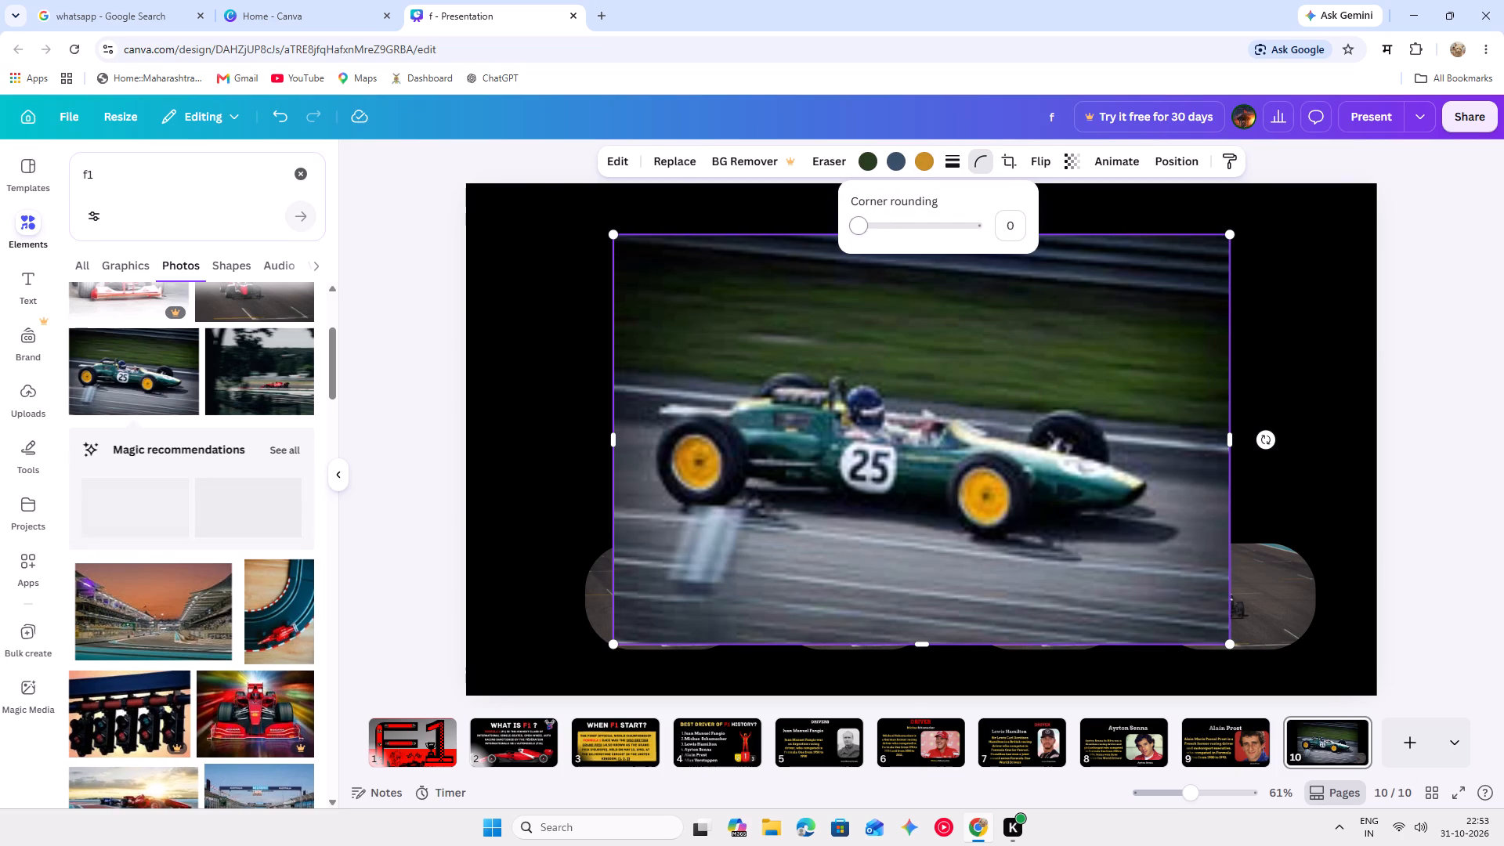
drag(866, 228, 1017, 210)
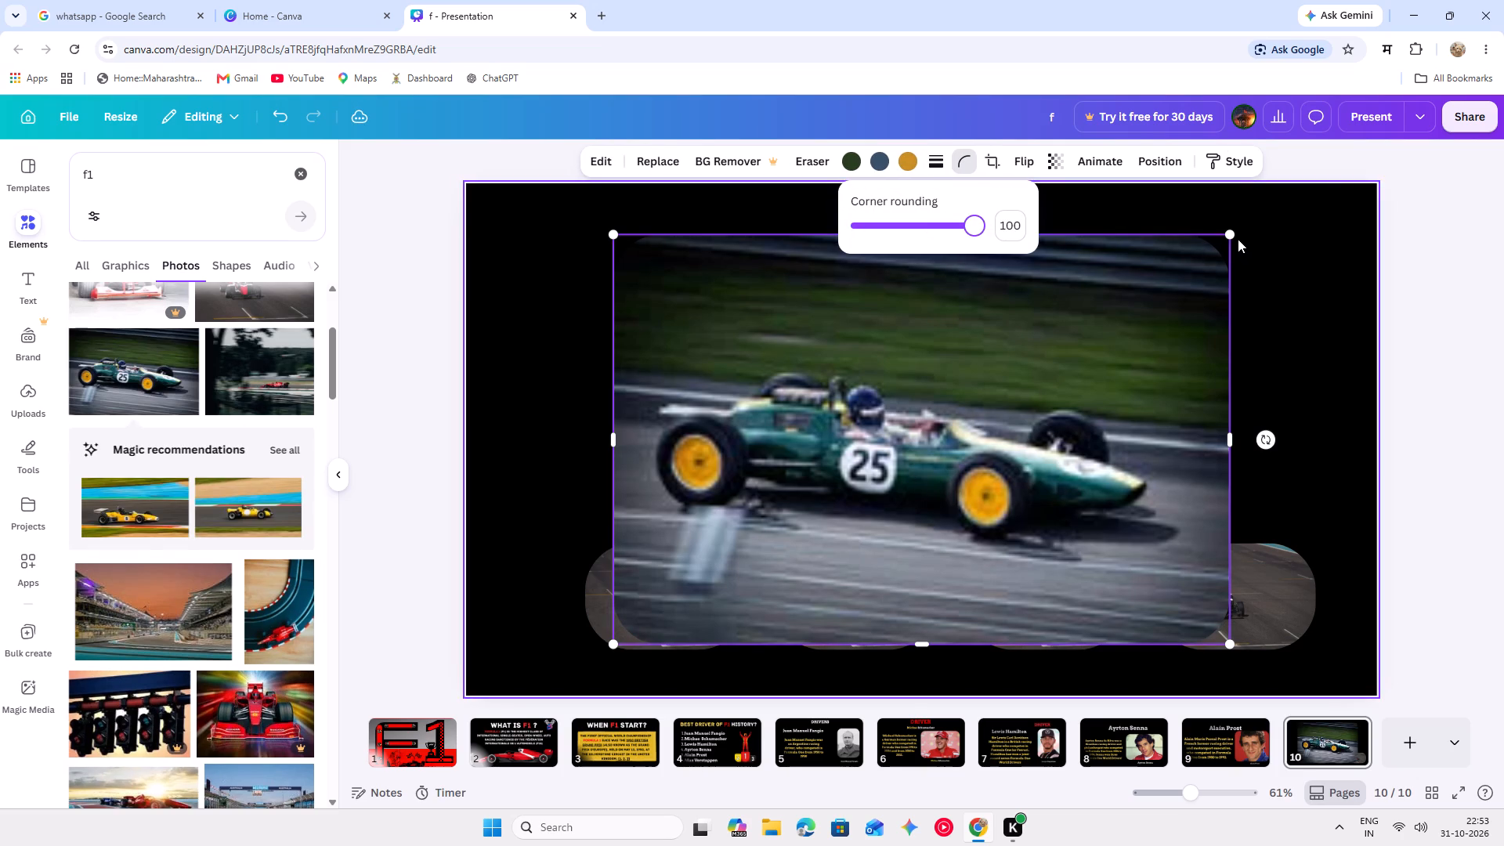
Shrink the green car photo to thumbnail size and left-align it above the first red-and-white car thumbnail.
drag(1232, 233, 660, 381)
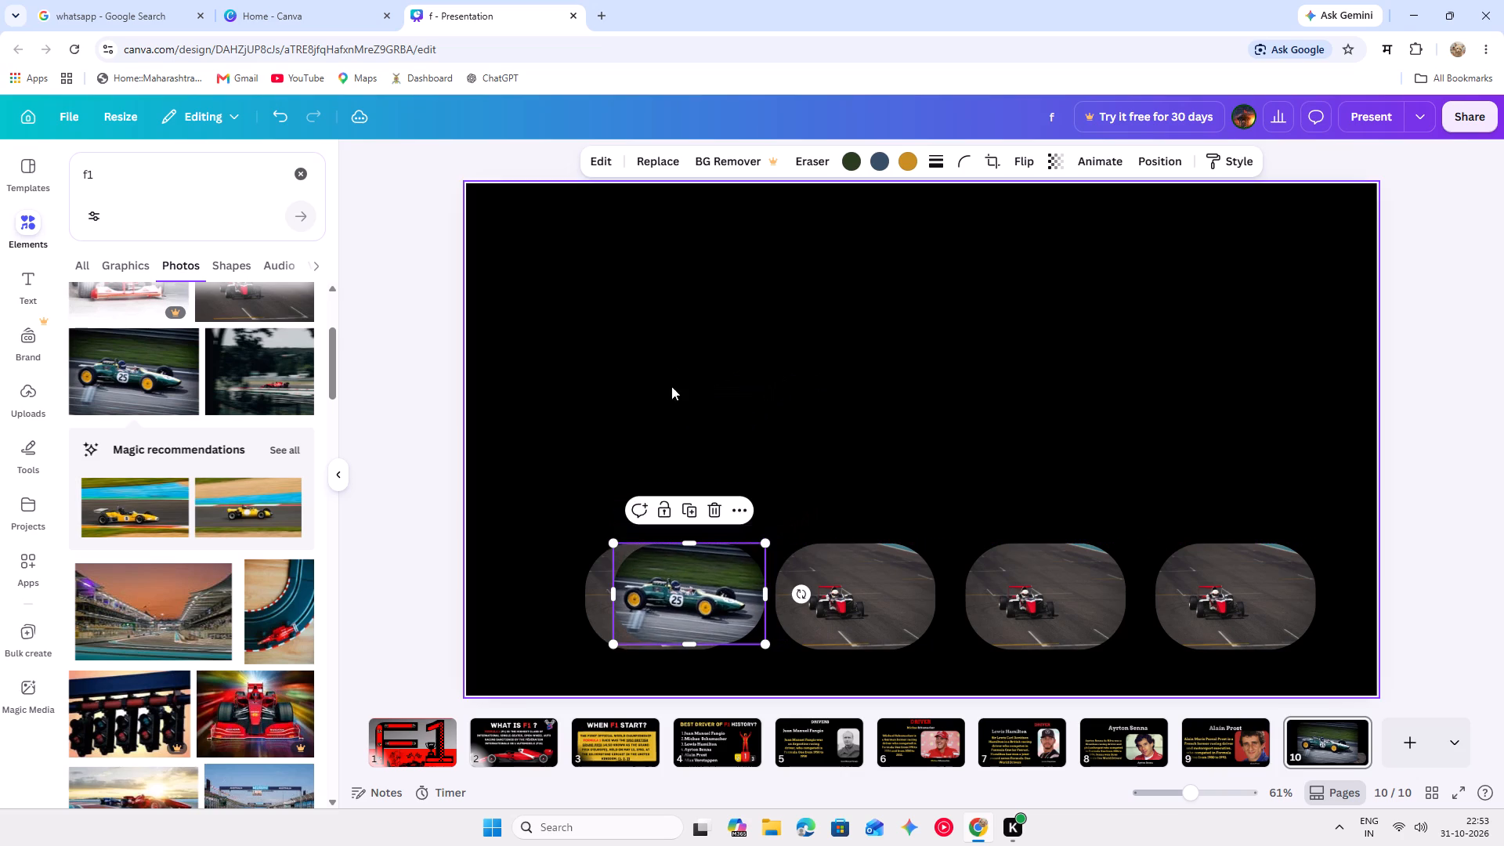
click(873, 413)
drag(701, 578, 672, 460)
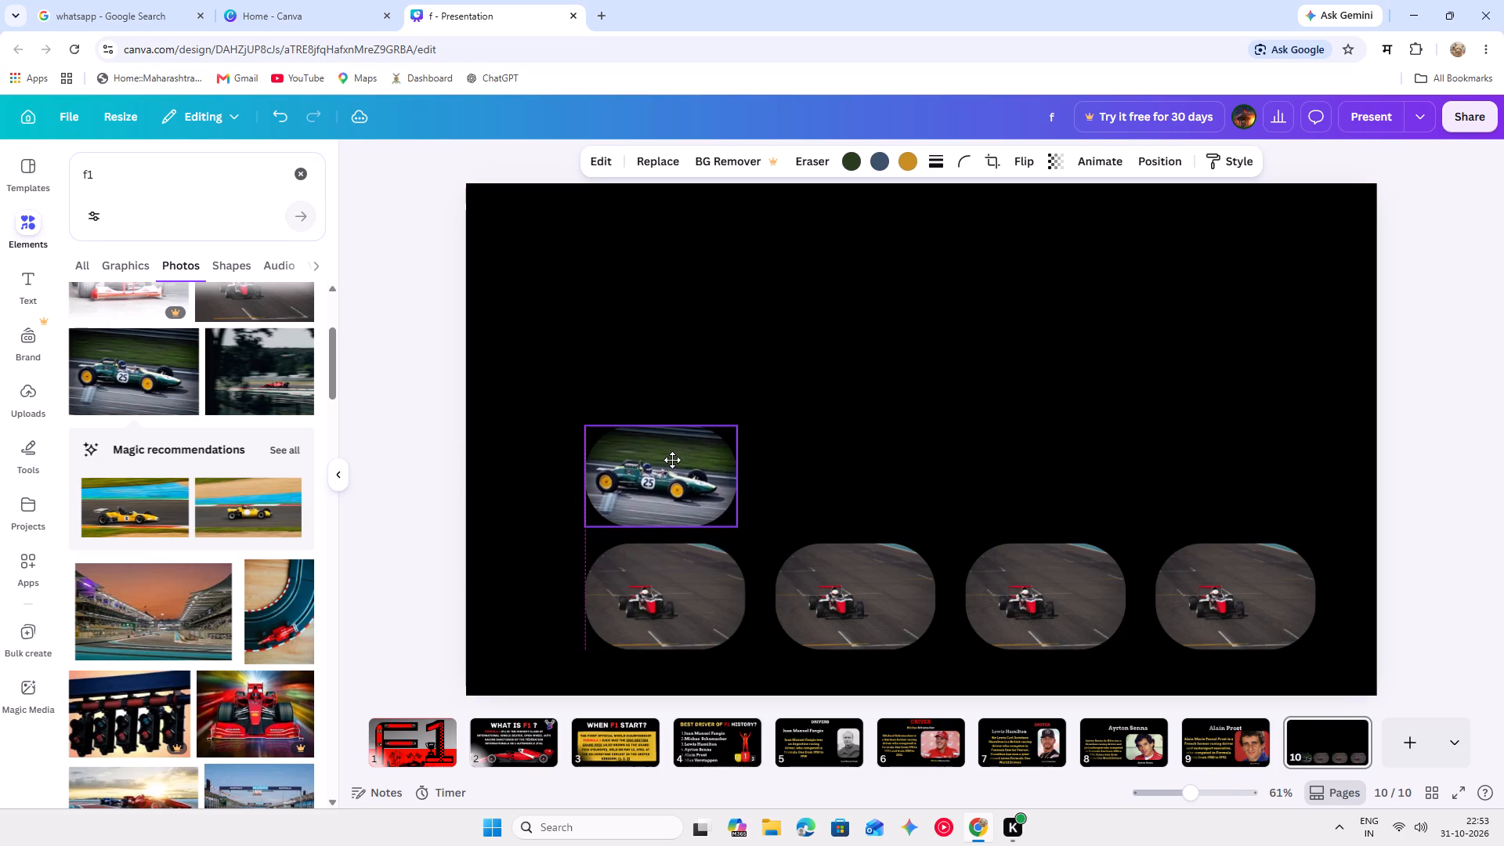
drag(672, 460, 672, 456)
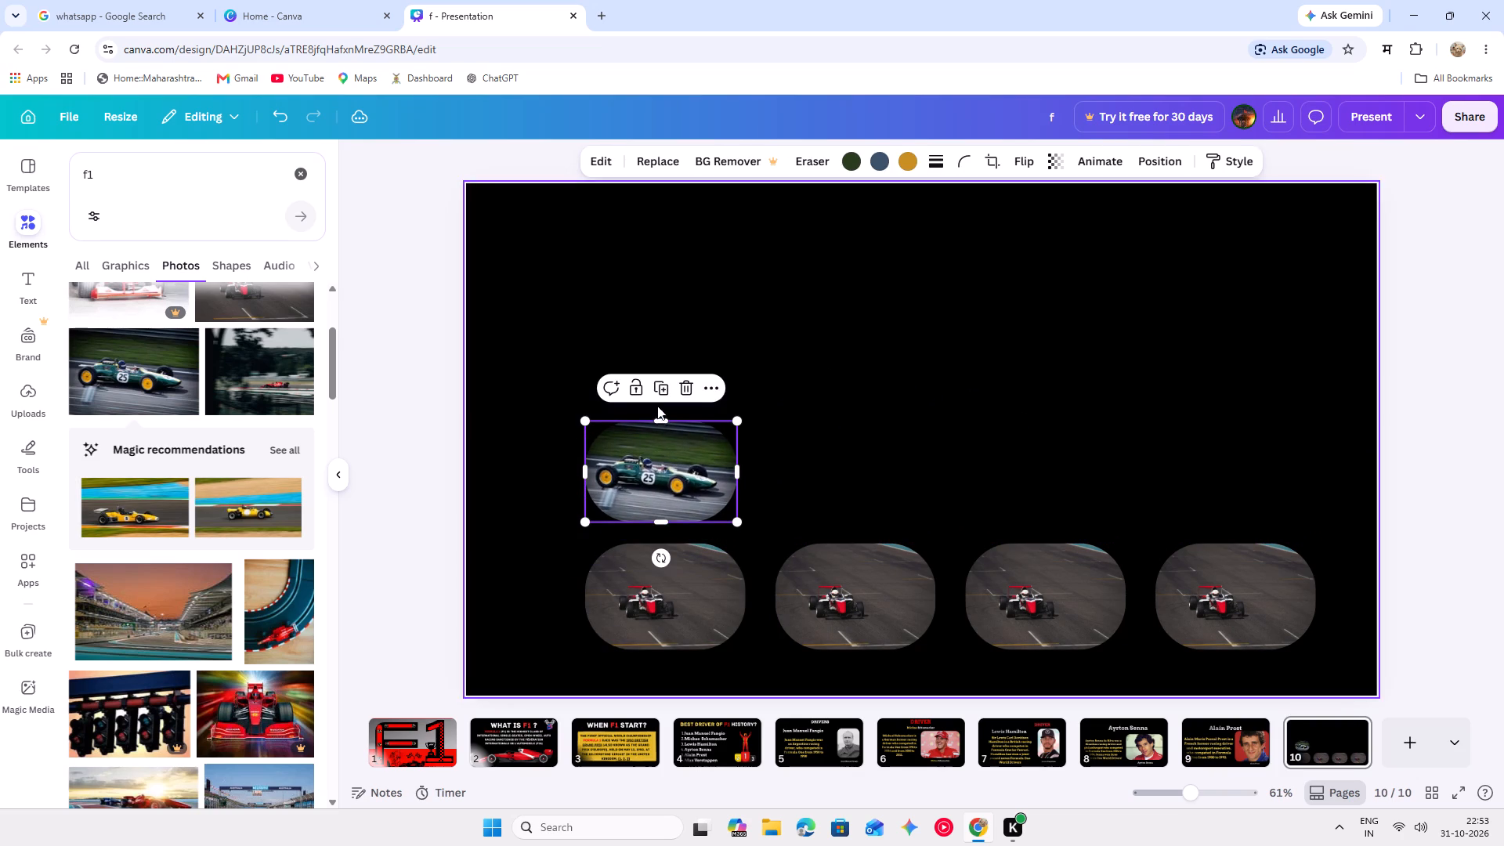
Duplicate the green car thumbnail to form an evenly spaced row of four above the bottom row.
click(657, 392)
drag(684, 504, 860, 507)
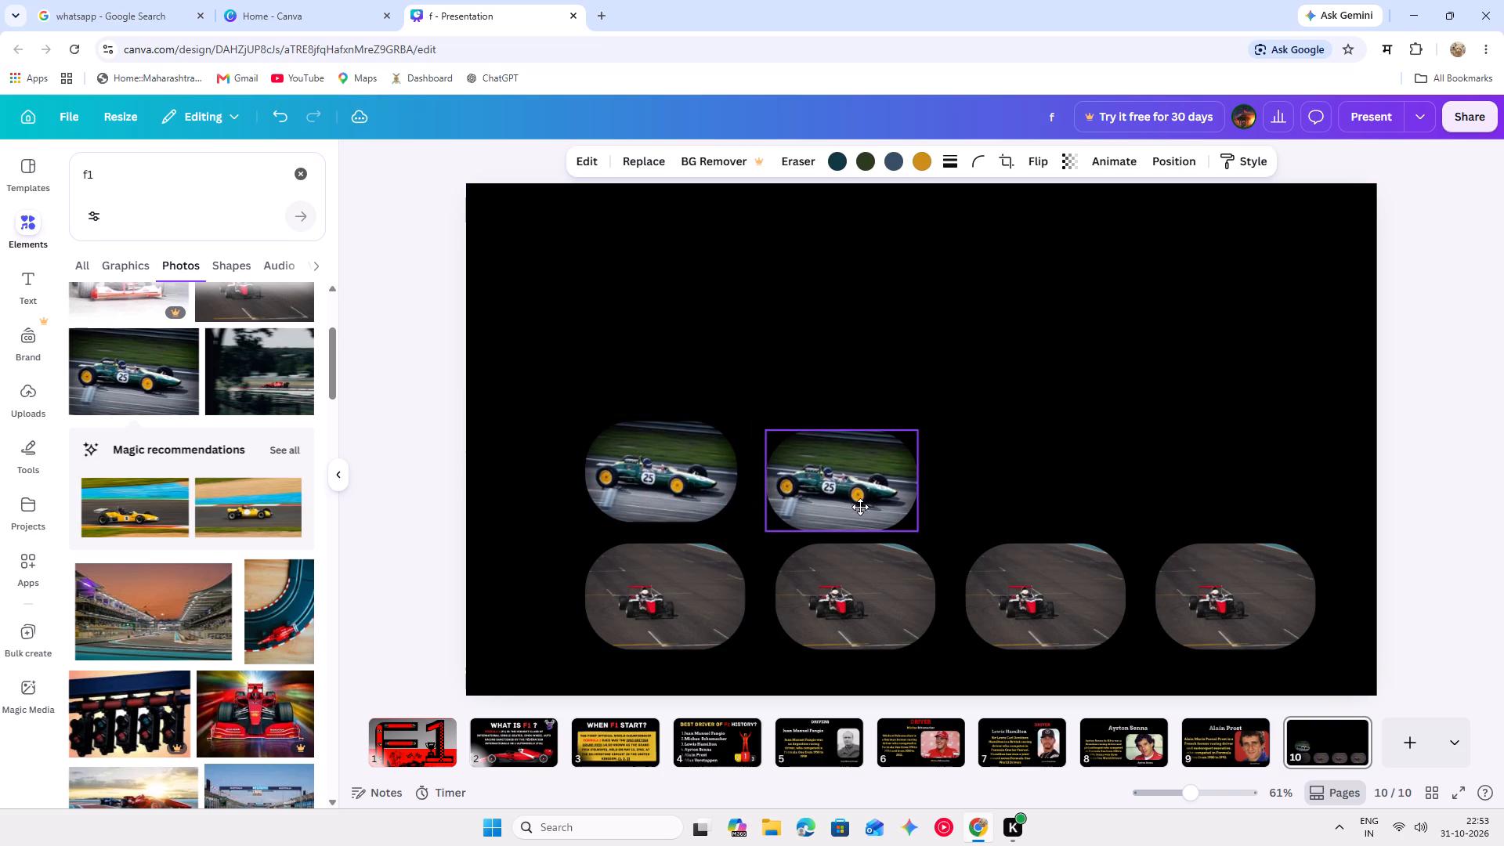
drag(860, 507, 861, 493)
click(848, 389)
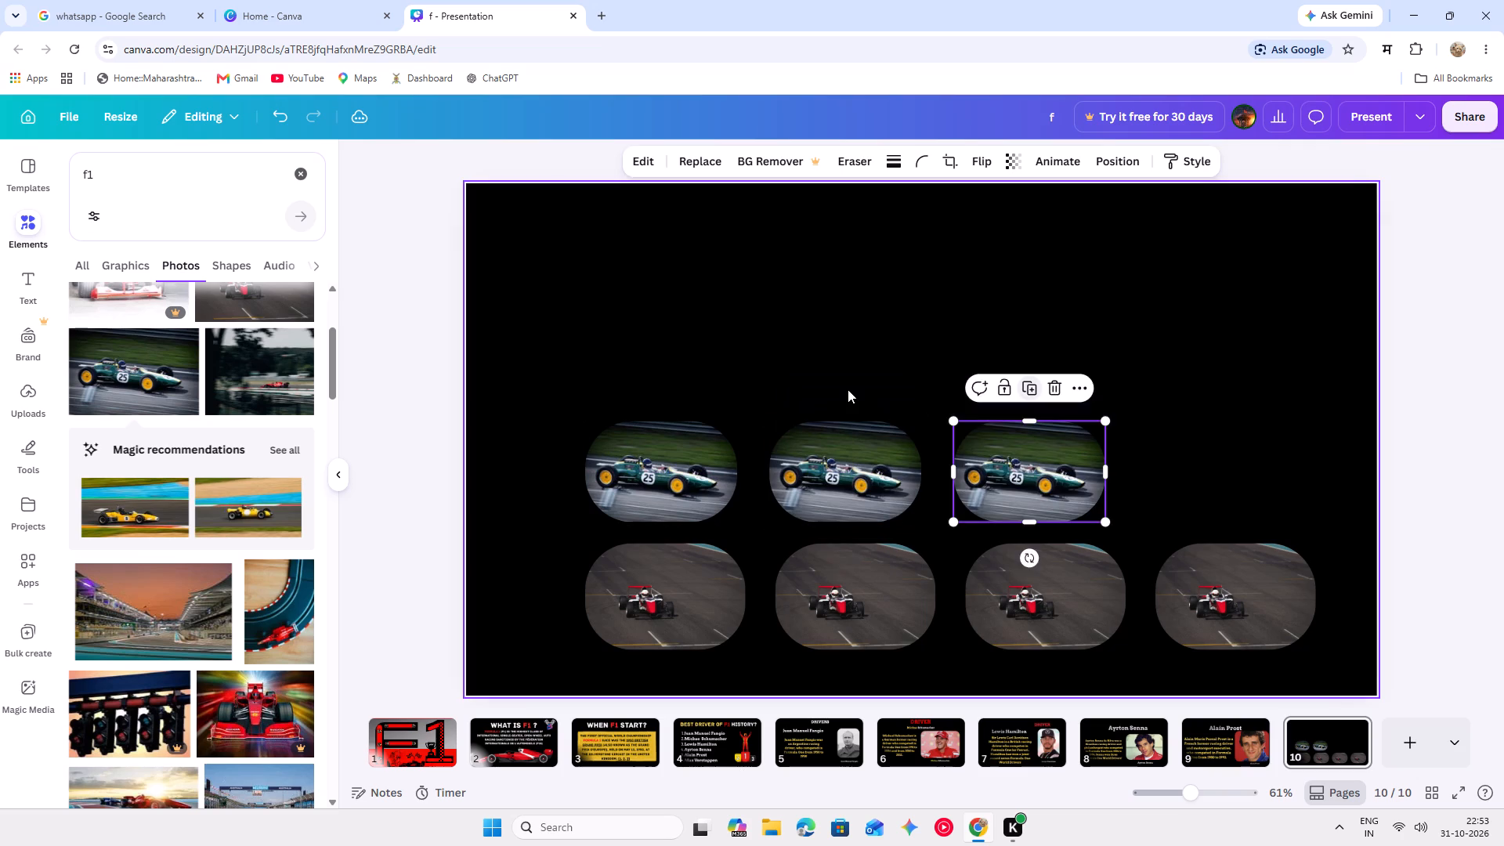
click(848, 389)
click(977, 457)
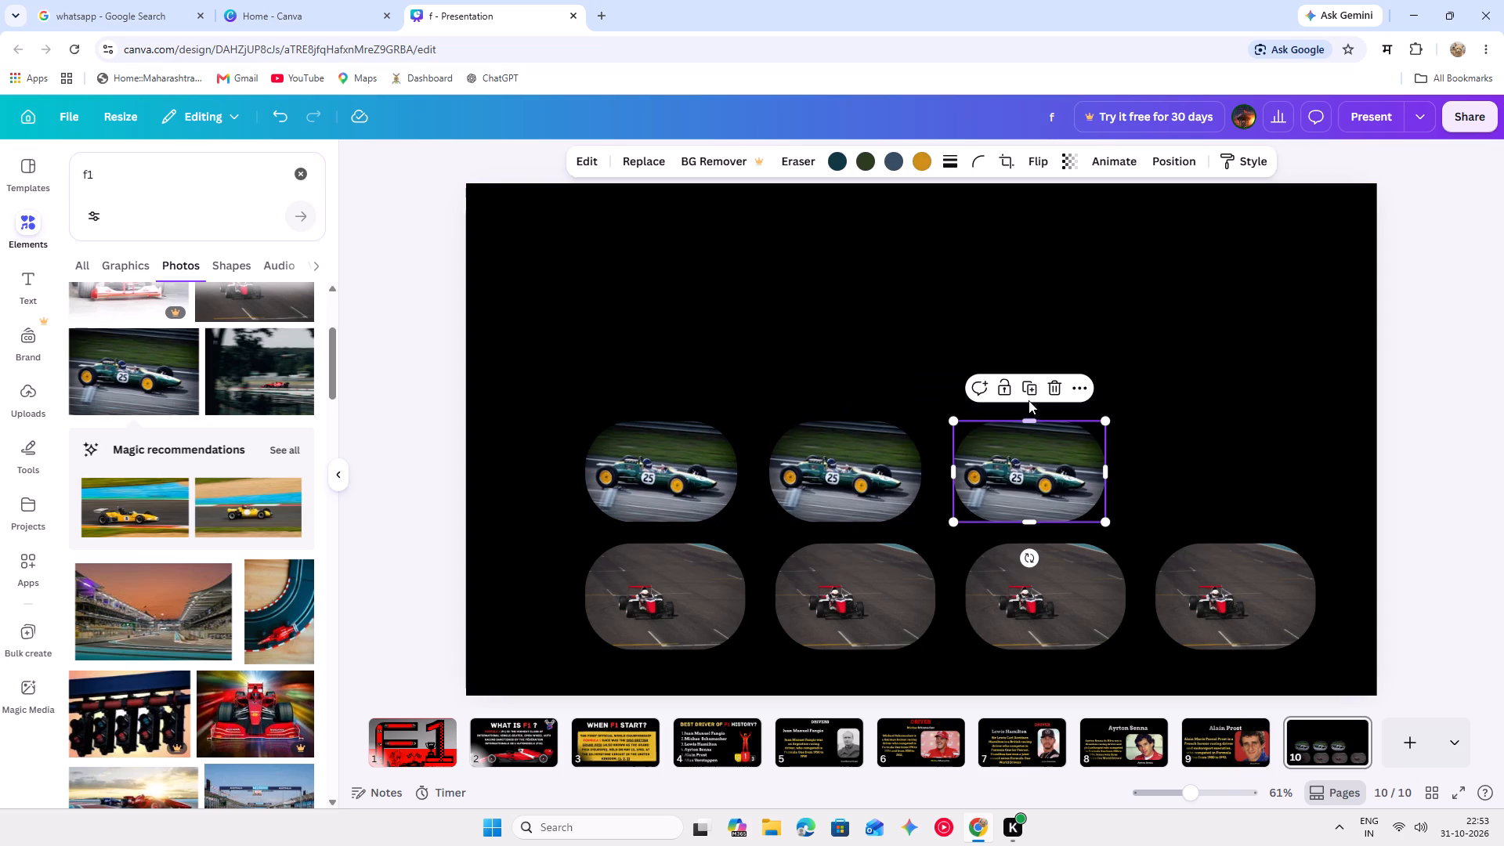
click(1034, 385)
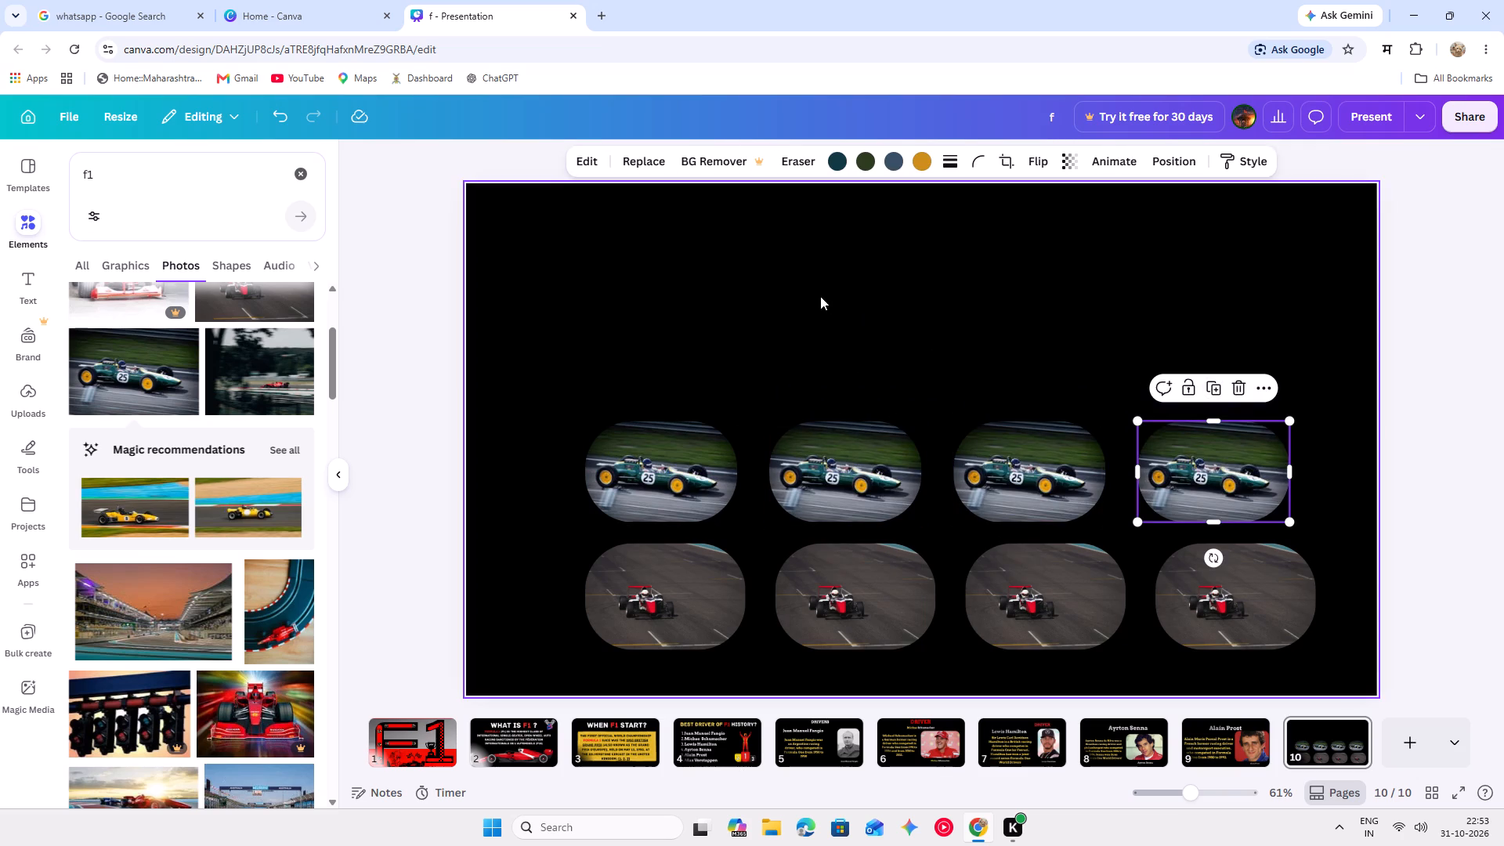
Add the recommended photo of the yellow number 8 race car to page 10 and round its corners to the maximum.
scroll(203, 555, down, 1)
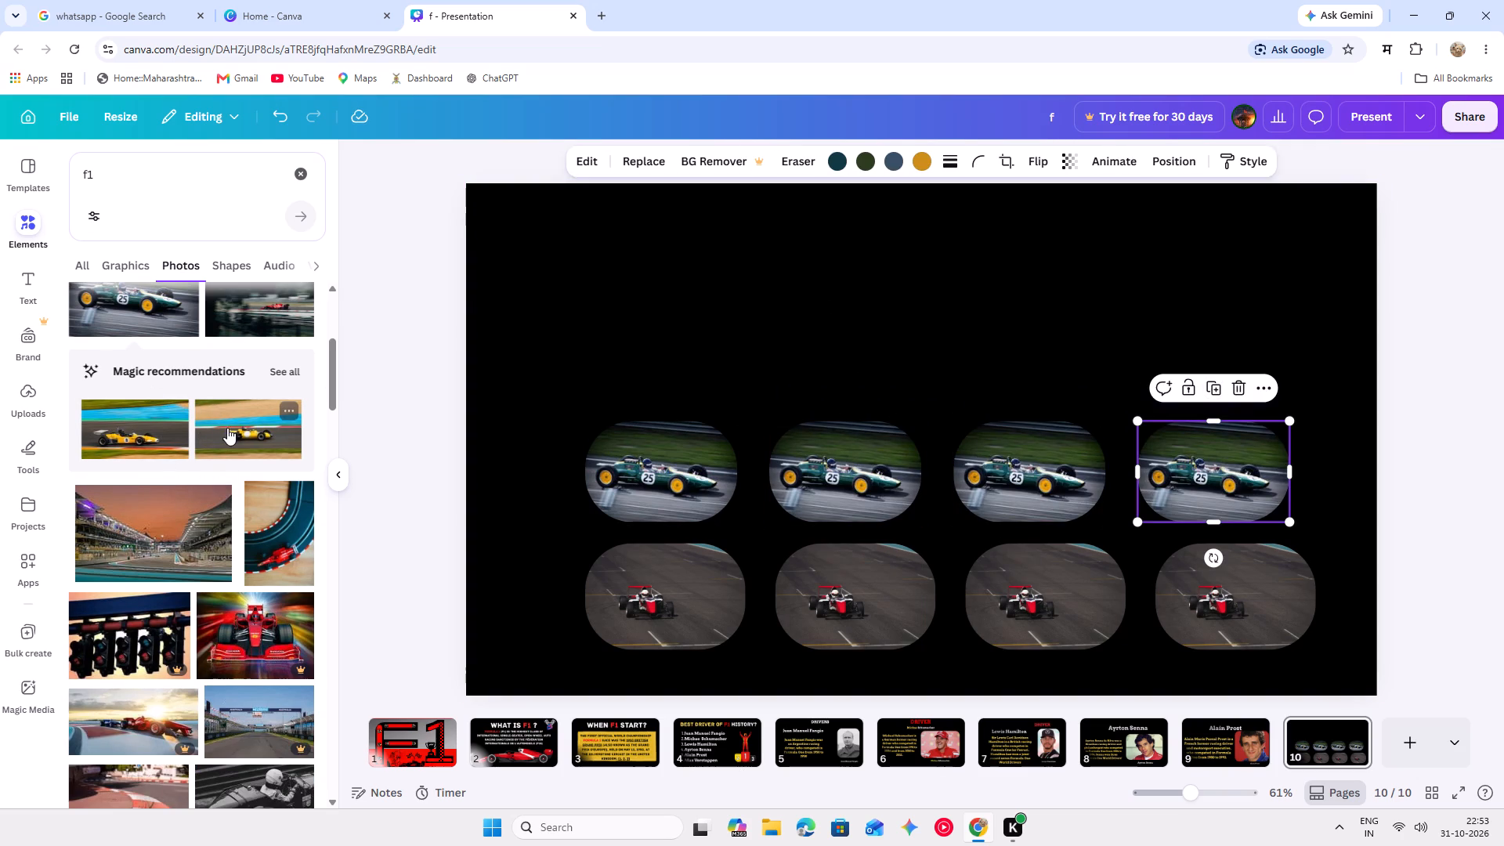
click(136, 444)
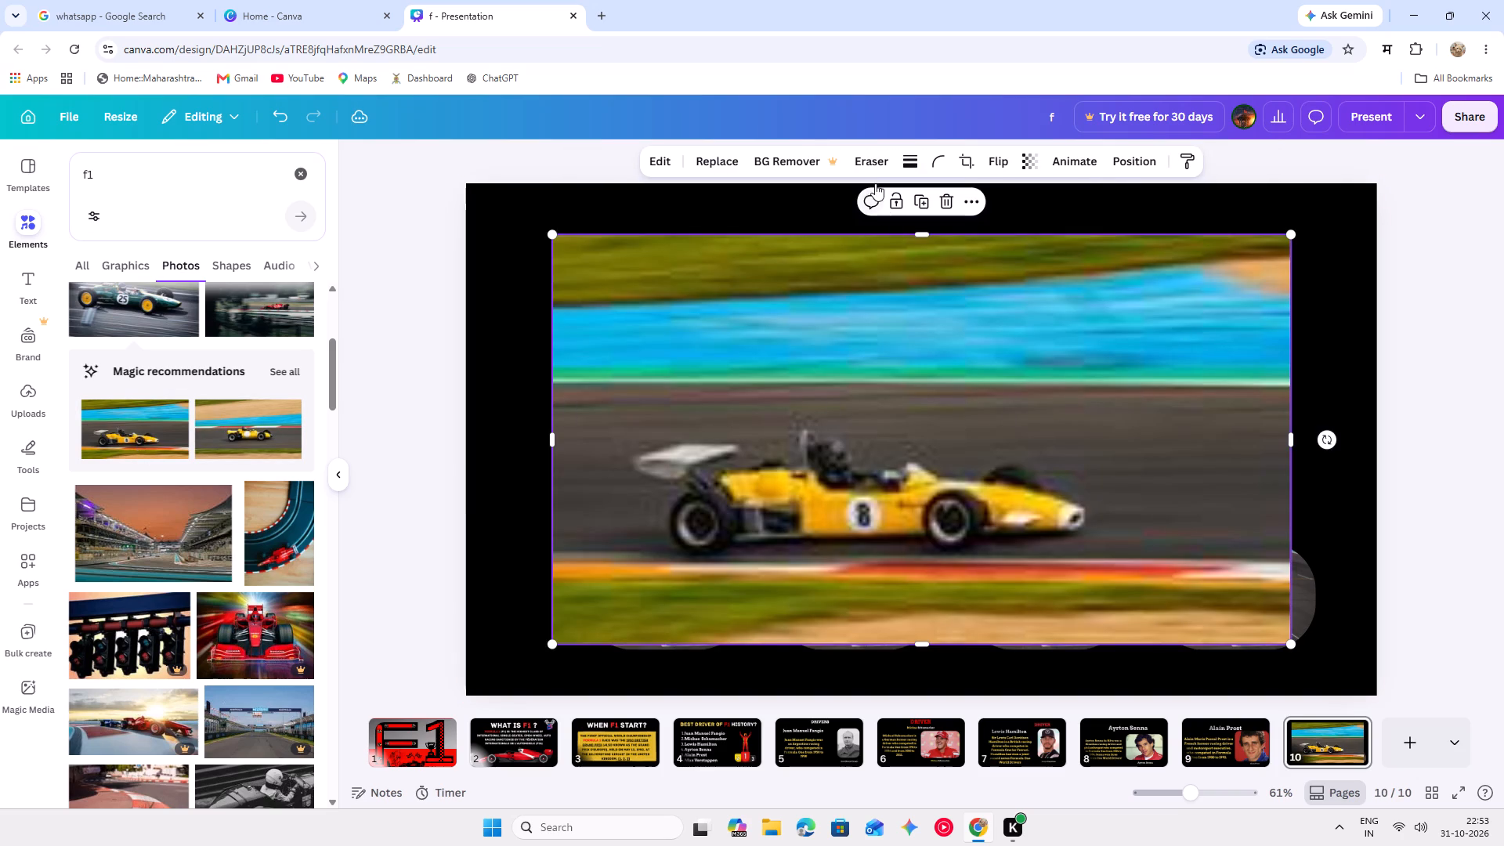
click(940, 151)
drag(852, 226, 922, 226)
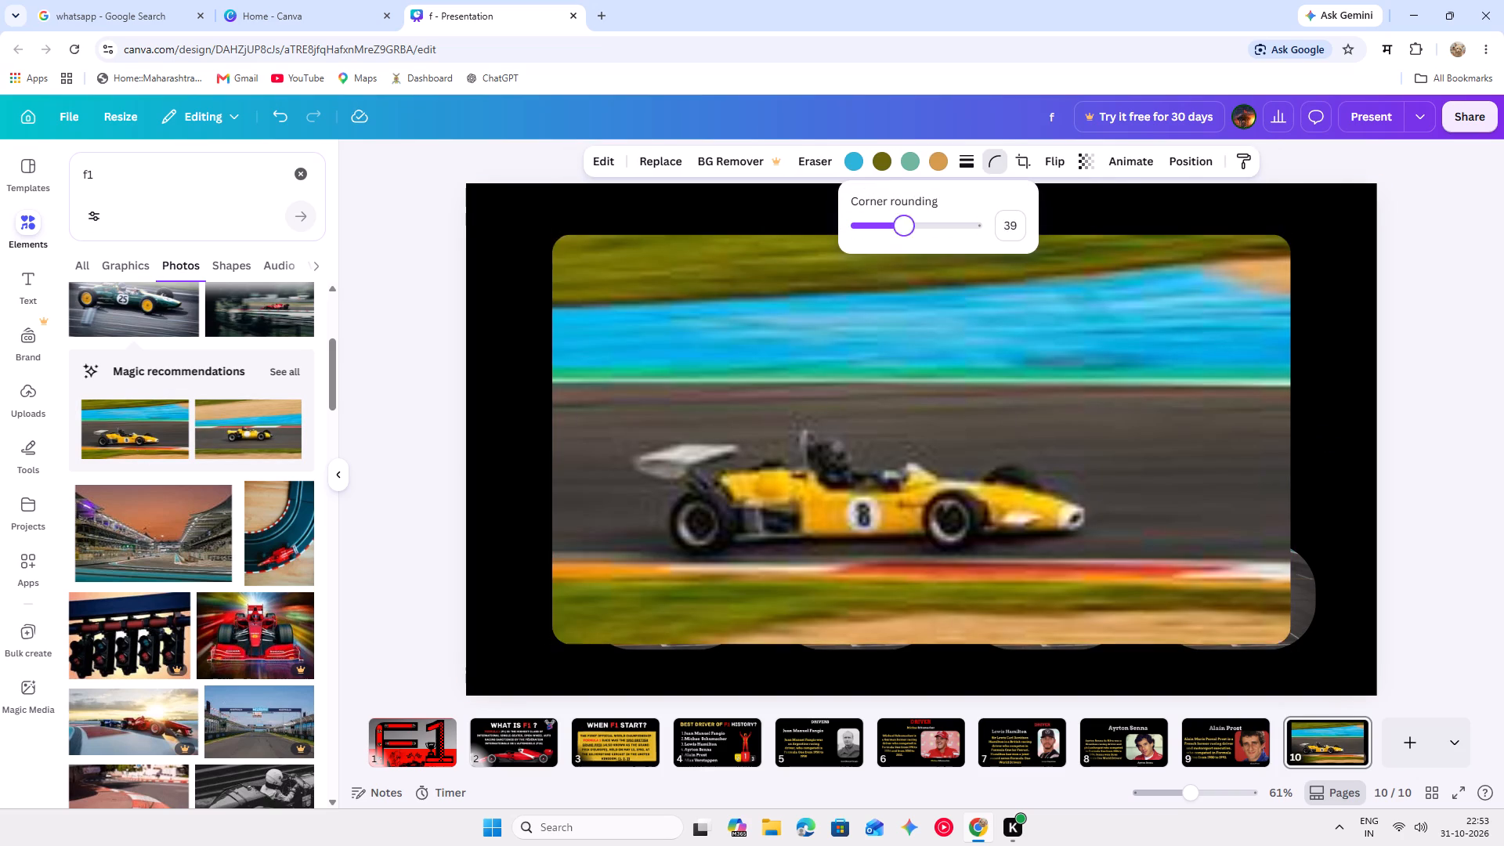
drag(922, 226, 1103, 229)
Shrink the yellow car photo to thumbnail size and left-align it above the first green car thumbnail.
drag(1289, 239, 1209, 265)
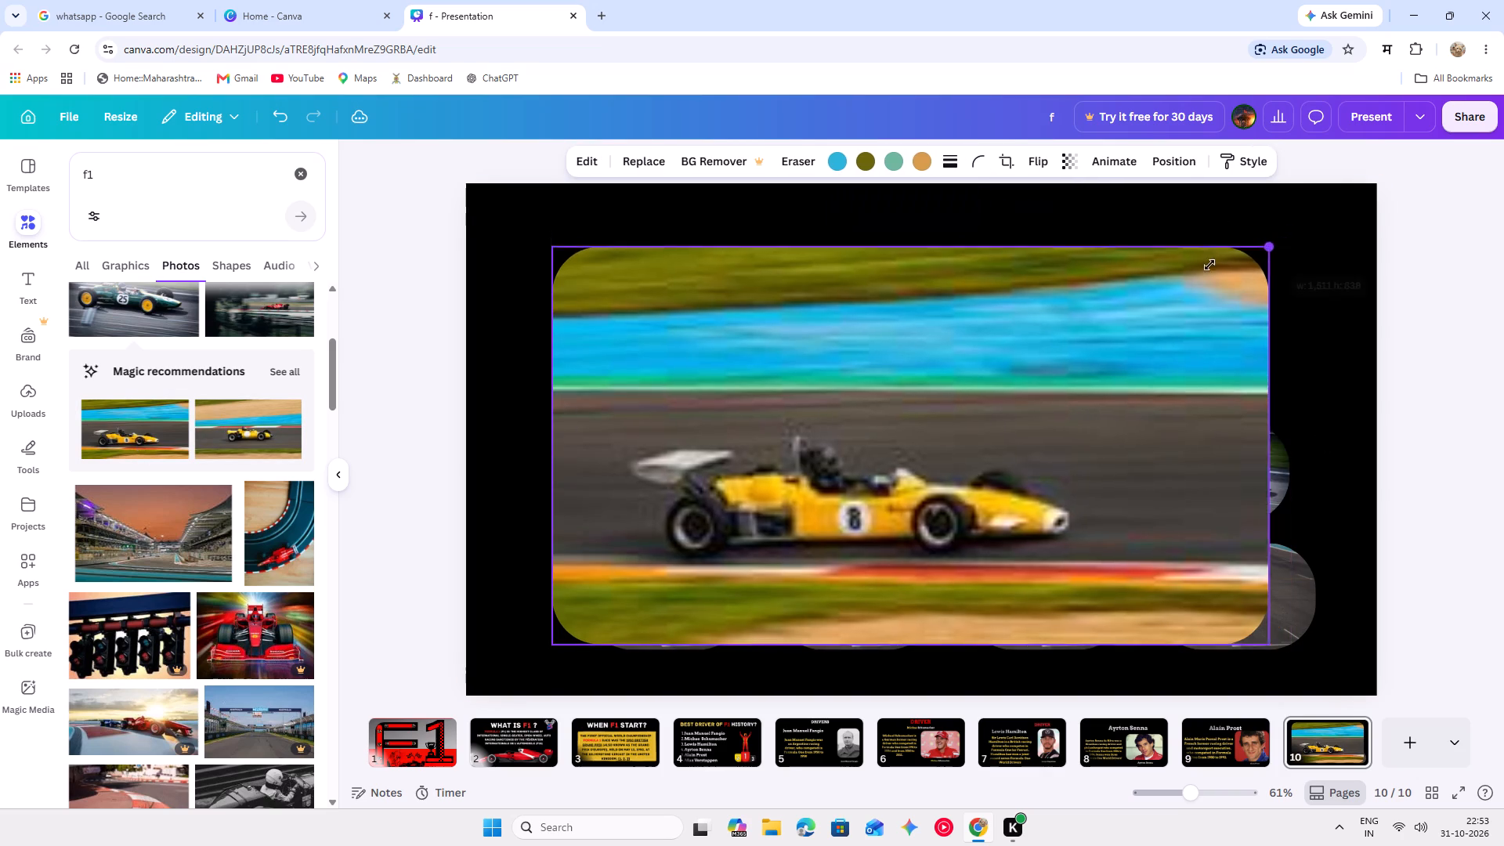
drag(1209, 265, 686, 439)
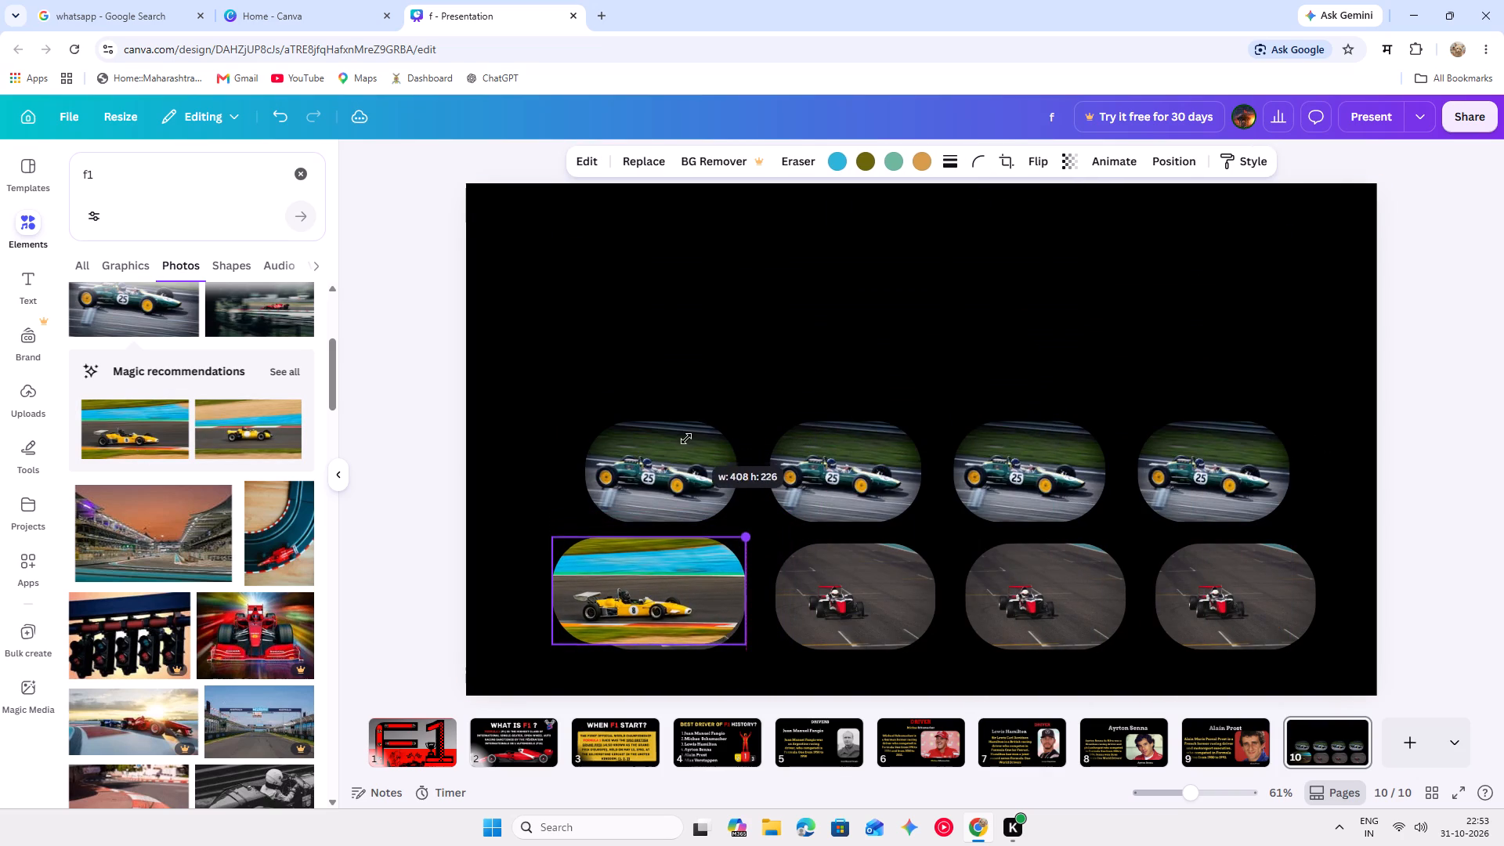
drag(686, 439, 685, 440)
drag(663, 601, 676, 328)
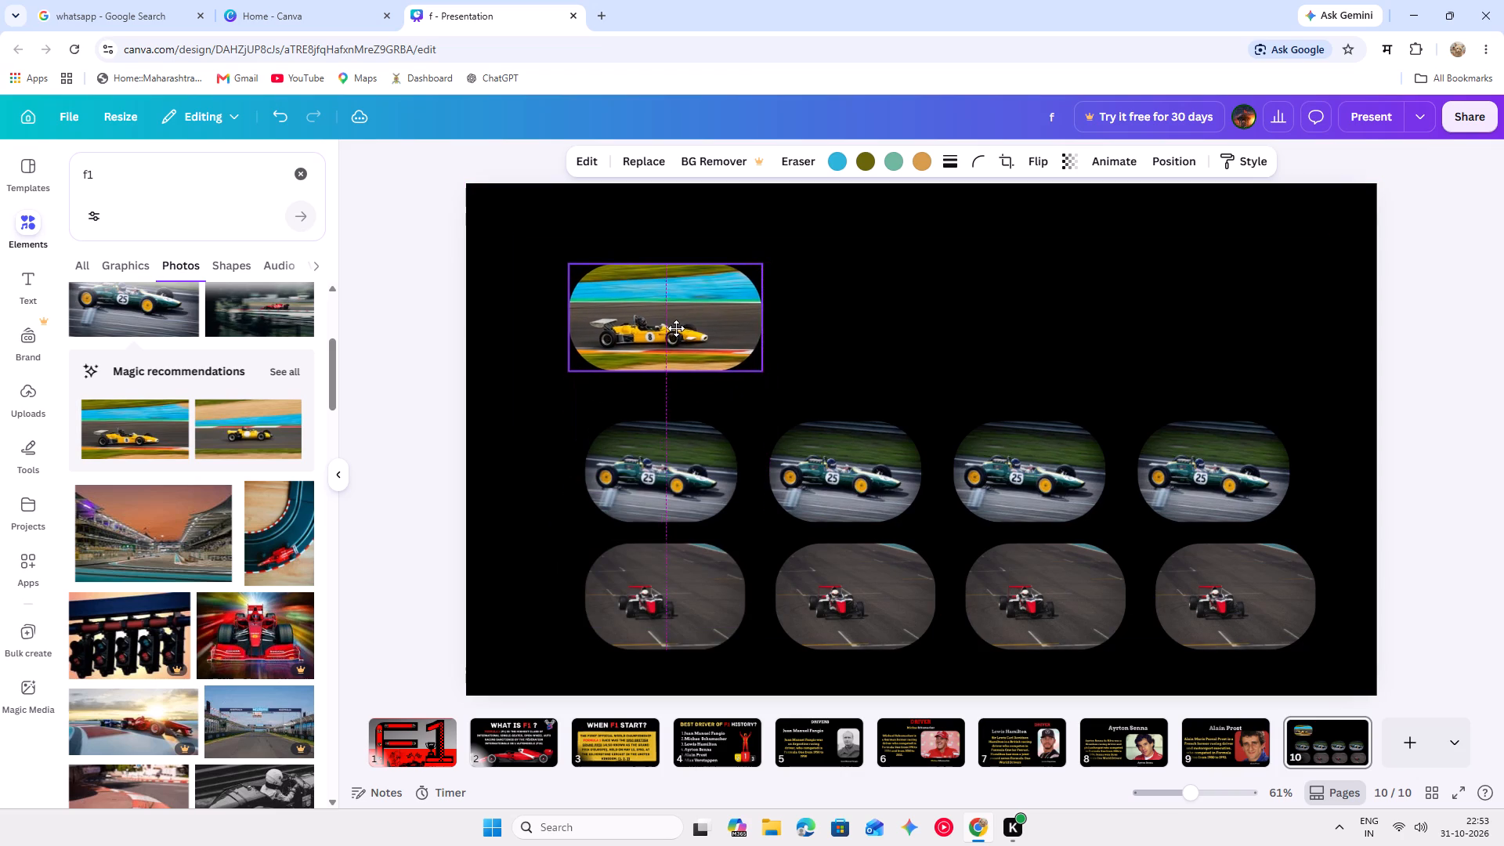
drag(676, 328, 663, 331)
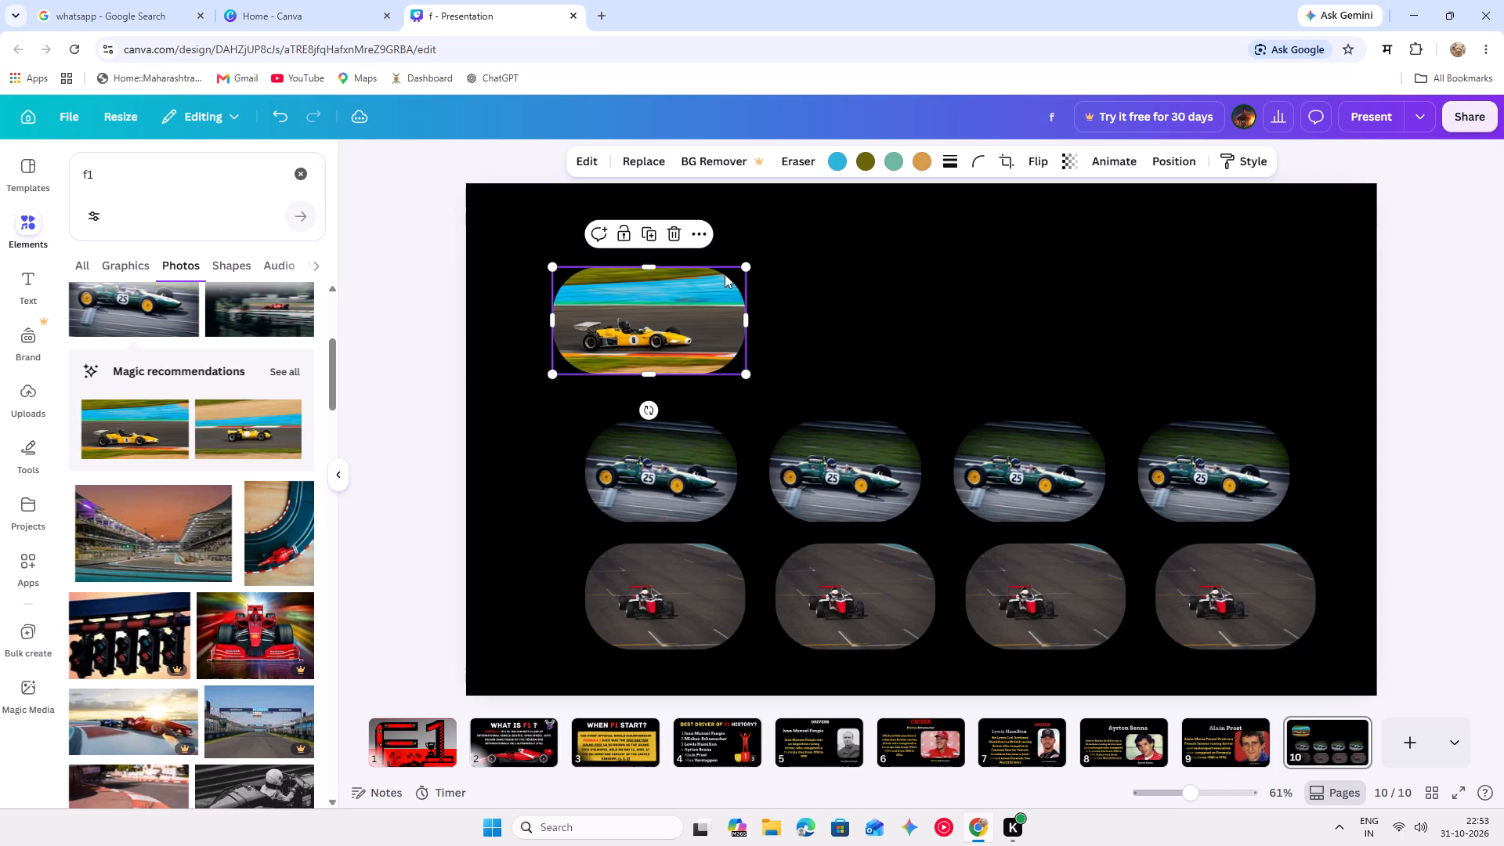
drag(744, 267, 692, 289)
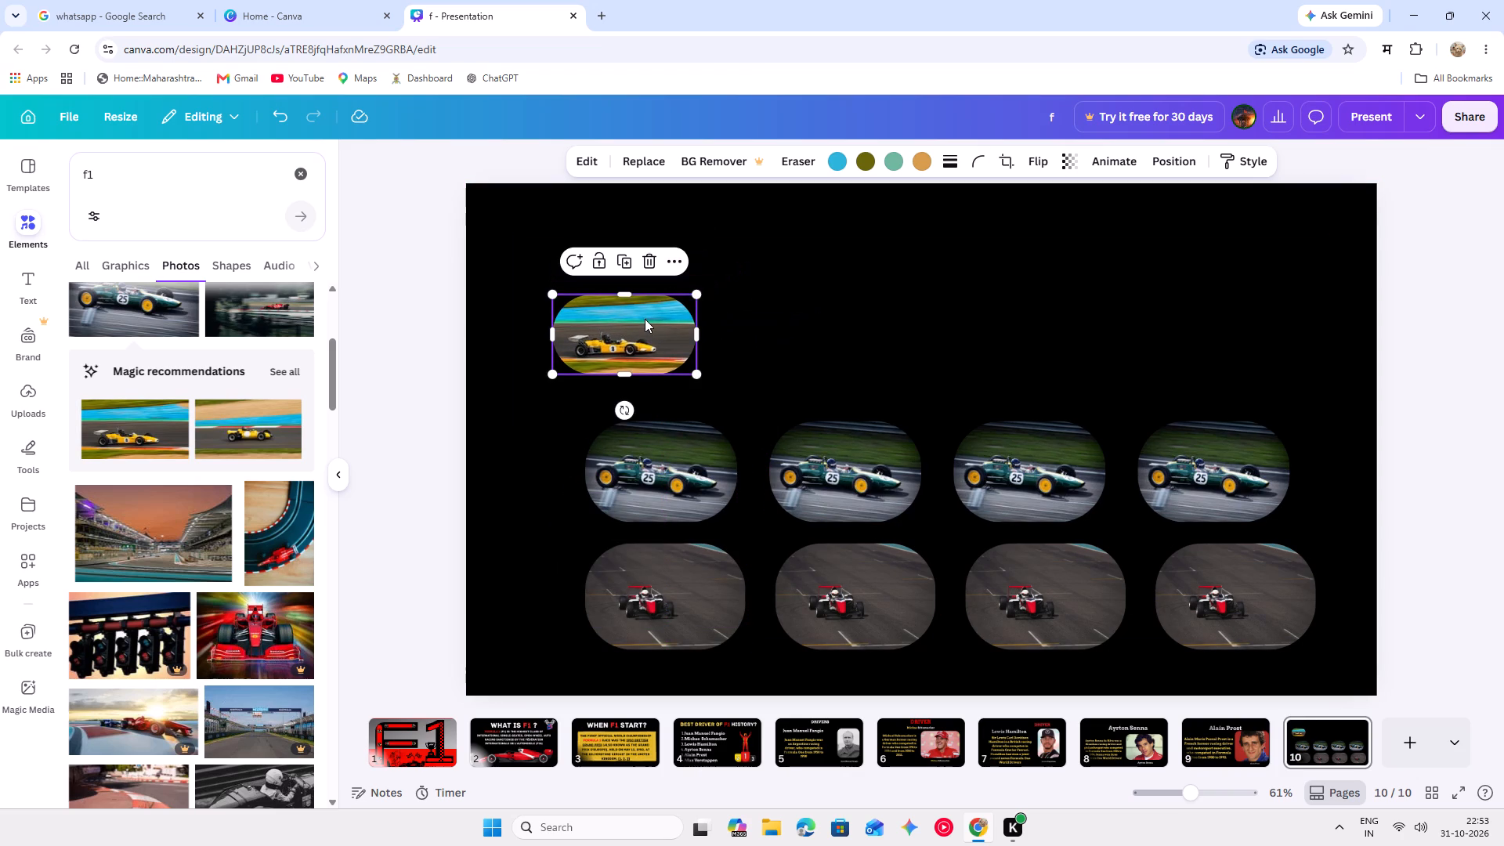
drag(645, 319, 673, 324)
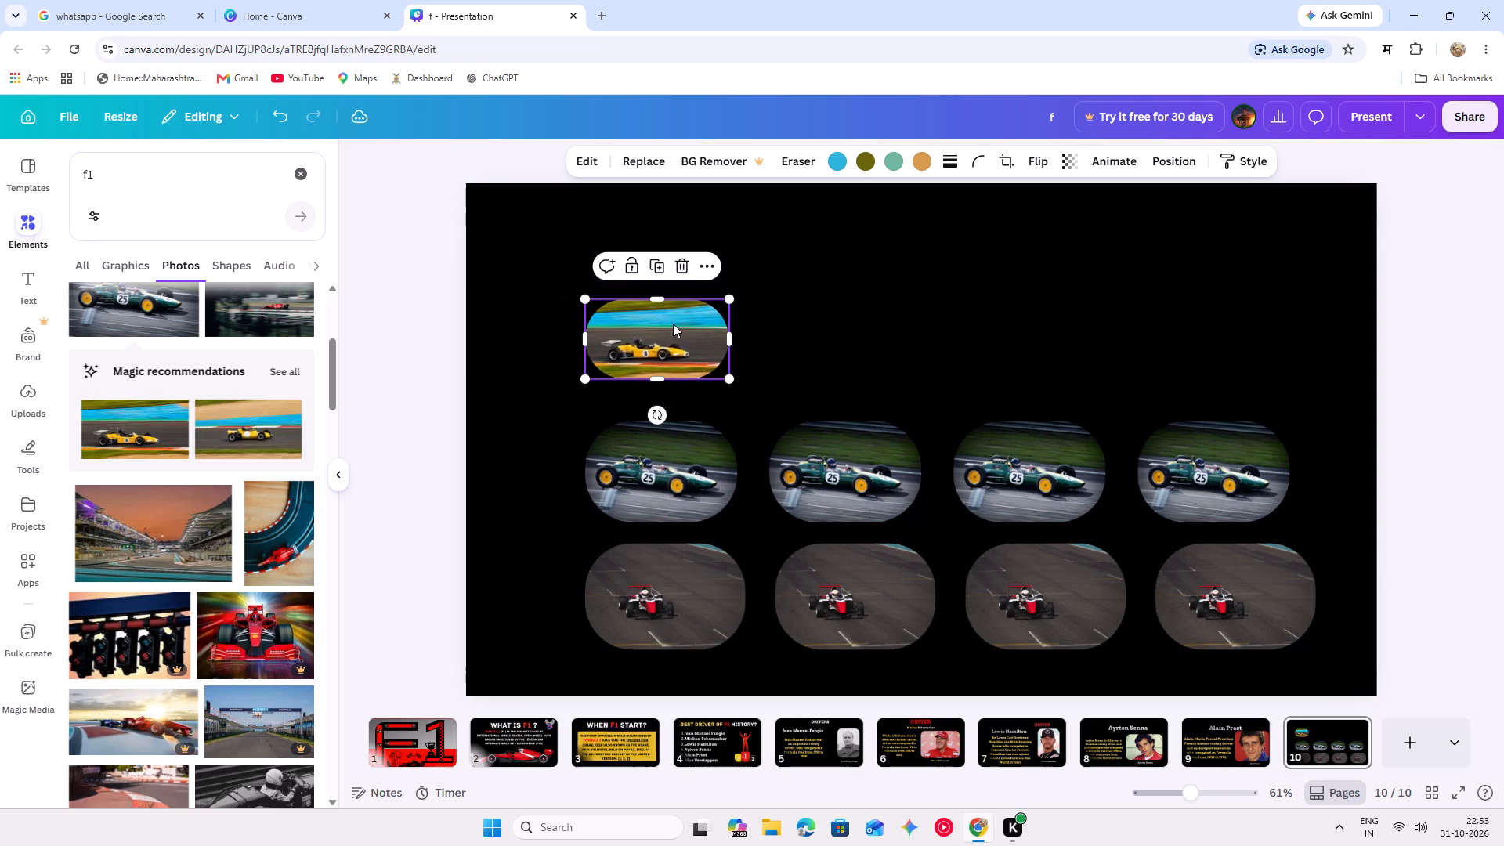
Duplicate the yellow car thumbnail to form an evenly spaced row of four above the green cars.
click(648, 262)
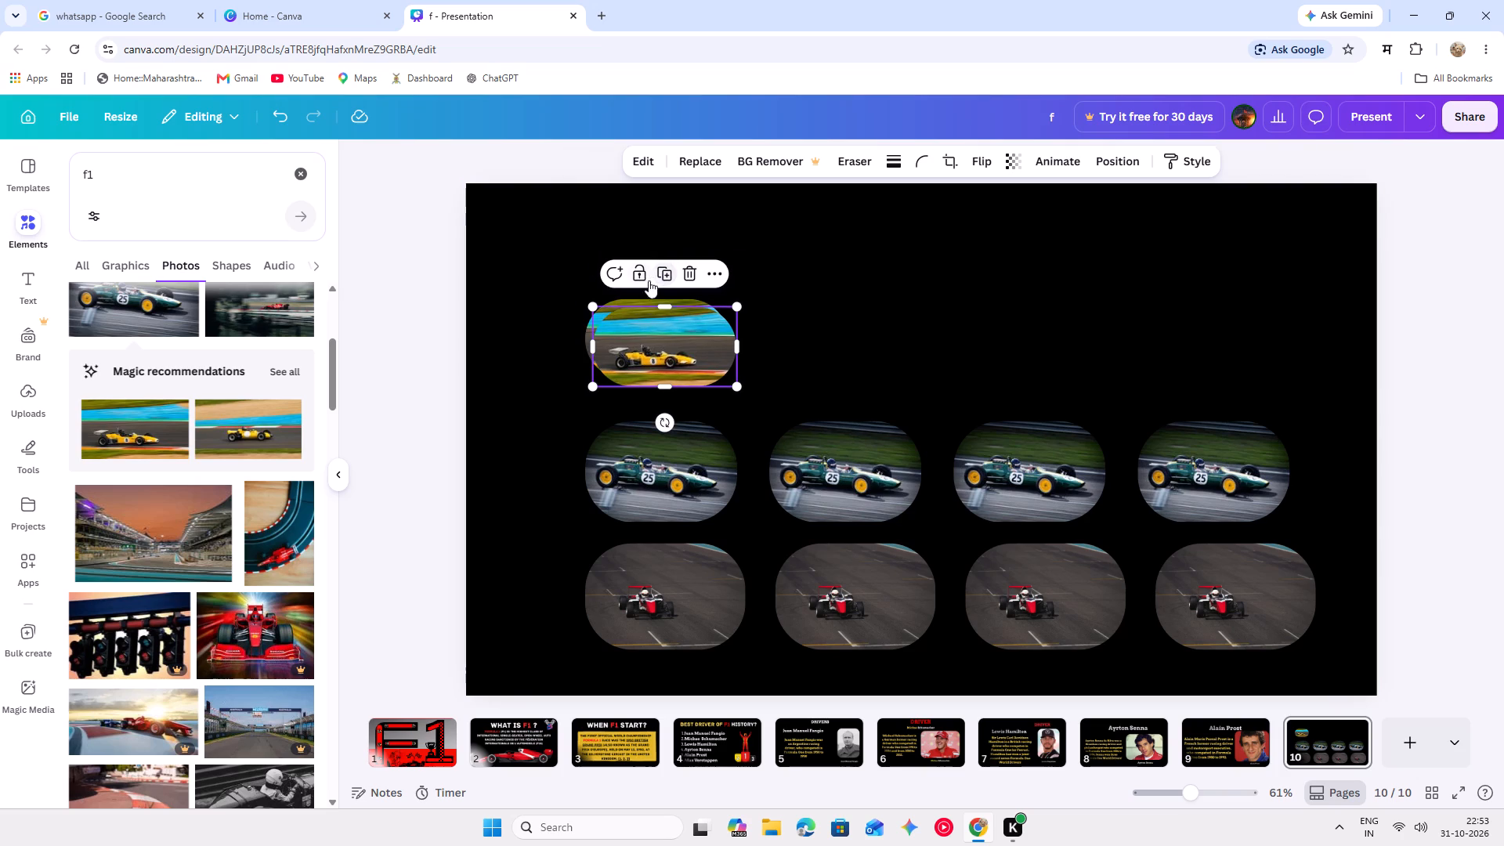
drag(653, 332, 837, 317)
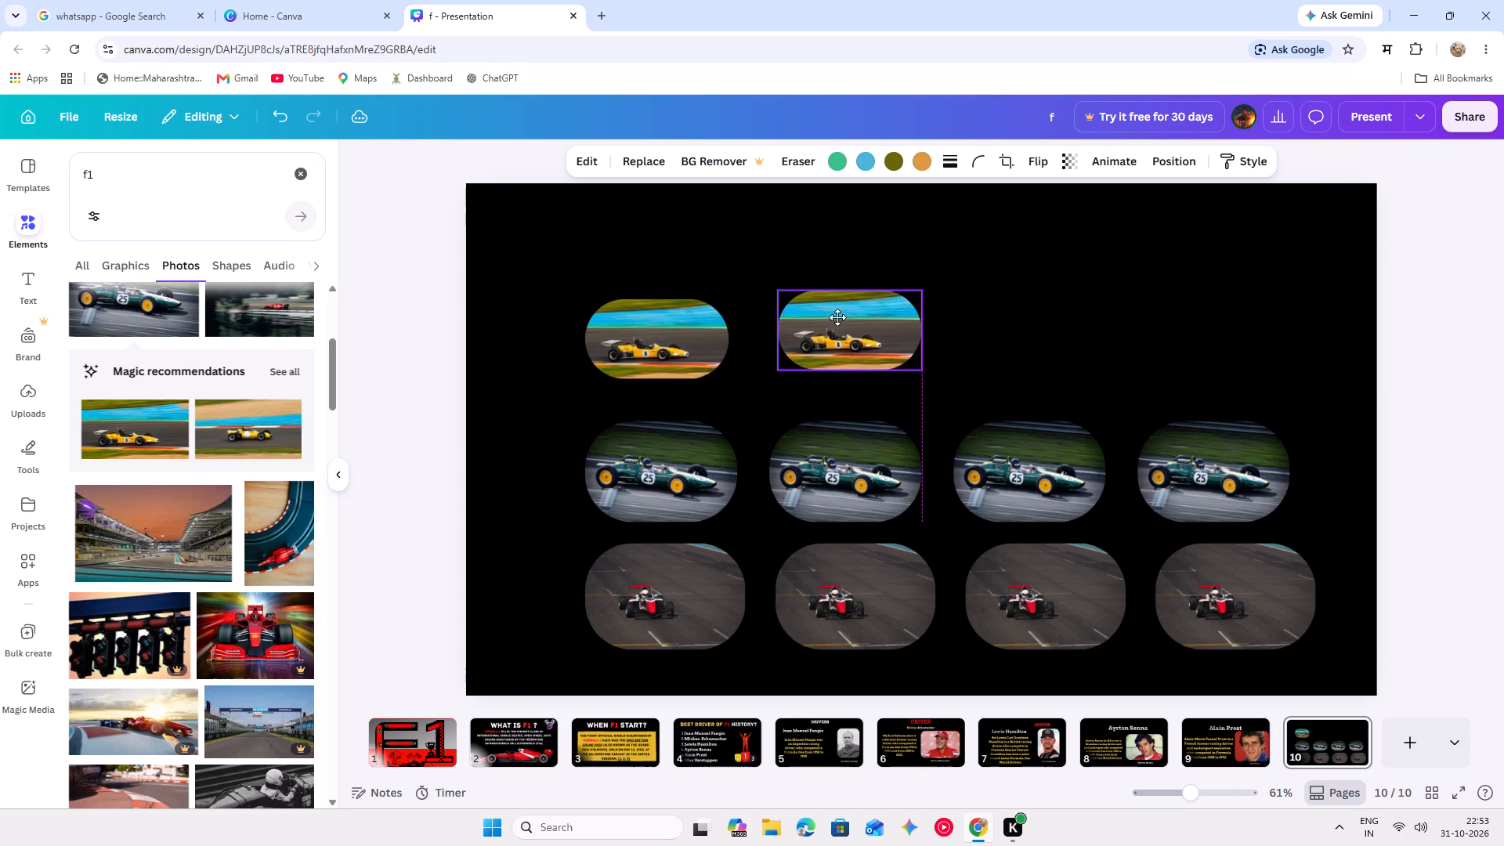
drag(837, 317, 837, 321)
click(855, 266)
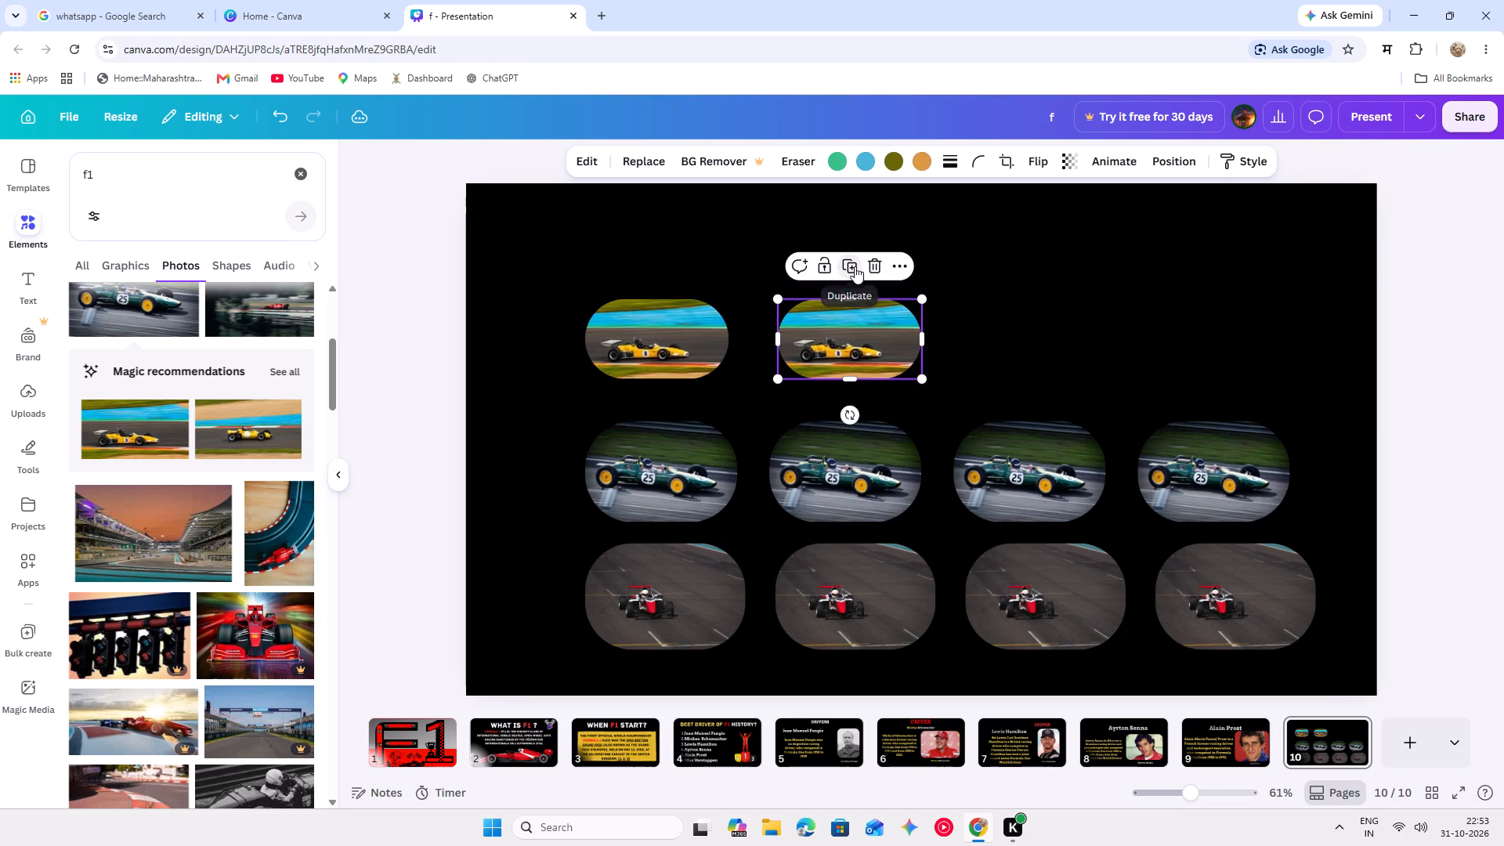
click(1039, 260)
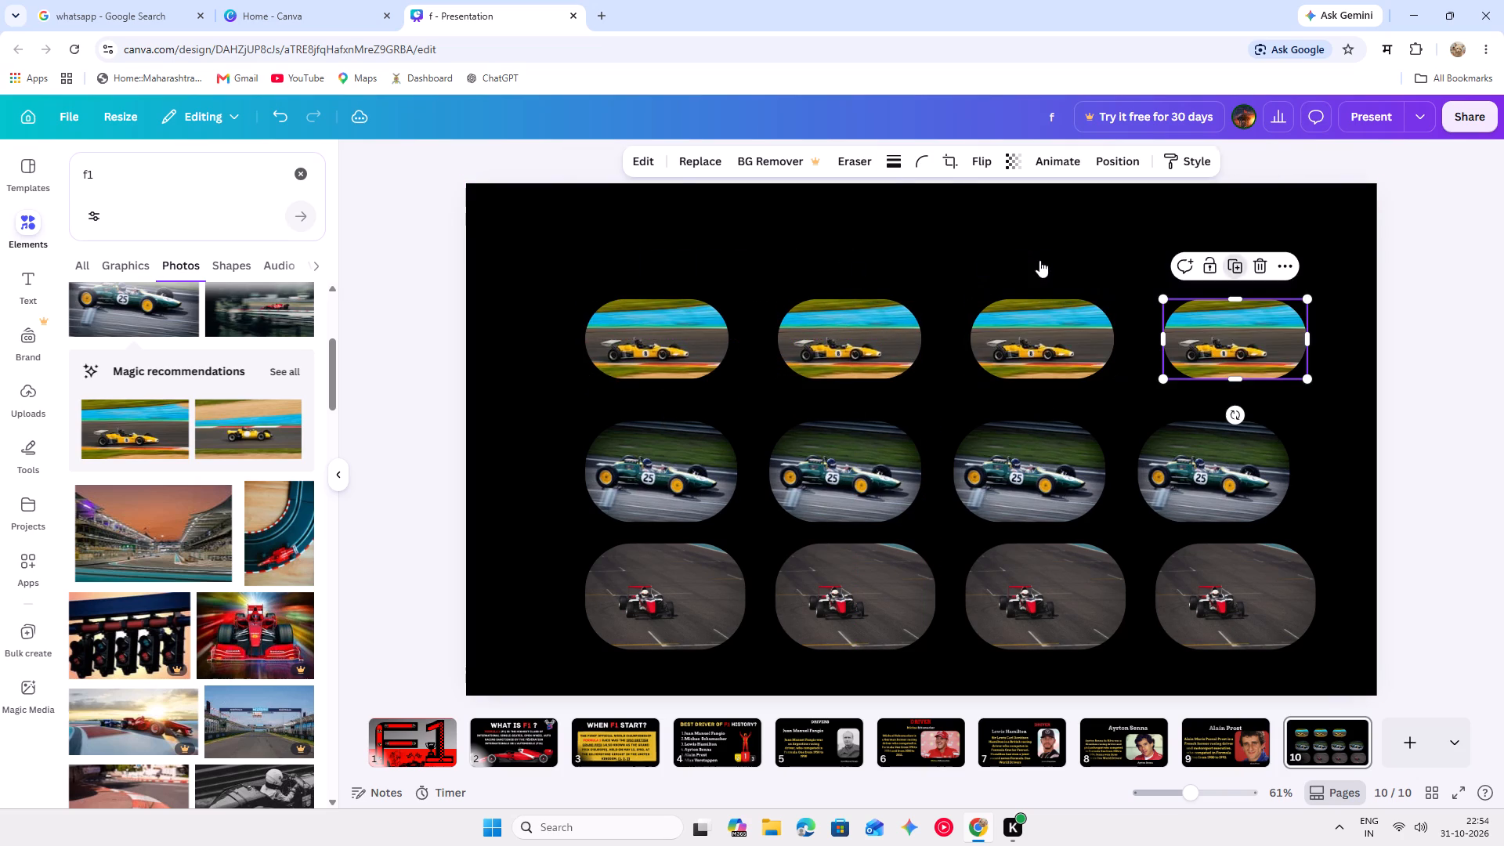
click(1424, 568)
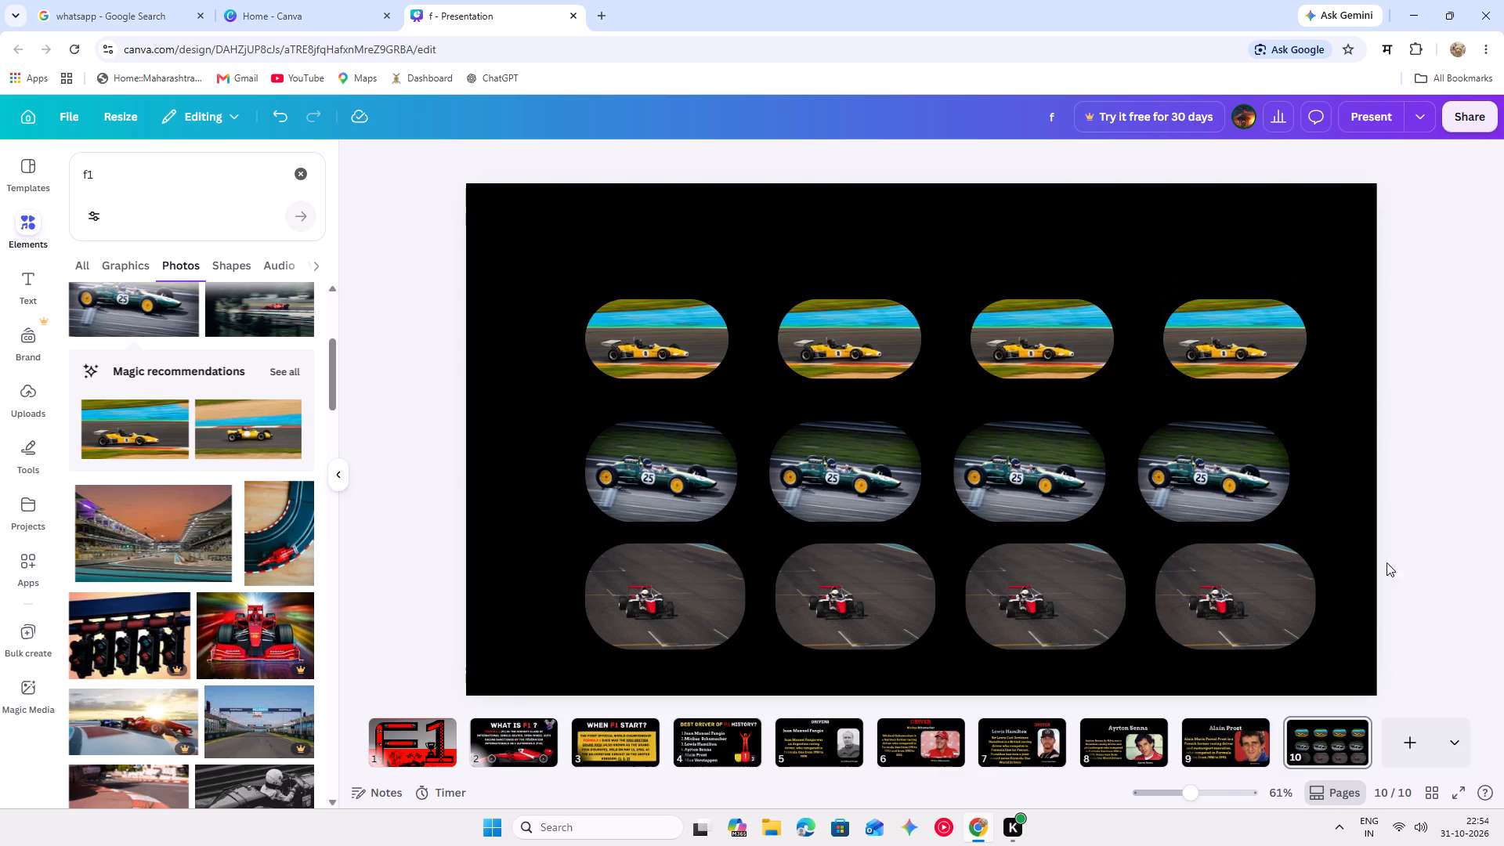
Nudge the last green car slightly right and the first three red-and-white cars slightly left to line up the columns.
drag(1219, 497, 1230, 495)
drag(1054, 577, 1054, 577)
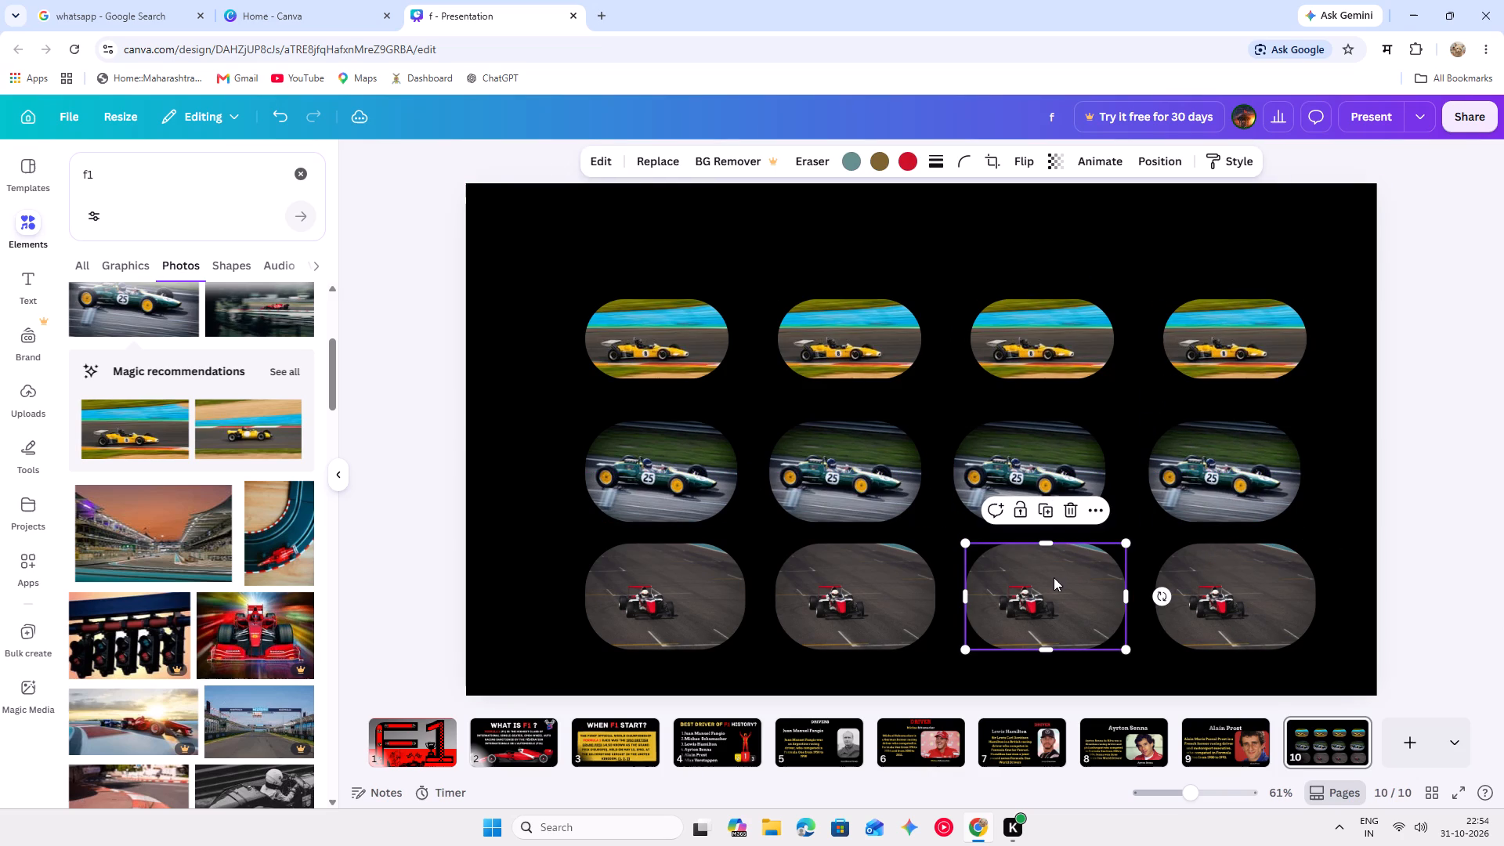
drag(1054, 577, 1047, 577)
click(906, 585)
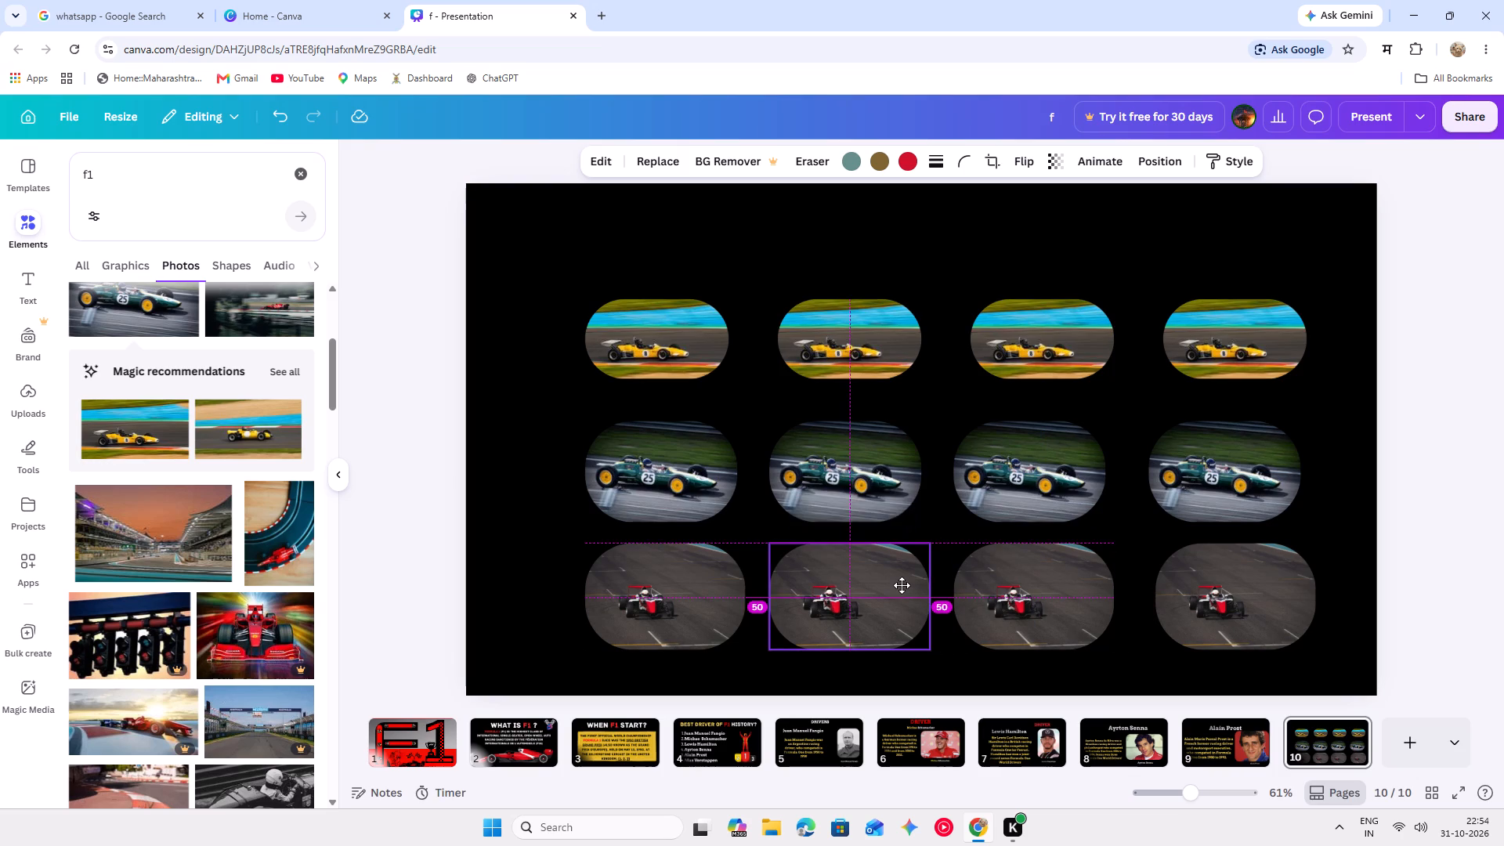
drag(721, 587, 714, 586)
drag(724, 363, 722, 363)
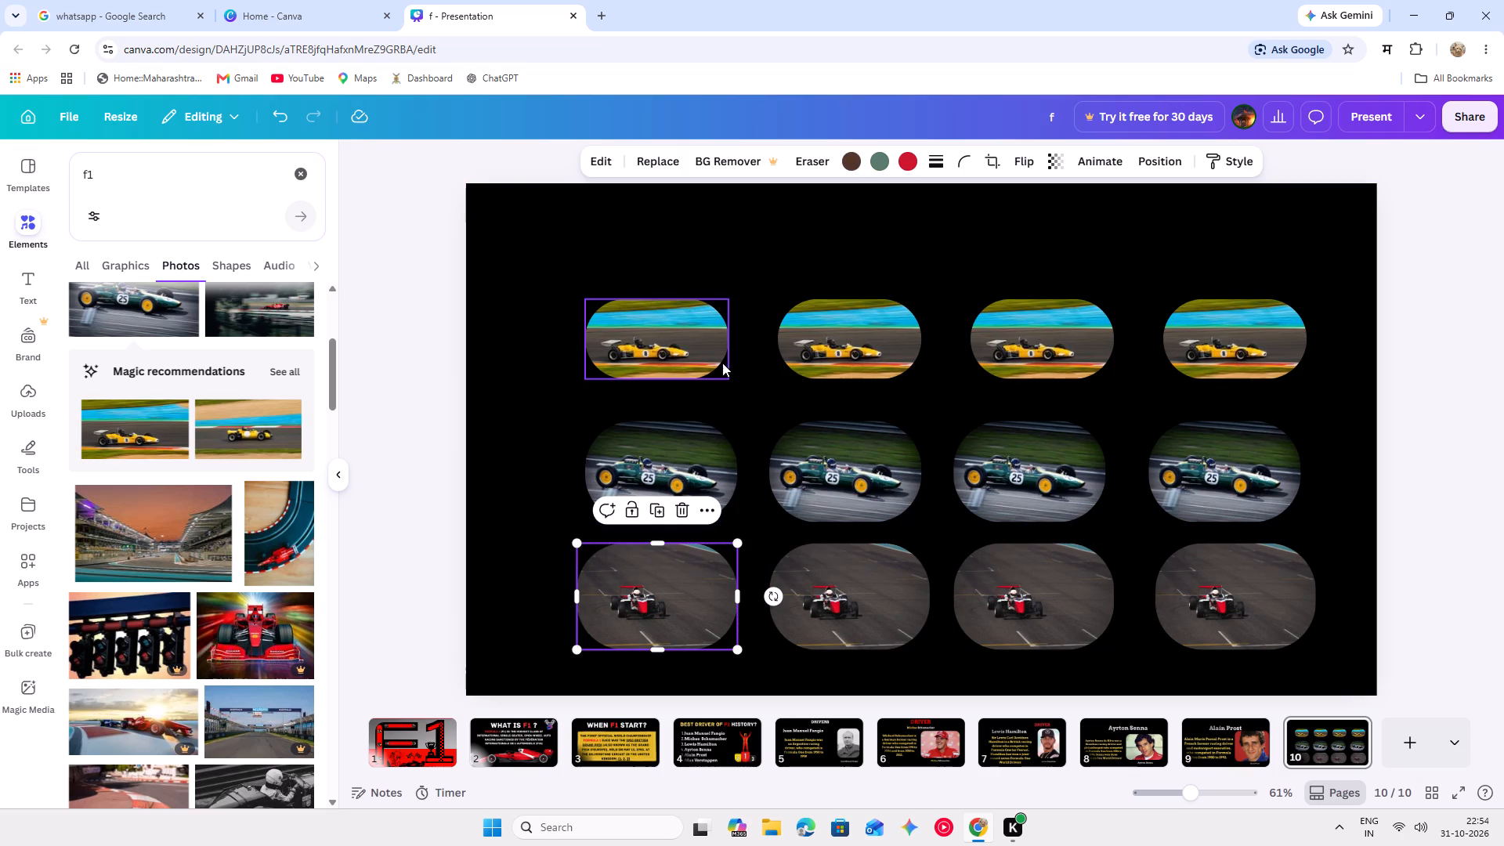
drag(722, 363, 696, 359)
Nudge the fourth green and yellow car thumbnails so they sit centred above the last red-and-white car.
click(1271, 451)
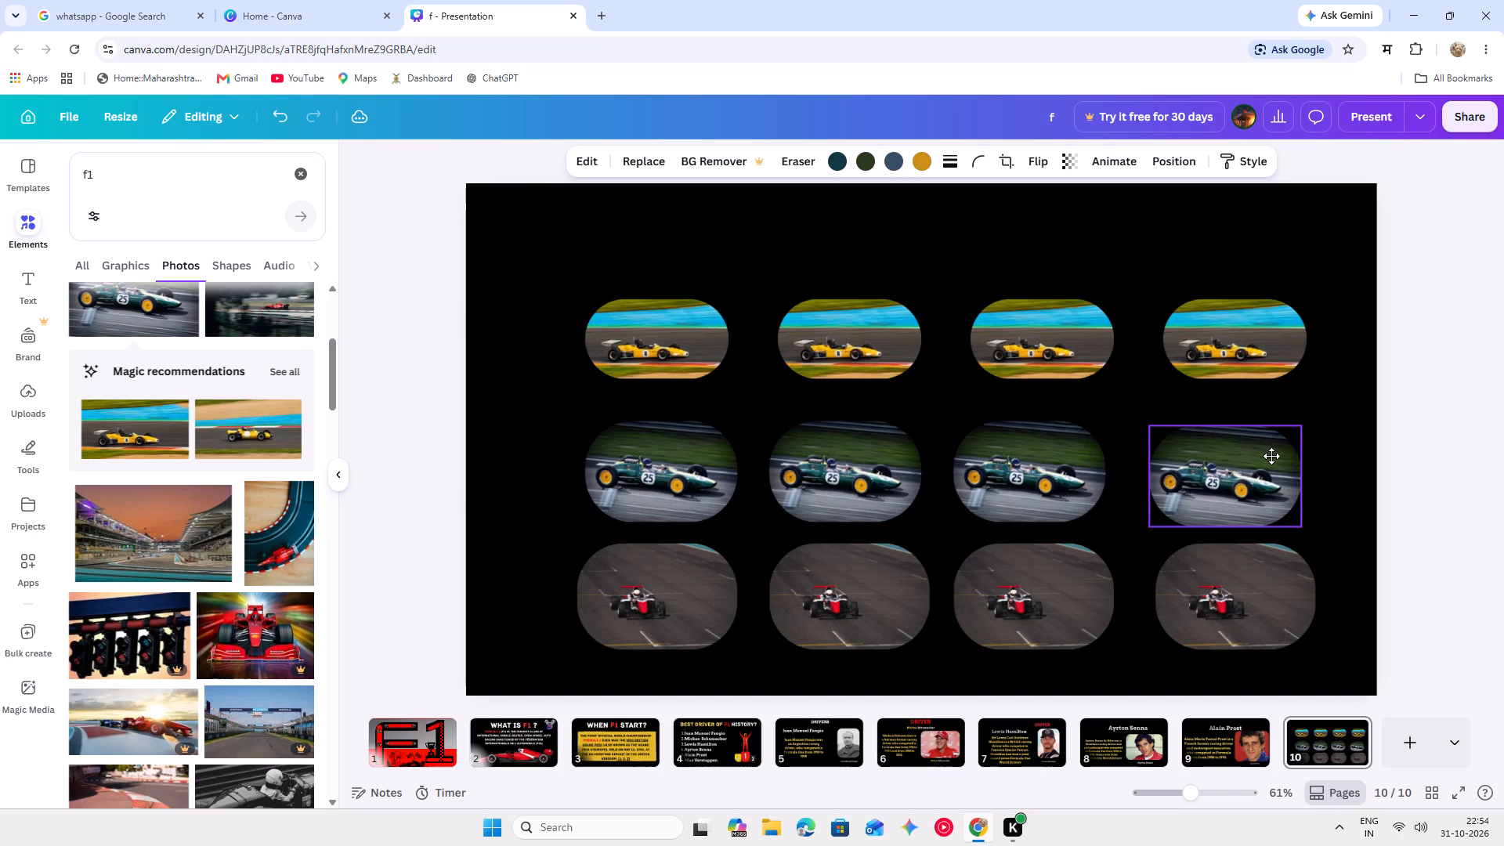
click(1278, 607)
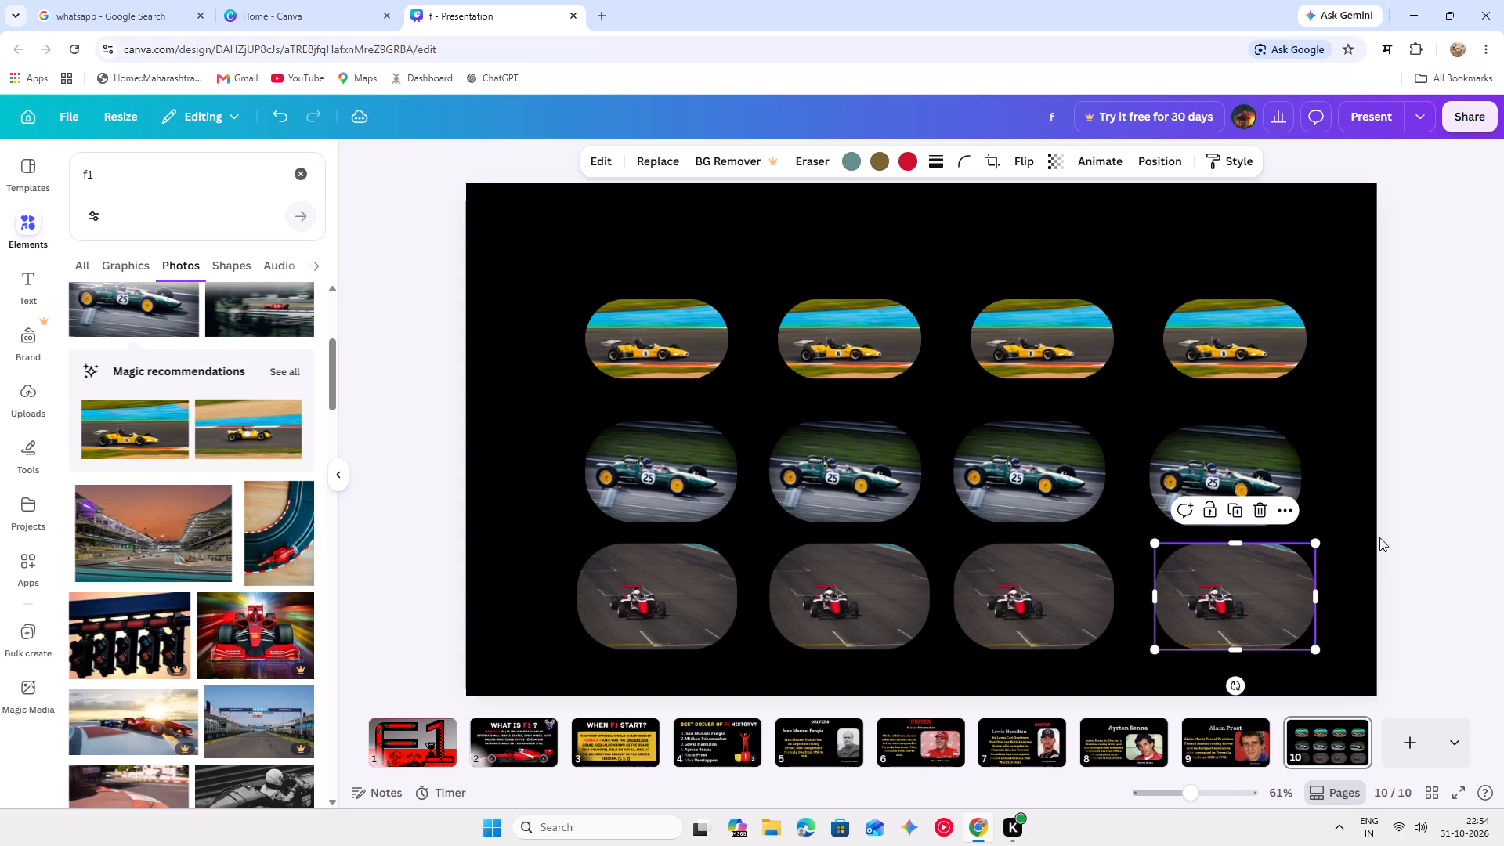
click(1286, 448)
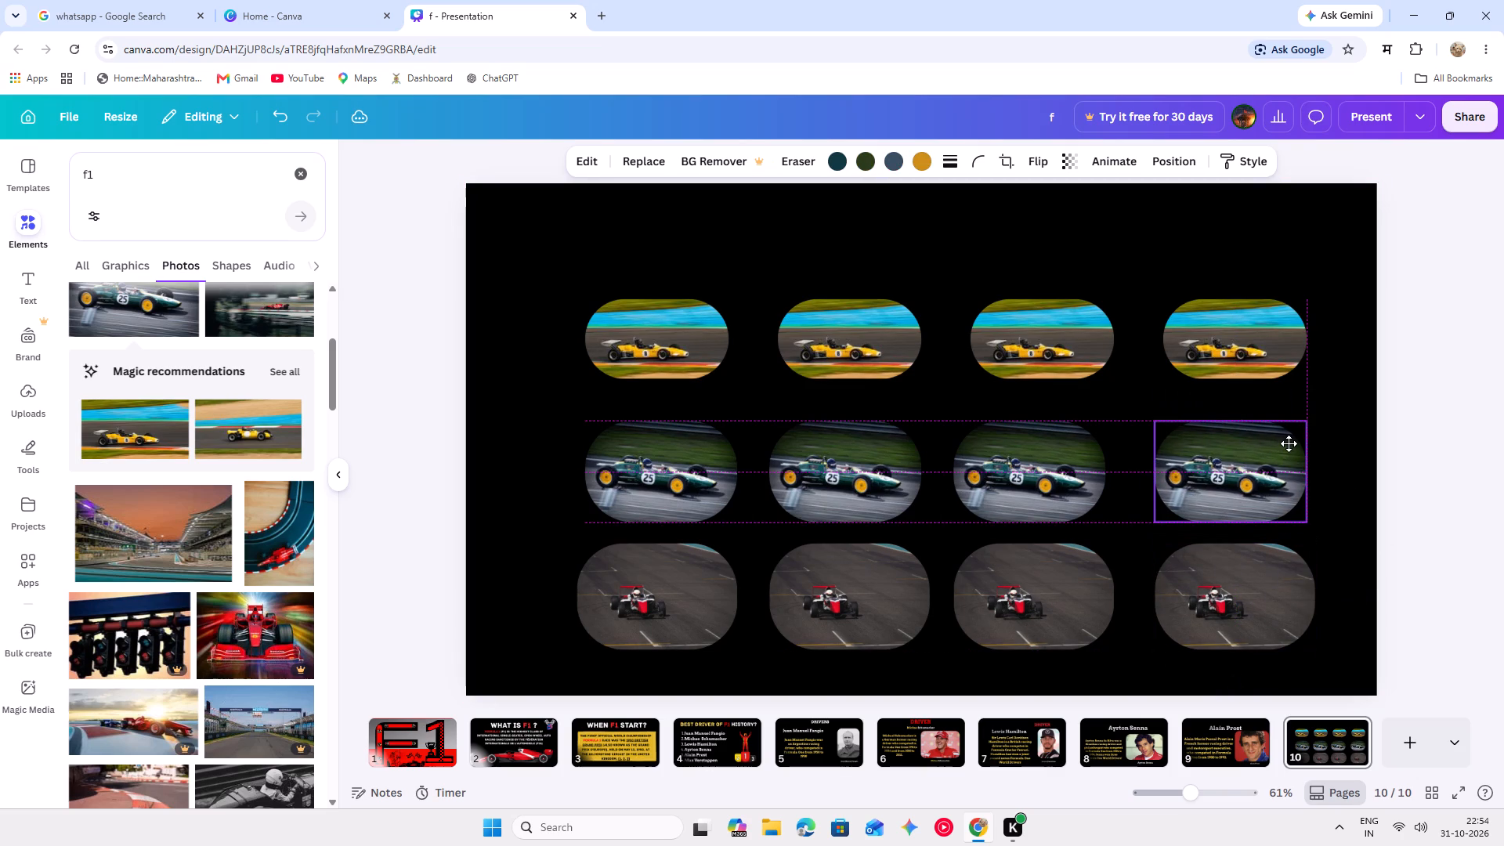
click(1238, 351)
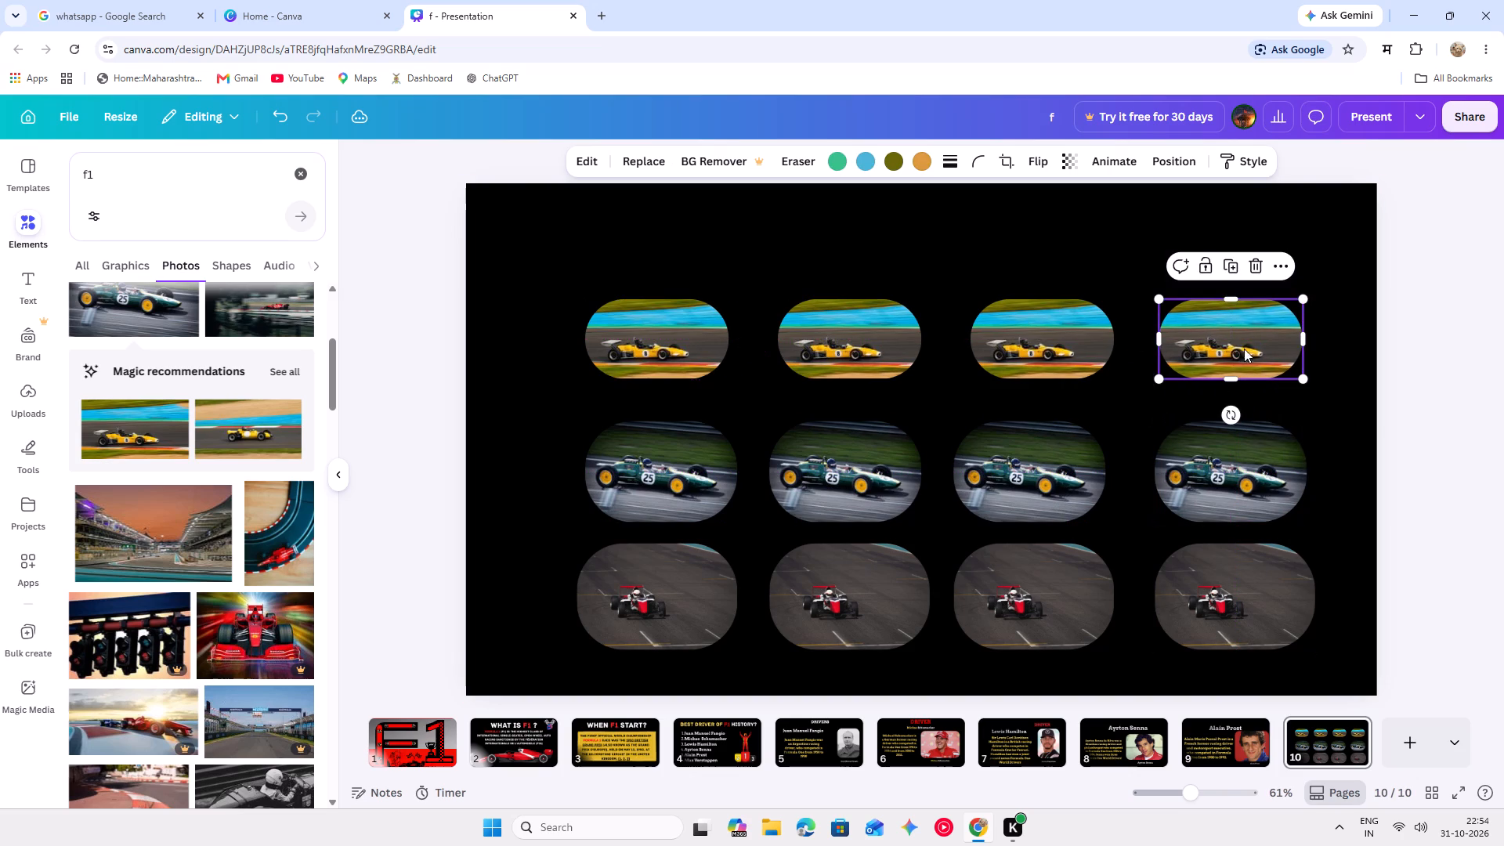
click(1376, 391)
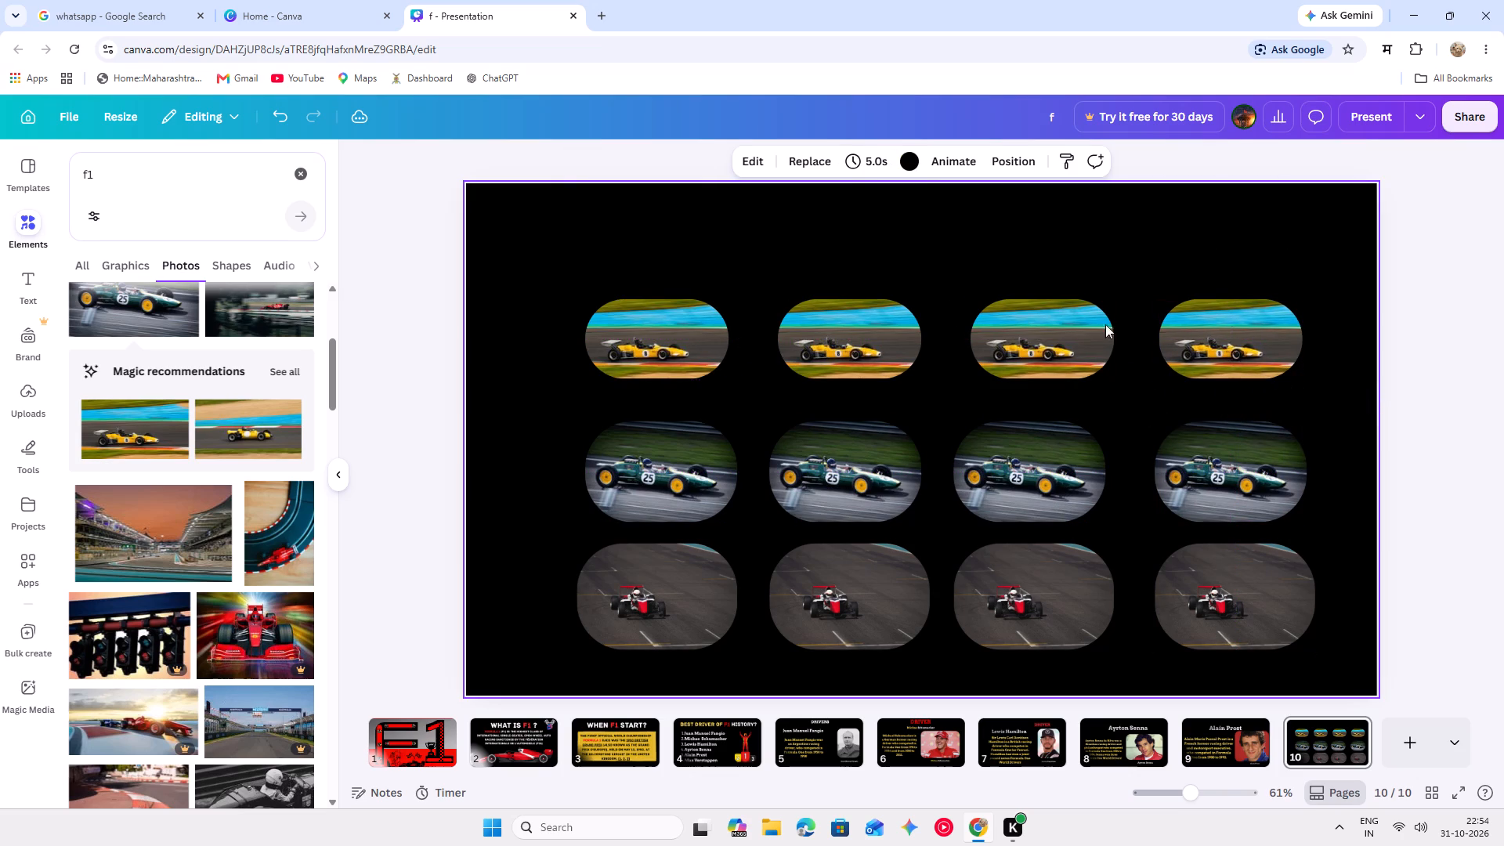
Add the brown halftone dot circle from the f1 graphics to page 10, between the first two thumbnail columns.
scroll(259, 538, down, 4)
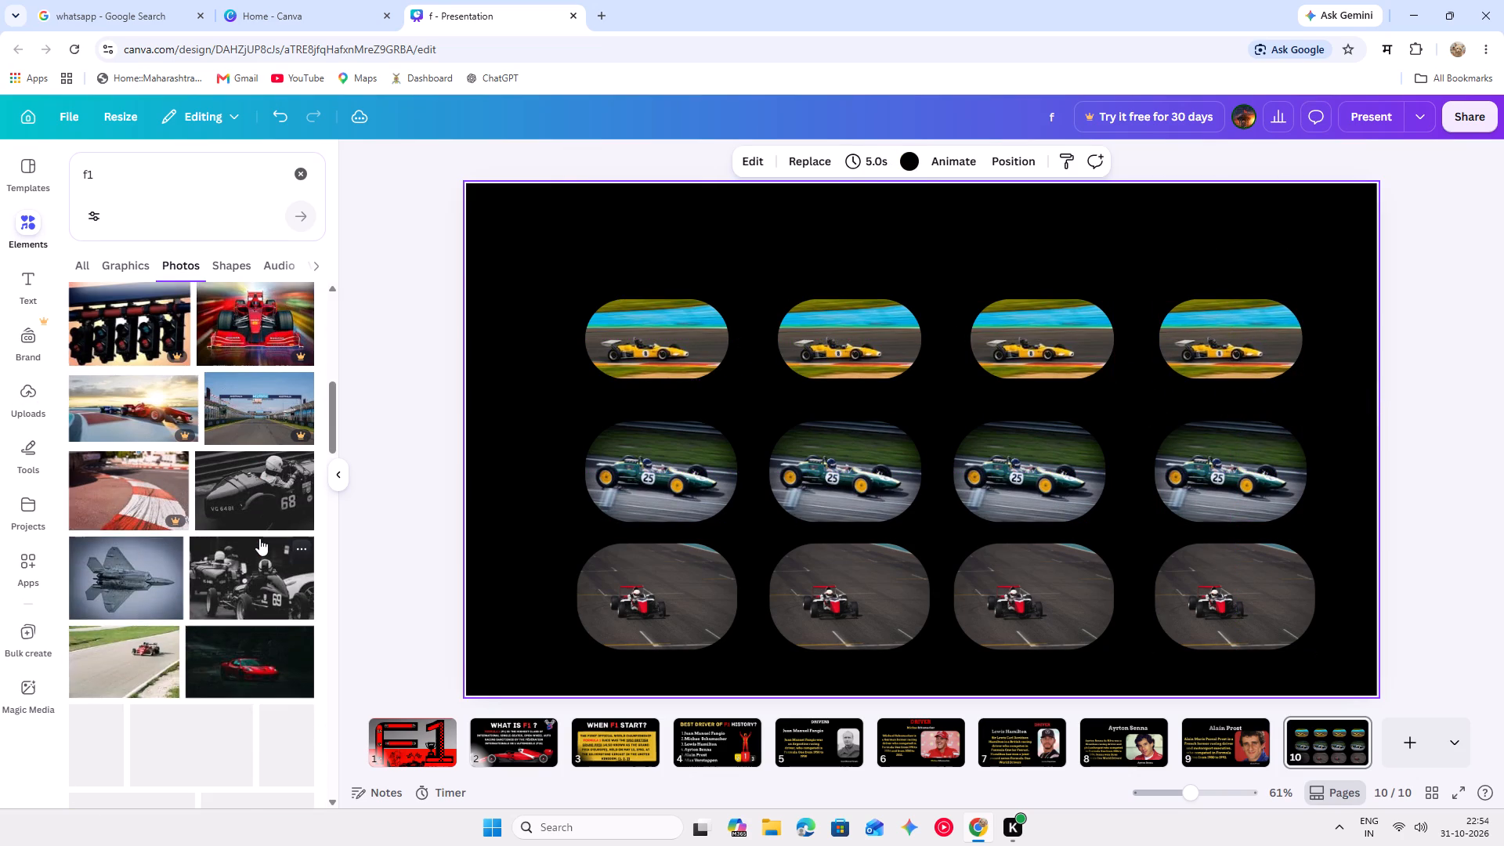
scroll(258, 537, up, 10)
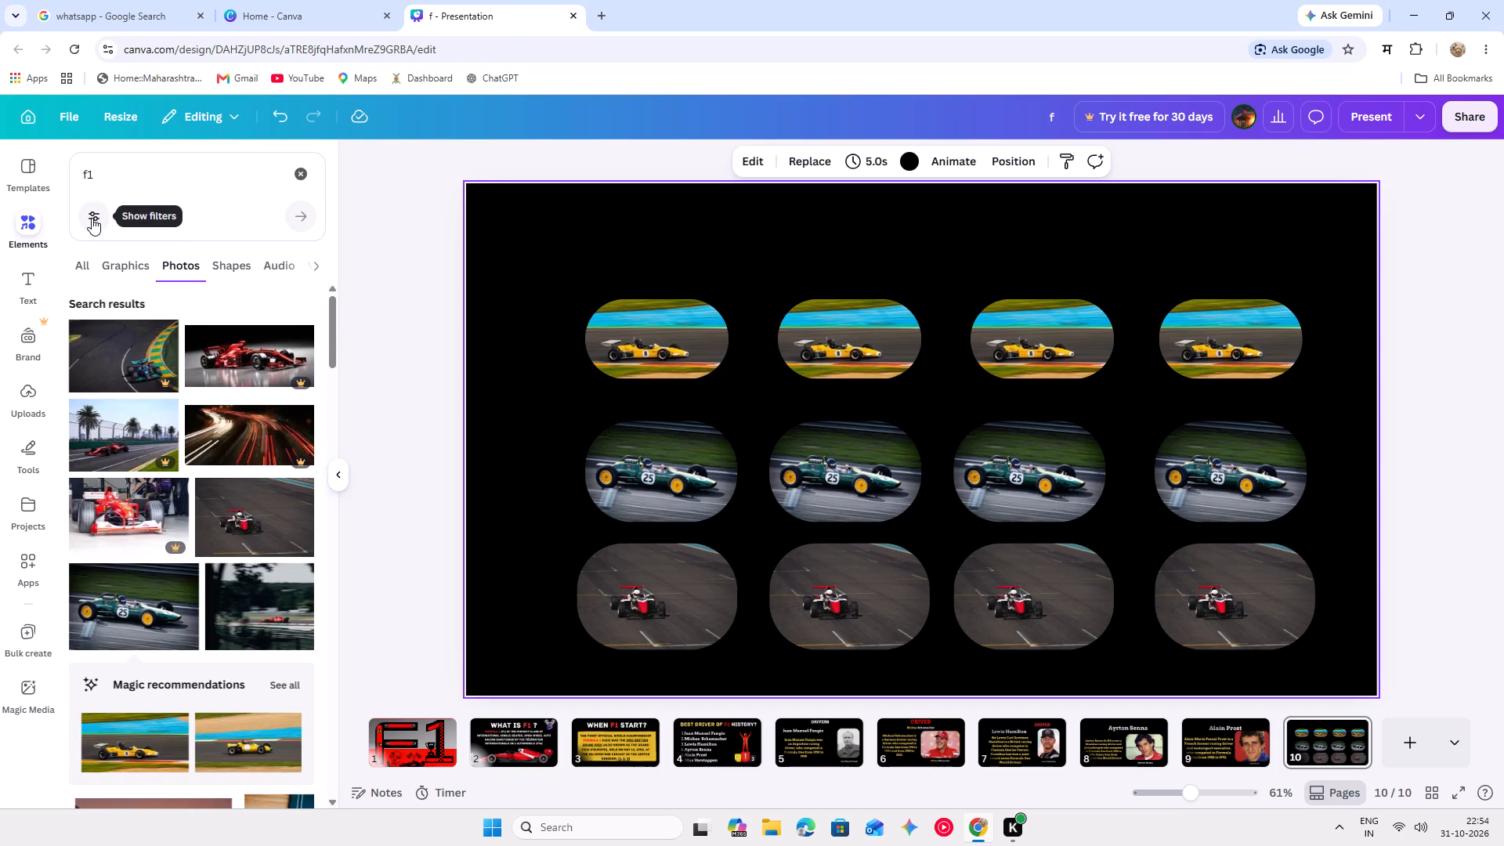
click(133, 264)
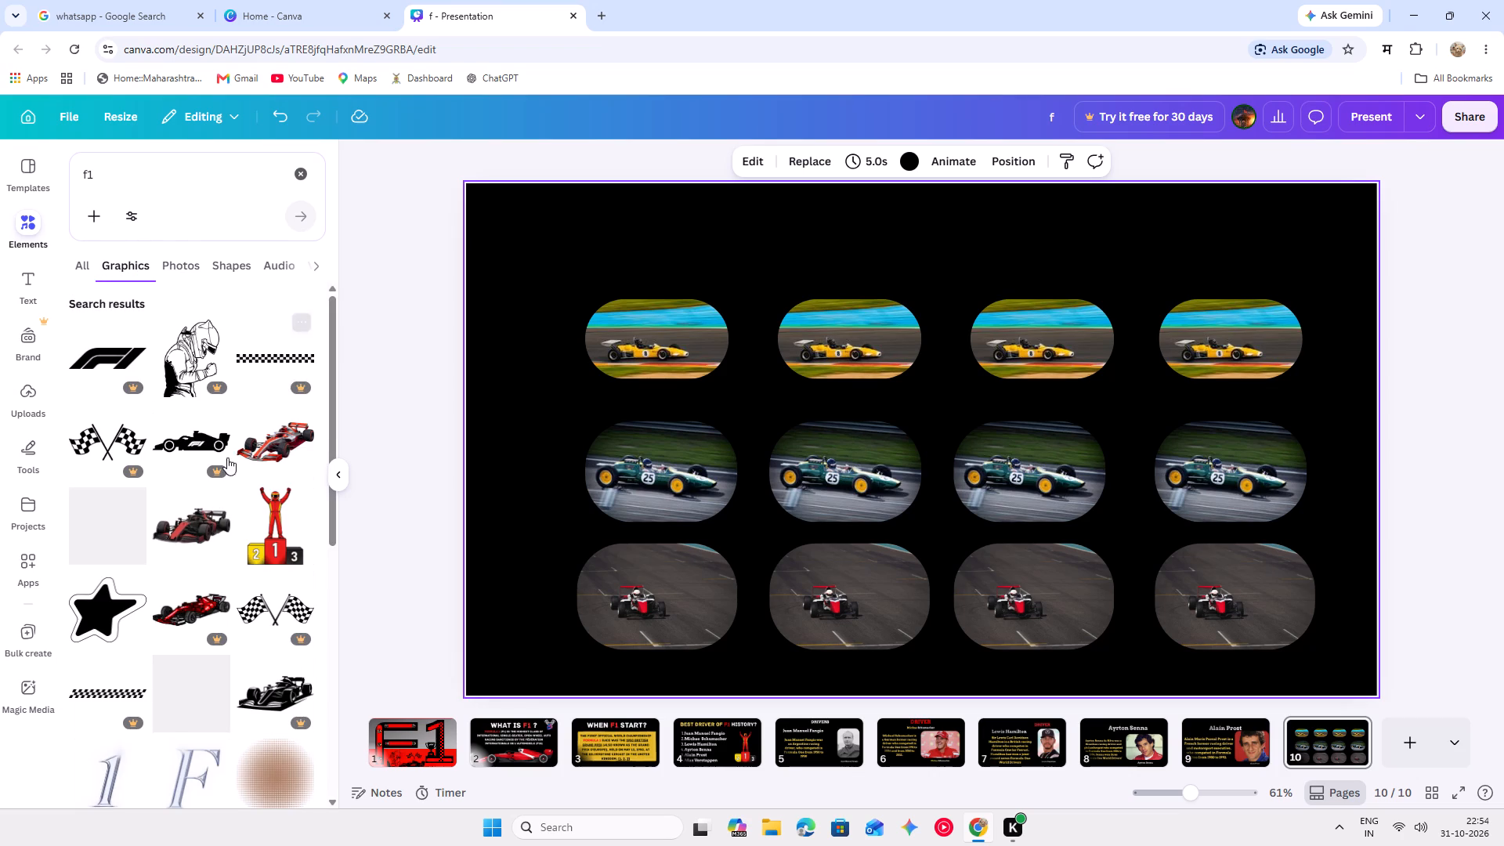
scroll(226, 486, down, 3)
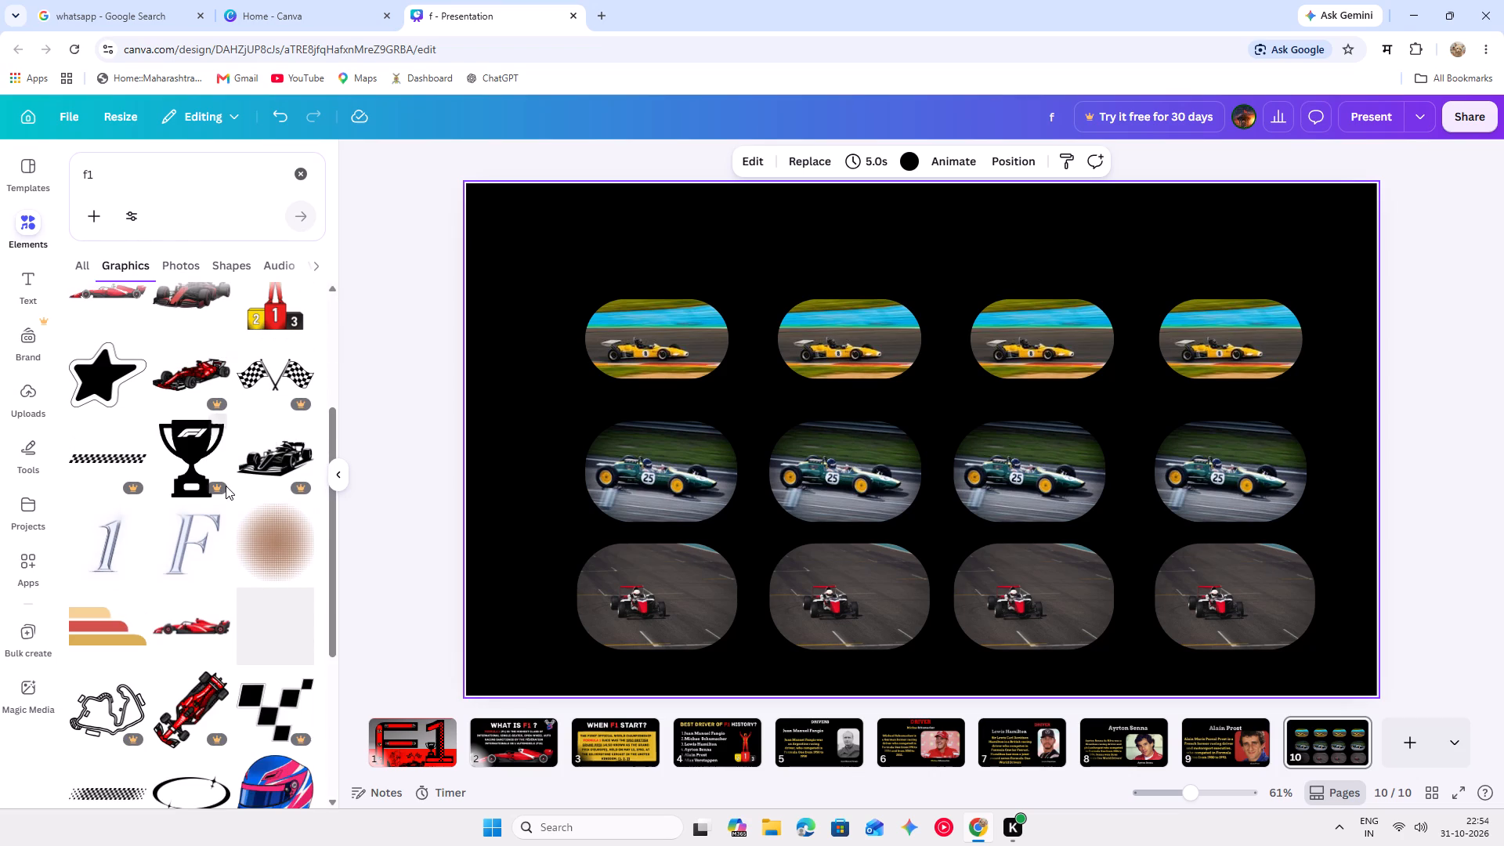
click(269, 545)
drag(989, 458, 953, 449)
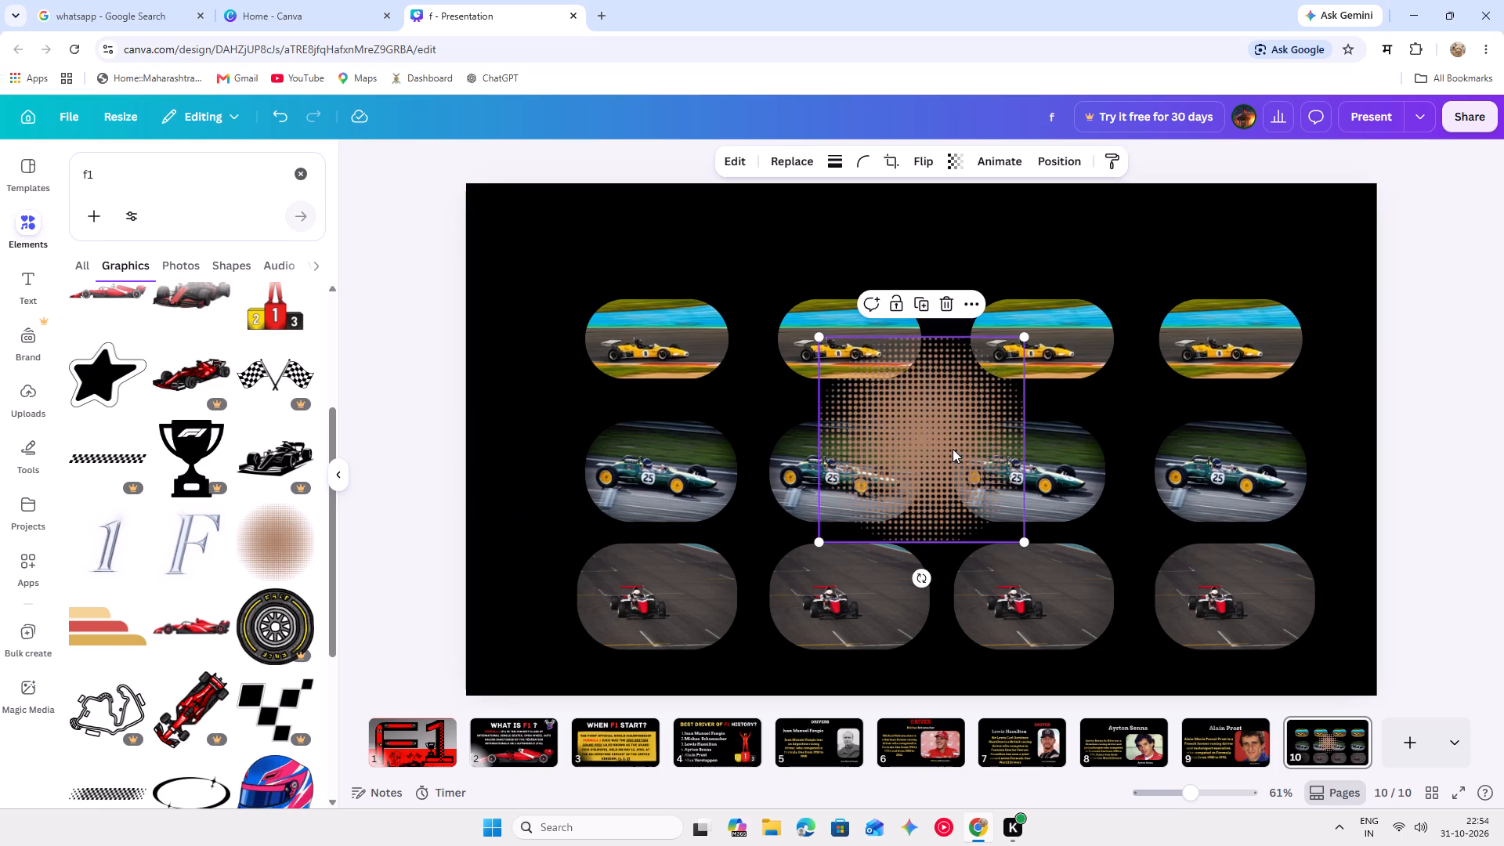
drag(953, 449, 853, 429)
Send the halftone circle to the back, behind the car thumbnails.
right_click(853, 429)
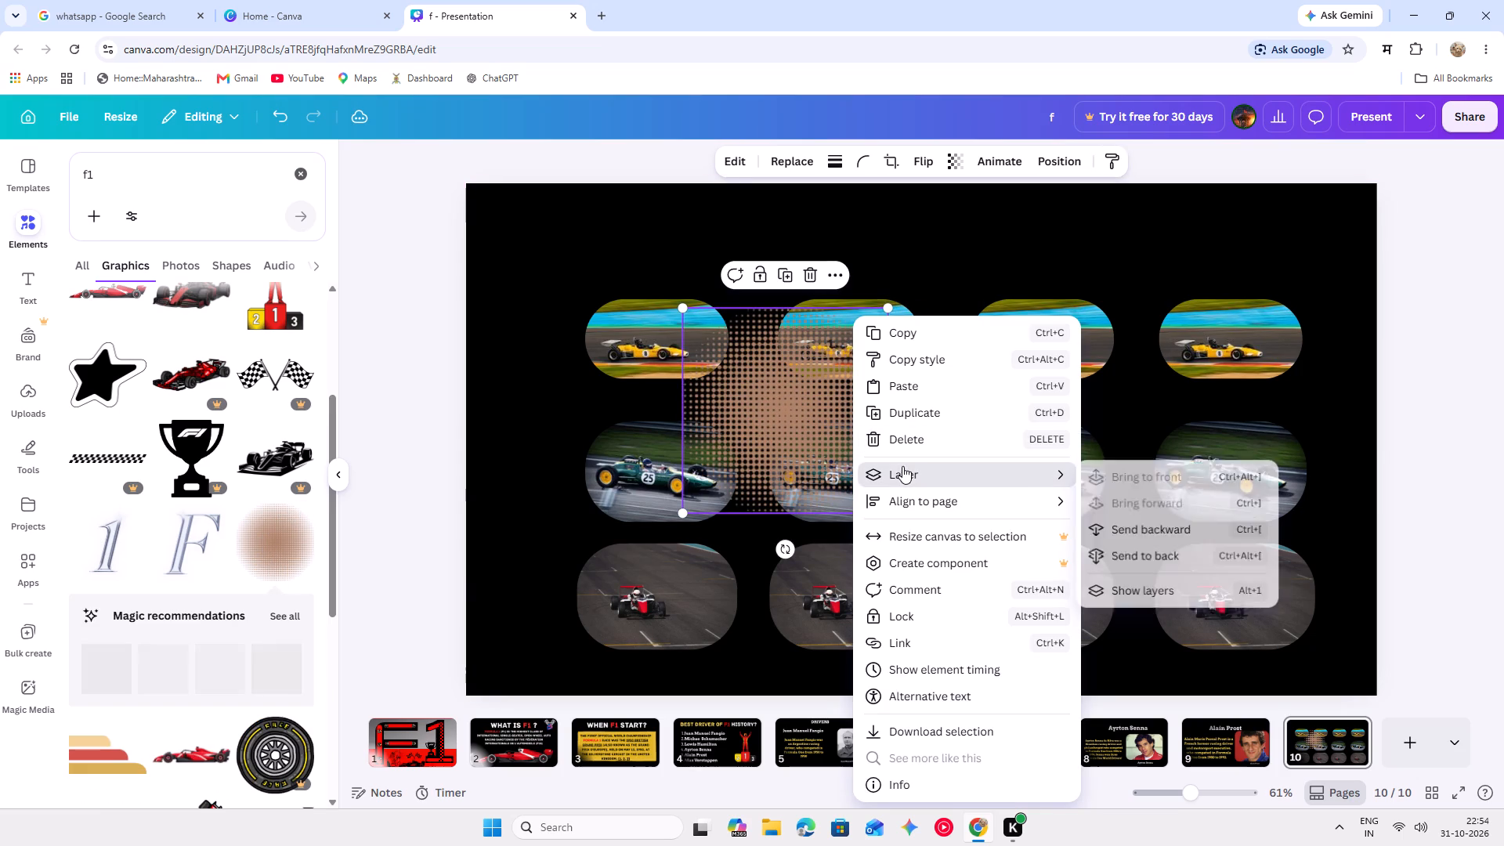
click(1148, 533)
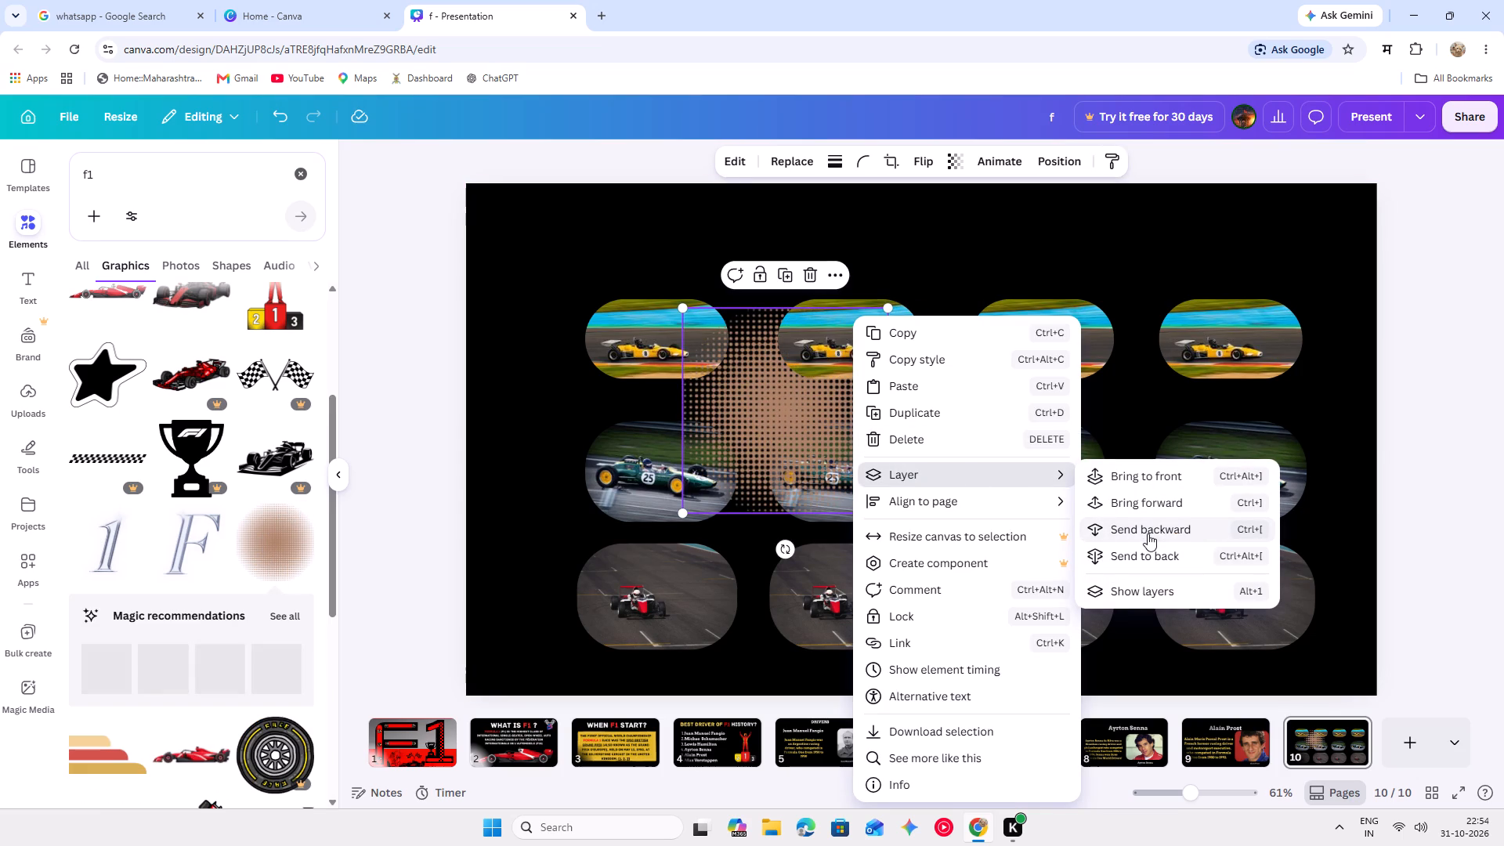
click(1151, 567)
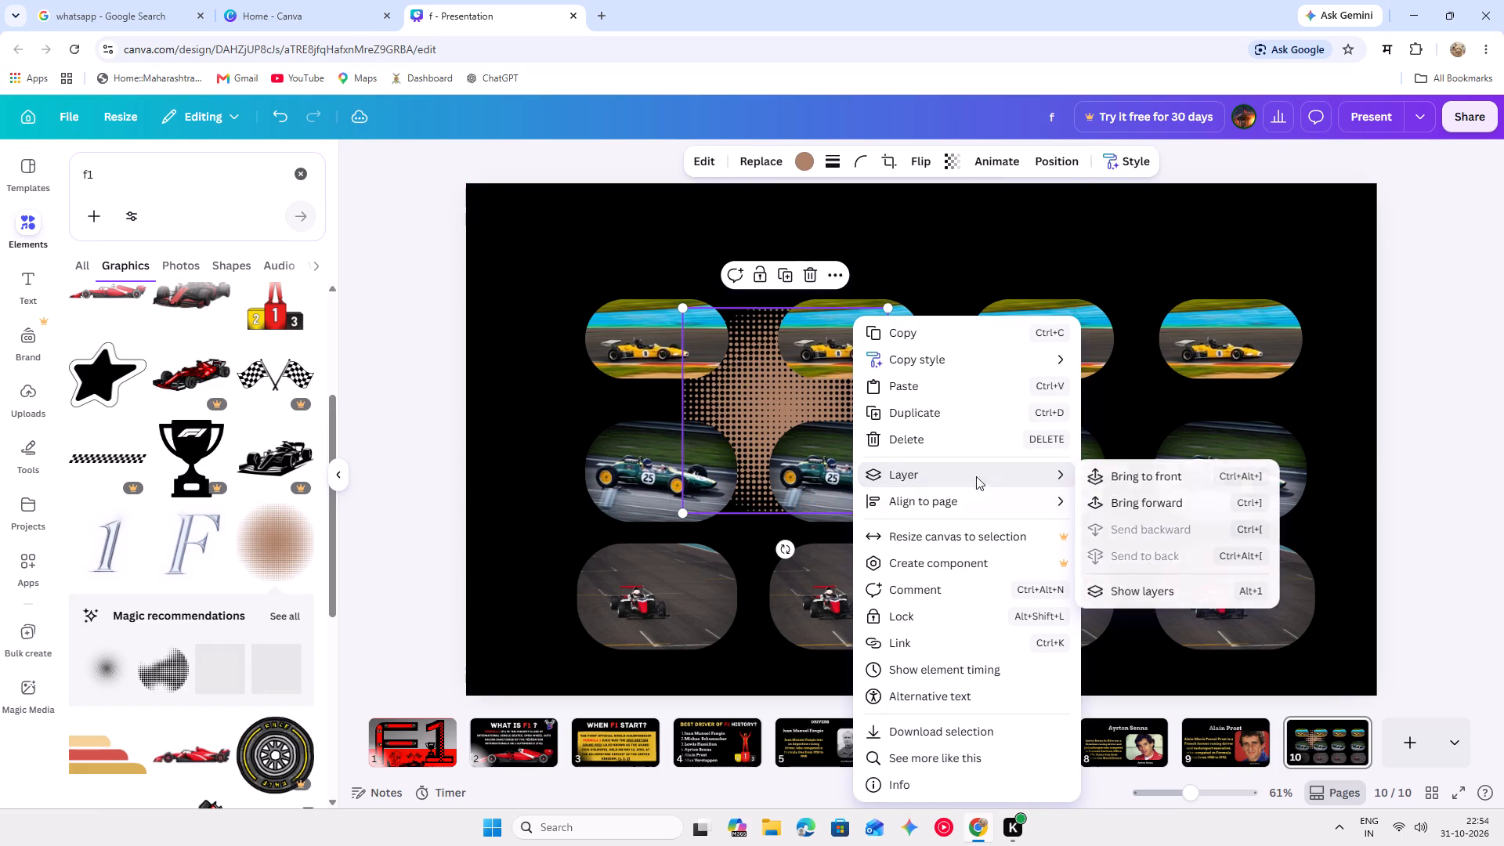
Move the halftone circle behind the first column, around the first yellow car thumbnail.
drag(753, 410, 624, 348)
click(765, 404)
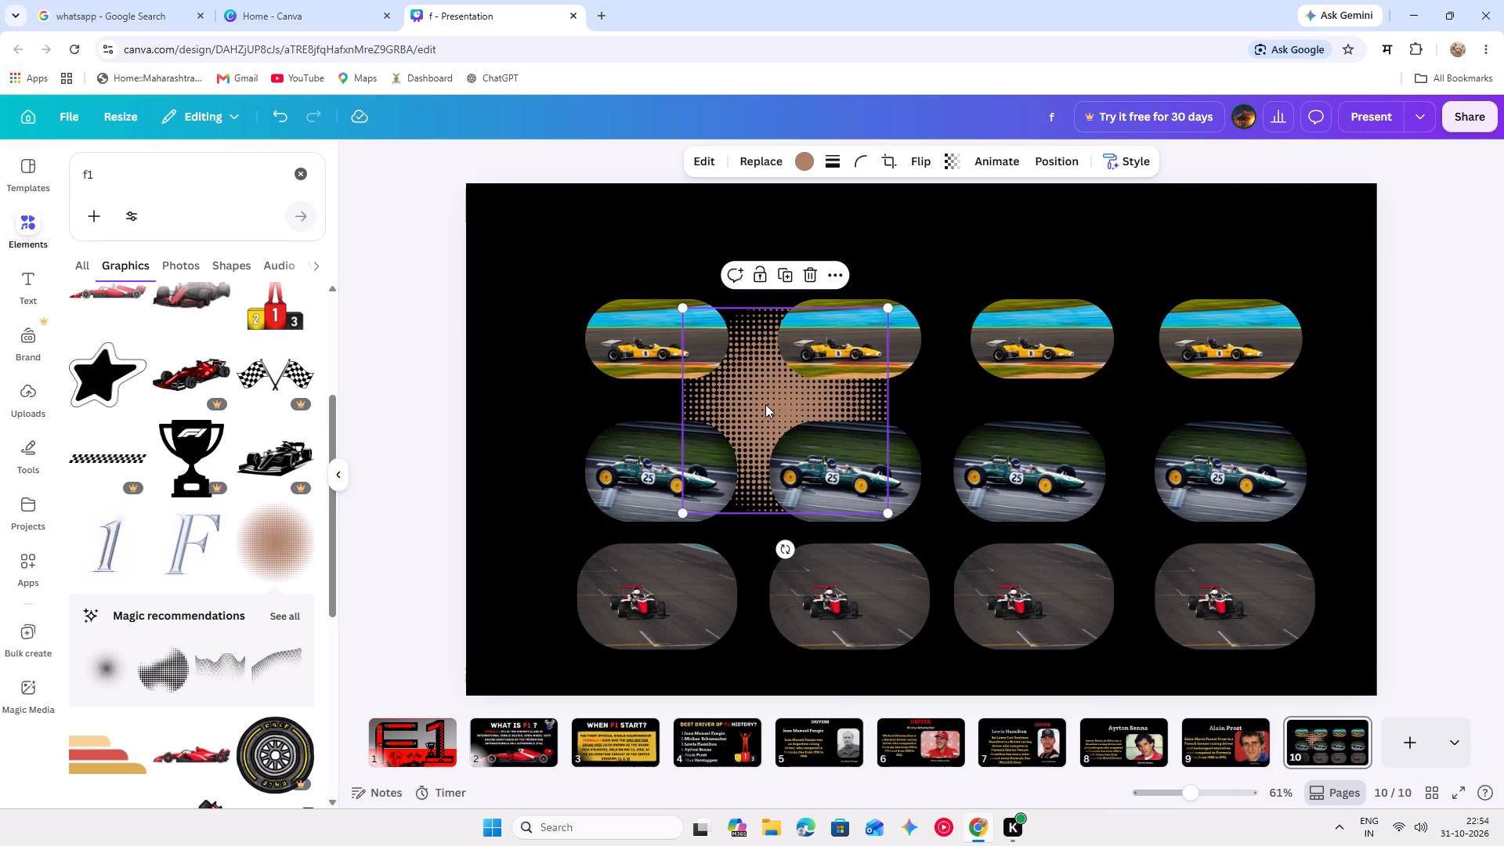
drag(765, 404, 642, 376)
click(783, 401)
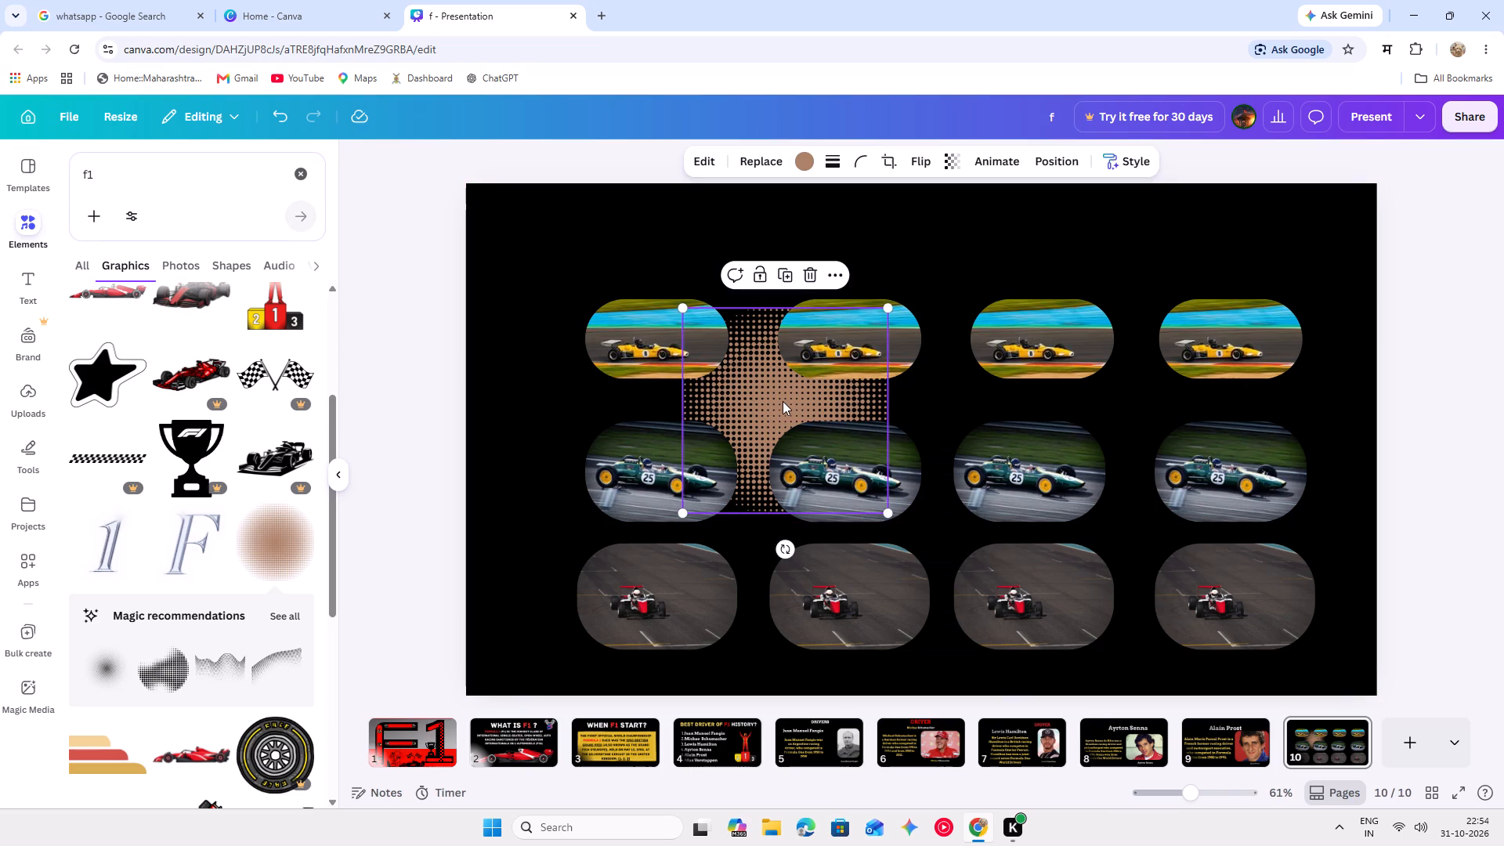
drag(783, 401, 648, 373)
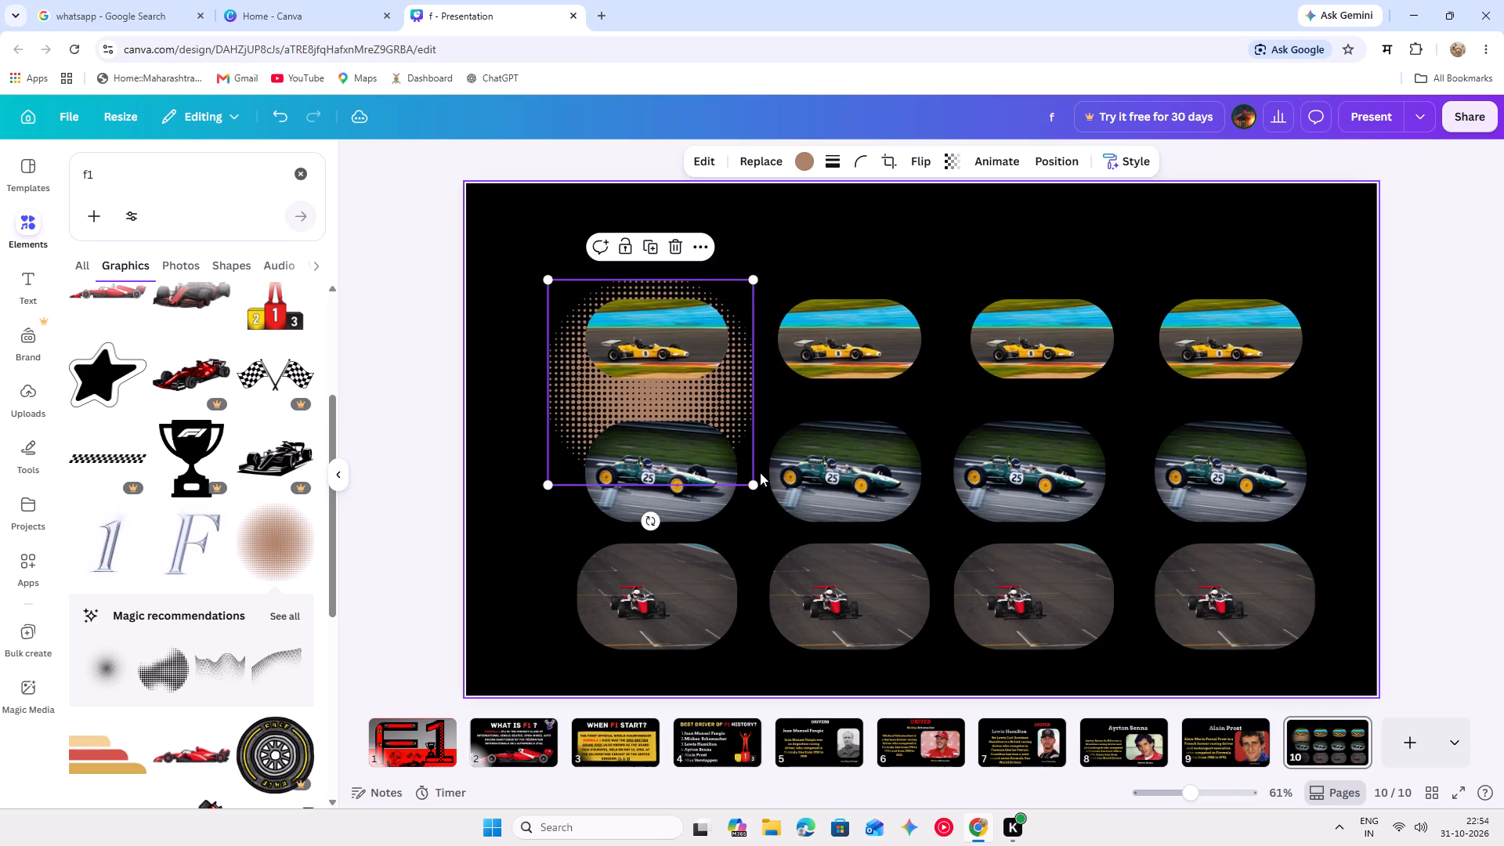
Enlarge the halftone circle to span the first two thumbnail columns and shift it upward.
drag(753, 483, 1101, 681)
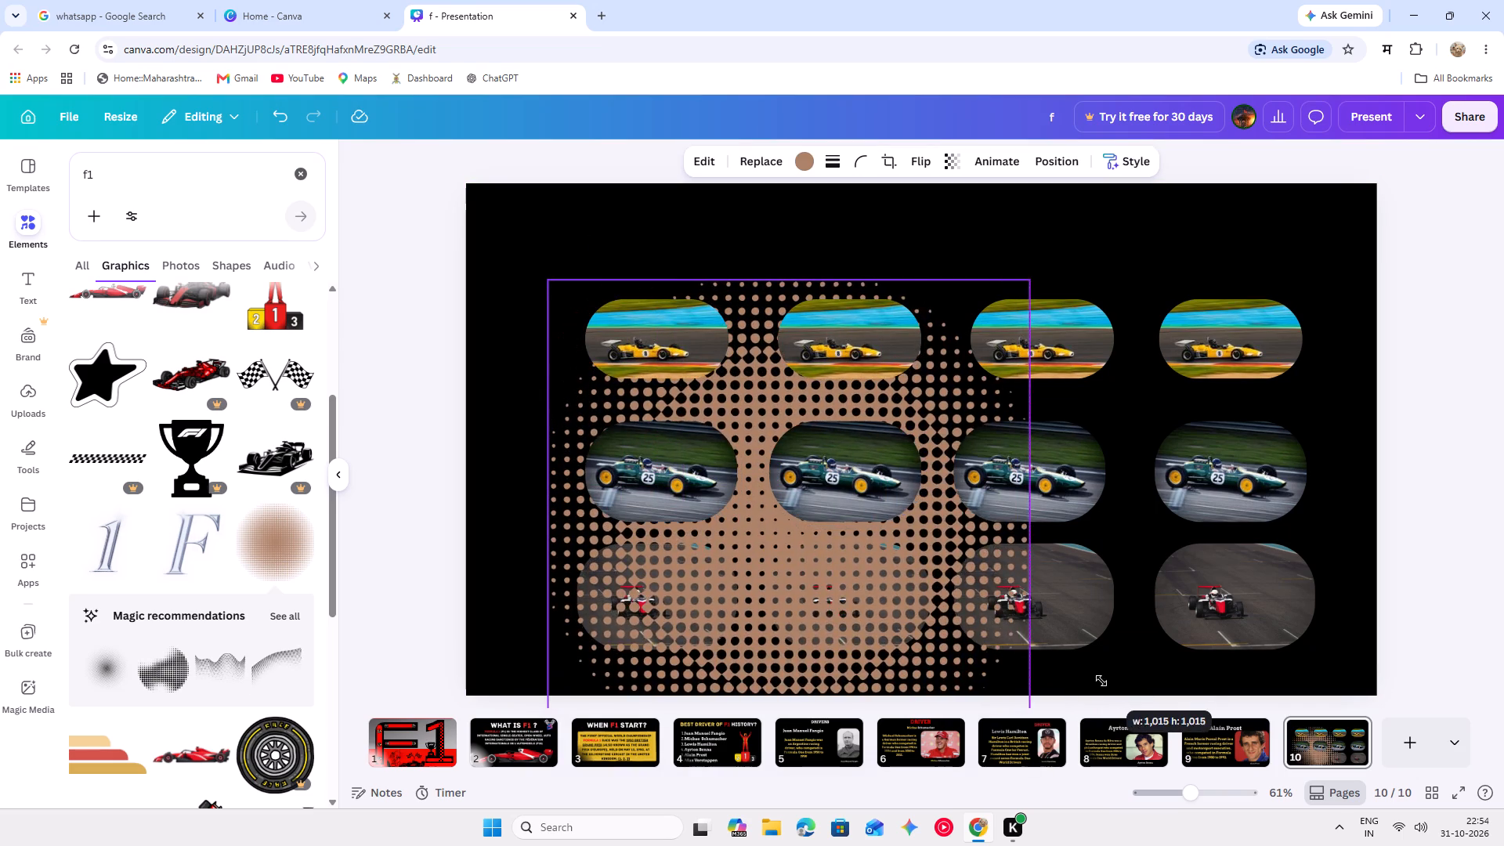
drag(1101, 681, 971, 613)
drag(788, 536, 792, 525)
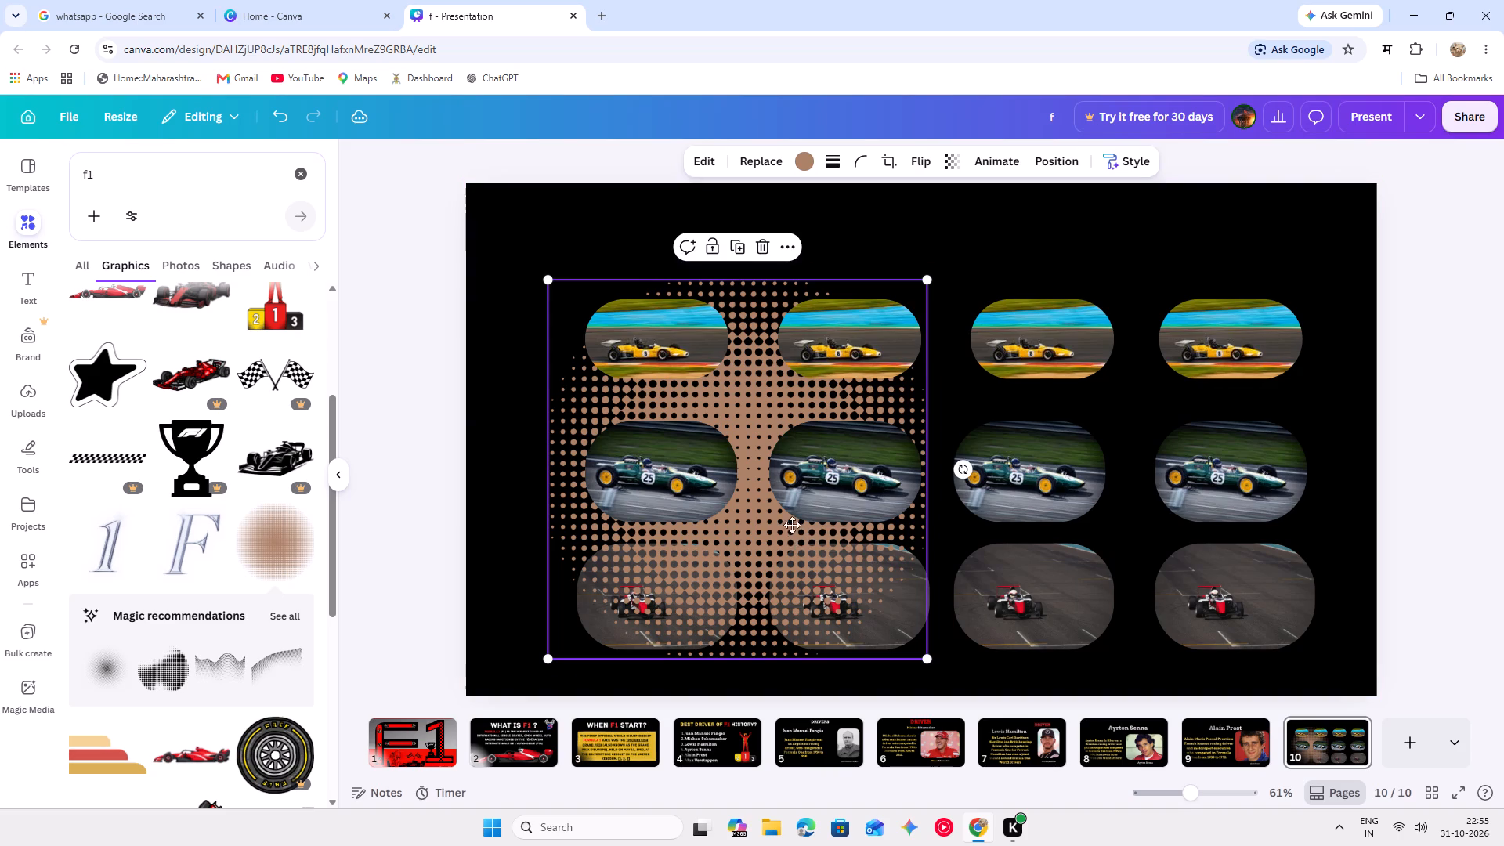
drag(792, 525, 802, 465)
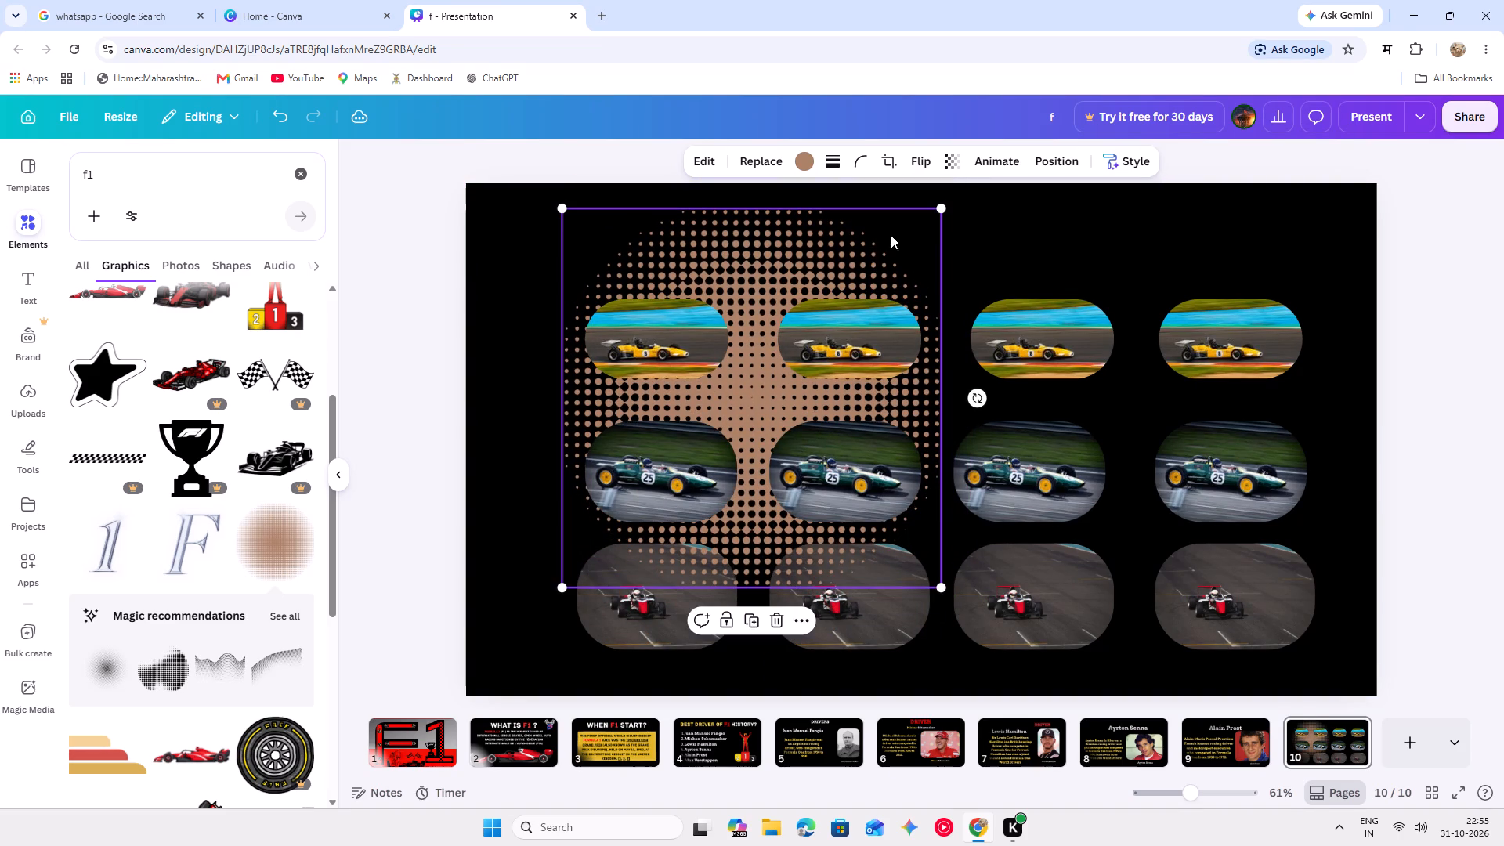
Shrink the halftone circle to roughly thumbnail width and centre it behind the first yellow car.
drag(938, 206, 805, 394)
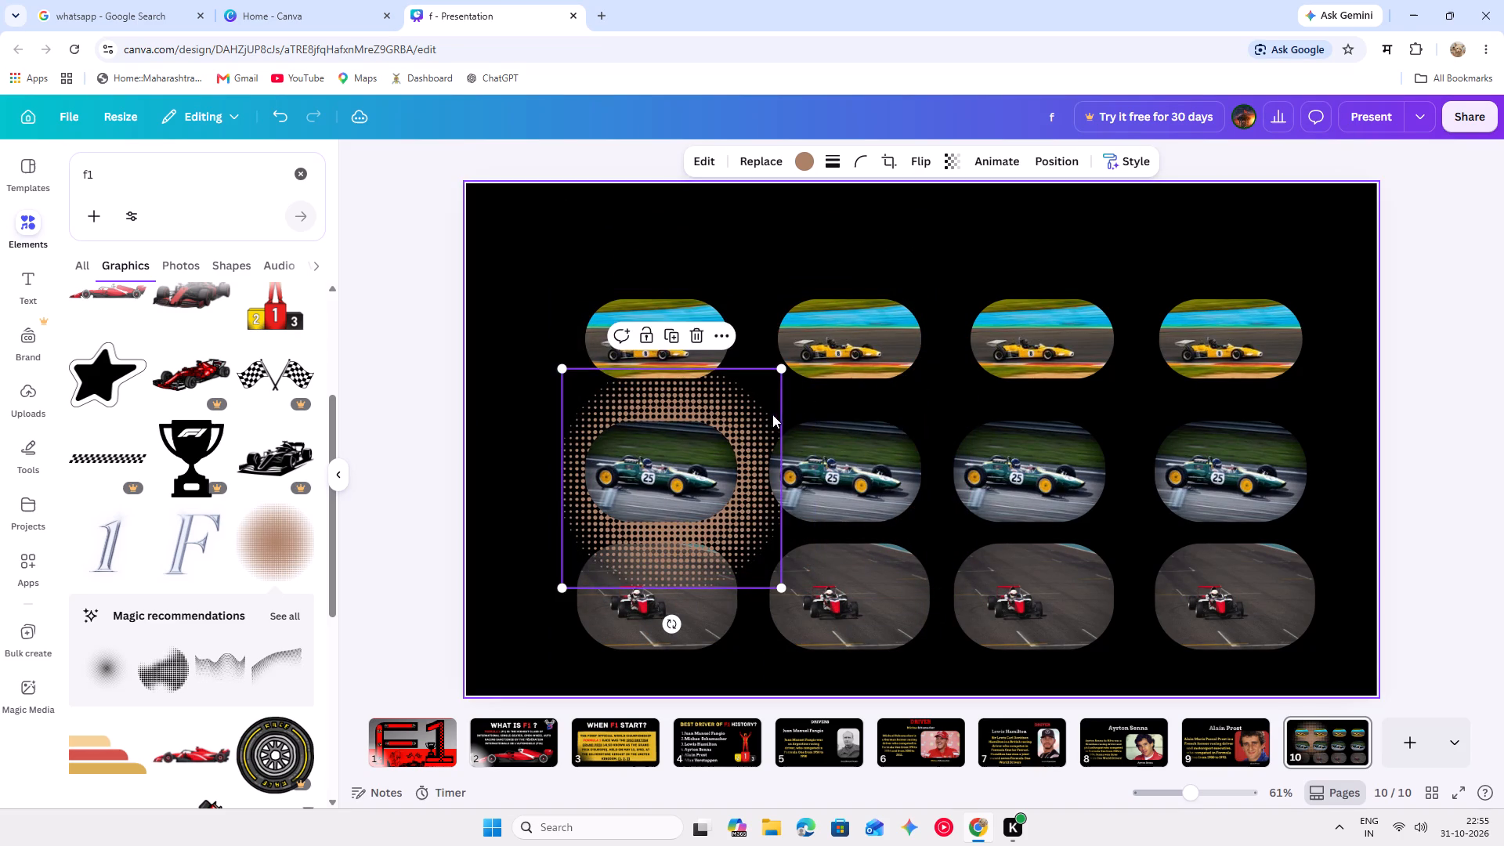
drag(772, 414, 768, 276)
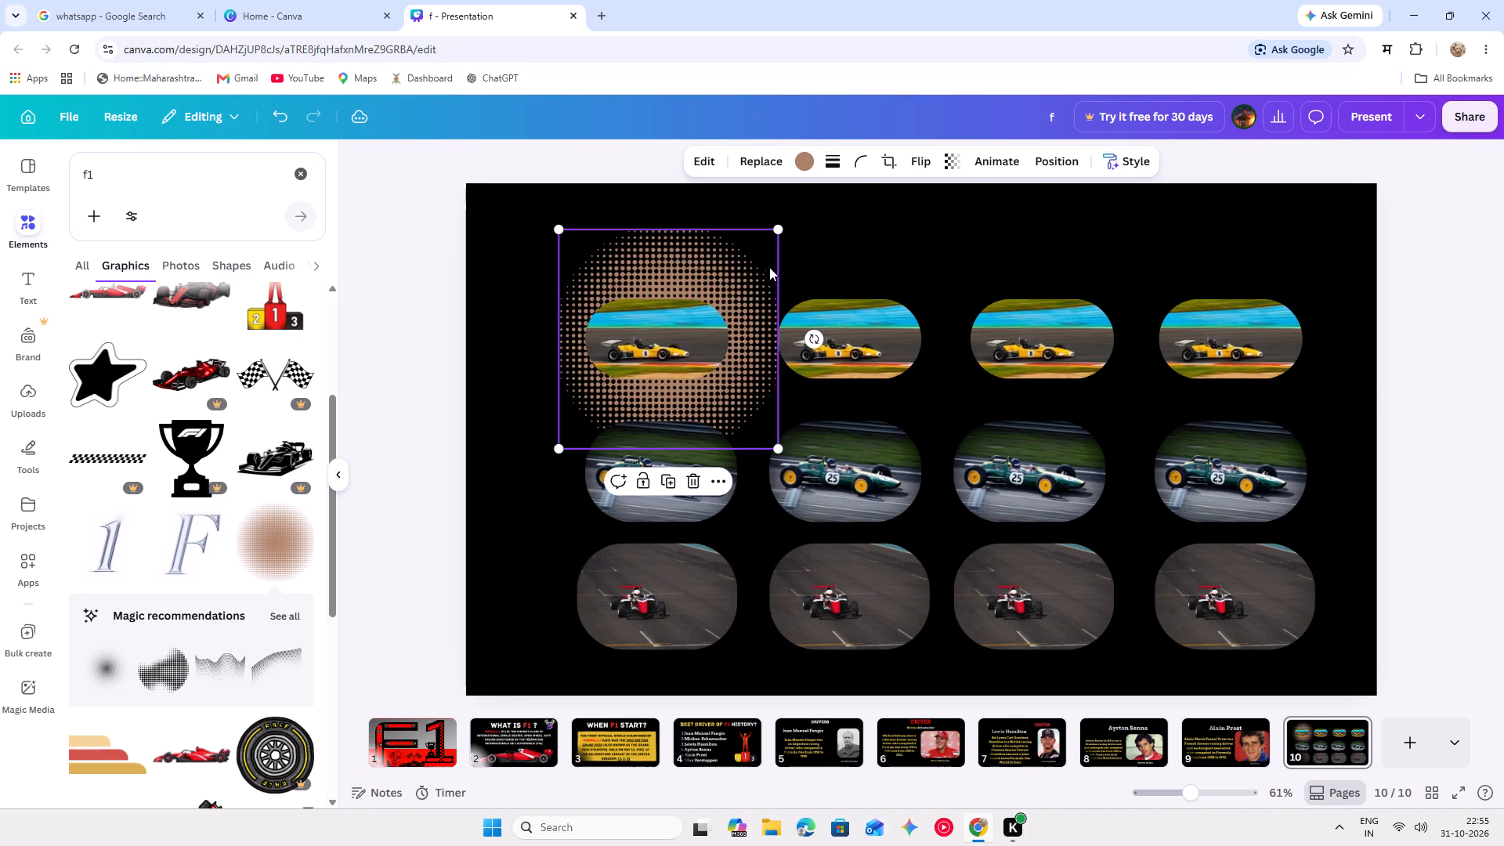
drag(777, 233, 725, 316)
drag(671, 399, 695, 381)
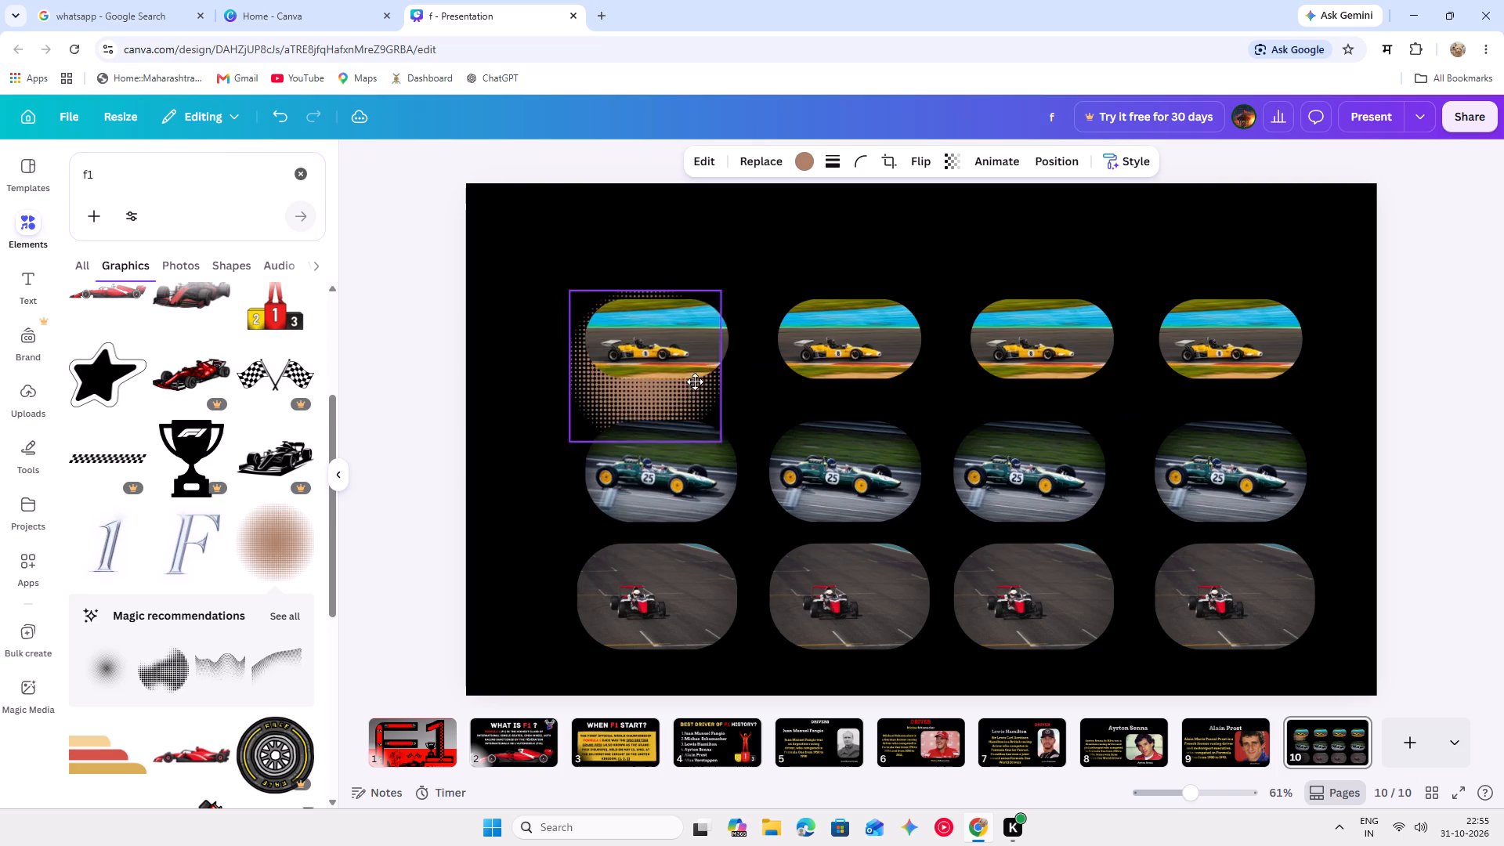
drag(695, 381, 700, 368)
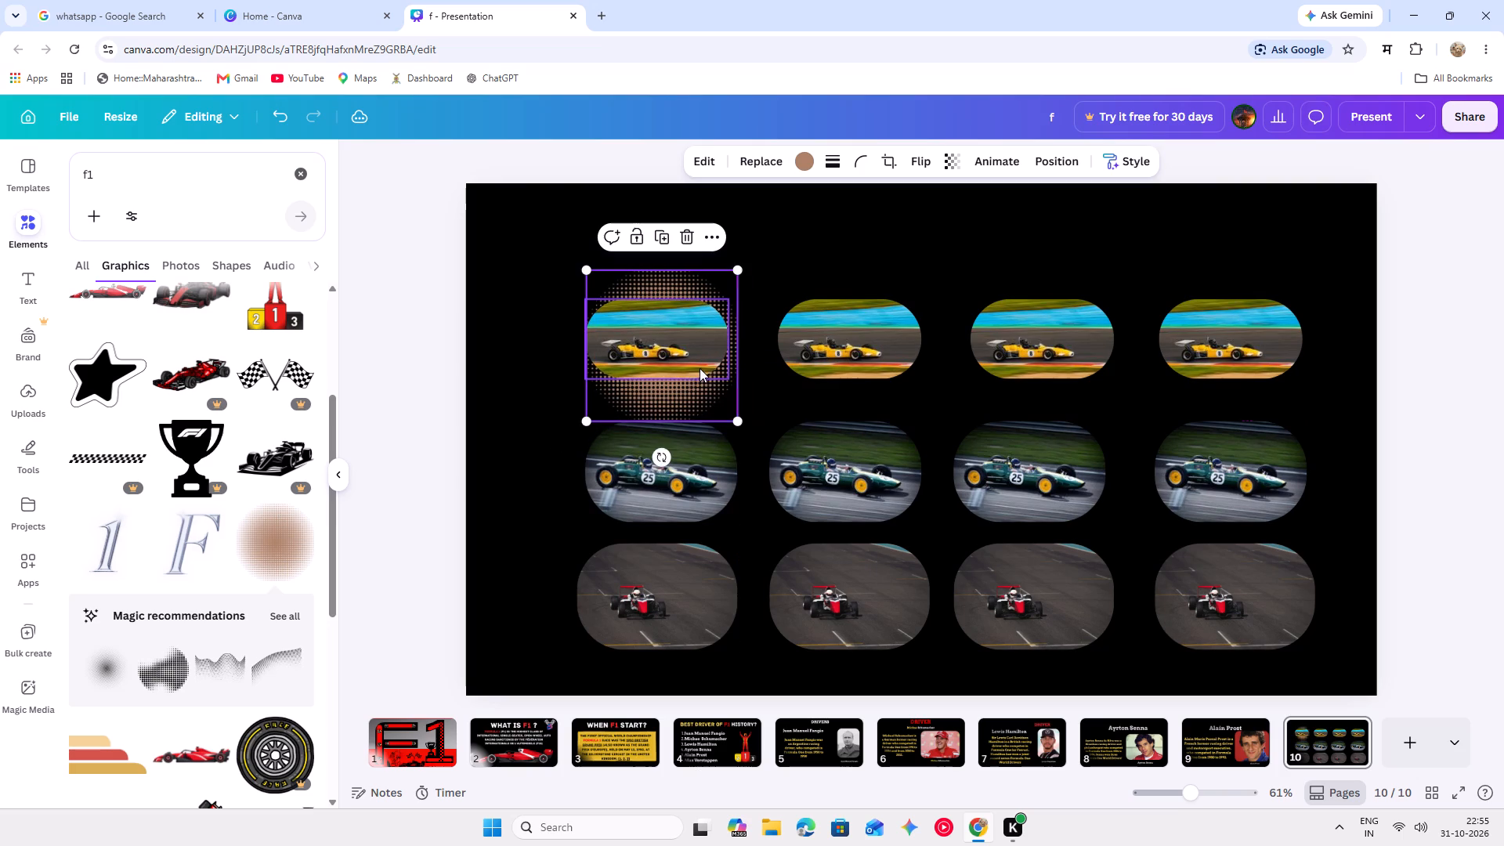
click(717, 387)
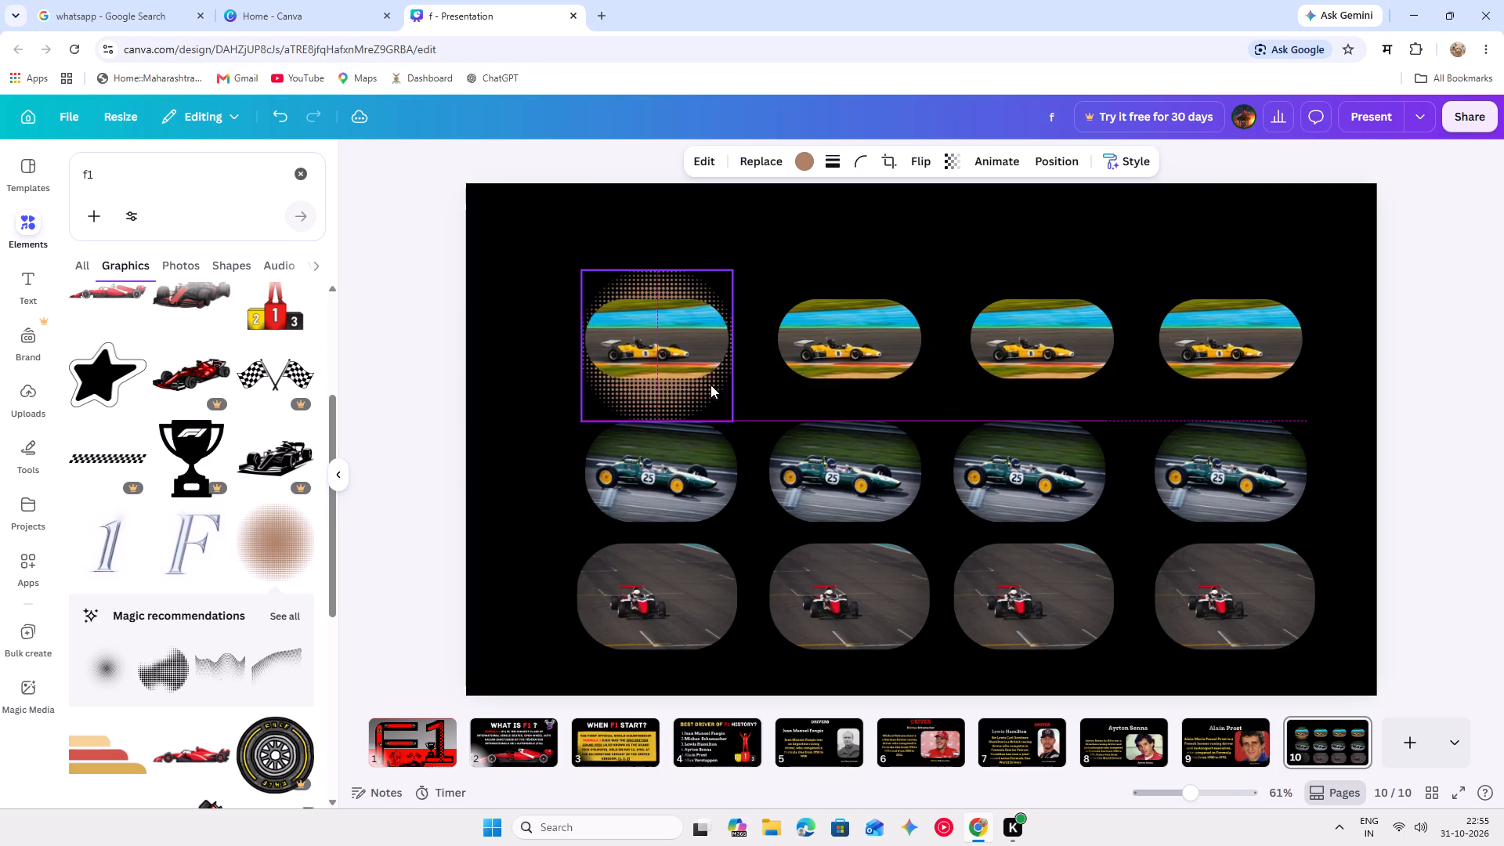
Recolour the halftone circle behind the first yellow car to the default solid yellow.
click(803, 154)
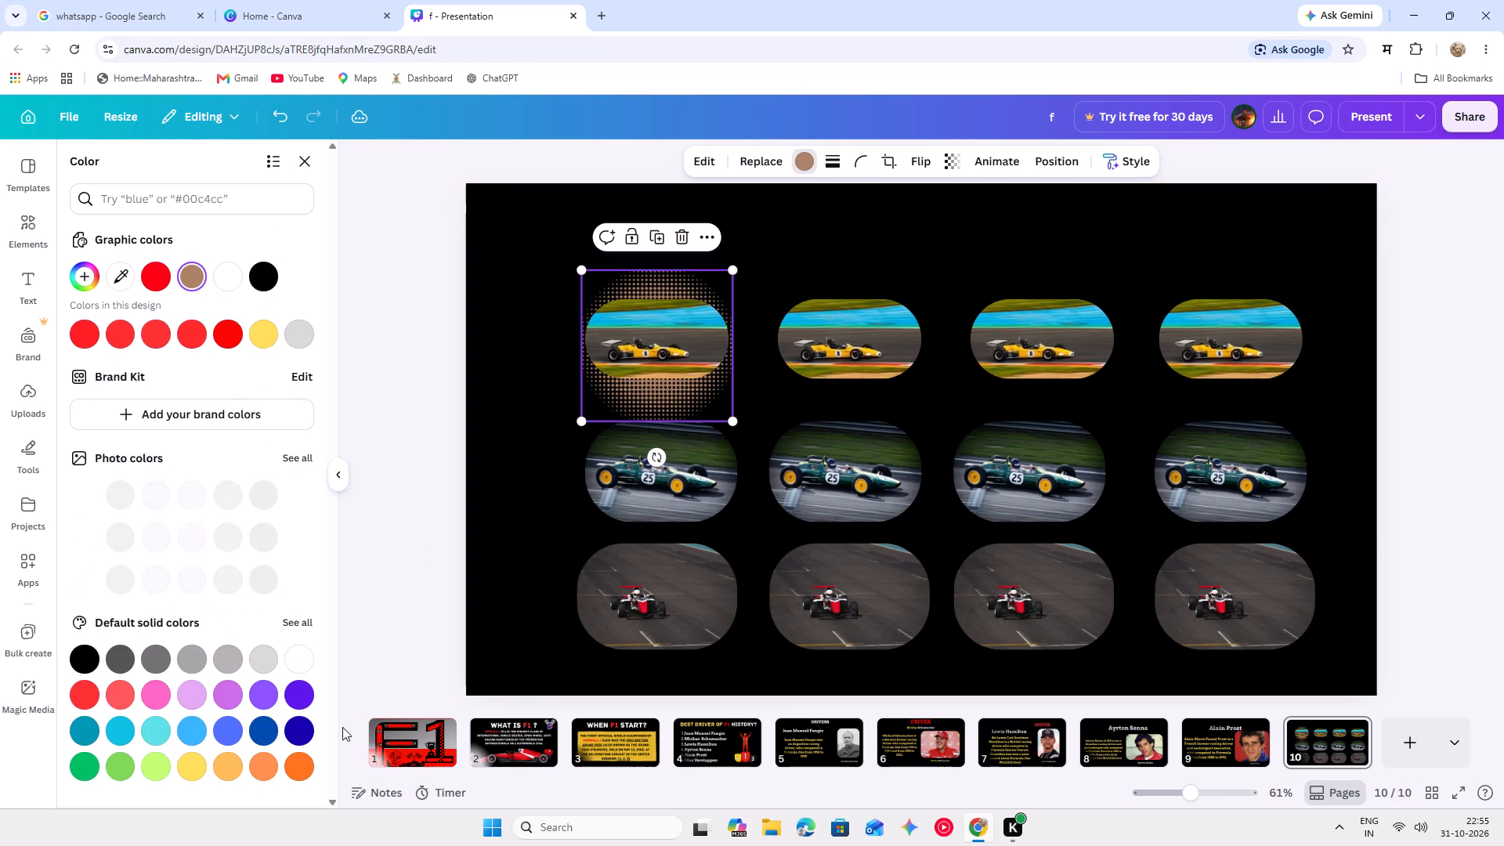
click(187, 765)
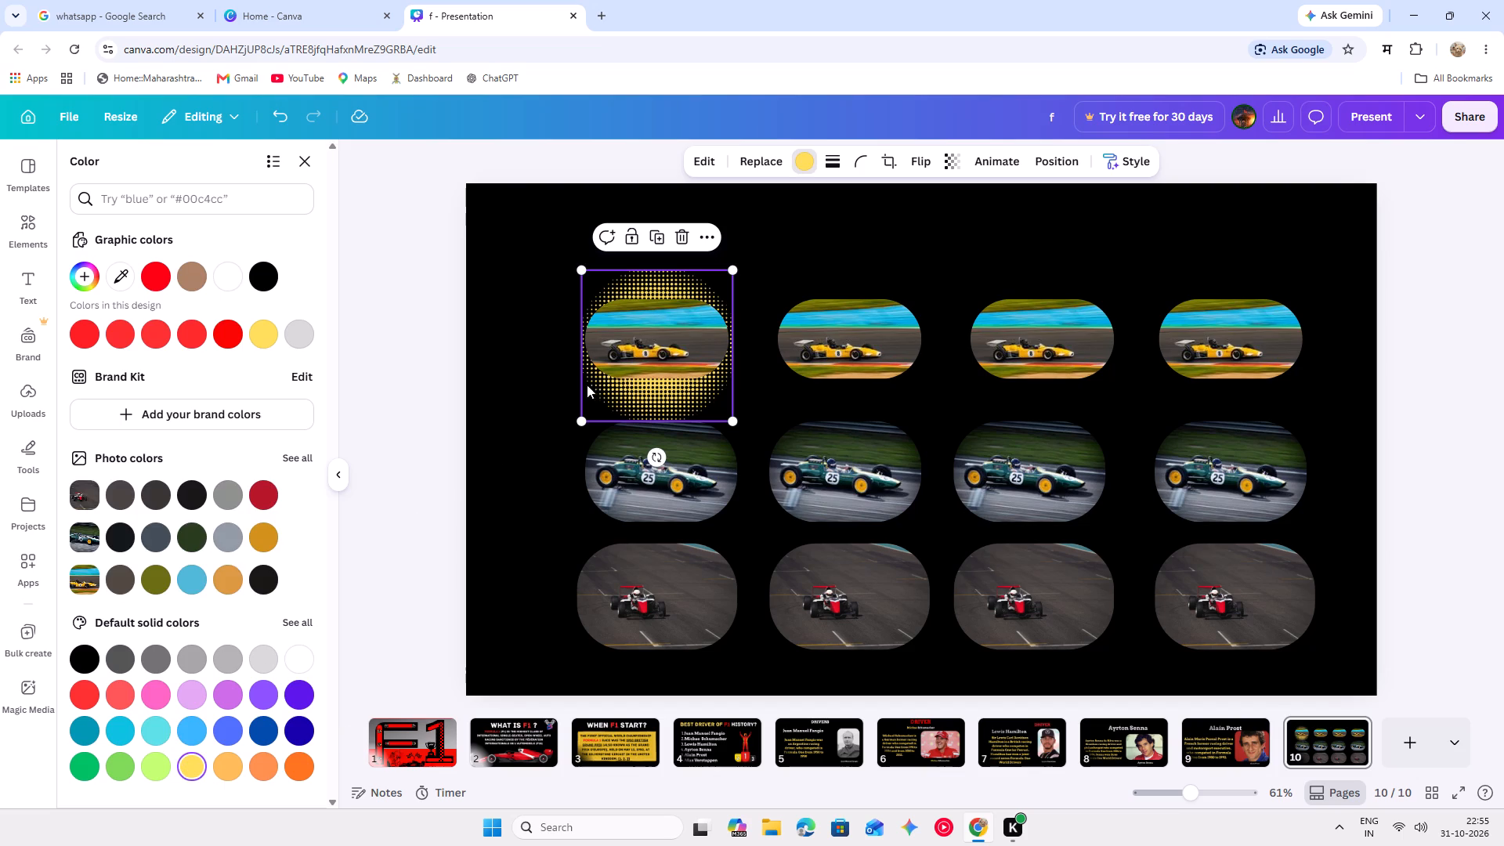
Duplicate the yellow halftone circle, place the copy over the second yellow car thumbnail and send it to the back.
click(660, 240)
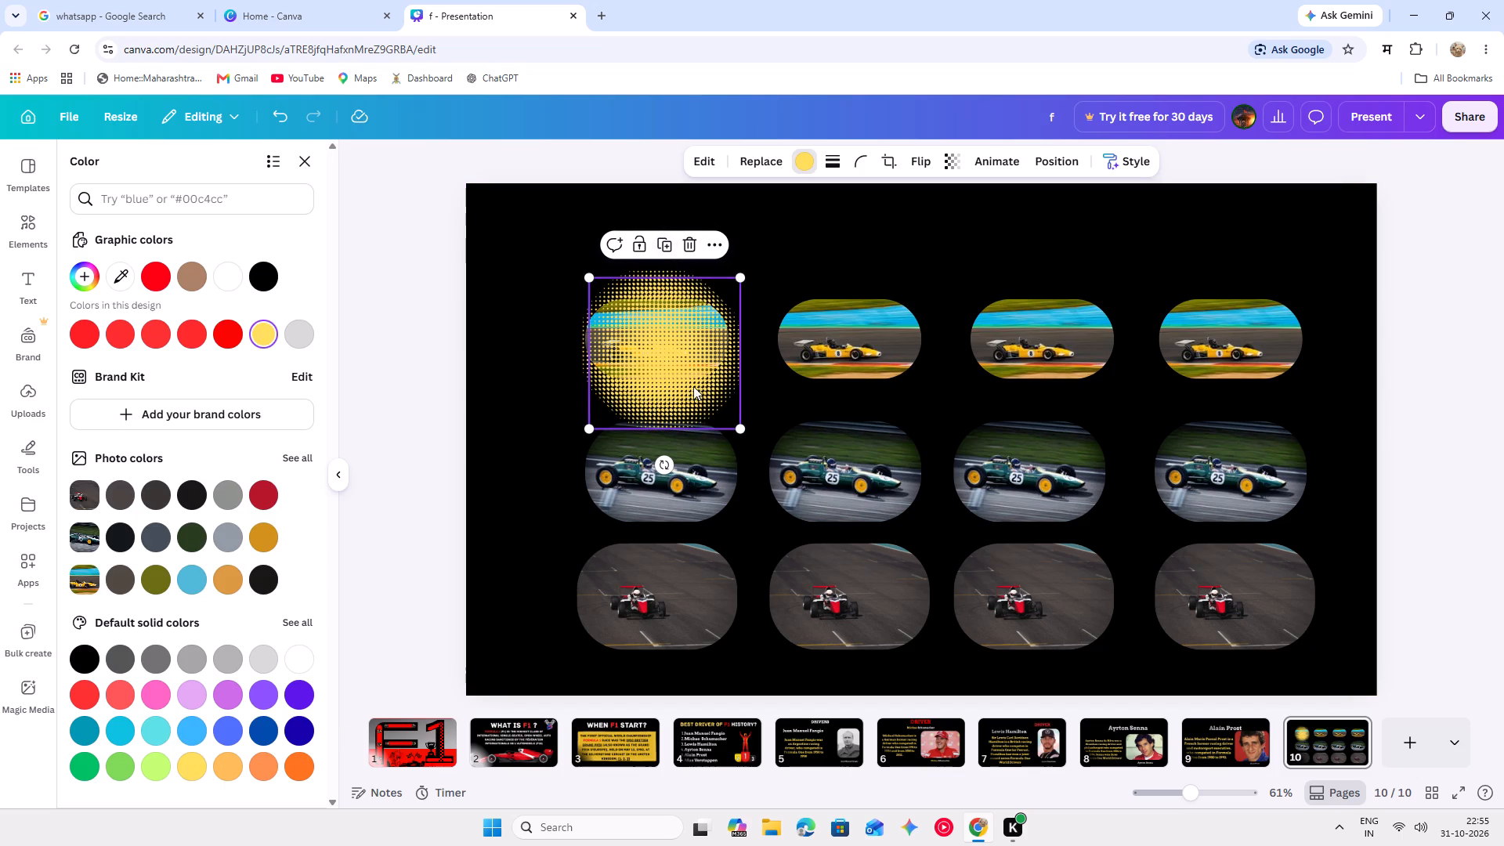
drag(696, 407, 879, 389)
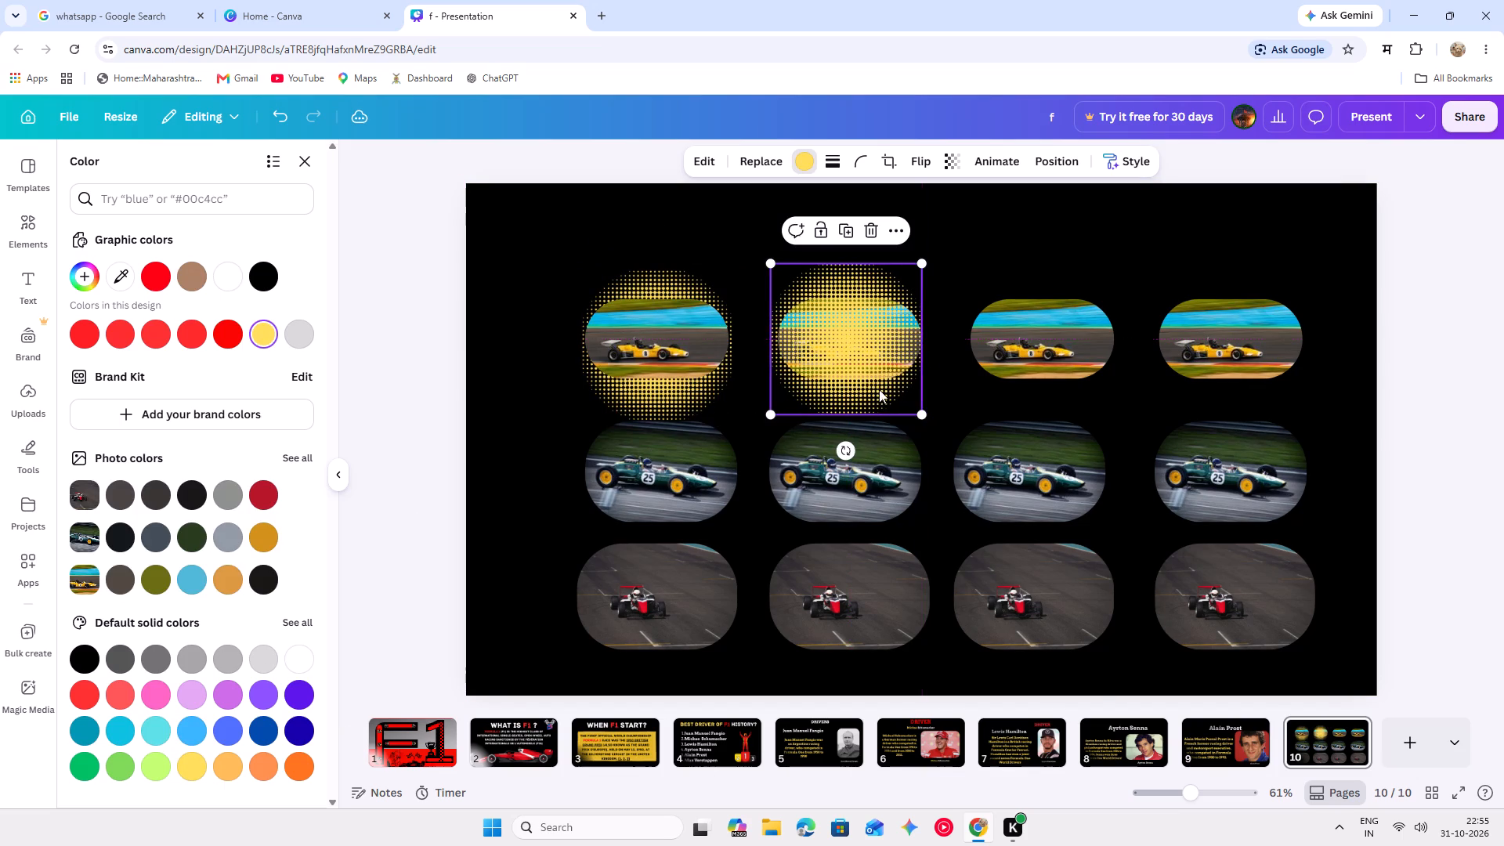
right_click(874, 367)
click(978, 472)
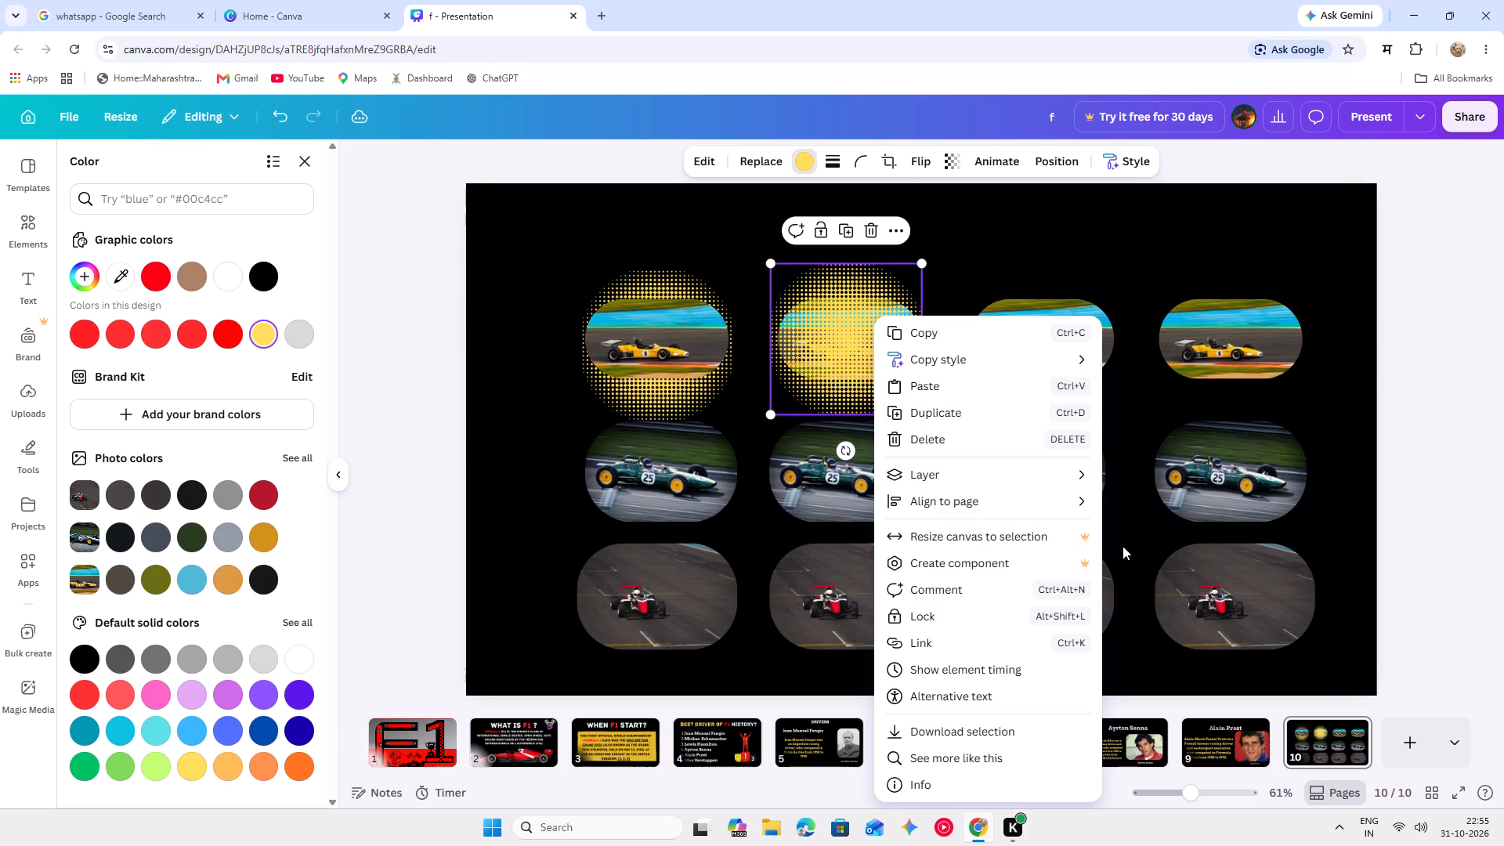
click(1138, 565)
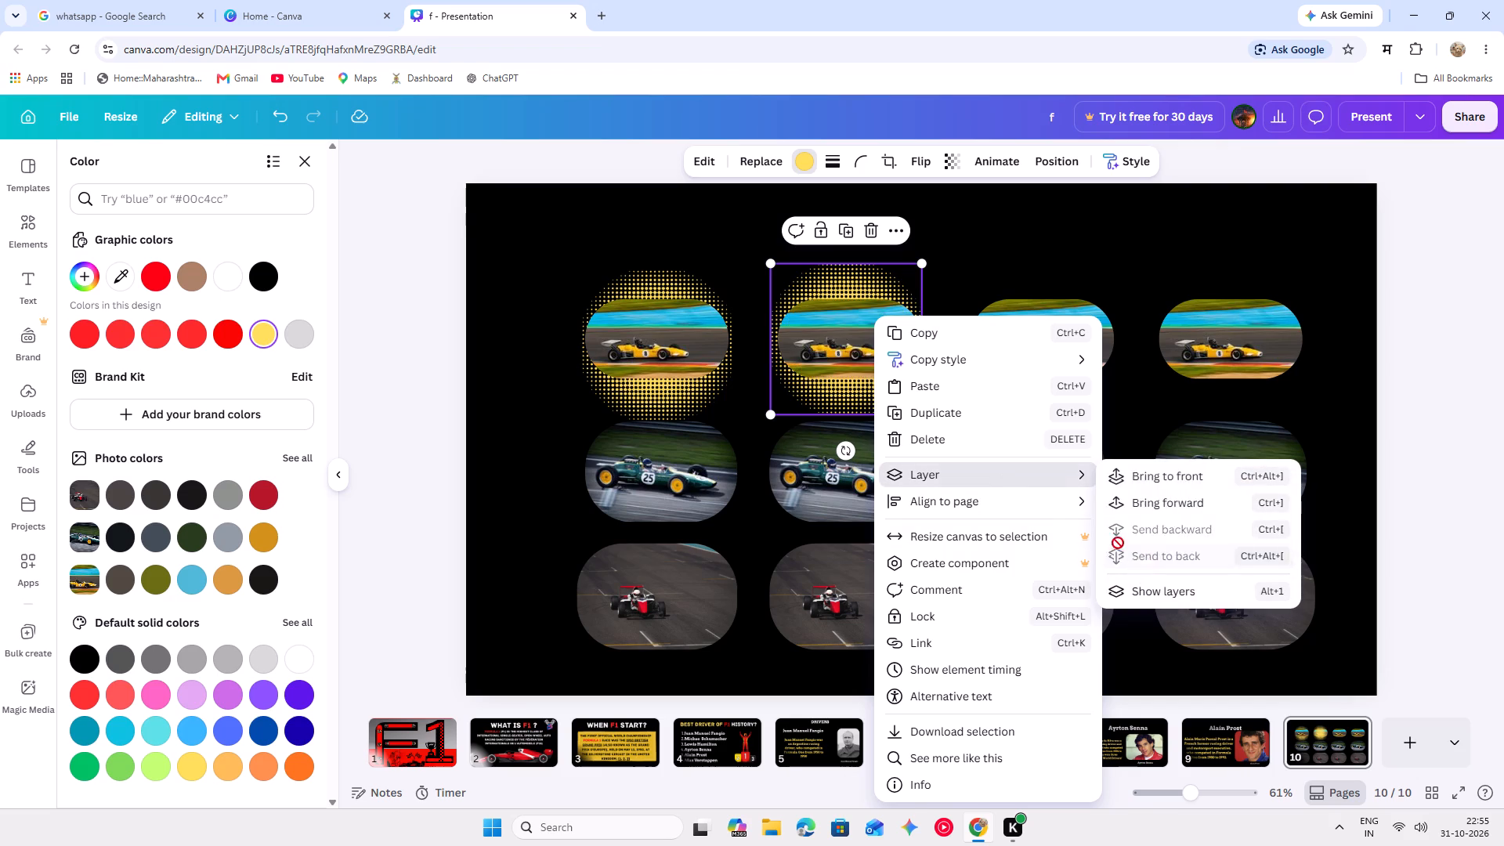
click(851, 228)
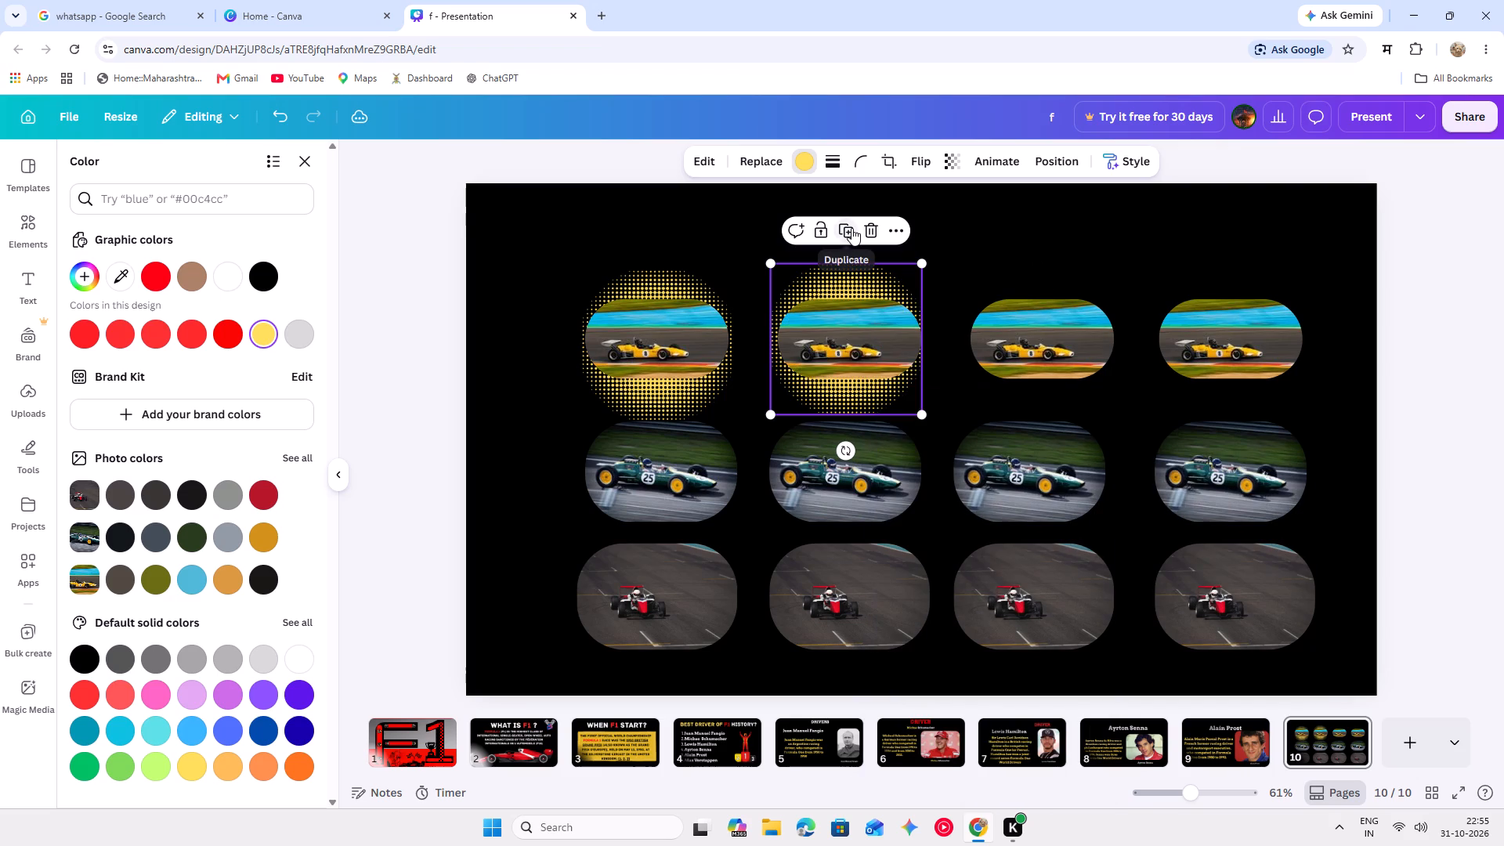
Add duplicates of the yellow halftone circle at the third and fourth yellow cars, sending each copy to the back.
click(848, 228)
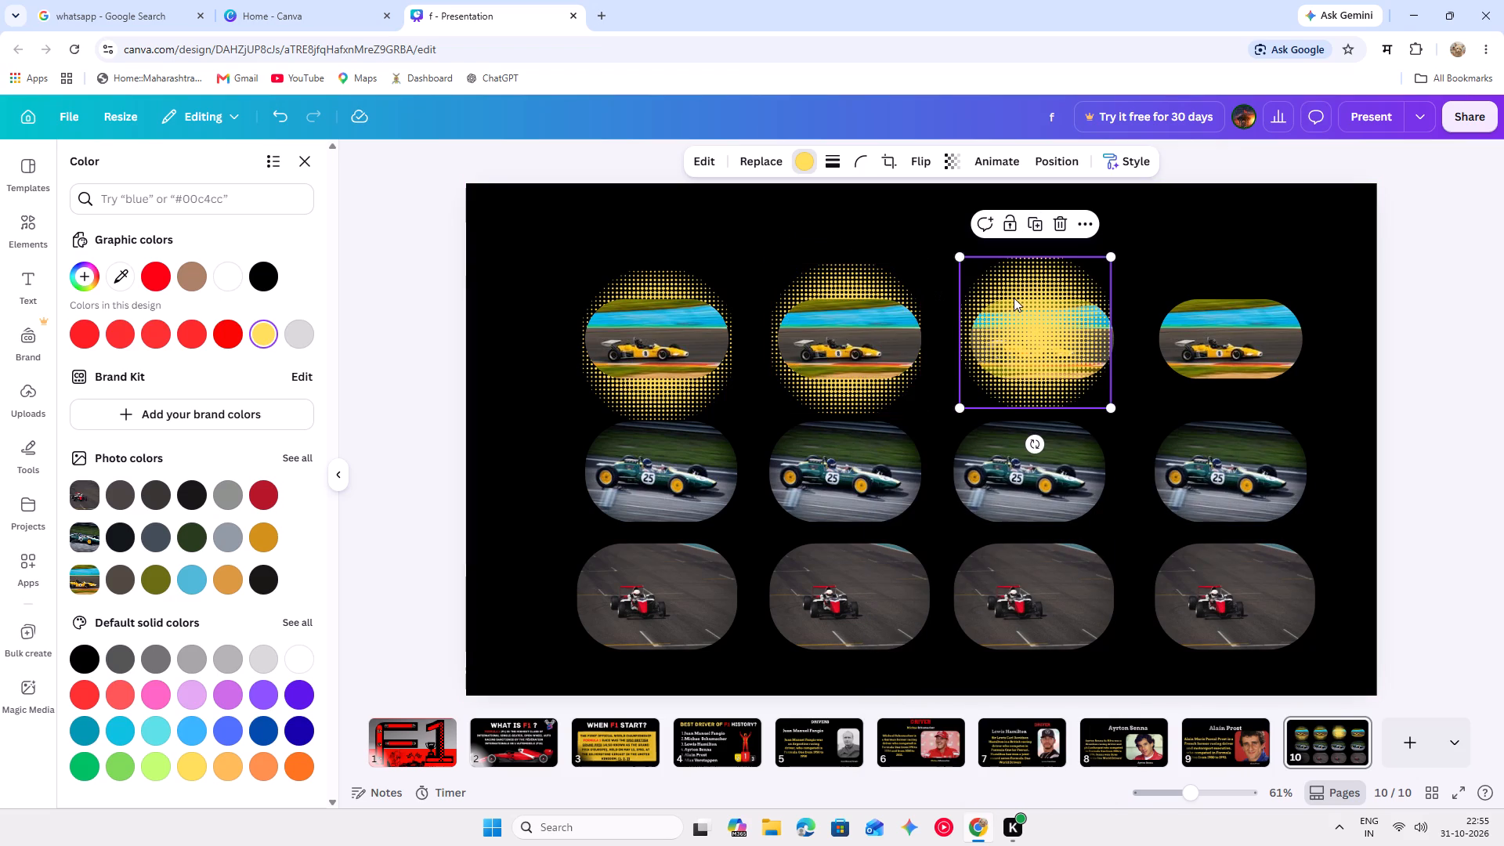
right_click(1018, 313)
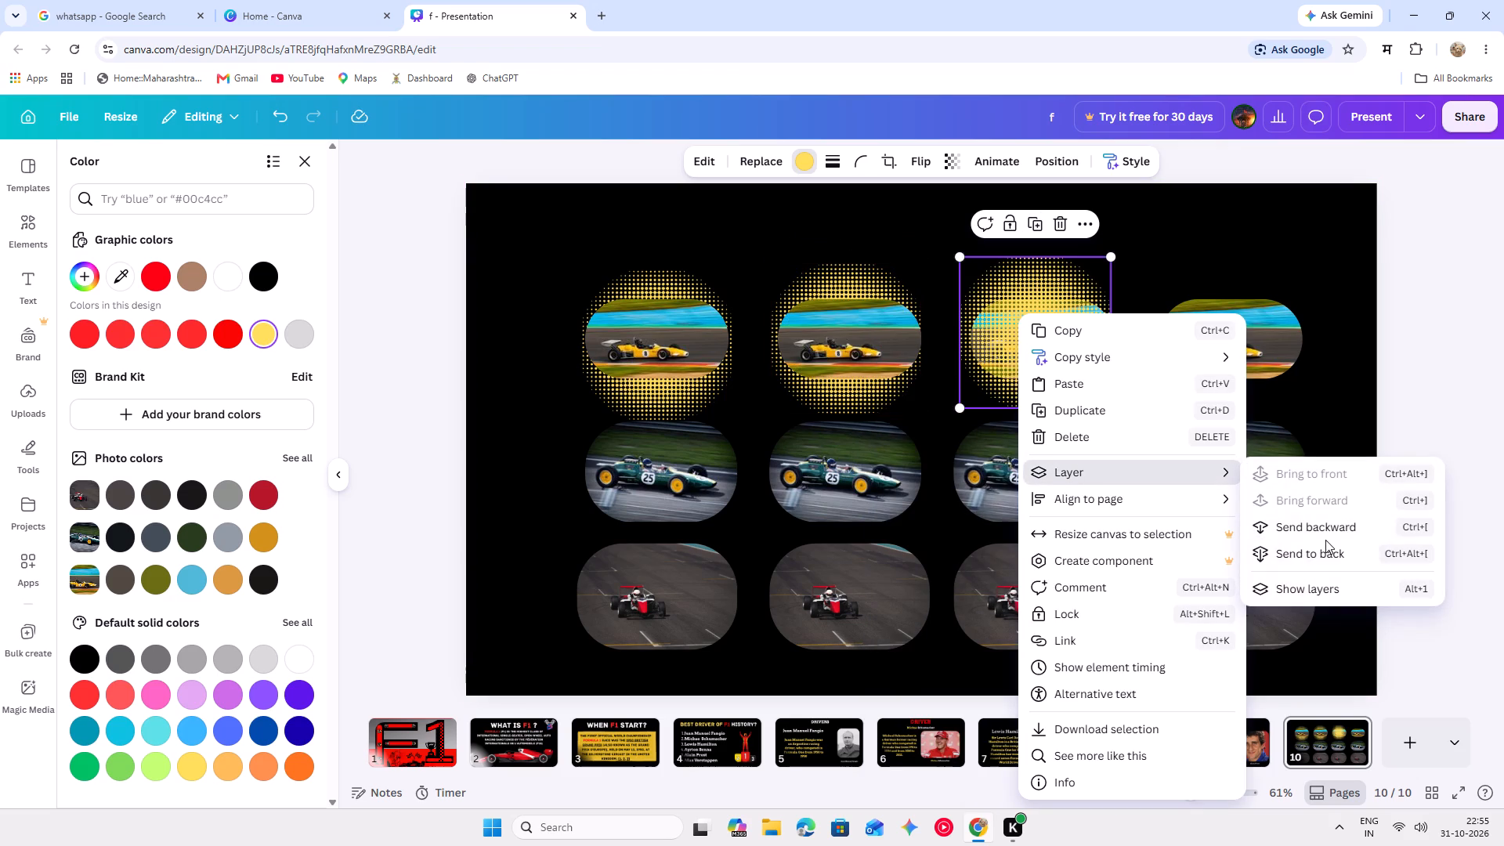
click(1325, 549)
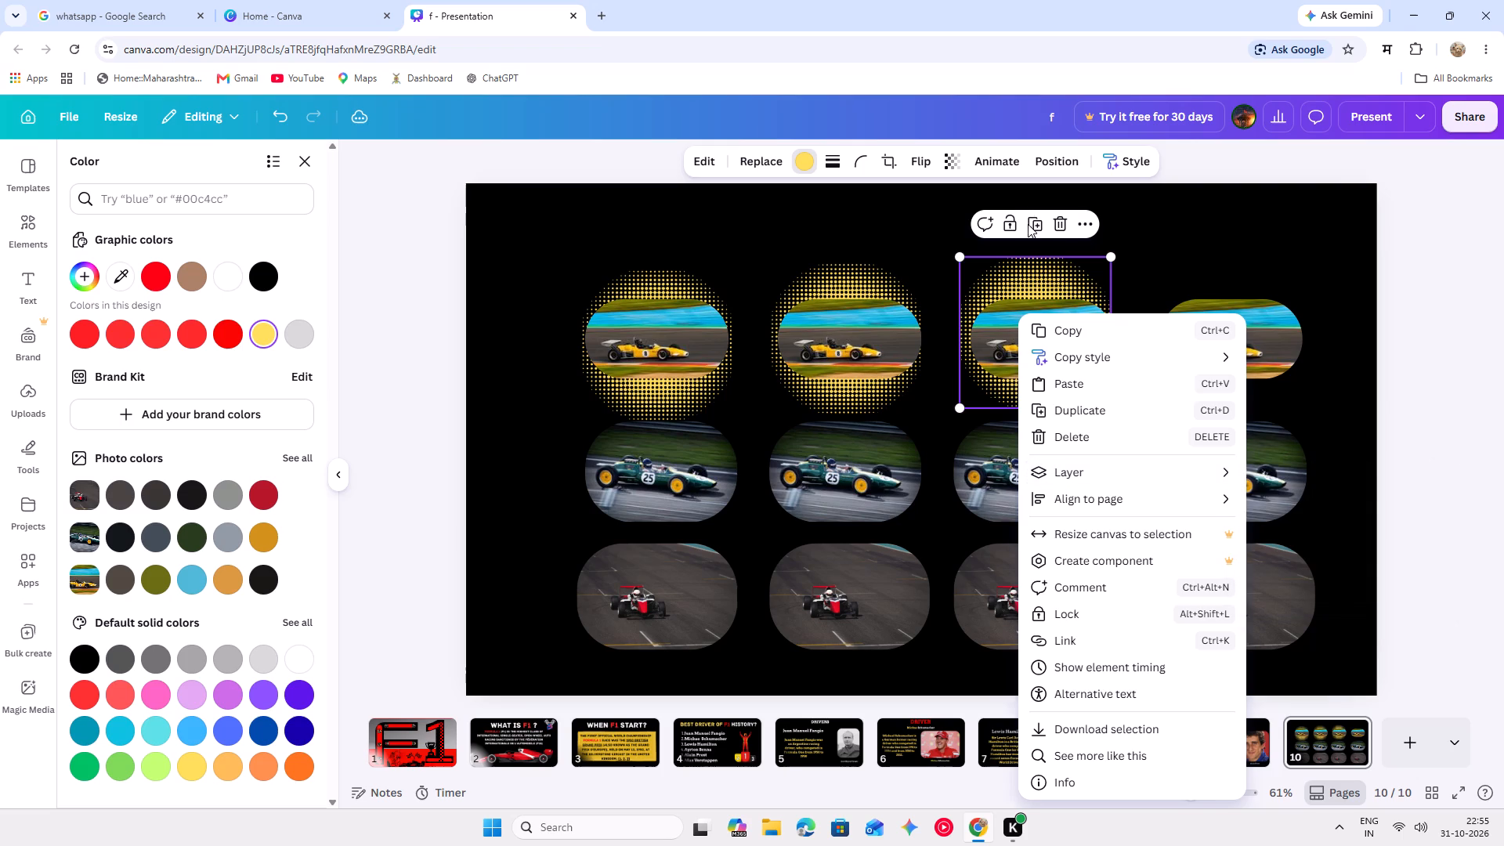
click(1028, 224)
click(1031, 225)
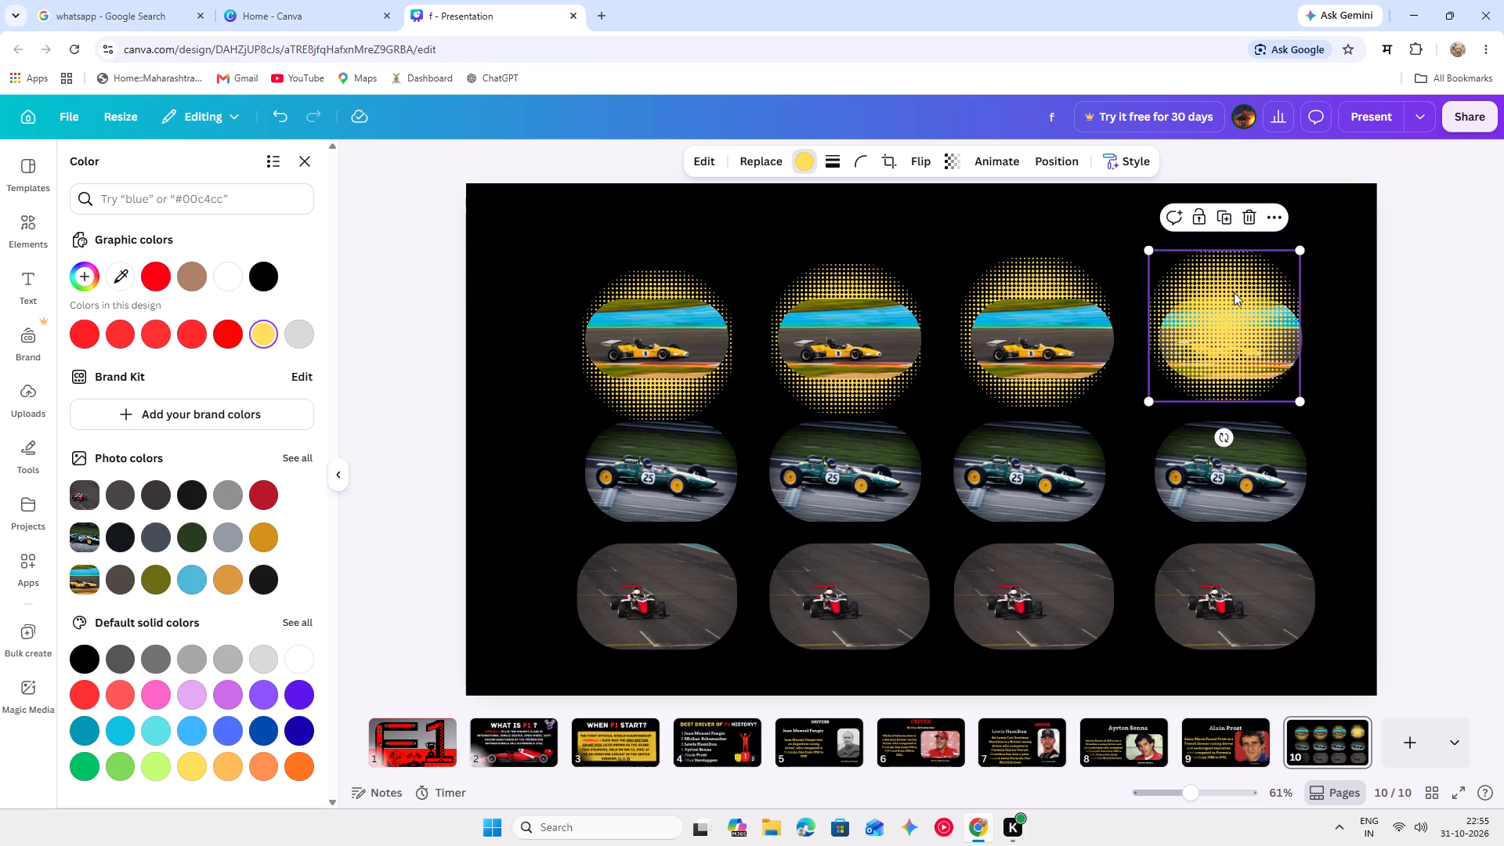
right_click(1261, 339)
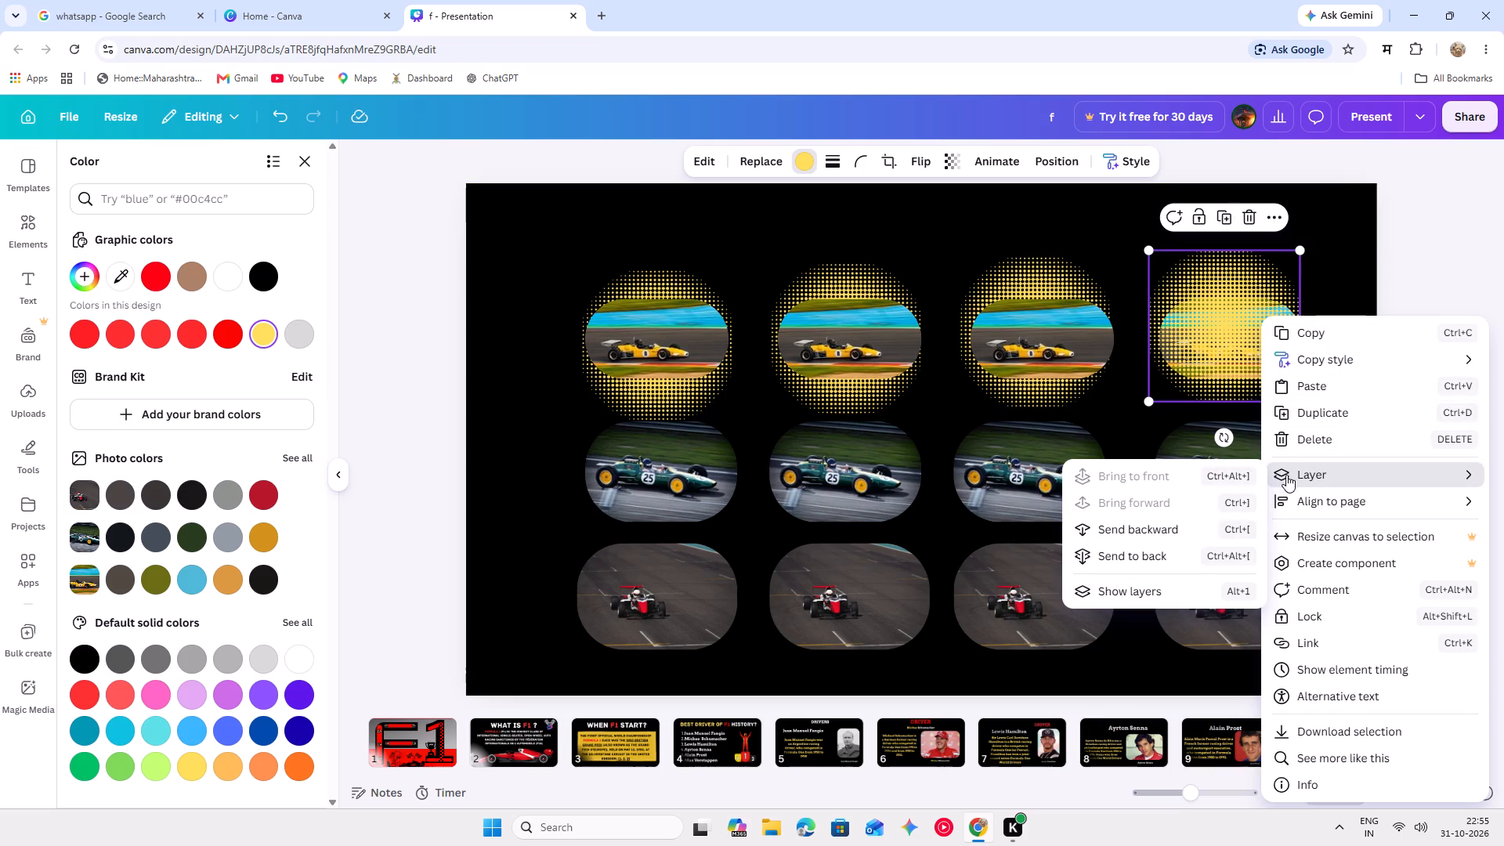
click(1243, 555)
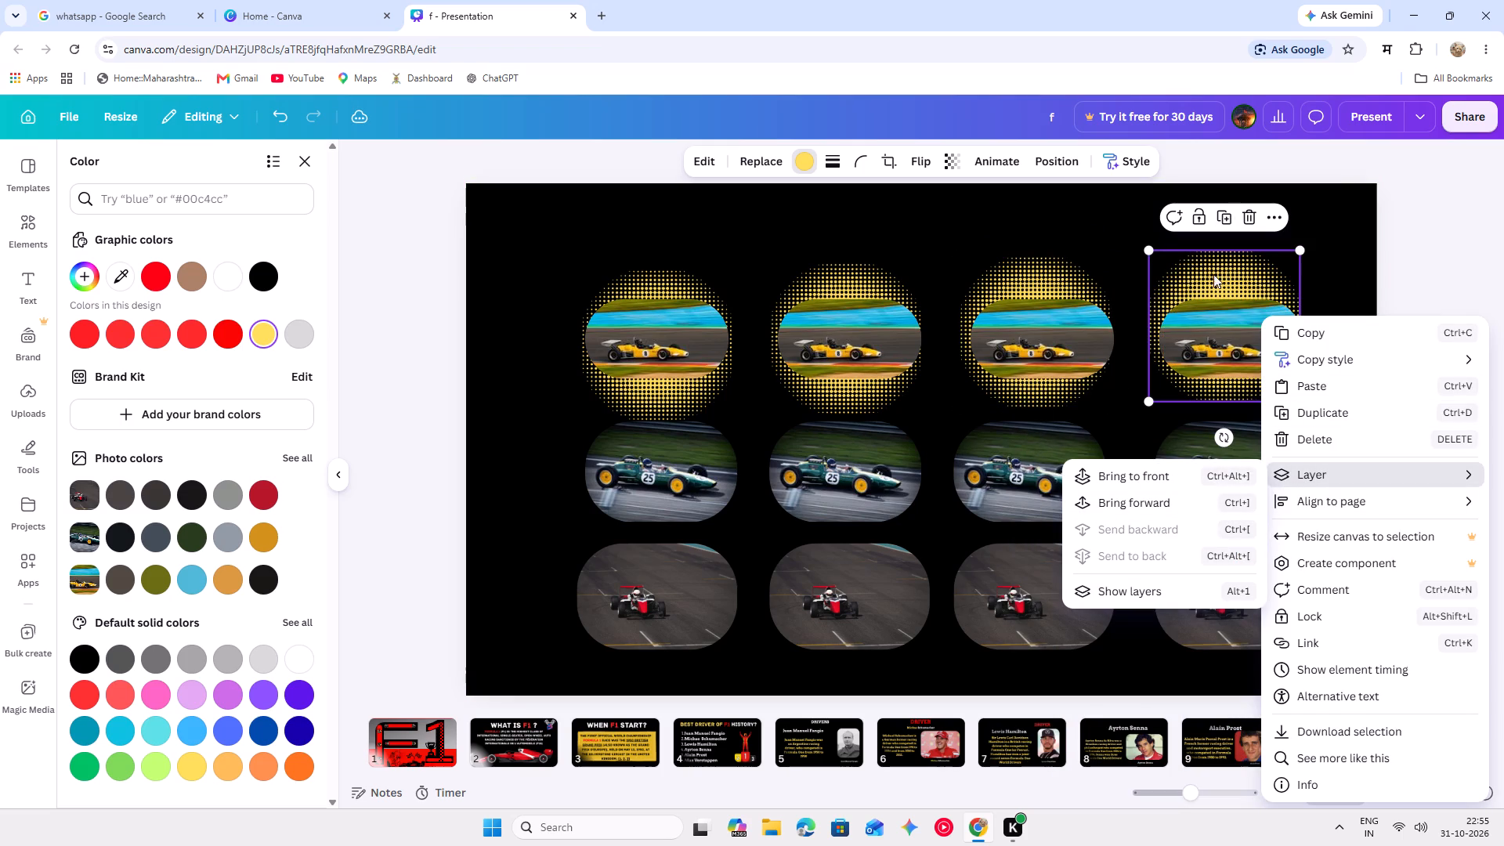
Nudge the fourth yellow halftone circle slightly down so it is centred behind its car thumbnail.
drag(1222, 279, 1202, 301)
click(1248, 283)
drag(1248, 283, 1246, 288)
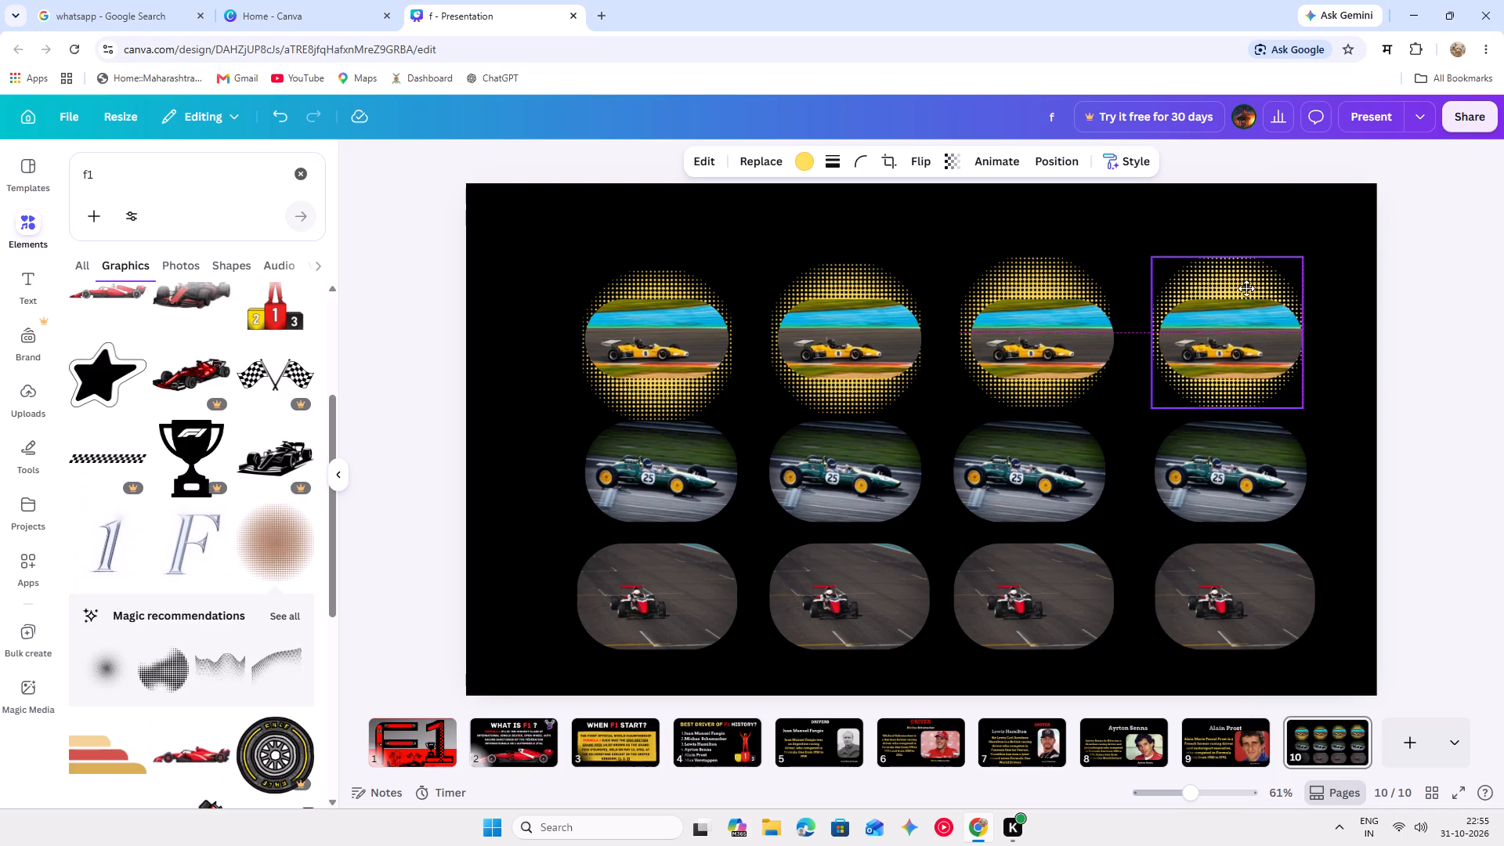
drag(1246, 288, 1253, 291)
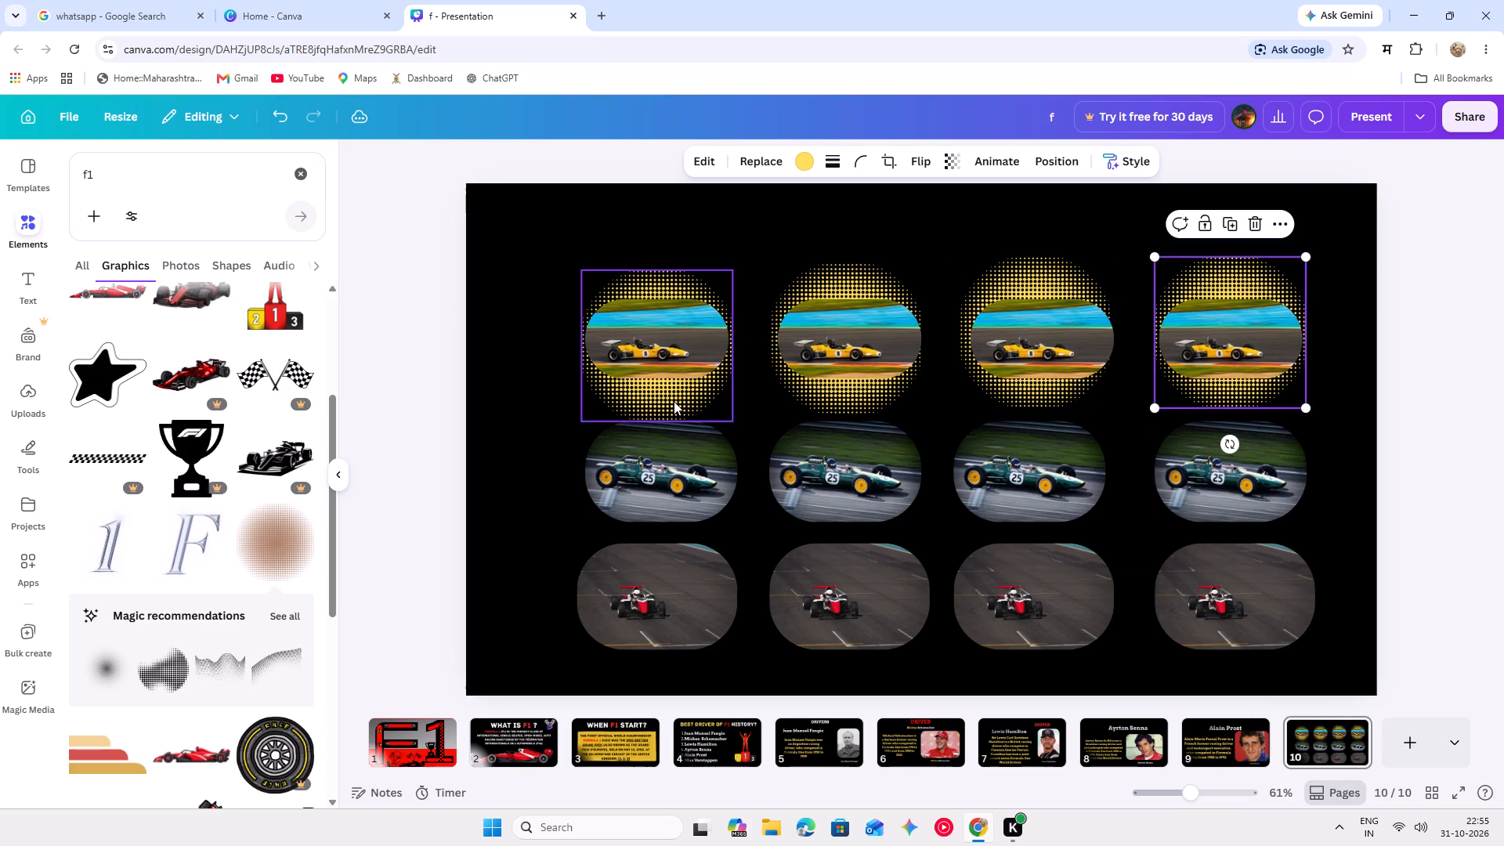
Duplicate the first yellow halftone circle and move the copy down over the first green car thumbnail.
click(674, 401)
click(655, 240)
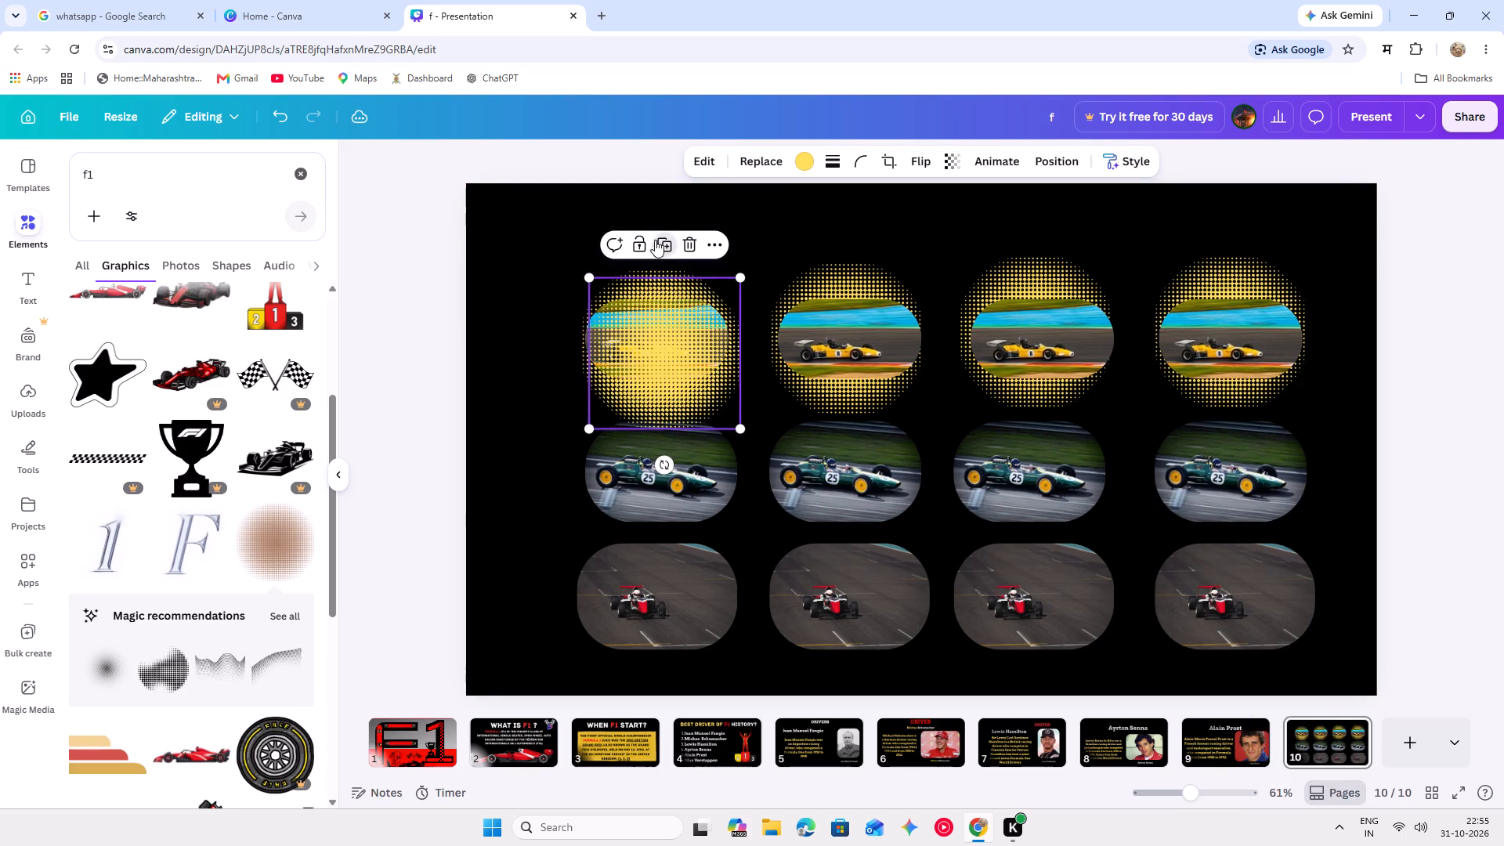
drag(661, 287, 658, 407)
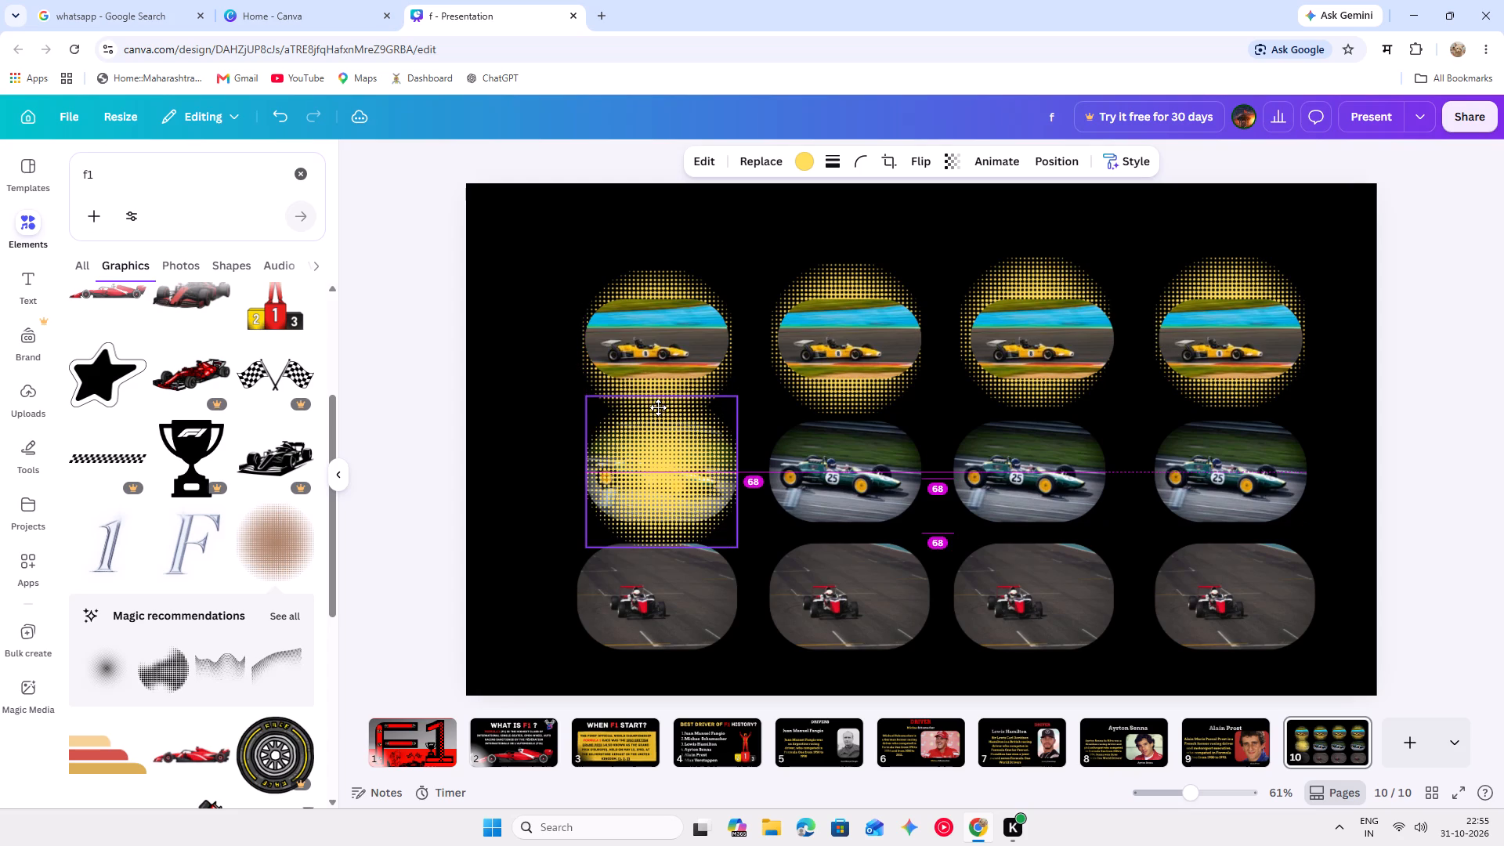
drag(658, 407, 653, 414)
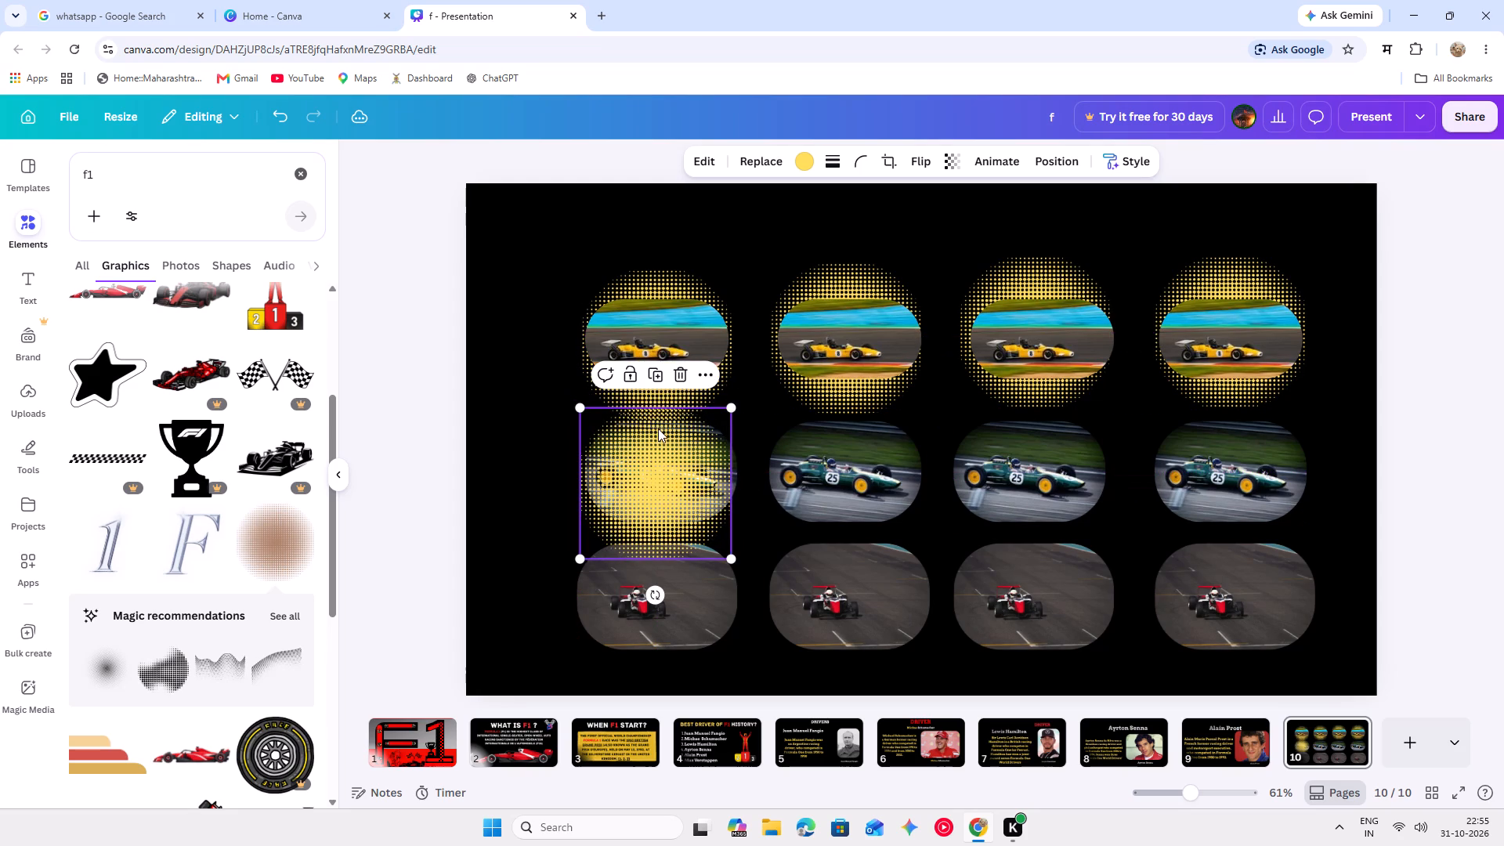
Recolour the copied halftone circle default solid light green and send it to the back behind the first green car.
click(811, 165)
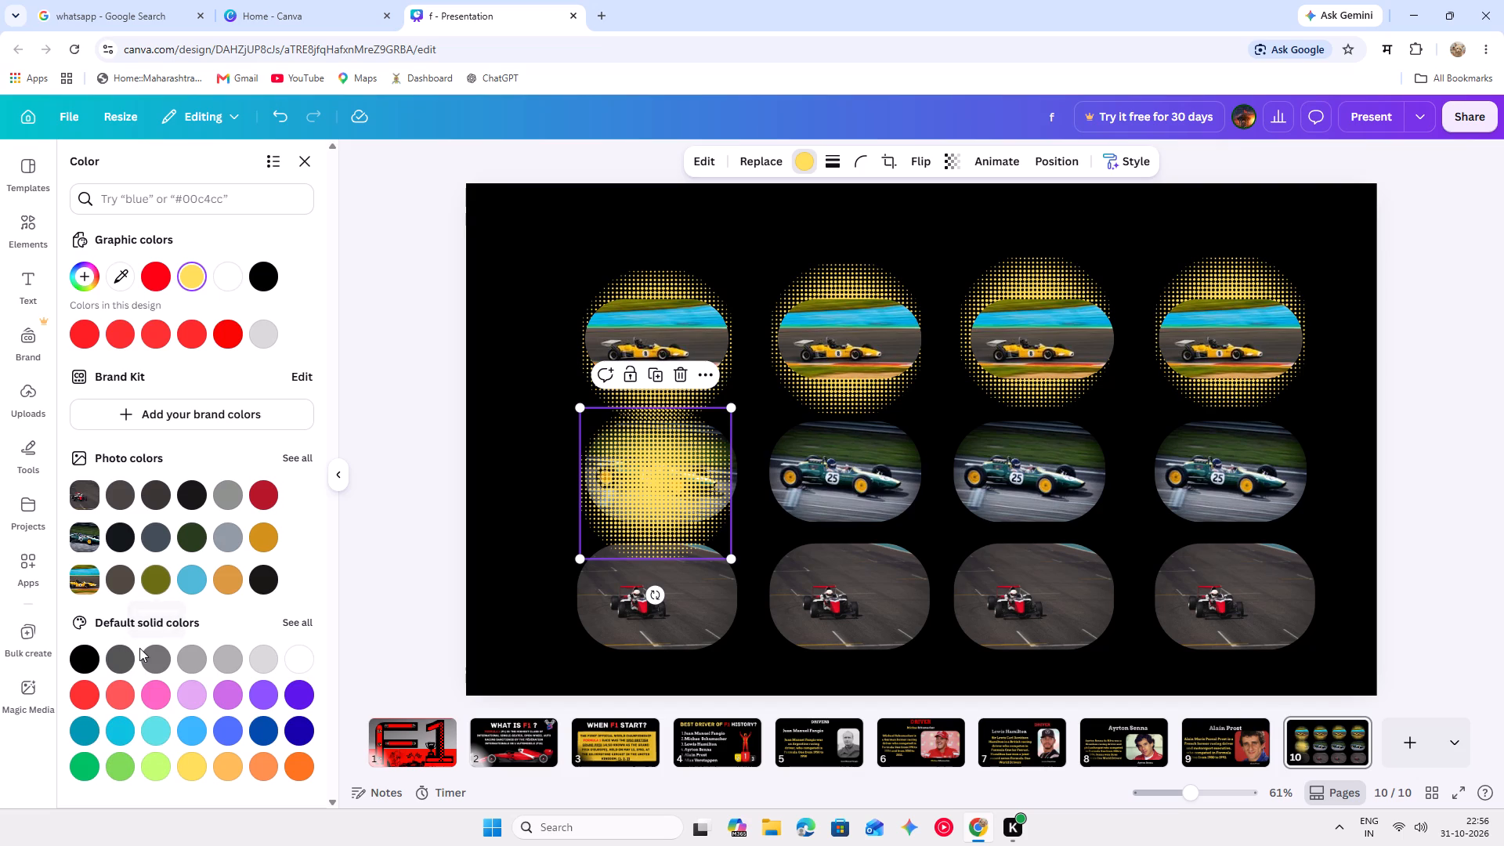
click(121, 777)
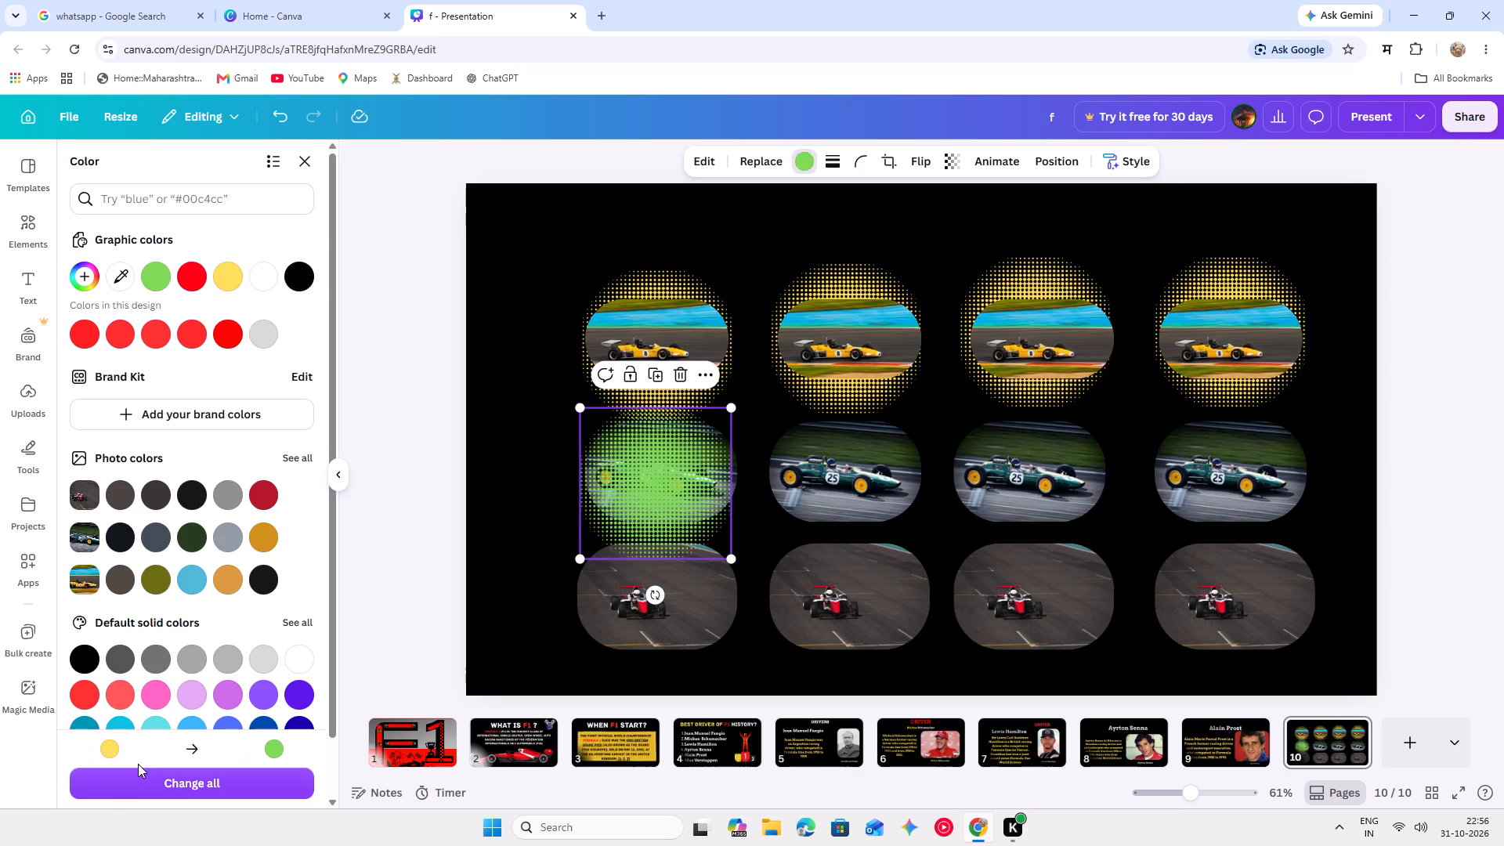
right_click(655, 498)
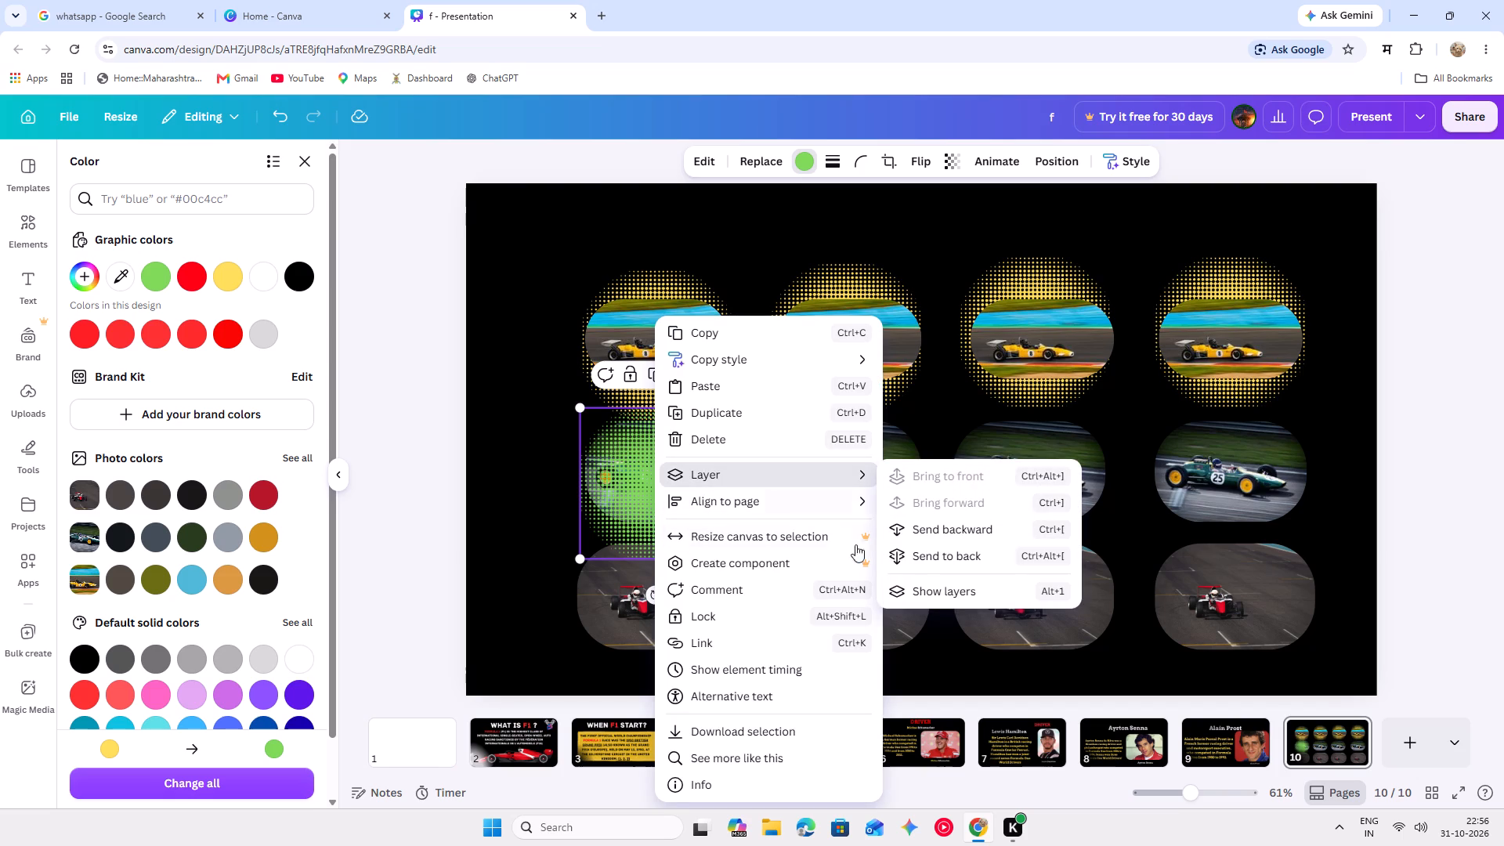
click(923, 564)
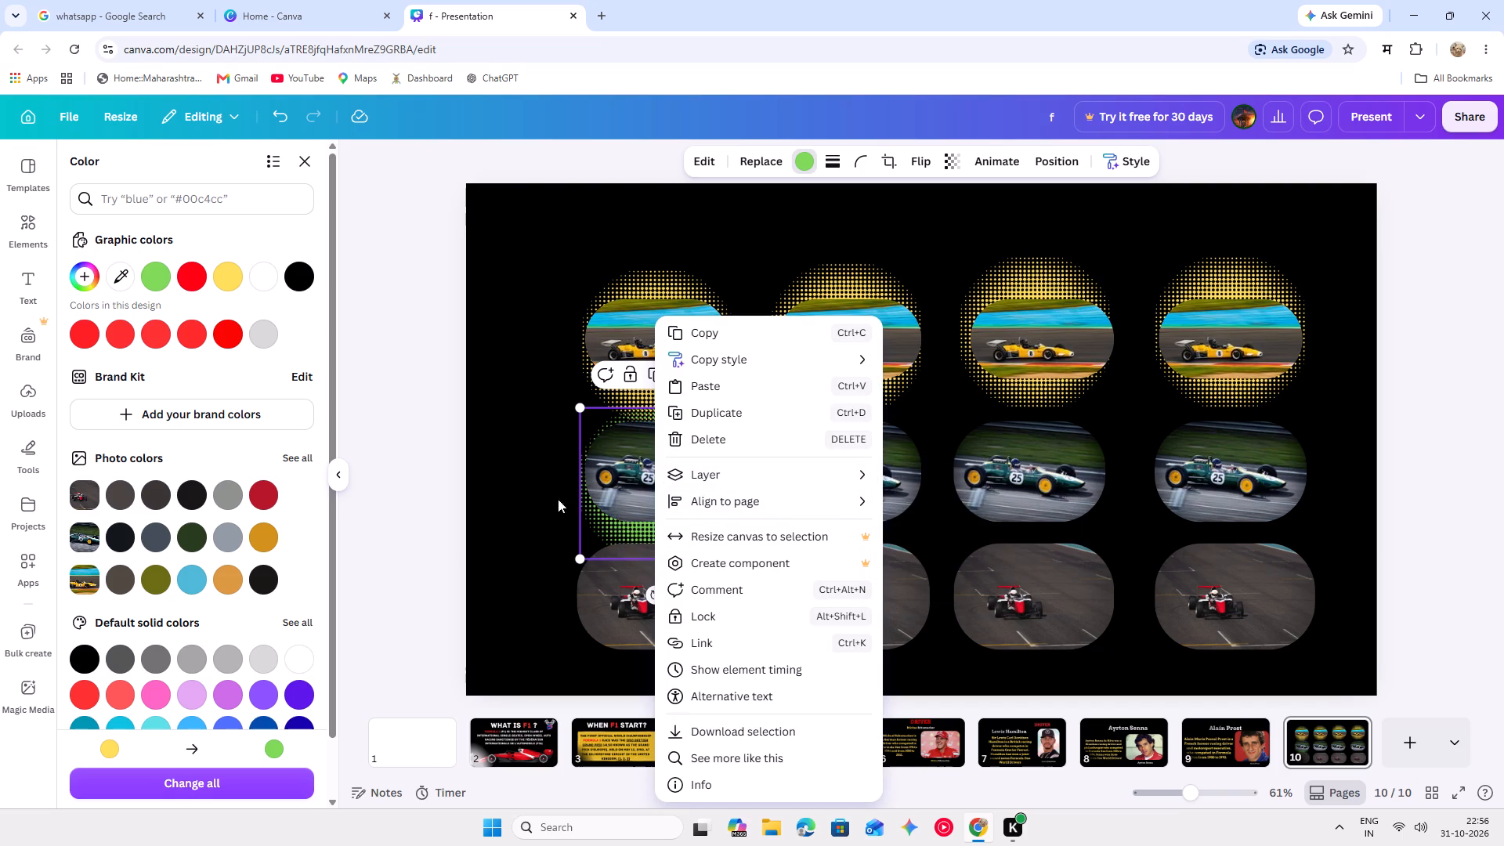
click(548, 495)
Duplicate the green halftone circle, place the copy over the second green car thumbnail and send it to the back.
click(653, 374)
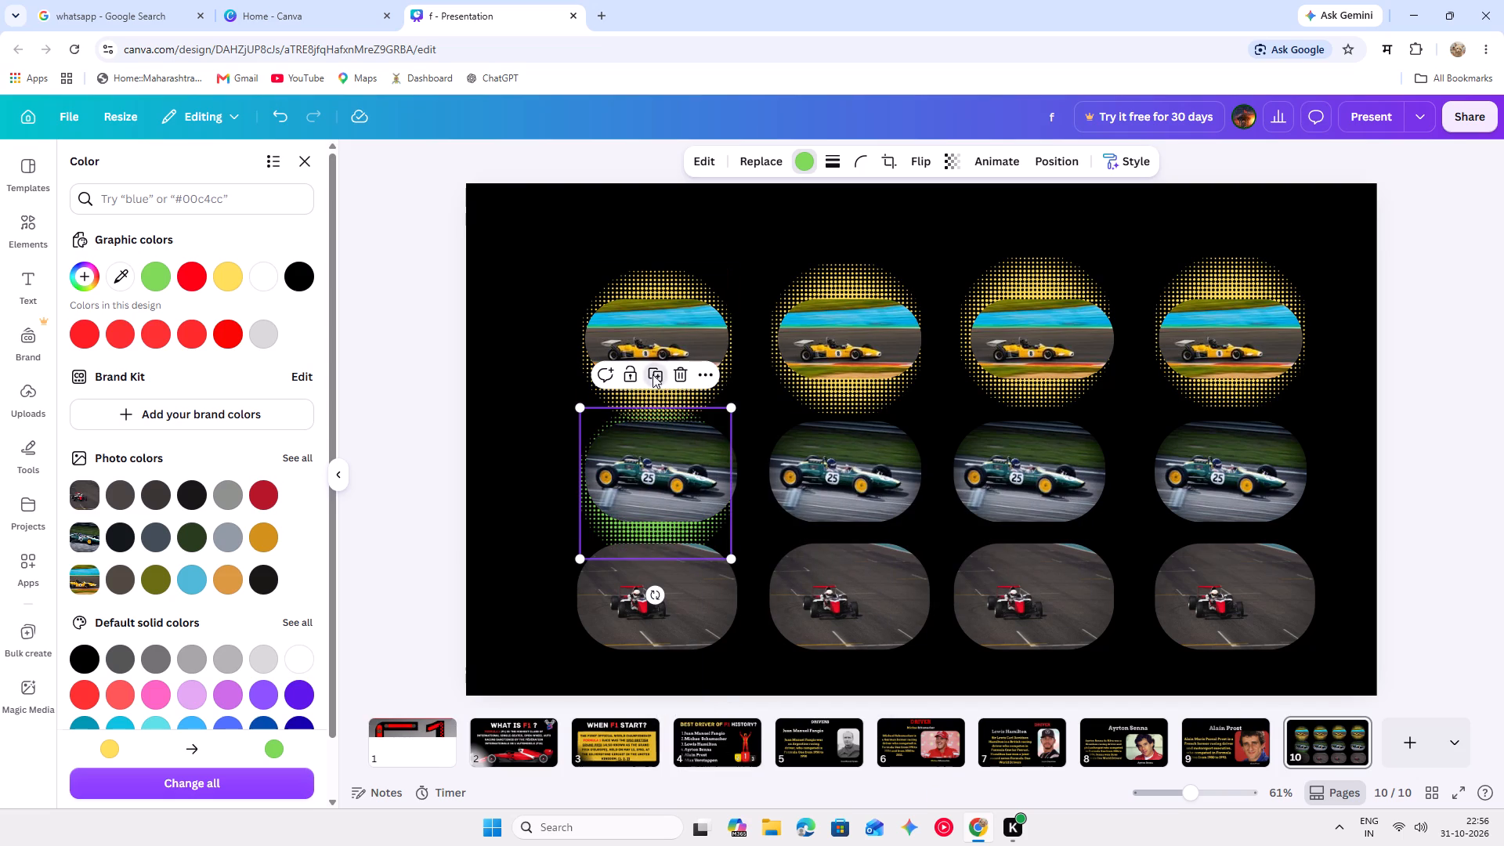
drag(677, 581, 866, 439)
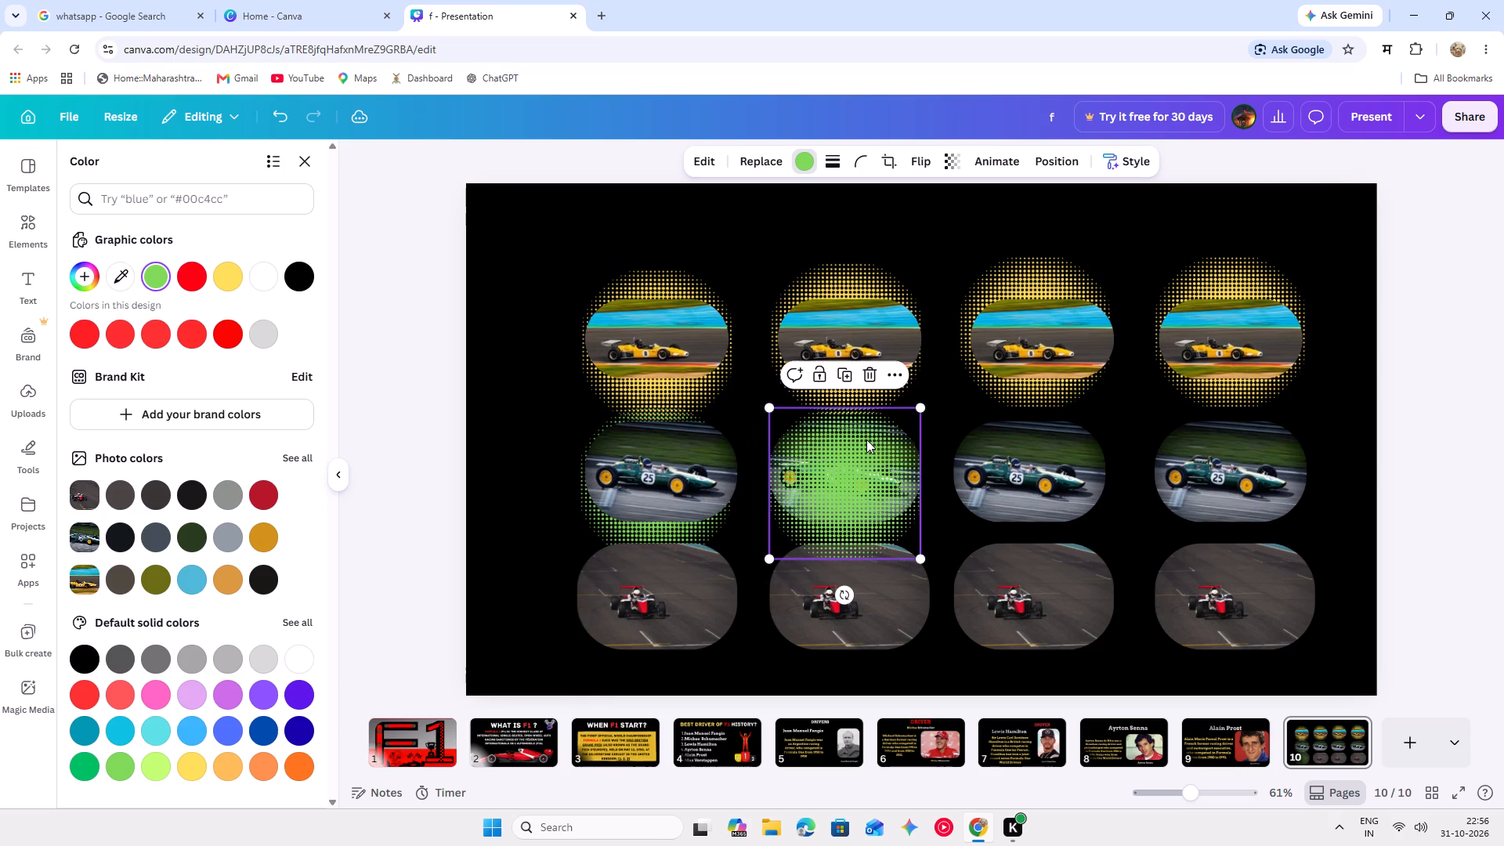
right_click(860, 439)
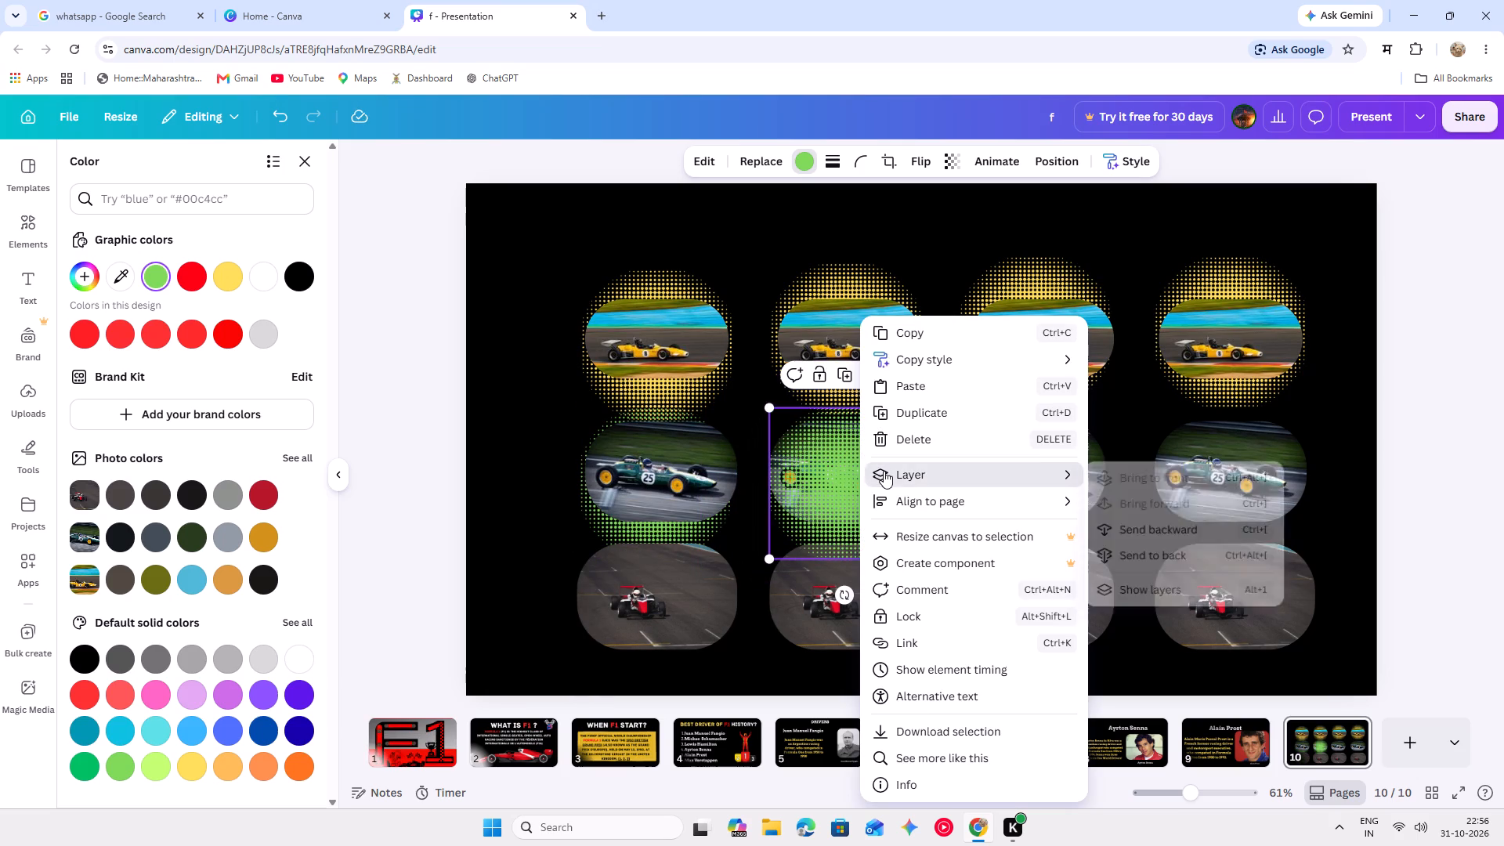
click(1123, 555)
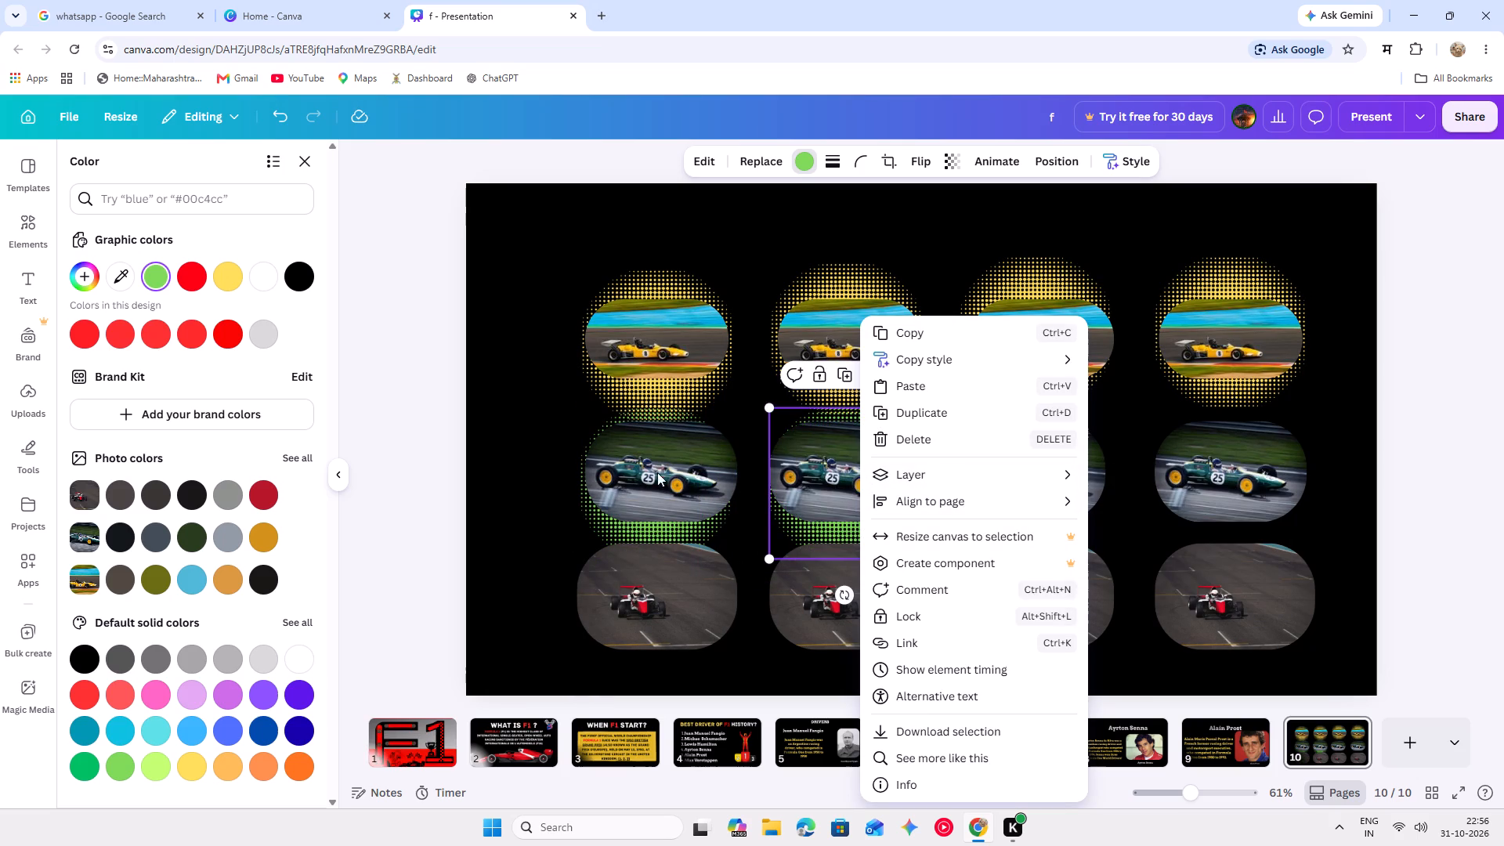
click(540, 457)
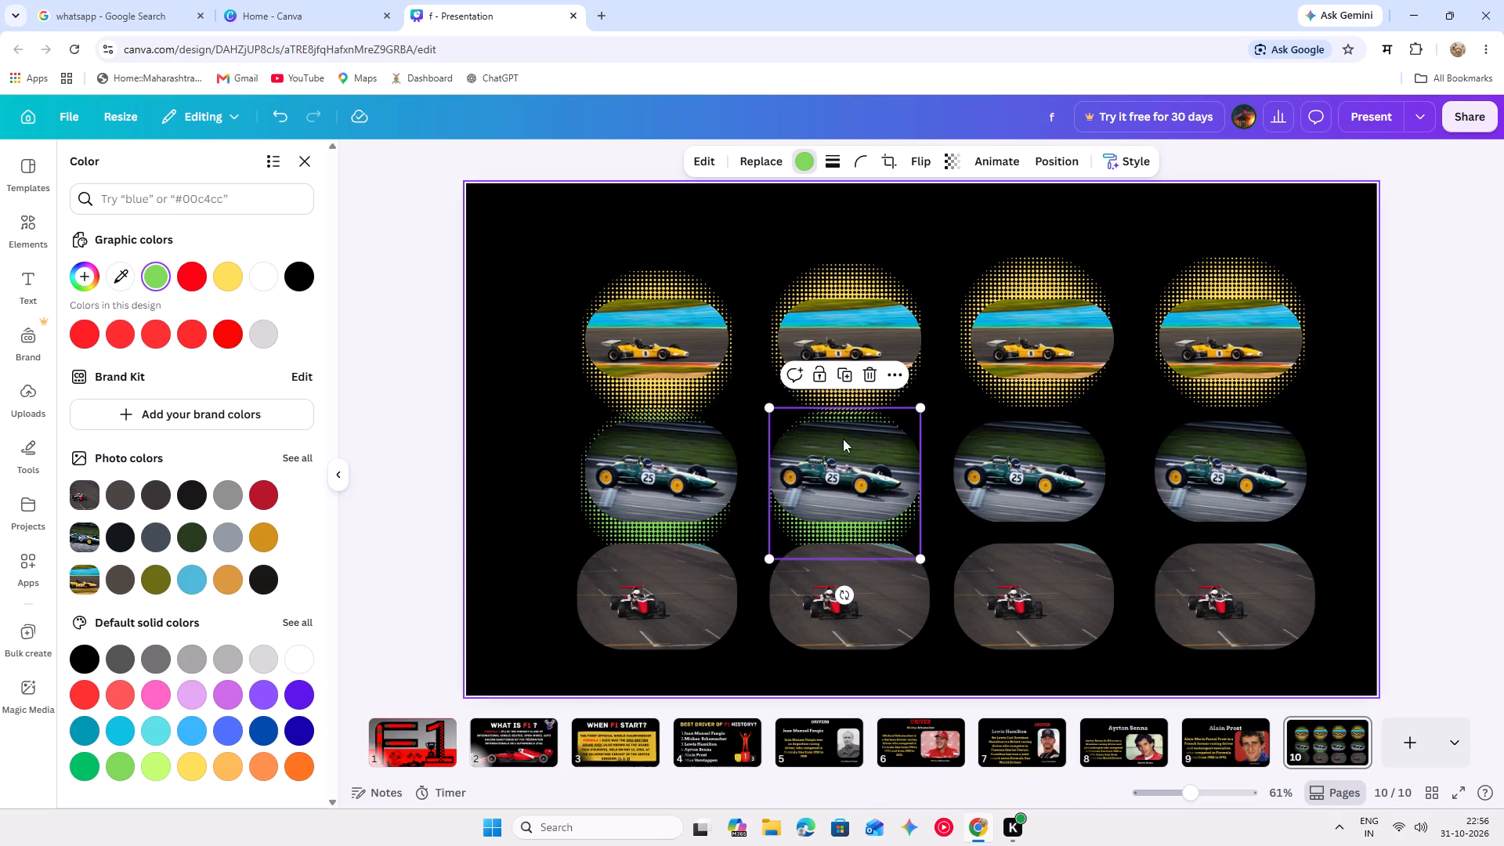
Add duplicates of the green halftone circle at the third and fourth green cars, sending each copy to the back.
click(848, 378)
right_click(1021, 492)
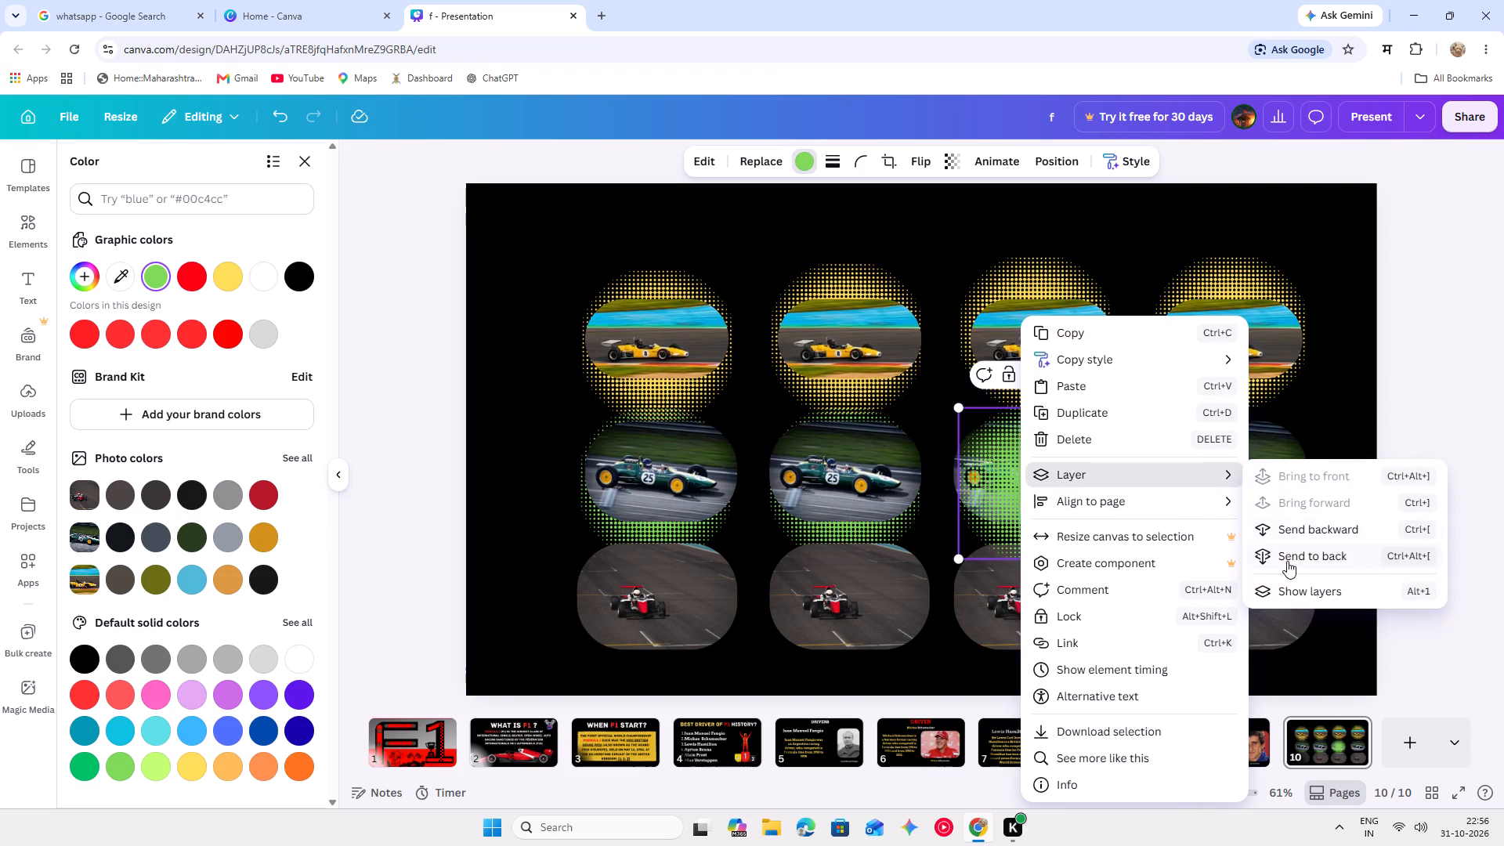
click(1288, 562)
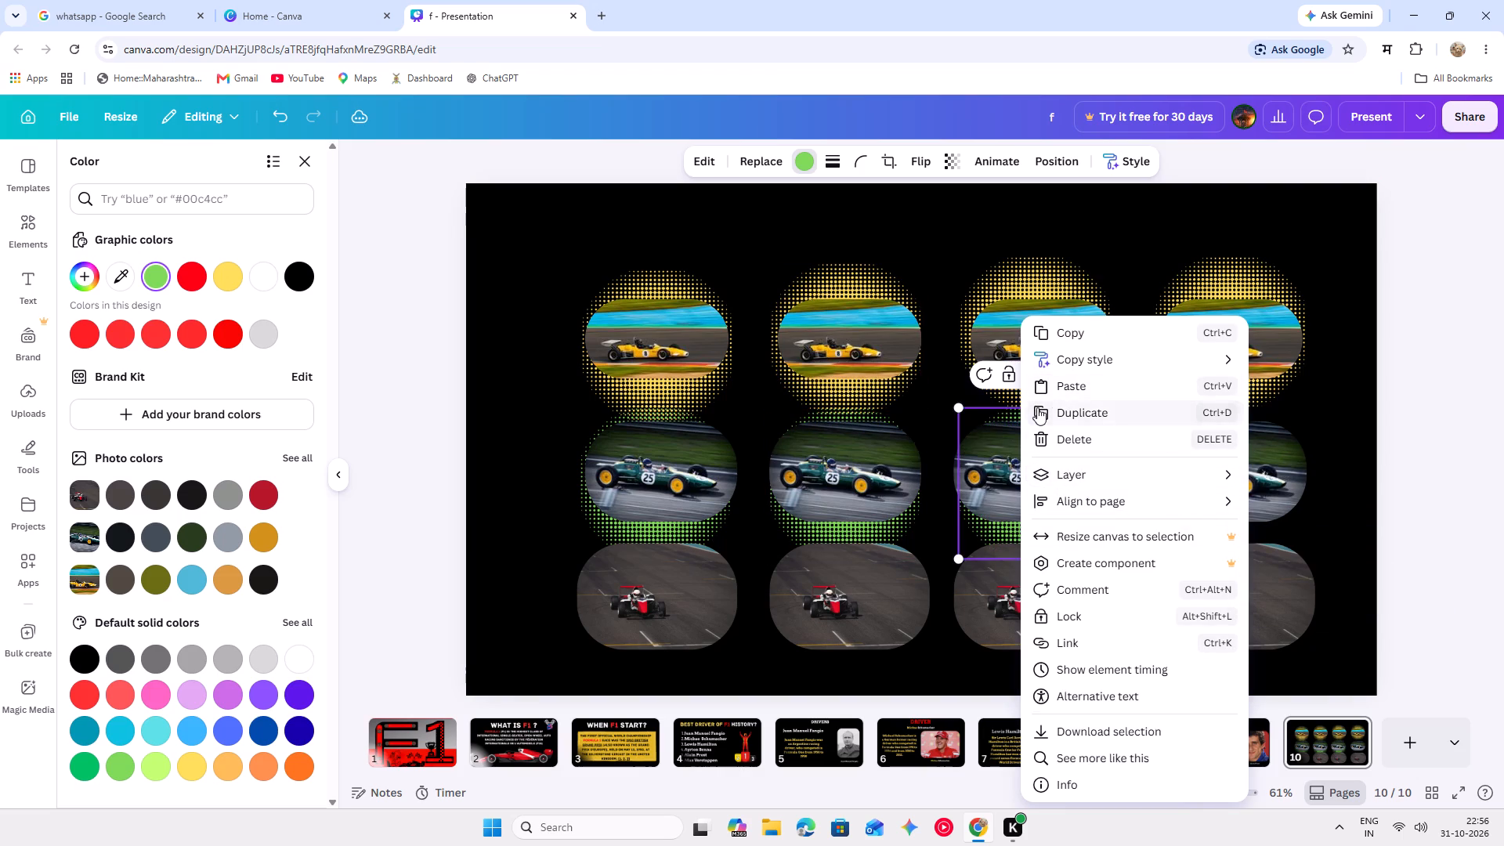
click(1037, 407)
right_click(1212, 465)
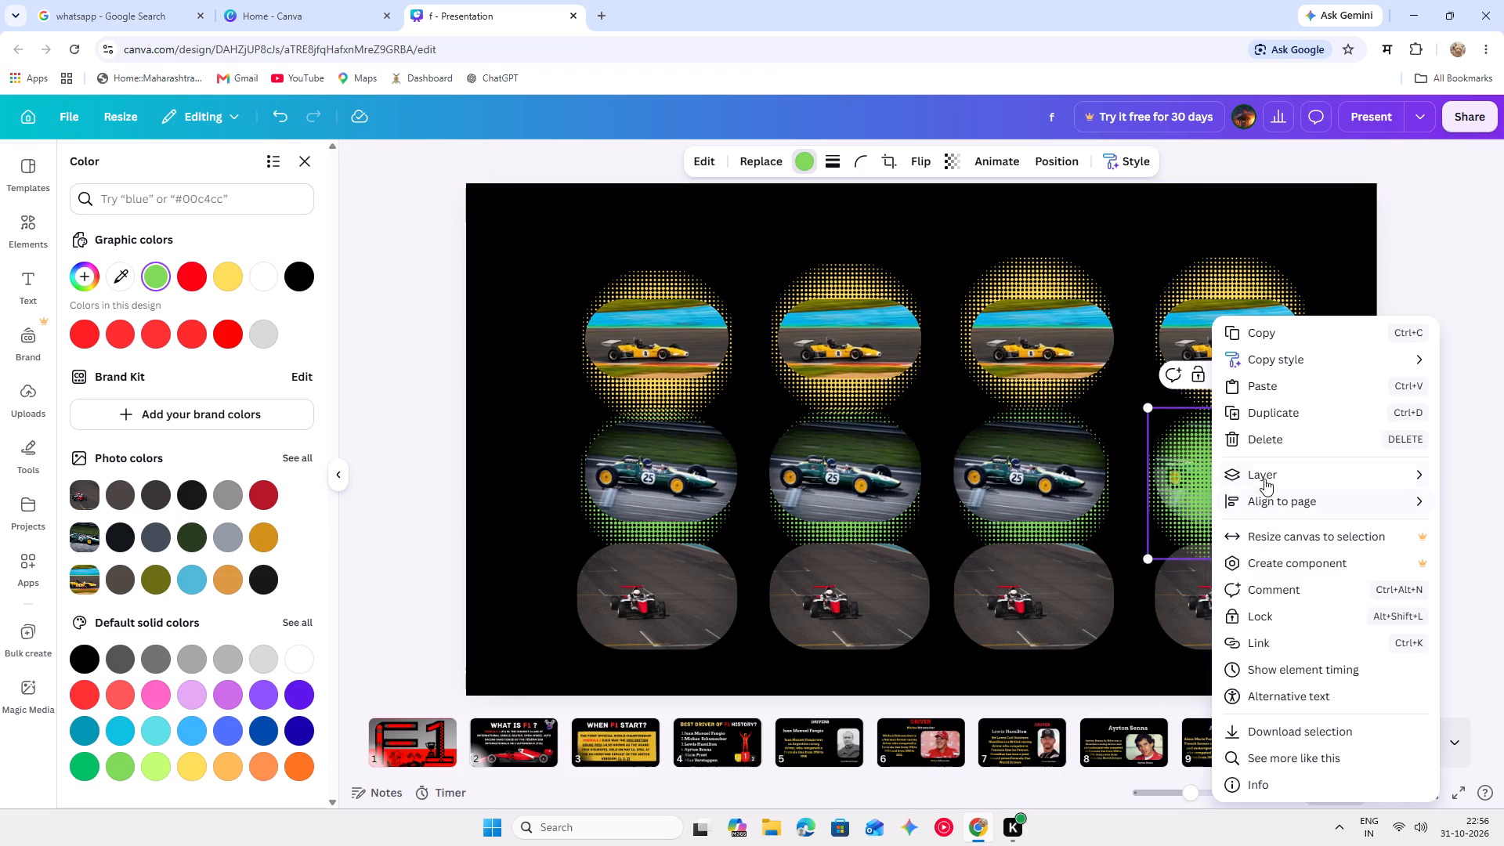
click(1127, 551)
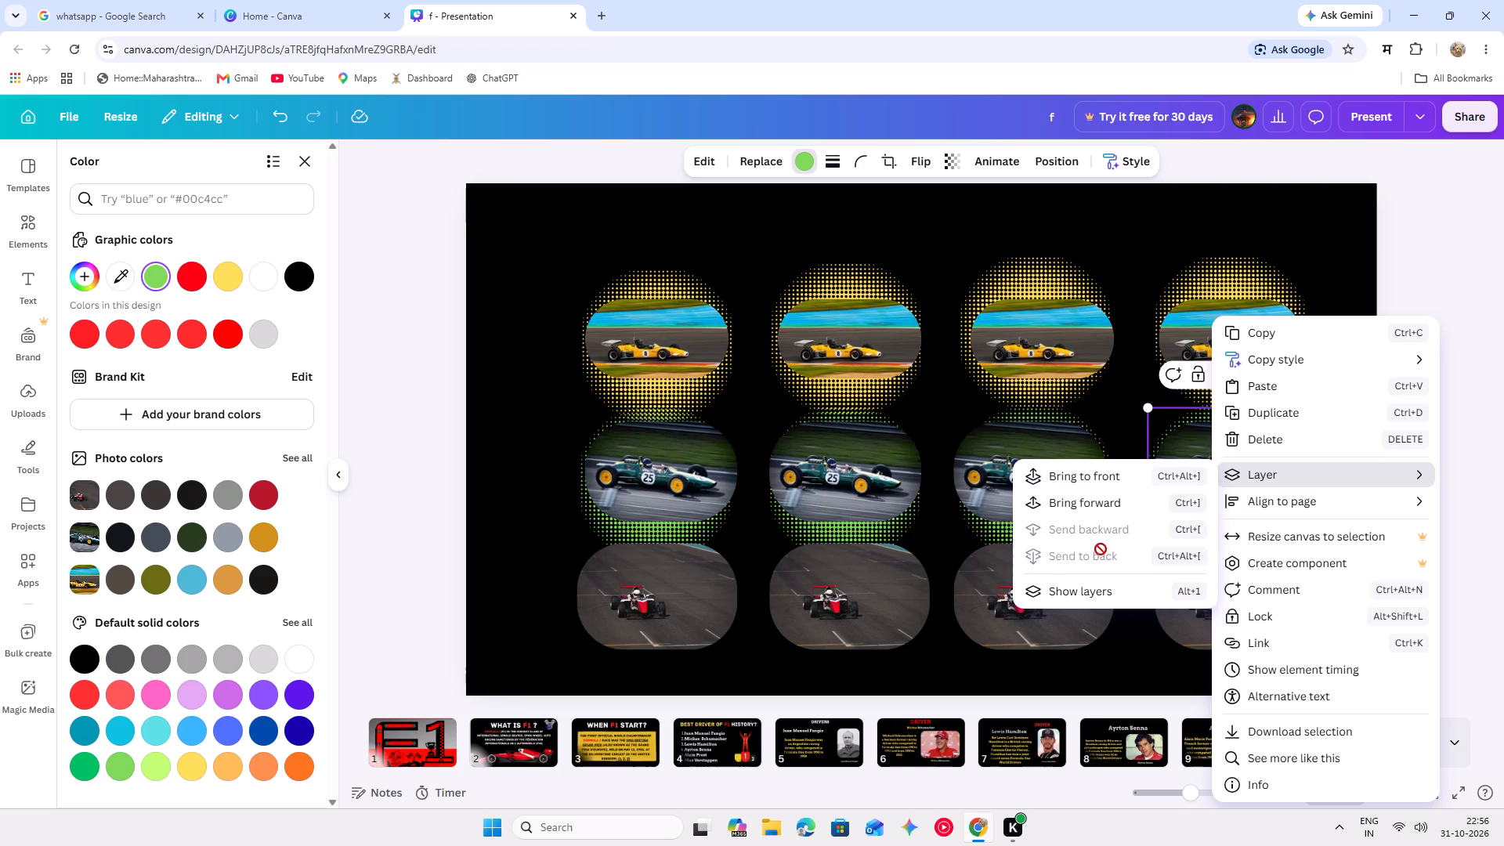
click(565, 470)
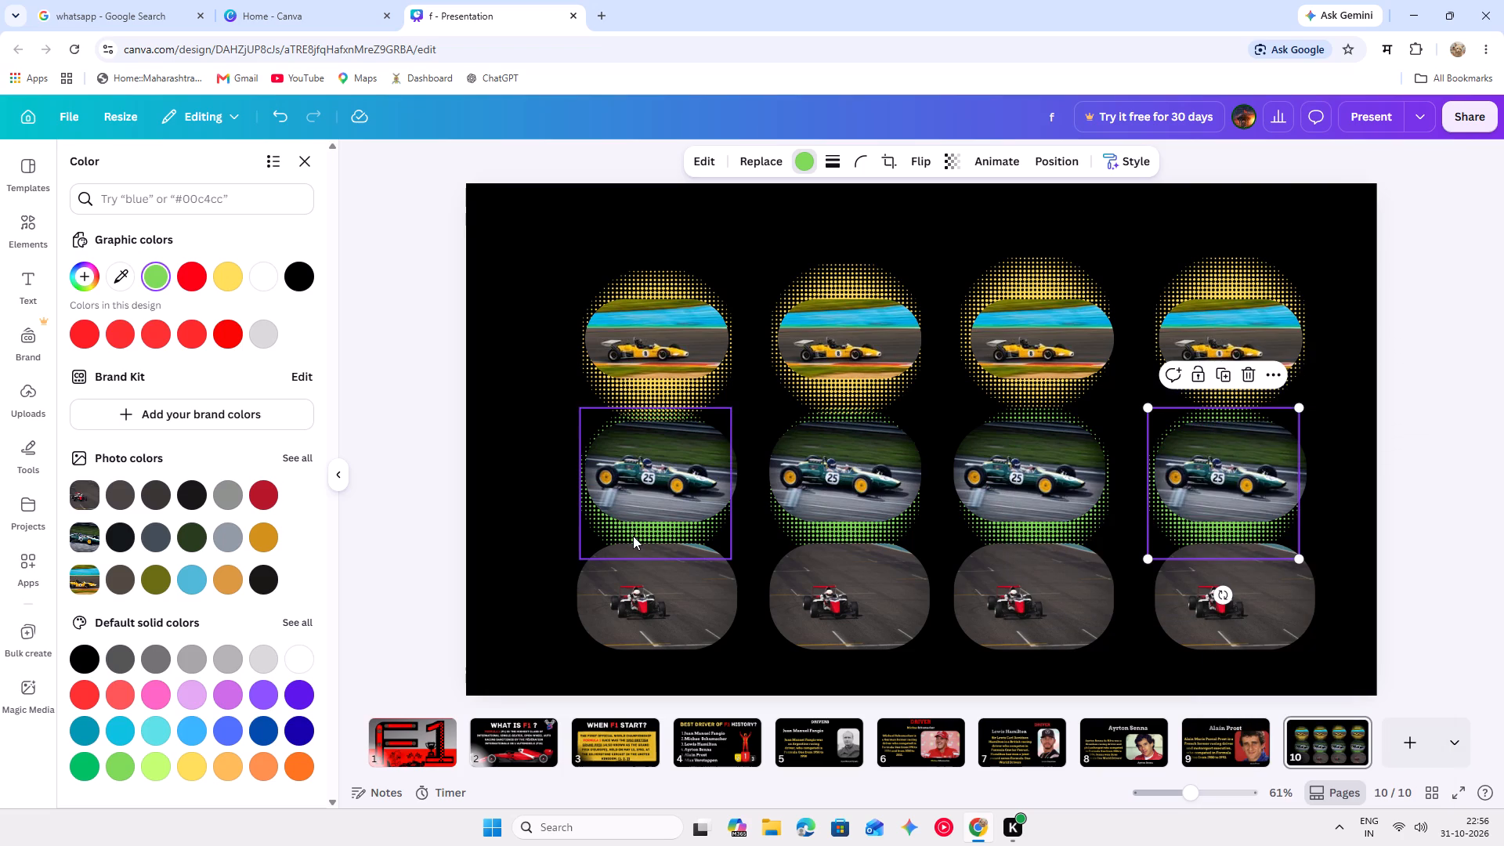
Shift the four green halftone circles slightly upward to centre them behind the green car thumbnails.
drag(633, 536, 640, 526)
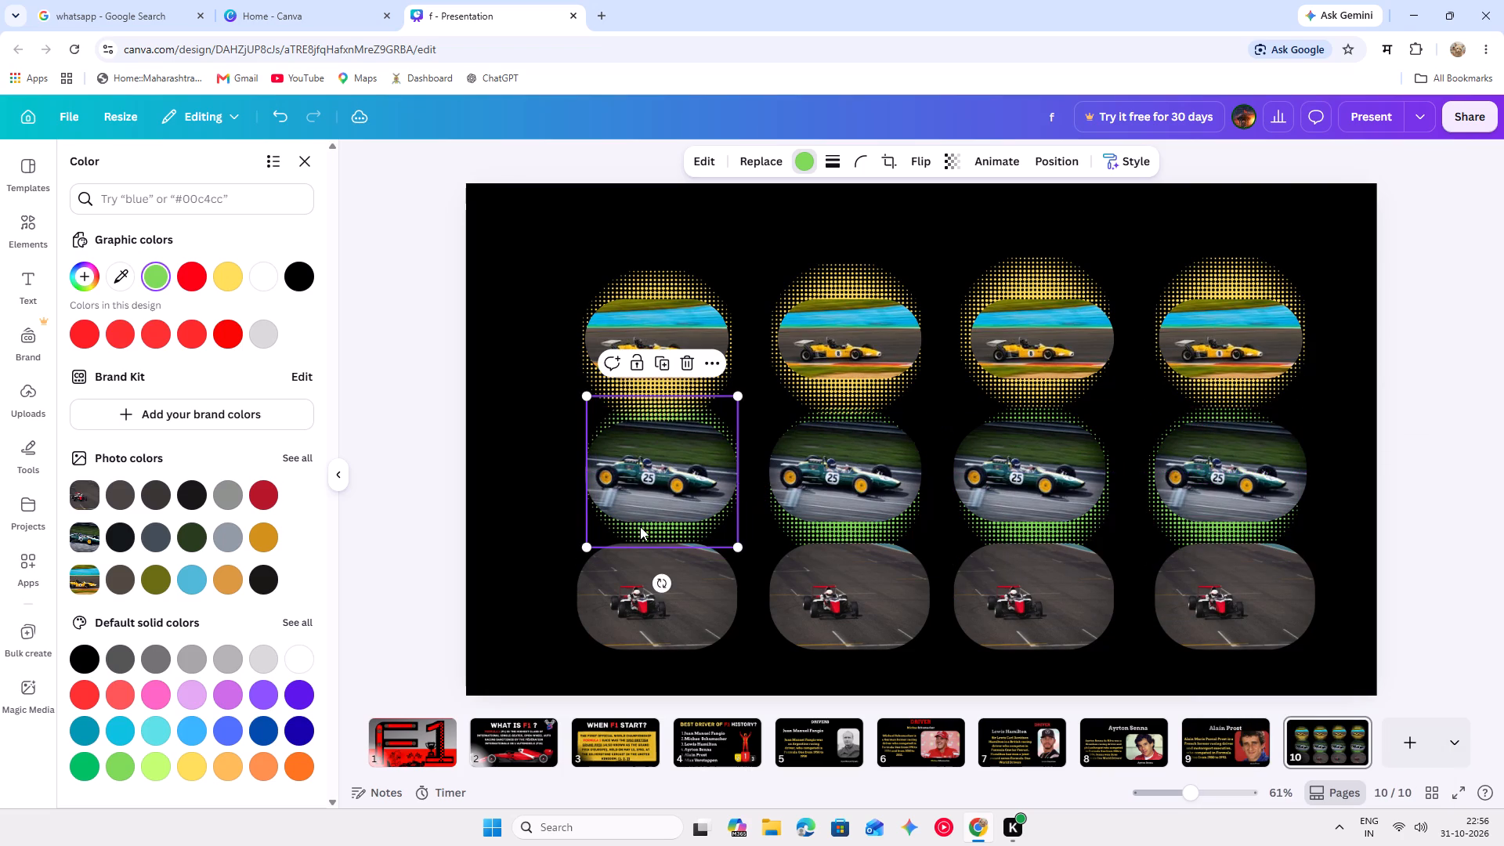
click(800, 538)
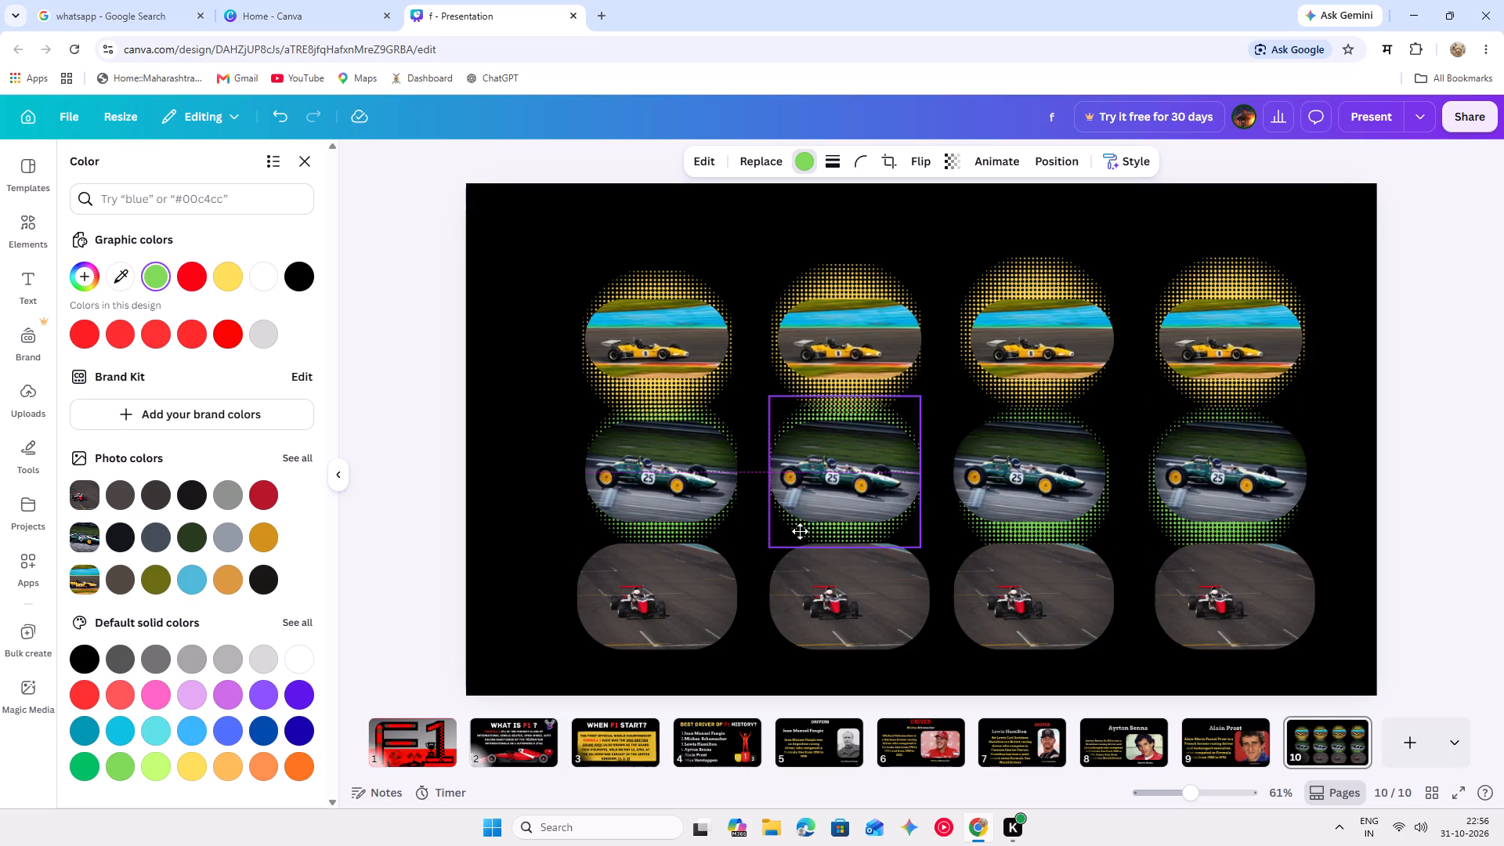
drag(1010, 531, 1005, 522)
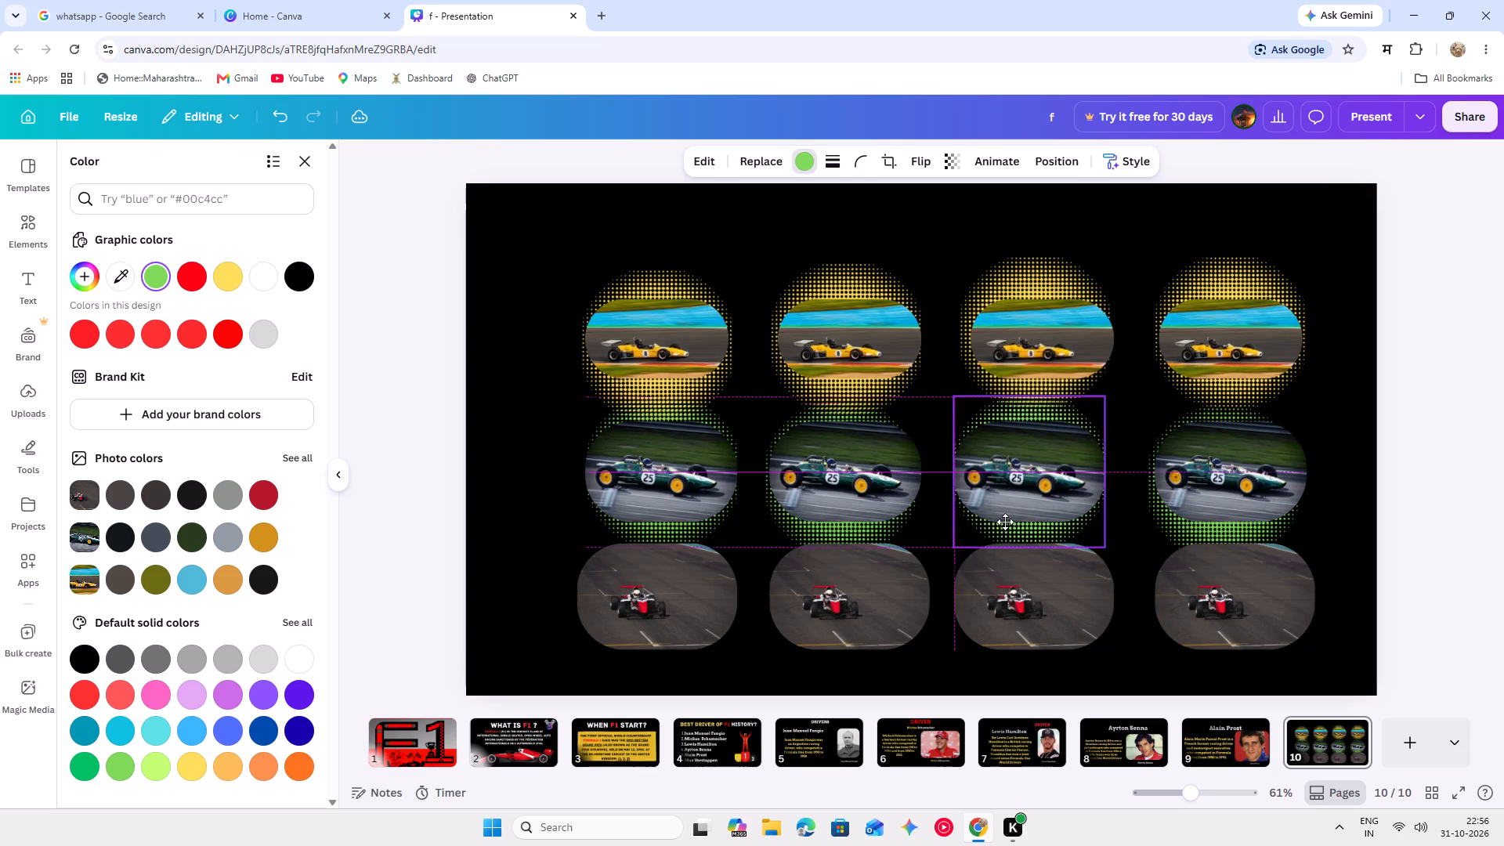
drag(1005, 522, 1003, 525)
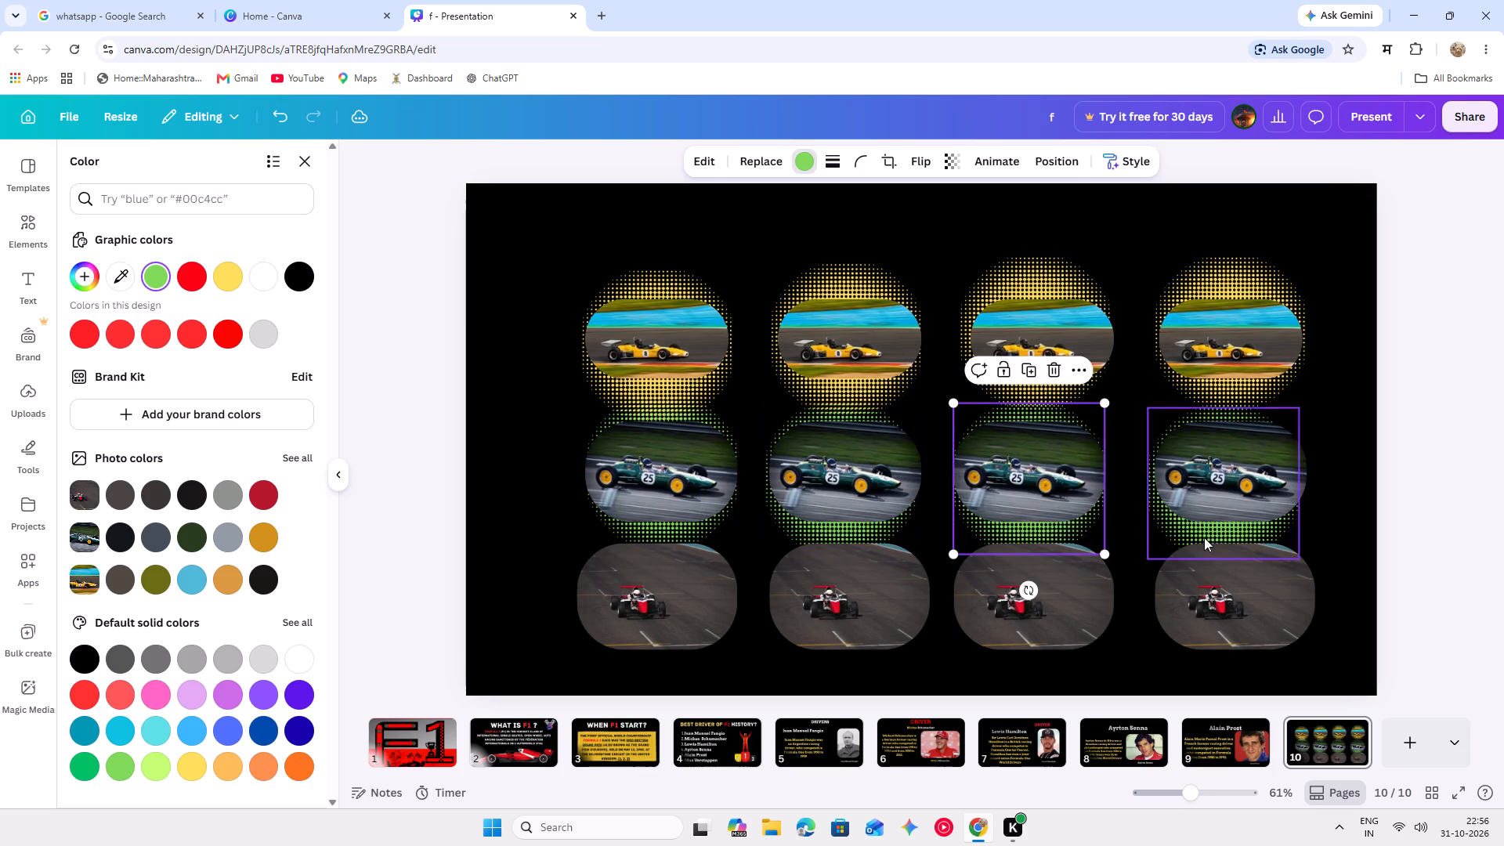
drag(1210, 532, 1217, 528)
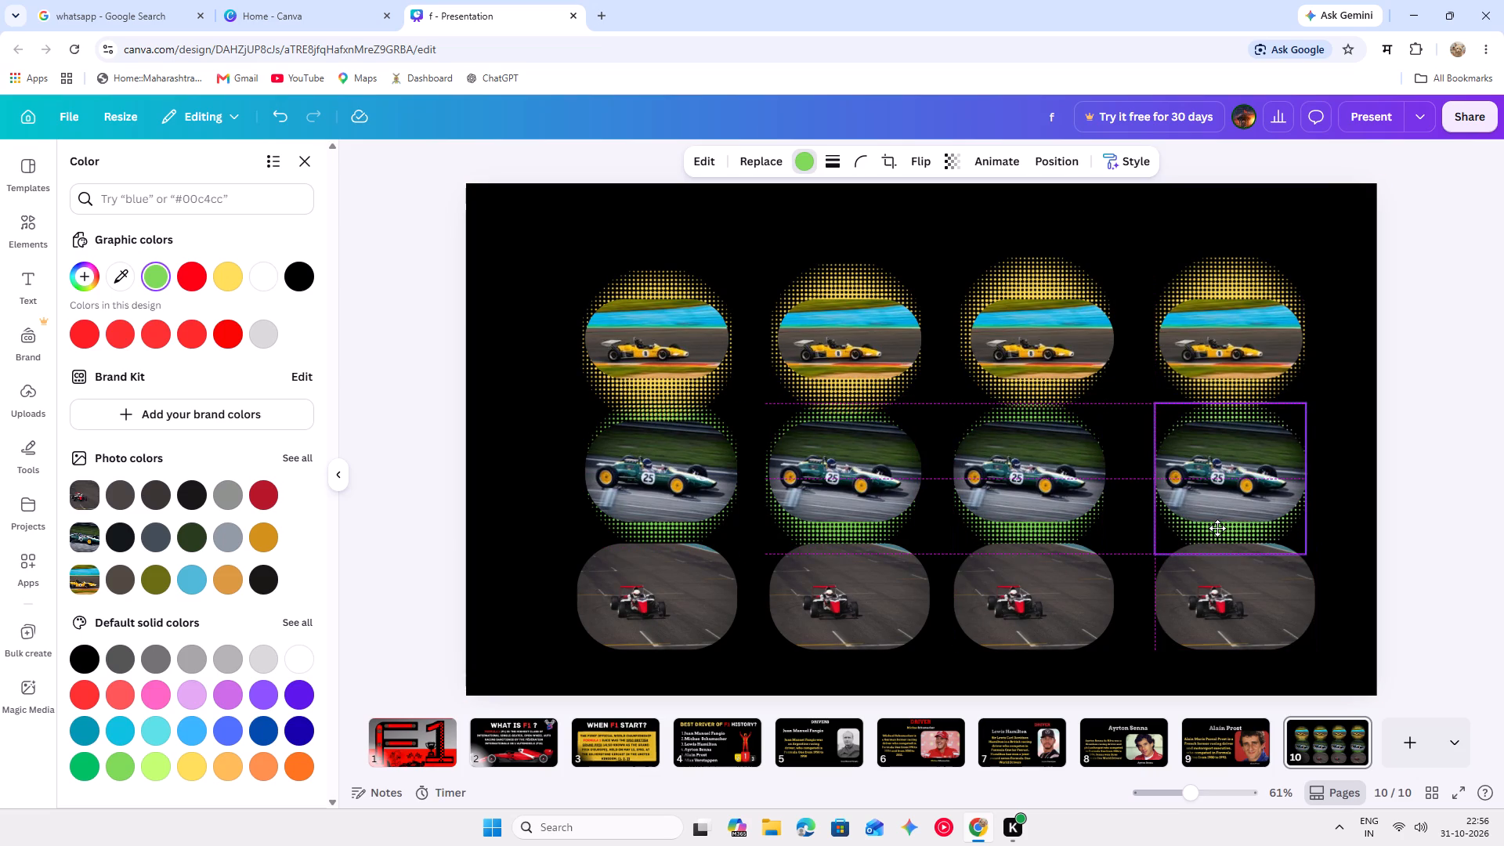
Nudge the green halftone circle behind the fourth green car to centre it on the thumbnail.
drag(1217, 528, 1218, 526)
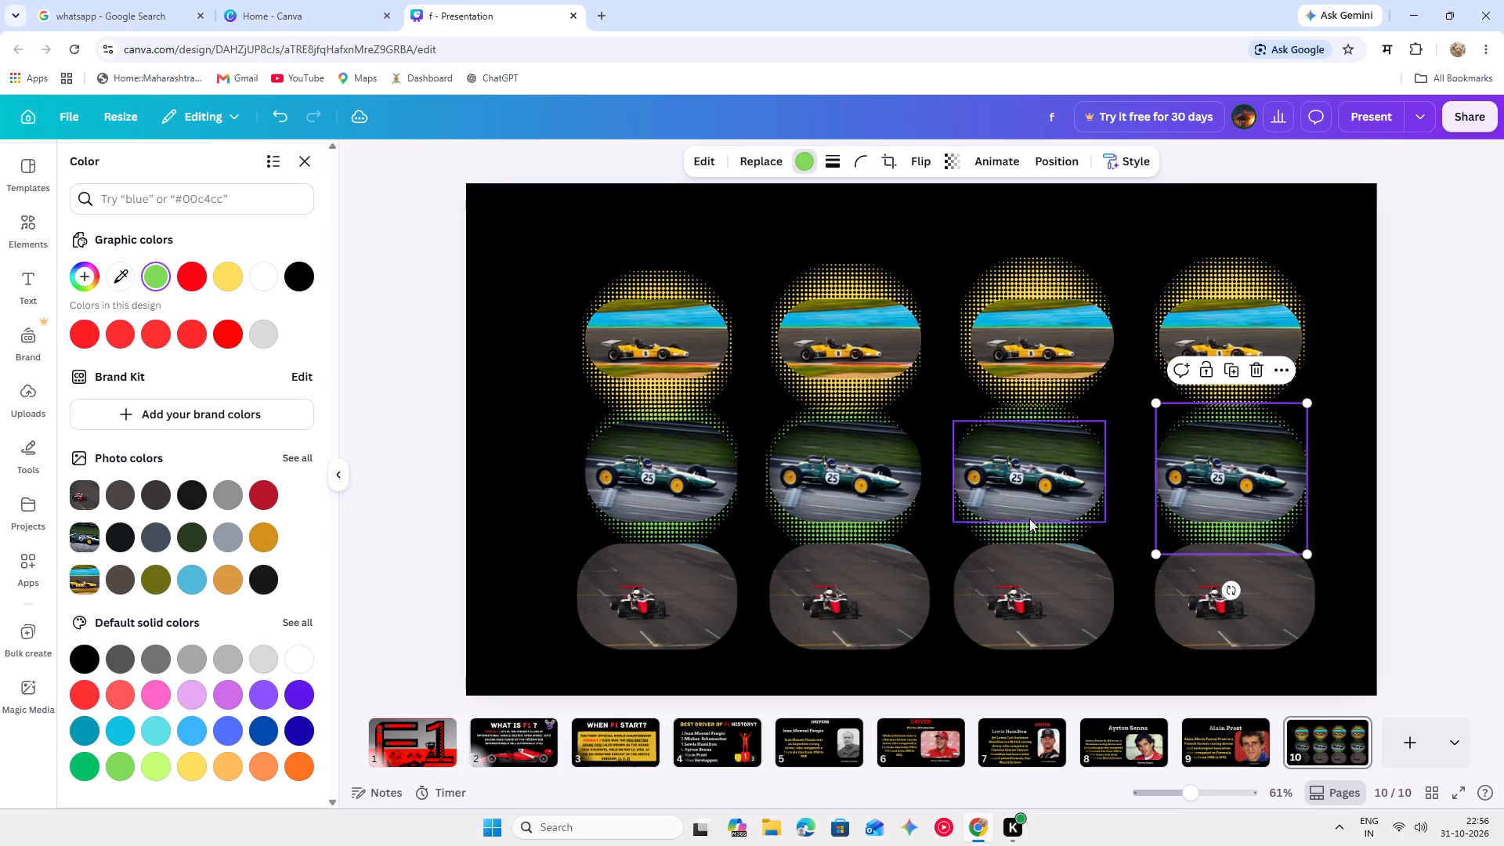
Duplicate the first green halftone circle, place the copy over the first red car thumbnail and recolour it red from the design's colours.
click(617, 533)
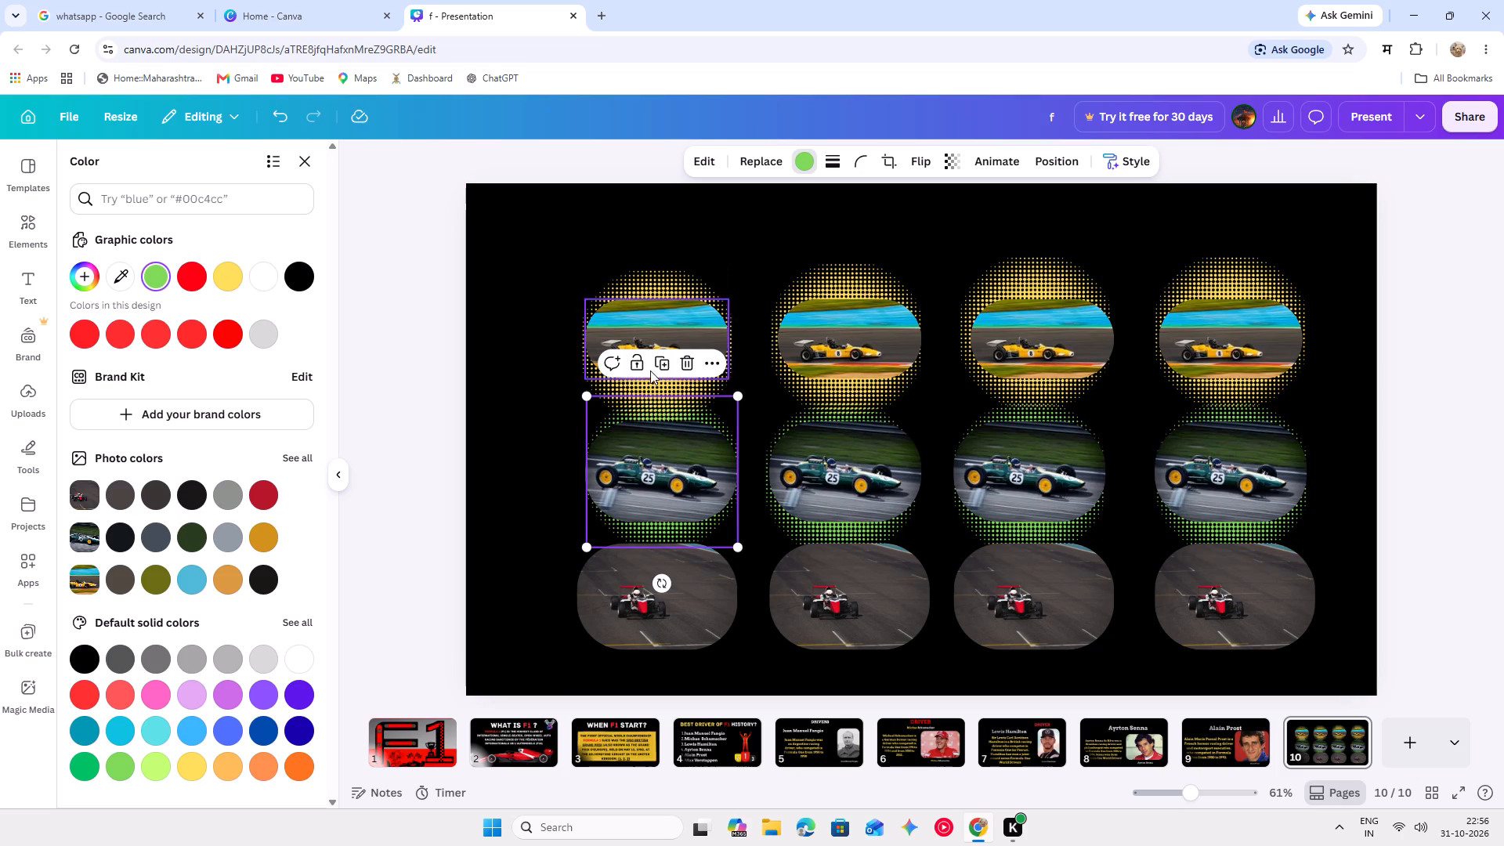
click(657, 358)
drag(638, 484, 621, 608)
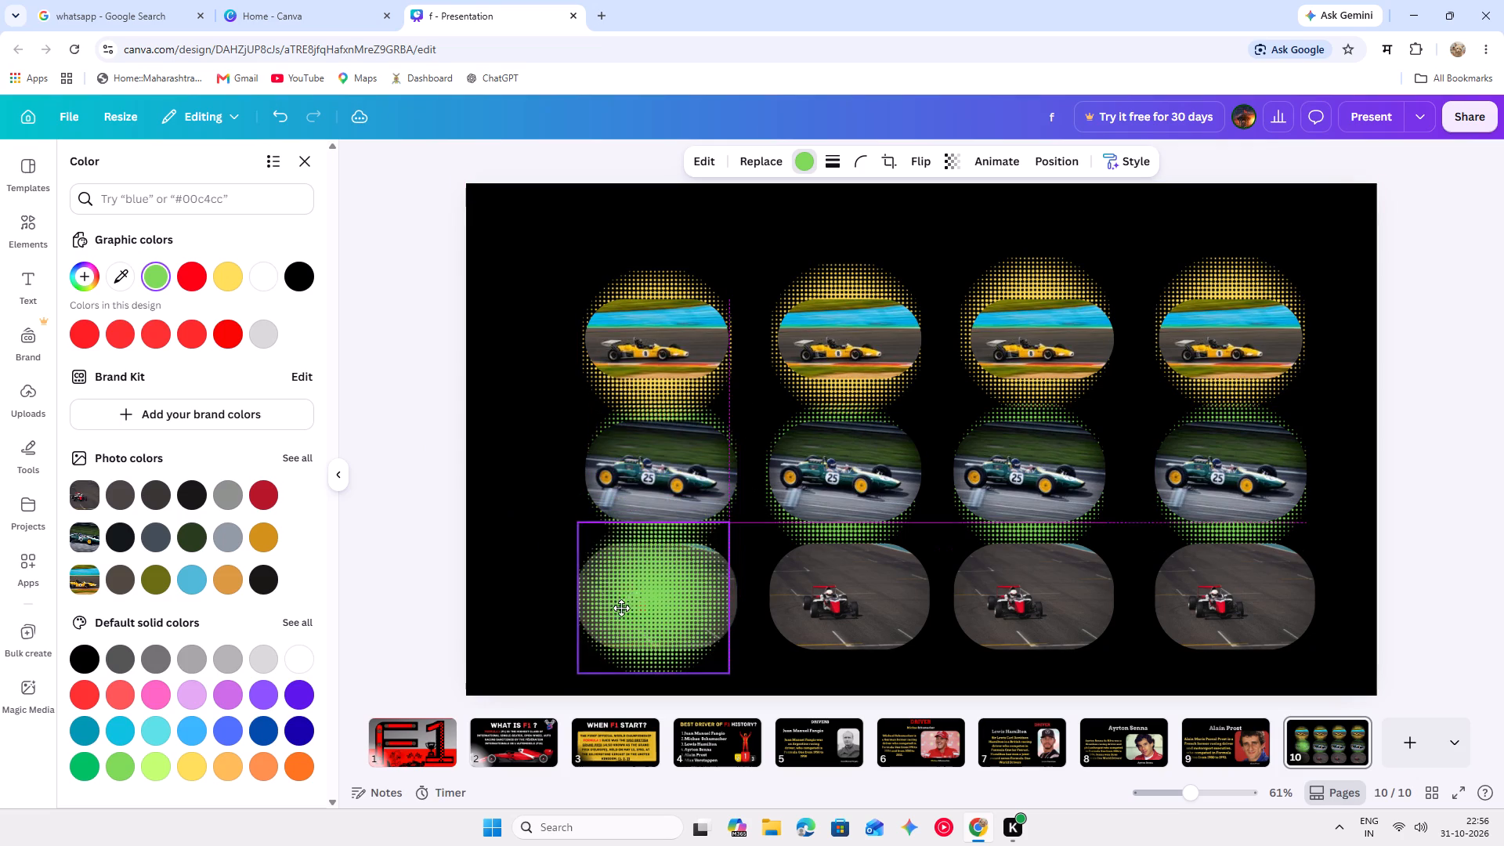
drag(621, 608, 629, 602)
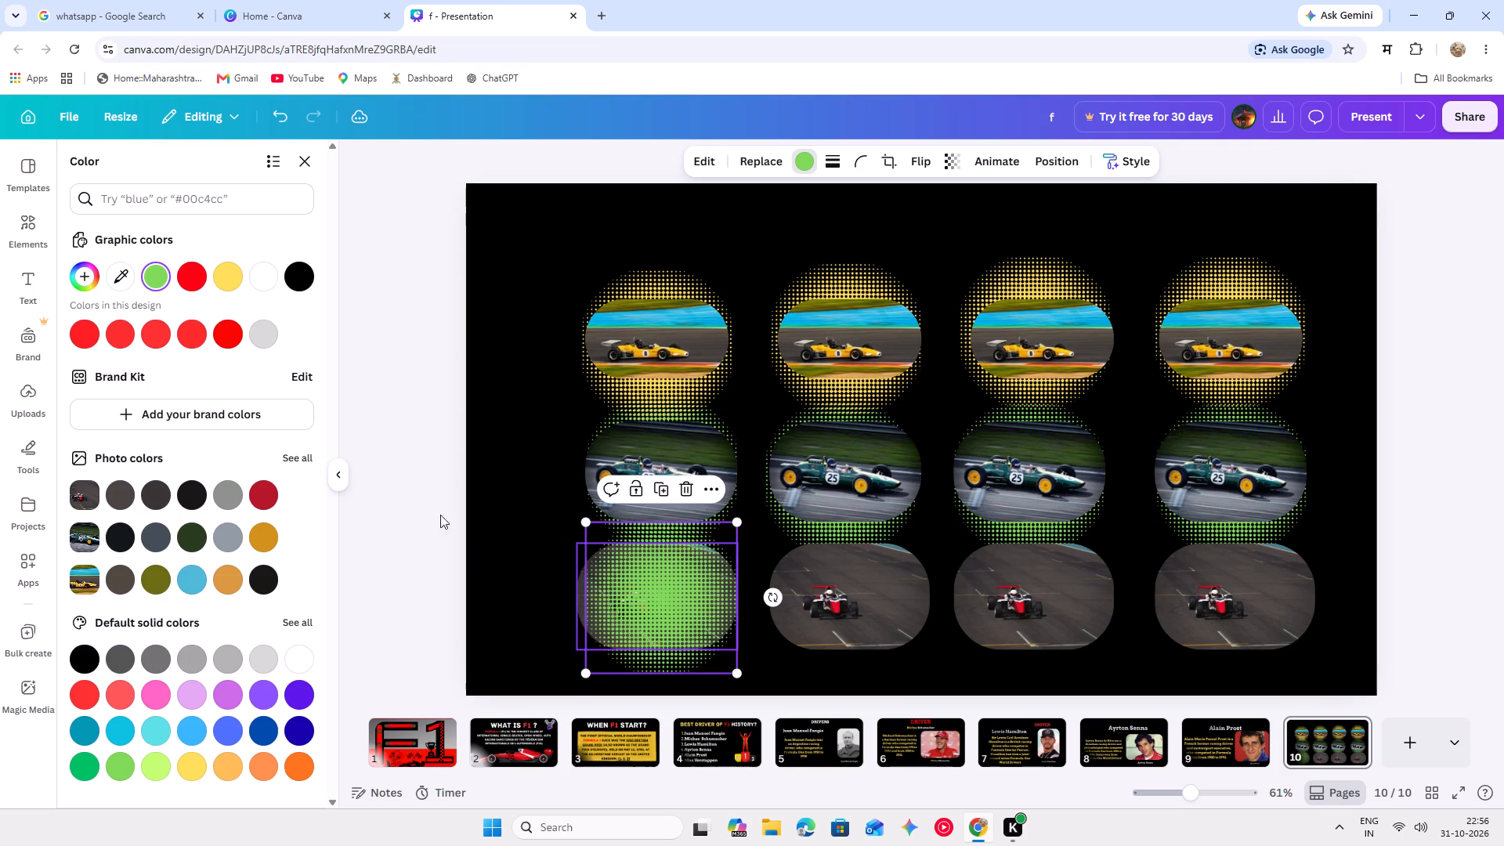
click(114, 333)
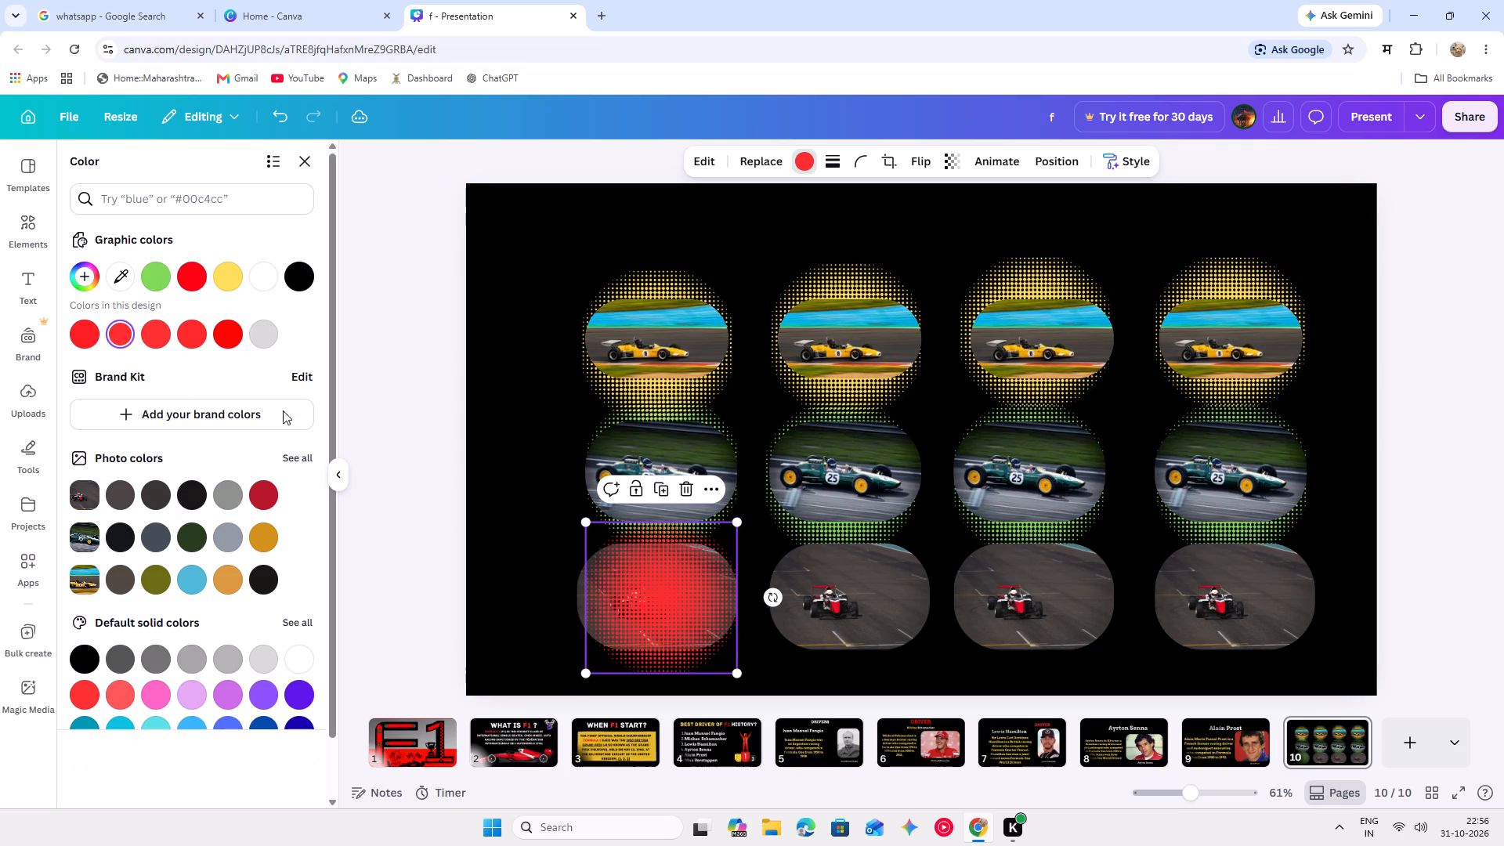
Send the red halftone circle to the back and centre it behind the first red car thumbnail.
right_click(638, 590)
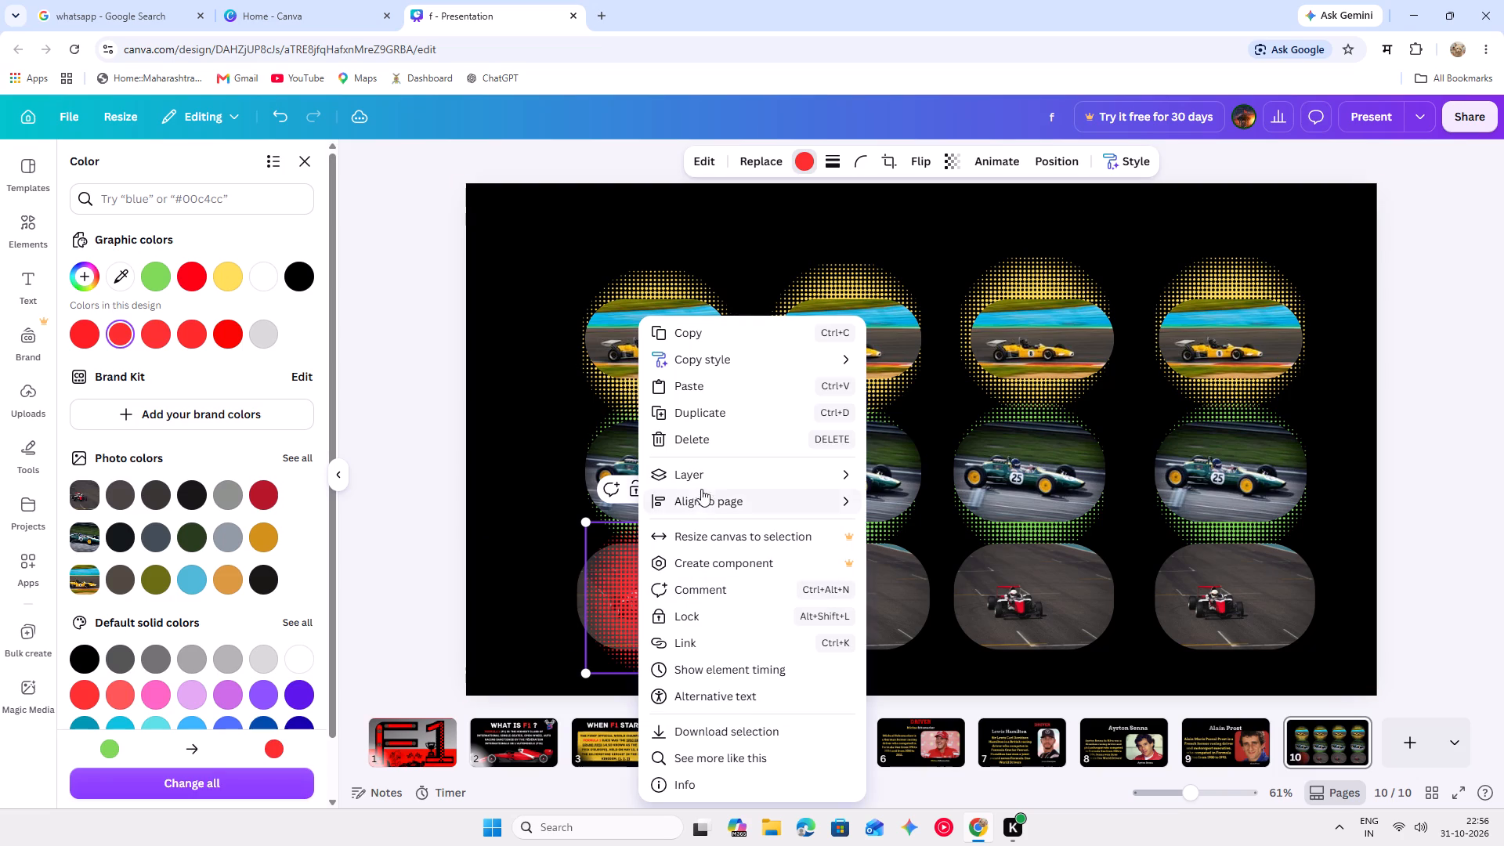
click(873, 551)
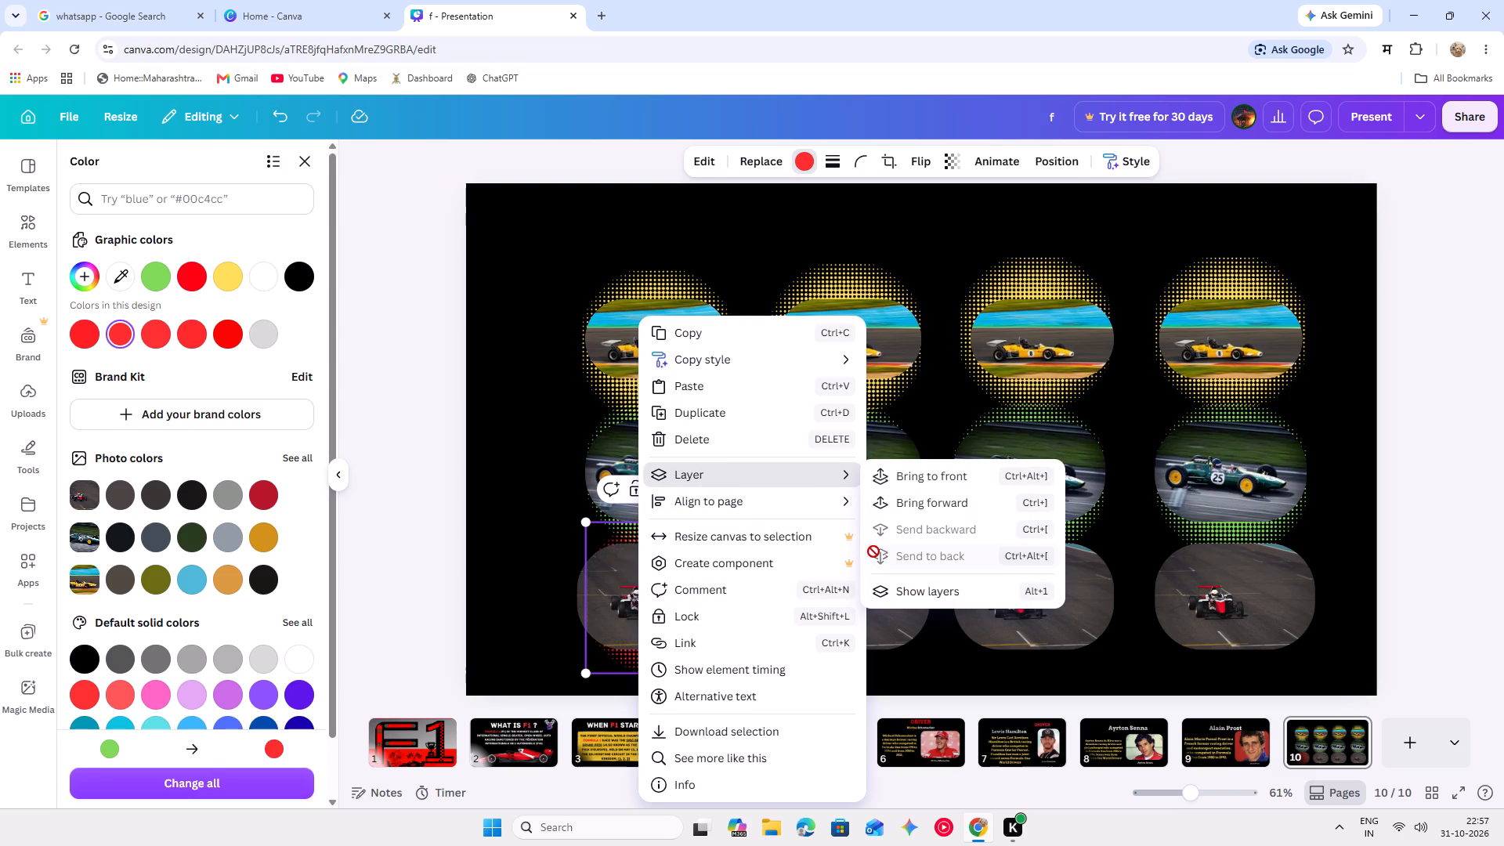
drag(620, 656, 609, 650)
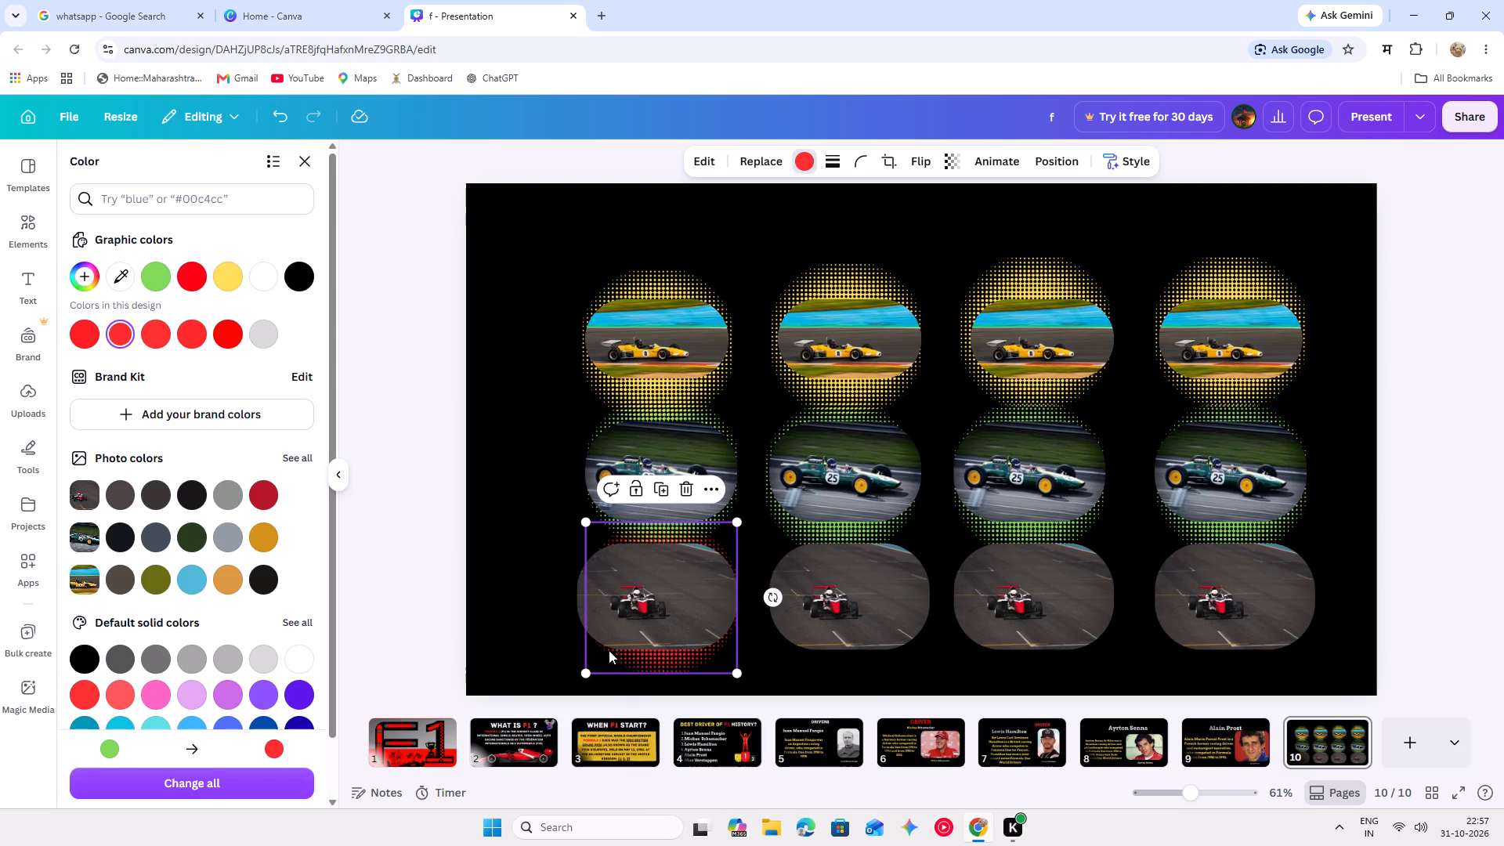
drag(609, 650, 603, 648)
drag(656, 659, 653, 657)
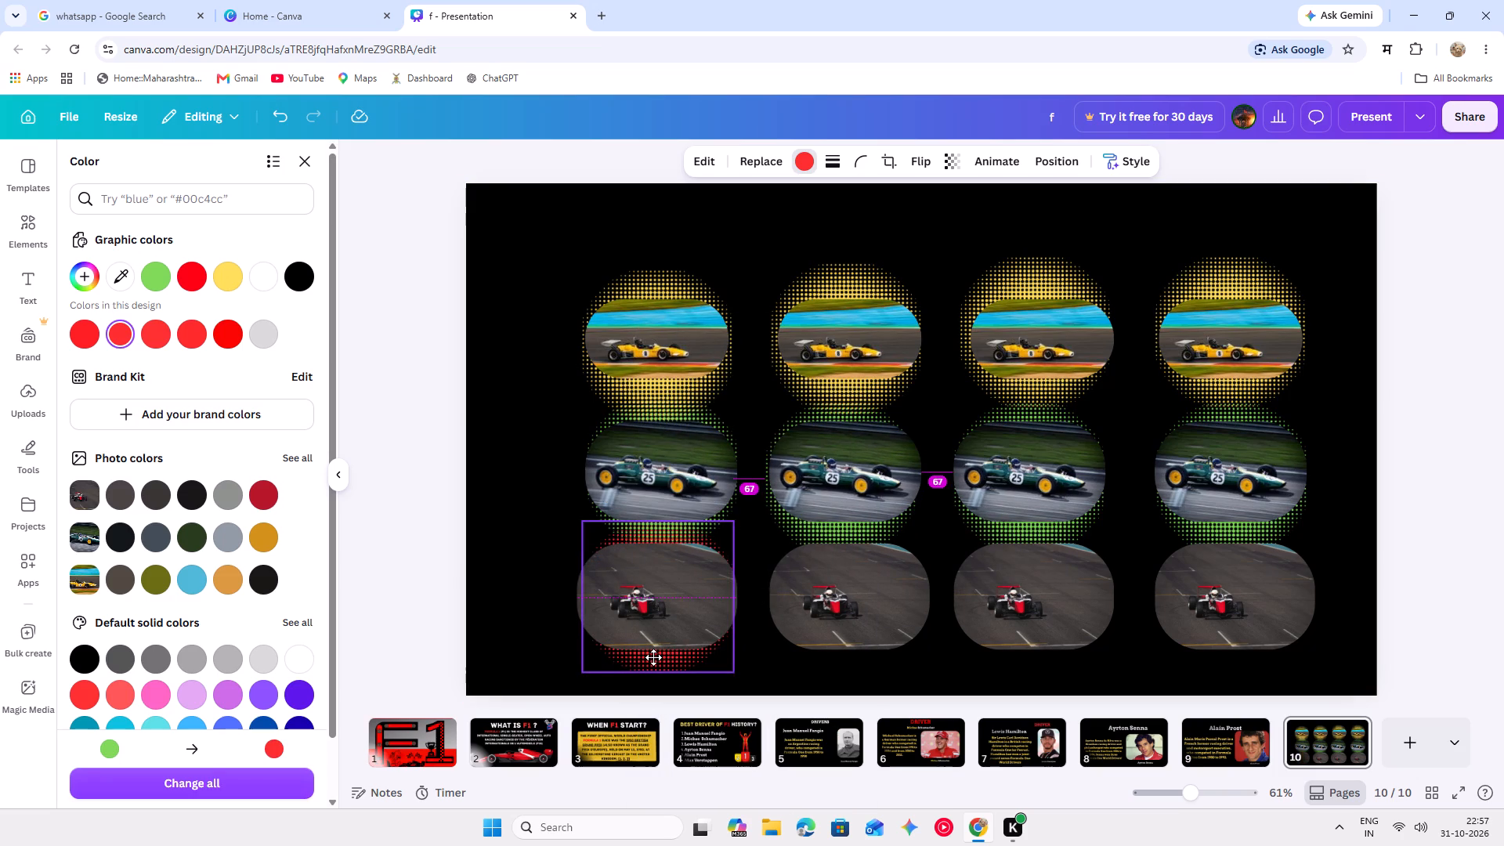
drag(653, 657, 649, 657)
Duplicate the red halftone circle, place the copy over the second red car thumbnail and send it to the back.
click(656, 483)
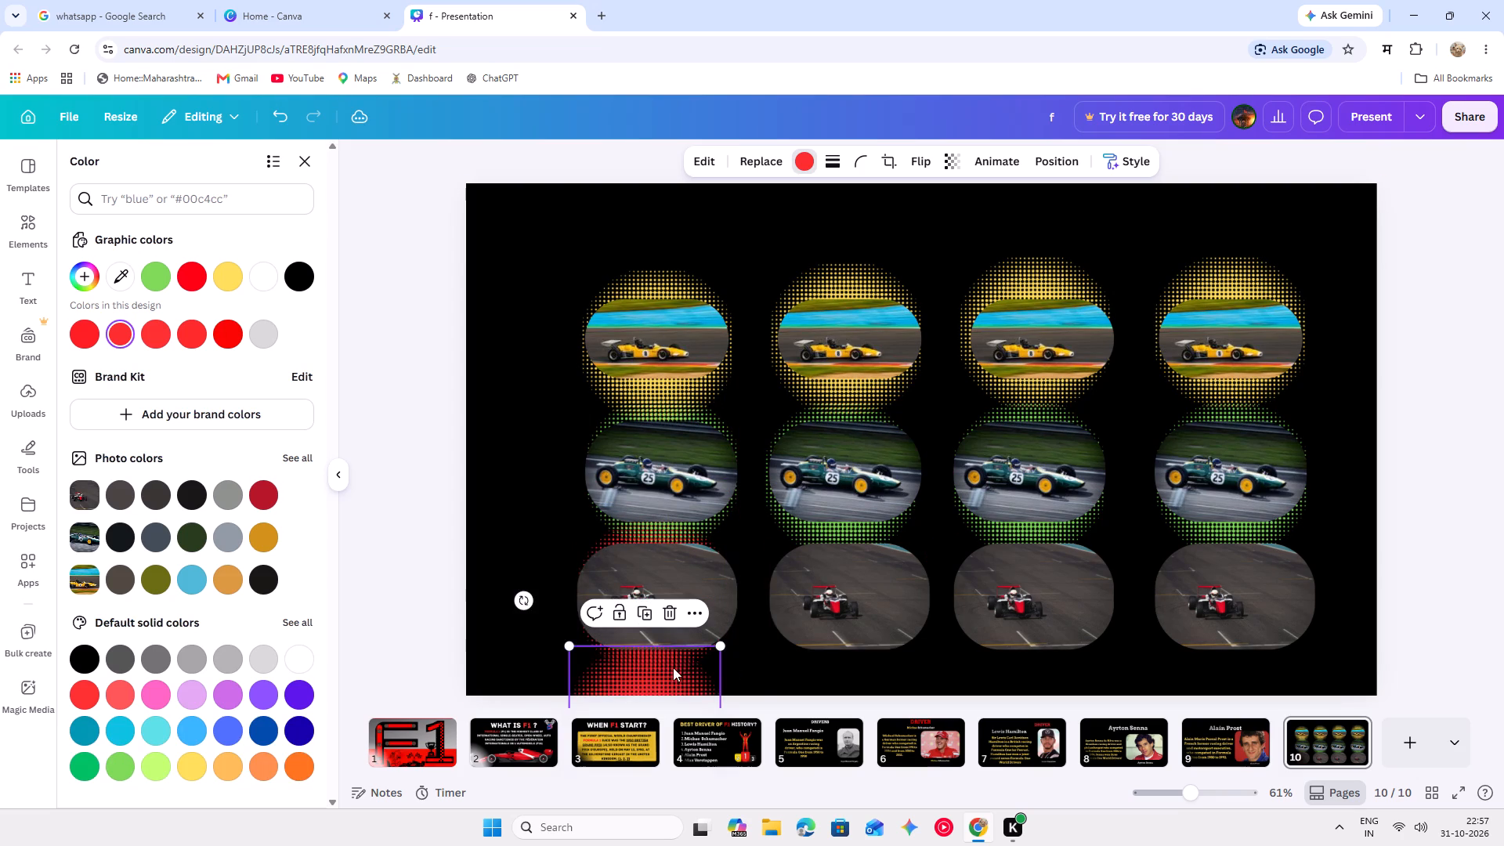
drag(673, 667, 876, 540)
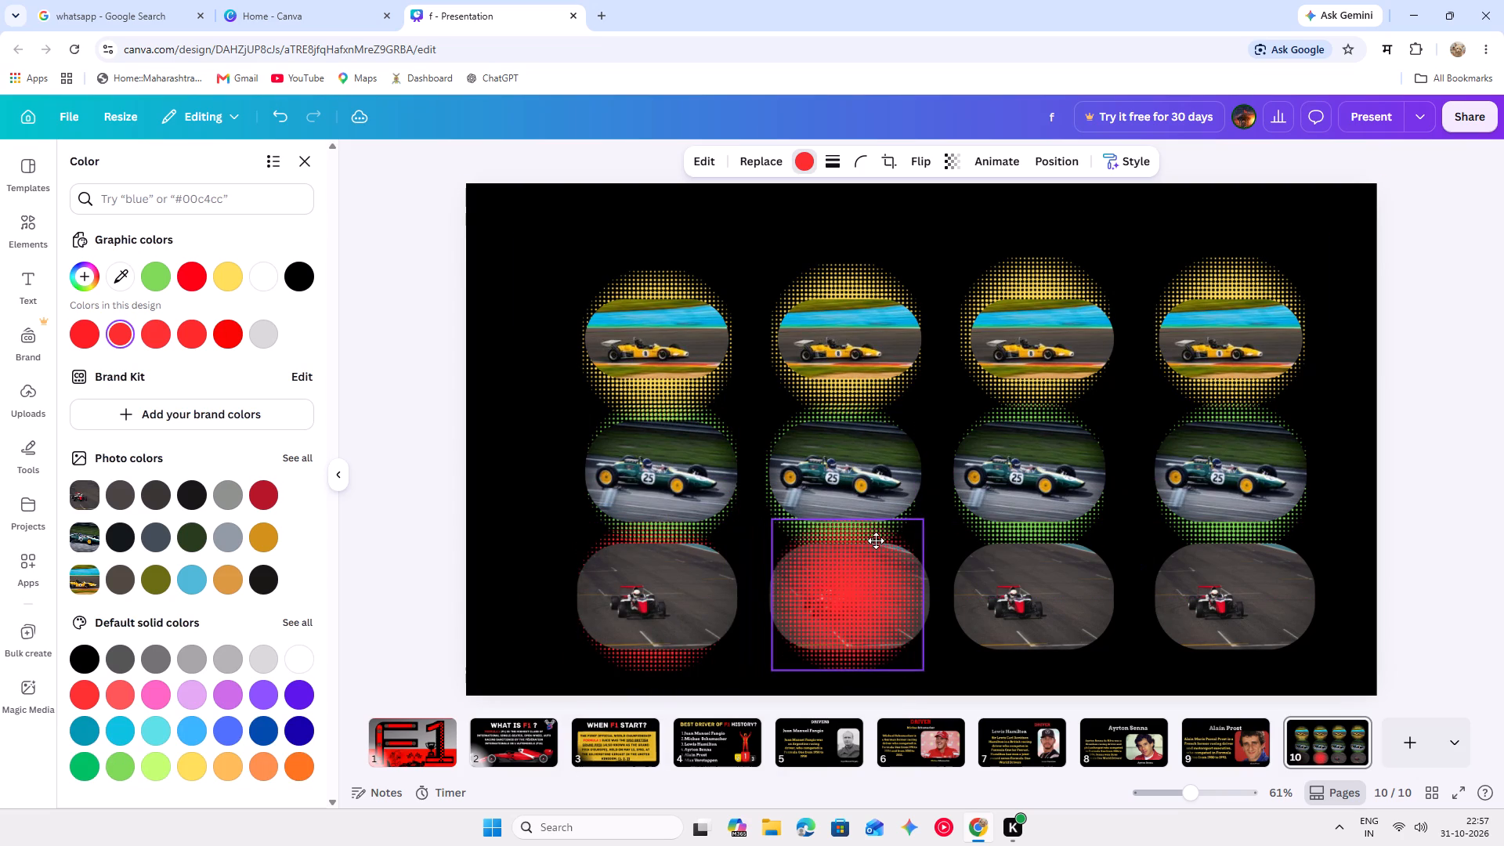
drag(876, 540, 877, 544)
right_click(860, 559)
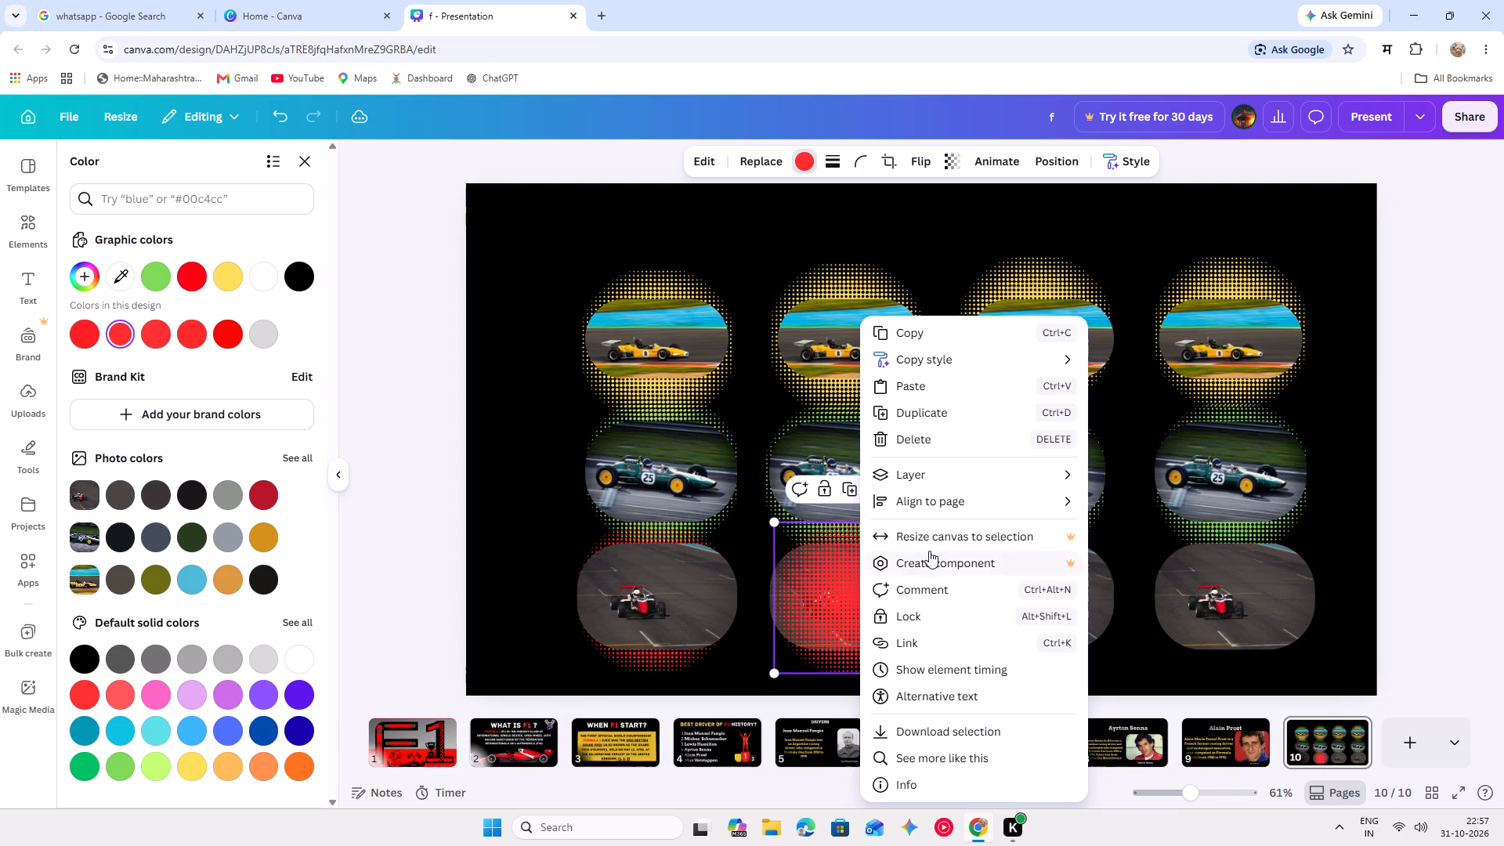
click(1136, 566)
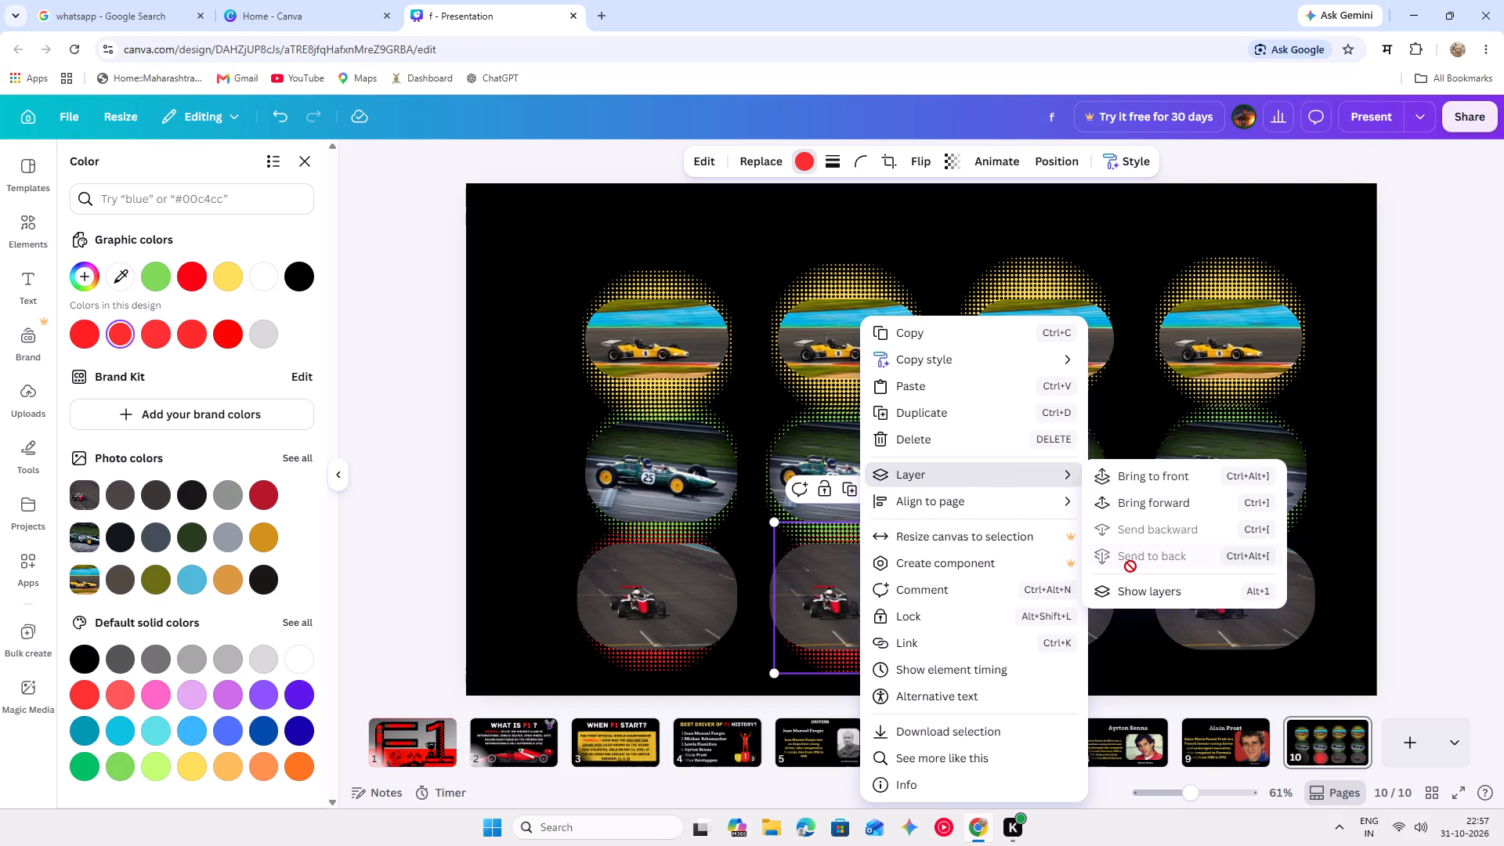
Add a duplicate of the red halftone circle at the third red car, send it to the back and centre it behind the thumbnail.
click(922, 404)
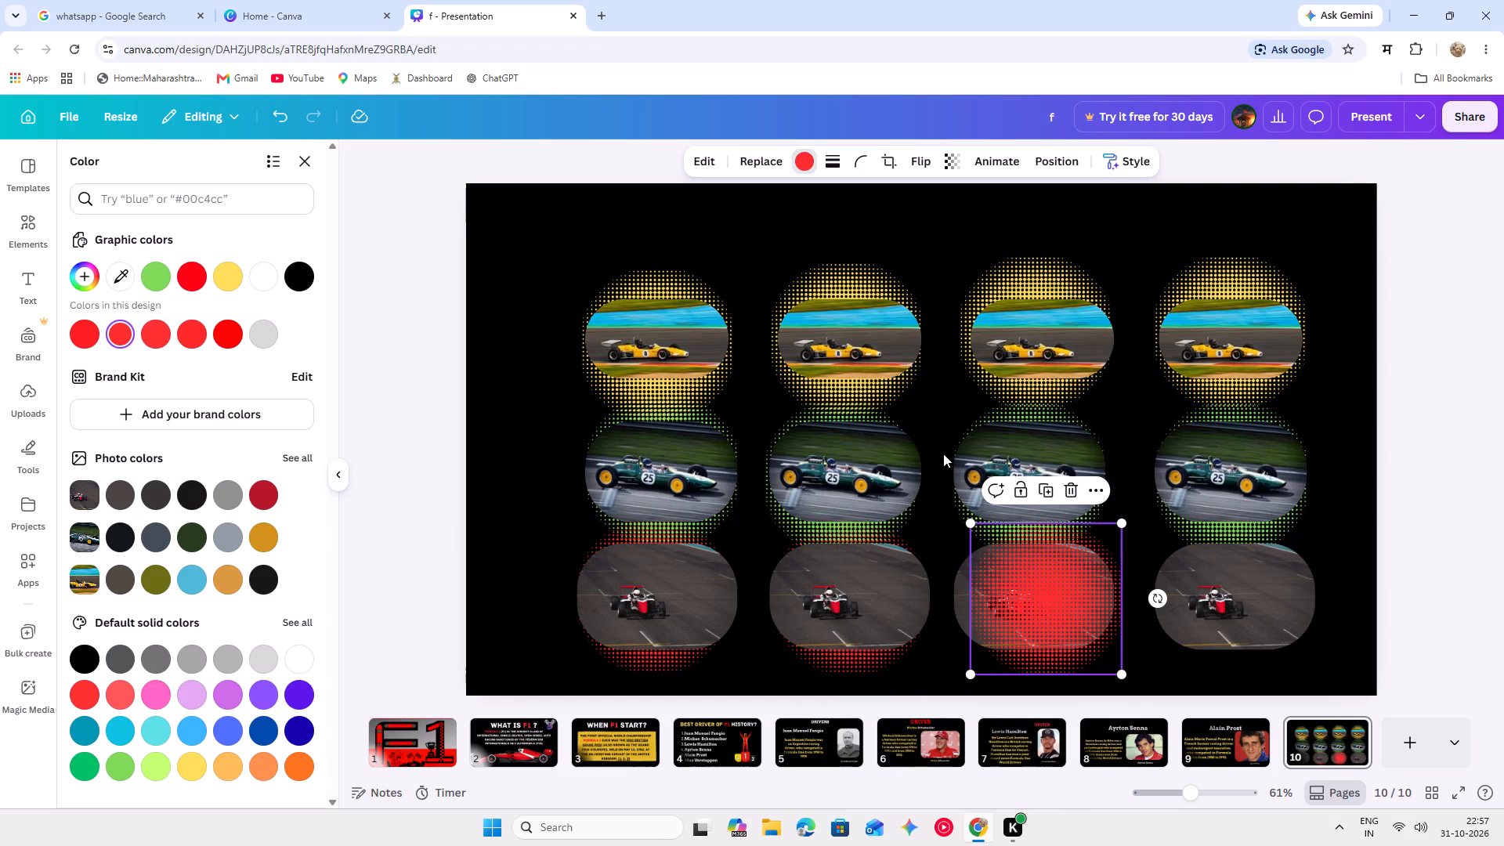
right_click(1068, 600)
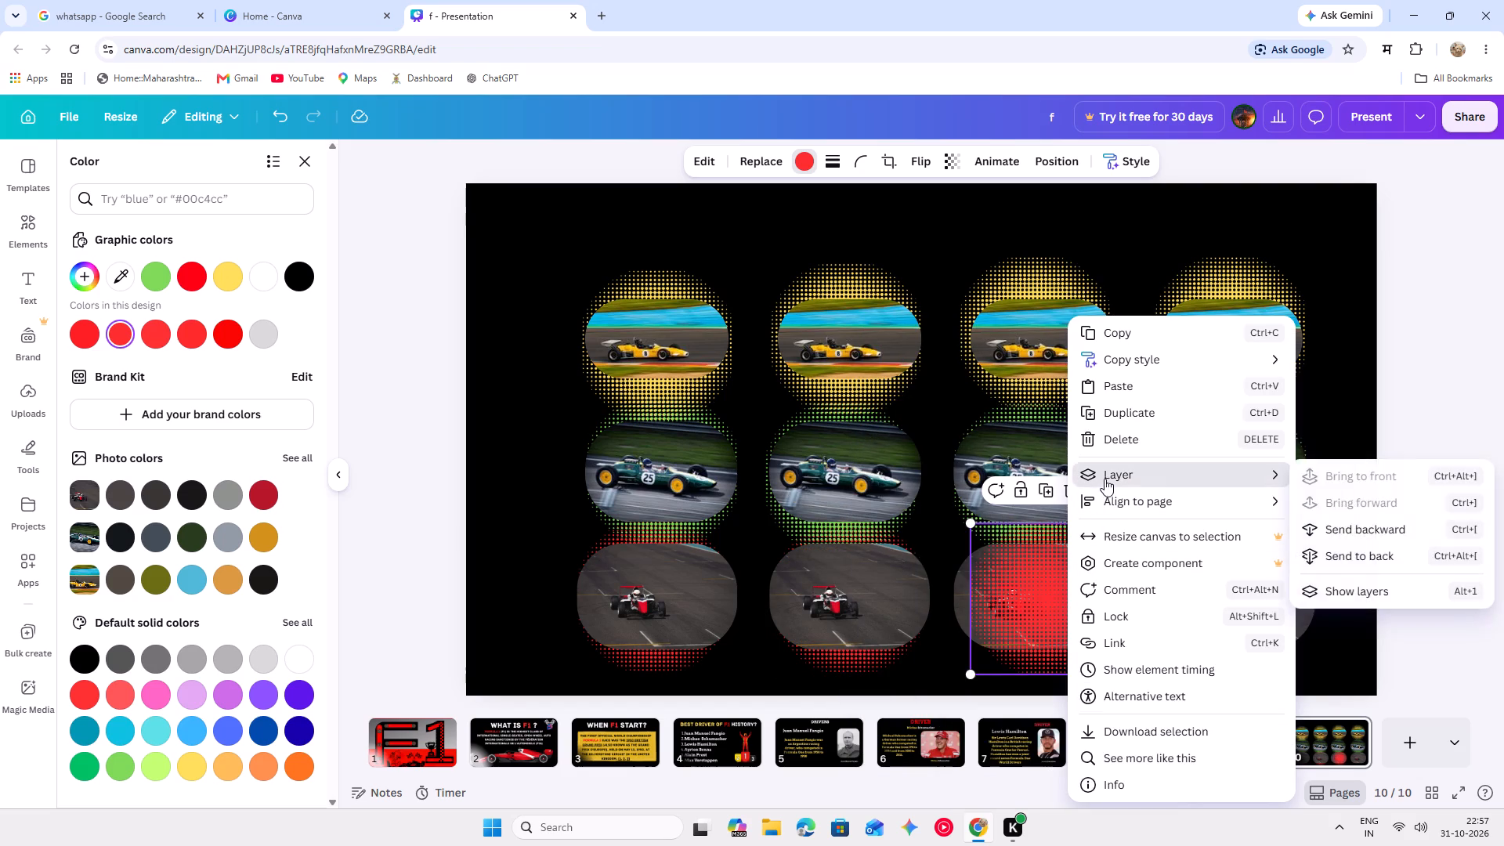
click(1350, 558)
drag(1021, 658, 998, 645)
drag(1035, 669, 1025, 667)
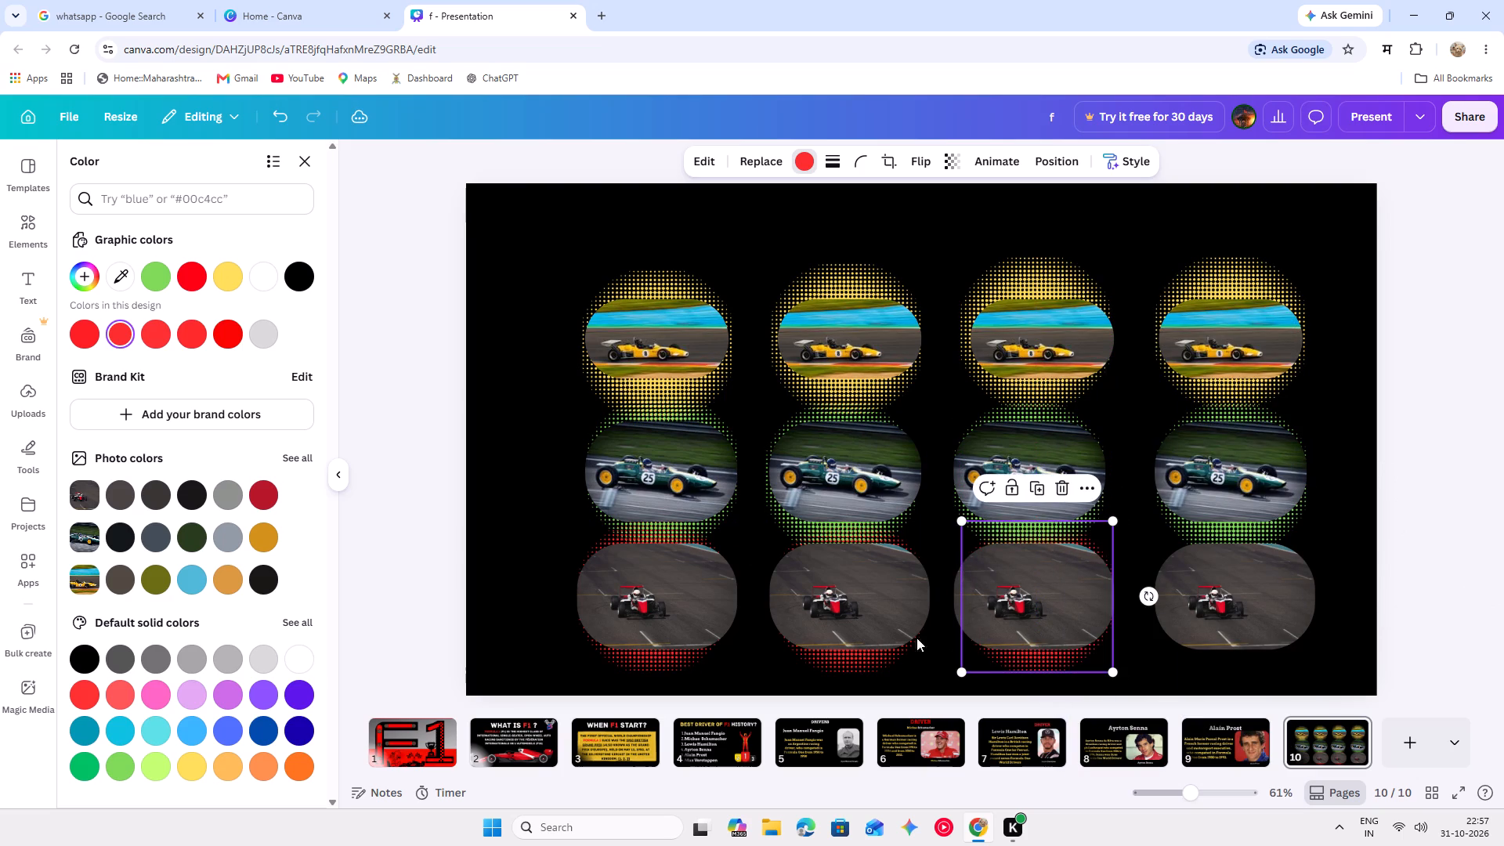
Add a duplicate of the red halftone circle at the fourth red car, send it to the back and centre it behind the thumbnail.
click(1036, 483)
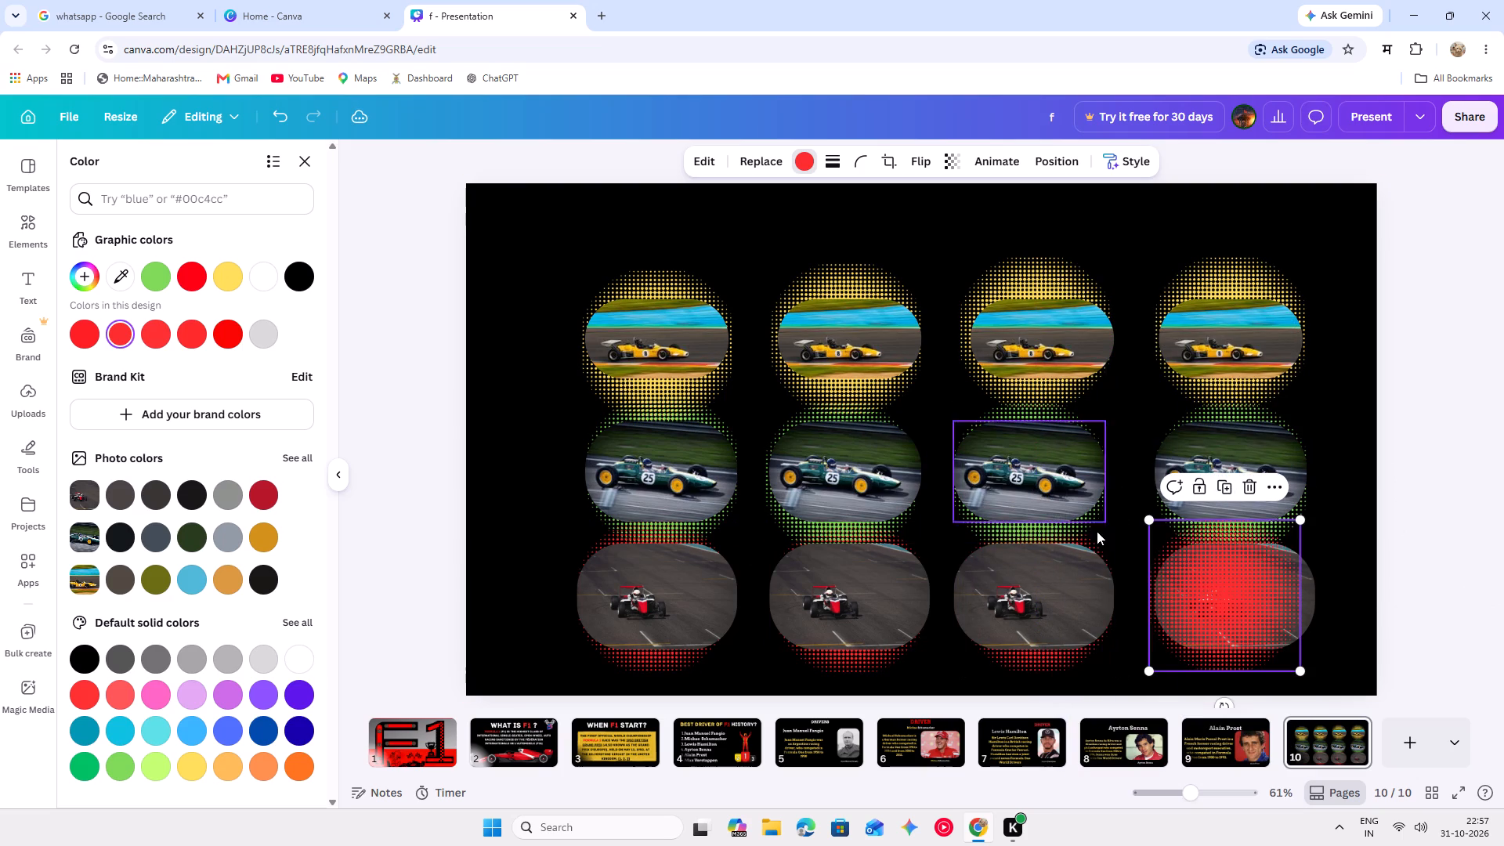
click(1231, 627)
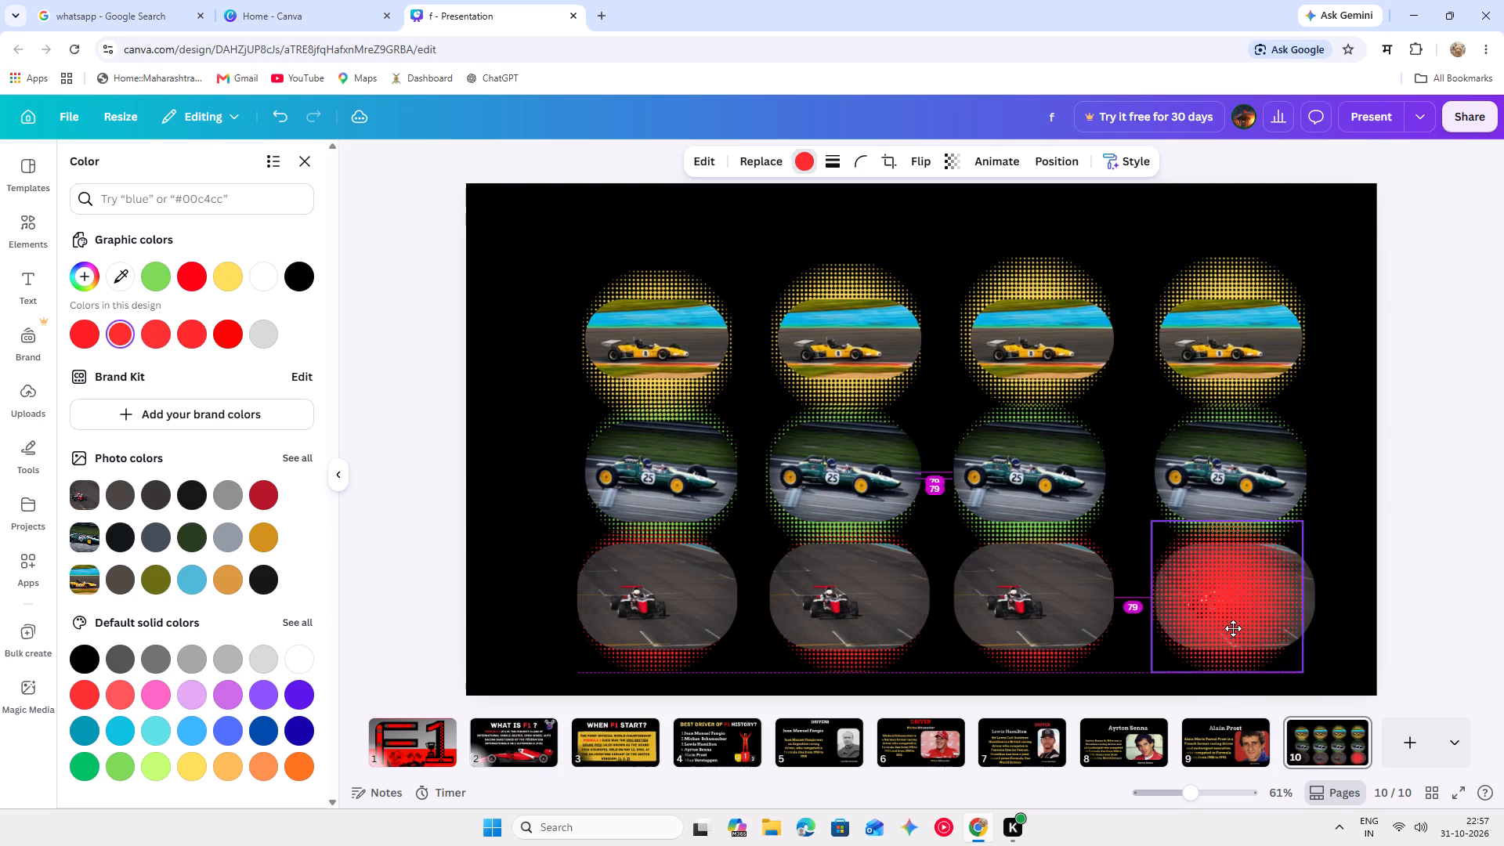
right_click(1237, 628)
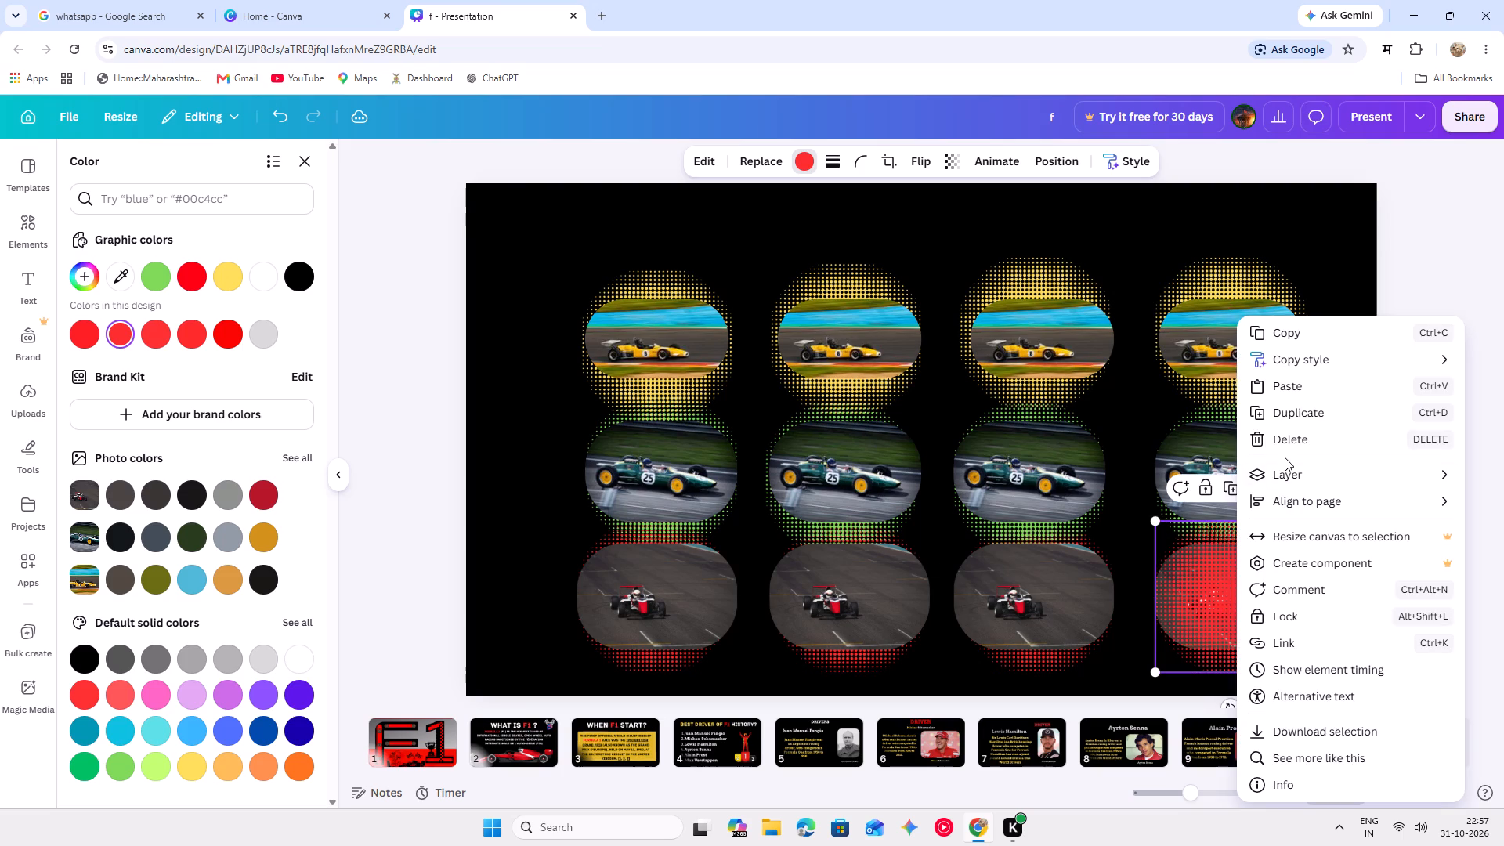
click(1151, 557)
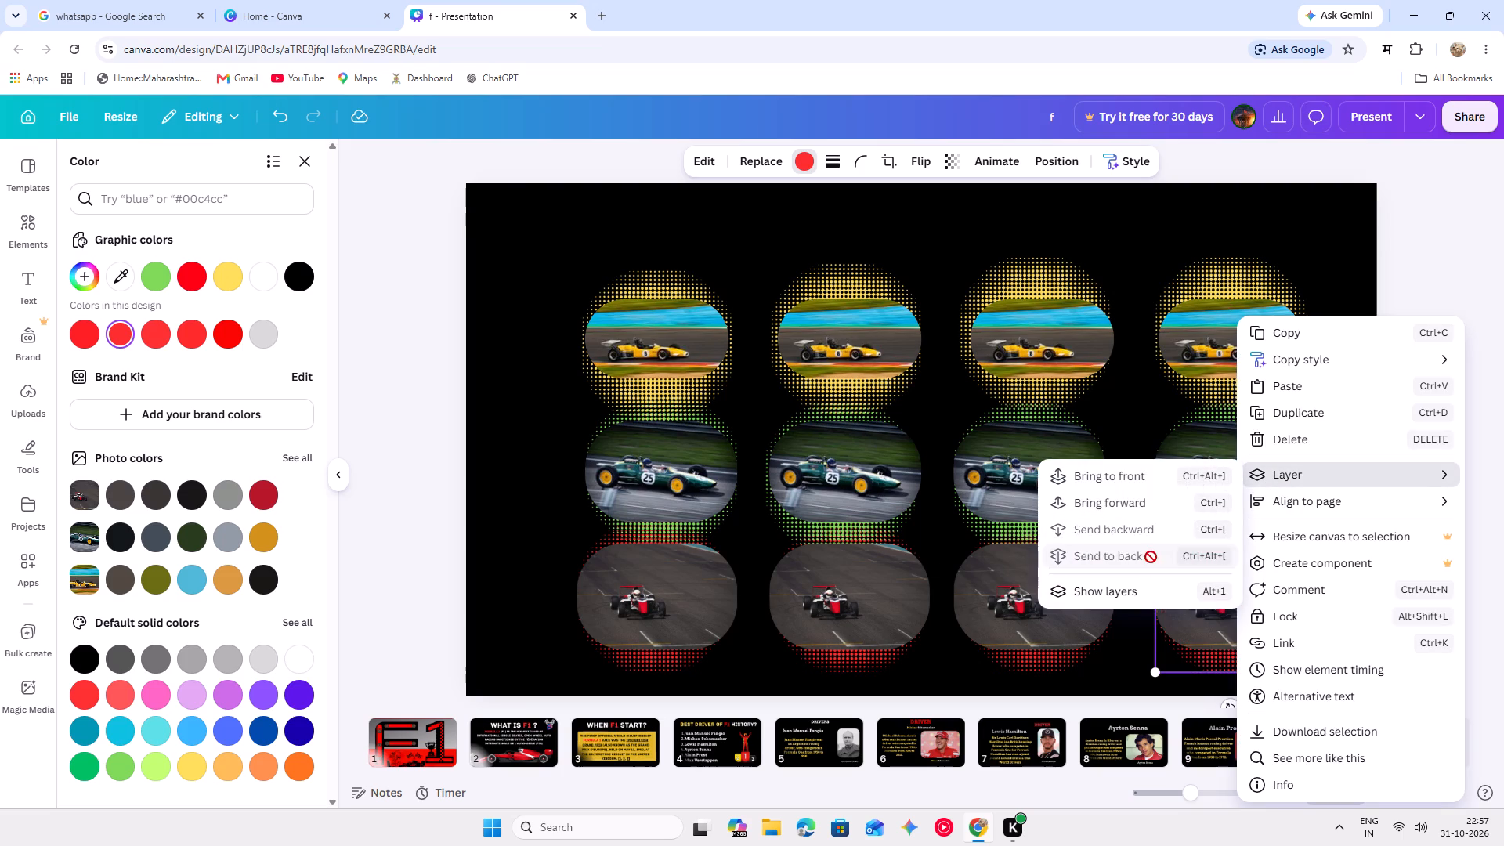
click(1337, 295)
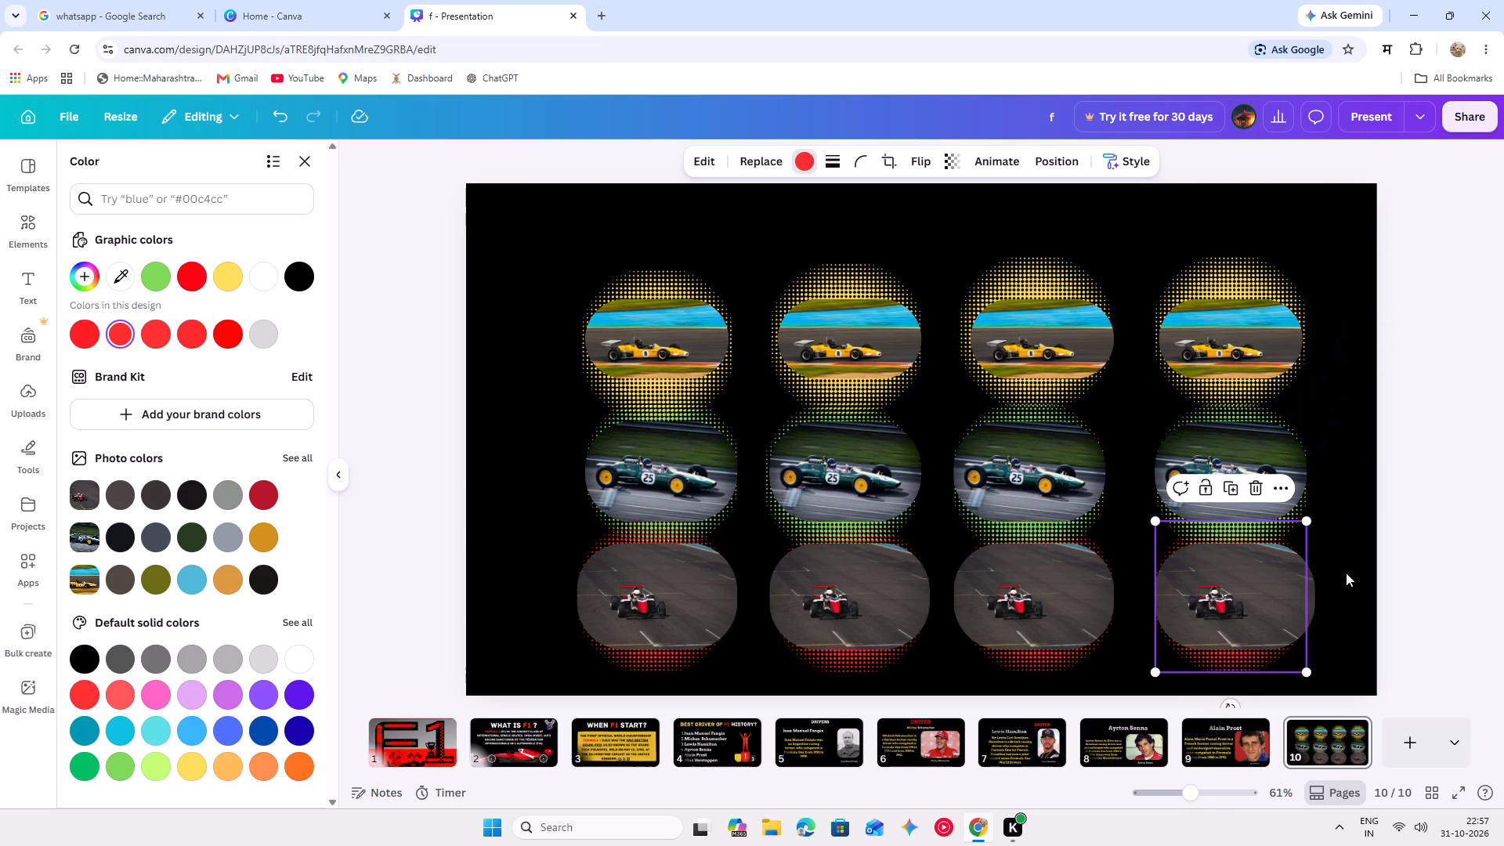
click(1253, 658)
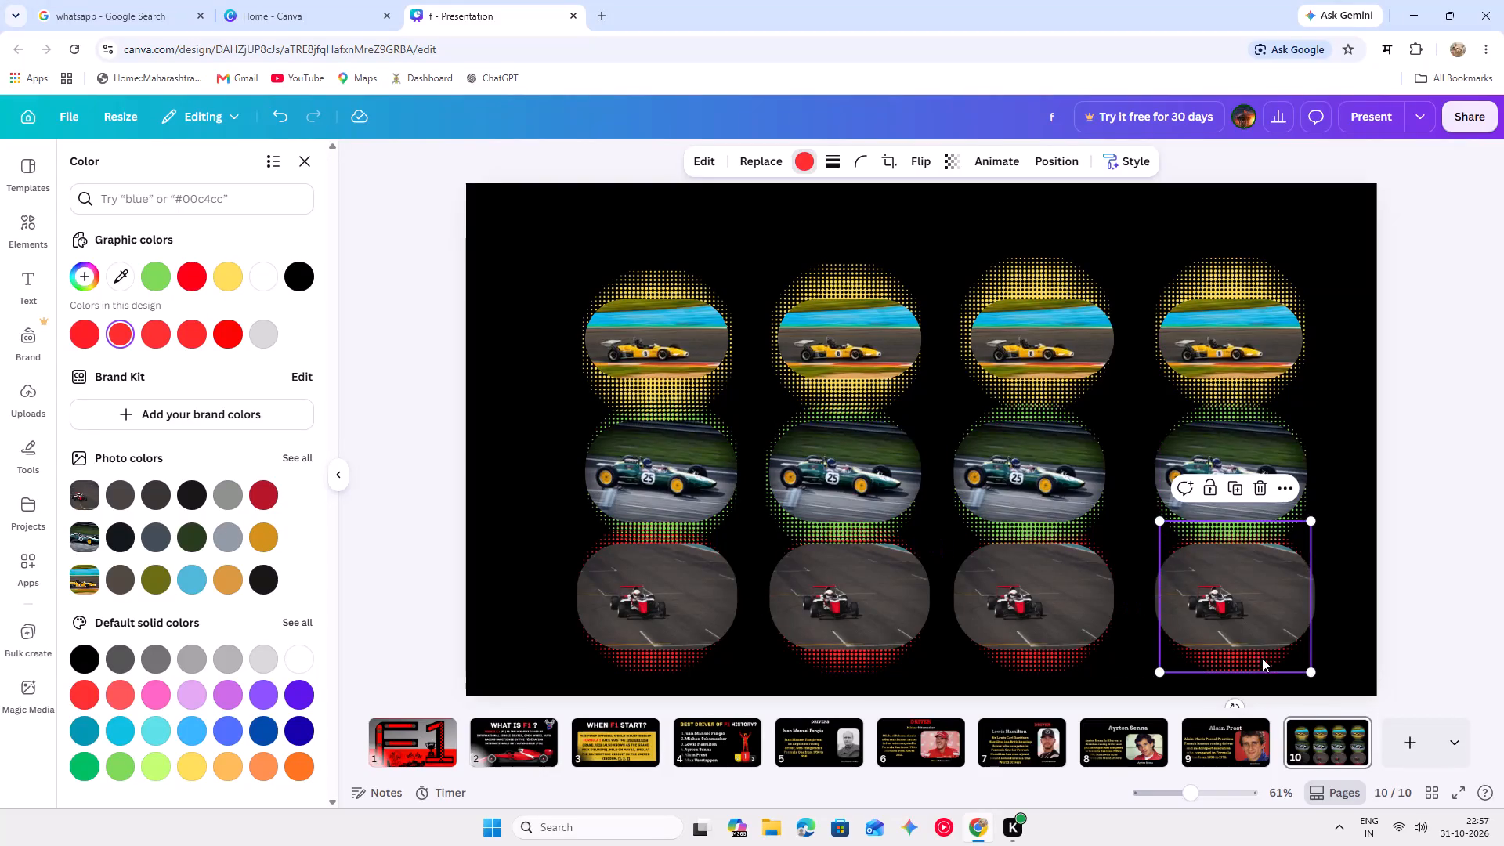
click(1326, 628)
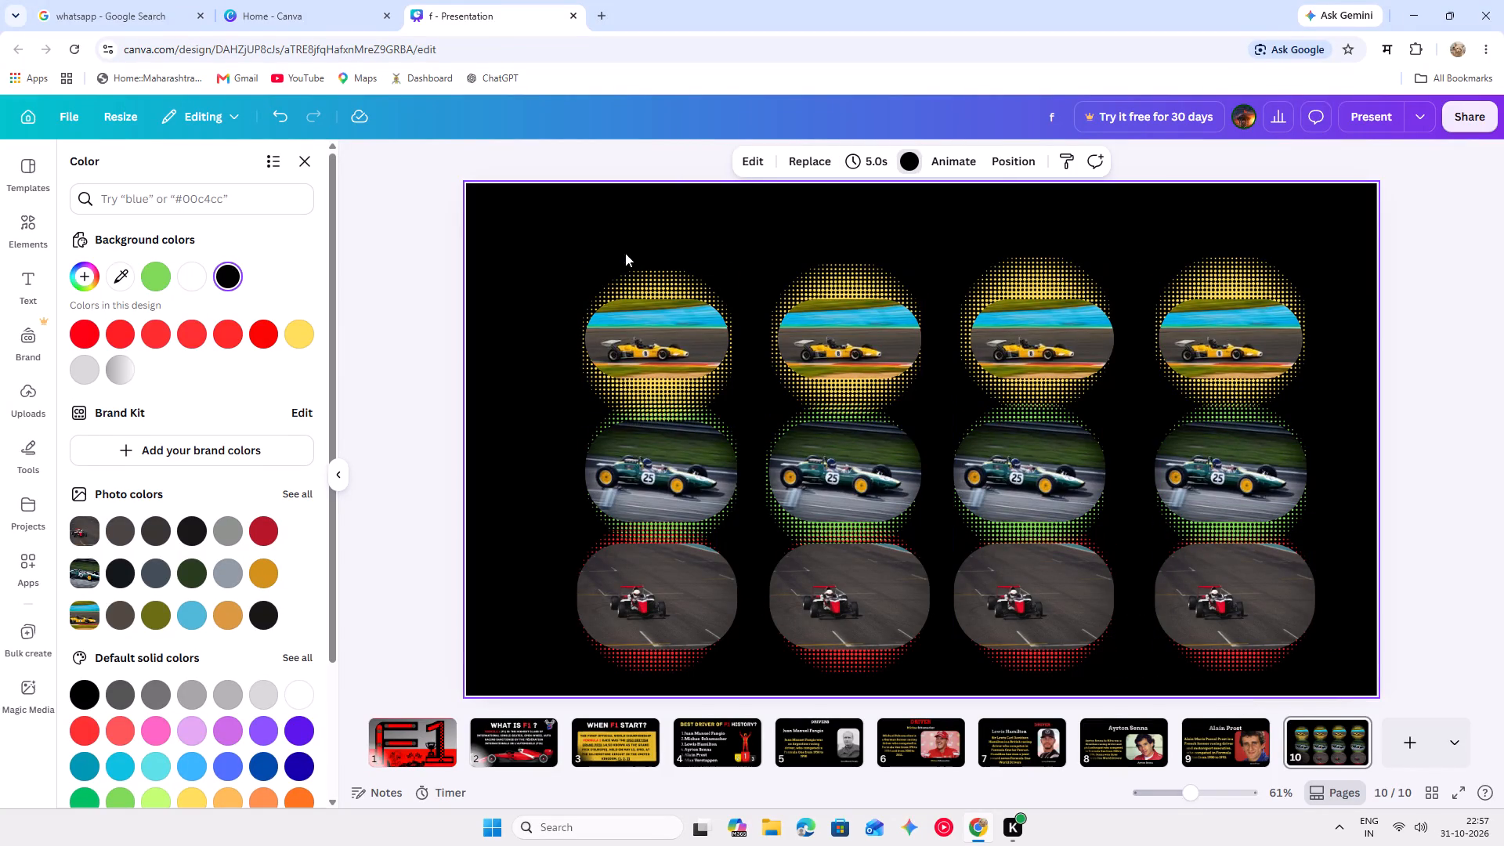
Add a text box reading "f1 cars" to page 10.
click(14, 275)
click(168, 214)
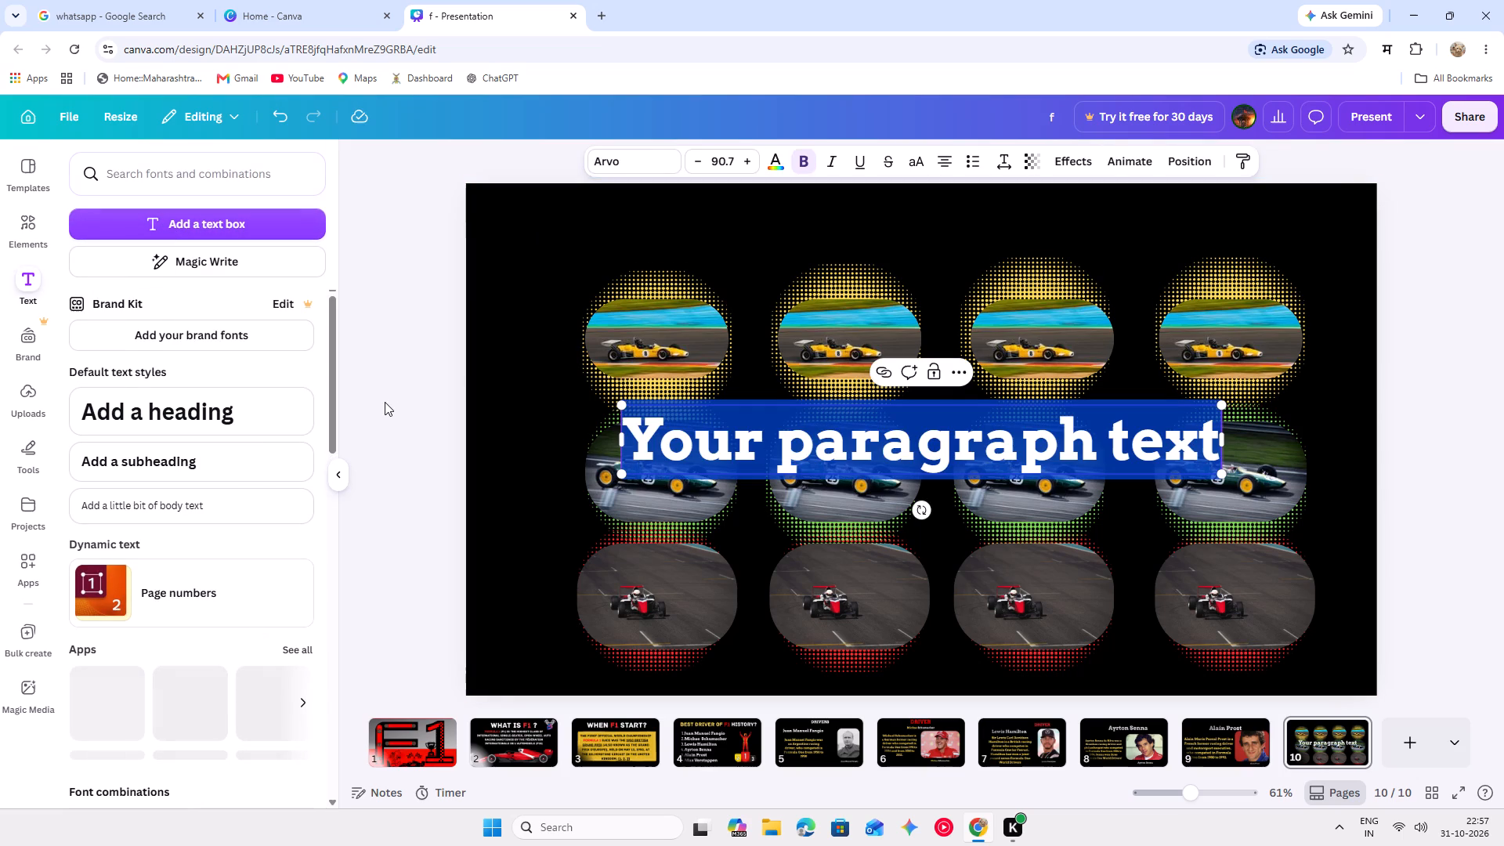
text(f1 cars)
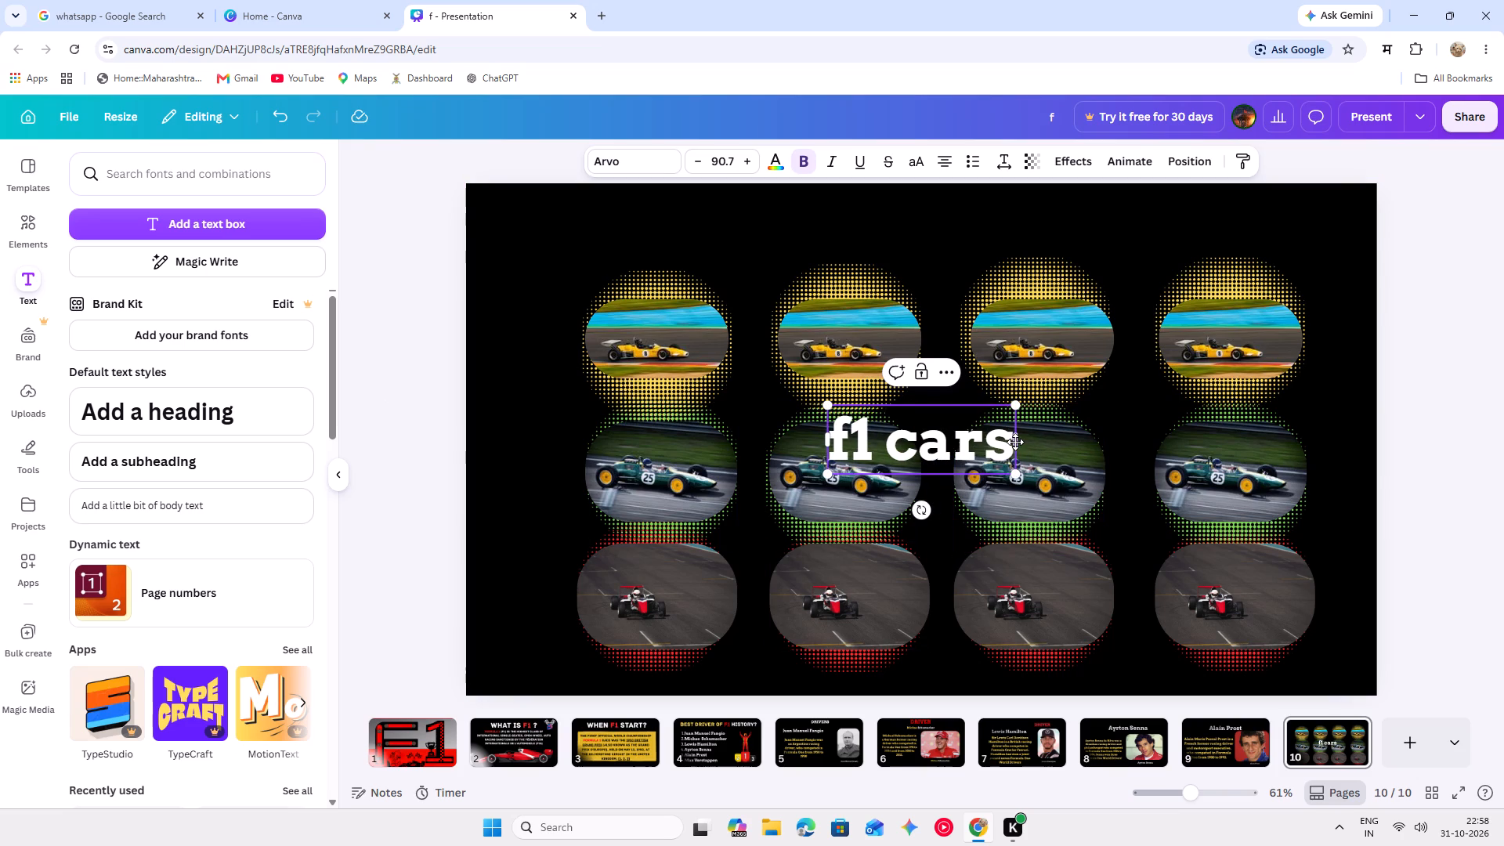
Widen the "f1 cars" text box and move it to the top of the page above the car grid as a title.
drag(1015, 441, 1118, 442)
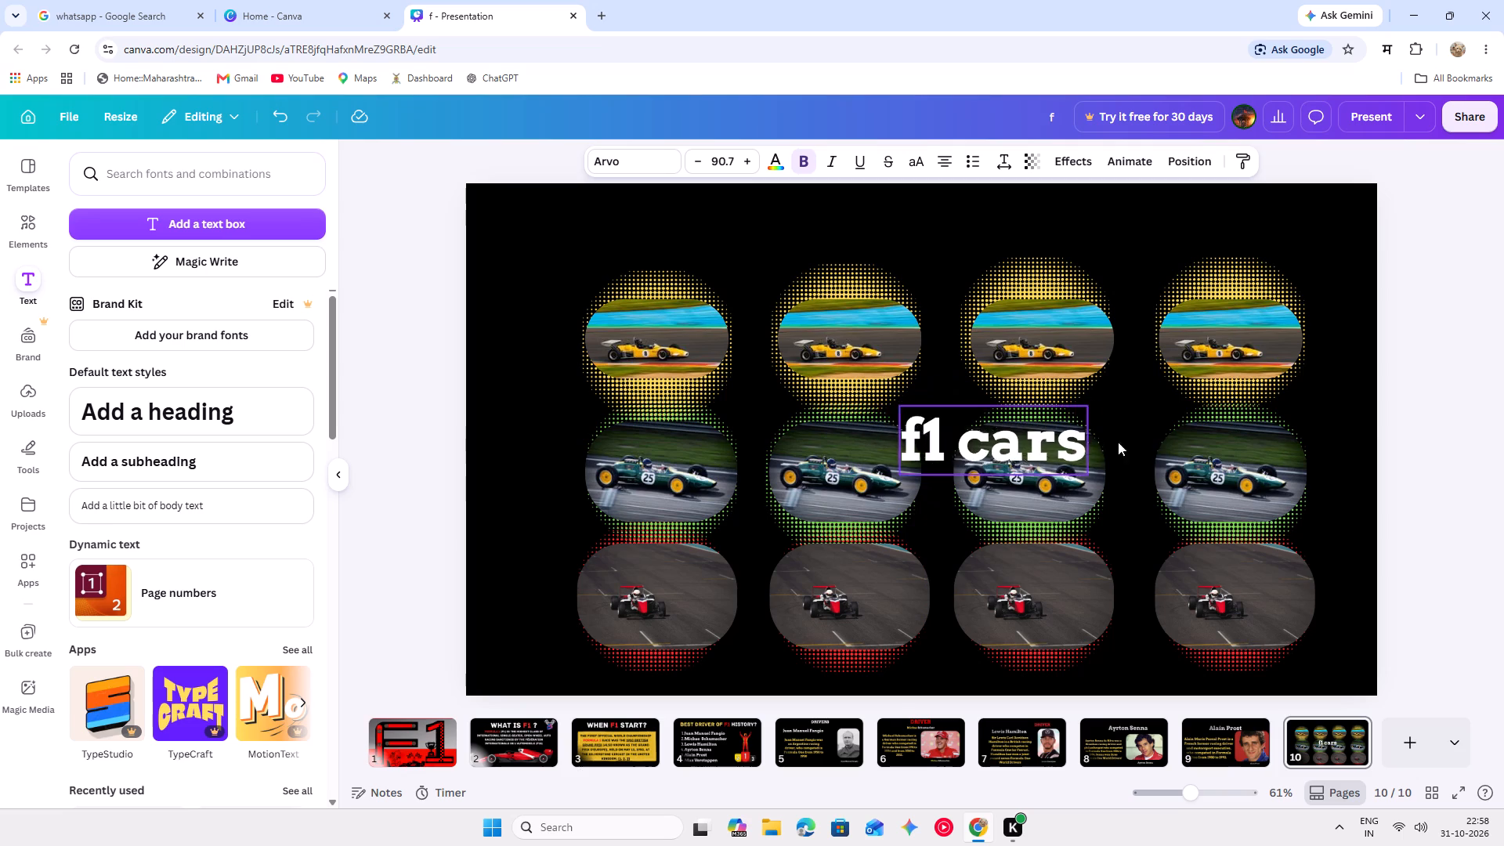
drag(1118, 442, 1086, 425)
drag(1089, 420, 1495, 420)
drag(1381, 446, 1175, 300)
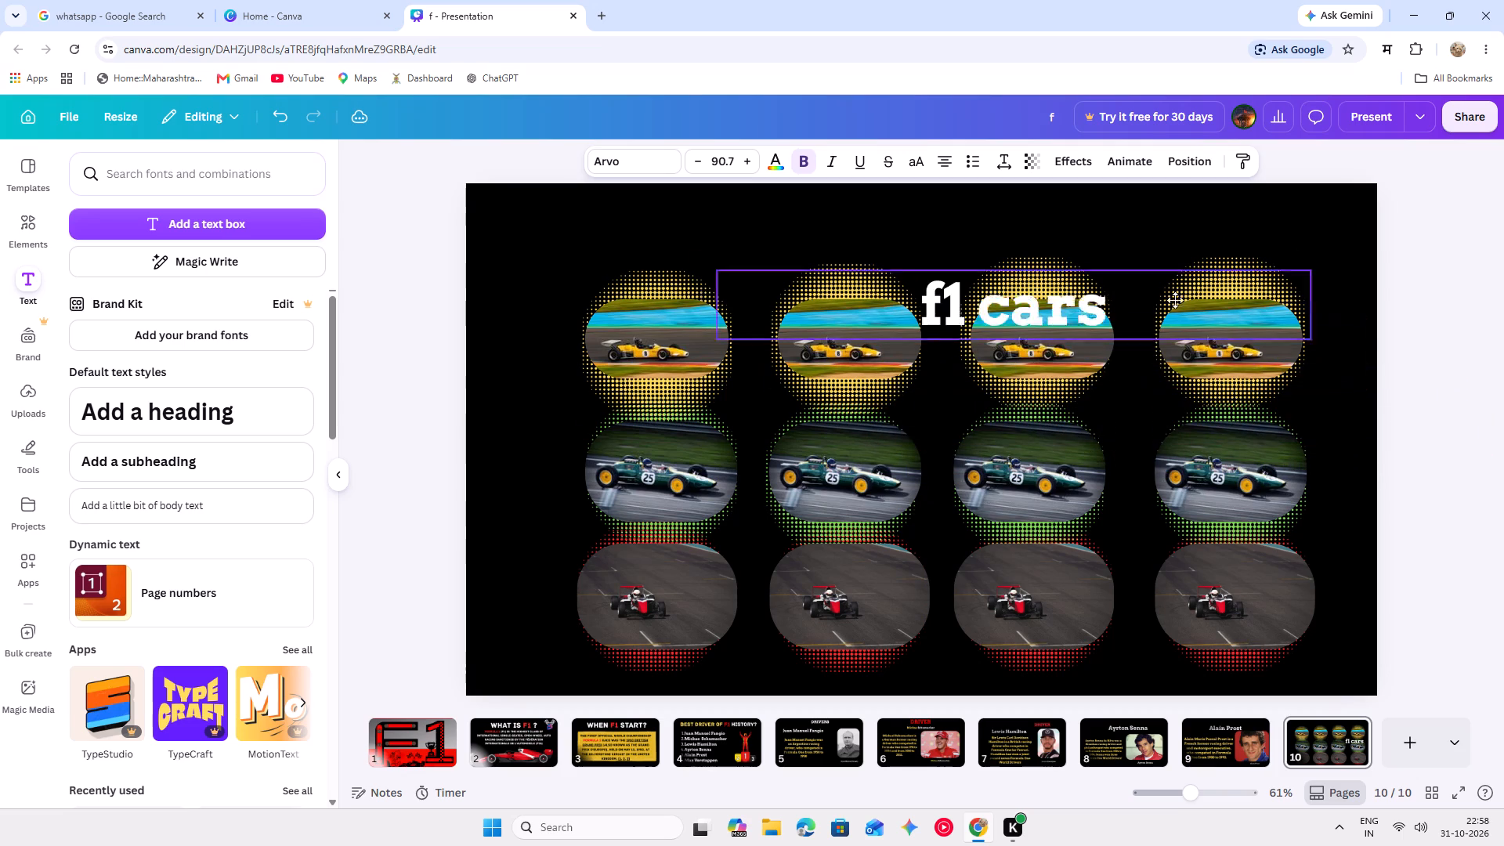
drag(1175, 300, 1128, 240)
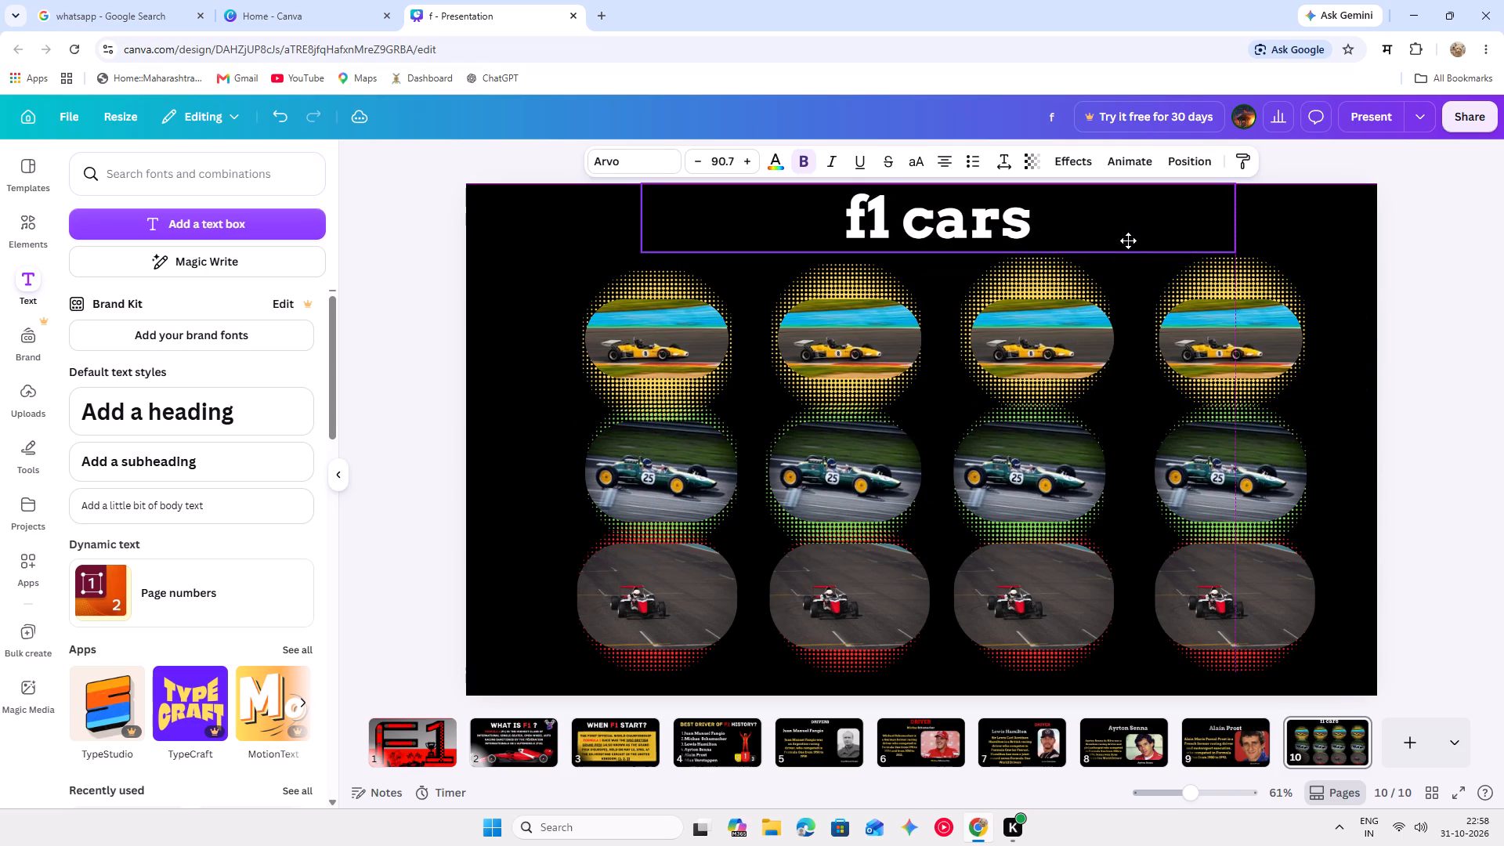
drag(1128, 240, 1130, 239)
Shift the four yellow car thumbnails slightly to centre them on their yellow halftone circles.
drag(1098, 325, 1091, 325)
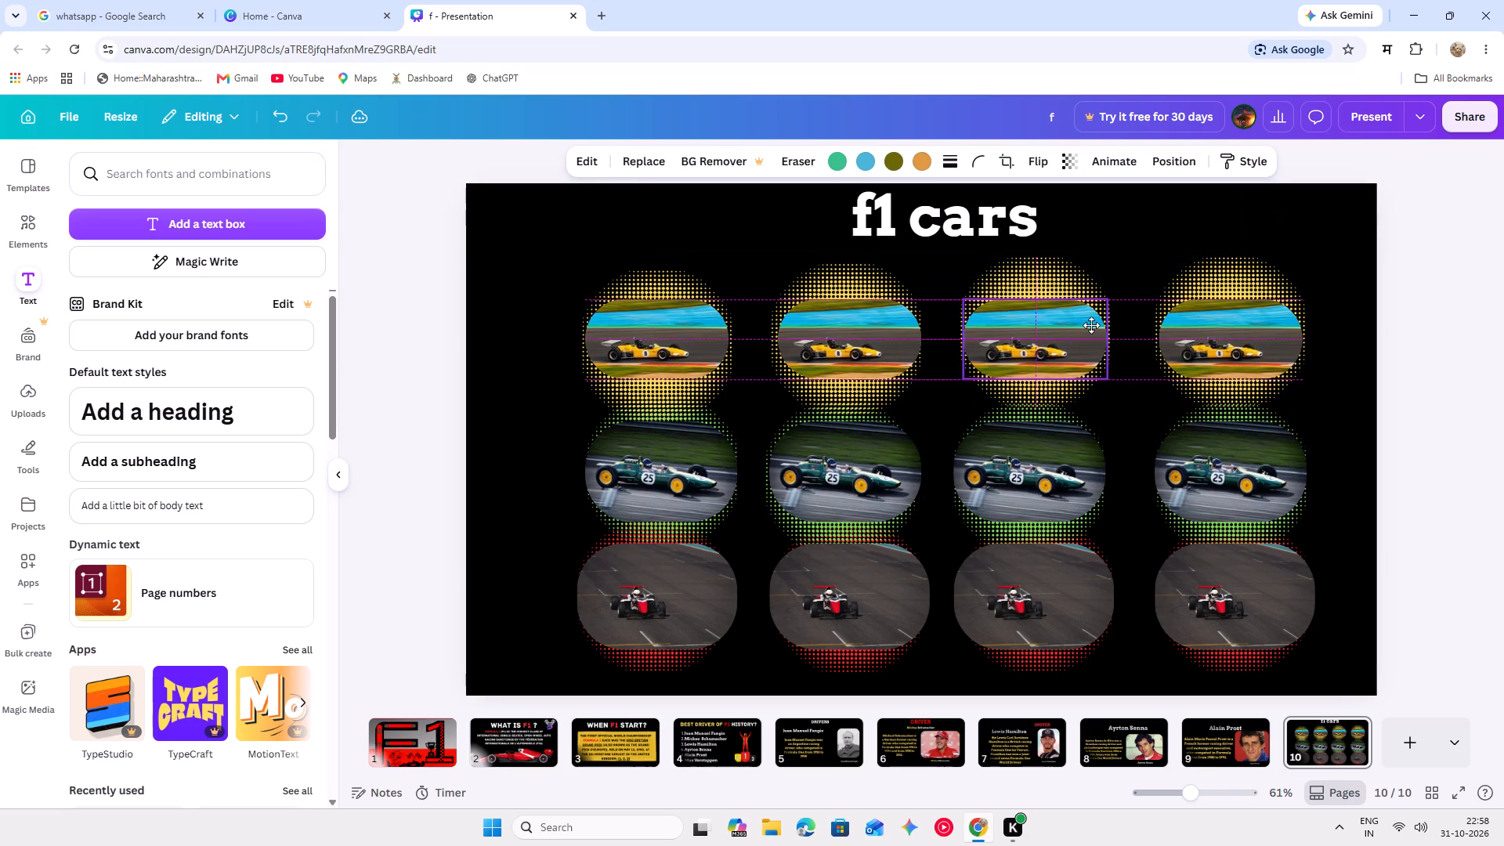
drag(1091, 325, 1090, 325)
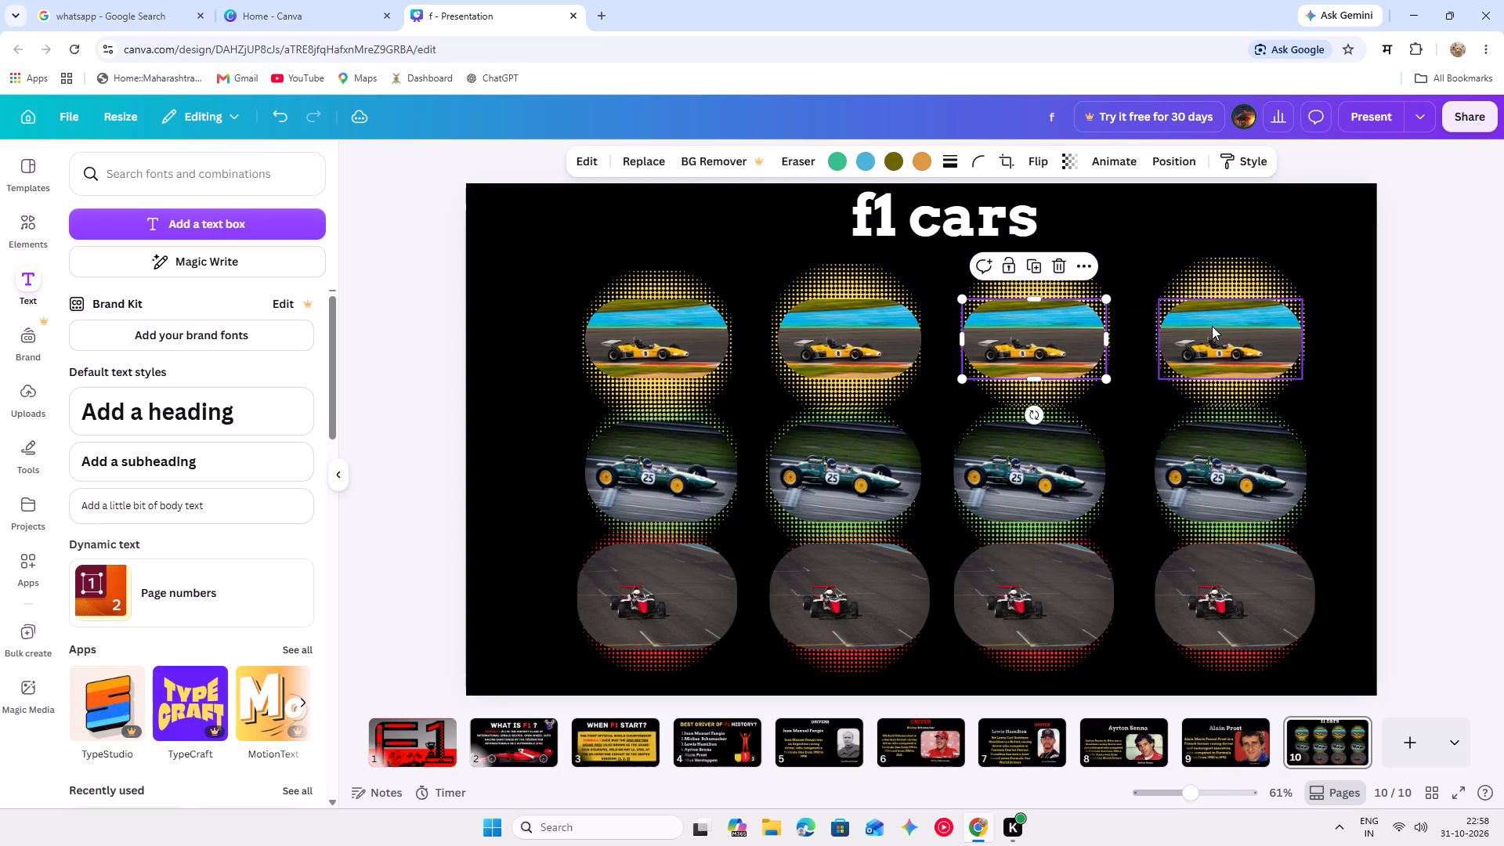
click(1212, 326)
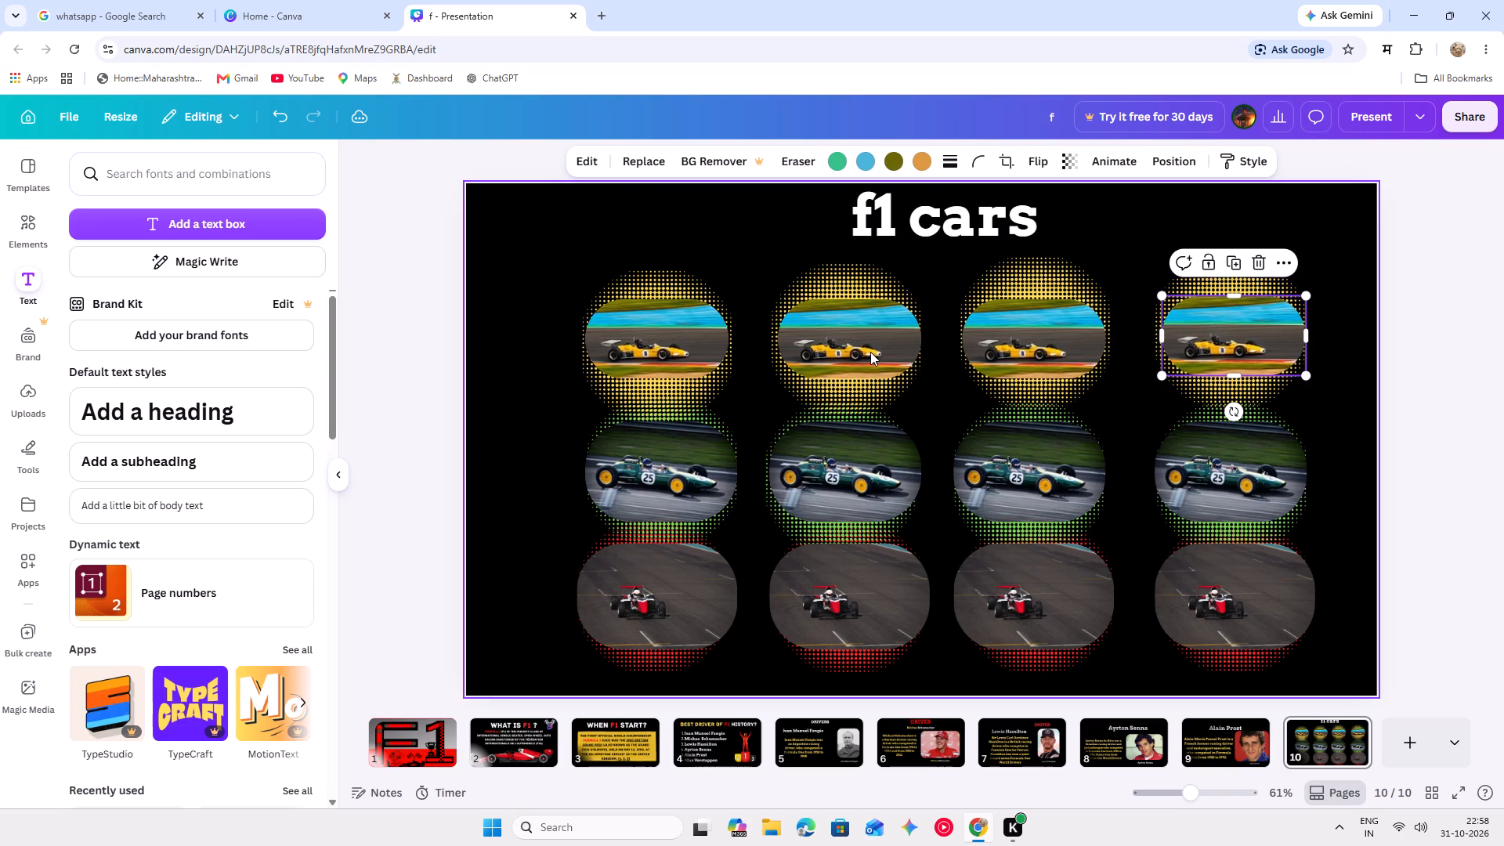
click(903, 352)
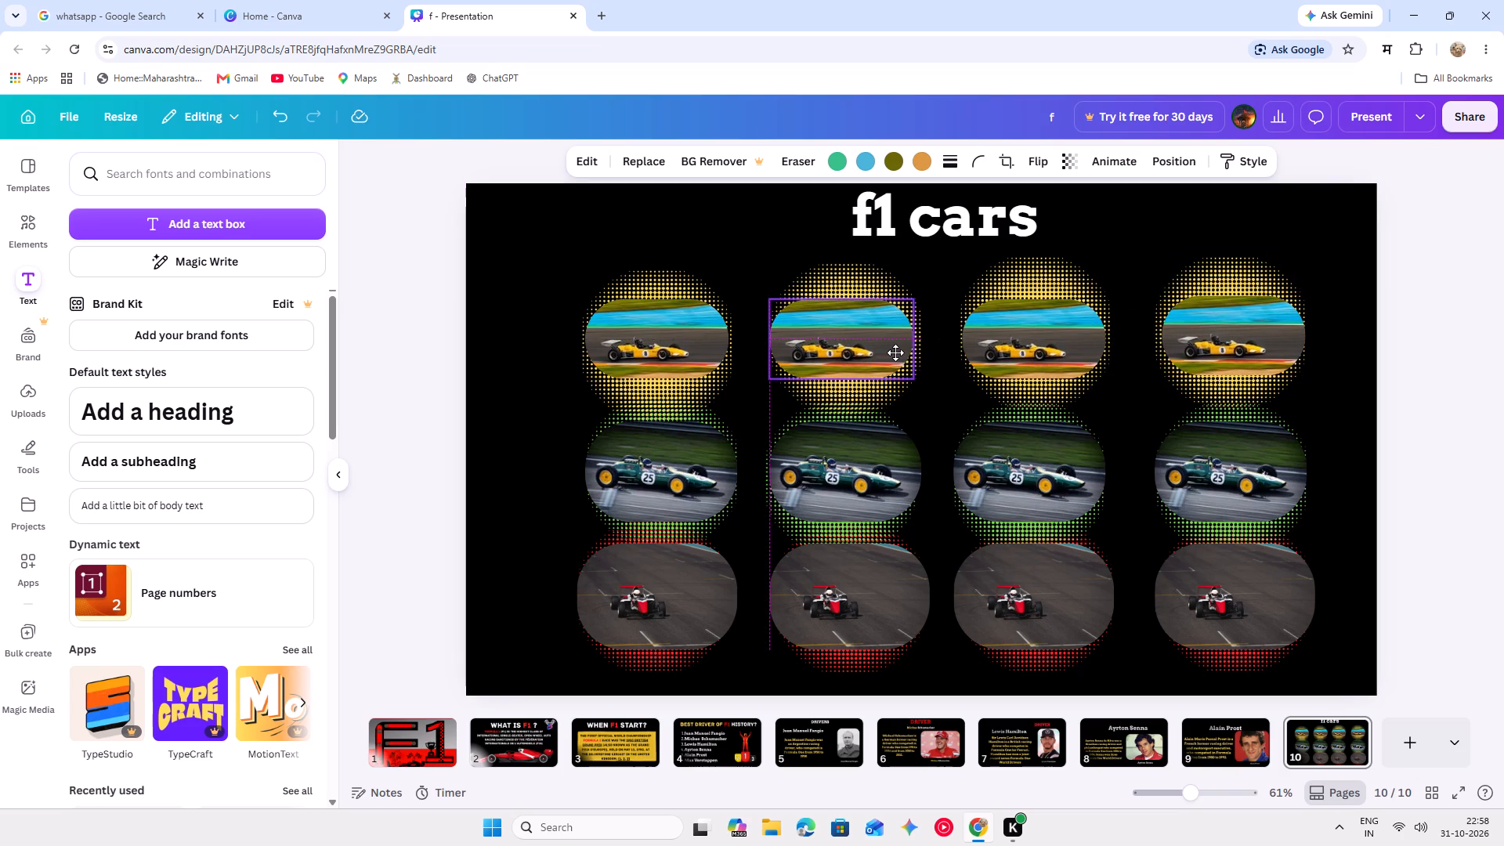
click(720, 349)
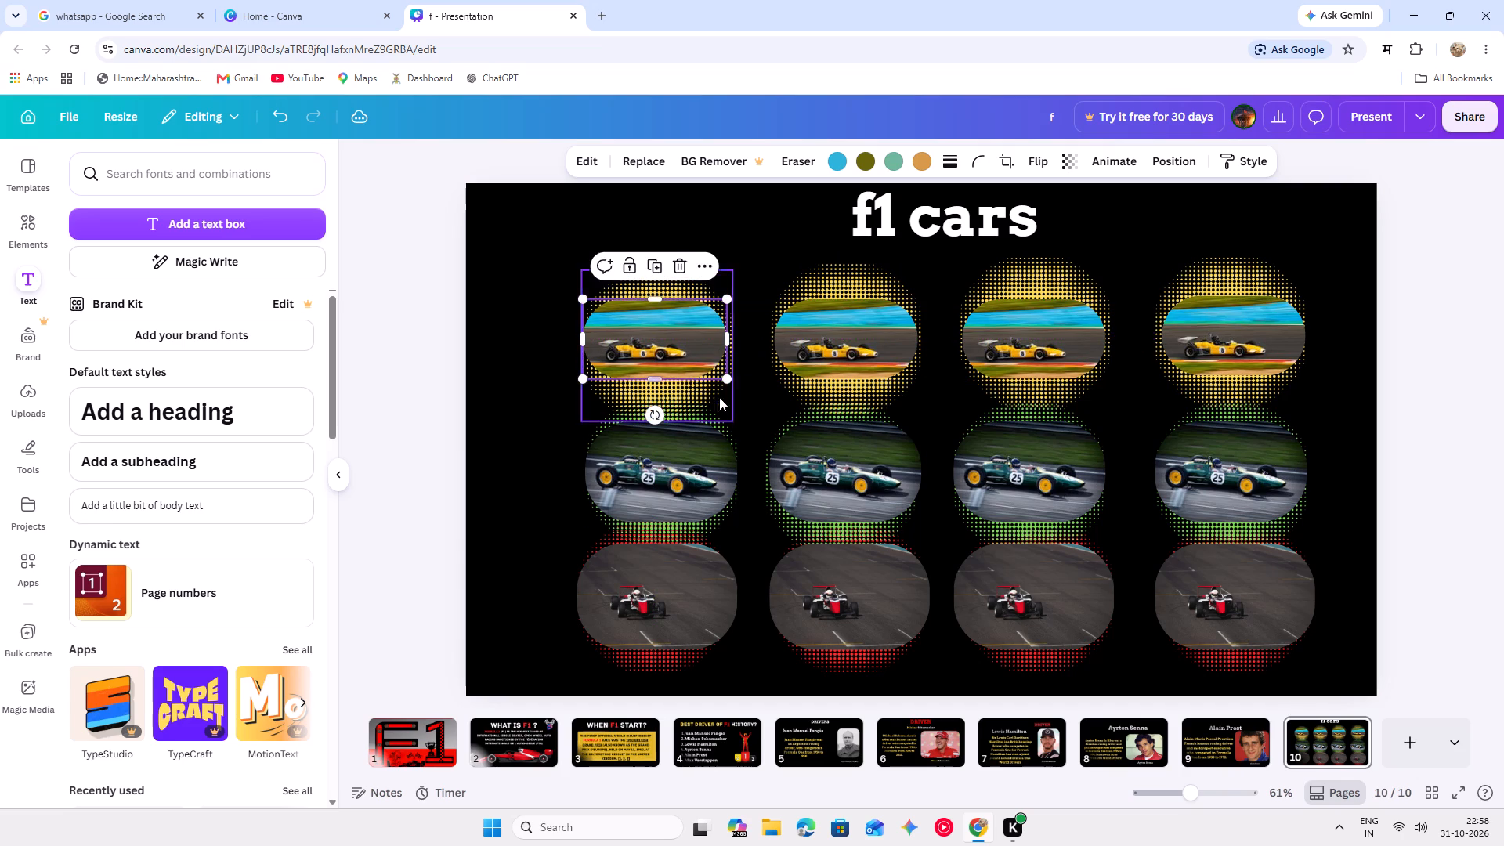
click(1326, 428)
Shift the four red car thumbnails slightly to centre them on their red halftone circles and line them up in the row.
click(1292, 556)
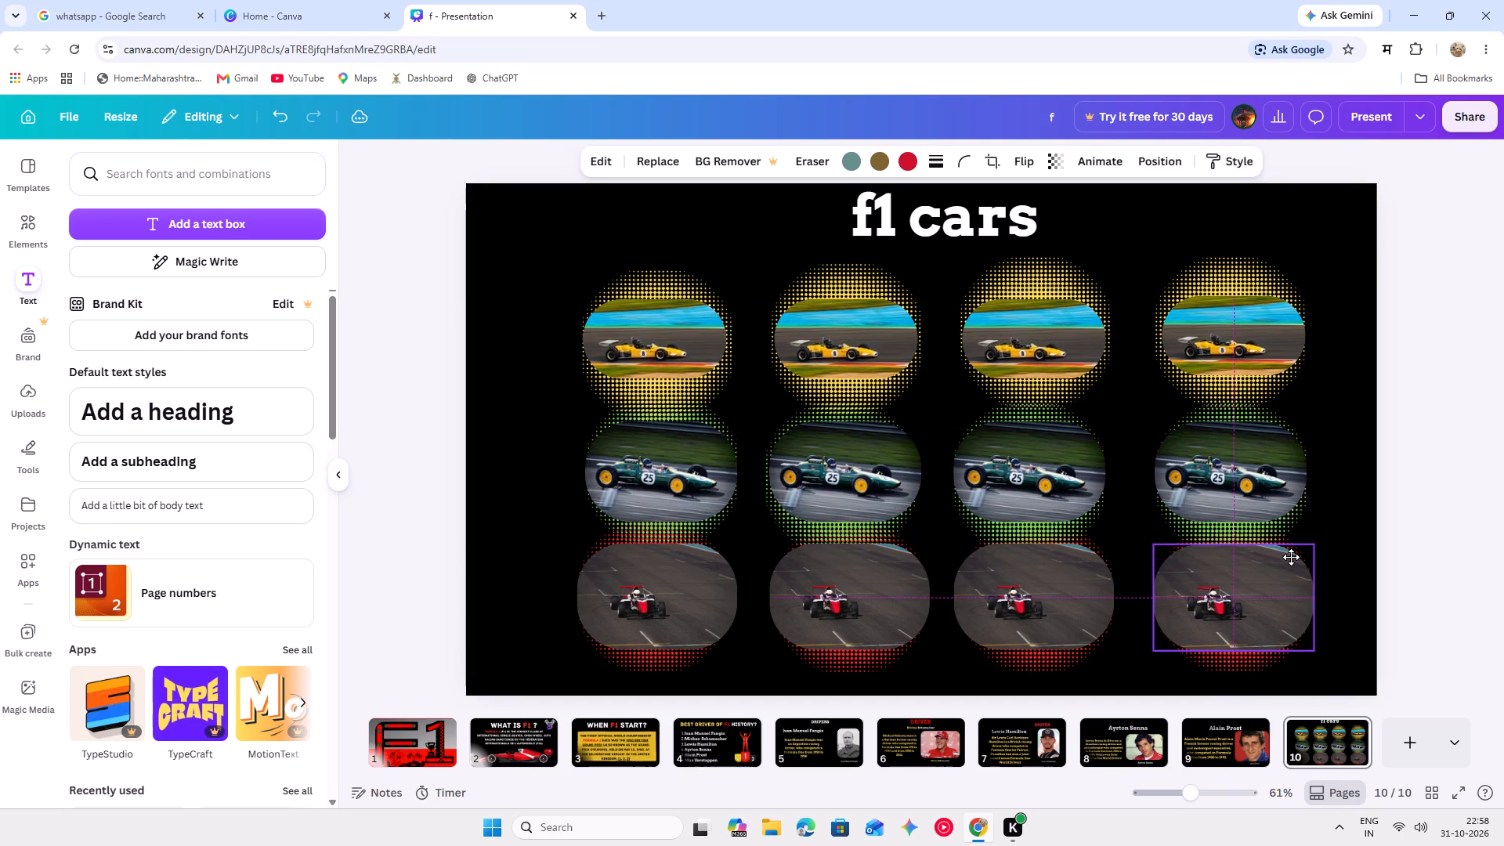
drag(1079, 559, 1087, 561)
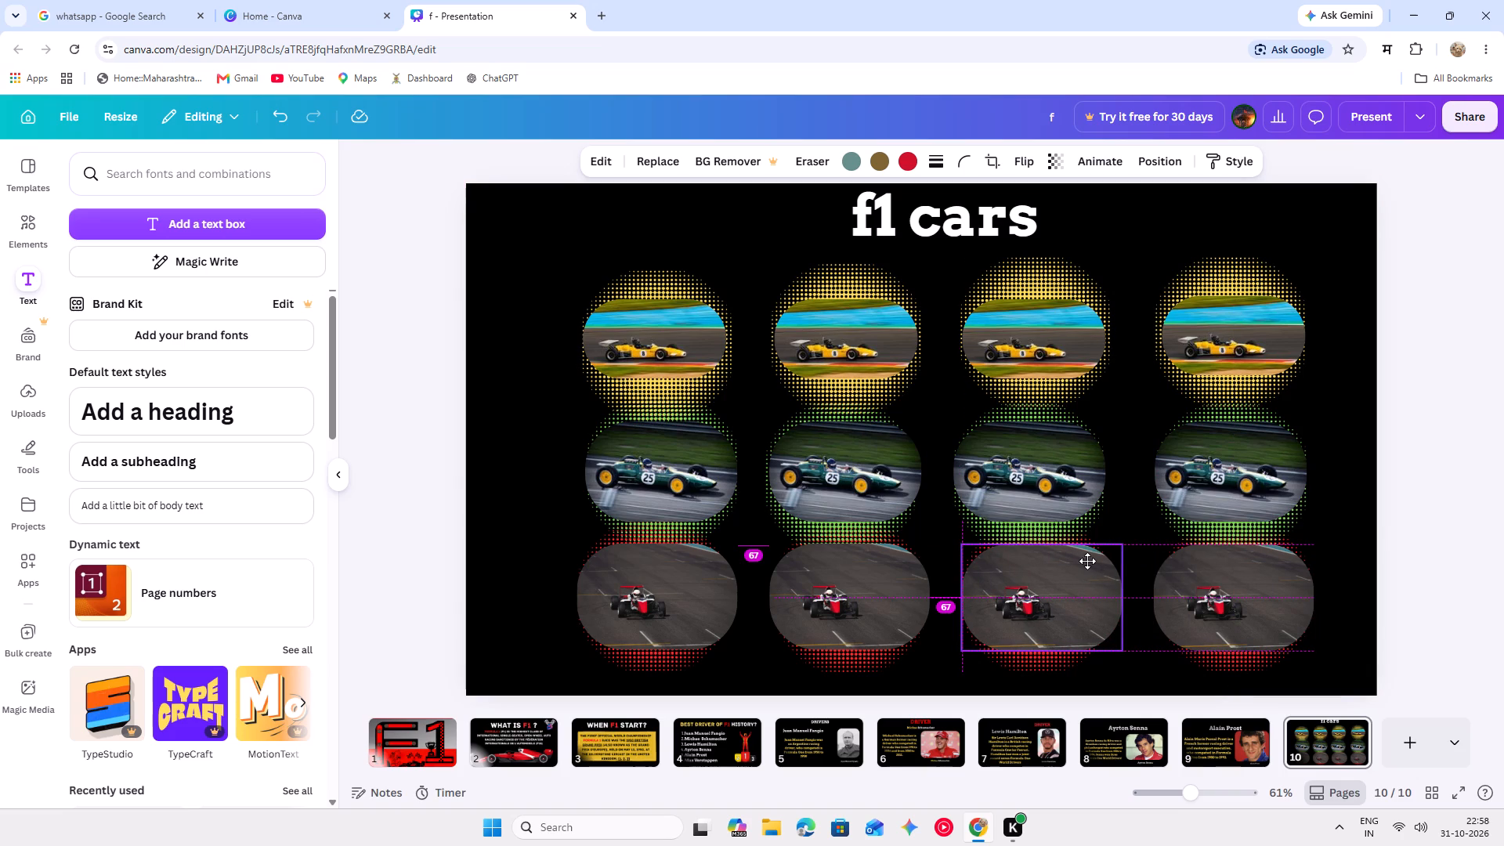
drag(1087, 561, 1087, 560)
click(916, 561)
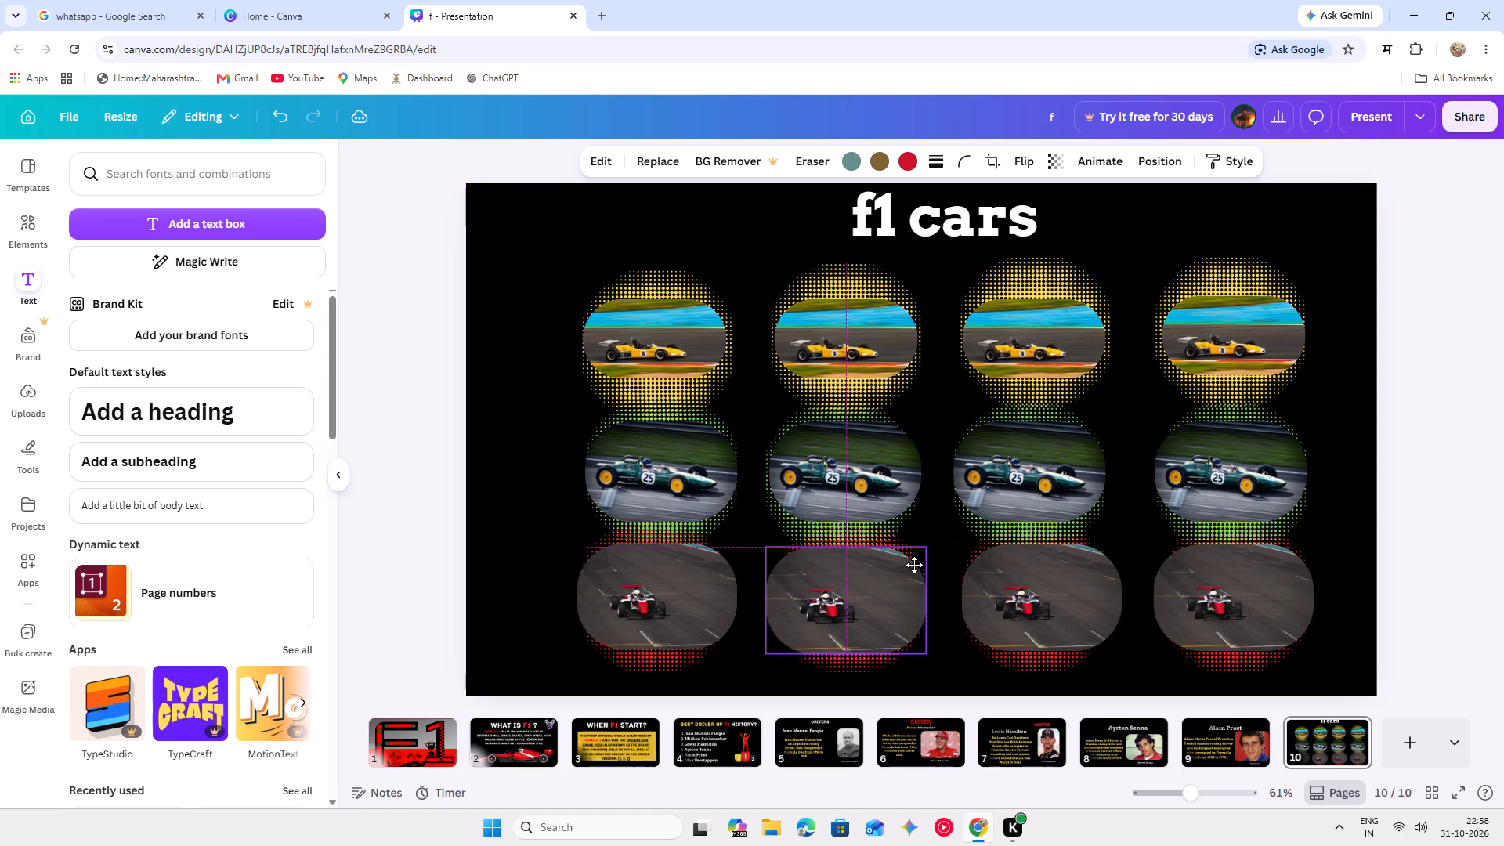
click(696, 562)
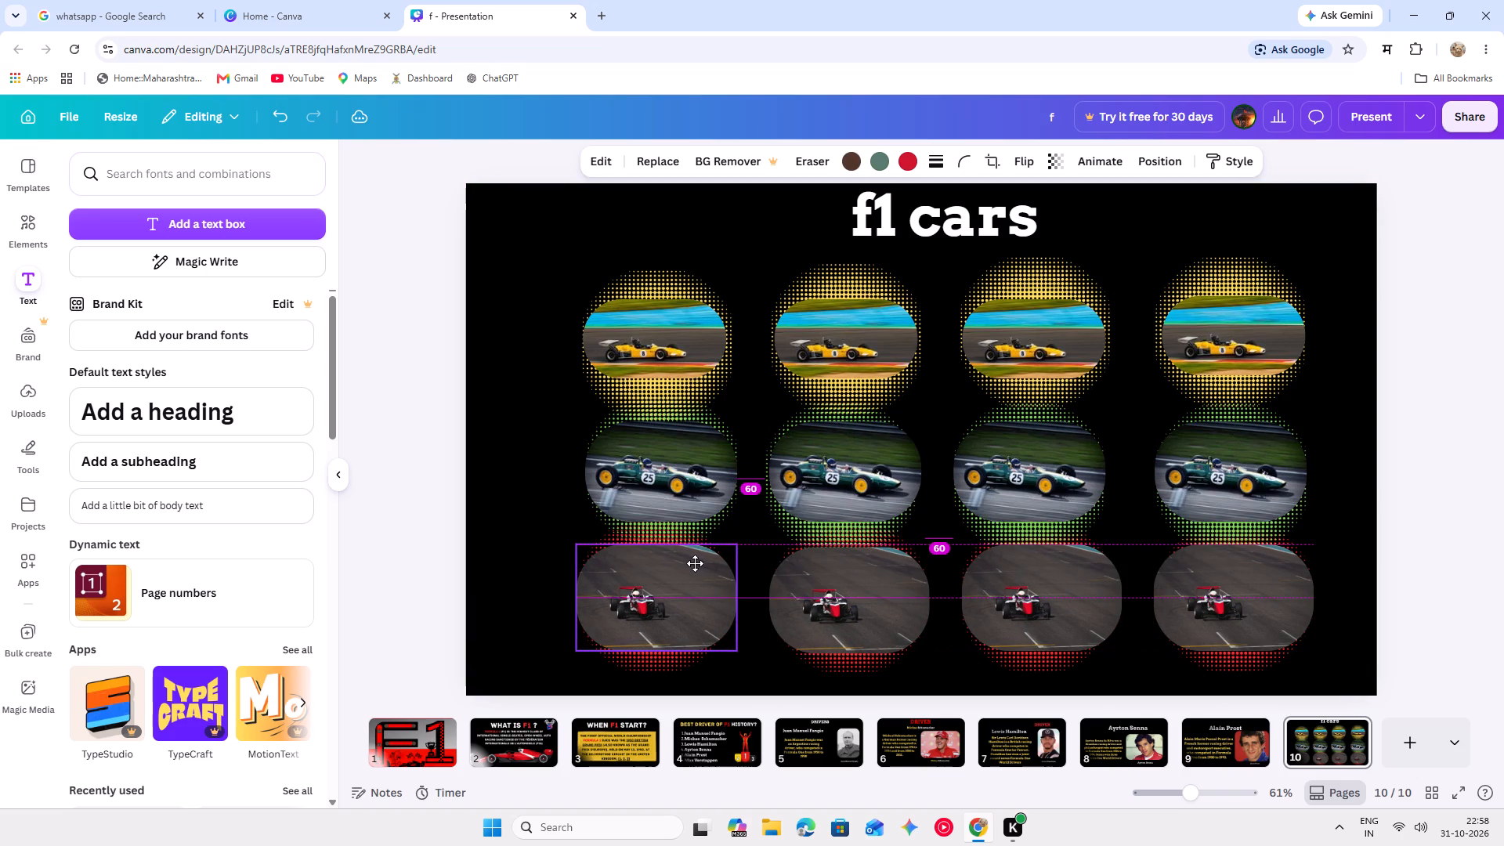
click(1331, 418)
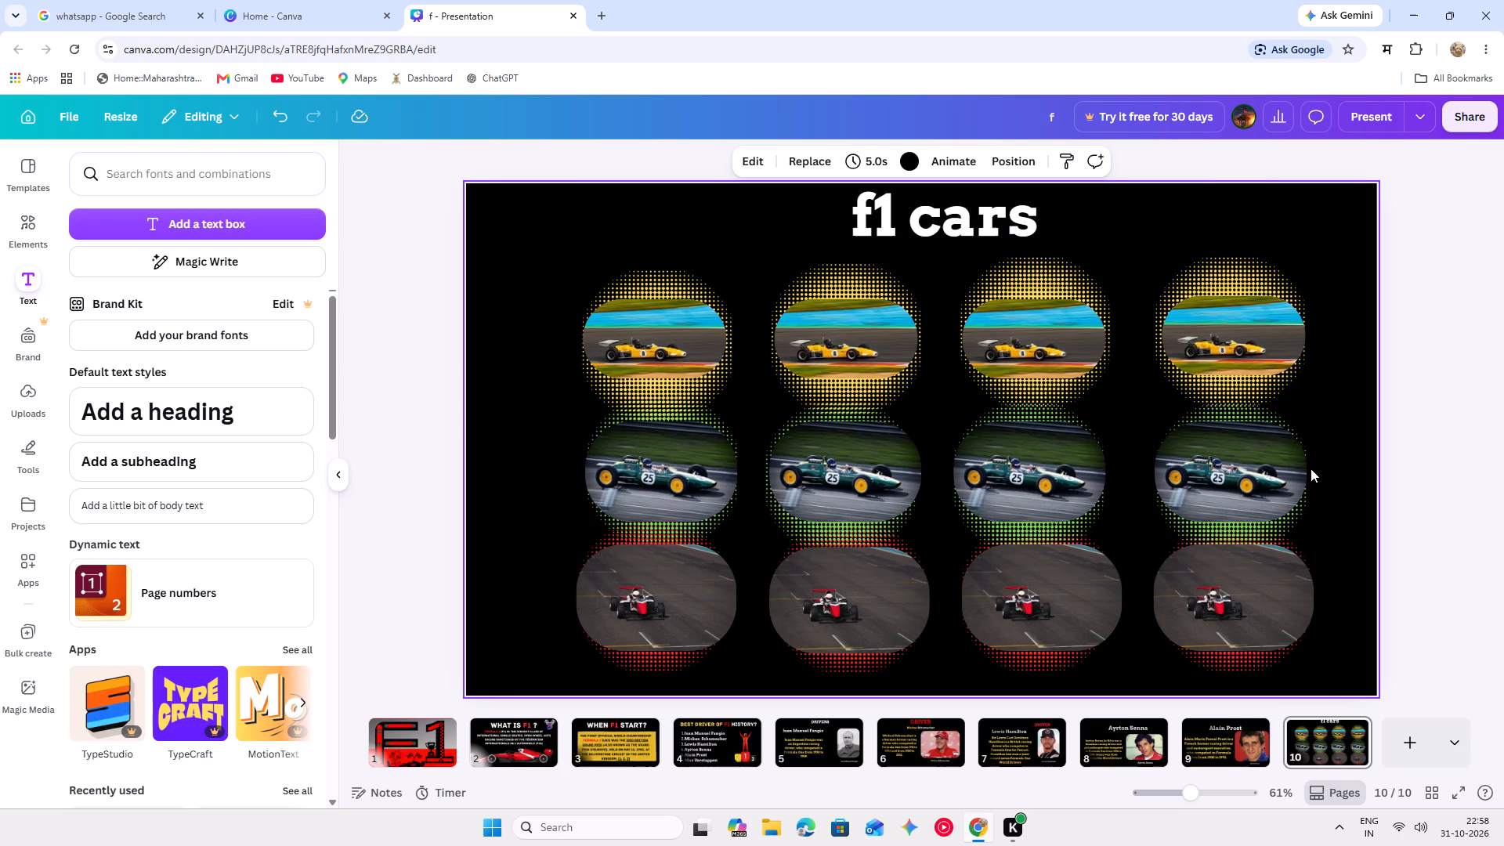
Nudge the "f1 cars" title slightly to the left above the car grid.
drag(951, 227, 941, 226)
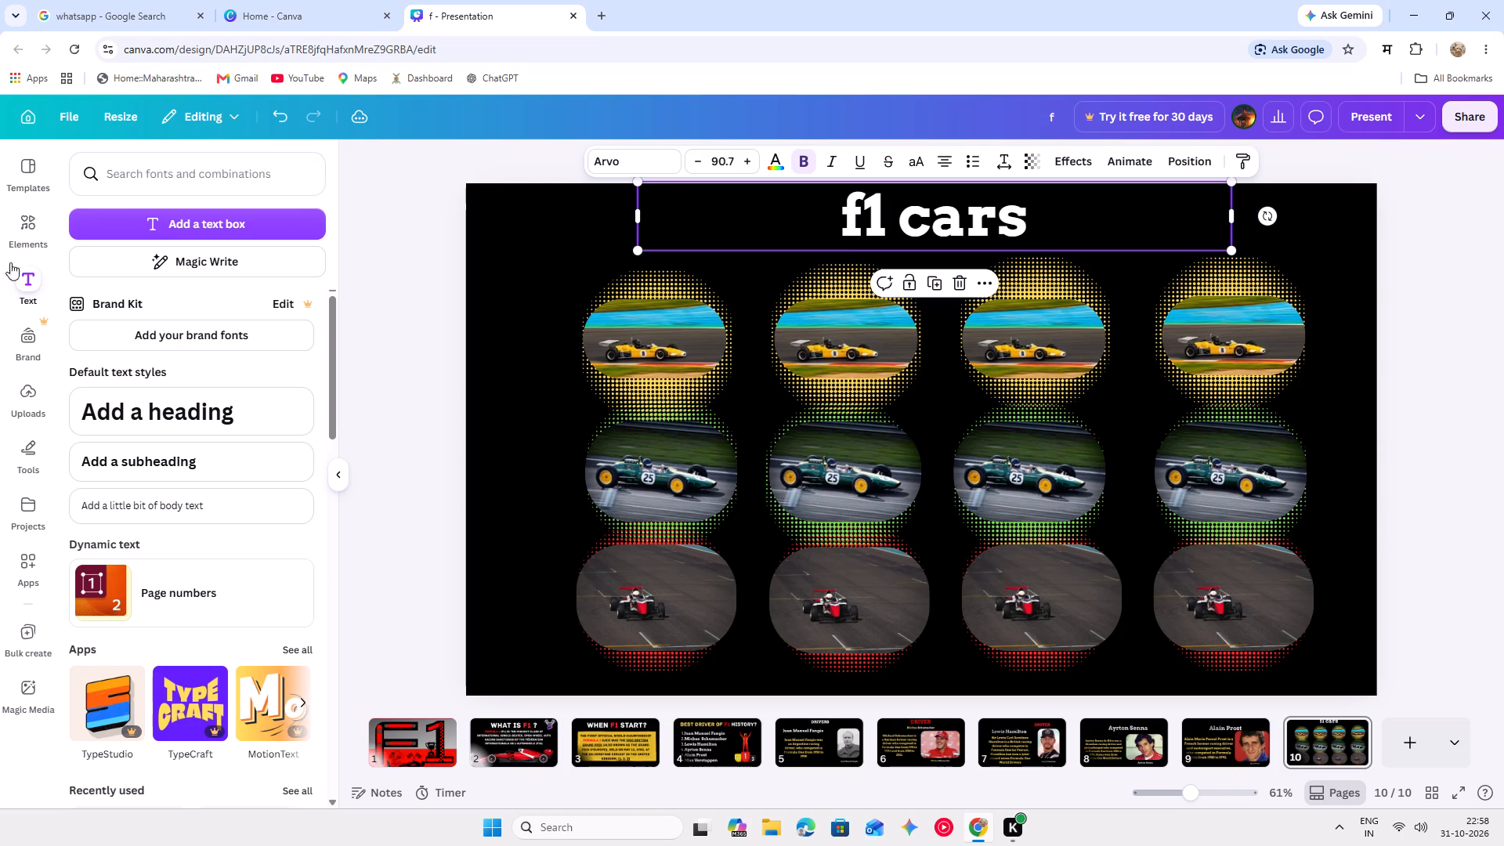
Look through the "f1" graphics and the other "f1" element results for something to decorate page 10.
click(28, 233)
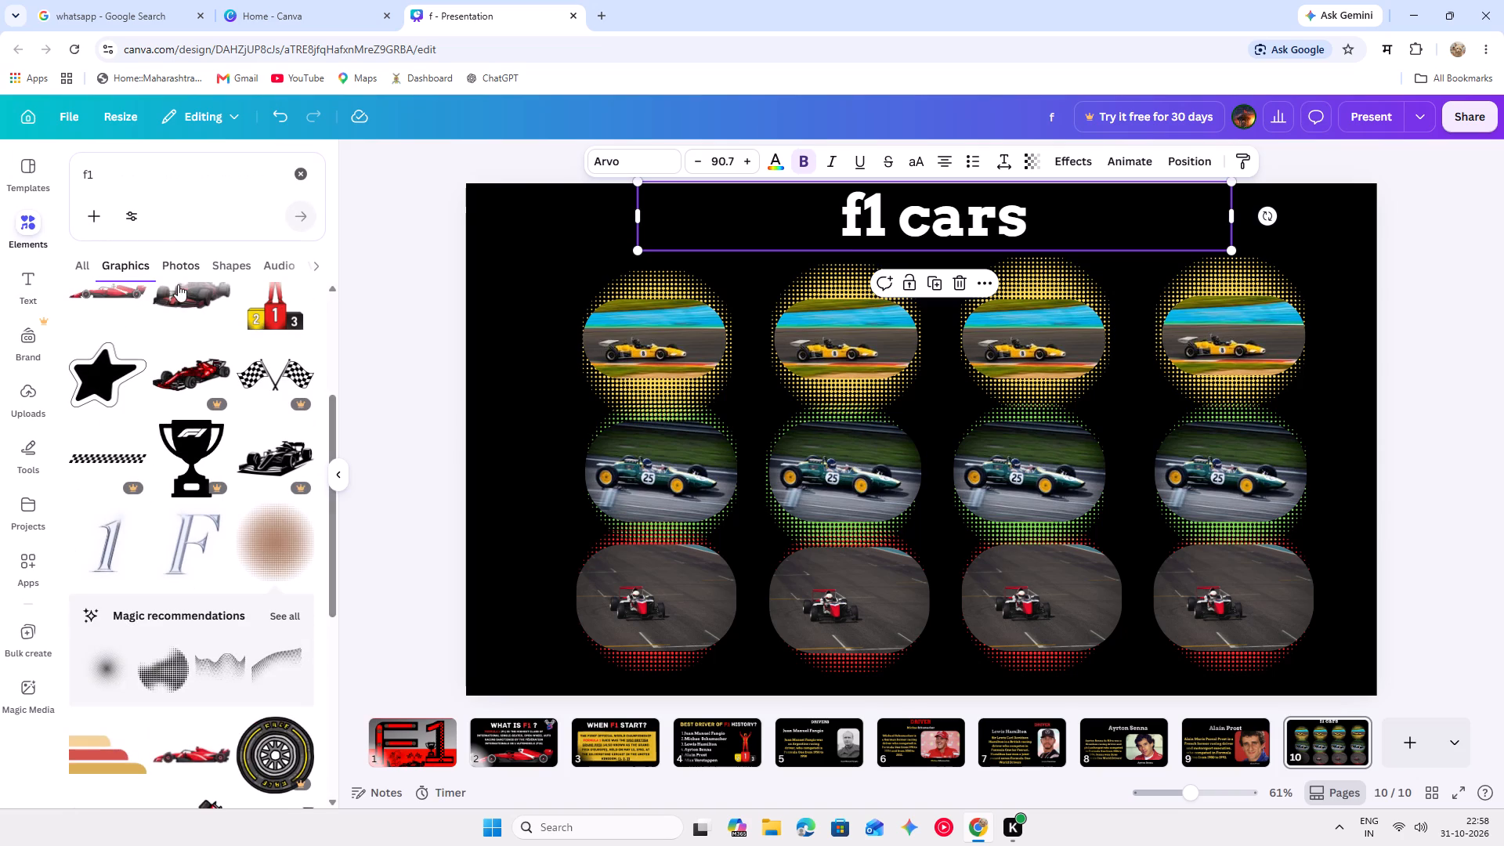
scroll(222, 401, down, 7)
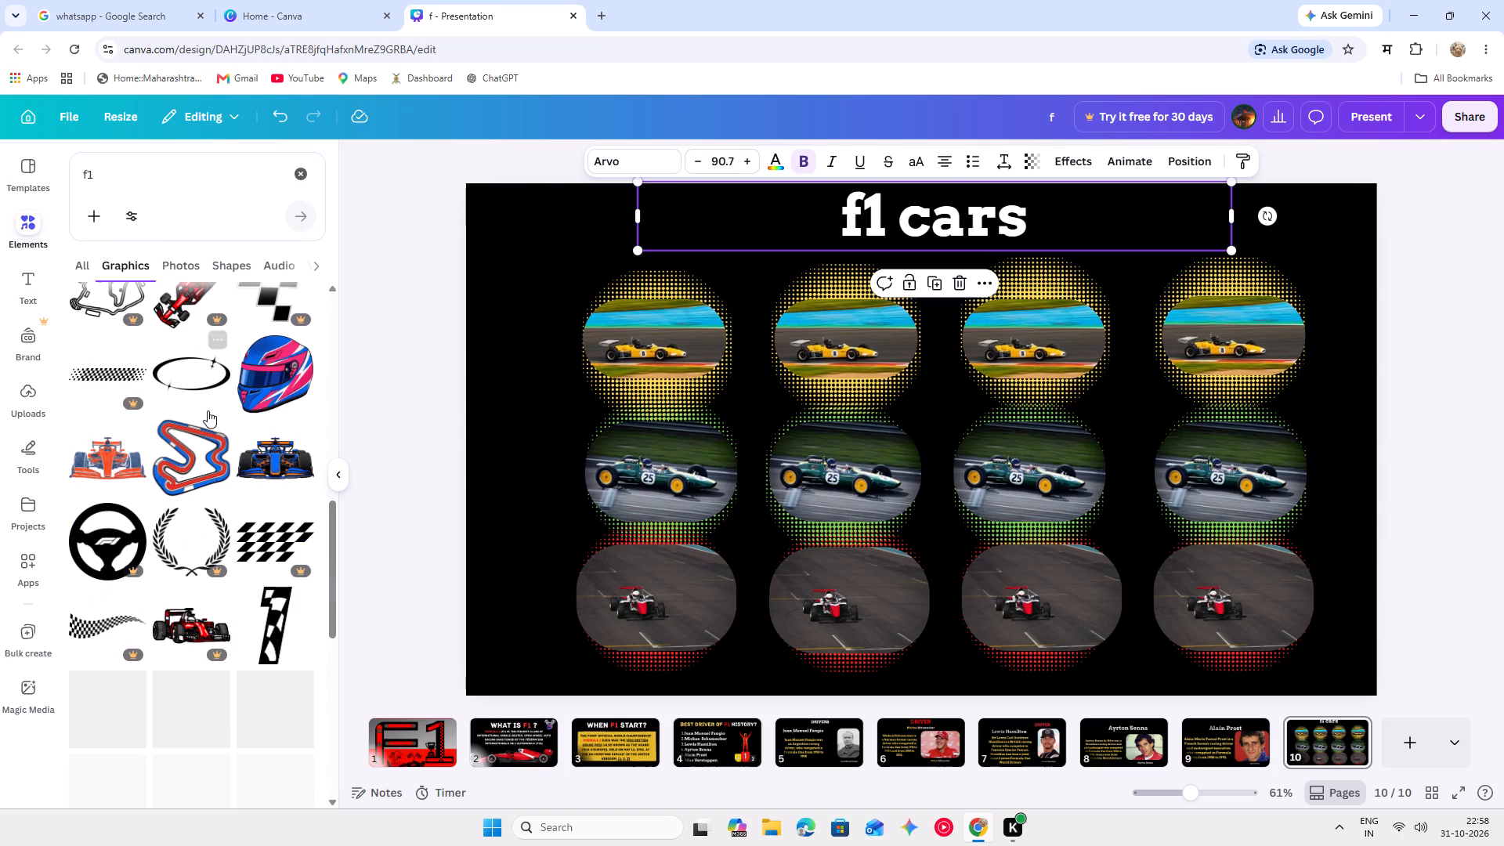
scroll(249, 505, down, 2)
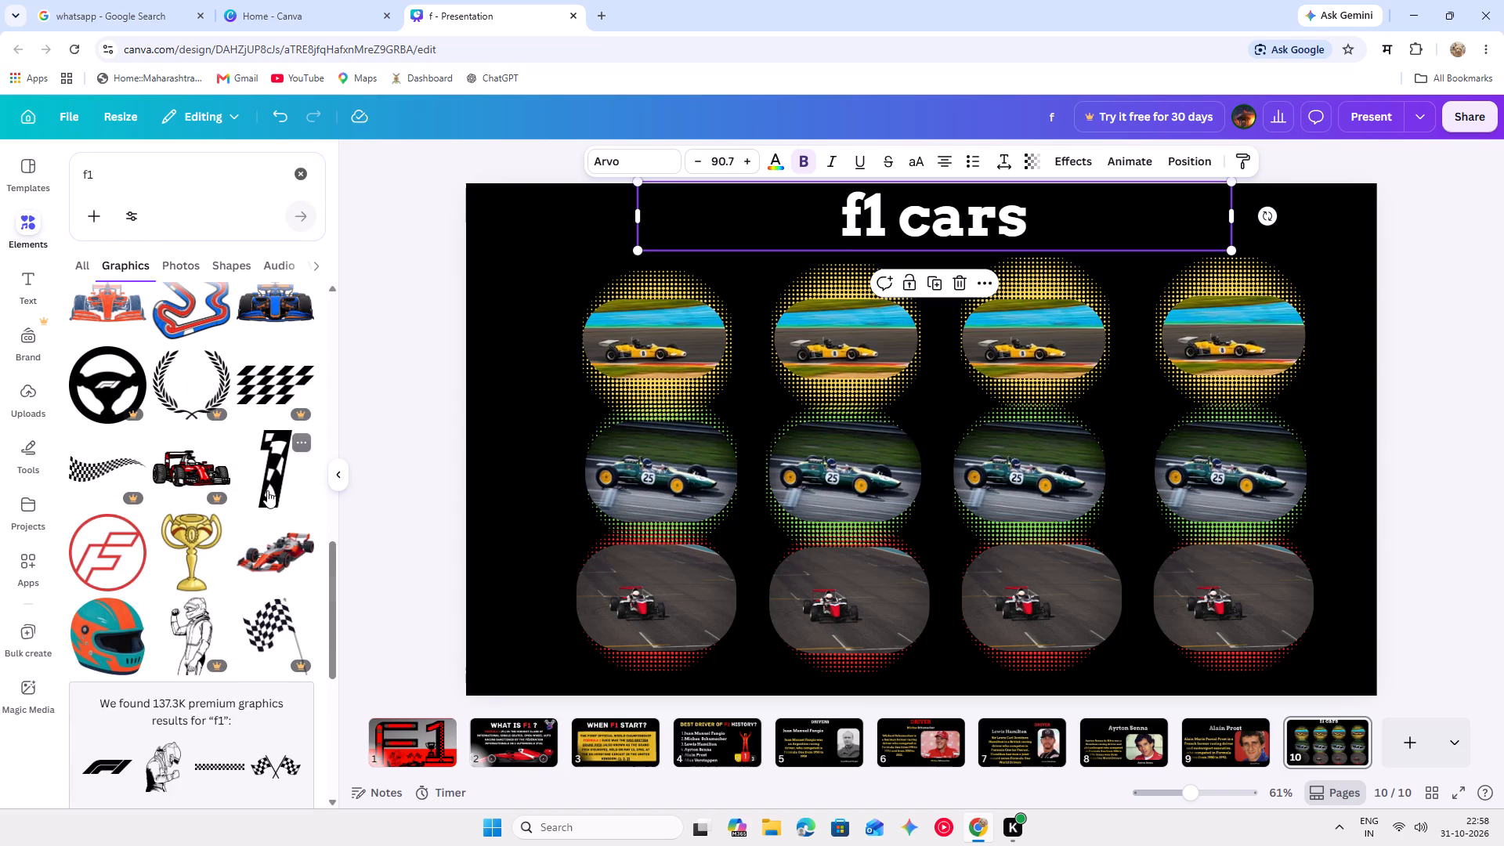
scroll(272, 486, down, 11)
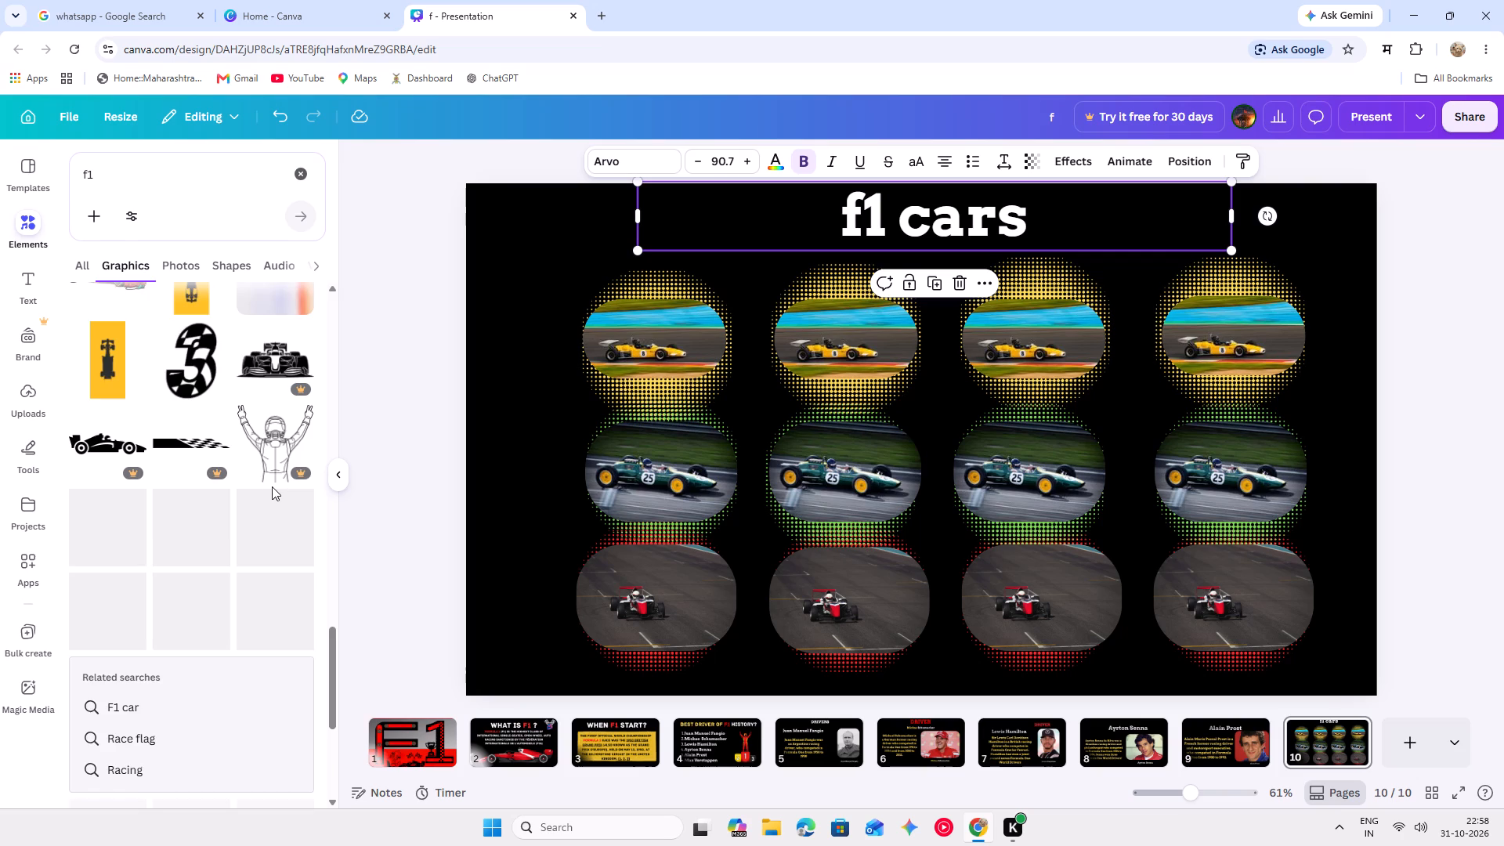
scroll(272, 487, down, 5)
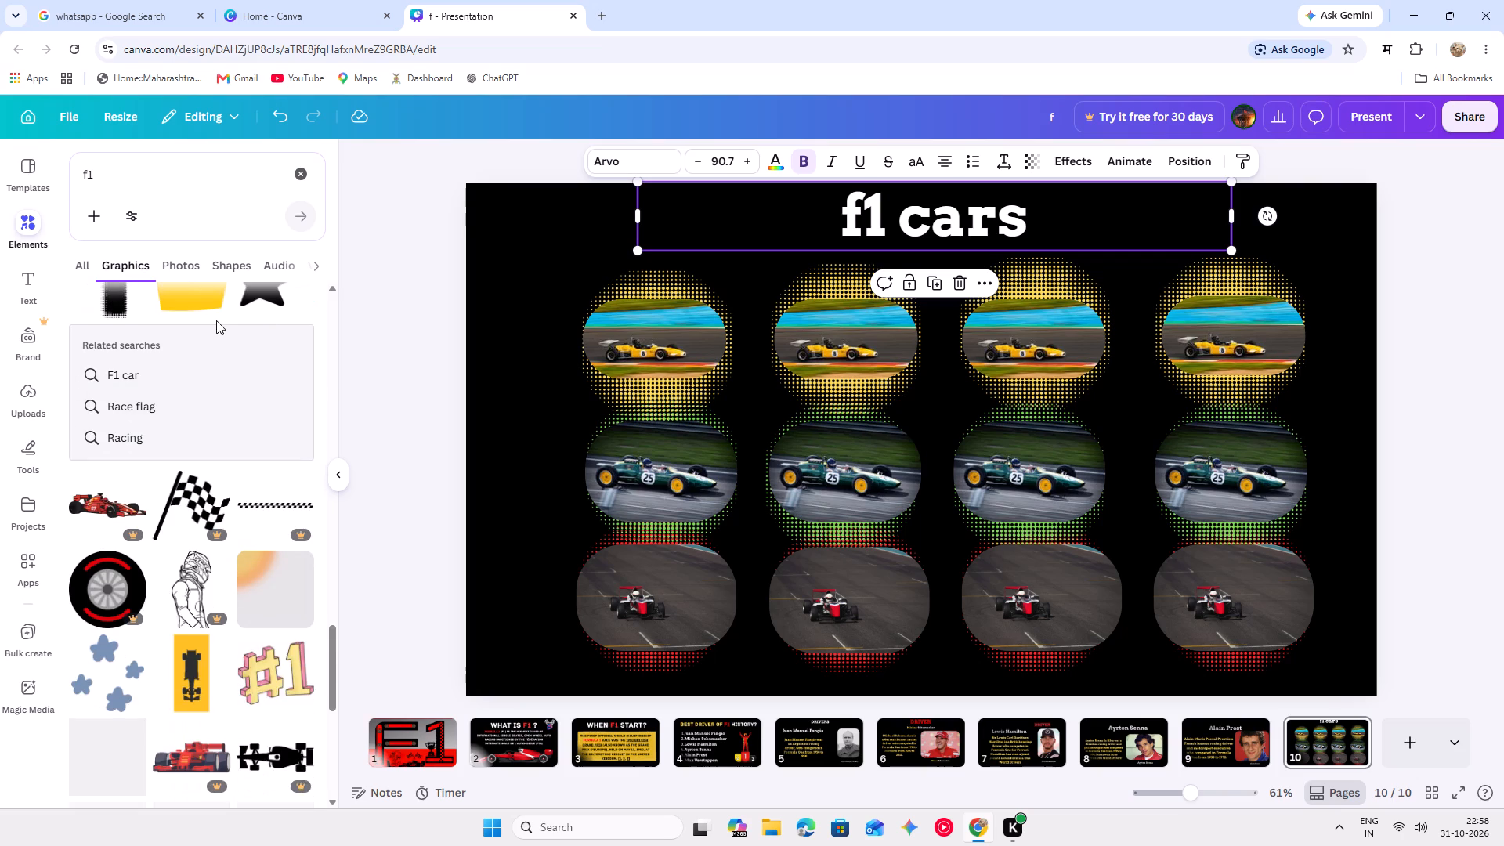
scroll(226, 381, down, 6)
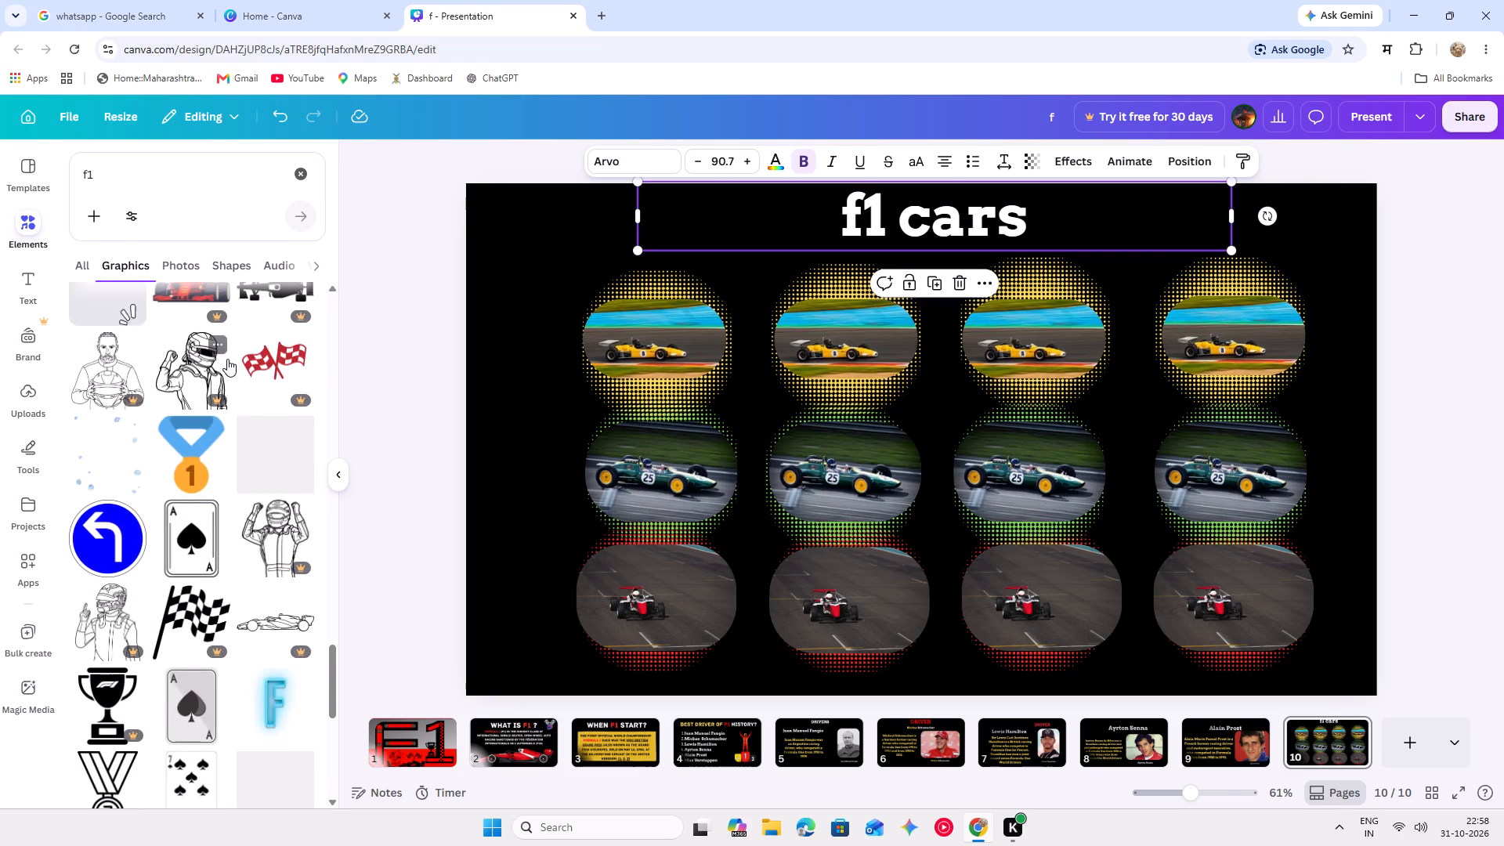
scroll(215, 378, down, 2)
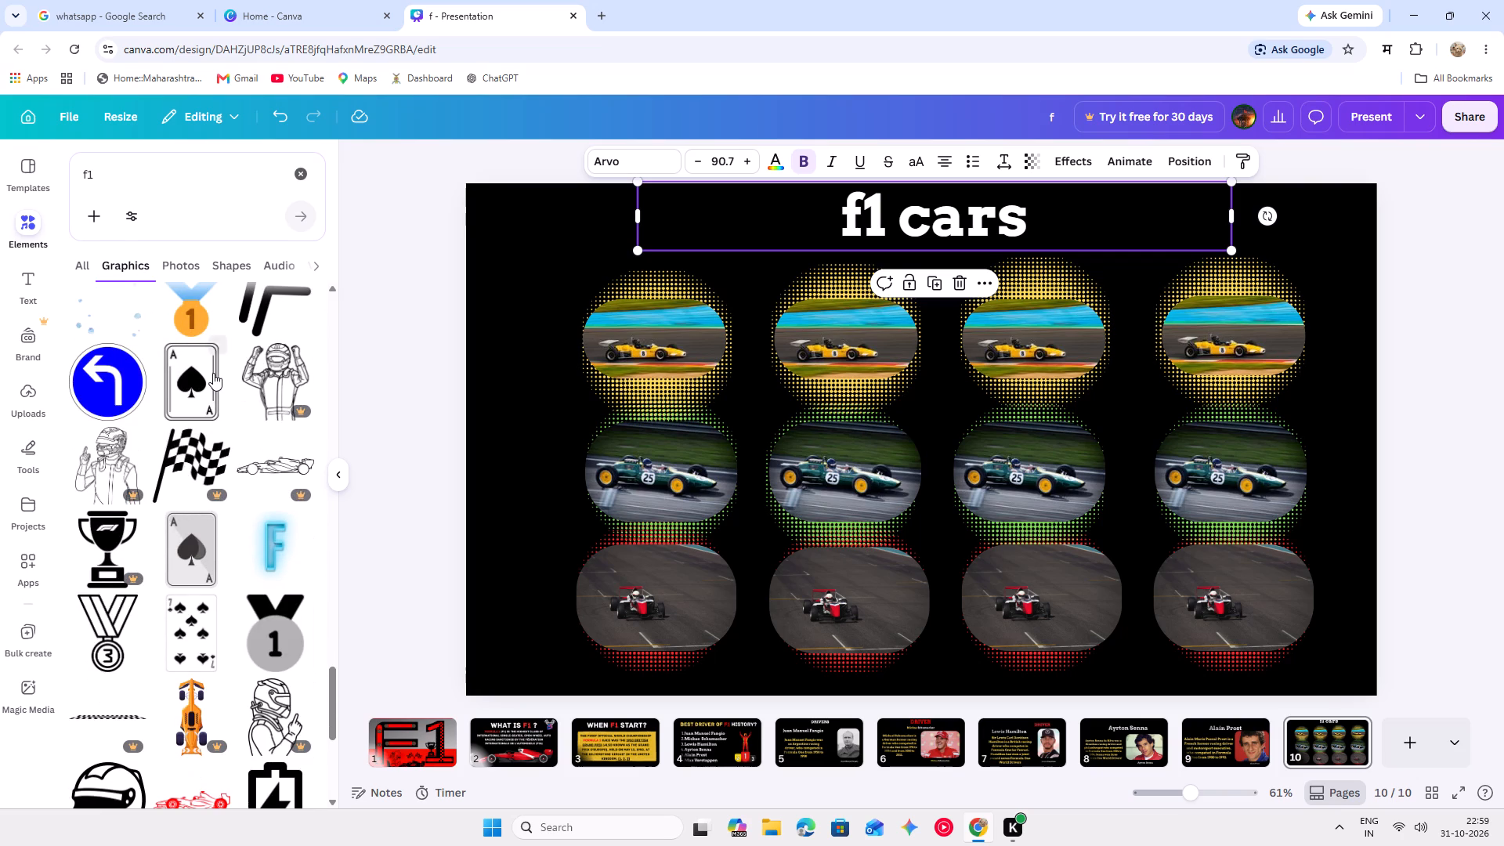
scroll(205, 361, down, 5)
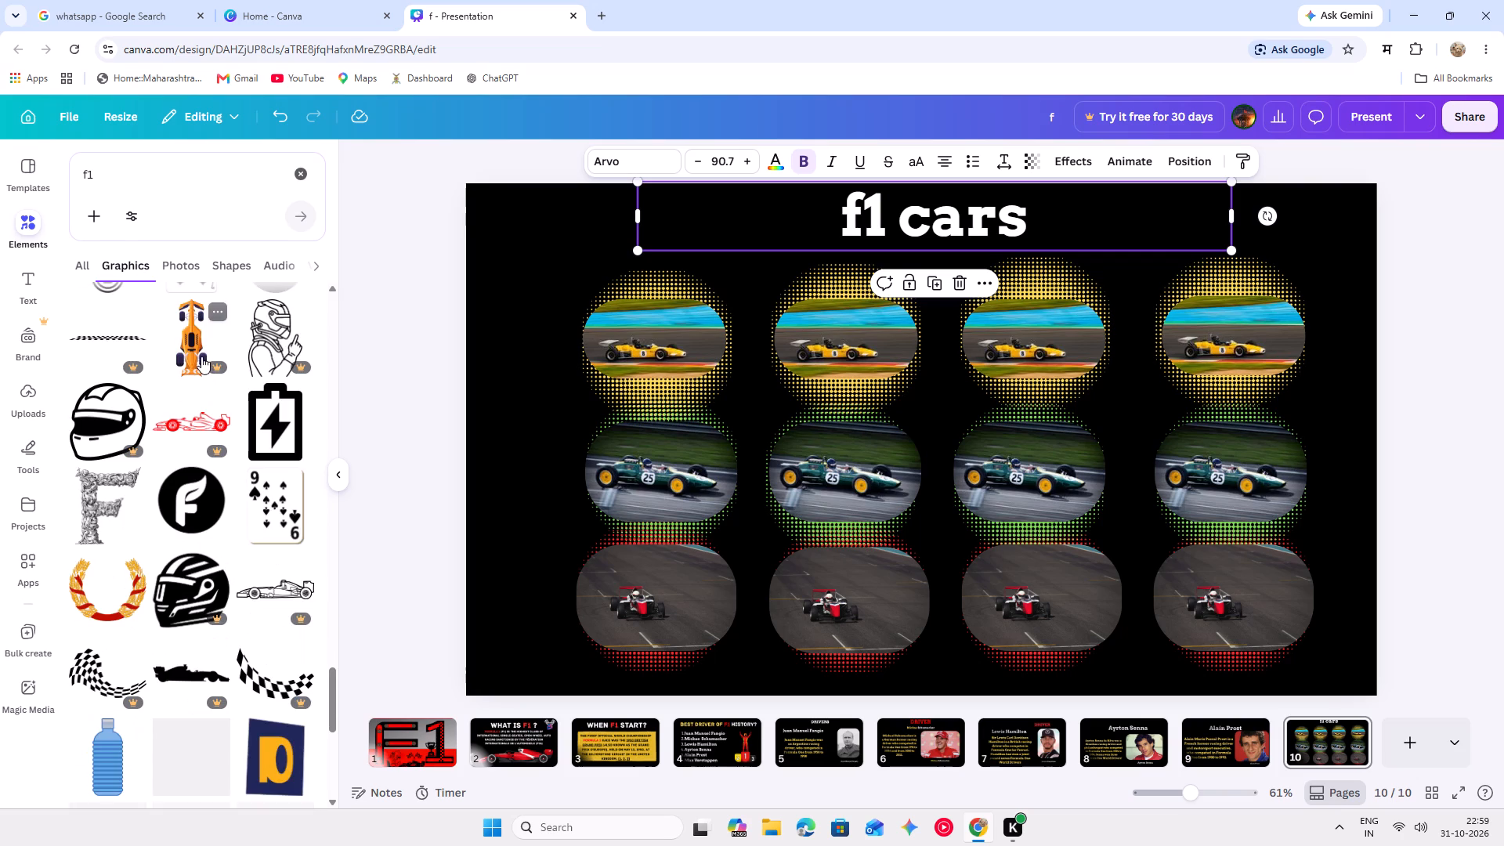
scroll(201, 356, down, 3)
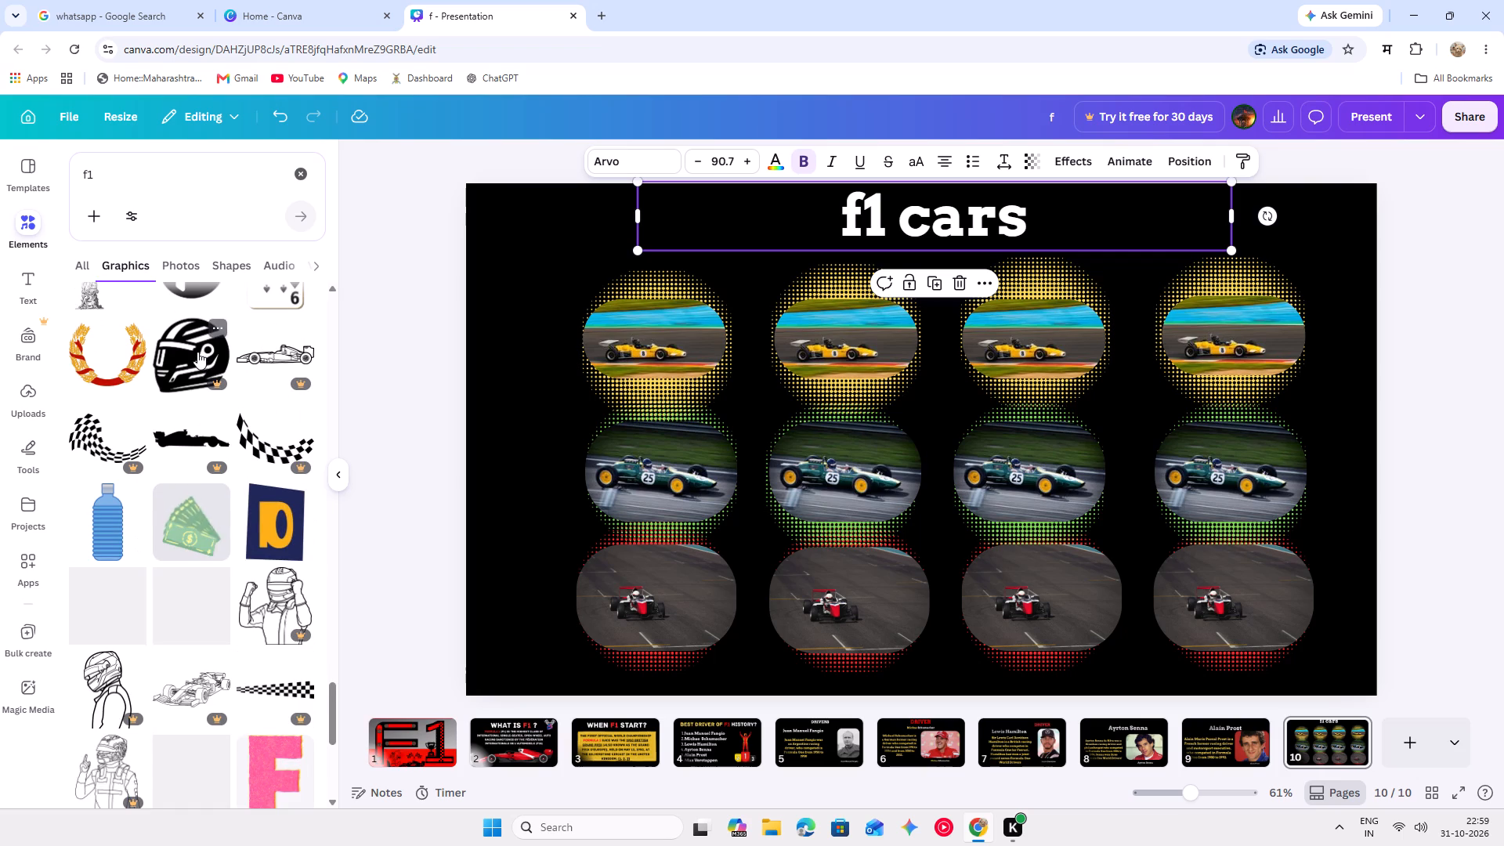
scroll(197, 352, down, 3)
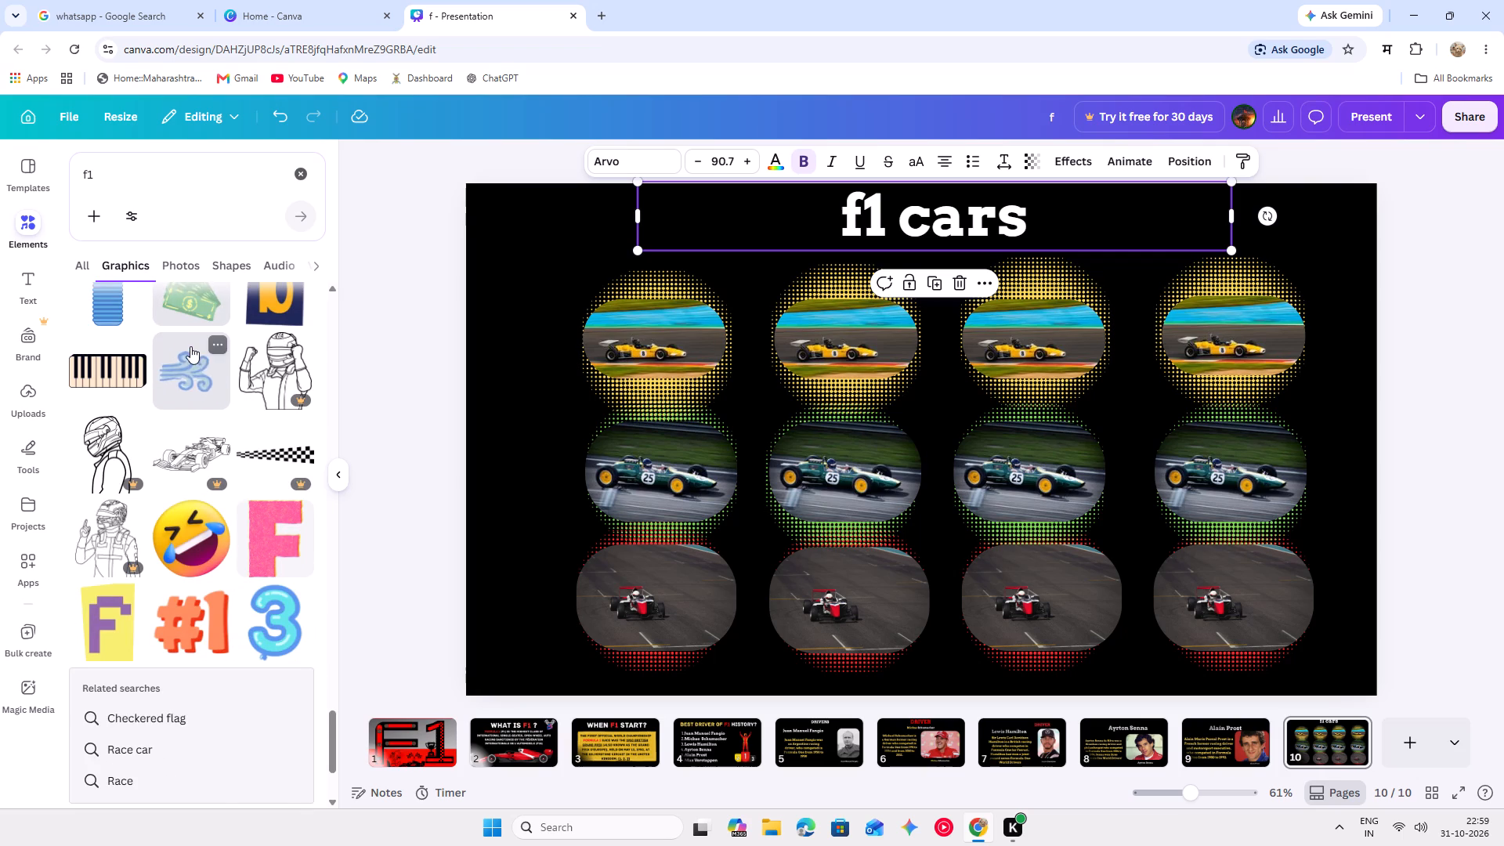
scroll(190, 346, down, 6)
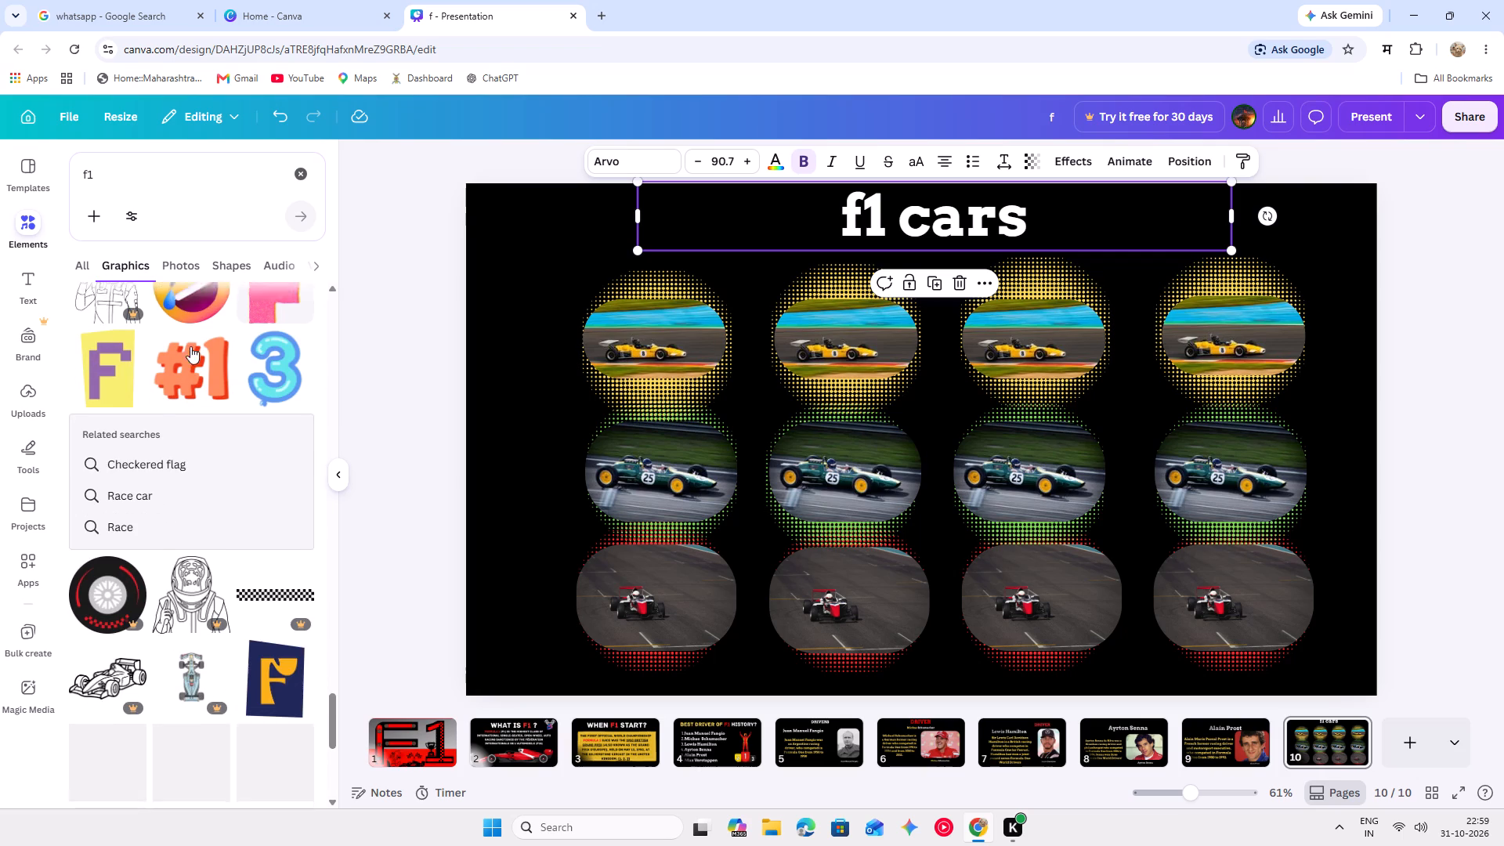
scroll(190, 346, down, 9)
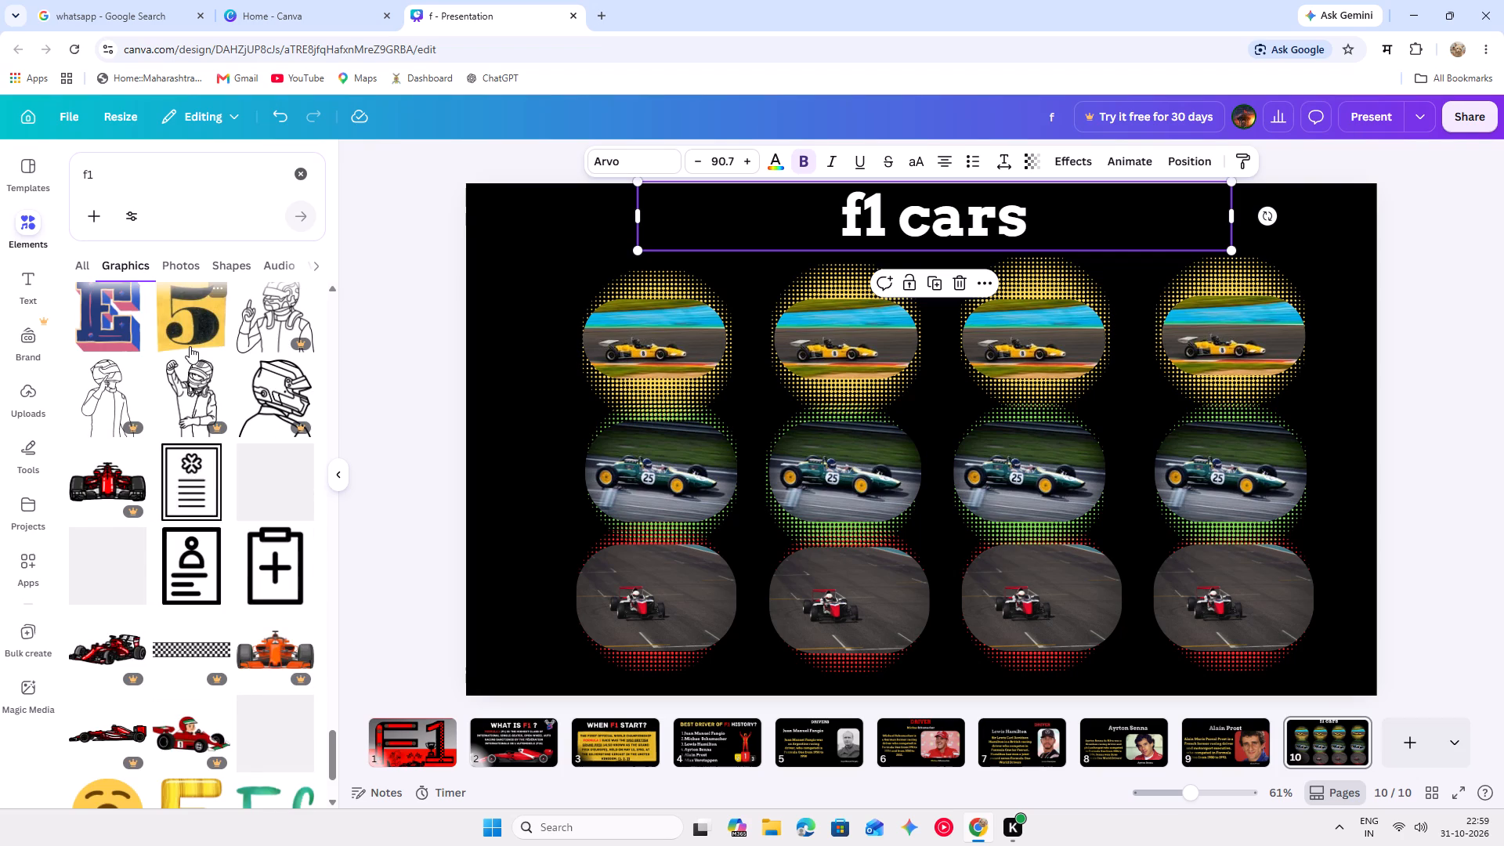
scroll(190, 346, down, 3)
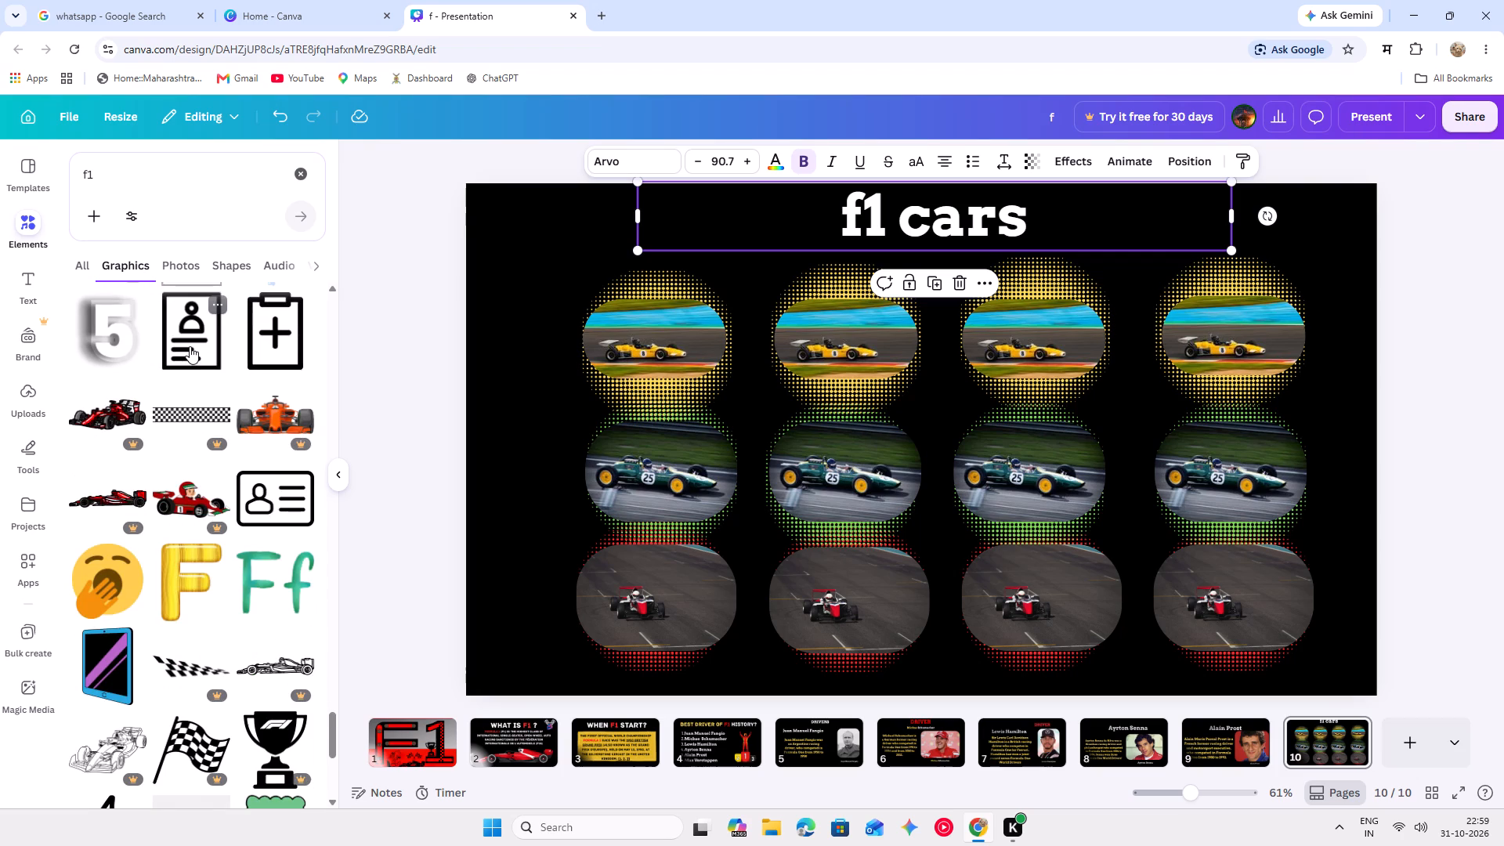
scroll(190, 346, down, 10)
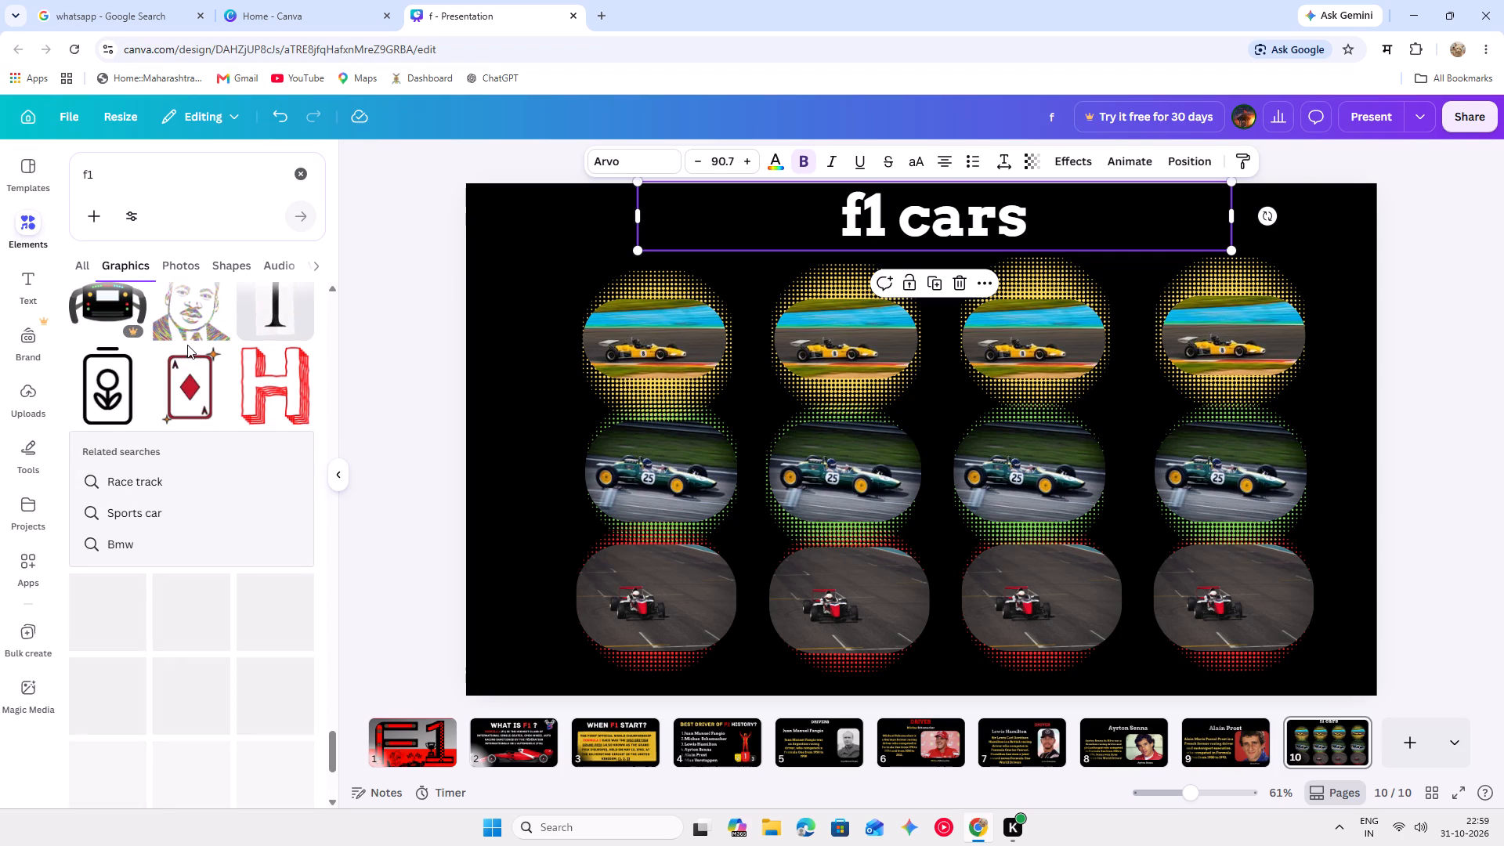
click(70, 263)
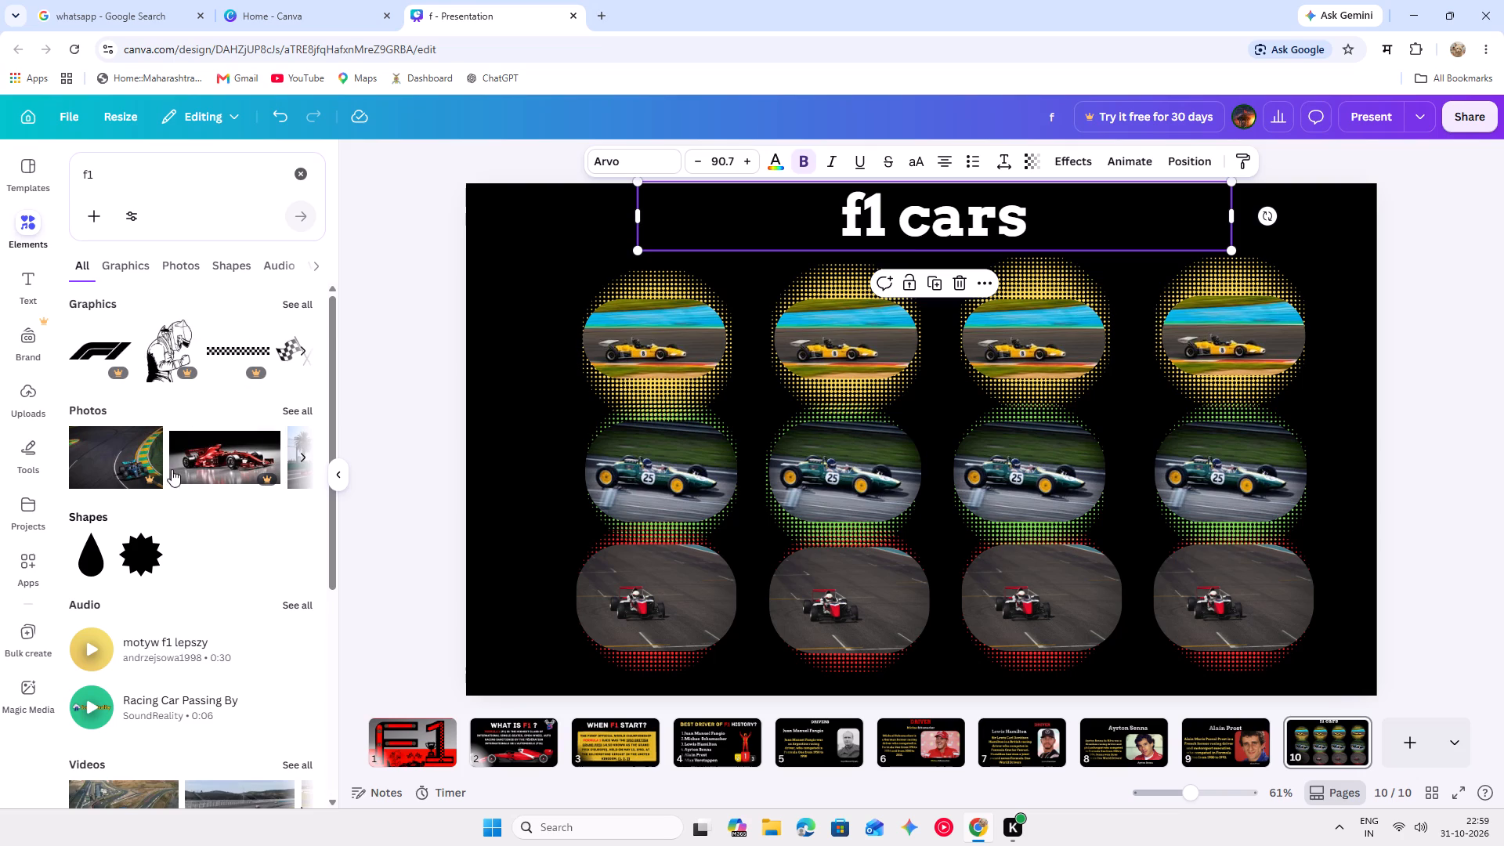
scroll(179, 522, down, 6)
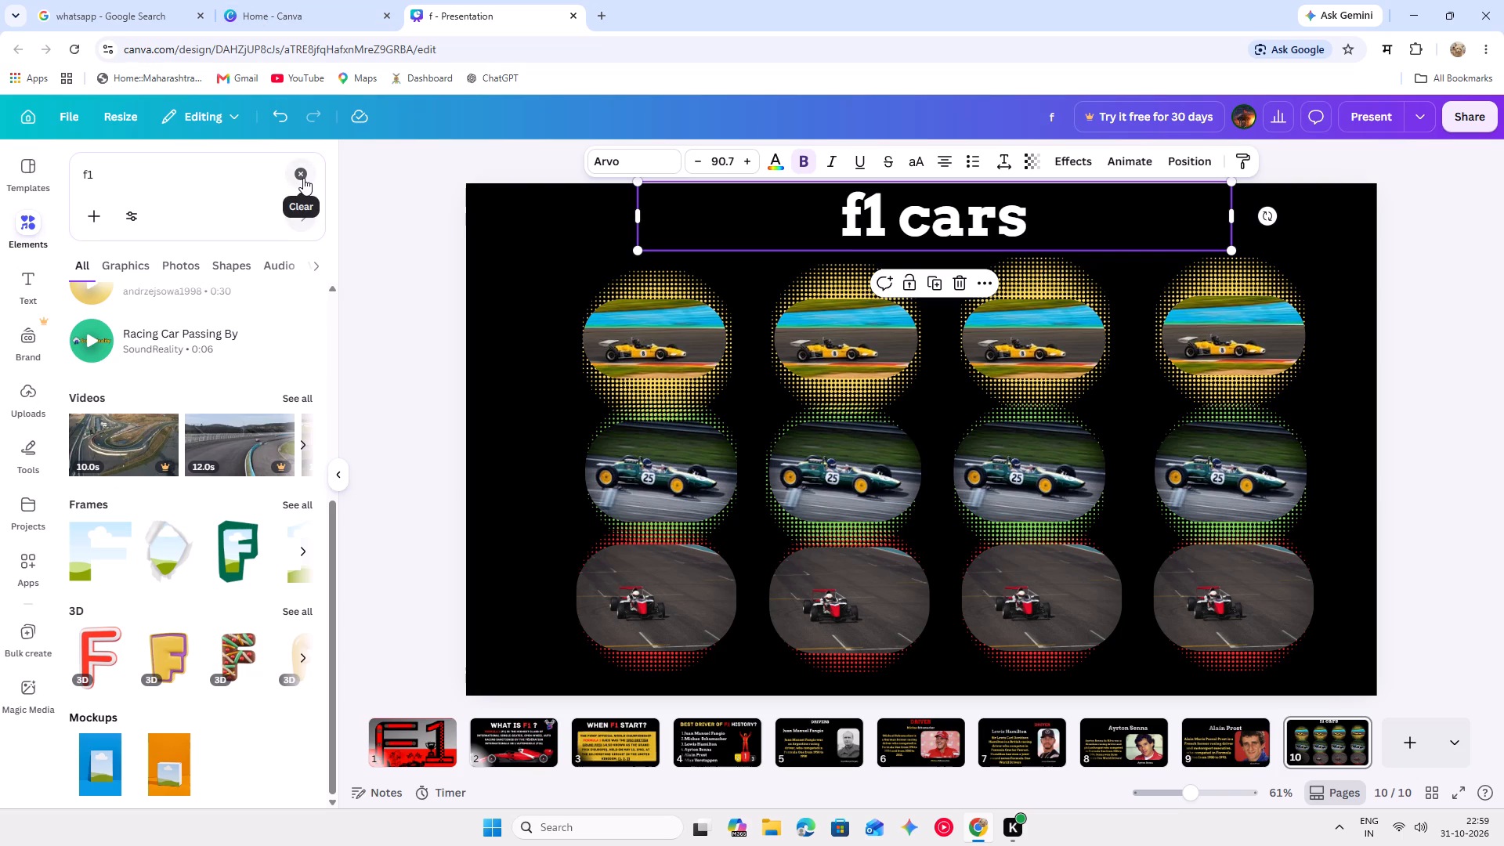
Search the elements for "grapics" and add the square wavy-line pattern from the graphics results to page 10.
click(258, 172)
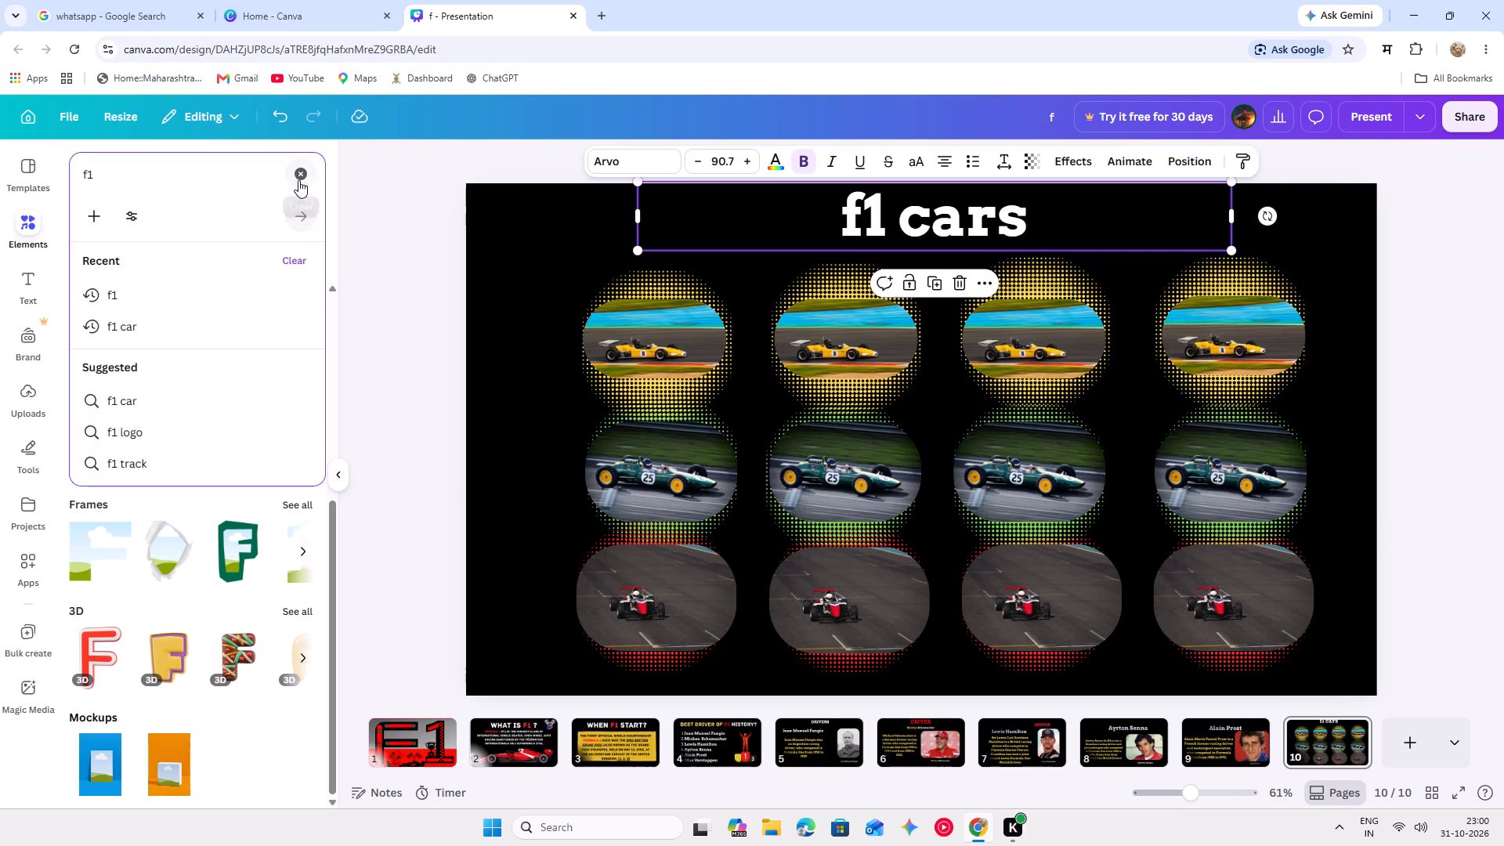
click(301, 175)
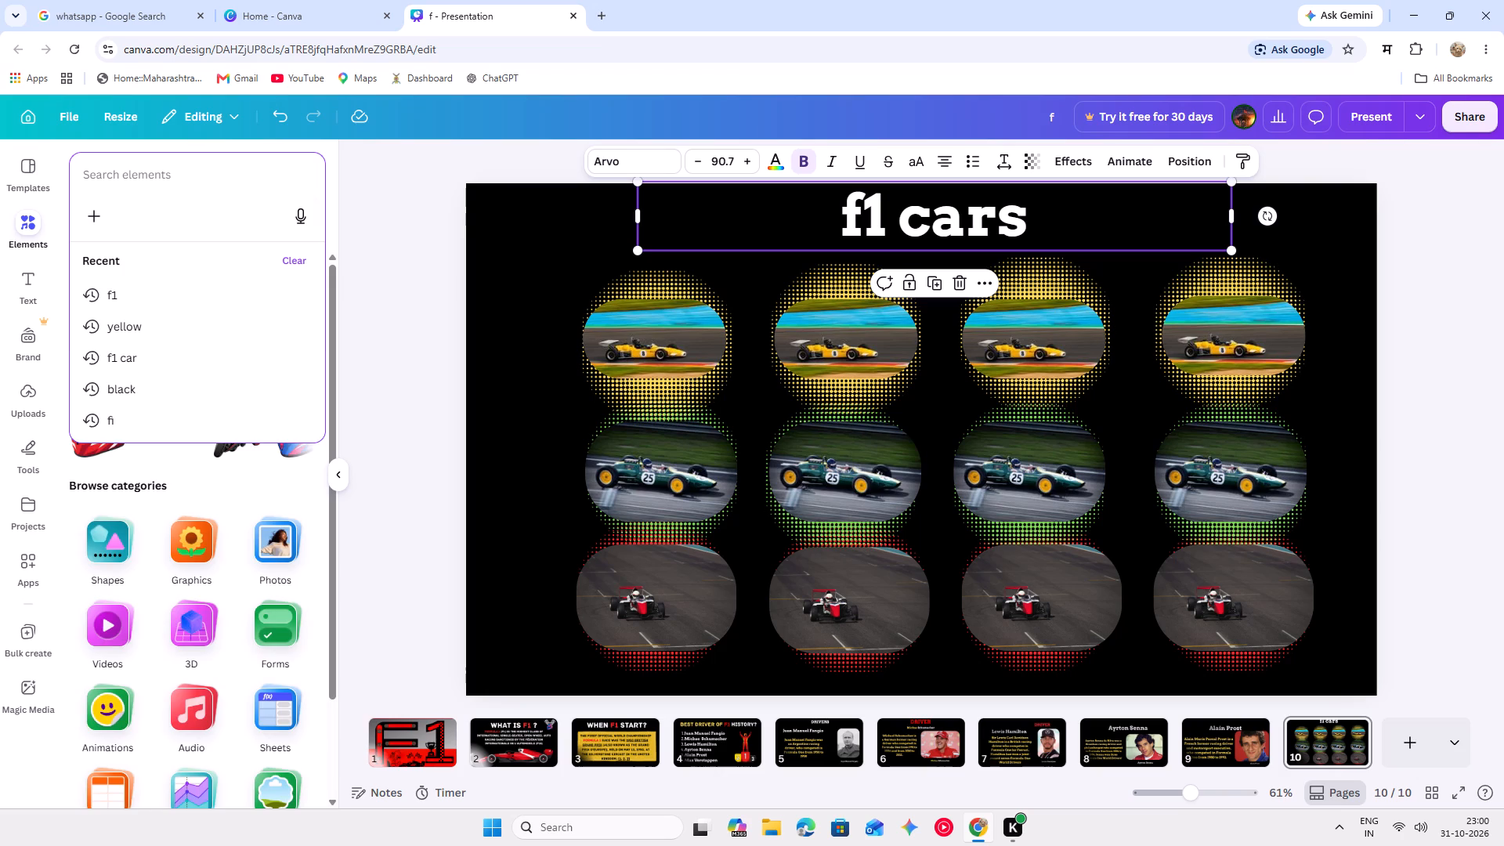
text(grapics)
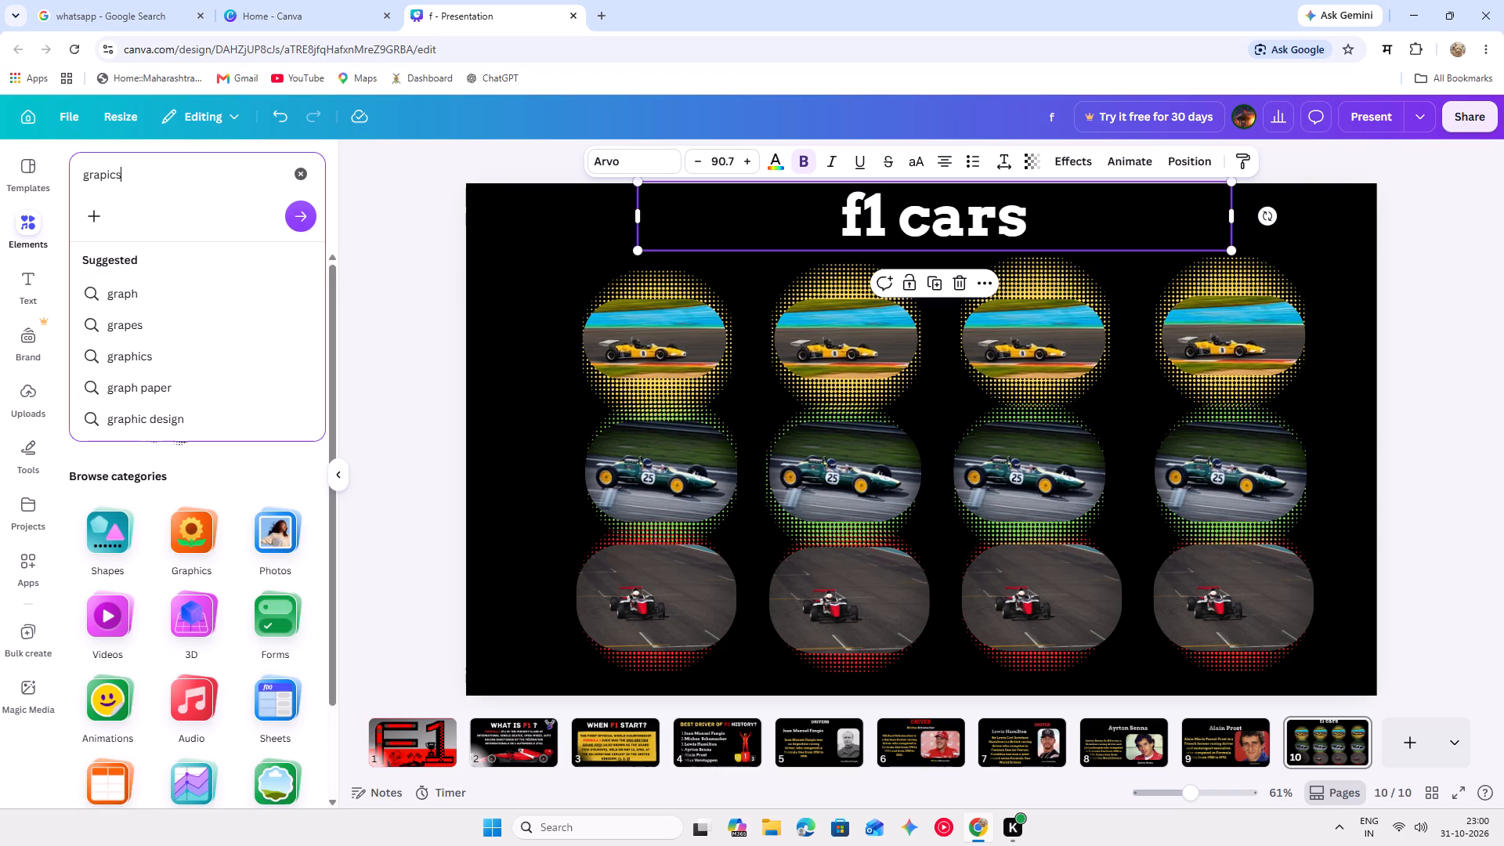
key(Return)
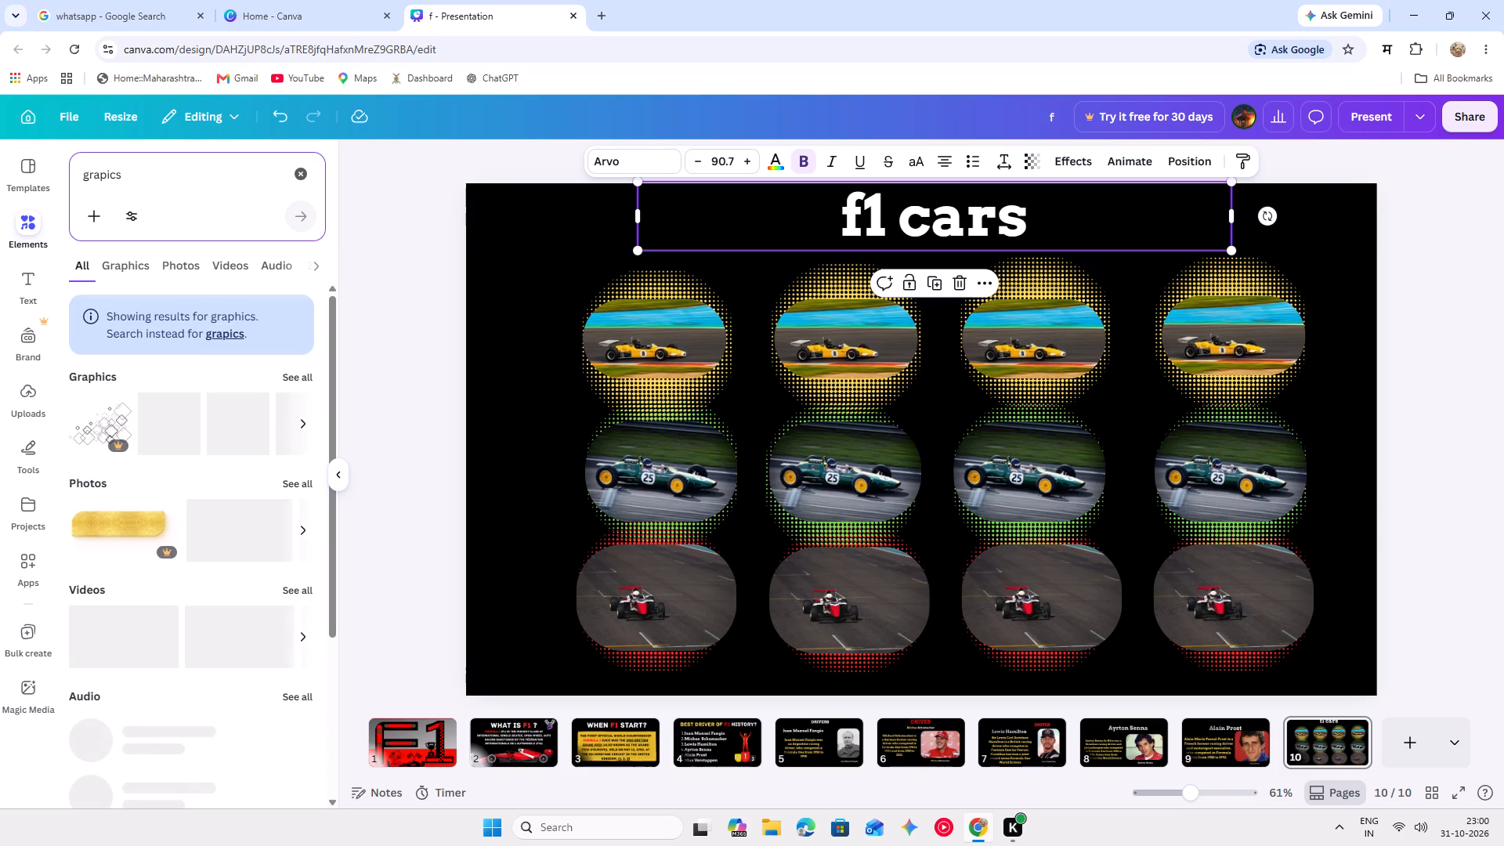
click(287, 377)
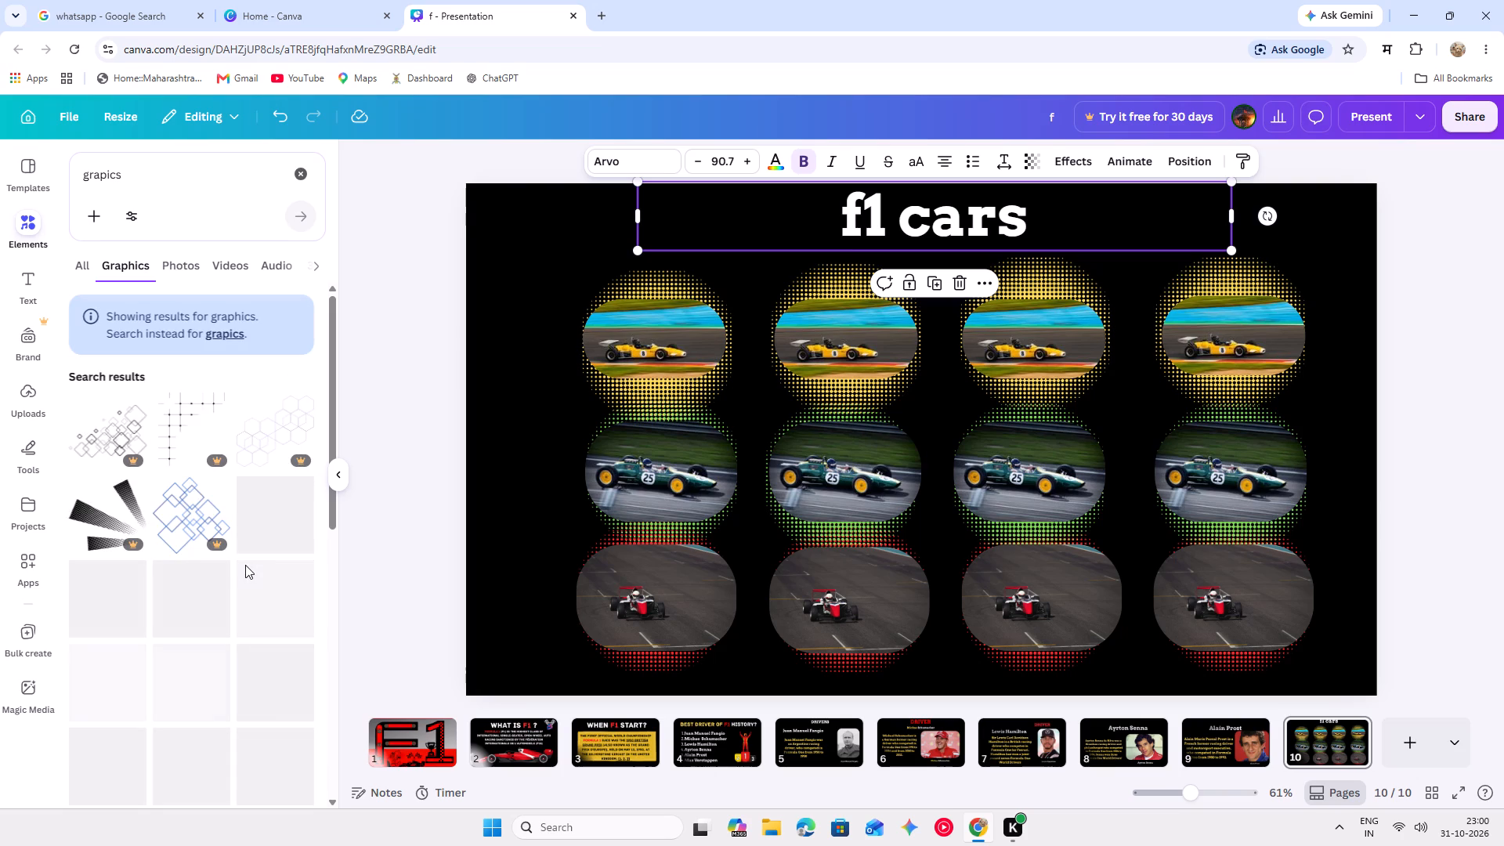
scroll(245, 566, down, 1)
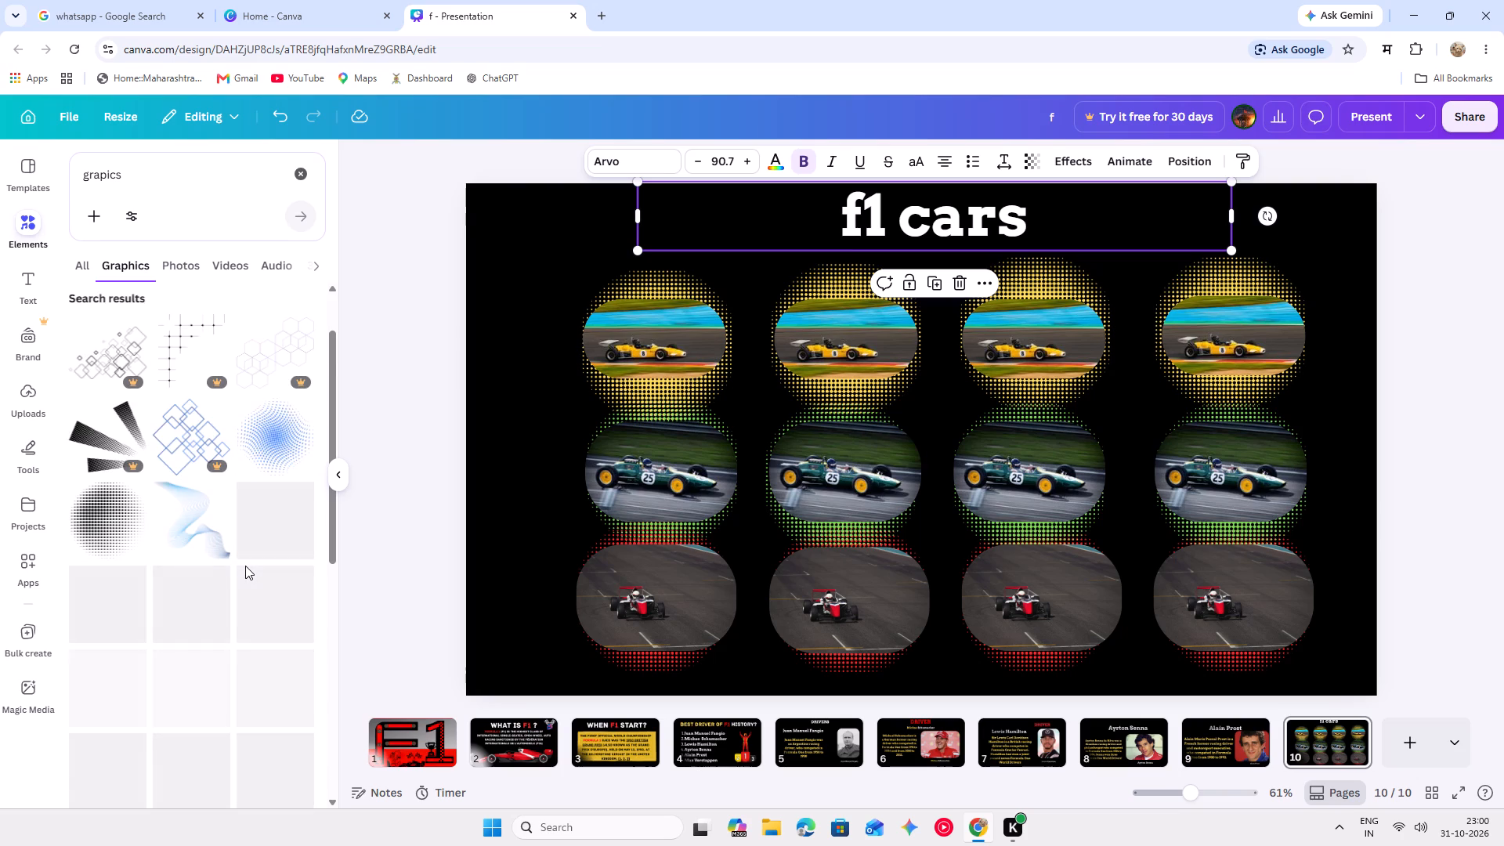
scroll(245, 566, down, 3)
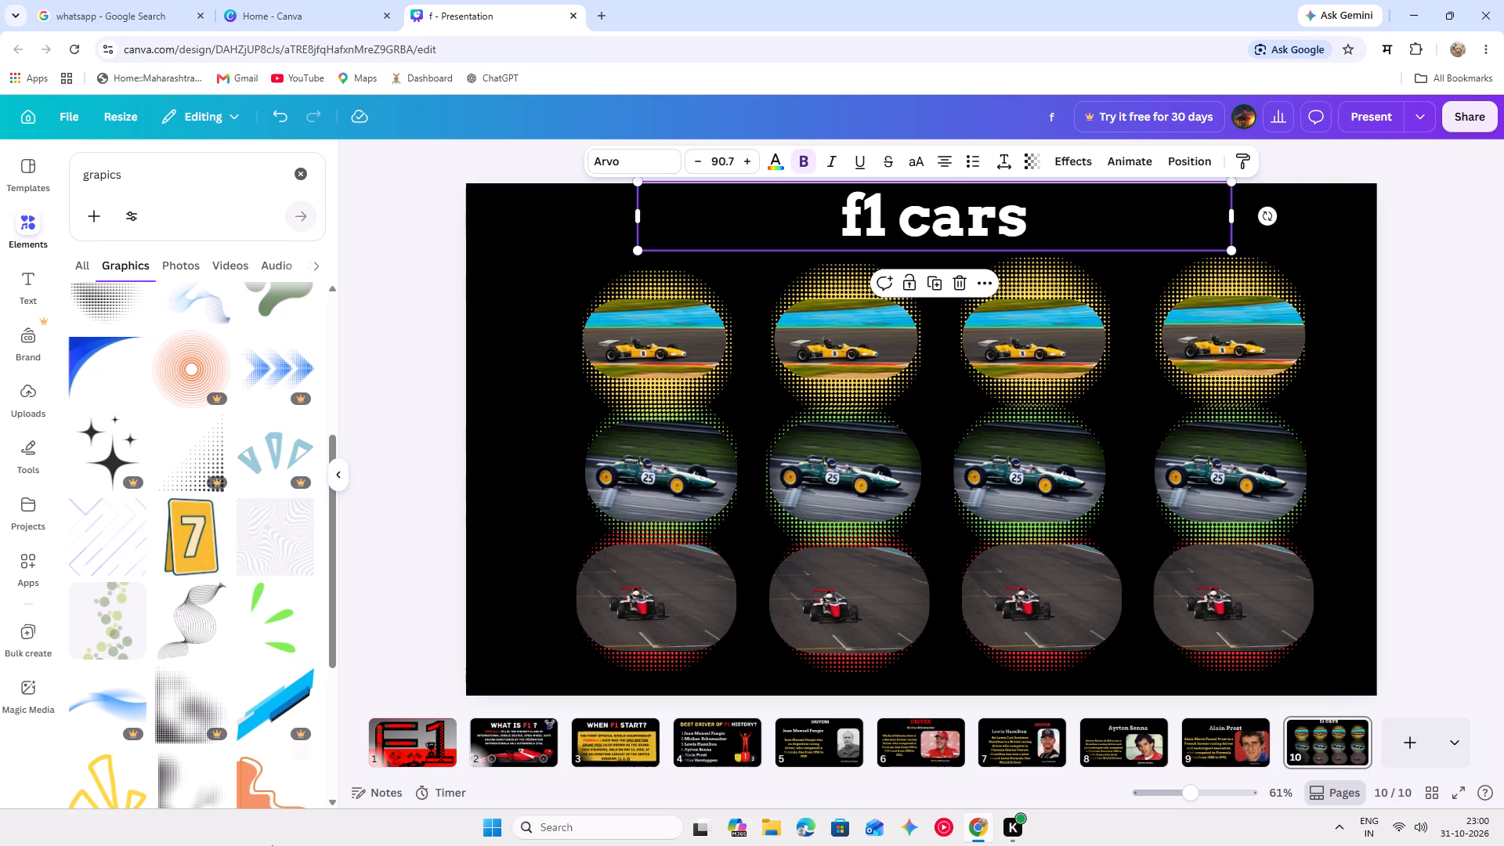
click(258, 558)
Move the wavy-line pattern to the first yellow car and send it to the back behind the thumbnails.
drag(894, 469, 754, 422)
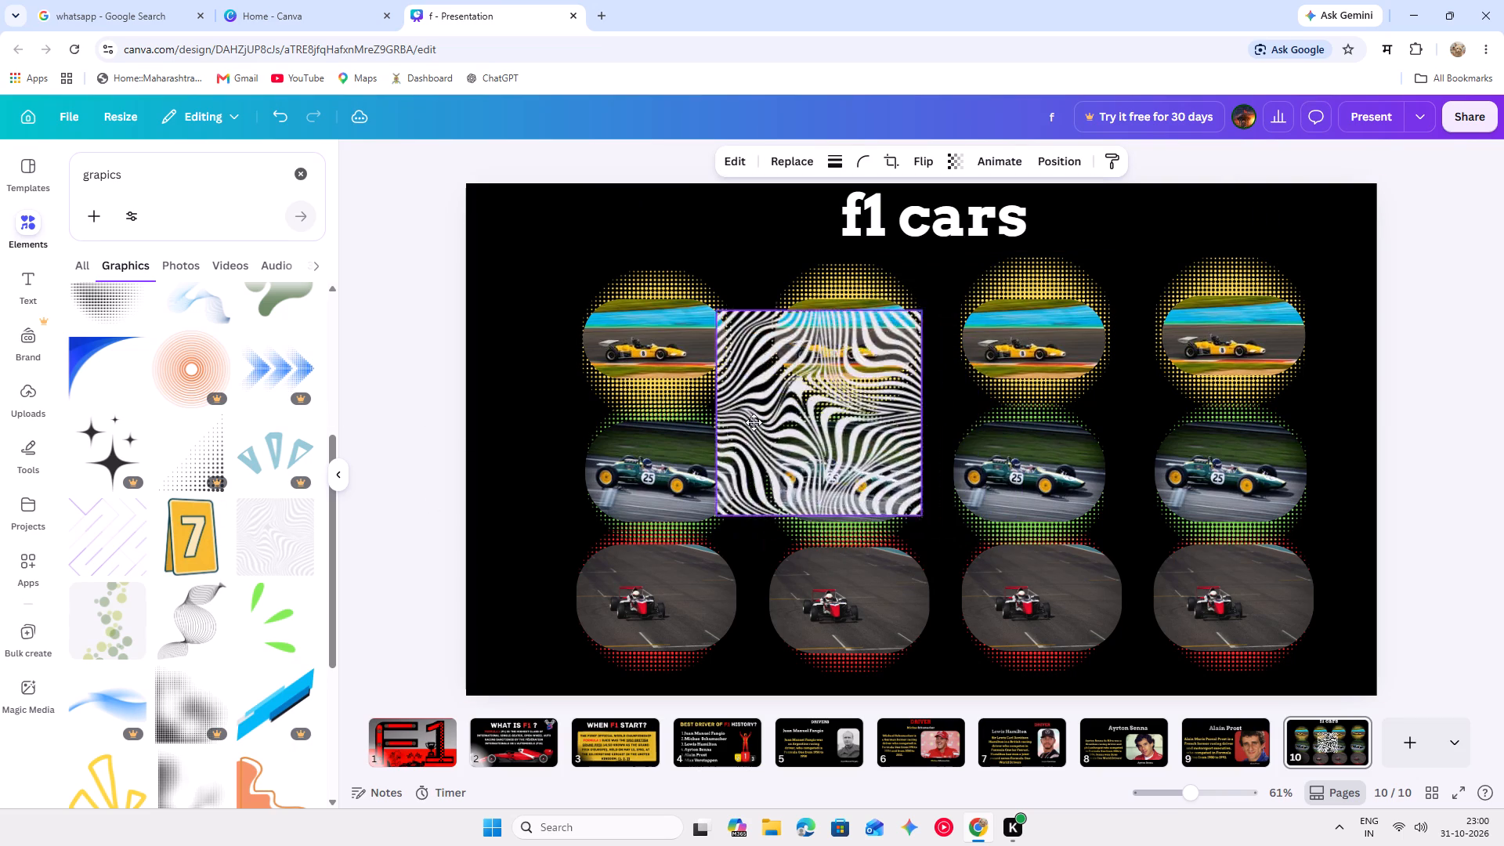
drag(754, 422, 584, 365)
right_click(584, 365)
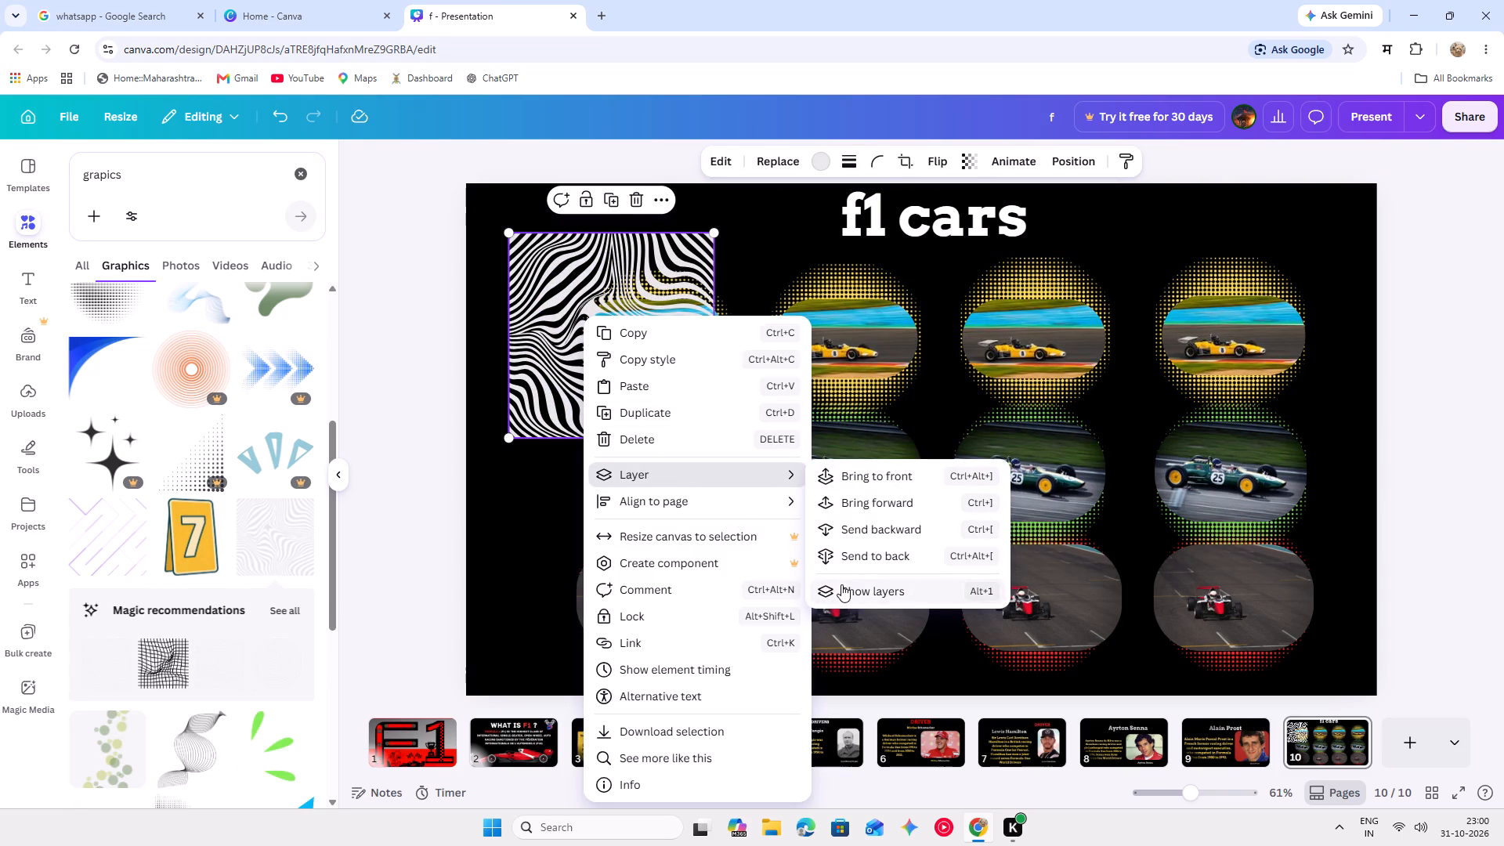
click(851, 560)
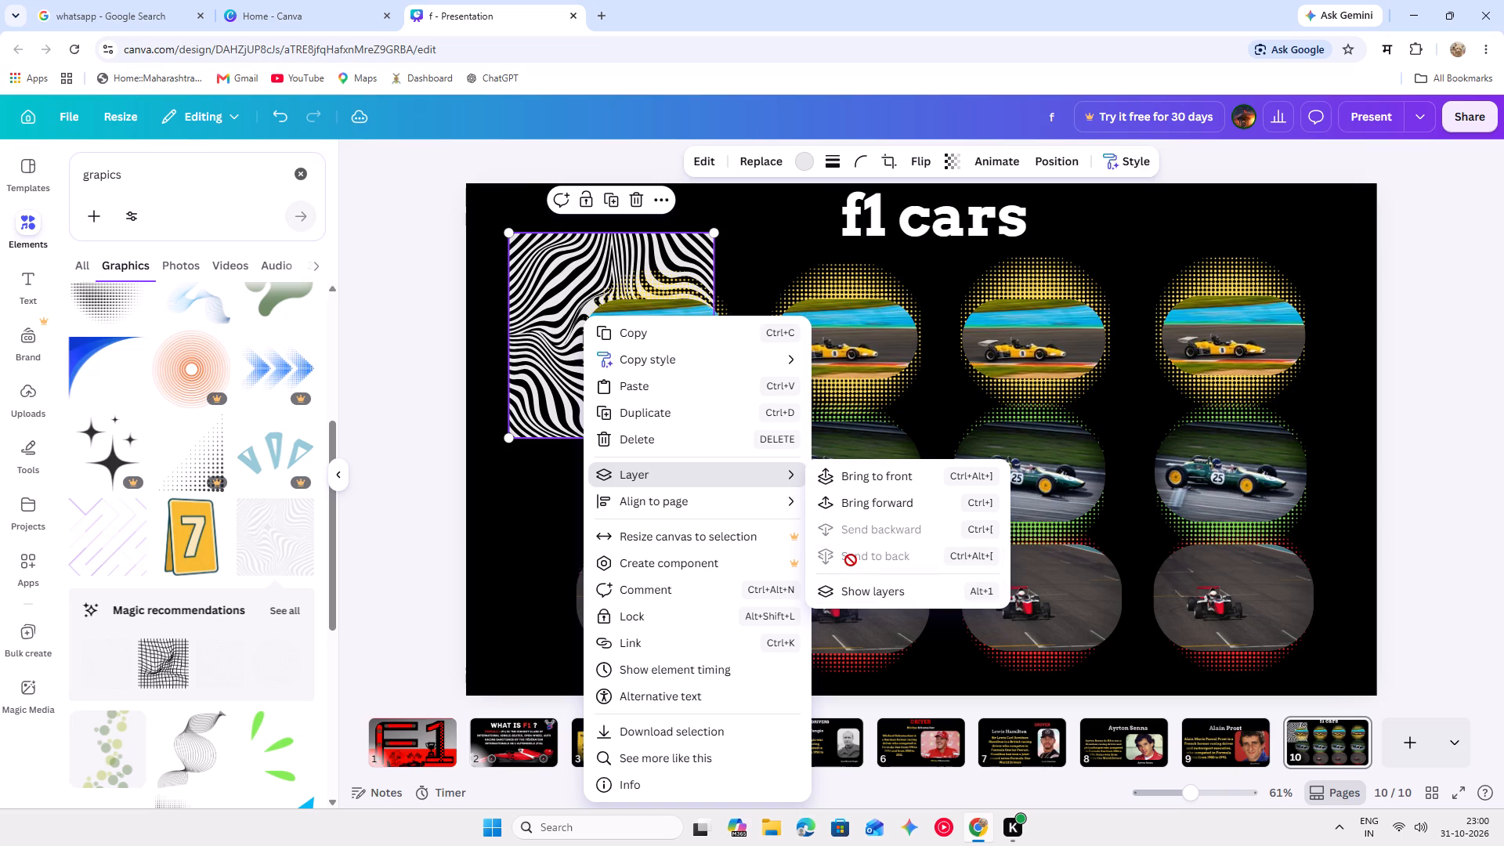
Enlarge the wavy-line pattern to about 1,750 by 1,750 and position it behind the grid of car thumbnails.
drag(548, 414, 521, 378)
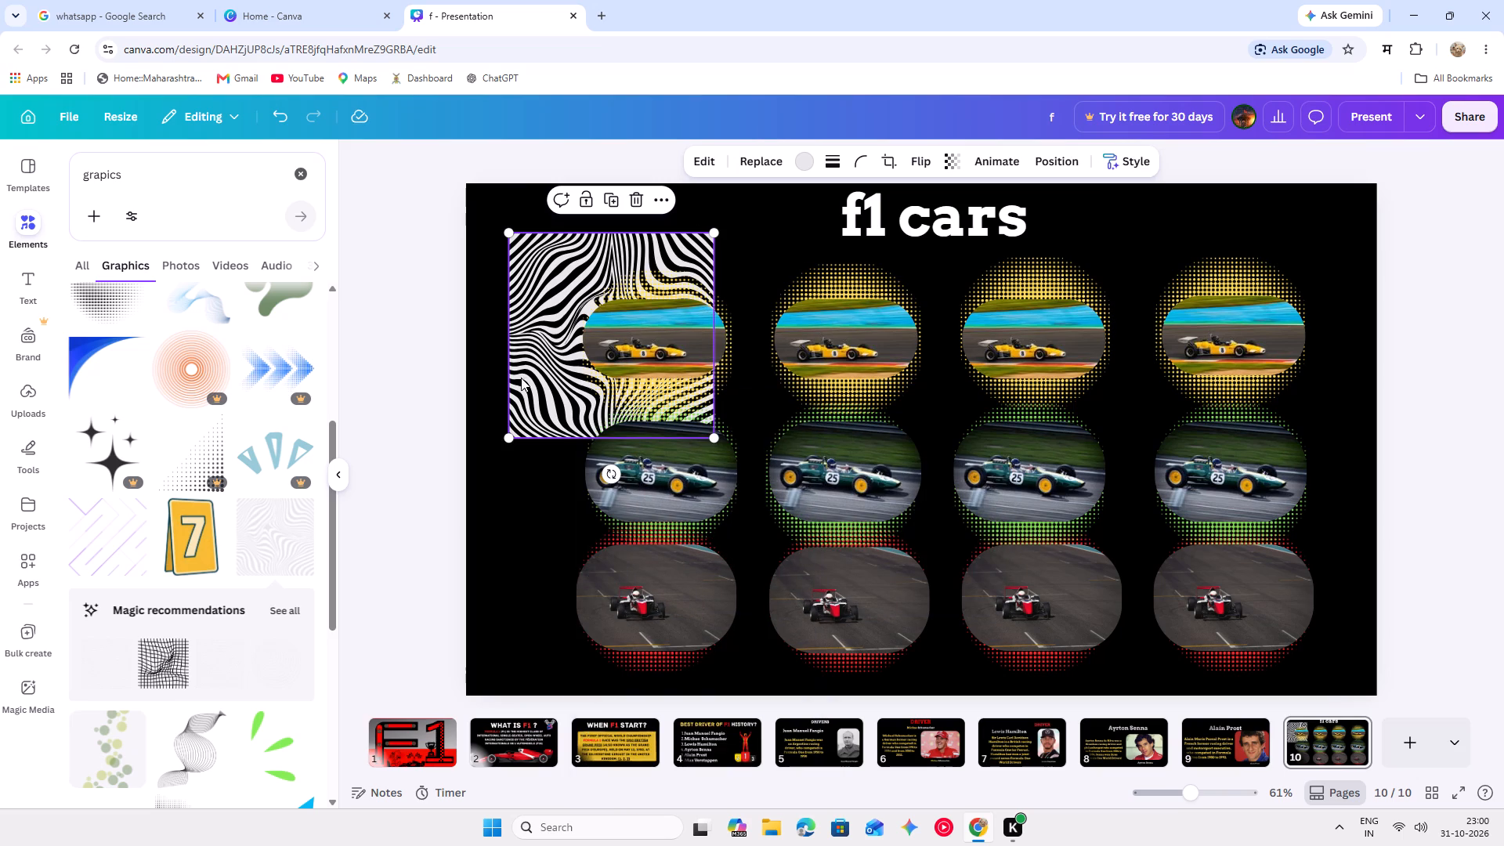
drag(521, 378, 509, 367)
drag(530, 393, 512, 371)
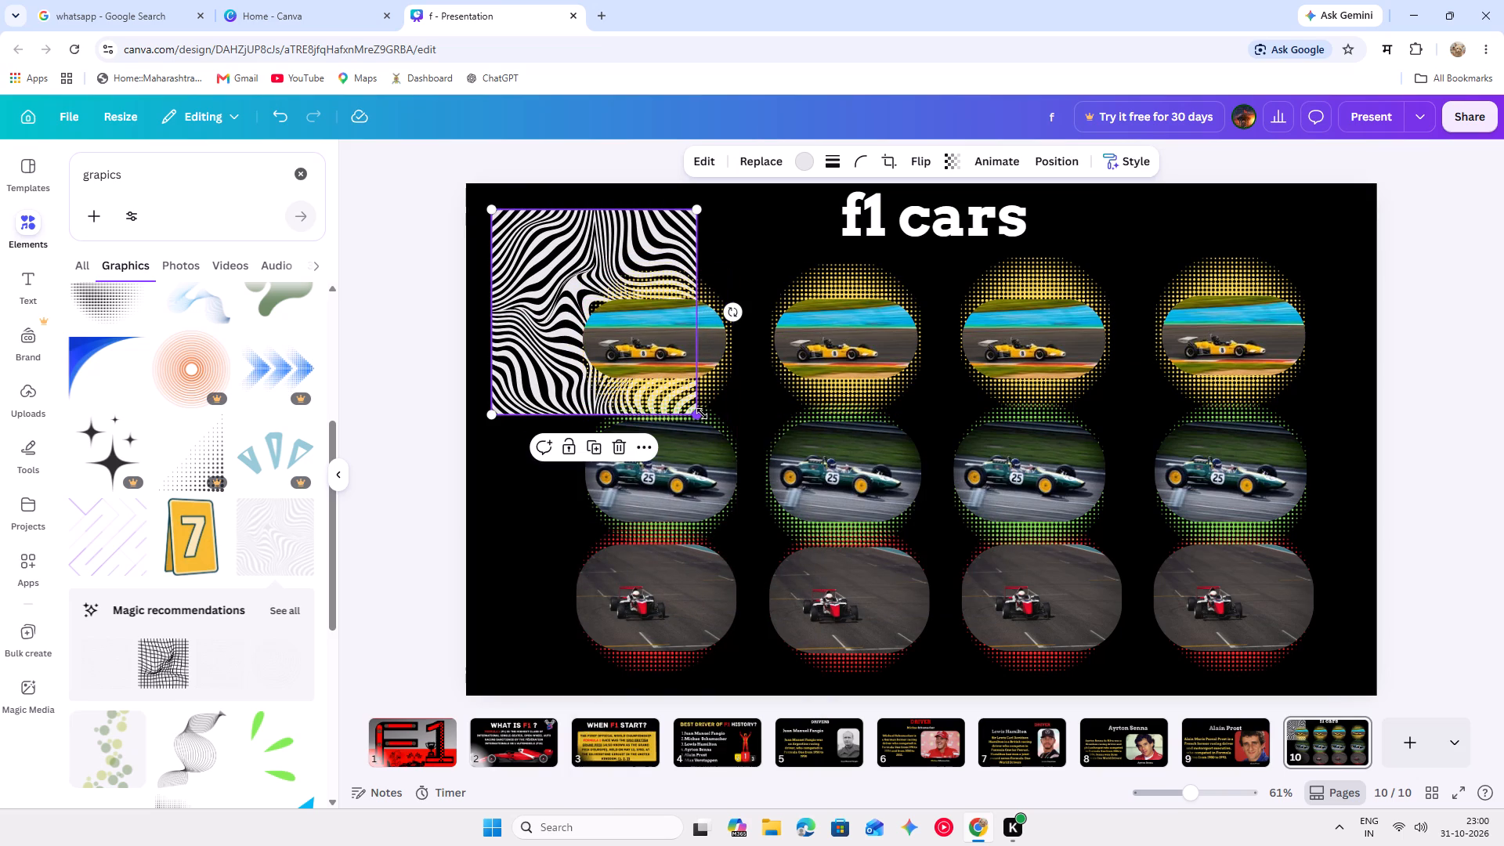
drag(702, 414, 1503, 661)
drag(1144, 528, 1166, 515)
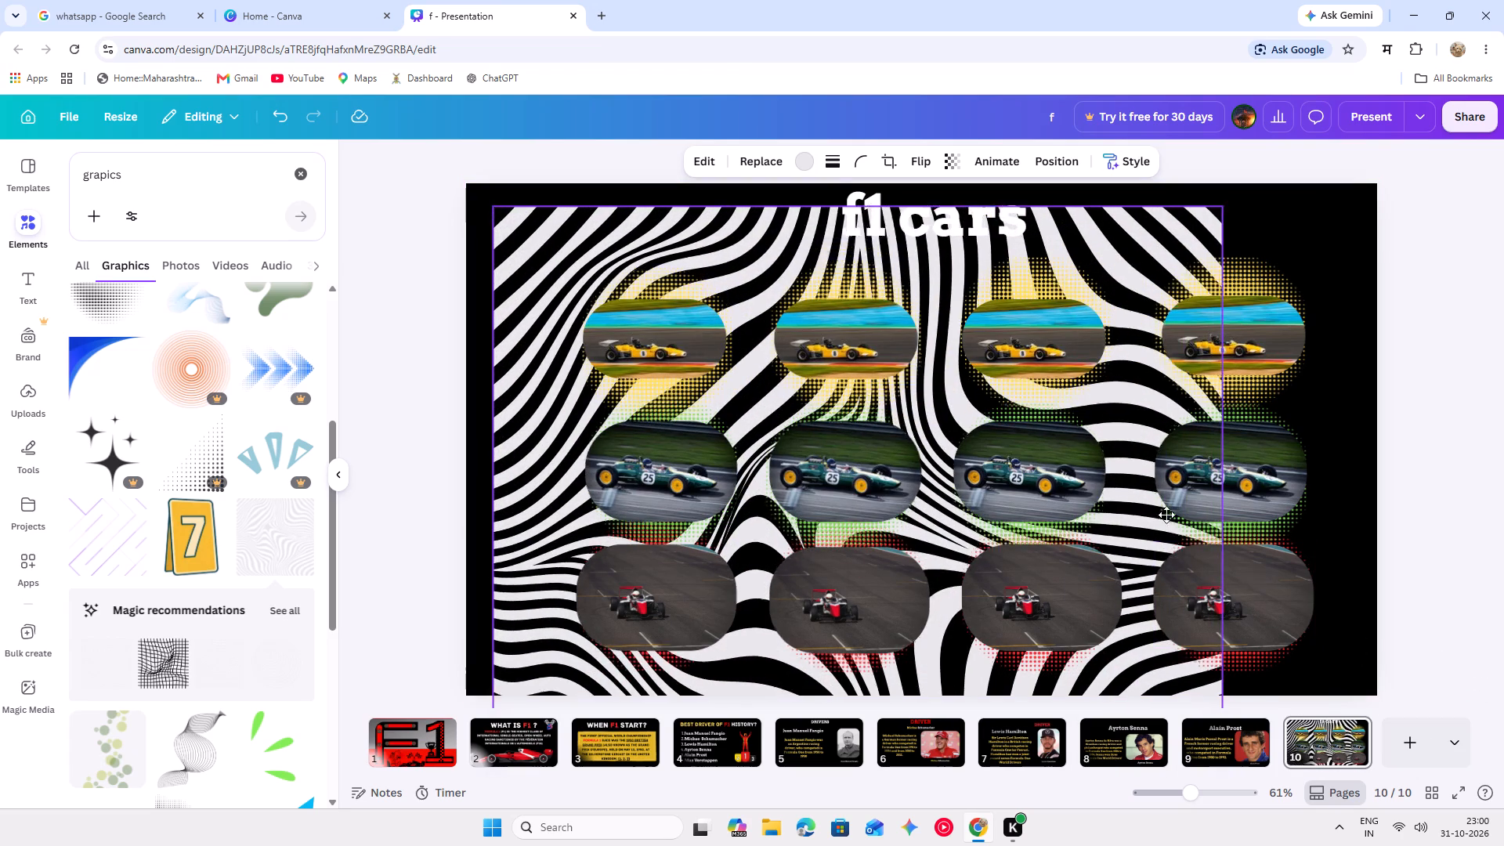
drag(1166, 515, 1179, 501)
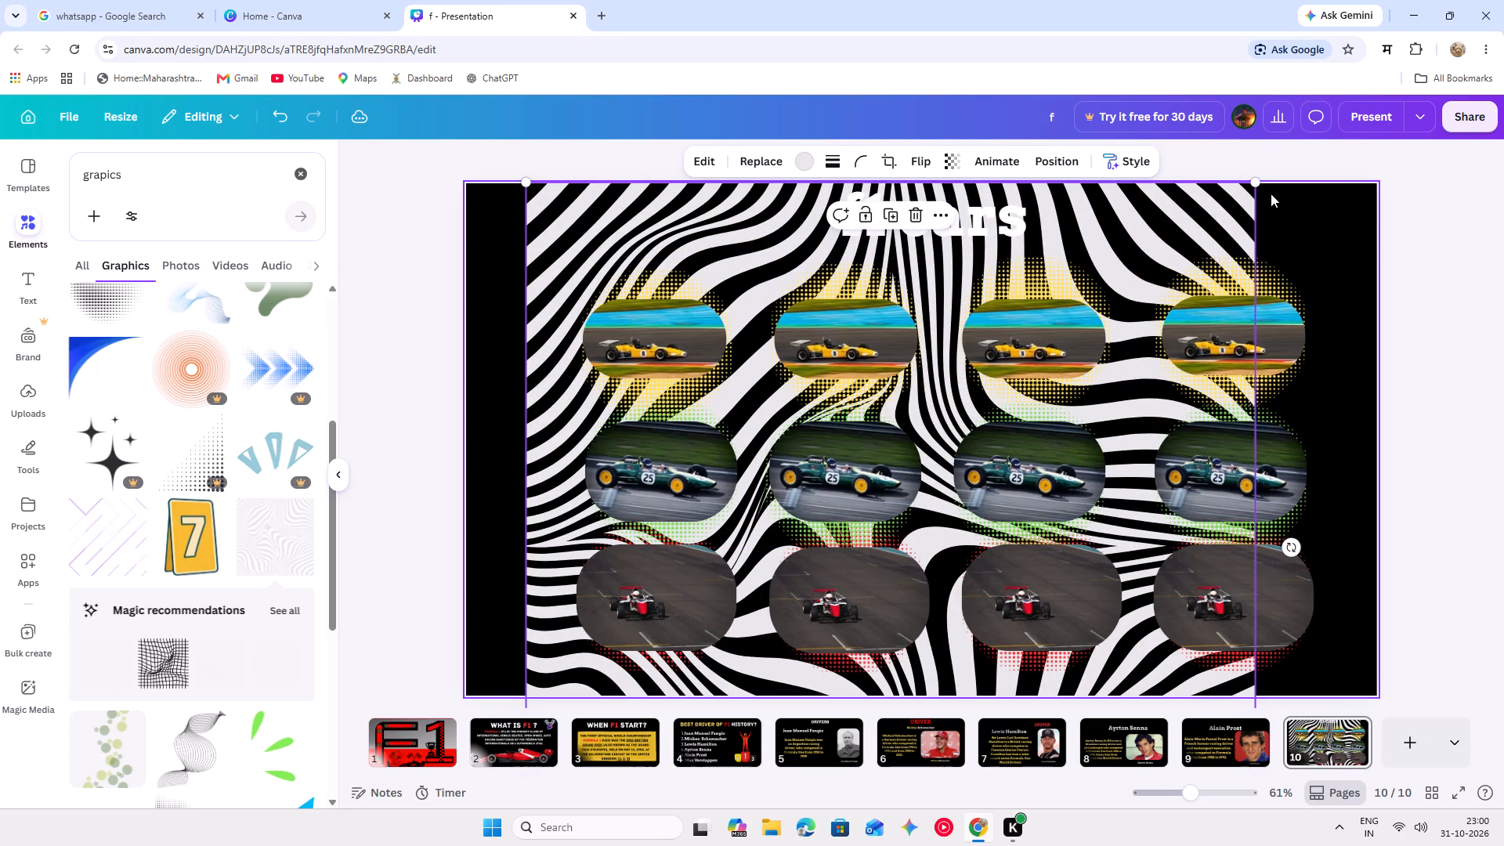
drag(1259, 183, 1503, 228)
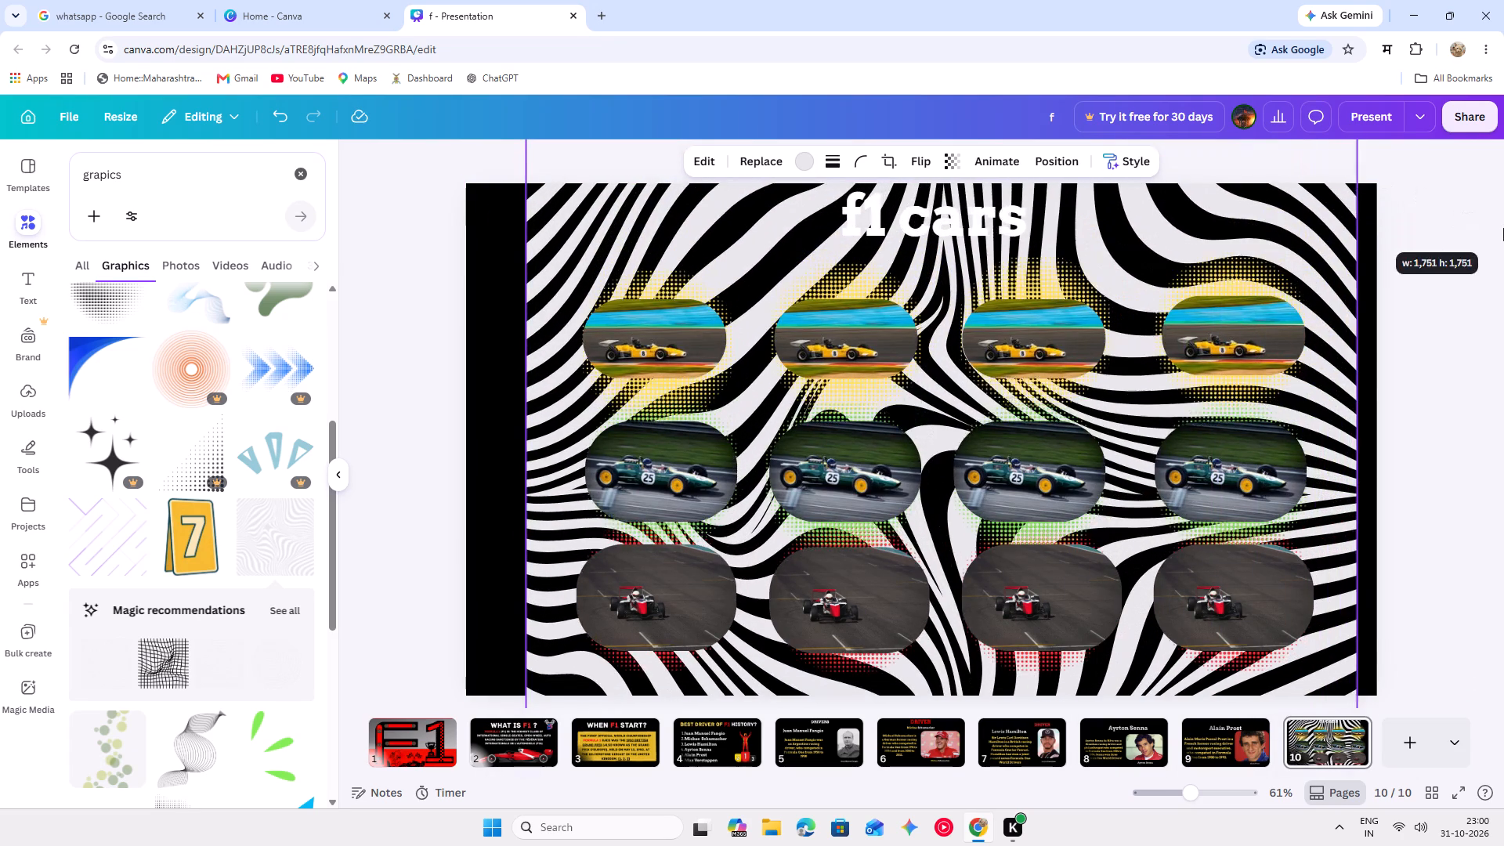
drag(1503, 228, 1503, 230)
drag(1290, 237, 1271, 339)
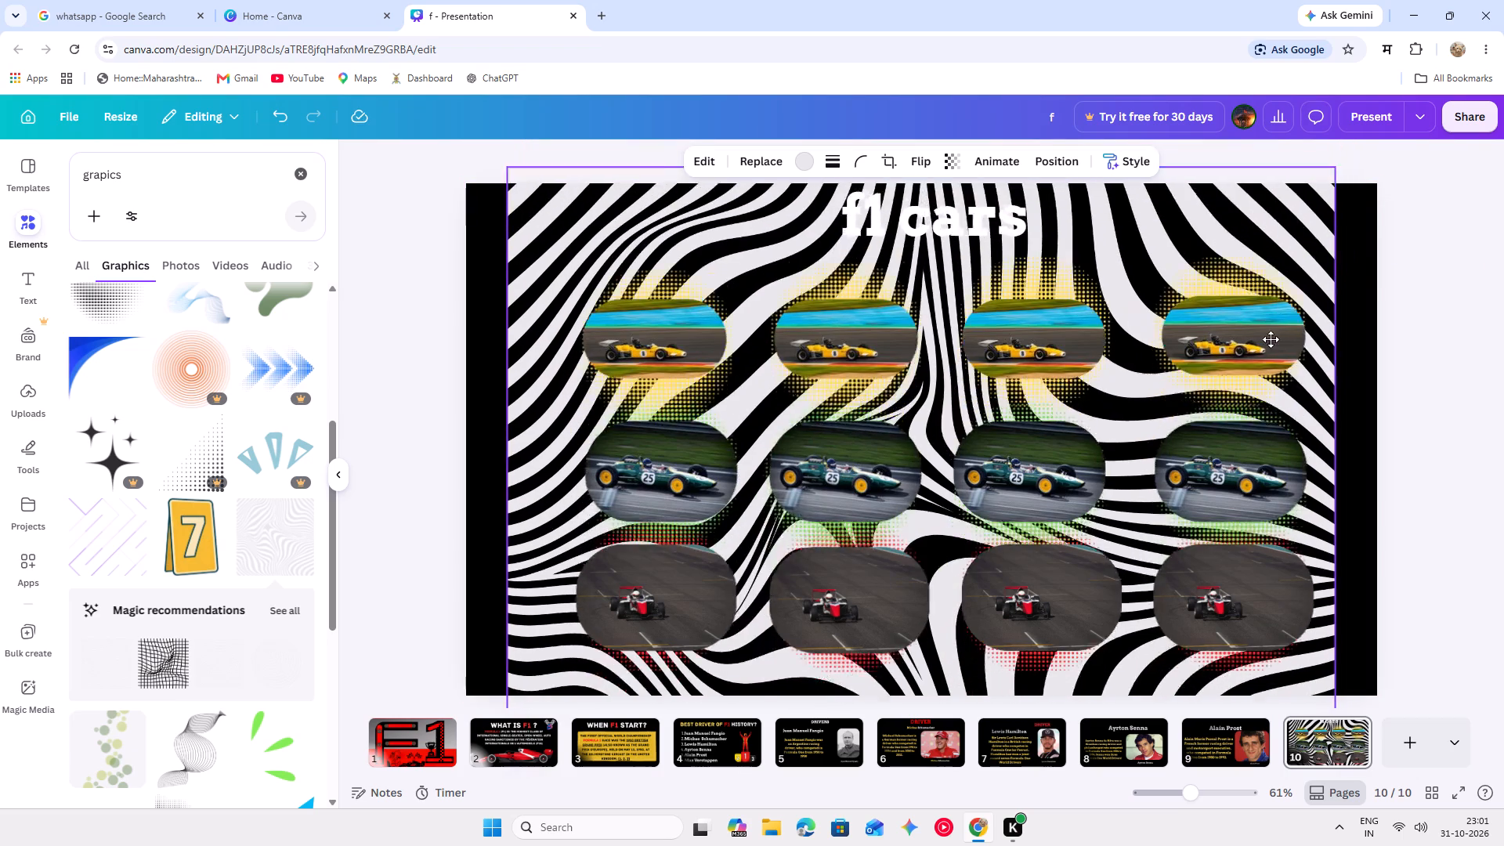
drag(1271, 339, 1289, 367)
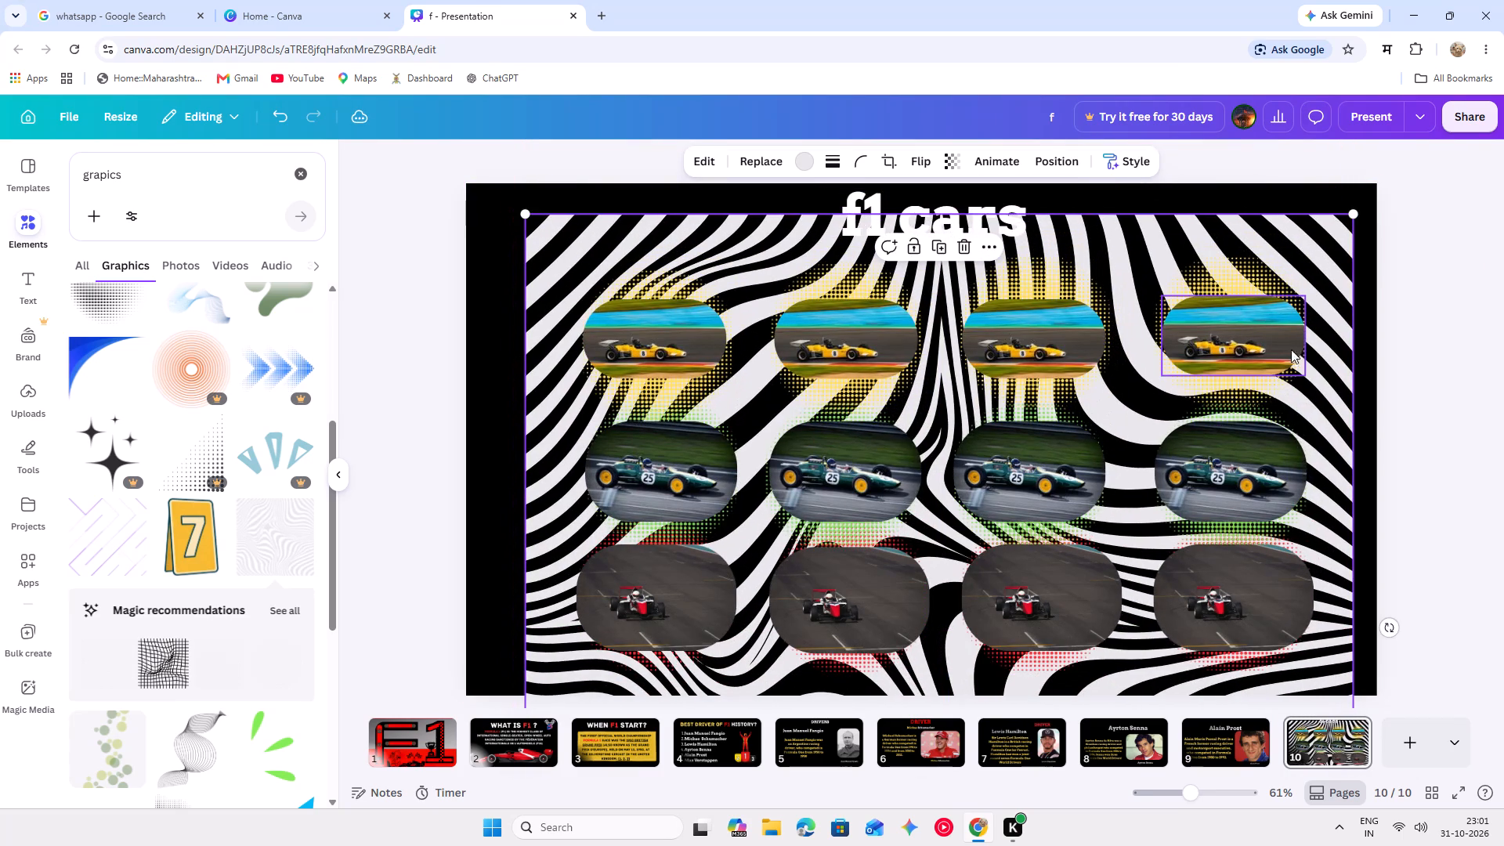
Move the "f1 cars" title up and the wavy-line pattern down so the pattern starts below the title.
click(1293, 273)
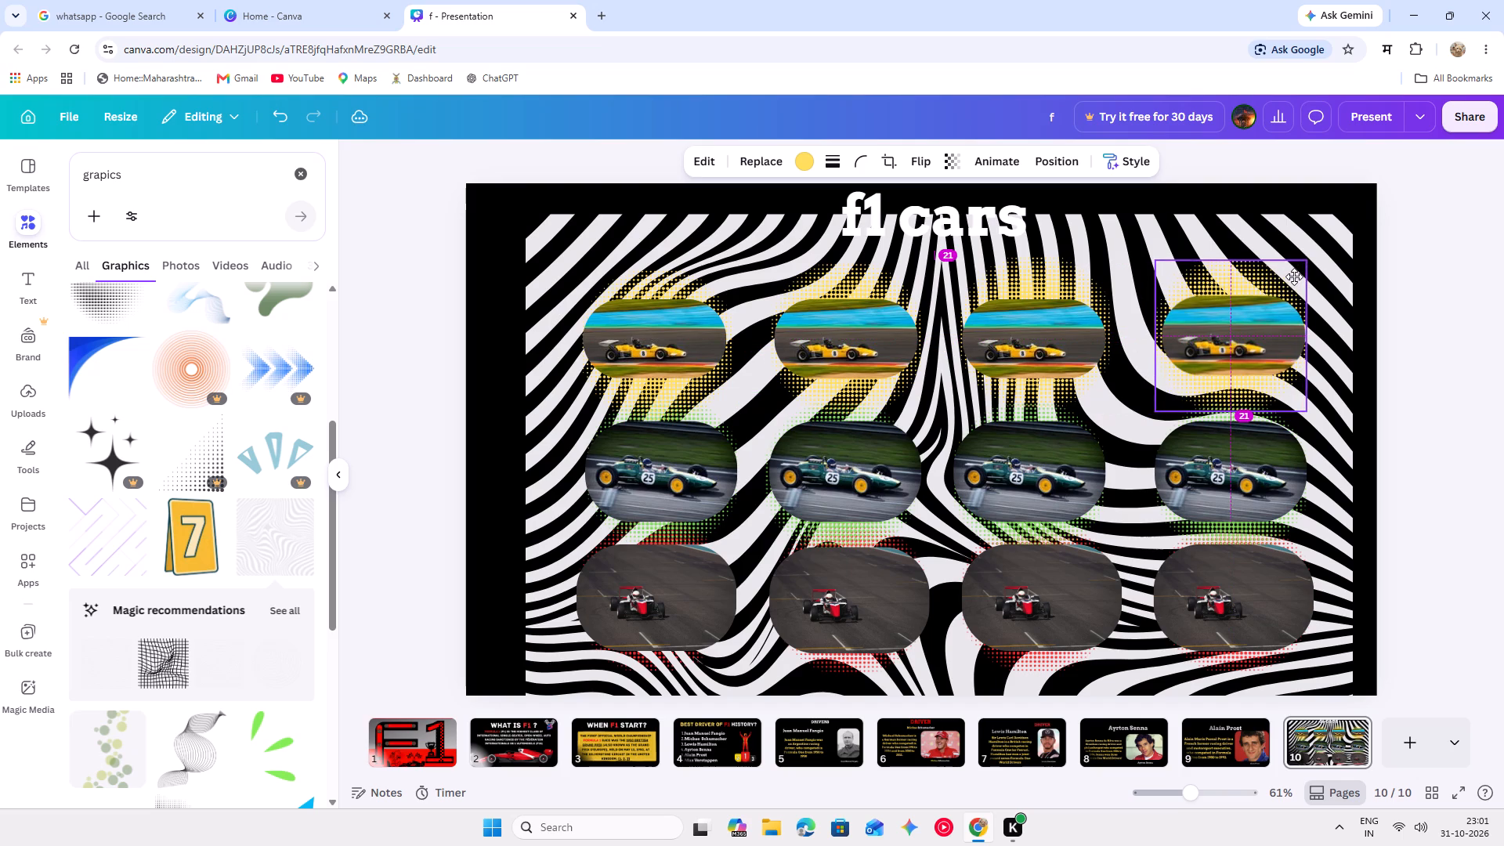
drag(1115, 227, 1112, 251)
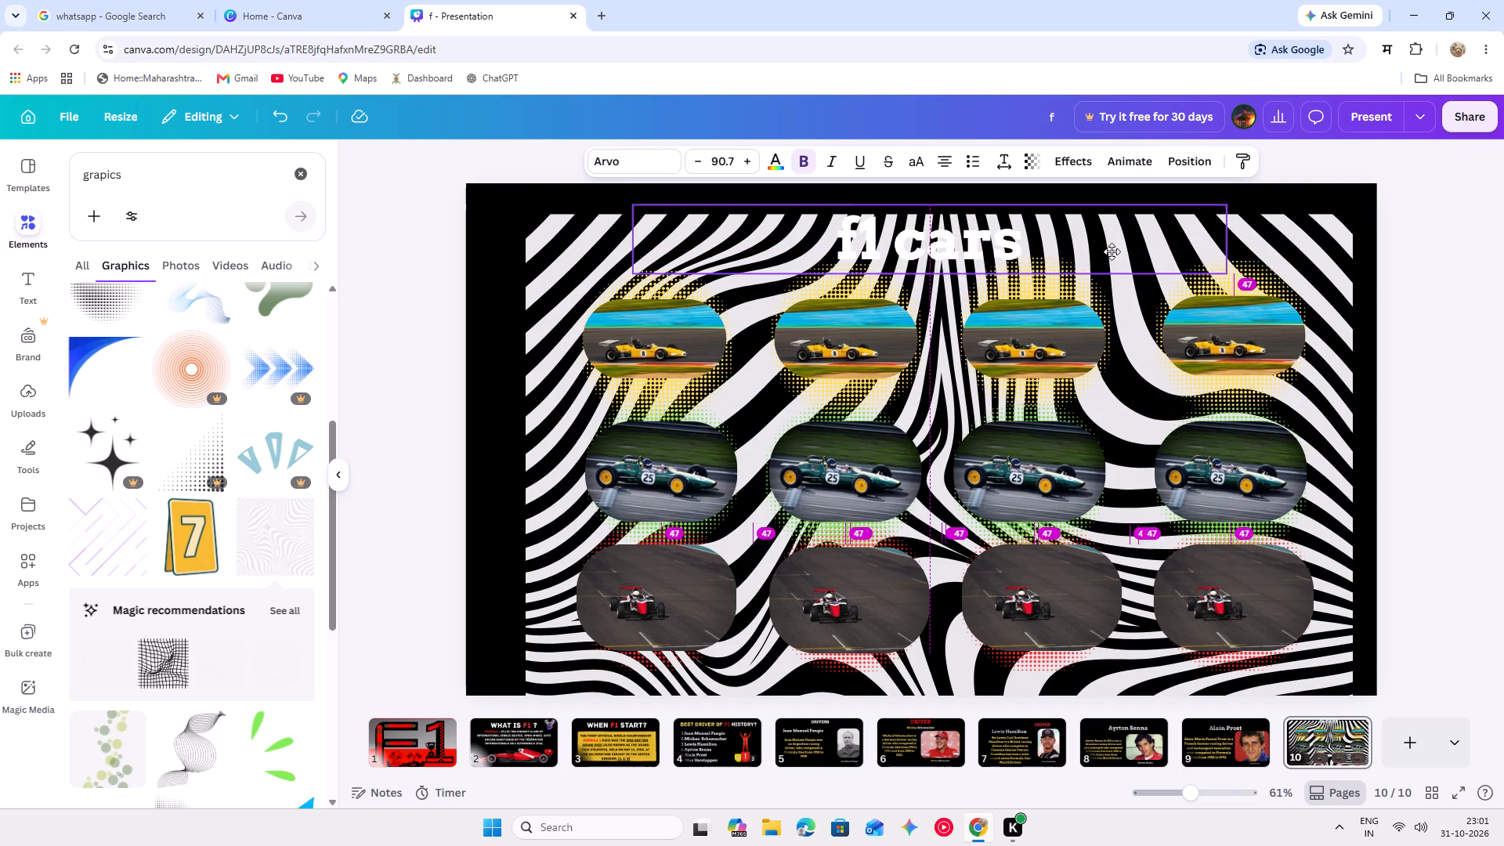
drag(1112, 251, 1123, 219)
drag(1322, 251, 1321, 274)
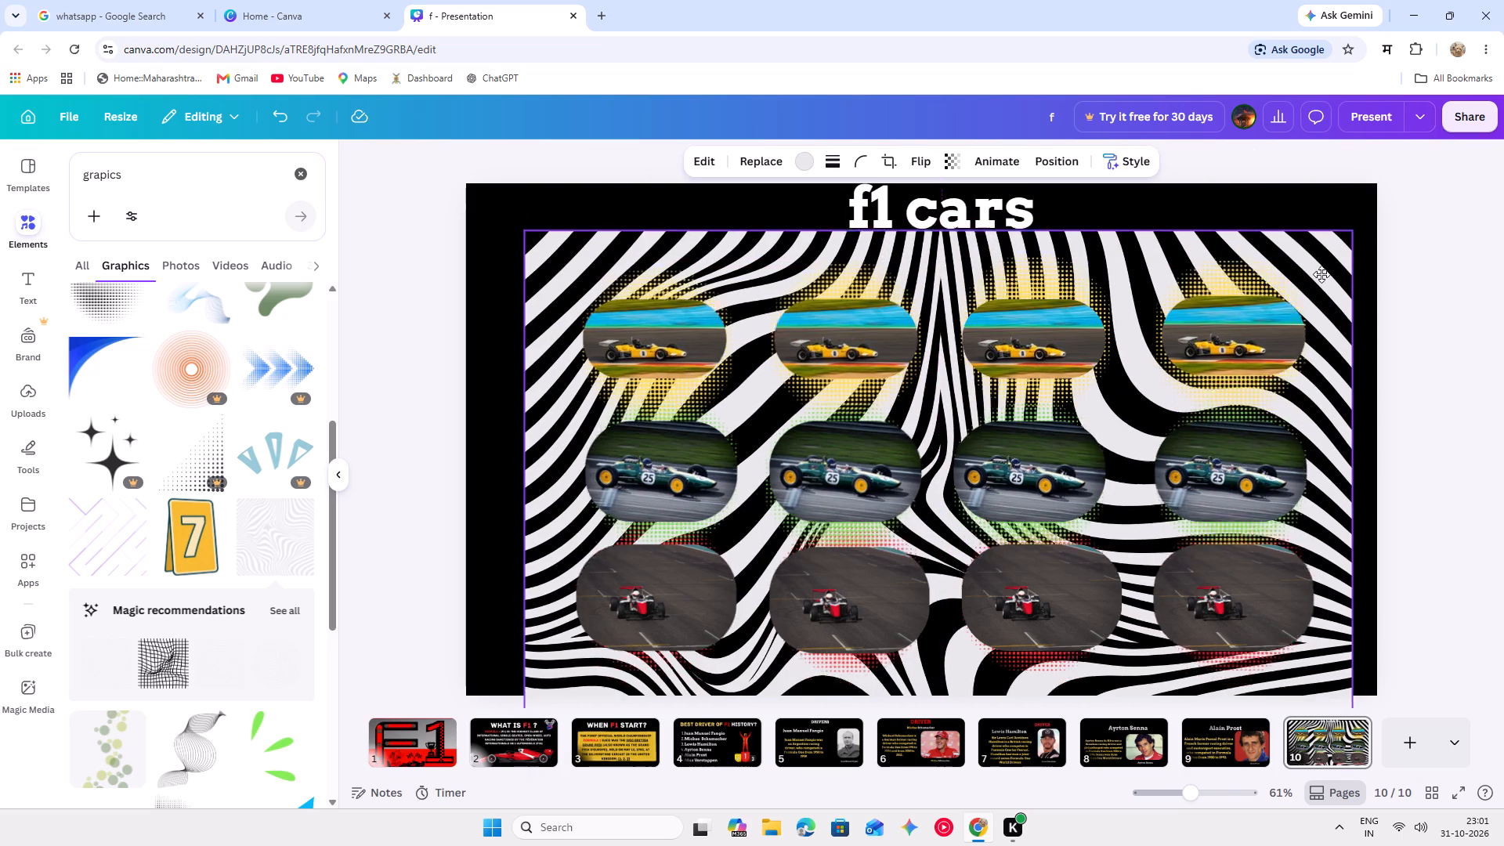
drag(1321, 274, 1318, 290)
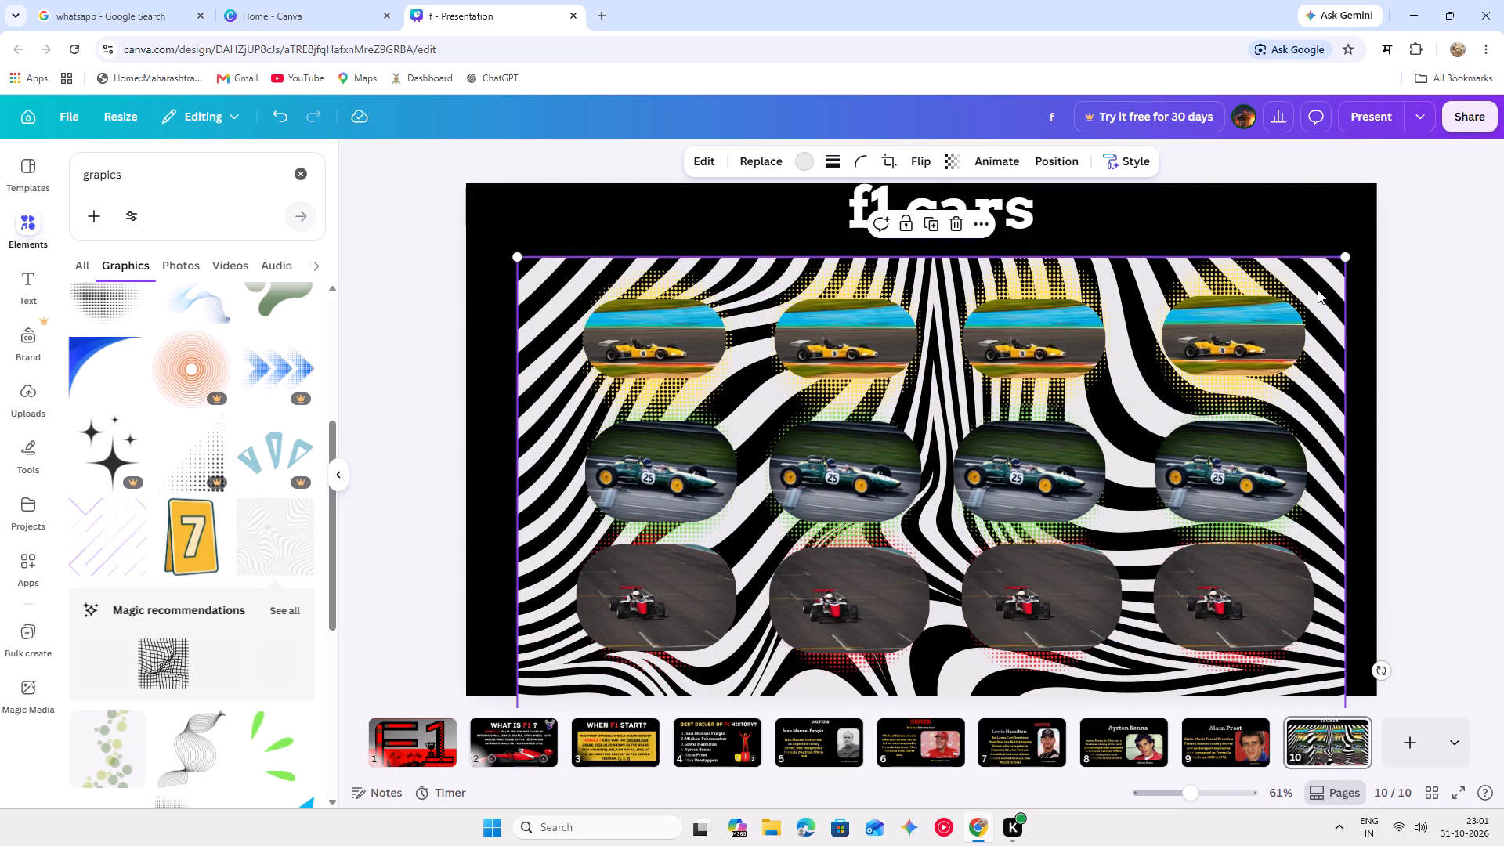
click(1476, 421)
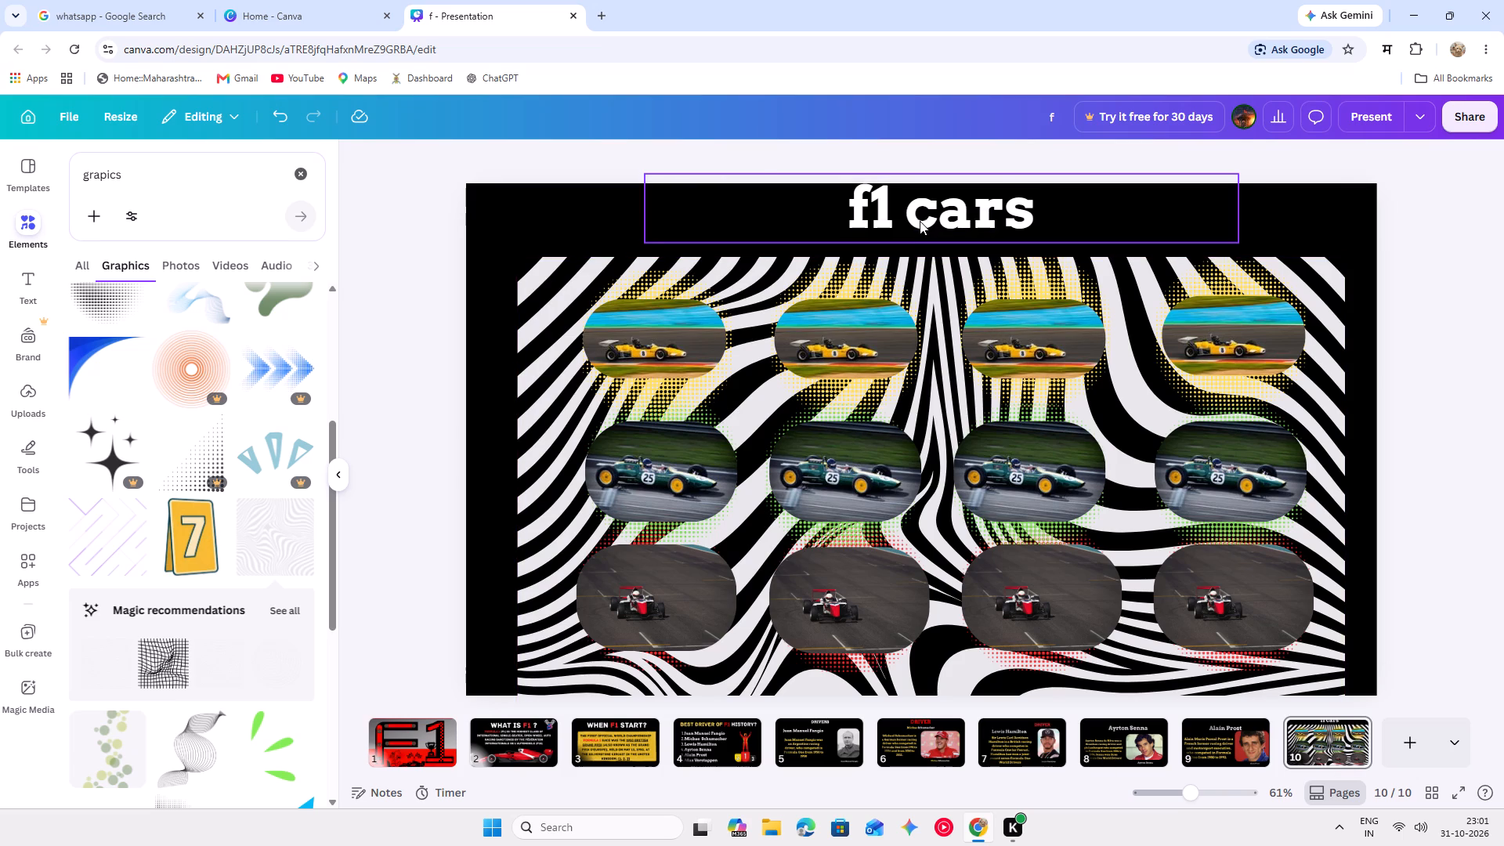
drag(920, 221, 906, 220)
Recolour the wavy-line pattern, trying light grey, white, black and dark grey before settling on the default medium grey.
click(562, 253)
click(561, 280)
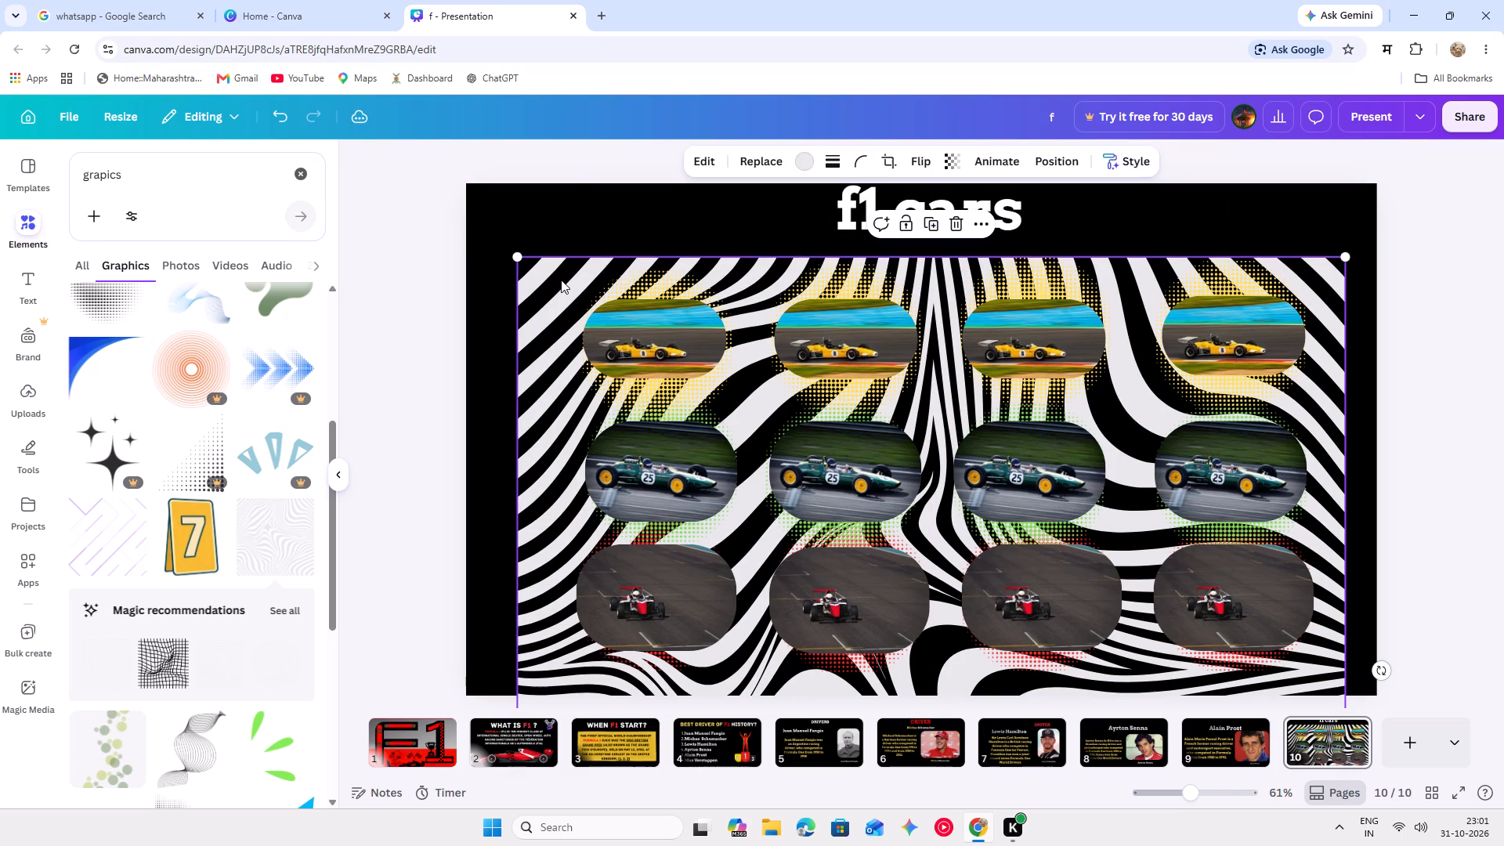
click(801, 164)
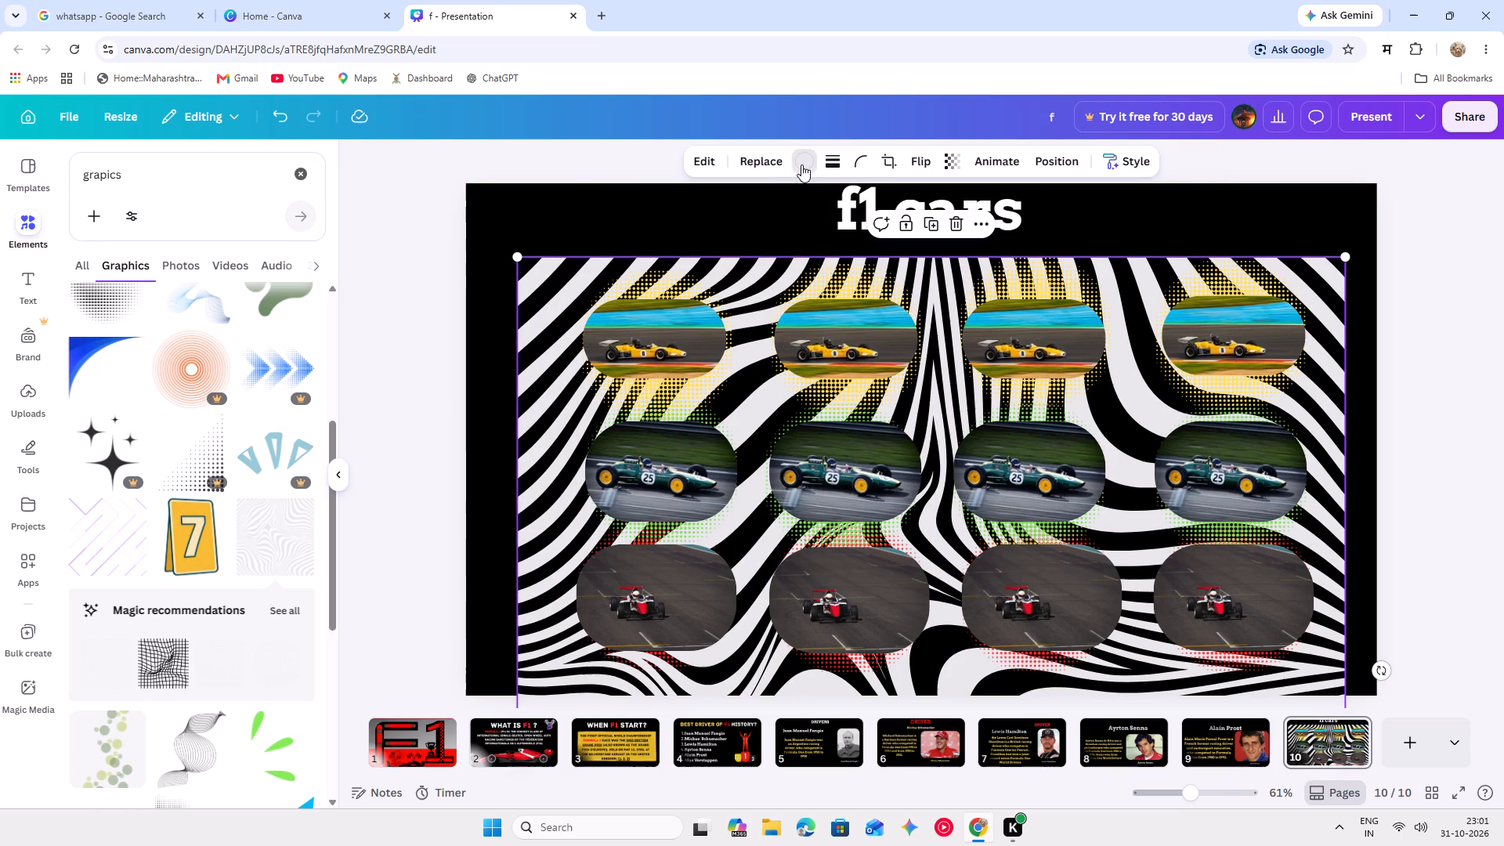
click(263, 703)
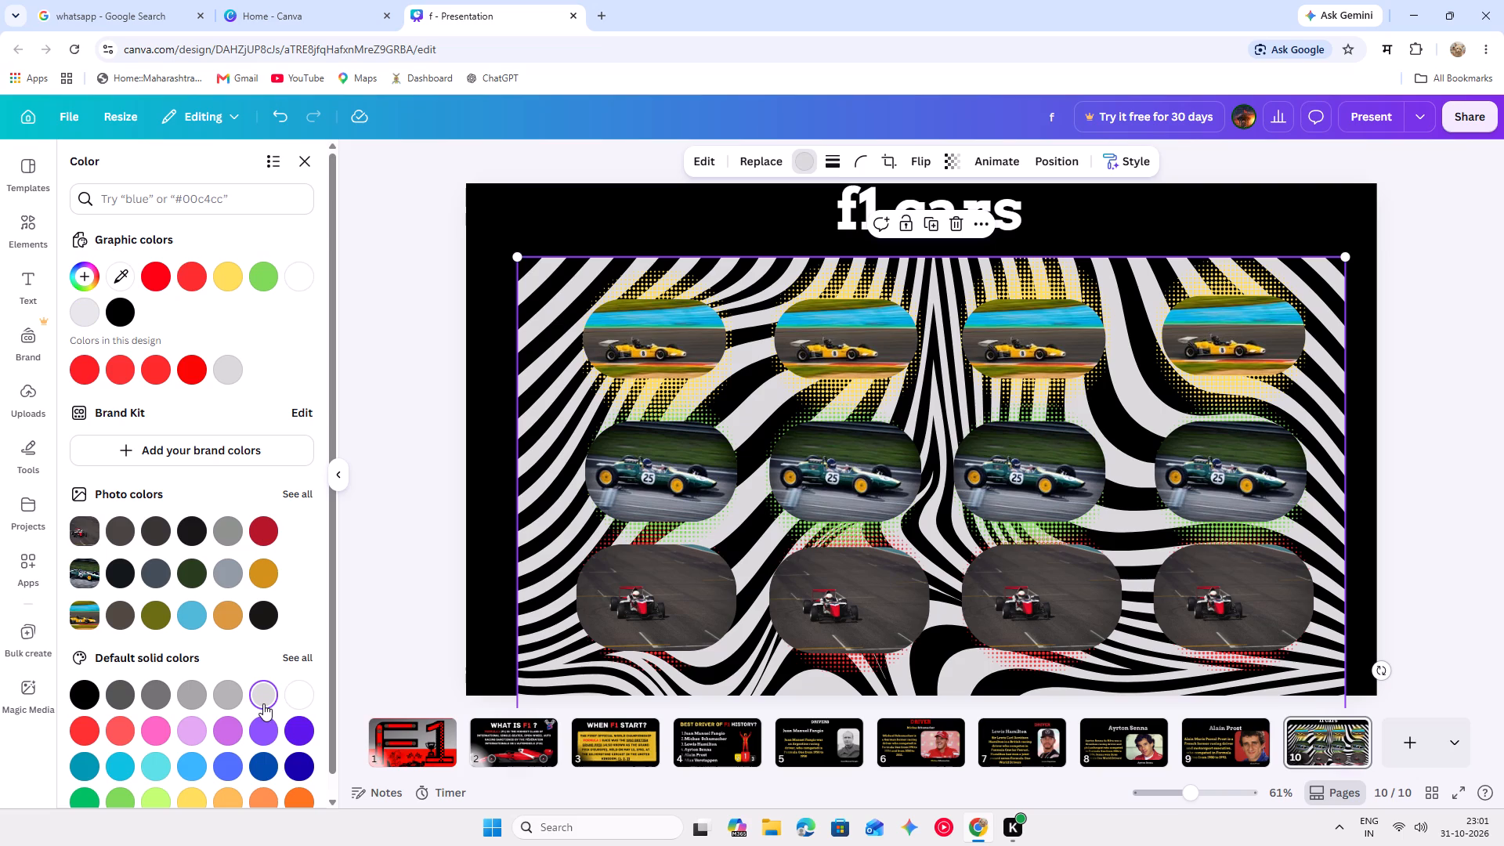
click(288, 700)
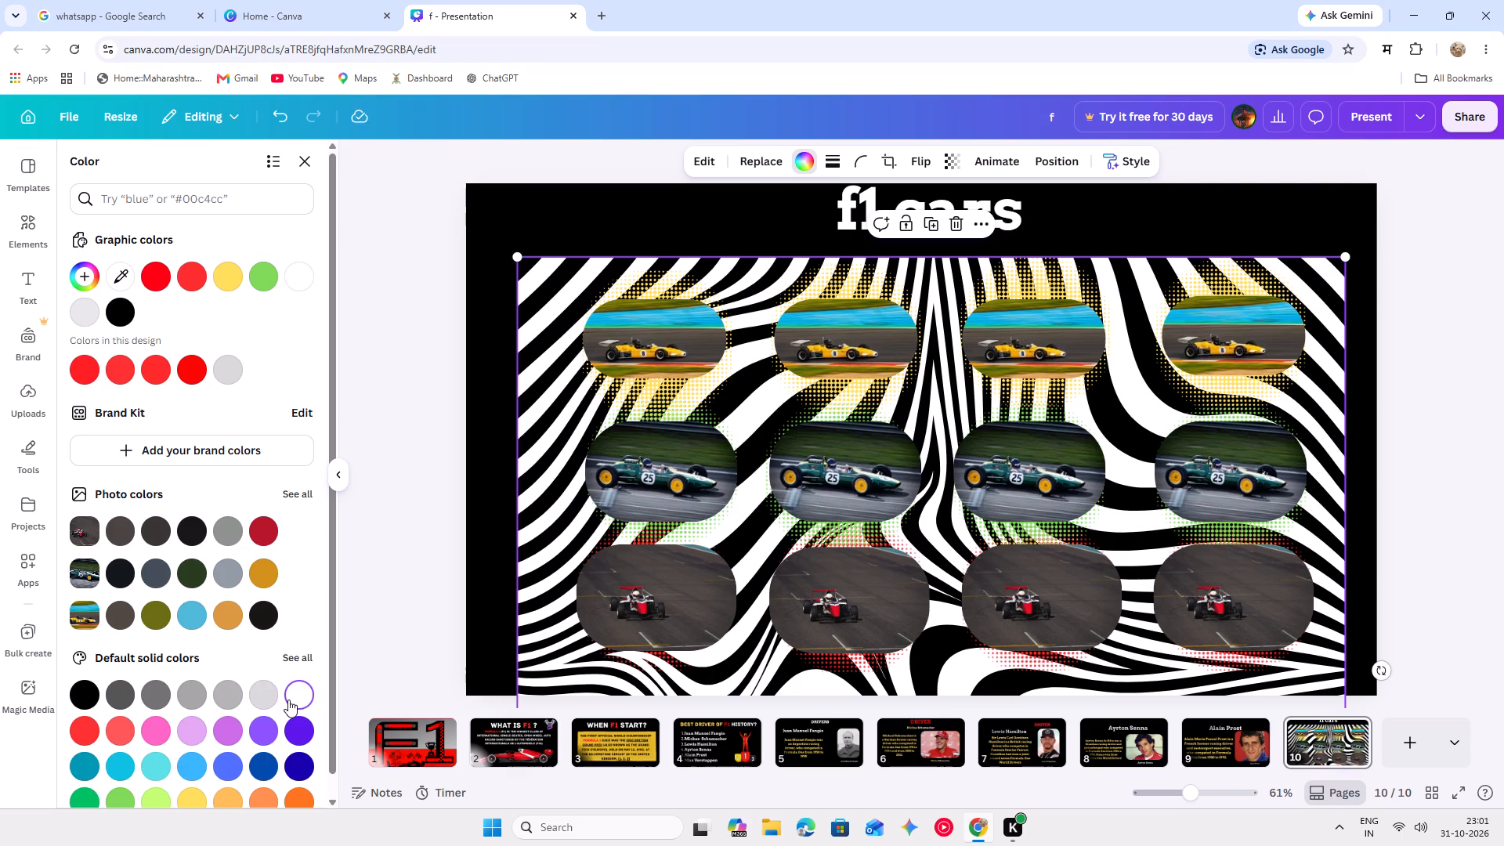
click(90, 693)
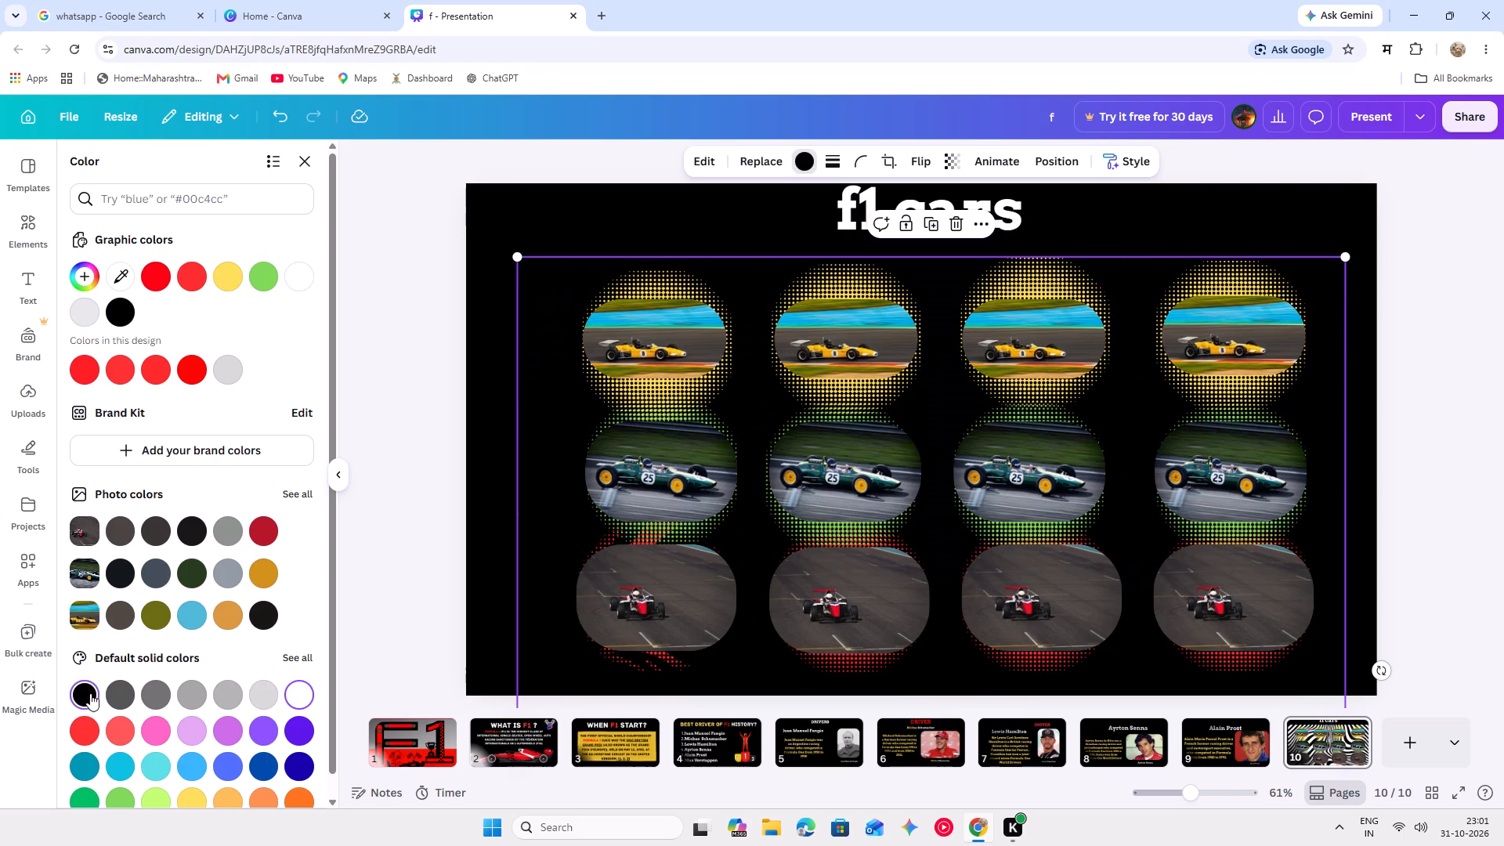
click(116, 692)
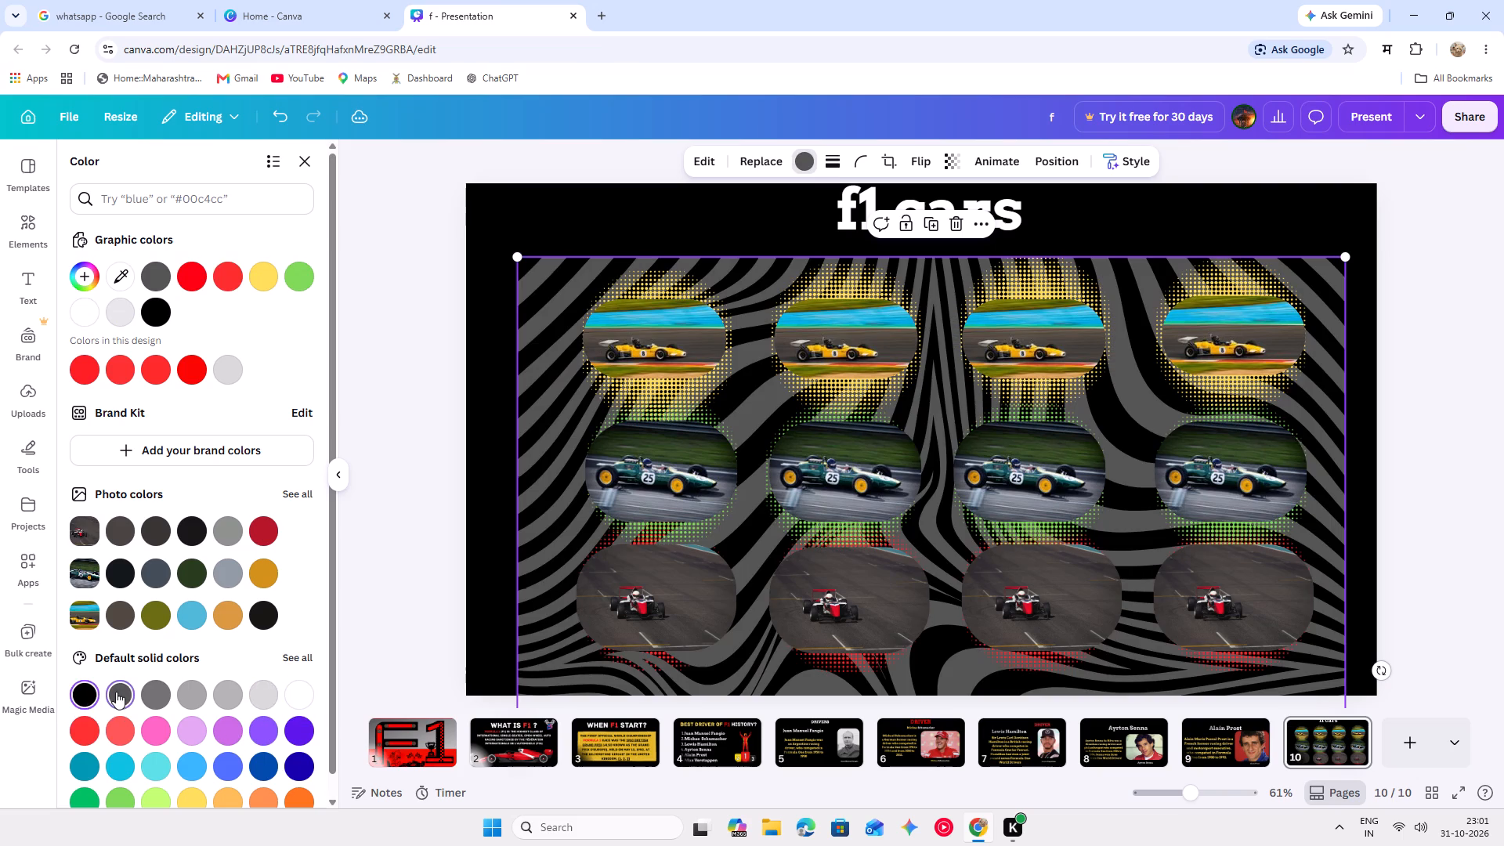
click(148, 695)
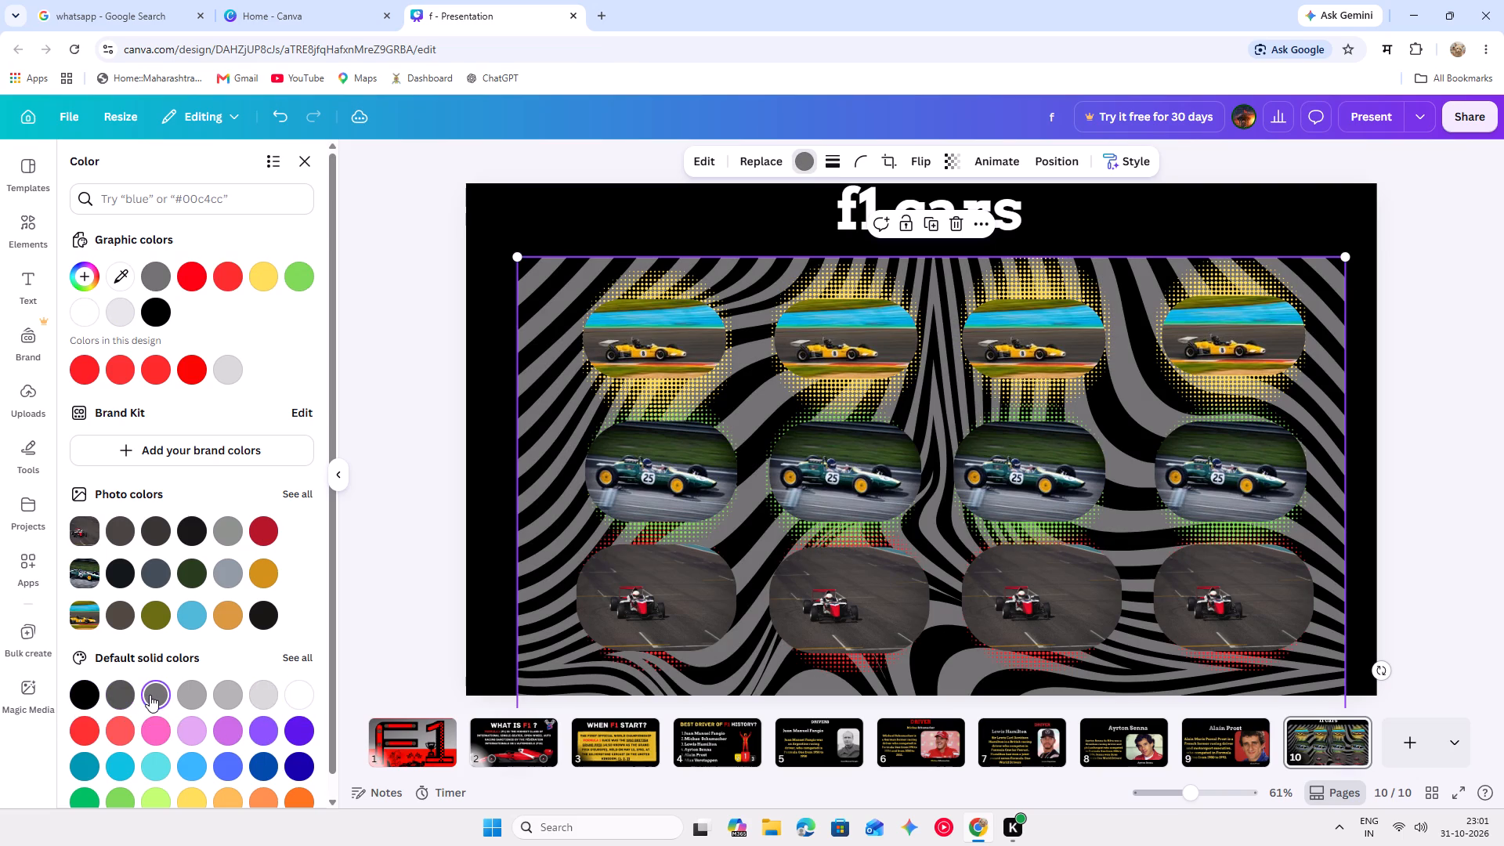
scroll(213, 726, down, 4)
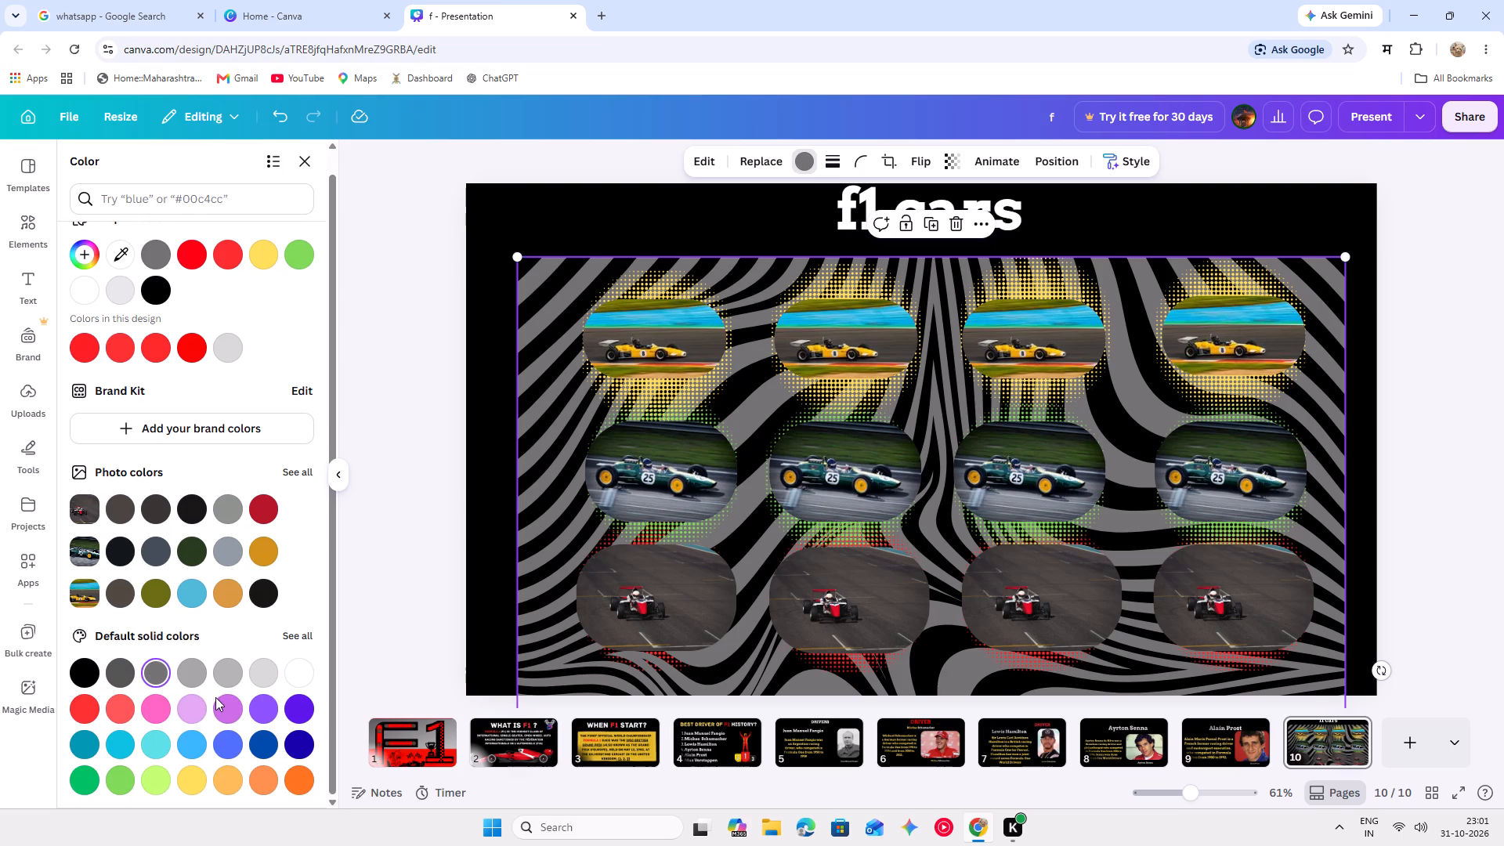
click(1462, 418)
Enlarge the "f1 cars" title to font size 121 and place it just above the wavy-line pattern.
click(1086, 236)
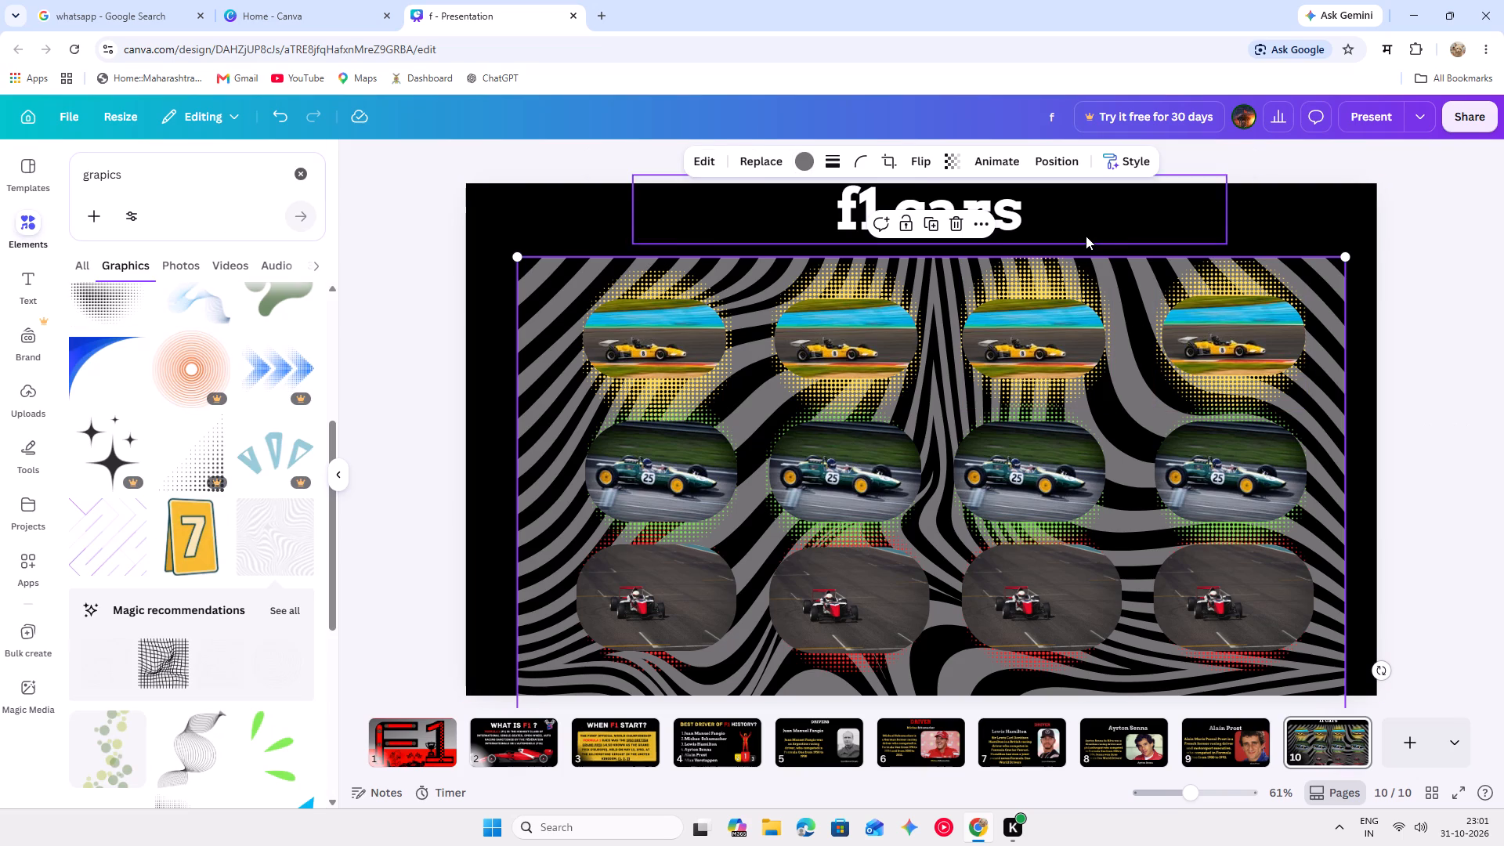
drag(1086, 236, 1085, 258)
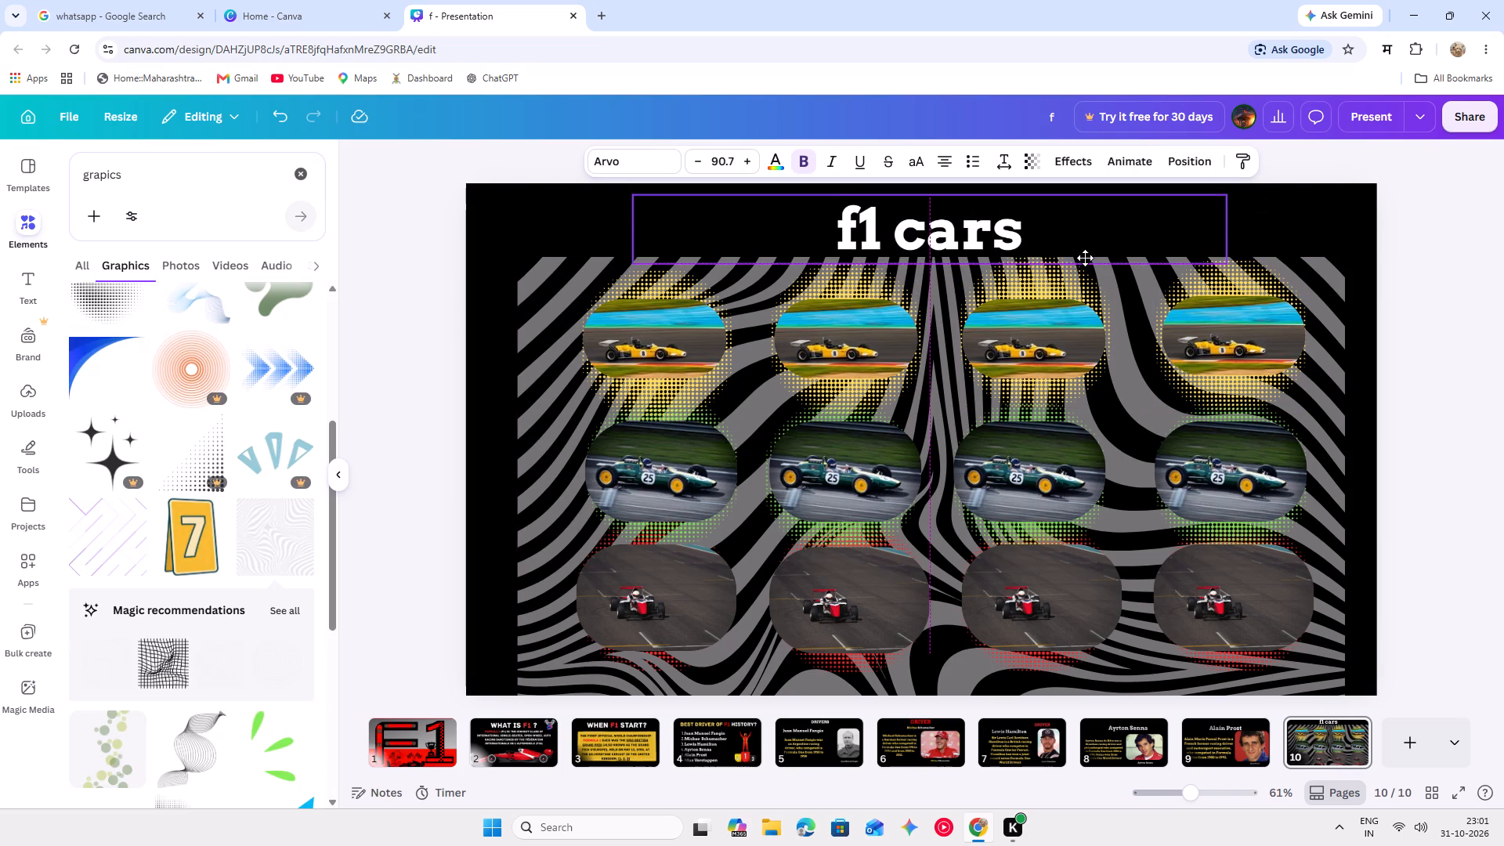
drag(1085, 258, 1084, 262)
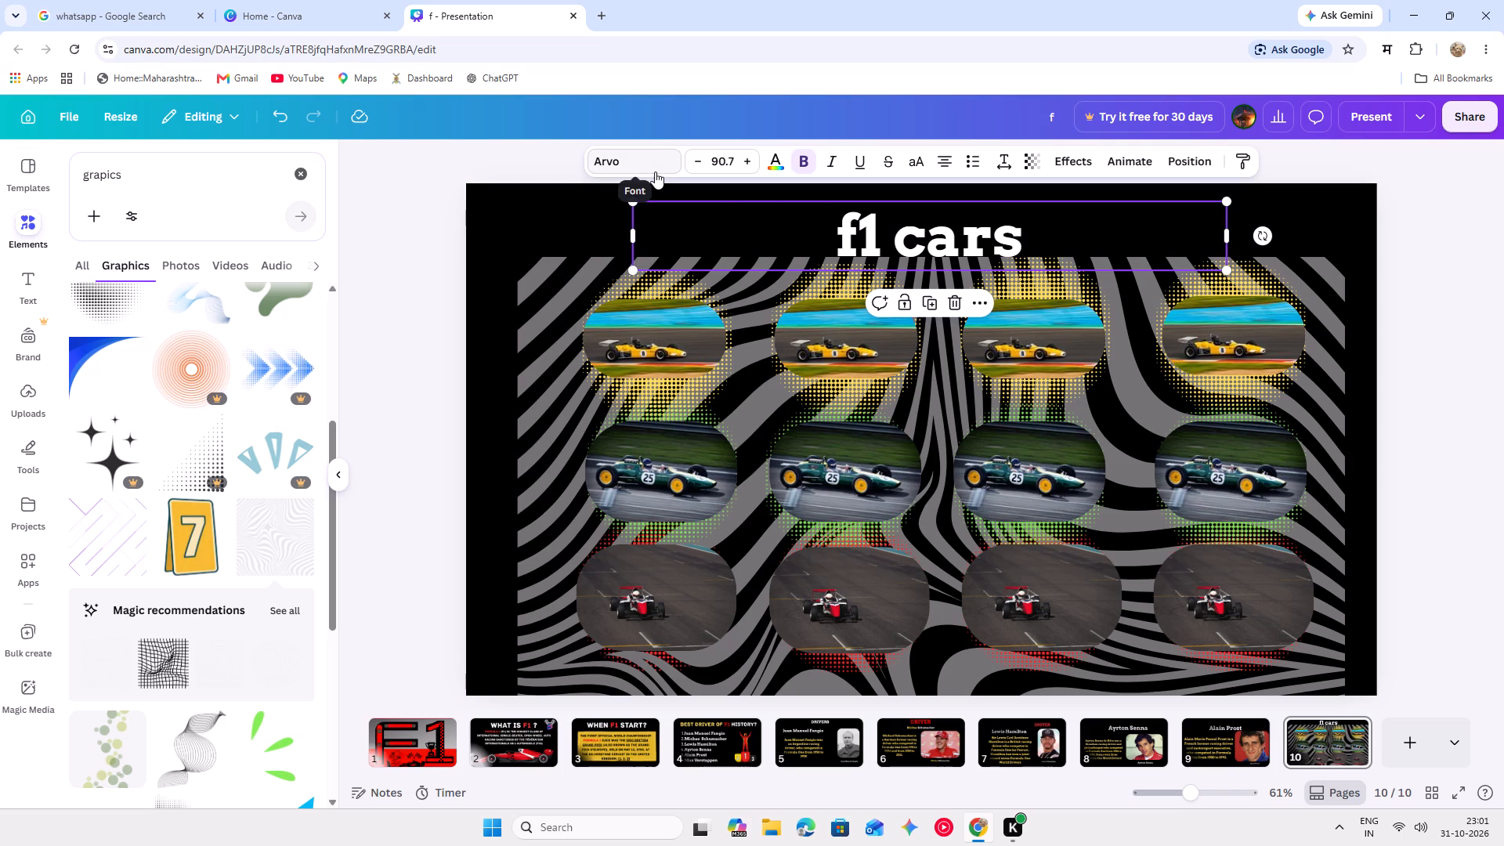
click(750, 166)
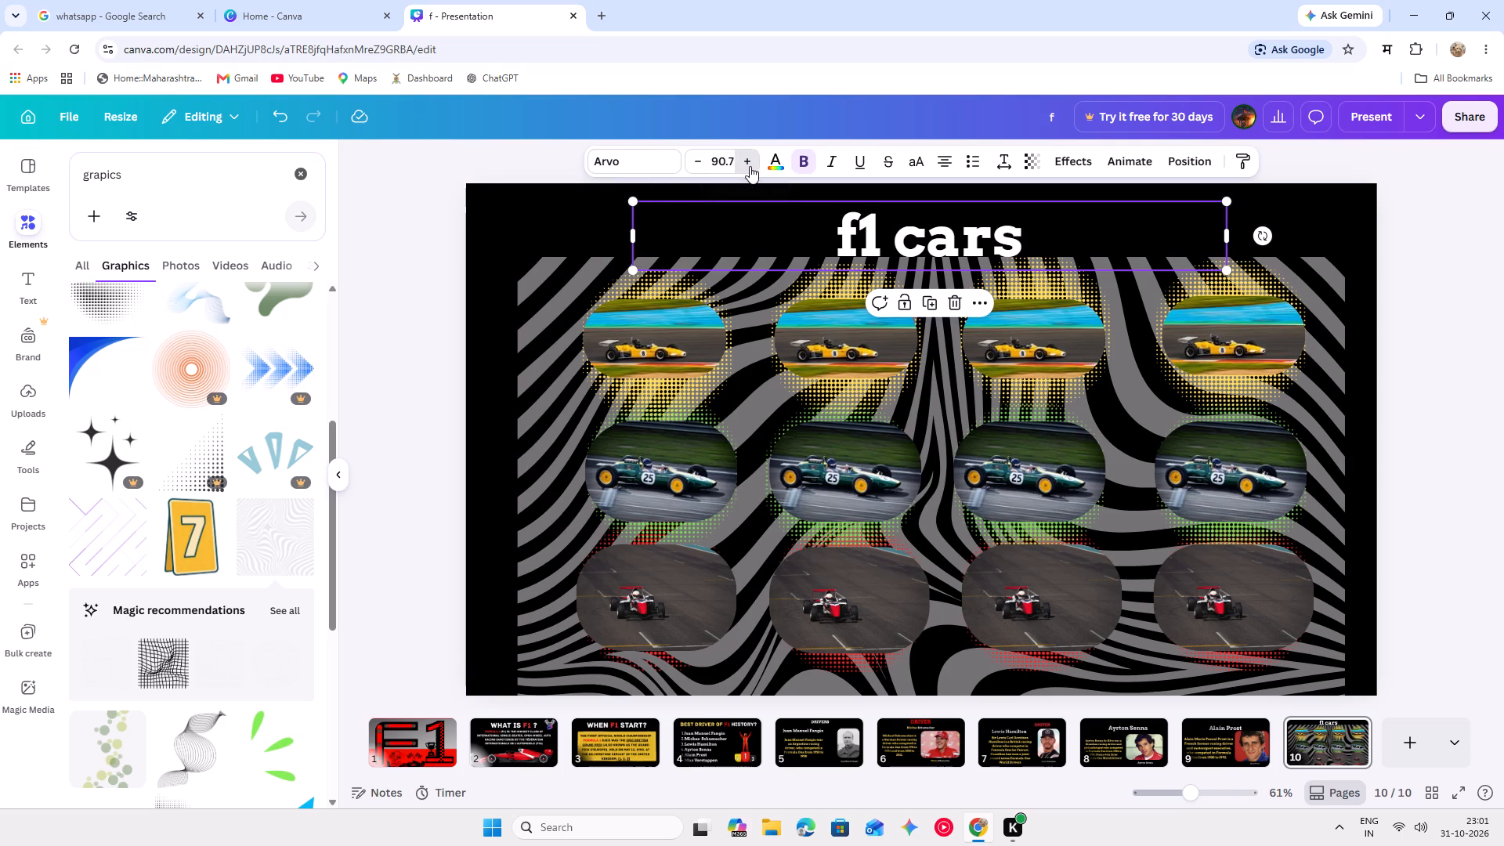
click(750, 166)
click(750, 166)
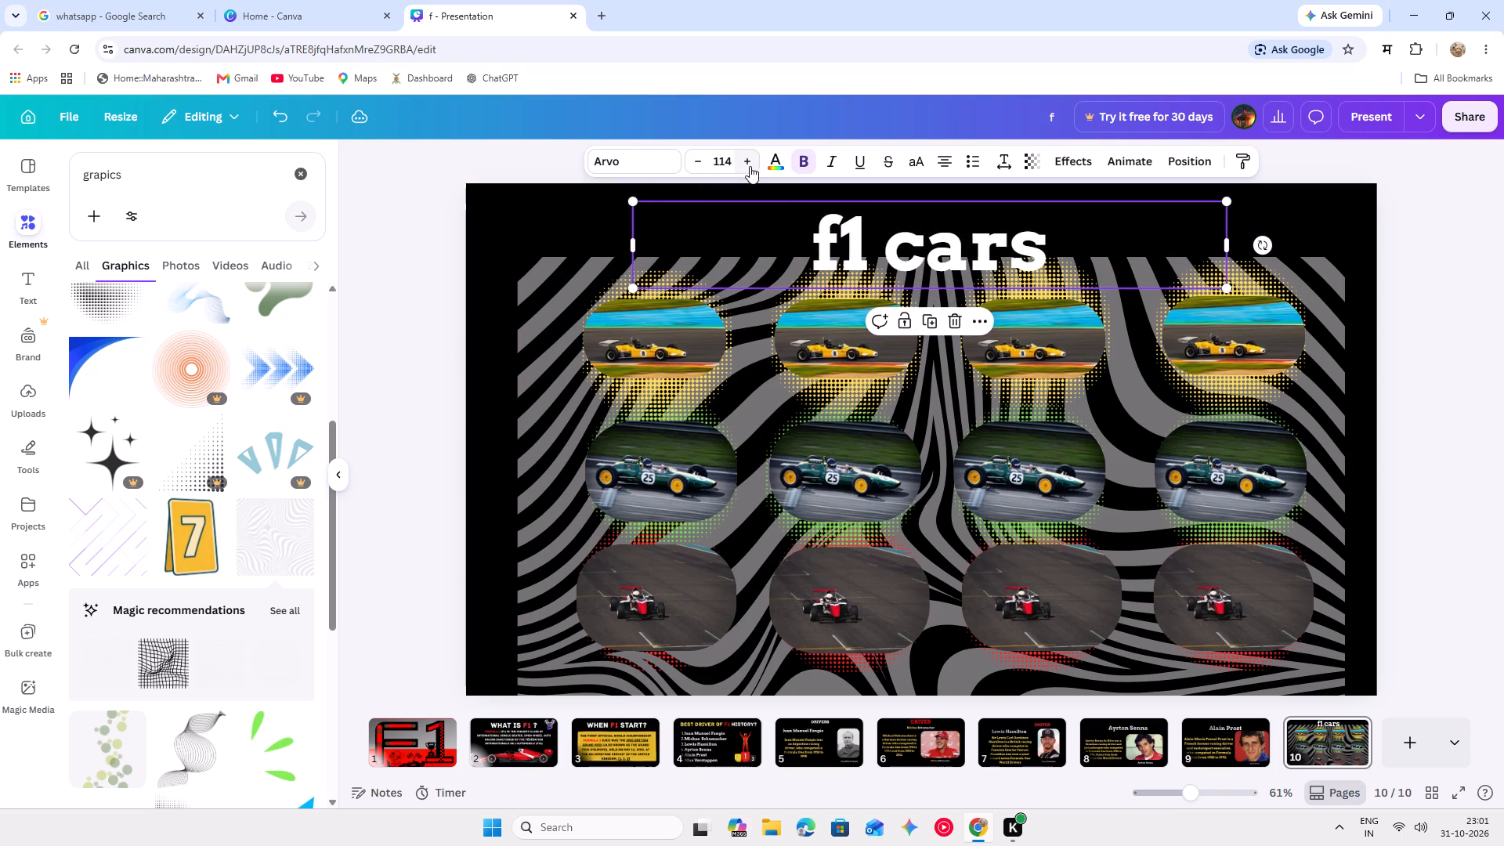
click(1082, 255)
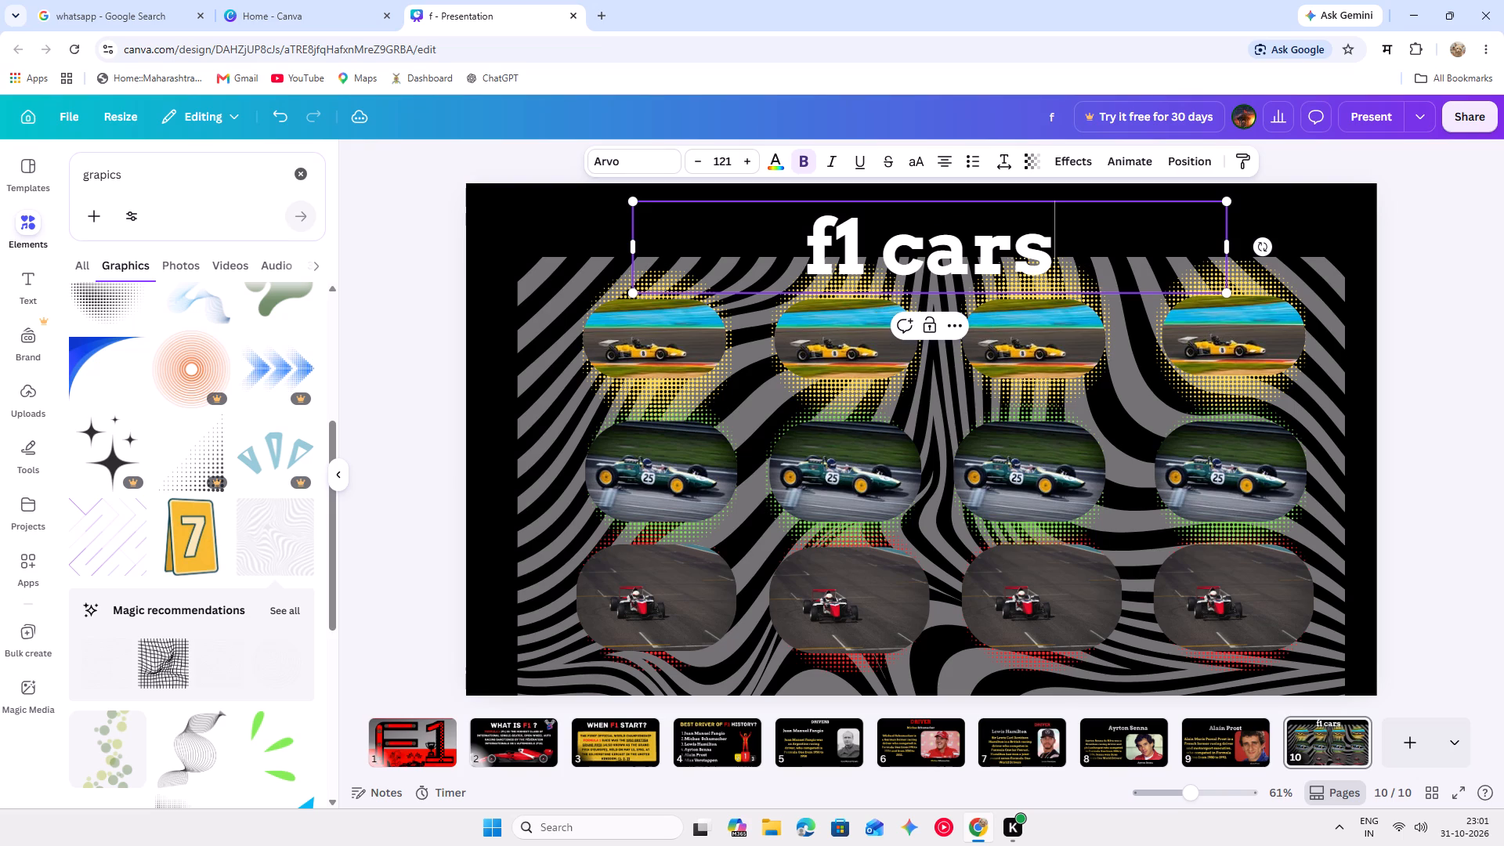
click(1328, 230)
drag(1189, 284, 1192, 262)
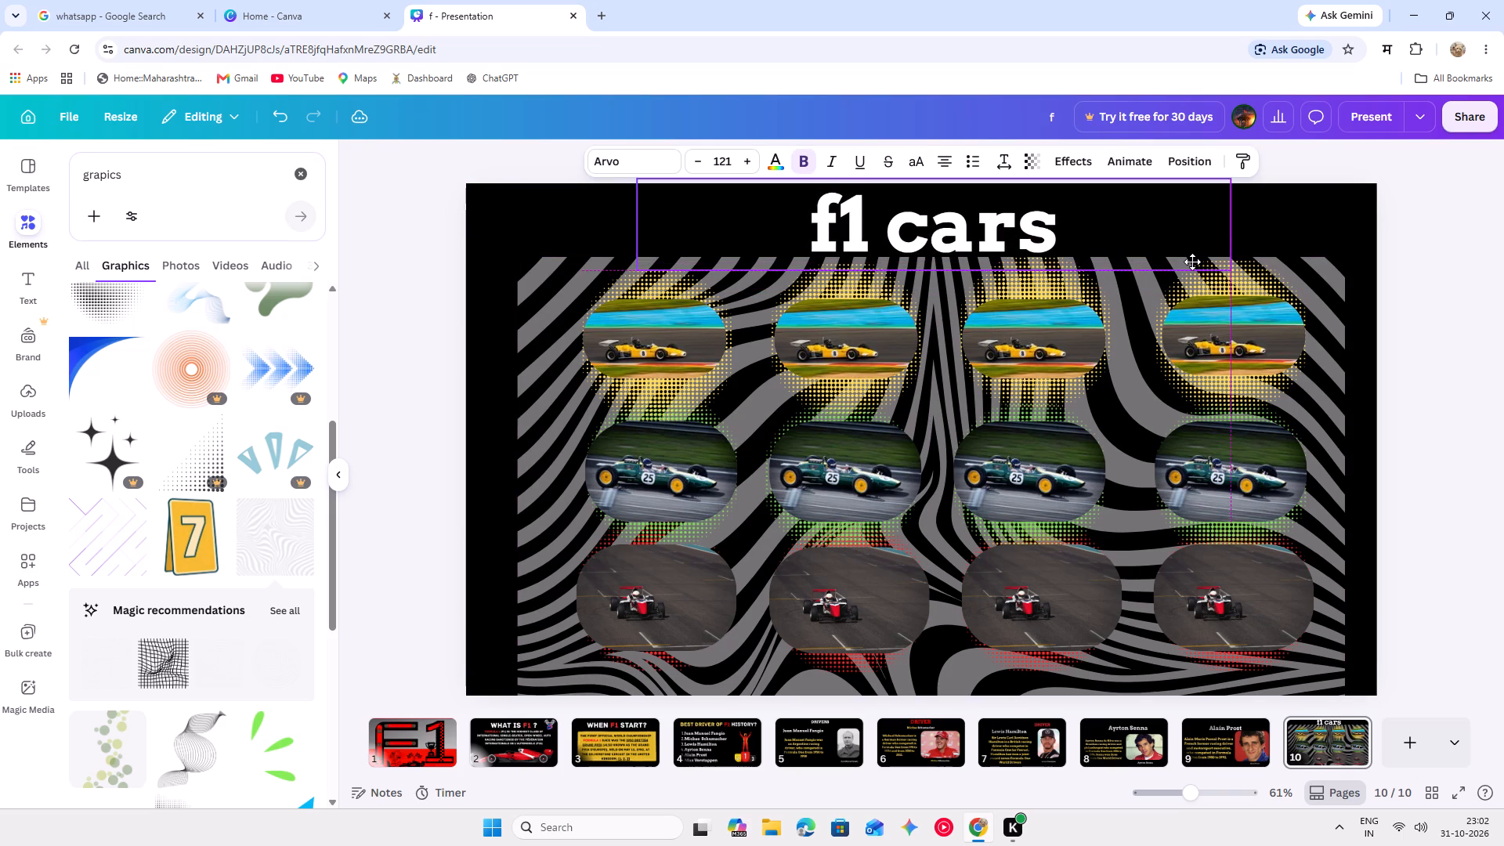
drag(1192, 262, 1192, 266)
click(1361, 318)
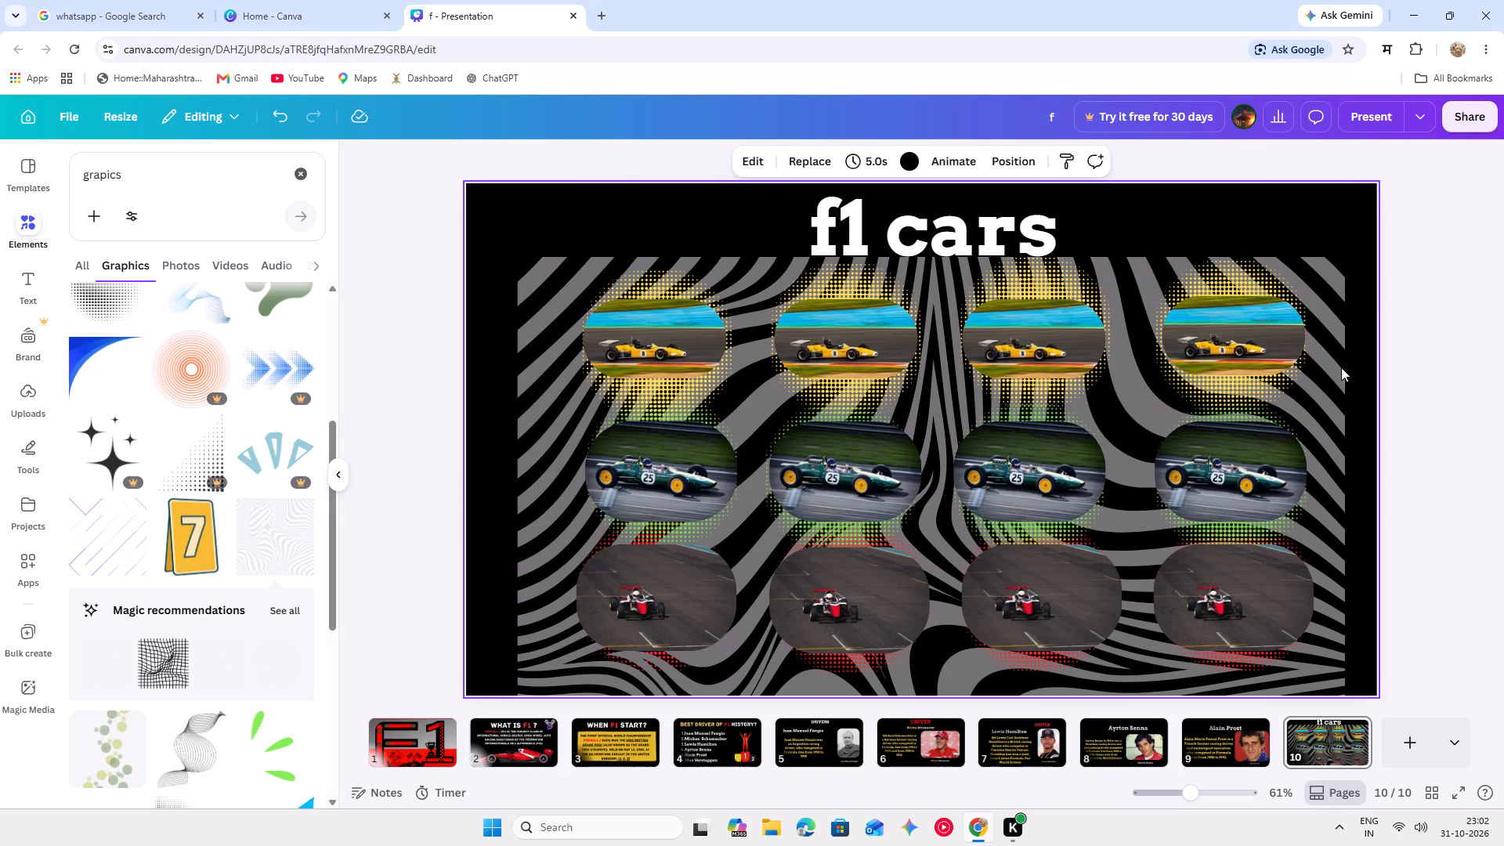
Add a new blank page 11 after the "f1 cars" page.
click(1415, 739)
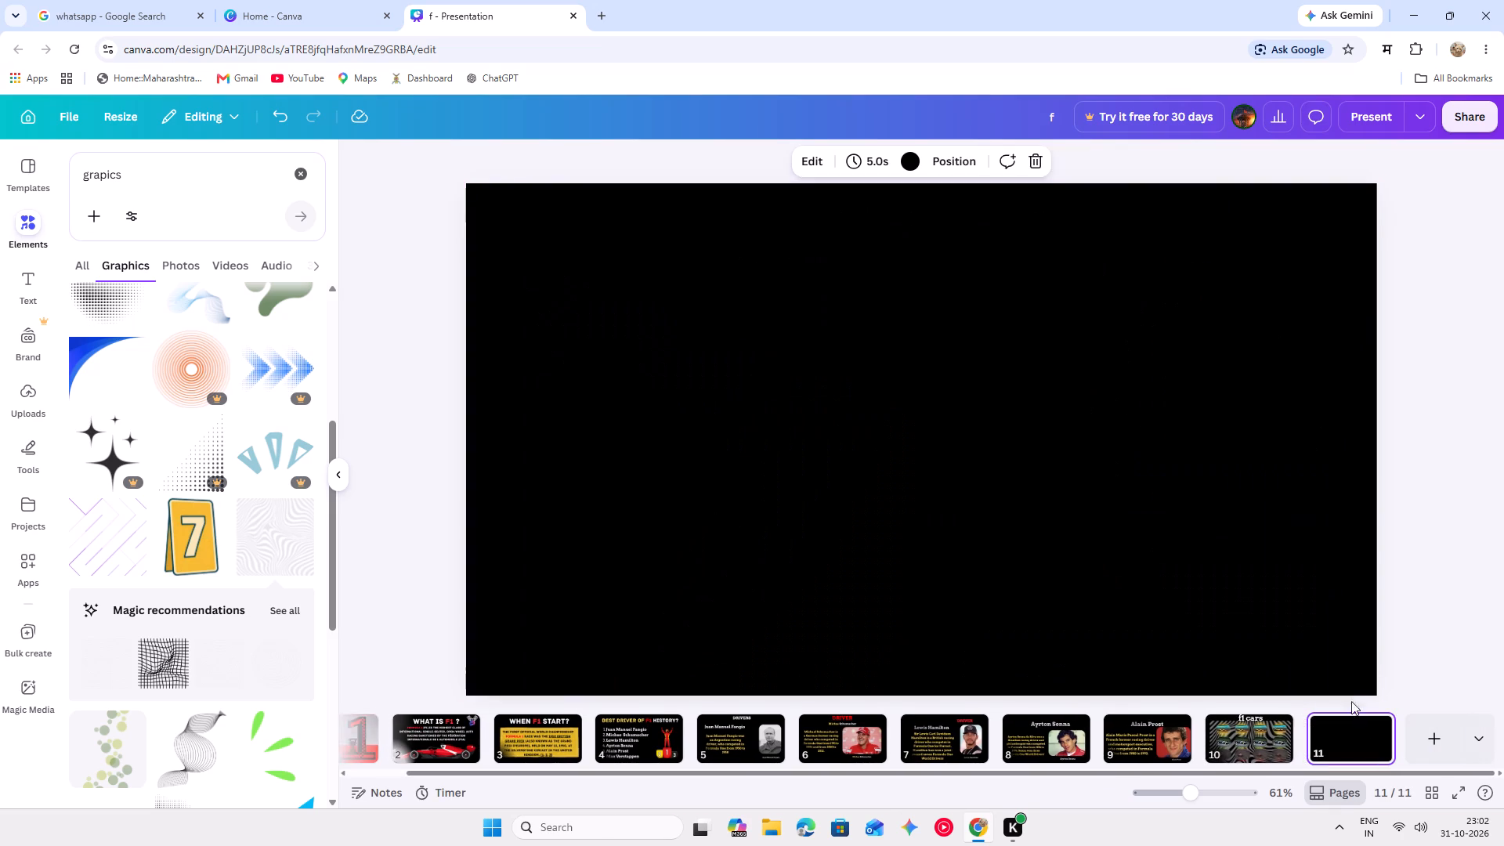
Search the elements for "f1 cars" and show all of the graphics results.
click(298, 173)
click(224, 173)
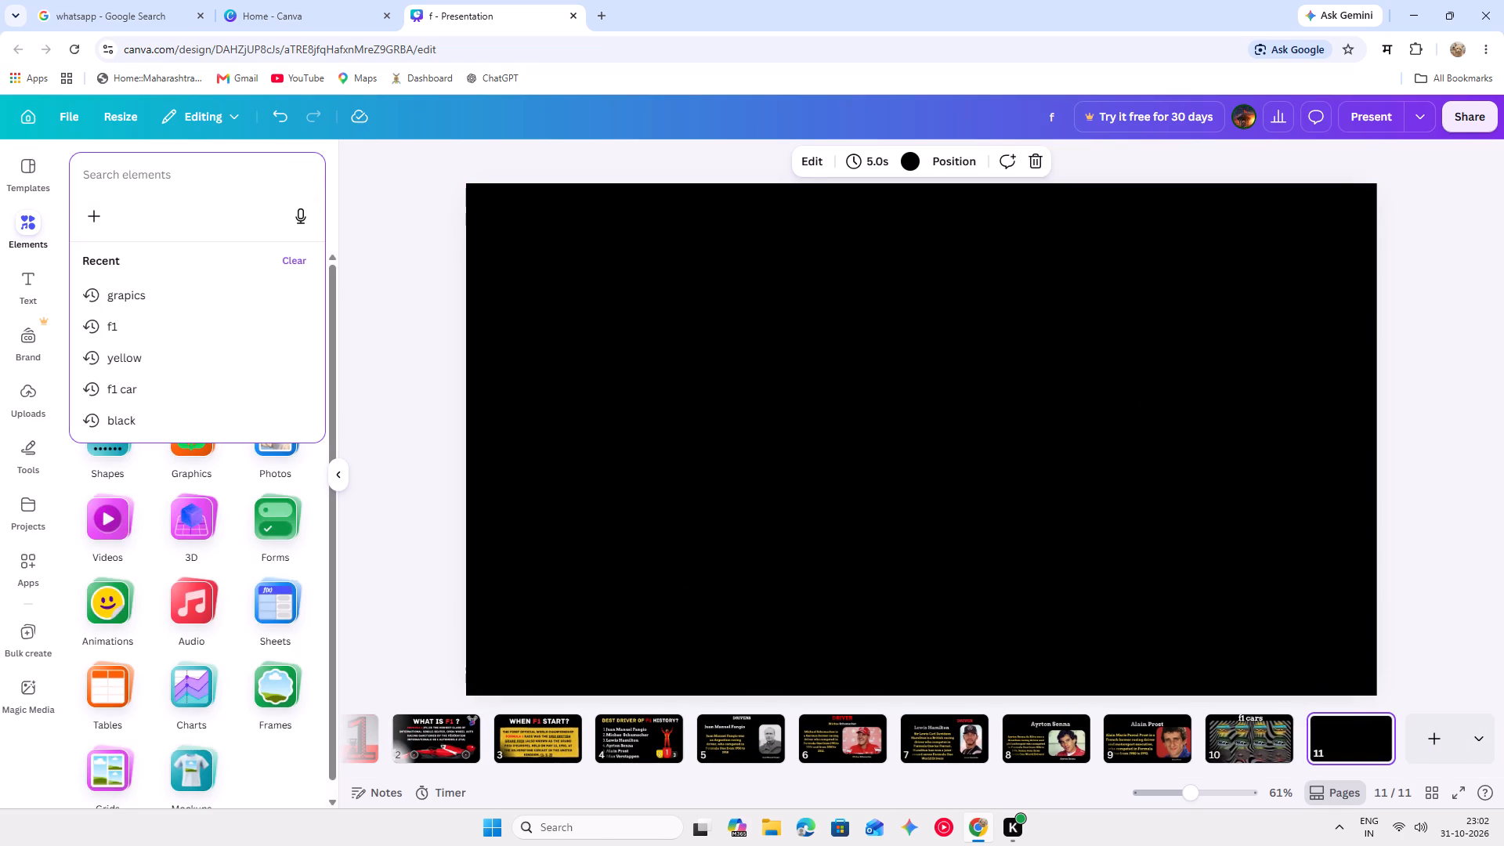
text(f2)
key(BackSpace)
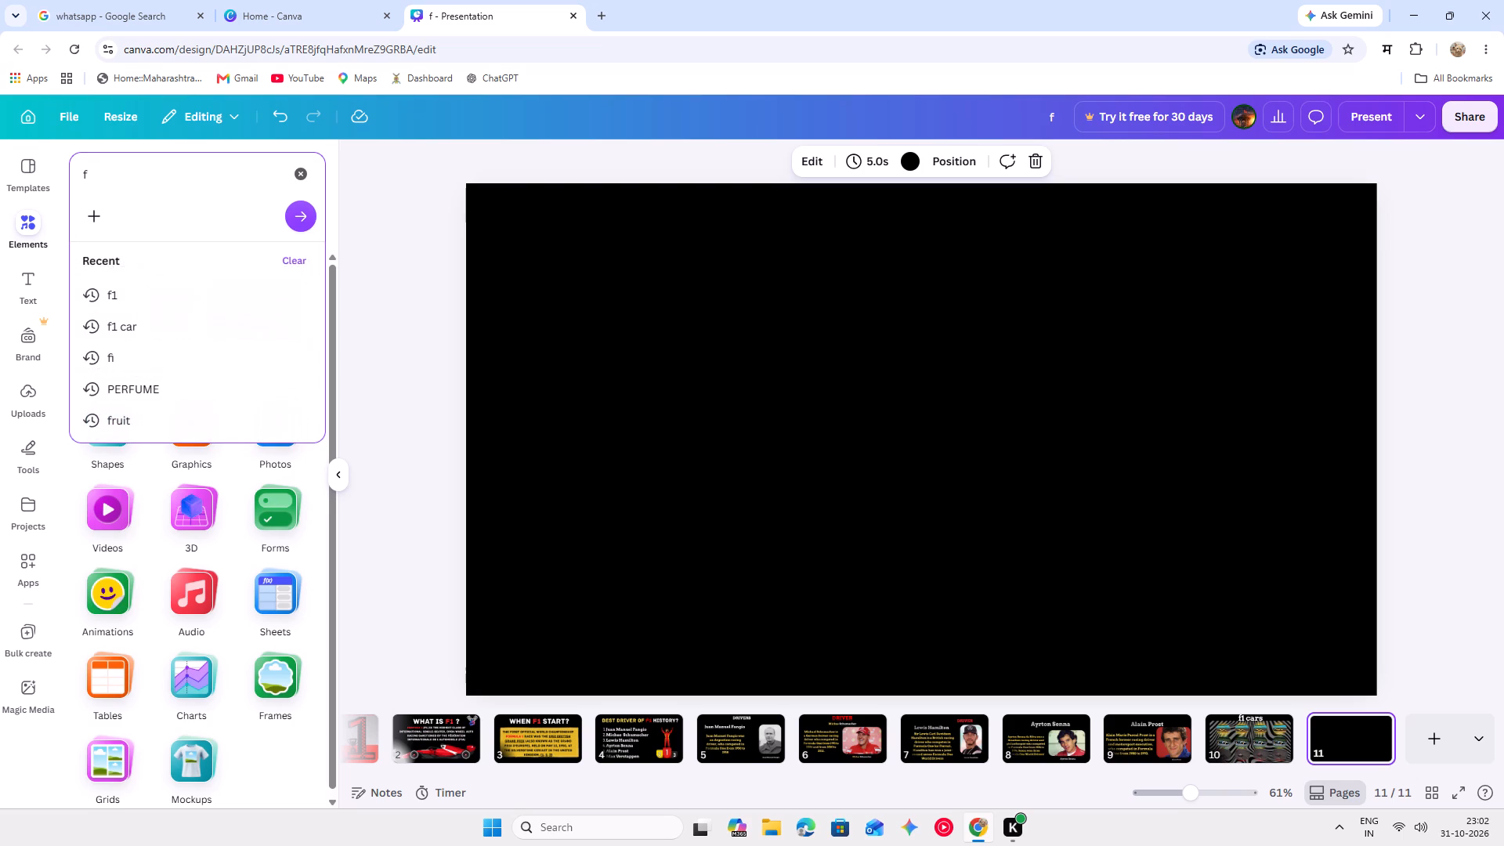
text(1)
key(space)
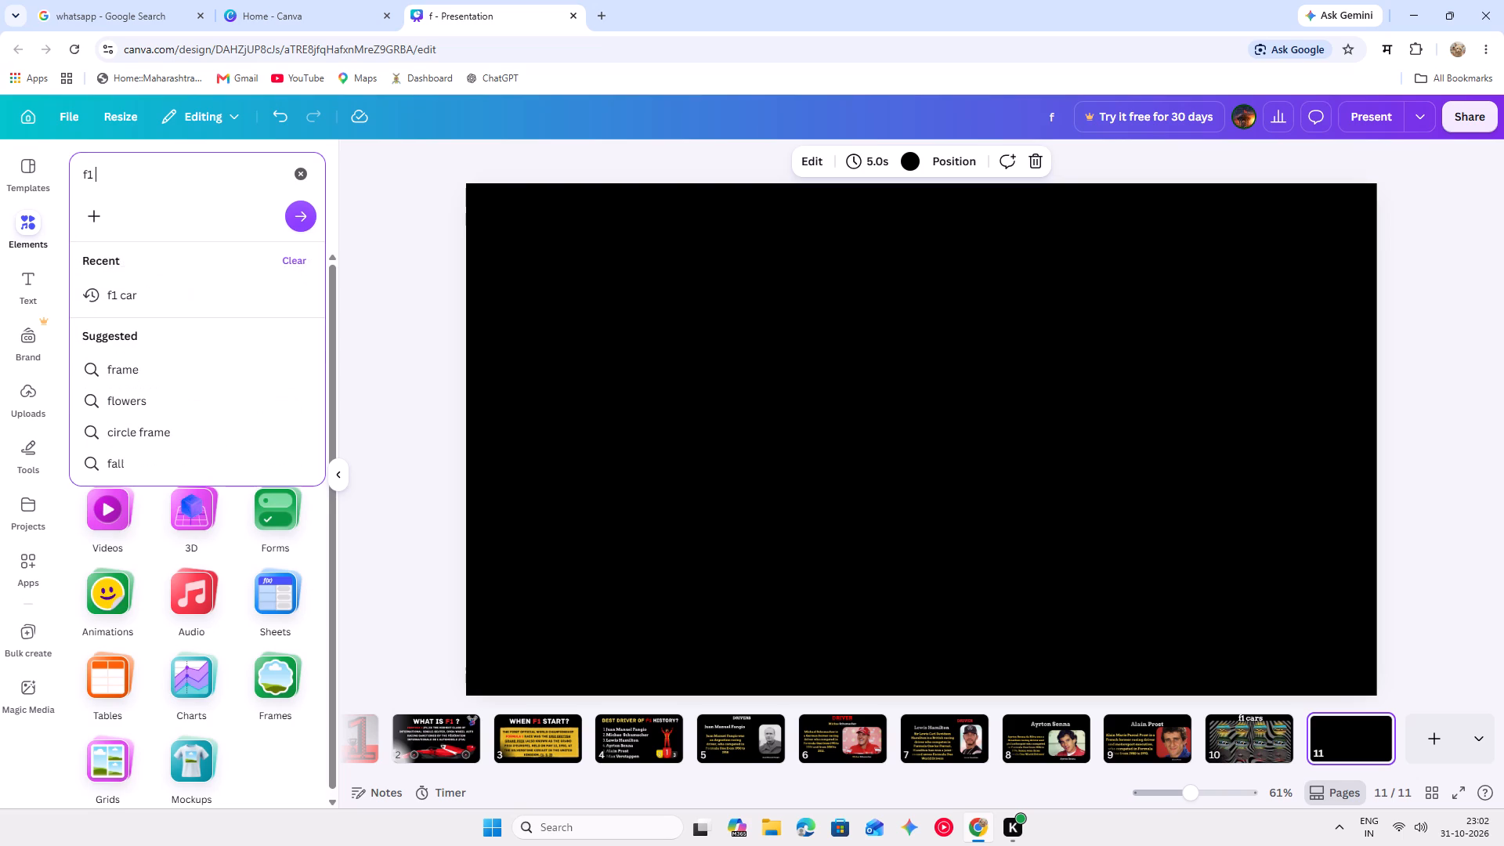
key(c)
key(a)
key(r)
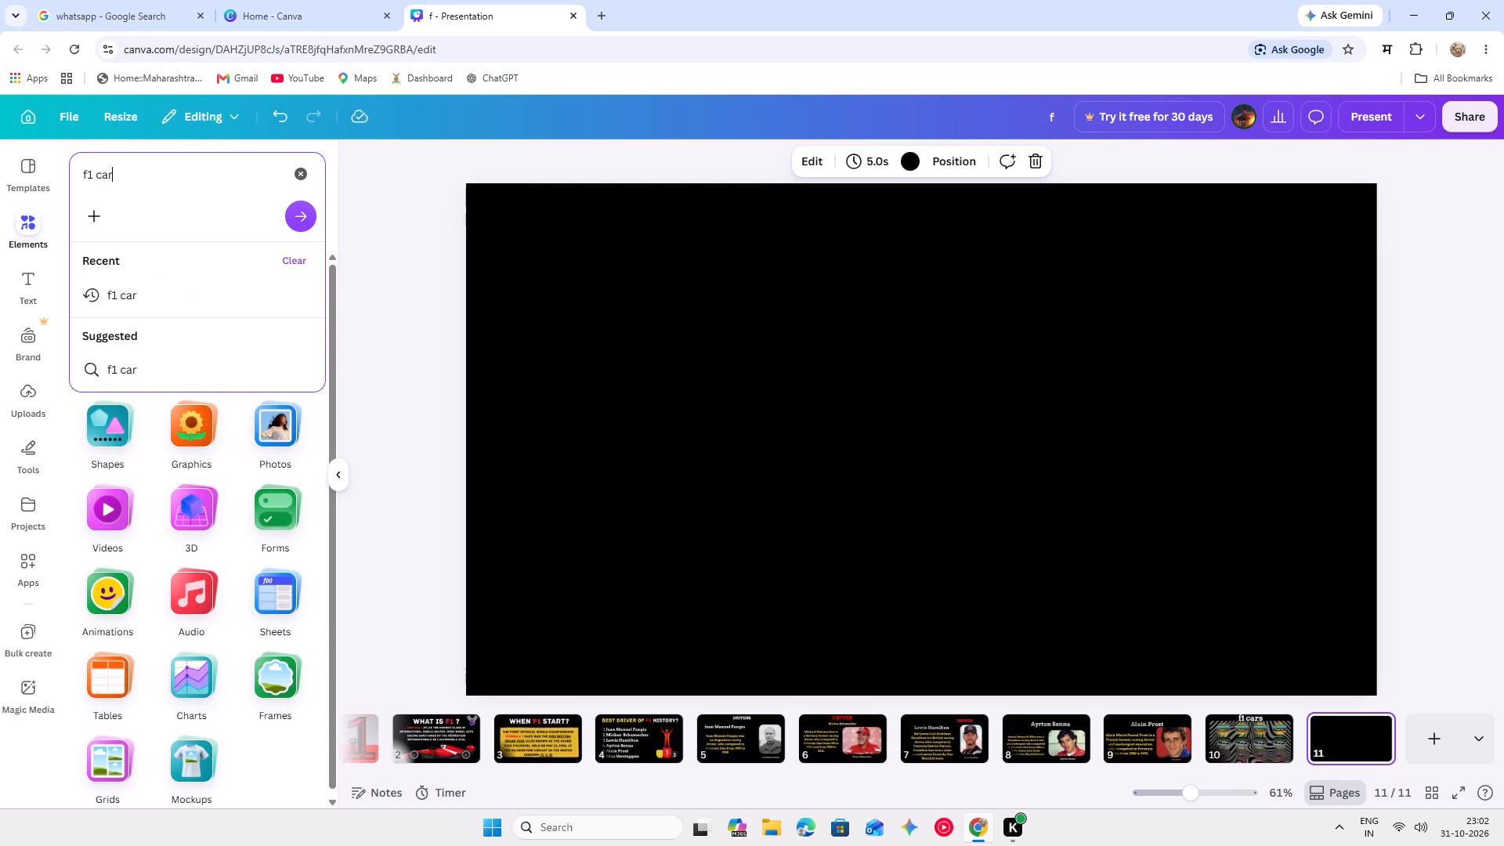
key(s)
key(Return)
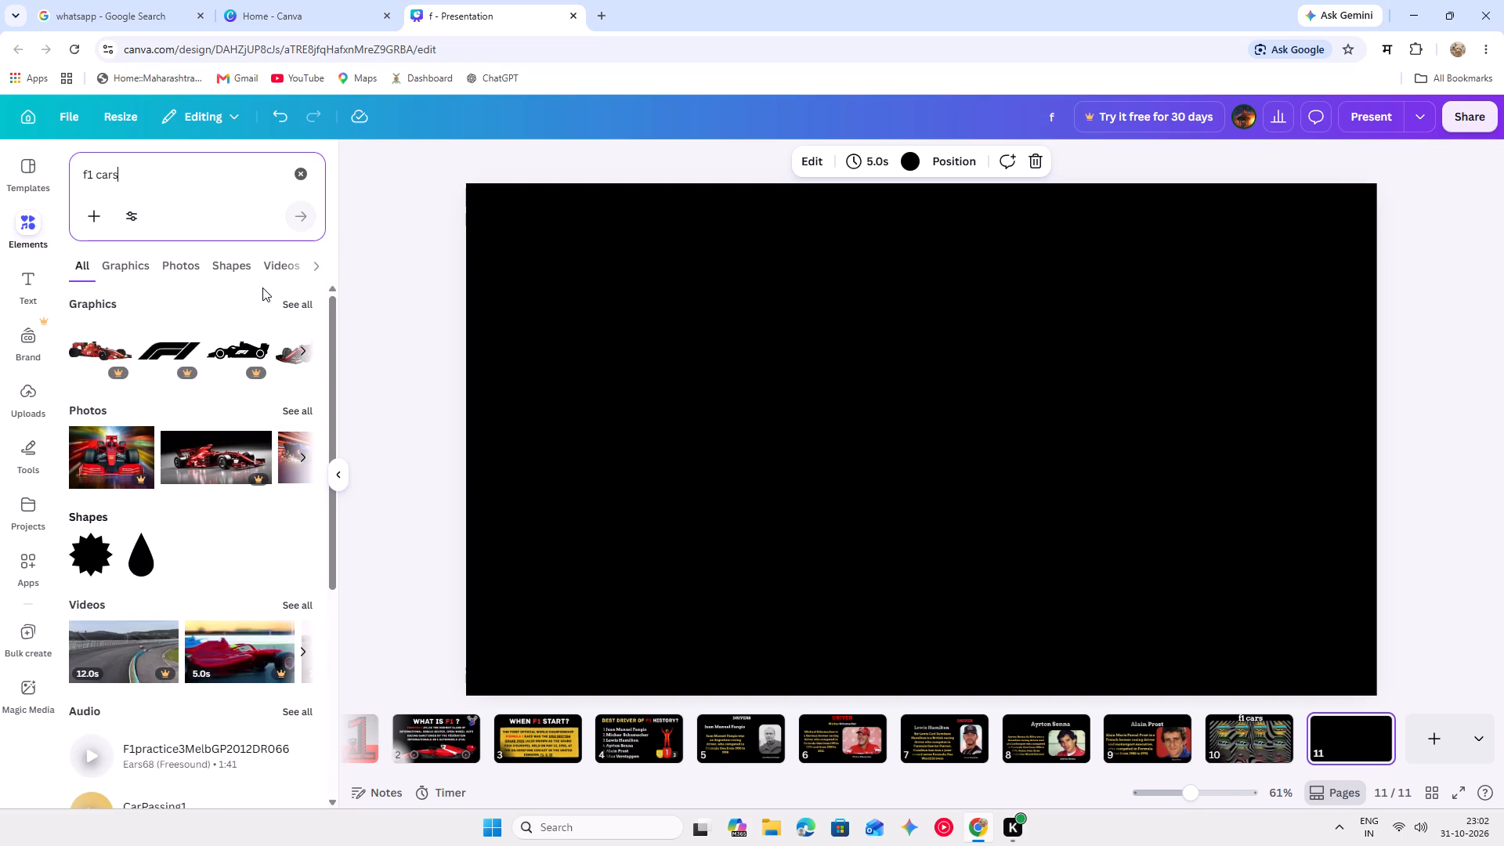
click(295, 307)
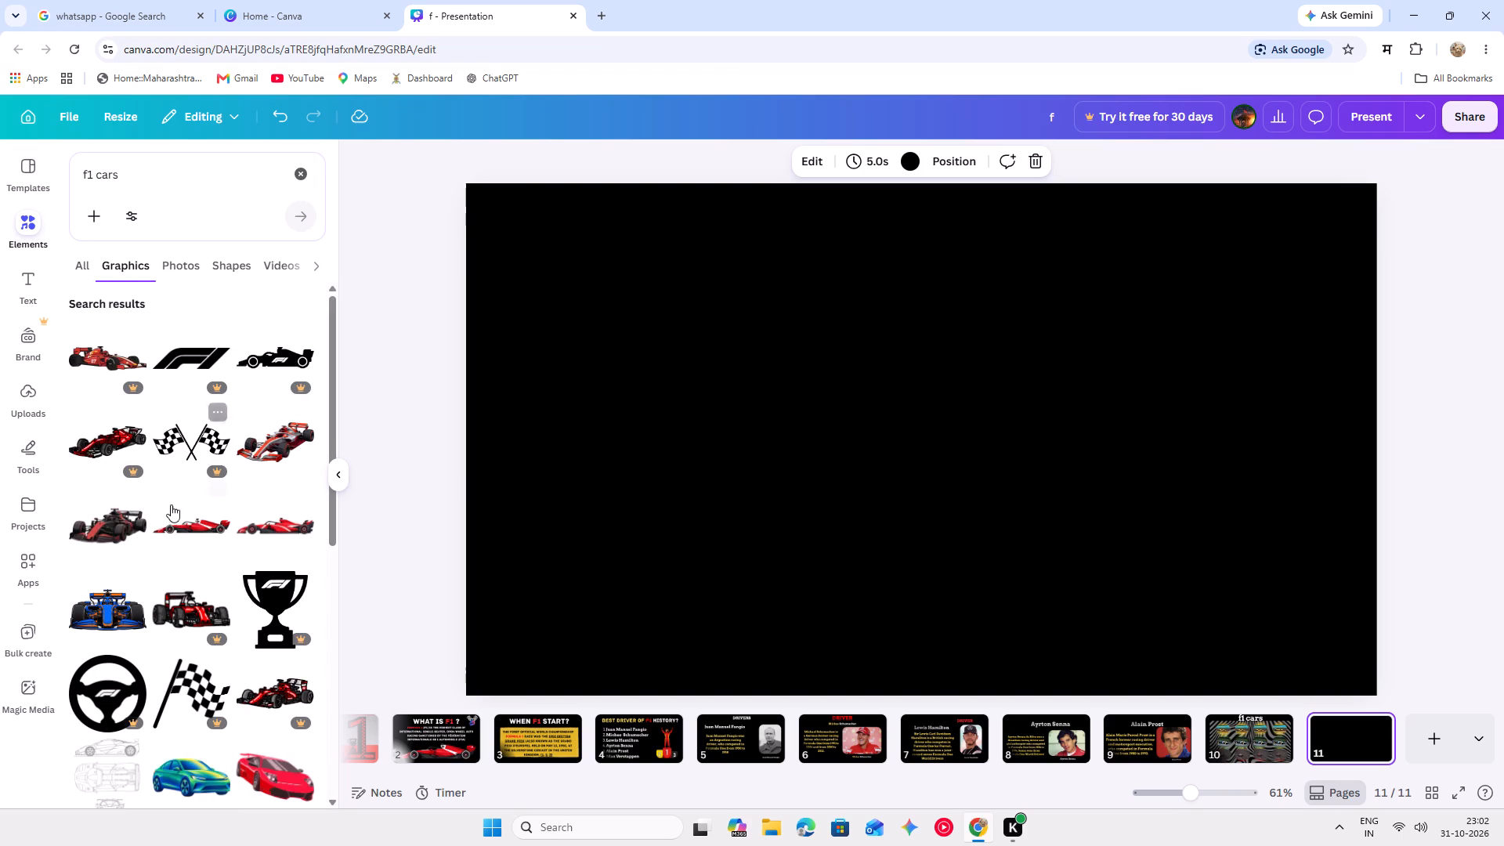
Add the black-and-red F1 car graphic to page 11 and enlarge it across most of the page width.
click(125, 535)
drag(889, 458, 856, 508)
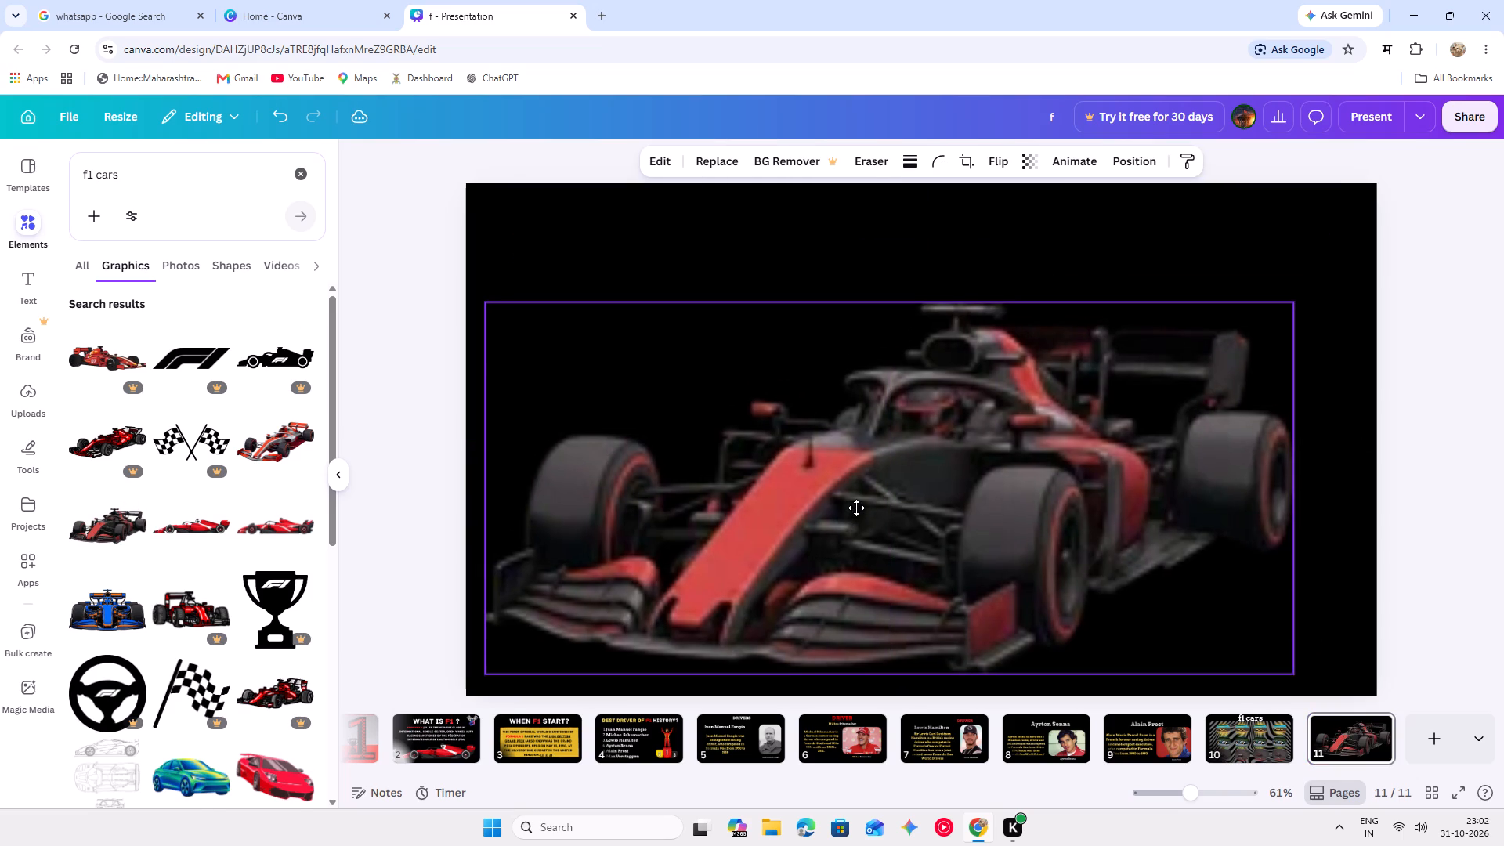
drag(856, 508, 879, 498)
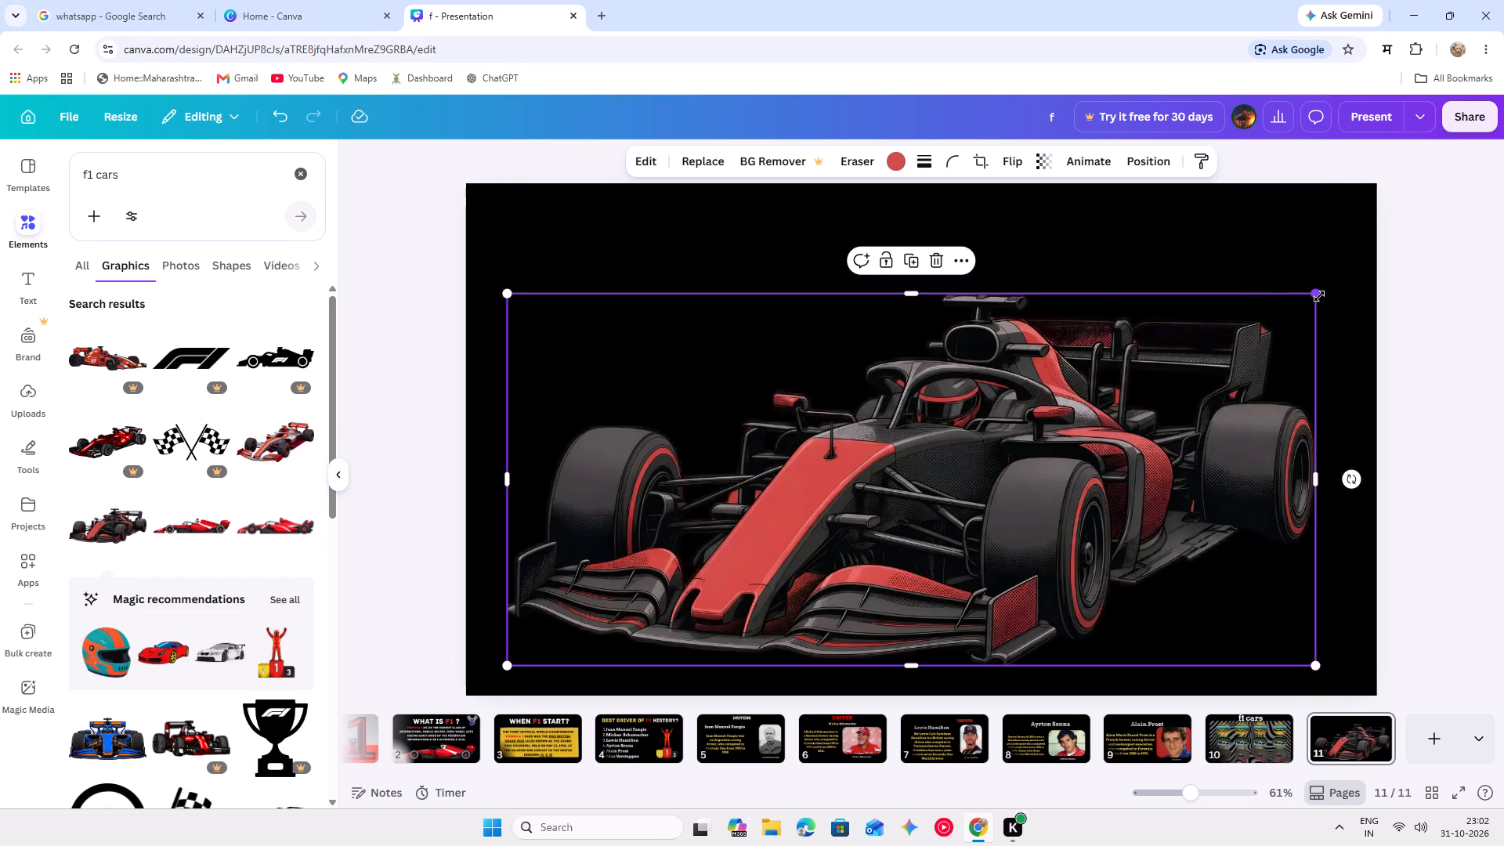
drag(1319, 296, 1070, 425)
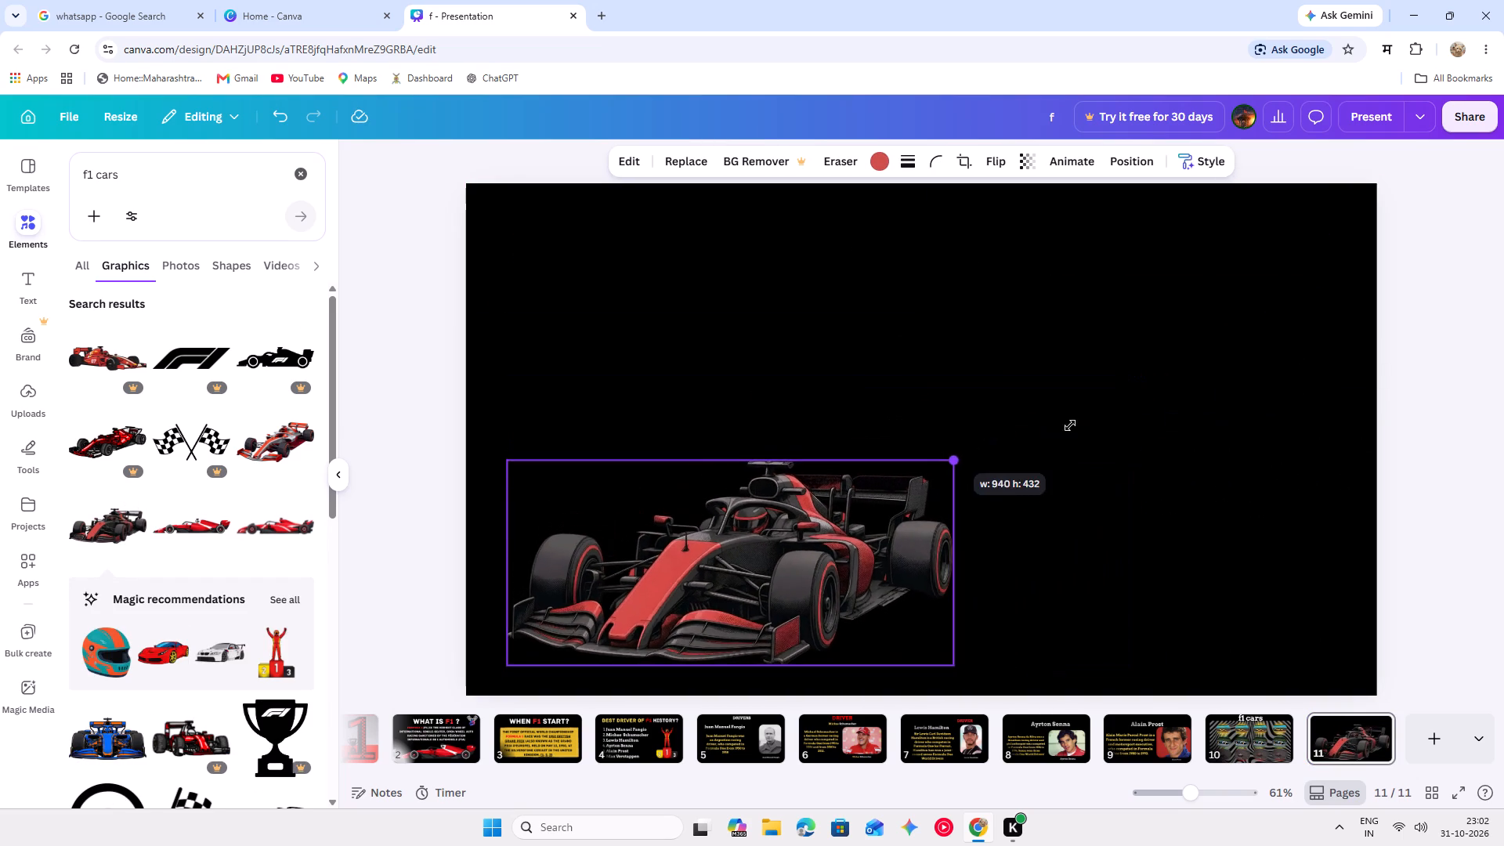
drag(1070, 425, 1473, 475)
drag(1356, 500, 1353, 500)
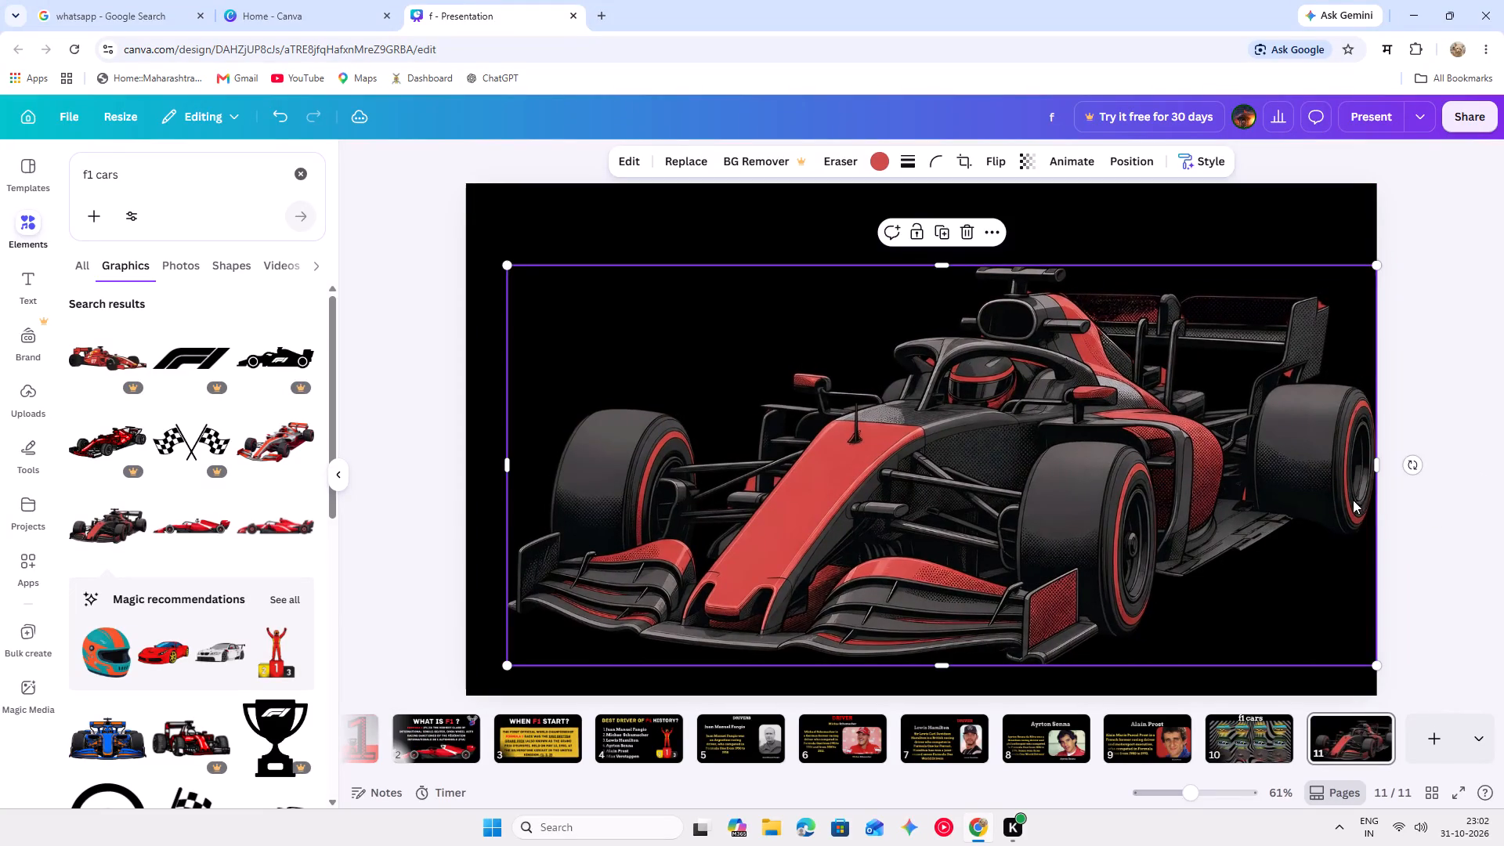
drag(1353, 500, 1327, 507)
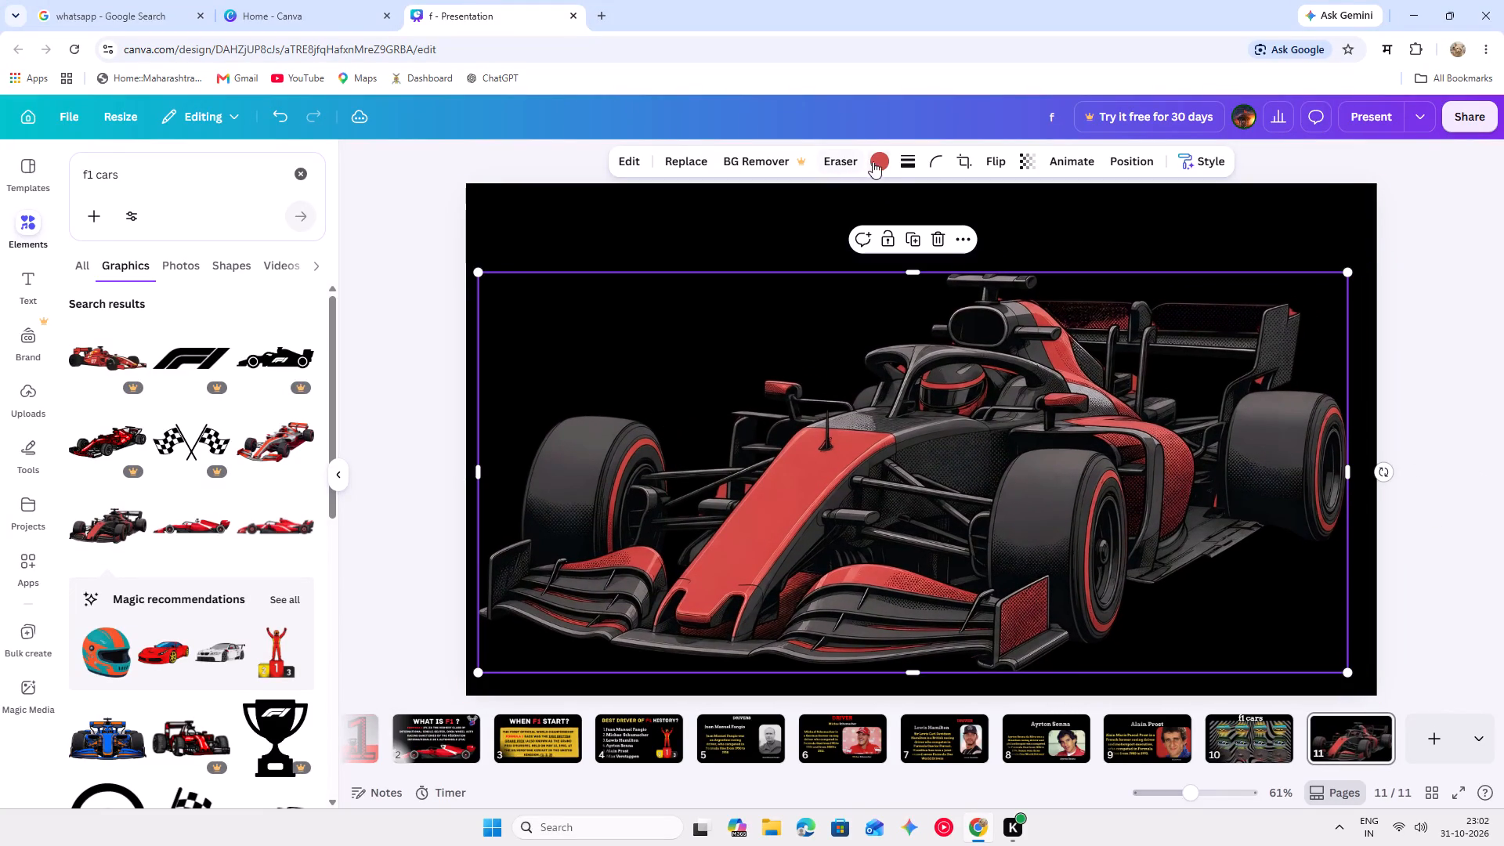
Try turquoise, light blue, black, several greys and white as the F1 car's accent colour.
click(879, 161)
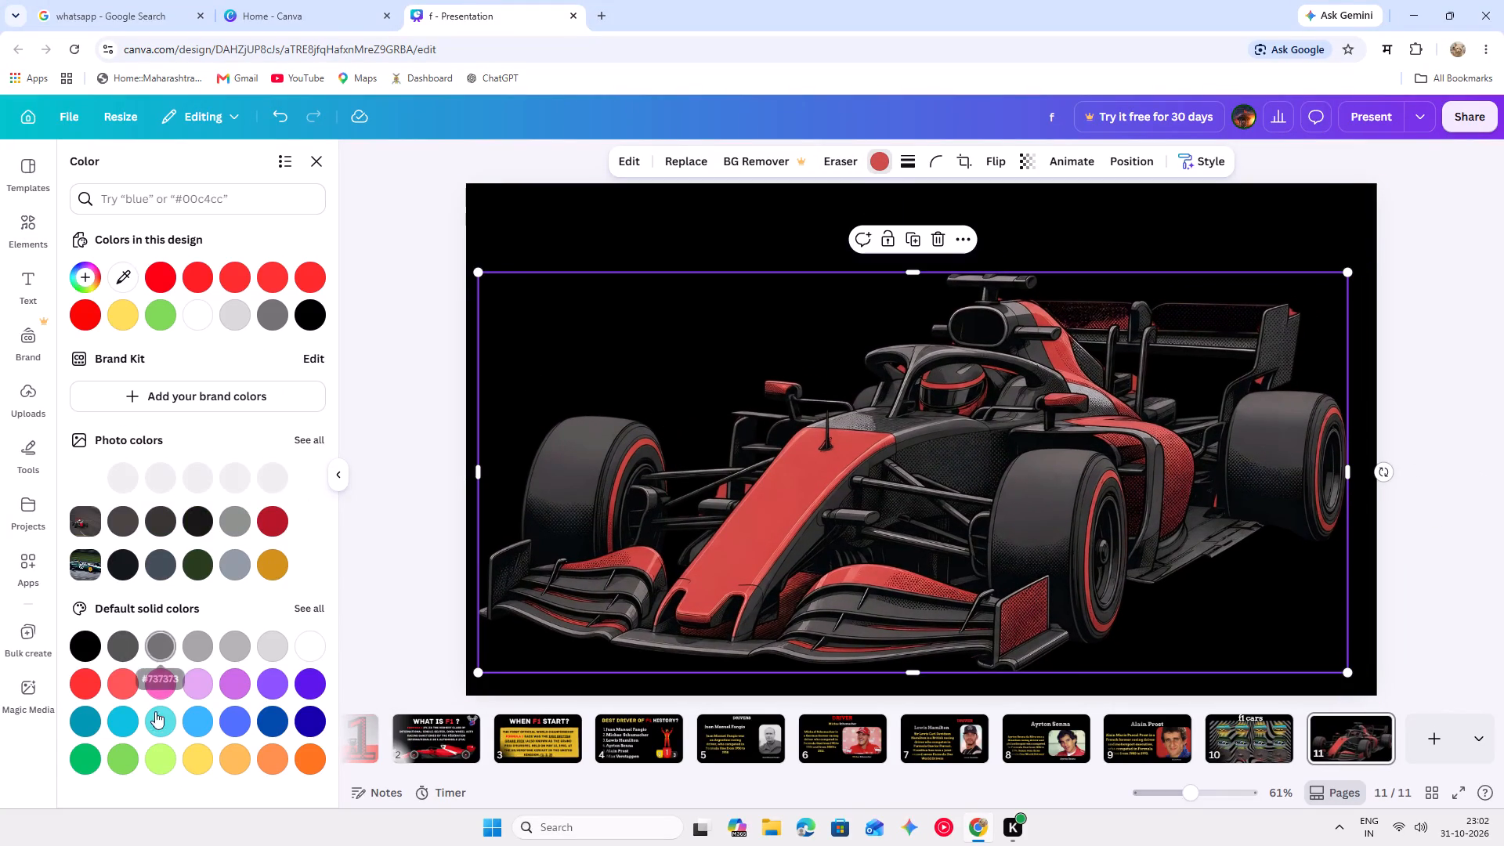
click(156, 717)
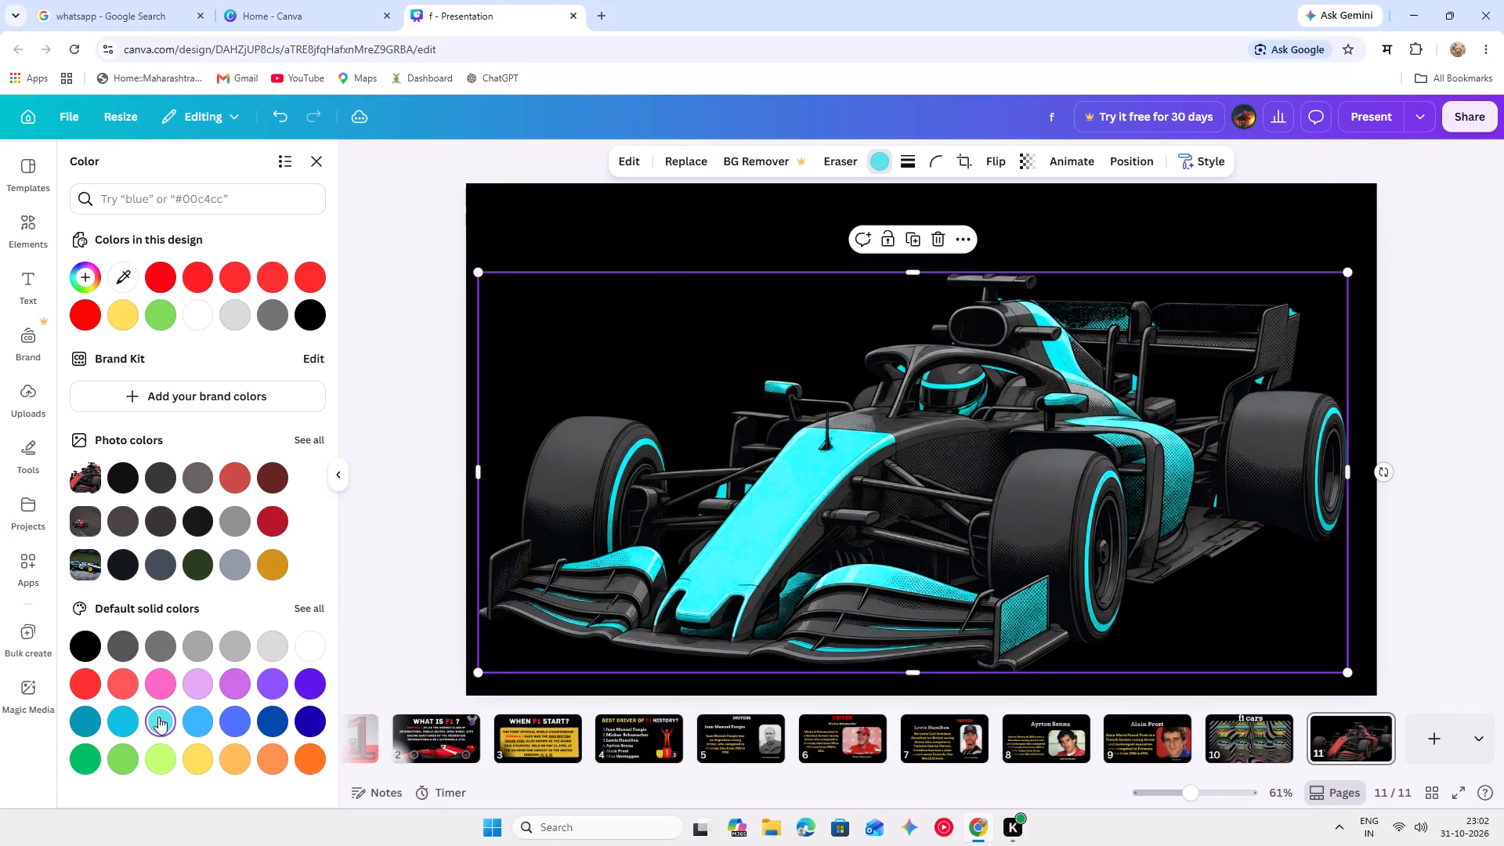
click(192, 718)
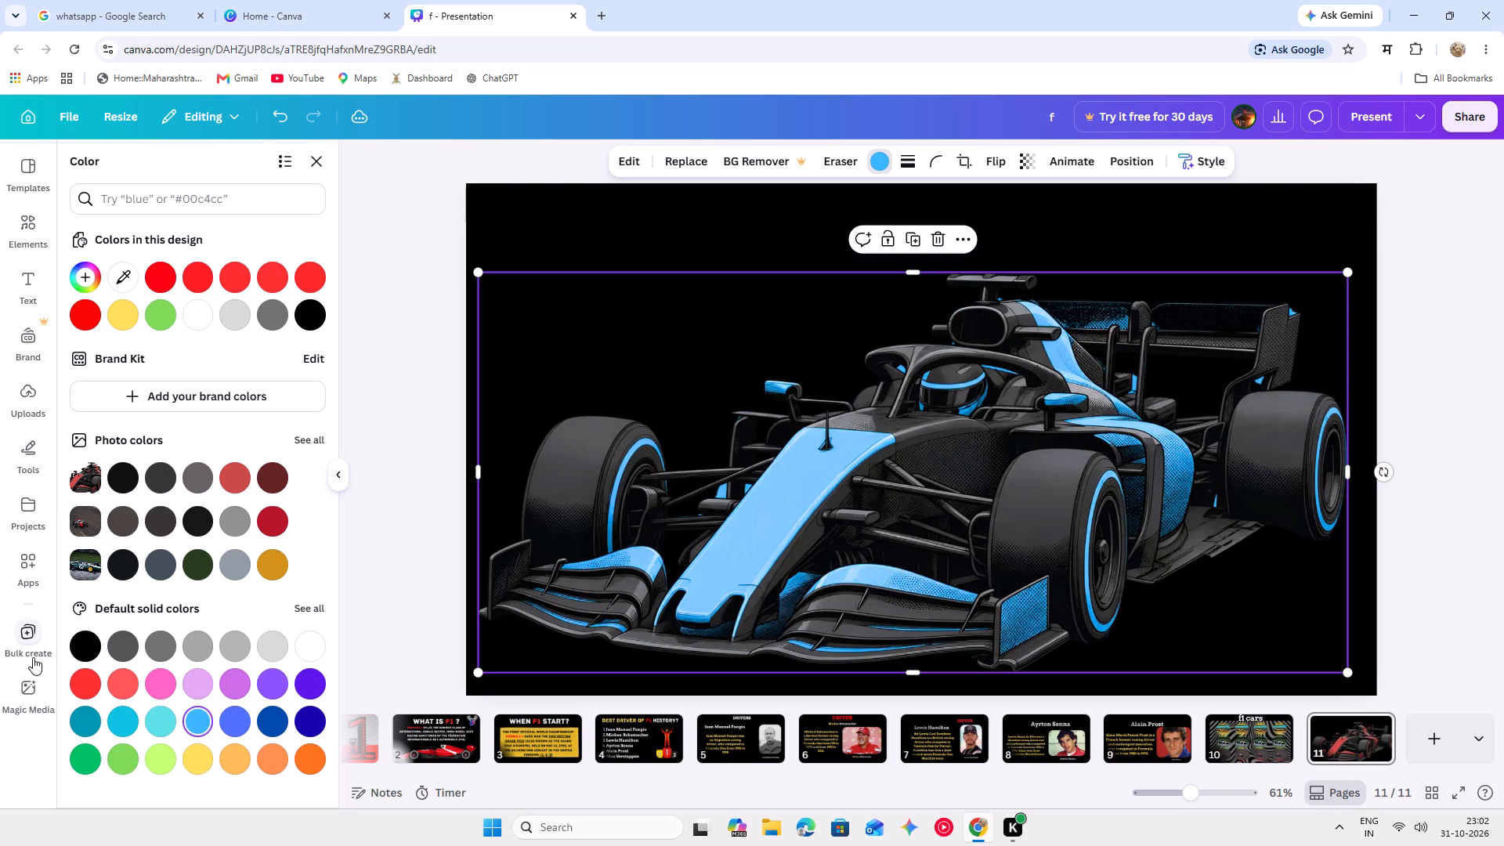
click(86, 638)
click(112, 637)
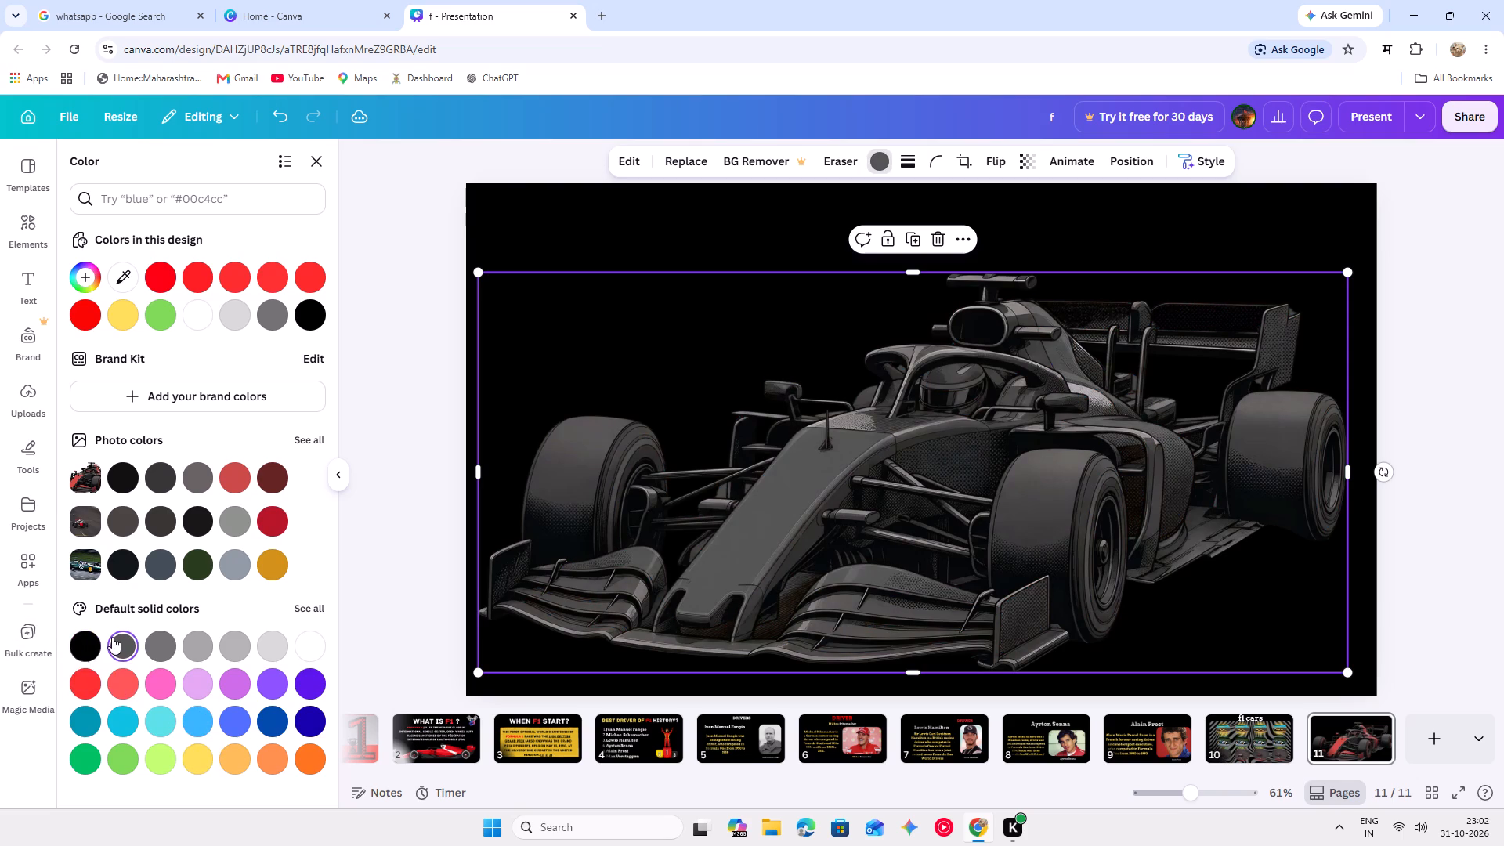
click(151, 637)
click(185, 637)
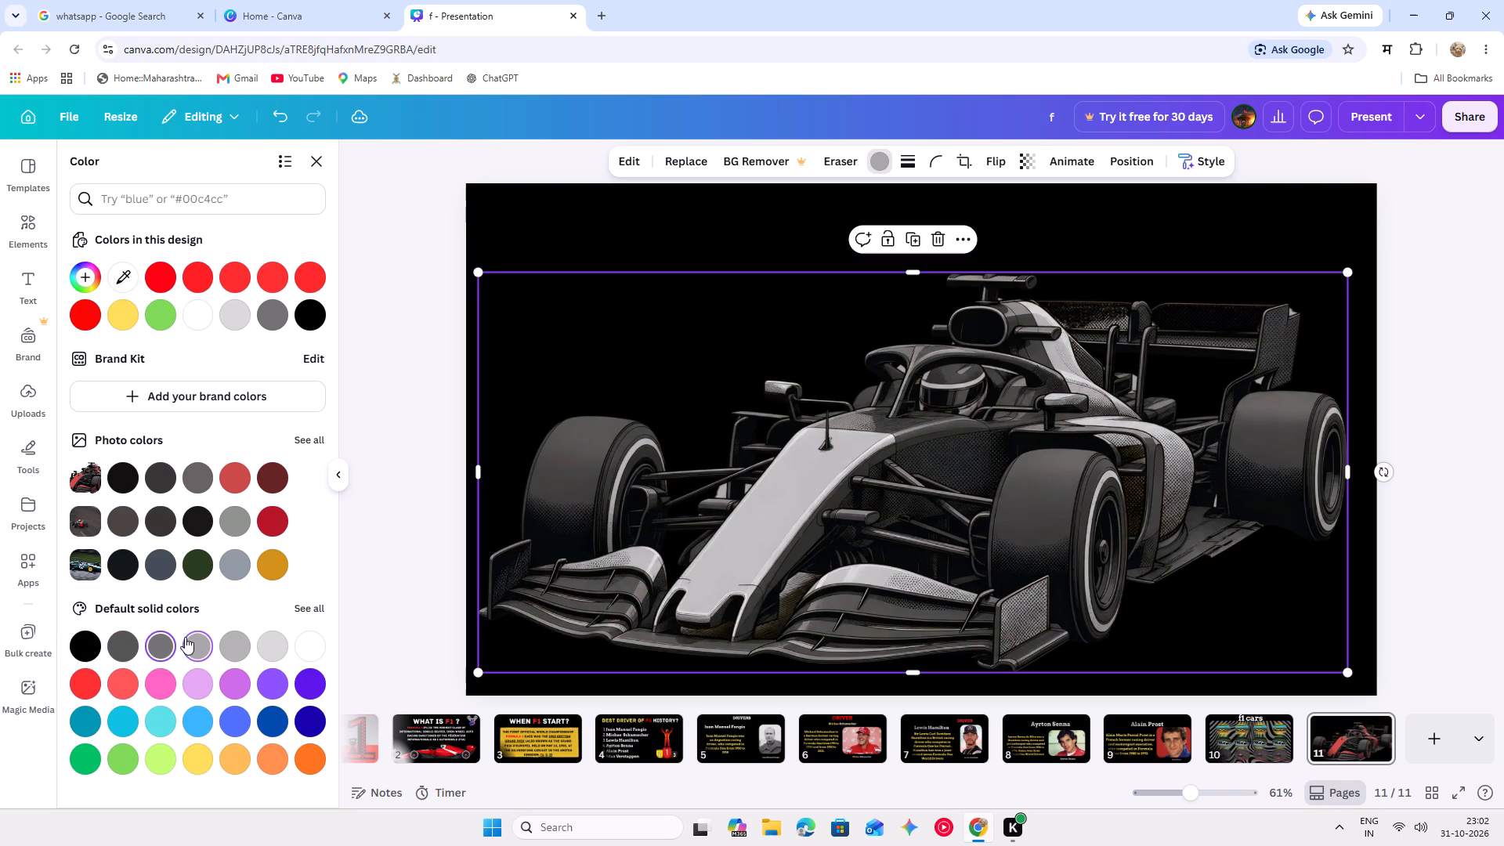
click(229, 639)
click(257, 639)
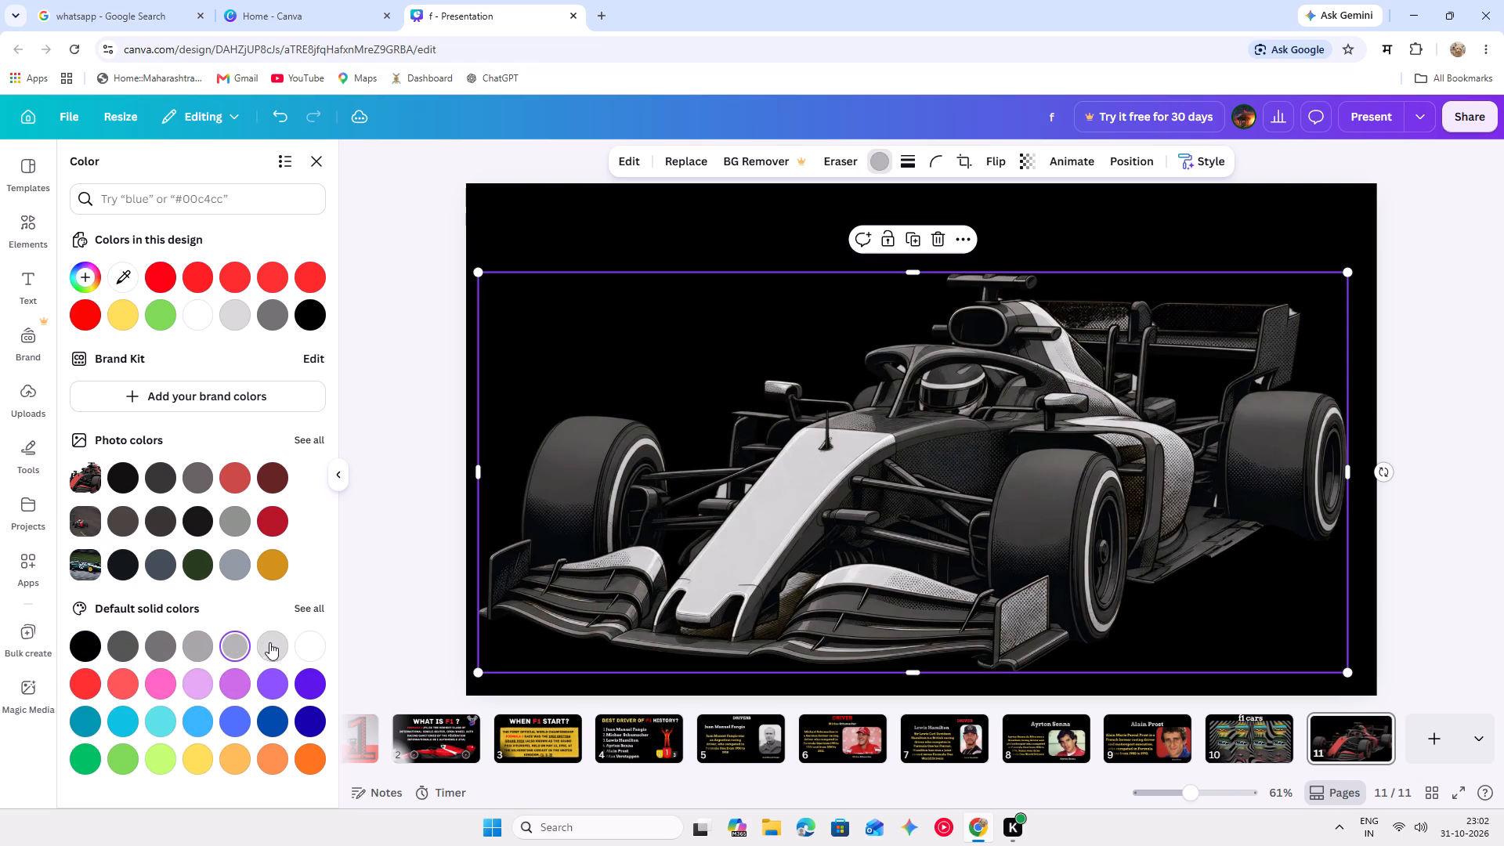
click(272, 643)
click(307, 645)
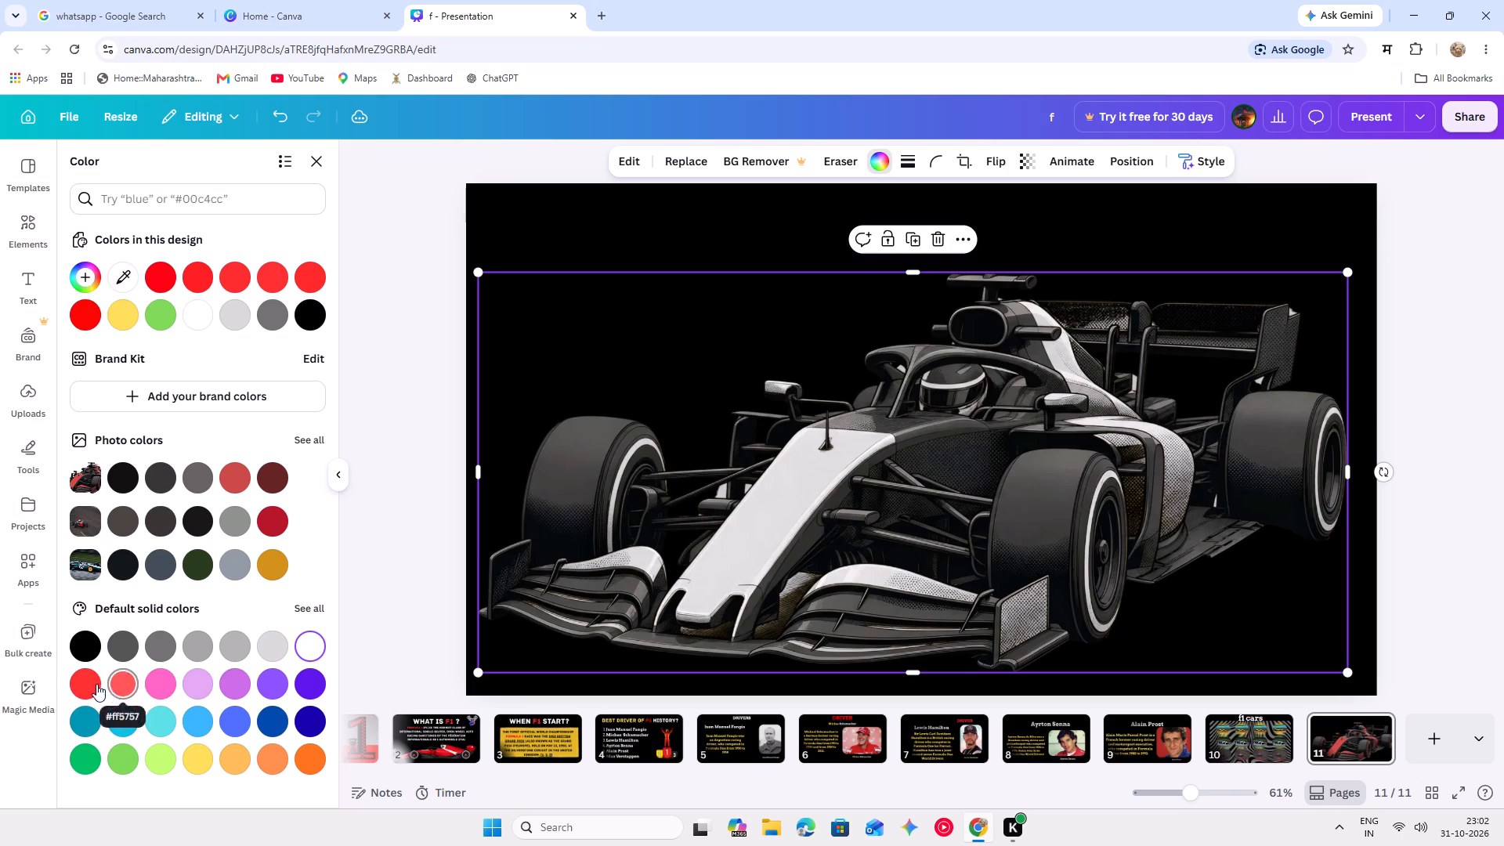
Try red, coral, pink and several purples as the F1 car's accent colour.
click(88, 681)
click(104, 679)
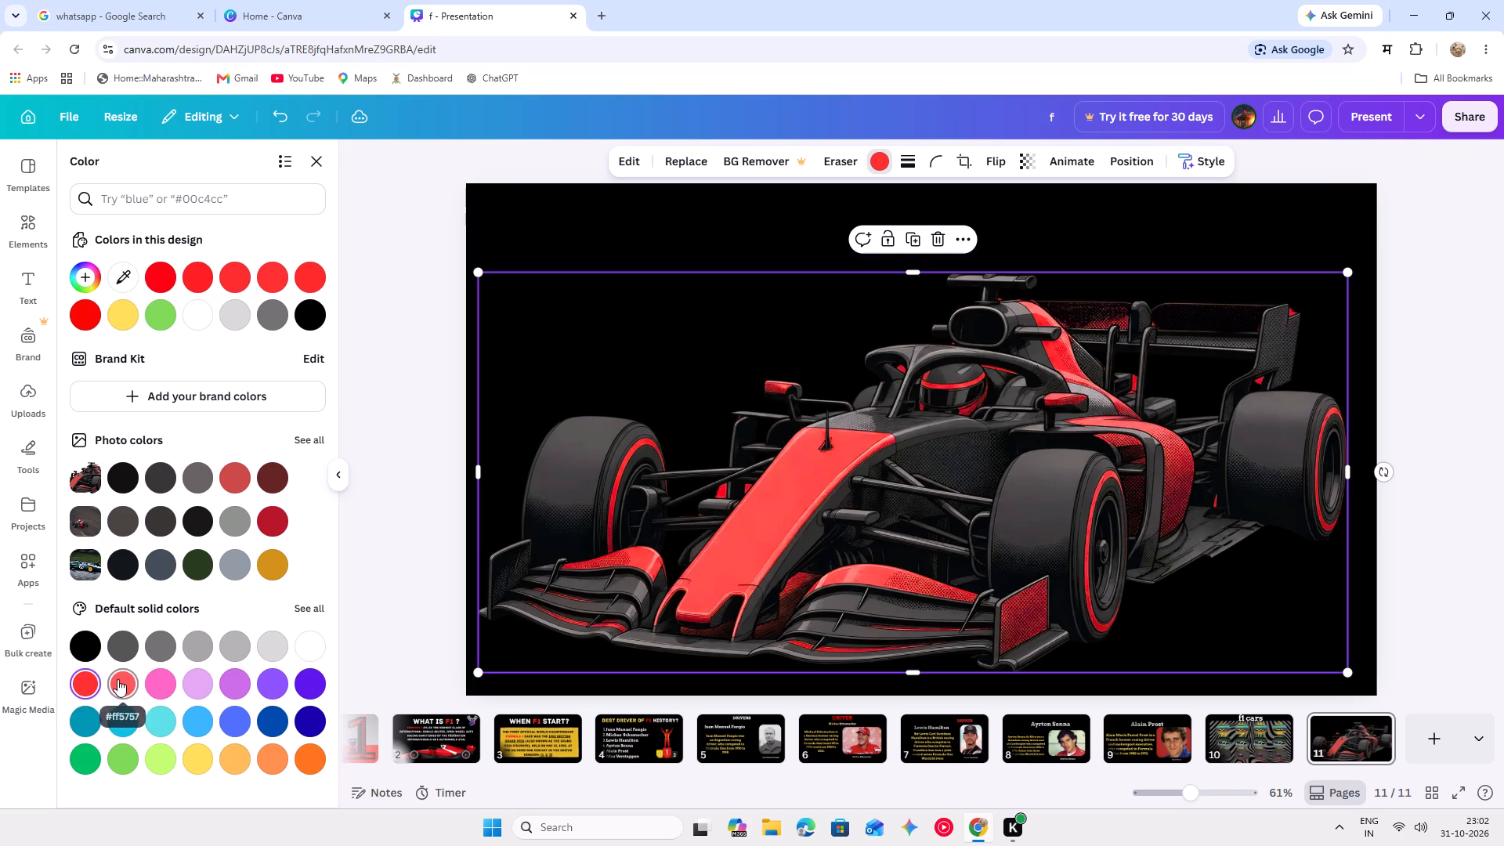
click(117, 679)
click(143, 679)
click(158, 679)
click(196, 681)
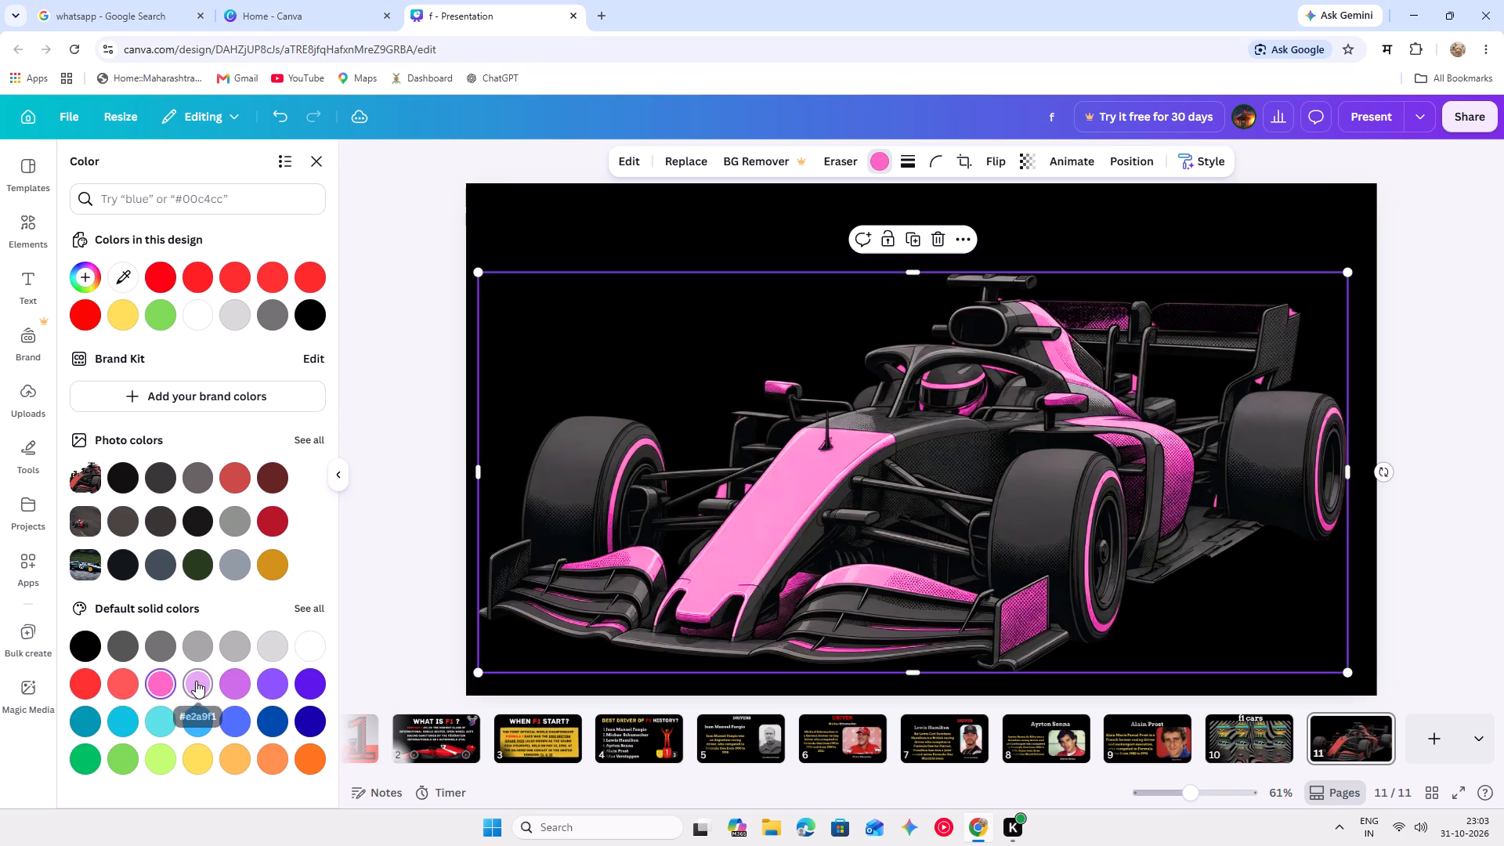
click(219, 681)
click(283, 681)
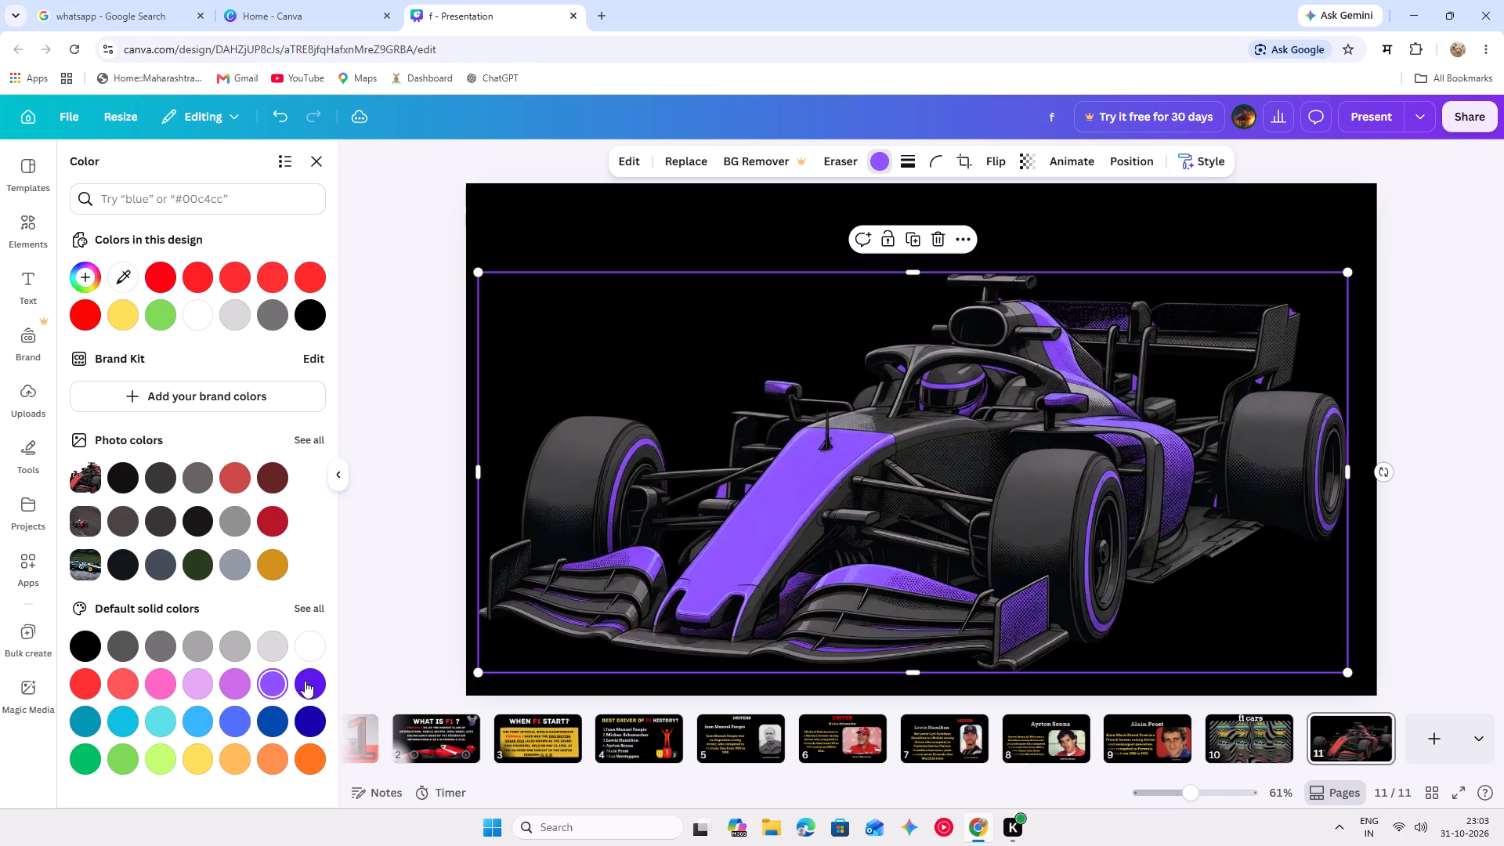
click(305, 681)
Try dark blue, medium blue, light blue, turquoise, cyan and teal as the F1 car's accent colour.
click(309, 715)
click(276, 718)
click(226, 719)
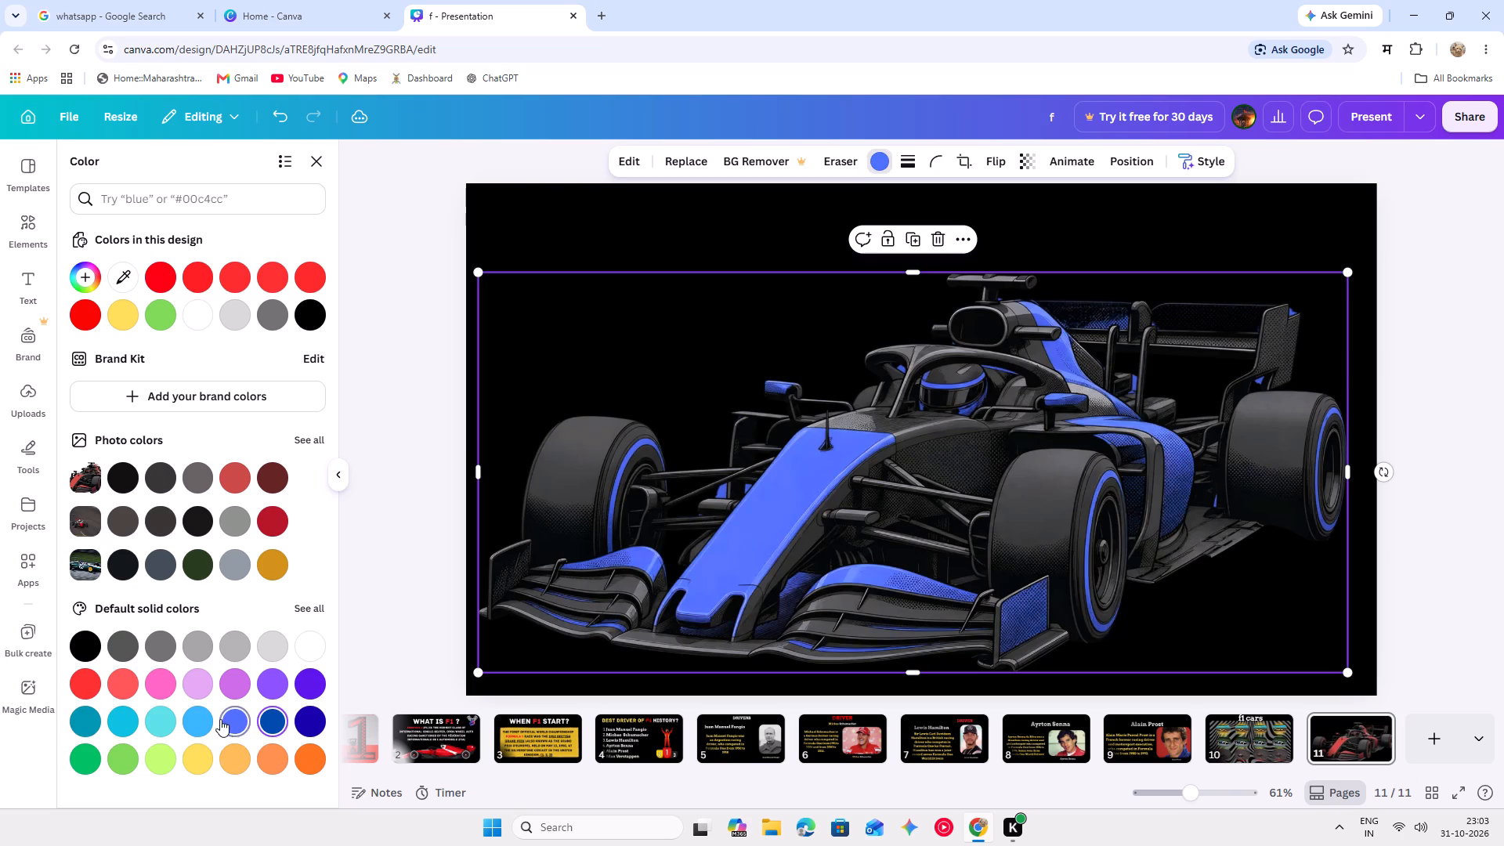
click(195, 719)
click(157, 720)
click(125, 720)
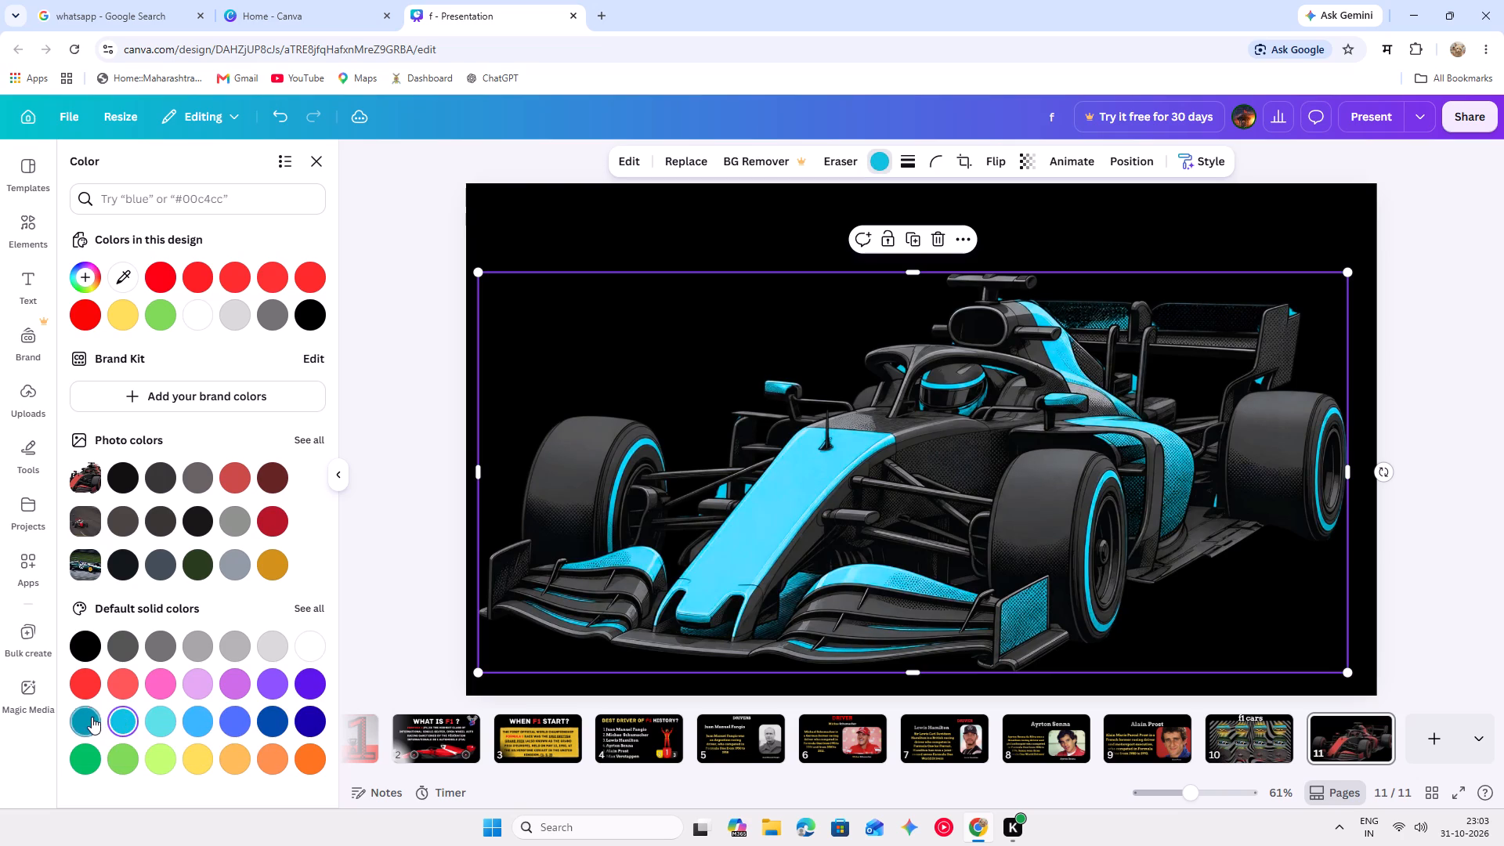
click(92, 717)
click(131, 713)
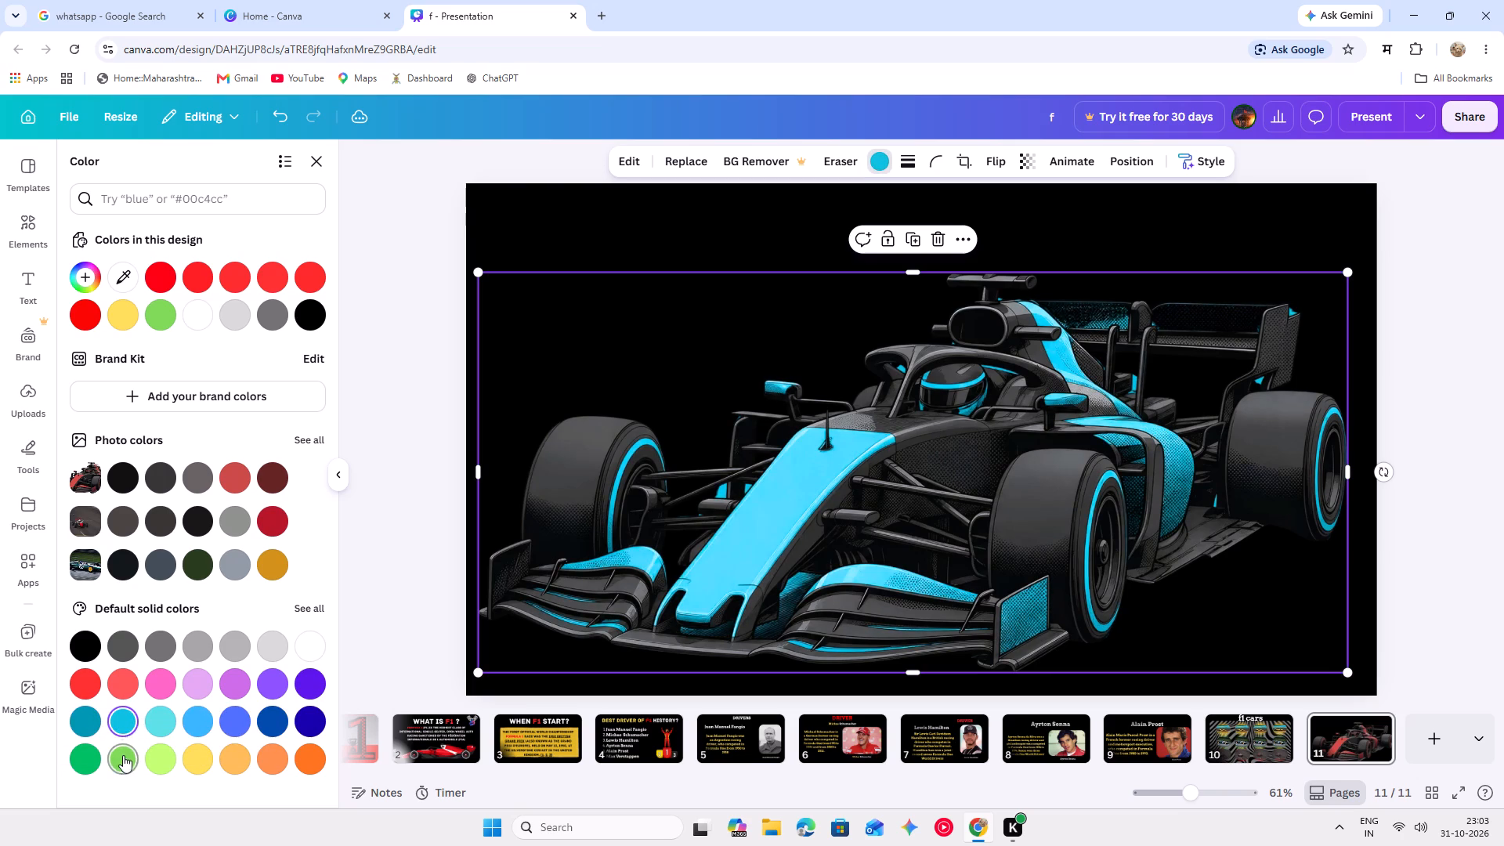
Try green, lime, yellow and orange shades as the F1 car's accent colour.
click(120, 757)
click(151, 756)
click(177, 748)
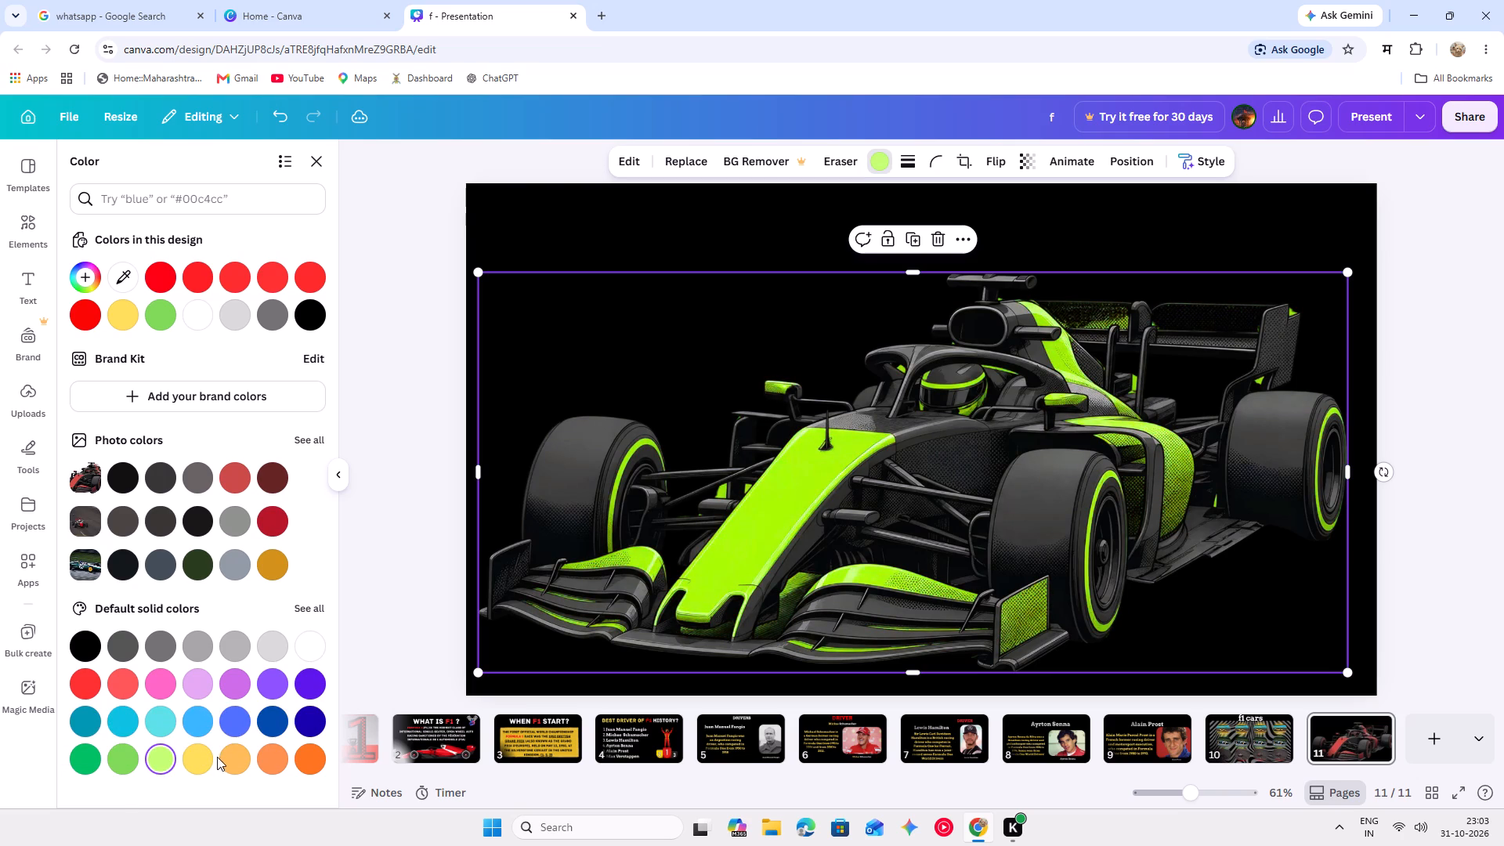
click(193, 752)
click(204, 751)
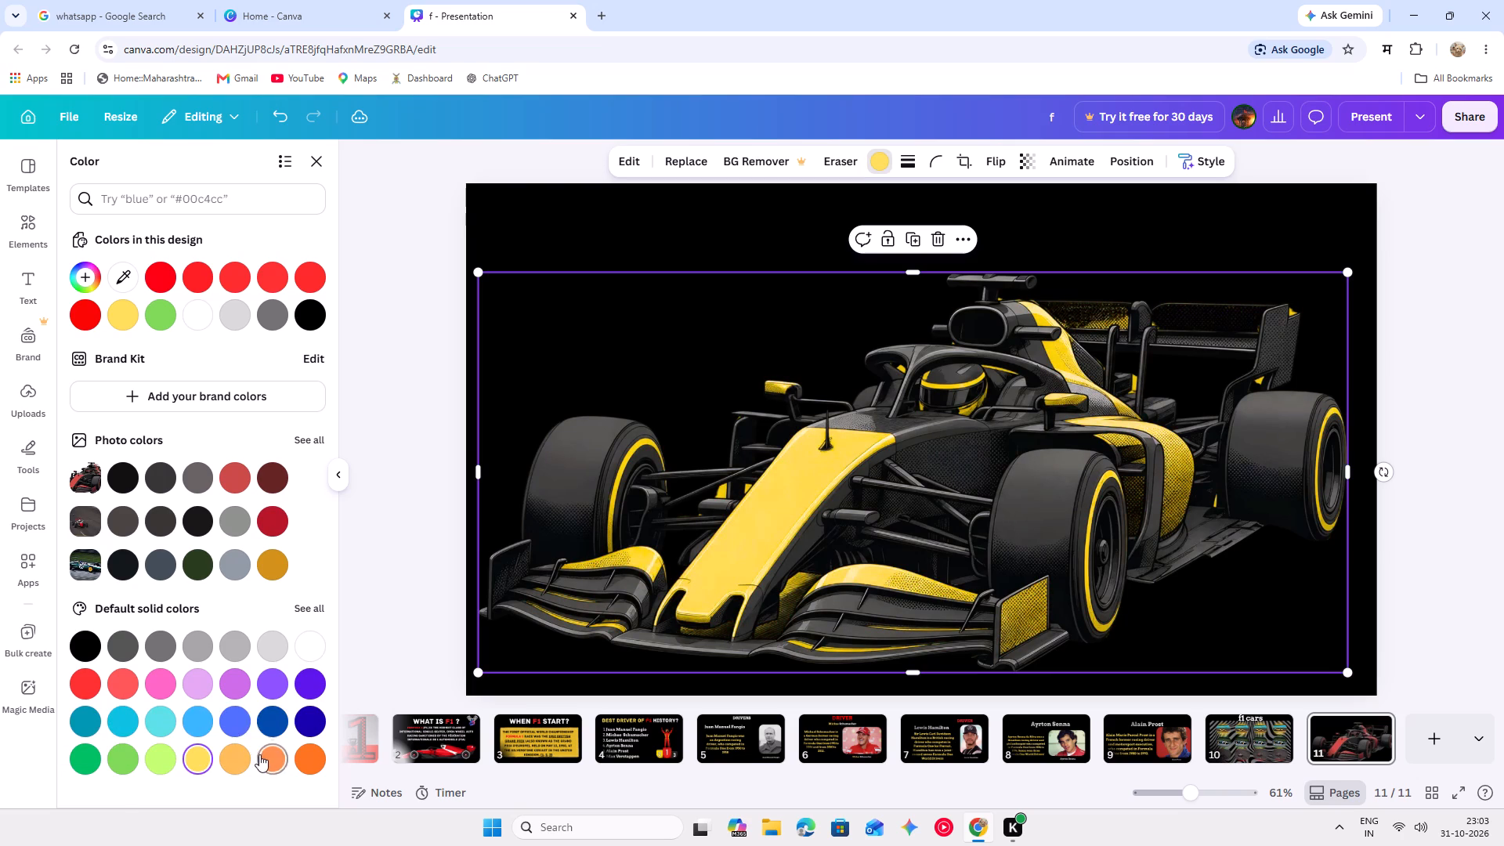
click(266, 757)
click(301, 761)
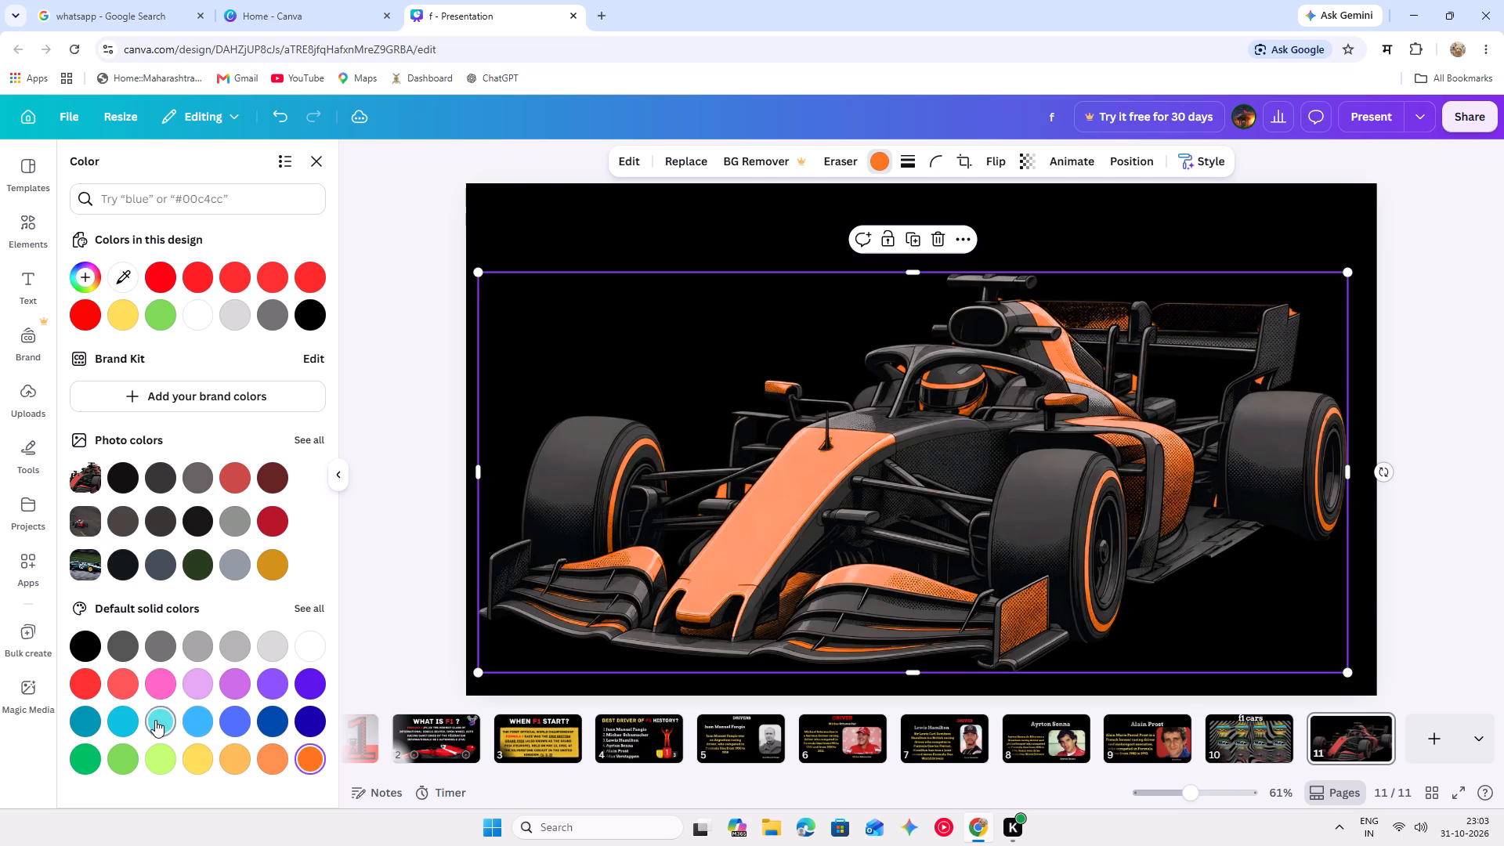
Set the F1 car's accent colour to turquoise from the default solid colours.
click(155, 720)
click(346, 577)
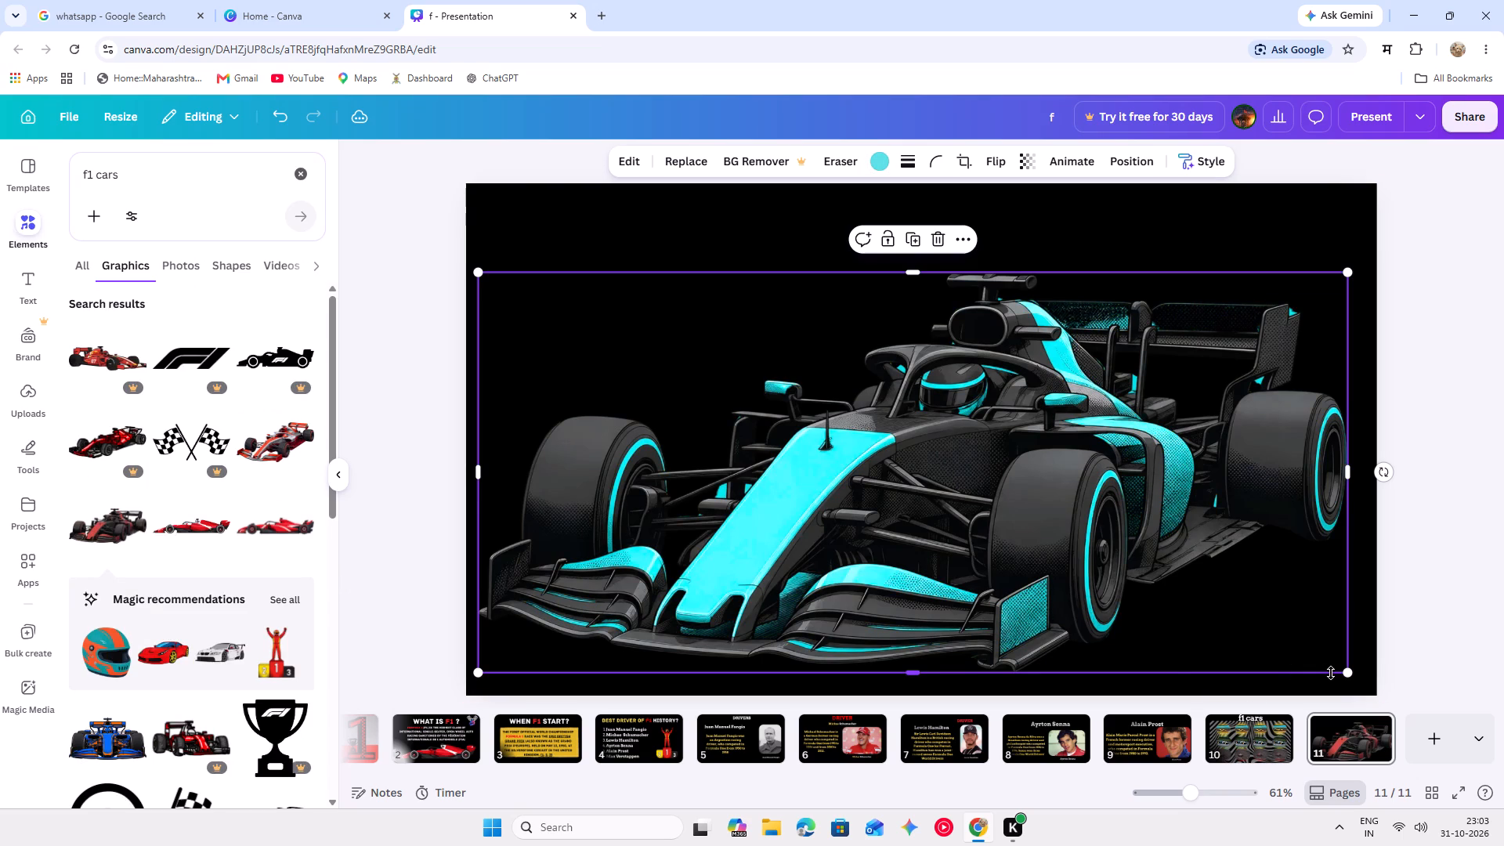
Enlarge the turquoise F1 car slightly and align it with the bottom and left edges of page 11.
drag(1343, 674, 1372, 686)
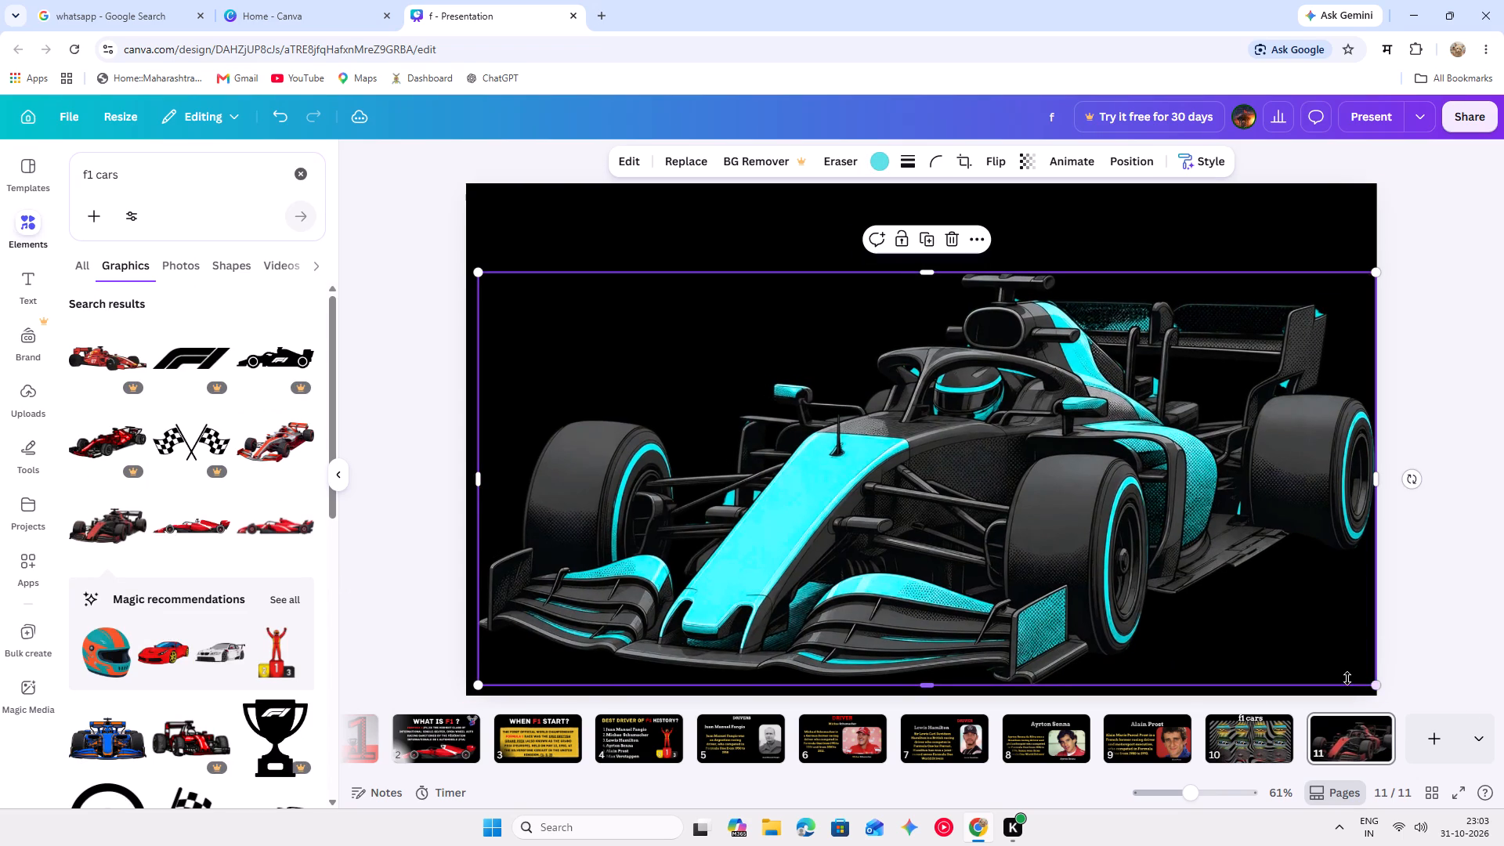
drag(1316, 660, 1307, 669)
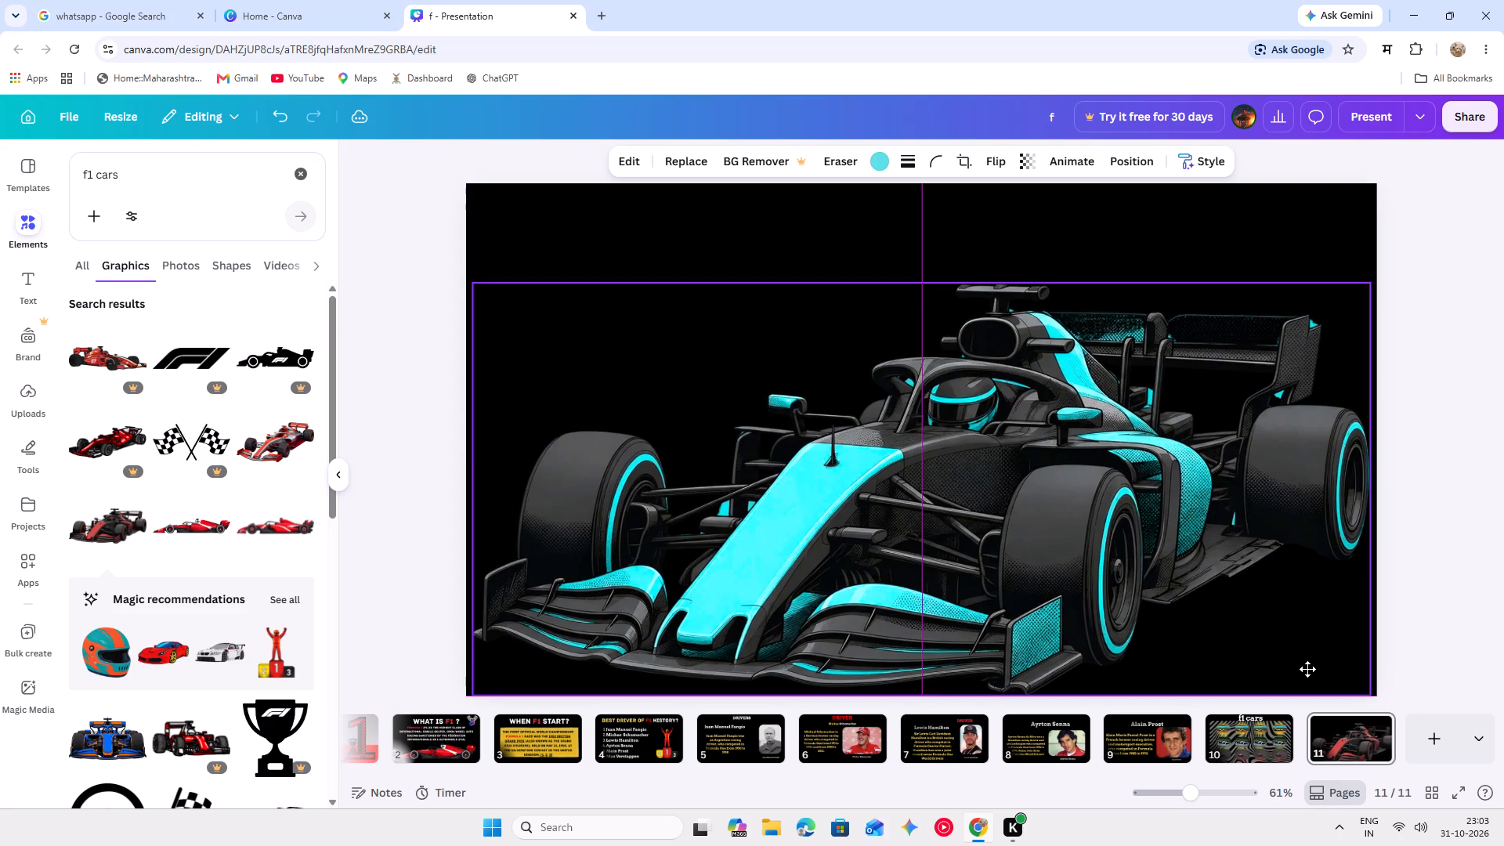
drag(1307, 669, 1303, 669)
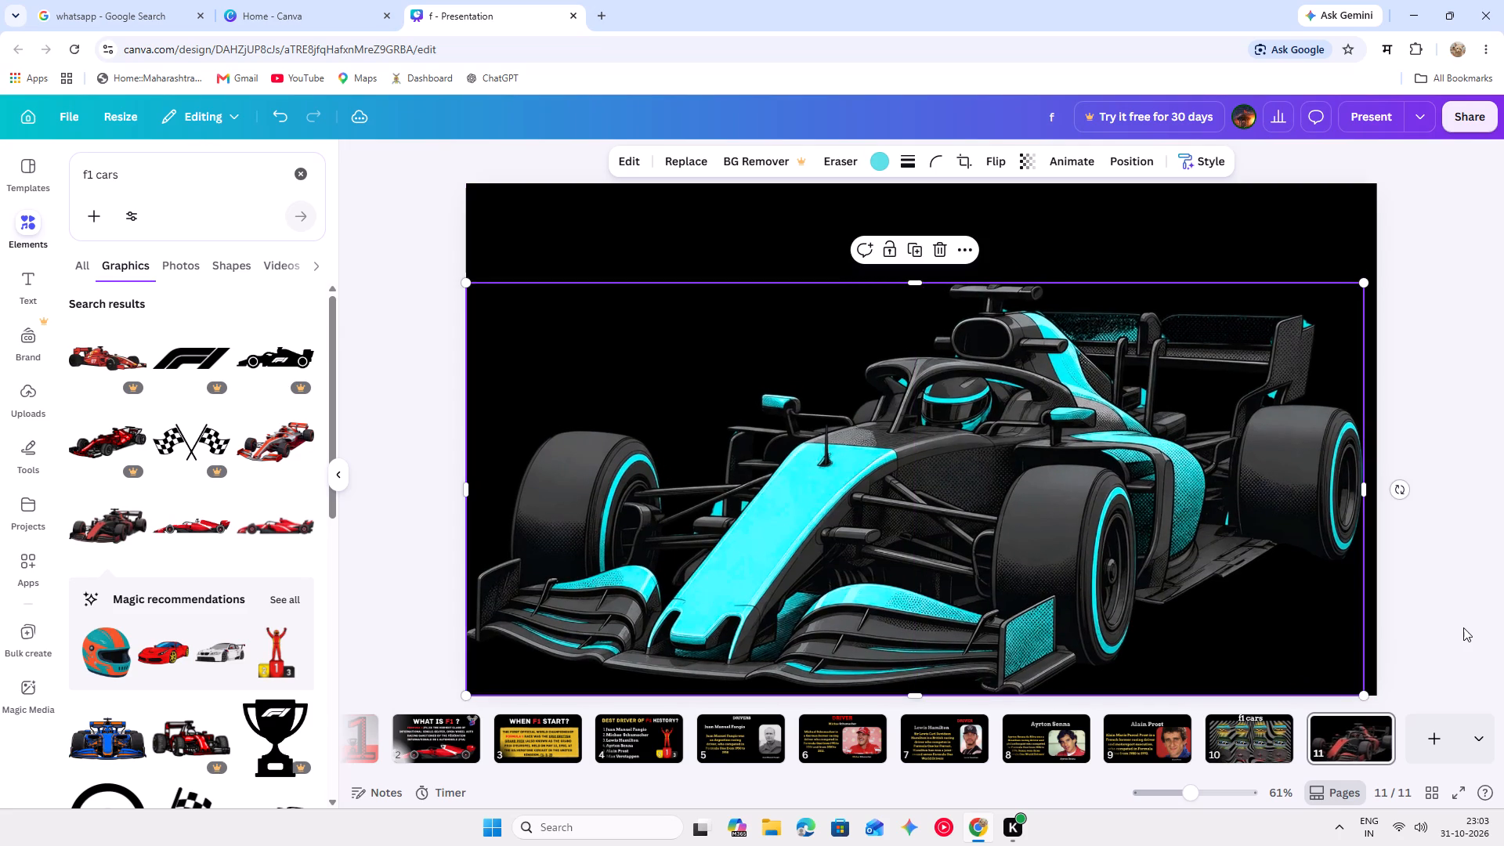
click(1463, 627)
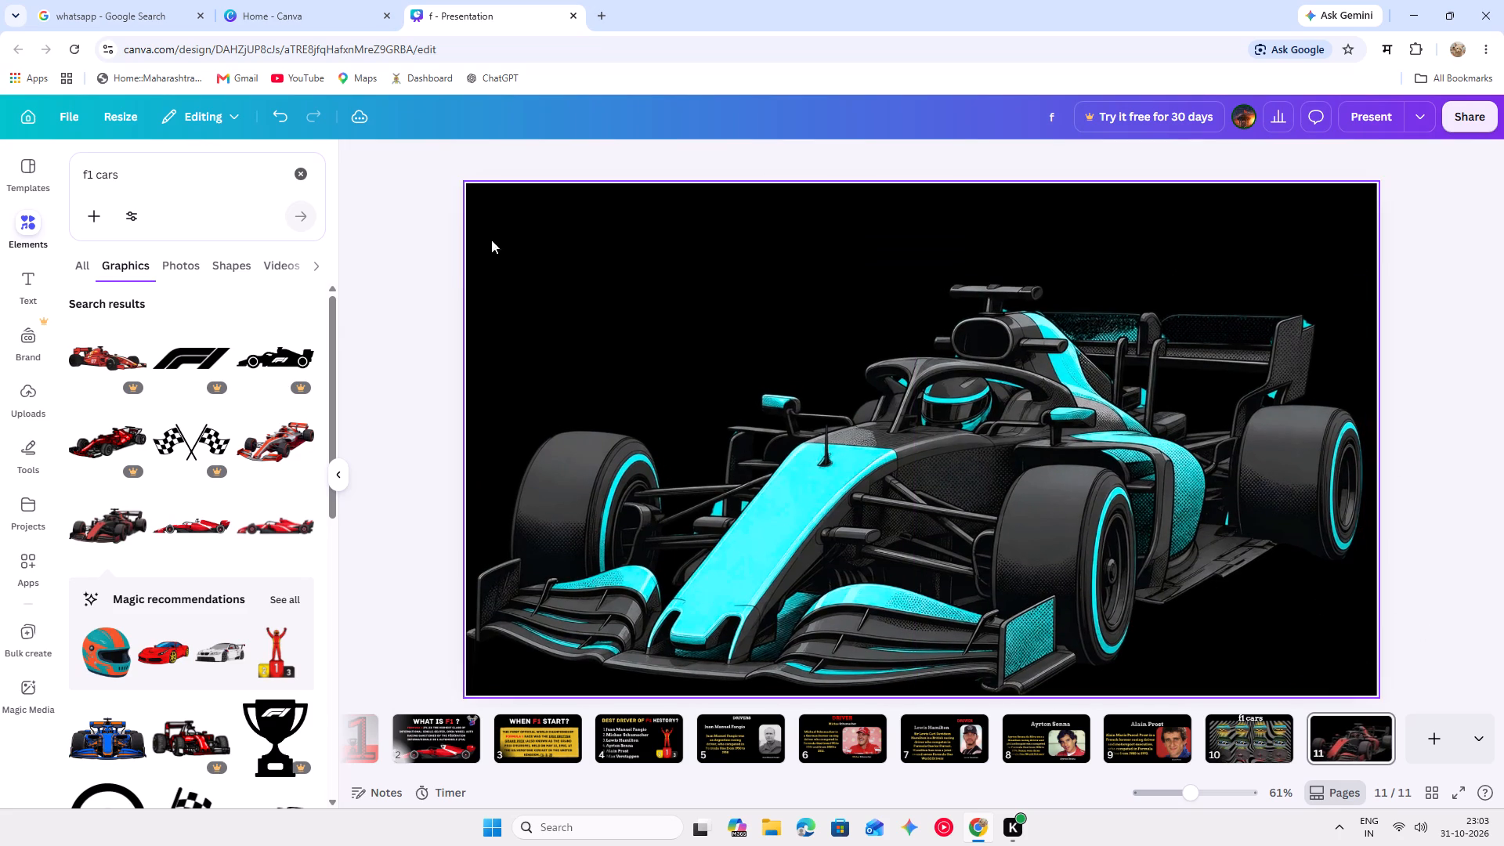
click(425, 197)
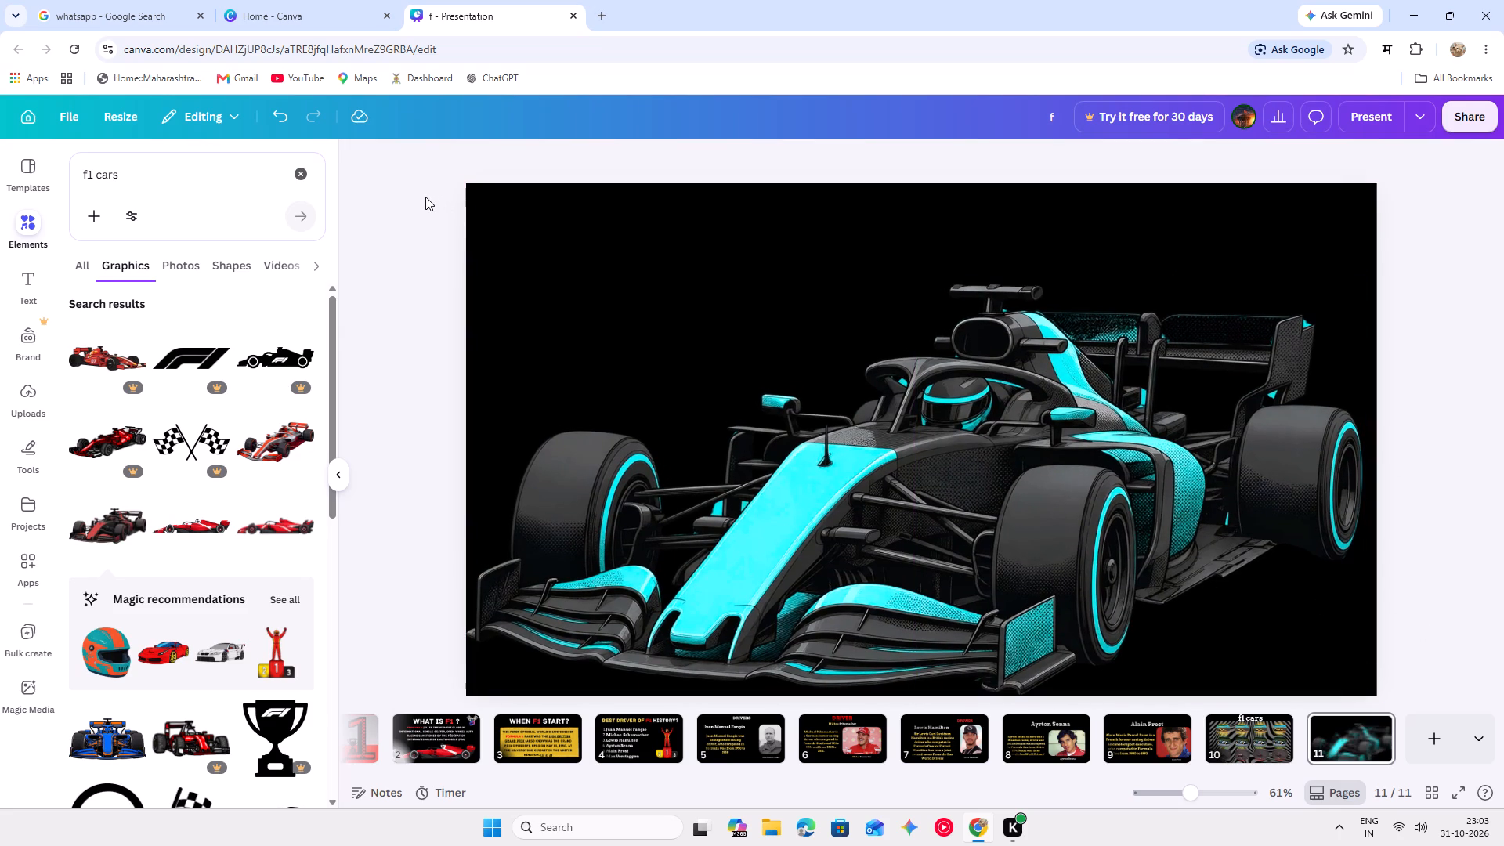
Search the elements for "mercedes benz" and browse all of the graphics results.
click(295, 170)
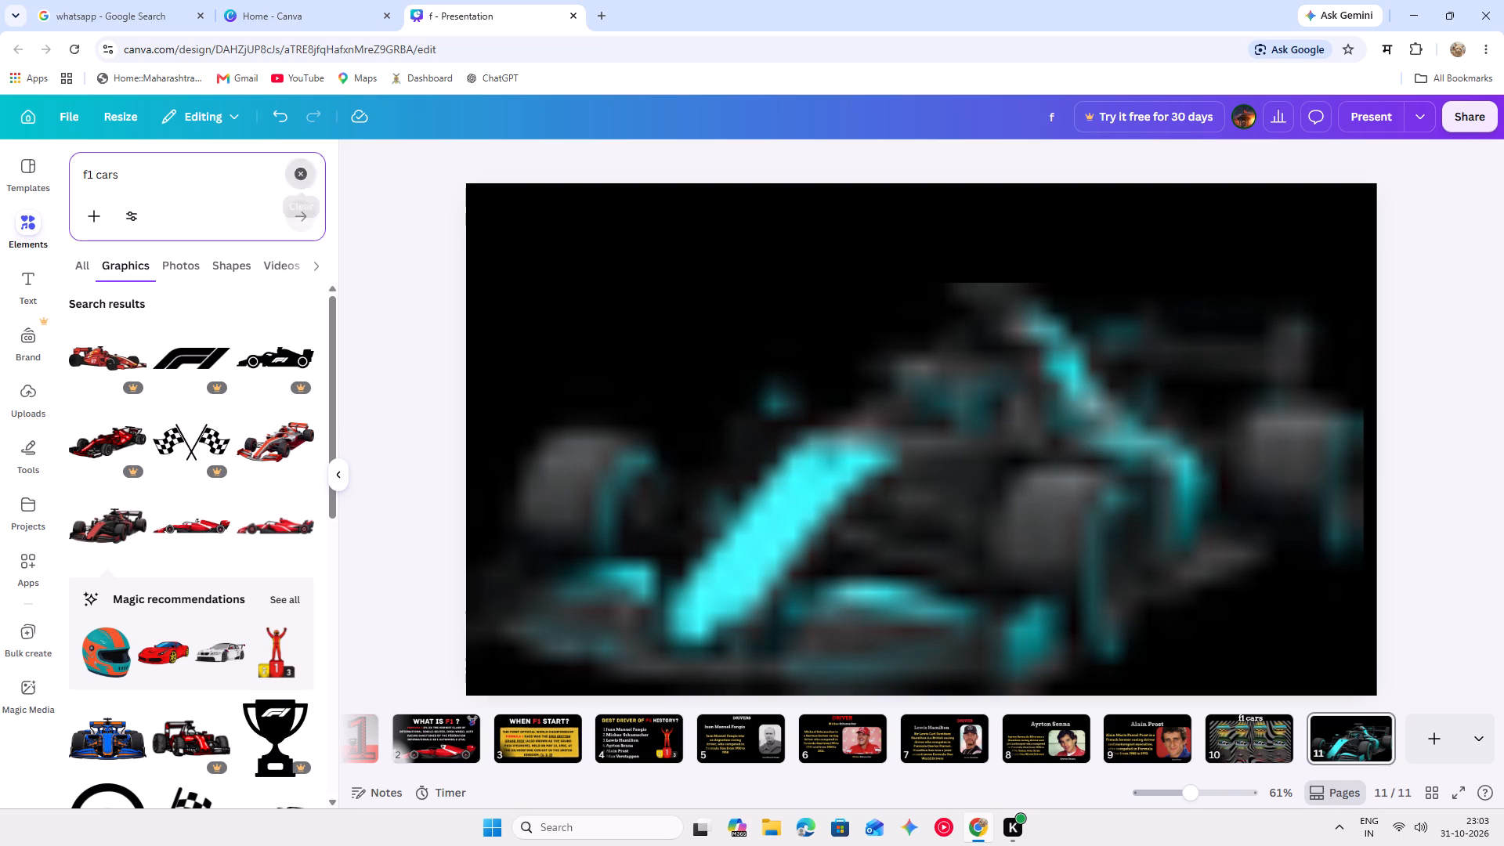
click(273, 168)
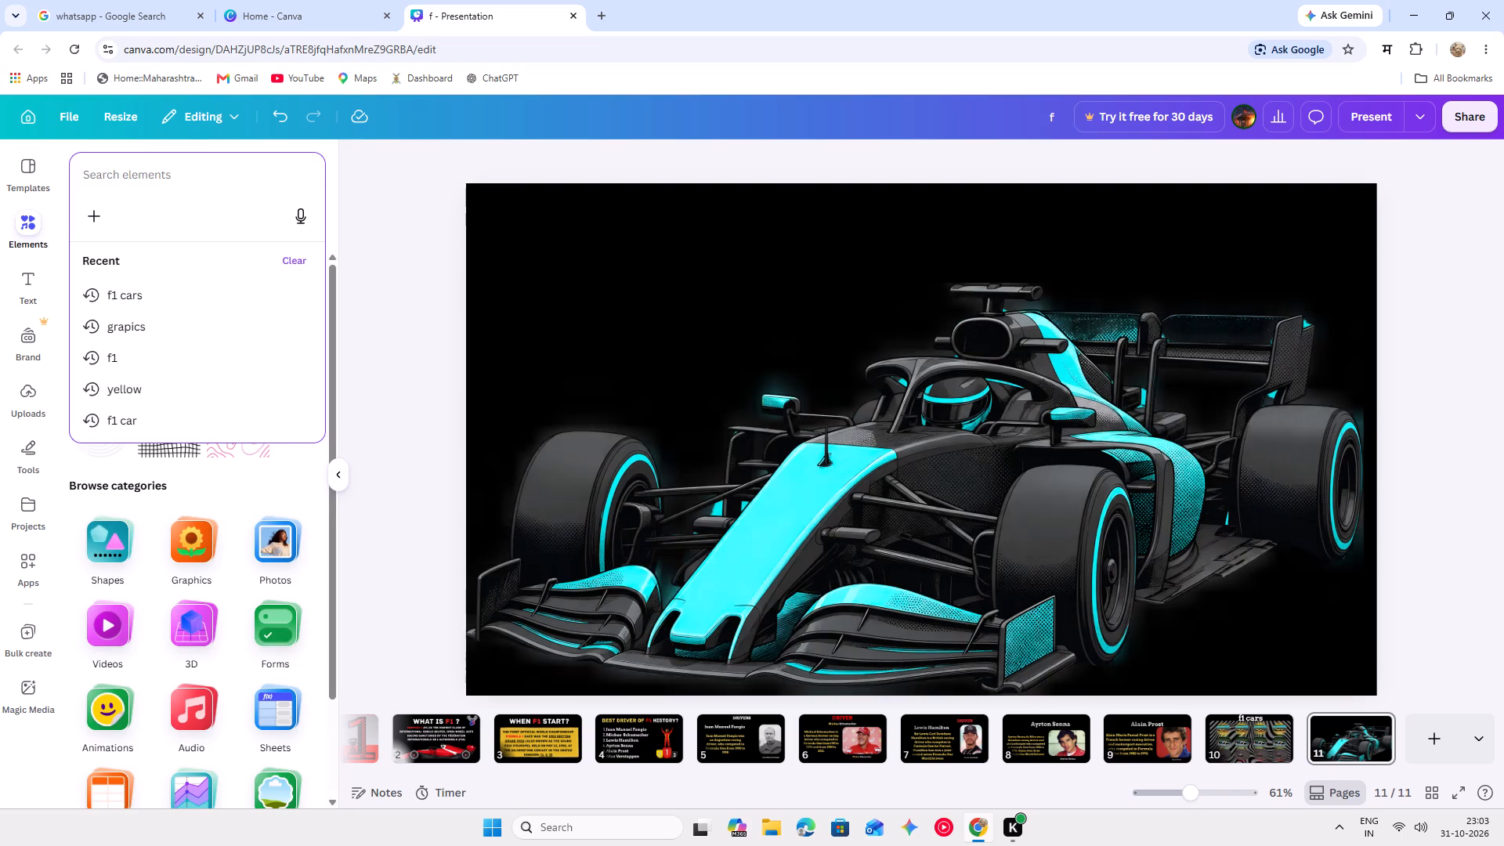
text(merce)
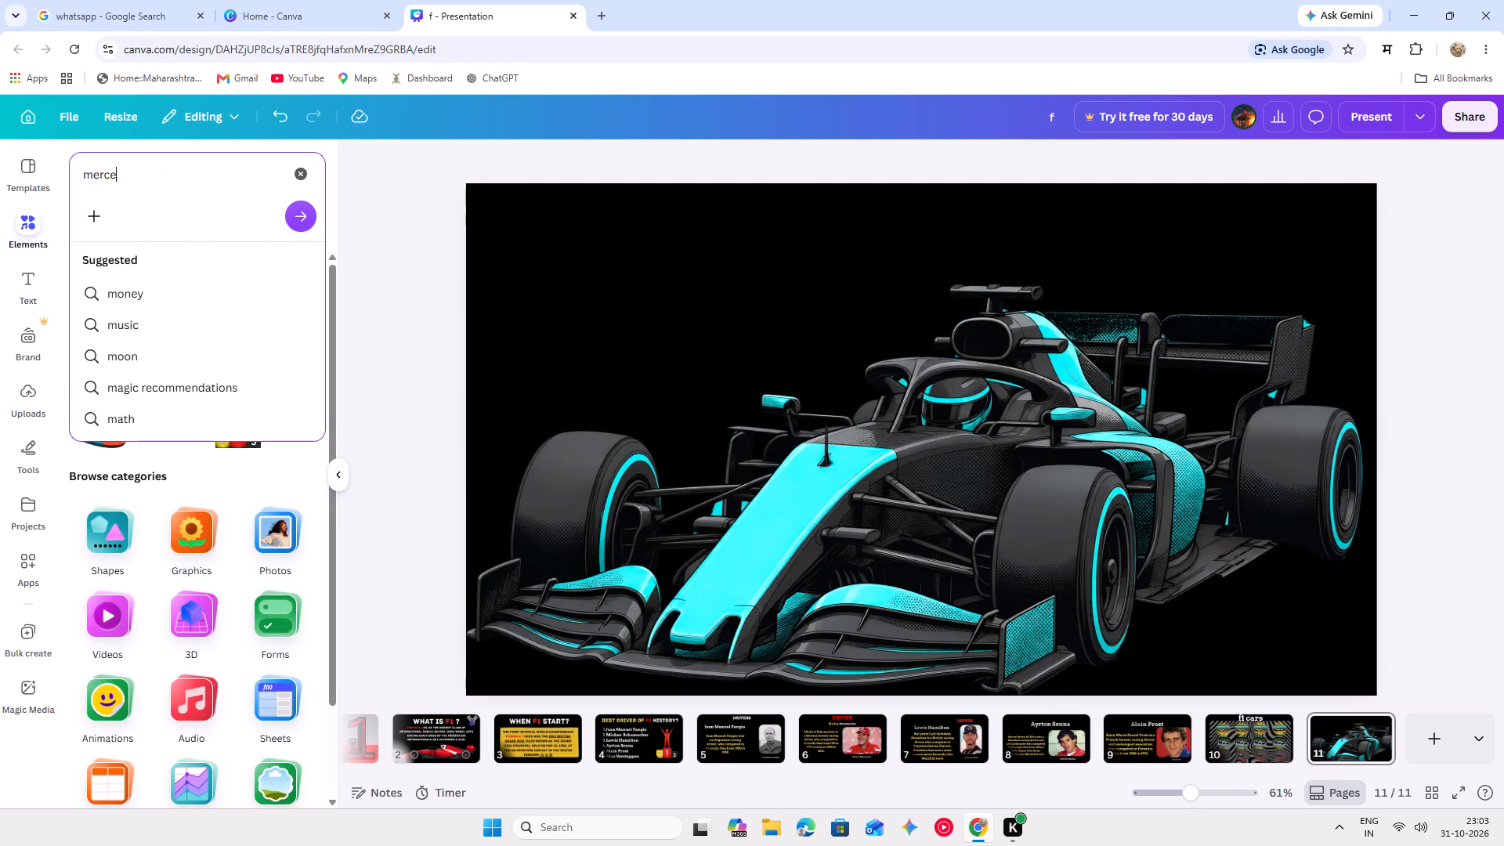
key(d)
key(e)
key(s)
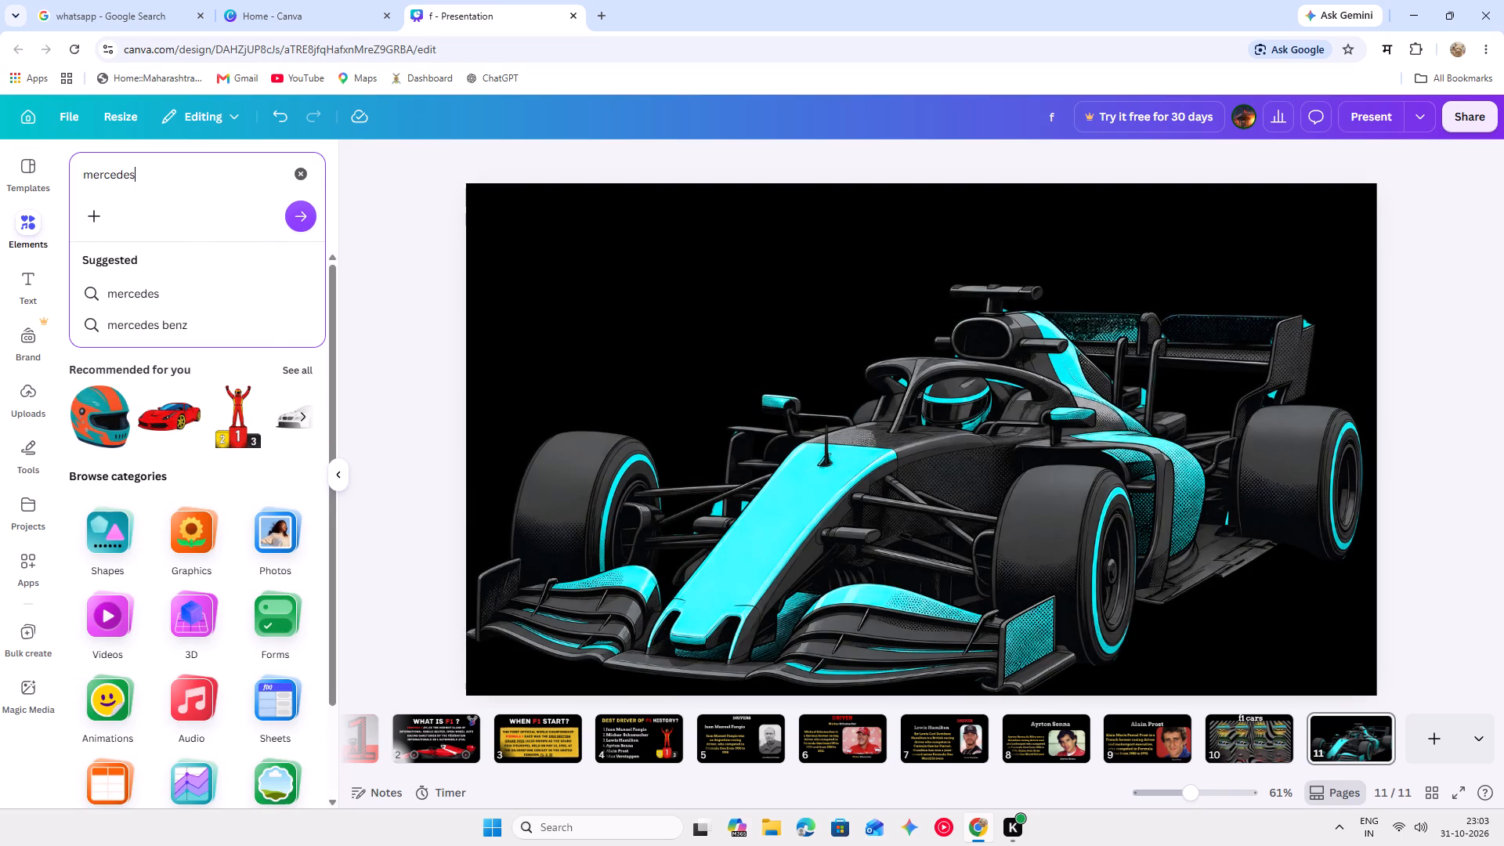
click(122, 284)
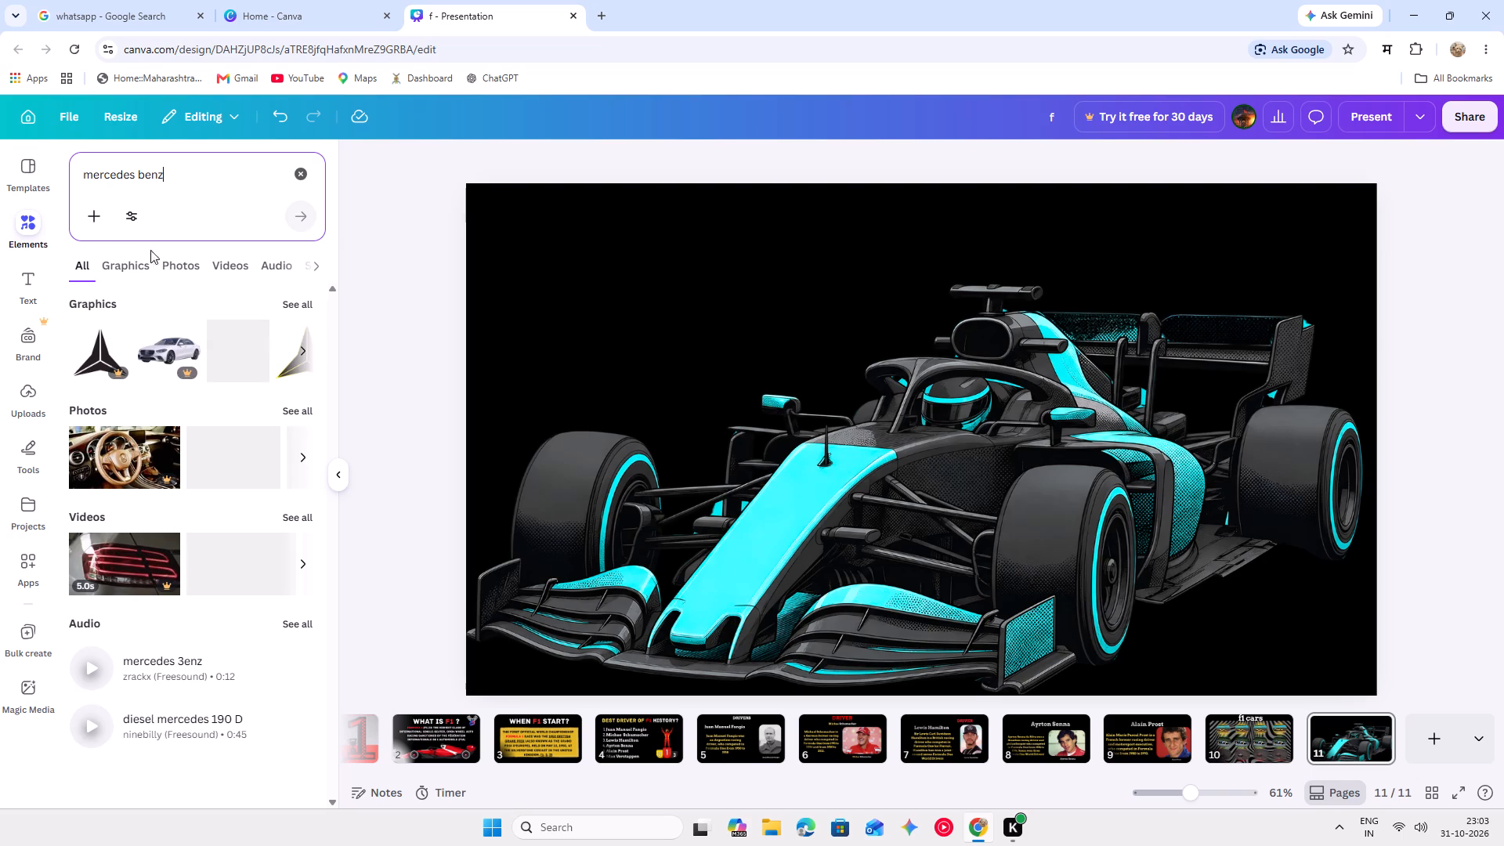
click(294, 303)
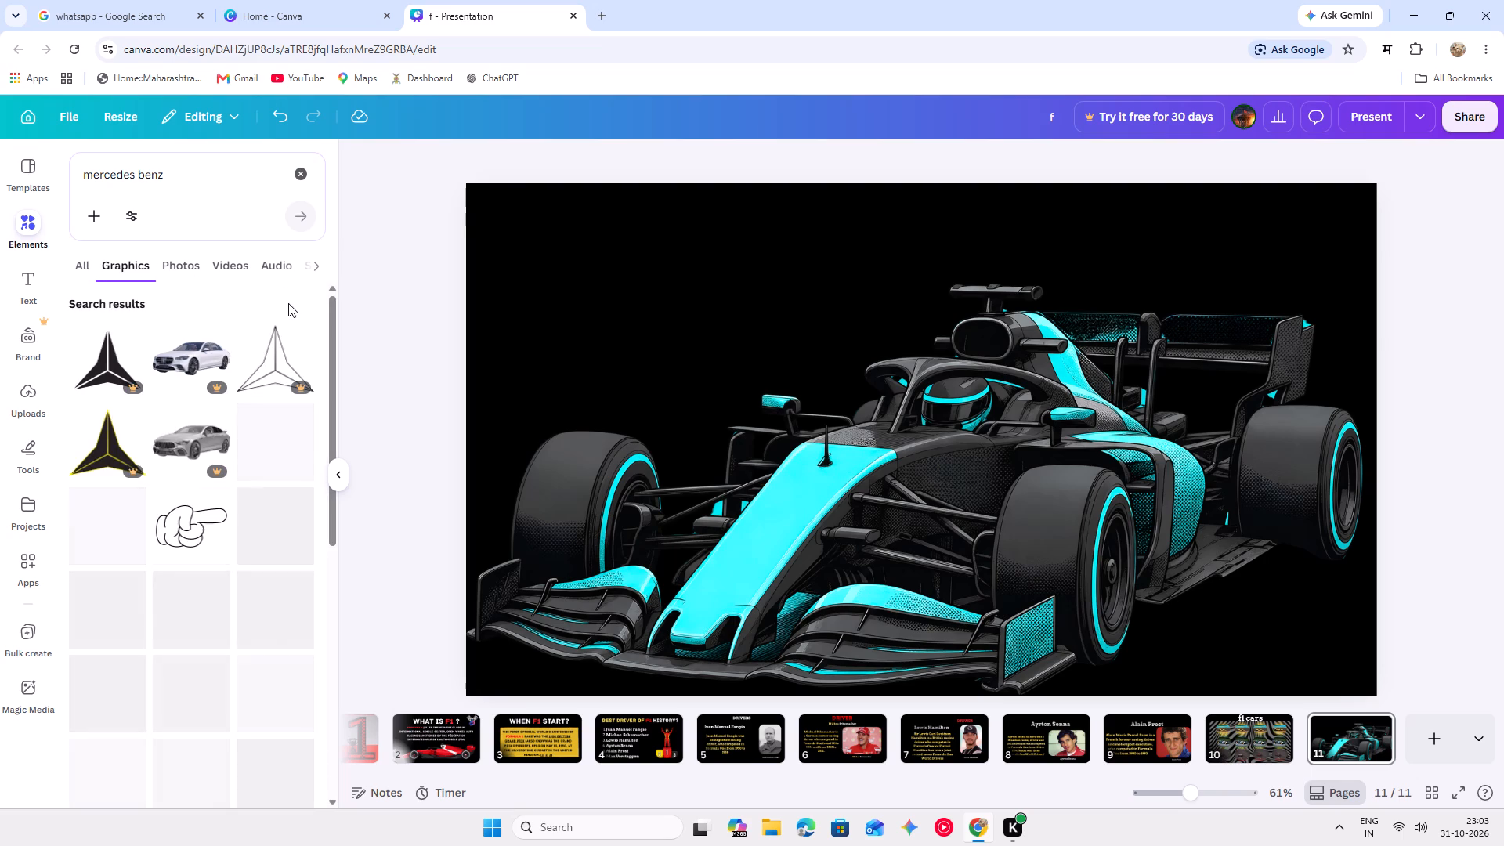
scroll(248, 443, down, 1)
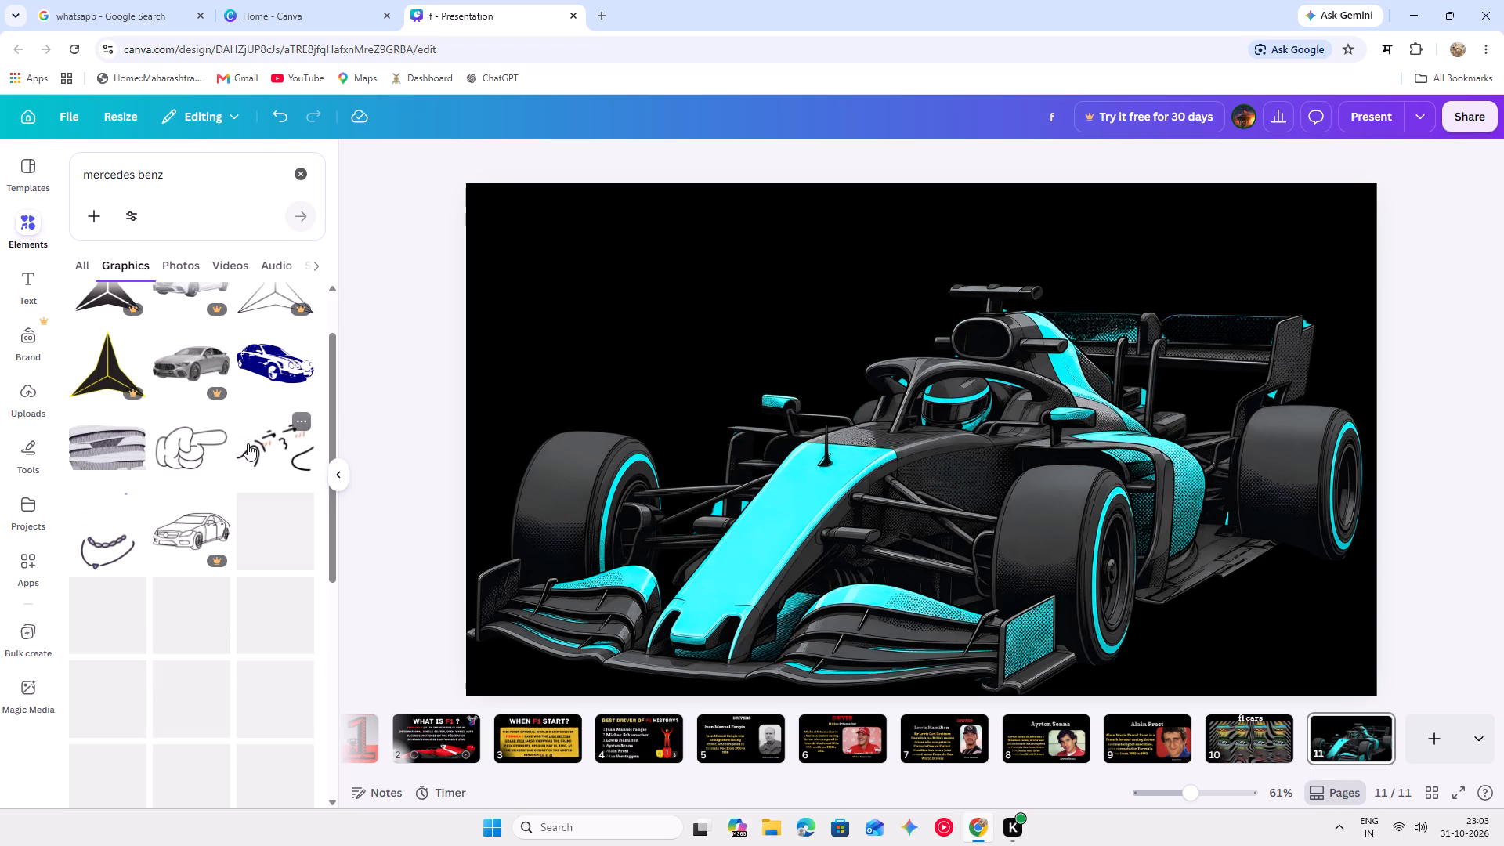
Change the graphics search from "mercedes benz" to "mercedes logo".
click(187, 187)
click(187, 187)
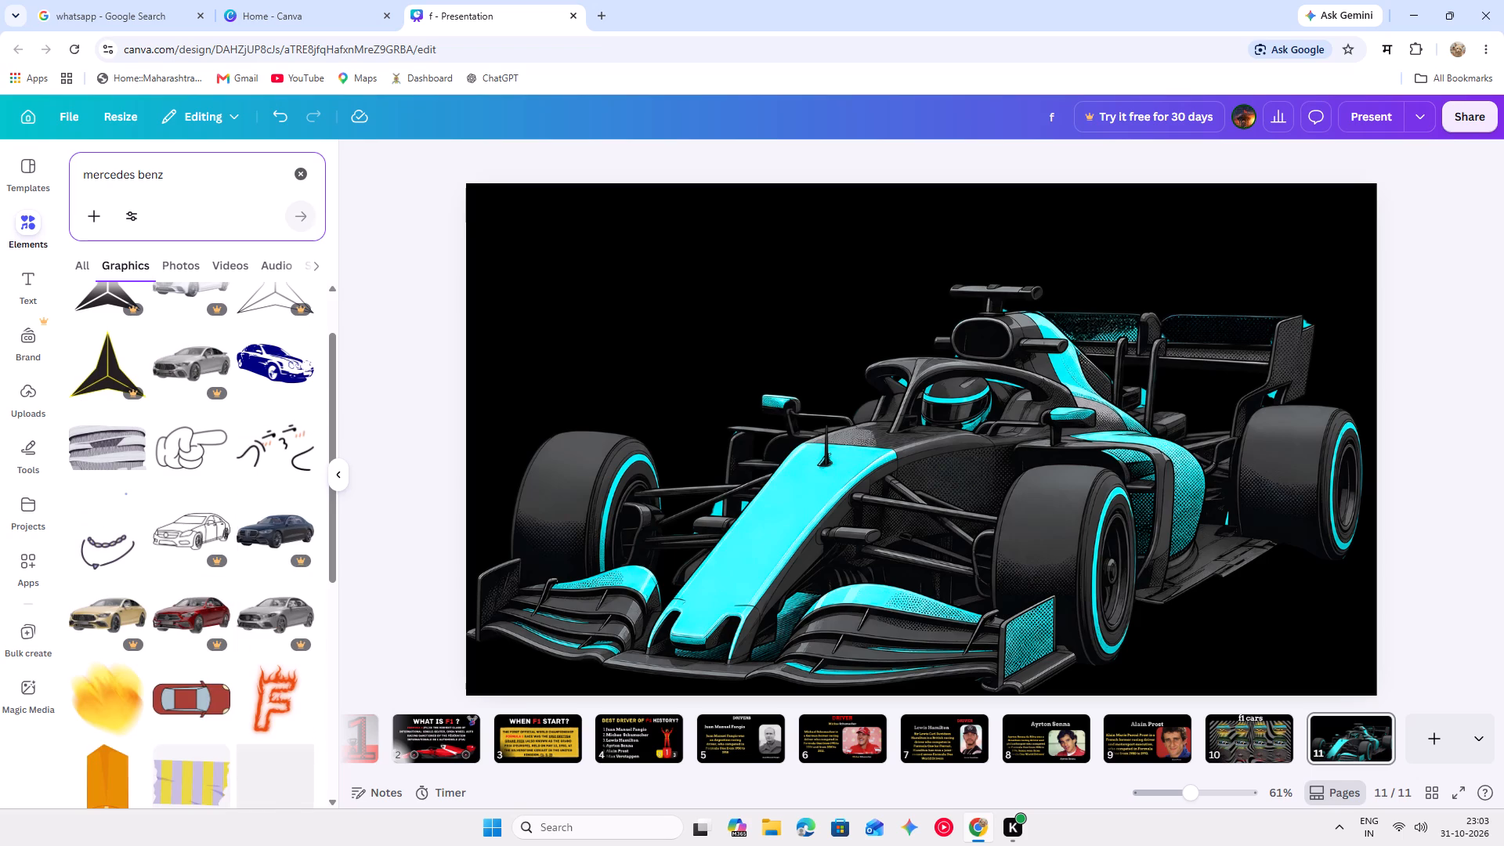
click(190, 176)
key(BackSpace)
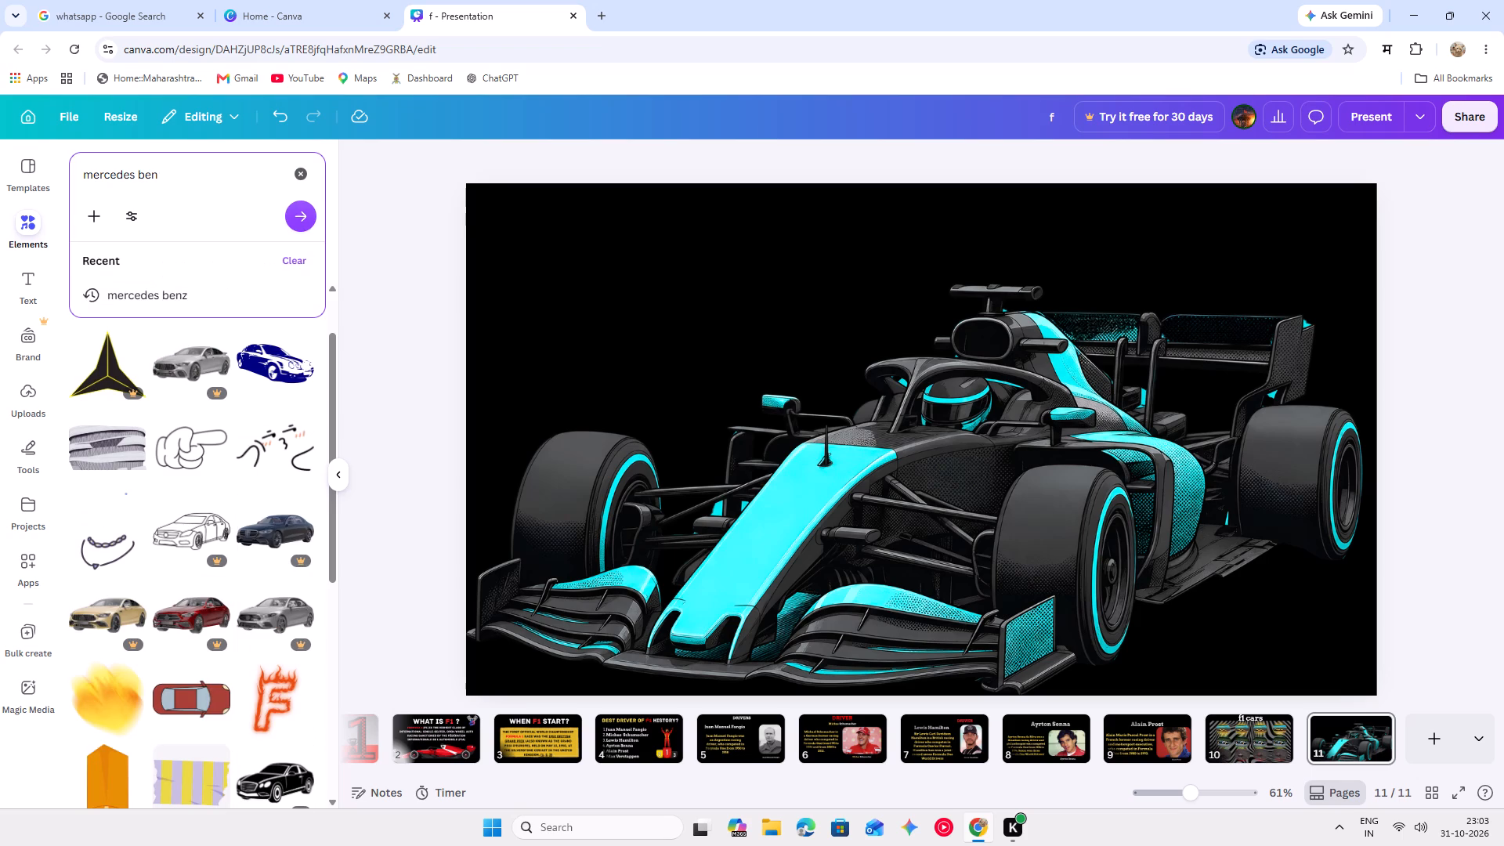
key(BackSpace)
key(BackSpace)
key(BackSpace)
text(lo)
text(go)
key(Return)
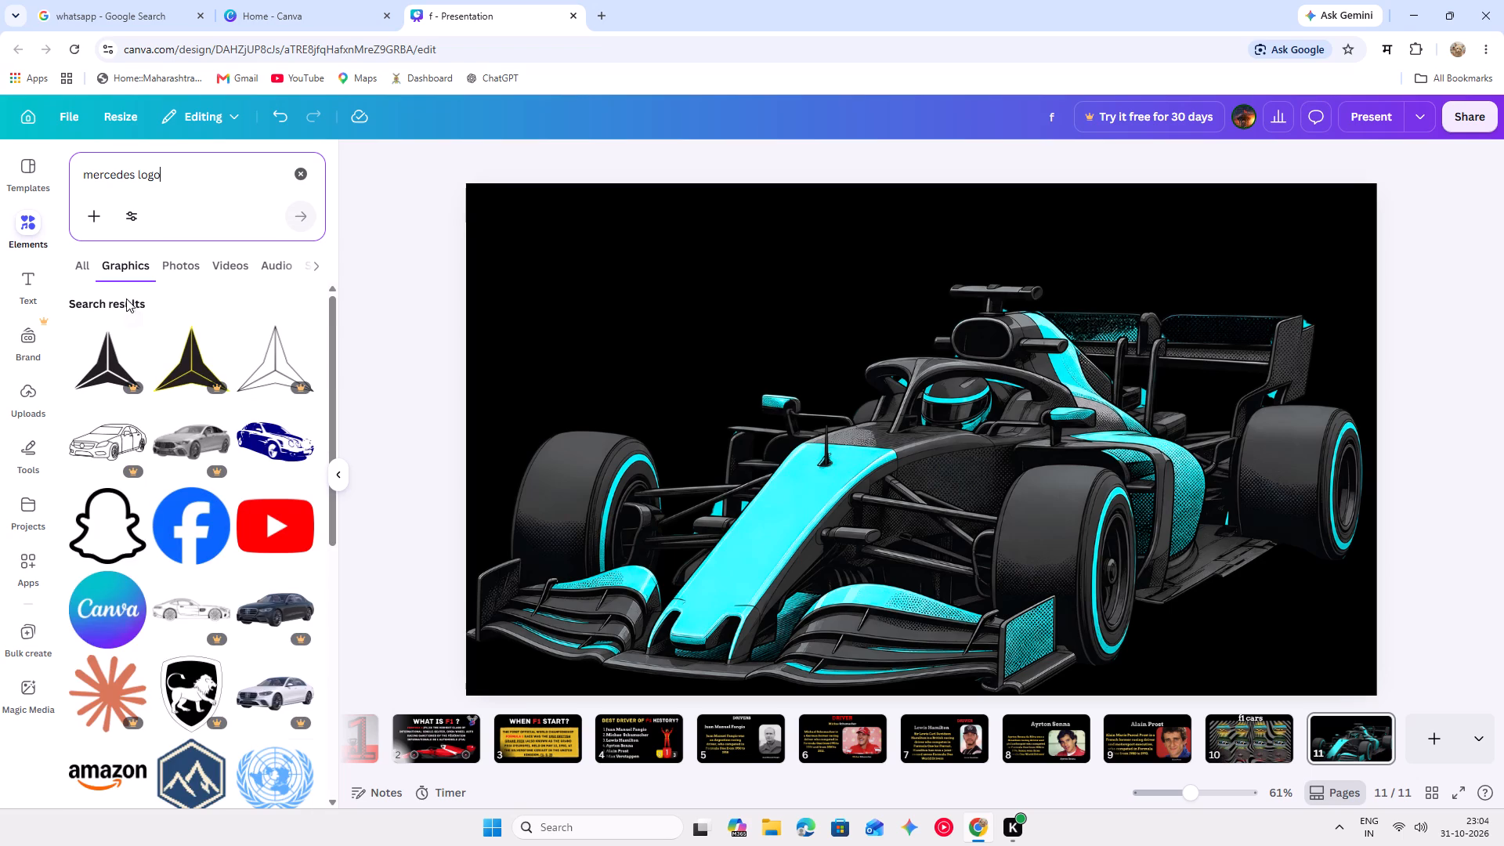
Browse the "mercedes logo" graphics results for an emblem that could go on the F1 car.
scroll(233, 360, down, 5)
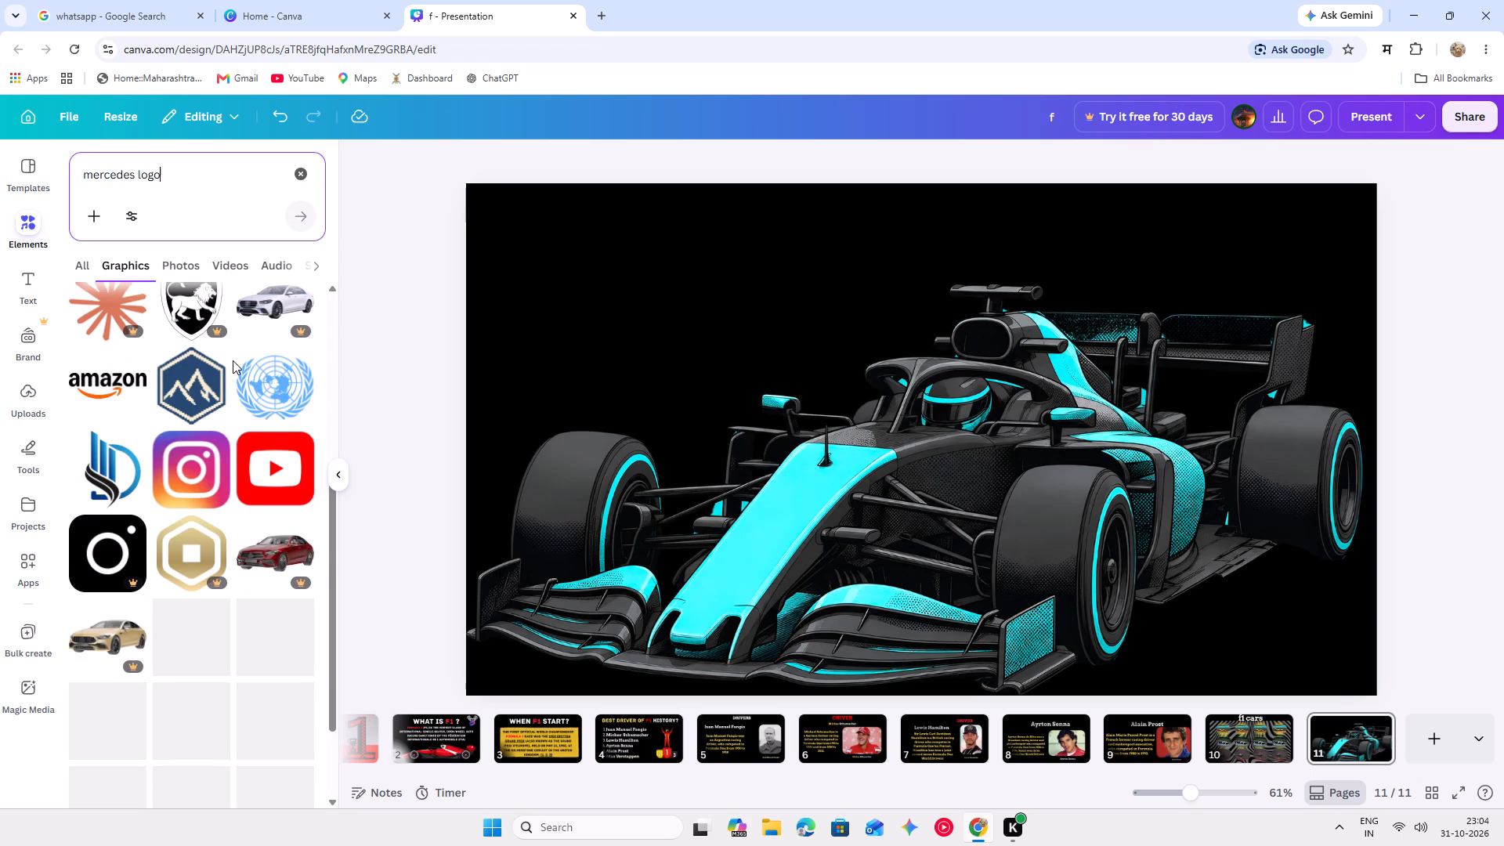
scroll(233, 360, down, 4)
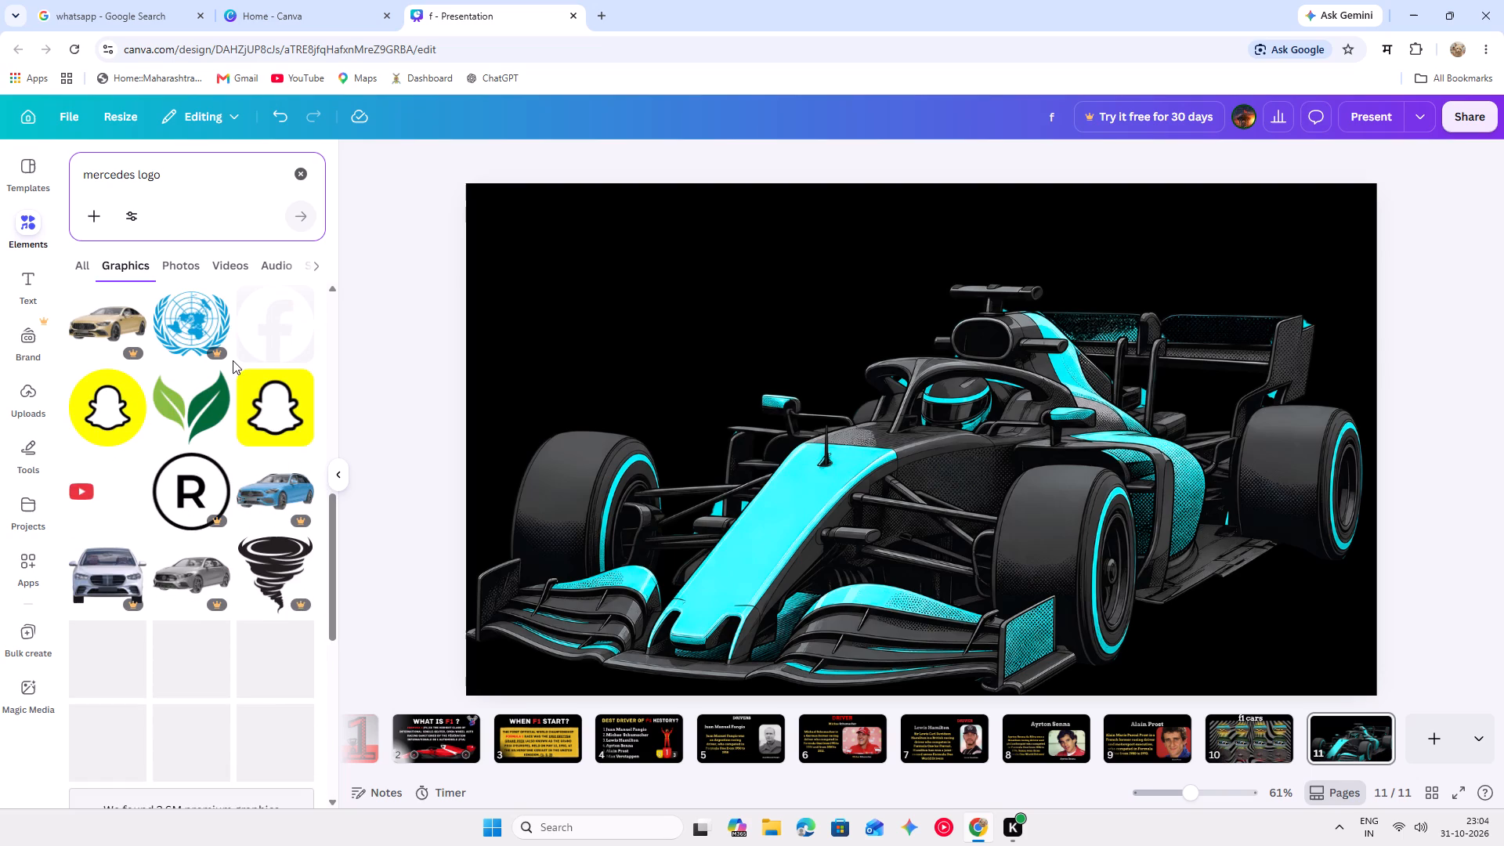
scroll(233, 360, down, 4)
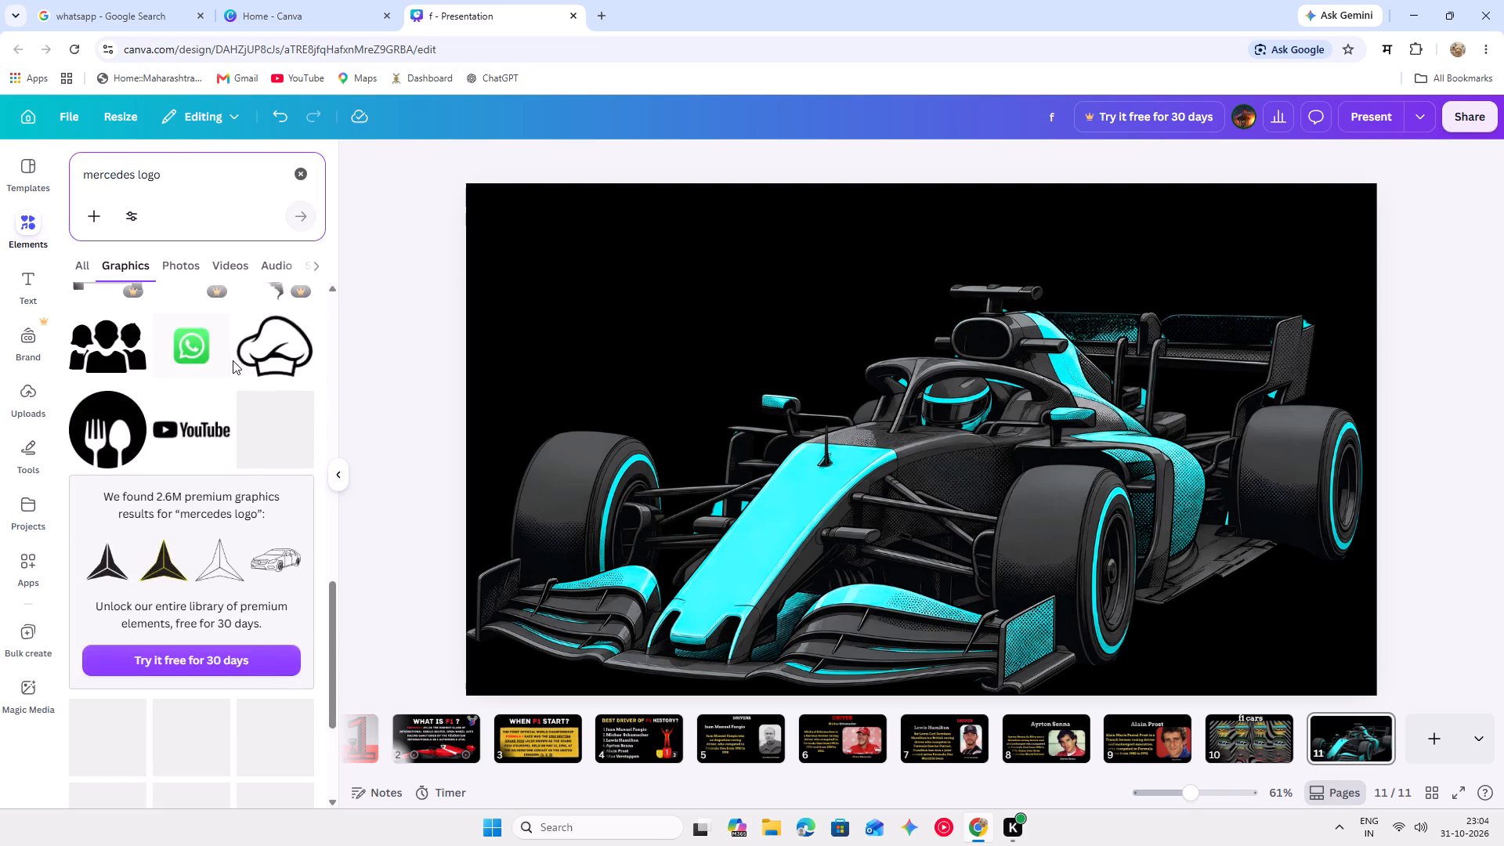
scroll(233, 360, down, 3)
scroll(233, 360, up, 5)
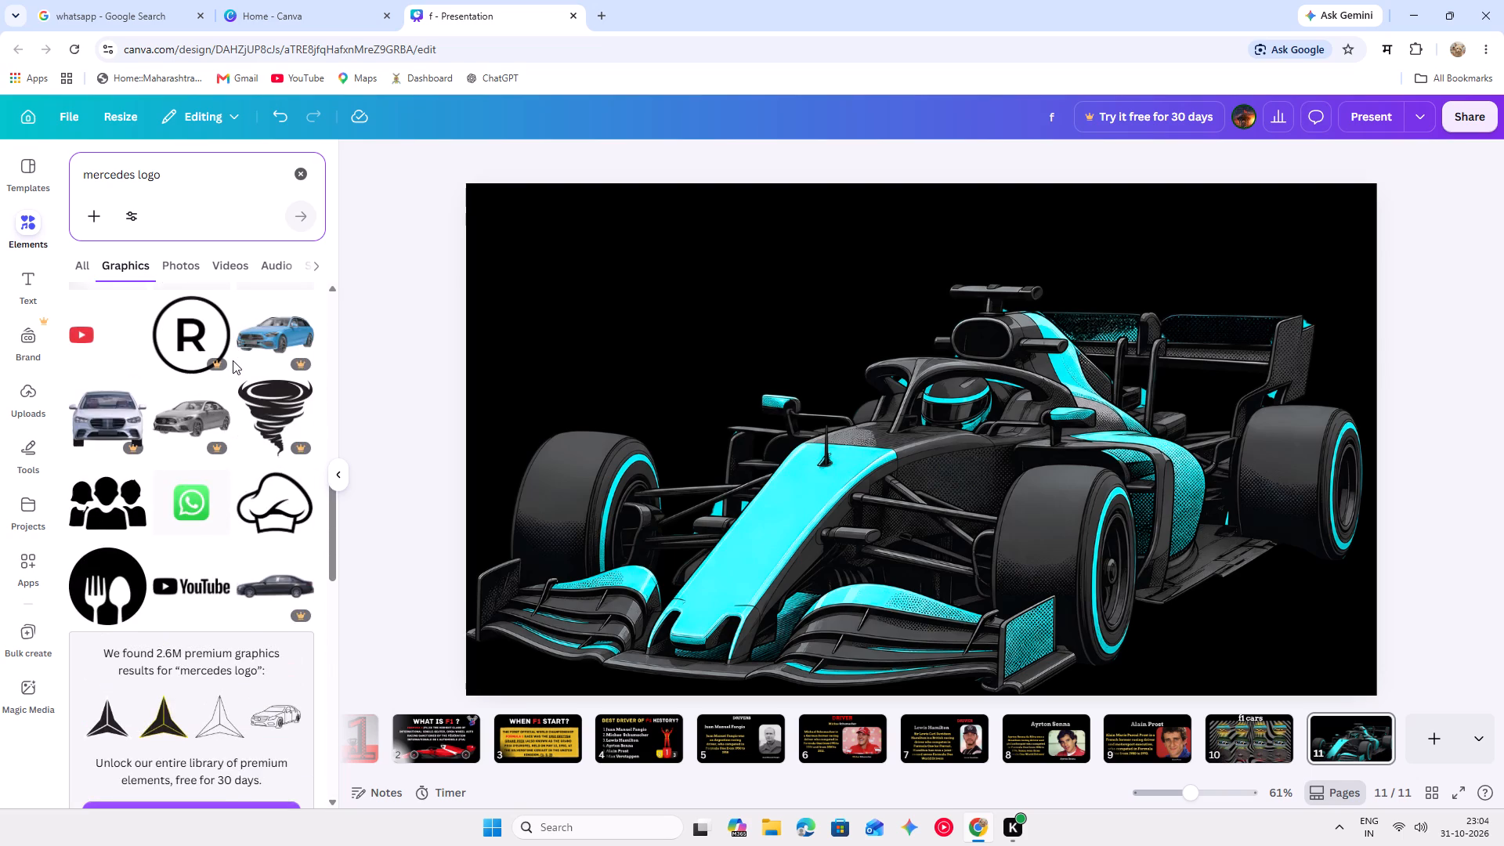
scroll(233, 360, down, 8)
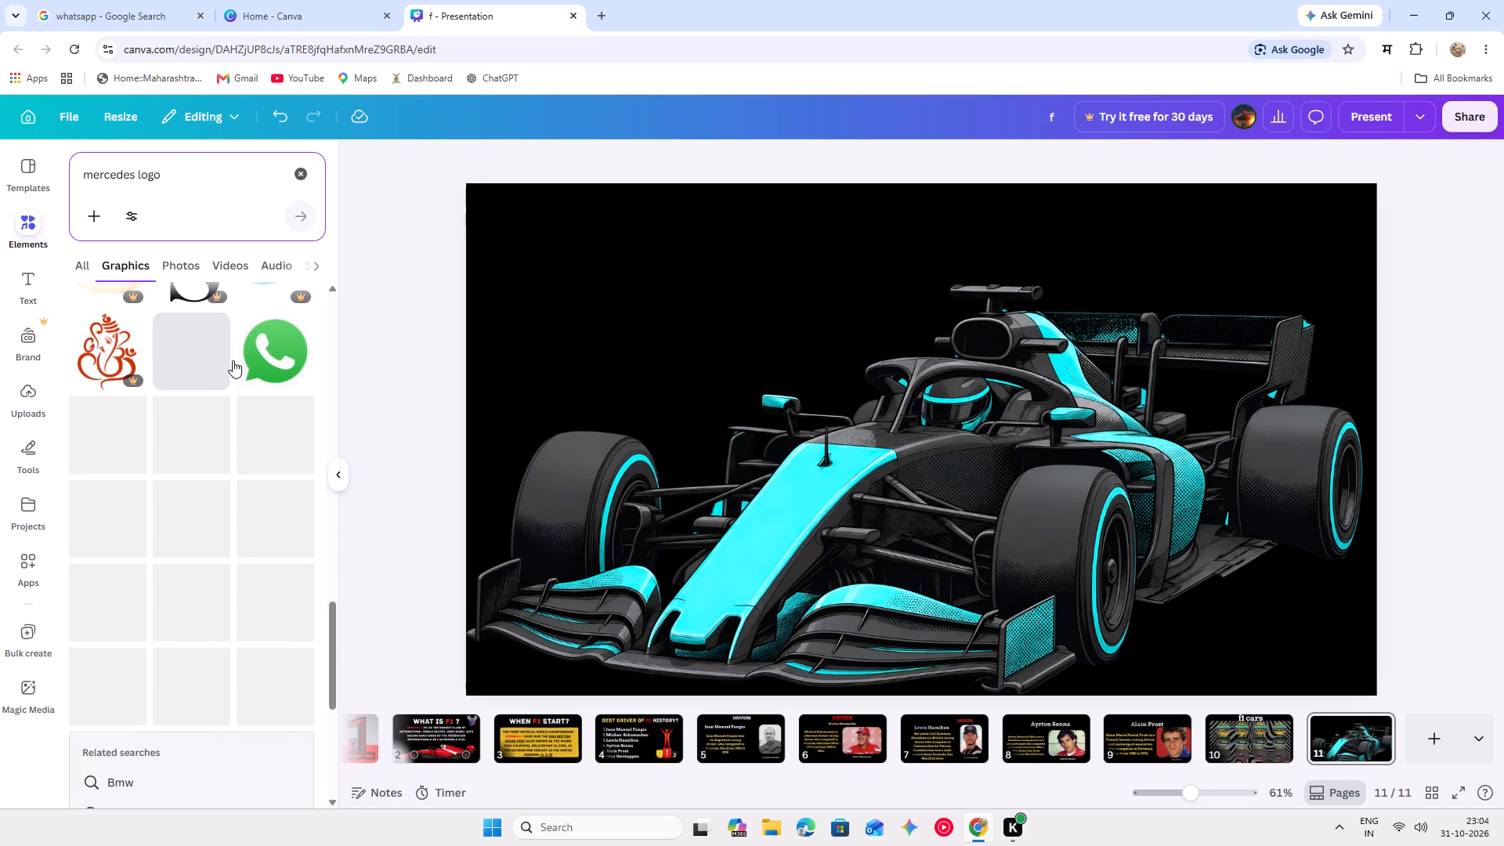
scroll(233, 360, up, 15)
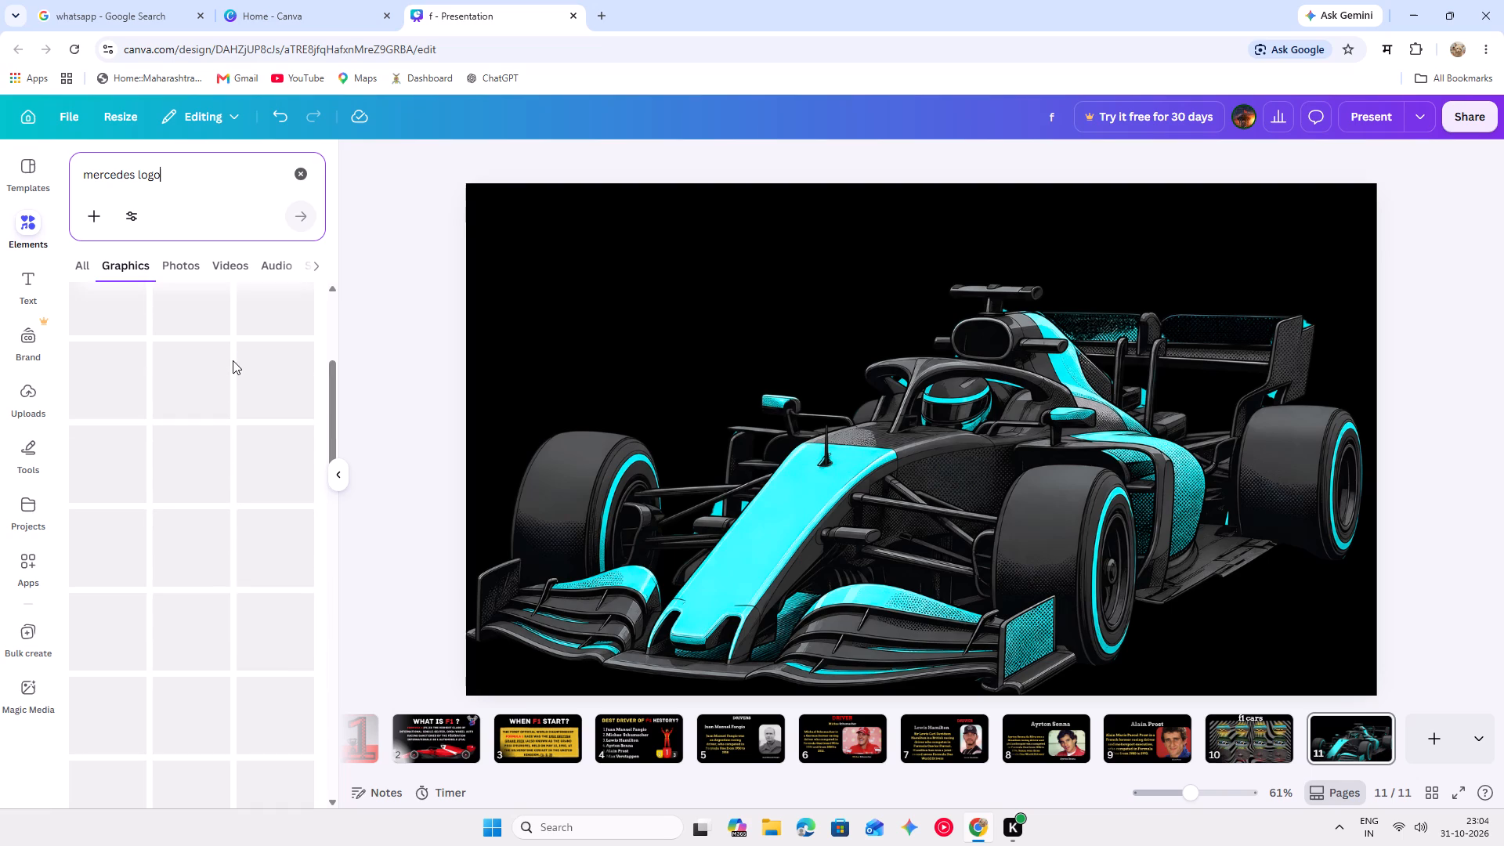
scroll(233, 360, up, 3)
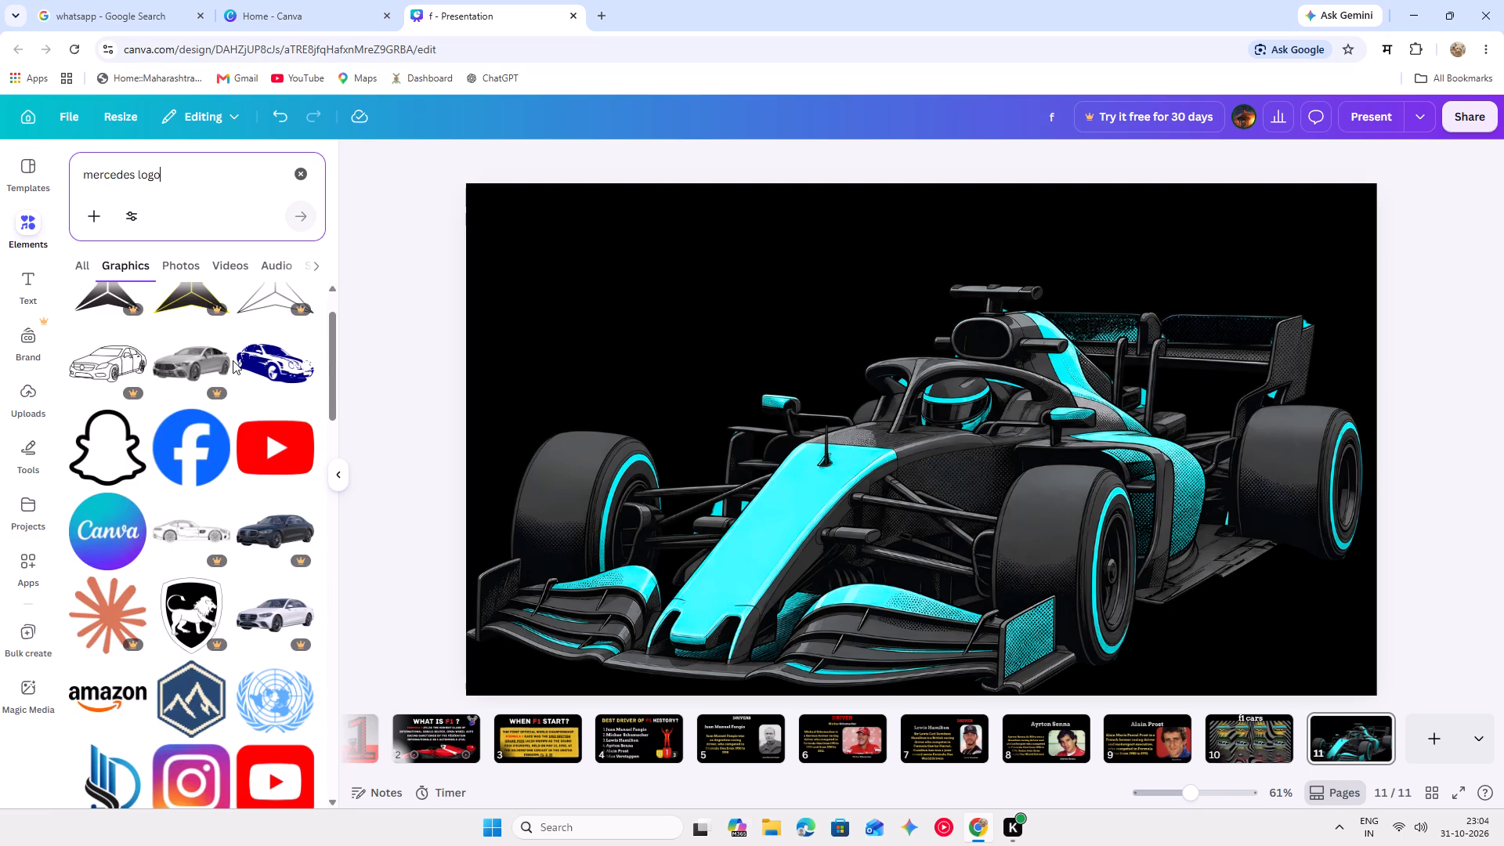
scroll(233, 360, up, 7)
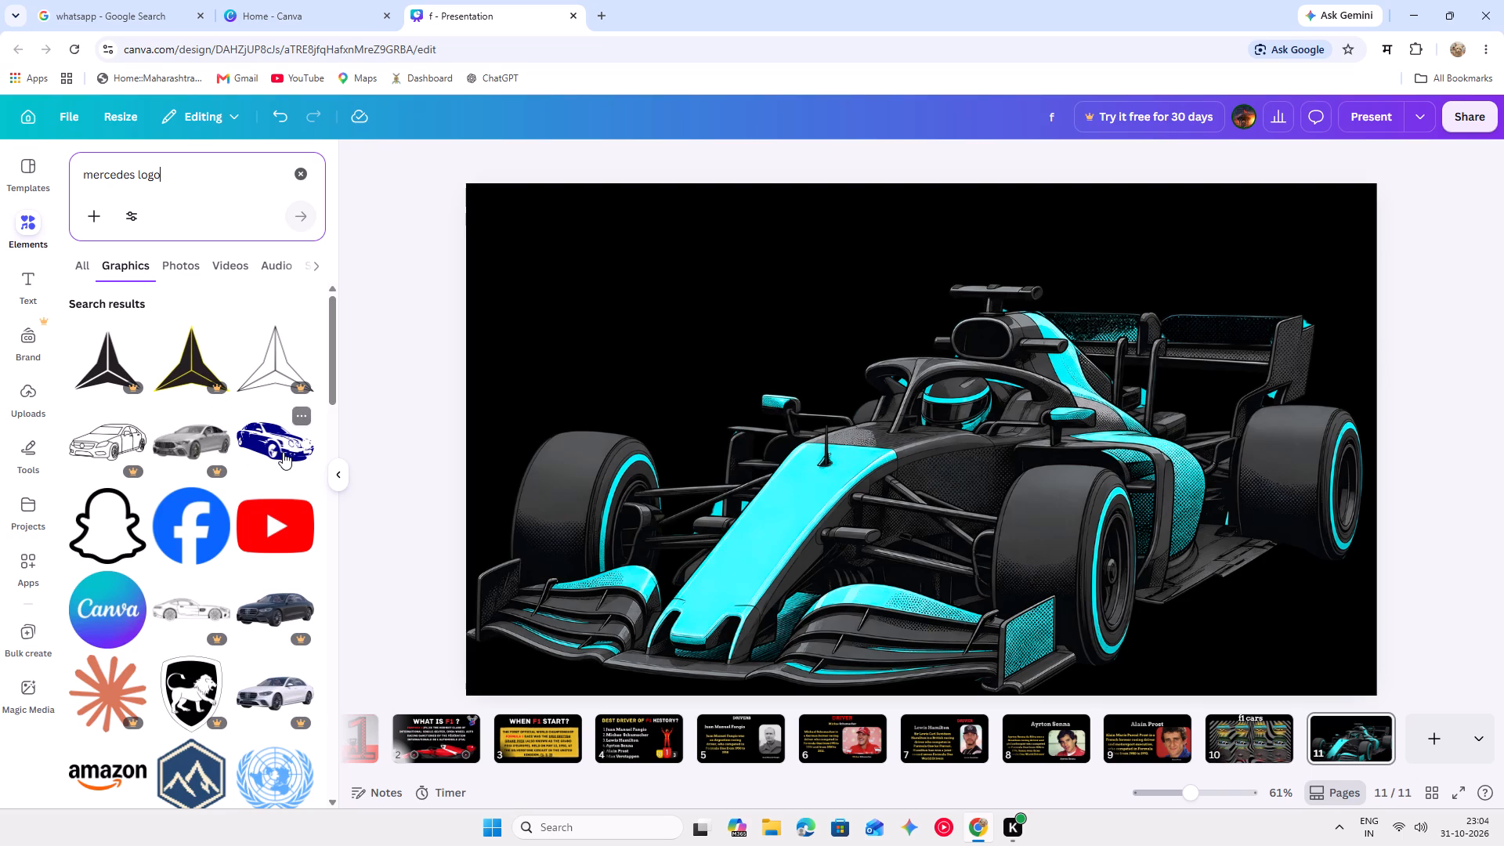
scroll(283, 452, down, 3)
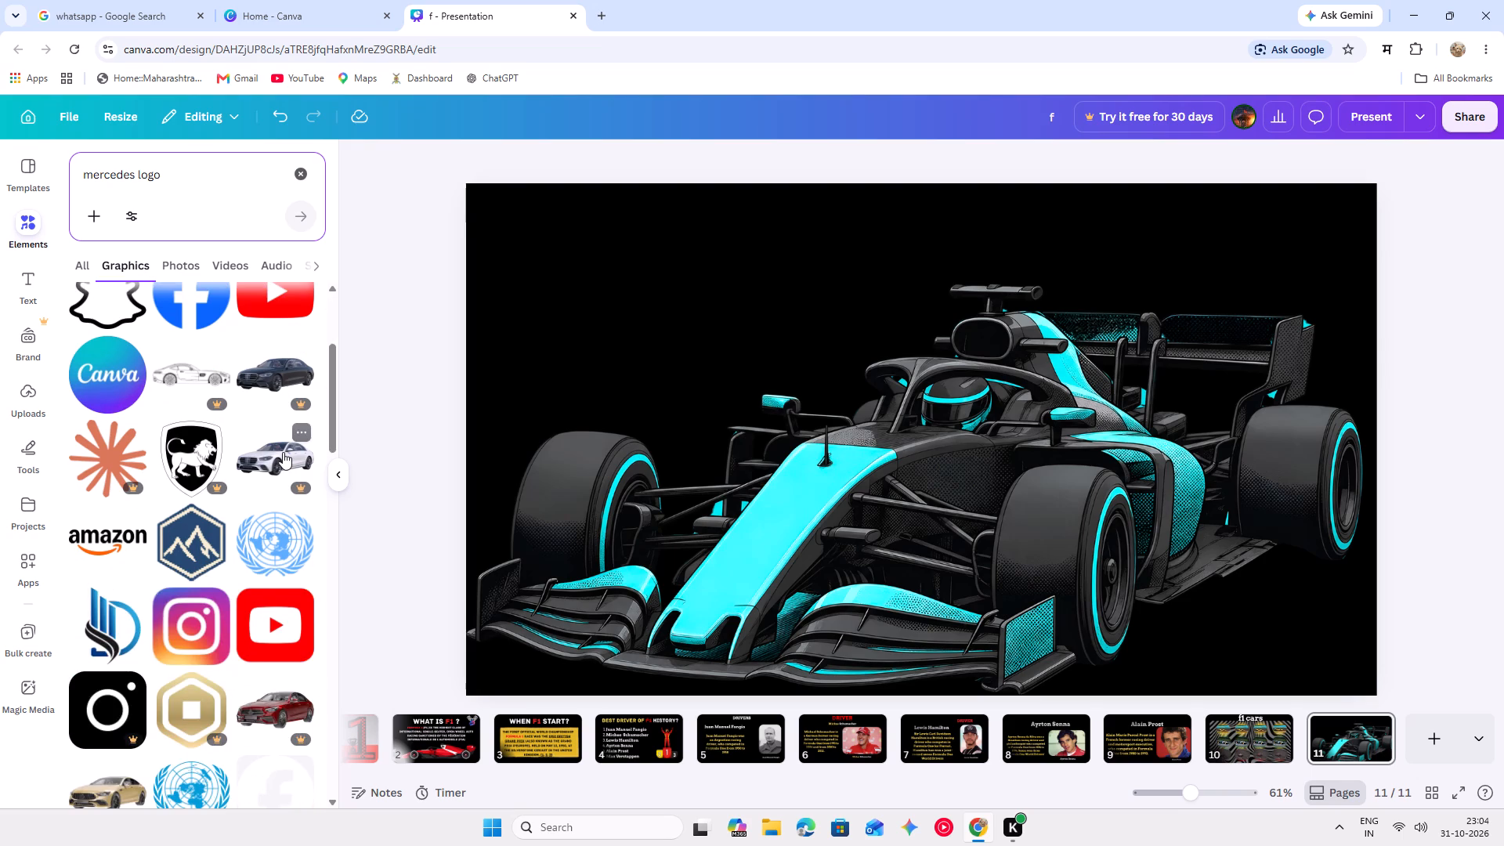
scroll(283, 452, down, 9)
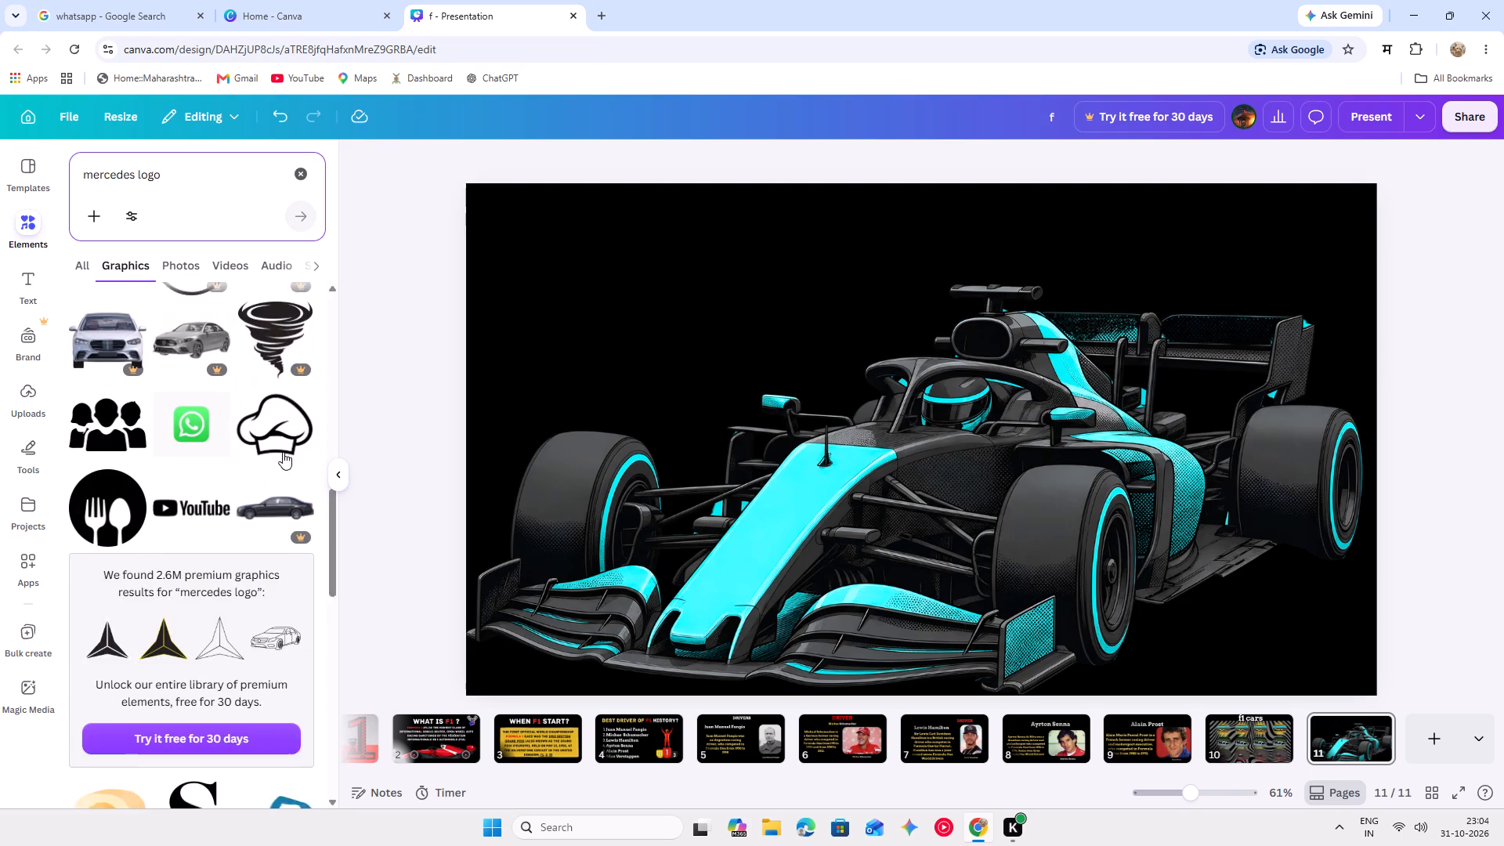
scroll(283, 452, down, 8)
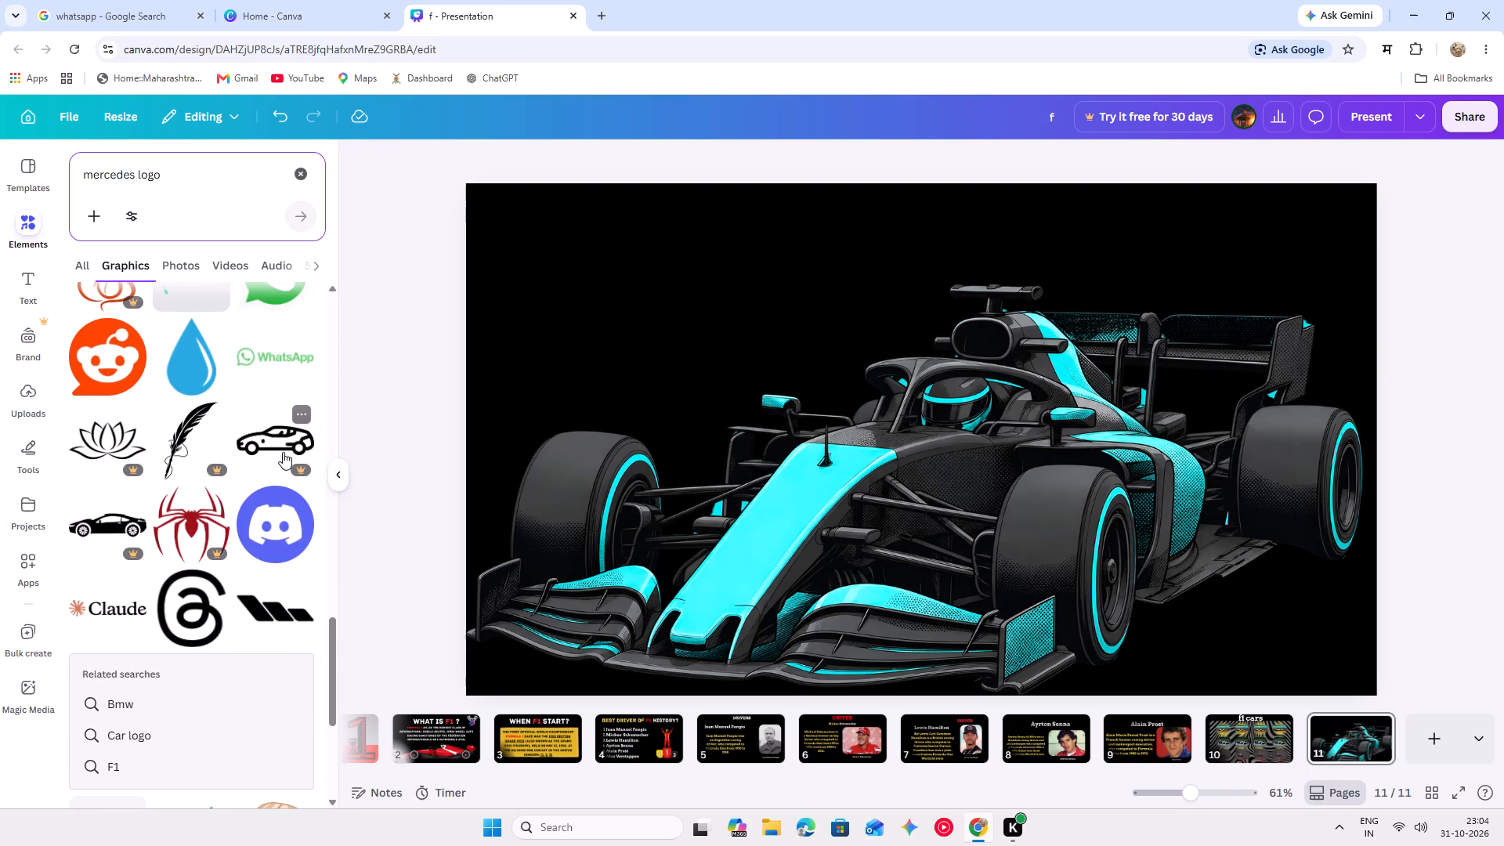
scroll(283, 452, down, 4)
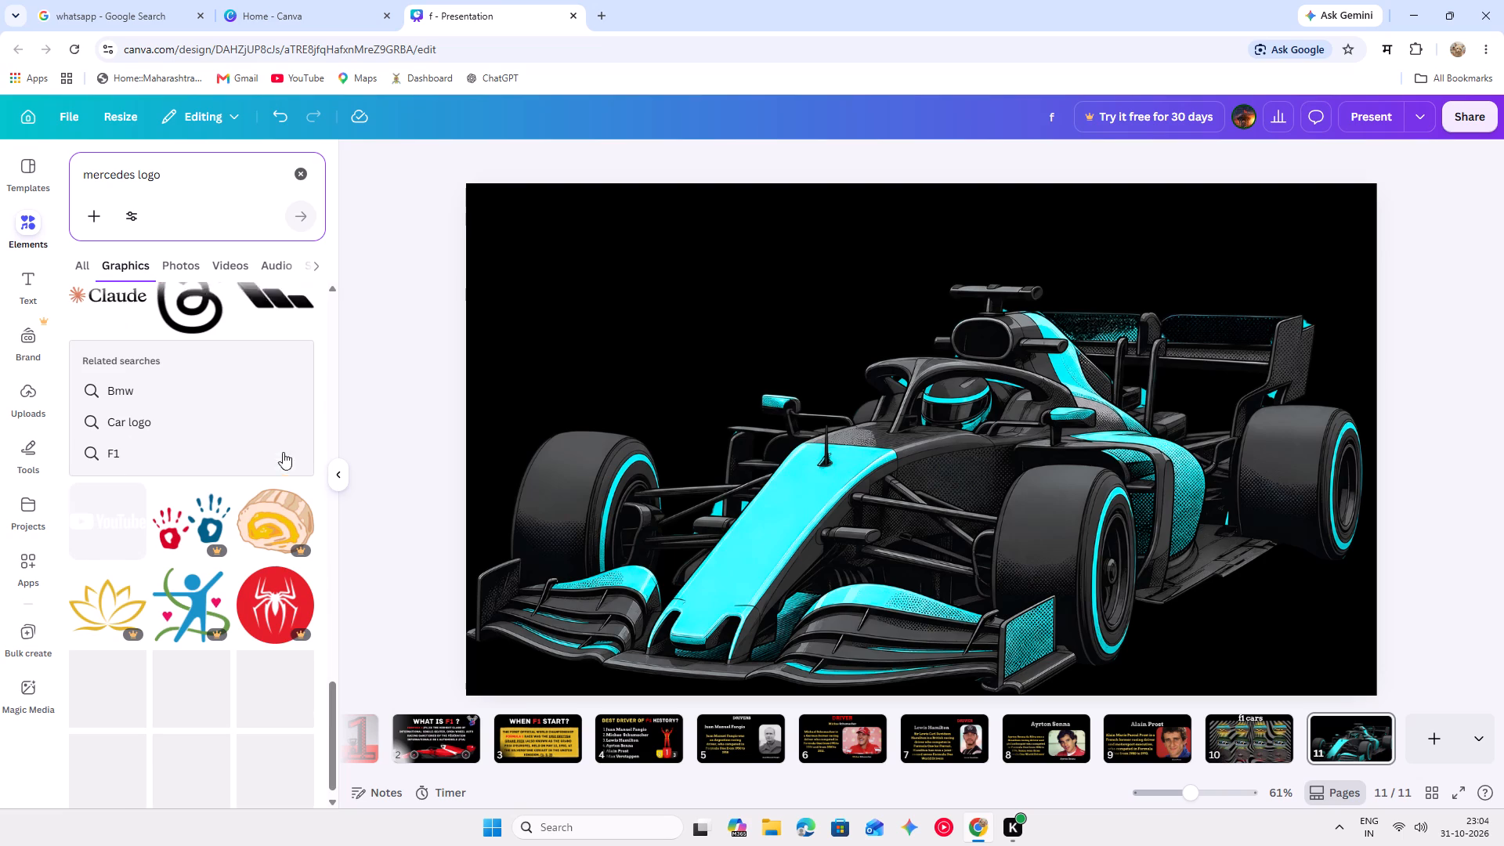
scroll(283, 452, down, 5)
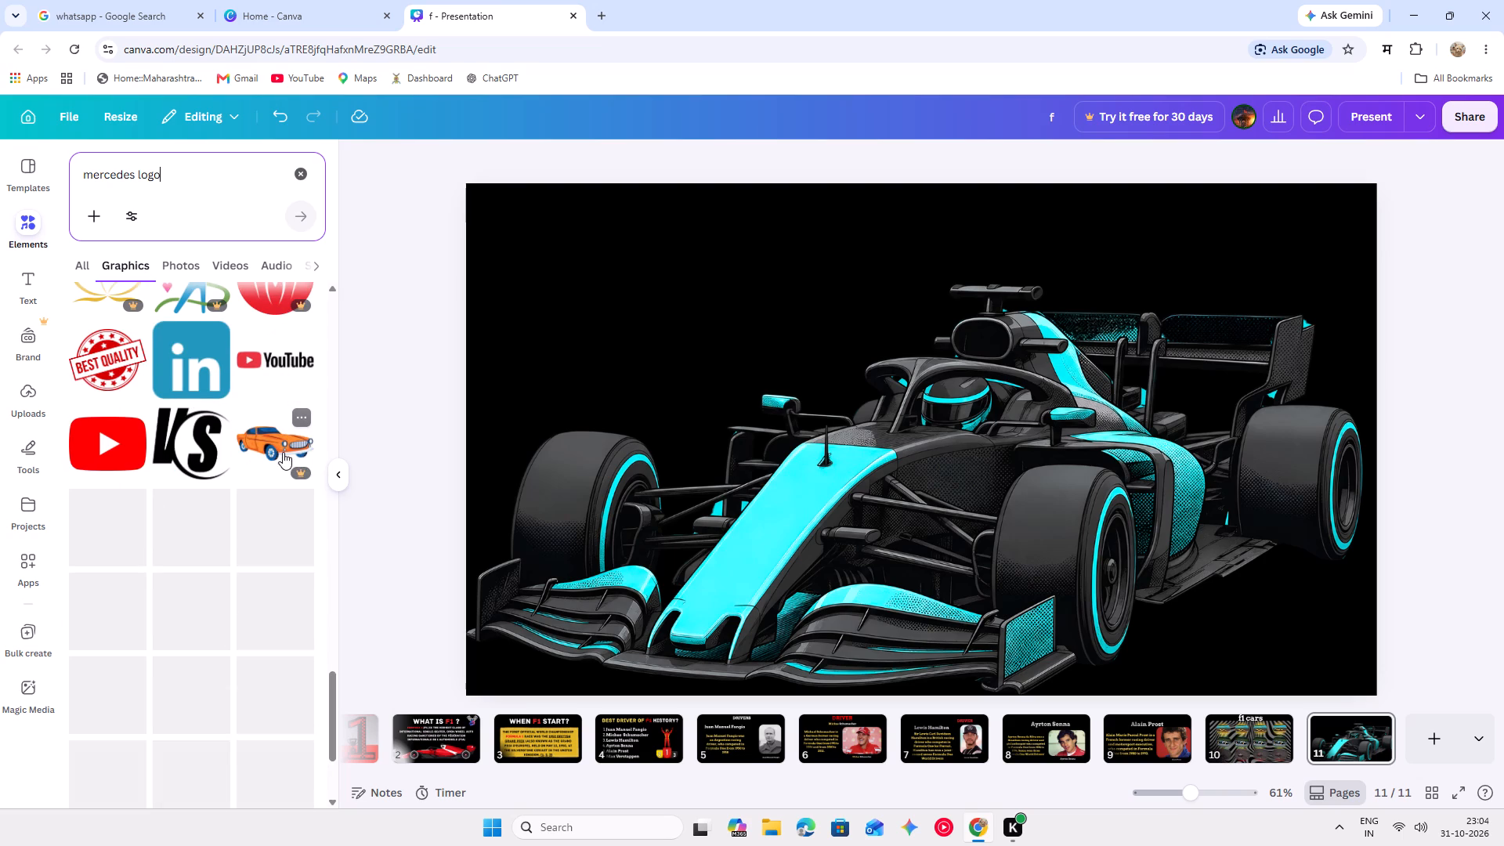
scroll(283, 452, down, 2)
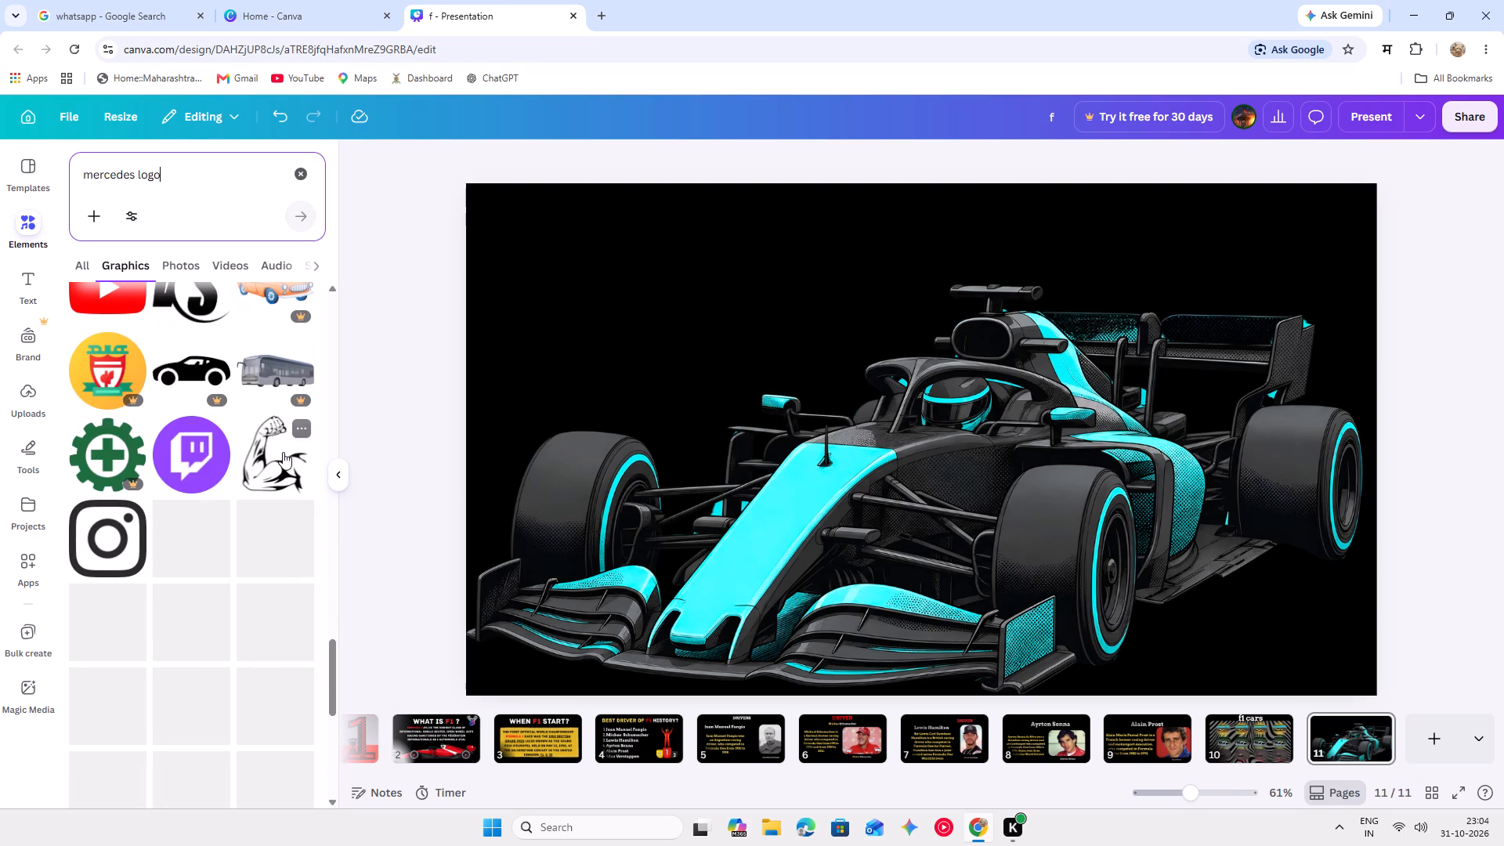
scroll(283, 452, down, 1)
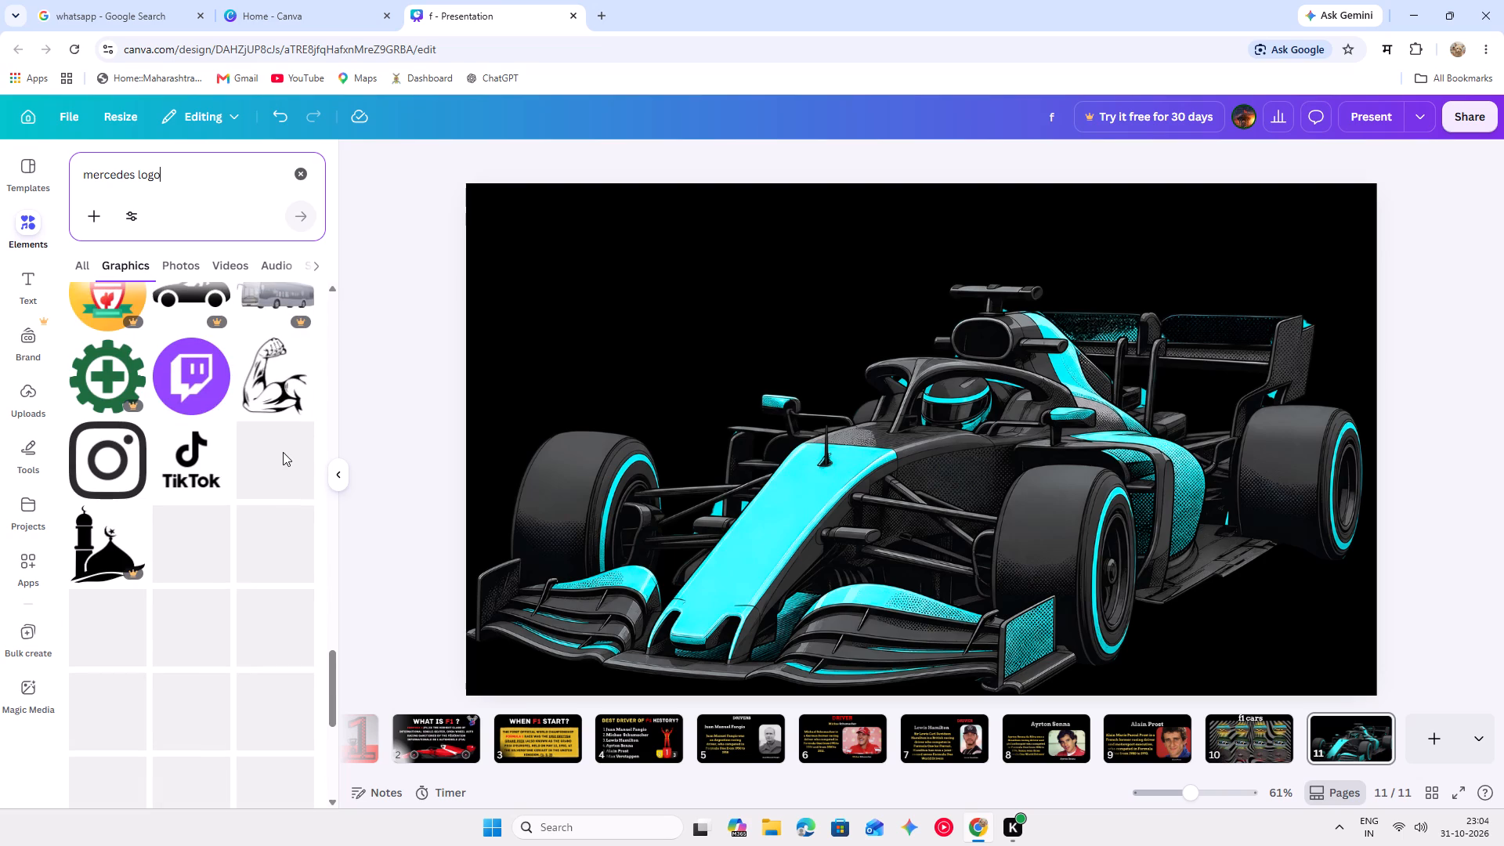
scroll(283, 452, down, 1)
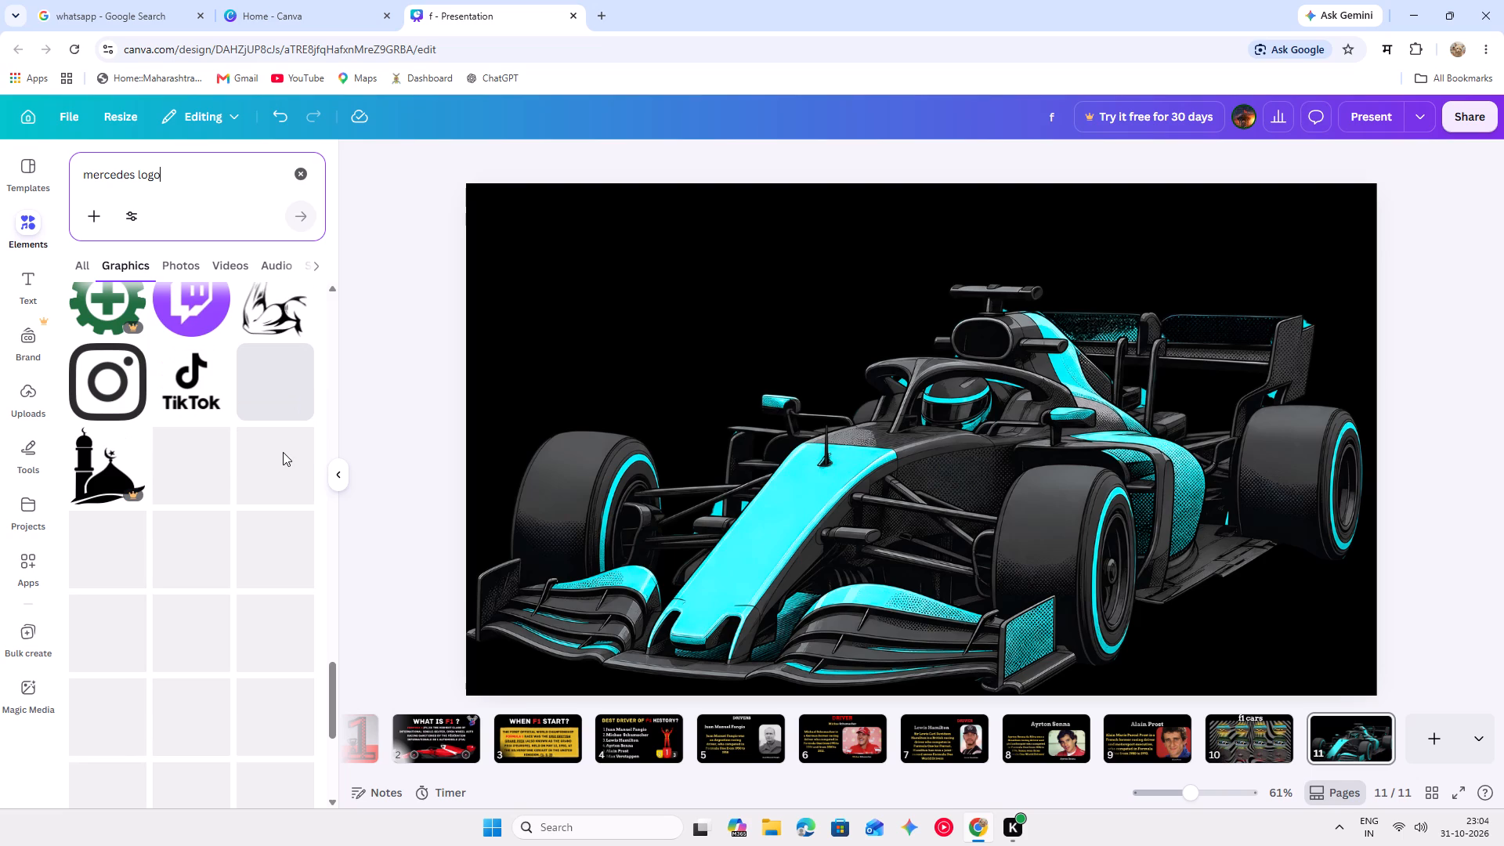
scroll(283, 452, down, 1)
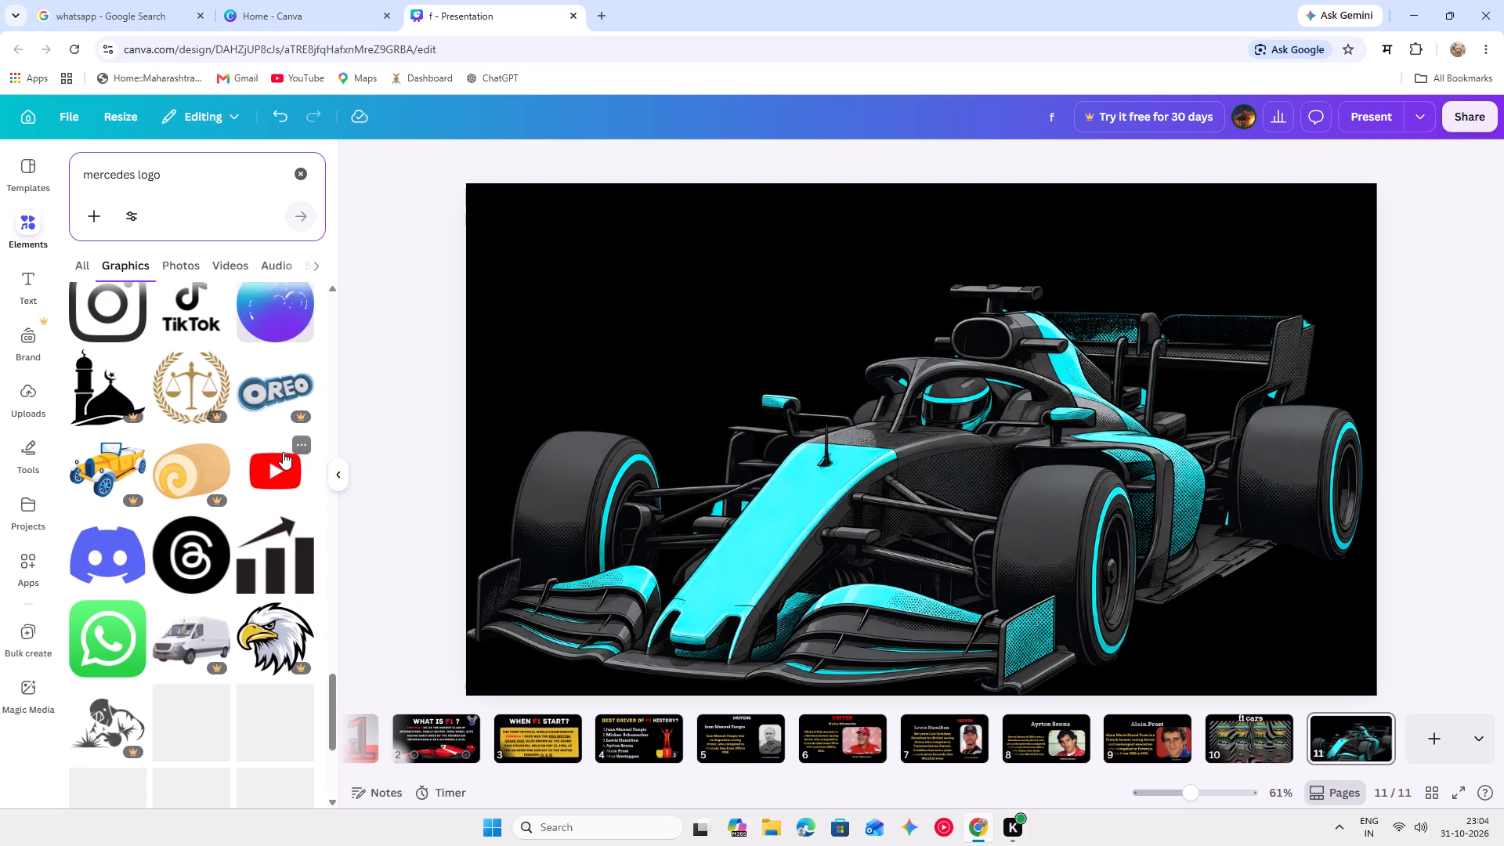
scroll(283, 452, down, 5)
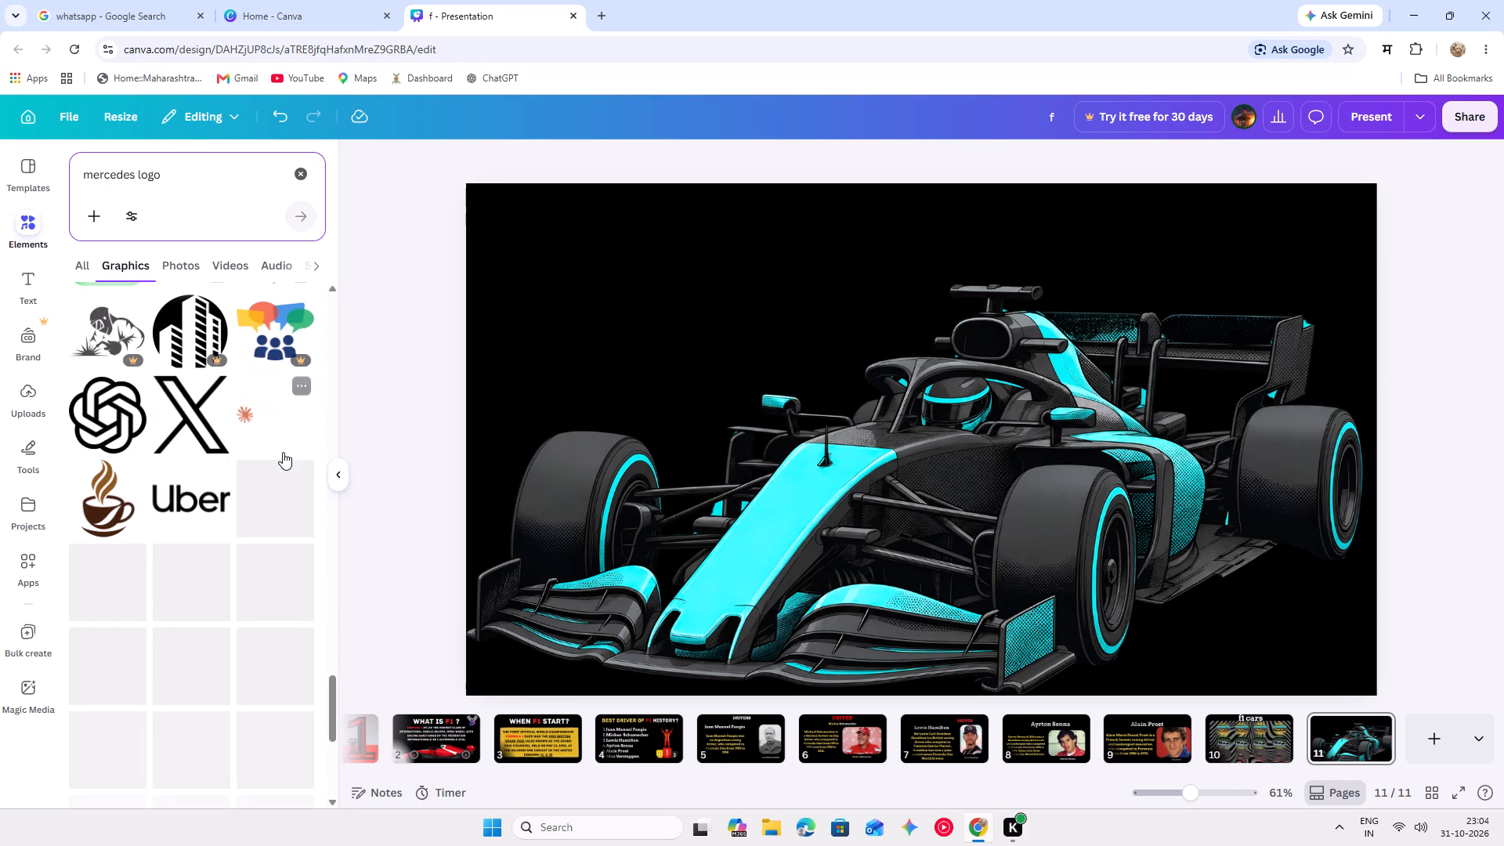
Add the black OpenAI knot logo to page 11 and shrink it to fit on the F1 car's turquoise nose.
click(83, 430)
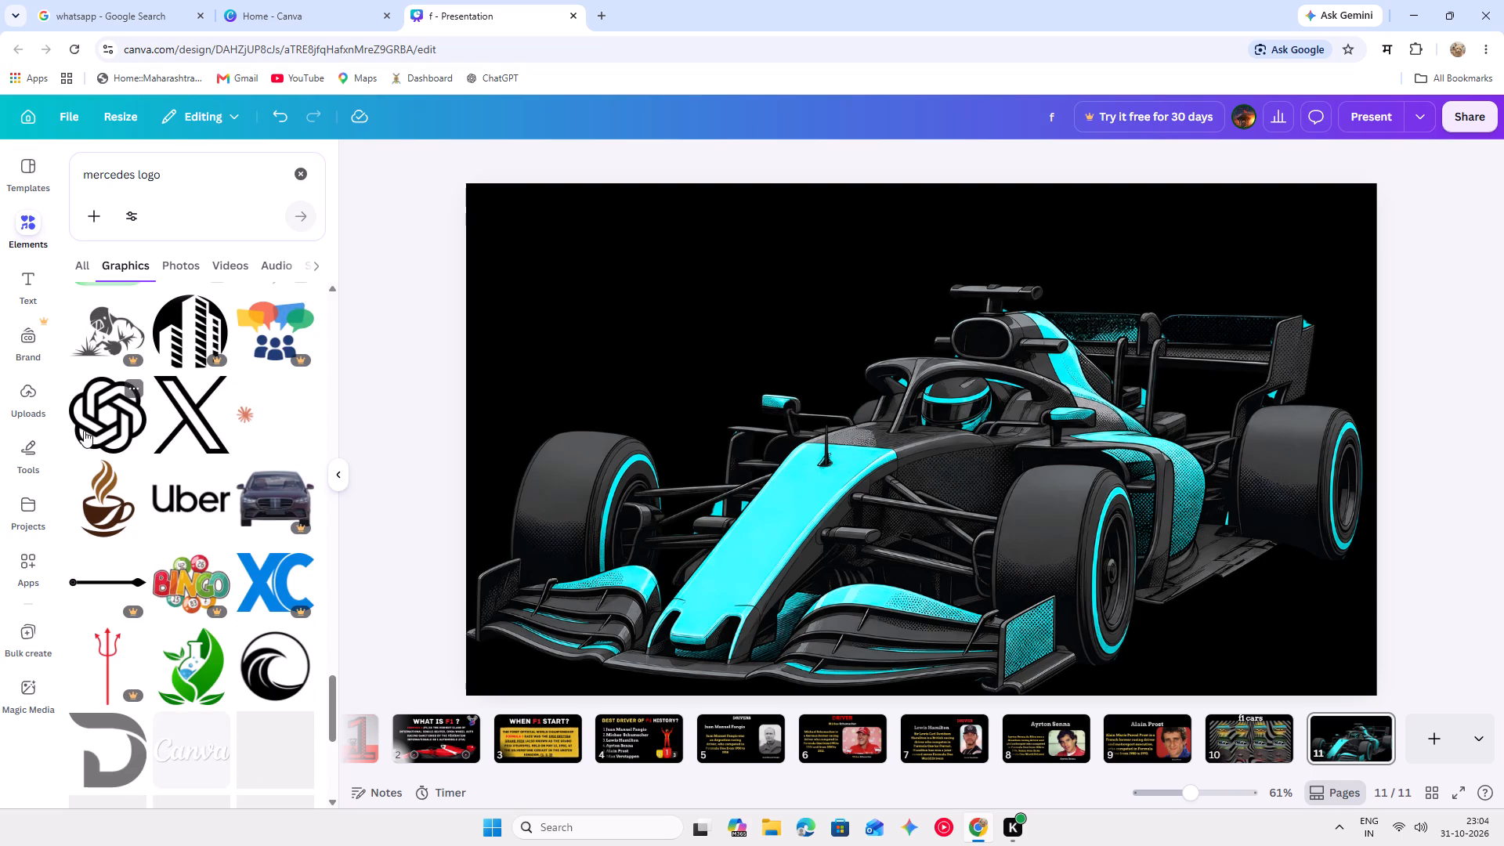
drag(866, 411, 731, 469)
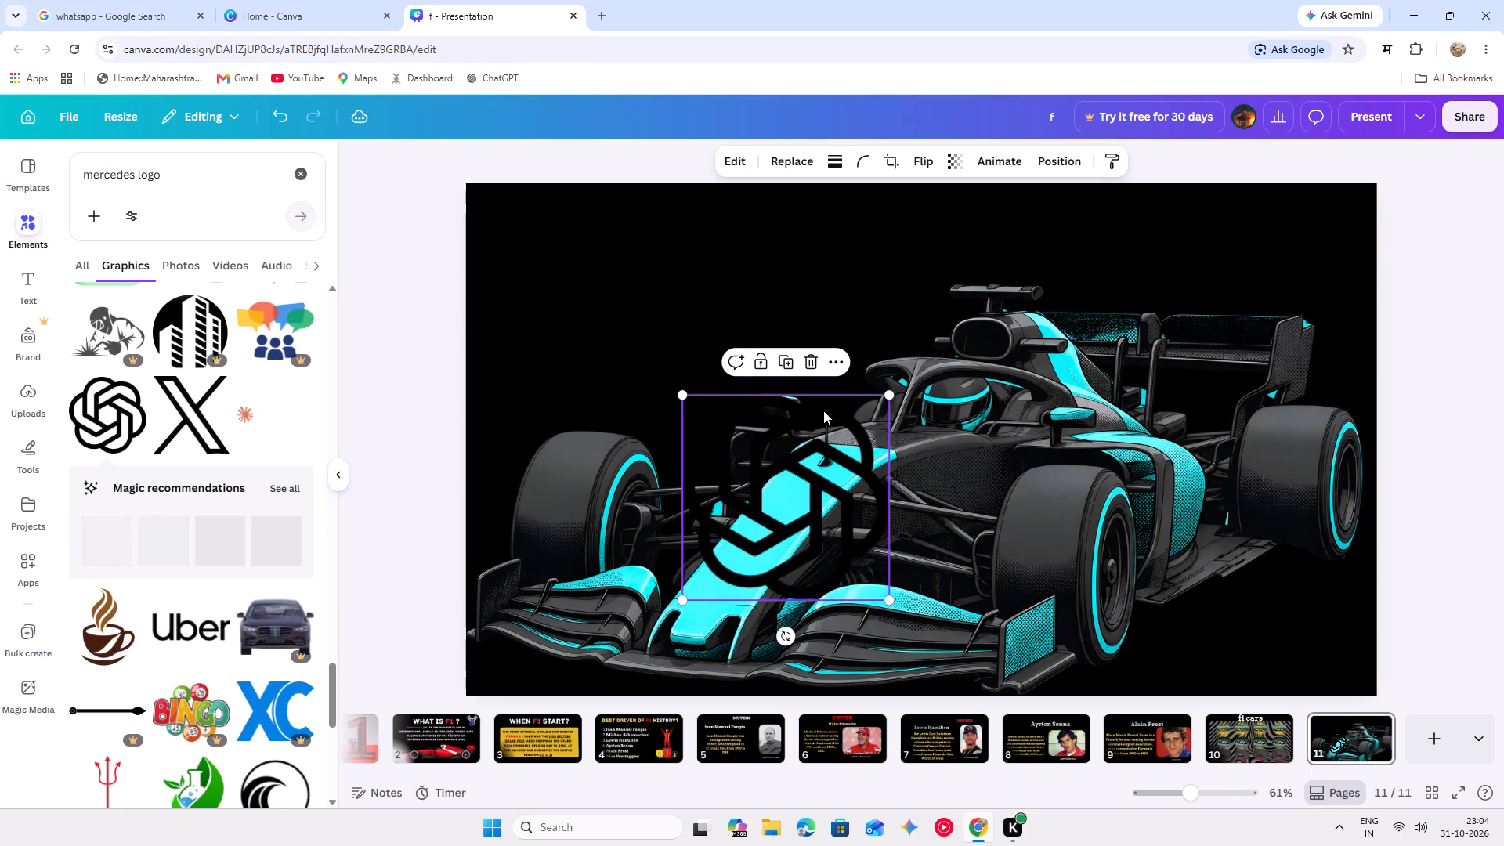
drag(891, 391, 783, 509)
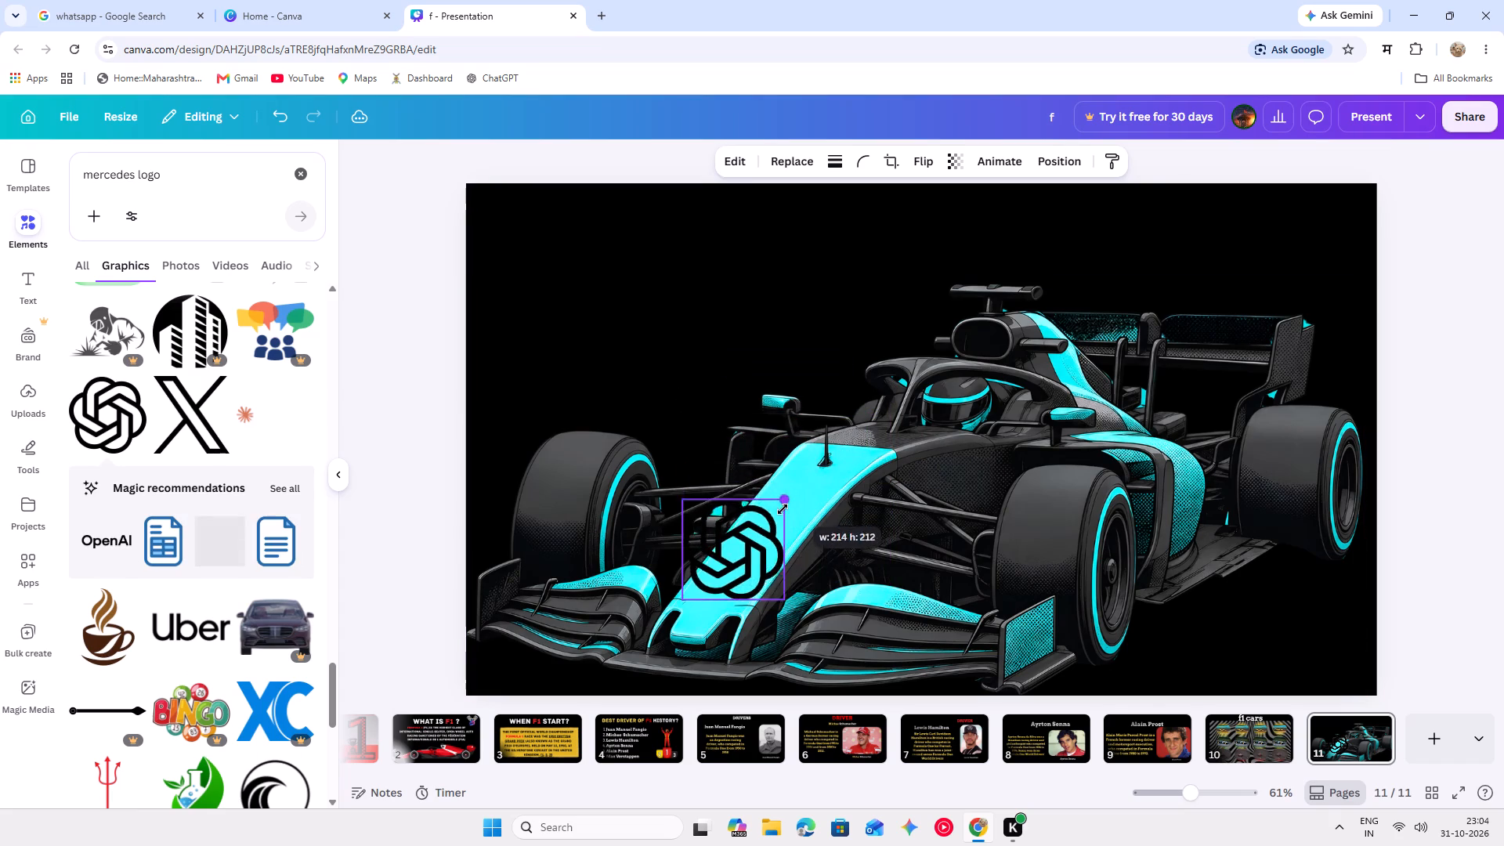
drag(783, 509, 766, 545)
drag(720, 558, 726, 572)
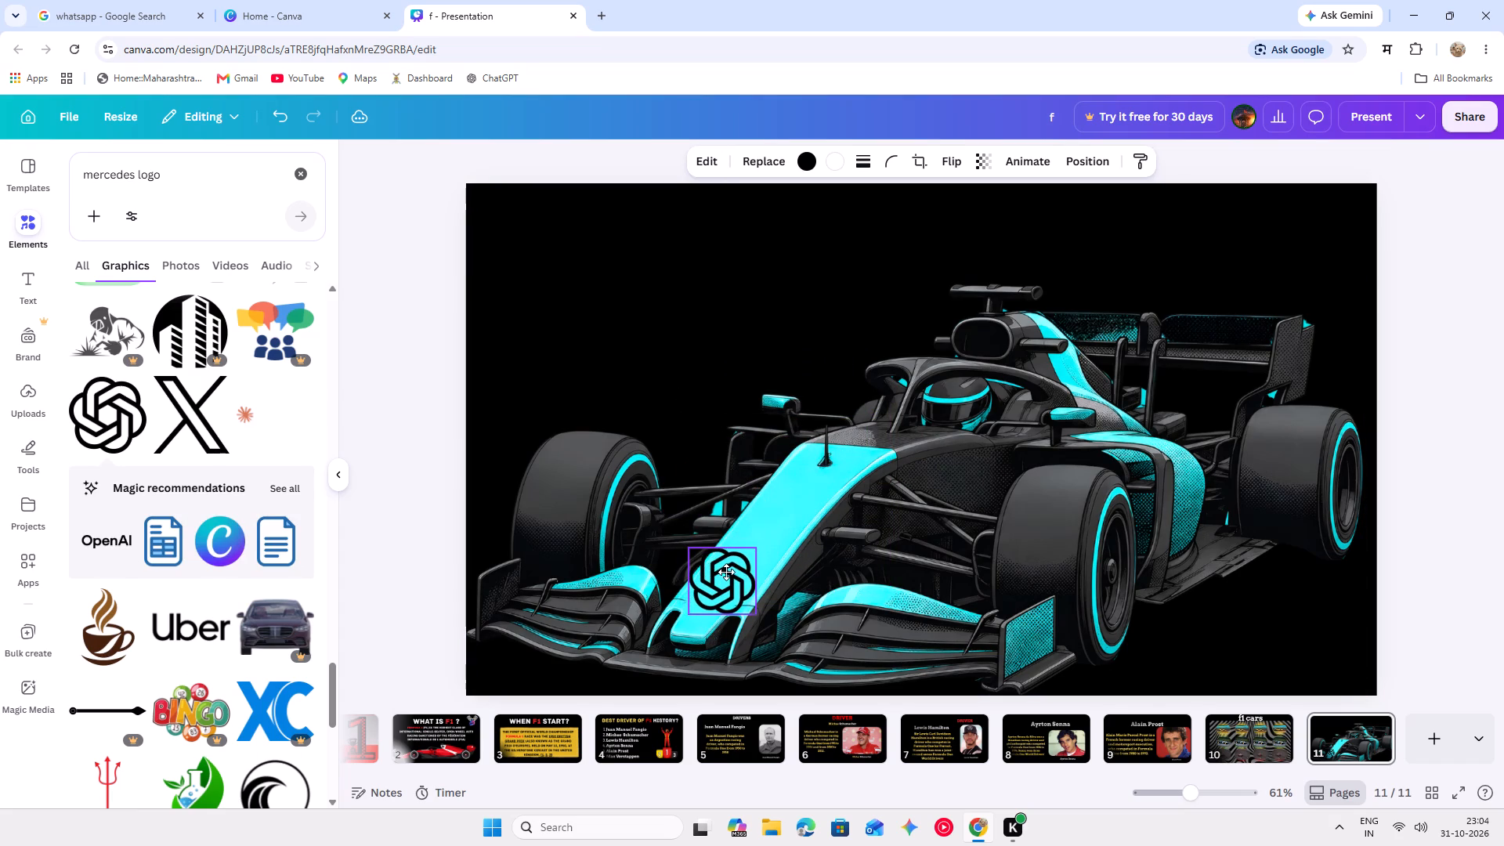
drag(726, 572, 734, 566)
right_click(749, 549)
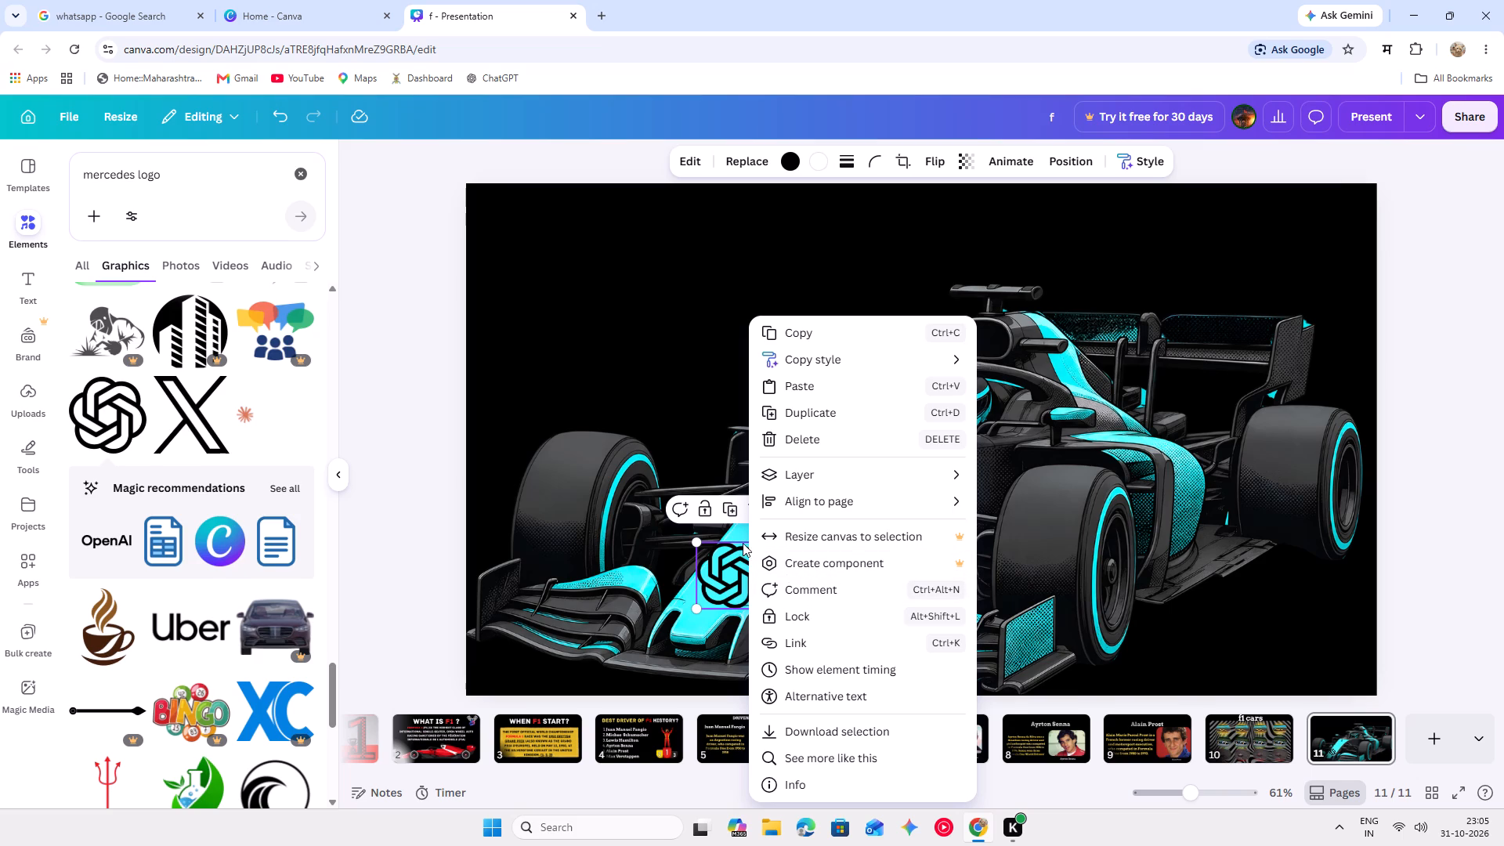
click(721, 551)
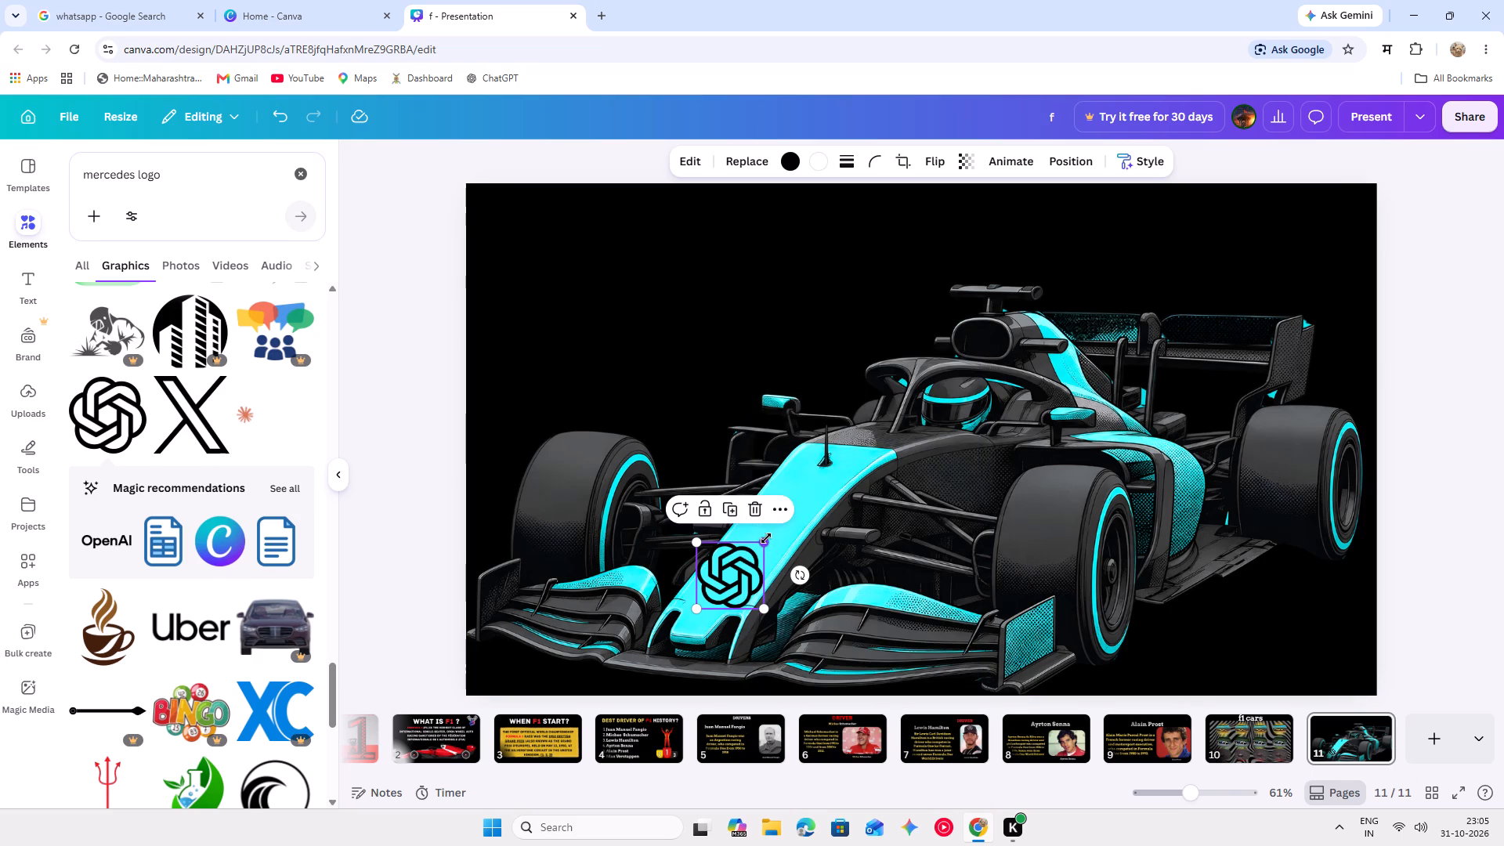
drag(766, 539, 746, 560)
click(730, 584)
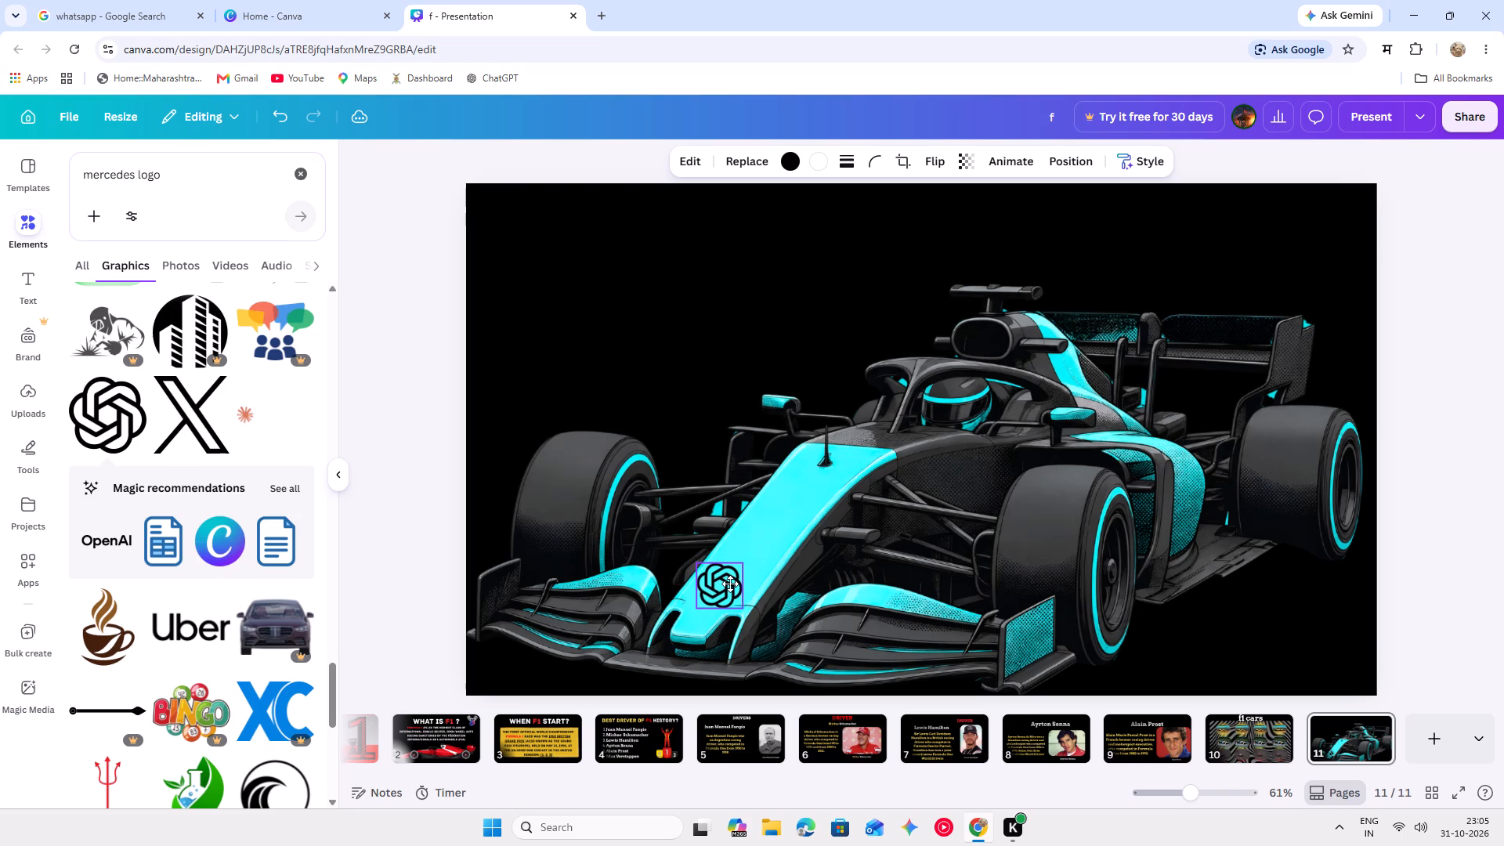
Widen the F1 car image to the page's right edge and shift it slightly right and down.
click(1246, 569)
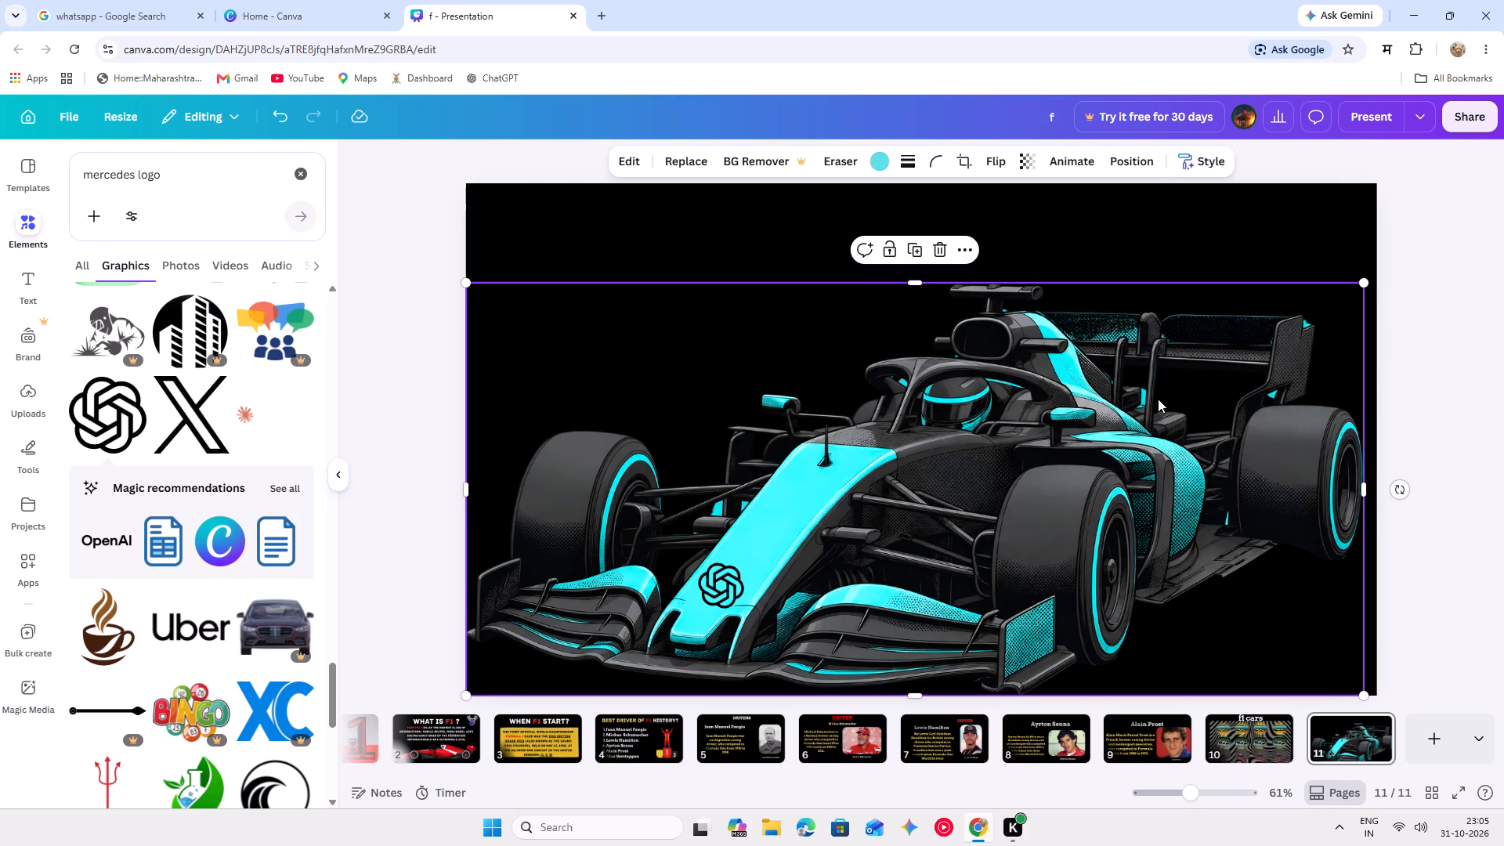
drag(1365, 486, 1368, 486)
drag(1368, 486, 1378, 486)
drag(1330, 511, 1304, 512)
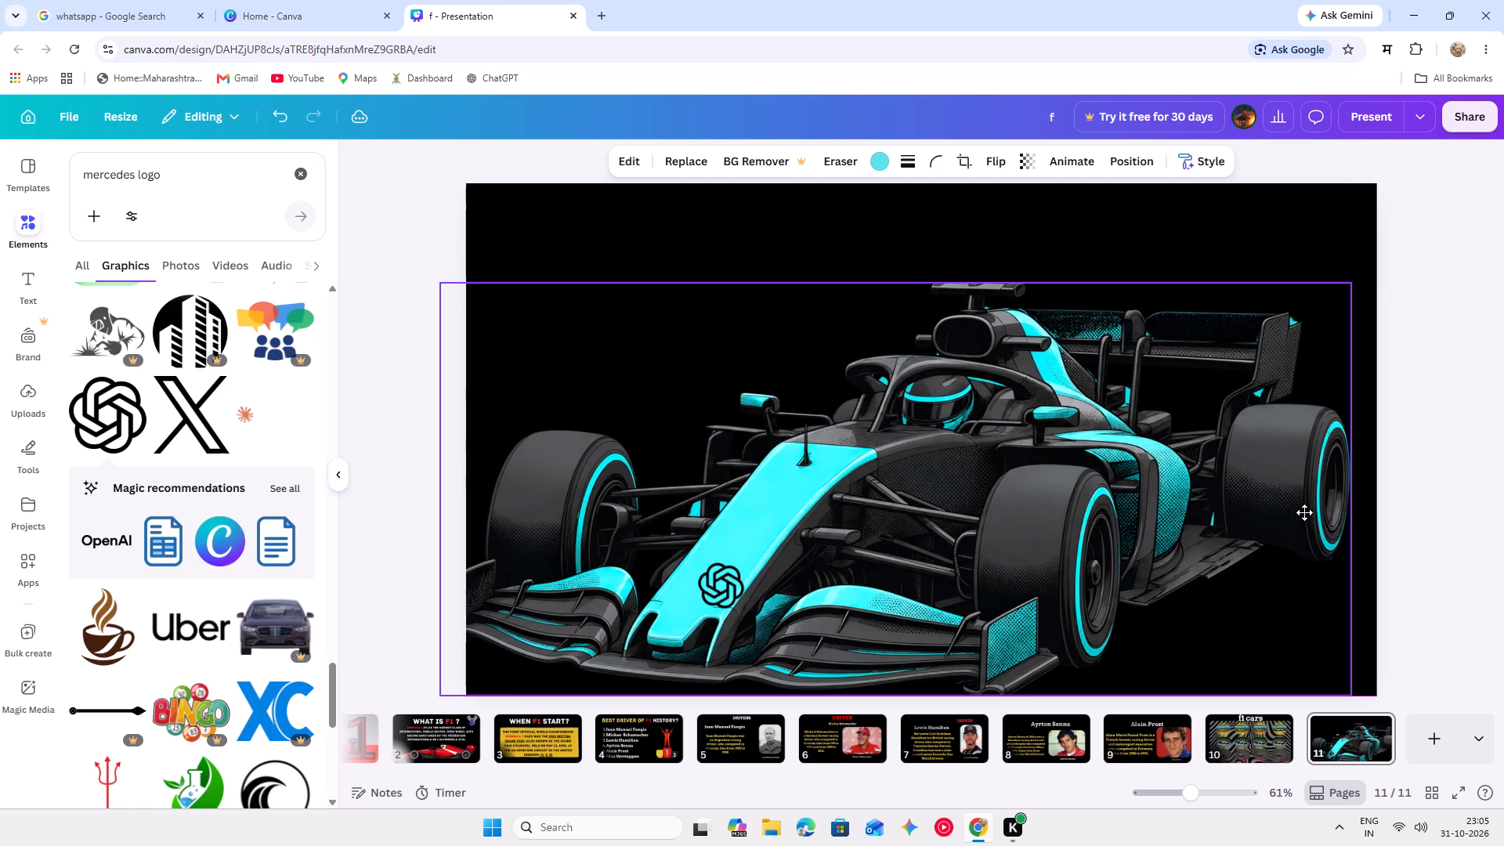
drag(1304, 512, 1336, 518)
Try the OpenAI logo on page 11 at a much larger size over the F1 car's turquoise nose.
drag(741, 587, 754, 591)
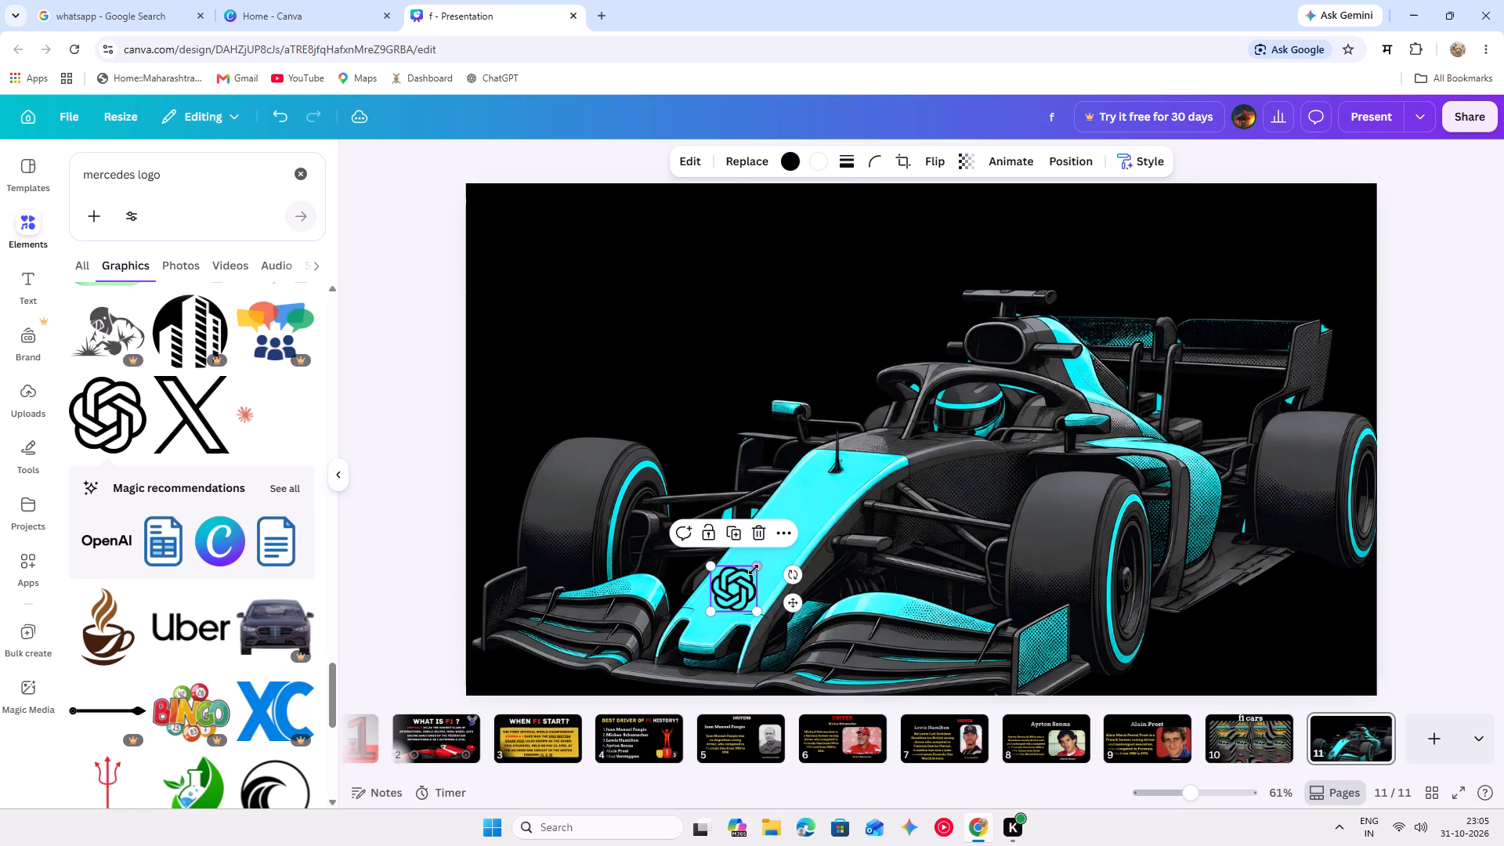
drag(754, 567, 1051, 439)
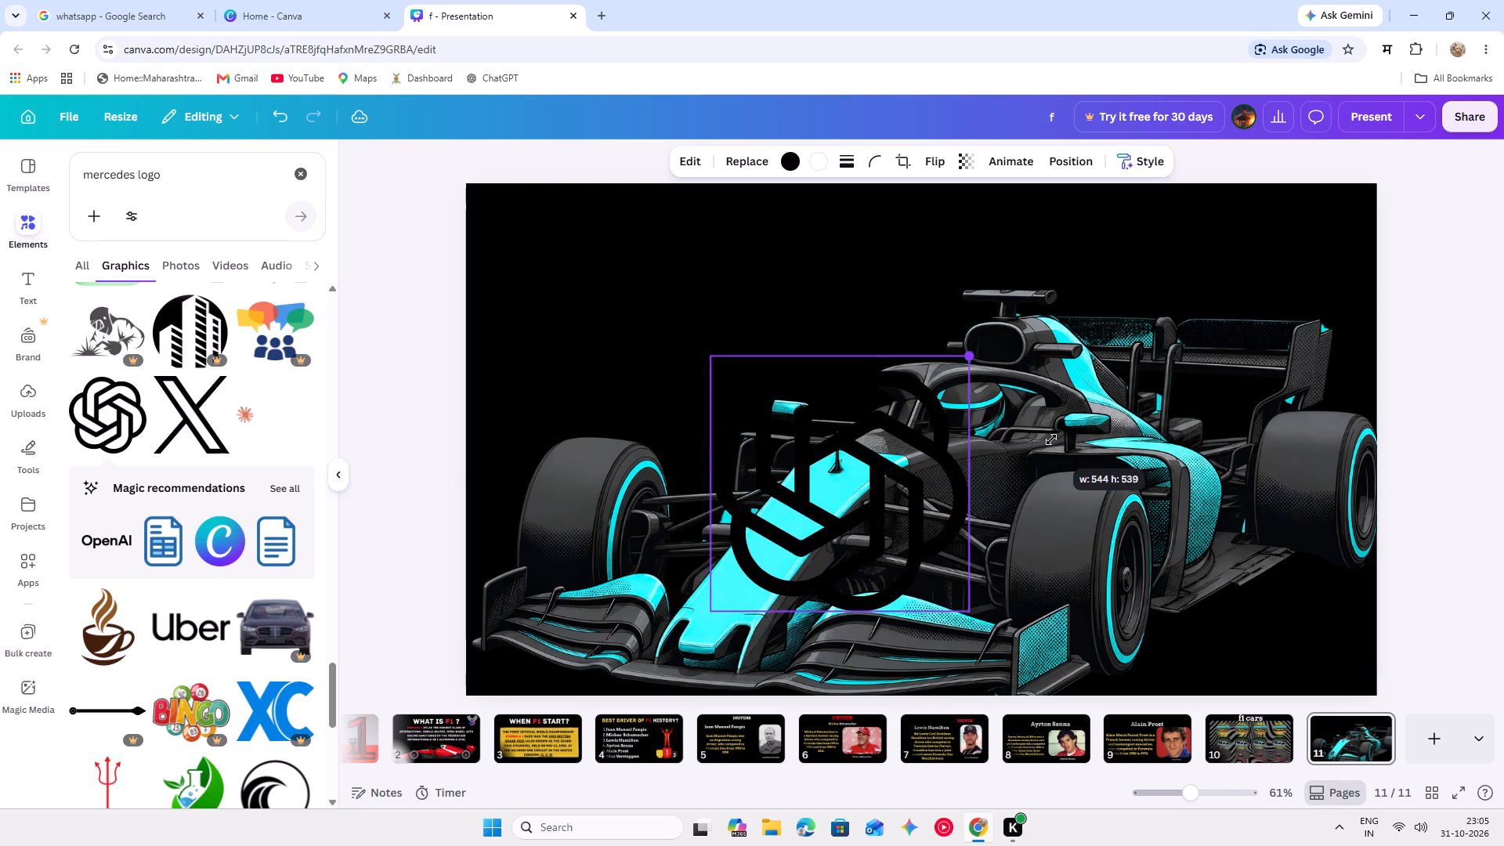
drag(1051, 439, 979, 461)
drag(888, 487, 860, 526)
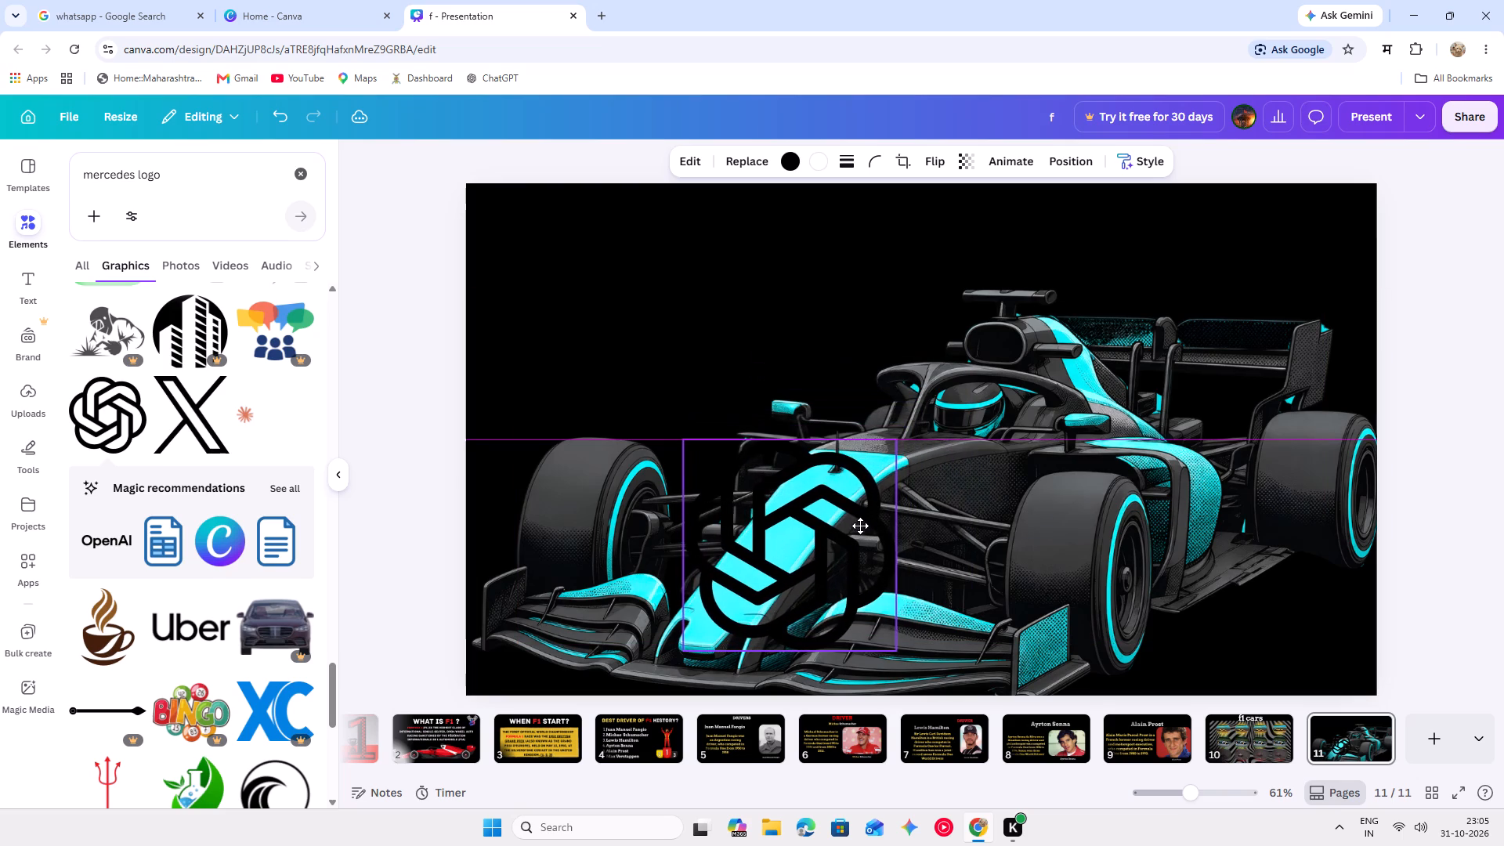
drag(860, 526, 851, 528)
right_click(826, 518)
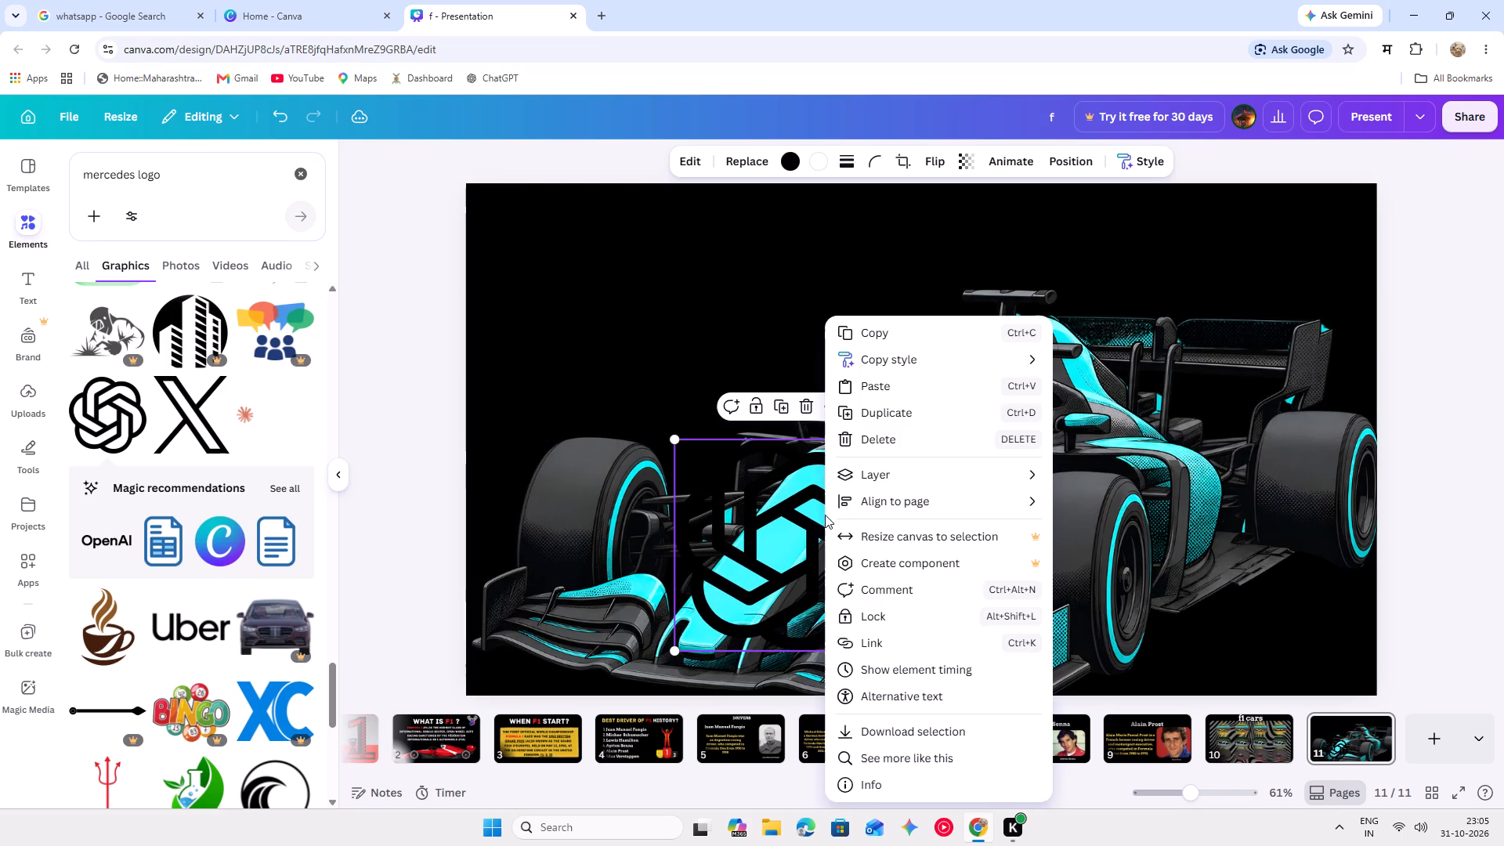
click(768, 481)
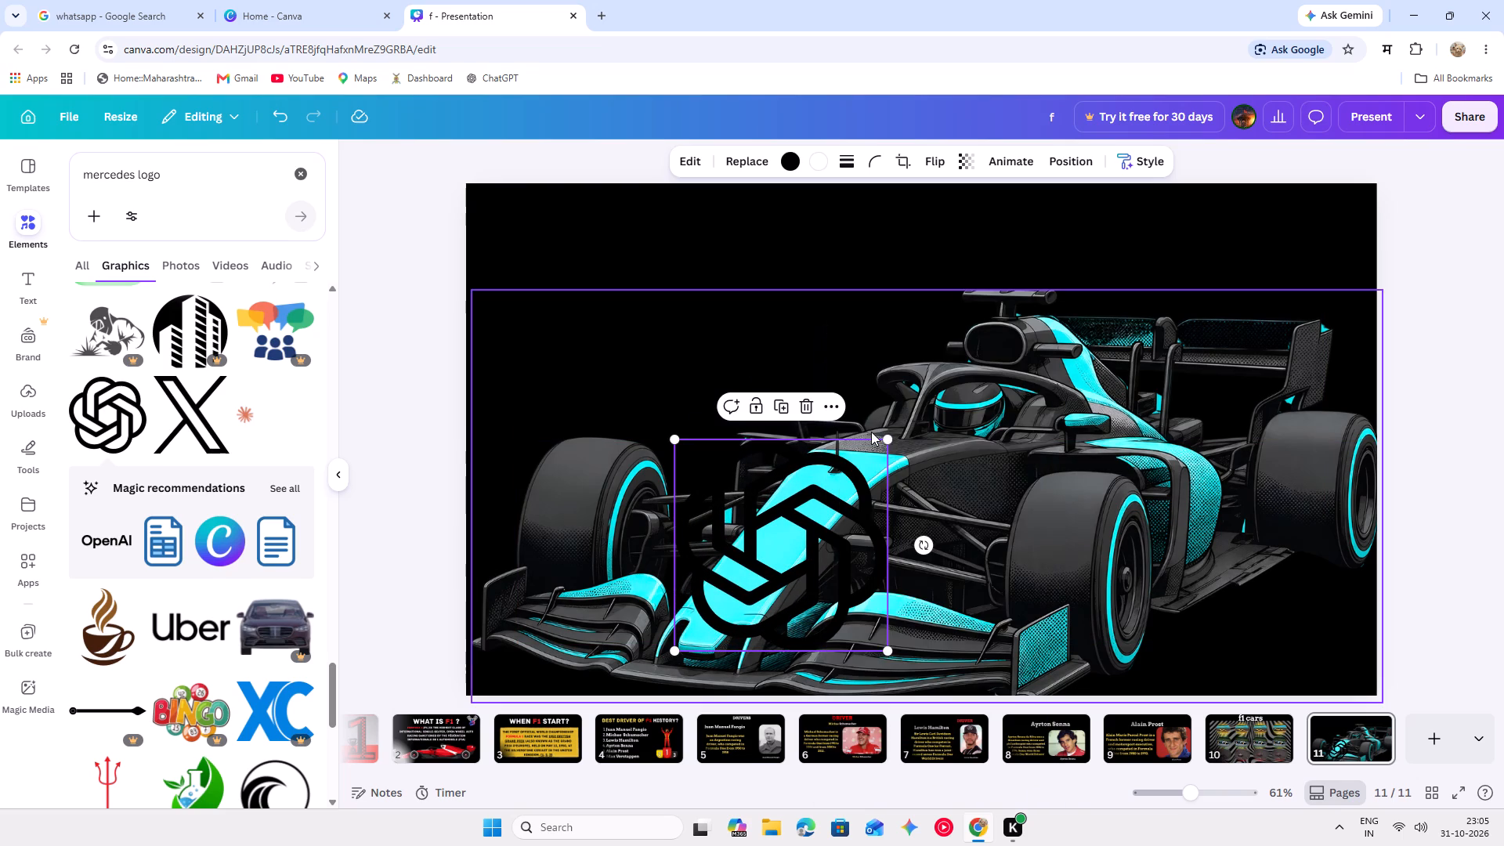
Shrink the OpenAI logo to a small emblem and position it near the tip of the car's turquoise nose.
drag(888, 435, 692, 584)
drag(689, 624, 725, 592)
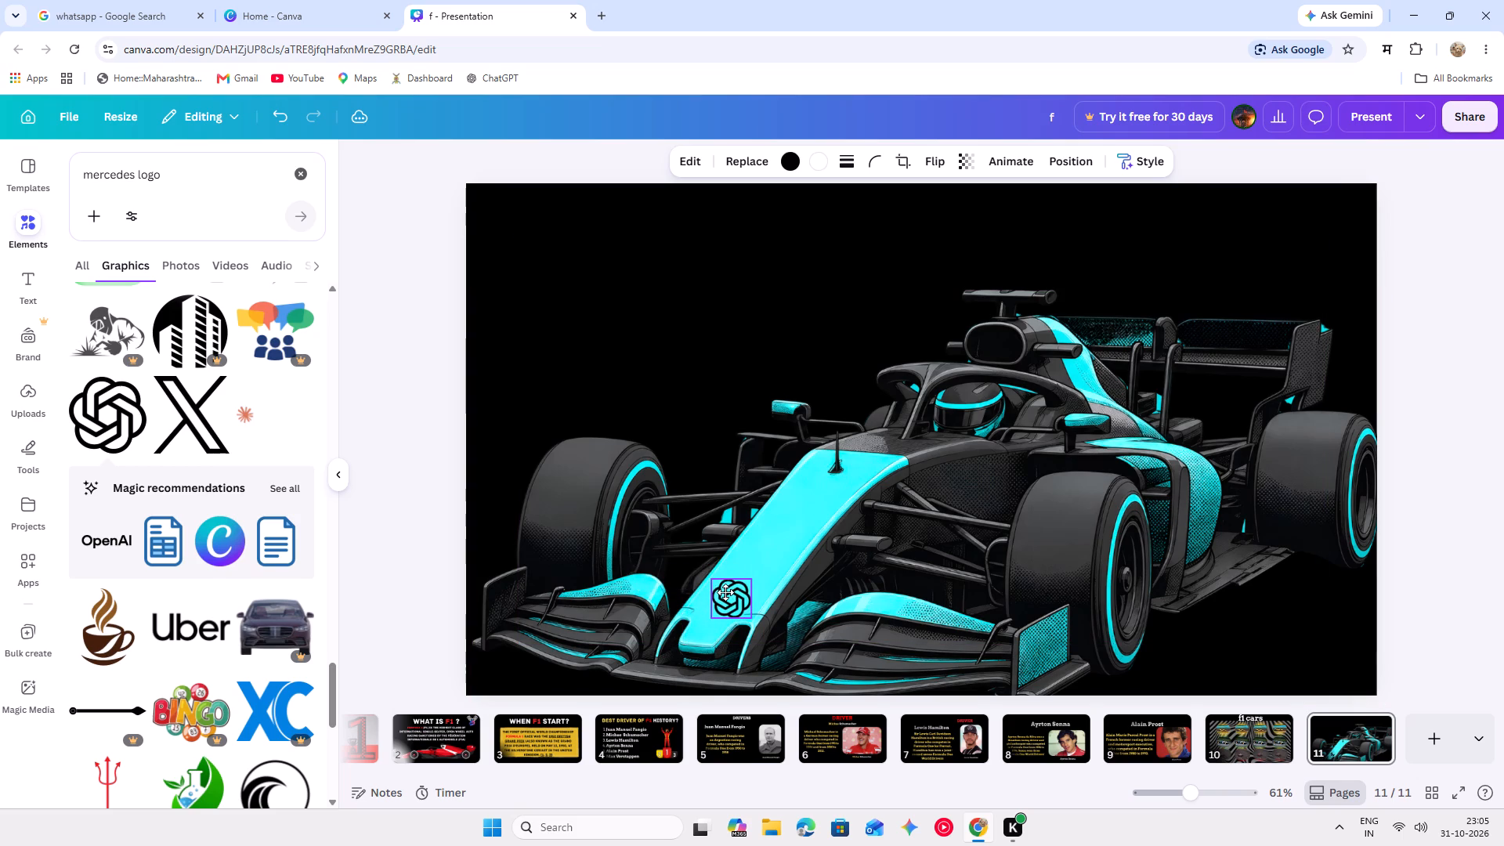
drag(725, 592, 711, 601)
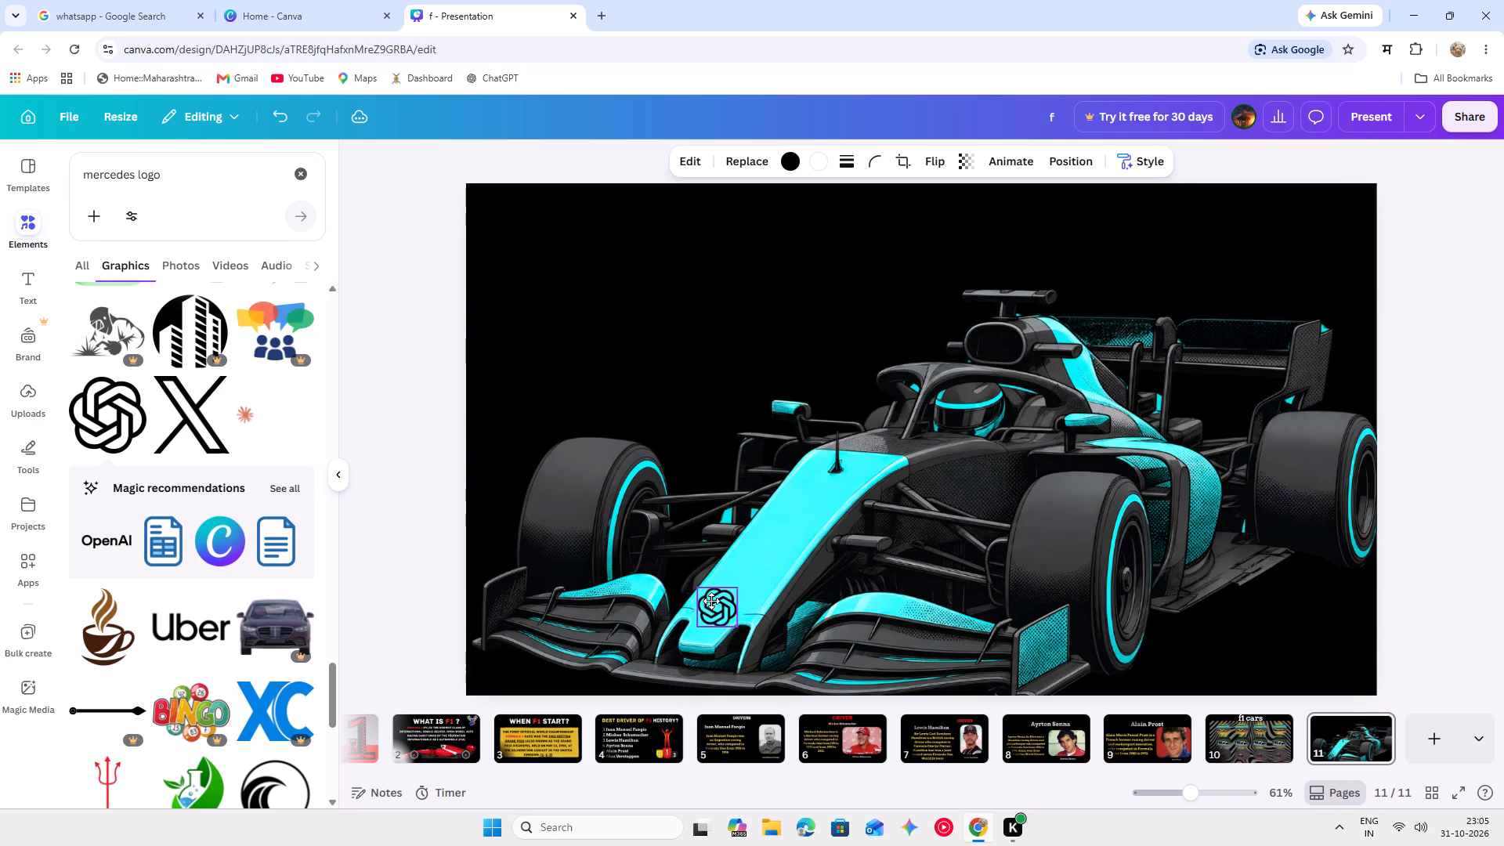
drag(711, 601, 709, 610)
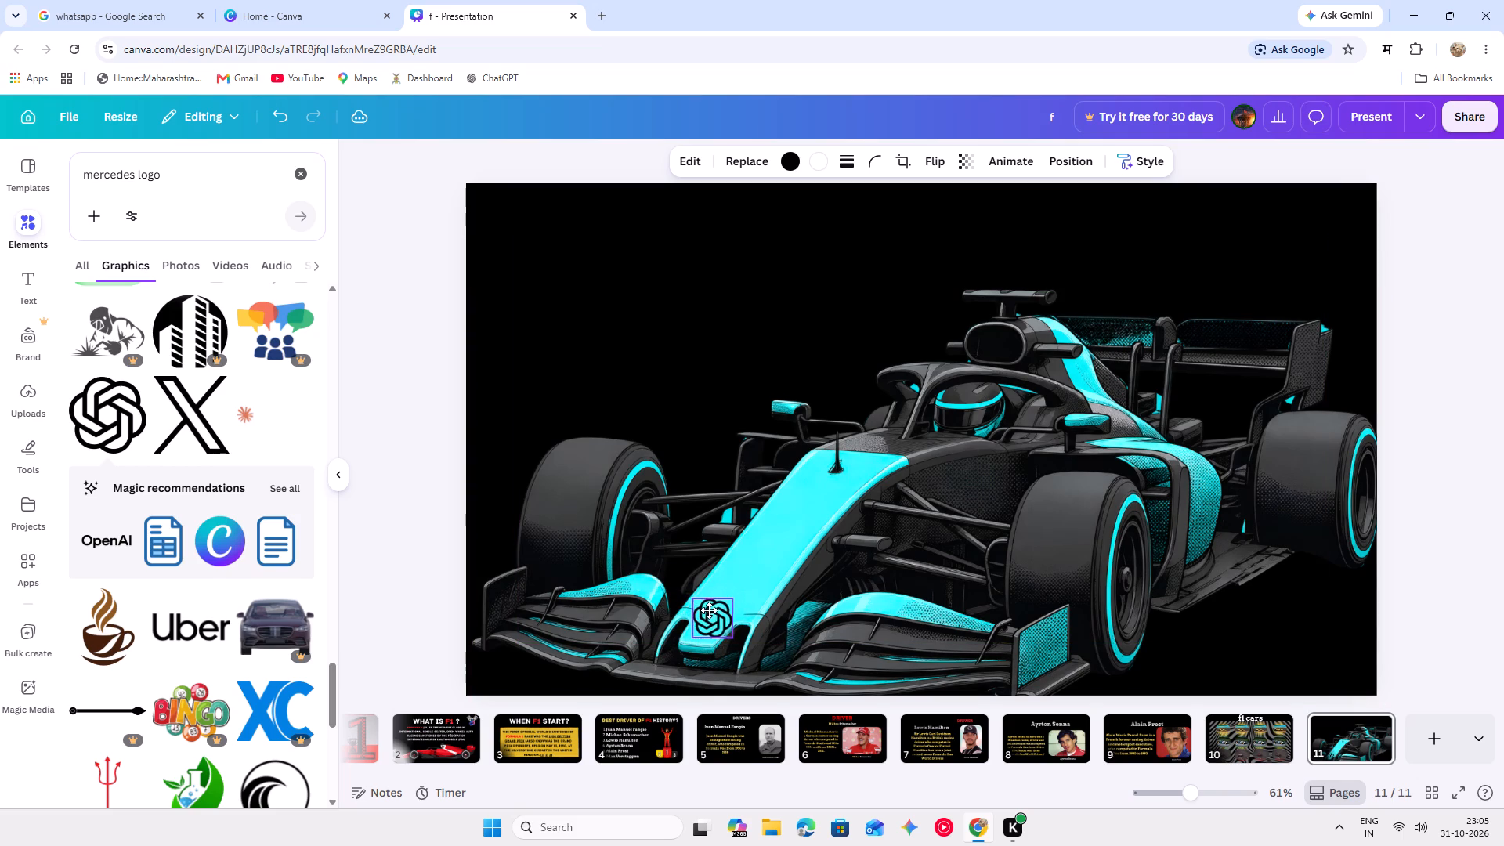
drag(709, 610, 716, 596)
drag(743, 582, 774, 572)
click(753, 578)
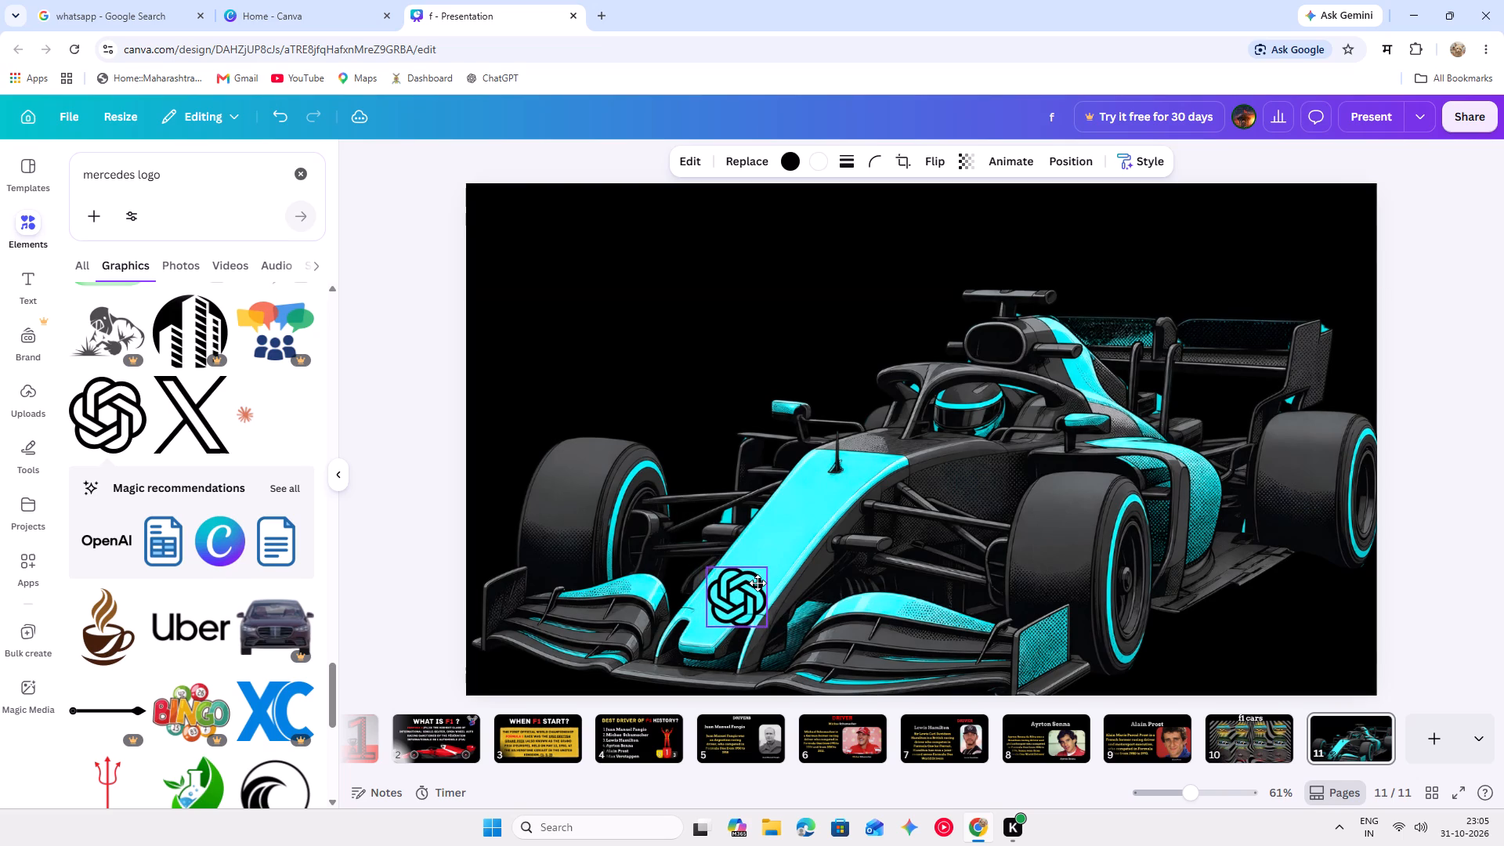
drag(759, 558, 750, 564)
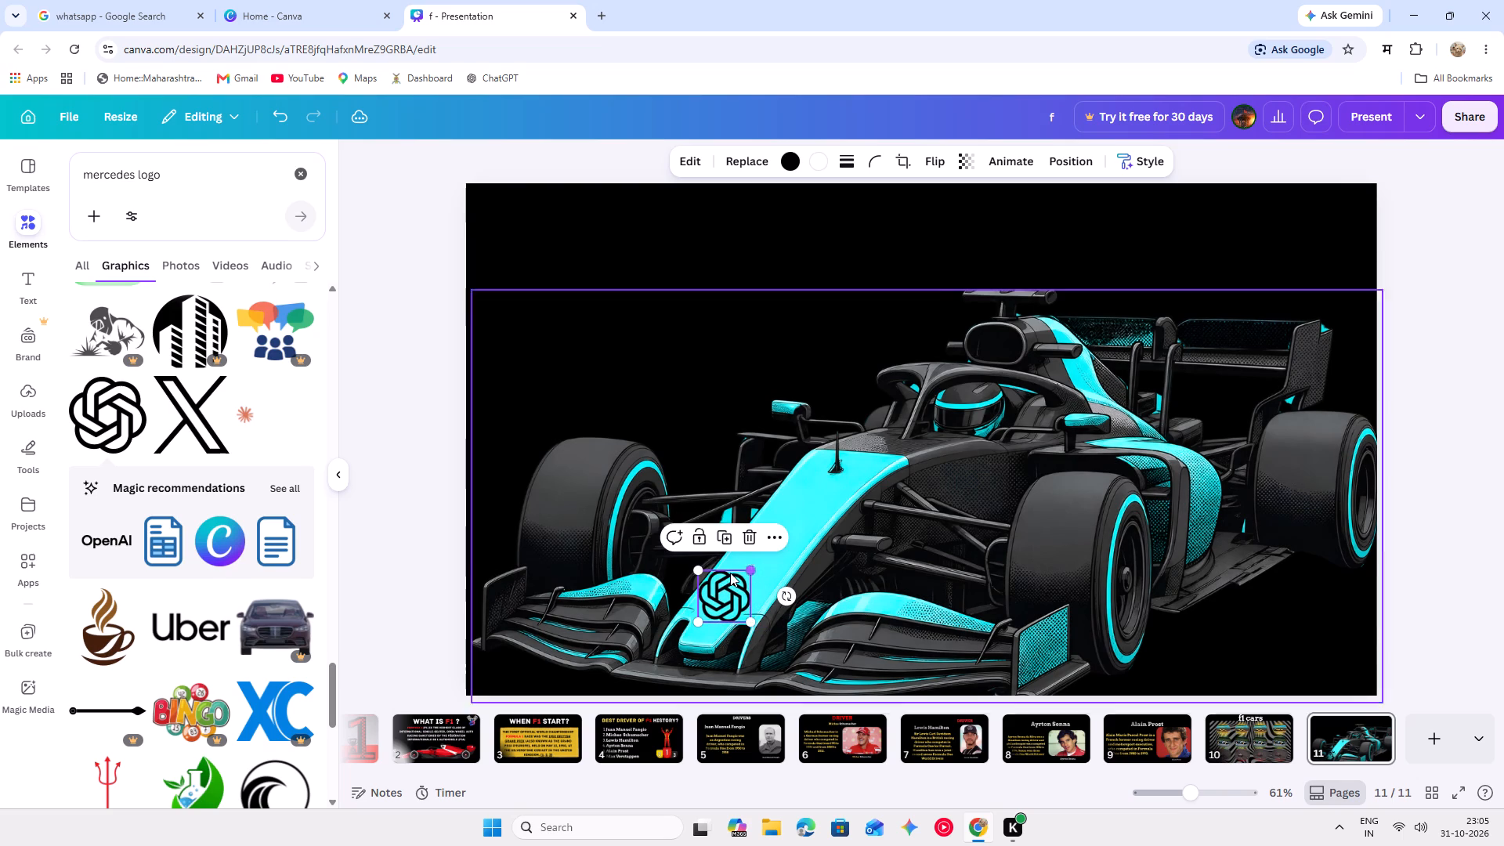
click(722, 578)
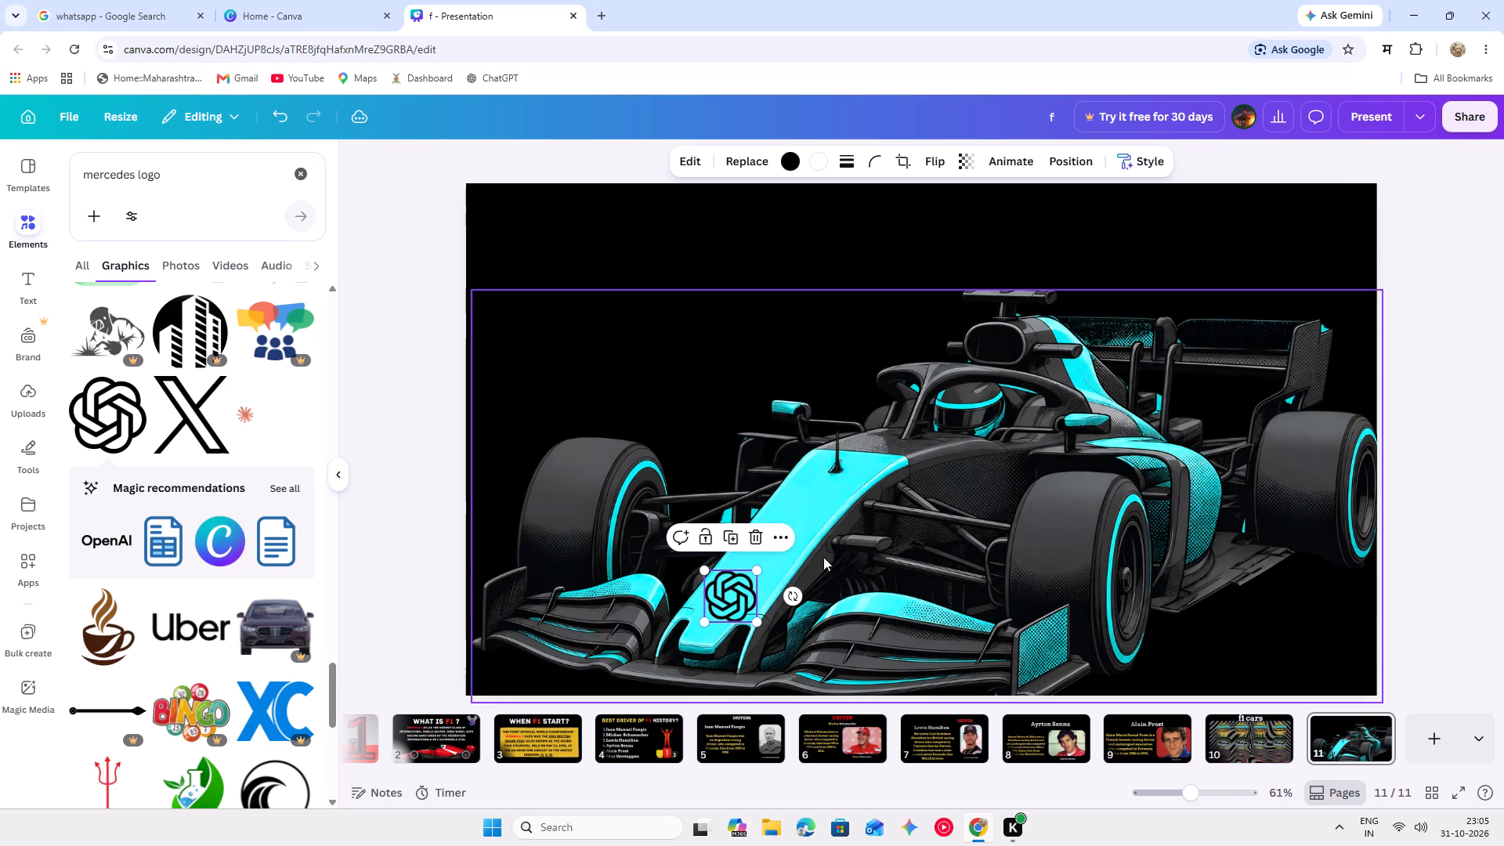
Lock the F1 car image and the OpenAI logo in place on page 11.
click(1160, 607)
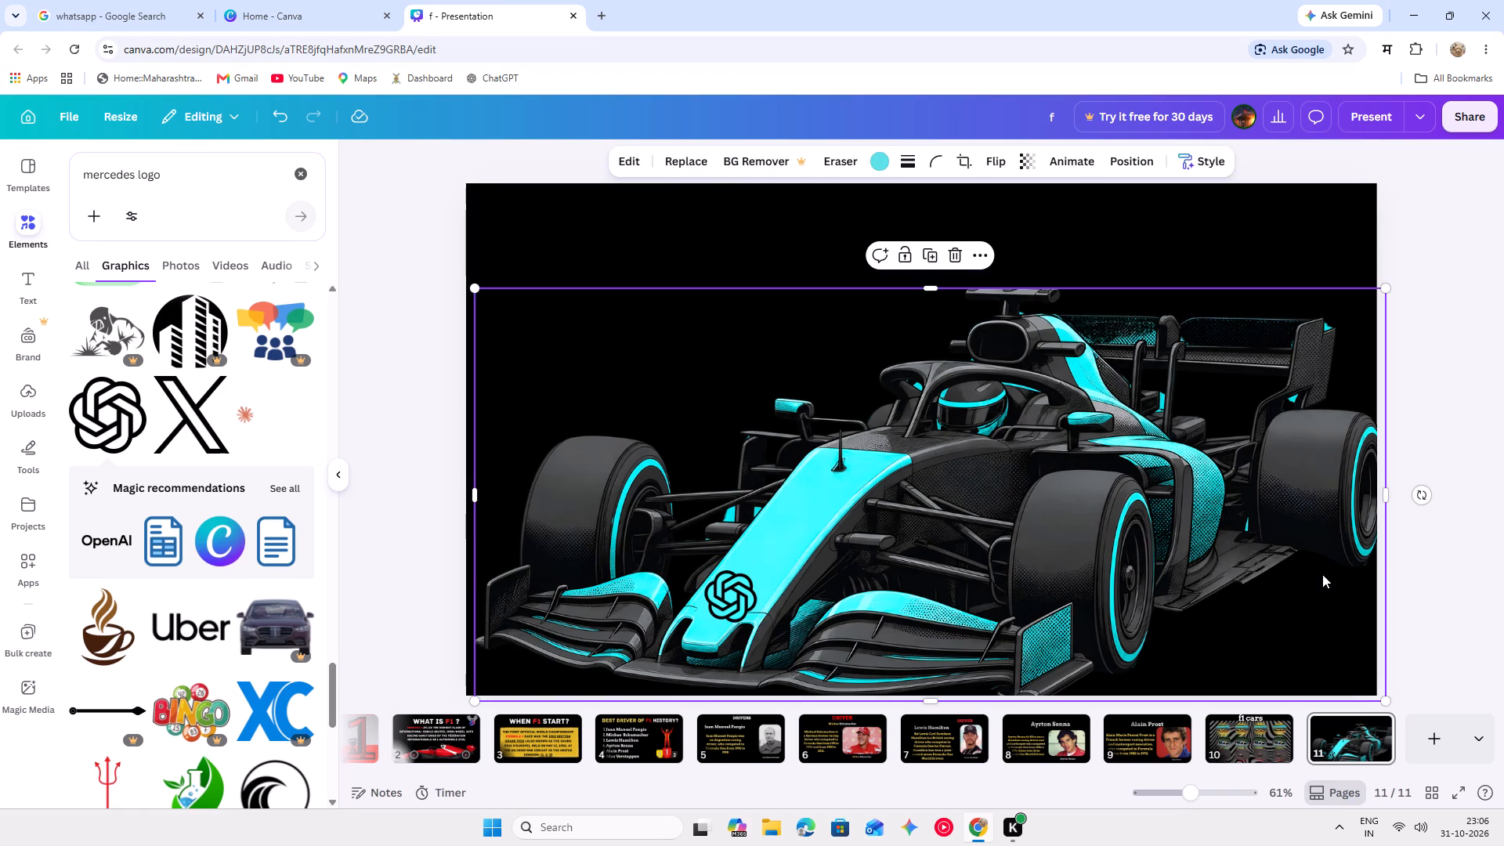
click(1434, 573)
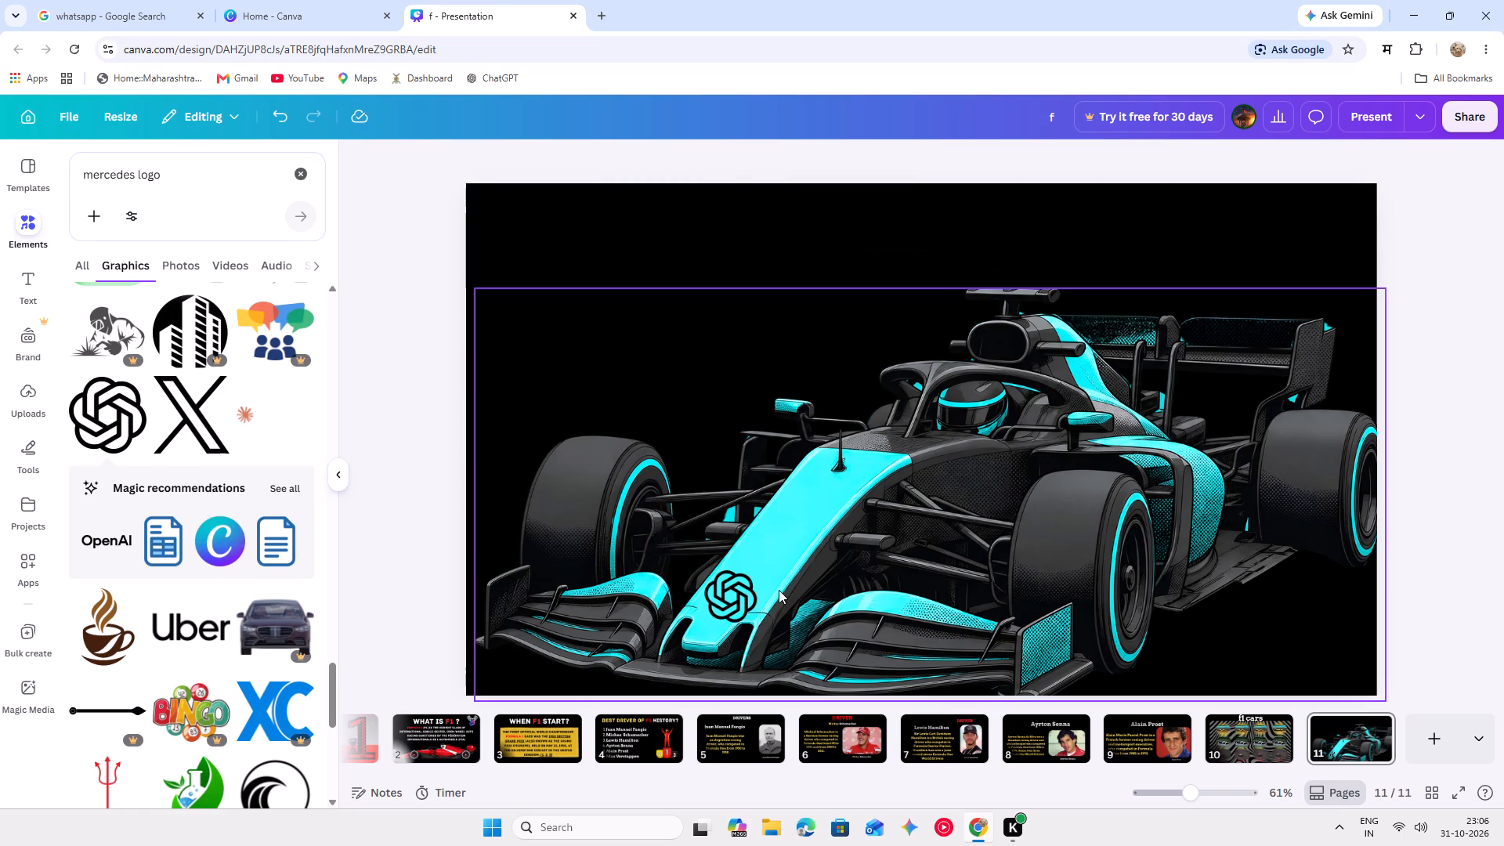
click(863, 480)
click(911, 262)
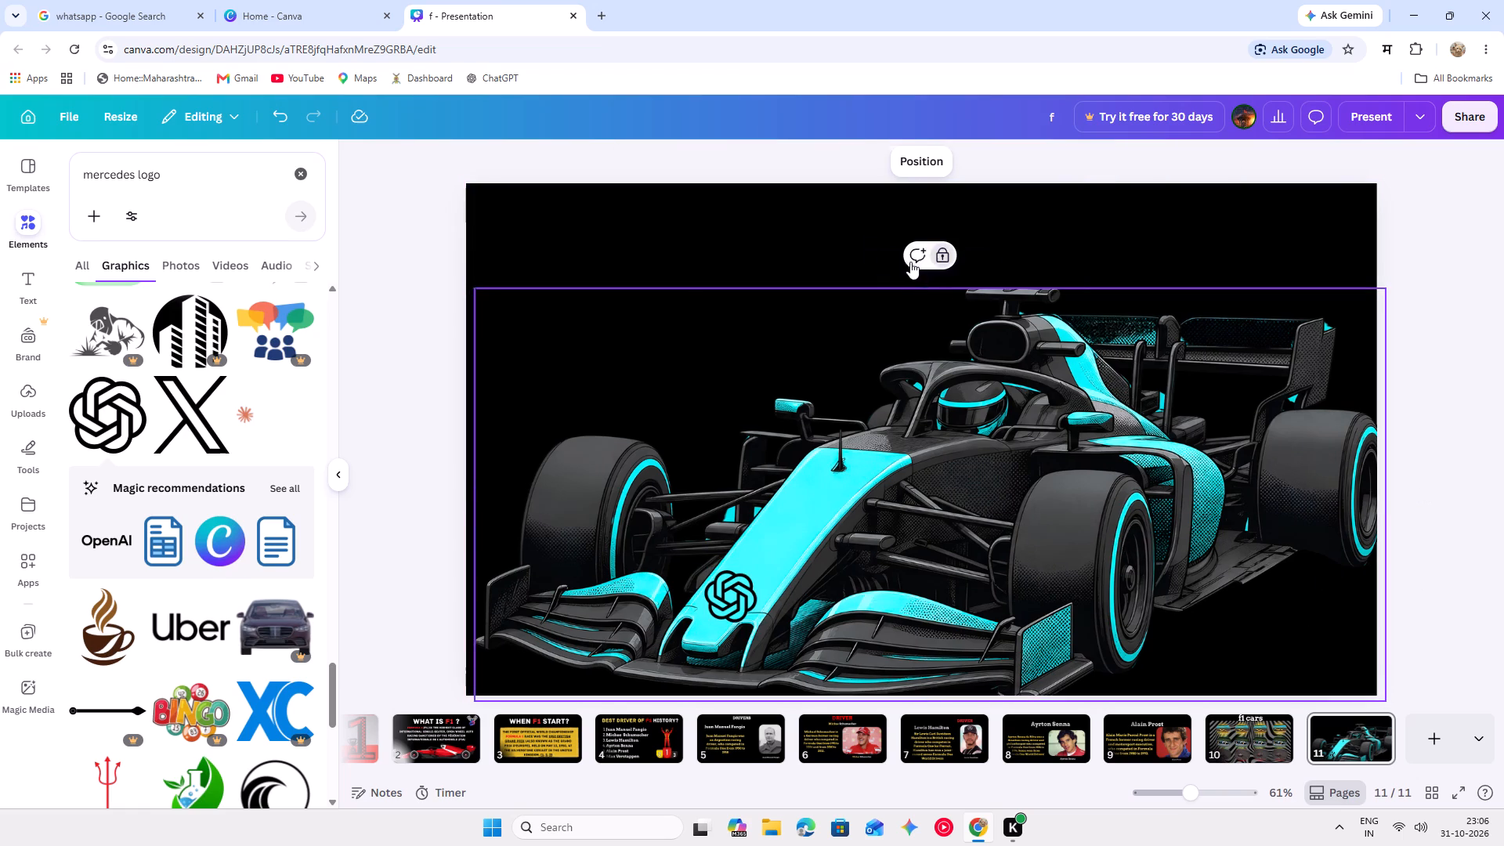
click(712, 585)
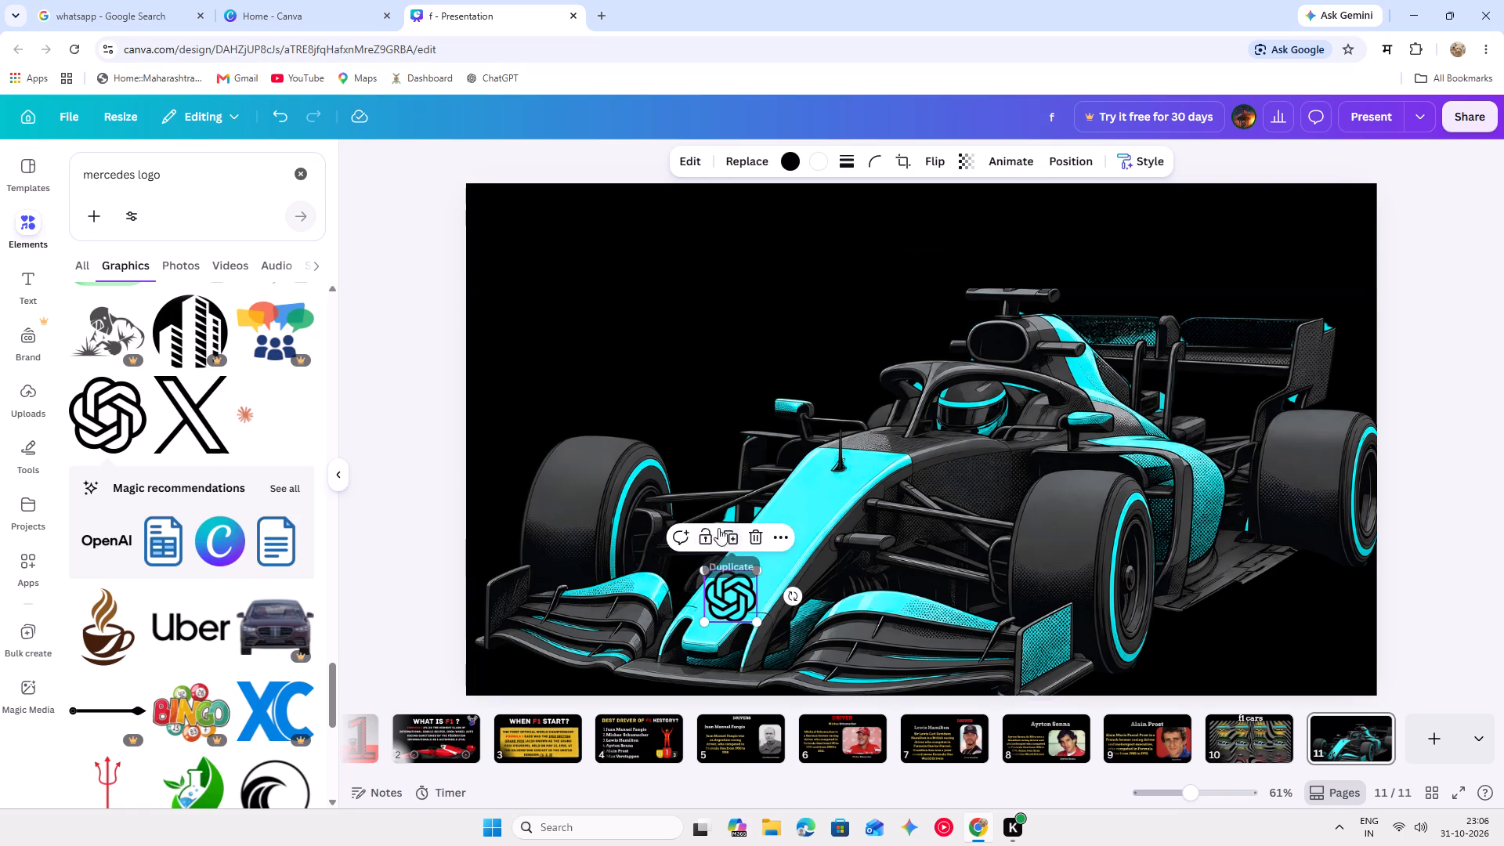
click(709, 532)
click(413, 396)
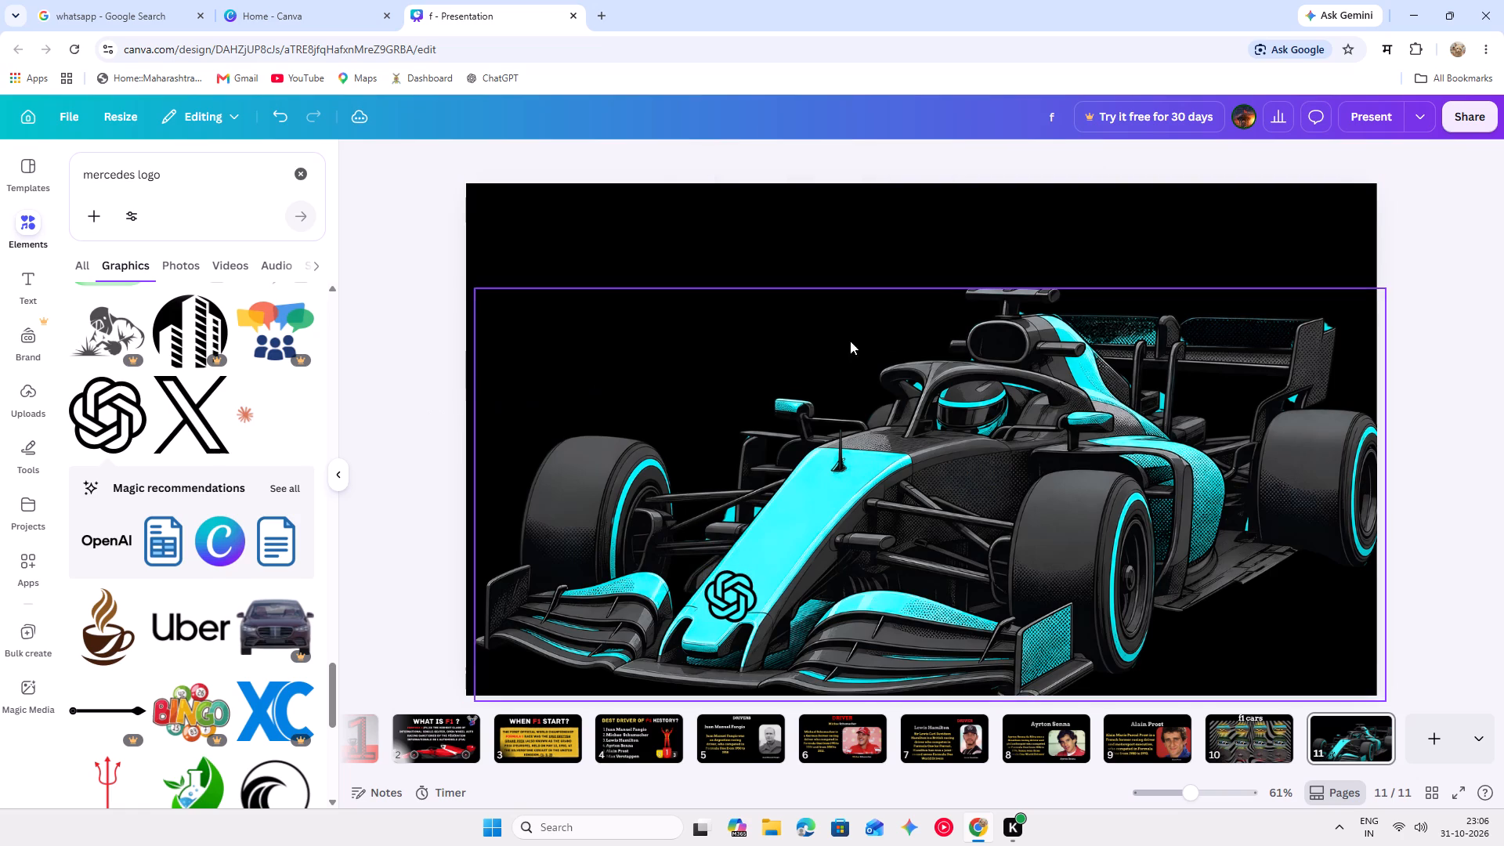
Find the red heartbeat line among the graphics results and add it to the black area above the car's front wheel.
scroll(146, 488, down, 5)
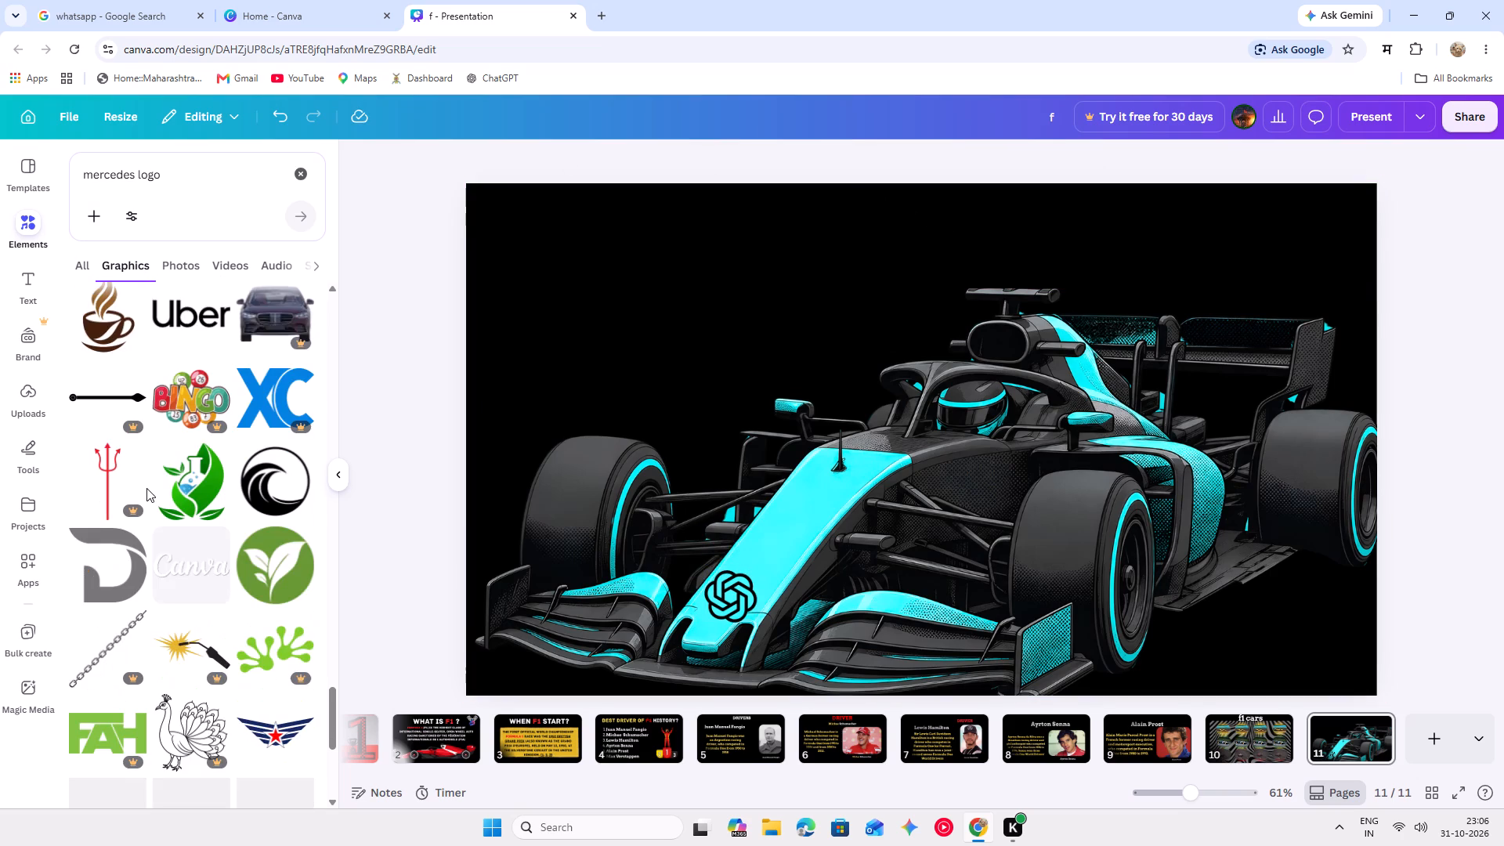
scroll(146, 488, down, 11)
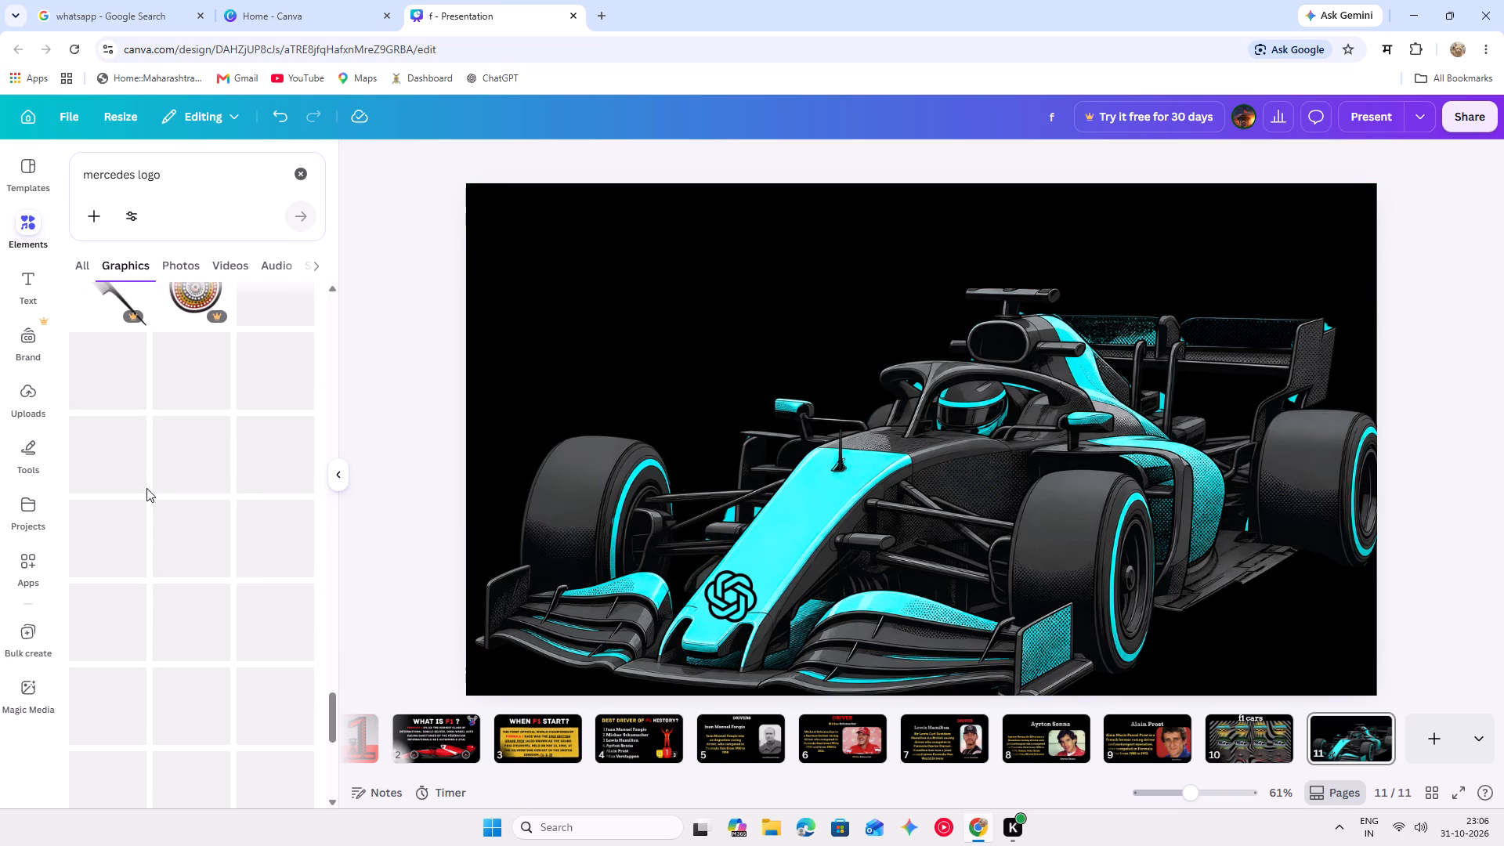
scroll(146, 488, up, 2)
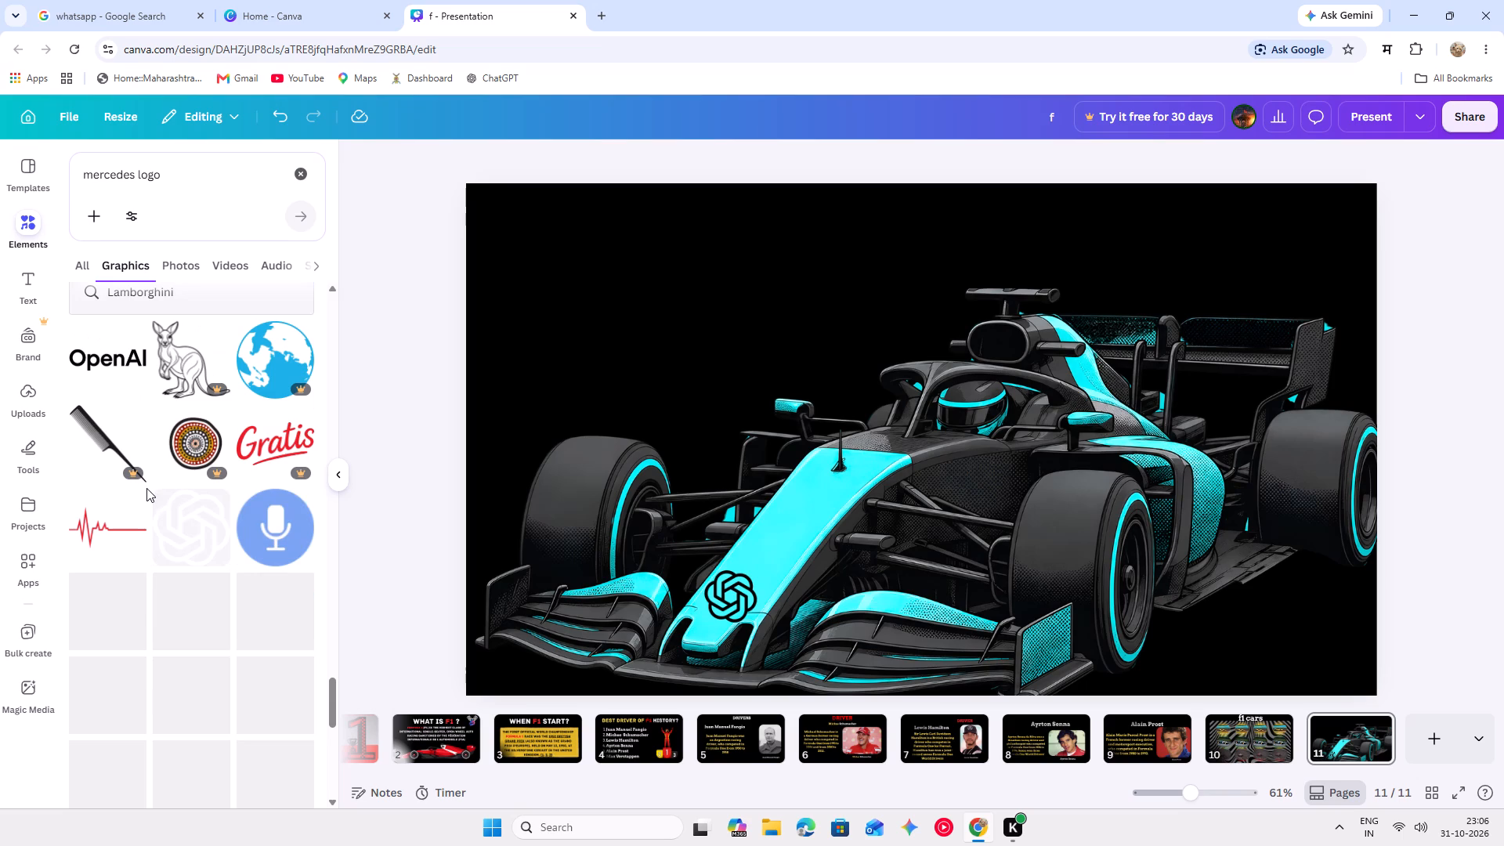
scroll(146, 488, down, 4)
scroll(146, 488, up, 3)
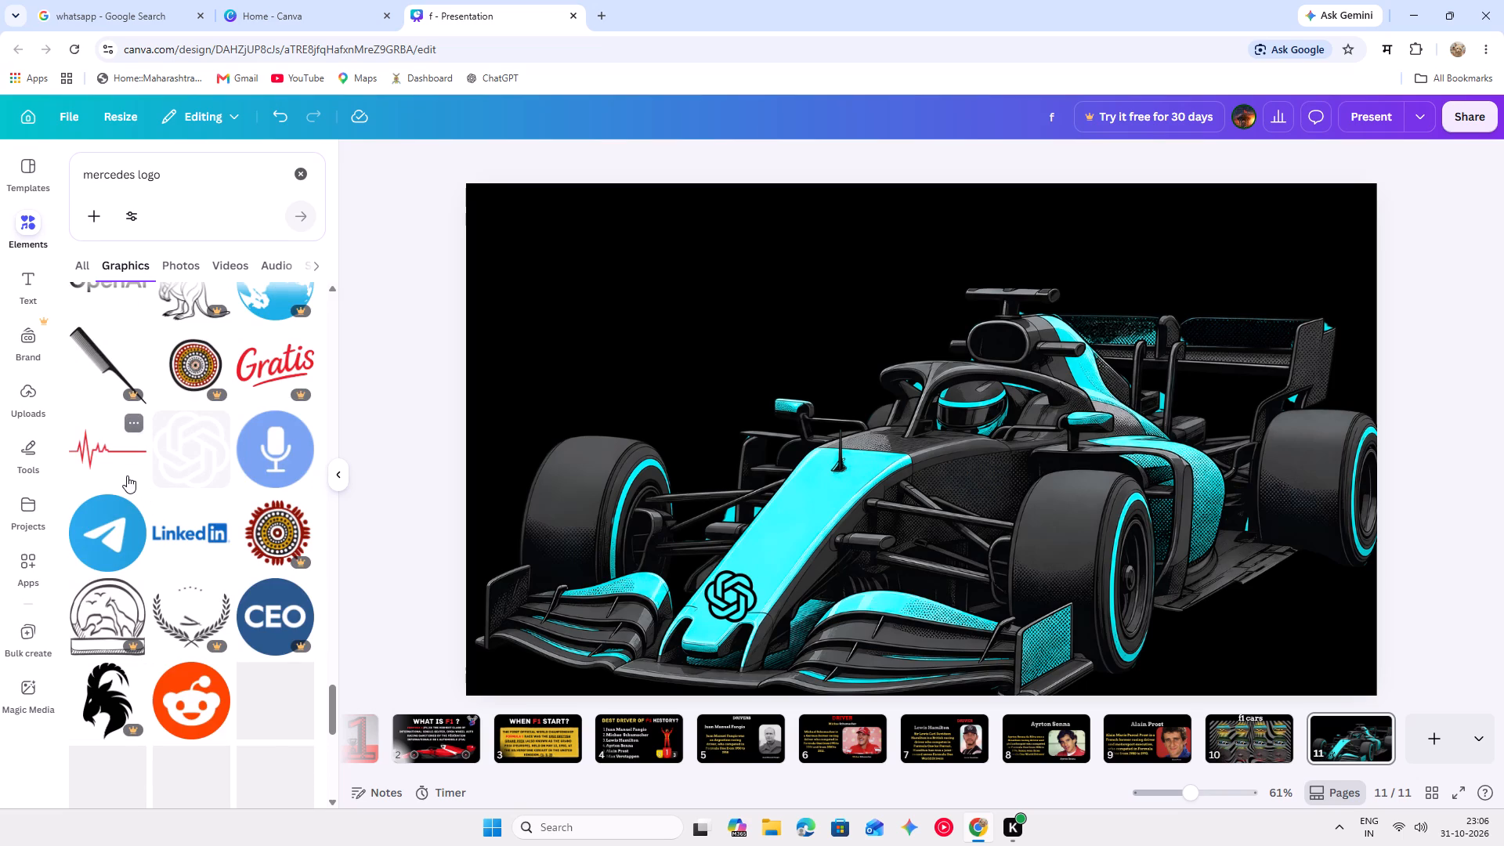
click(113, 468)
drag(959, 458, 949, 453)
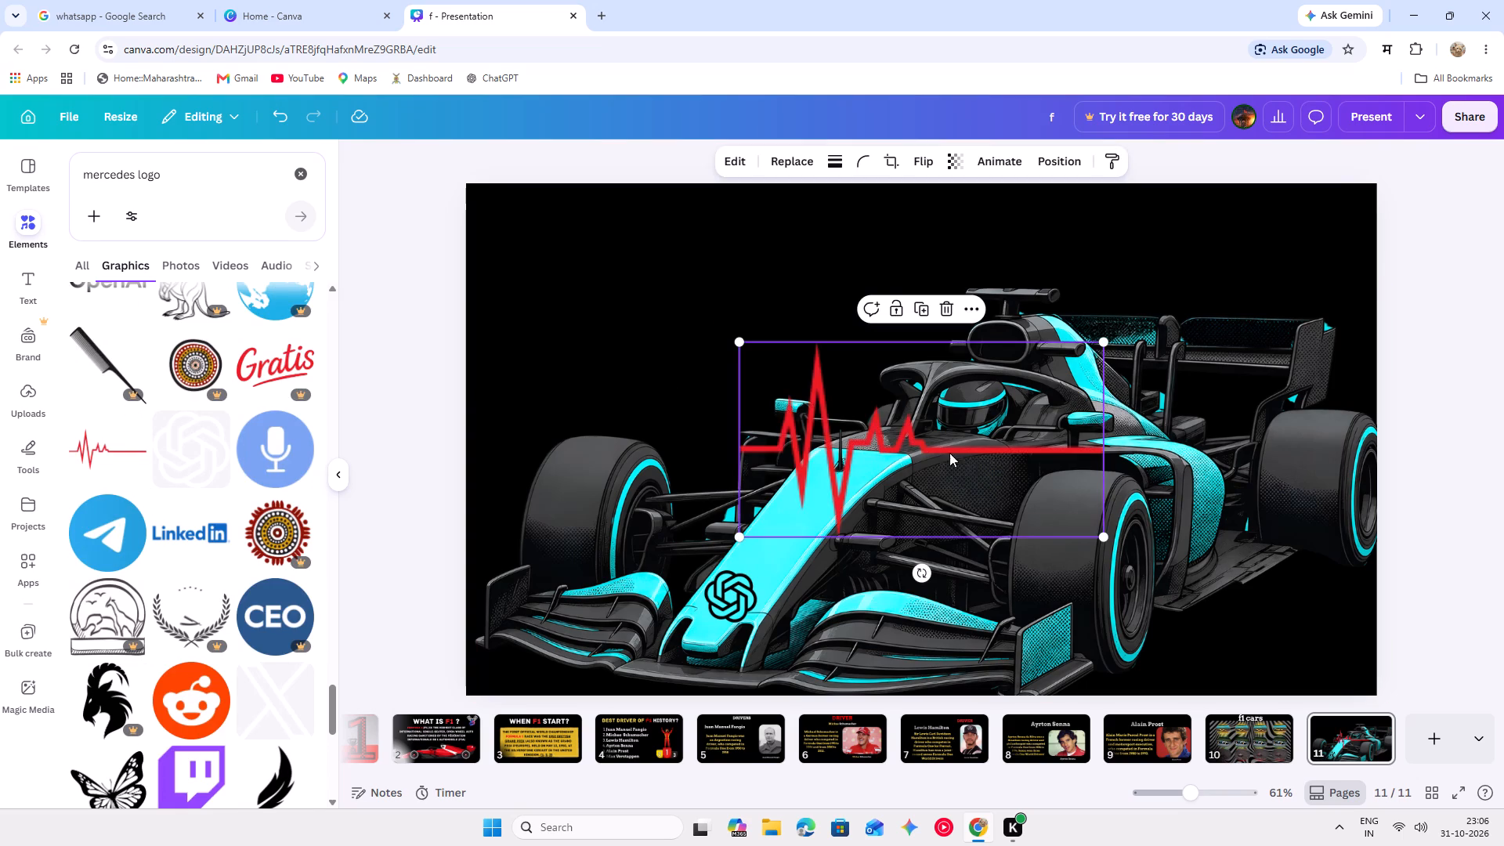
drag(949, 453, 761, 302)
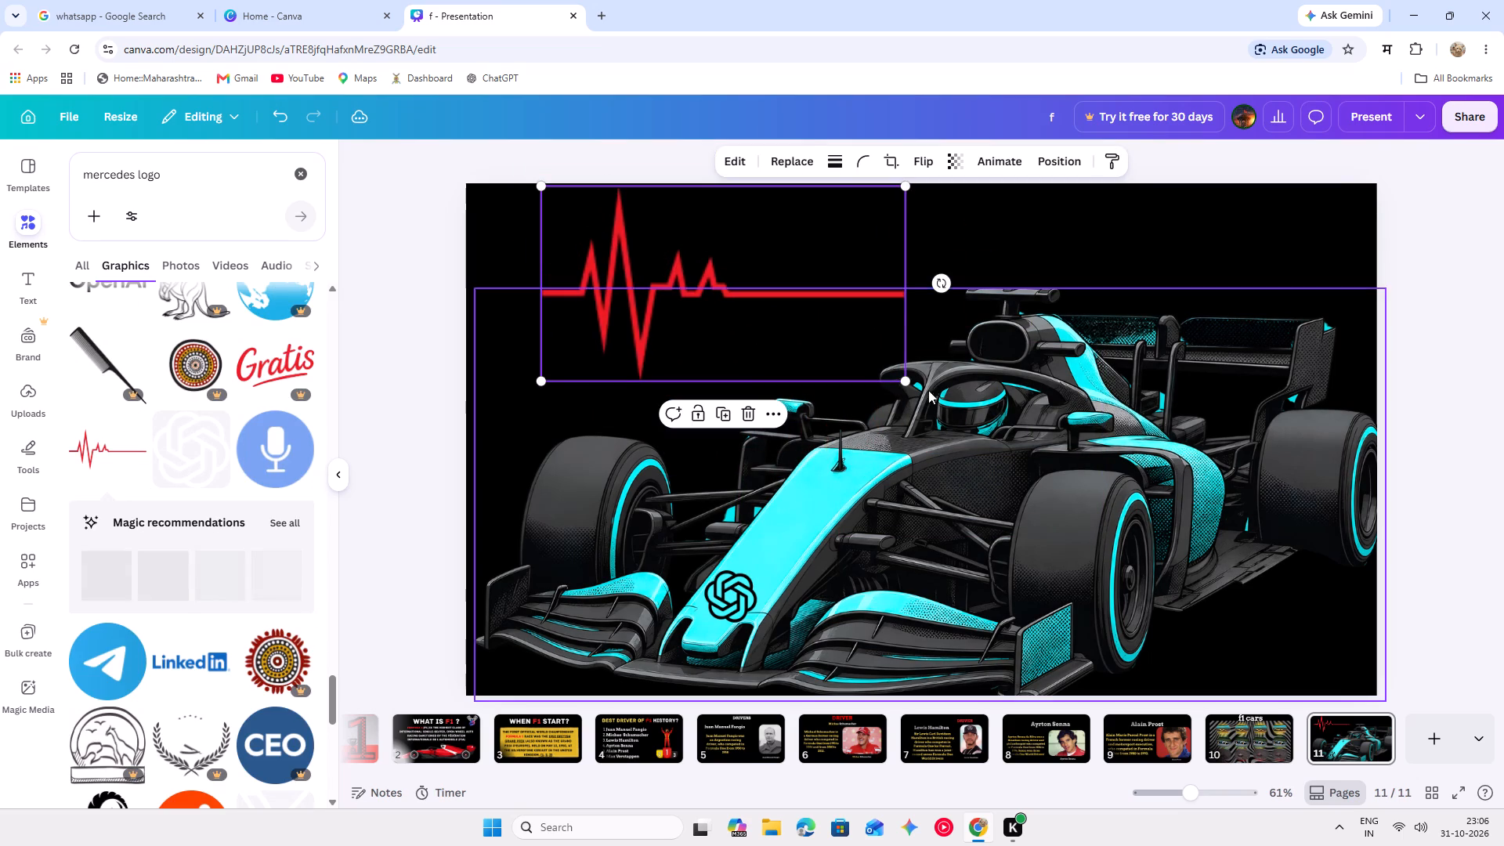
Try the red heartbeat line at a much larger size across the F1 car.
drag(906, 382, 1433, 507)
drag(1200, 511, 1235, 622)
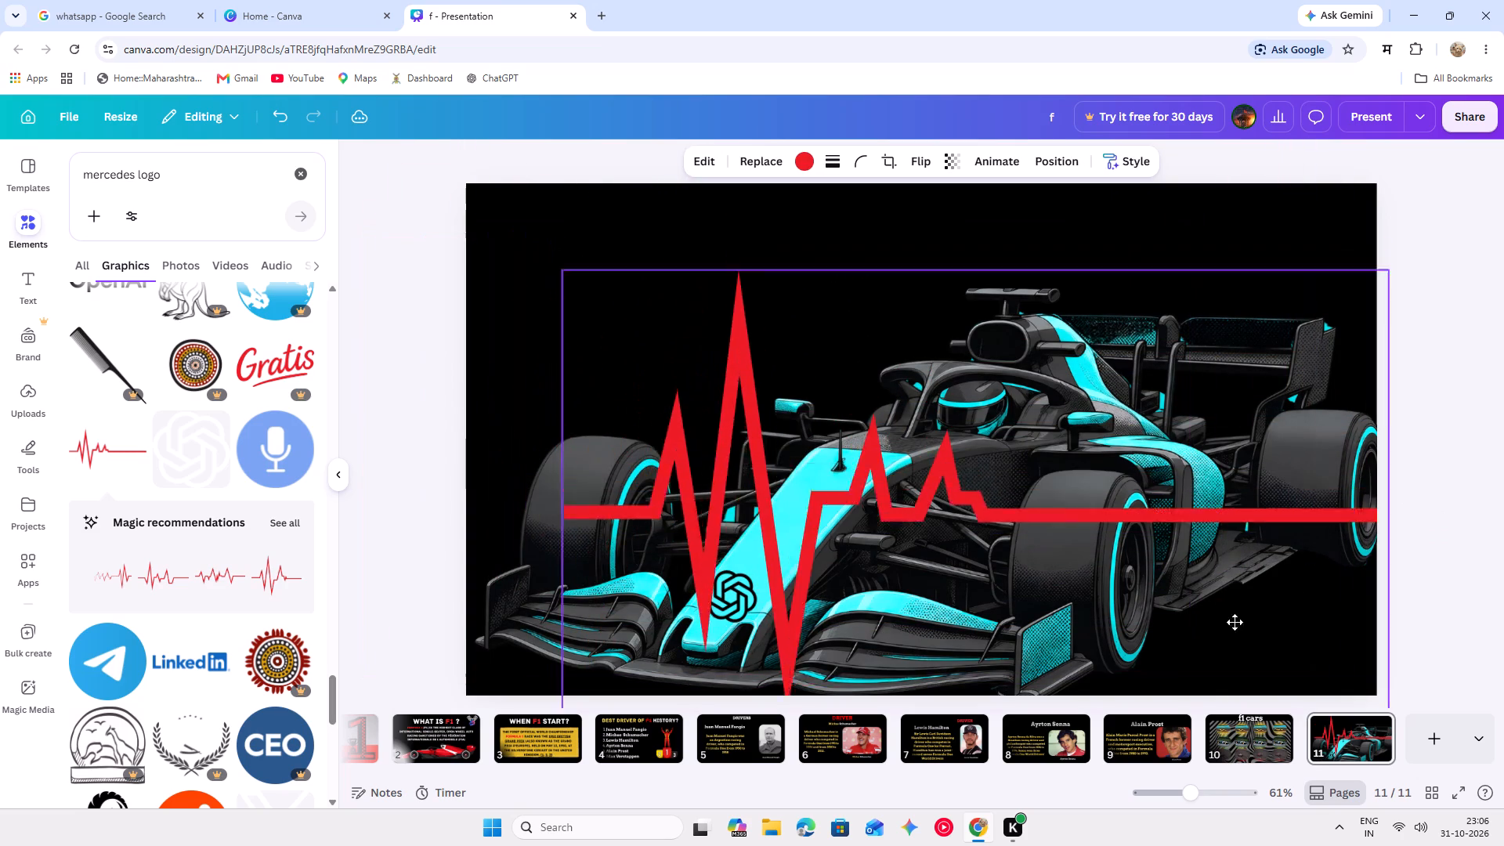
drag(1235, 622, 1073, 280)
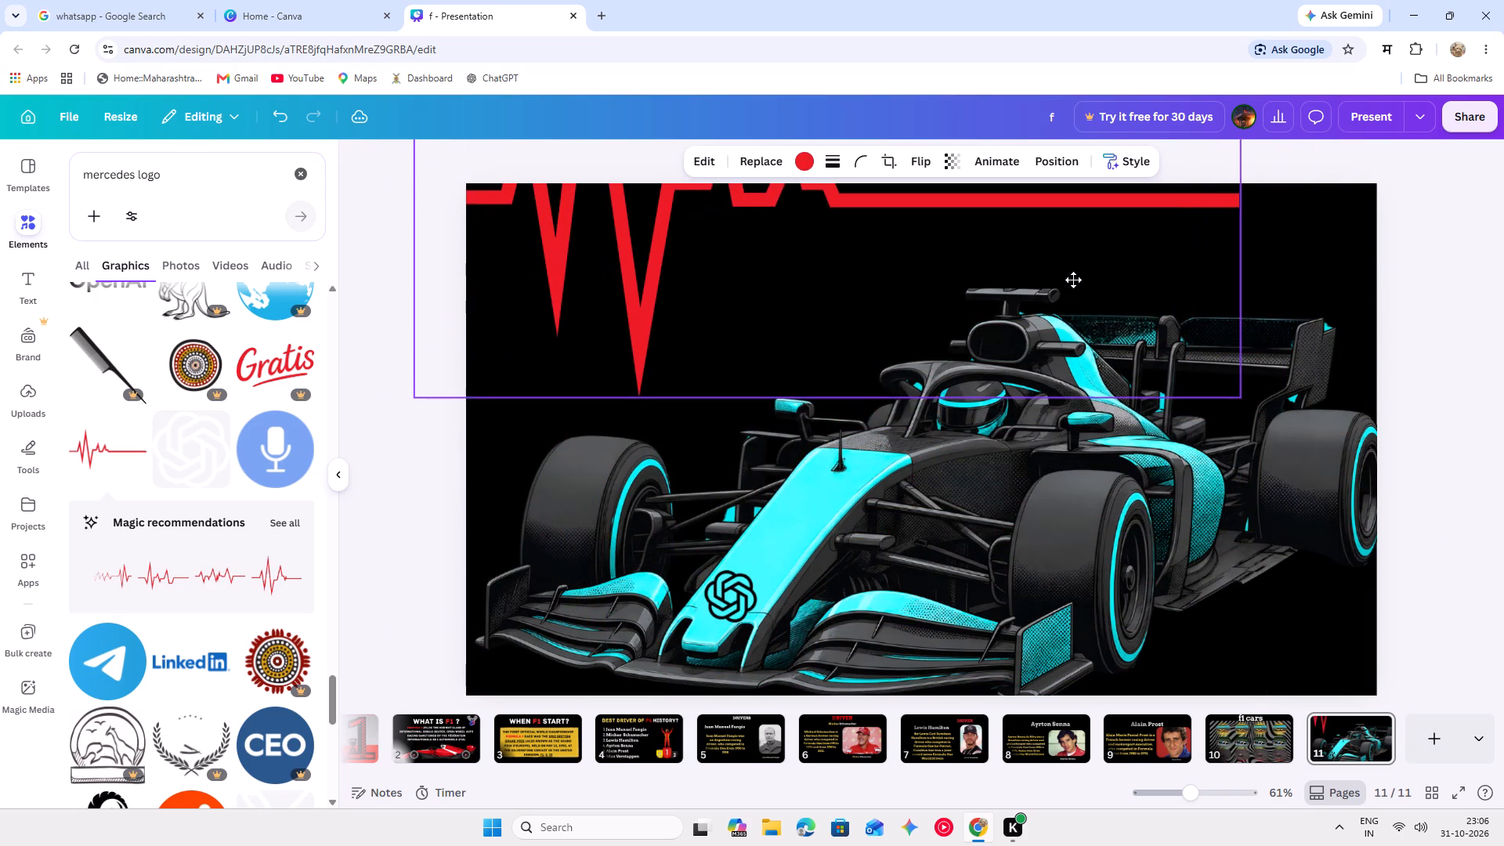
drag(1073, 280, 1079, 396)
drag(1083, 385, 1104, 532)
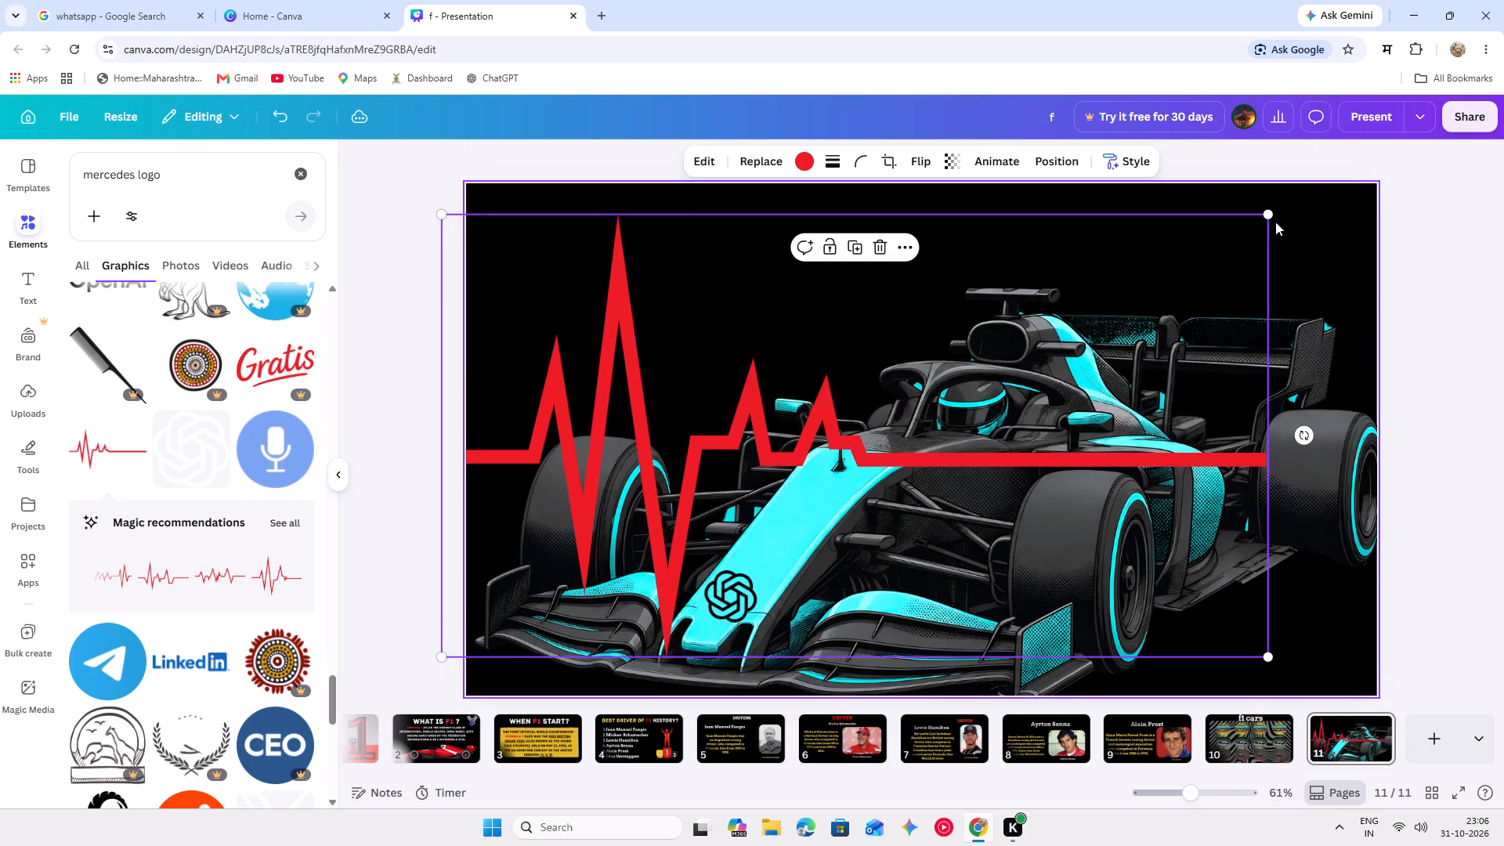
Shrink the red heartbeat line to a small graphic and move it to the page's bottom-left corner.
drag(1270, 211, 670, 580)
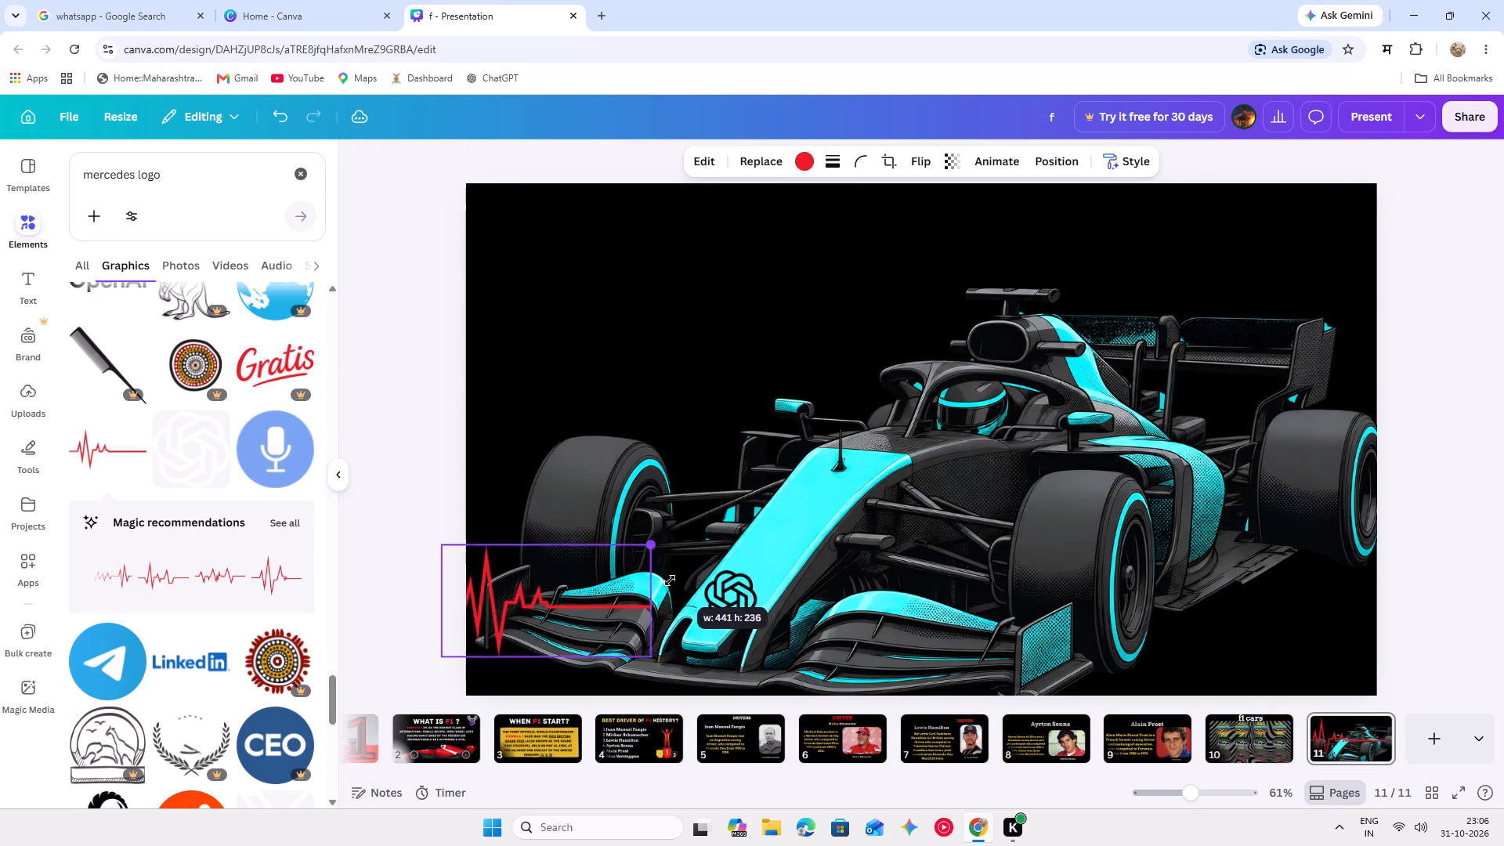
drag(670, 580, 629, 610)
drag(581, 604, 574, 613)
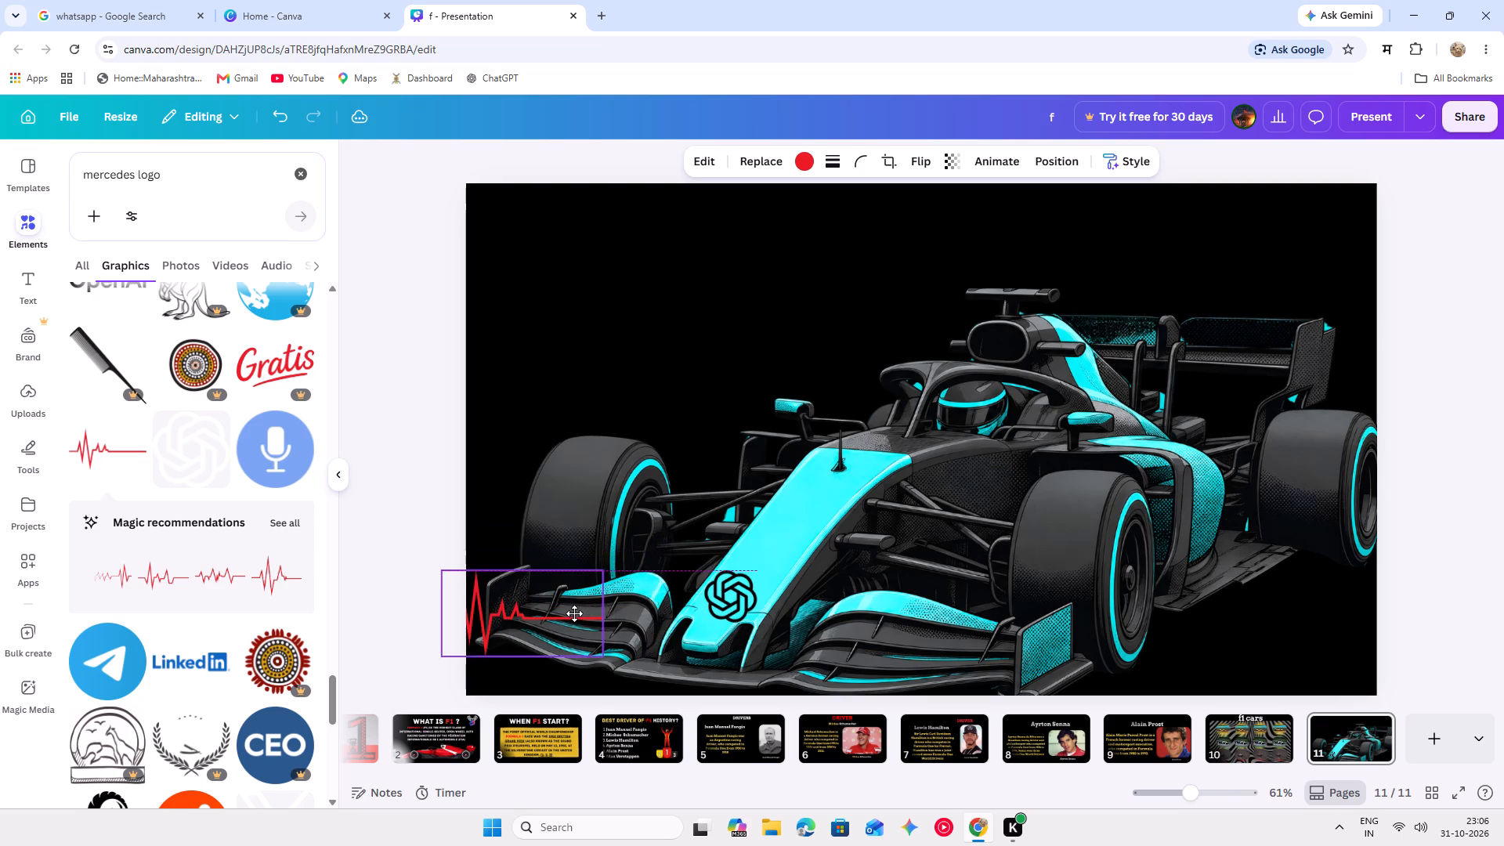
drag(574, 613, 573, 614)
drag(569, 614, 569, 662)
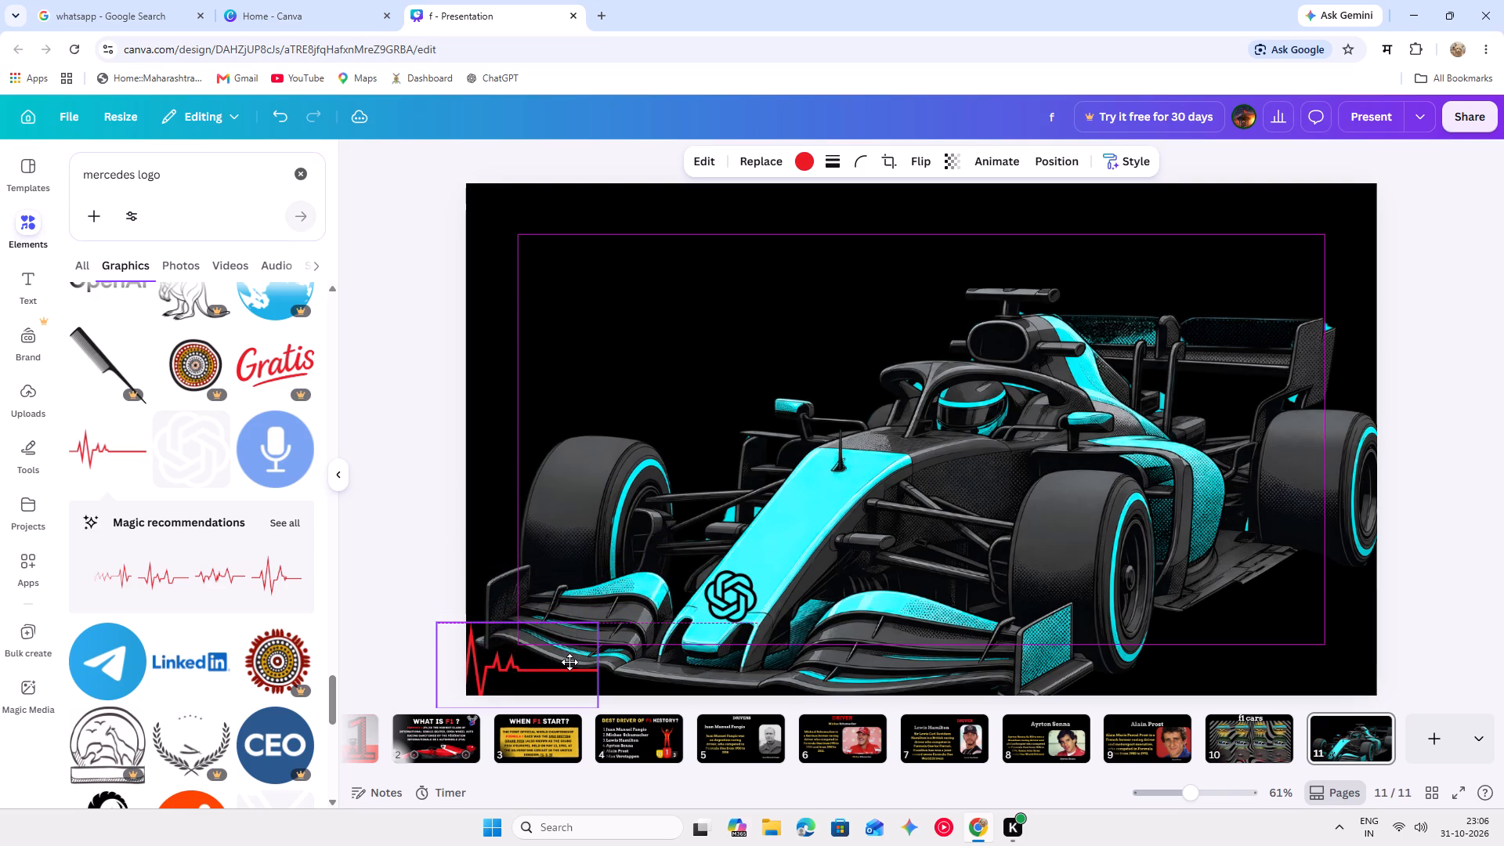
drag(569, 662, 570, 660)
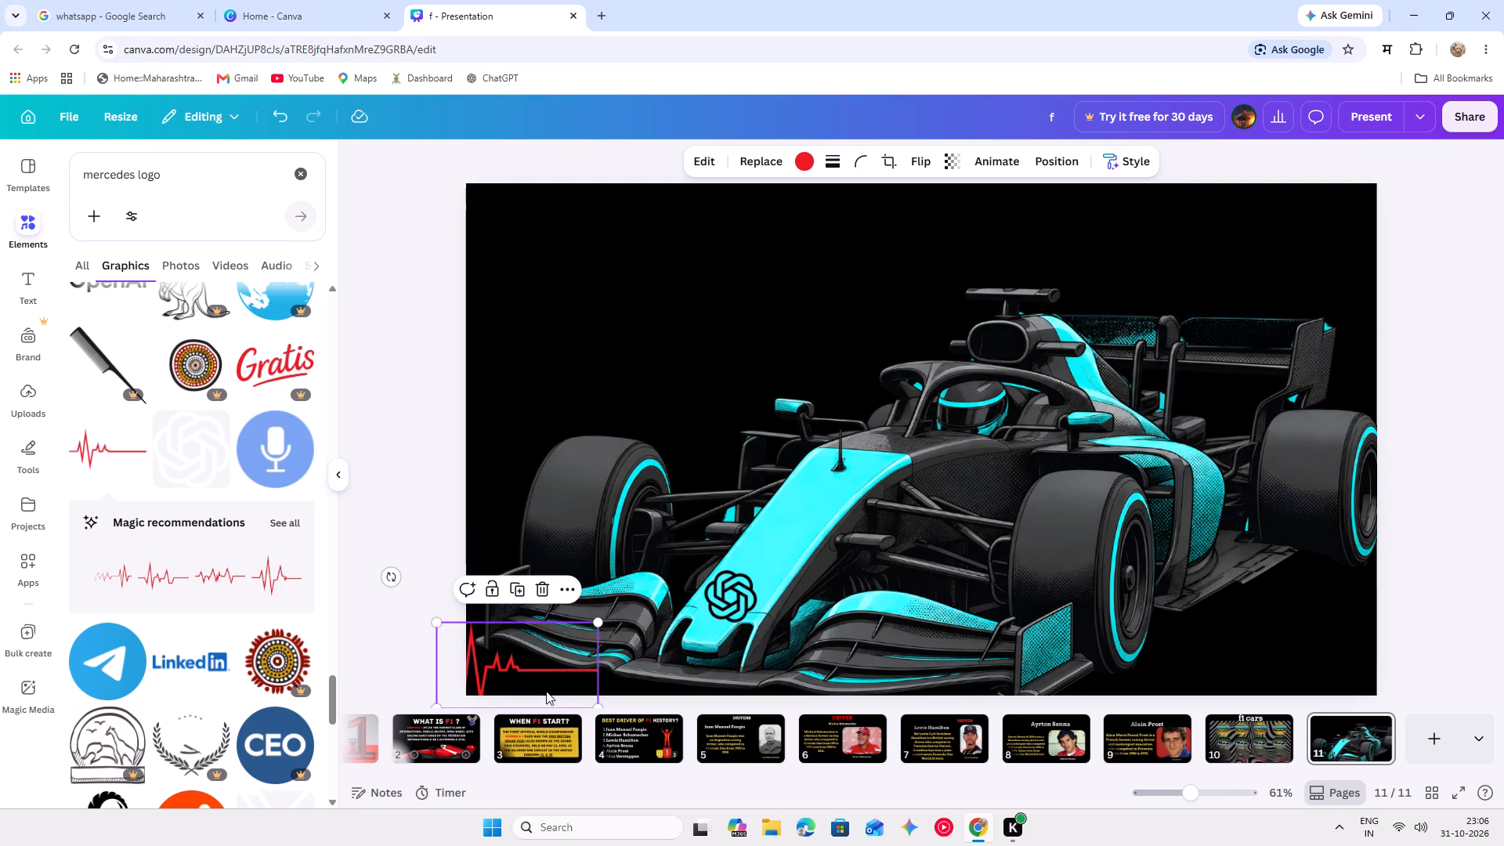
click(480, 649)
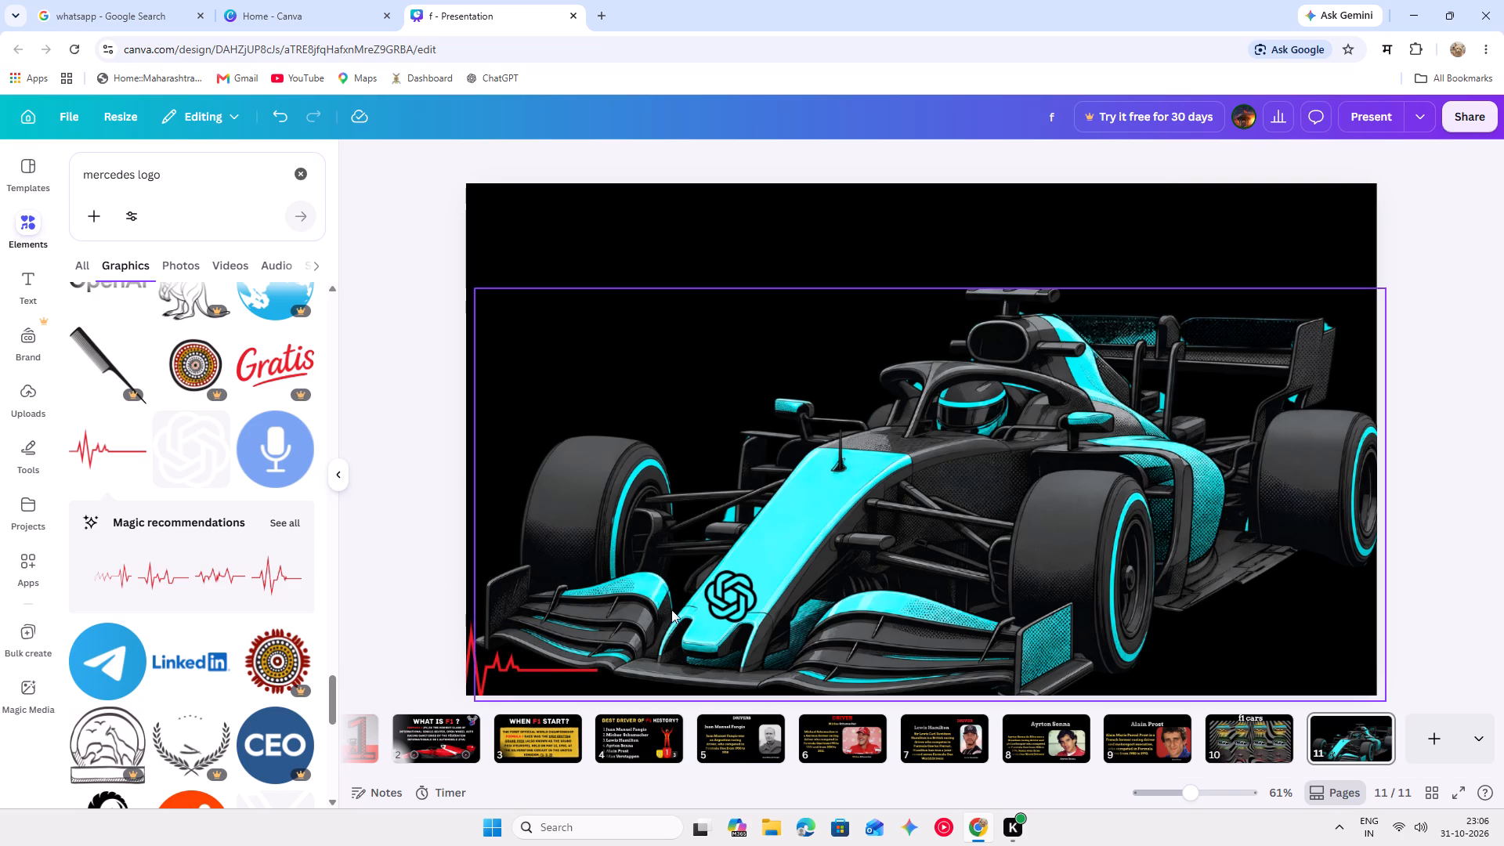
Move the small red heartbeat line to the top-left corner of page 11.
drag(540, 678, 587, 363)
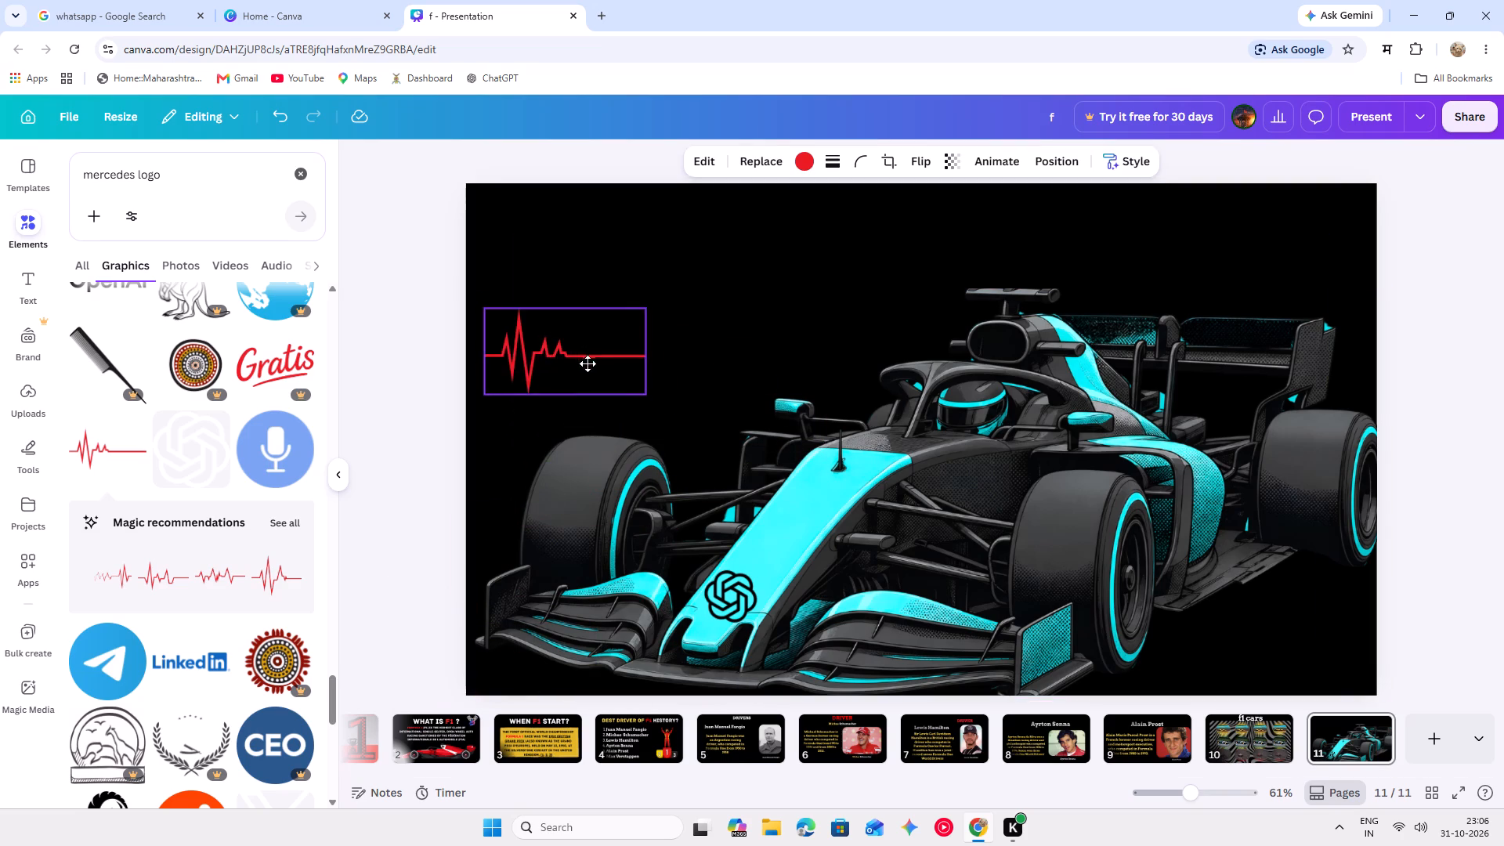
drag(587, 363, 608, 330)
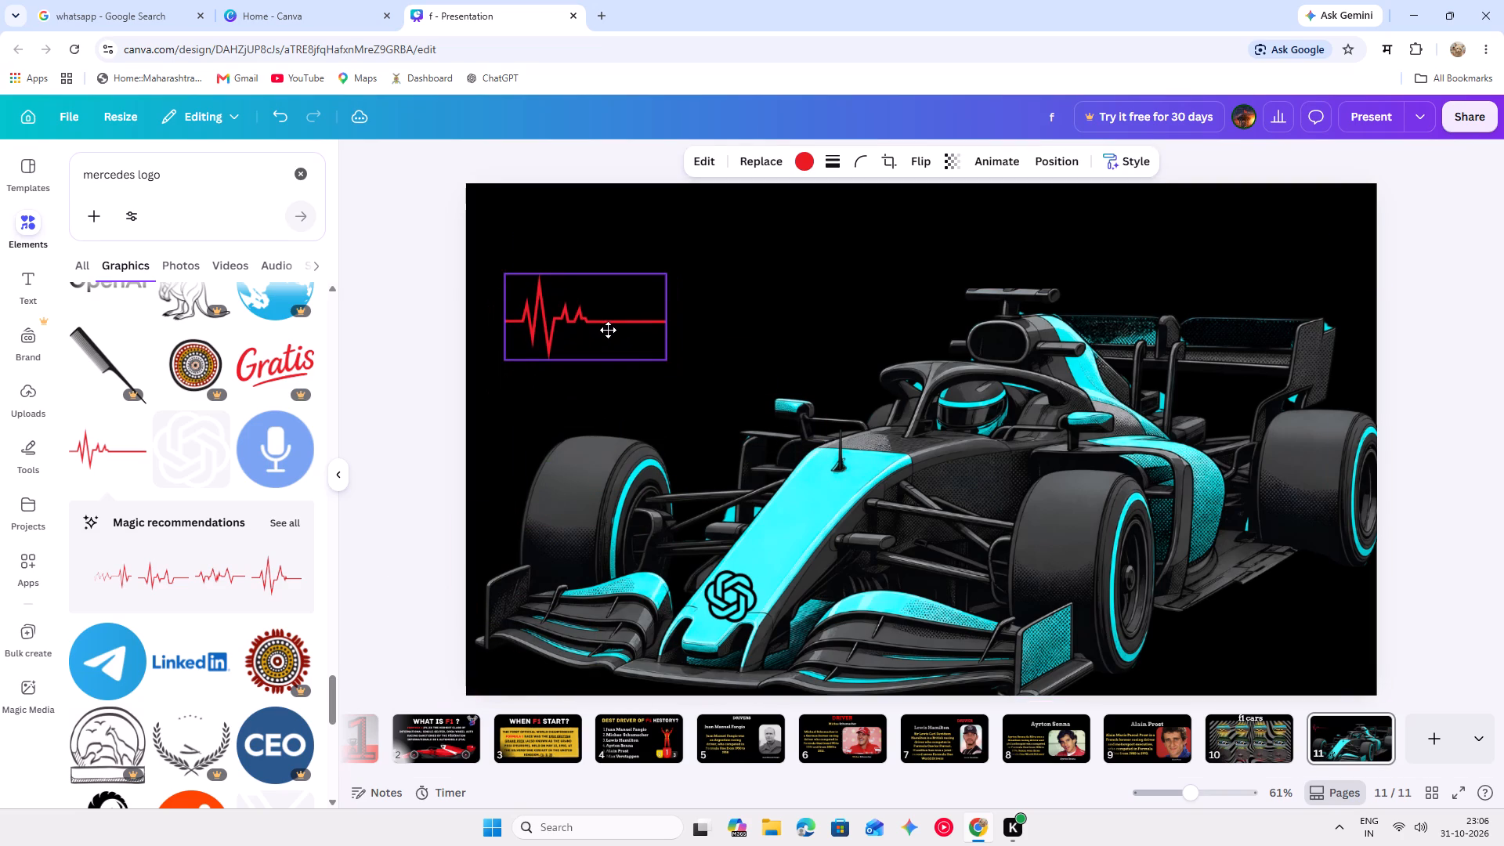
drag(608, 330, 608, 331)
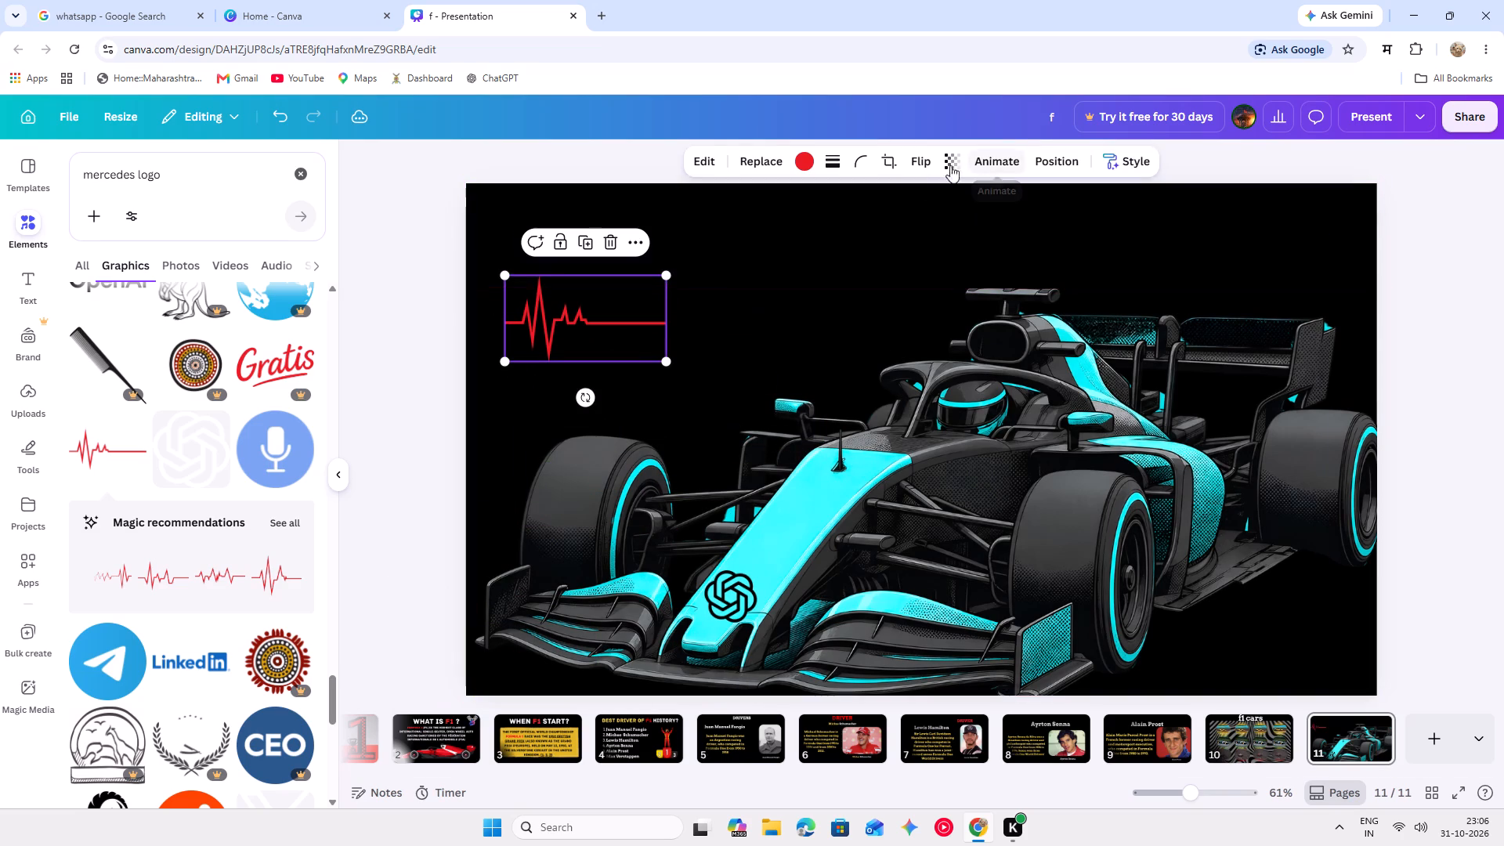
drag(582, 327, 529, 201)
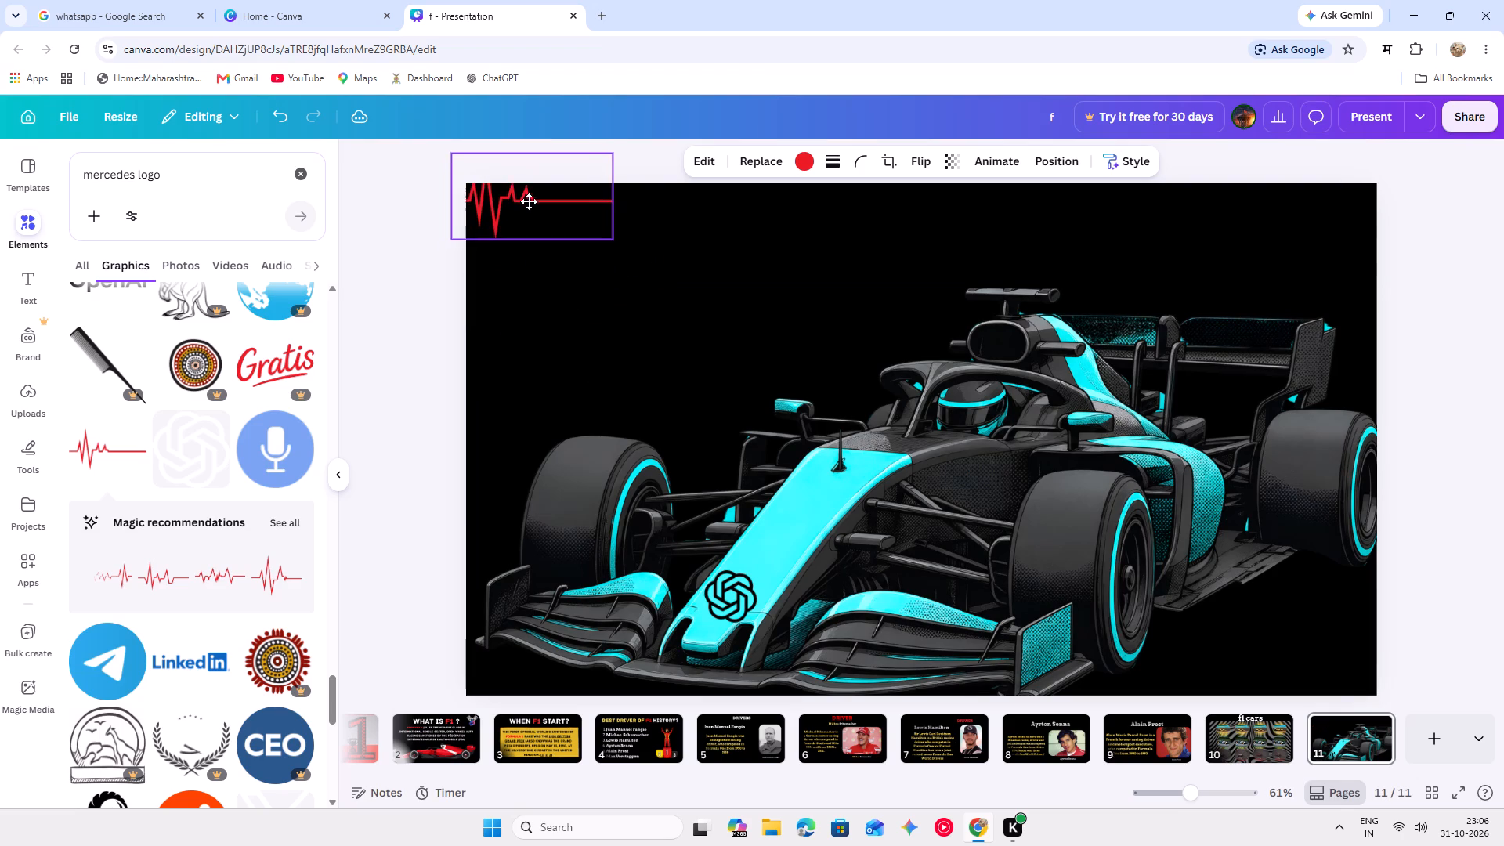
drag(529, 201, 543, 227)
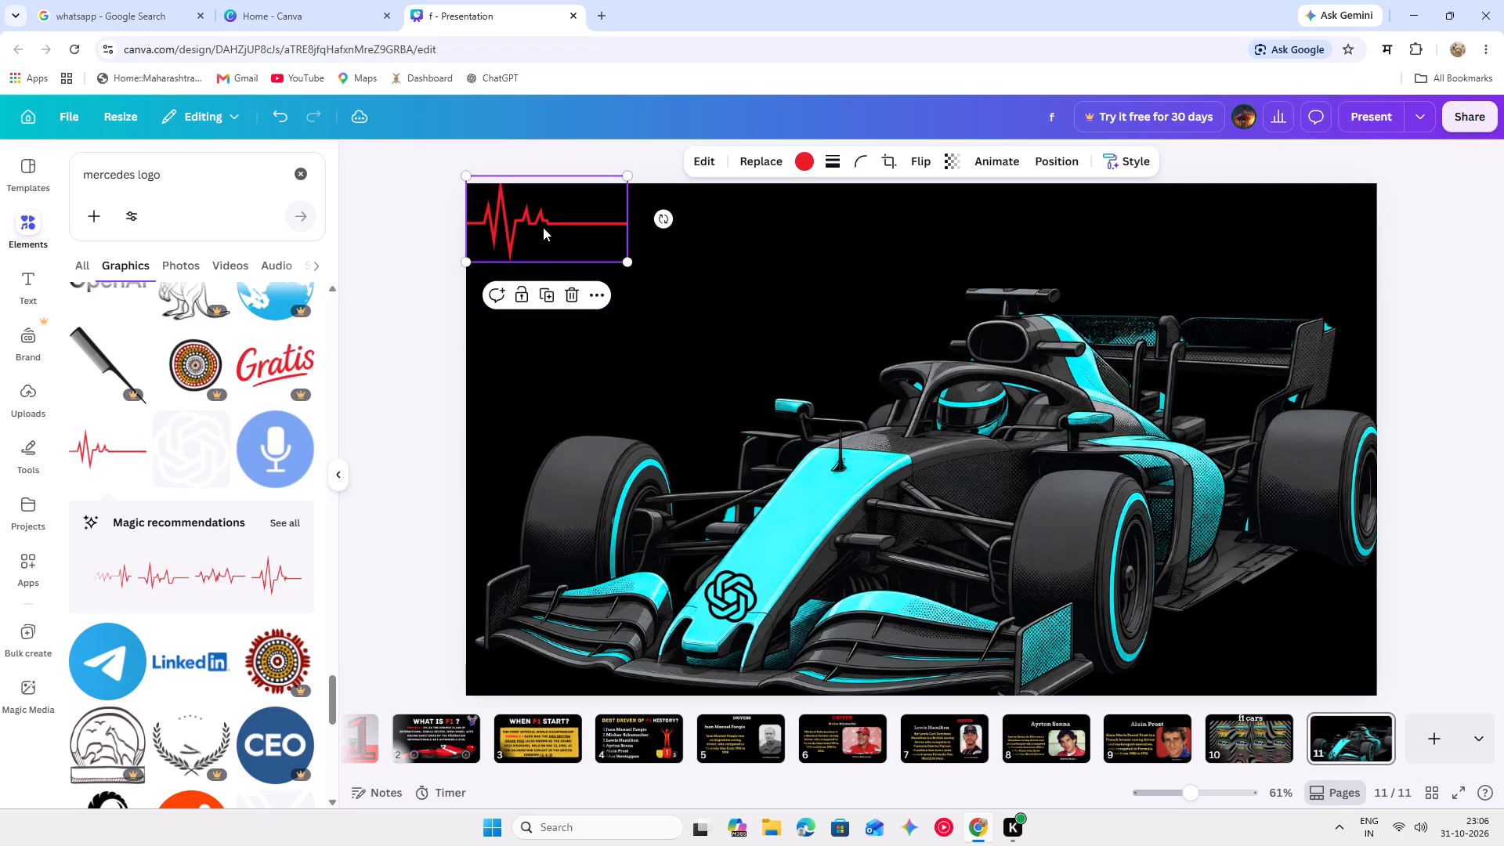
Duplicate the small red heartbeat line end to end until a row of six spans page 11's top edge.
click(547, 302)
drag(573, 256, 704, 235)
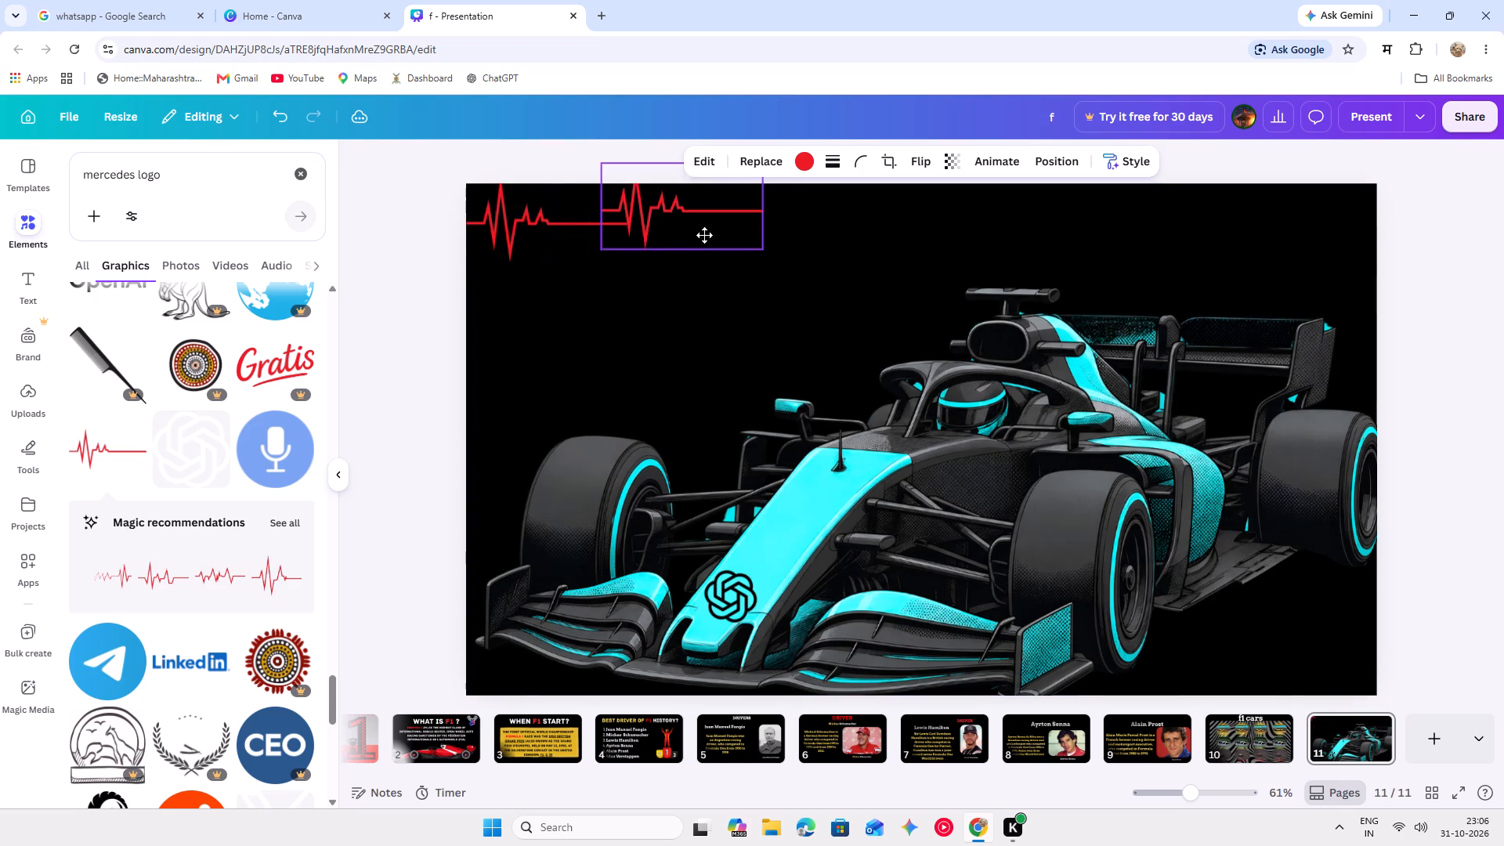
drag(704, 235, 727, 244)
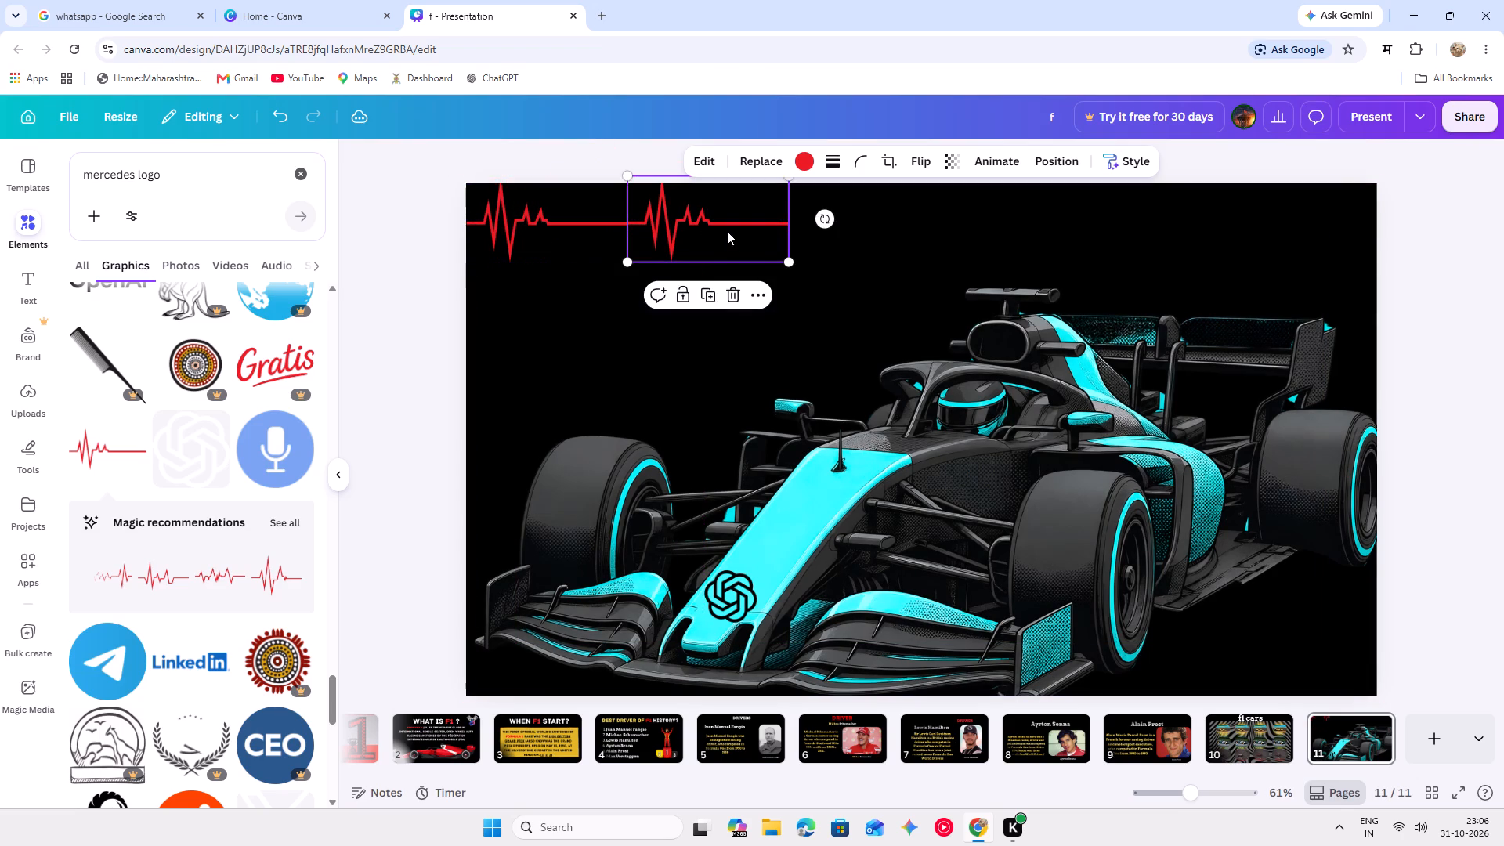
click(708, 305)
click(870, 292)
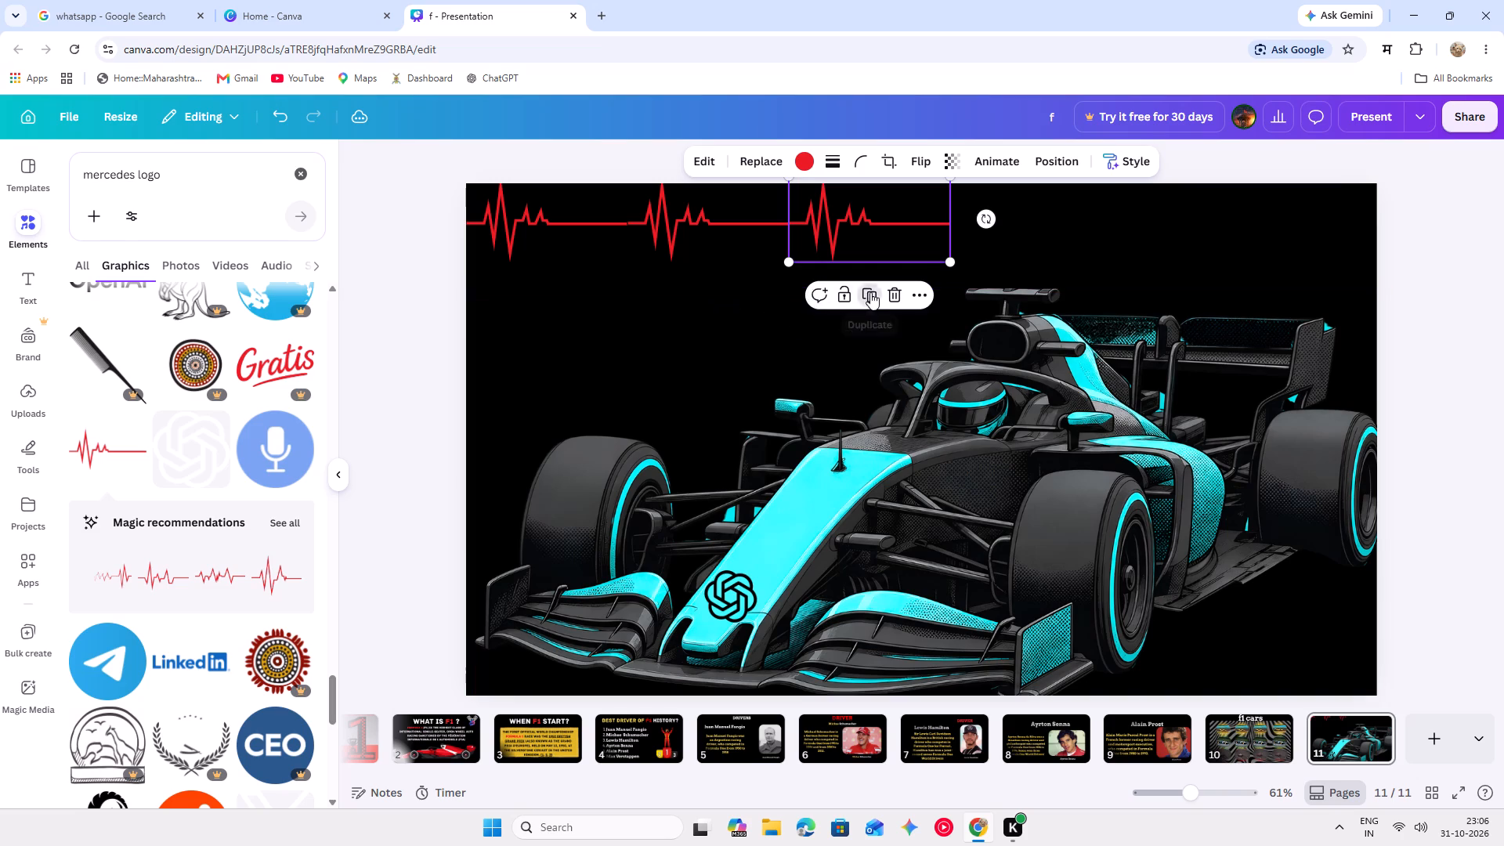
click(1033, 304)
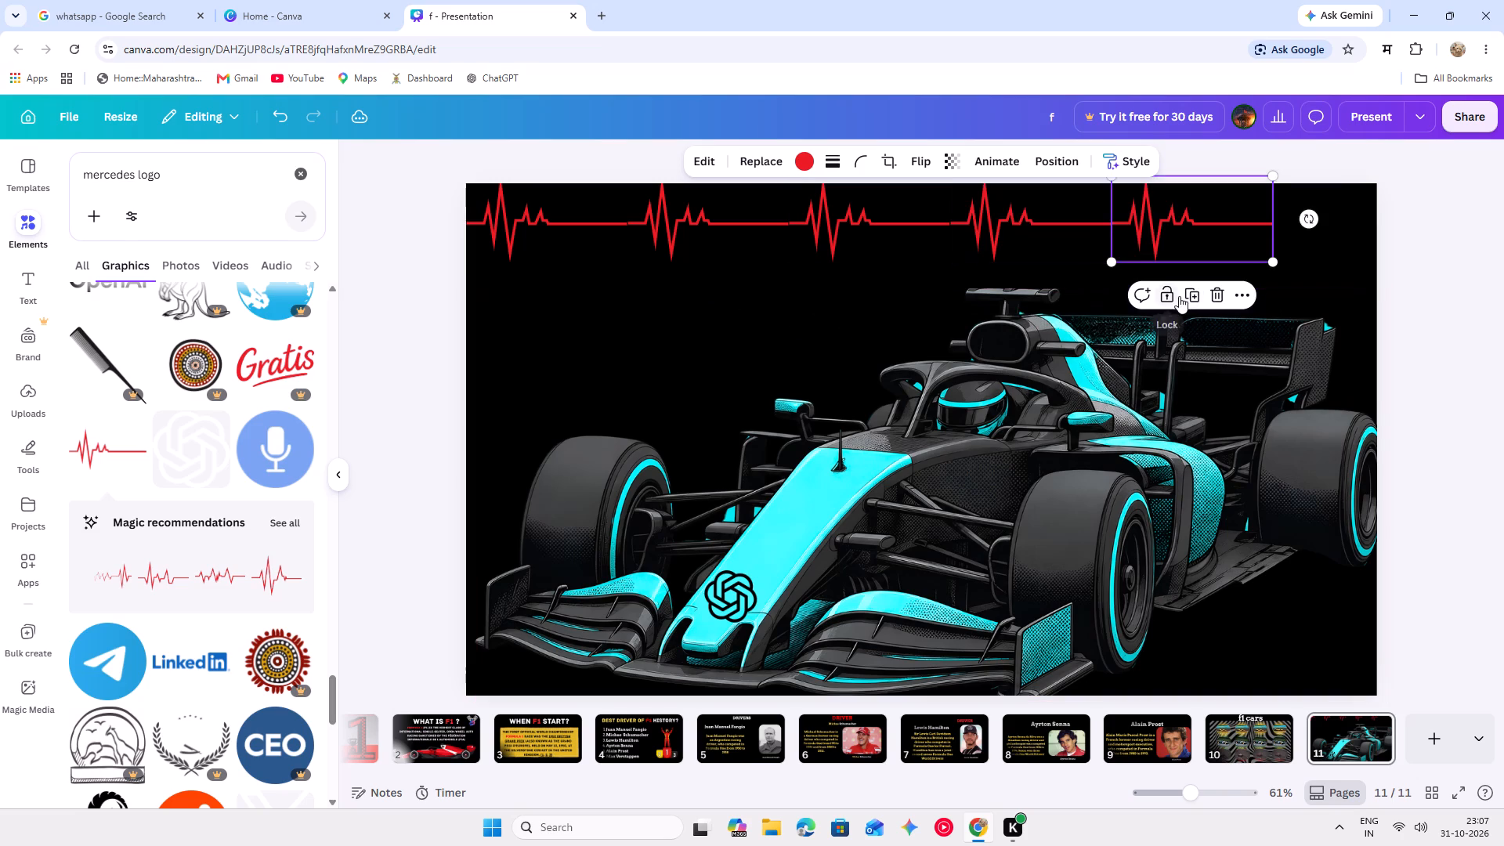
click(1198, 299)
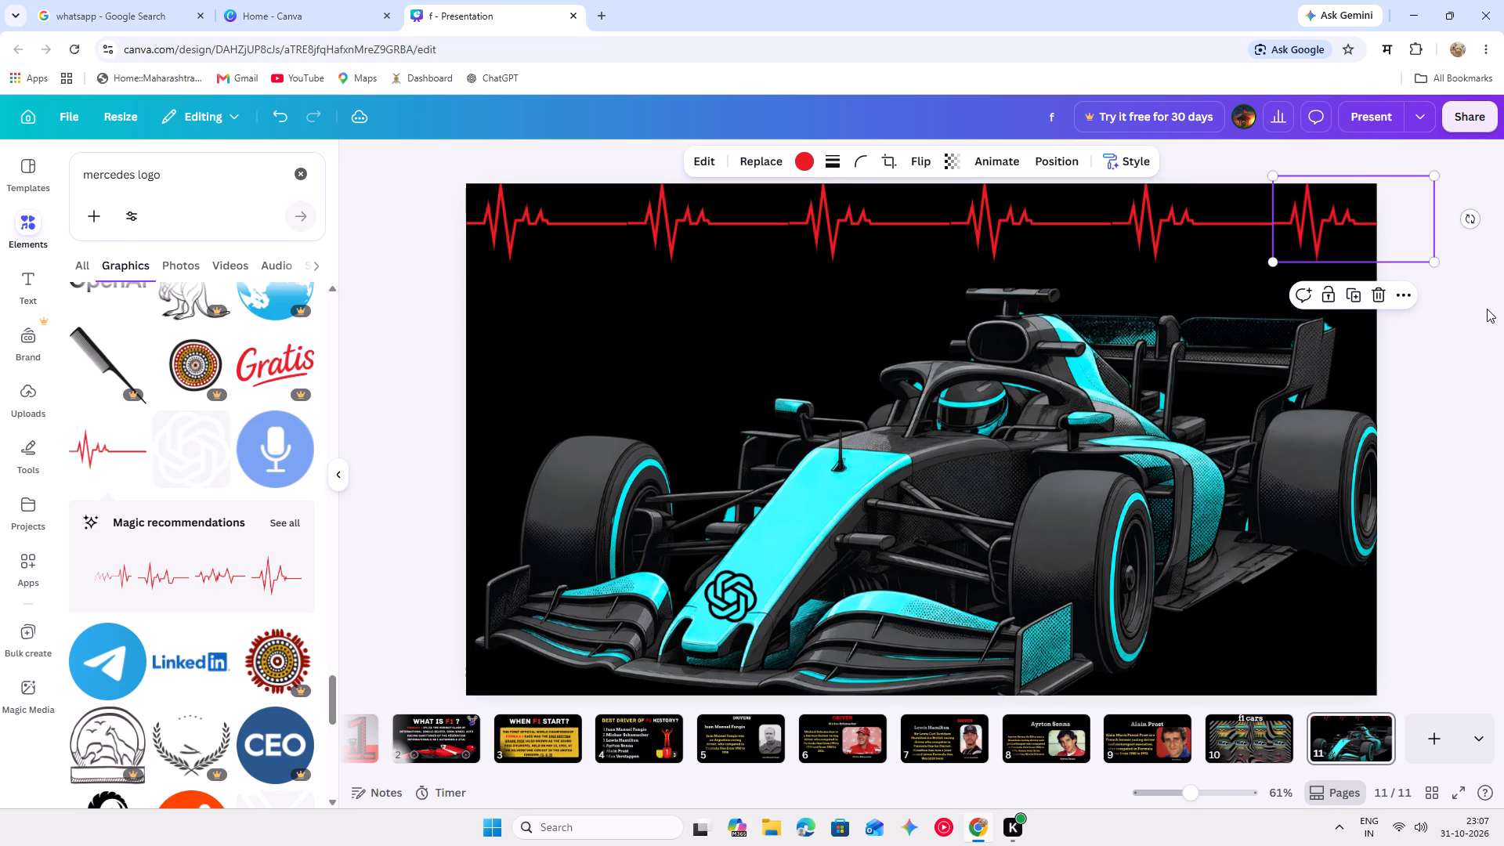
Duplicate the last heartbeat line of the top row and place the copy at the page's bottom-left corner.
click(1358, 295)
drag(1351, 254, 531, 372)
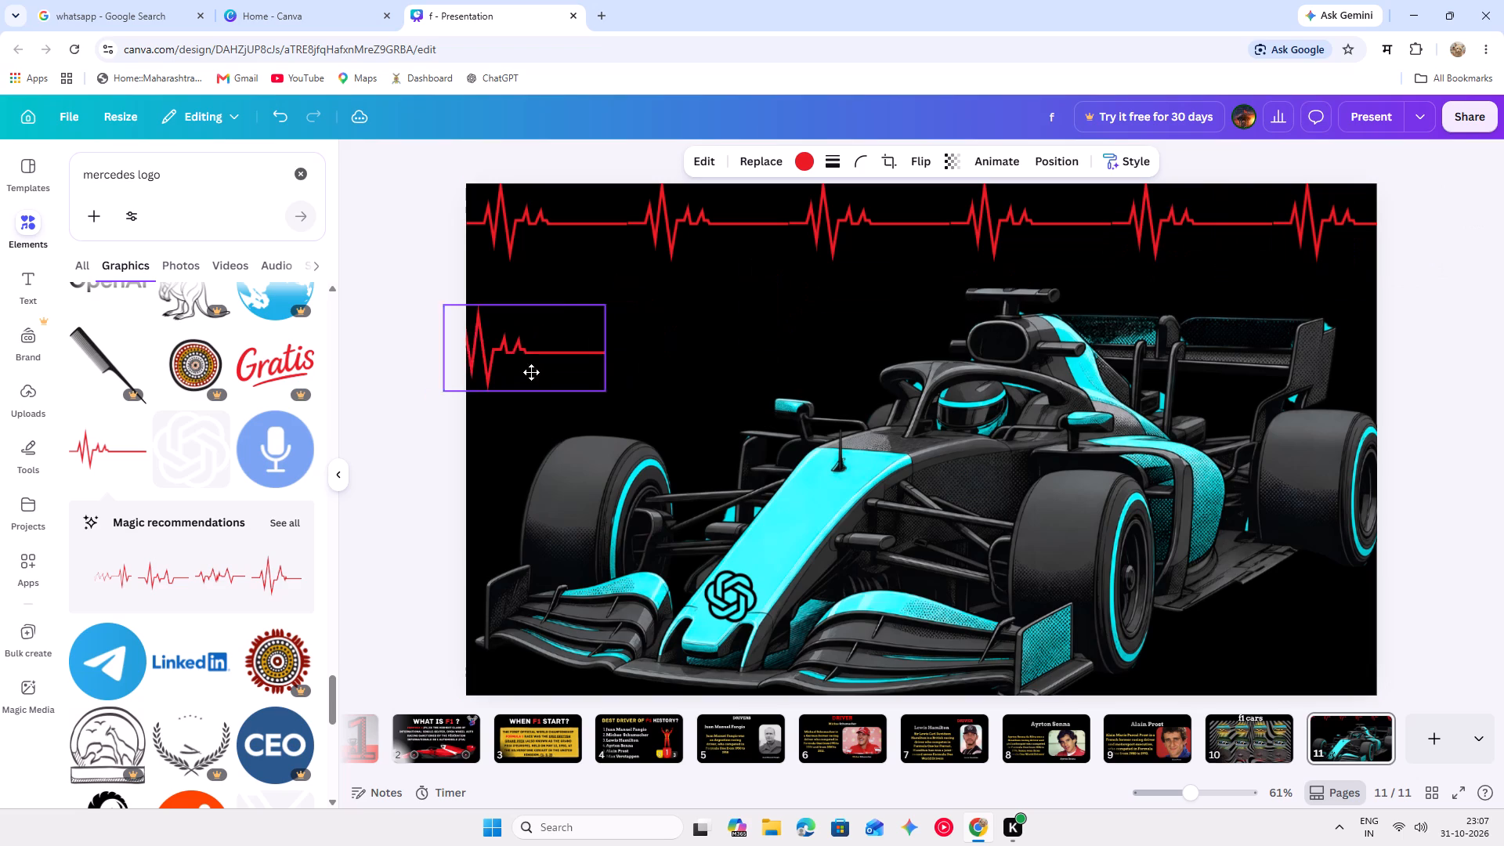
drag(531, 372, 498, 700)
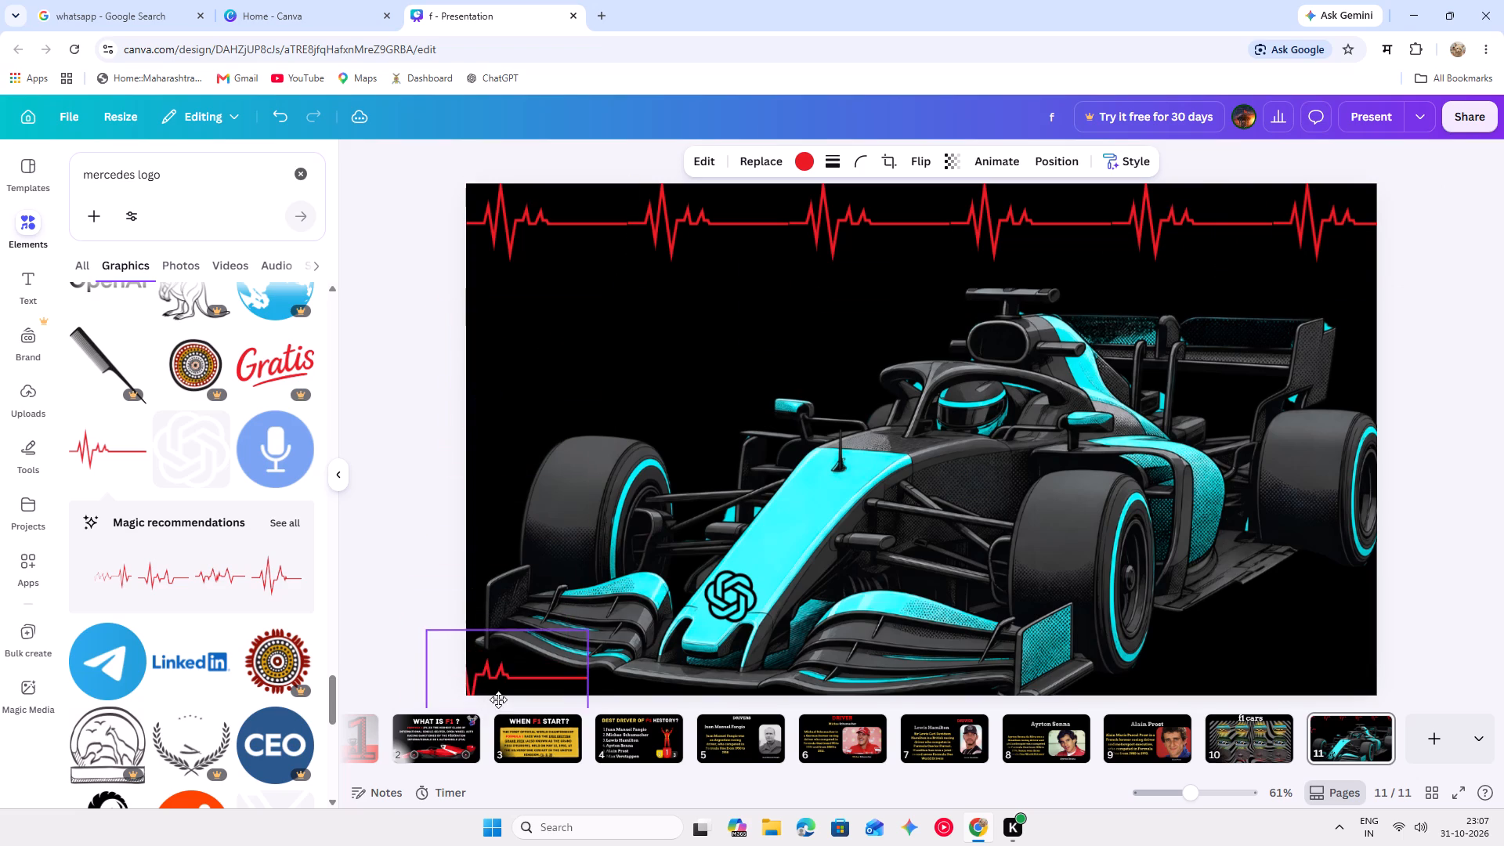
drag(498, 700, 519, 707)
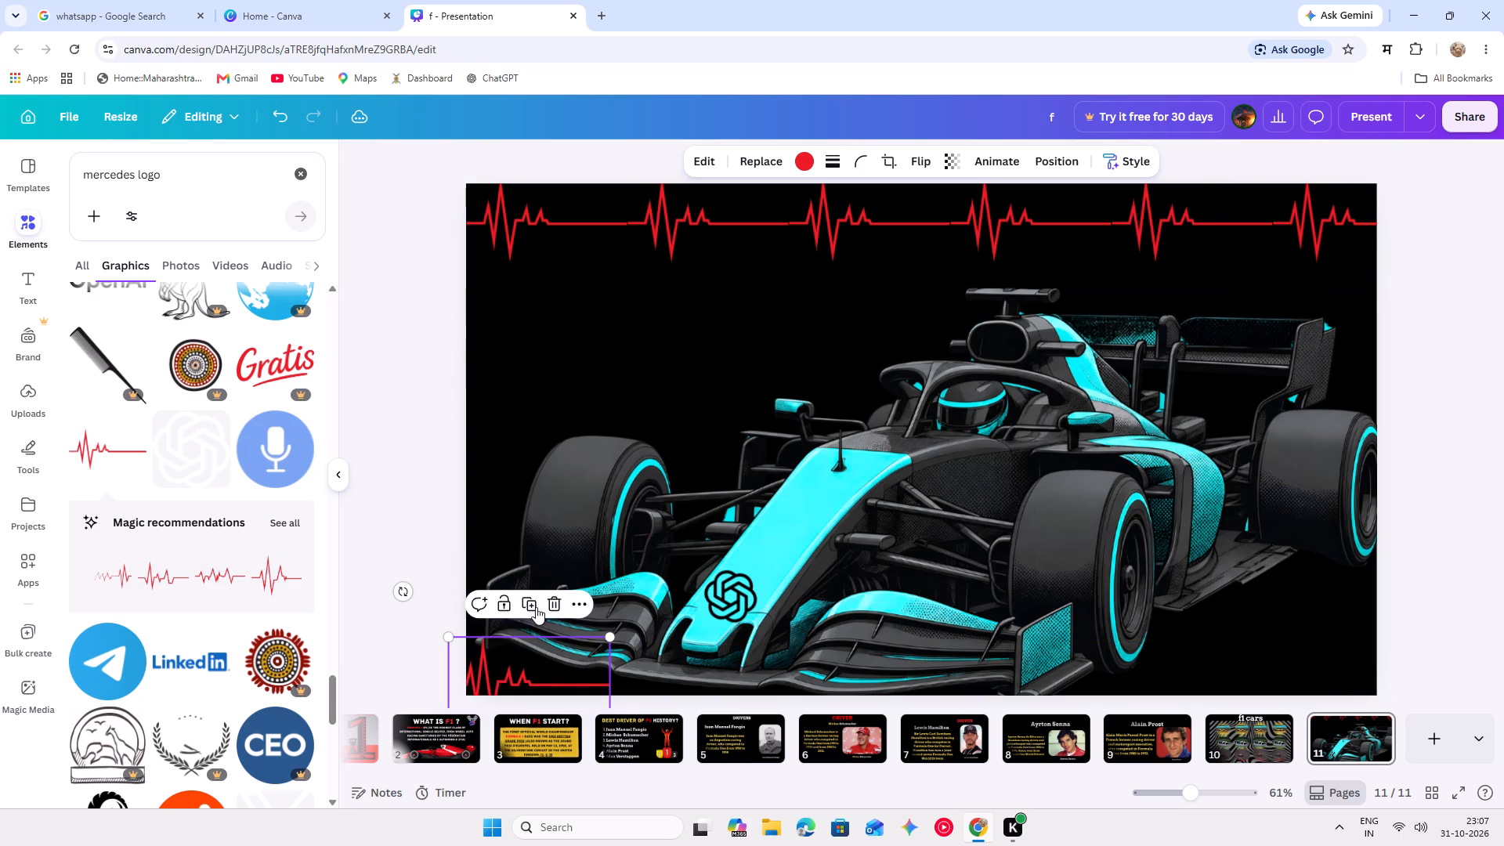
Duplicate the bottom-left heartbeat line end to end until a row of six spans the page's bottom edge.
click(528, 606)
drag(602, 677, 778, 666)
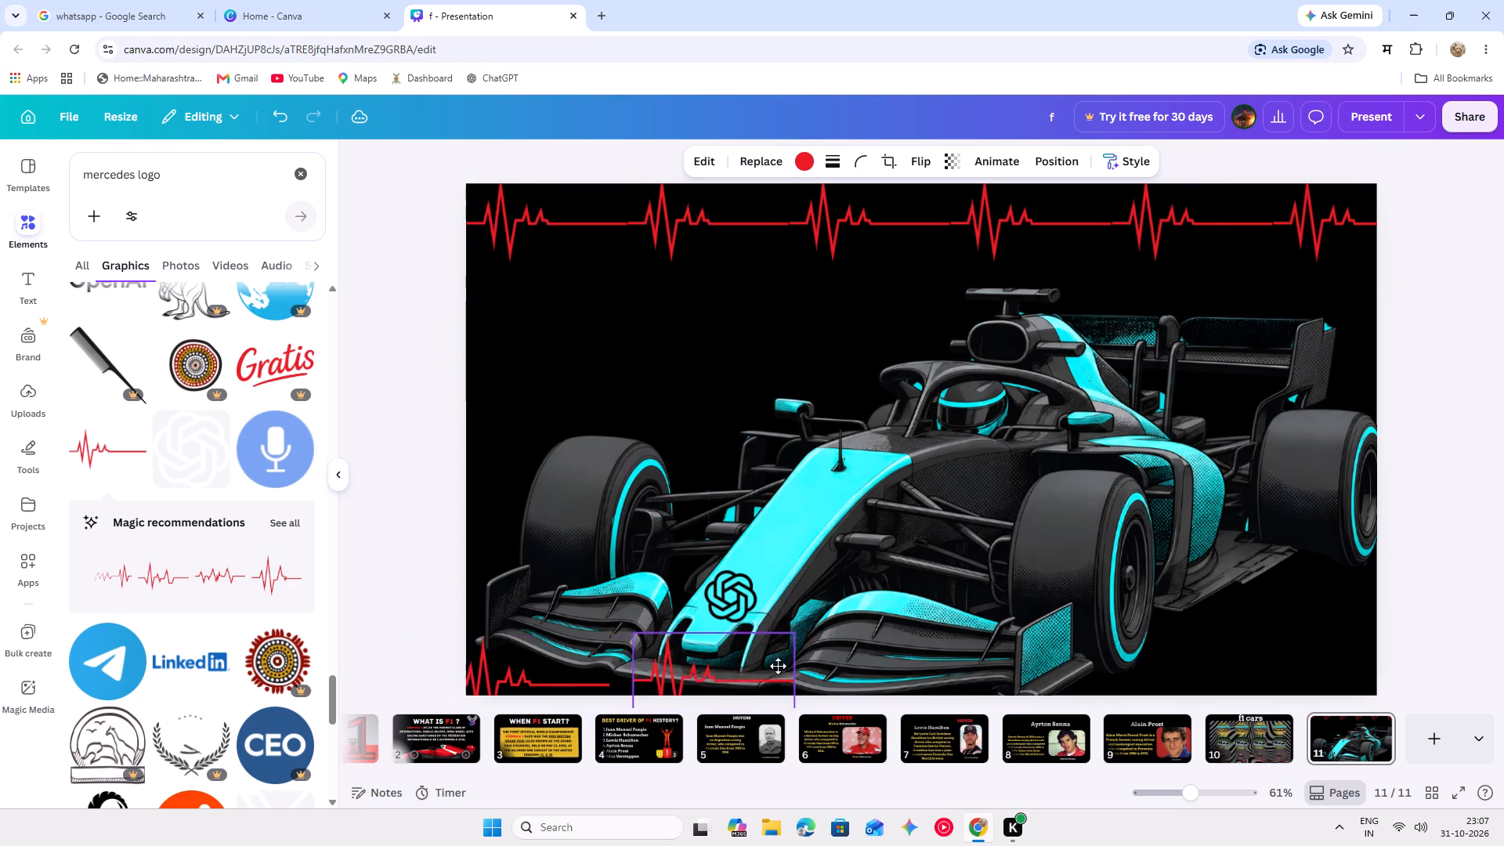
drag(778, 666, 761, 667)
click(761, 667)
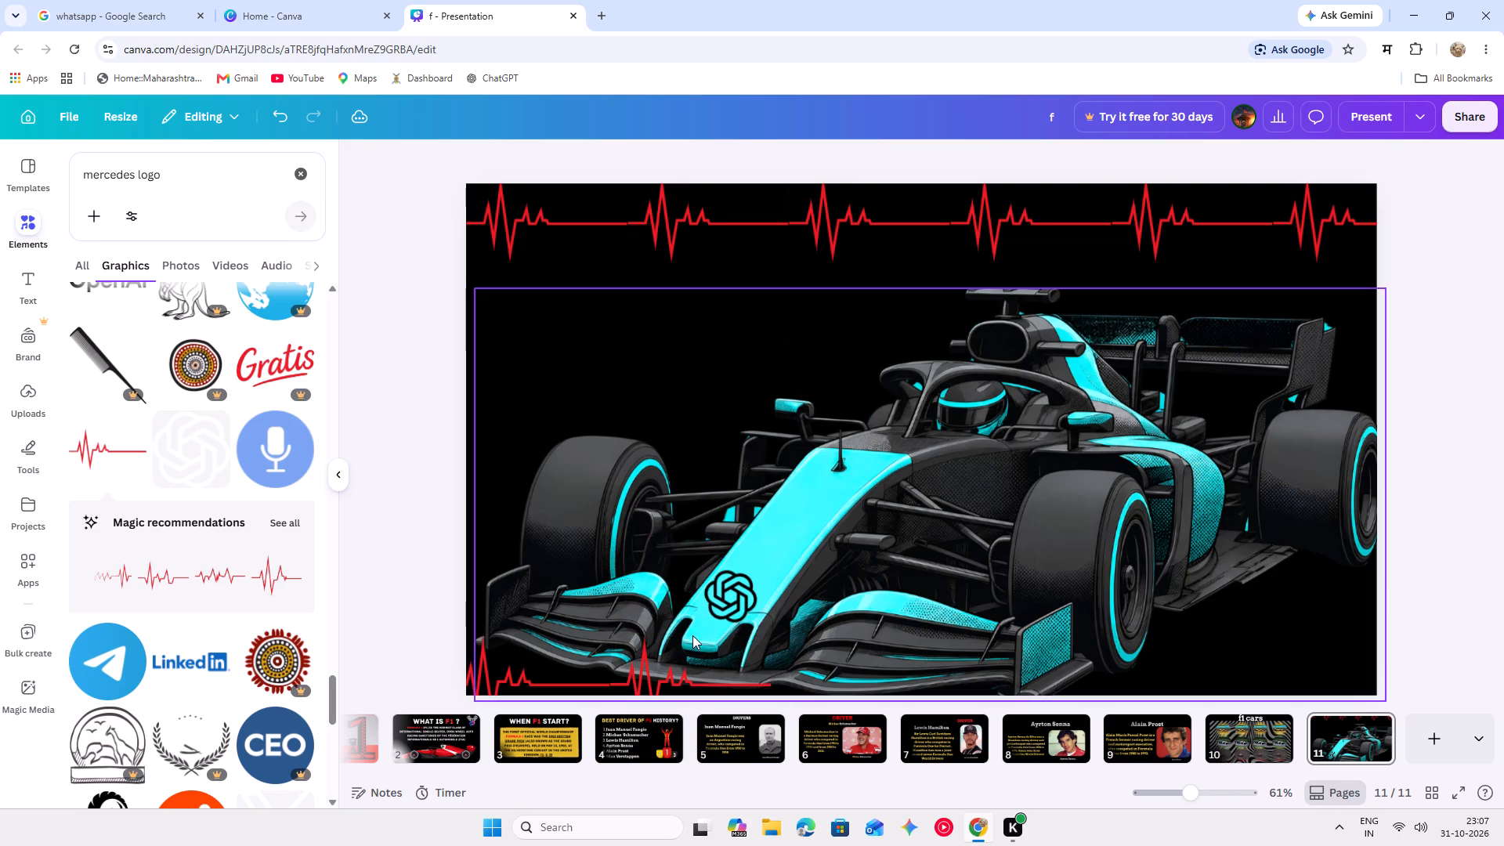
click(702, 658)
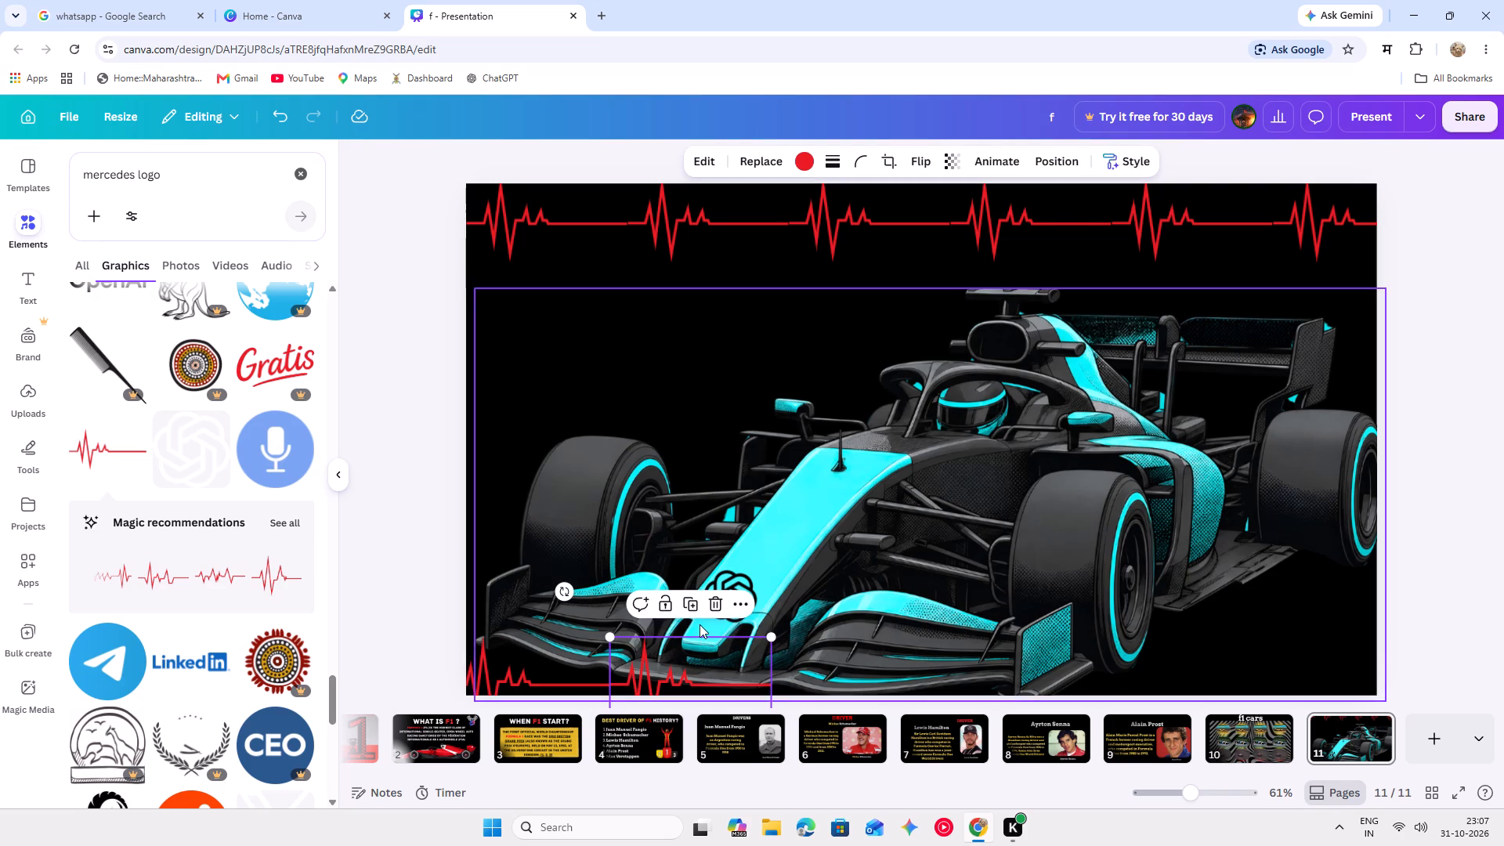
click(693, 609)
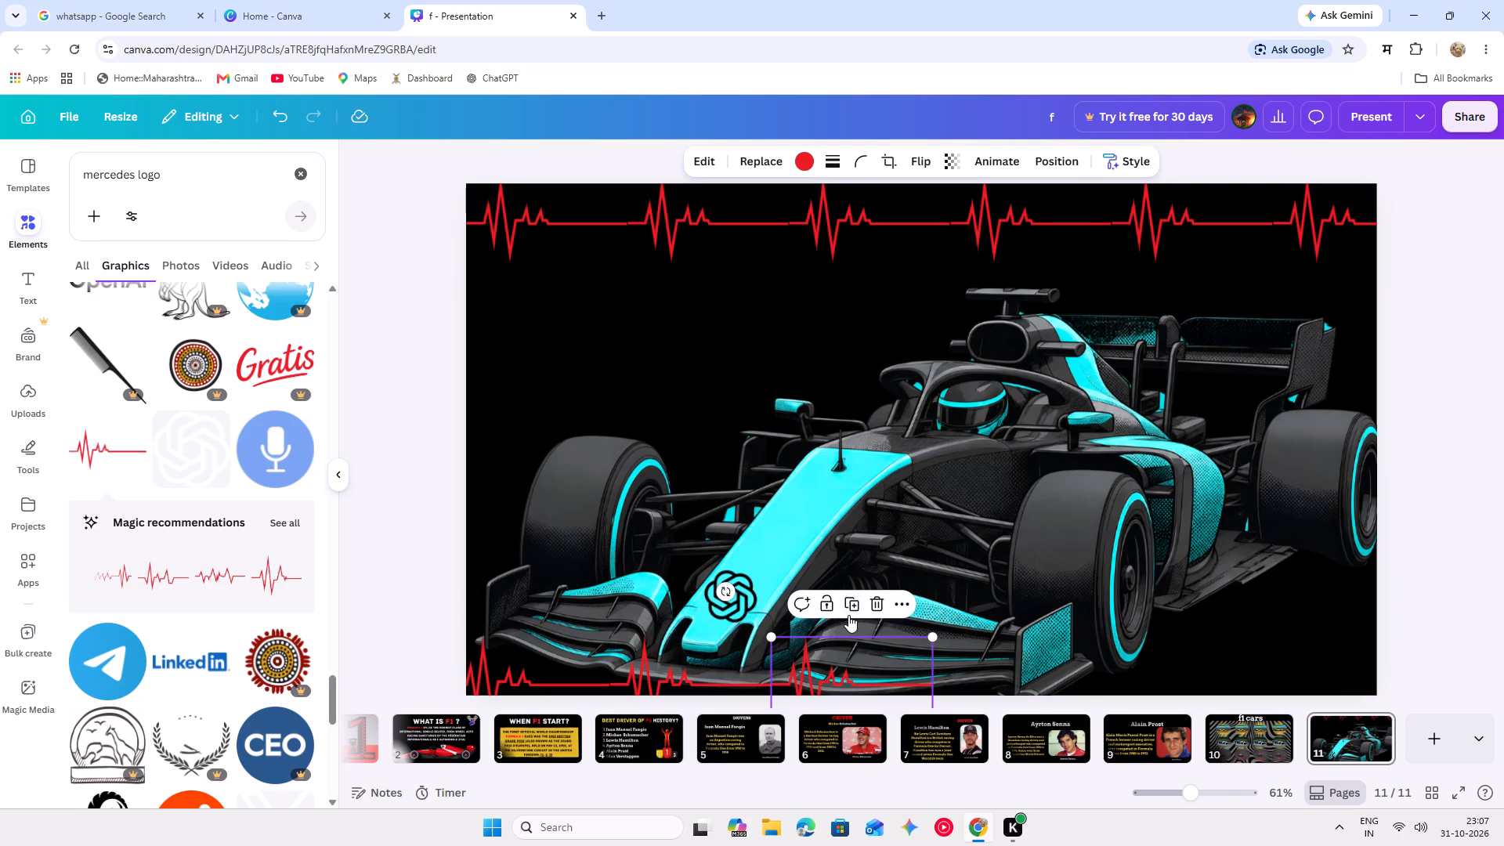
click(850, 615)
click(1019, 608)
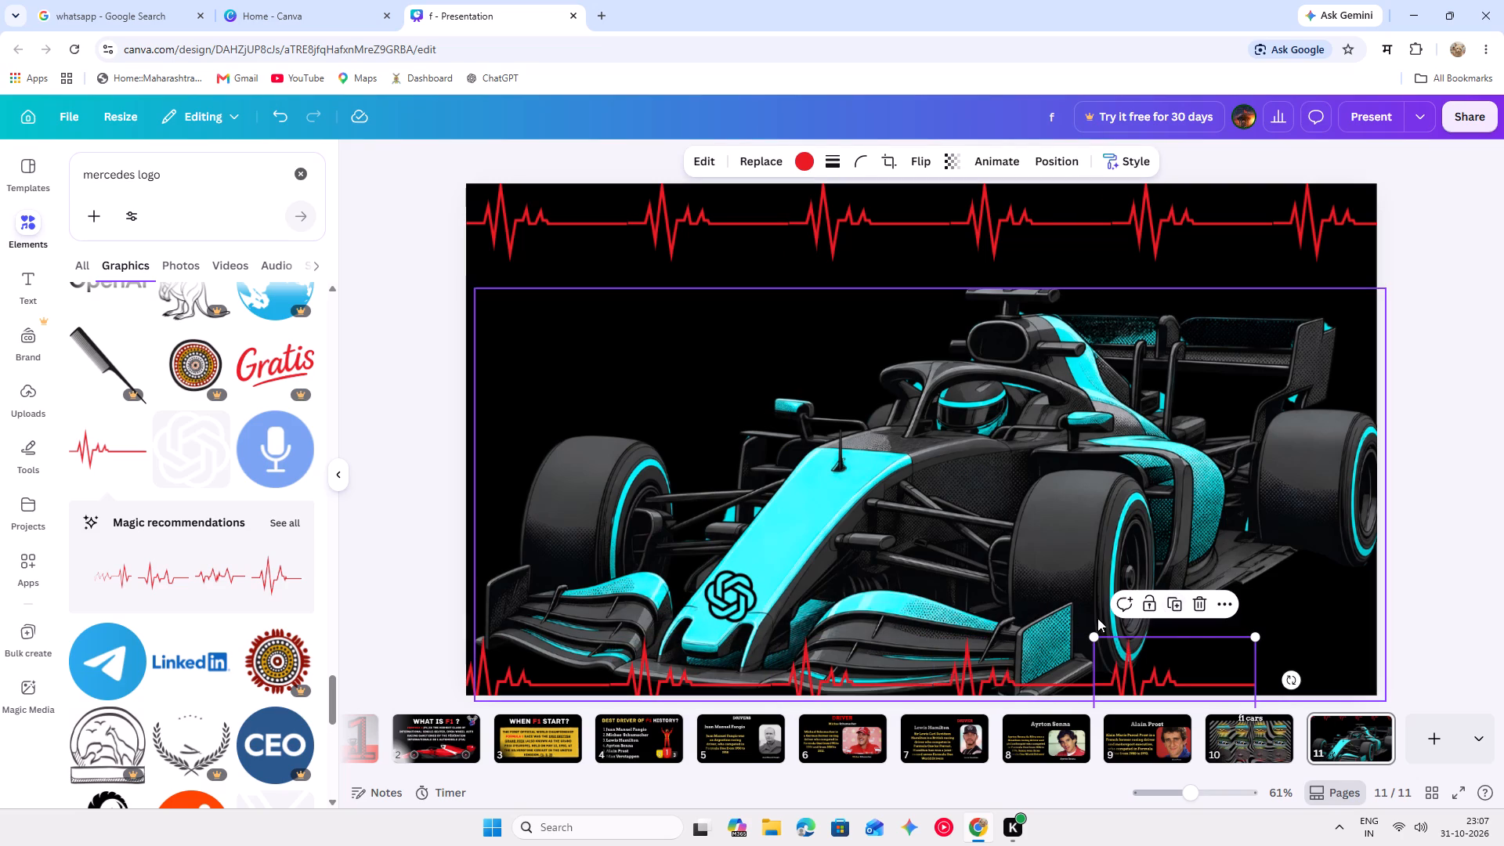
click(1177, 613)
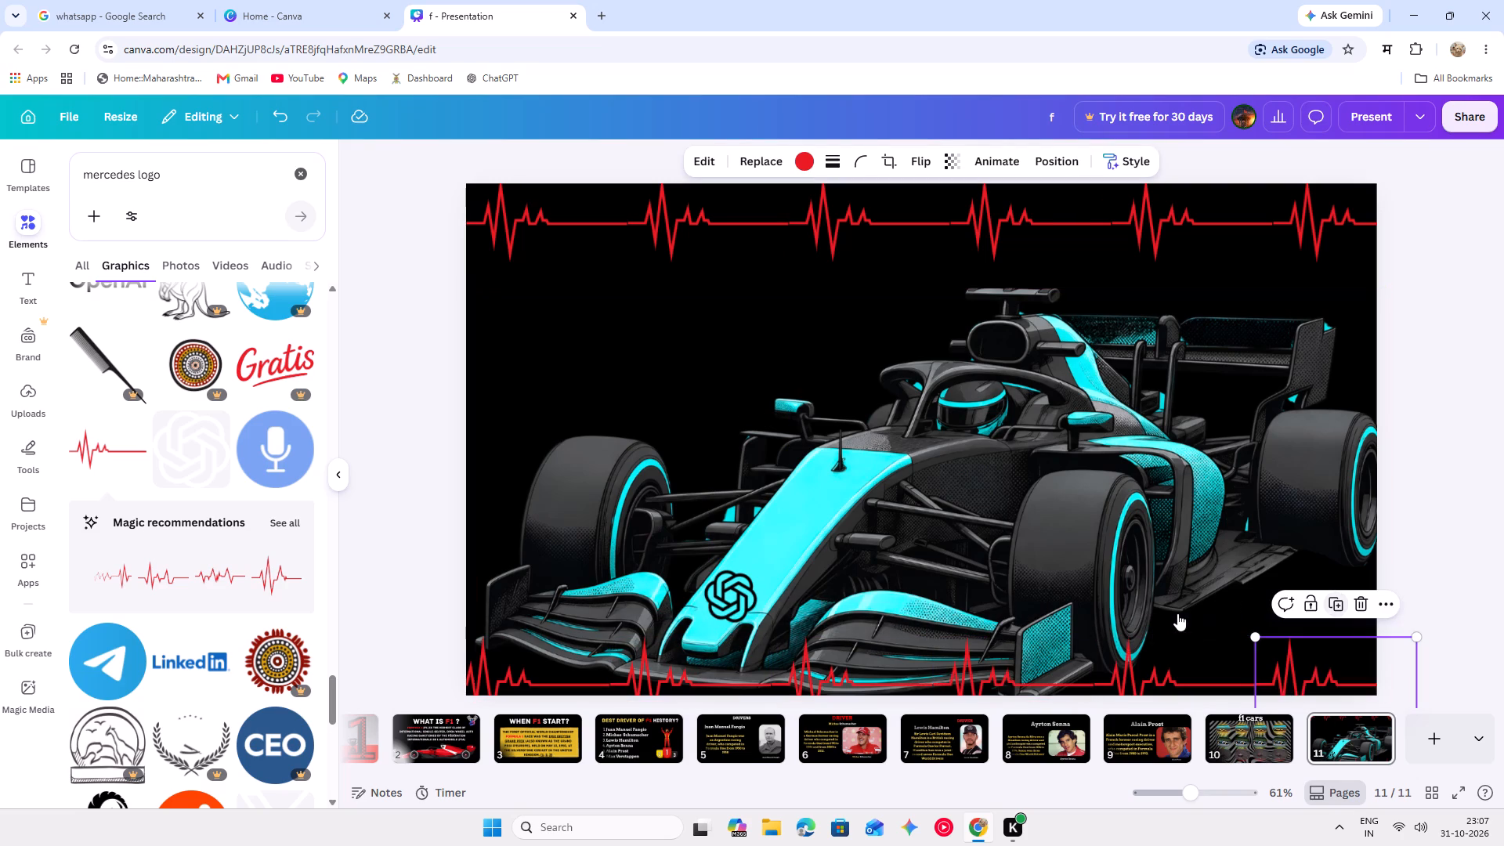
click(1441, 567)
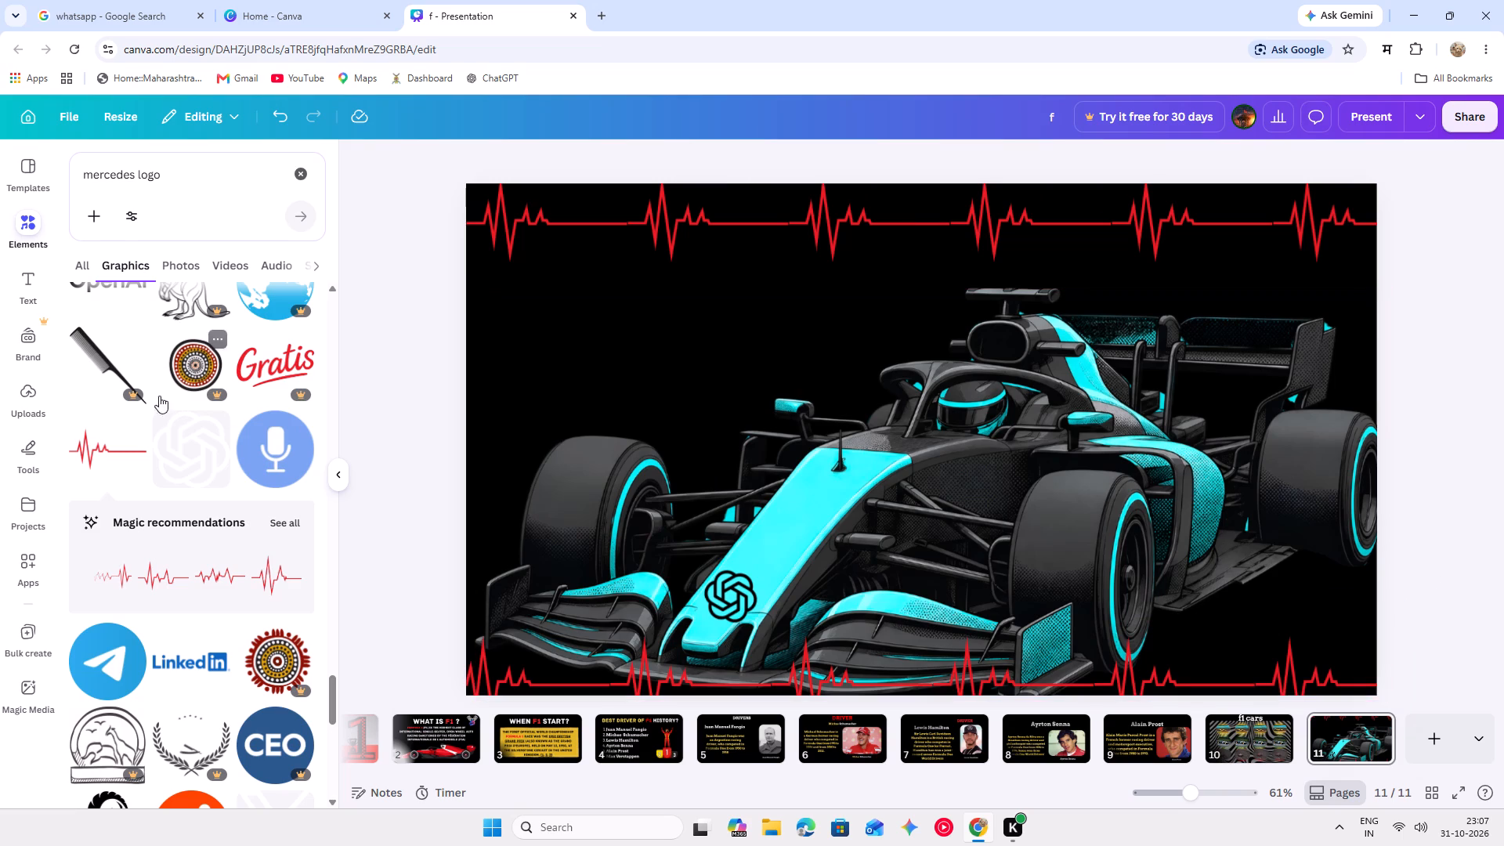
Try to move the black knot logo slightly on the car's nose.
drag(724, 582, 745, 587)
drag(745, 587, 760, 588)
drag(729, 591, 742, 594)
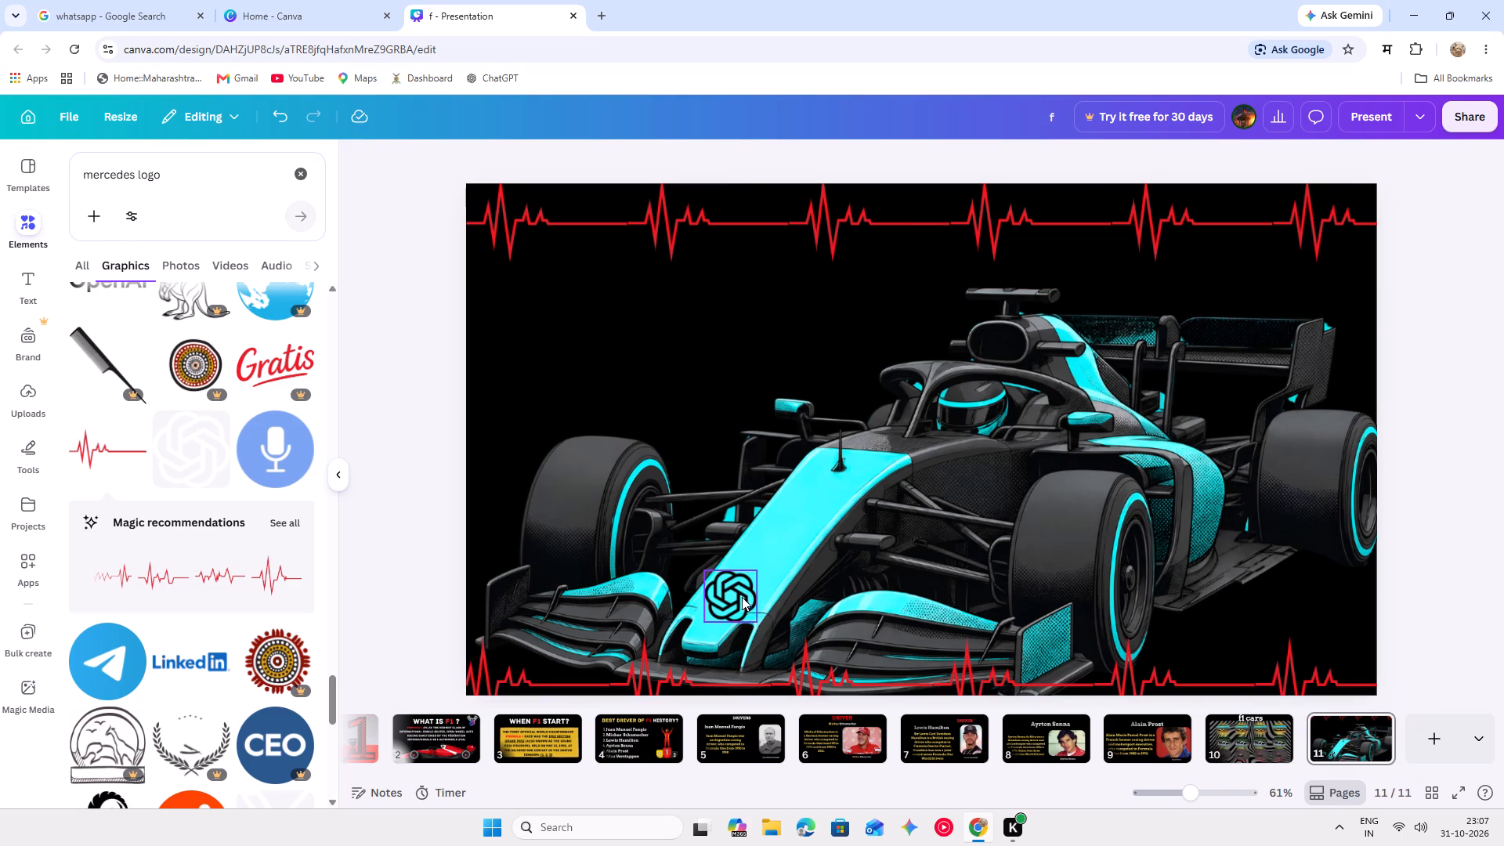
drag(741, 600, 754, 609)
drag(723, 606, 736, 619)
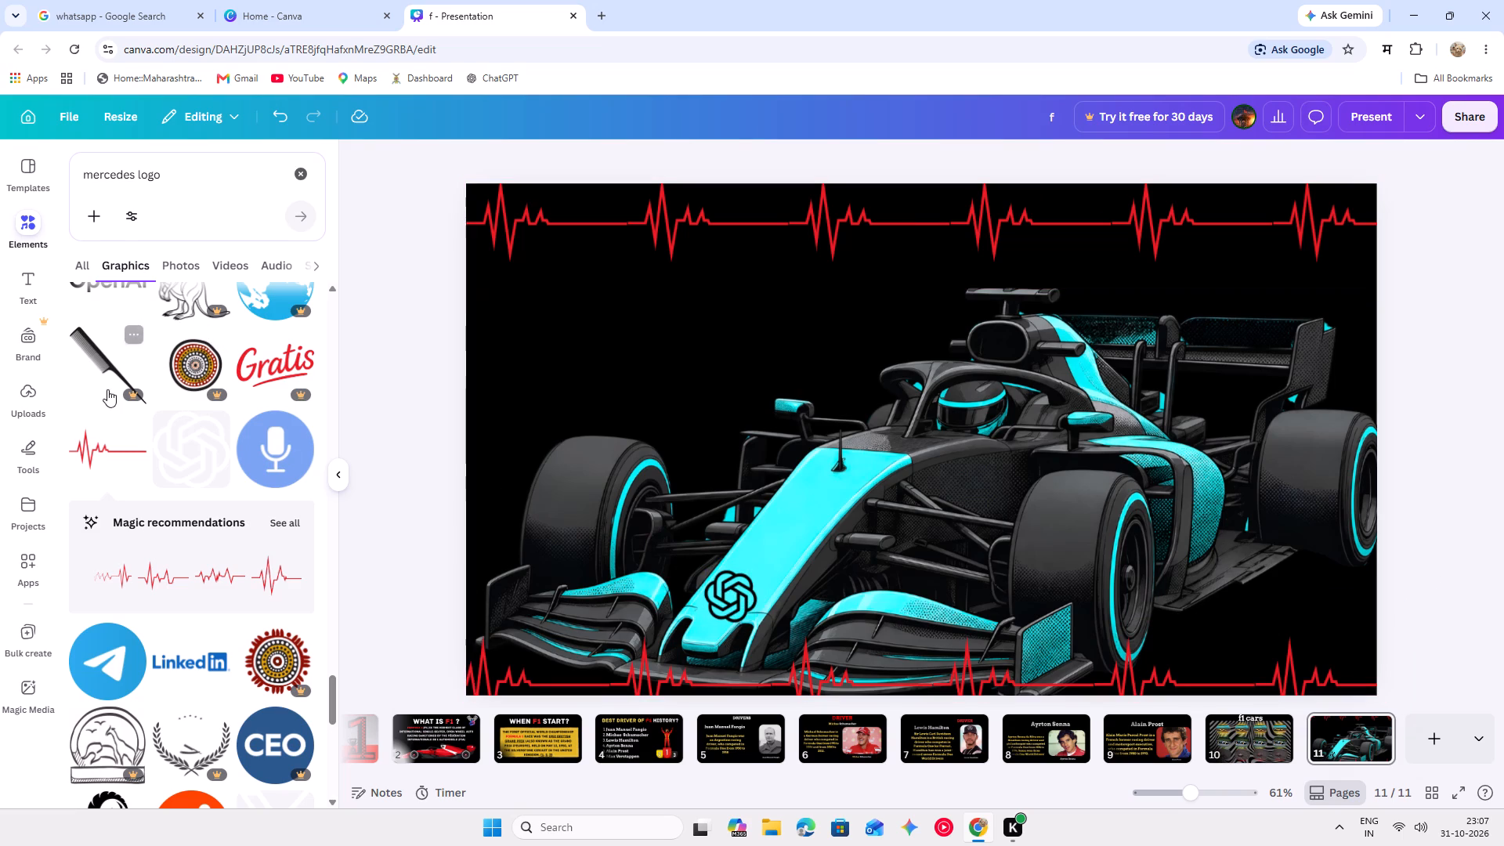
Add the purple Twitch logo from the graphics results, shrink it and place it on the turquoise nose above the black logo.
scroll(164, 458, down, 4)
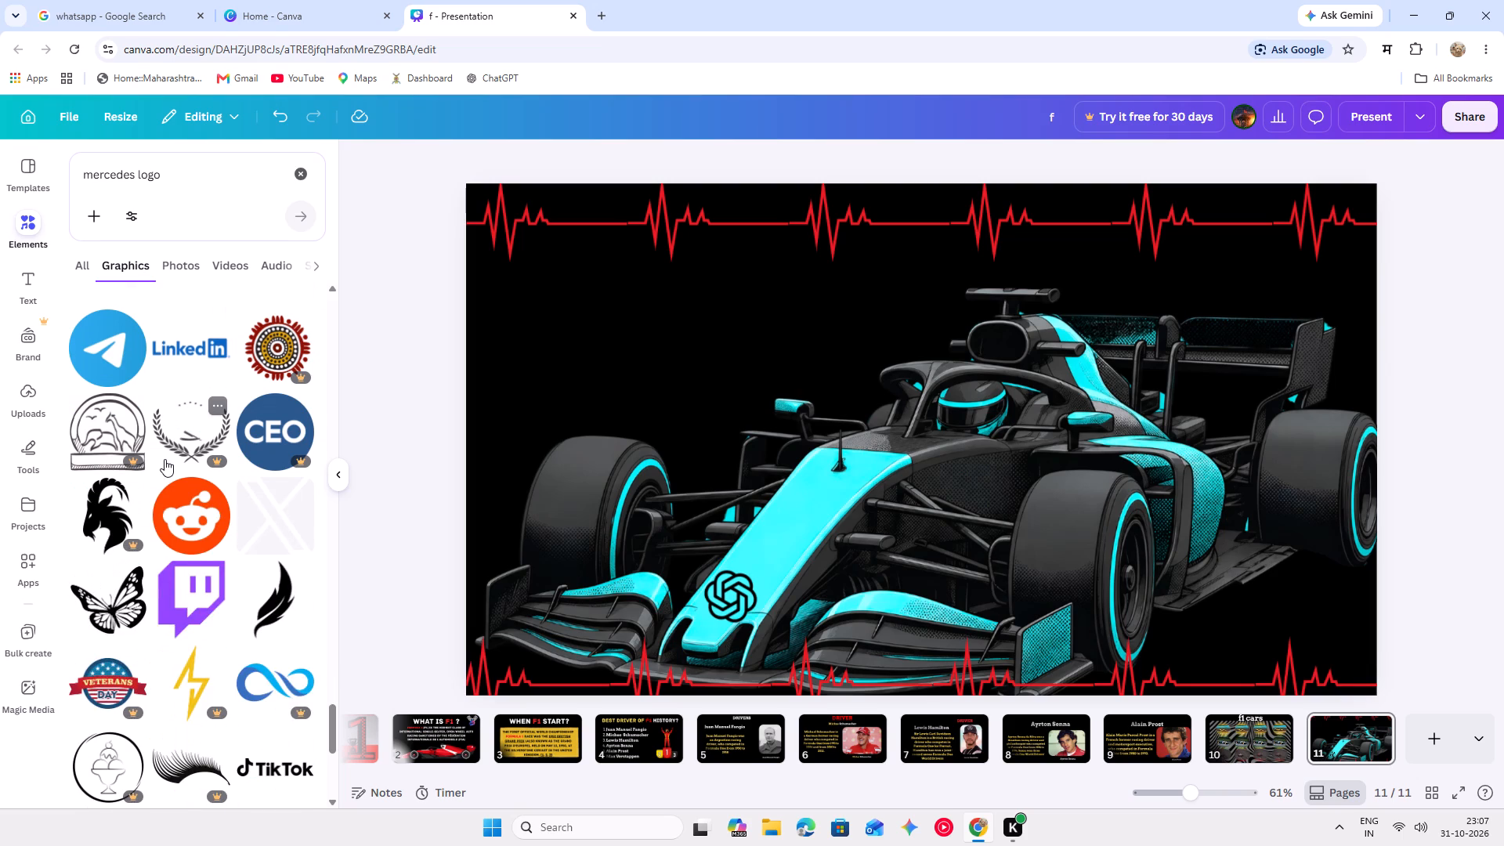
scroll(164, 459, down, 5)
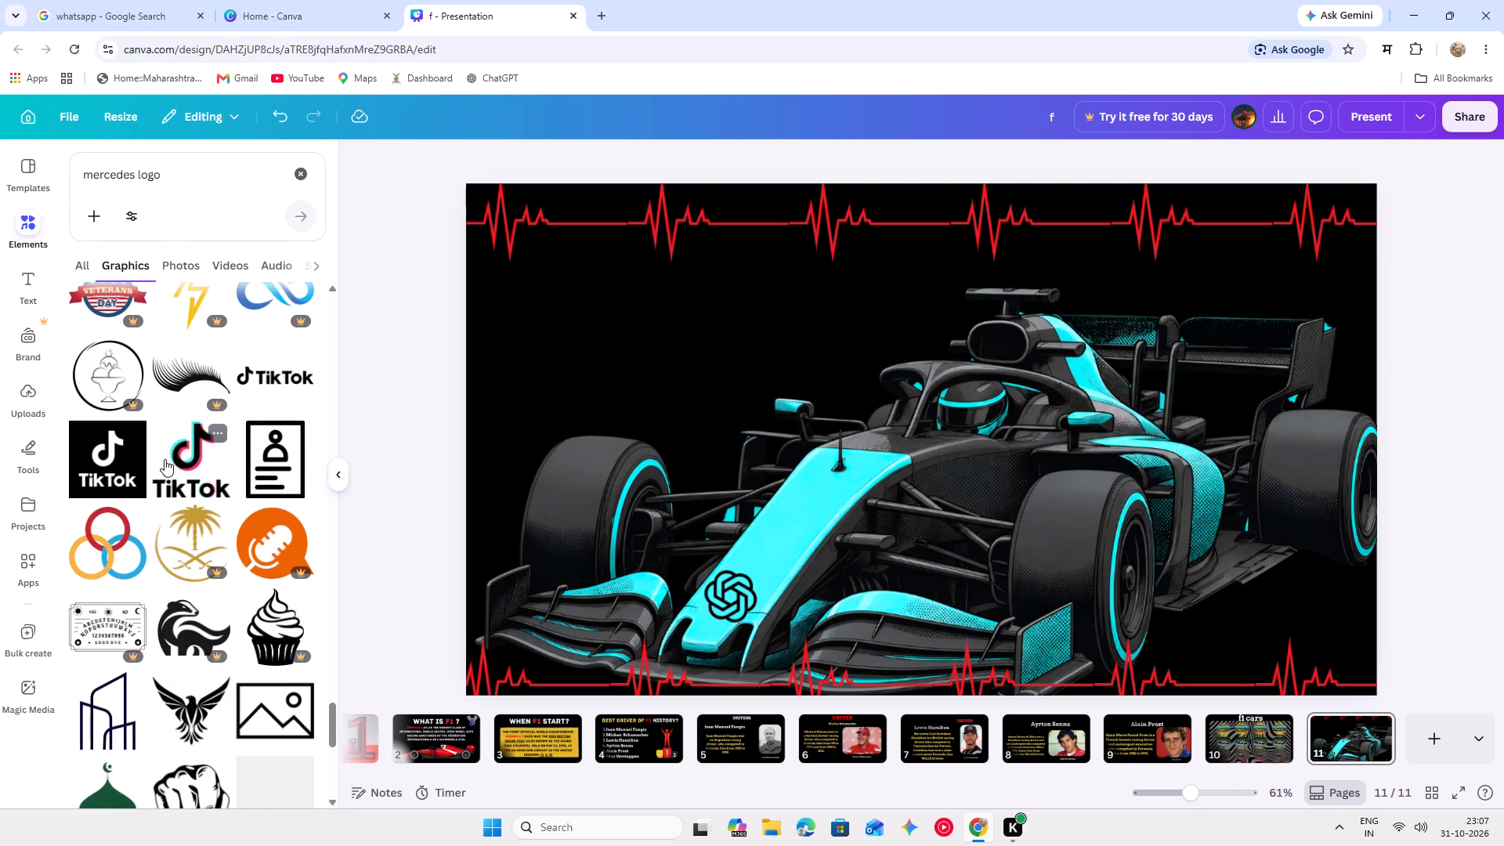
scroll(164, 459, up, 3)
click(201, 462)
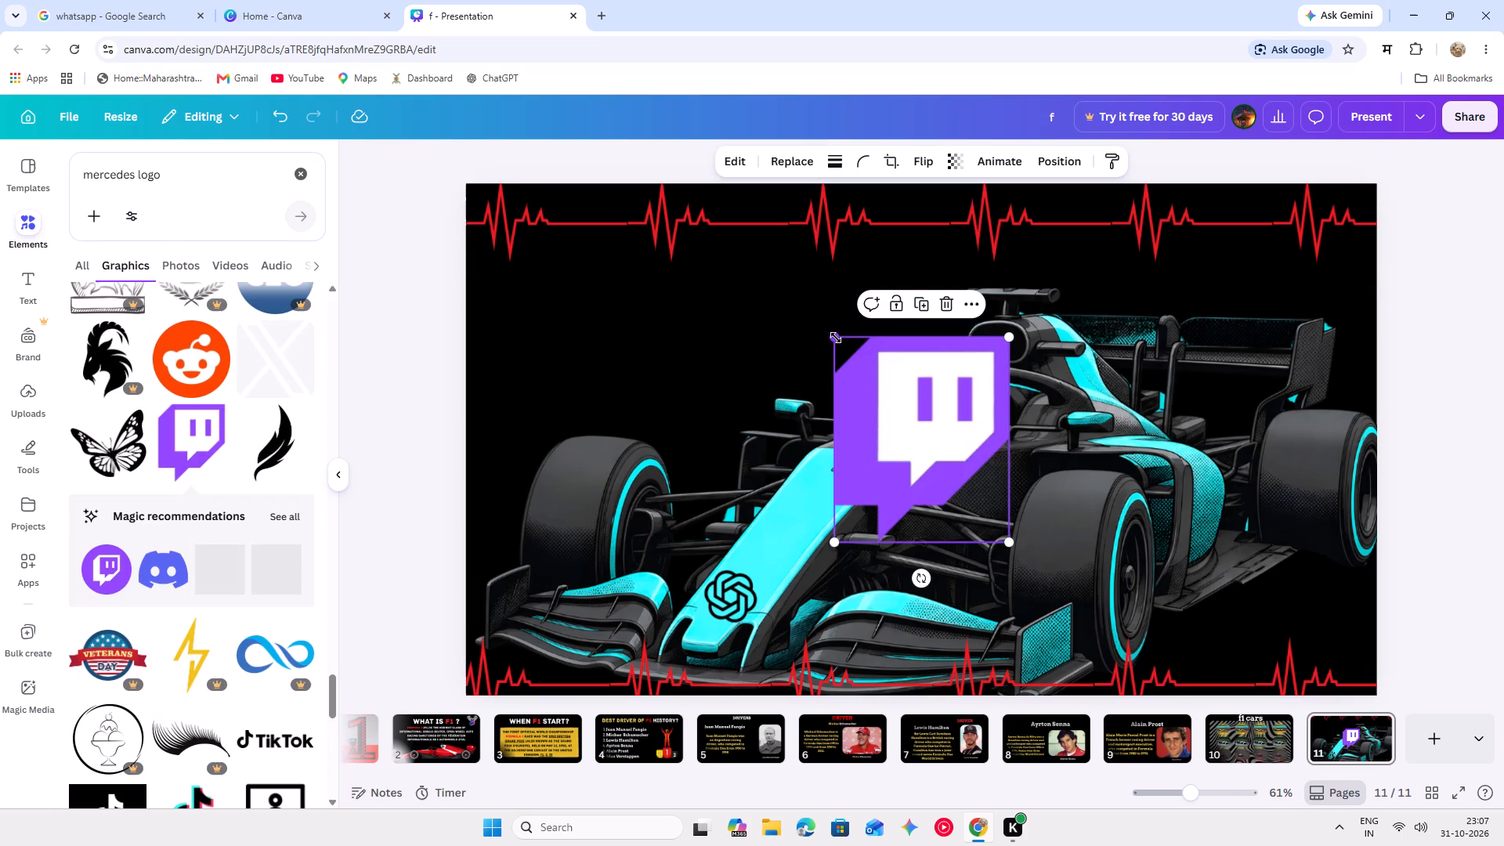
drag(836, 338, 1031, 451)
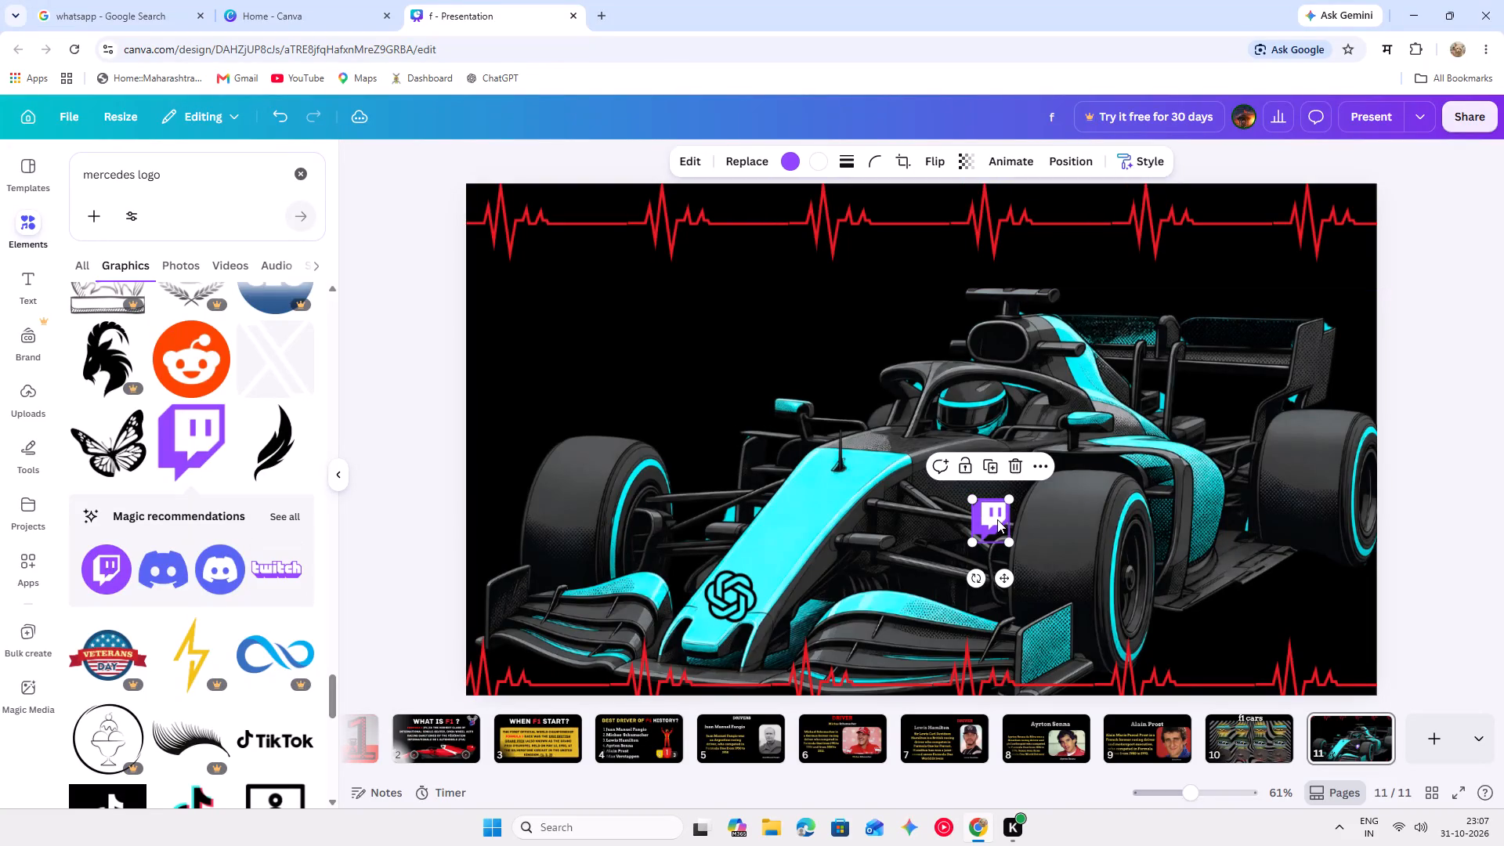
click(997, 519)
drag(997, 519, 778, 543)
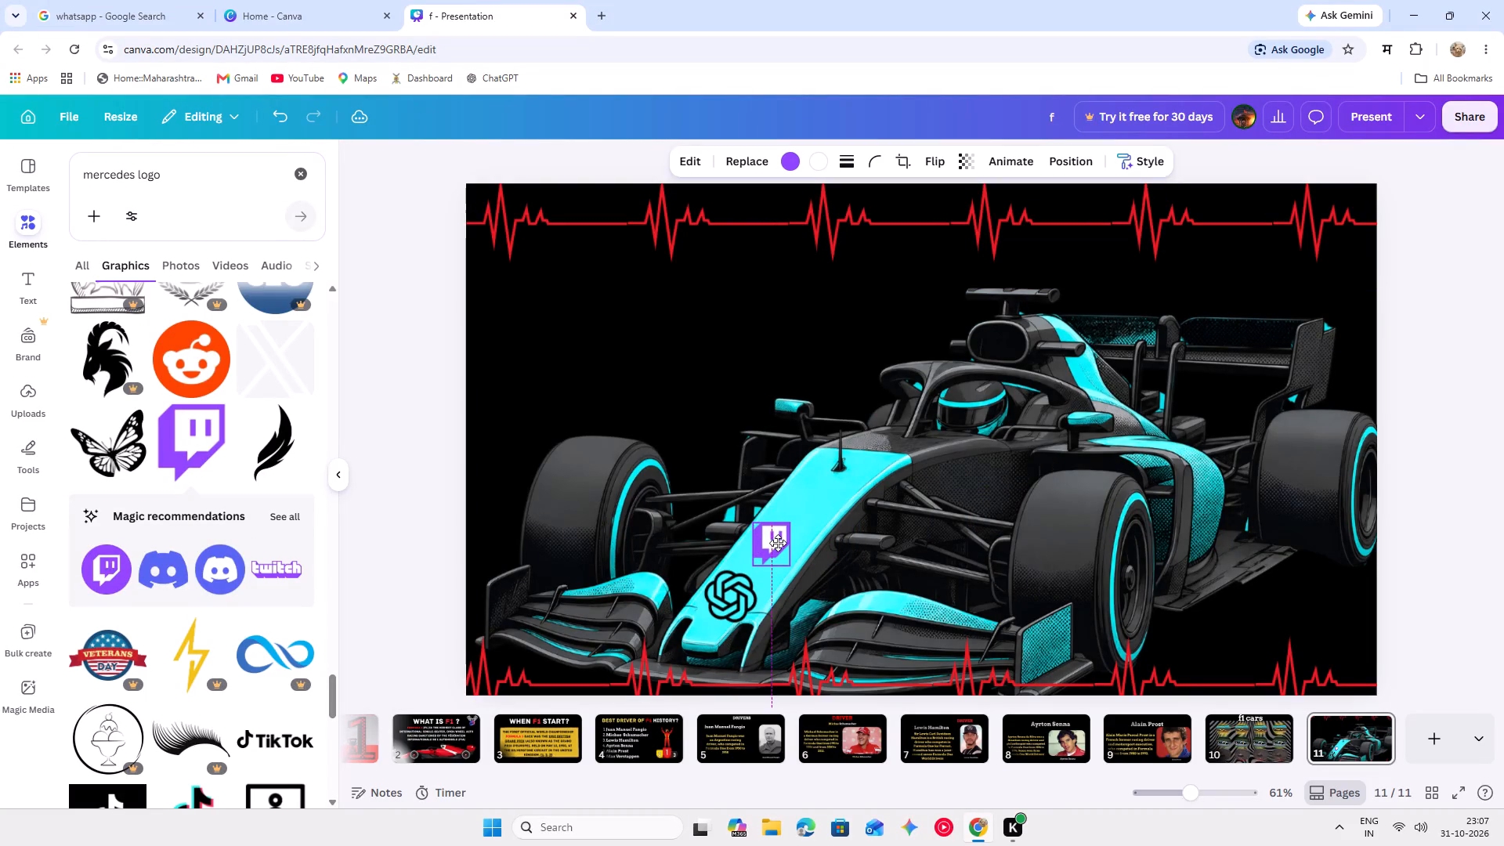
drag(778, 543, 779, 546)
Add the orange Reddit logo from the graphics results and shrink it to a small badge.
click(190, 367)
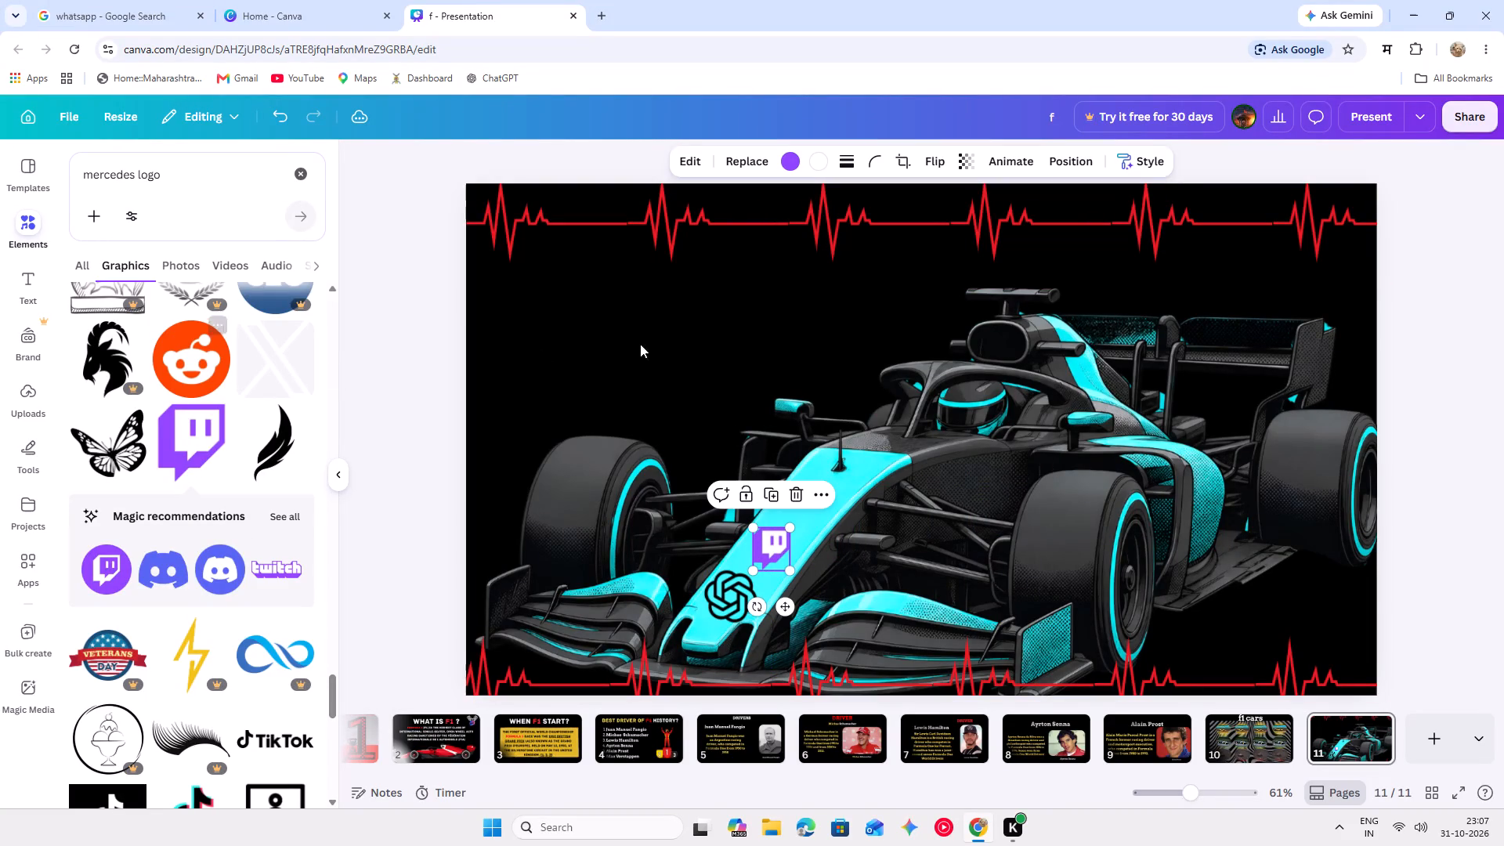
click(168, 349)
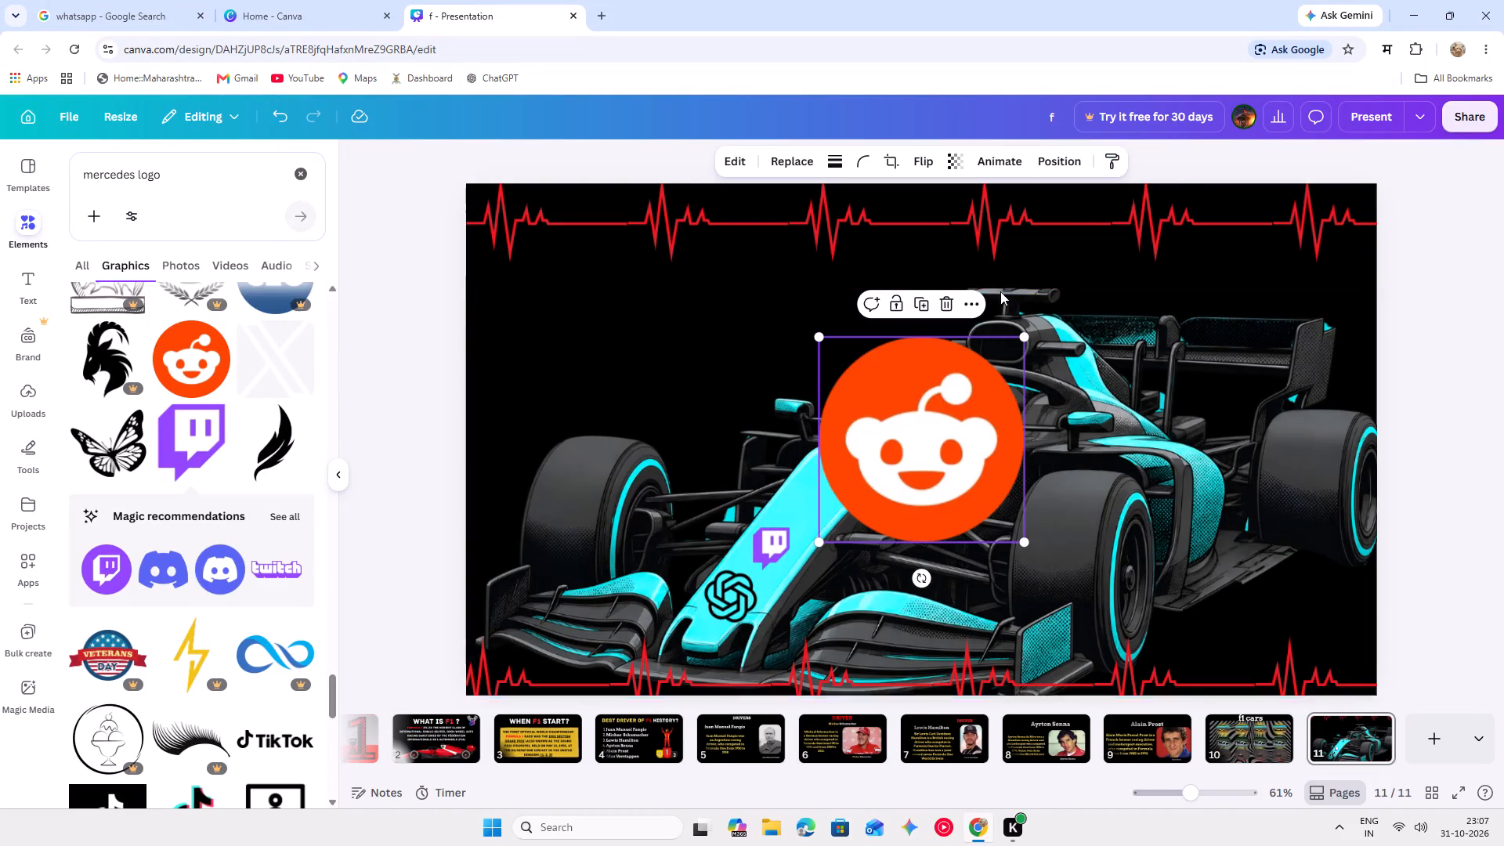
drag(1025, 341, 815, 466)
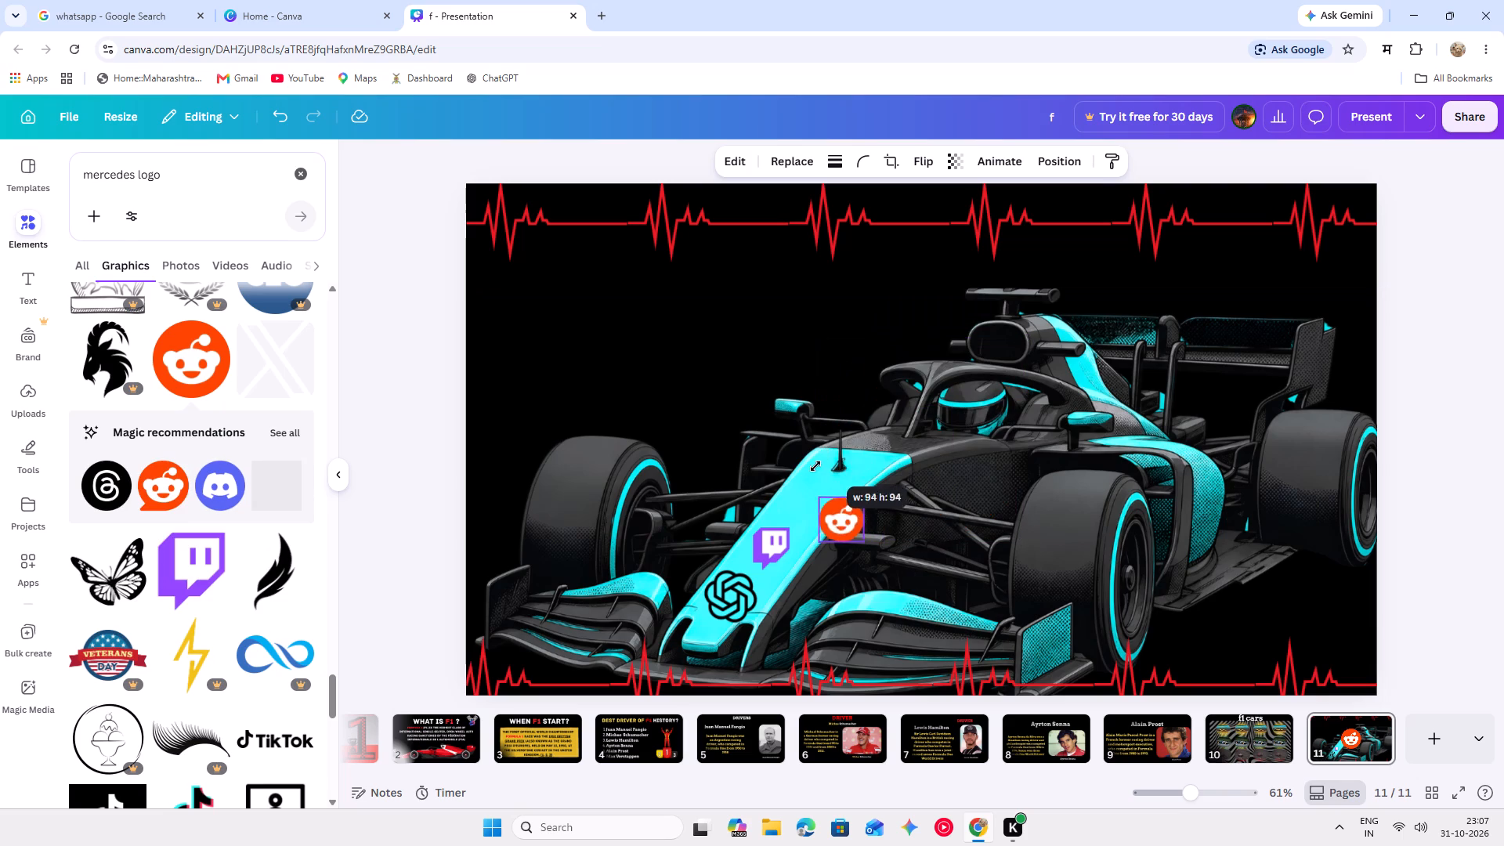
drag(815, 466, 813, 473)
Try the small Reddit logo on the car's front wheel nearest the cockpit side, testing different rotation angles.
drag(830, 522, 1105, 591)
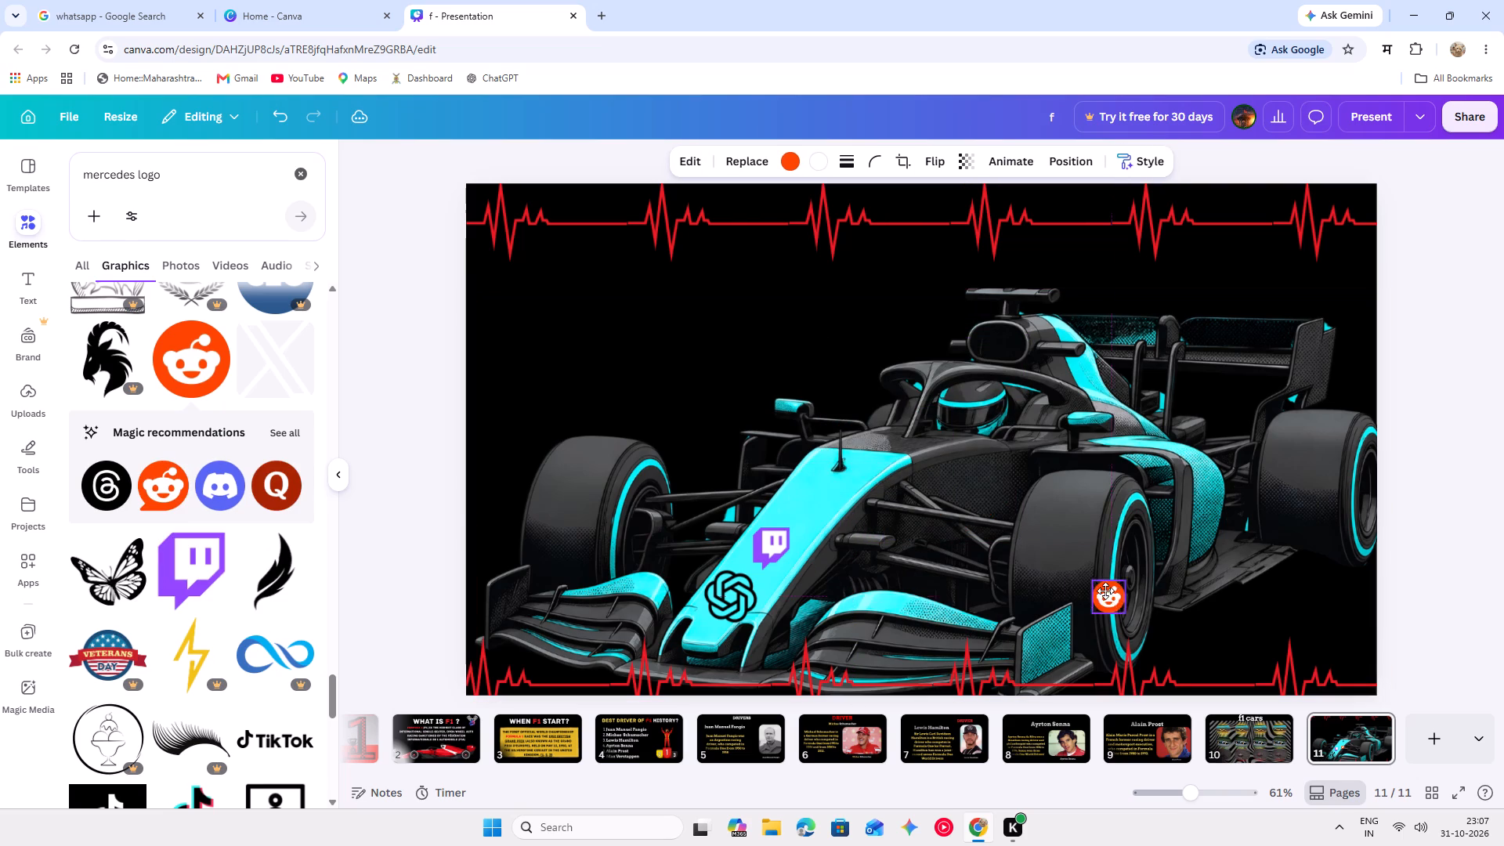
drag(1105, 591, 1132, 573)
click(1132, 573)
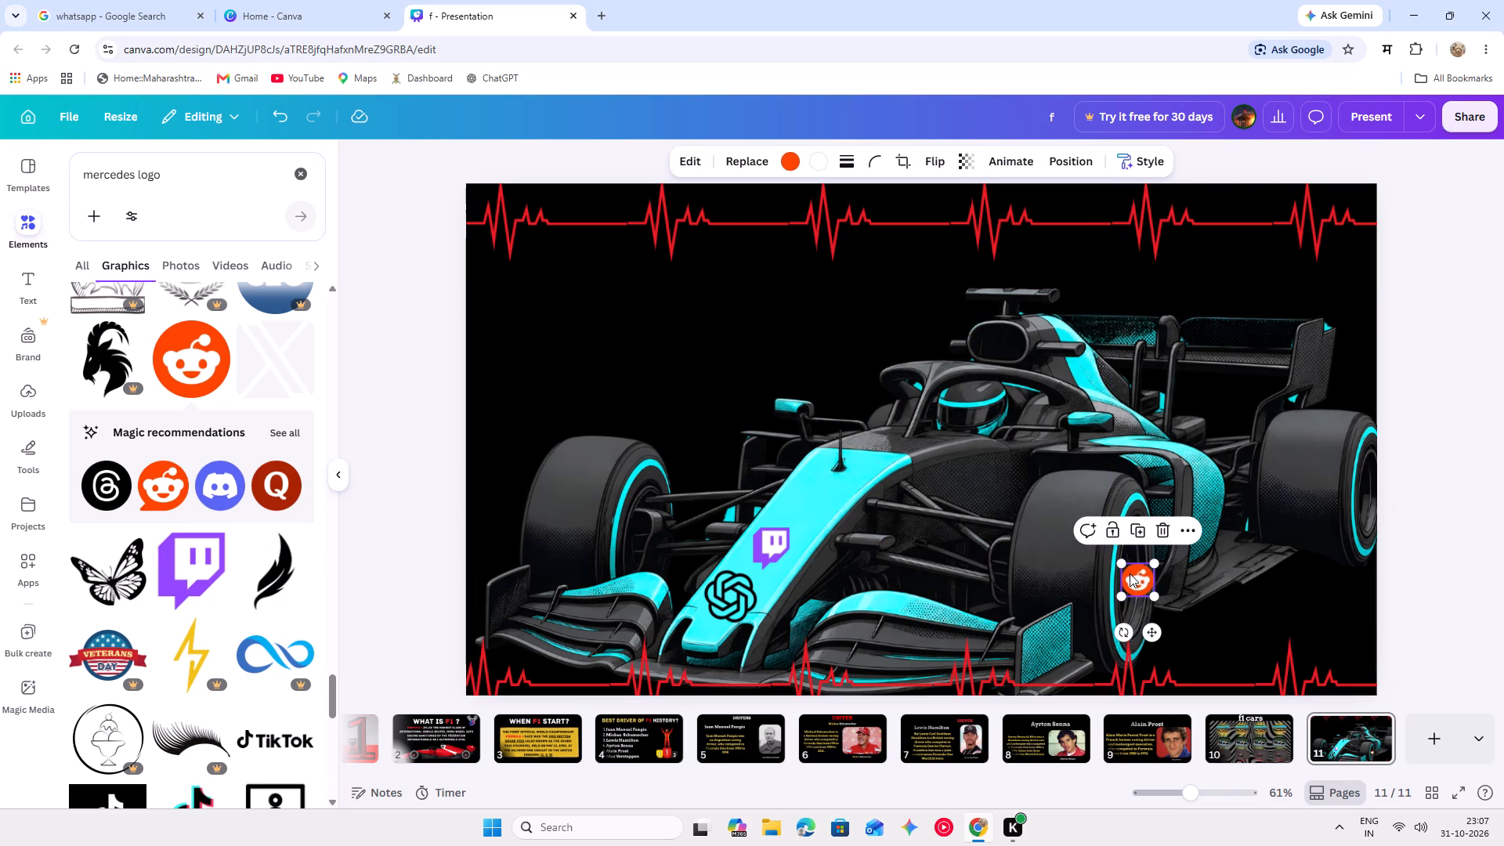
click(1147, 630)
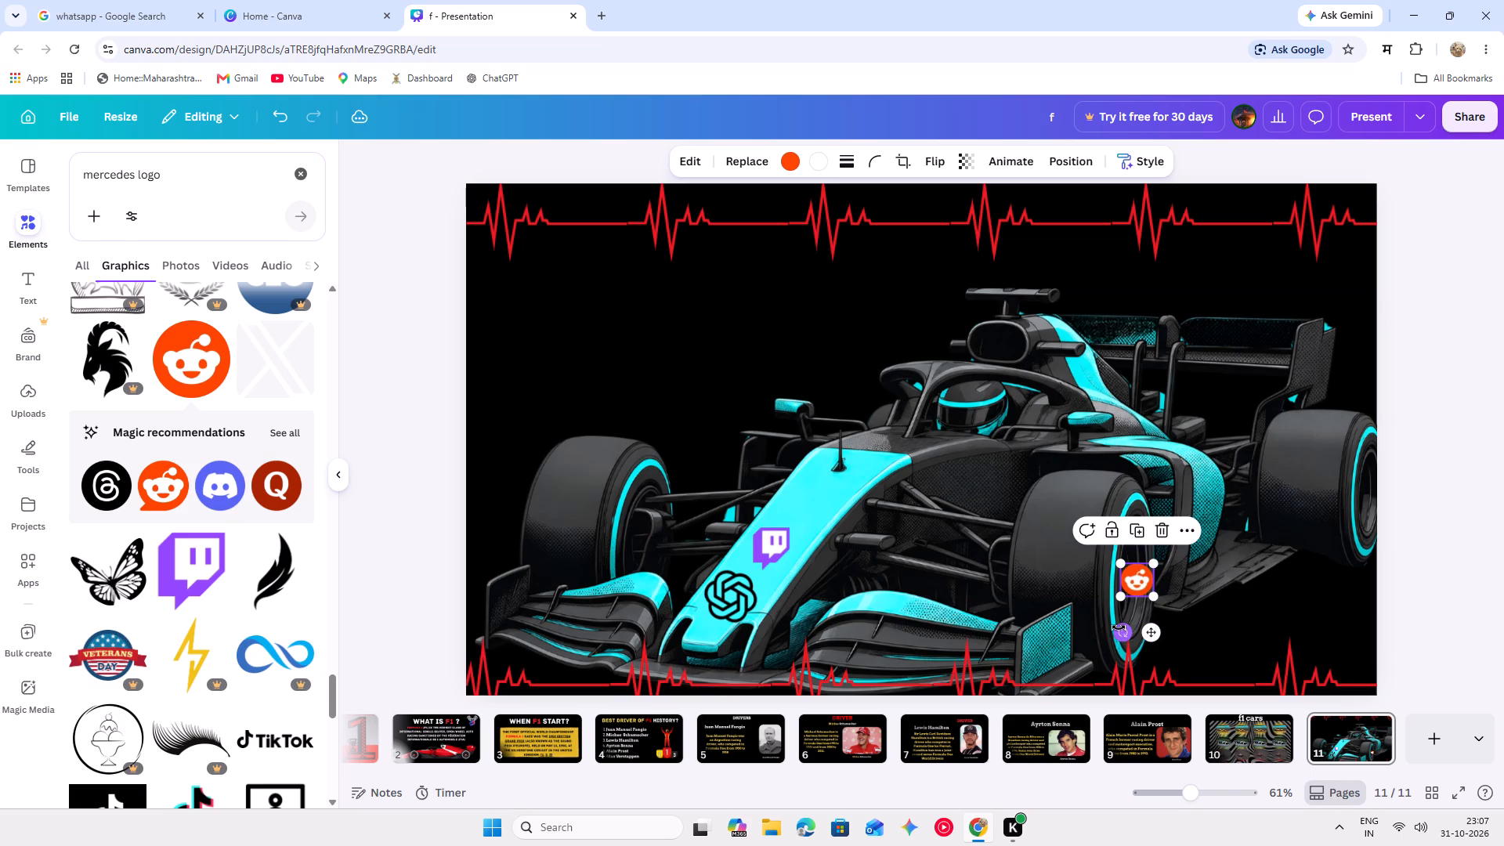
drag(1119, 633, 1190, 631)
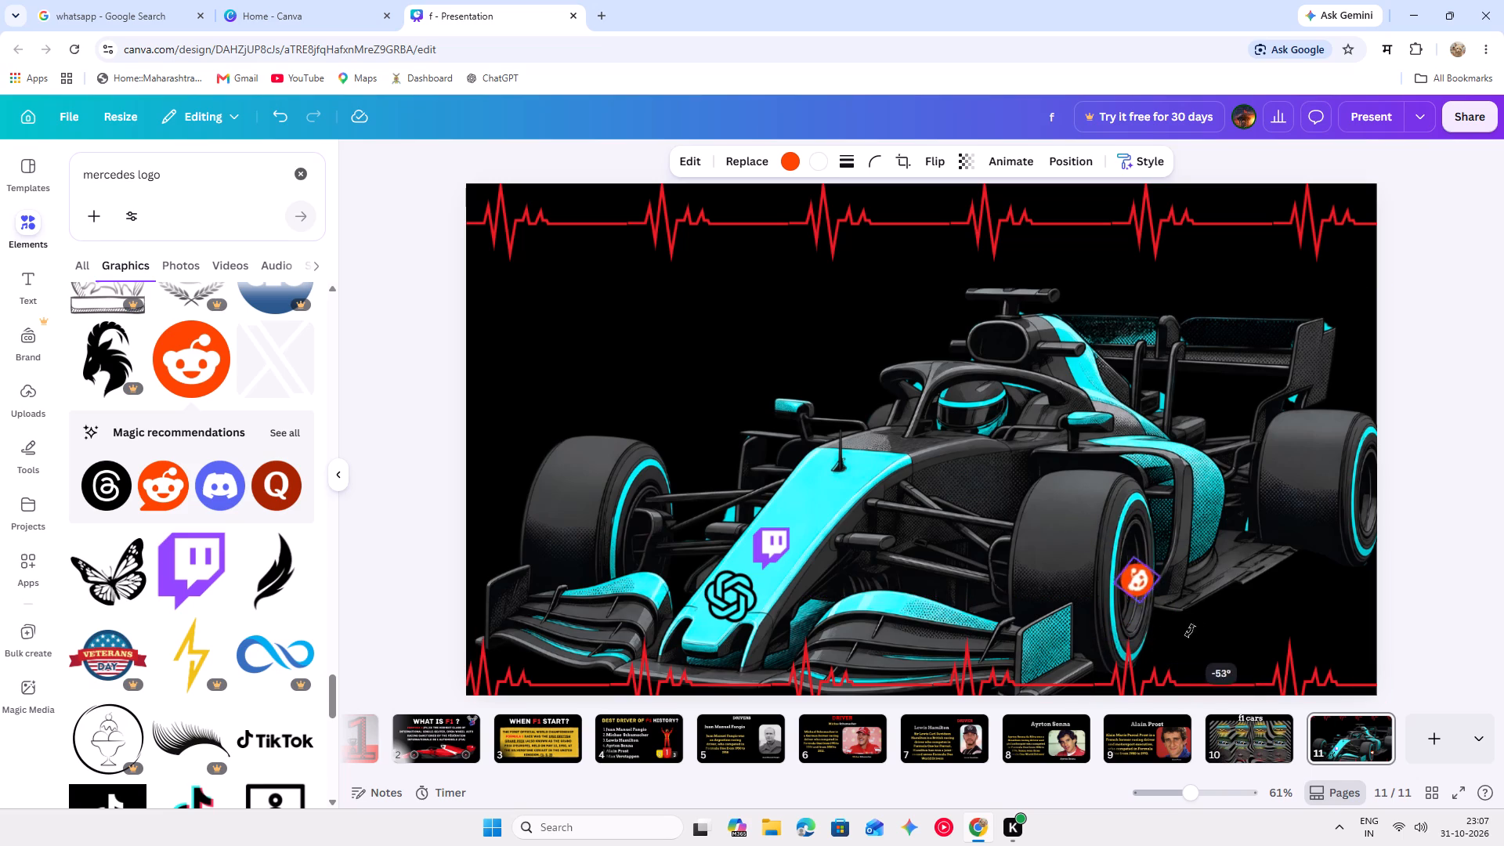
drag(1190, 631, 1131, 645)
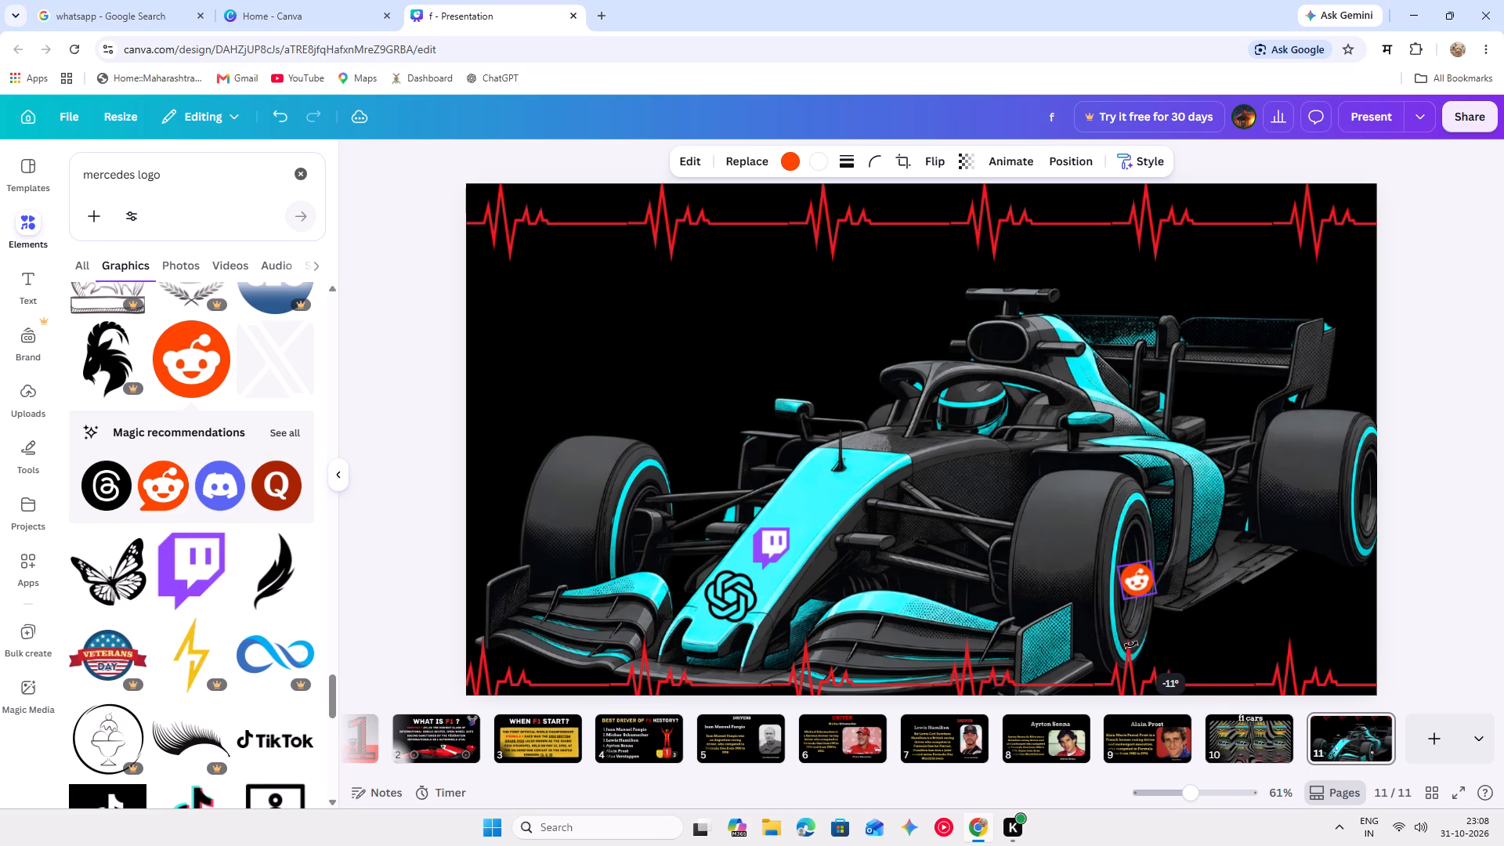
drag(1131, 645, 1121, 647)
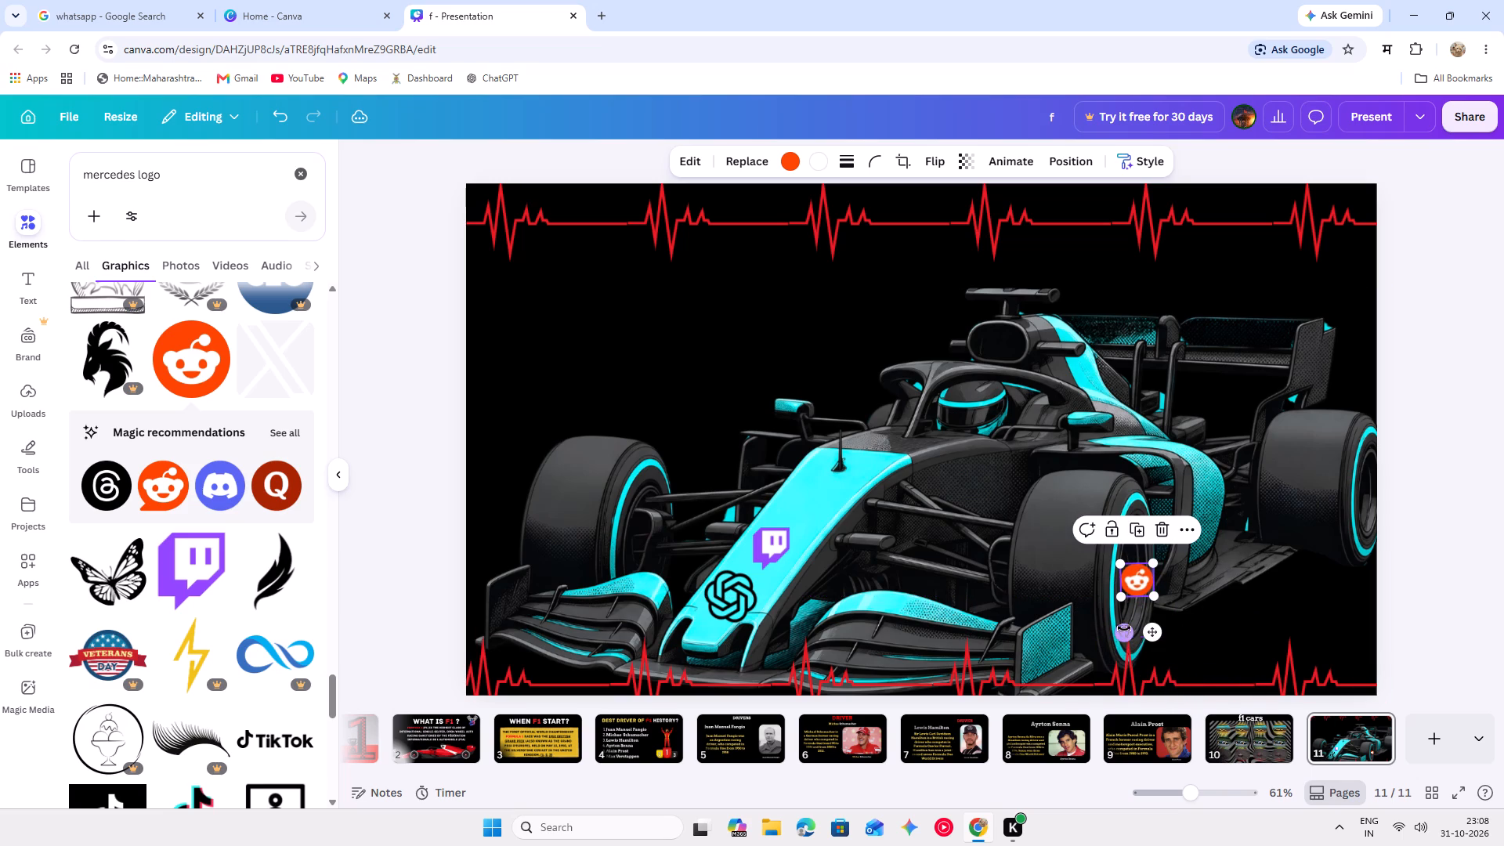
Move the small Reddit logo onto the car's turquoise nose, just above the Twitch logo.
drag(1144, 582, 880, 549)
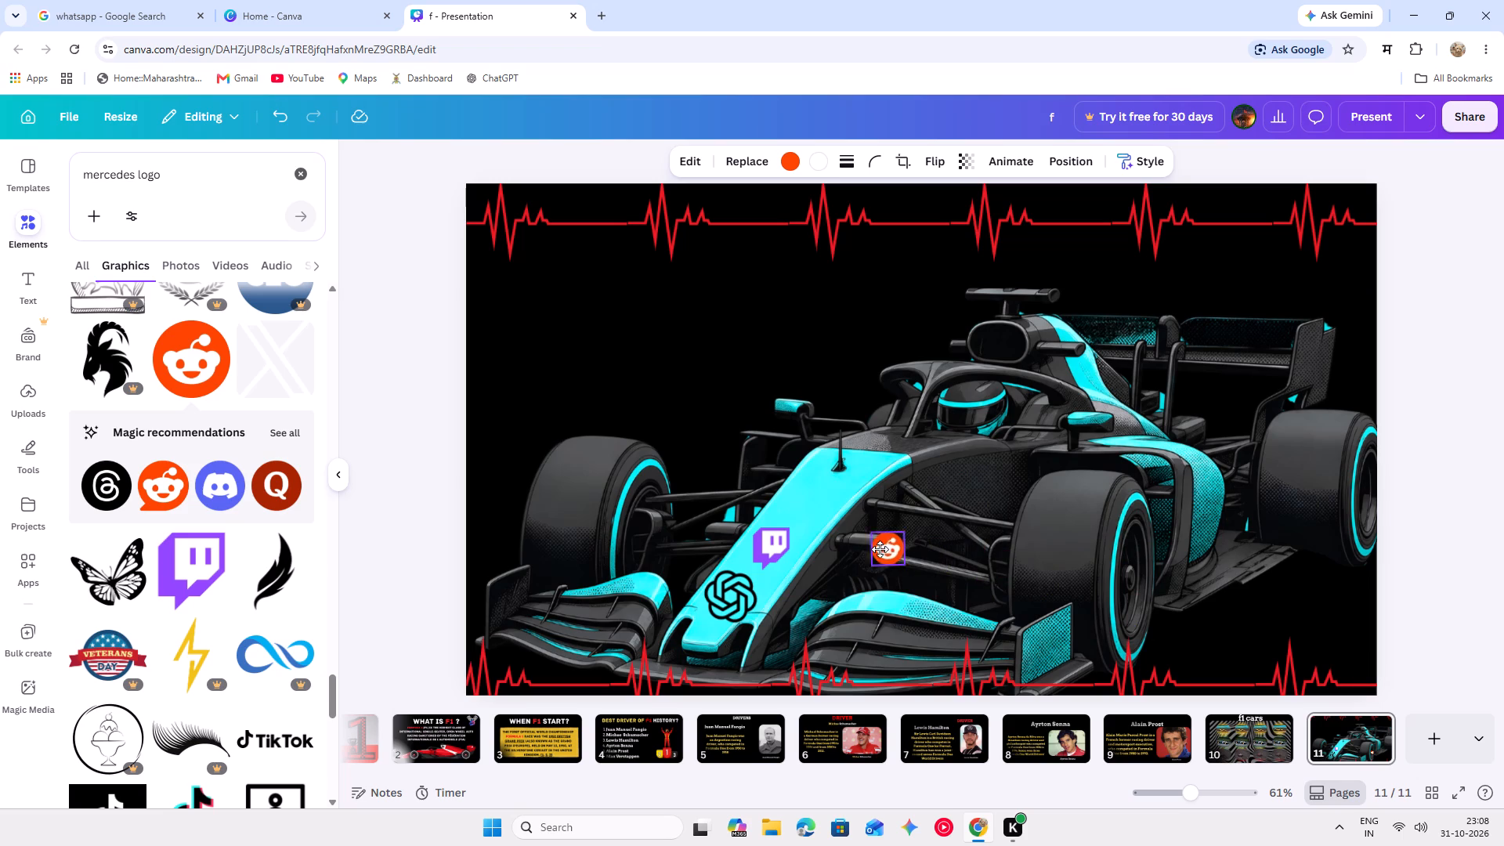
drag(880, 549, 808, 500)
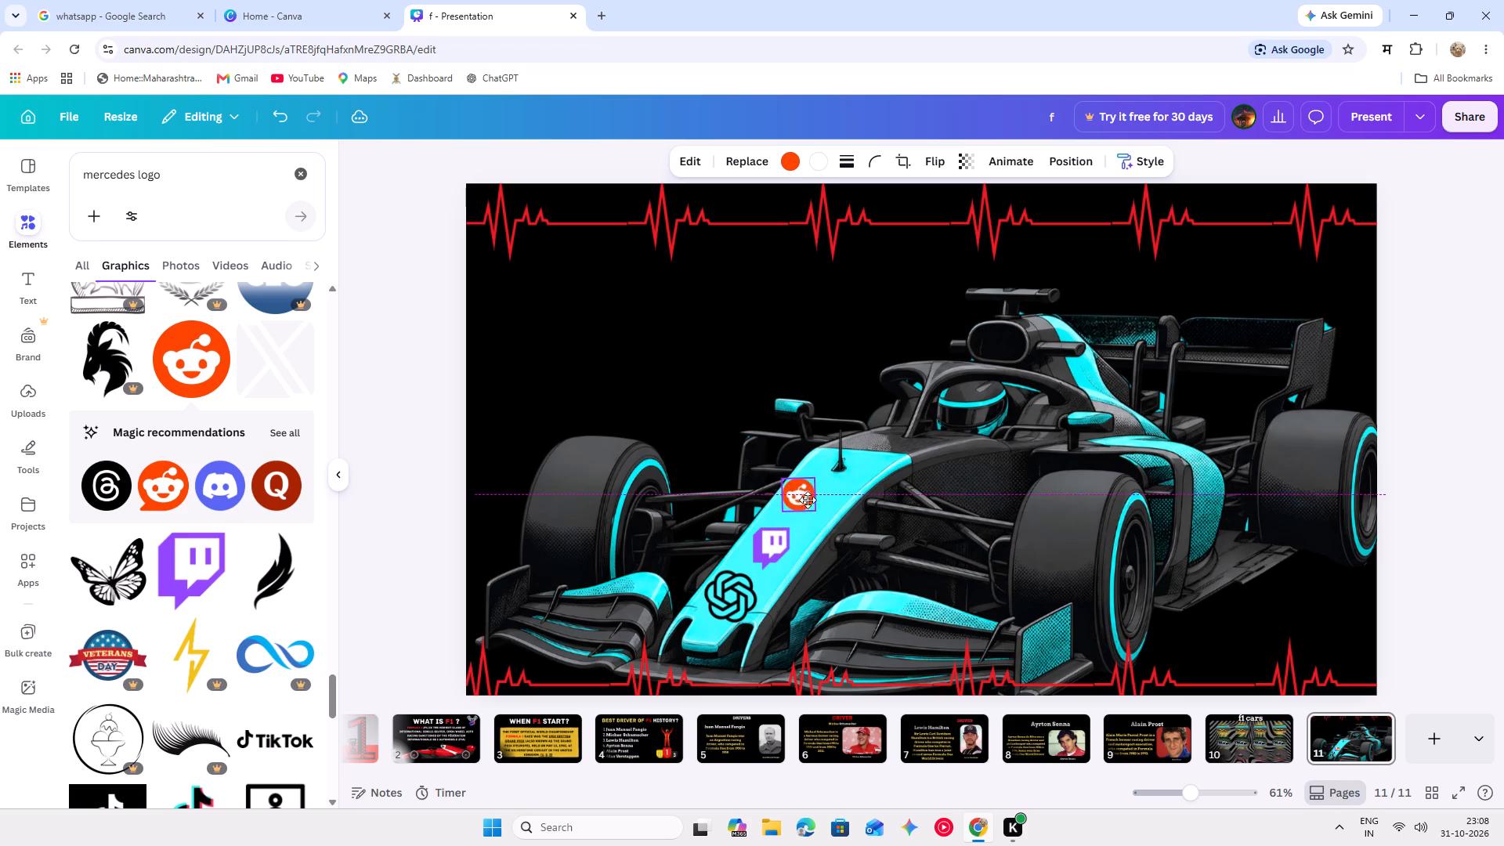
drag(808, 500, 812, 504)
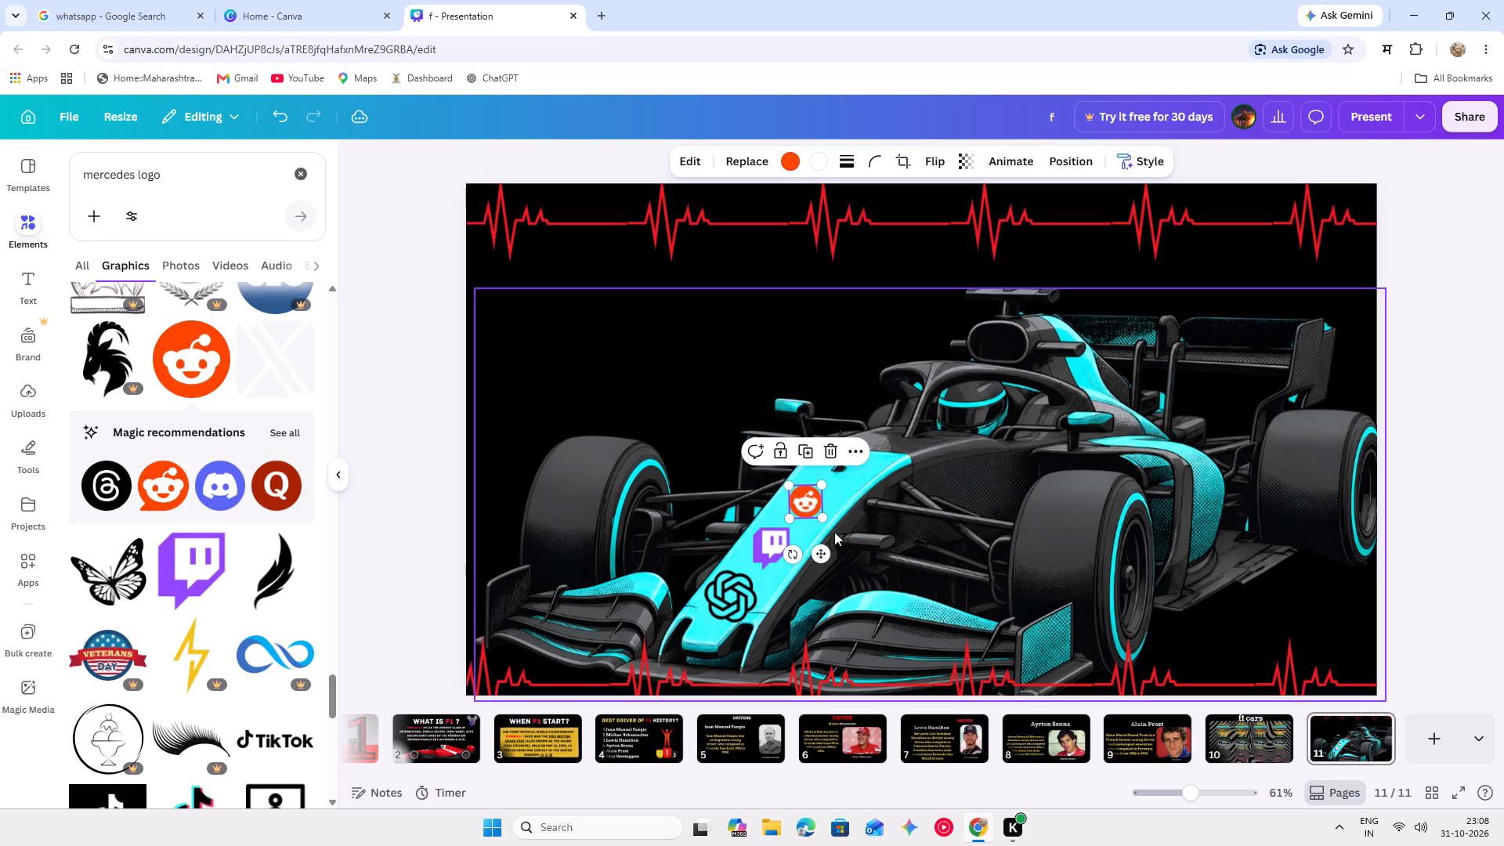
Add the white X logo from the graphics results, shrink it and place it at the page's left edge along the upper heartbeat line.
click(891, 521)
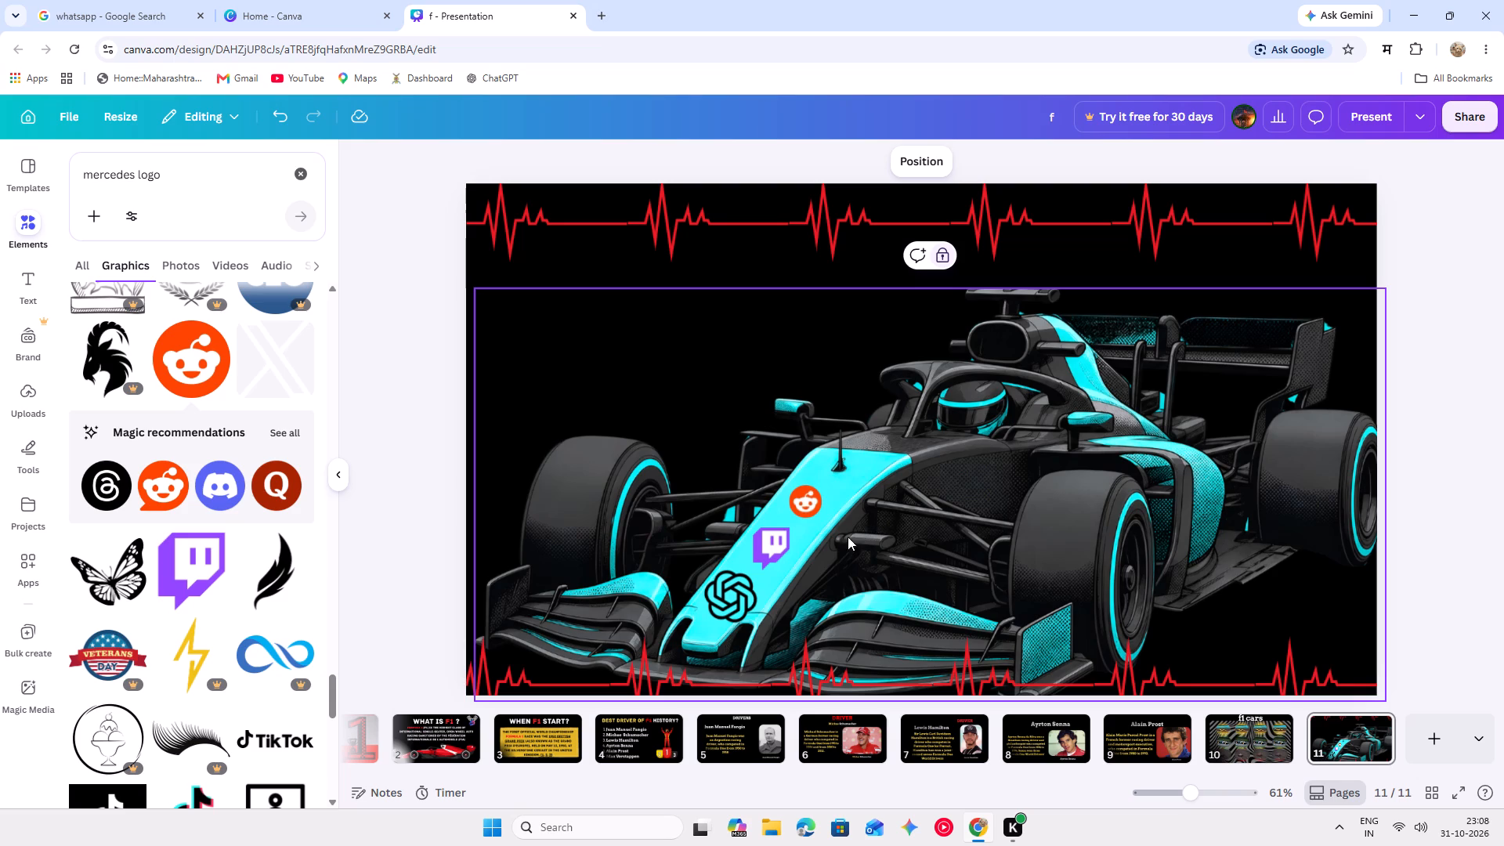
click(443, 285)
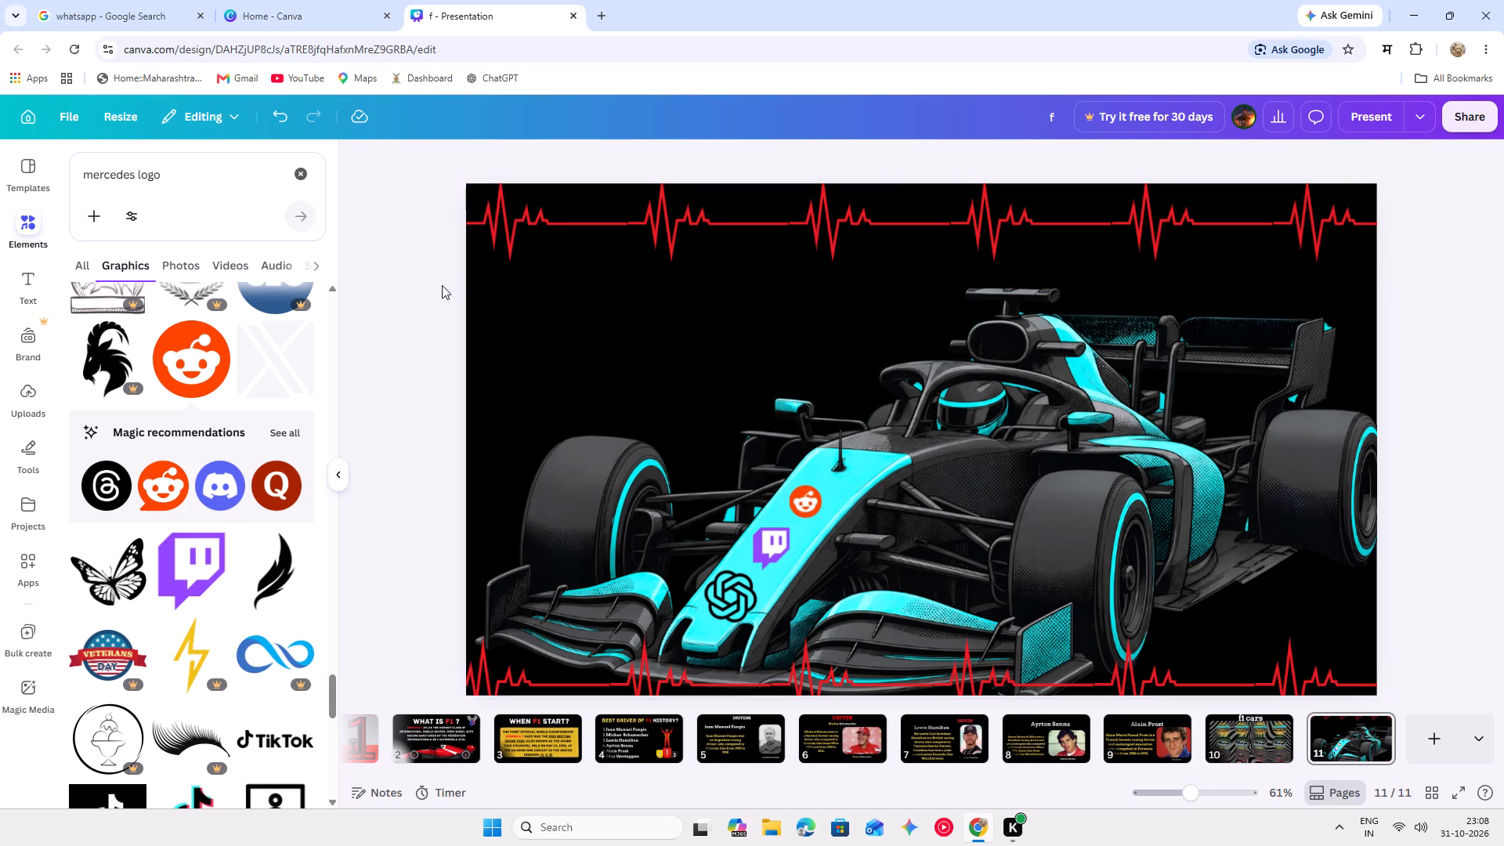
click(280, 378)
drag(918, 439, 555, 331)
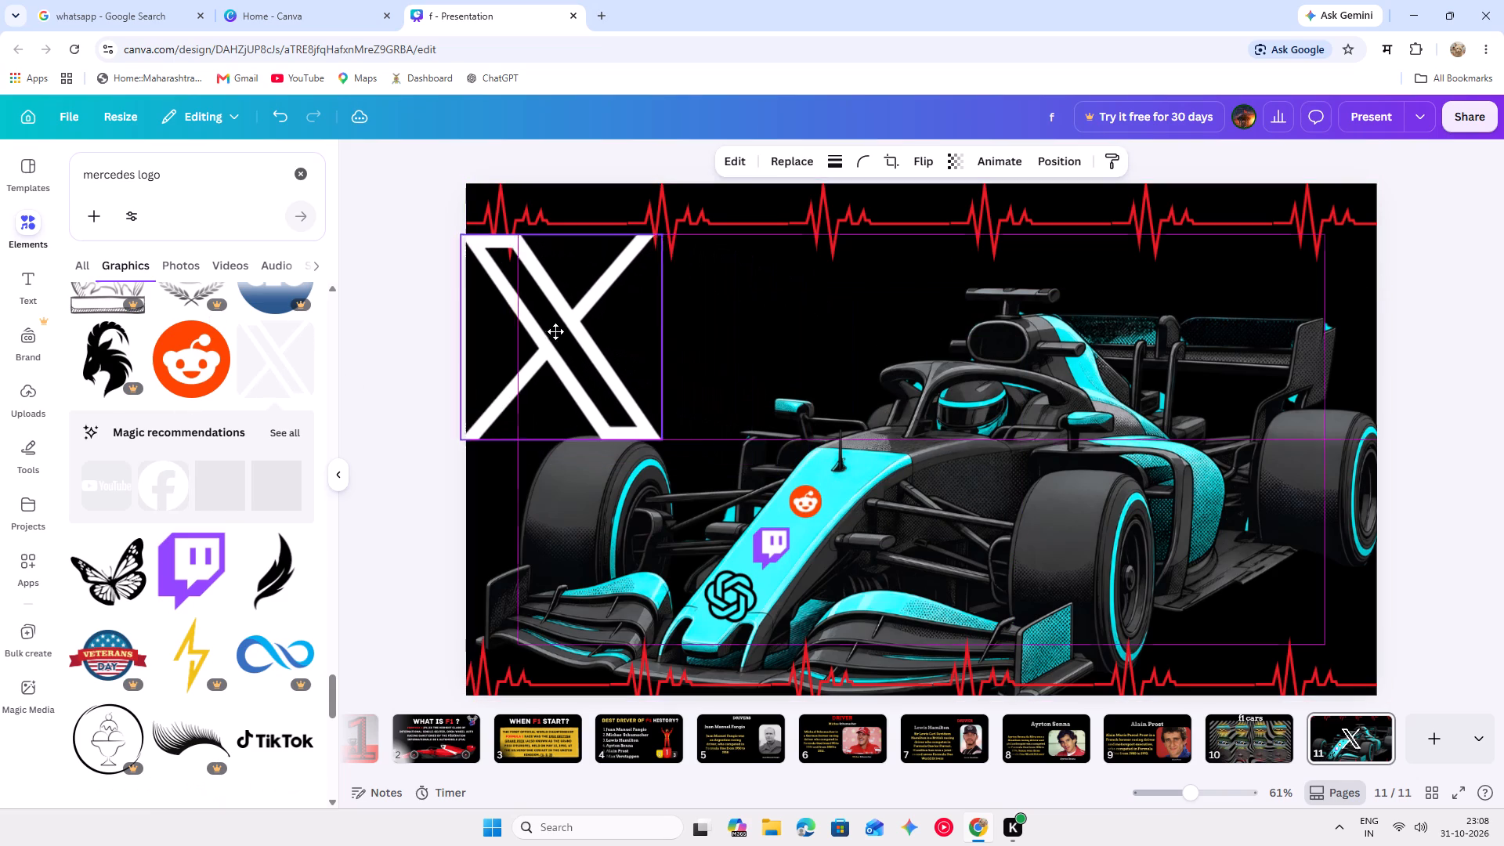
drag(555, 331, 551, 331)
drag(652, 438, 514, 313)
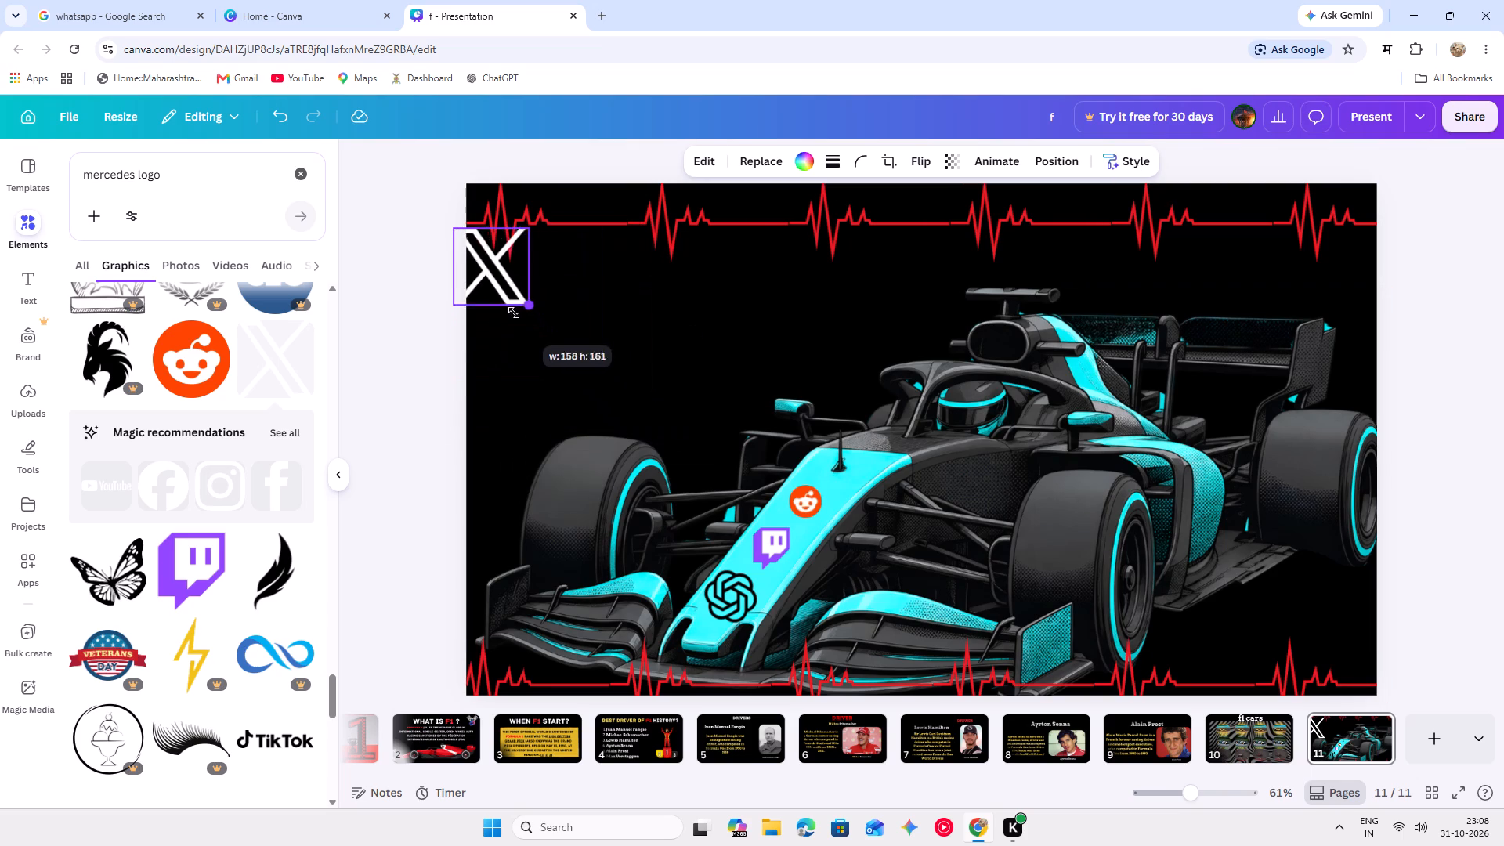
drag(514, 313, 489, 262)
drag(480, 255, 498, 255)
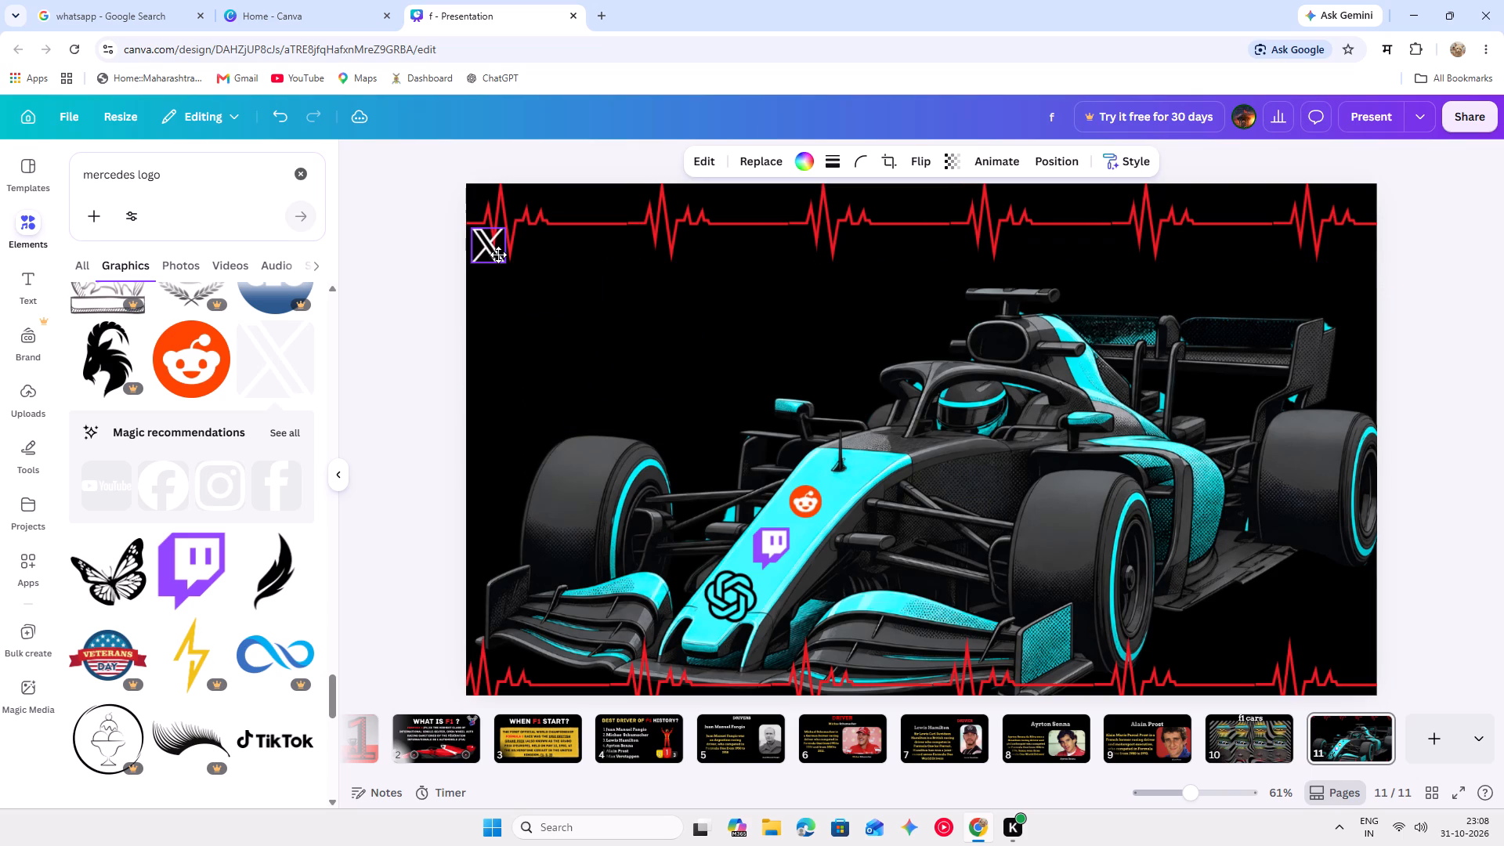
drag(498, 255, 492, 255)
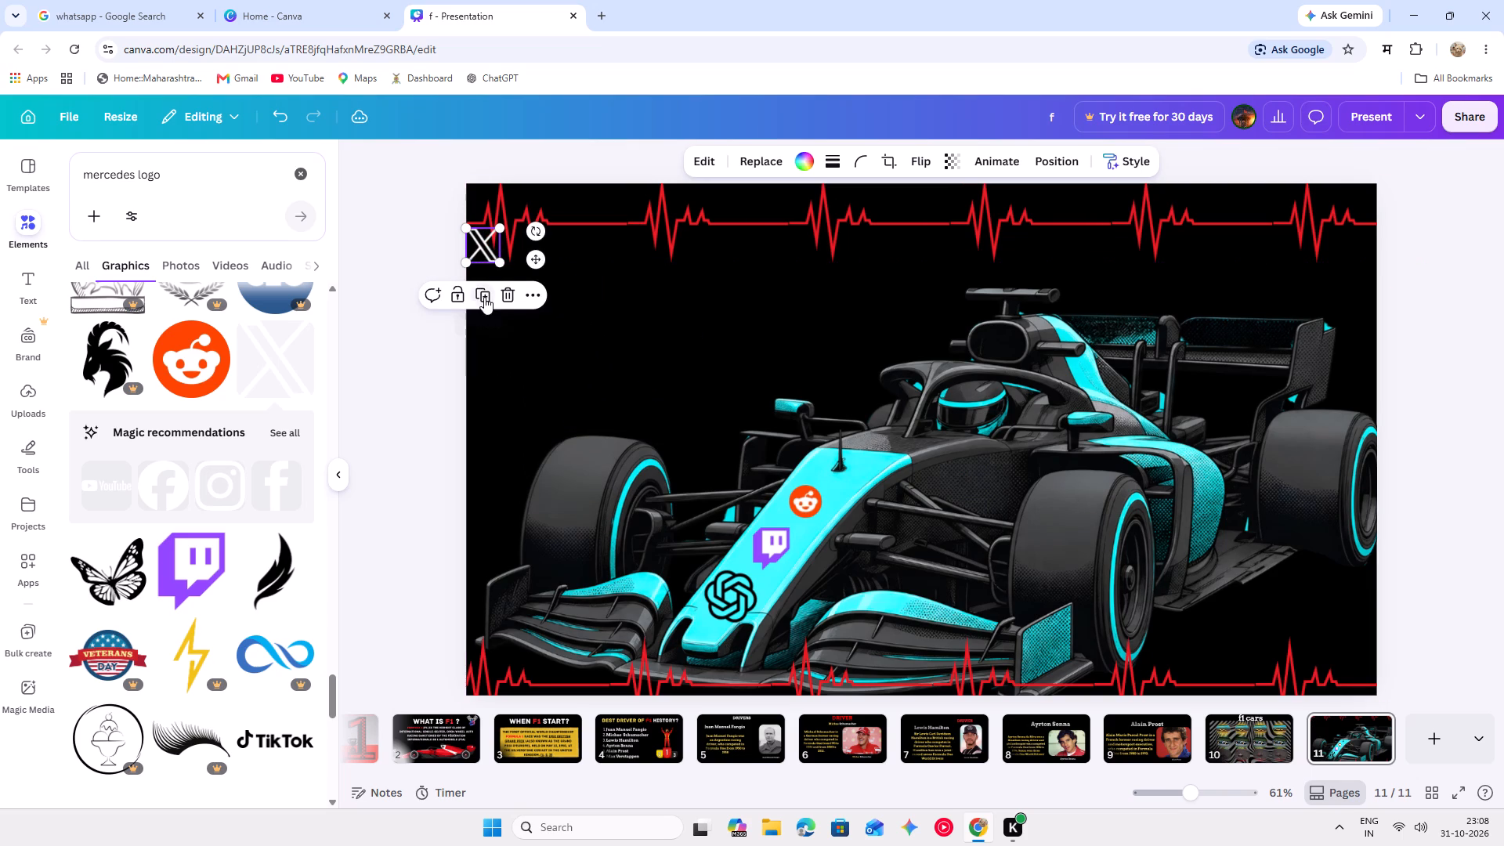
Duplicate the small X logo and set the copy directly beside the first one, level with it.
click(484, 298)
drag(486, 266, 511, 260)
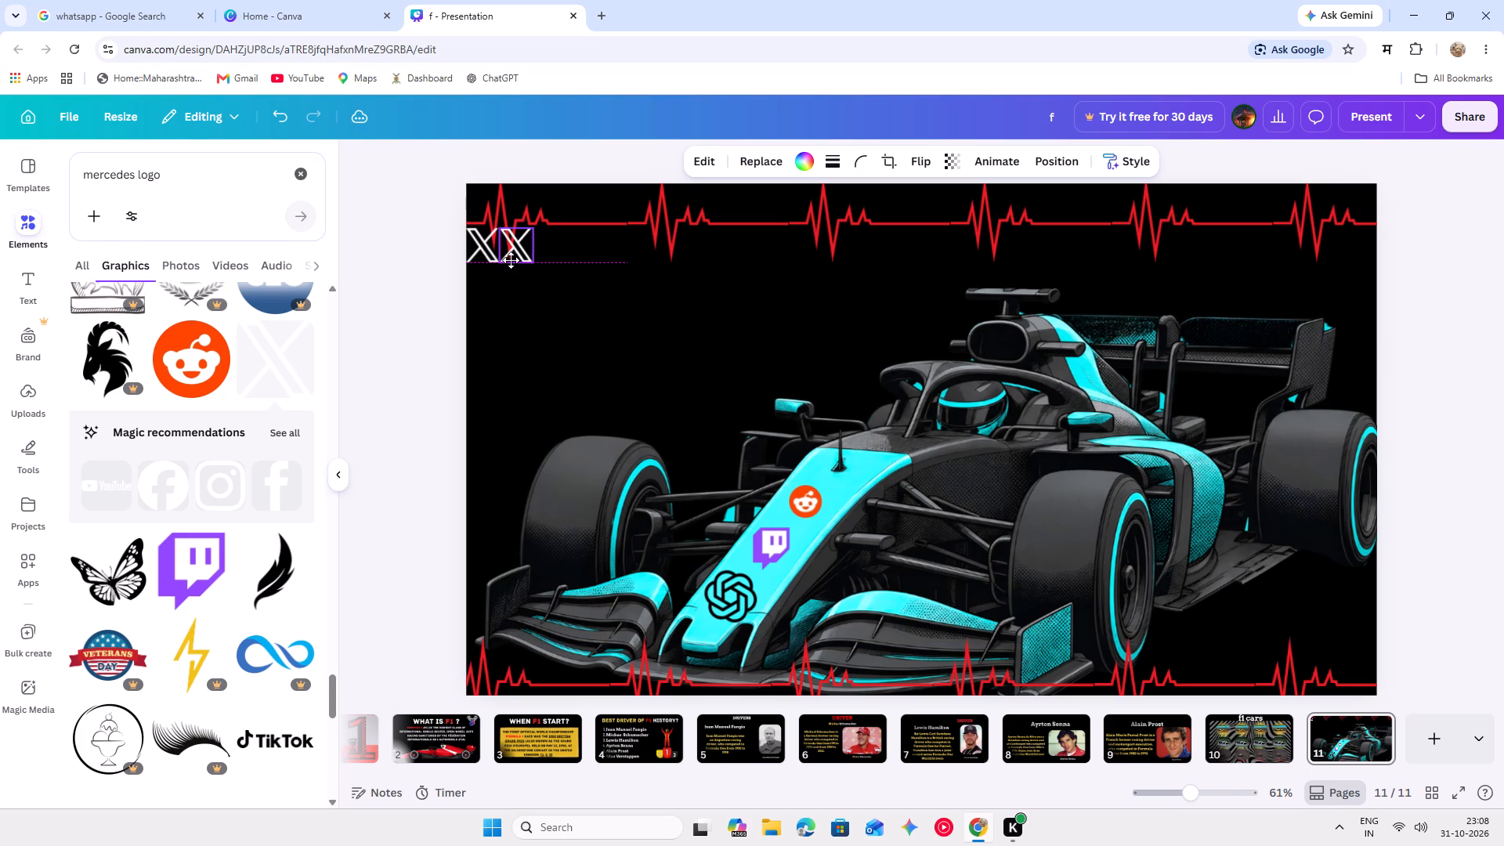
drag(511, 260, 504, 263)
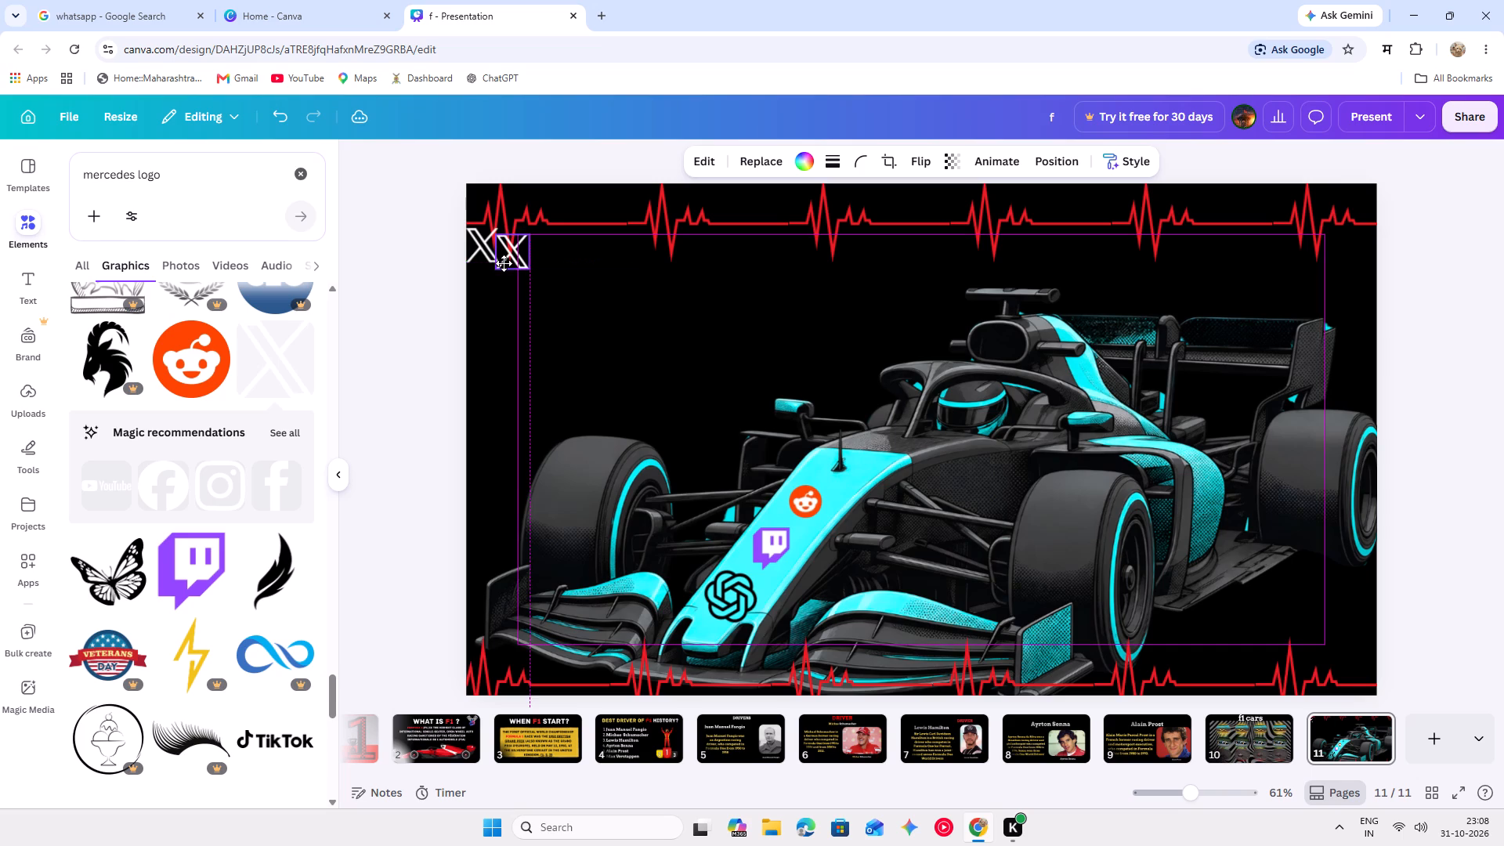
drag(504, 263, 504, 260)
Keep duplicating the X logo at the same spacing to build a row across the full page width along the upper heartbeat line.
click(518, 295)
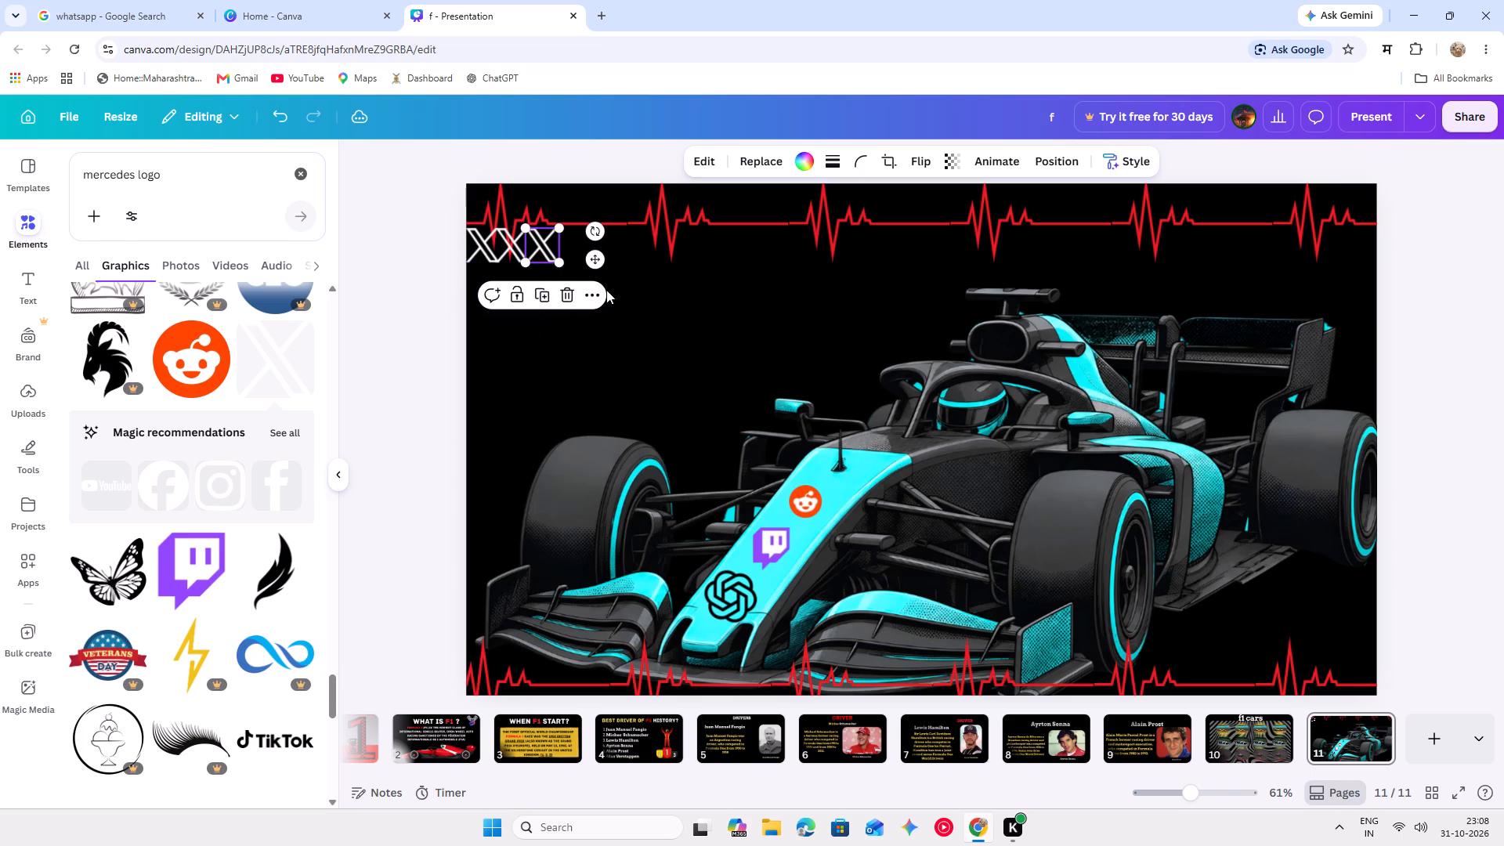
click(537, 291)
click(580, 289)
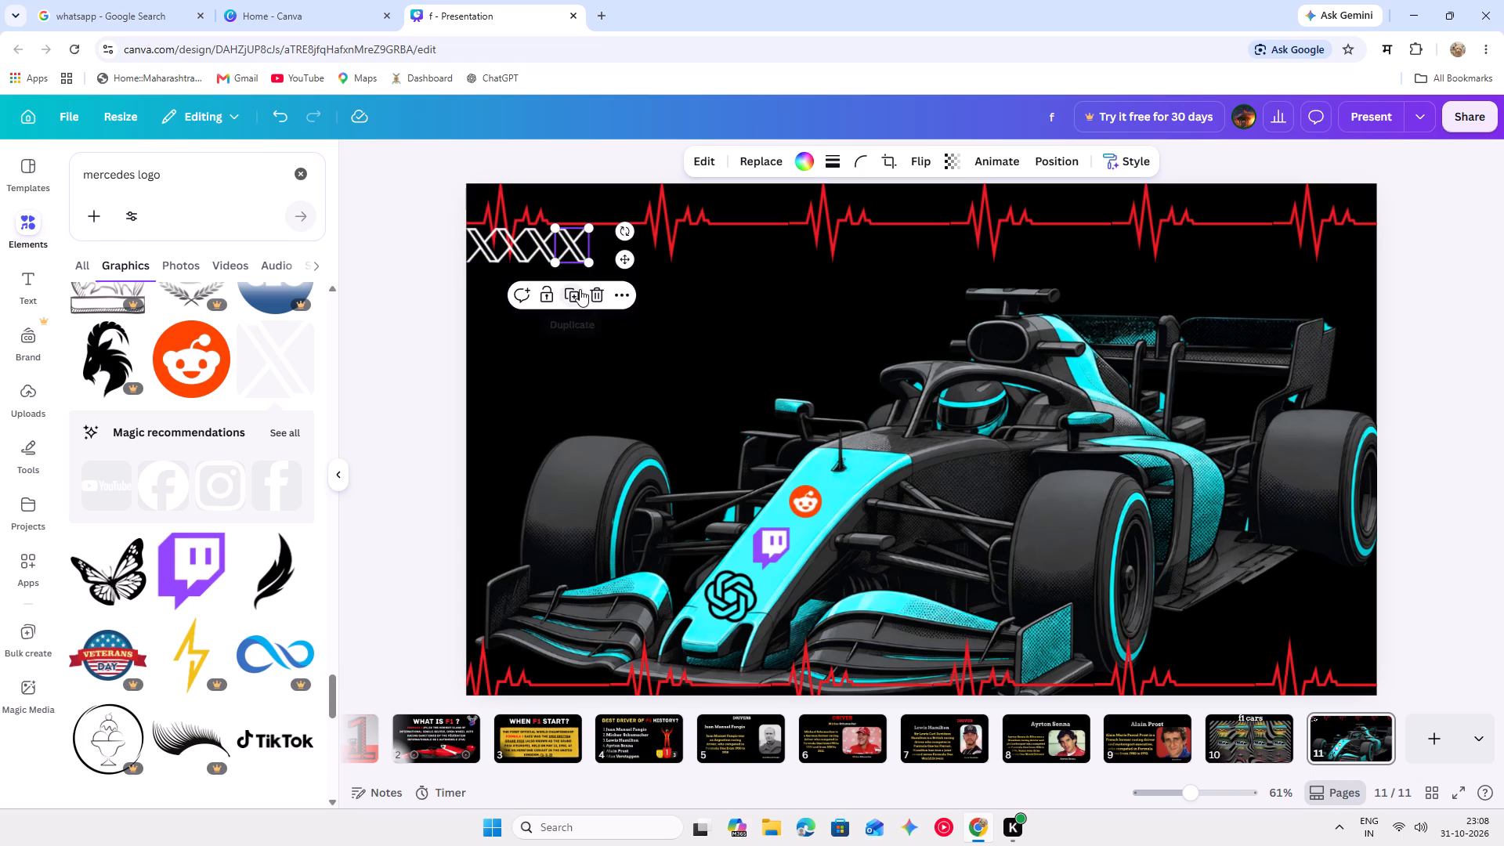
click(610, 297)
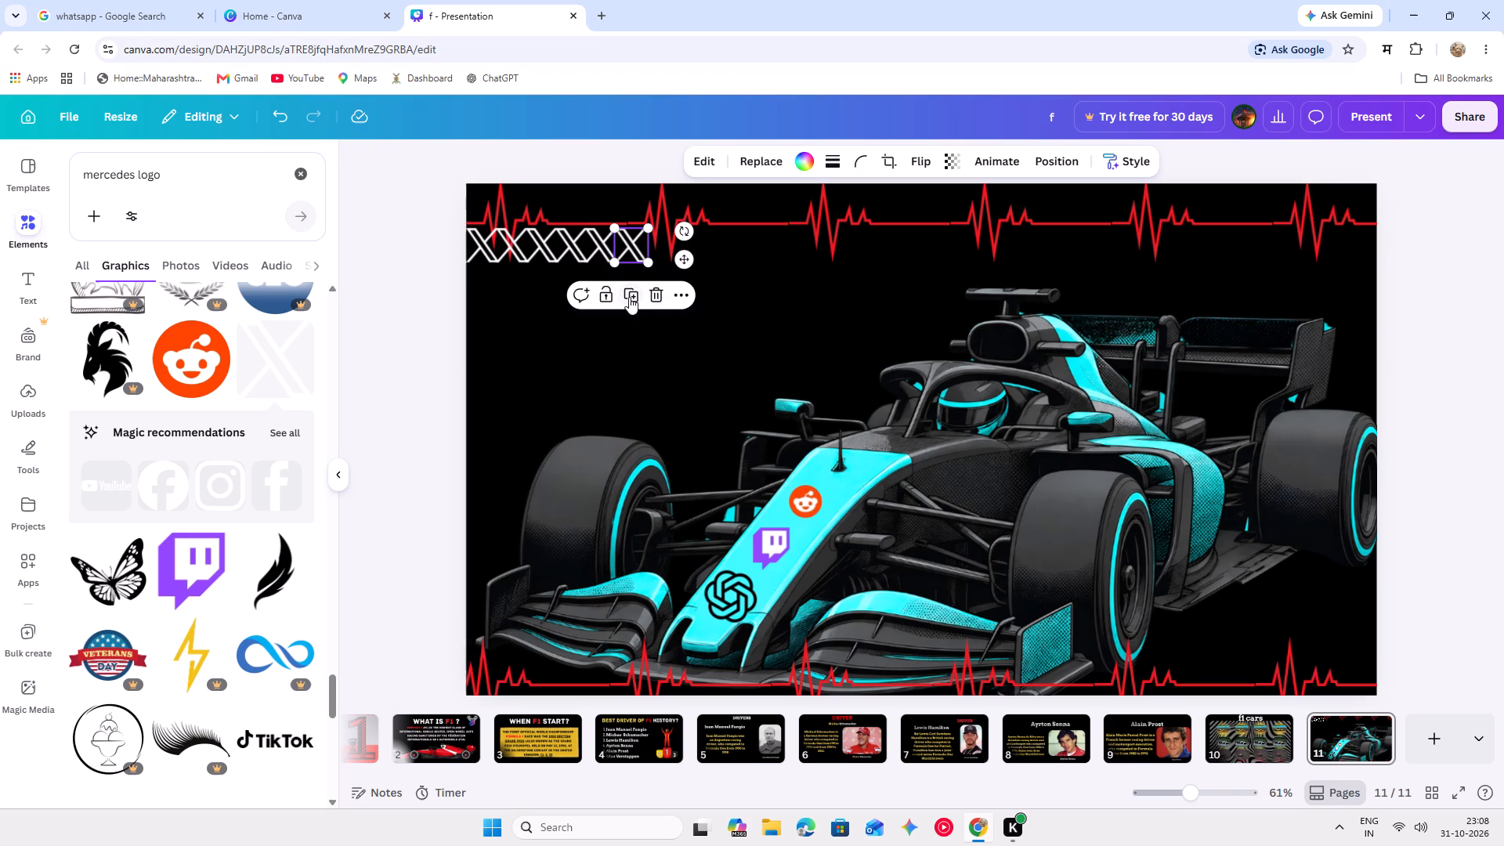
click(629, 297)
click(659, 295)
click(696, 298)
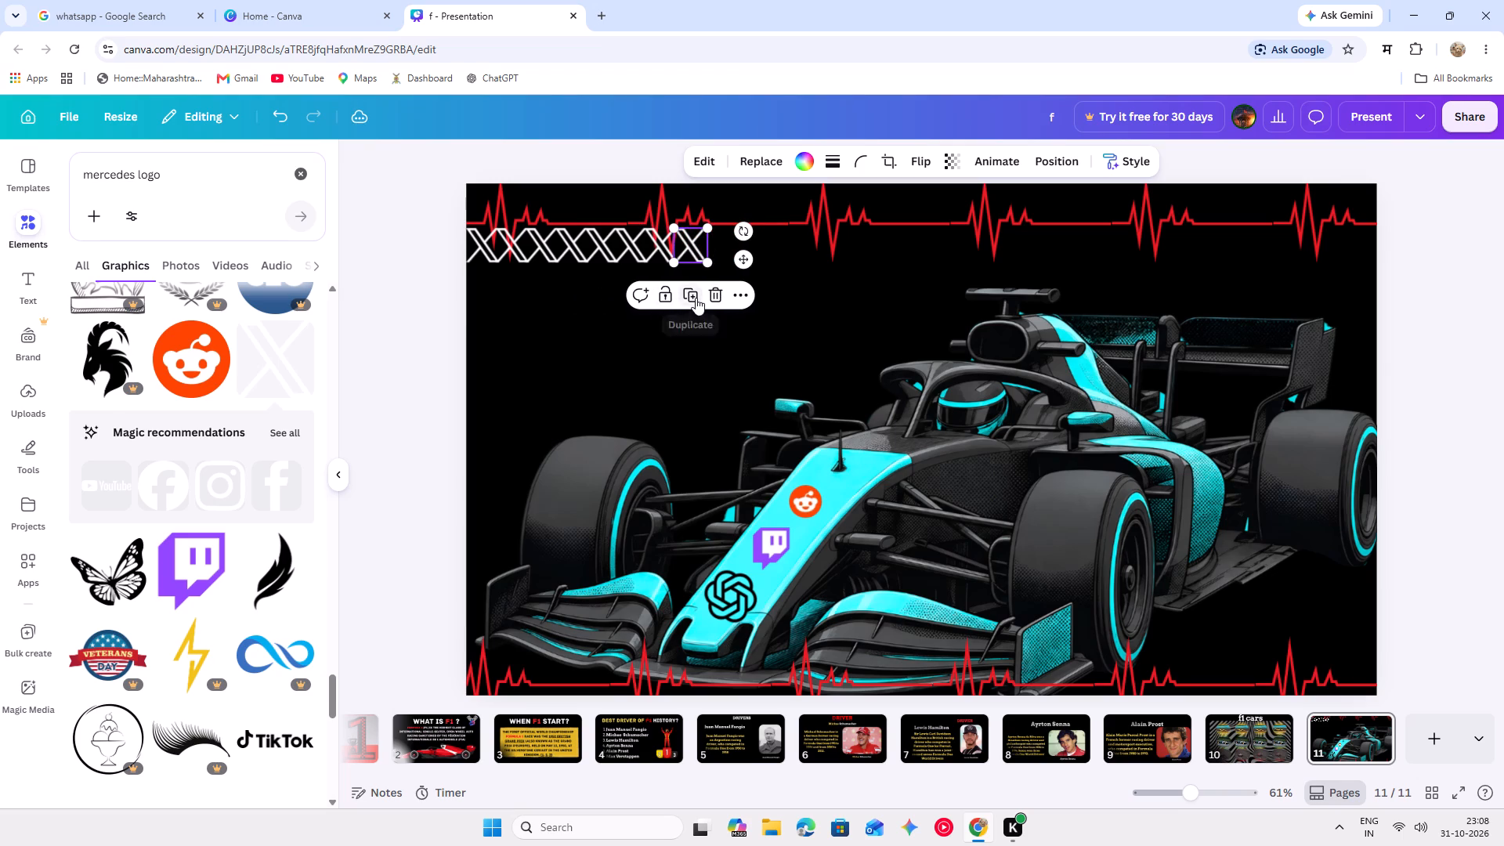
click(719, 298)
click(745, 300)
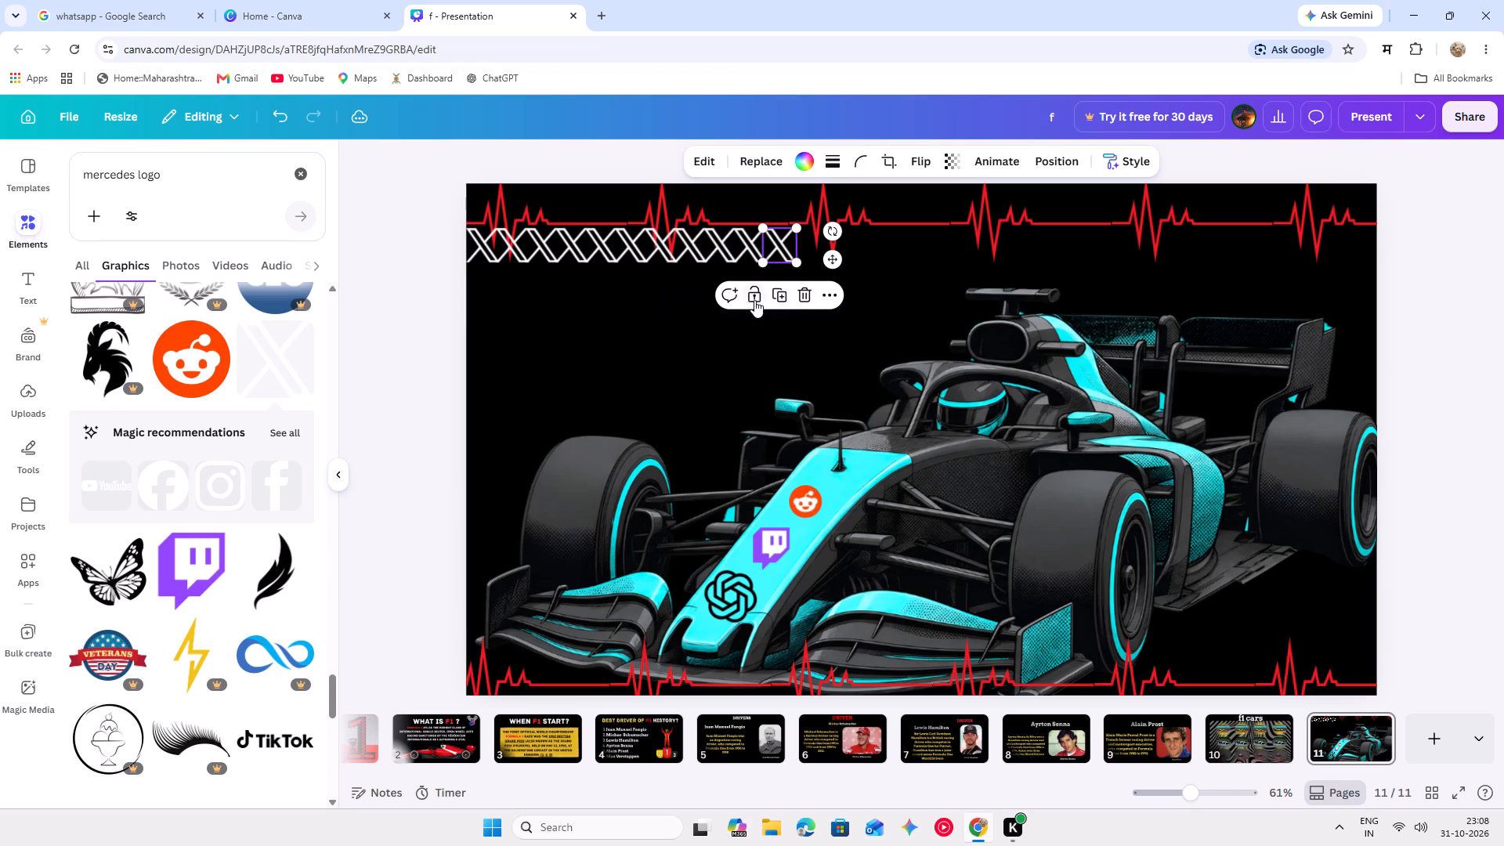
click(779, 300)
click(816, 302)
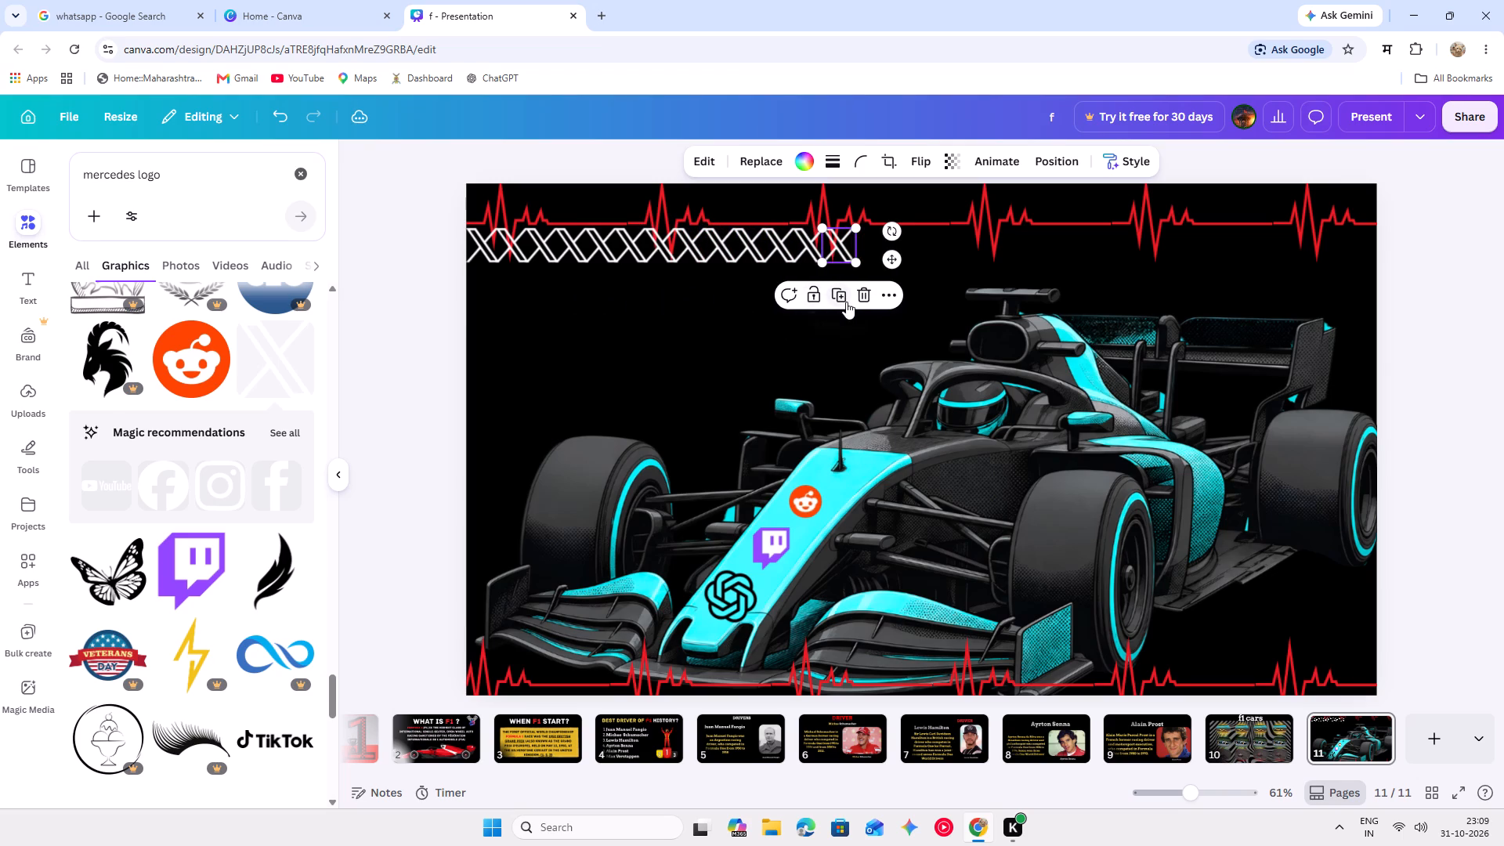
click(846, 302)
click(865, 302)
click(891, 302)
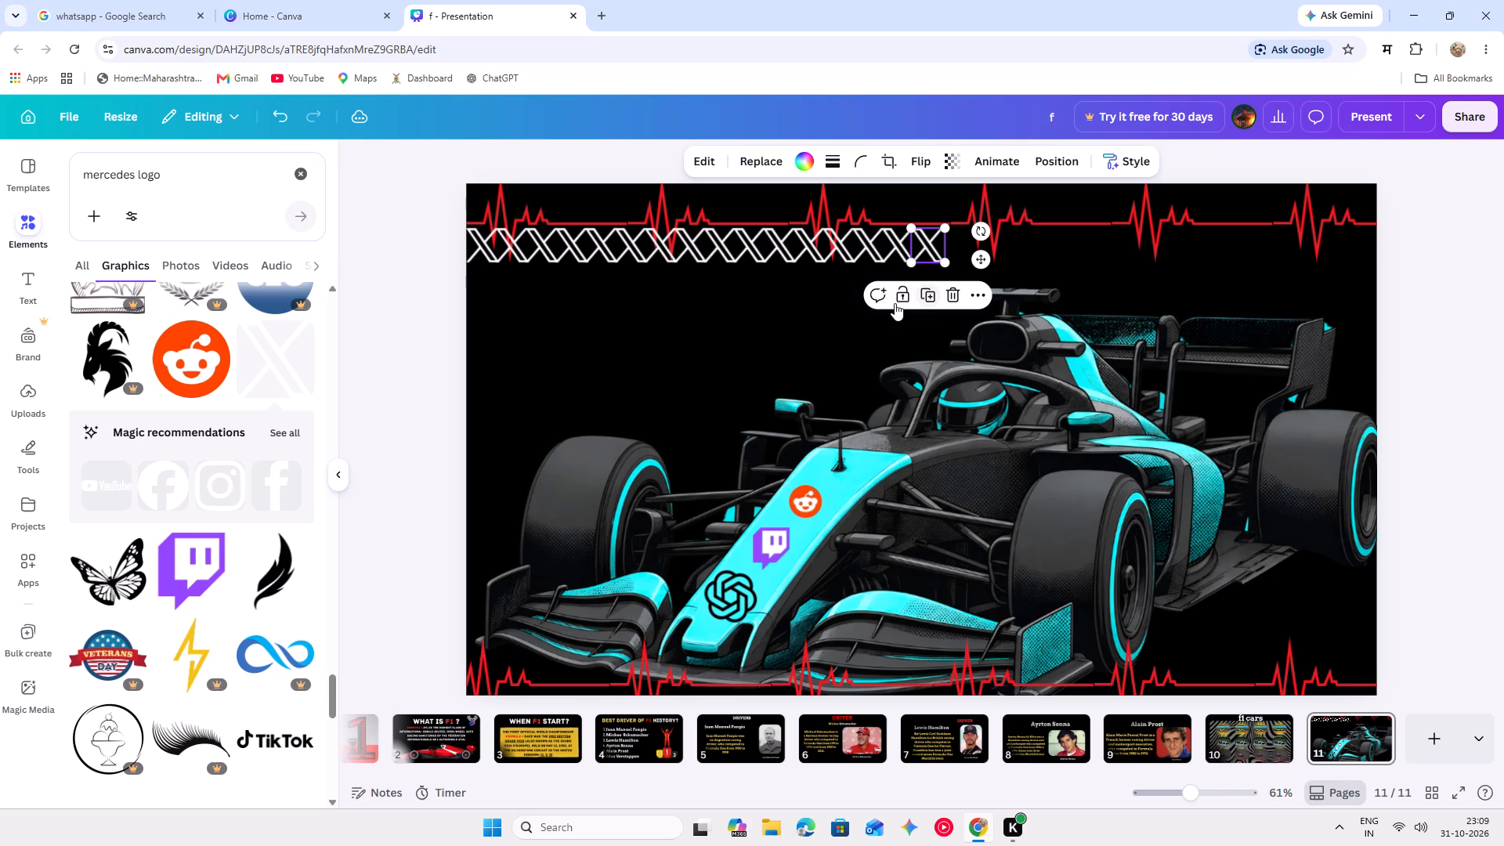
click(927, 302)
click(951, 301)
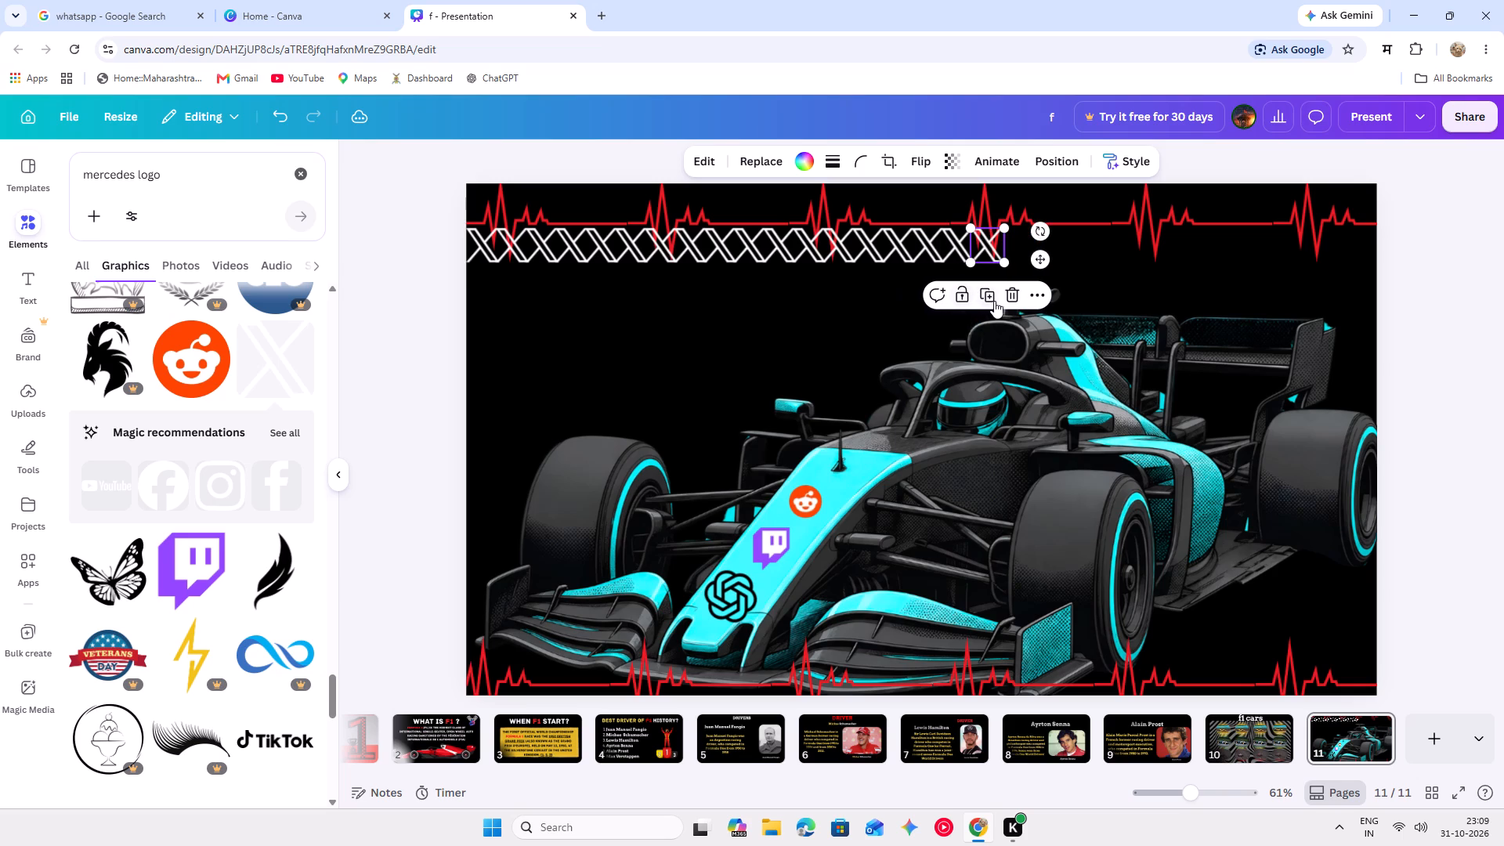
click(988, 299)
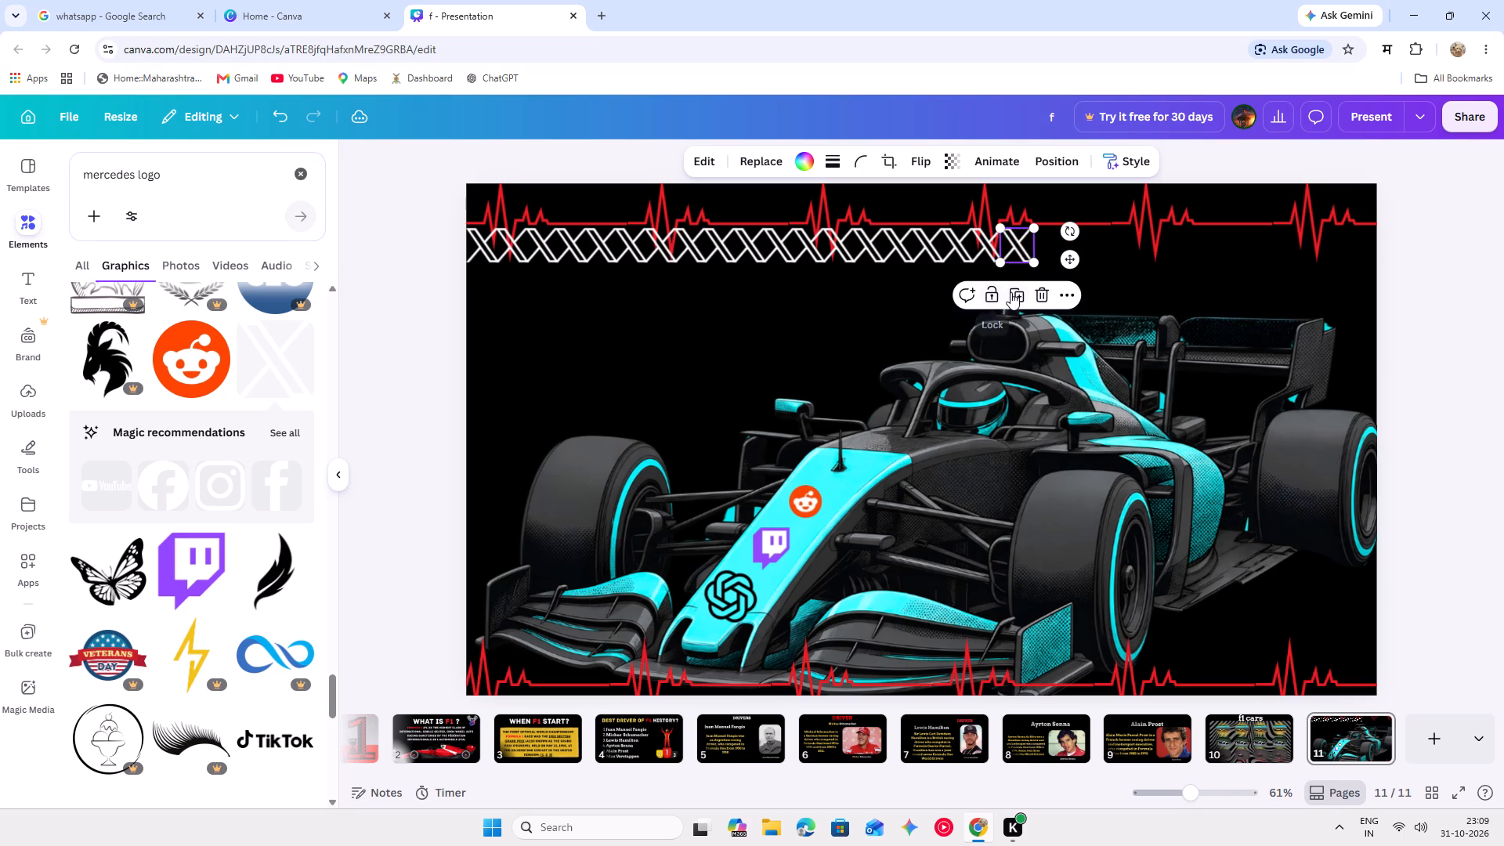
click(1010, 292)
click(1039, 292)
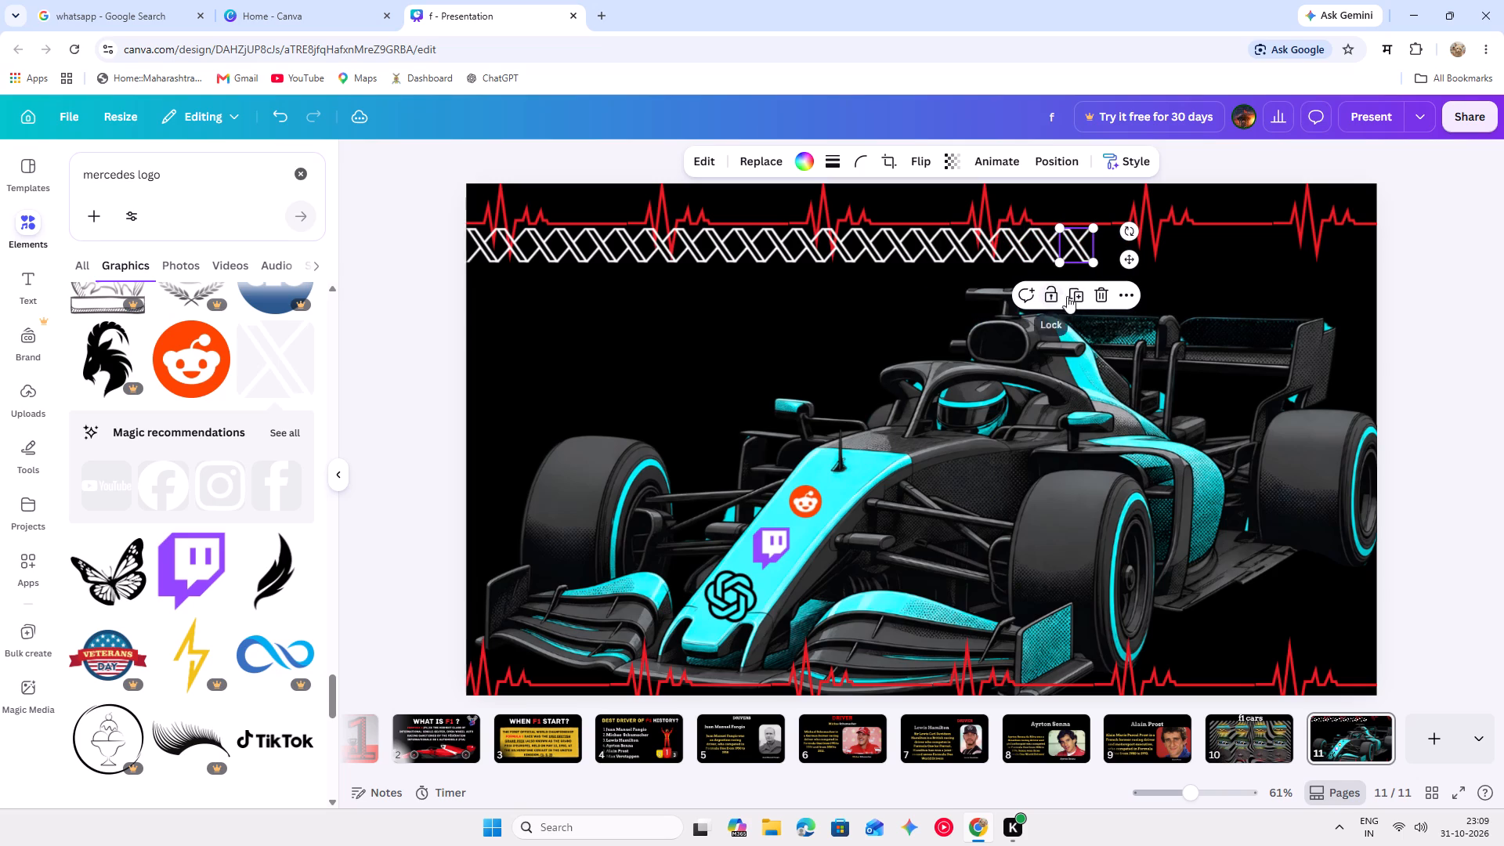
click(1077, 298)
click(1106, 300)
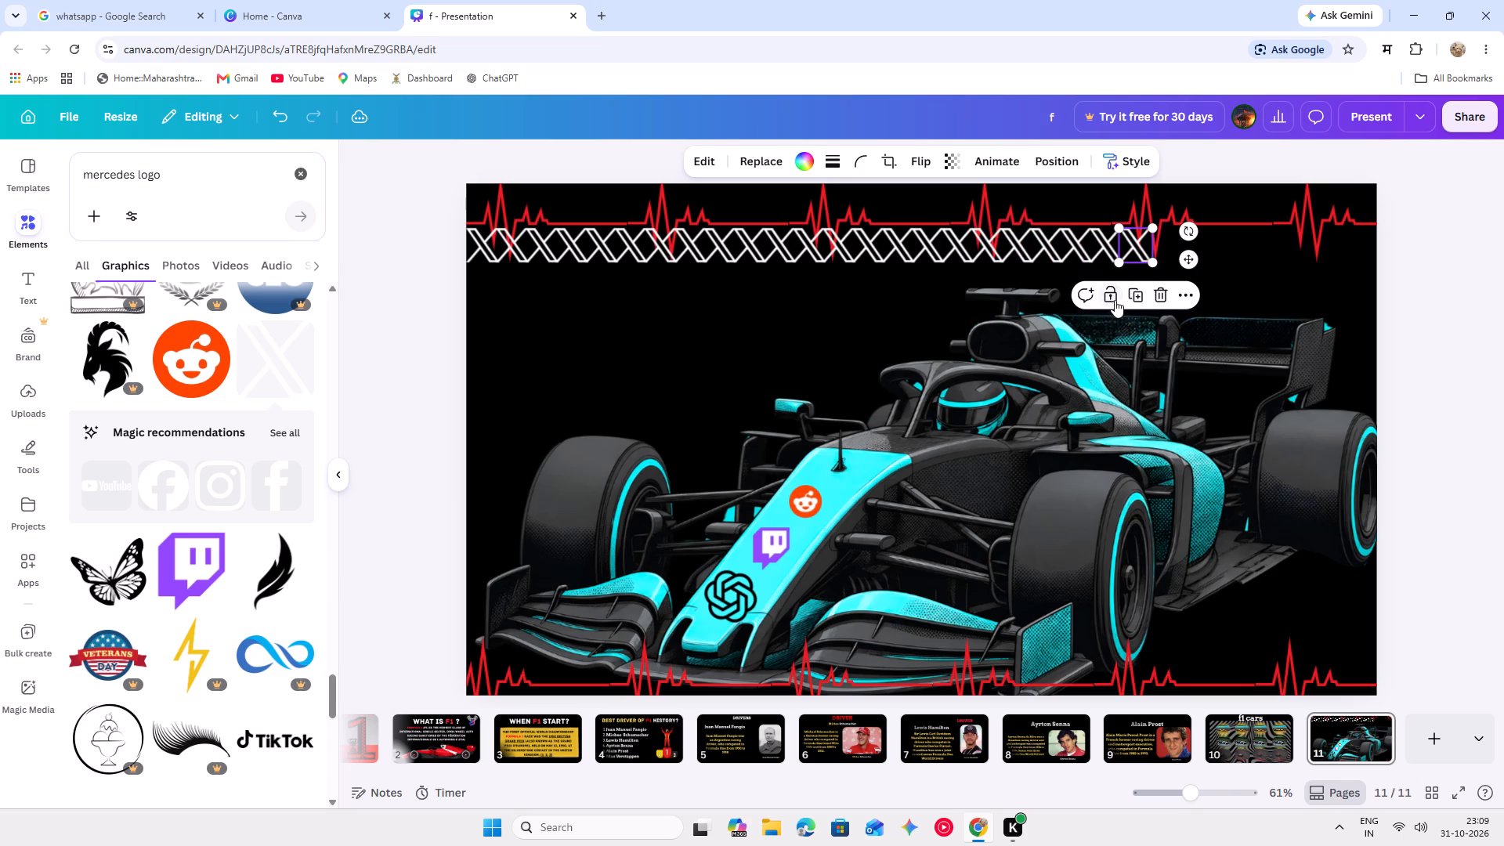
click(1133, 300)
click(1157, 298)
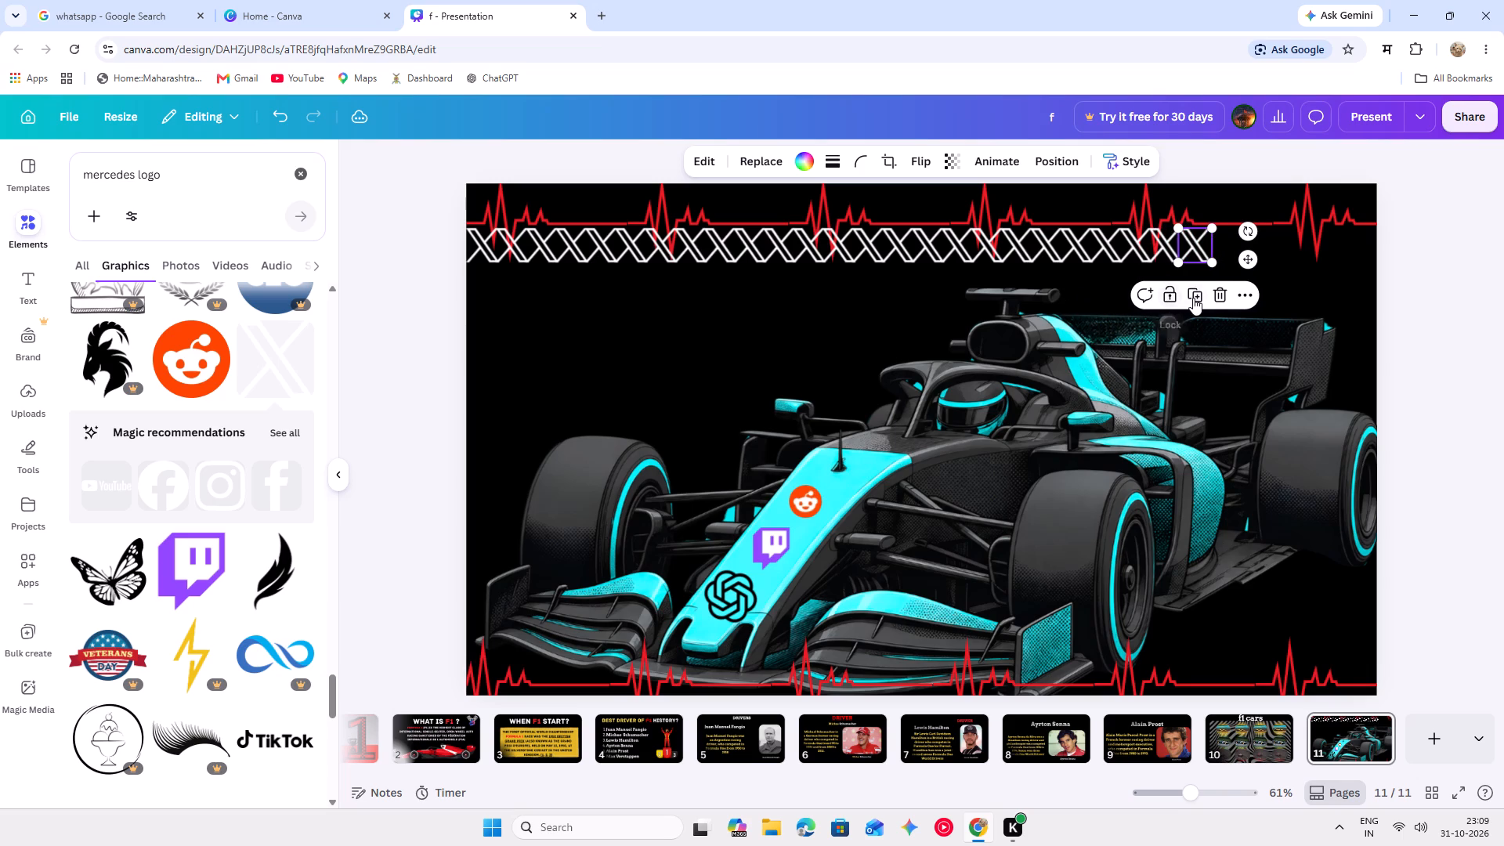
click(1193, 298)
click(1223, 298)
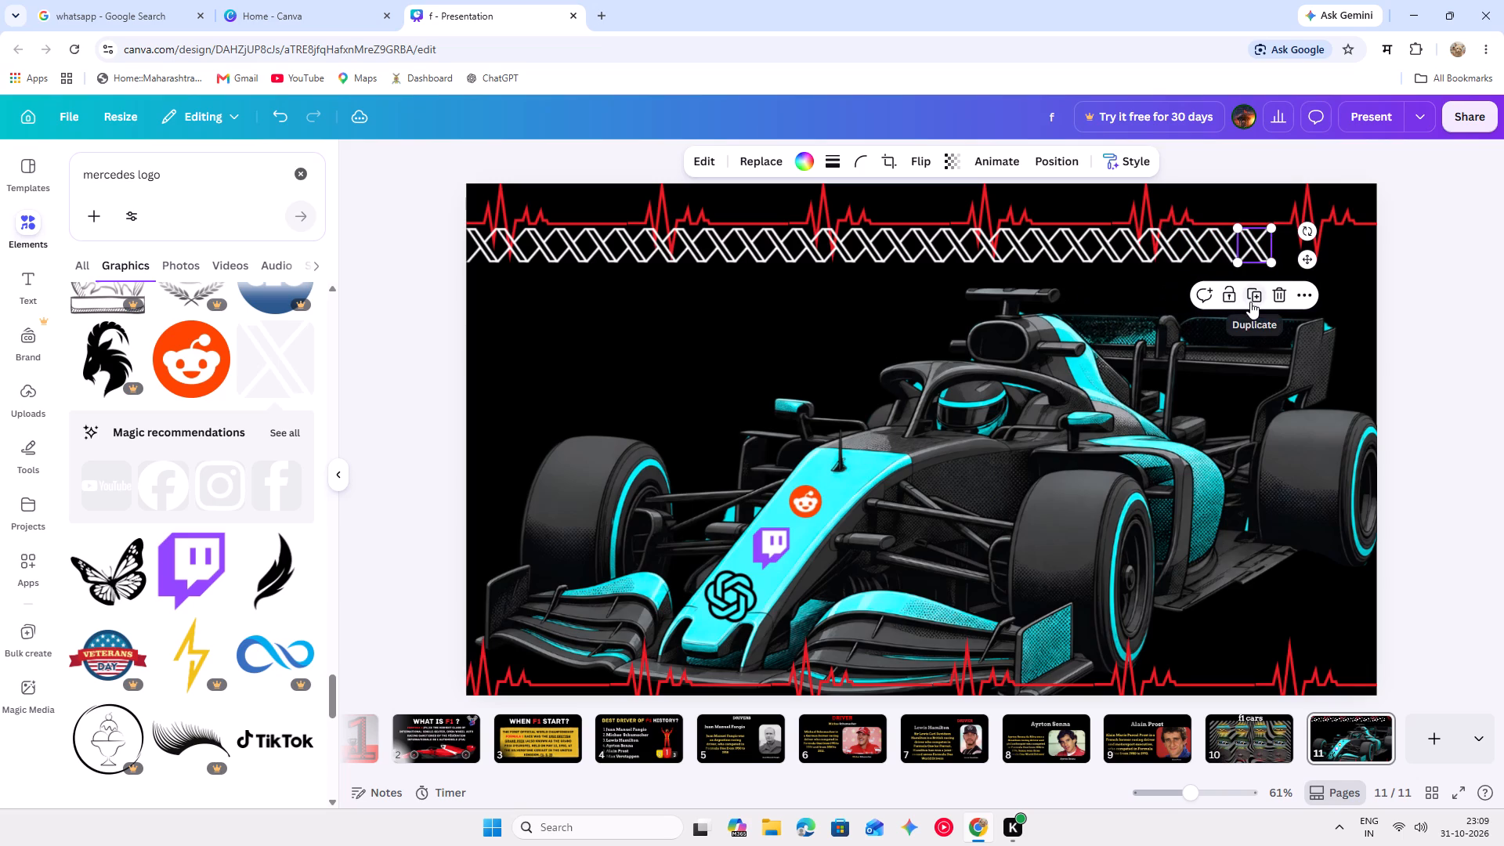
click(1250, 302)
click(1276, 299)
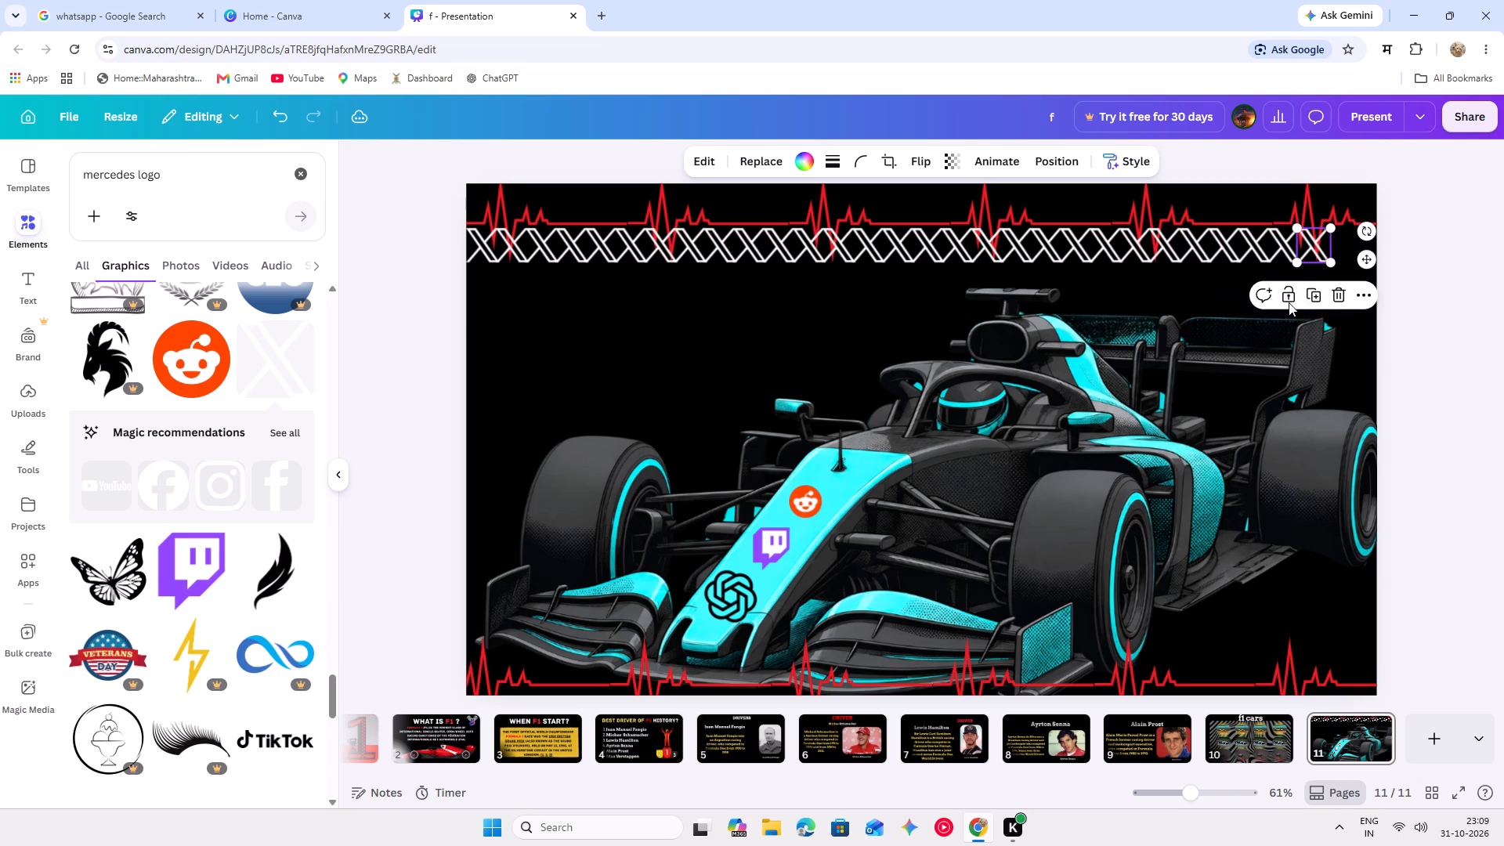
click(1311, 292)
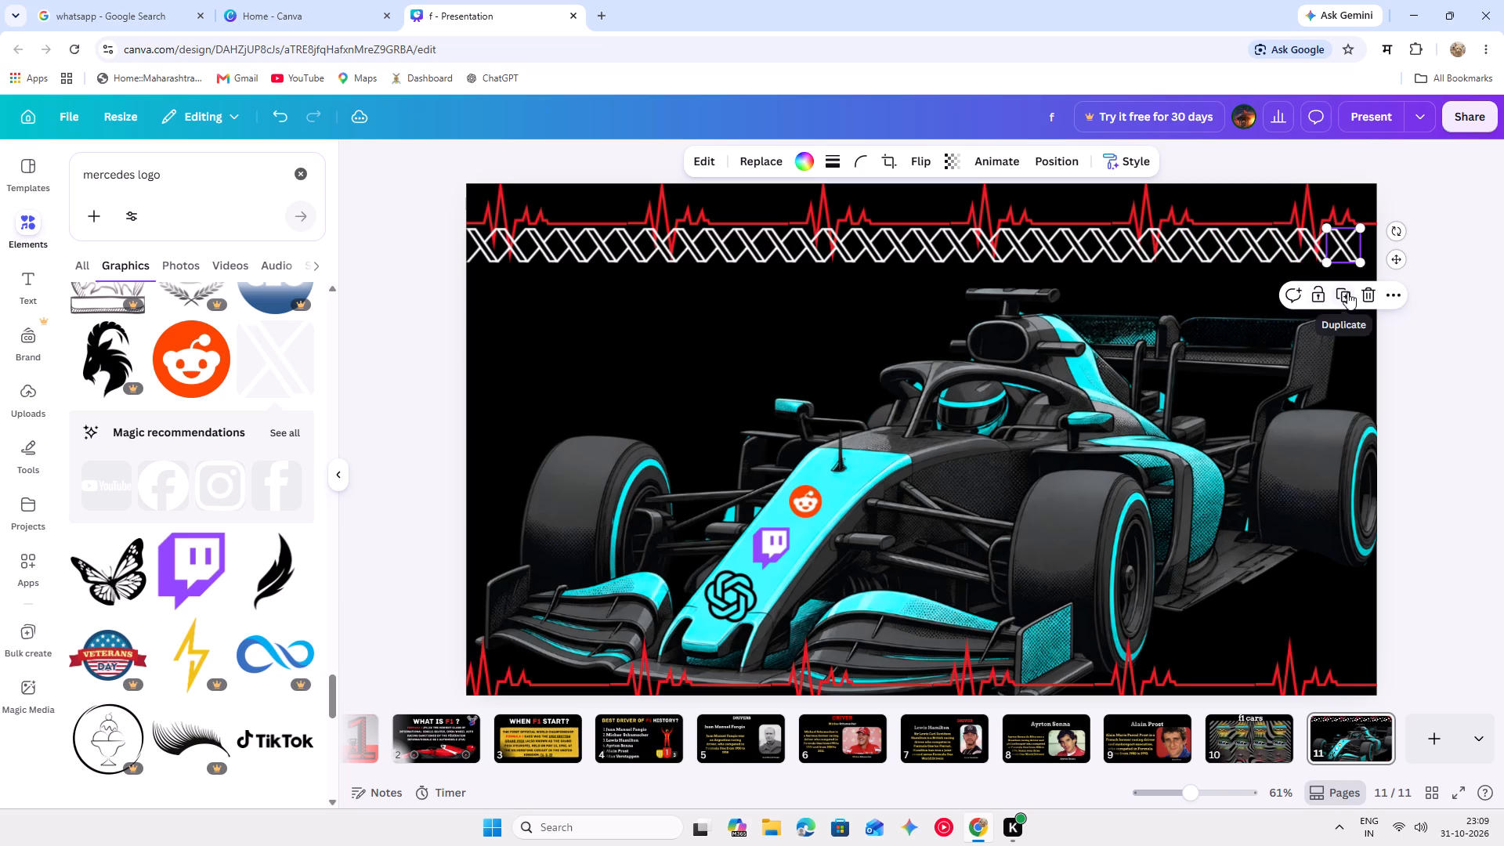
click(1347, 292)
click(1471, 385)
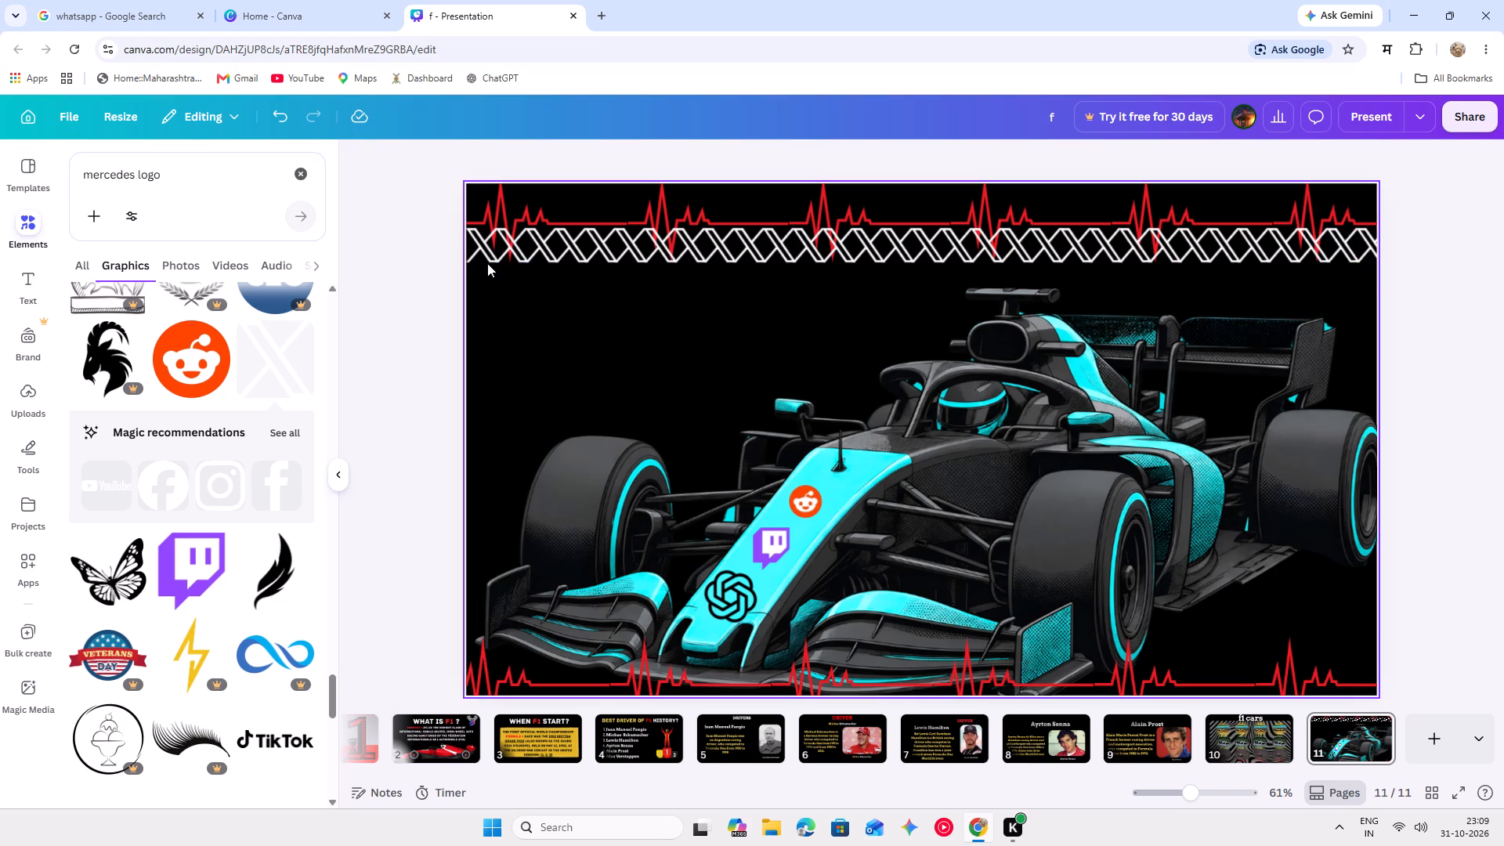
Select the row of X logos together with the upper heartbeat line and set their corner rounding to 100.
drag(468, 266, 1421, 268)
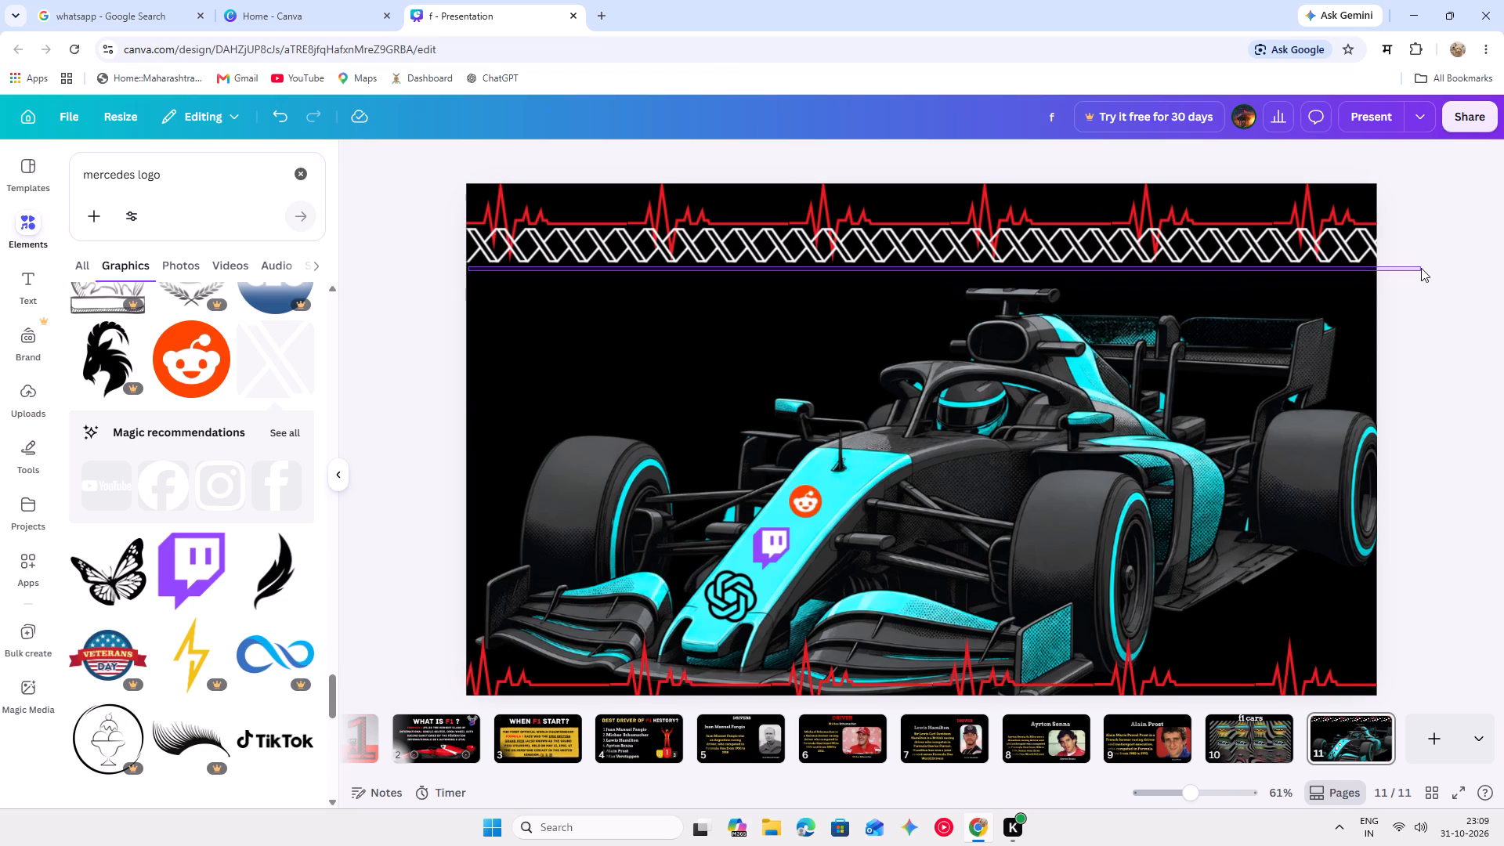
drag(1421, 268, 1429, 191)
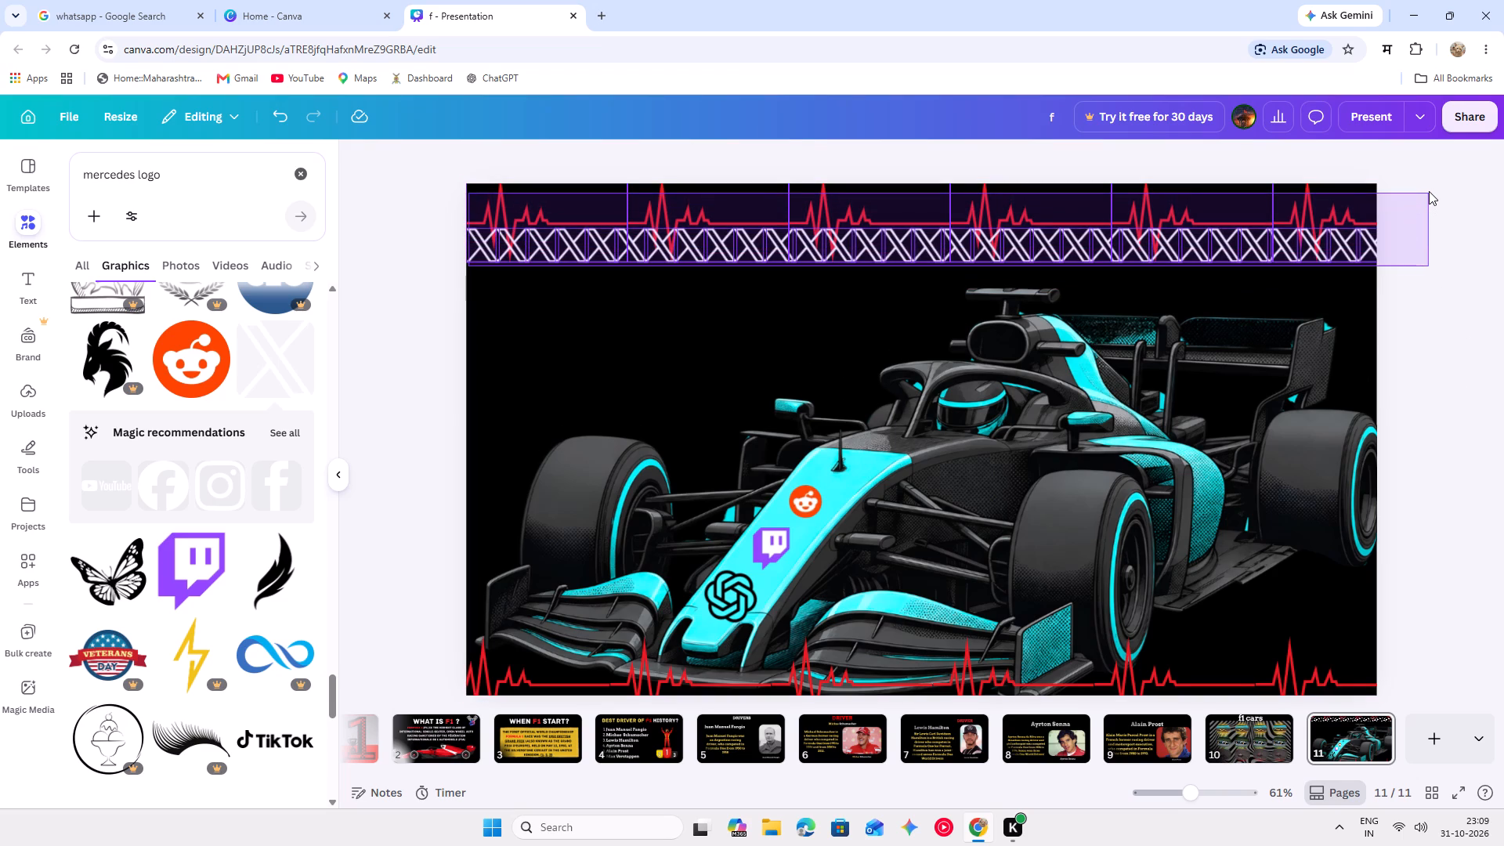
drag(1429, 191, 1429, 183)
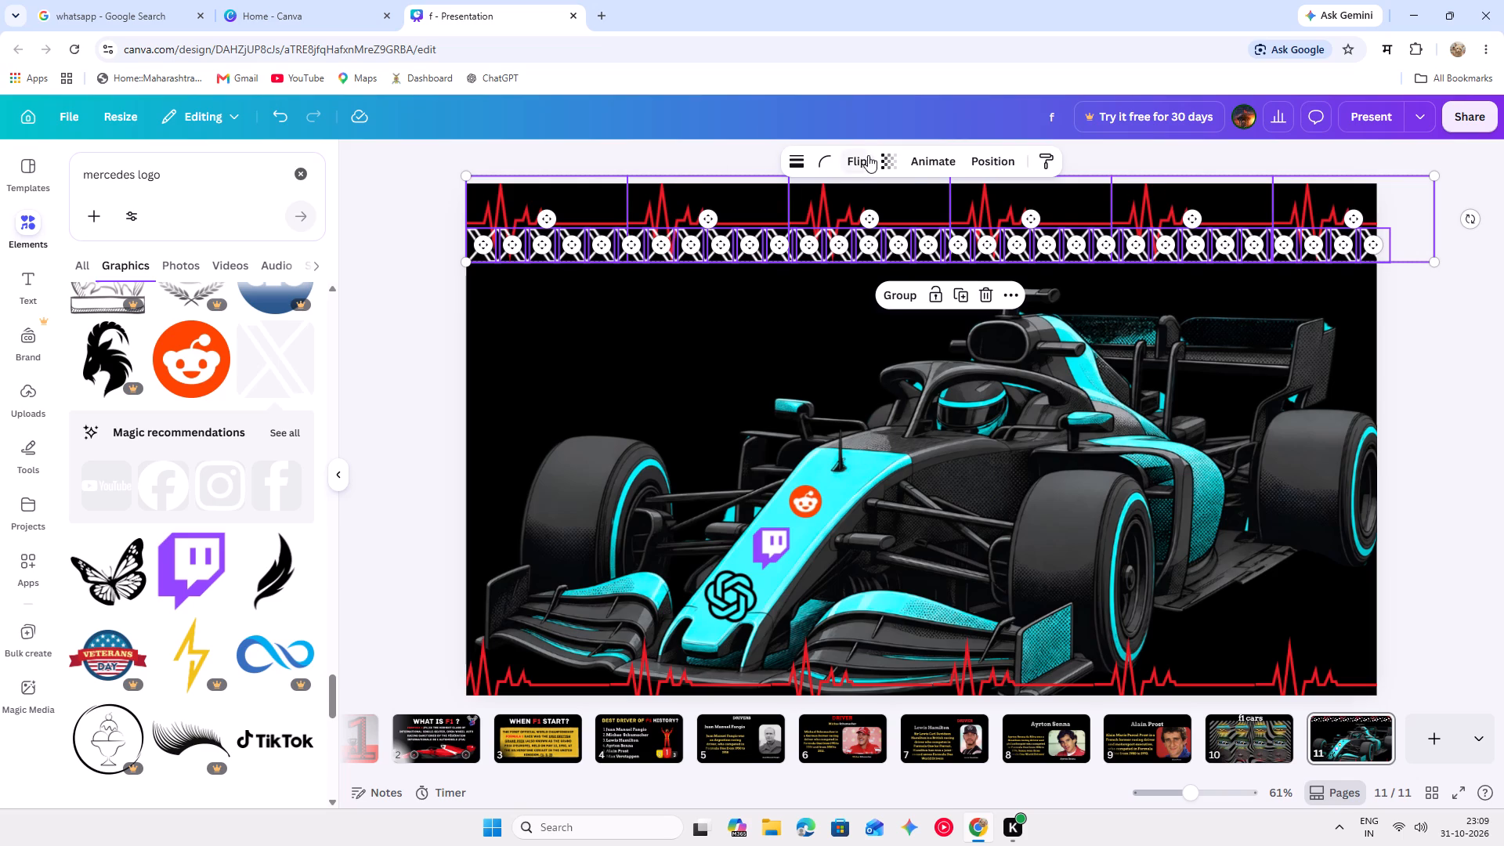
click(814, 168)
drag(742, 229, 1062, 274)
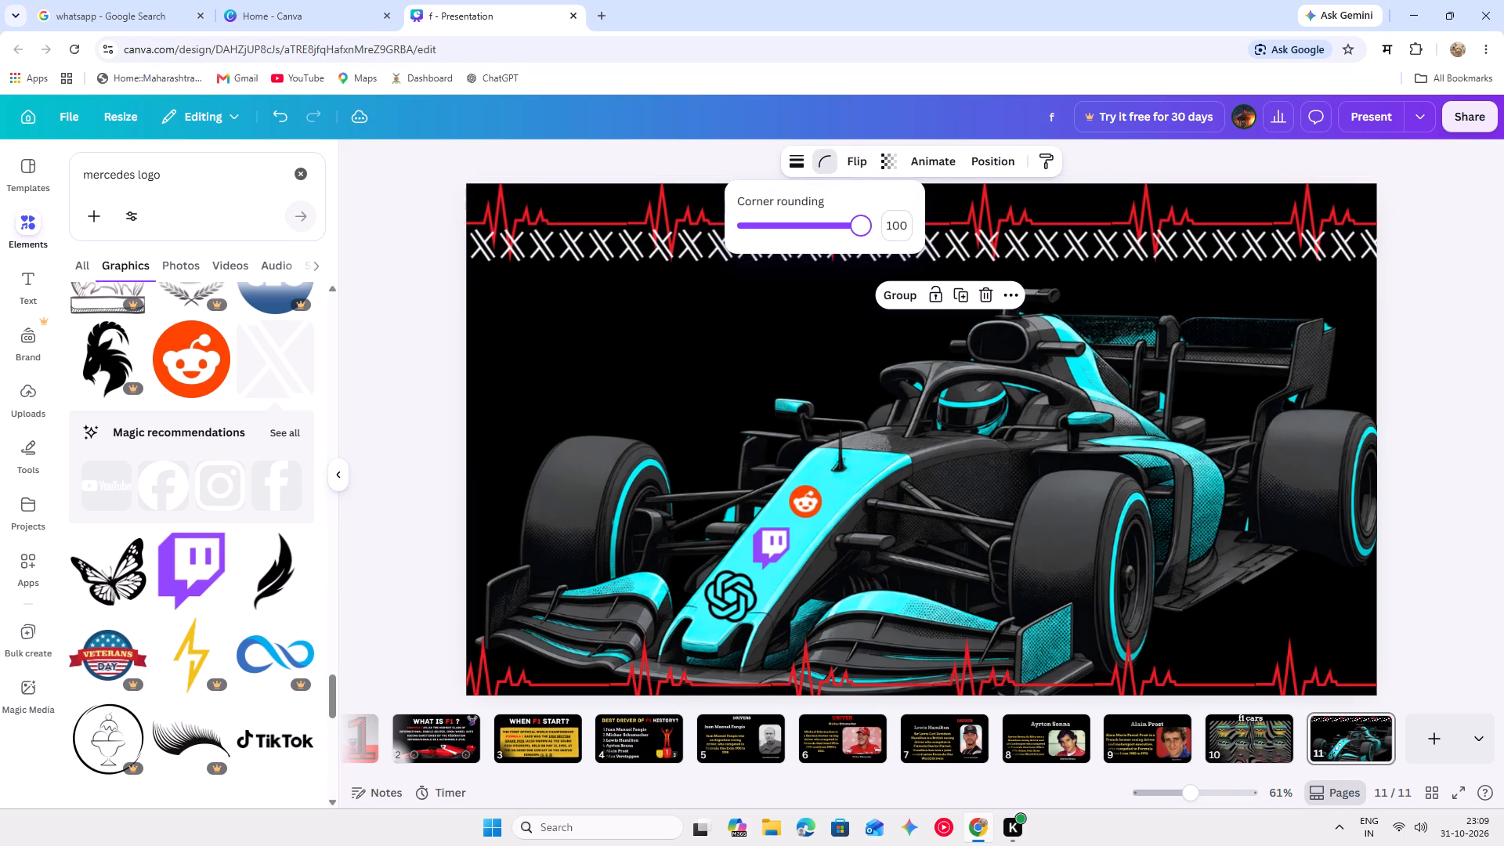
drag(1062, 274, 1164, 299)
click(1423, 295)
click(1410, 298)
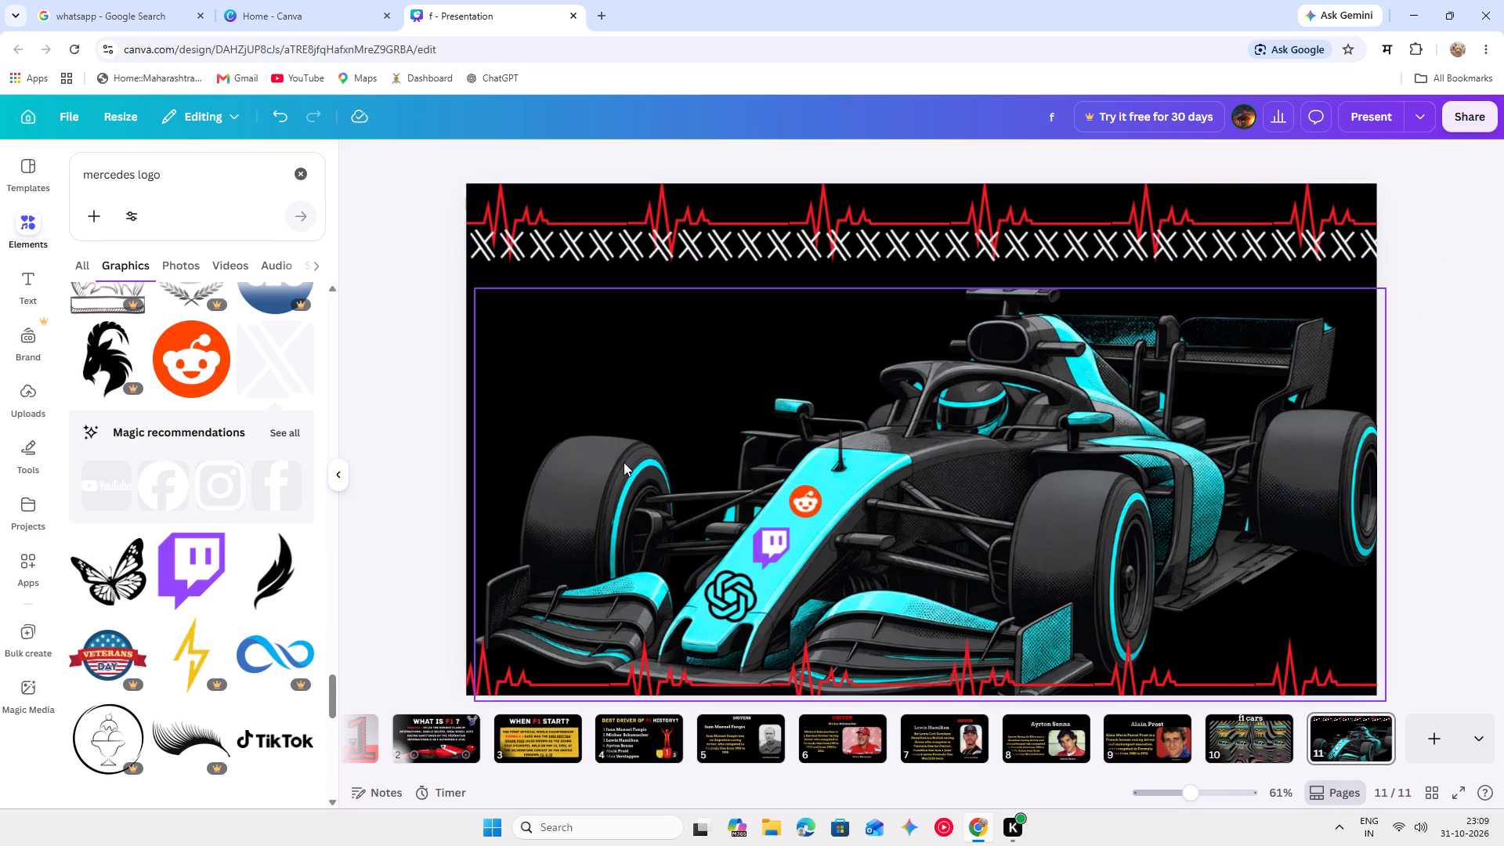
drag(609, 475, 597, 478)
click(434, 432)
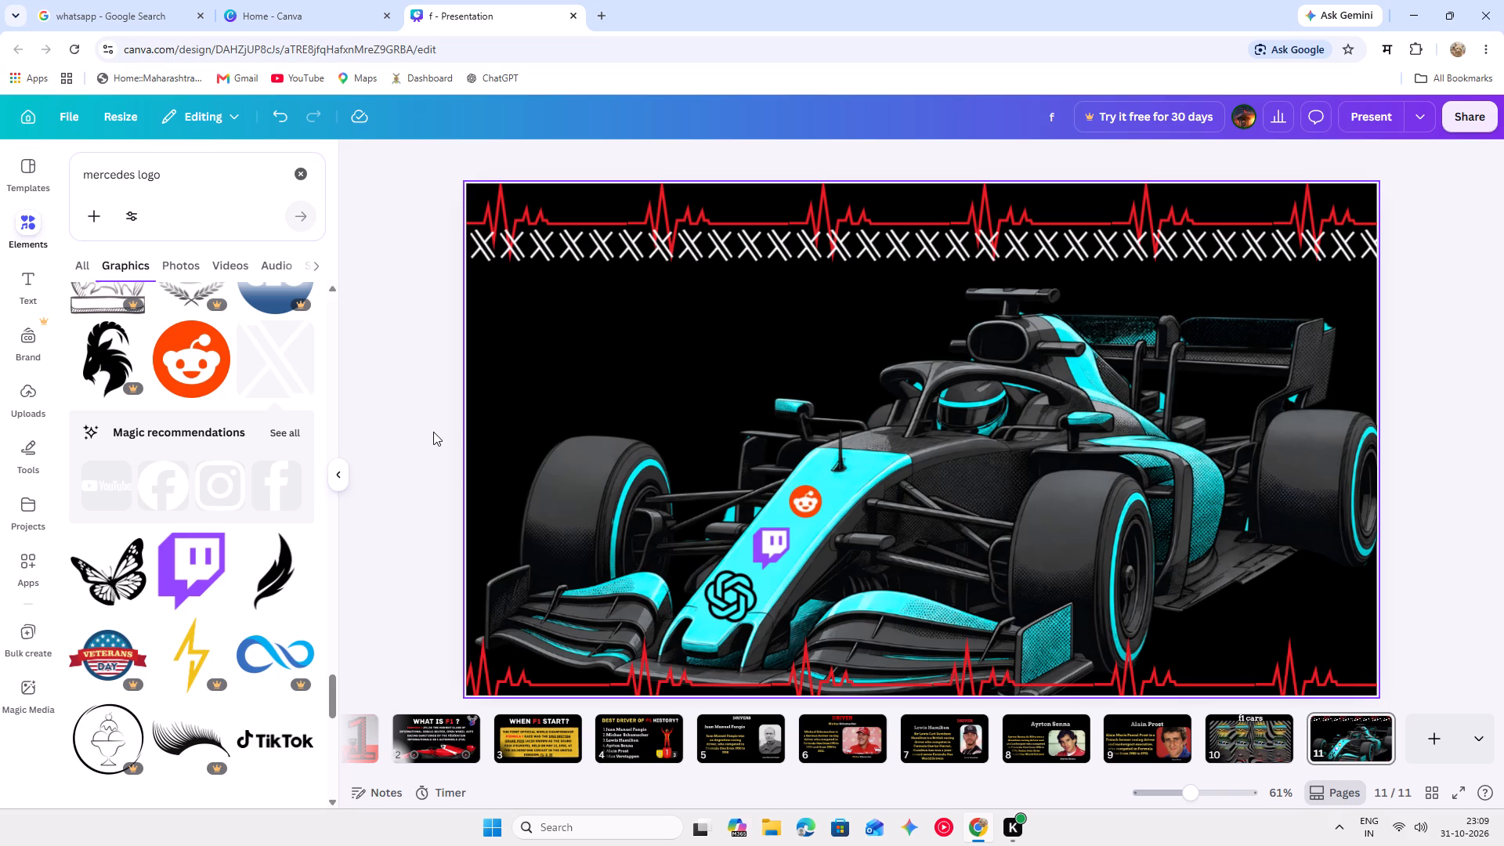
Add the black feather graphic from the results to page 11, dropping it over the car beside the turquoise nose.
scroll(287, 537, down, 3)
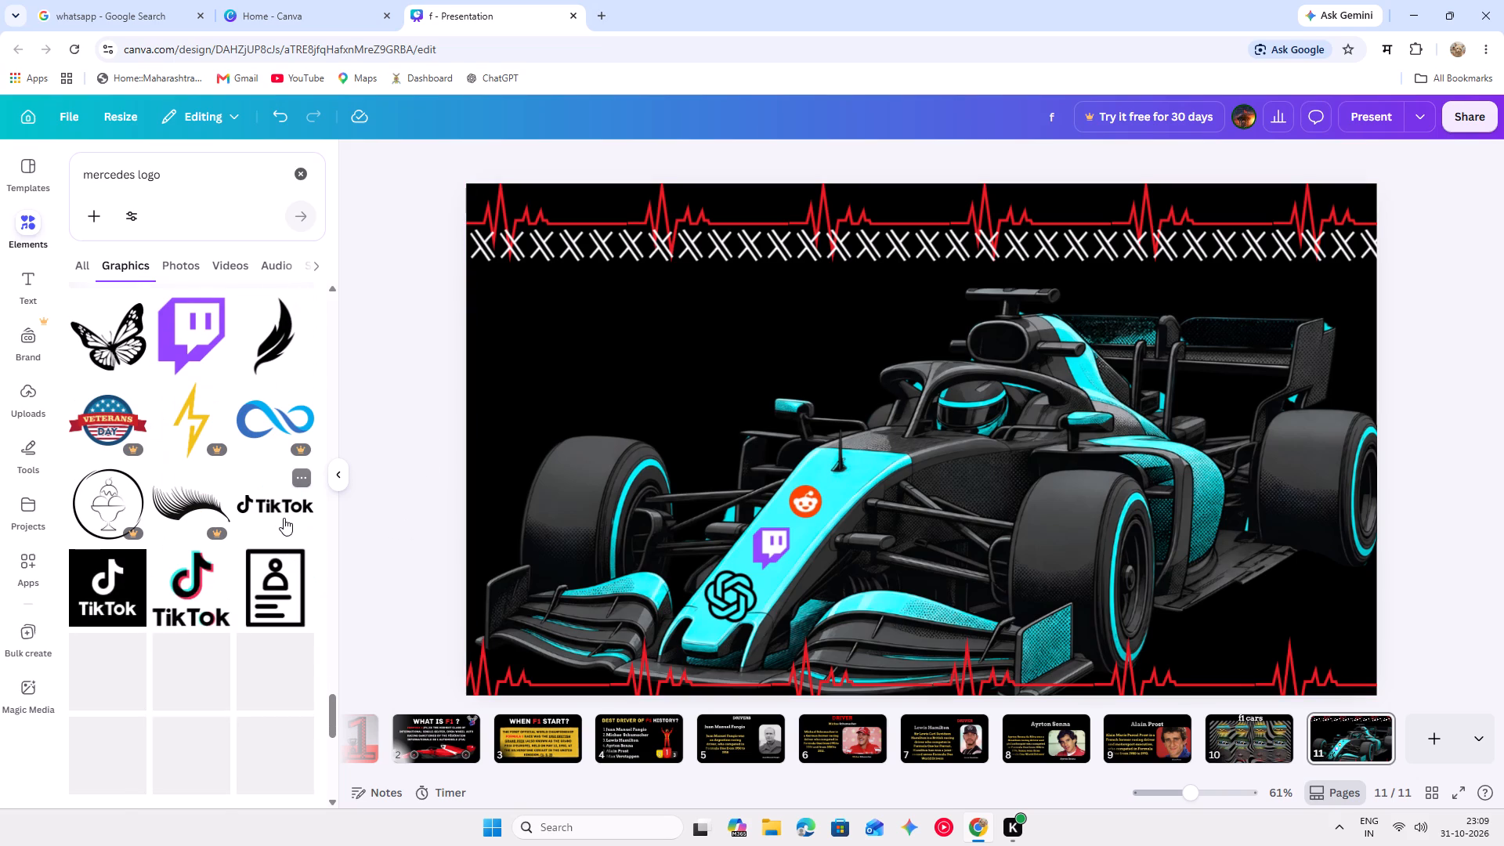
drag(279, 354, 525, 376)
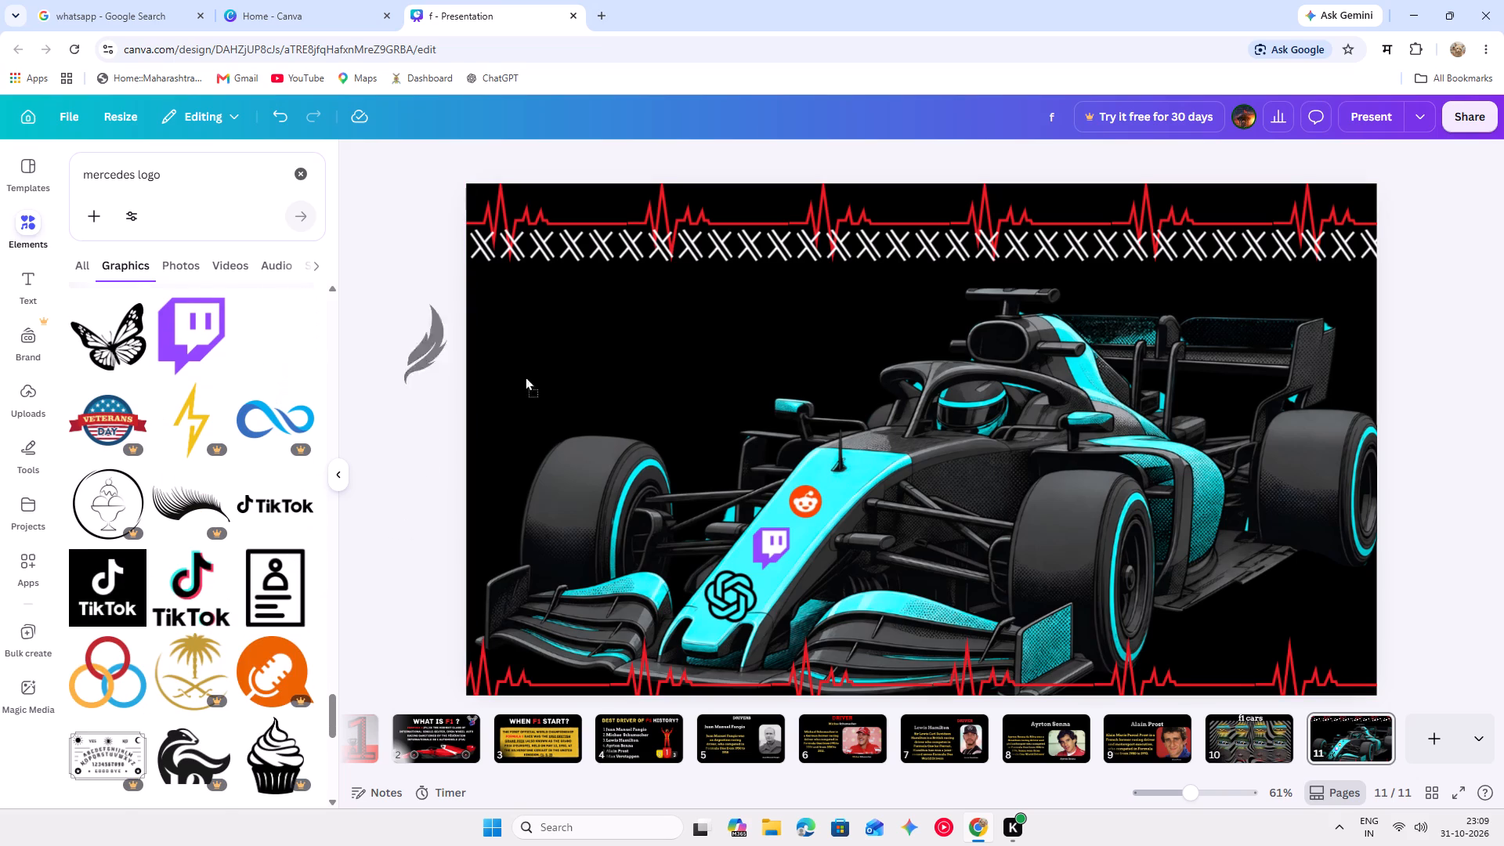
drag(525, 376, 752, 483)
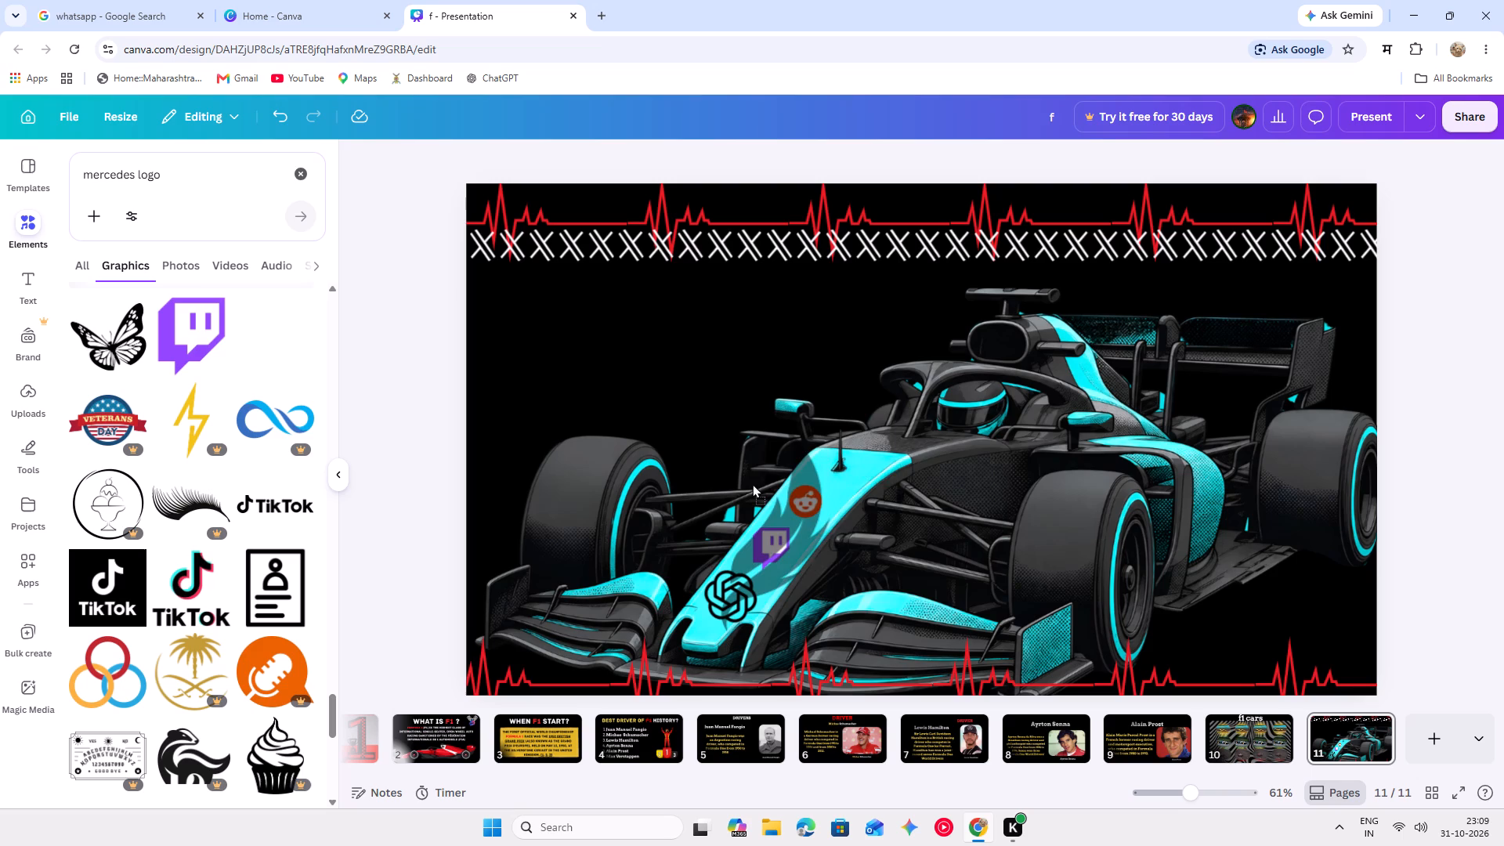
drag(752, 483, 875, 457)
Delete the Reddit, Twitch and locked OpenAI logos from the car's turquoise nose.
click(801, 504)
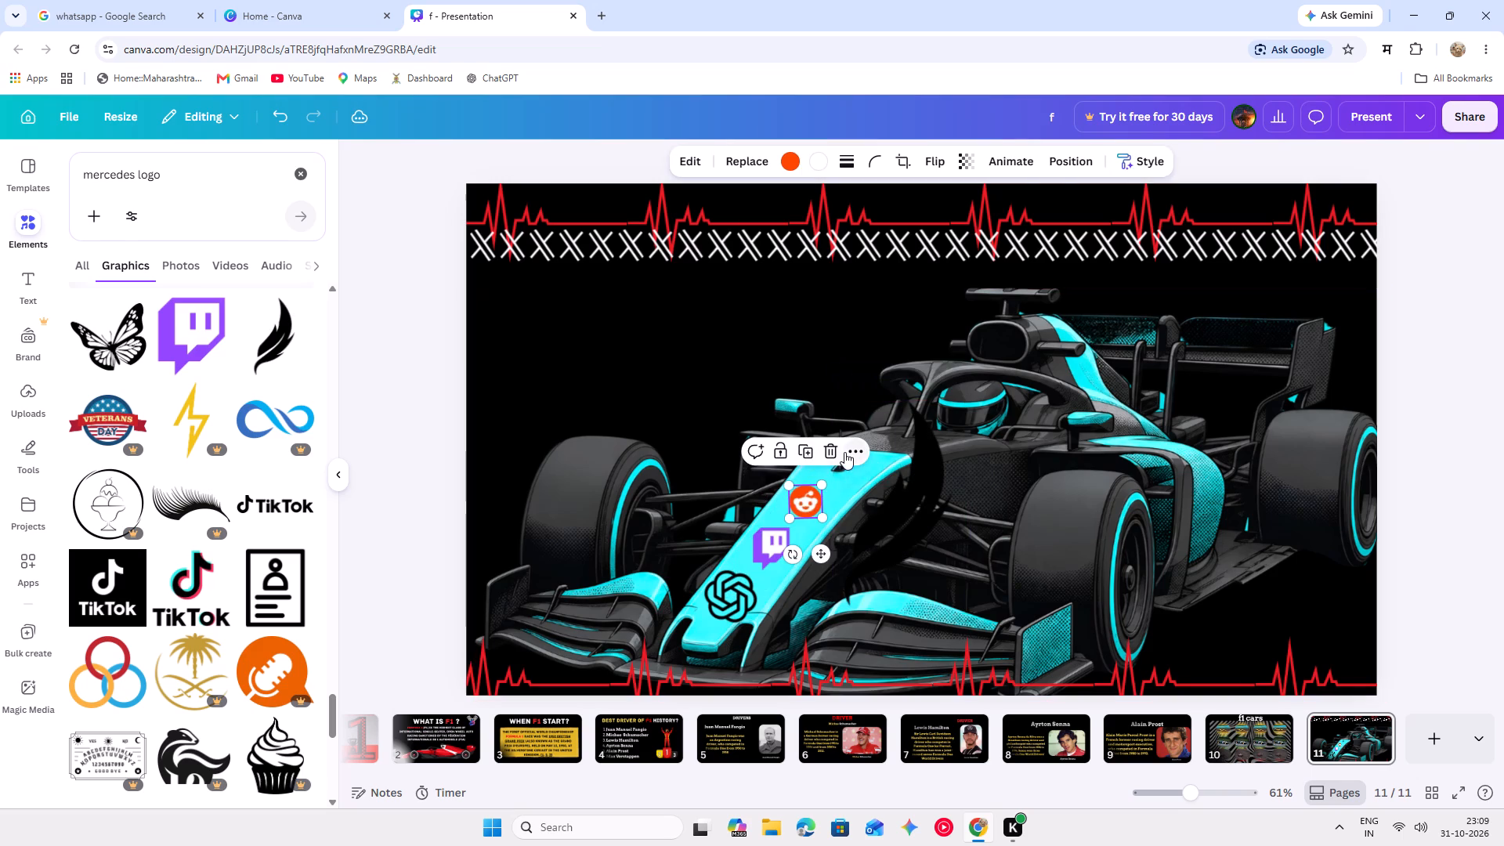
click(832, 454)
click(792, 522)
click(784, 529)
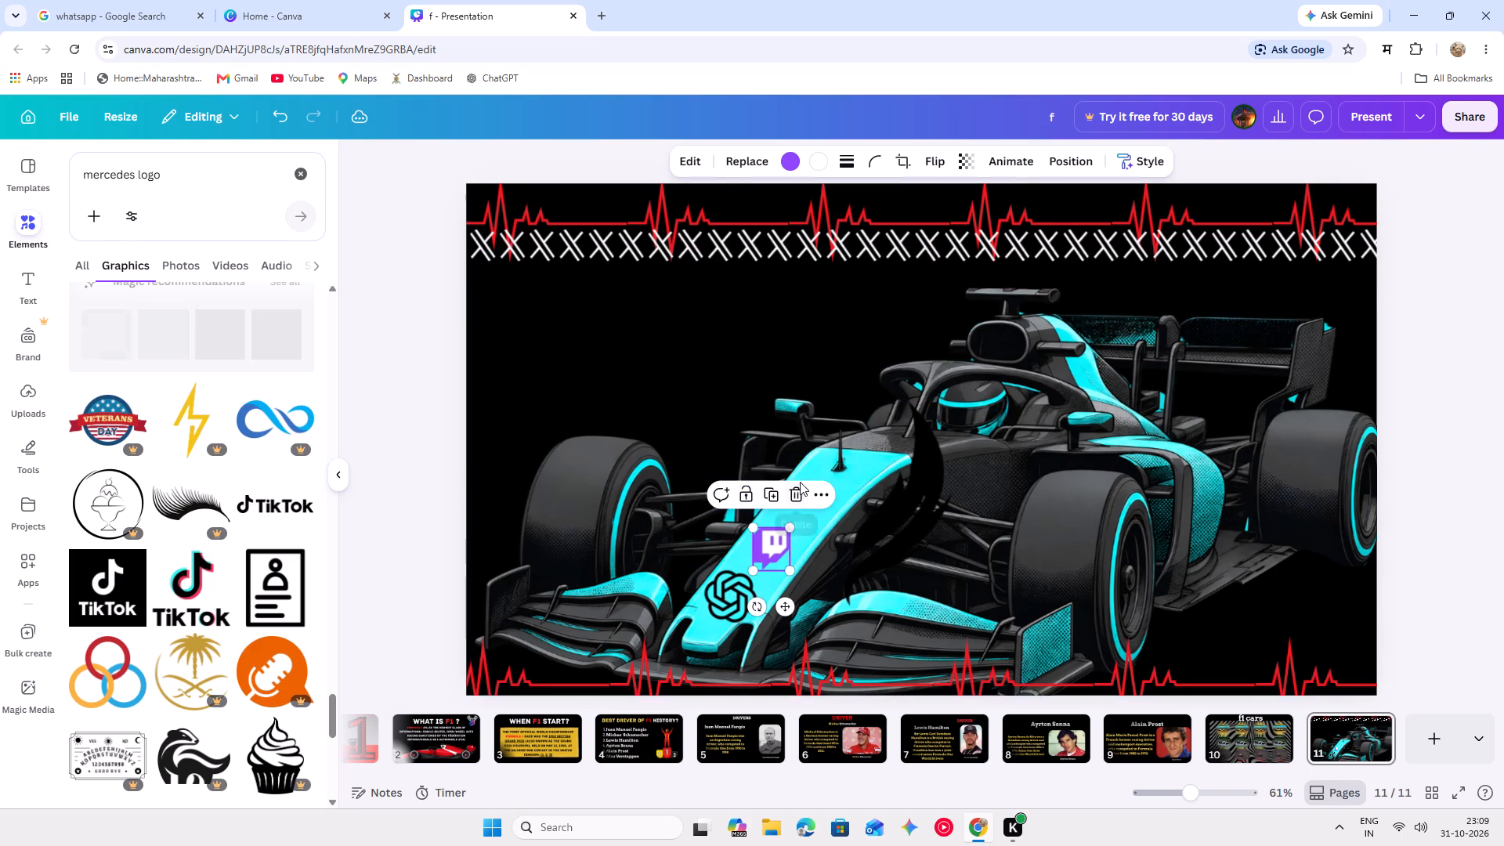
click(794, 495)
click(752, 575)
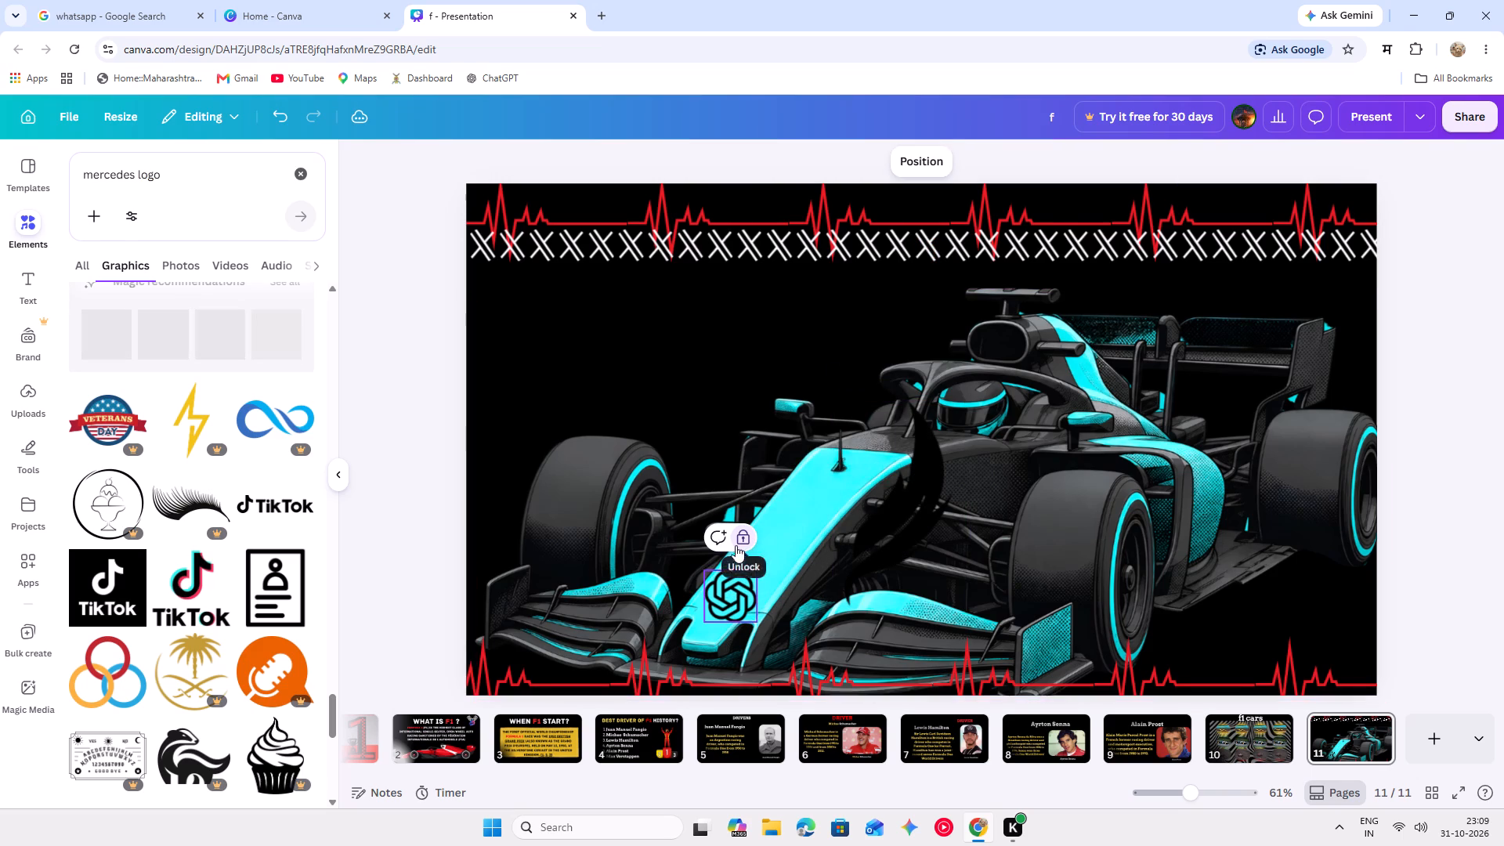
click(741, 539)
click(754, 537)
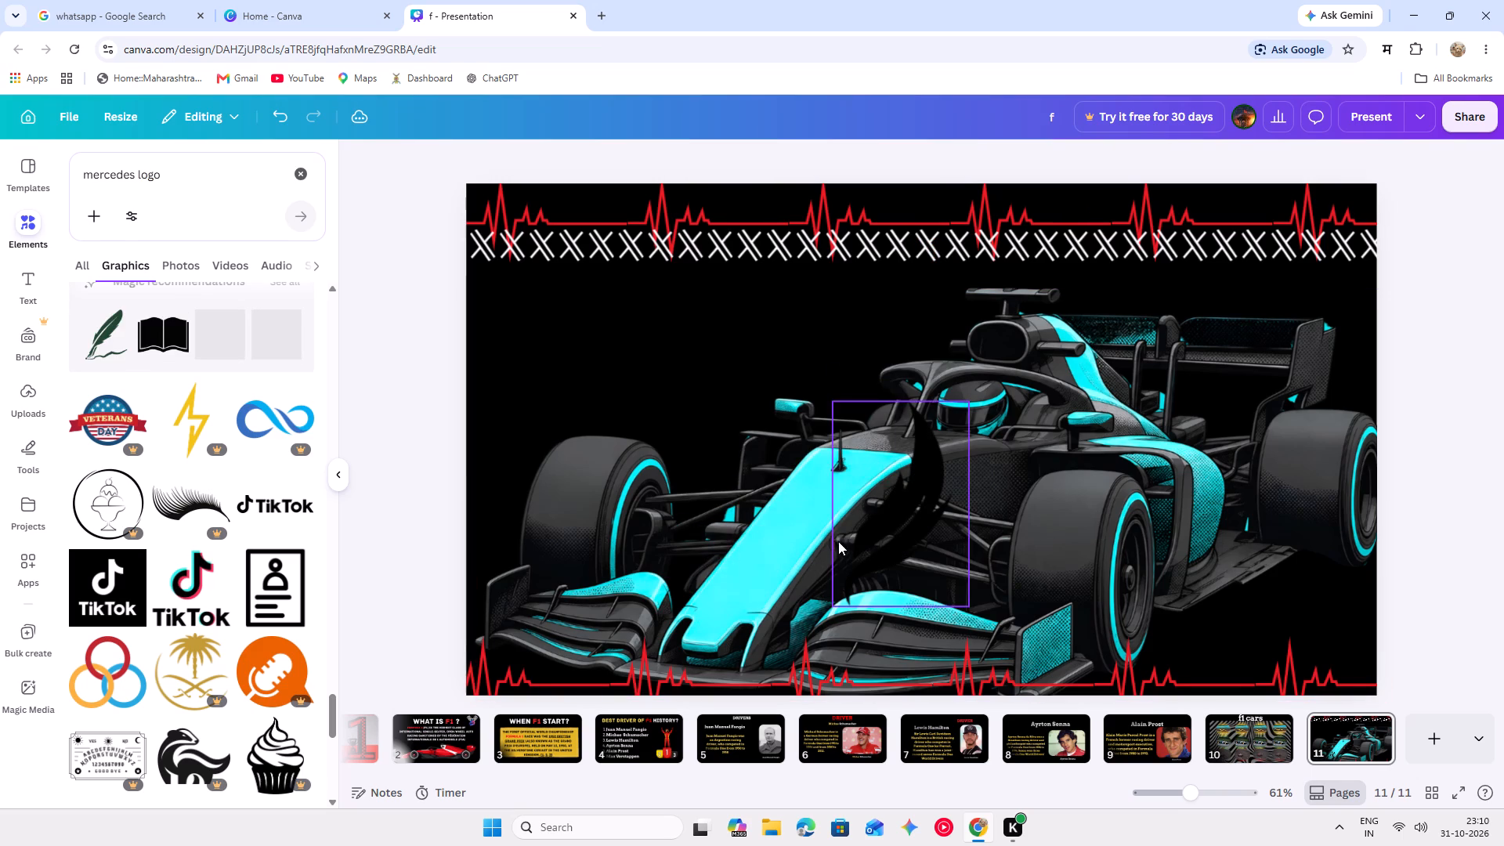
Shrink the black feather graphic to about half its size and position it at the tip of the car's turquoise nose.
drag(854, 548, 723, 577)
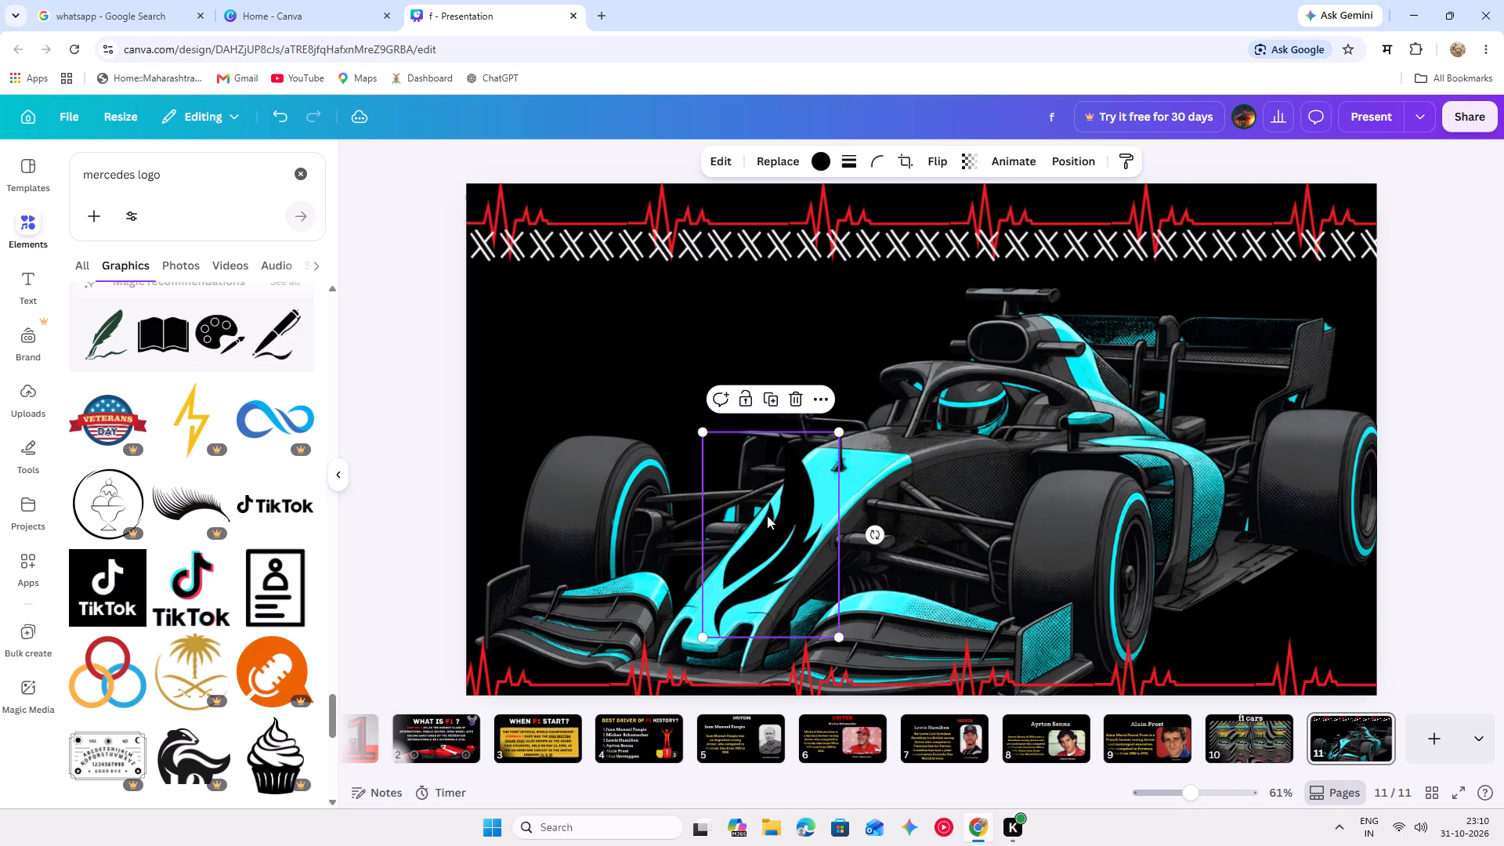
drag(839, 432, 805, 549)
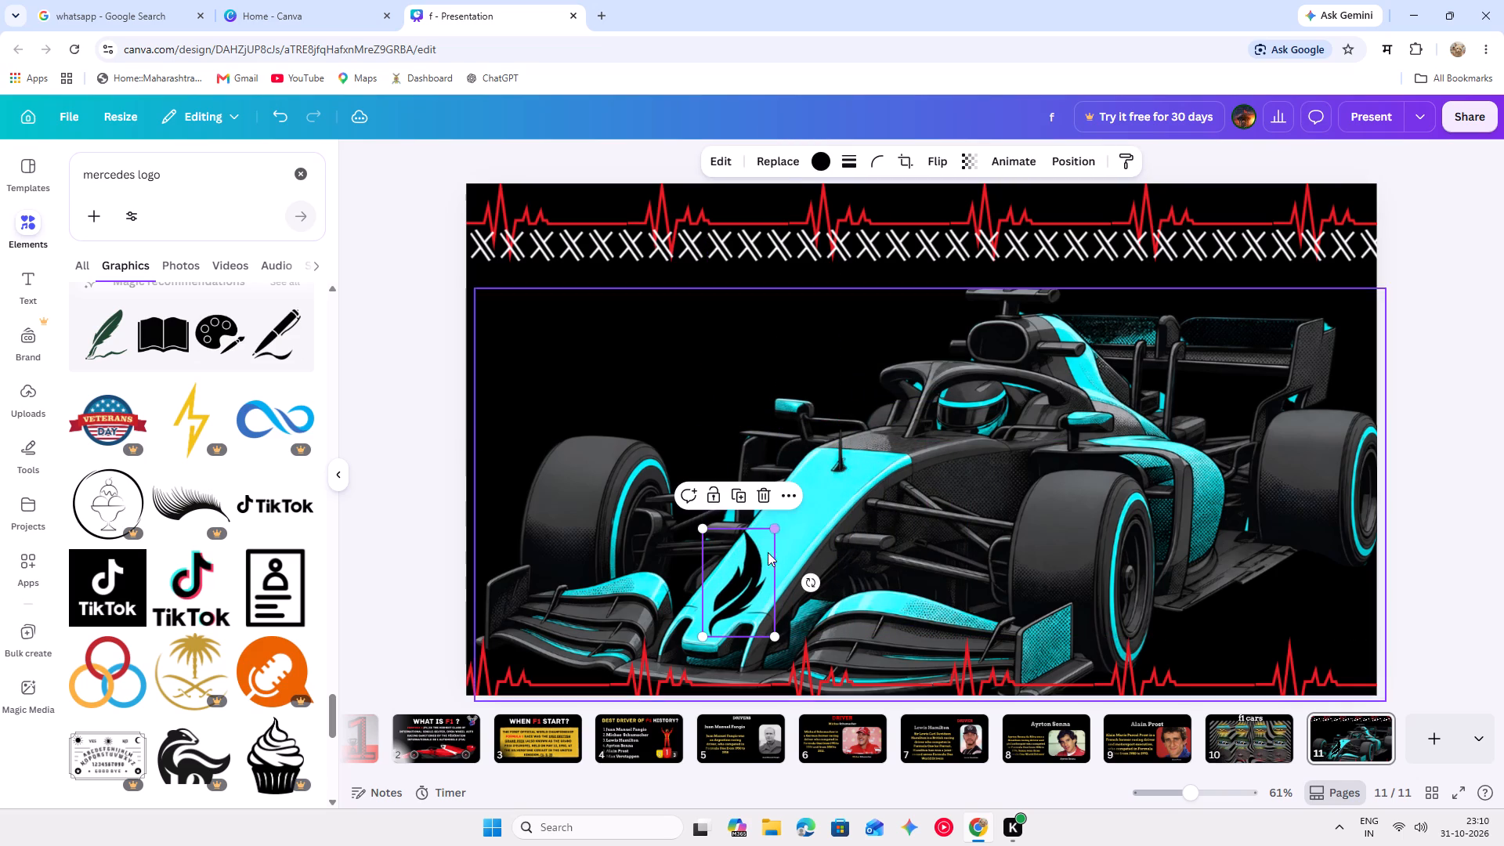
drag(745, 571, 743, 578)
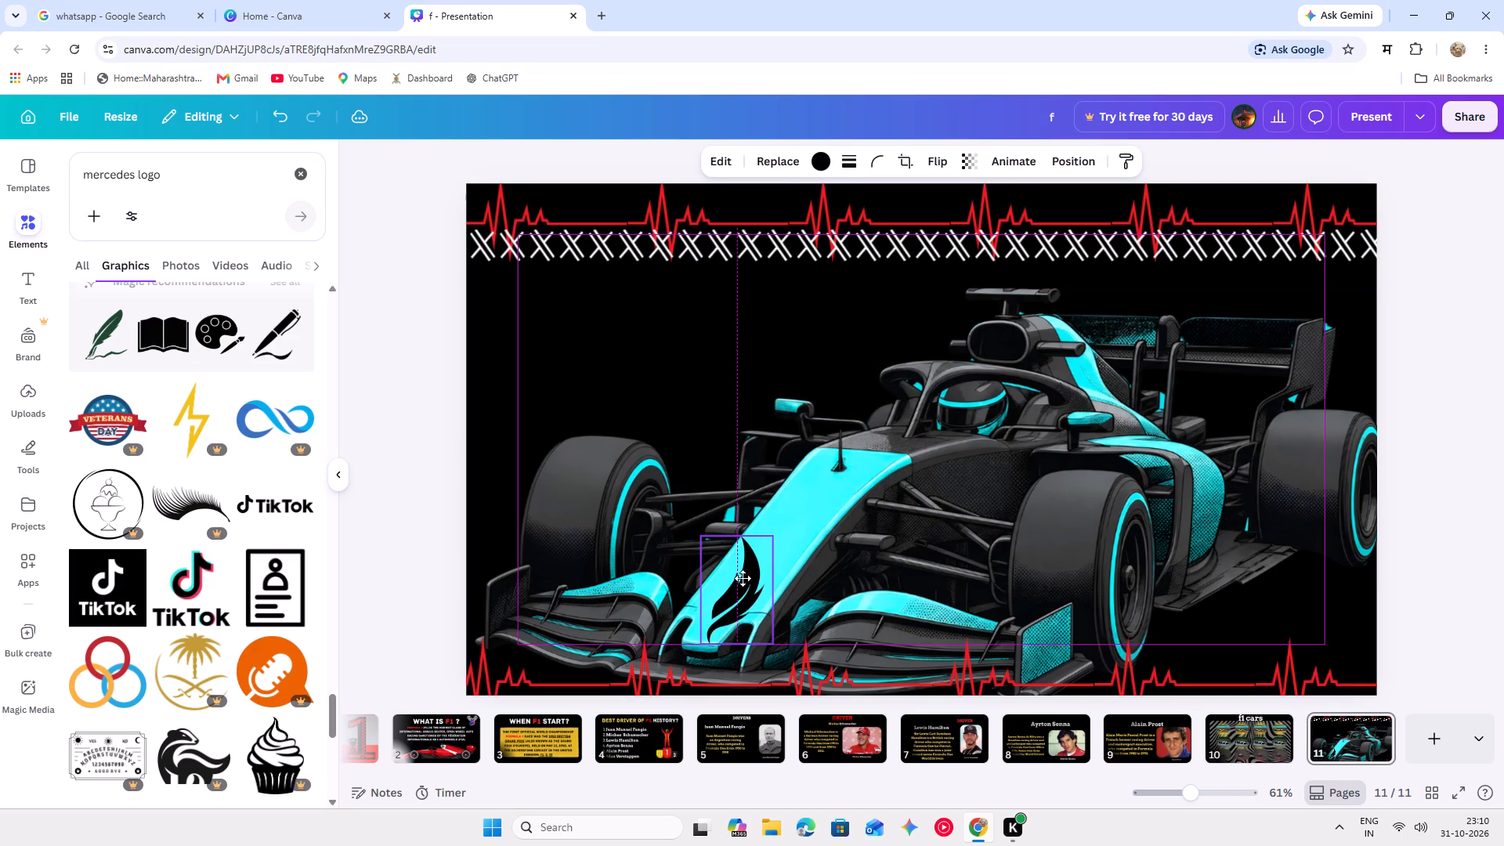
drag(743, 578, 740, 584)
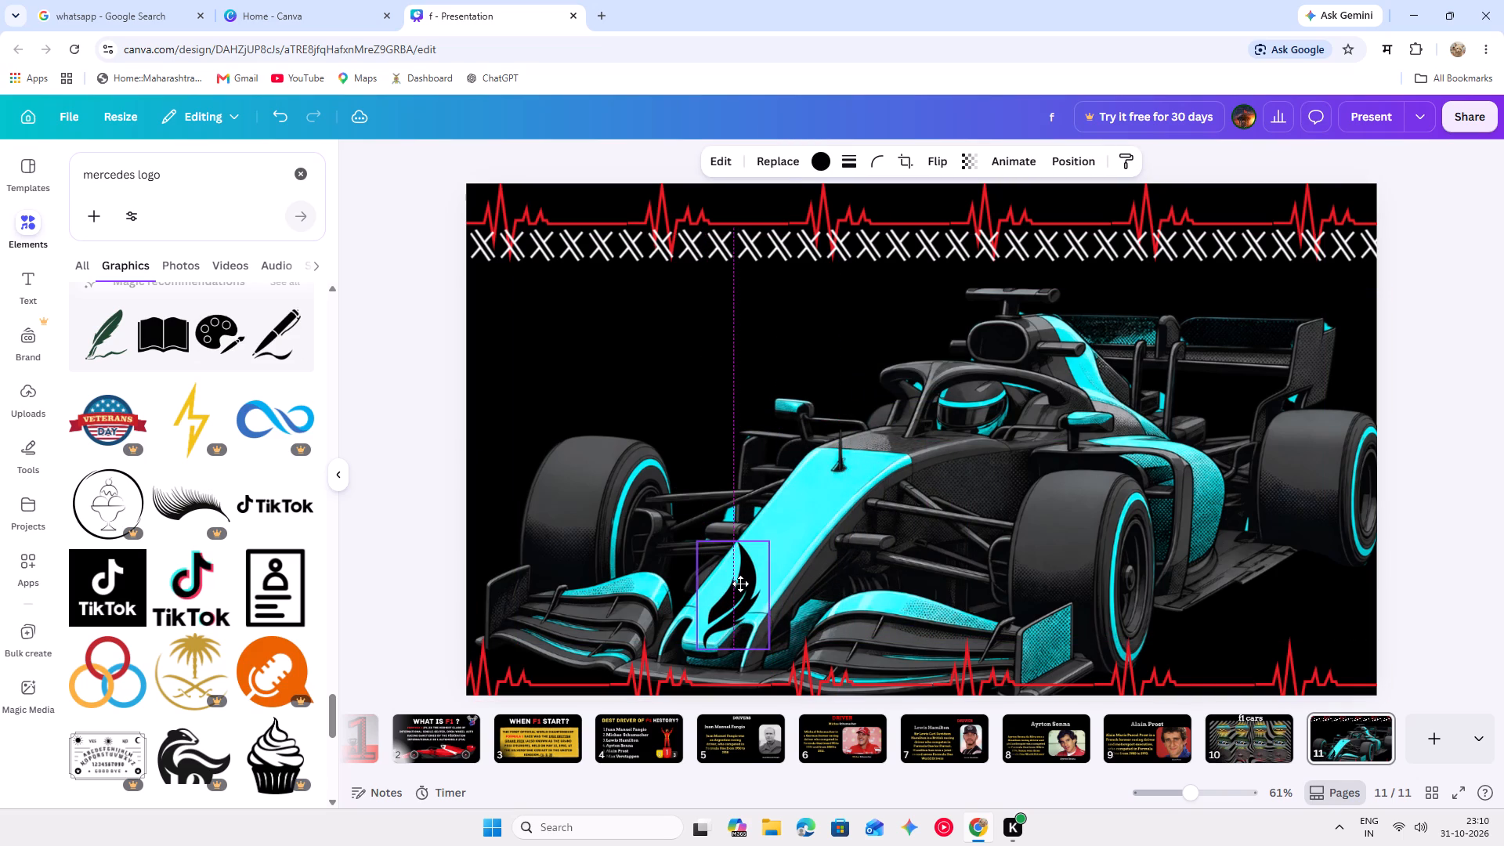
drag(740, 584, 736, 585)
click(1462, 577)
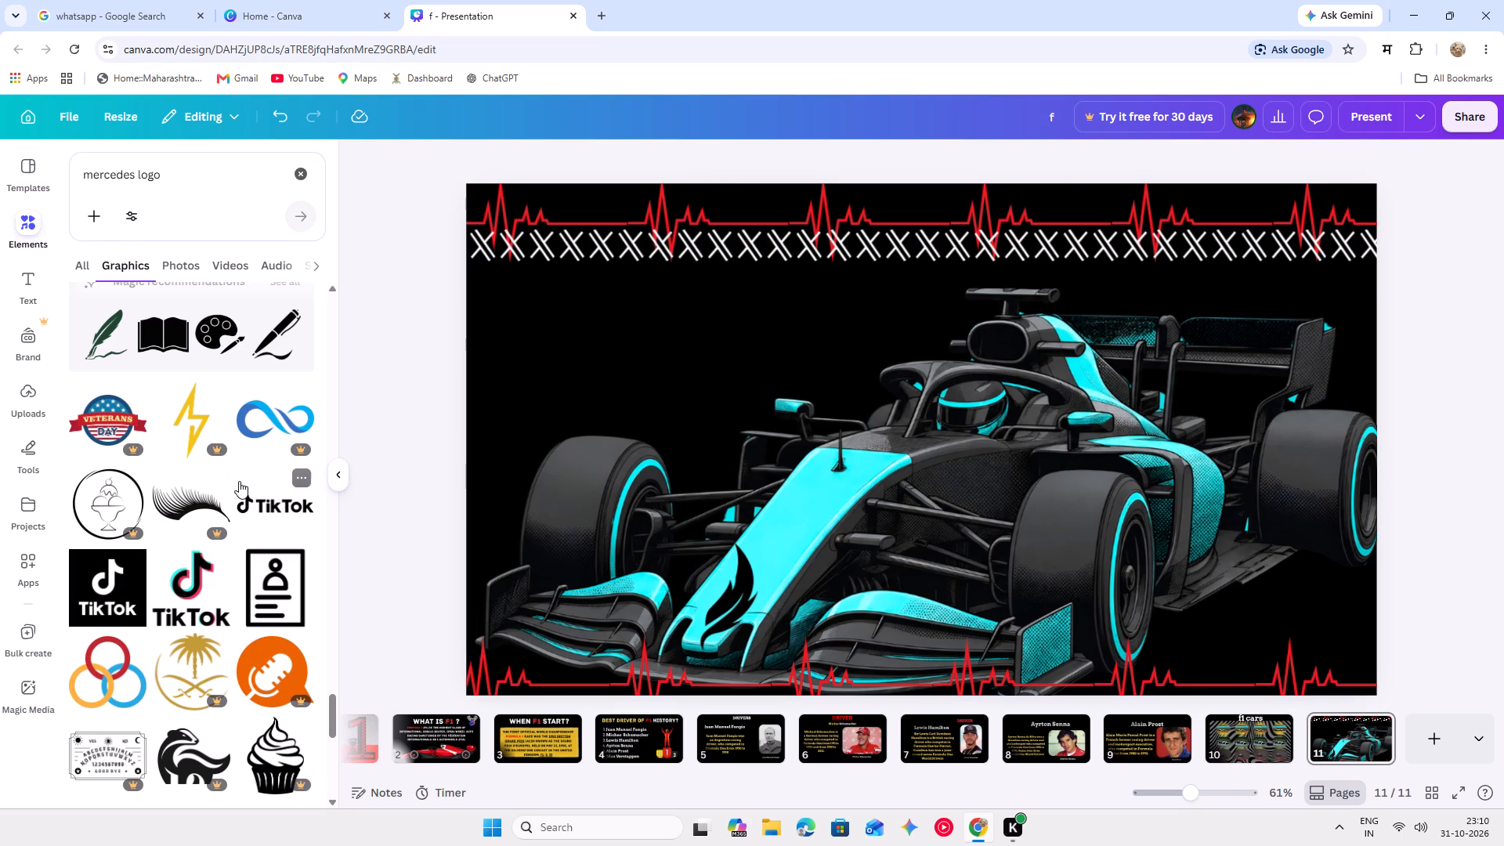
Add the Linktree logo with the green star from the graphics results and shrink it to about a quarter of the page width.
scroll(239, 481, down, 4)
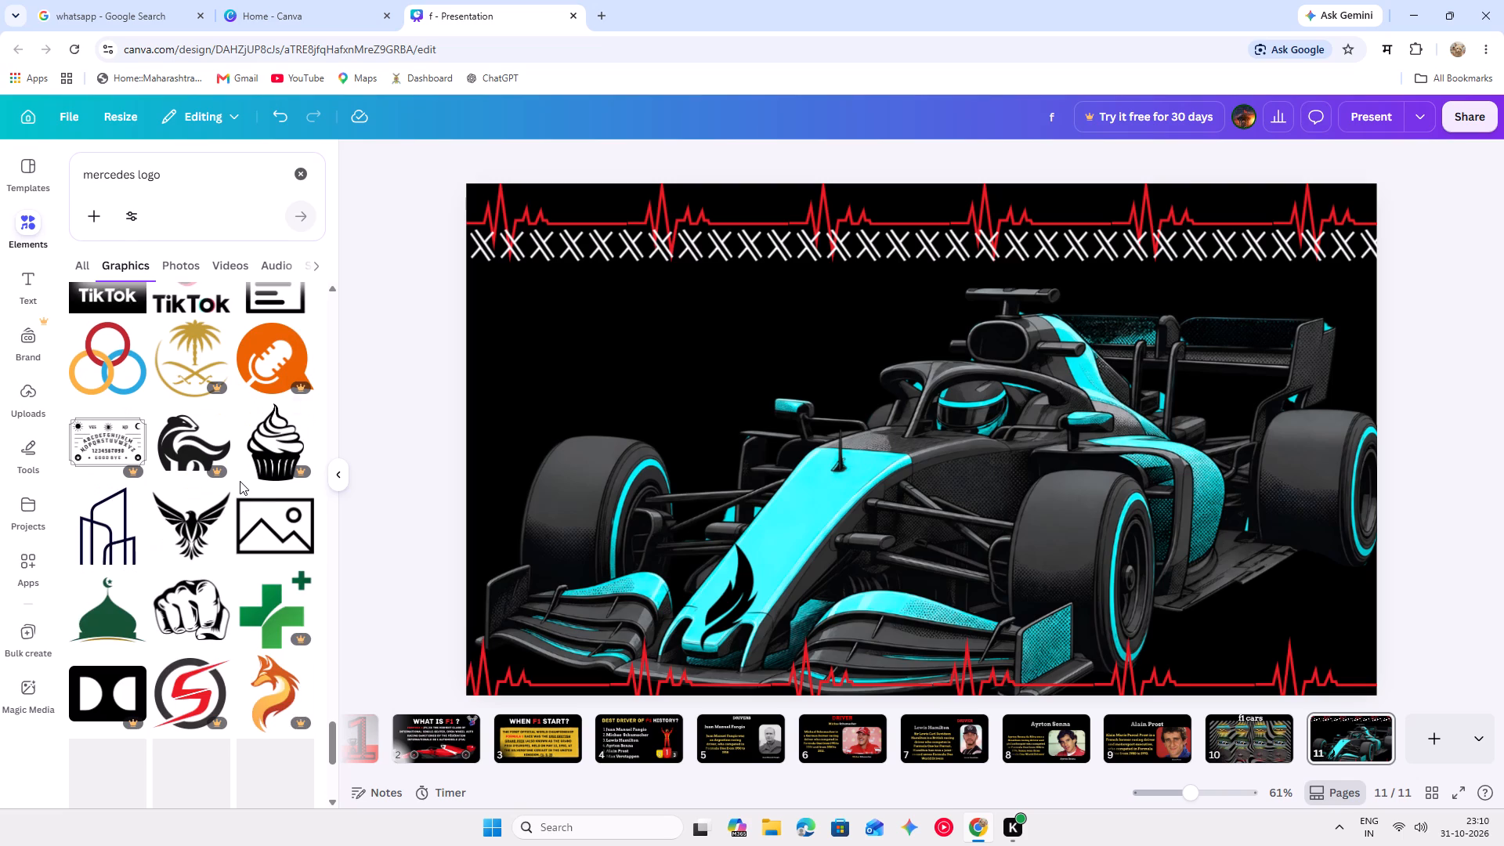
scroll(240, 481, down, 2)
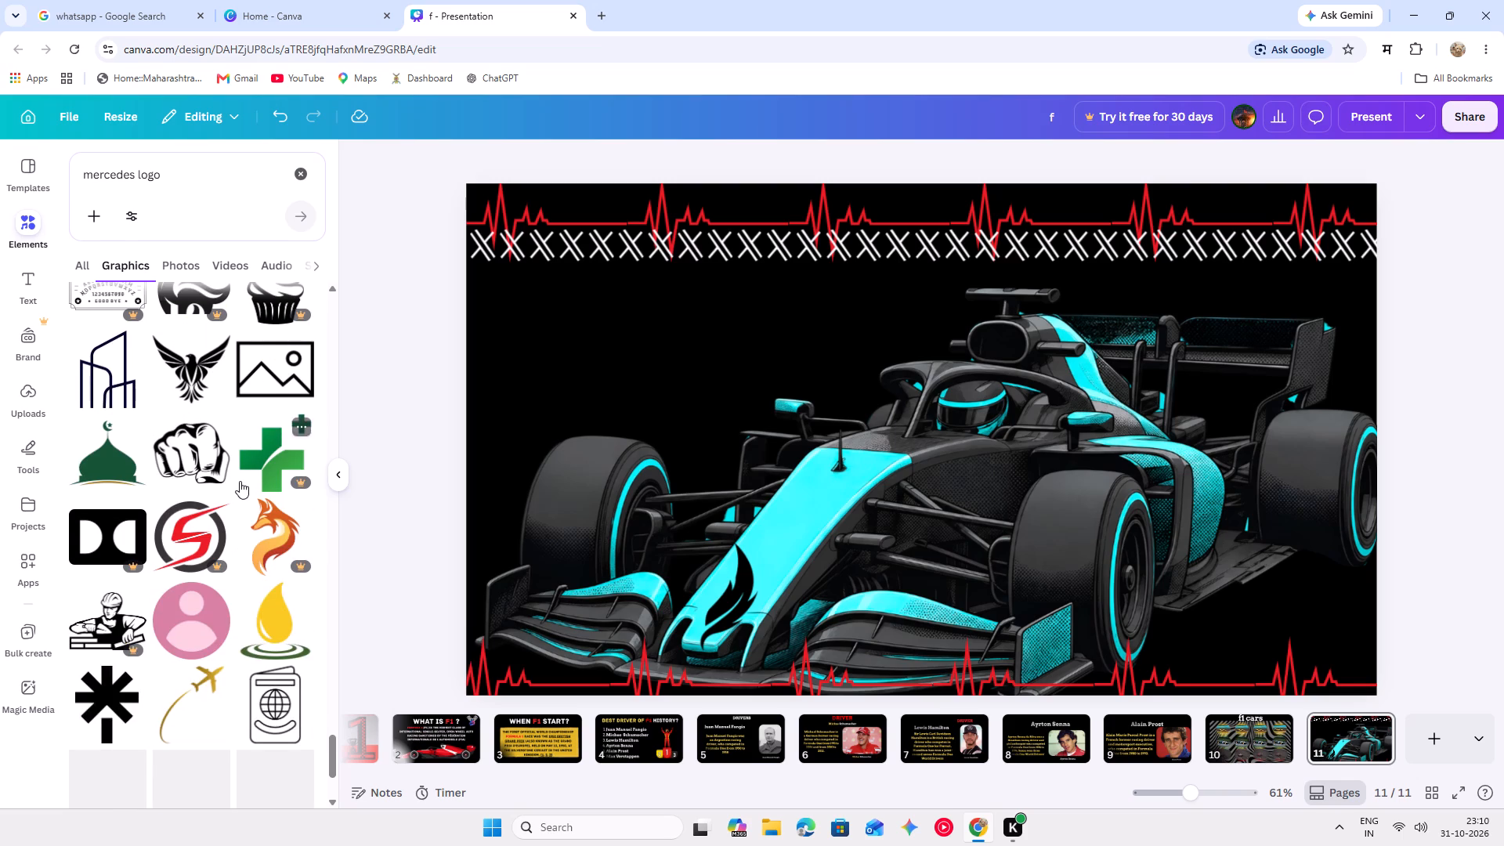
scroll(240, 481, down, 2)
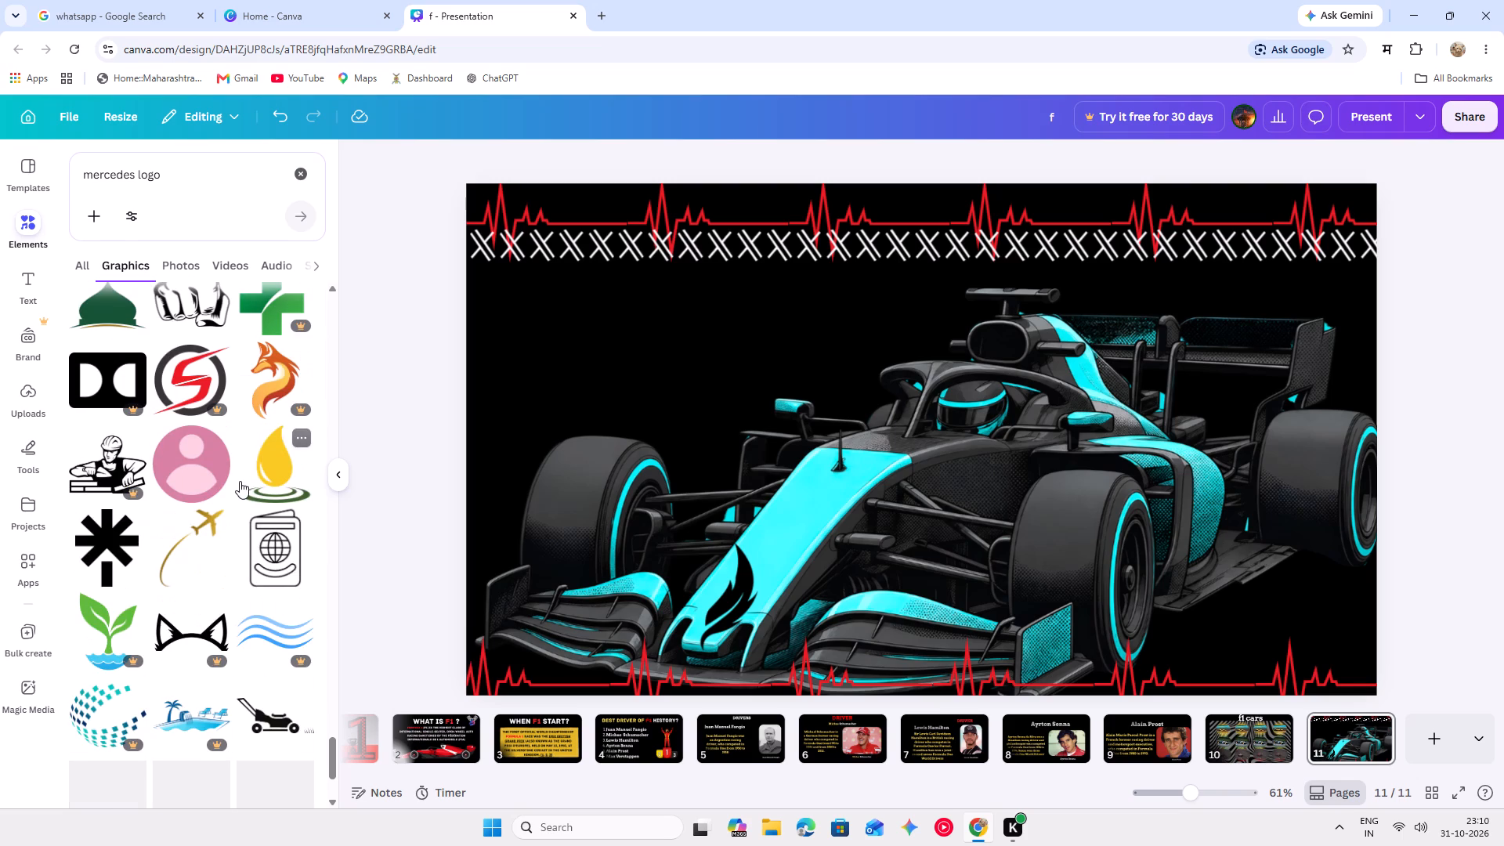
scroll(240, 481, down, 4)
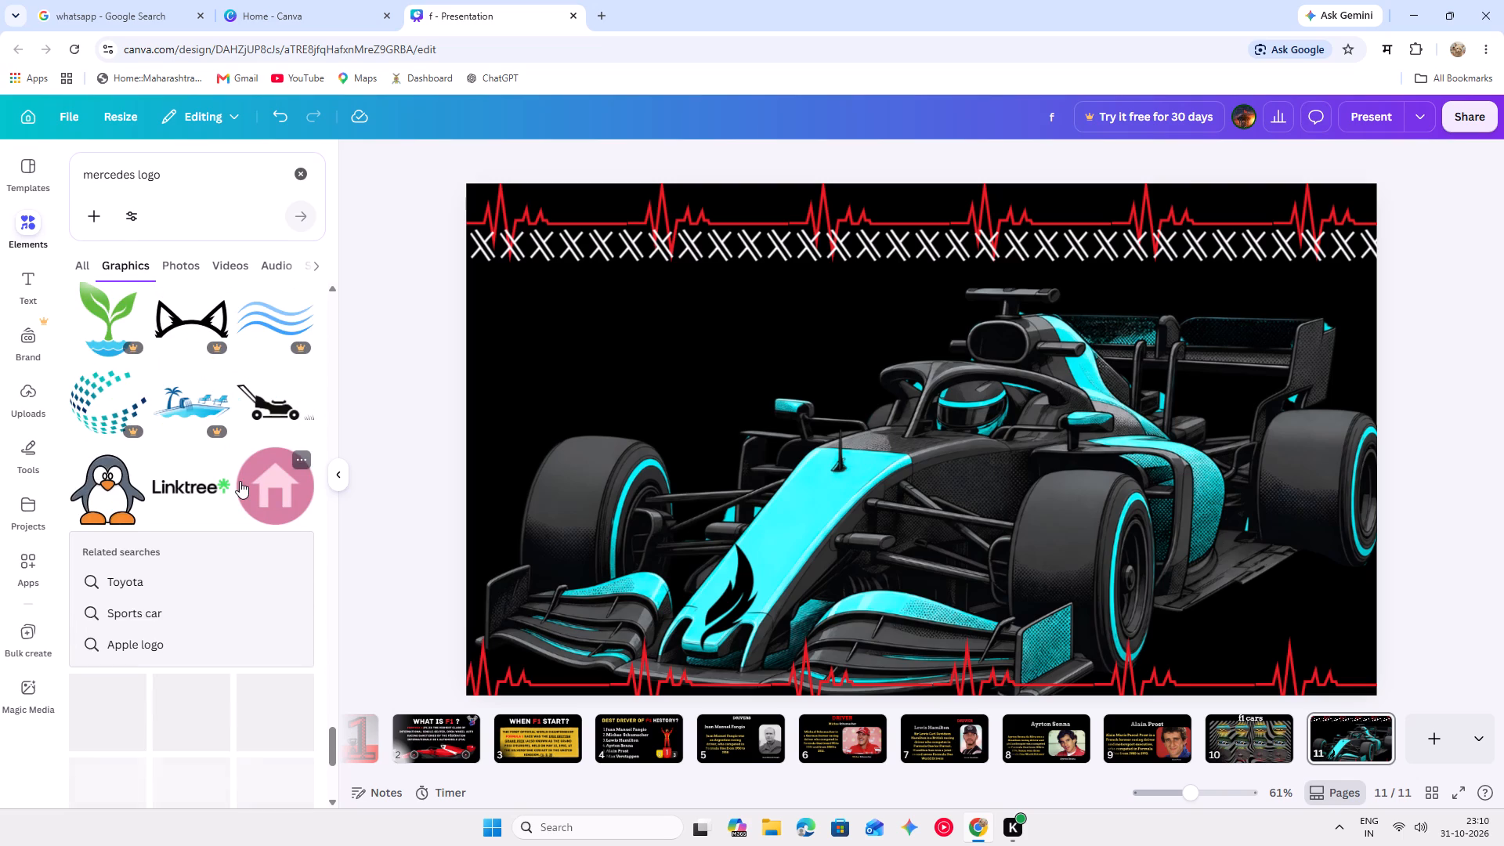
scroll(240, 481, down, 2)
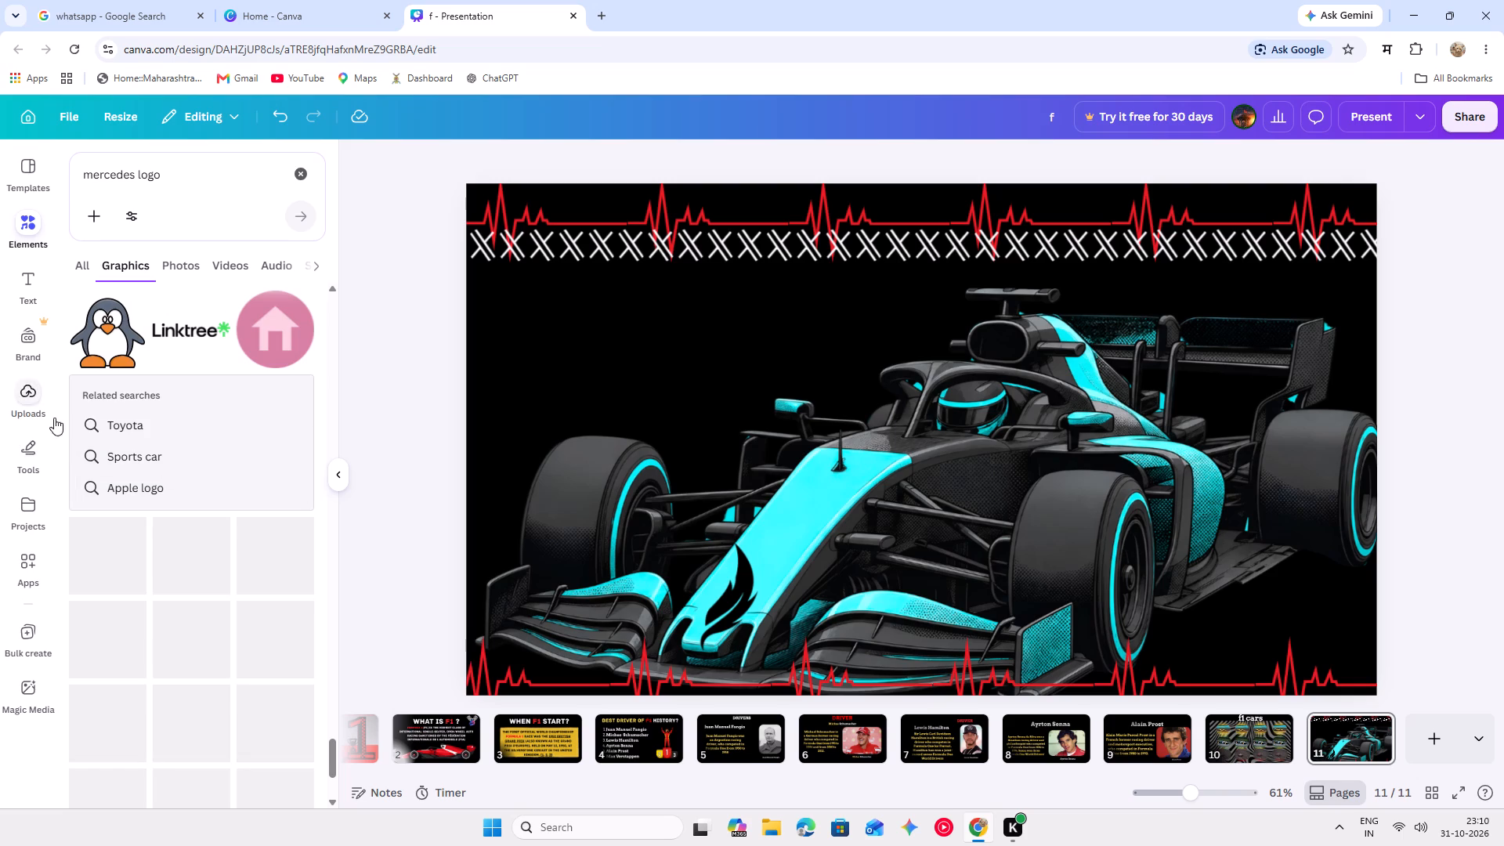
click(193, 339)
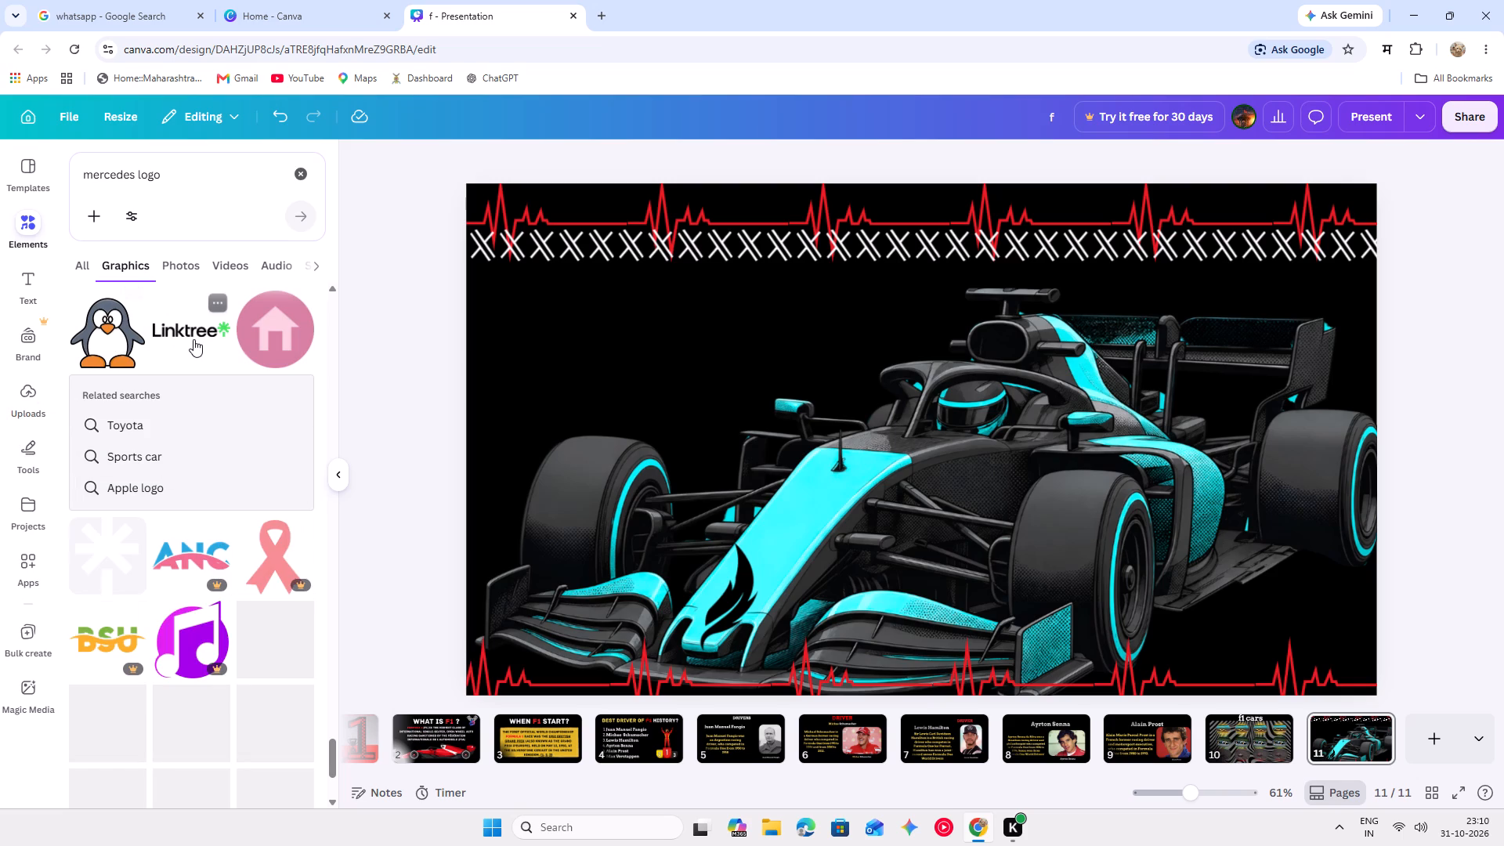
drag(993, 450, 989, 486)
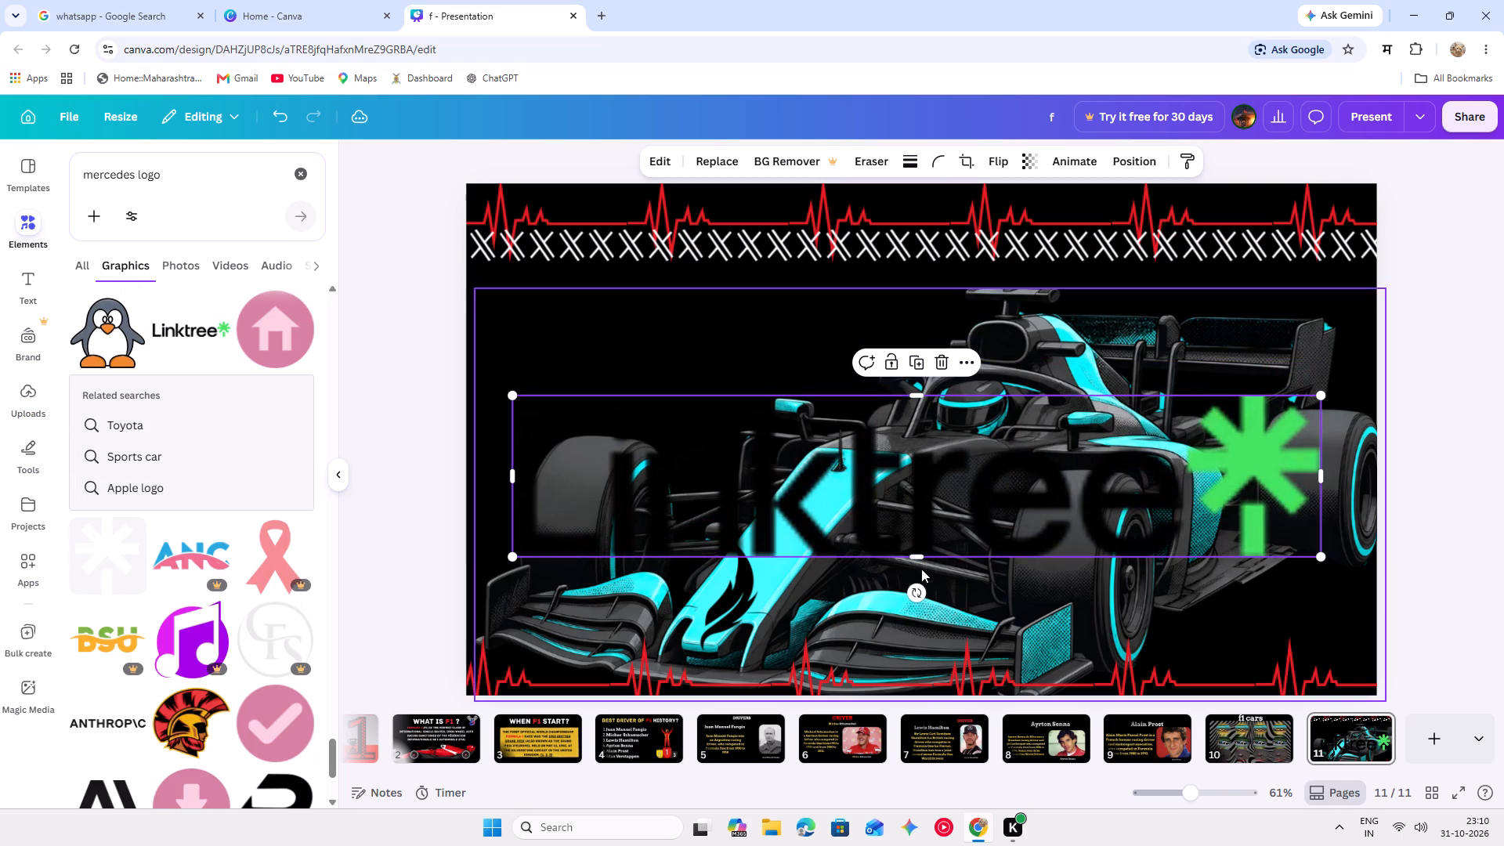
drag(914, 592, 942, 634)
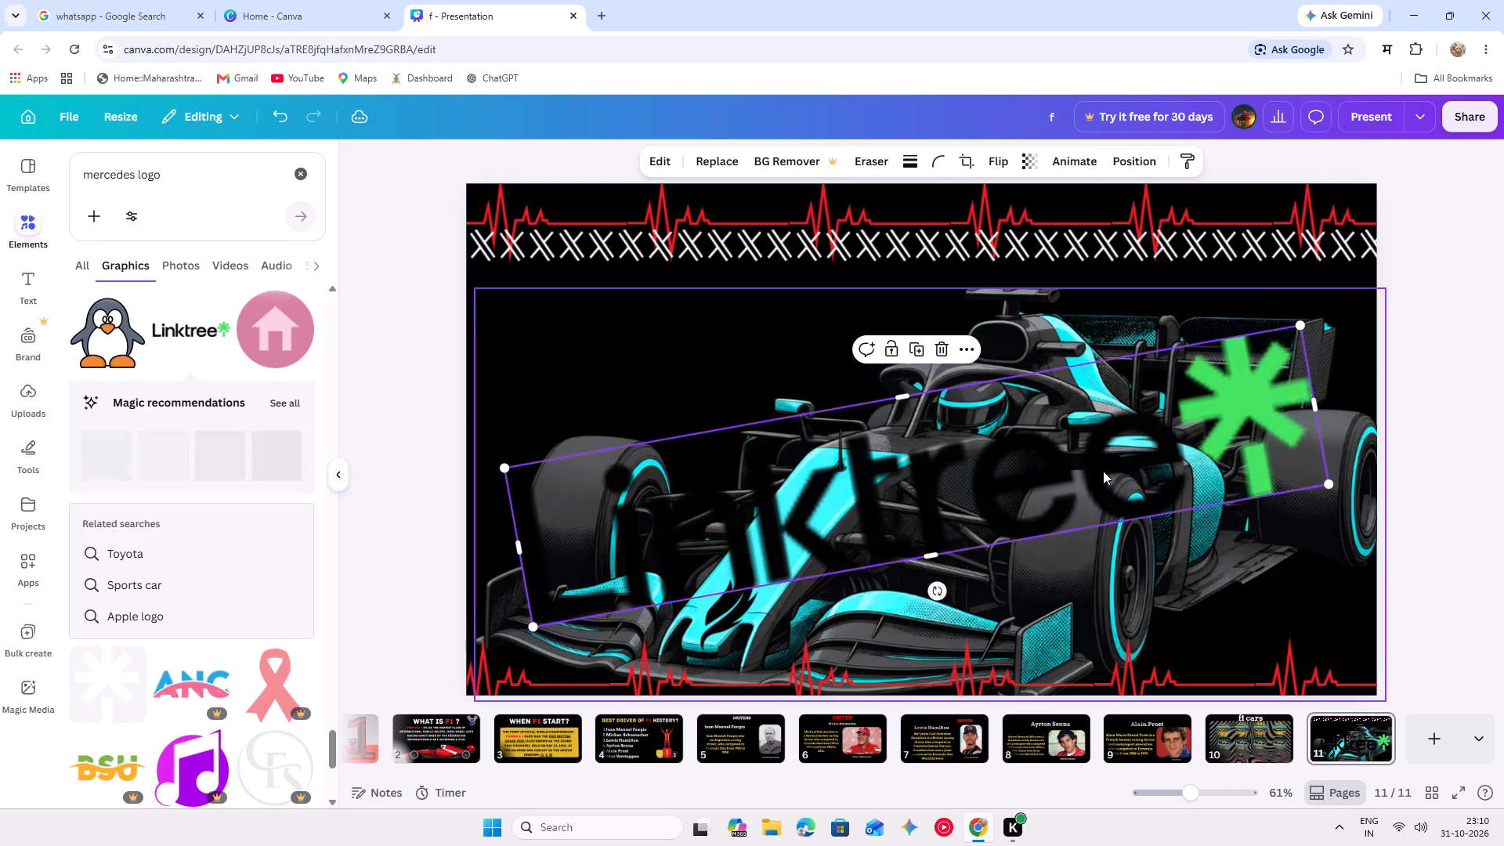
drag(1303, 325, 1295, 328)
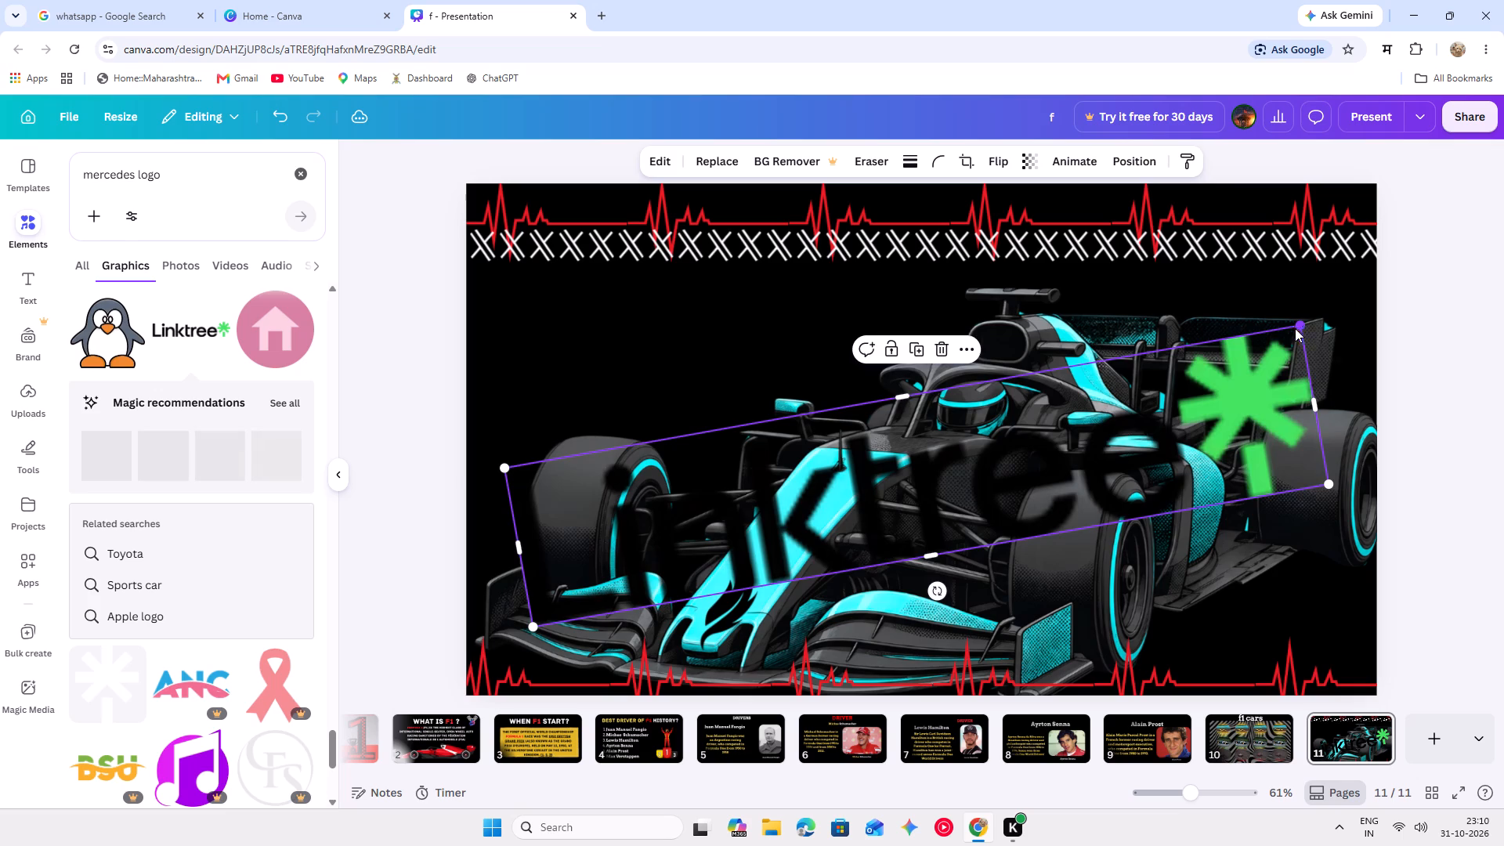
drag(1295, 328, 775, 591)
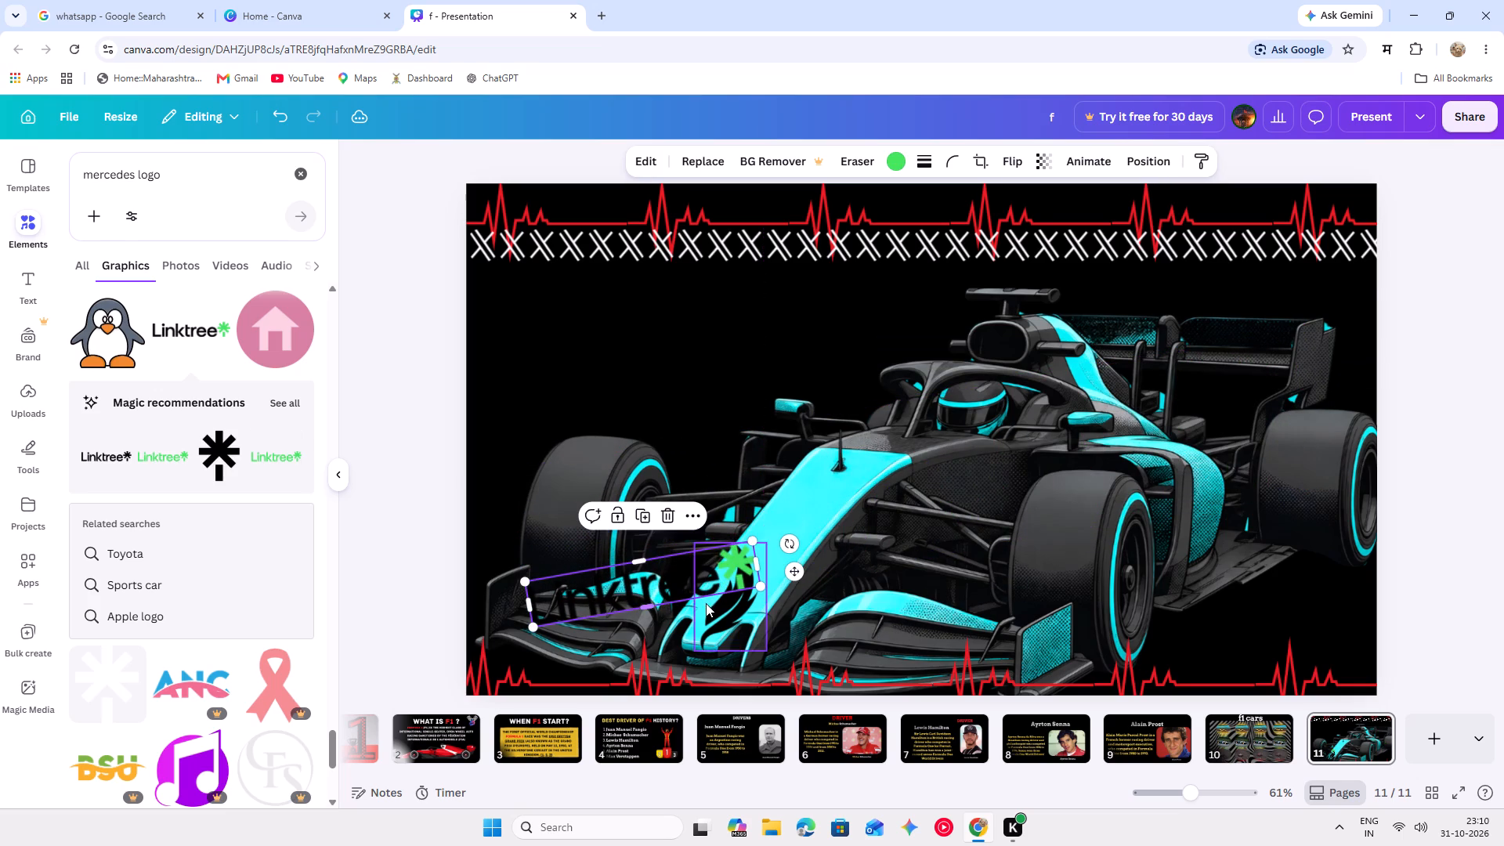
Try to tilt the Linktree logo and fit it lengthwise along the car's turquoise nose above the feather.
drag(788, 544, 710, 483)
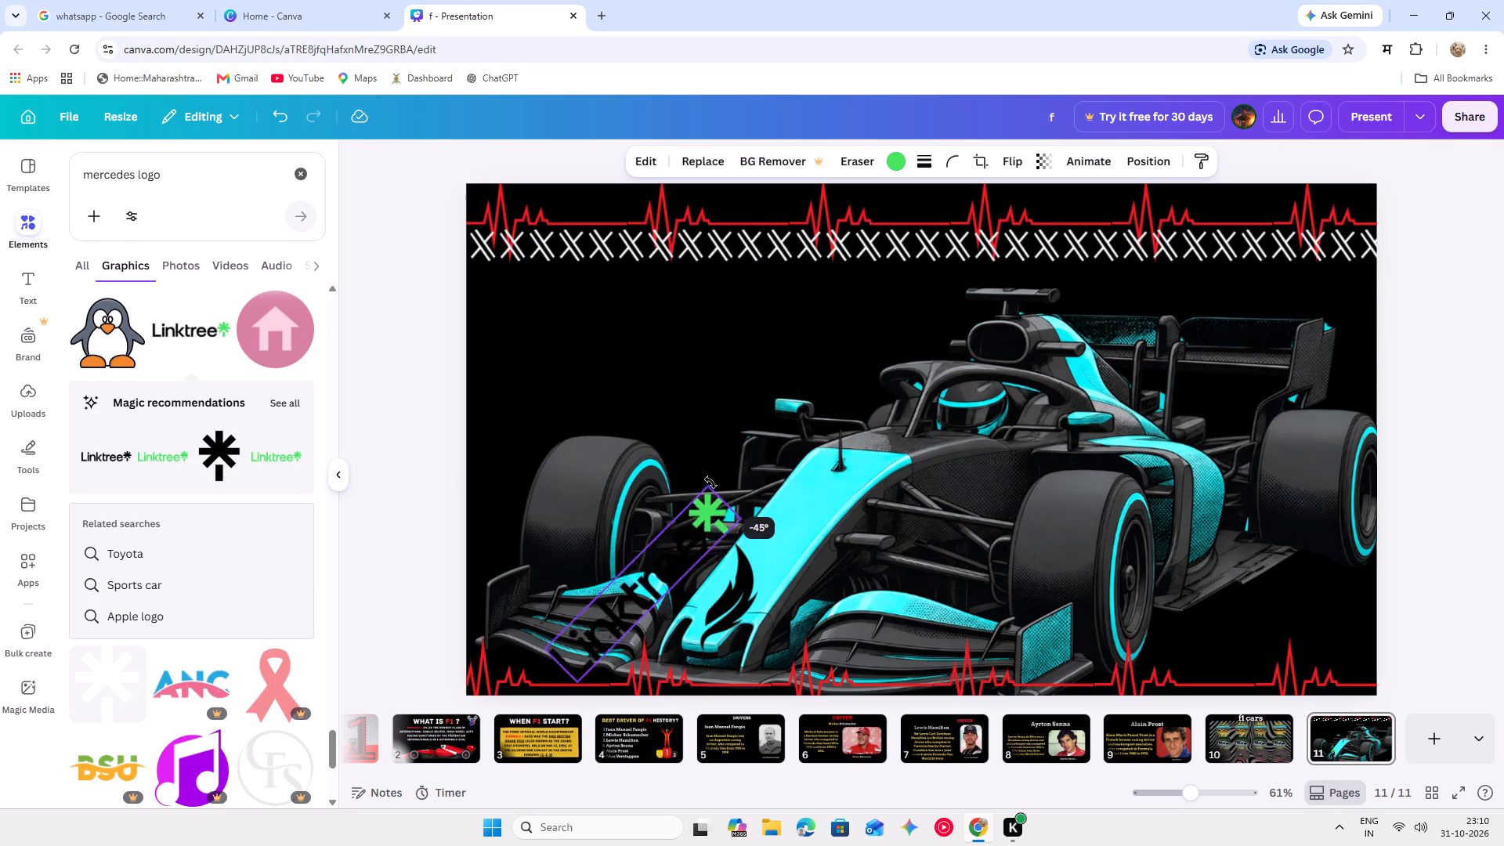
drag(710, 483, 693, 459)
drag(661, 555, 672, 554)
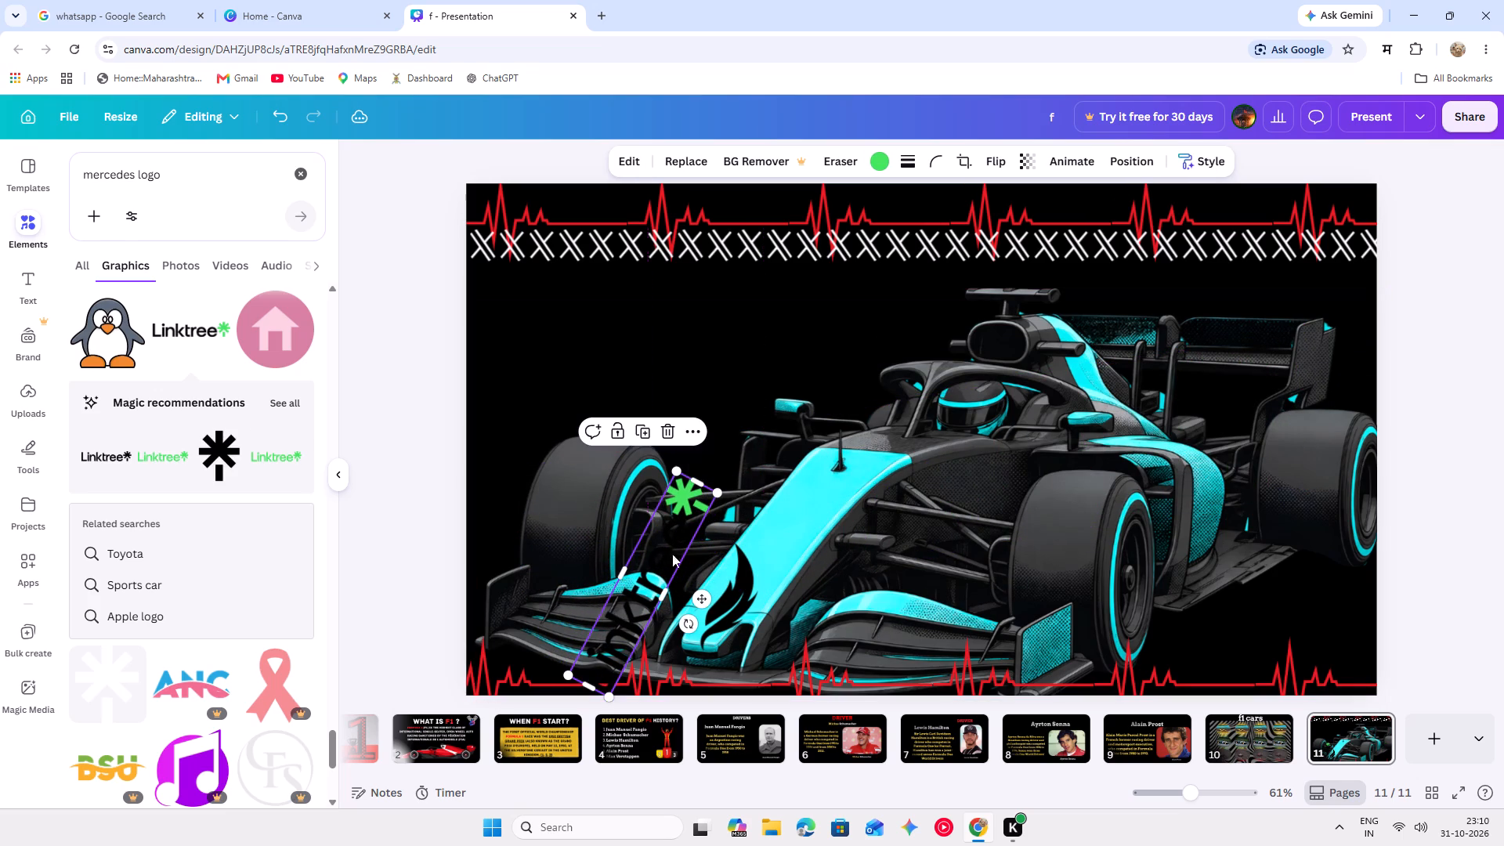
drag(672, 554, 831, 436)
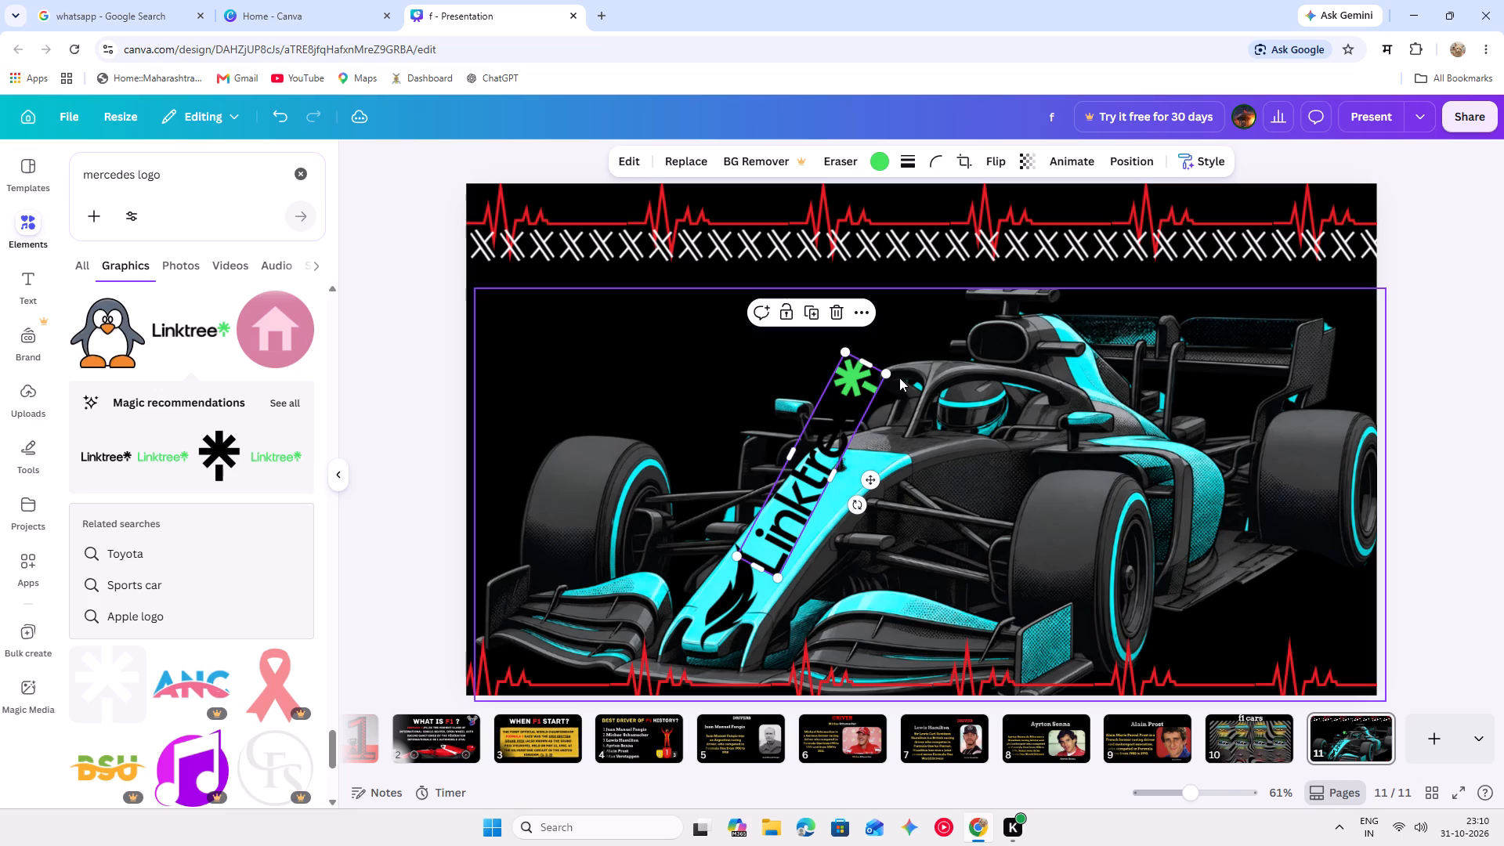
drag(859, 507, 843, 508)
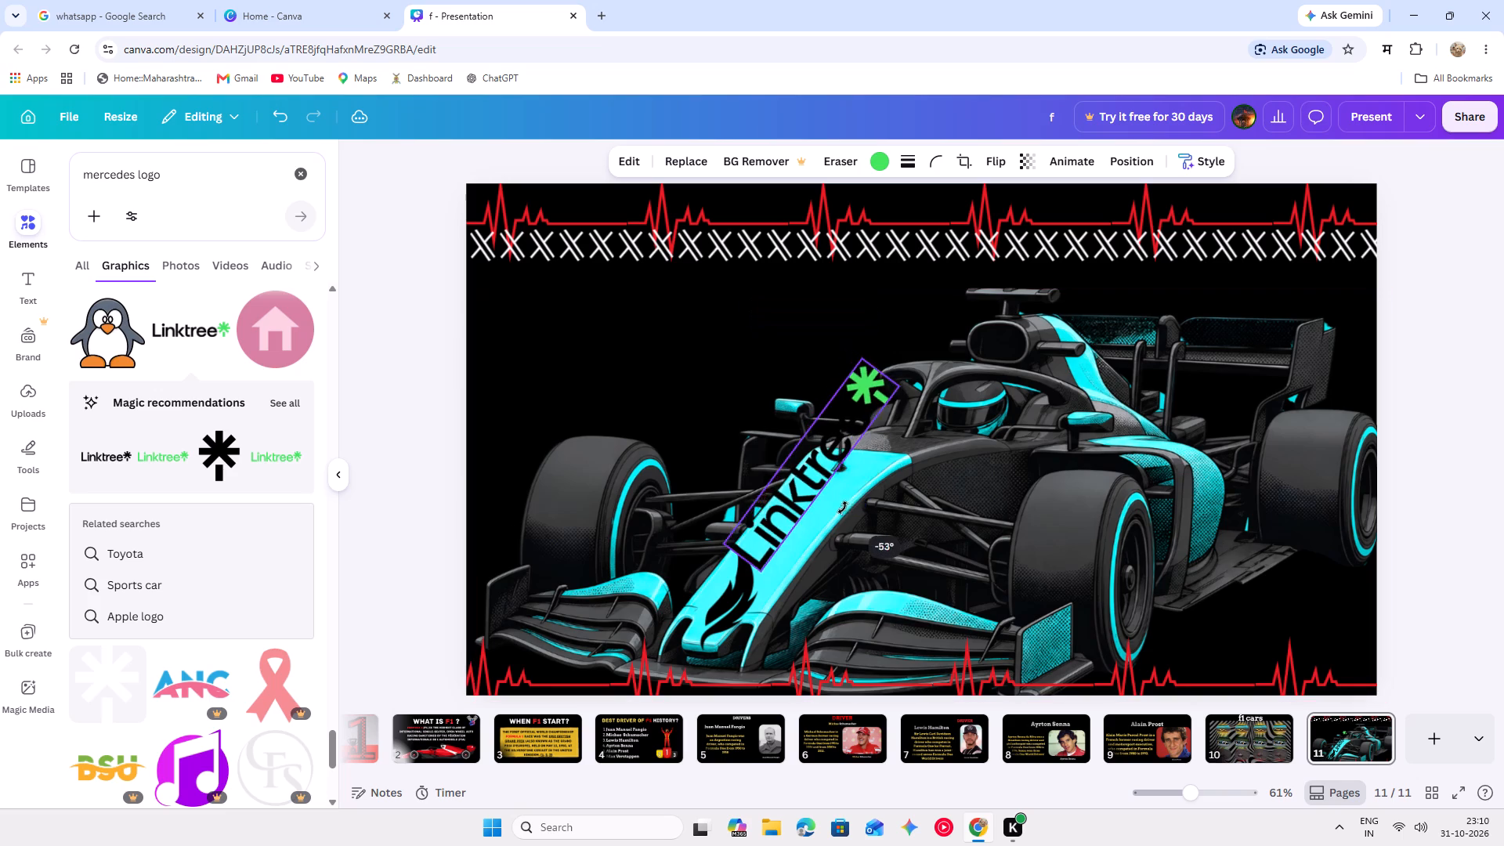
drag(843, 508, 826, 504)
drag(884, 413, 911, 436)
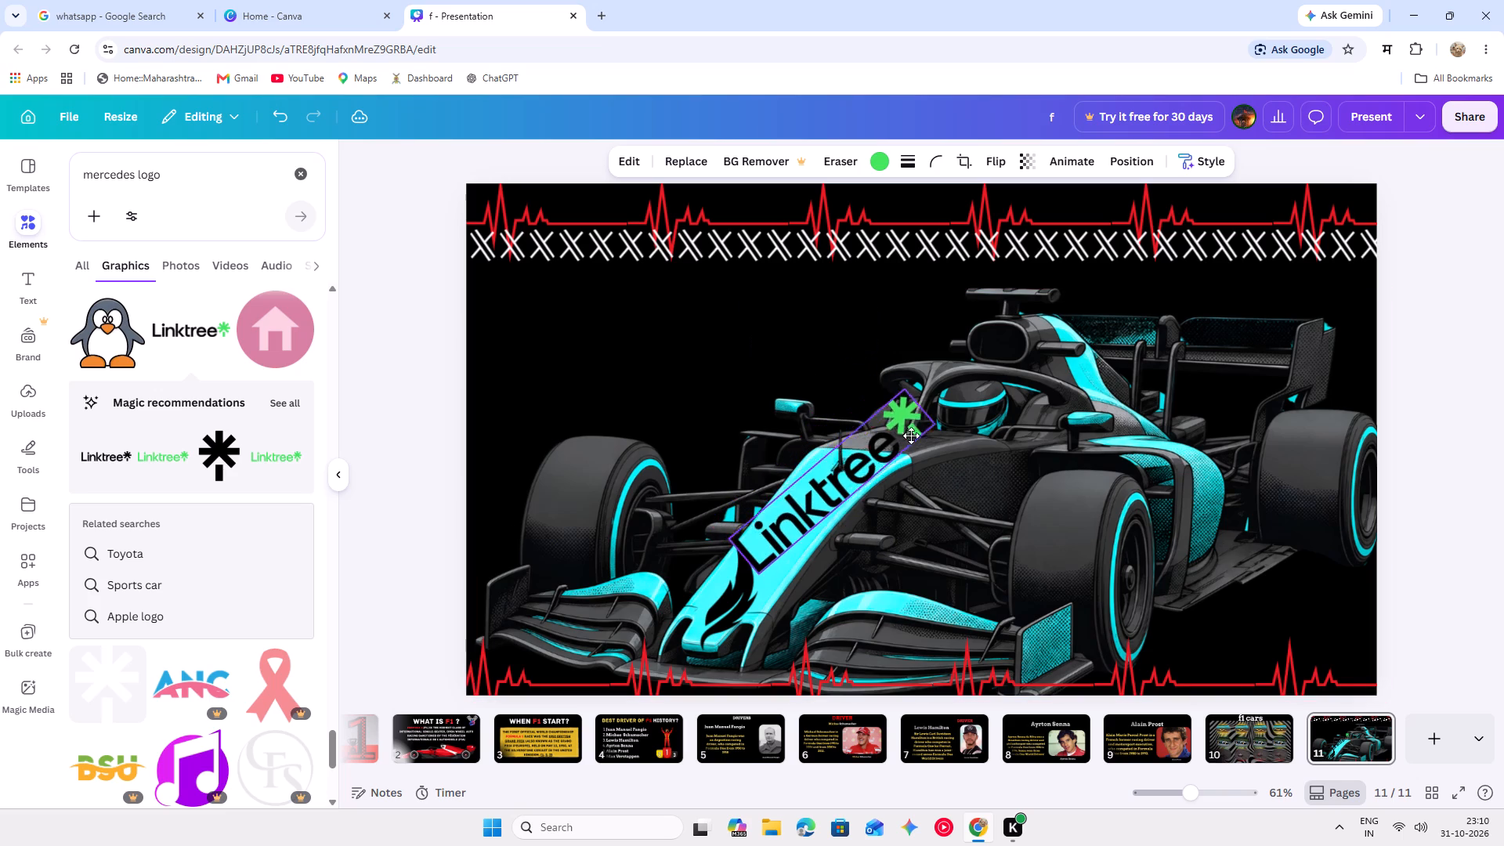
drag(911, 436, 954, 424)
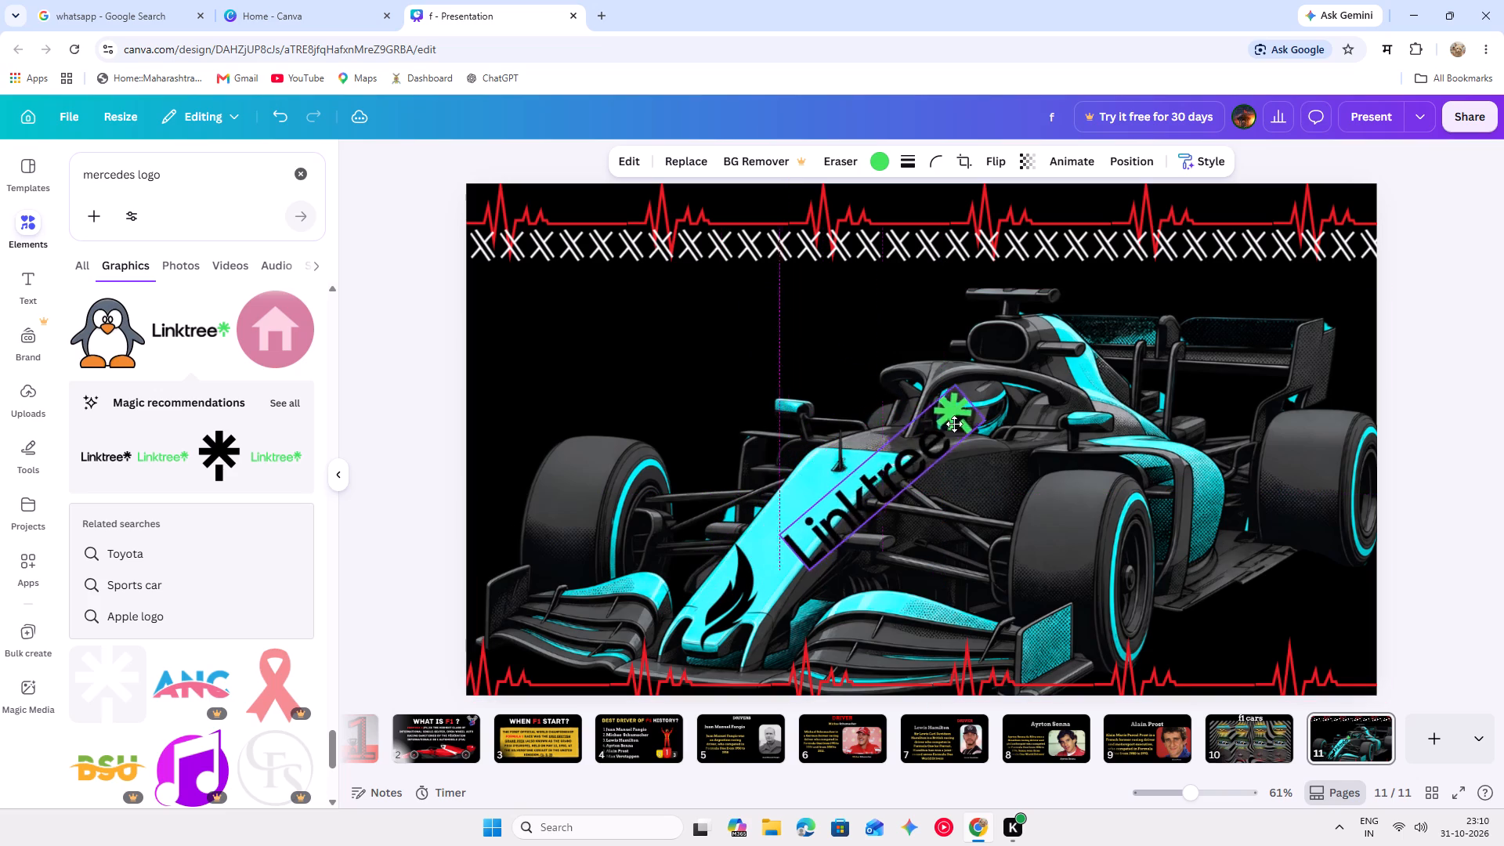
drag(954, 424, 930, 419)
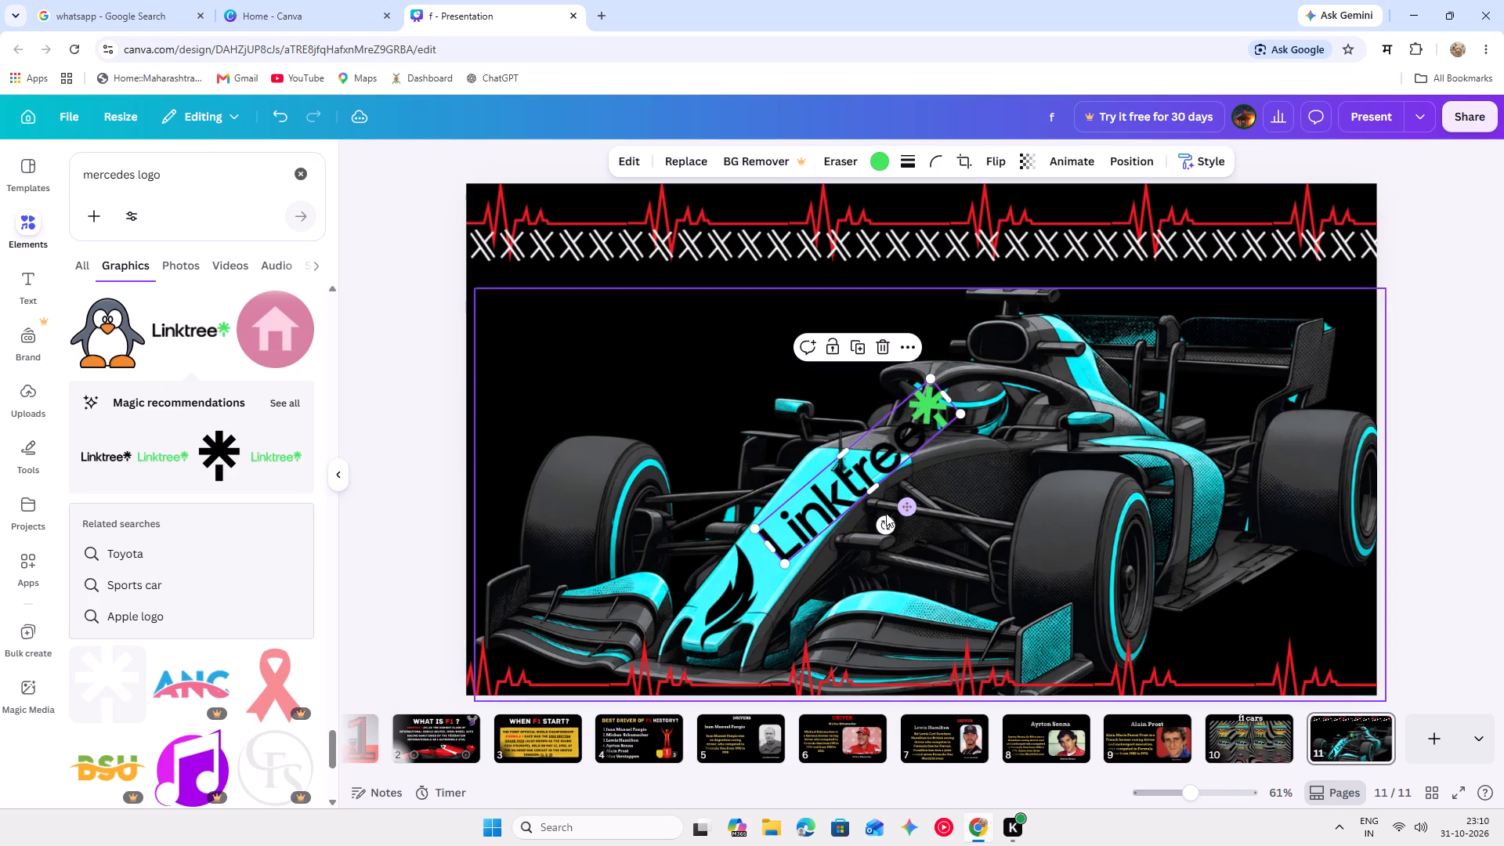
Move the Linktree logo to the empty black area above the car's front wheel, below the X row, and rotate it level.
drag(887, 525, 816, 546)
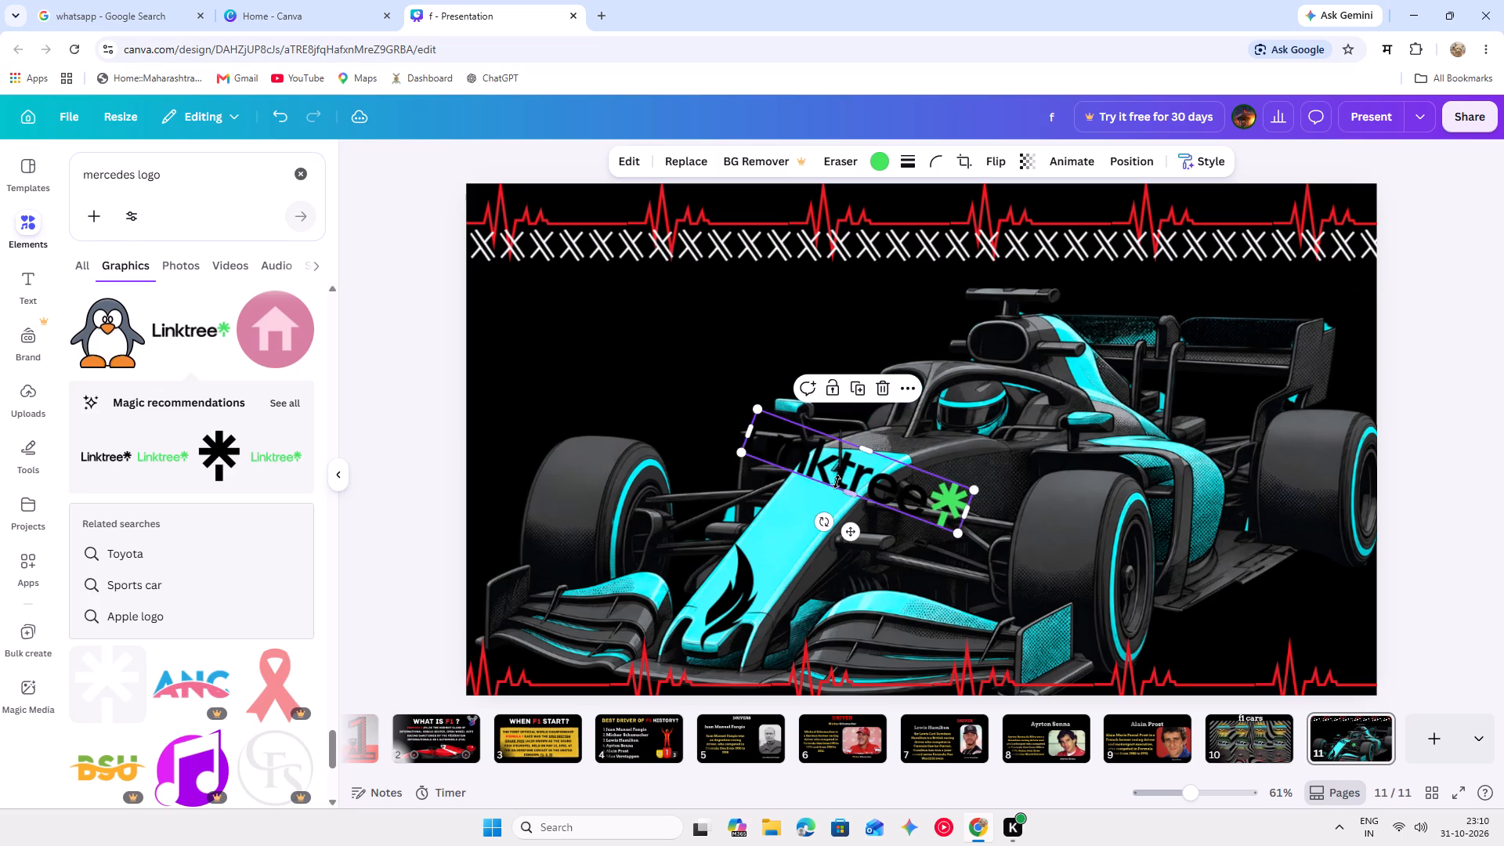
drag(841, 465, 879, 551)
drag(879, 551, 866, 375)
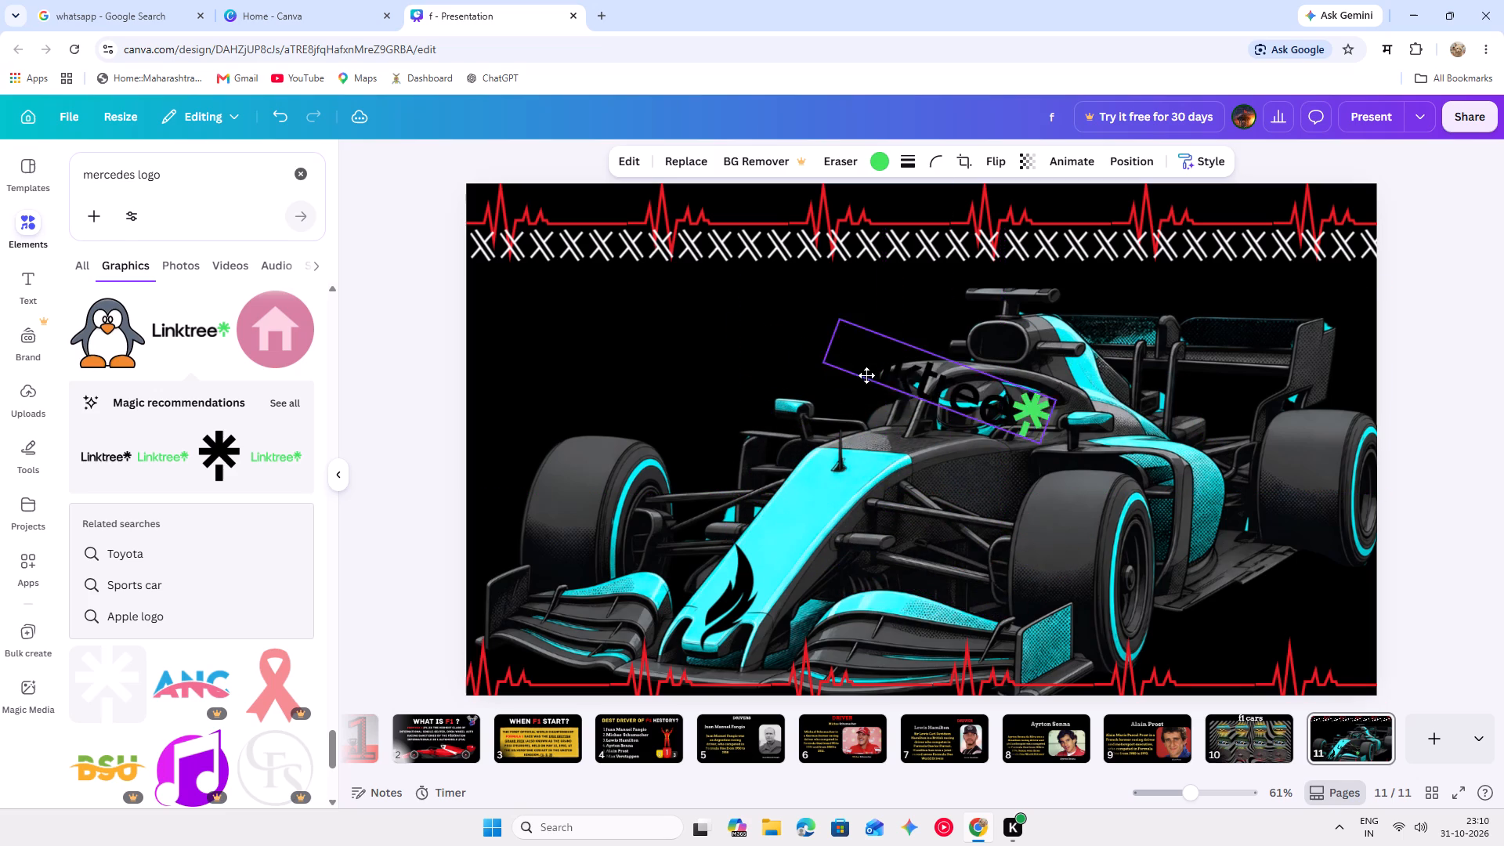
drag(866, 375, 595, 328)
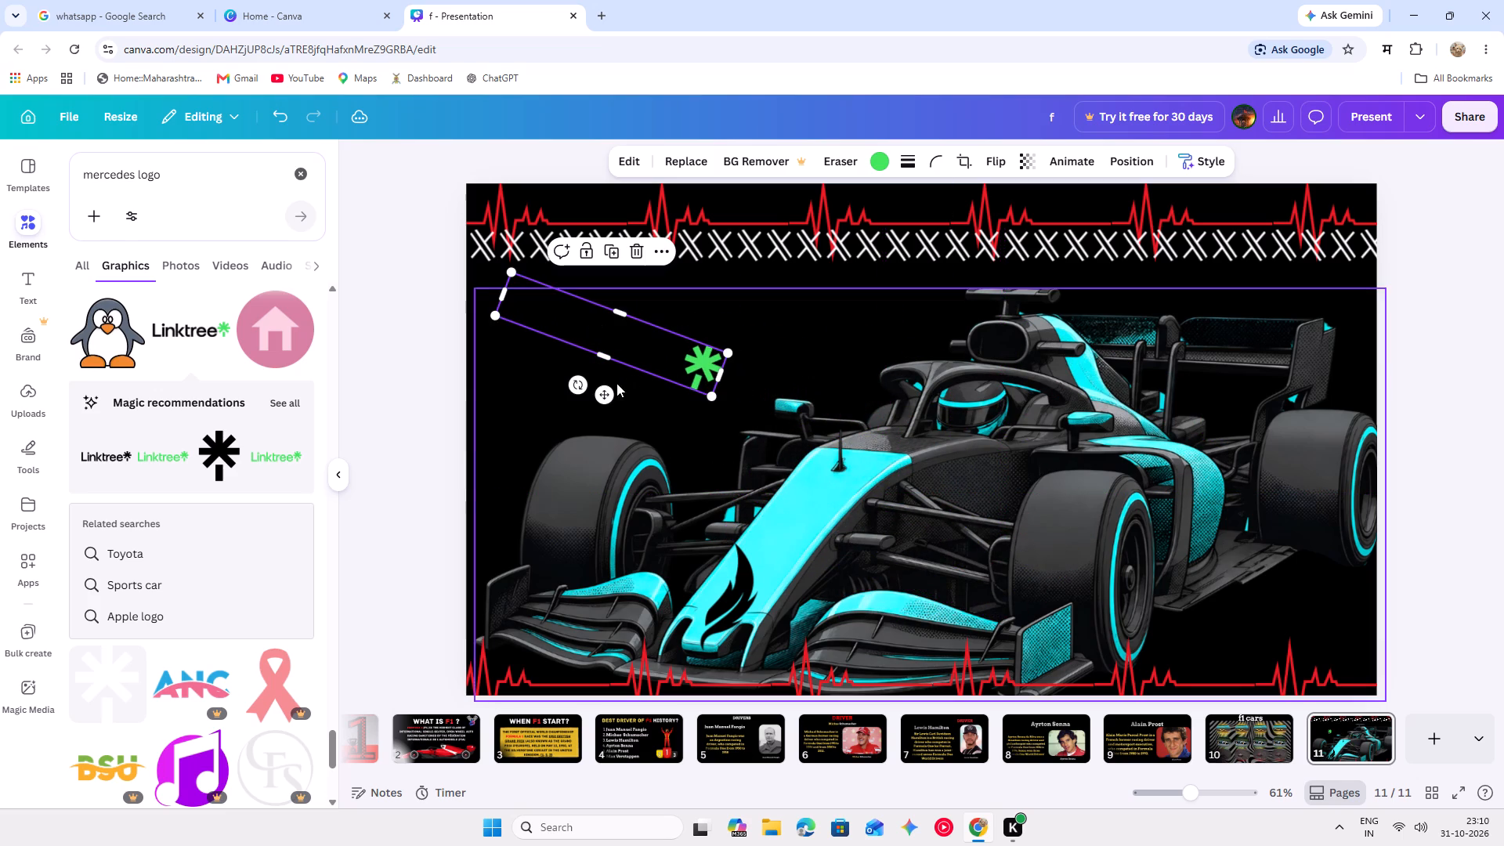
drag(577, 386, 606, 425)
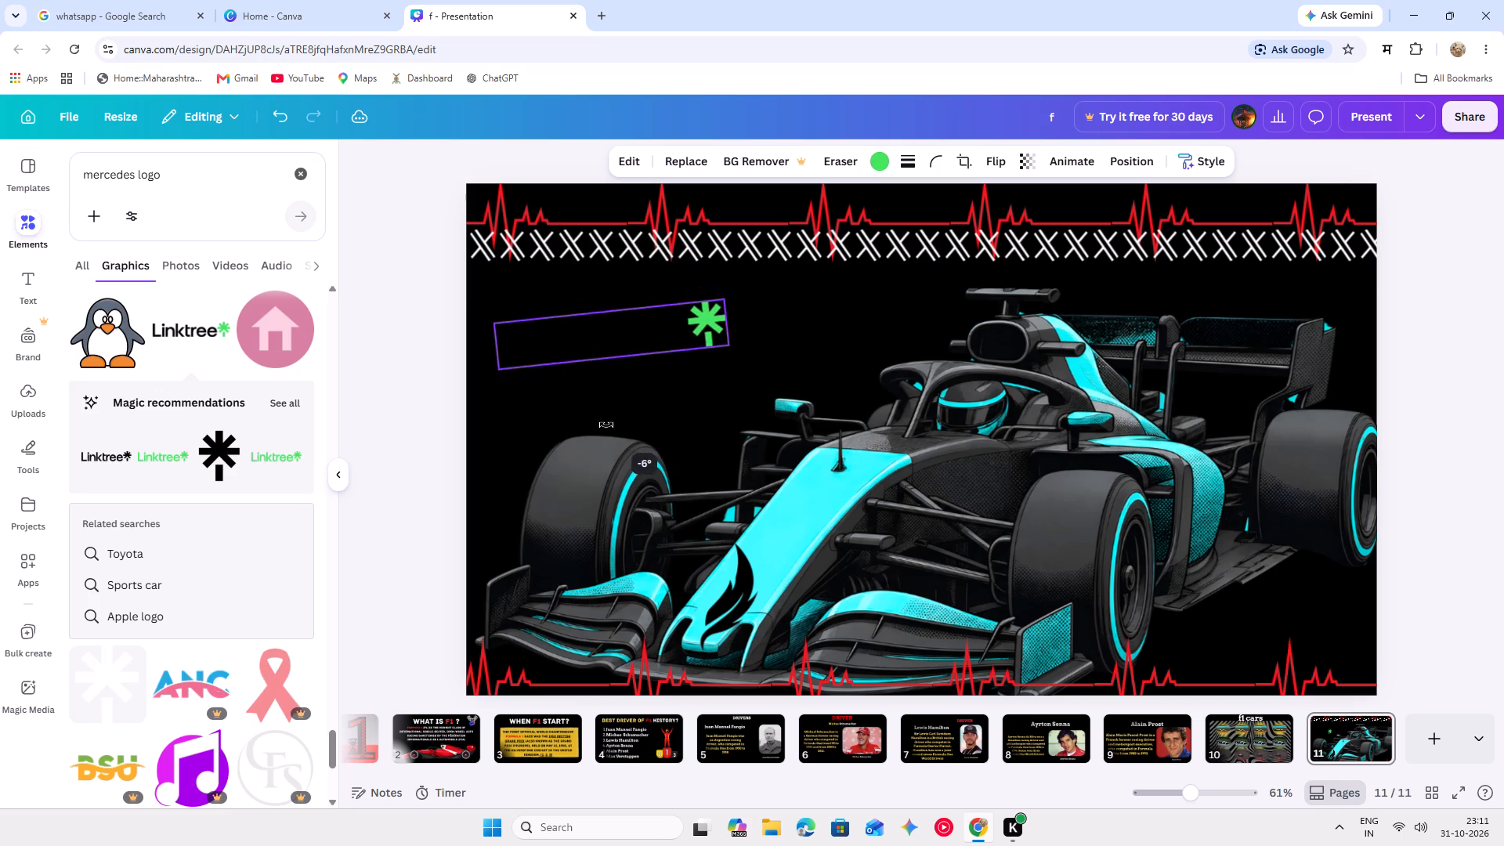
drag(606, 425, 600, 426)
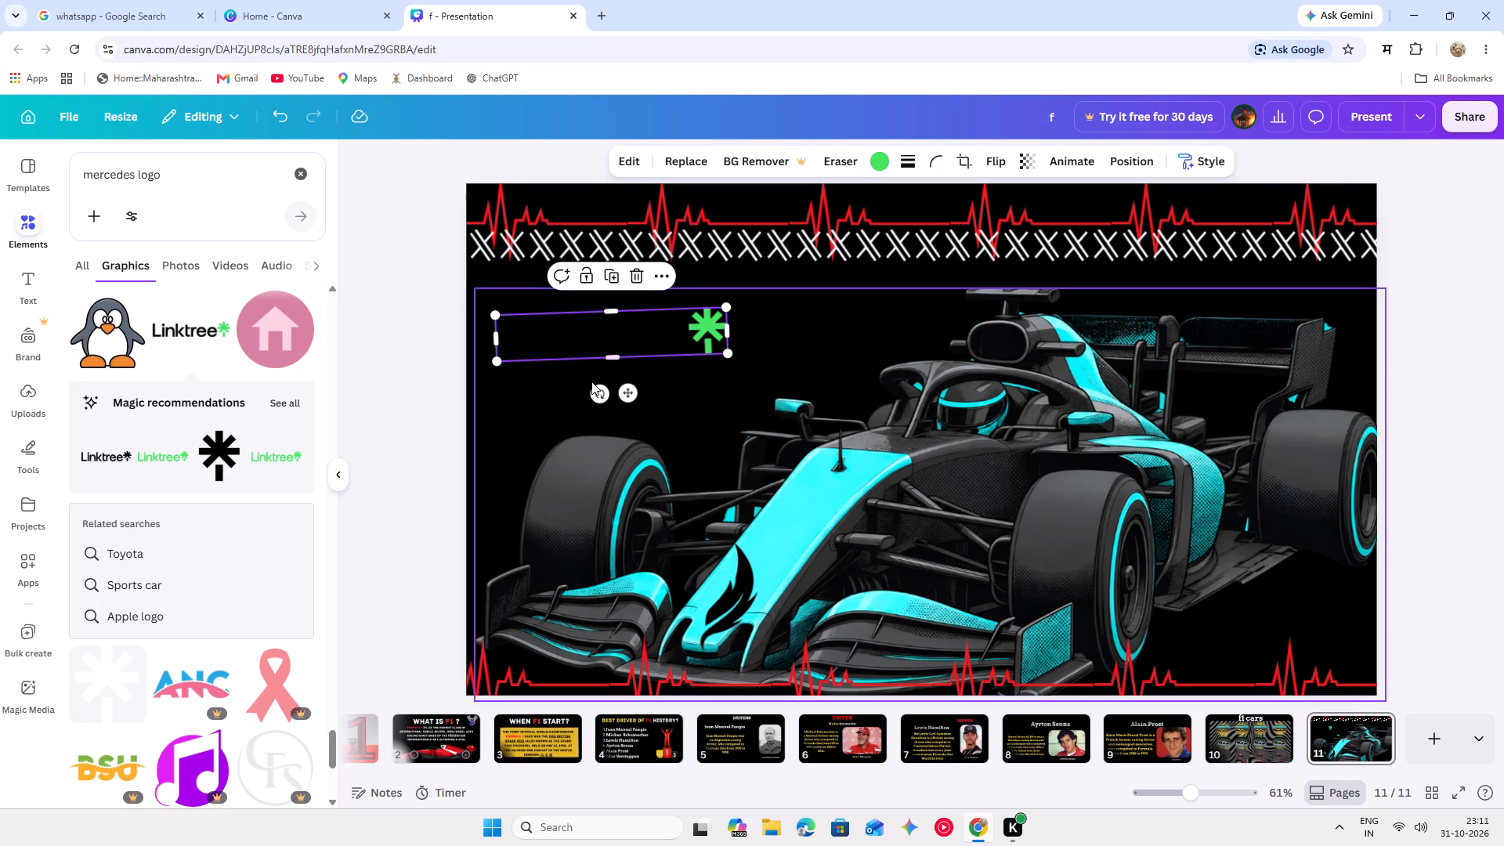
click(597, 391)
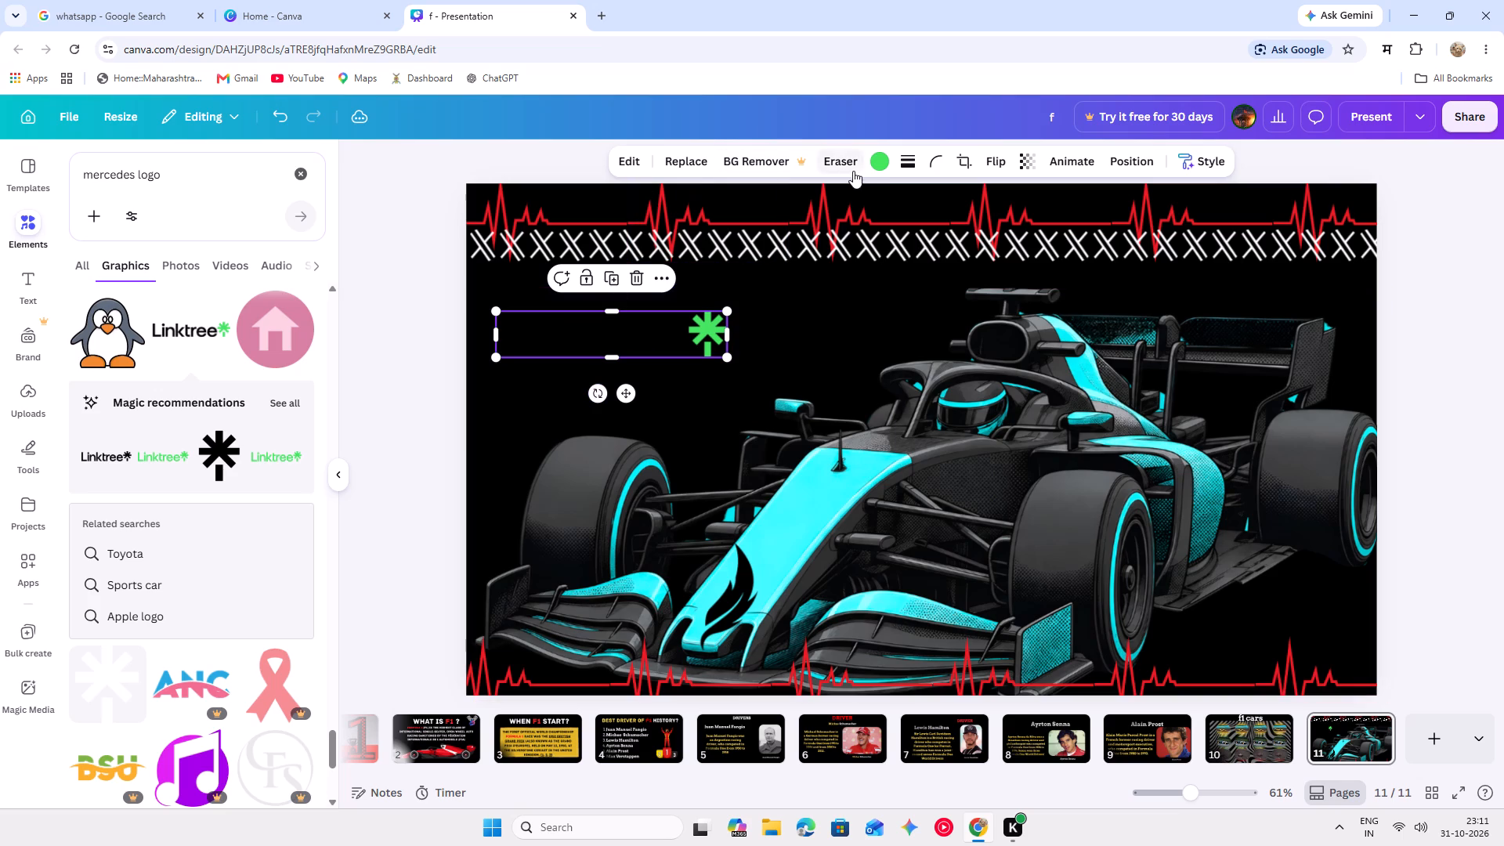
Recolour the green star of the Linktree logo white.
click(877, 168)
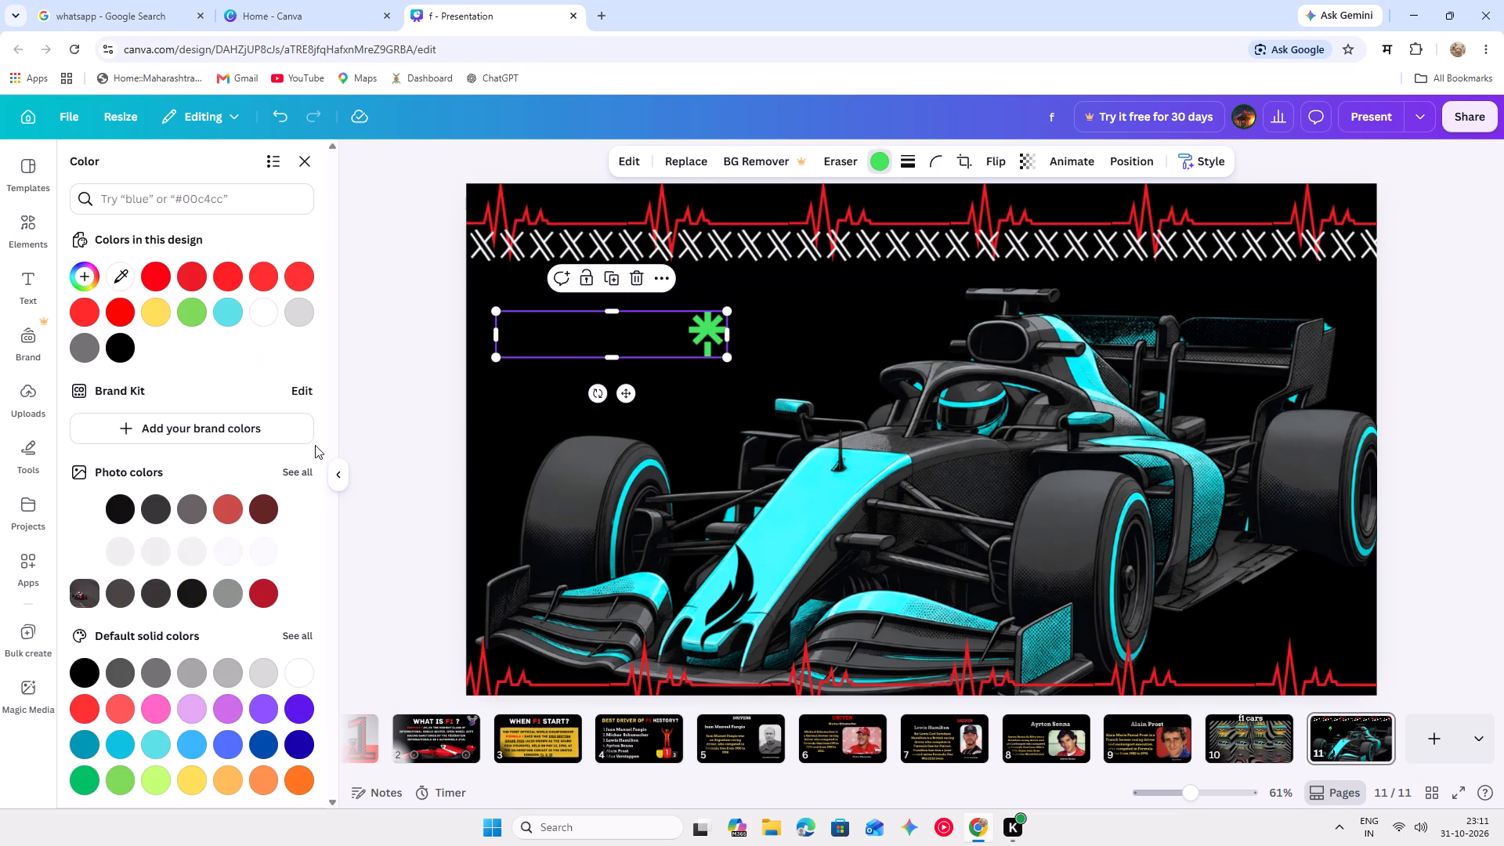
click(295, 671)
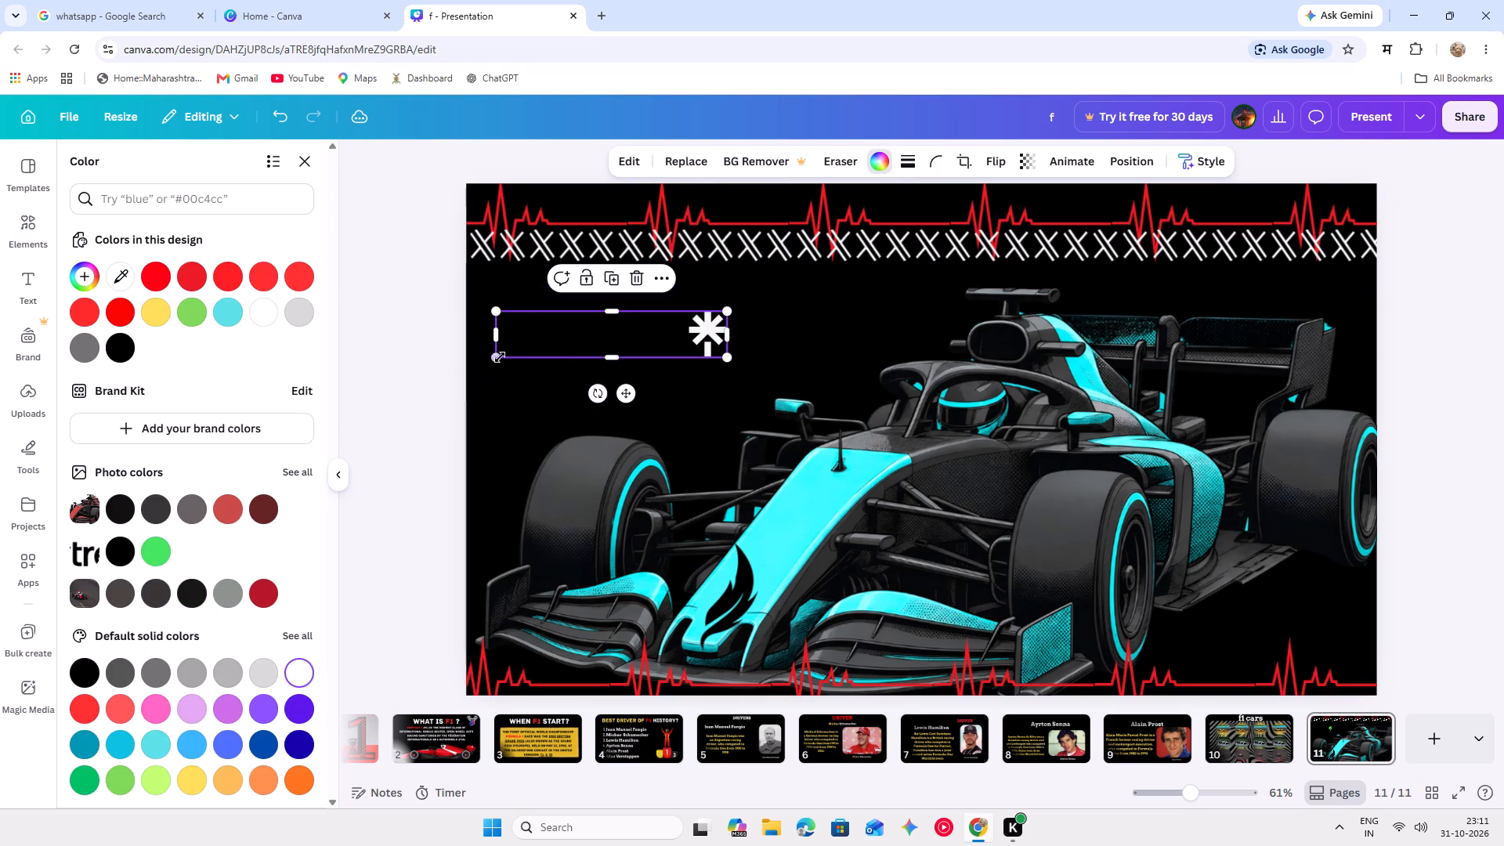
Crop away the text part of the Linktree logo so that only its star emblem remains.
drag(495, 338, 689, 382)
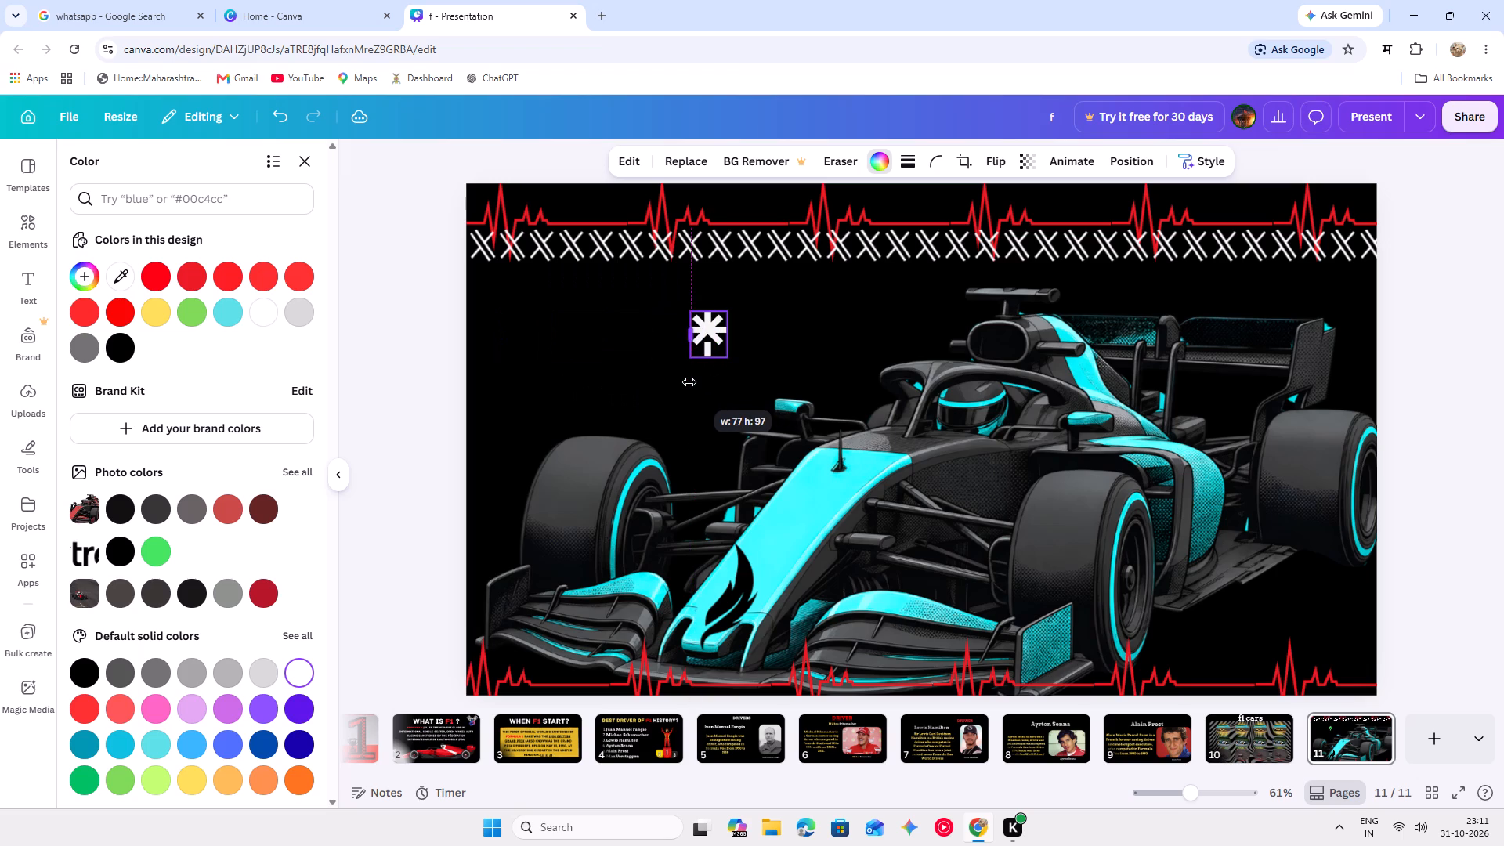
drag(689, 382, 687, 385)
drag(687, 385, 683, 385)
click(607, 371)
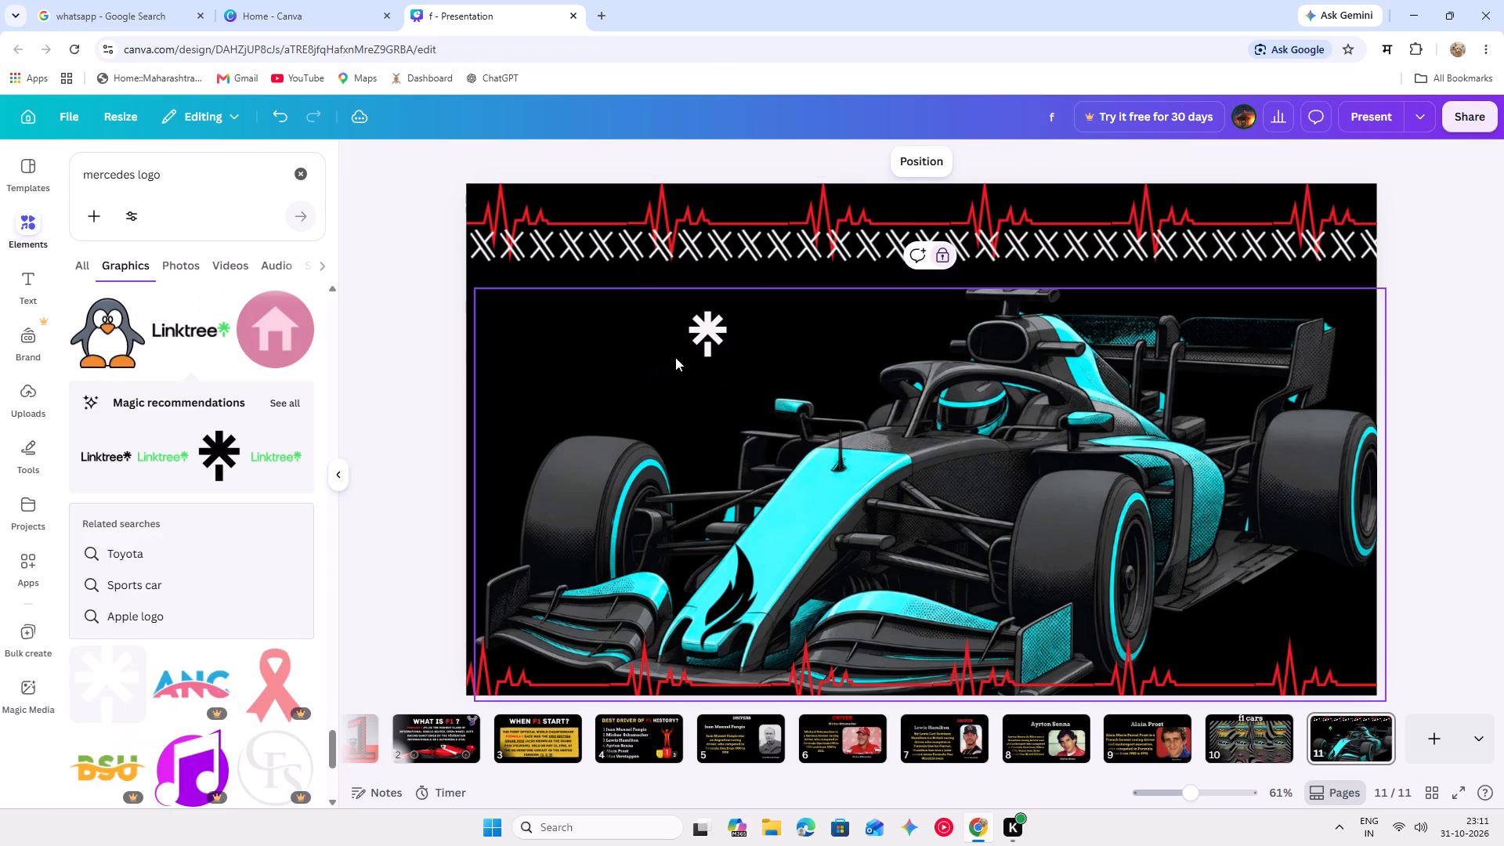
Move the star emblem onto the car's turquoise nose, just above the feather.
drag(705, 345, 784, 551)
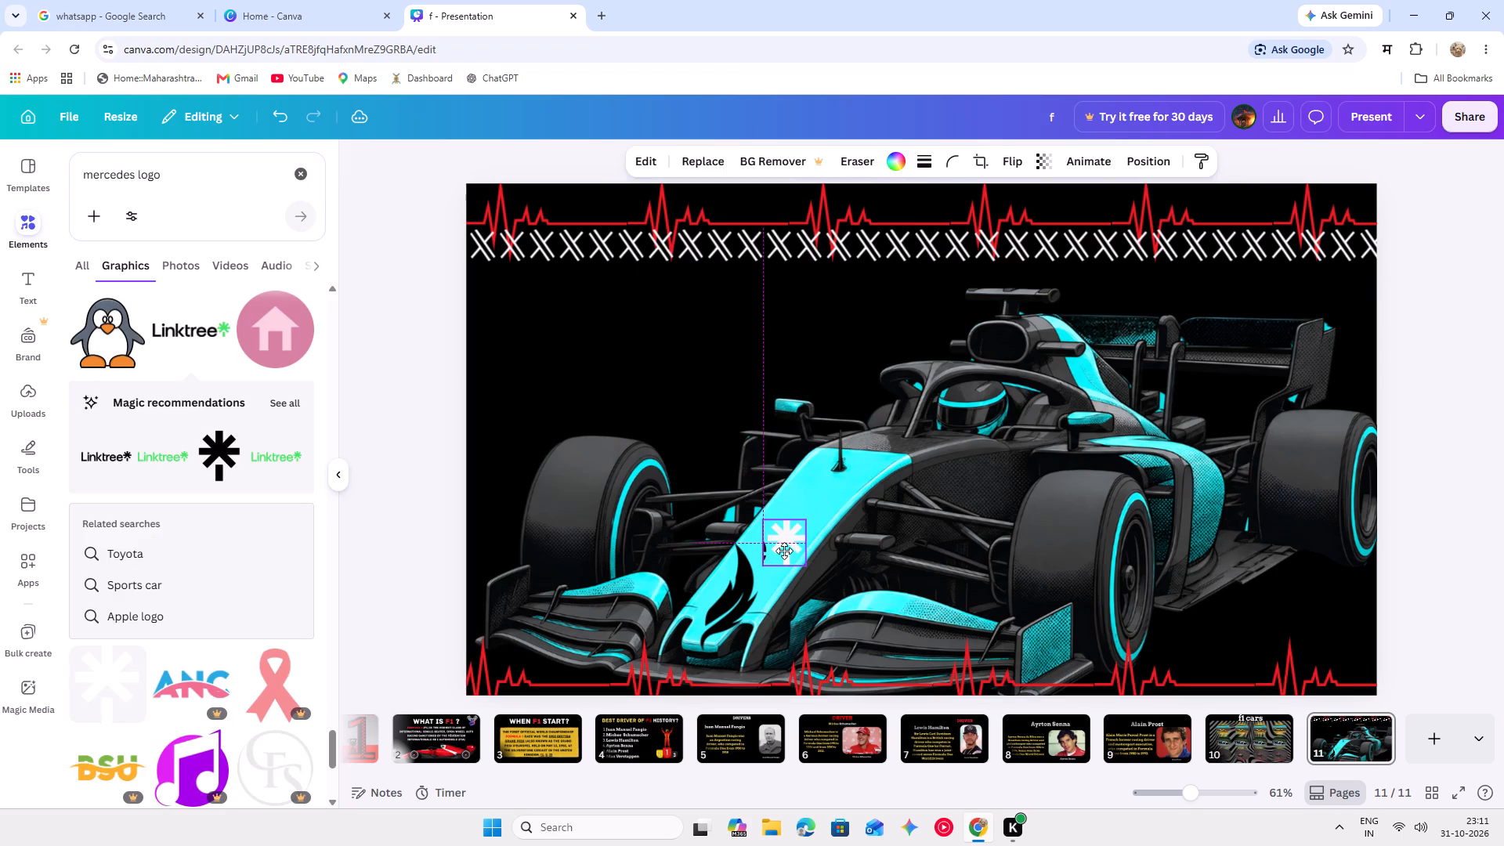
drag(784, 551, 775, 551)
click(756, 550)
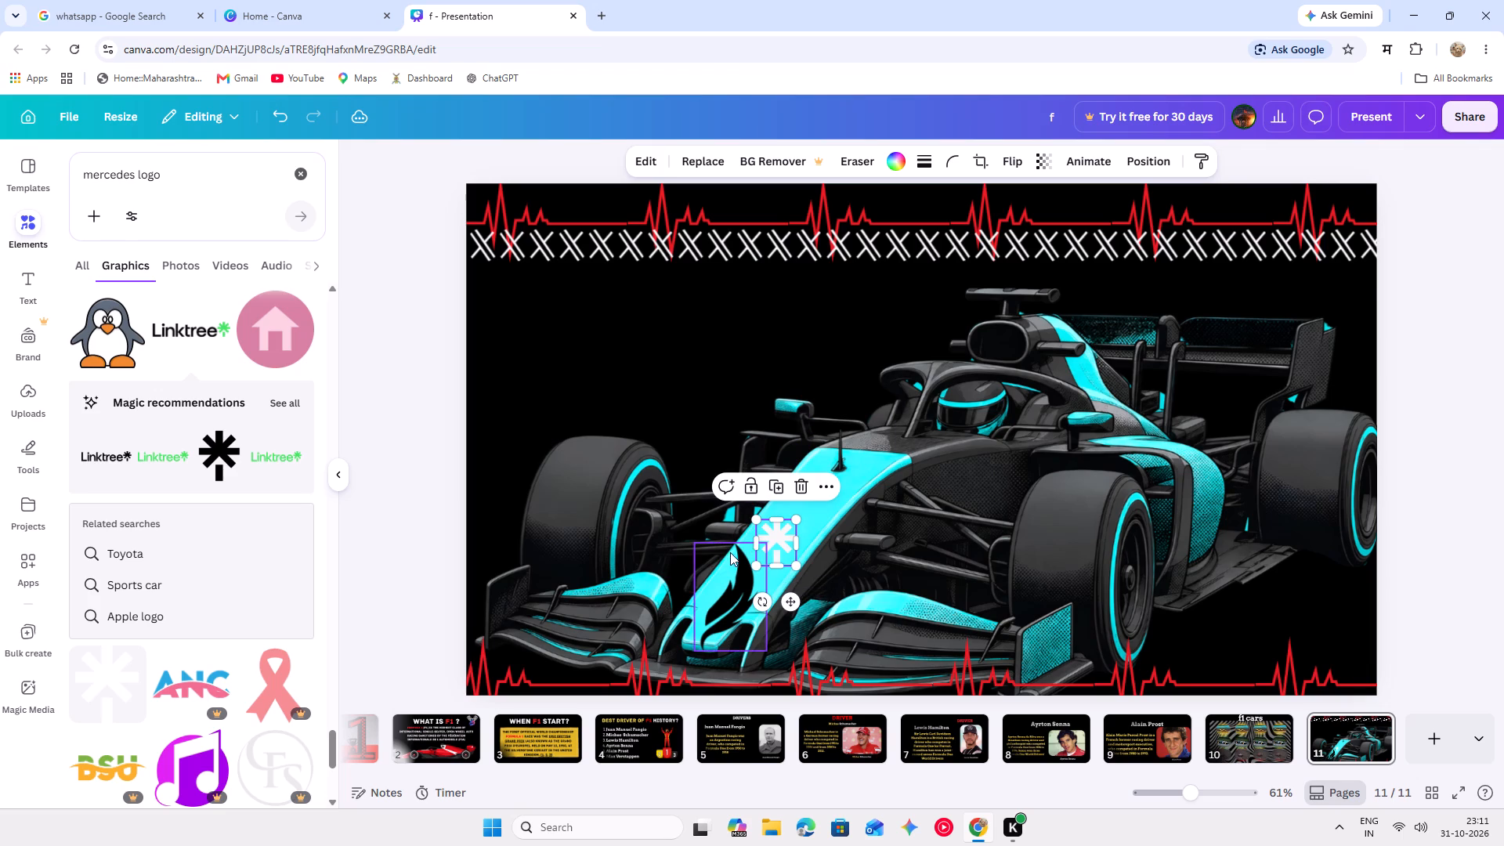
click(719, 426)
Recolour the star near-black using the photo colours and rotate it clockwise to follow the slope of the nose.
click(777, 537)
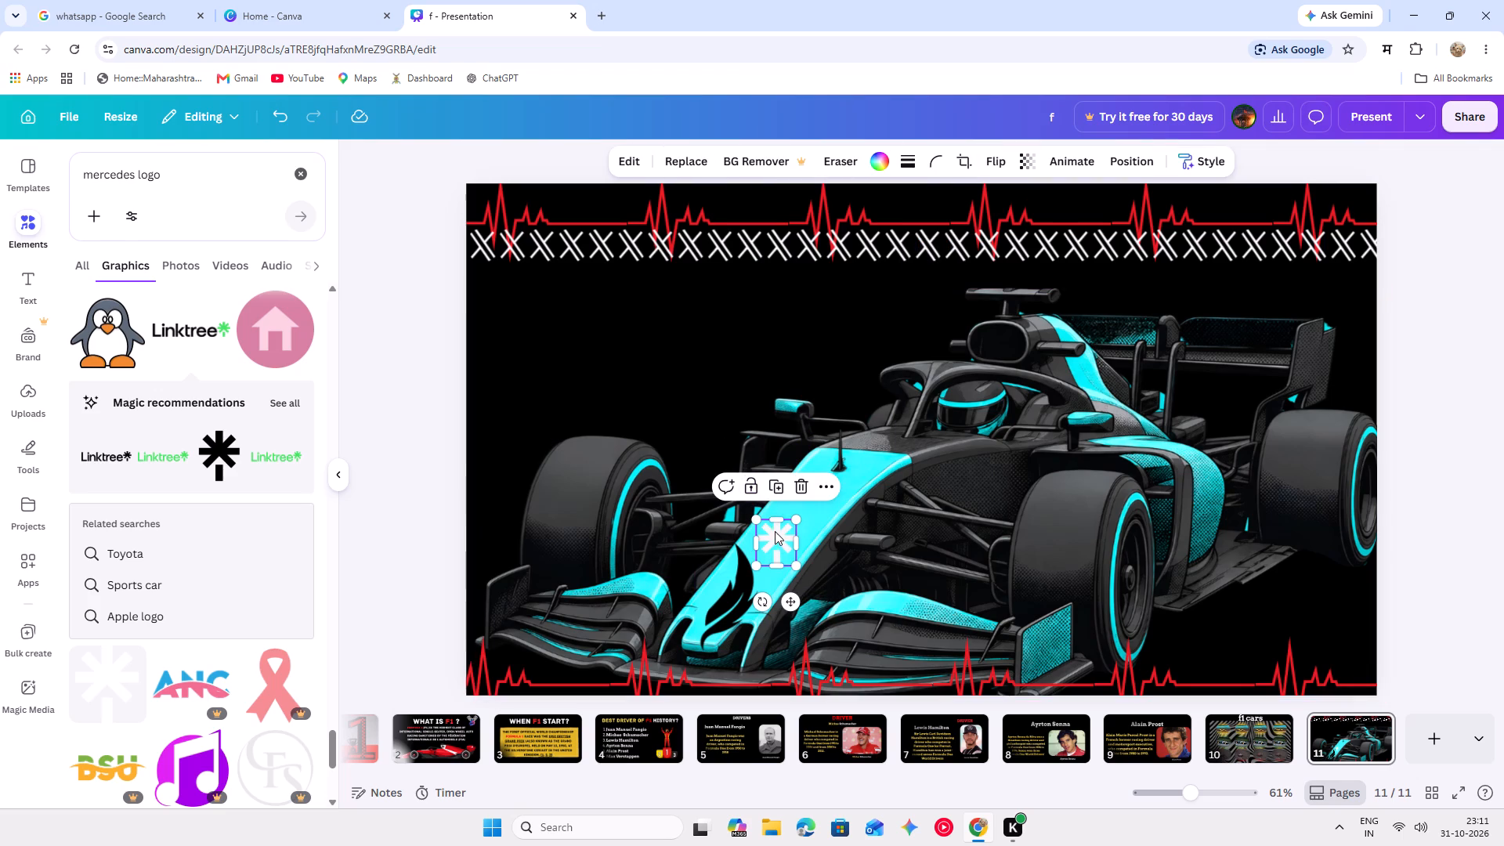
click(880, 172)
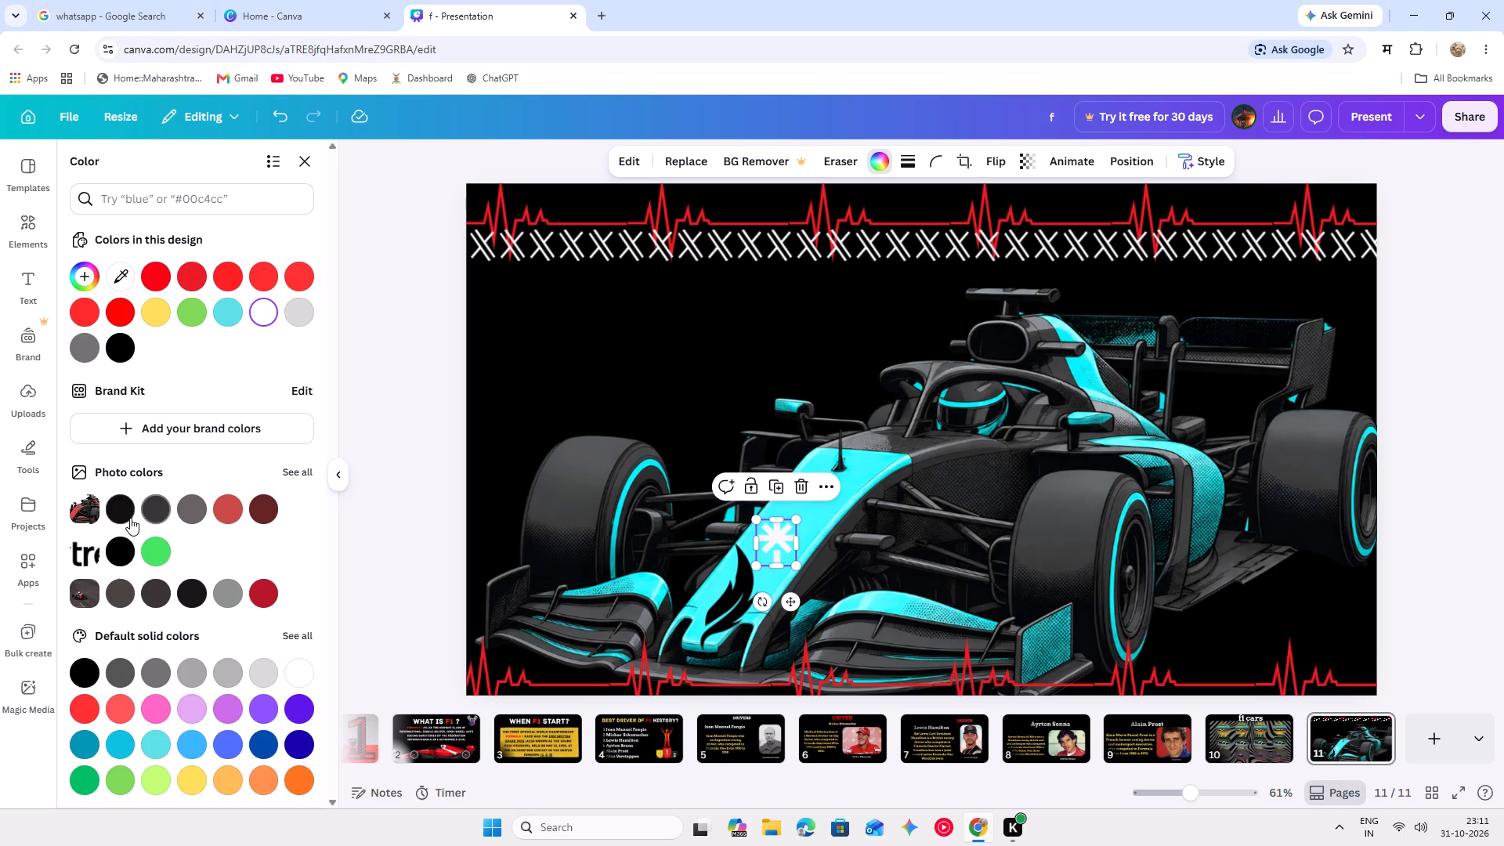
click(103, 507)
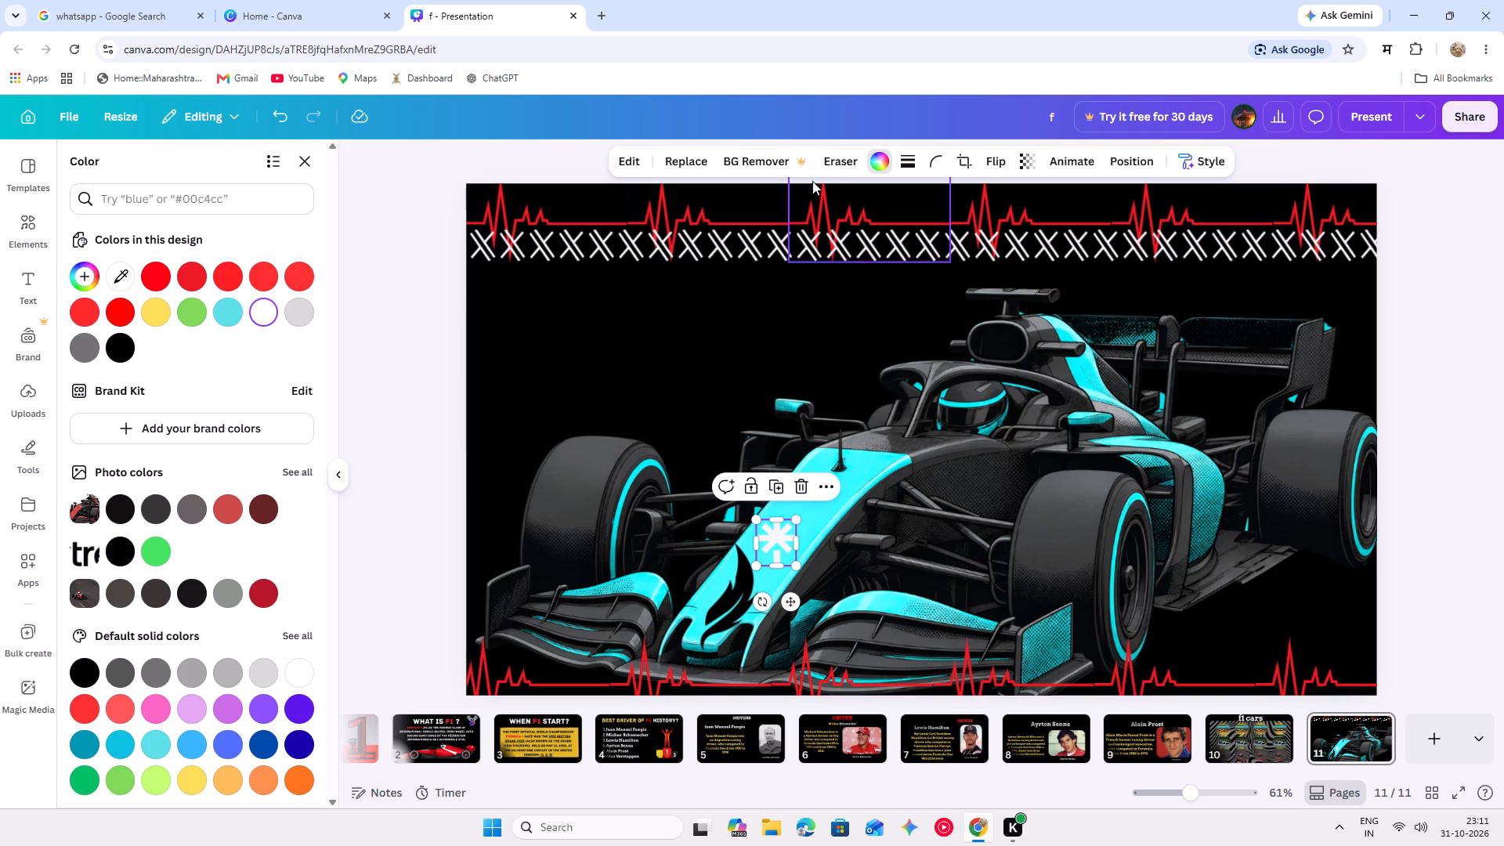
click(884, 154)
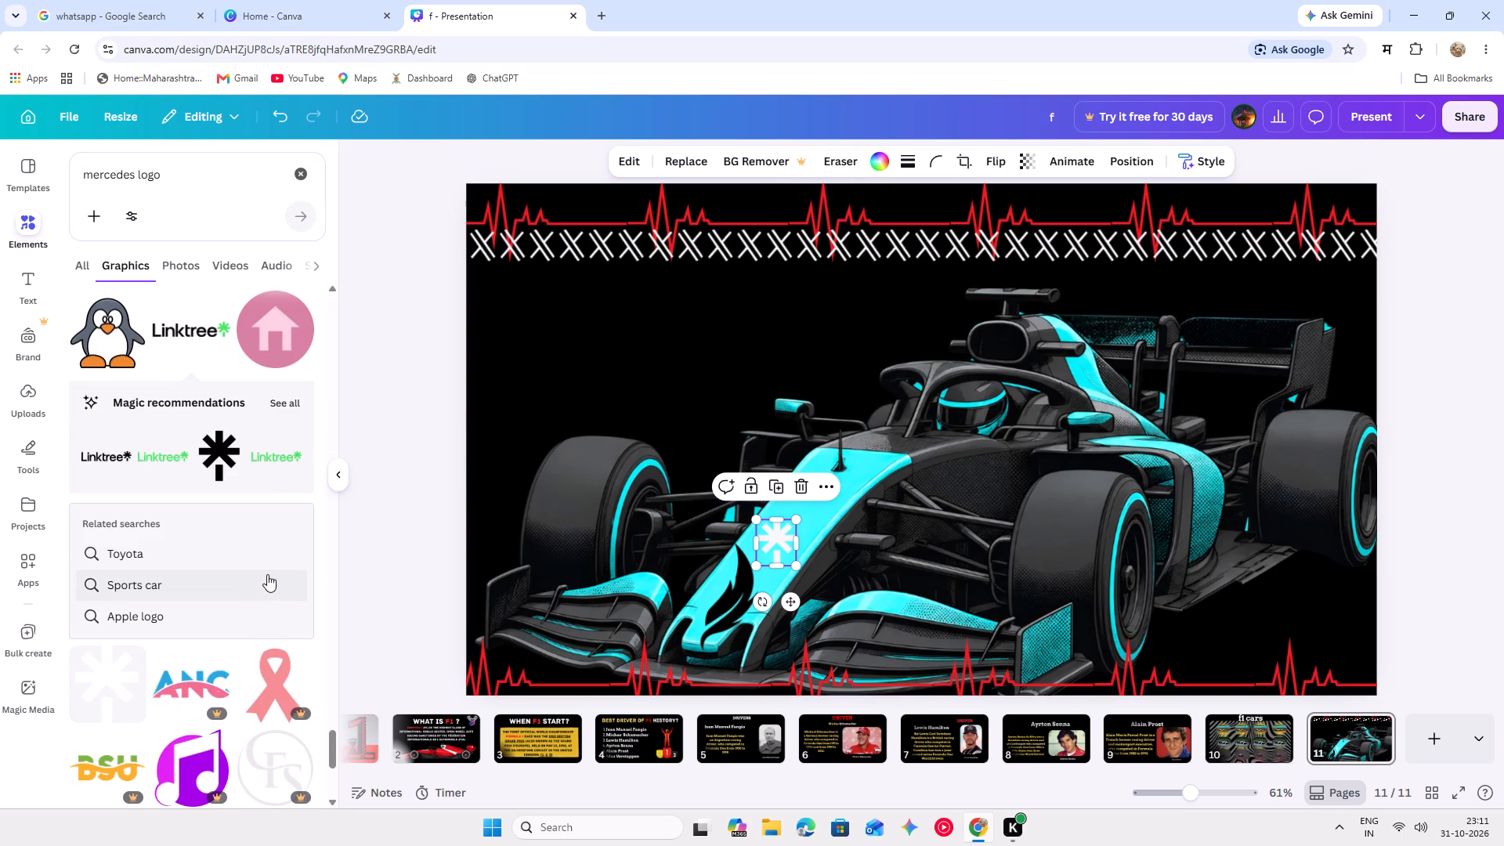
click(882, 163)
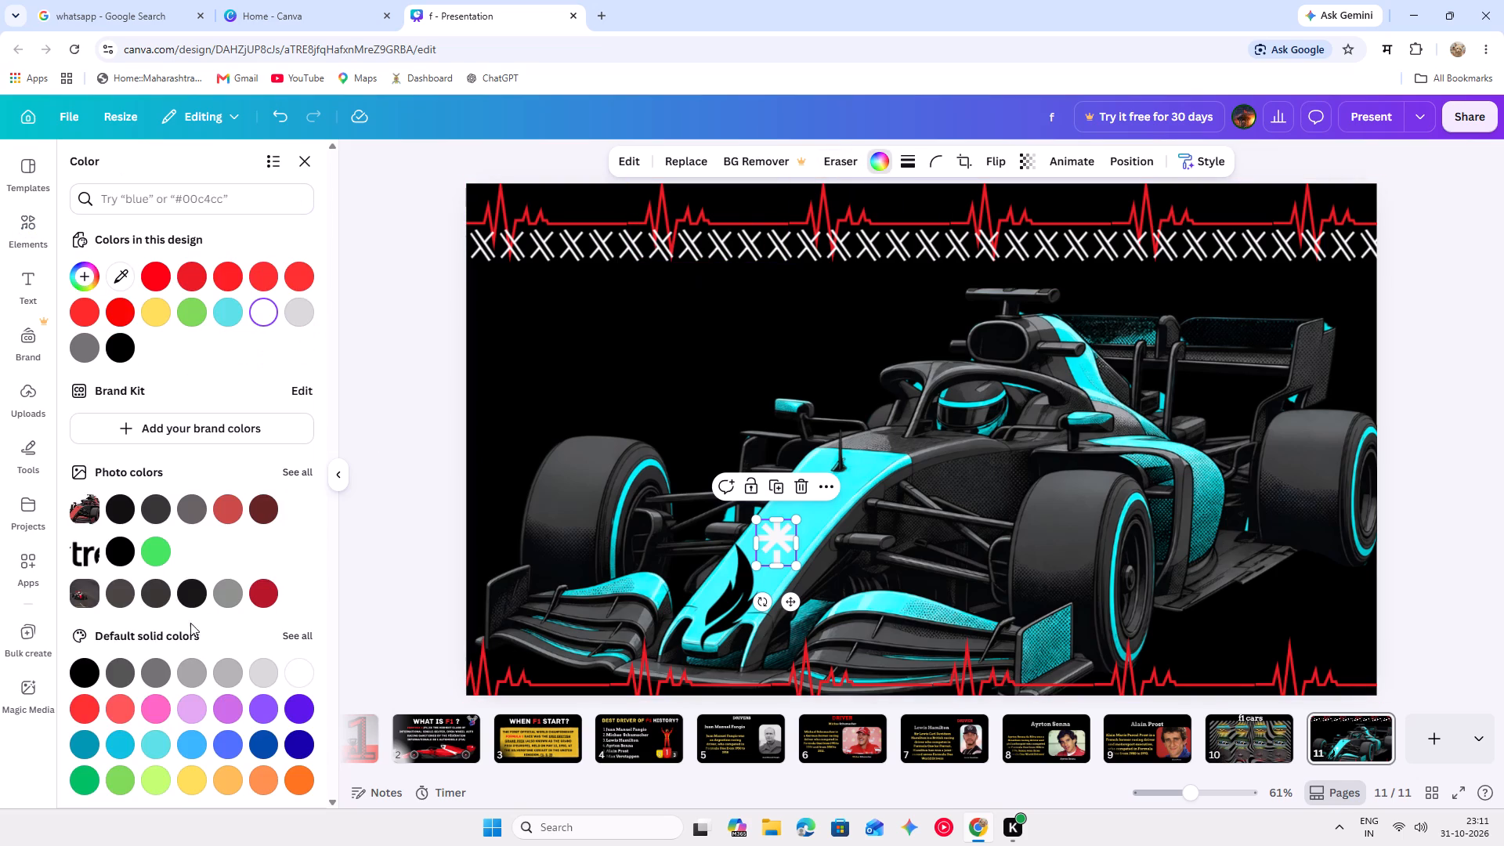
click(186, 600)
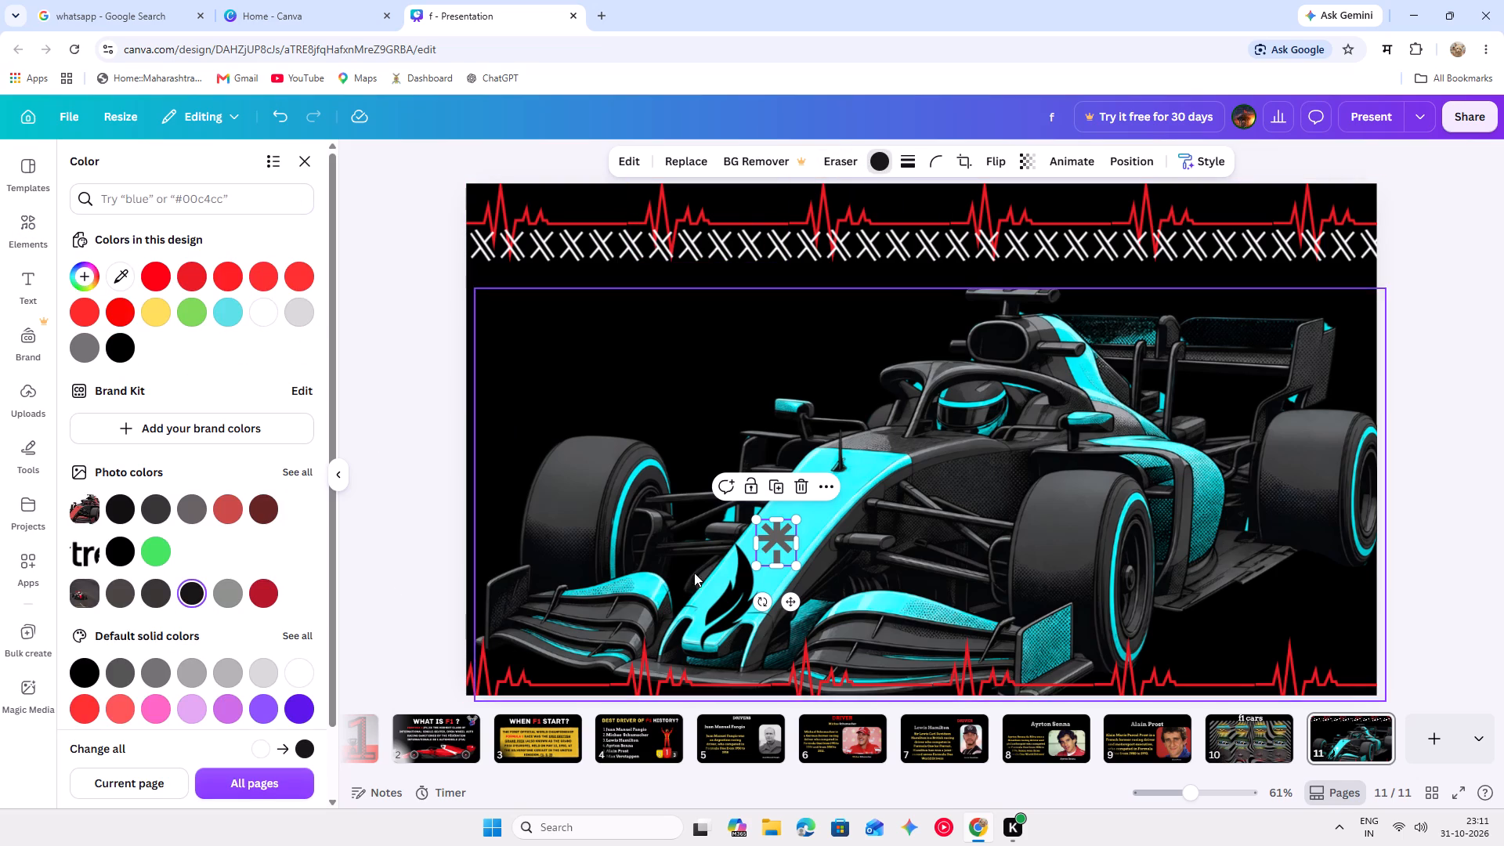
drag(761, 606, 707, 605)
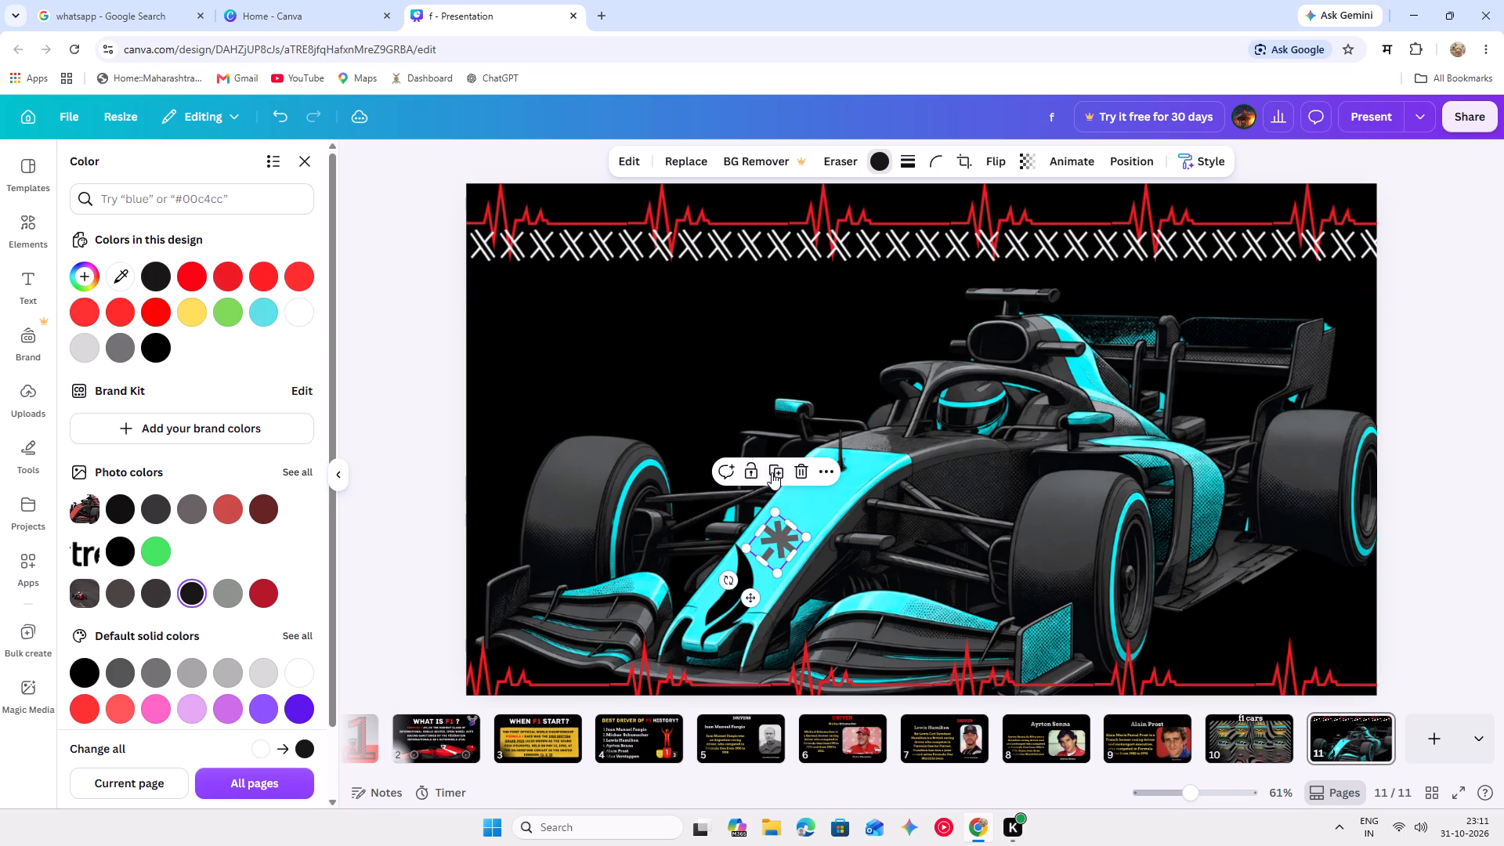
Duplicate the tilted star twice and line the copies up diagonally along the nose towards the cockpit.
click(772, 472)
drag(785, 547, 796, 510)
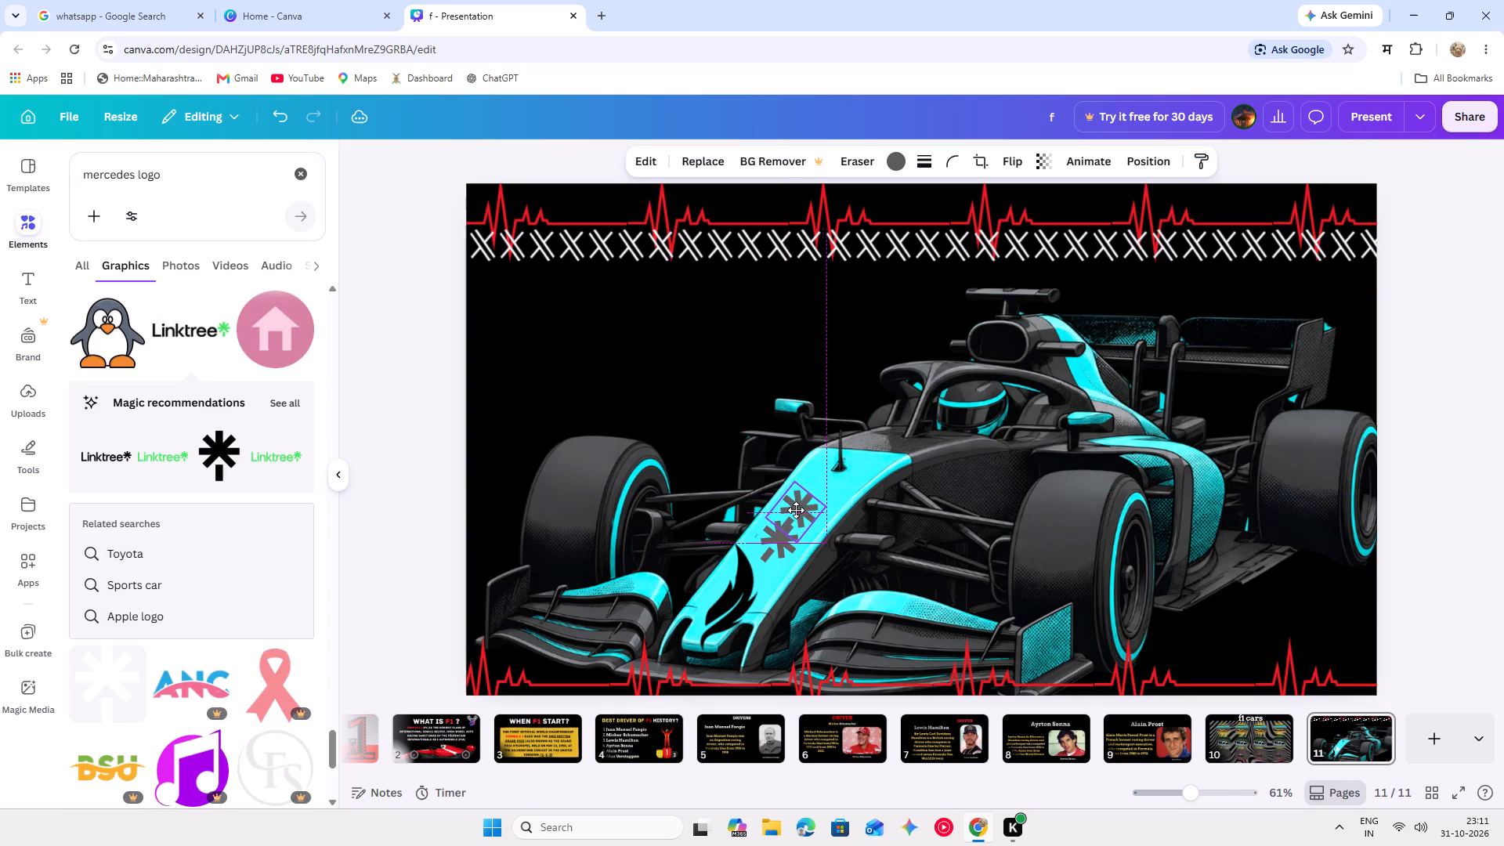
drag(796, 510, 803, 508)
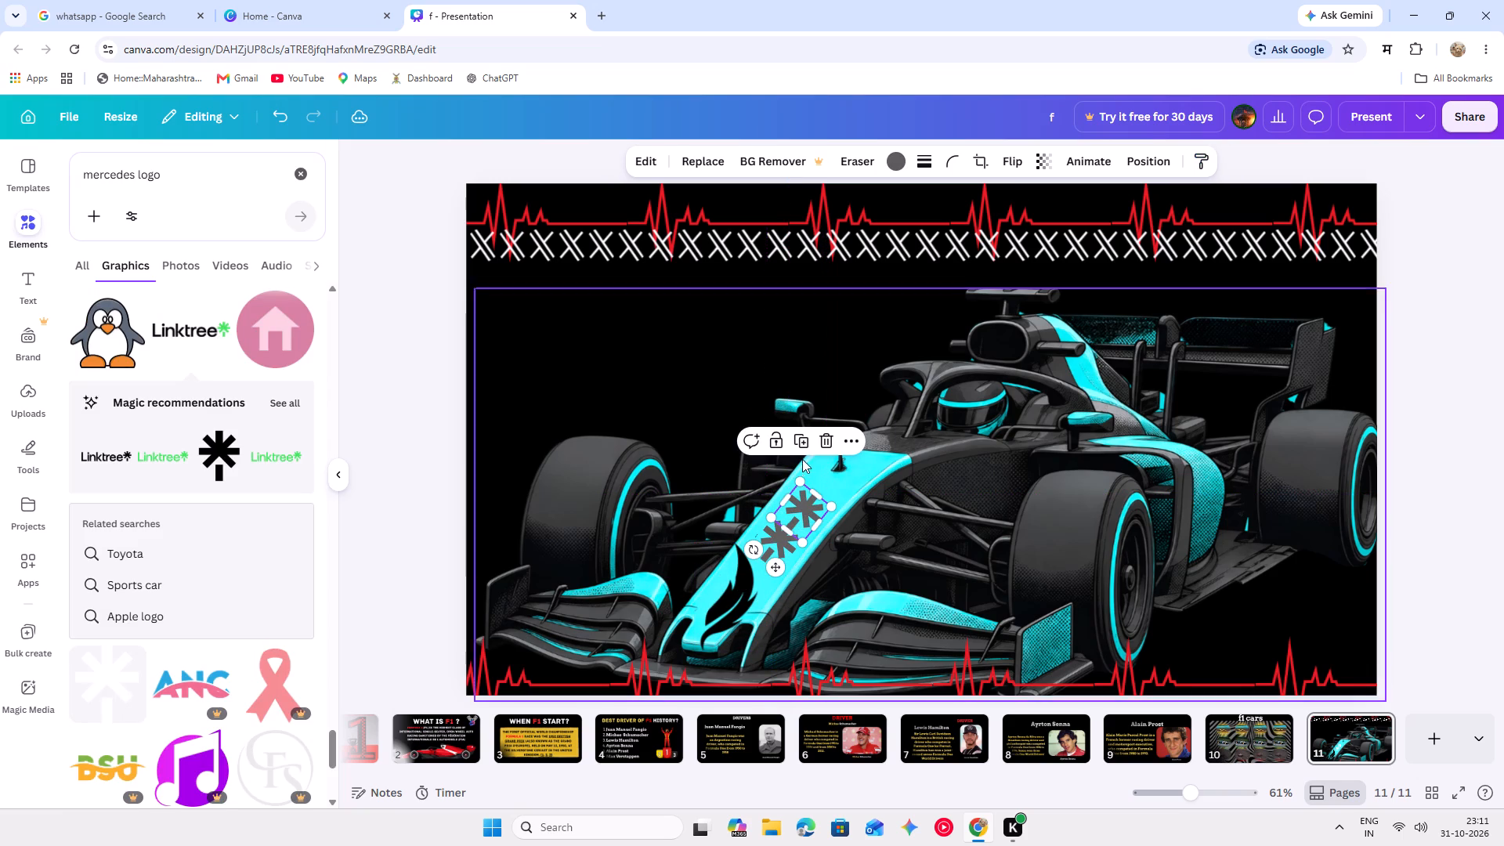
click(801, 445)
click(832, 487)
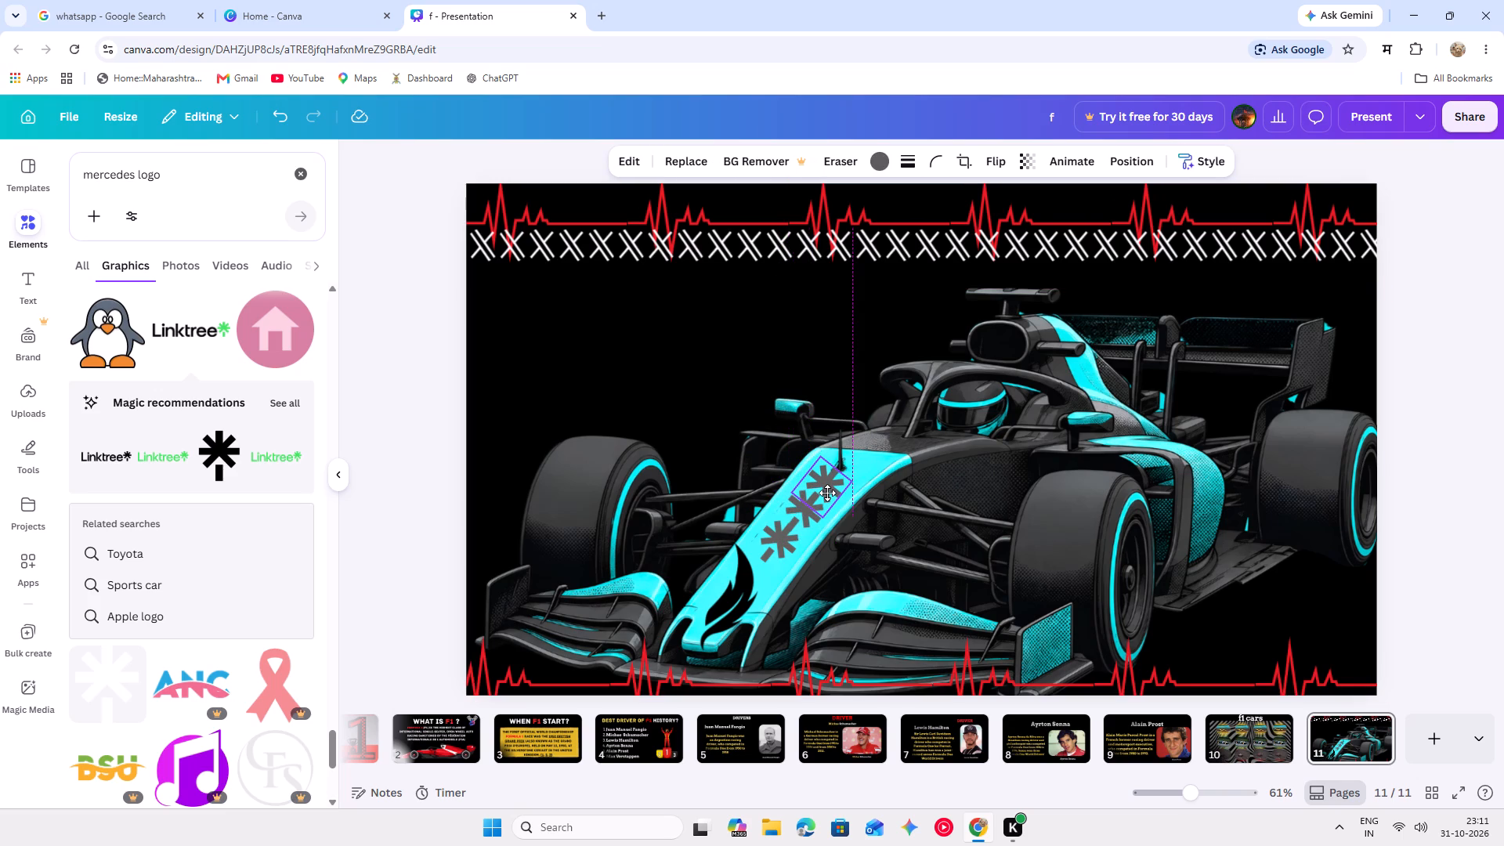
click(1388, 640)
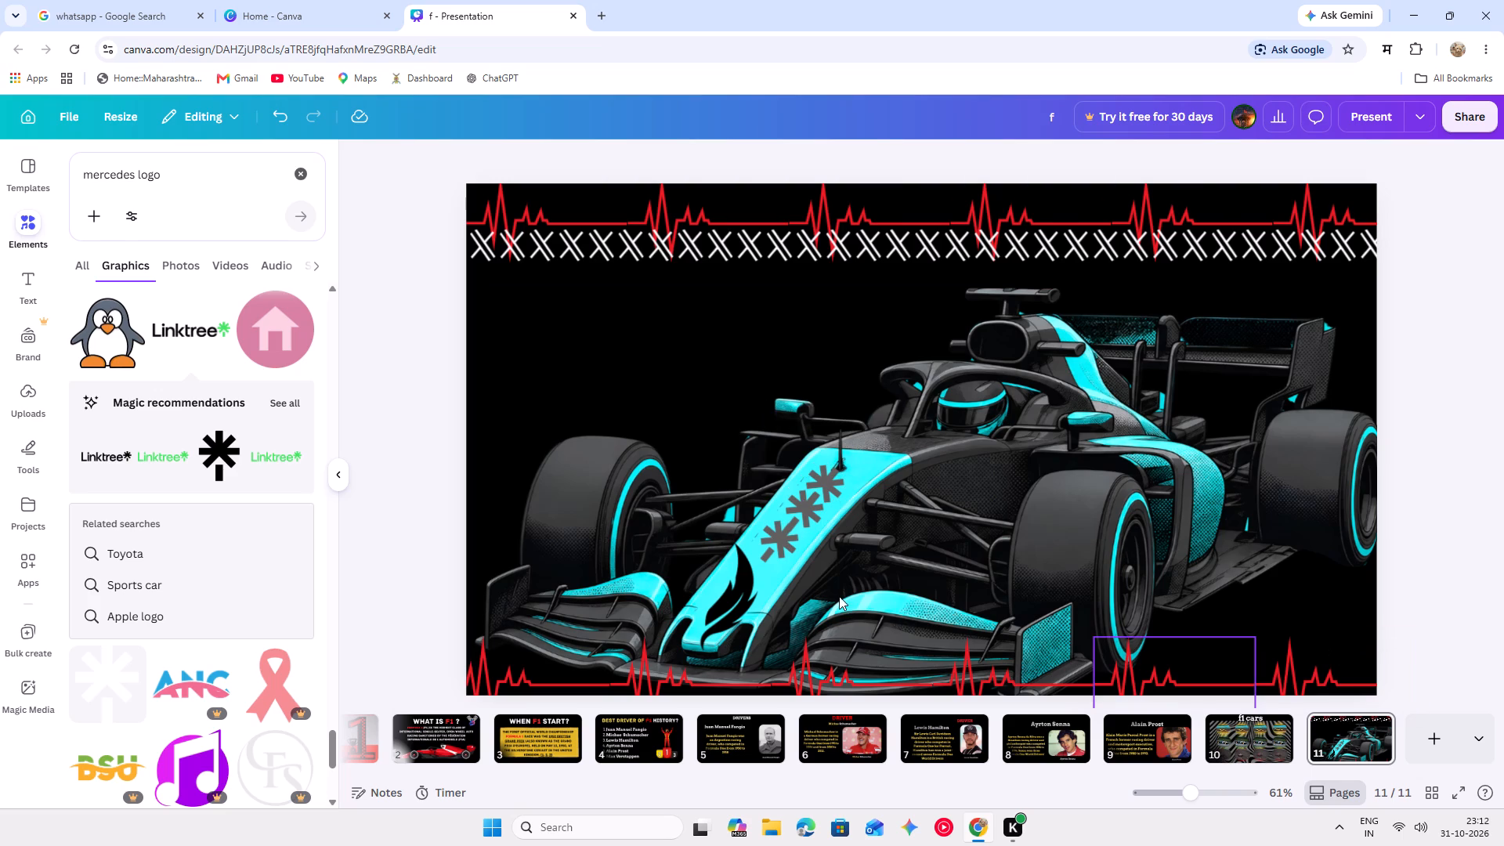
Reposition the three stars into a tighter, evenly spaced diagonal row on the turquoise nose, starting just above the feather.
drag(783, 557, 779, 568)
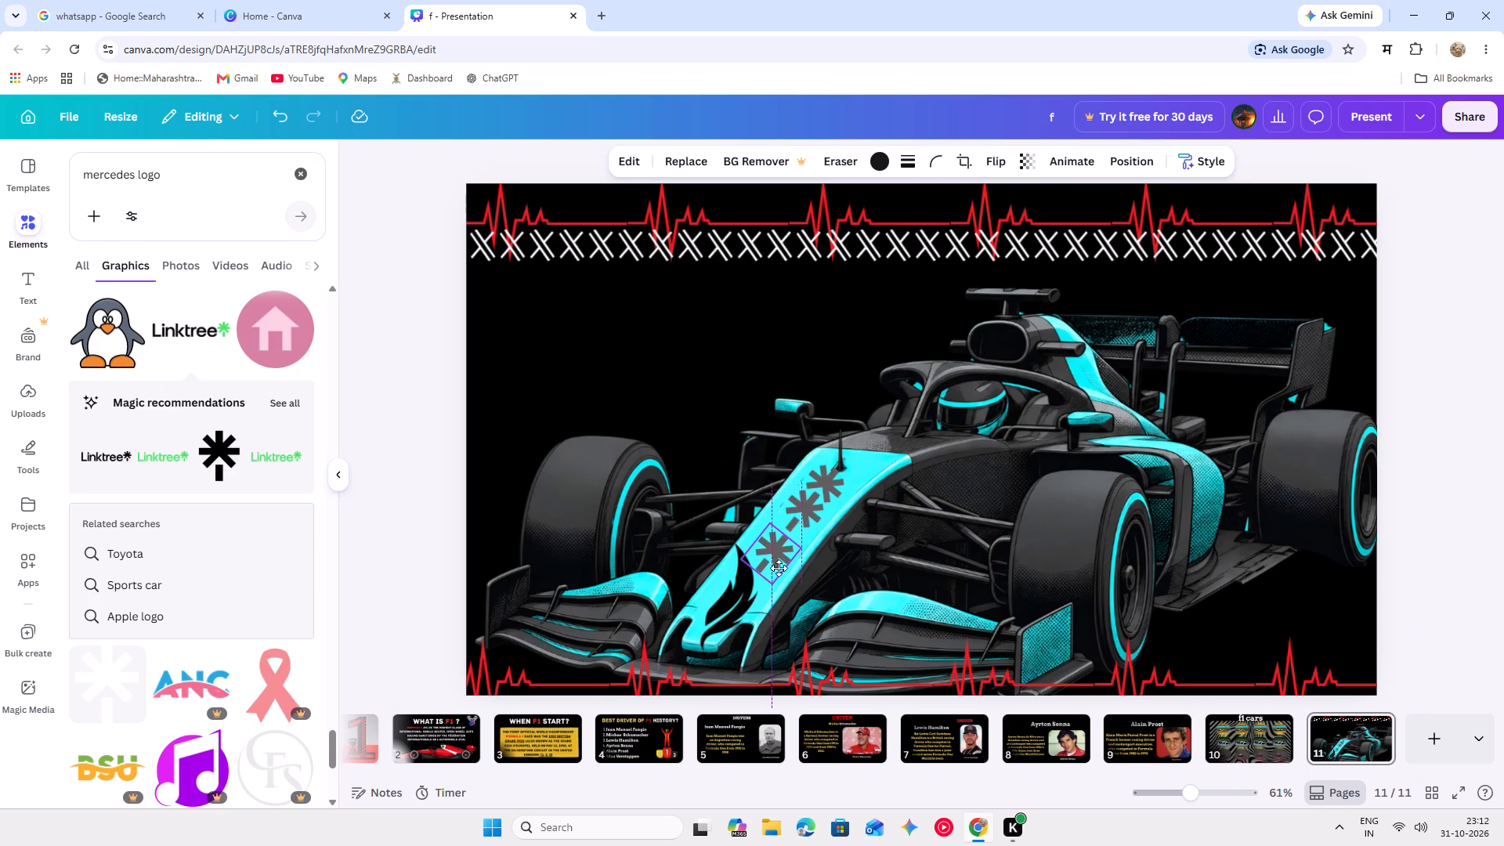
drag(779, 568, 765, 565)
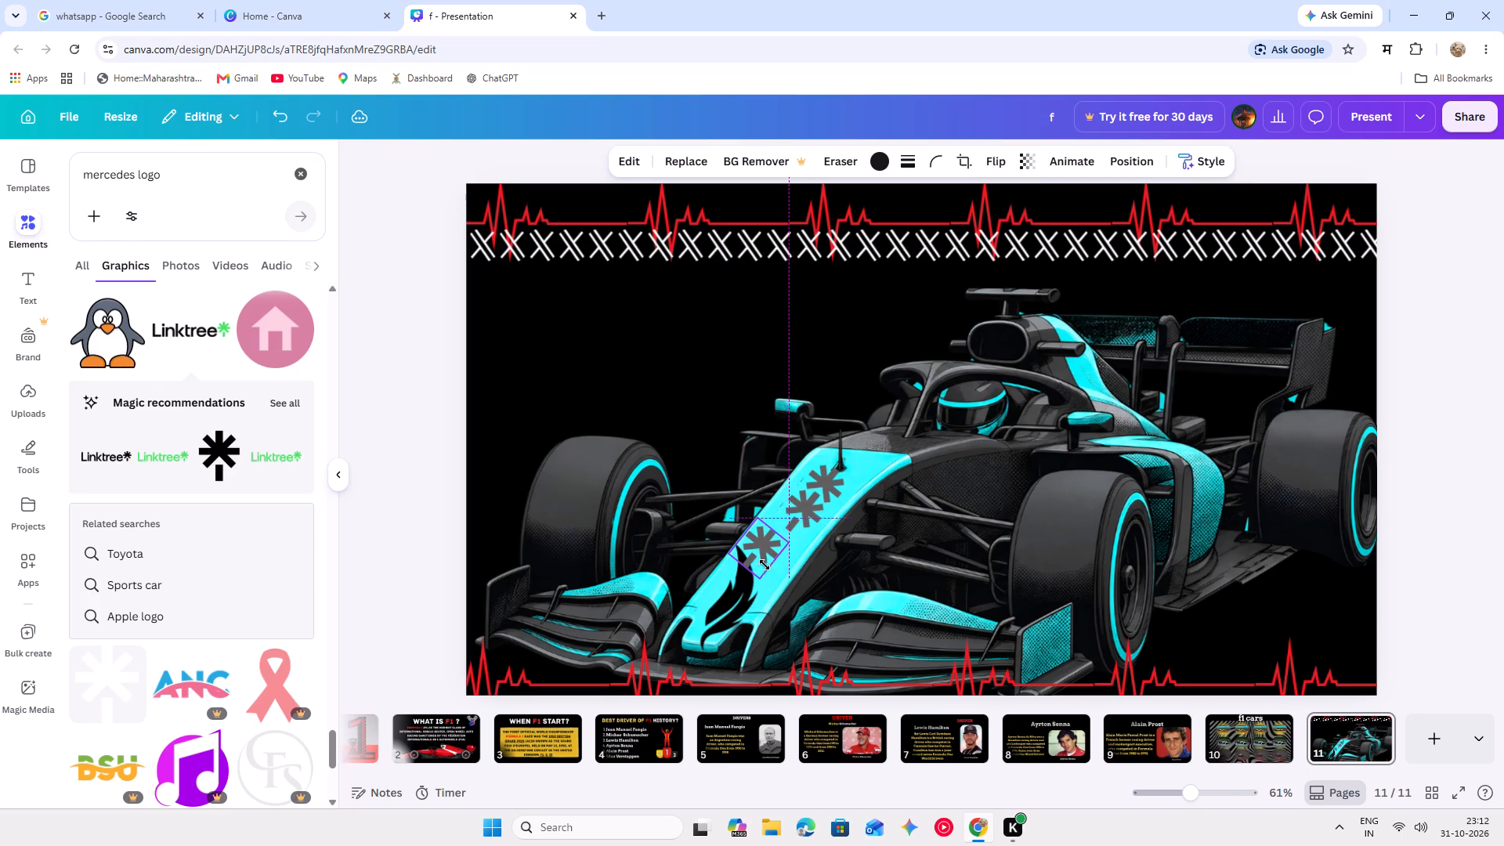
click(804, 515)
drag(804, 515, 797, 518)
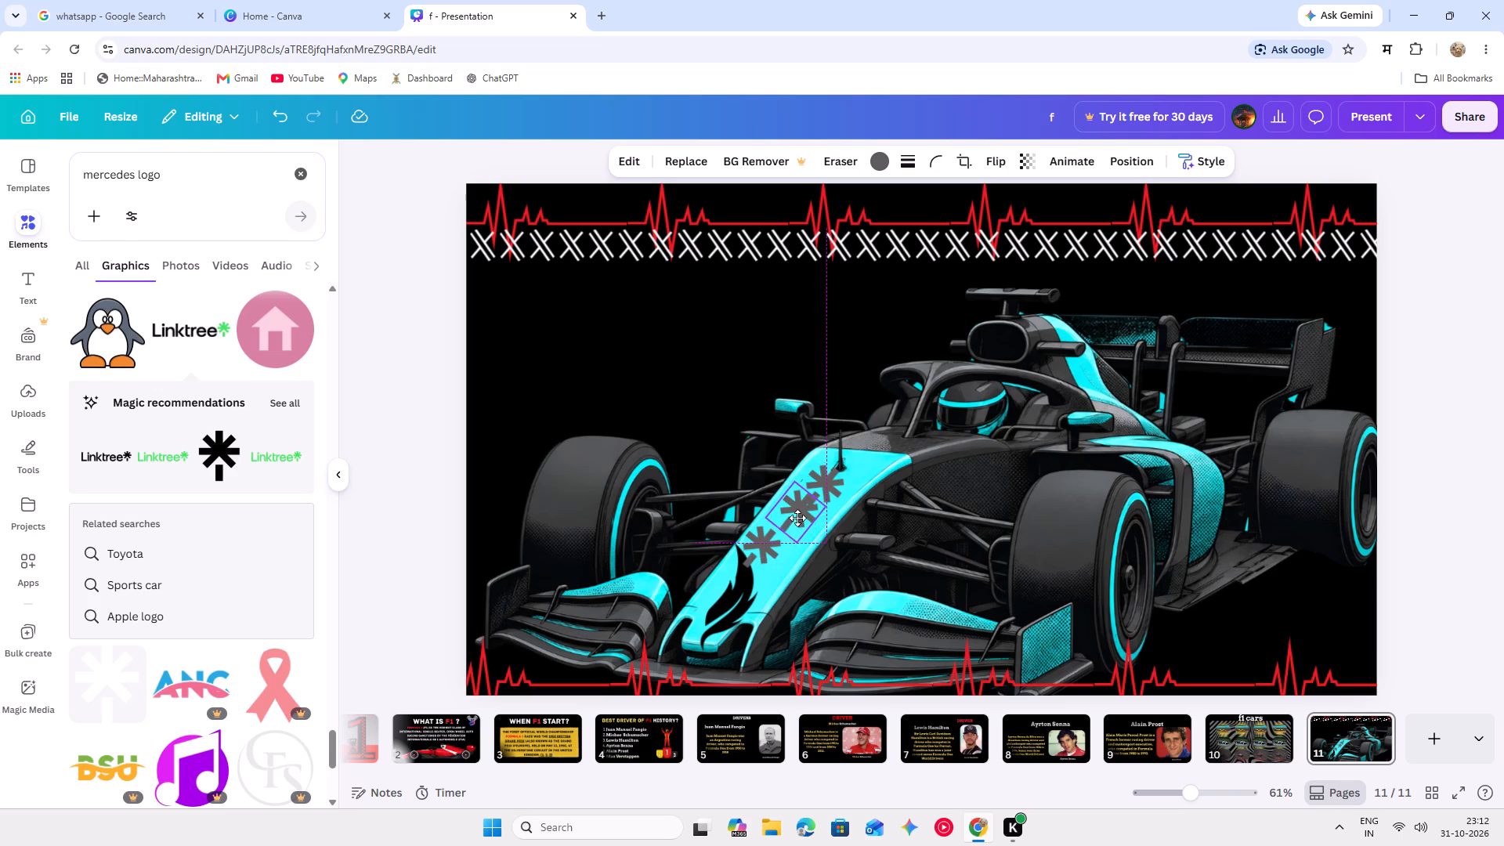
drag(797, 518, 791, 520)
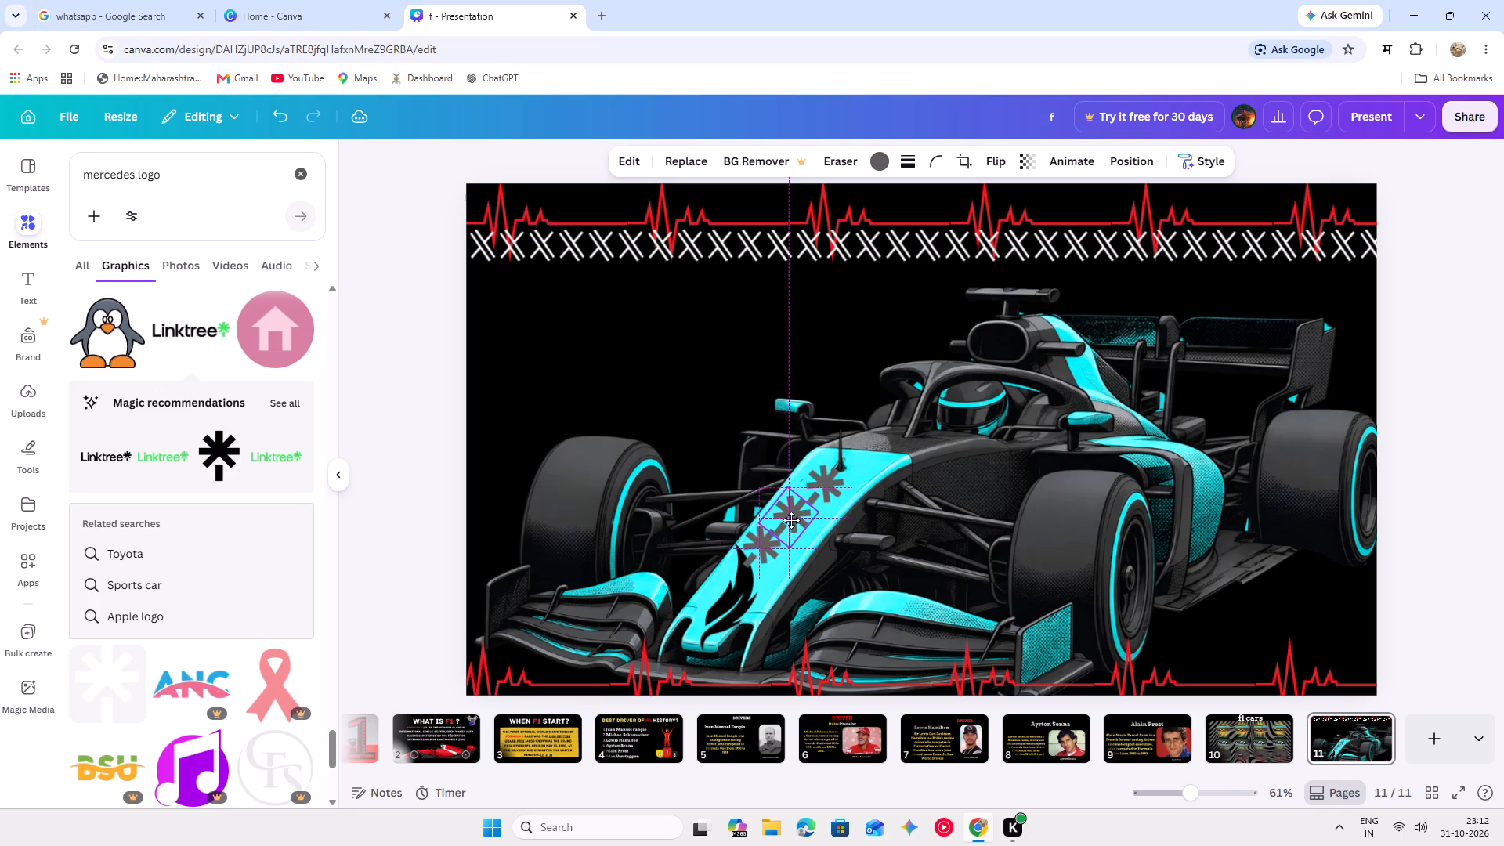
drag(791, 520, 783, 526)
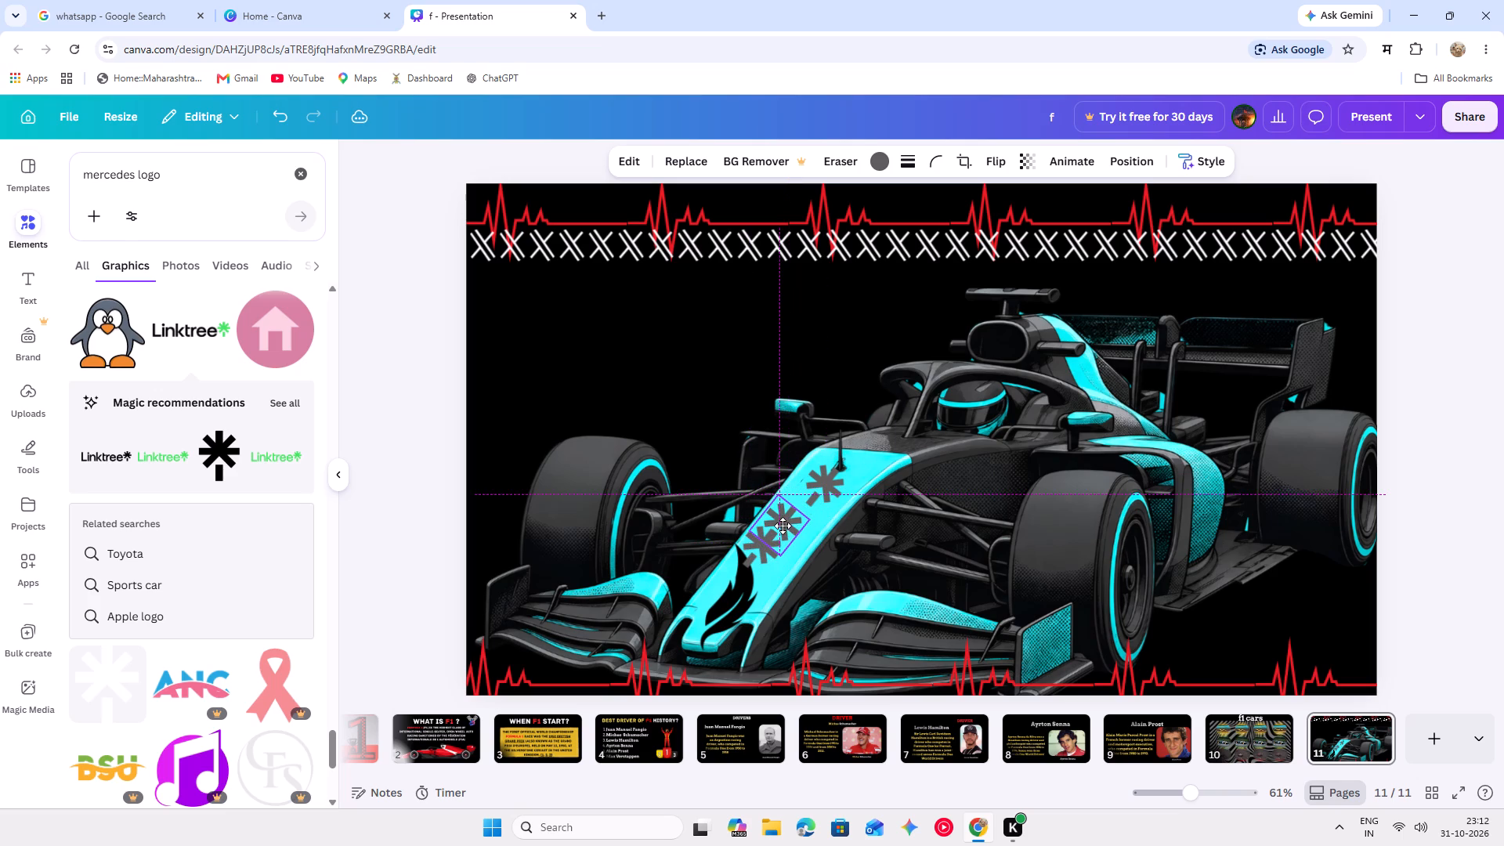
drag(783, 526, 790, 516)
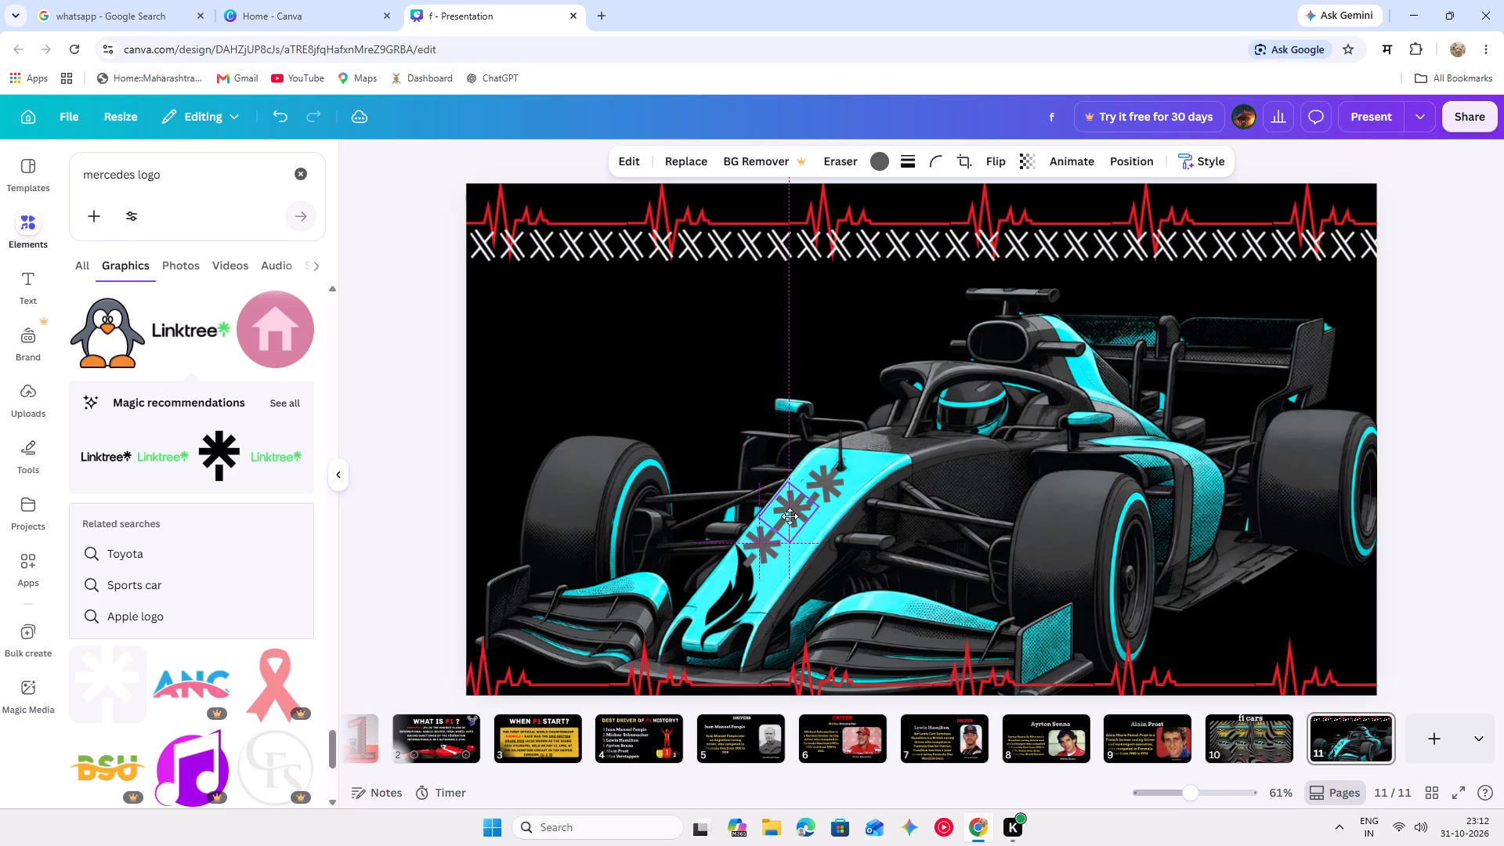
drag(790, 516, 786, 523)
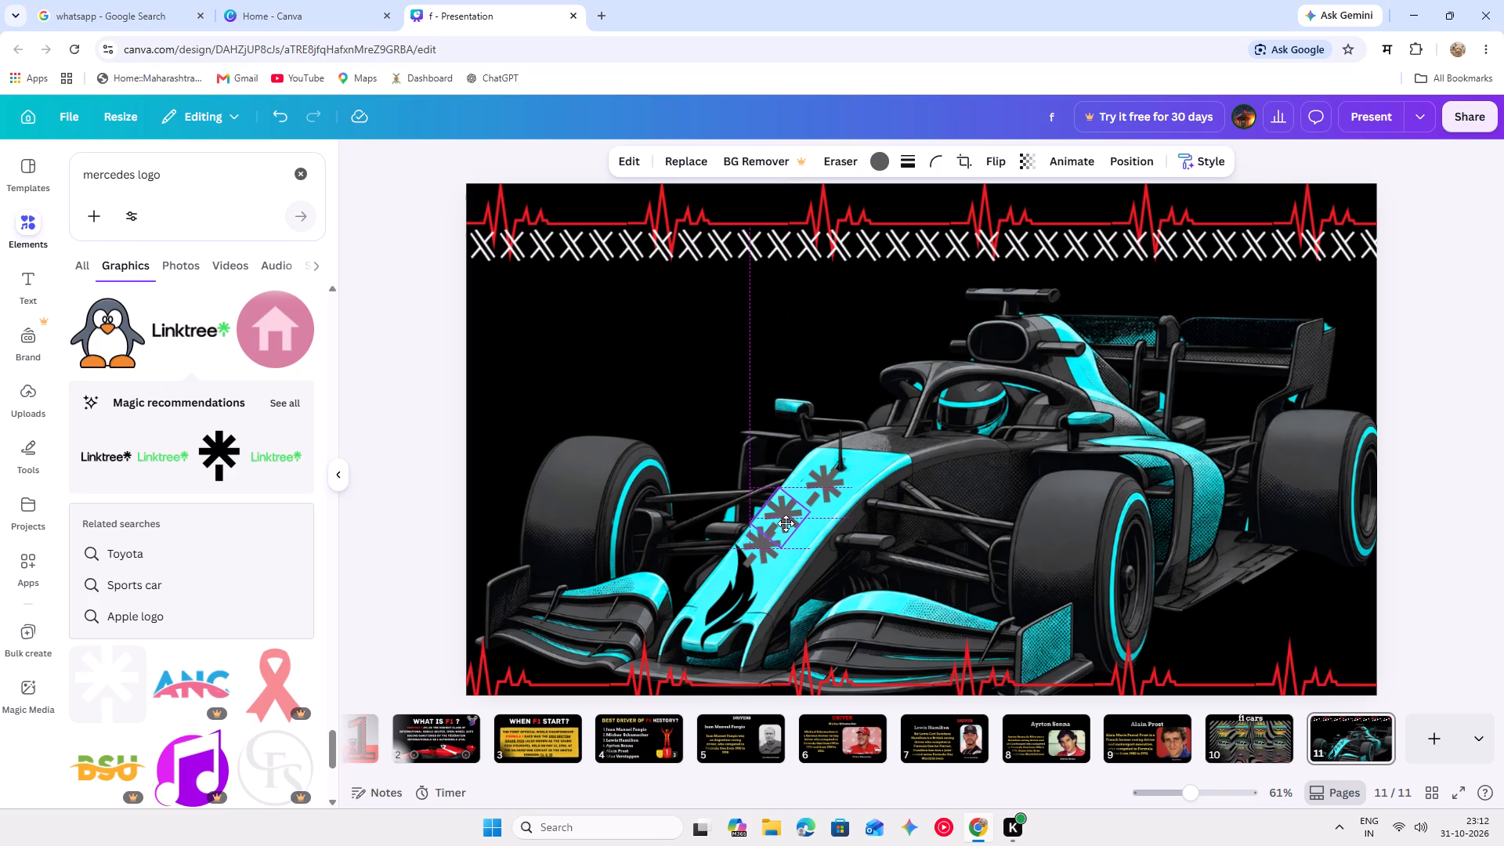
drag(786, 523, 785, 526)
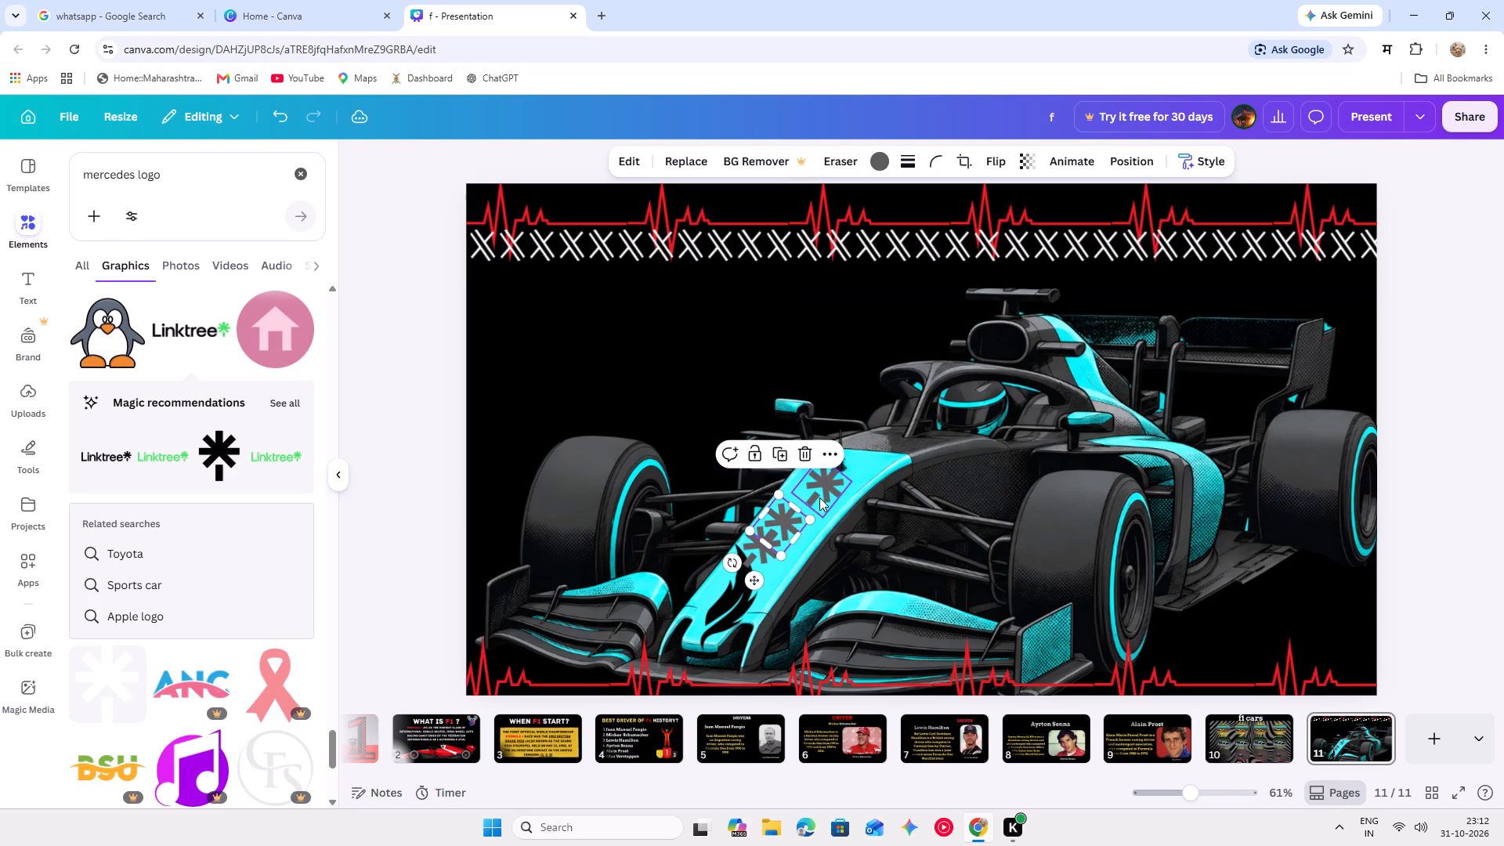
click(829, 490)
drag(829, 490, 812, 502)
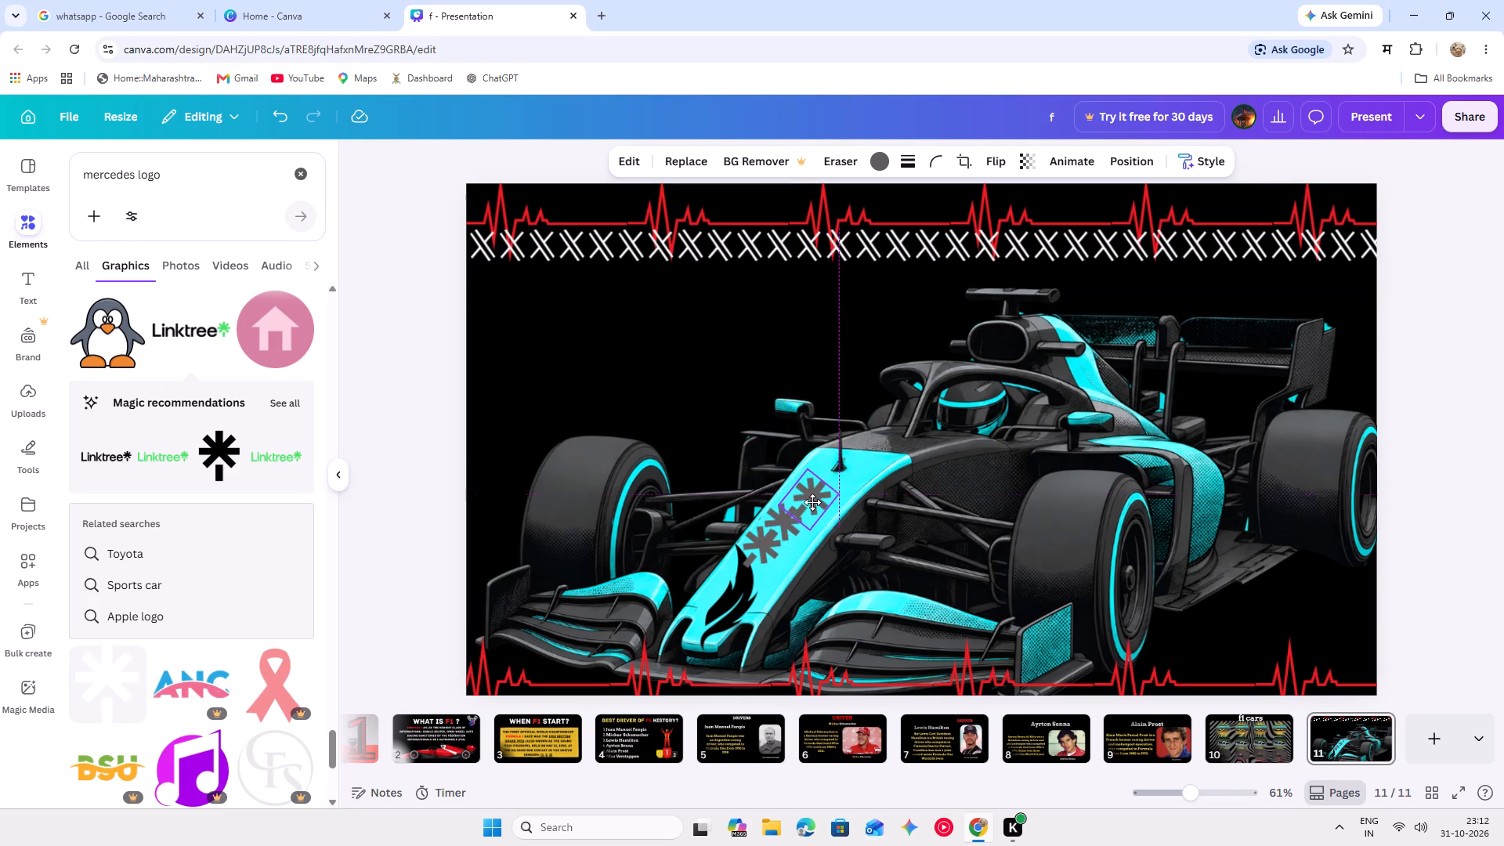
drag(812, 502, 806, 503)
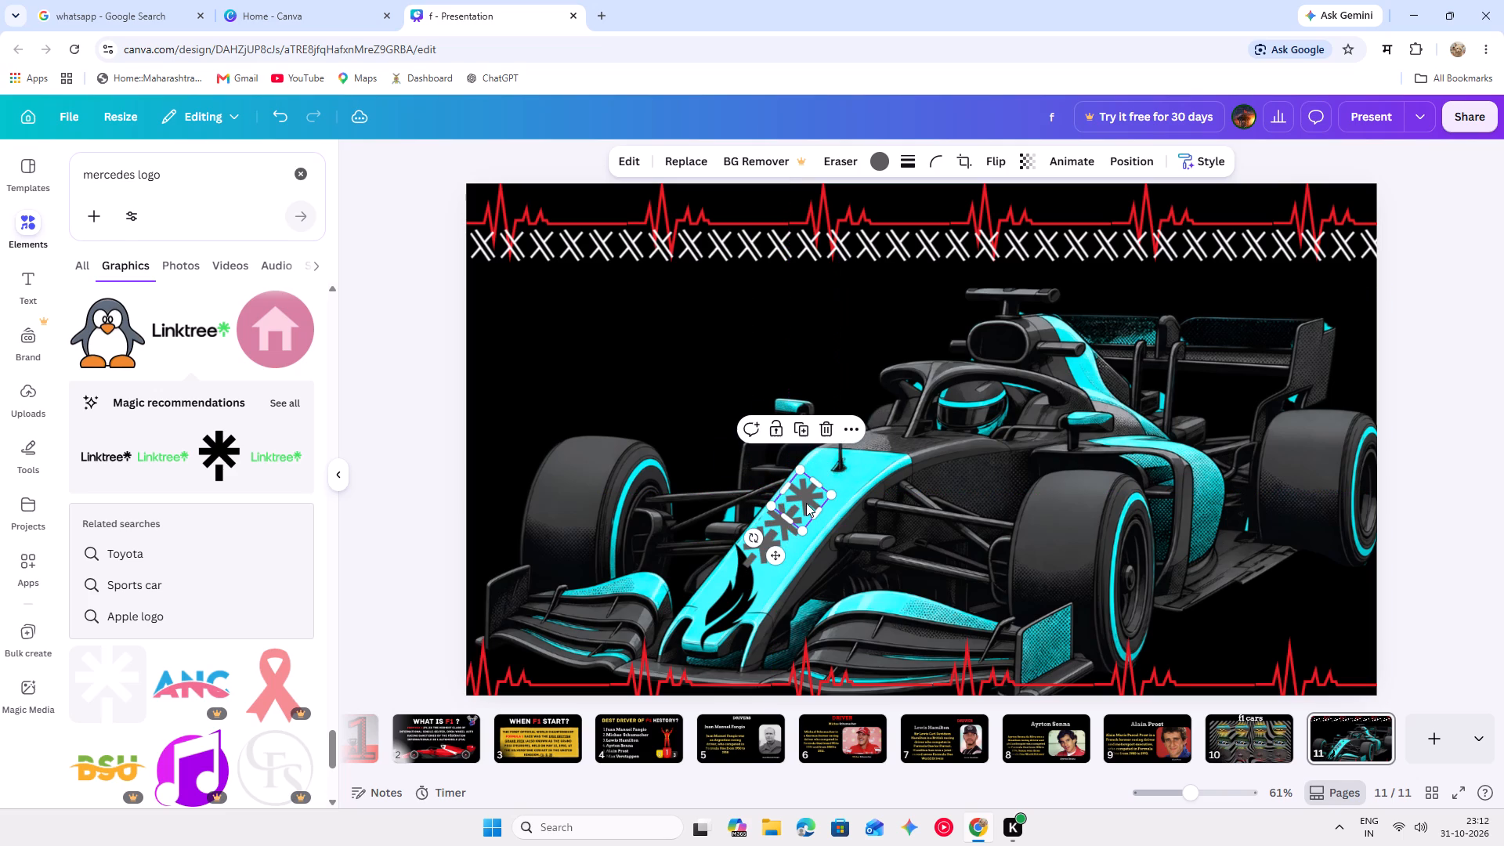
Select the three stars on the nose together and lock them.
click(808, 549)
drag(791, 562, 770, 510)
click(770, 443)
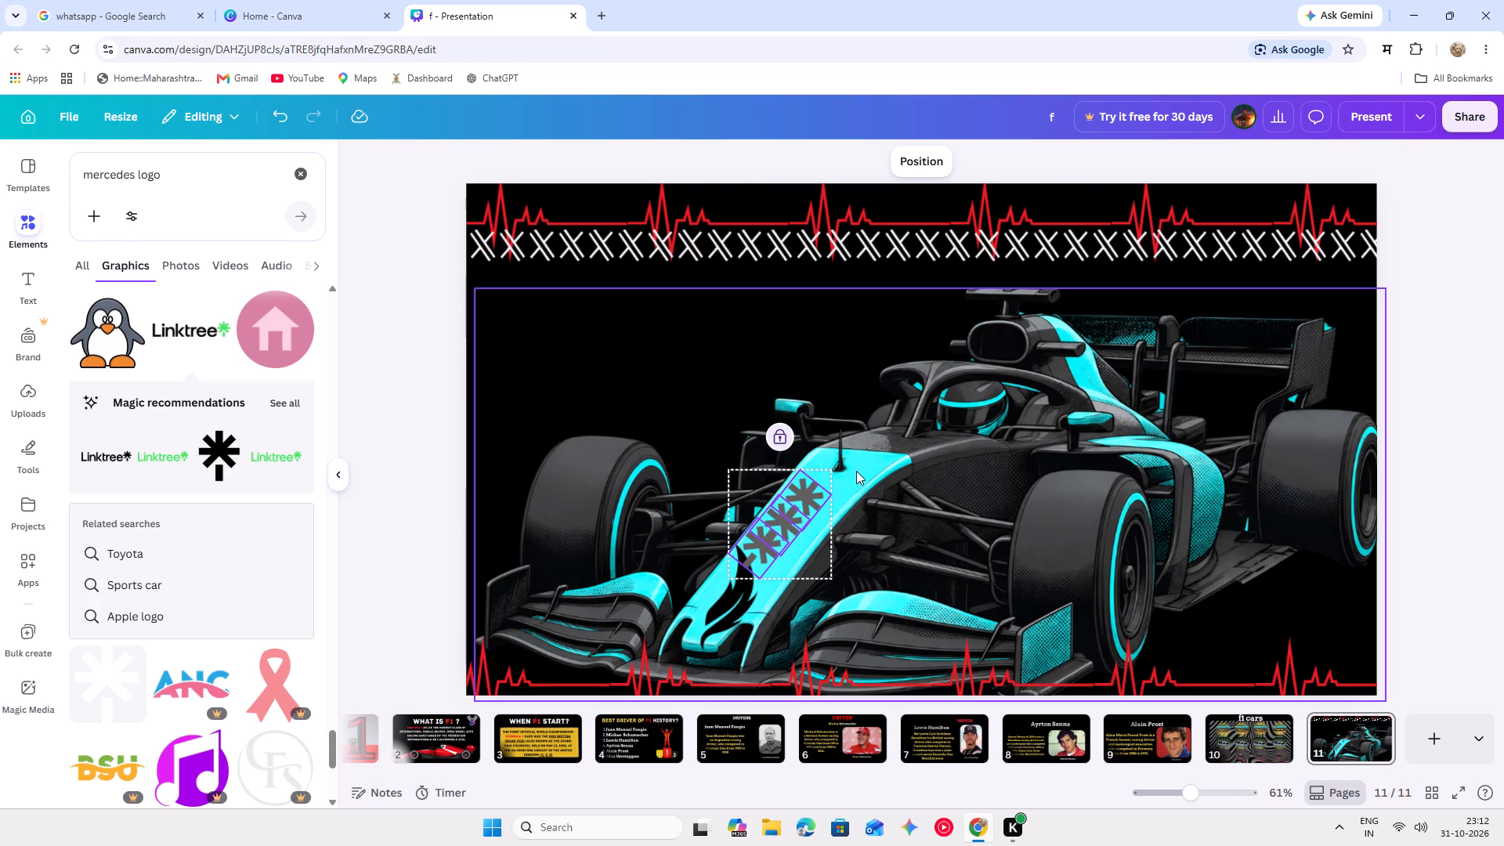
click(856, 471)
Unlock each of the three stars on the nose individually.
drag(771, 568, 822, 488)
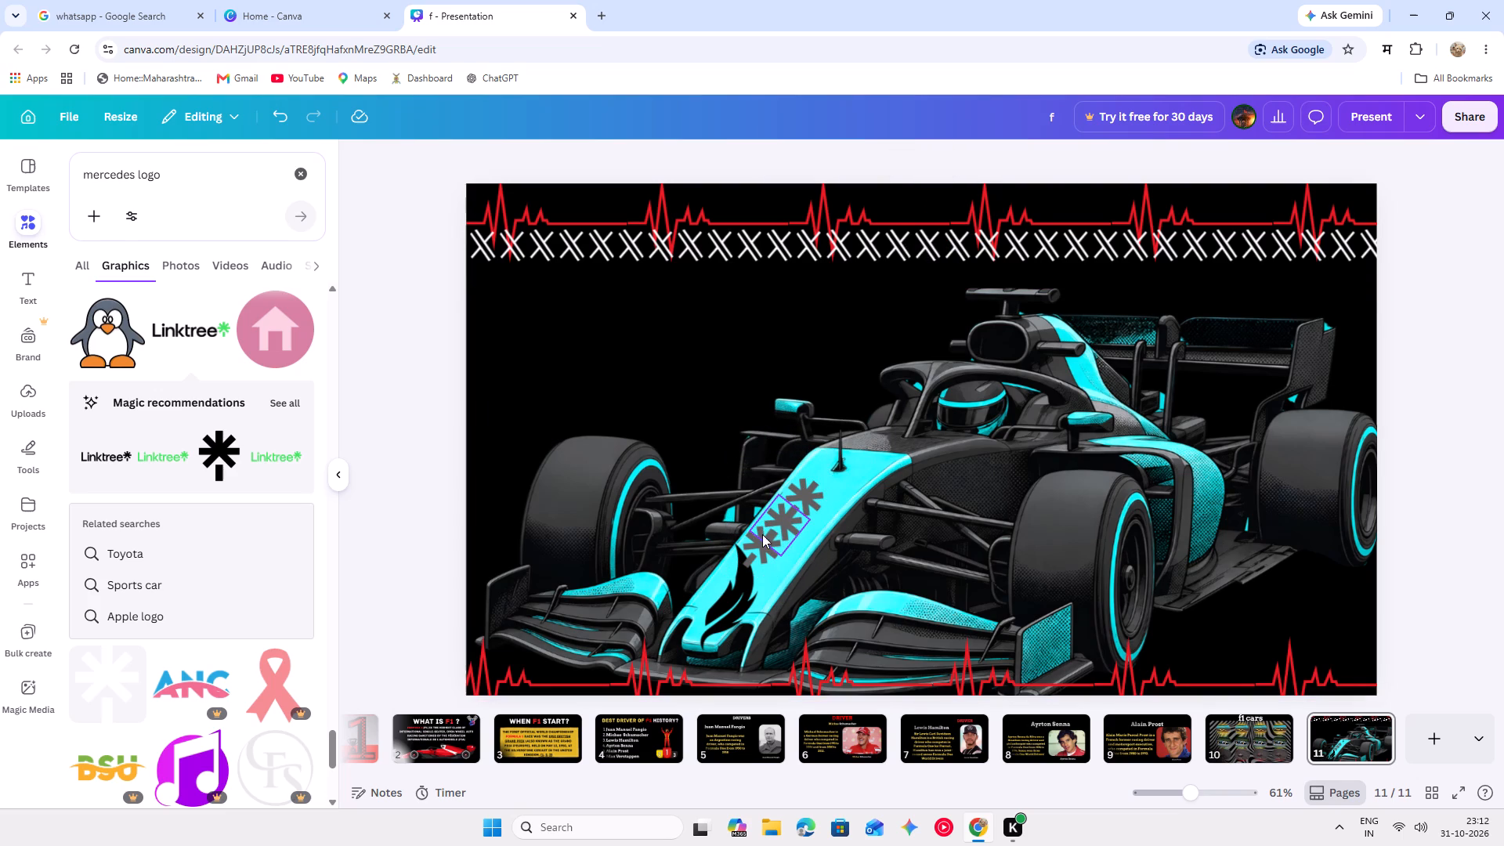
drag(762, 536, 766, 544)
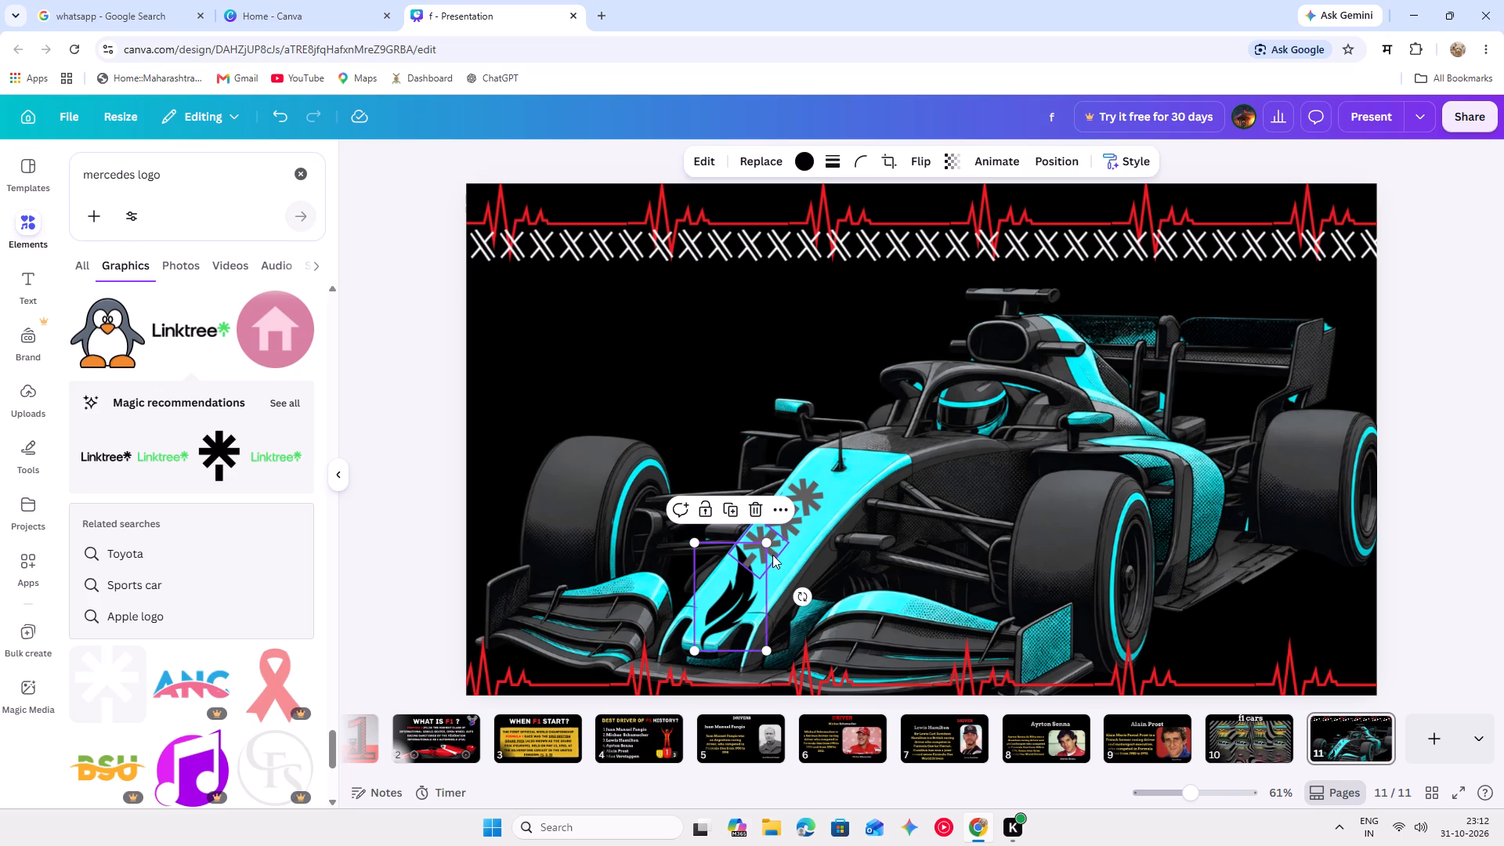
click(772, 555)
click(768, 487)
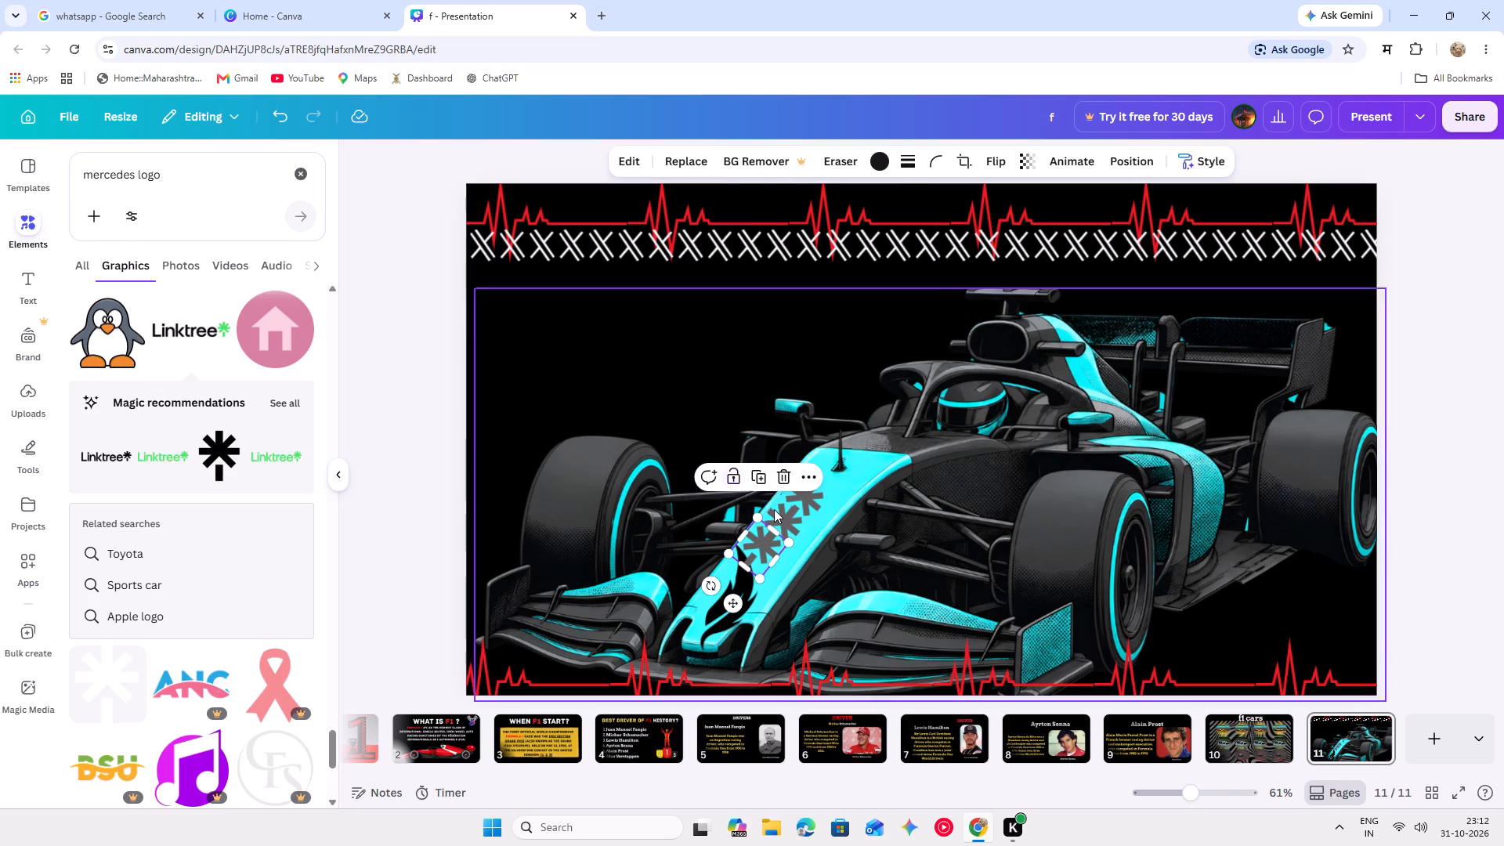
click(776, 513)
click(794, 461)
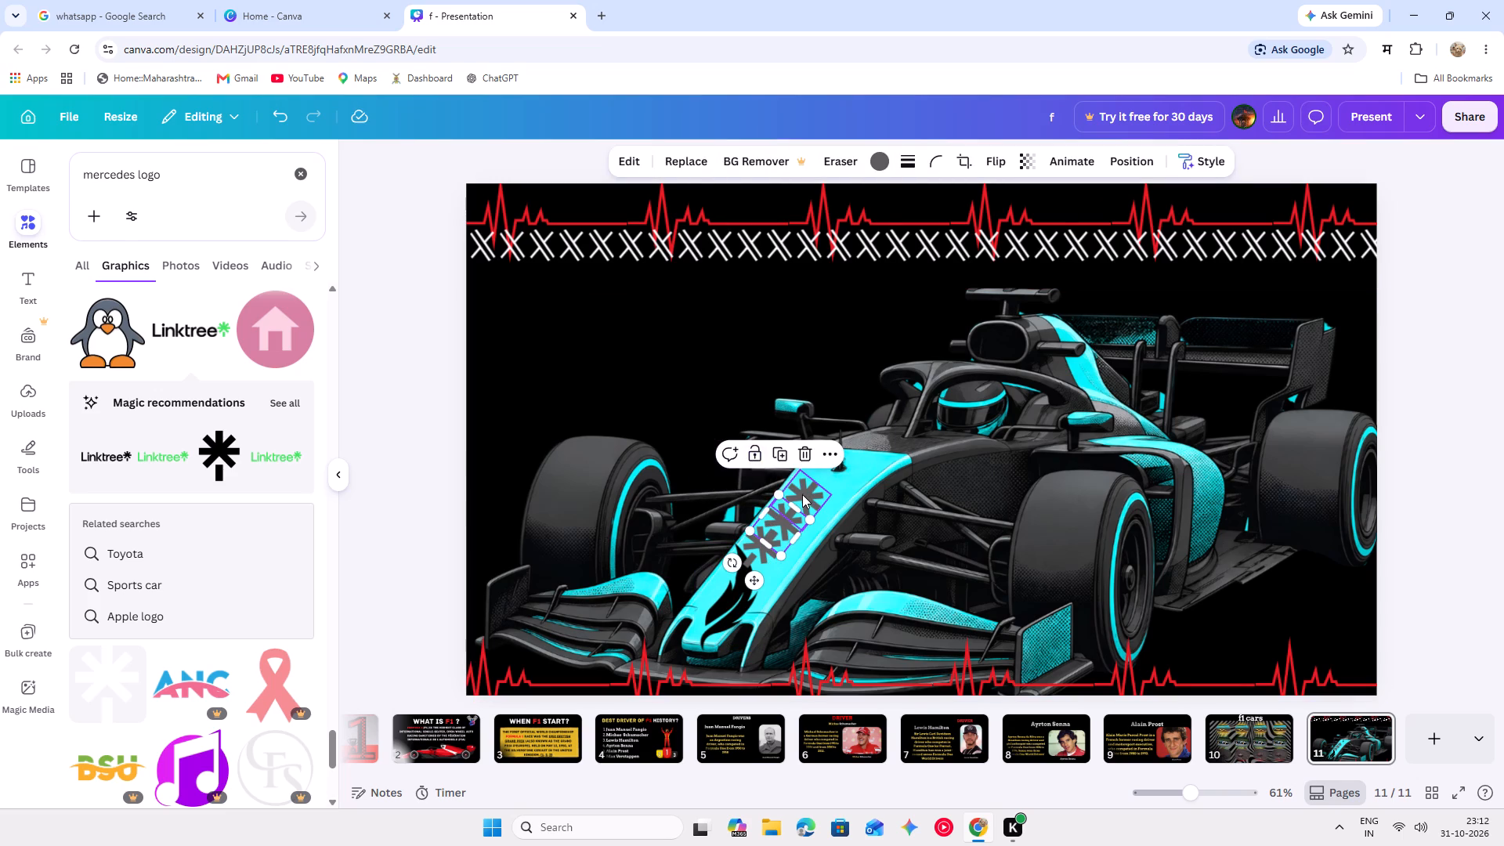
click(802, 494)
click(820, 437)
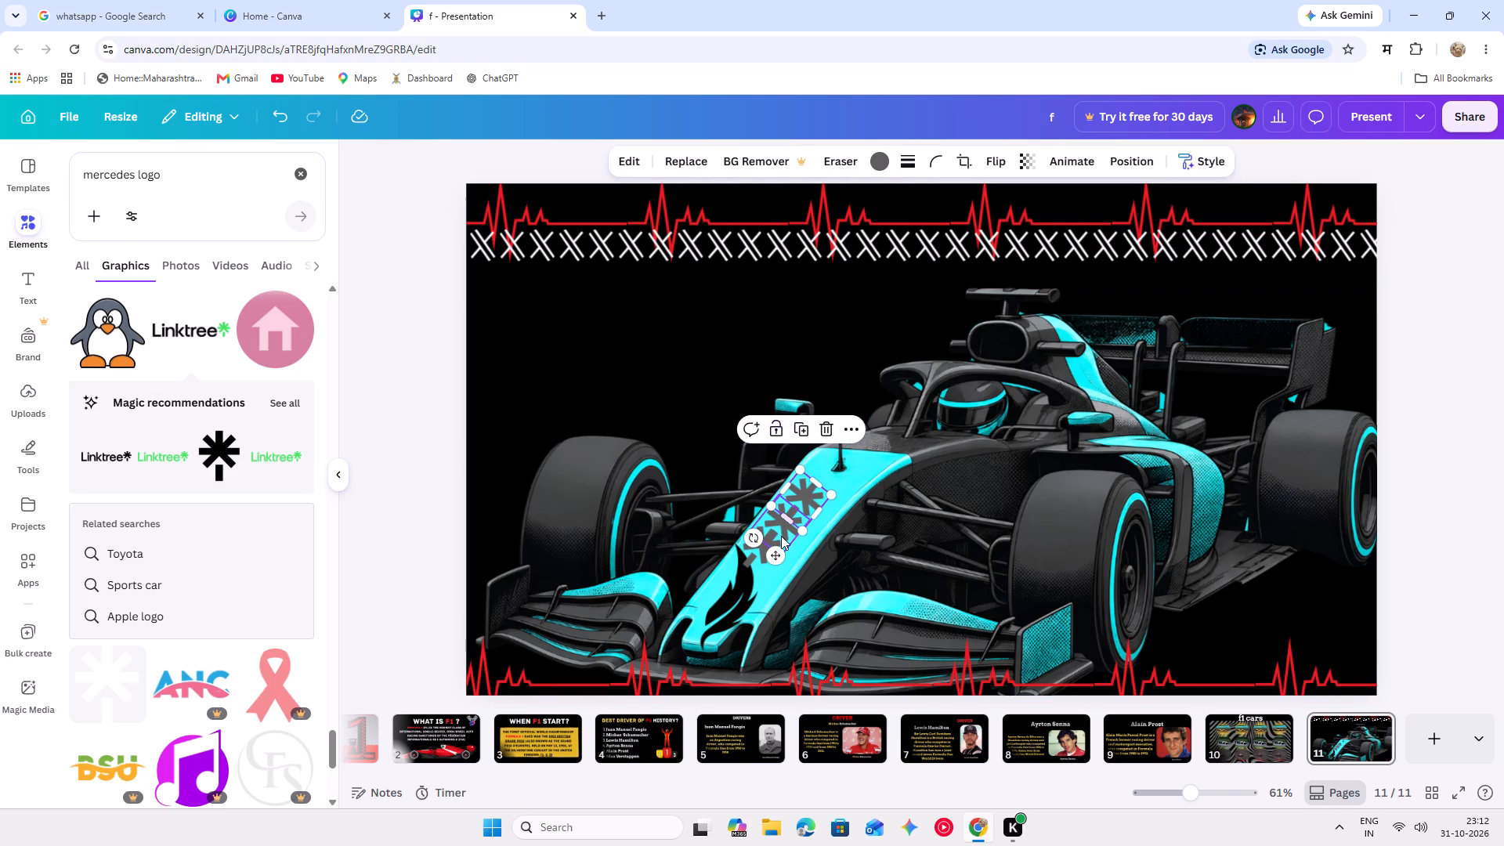
Nudge the three stars on page 11's car nose into an evenly spaced diagonal row centred on the turquoise panel.
click(780, 536)
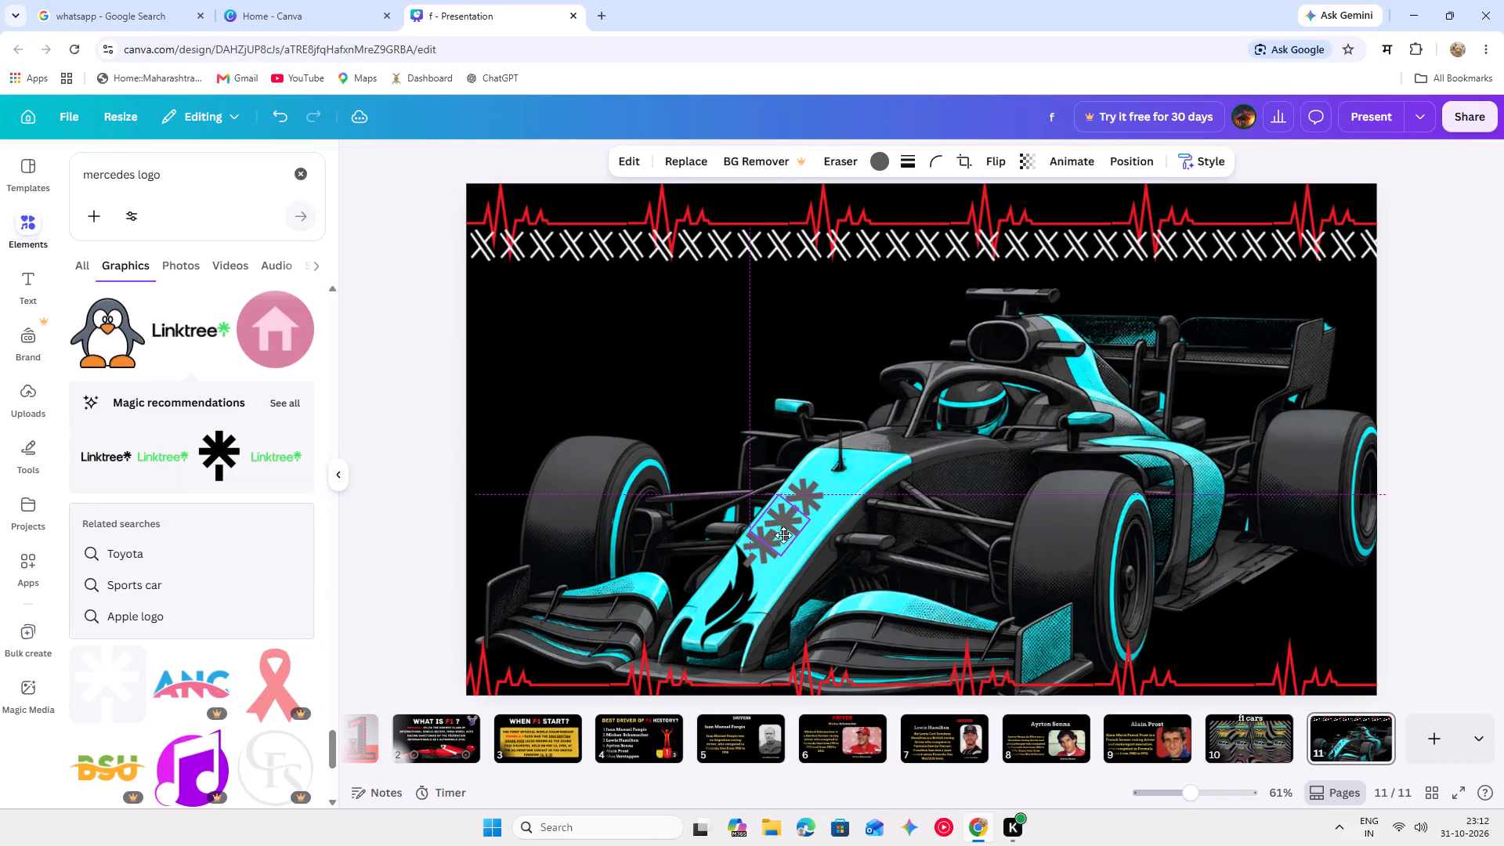
drag(767, 548, 774, 550)
click(774, 550)
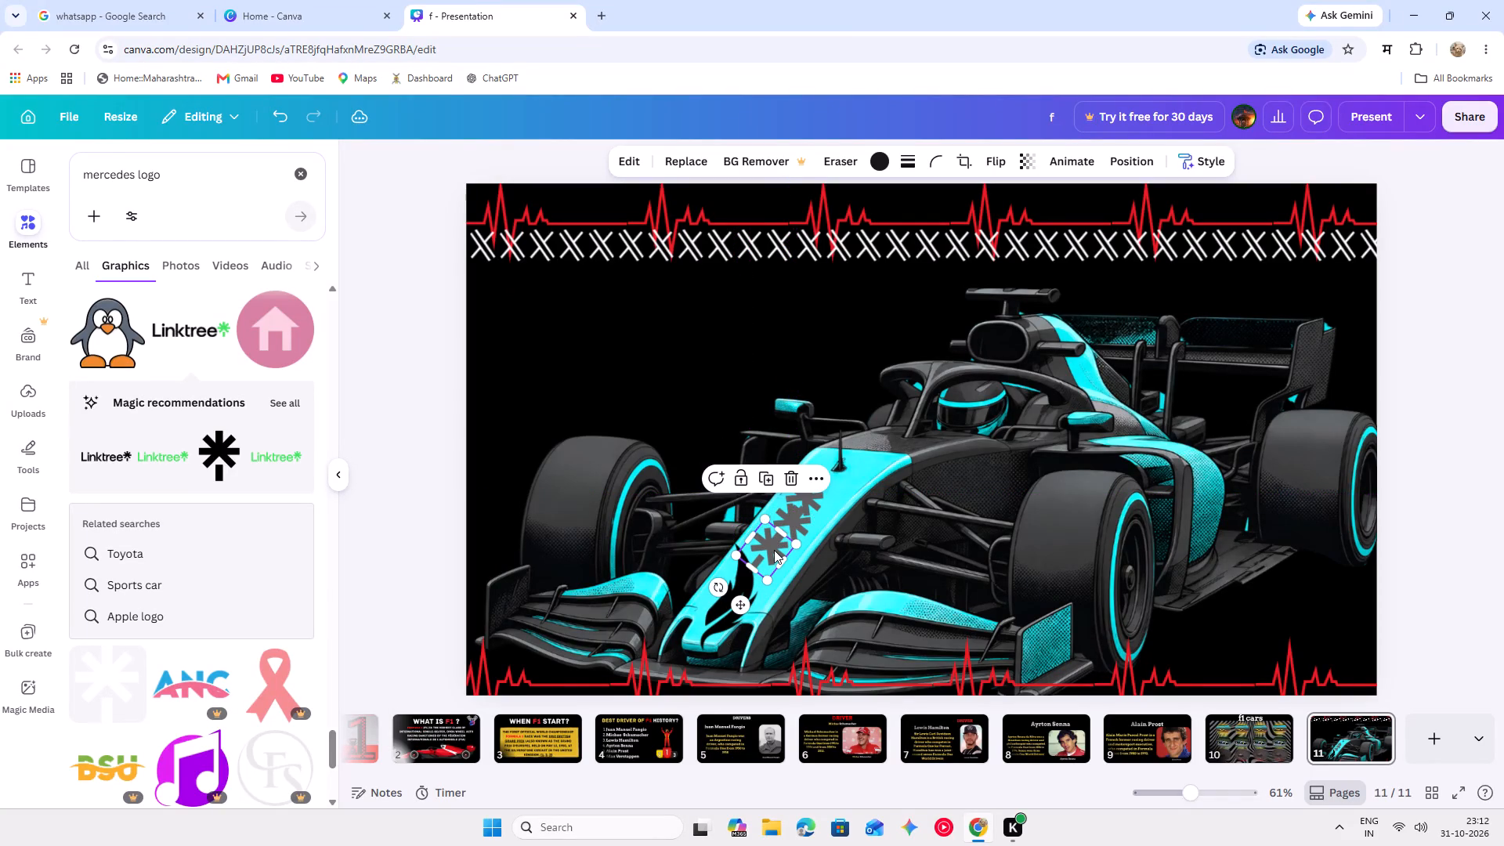
drag(802, 505, 811, 510)
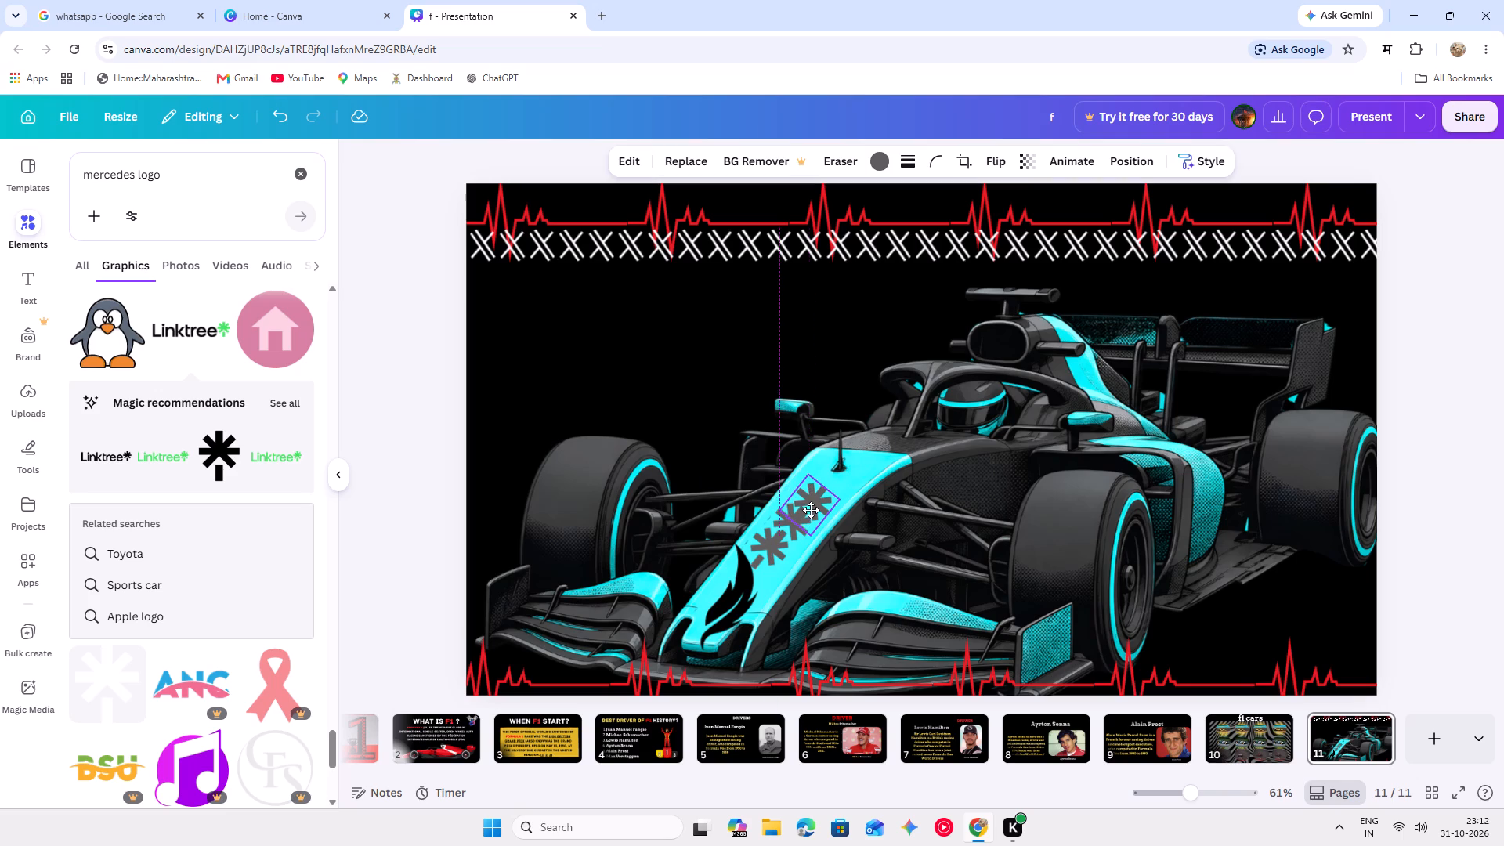
drag(811, 510, 811, 508)
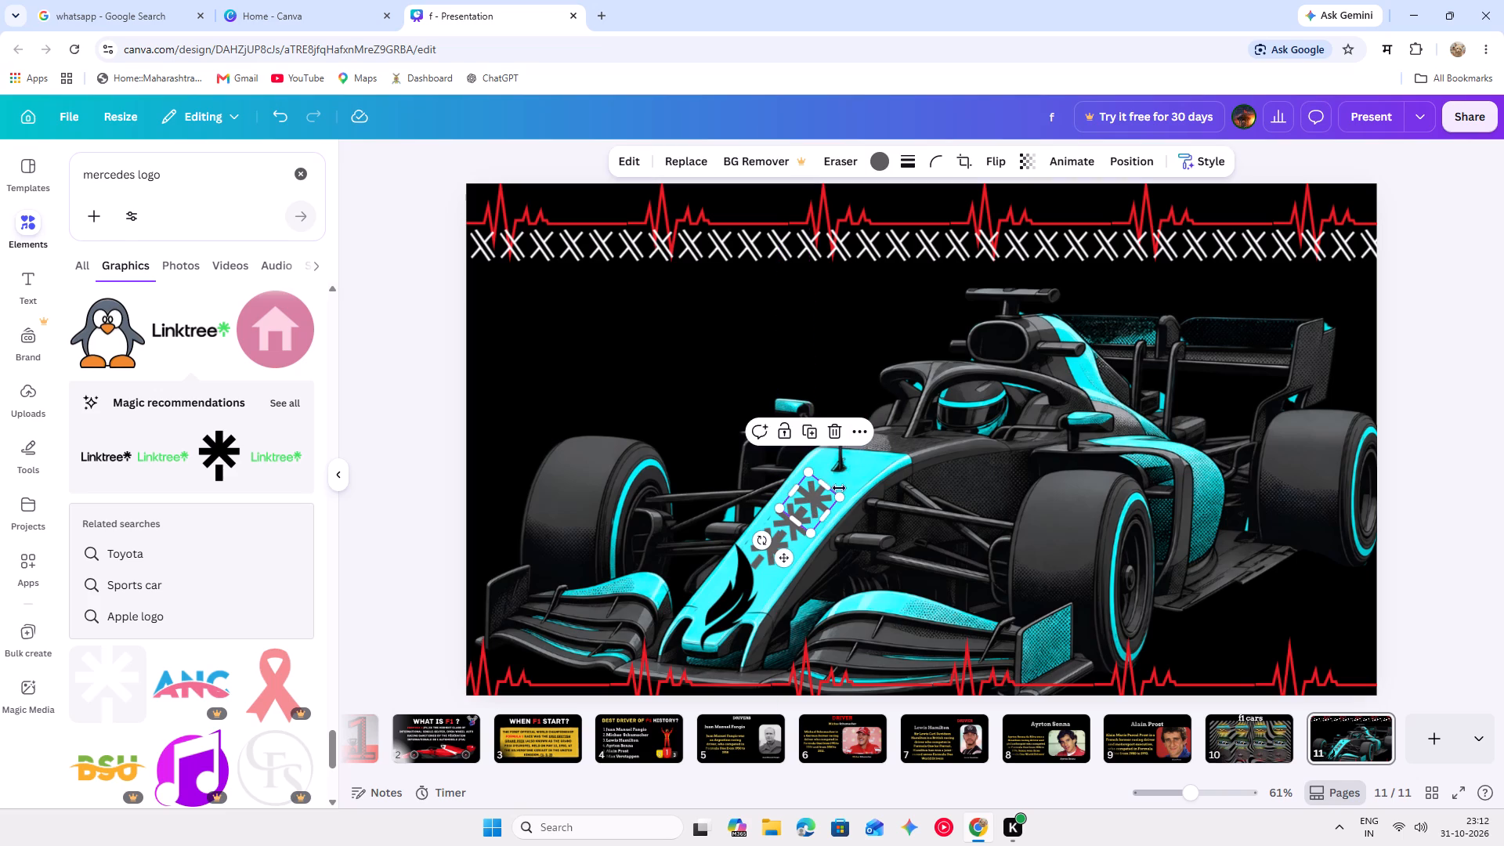
click(859, 480)
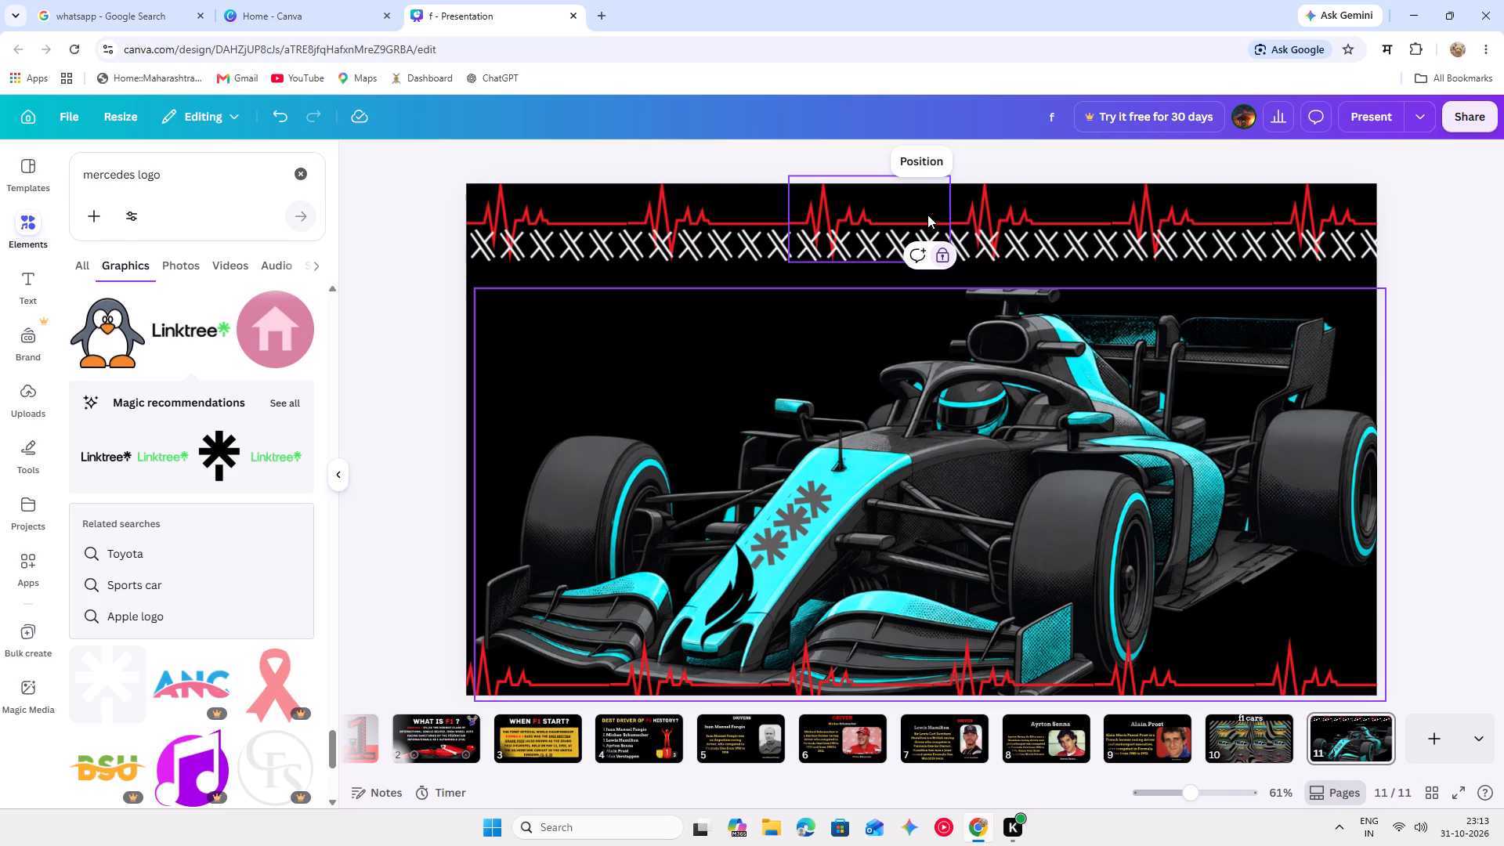
click(970, 310)
click(1448, 276)
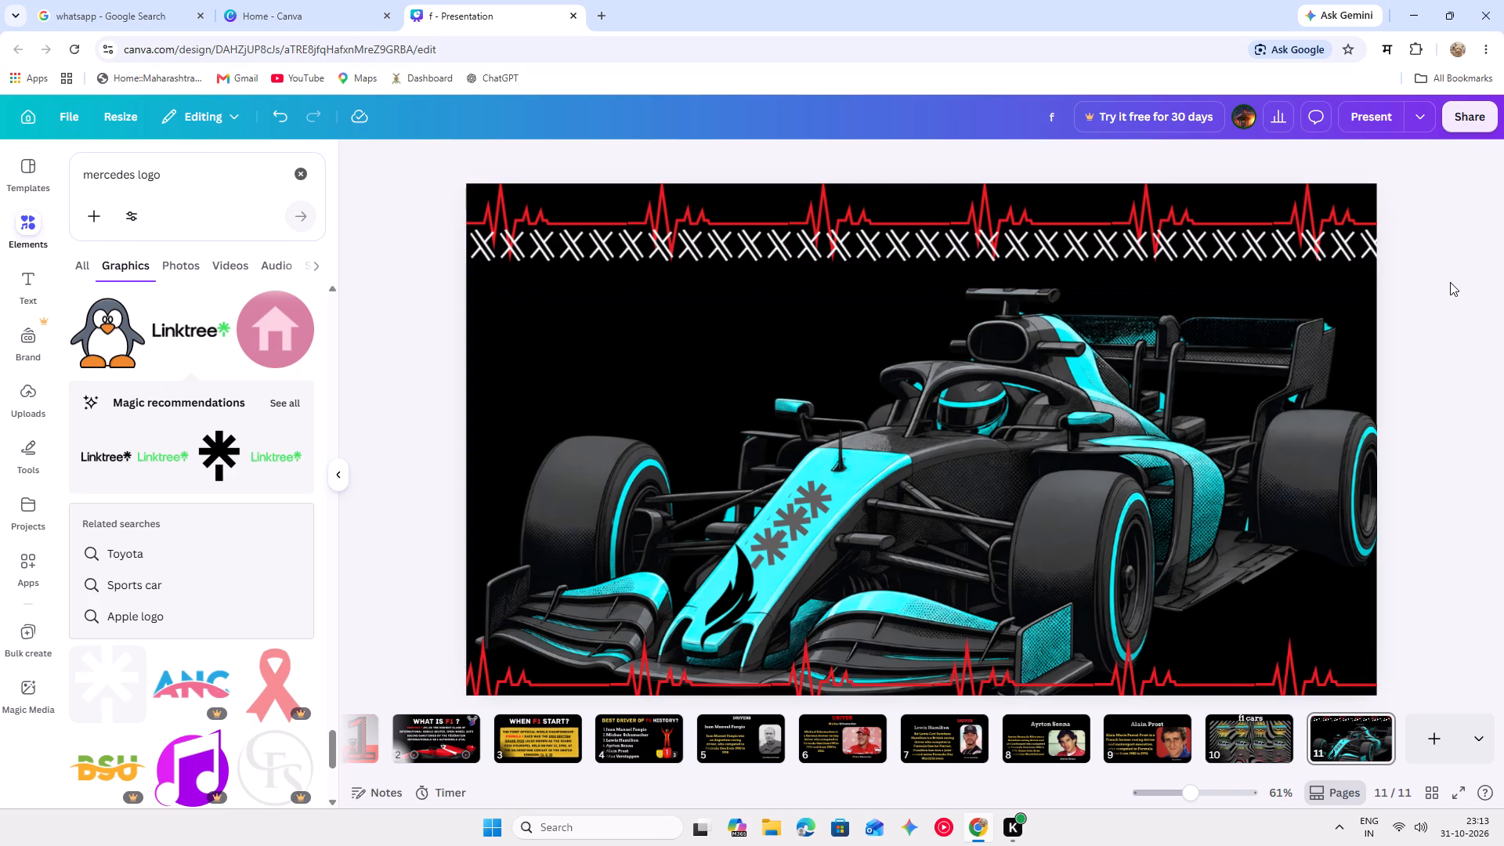
Add blank page 12 and bring up all graphics results for "f1 cars" in the elements library.
click(1427, 741)
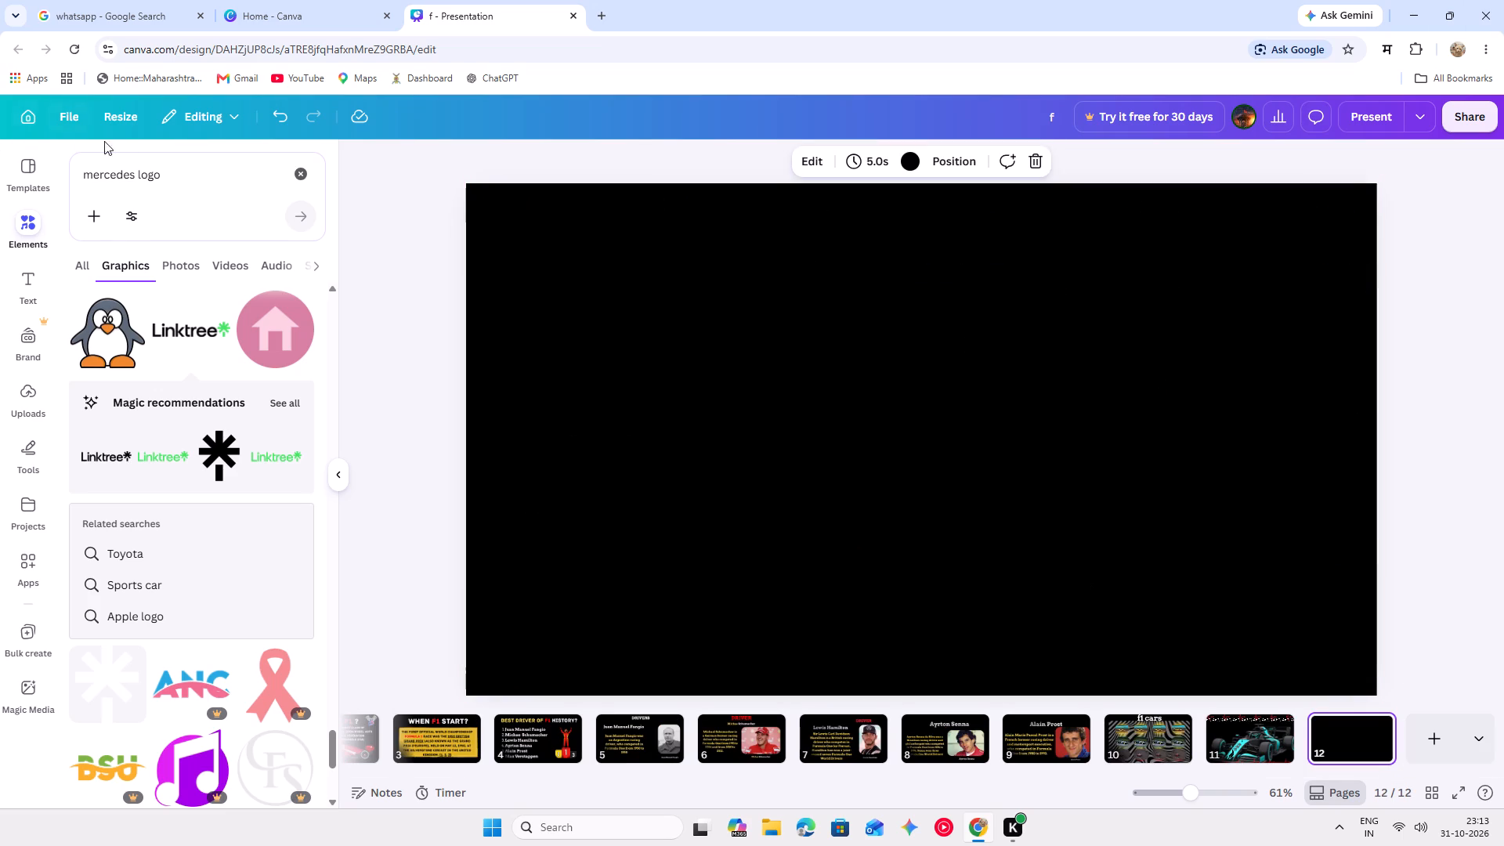
click(300, 175)
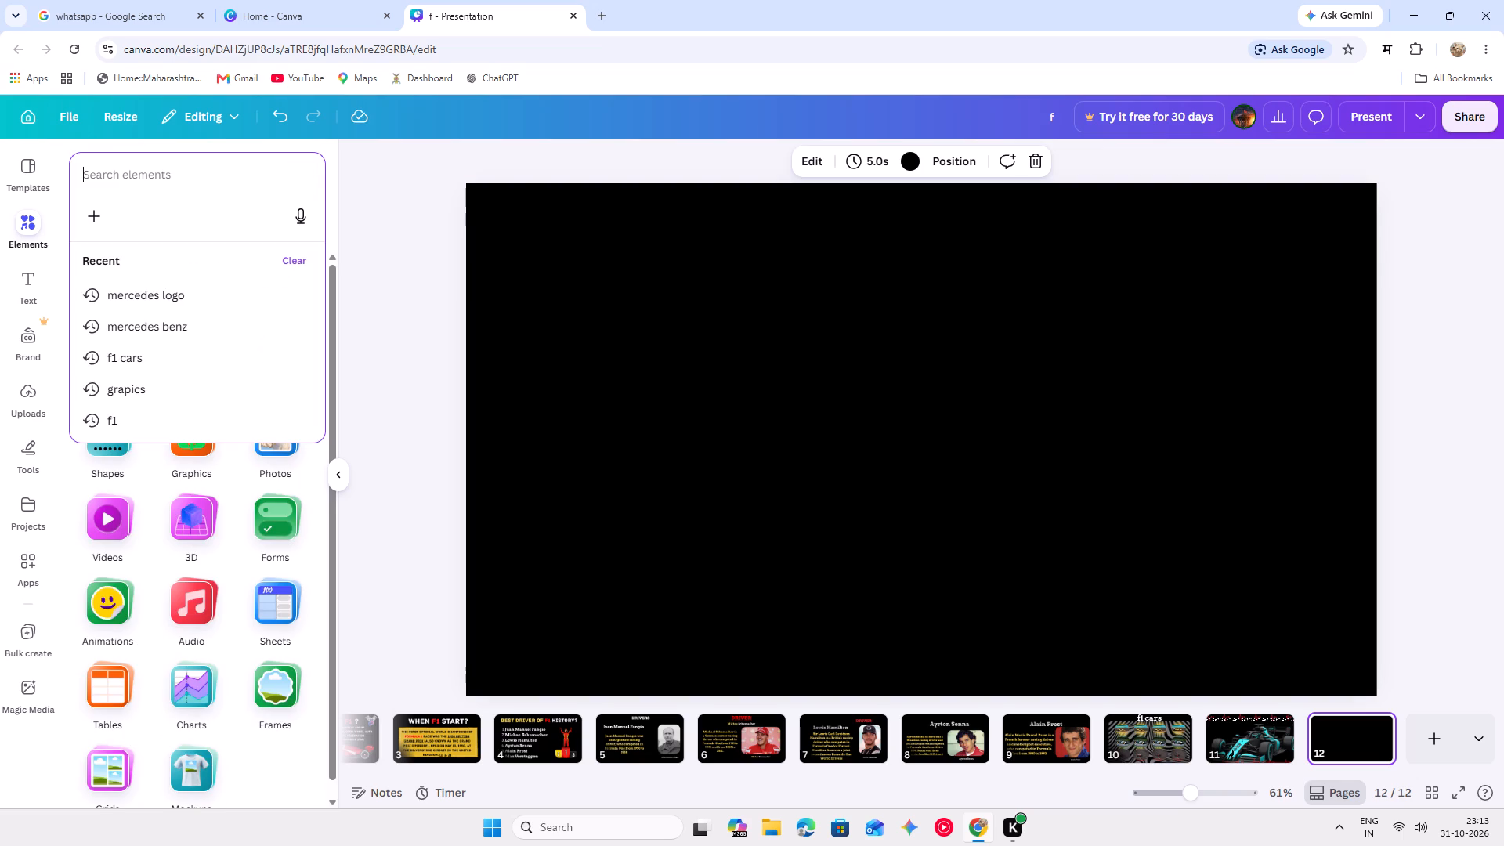
click(237, 174)
click(154, 352)
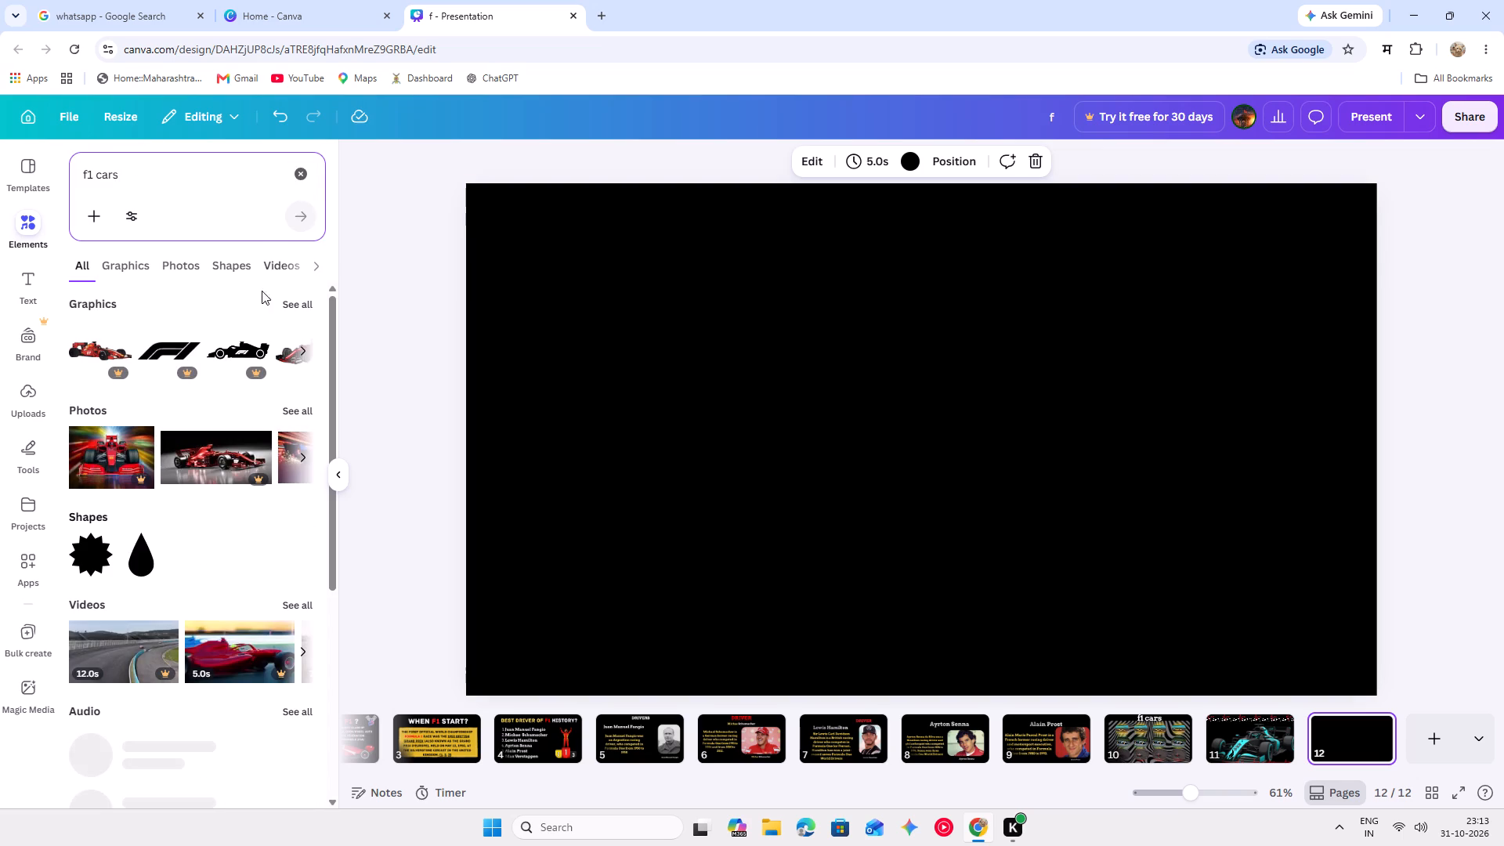
click(295, 308)
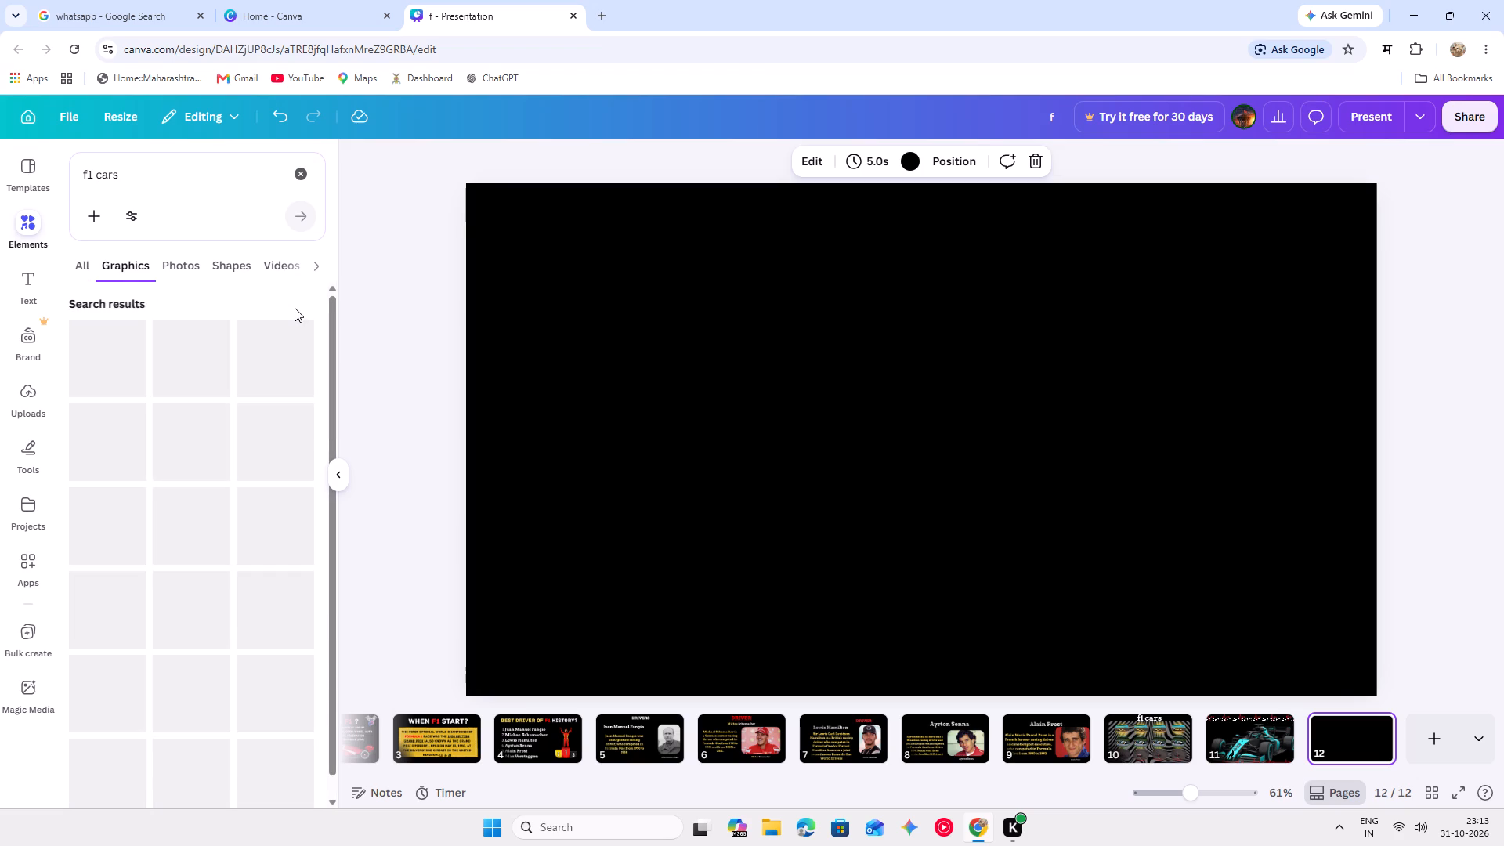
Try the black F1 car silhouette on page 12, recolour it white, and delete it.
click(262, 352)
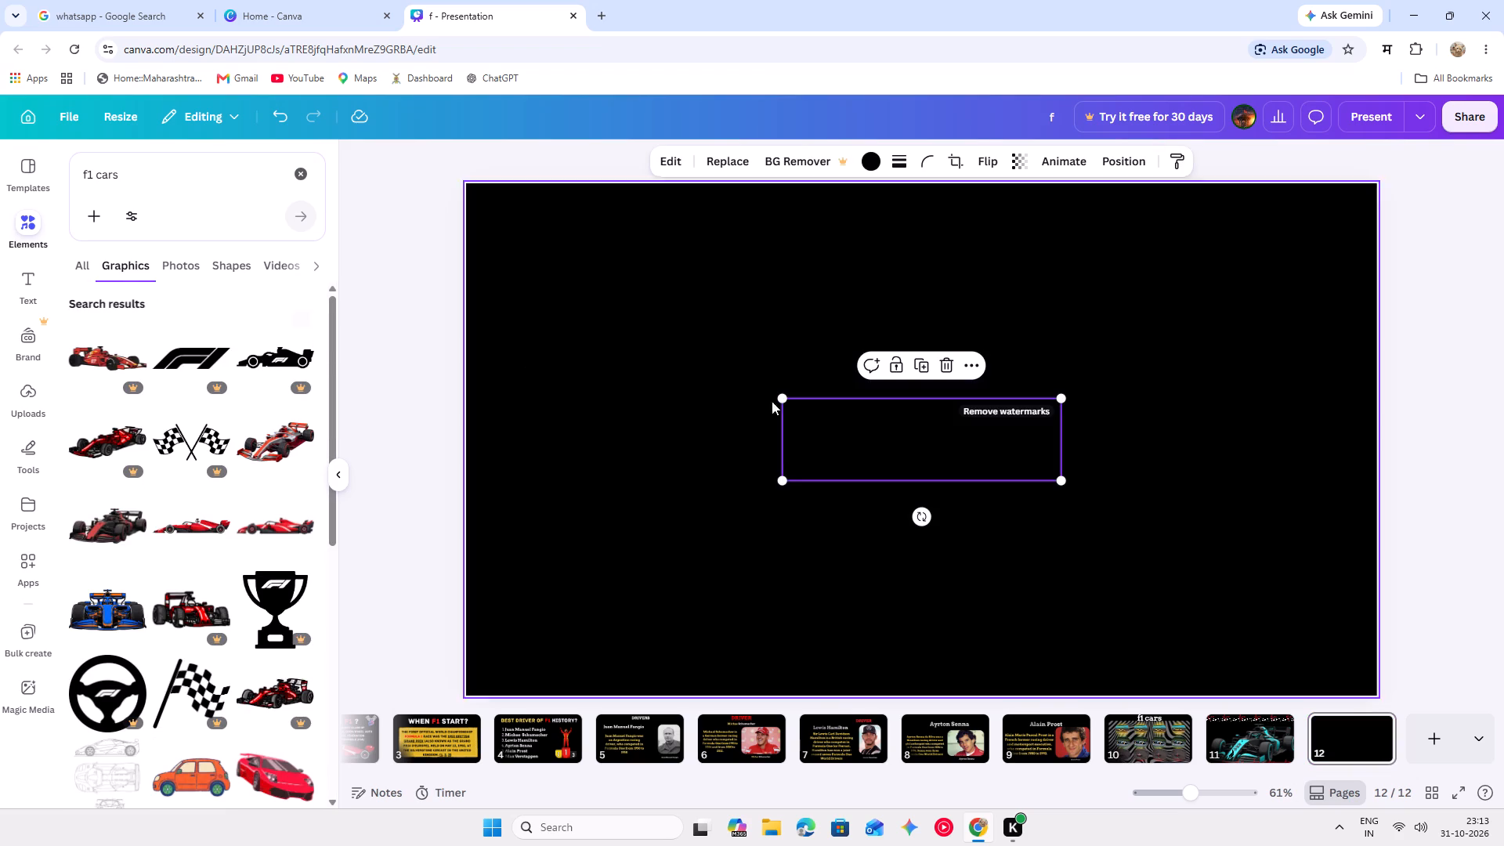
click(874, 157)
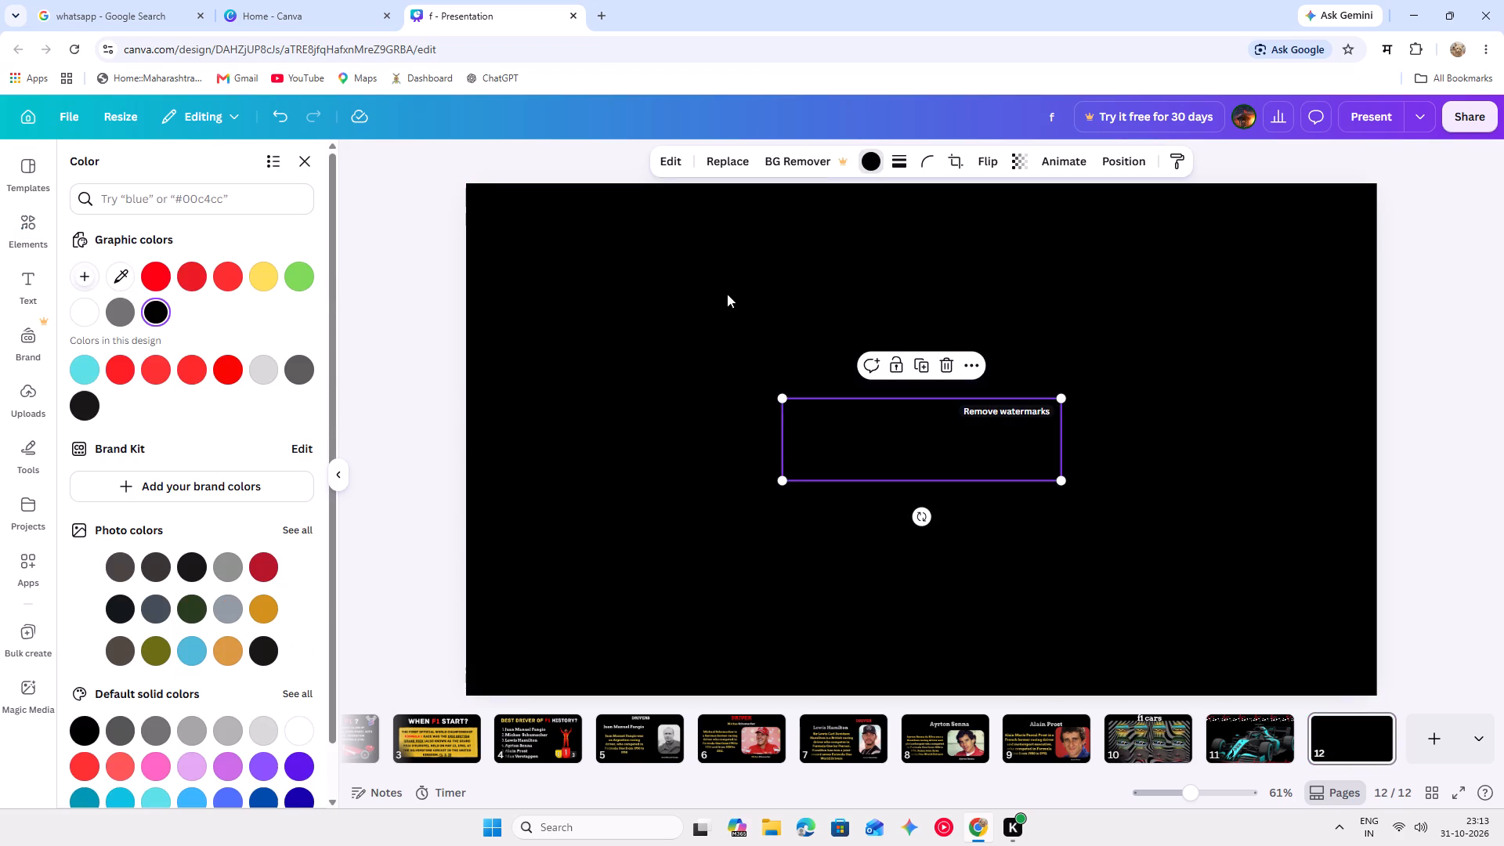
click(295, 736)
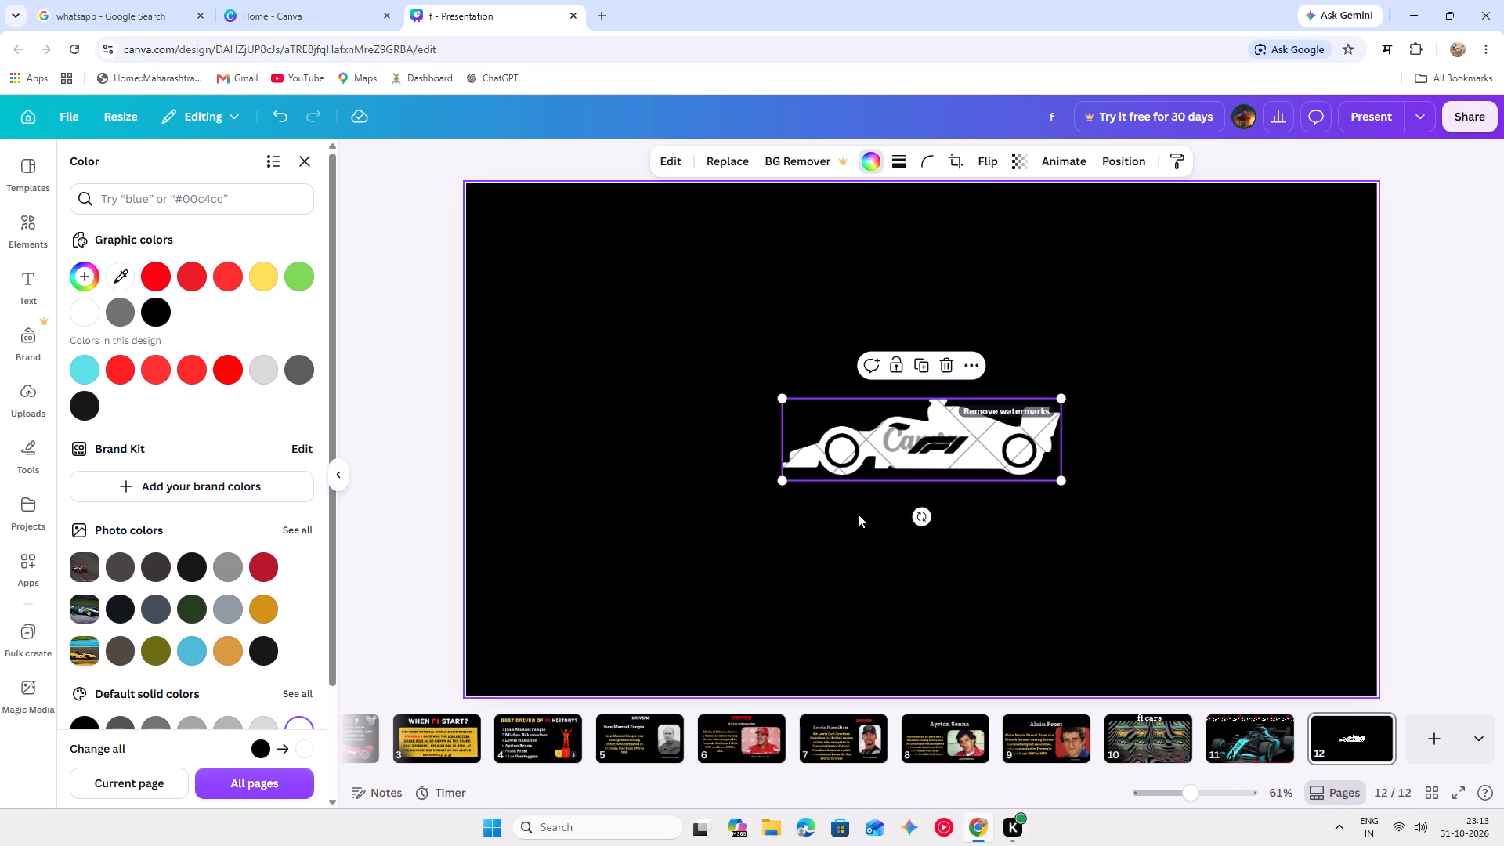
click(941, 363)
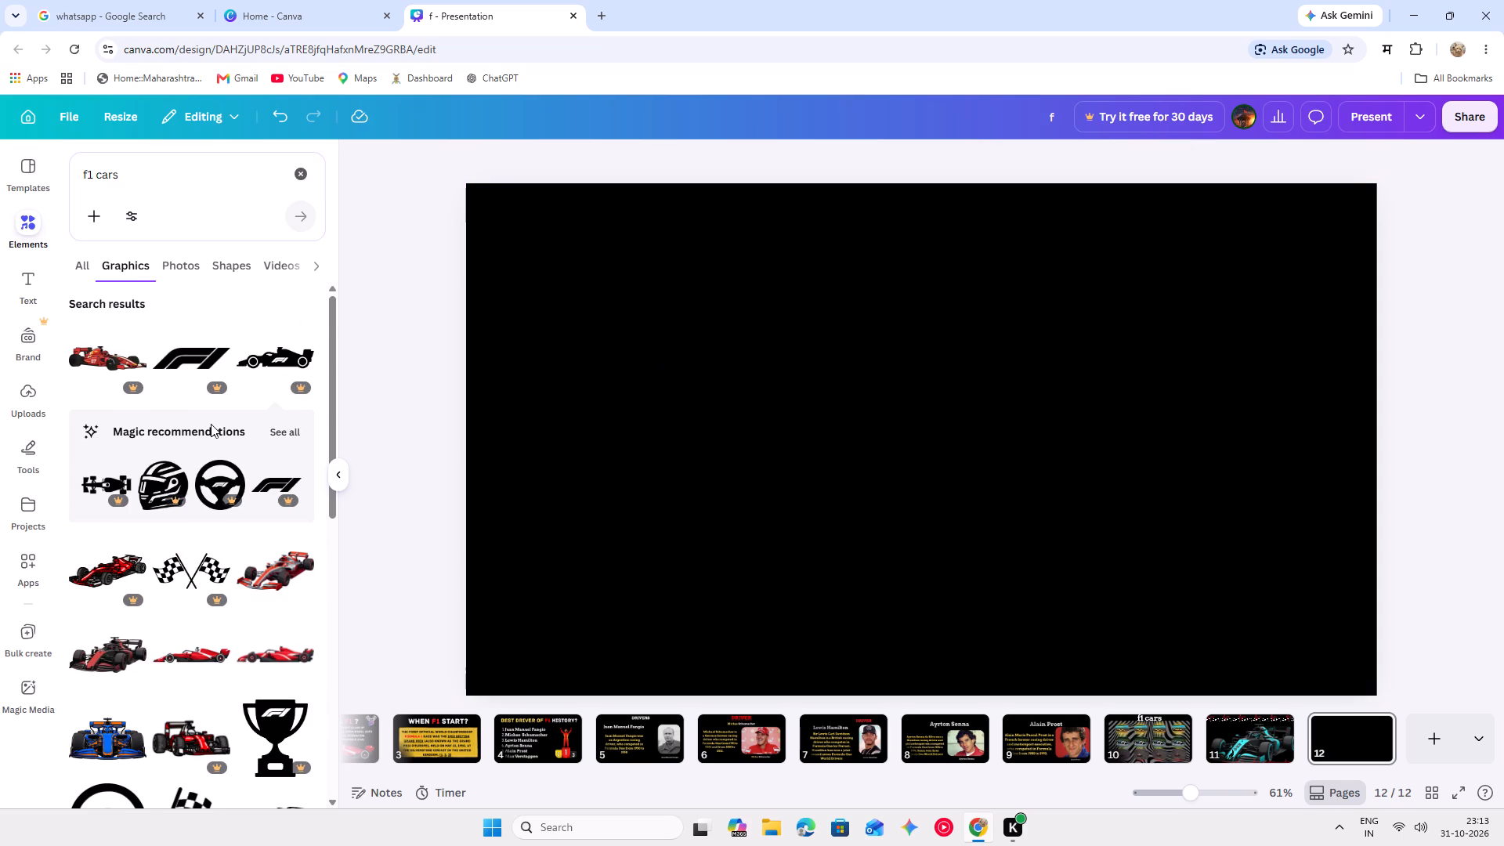
Add the orange-red and grey angled F1 car graphic to page 12 and place it in the lower part.
scroll(211, 424, down, 1)
click(289, 501)
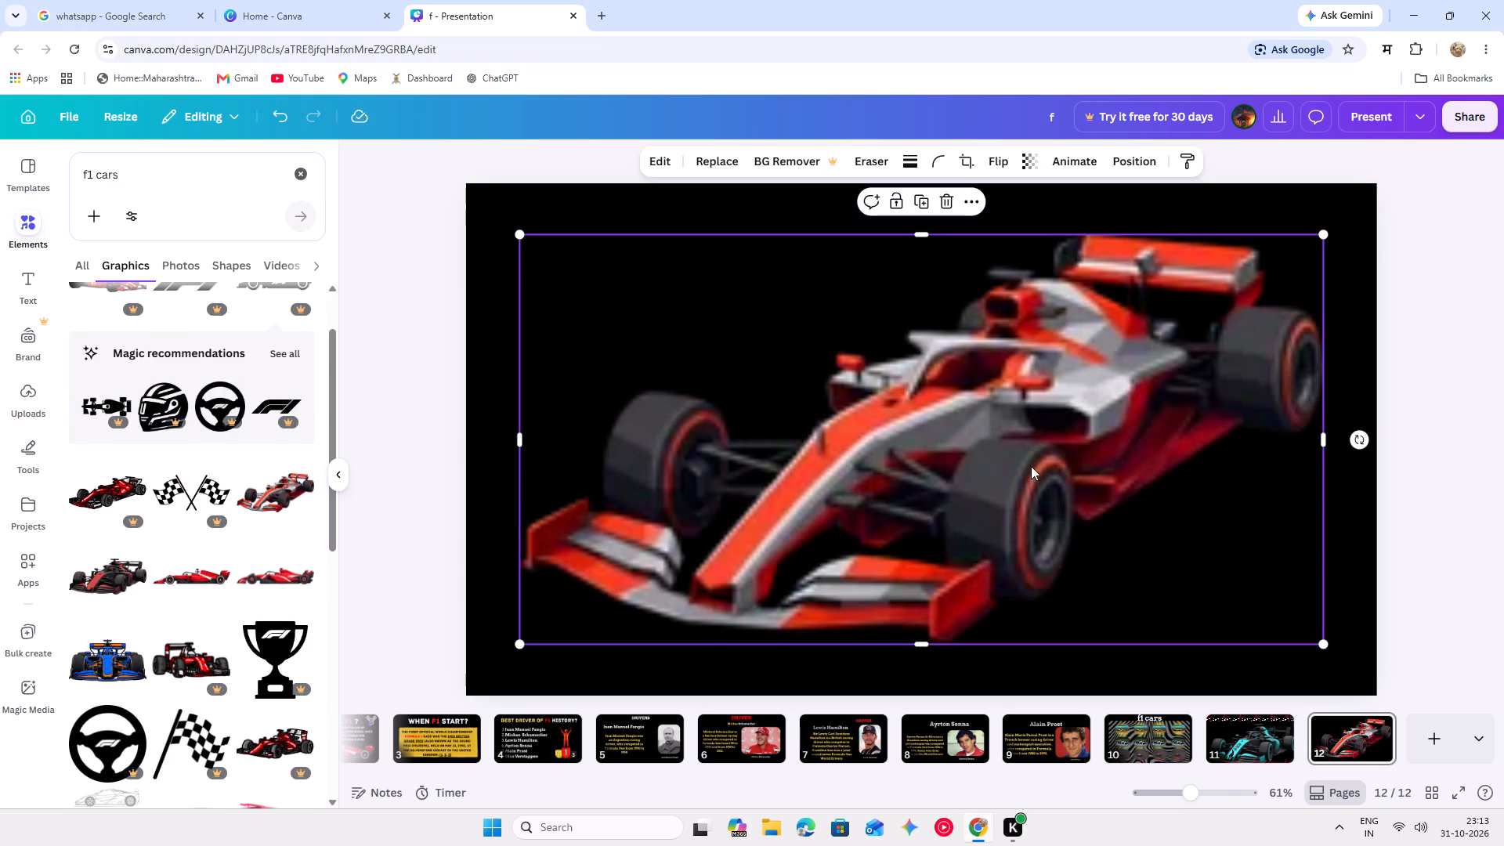
drag(1034, 467, 1008, 505)
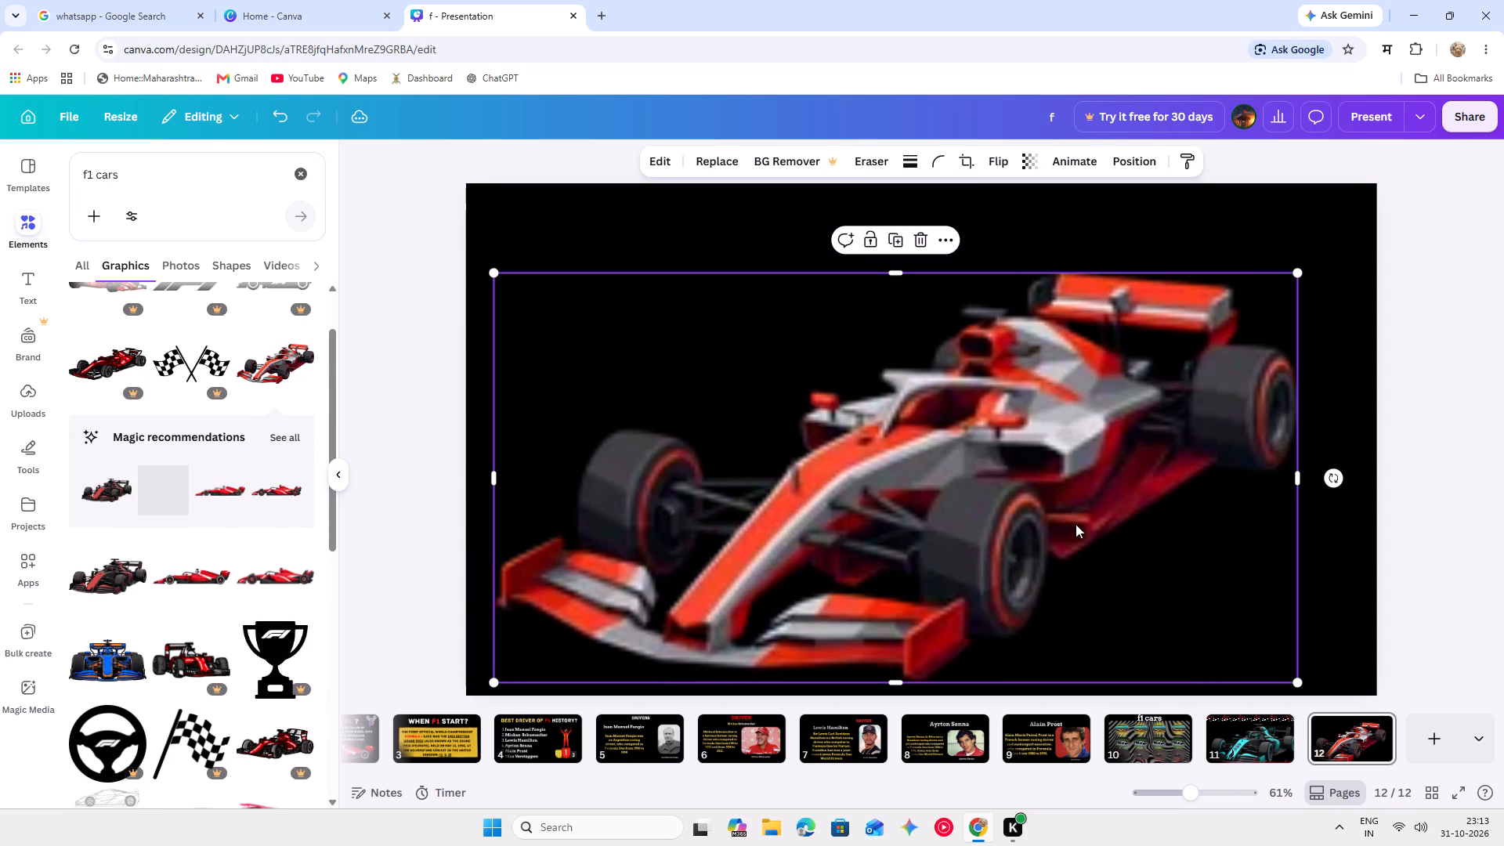
Enlarge the orange-red and grey car to span nearly the full page width and lower it to the bottom edge.
click(1296, 484)
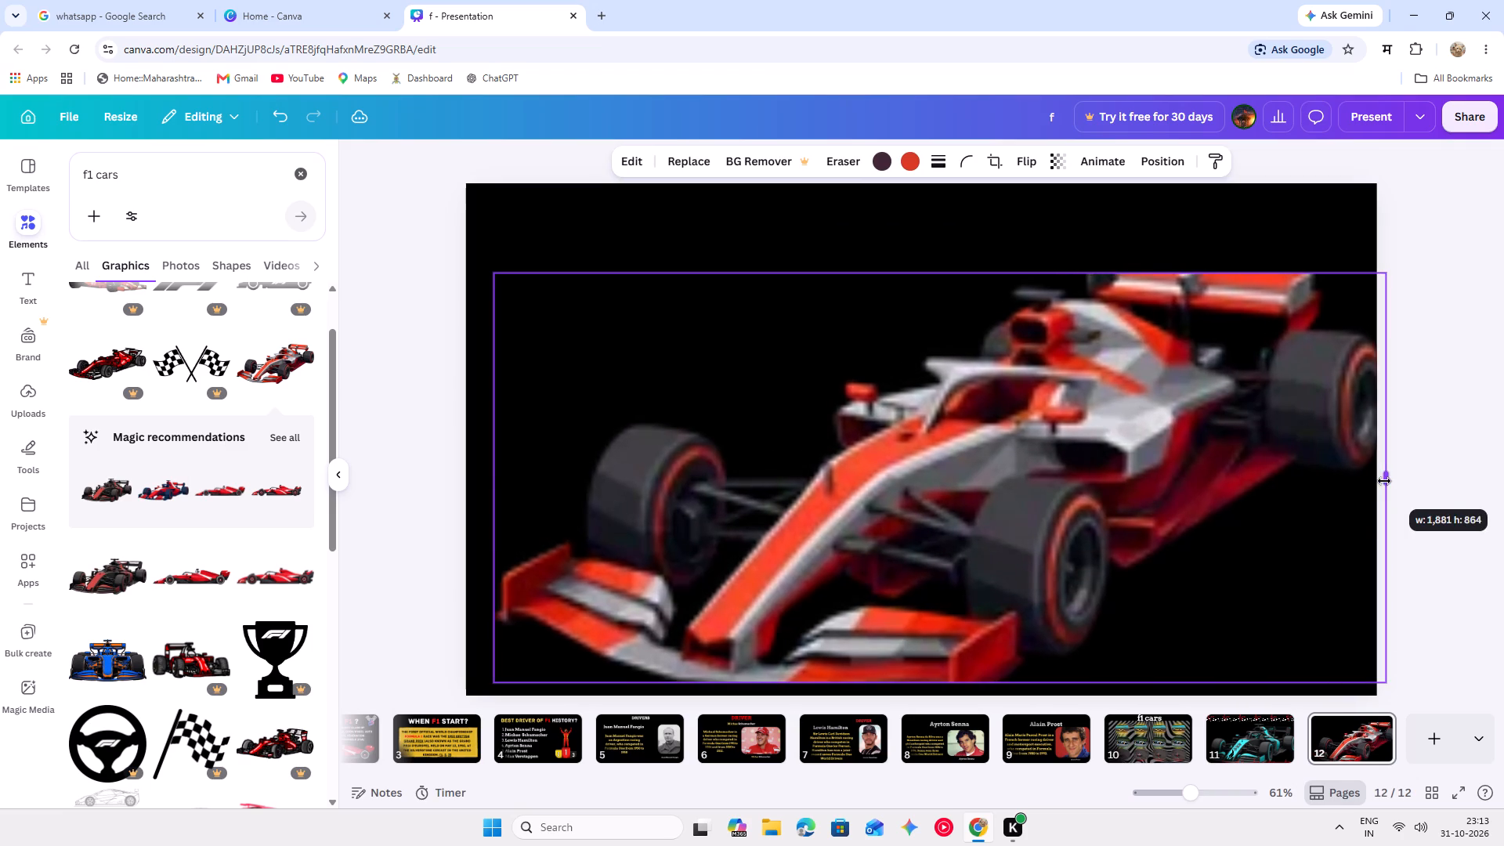
drag(893, 273, 871, 286)
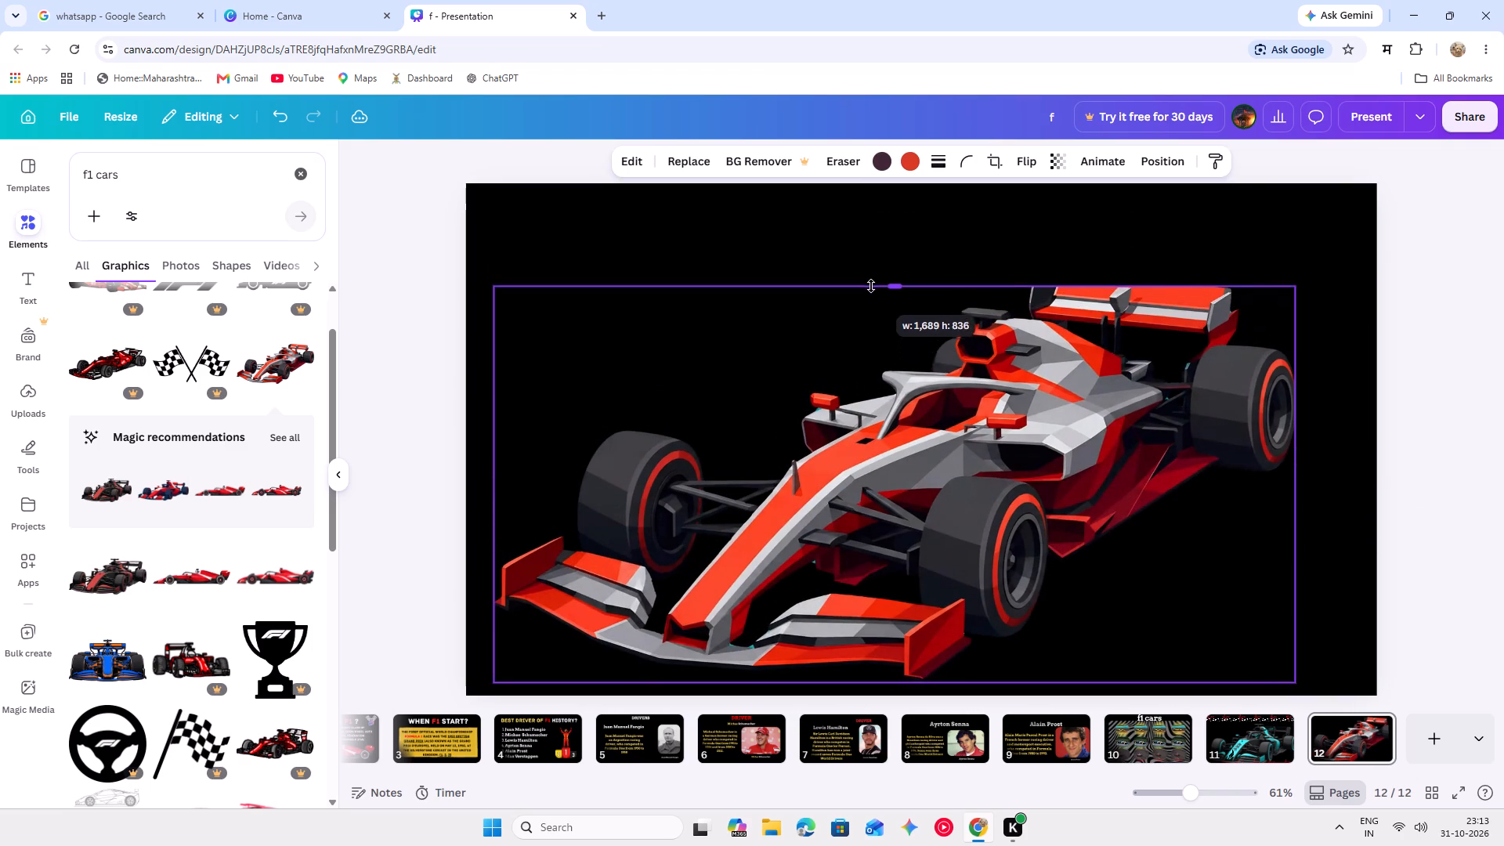
drag(871, 286, 872, 278)
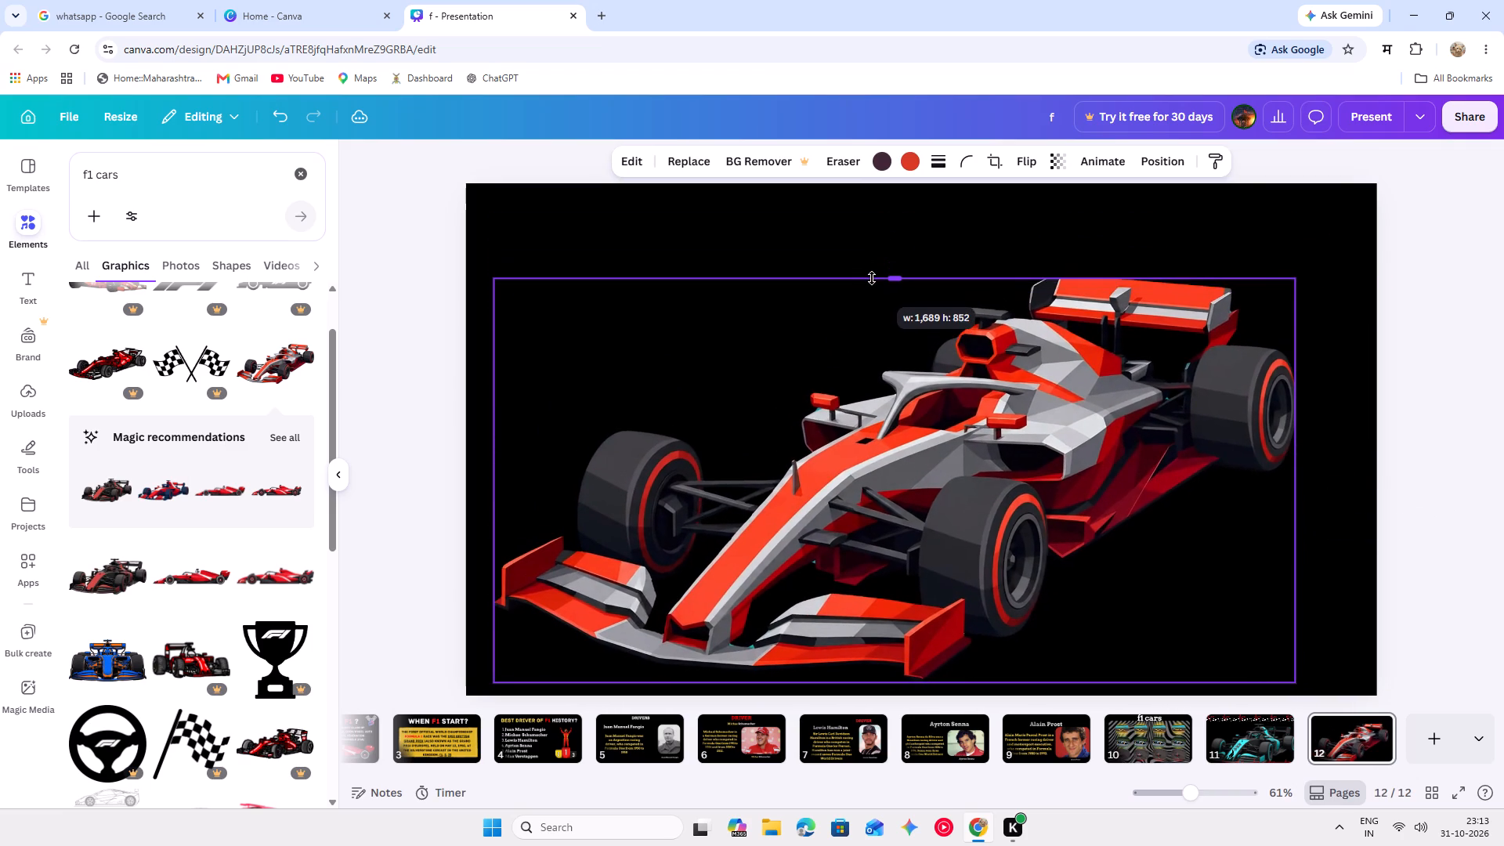
drag(872, 278, 877, 270)
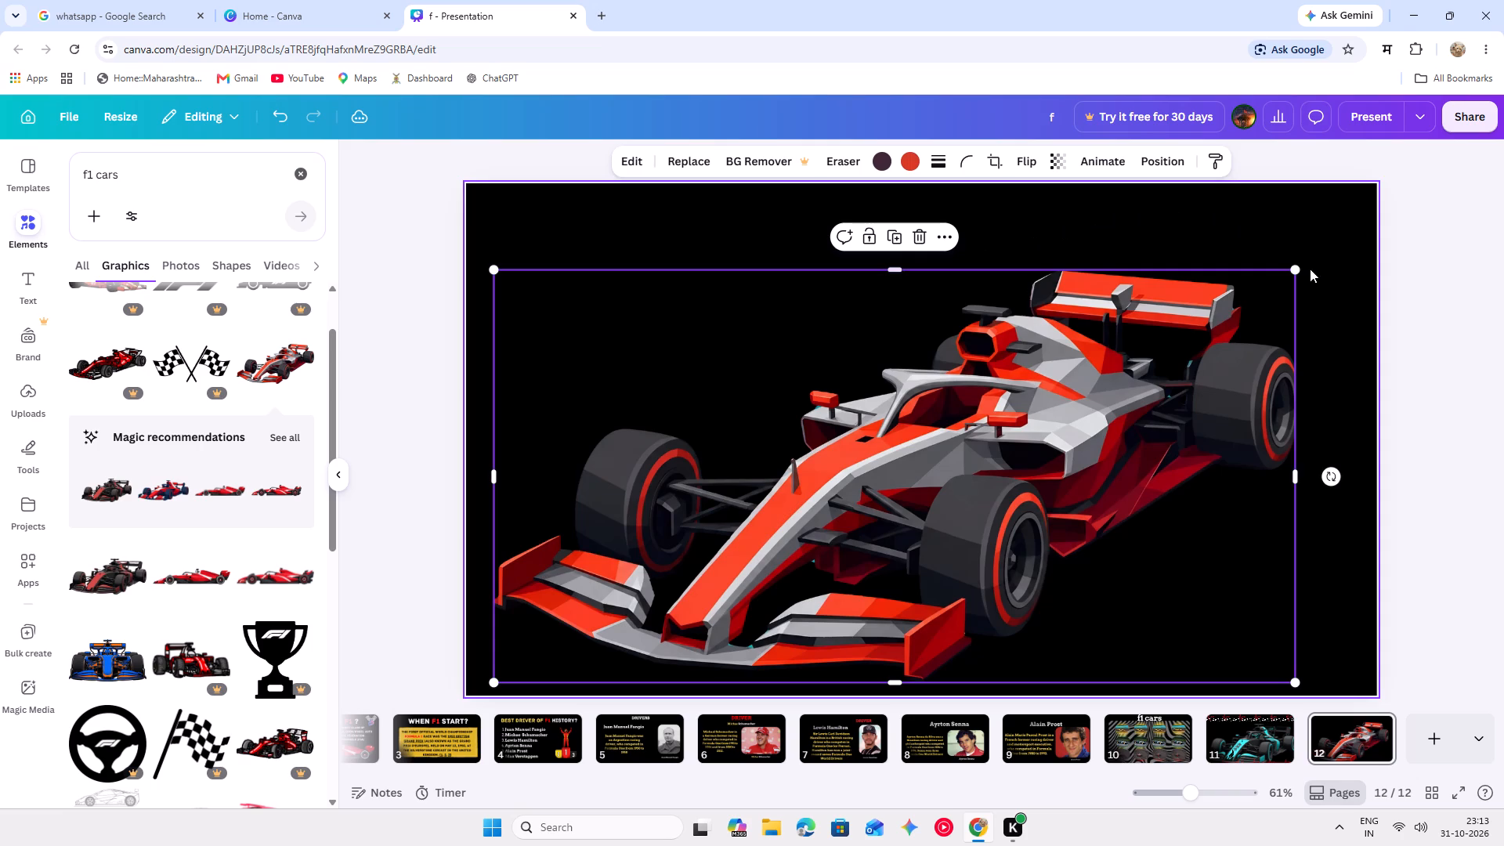
drag(1300, 268, 1465, 406)
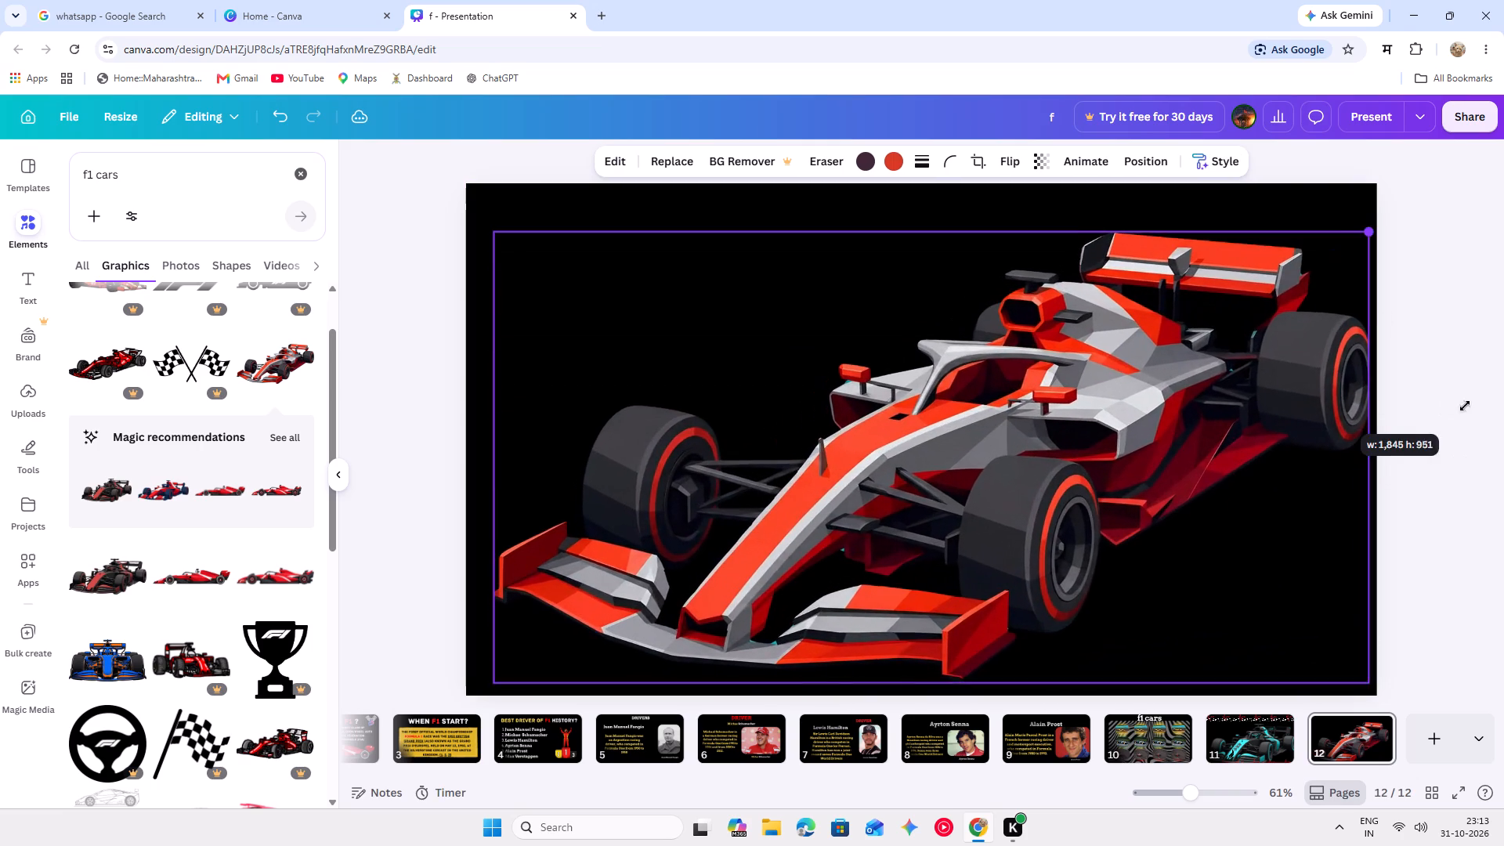
drag(1465, 406, 1421, 426)
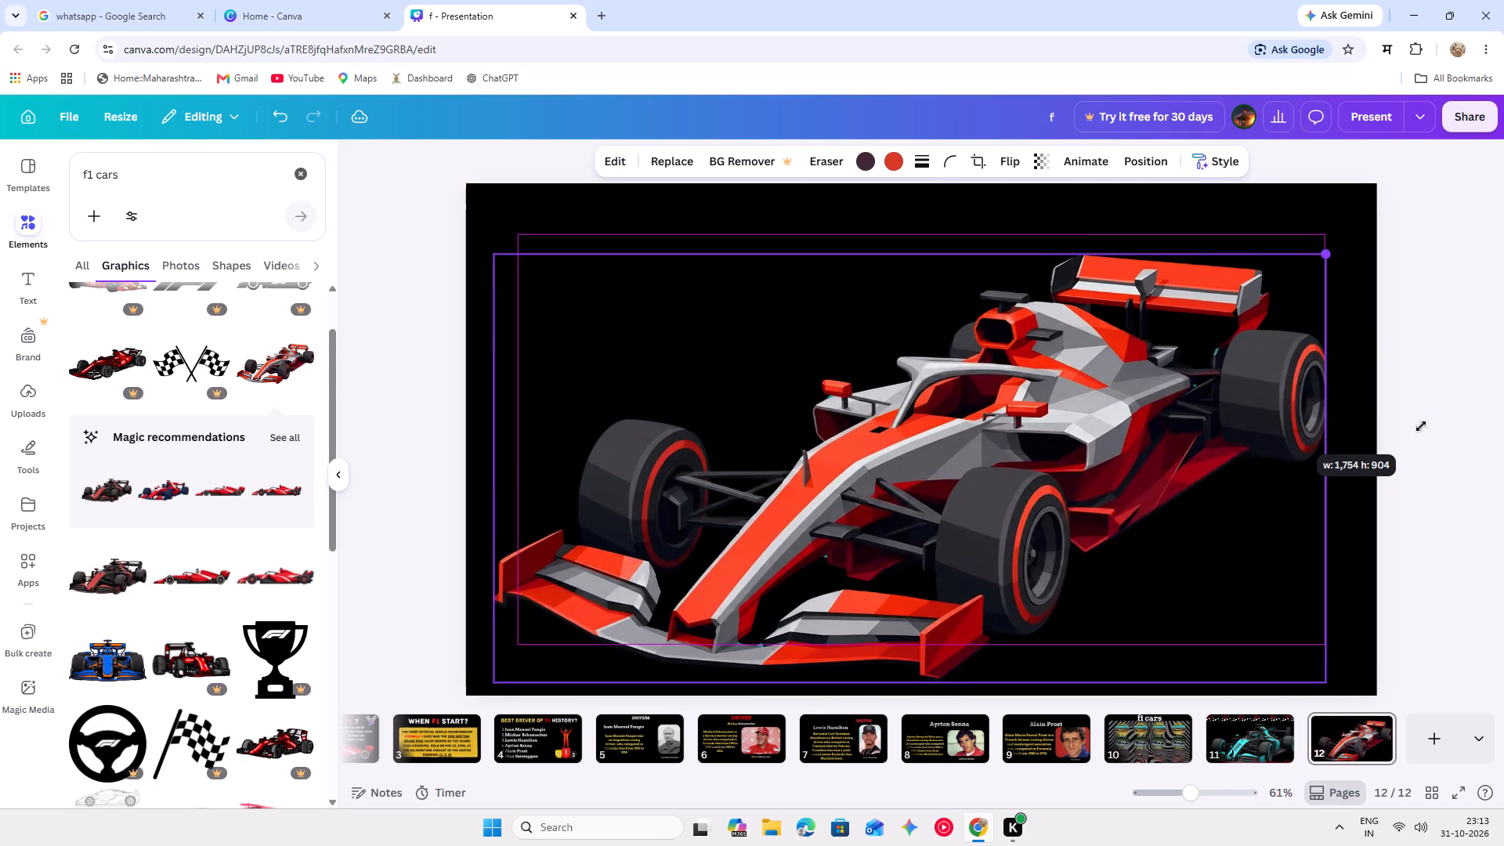
drag(1421, 426, 1440, 403)
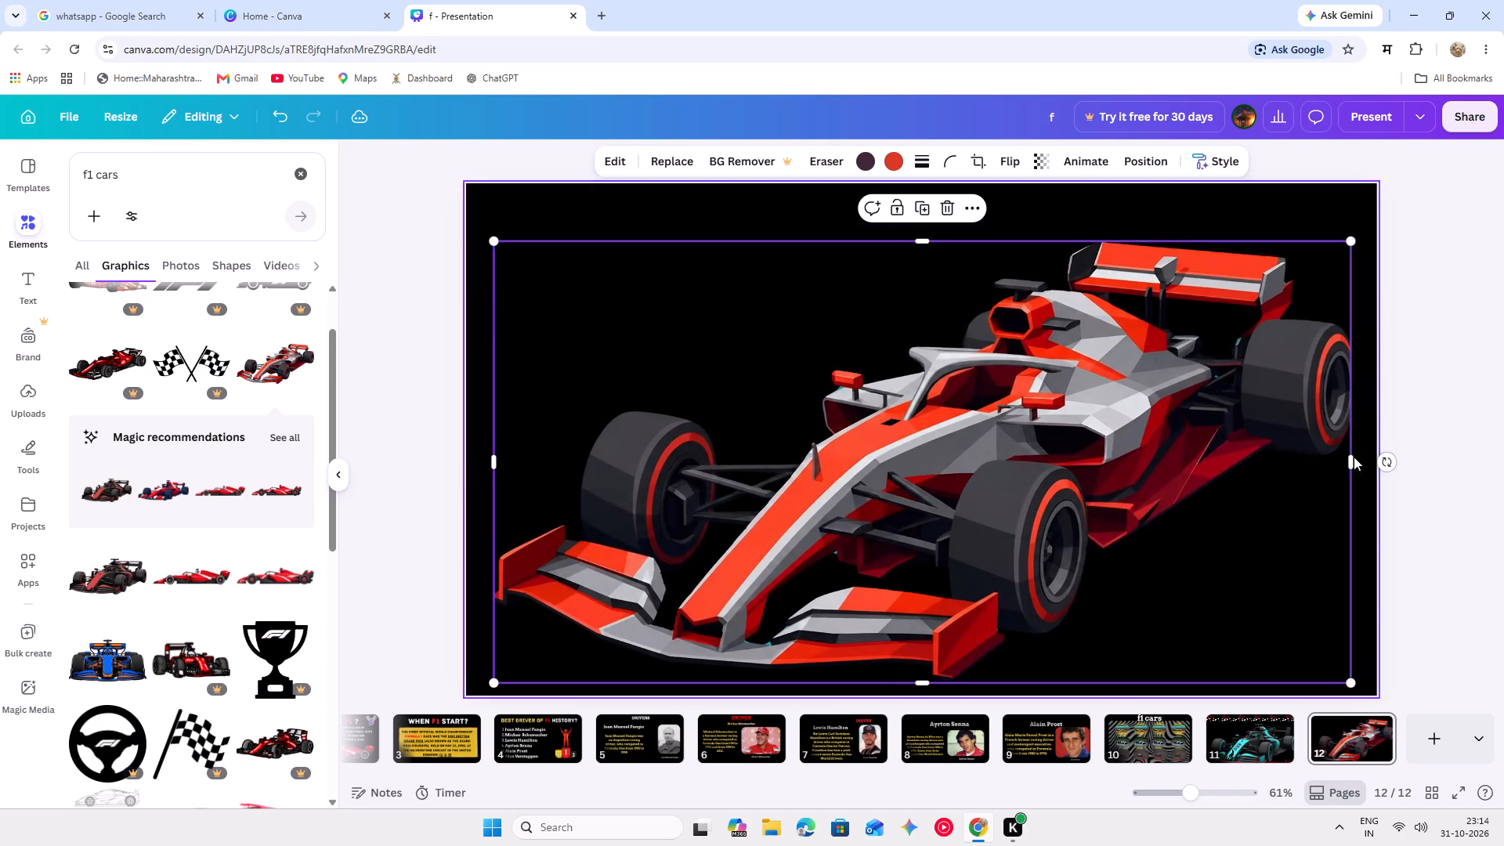
click(1319, 518)
drag(1315, 524, 1319, 539)
click(1423, 532)
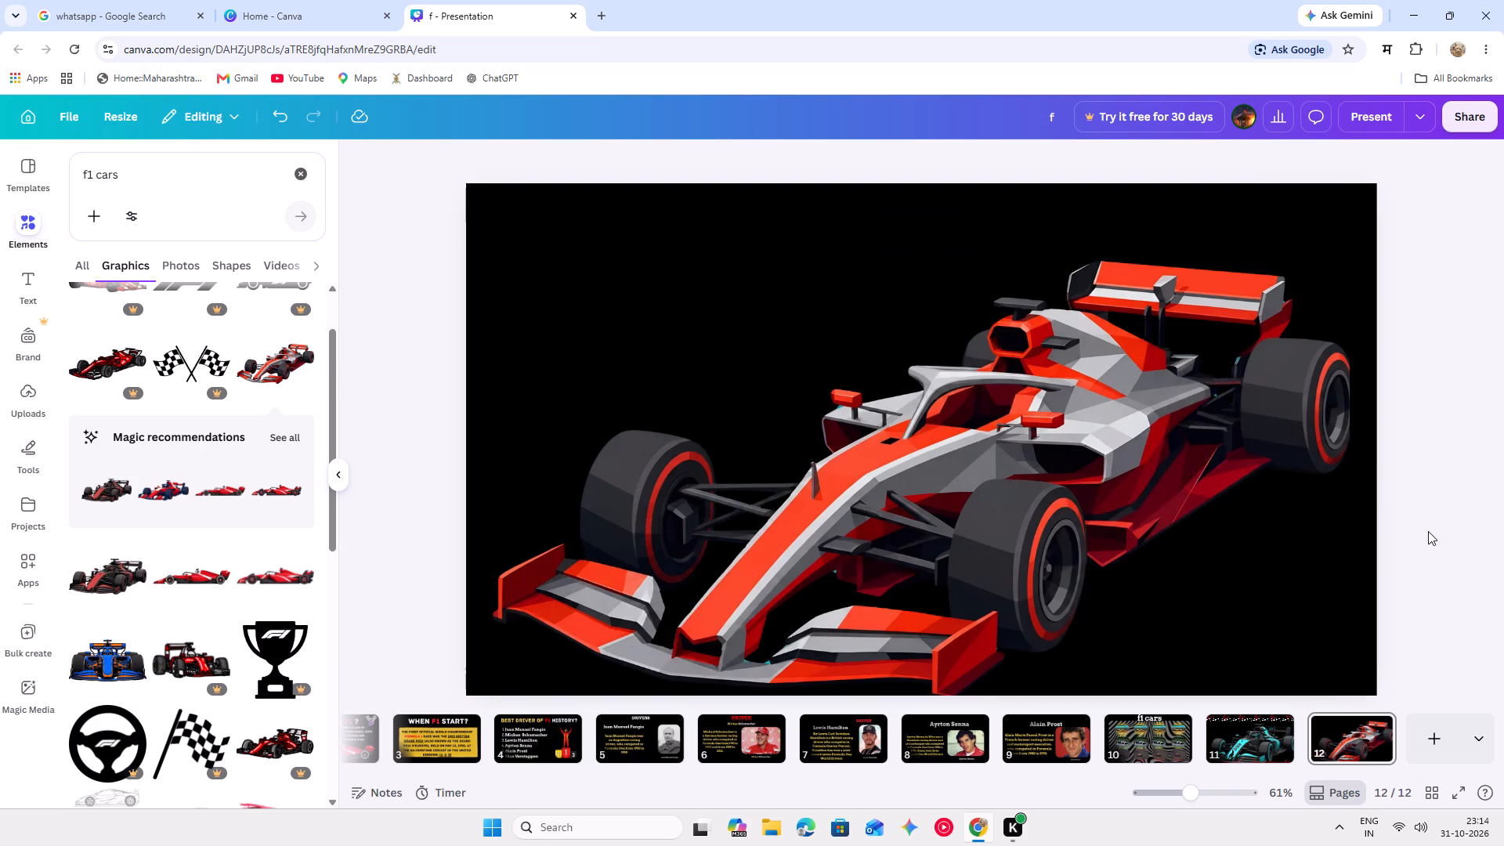
Add page 13 and place the black and red F1 car with a driver on it, slightly below the page centre.
click(1412, 733)
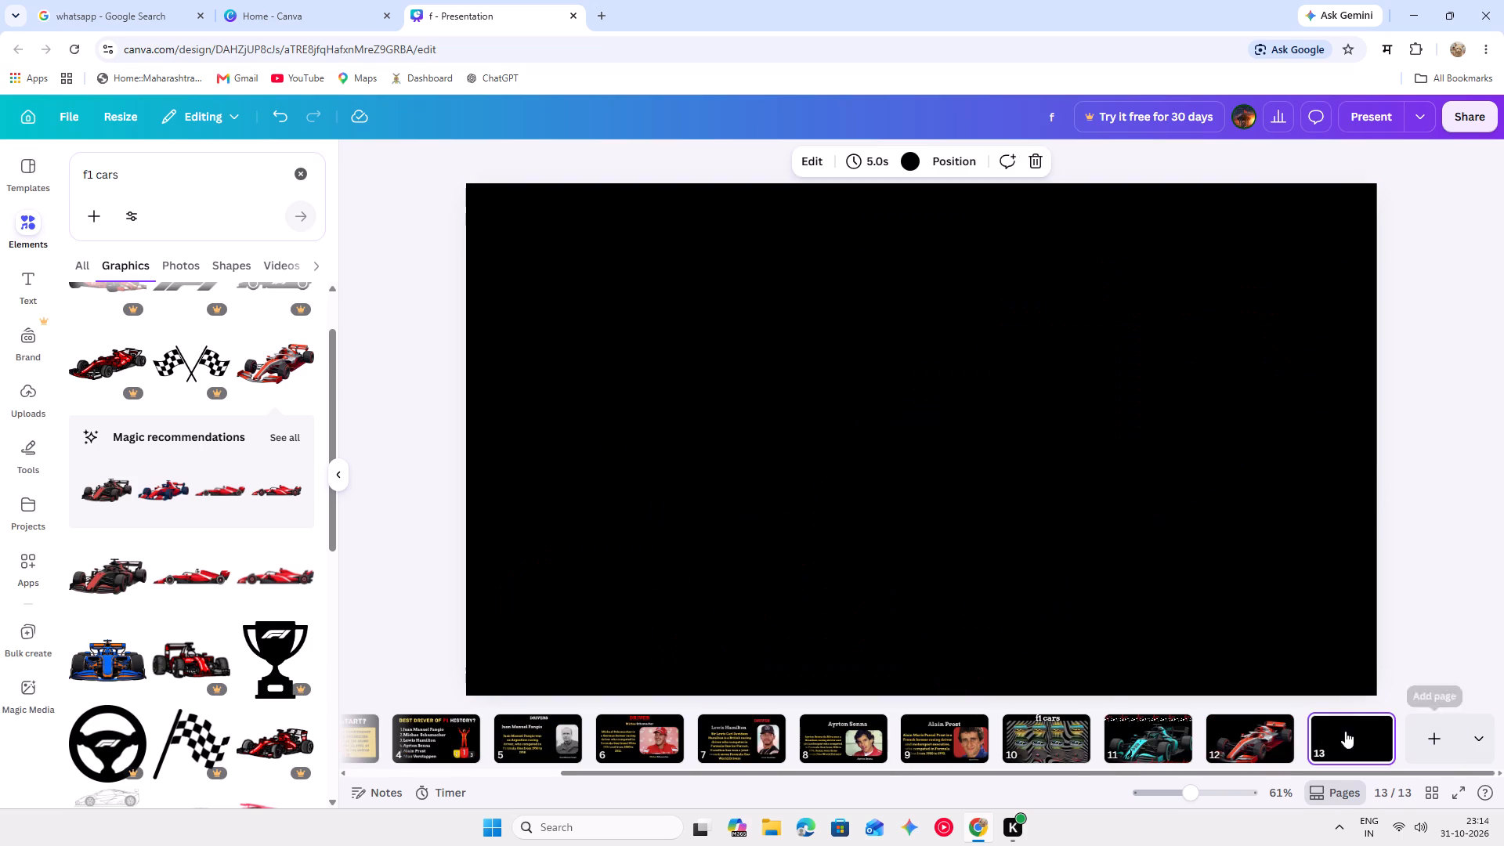
click(125, 580)
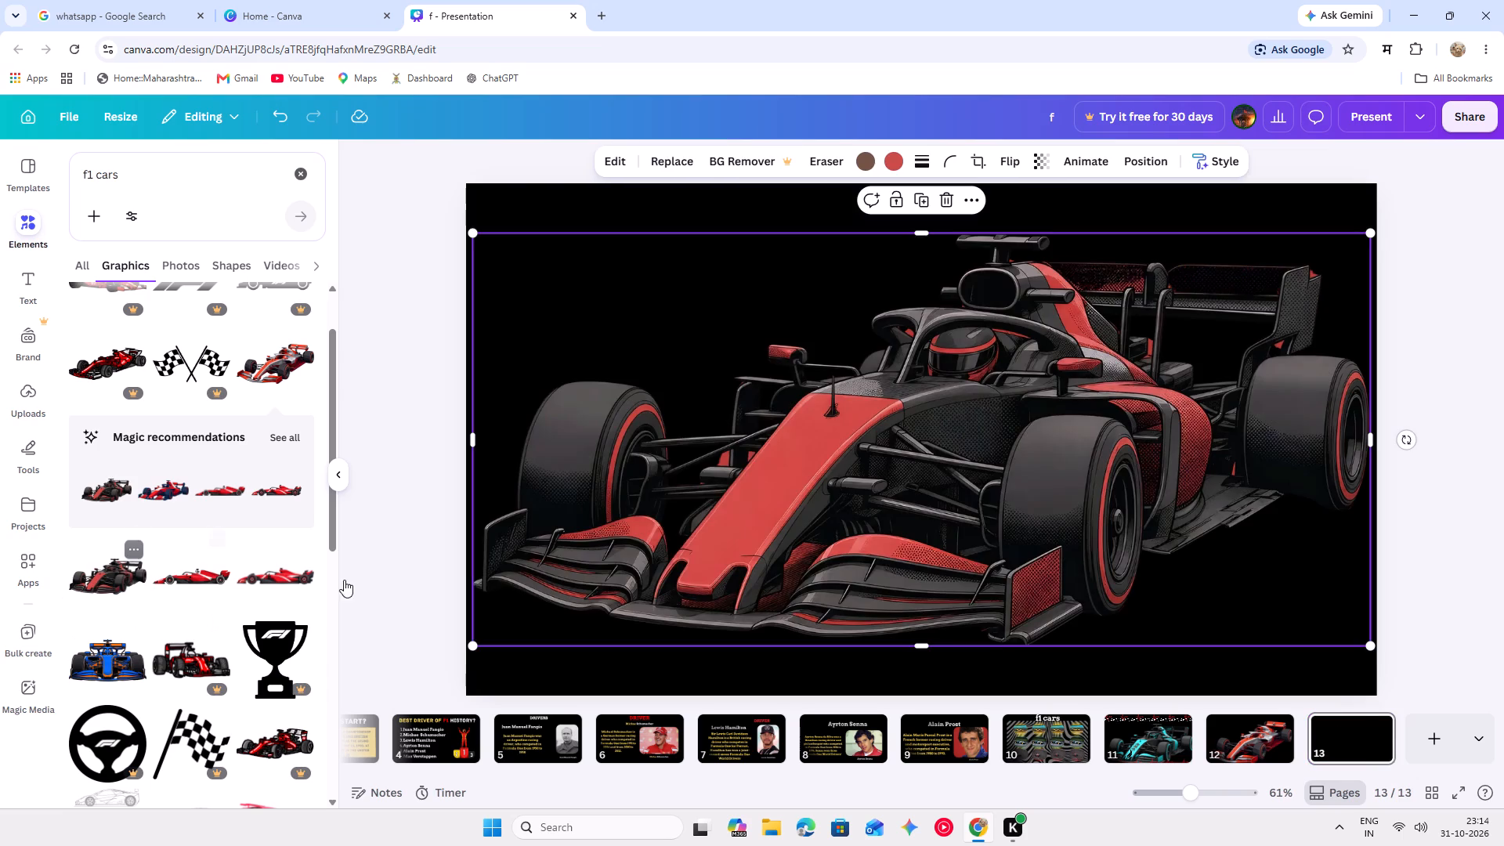
drag(936, 549, 922, 564)
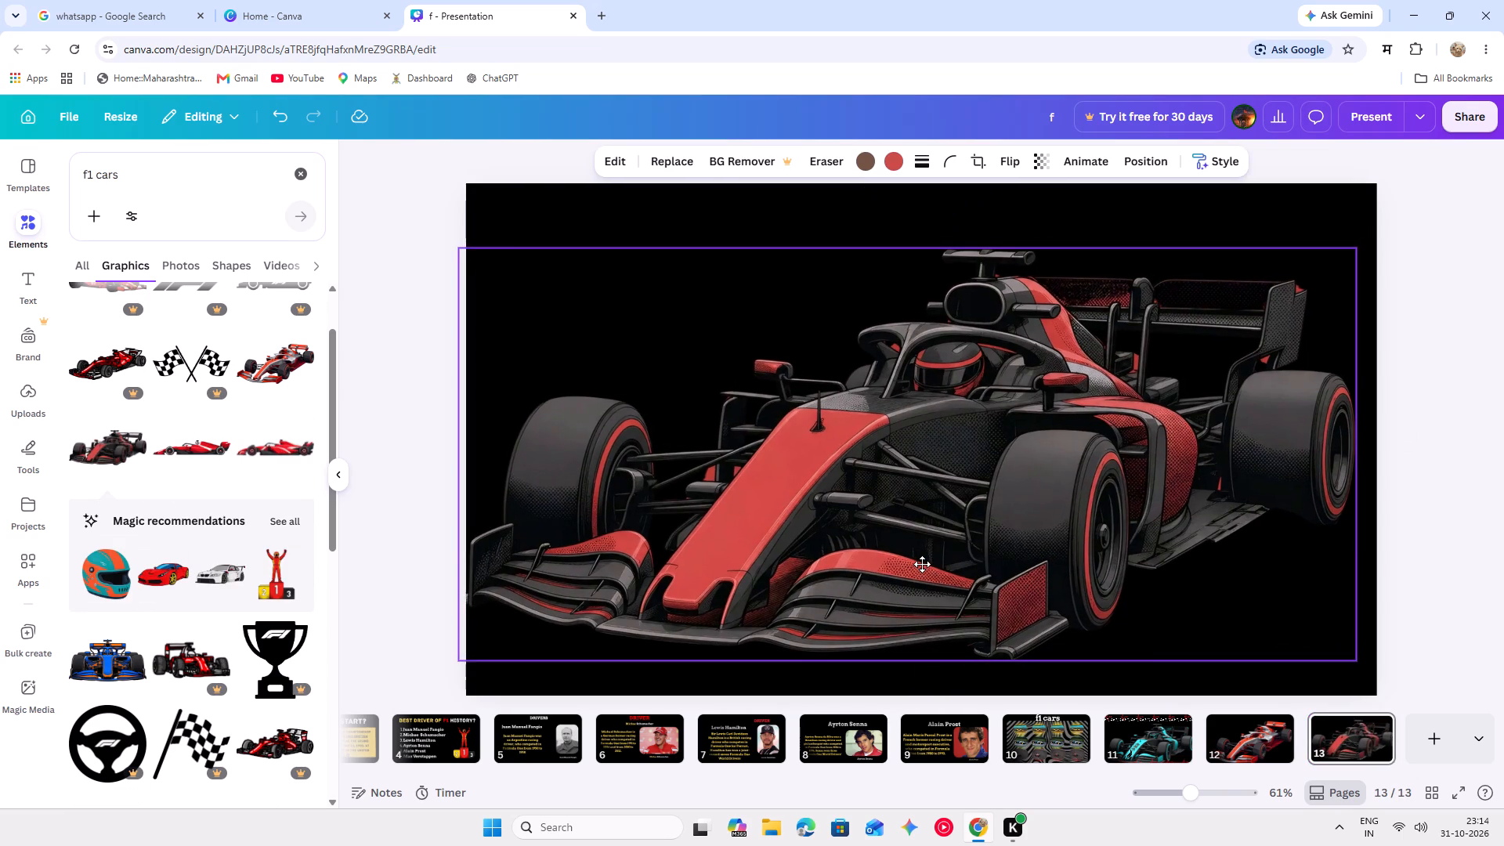
drag(922, 564, 923, 574)
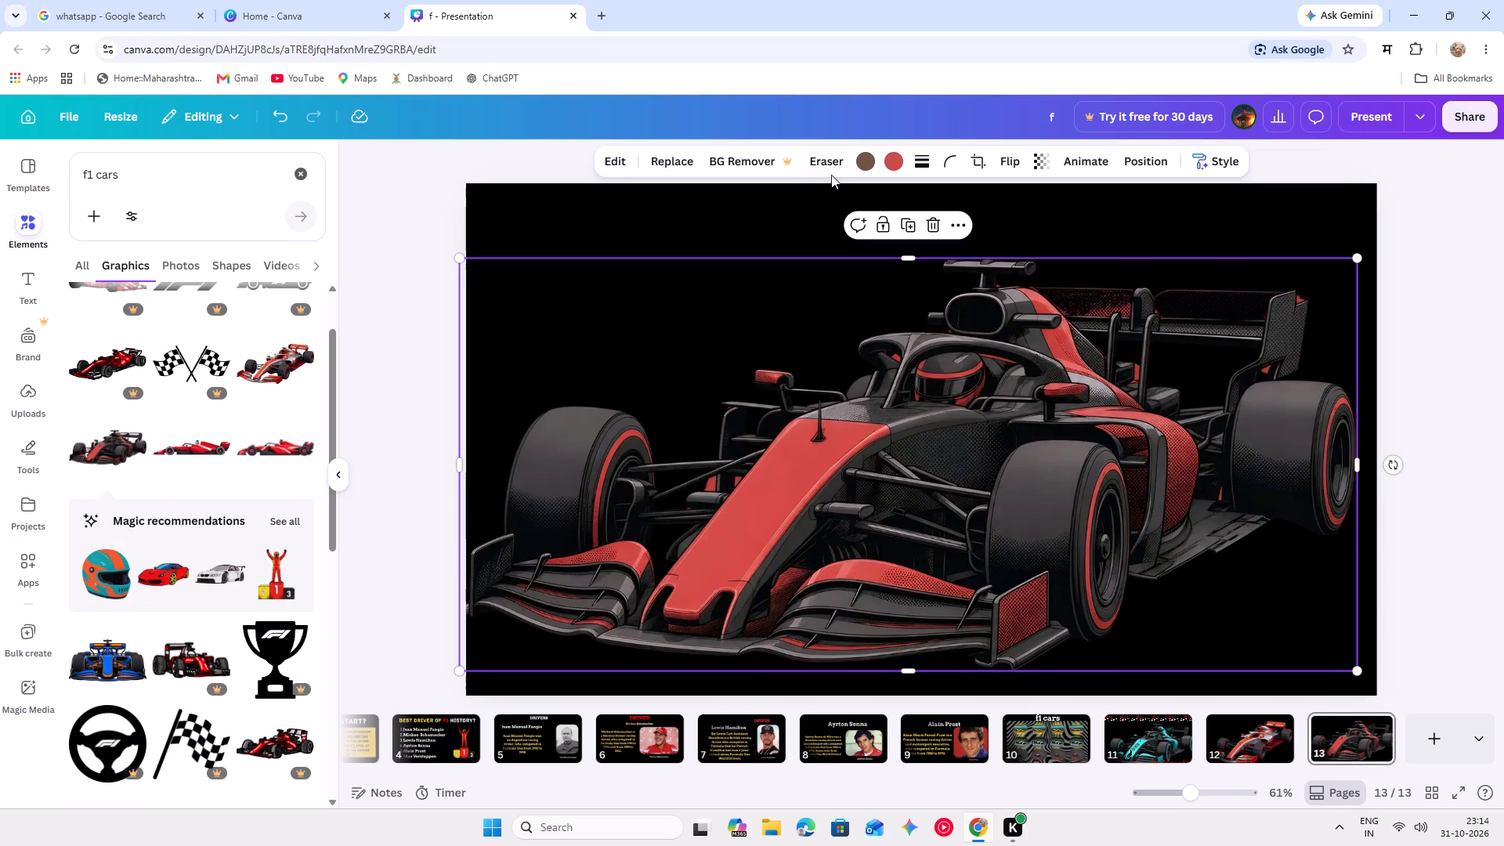
Recolour page 13's car by setting both of its editable colours to the bright red default solid colour.
click(860, 159)
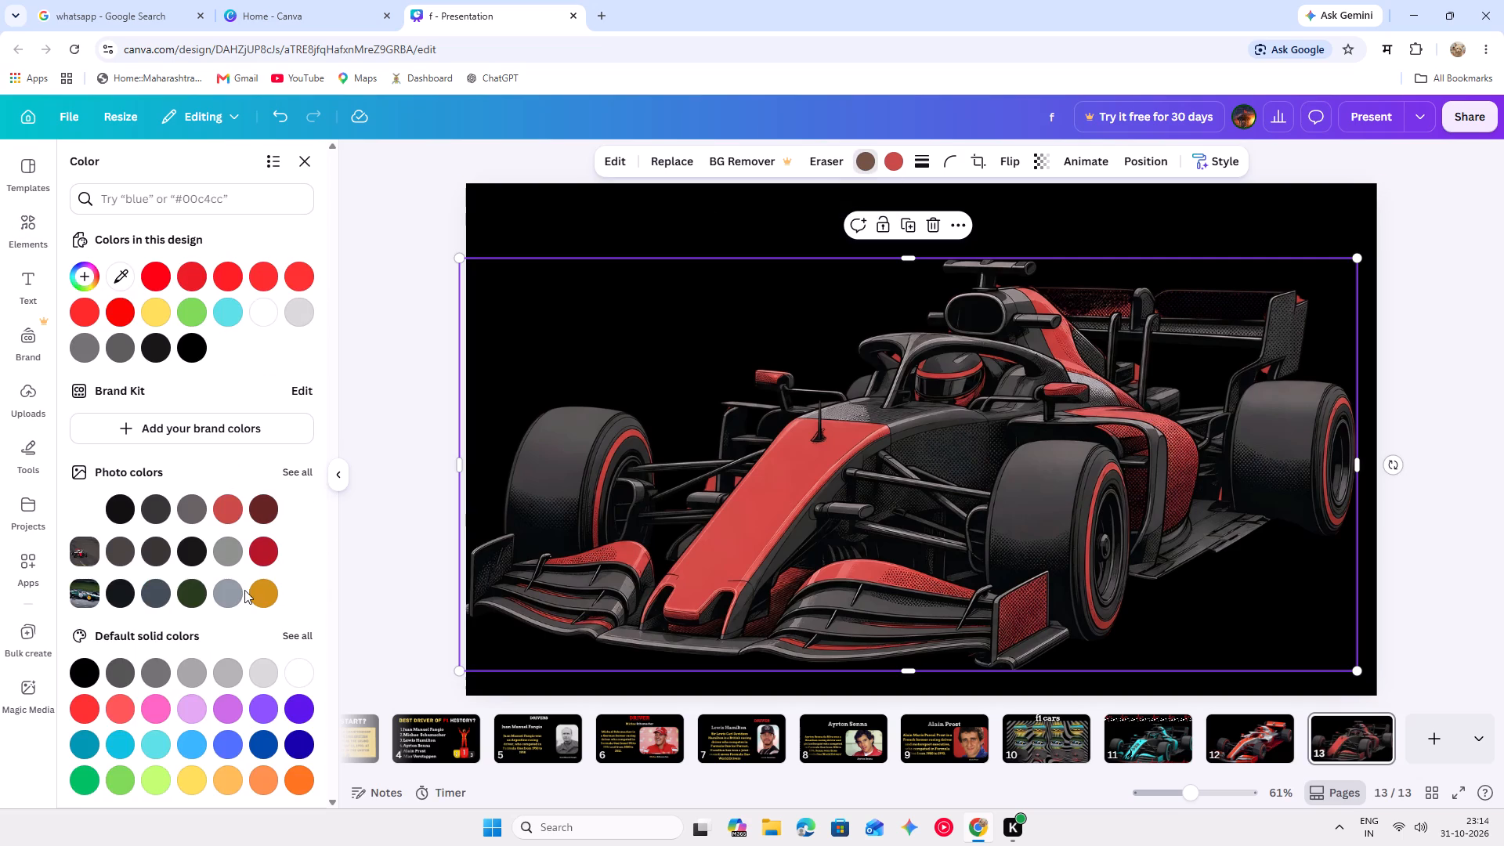
click(304, 668)
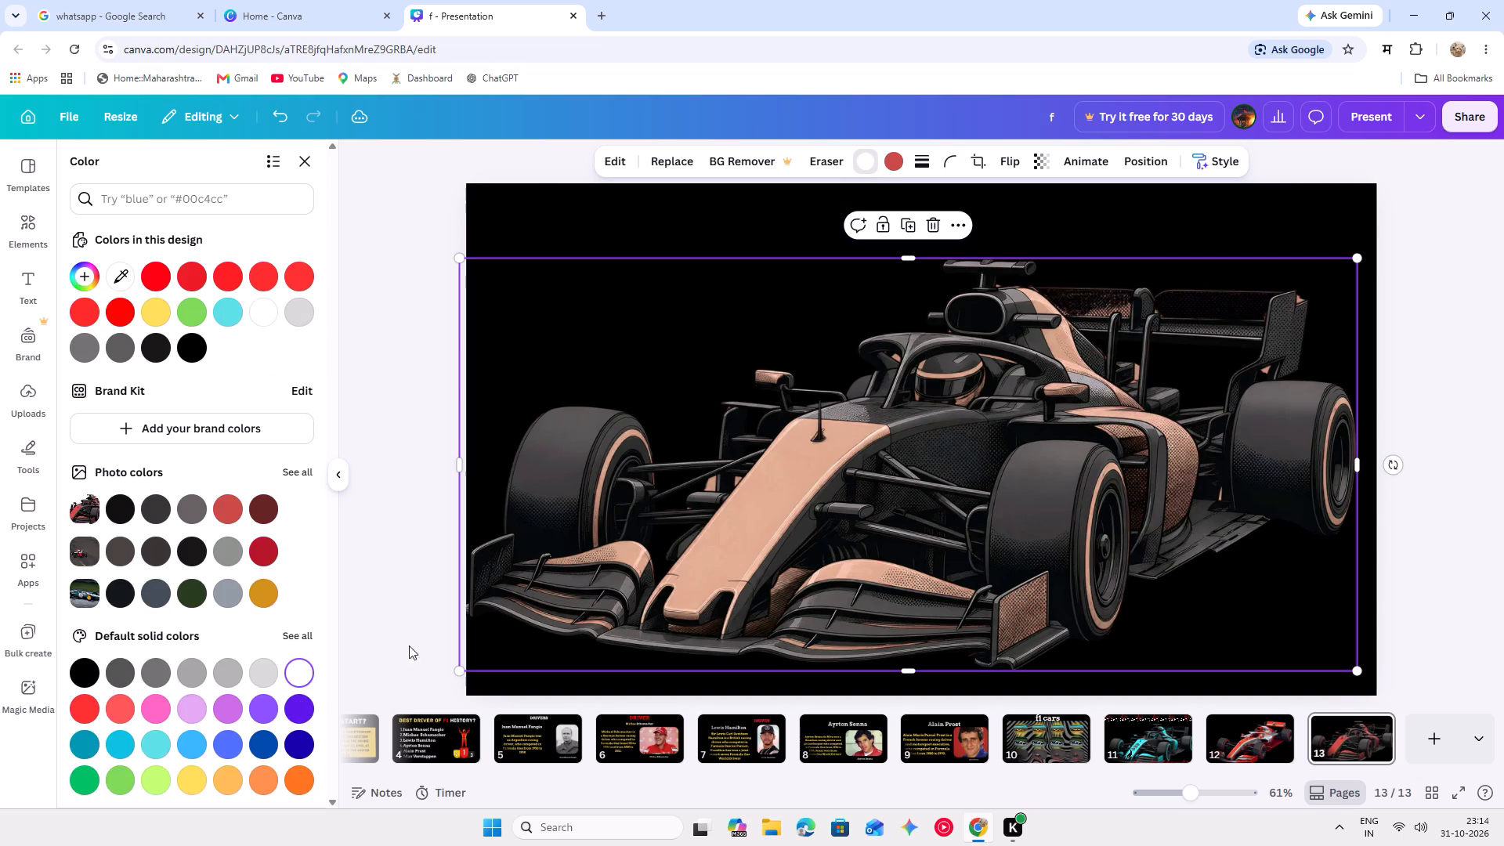
click(92, 705)
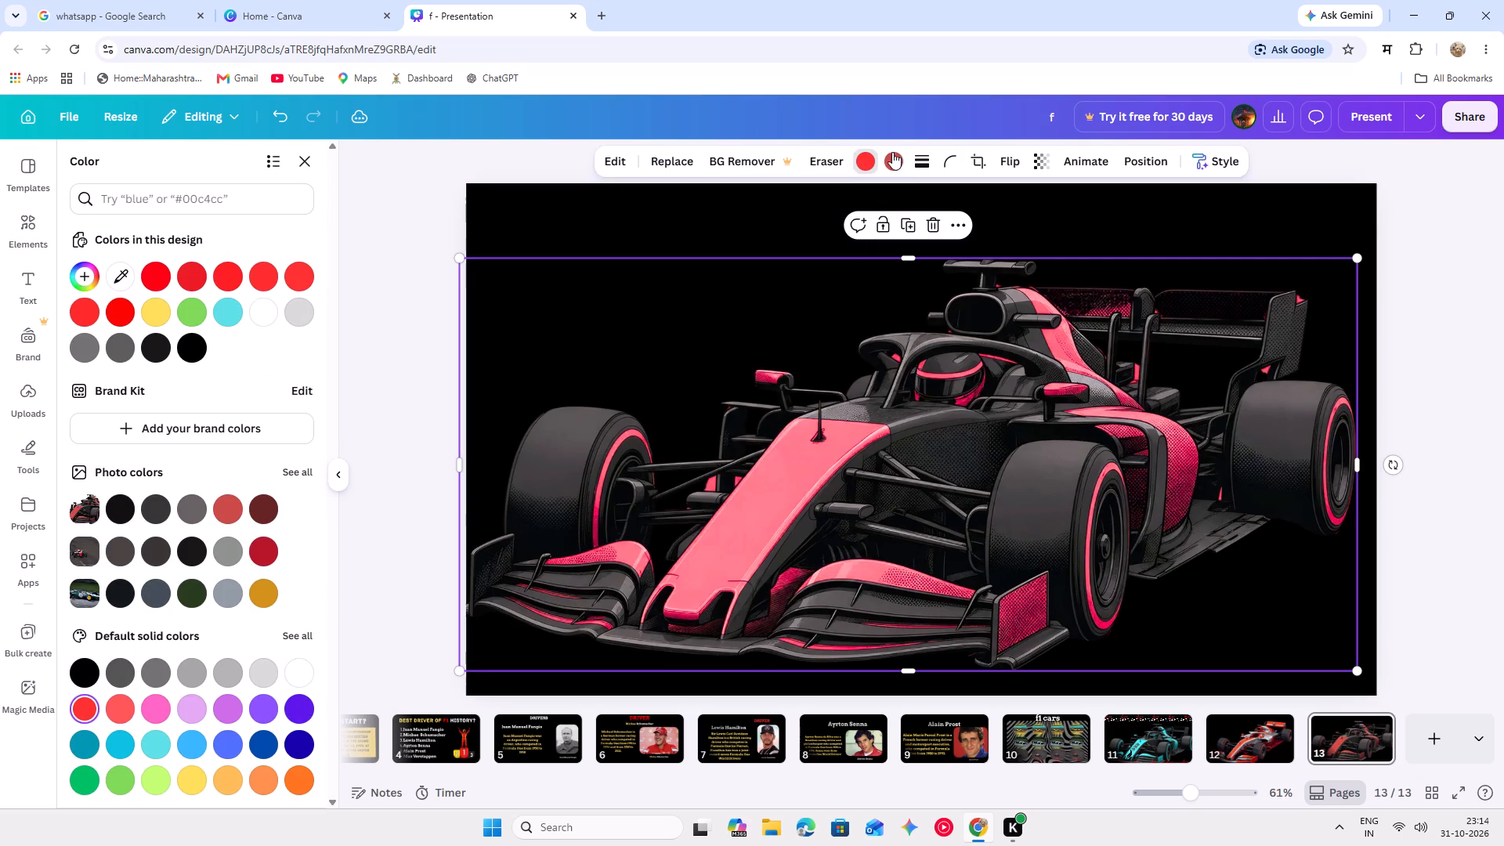
click(893, 151)
click(81, 700)
click(1390, 456)
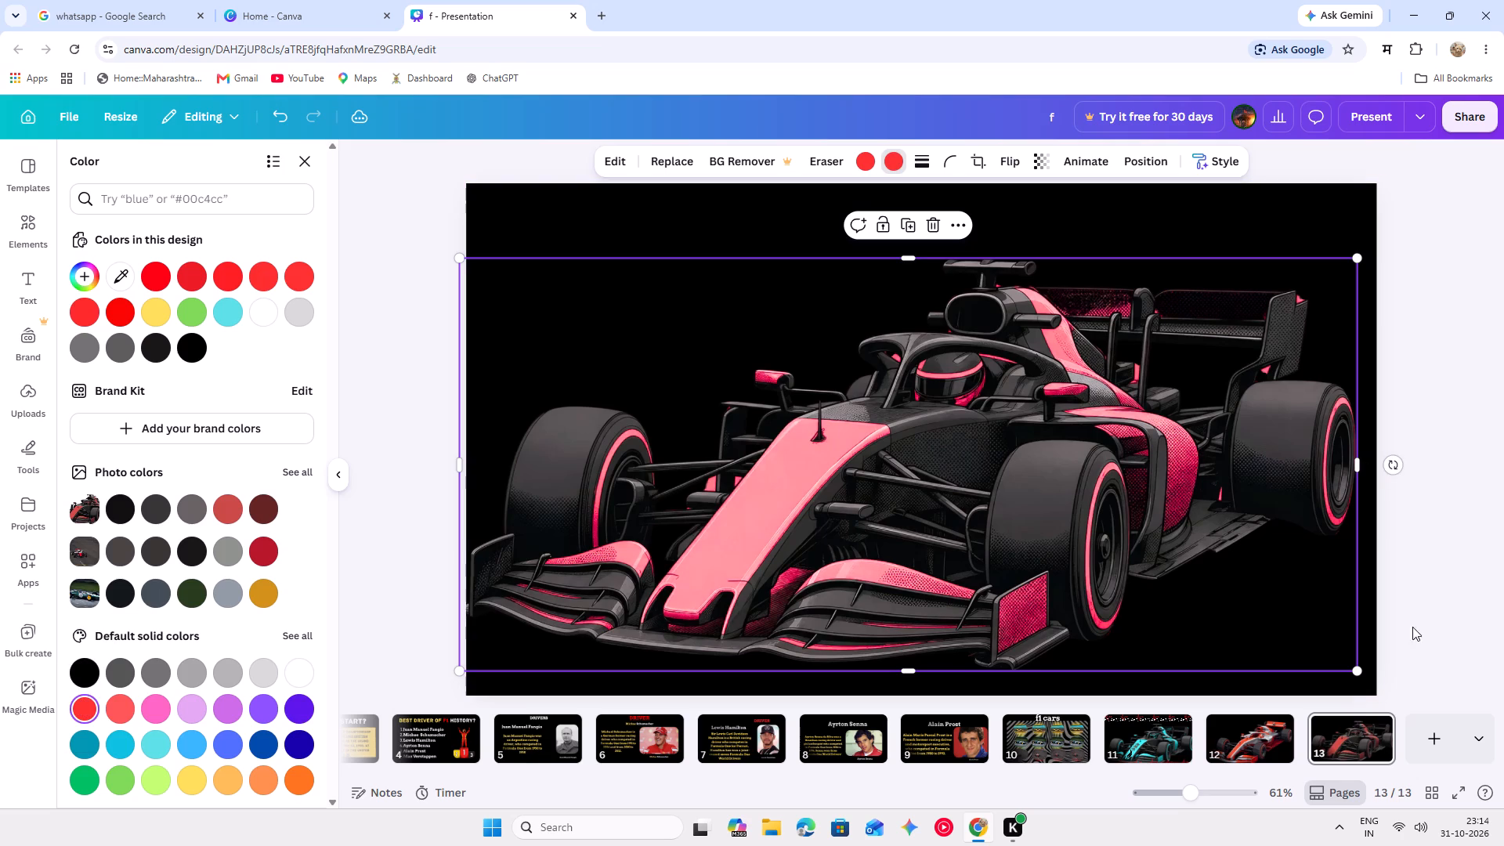
Add page 14 and place the red and white side-view F1 car graphic in its lower part.
click(1408, 739)
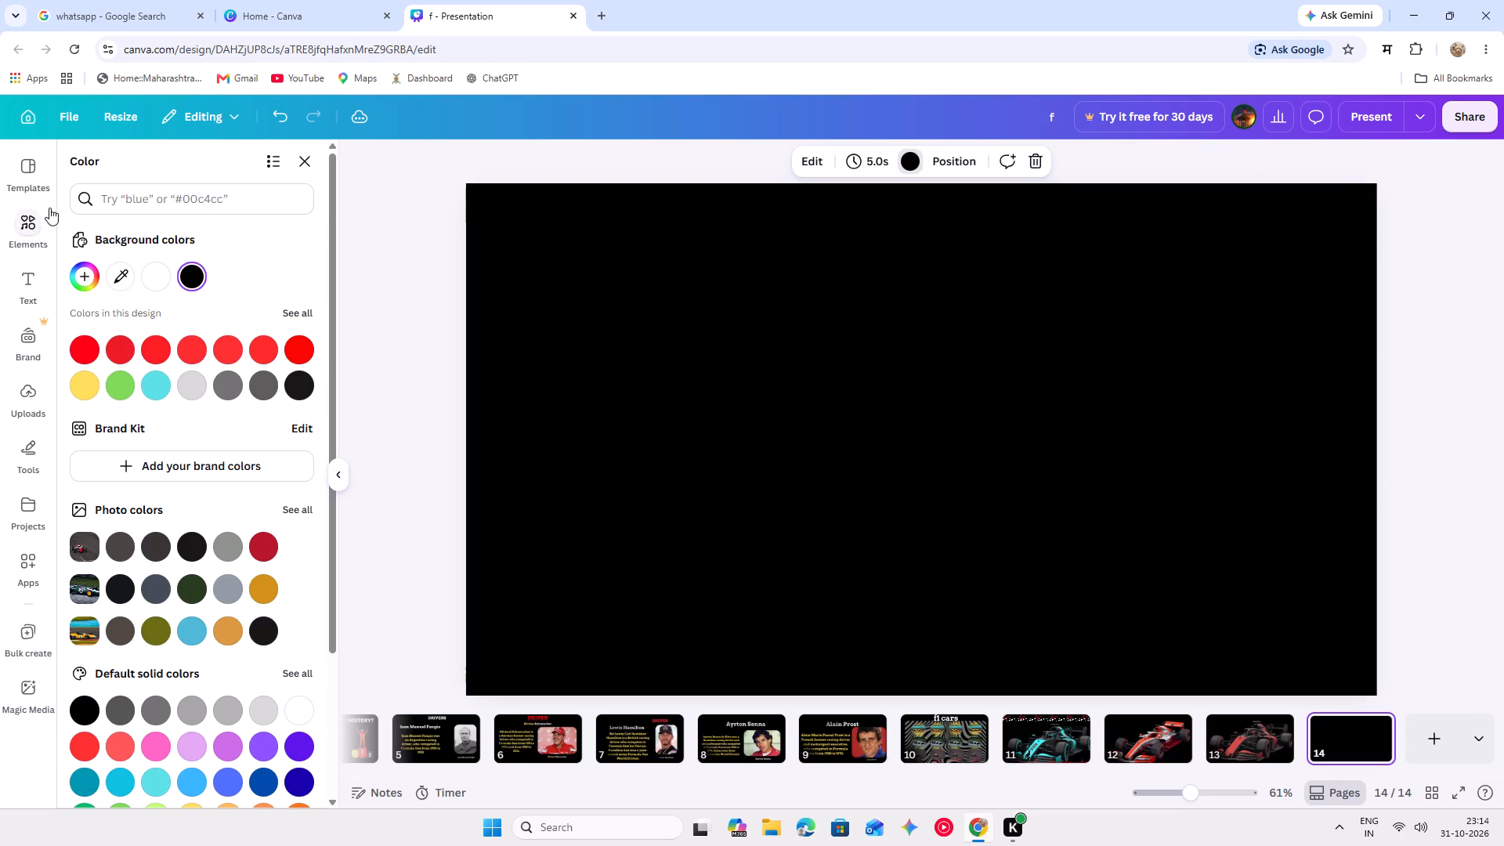
click(32, 232)
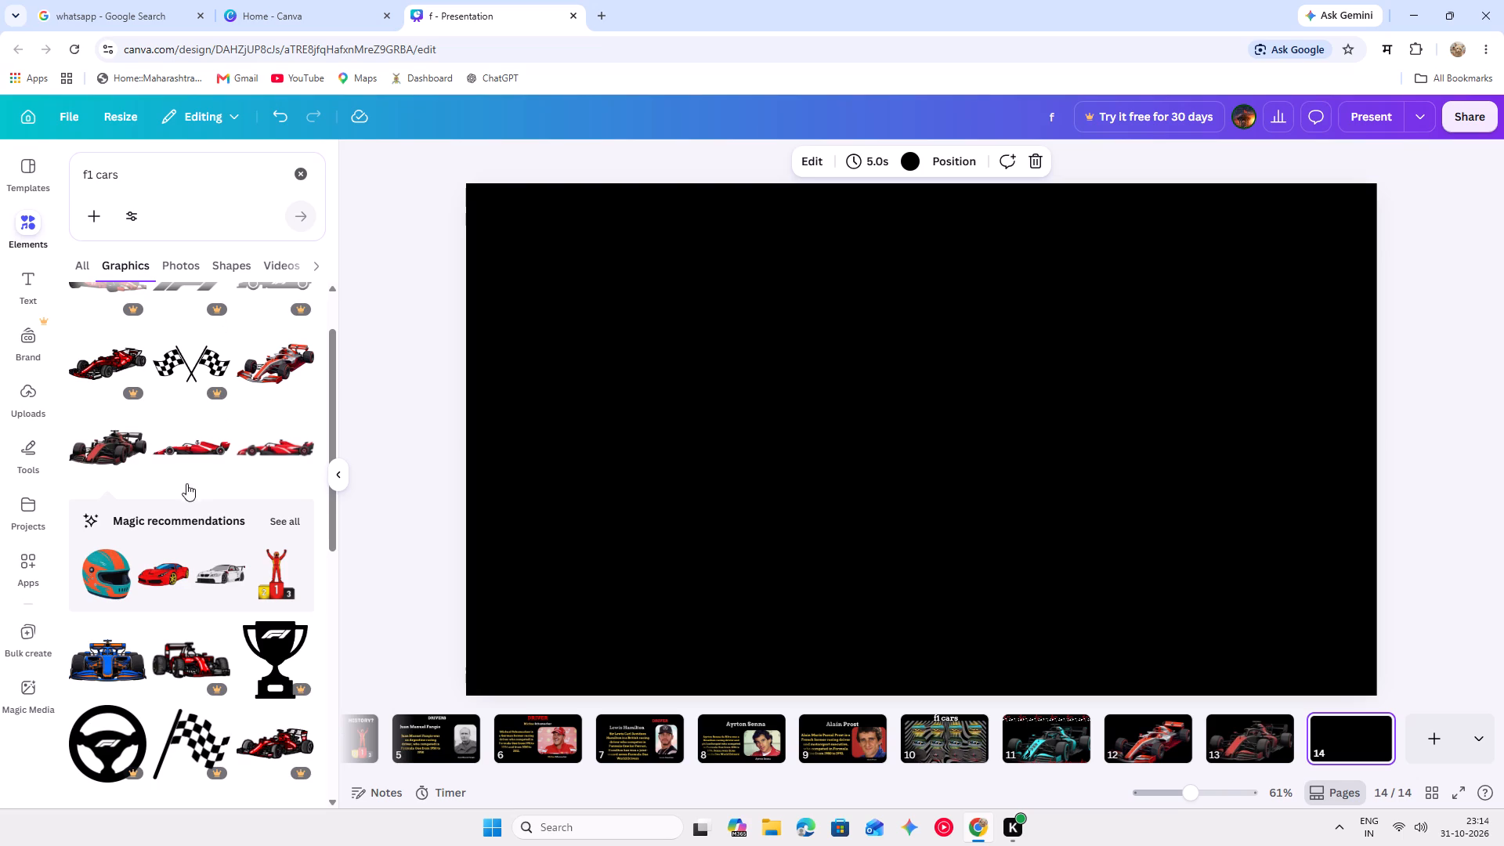
click(264, 444)
drag(765, 437, 768, 461)
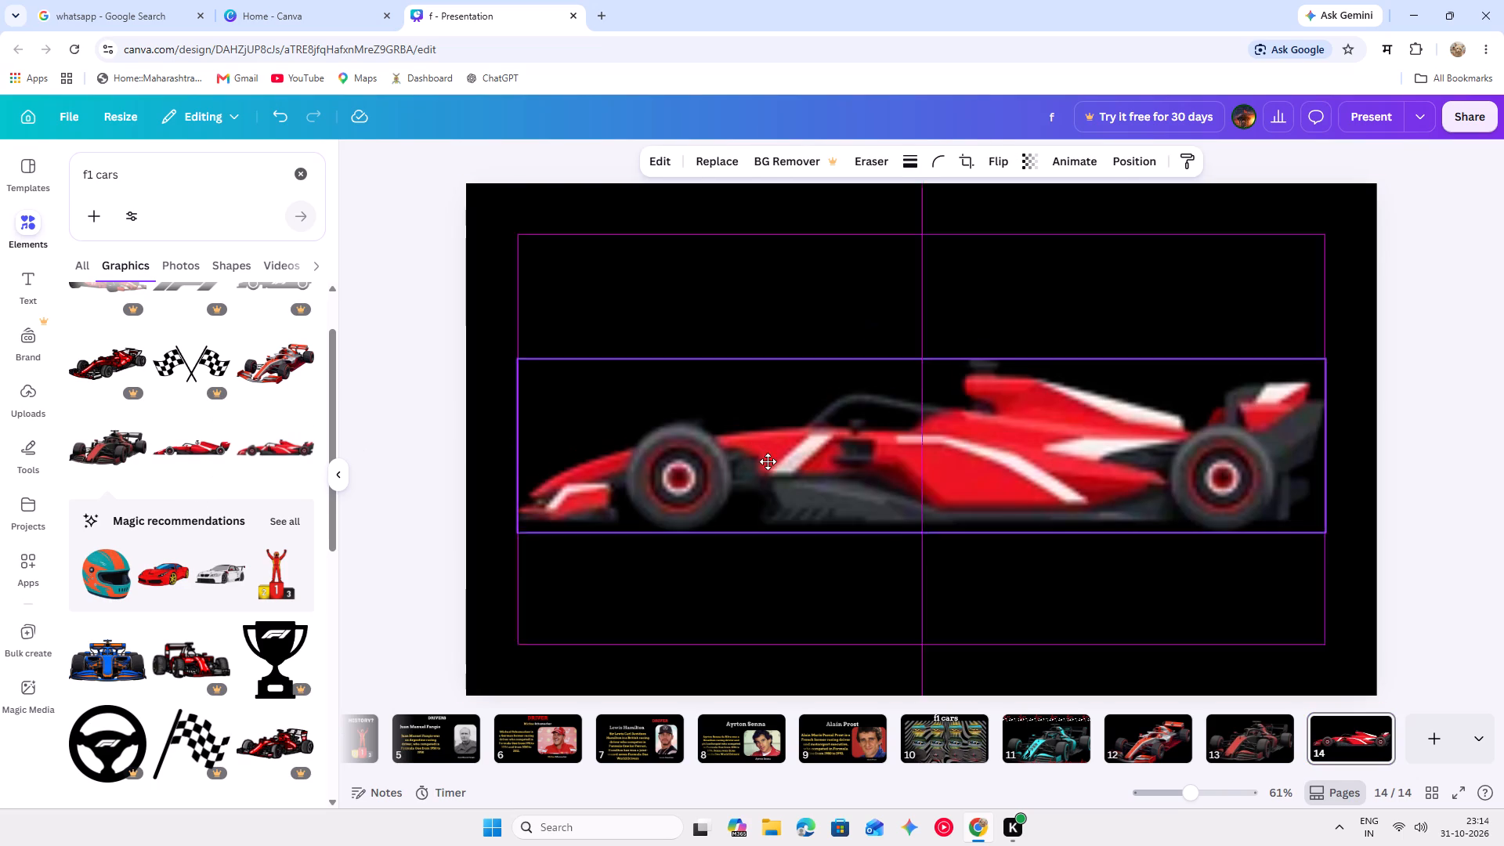
drag(768, 461, 762, 562)
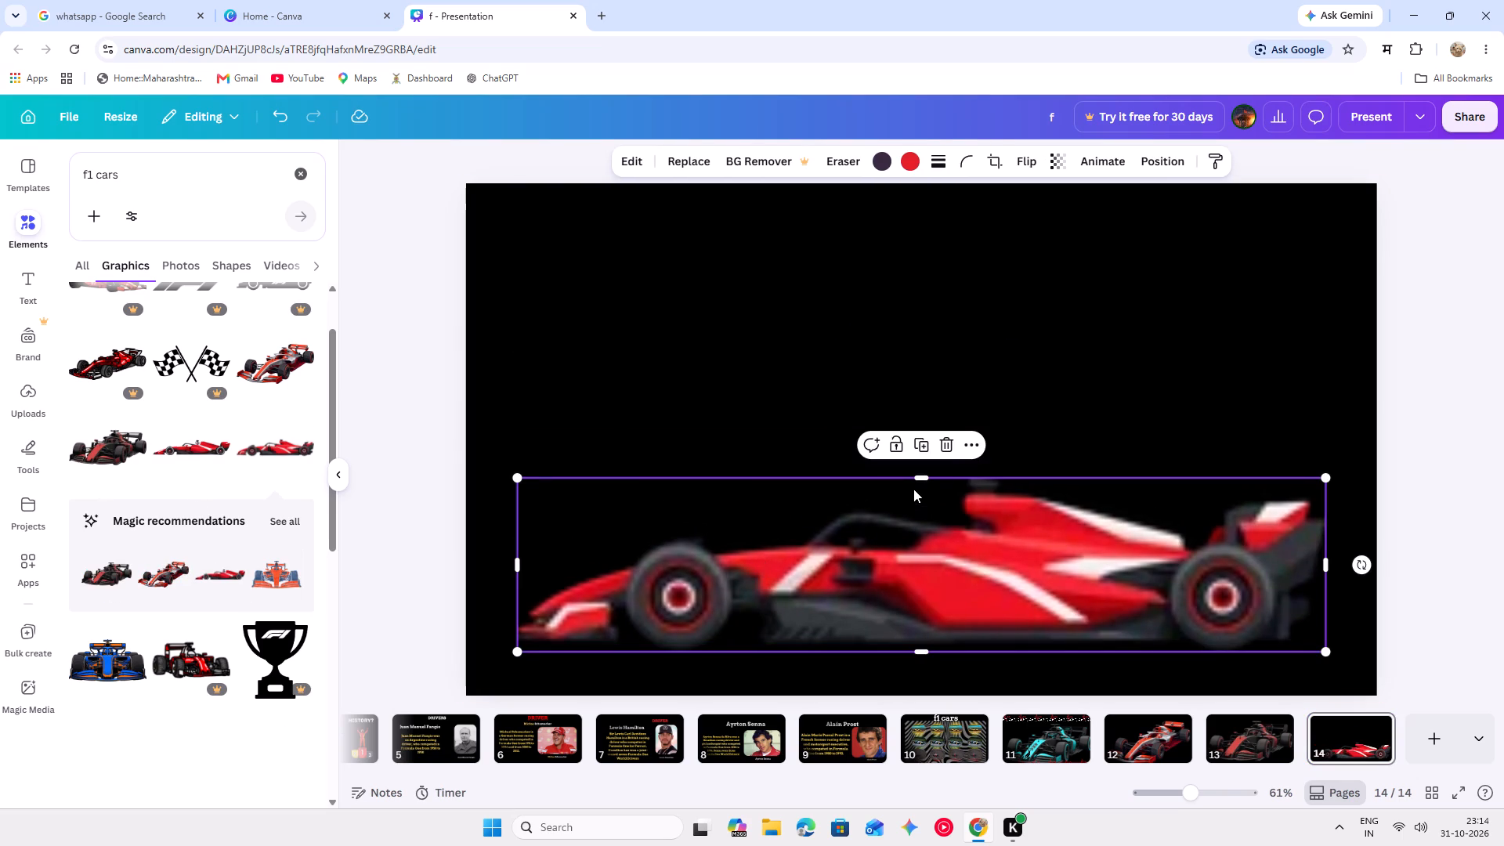
Crop the car graphic slightly along its upper edge, keeping the whole car in frame, and shift it a little lower.
drag(918, 479, 985, 272)
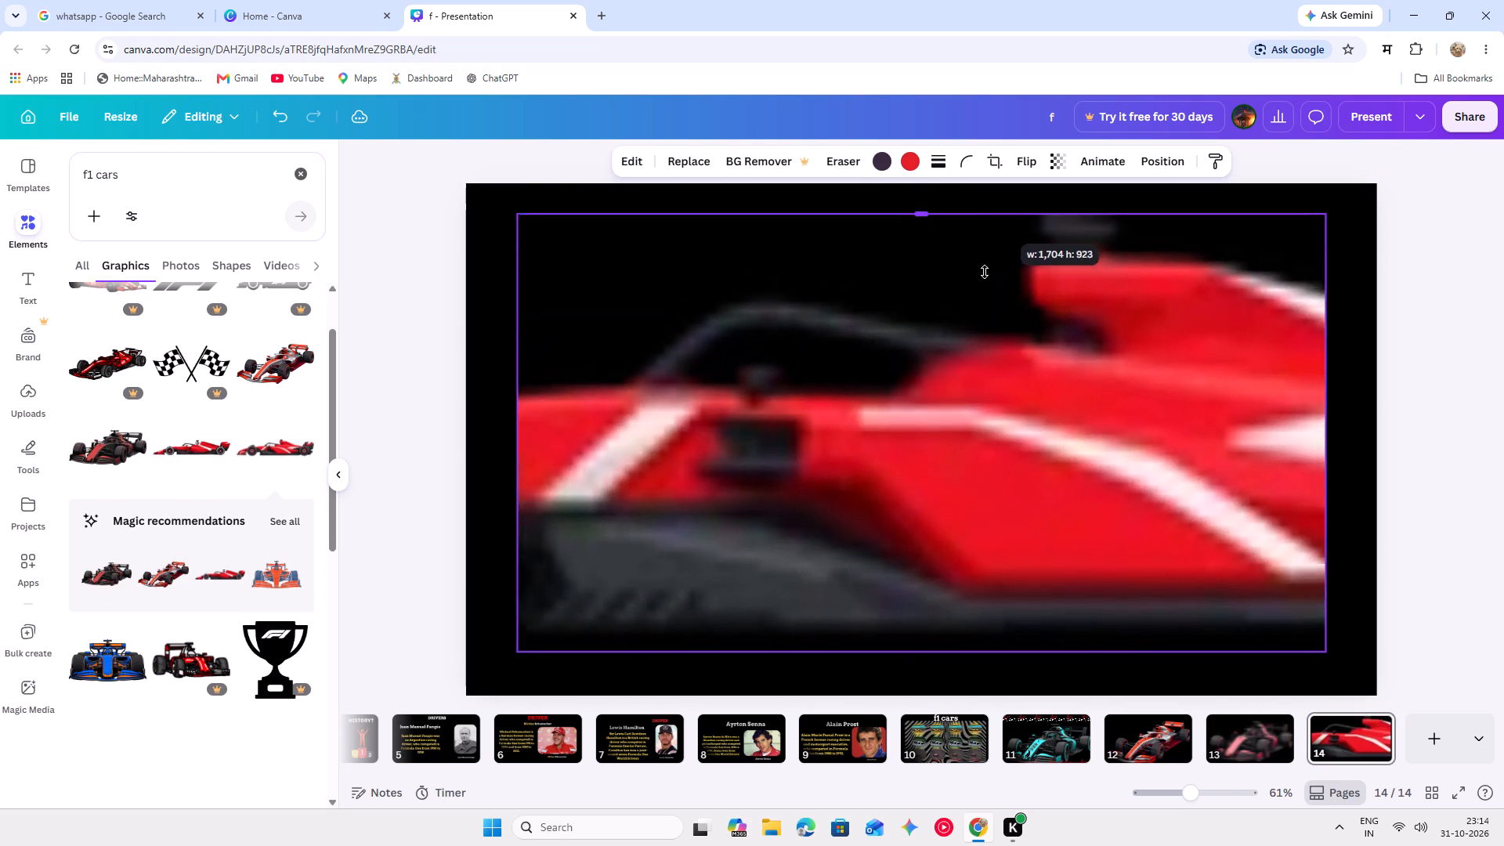
drag(985, 272, 948, 478)
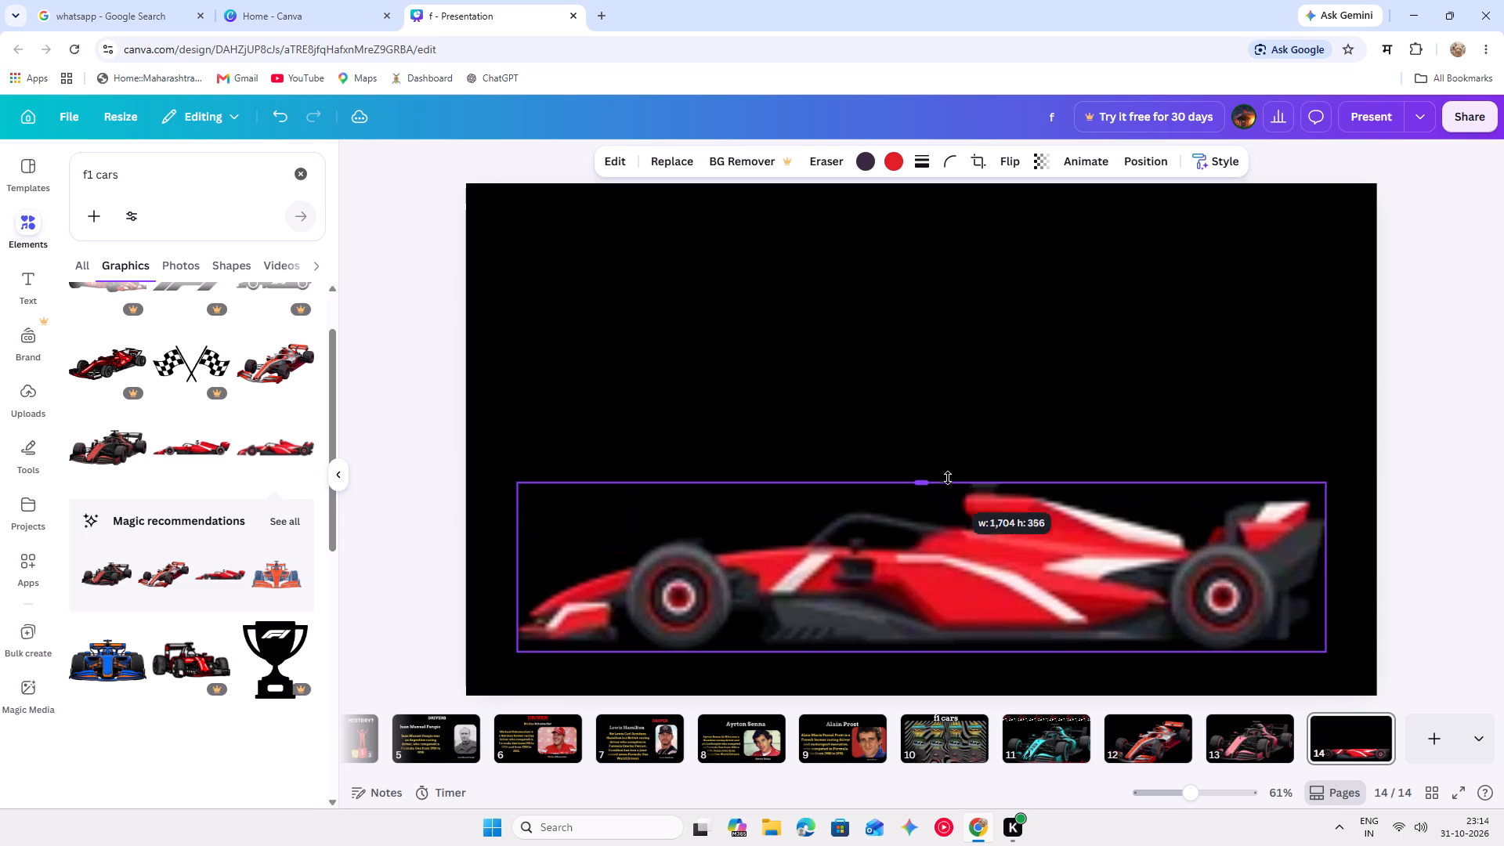
drag(948, 478, 952, 487)
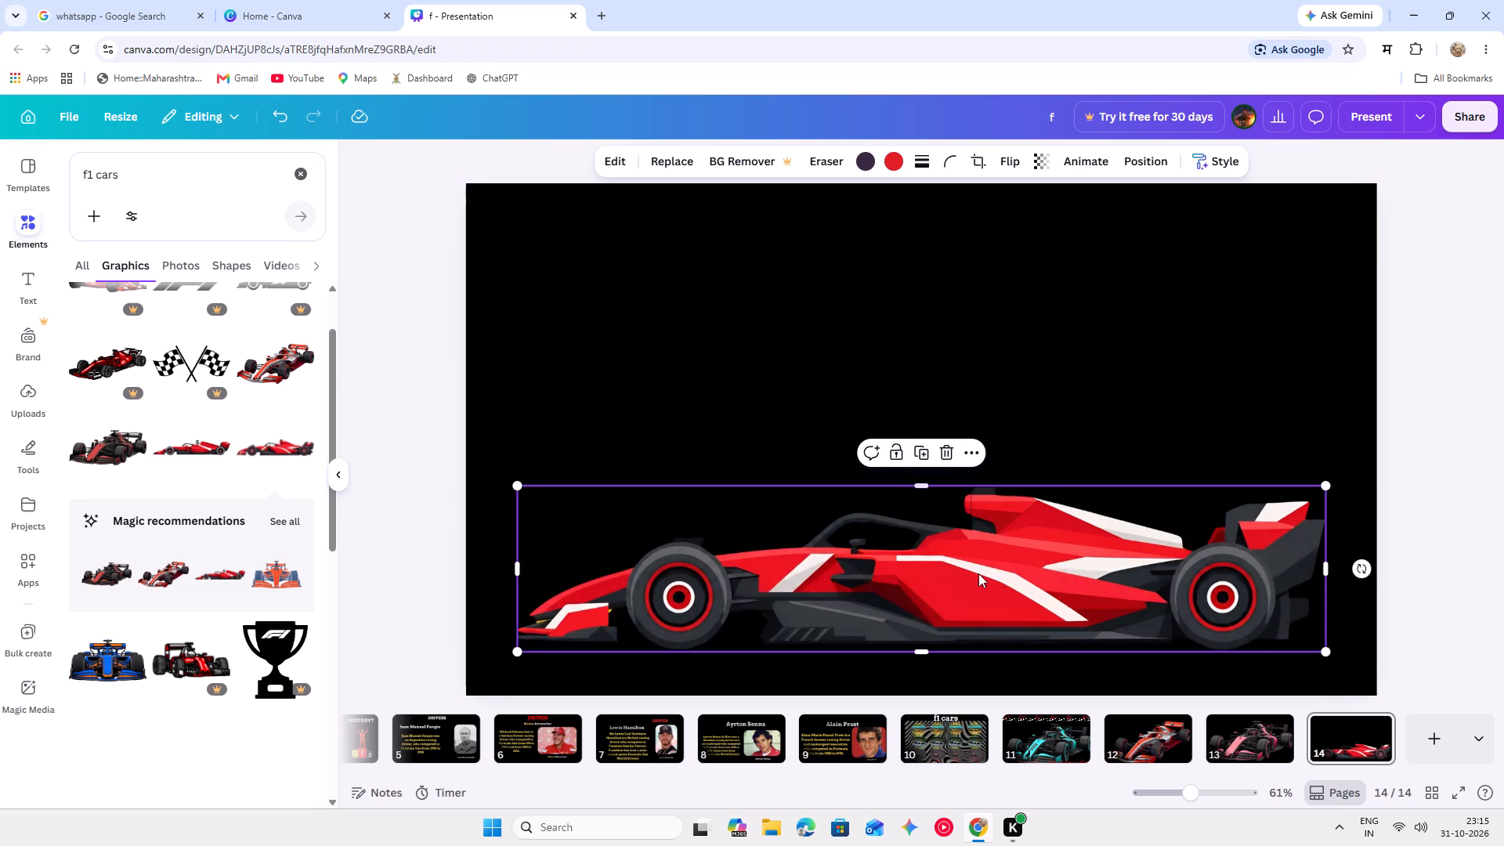
drag(1094, 603, 1101, 620)
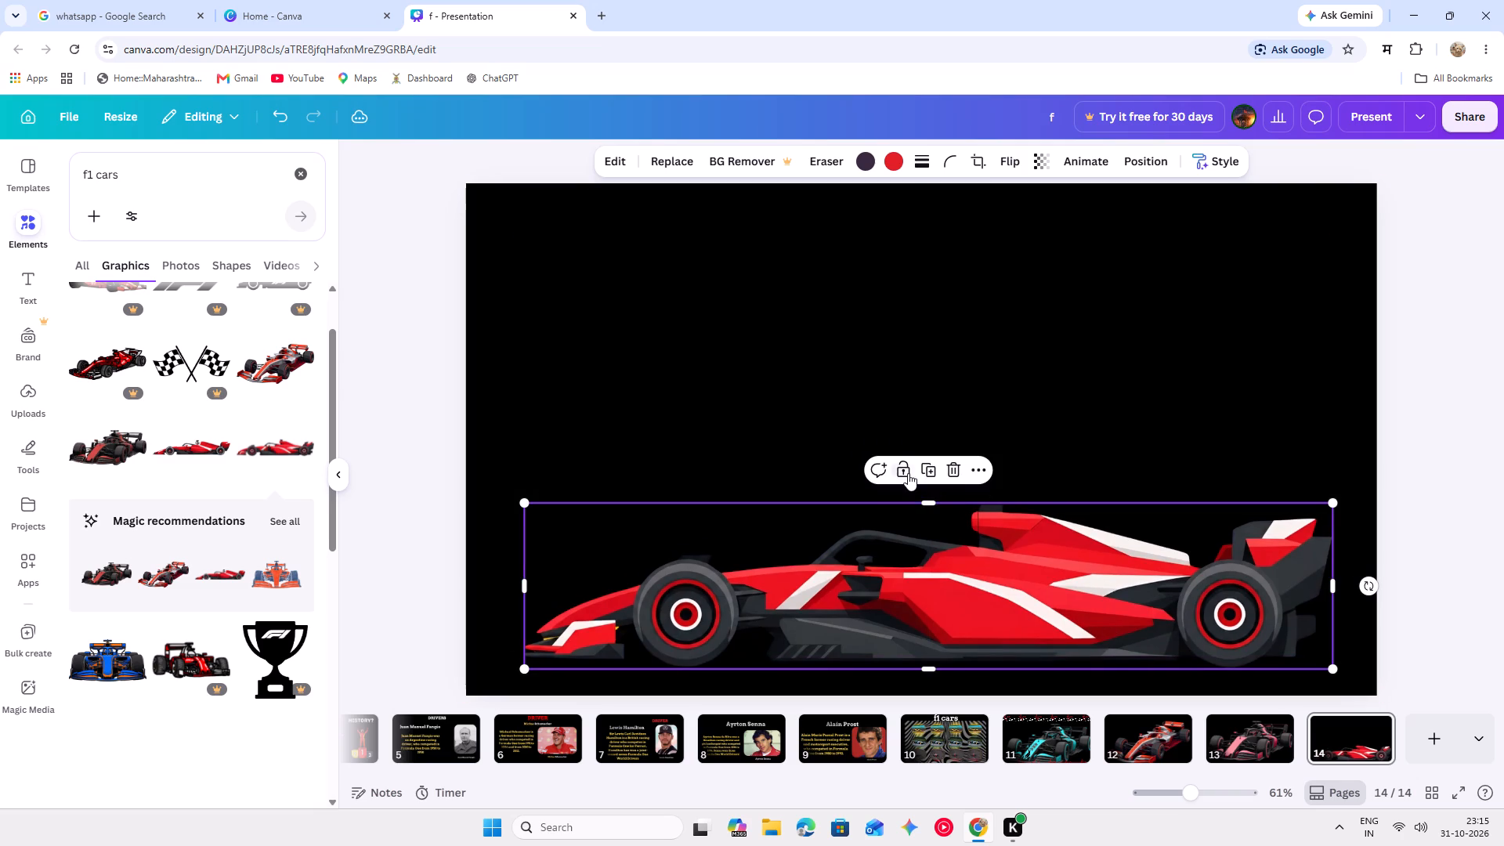
Duplicate the car into the upper part of page 14 and flip the copy both horizontally and vertically.
click(924, 472)
drag(971, 570, 915, 306)
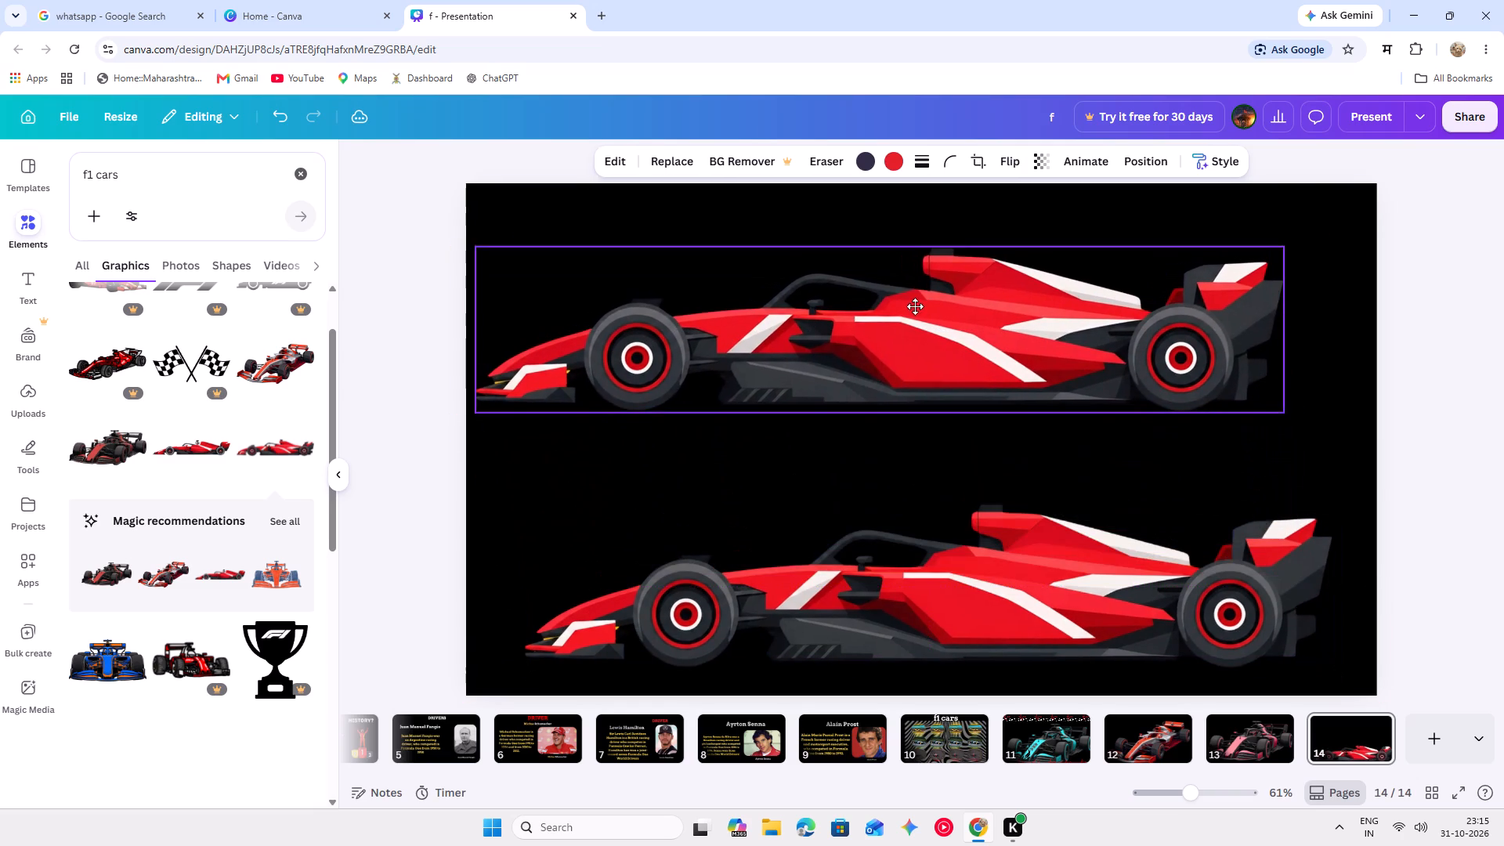
drag(915, 306, 931, 312)
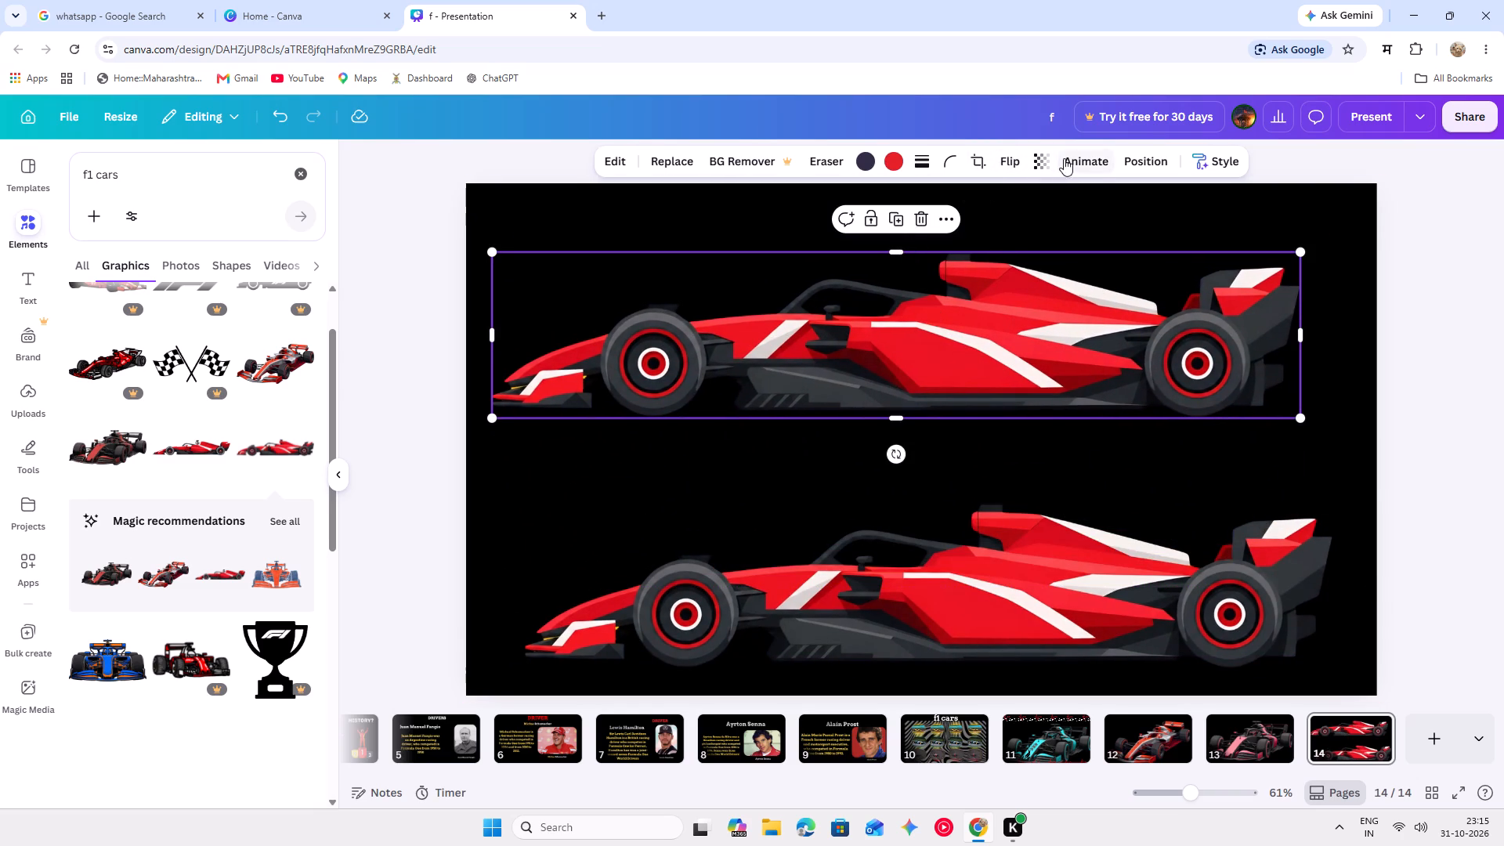
click(1009, 165)
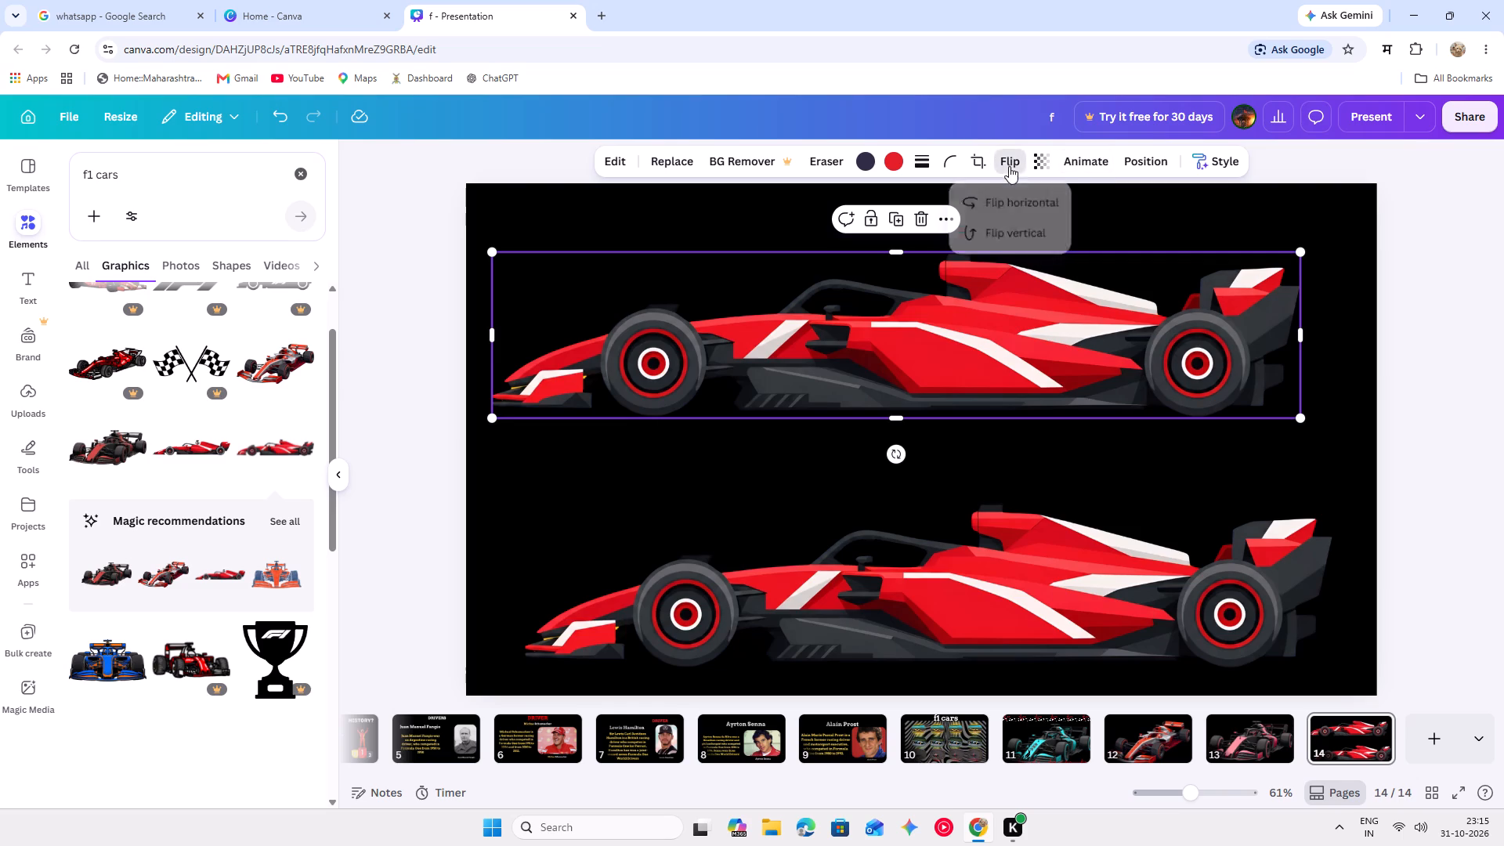
click(1013, 201)
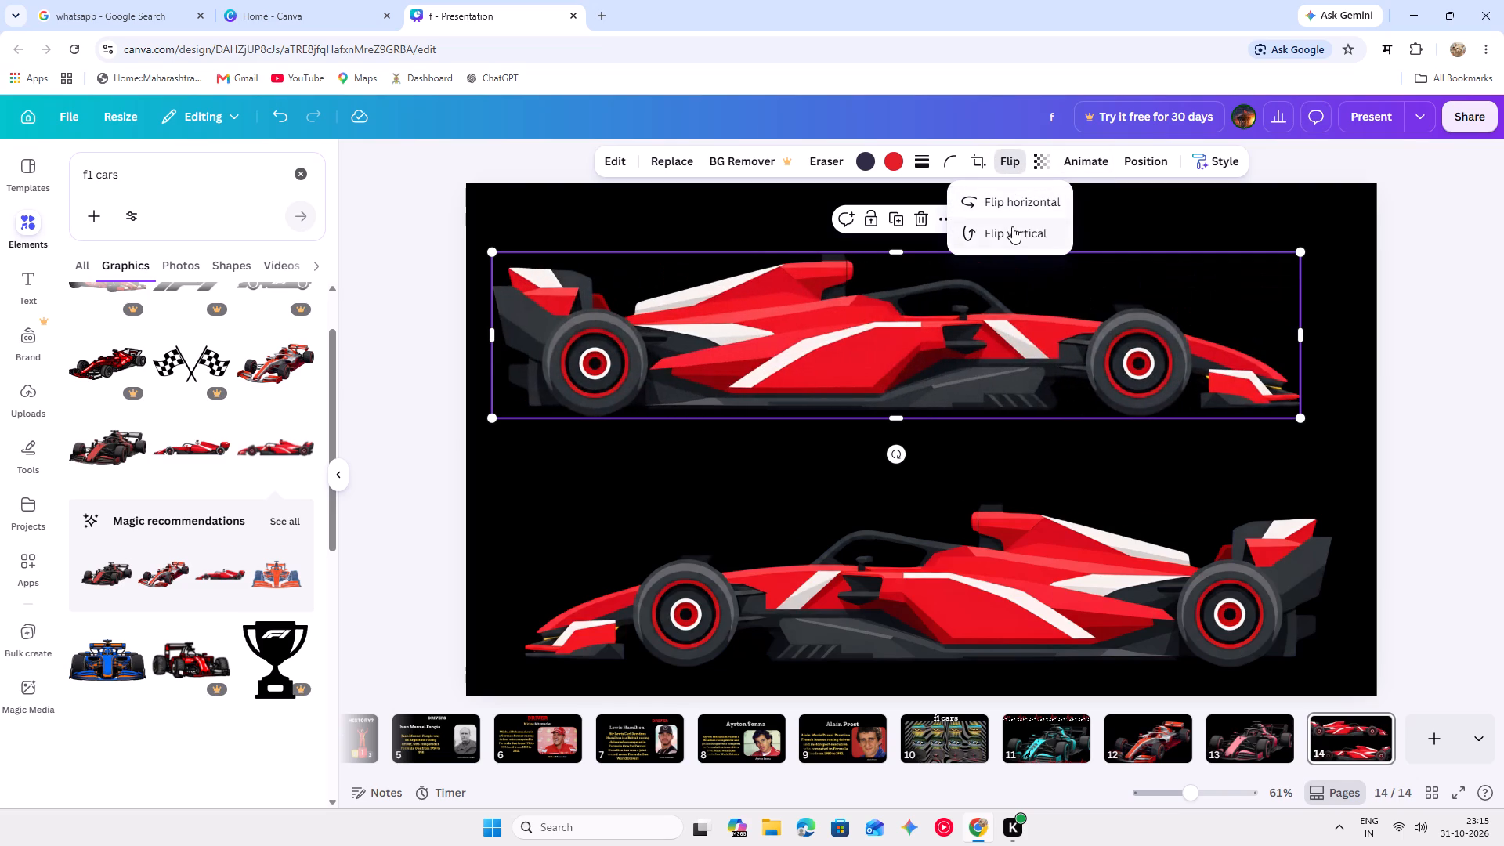
click(1012, 226)
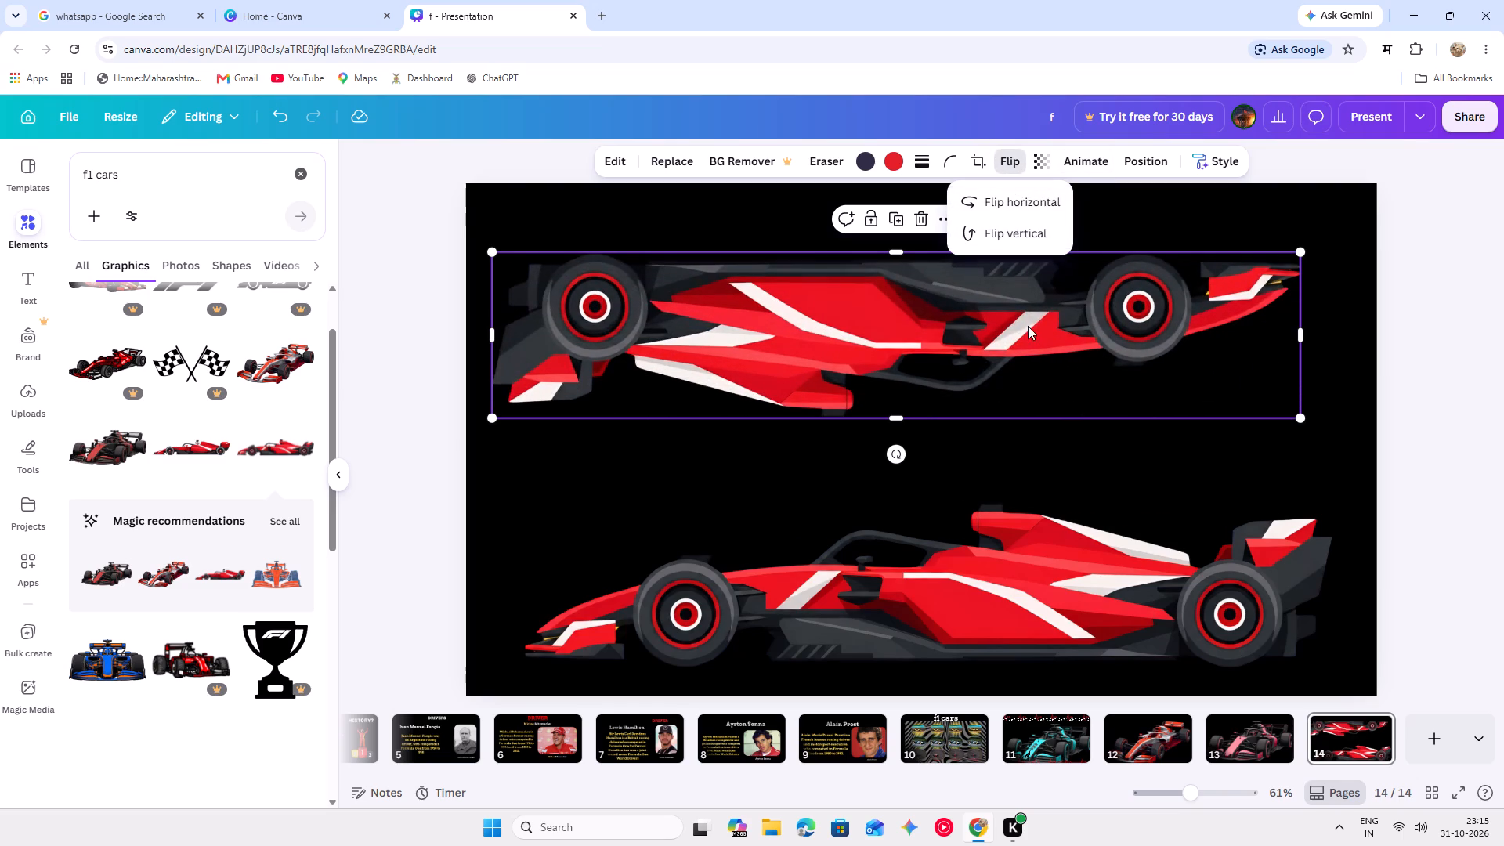
Move the flipped car up to the page's top edge and the upright car down to the bottom edge.
drag(1030, 333, 1036, 269)
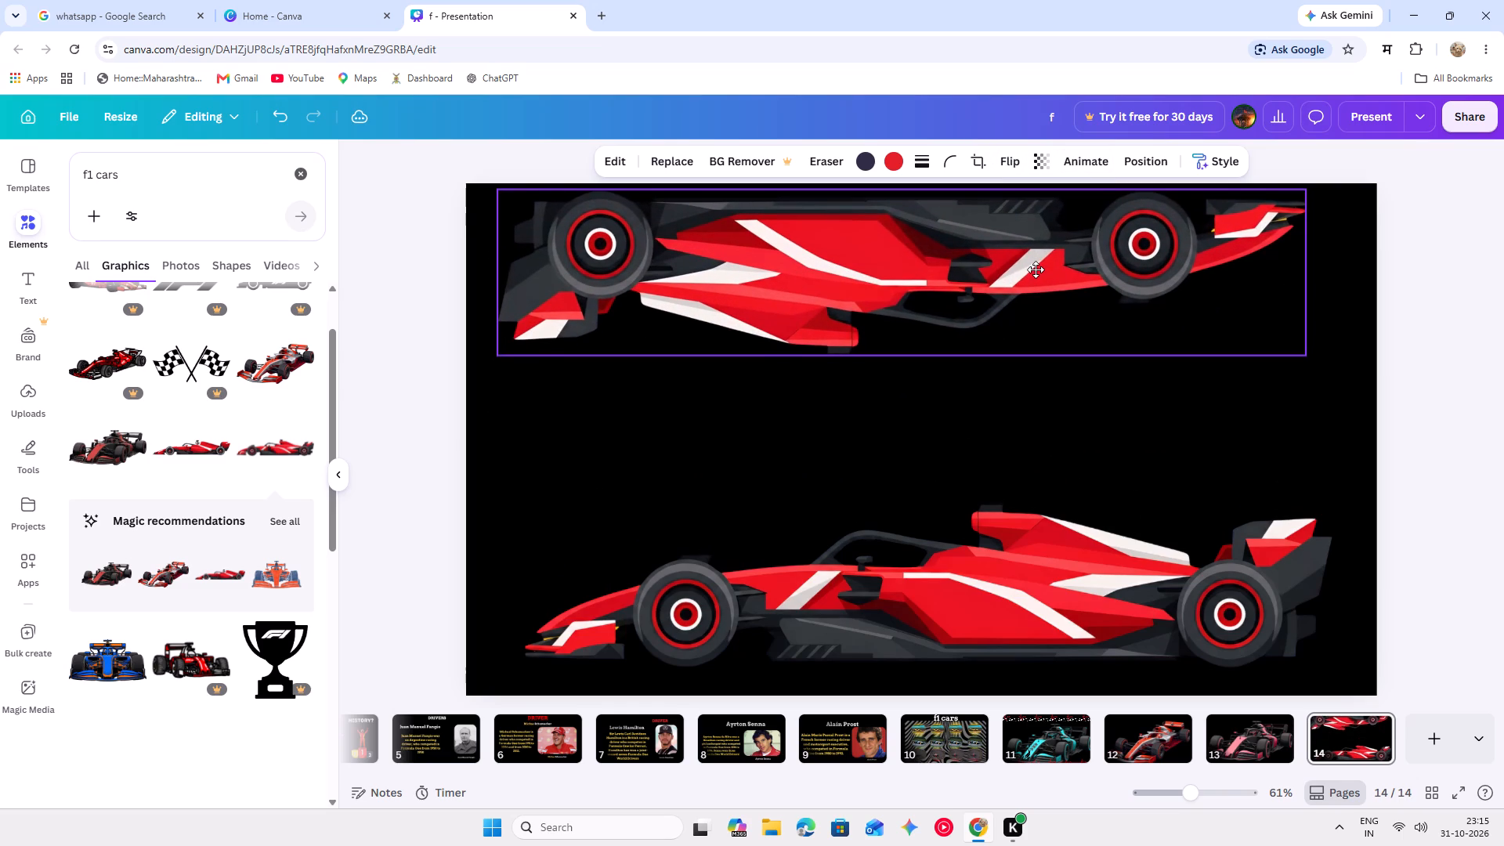
drag(1036, 269, 1036, 268)
drag(974, 573, 974, 589)
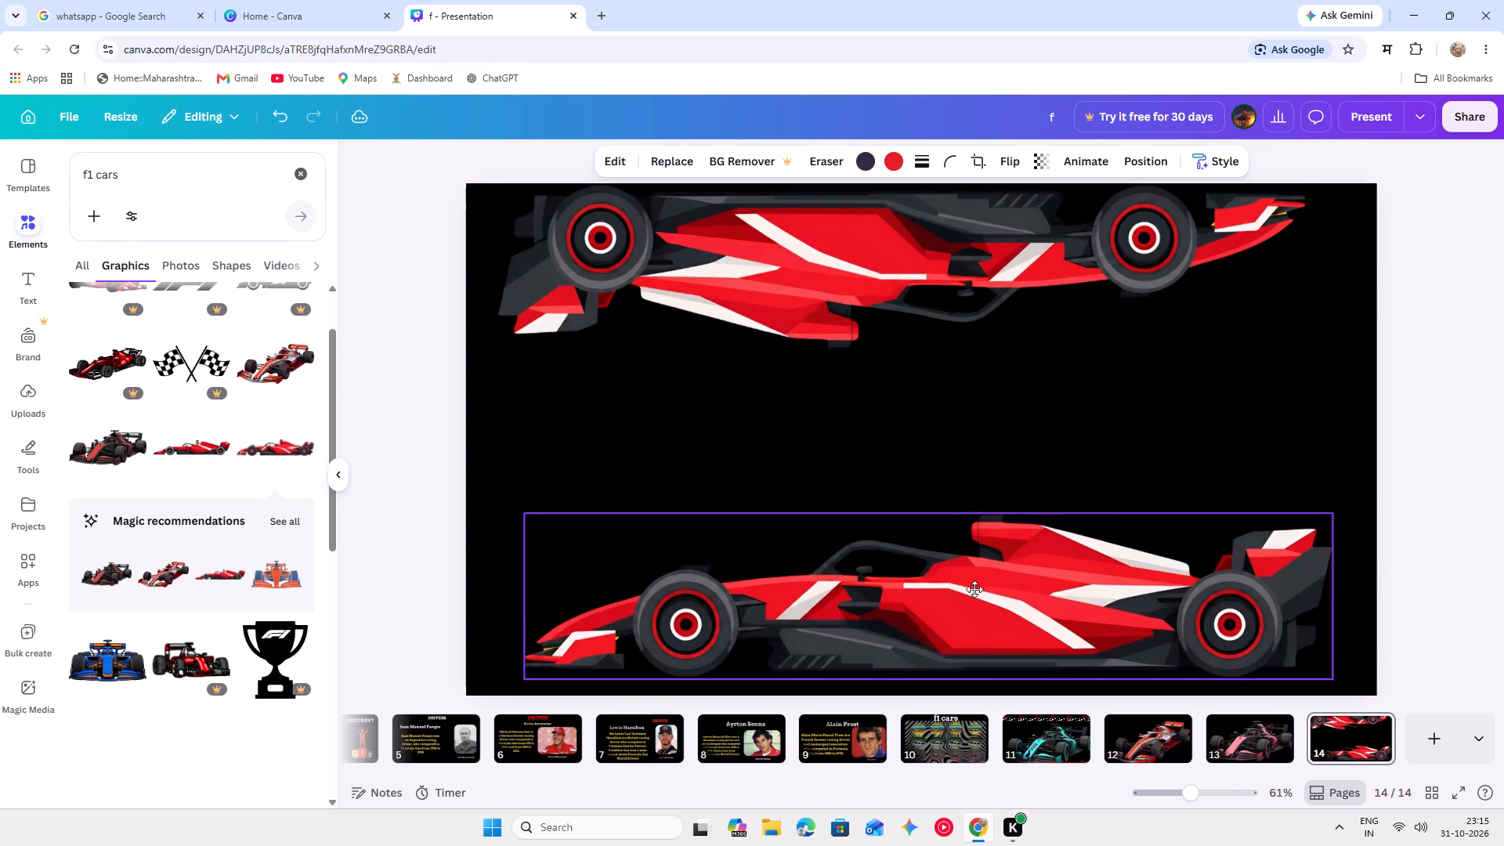
drag(974, 589, 970, 605)
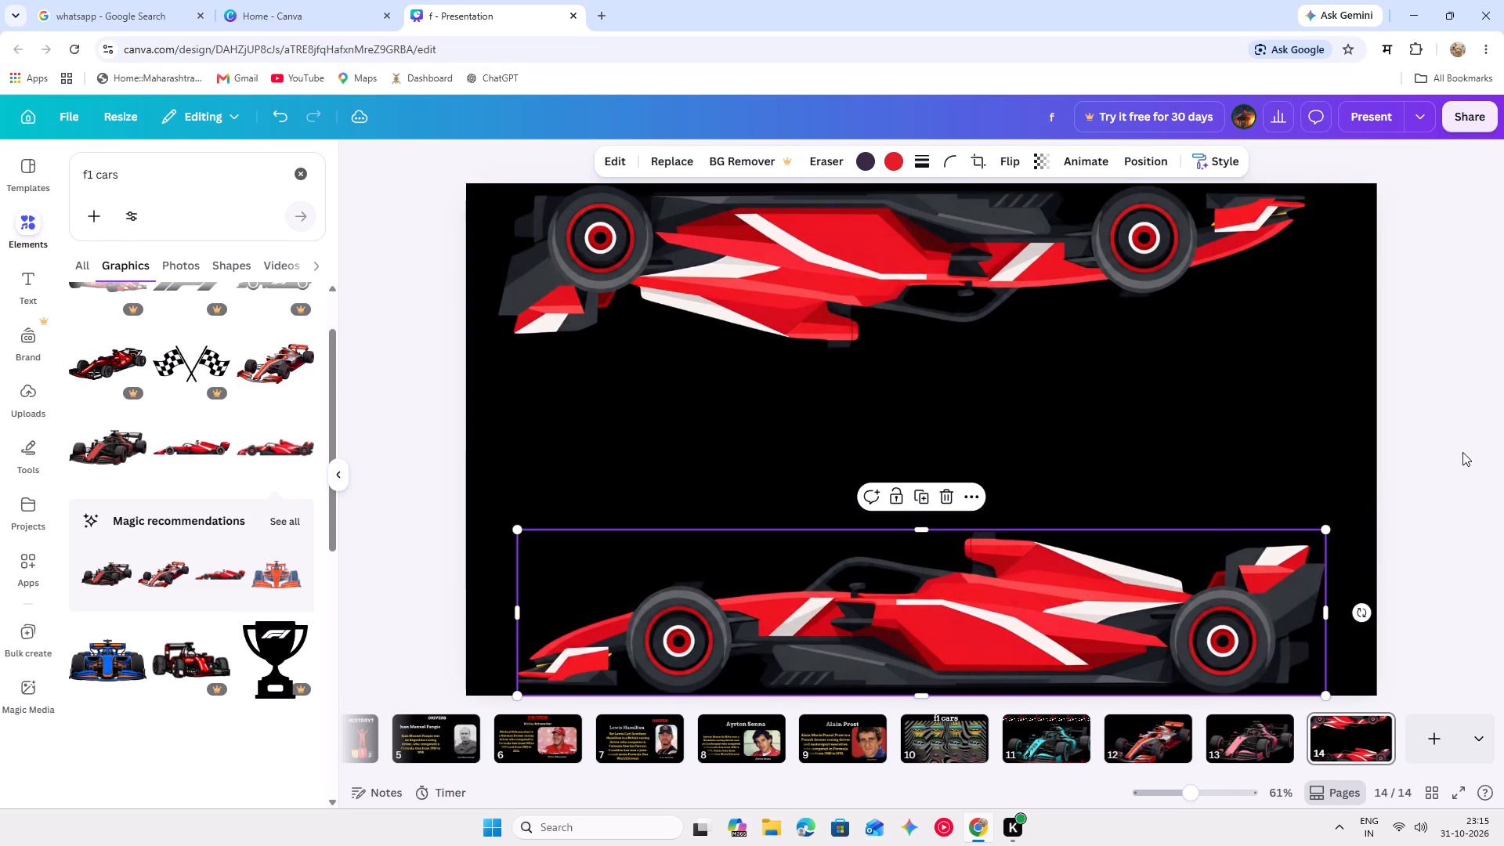
click(1470, 448)
drag(1040, 309, 1047, 309)
click(1403, 381)
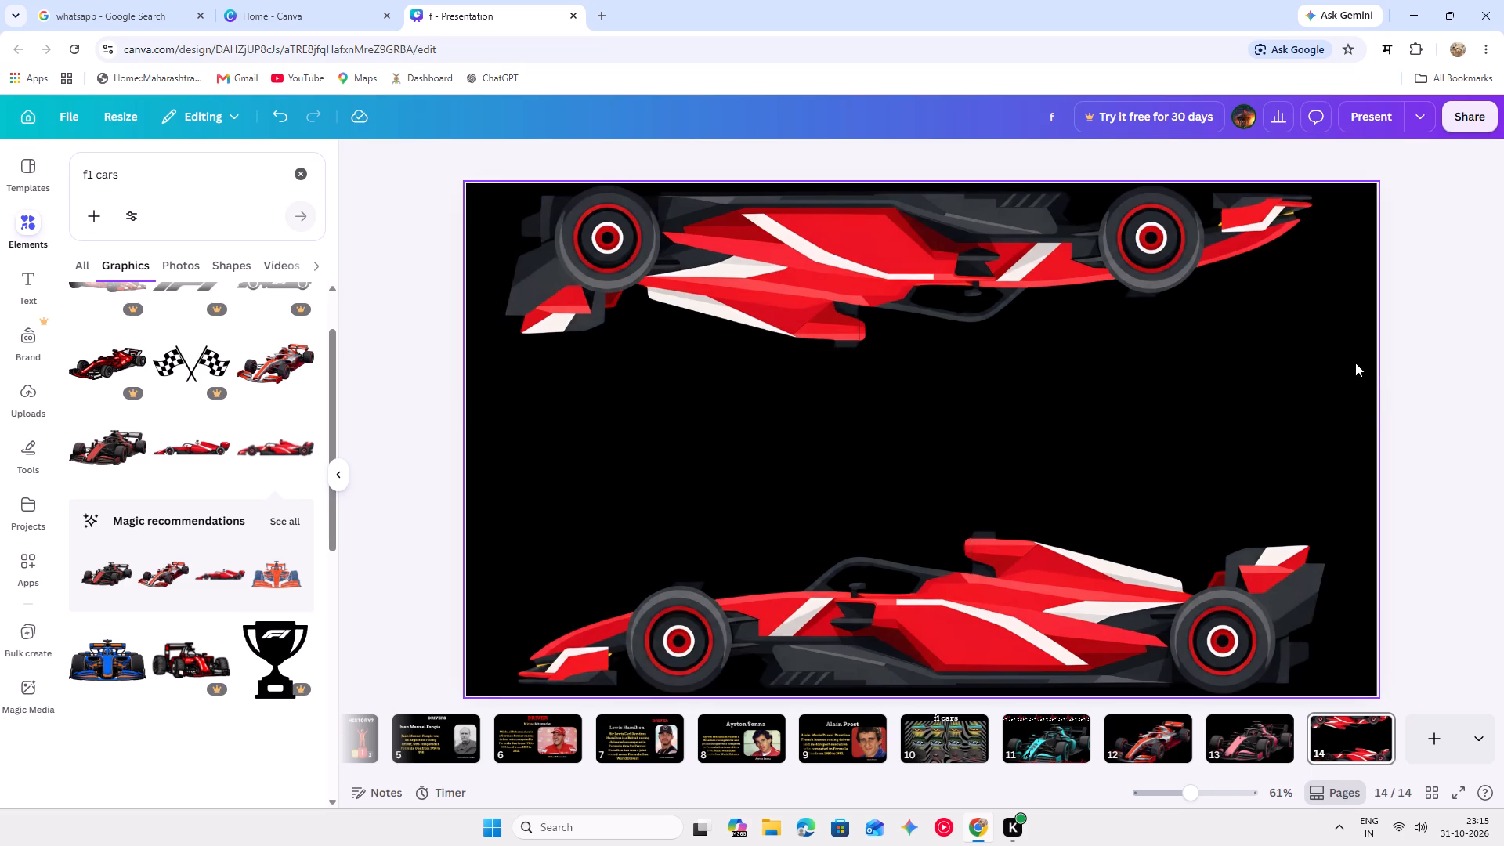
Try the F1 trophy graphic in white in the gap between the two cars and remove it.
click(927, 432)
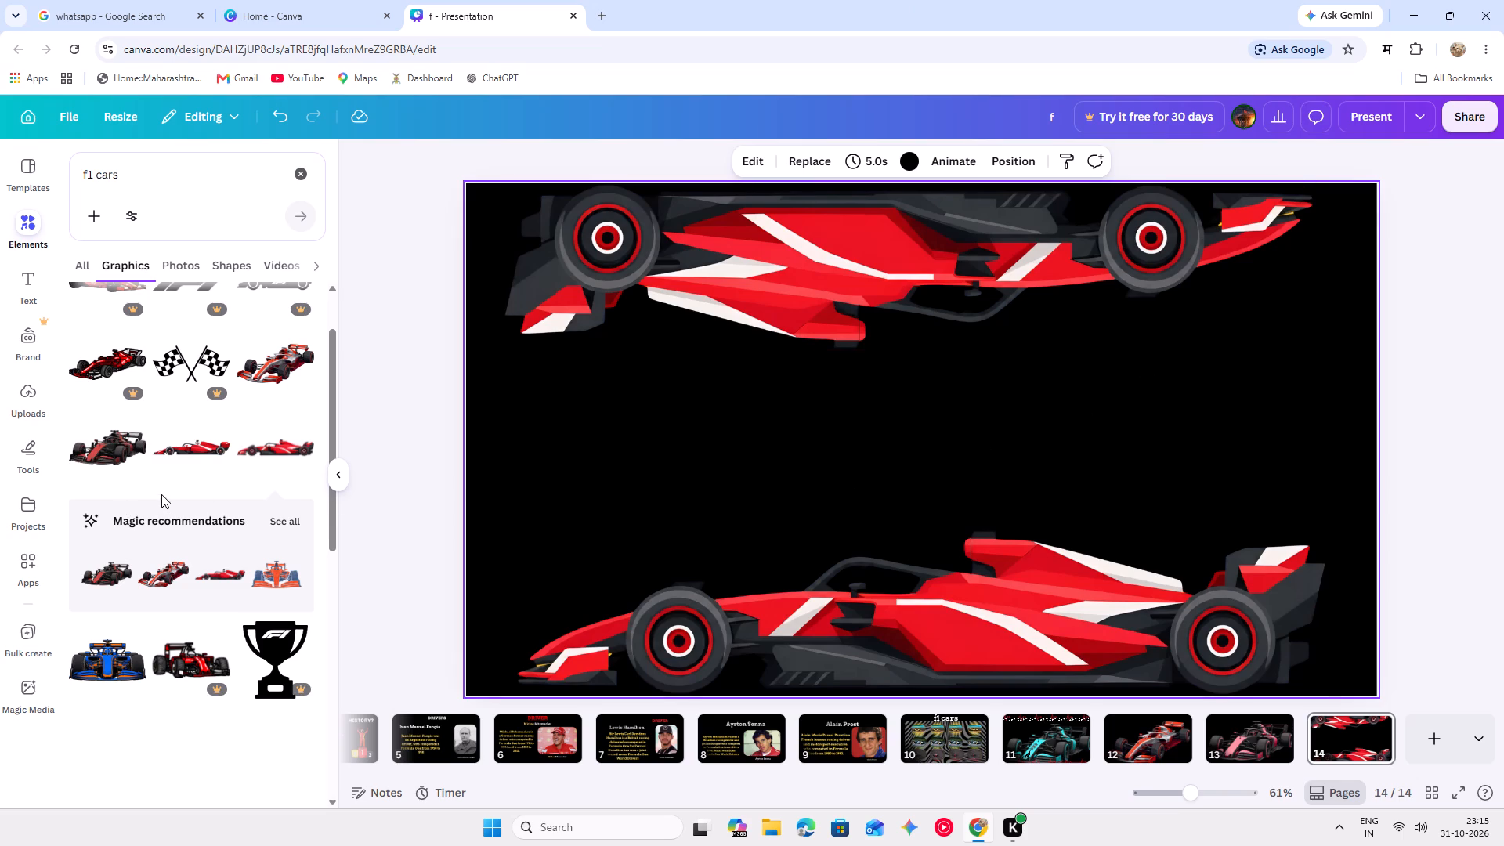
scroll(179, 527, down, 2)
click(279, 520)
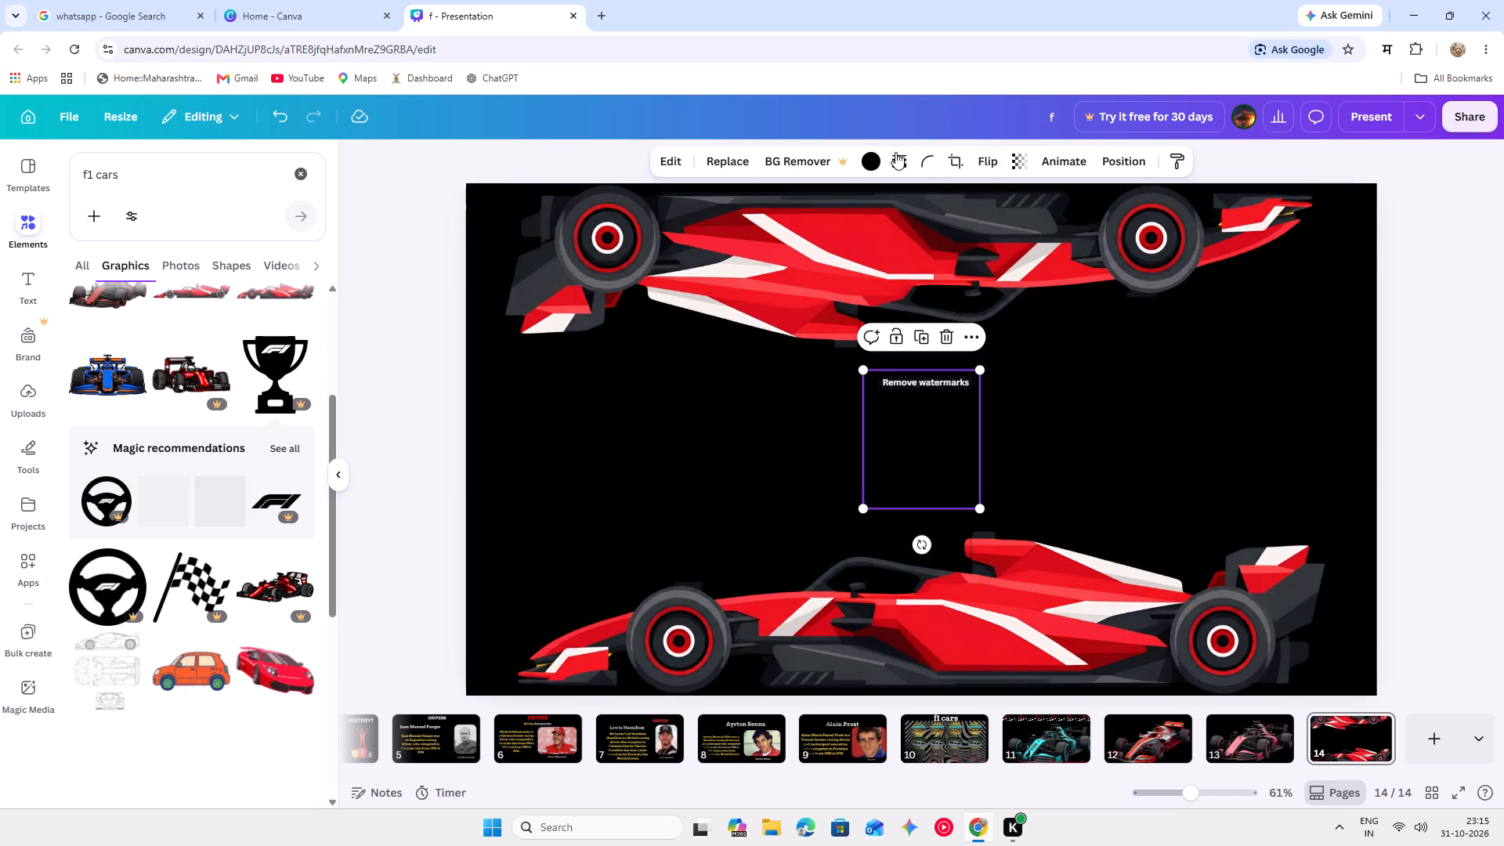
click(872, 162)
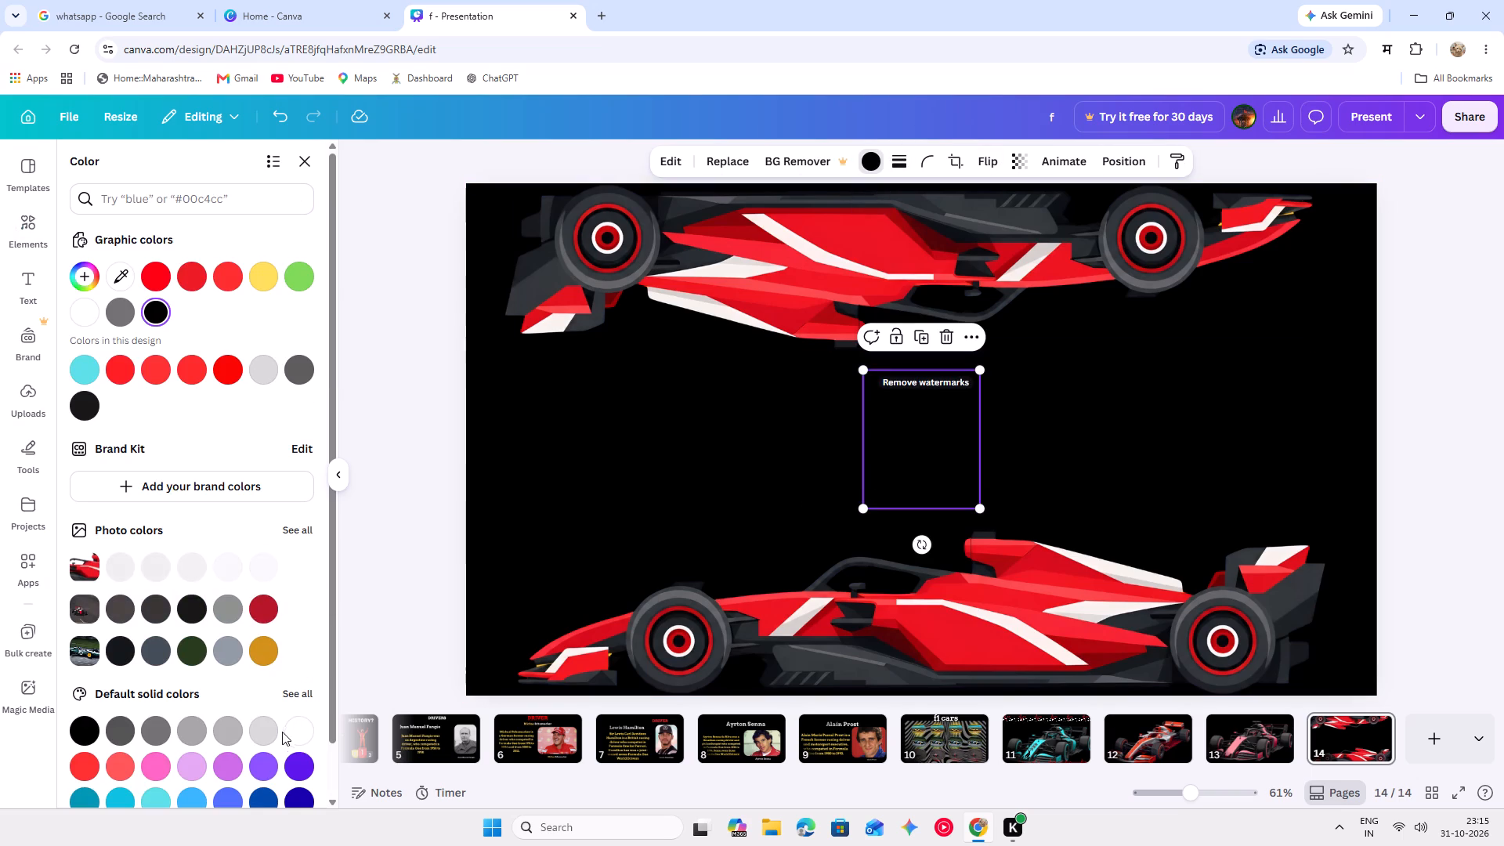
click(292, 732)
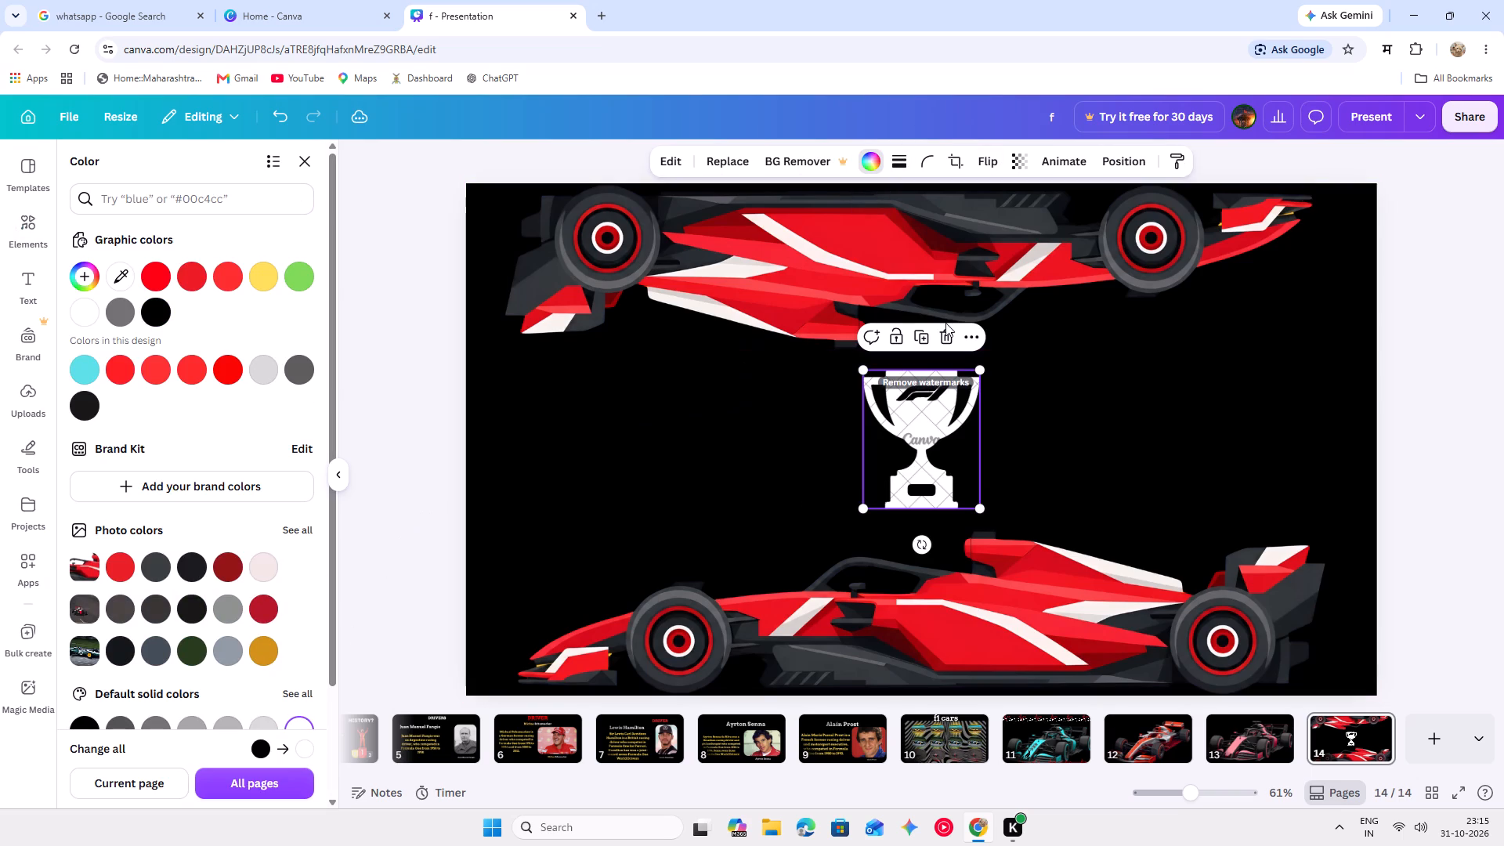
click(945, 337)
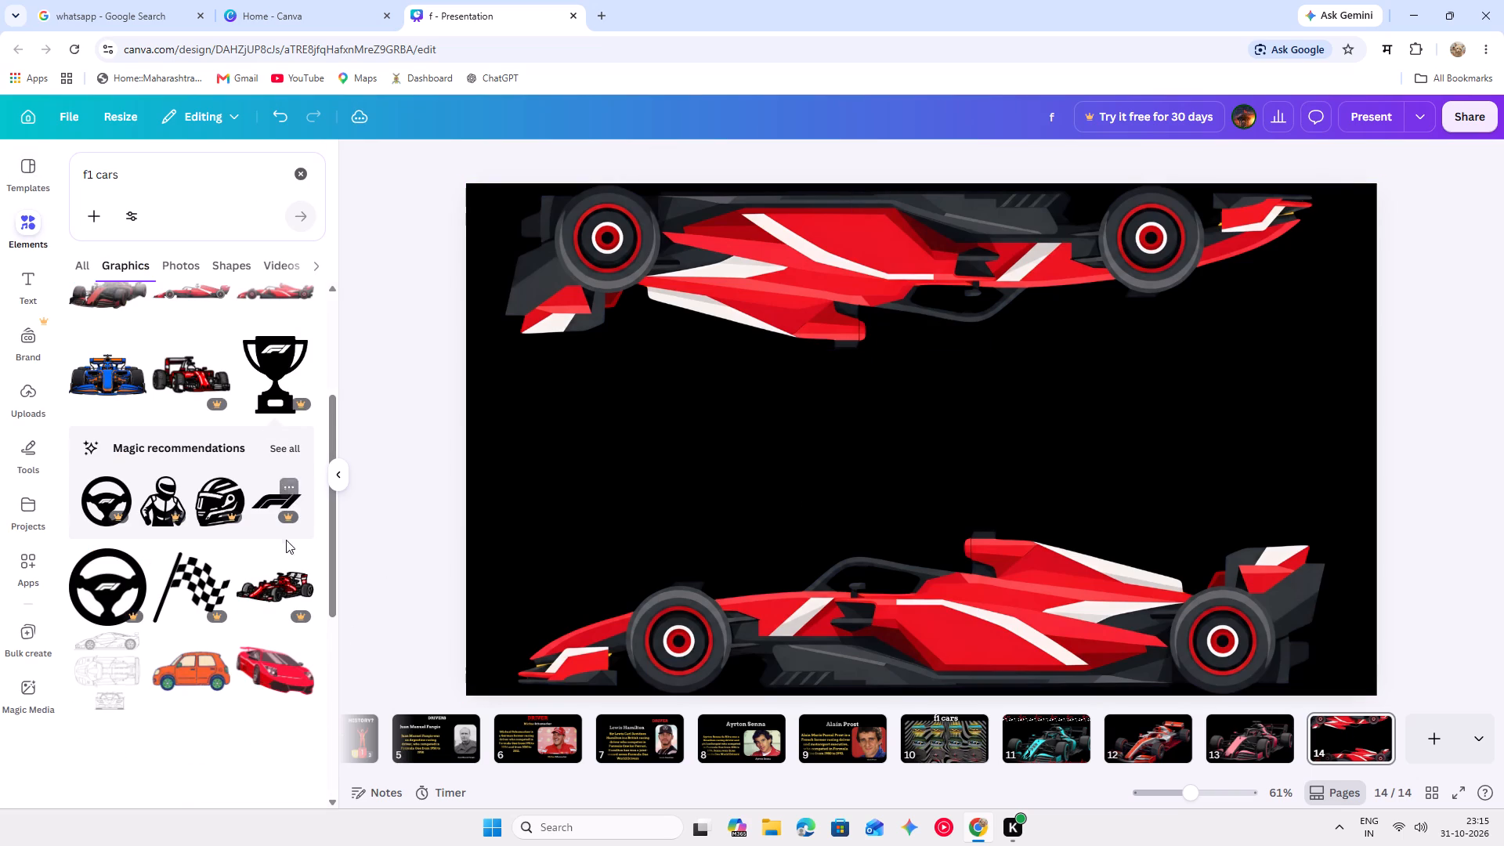
Browse the "f1 cars" graphics results for an element that suits the gap between the two cars on page 14.
scroll(285, 541, down, 5)
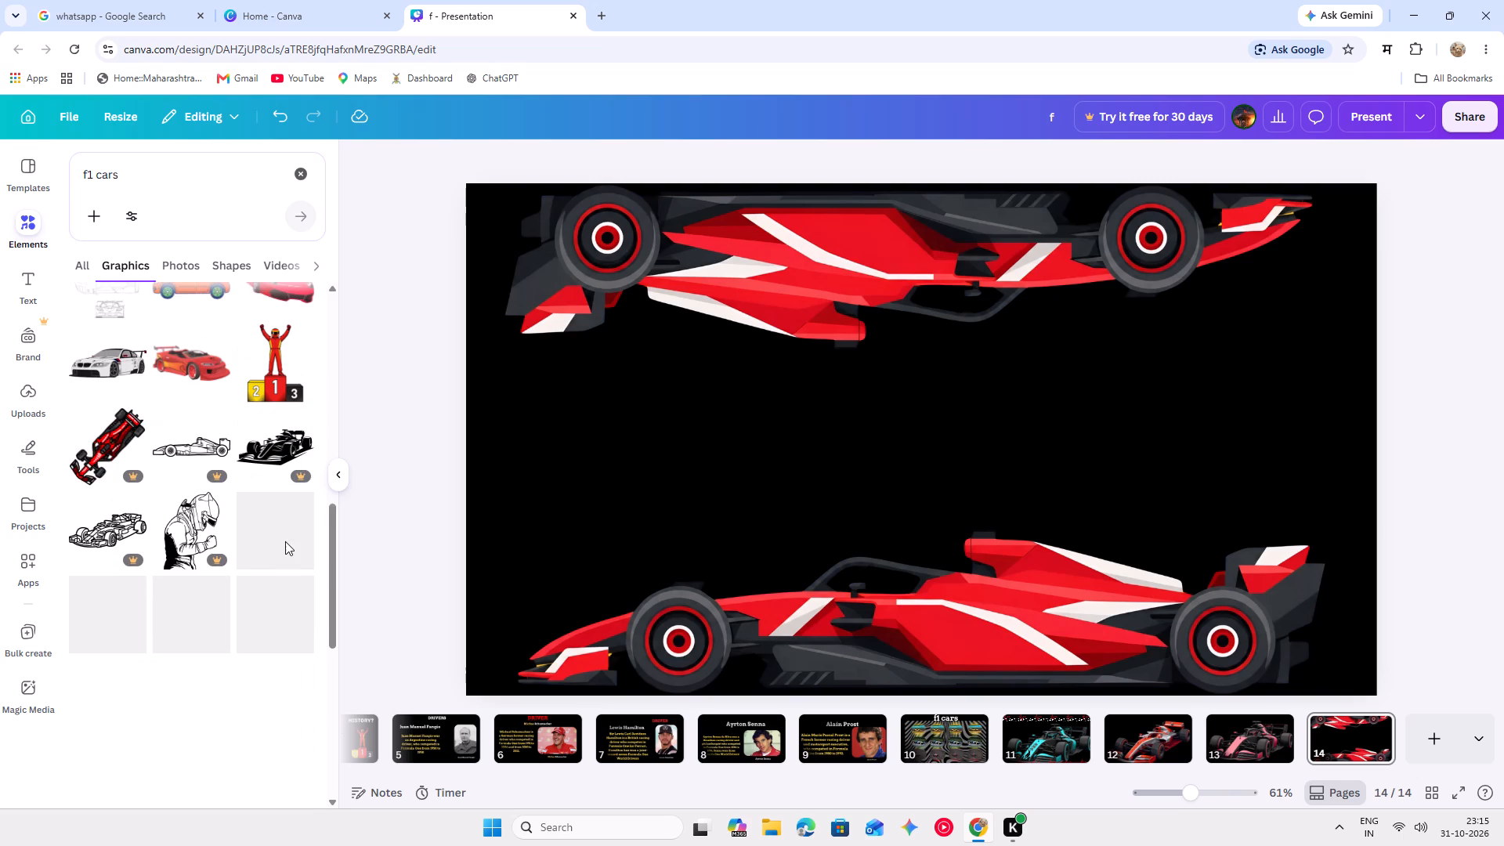
scroll(285, 541, down, 1)
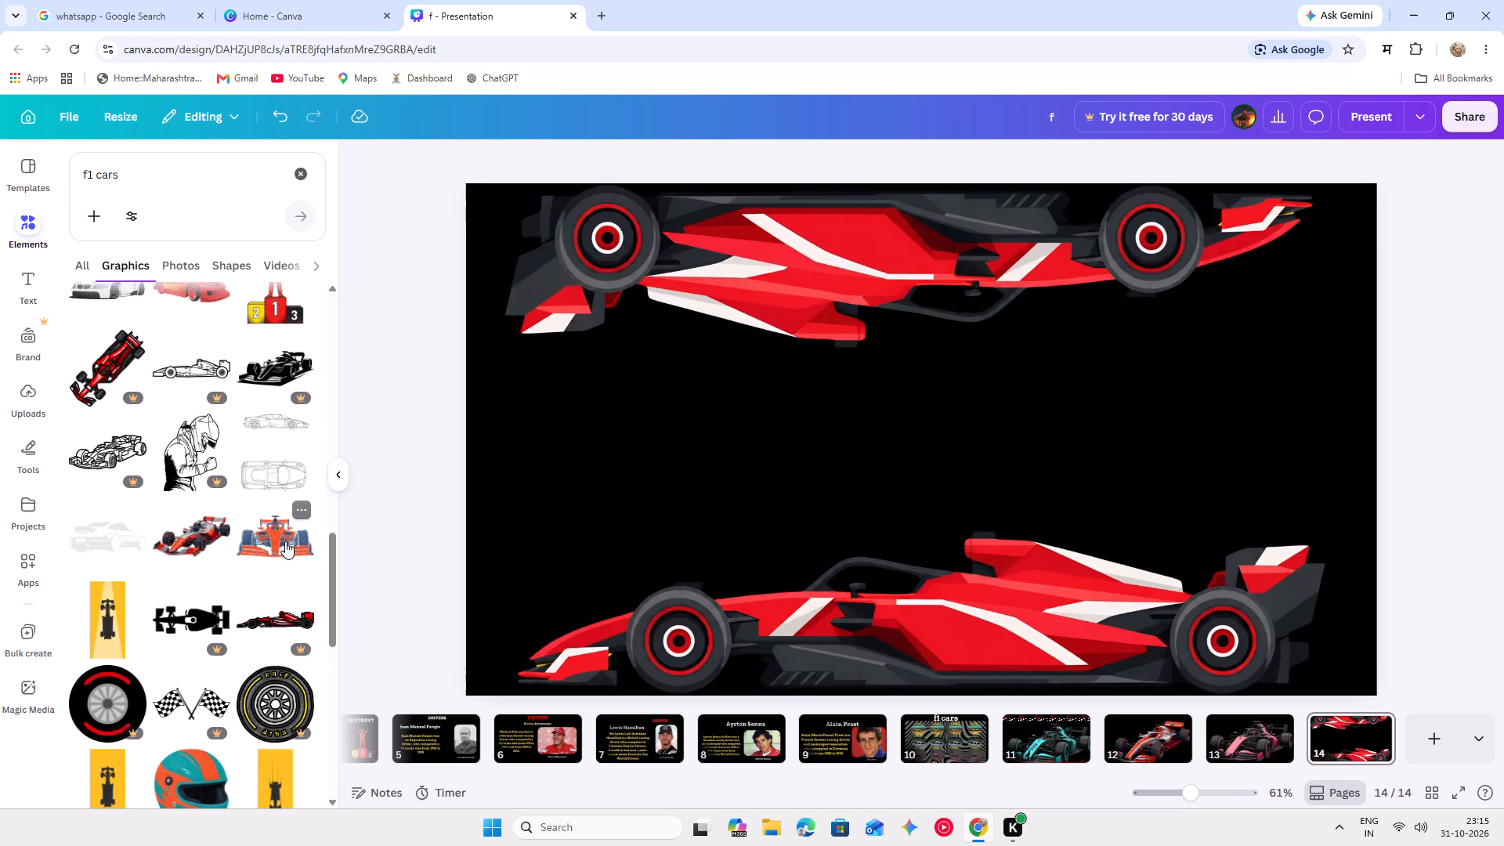
scroll(285, 541, down, 4)
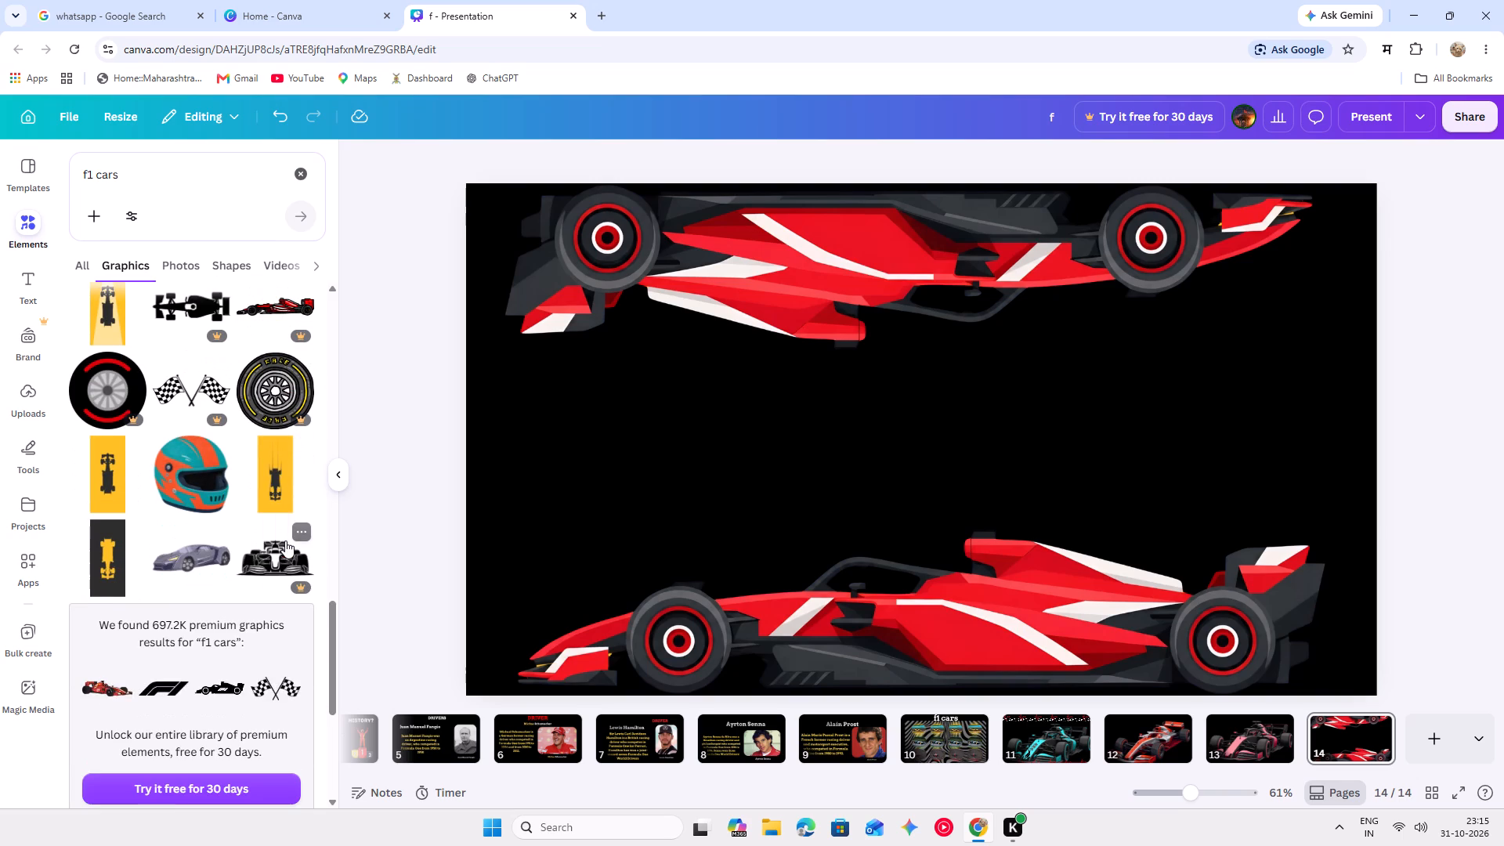
scroll(285, 540, down, 3)
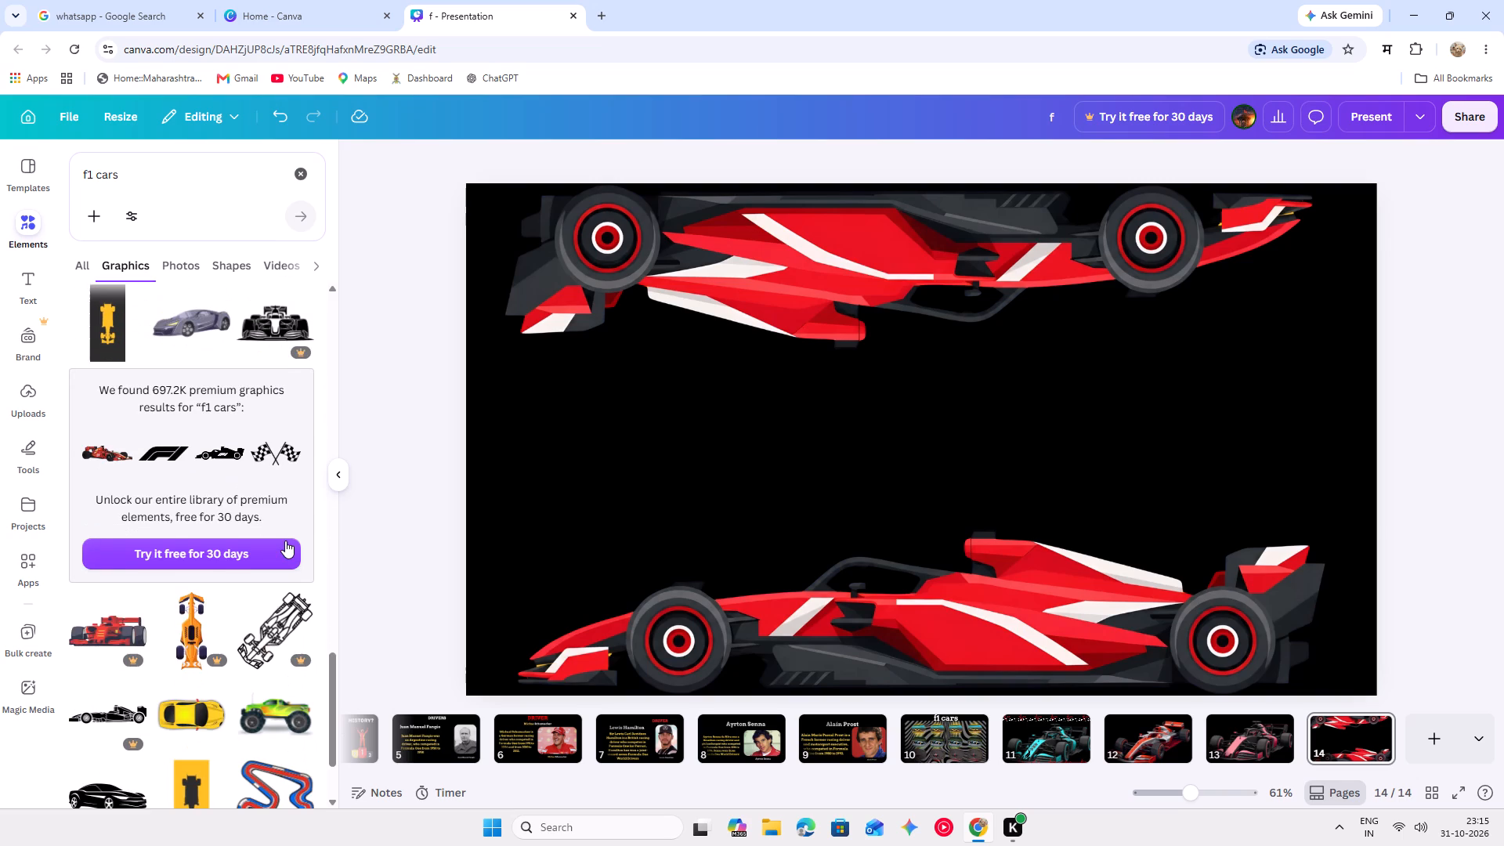
scroll(285, 540, down, 3)
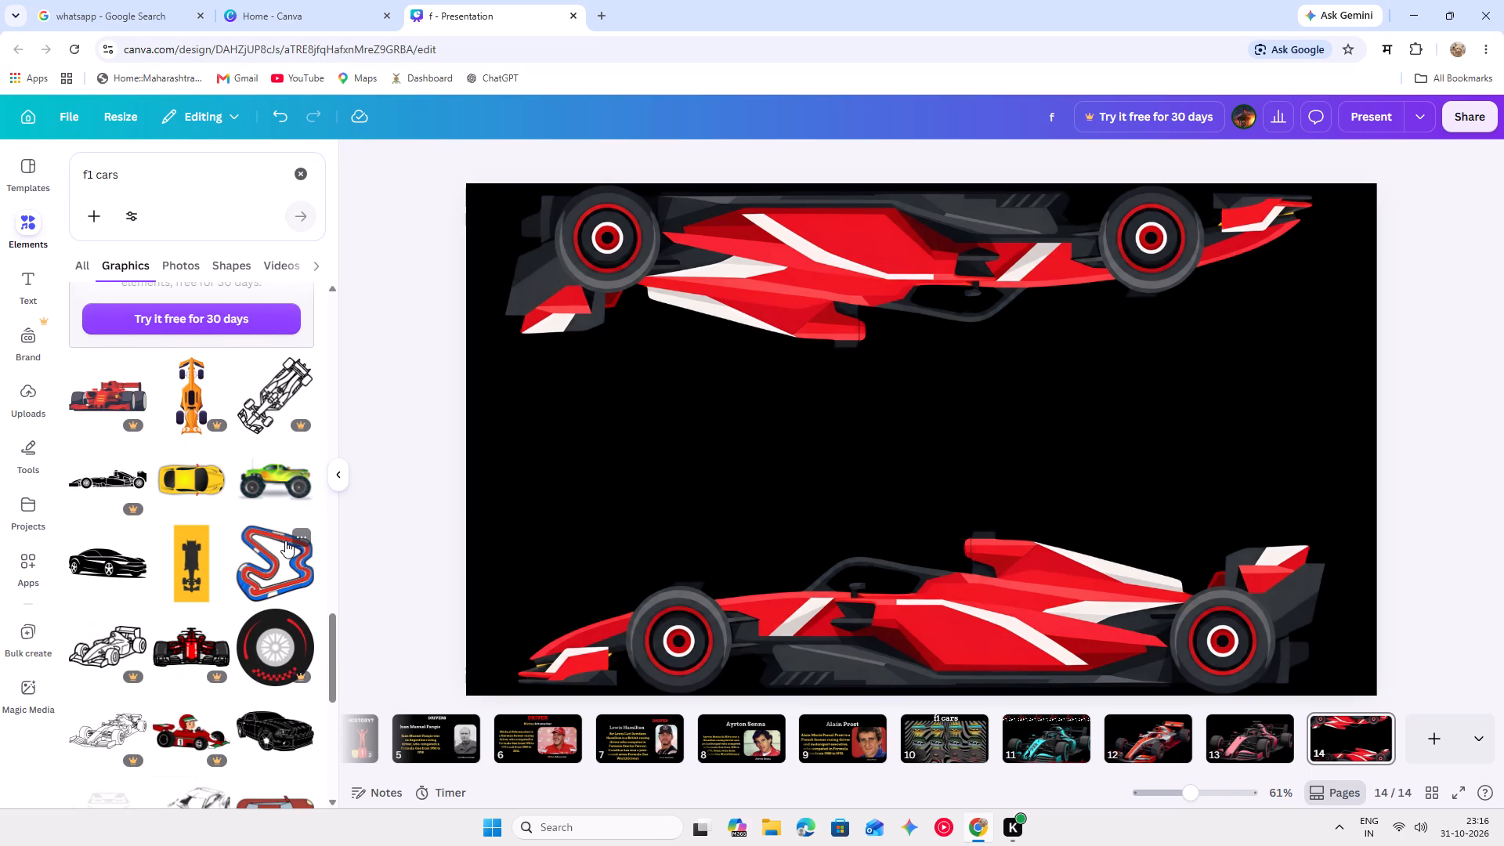
scroll(245, 561, down, 3)
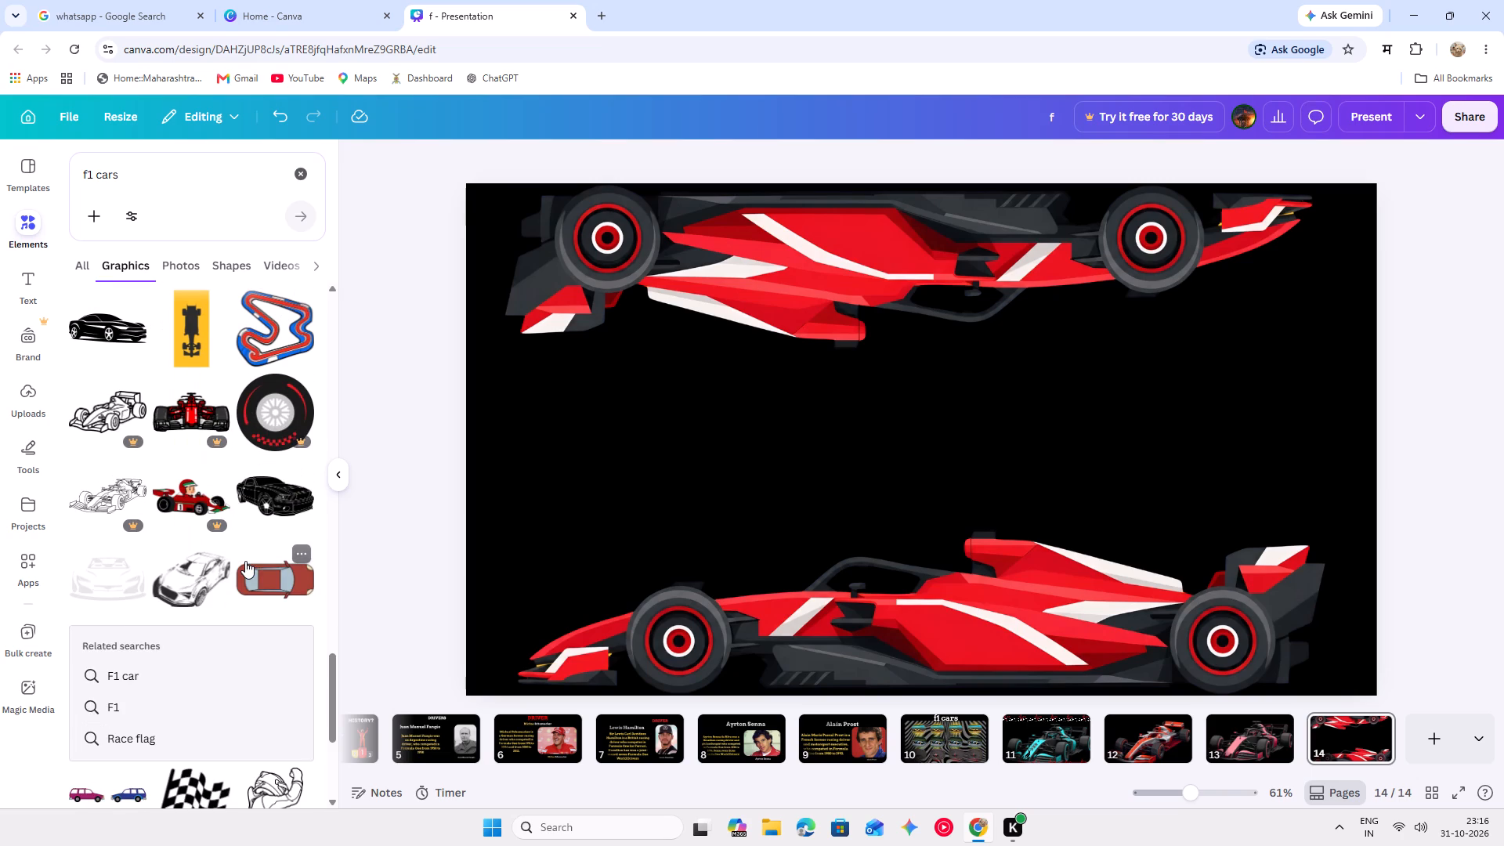
scroll(245, 561, down, 3)
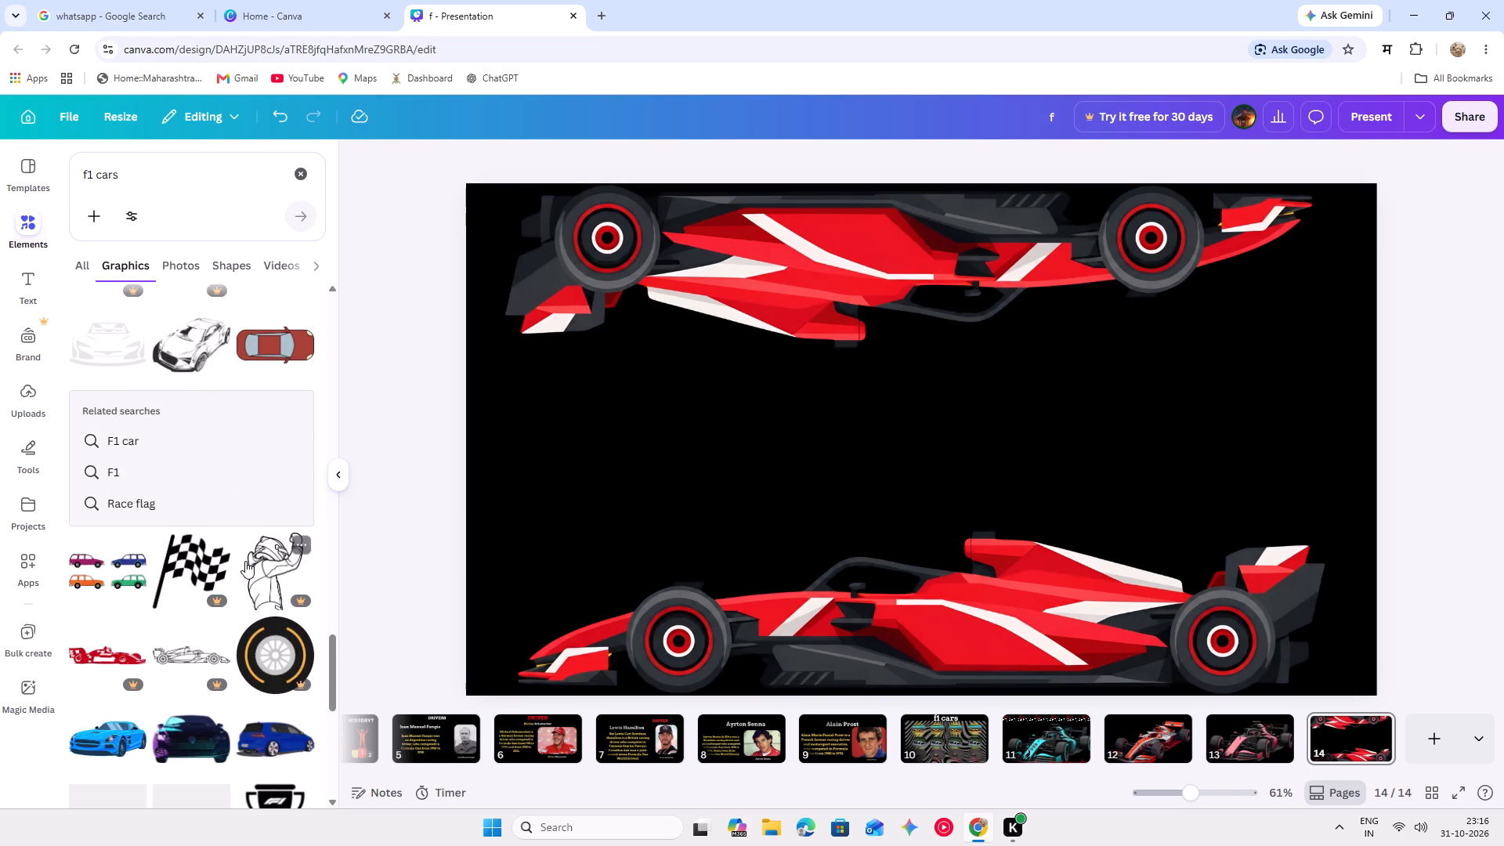
scroll(245, 561, down, 4)
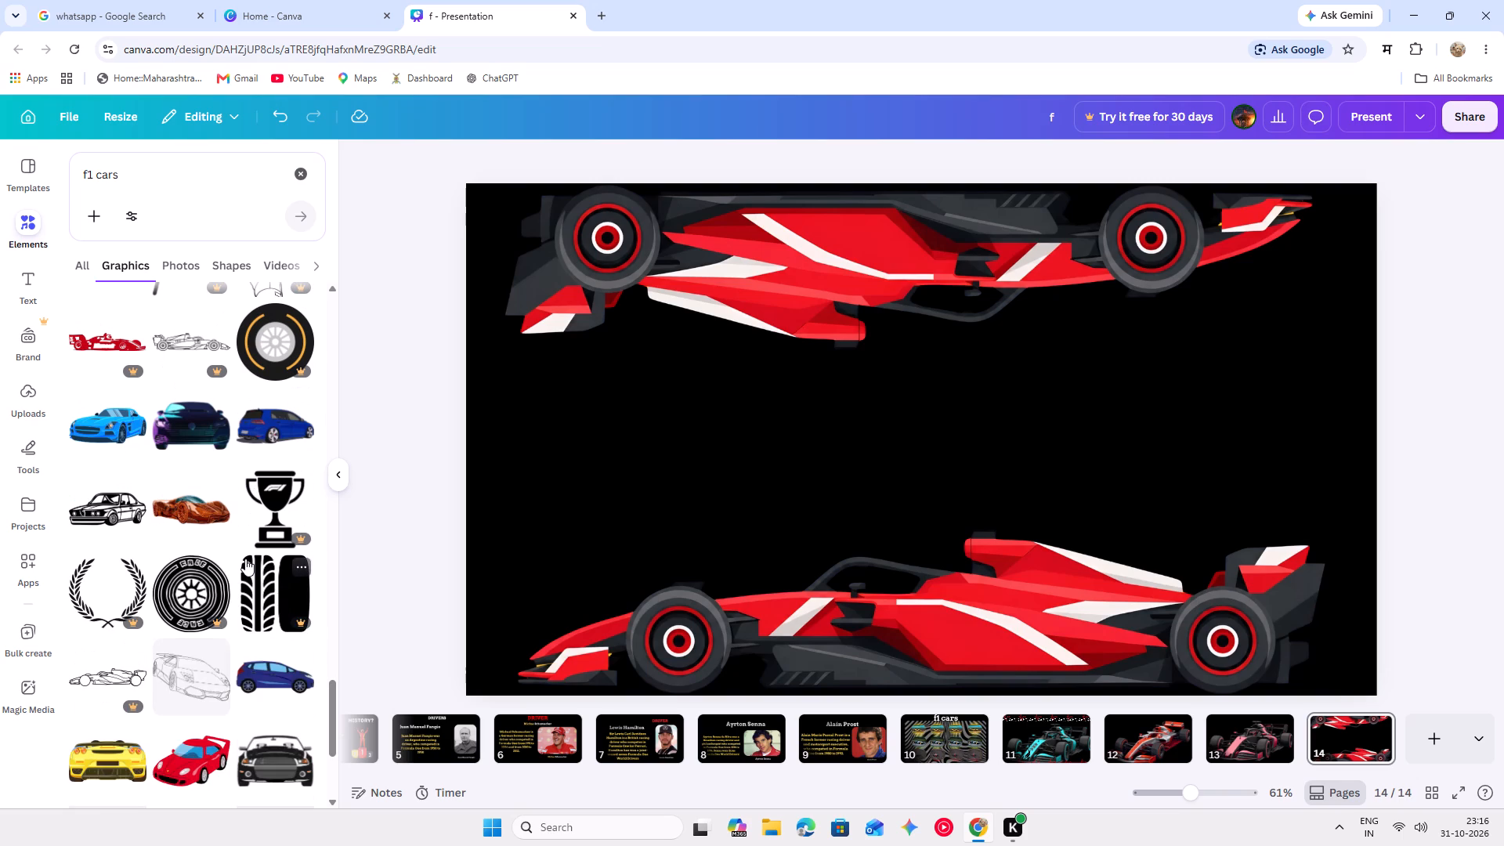
scroll(245, 559, down, 2)
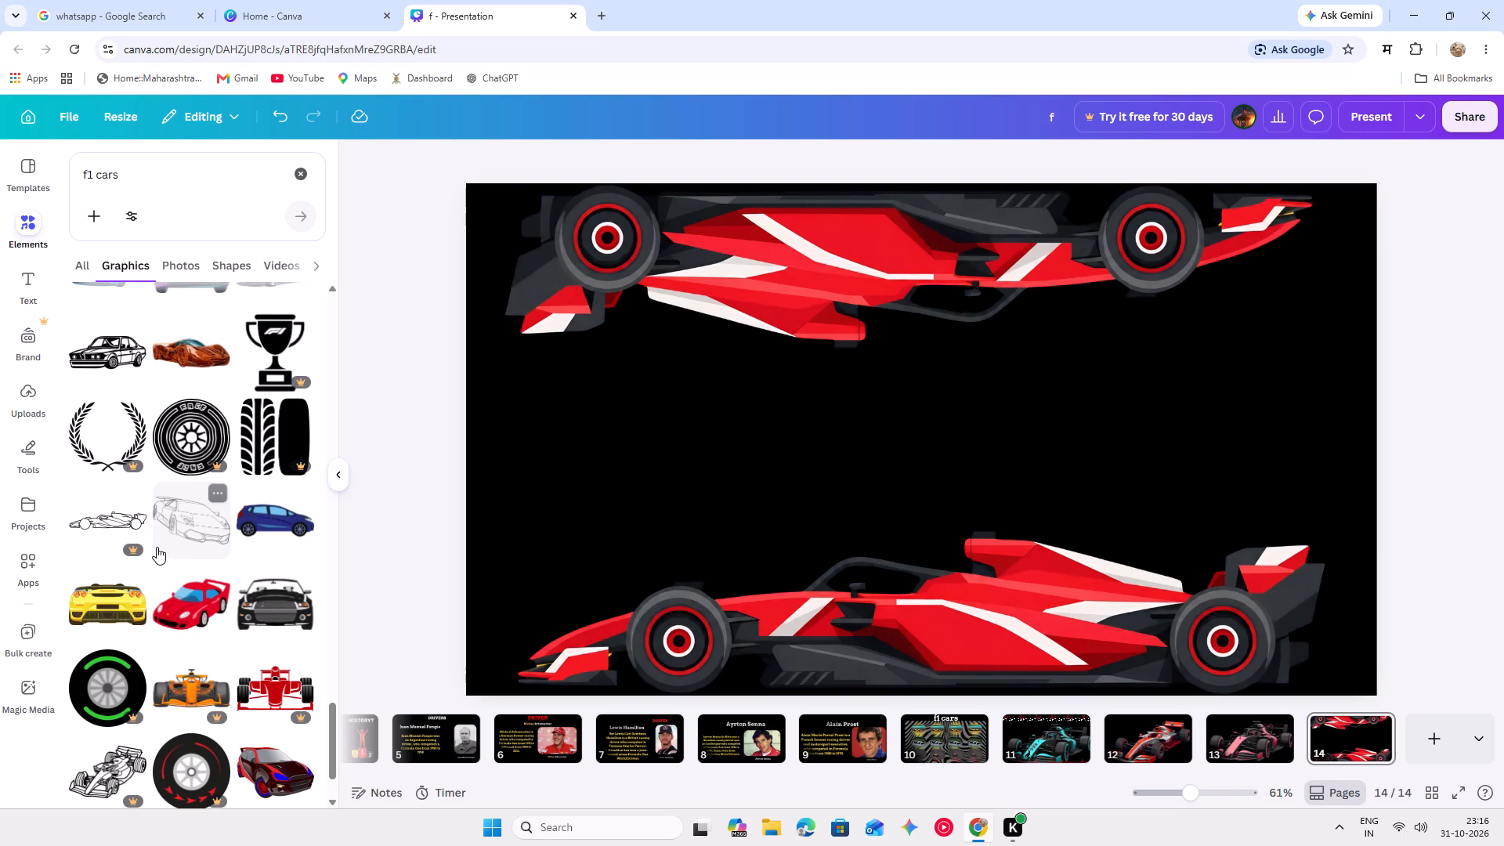
scroll(193, 586, down, 2)
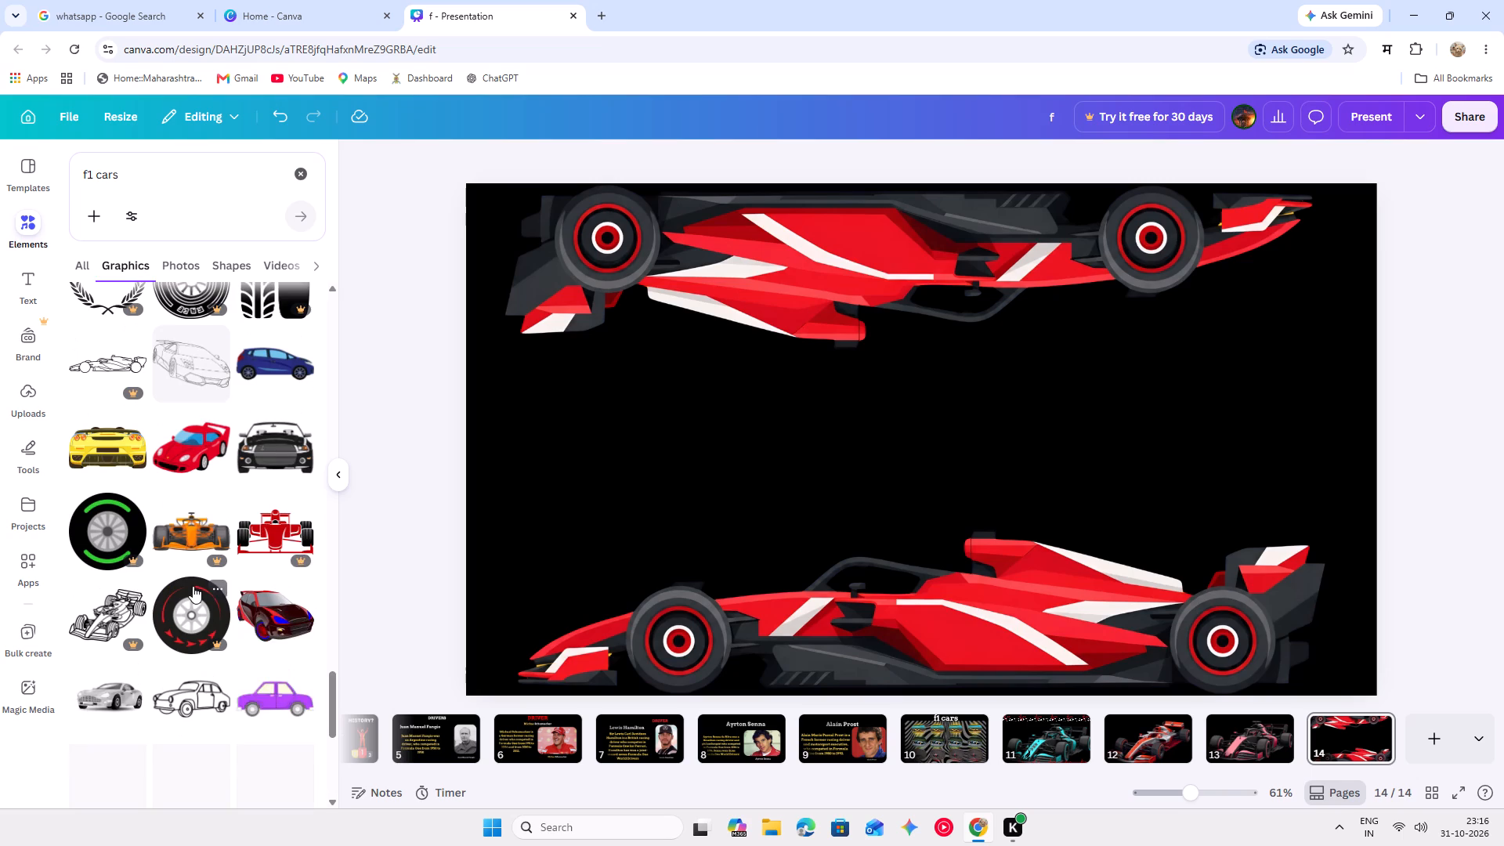
scroll(195, 585, down, 3)
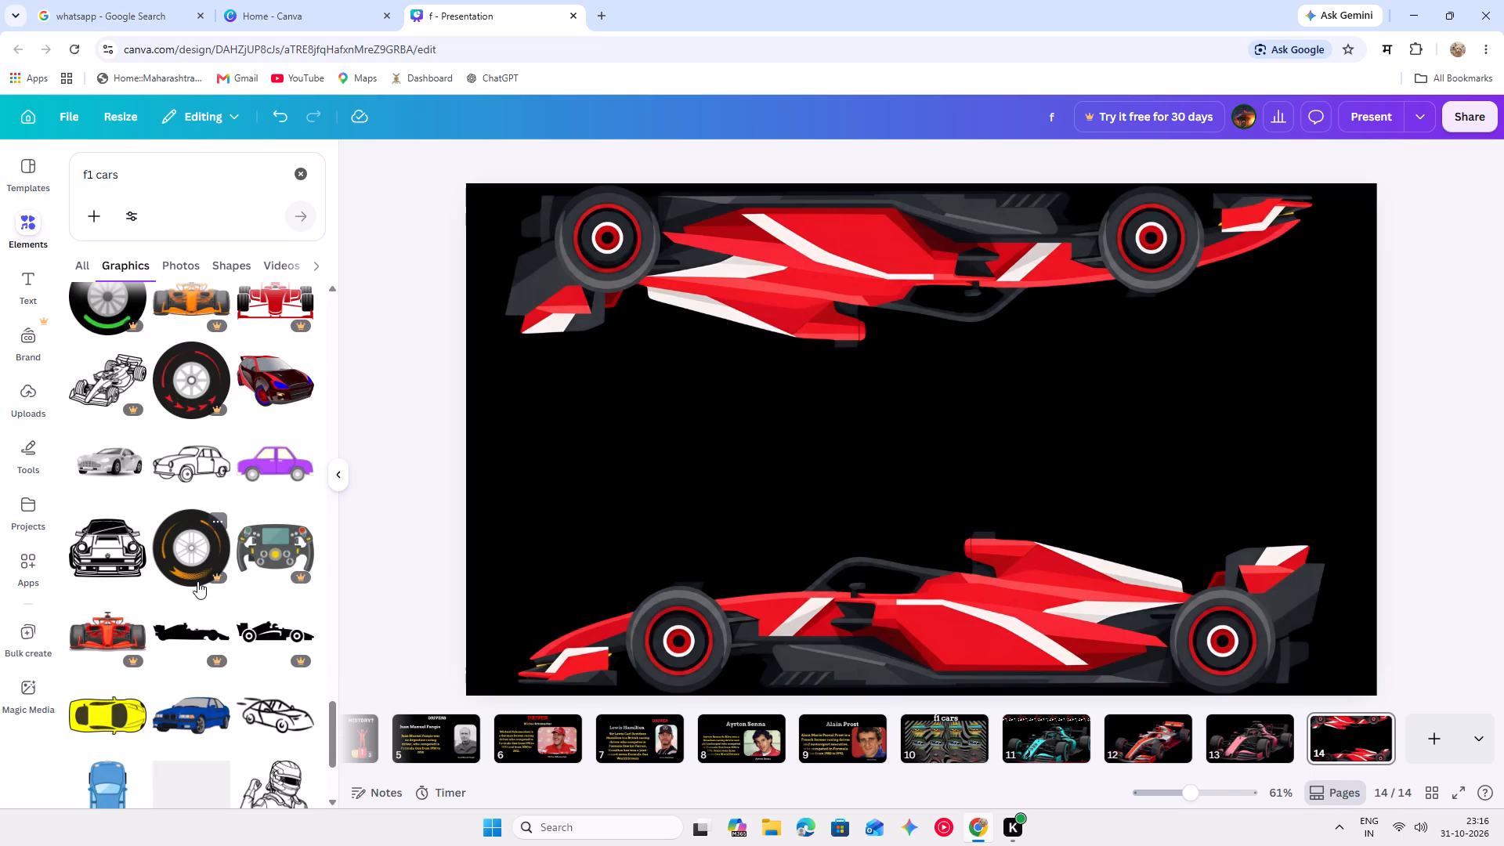
scroll(197, 581, down, 2)
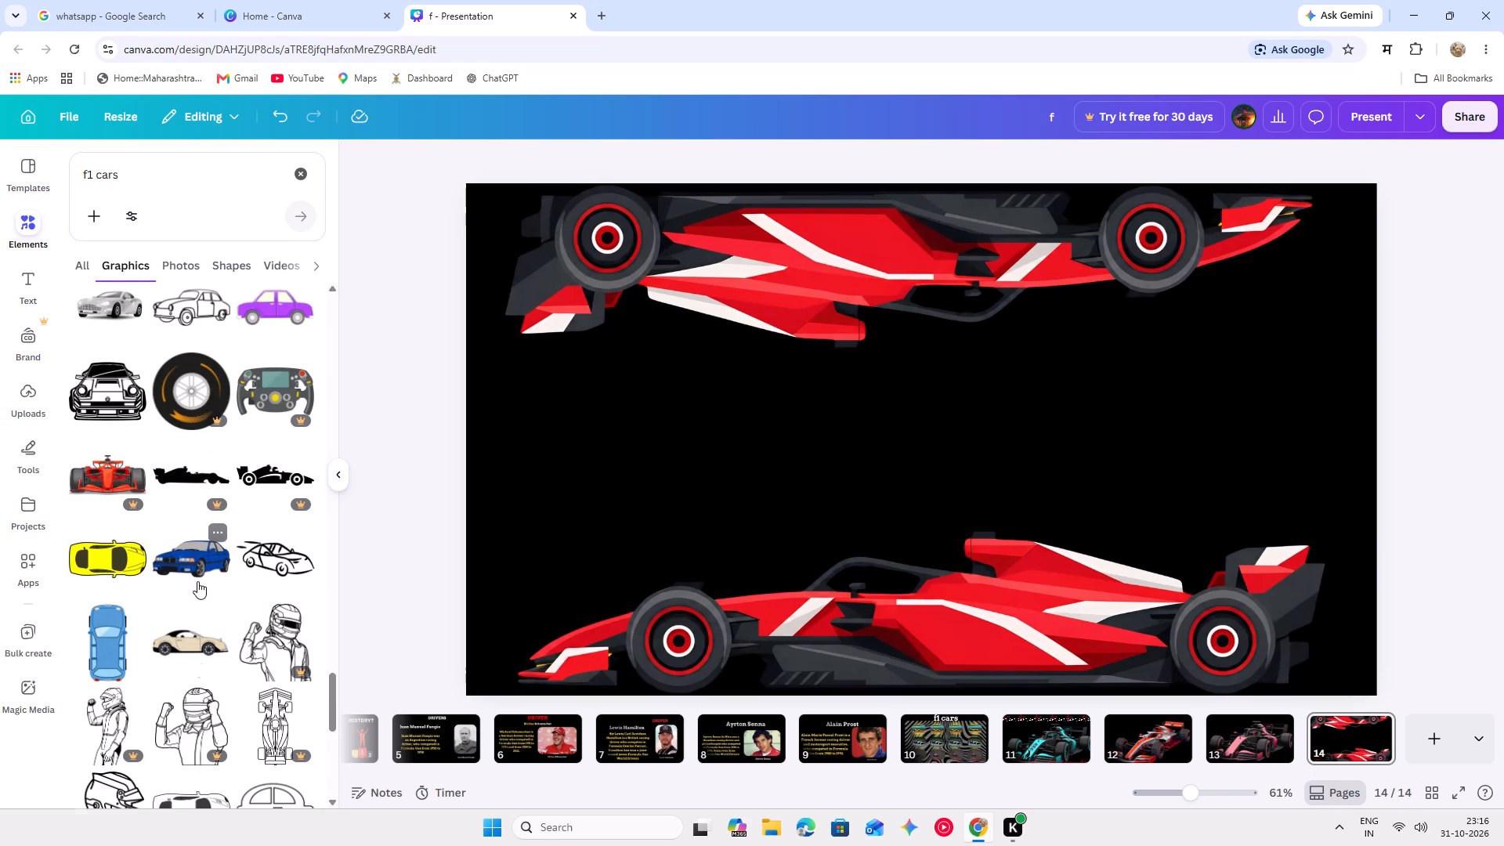
scroll(197, 581, down, 2)
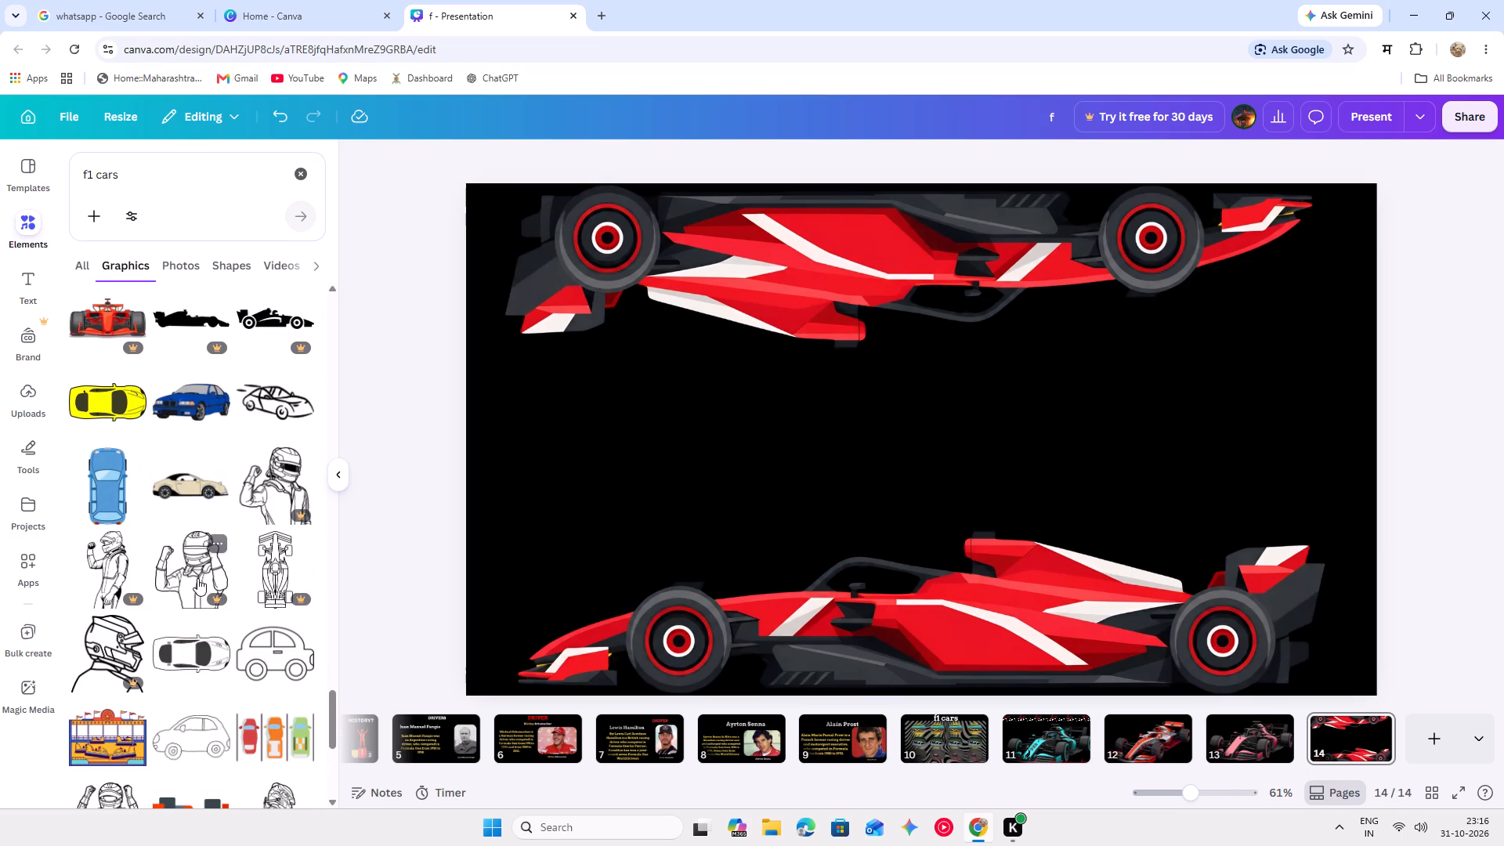
scroll(197, 578, down, 5)
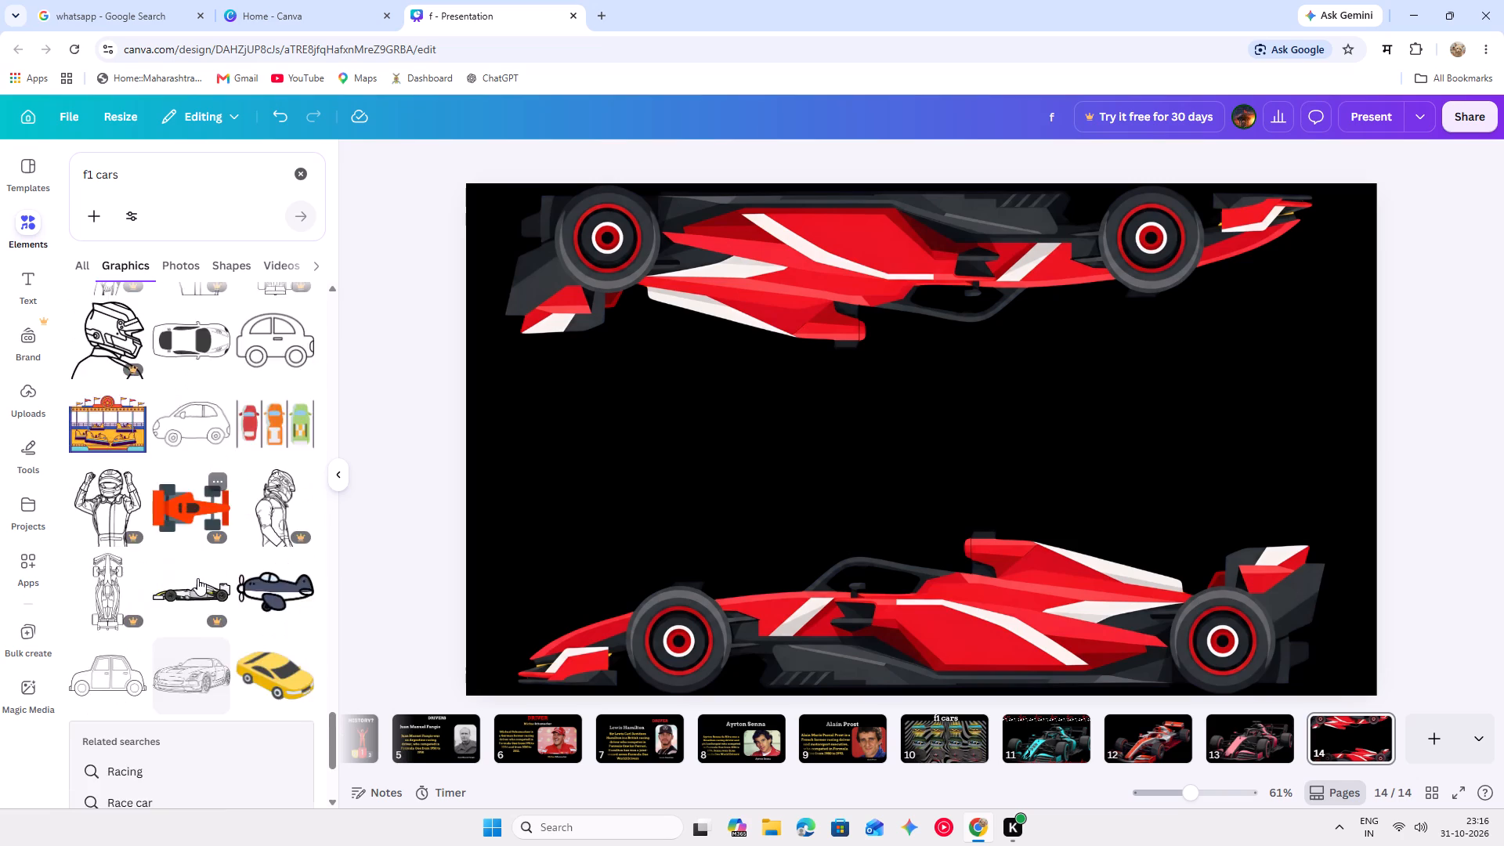
scroll(197, 578, down, 3)
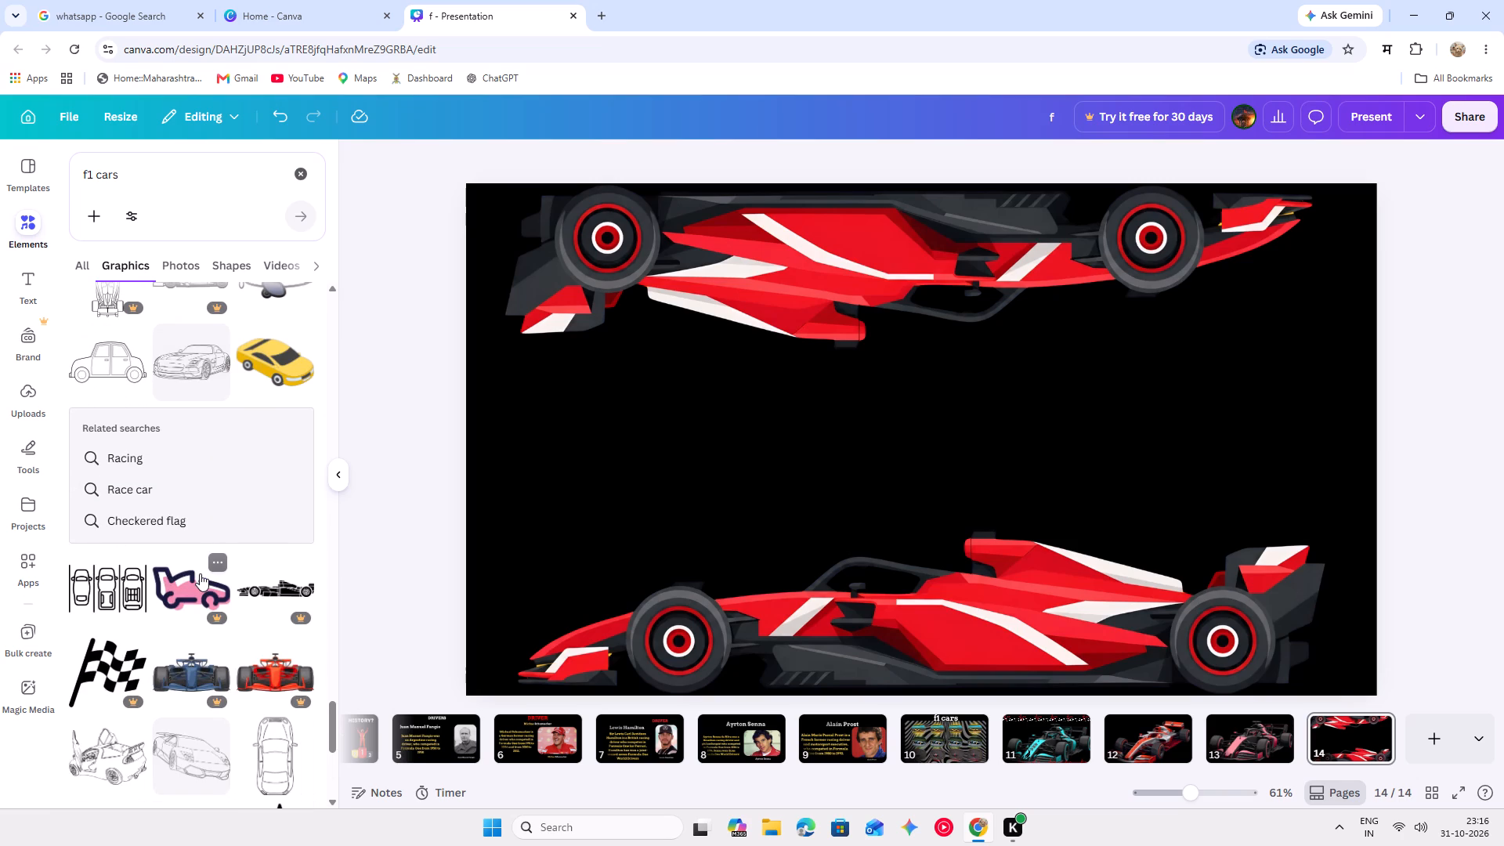
scroll(200, 573, down, 2)
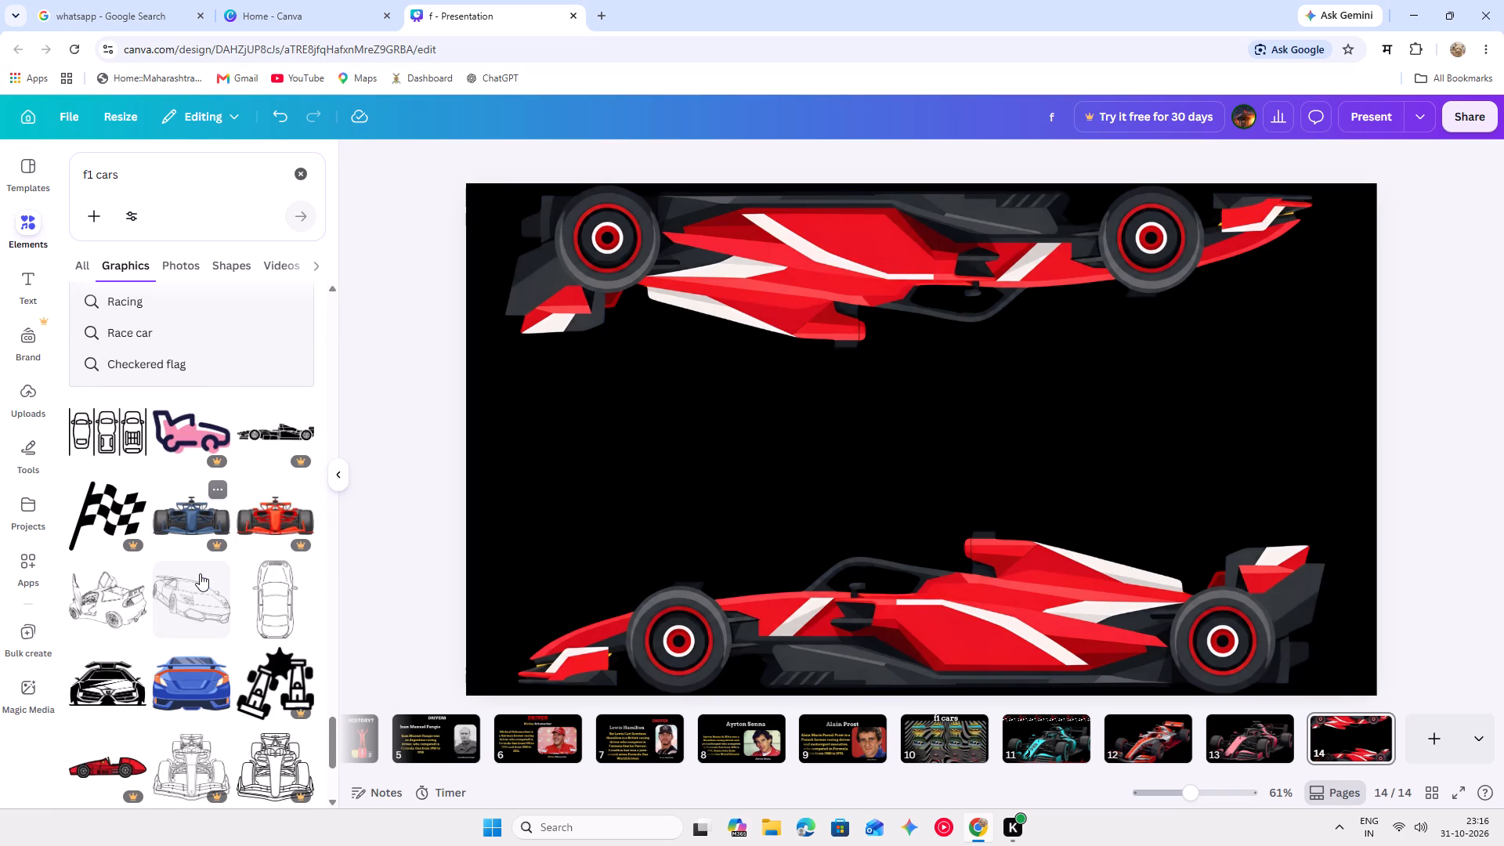
scroll(200, 573, down, 1)
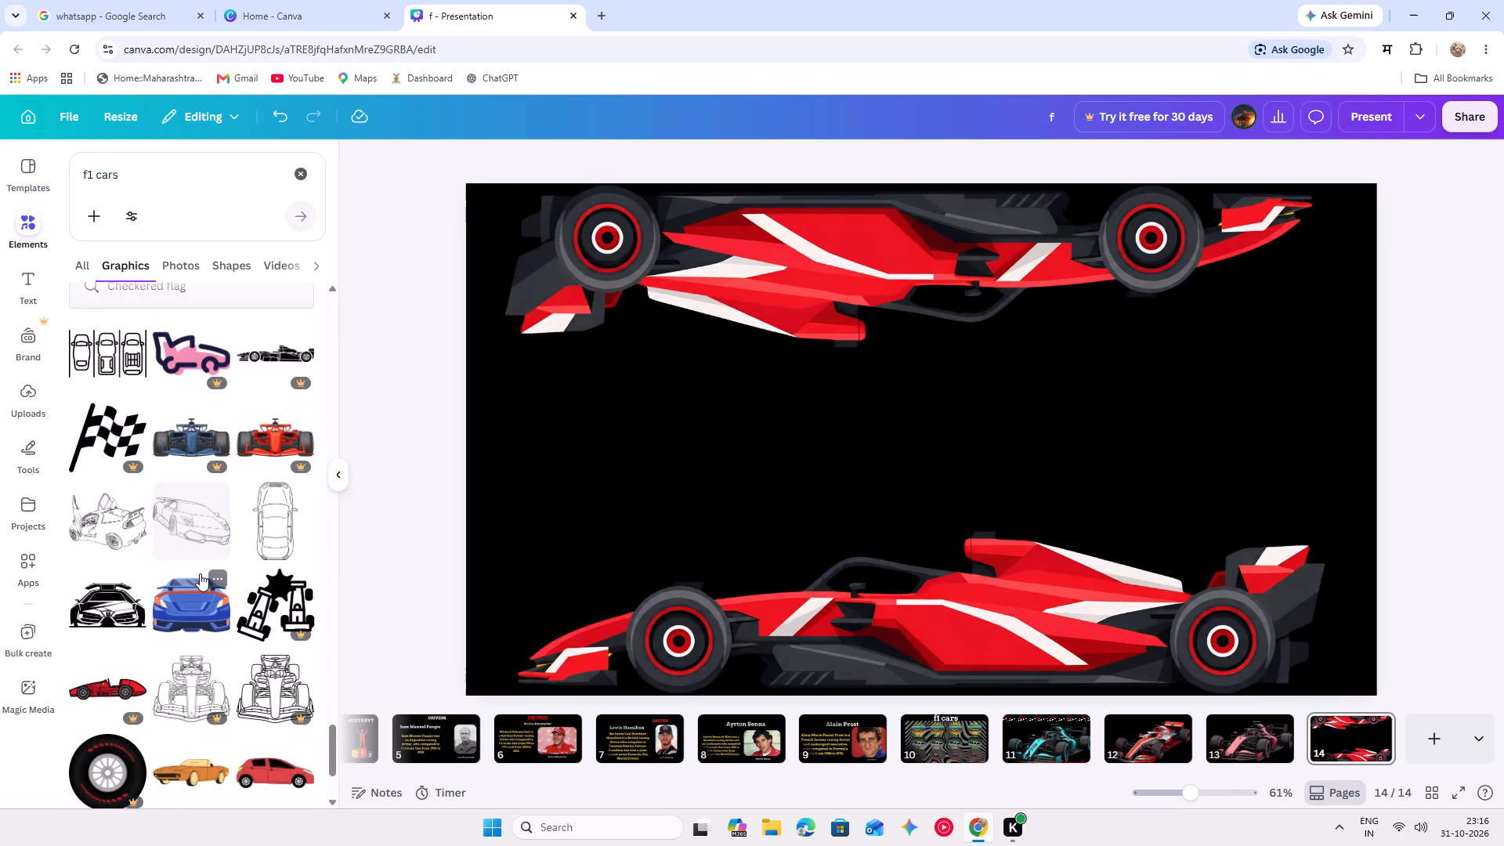
scroll(205, 551, down, 1)
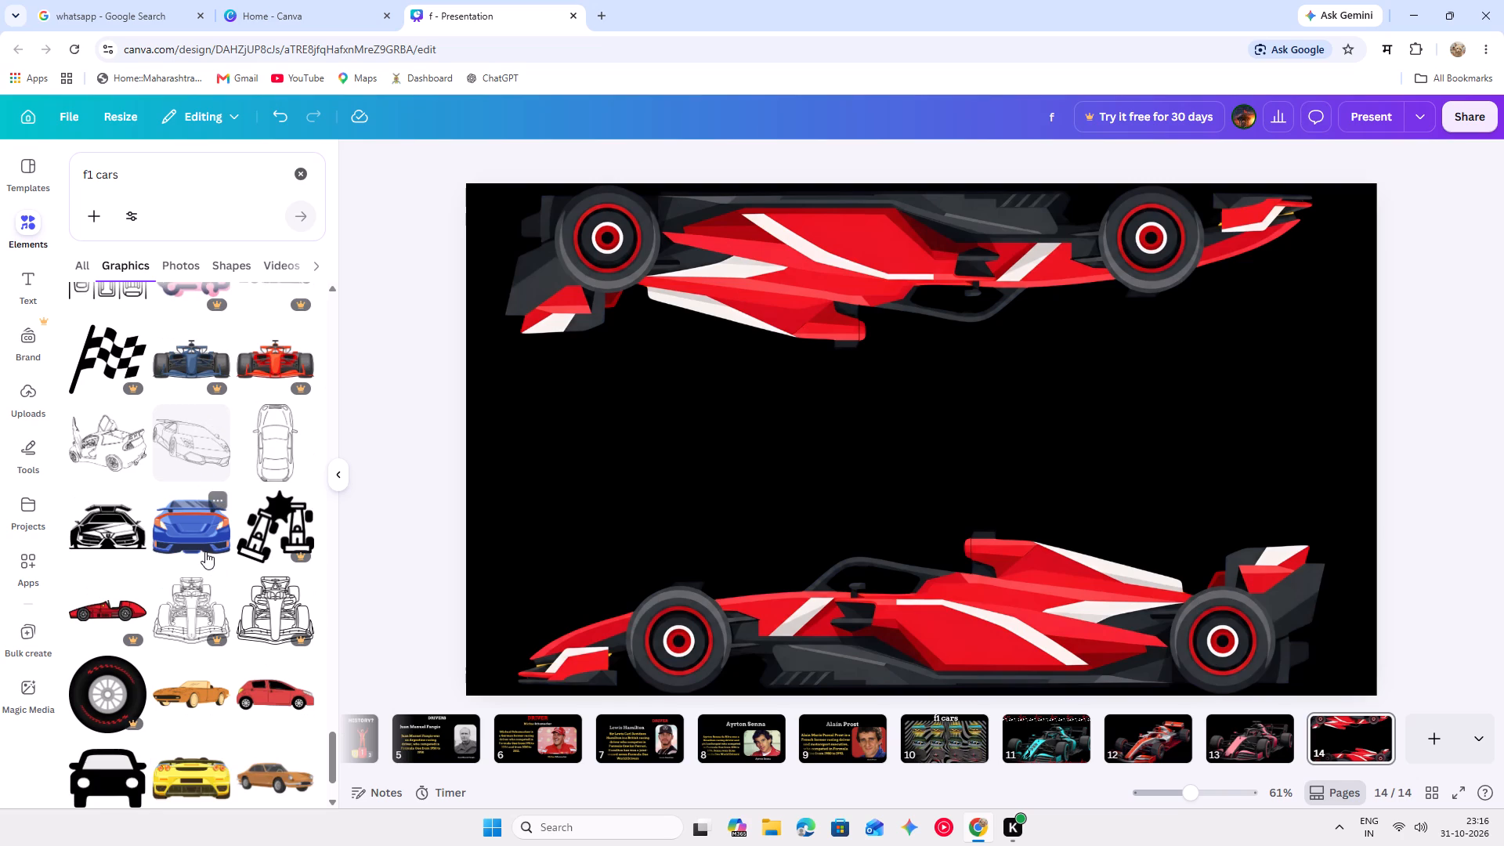
scroll(205, 551, down, 2)
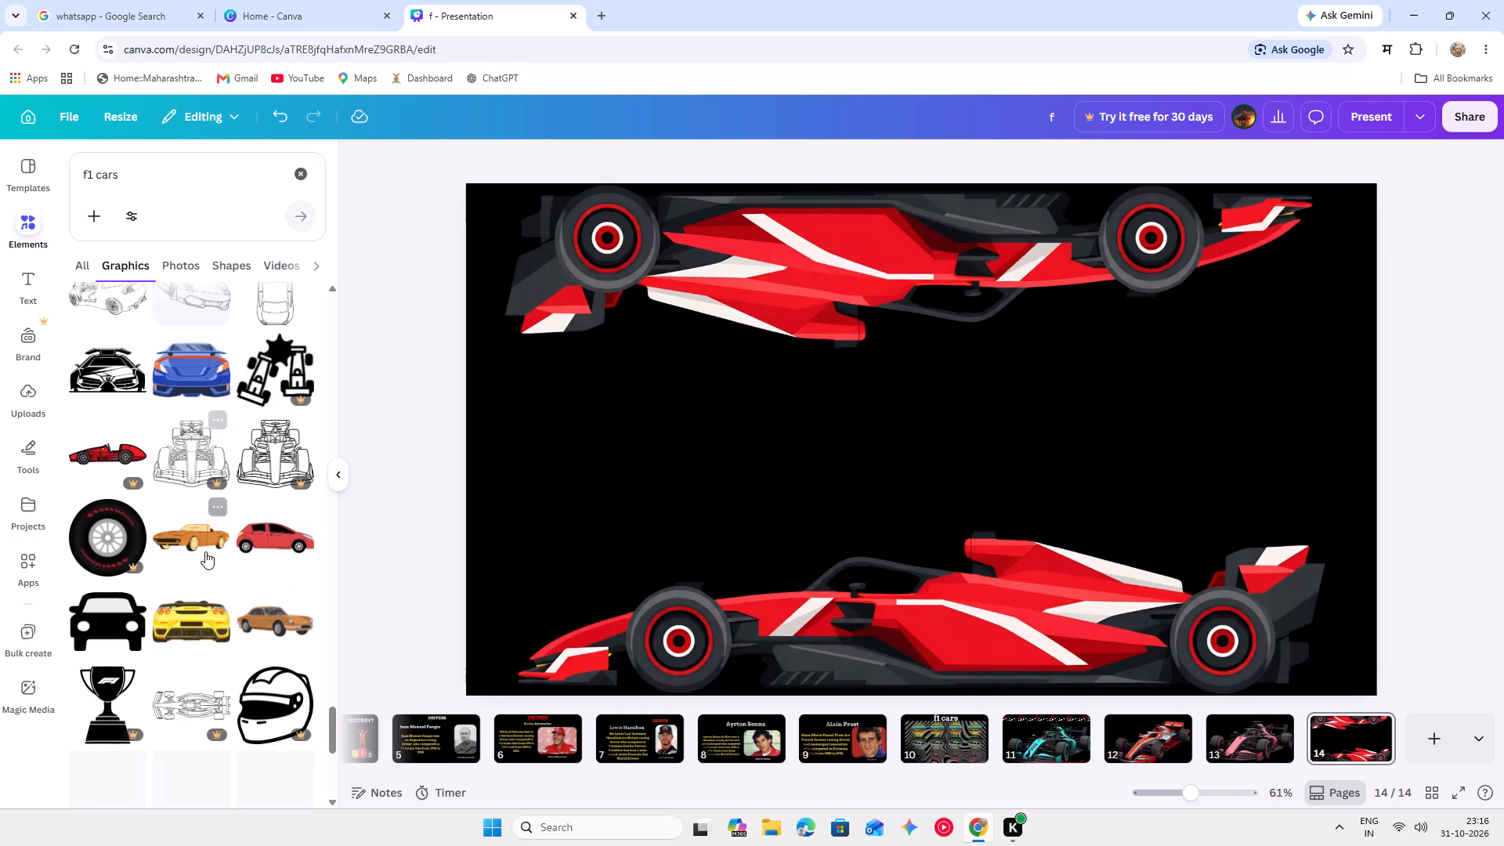
scroll(205, 551, down, 1)
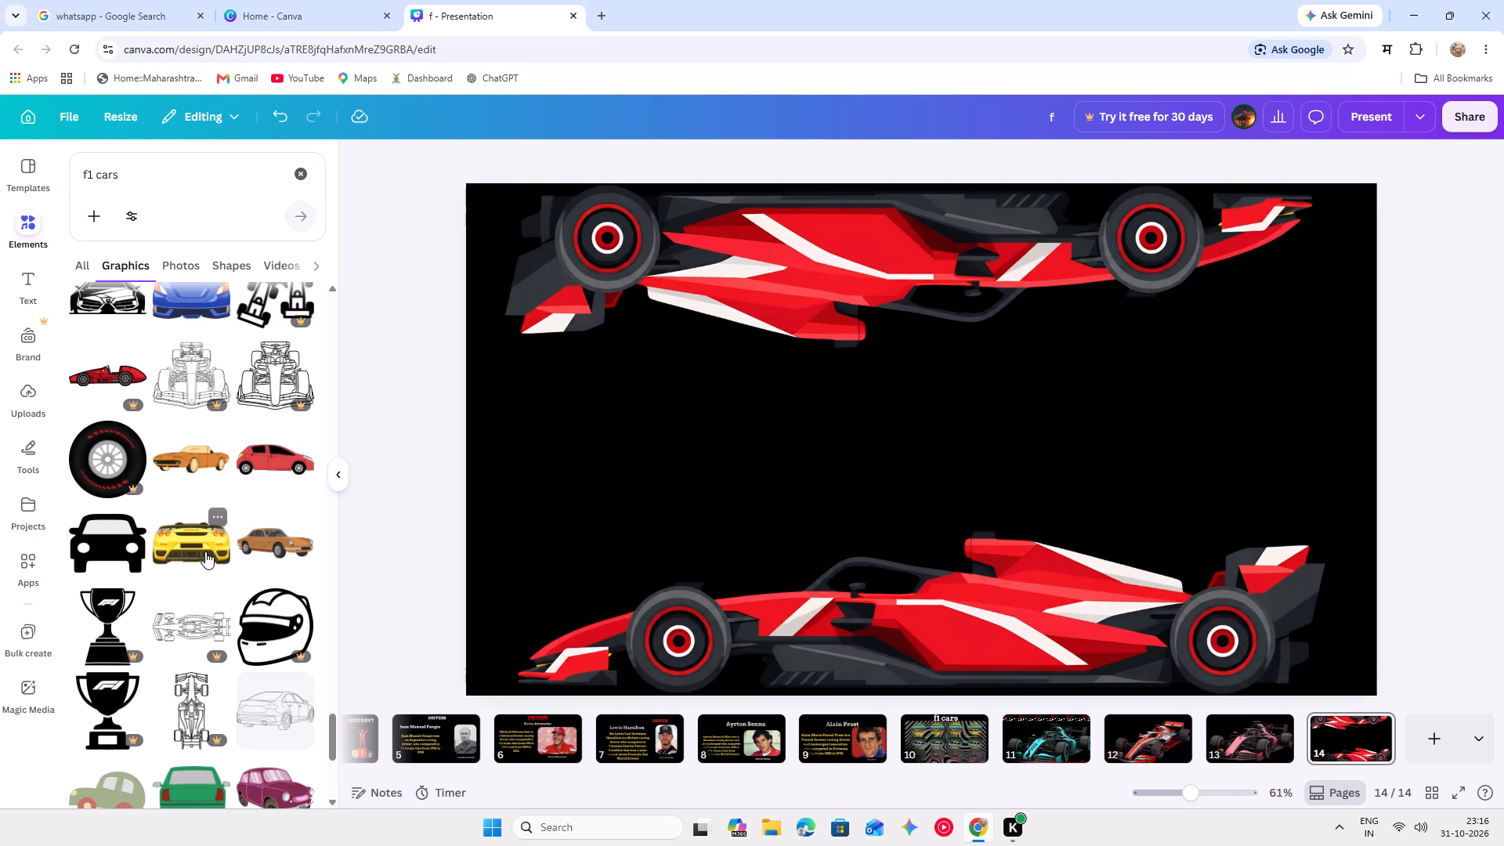
scroll(205, 551, down, 4)
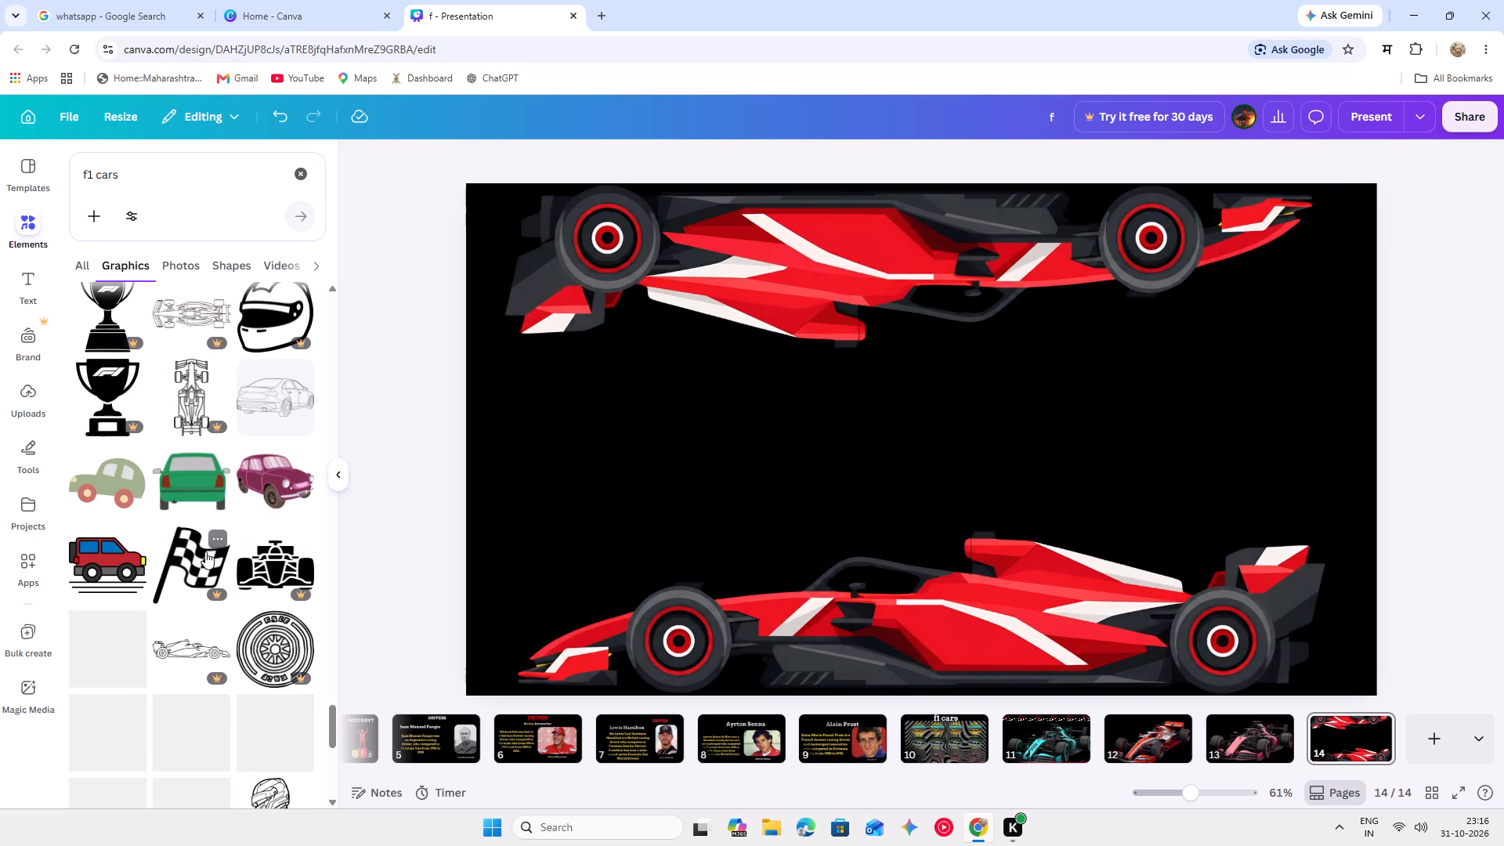
scroll(205, 551, down, 4)
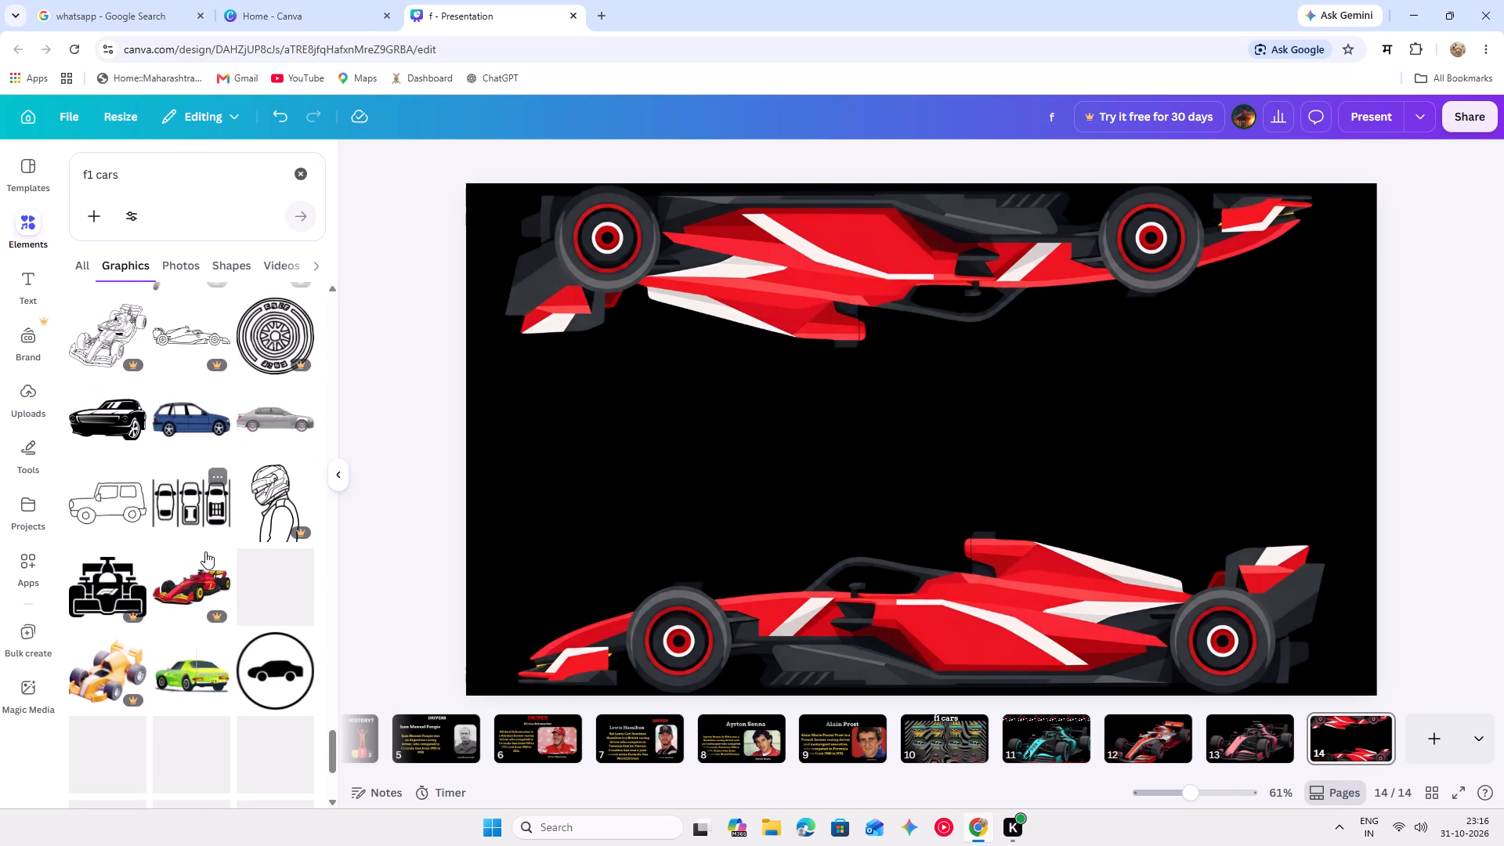
scroll(205, 551, down, 2)
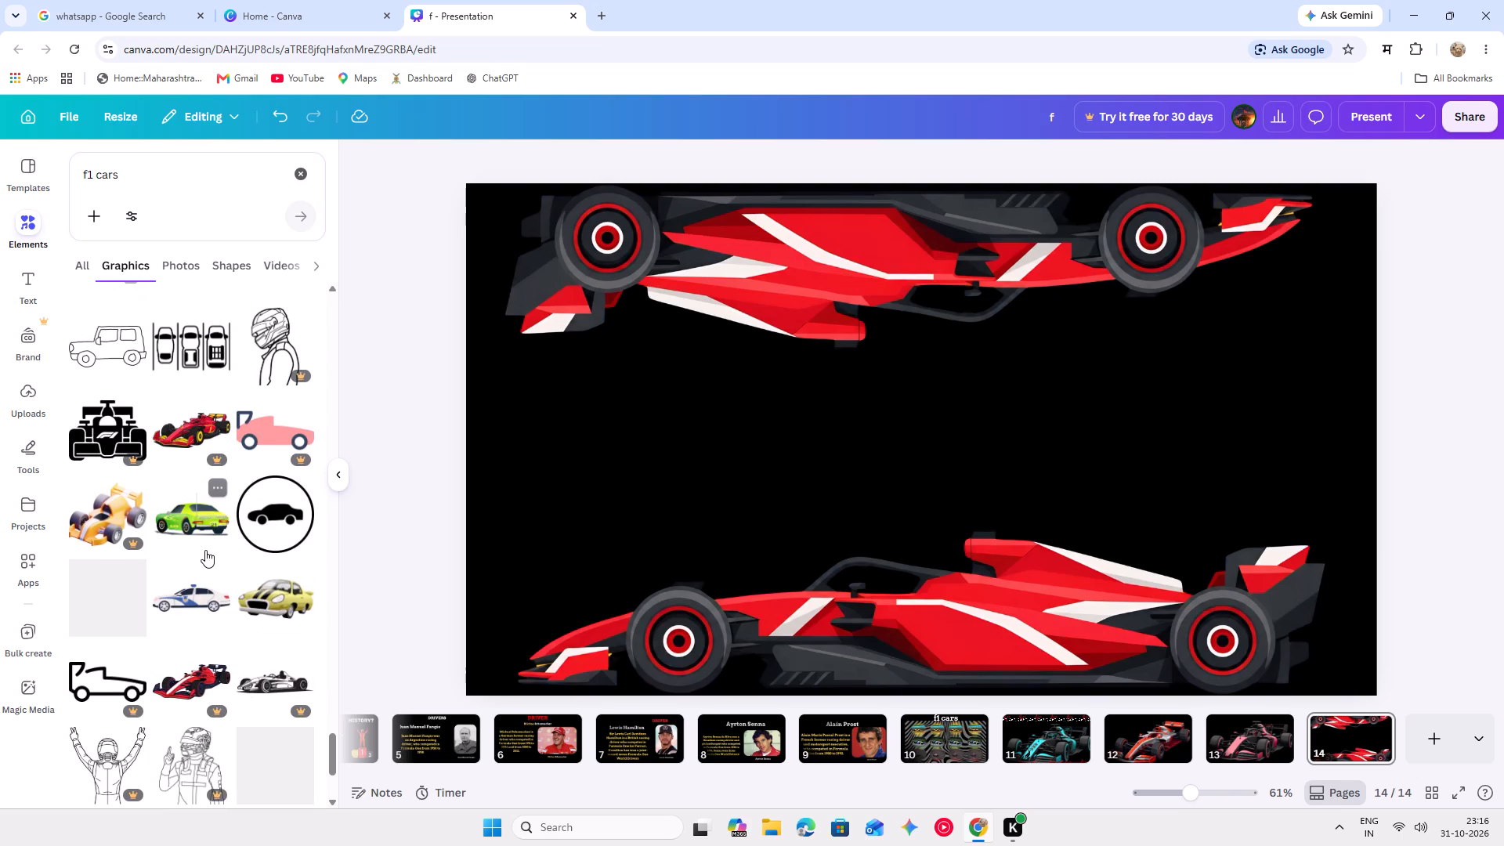
scroll(214, 545, down, 3)
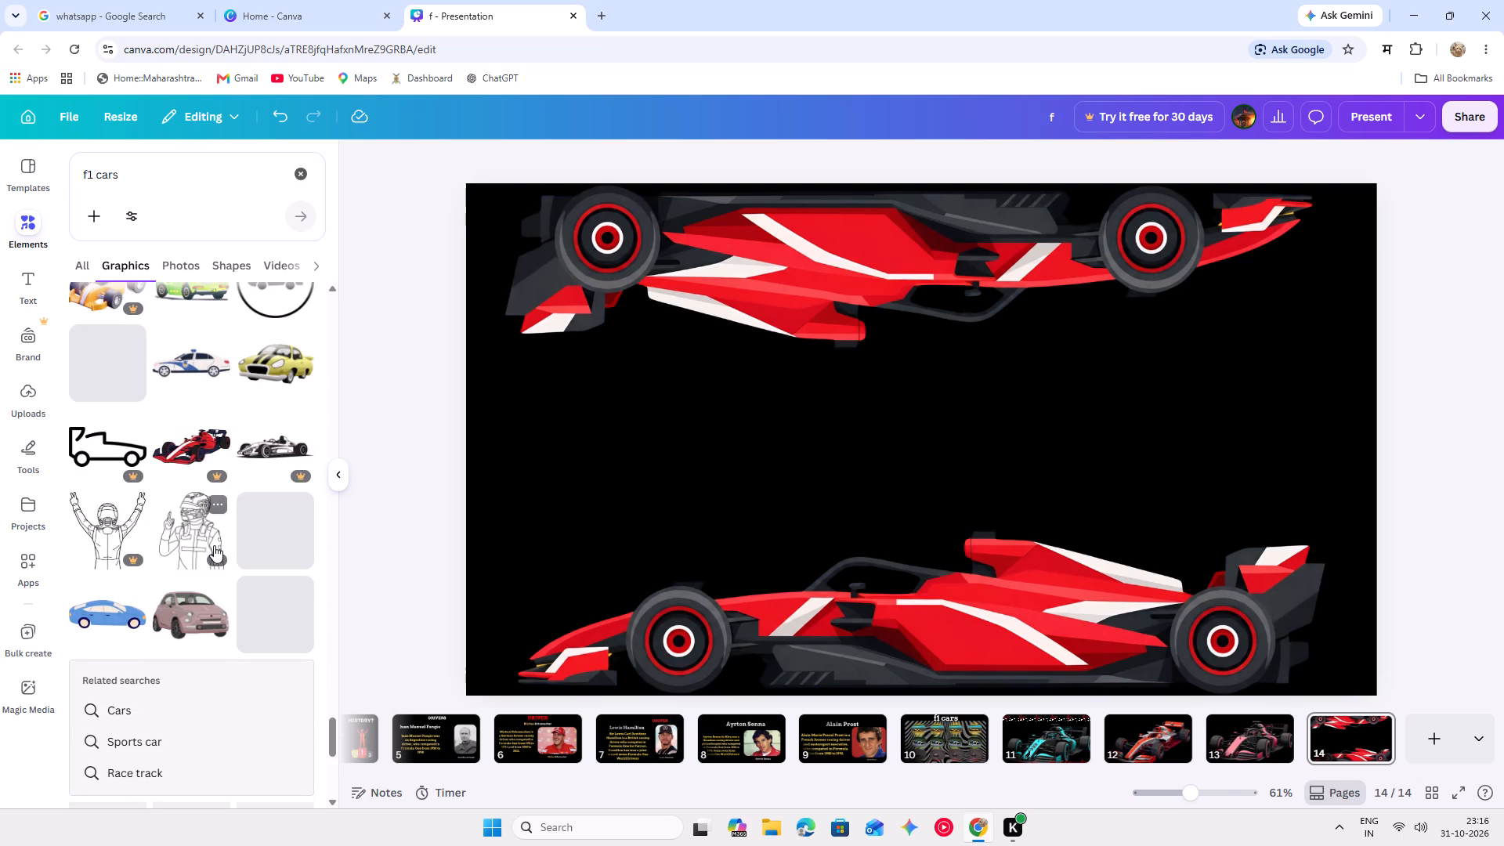
scroll(214, 545, down, 1)
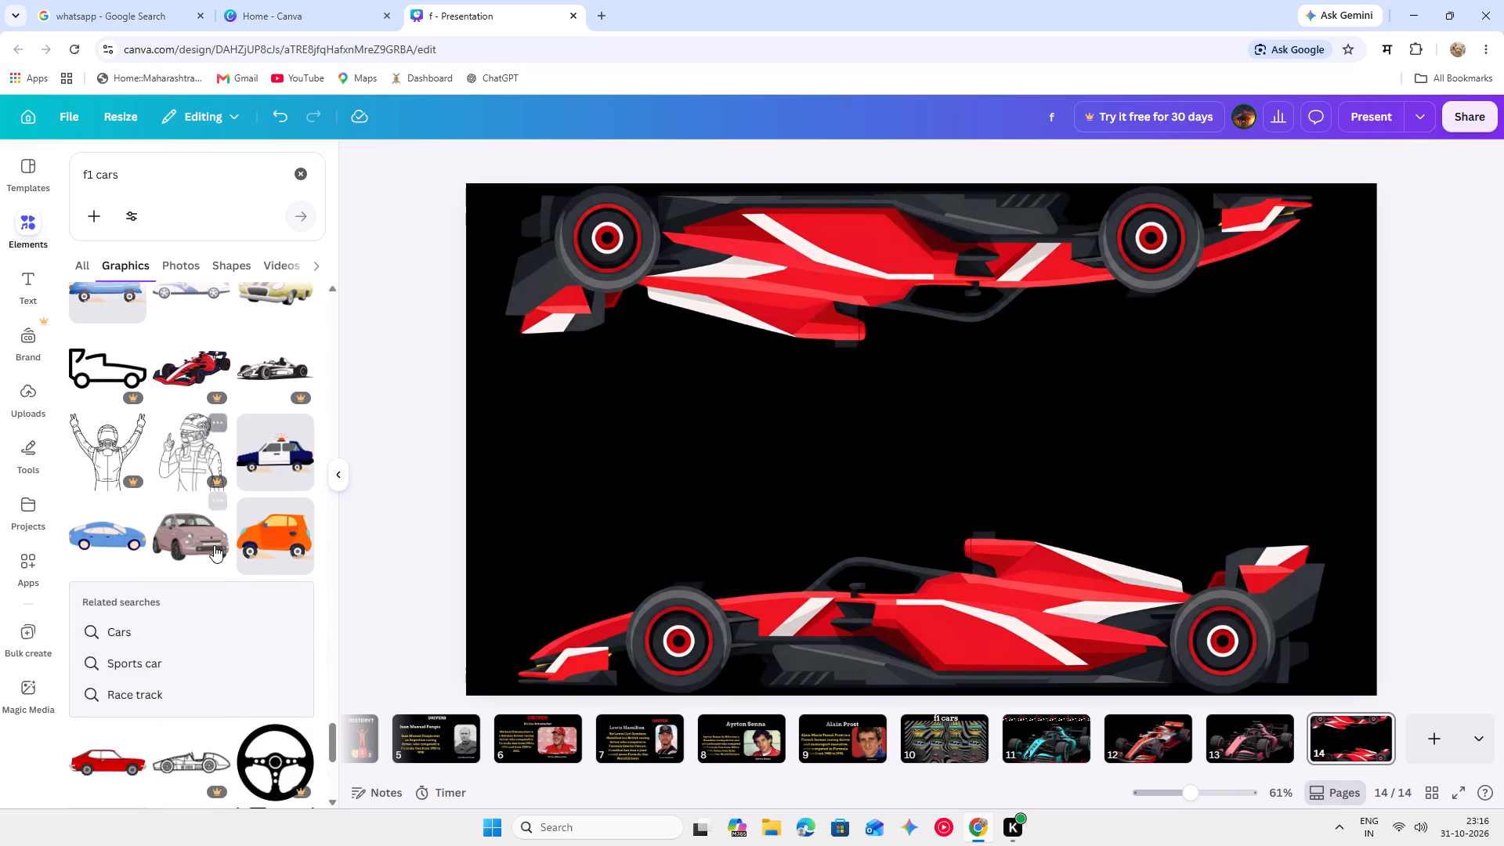
scroll(267, 552, down, 7)
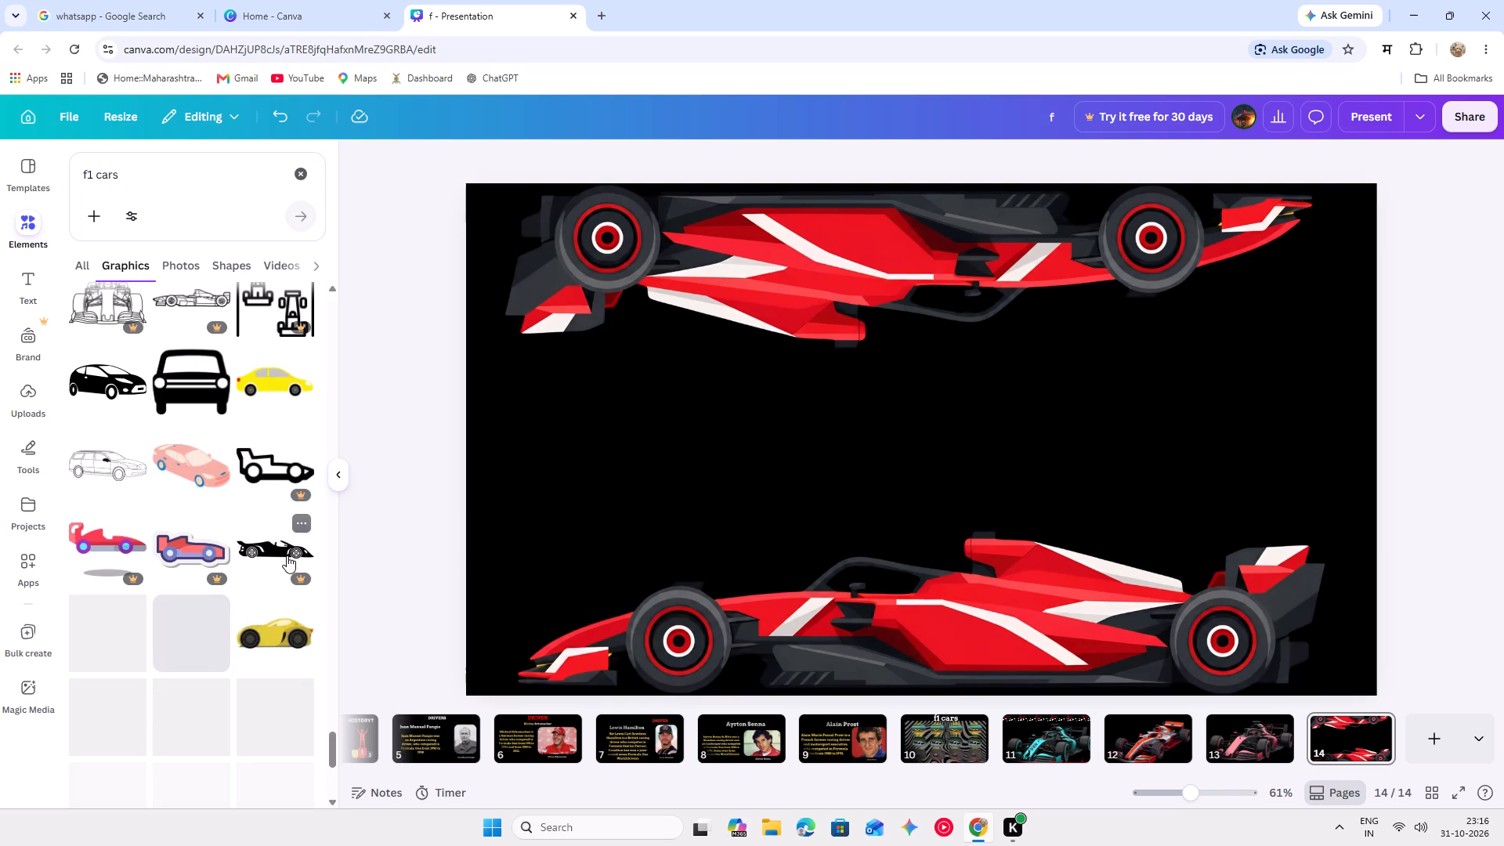
scroll(283, 582, down, 2)
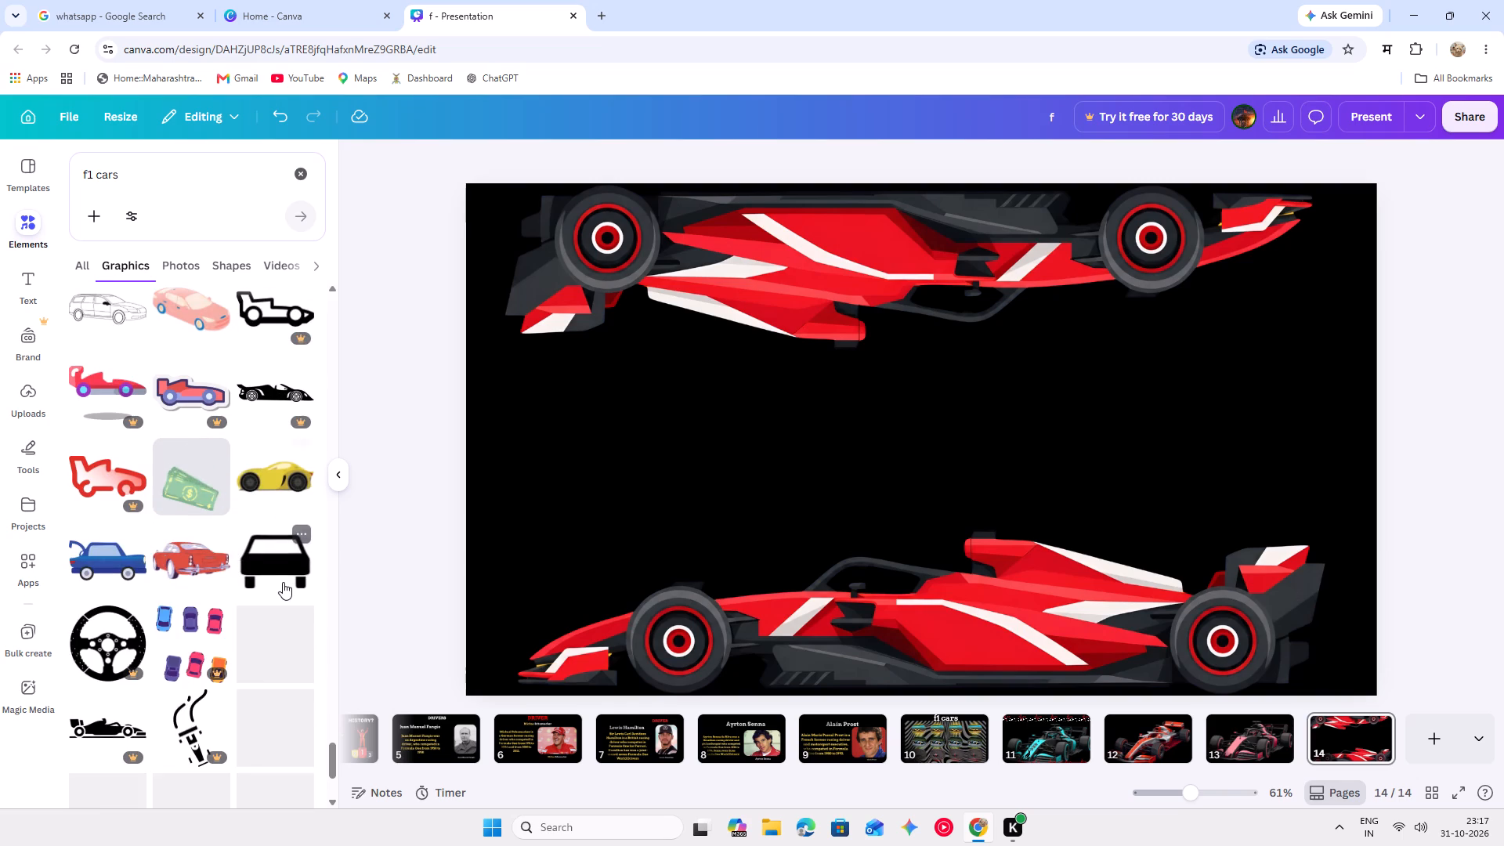
scroll(283, 582, down, 3)
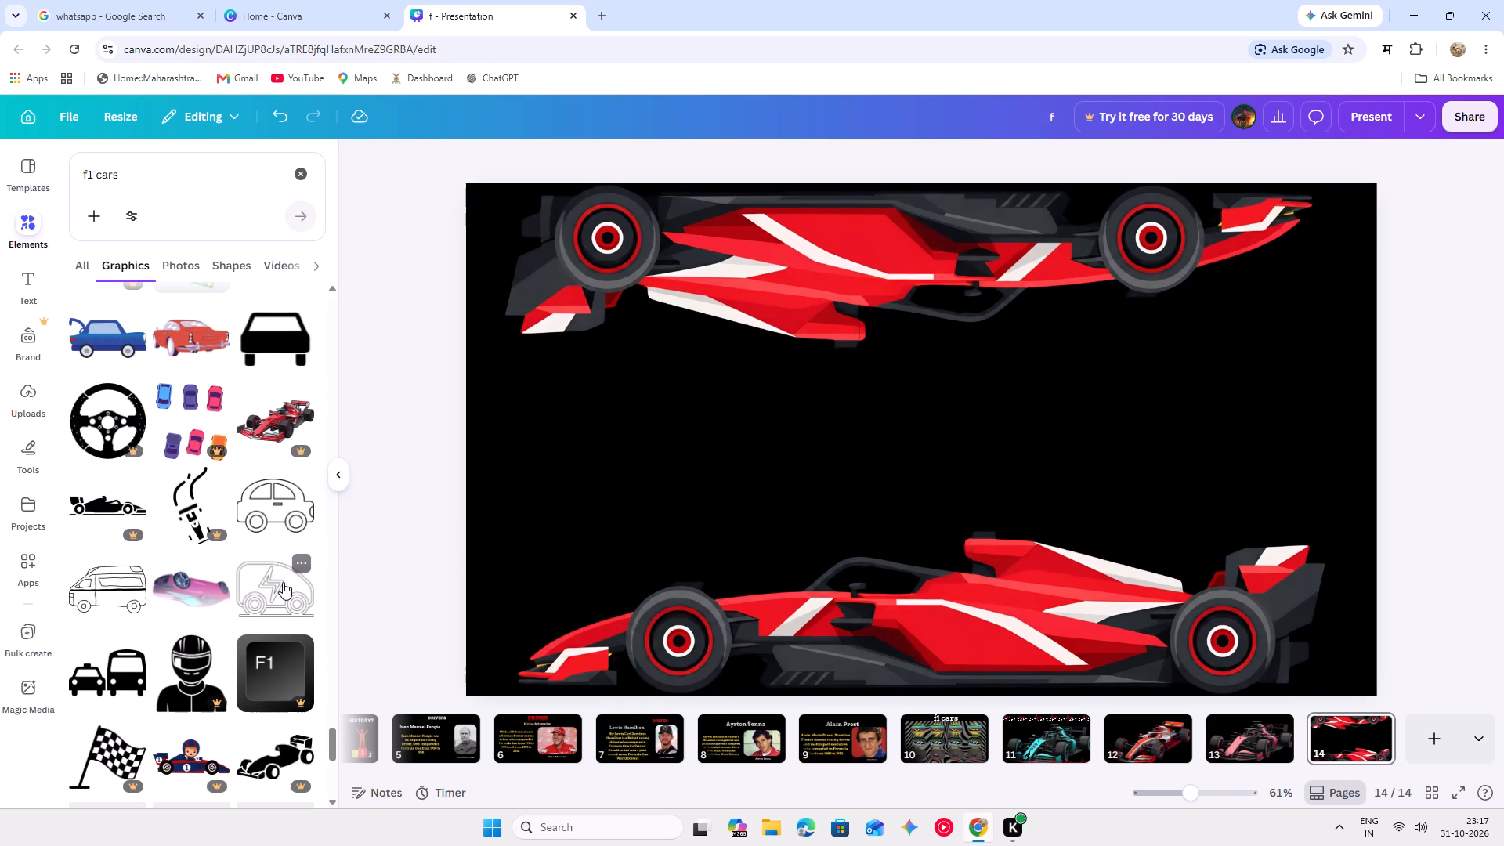
scroll(283, 582, down, 3)
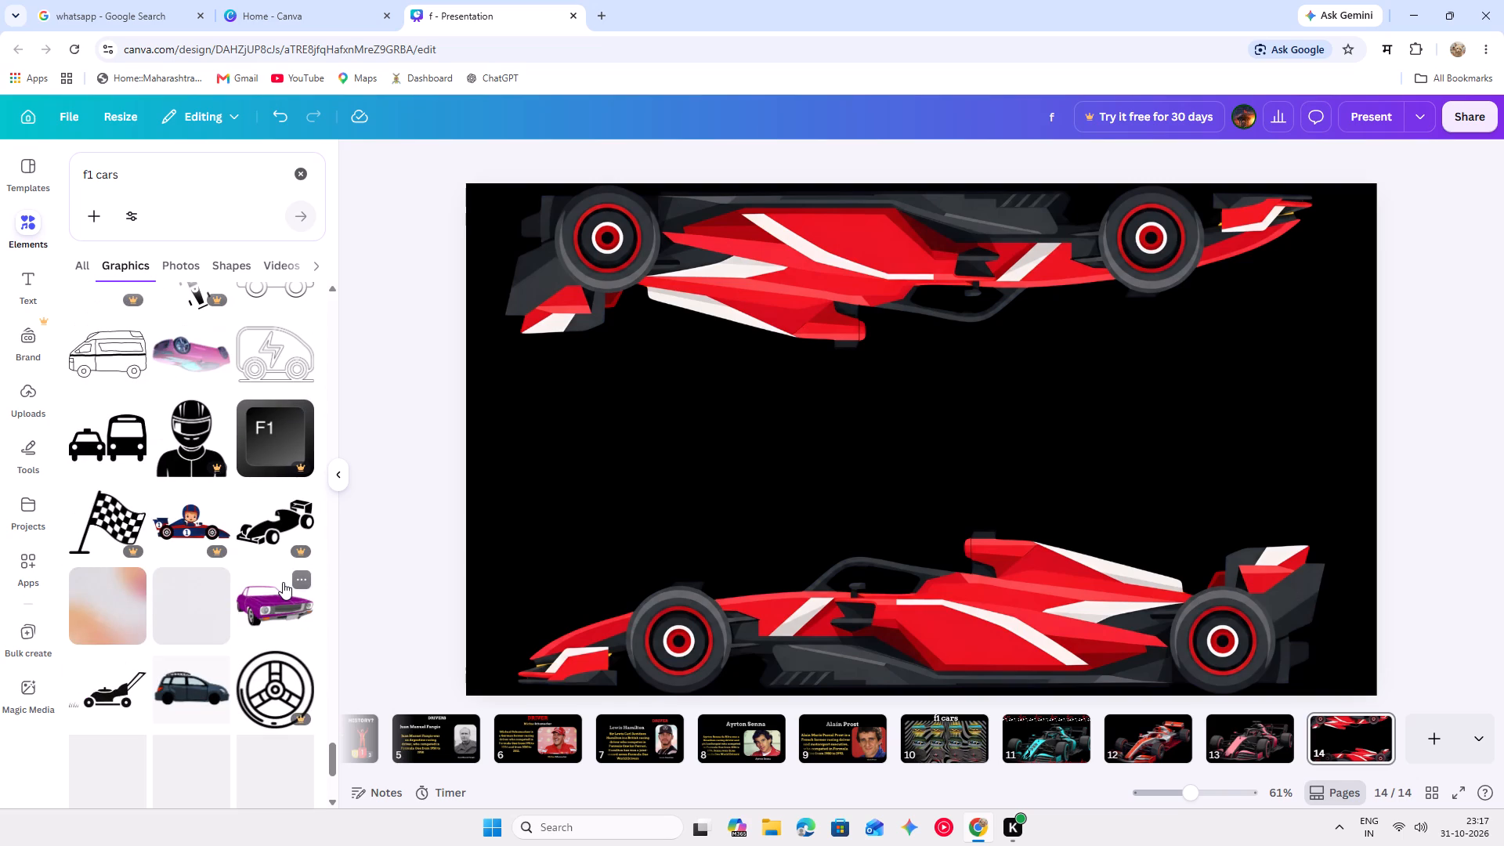
scroll(283, 582, down, 3)
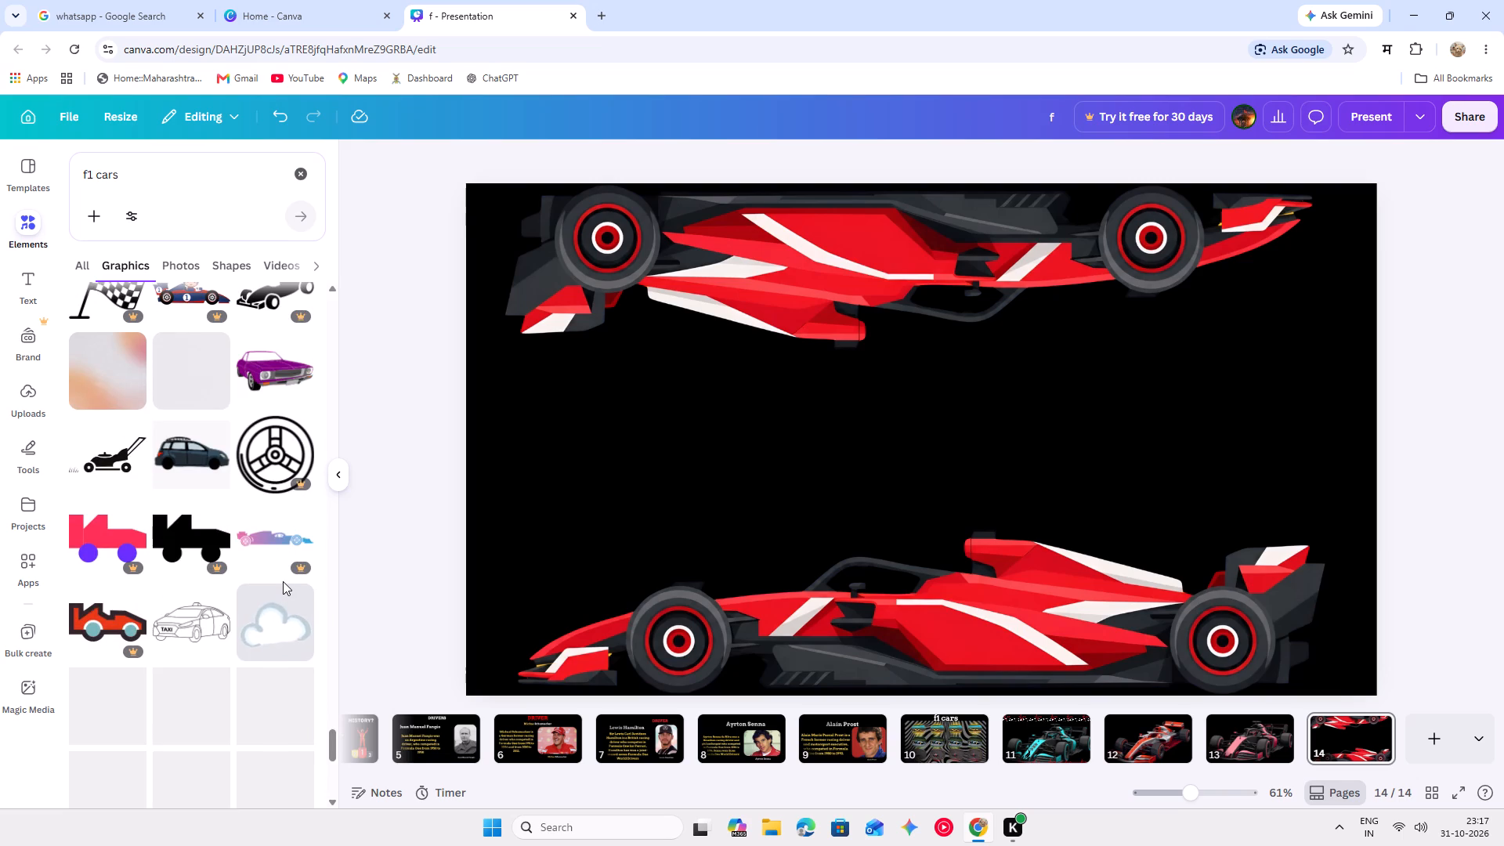
scroll(283, 581, down, 4)
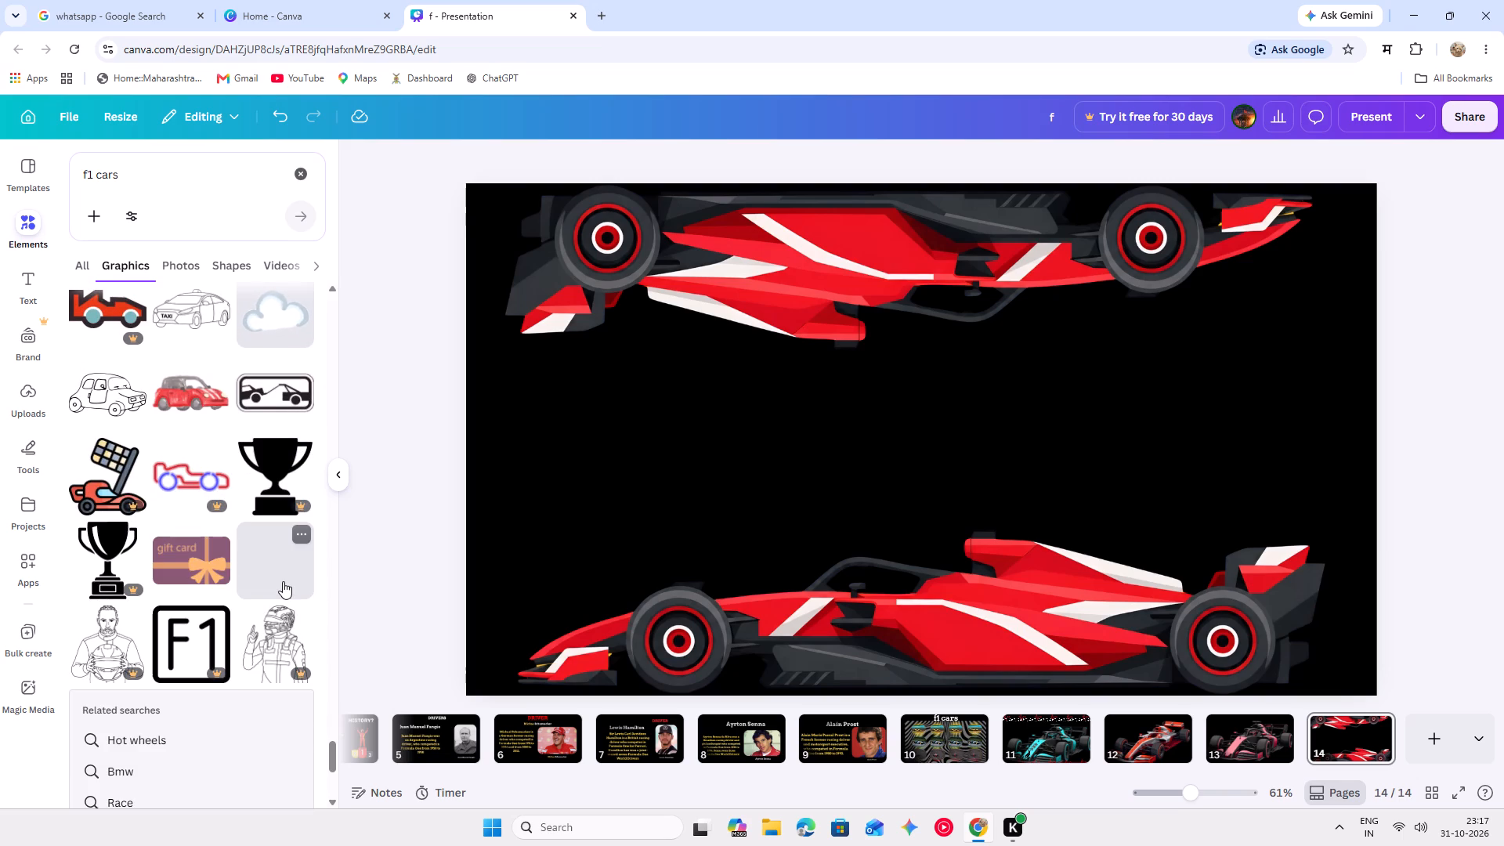
scroll(283, 580, down, 5)
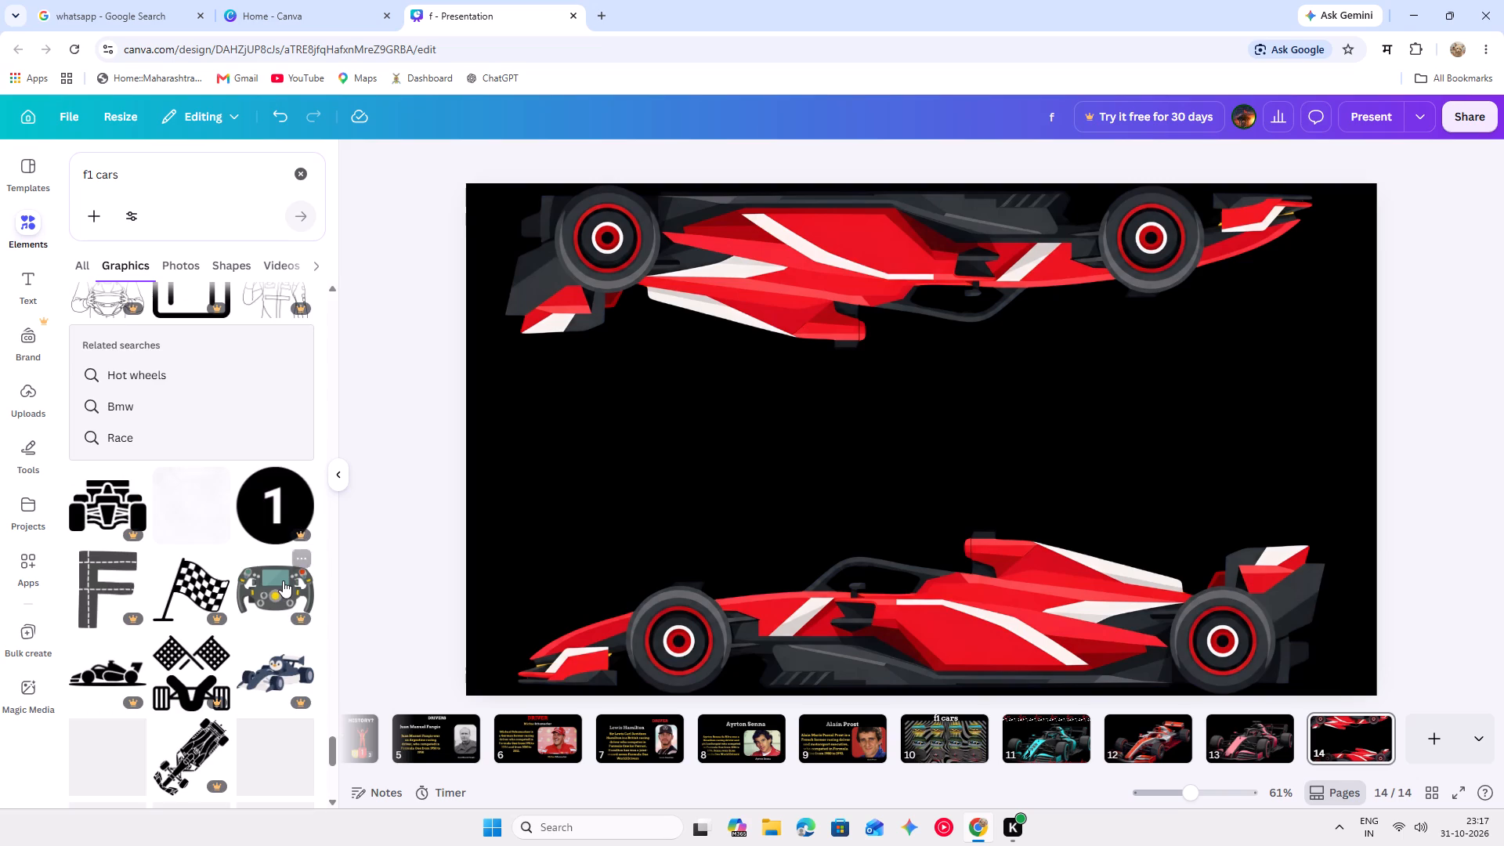
scroll(283, 580, down, 6)
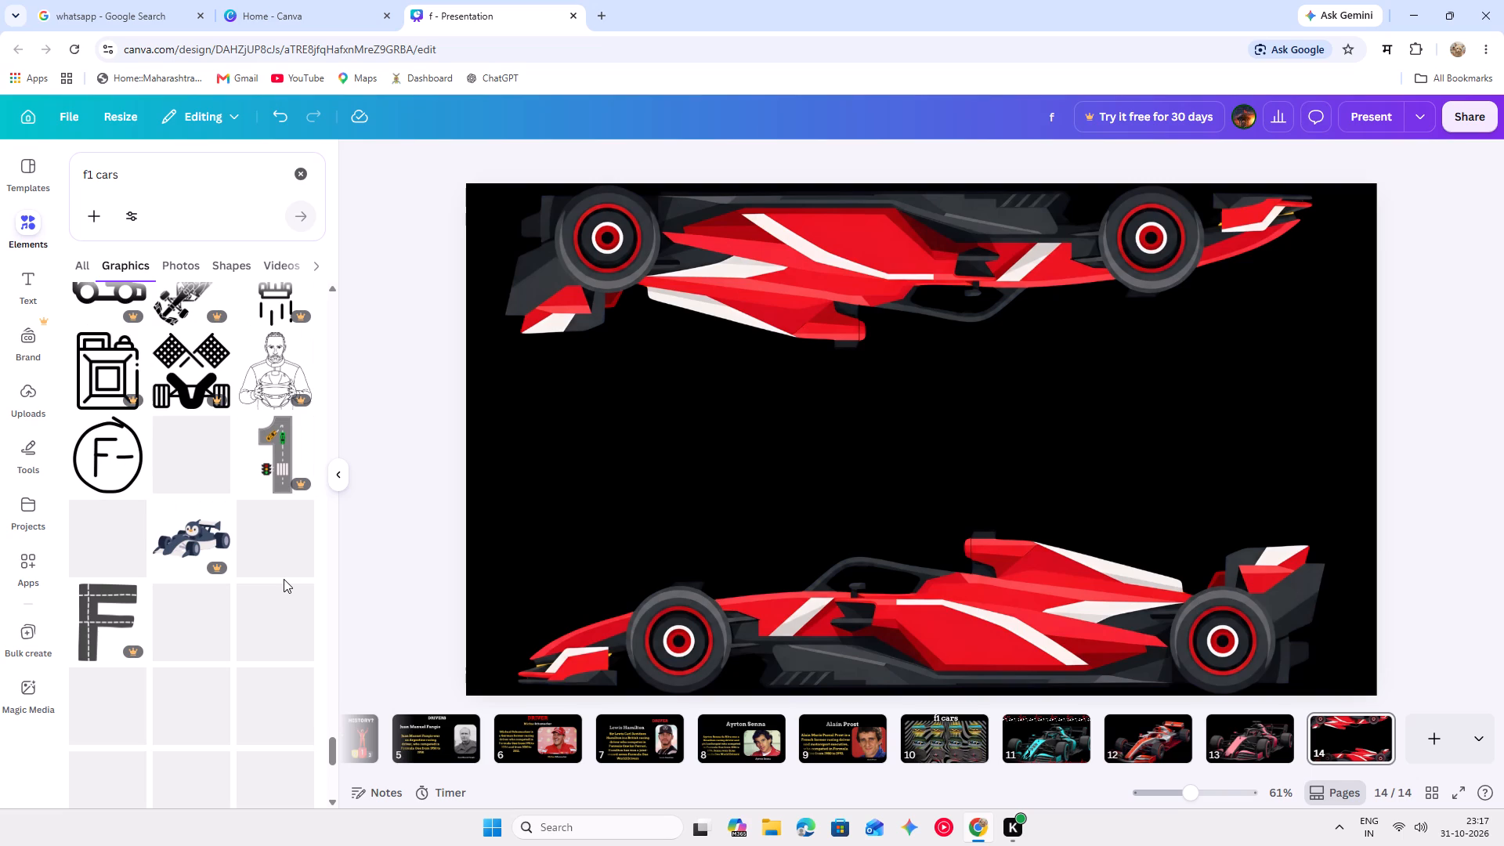
scroll(284, 579, down, 1)
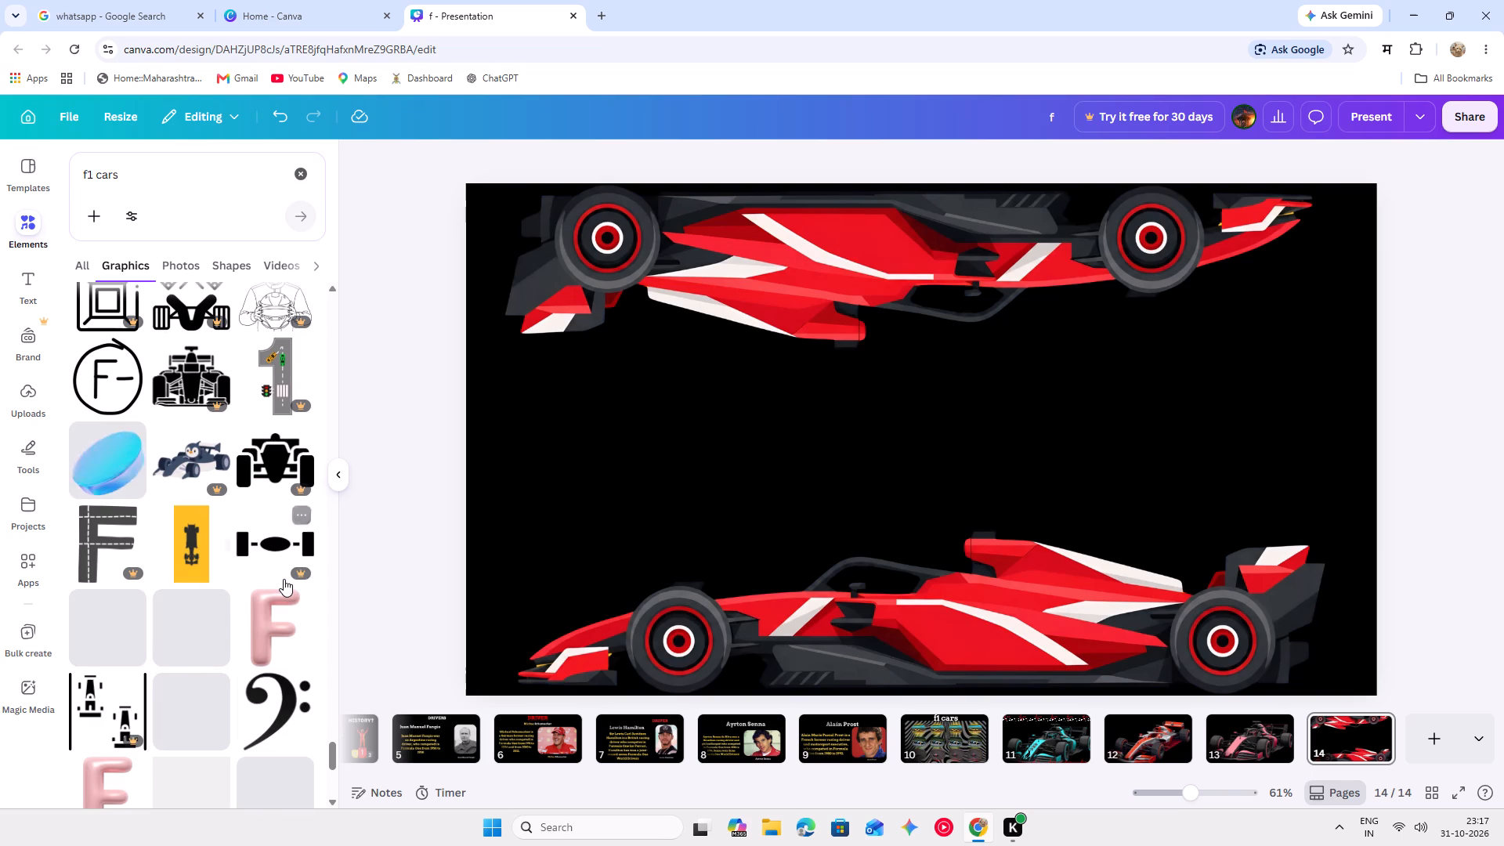
scroll(284, 579, down, 1)
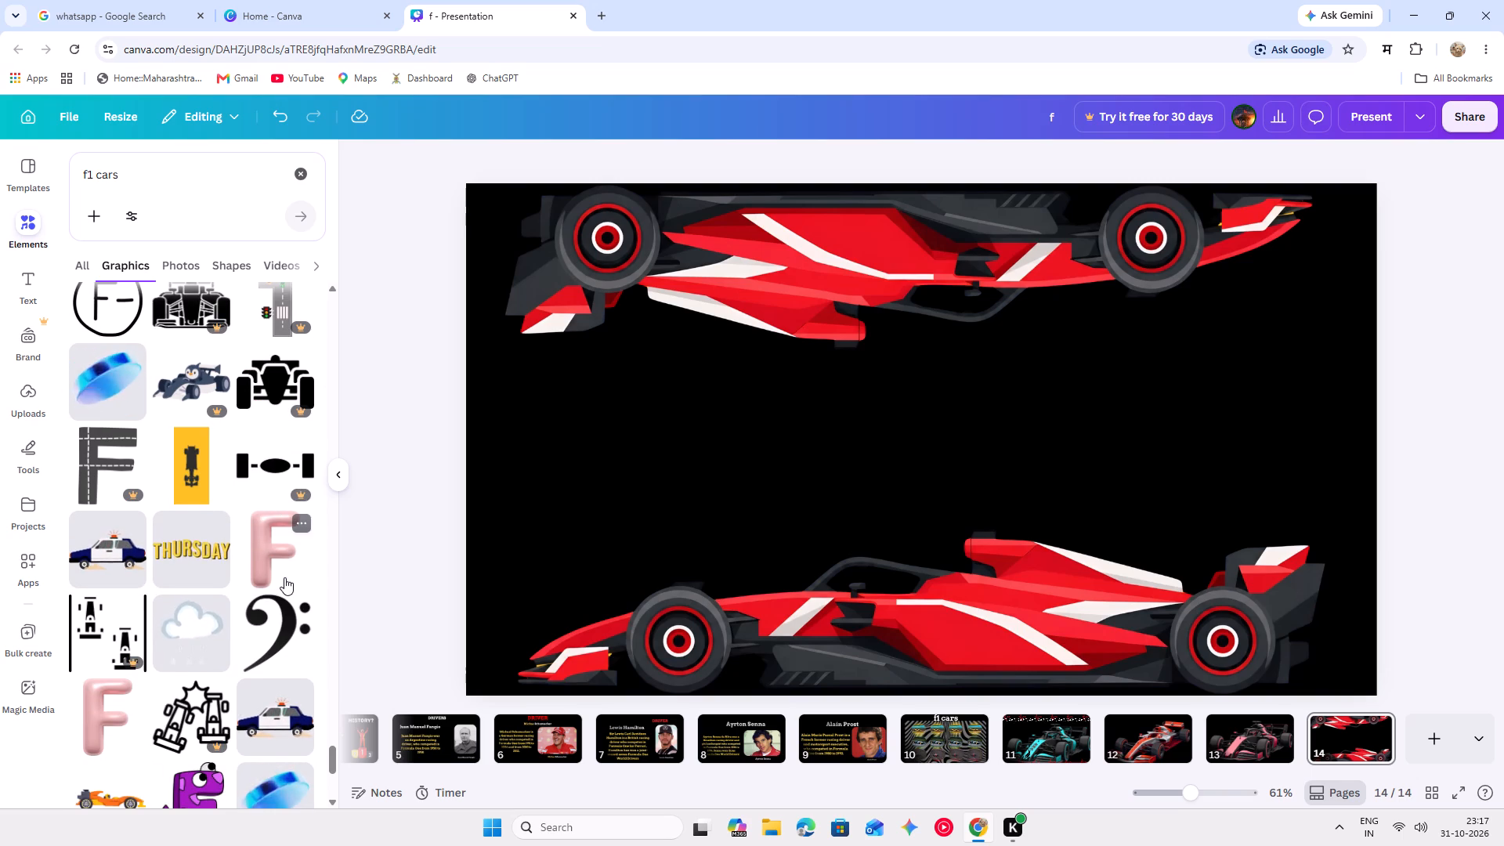
Look further through the "f1 cars" graphics results for an element to fill the gap between the two cars.
scroll(284, 577, down, 3)
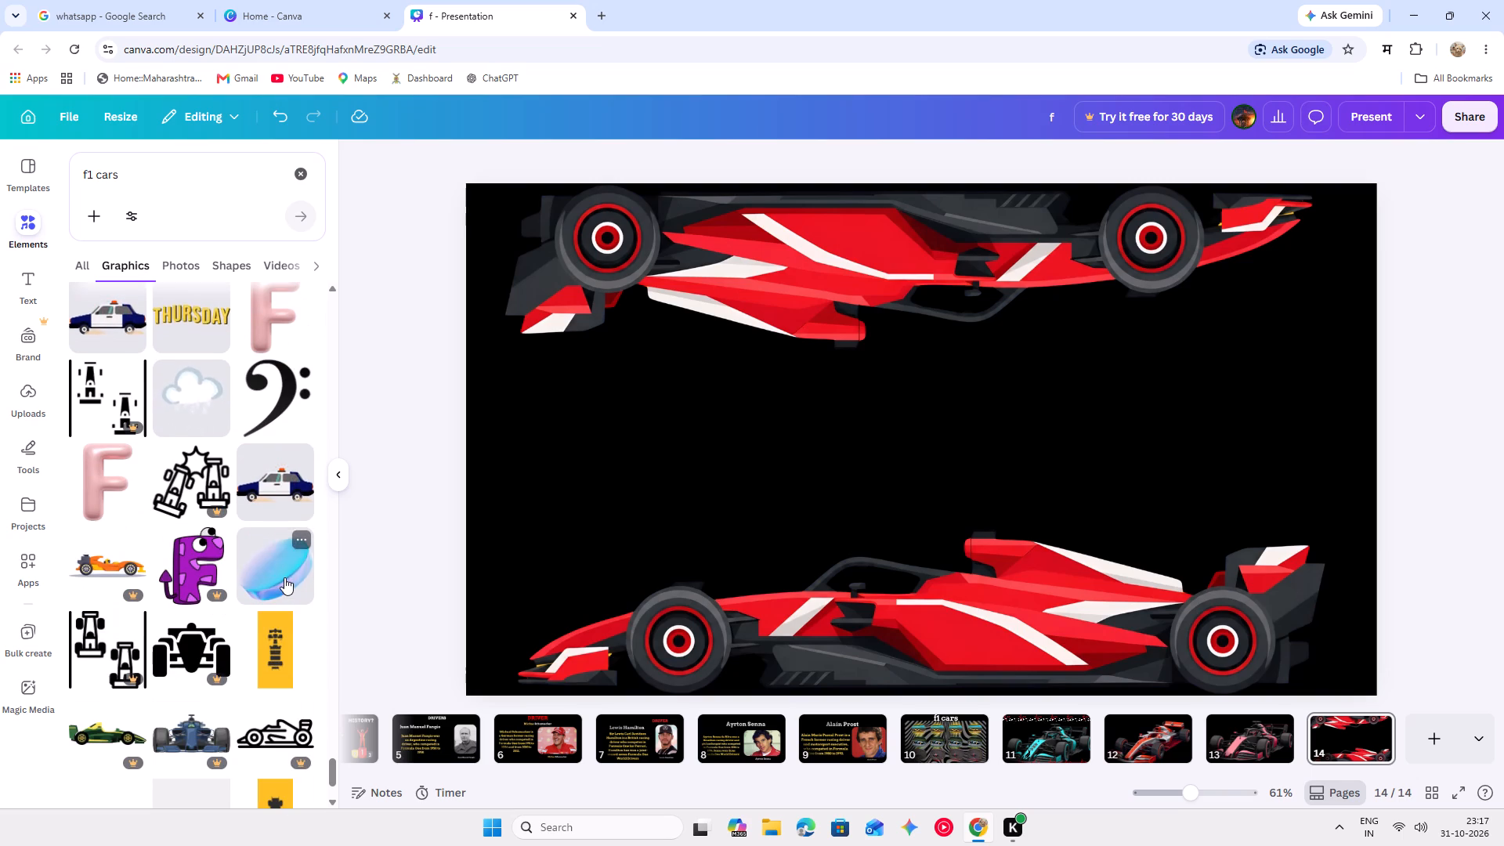
scroll(284, 577, down, 1)
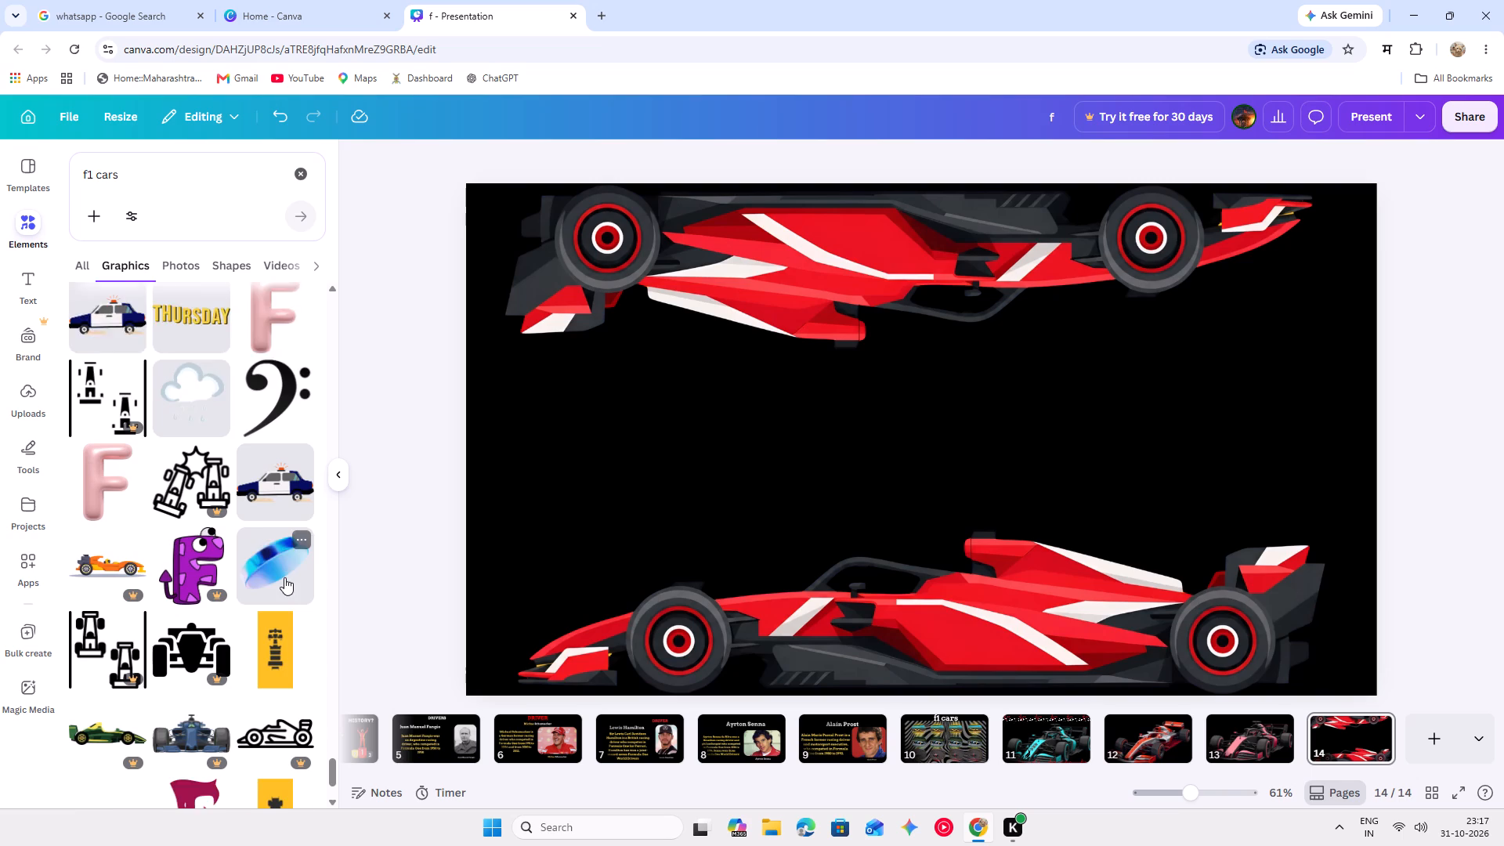
scroll(284, 577, down, 3)
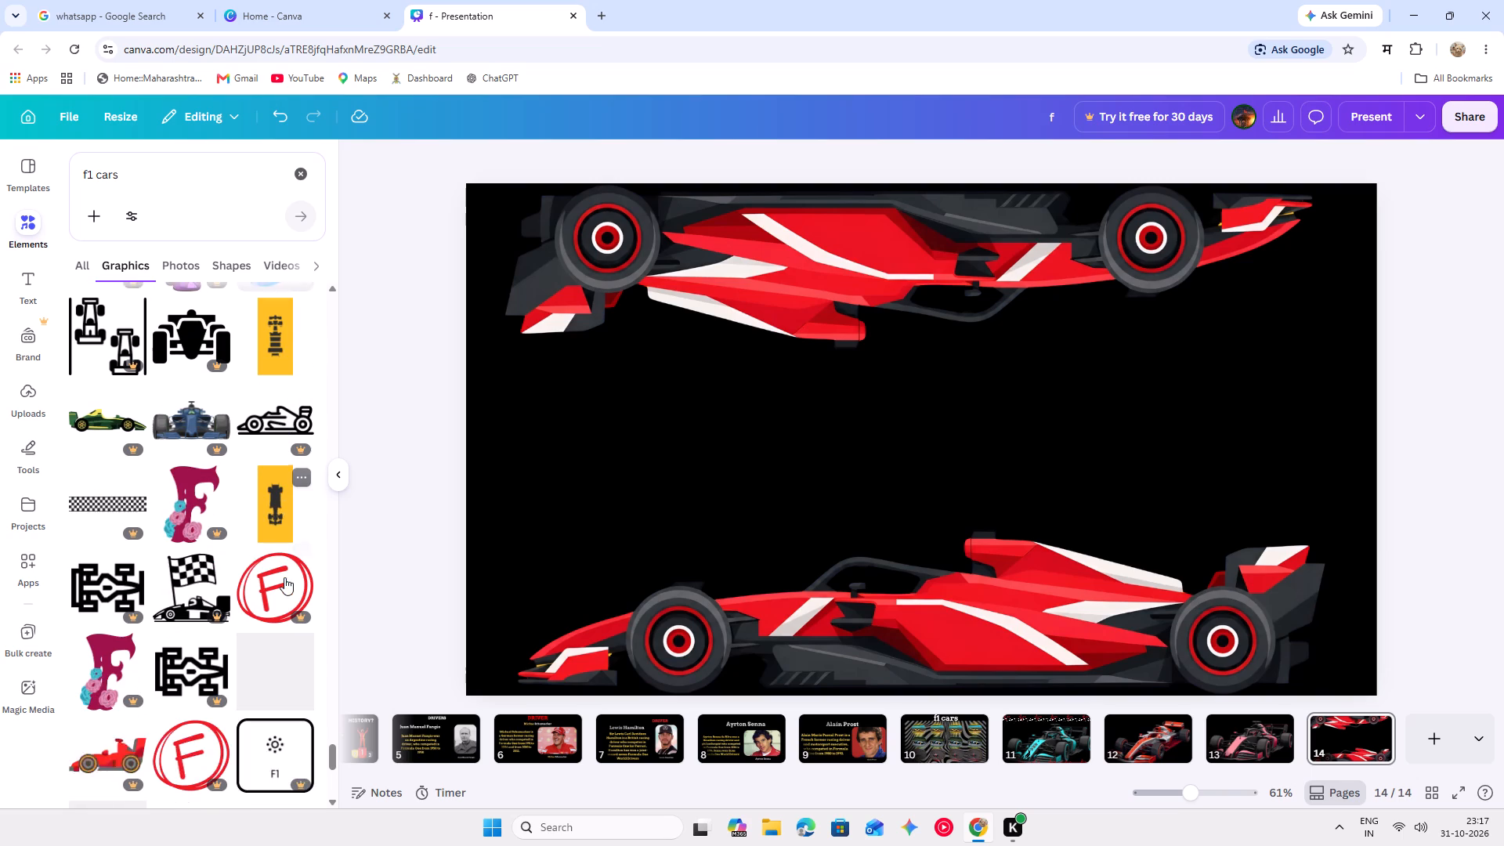
scroll(284, 577, down, 4)
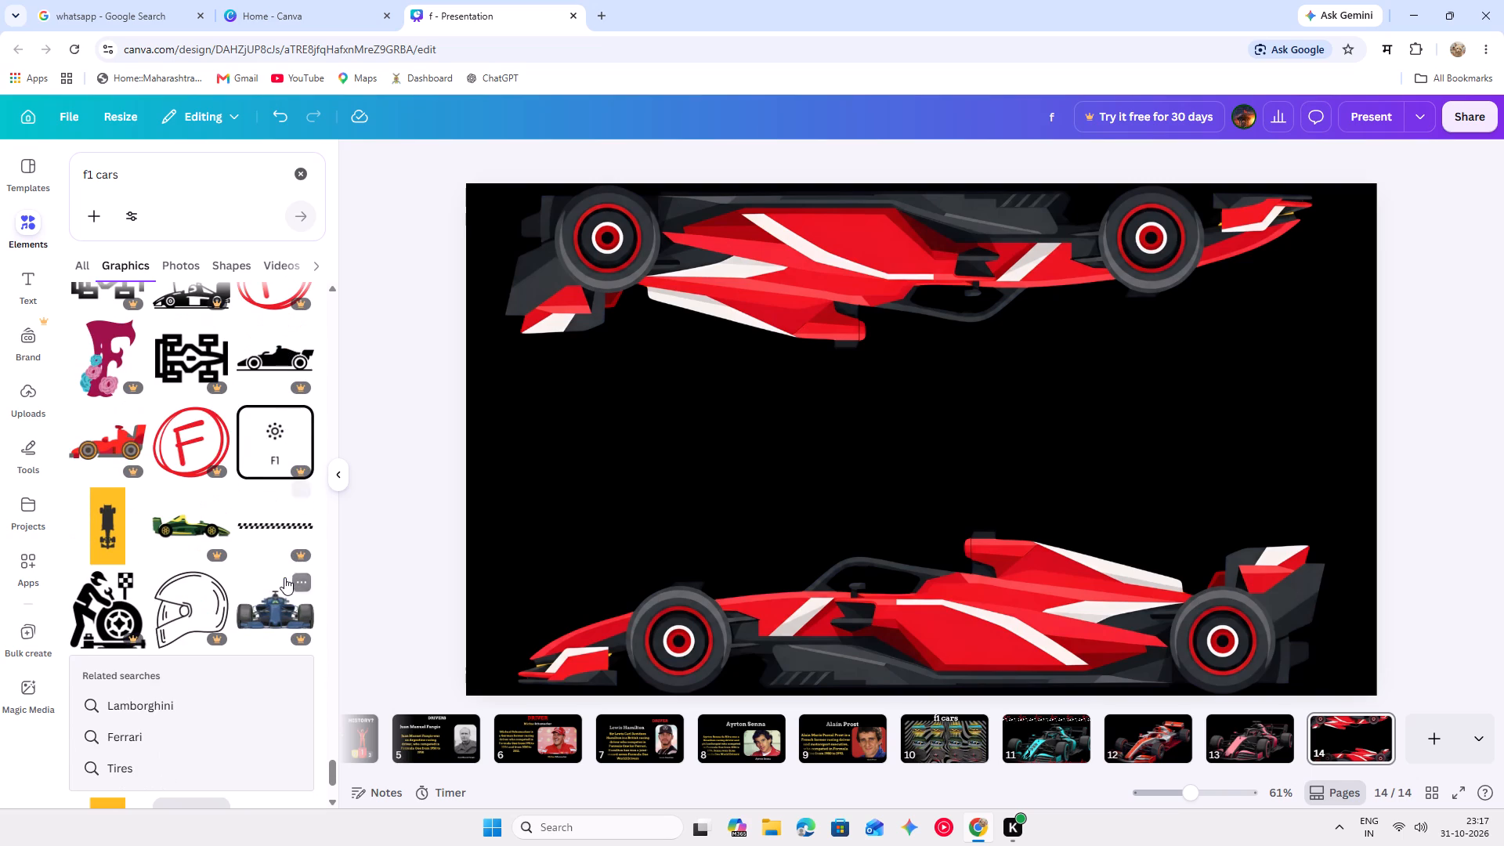
scroll(284, 577, down, 2)
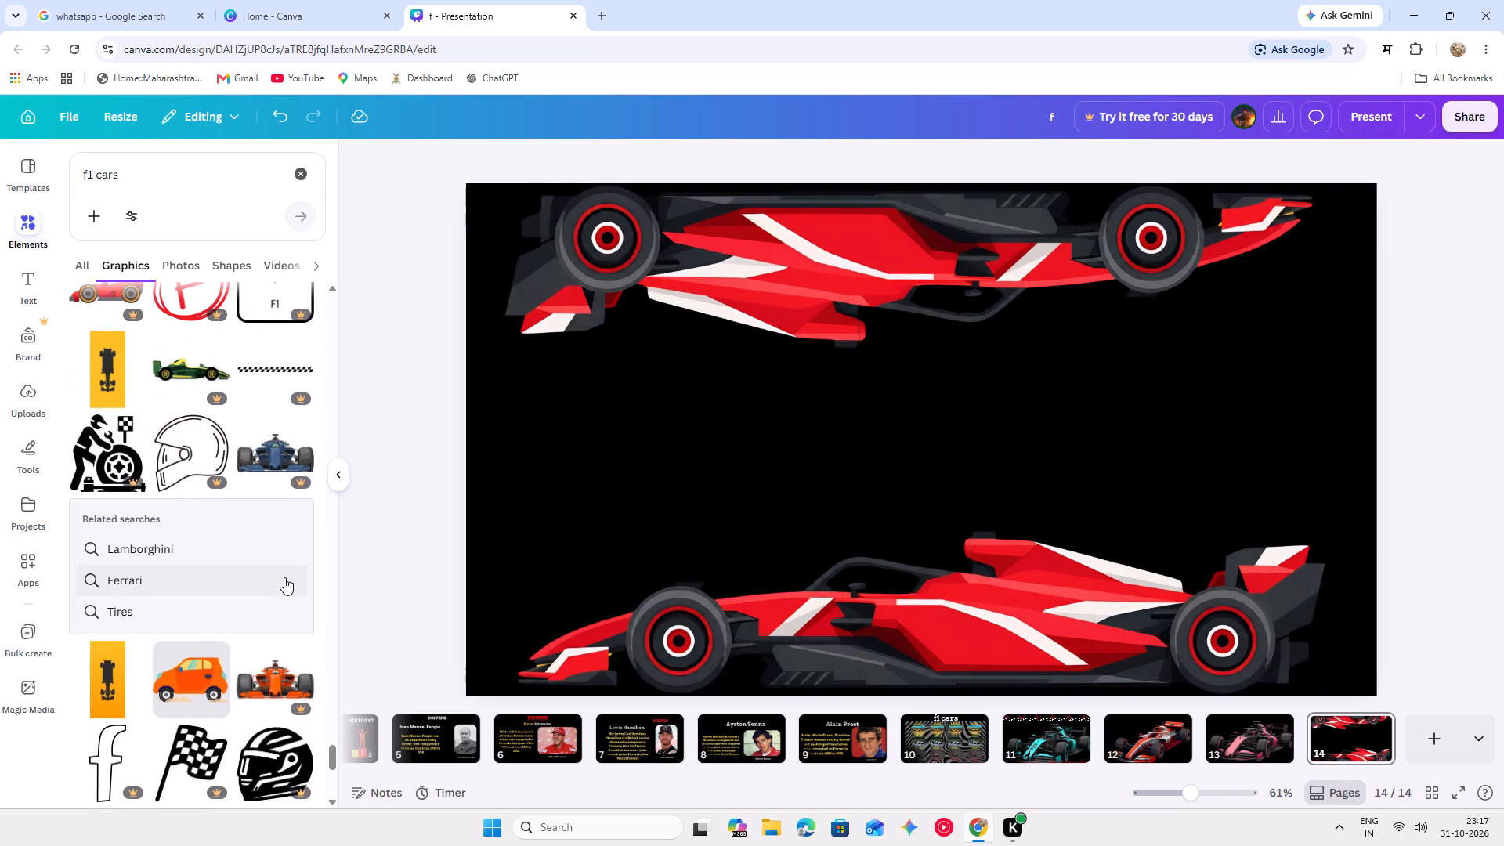
scroll(284, 577, down, 5)
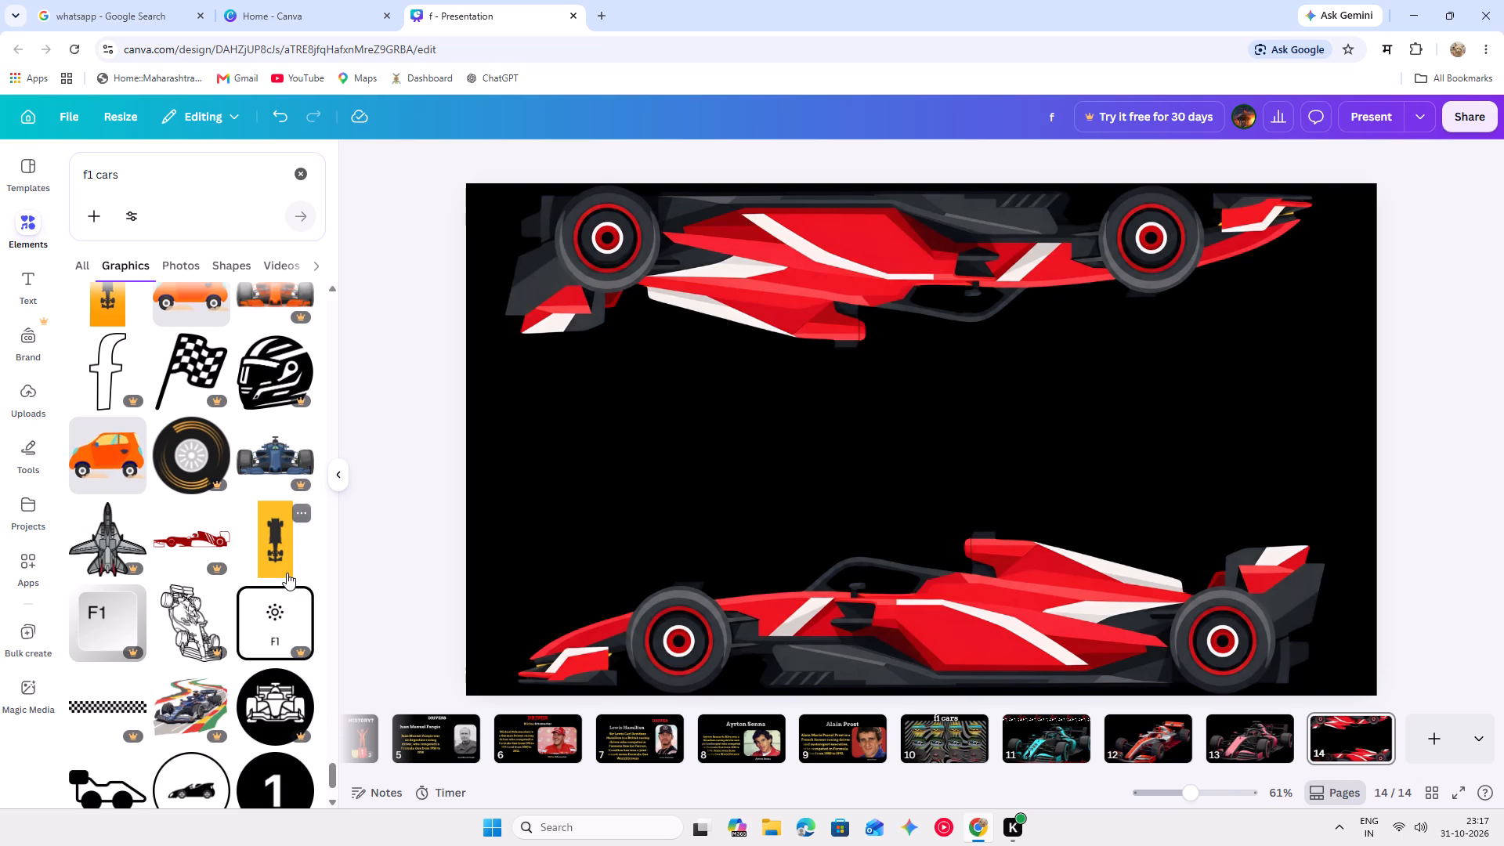
scroll(282, 571, down, 1)
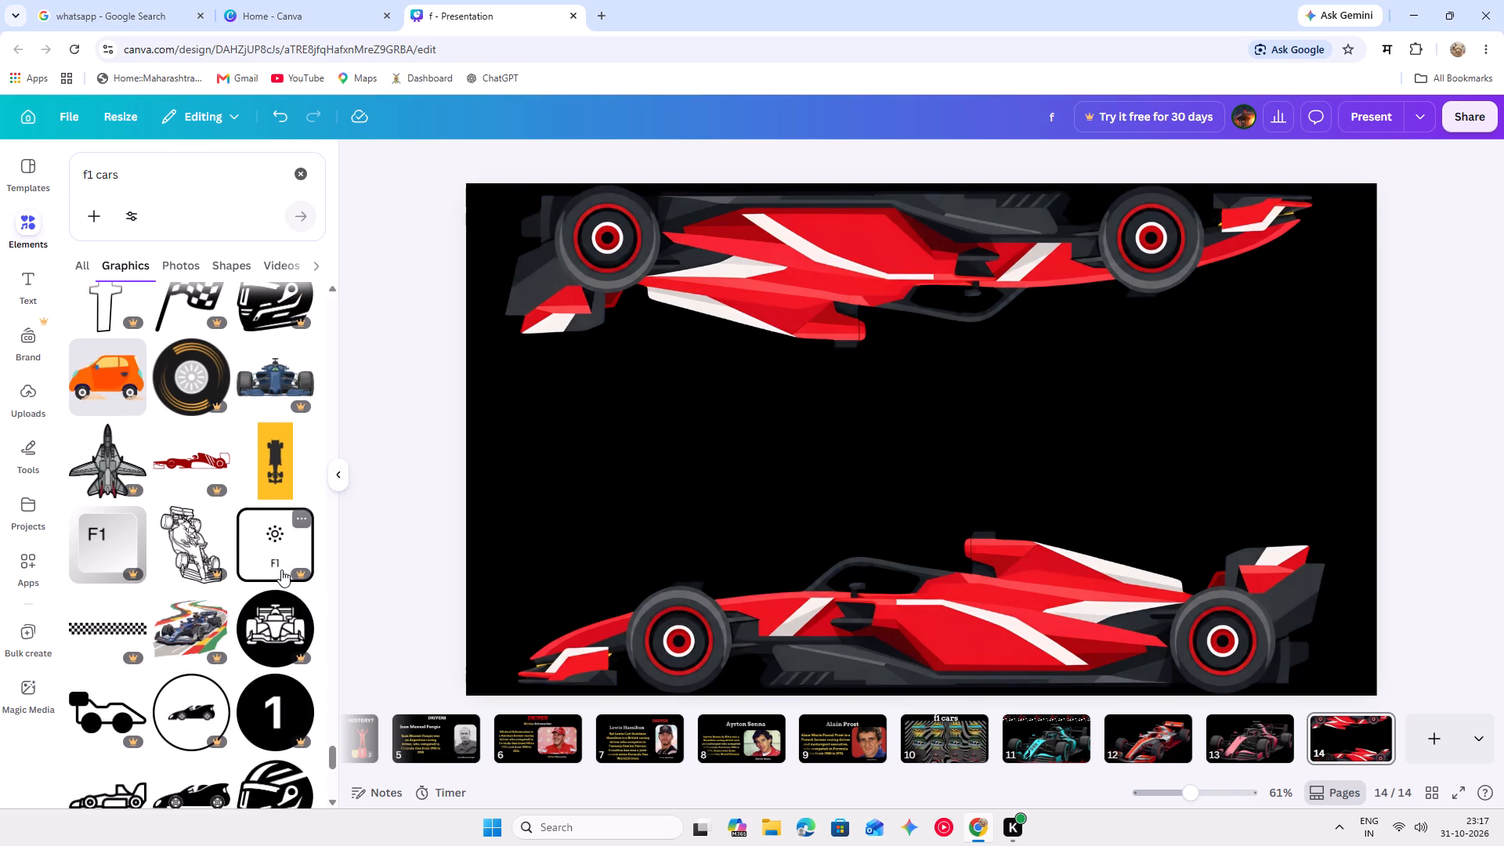
scroll(281, 569, down, 4)
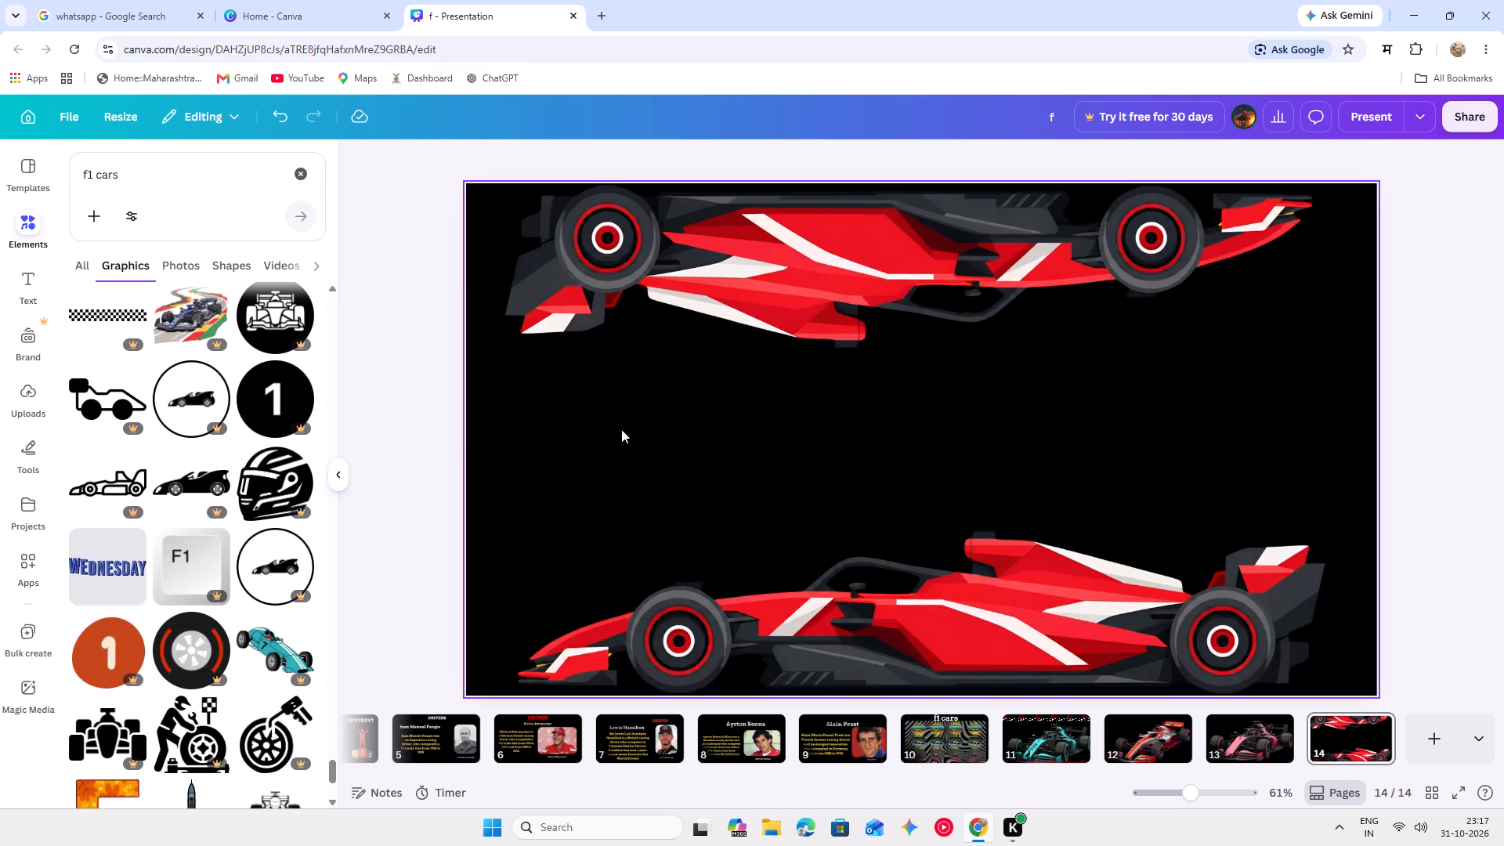
Add a text box between the two cars on page 14 and raise its font size to 150.
click(16, 280)
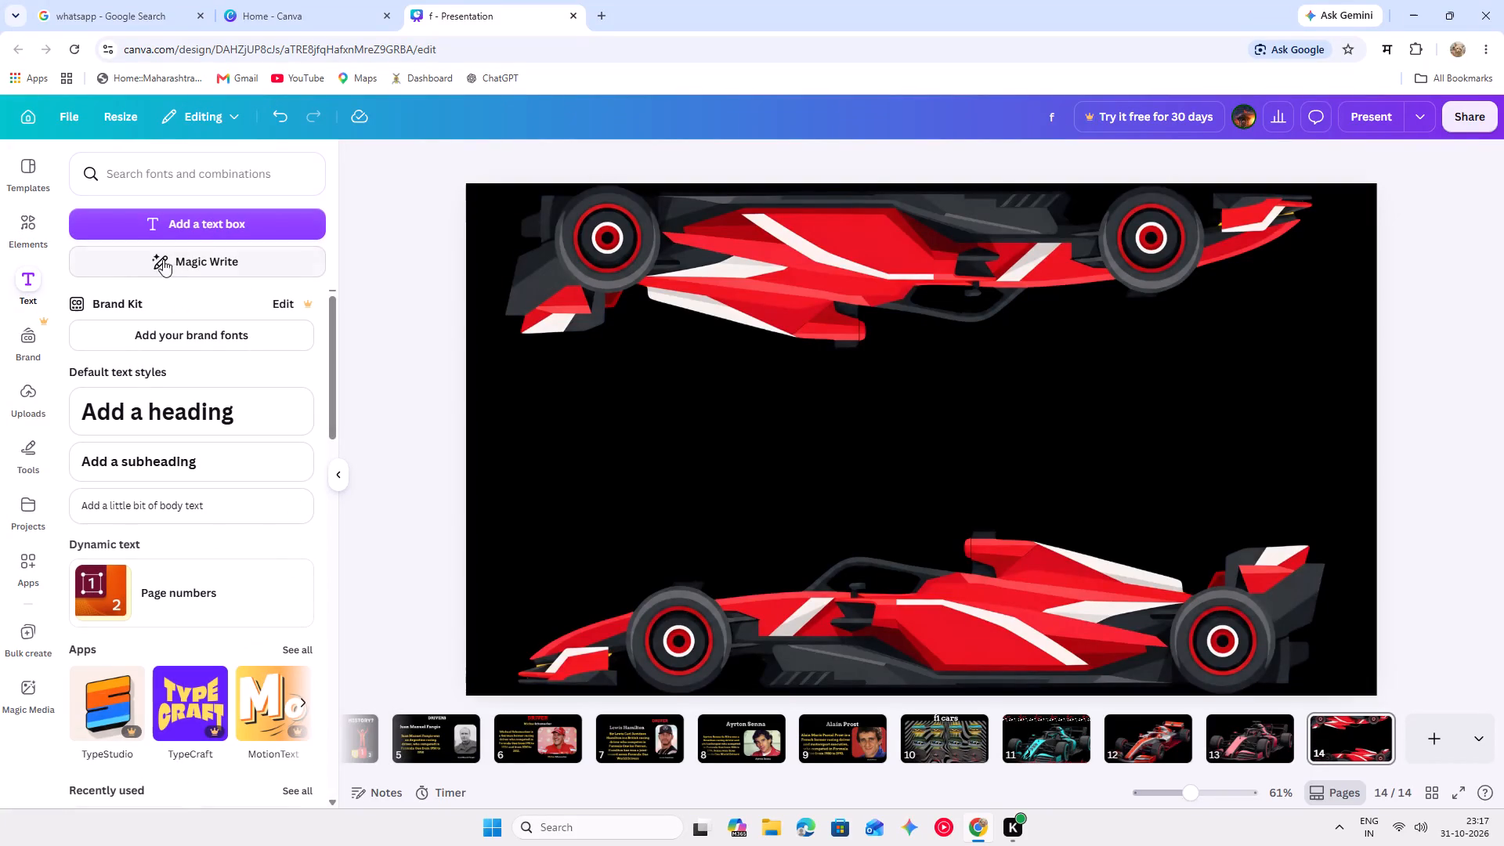
click(205, 231)
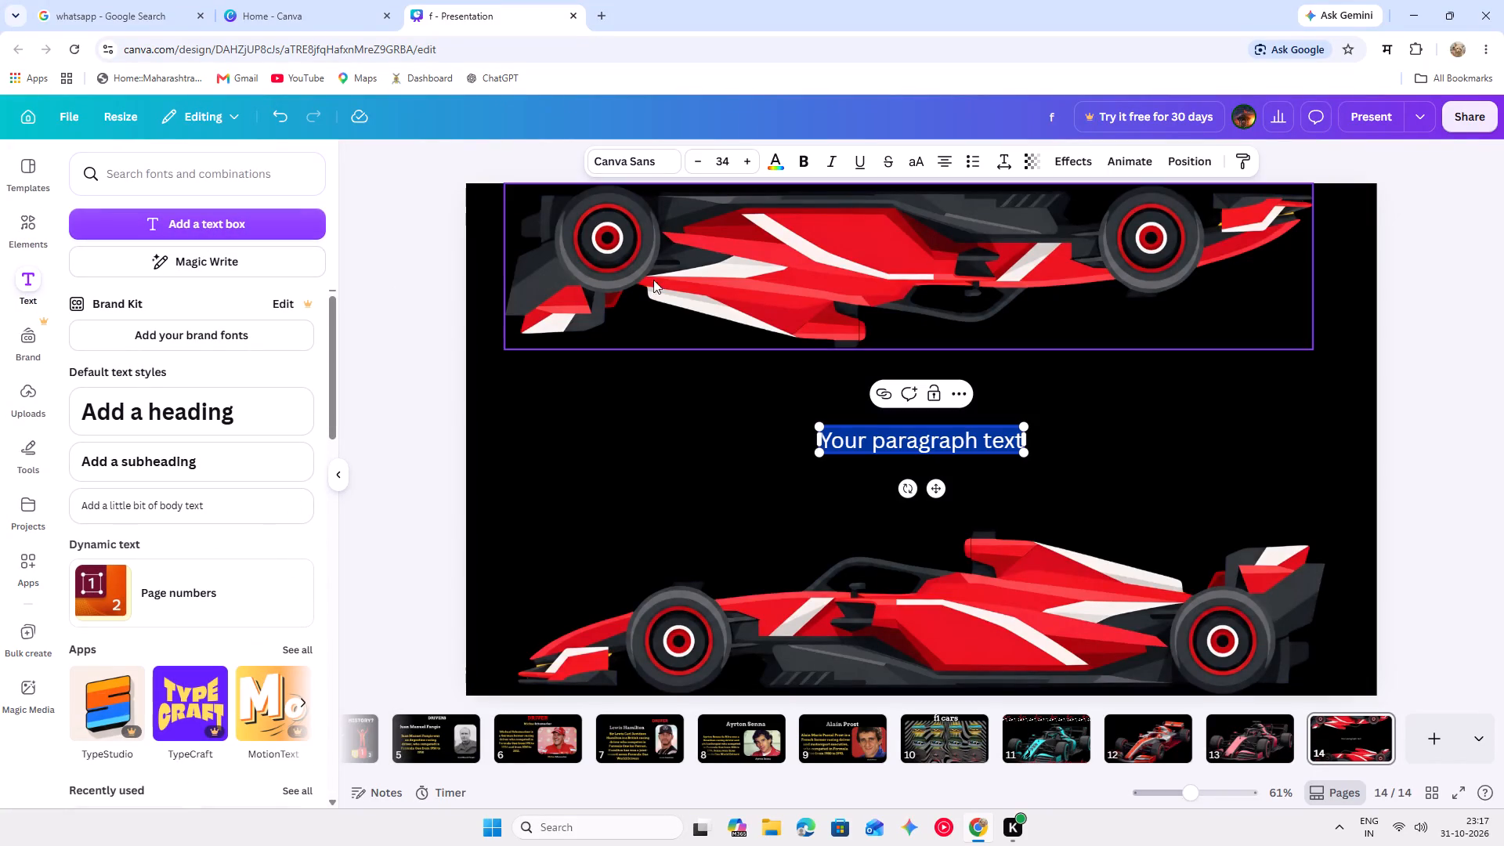
click(757, 170)
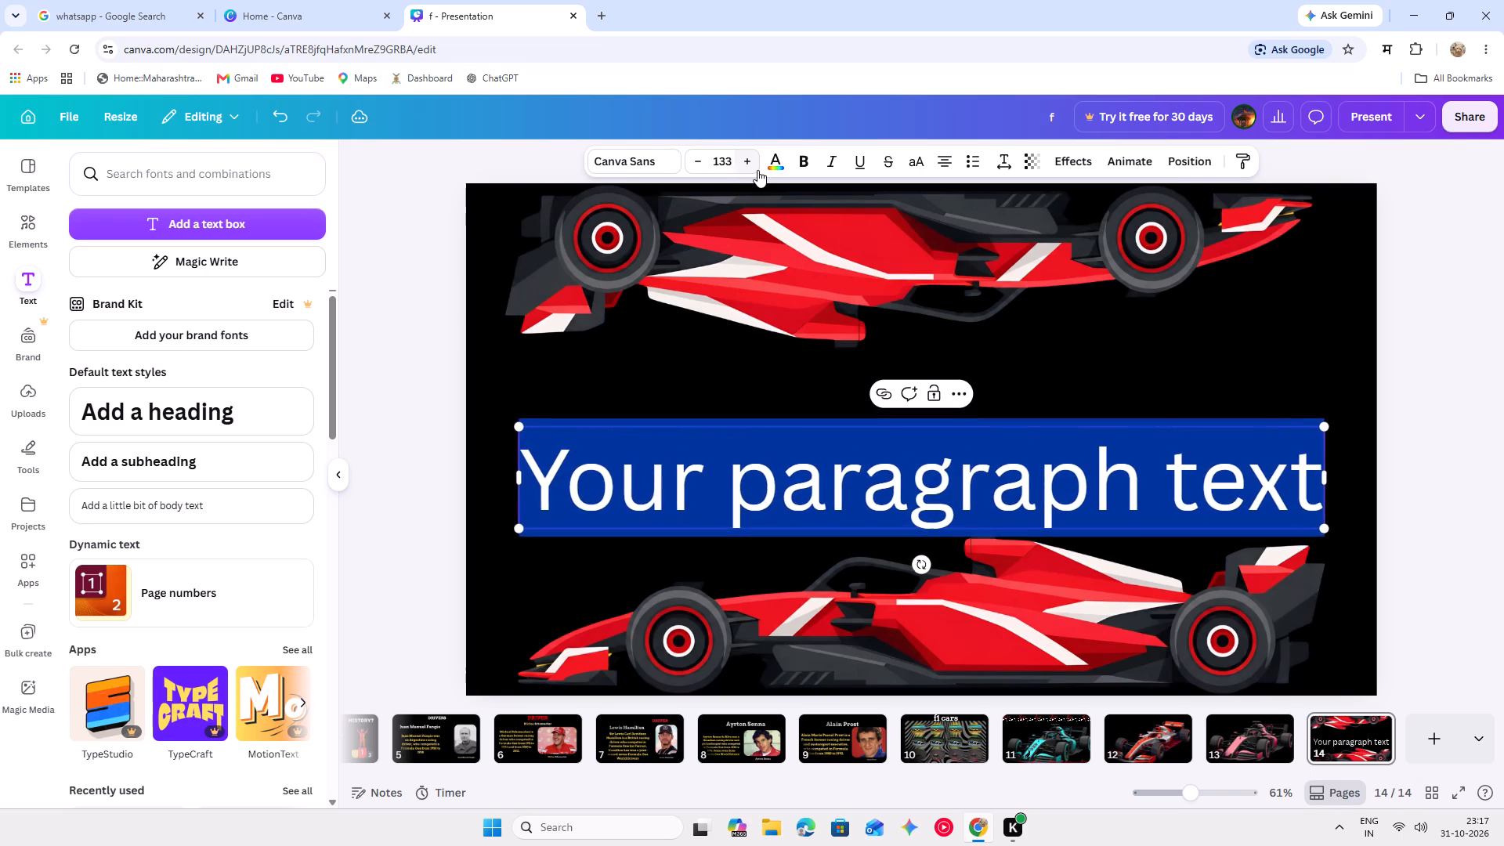
triple_click(757, 170)
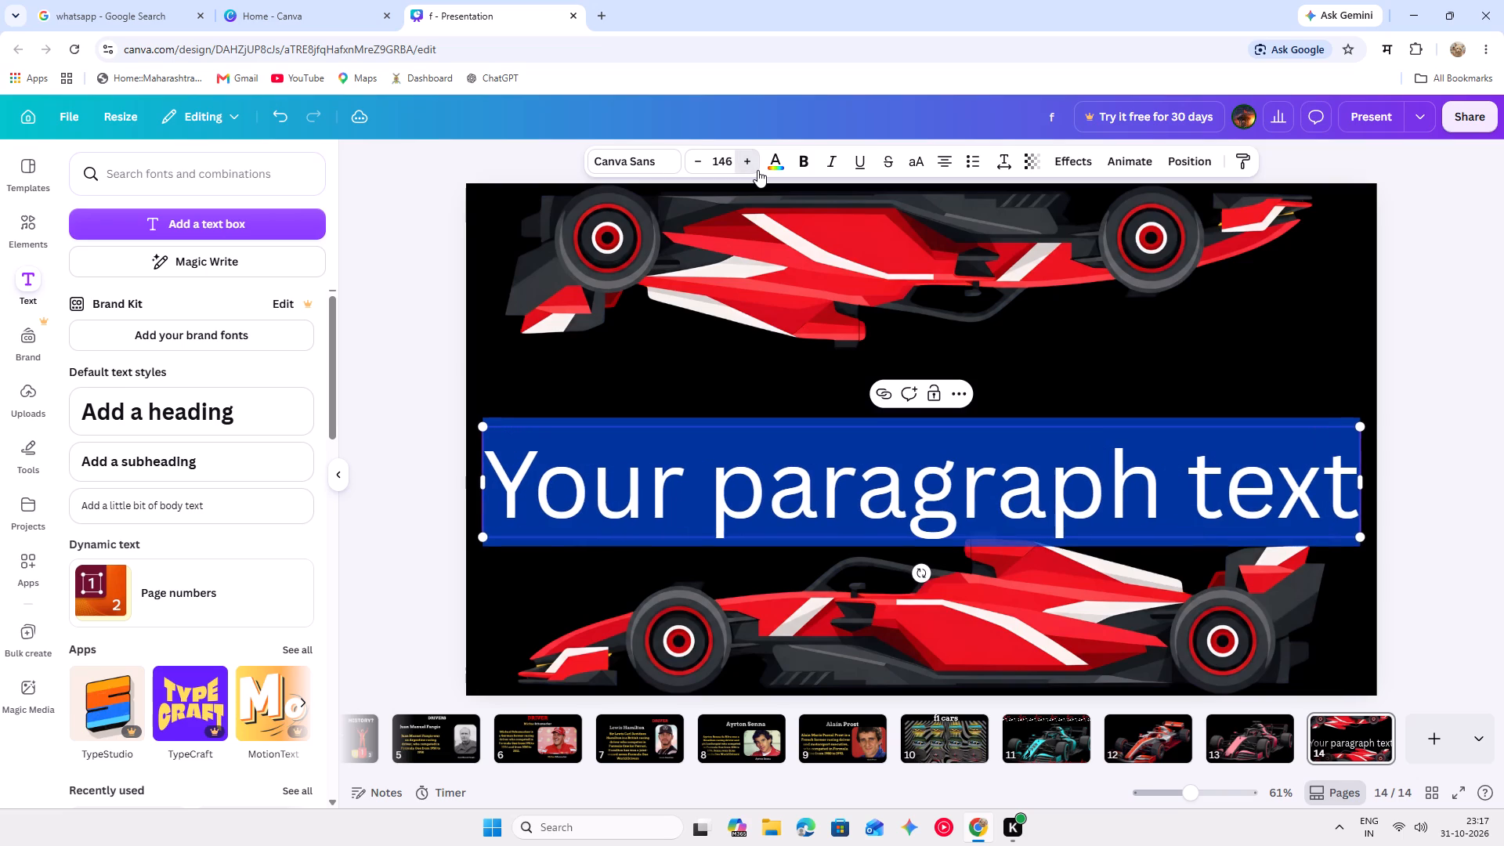
click(757, 170)
click(757, 170)
click(757, 170)
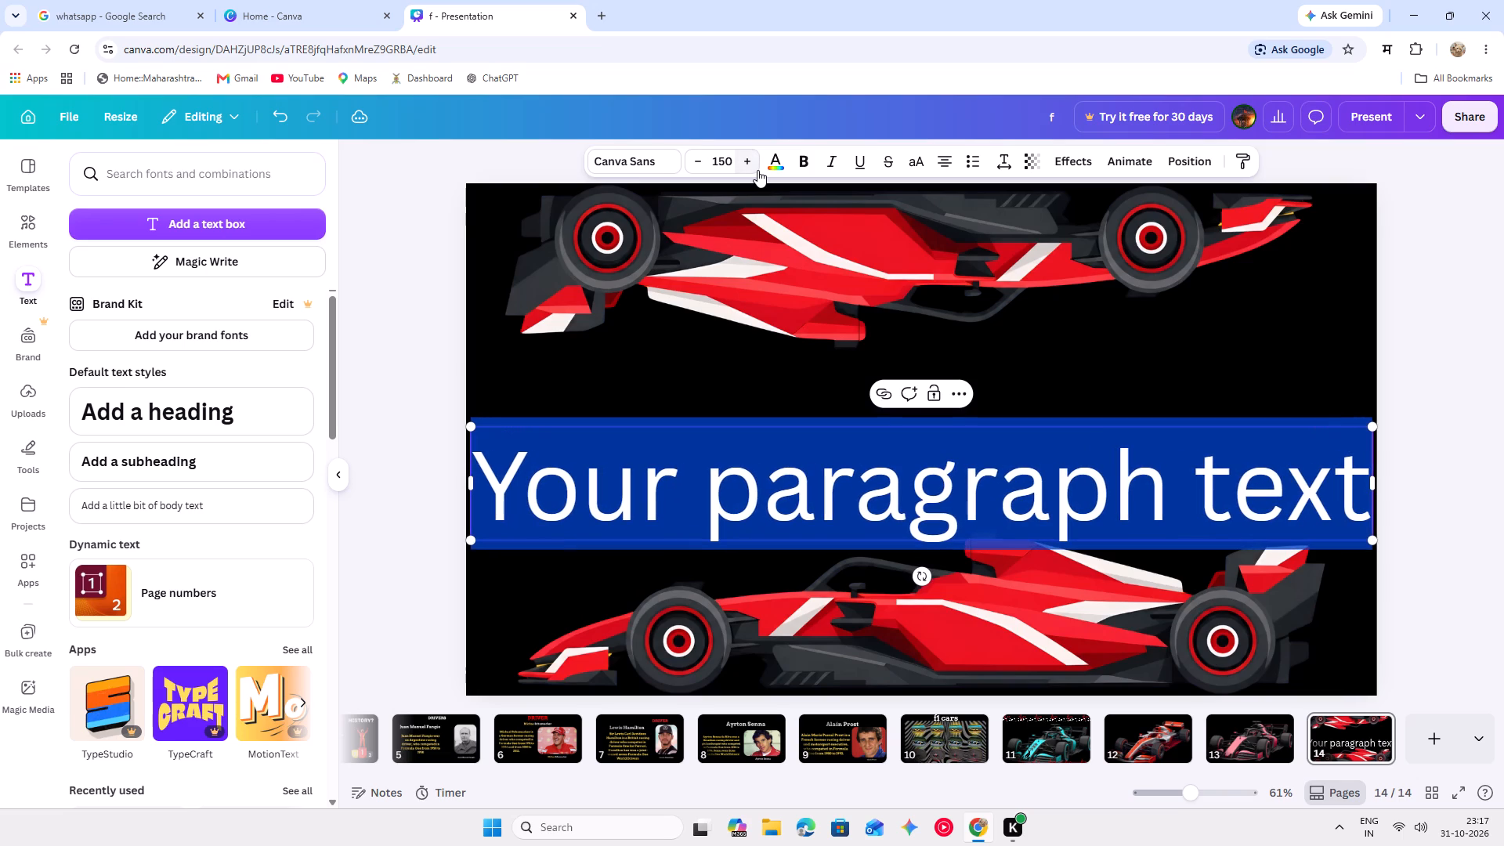
Change the text box's font to Horizon.
click(656, 154)
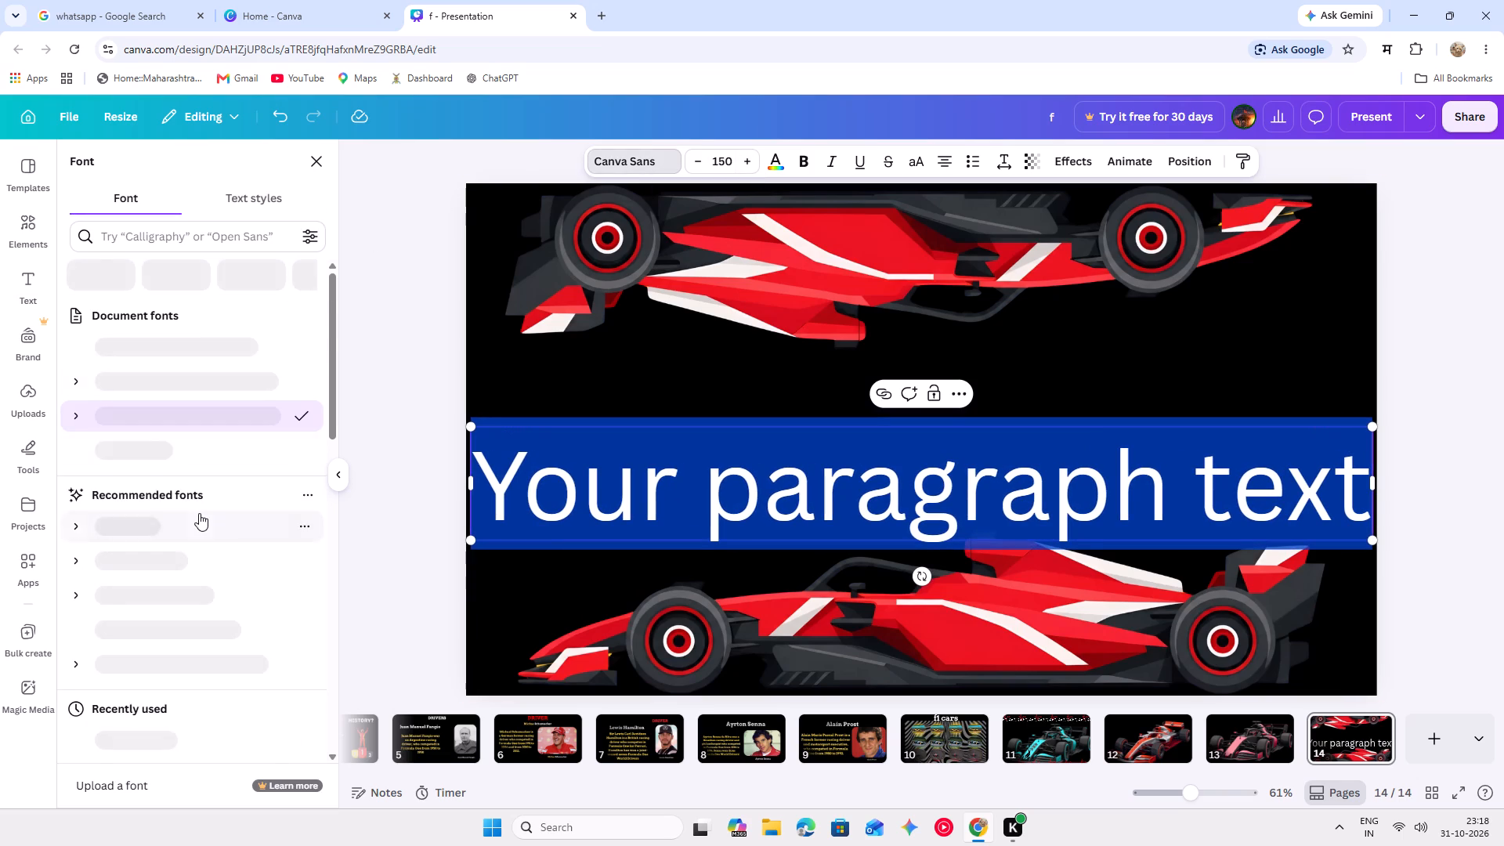
scroll(199, 513, down, 9)
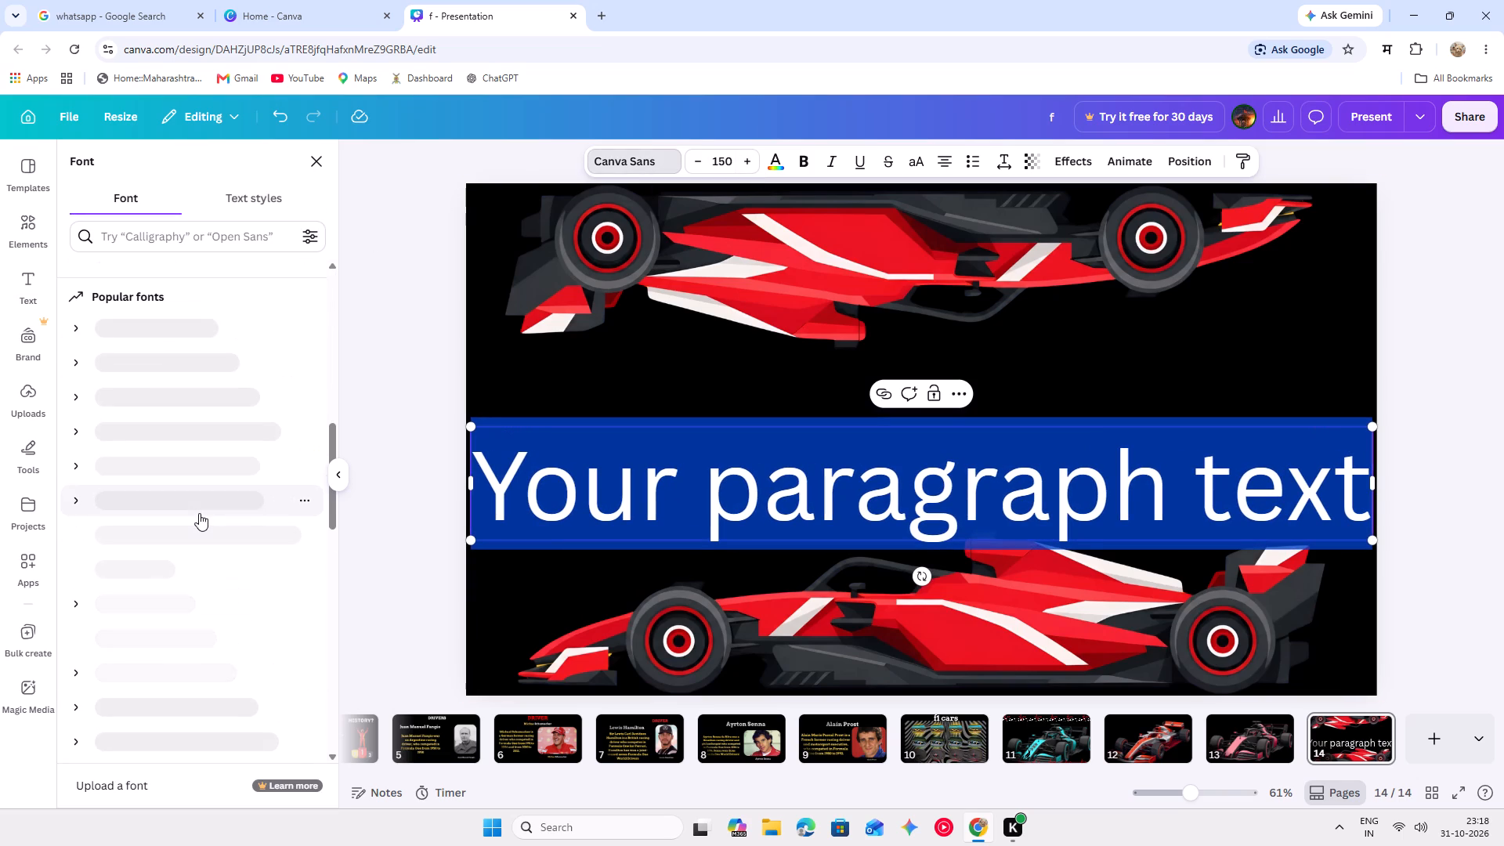
scroll(199, 513, up, 1)
scroll(199, 513, down, 9)
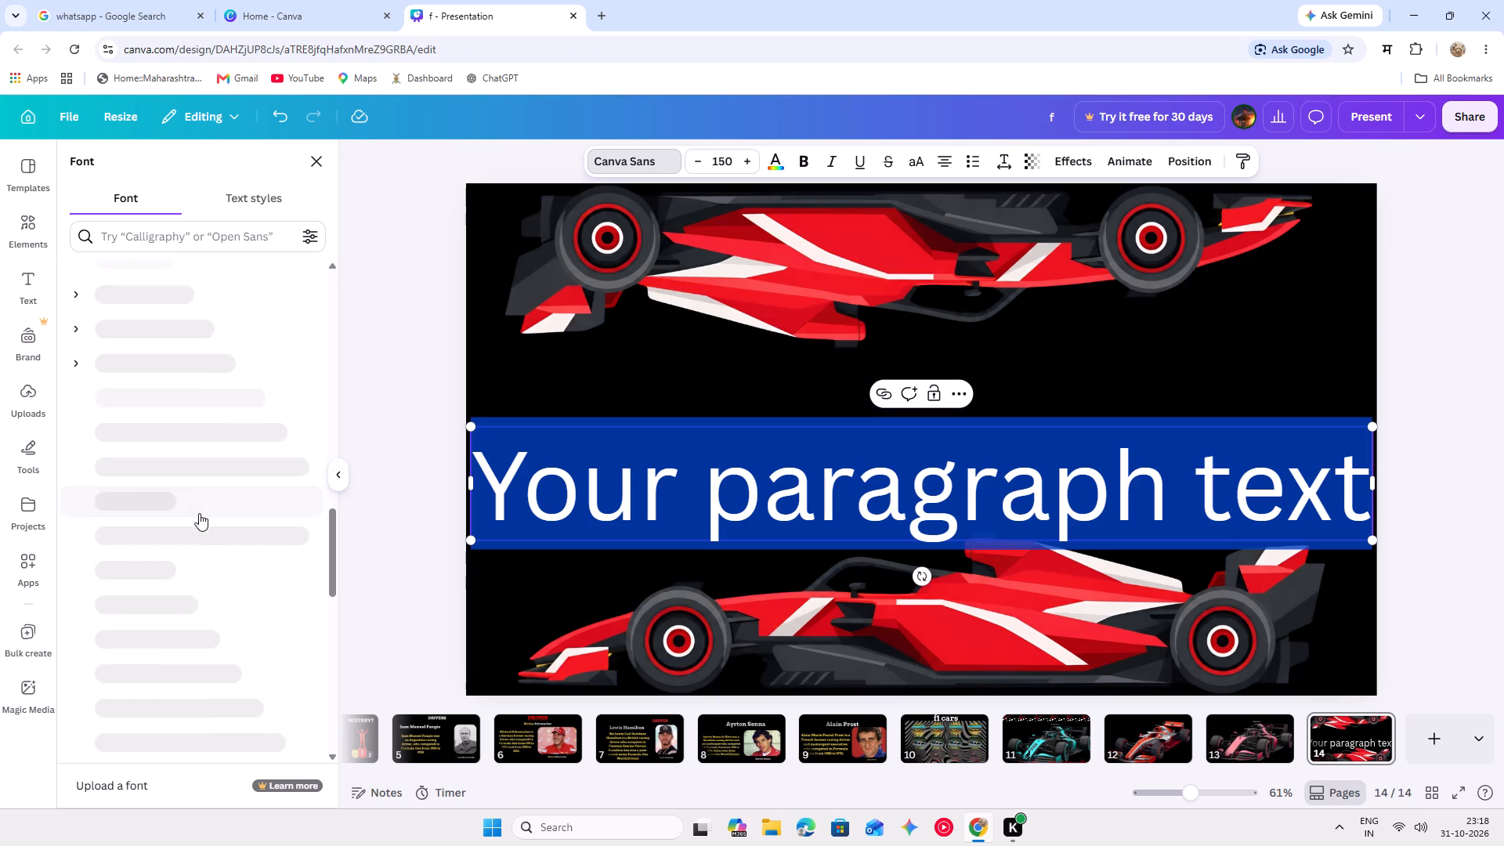
scroll(199, 513, up, 8)
scroll(199, 513, down, 4)
scroll(199, 513, up, 5)
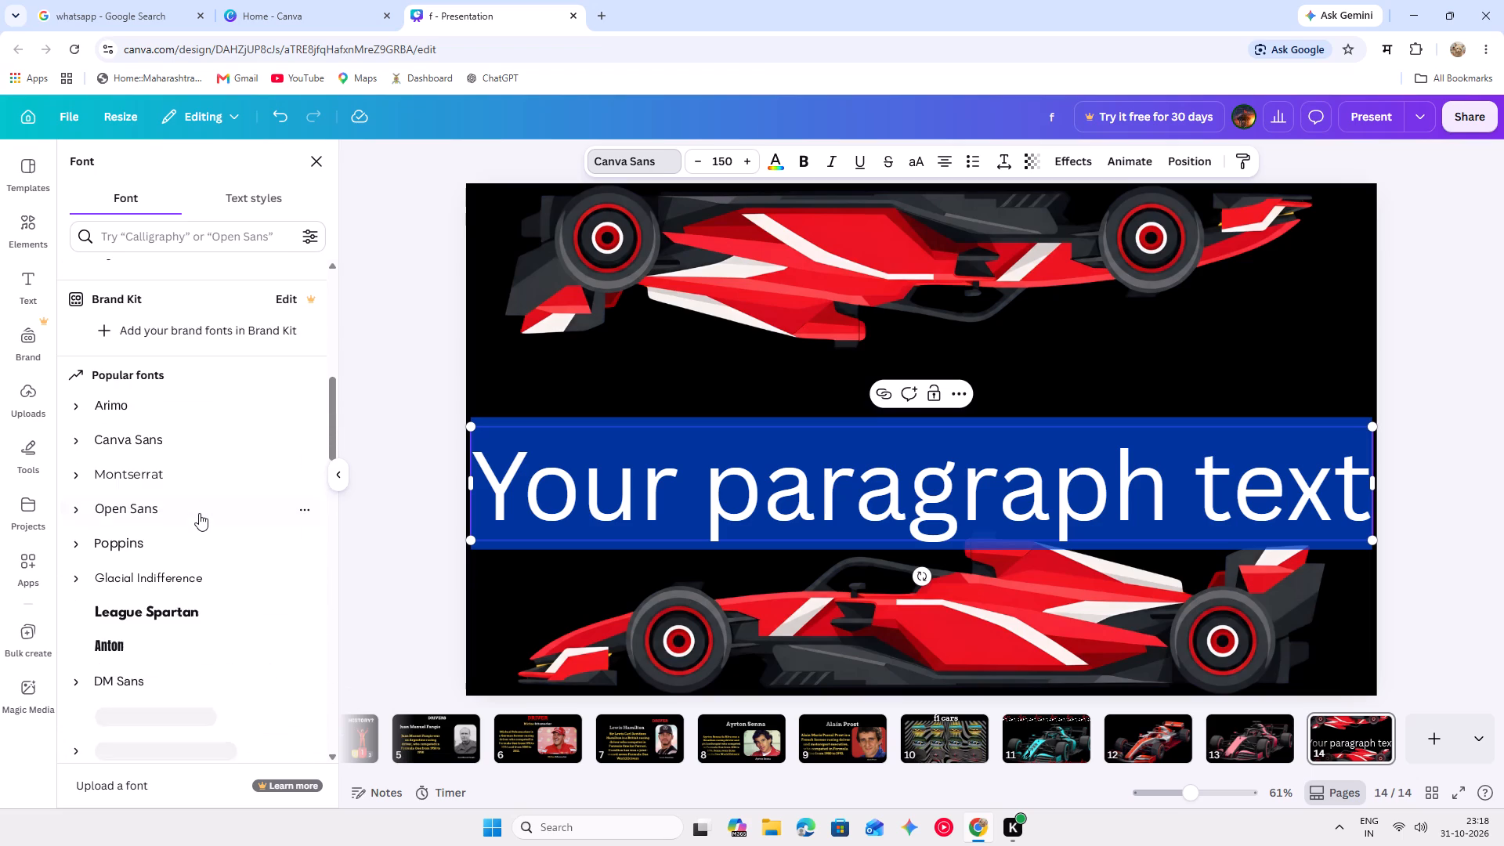
scroll(199, 513, down, 3)
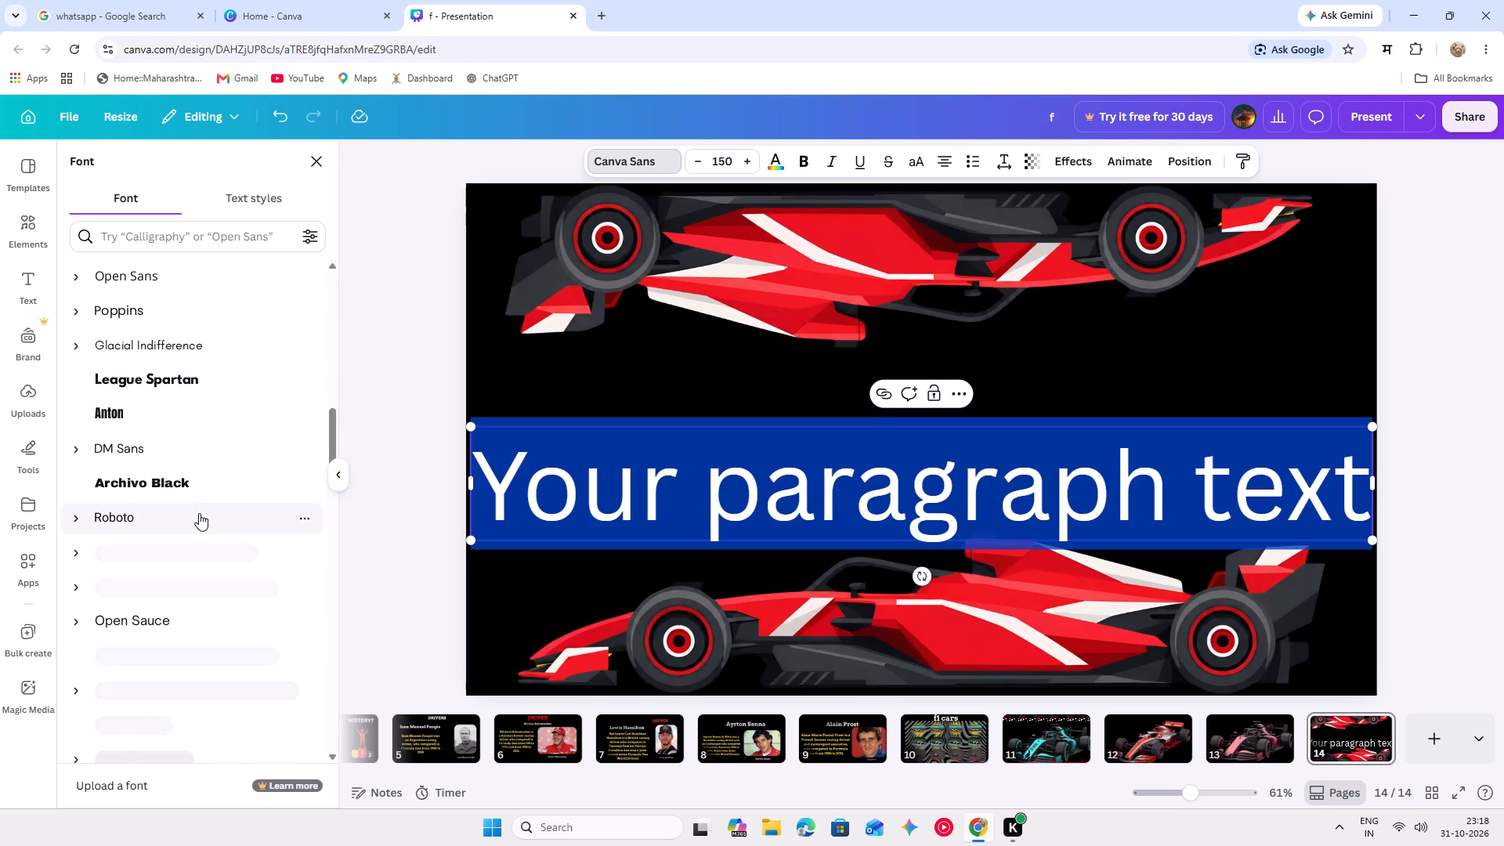
scroll(199, 513, down, 1)
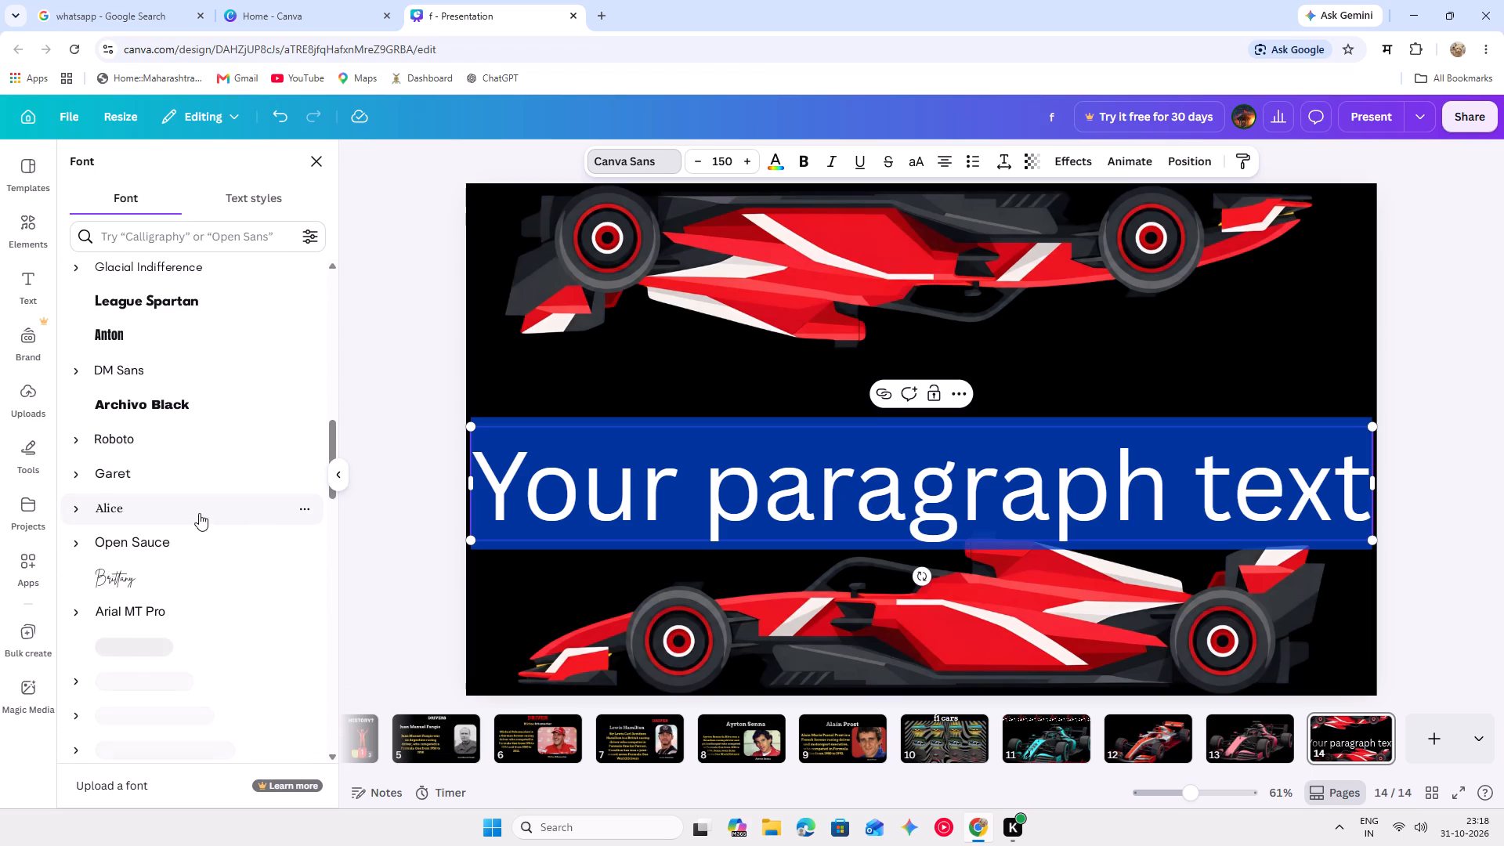
scroll(199, 513, down, 2)
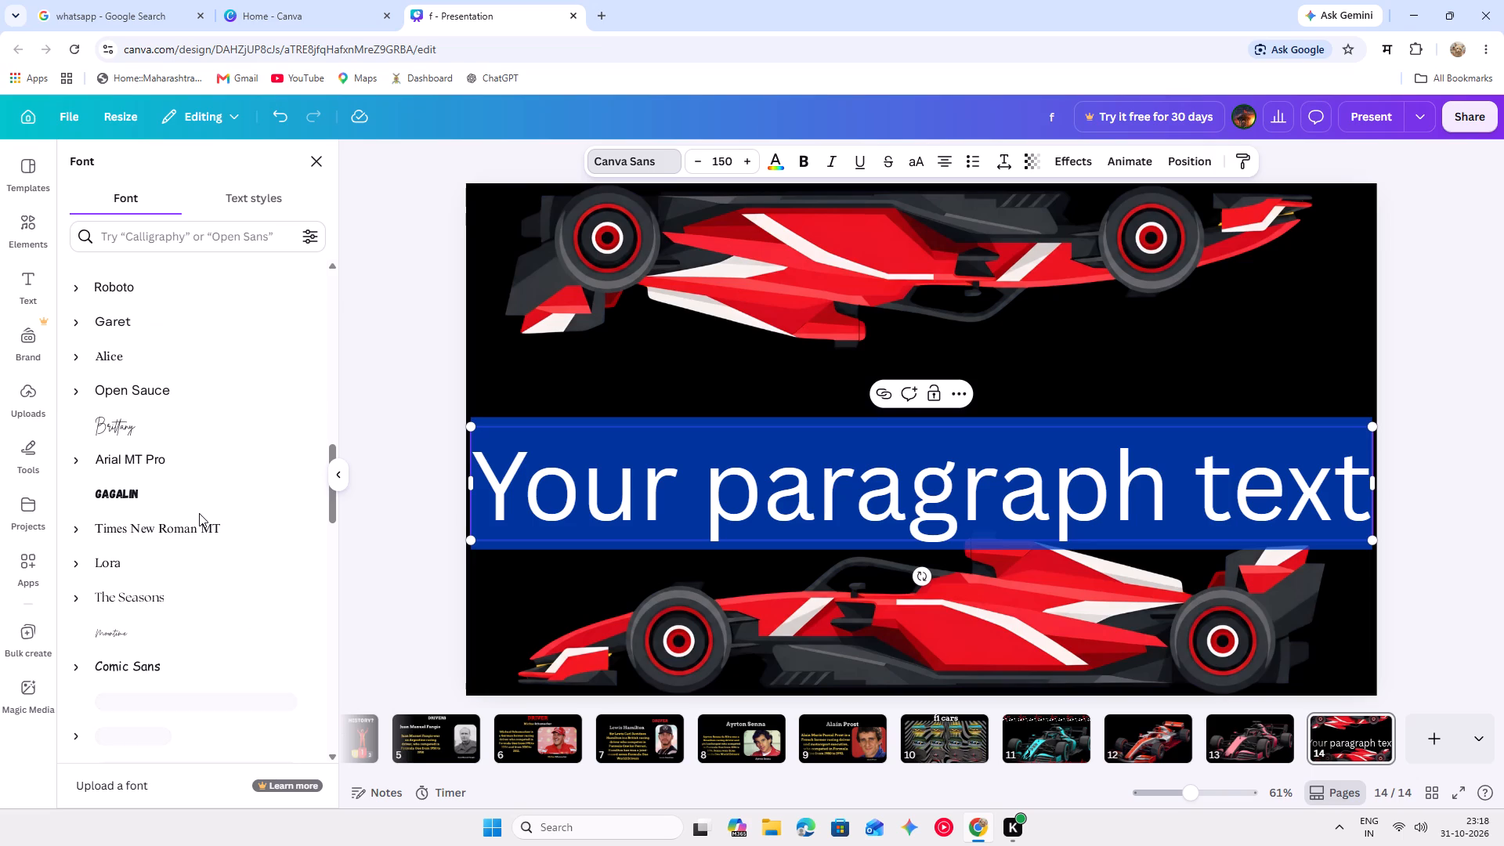
scroll(199, 513, down, 3)
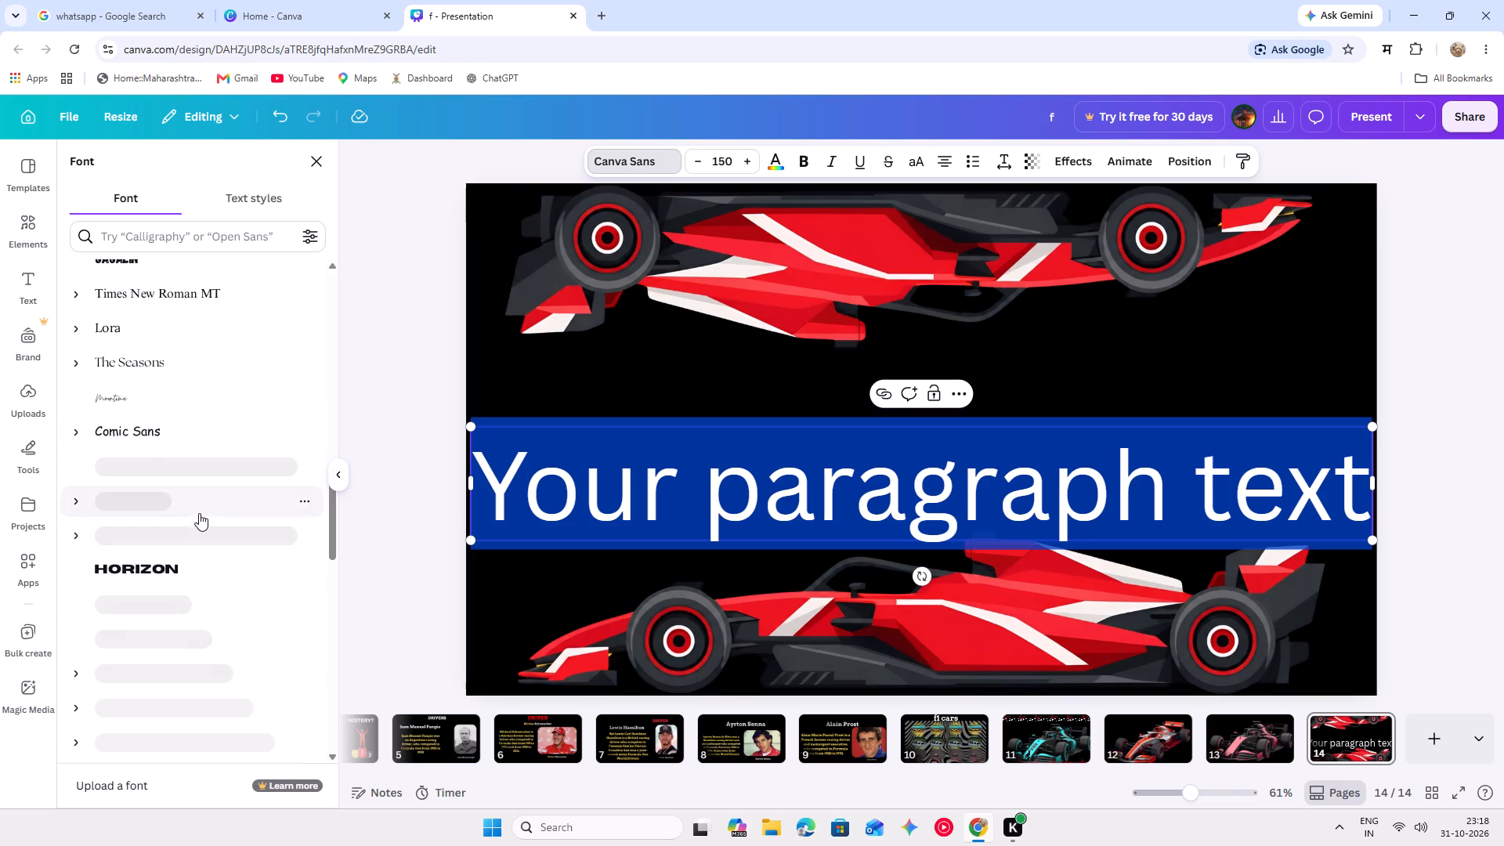
click(193, 559)
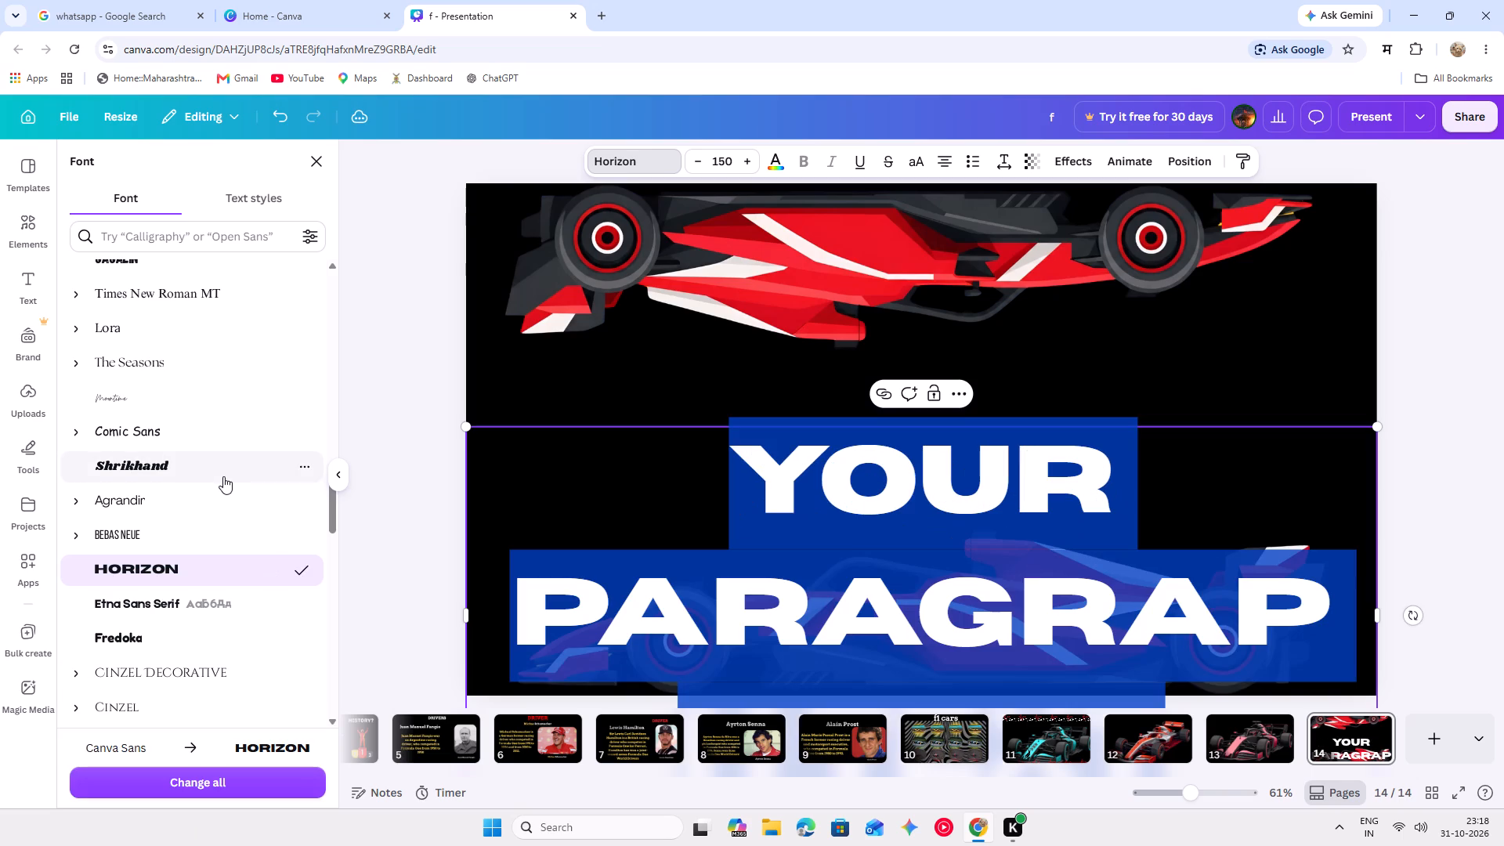
Replace the placeholder text with "f1" and enlarge the text box to about font size 325.
key(f)
key(1)
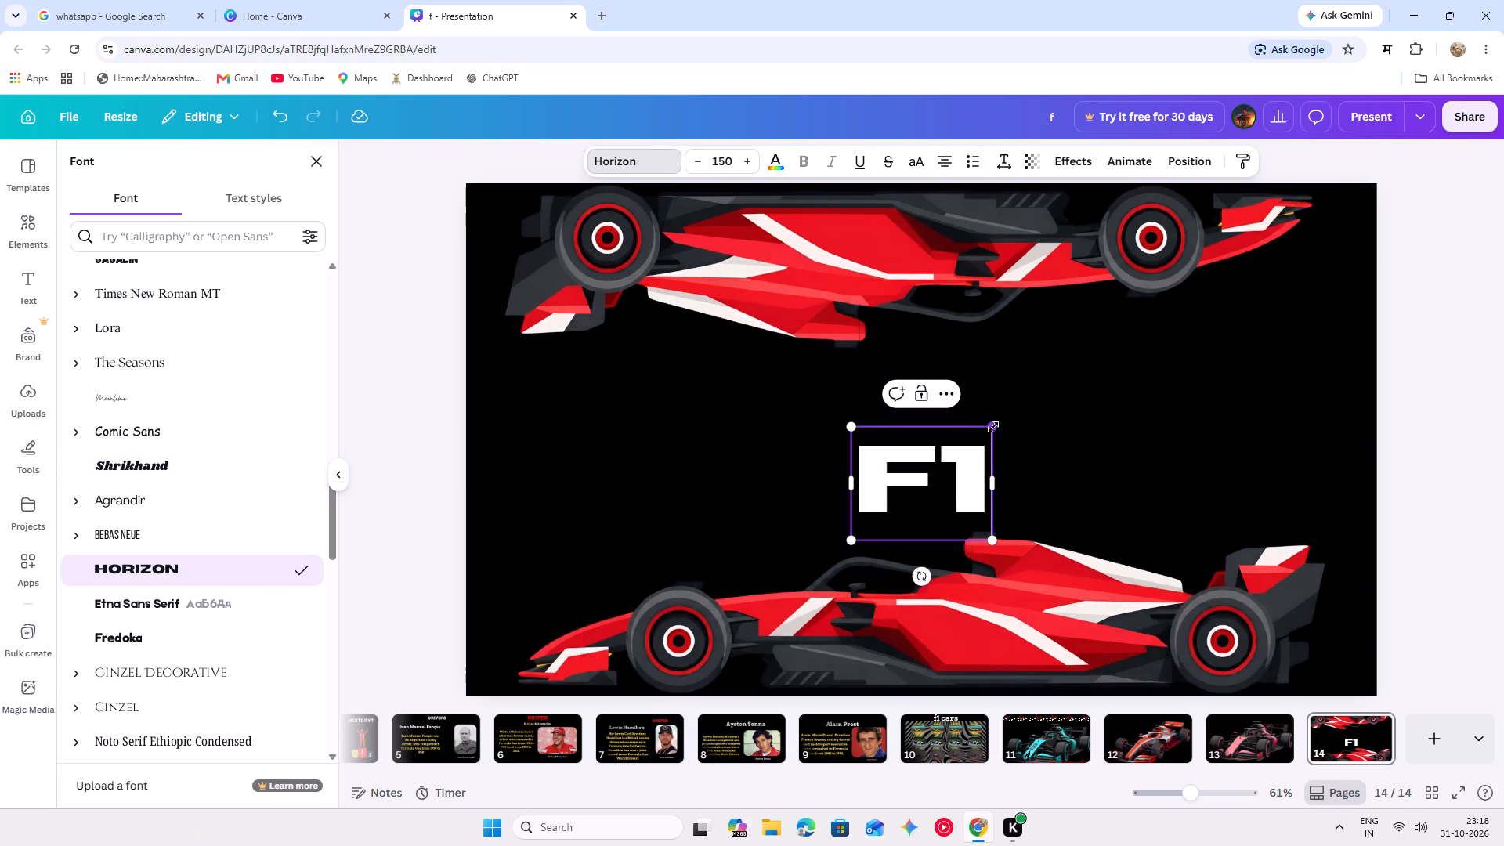
drag(994, 427, 1211, 360)
Move the large F1 text into the centre of the gap between the two cars.
drag(1071, 399, 1061, 406)
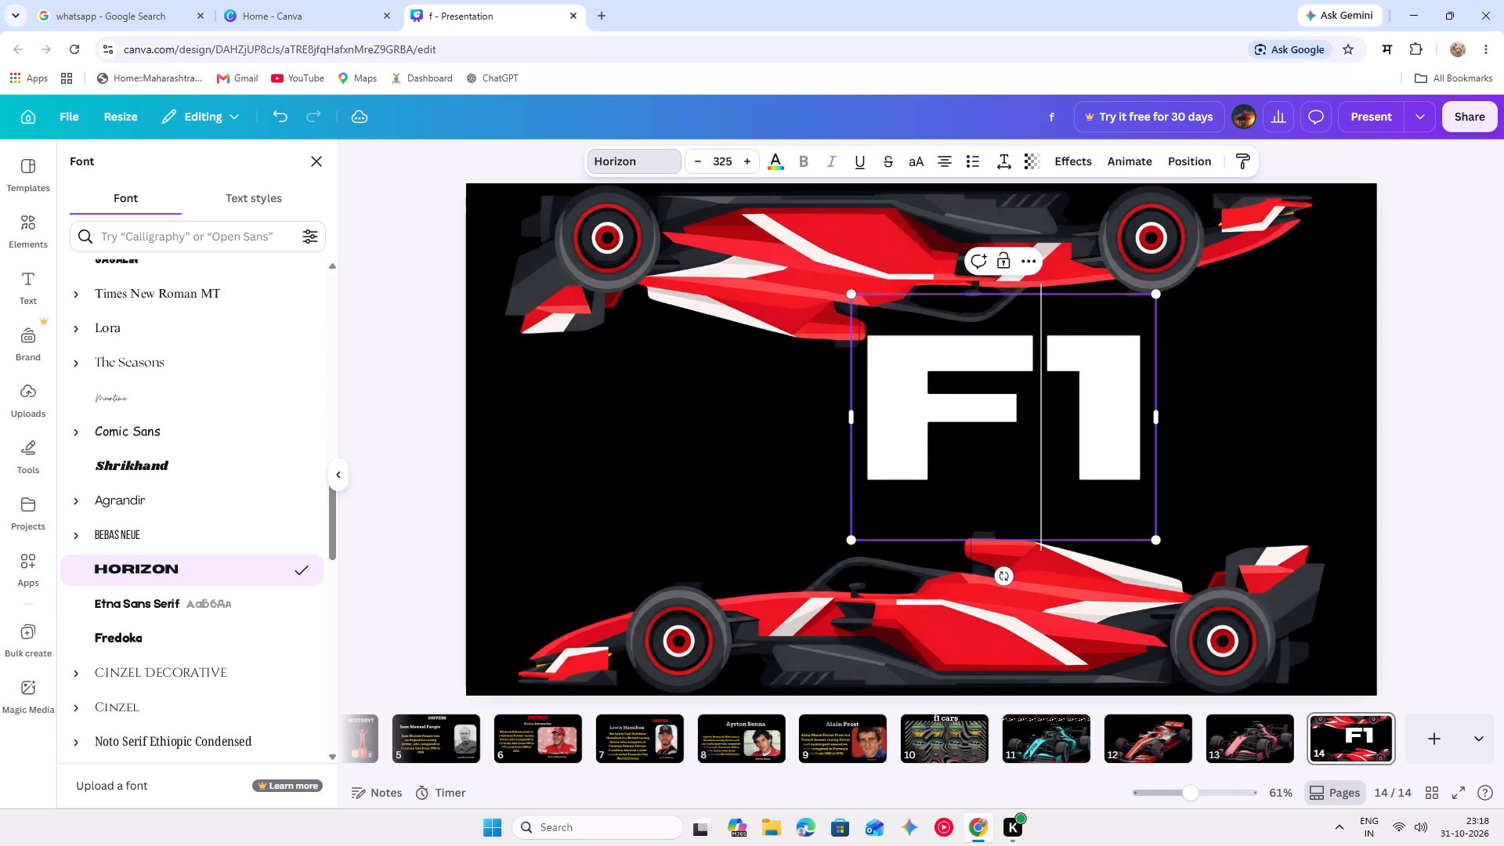
drag(1061, 406, 1015, 425)
click(1207, 381)
drag(1097, 399, 1056, 418)
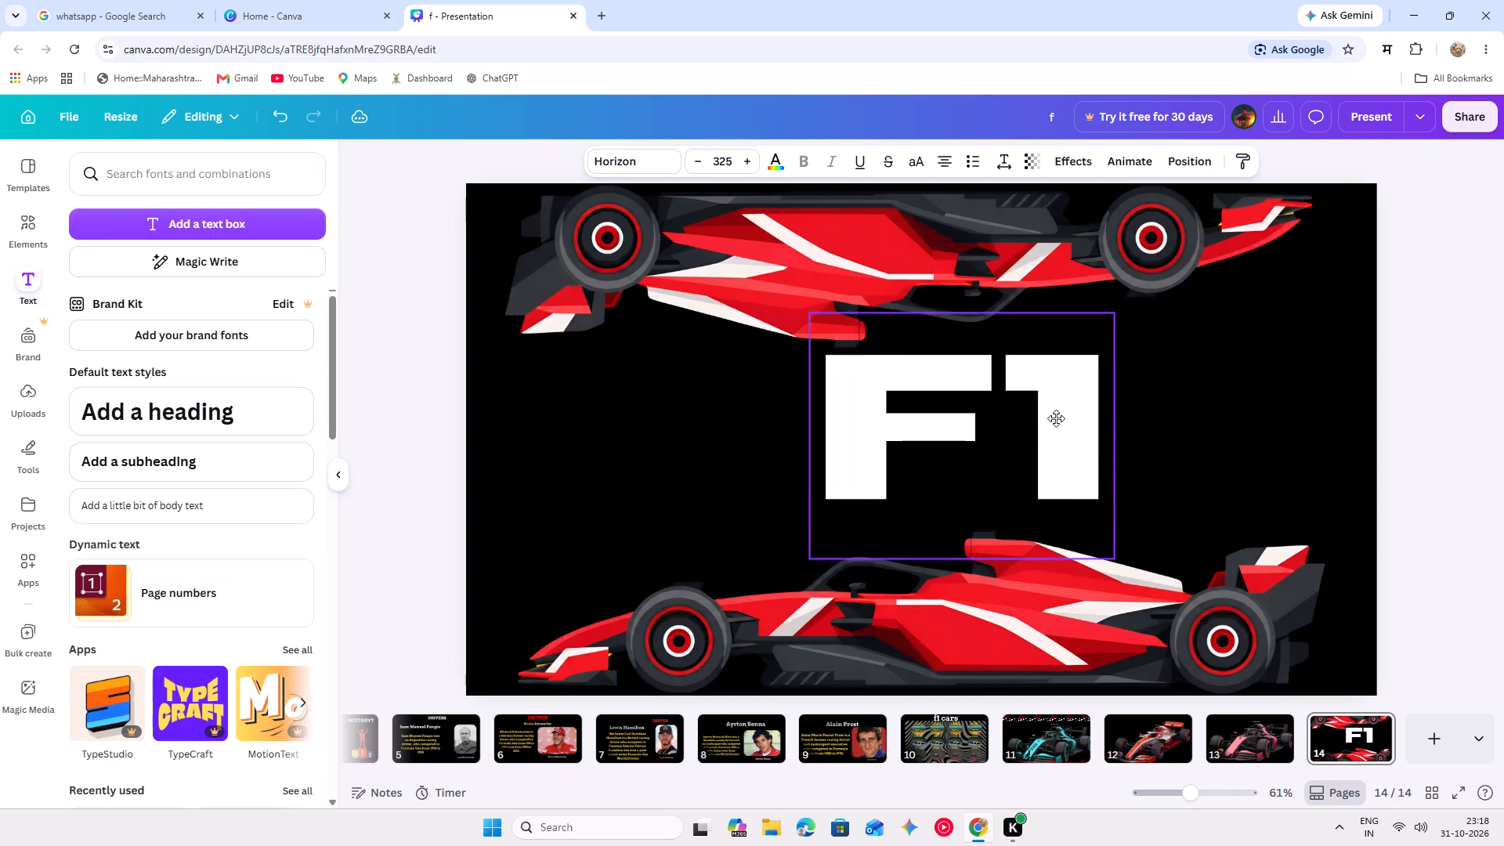
drag(1056, 418, 1009, 425)
click(1018, 414)
click(1128, 394)
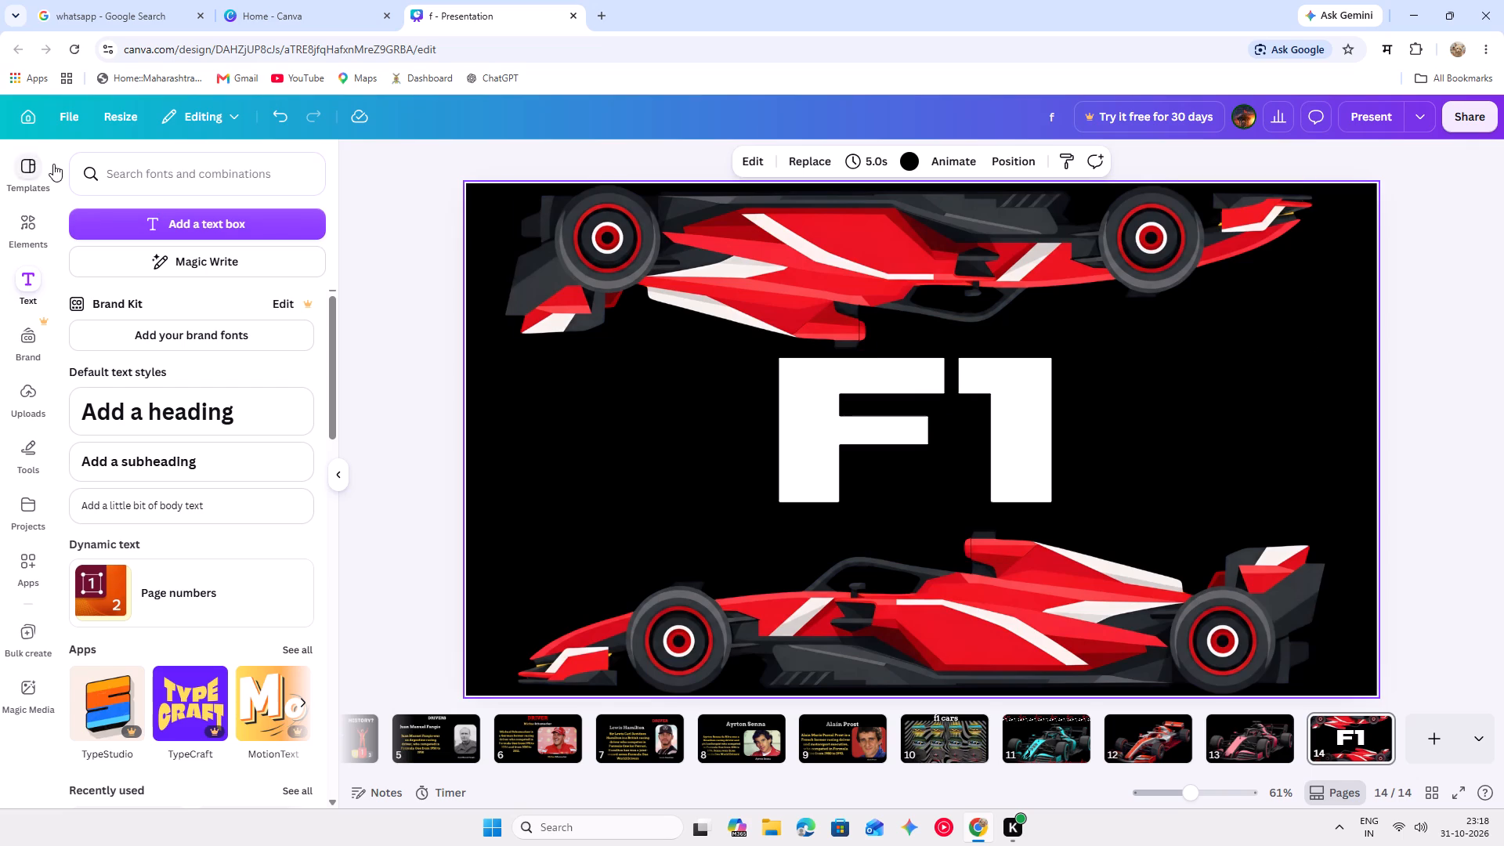
Add the orange autumn-leaf letter F graphic from the "f1 cars" results to page 14 and shrink it to under half size.
click(21, 215)
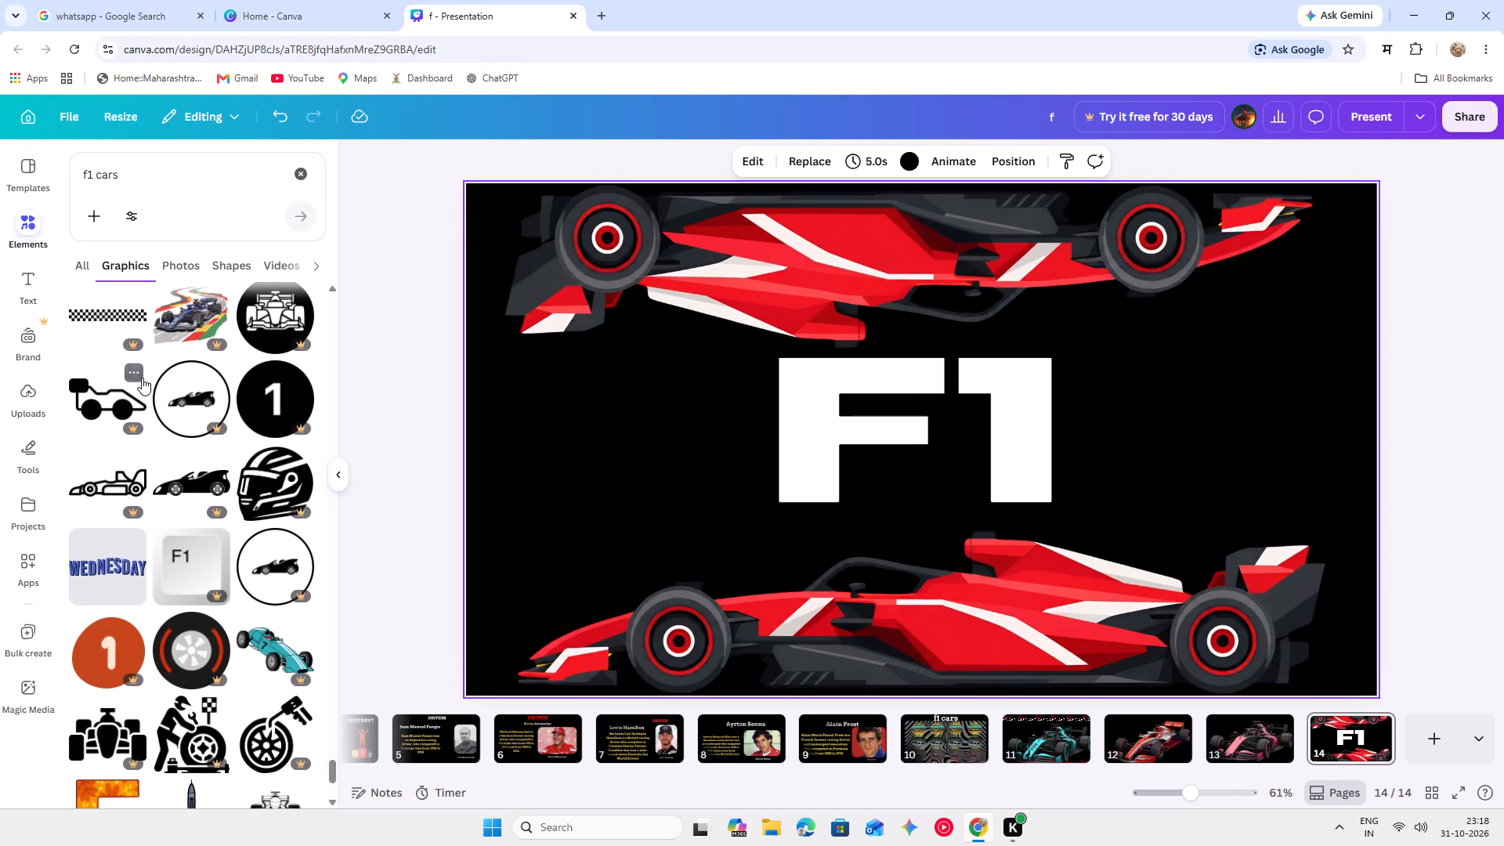
scroll(172, 390, down, 4)
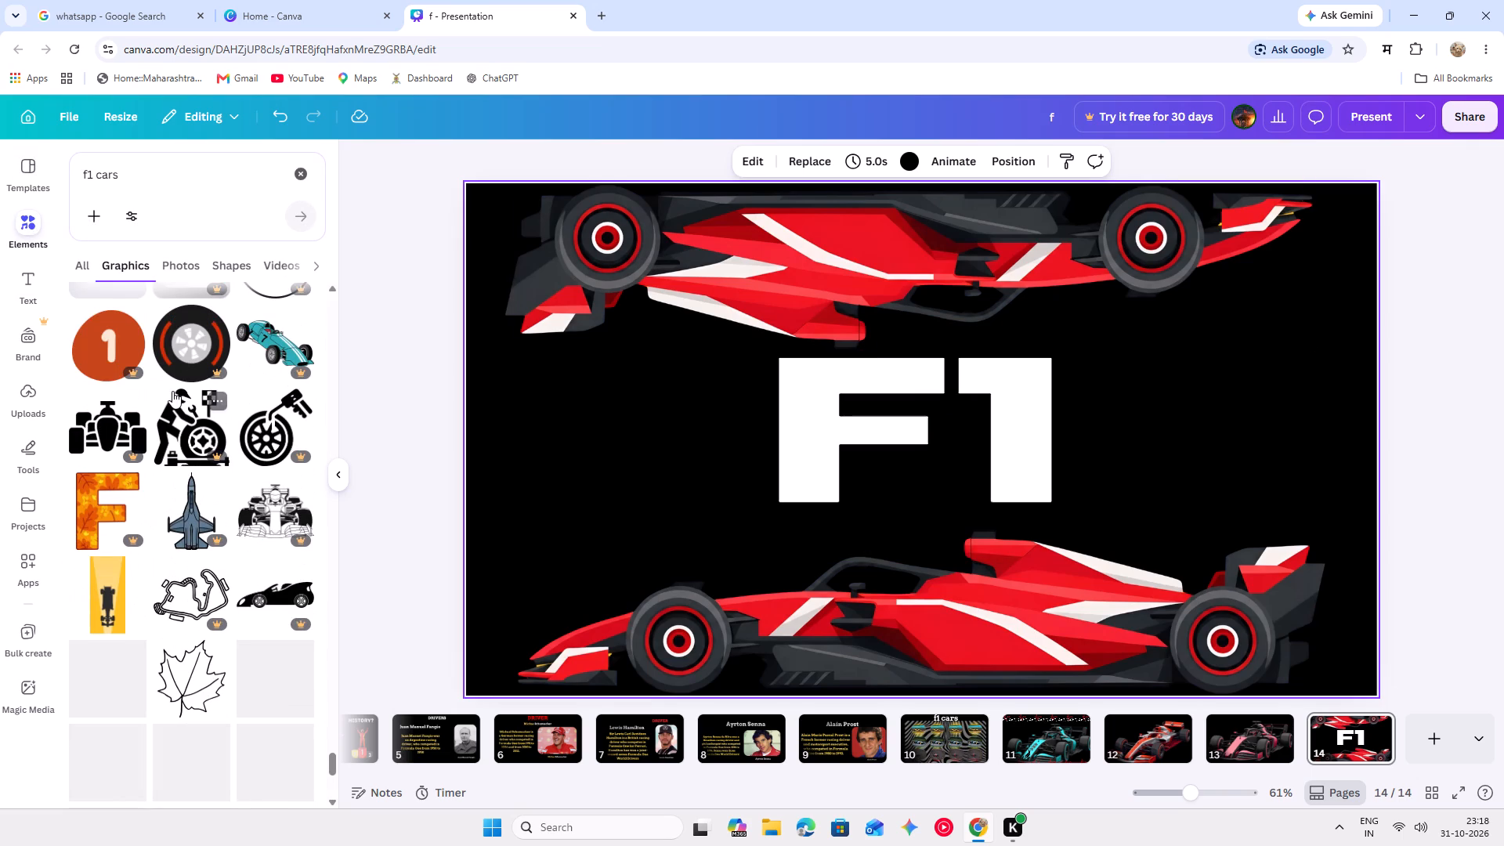
click(111, 510)
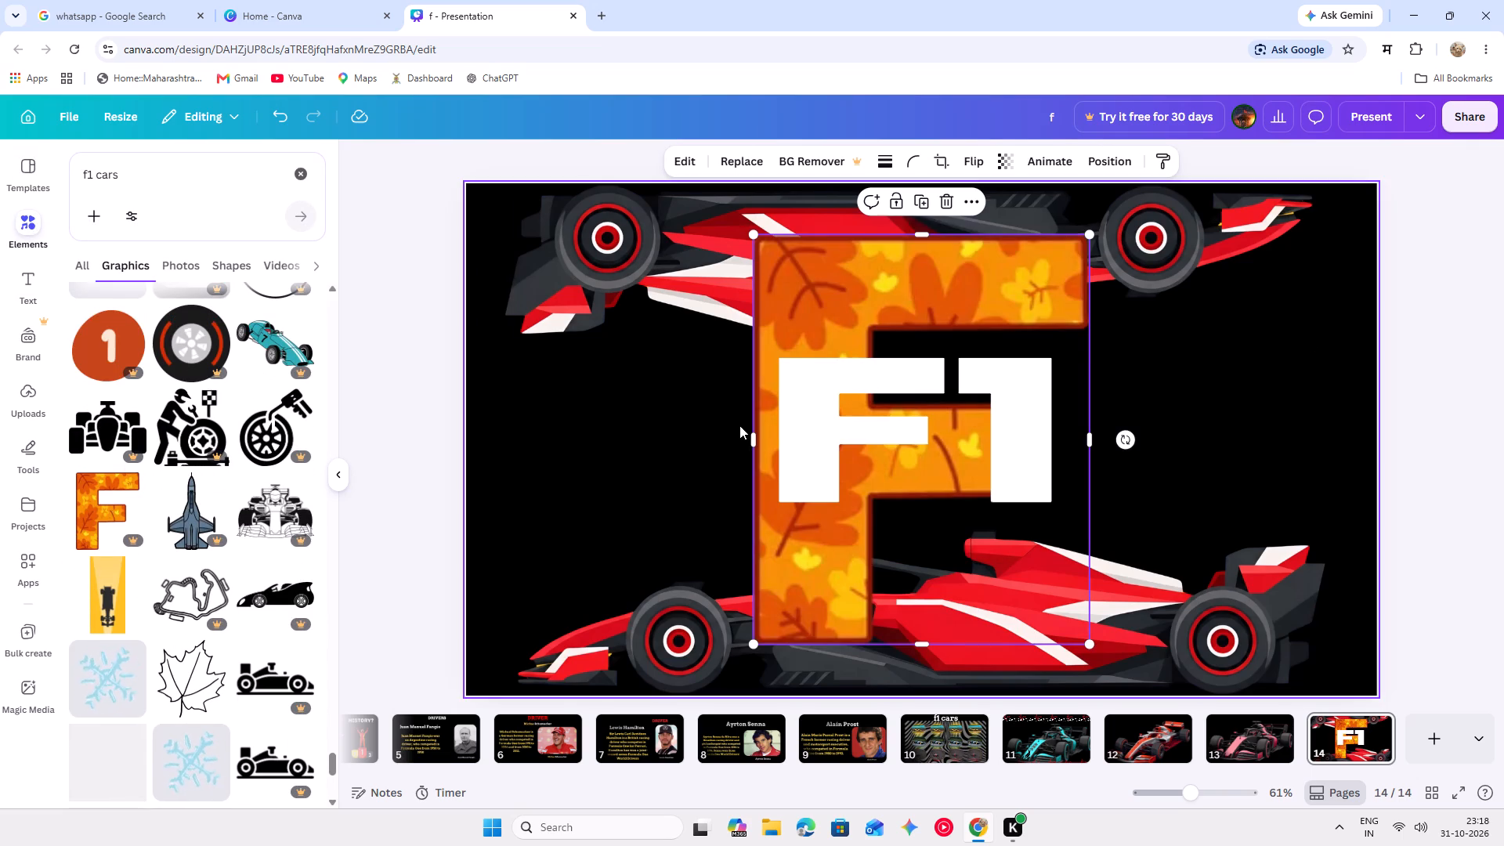
drag(1090, 235, 866, 454)
right_click(790, 544)
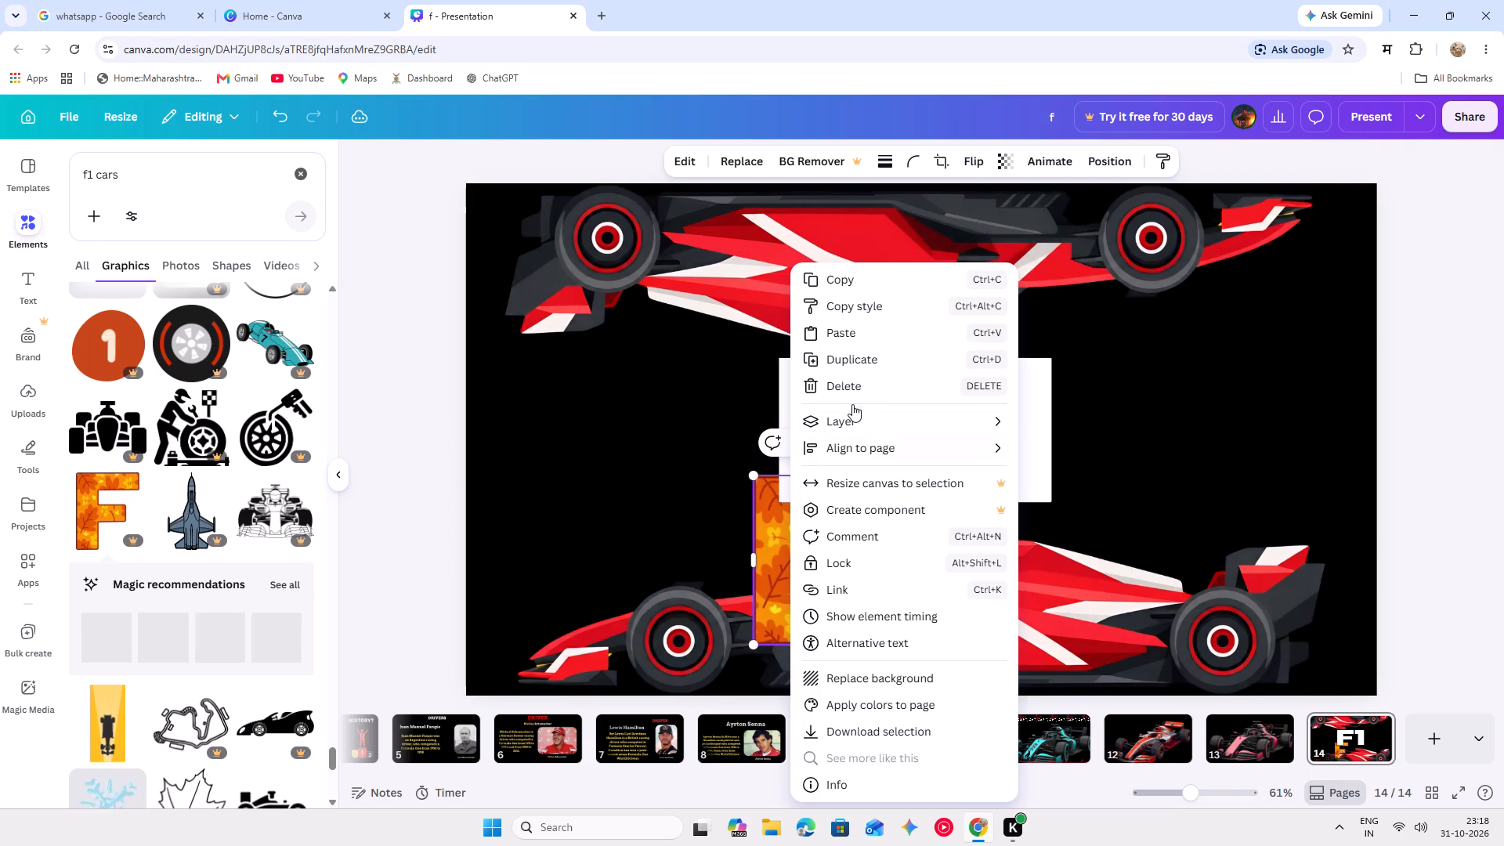
click(1042, 419)
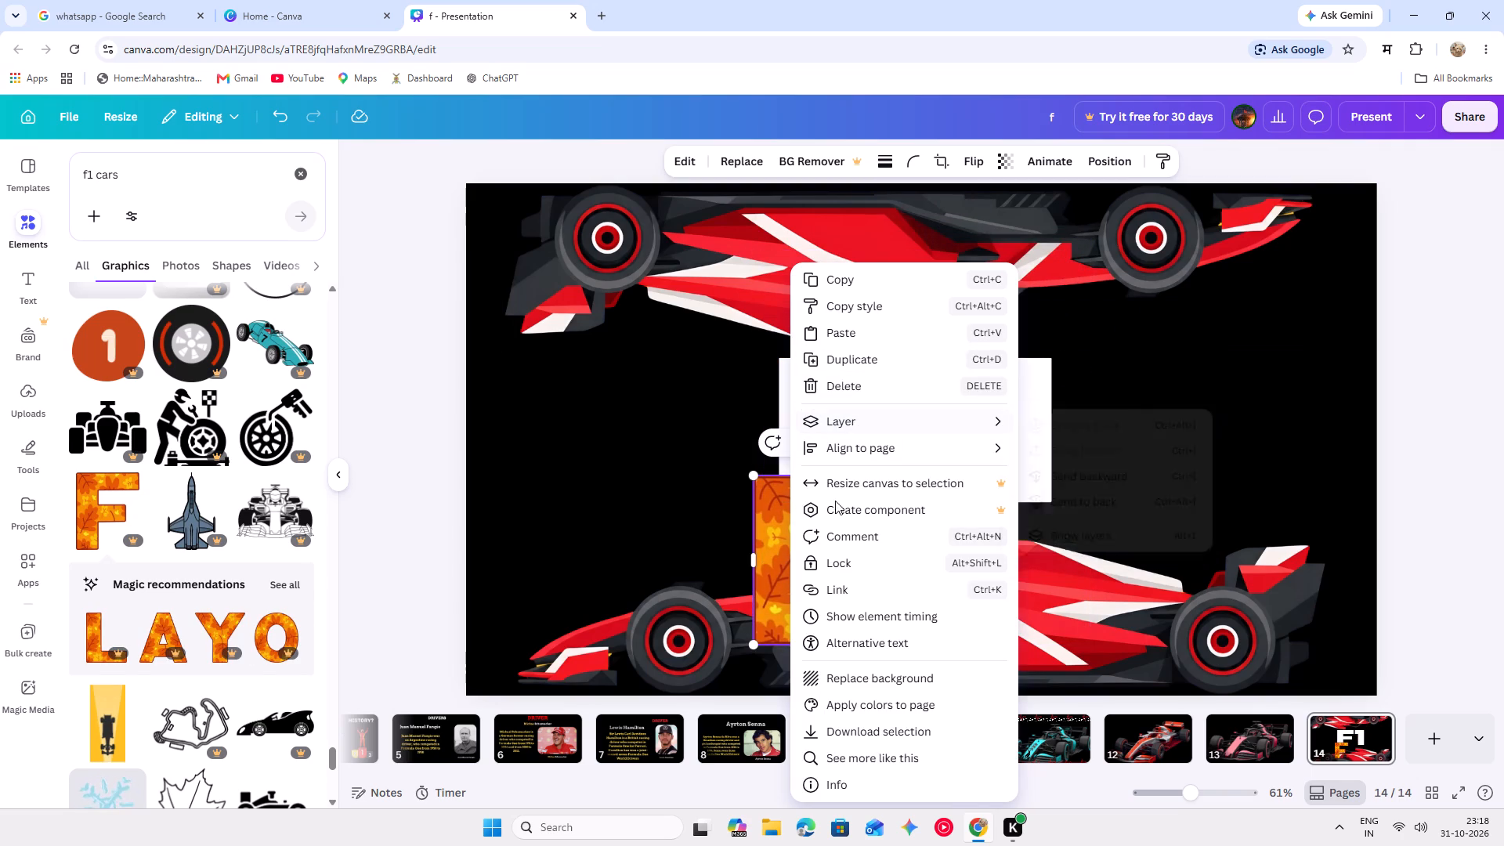
click(638, 442)
Move the leaf-patterned F onto the white F of the title and shrink it to about 185 by 225.
drag(786, 519, 832, 395)
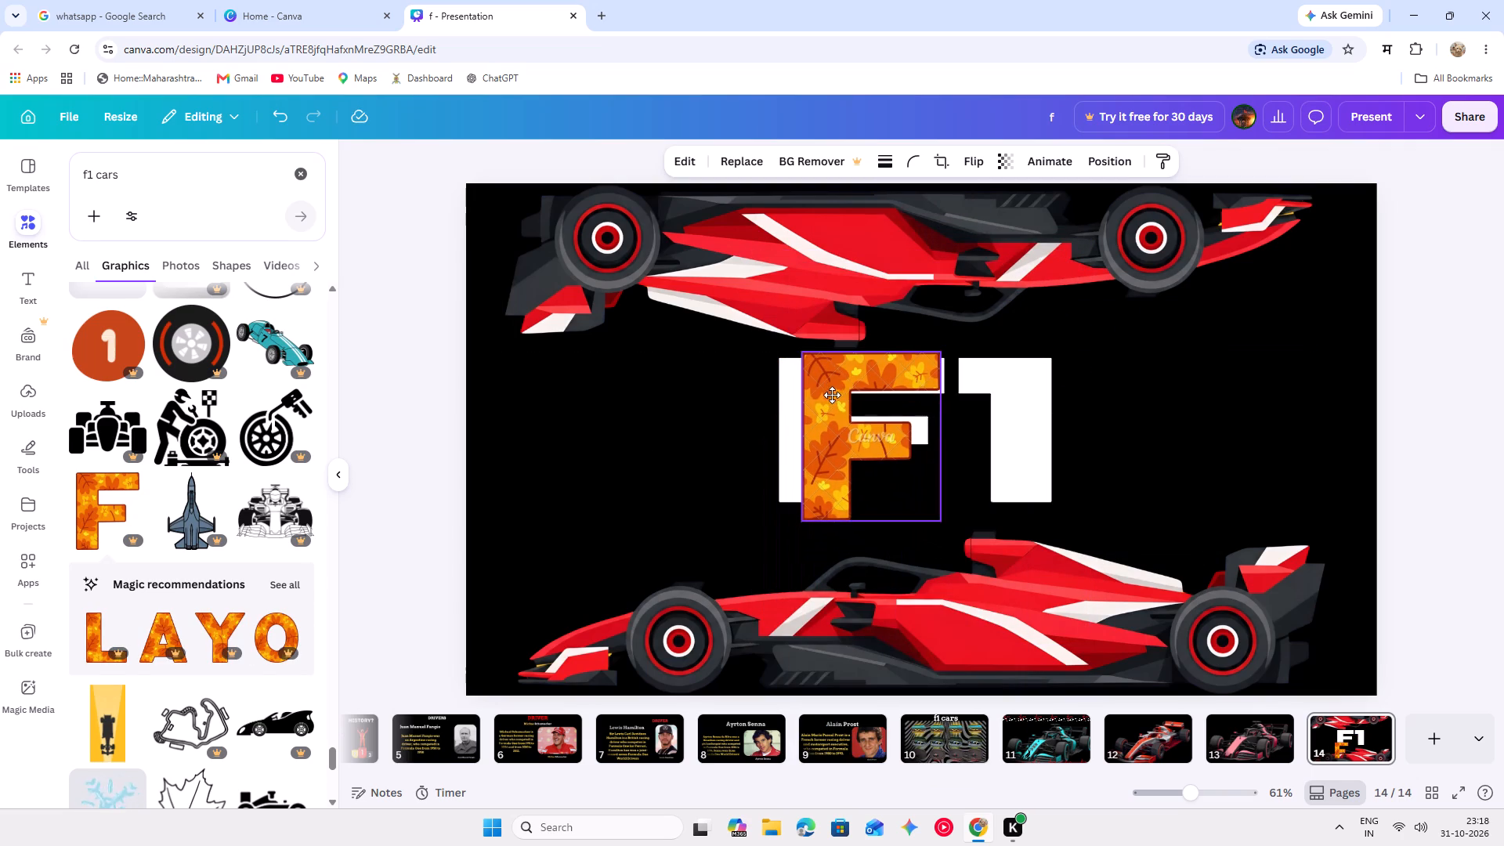
drag(832, 395, 826, 395)
drag(937, 347, 840, 377)
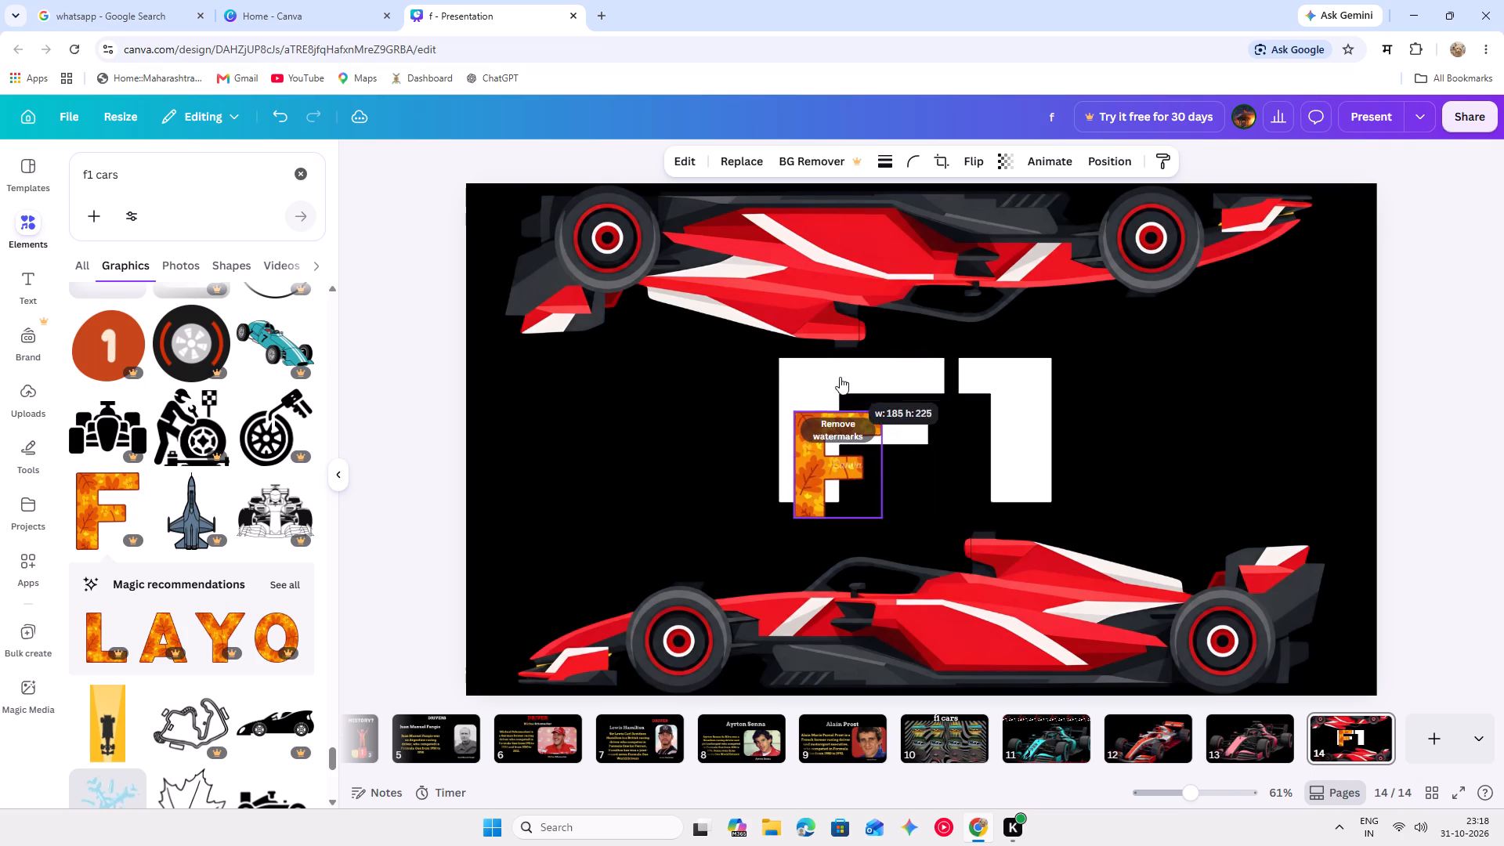
drag(840, 377, 844, 374)
drag(808, 457, 815, 413)
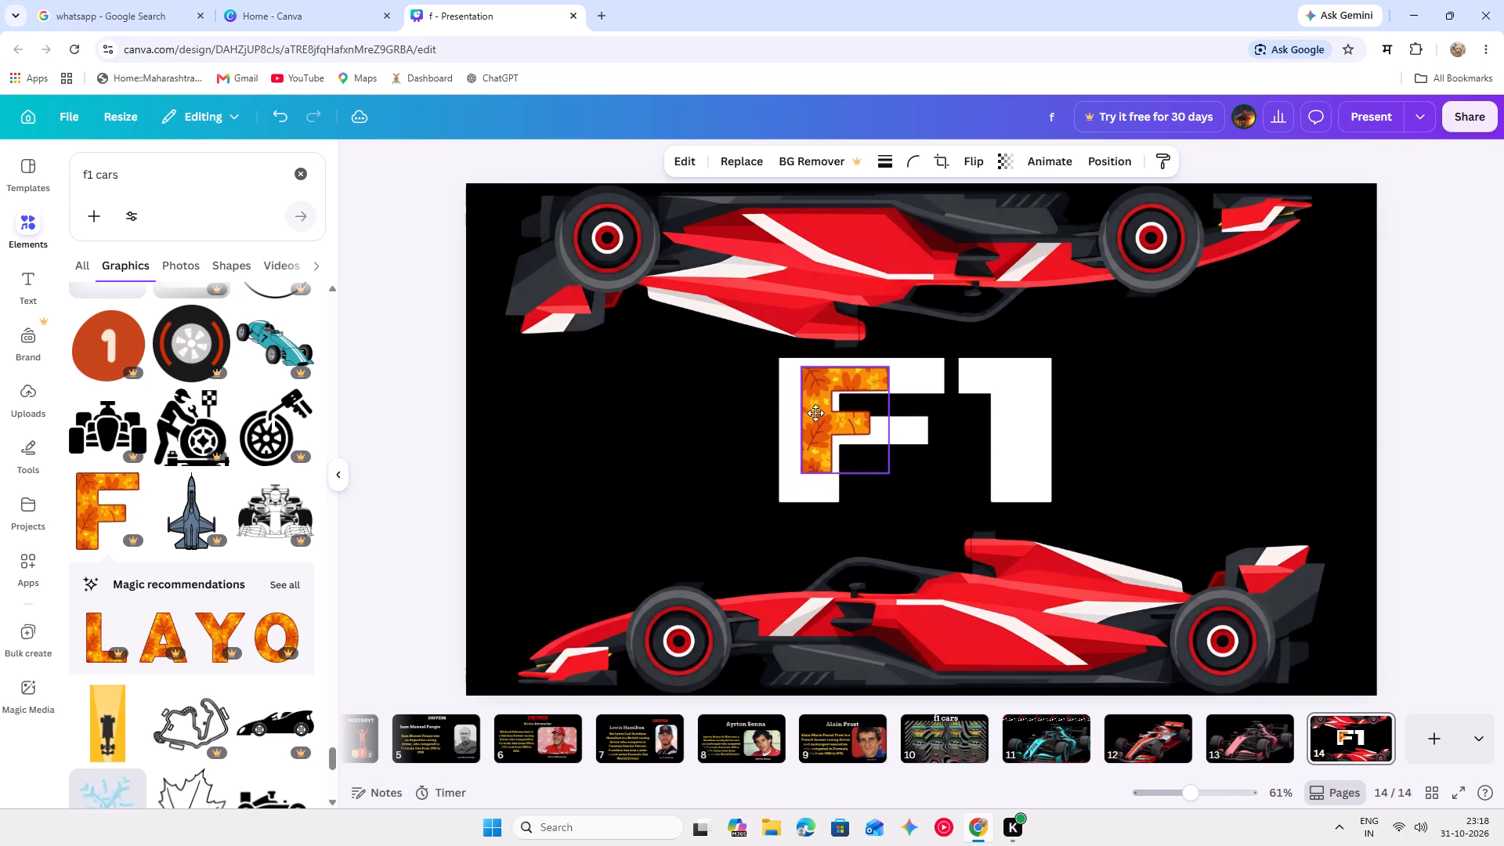
drag(815, 413, 822, 414)
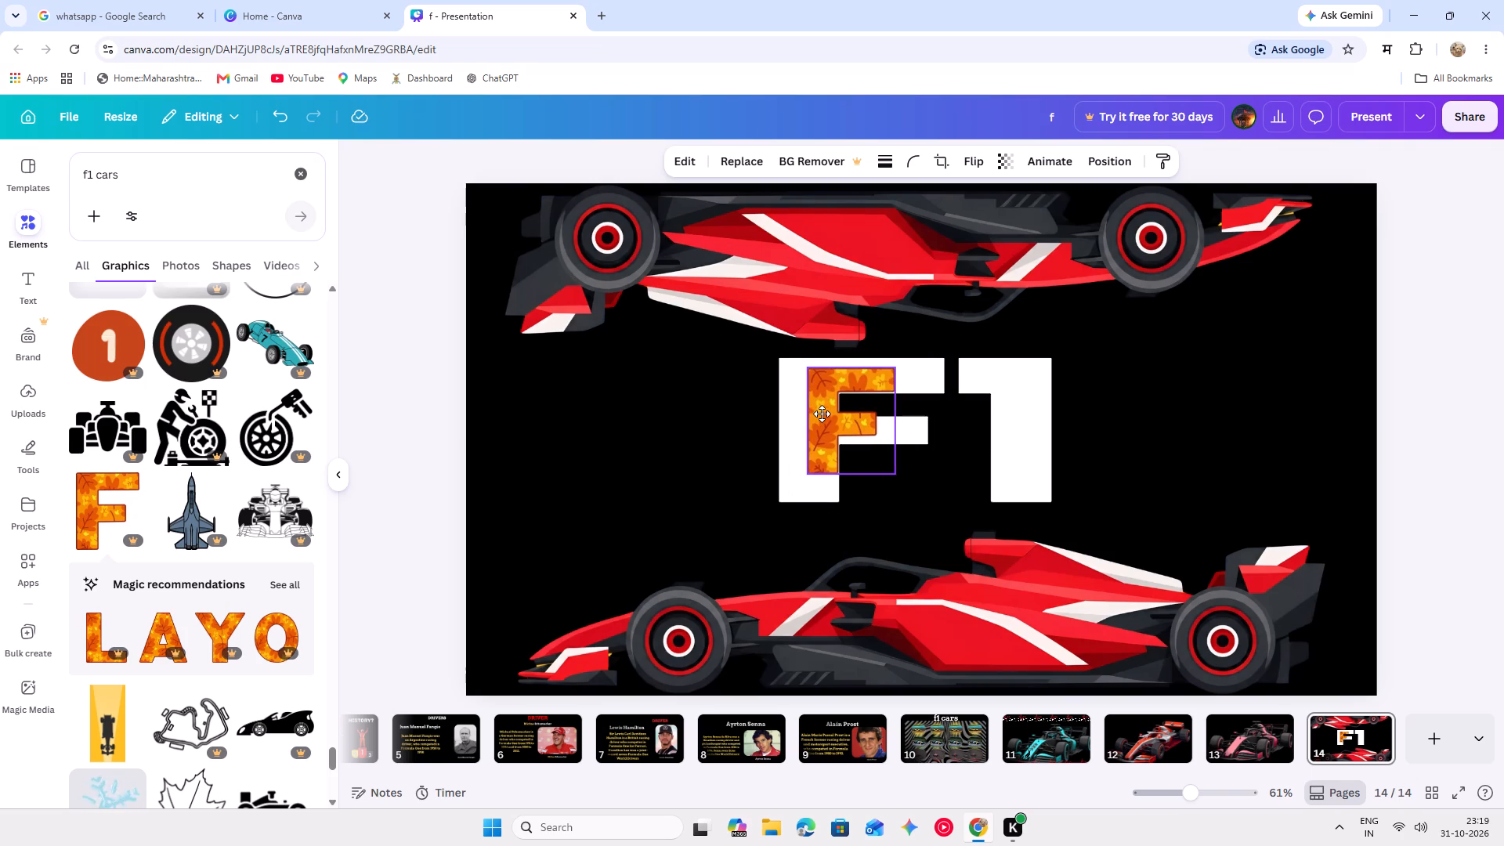
drag(822, 414, 826, 415)
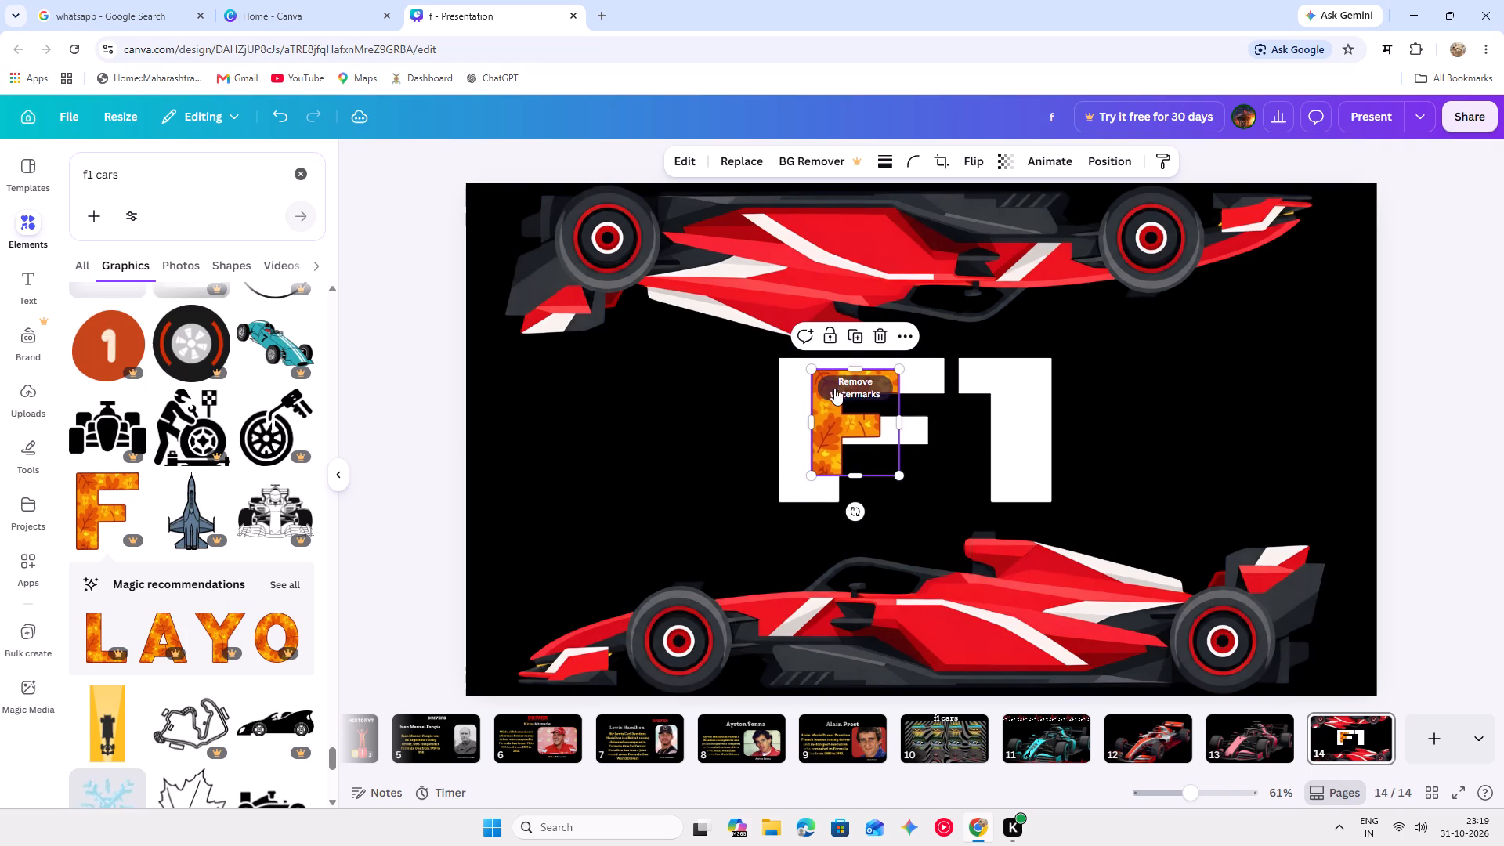
Duplicate the leaf F, crop the copy to its vertical stem, and place it over the stem of the white 1.
click(850, 337)
drag(863, 428, 868, 428)
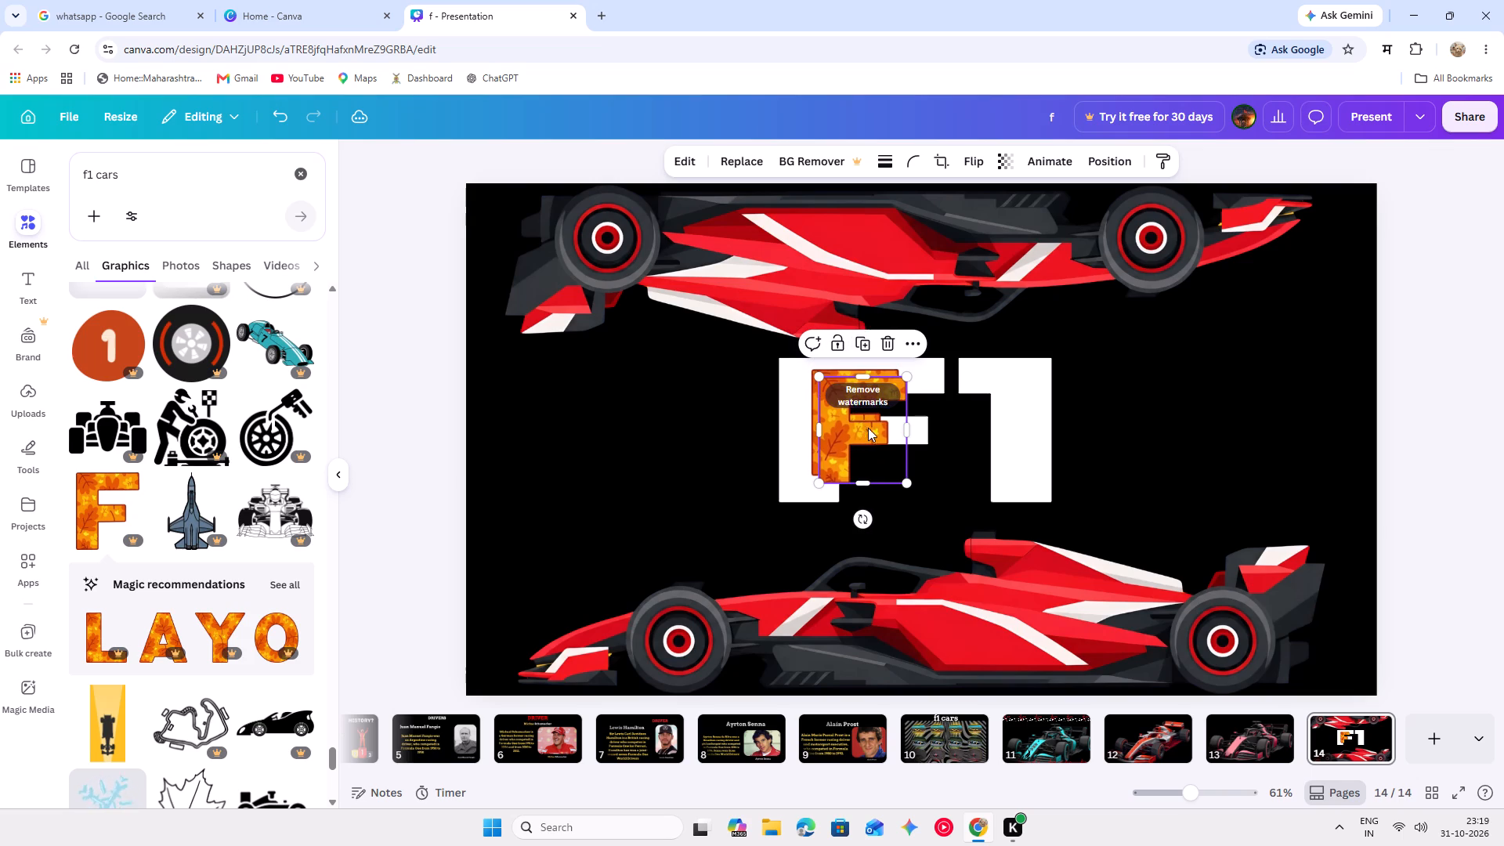
drag(868, 428, 1020, 432)
drag(1065, 432, 1065, 432)
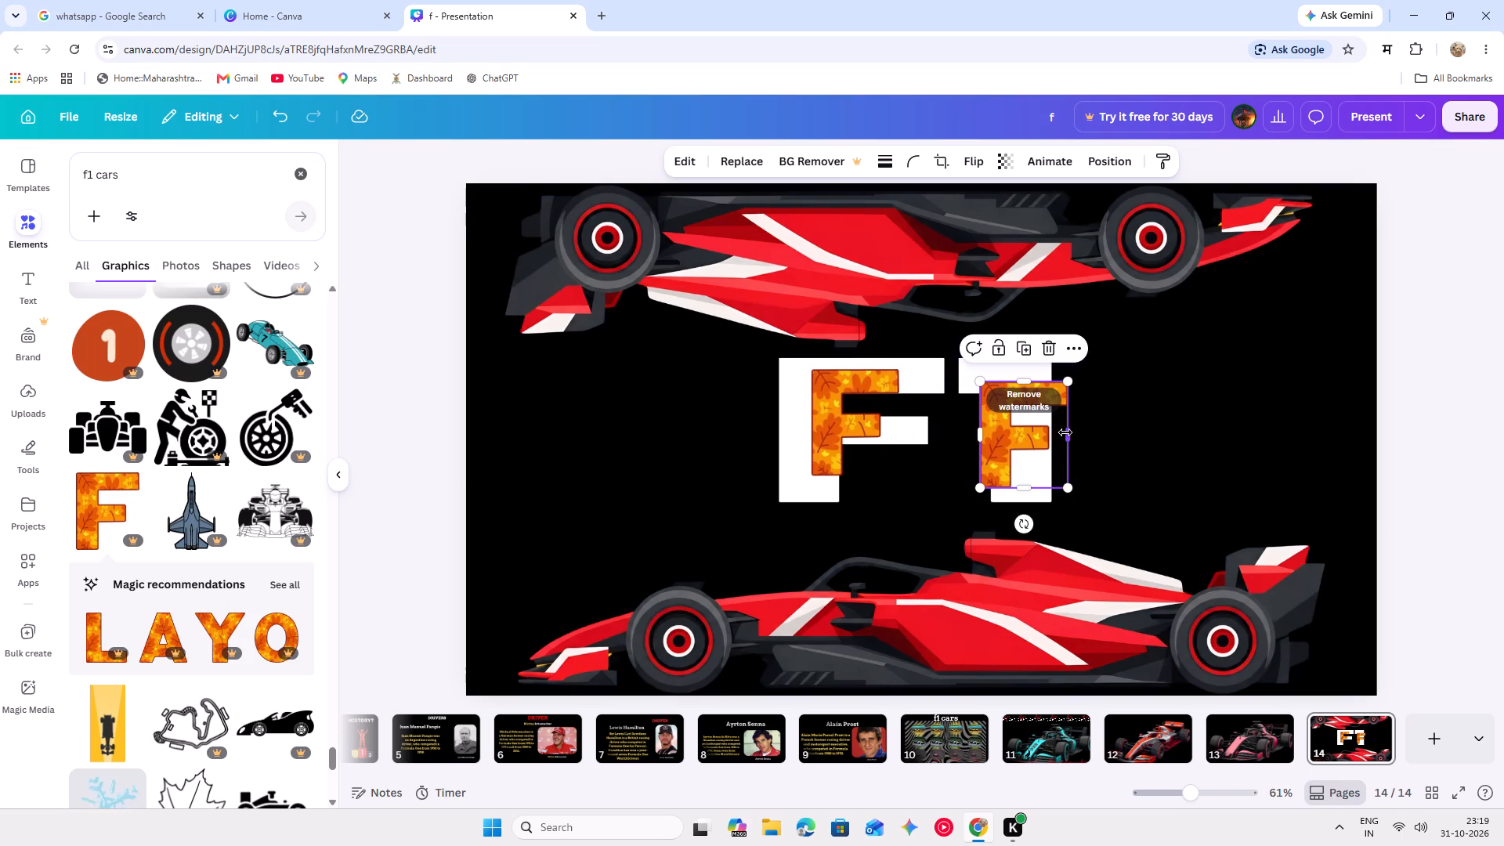
drag(1065, 432, 1007, 432)
click(1131, 419)
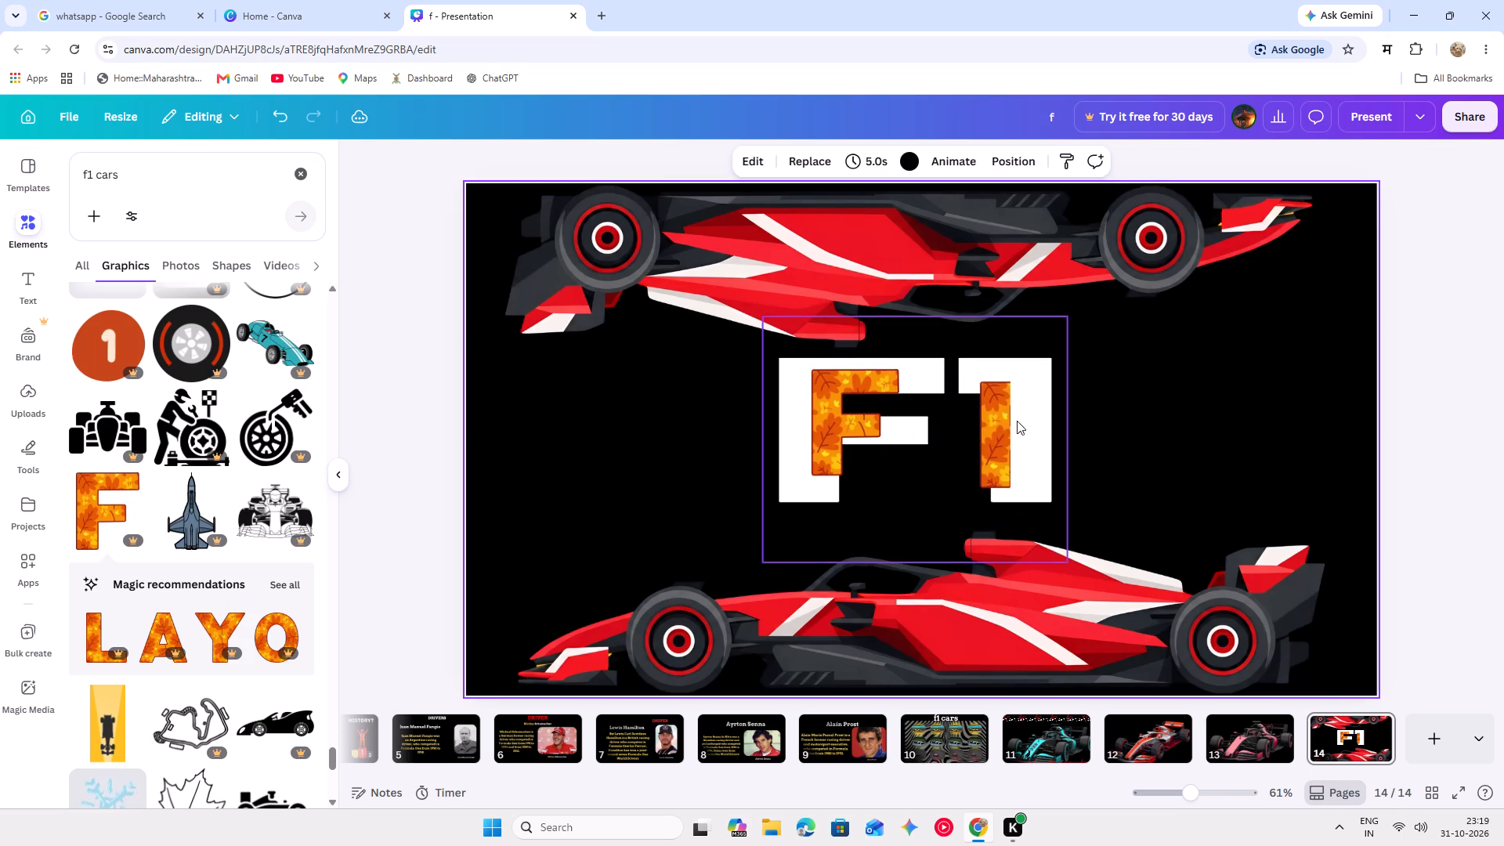
drag(999, 427, 1028, 439)
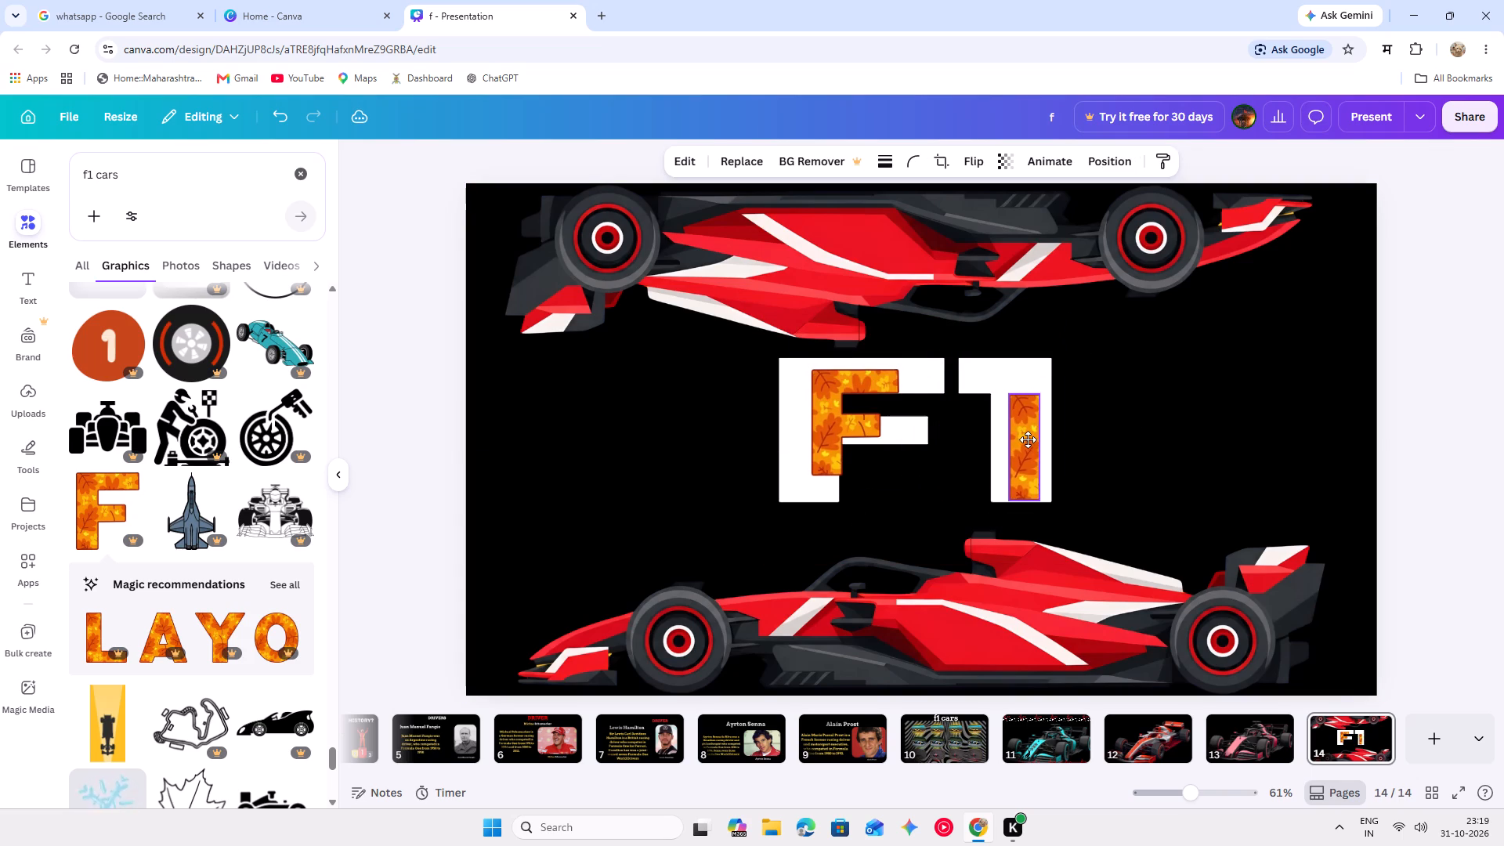
drag(1028, 439, 1029, 436)
Duplicate the leaf strip on the 1, rotate the copy to -90°, shrink it, and fit it along the top bar of the 1.
click(1028, 356)
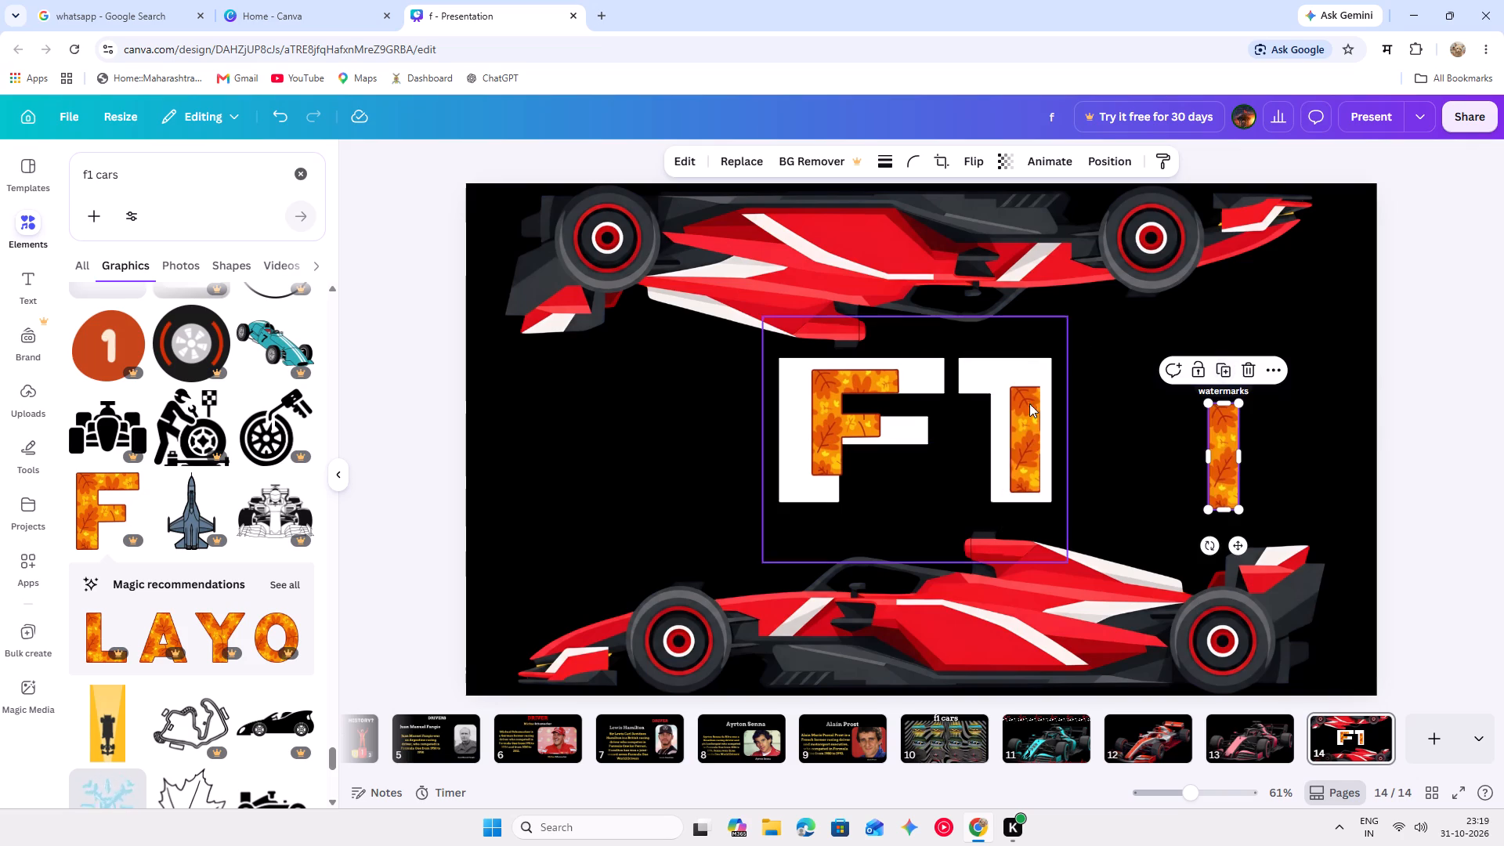
drag(1217, 548, 1307, 449)
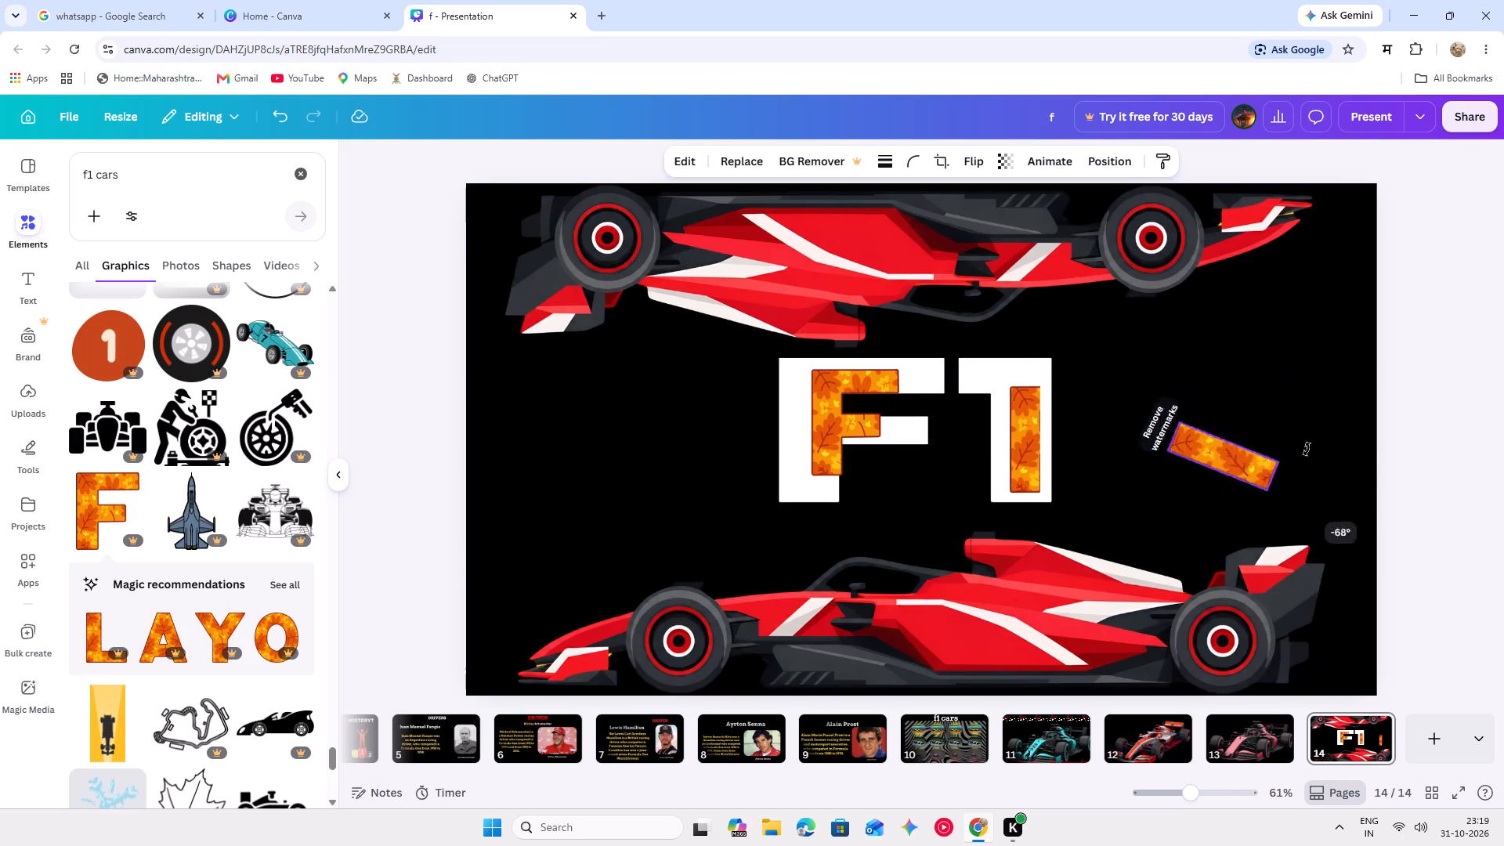
drag(1307, 449, 1285, 461)
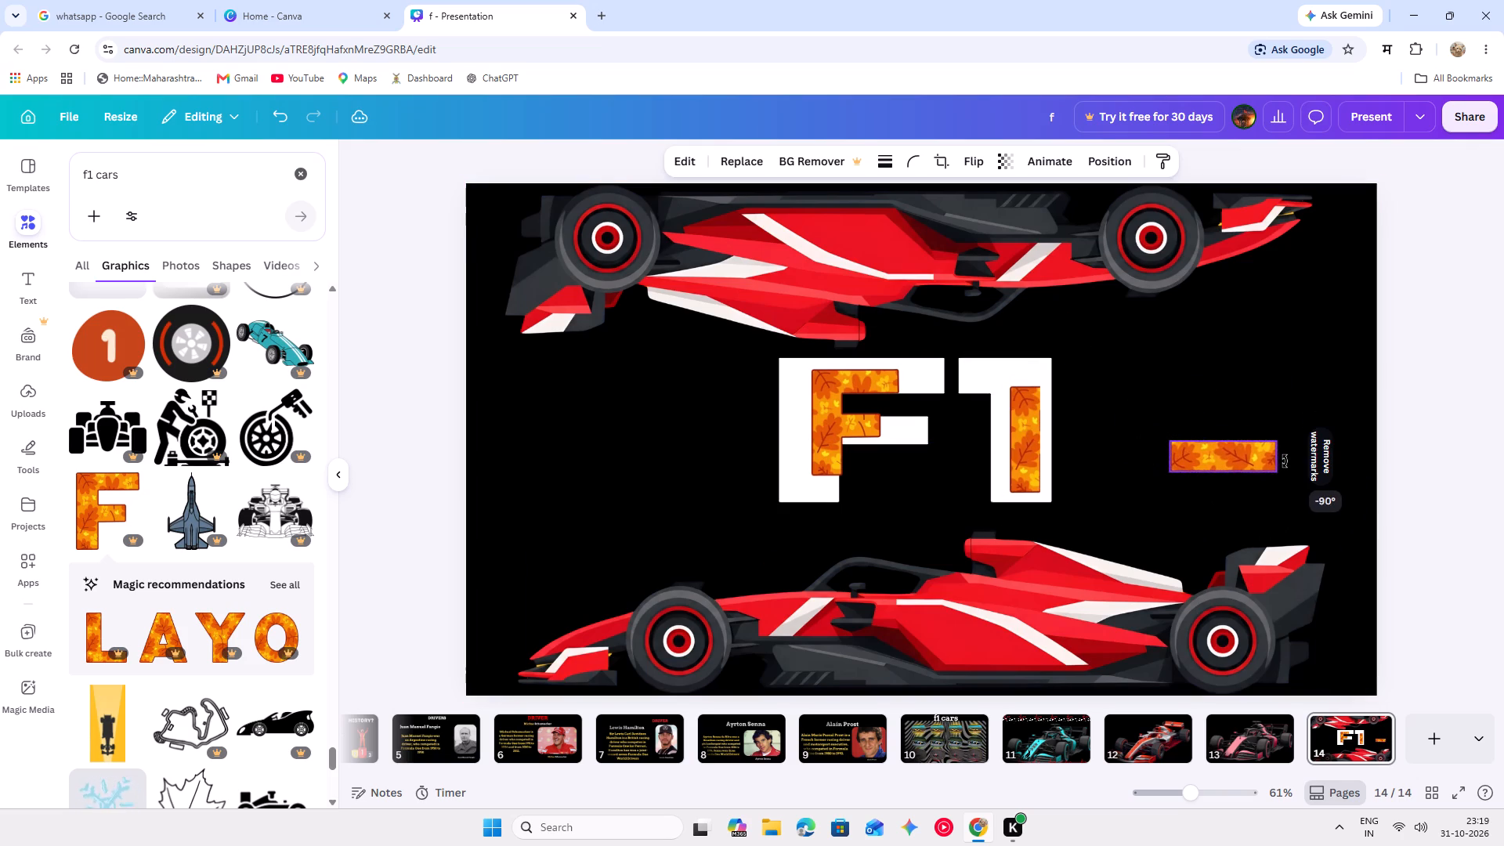
drag(1285, 461, 1285, 463)
click(1242, 504)
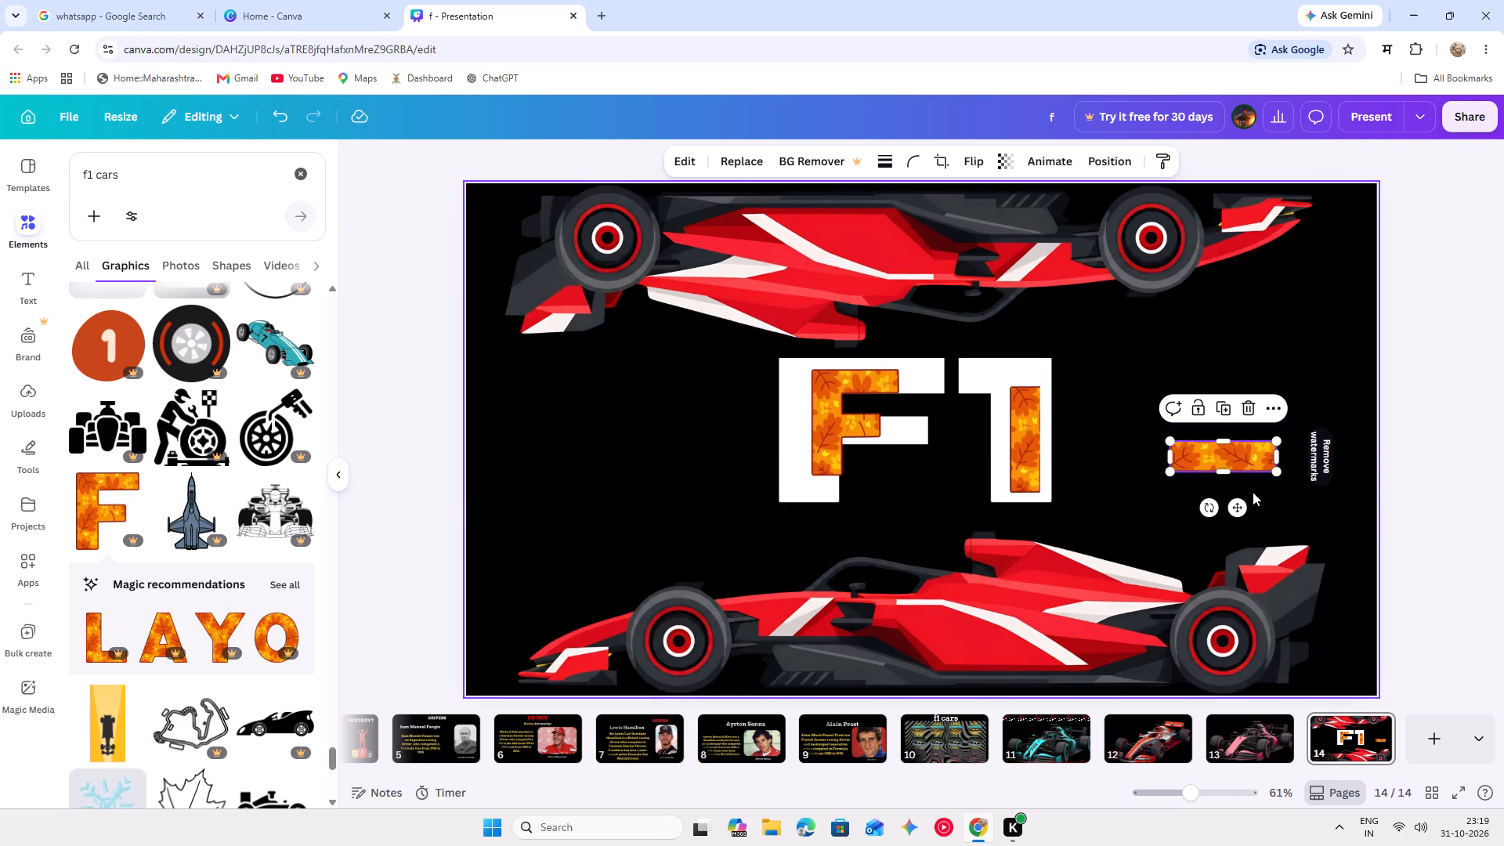
click(1253, 492)
drag(1236, 454, 1020, 372)
drag(1065, 385, 1045, 384)
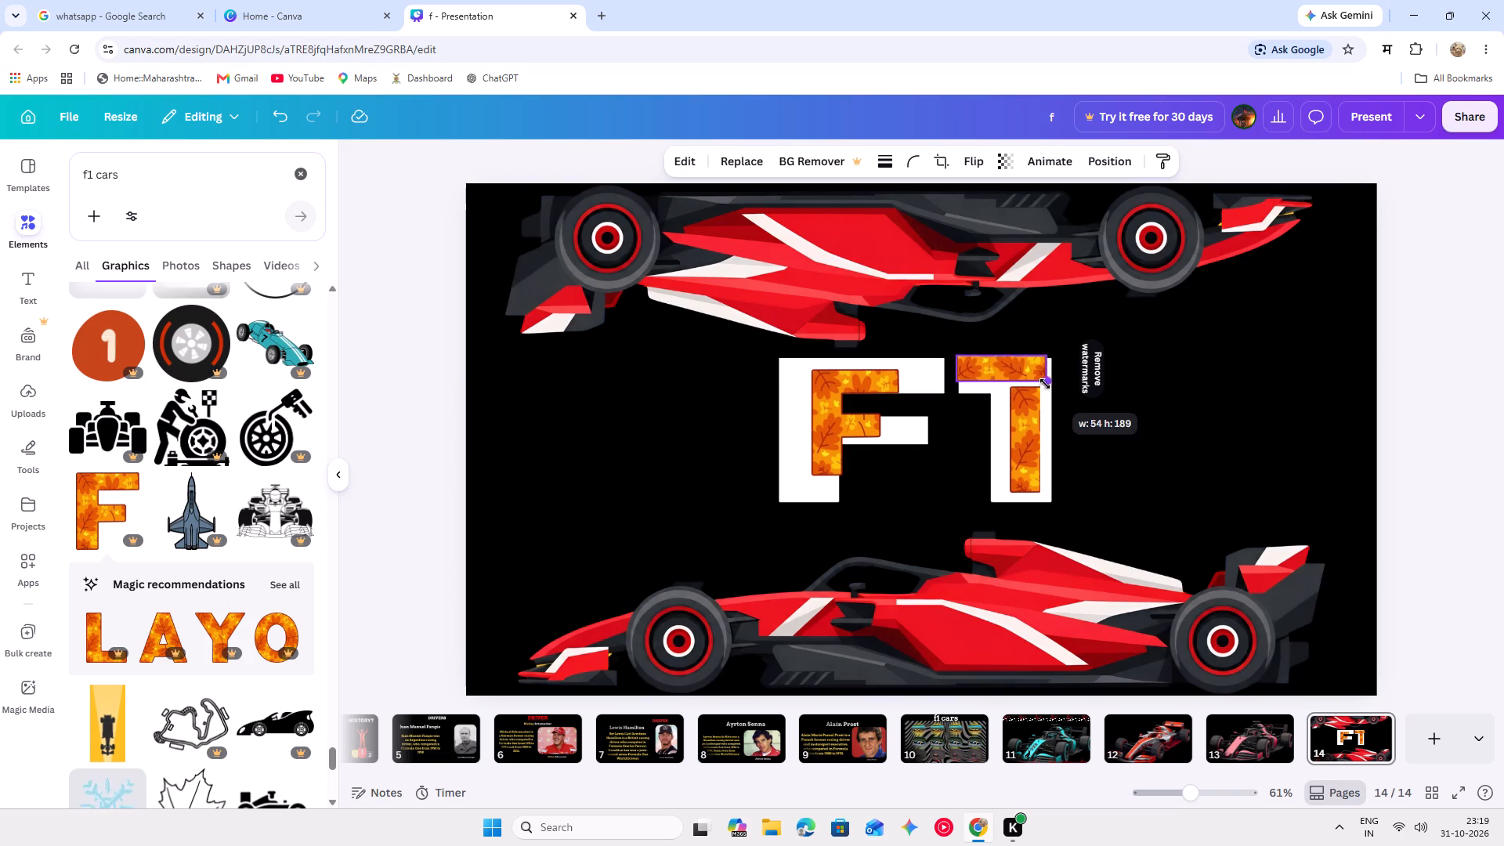
drag(1045, 384, 1026, 379)
click(1110, 385)
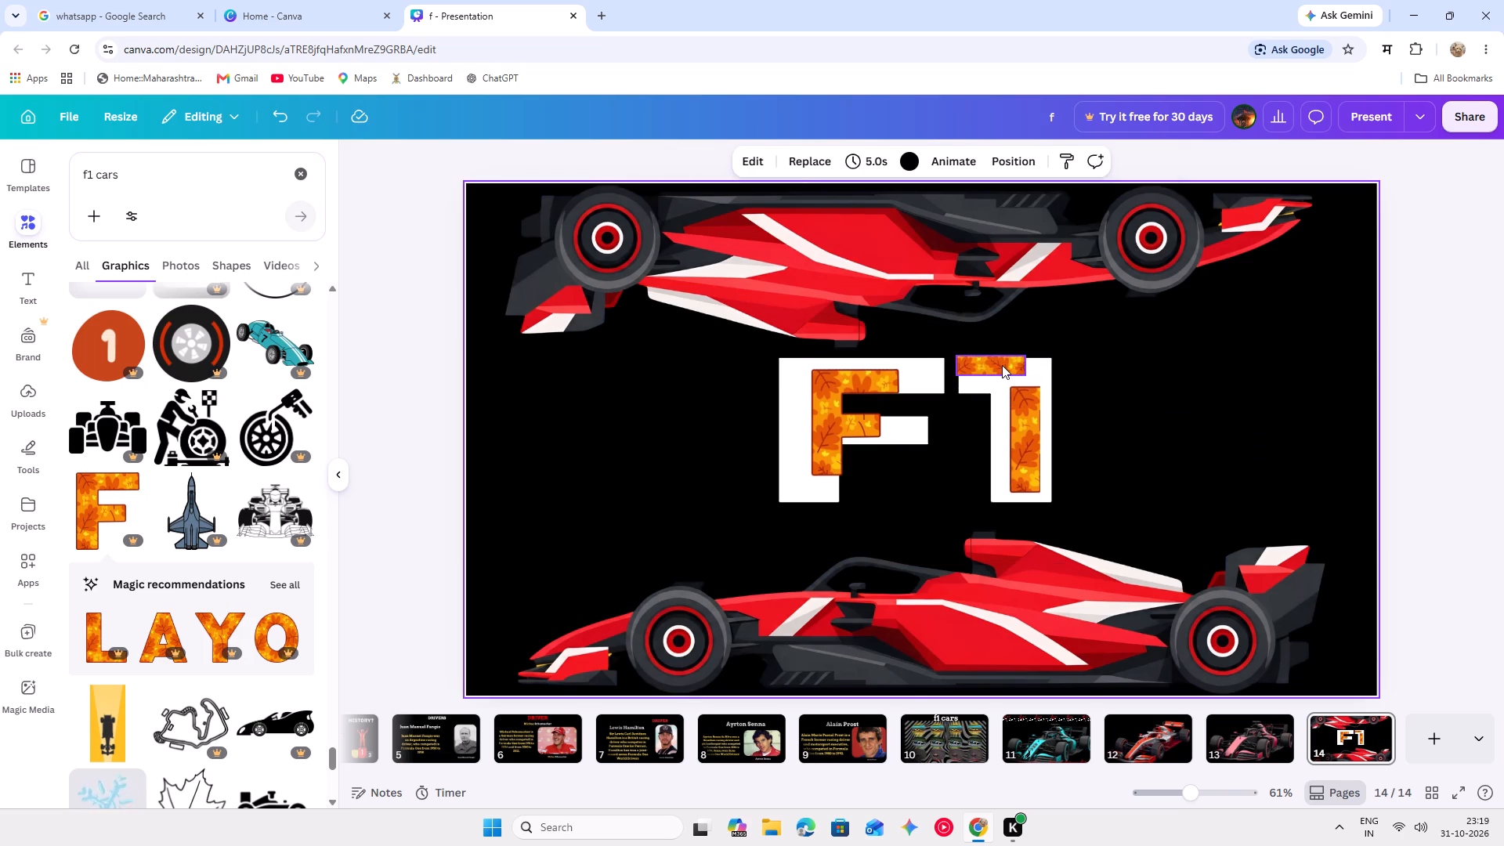
drag(1001, 365, 1014, 377)
click(1200, 438)
Crop the original leaf F to a vertical strip about 54 wide, enlarge it slightly, and place it along the white F's stem.
click(830, 407)
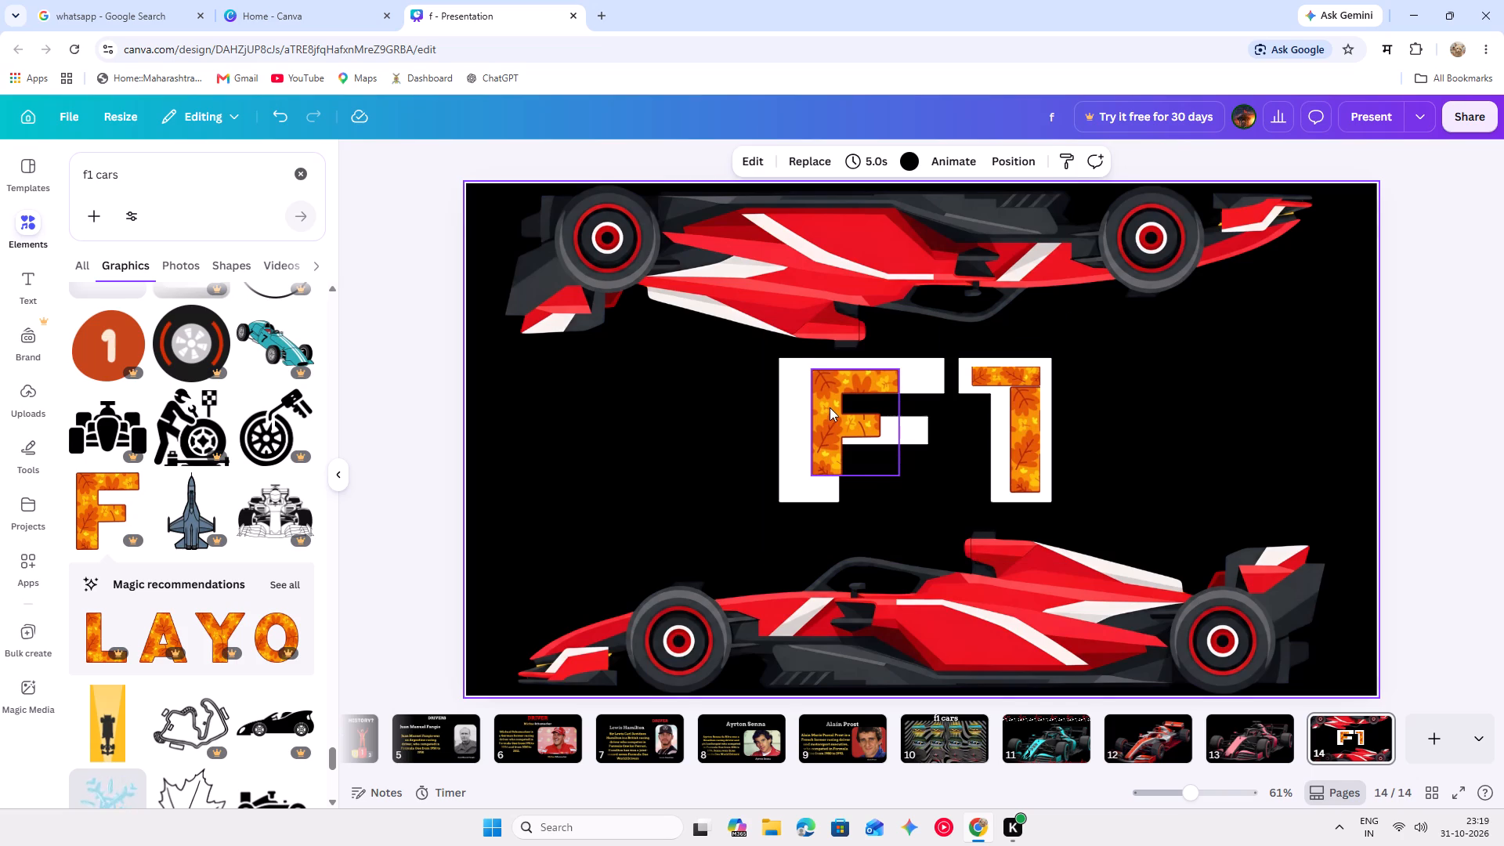
drag(897, 421, 835, 424)
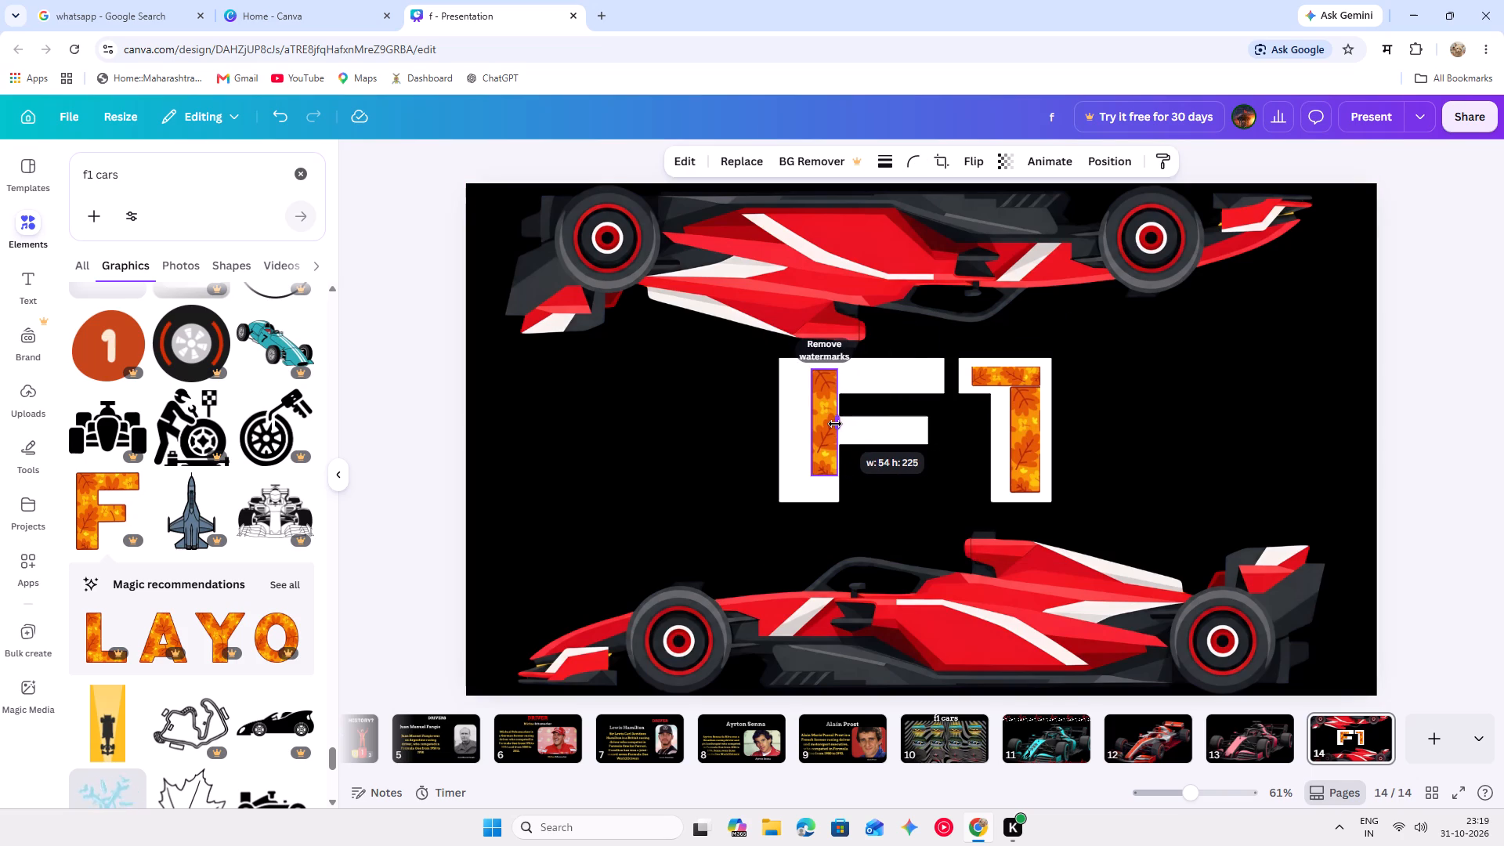
drag(835, 424, 837, 425)
drag(822, 425, 799, 429)
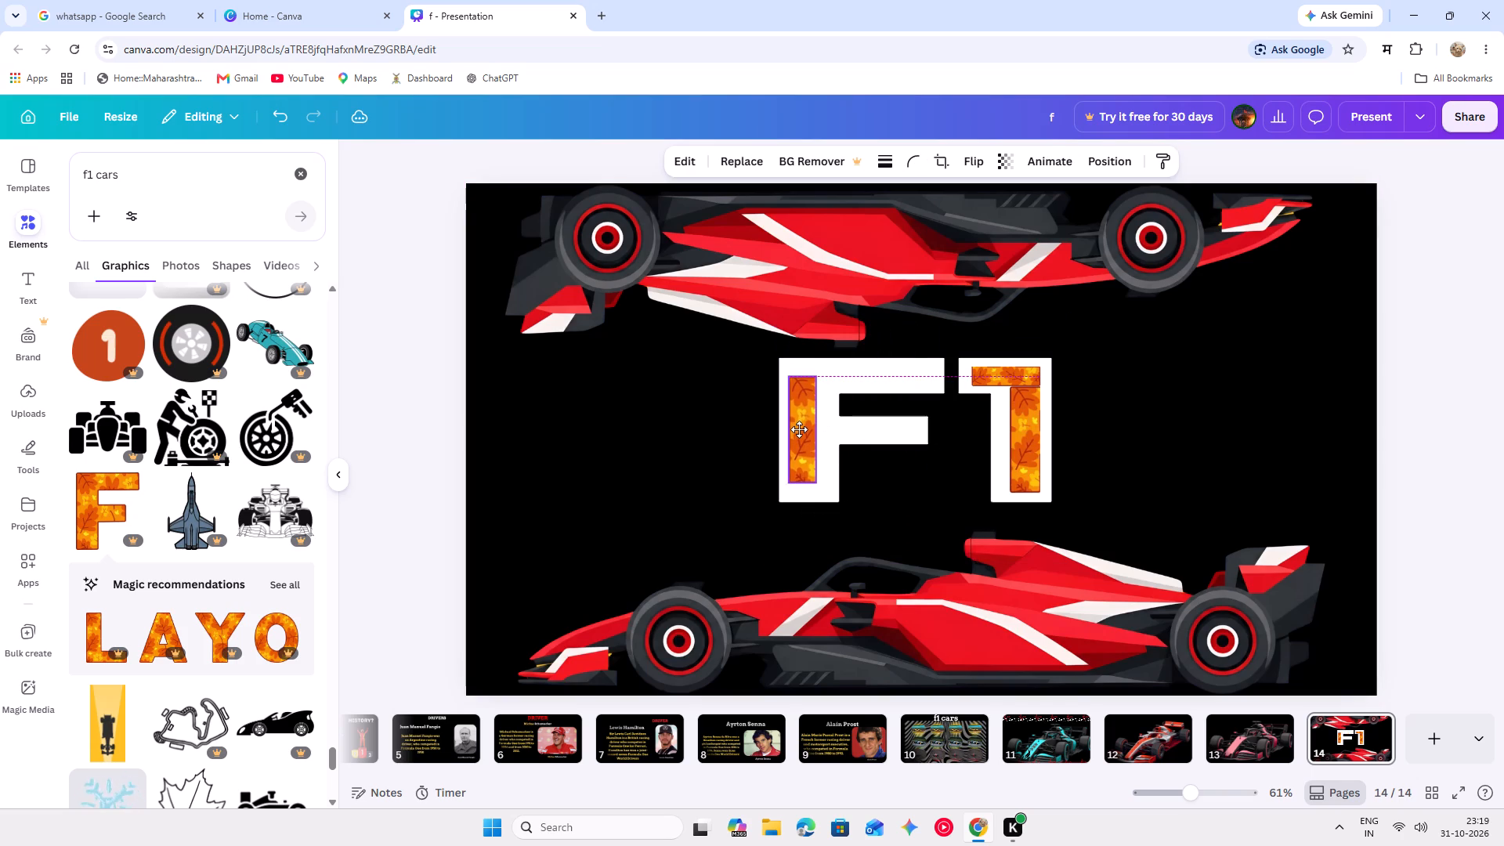
drag(799, 429, 803, 436)
drag(812, 380, 812, 371)
drag(806, 409, 808, 418)
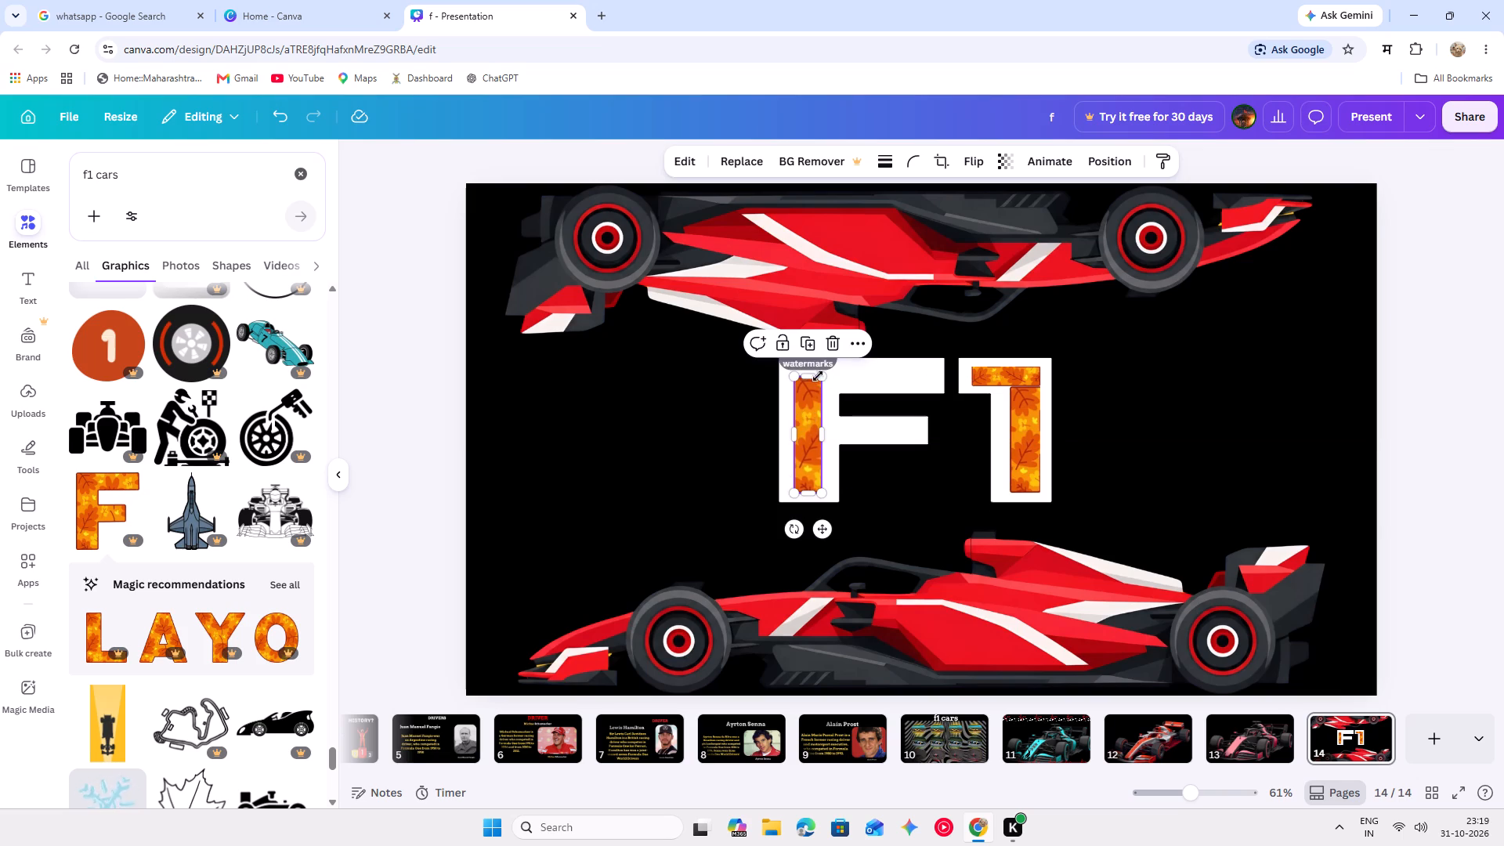
Duplicate the F's stem strip, rotate the copy to horizontal, shrink it, and place it on the F's top arm.
click(799, 338)
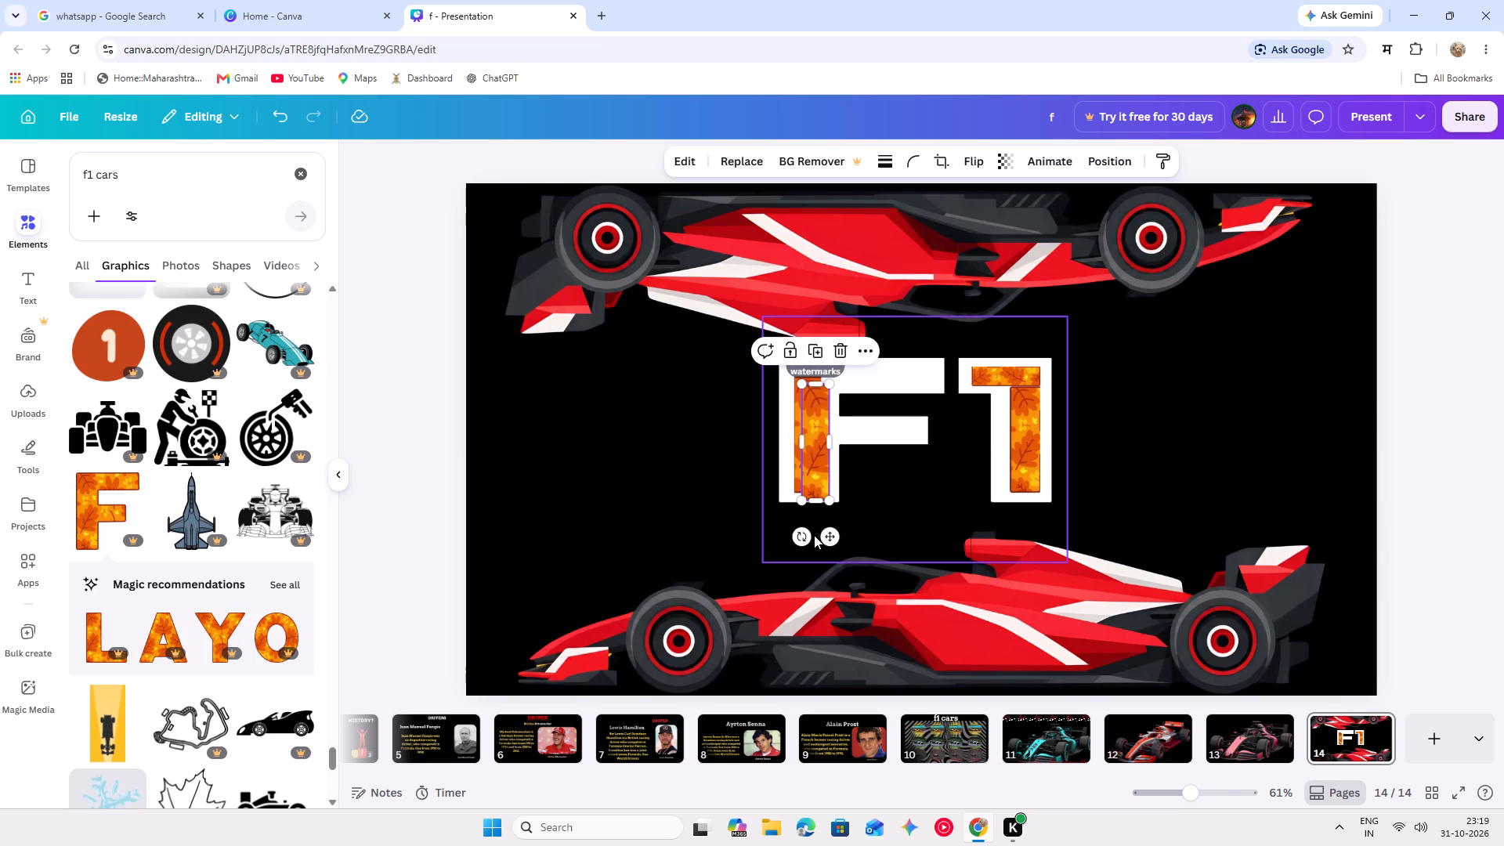
drag(806, 533, 902, 450)
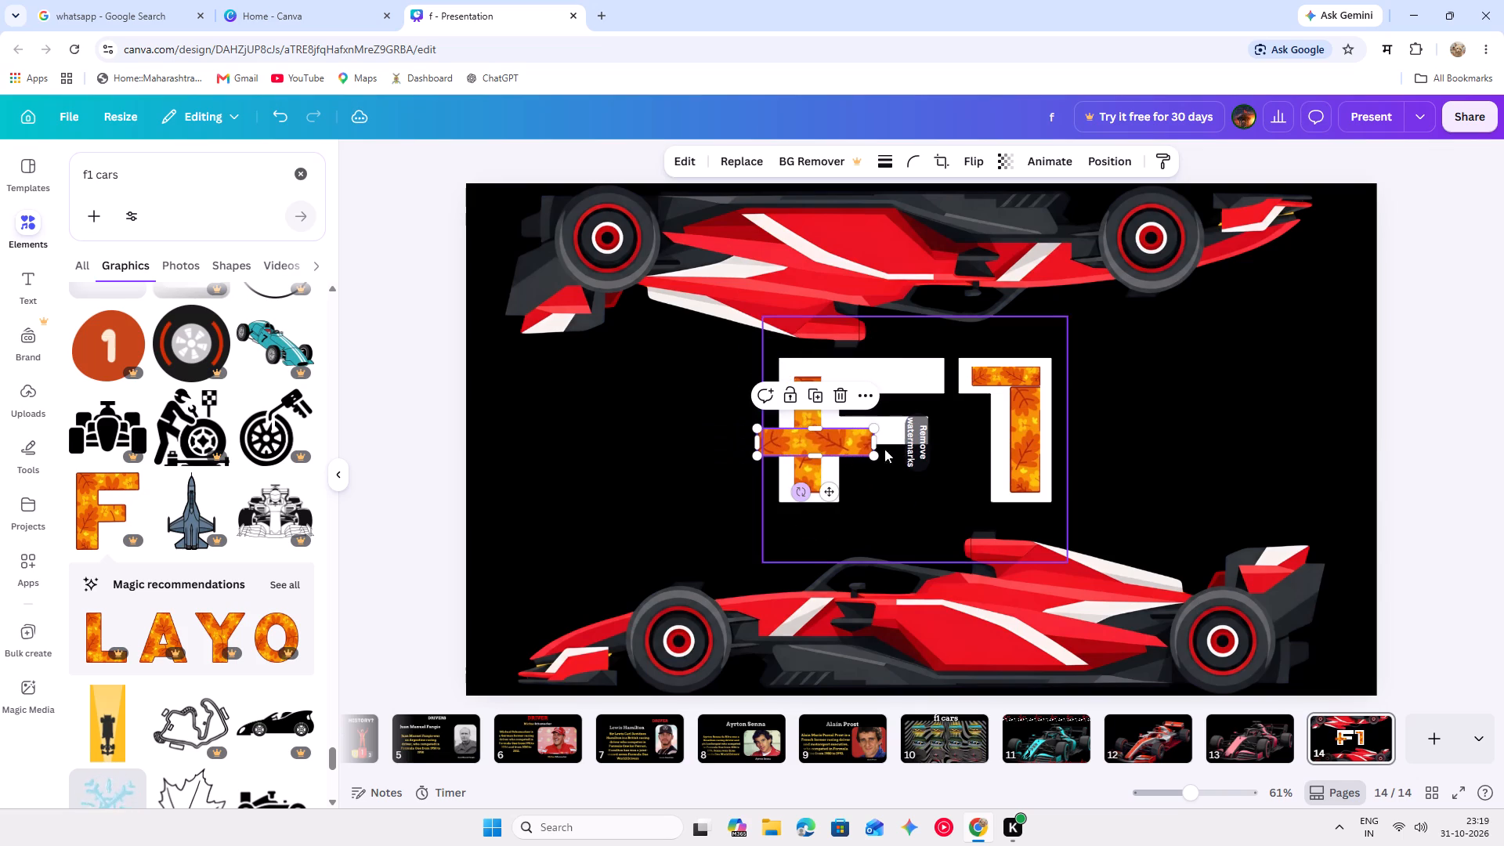
drag(843, 439, 909, 374)
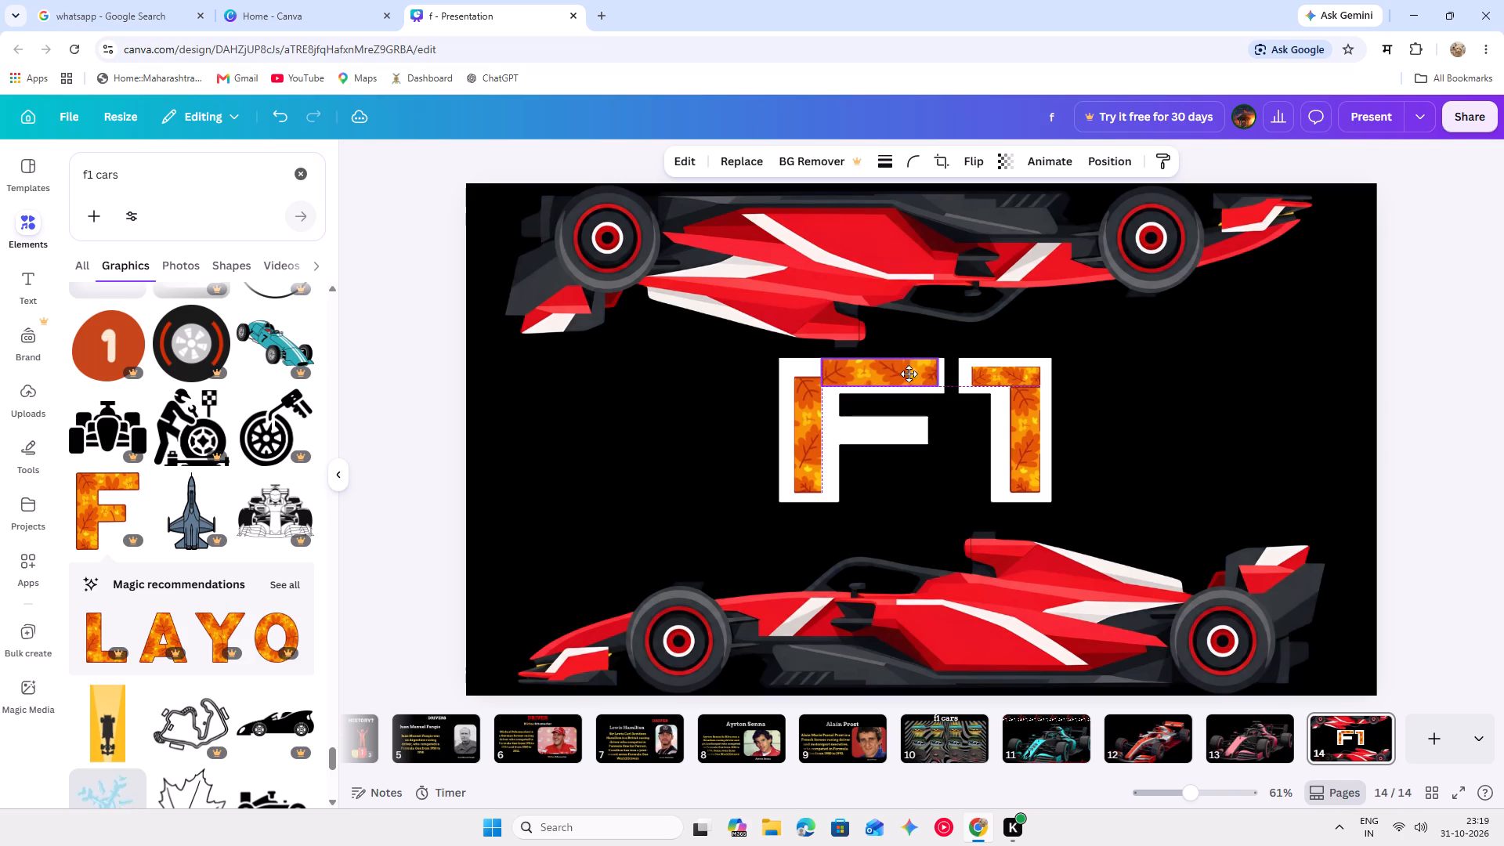
drag(909, 374, 909, 375)
drag(935, 388, 909, 385)
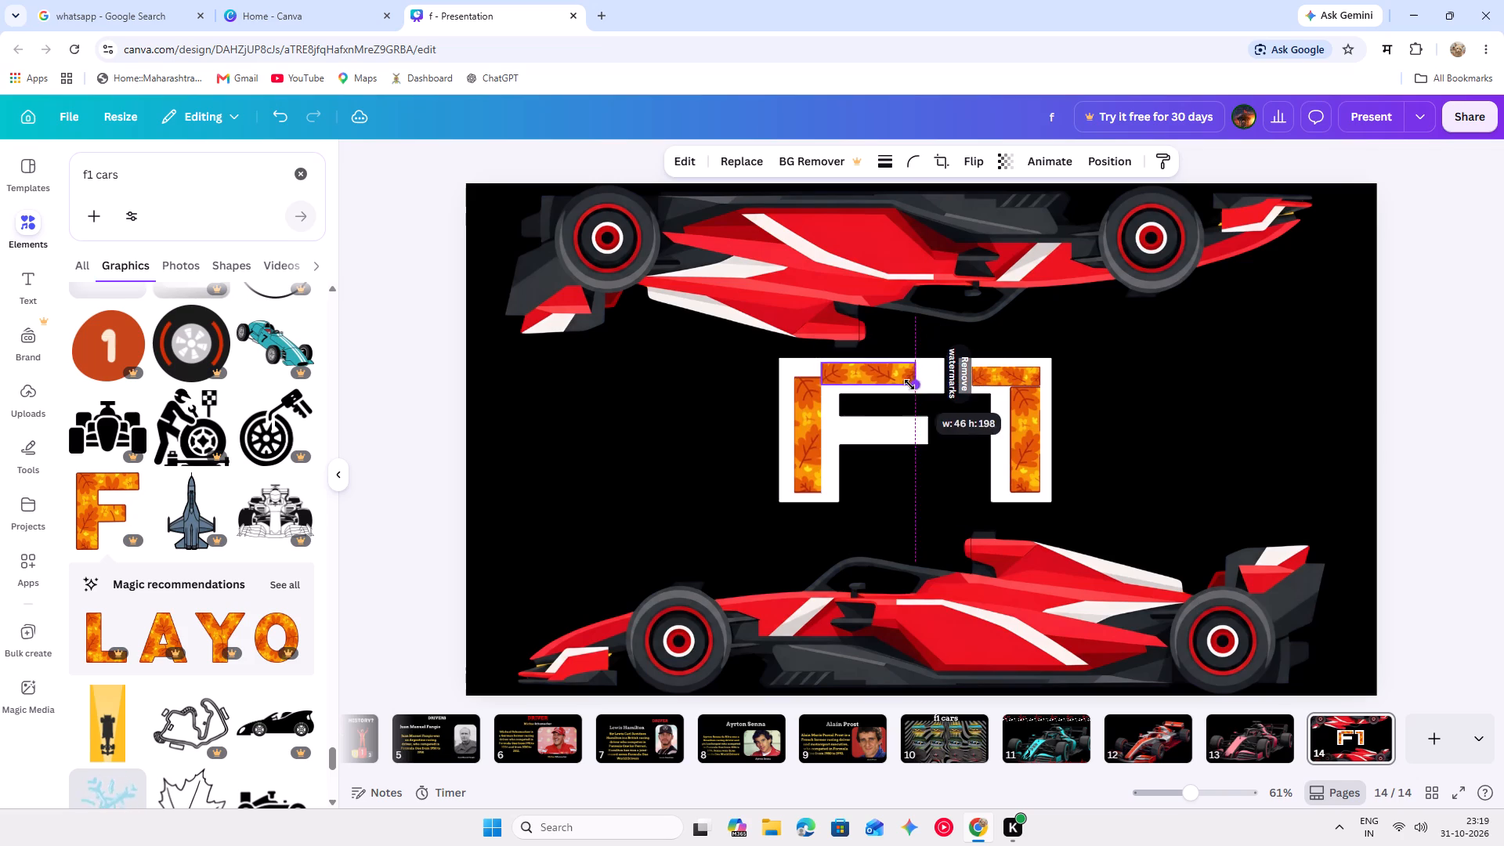
drag(909, 385, 906, 385)
click(890, 378)
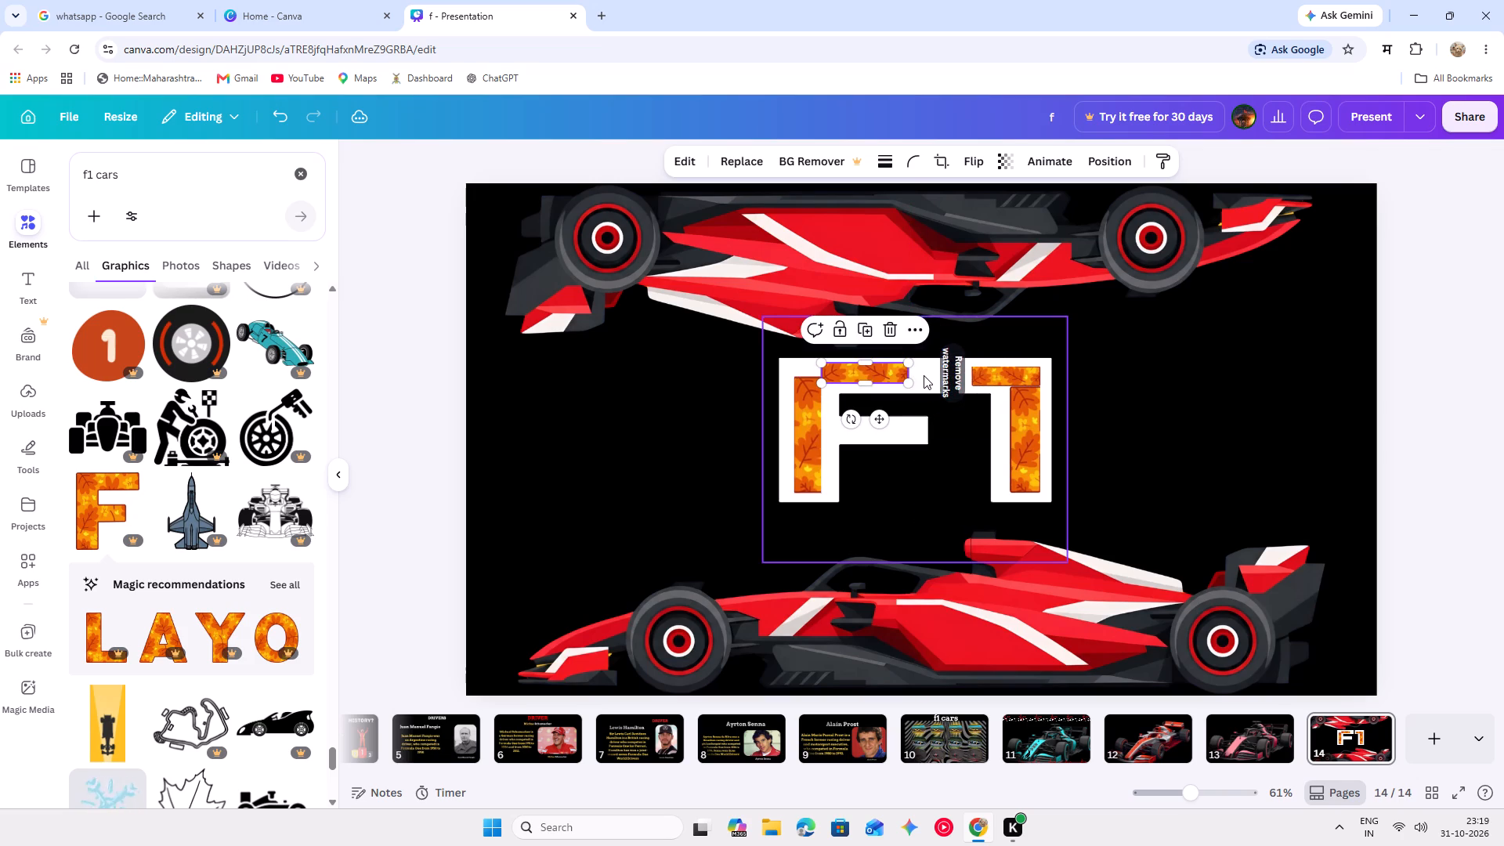
click(924, 375)
drag(889, 373, 906, 381)
Duplicate the leaf strip on the F's top arm and place the copy on its middle arm.
click(877, 336)
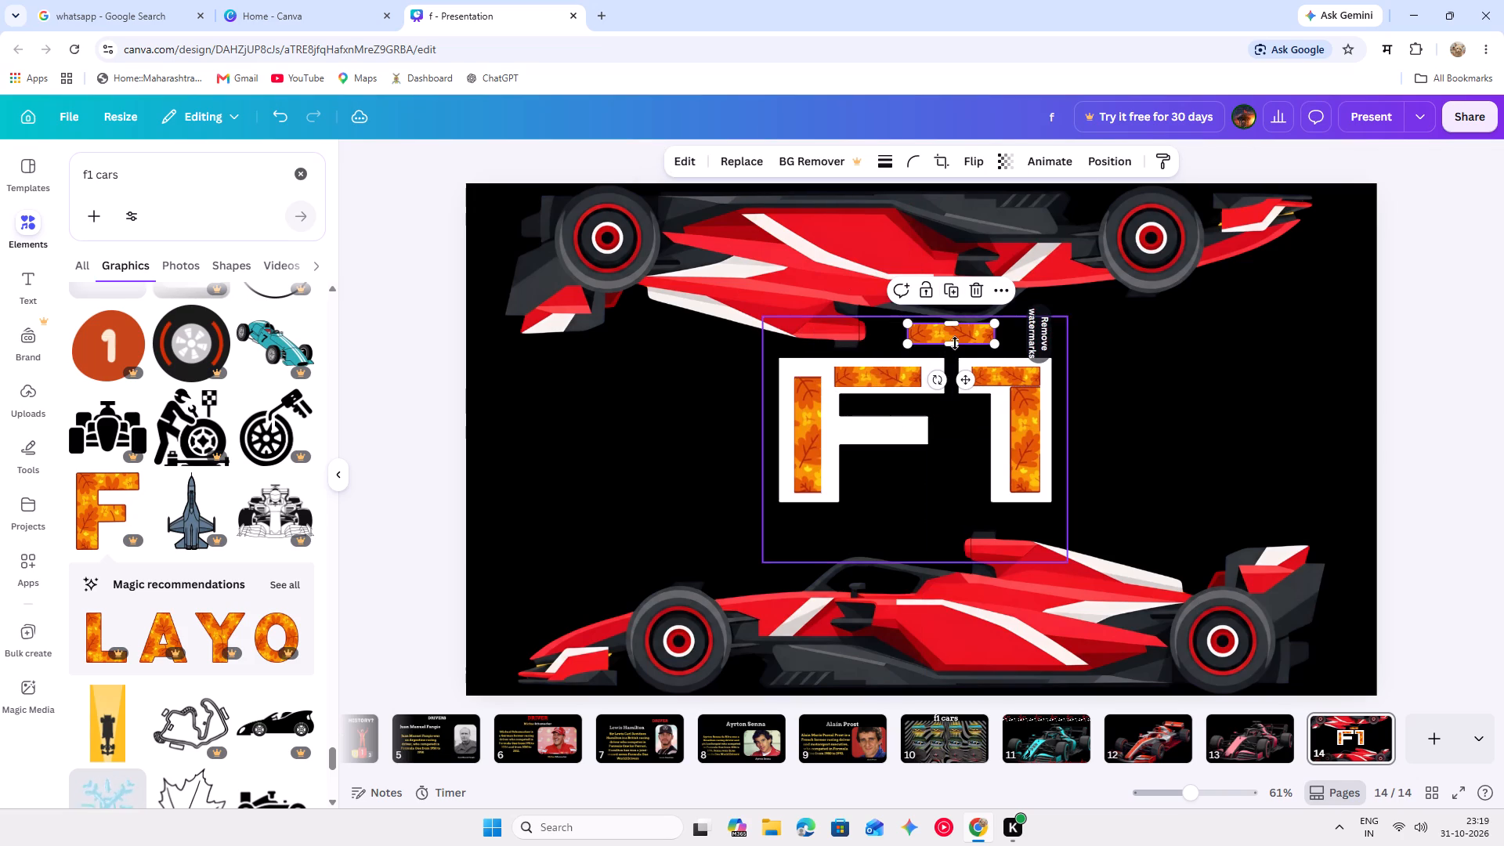
drag(955, 337, 883, 434)
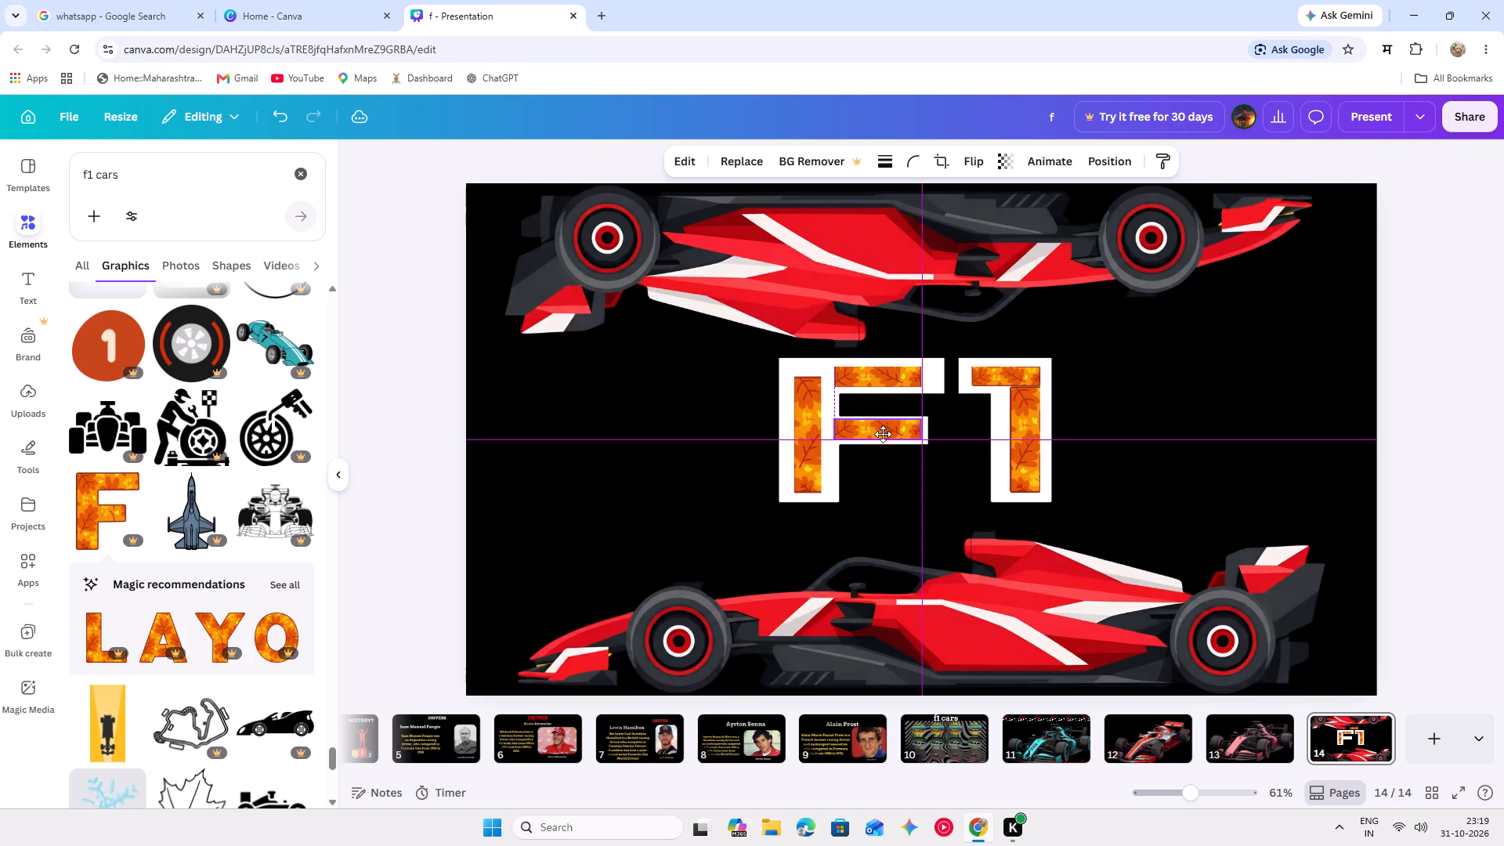
drag(883, 434, 882, 434)
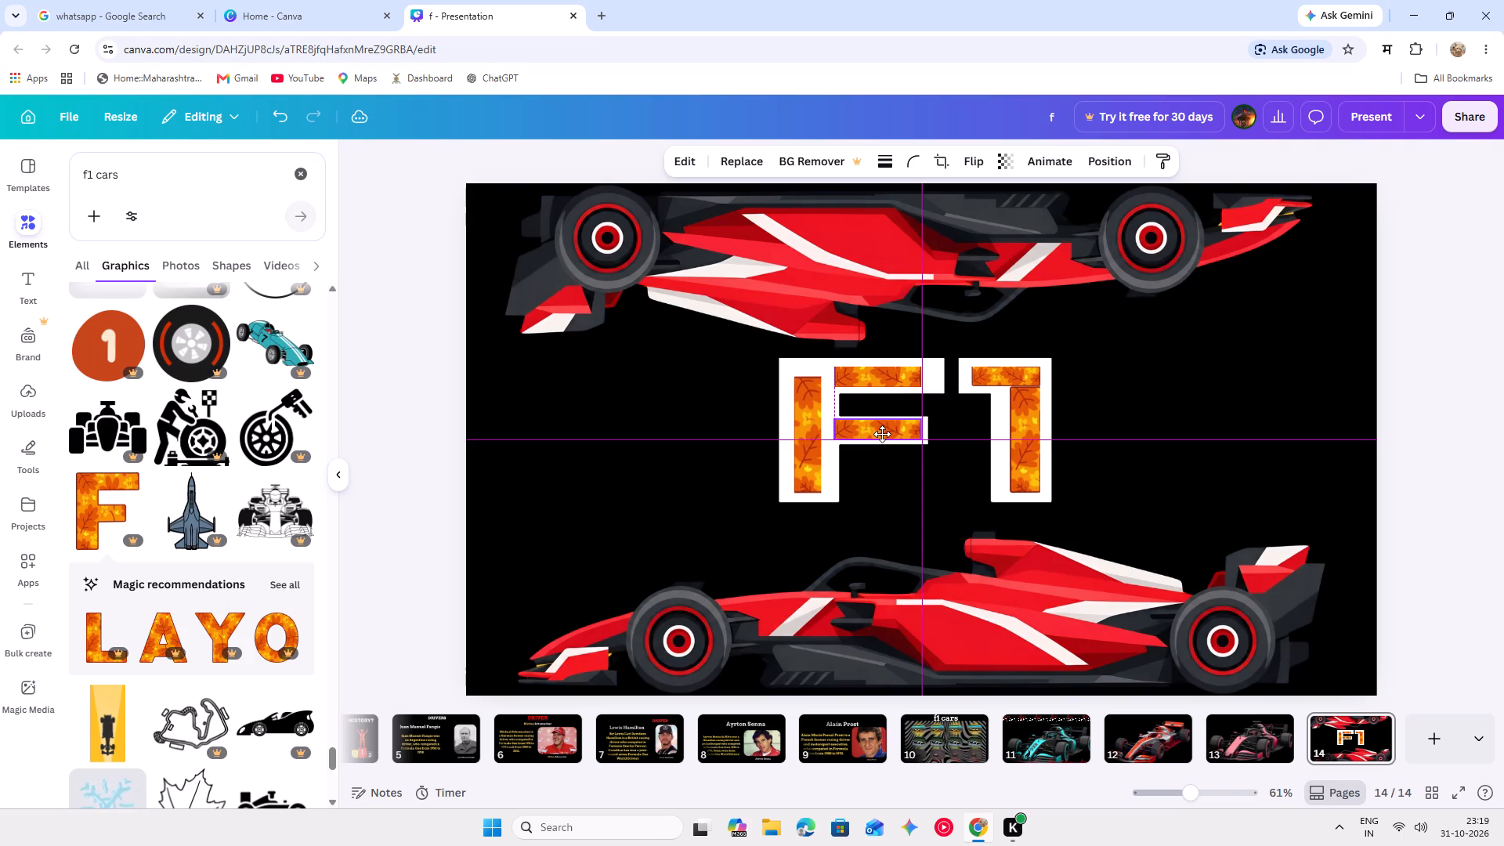
drag(882, 434, 881, 435)
click(1173, 436)
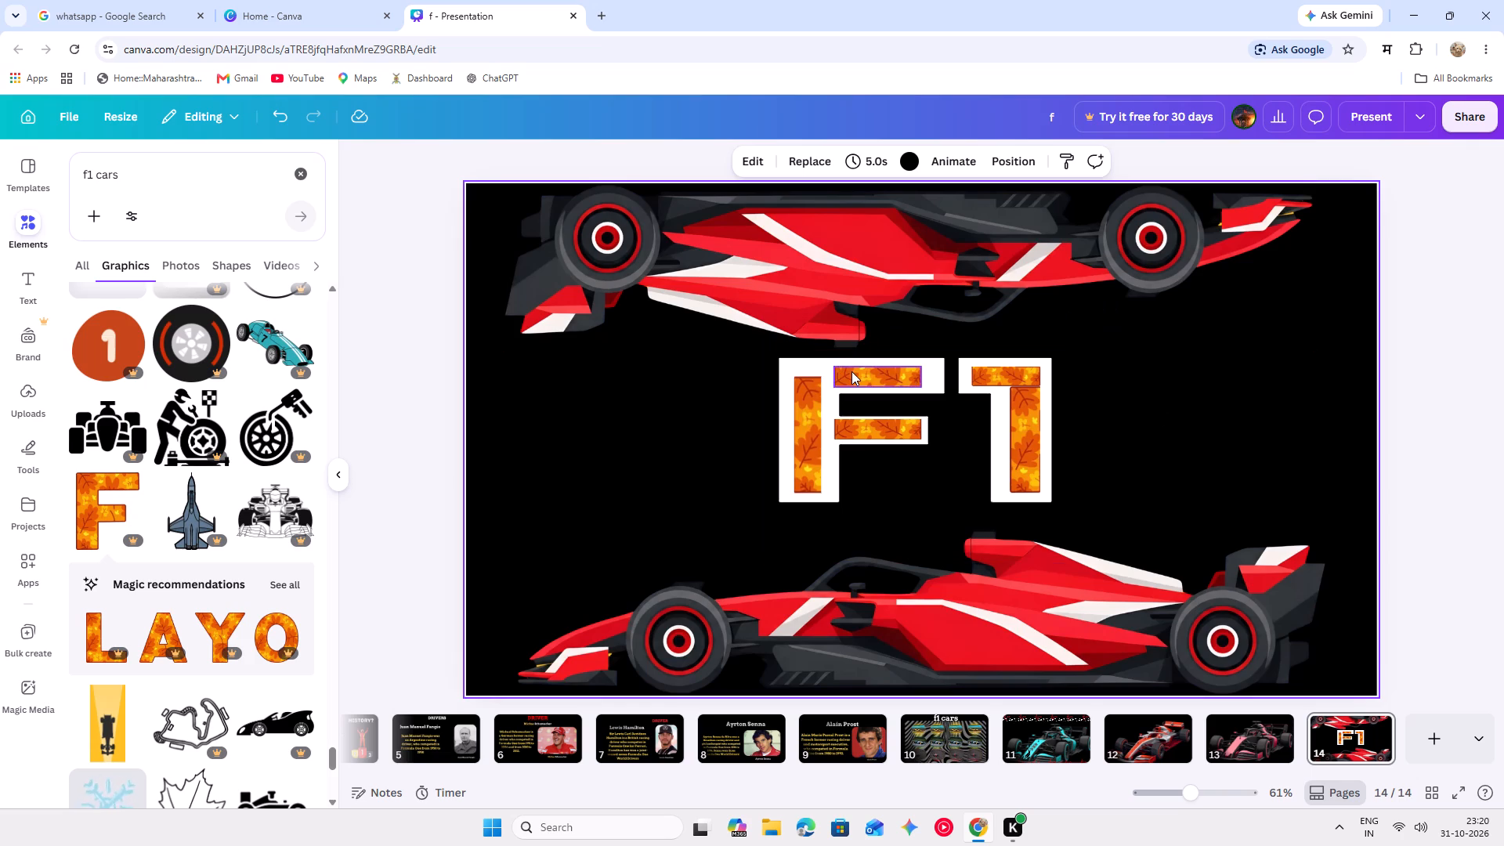
Shift the F's two horizontal strips left to meet its stem strip, and nudge the 1's top strip slightly left.
drag(851, 371, 838, 371)
click(948, 428)
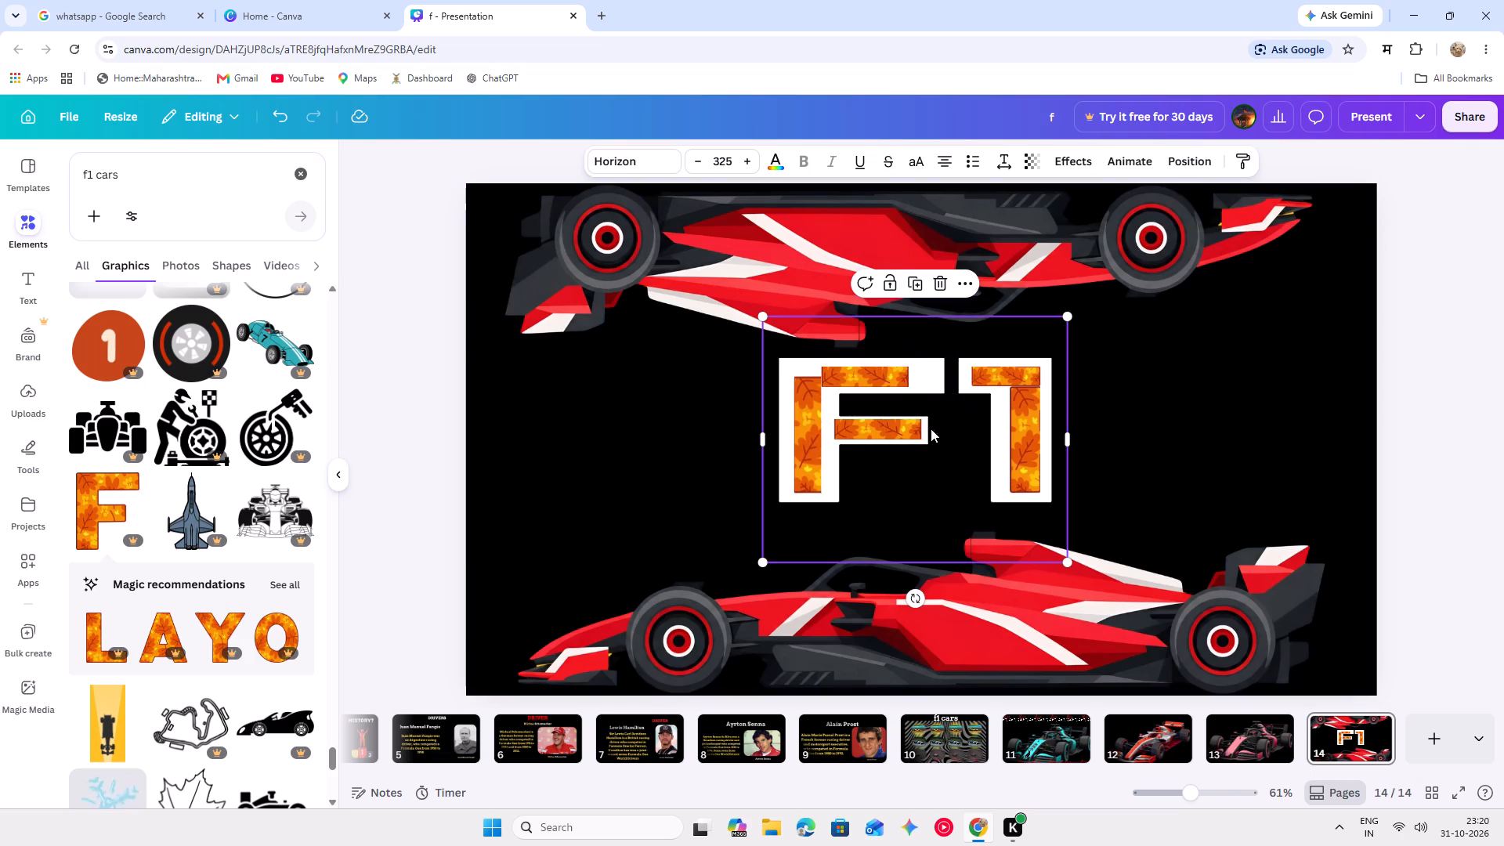
drag(906, 427, 895, 427)
click(1191, 389)
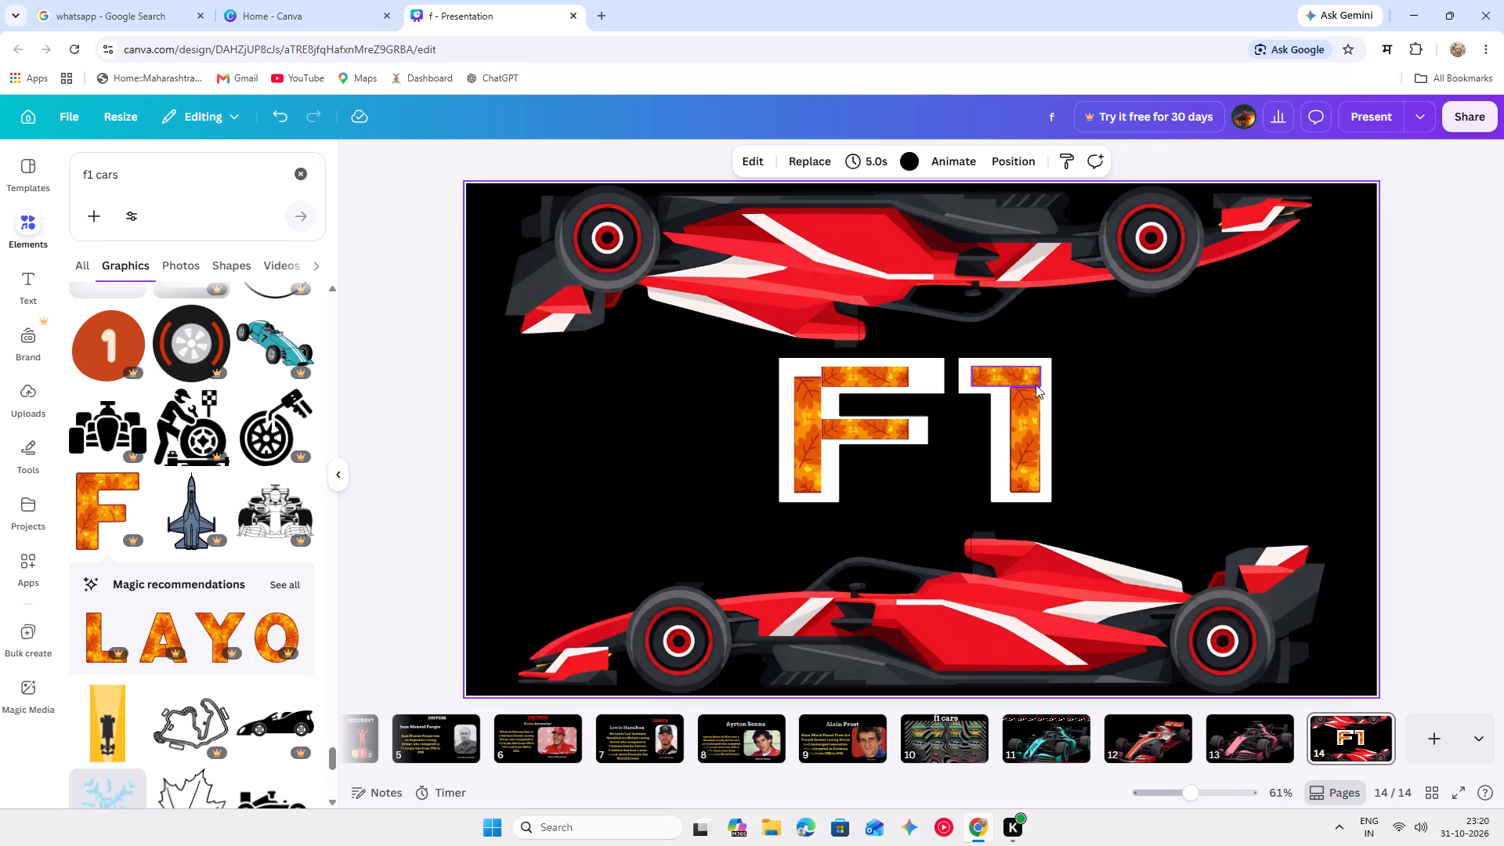
drag(1029, 378, 1020, 378)
click(1247, 409)
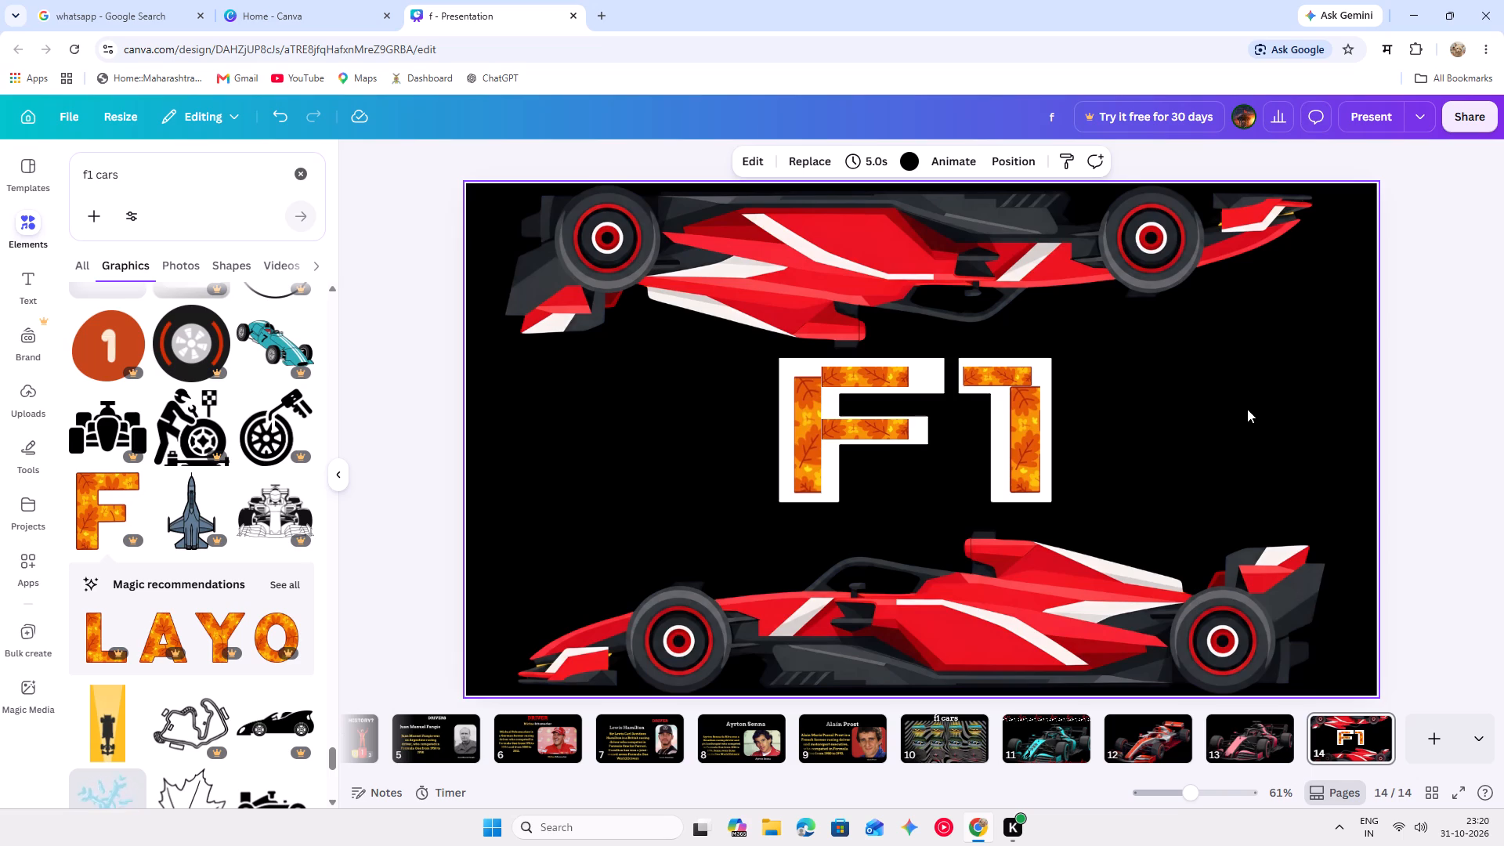
Enlarge the leaf strip on the F's top arm slightly so it reaches further along the arm.
click(898, 376)
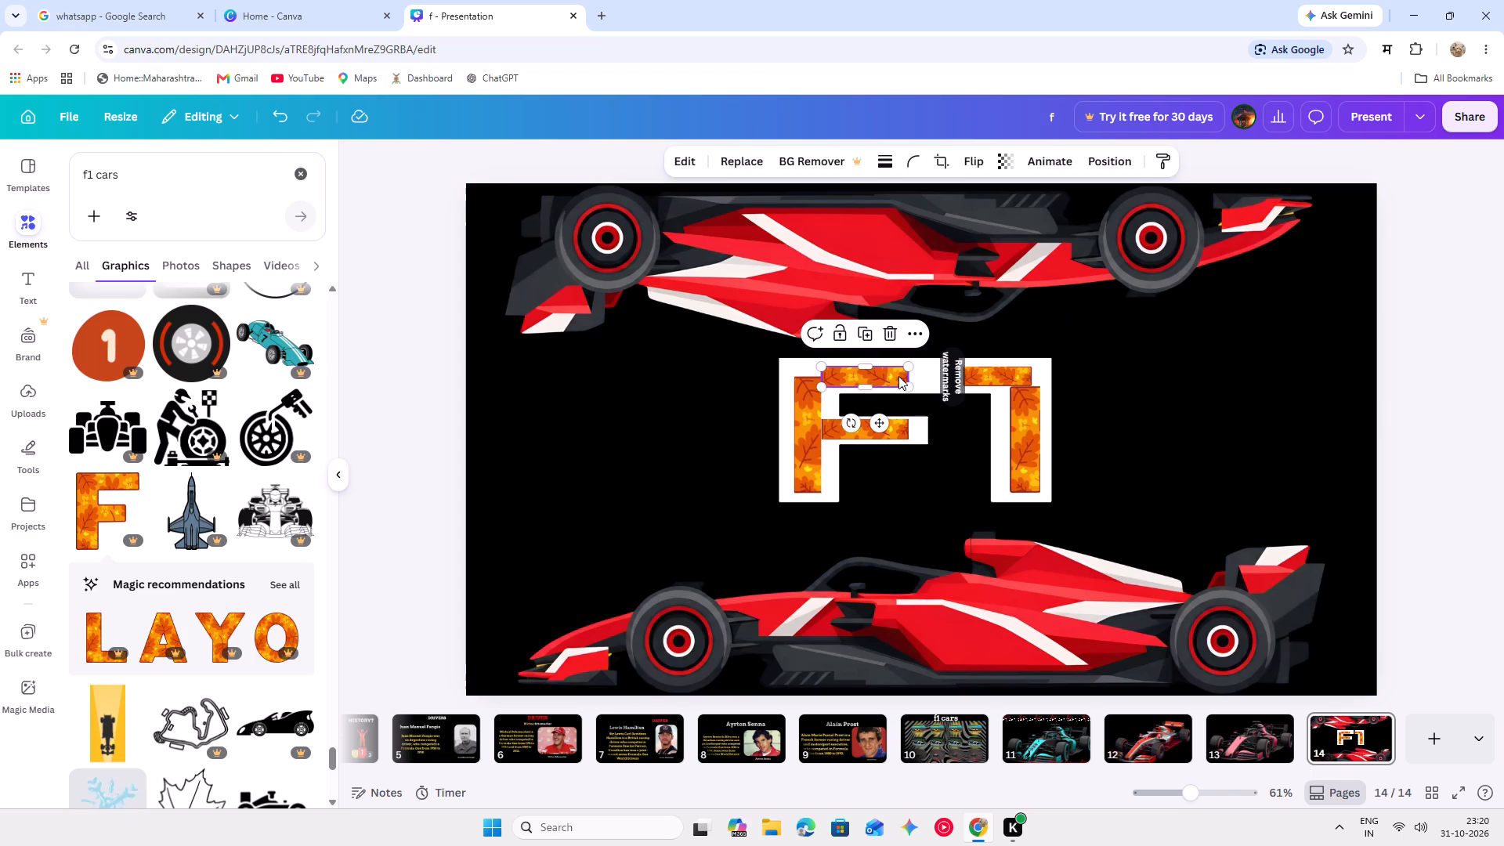
drag(911, 385, 925, 391)
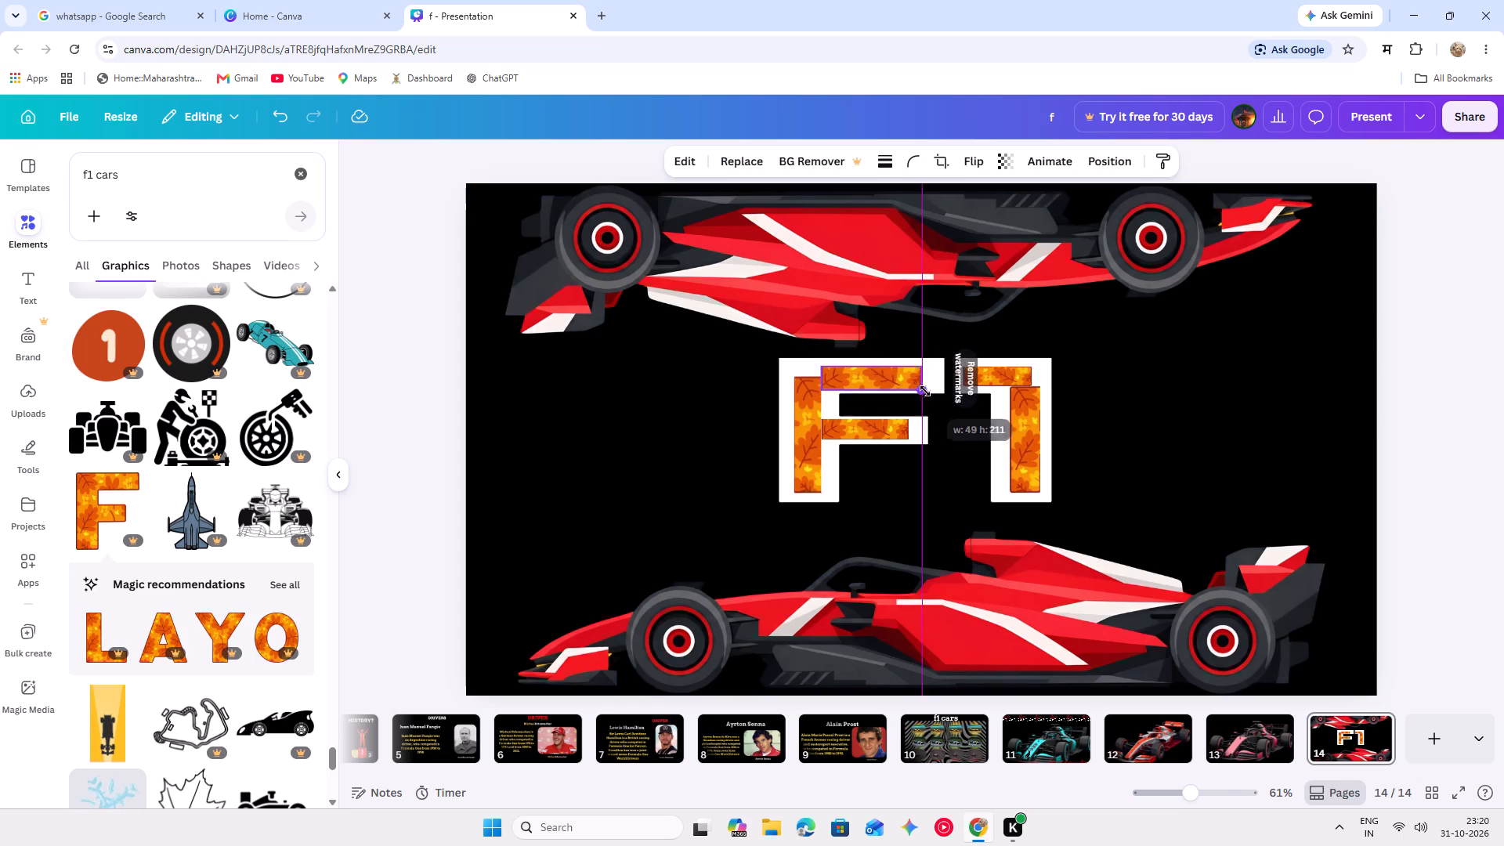
drag(925, 391, 923, 375)
click(873, 382)
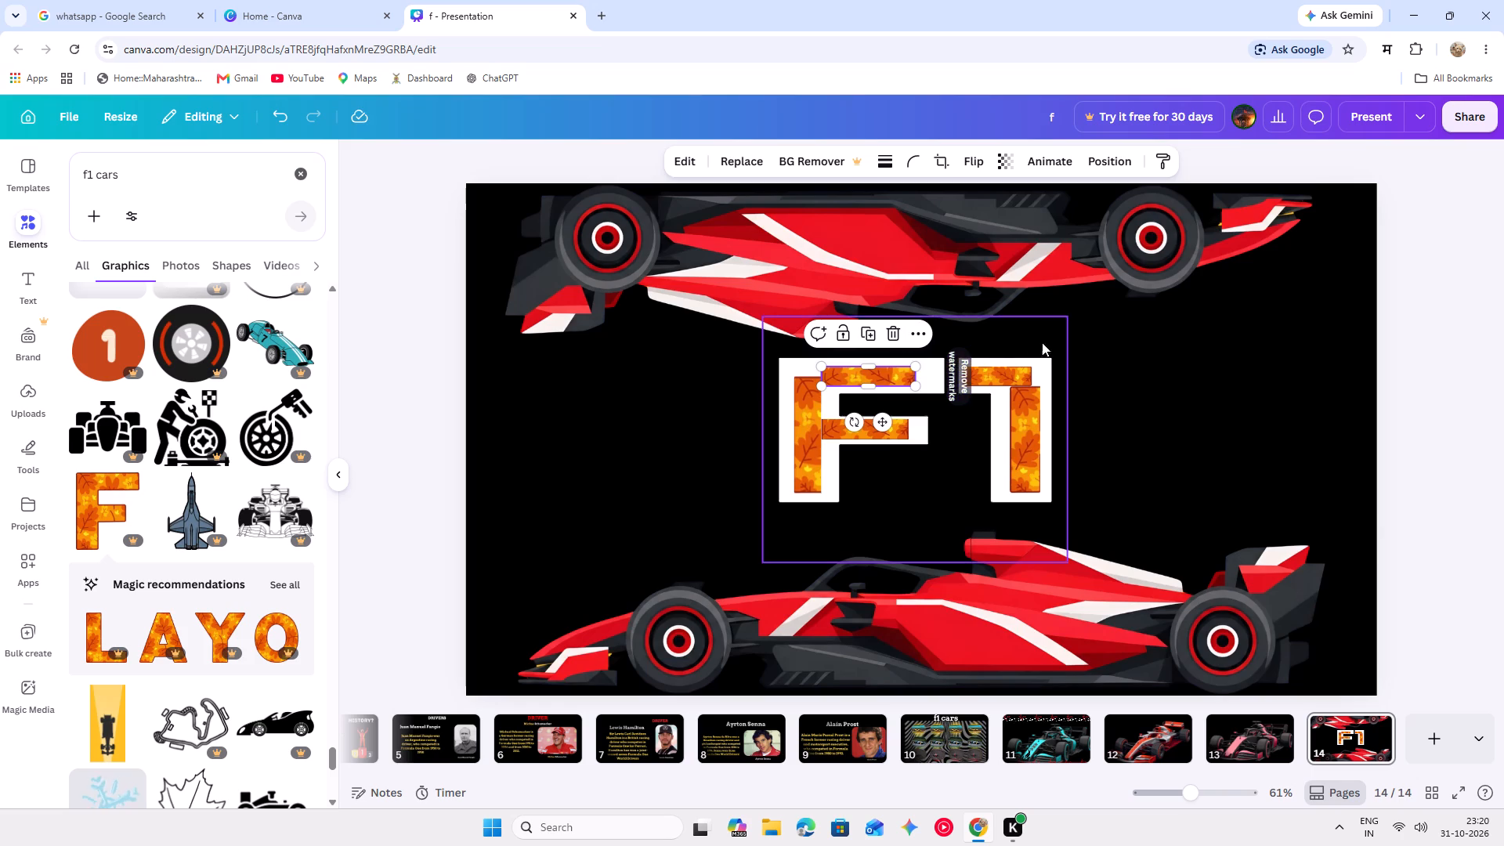
click(1159, 338)
click(1154, 377)
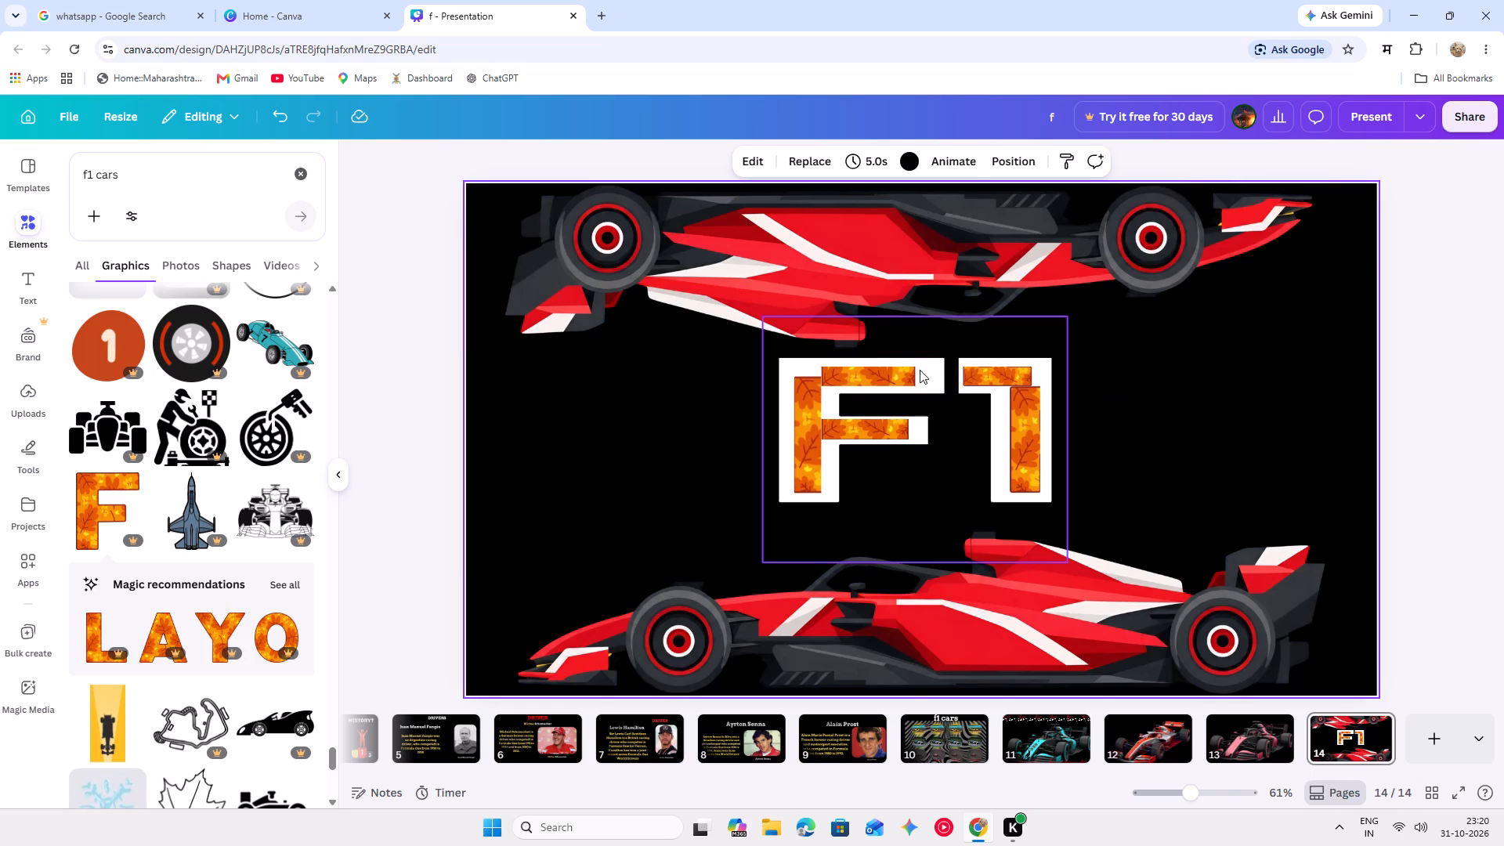
Browse further through the F1 cars graphics results for more elements to use.
click(1212, 418)
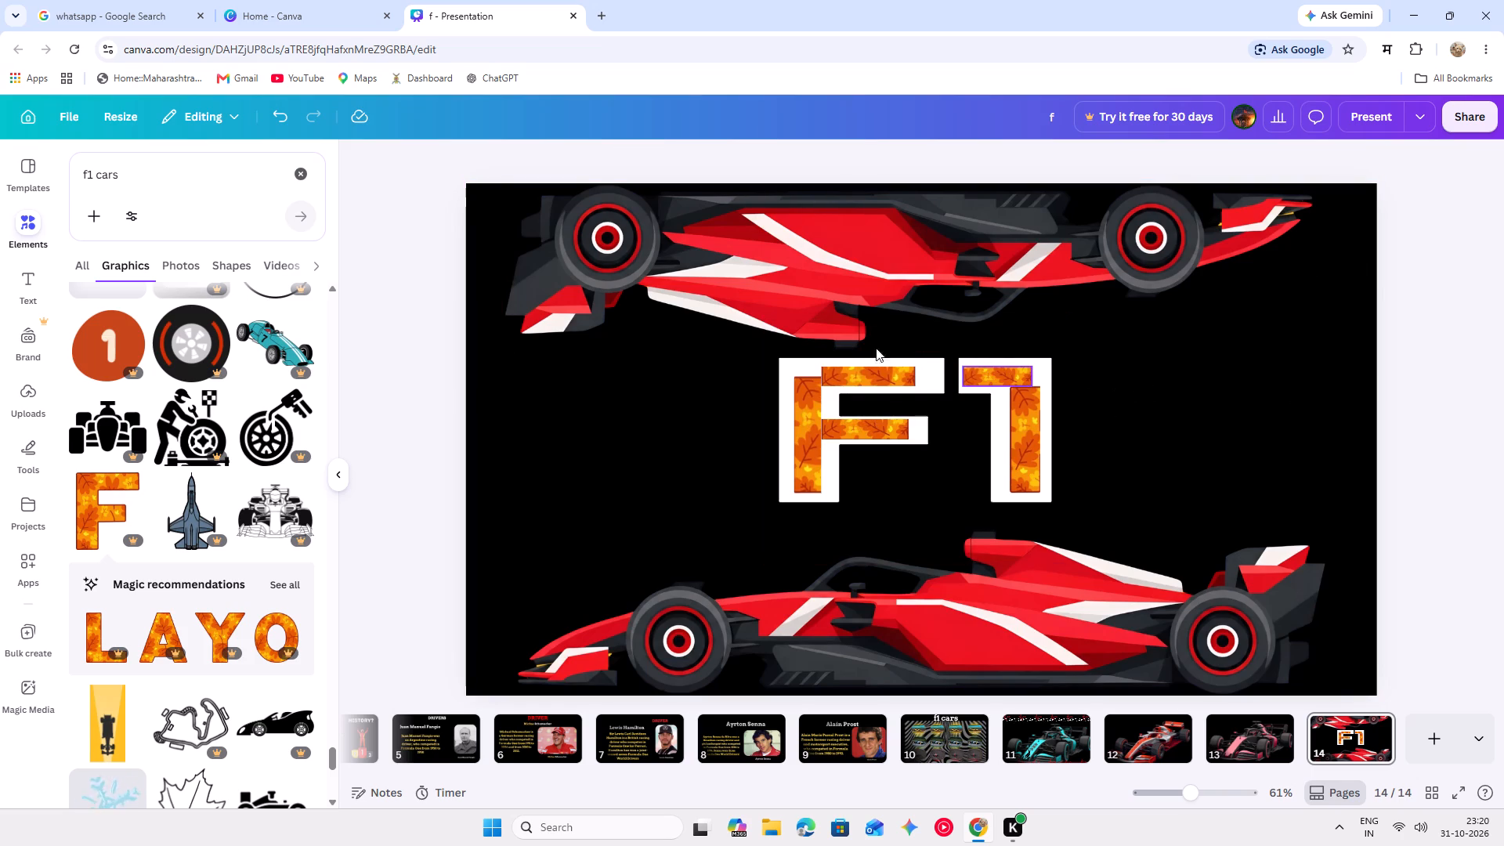
scroll(217, 351, down, 4)
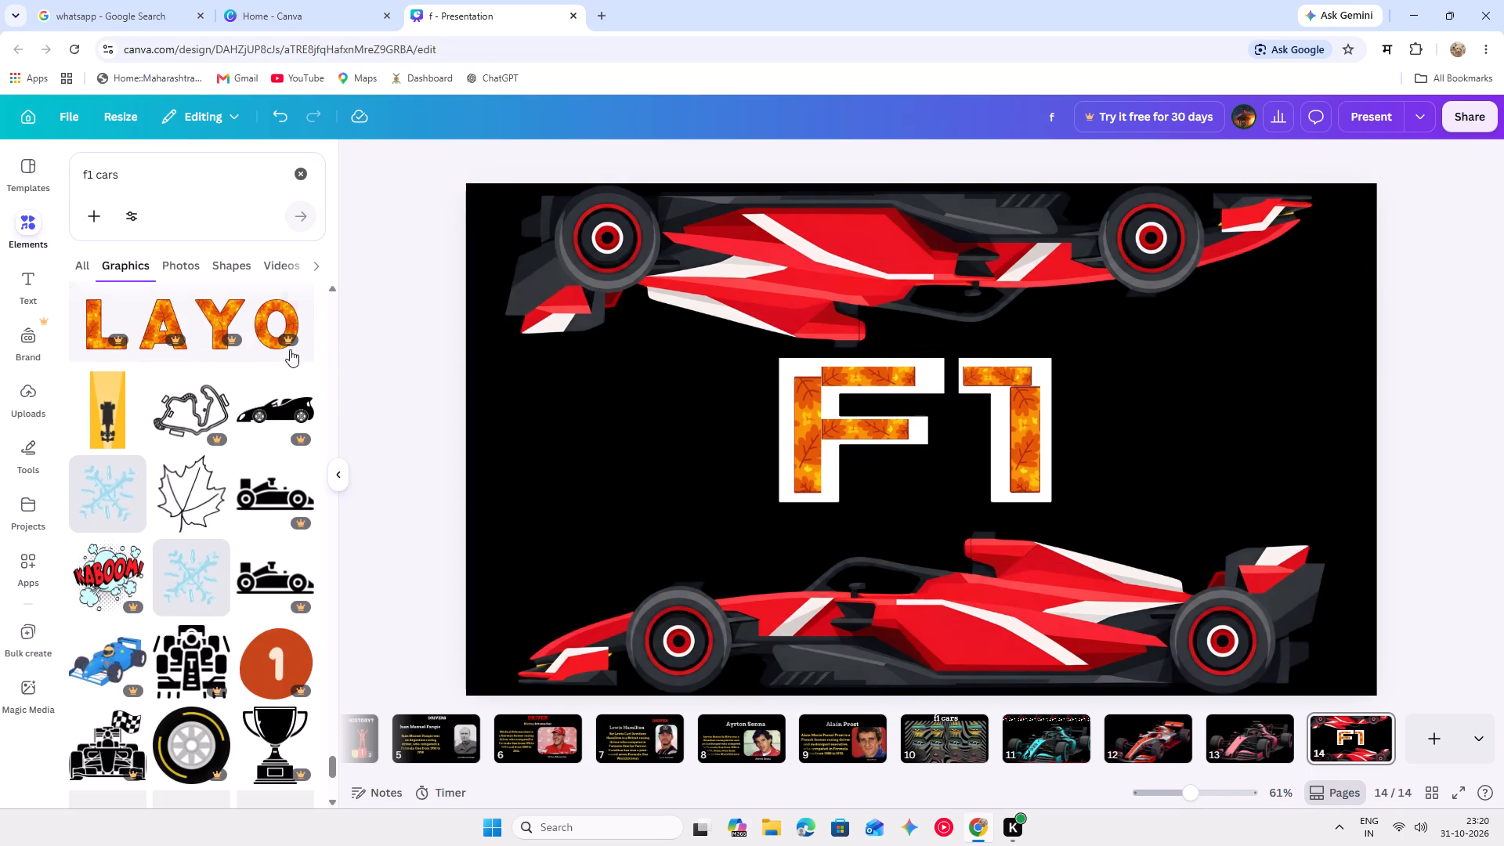
scroll(406, 350, down, 1)
scroll(275, 359, down, 3)
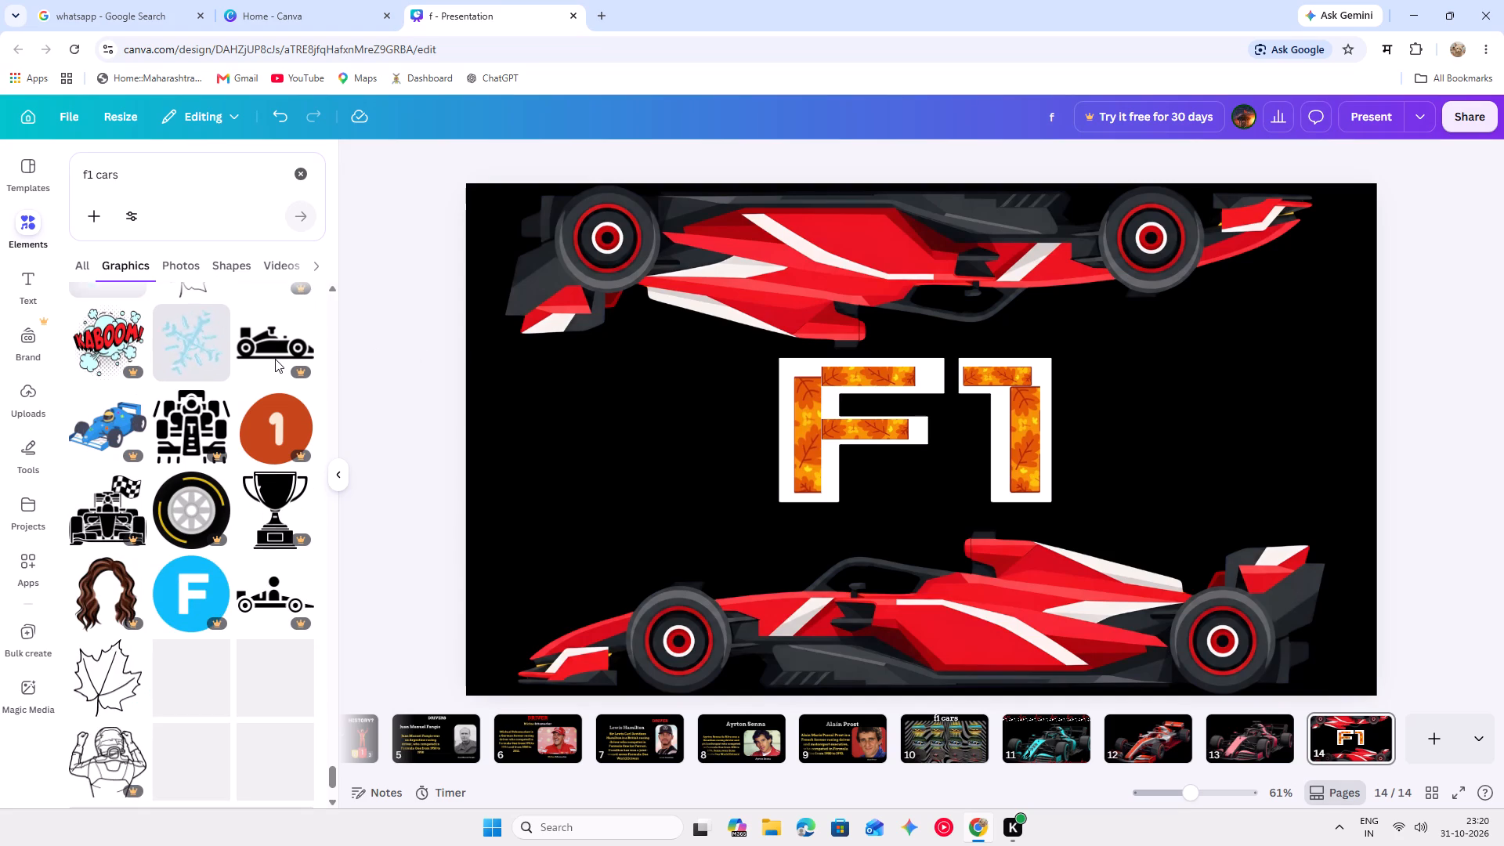
scroll(275, 359, down, 3)
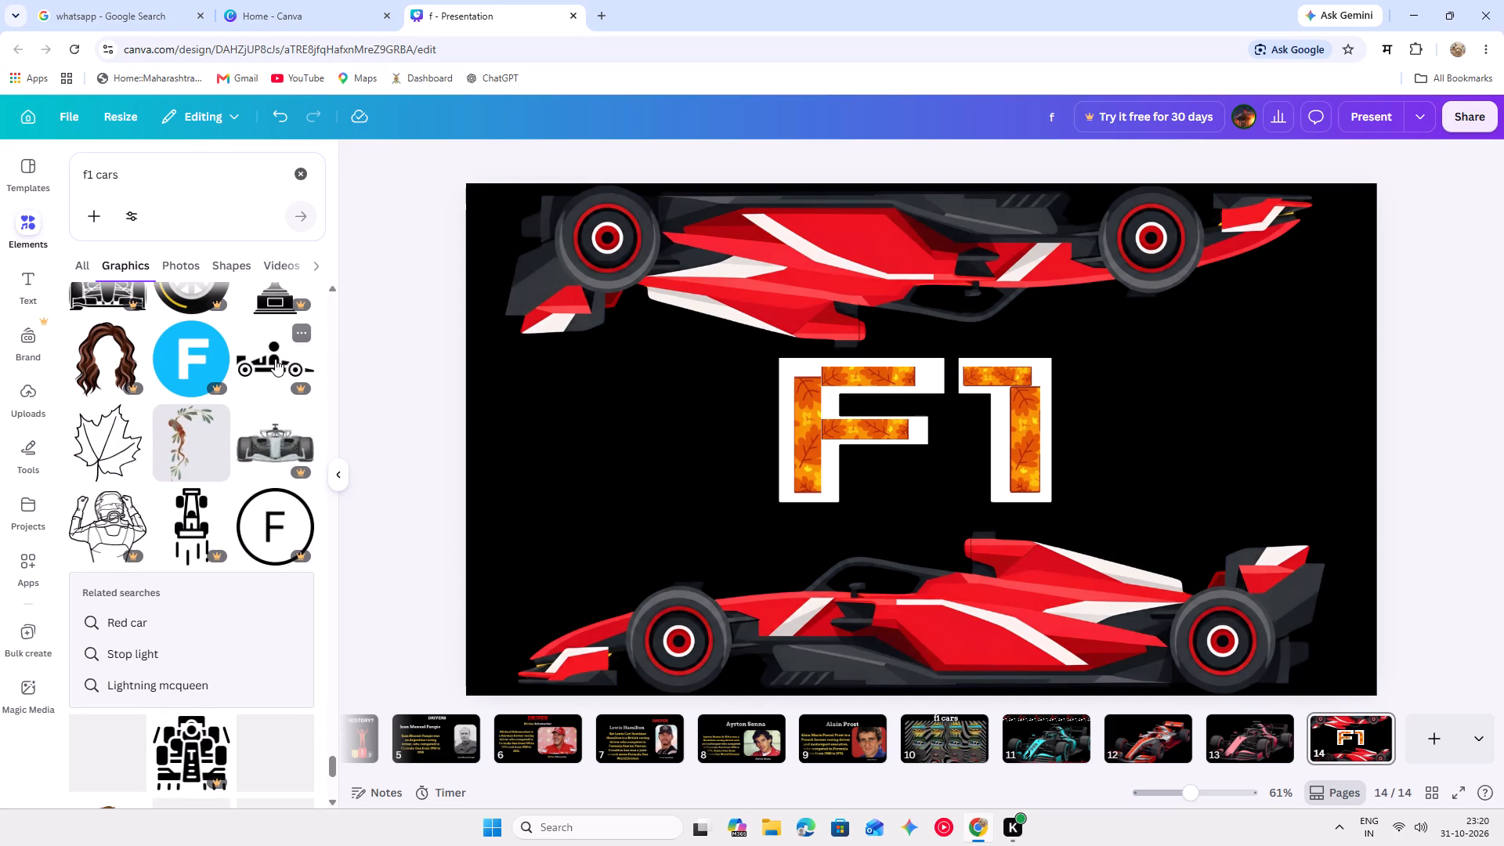
scroll(275, 359, down, 5)
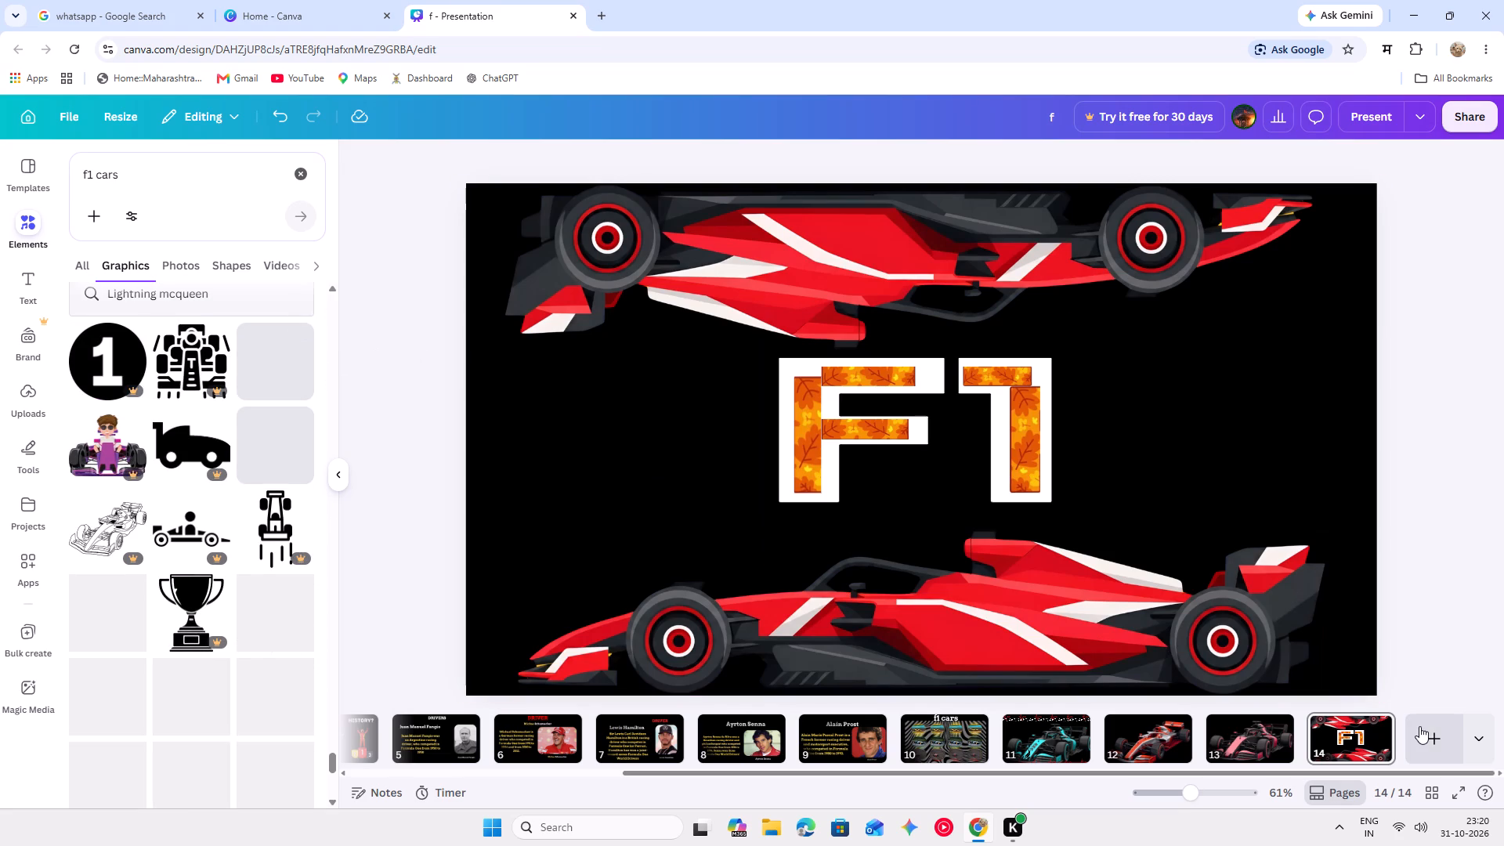
Add a new blank page after page 14.
click(1422, 727)
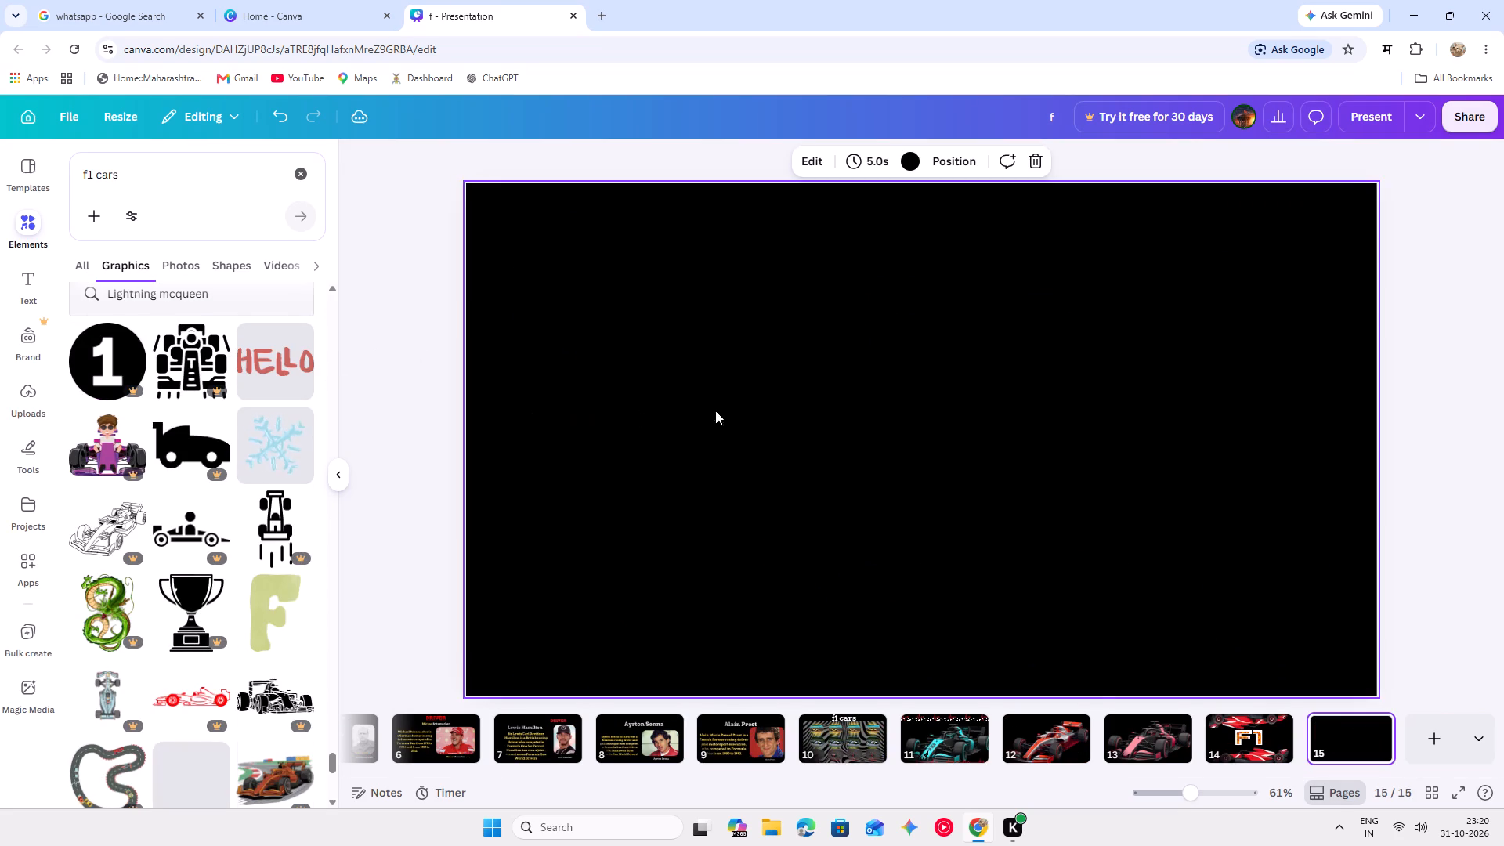
Duplicate page 14's F1 title with its leaf strips and place the copy in the upper-left corner of page 13.
click(1137, 720)
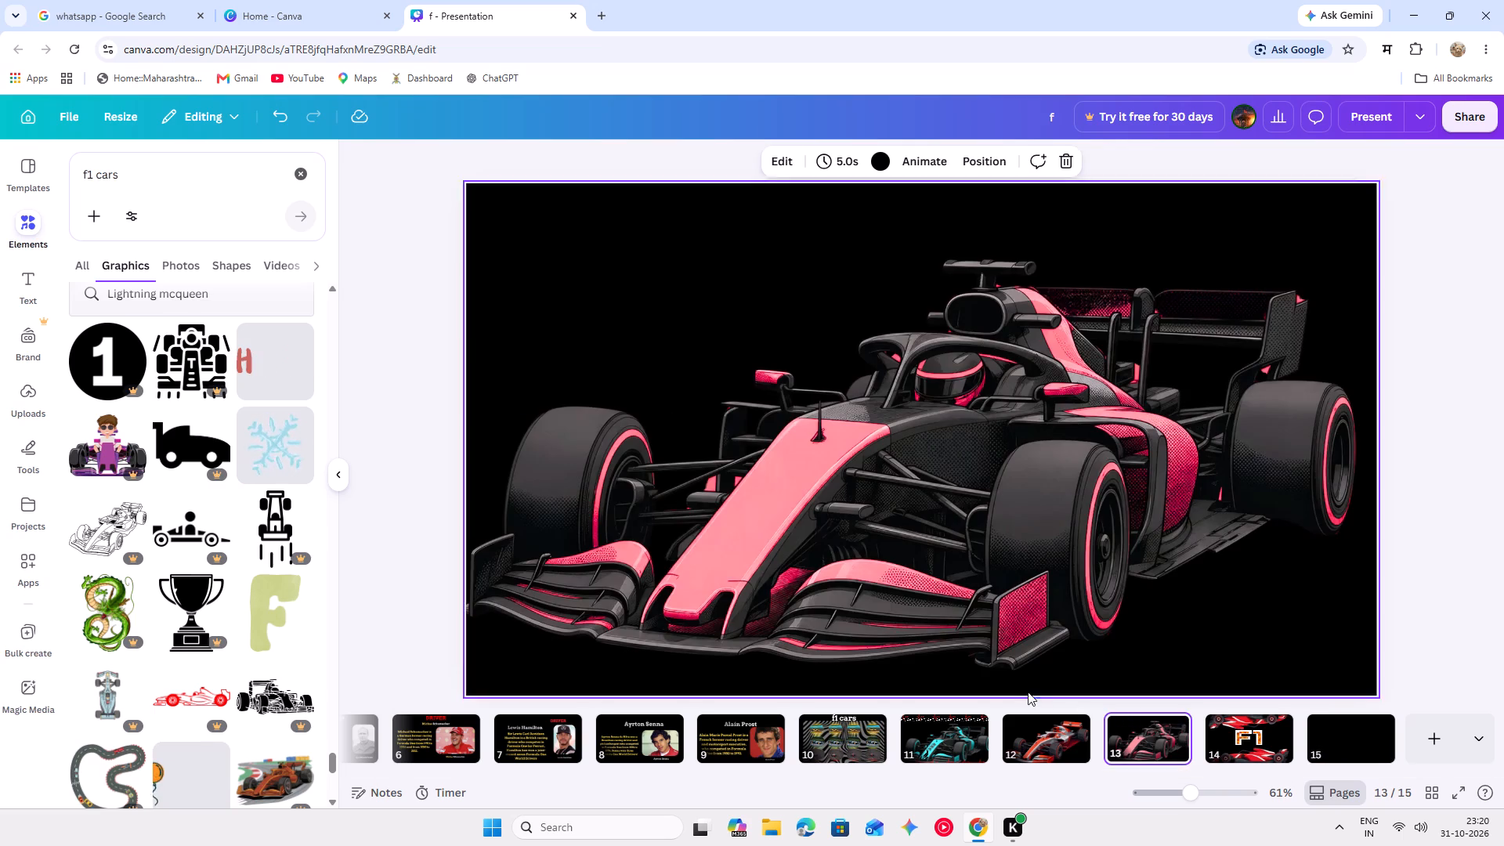
click(1227, 734)
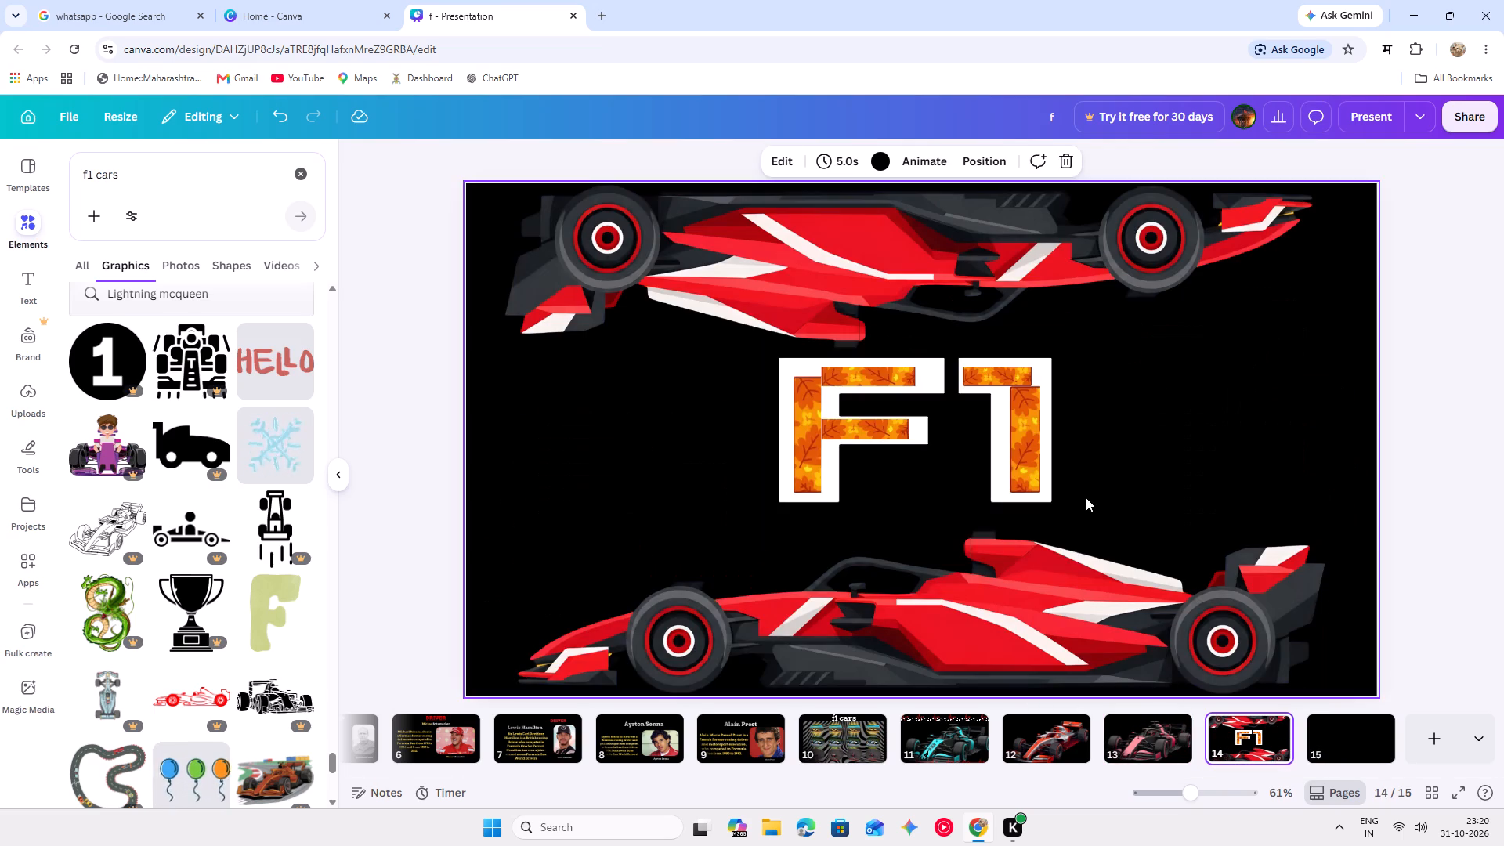
drag(1082, 498, 771, 370)
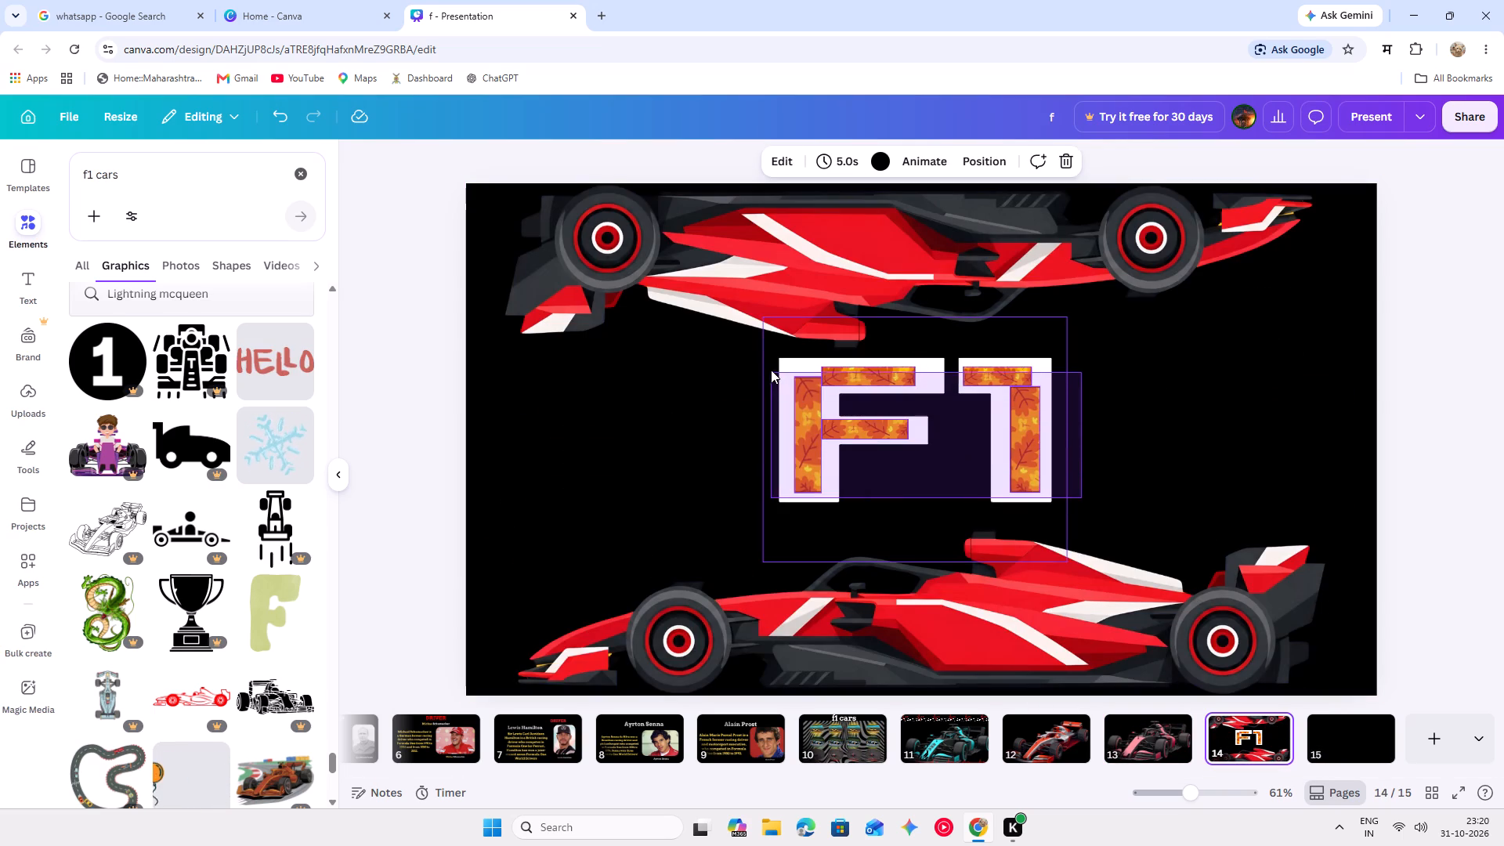
drag(771, 370, 771, 369)
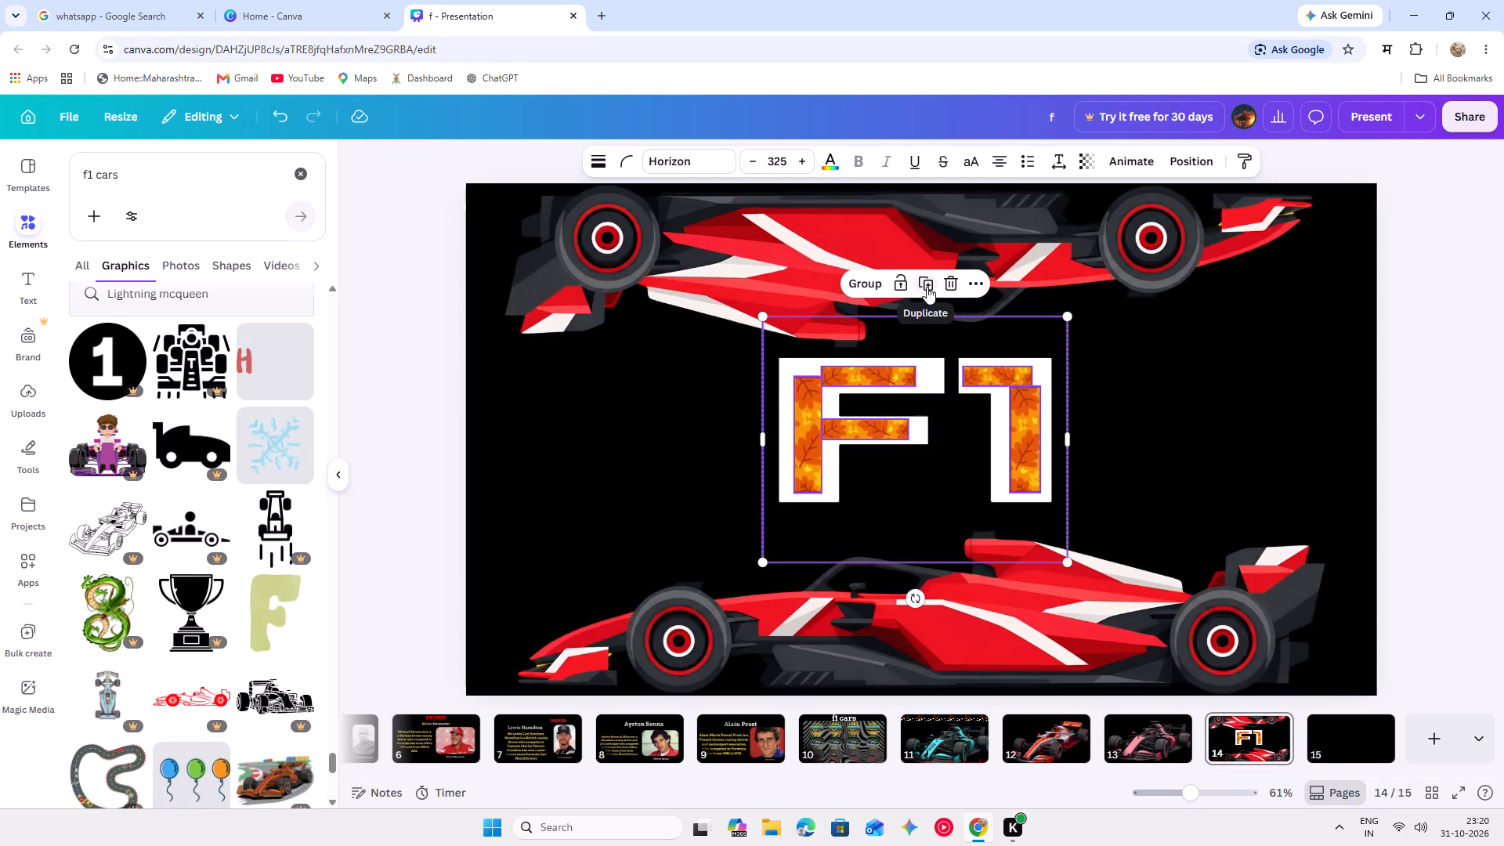
click(927, 287)
drag(933, 413, 1173, 678)
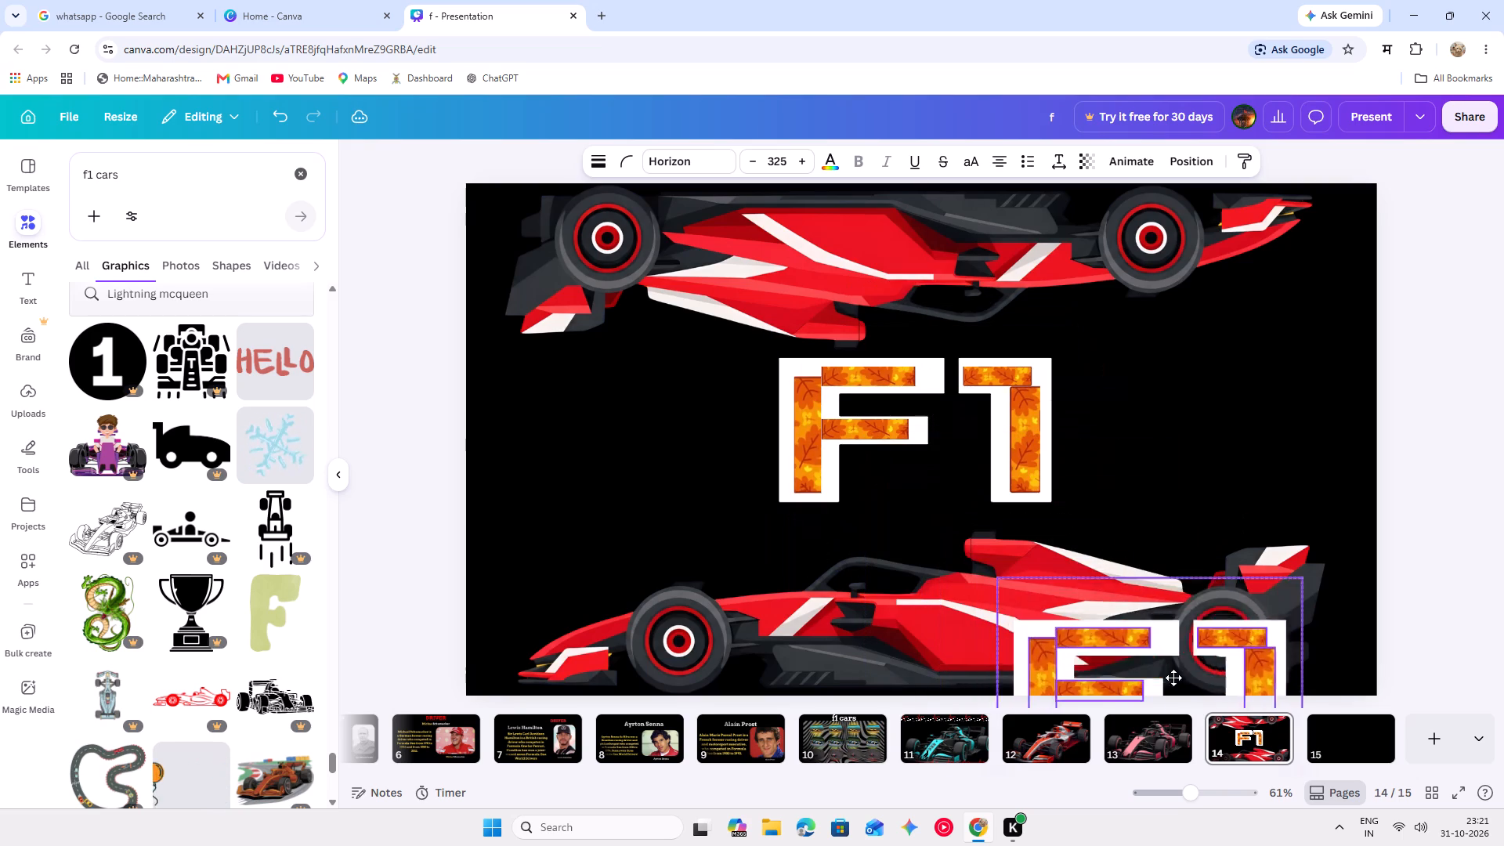
drag(1173, 678, 1151, 750)
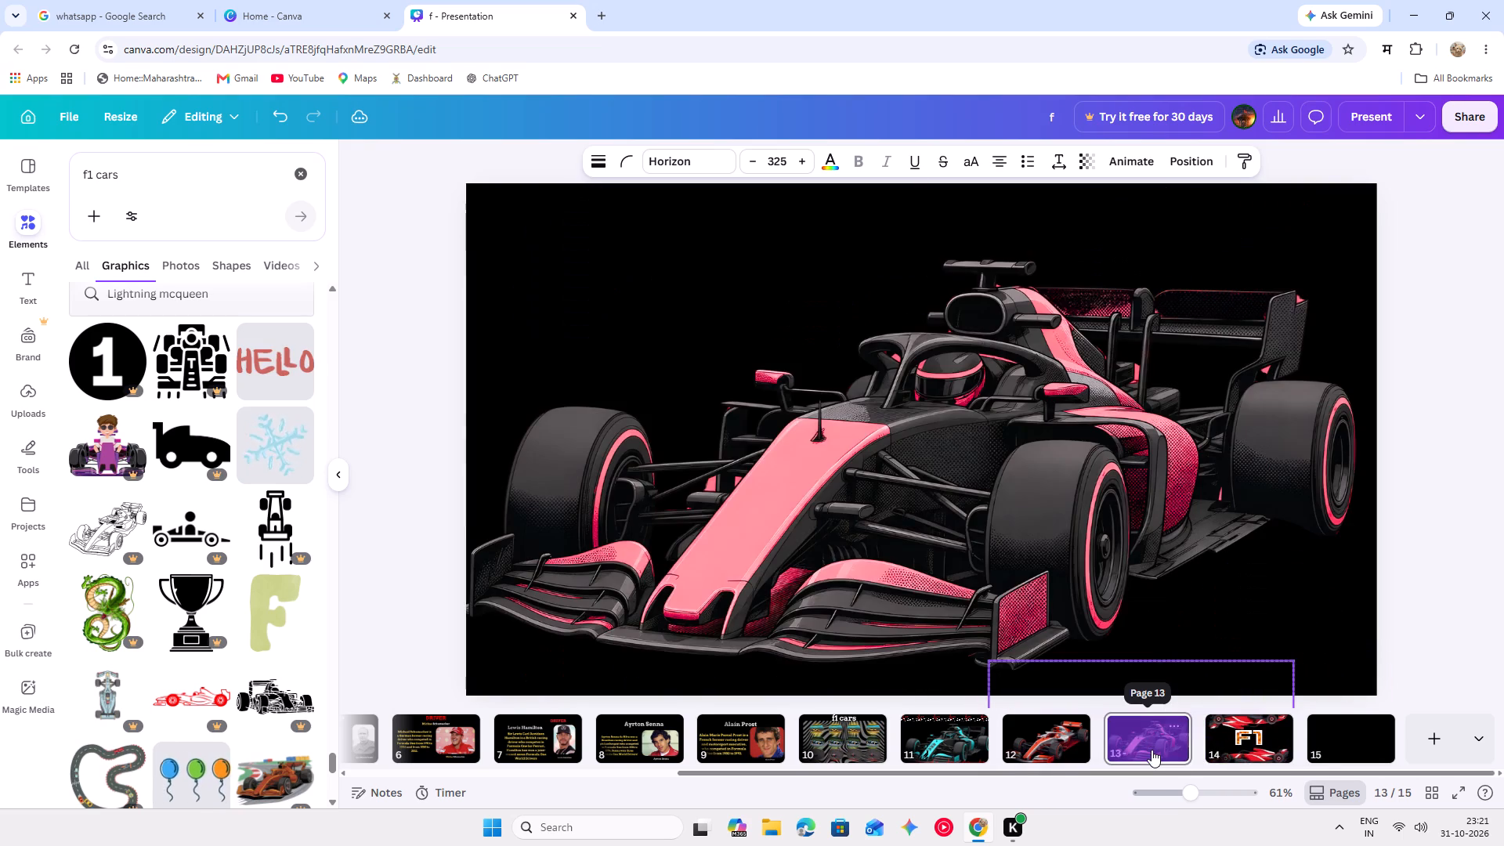
drag(1151, 750, 652, 247)
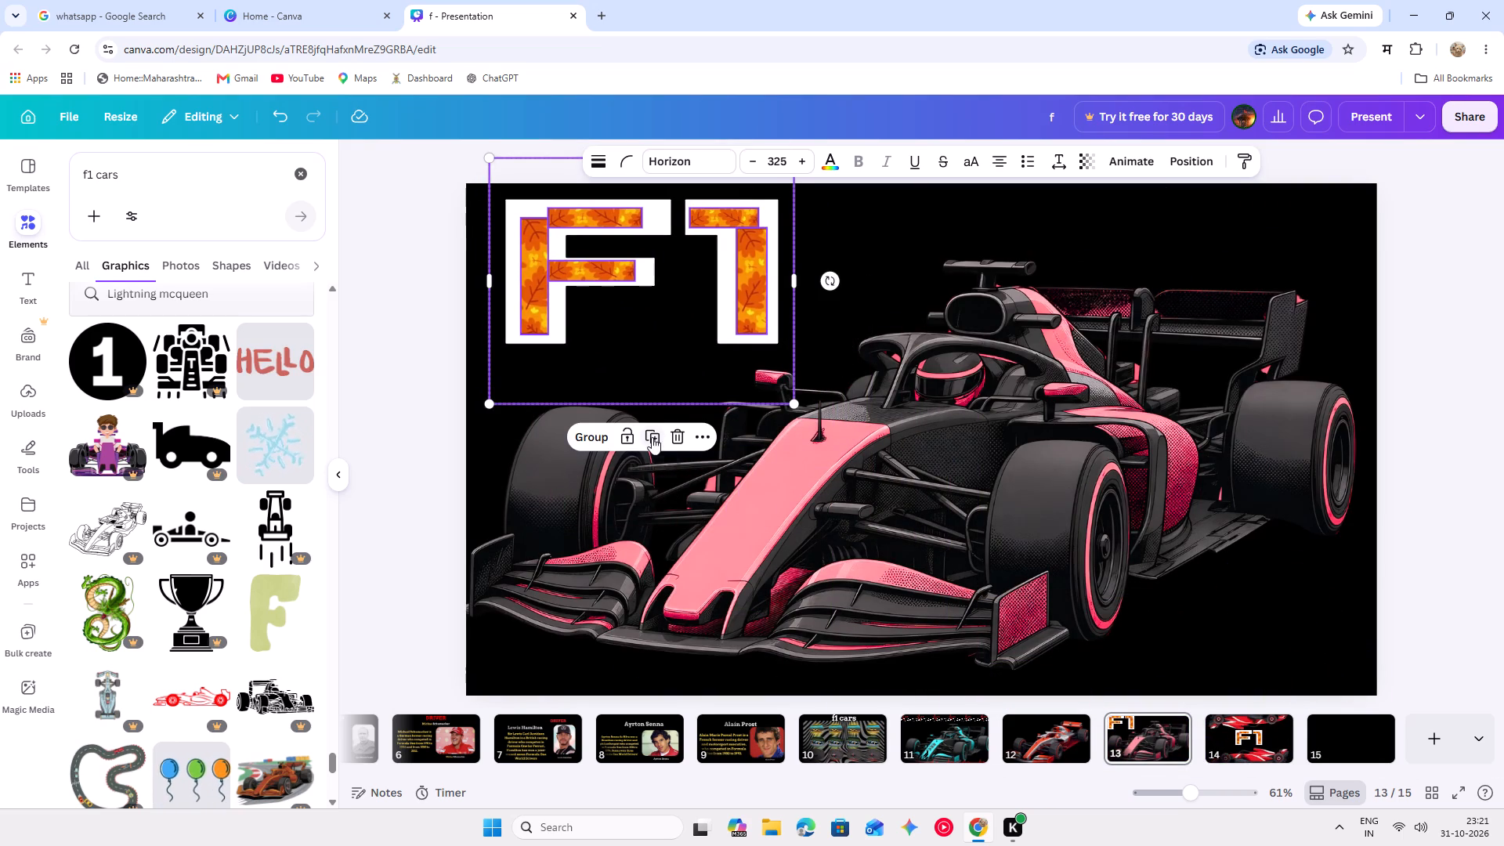
Duplicate page 13's leaf-patterned F1 title and place the copy in the upper-left area of page 12.
click(652, 437)
drag(638, 277, 1032, 748)
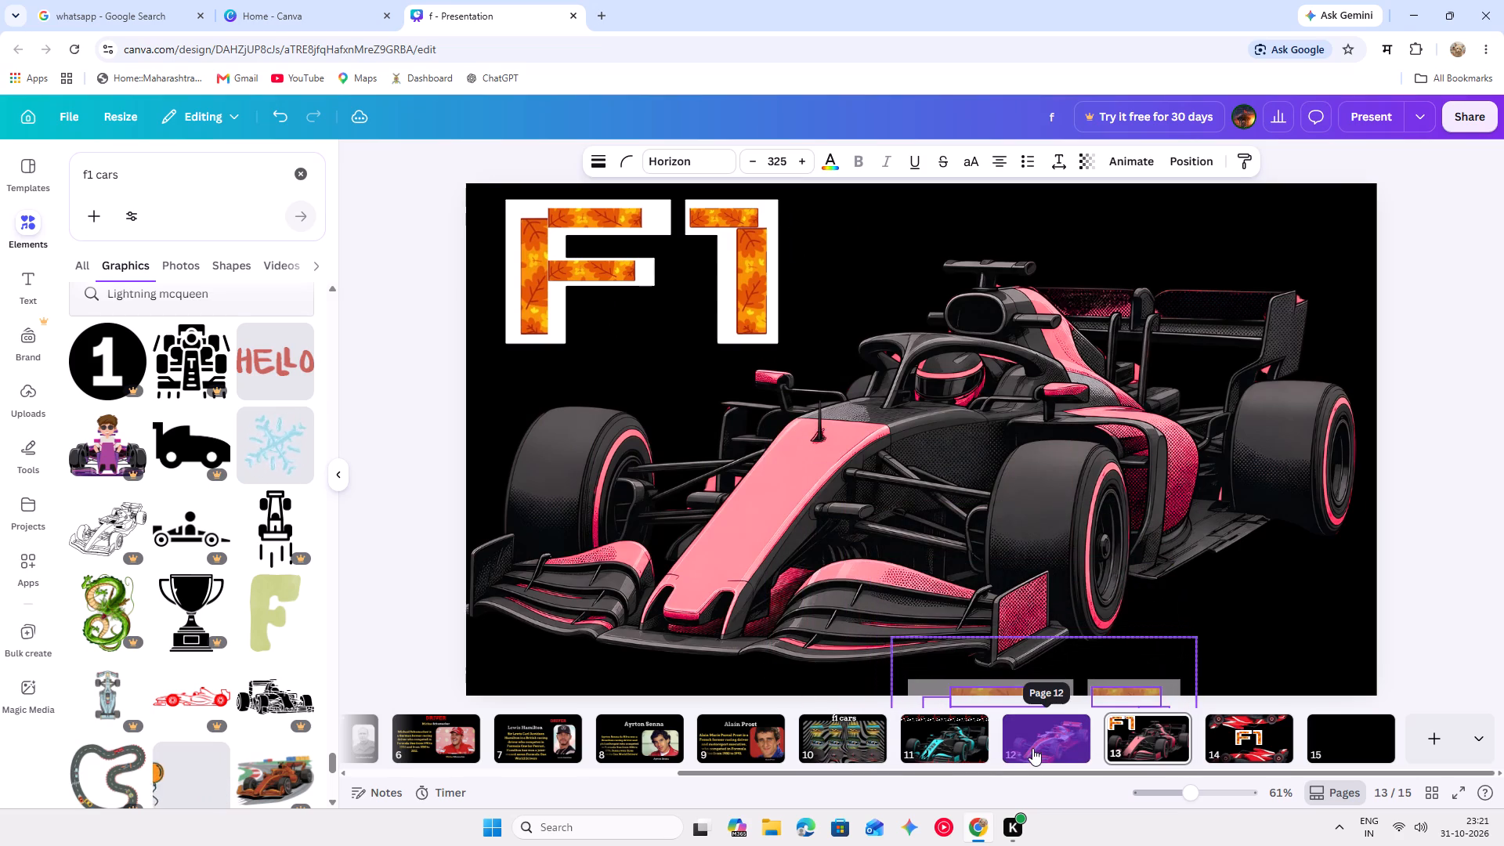
drag(1032, 748, 658, 312)
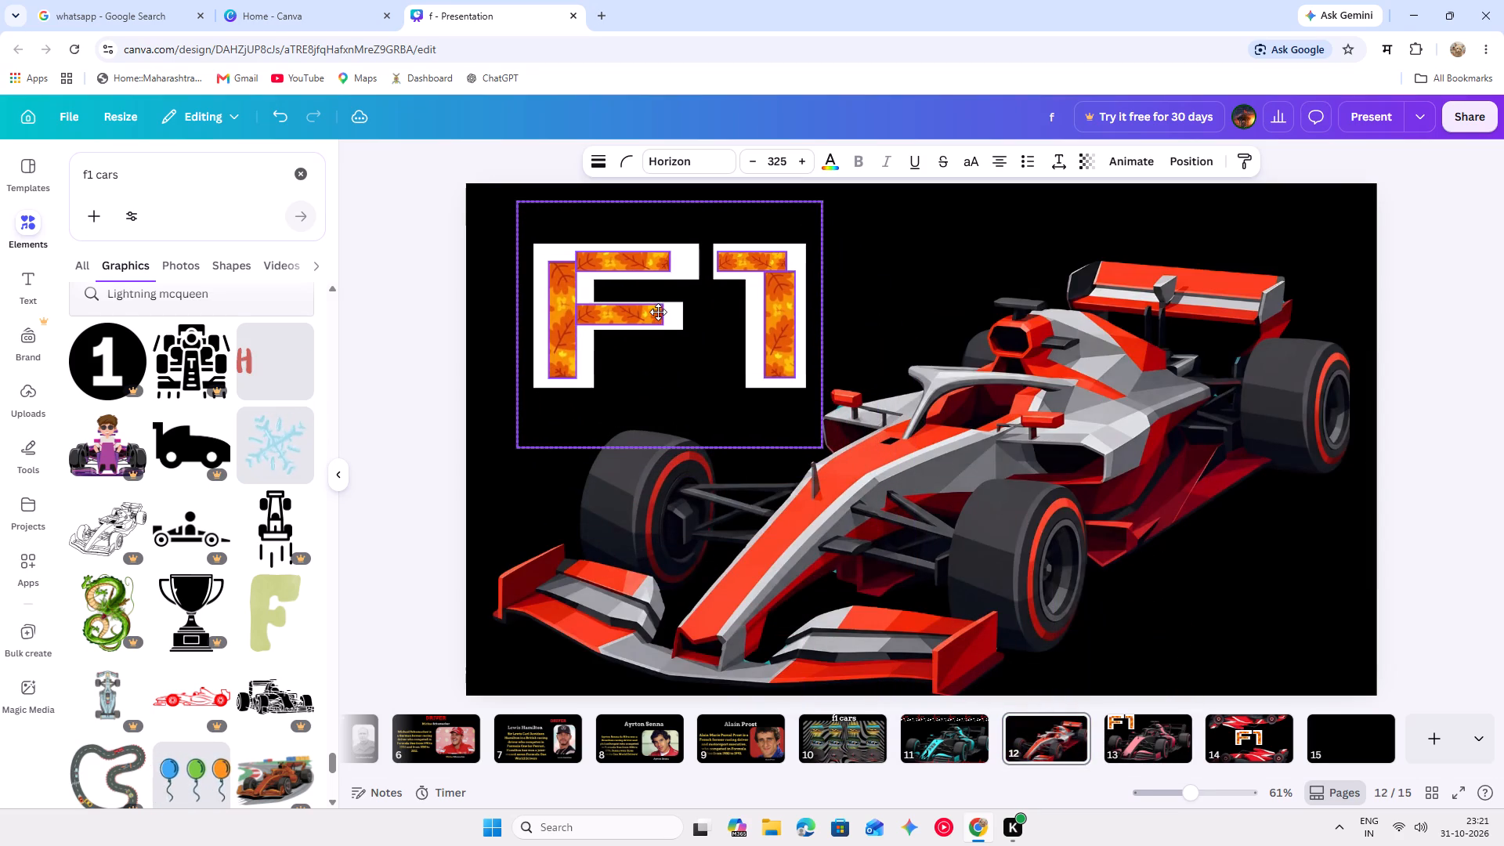
drag(658, 312, 658, 311)
Duplicate page 12's leaf-patterned F1 title and place the copy at the upper left of page 11, below the heartbeat line.
click(676, 486)
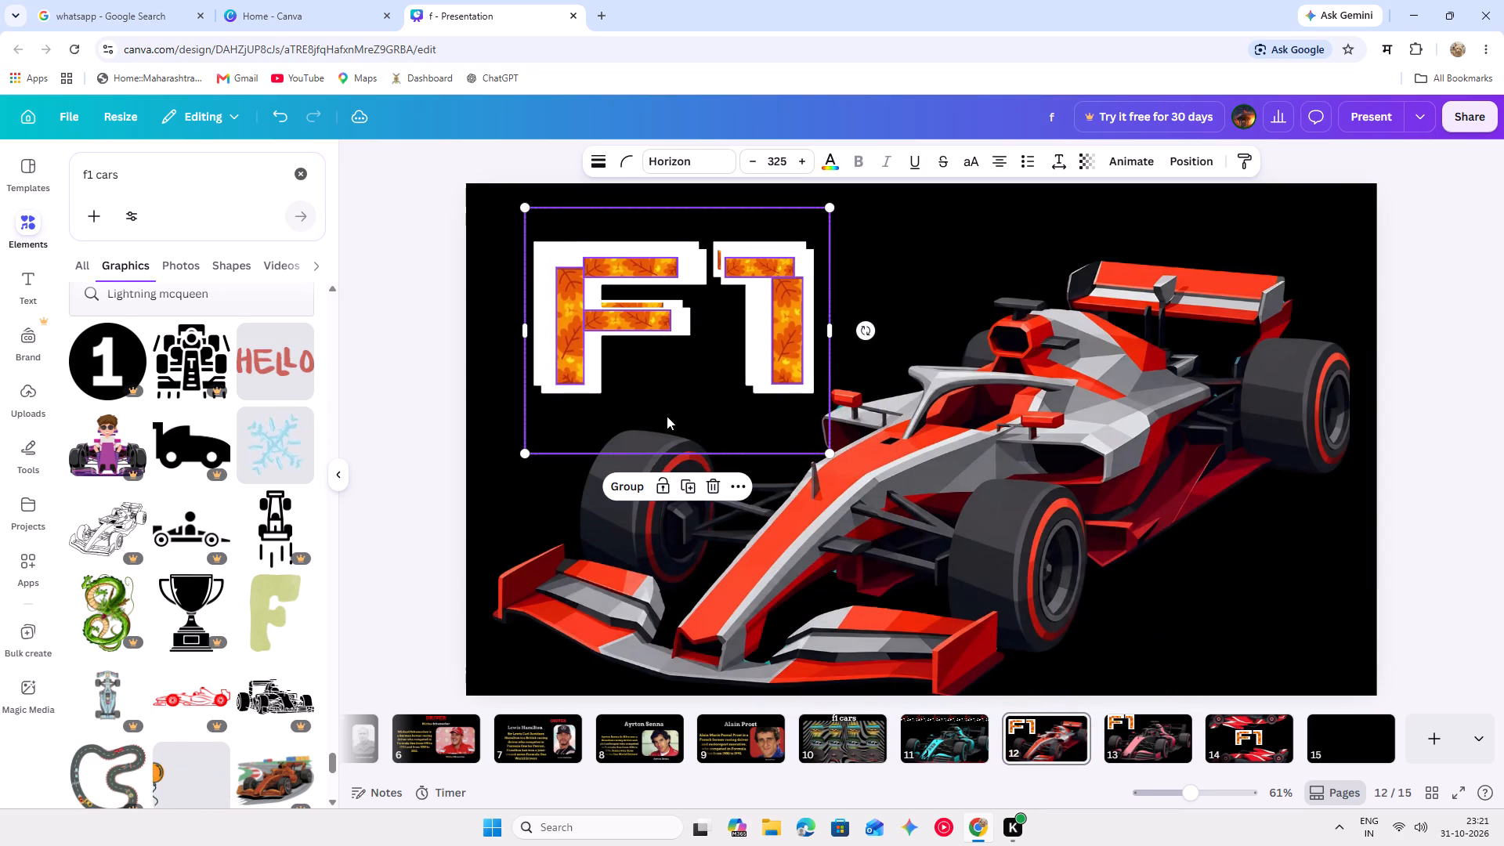
drag(665, 354, 931, 761)
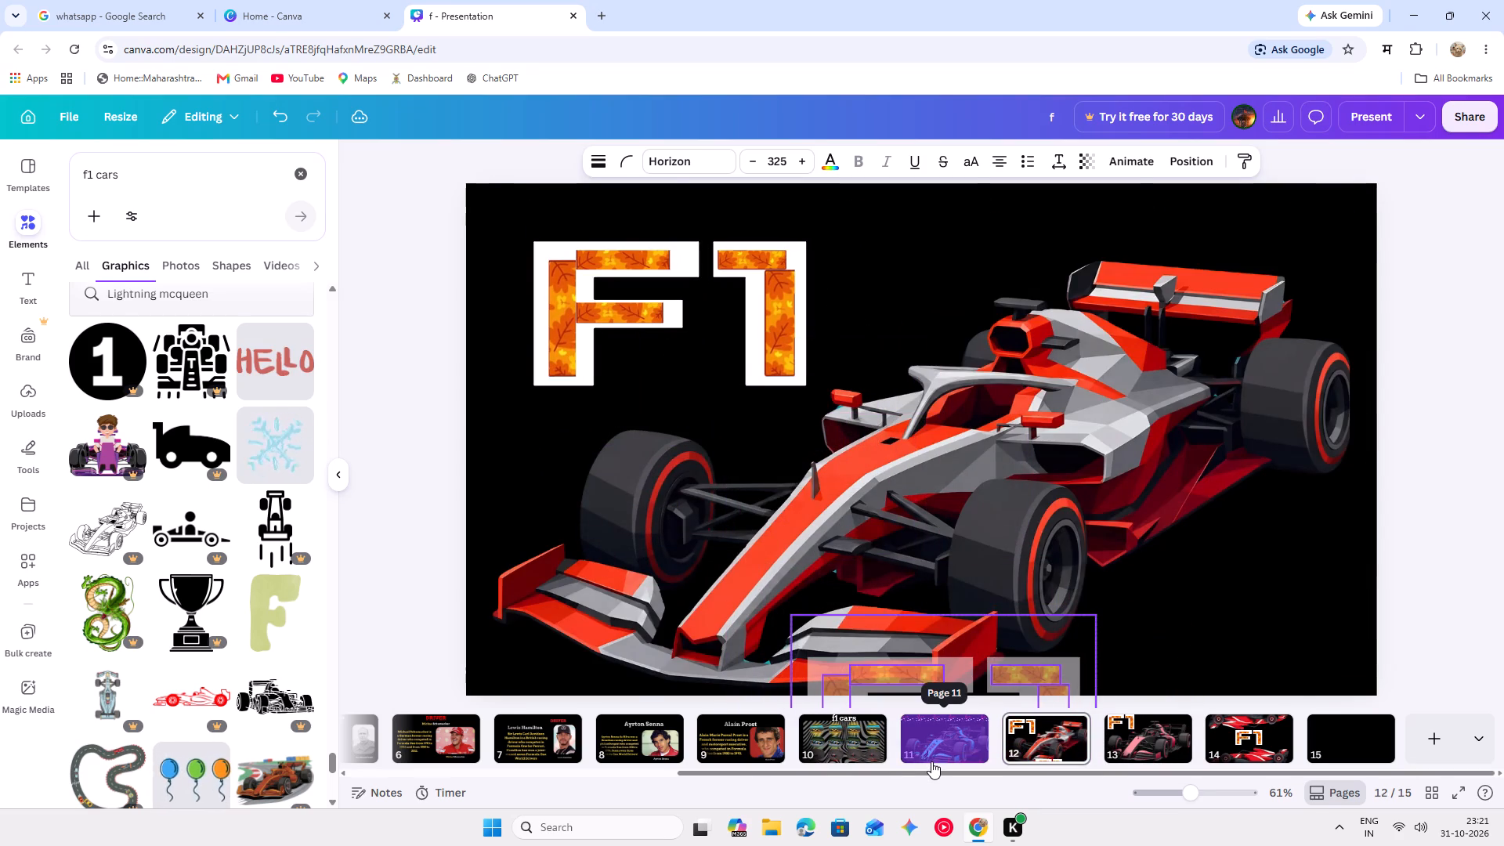
drag(931, 761, 667, 377)
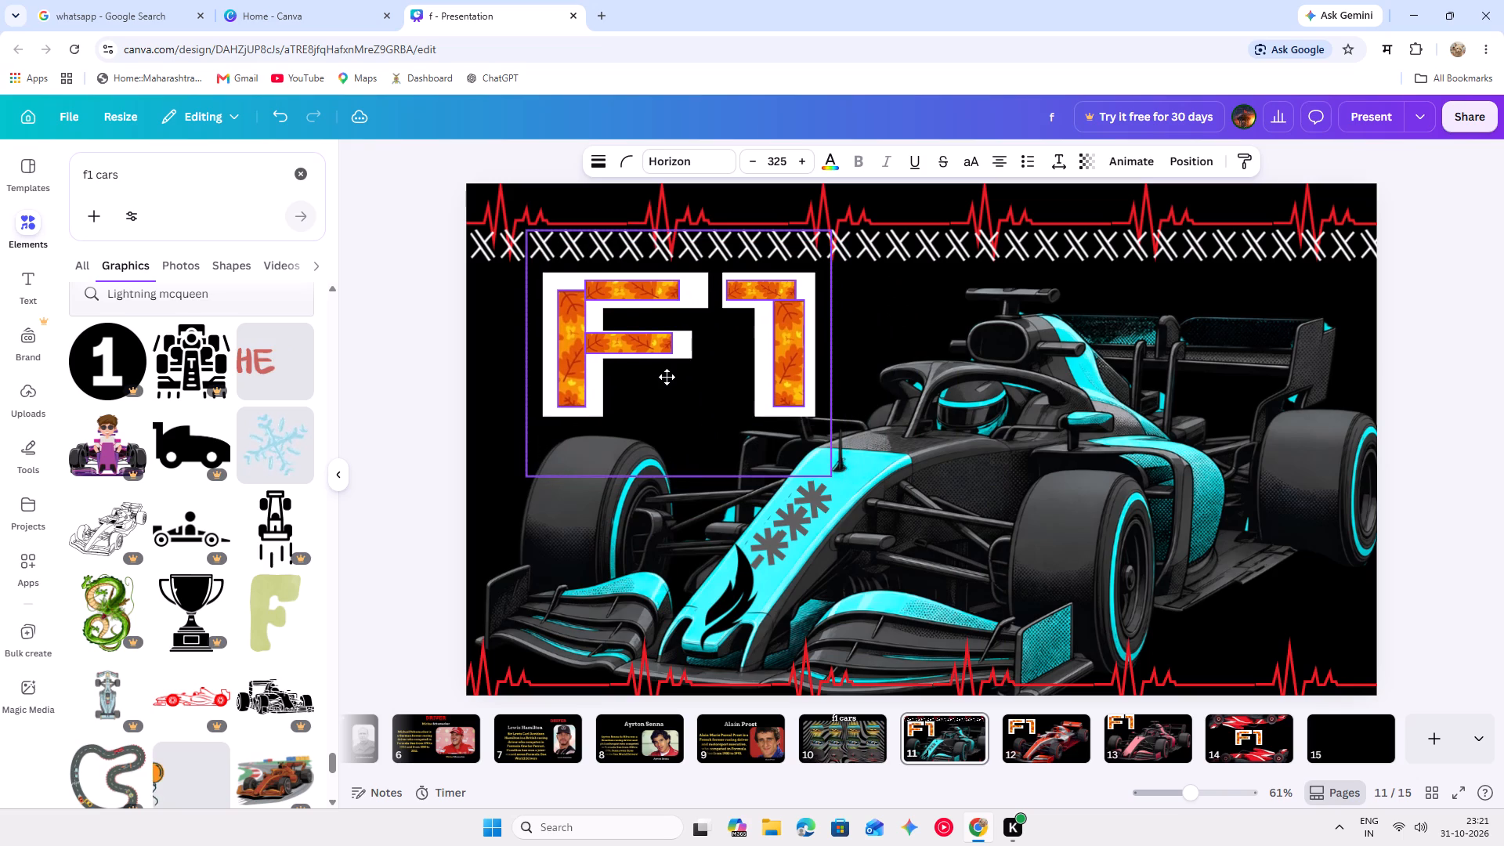
drag(667, 377, 647, 367)
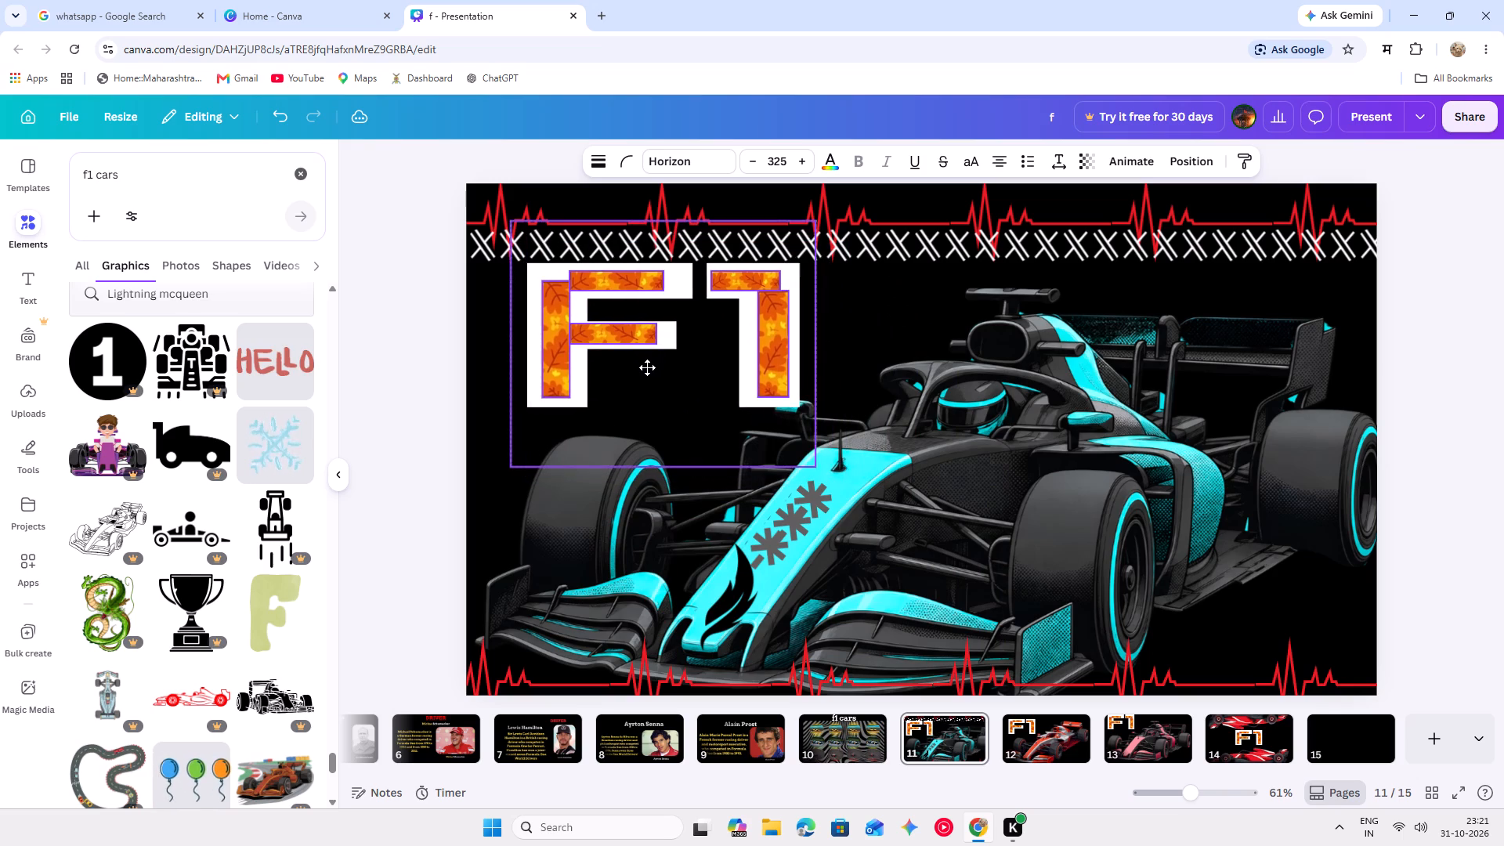
drag(647, 367, 623, 367)
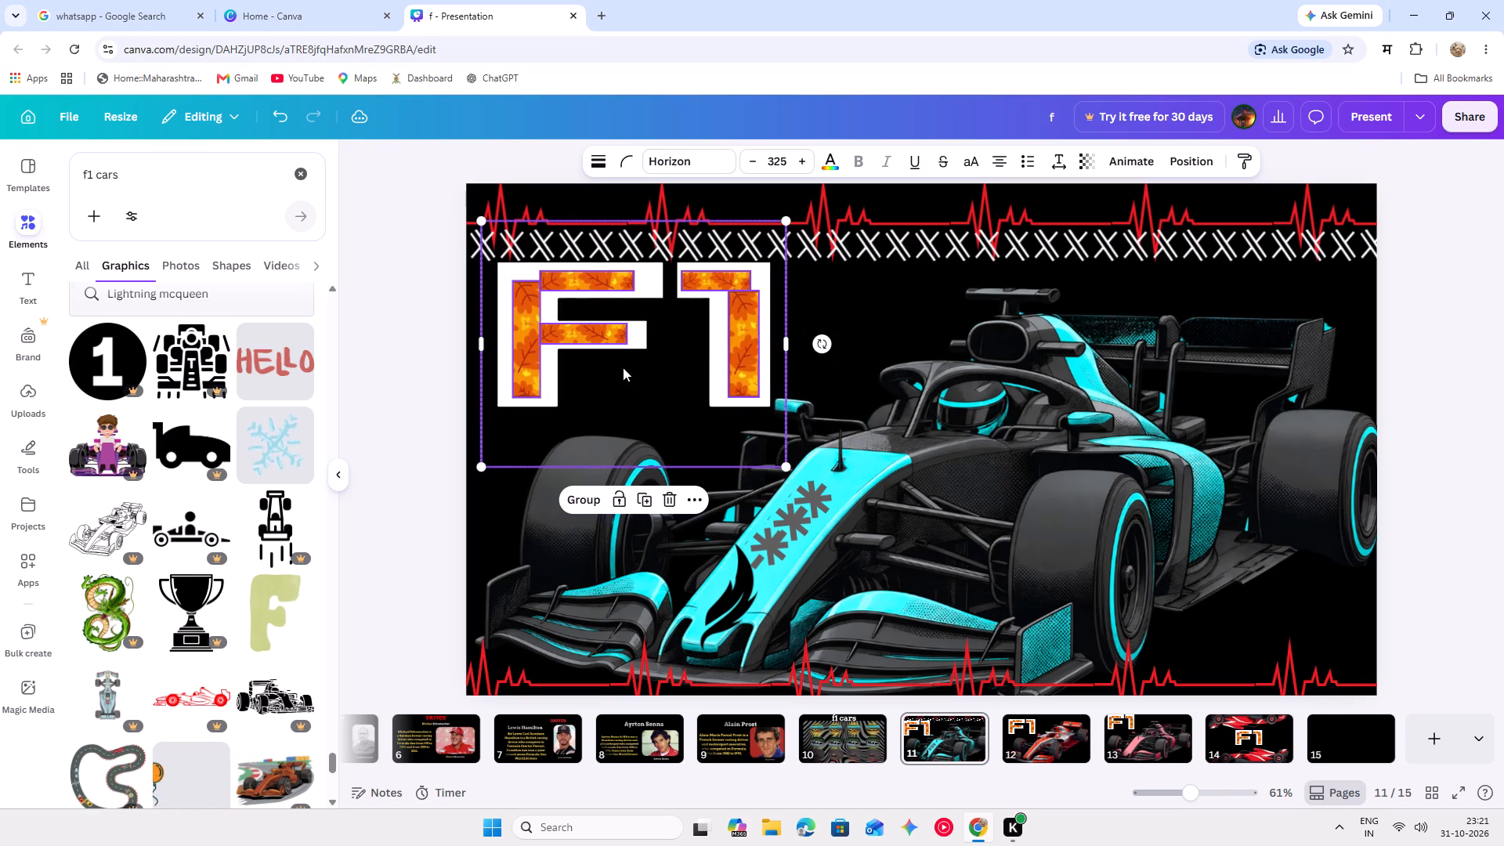
Duplicate page 11's leaf-patterned F1 title and place the copy in page 10's upper-left corner, beside the "f1 cars" heading.
click(647, 497)
drag(639, 373, 832, 609)
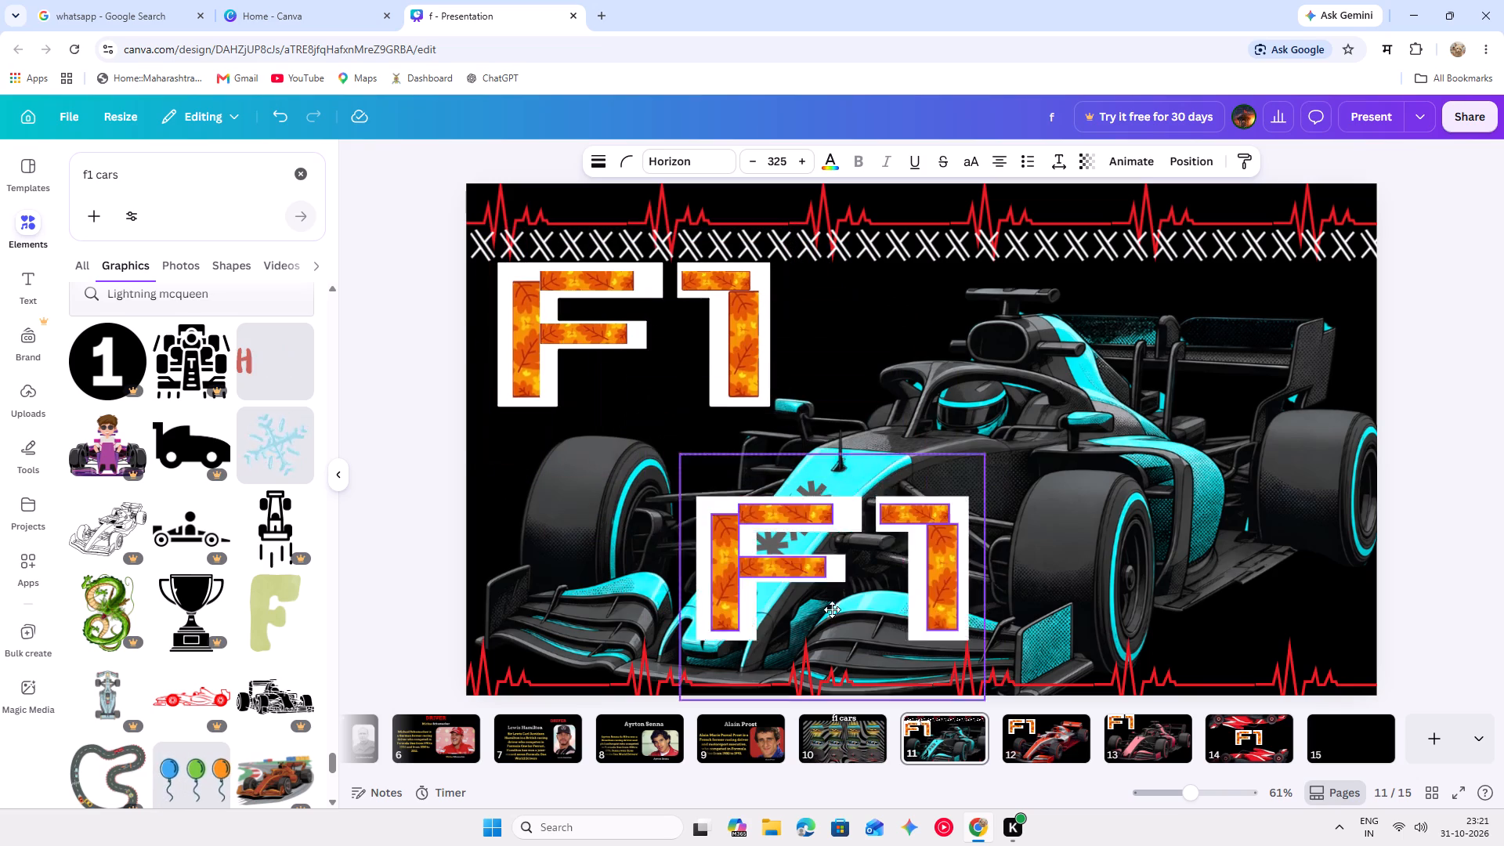
drag(832, 609, 848, 661)
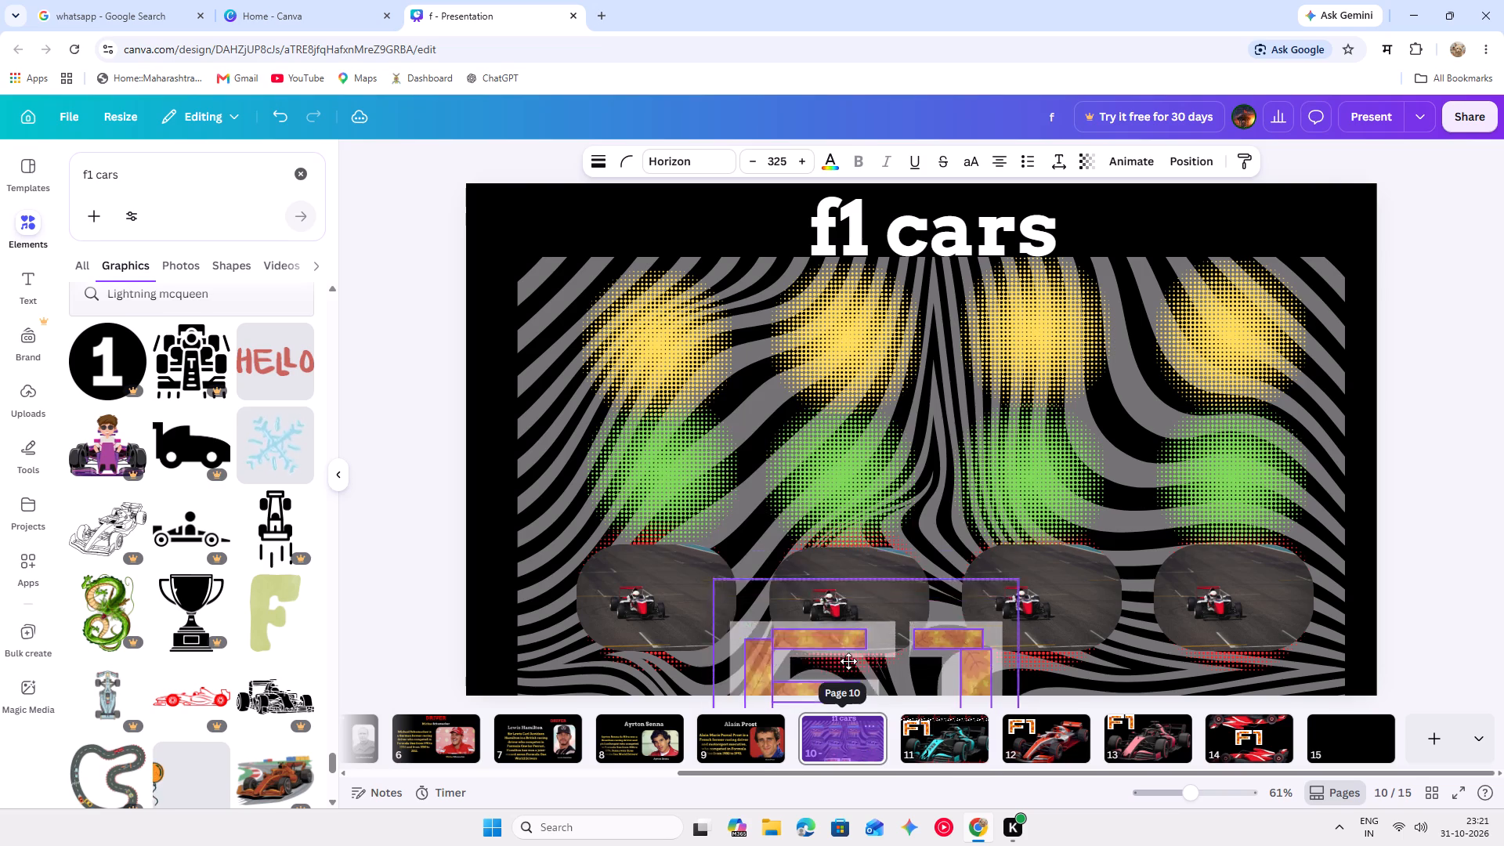
drag(848, 661, 957, 441)
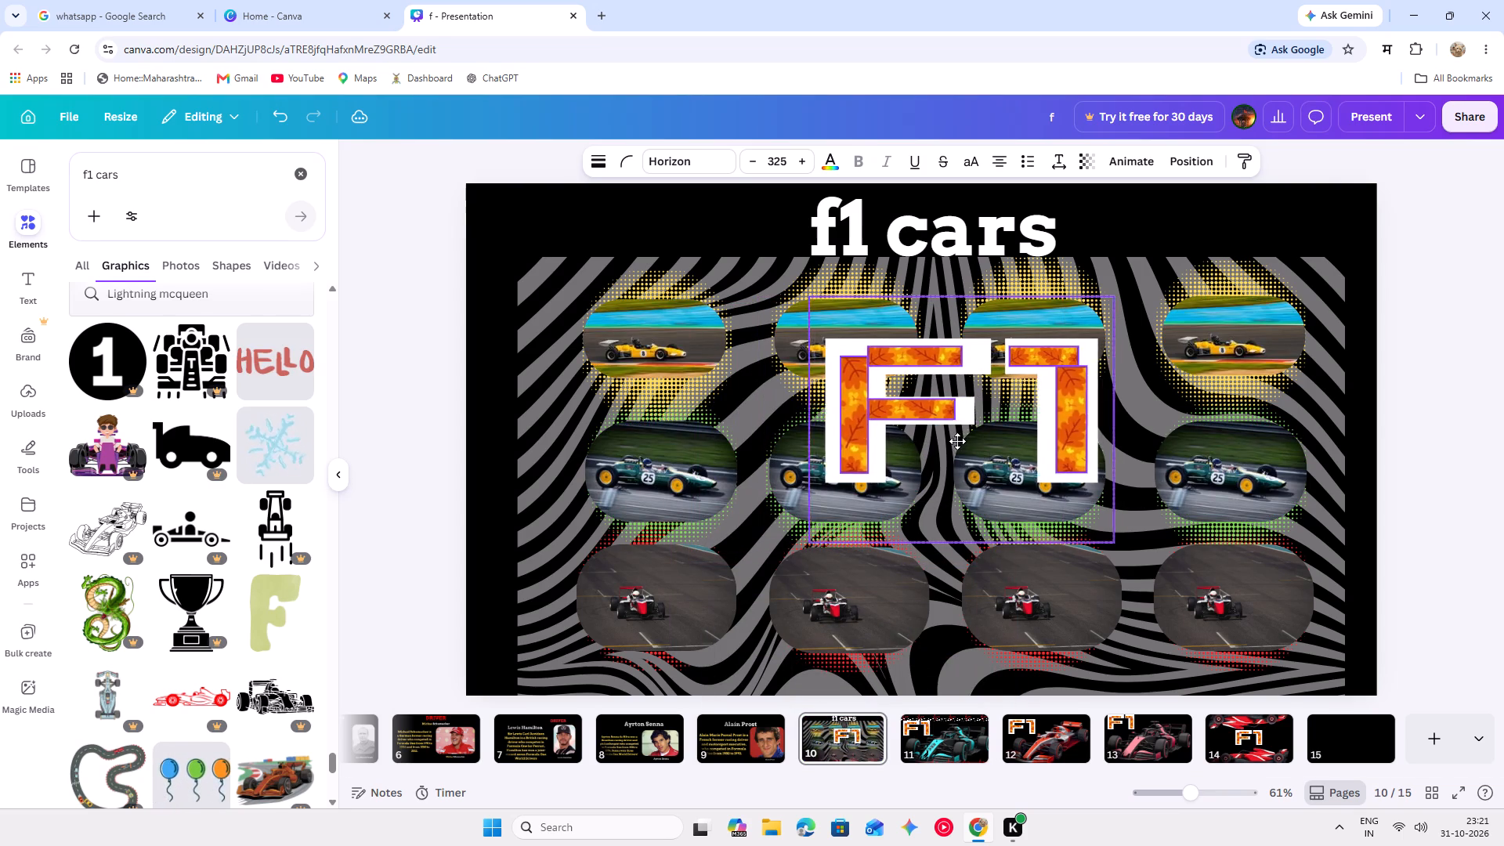
drag(957, 441, 780, 278)
right_drag(1225, 276, 780, 278)
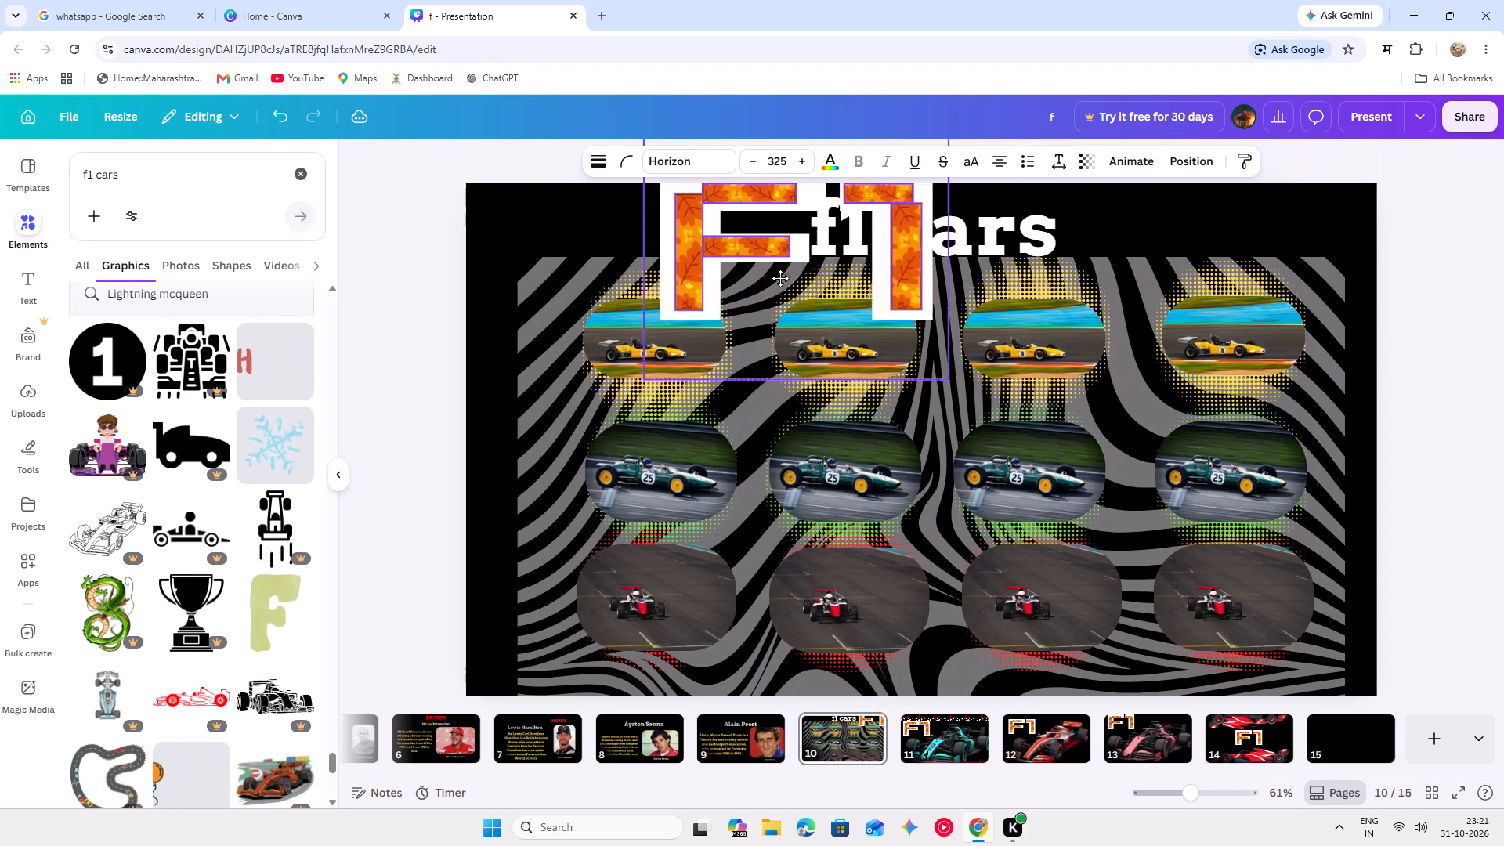
drag(780, 278, 624, 292)
right_drag(780, 278, 624, 292)
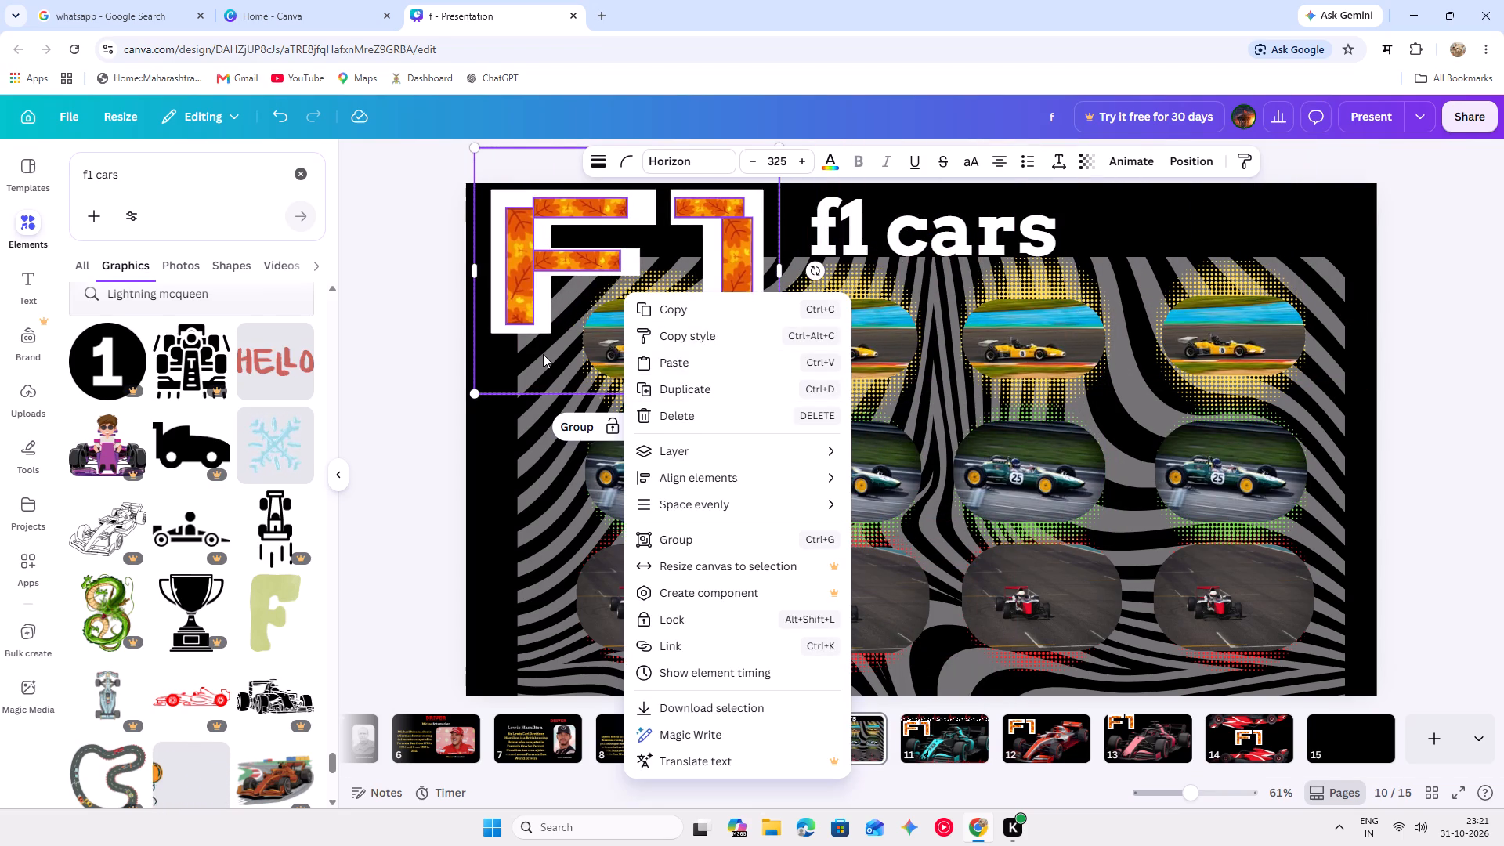
click(543, 354)
Duplicate the leaf-patterned F1 title on page 10 and place the copy over the middle of the car photos.
click(645, 425)
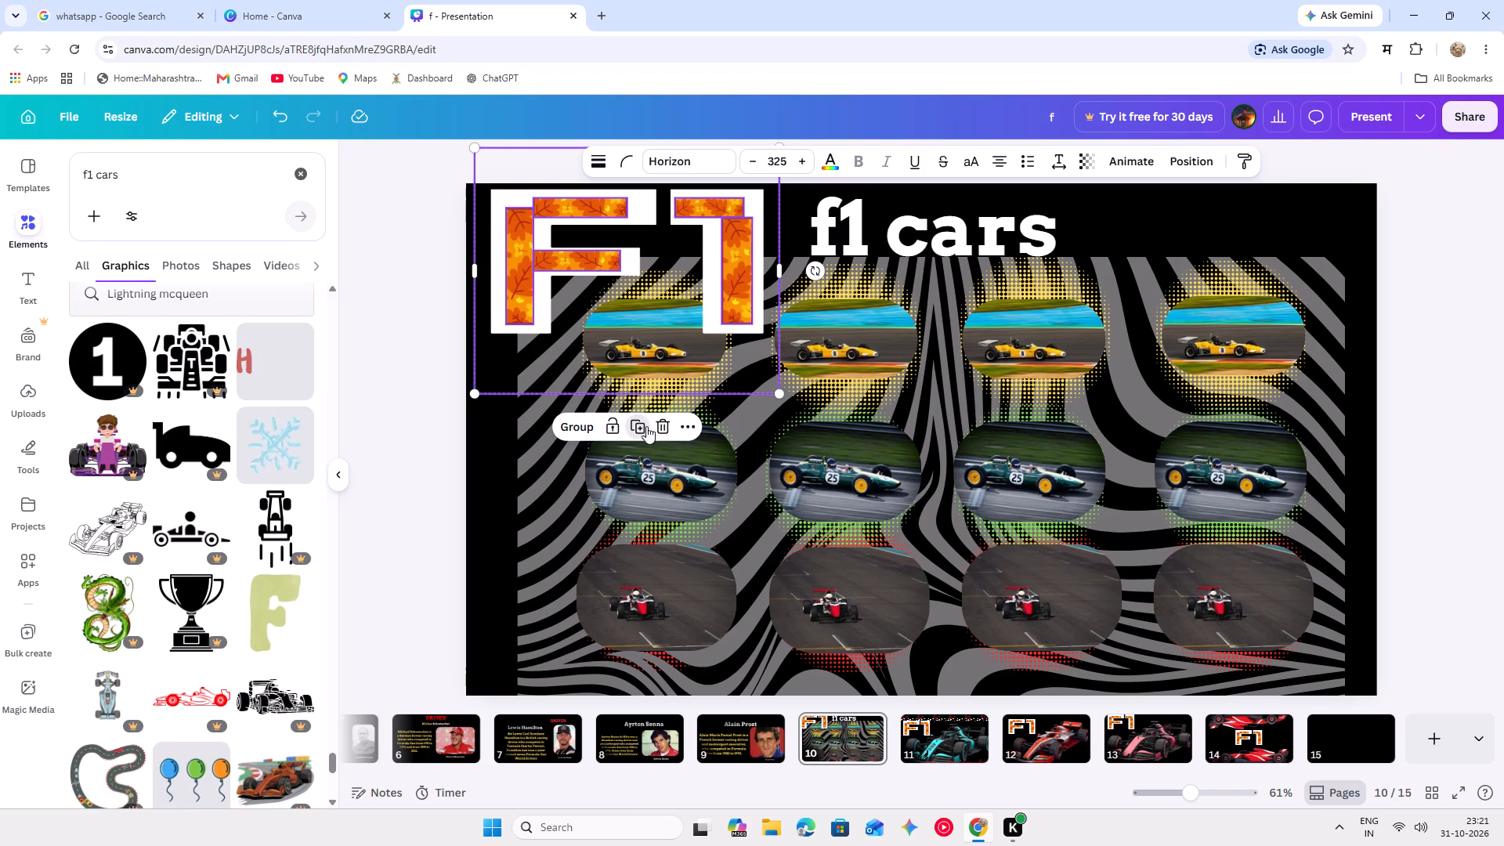
drag(621, 282, 932, 499)
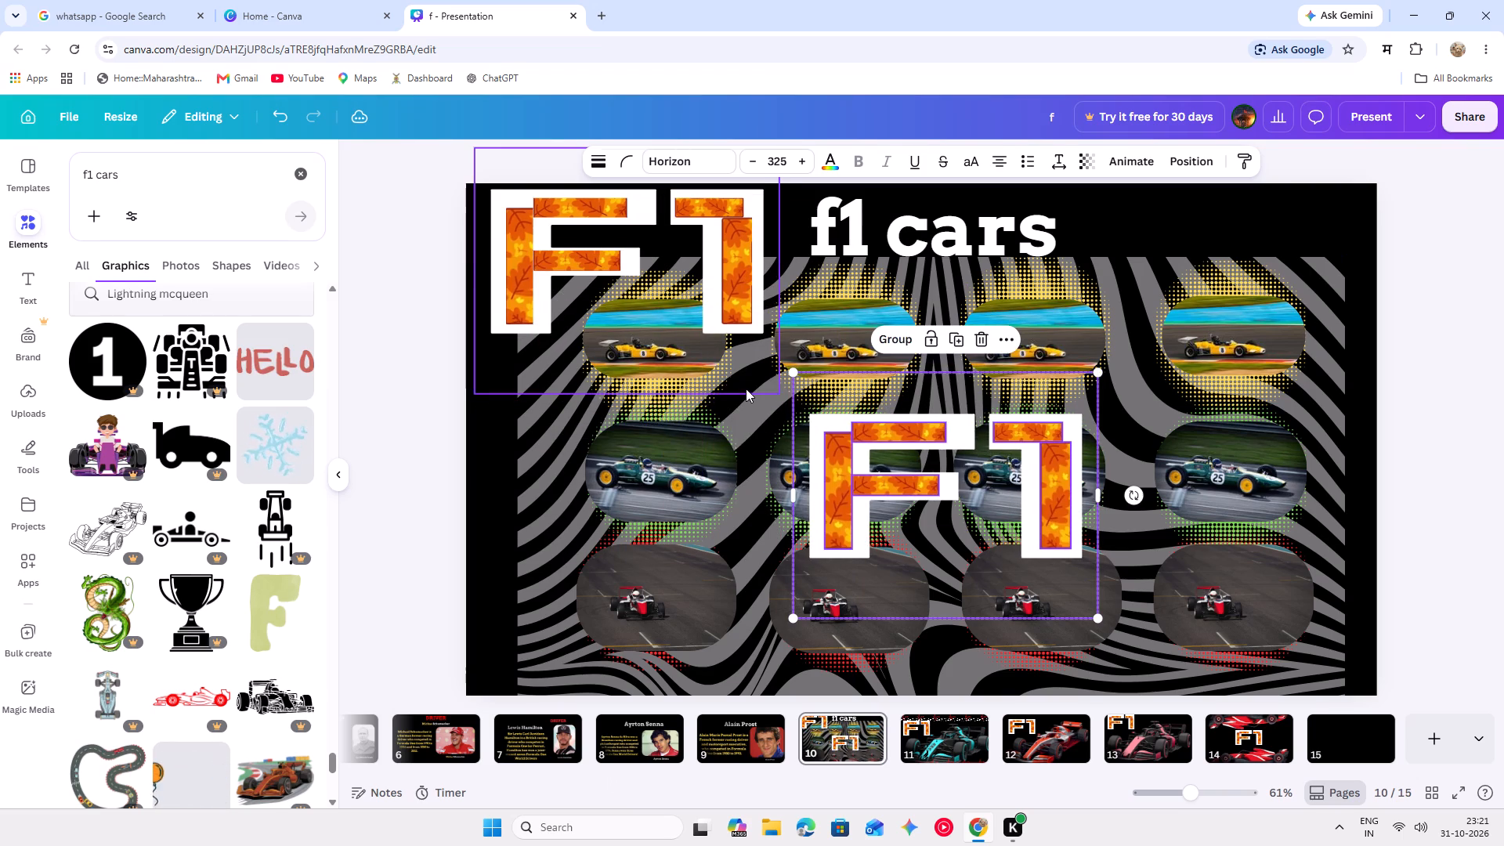
Resize the white F1 letters in page 10's upper-left corner to font size 328.
click(746, 389)
drag(776, 396, 728, 395)
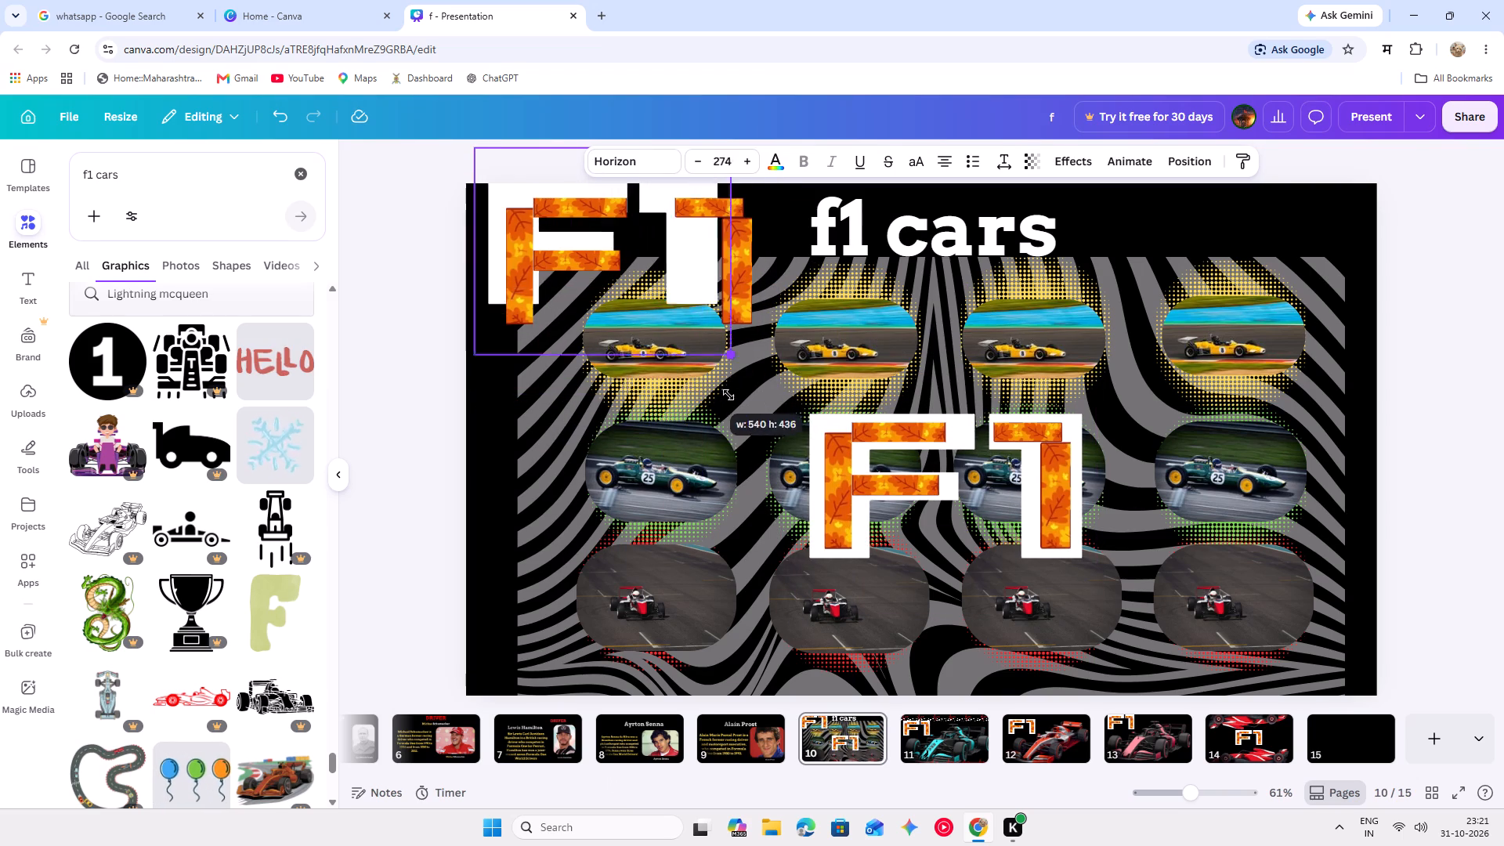
drag(728, 395, 770, 407)
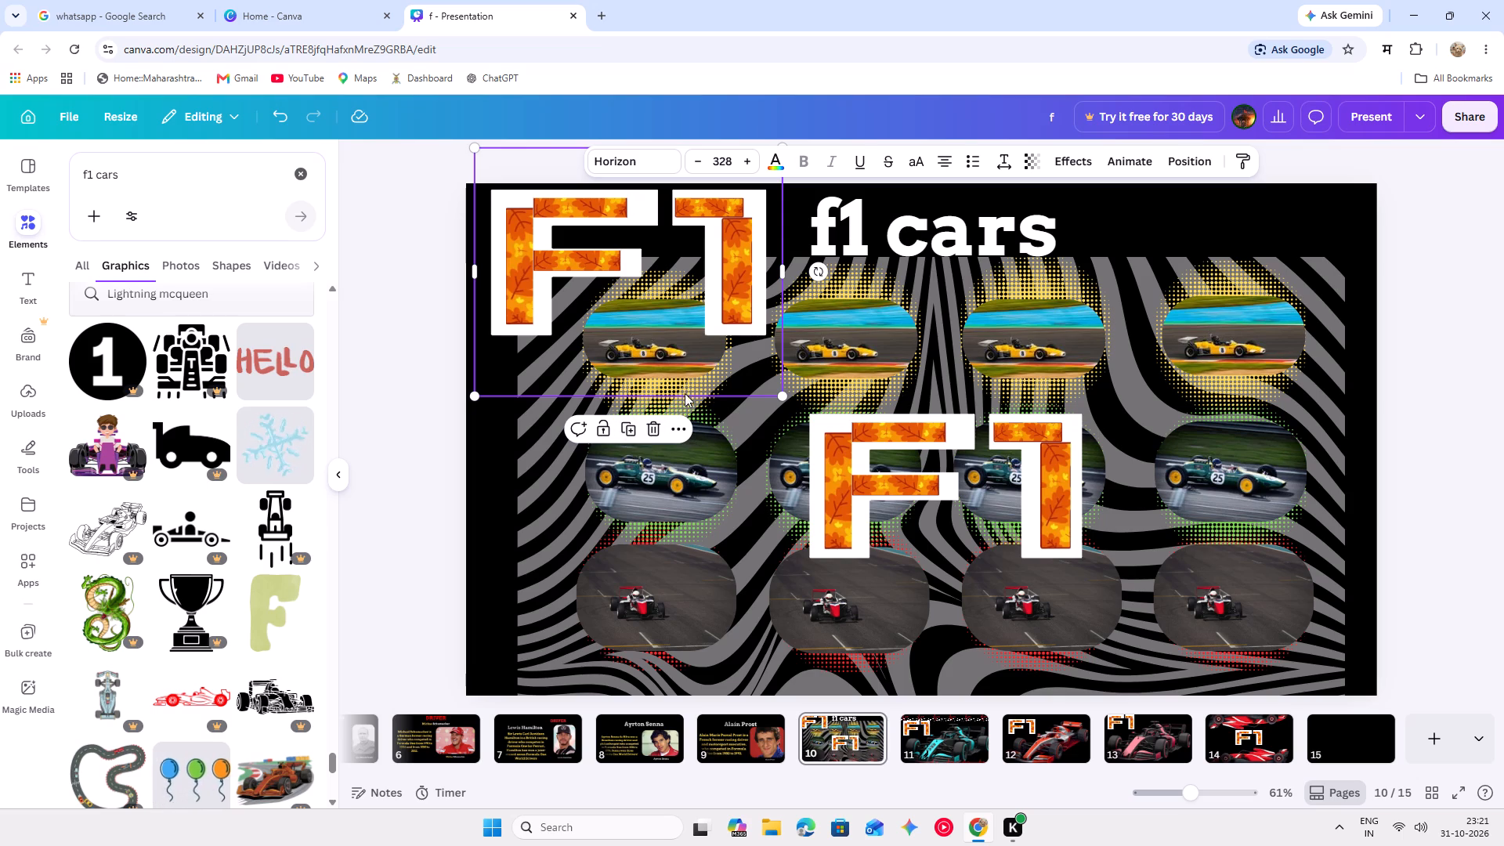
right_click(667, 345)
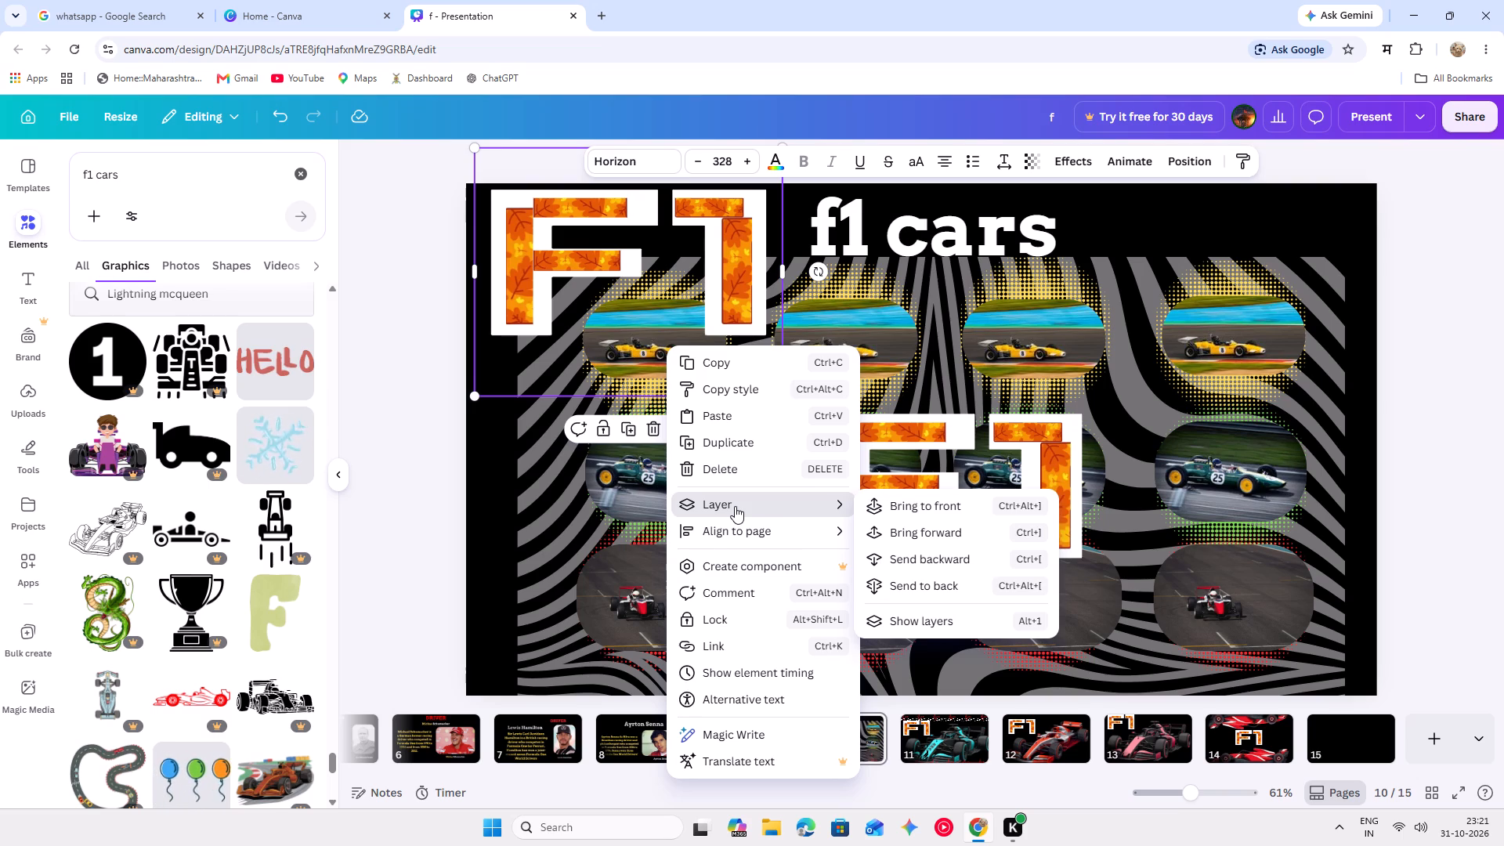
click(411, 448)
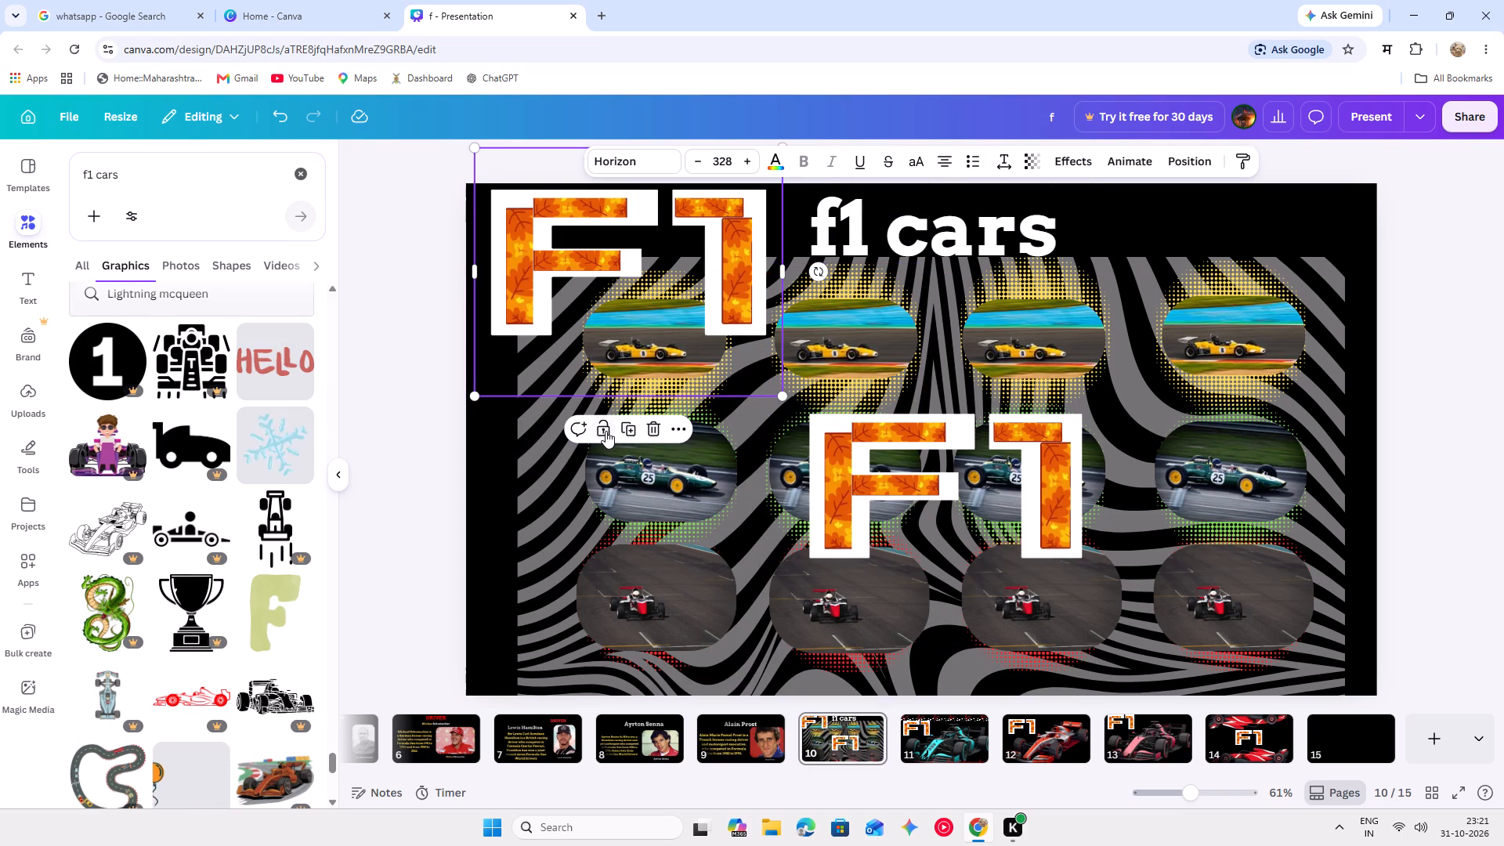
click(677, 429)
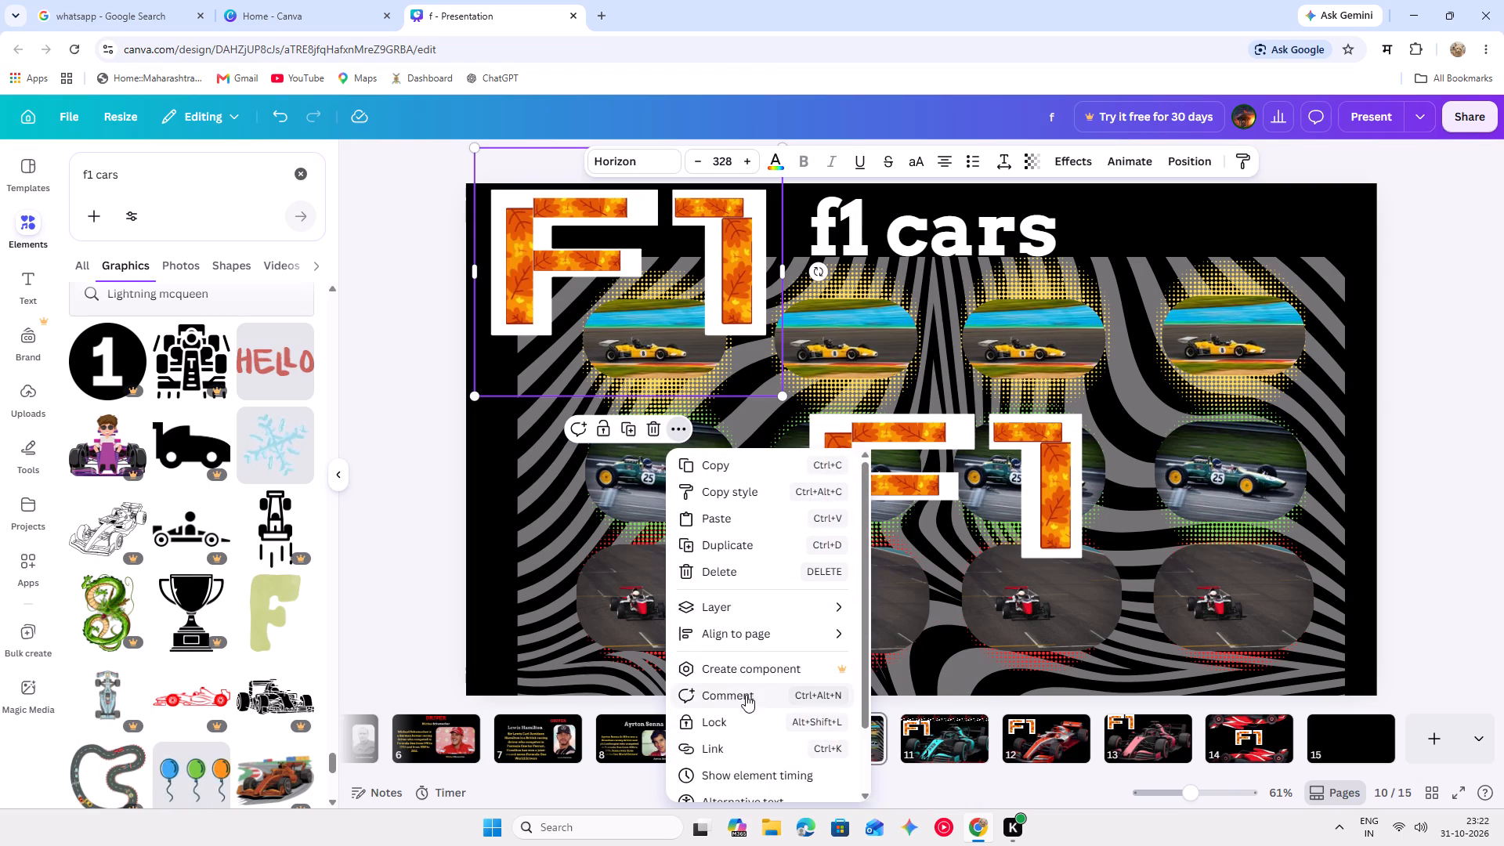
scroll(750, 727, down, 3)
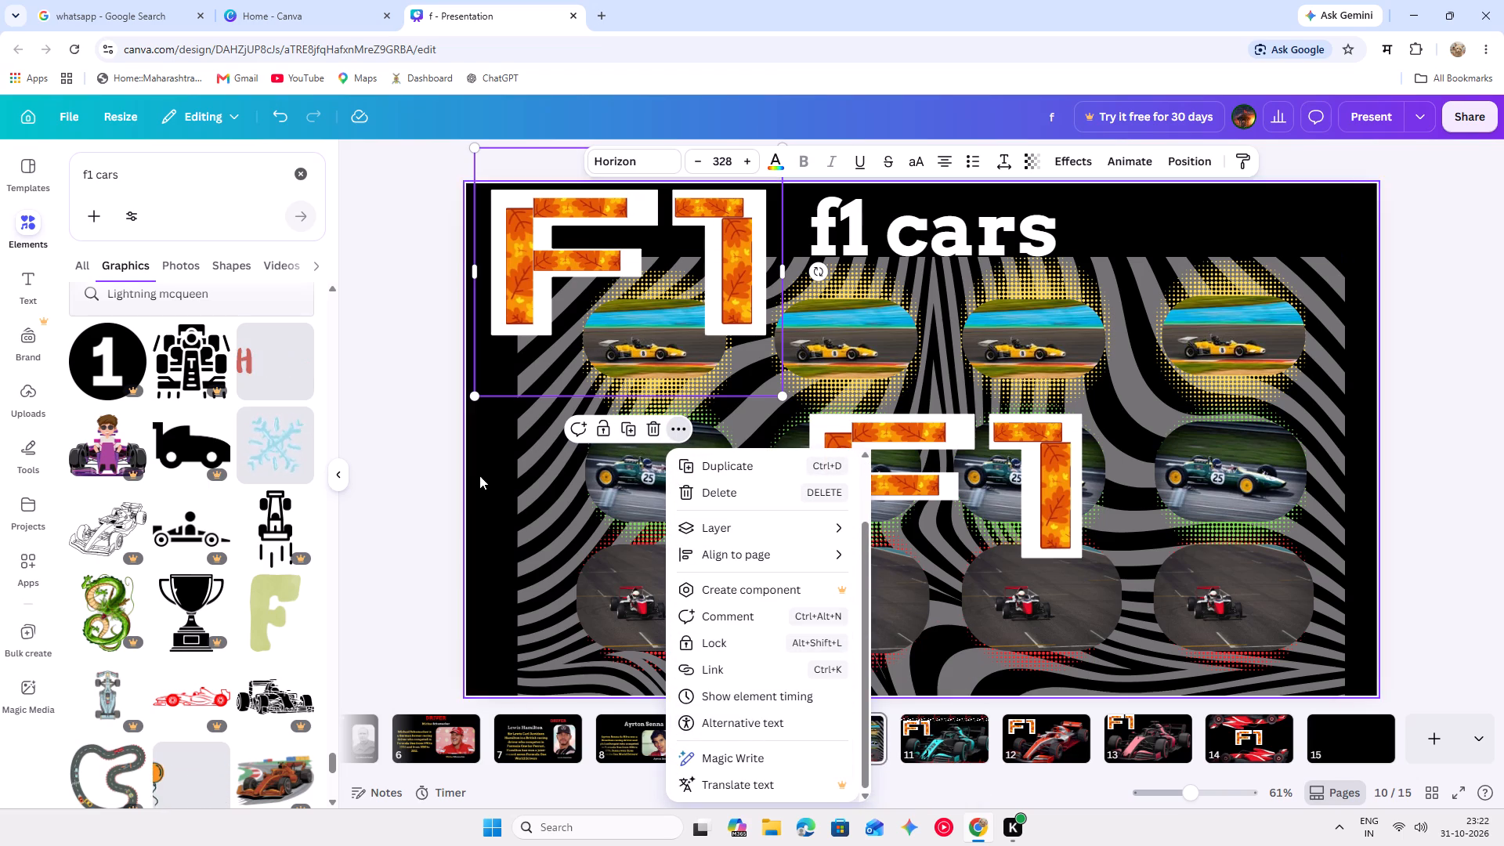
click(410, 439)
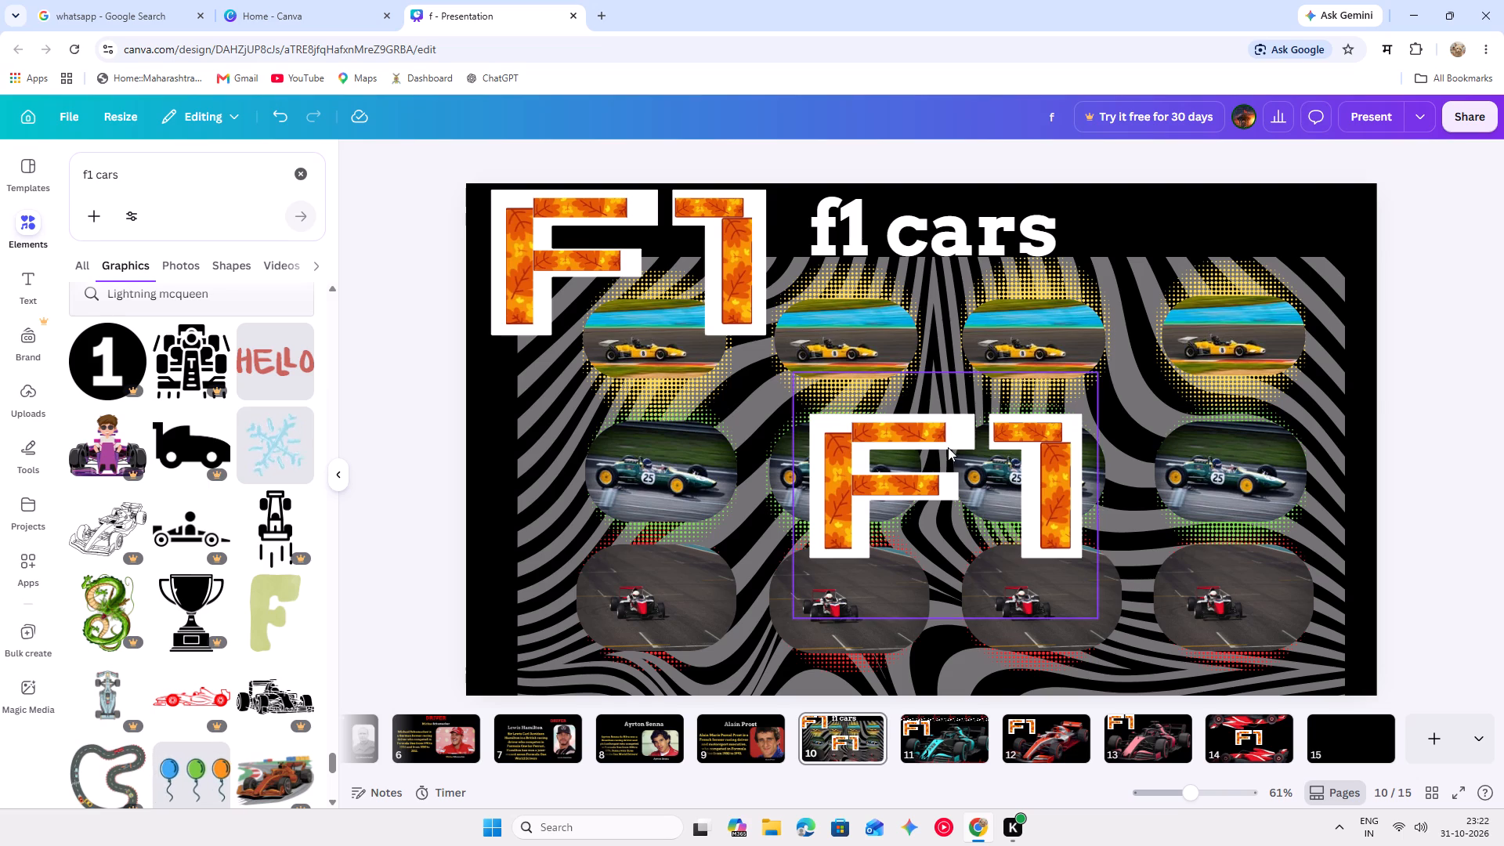
Delete the white F1 letters lying over the middle of page 10's car photos.
drag(966, 465, 899, 515)
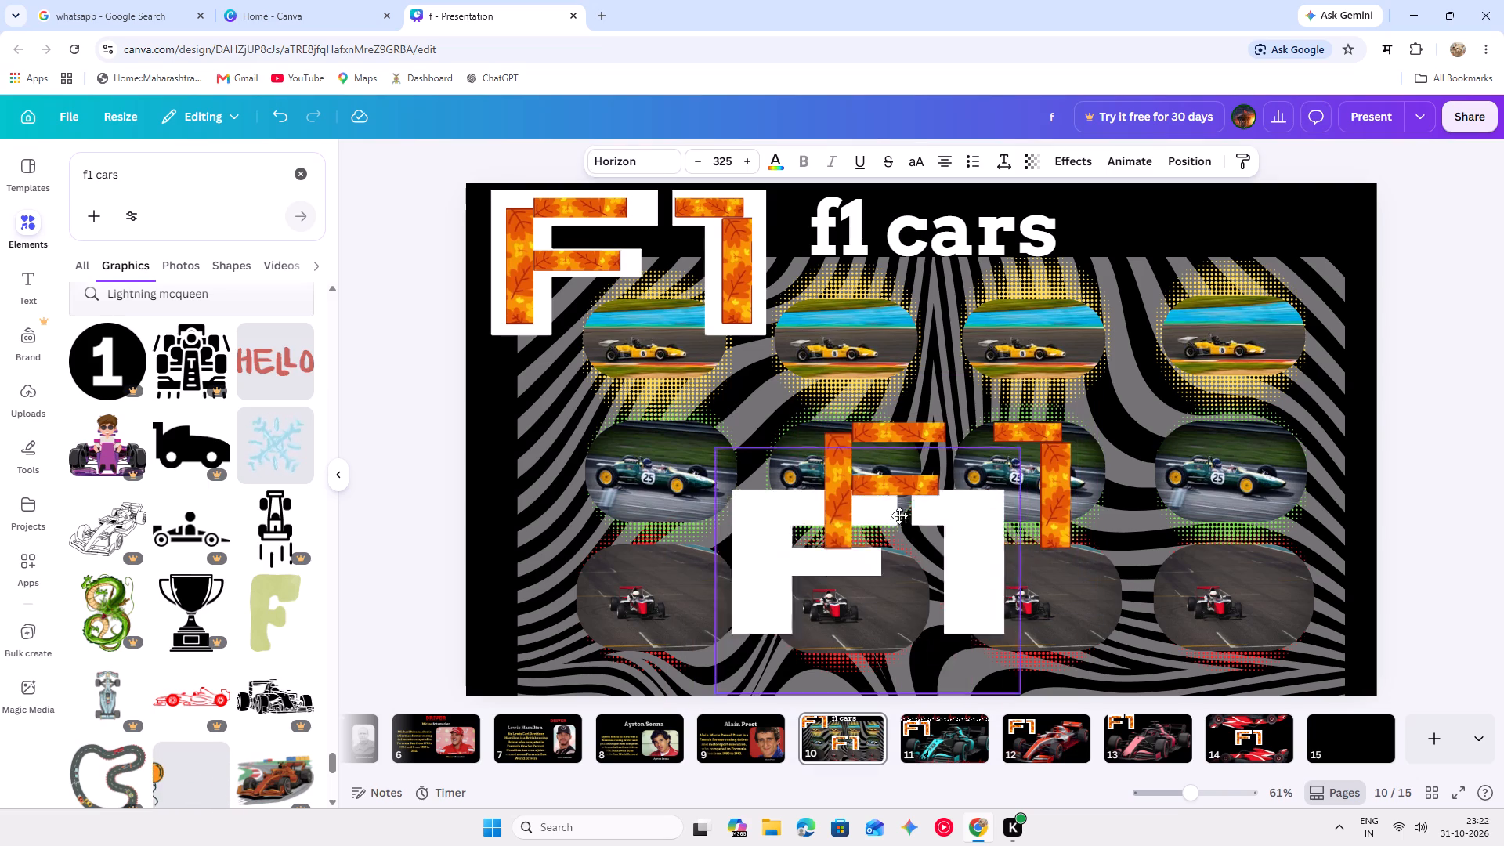
drag(899, 515, 967, 467)
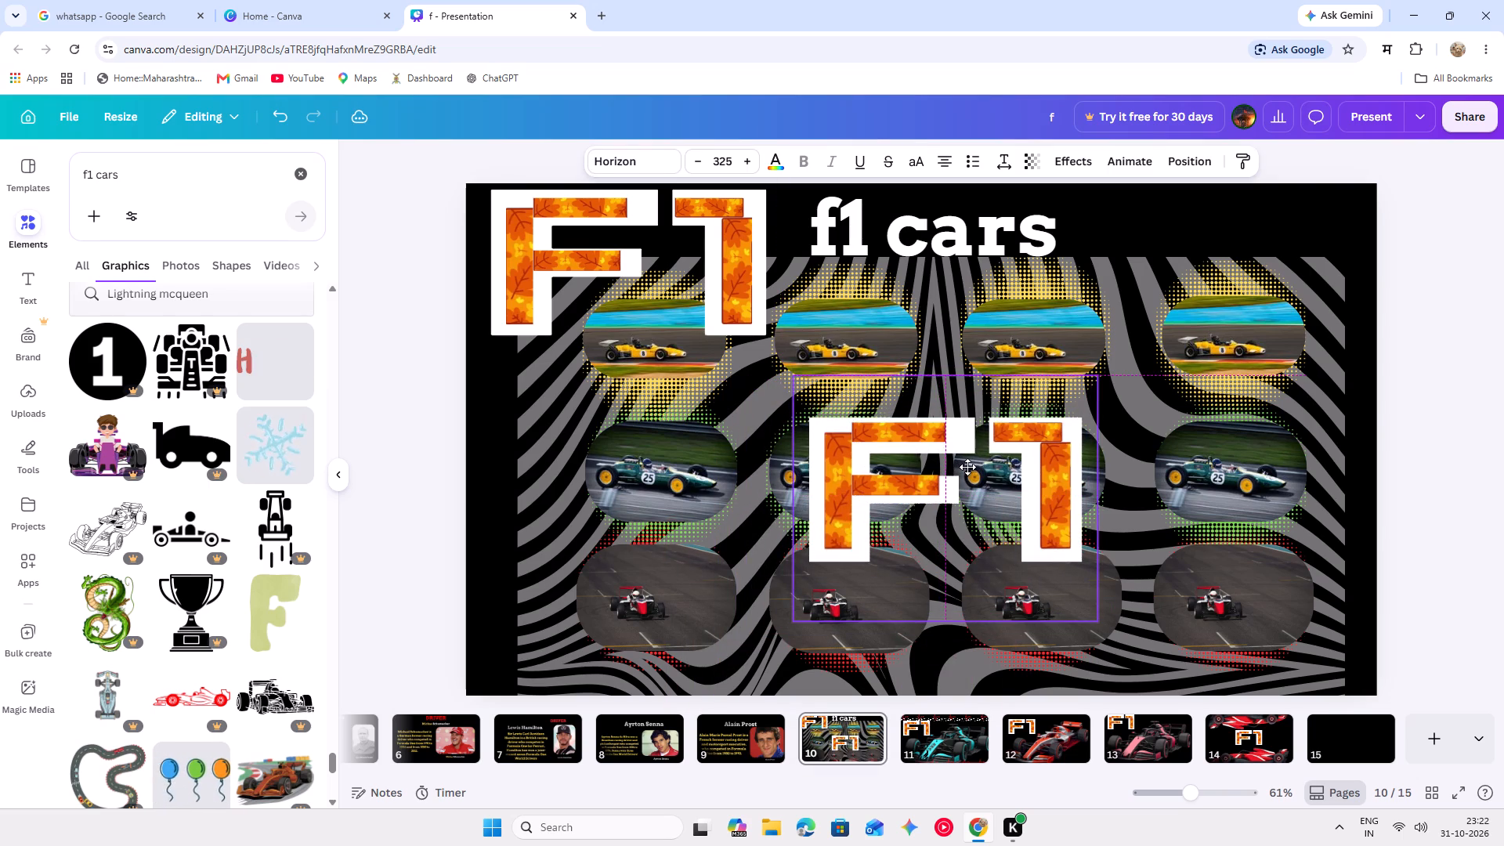
drag(967, 467, 963, 457)
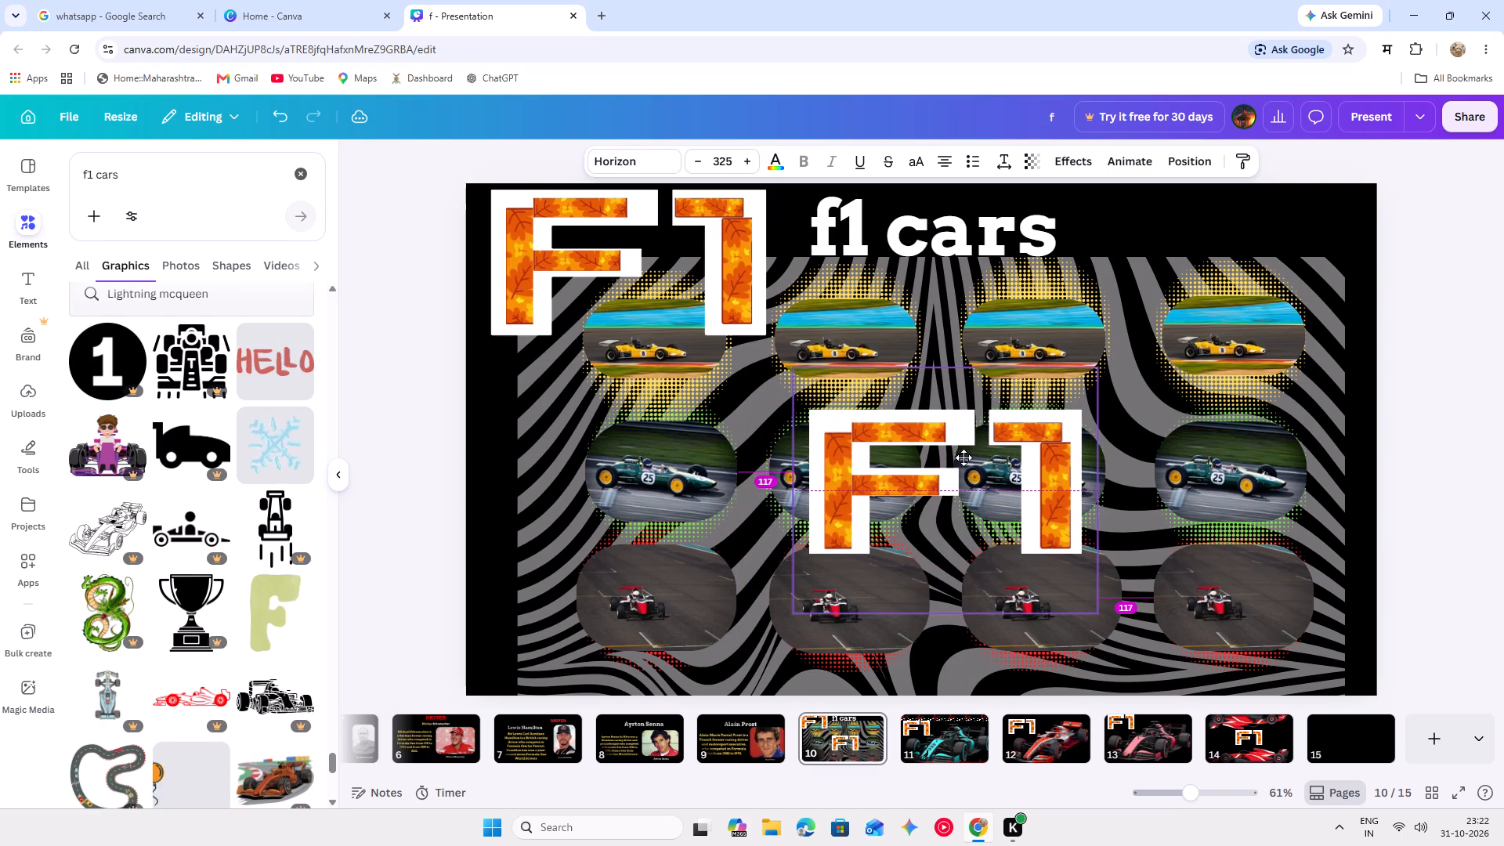
drag(963, 457, 958, 457)
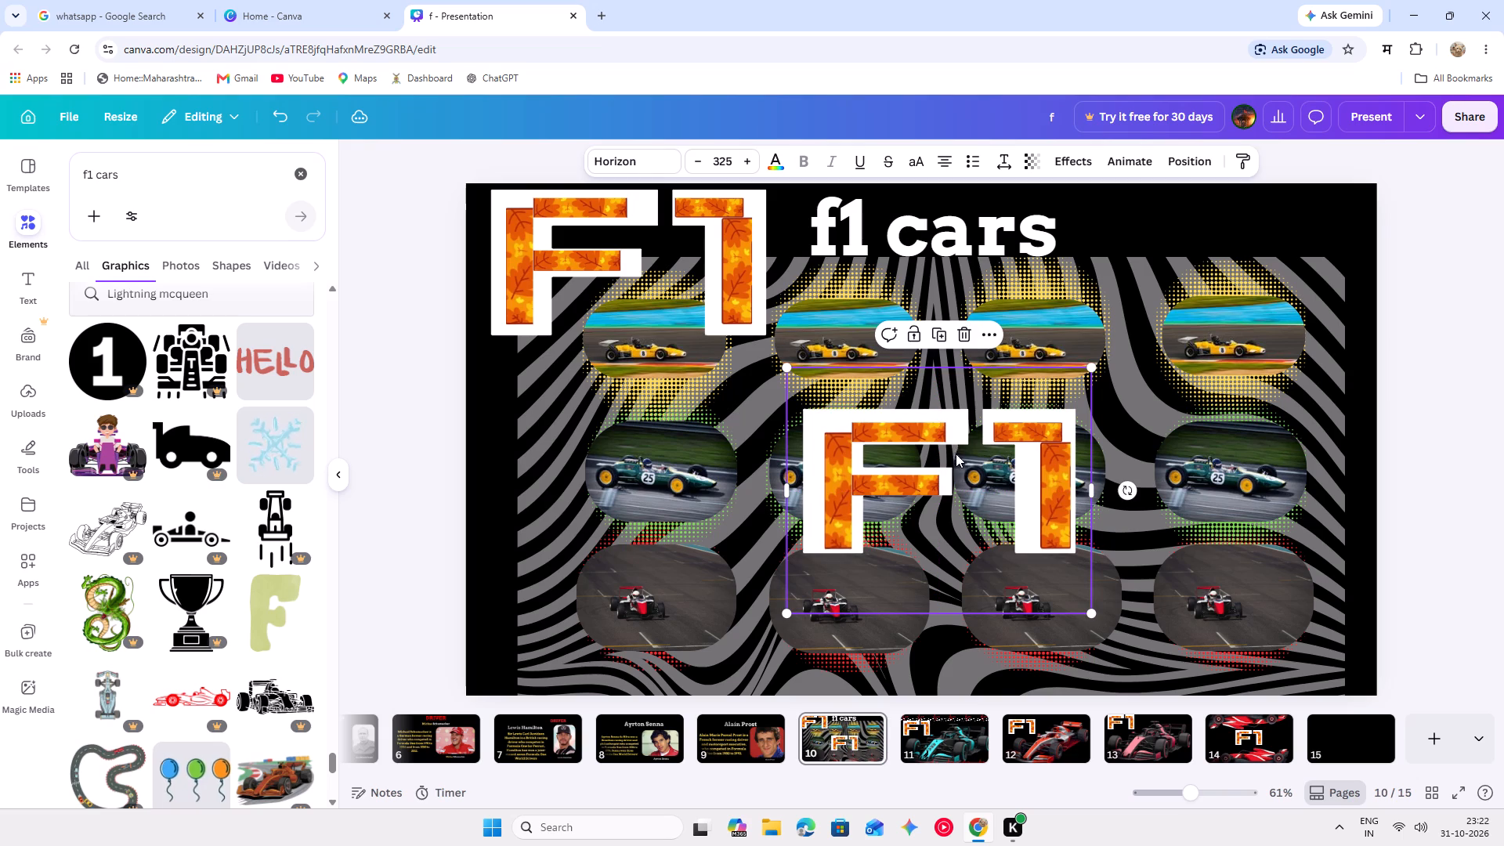
click(962, 333)
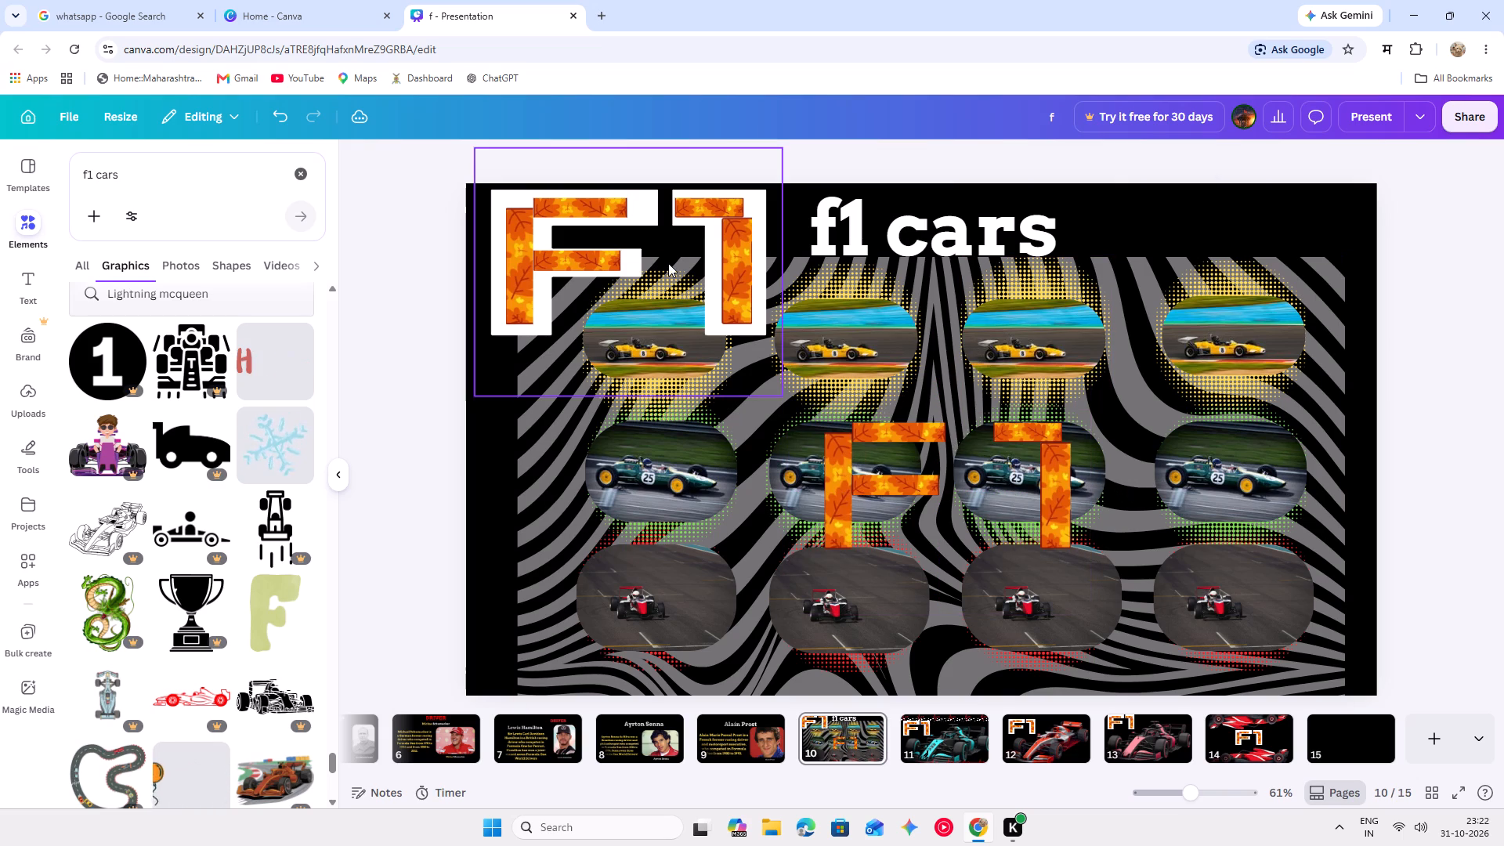
Delete the five leaf-patterned strips of the F1 title left over the middle of page 10's car photos.
click(898, 426)
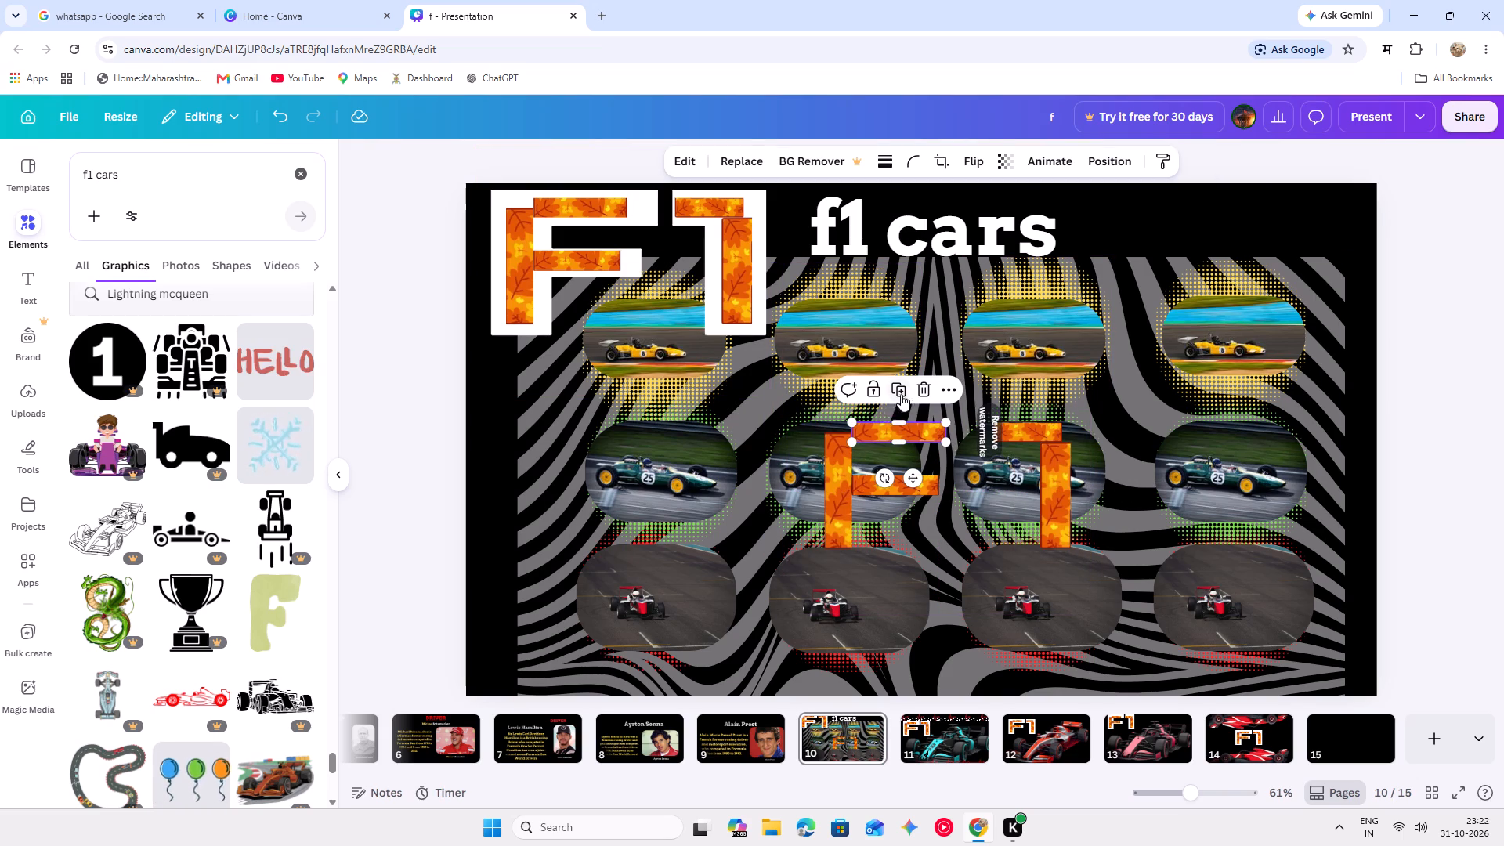
click(916, 391)
click(888, 475)
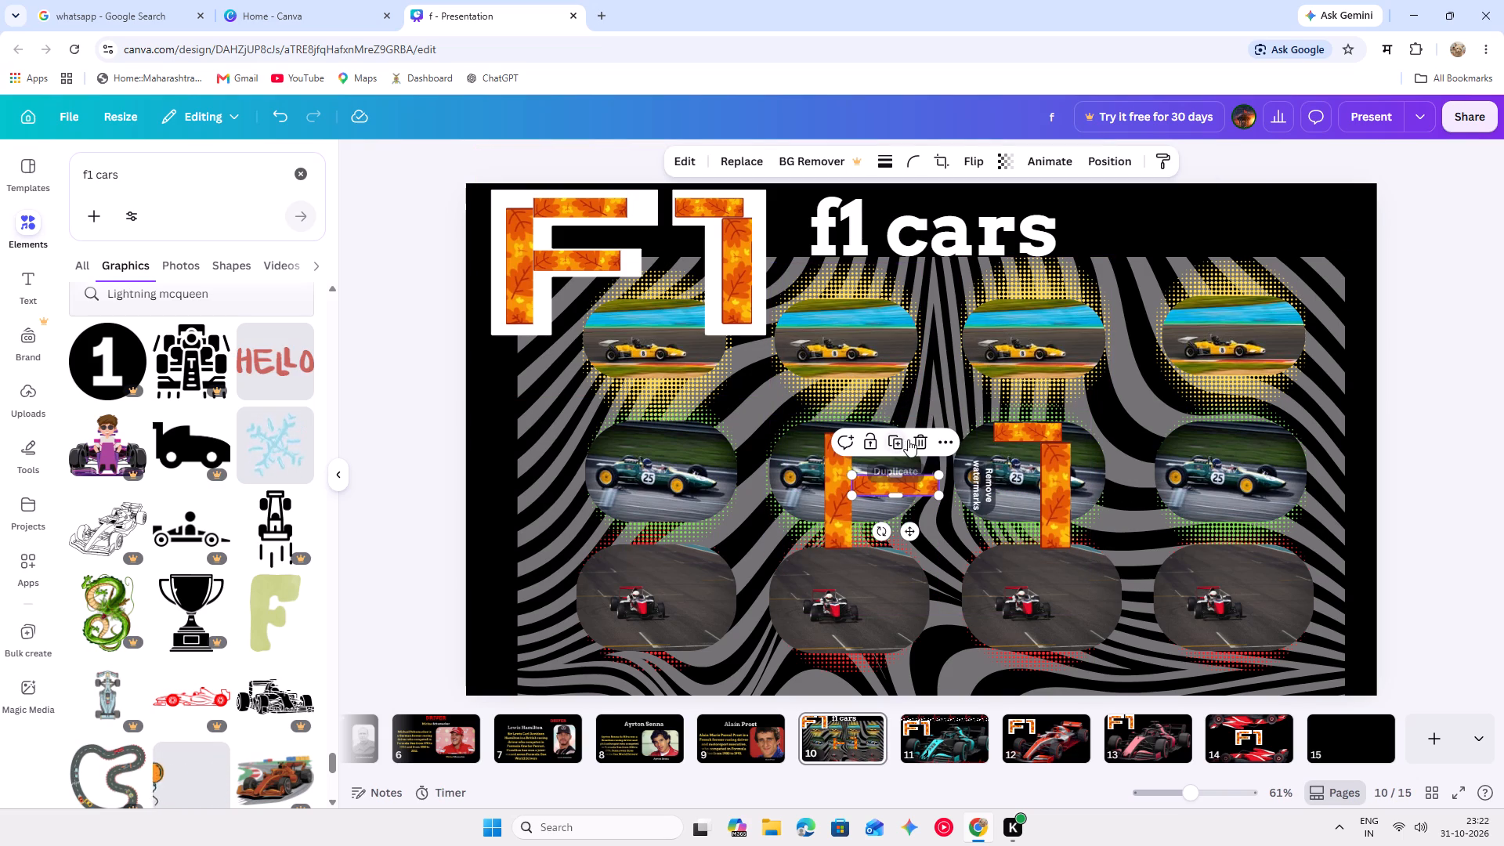
click(915, 439)
click(839, 485)
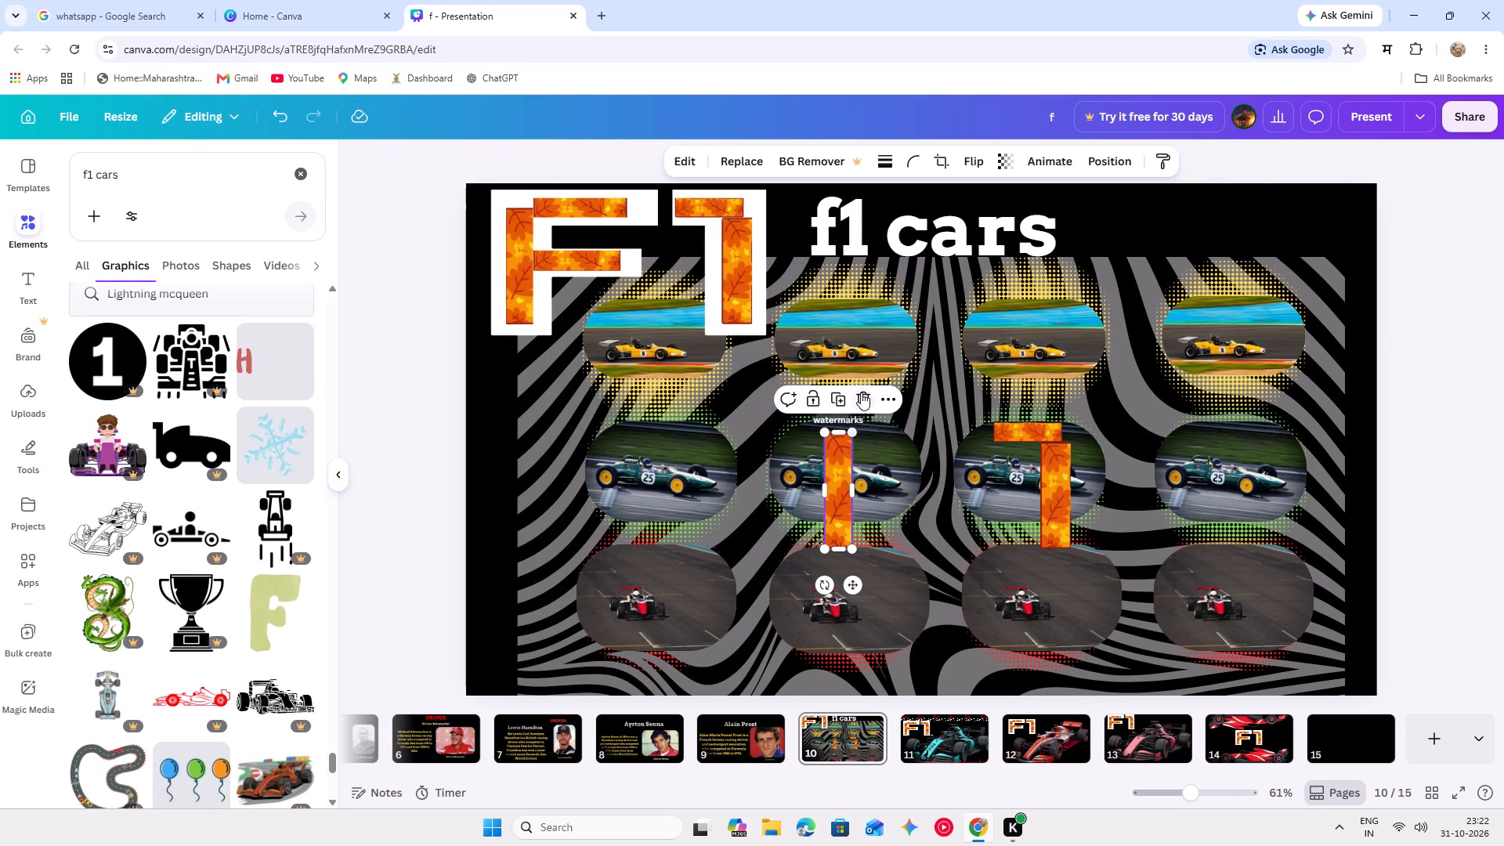
click(860, 392)
click(998, 425)
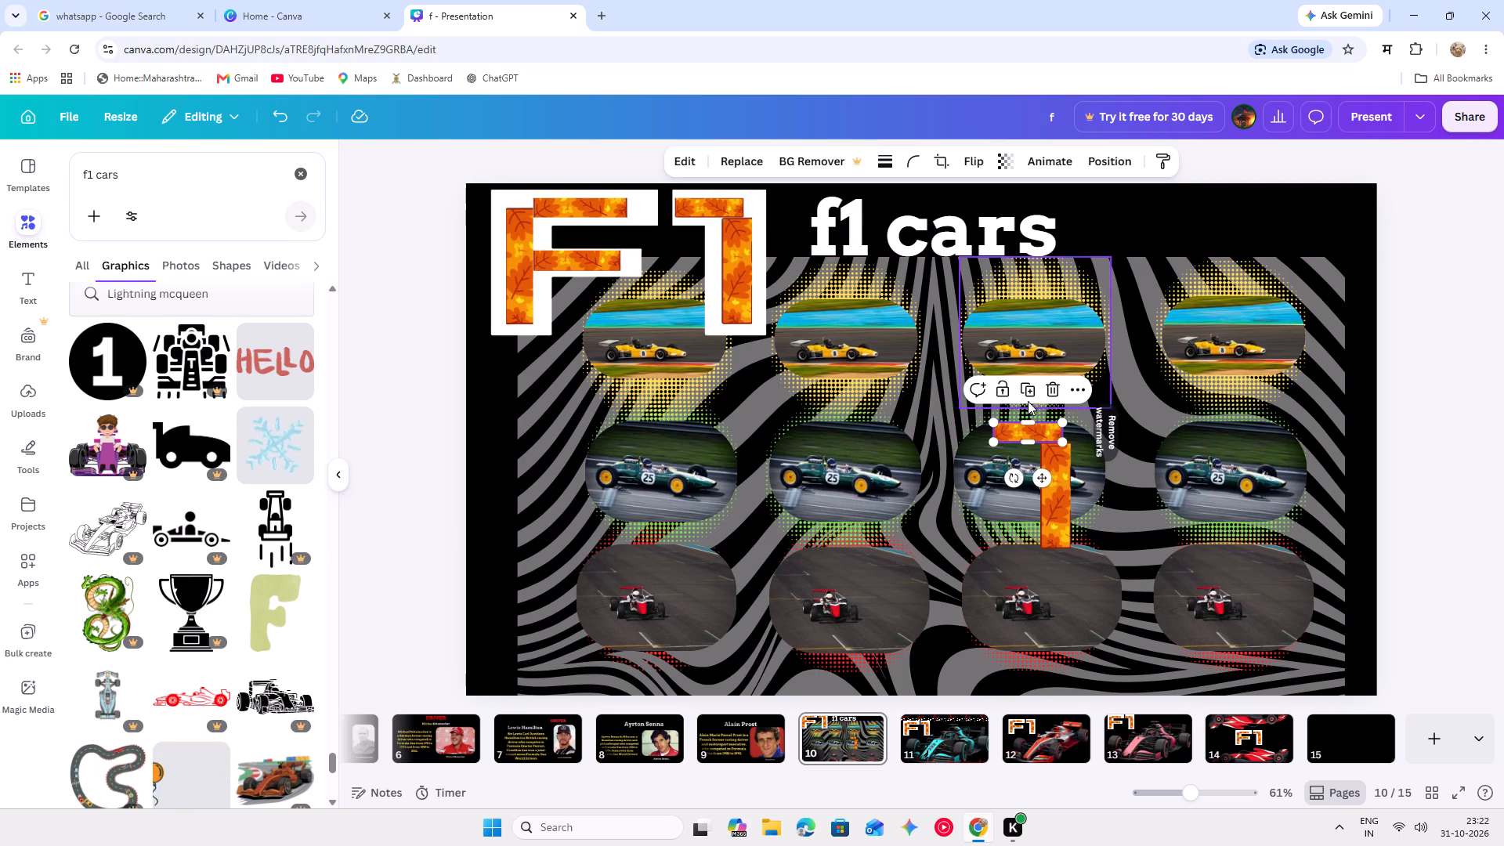
click(1057, 390)
click(1050, 467)
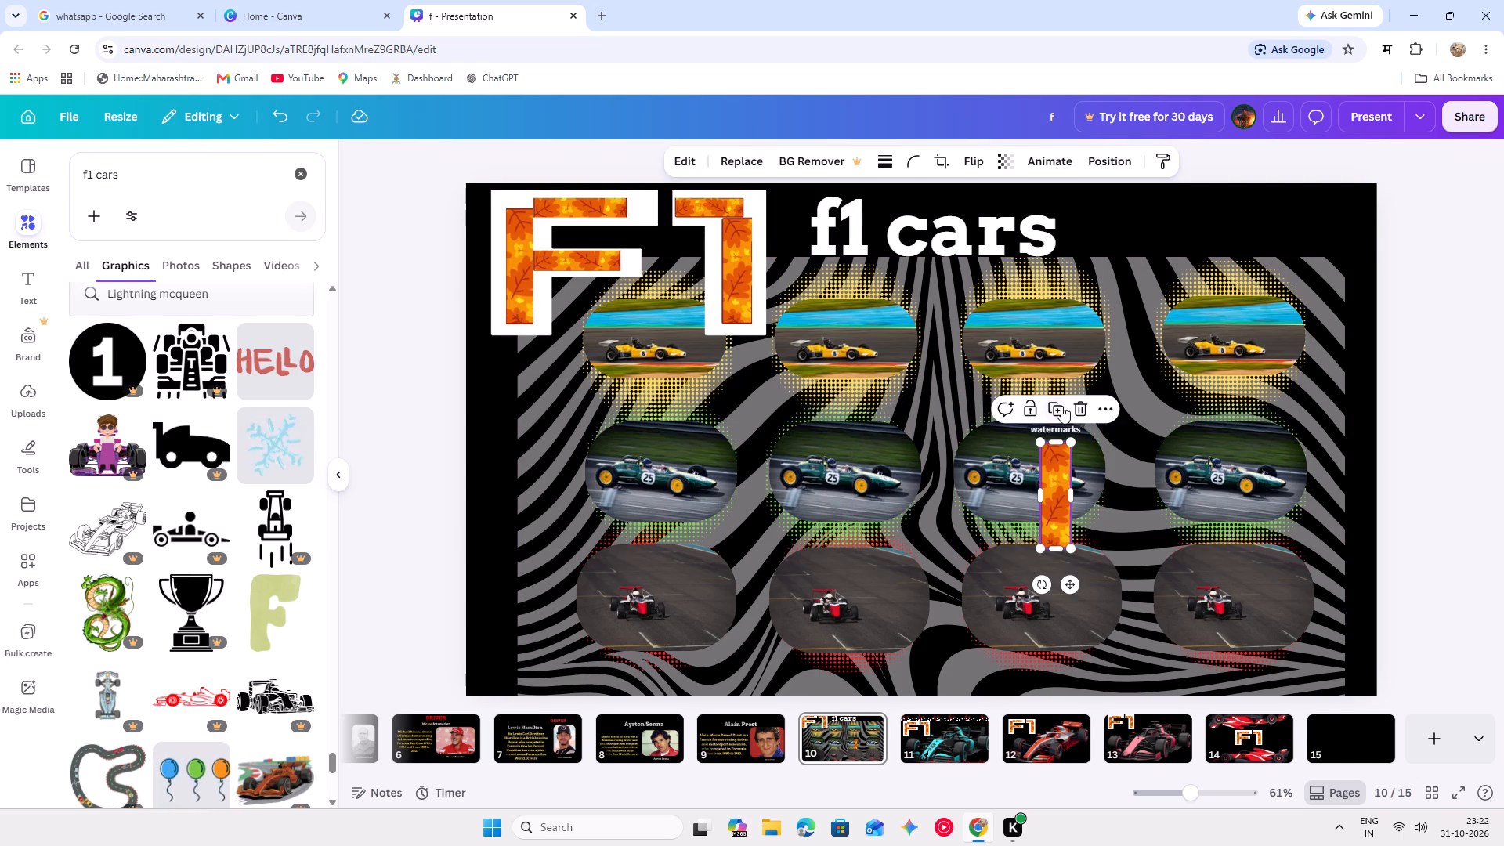
click(1076, 412)
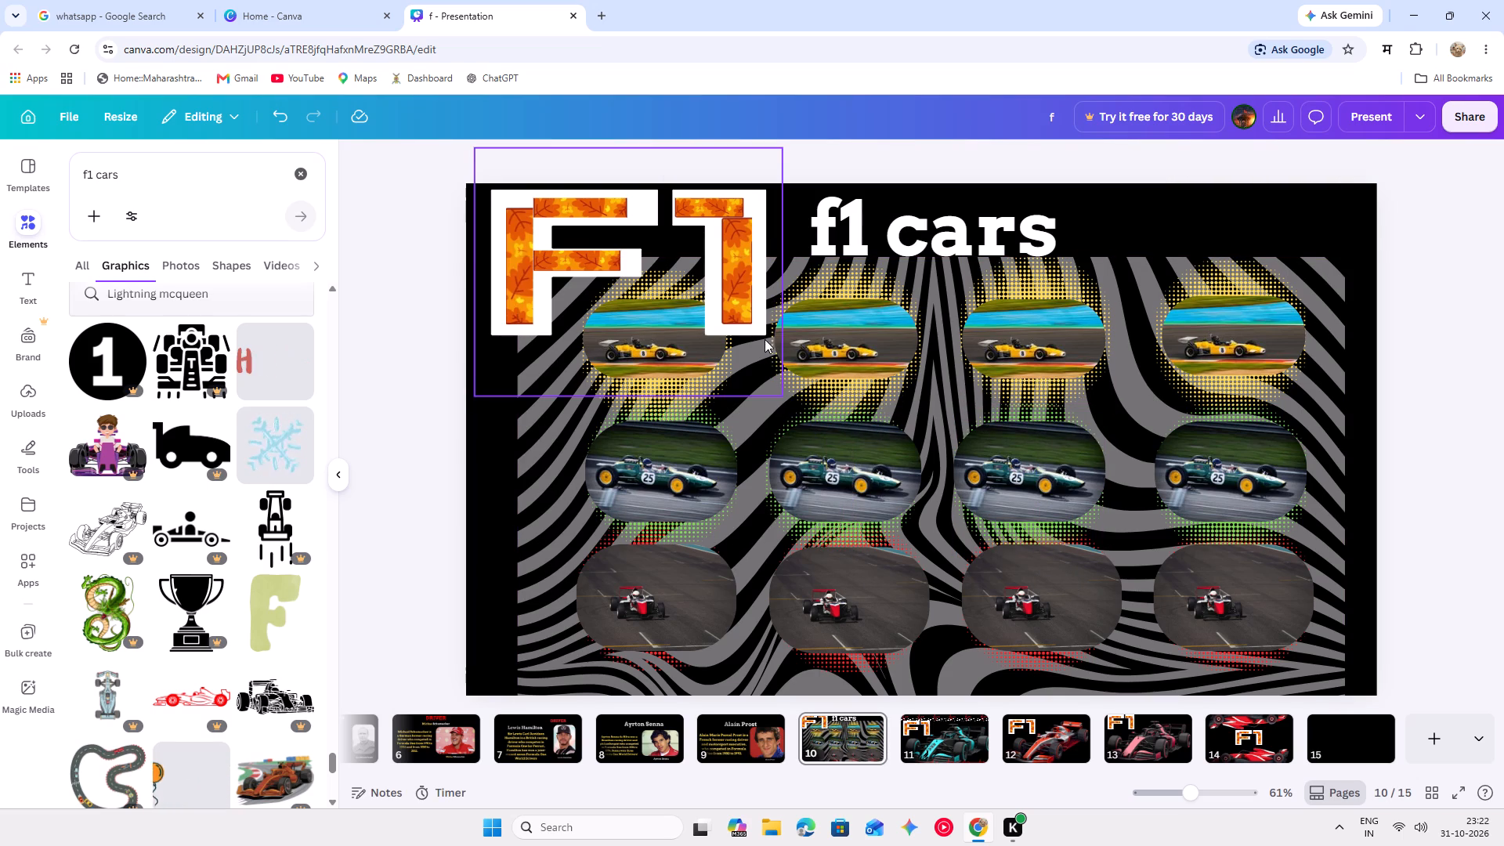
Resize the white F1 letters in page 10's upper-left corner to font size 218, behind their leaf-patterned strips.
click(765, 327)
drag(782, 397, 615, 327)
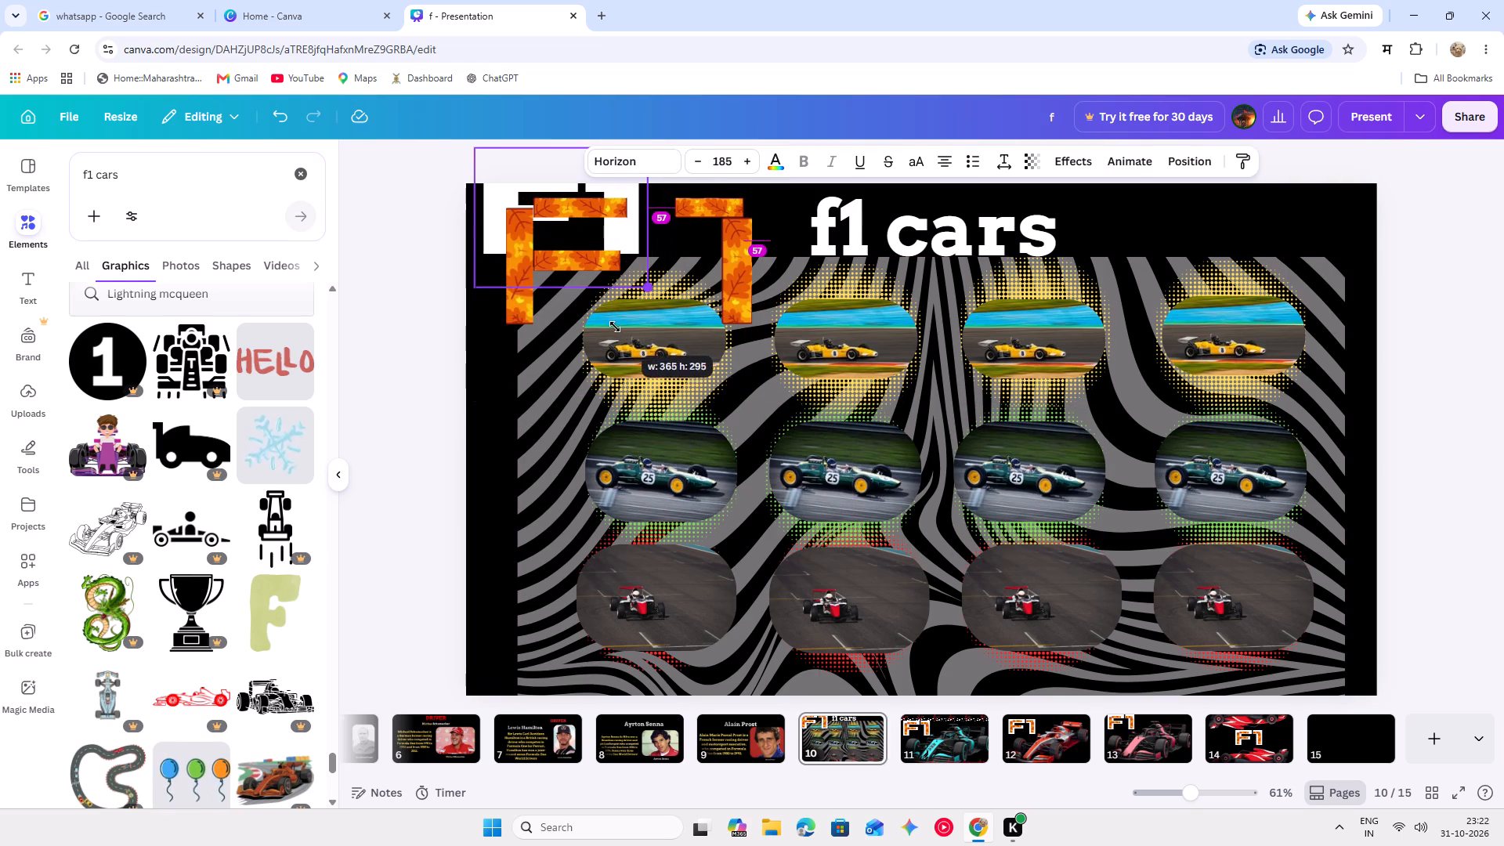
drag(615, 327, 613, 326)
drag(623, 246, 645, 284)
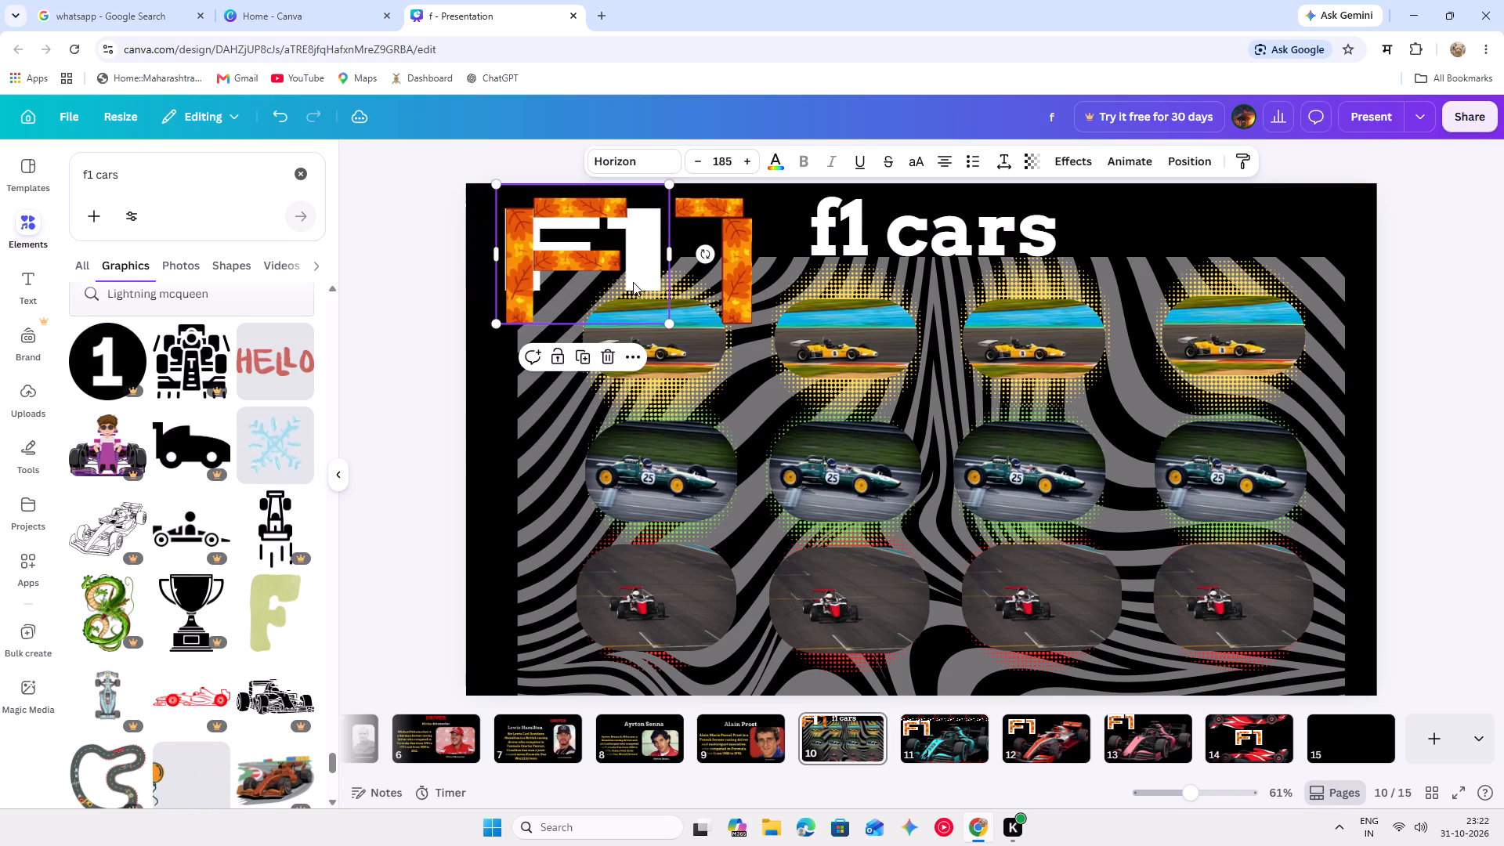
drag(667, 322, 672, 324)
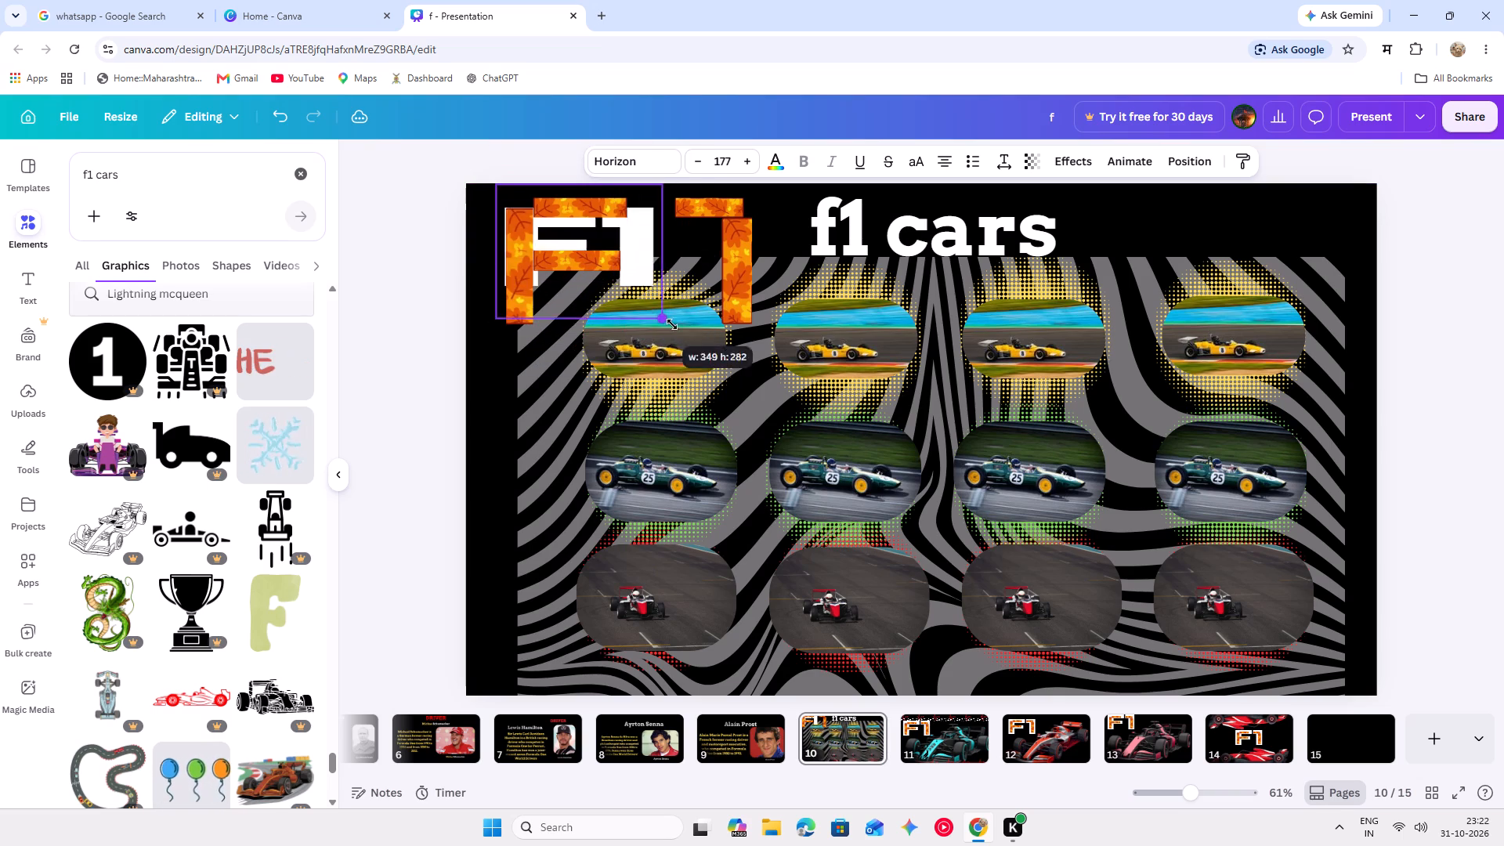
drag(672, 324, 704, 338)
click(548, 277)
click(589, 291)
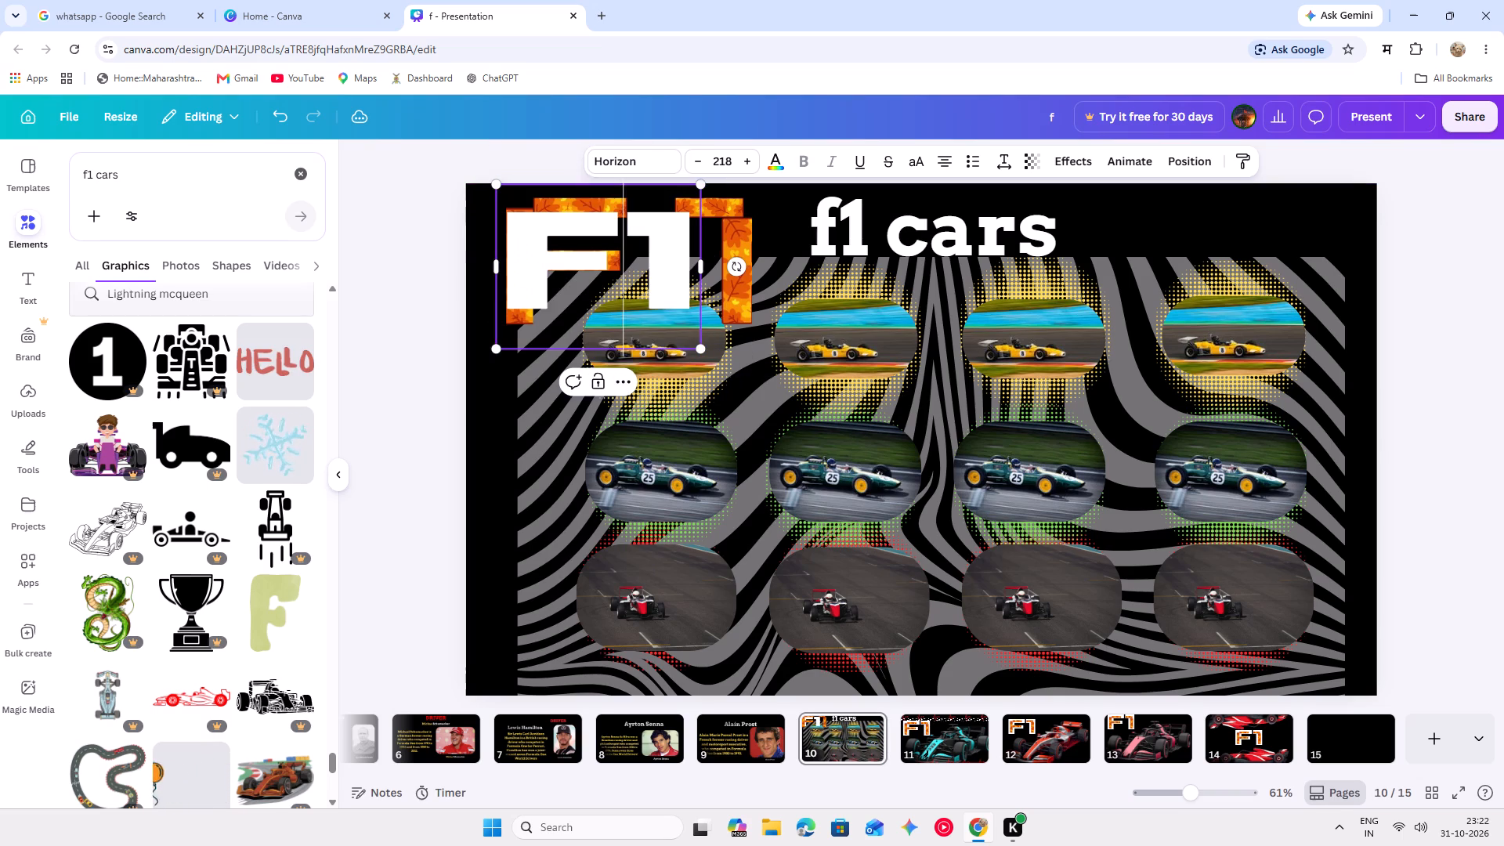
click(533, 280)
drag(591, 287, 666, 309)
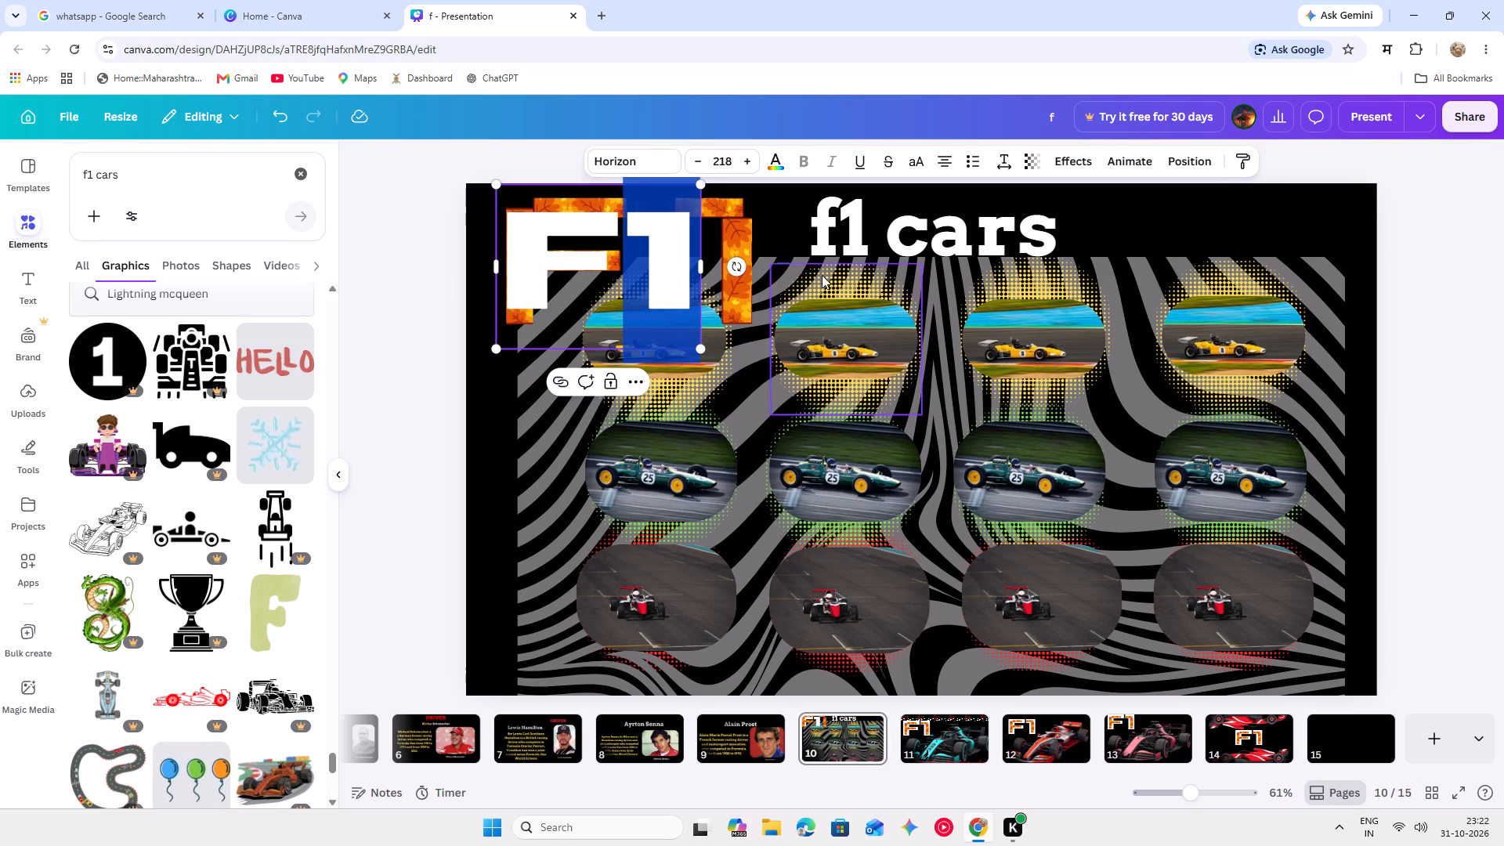
Delete all five leaf-patterned strips around the white F1 letters in page 10's upper-left corner.
click(806, 233)
click(716, 243)
click(741, 244)
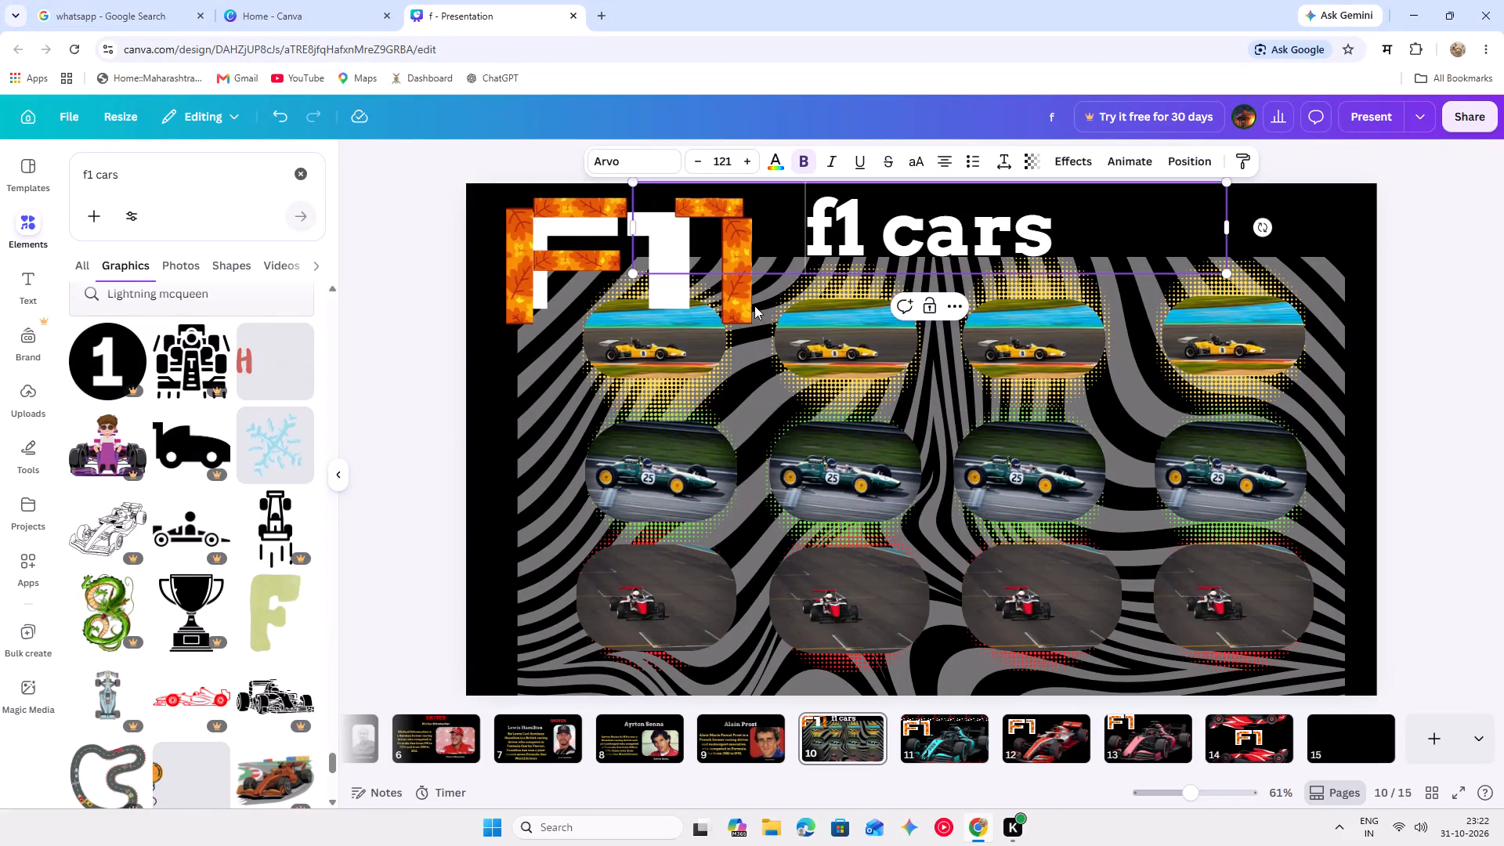
click(743, 313)
click(761, 356)
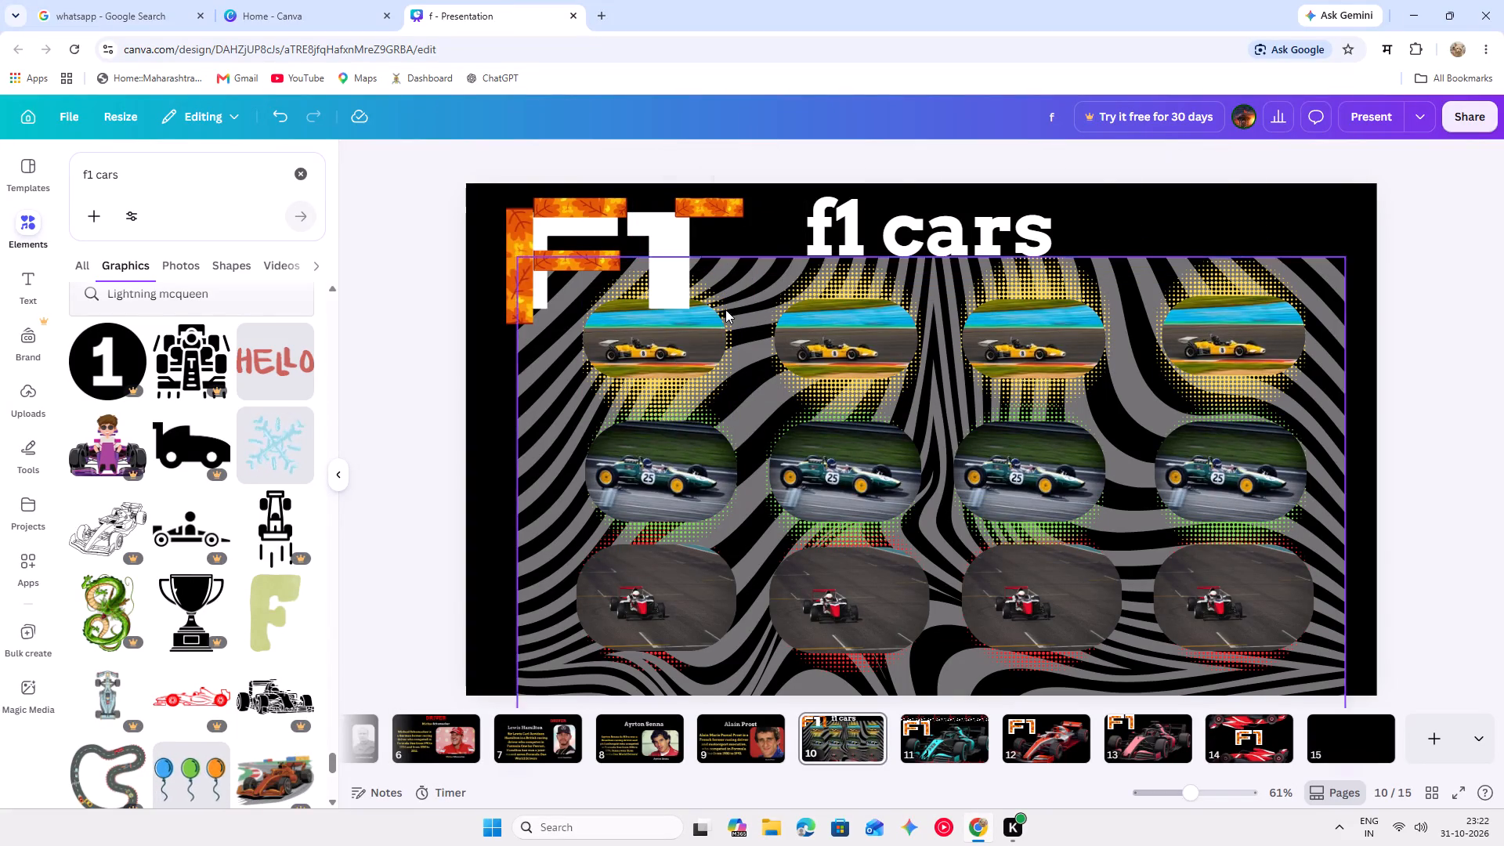
click(694, 208)
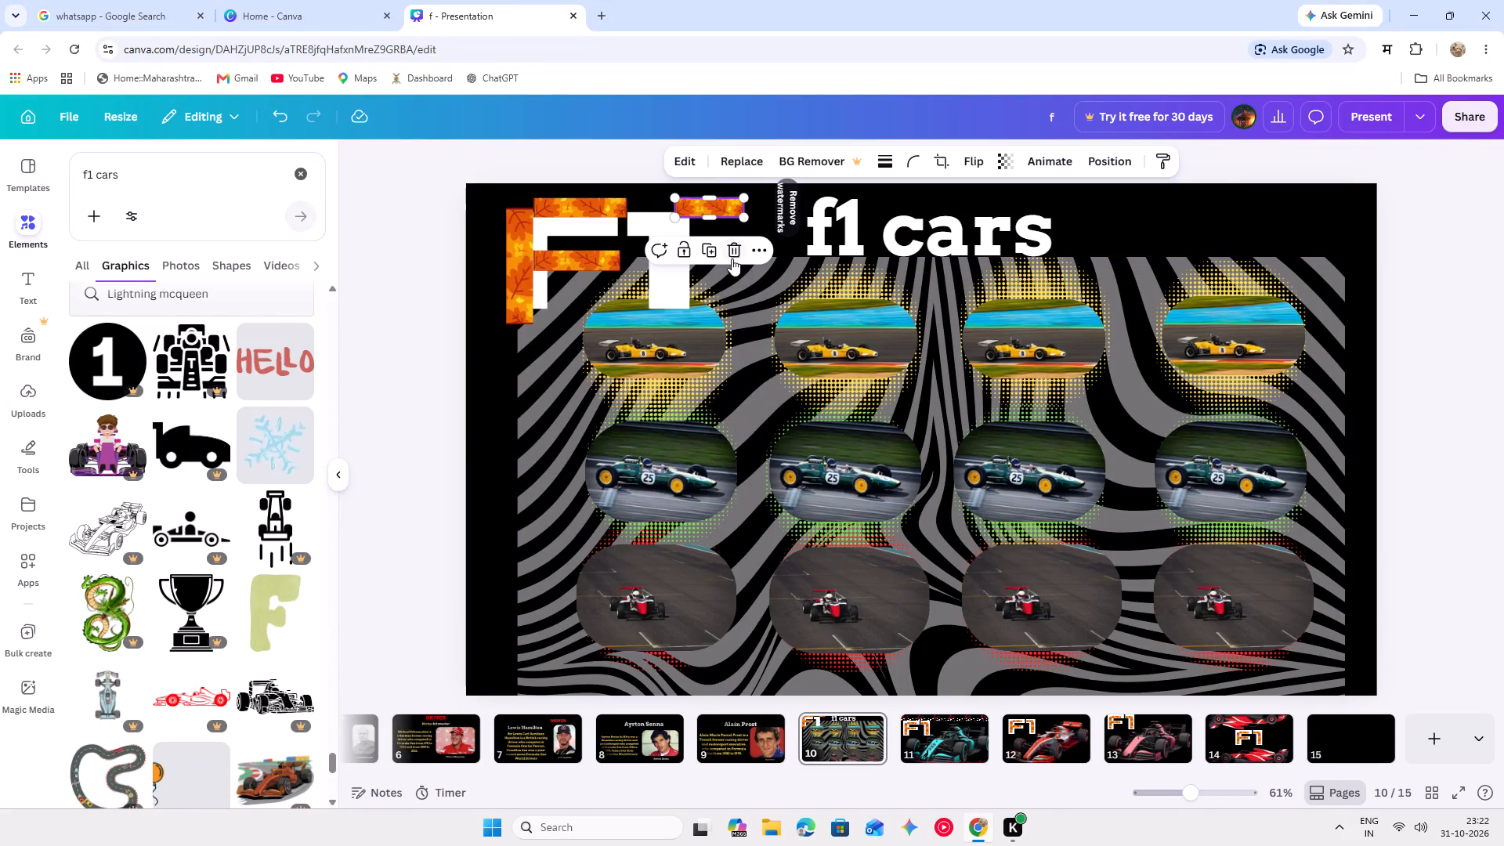
click(731, 258)
click(566, 273)
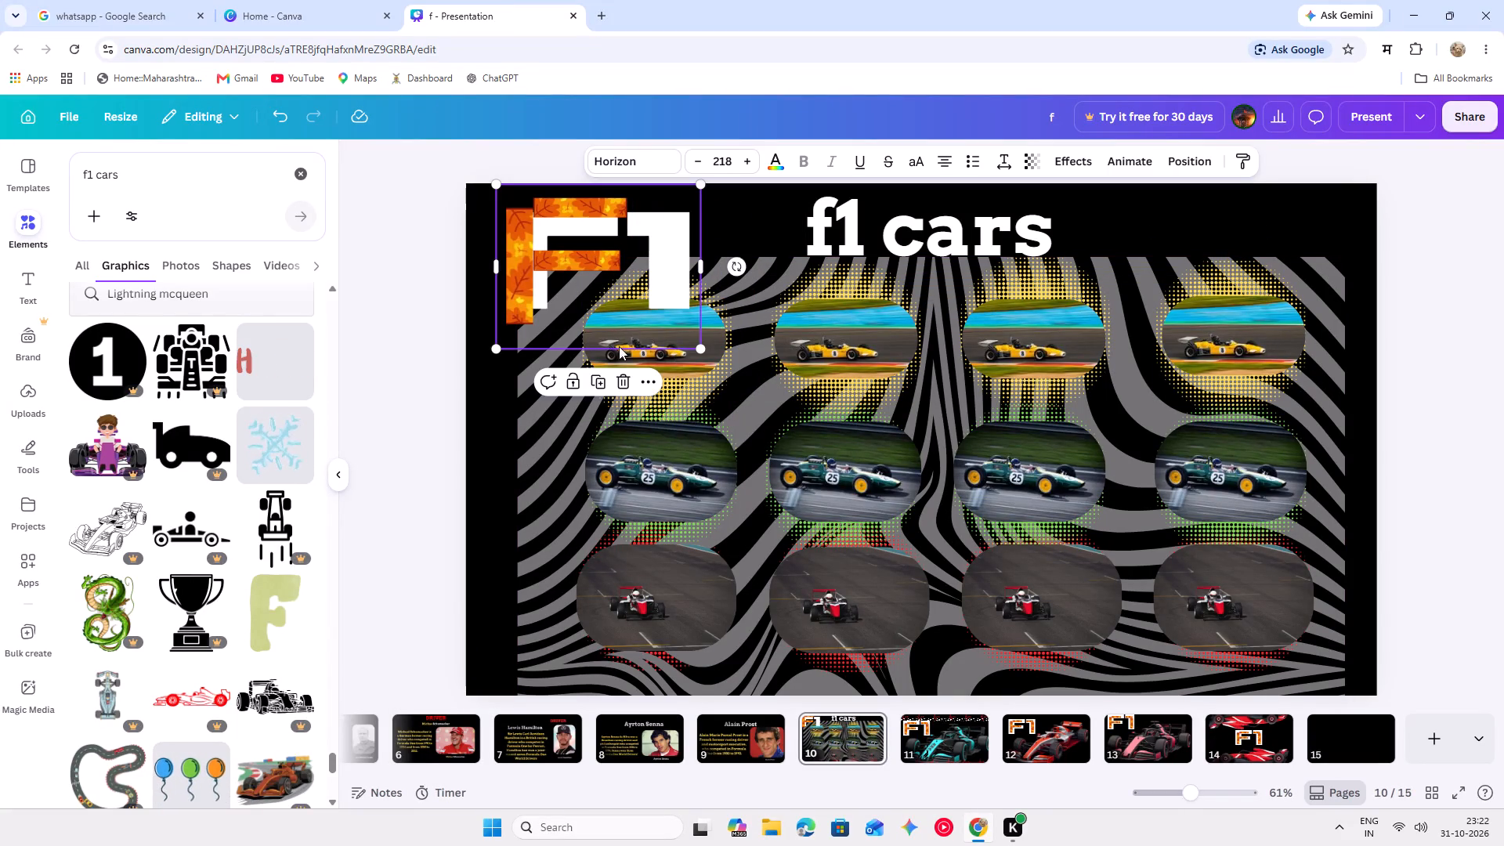
click(520, 296)
click(546, 346)
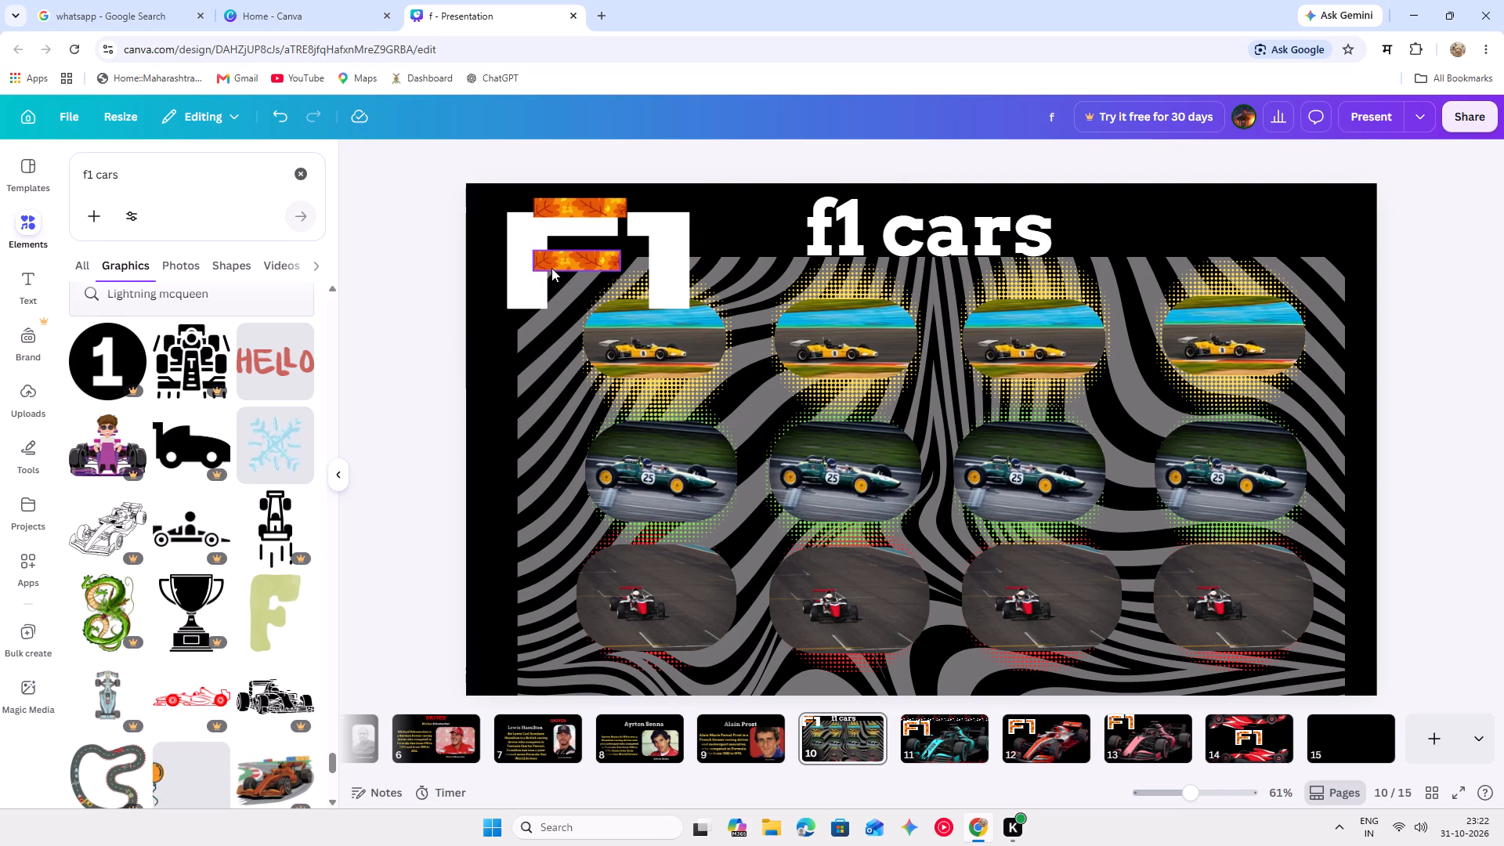
click(553, 266)
click(602, 222)
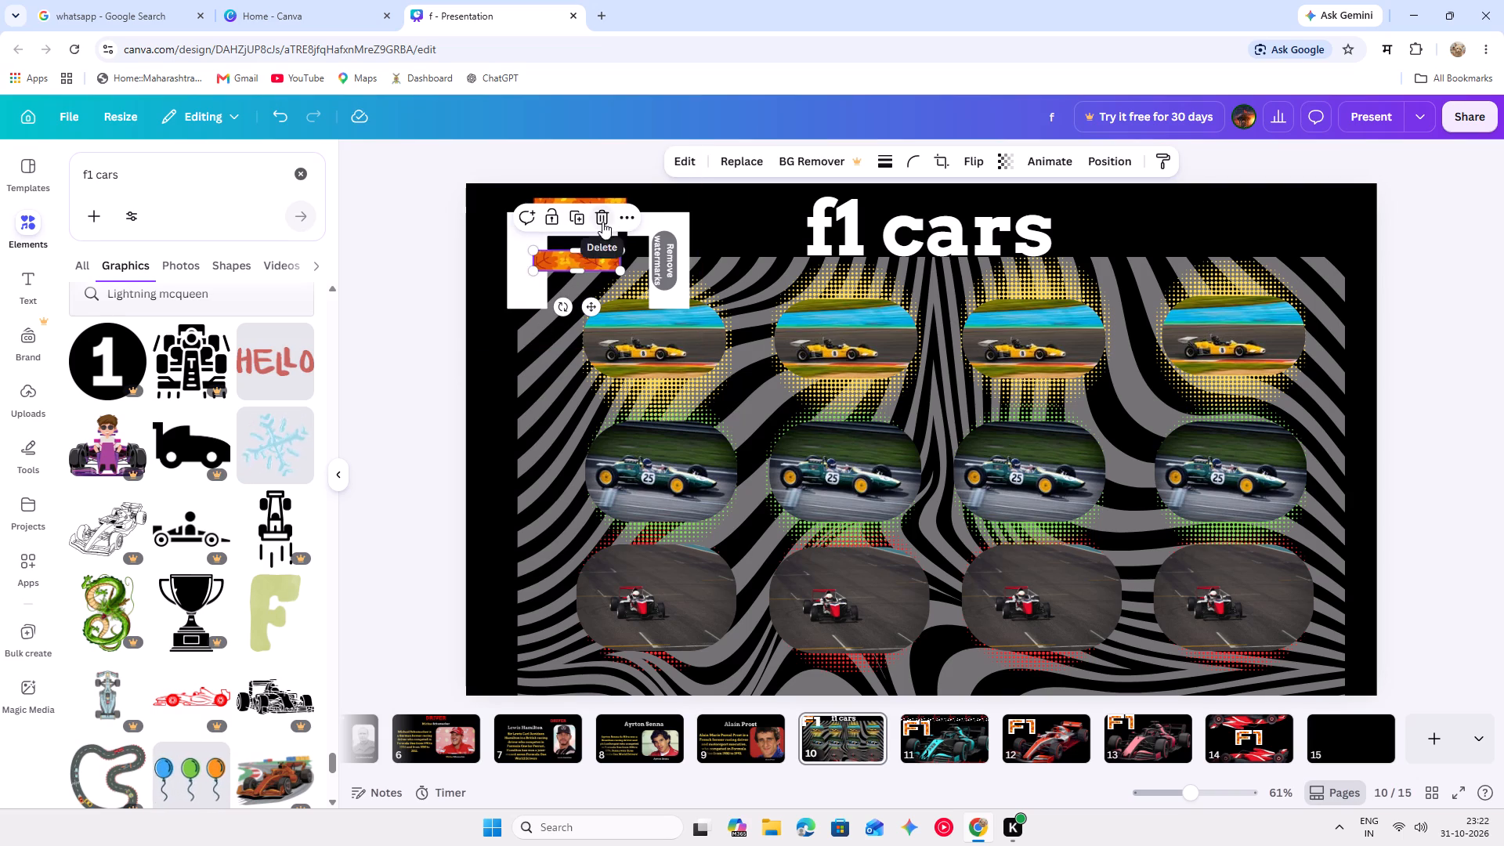
click(573, 211)
click(605, 250)
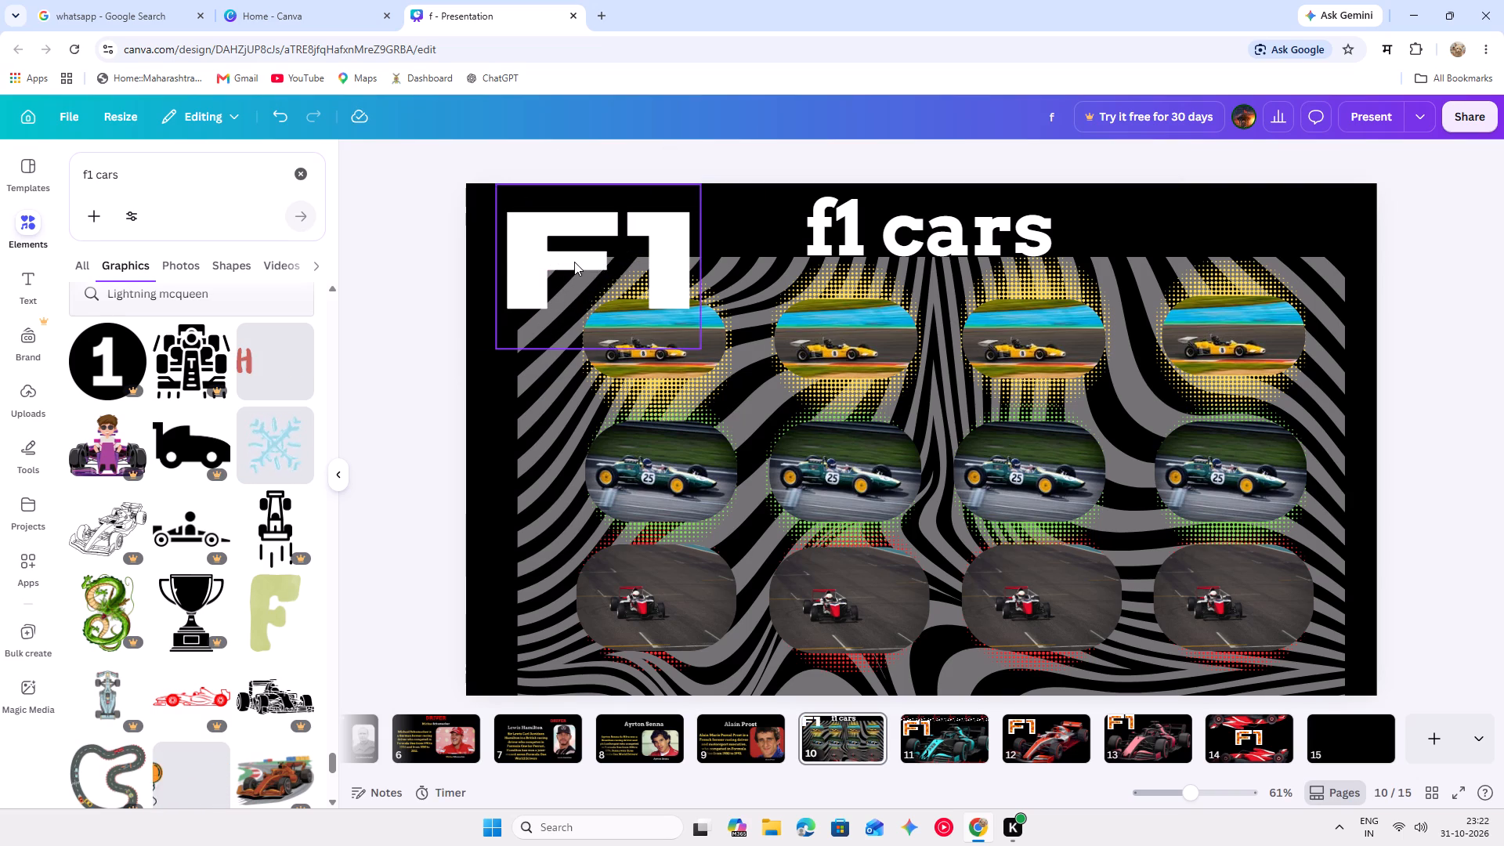
Resize page 10's white F1 letters to font size 132 and place them in the upper-left corner, level with the "f1 cars" heading.
drag(574, 262, 553, 249)
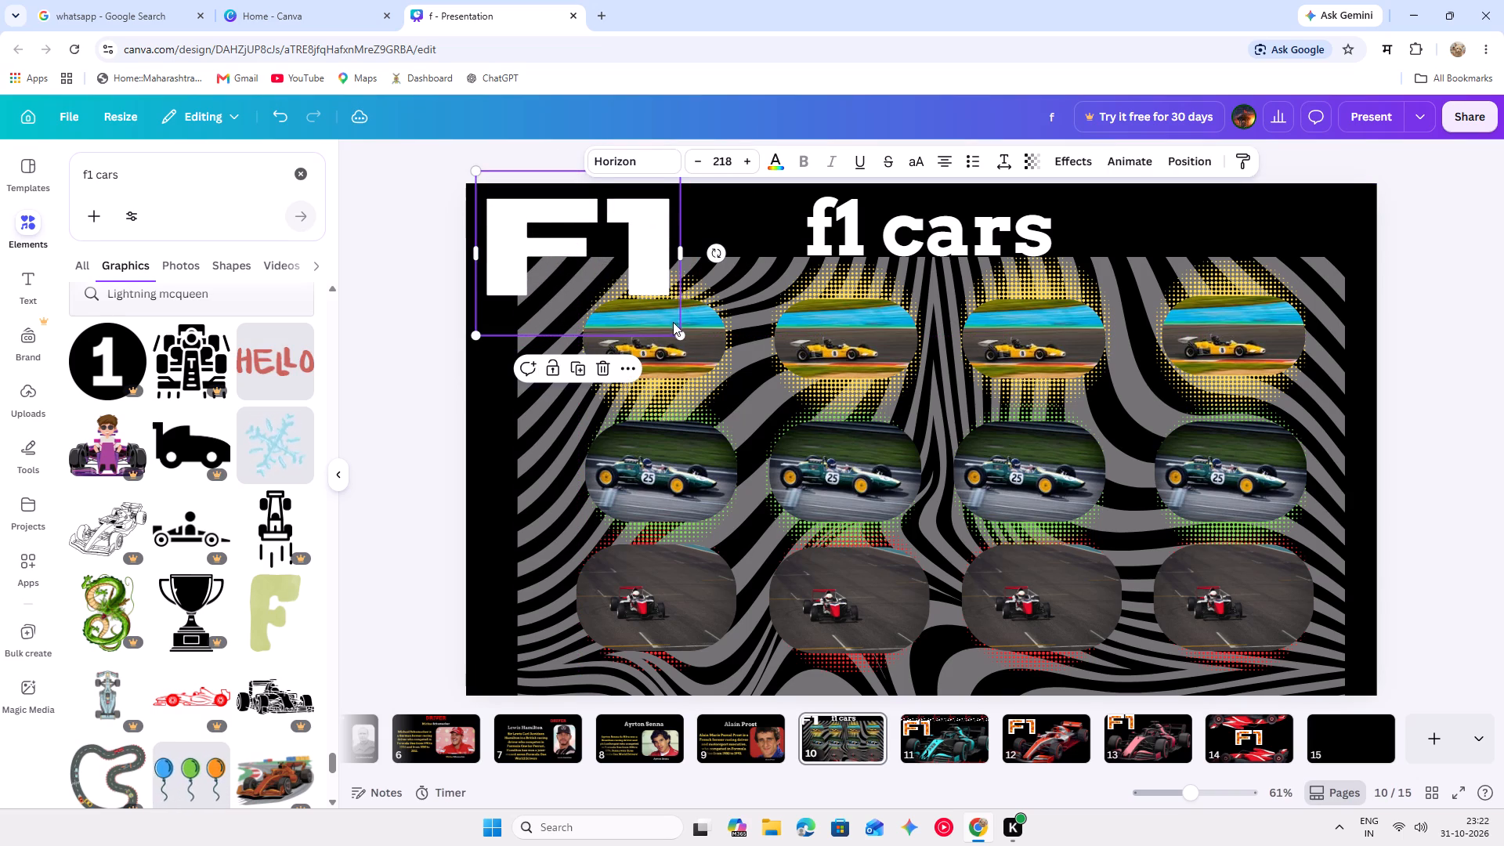
drag(676, 331, 581, 284)
drag(552, 244, 554, 249)
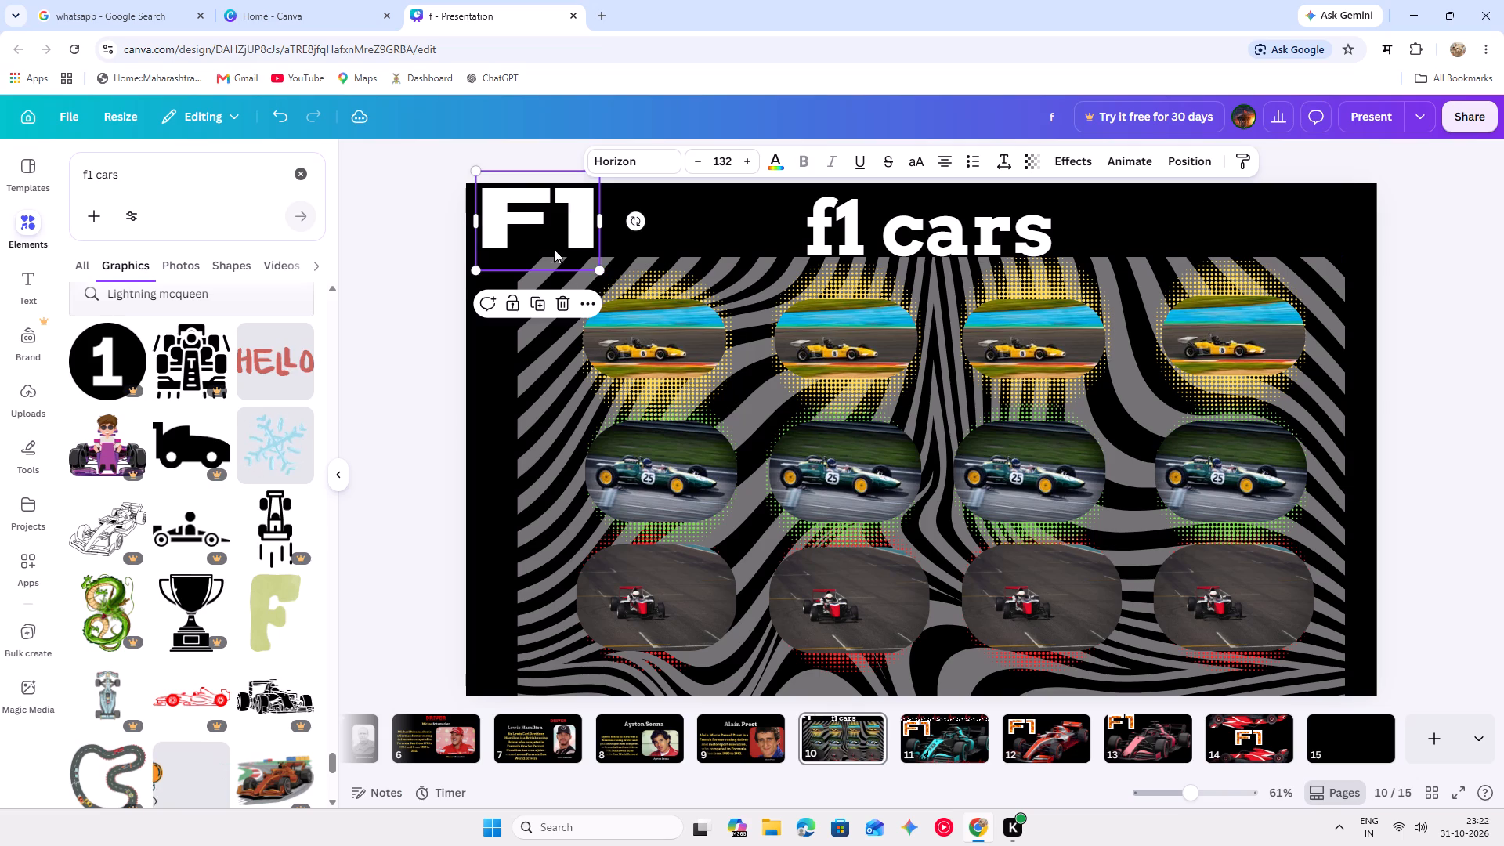
drag(554, 249, 561, 264)
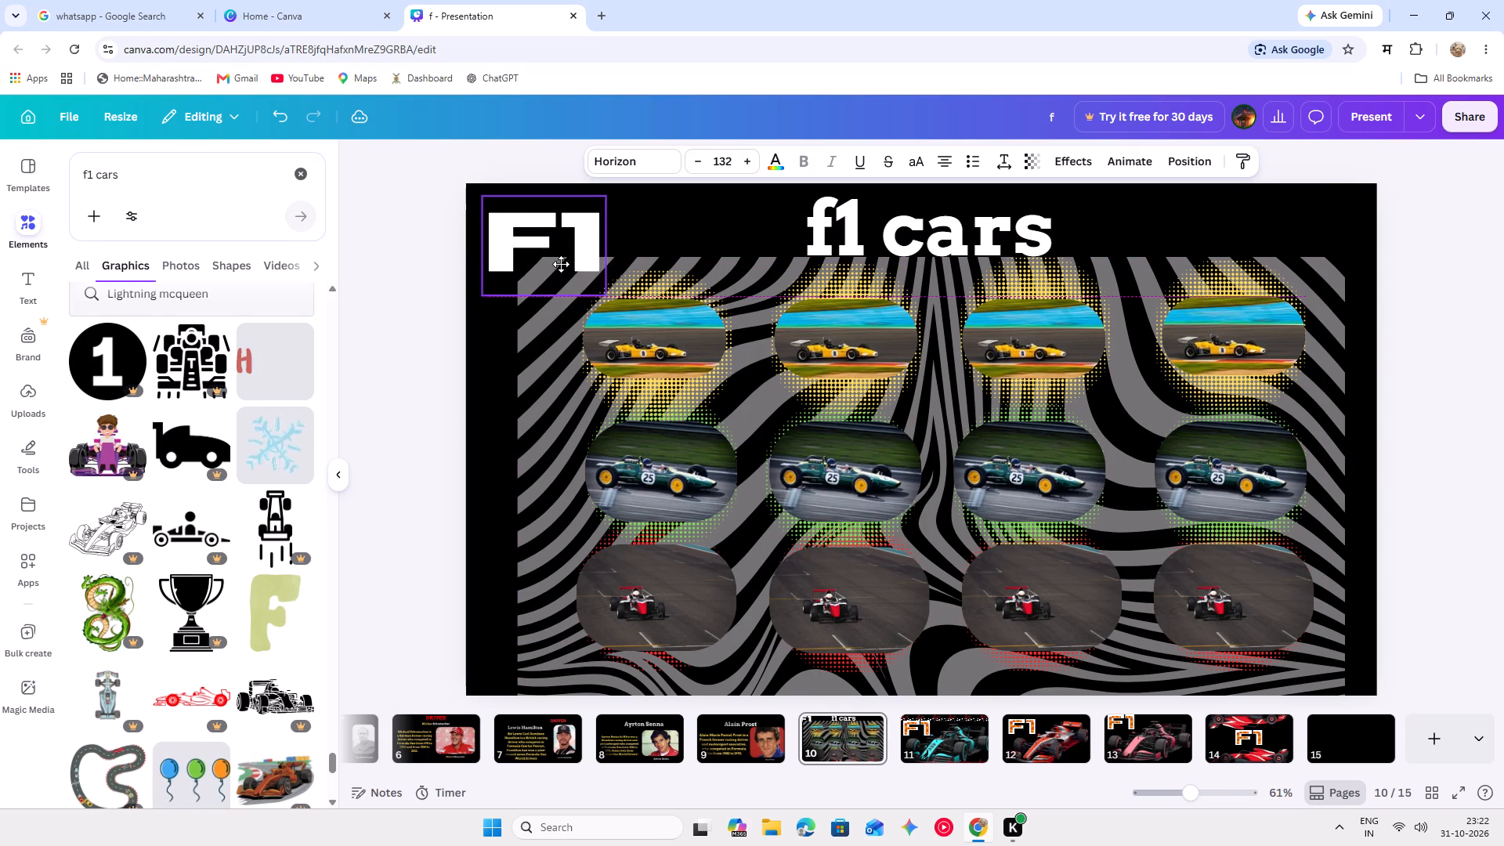
drag(561, 264, 571, 260)
click(449, 340)
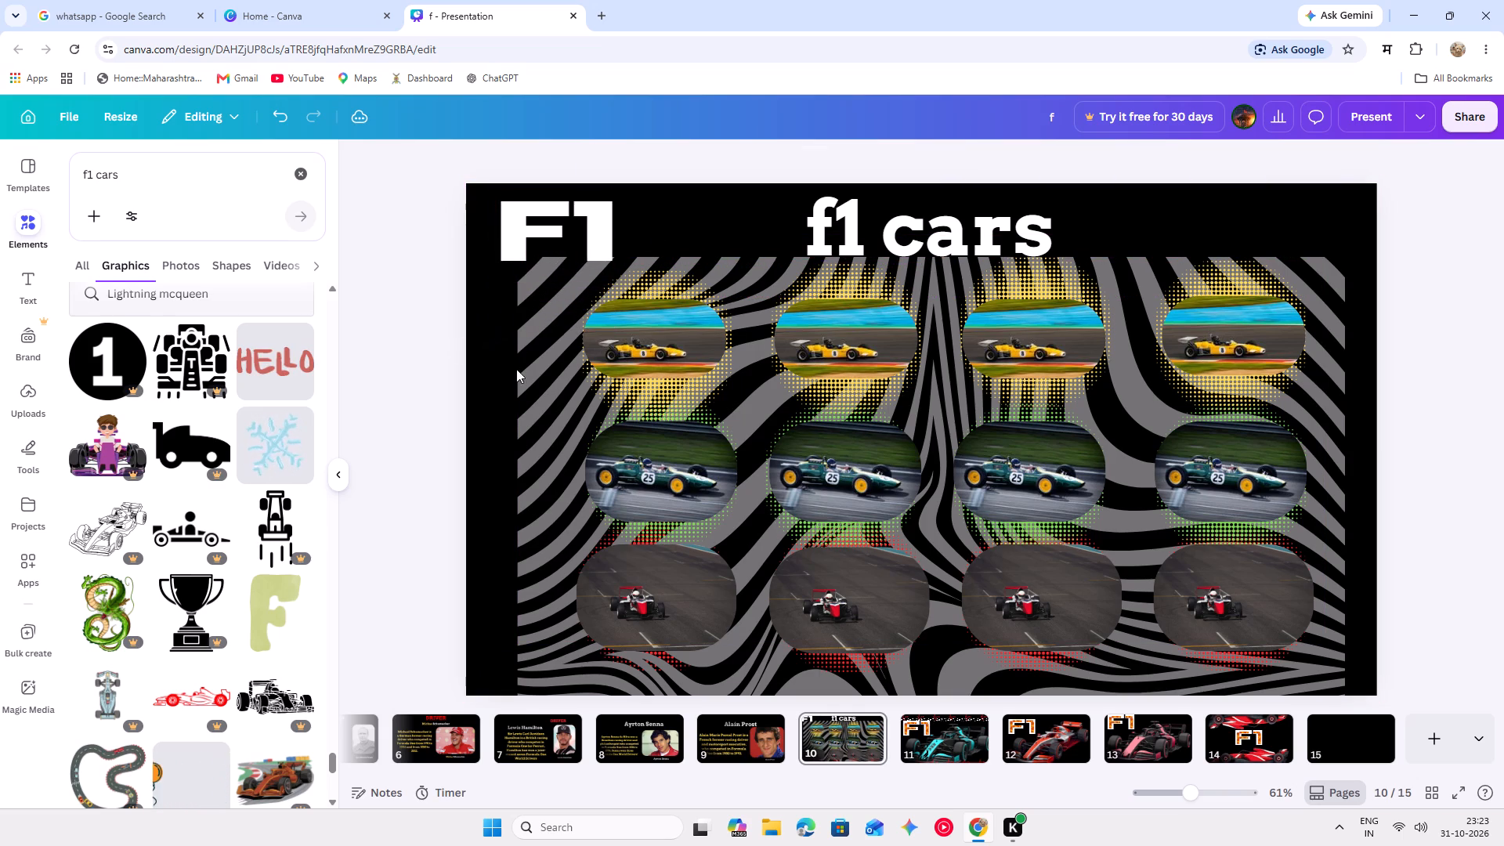
Duplicate page 12's white F1 letters without the leaf strips and place the copy in the upper-left corner of page 9, the Alain Prost page.
click(1018, 732)
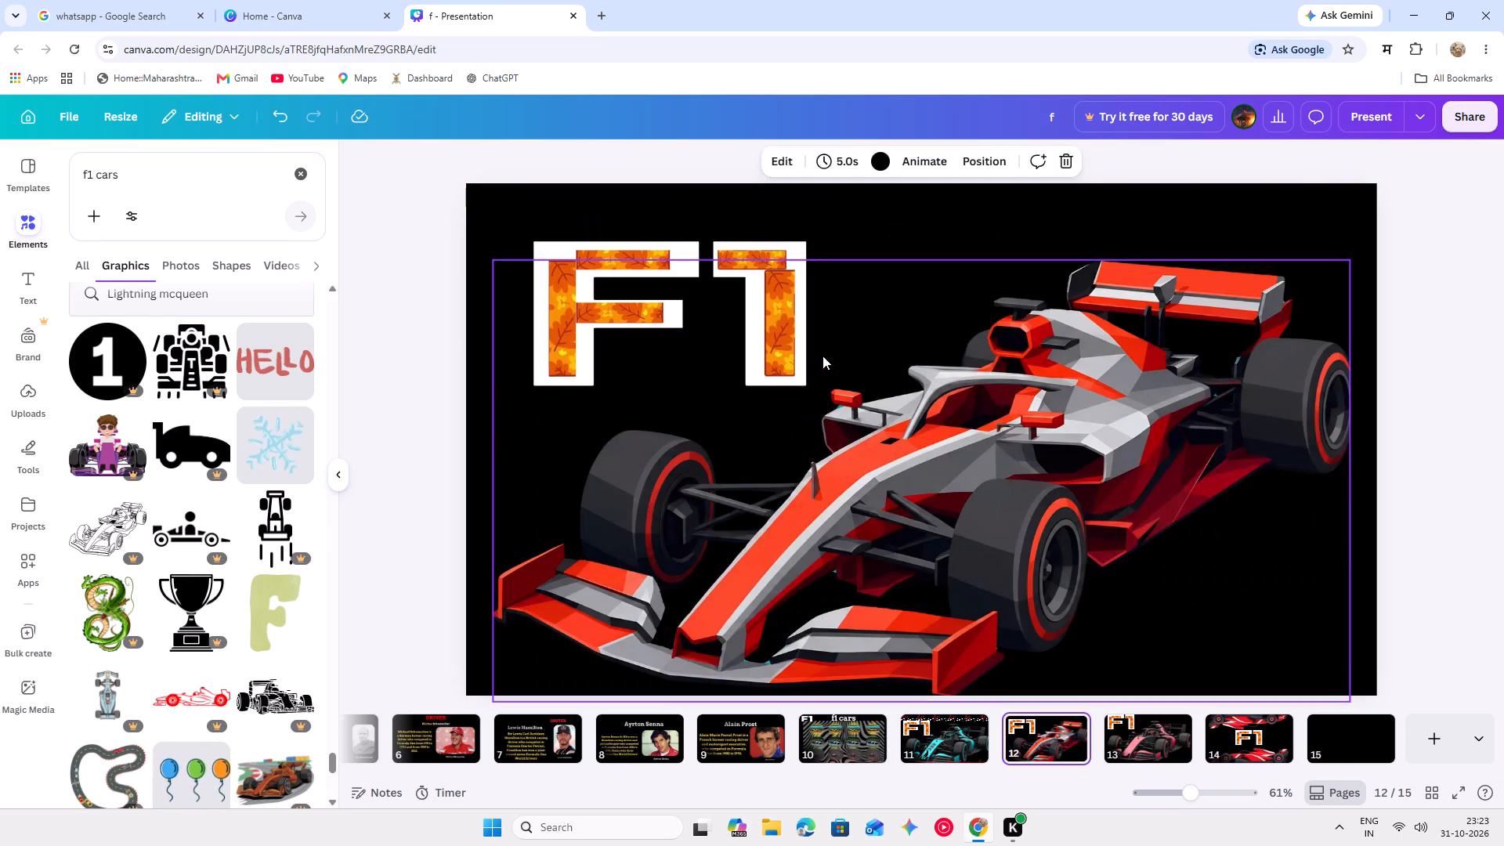
click(794, 356)
click(847, 356)
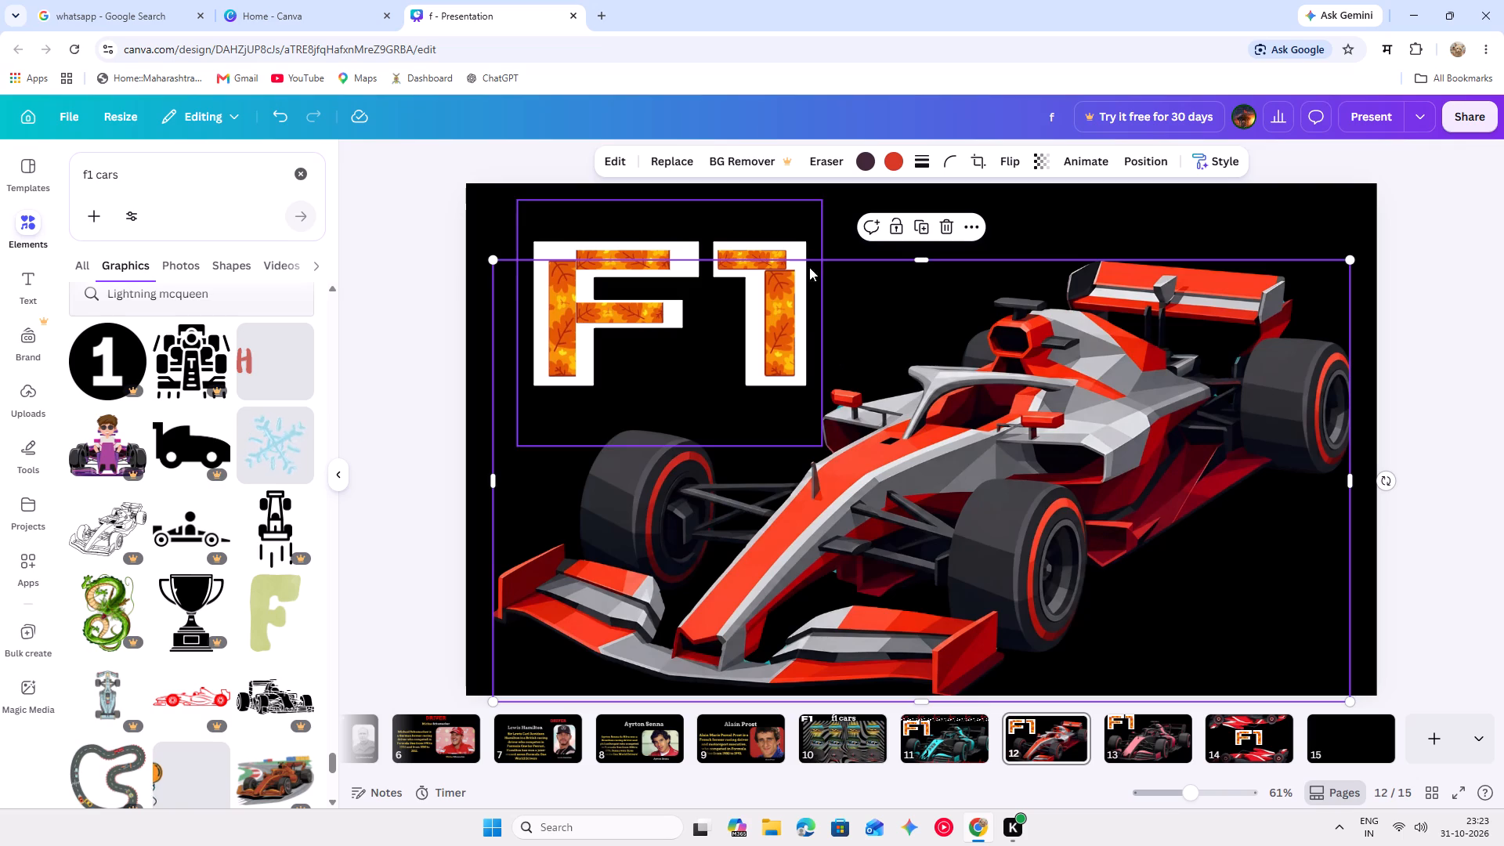
click(794, 221)
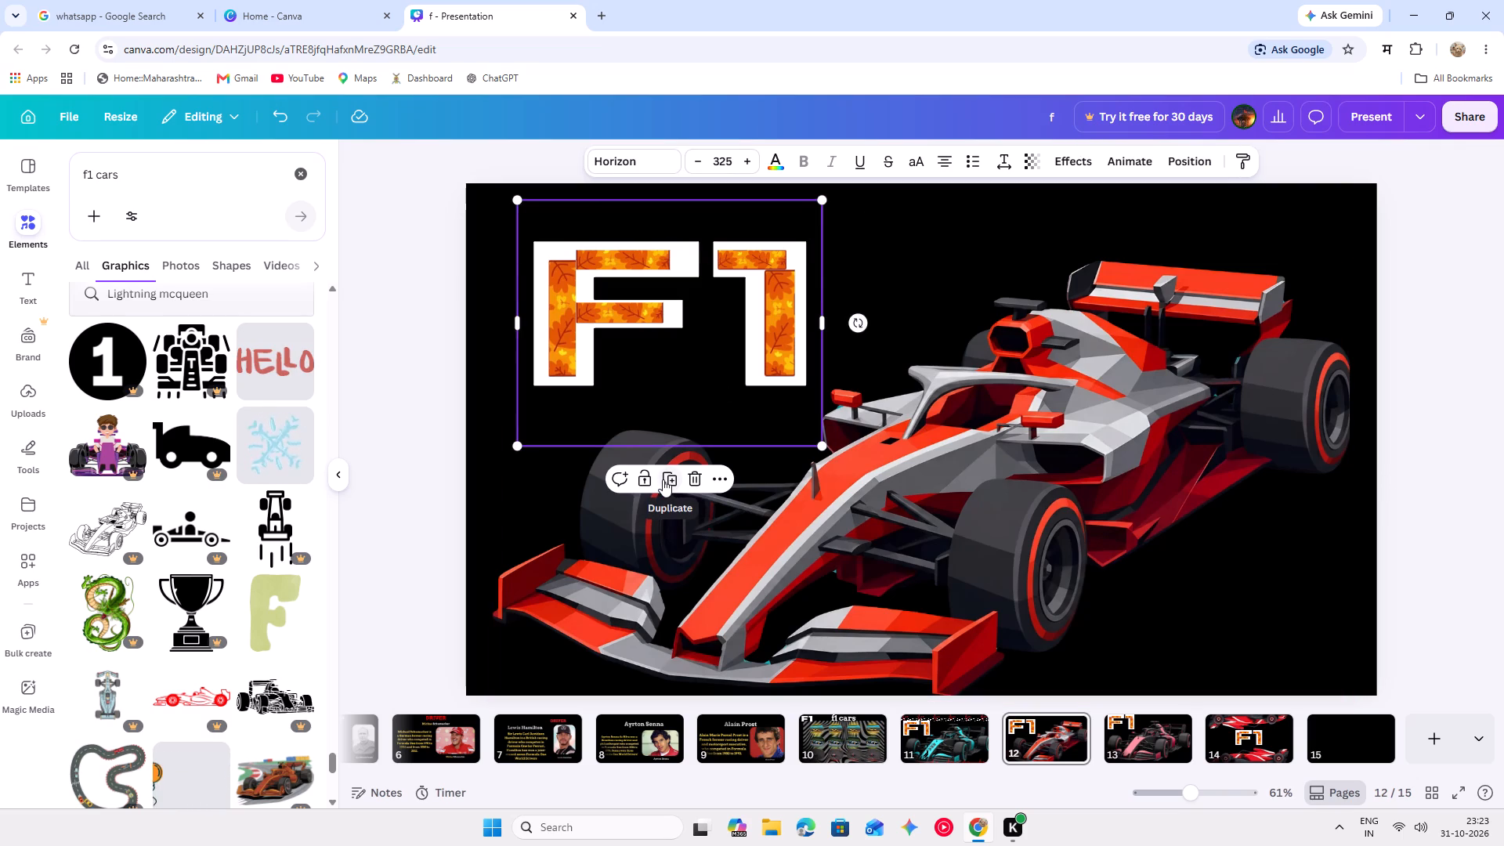
click(663, 479)
drag(691, 360, 759, 688)
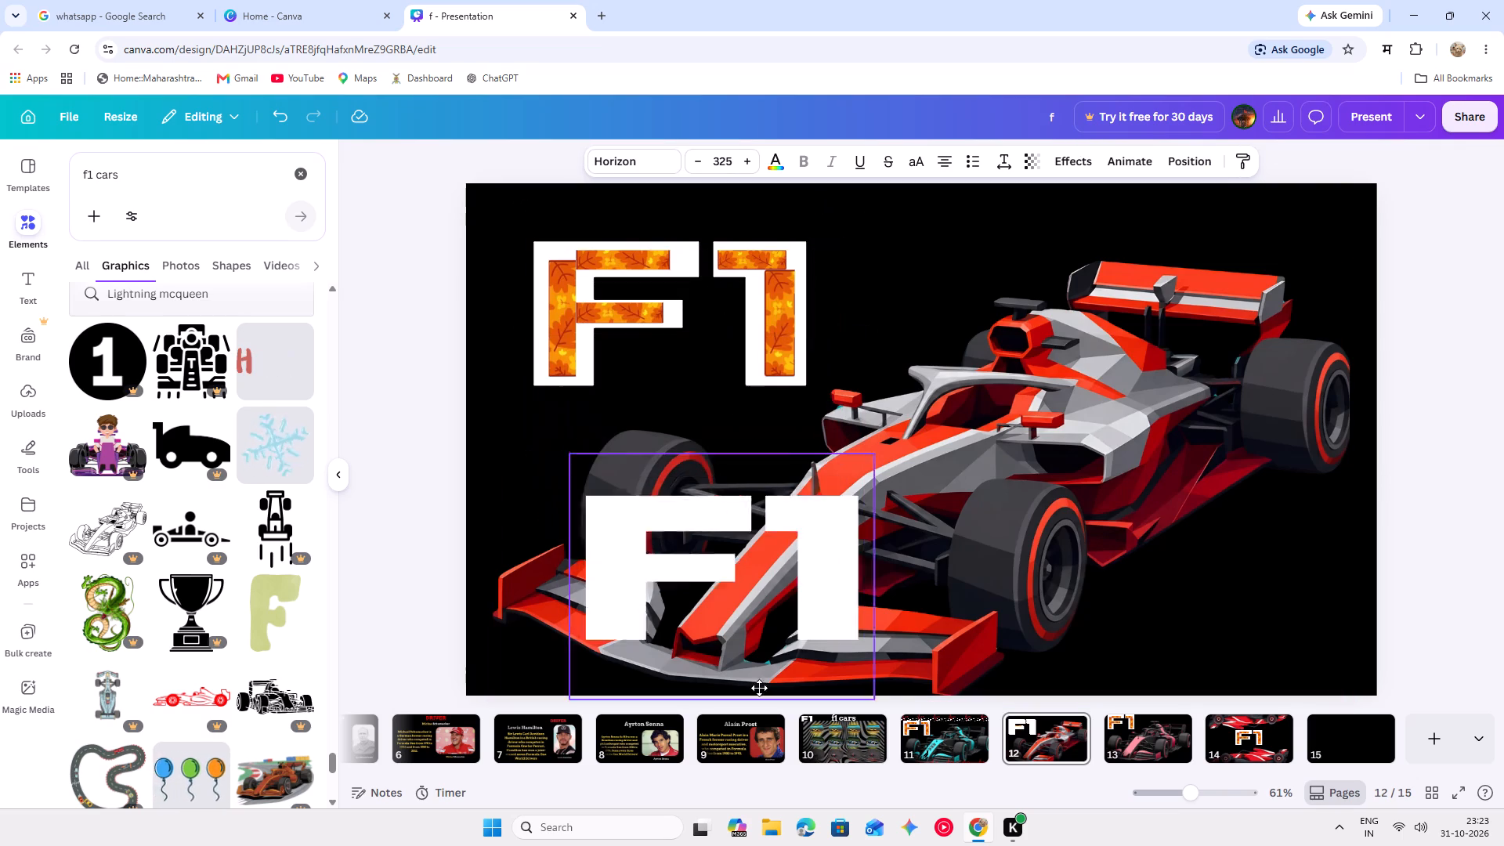
drag(759, 688, 671, 328)
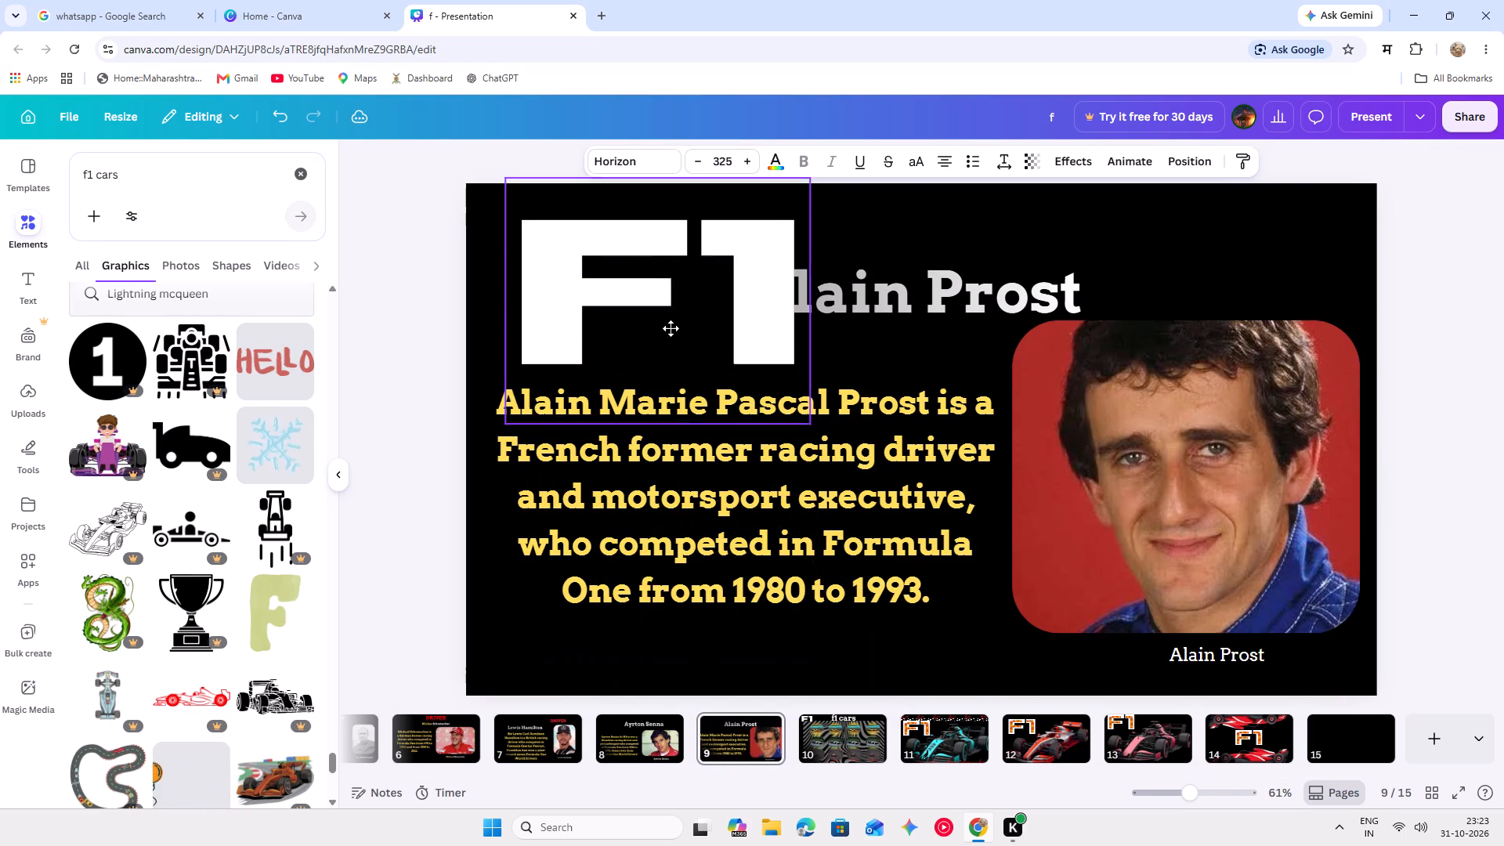
drag(671, 328, 636, 325)
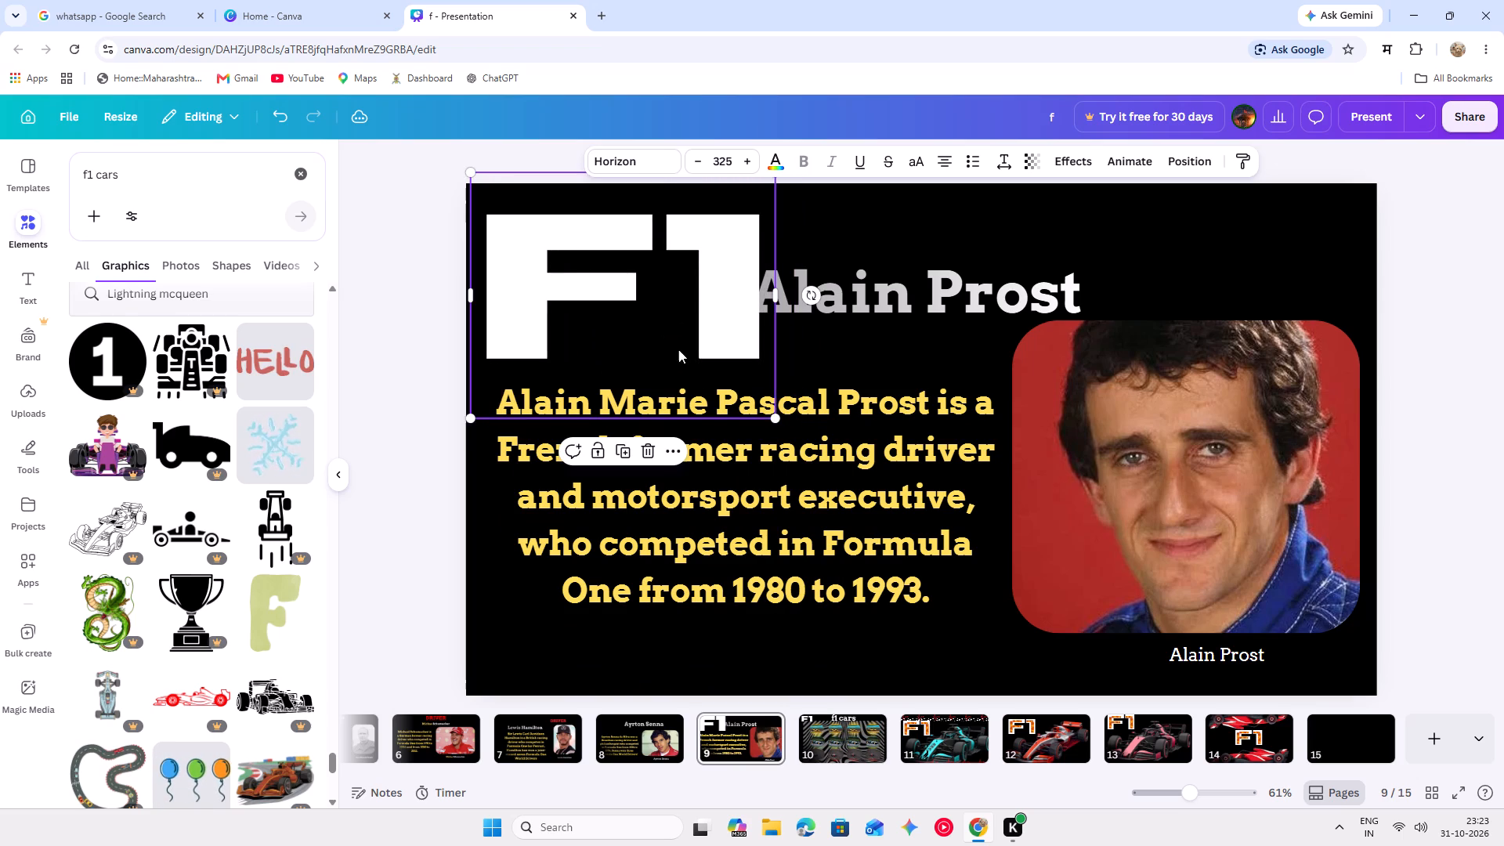
Resize page 9's F1 letters to font size 257 and fit them above the biography text, beside the Alain Prost heading.
drag(776, 418, 697, 384)
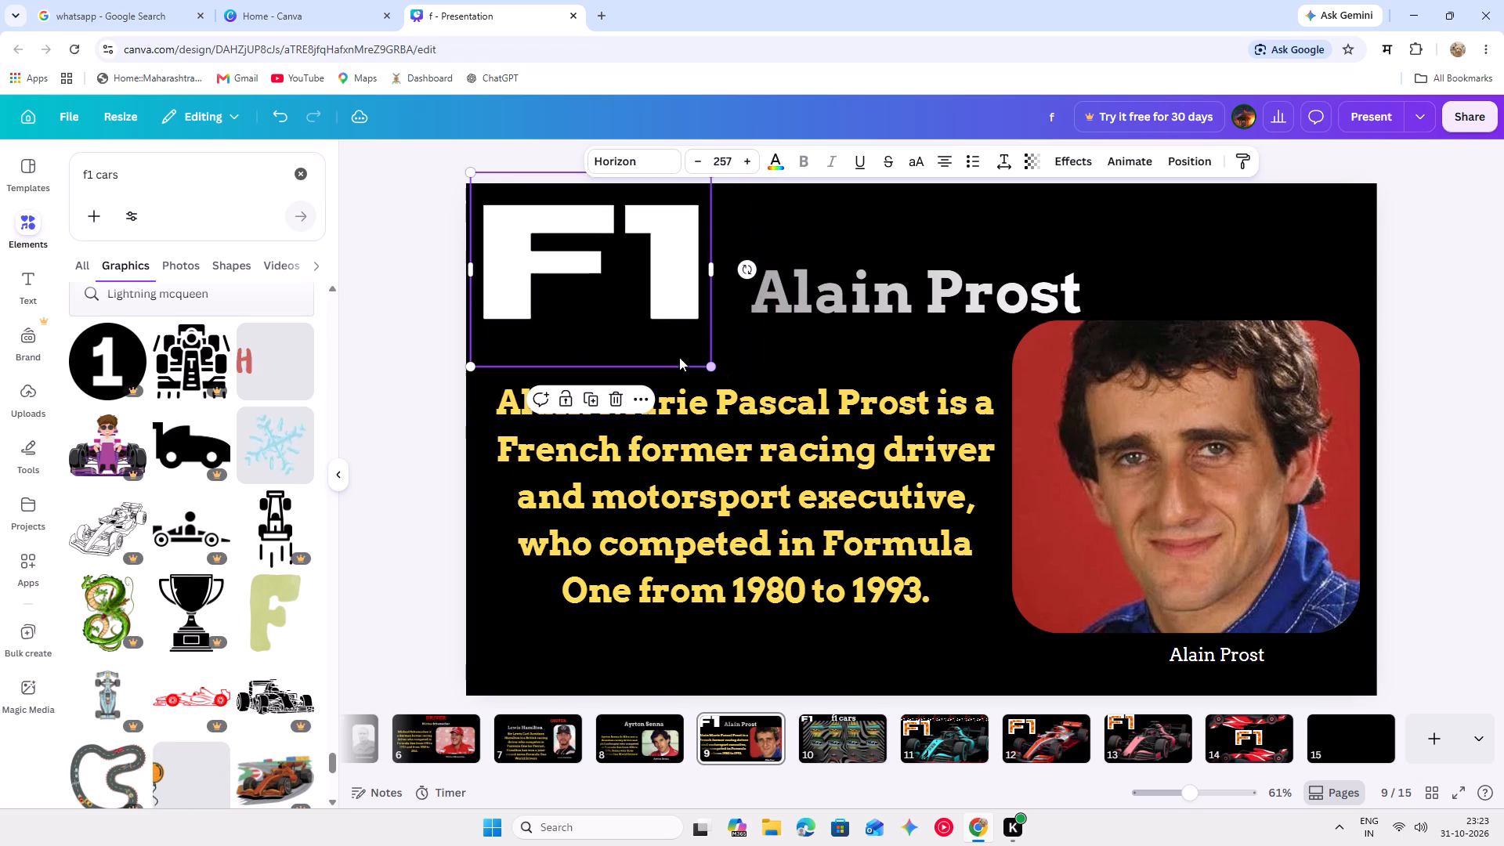
drag(660, 334, 661, 345)
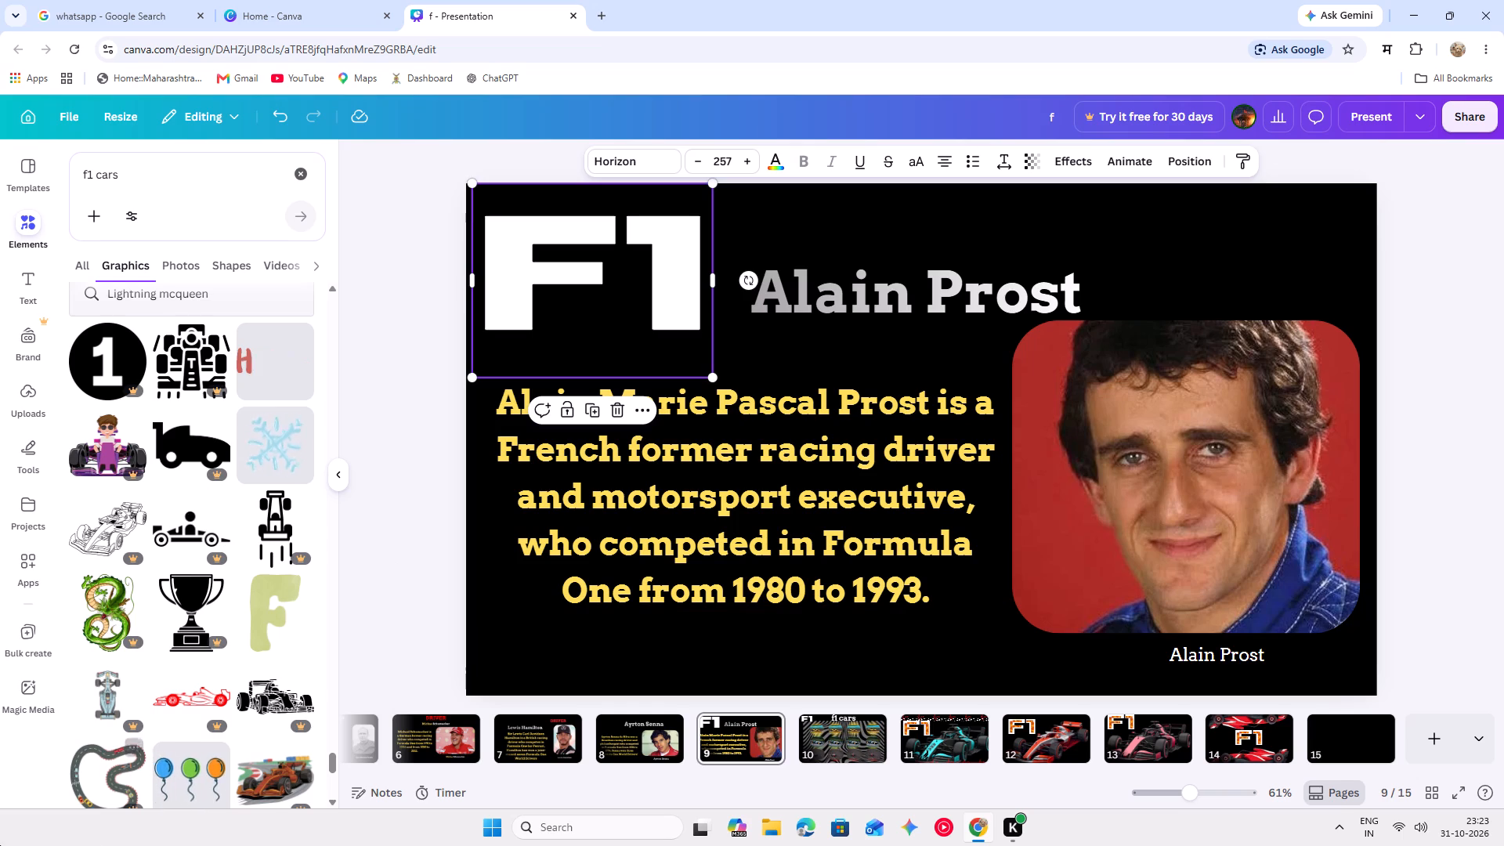
Delete the plain white F1 letters from page 9, the Alain Prost page.
click(618, 402)
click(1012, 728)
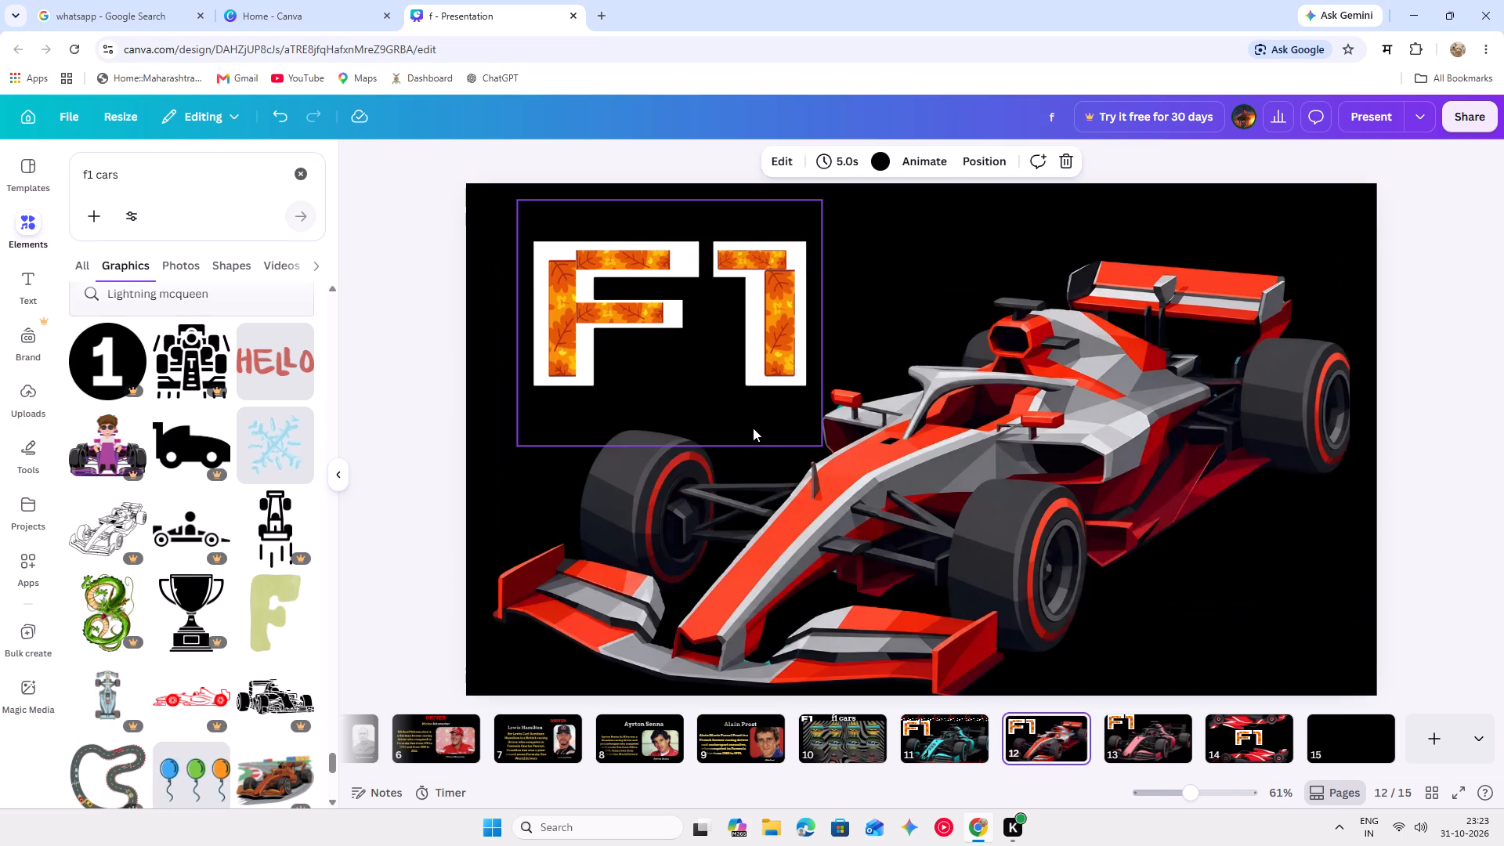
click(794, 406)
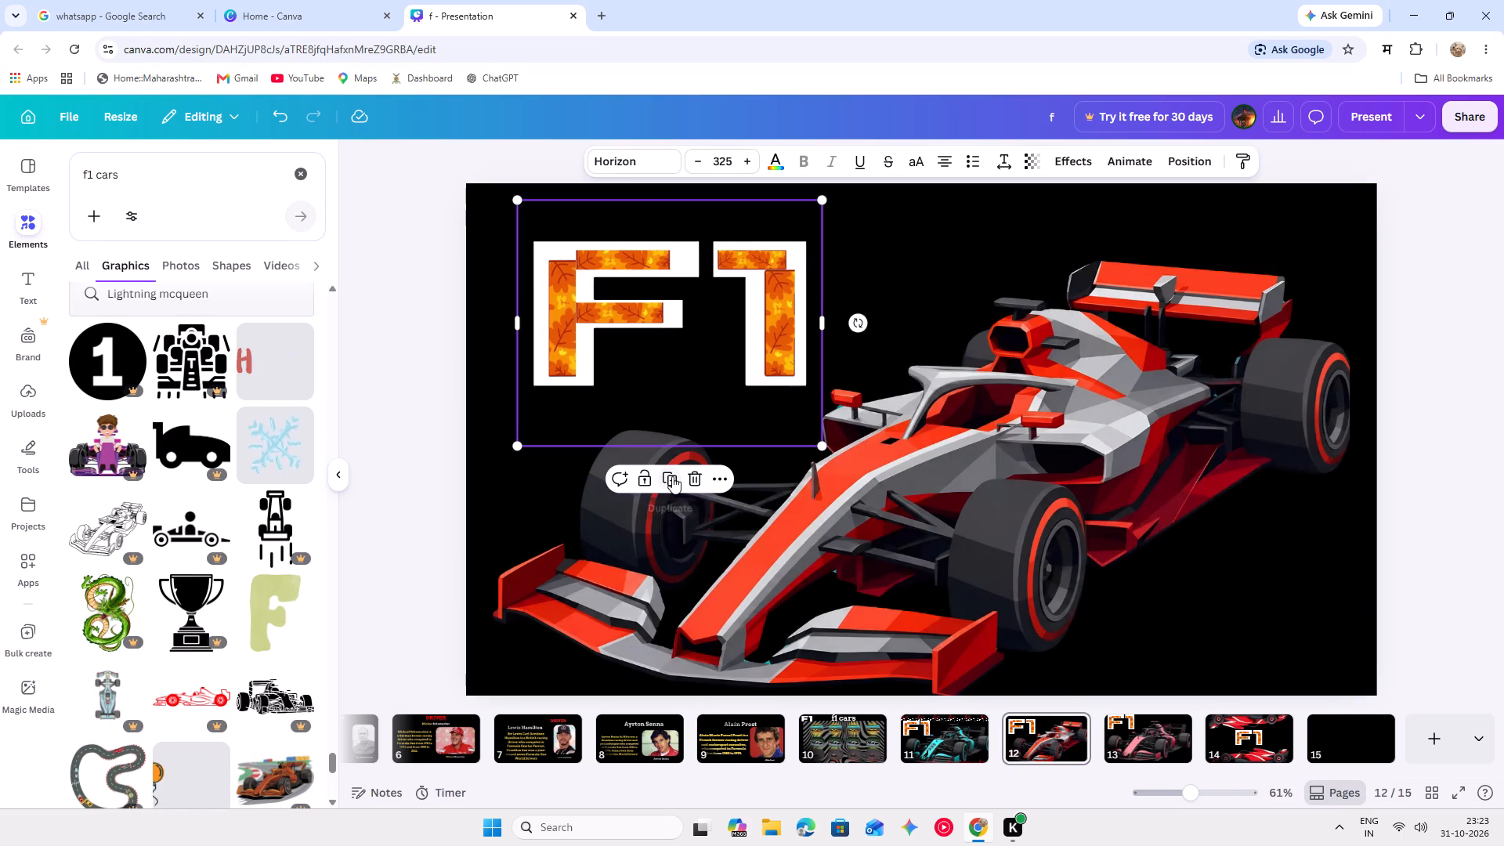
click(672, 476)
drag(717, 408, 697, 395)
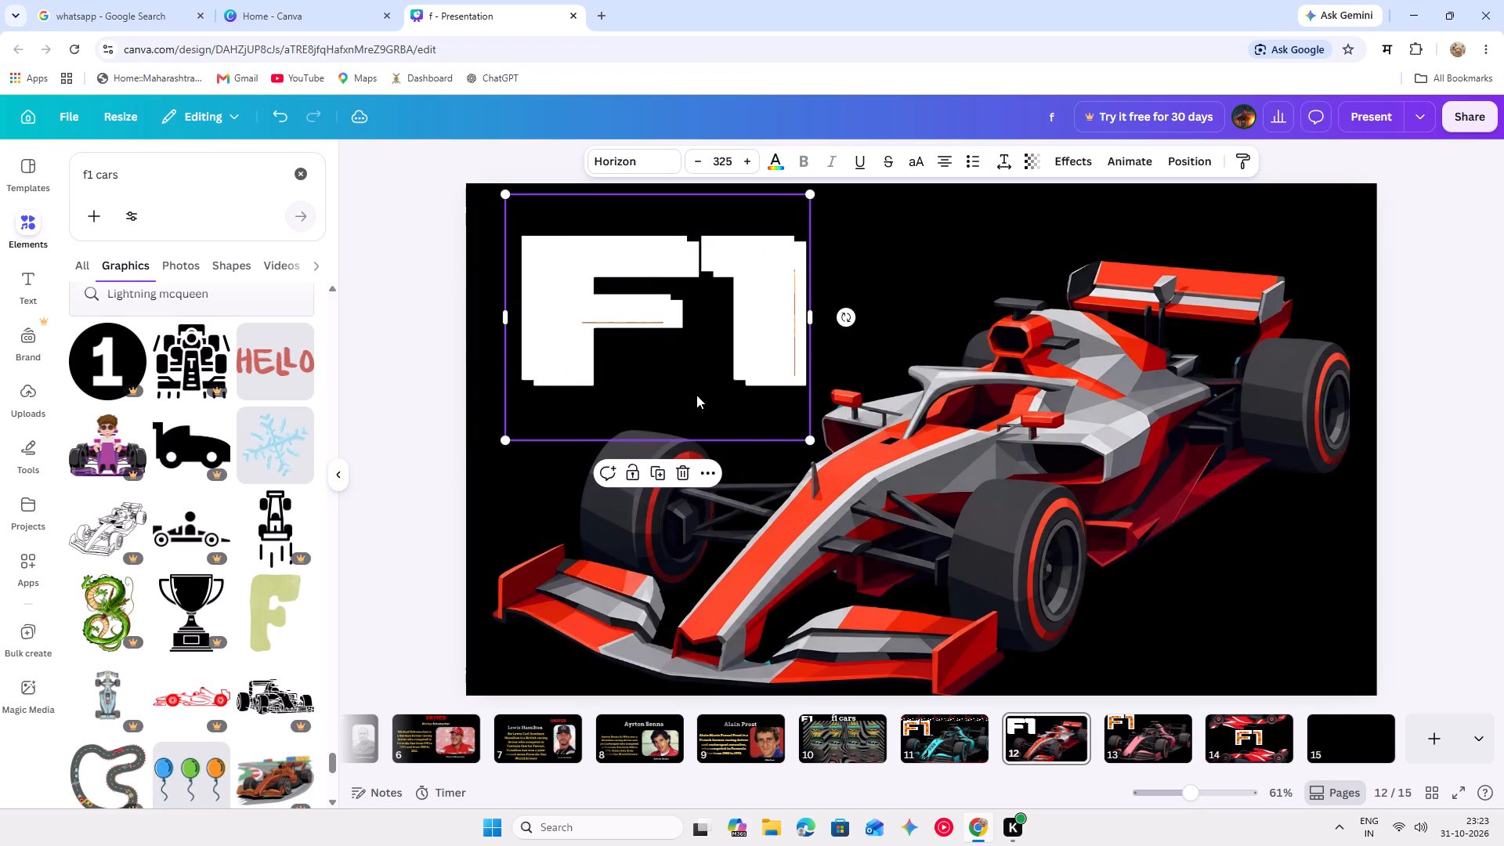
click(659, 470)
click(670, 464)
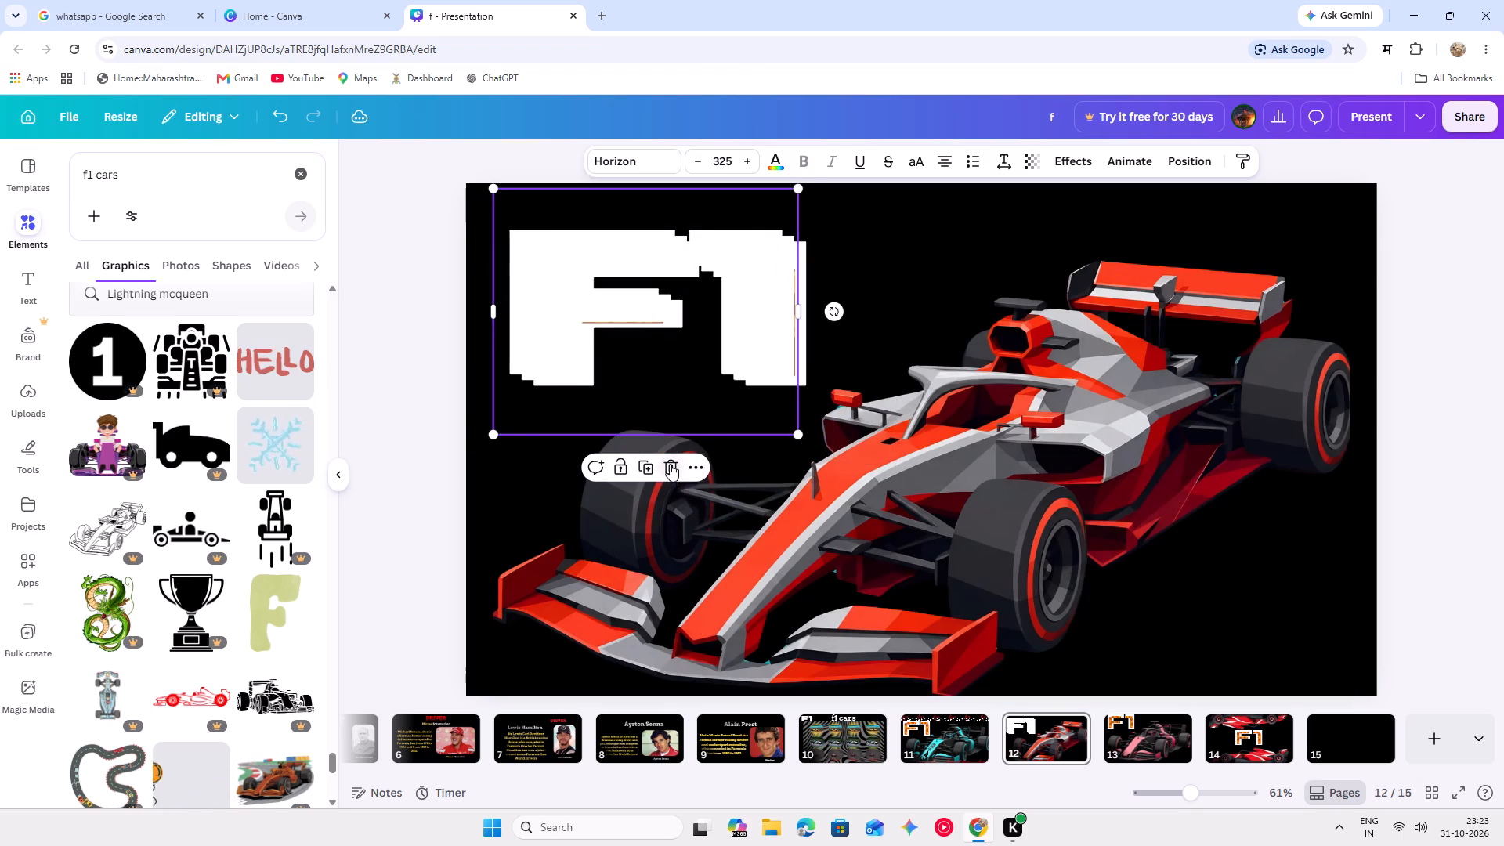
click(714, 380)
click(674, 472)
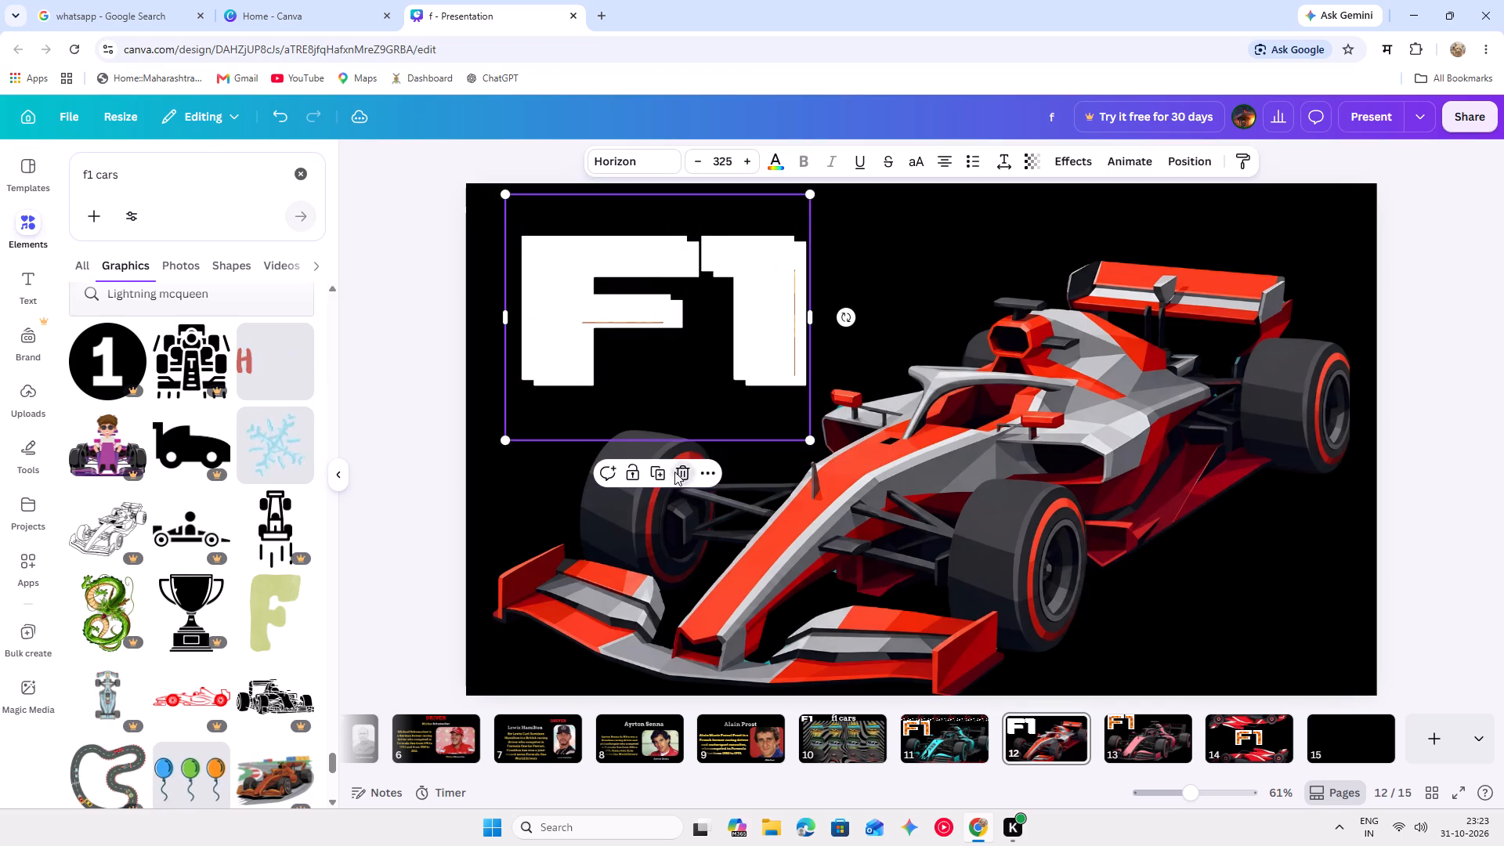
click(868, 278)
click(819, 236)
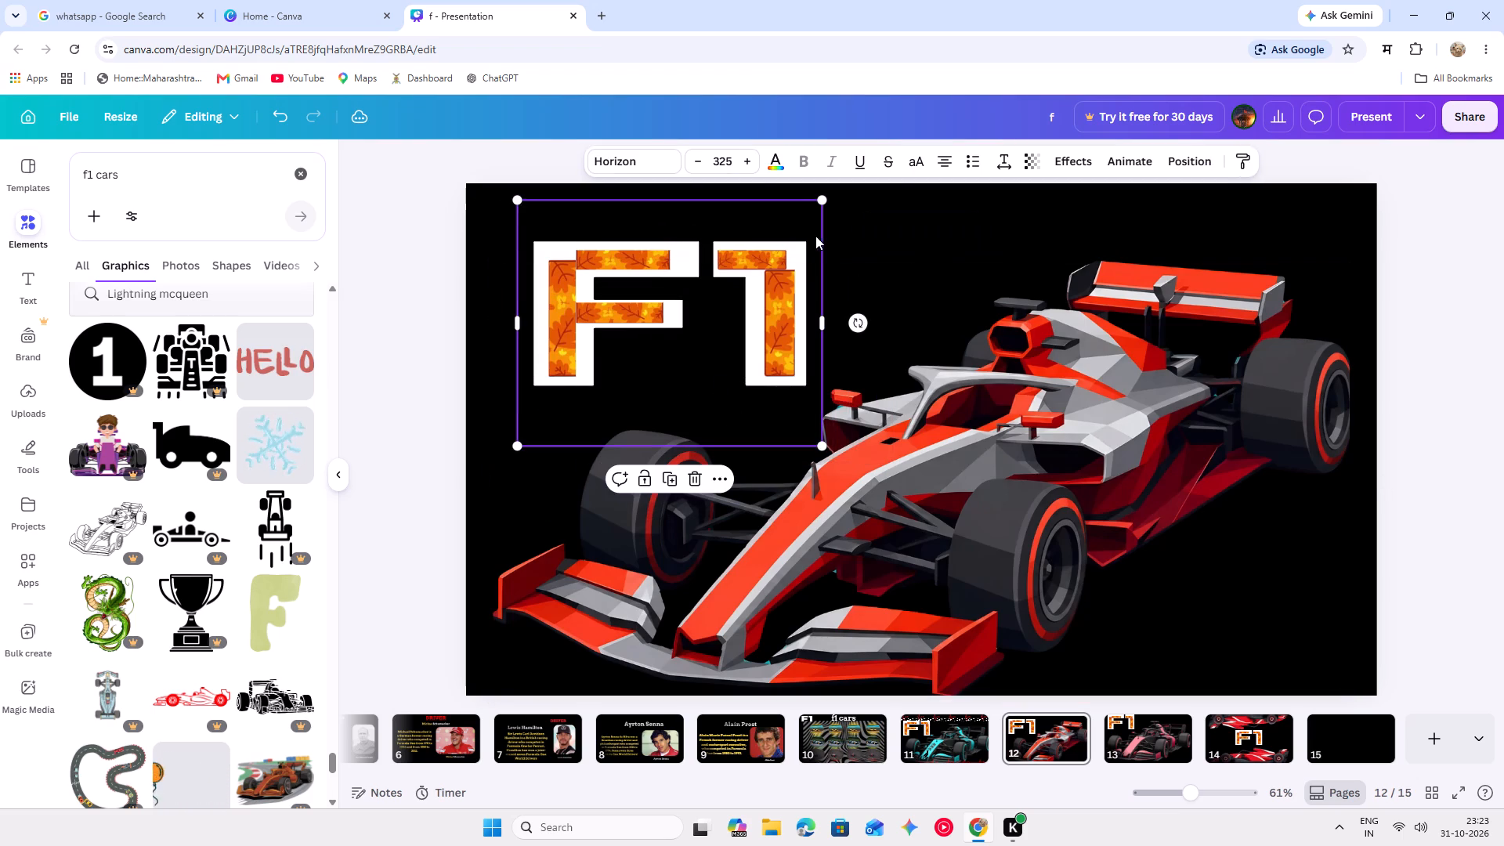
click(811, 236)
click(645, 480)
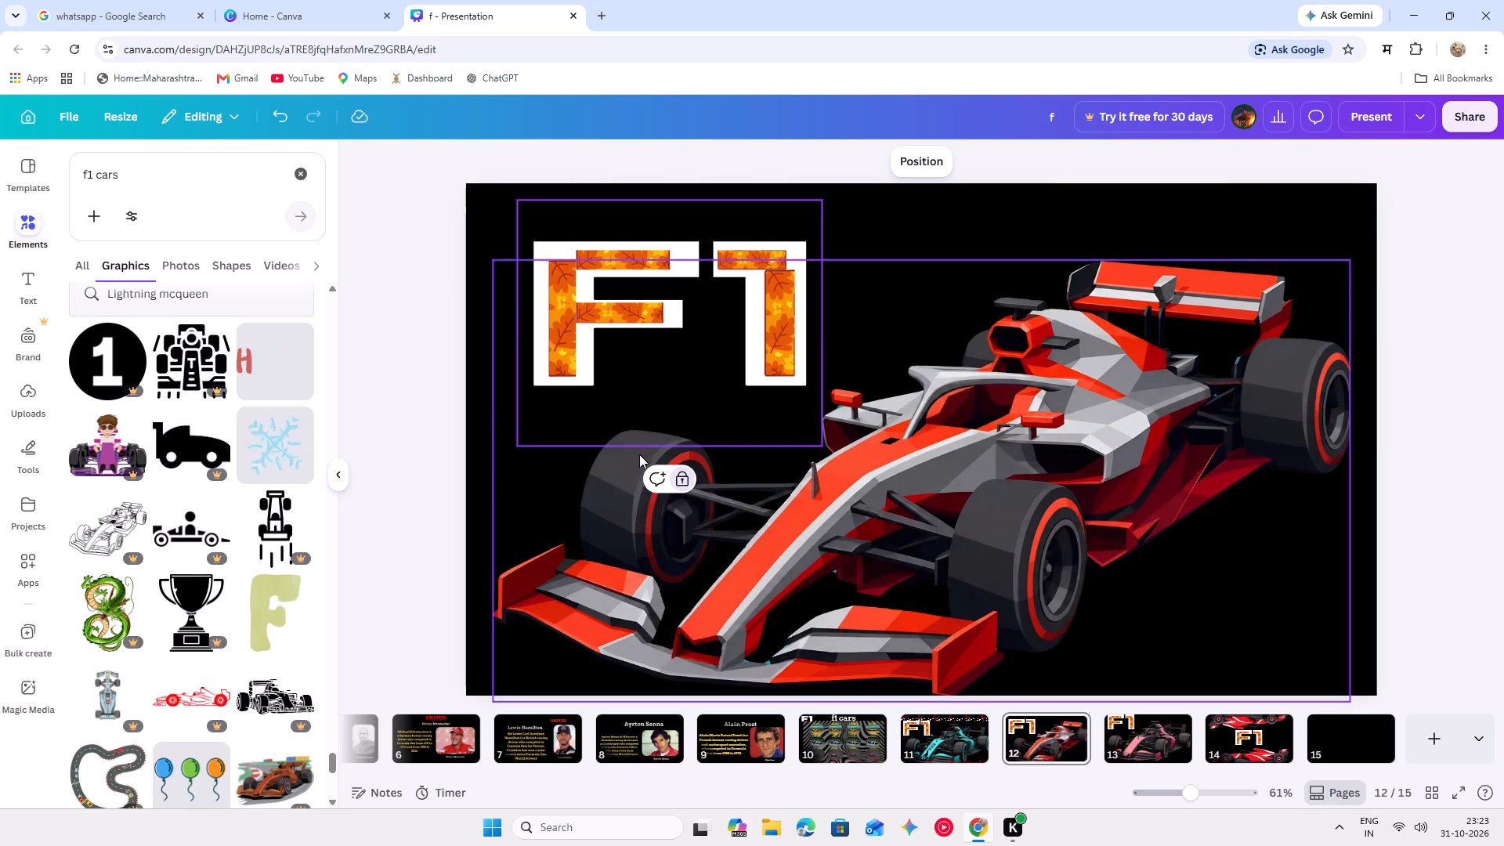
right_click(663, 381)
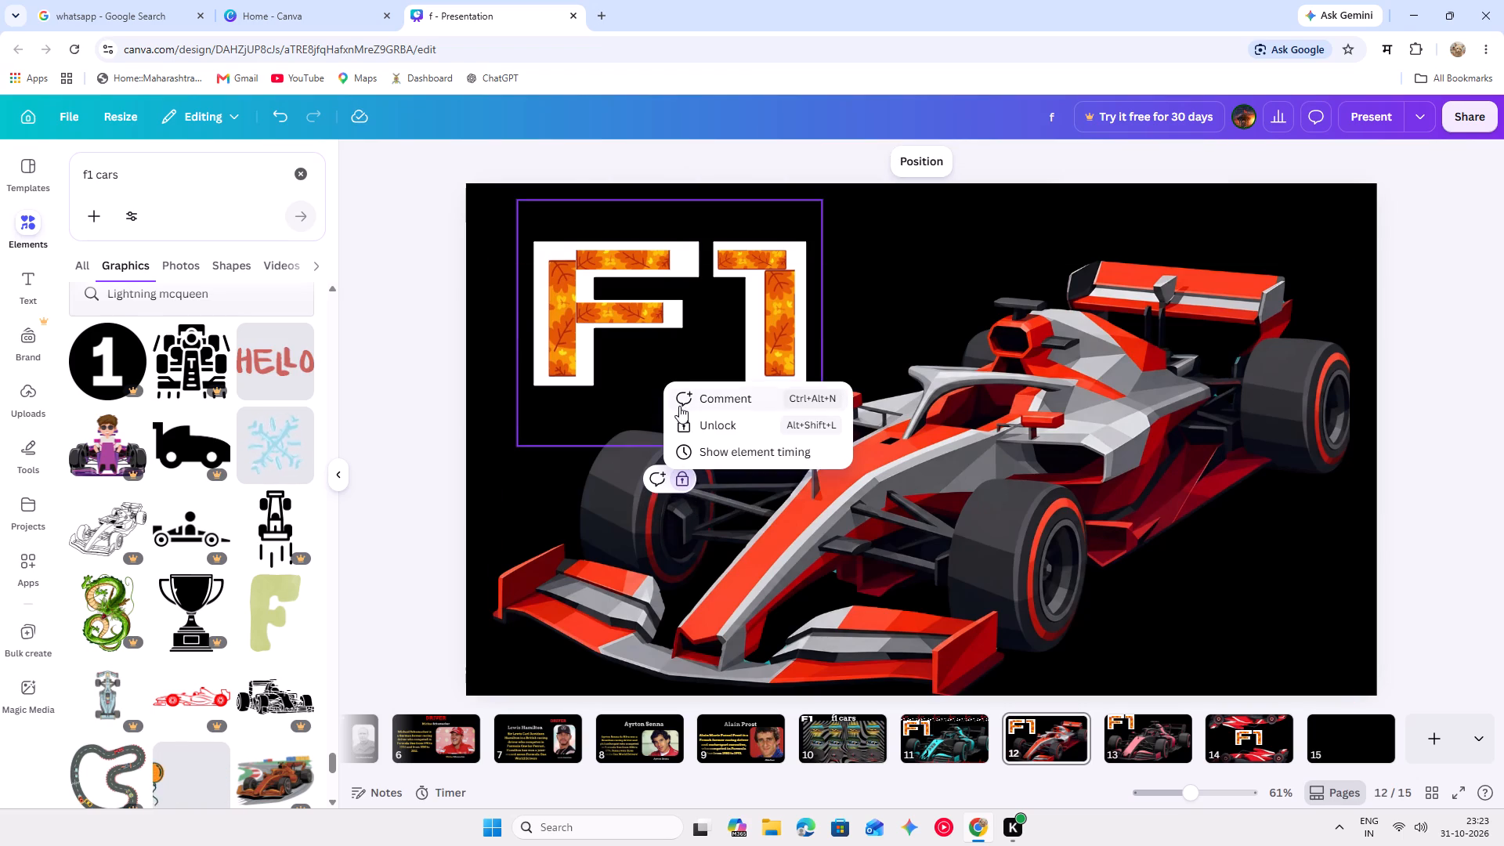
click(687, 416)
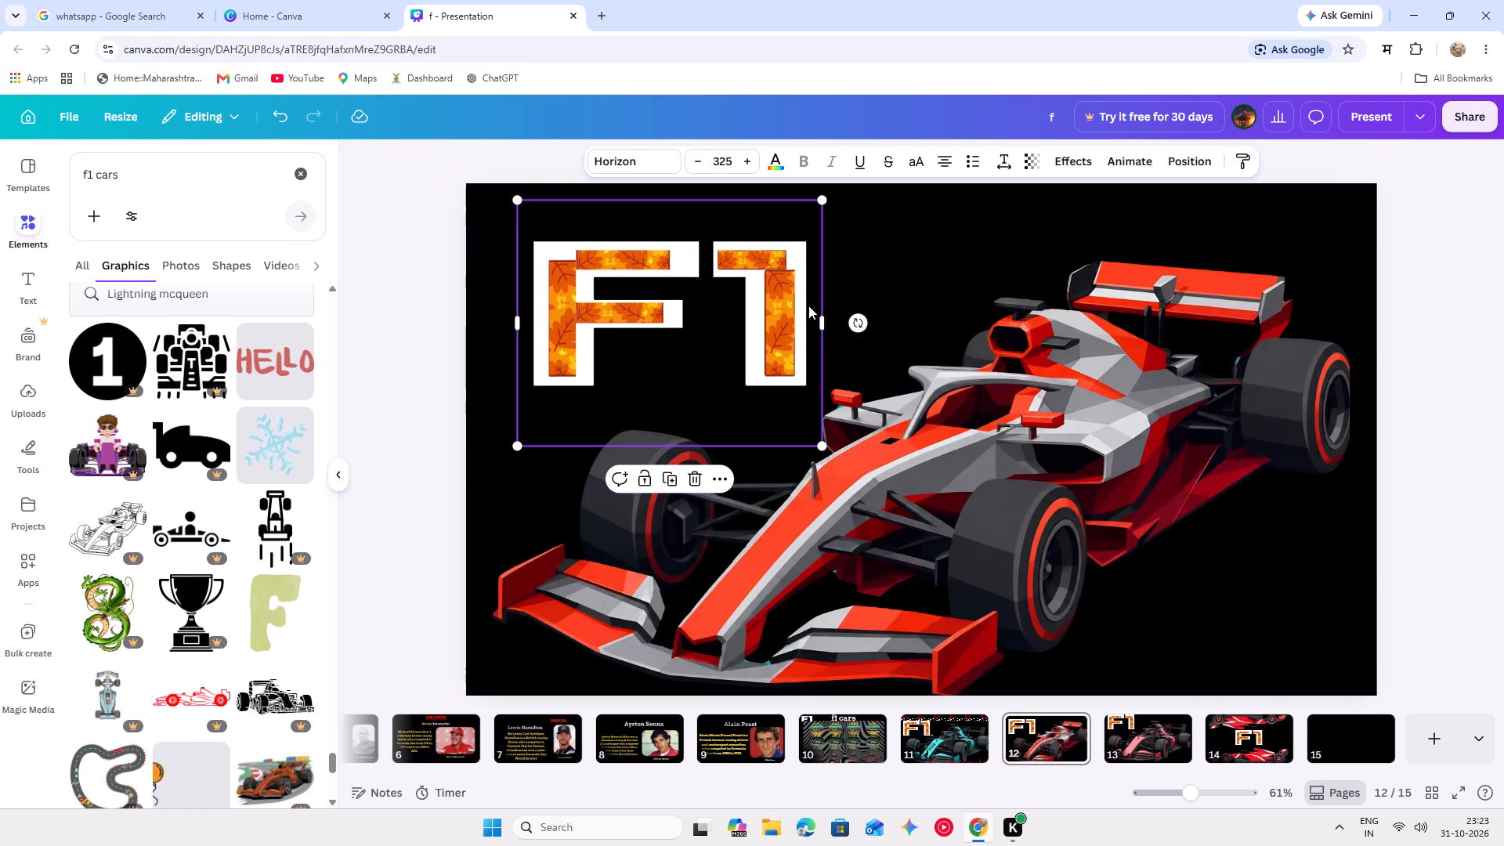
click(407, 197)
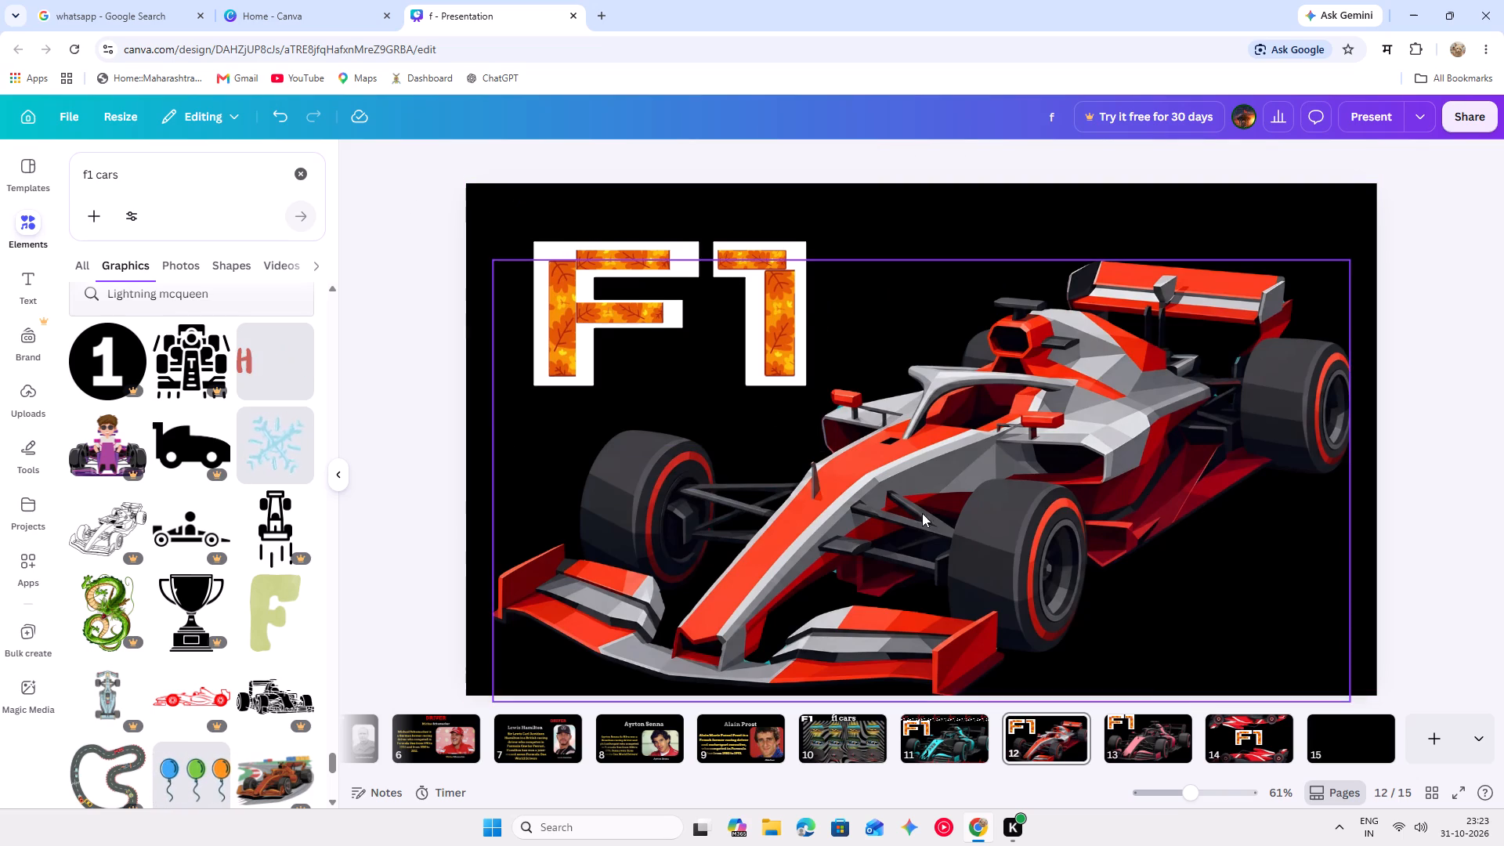
Duplicate page 14's complete F1 title with its leaf-patterned strips and place the copy in the upper-left corner of page 9.
click(1225, 729)
click(1118, 413)
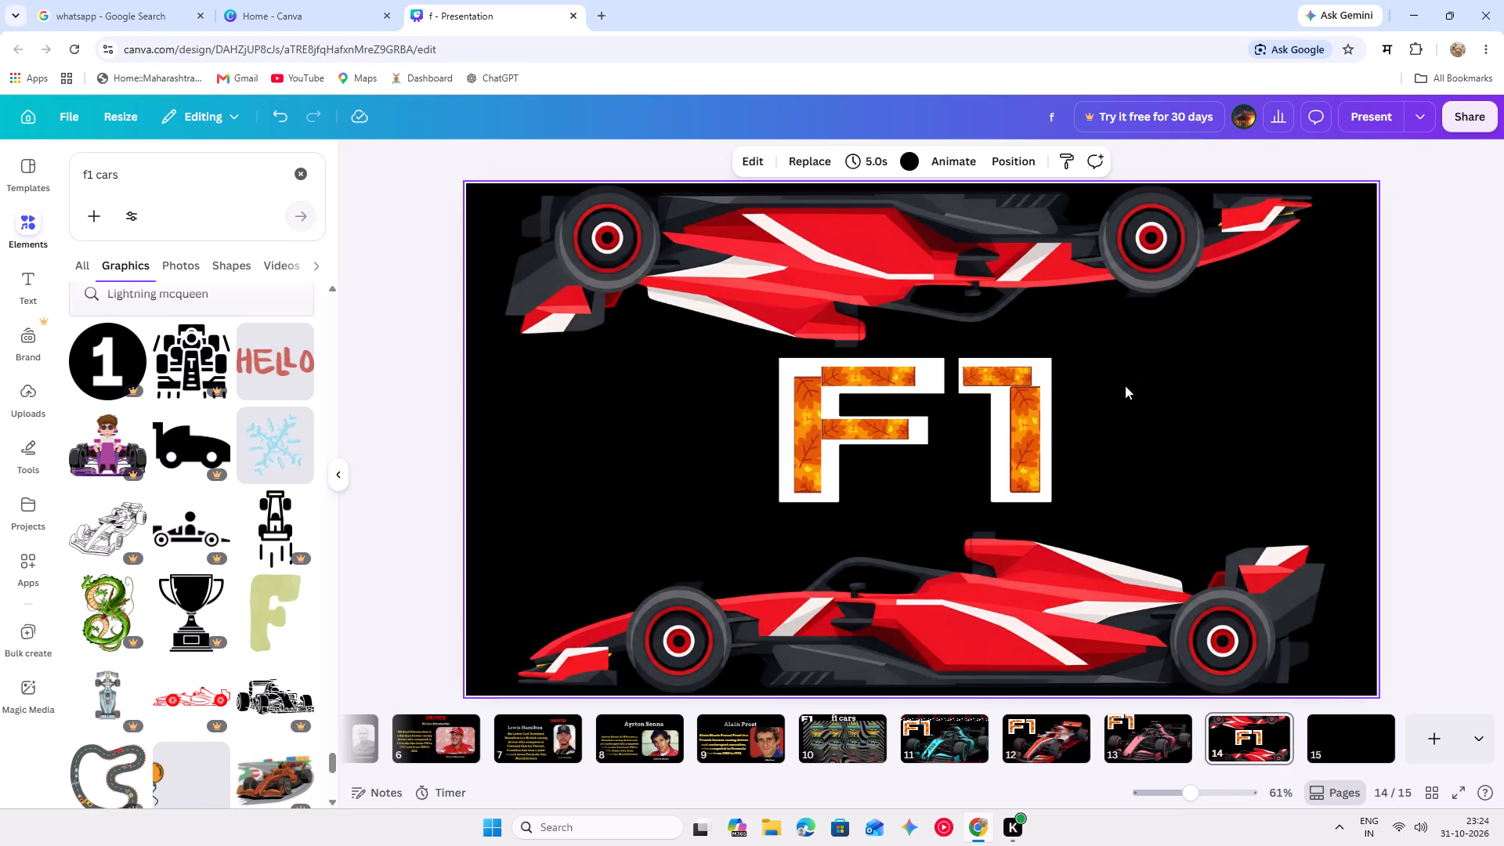
drag(1125, 350, 754, 531)
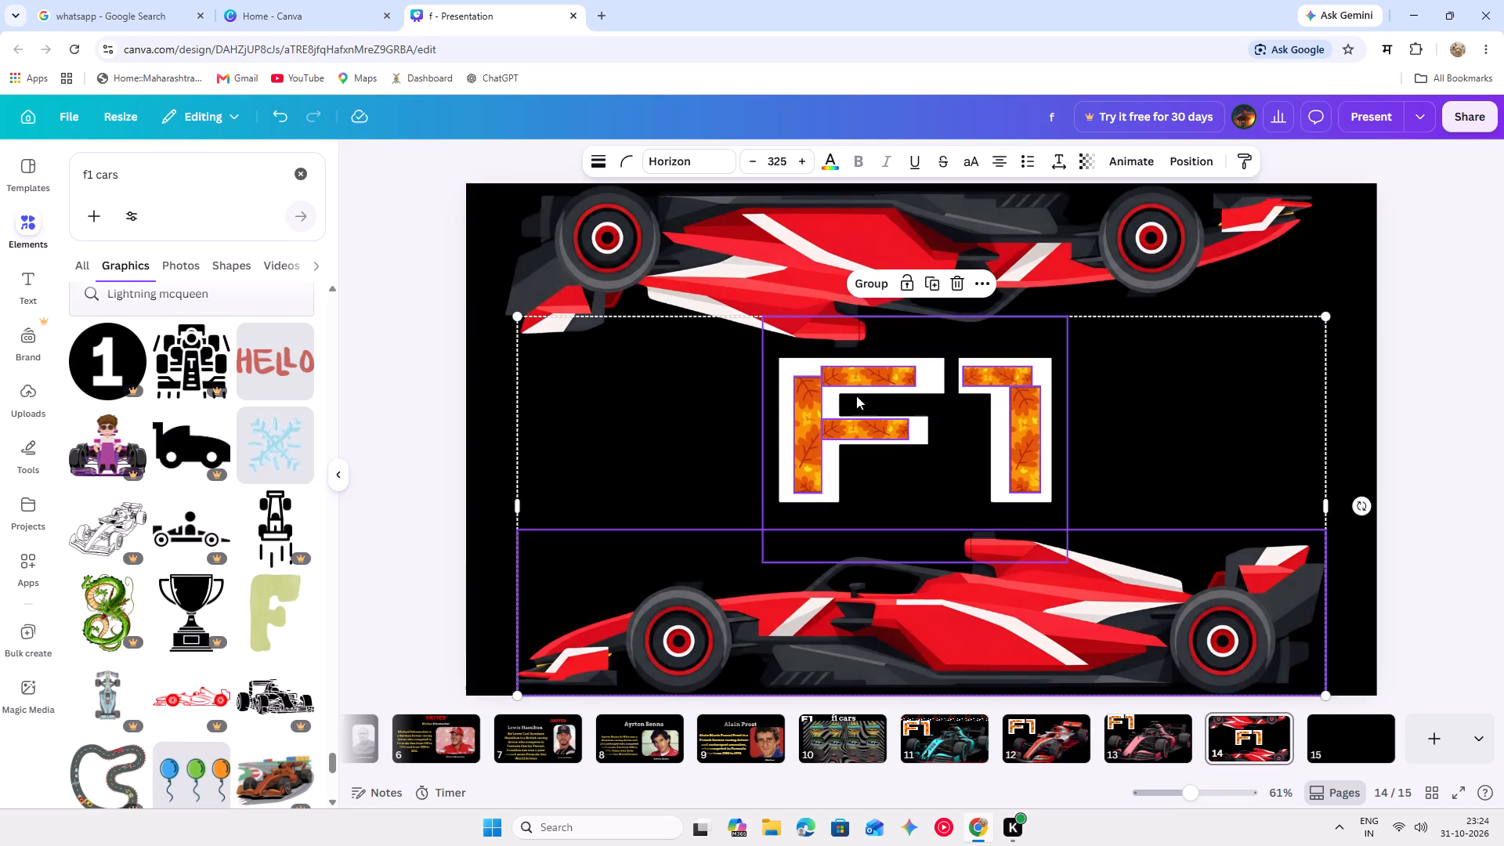
click(1108, 447)
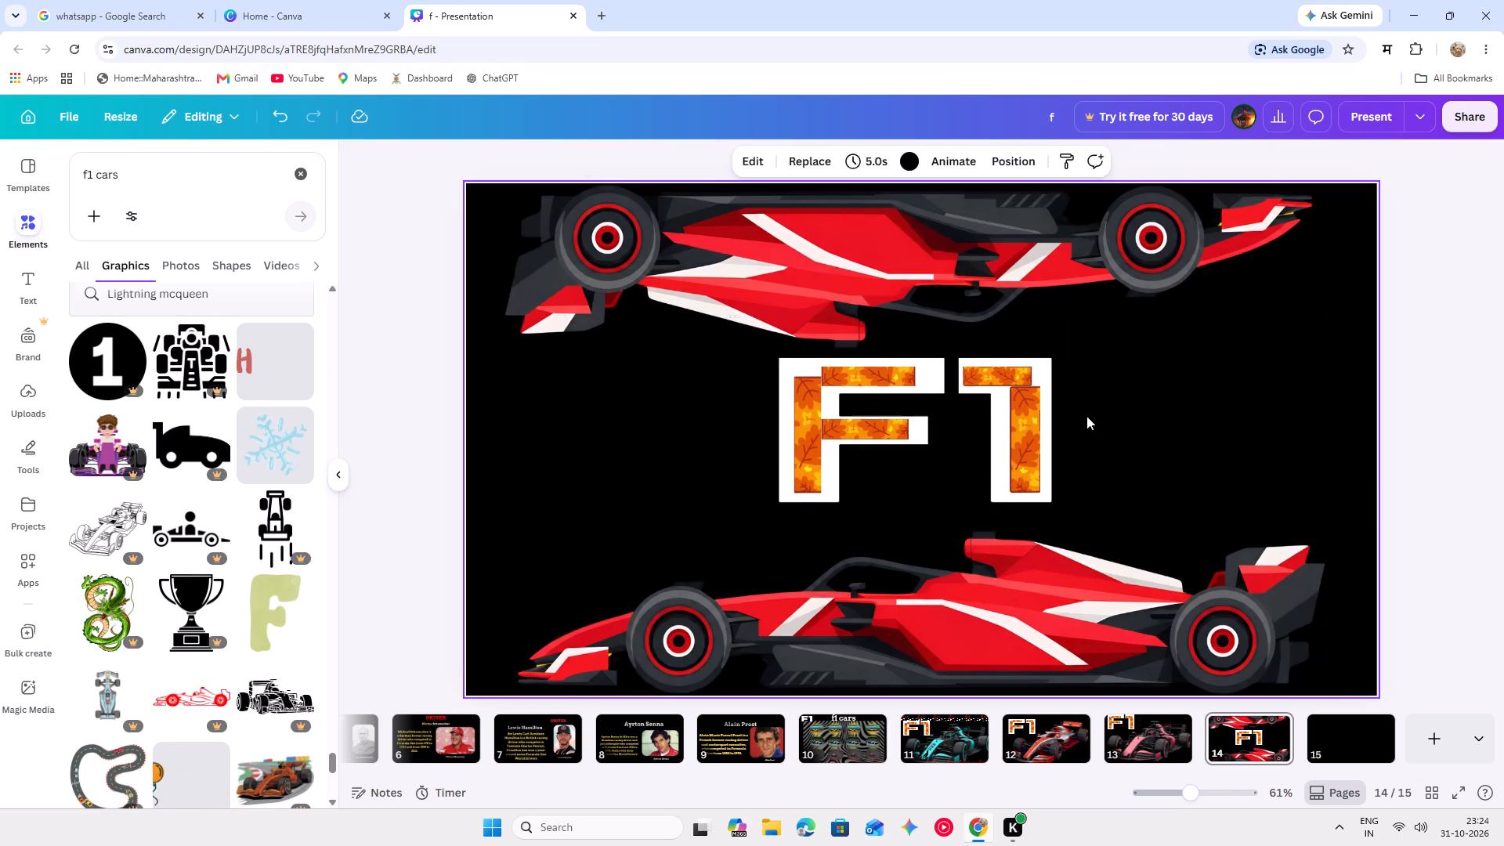
drag(1071, 370, 750, 487)
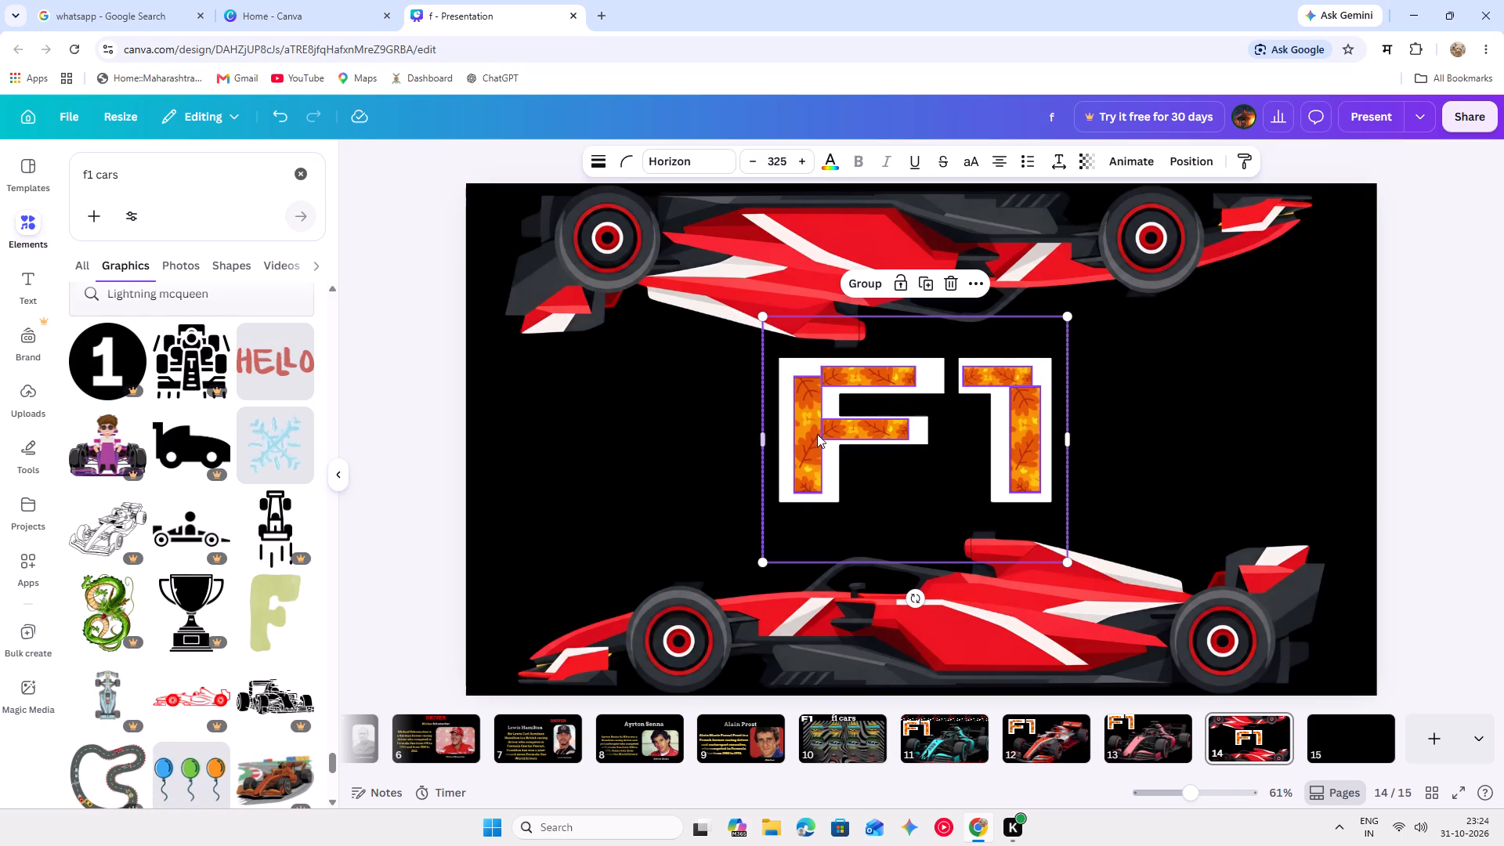
click(928, 286)
drag(969, 432, 884, 559)
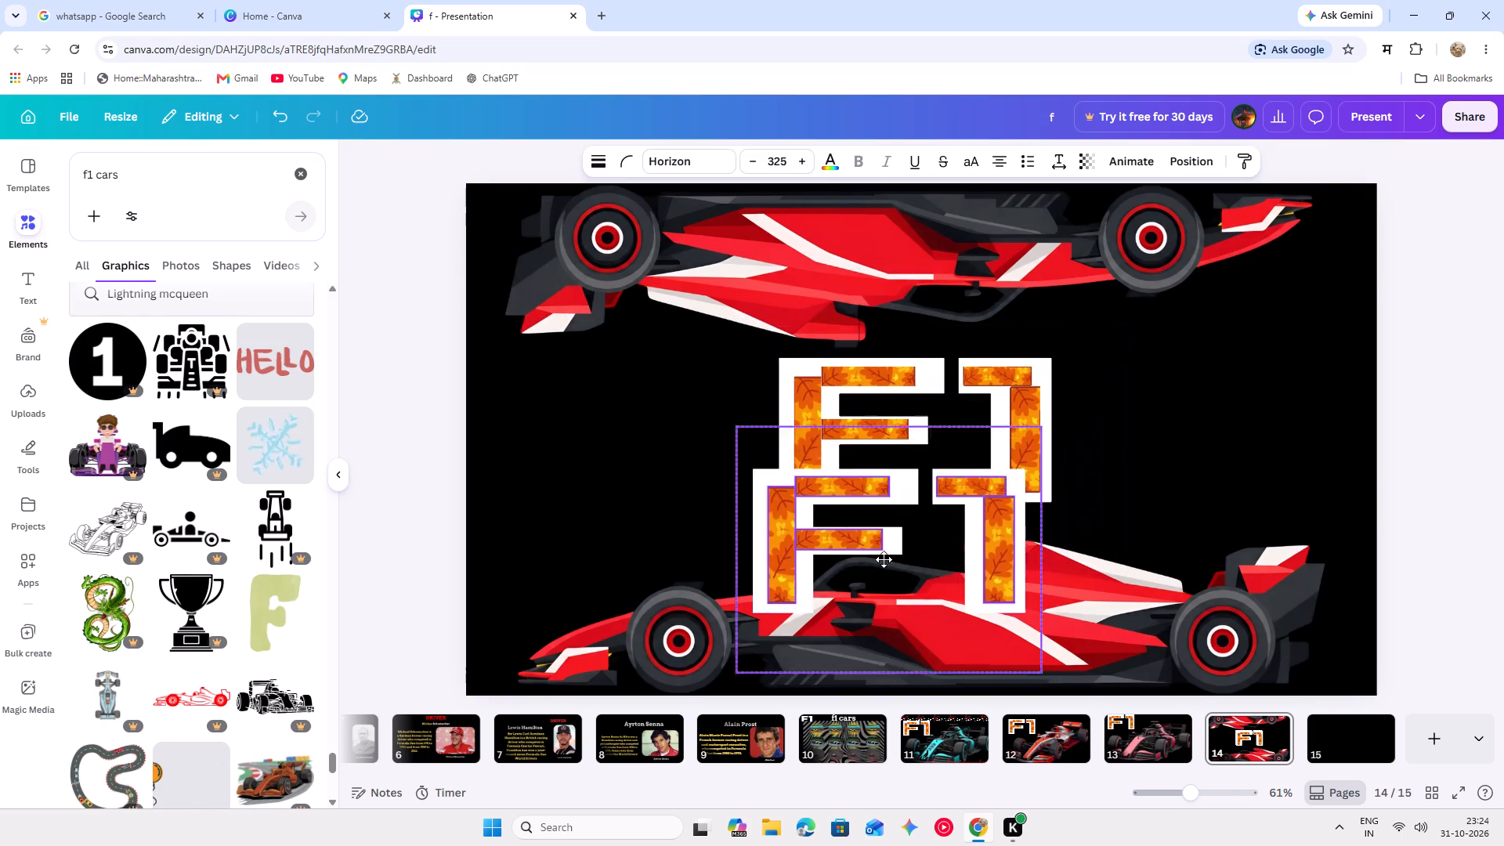
drag(884, 559, 752, 736)
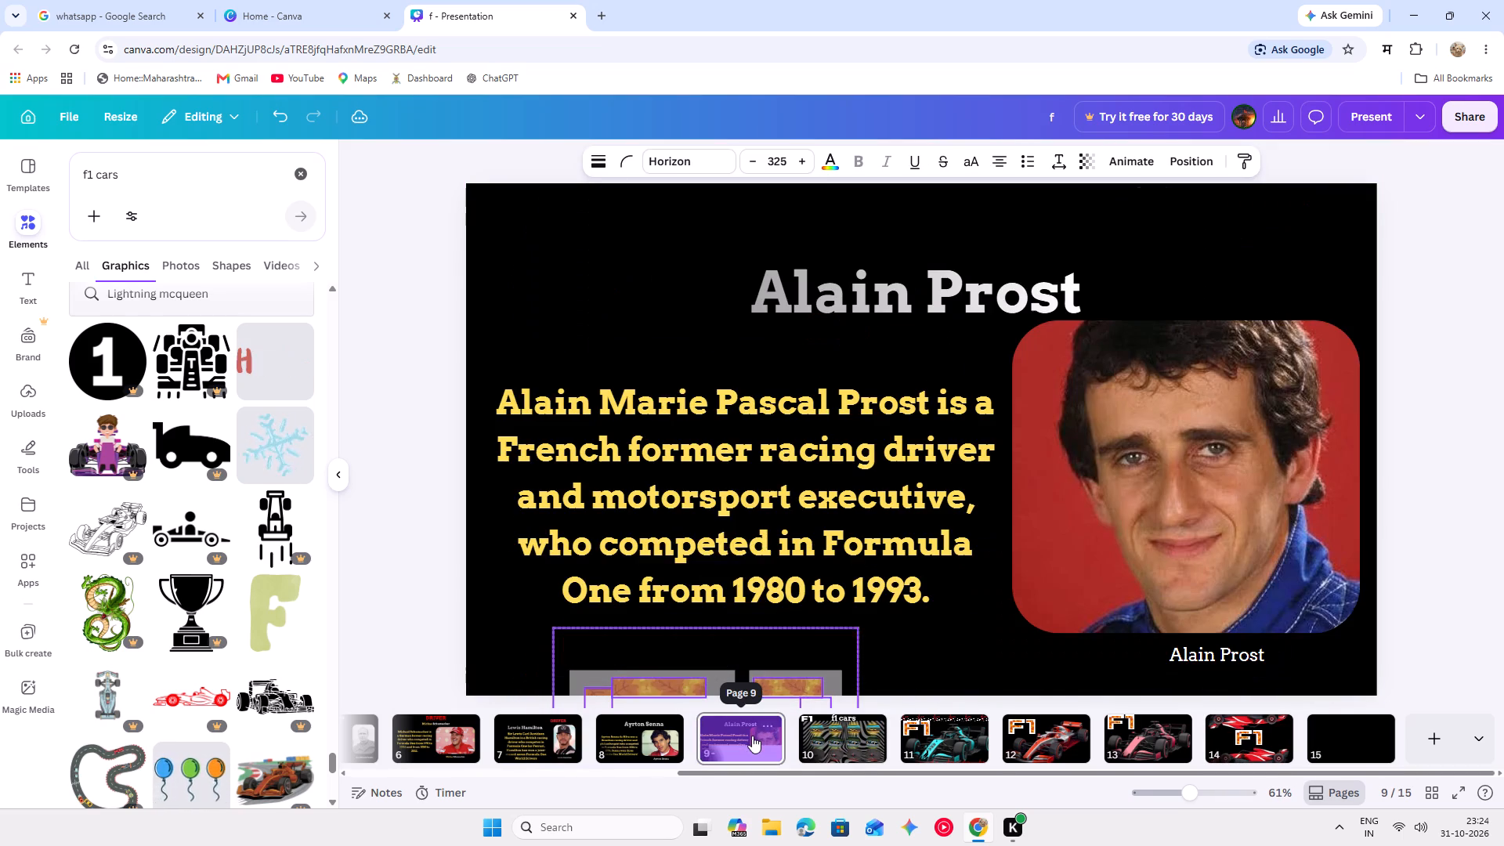
drag(752, 736, 661, 273)
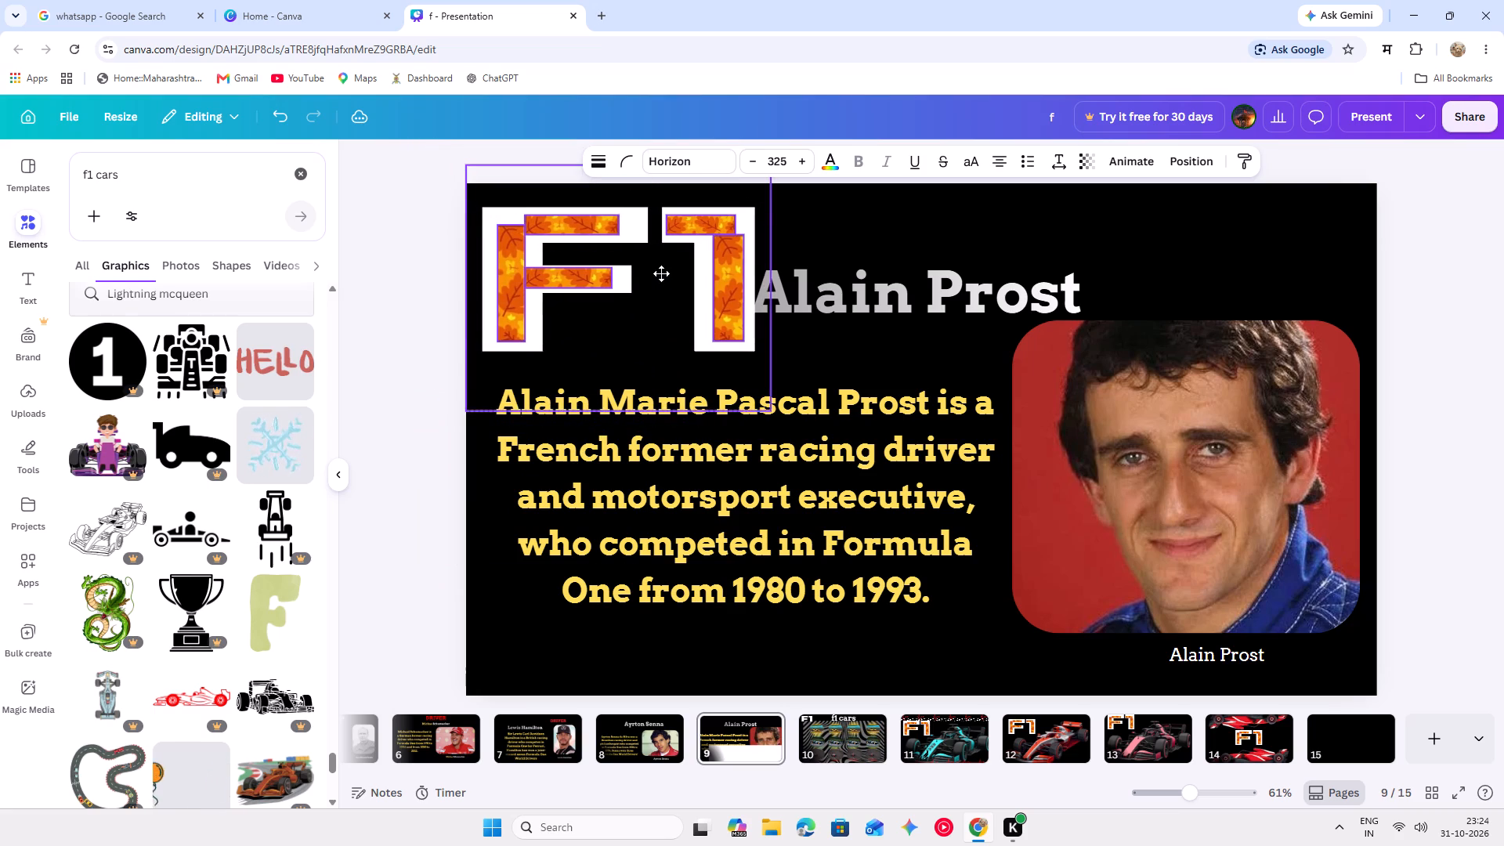
drag(661, 273, 660, 277)
Resize page 9's F1 title to font size 269 and fit it above the biography, beside the Alain Prost heading.
drag(768, 422, 725, 392)
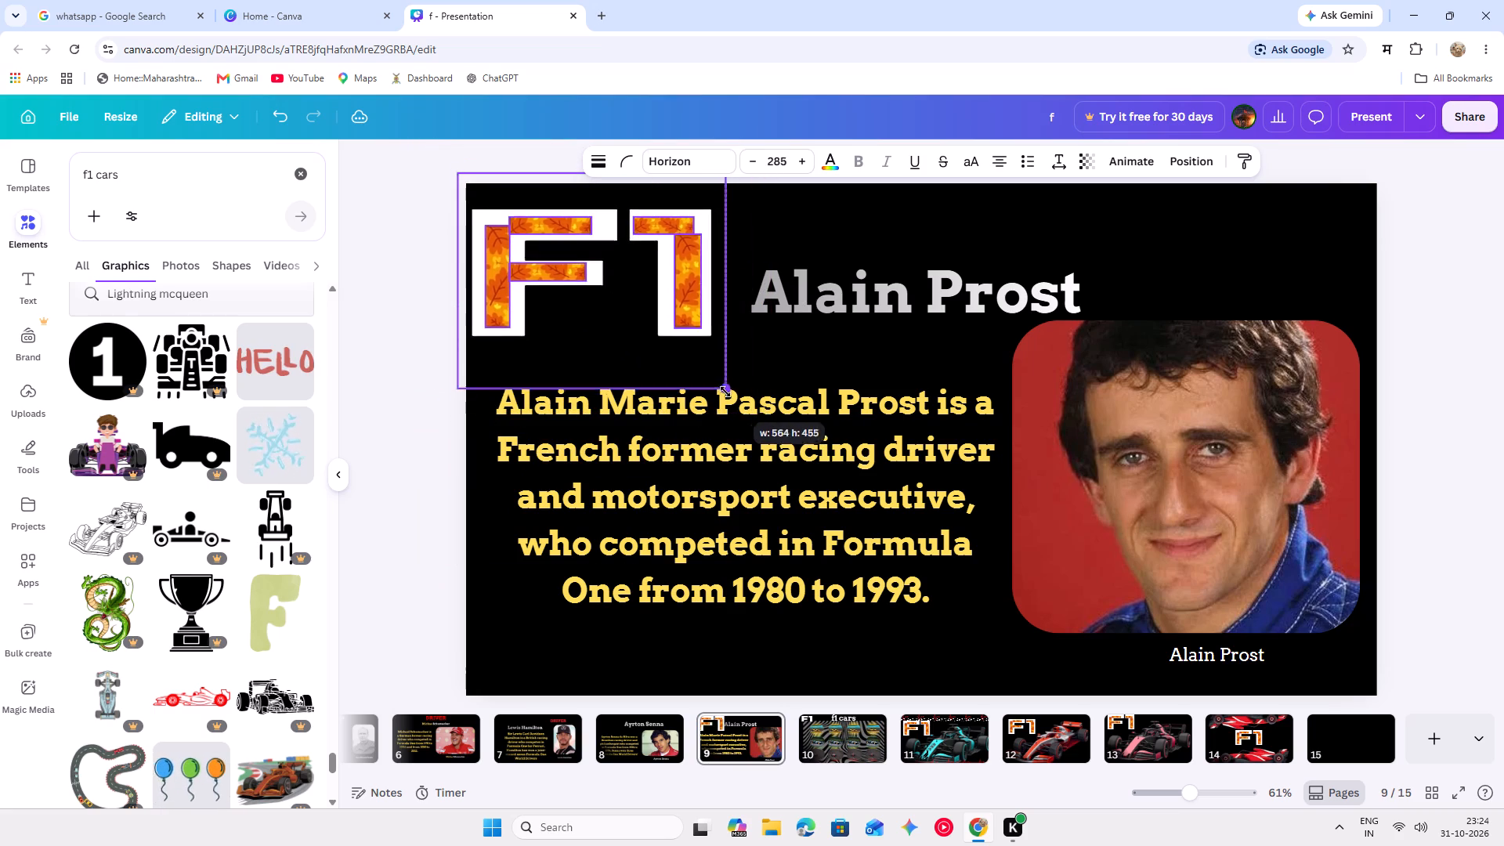
drag(725, 392, 711, 383)
drag(628, 327, 645, 346)
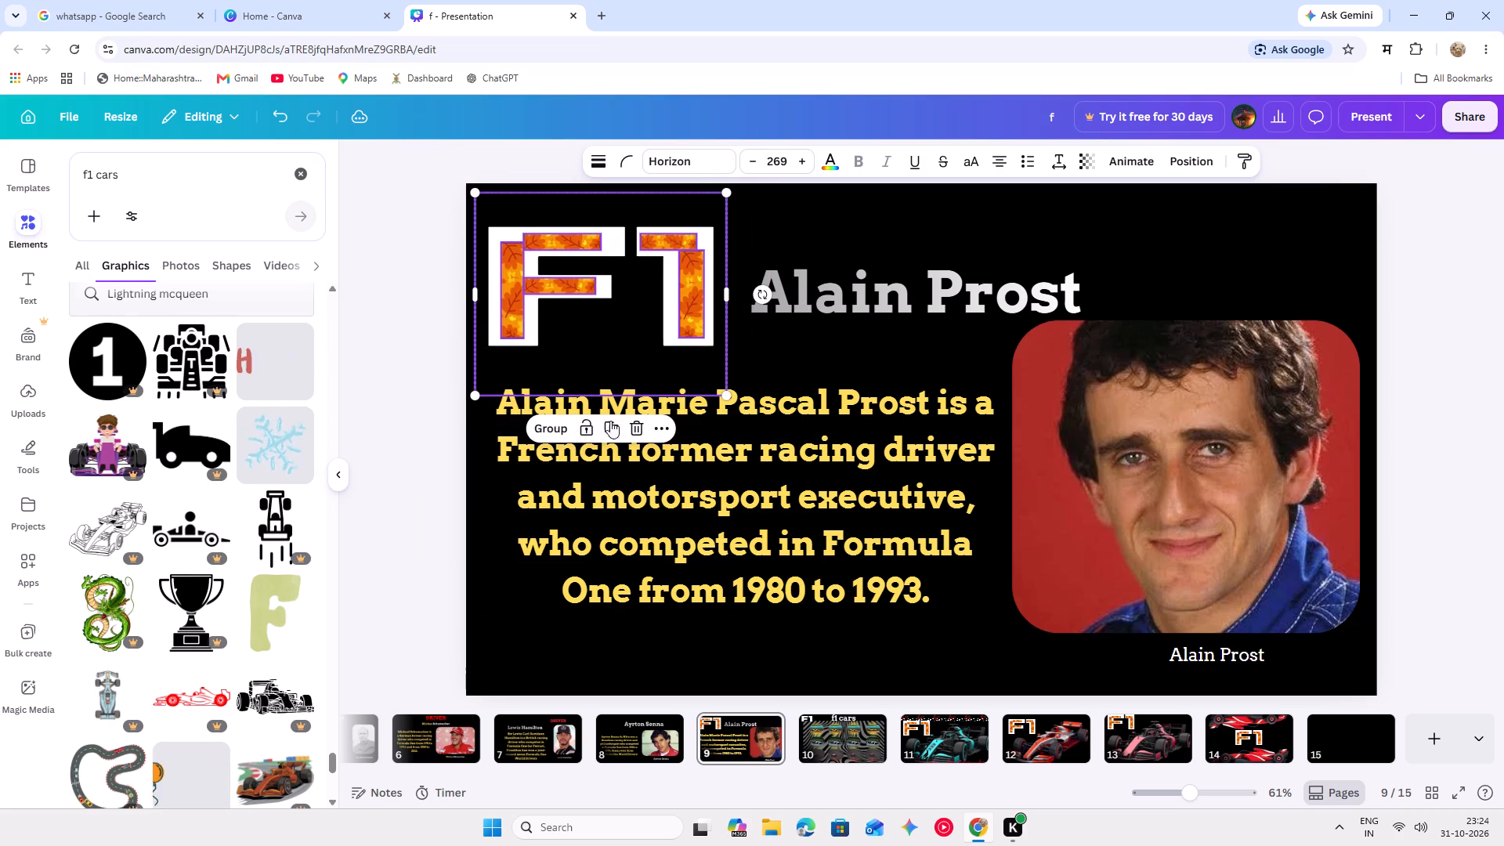
Duplicate page 9's leaf-patterned F1 title and place the copy on page 8, beside the Ayrton Senna heading.
click(602, 428)
drag(626, 334, 788, 732)
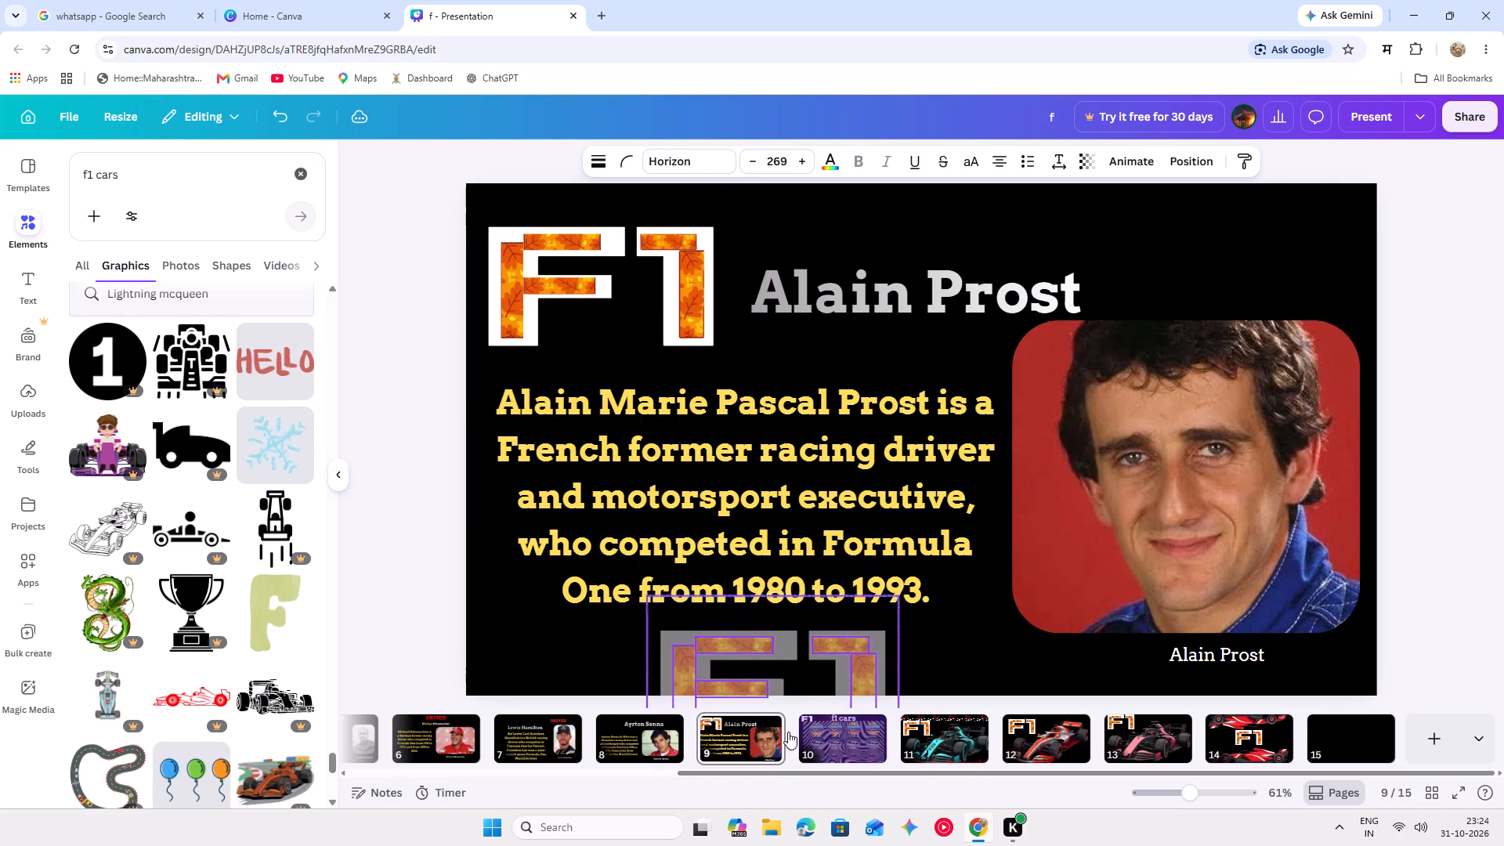
drag(788, 732, 656, 496)
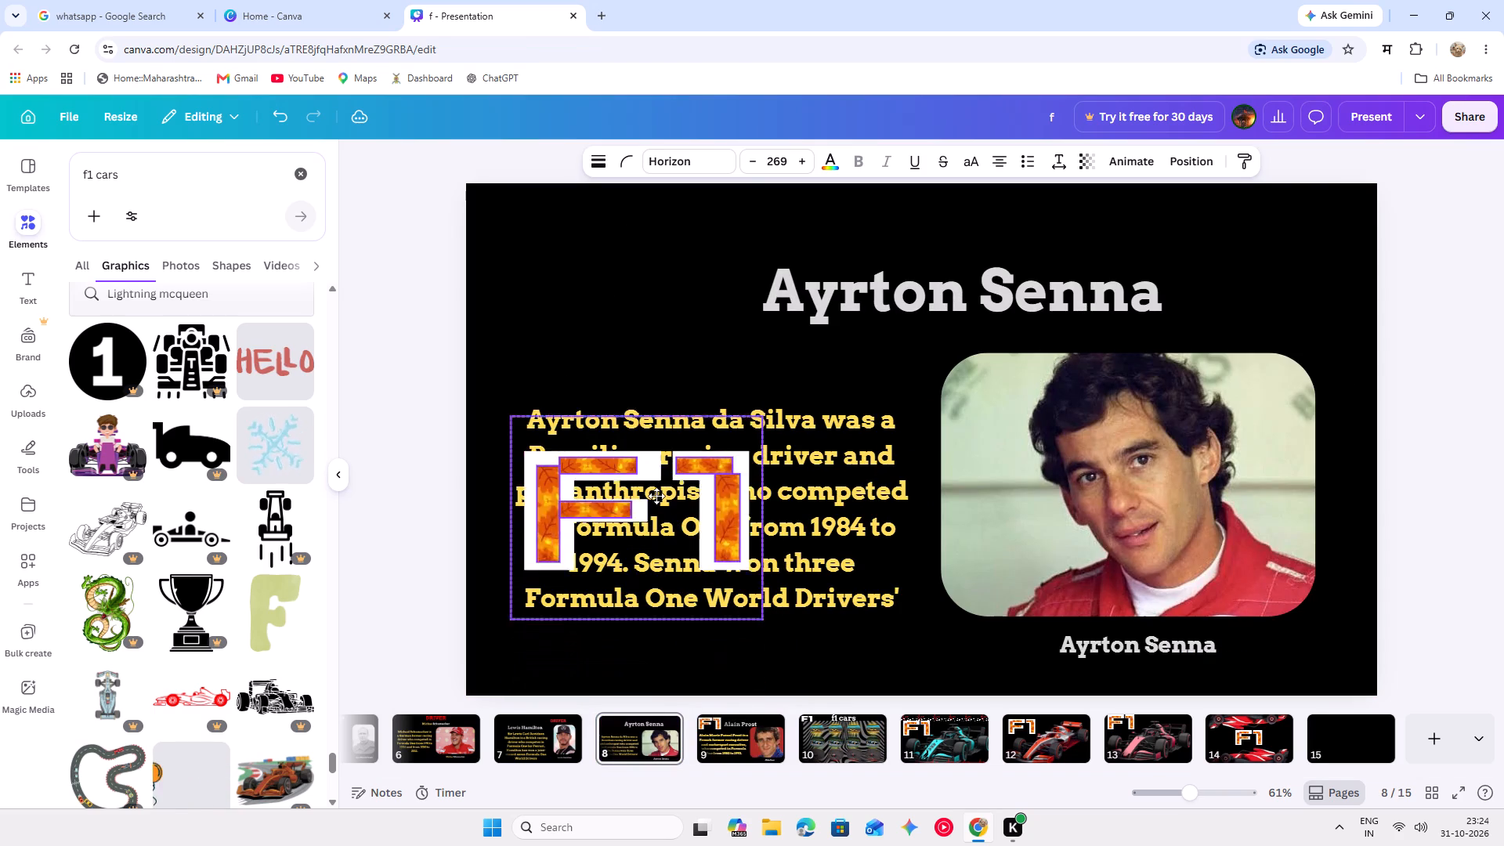
drag(656, 496, 638, 349)
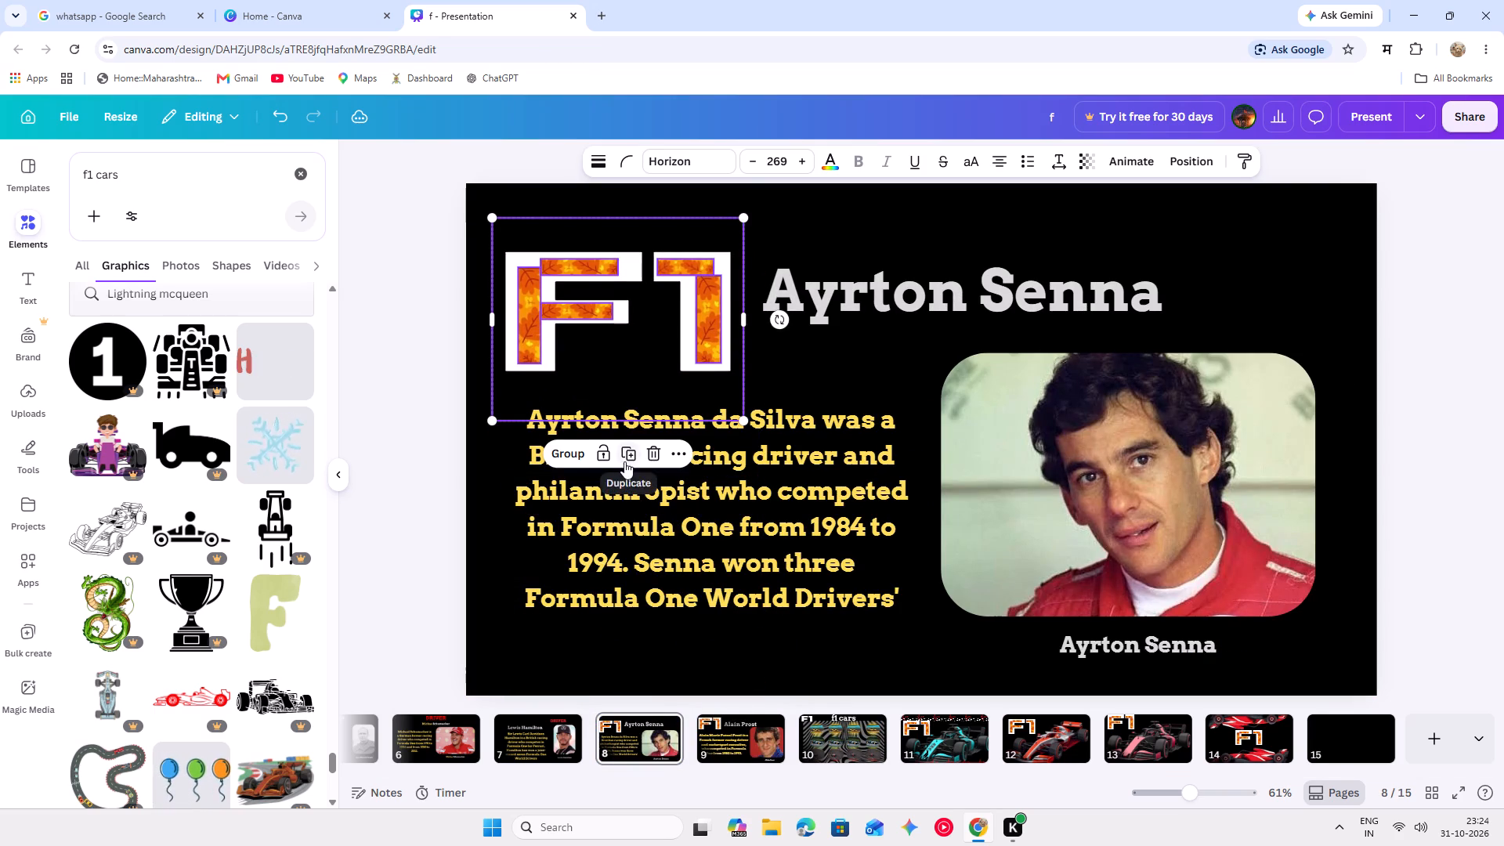
Duplicate page 8's F1 title and place the copy in the upper-left corner of page 7, the Lewis Hamilton page.
click(624, 461)
drag(633, 345, 545, 756)
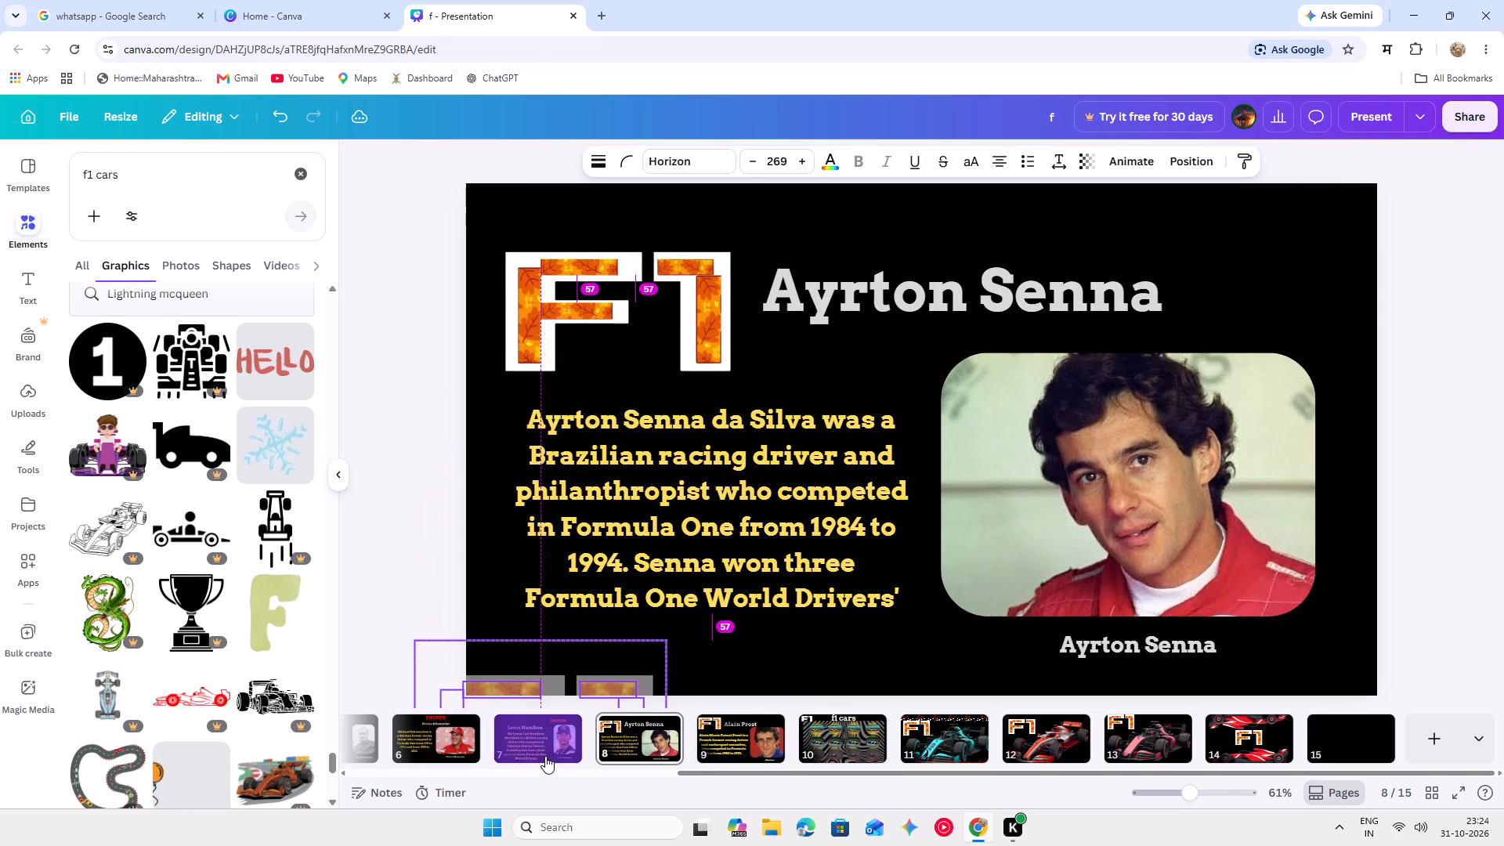
drag(545, 756, 593, 268)
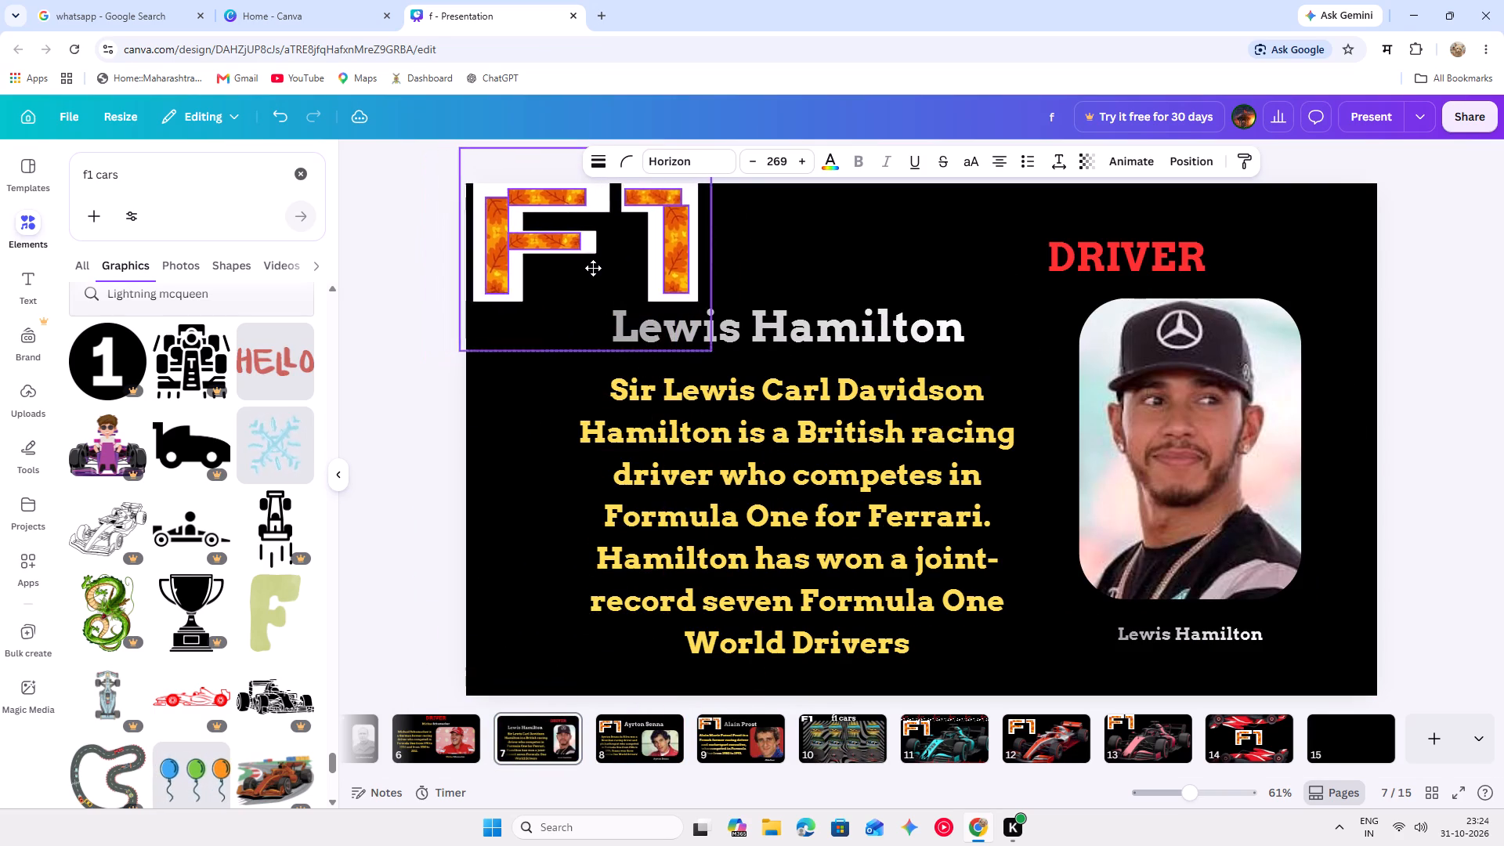
drag(593, 268, 605, 277)
Resize page 7's F1 title to font size 208 and position it in the upper-left corner, just above the Lewis Hamilton heading.
drag(728, 358, 704, 354)
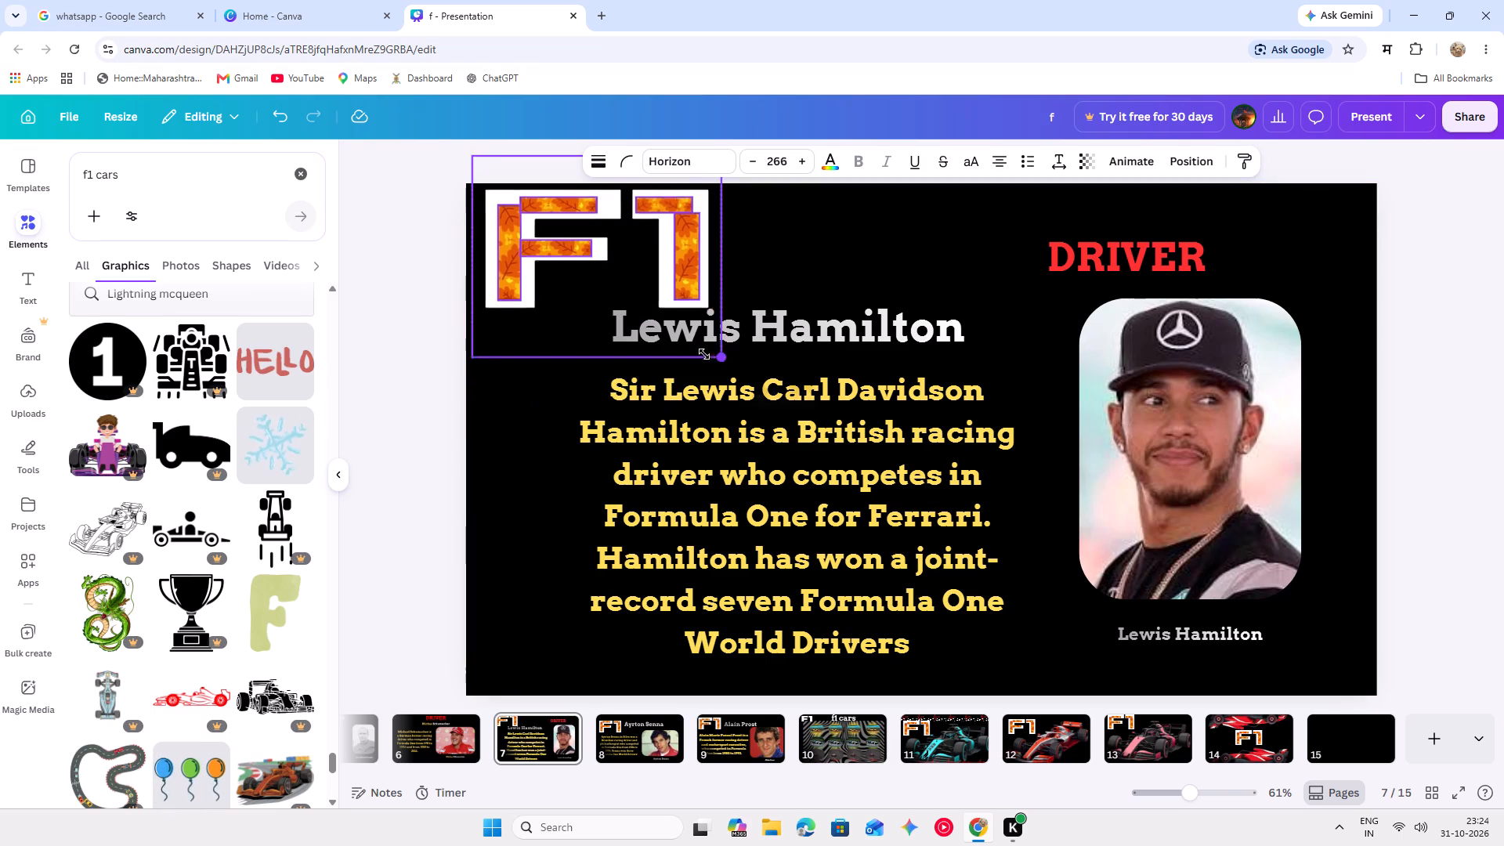
drag(704, 354, 652, 337)
drag(603, 280, 602, 311)
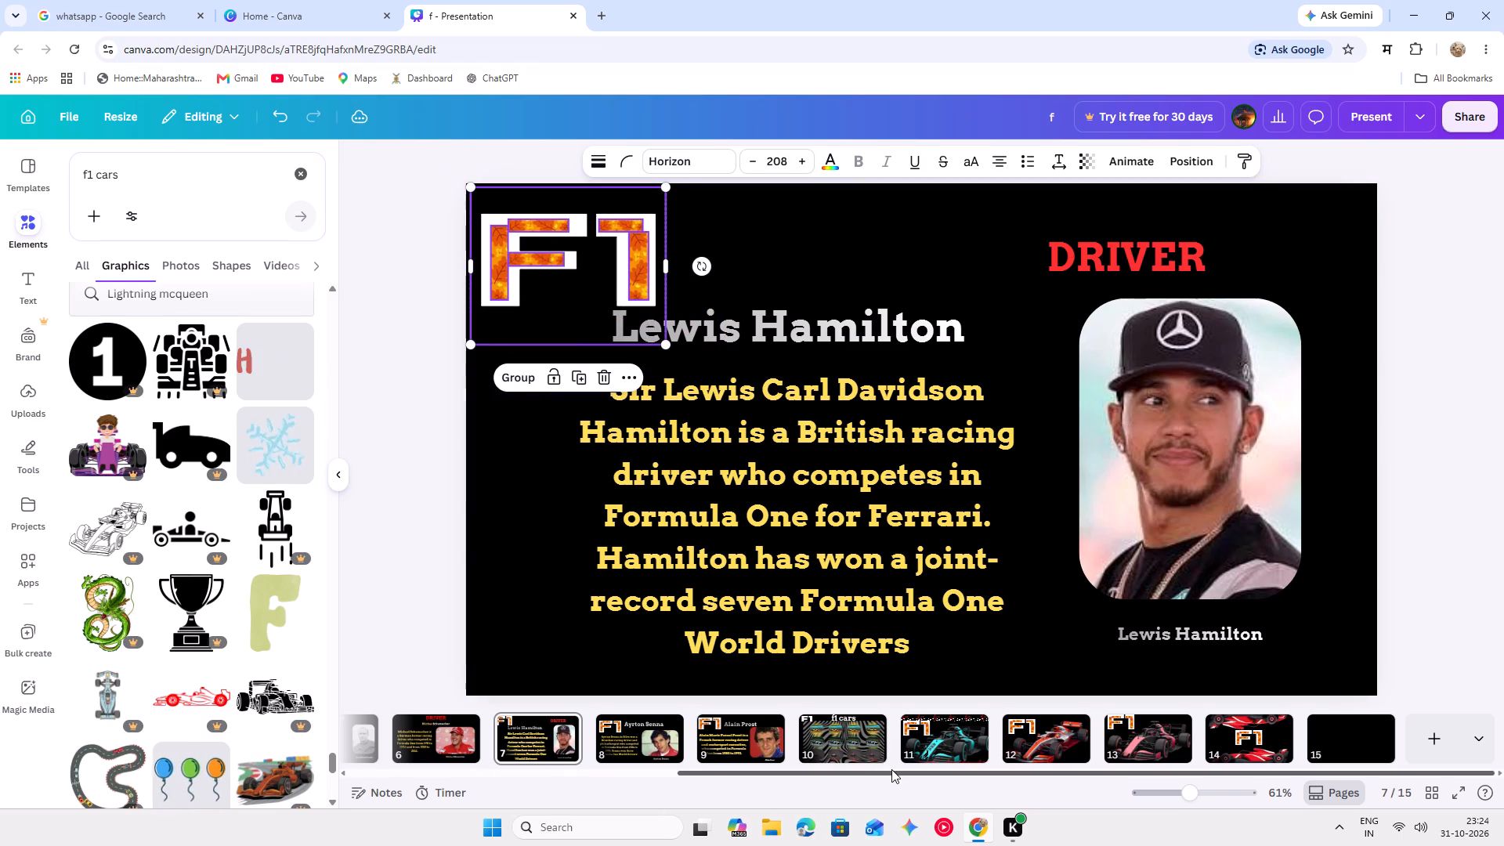
Duplicate page 7's F1 title and place the copy on page 6, above the Michael Schumacher biography and beside the DRIVER heading.
drag(894, 773, 569, 775)
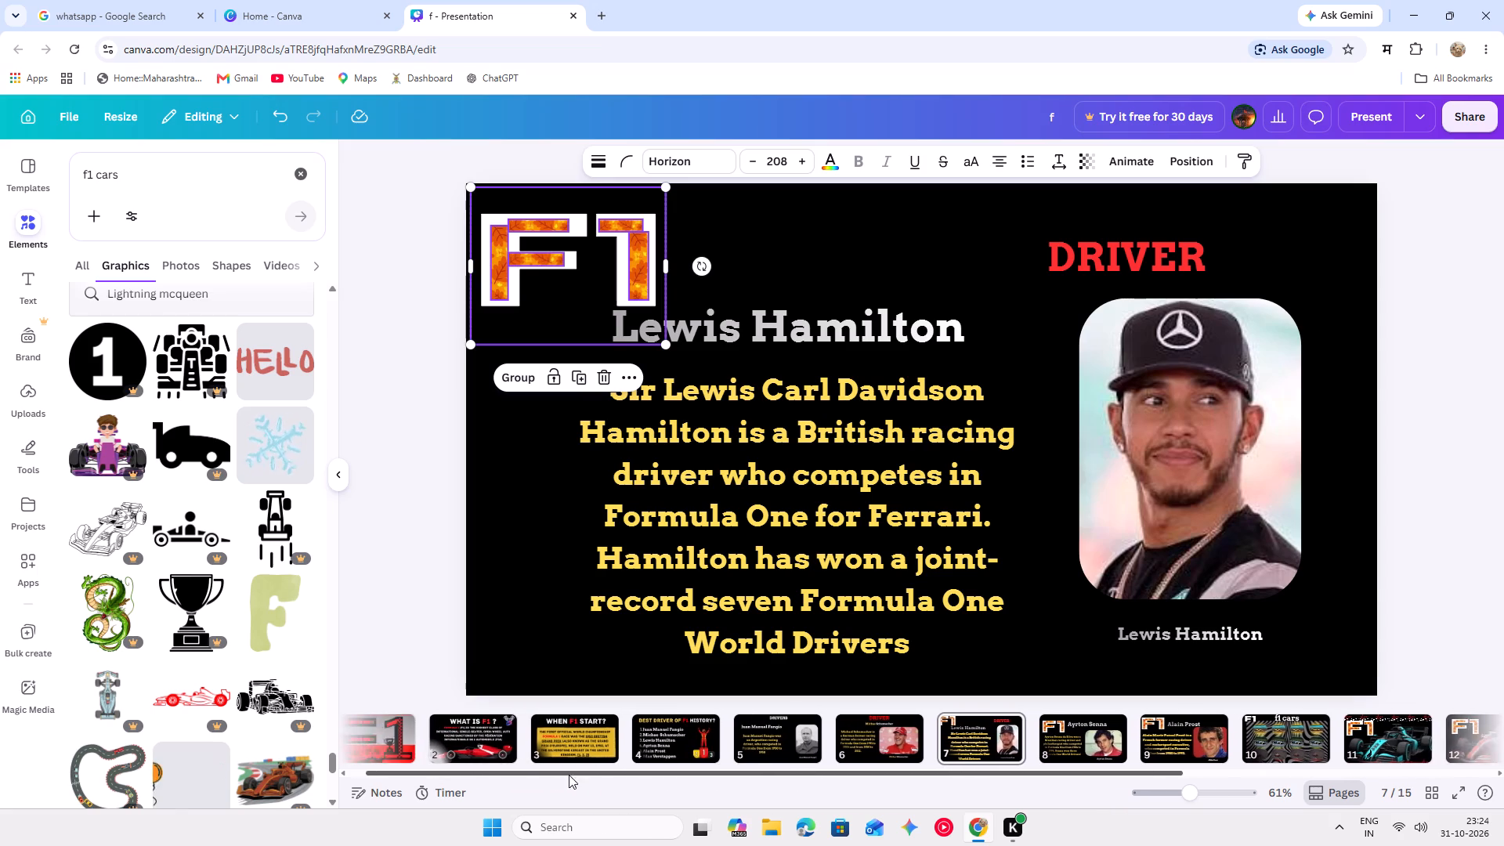
drag(569, 775, 523, 775)
click(581, 384)
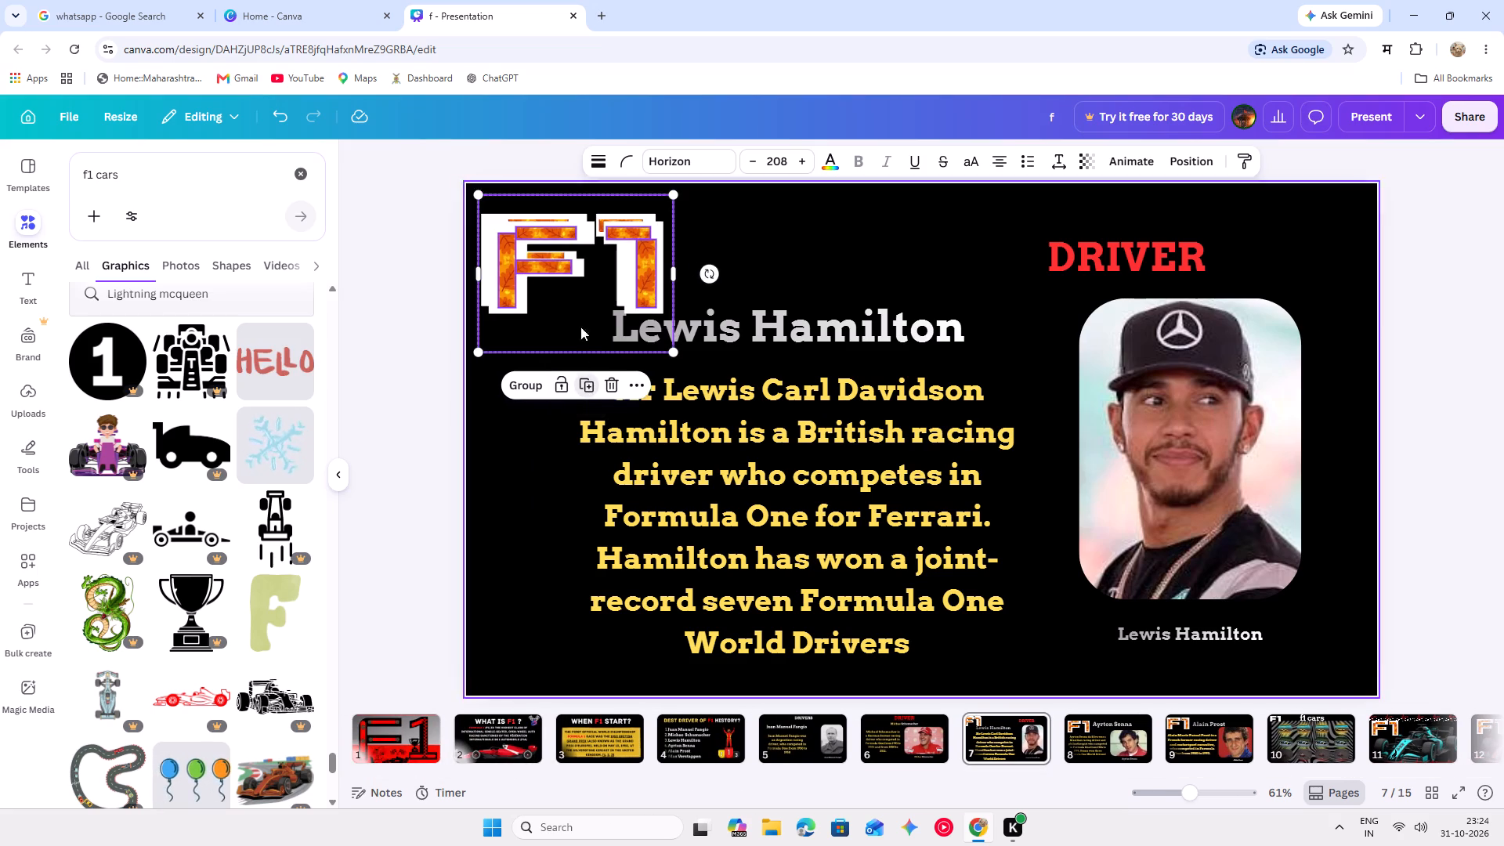
drag(584, 281, 889, 735)
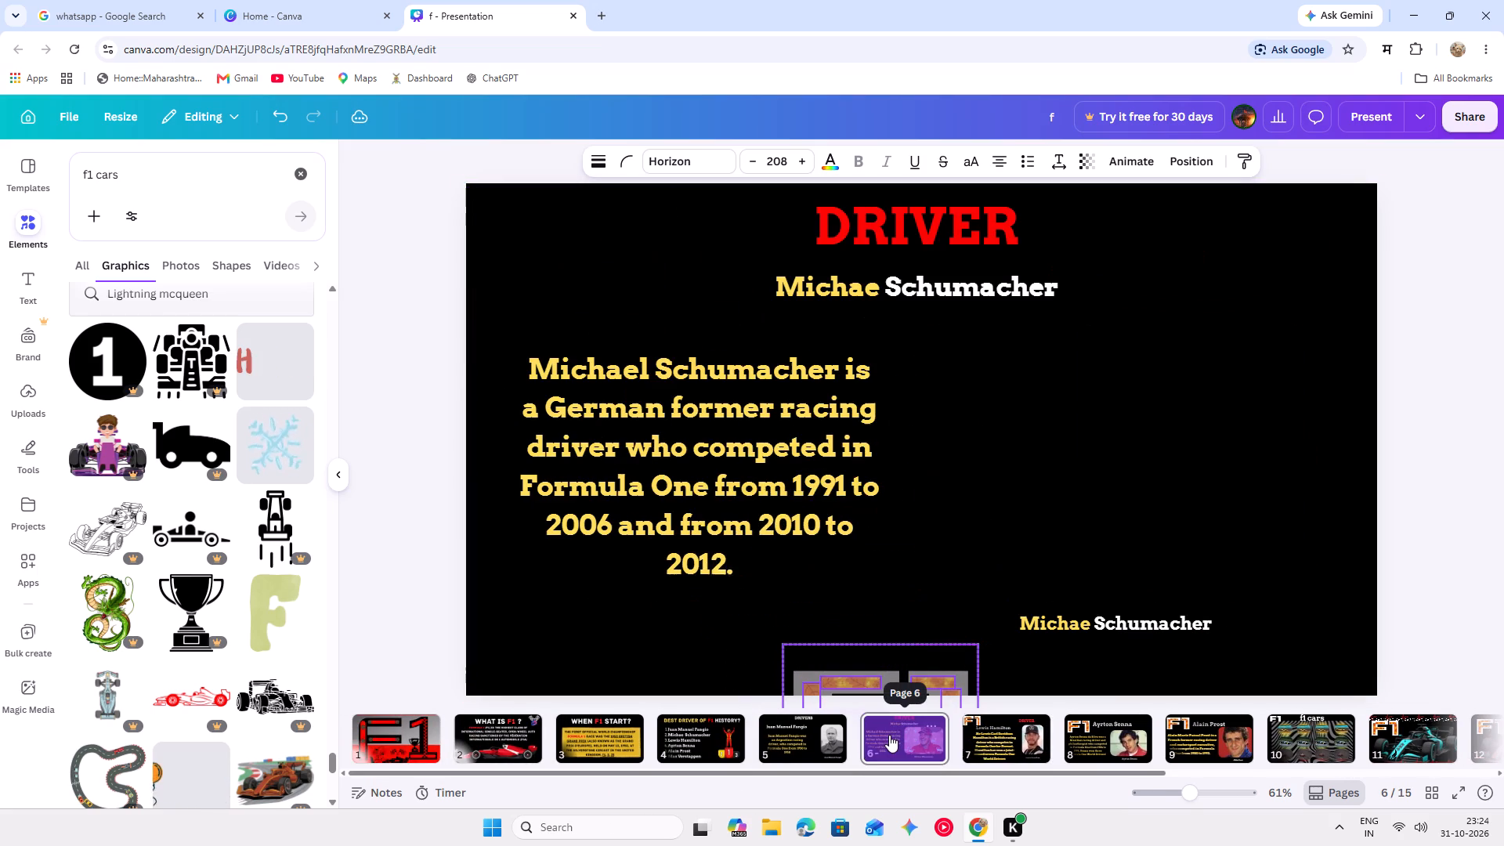
drag(889, 735, 624, 284)
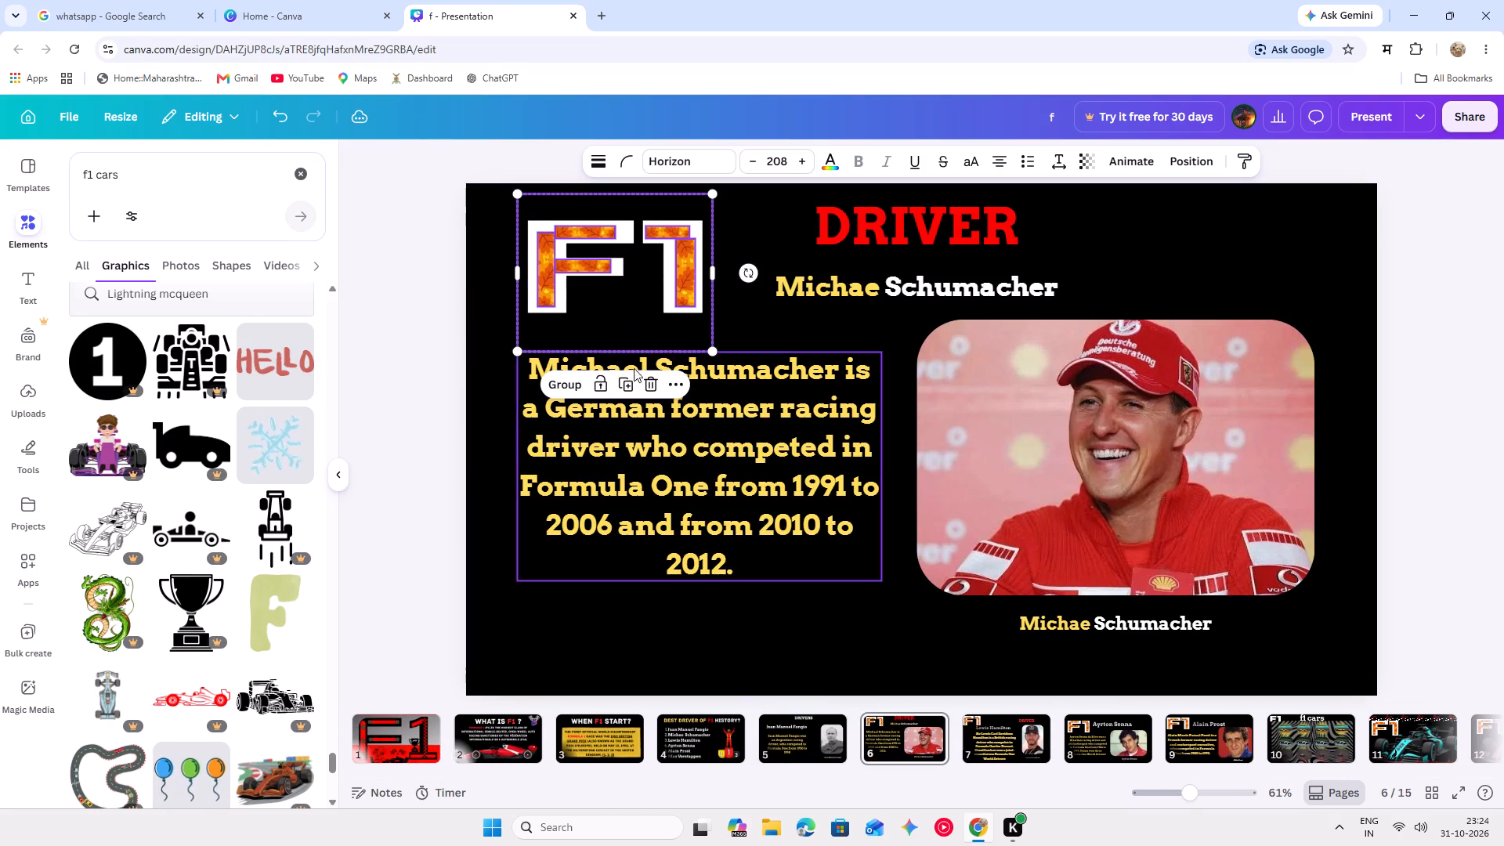
Duplicate page 6's F1 title and place the copy in the upper-left corner of page 5, above the Juan Manuel Fangio heading.
click(623, 386)
drag(621, 281, 800, 752)
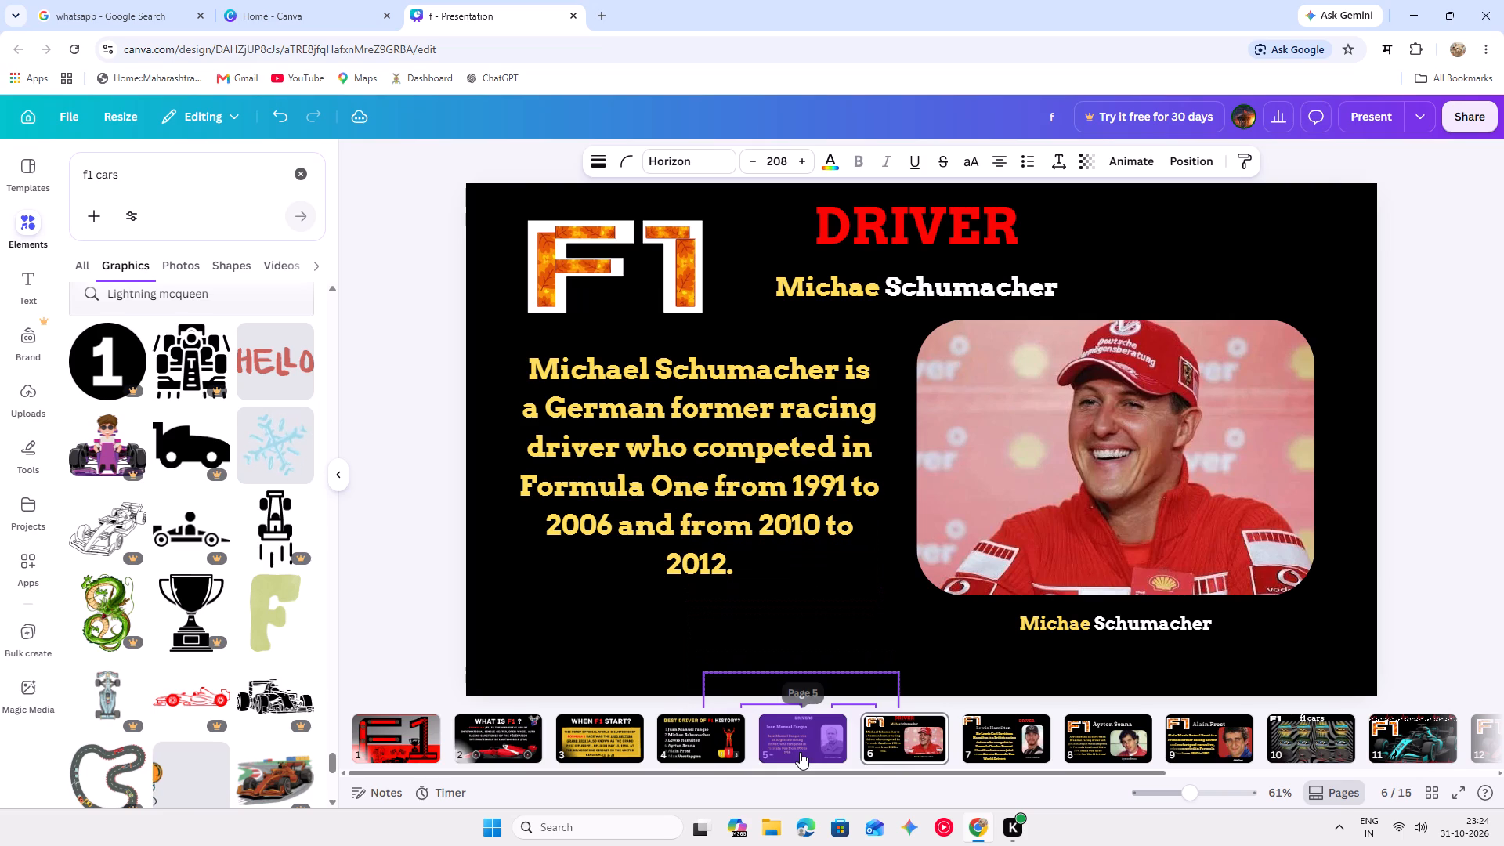
drag(800, 752, 681, 264)
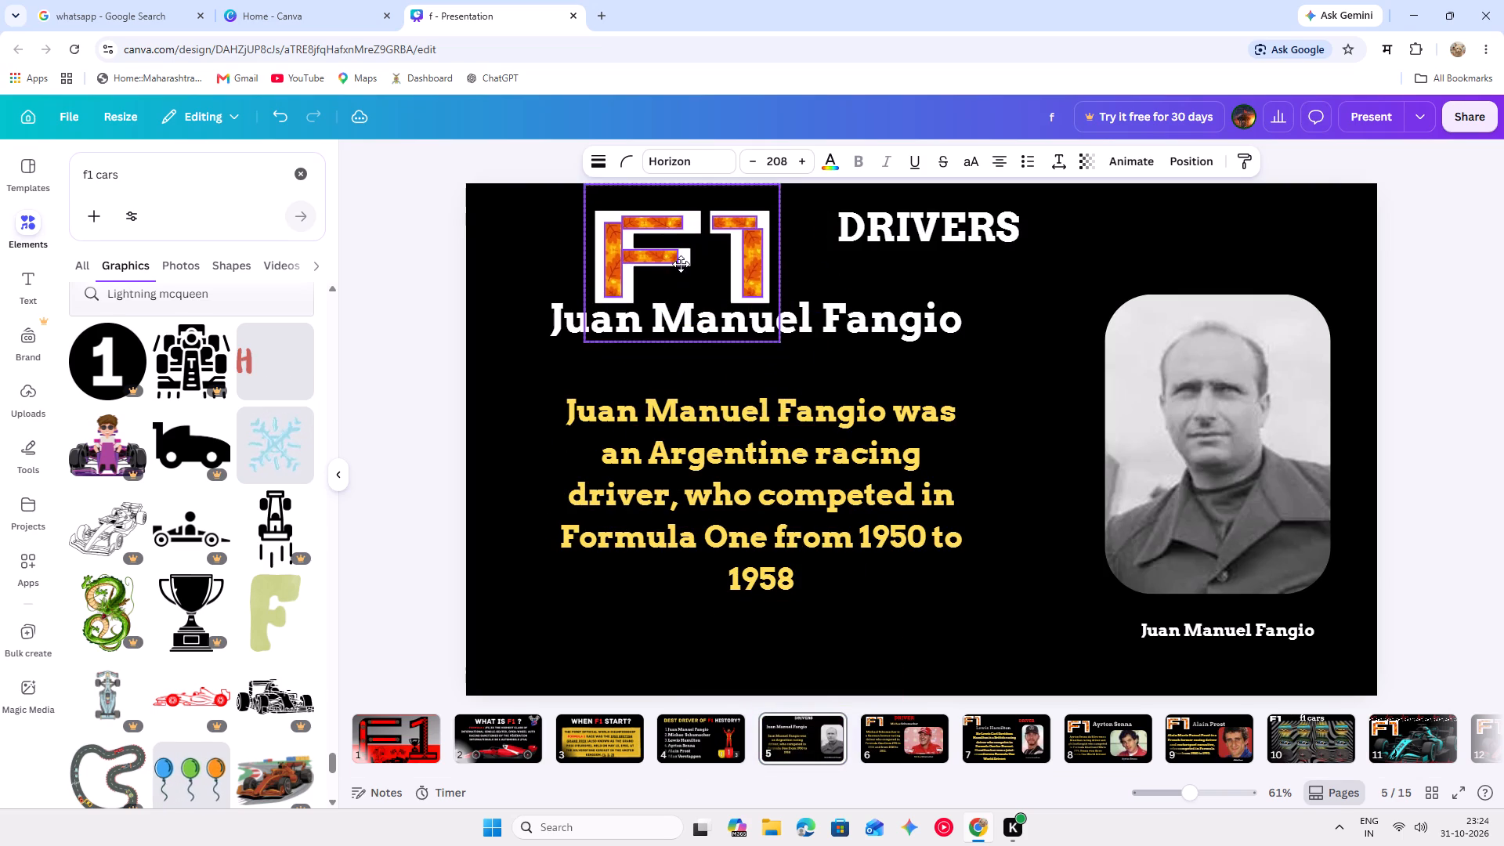
drag(681, 264, 570, 248)
Duplicate page 5's F1 title and place the copy on page 4, between the driver list and the podium illustration.
click(584, 358)
drag(580, 234, 788, 627)
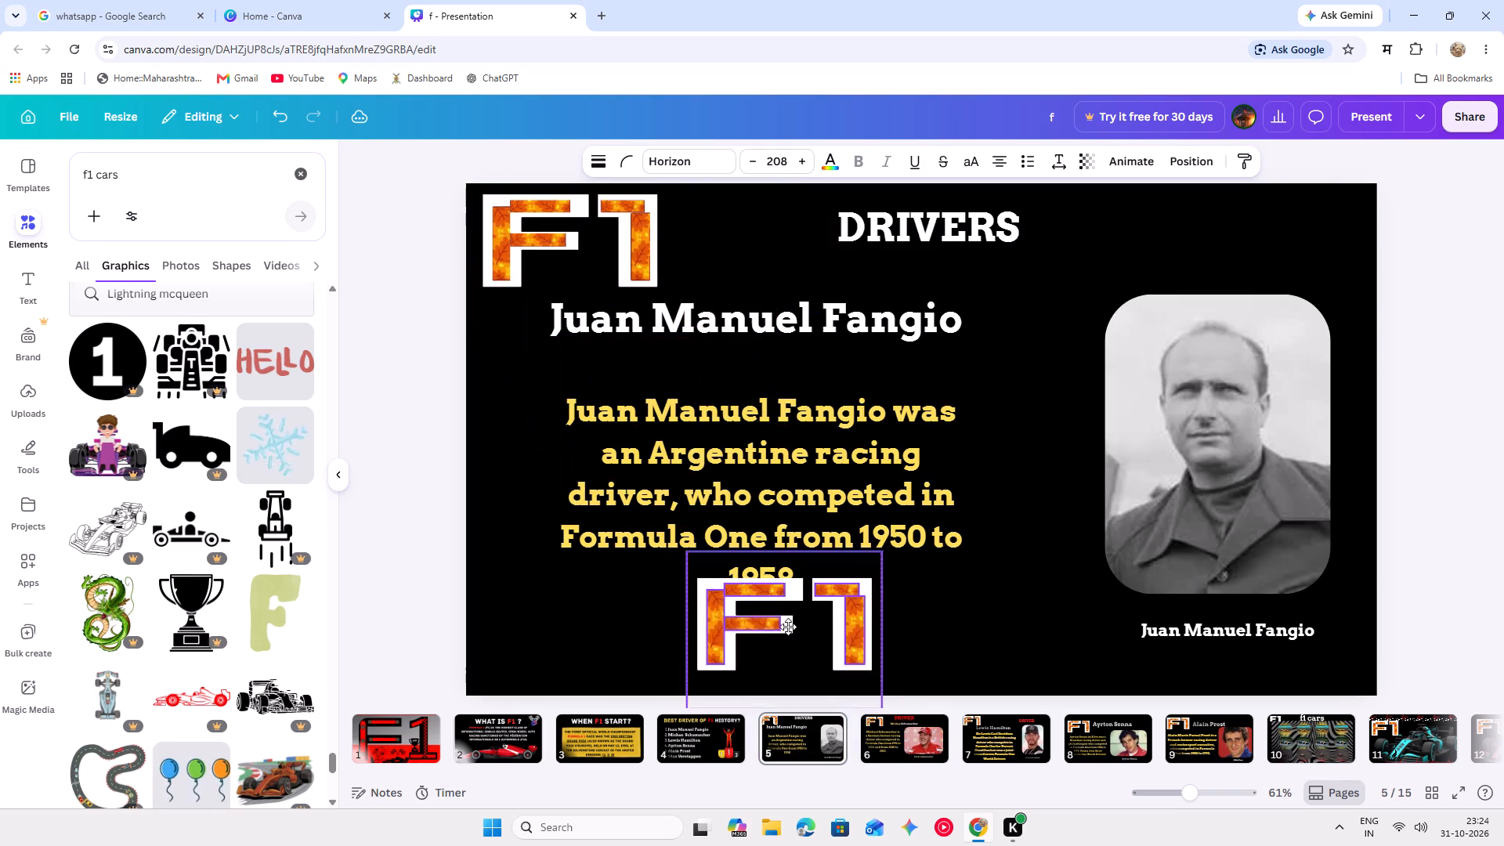
drag(788, 627, 828, 584)
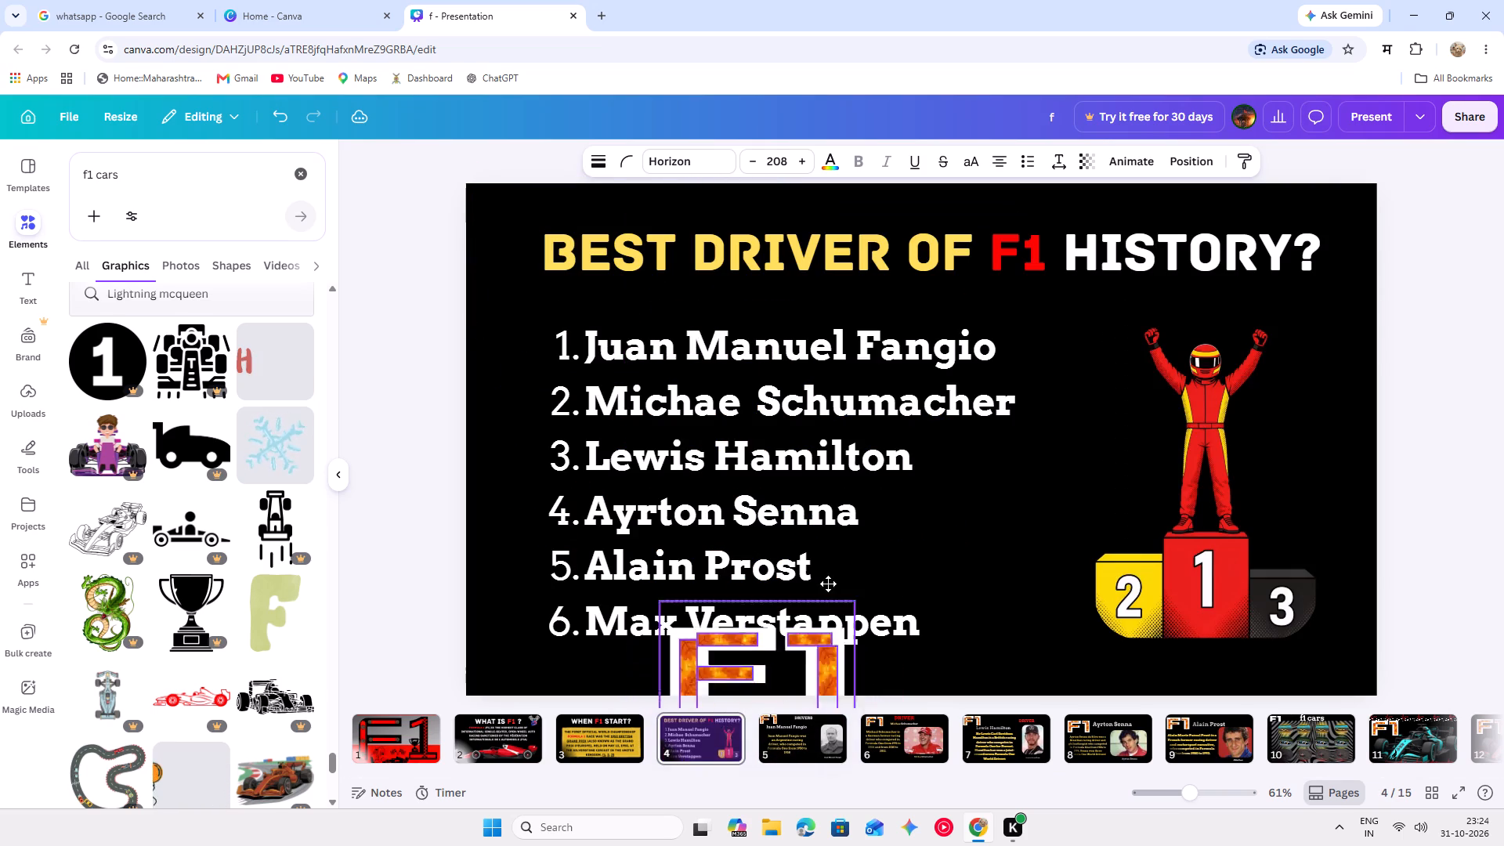
drag(828, 584, 1022, 491)
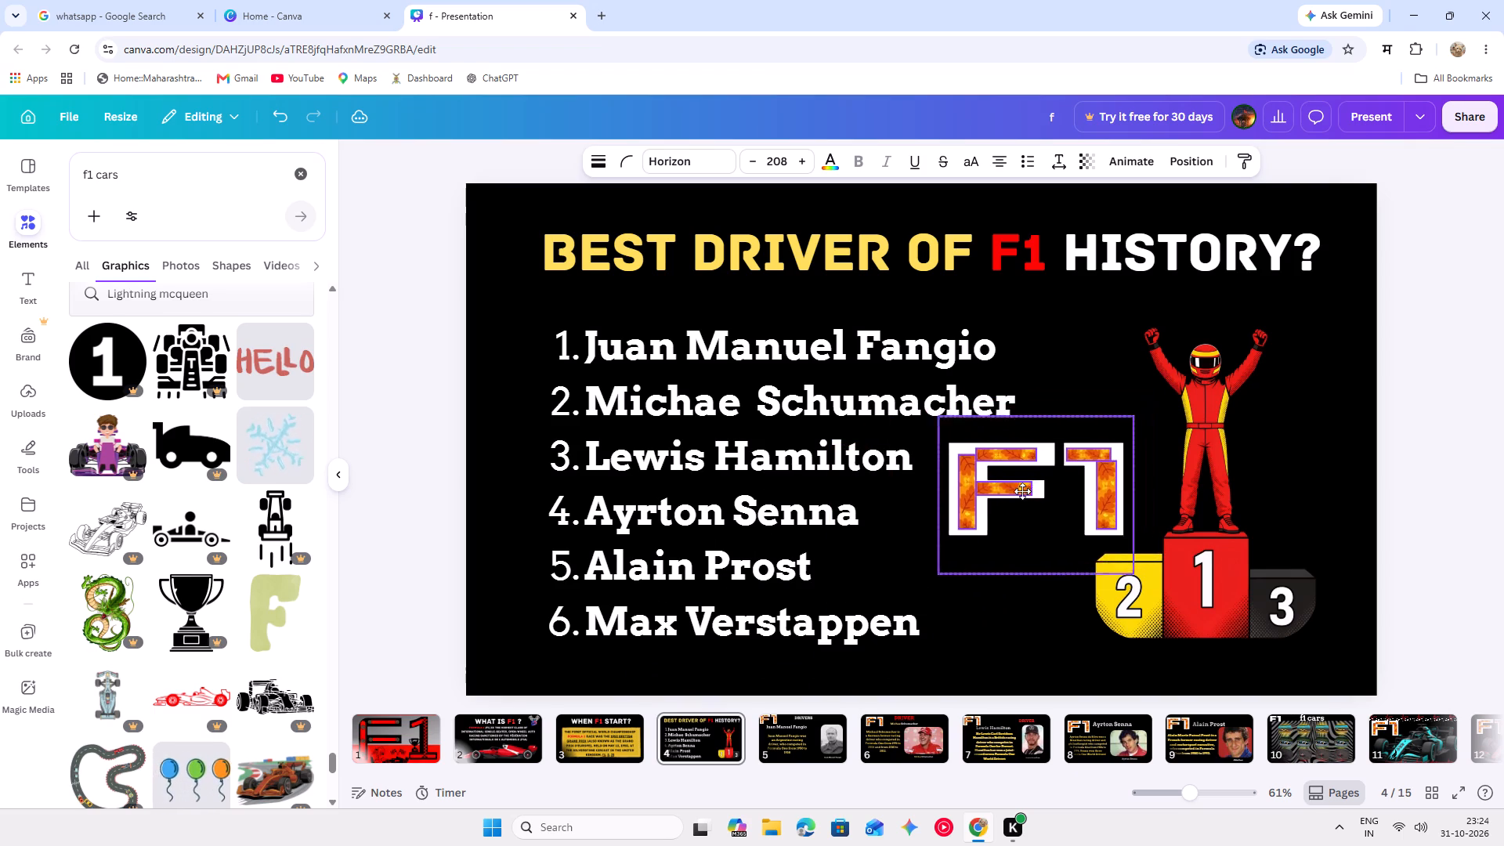
drag(1022, 491, 1029, 484)
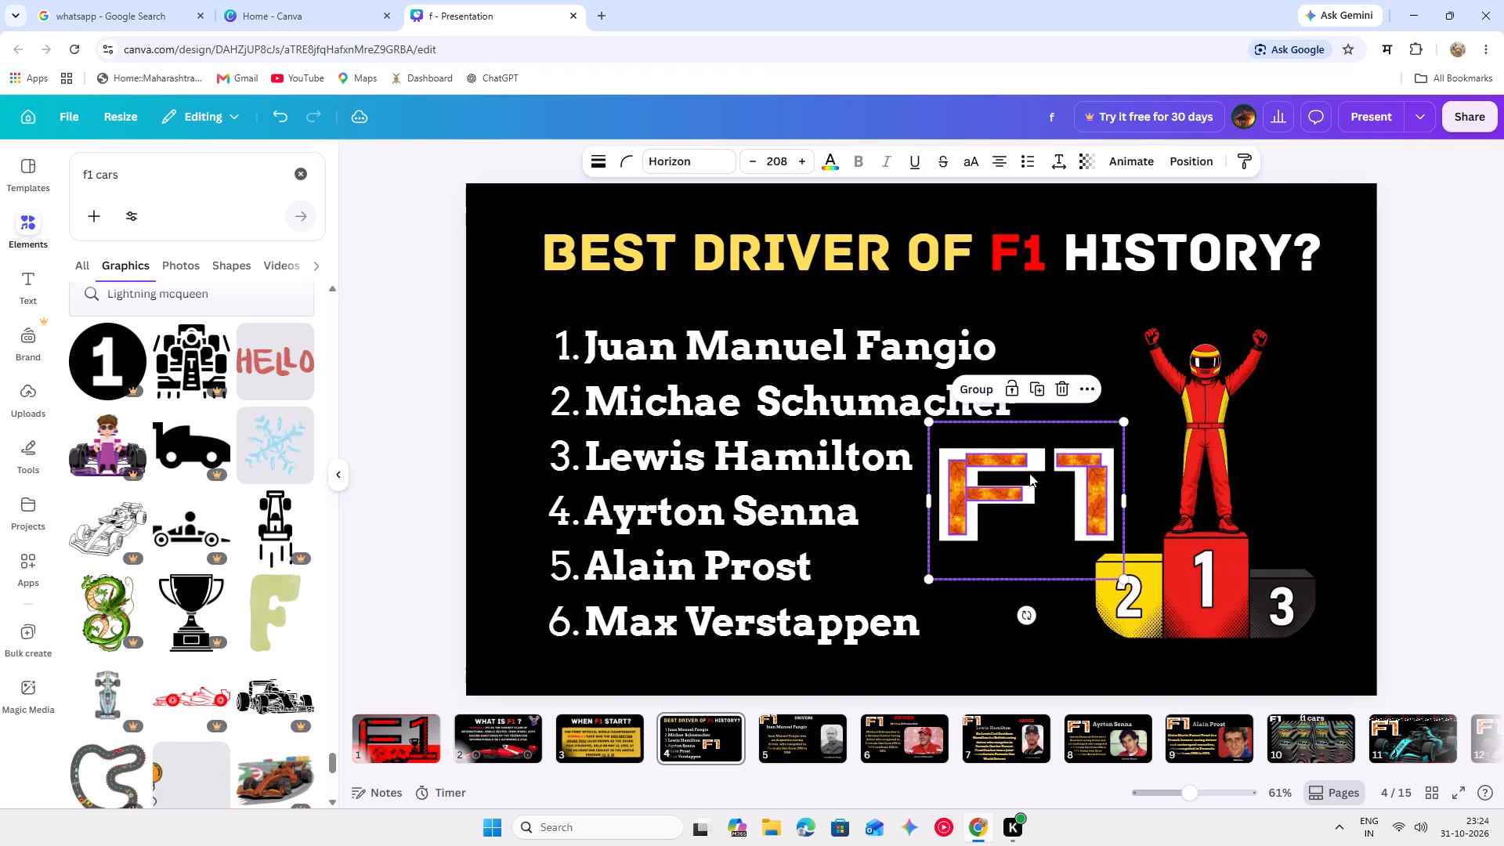
Duplicate page 4's F1 title onto page 3, shrink the copy to font size 147 and fit it beside the WHEN F1 START? heading.
click(1037, 395)
drag(1052, 490, 1017, 537)
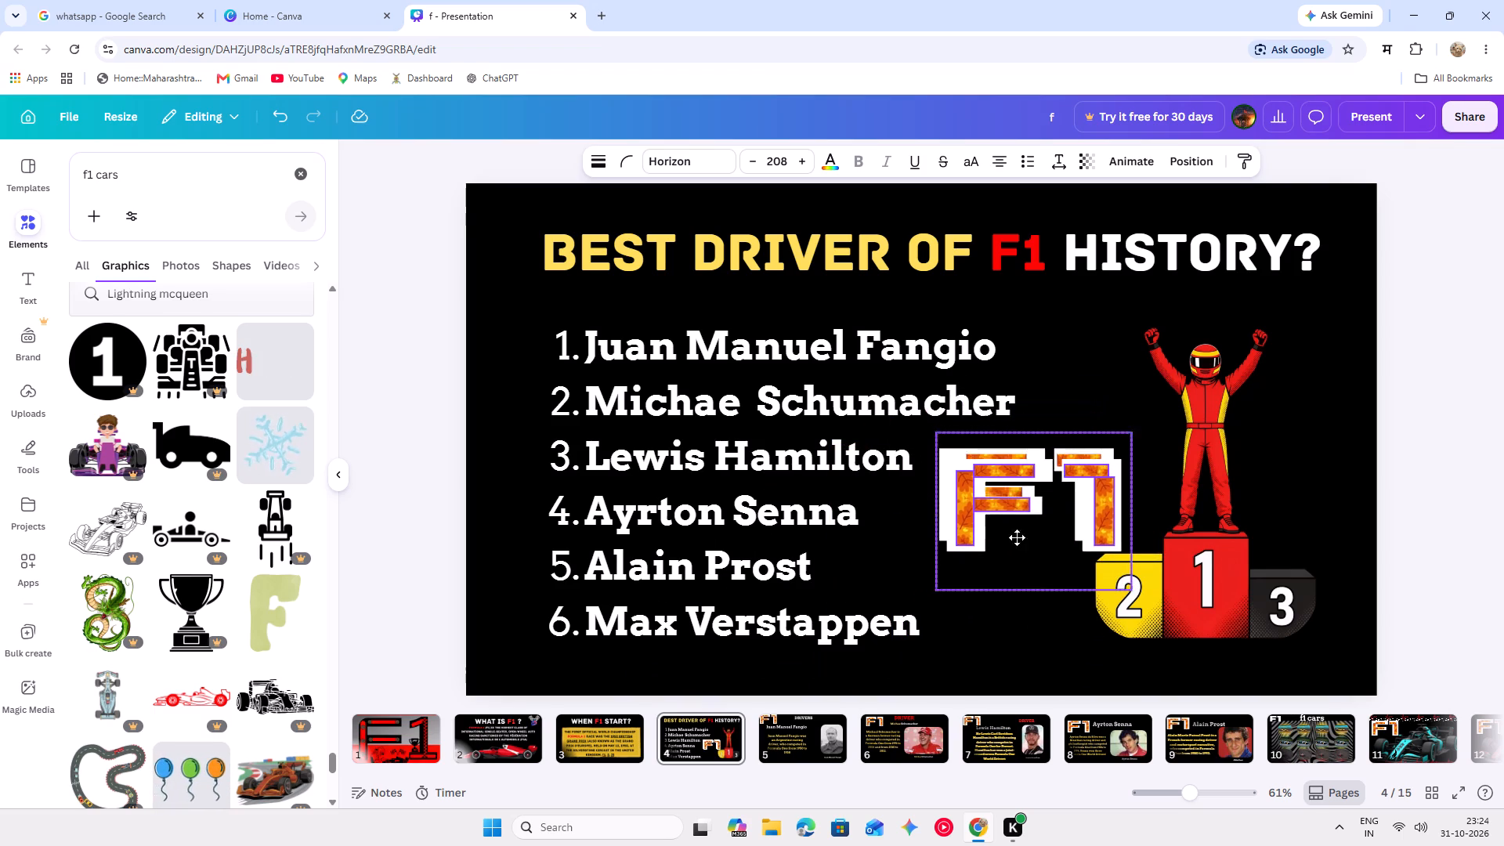
drag(1017, 537, 593, 725)
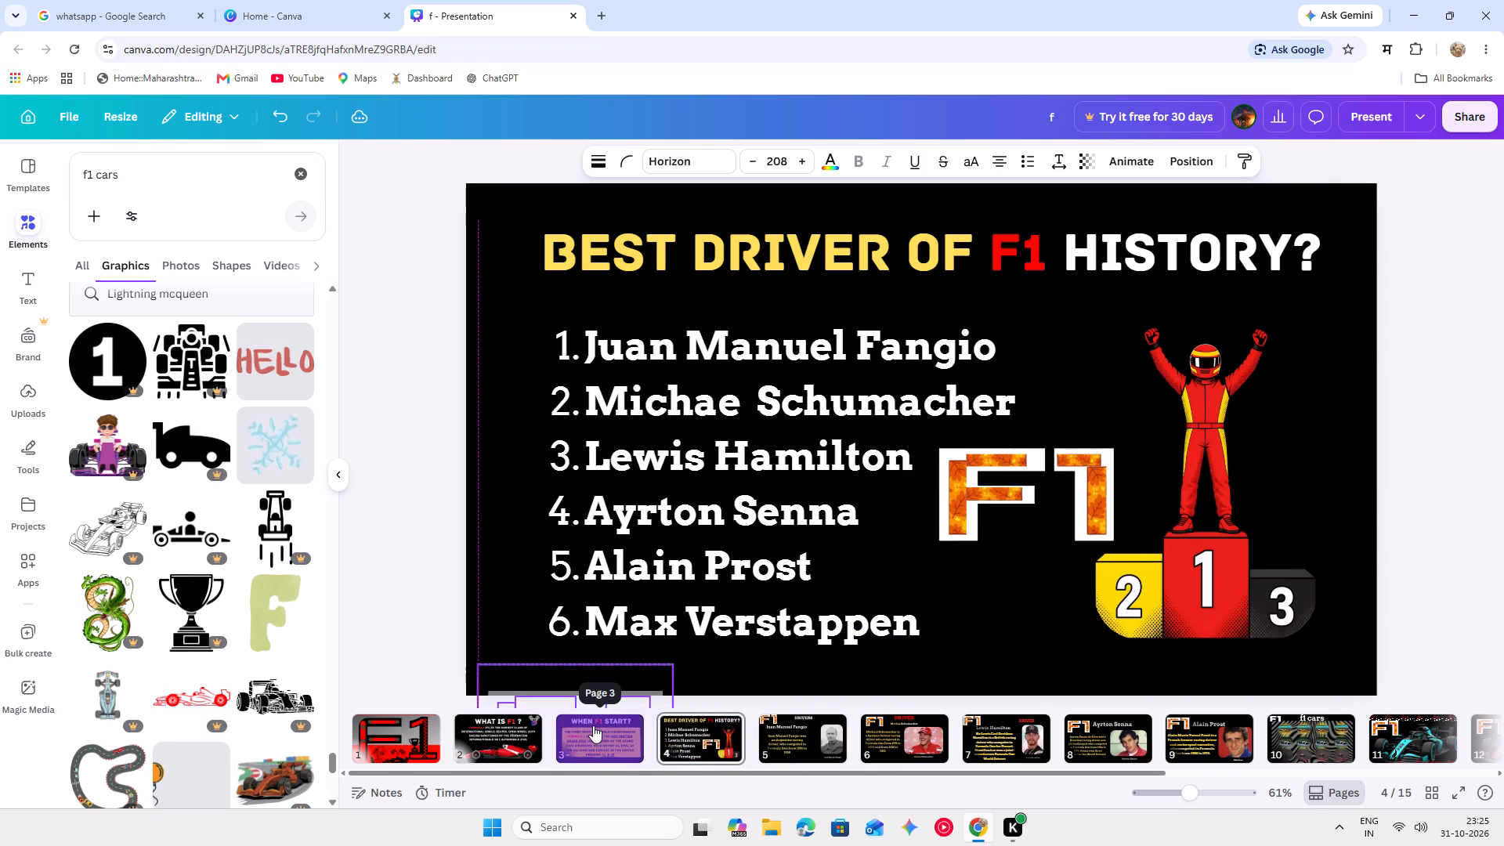
drag(593, 725, 569, 251)
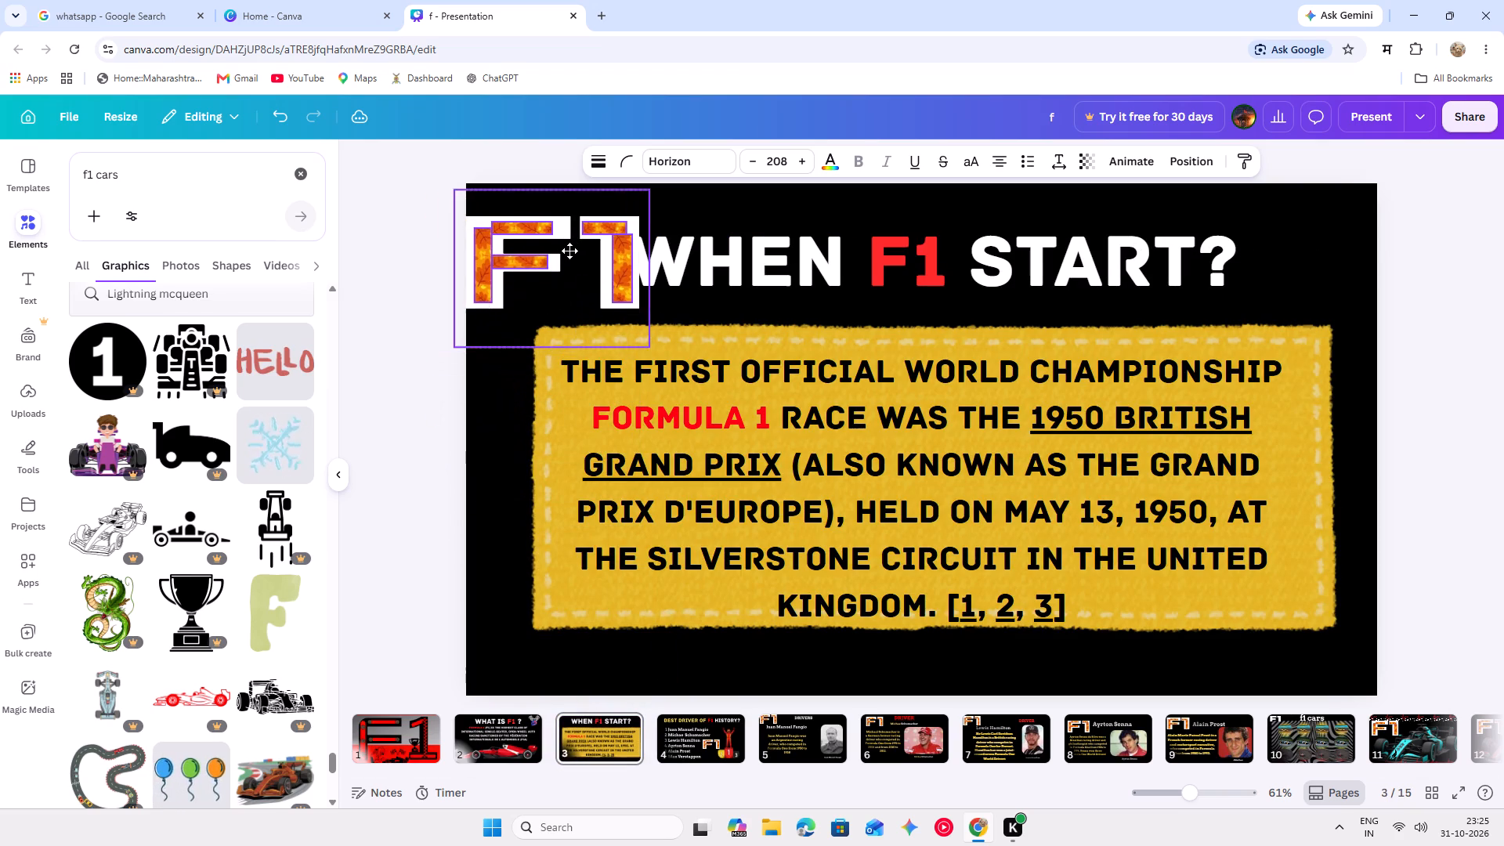
drag(569, 251, 584, 248)
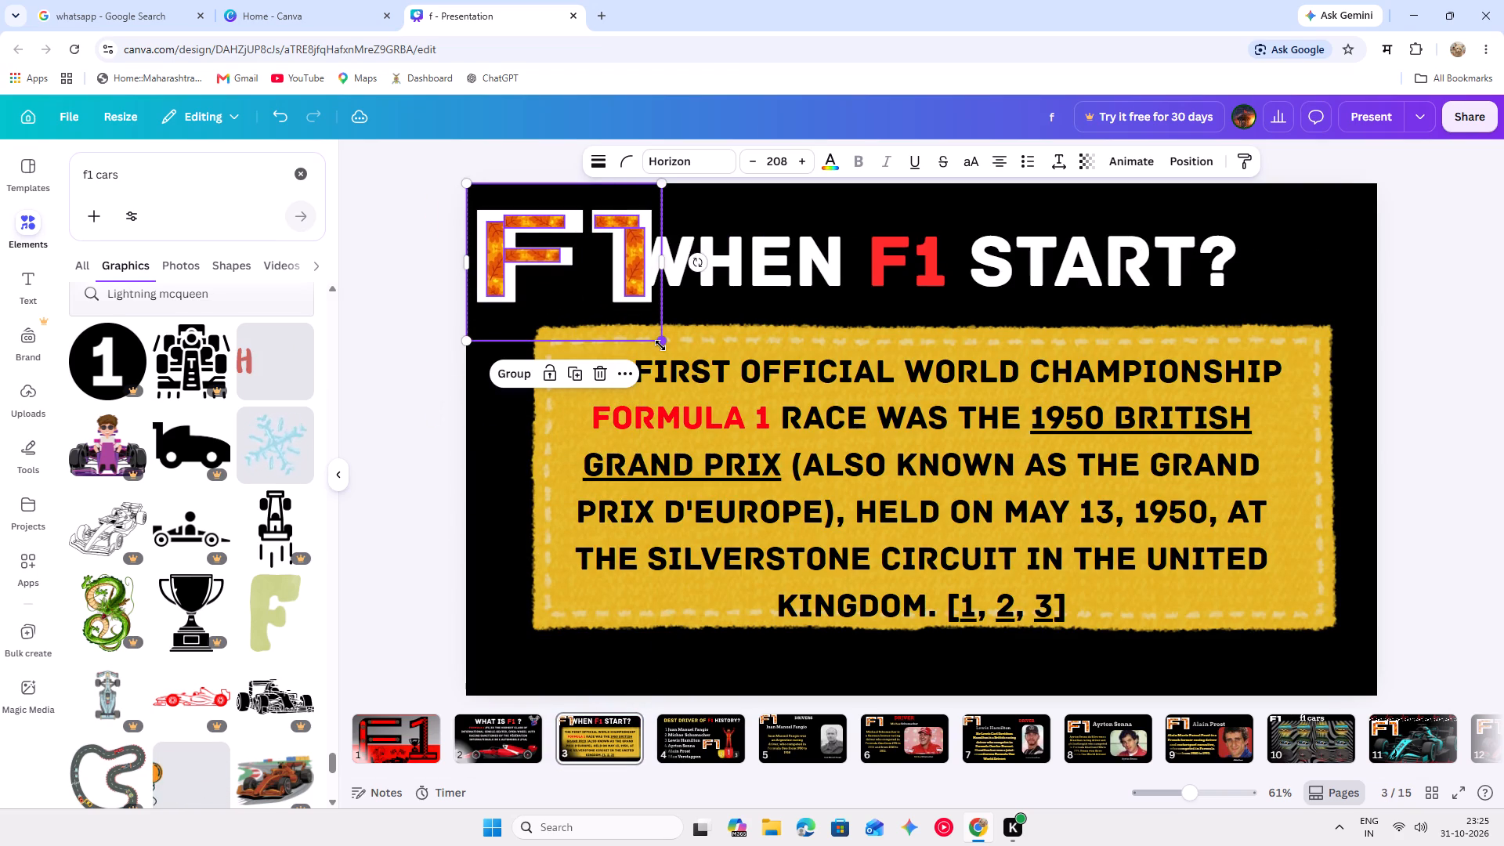
drag(660, 345, 594, 309)
drag(561, 269, 573, 280)
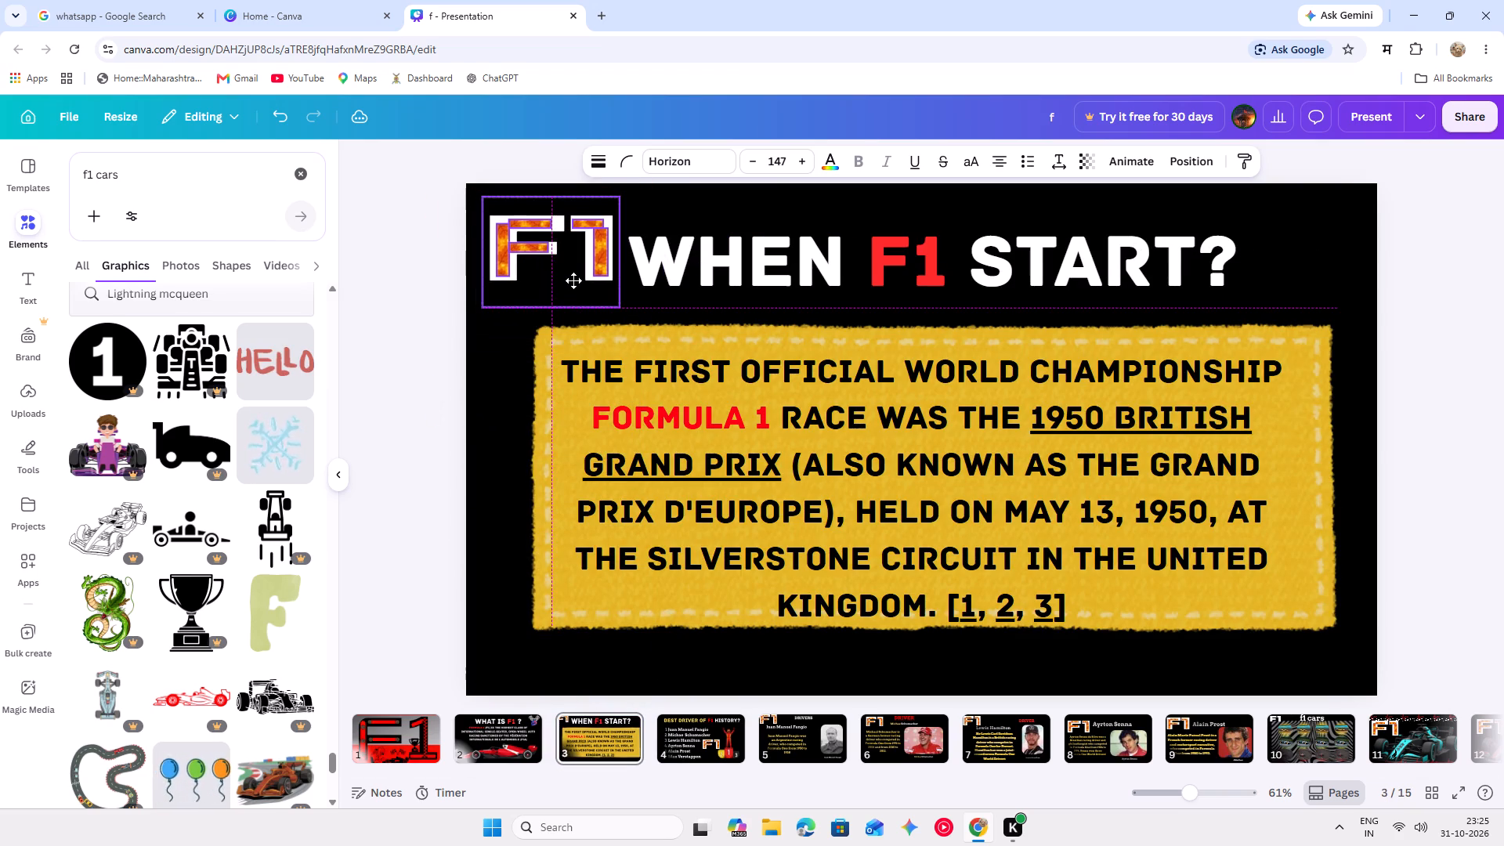
drag(573, 280, 573, 295)
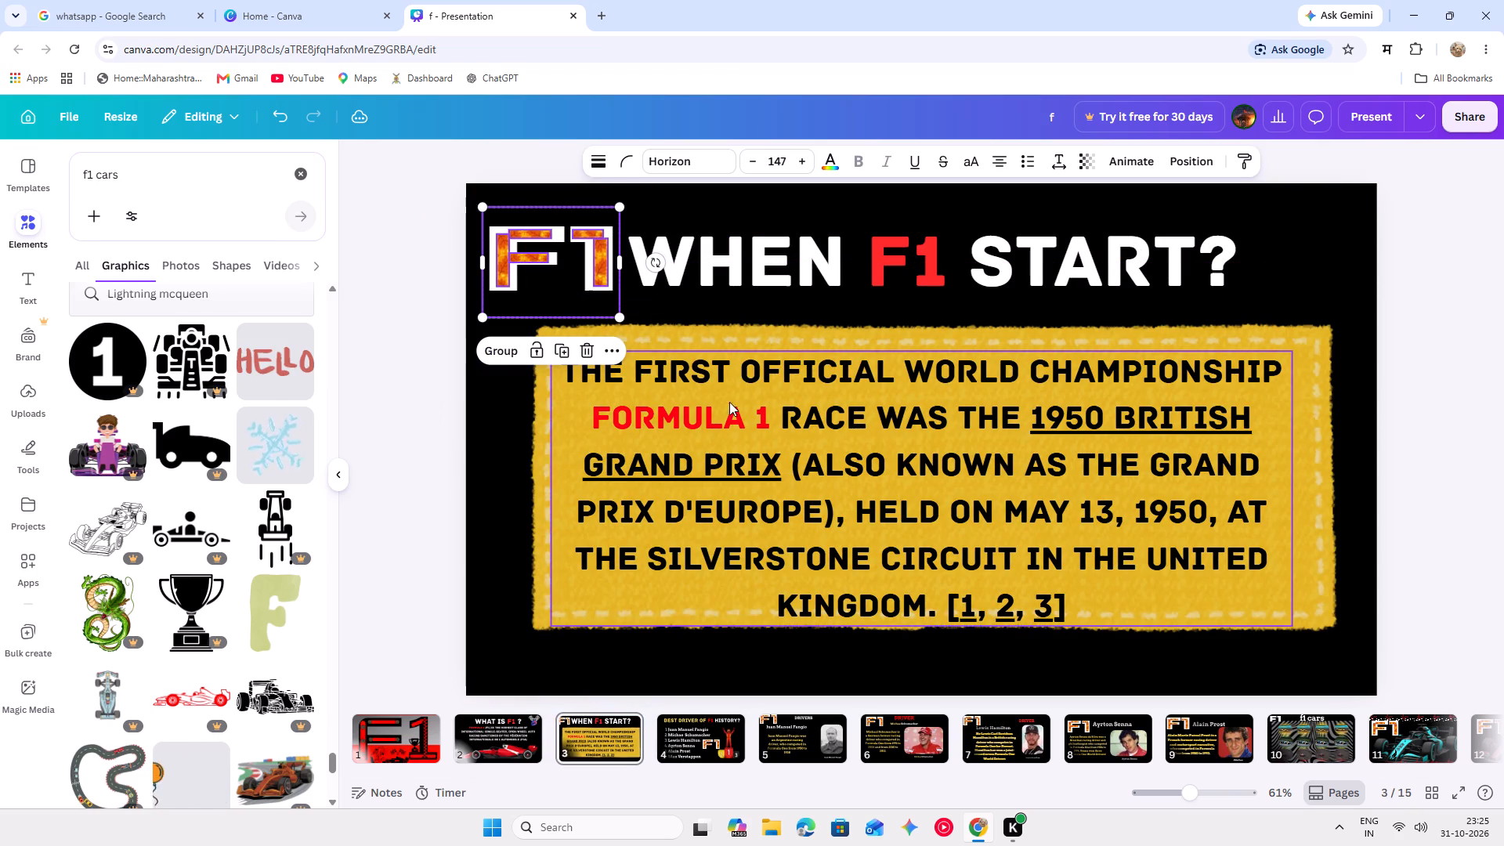
Duplicate page 3's F1 title and place the copy in the upper-left corner of page 2, beside the WHAT IS F1 ? heading.
click(557, 341)
drag(567, 277, 578, 356)
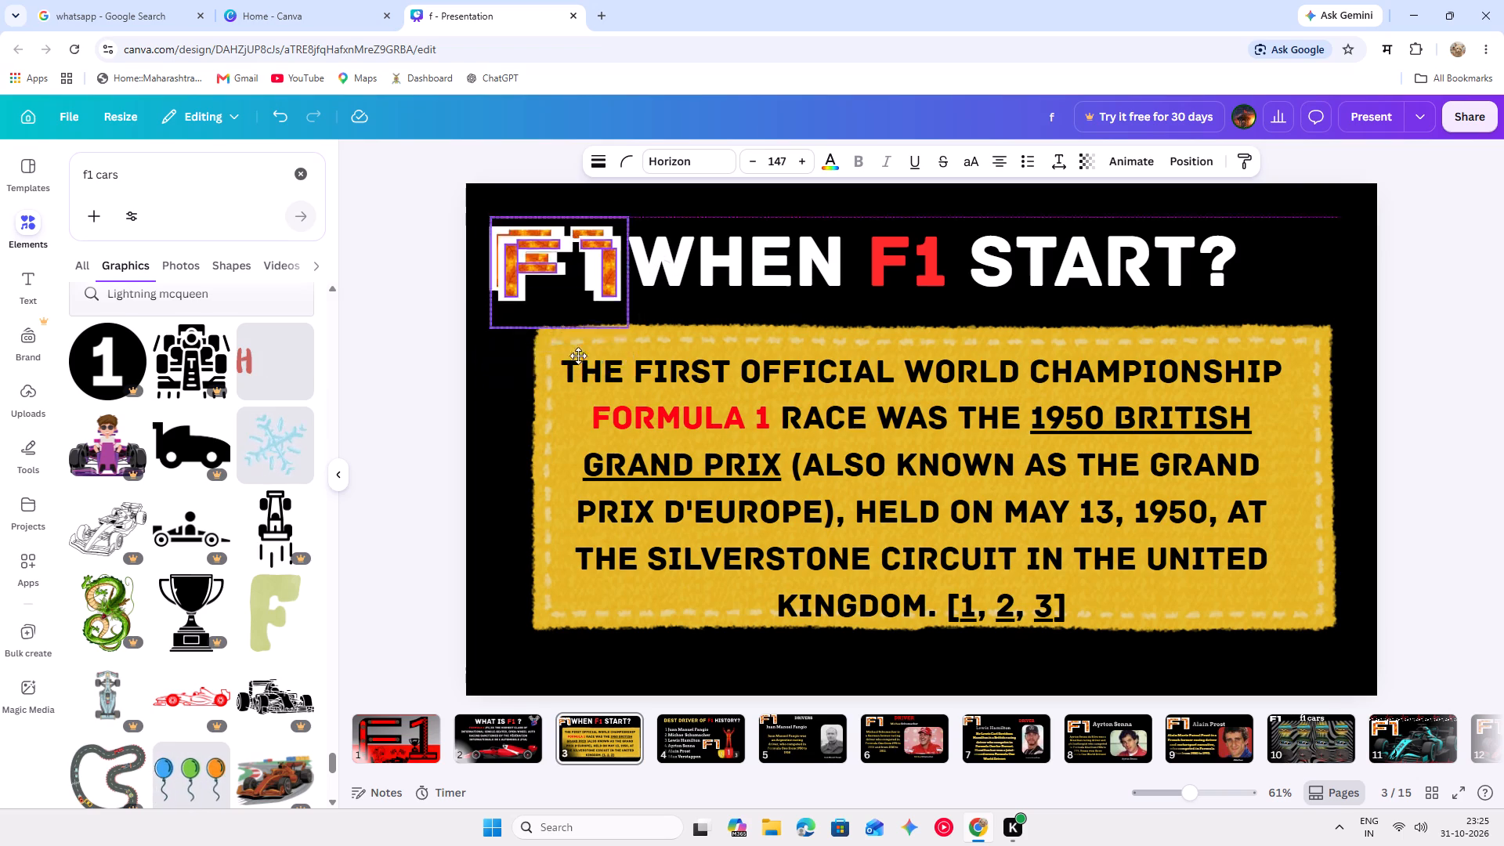
drag(578, 356, 537, 749)
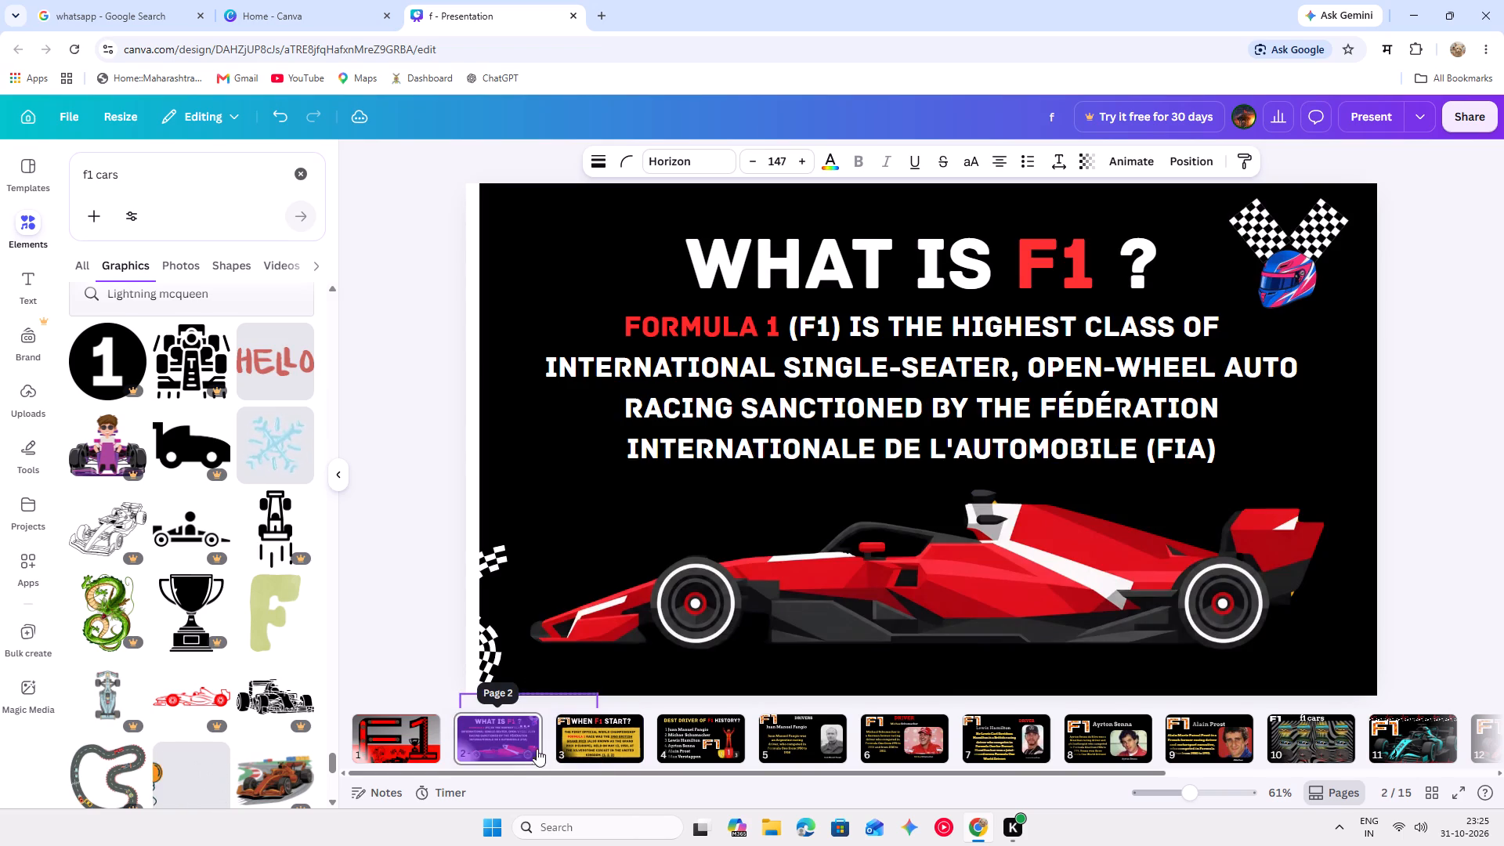
drag(537, 749, 580, 257)
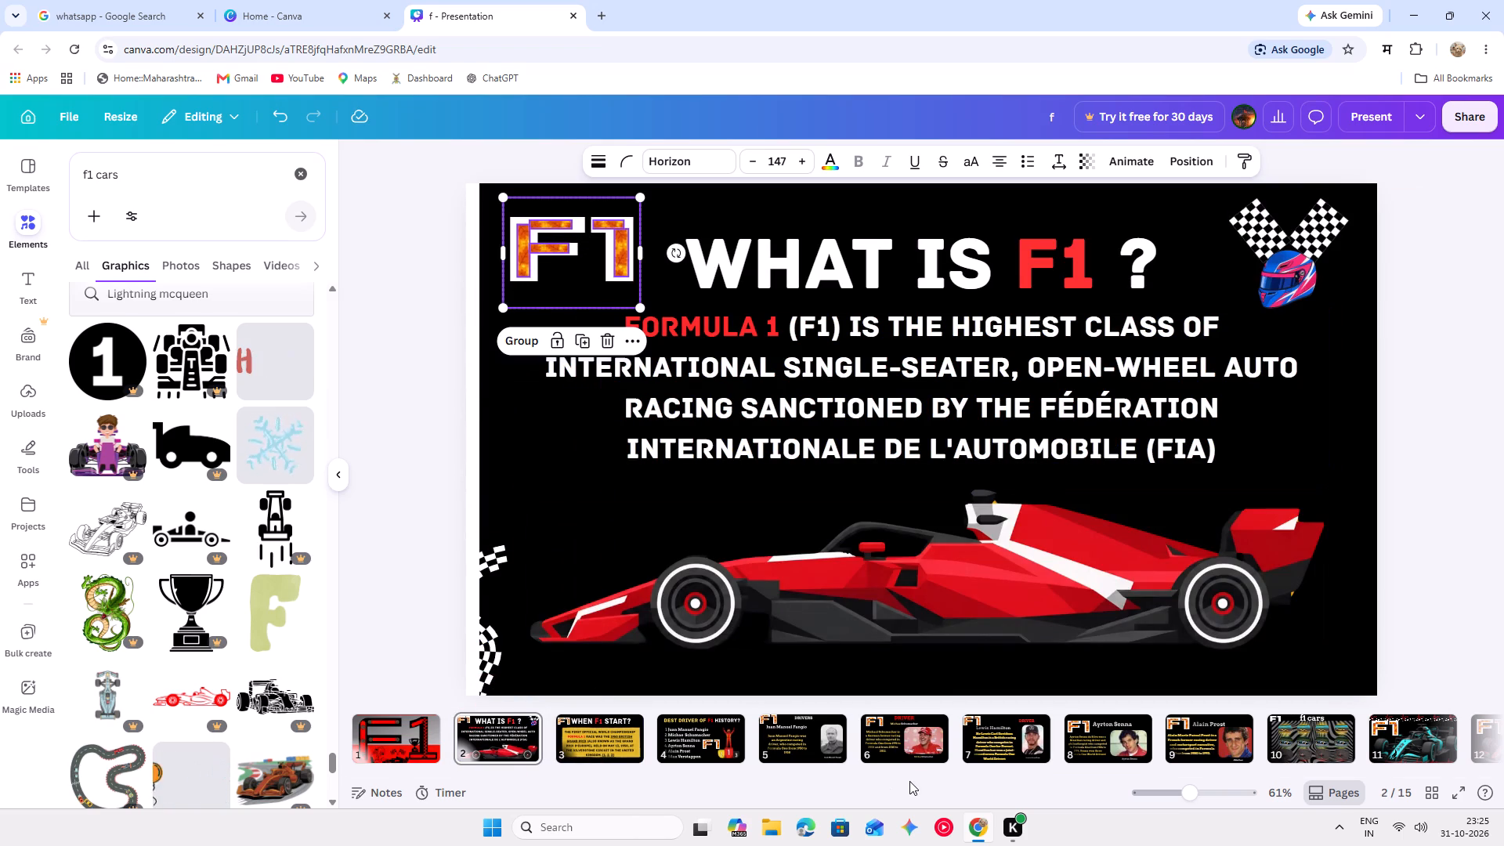
drag(913, 773, 858, 776)
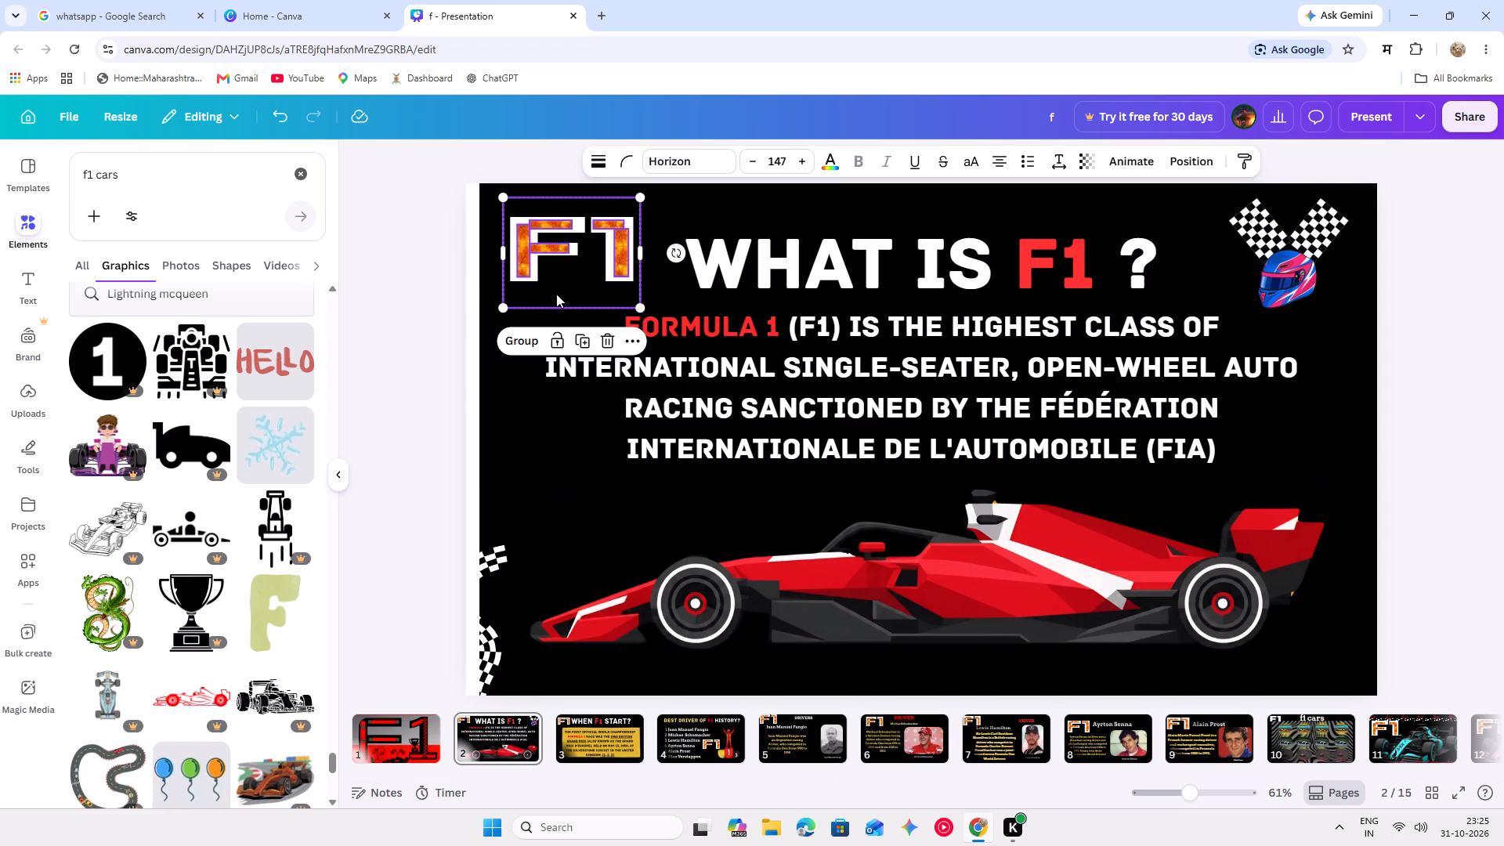
click(1434, 405)
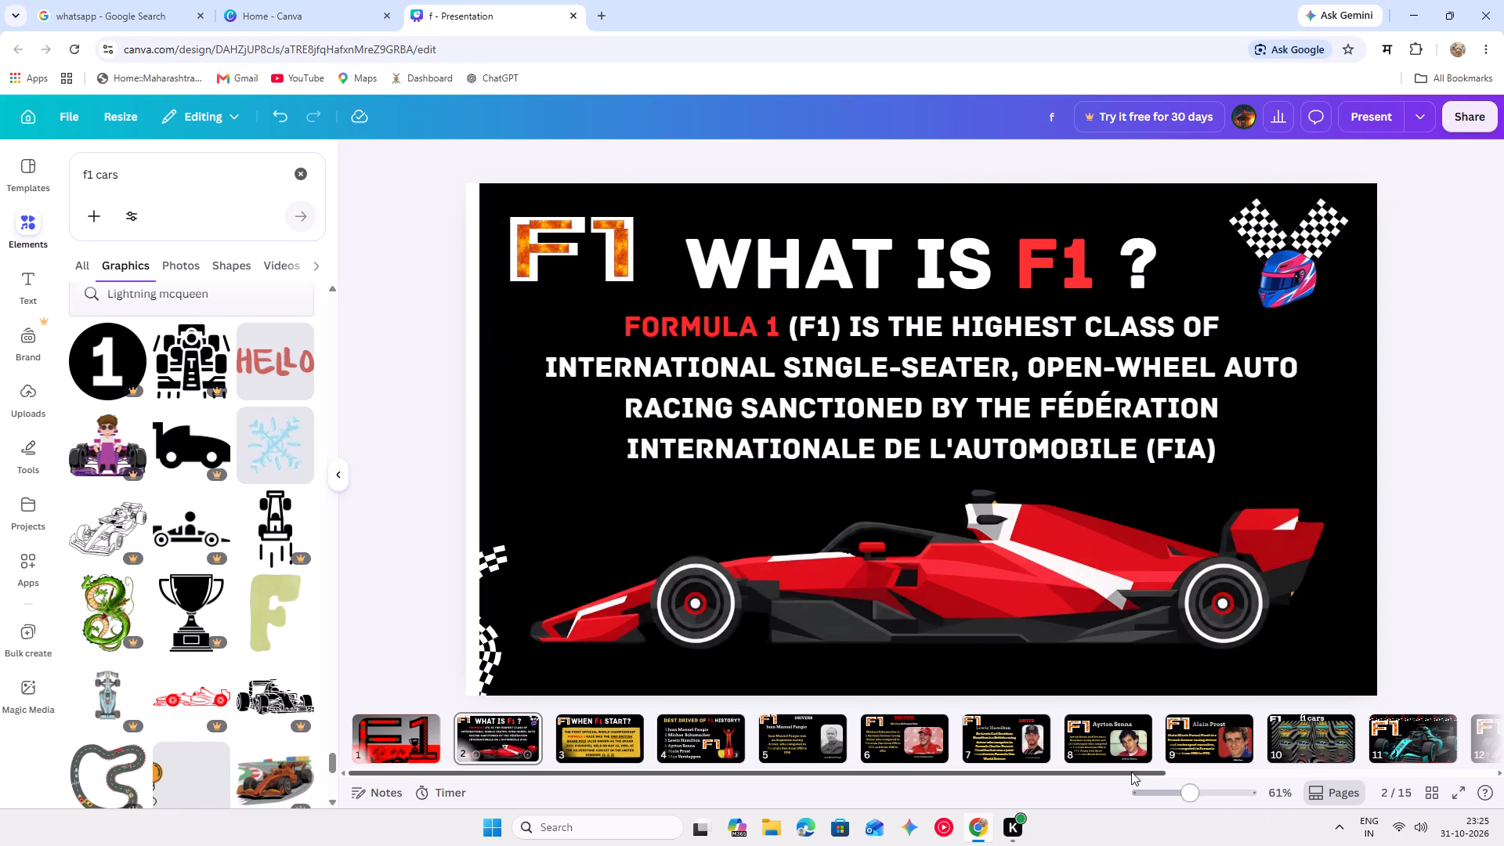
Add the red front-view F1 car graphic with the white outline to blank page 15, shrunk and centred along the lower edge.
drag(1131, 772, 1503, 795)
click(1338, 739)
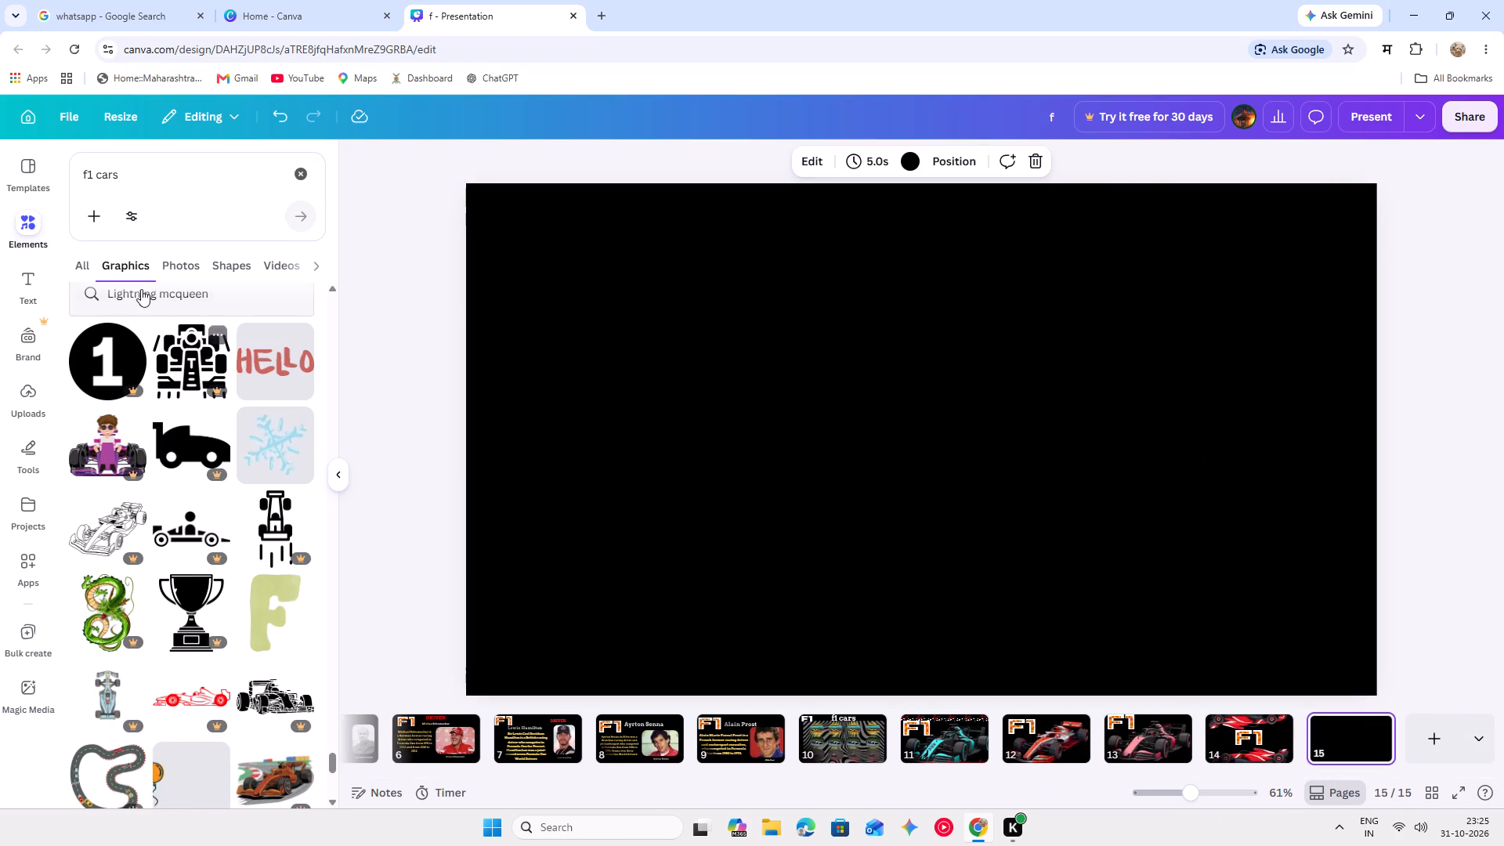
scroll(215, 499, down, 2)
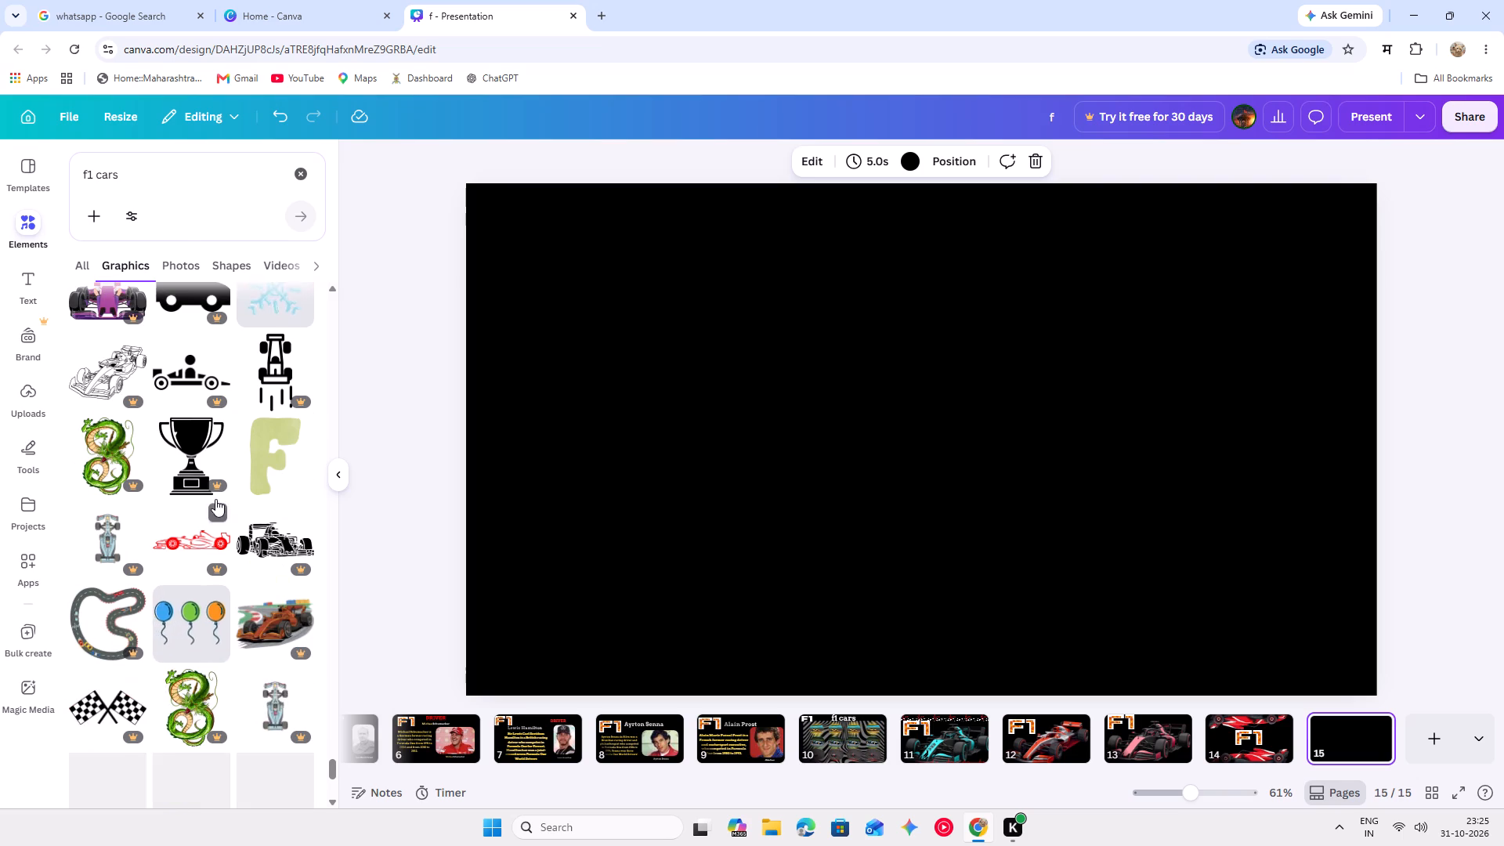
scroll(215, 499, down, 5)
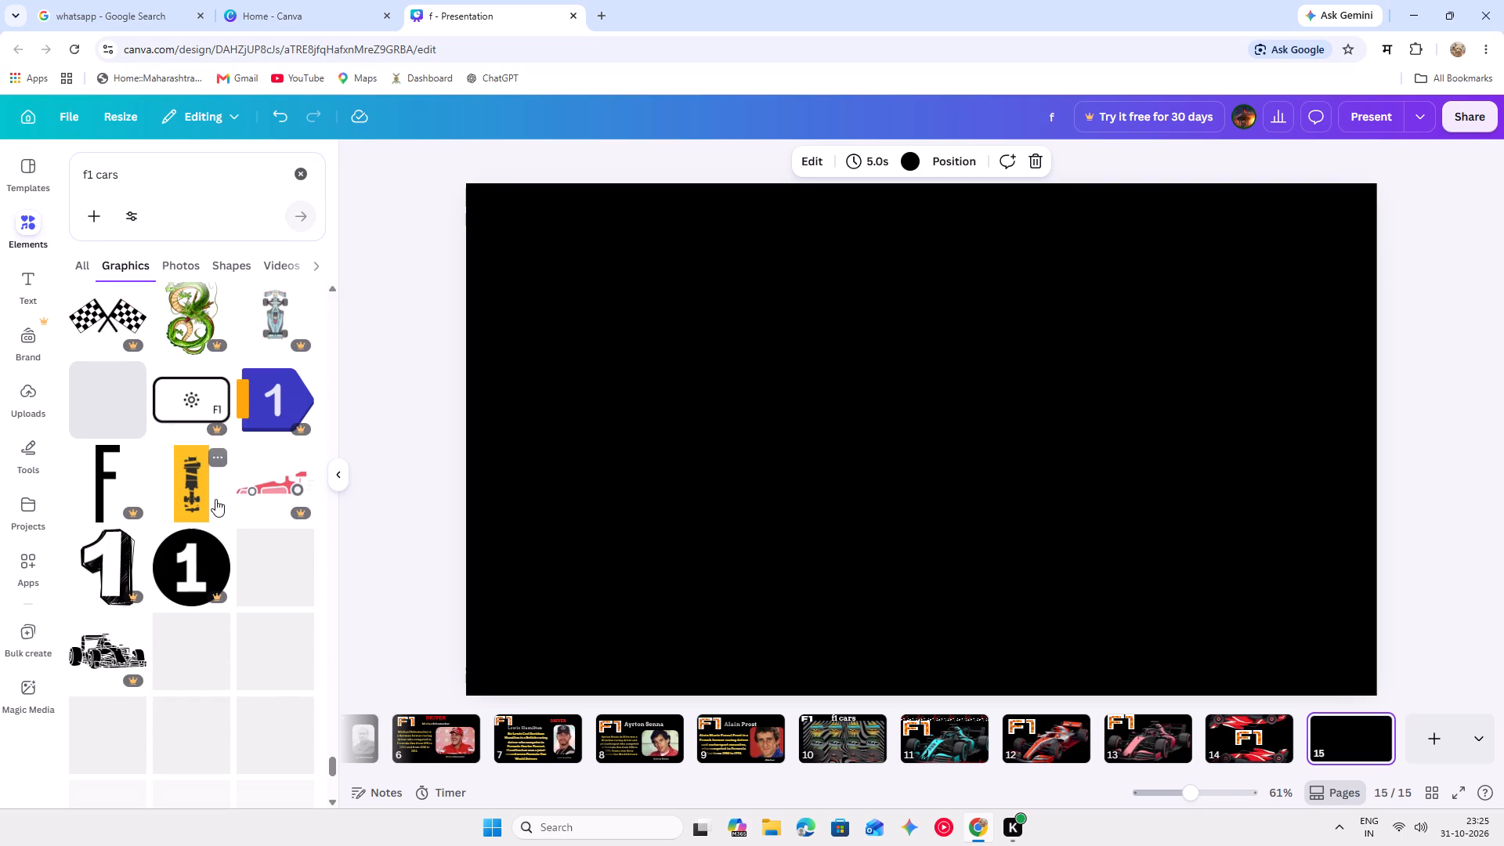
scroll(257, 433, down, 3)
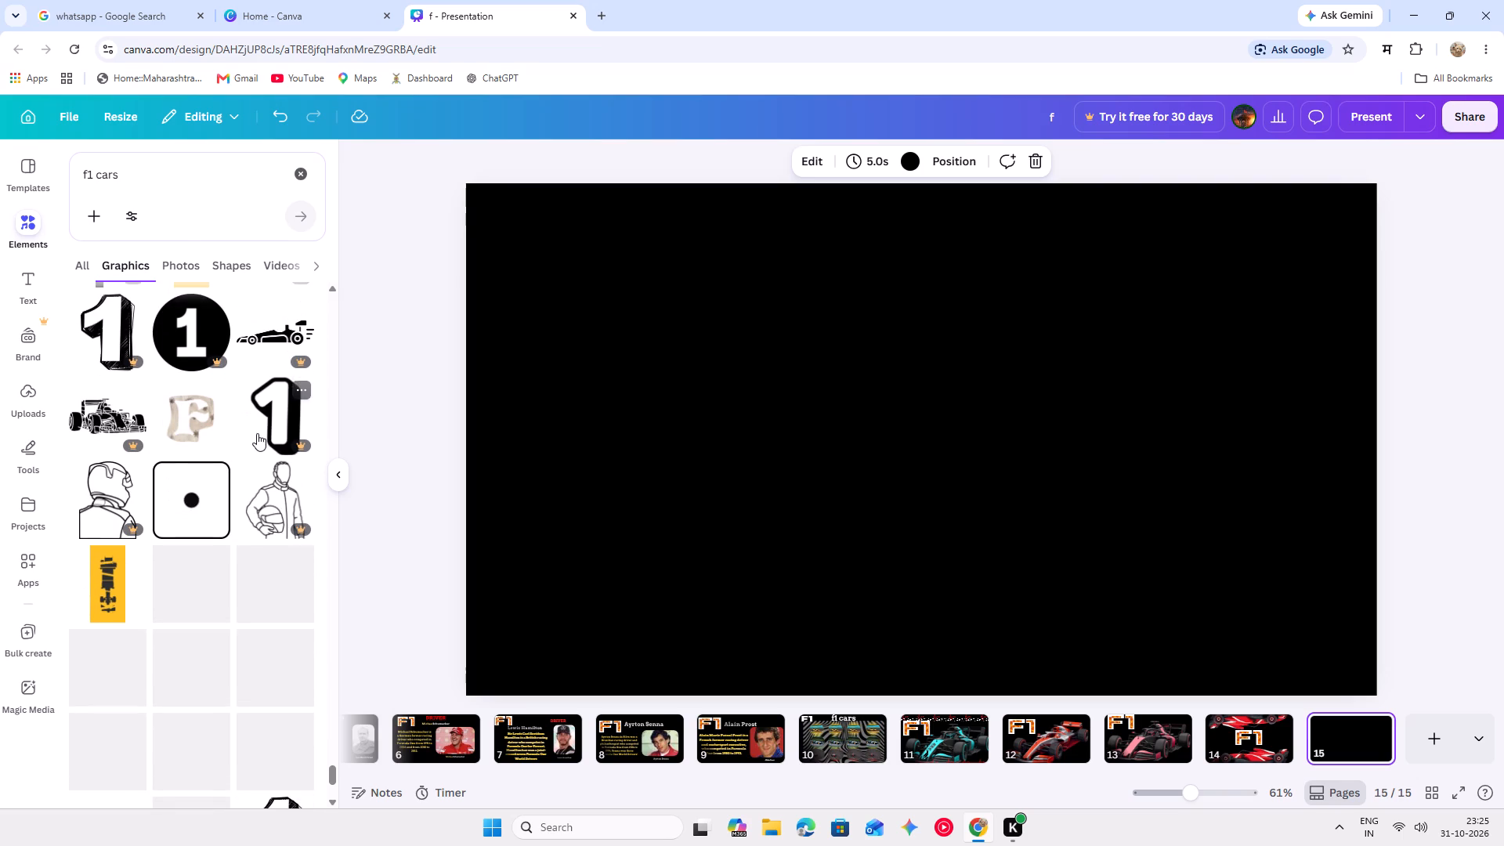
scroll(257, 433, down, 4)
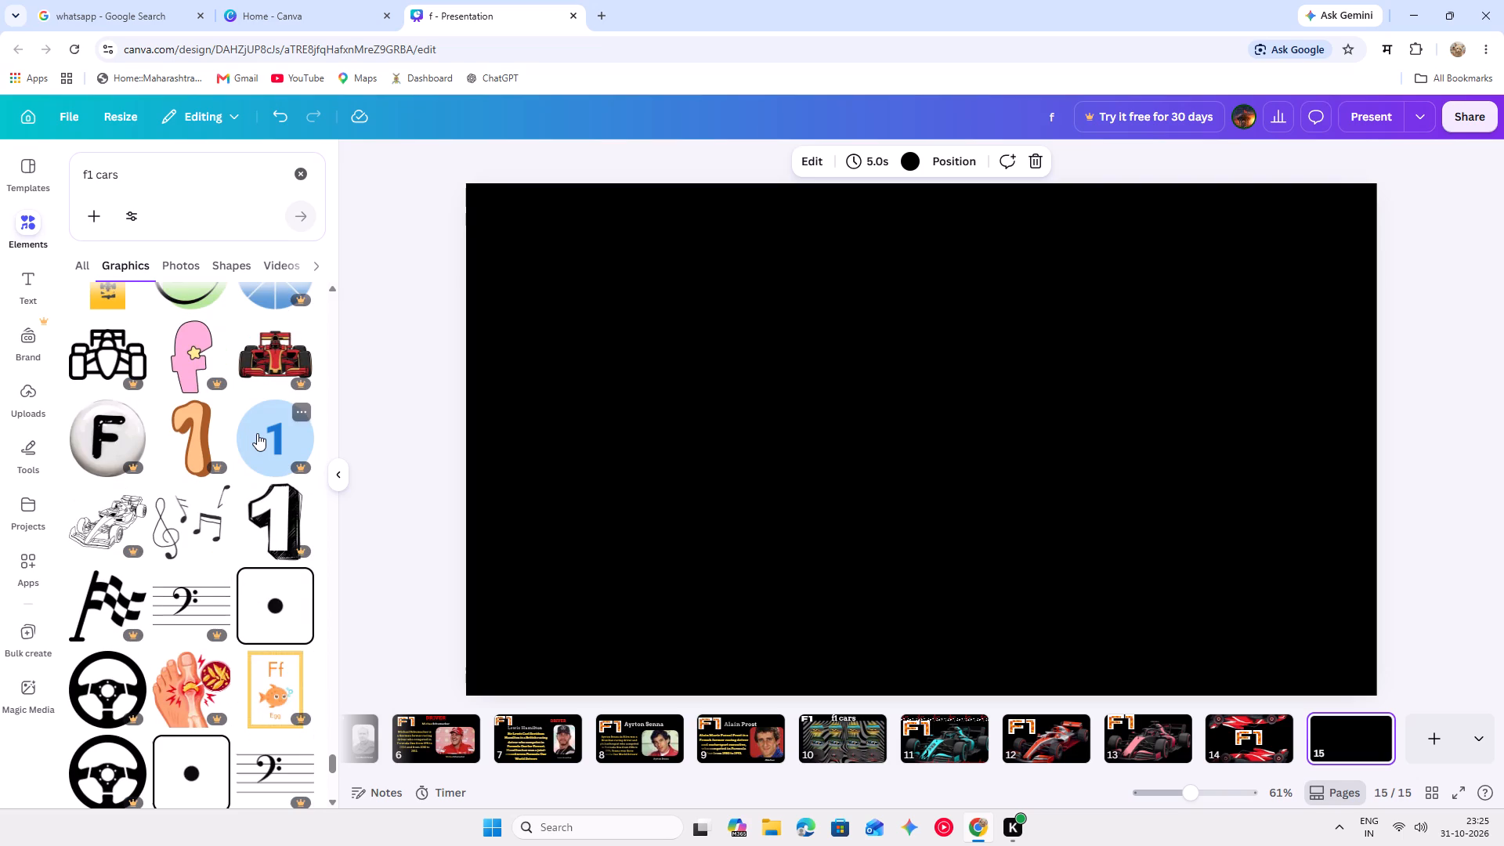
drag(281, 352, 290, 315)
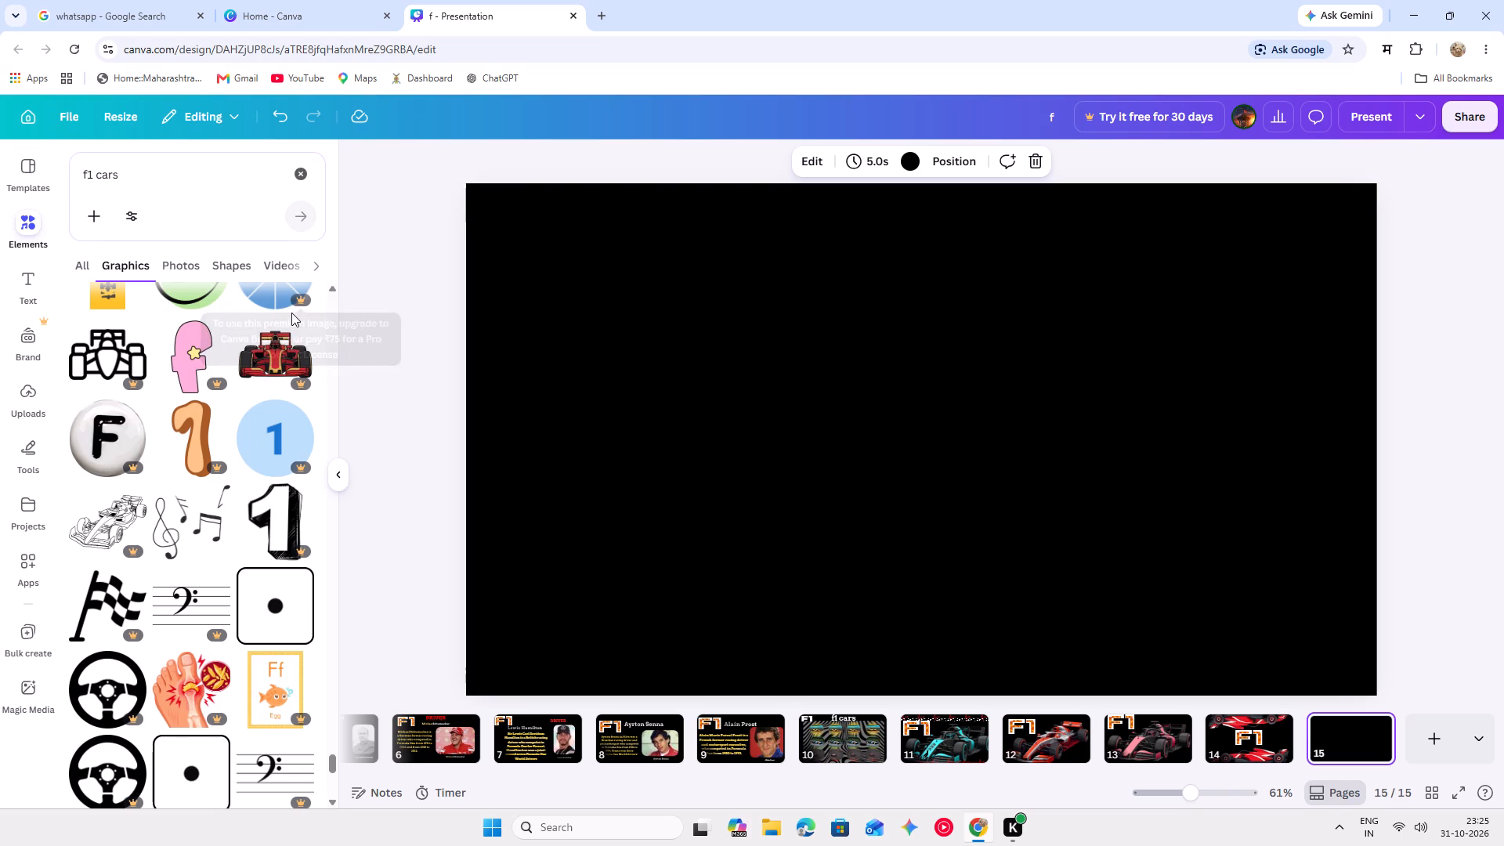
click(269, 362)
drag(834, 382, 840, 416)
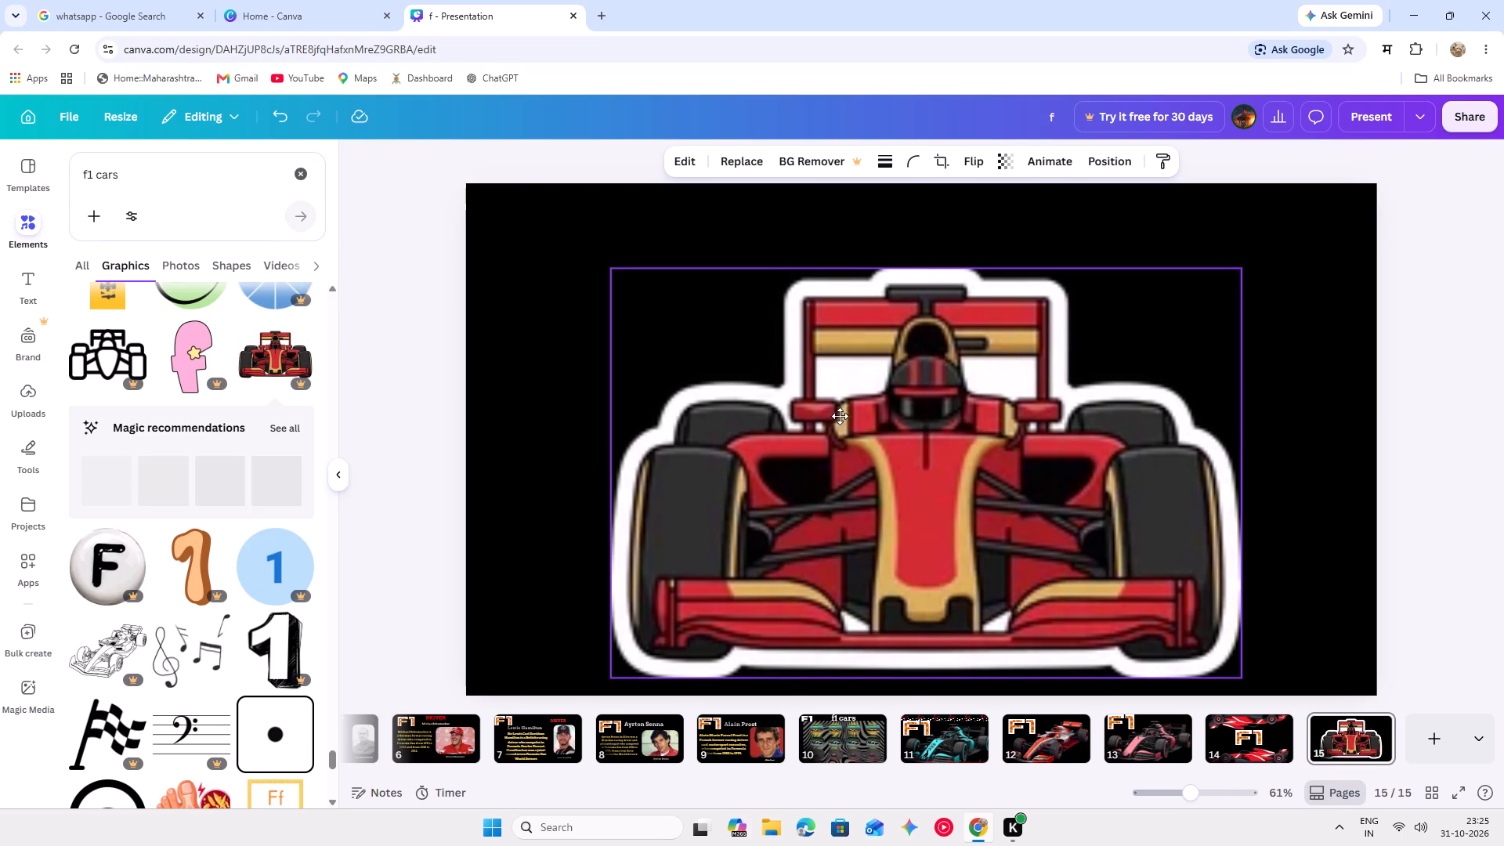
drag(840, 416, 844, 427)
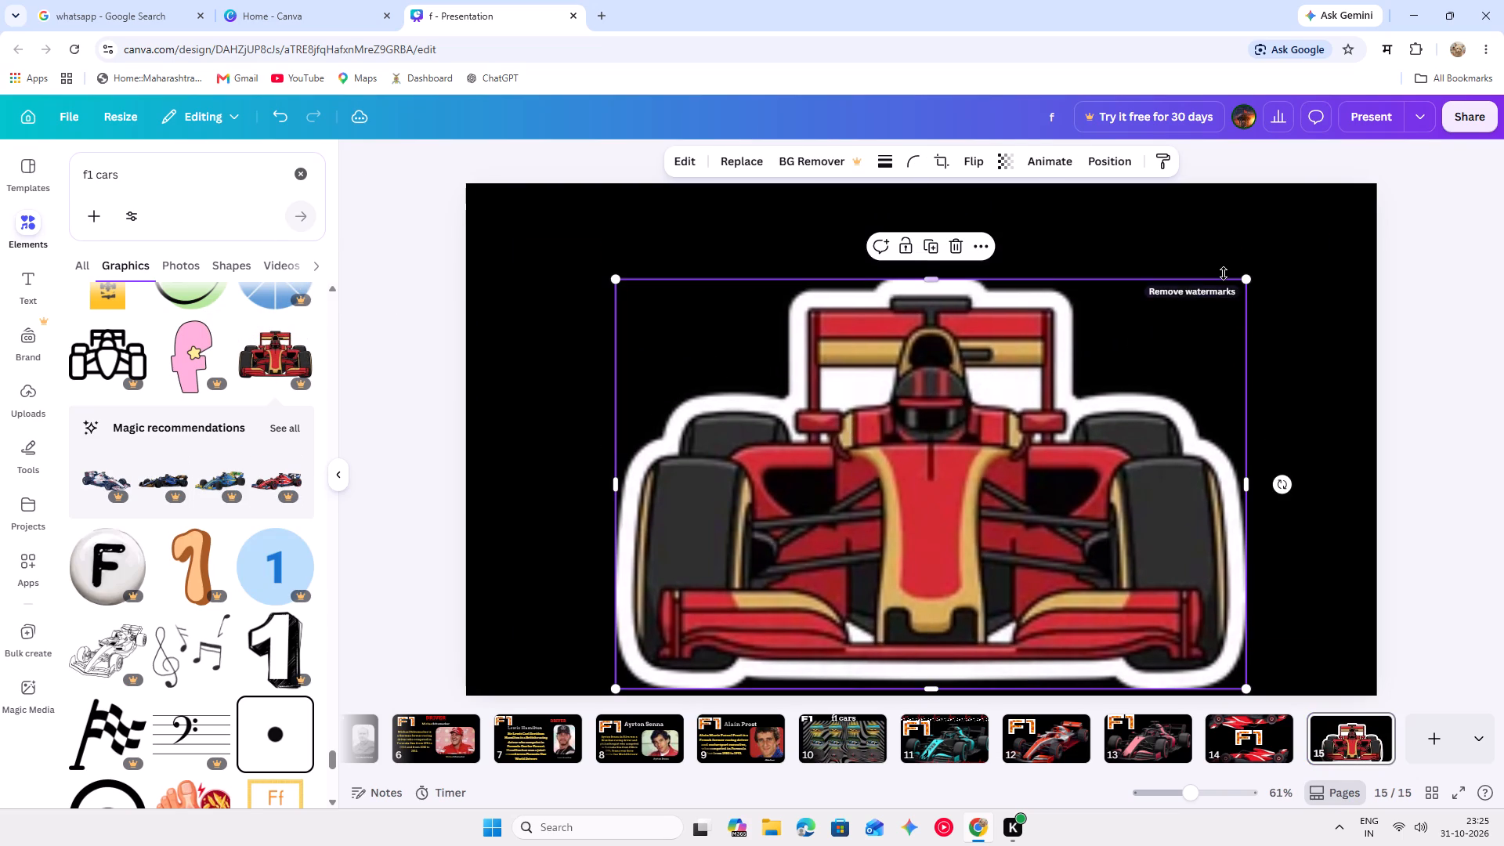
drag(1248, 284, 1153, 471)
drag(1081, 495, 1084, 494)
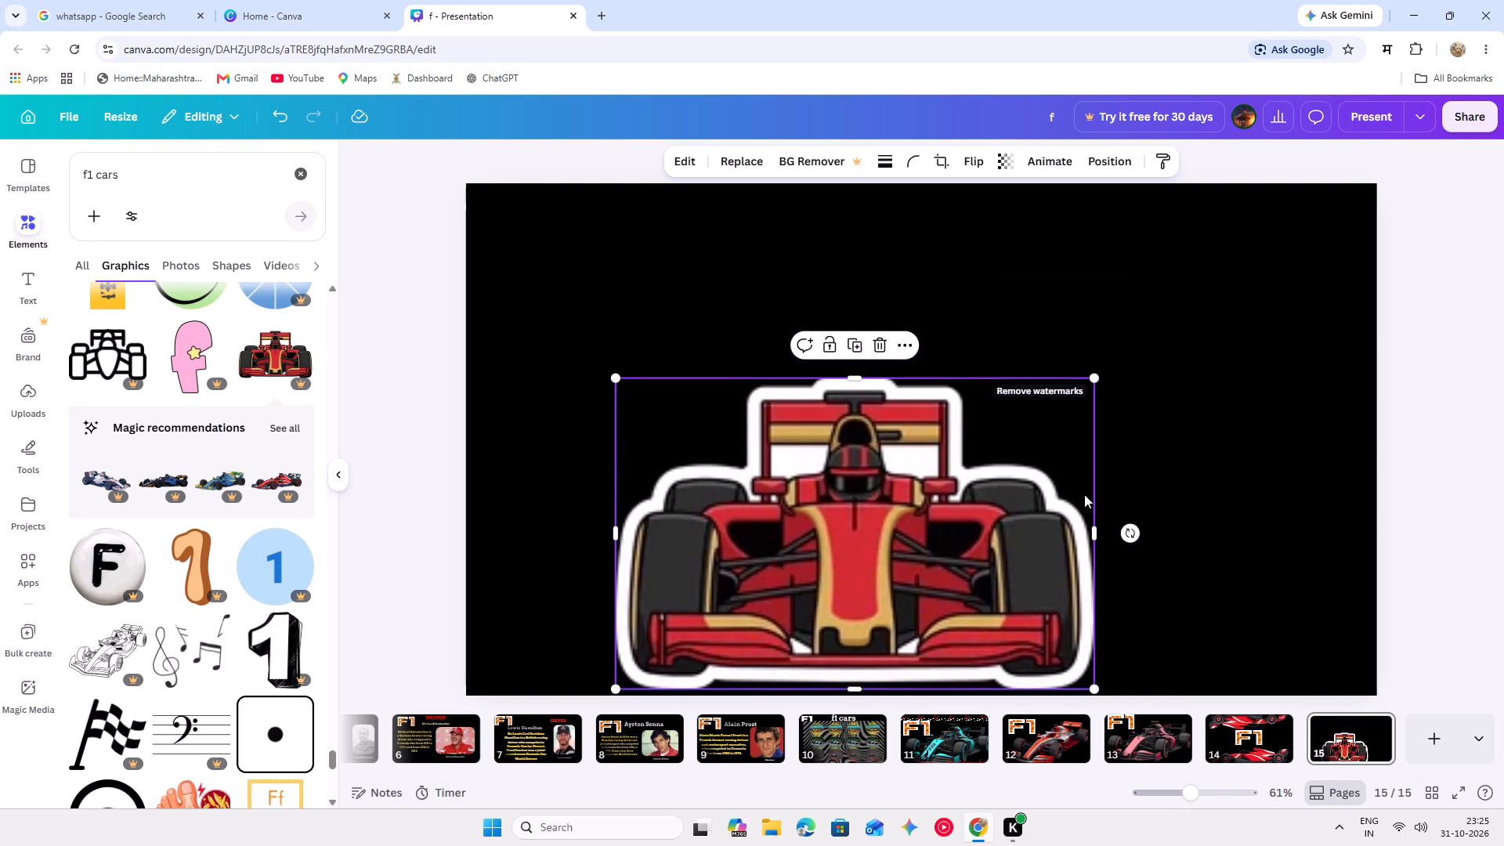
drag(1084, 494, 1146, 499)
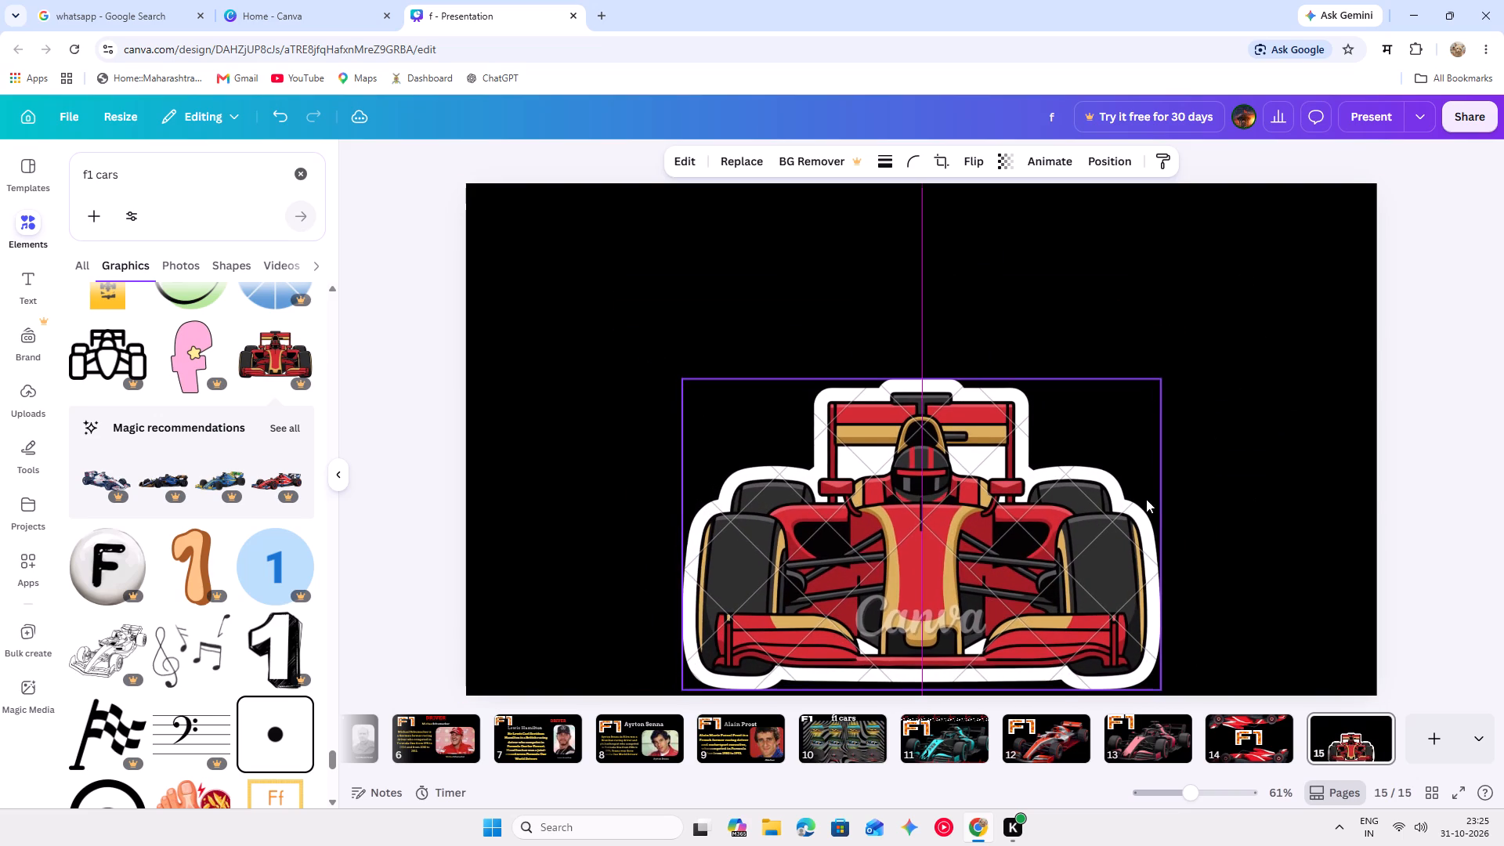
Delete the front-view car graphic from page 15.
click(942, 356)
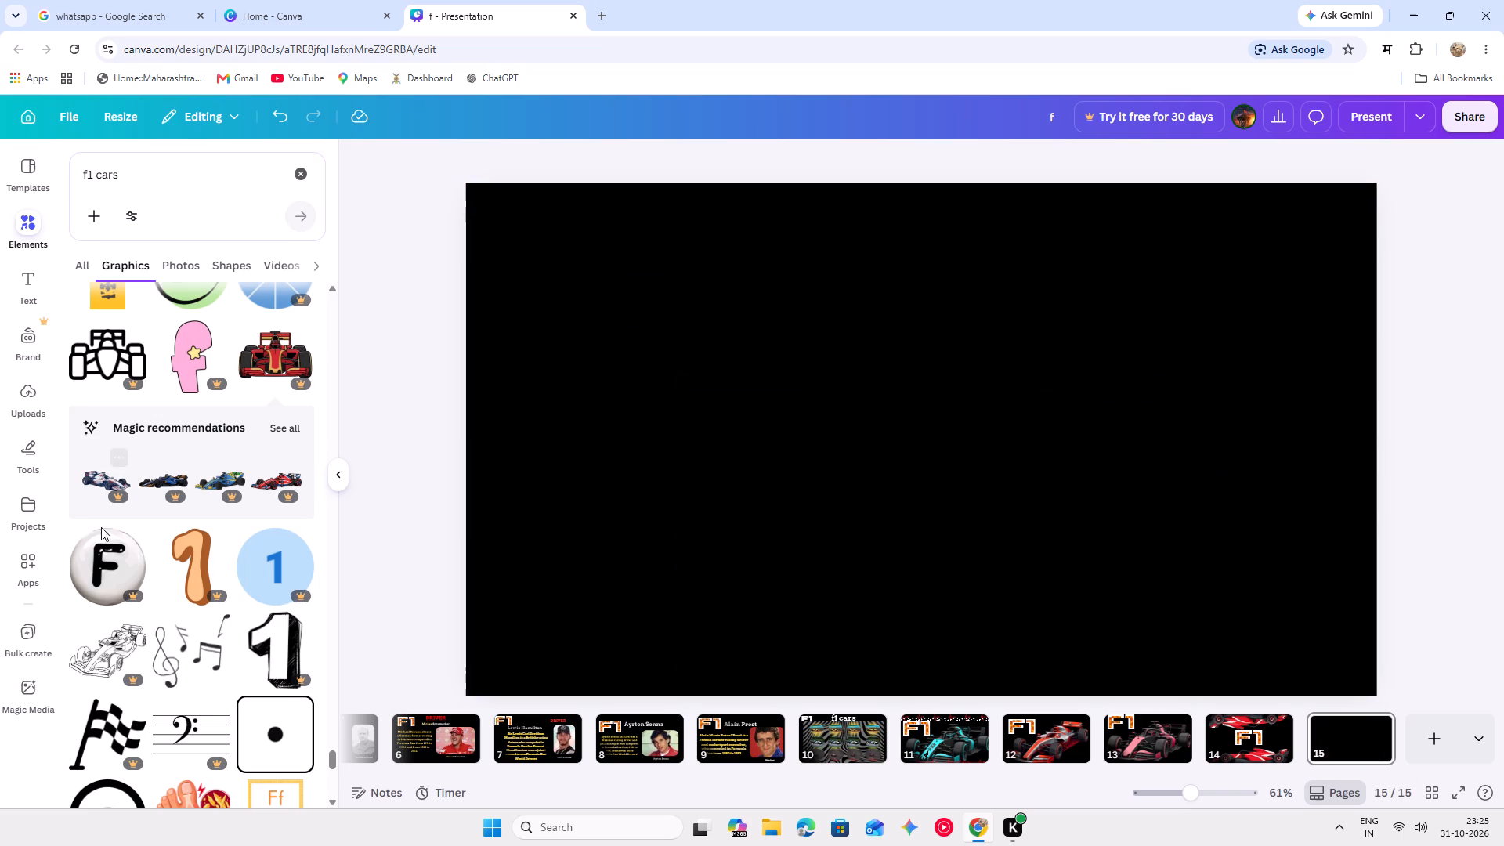
Browse all Magic recommendations for the front-view car and insert the red F1 car with yellow-ringed tyres on page 15.
click(286, 428)
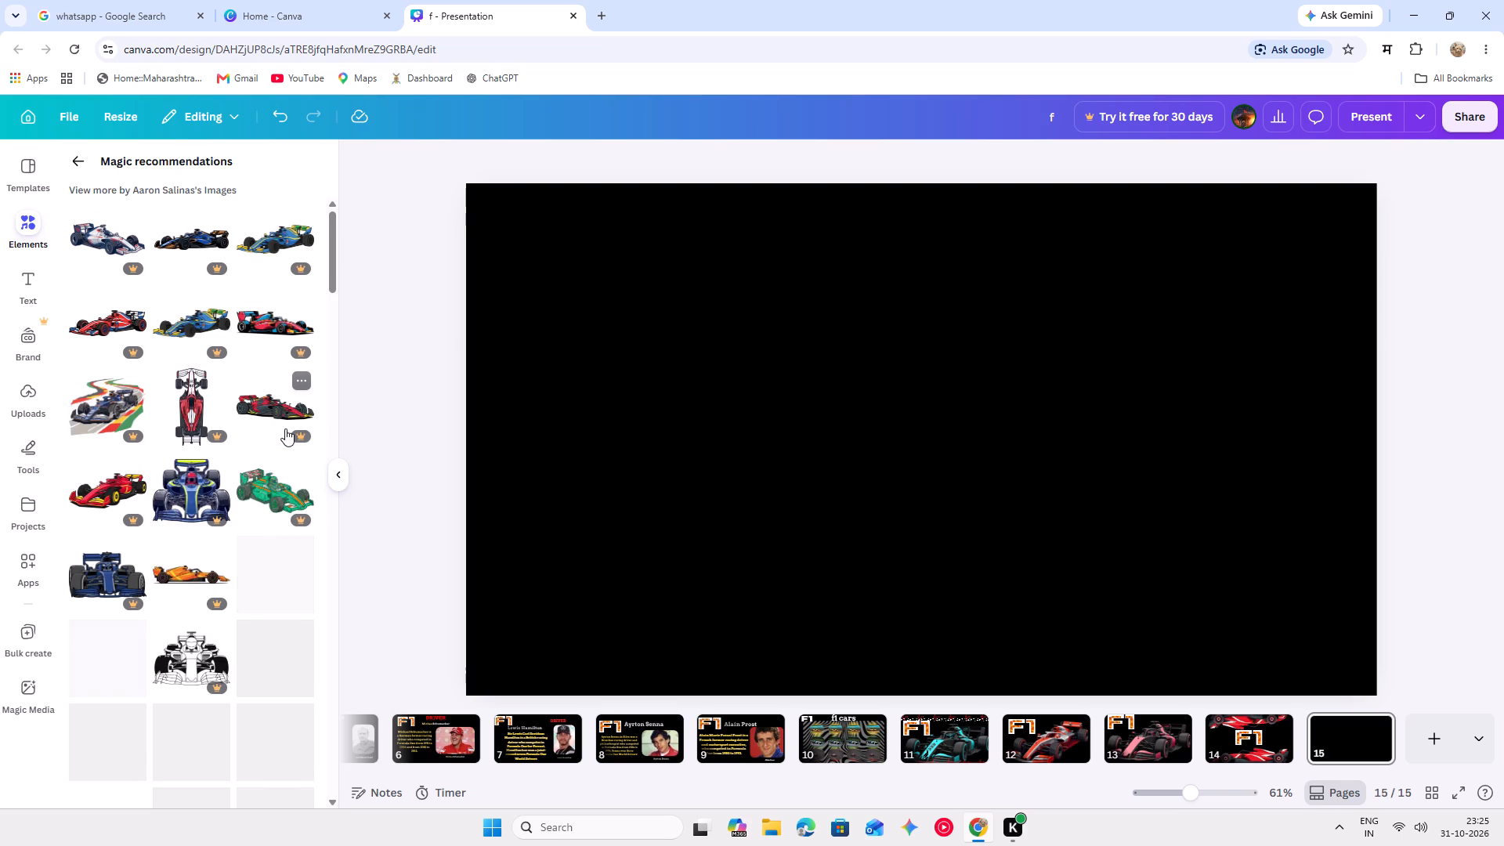
scroll(285, 428, down, 2)
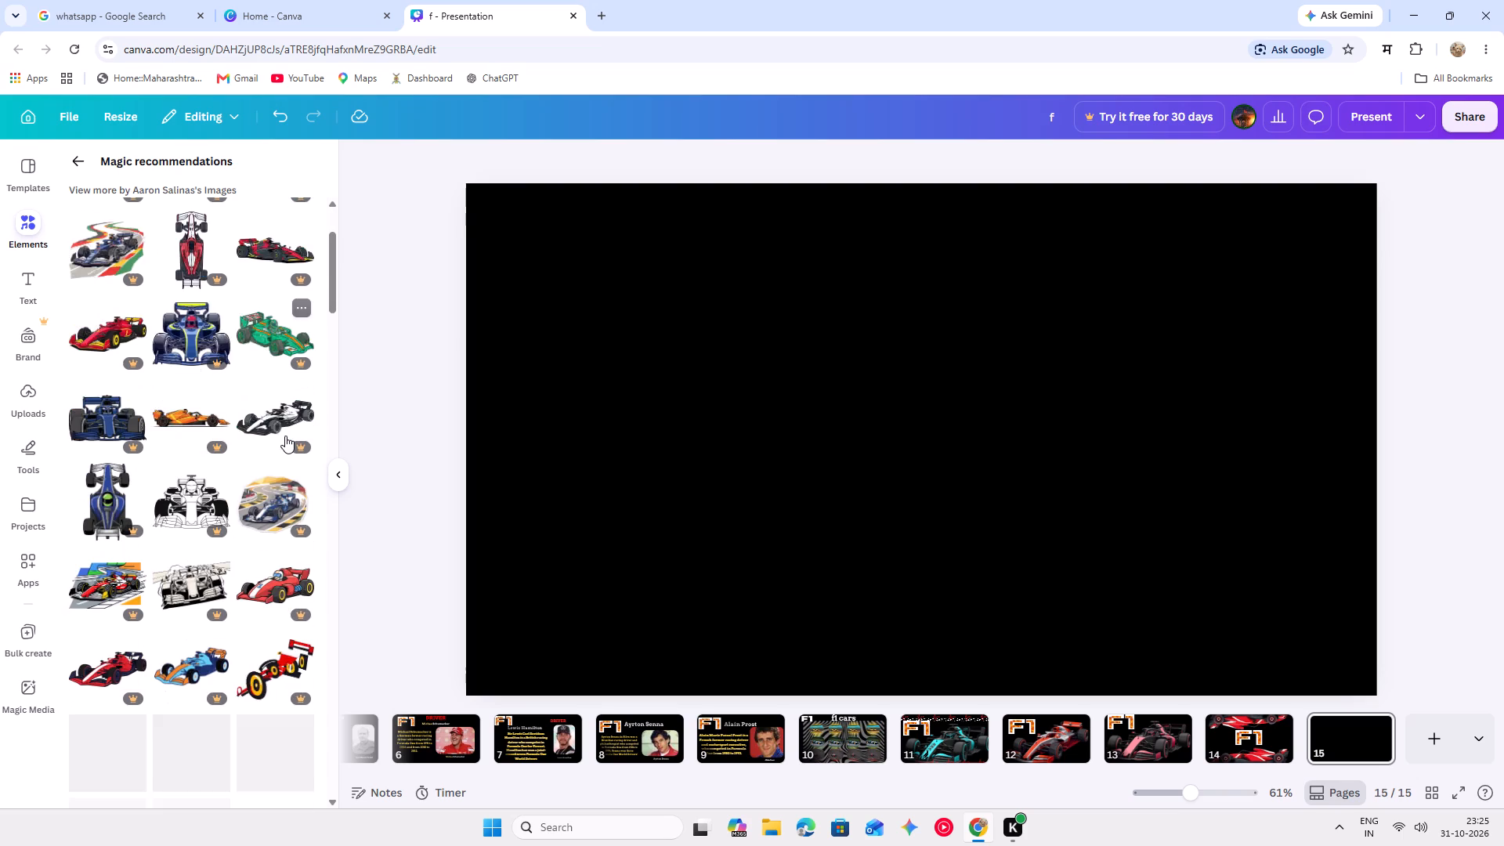
scroll(285, 436, down, 4)
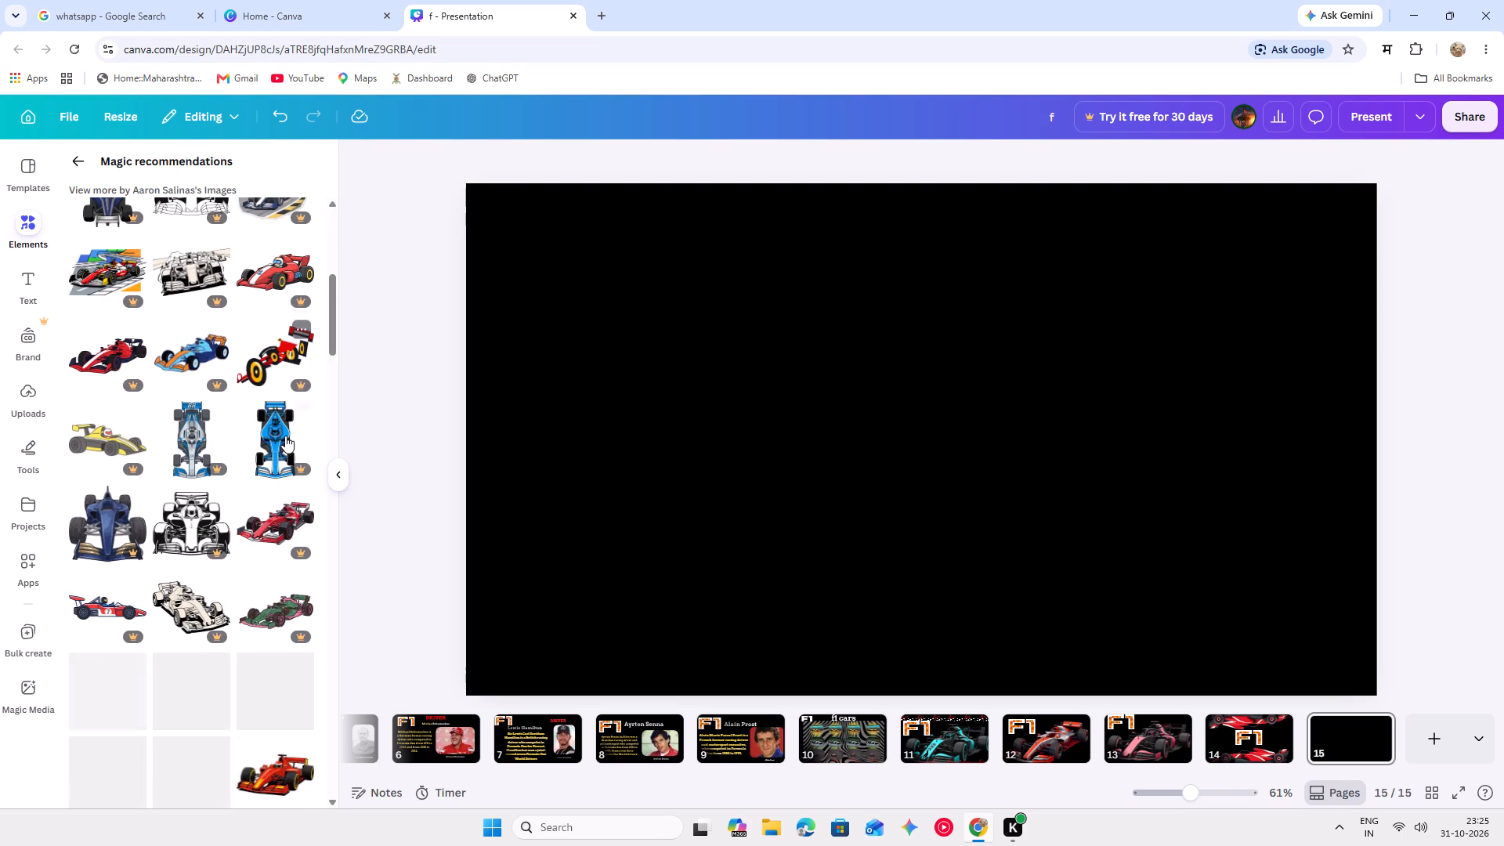
scroll(285, 436, down, 2)
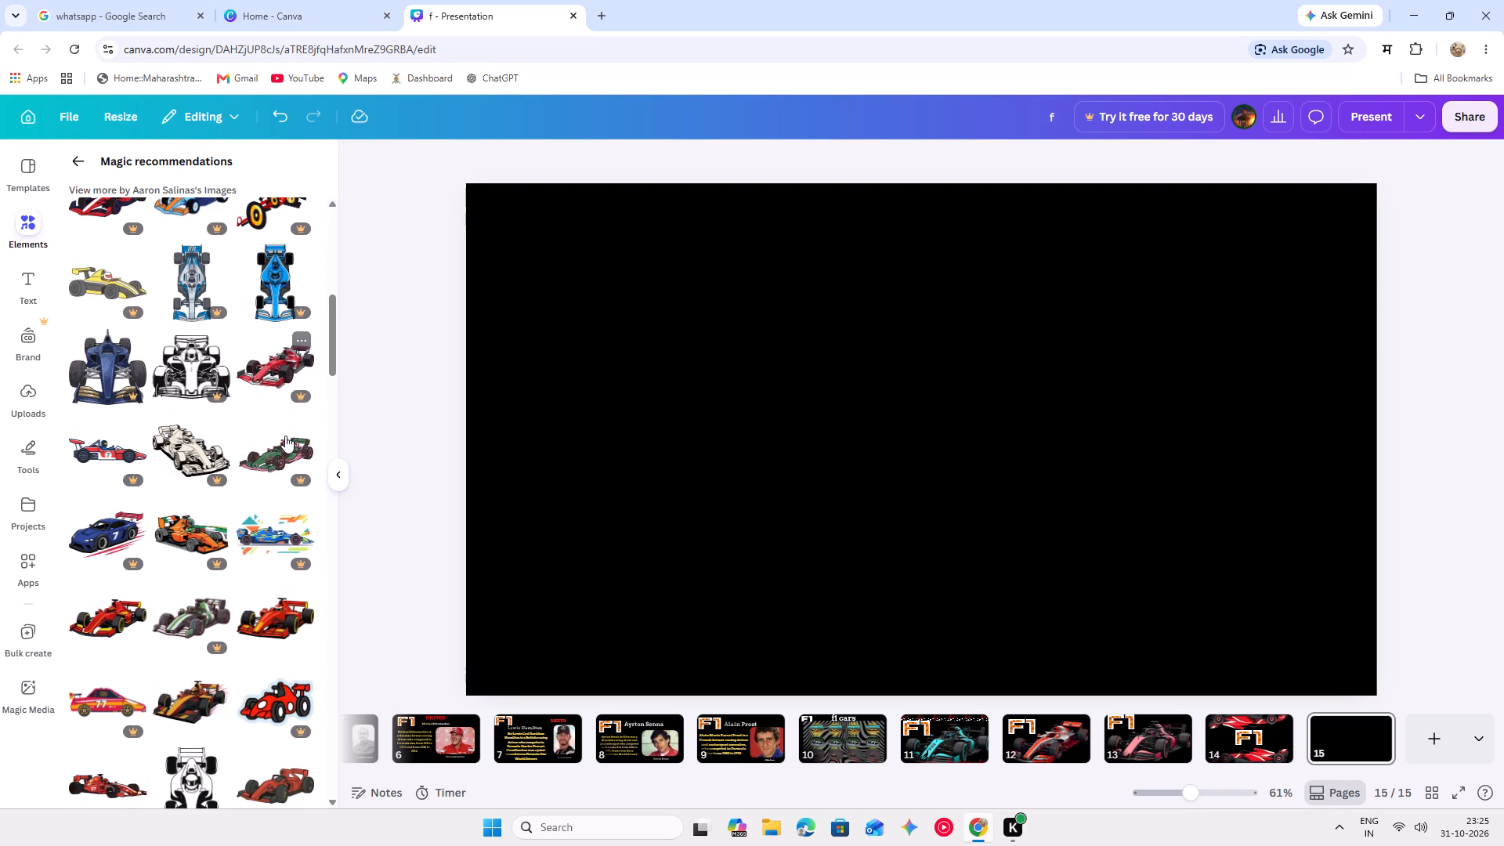
scroll(285, 436, down, 1)
click(277, 566)
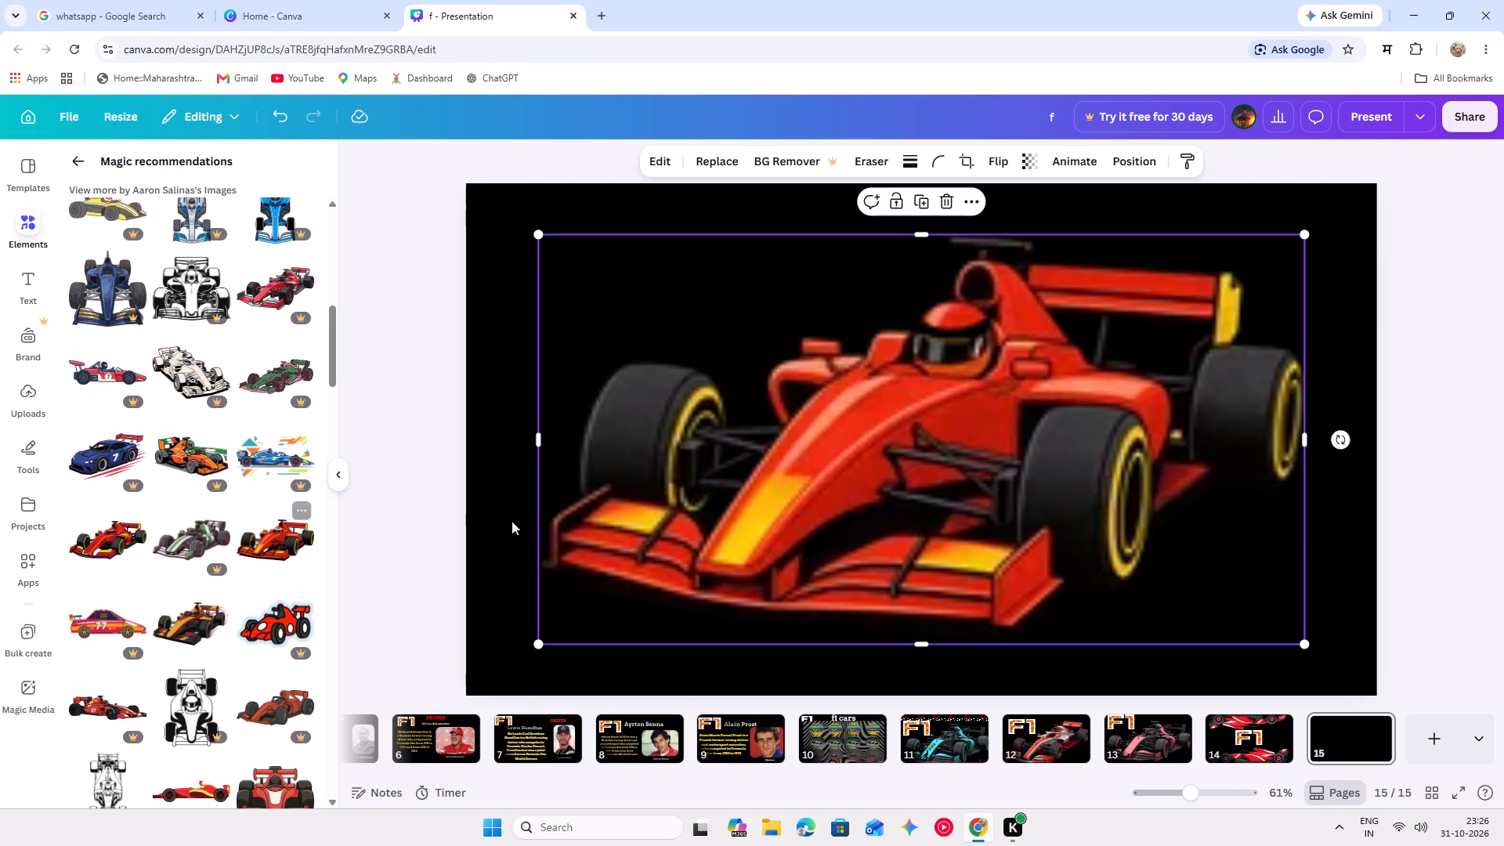
Widen the red F1 car on page 15 slightly and position it centred along the page's lower edge.
drag(978, 544, 986, 608)
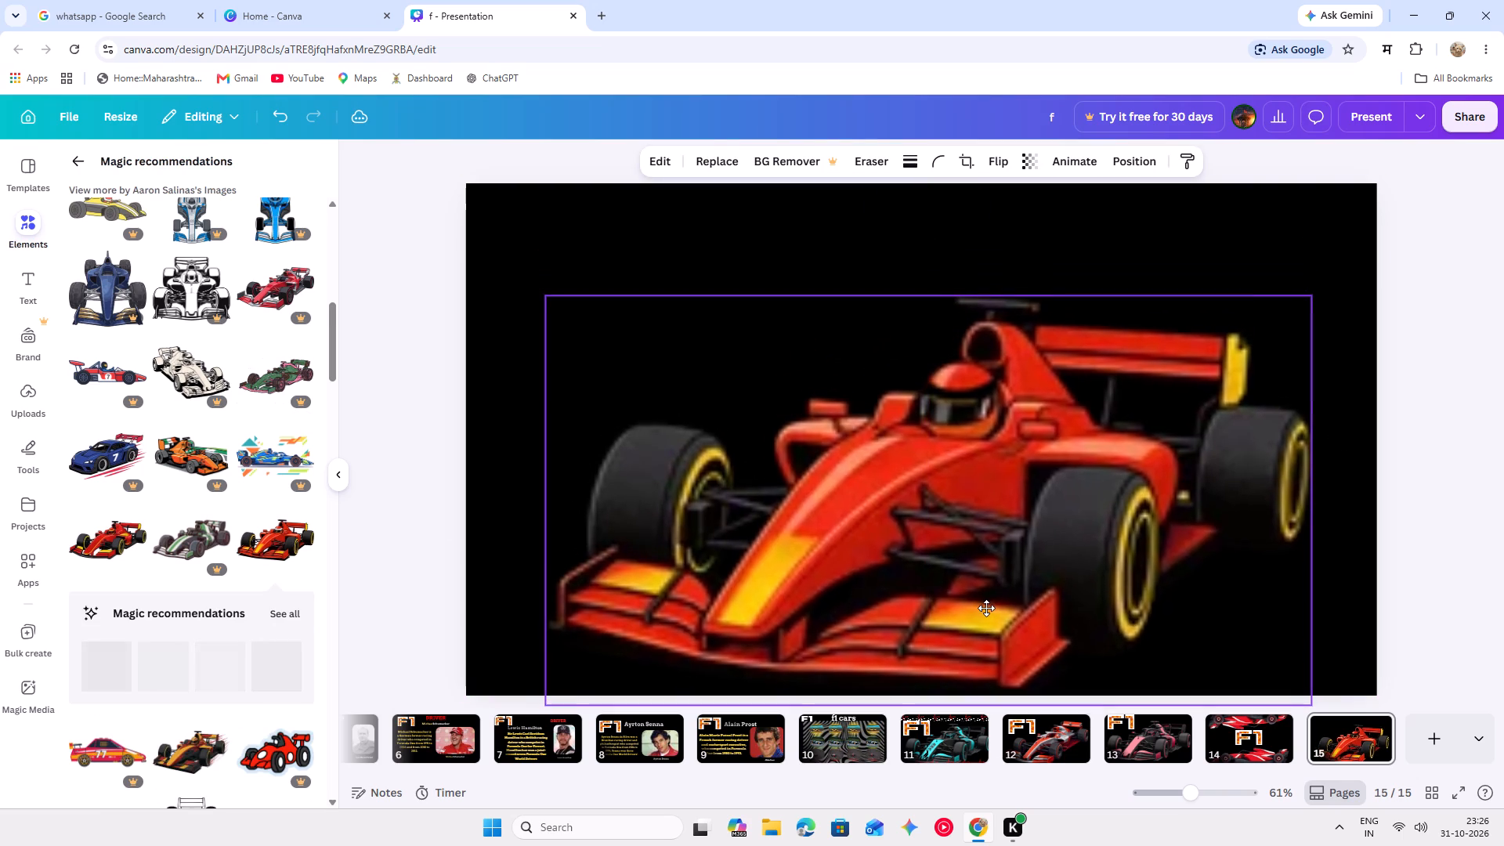
drag(986, 608, 986, 612)
drag(986, 612, 986, 603)
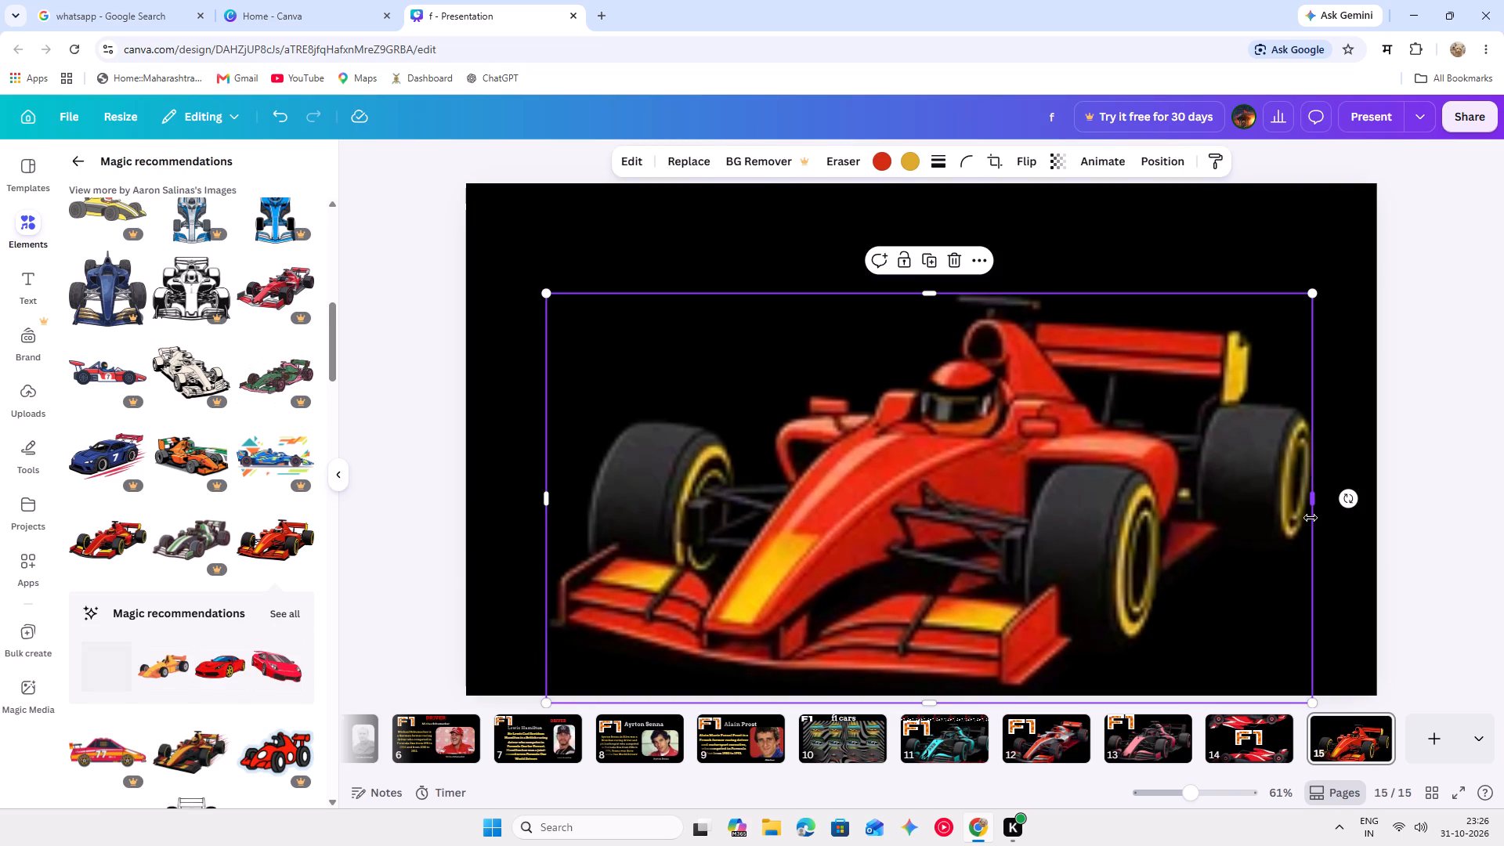
drag(1311, 515, 1366, 510)
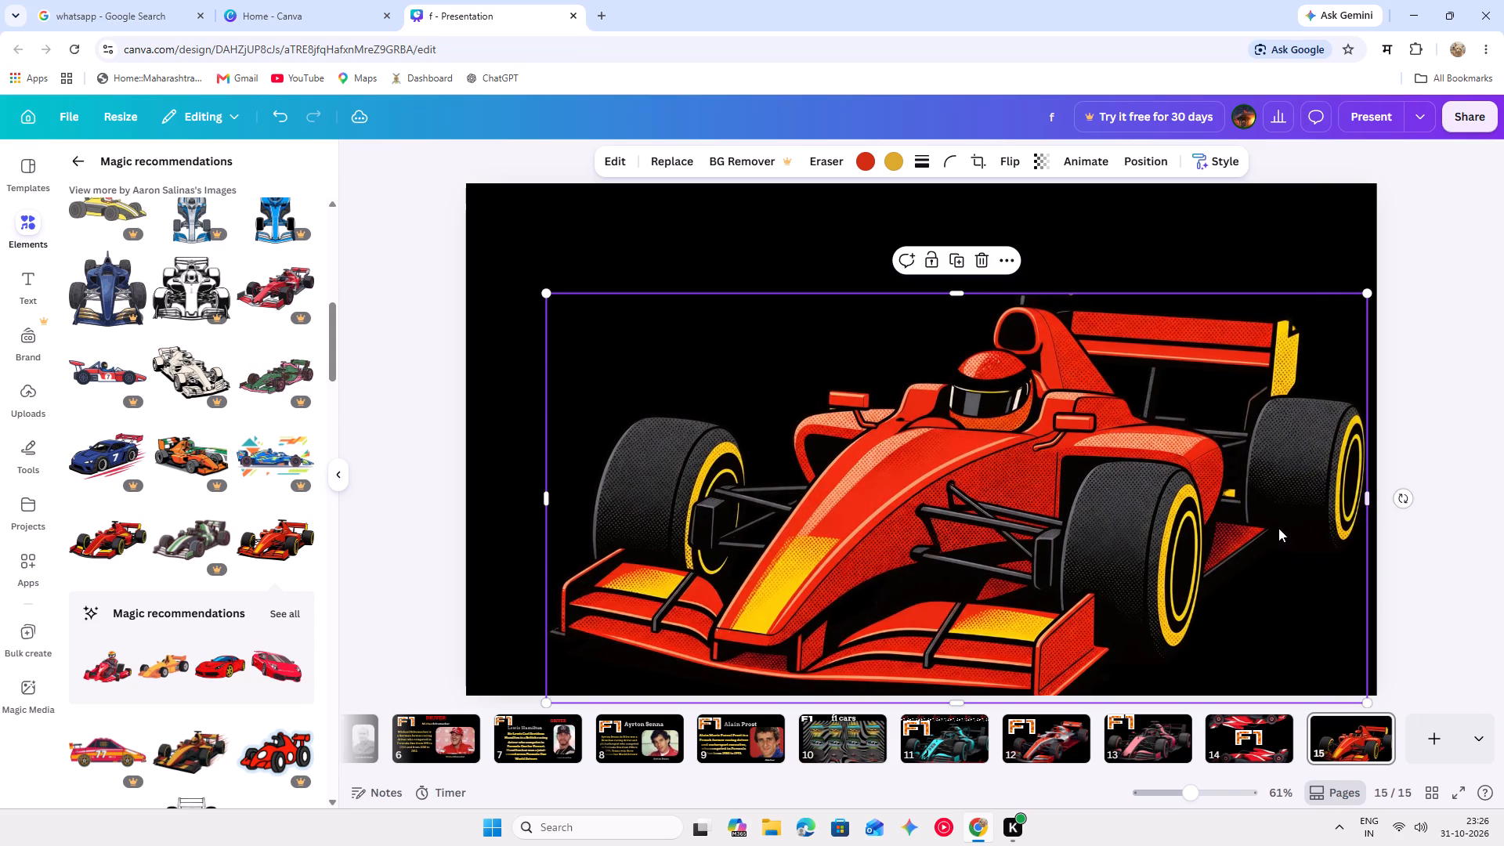
click(1490, 548)
drag(1298, 582, 1246, 591)
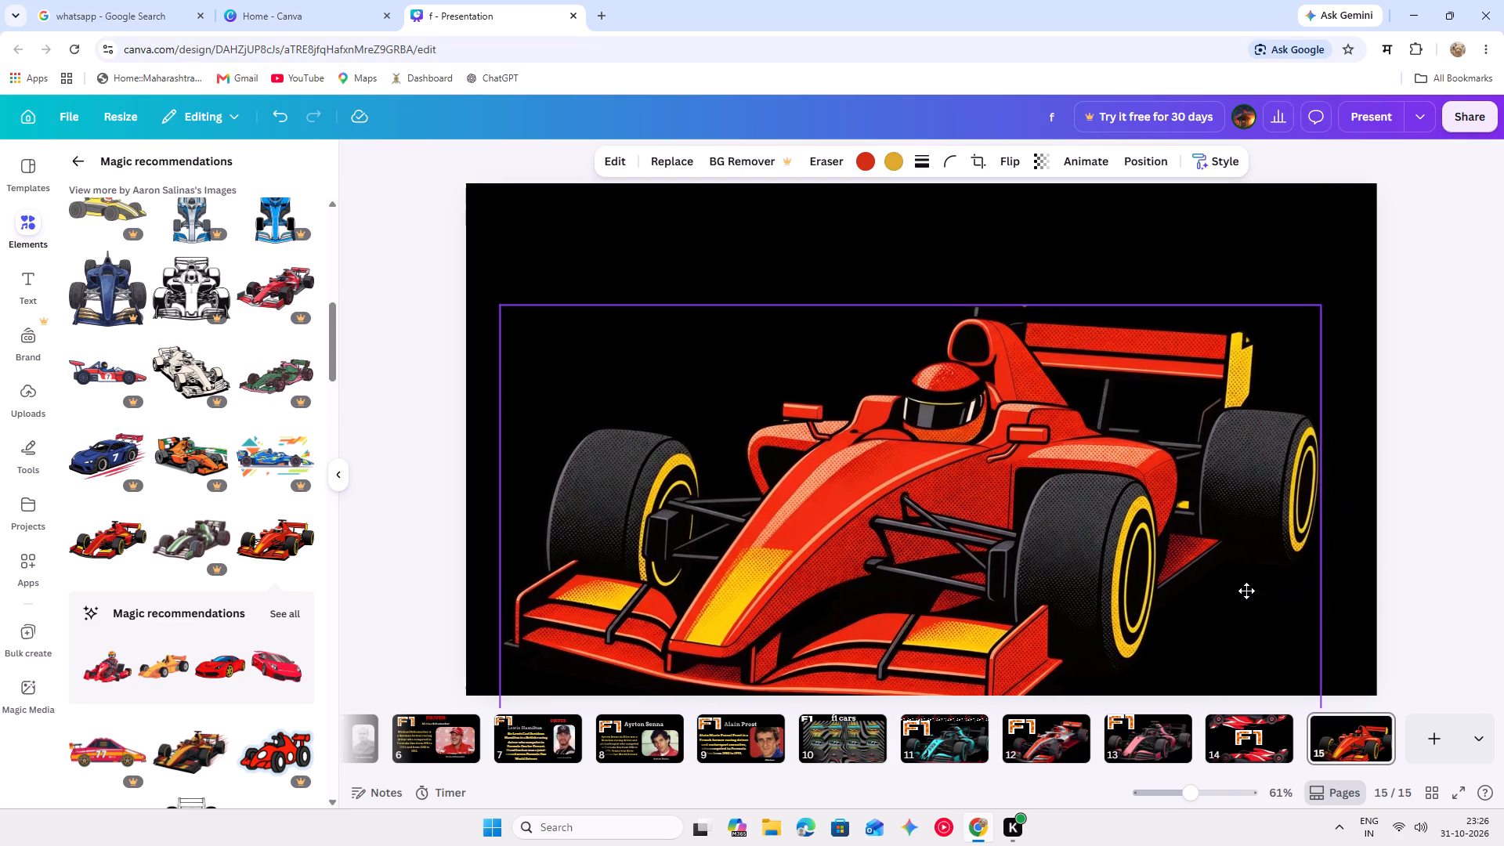
drag(1246, 591, 1255, 573)
click(1447, 564)
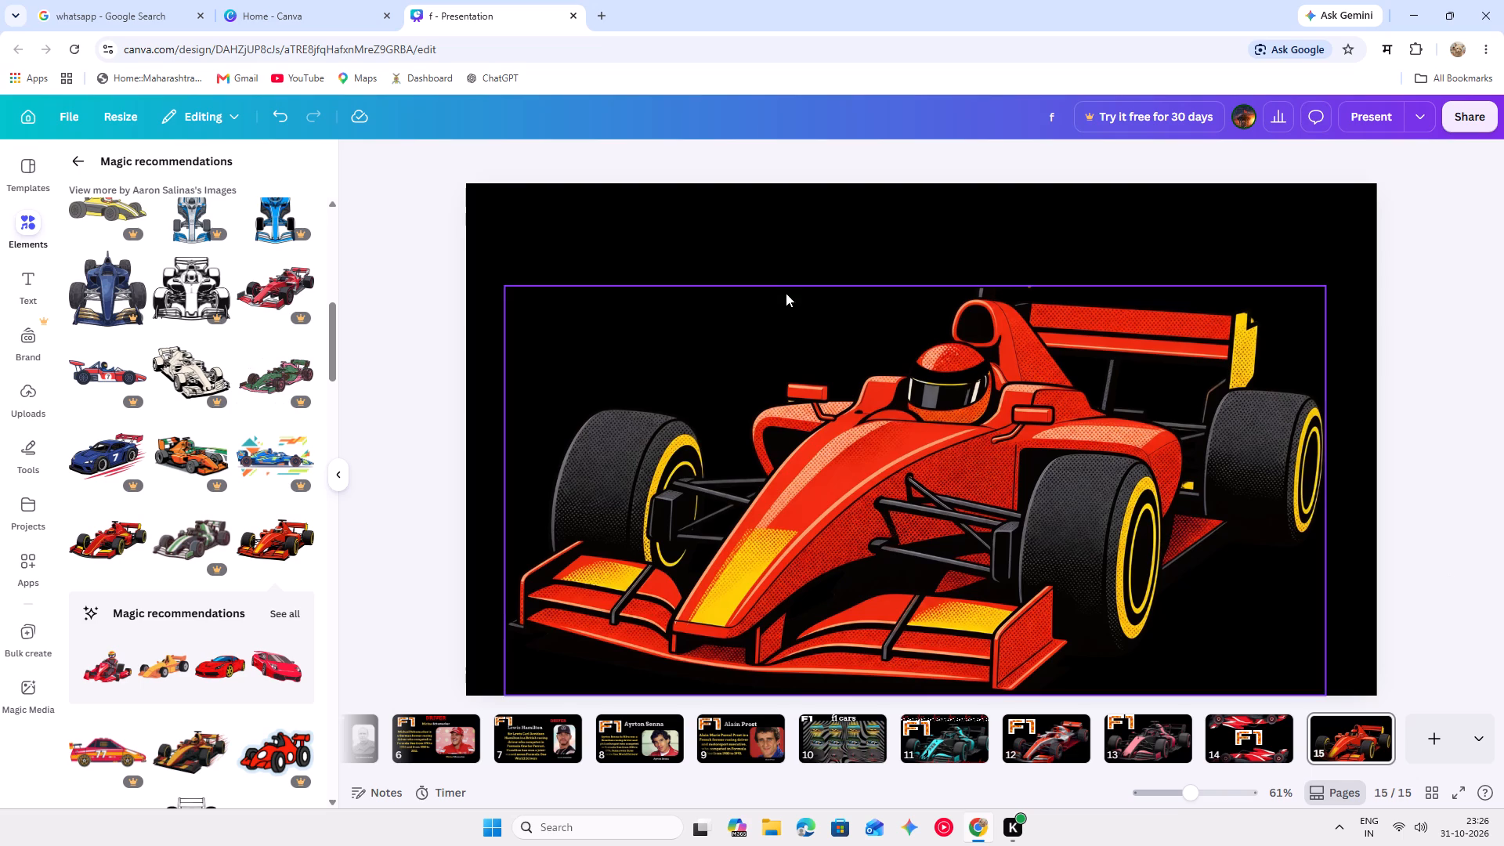
Duplicate page 14's leaf-patterned F1 title and place the copy in the upper-left corner of page 15, above the car.
click(1247, 751)
click(1141, 451)
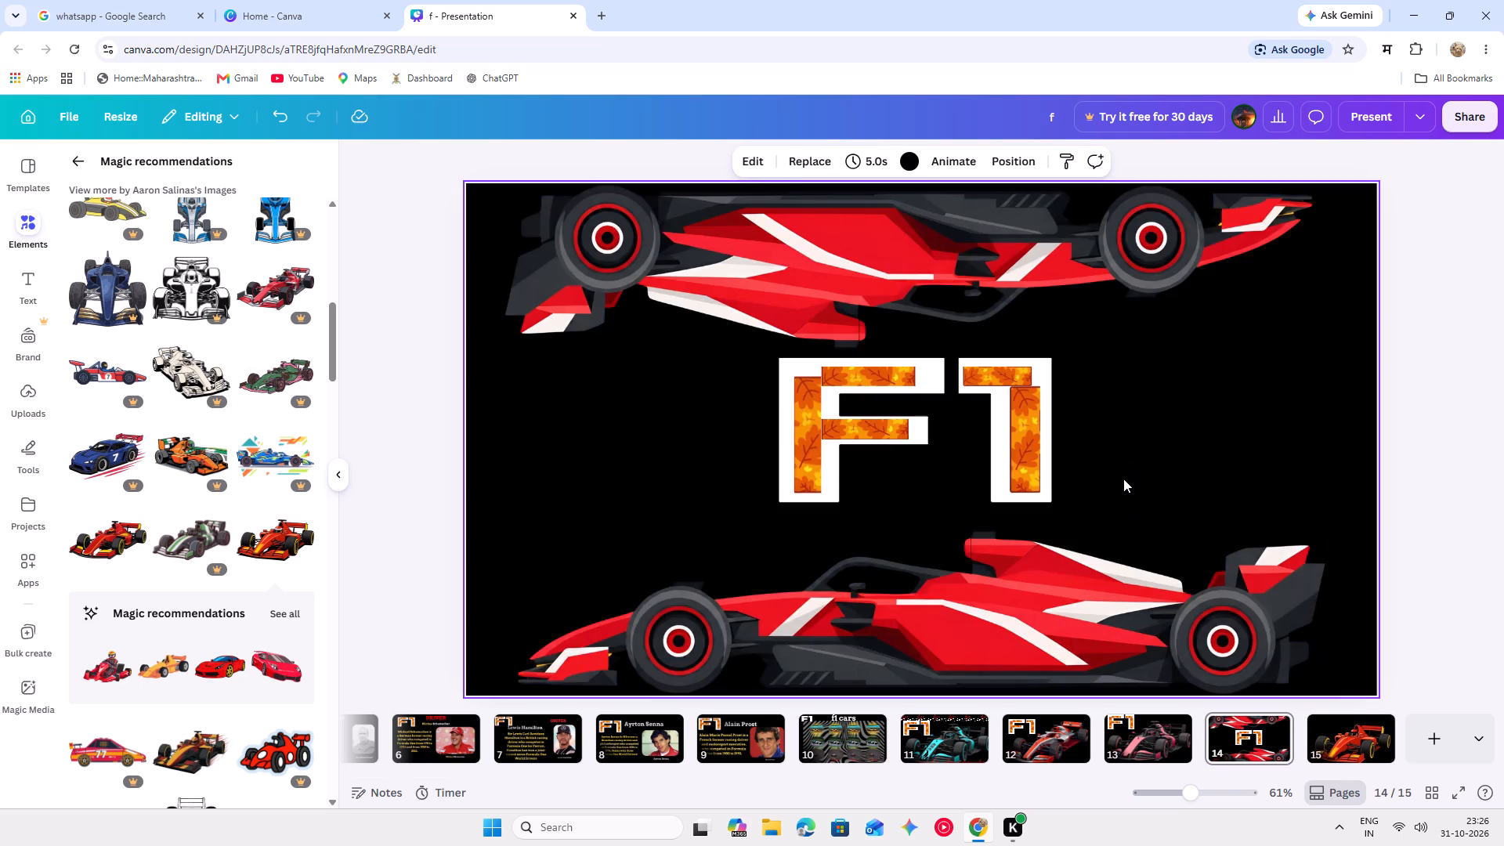
drag(1109, 501, 747, 371)
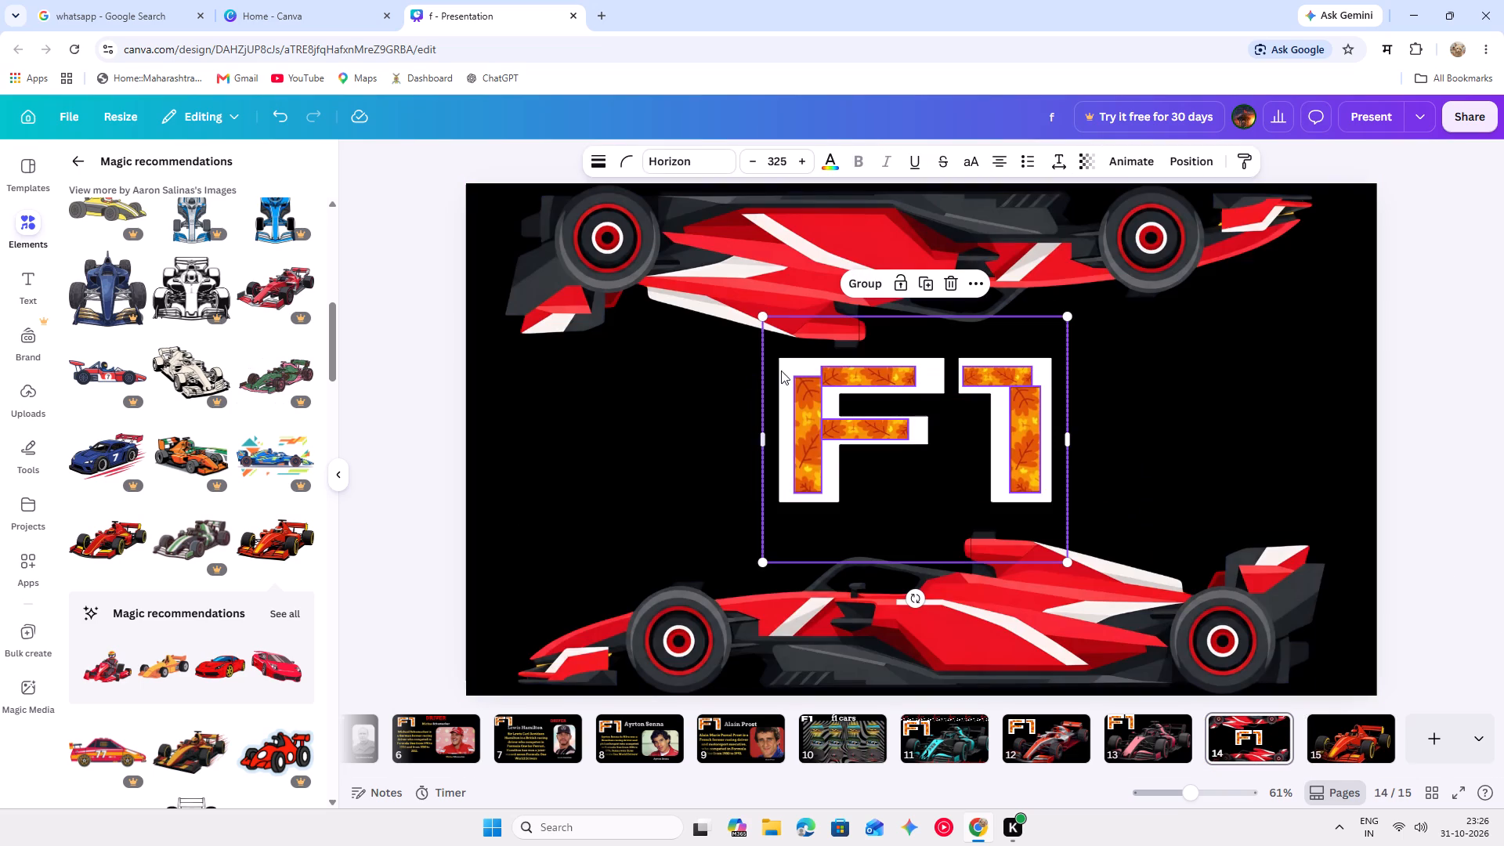
click(930, 281)
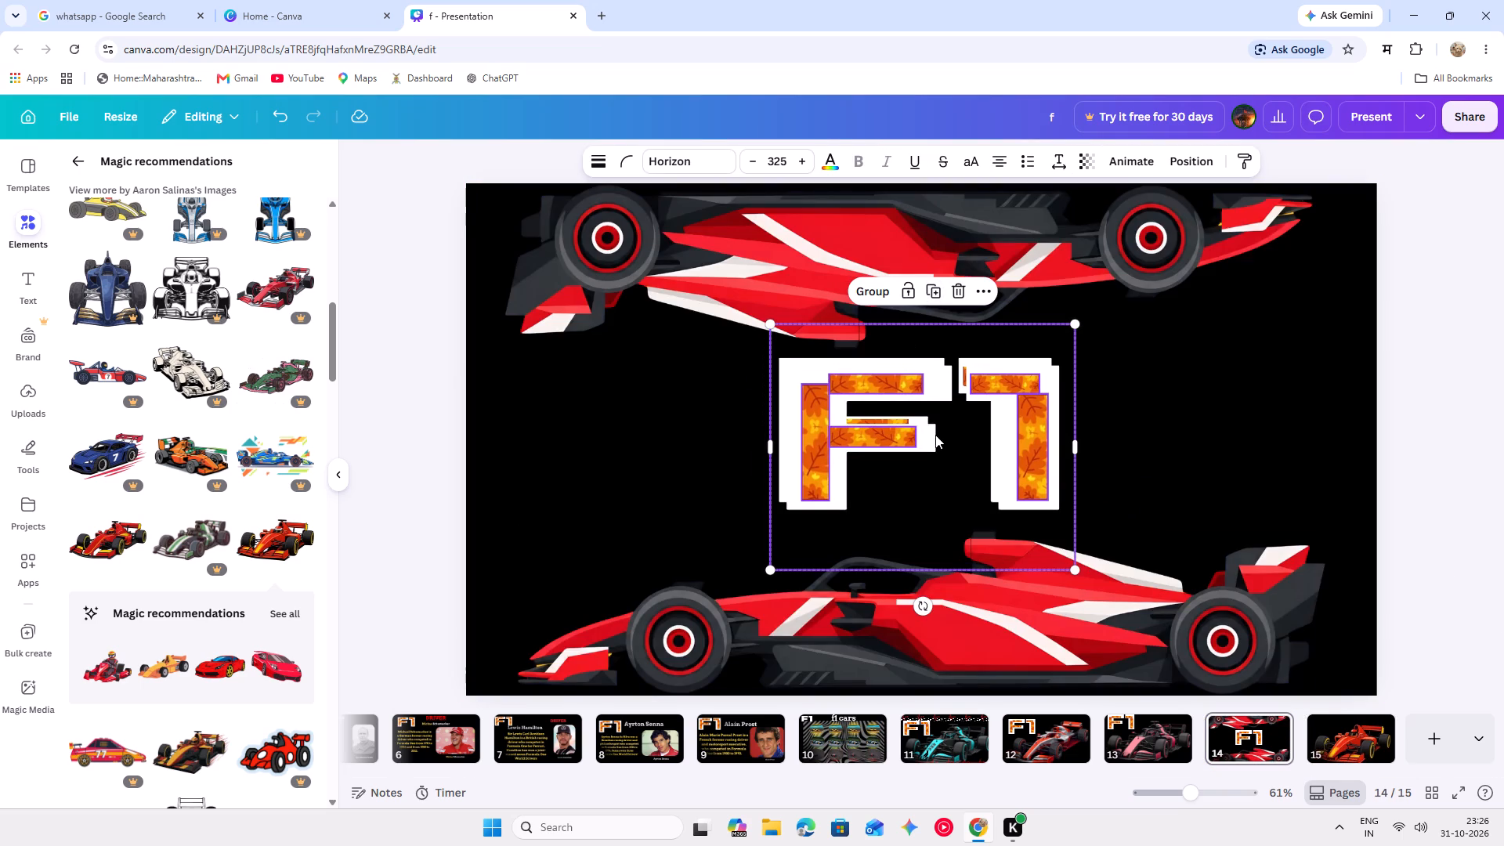
drag(943, 433, 1368, 733)
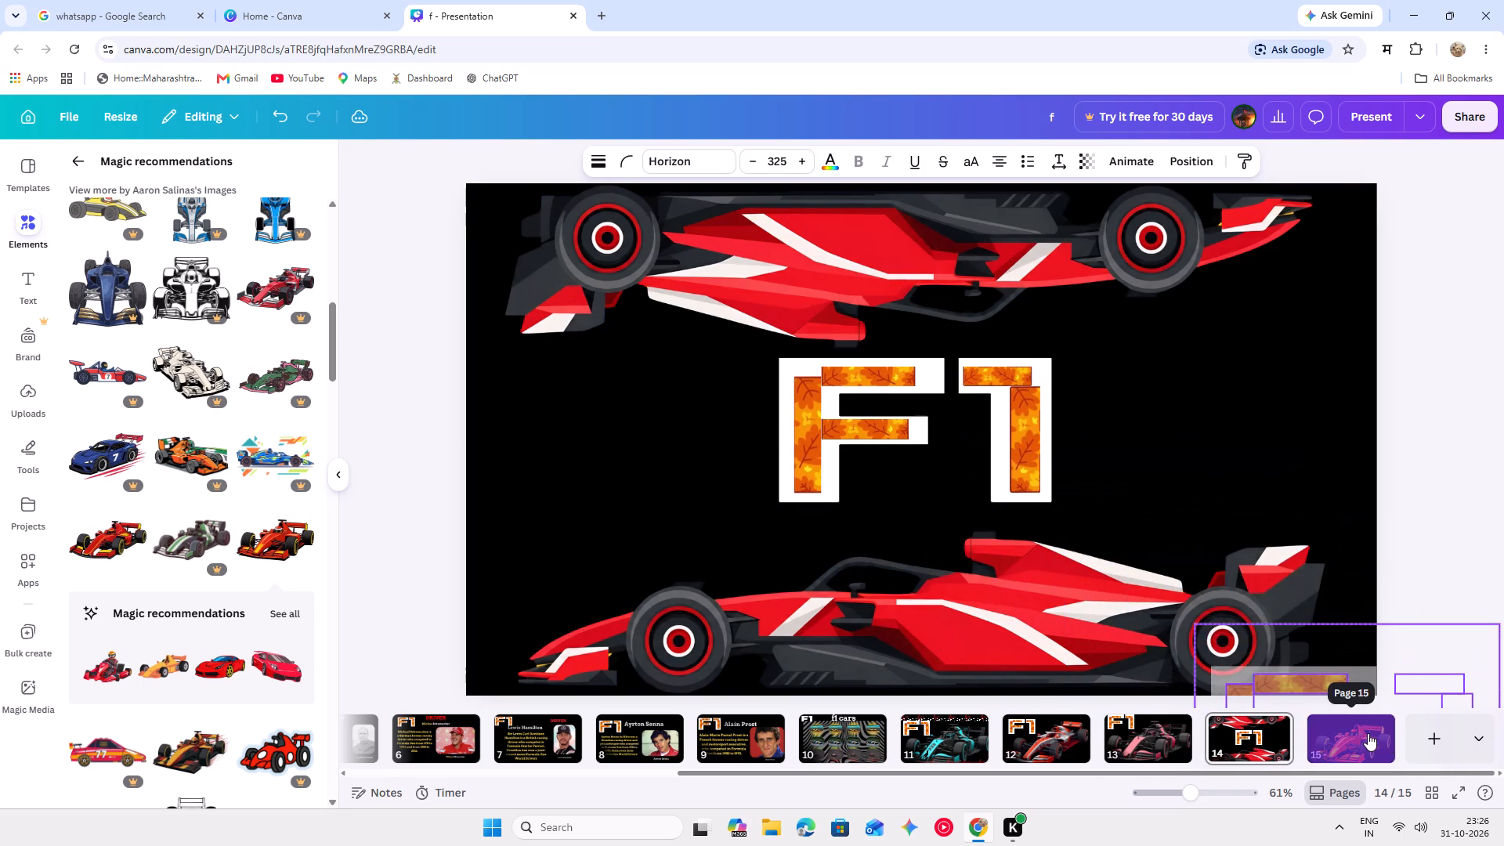
drag(1368, 733, 678, 282)
Add page 16 and insert the red F1 car with the yellow nose stripe, placed near the page's lower edge.
click(1436, 736)
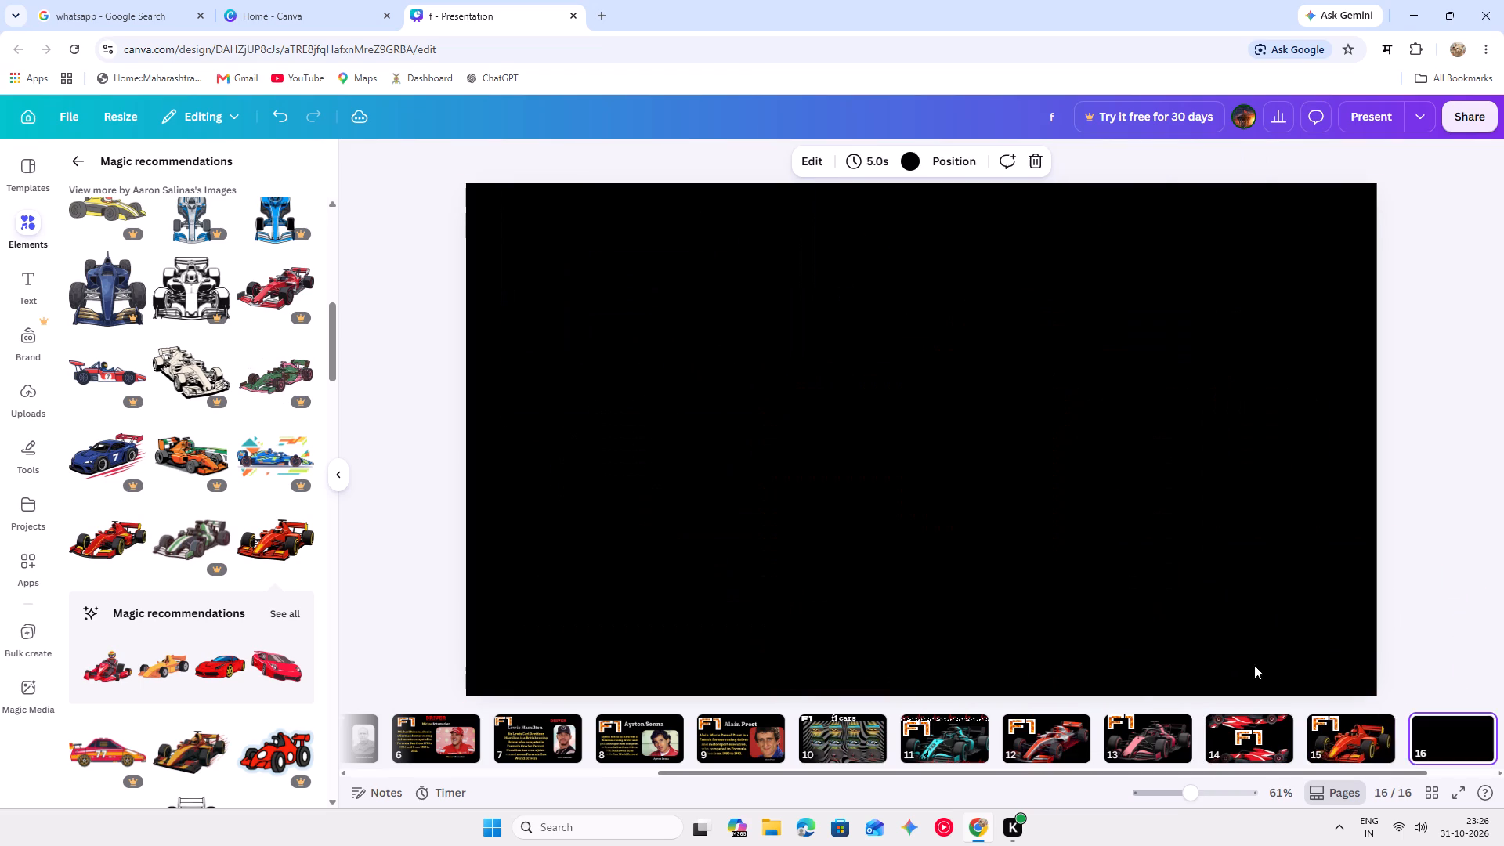
click(88, 525)
drag(862, 498, 886, 545)
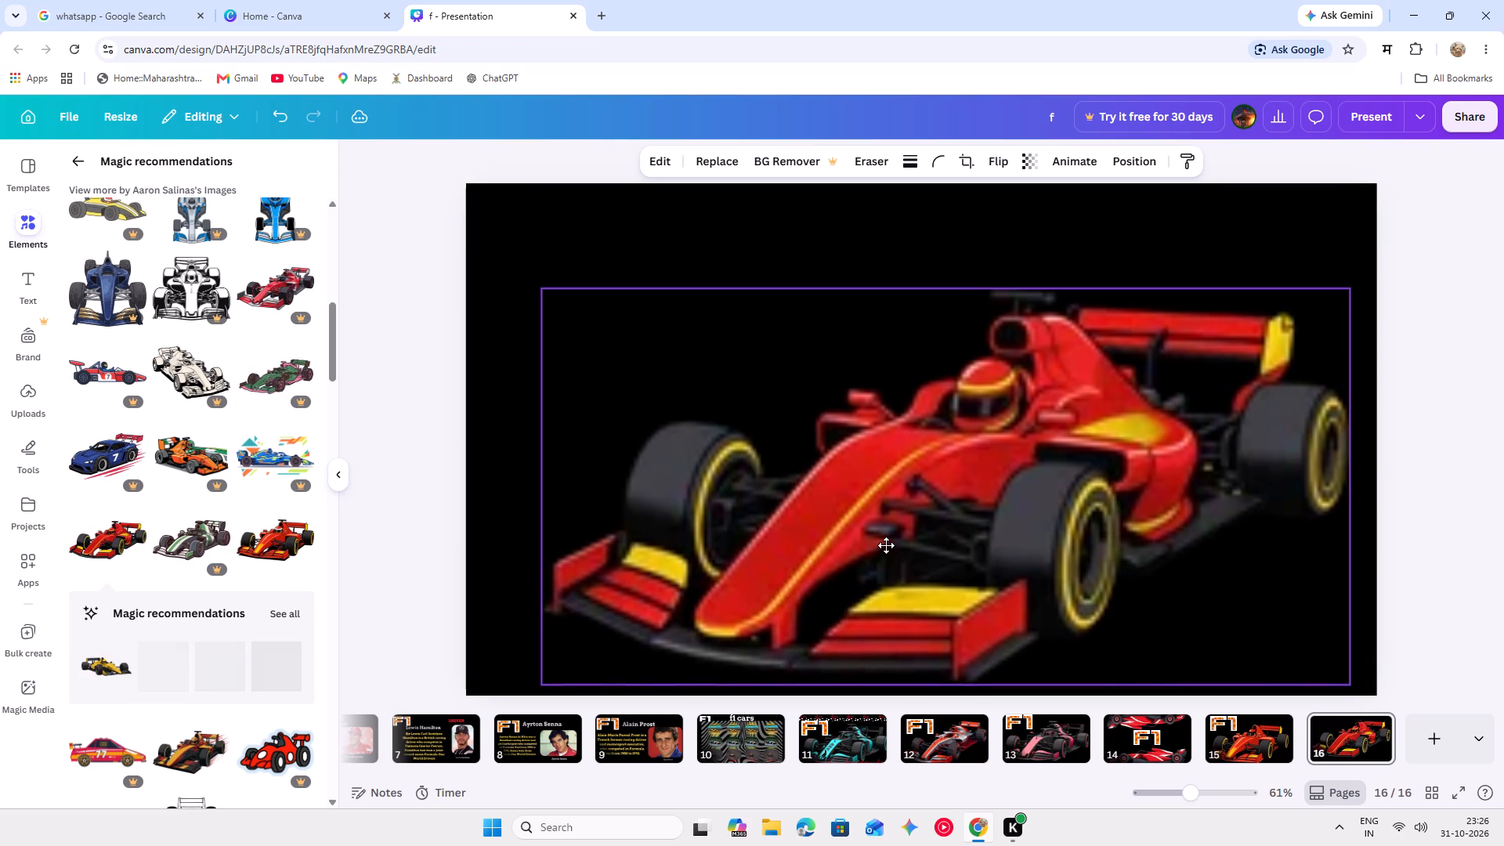
drag(886, 545, 884, 552)
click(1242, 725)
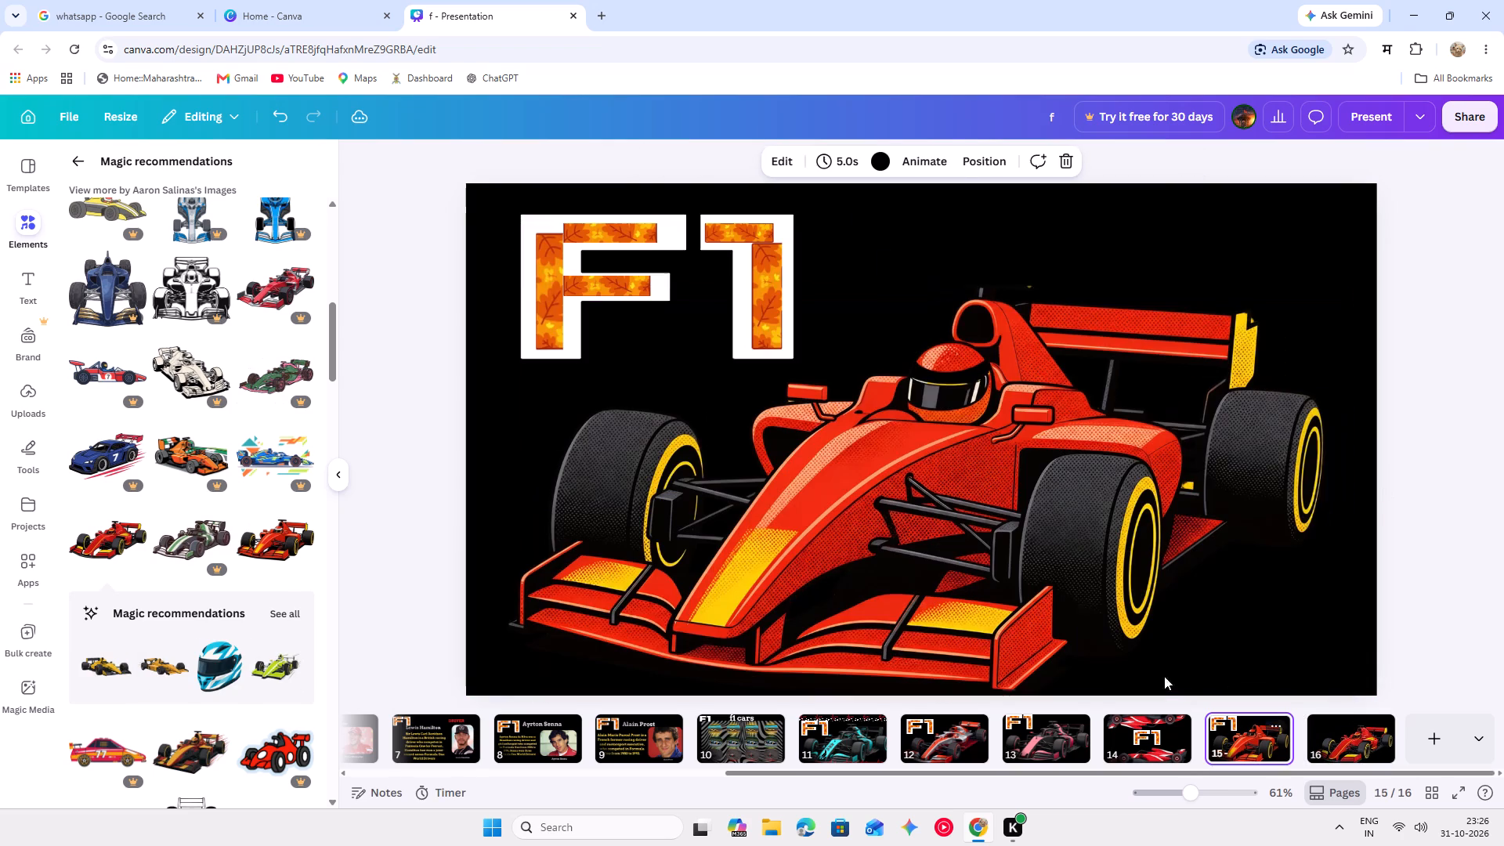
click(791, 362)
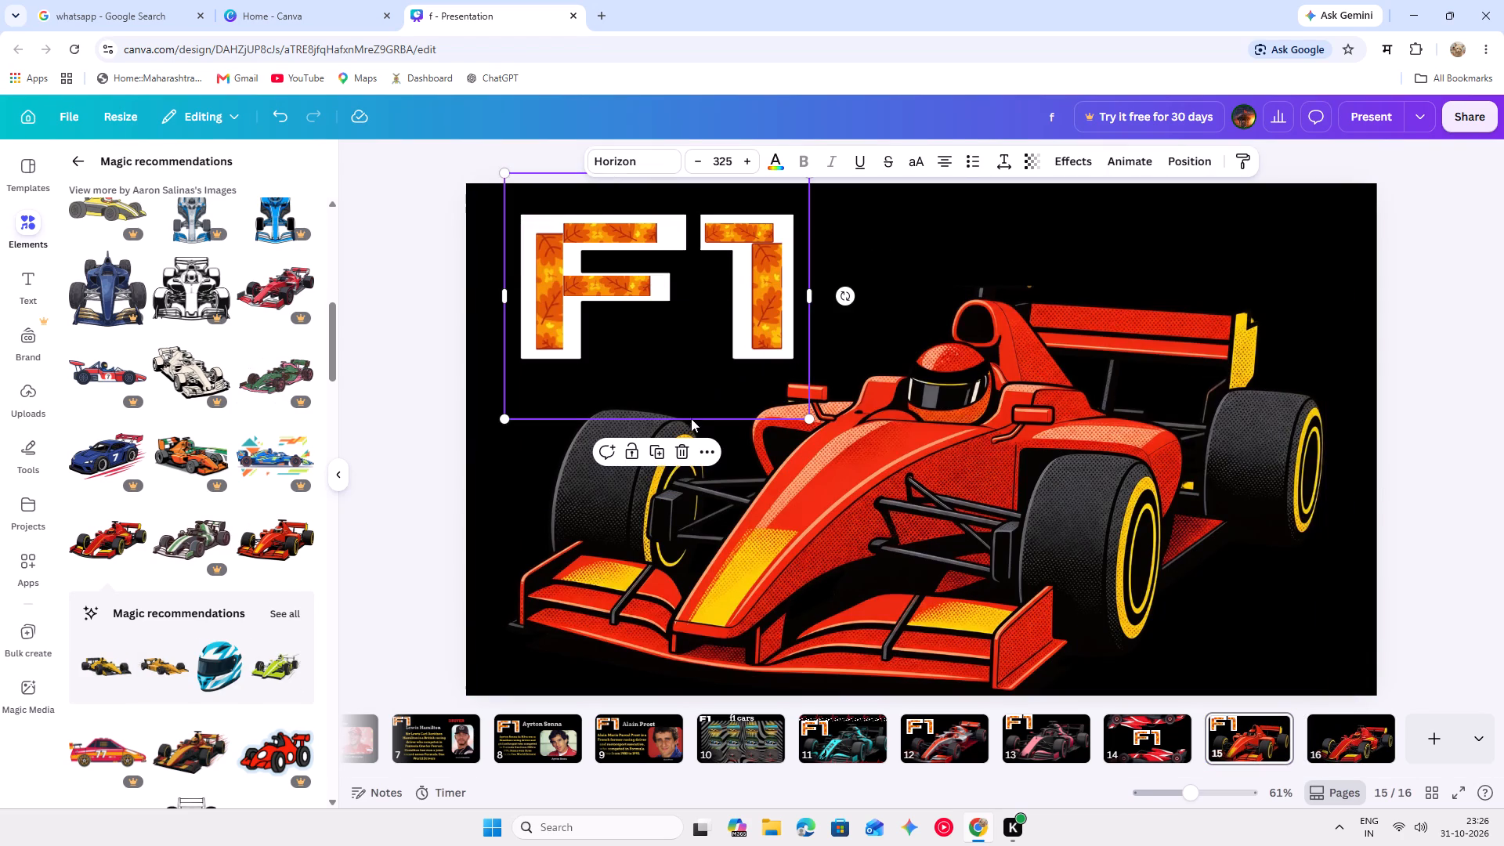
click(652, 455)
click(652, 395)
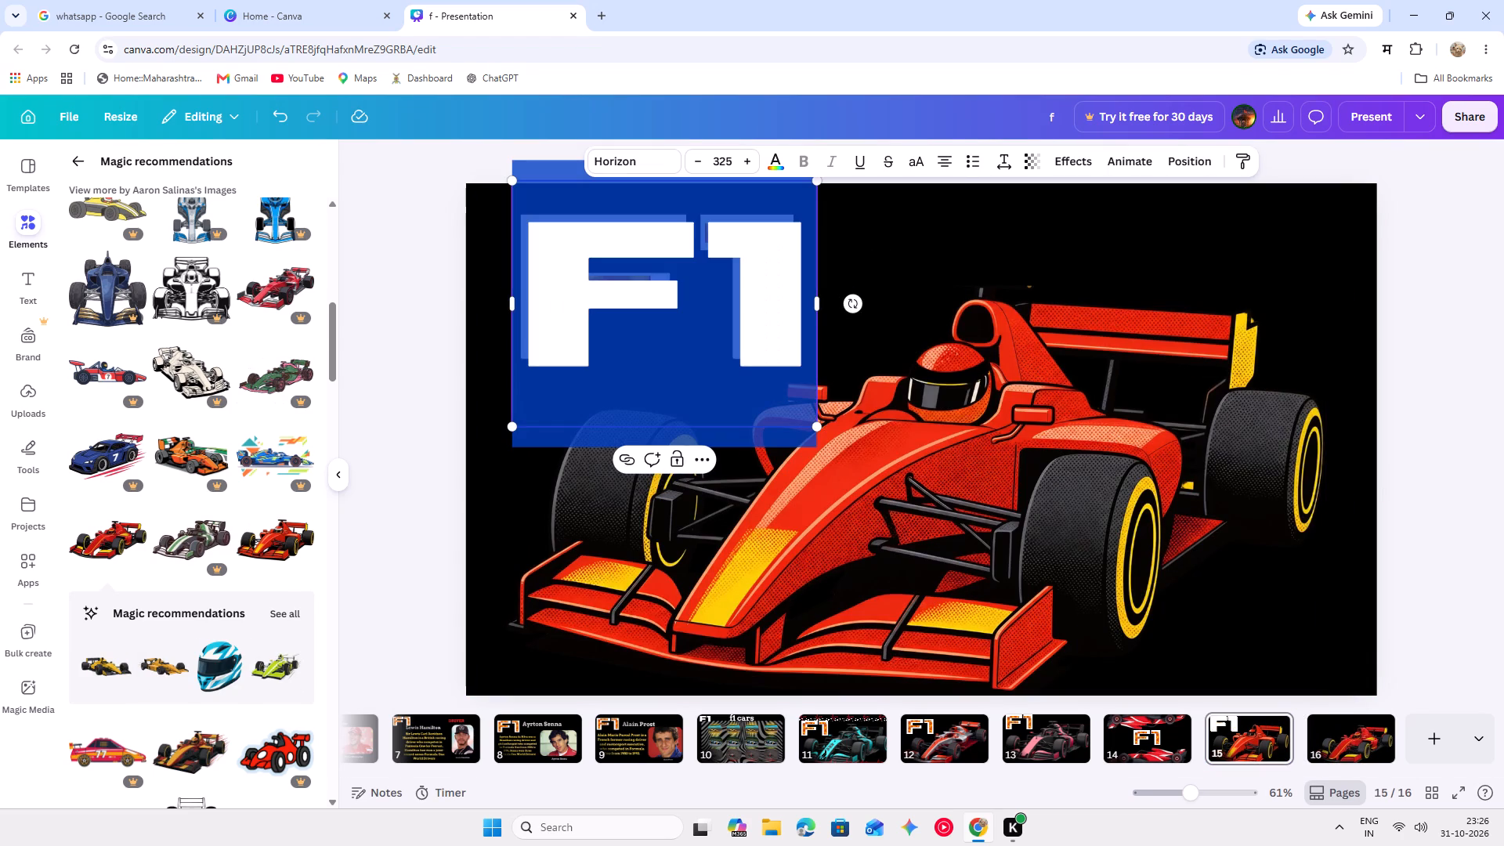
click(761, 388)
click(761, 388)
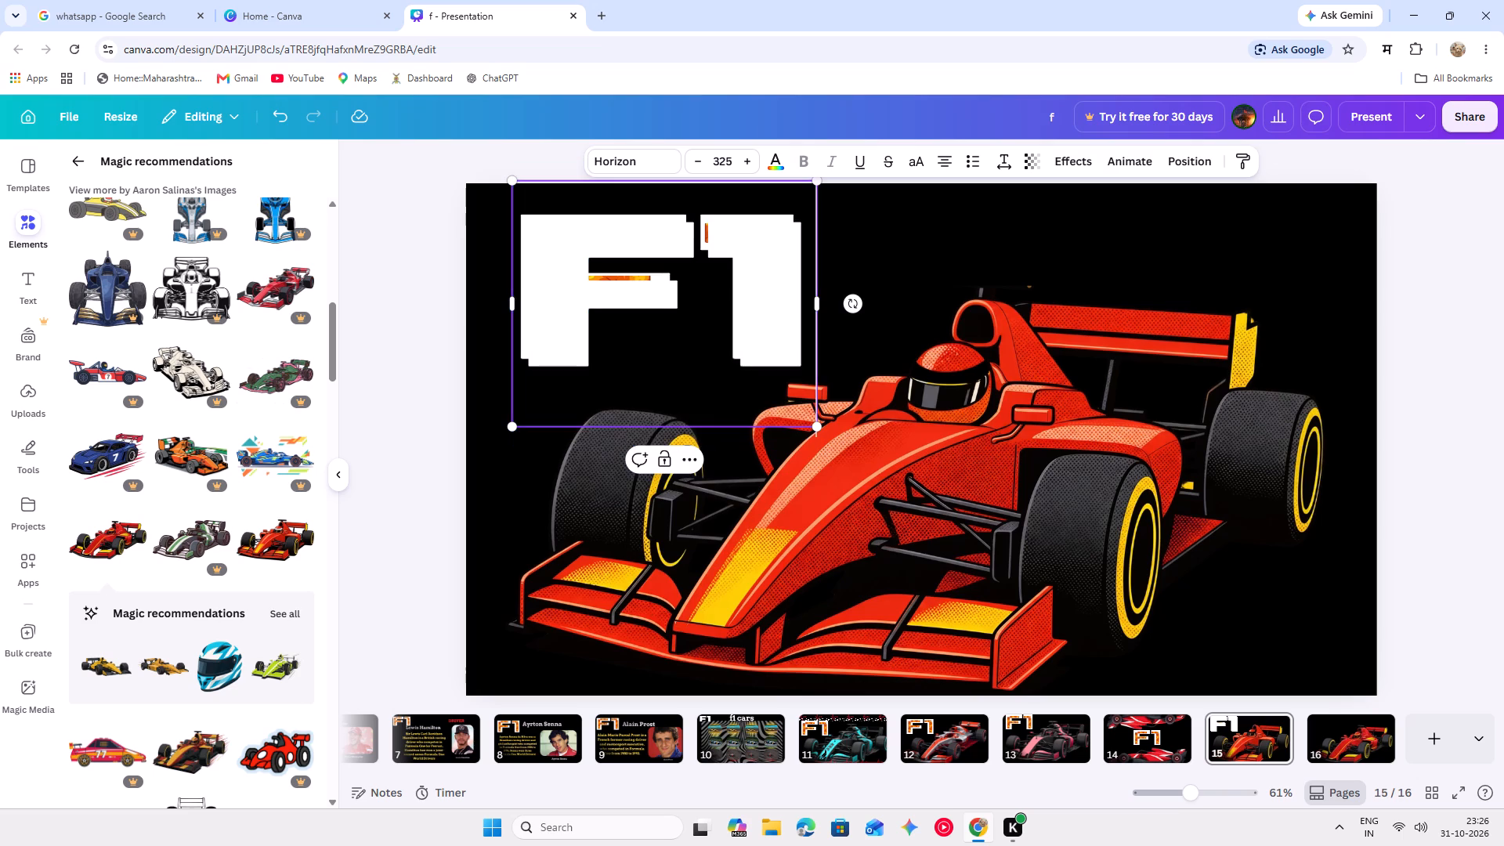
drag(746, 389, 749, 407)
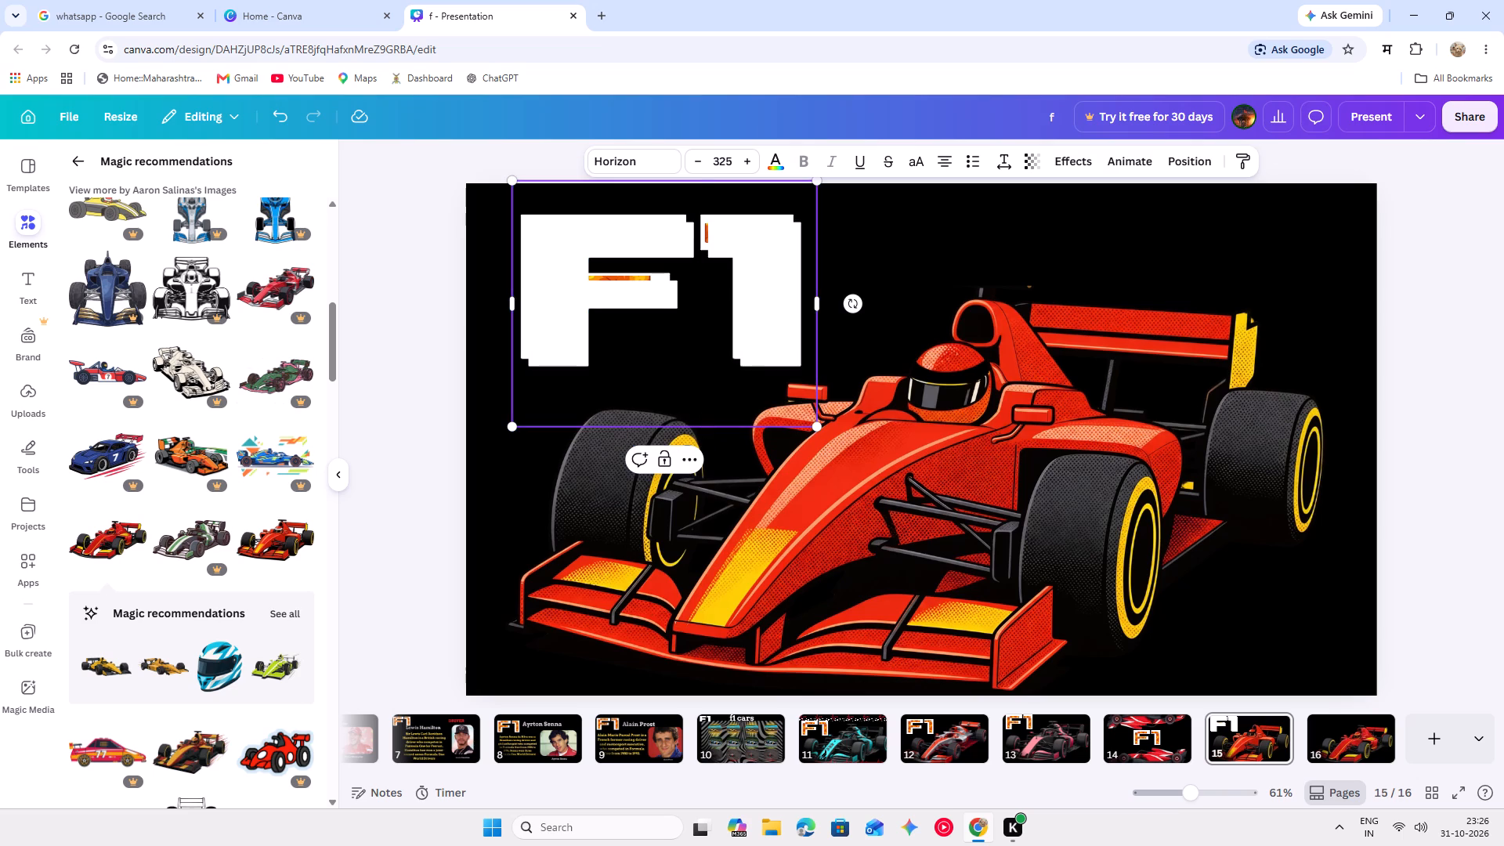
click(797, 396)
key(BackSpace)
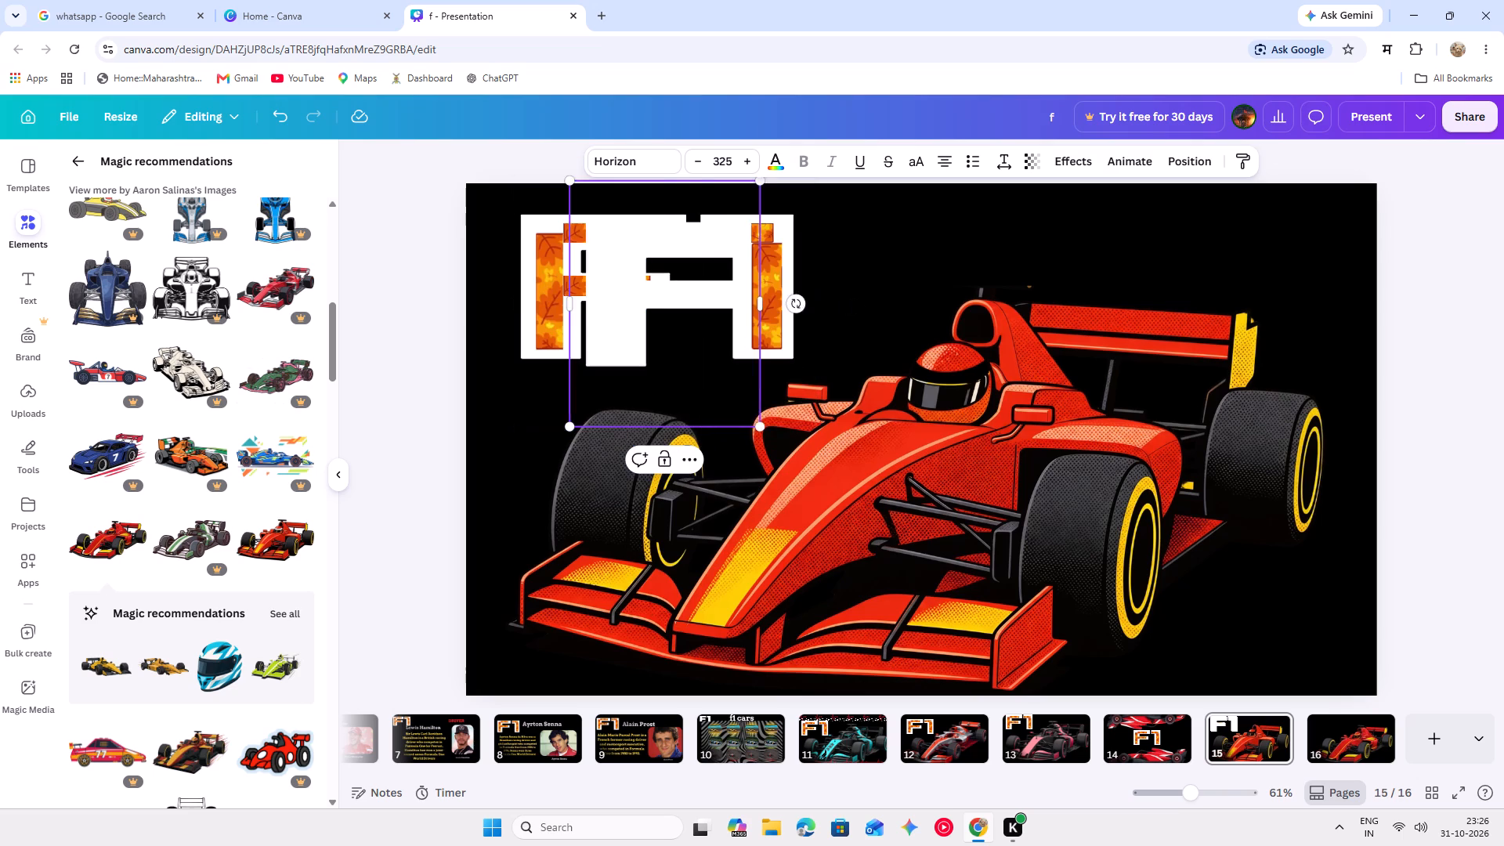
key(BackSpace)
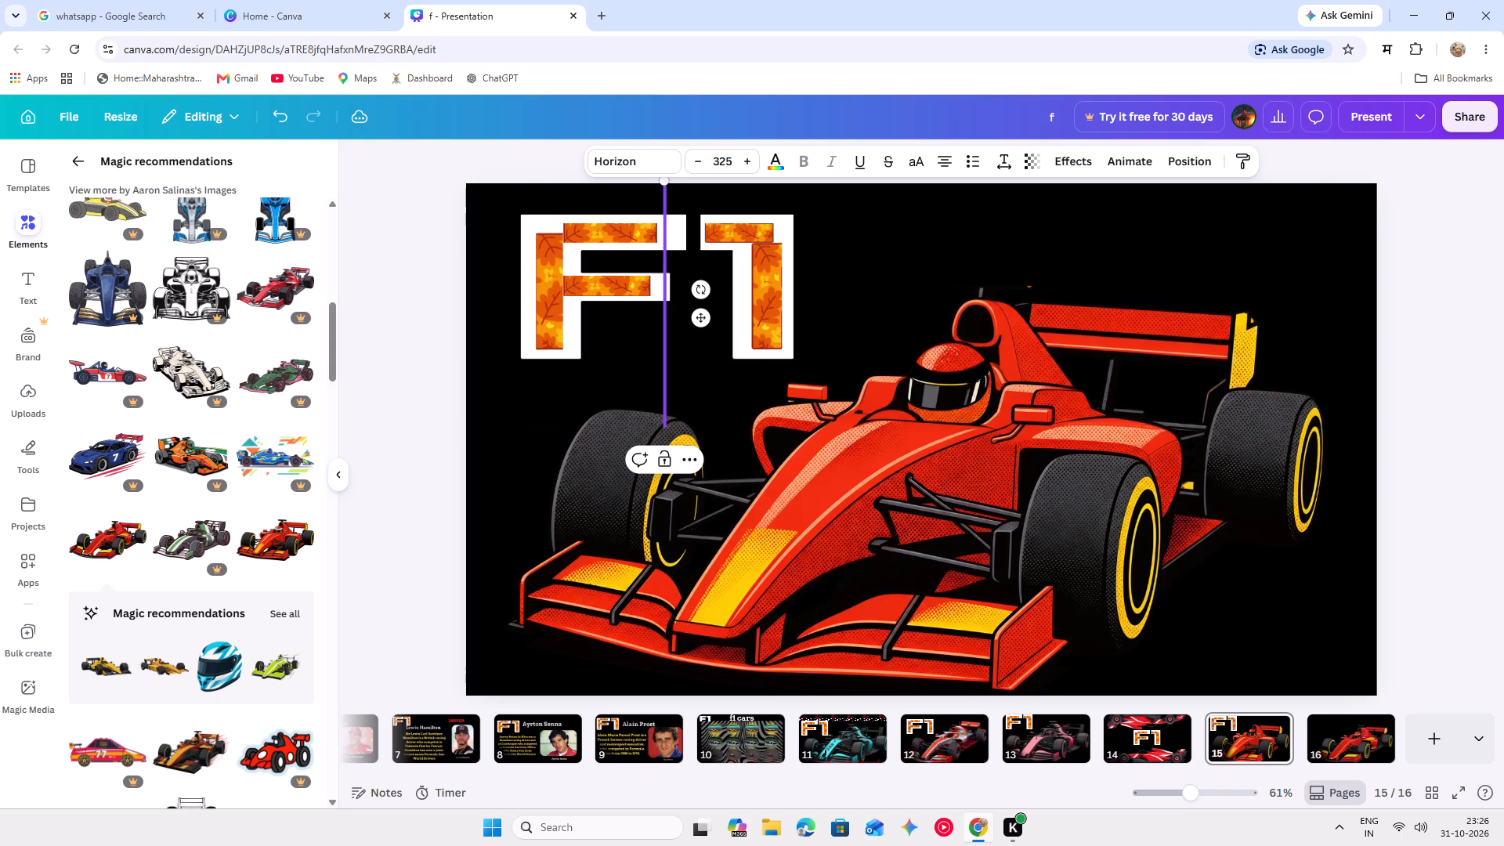
Duplicate page 14's leaf-patterned F1 title and place the copy in the upper-left corner of page 16, above the car.
click(1154, 757)
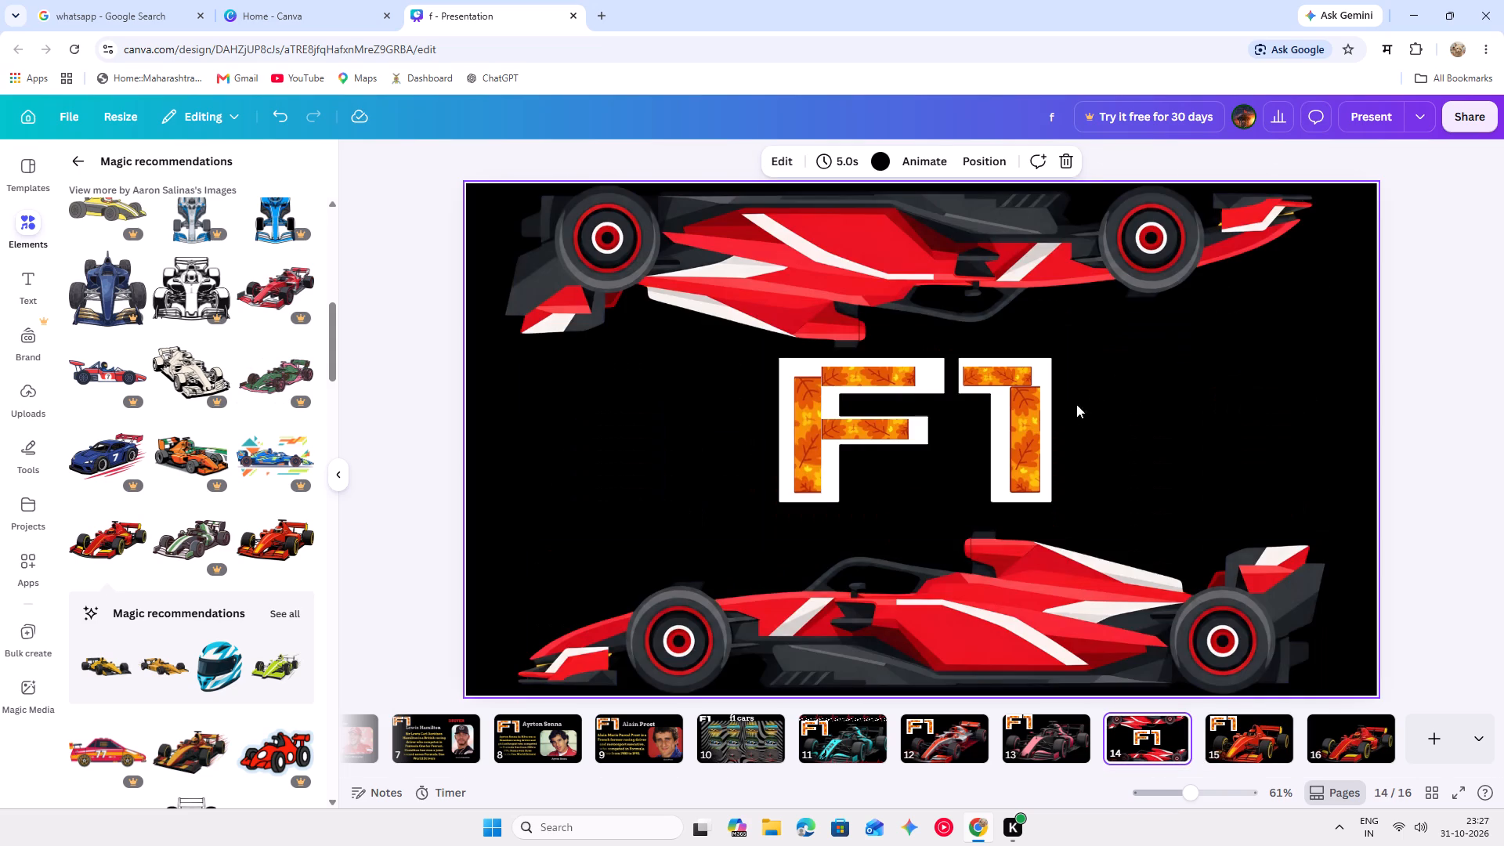
click(1107, 388)
drag(1101, 522, 822, 408)
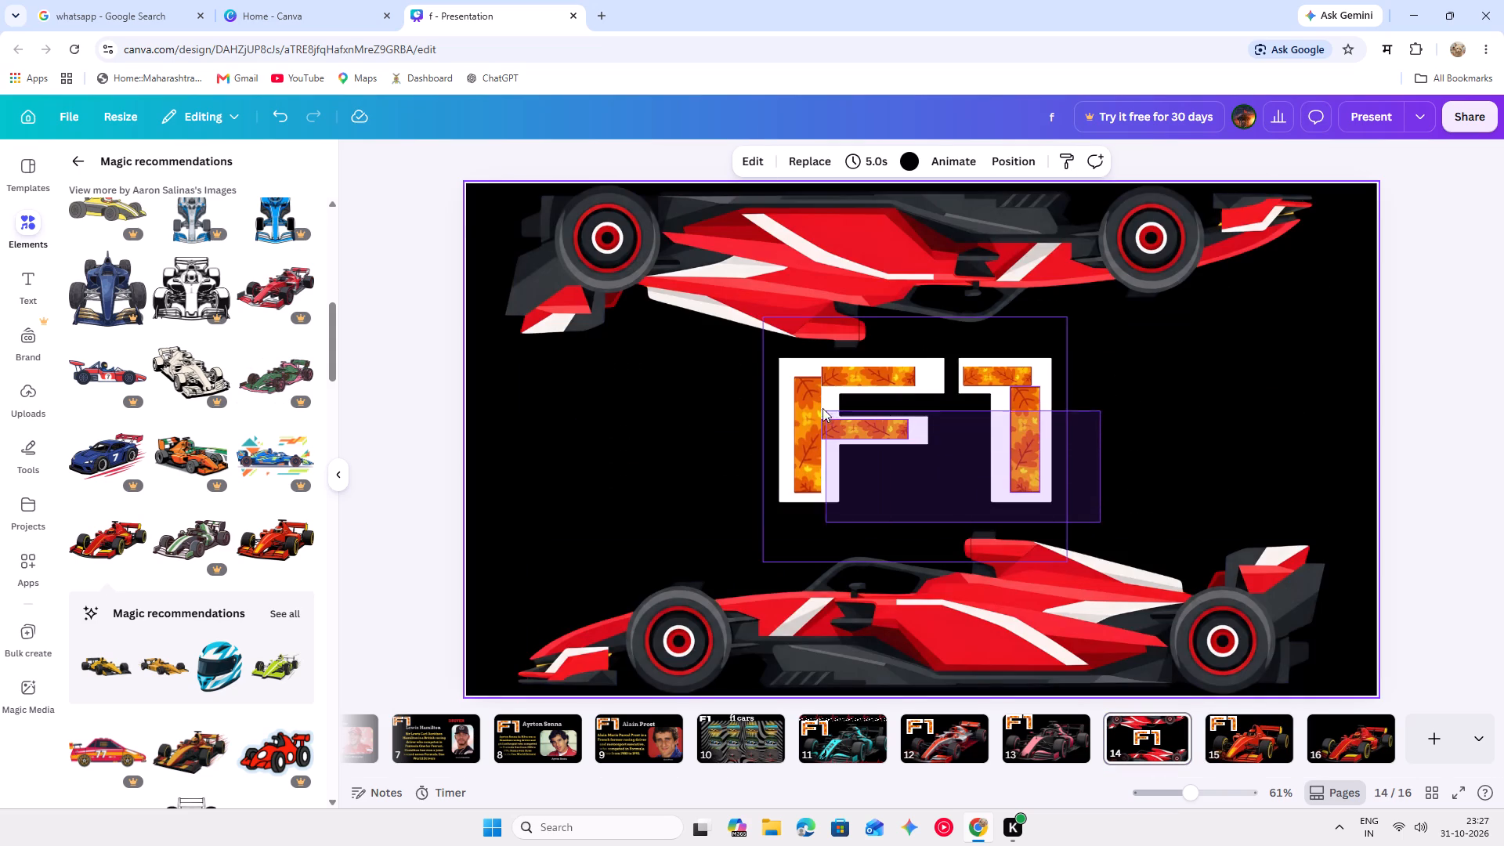
drag(822, 408, 767, 362)
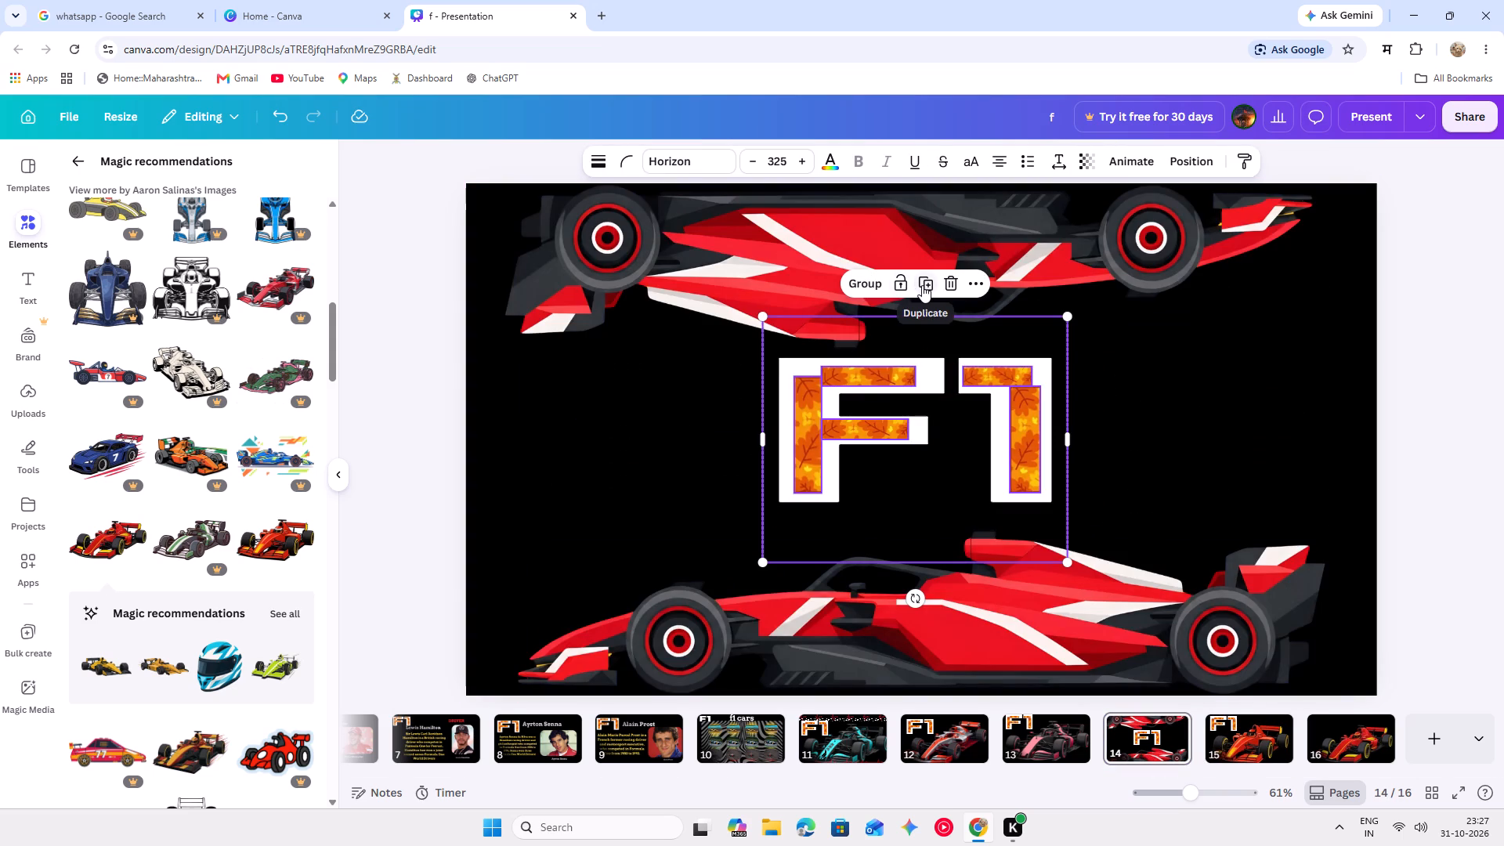
click(922, 285)
drag(942, 418, 1328, 739)
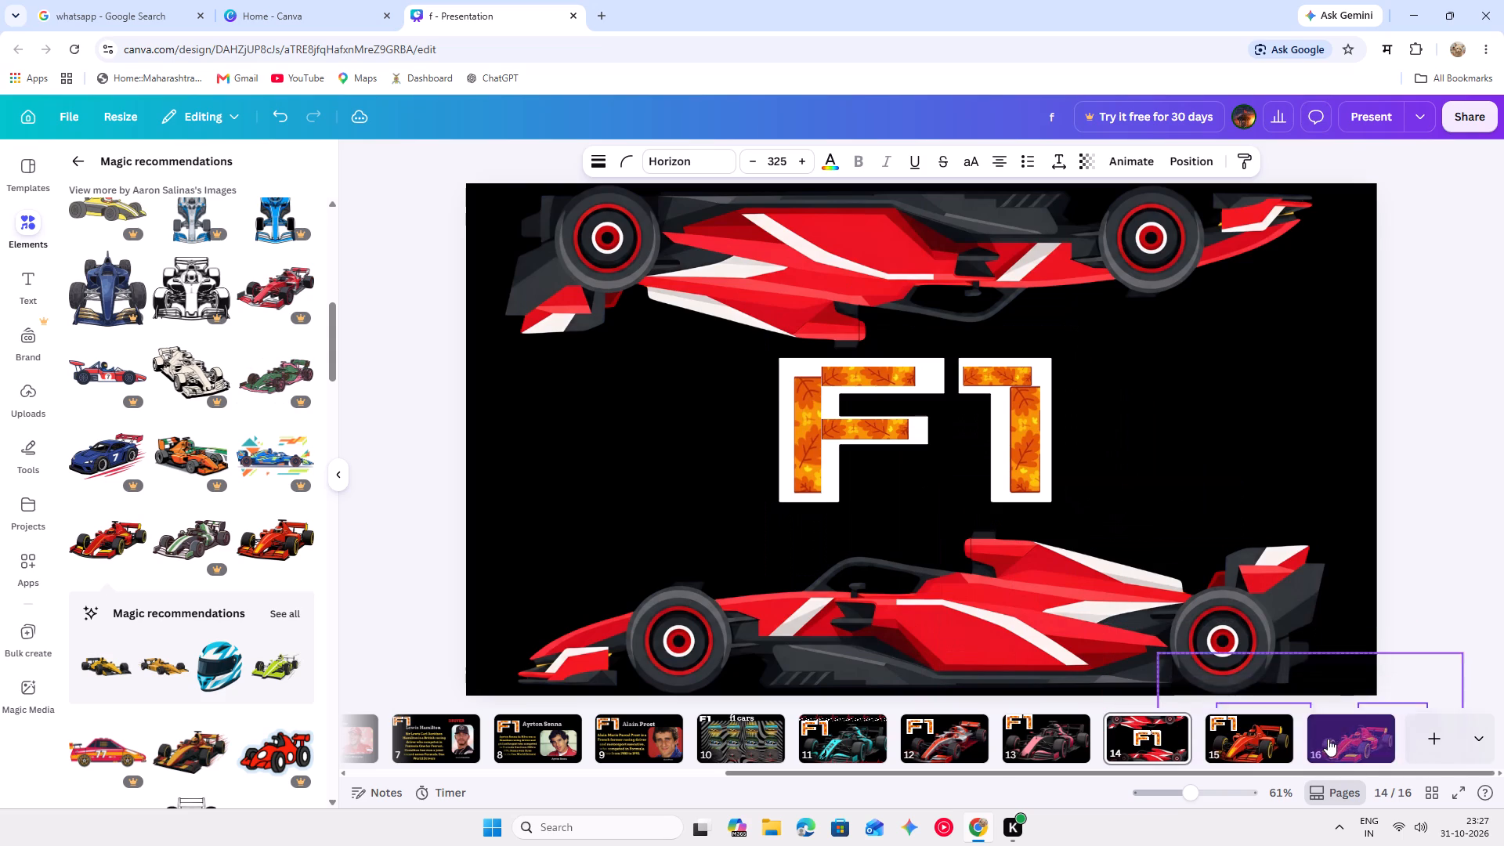
drag(1328, 739, 692, 273)
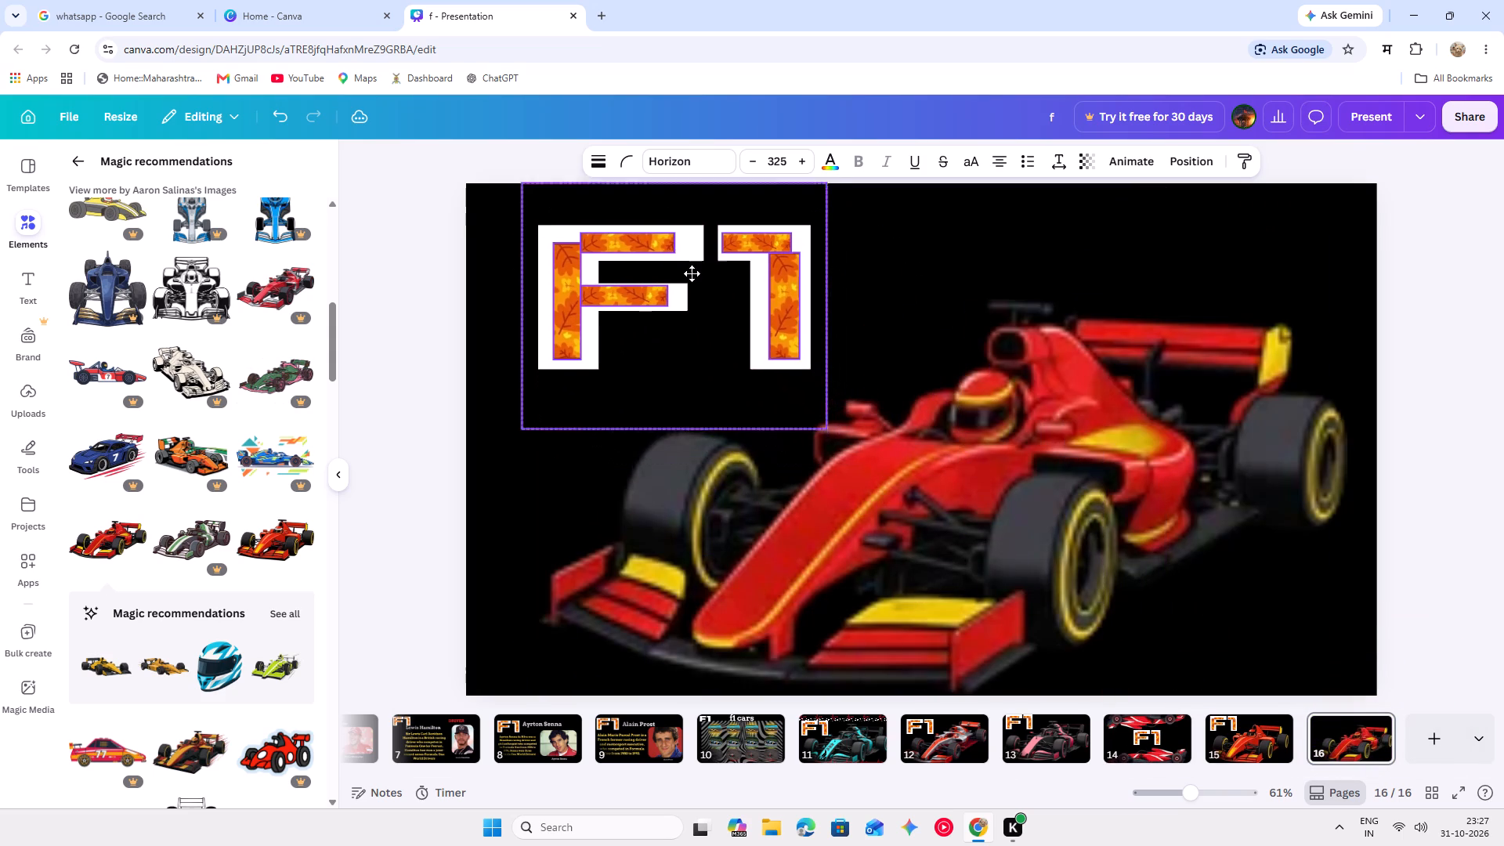
drag(692, 273, 689, 271)
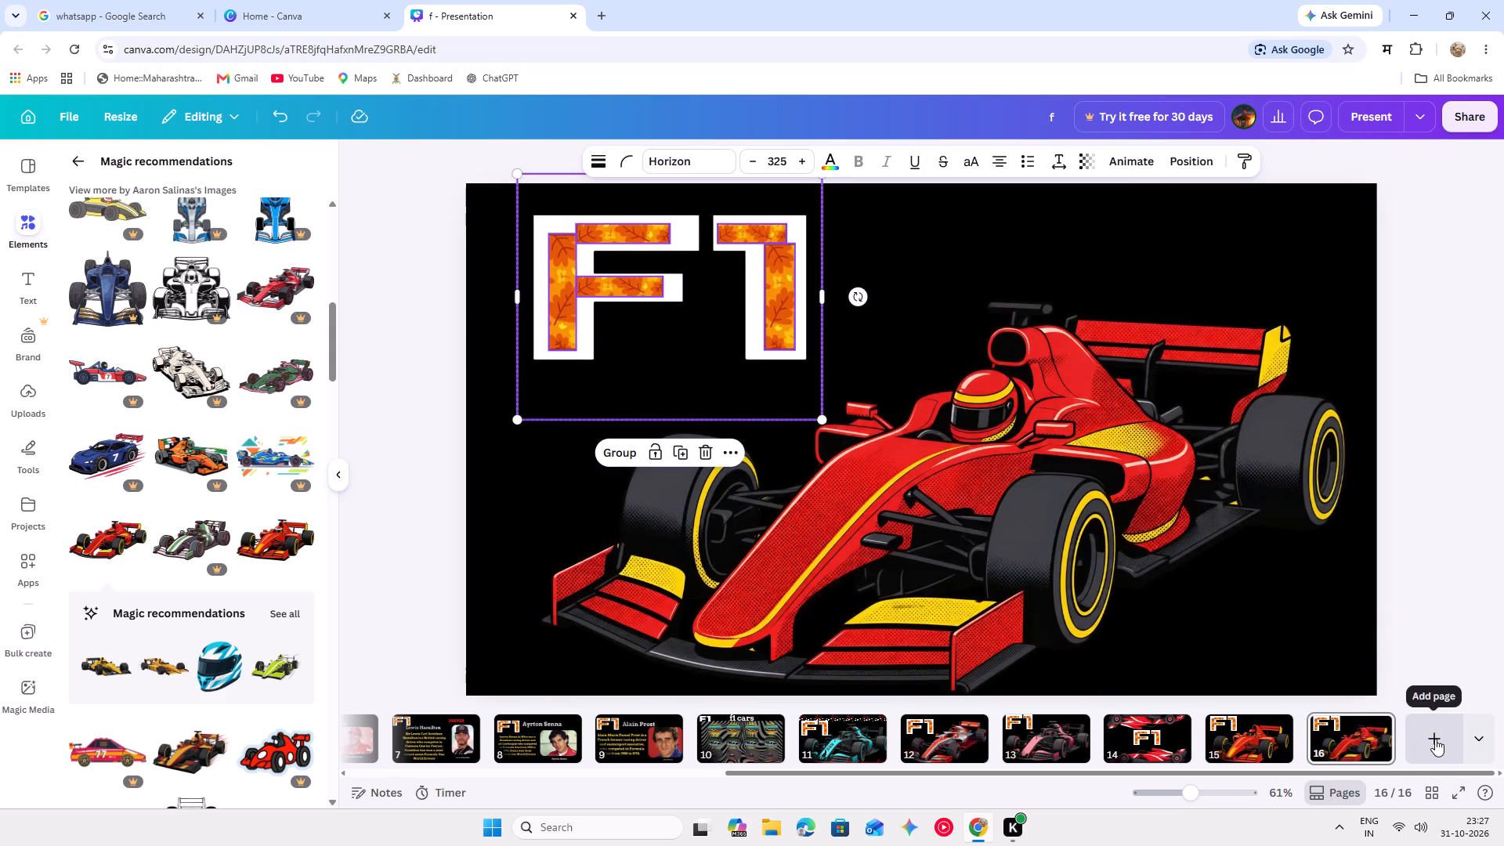
Add page 17 and insert the red, white and navy F1 car from the recommendations, placed along the page's lower edge.
click(1435, 739)
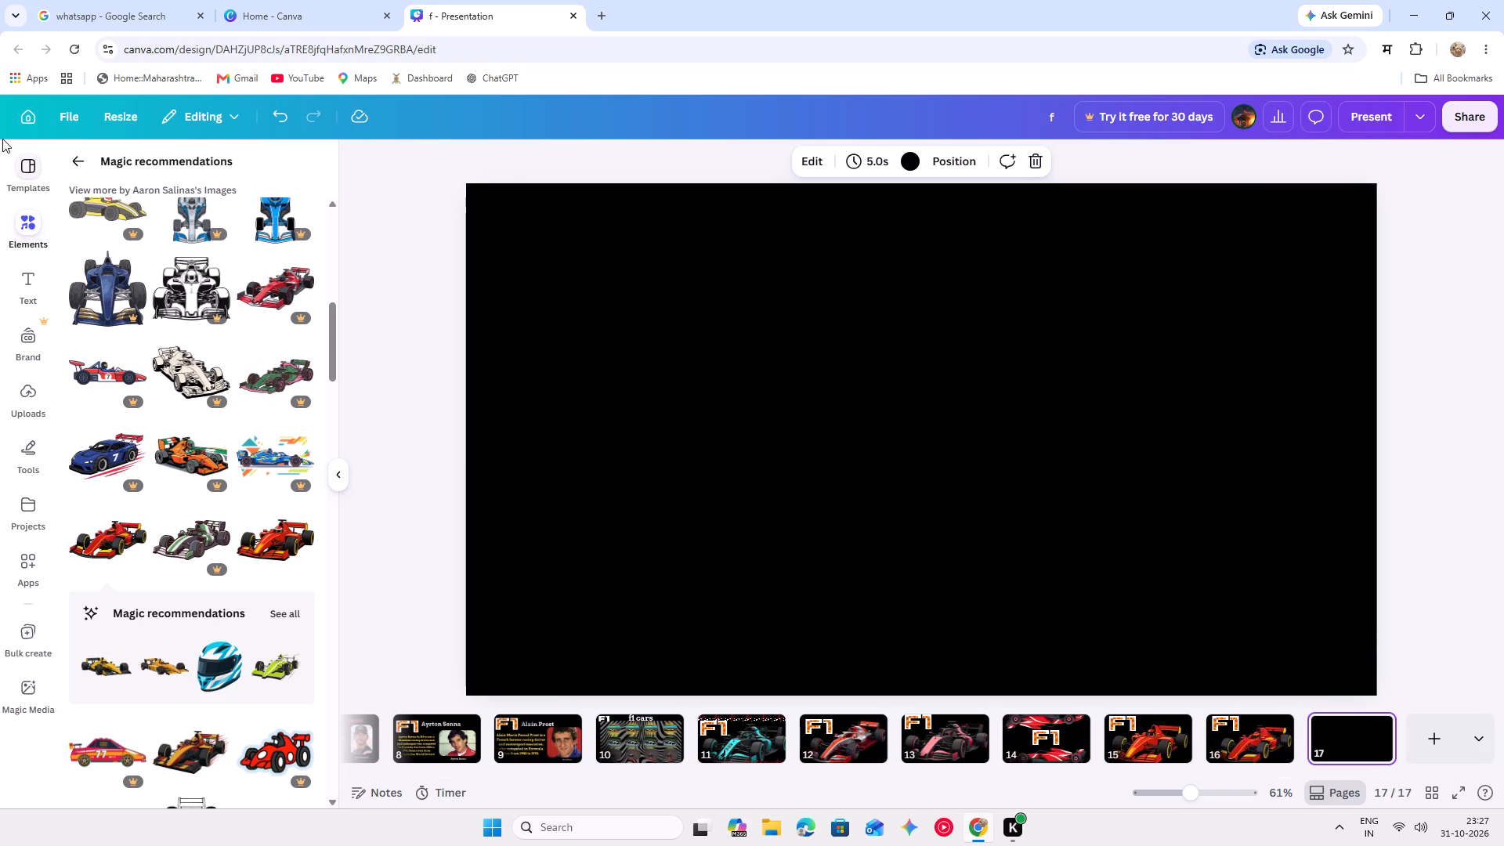
scroll(240, 465, down, 1)
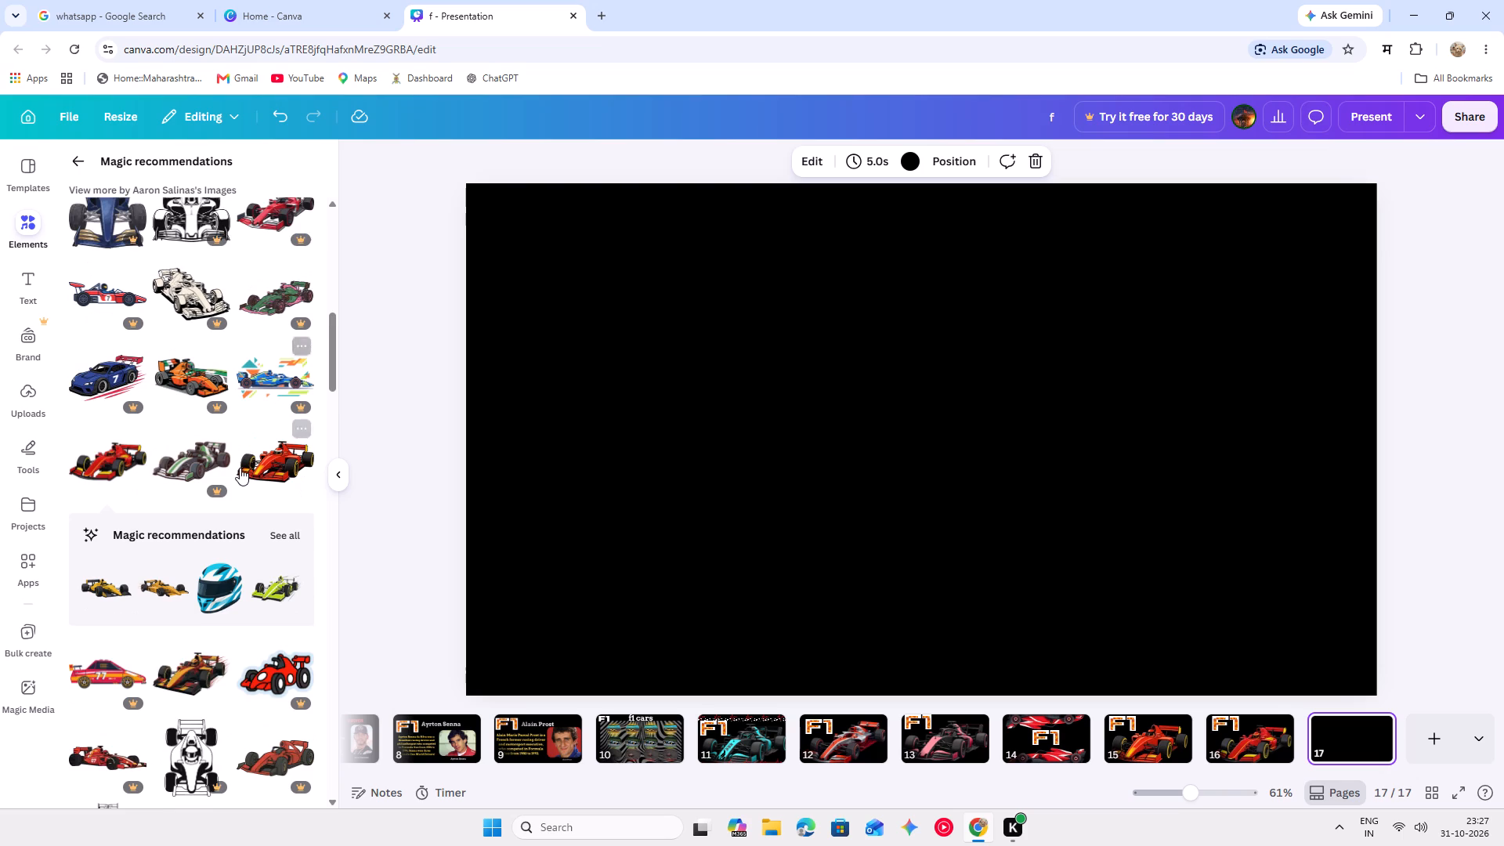
scroll(240, 468, down, 3)
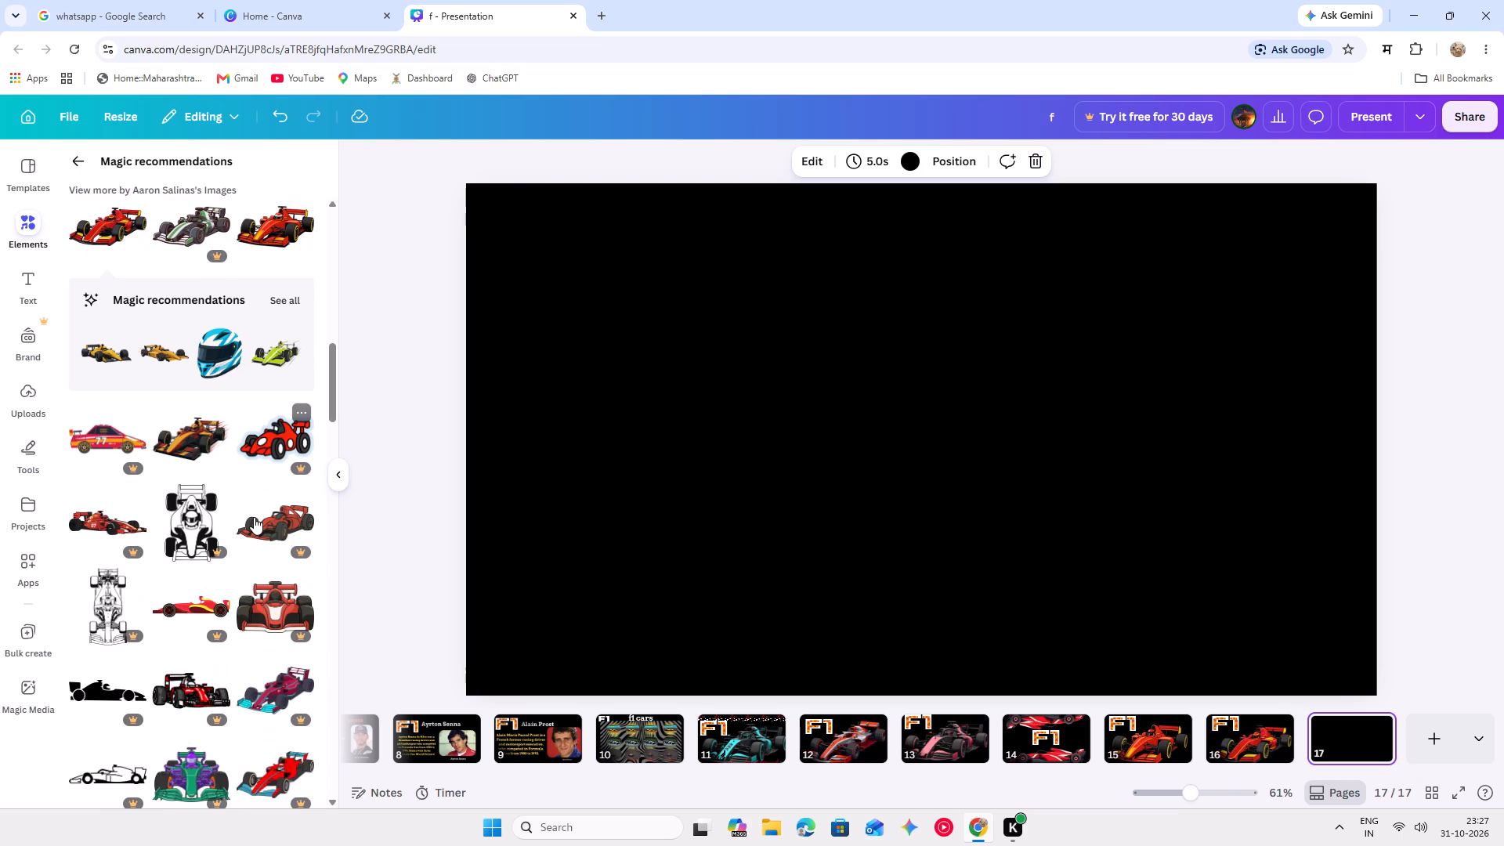
scroll(254, 517, down, 3)
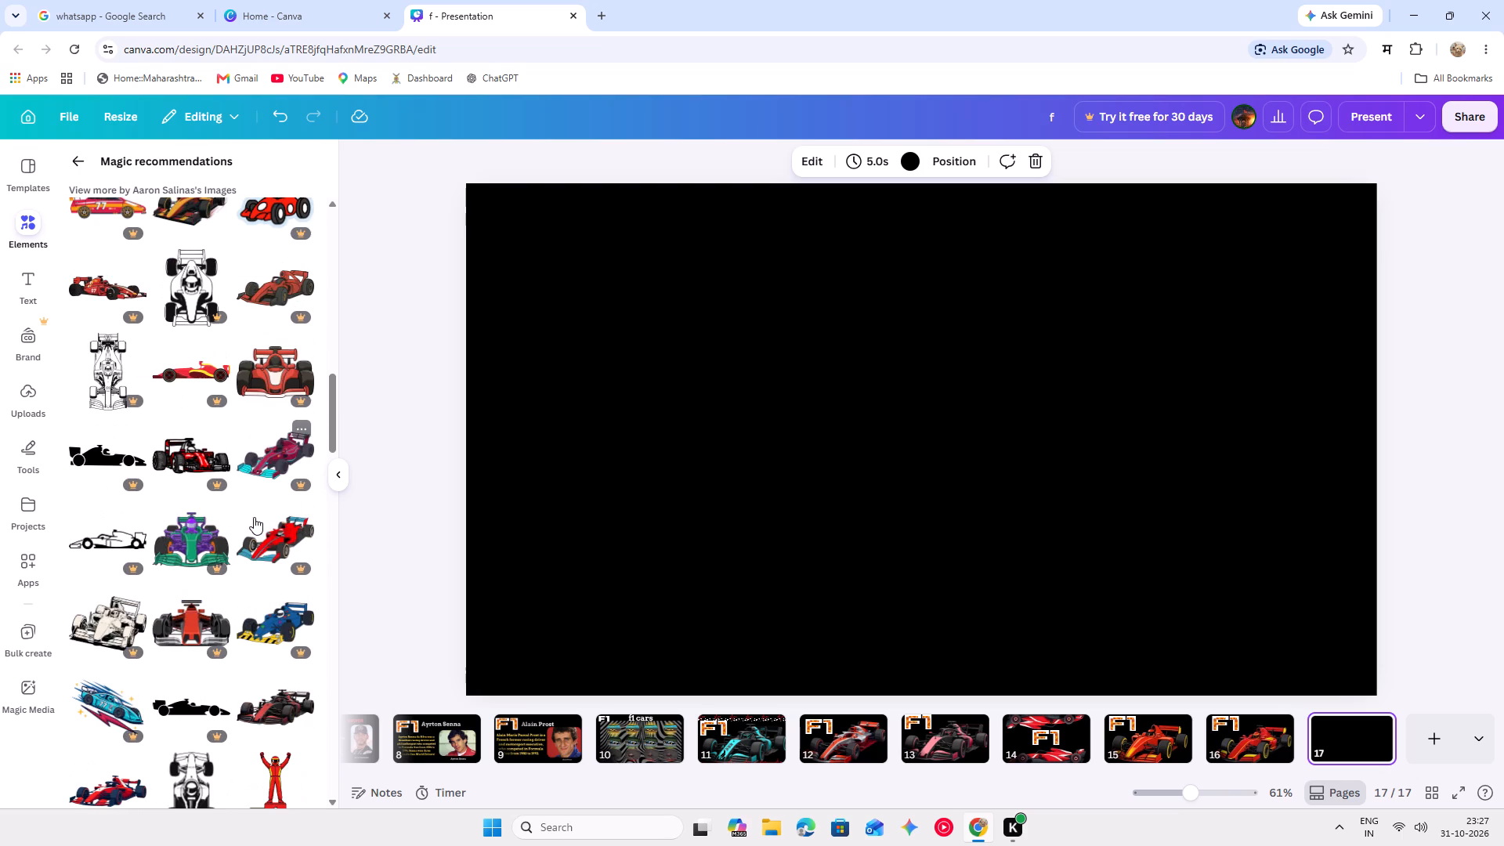
scroll(254, 517, down, 2)
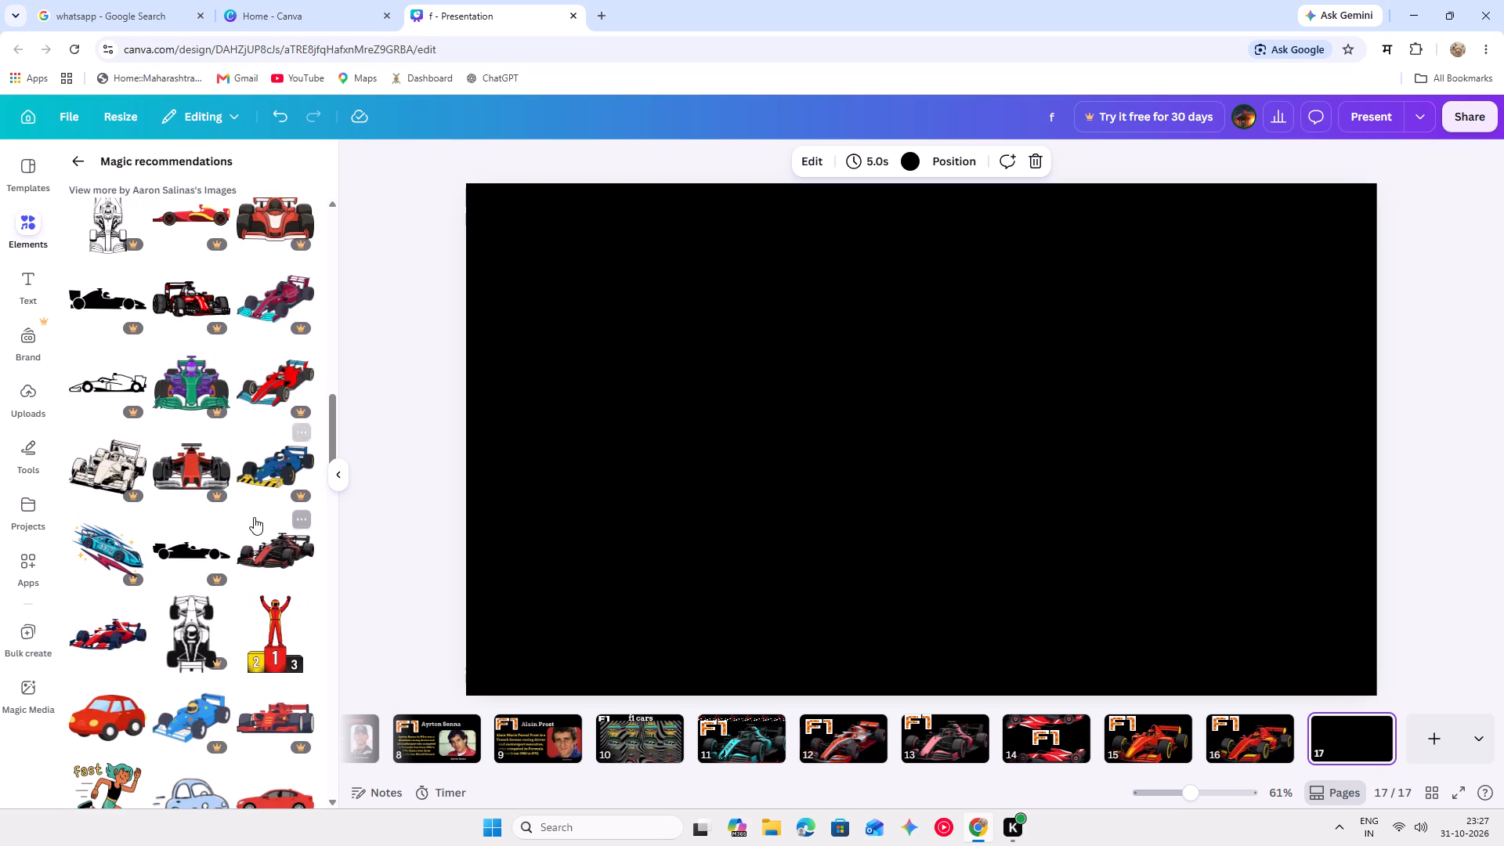
scroll(254, 517, down, 2)
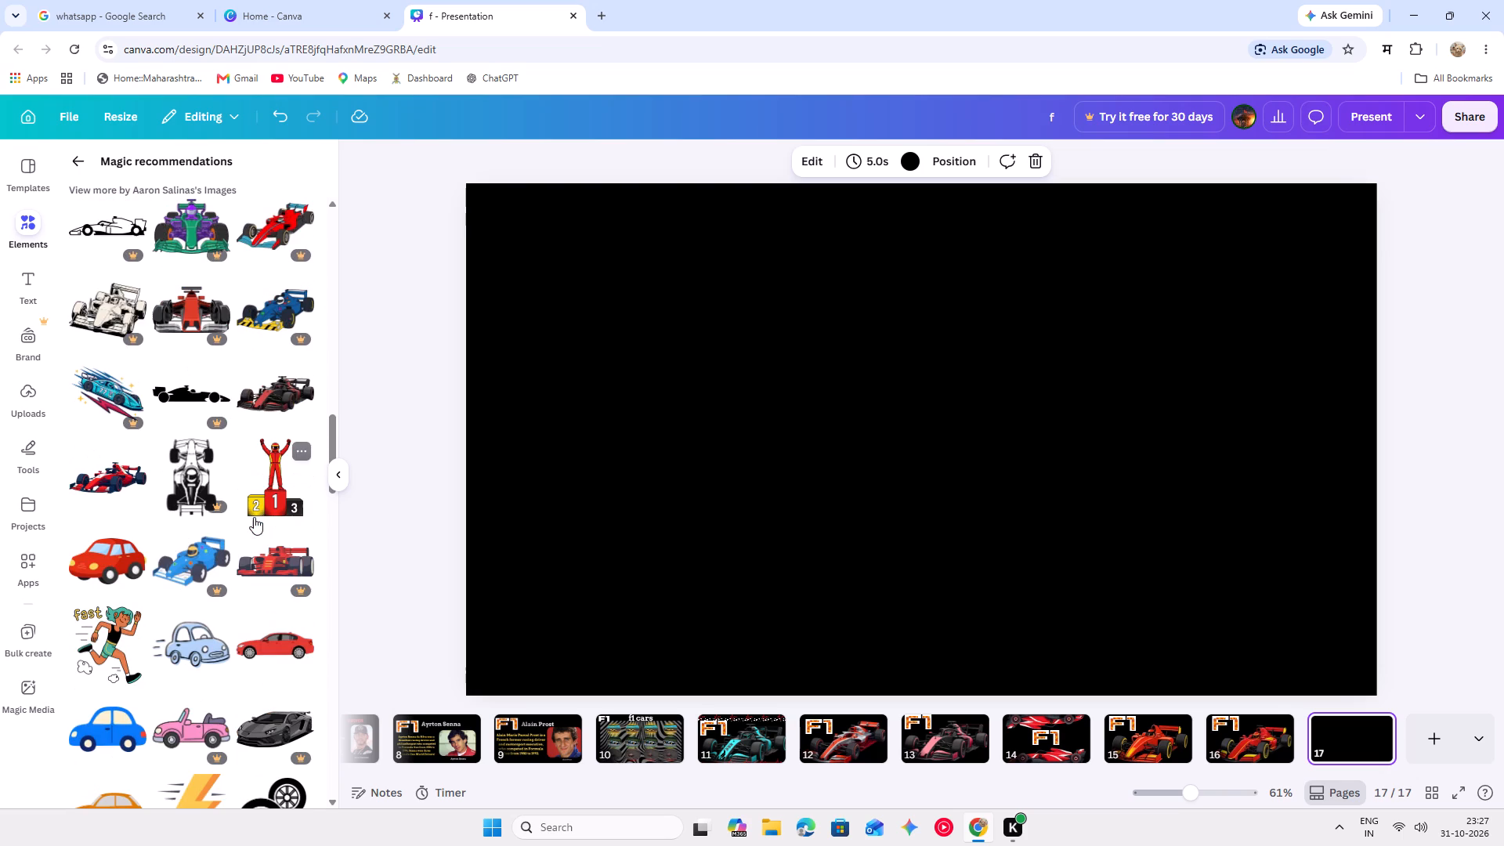
scroll(174, 495, down, 1)
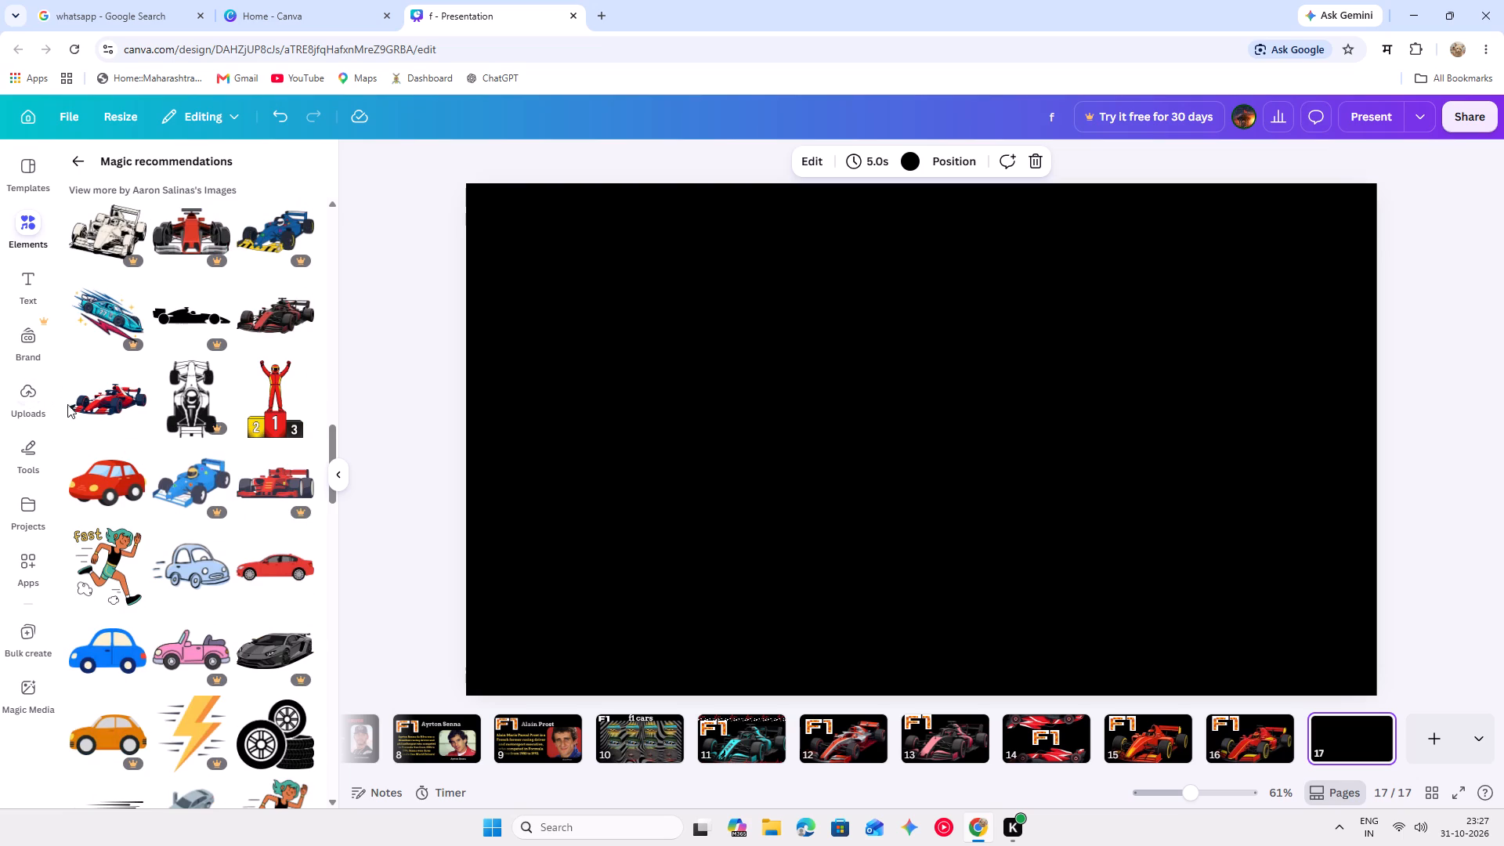
click(97, 404)
drag(888, 446, 908, 509)
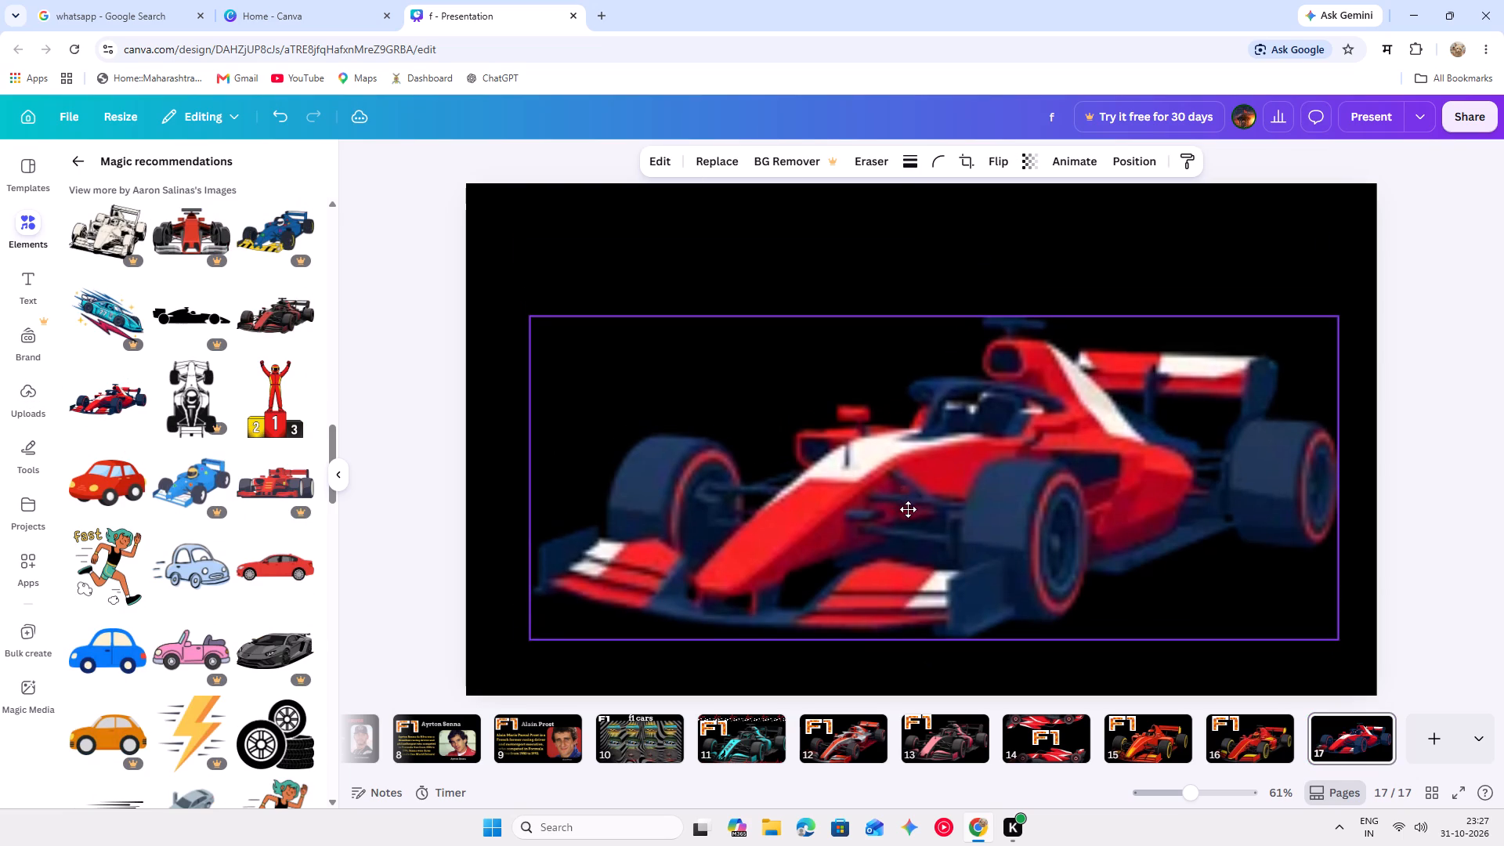
drag(908, 509, 913, 531)
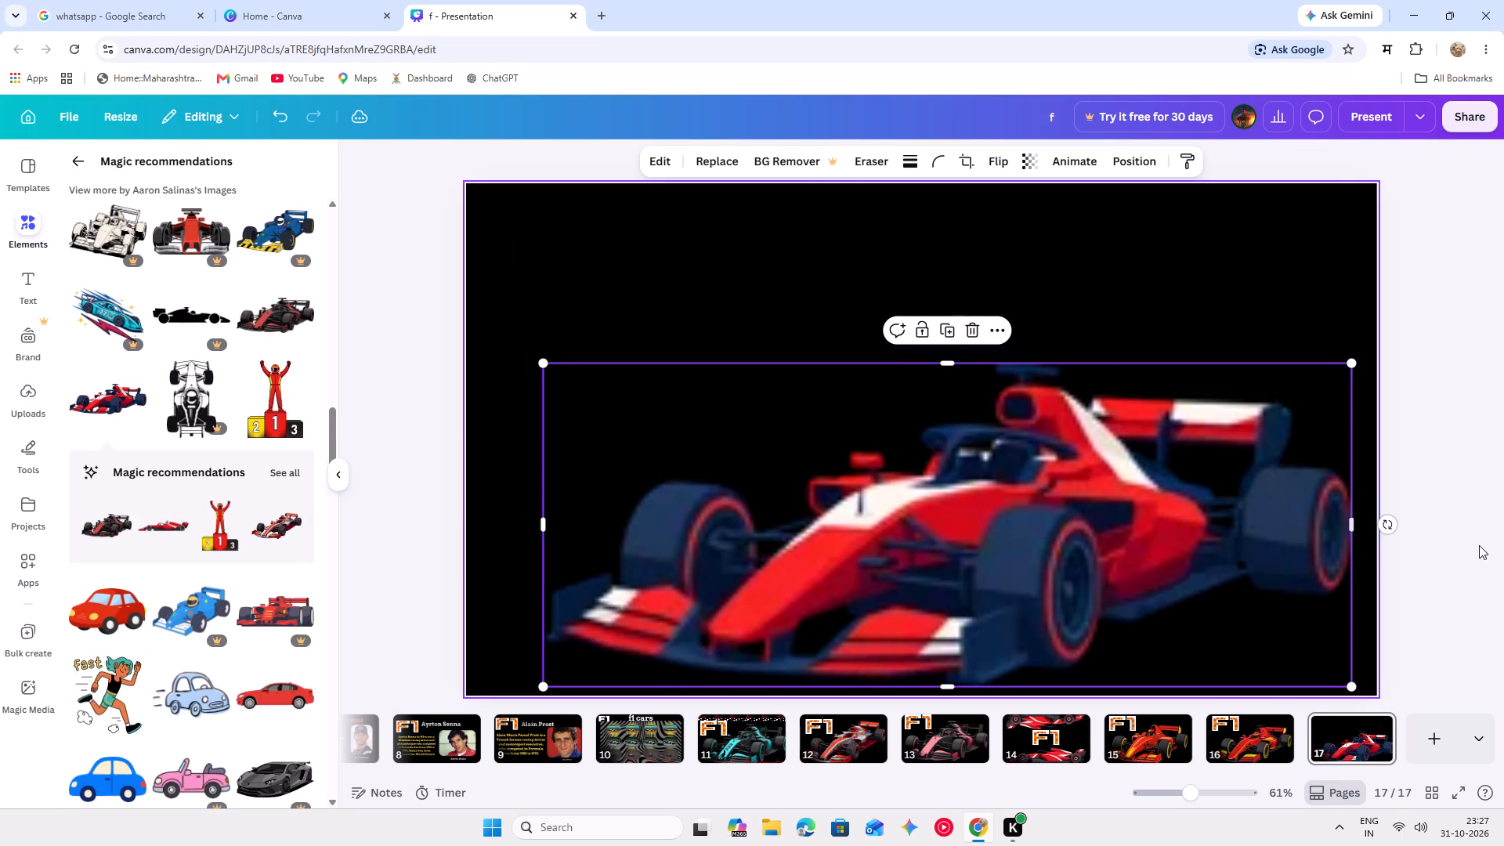
click(1479, 545)
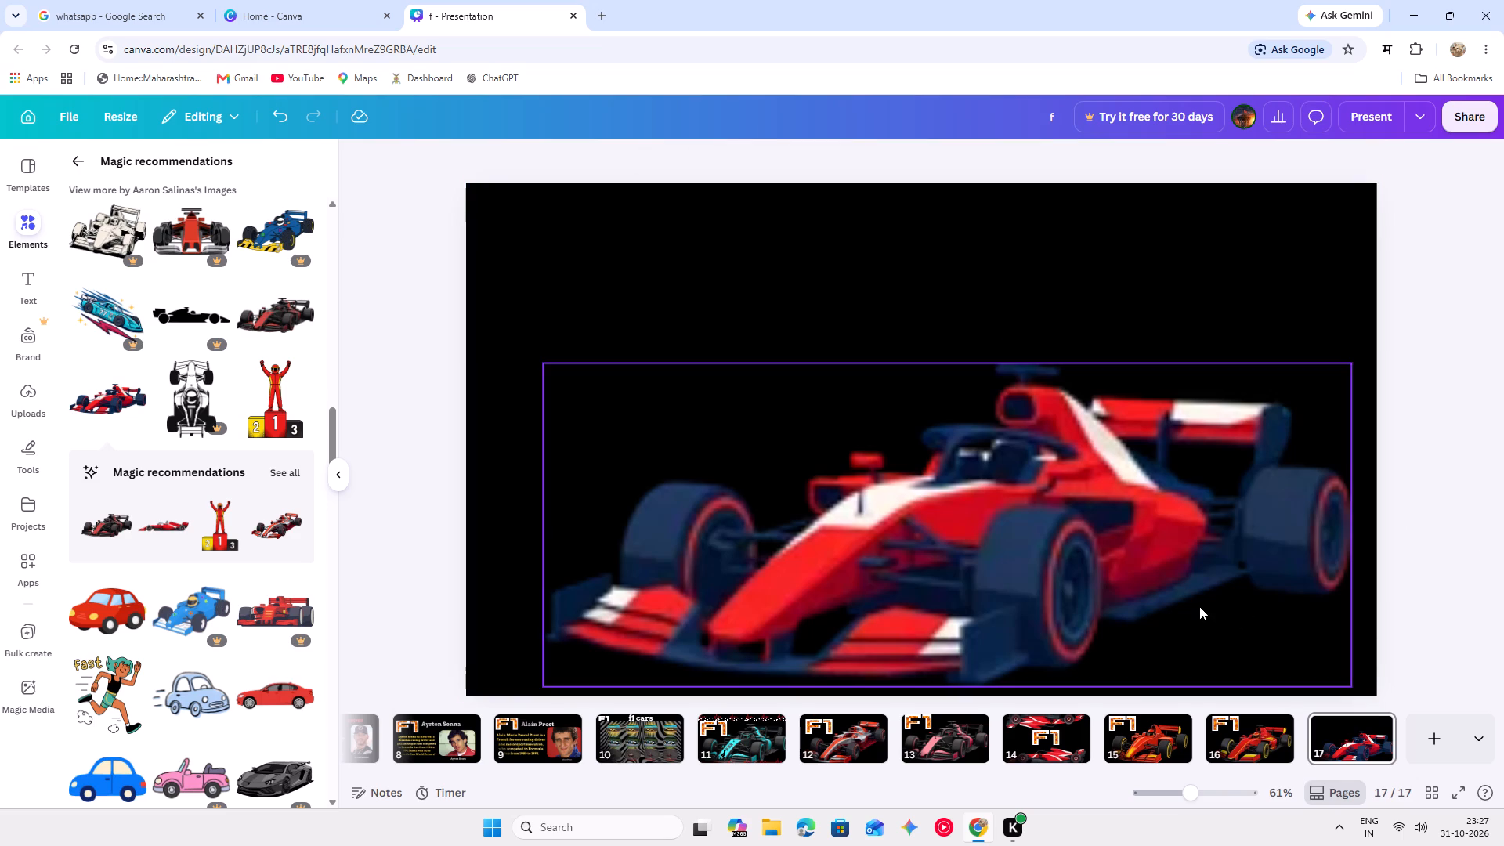
Duplicate page 14's leaf-patterned F1 title and place the copy in the upper-left corner of page 17, above the car.
click(1073, 733)
drag(1092, 488, 780, 378)
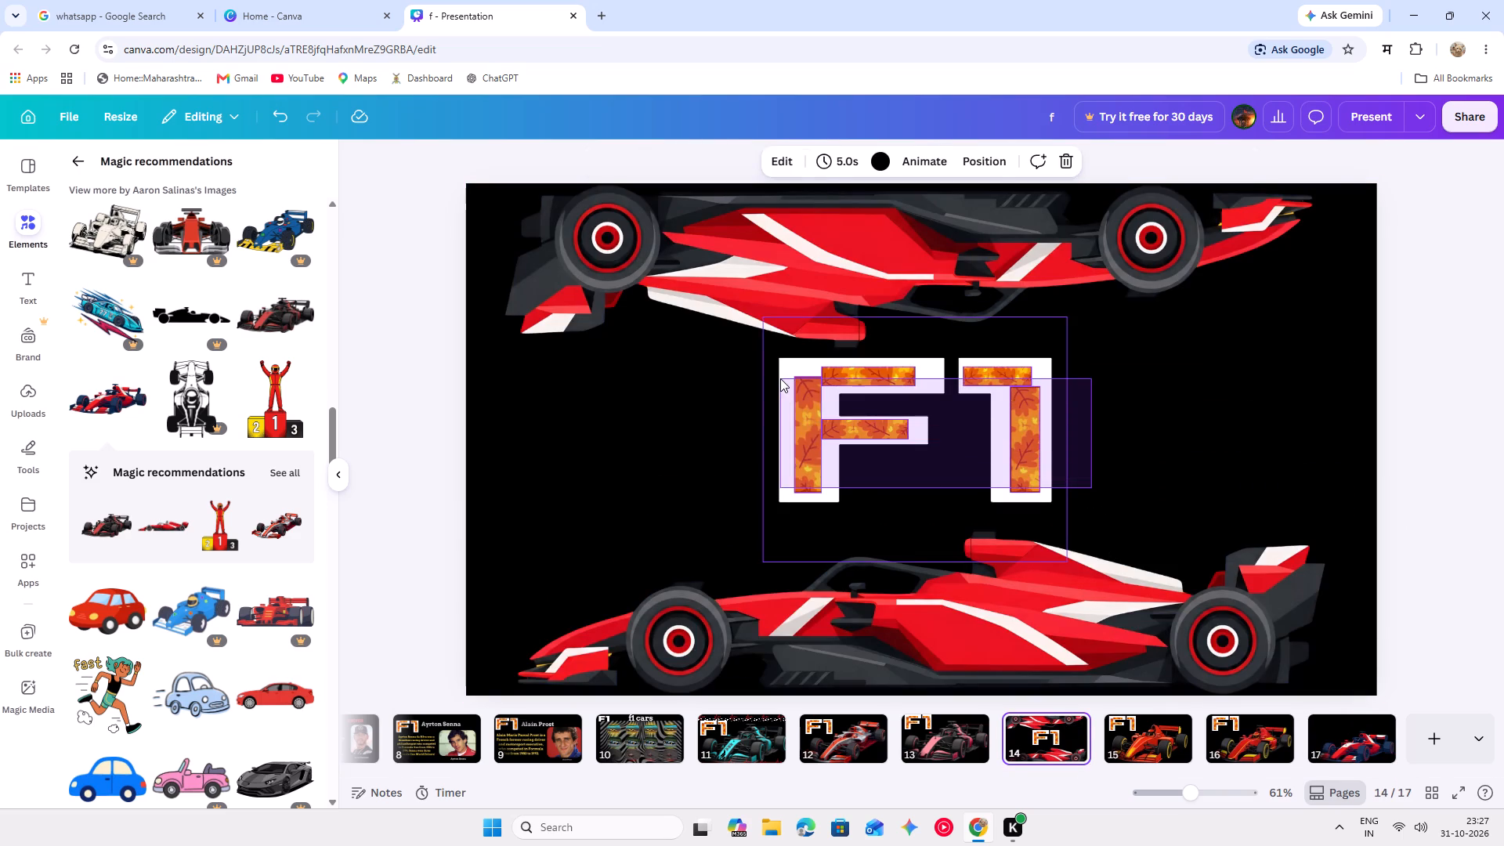
click(931, 287)
drag(963, 420, 963, 421)
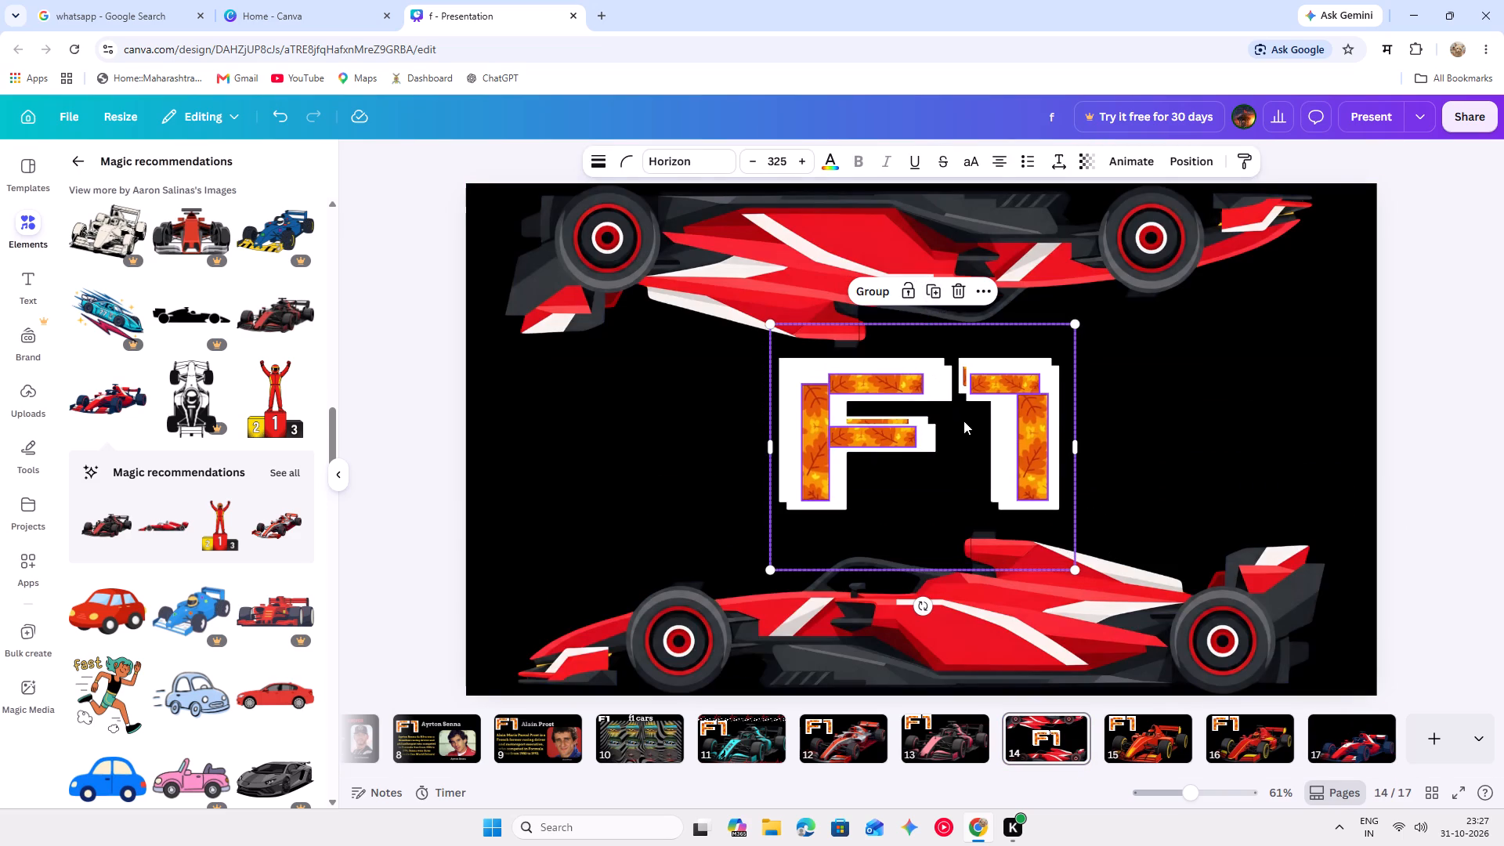
drag(963, 421, 1326, 703)
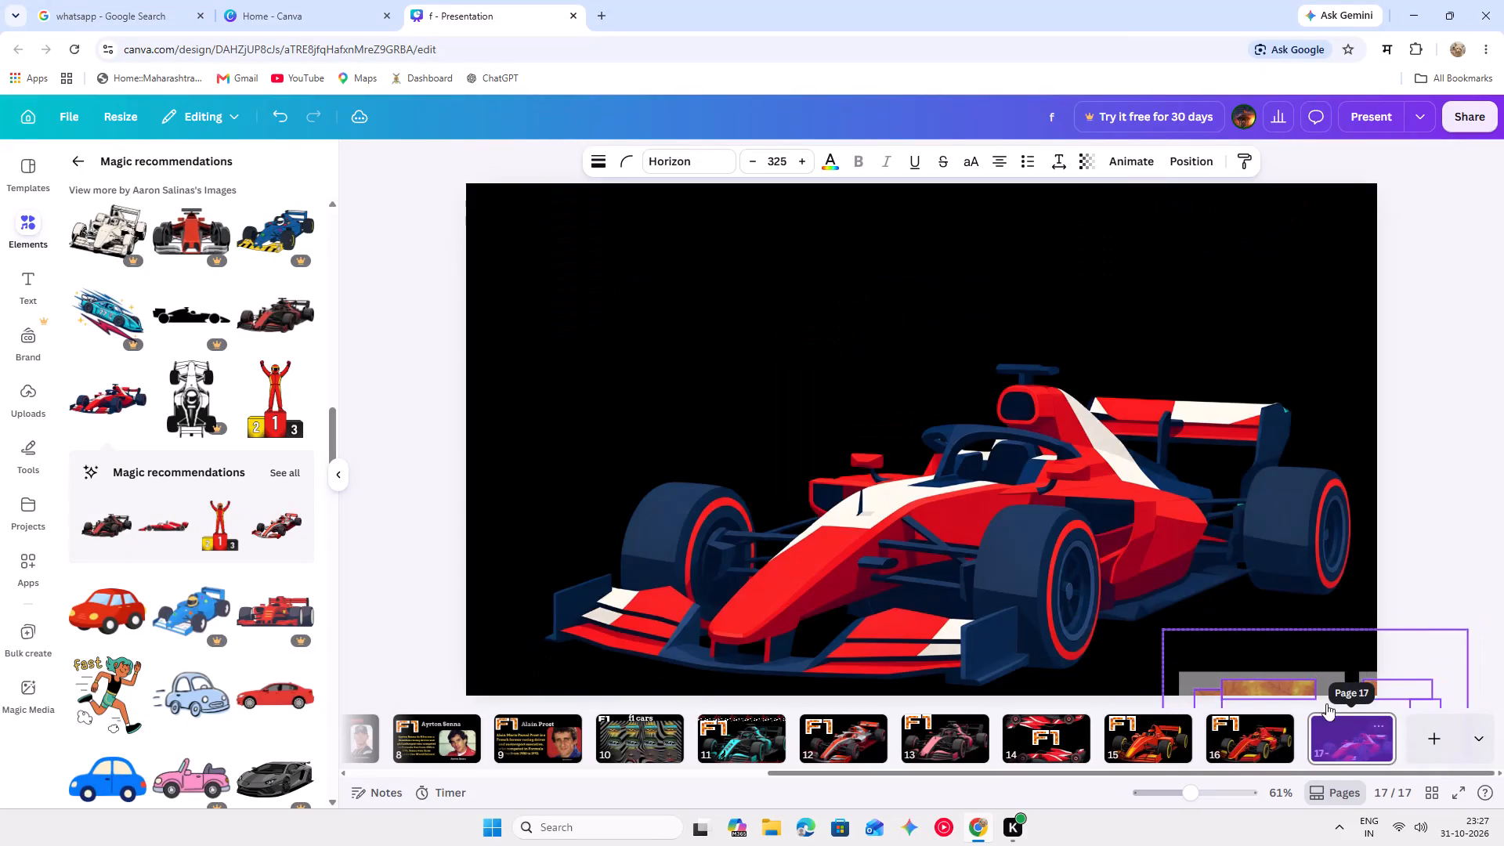
drag(1326, 703, 705, 267)
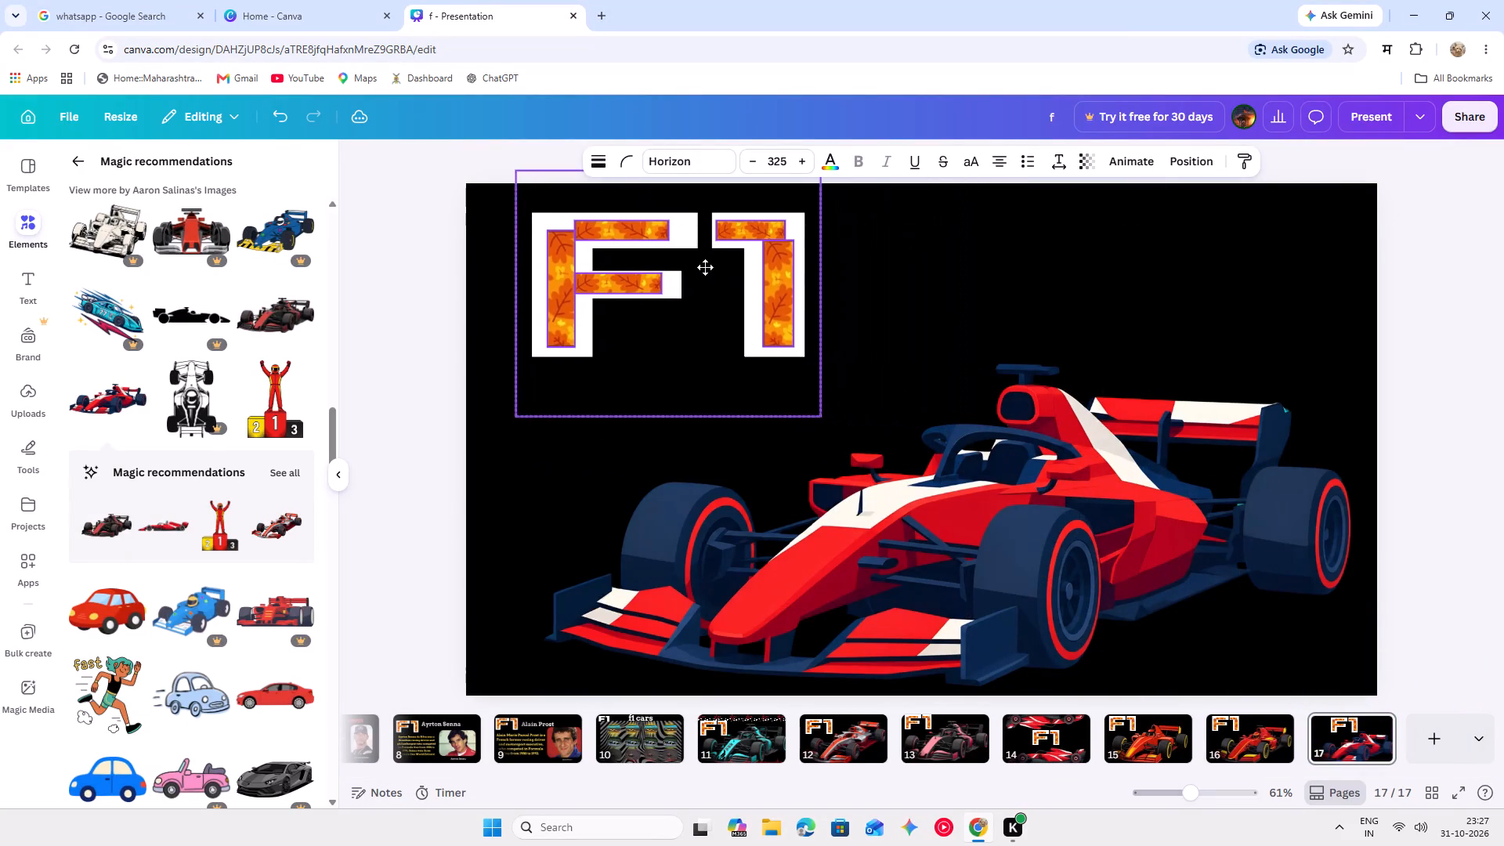
drag(705, 267, 701, 269)
Add page 18 and insert the red side-view F1 car with white stripes, placed near the page's lower edge.
click(1430, 726)
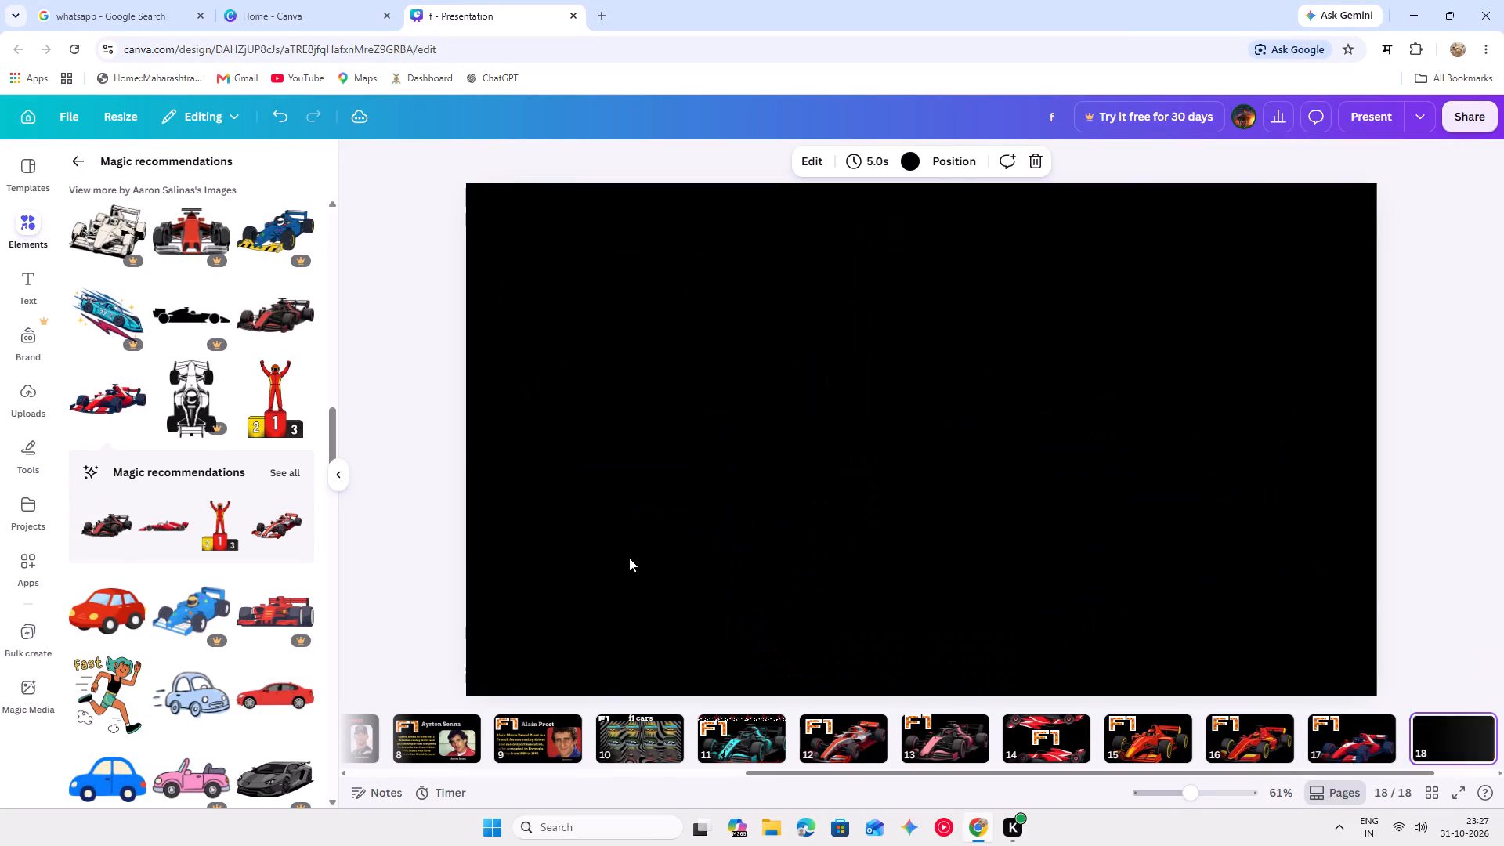
scroll(215, 503, down, 6)
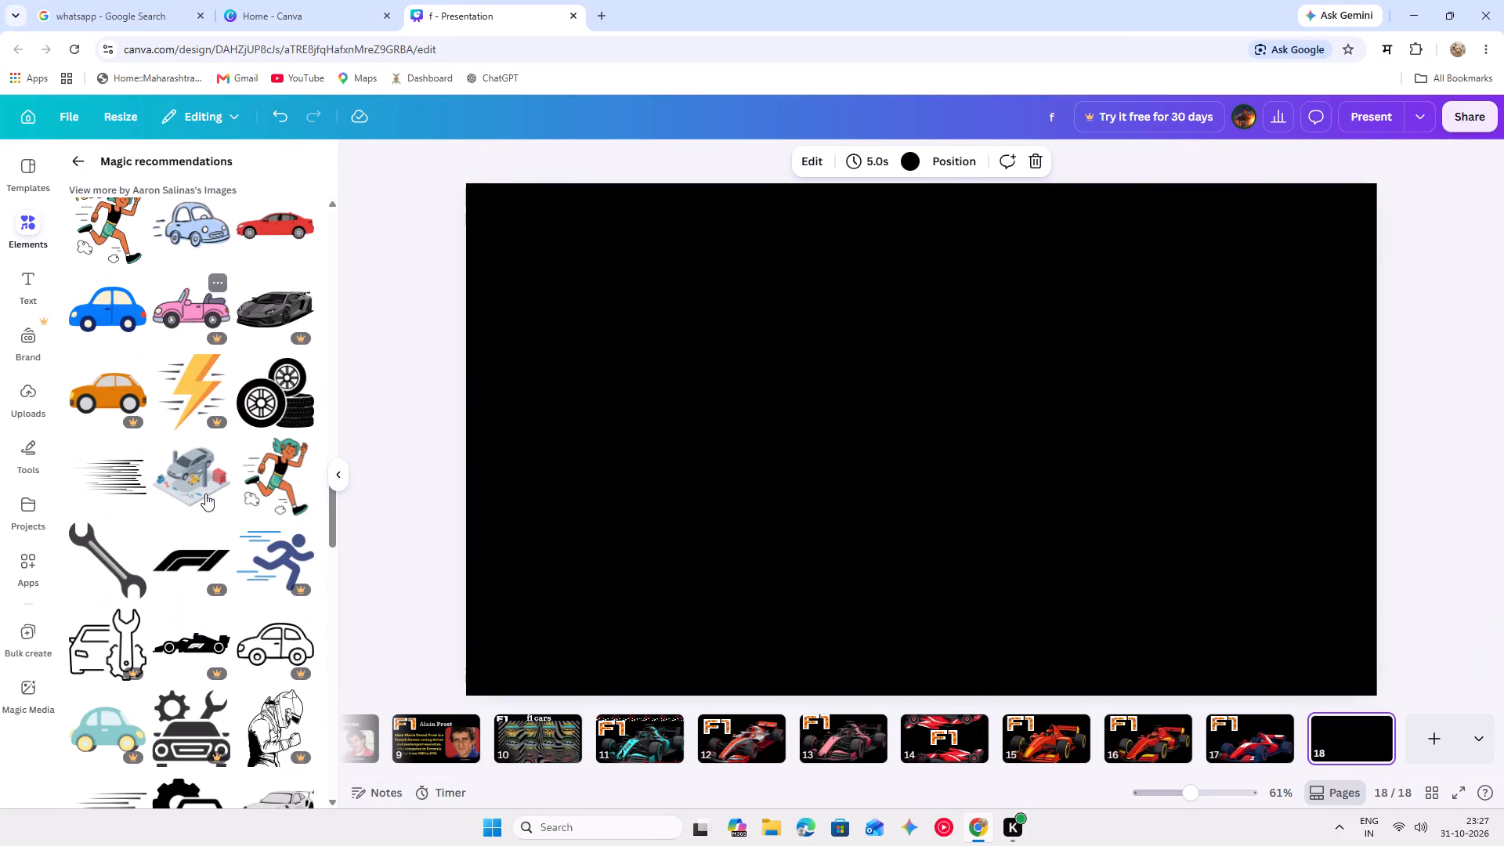
scroll(205, 493, down, 9)
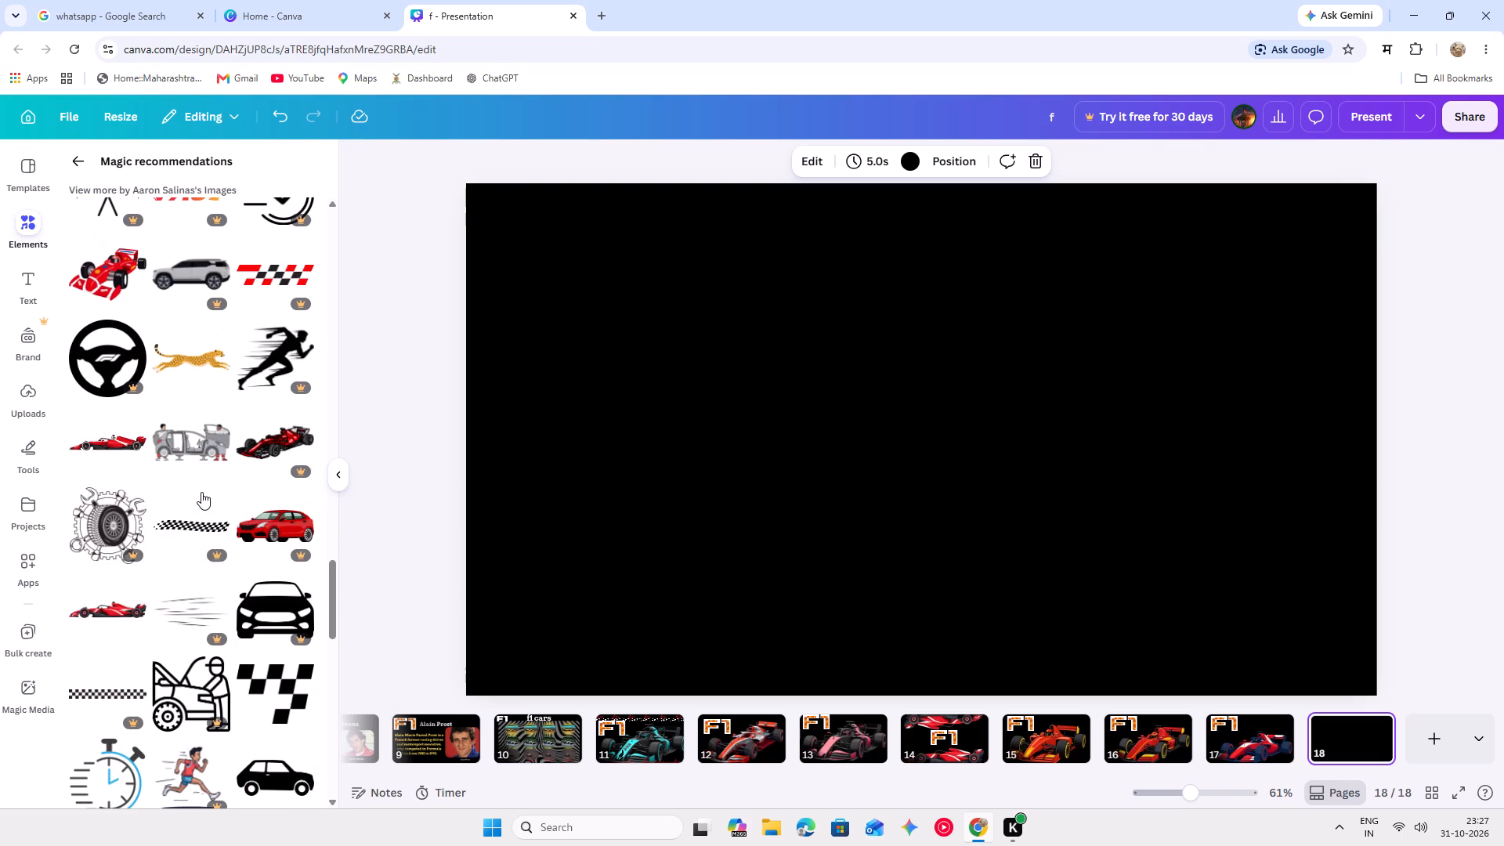
scroll(201, 492, down, 3)
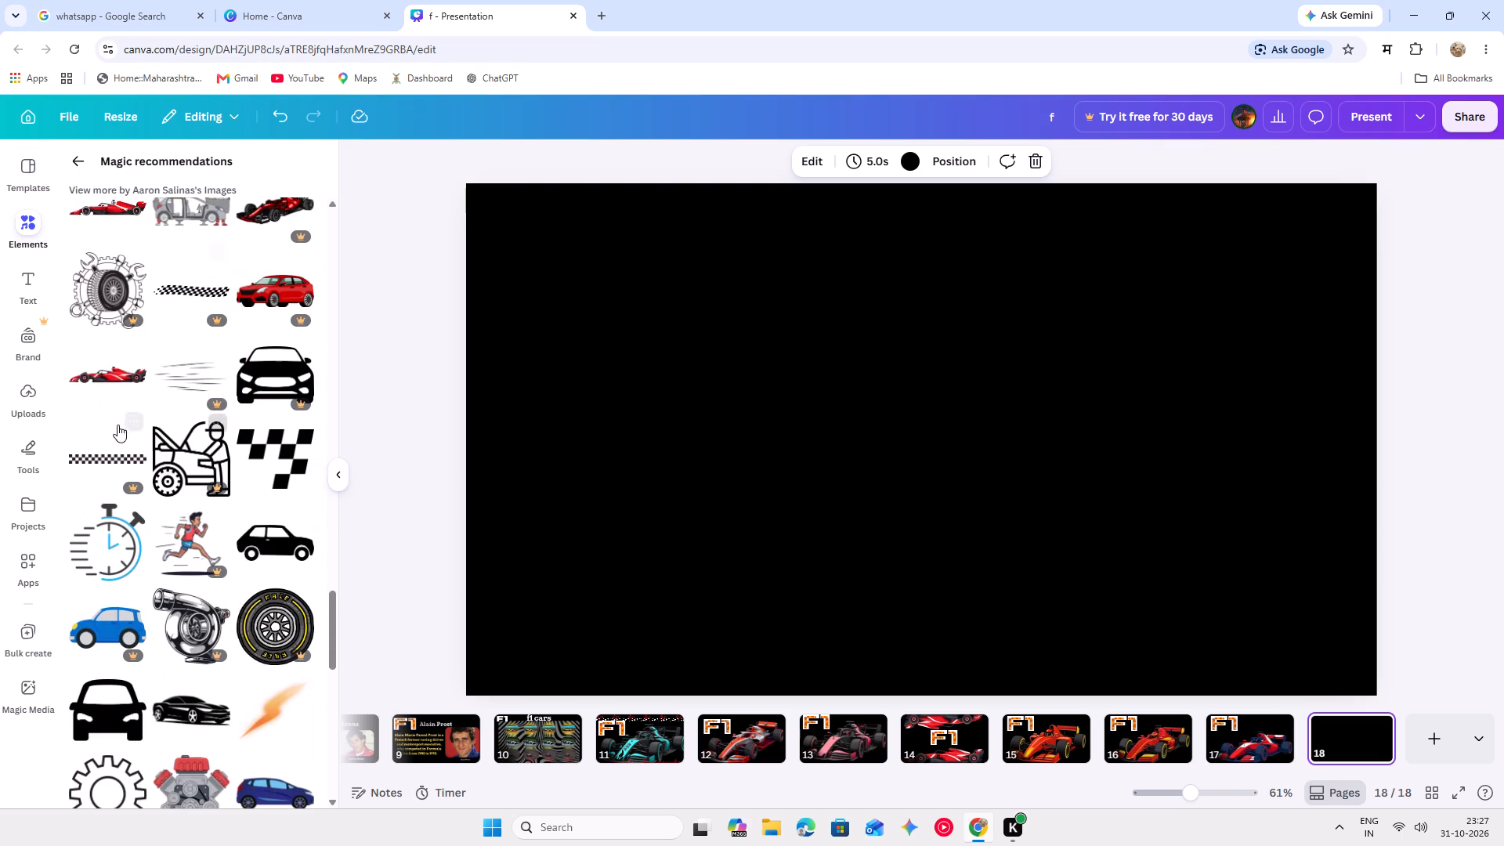
click(100, 389)
drag(779, 459, 811, 593)
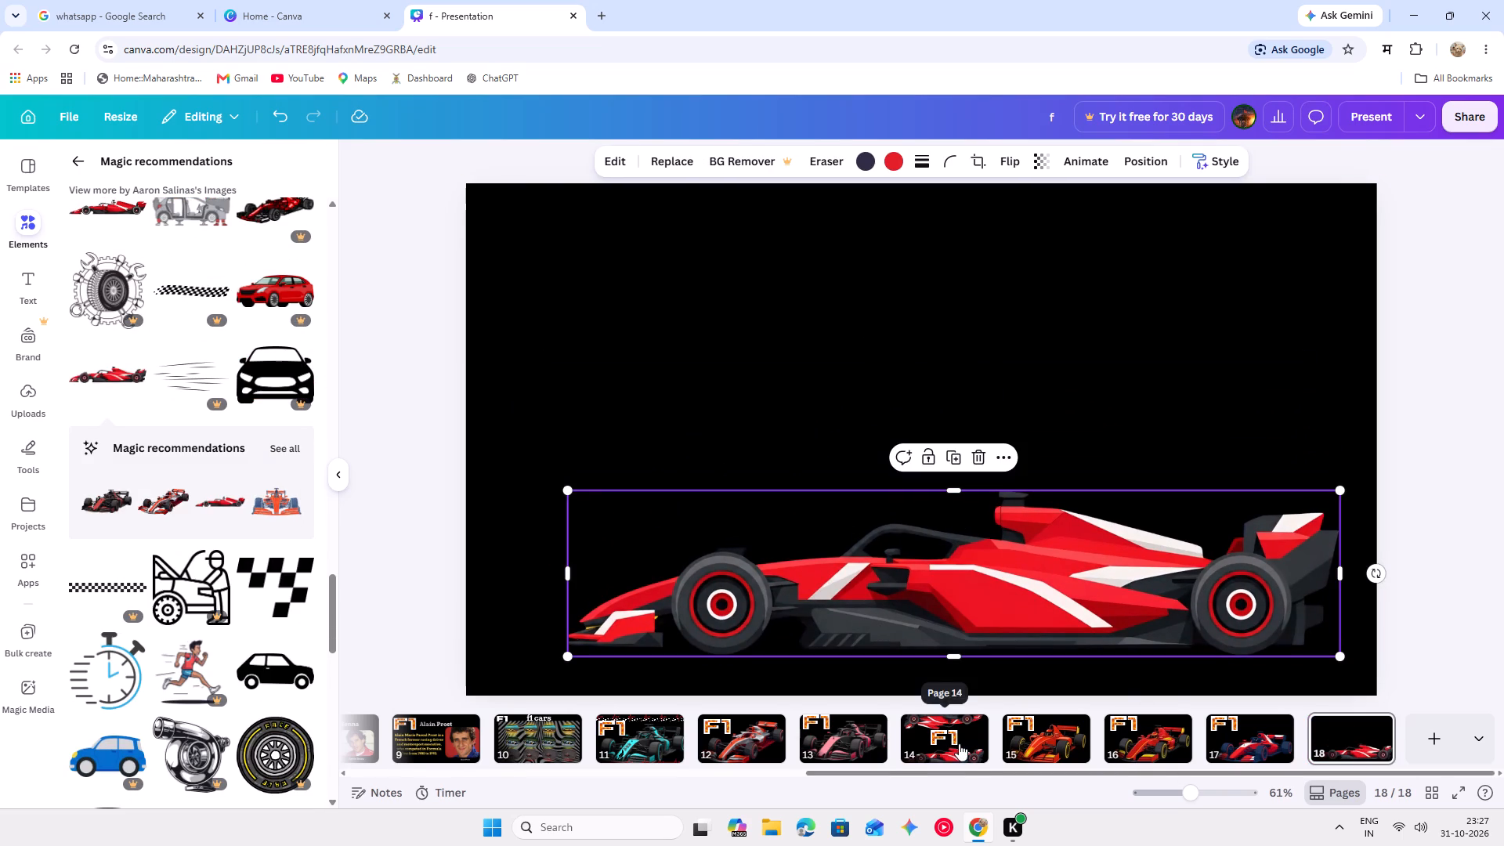
Duplicate page 14's leaf-patterned F1 title and place the copy on page 18, roughly centred above the car.
click(959, 743)
drag(1090, 510, 753, 388)
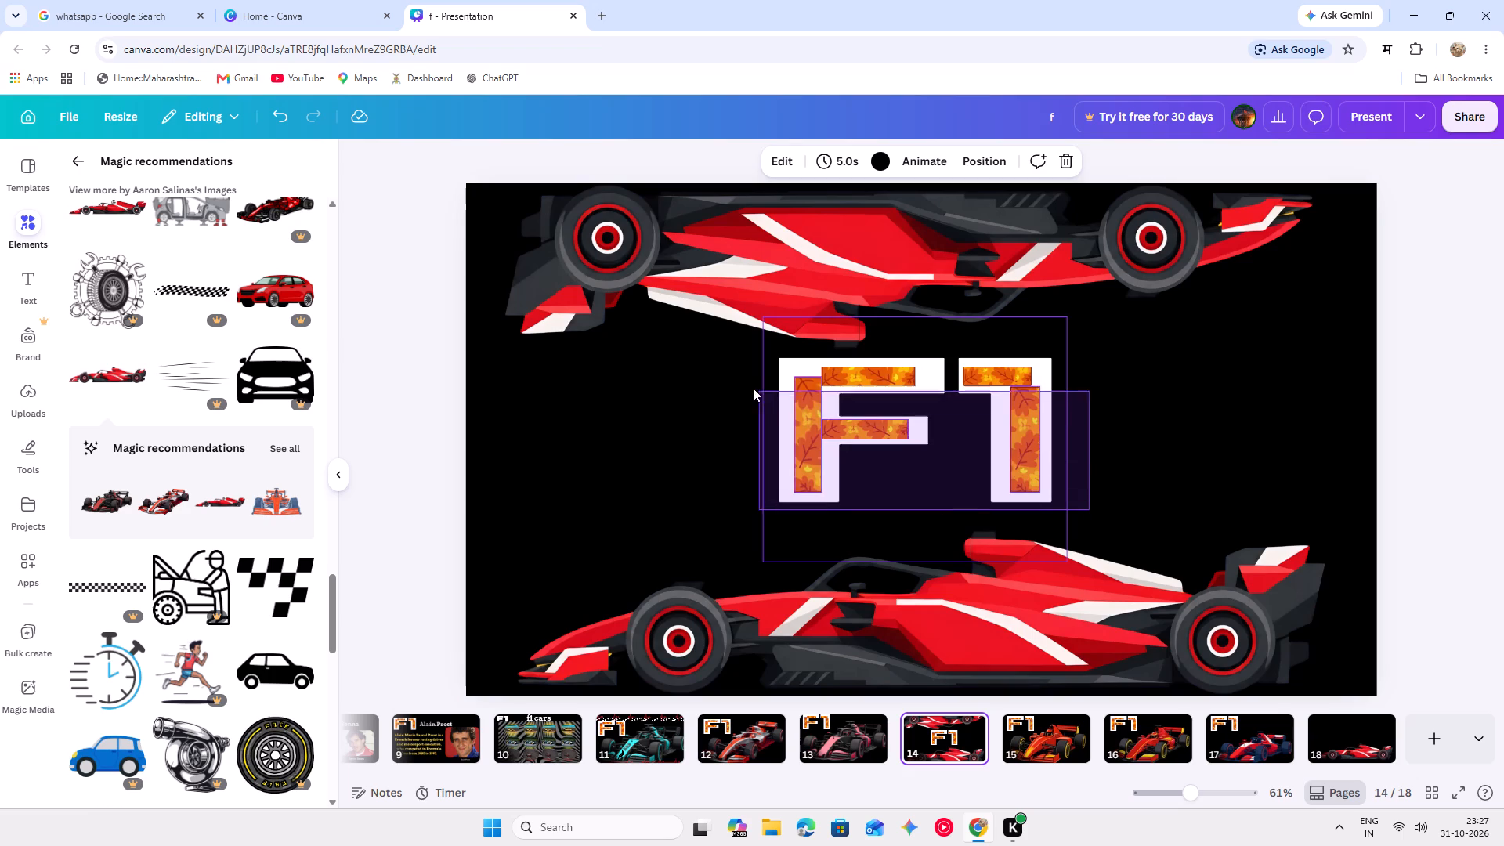
drag(753, 388, 747, 385)
click(920, 284)
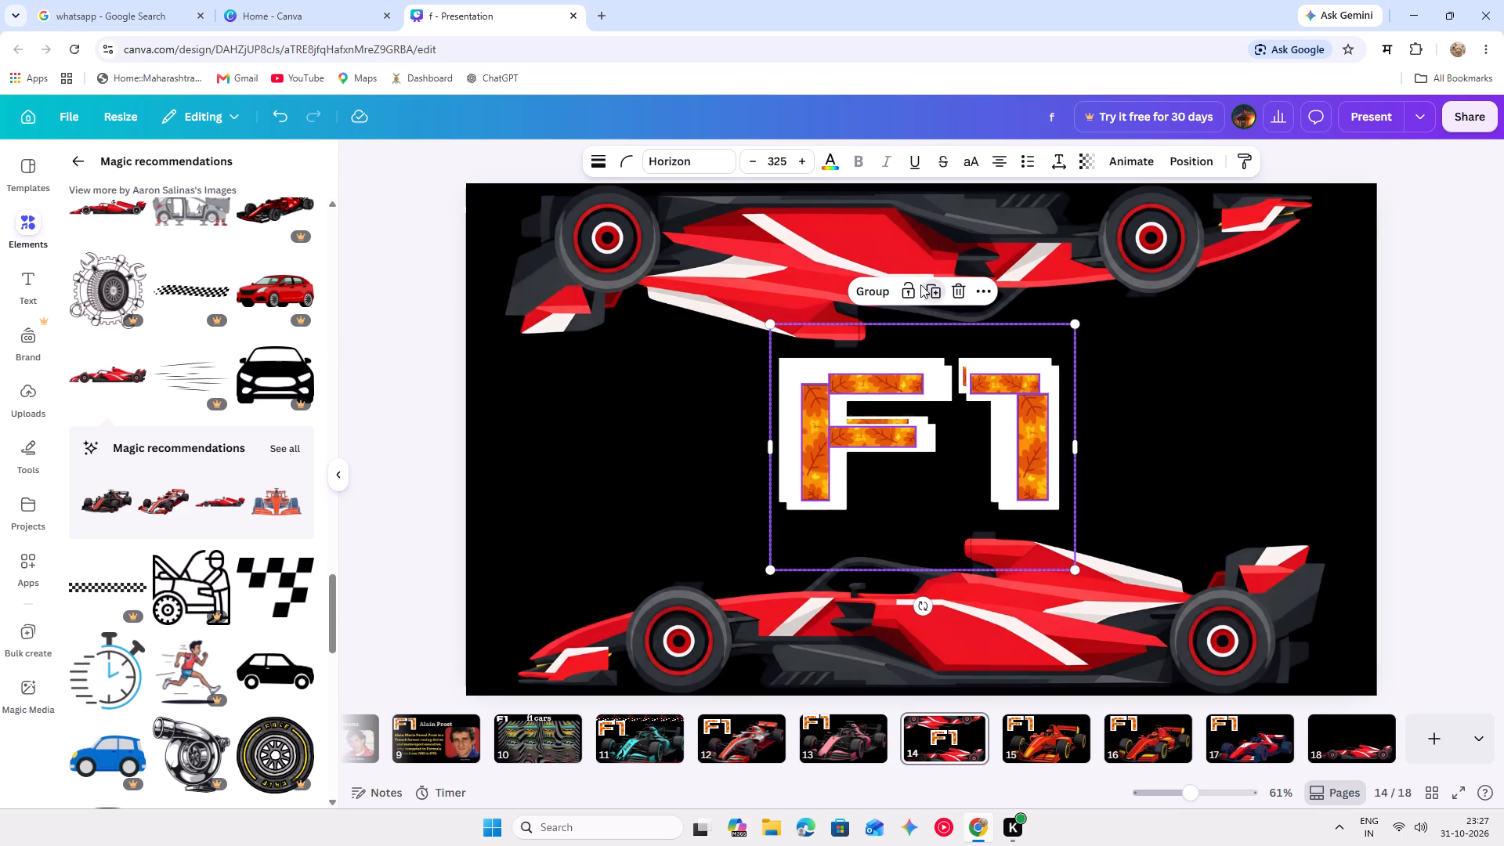
drag(981, 465, 1379, 744)
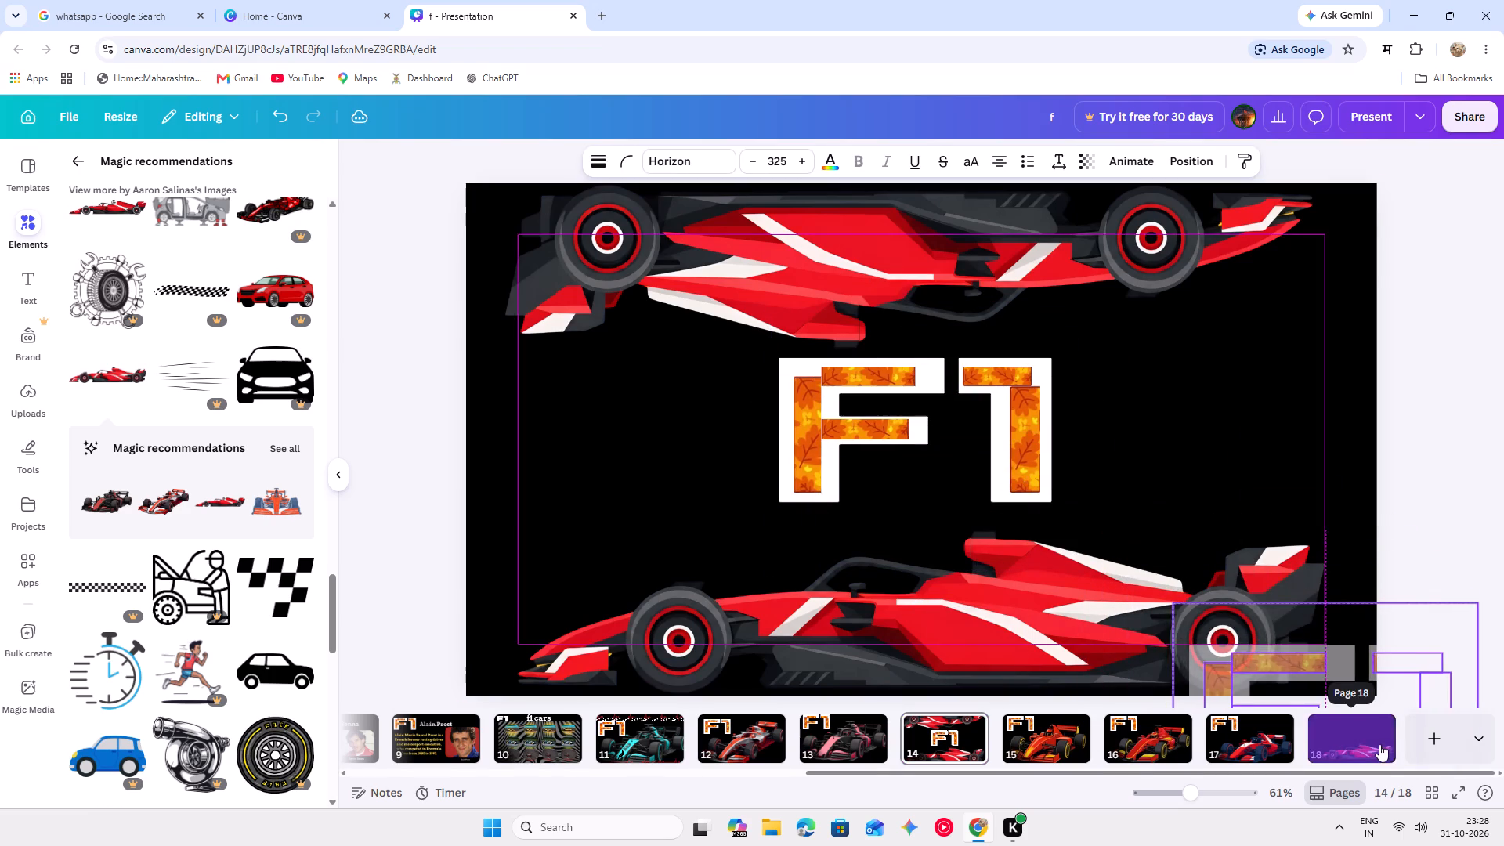
drag(1379, 744, 888, 352)
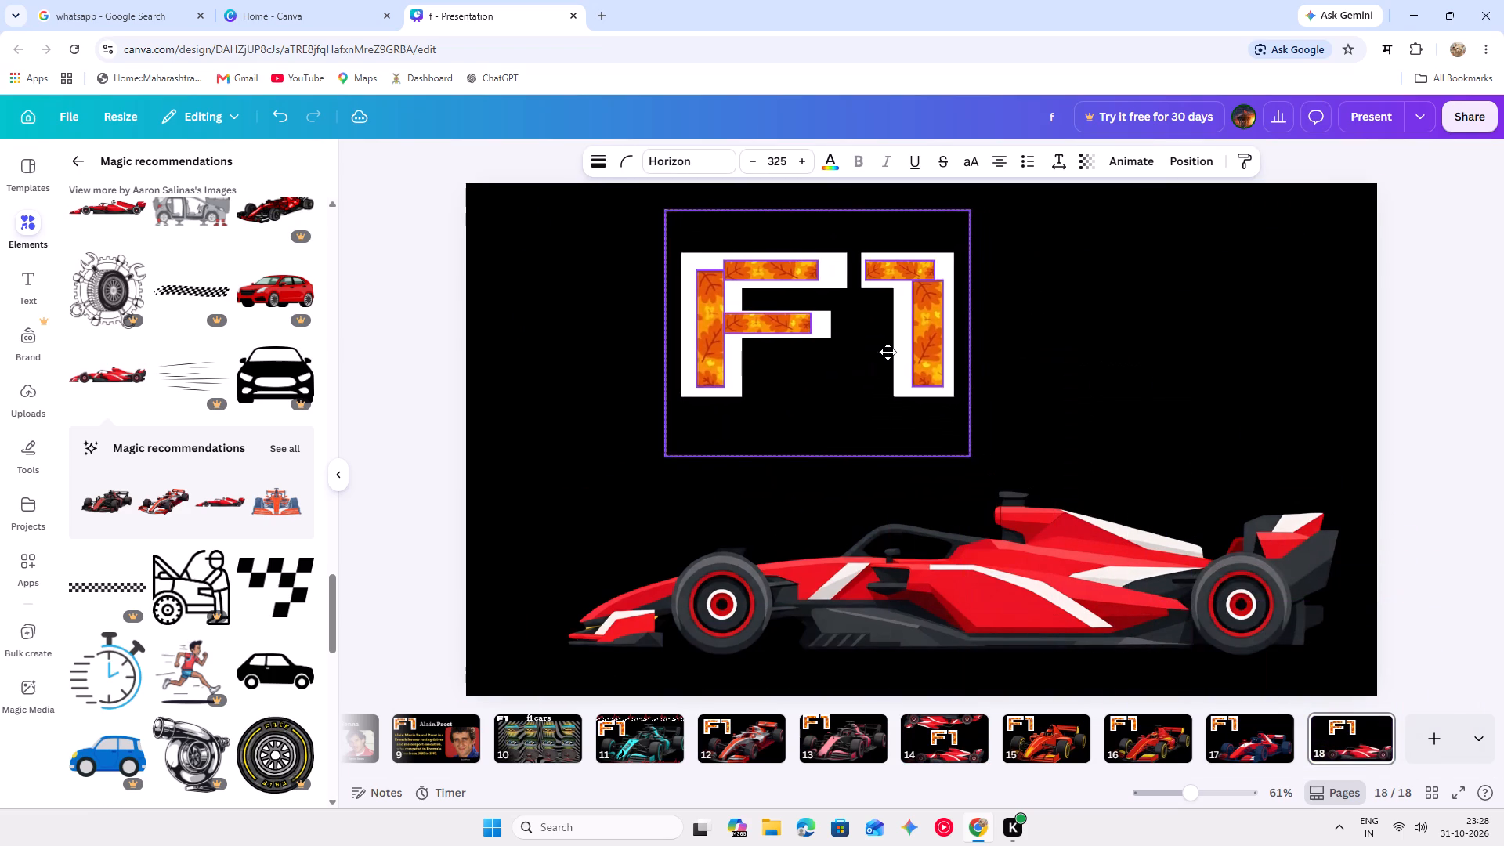
drag(888, 352, 970, 363)
click(1455, 415)
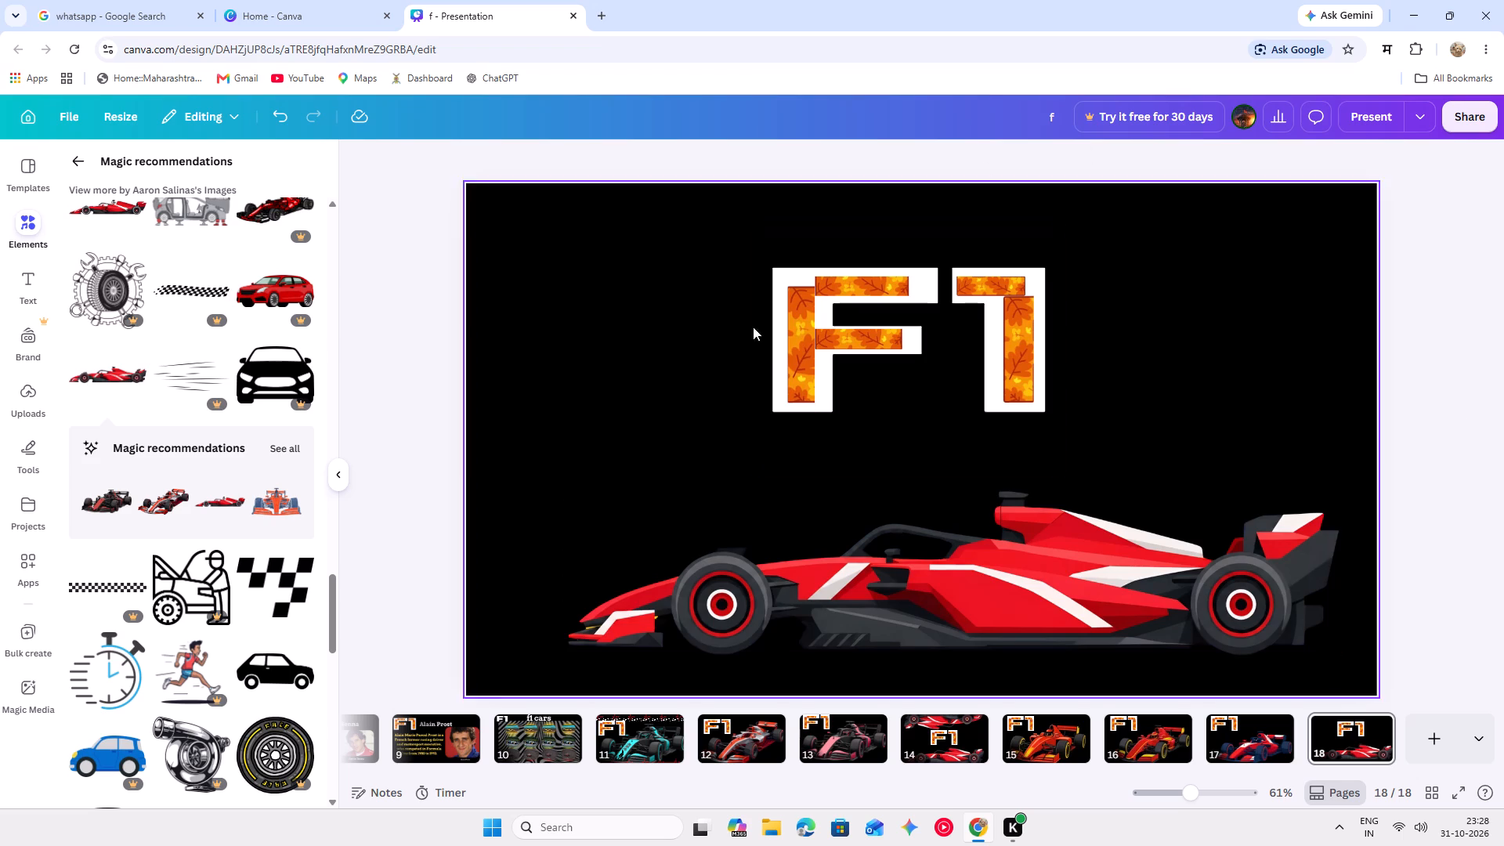
Add page 19 and insert the teal and red F1 car with the kneeling mechanic, placed near the page's lower edge.
click(1426, 761)
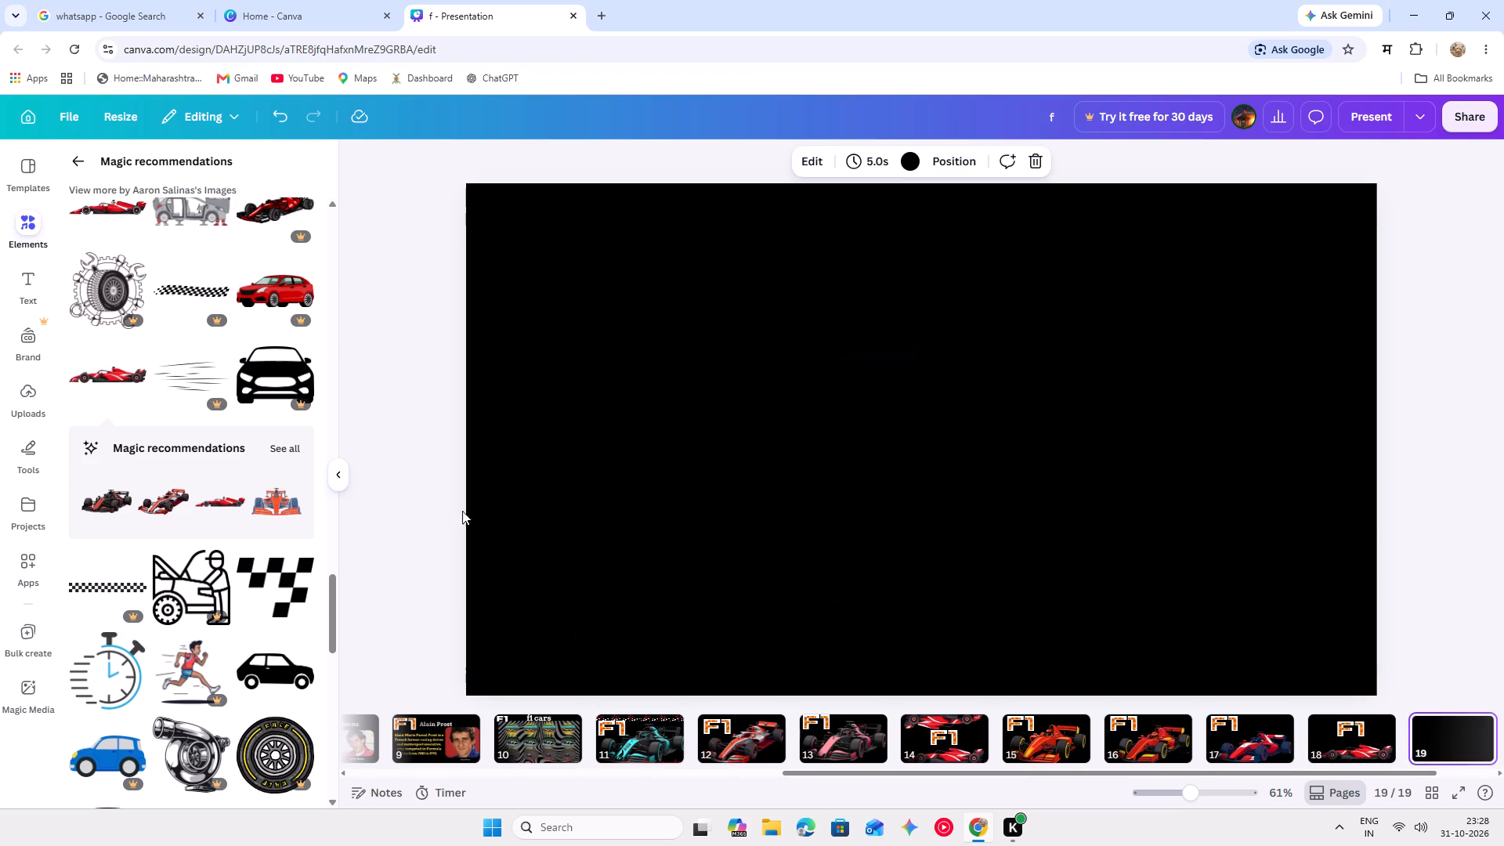
click(296, 443)
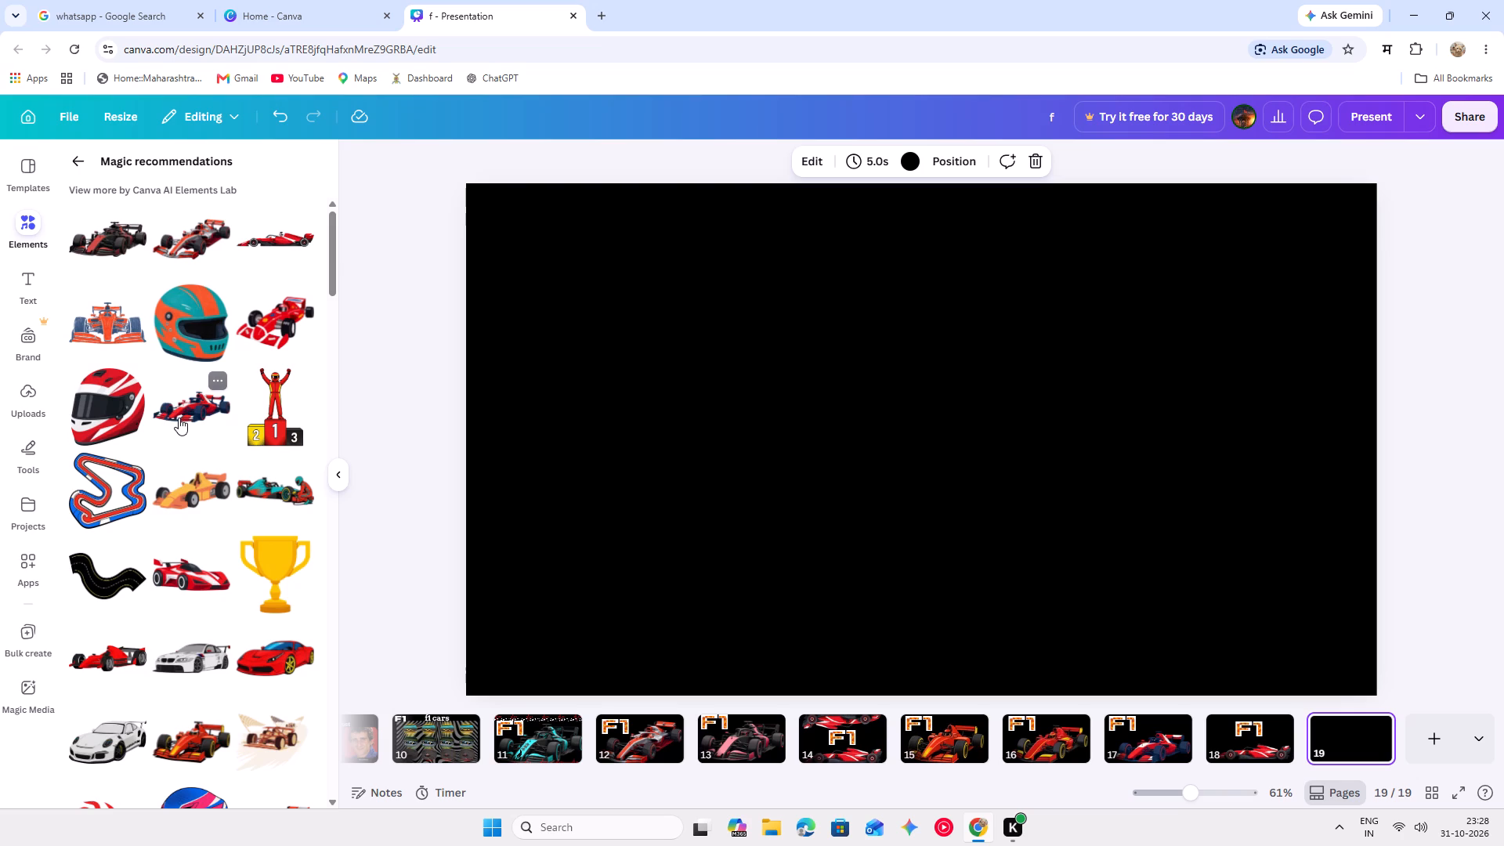
click(256, 481)
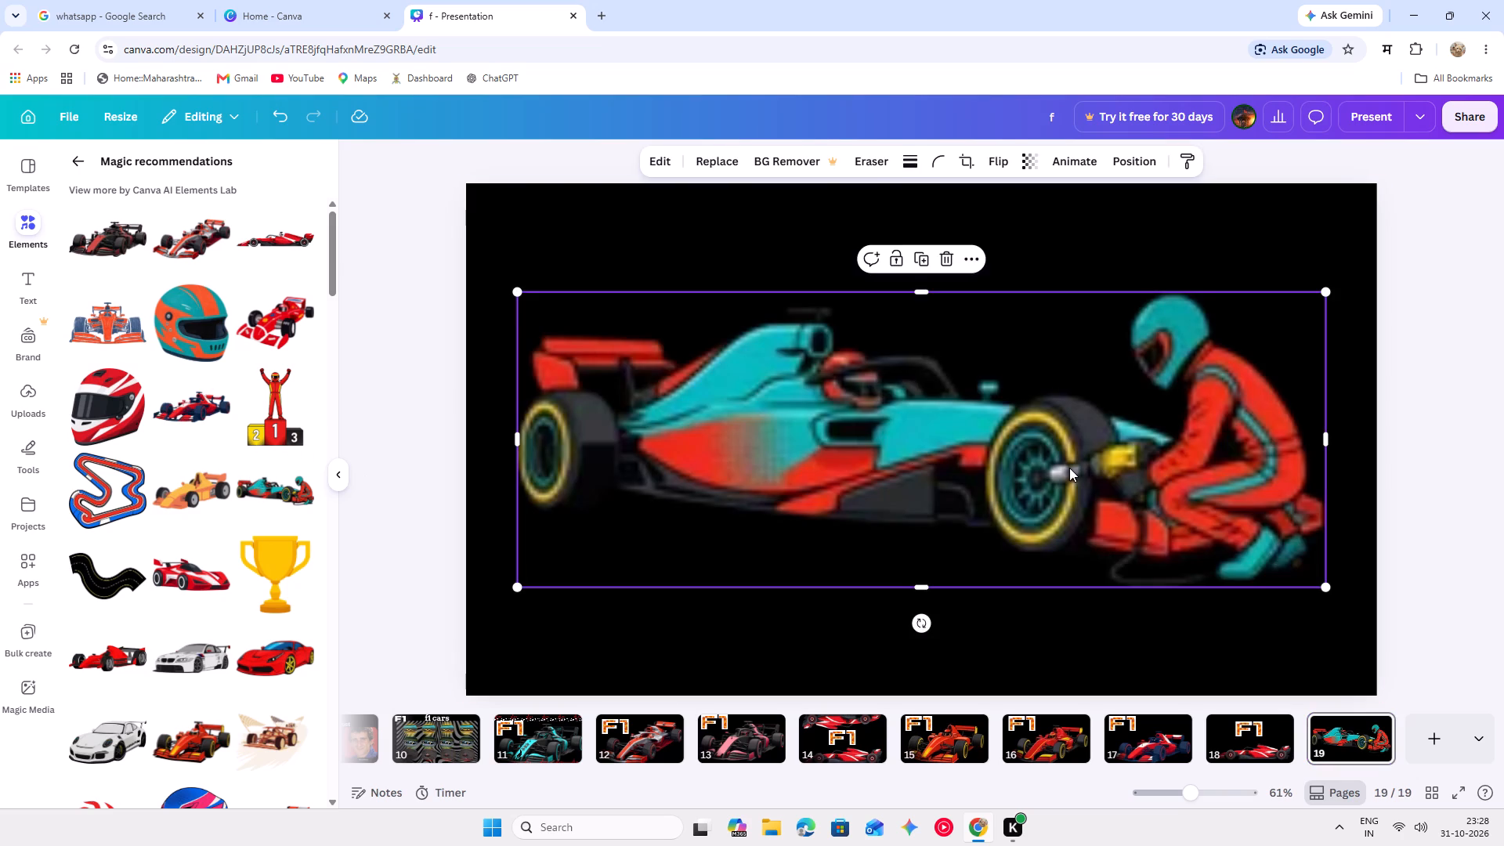
drag(1072, 479, 1082, 563)
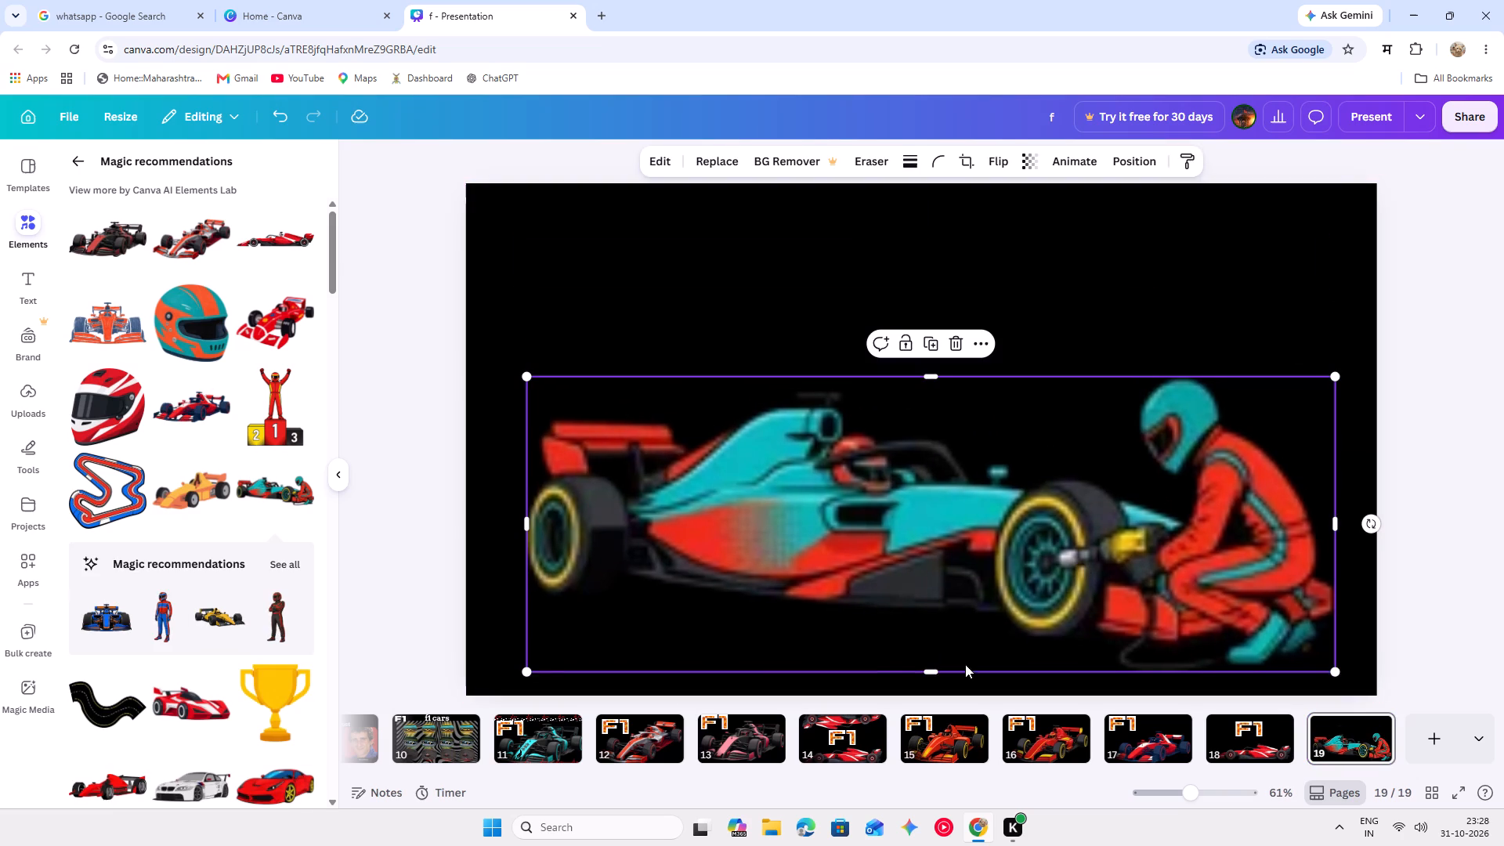
Duplicate page 14's leaf-patterned F1 title and place the copy at the top of page 19, just right of centre above the car.
click(853, 746)
drag(1111, 506, 1102, 505)
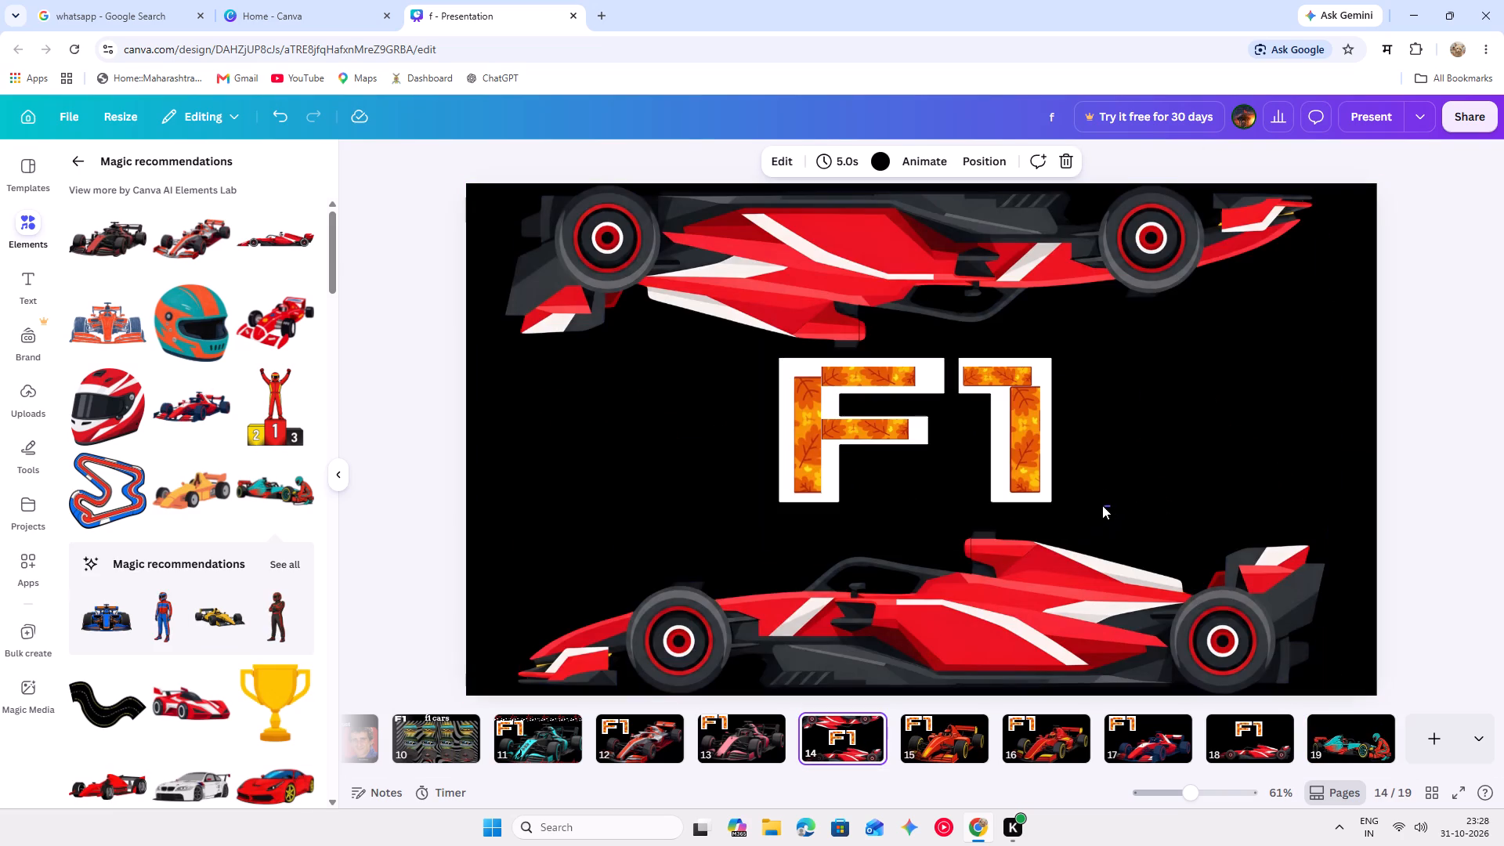
drag(1102, 505, 771, 372)
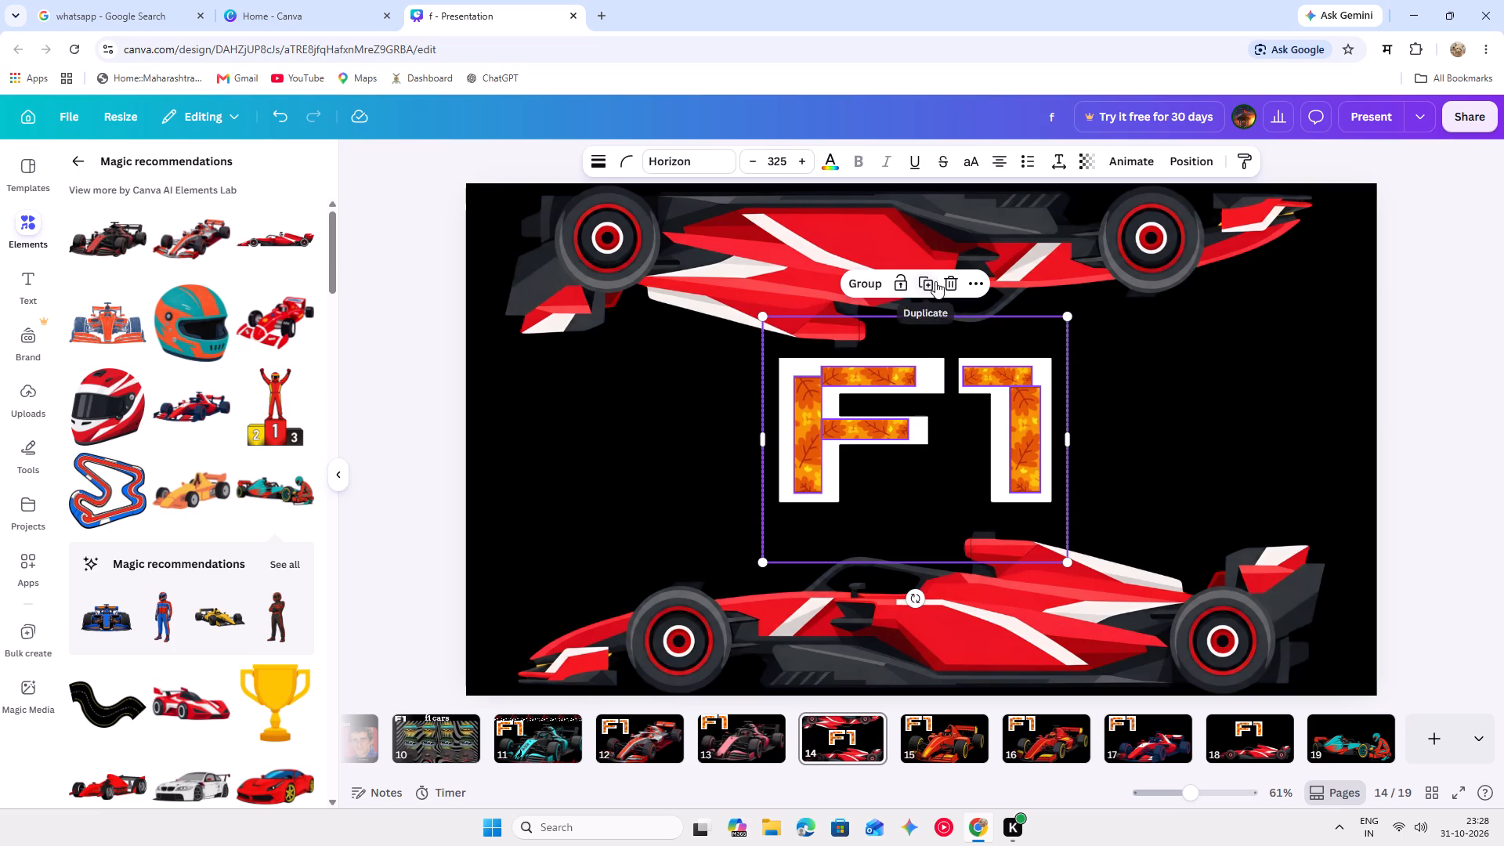
click(935, 281)
drag(938, 421, 1315, 727)
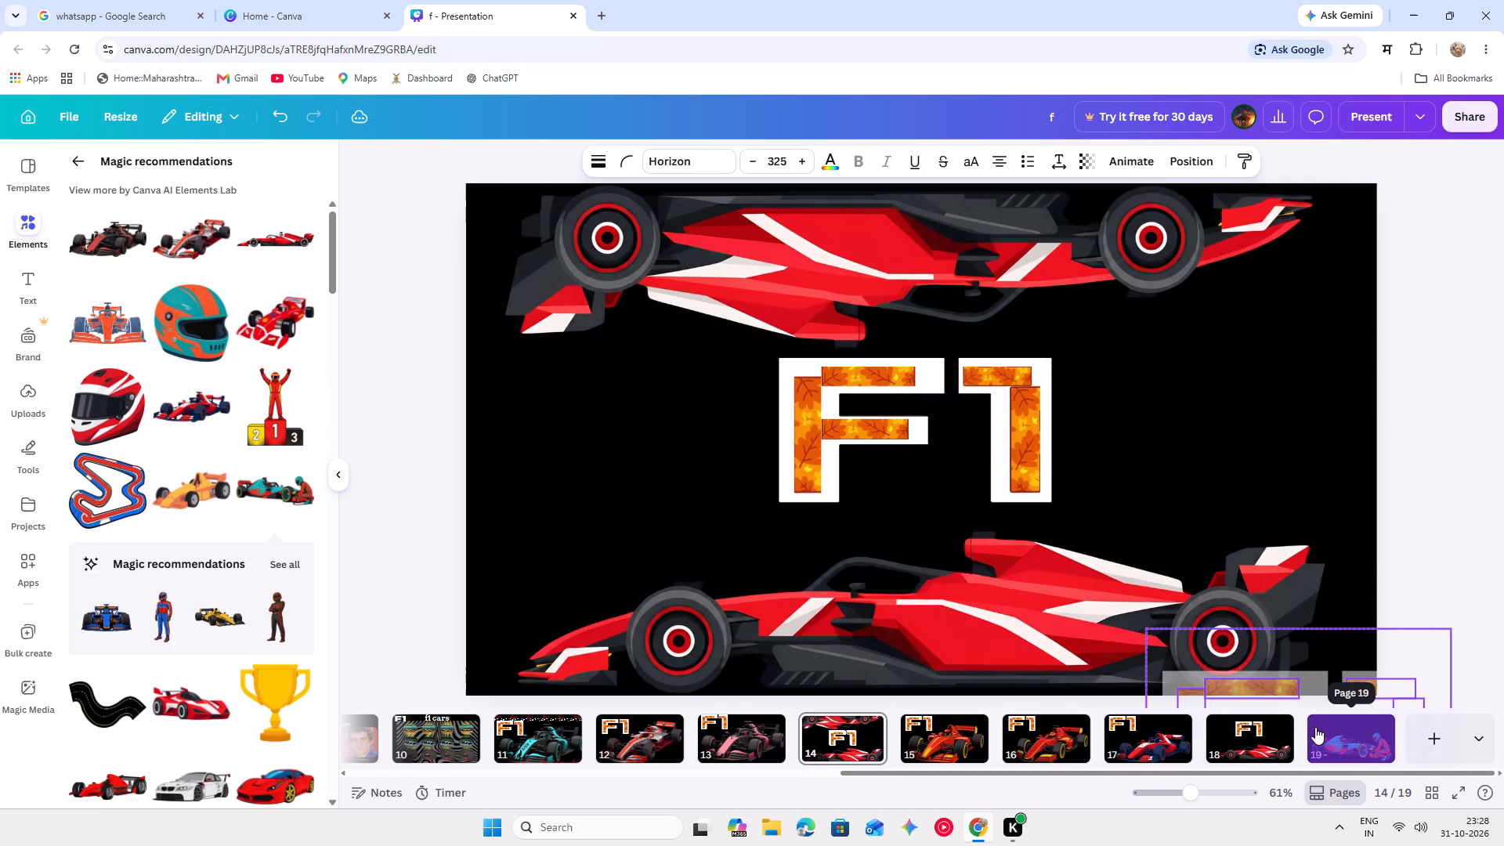
drag(1315, 727, 967, 279)
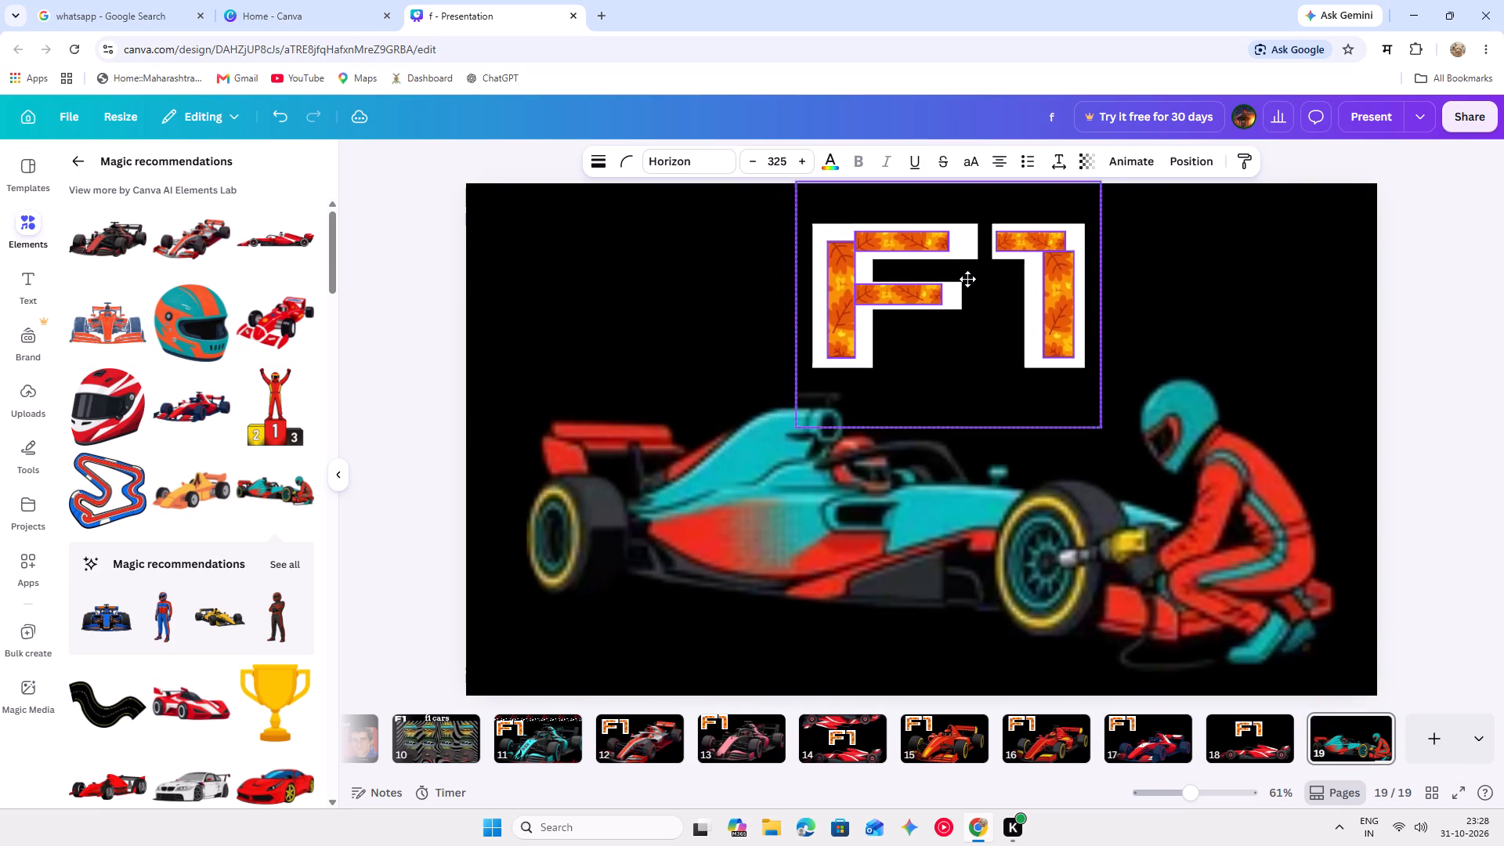
drag(967, 279, 971, 279)
click(1352, 363)
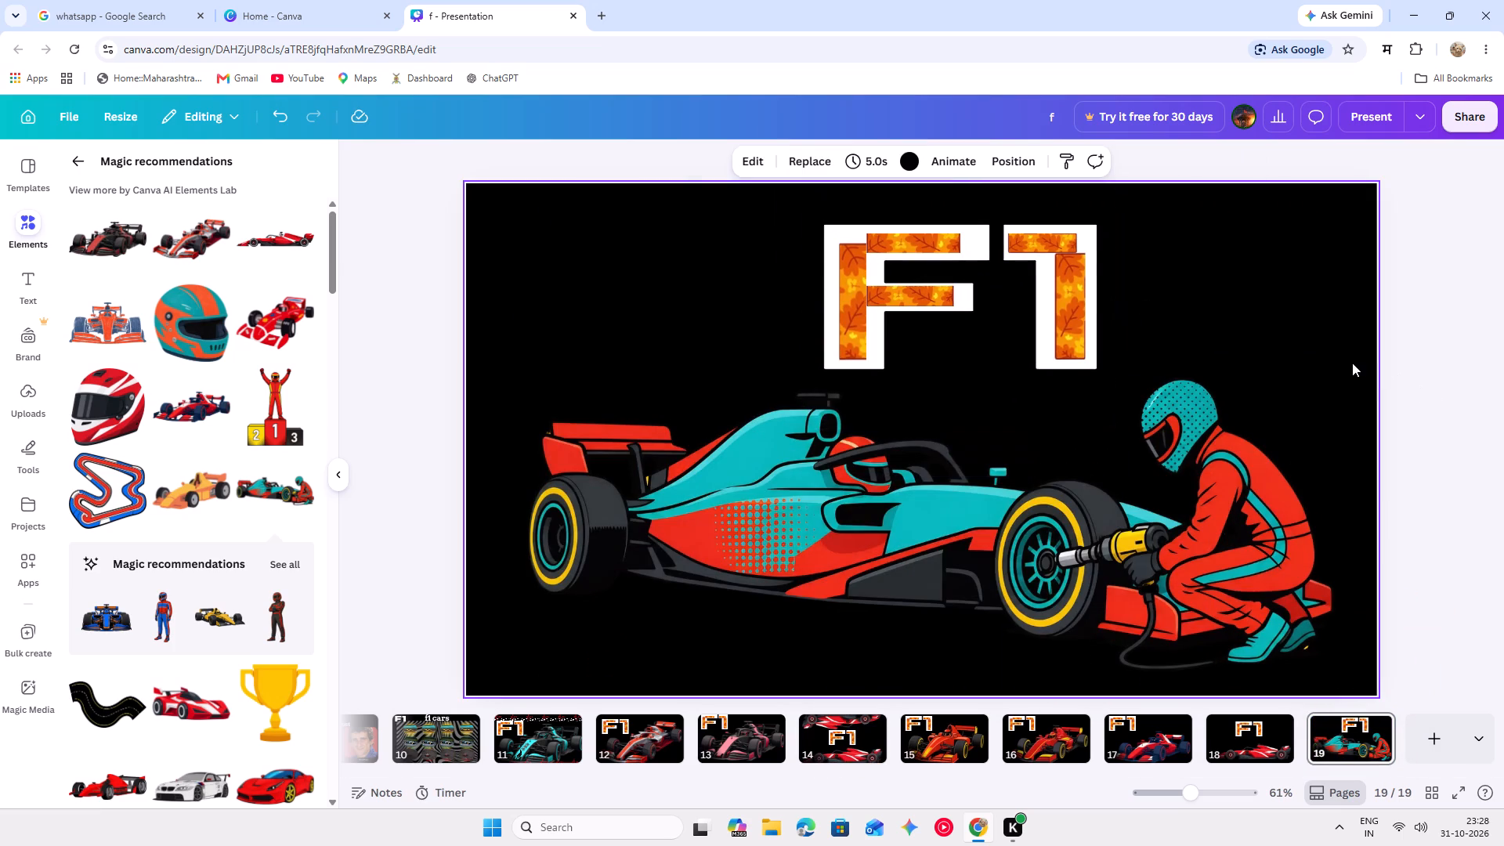
Add page 20 and insert the yellow F1 car with the yellow-helmeted driver, placed near the page's lower edge.
click(1412, 766)
click(1433, 728)
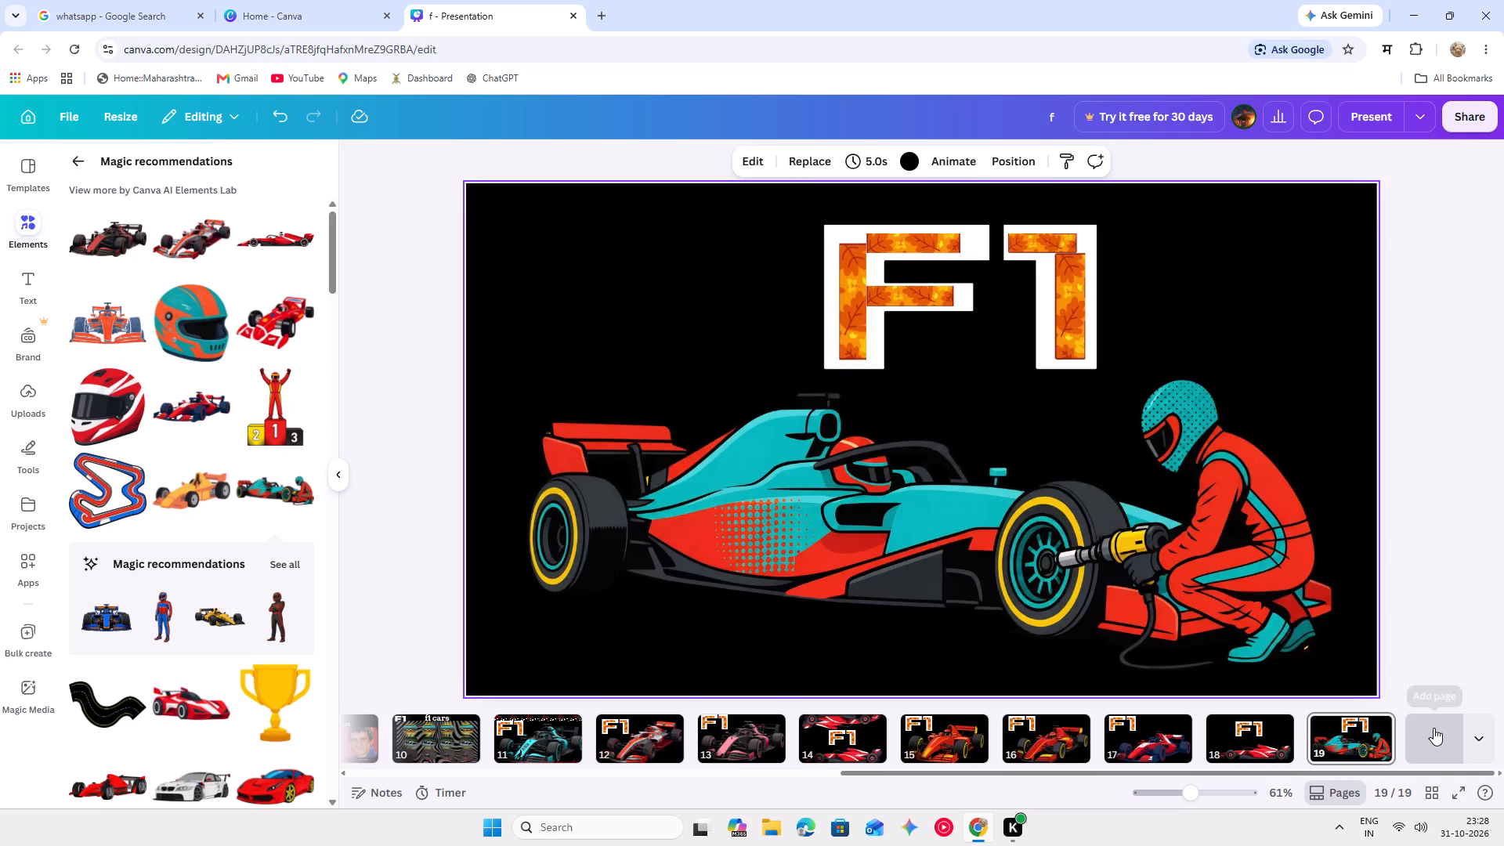
scroll(274, 466, down, 2)
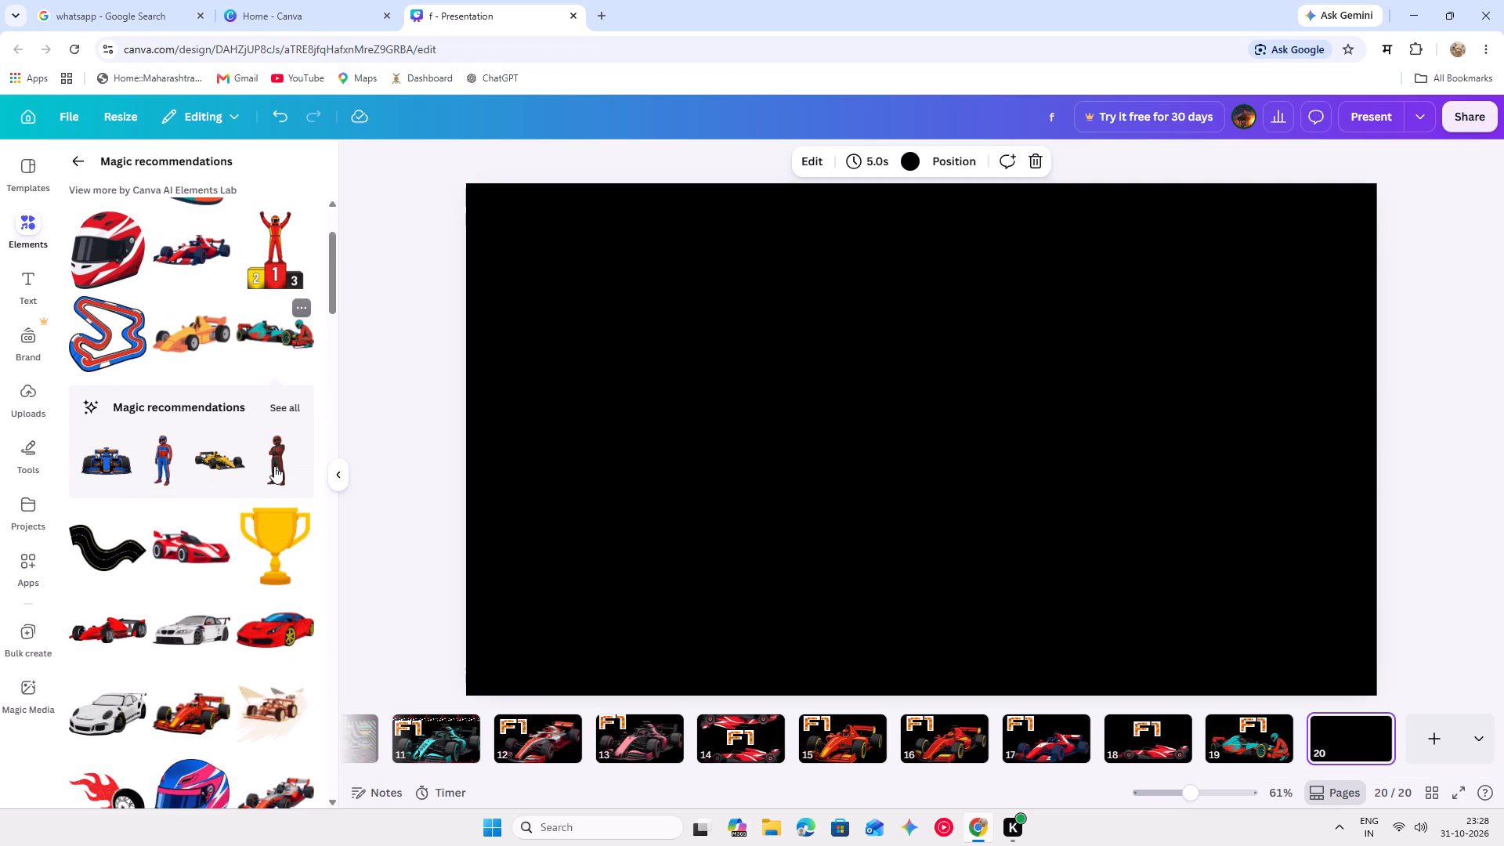
click(219, 450)
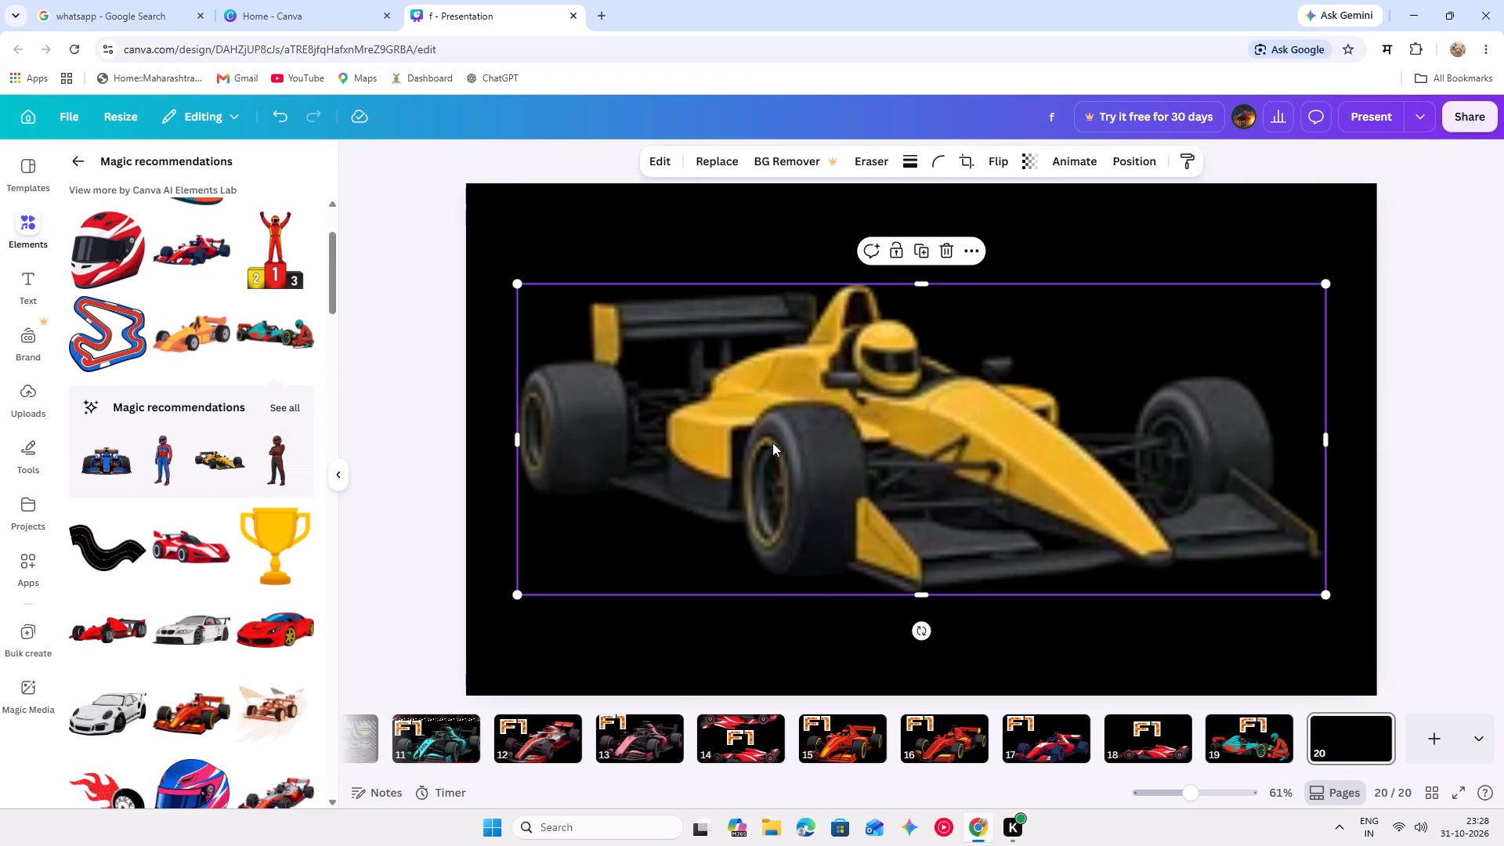
drag(776, 444, 782, 515)
Duplicate page 14's leaf-patterned F1 title and place the copy in the upper-right corner of page 20, above the car.
click(763, 735)
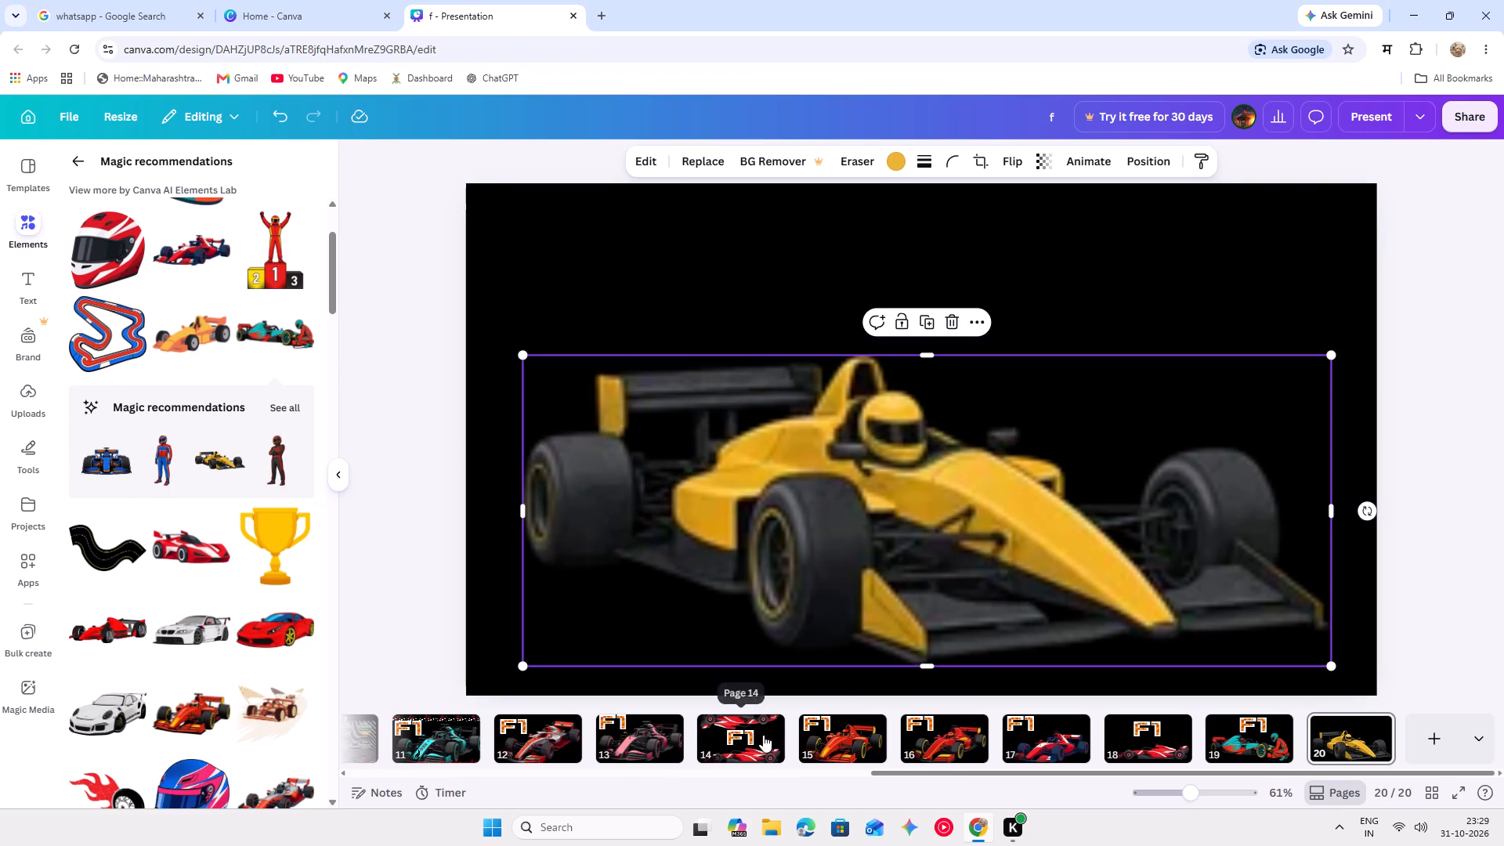
click(1105, 487)
drag(1088, 499, 808, 384)
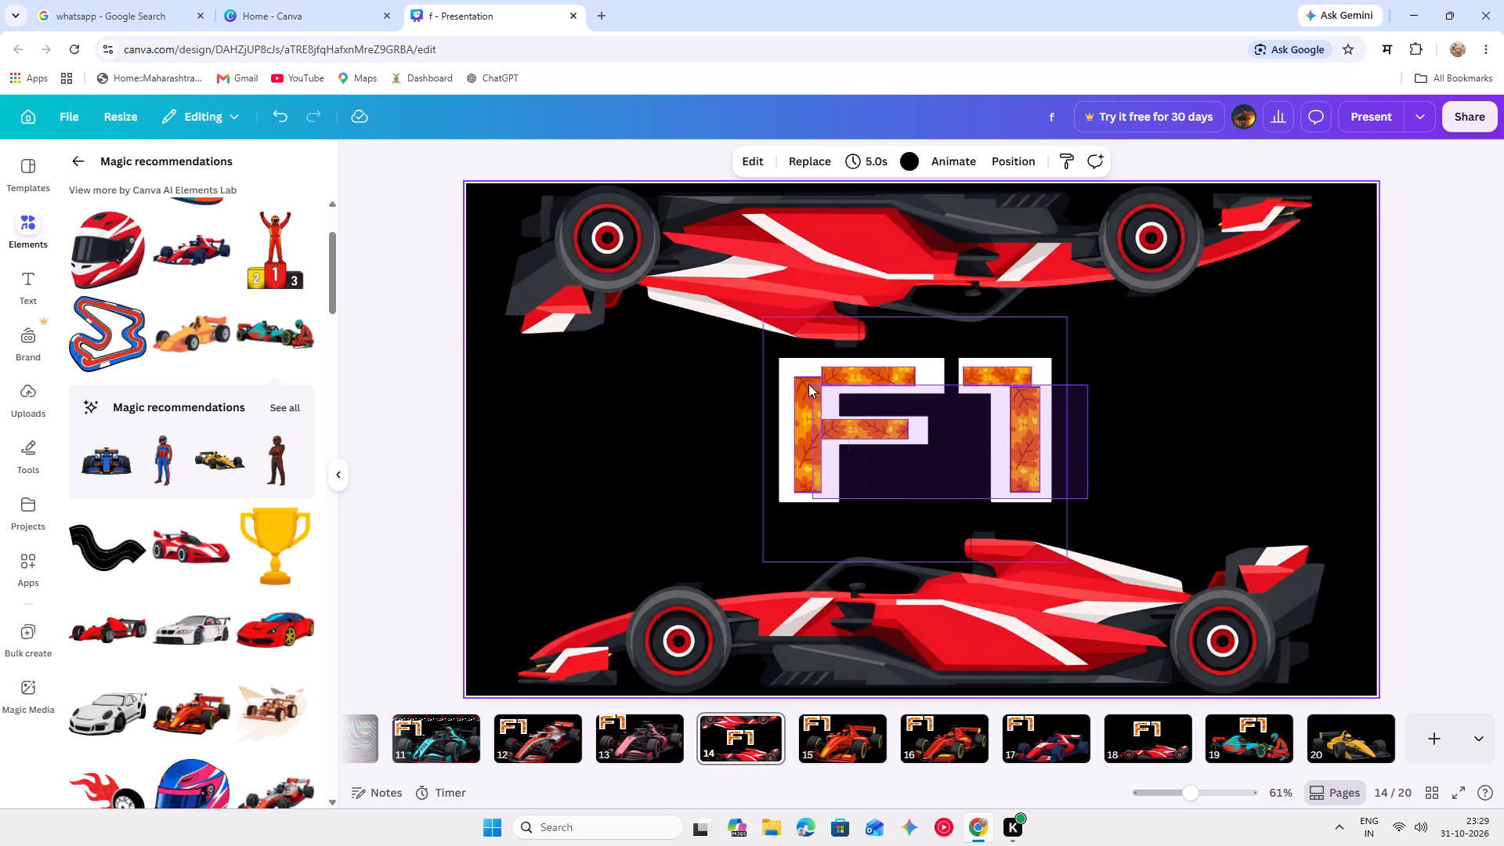
drag(808, 384, 802, 381)
click(932, 288)
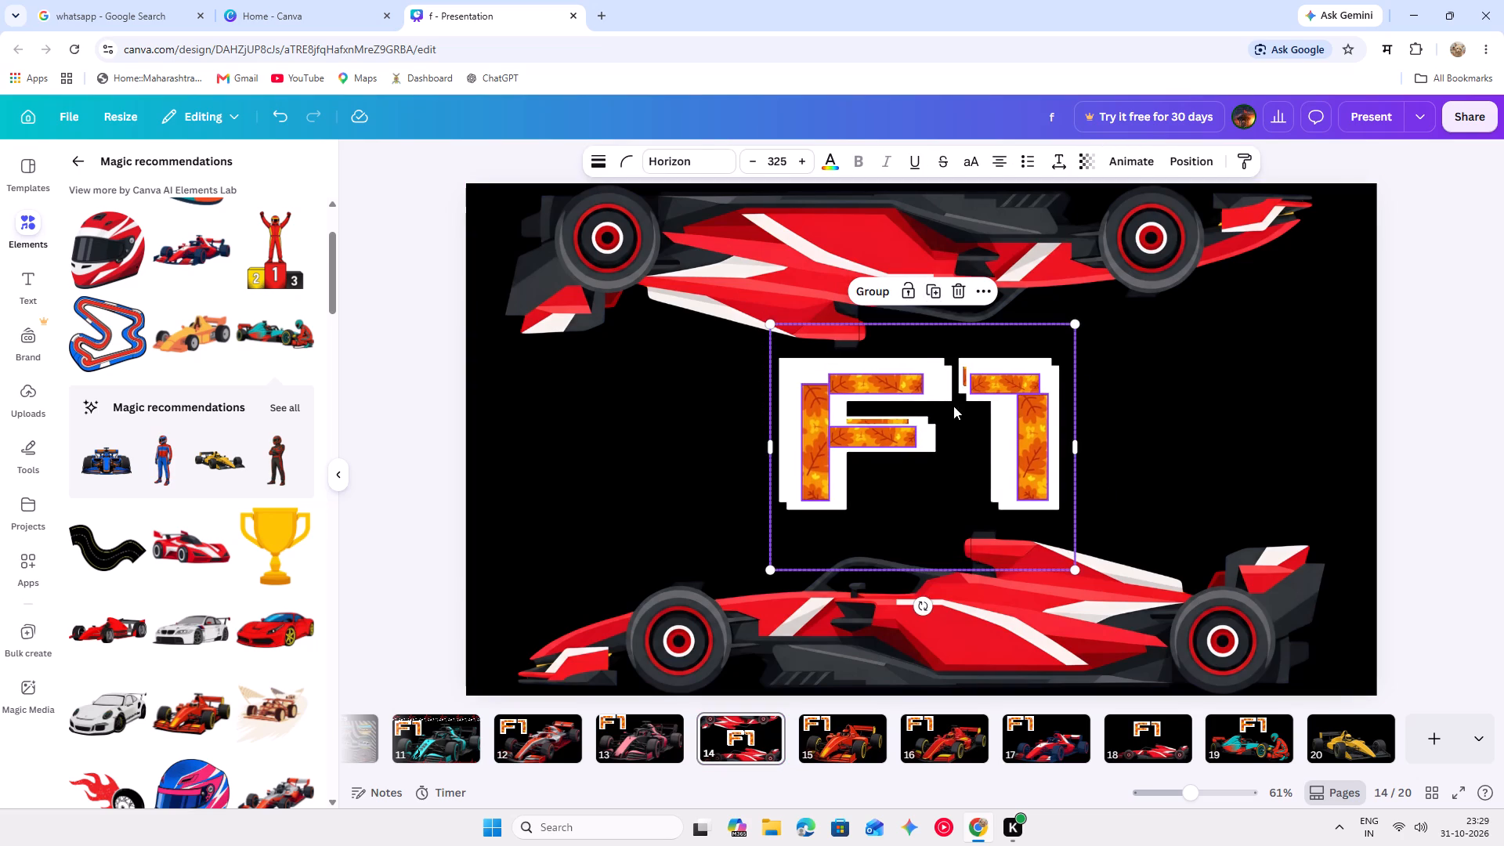
drag(953, 406, 1318, 732)
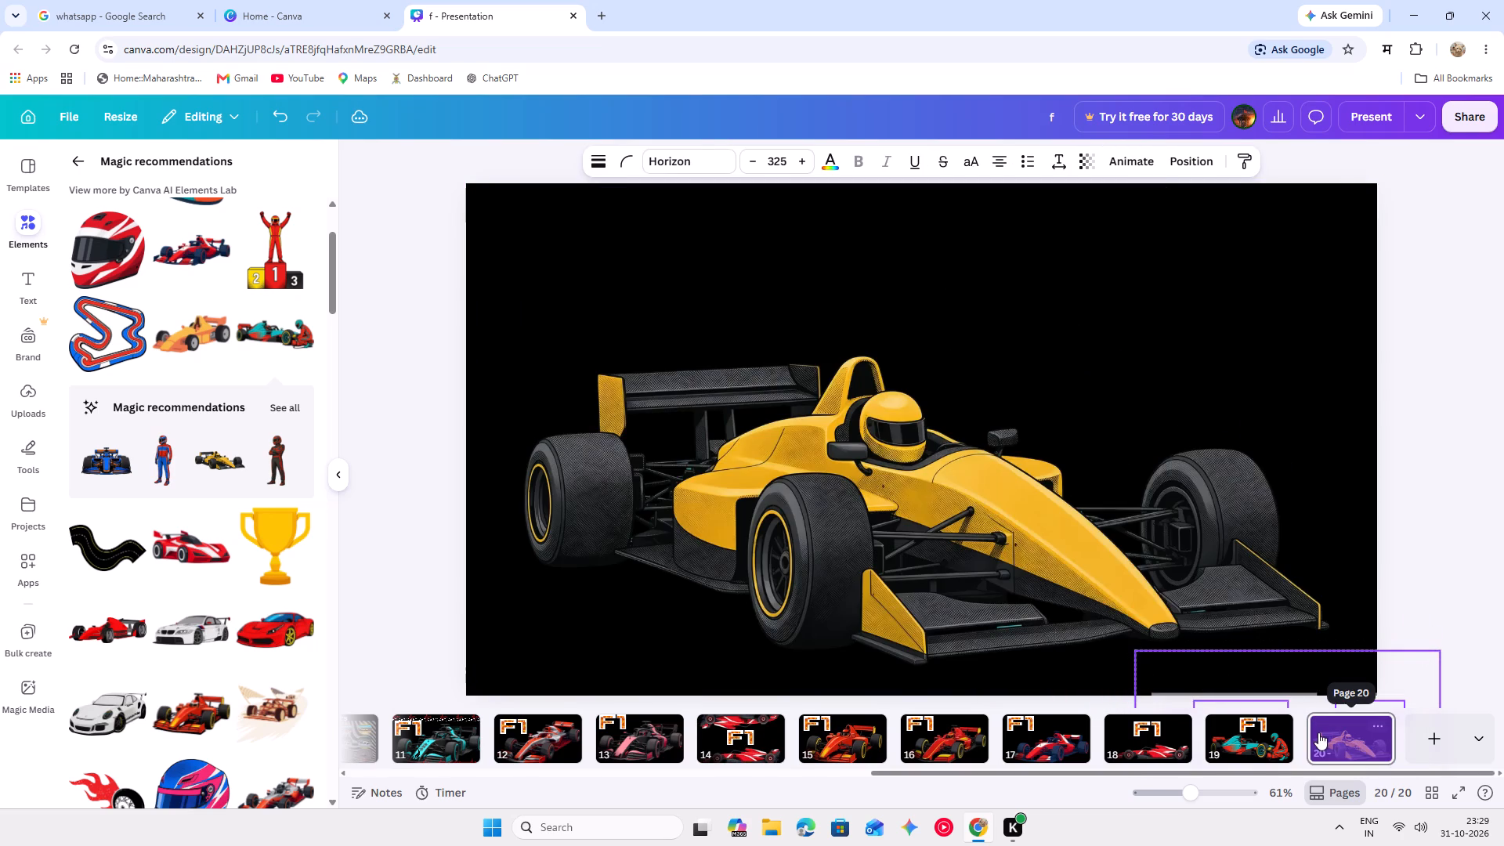
drag(1318, 732, 1184, 268)
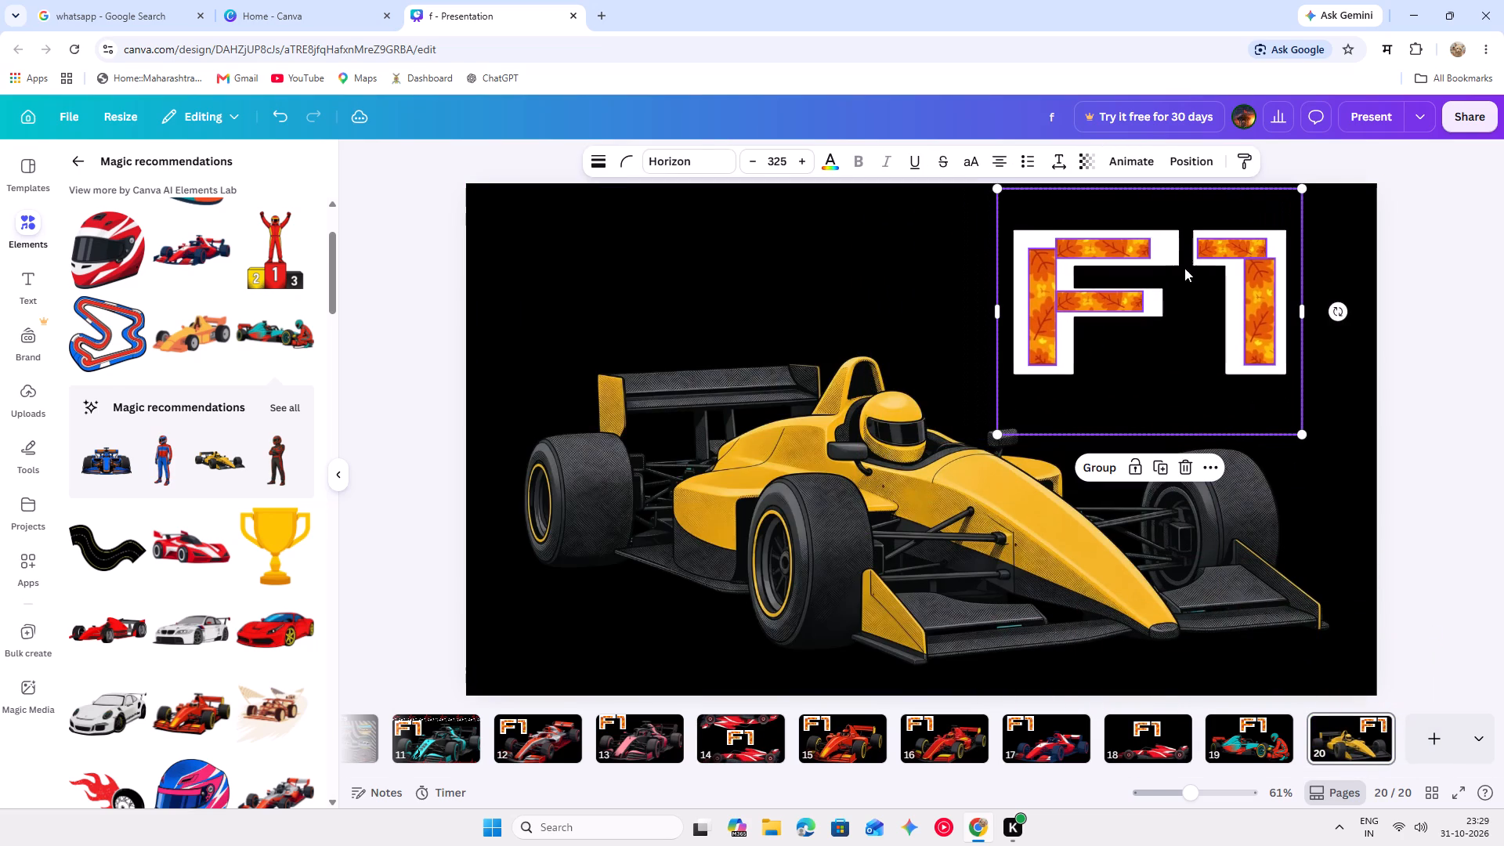
click(1422, 390)
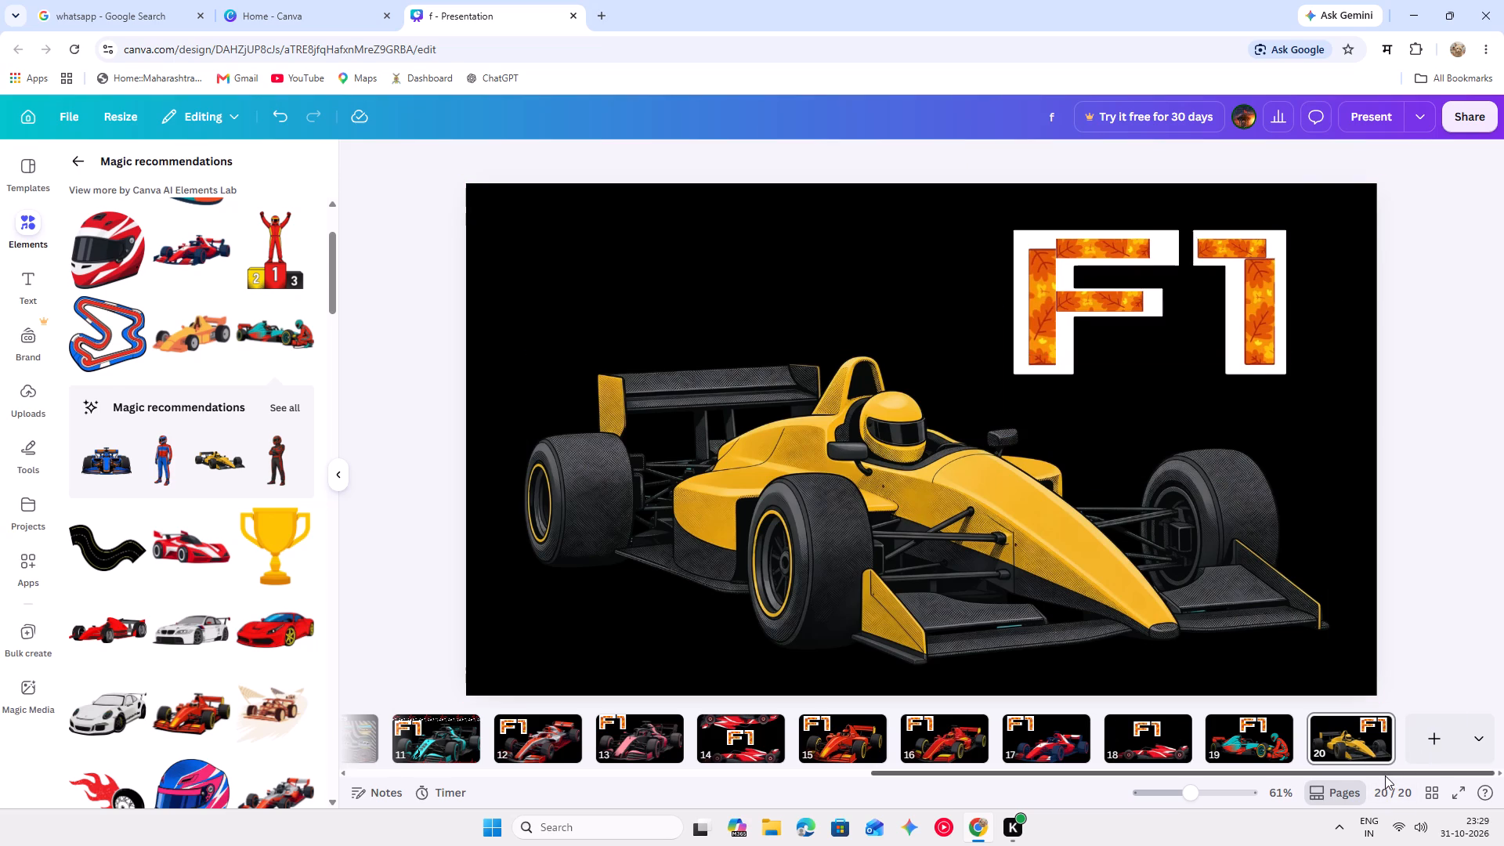
Look back over the page thumbnails to page 1 and open the presentation in full-screen view.
drag(1385, 775, 944, 764)
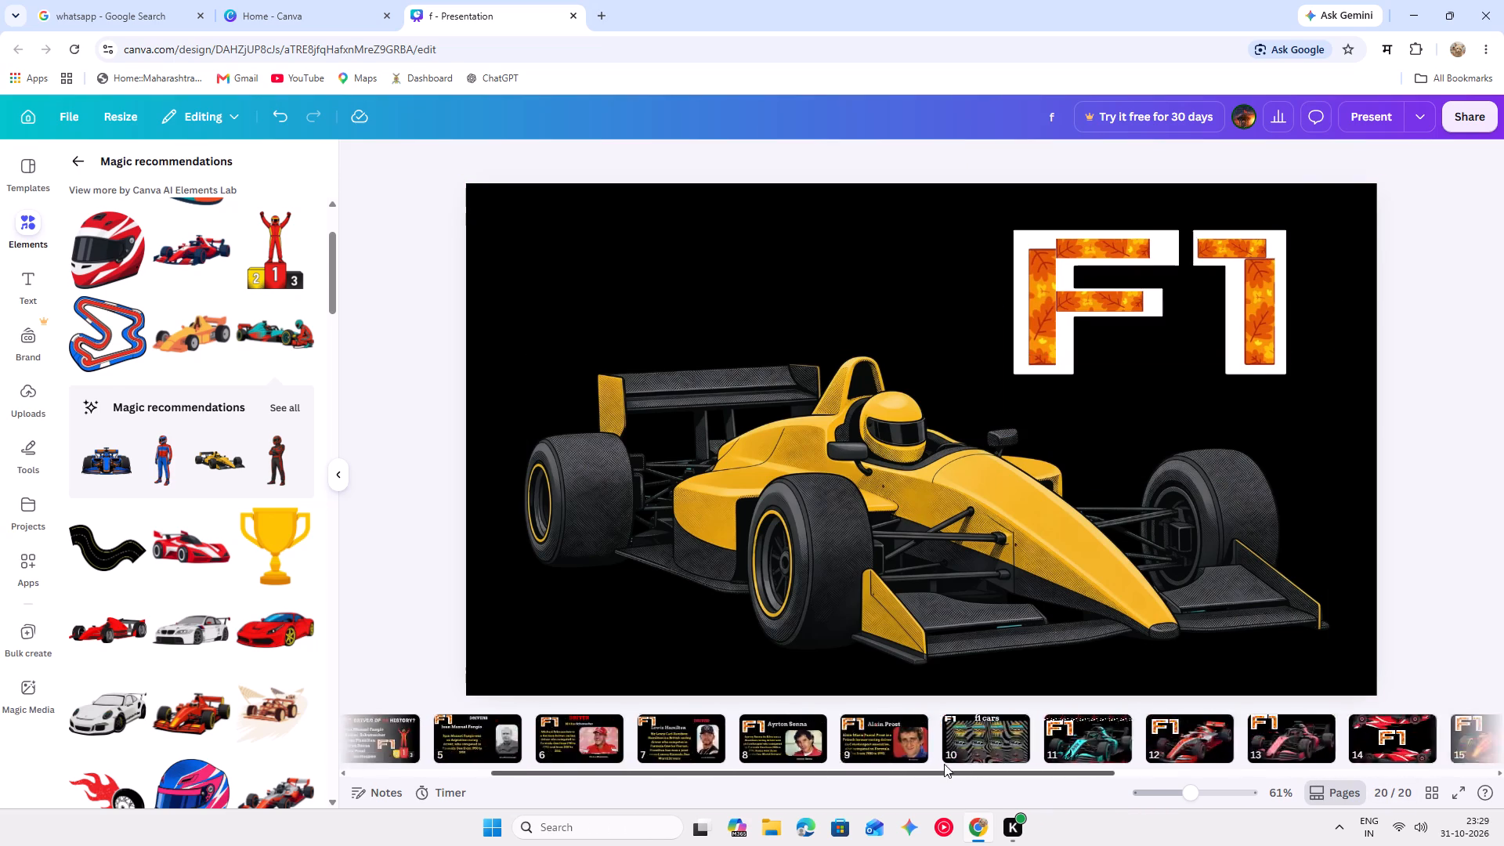
drag(944, 764, 700, 772)
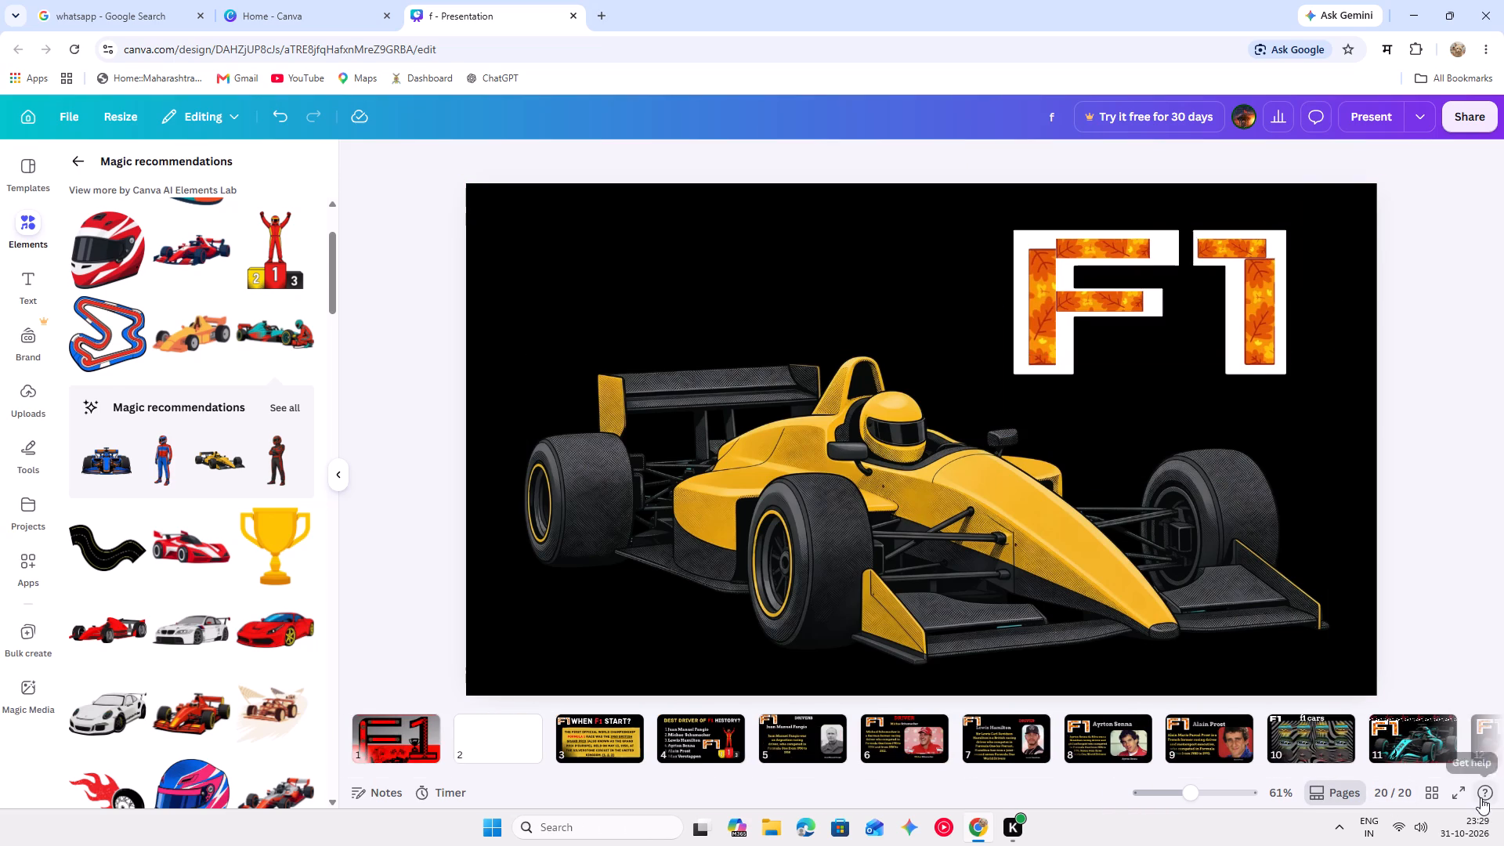
click(1466, 798)
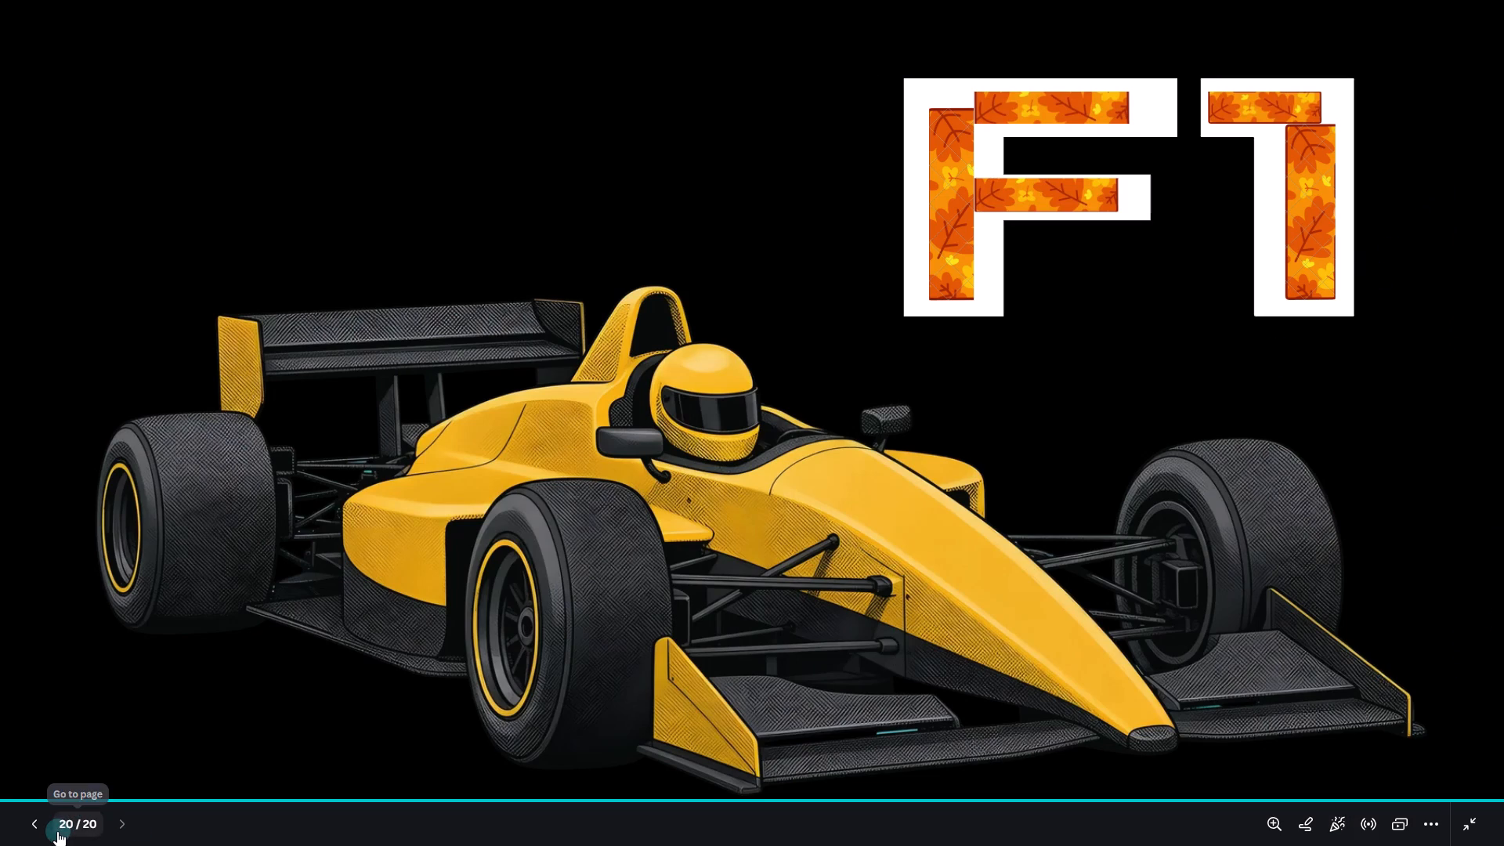
Restart the full-screen presentation from page 1, review every page through page 20, and return to the editor.
click(122, 828)
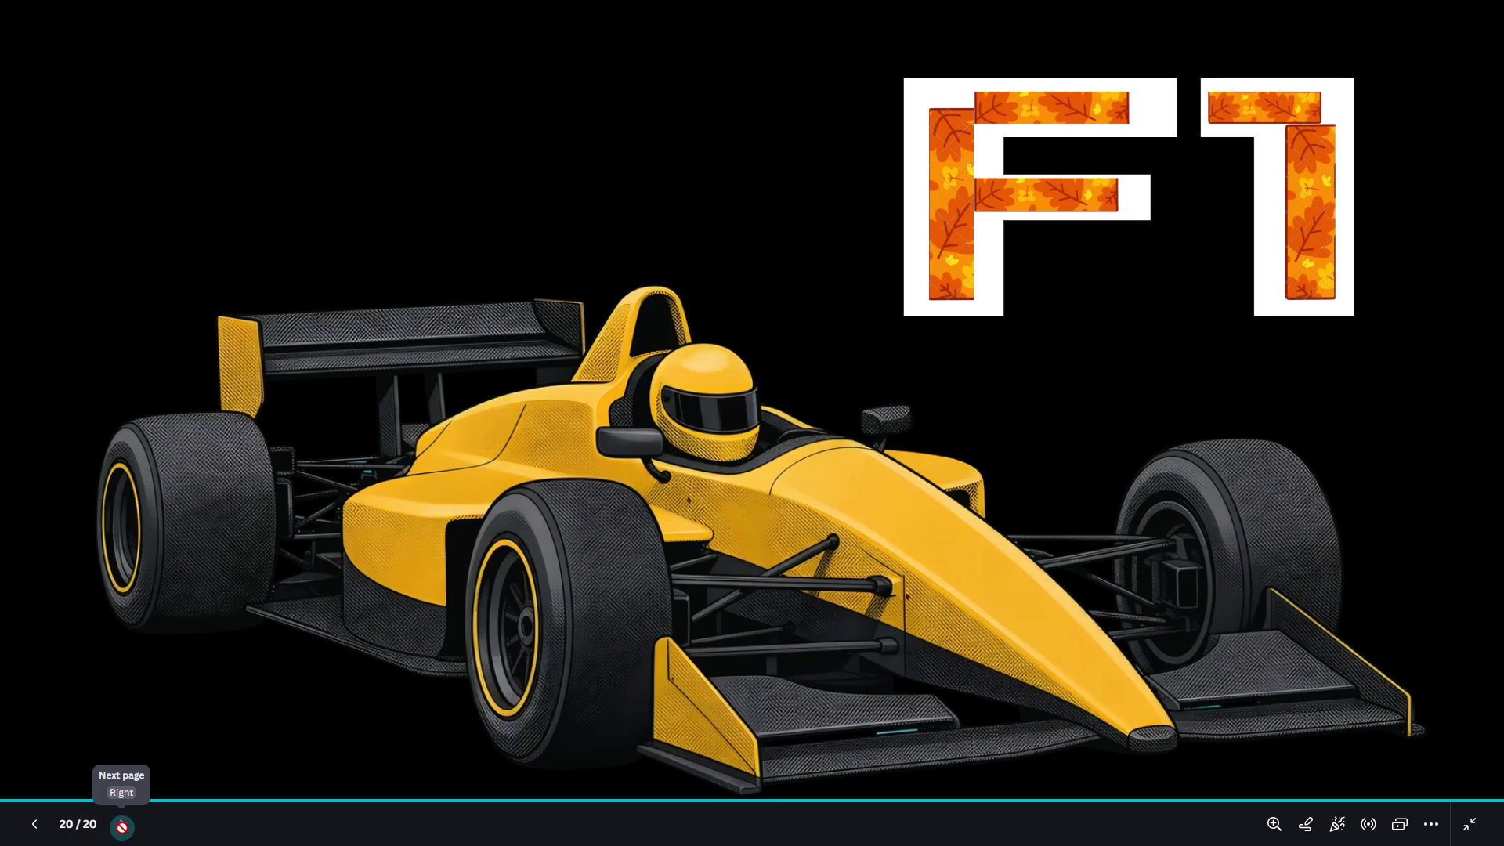
click(5, 802)
click(5, 802)
click(5, 801)
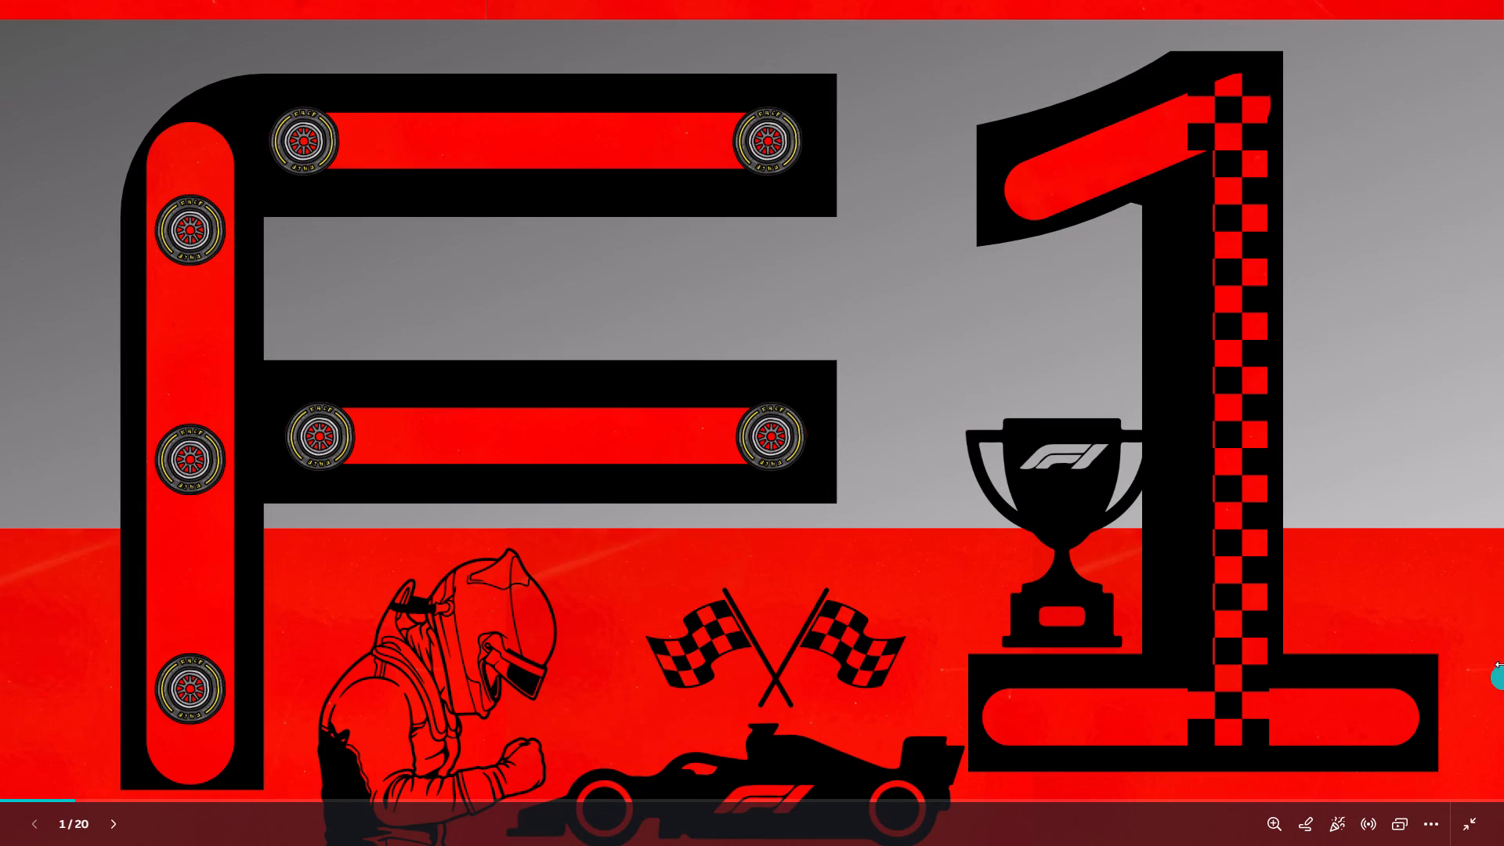
key(space)
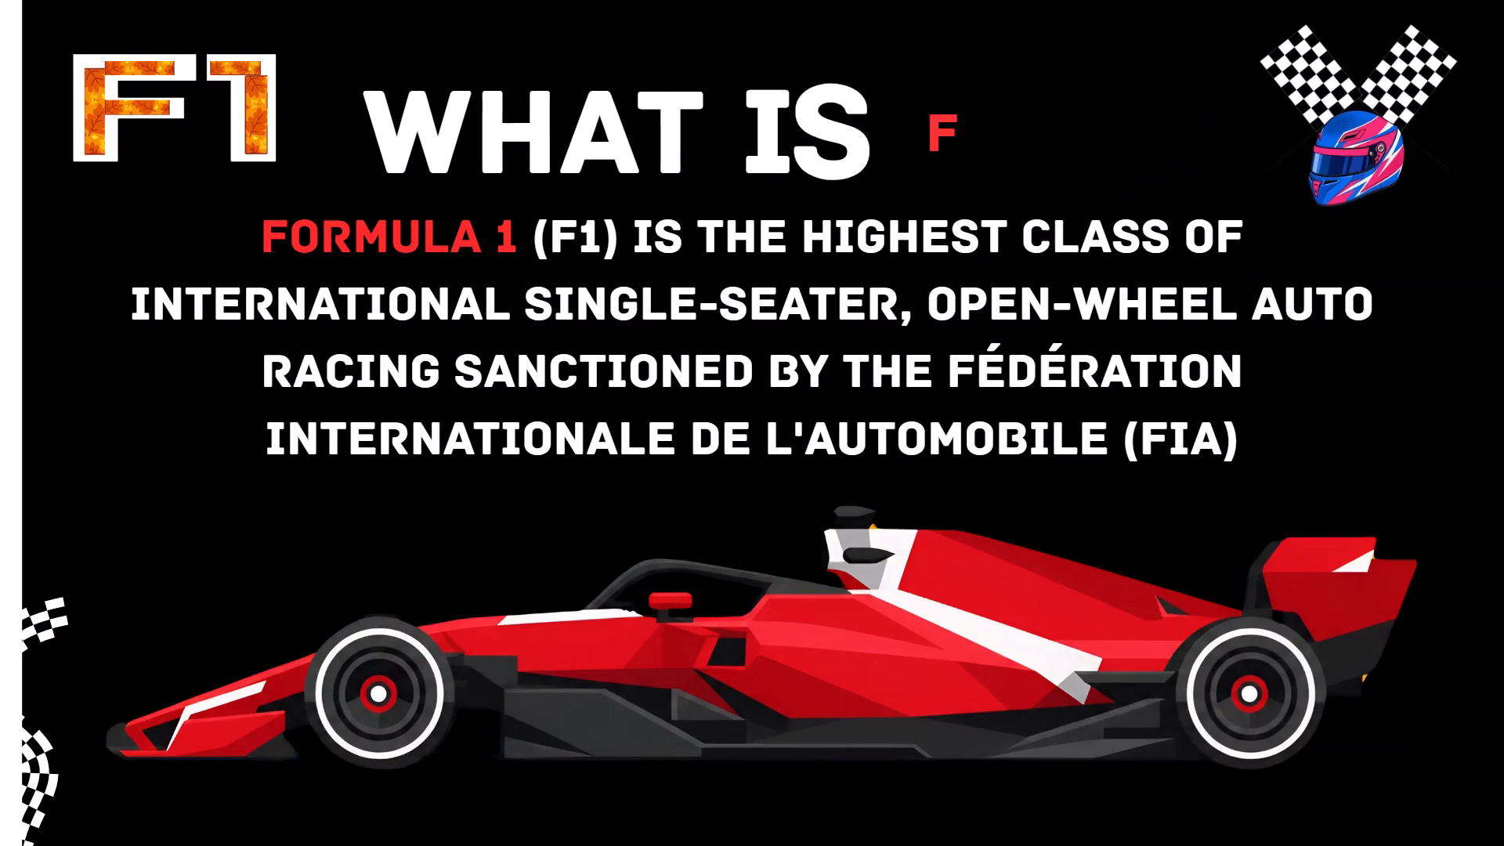
key(space)
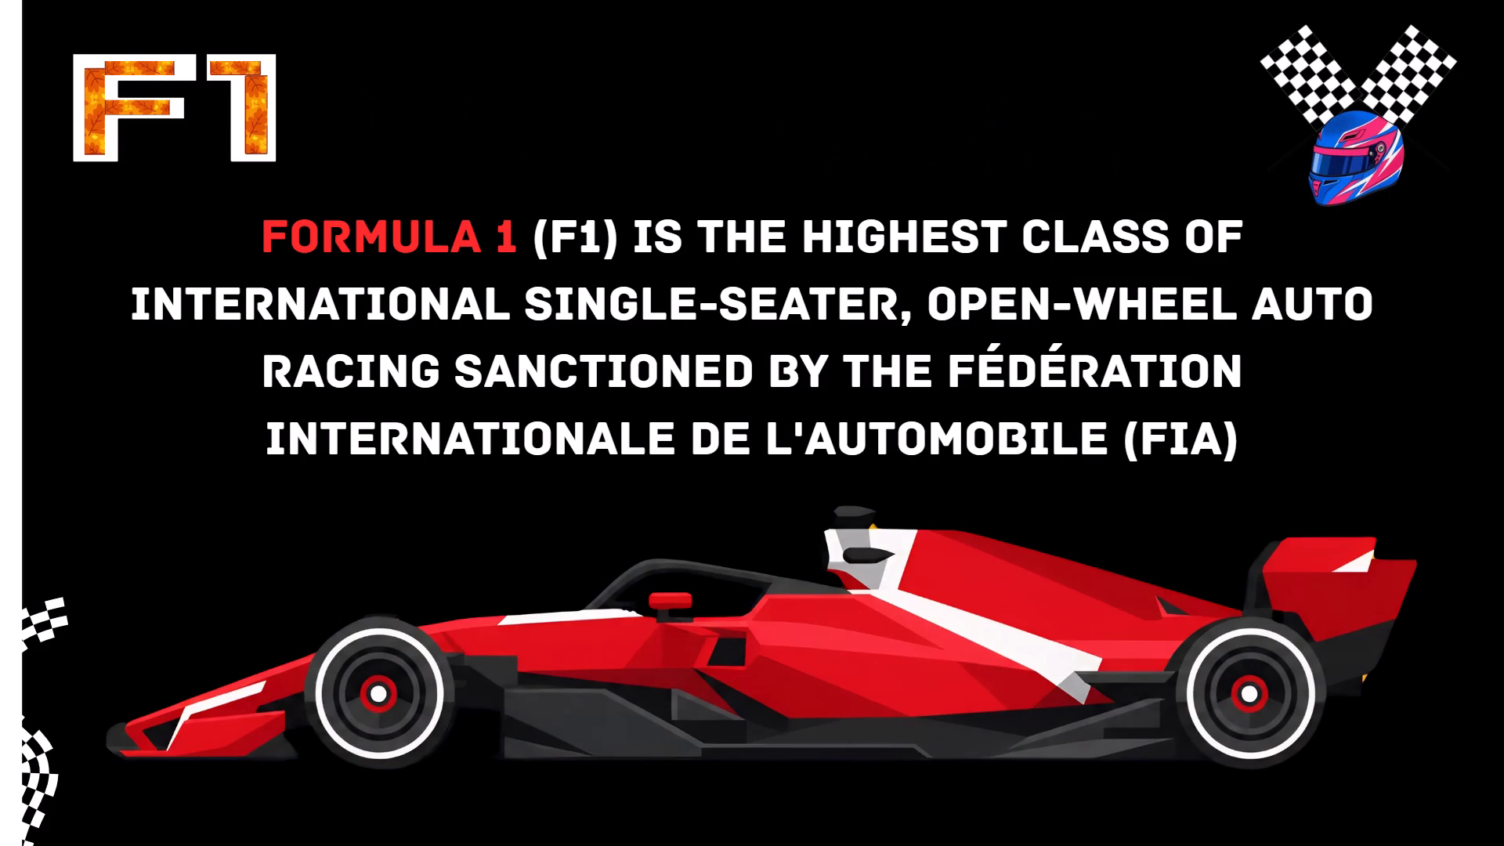
key(space)
key(space)
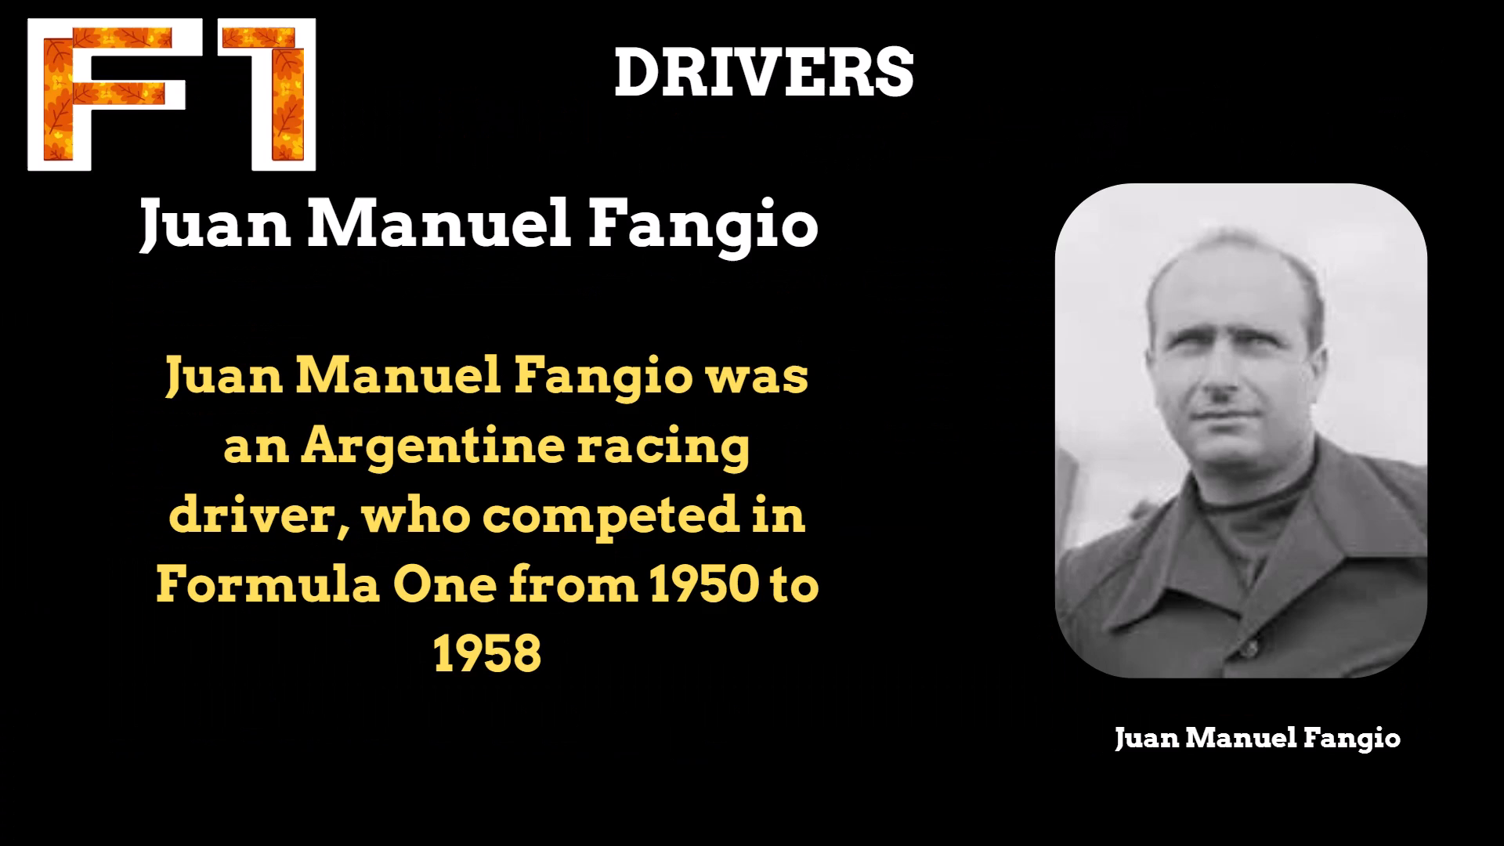
key(space)
key(space)
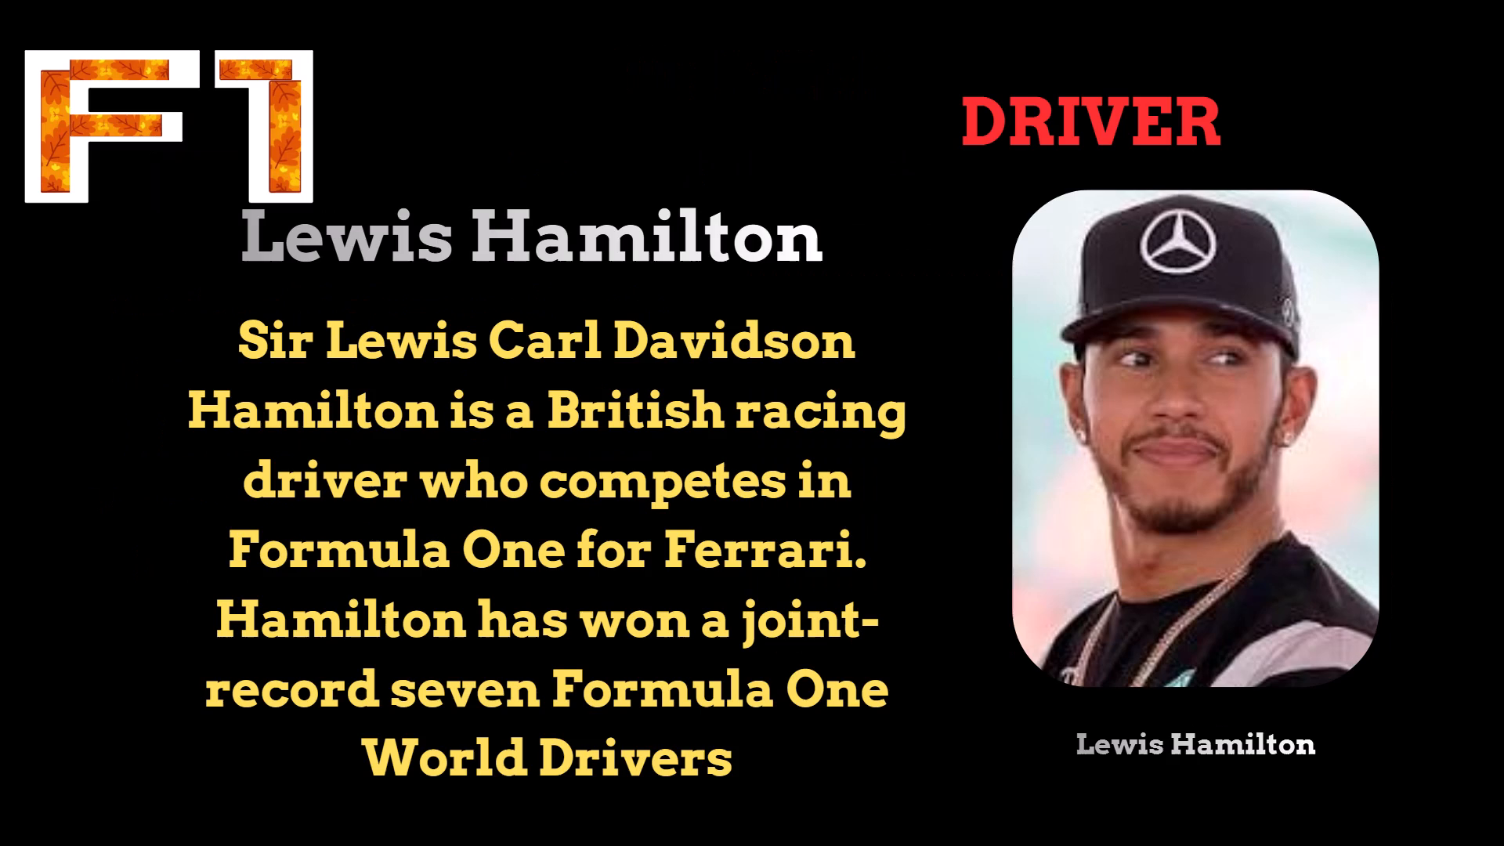
key(space)
key(space)
key(space)
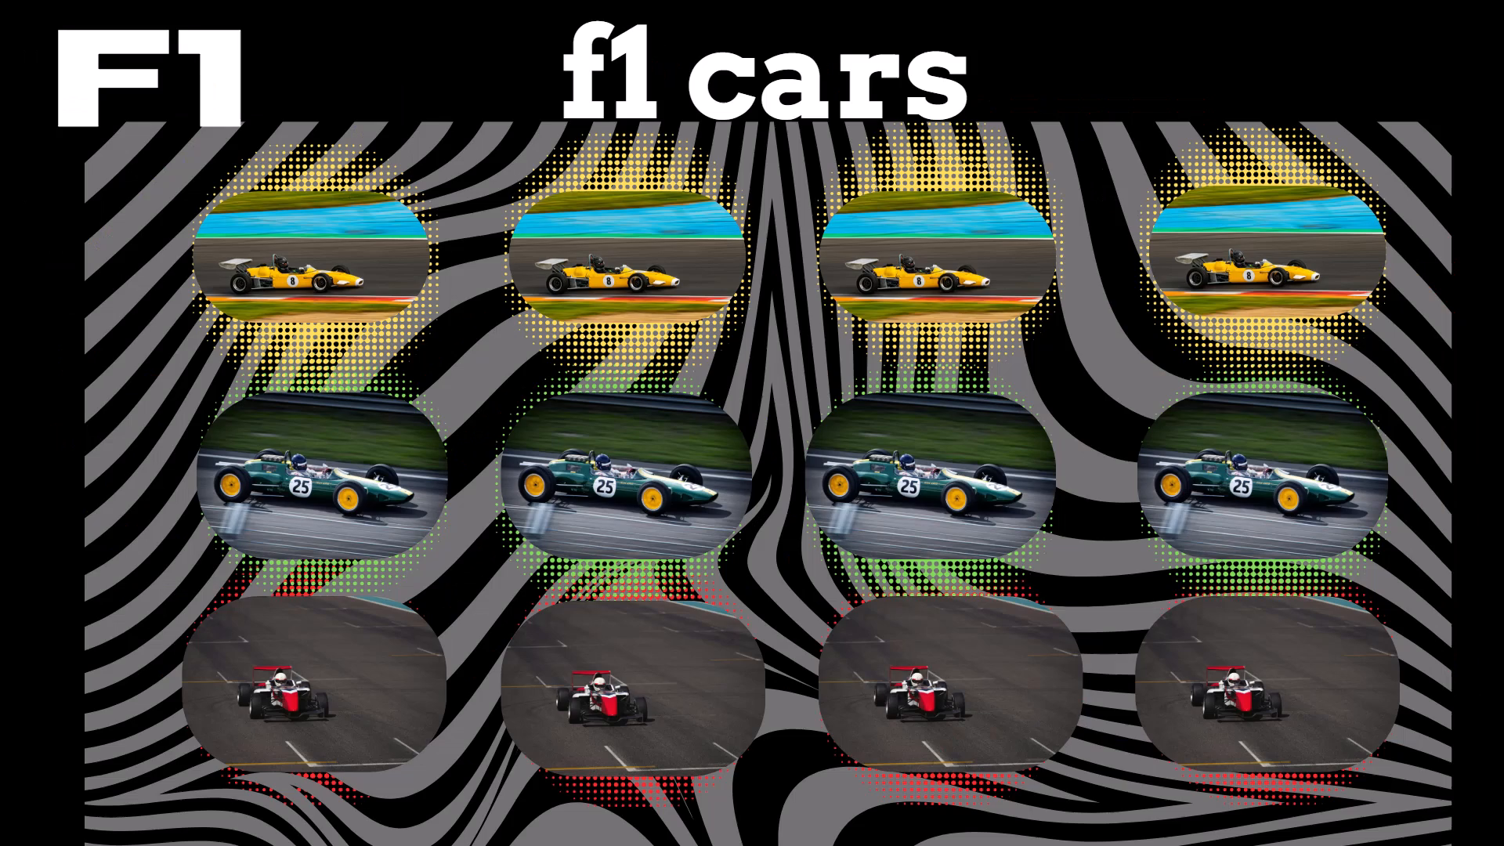
key(space)
key(space)
key(space)
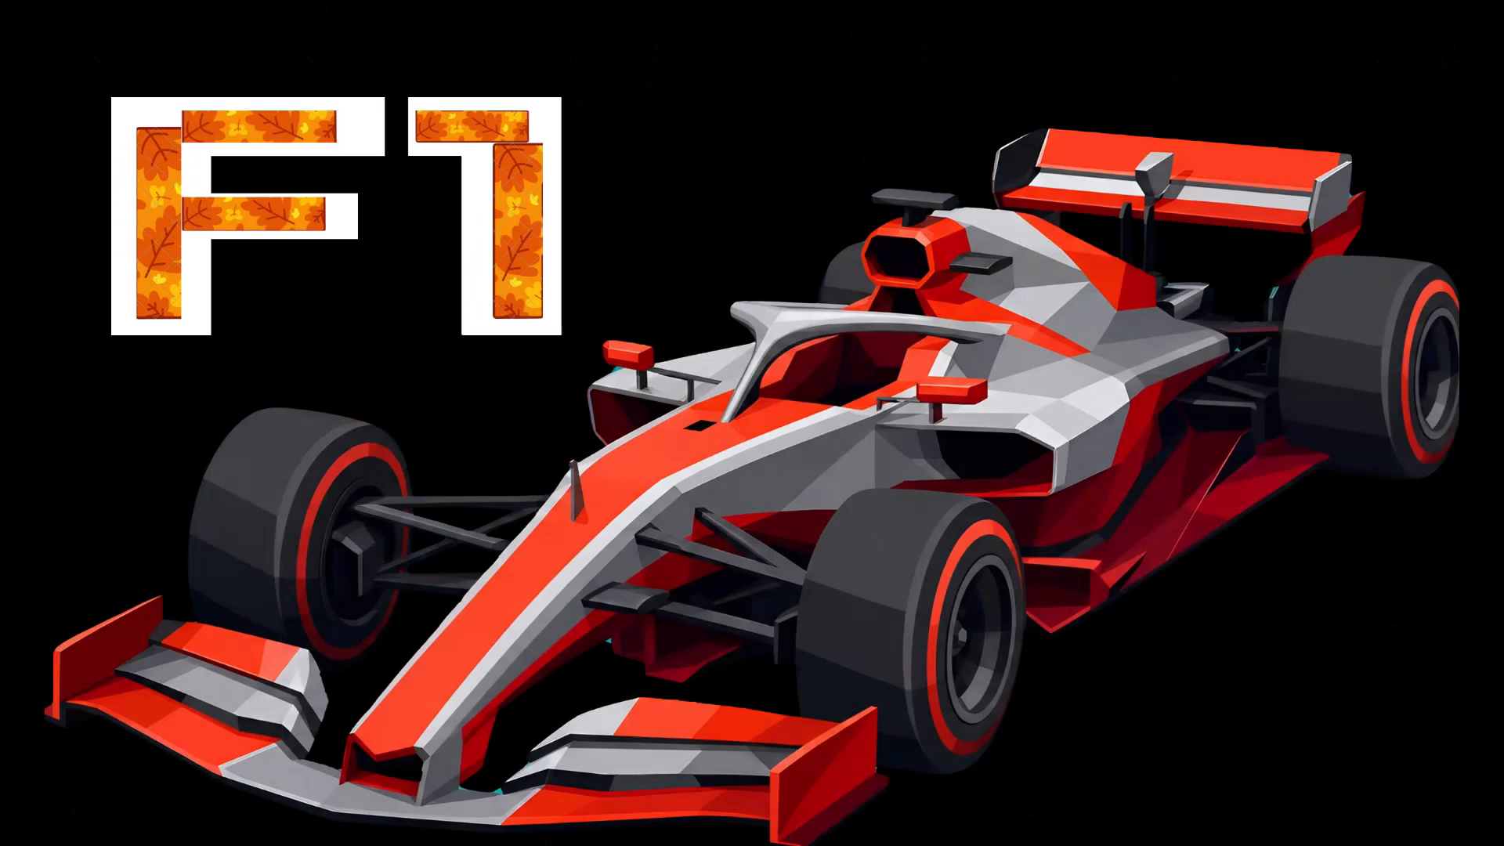
key(space)
key(space)
key(space)
key(space)
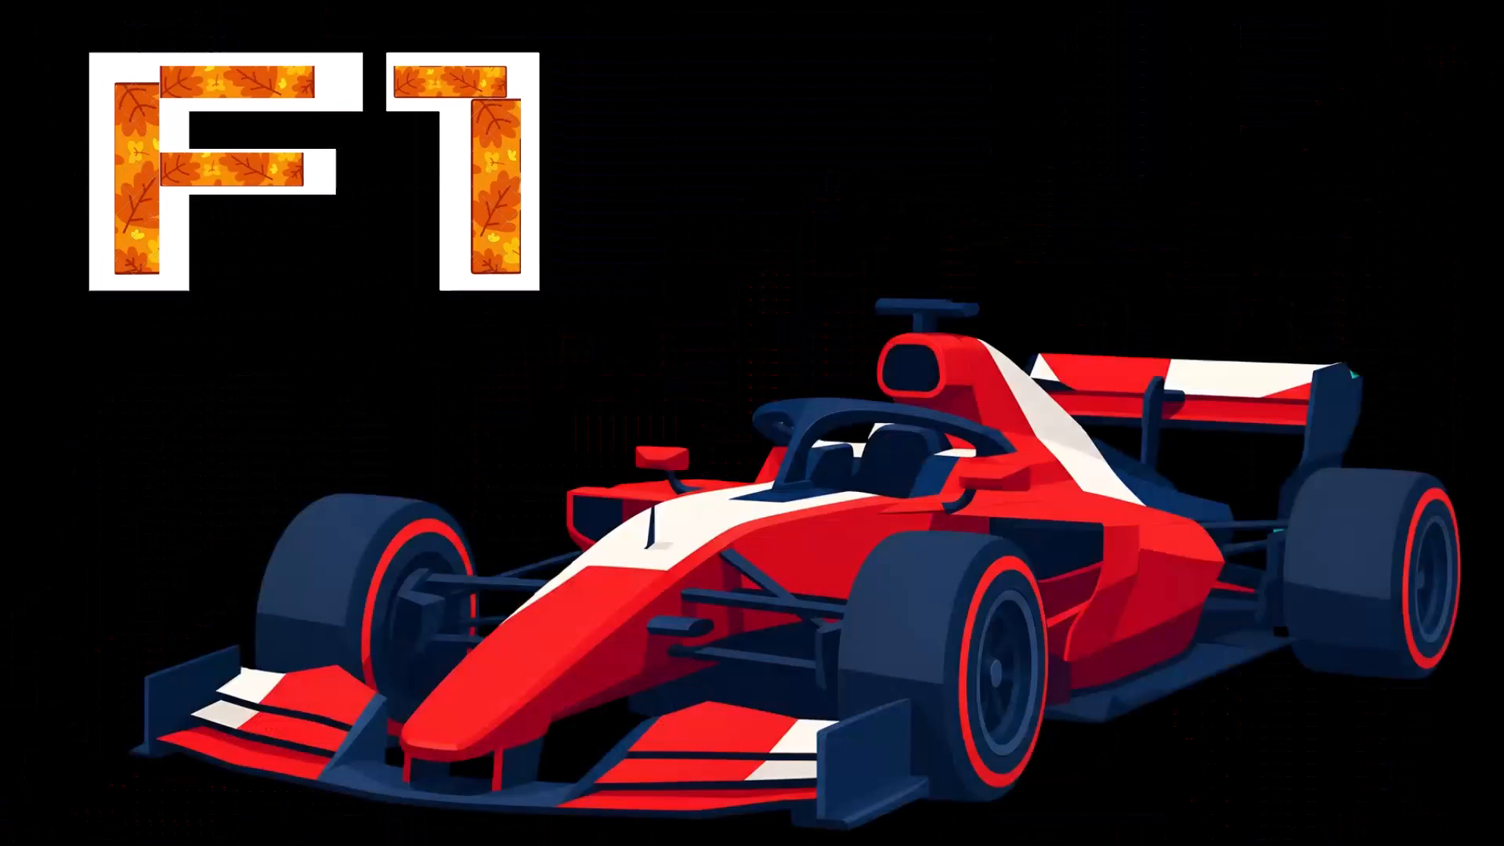
key(space)
key(space)
key(space)
key(space)
key(space)
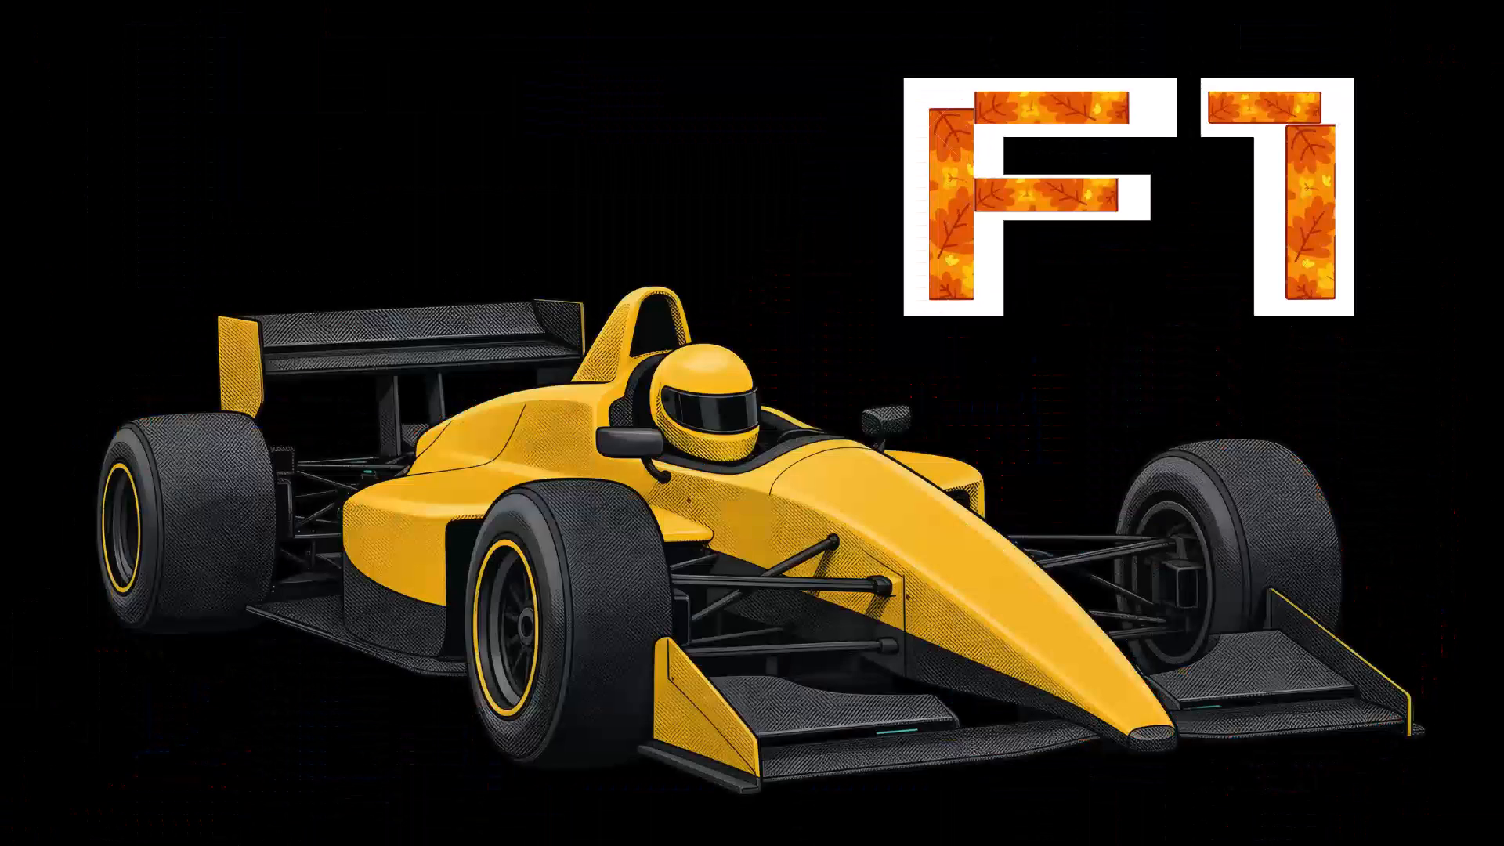
key(space)
key(Escape)
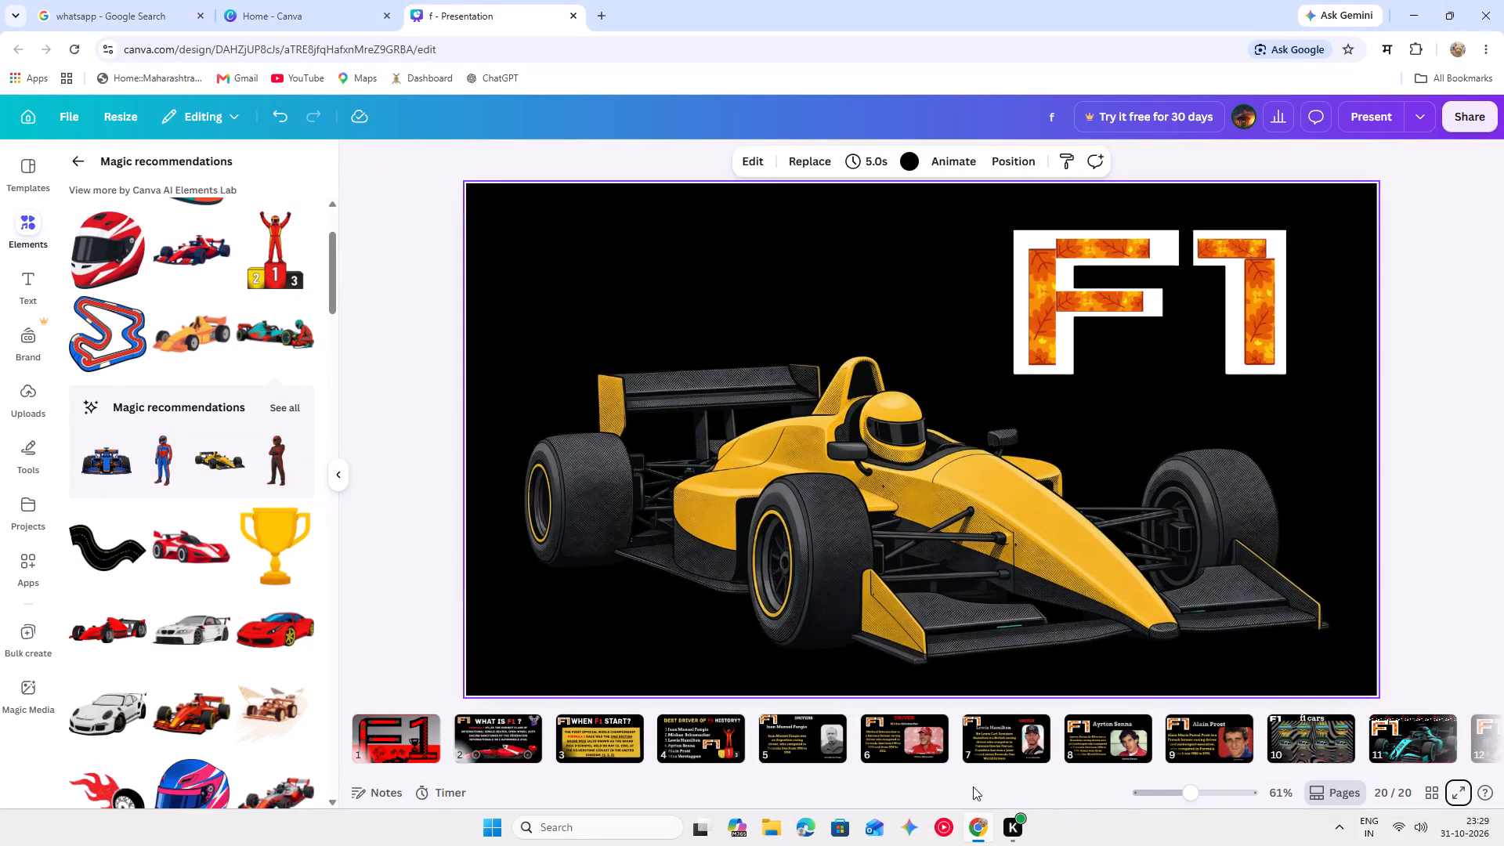
Open page 11 and unlock the black and turquoise F1 car graphic.
drag(913, 770, 1191, 801)
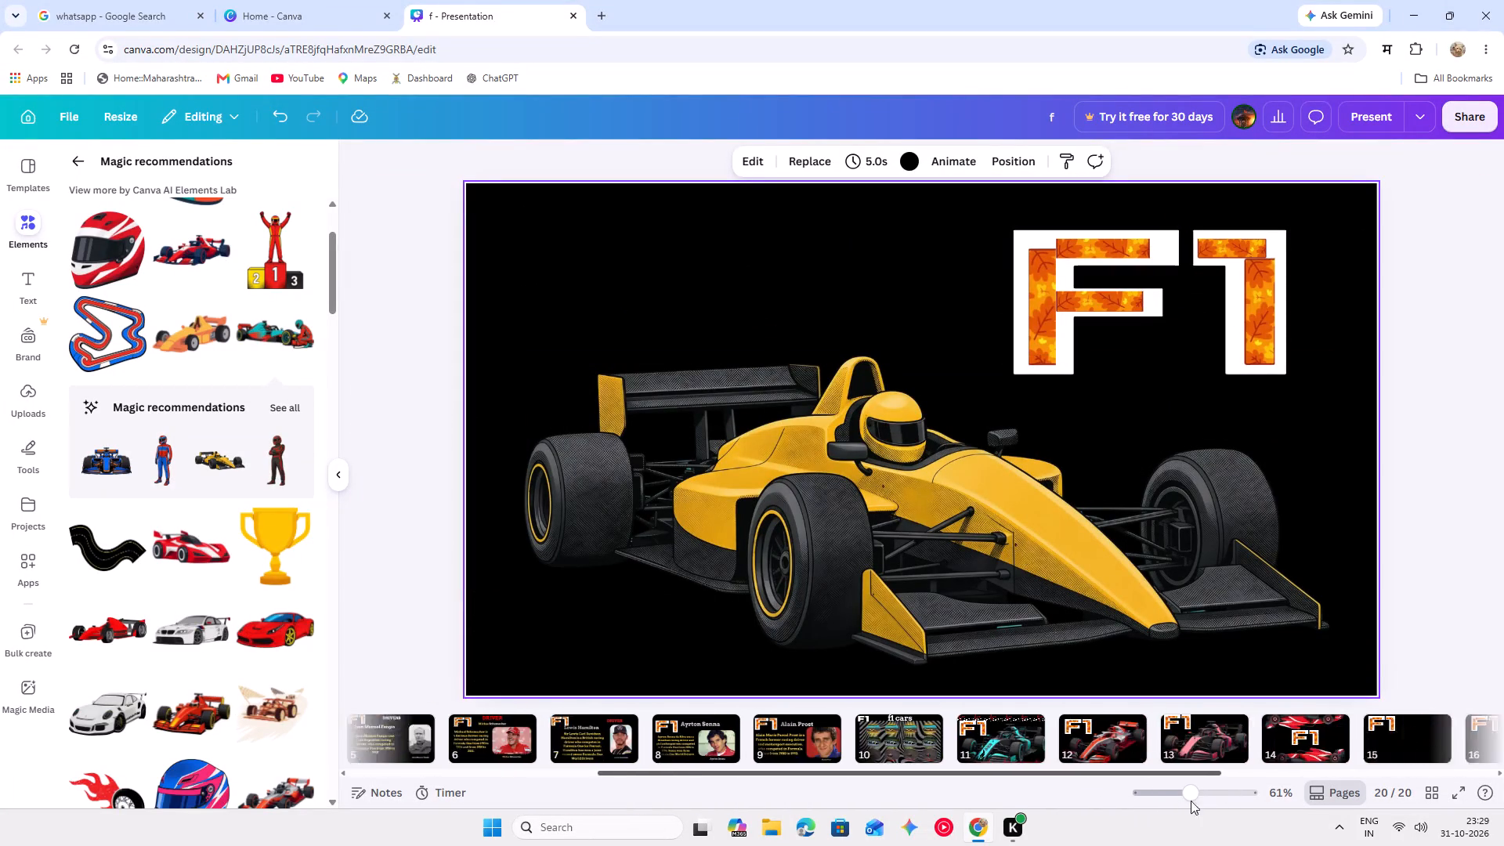
drag(1191, 801, 1250, 803)
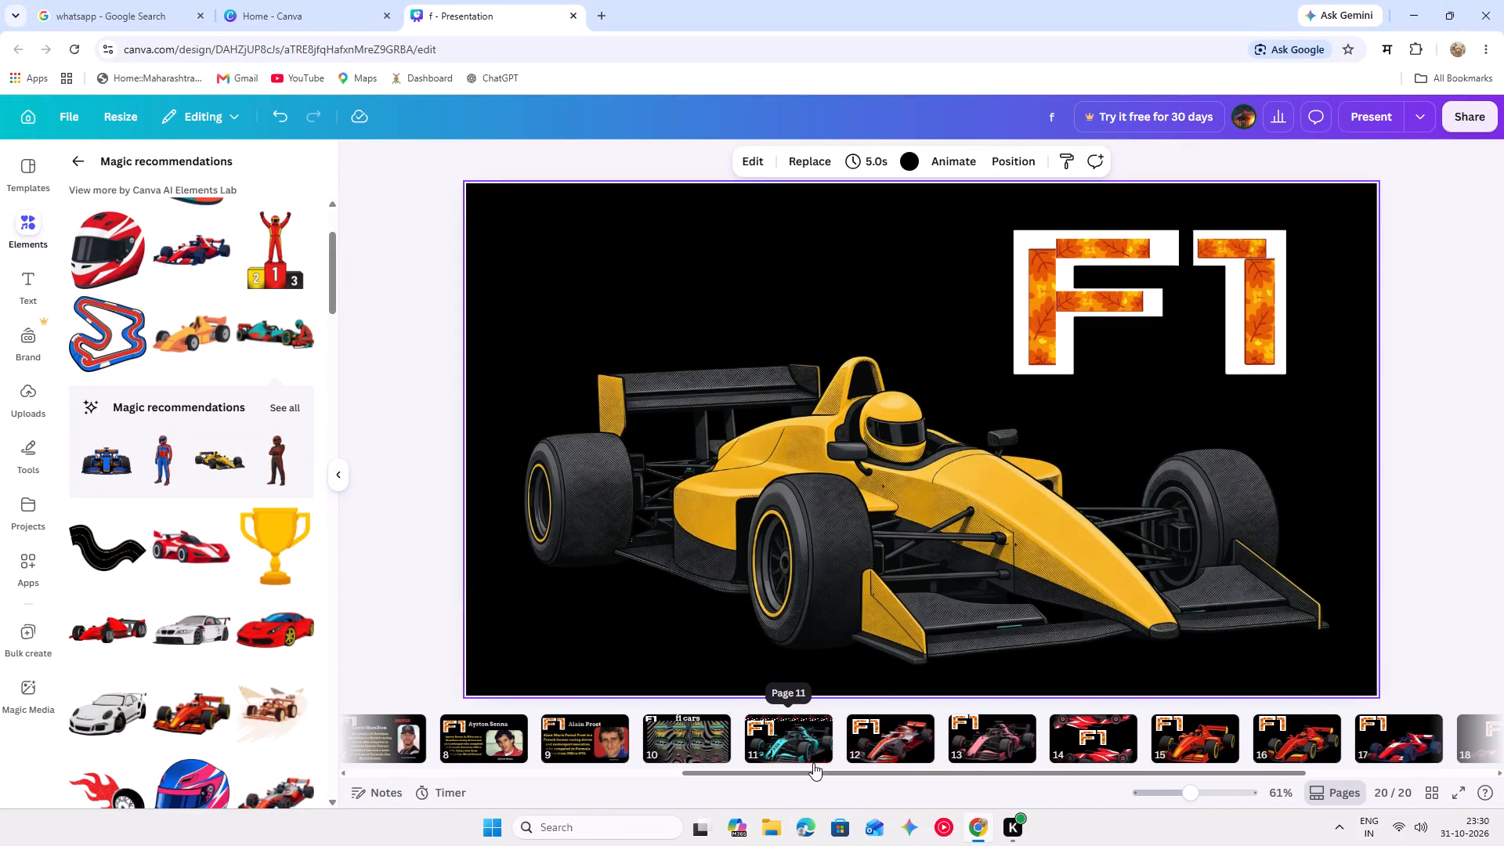
click(812, 751)
click(995, 498)
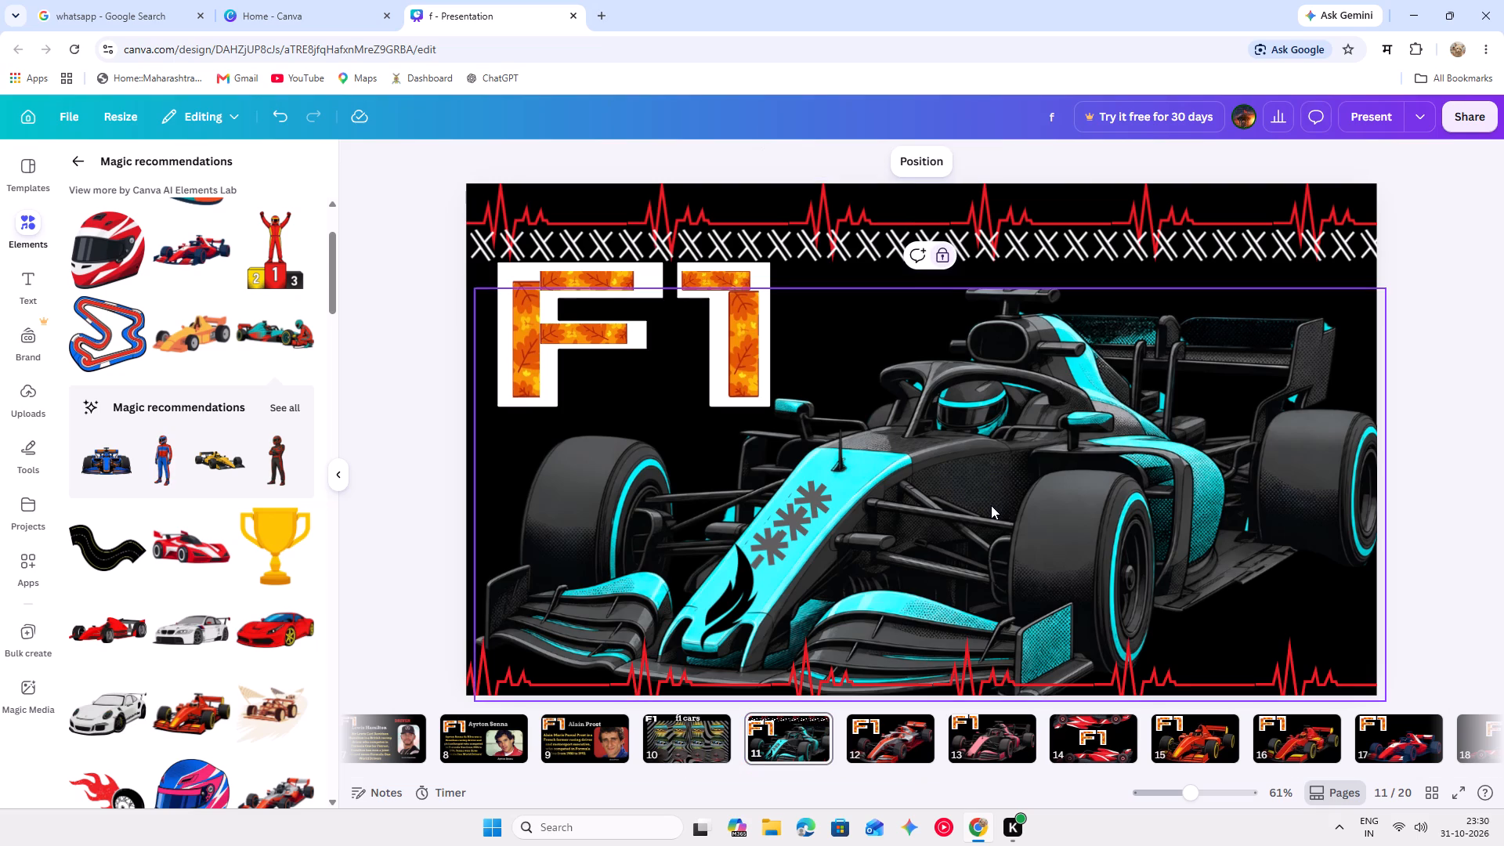
click(948, 259)
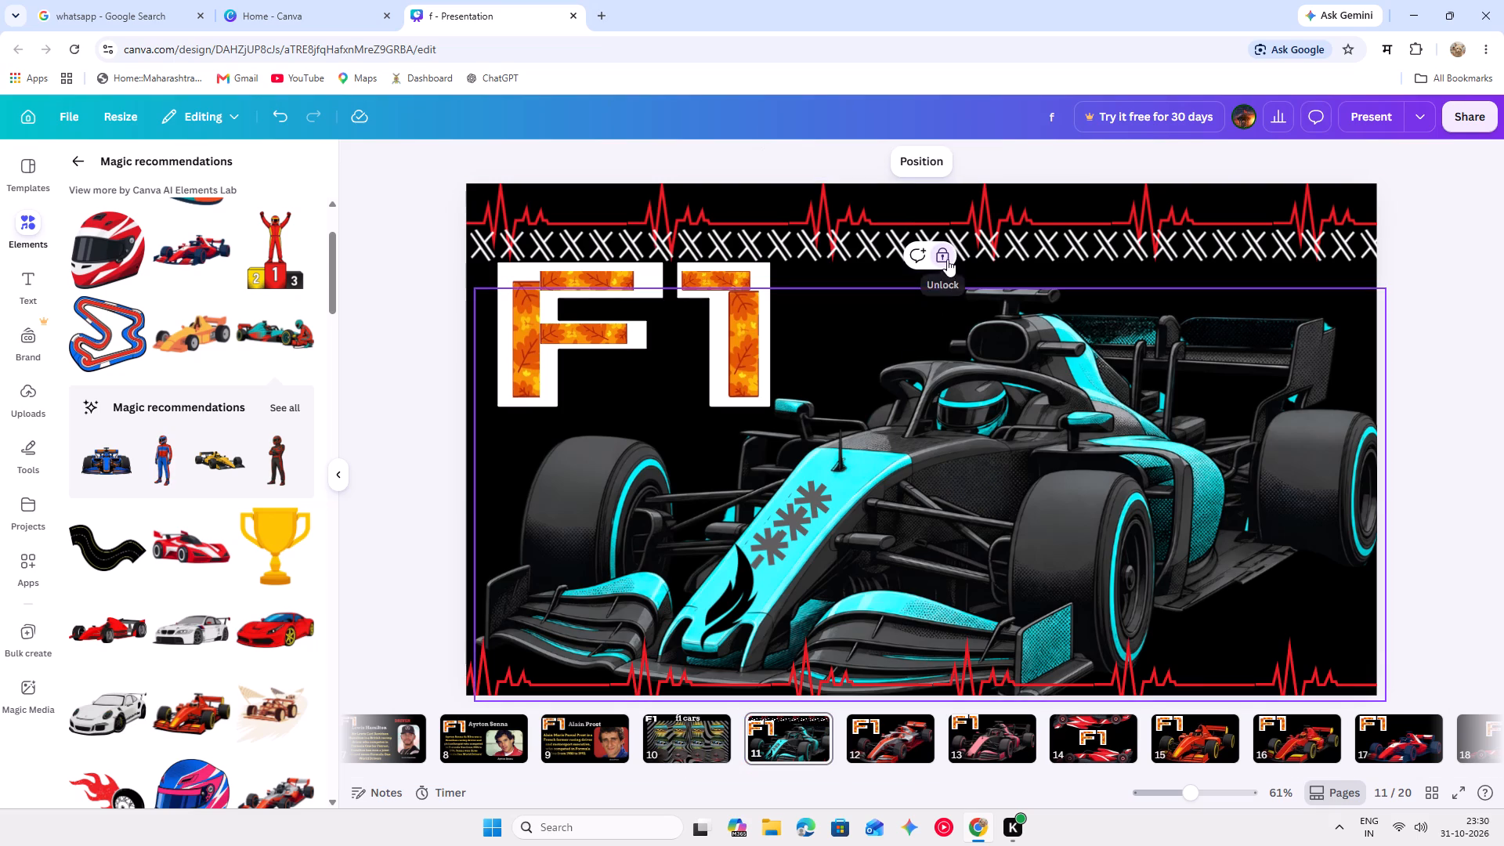
Preview the photo animations for page 11's turquoise car and apply the Tumble animation to it.
click(1066, 168)
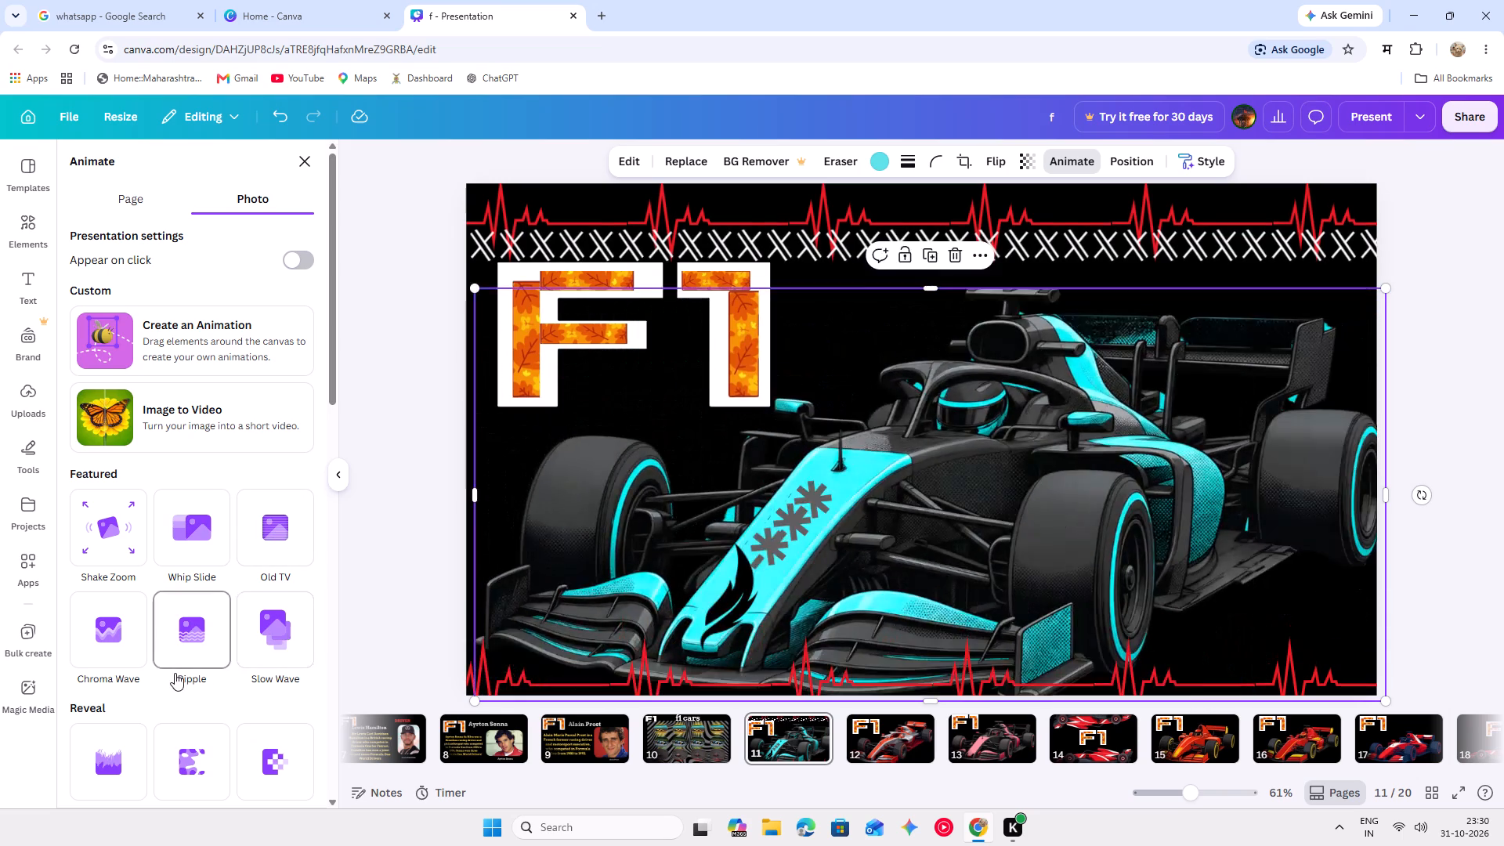
scroll(183, 663, down, 5)
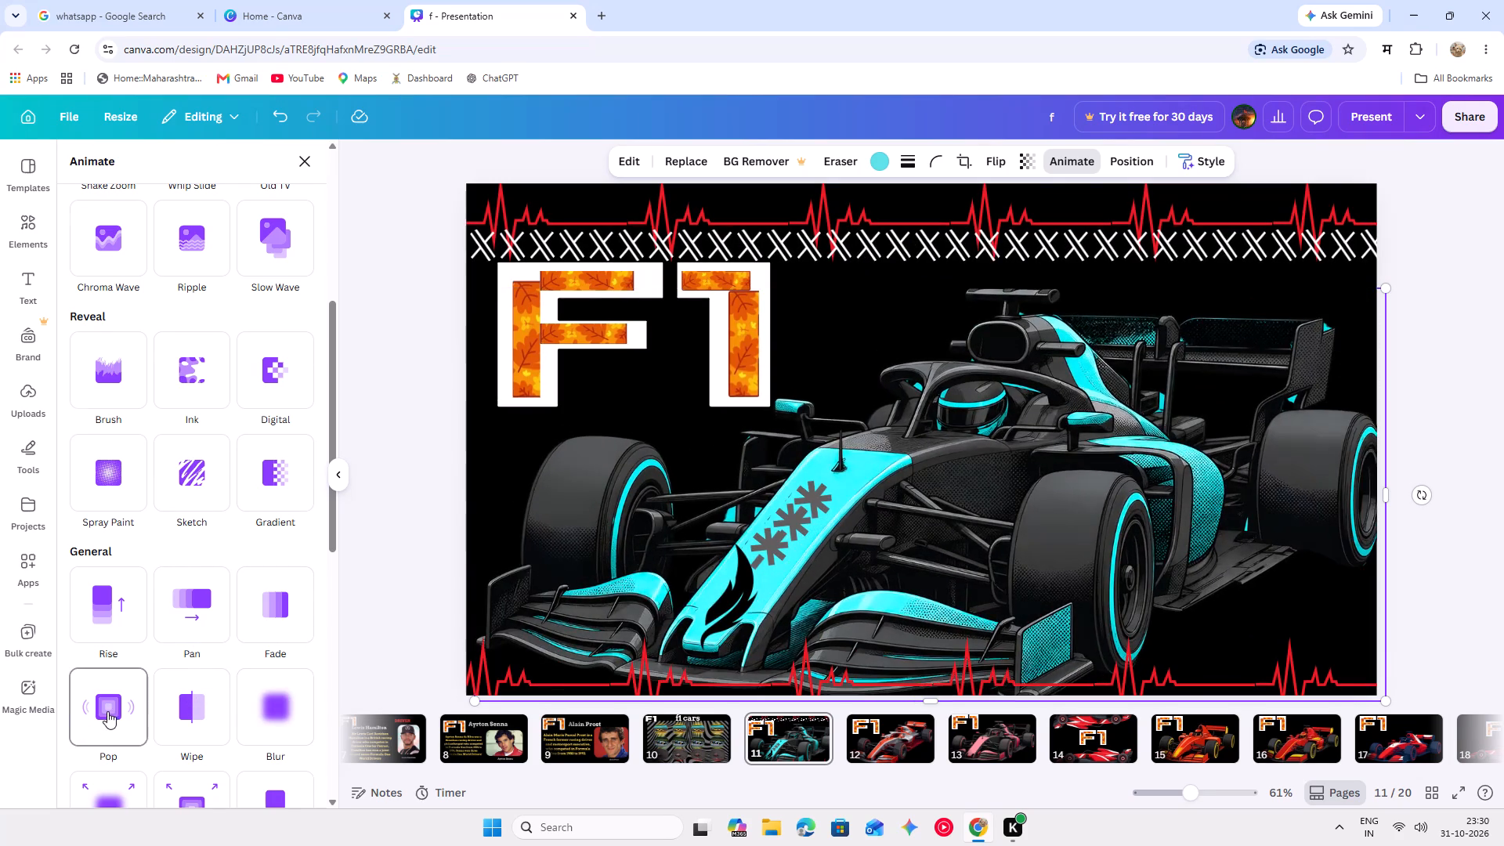
scroll(107, 711, down, 2)
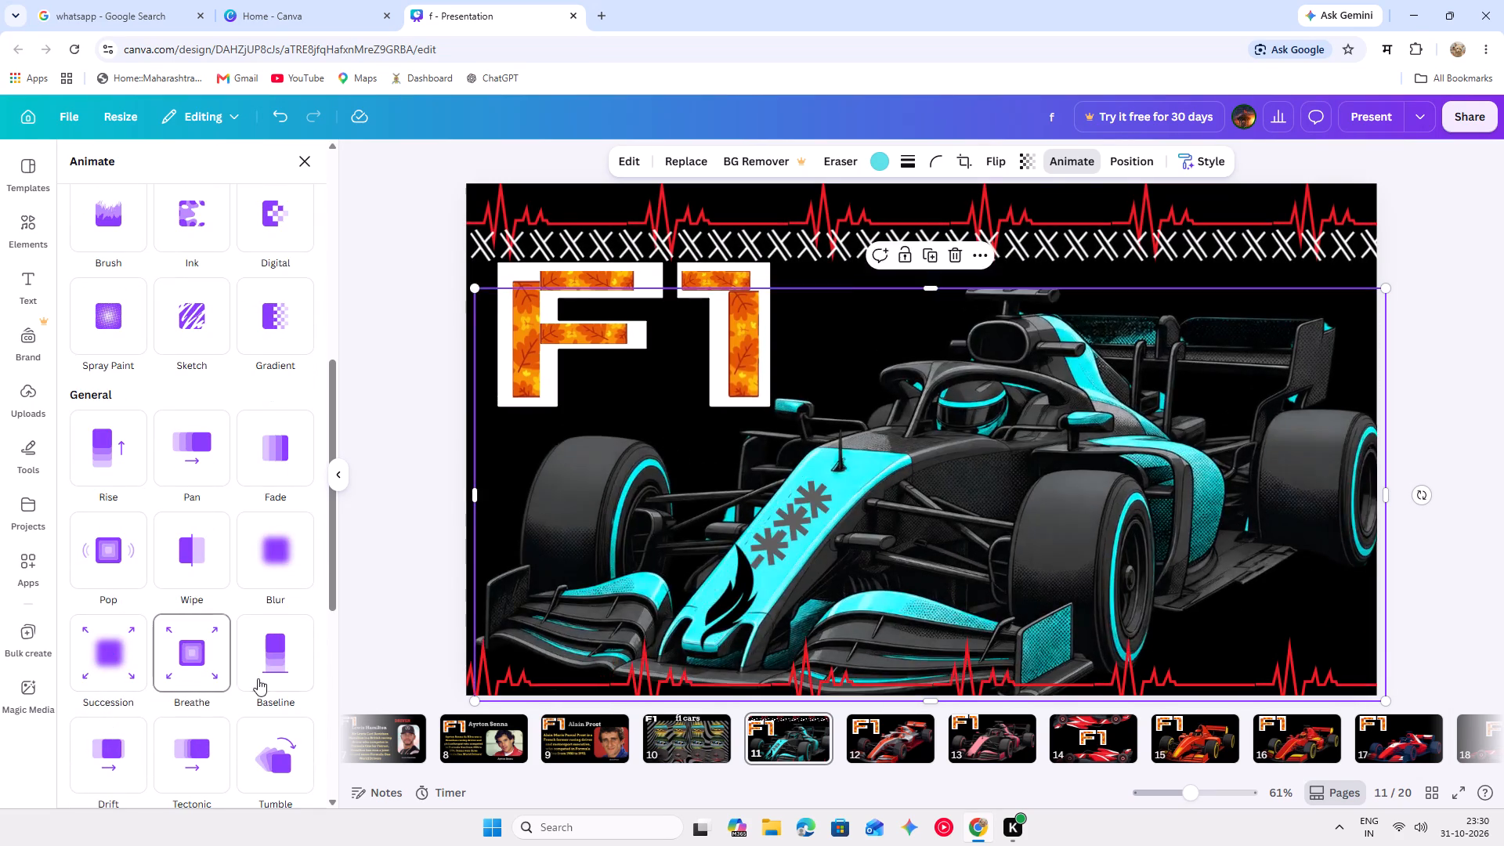
scroll(273, 738, down, 2)
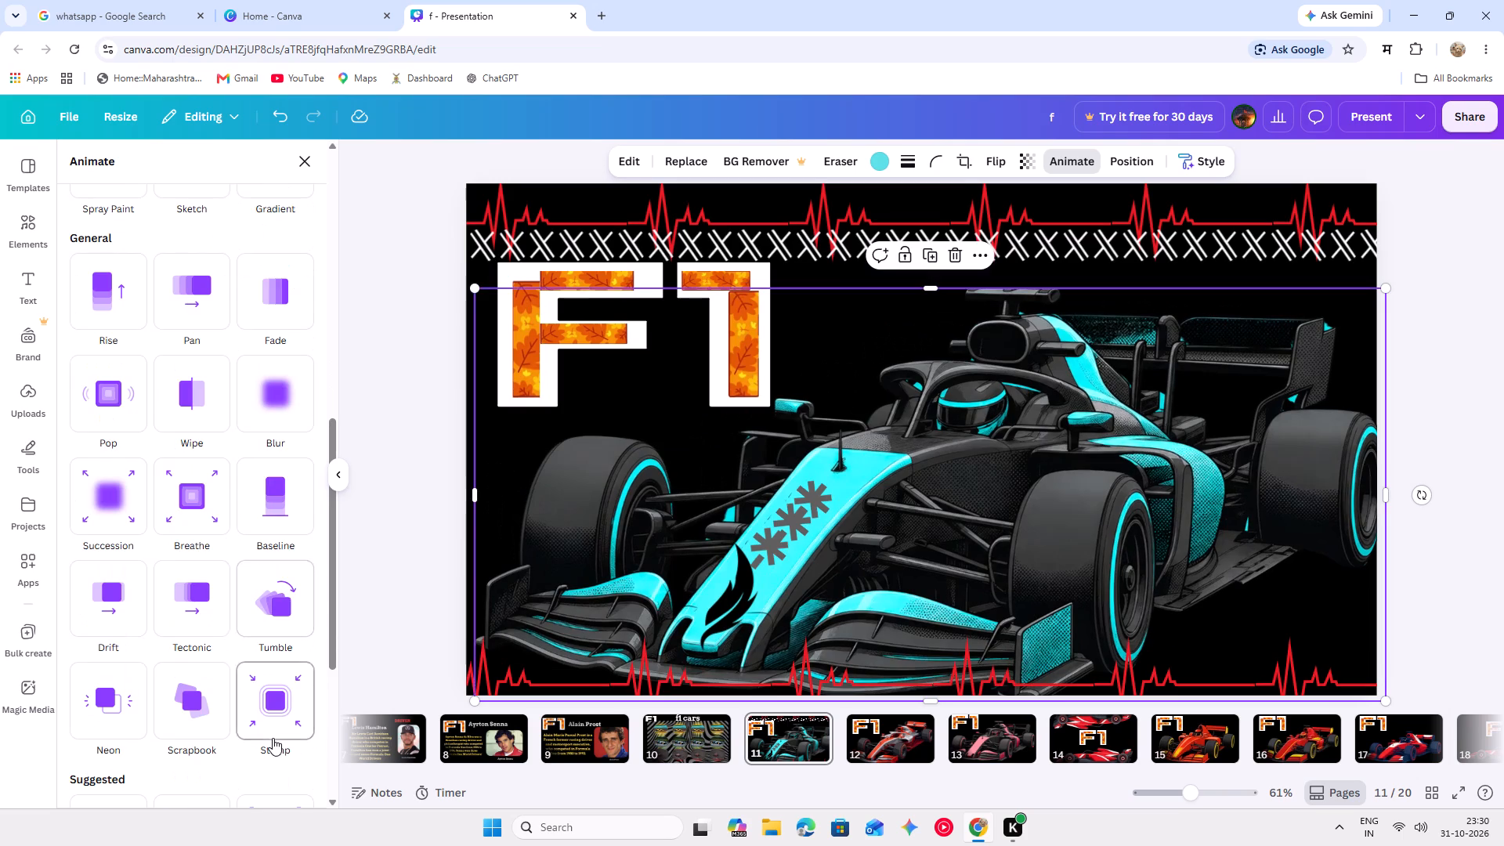
scroll(273, 738, down, 2)
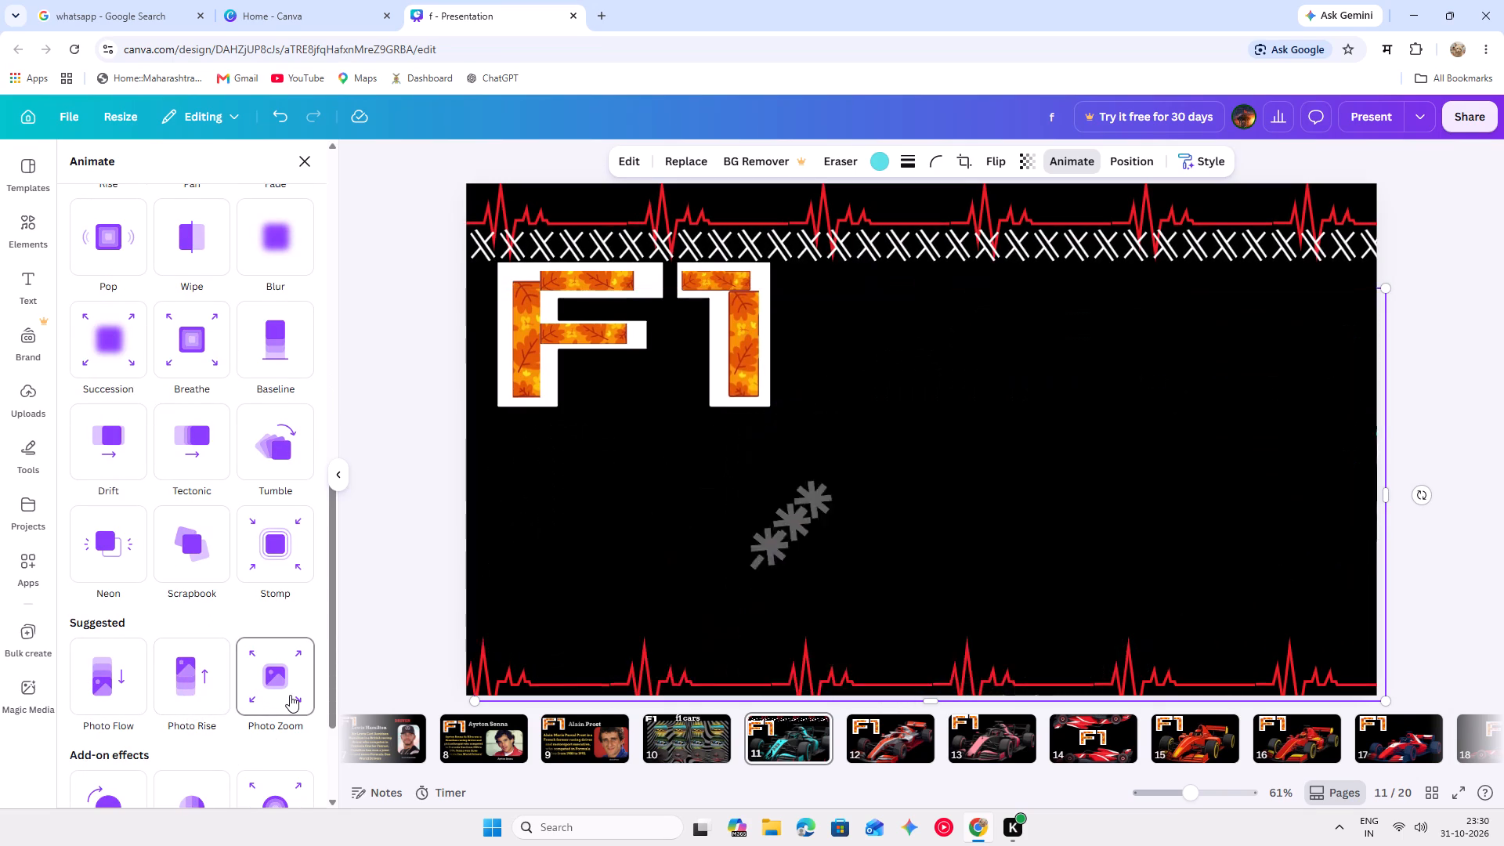
scroll(291, 695, down, 3)
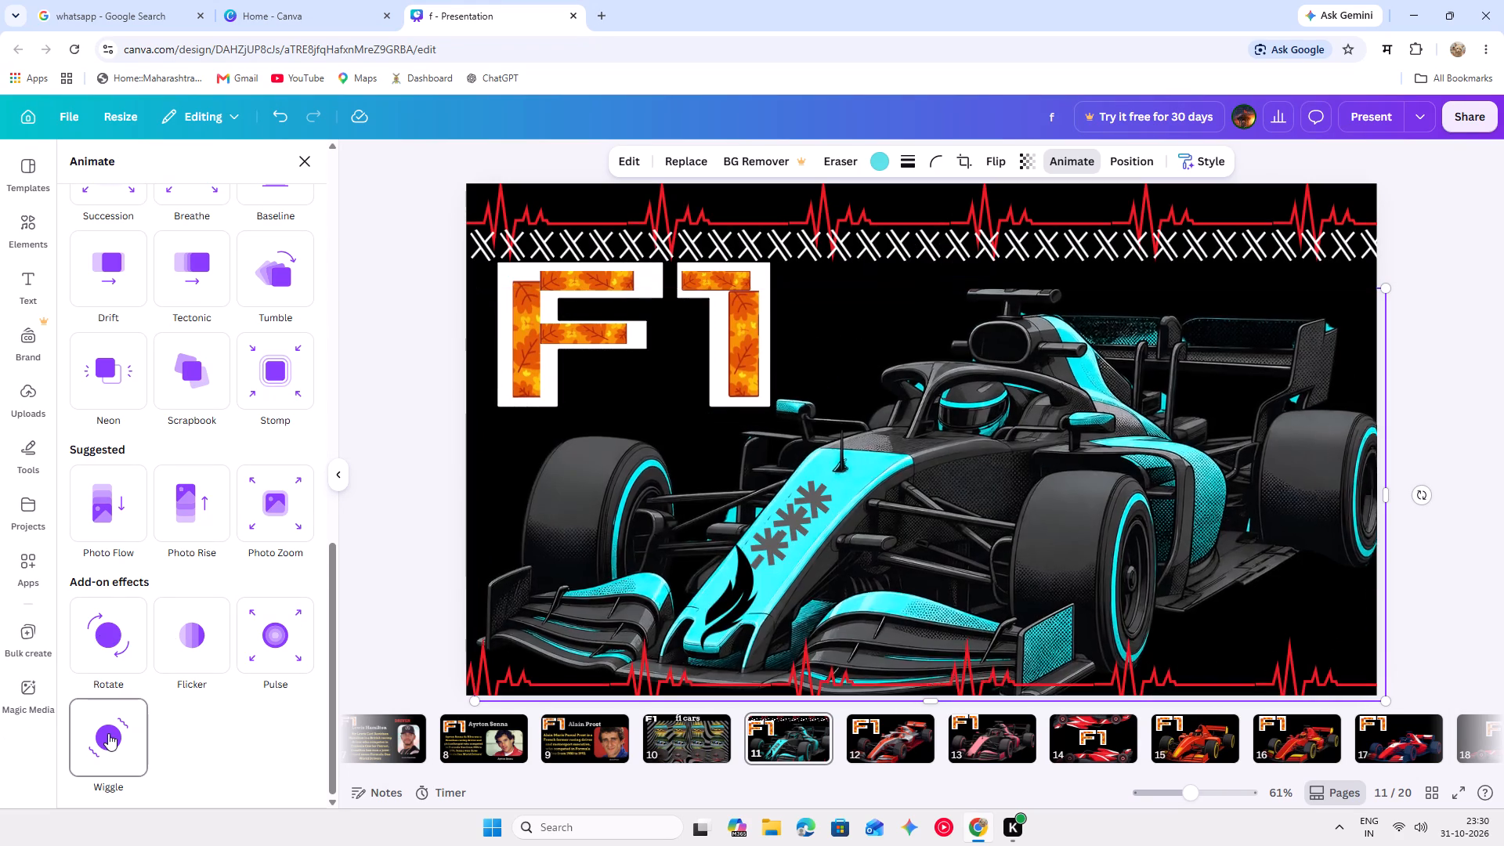
scroll(205, 548, up, 2)
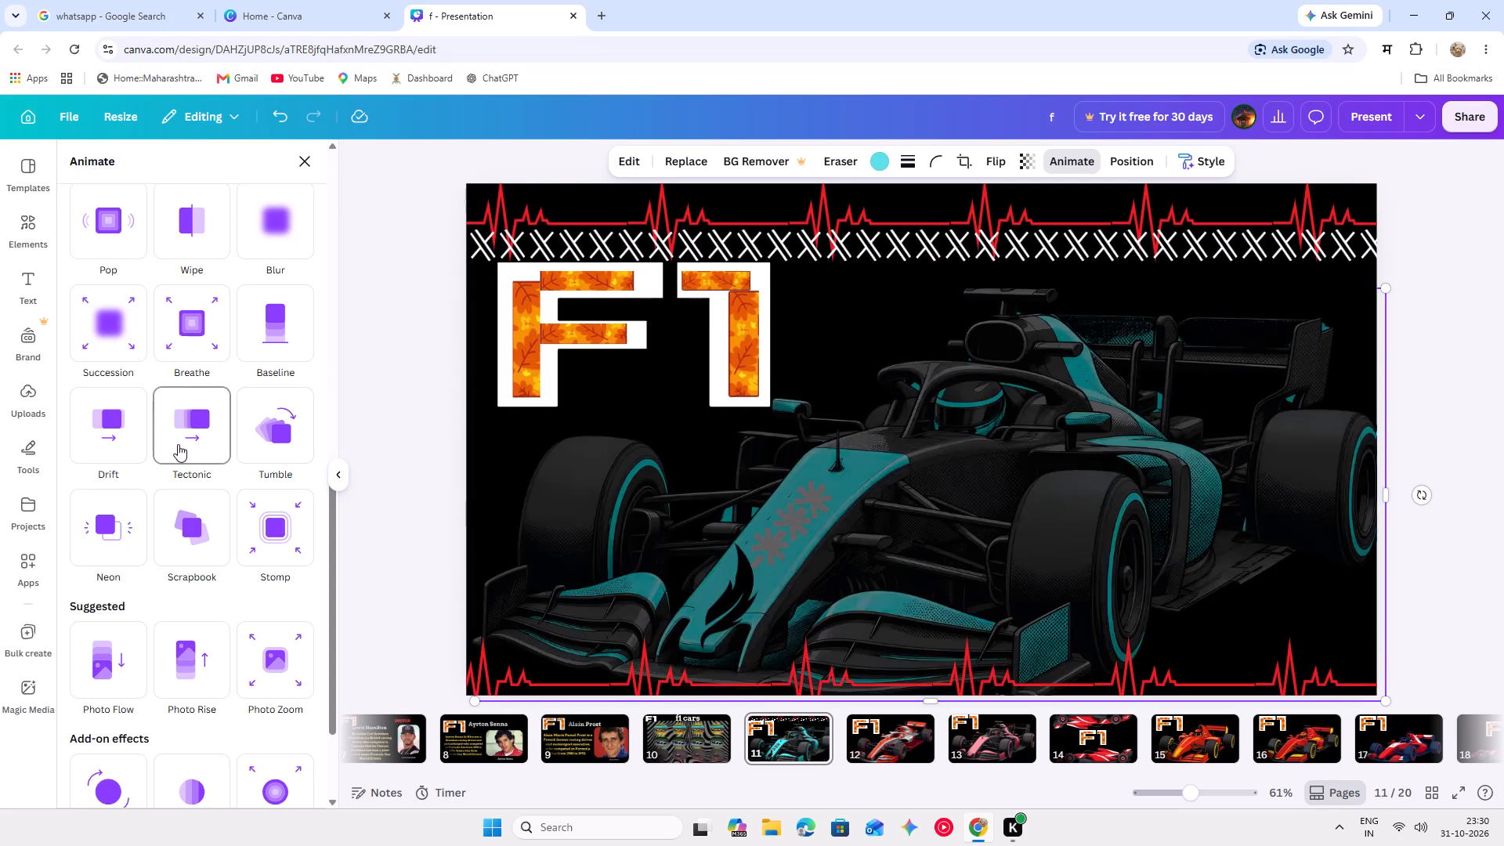
click(262, 450)
Apply the Burst text animation to the white F1 title text on page 11.
click(512, 385)
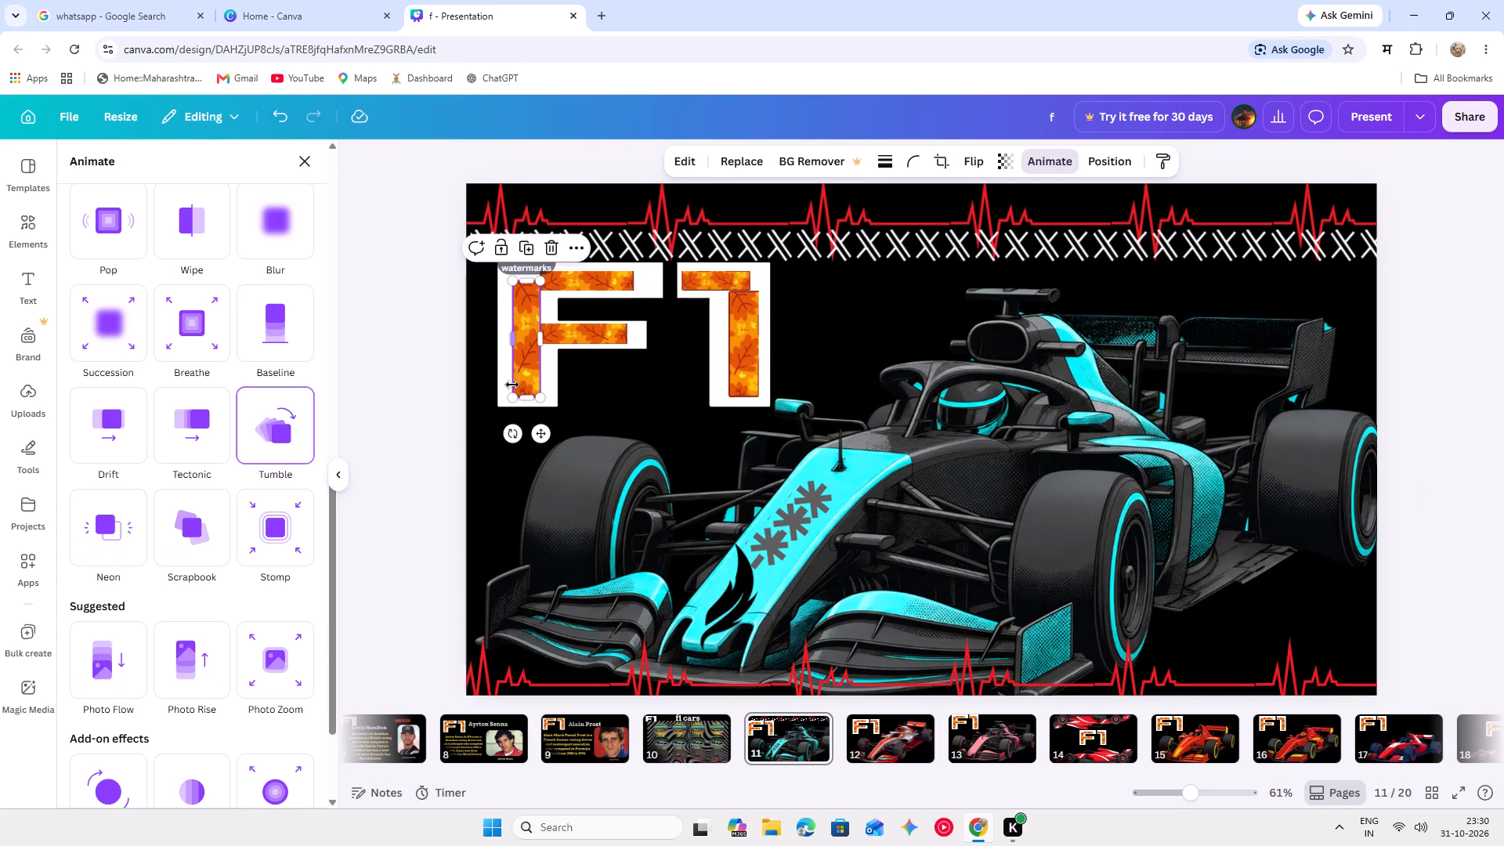
click(637, 428)
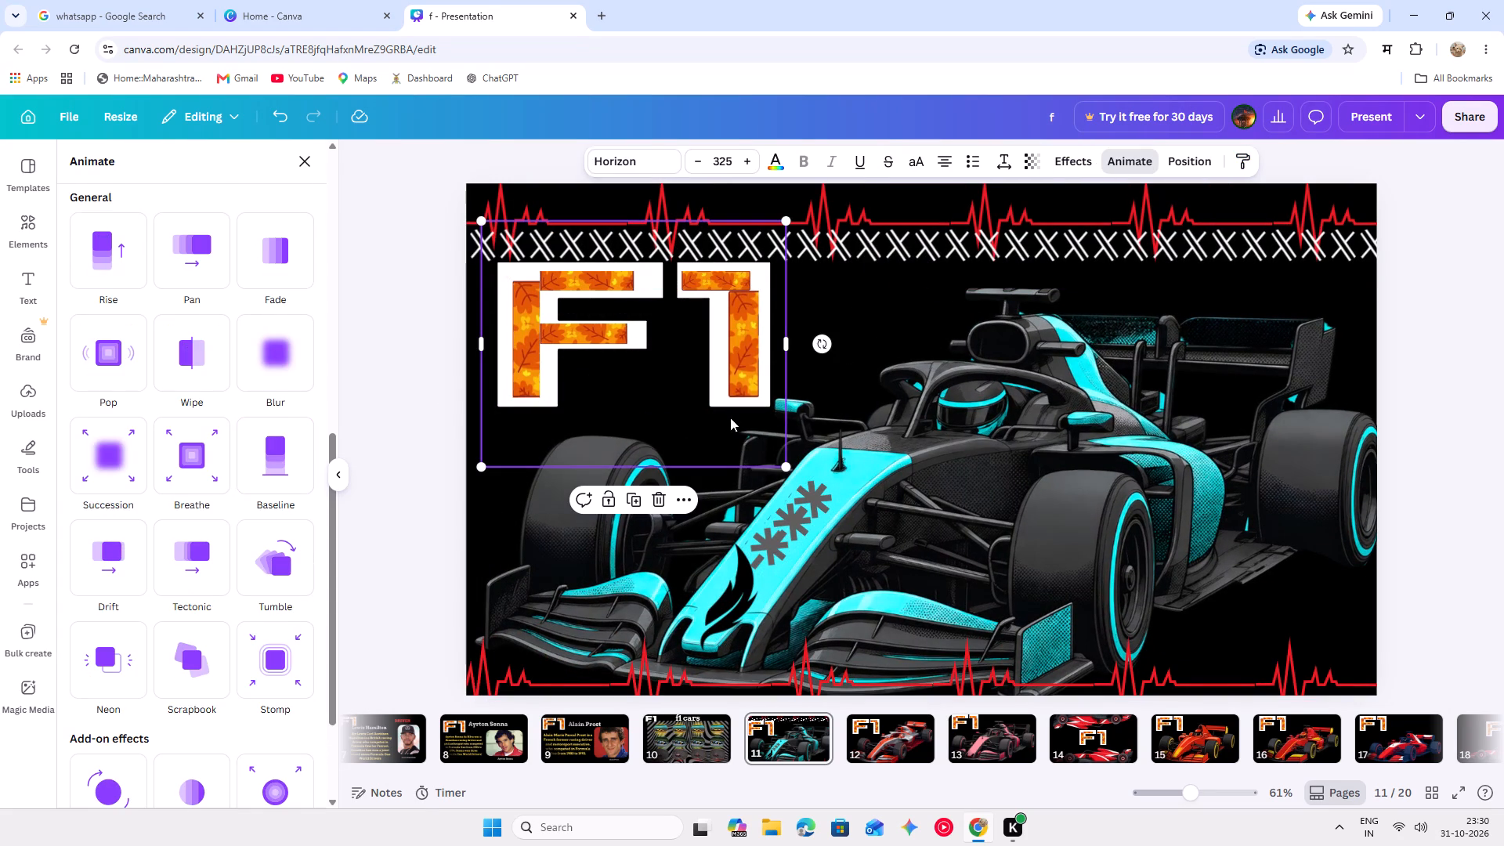
click(1133, 166)
click(1133, 168)
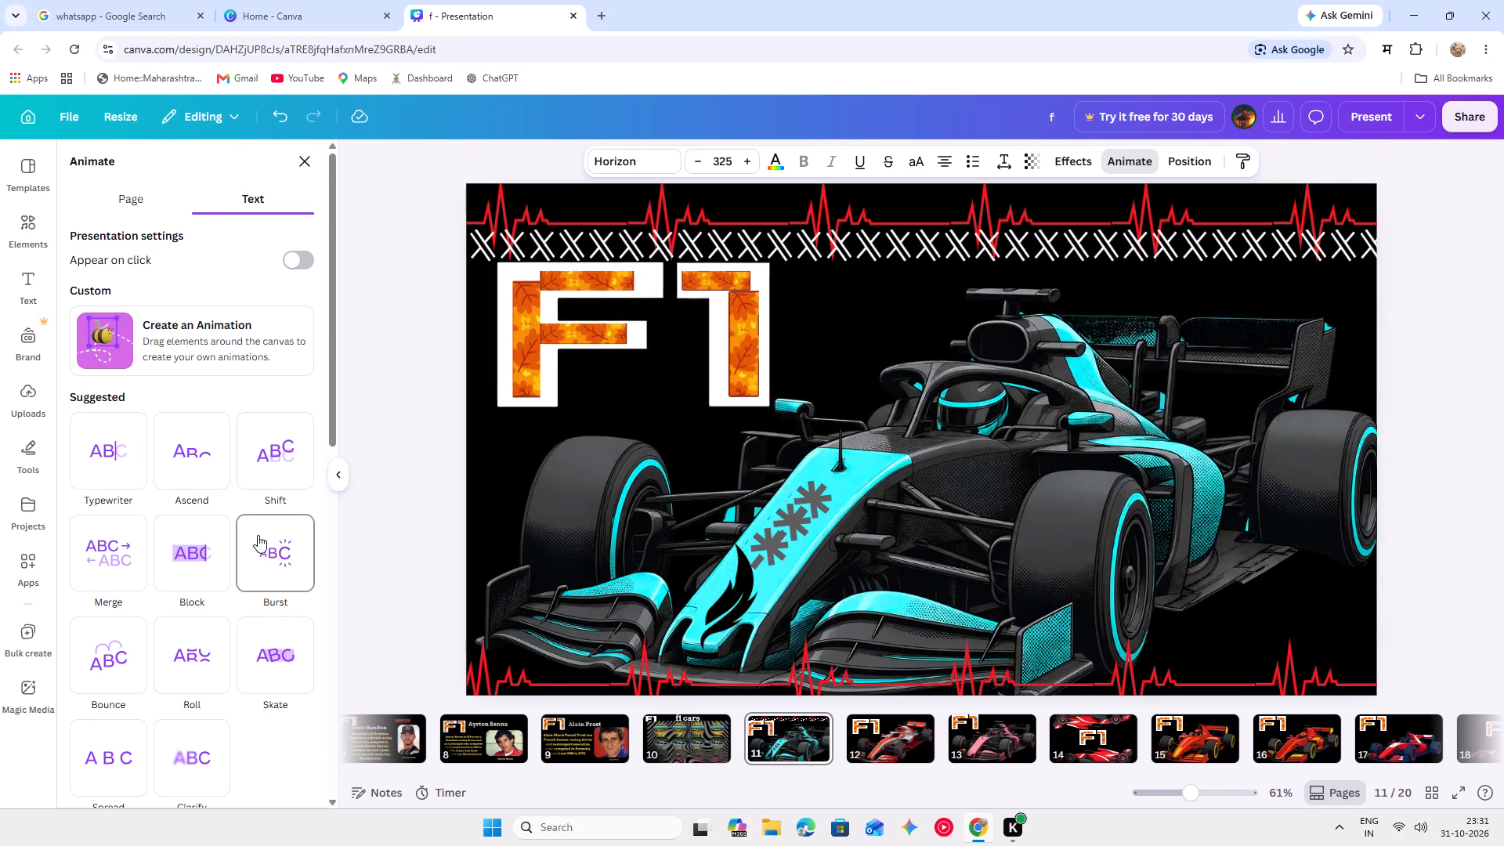
click(258, 535)
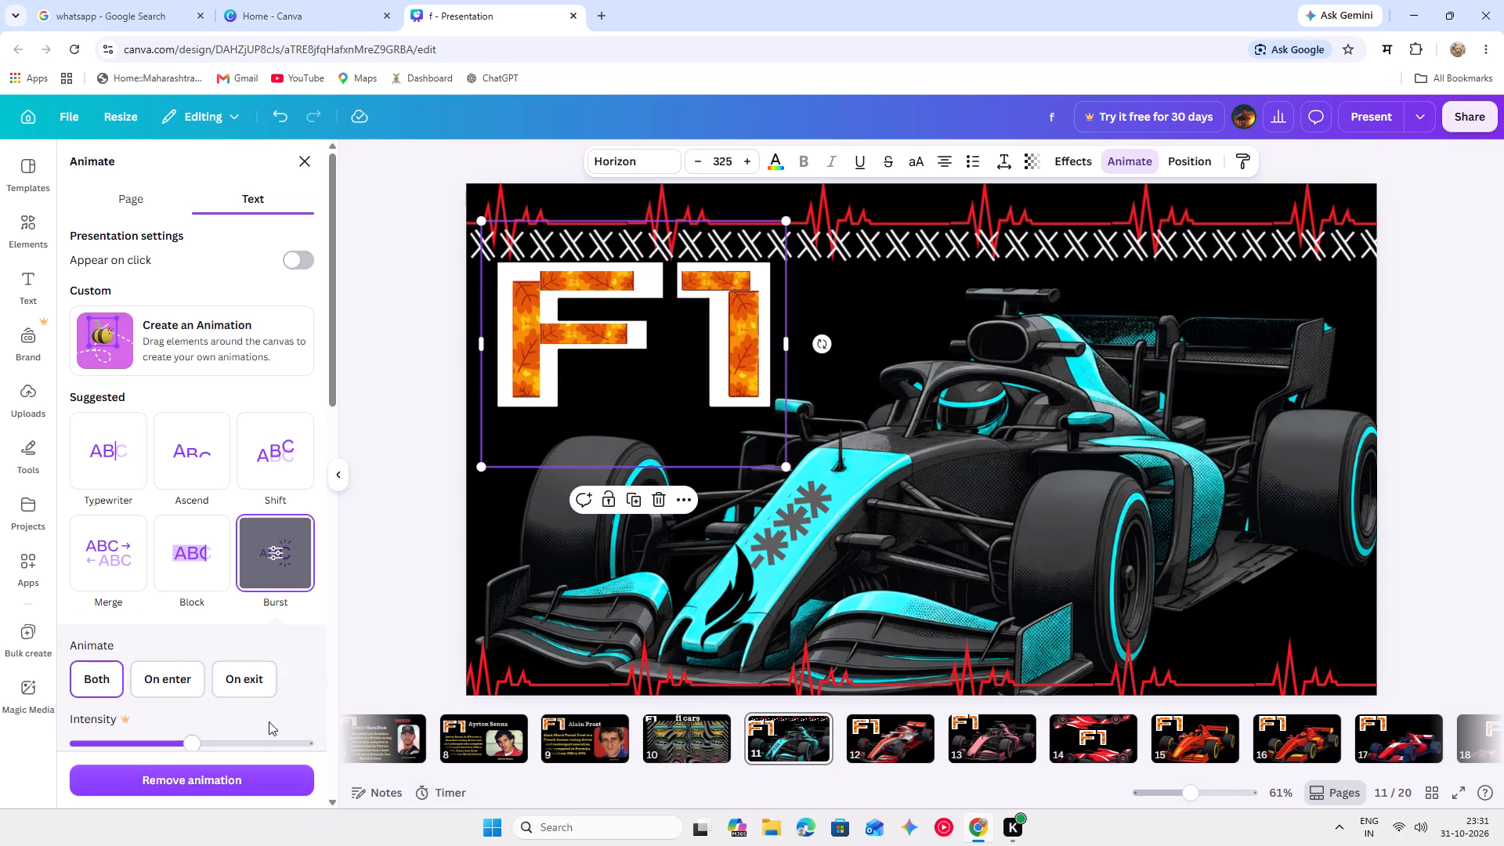
scroll(257, 714, down, 10)
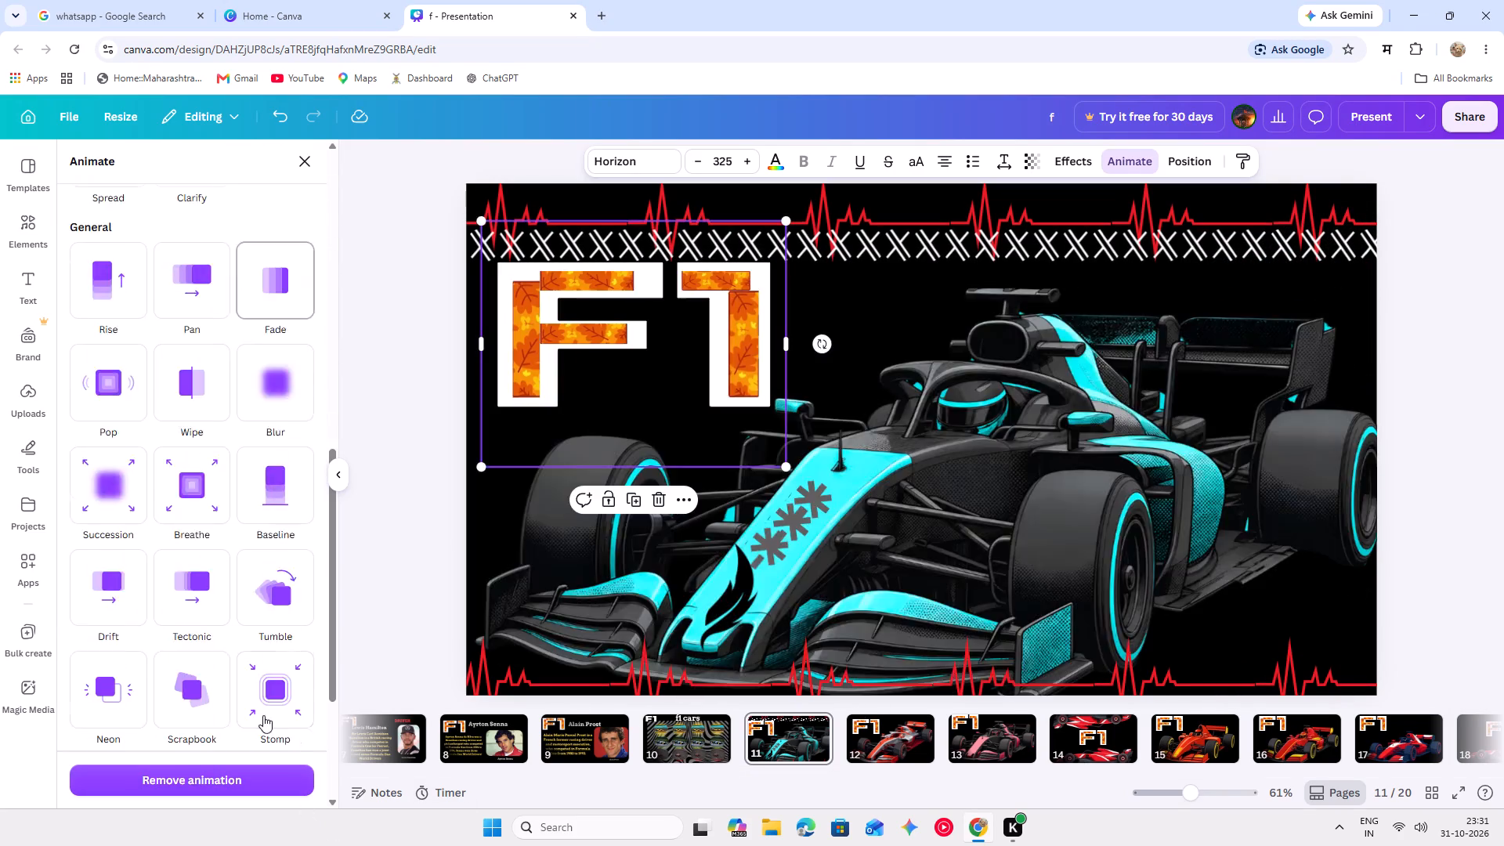
scroll(266, 714, down, 4)
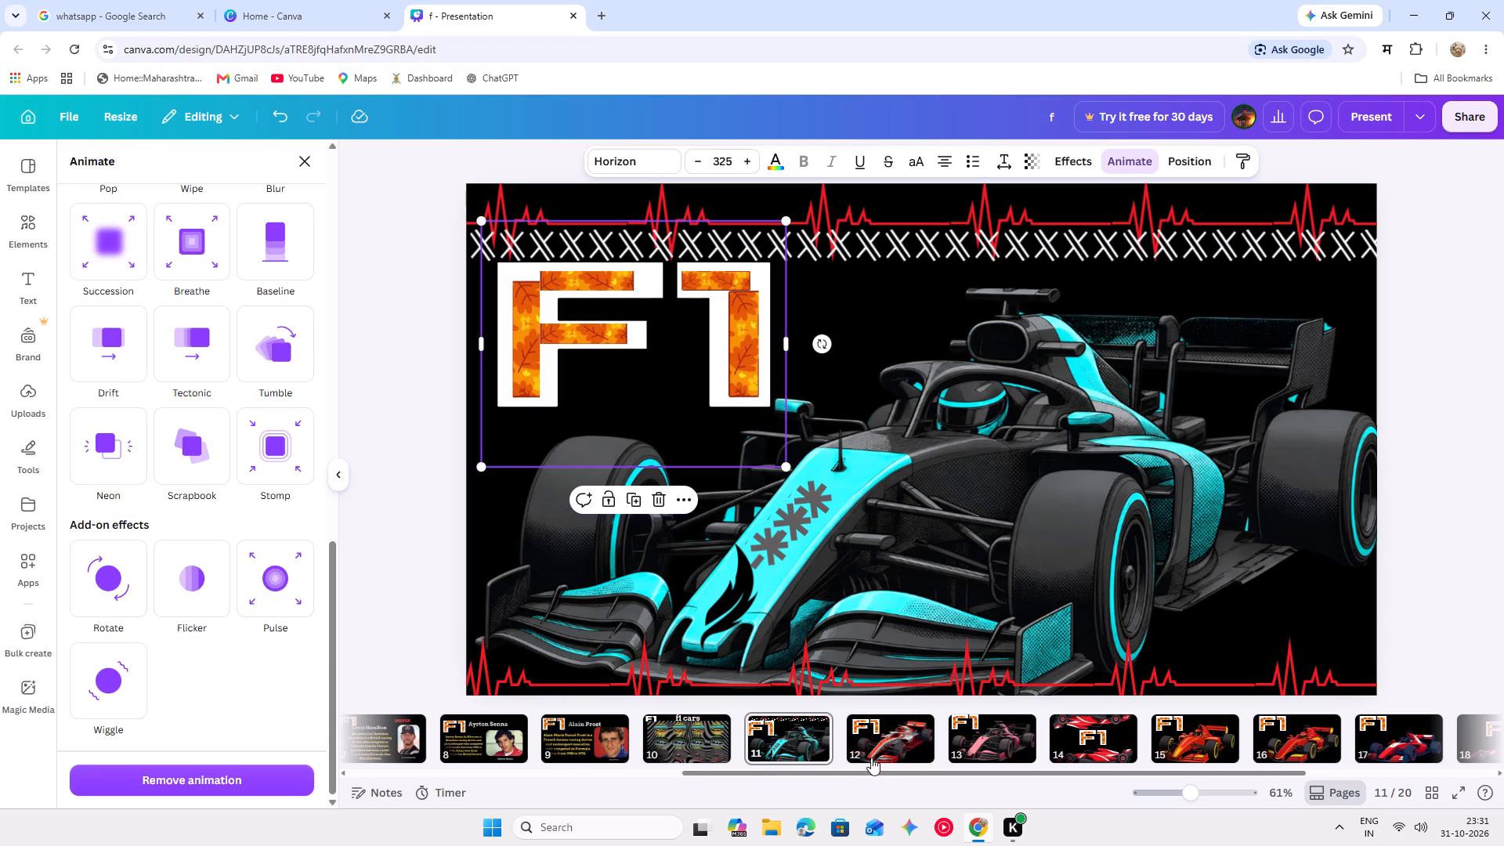
Open page 12 with the red and grey car and apply the Party page animation to it.
click(889, 750)
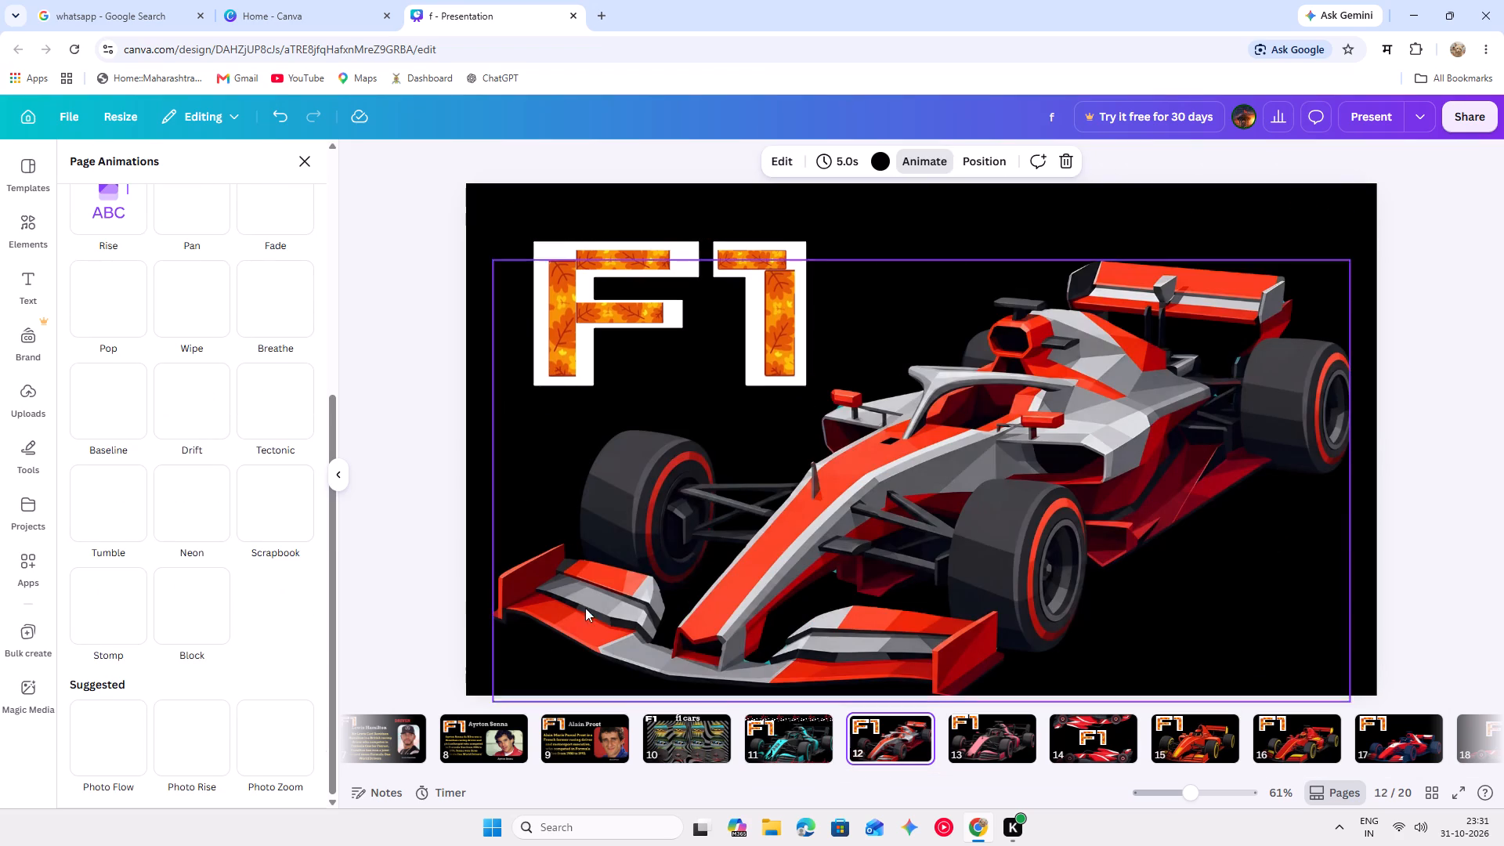
click(559, 602)
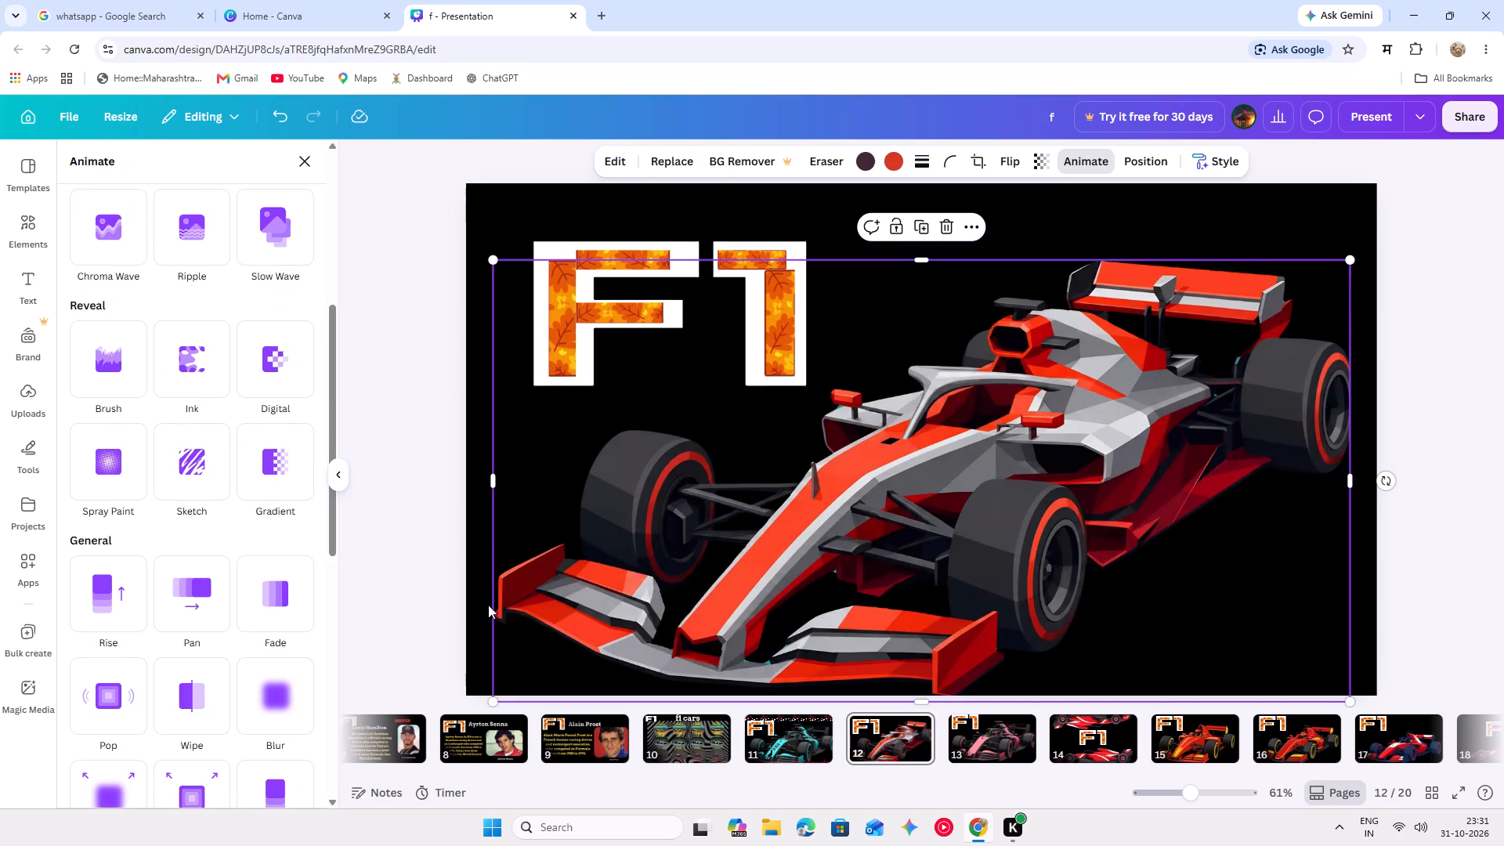
click(490, 207)
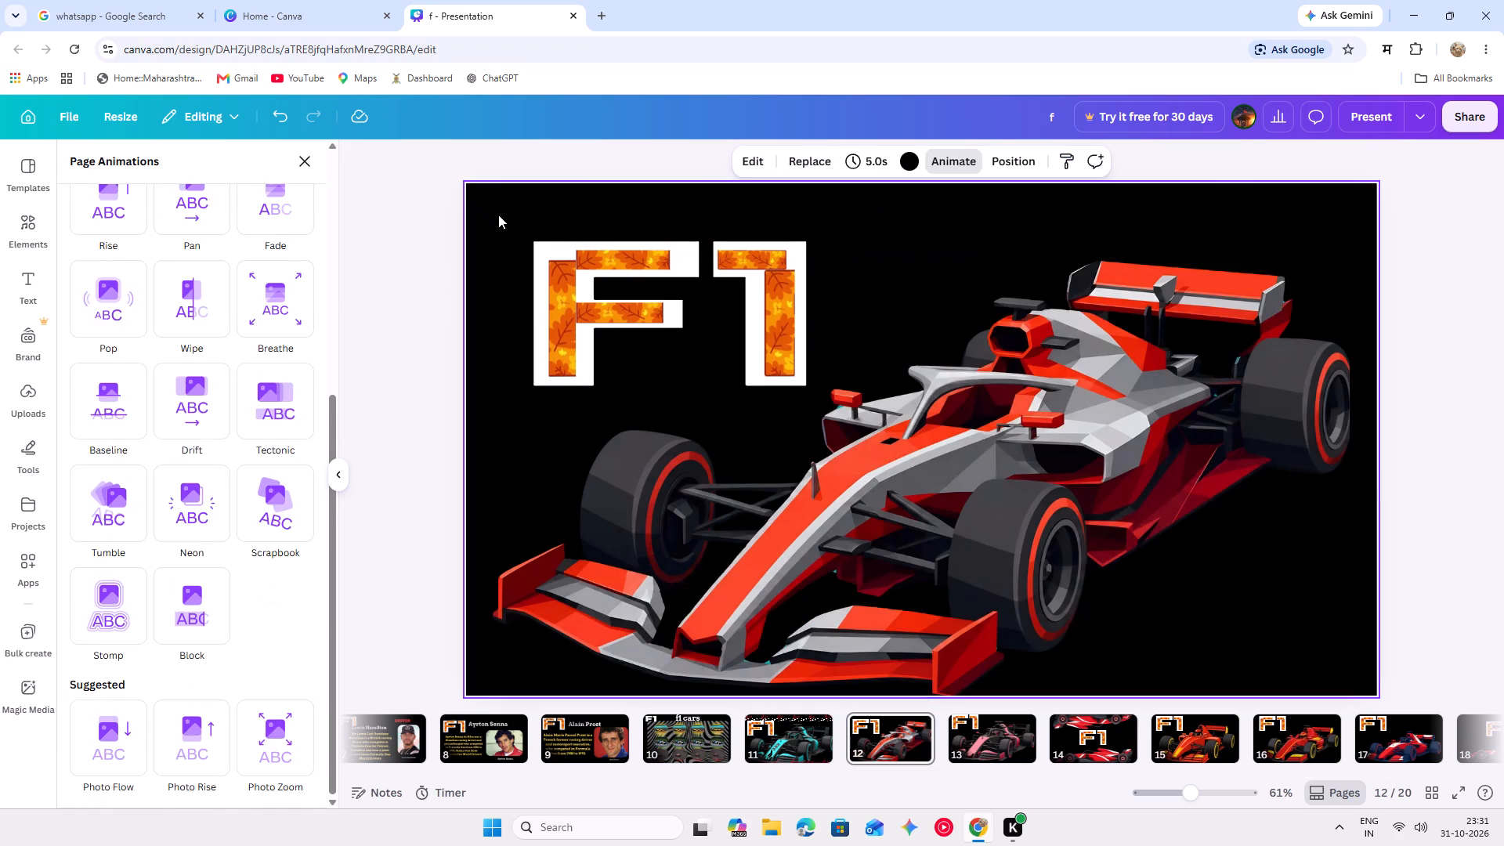
click(520, 231)
click(482, 230)
drag(482, 230, 512, 255)
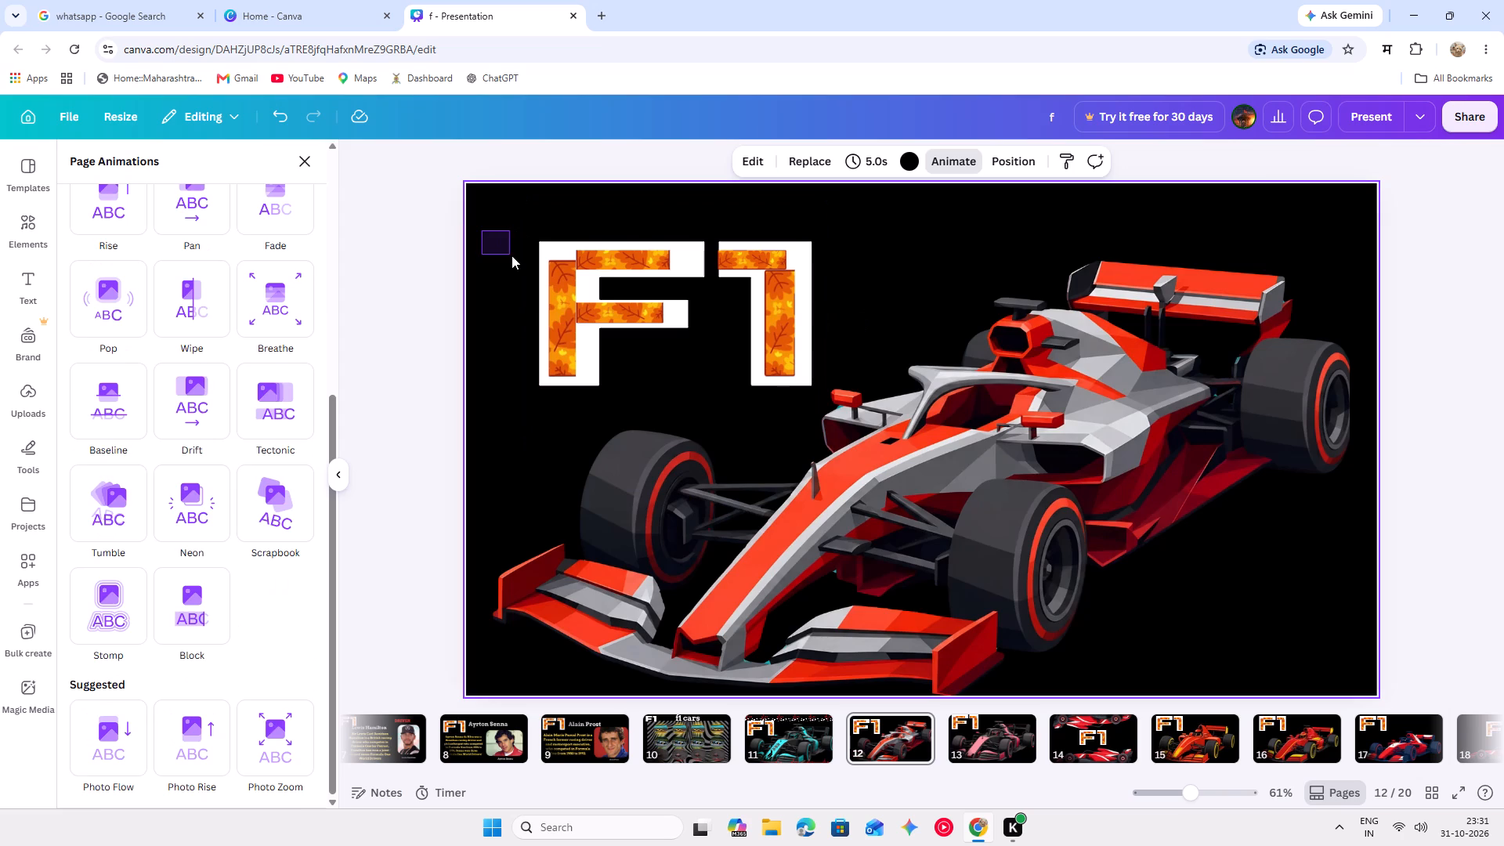
drag(512, 255, 510, 255)
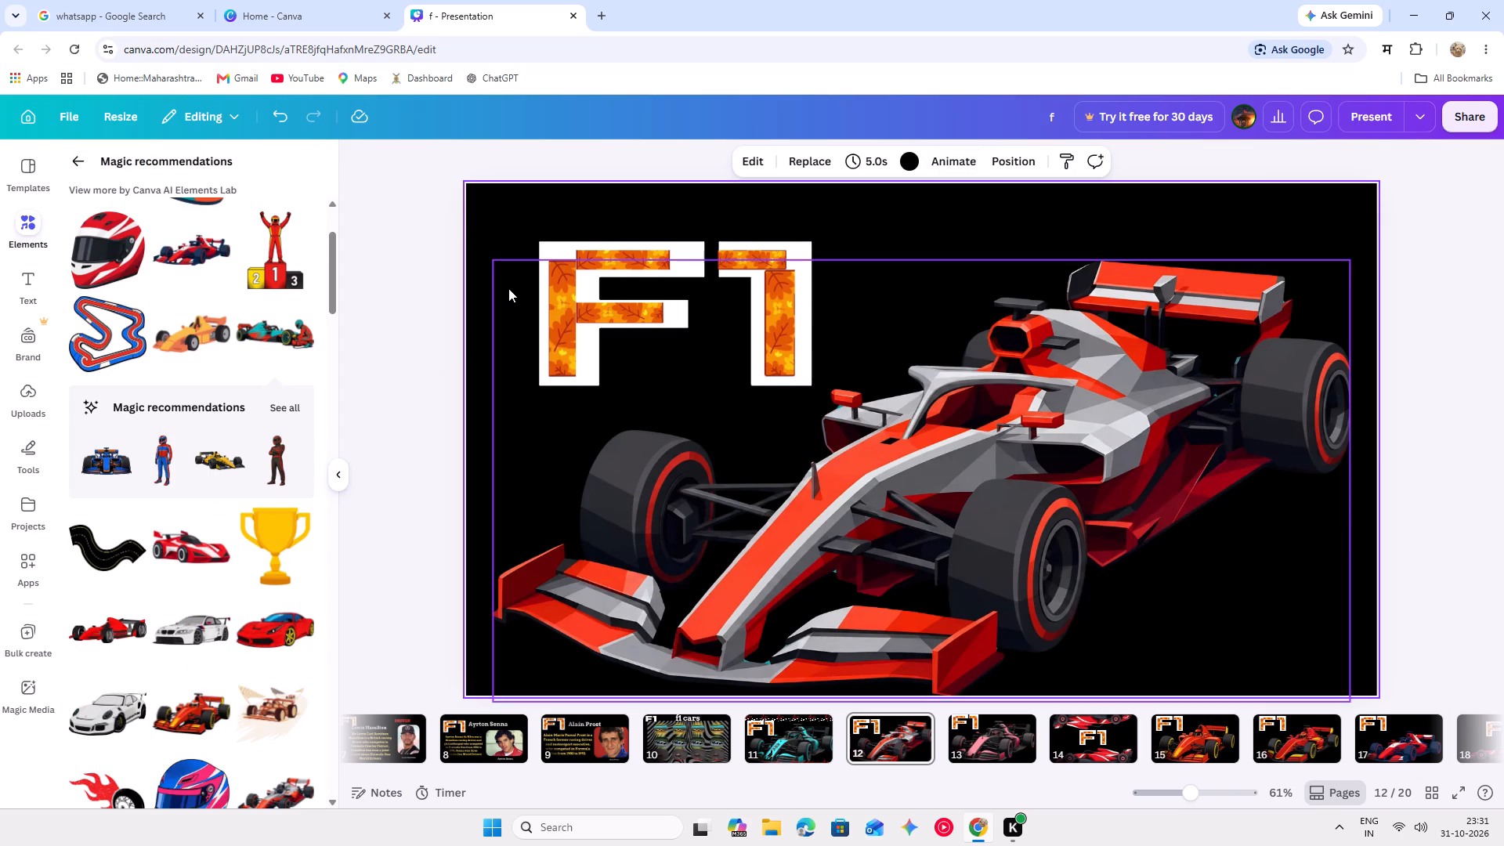
click(491, 207)
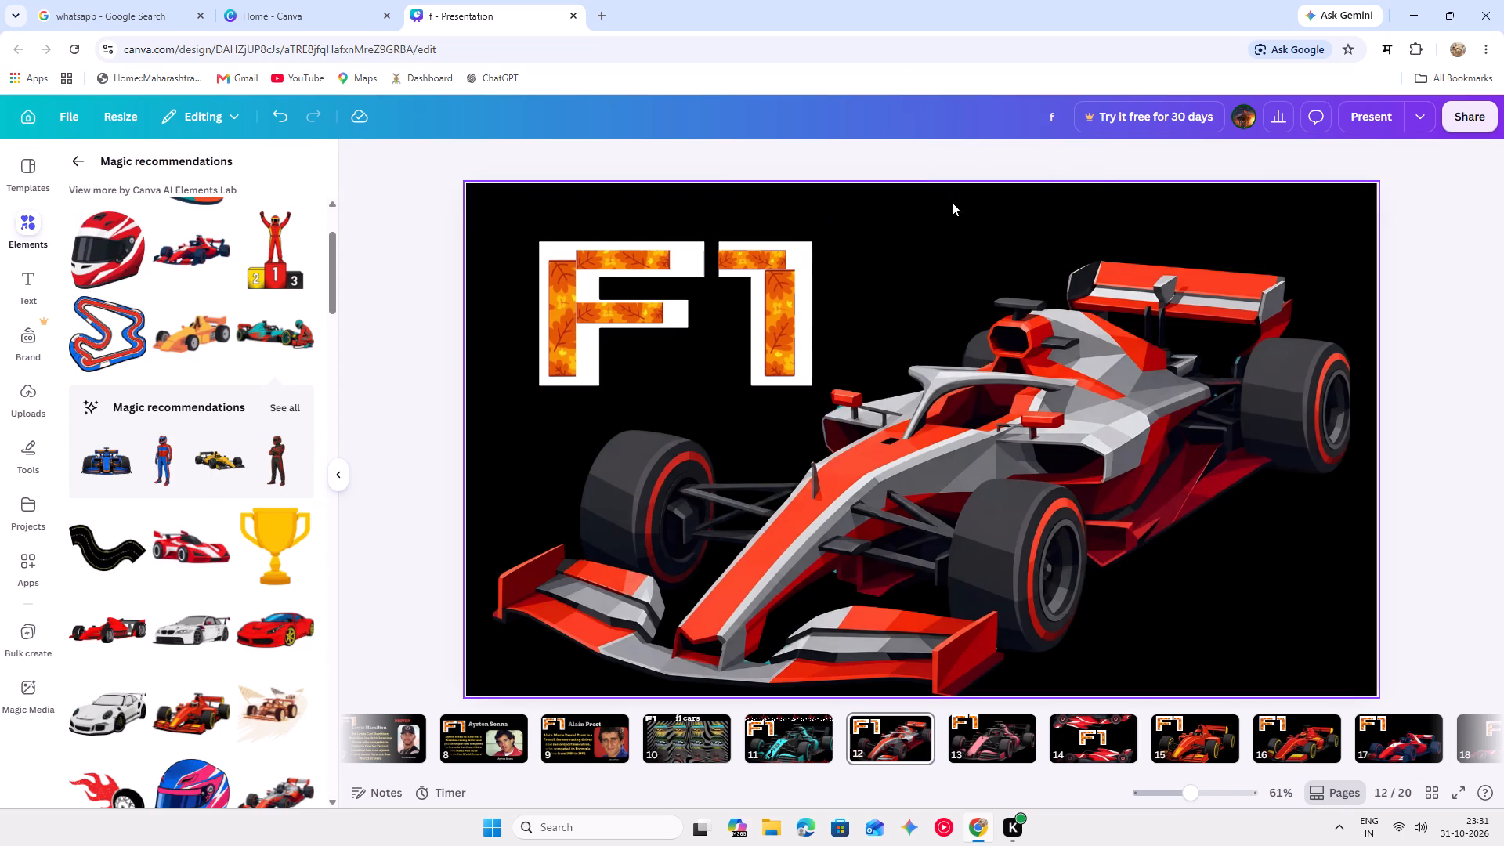
click(952, 202)
click(945, 167)
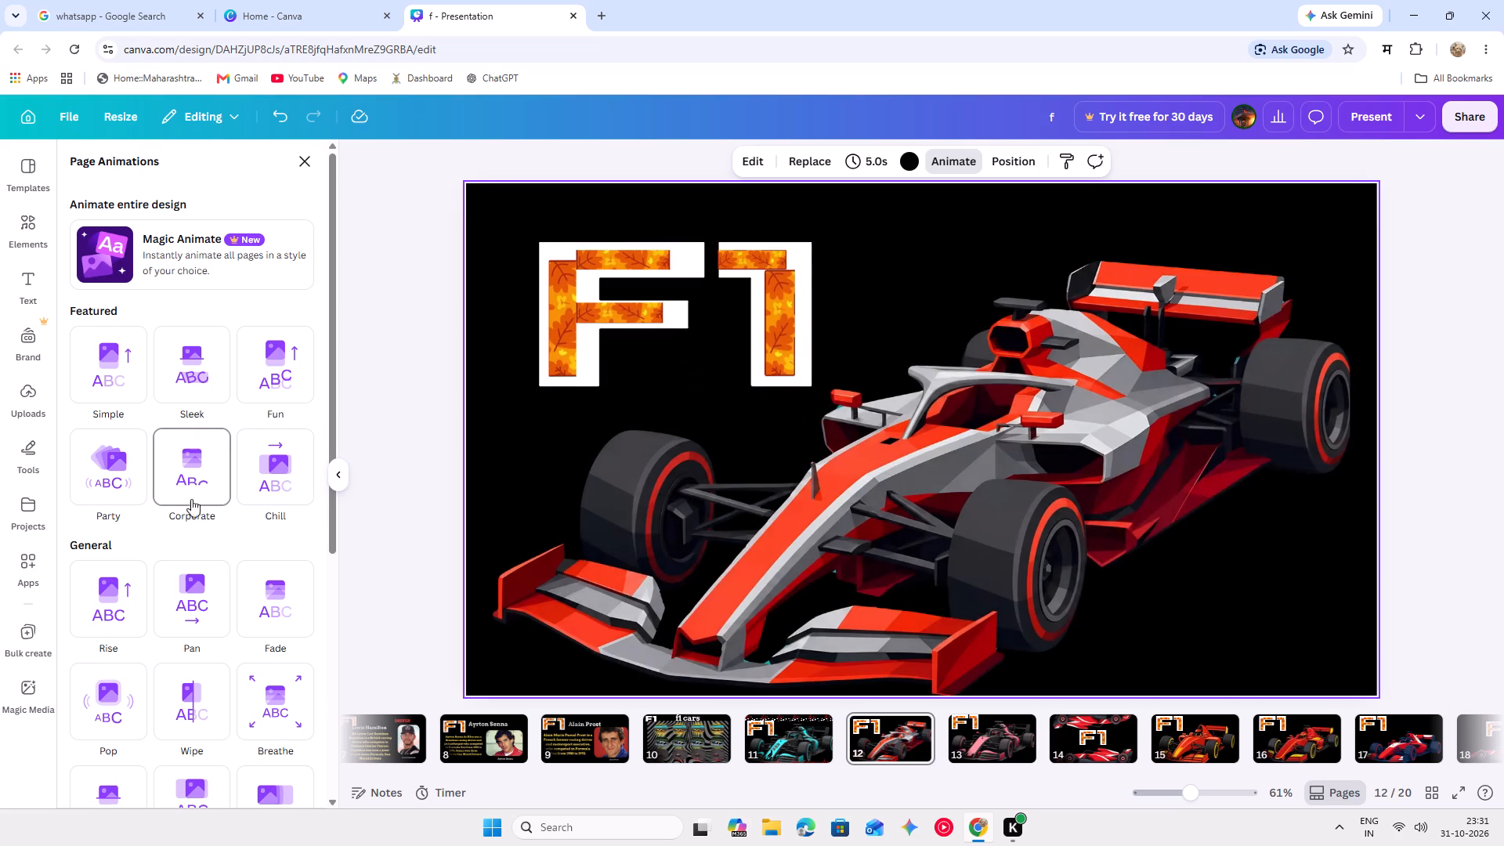
click(89, 493)
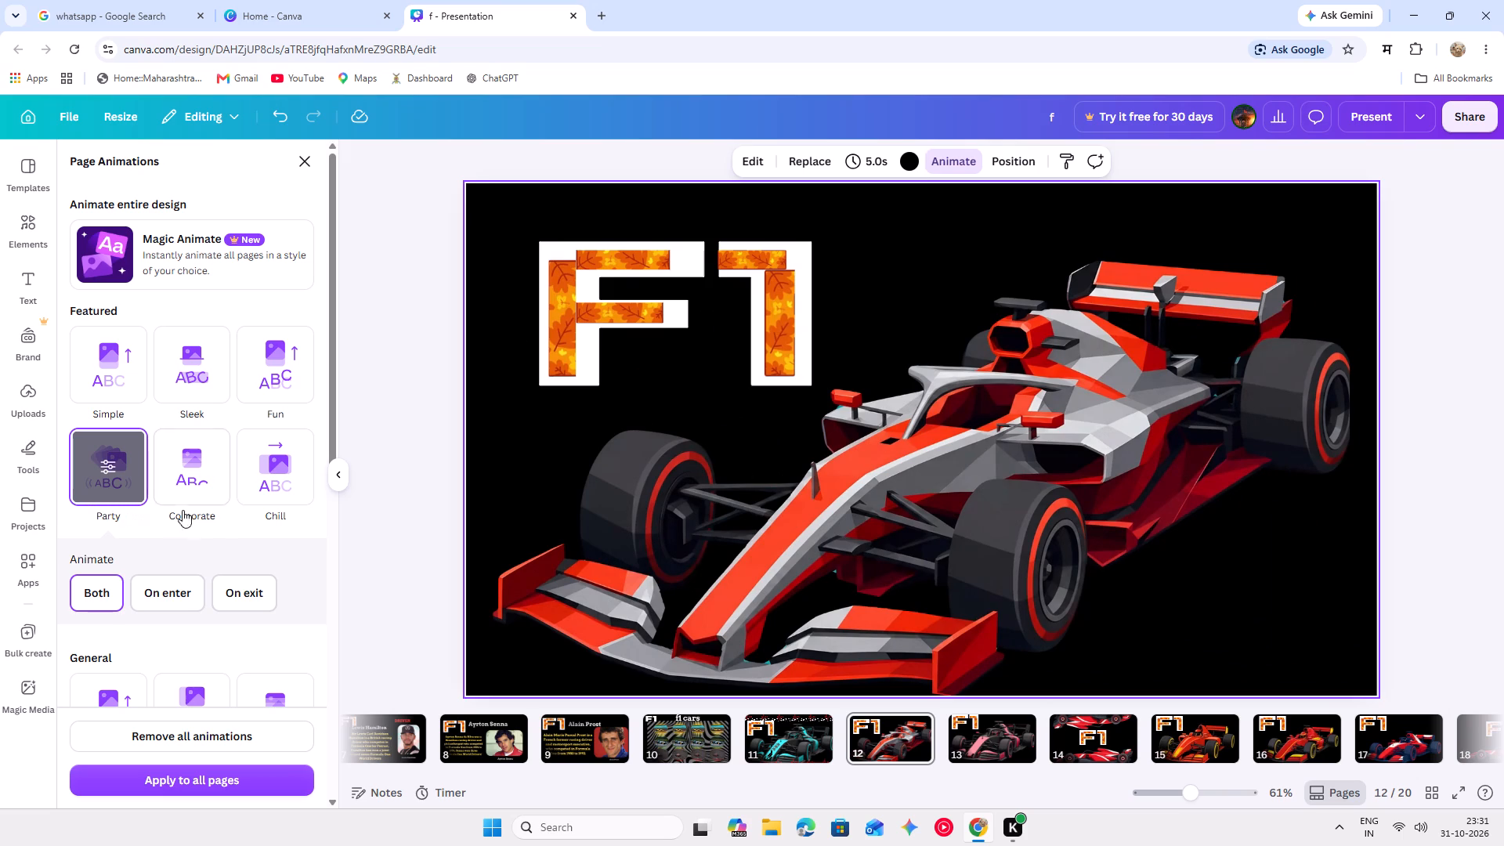
Apply the Skate text animation to the white F1 title text on page 13.
click(1007, 744)
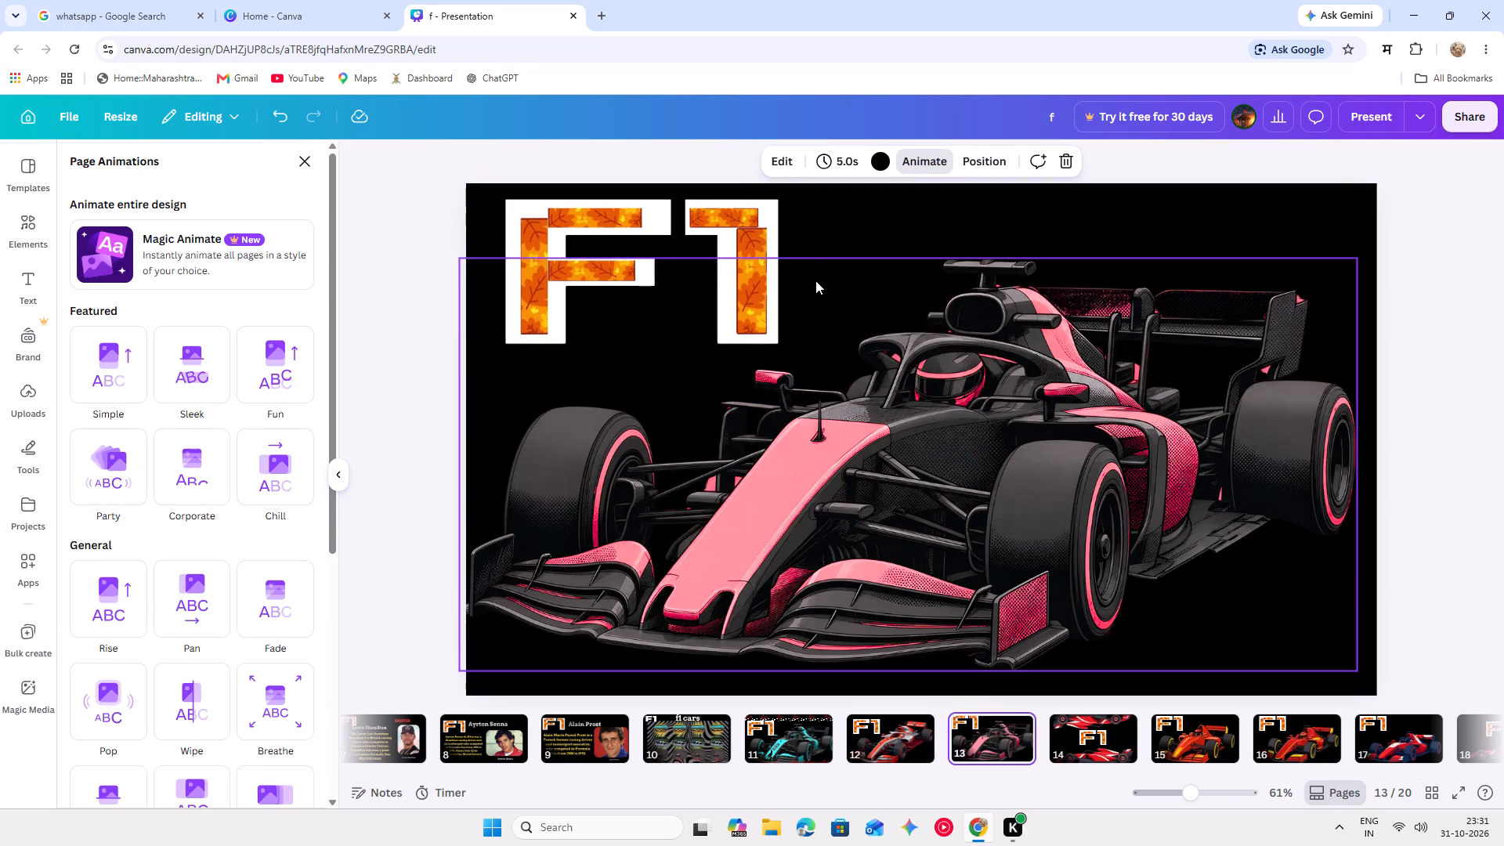
click(790, 244)
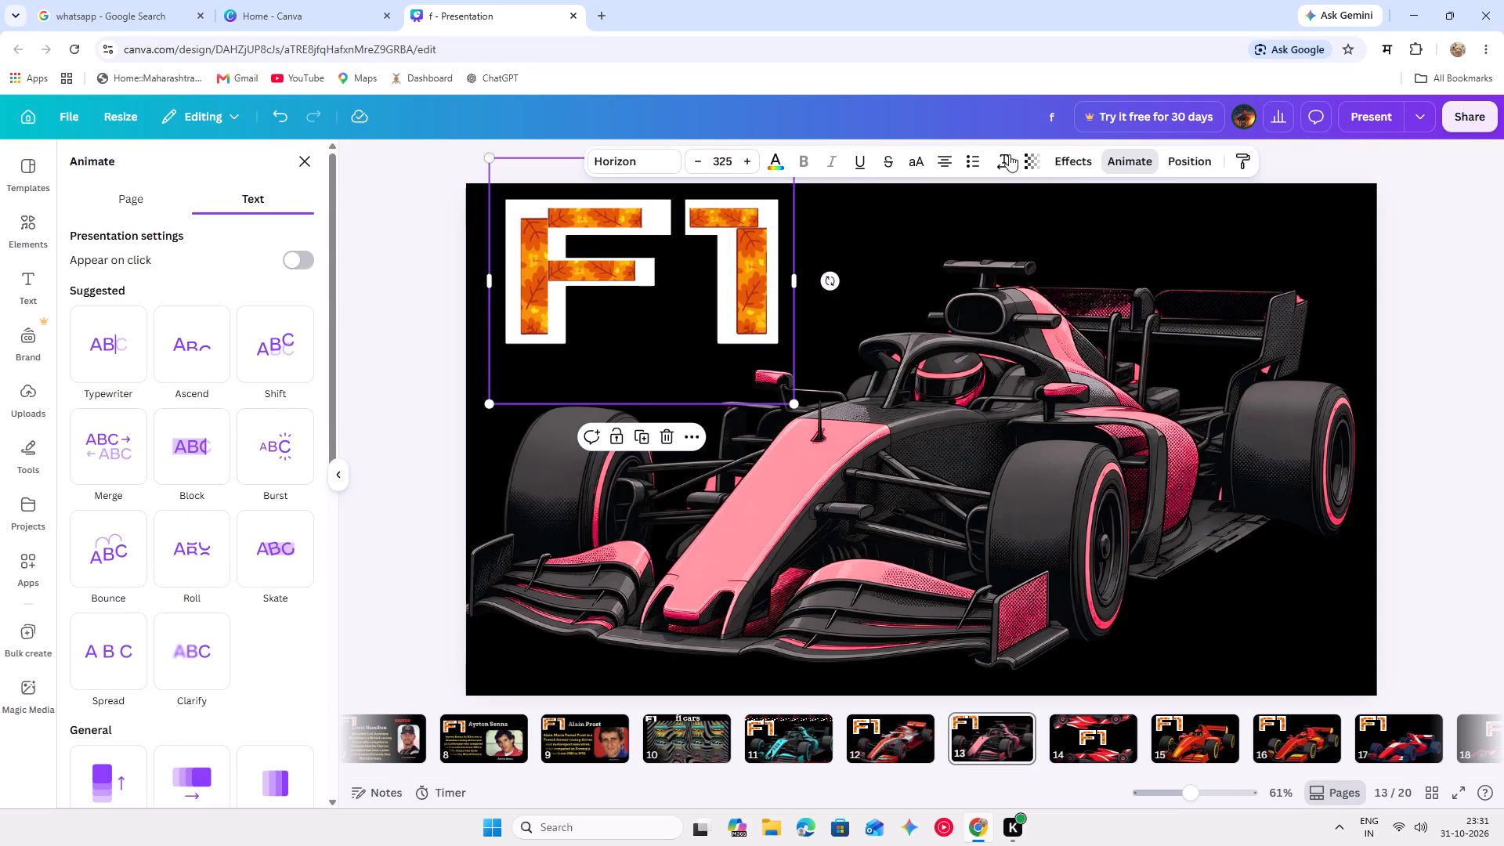
click(1116, 153)
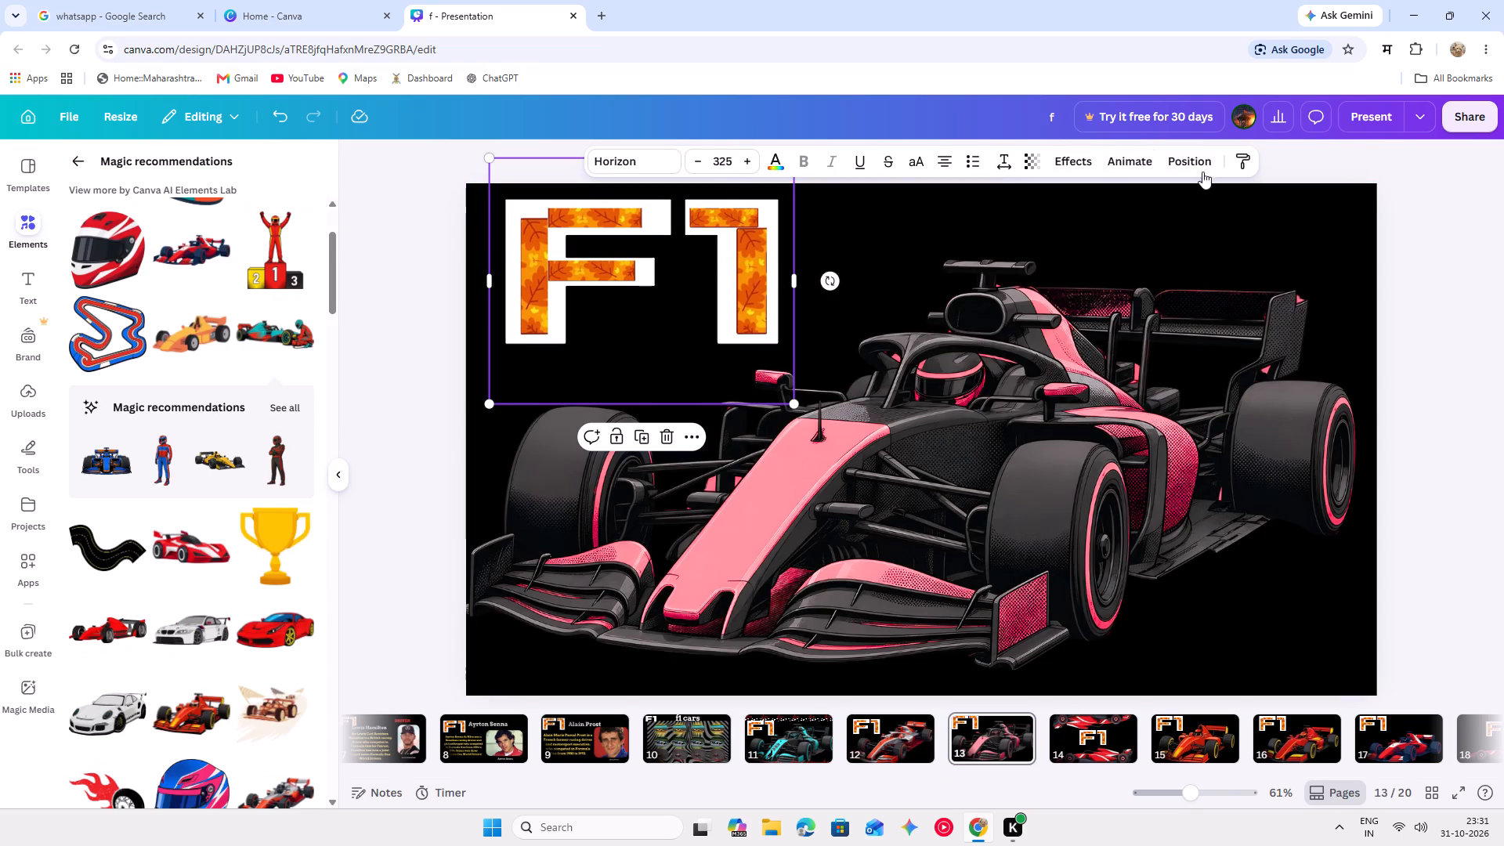
click(1112, 162)
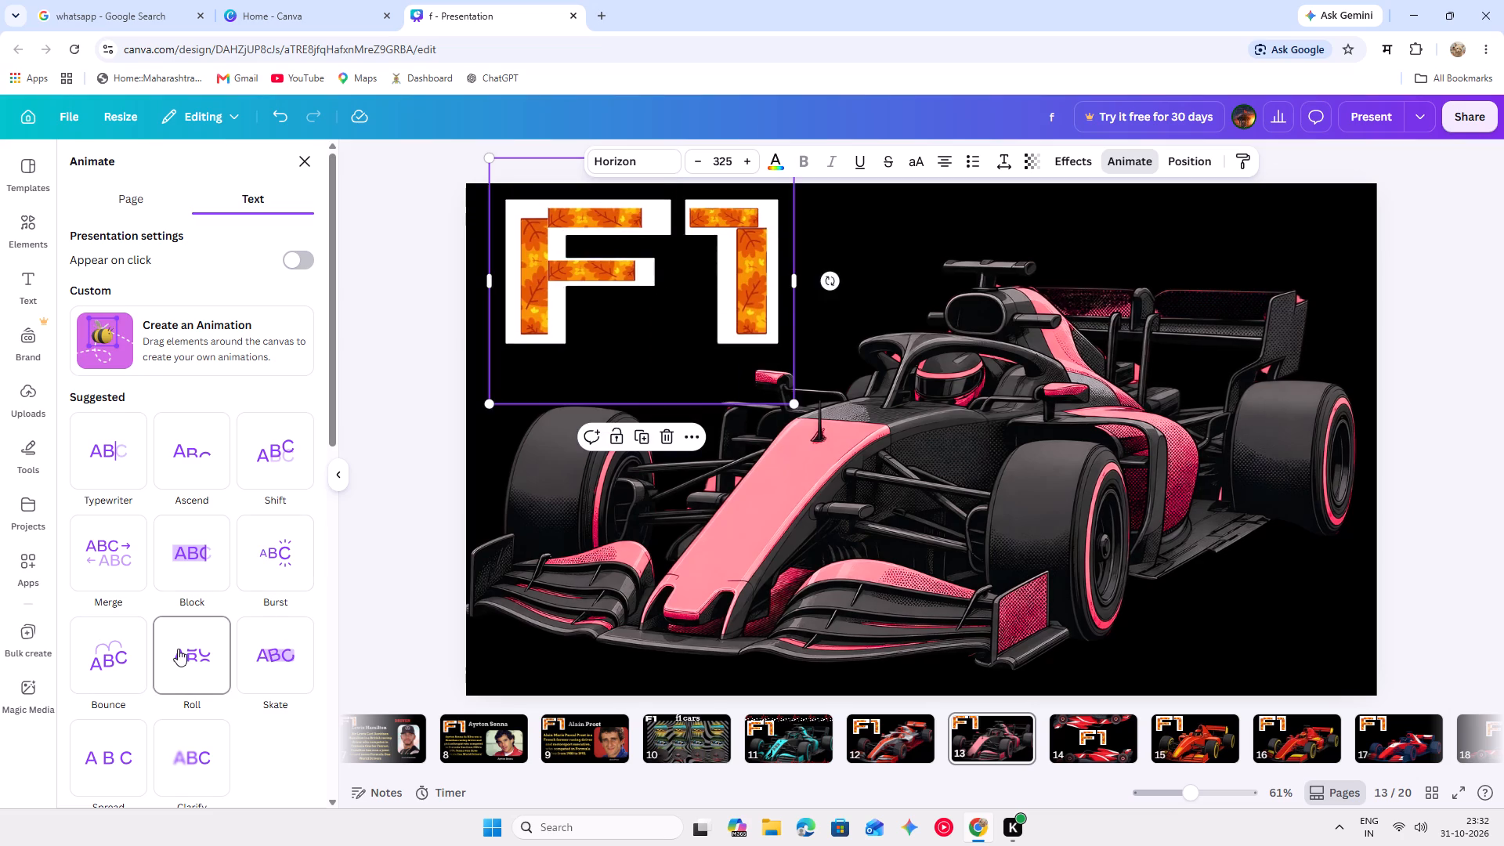
click(280, 660)
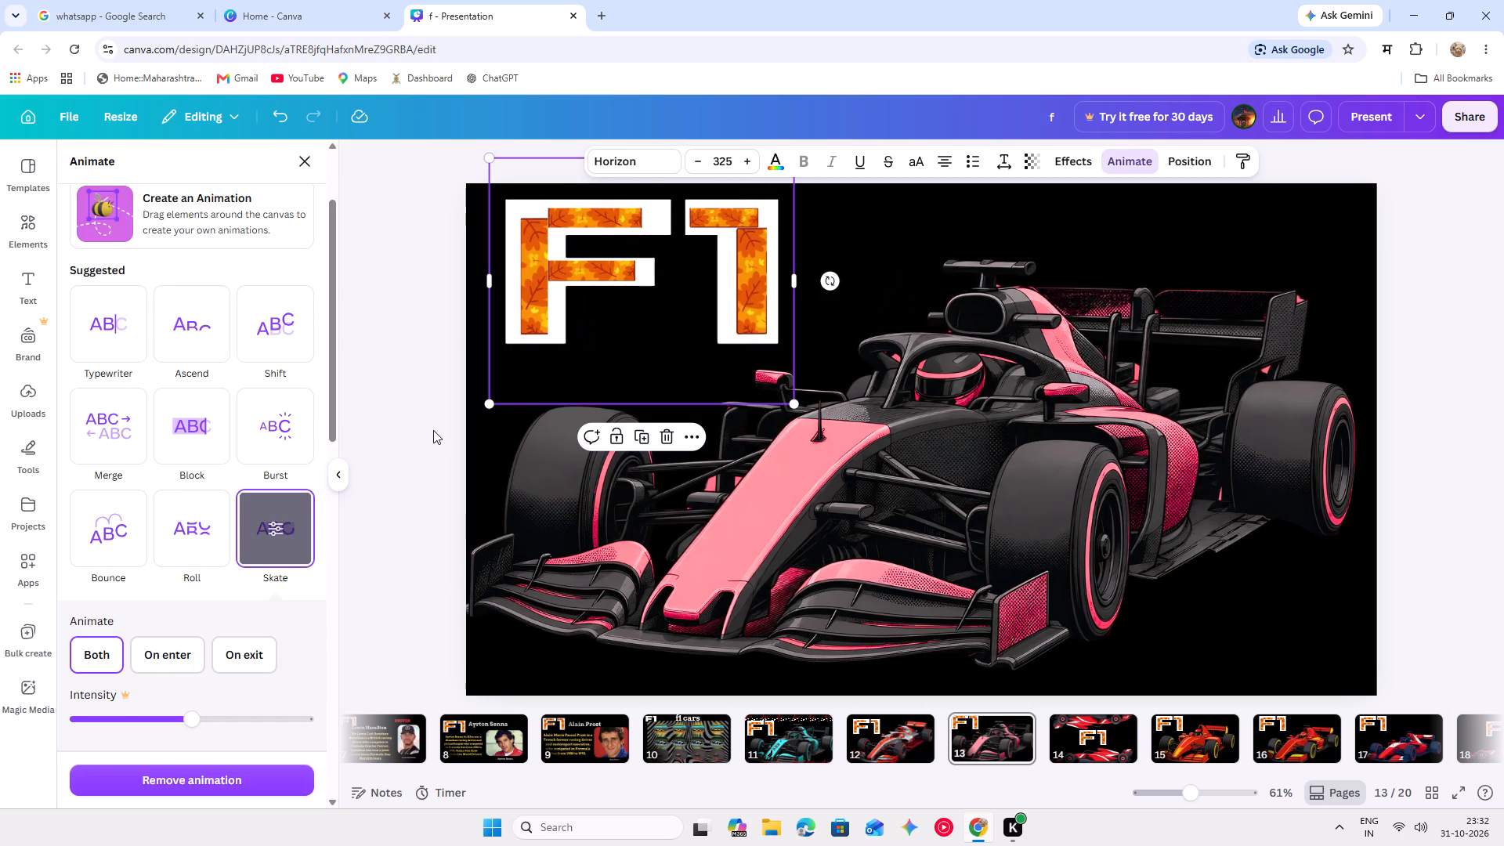
click(433, 430)
Preview the photo animations for page 13's pink and black car and apply the Whip Slide animation to it.
click(989, 439)
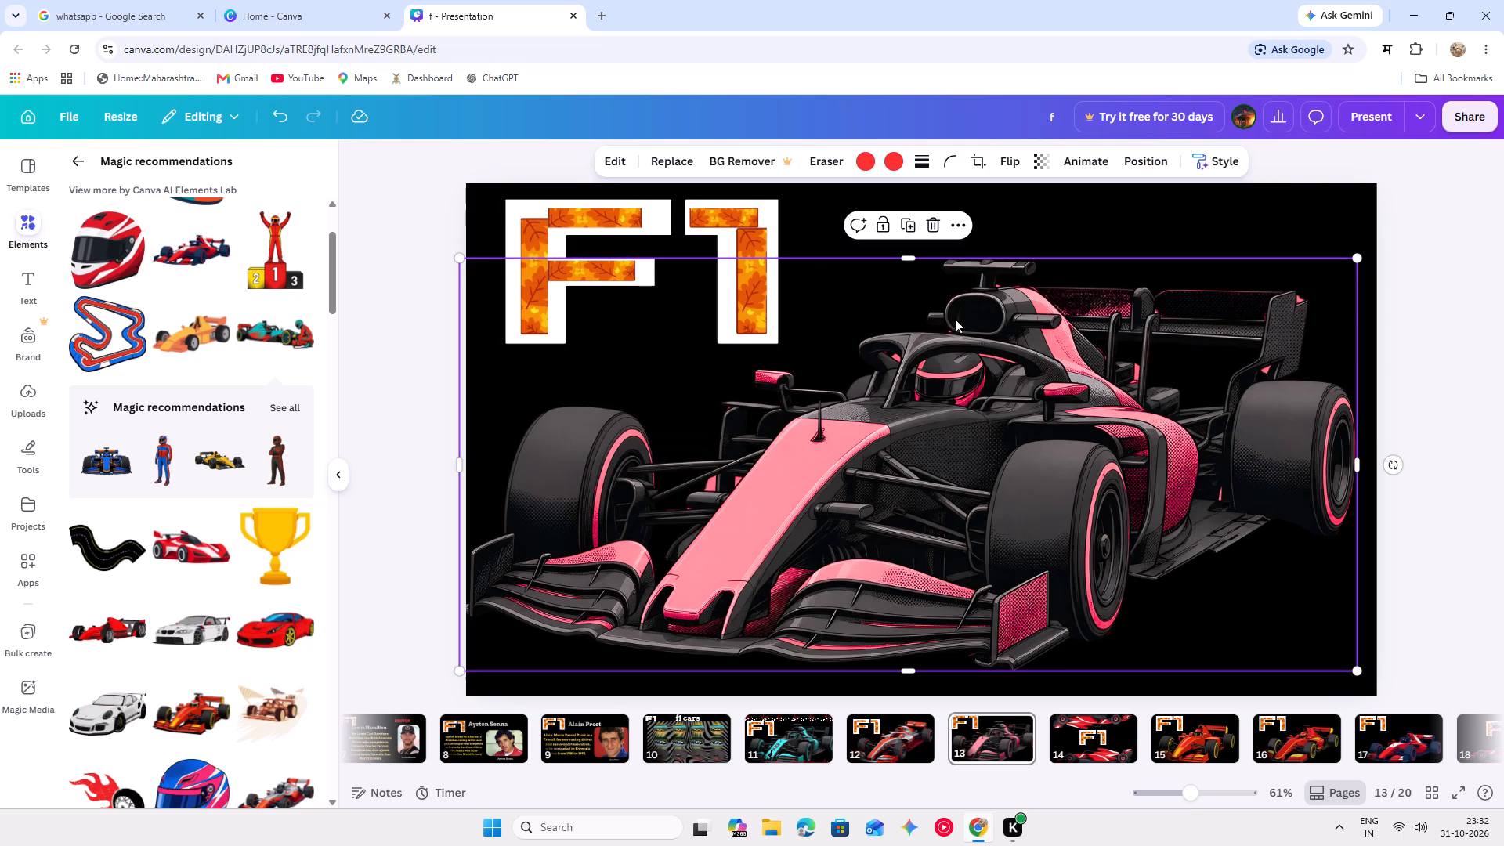
click(1078, 166)
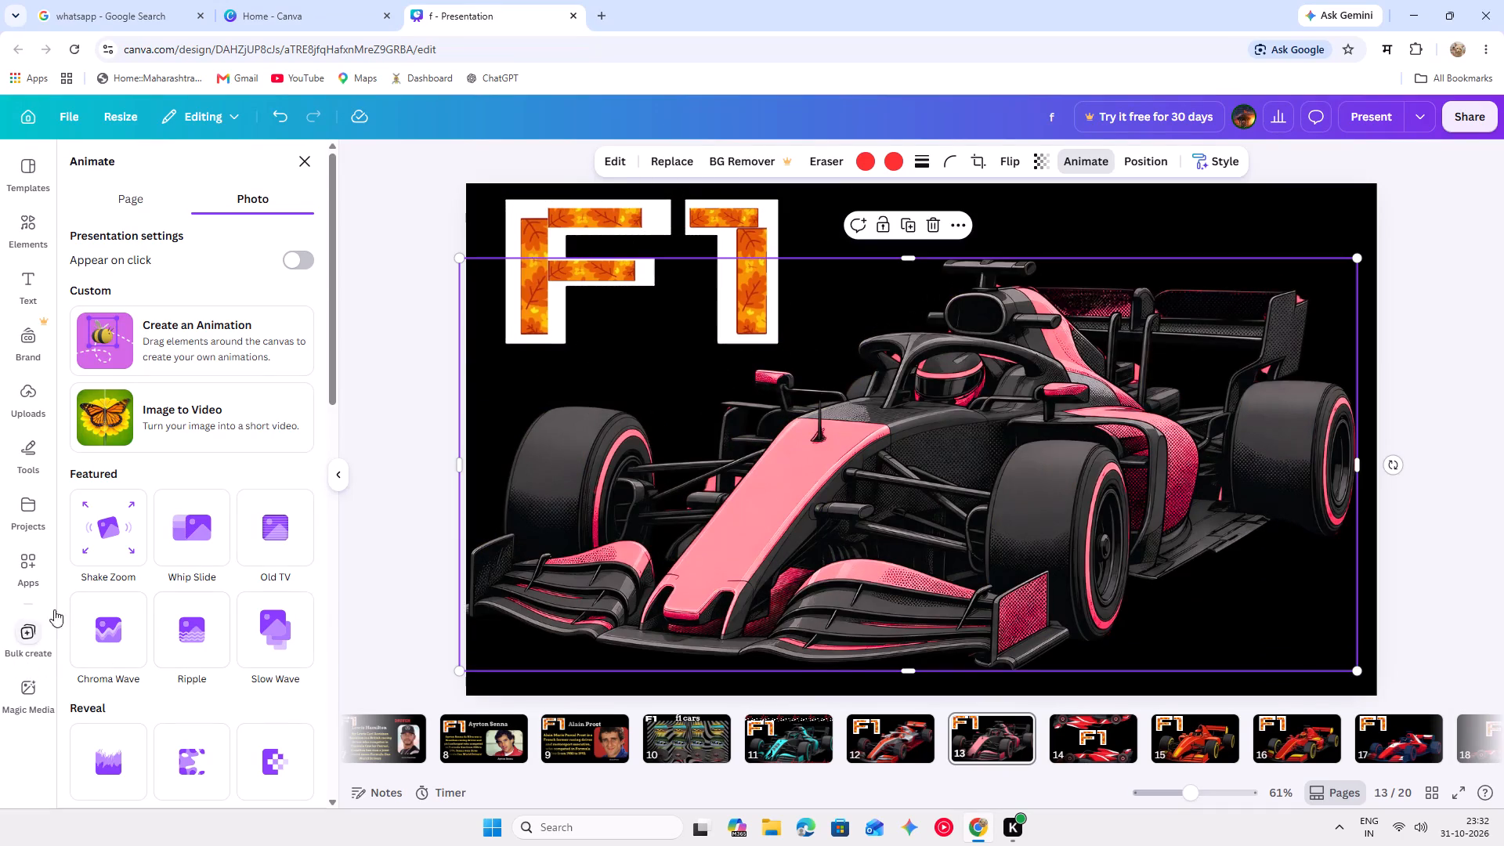
scroll(114, 619, down, 1)
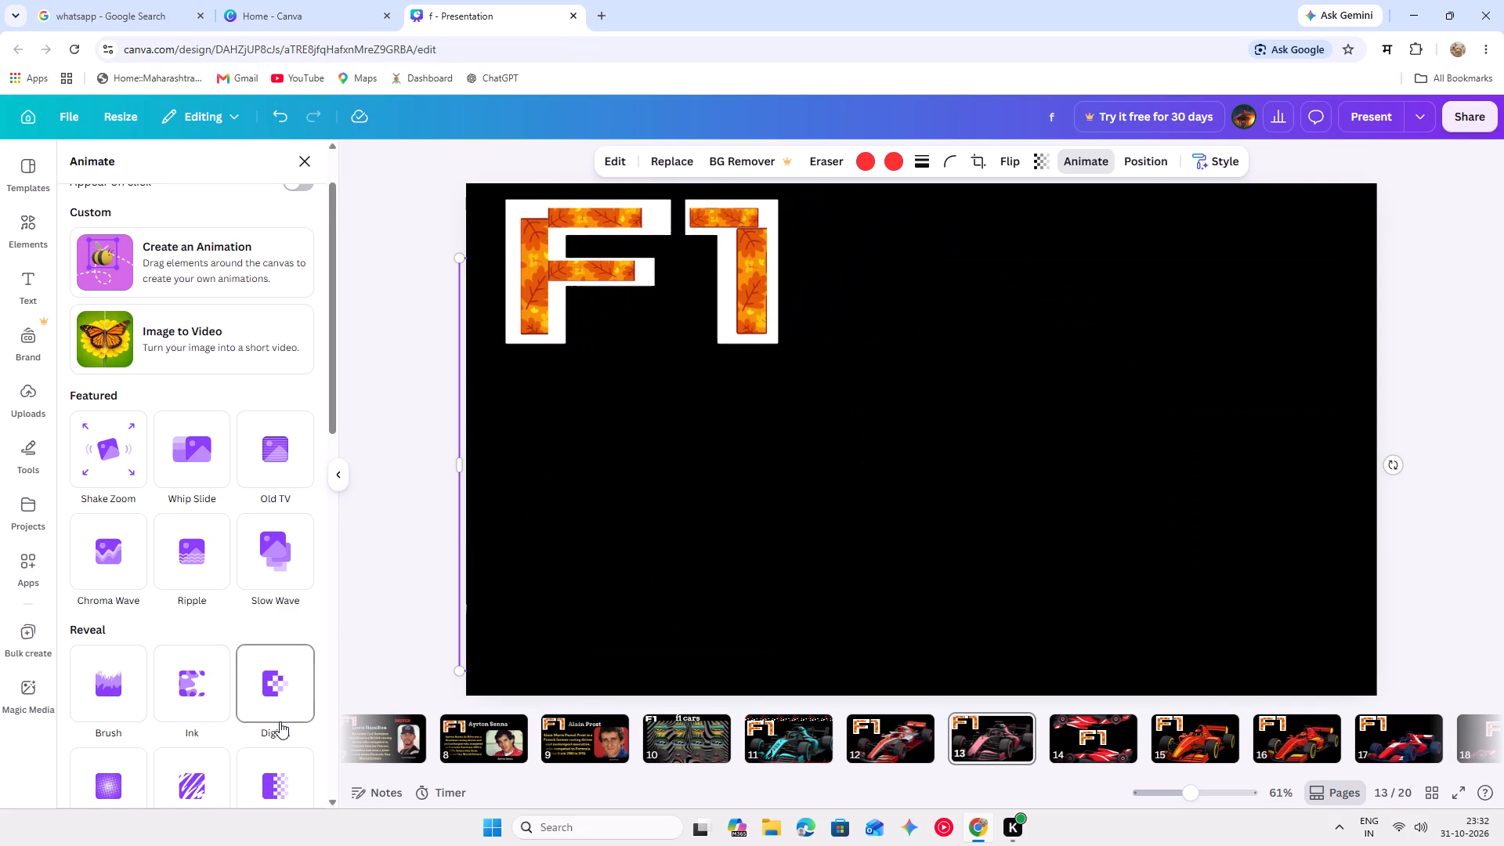
scroll(280, 721, down, 1)
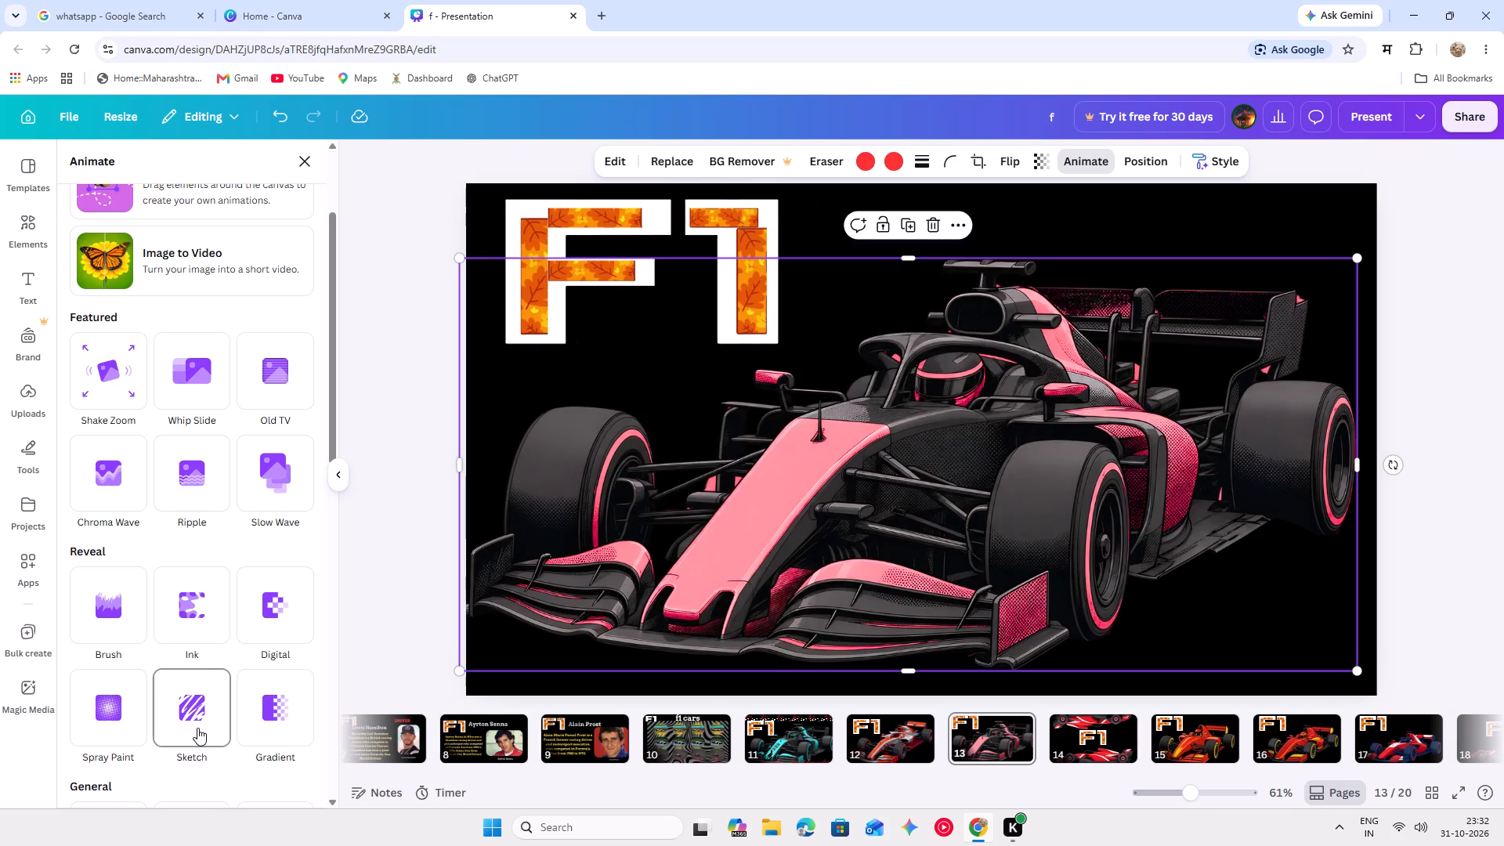
scroll(197, 728, up, 5)
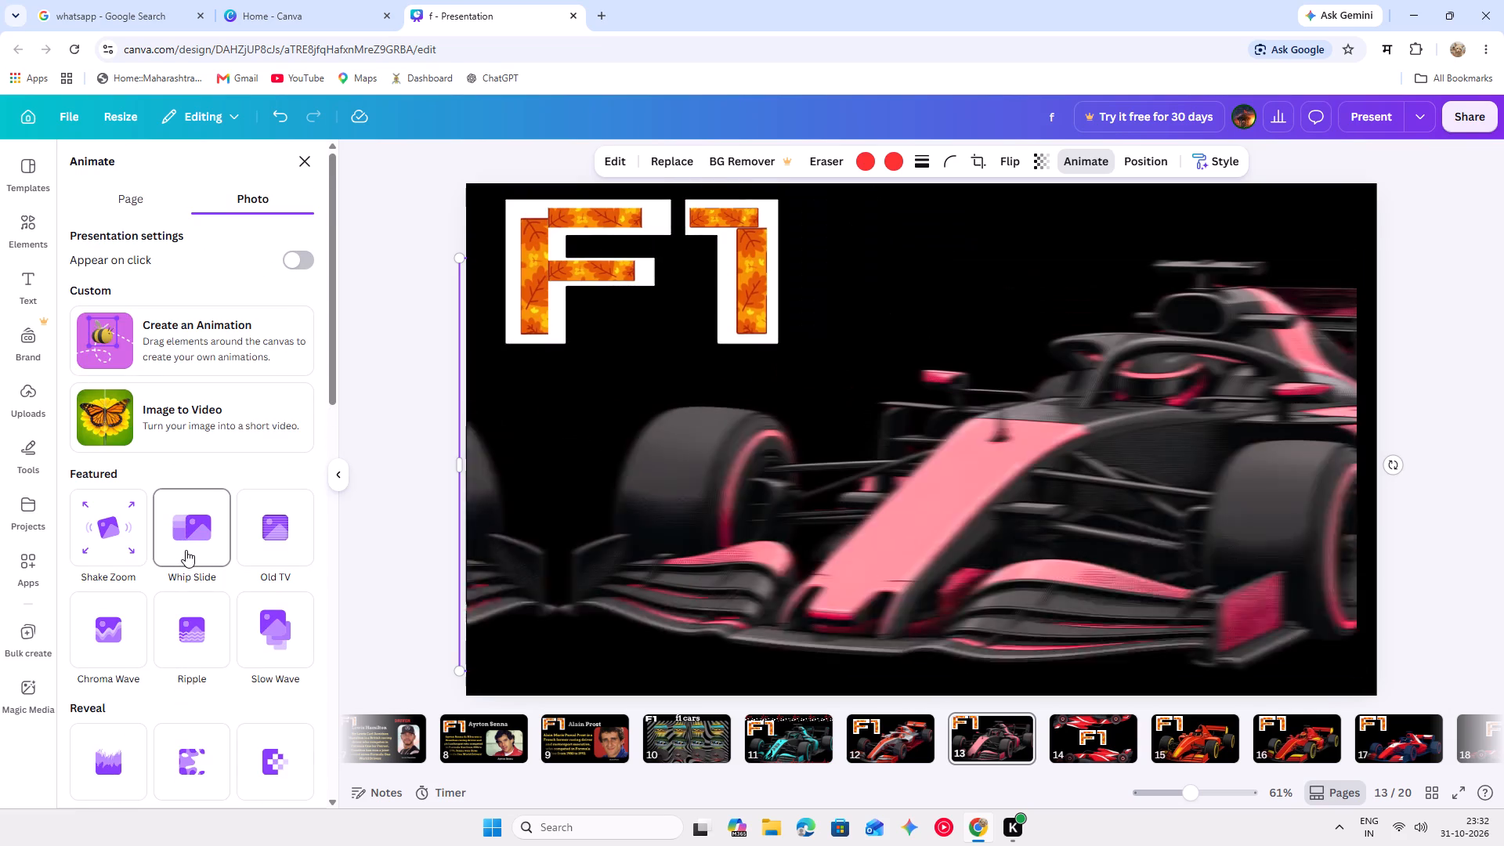
click(186, 550)
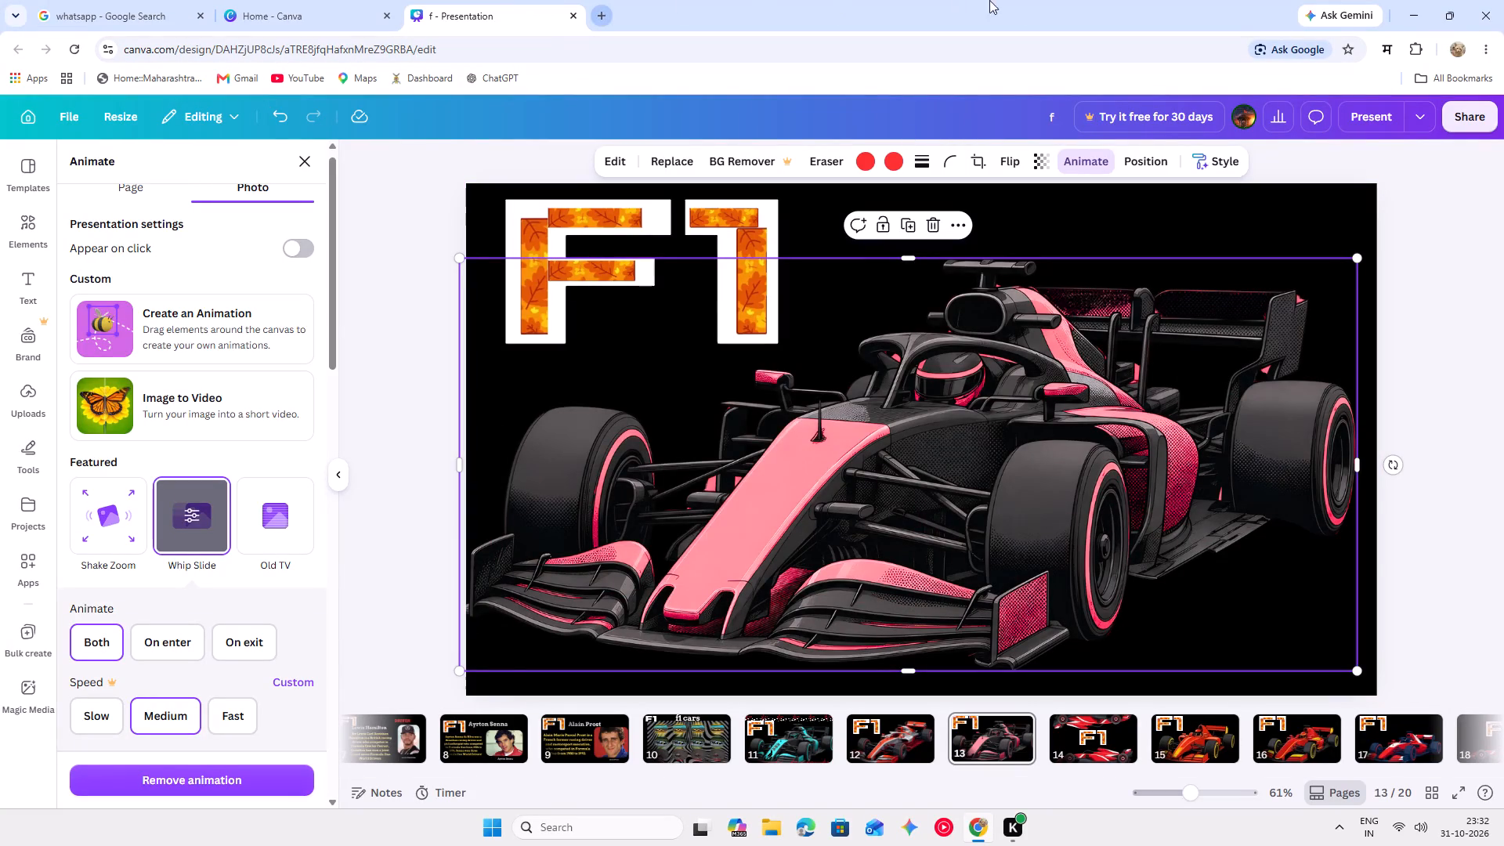
click(1436, 214)
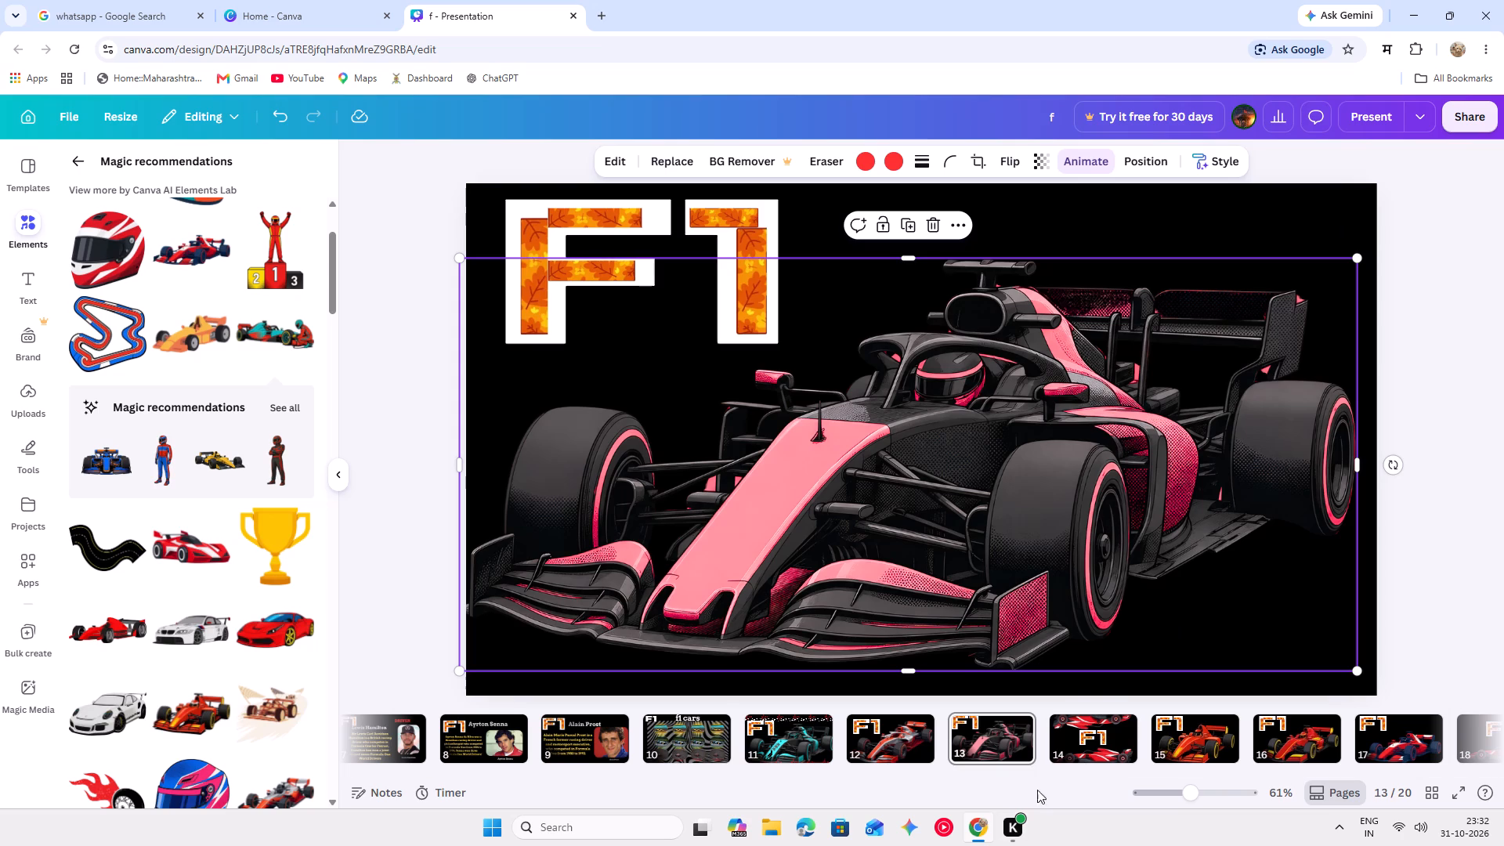
Look back through the pages in the continuous scrolling view from page 14 to page 1, and zoom out to 10%.
drag(1053, 772, 1358, 786)
drag(1358, 786, 1342, 783)
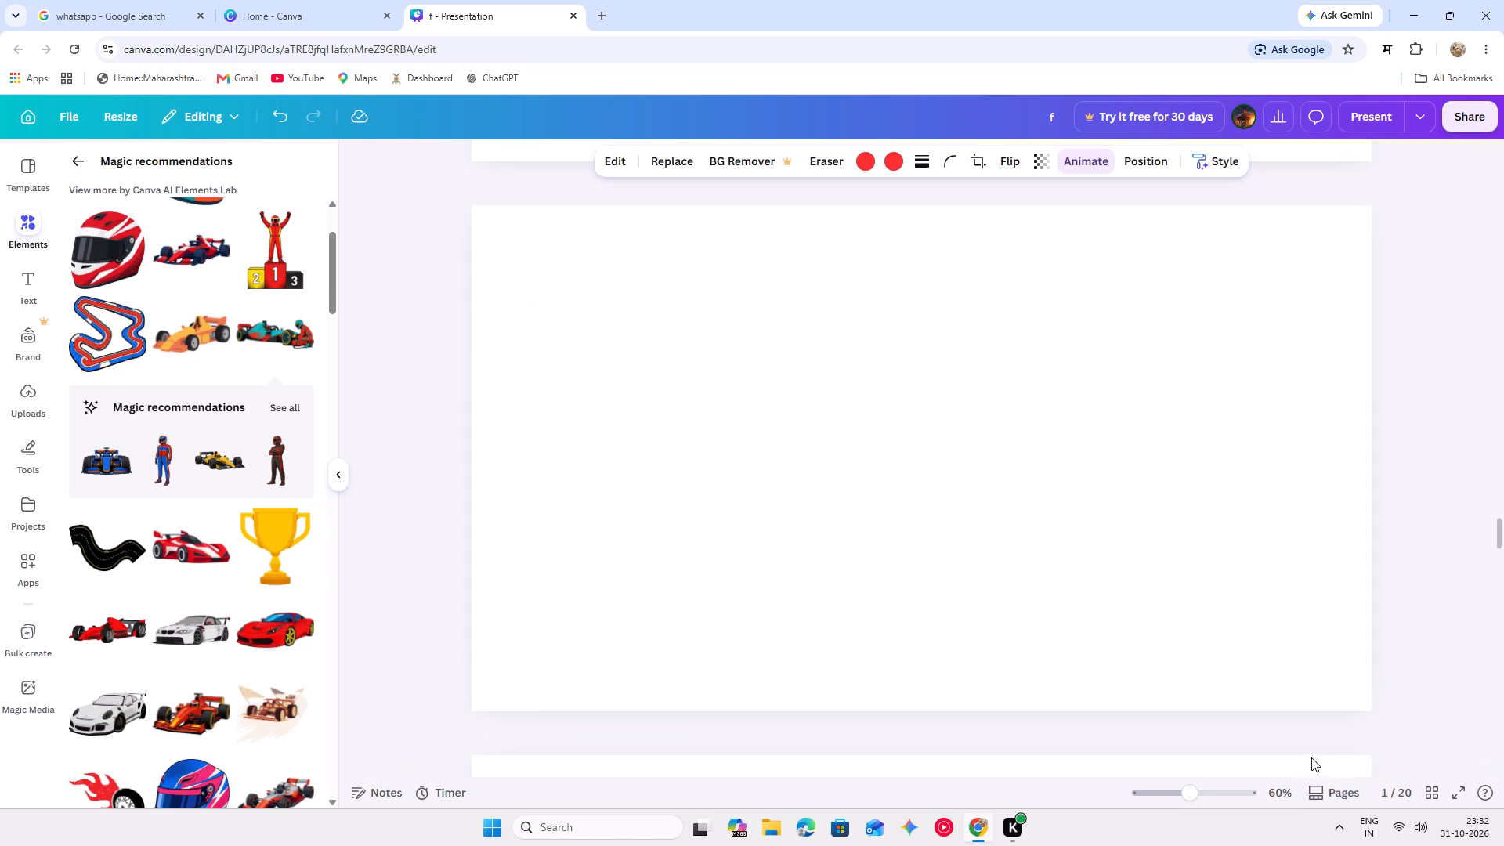
scroll(980, 389, down, 7)
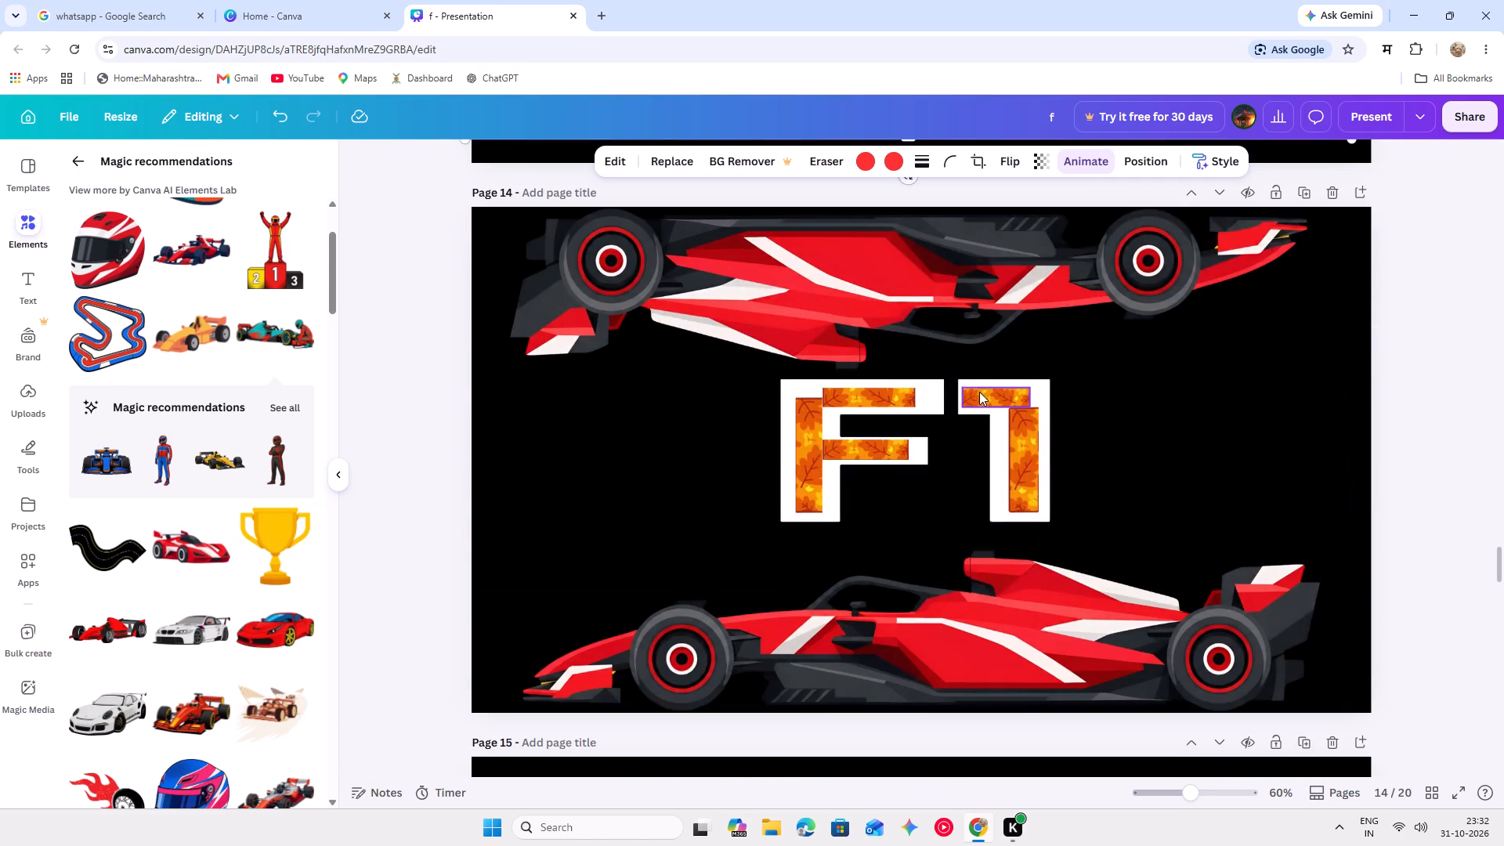
scroll(844, 554, up, 6)
scroll(539, 371, up, 9)
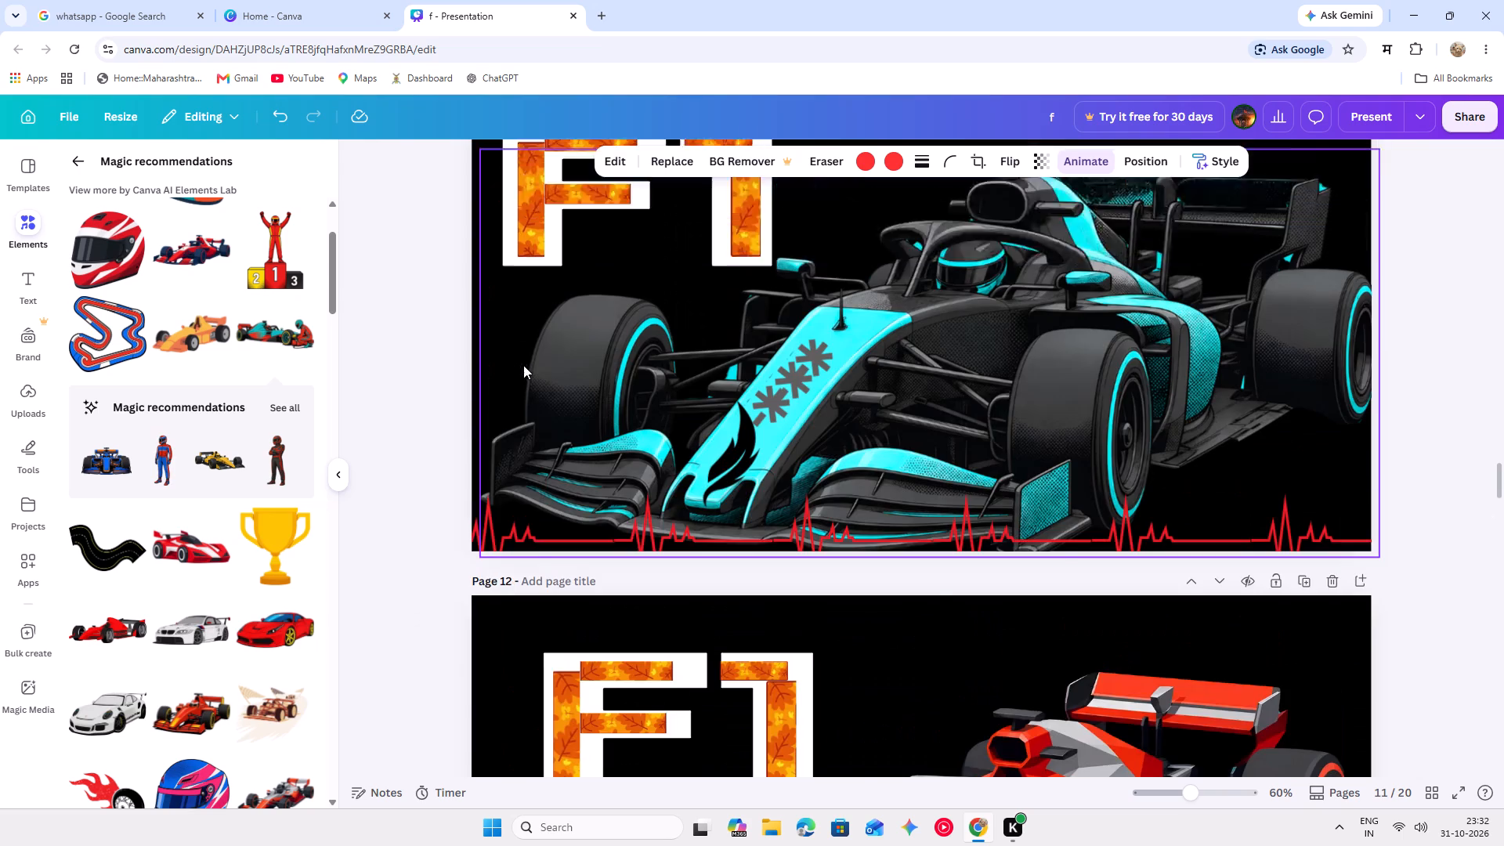
scroll(523, 365, up, 3)
click(425, 322)
scroll(436, 340, up, 7)
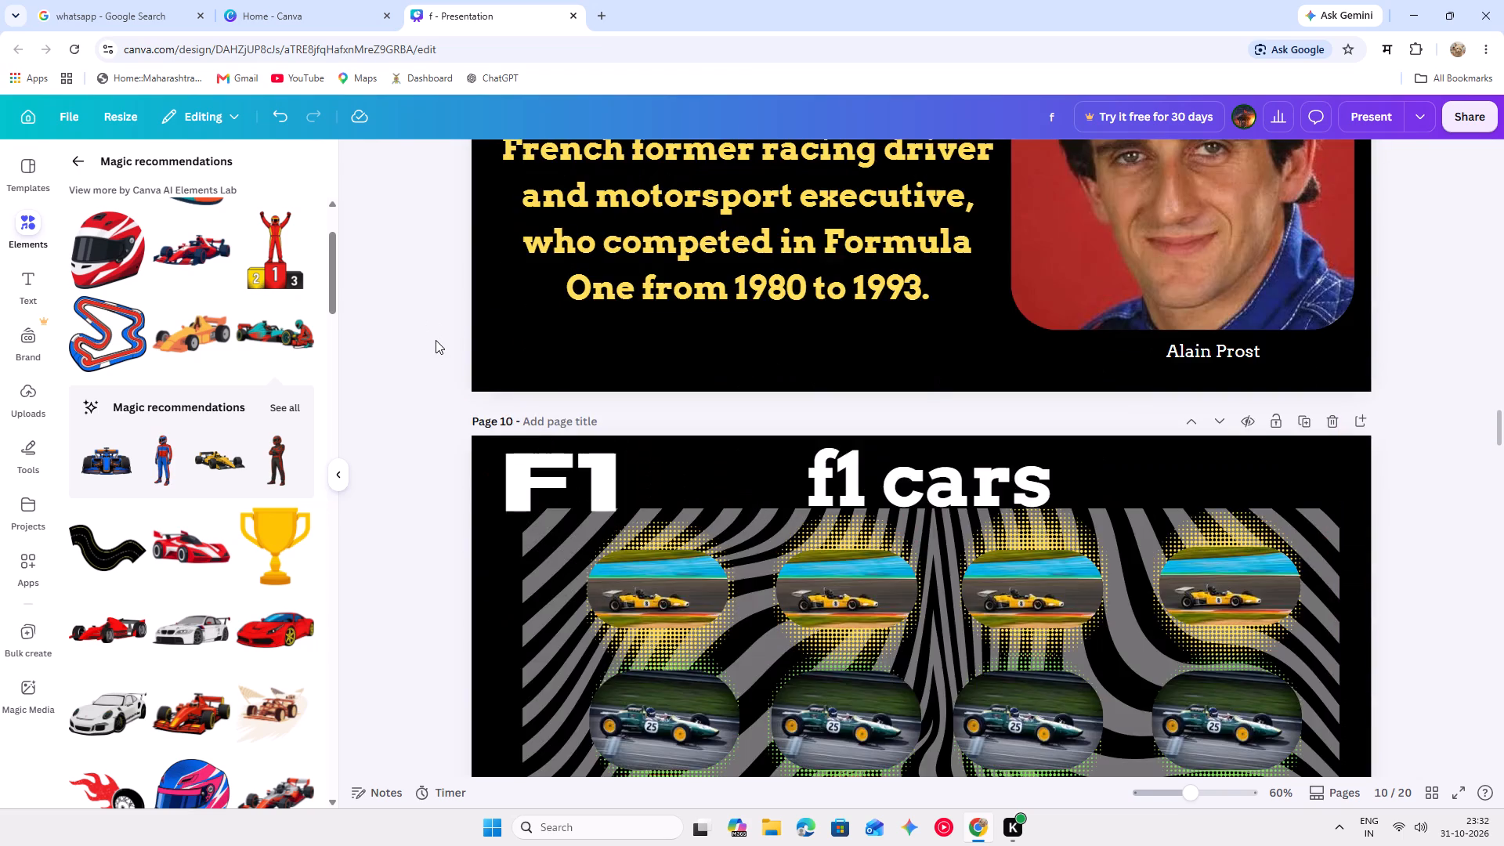
scroll(436, 340, up, 13)
scroll(432, 336, up, 16)
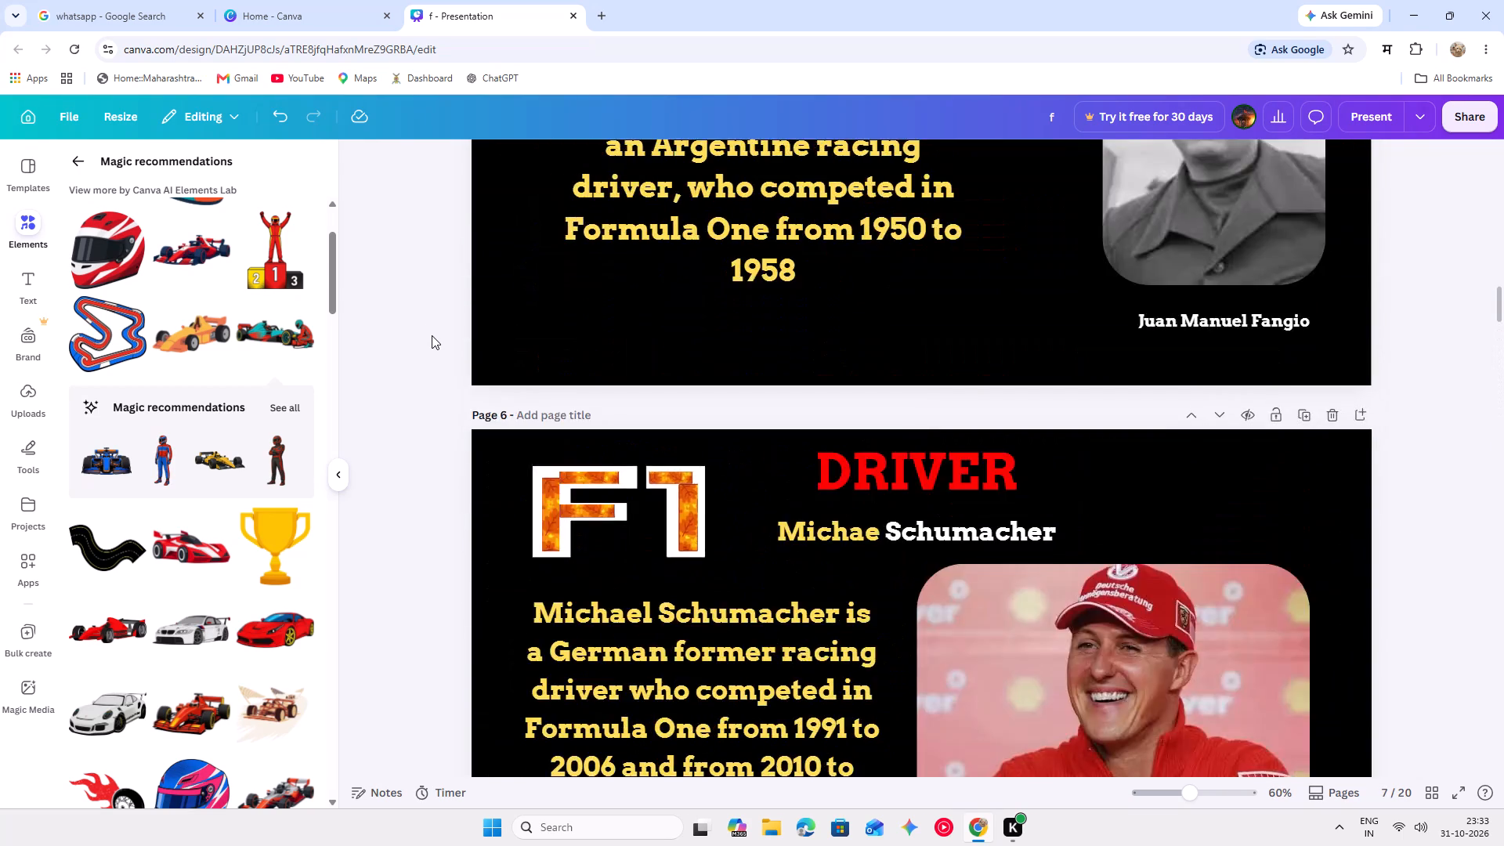
scroll(399, 411, up, 16)
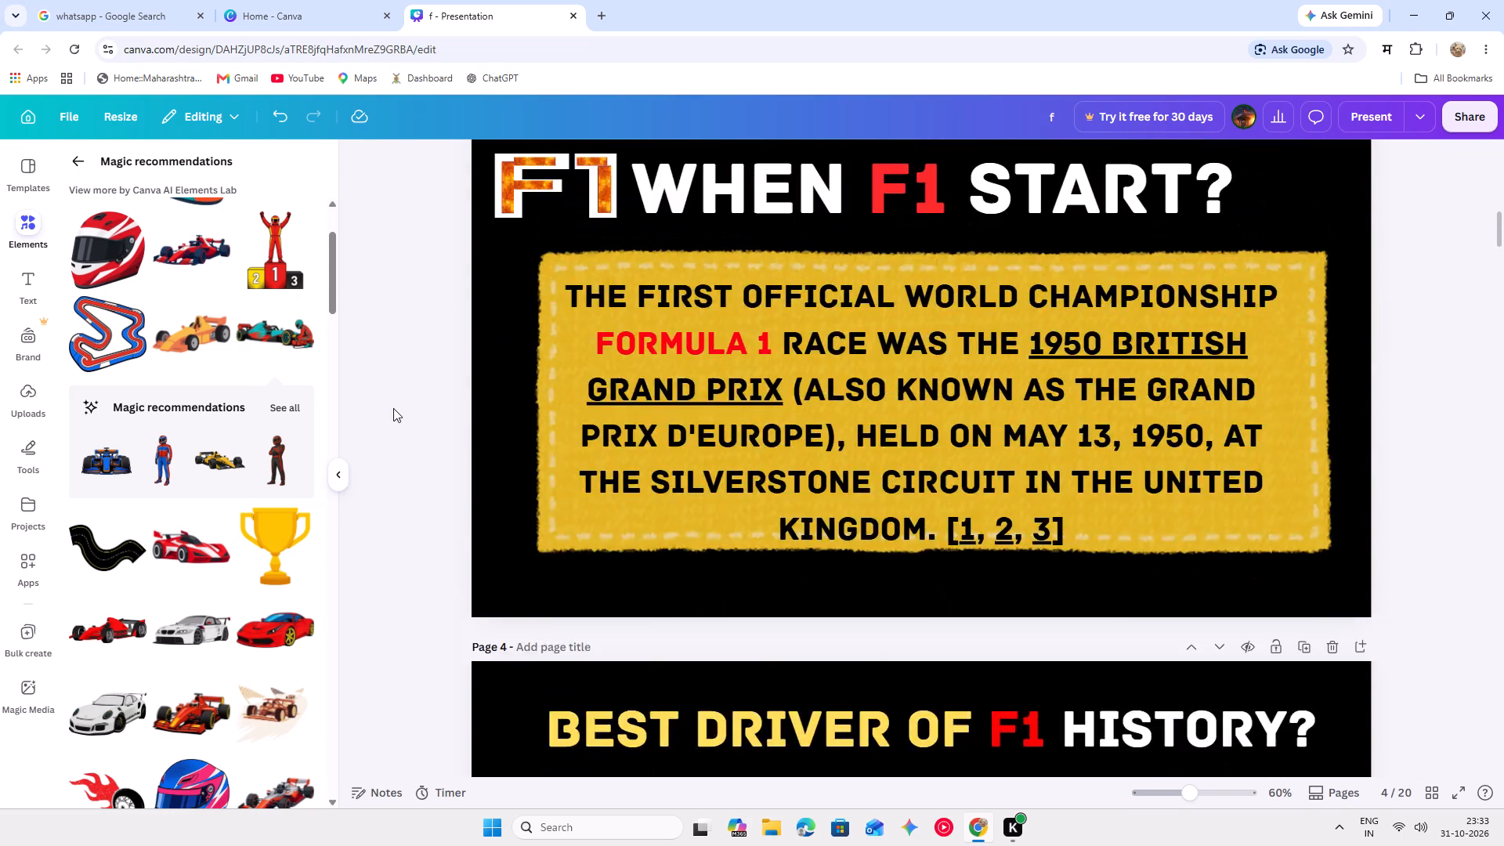
scroll(393, 405, up, 16)
scroll(392, 404, up, 8)
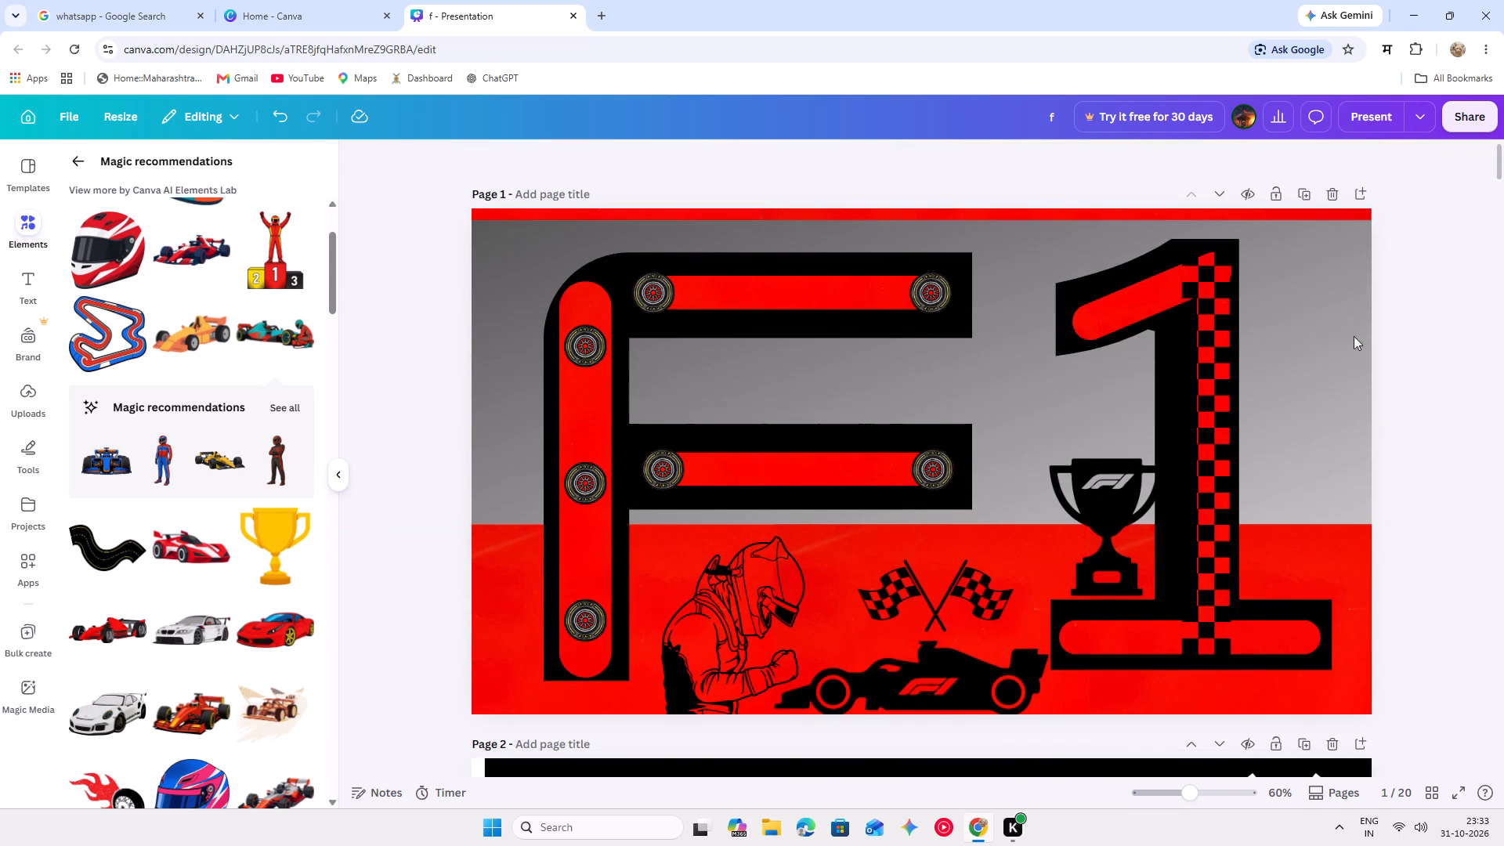
drag(1133, 798, 1121, 800)
drag(1121, 800, 997, 801)
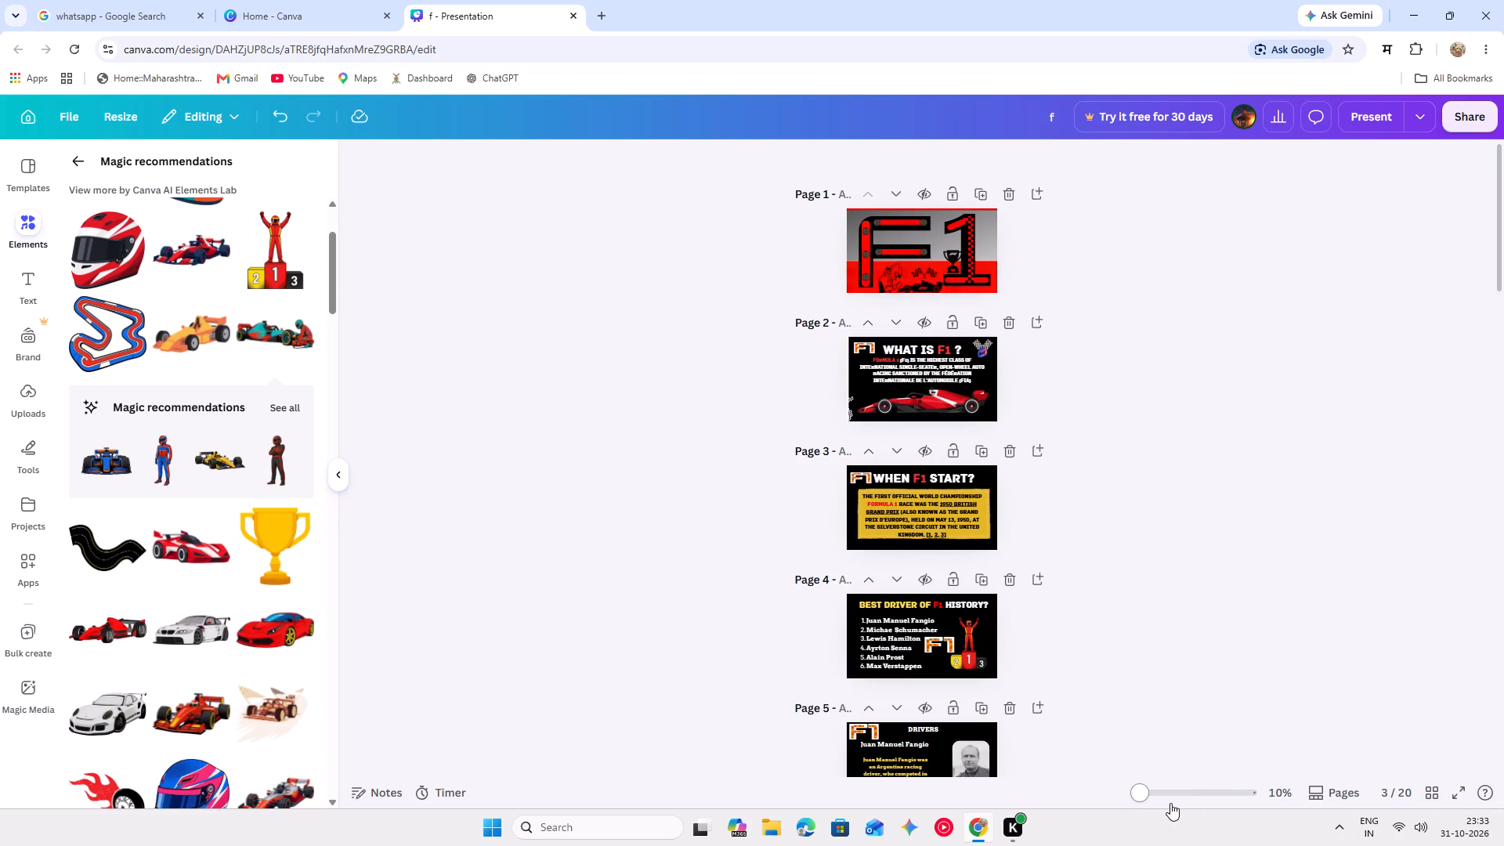
Return to the single-page view with the page thumbnails and look through pages 4 to 9.
click(1336, 787)
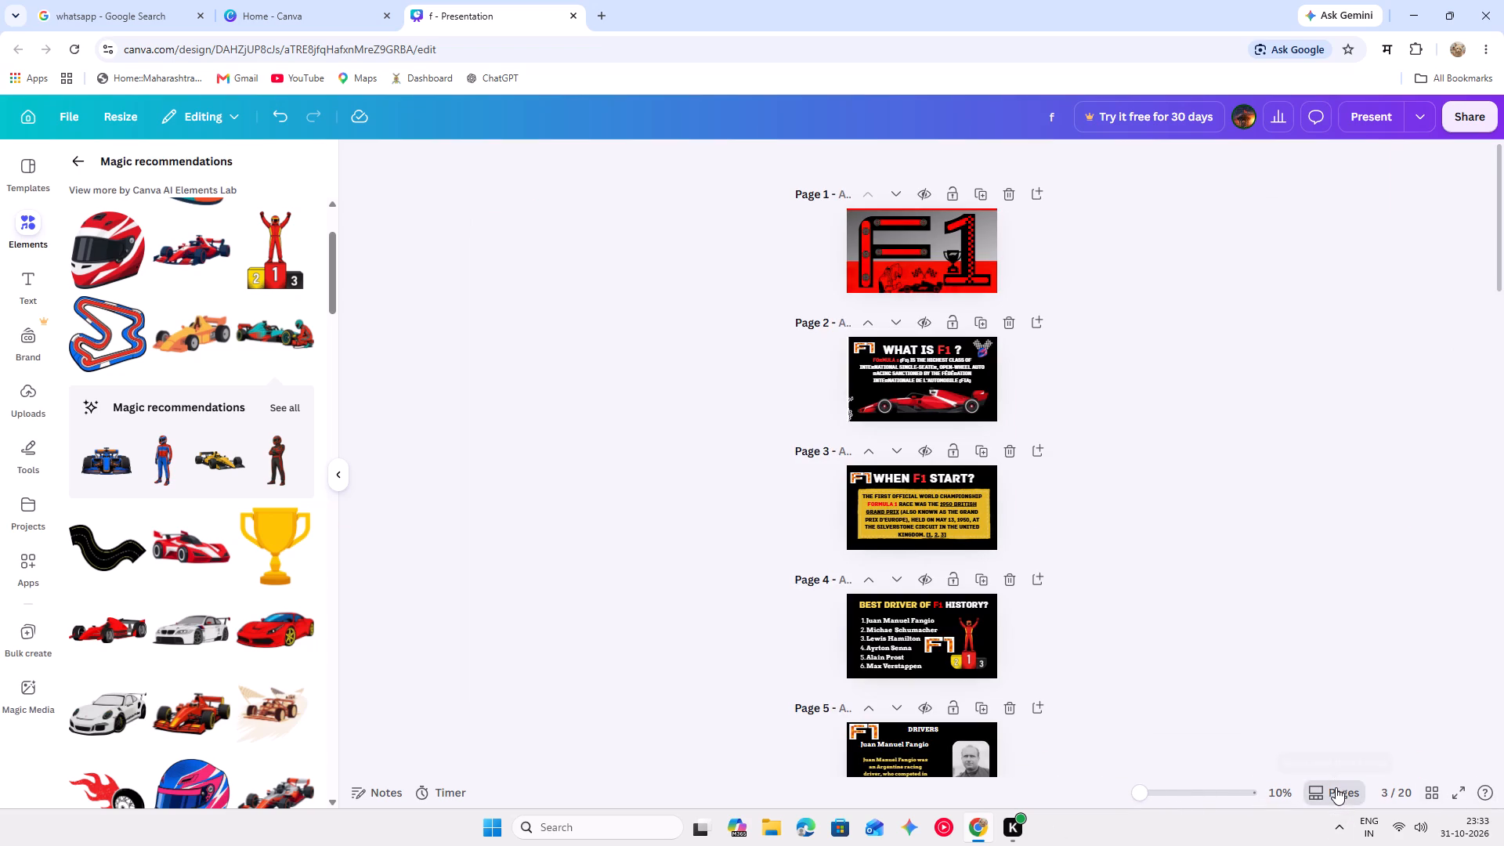
click(1475, 548)
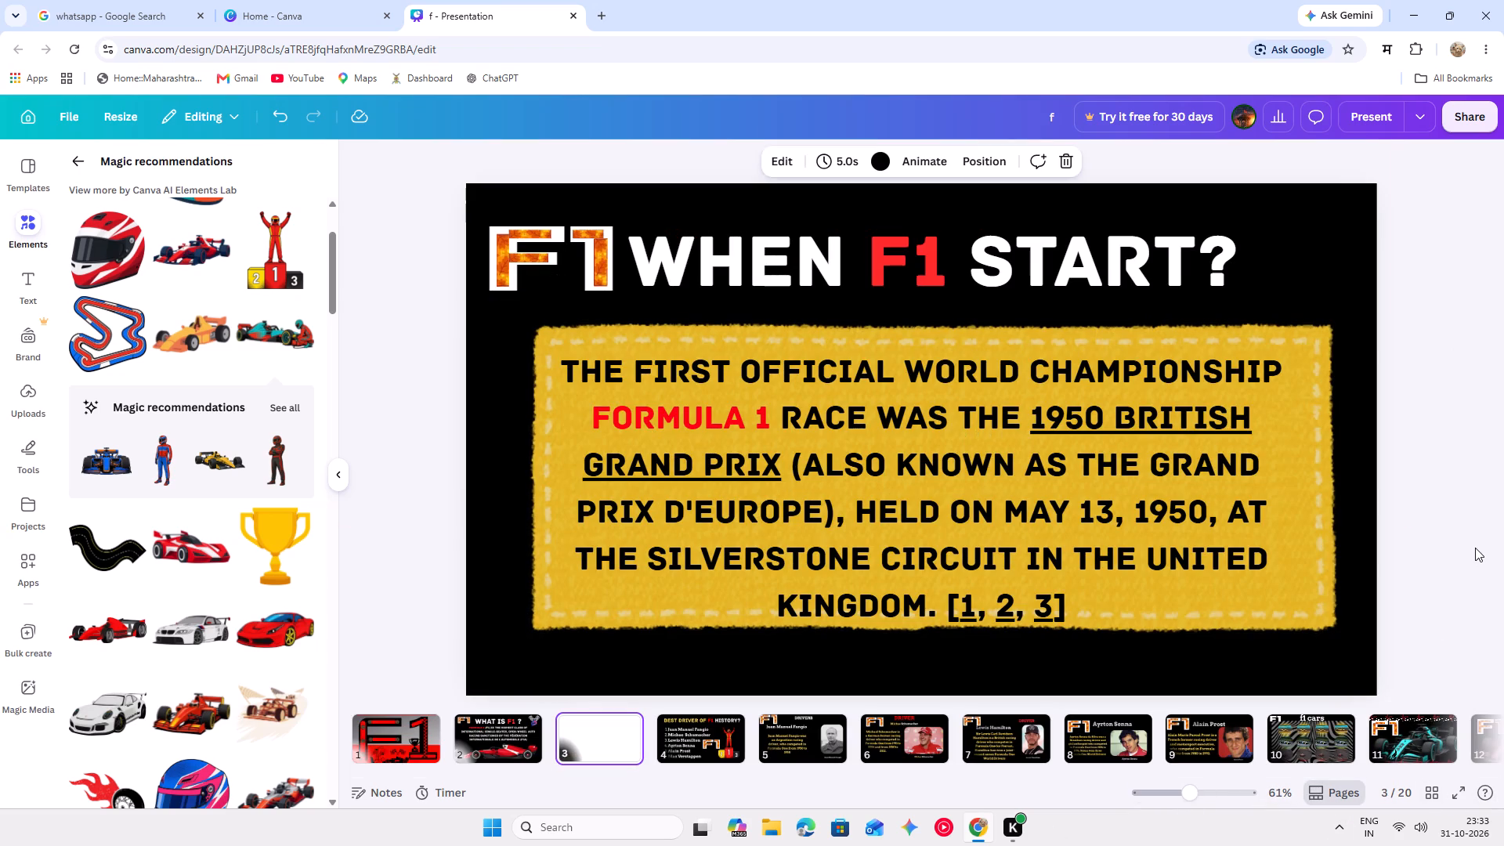
click(679, 737)
click(771, 724)
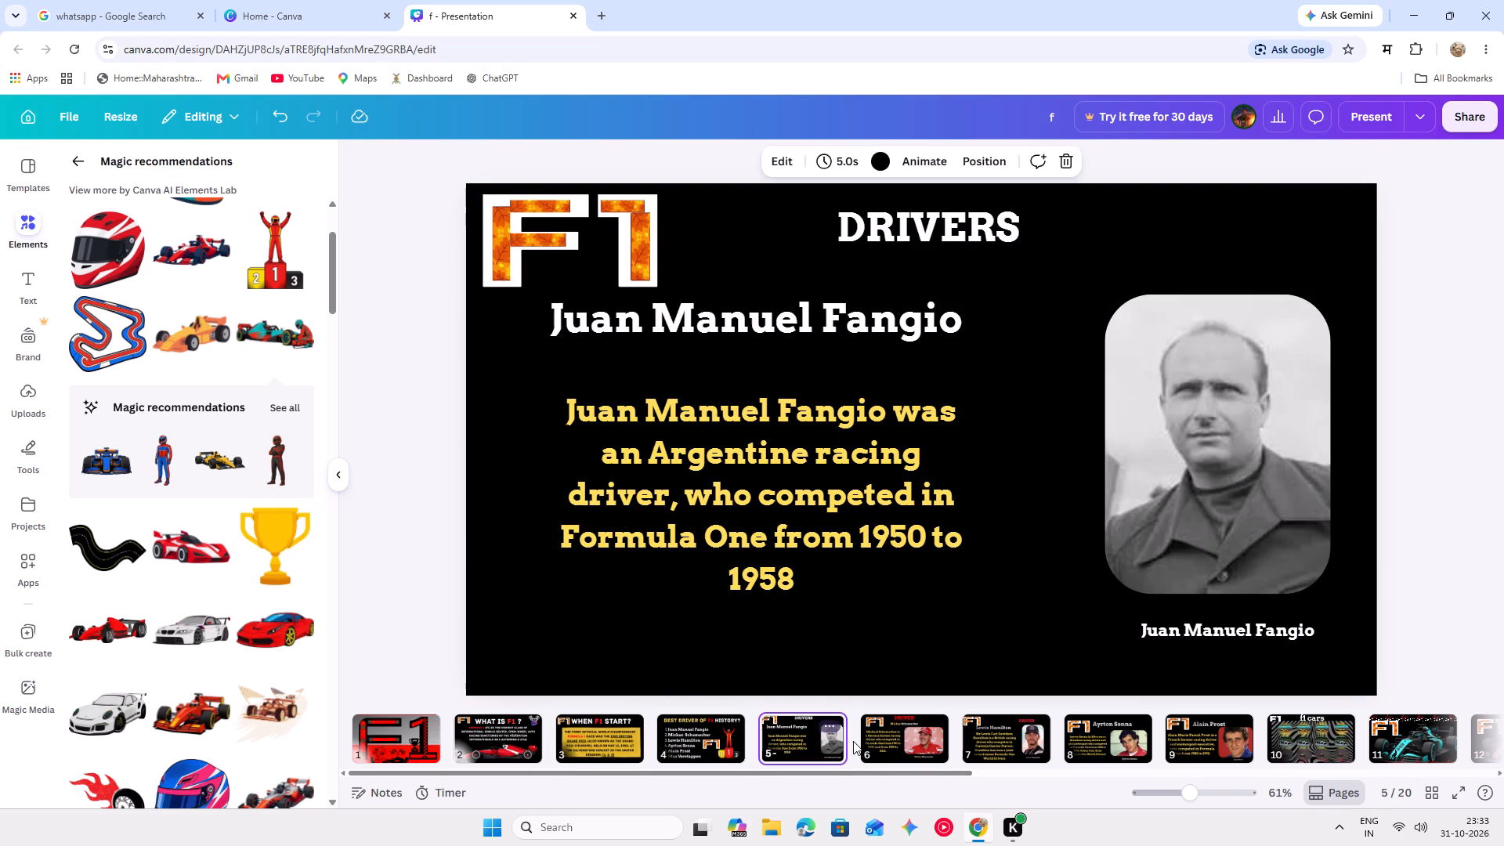
click(872, 743)
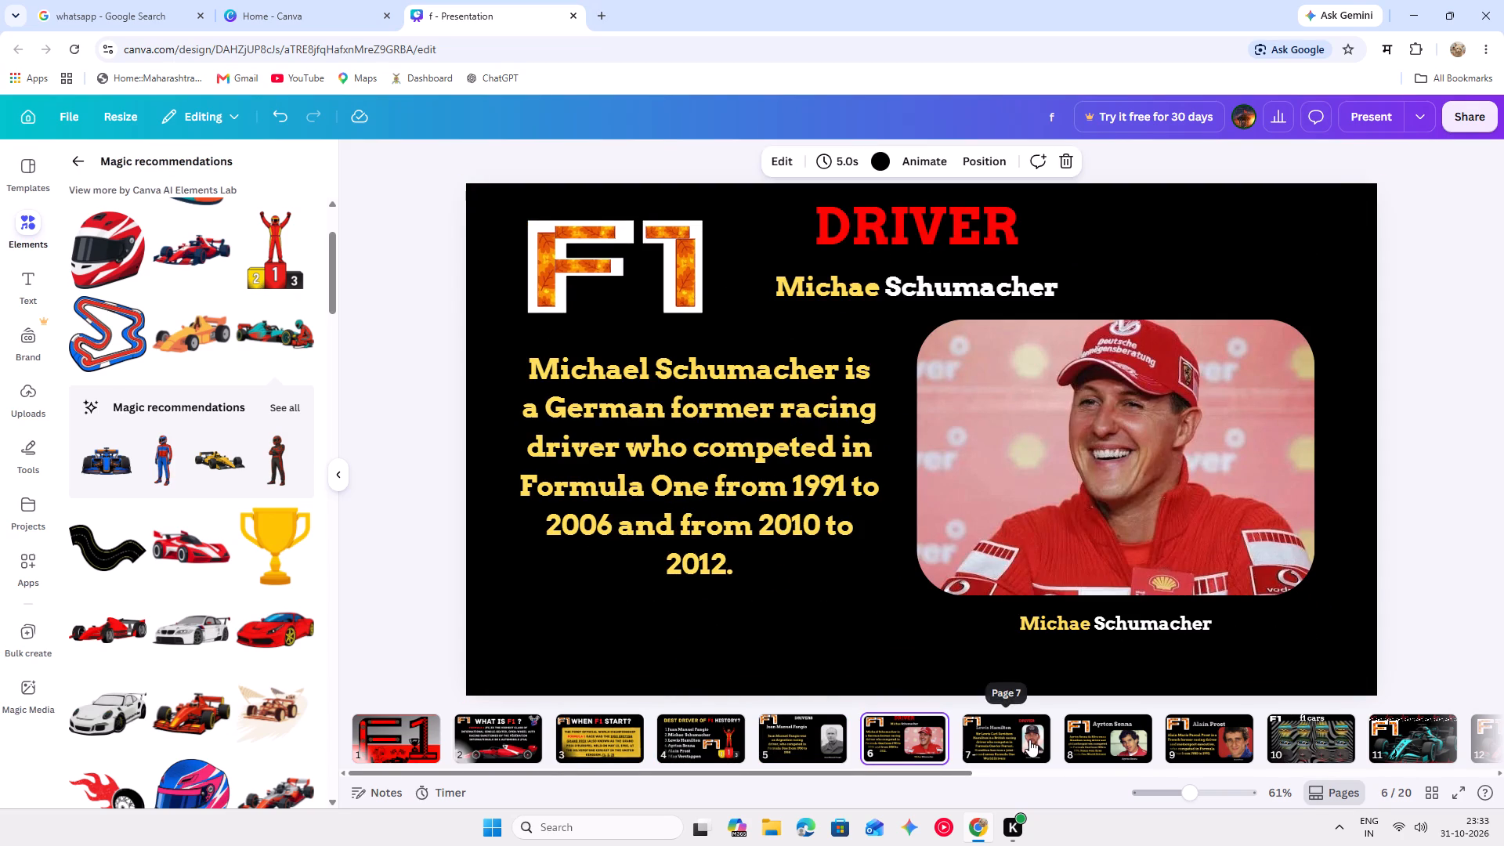
click(1029, 739)
click(1068, 740)
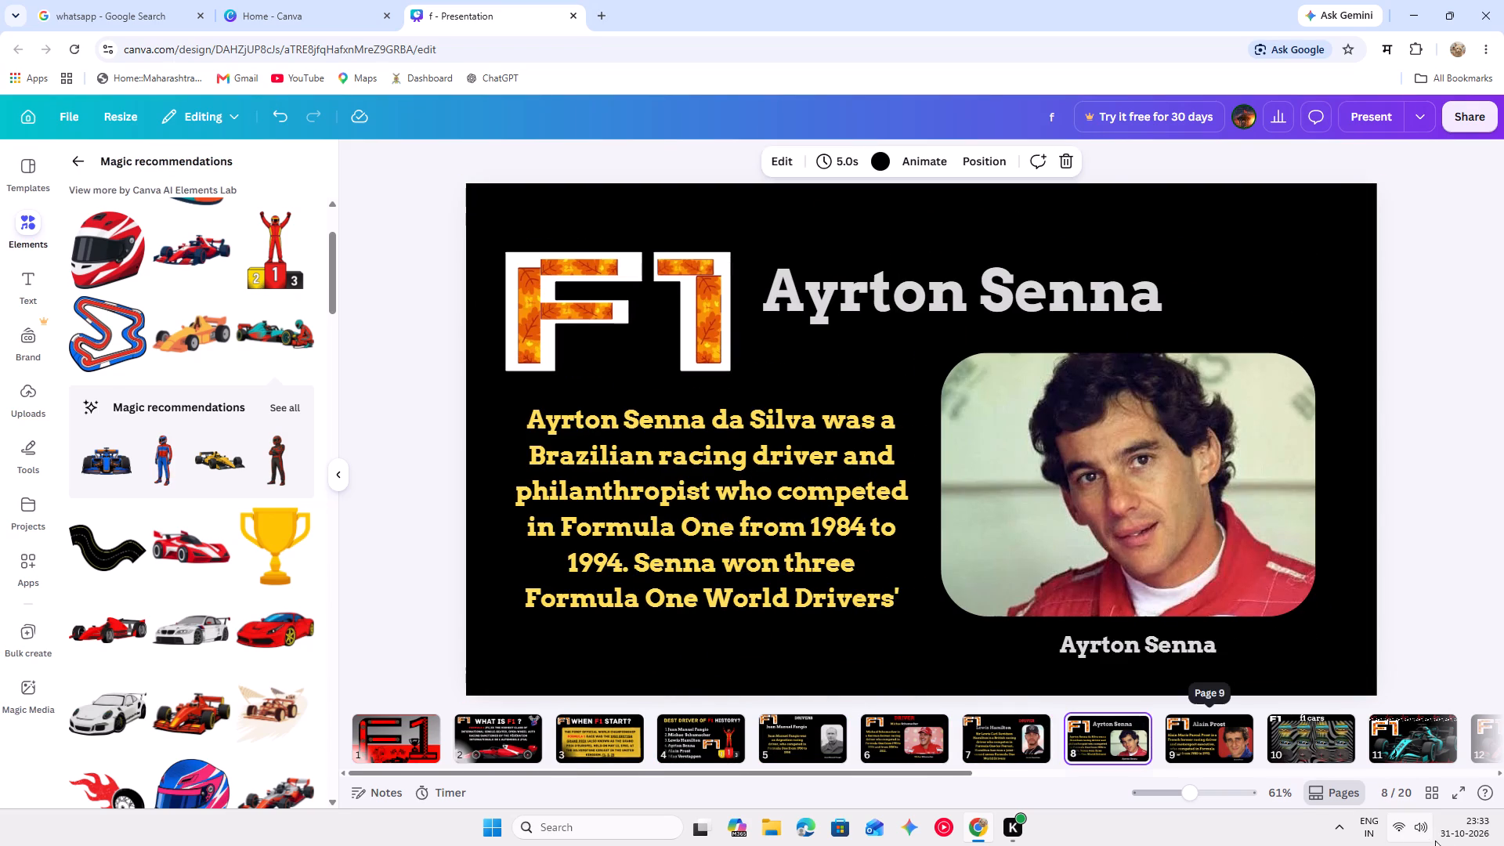
click(1324, 793)
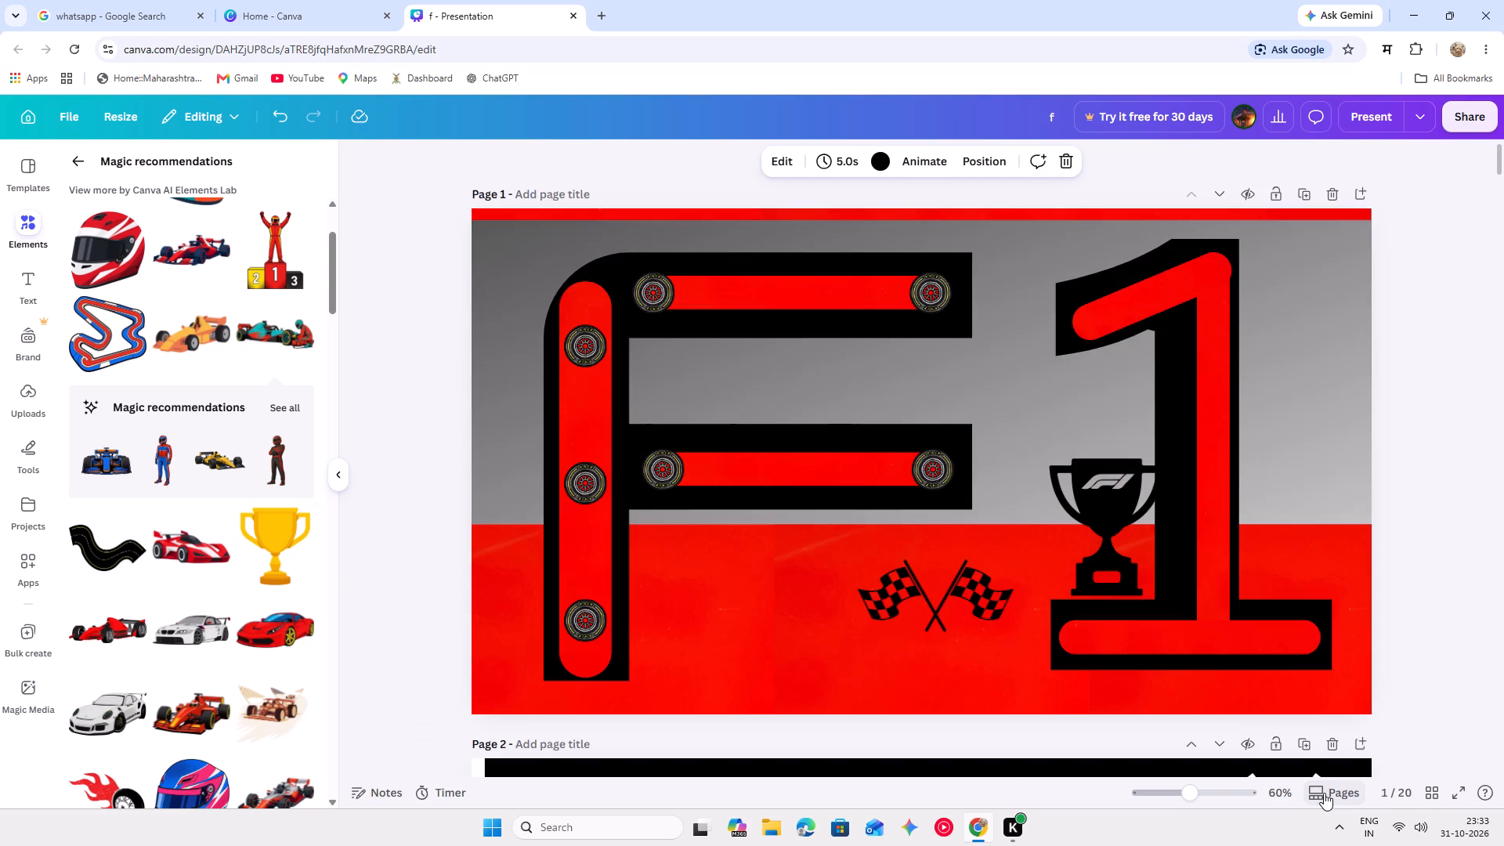
click(1324, 793)
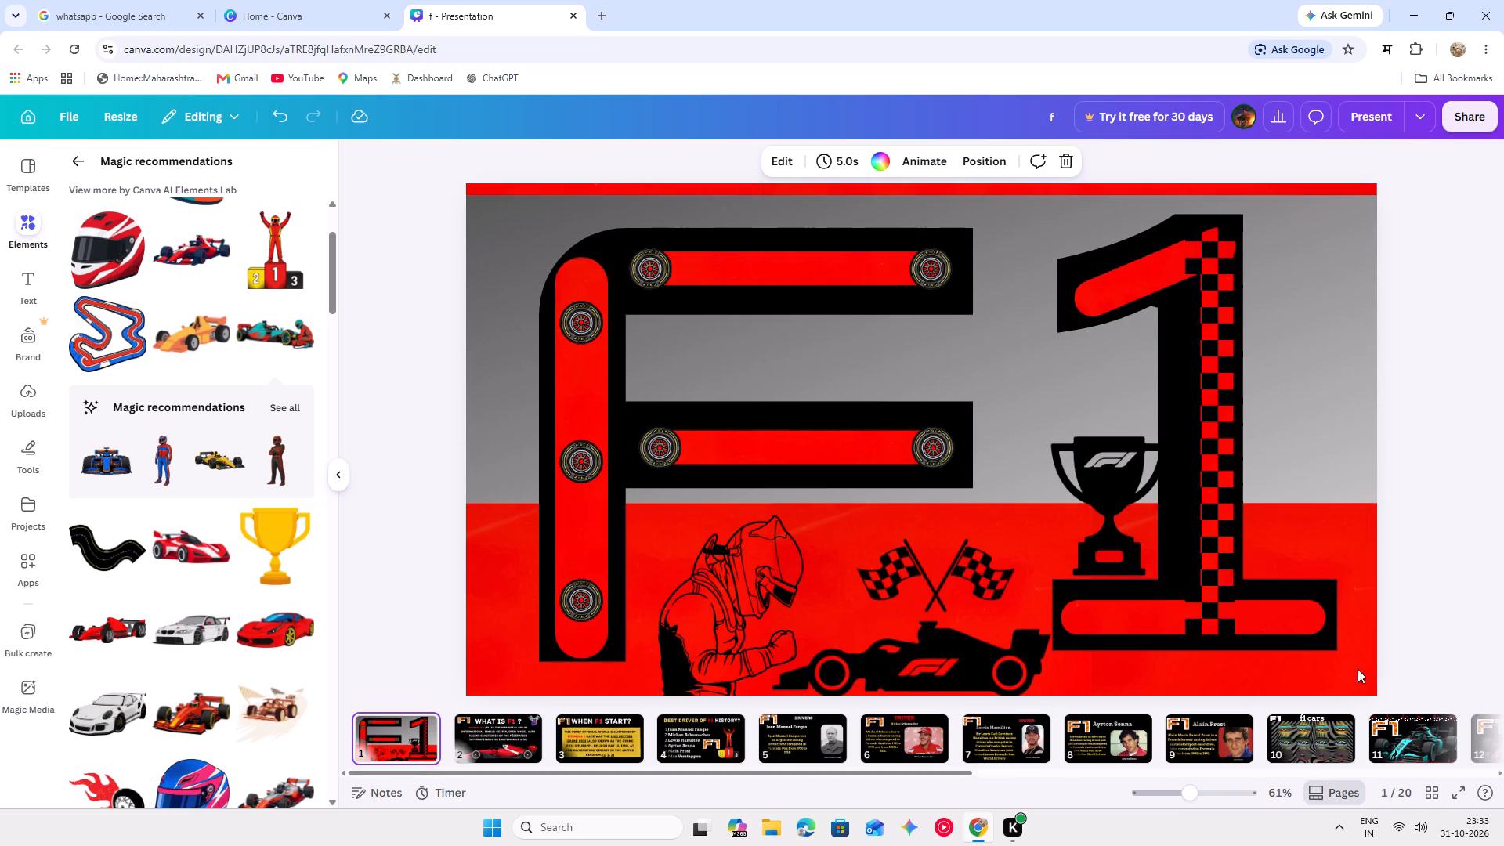
click(1238, 729)
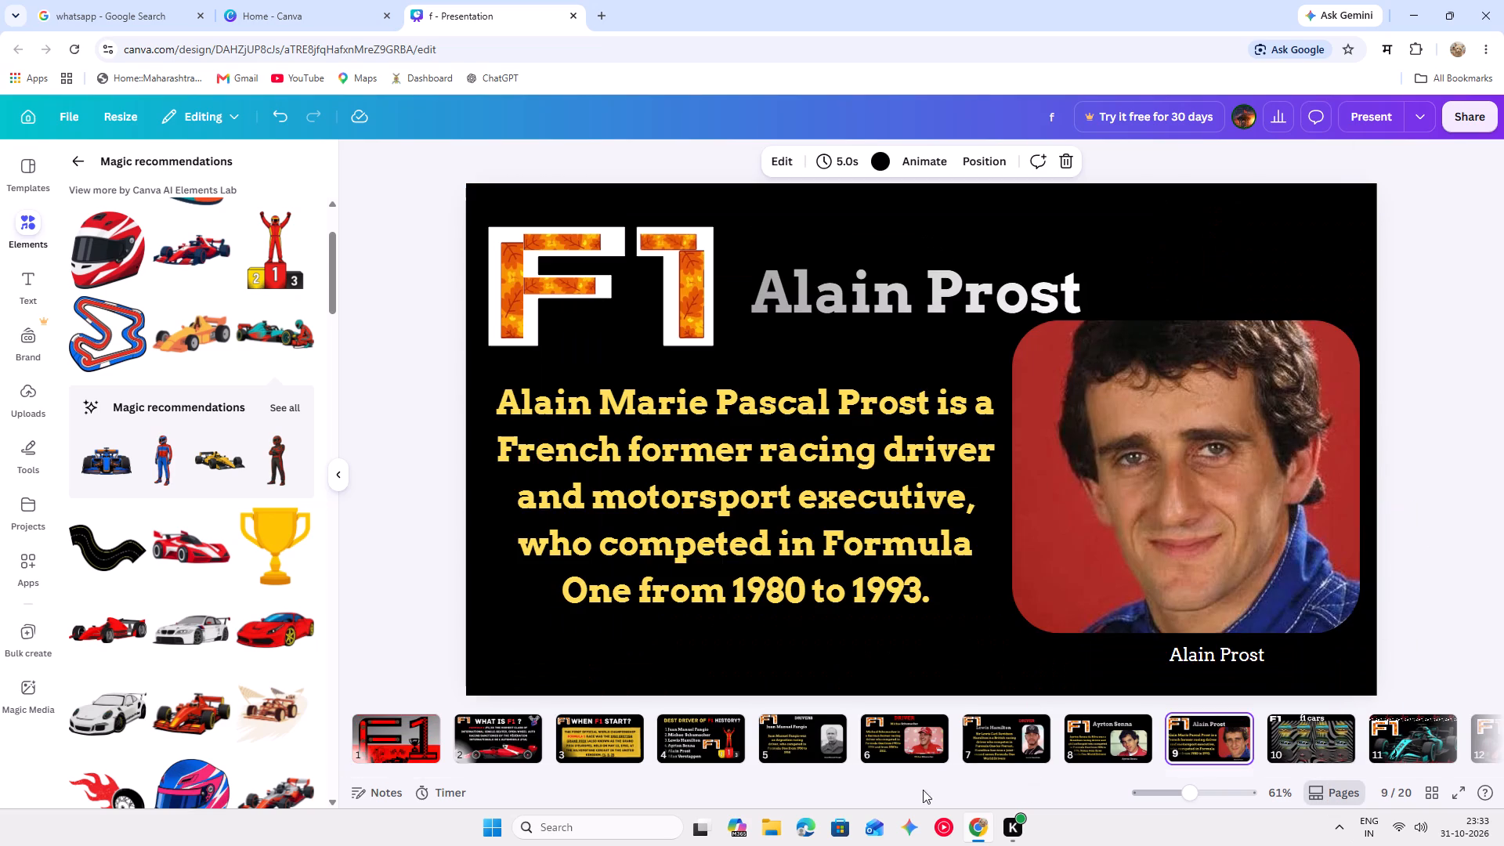
Browse the page thumbnails onward from page 9 to the final car pages, up to page 20.
drag(848, 768, 1134, 797)
drag(925, 774, 1104, 812)
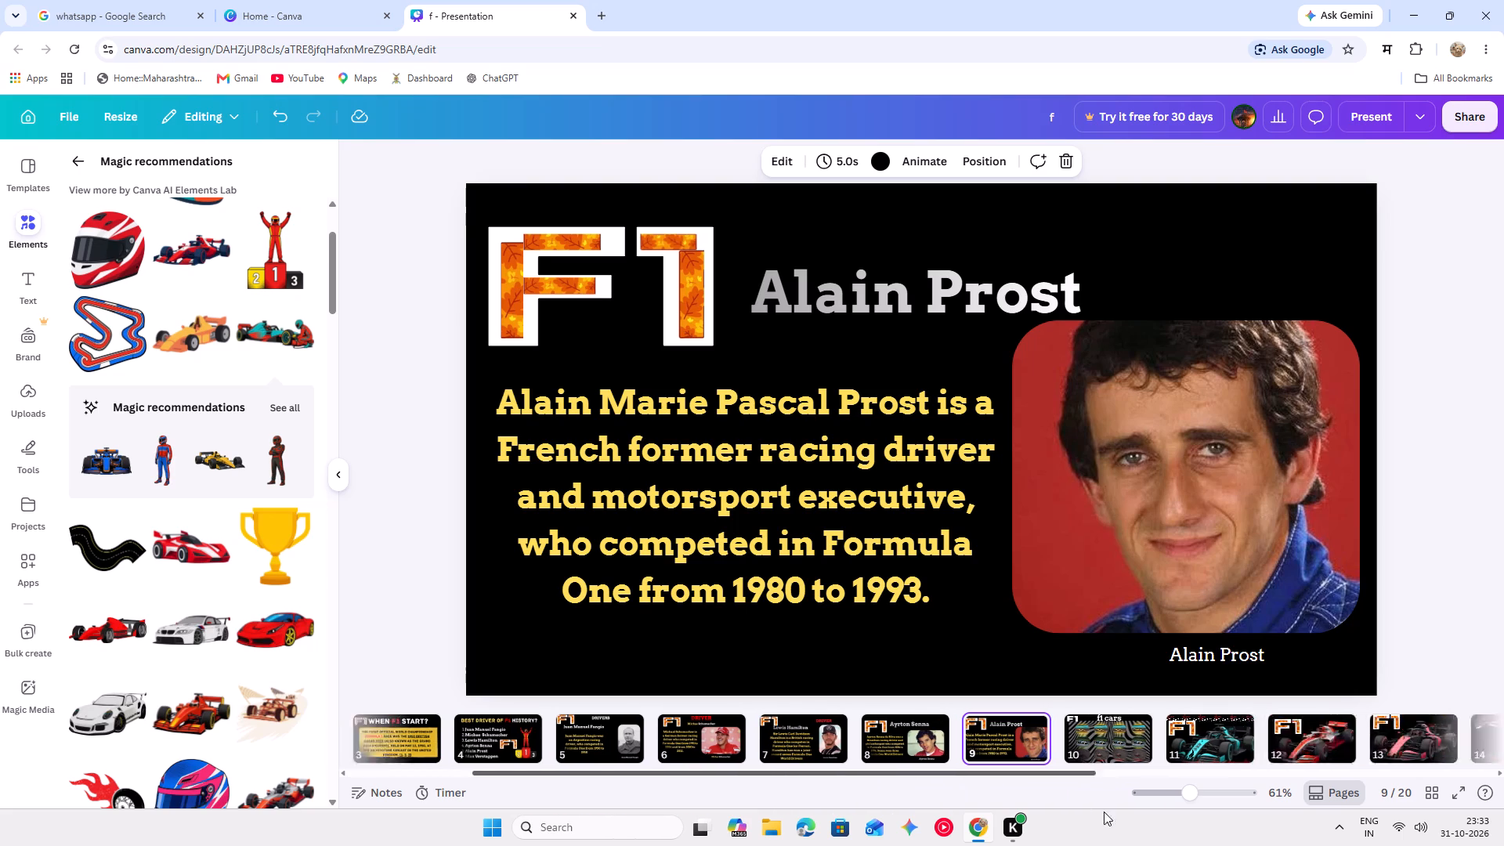
drag(1104, 812, 1466, 801)
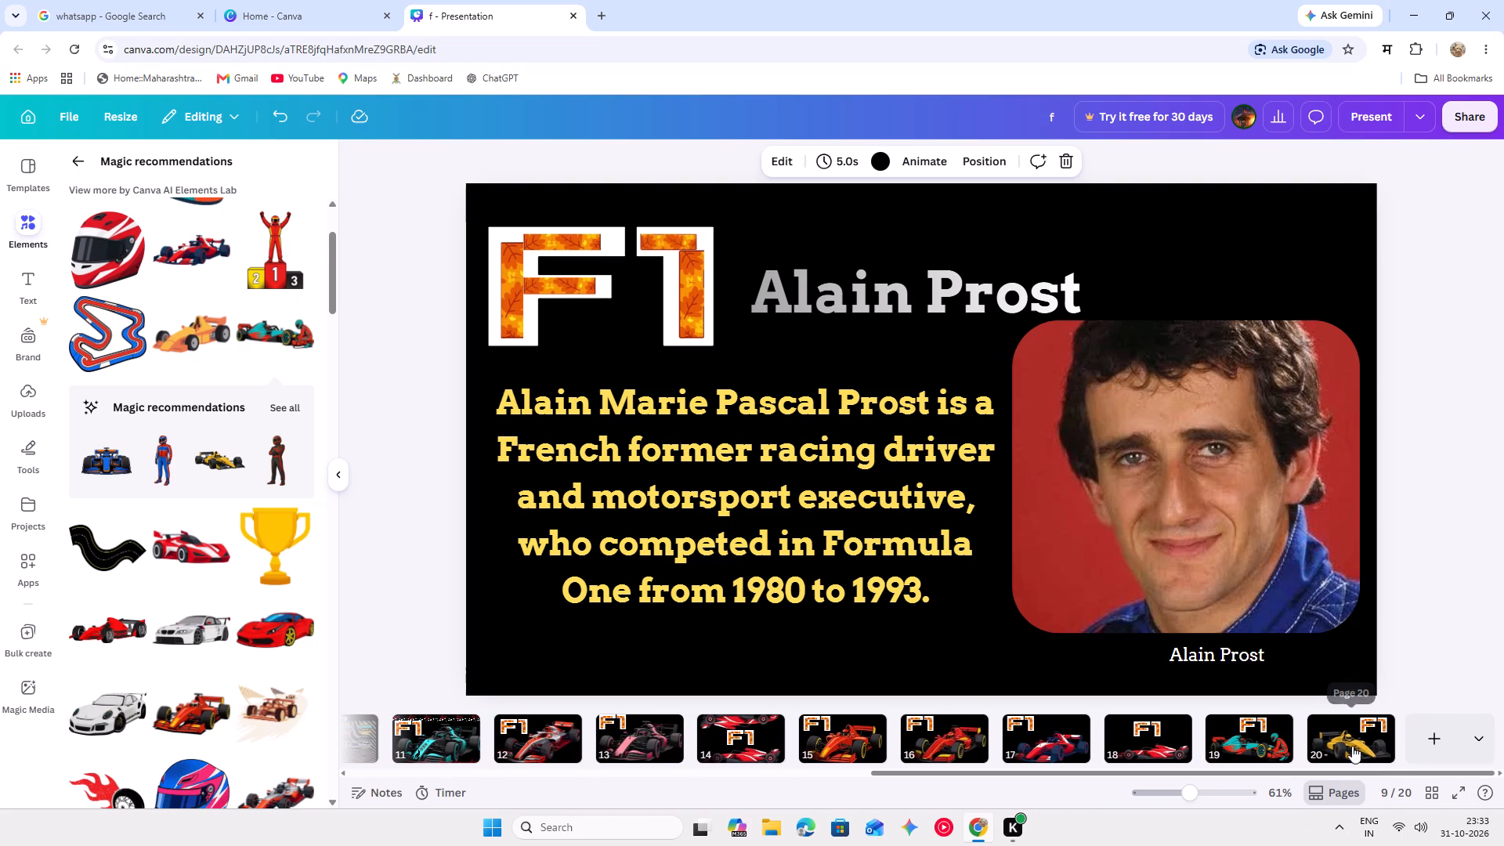
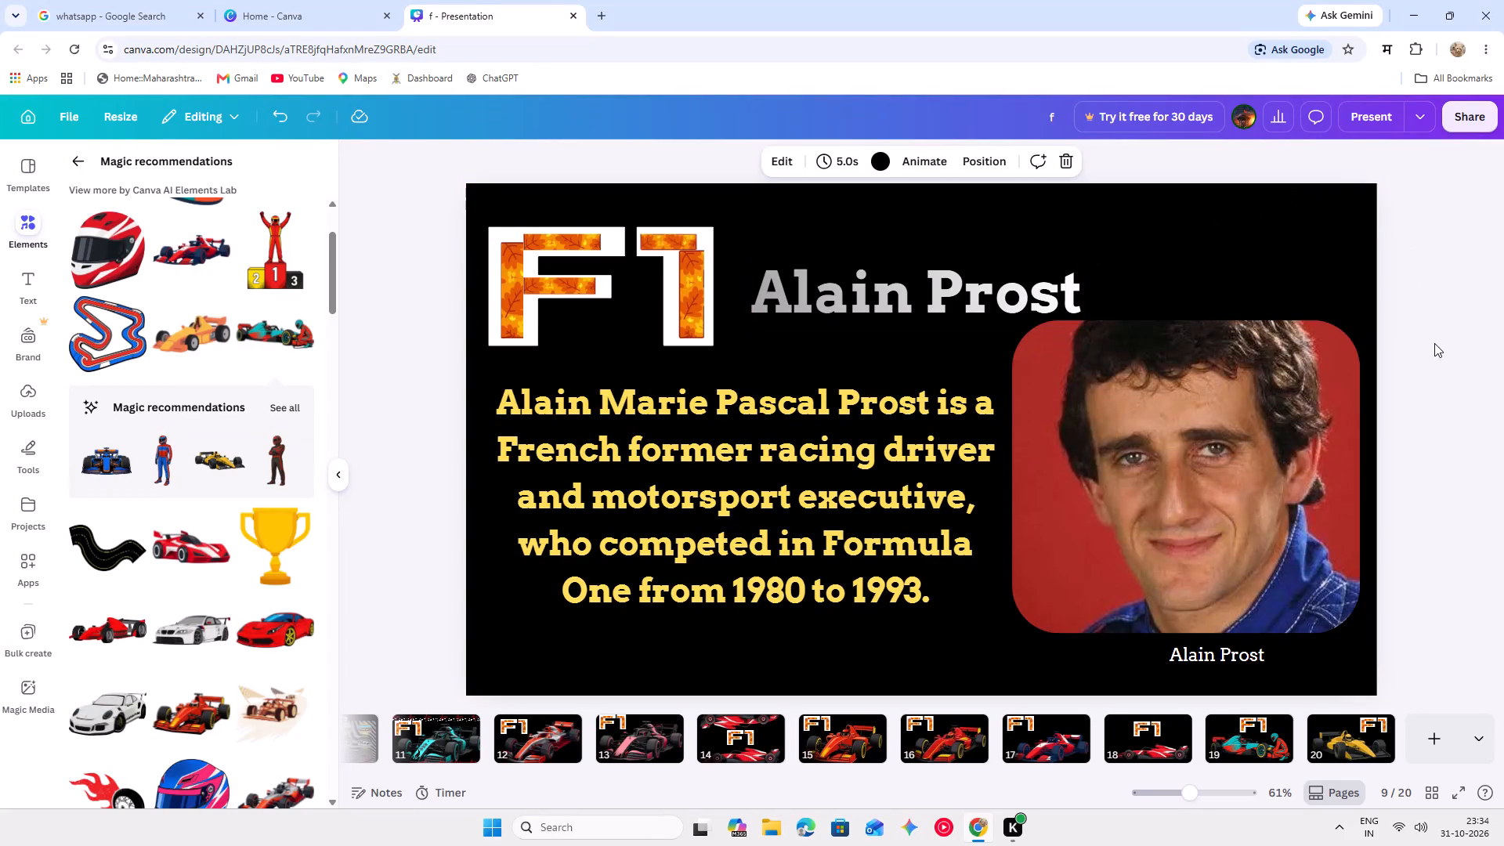
Move the "Alain Prost" title on page 9 slightly up and to the right, clear of the portrait photo.
click(1434, 343)
drag(1076, 302, 1137, 280)
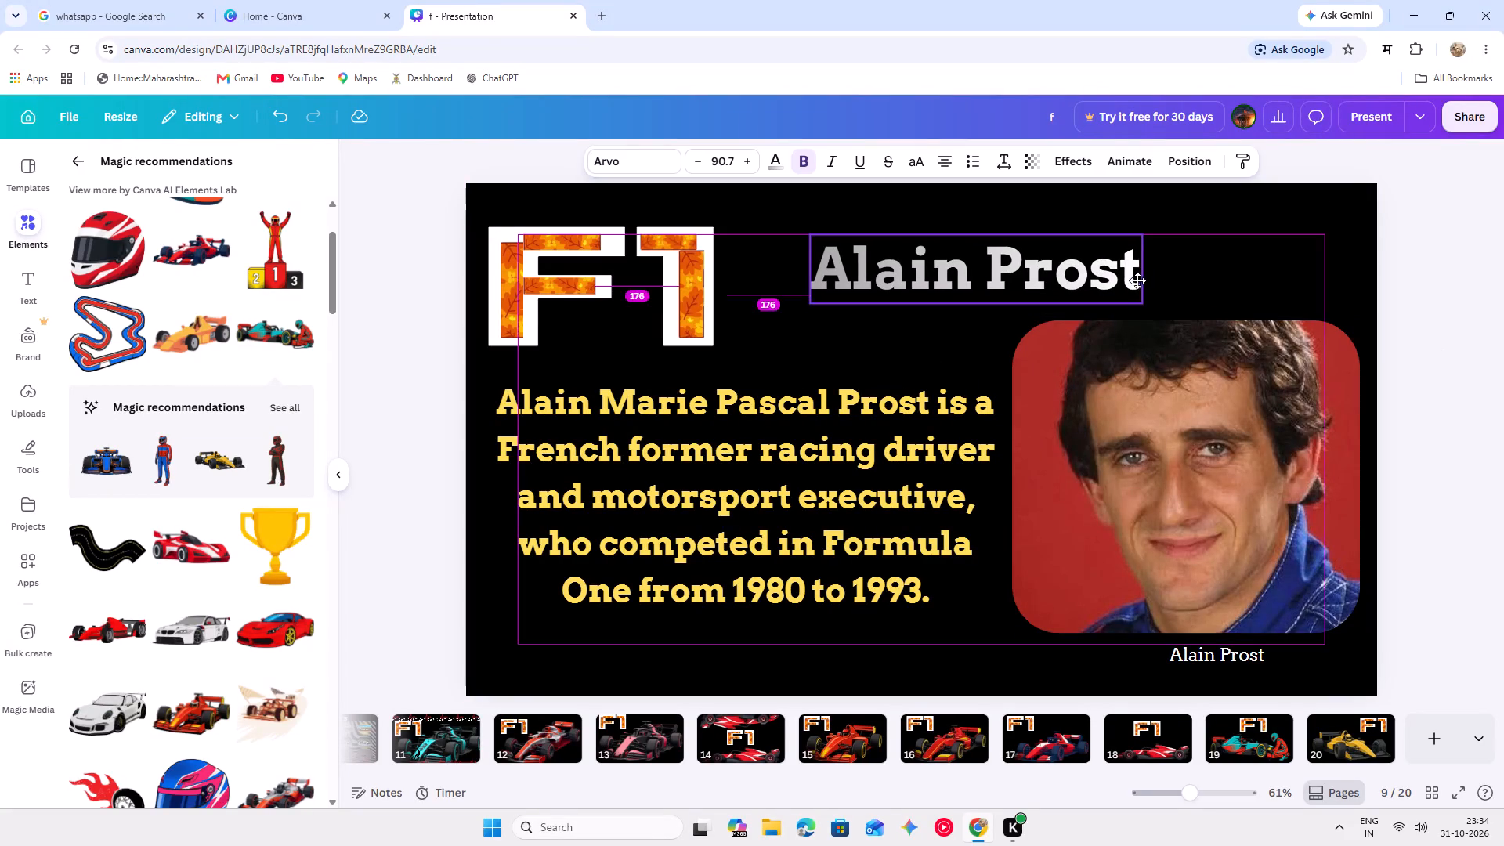
drag(1137, 280, 1140, 280)
click(1503, 347)
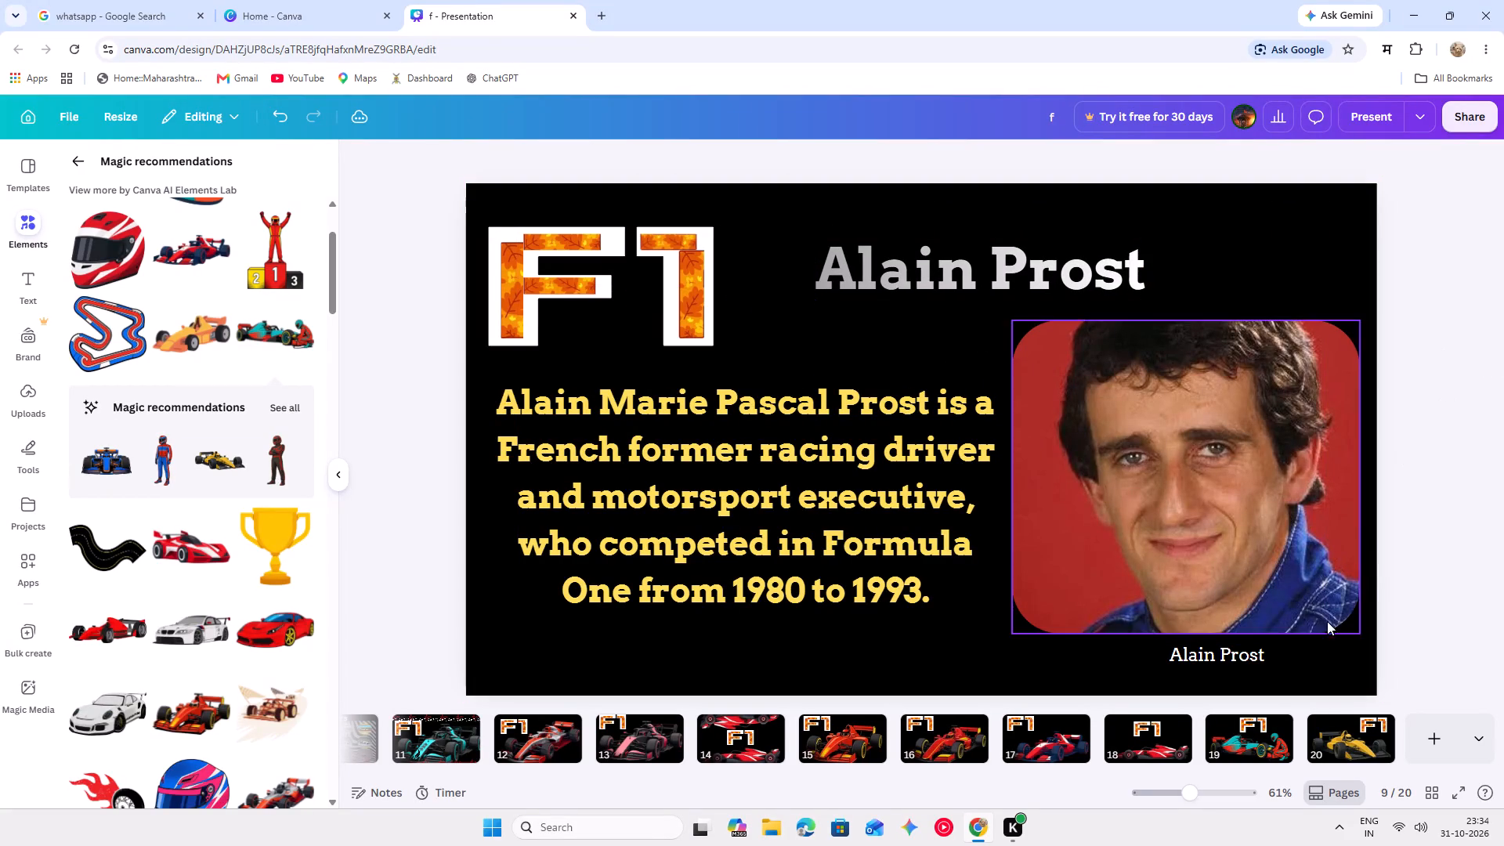
Shift the small "Alain Prost" caption slightly left so it sits centred beneath the portrait photo.
click(1269, 659)
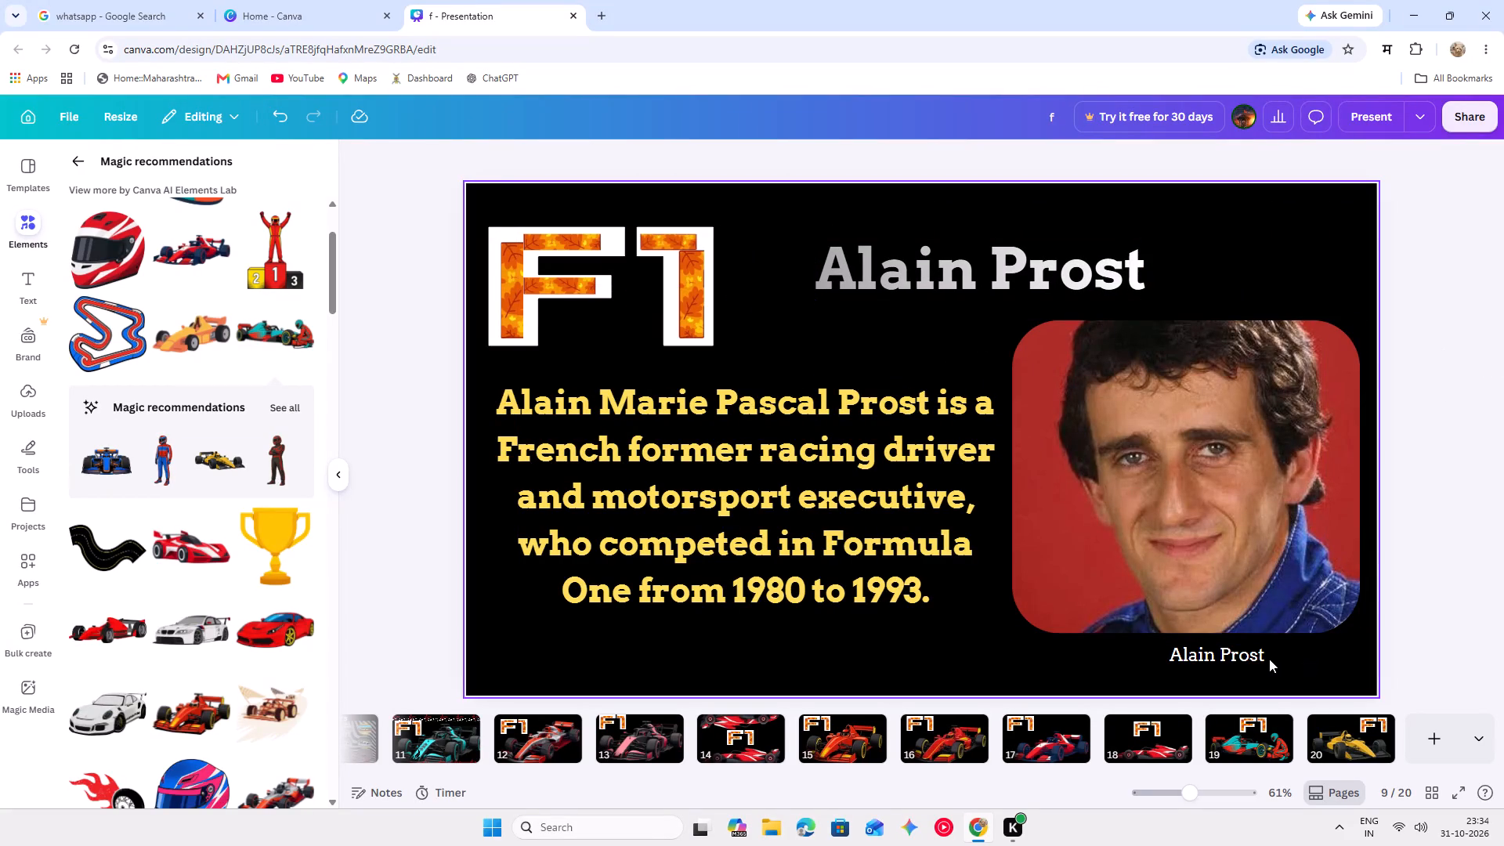
drag(1253, 654, 1235, 654)
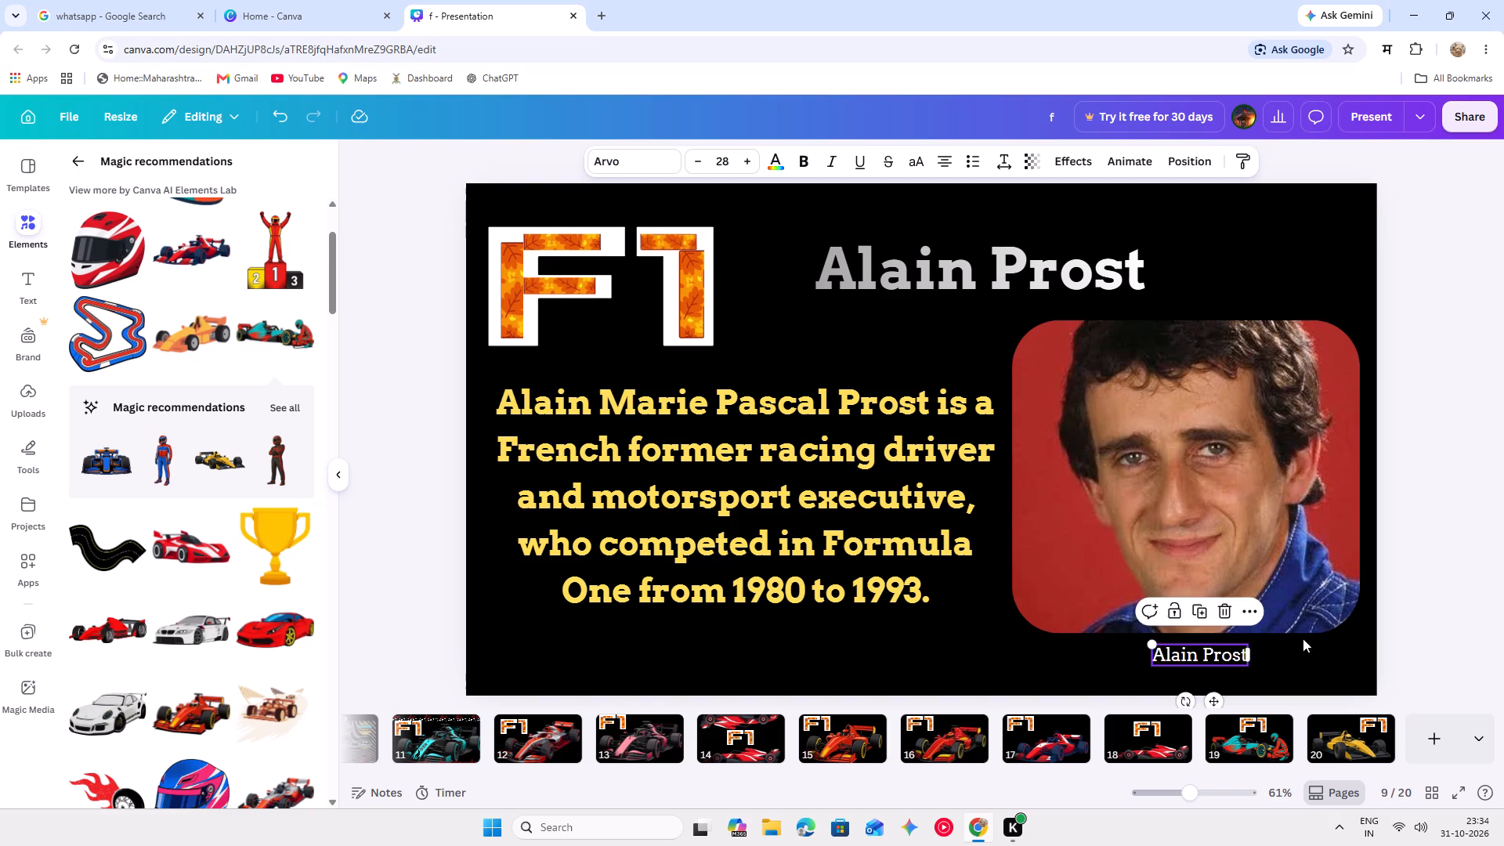
click(1429, 614)
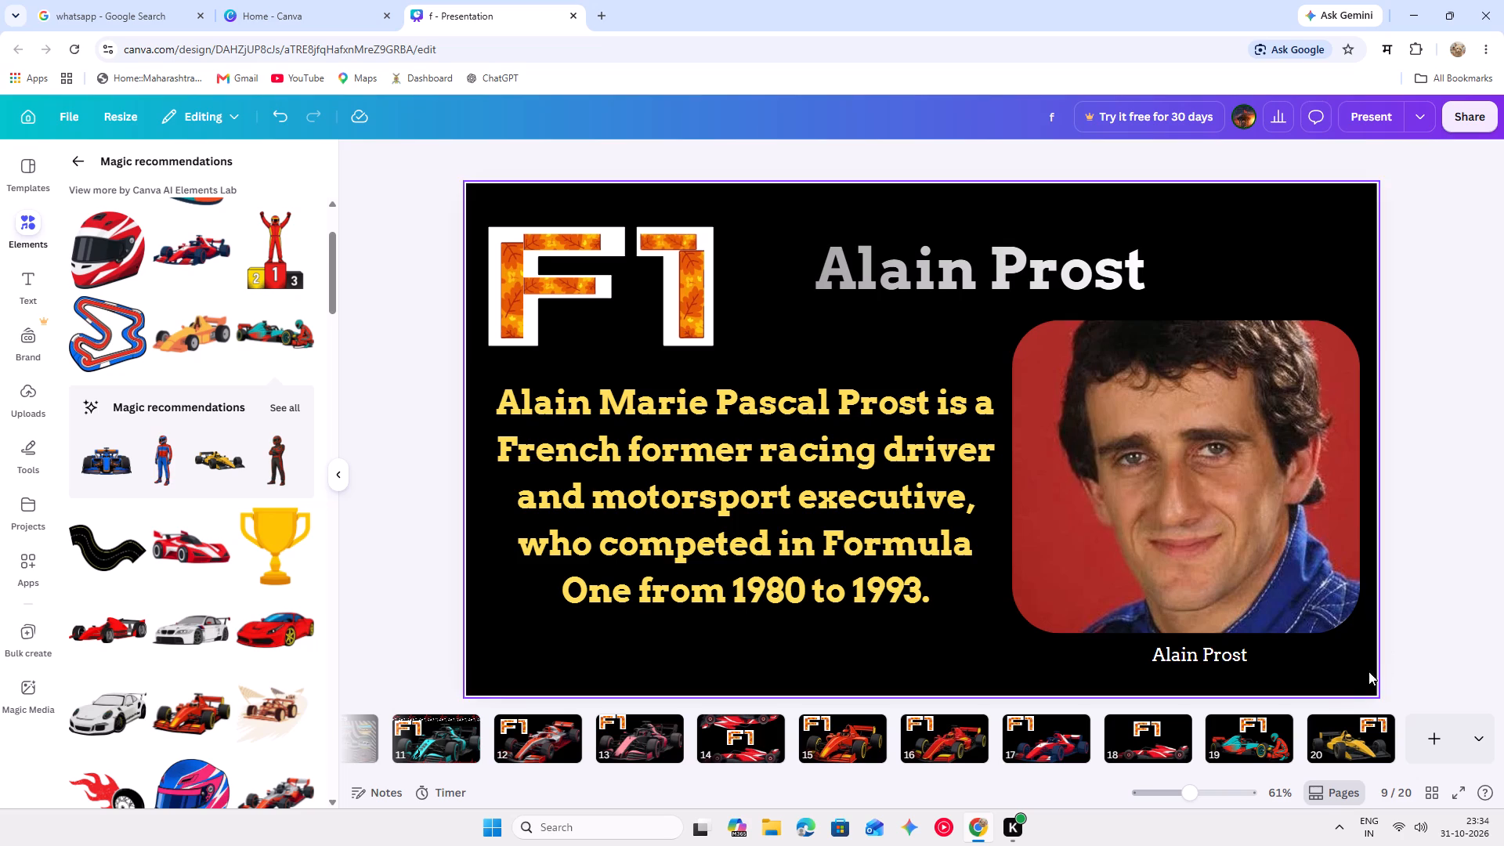
On page 20, try red, yellow and light grey backgrounds, settling on the near-black colour already used in the design.
click(1350, 728)
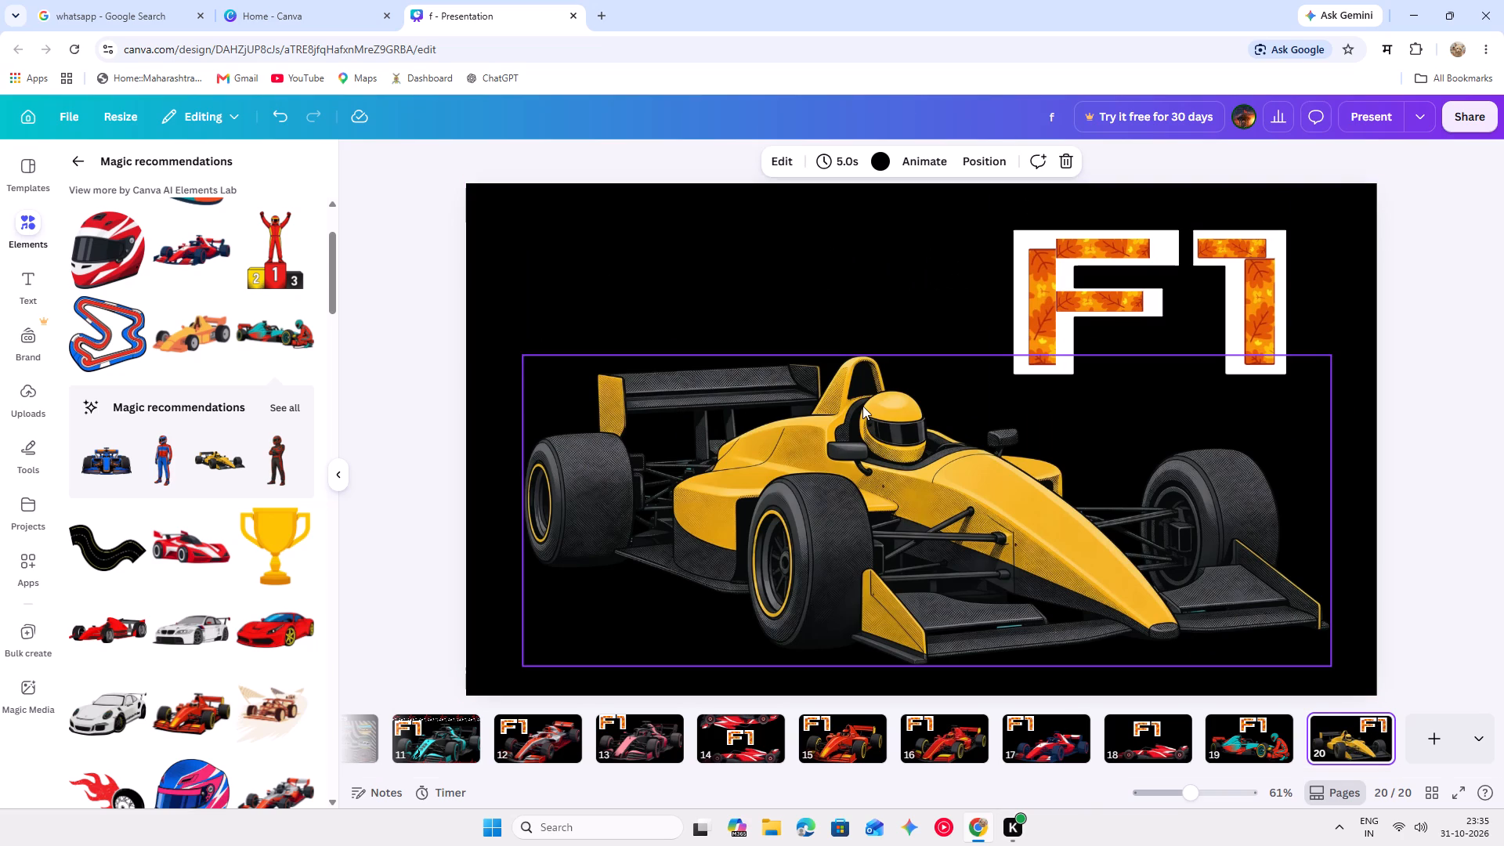
click(878, 160)
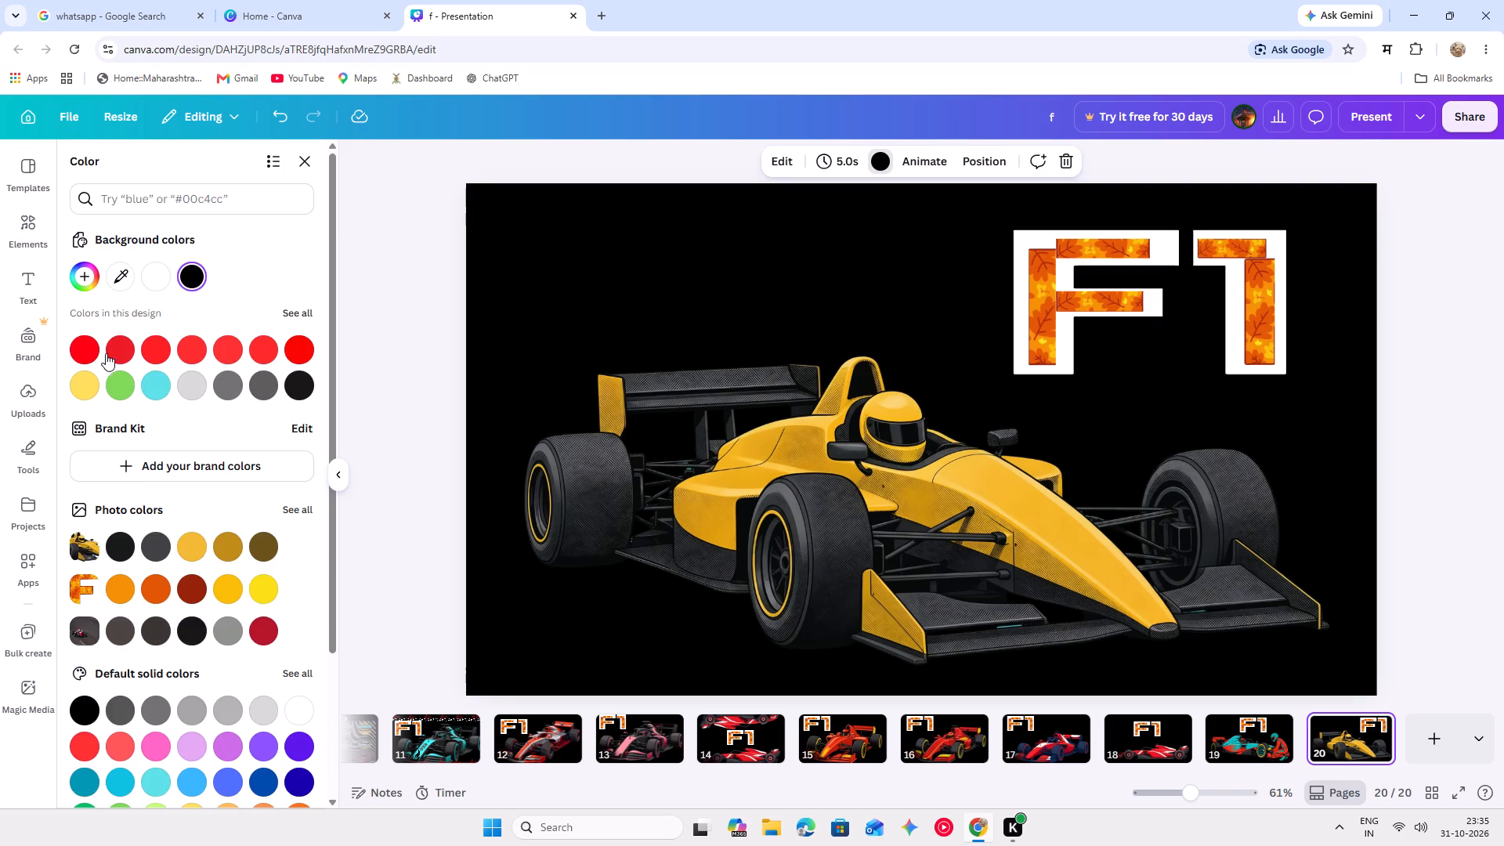
click(108, 349)
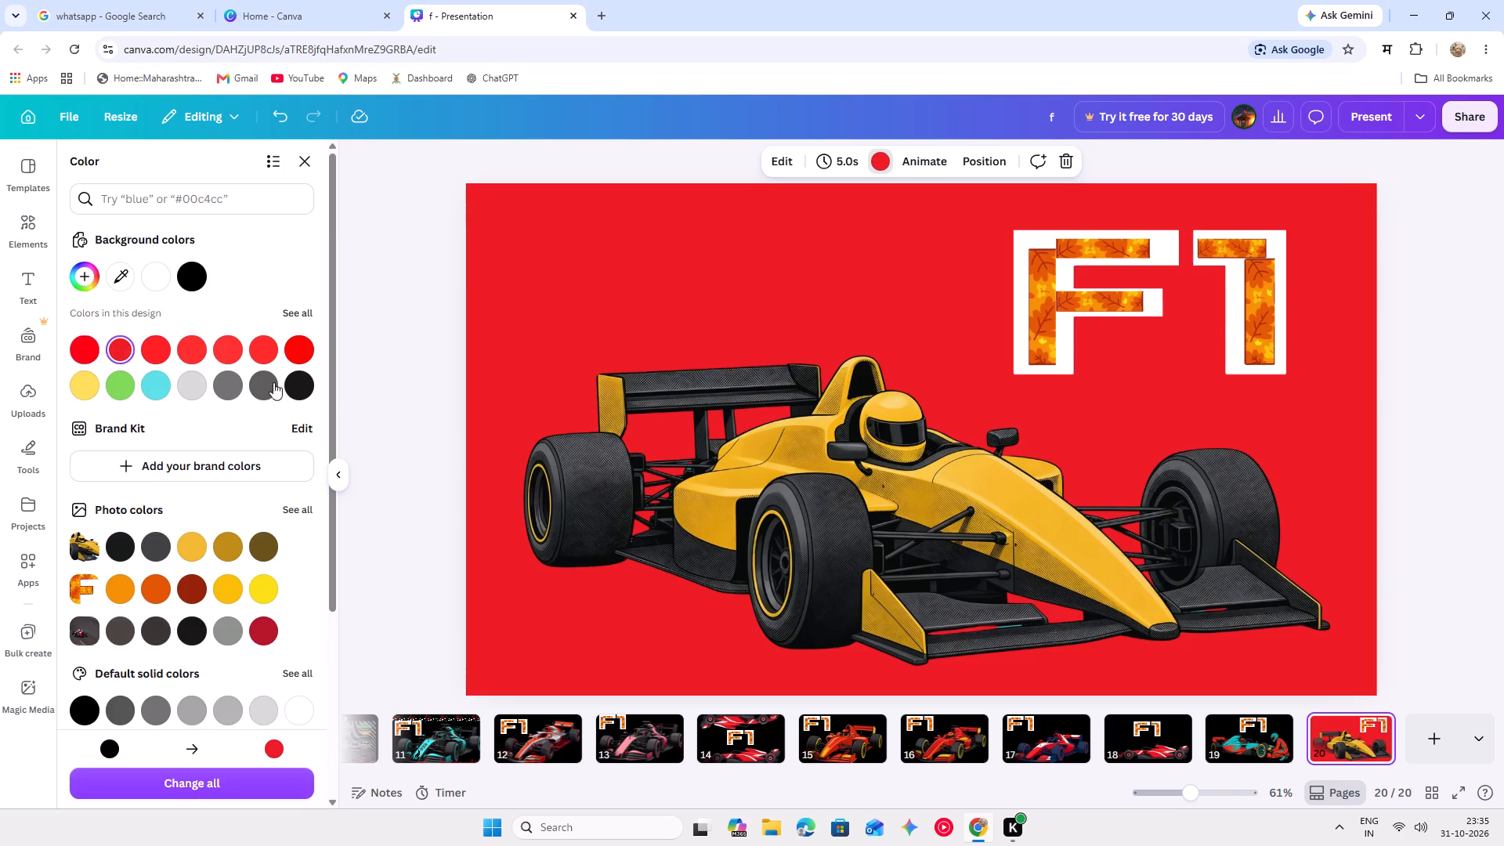
click(298, 390)
click(80, 385)
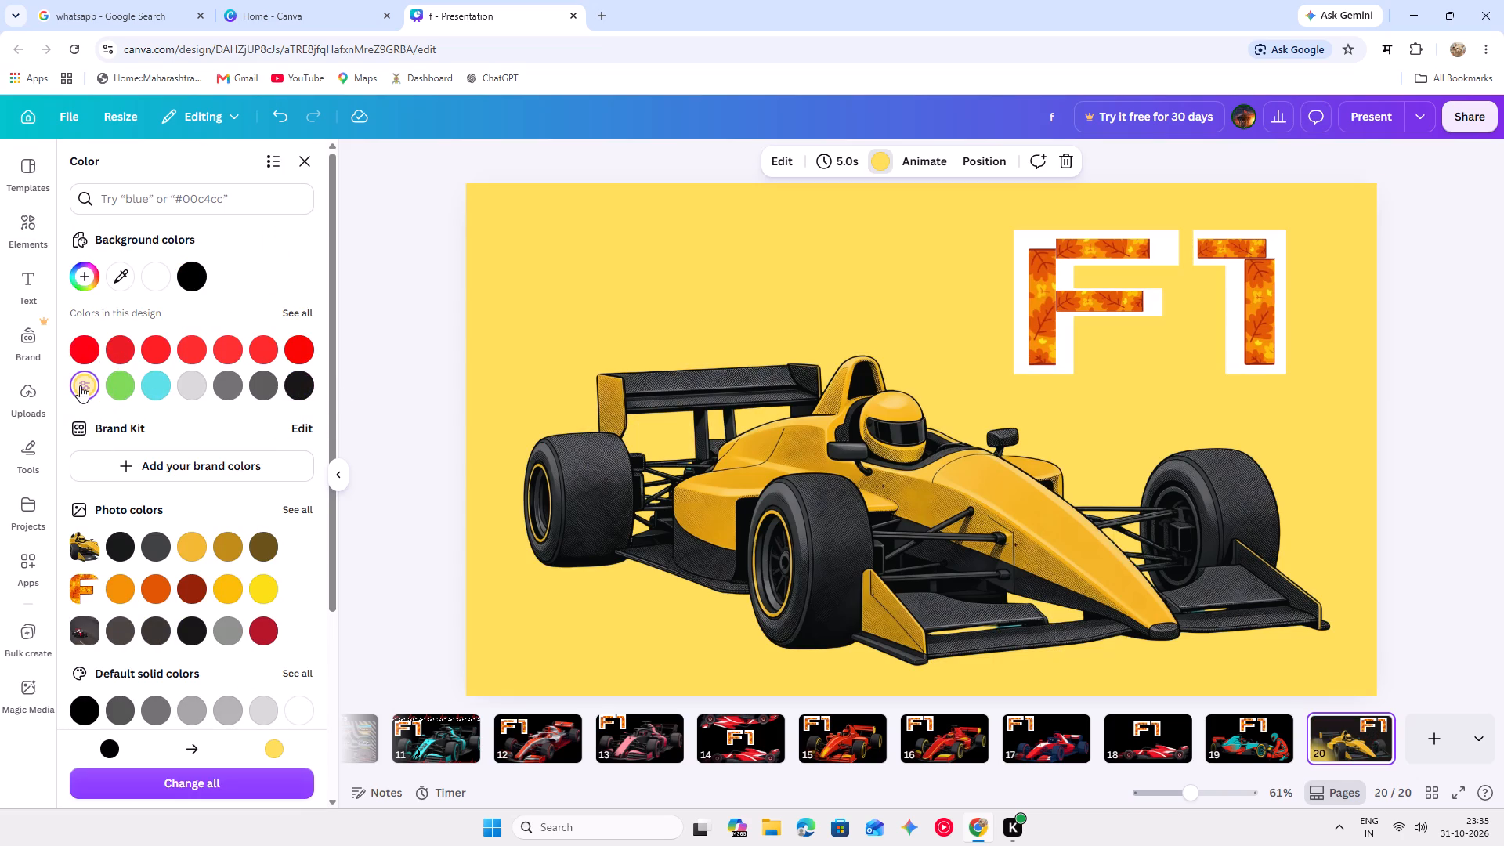
click(187, 381)
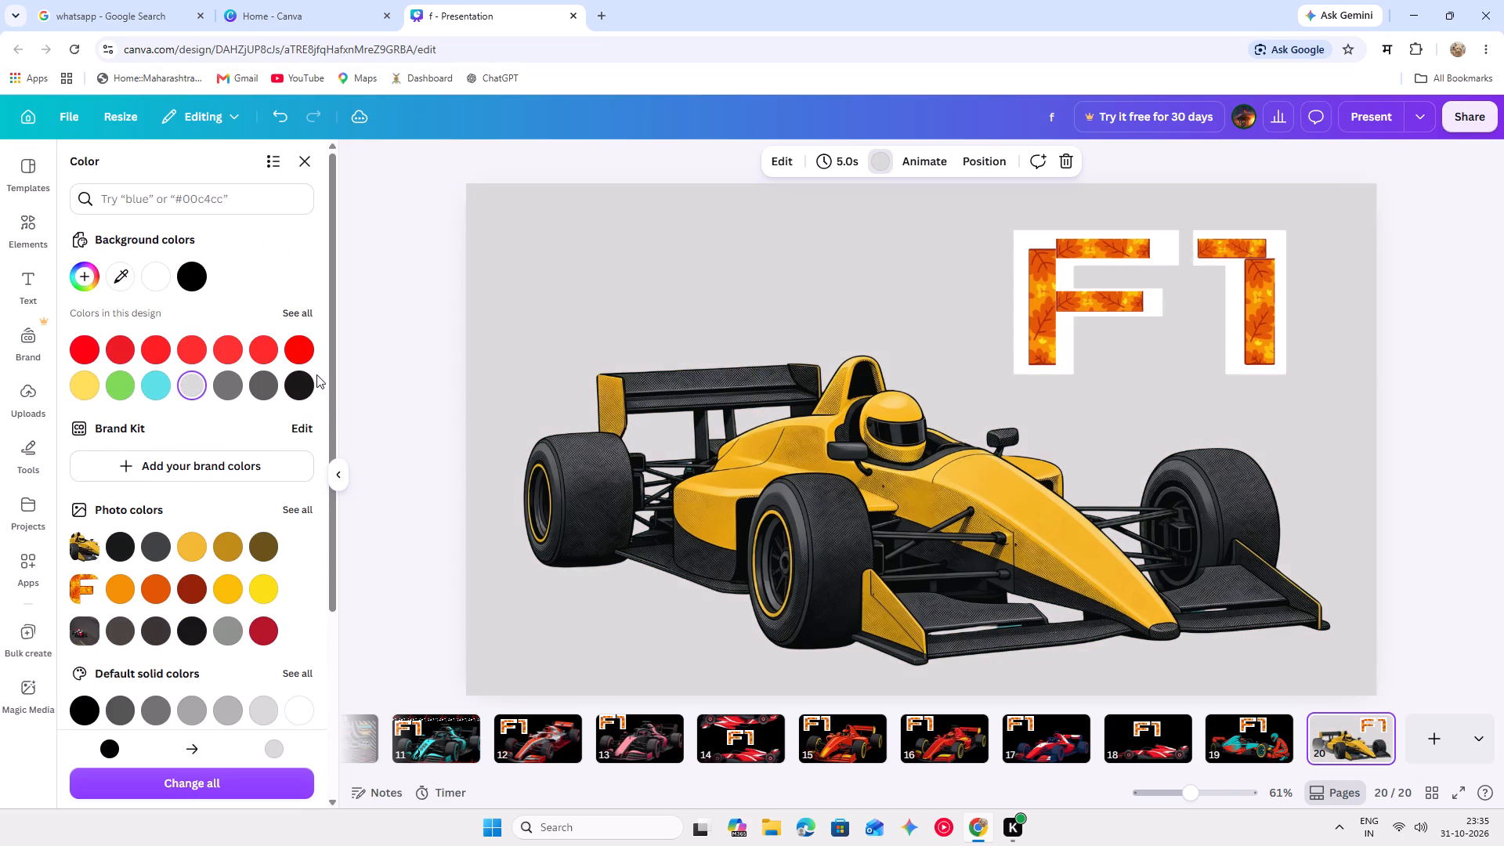
click(291, 342)
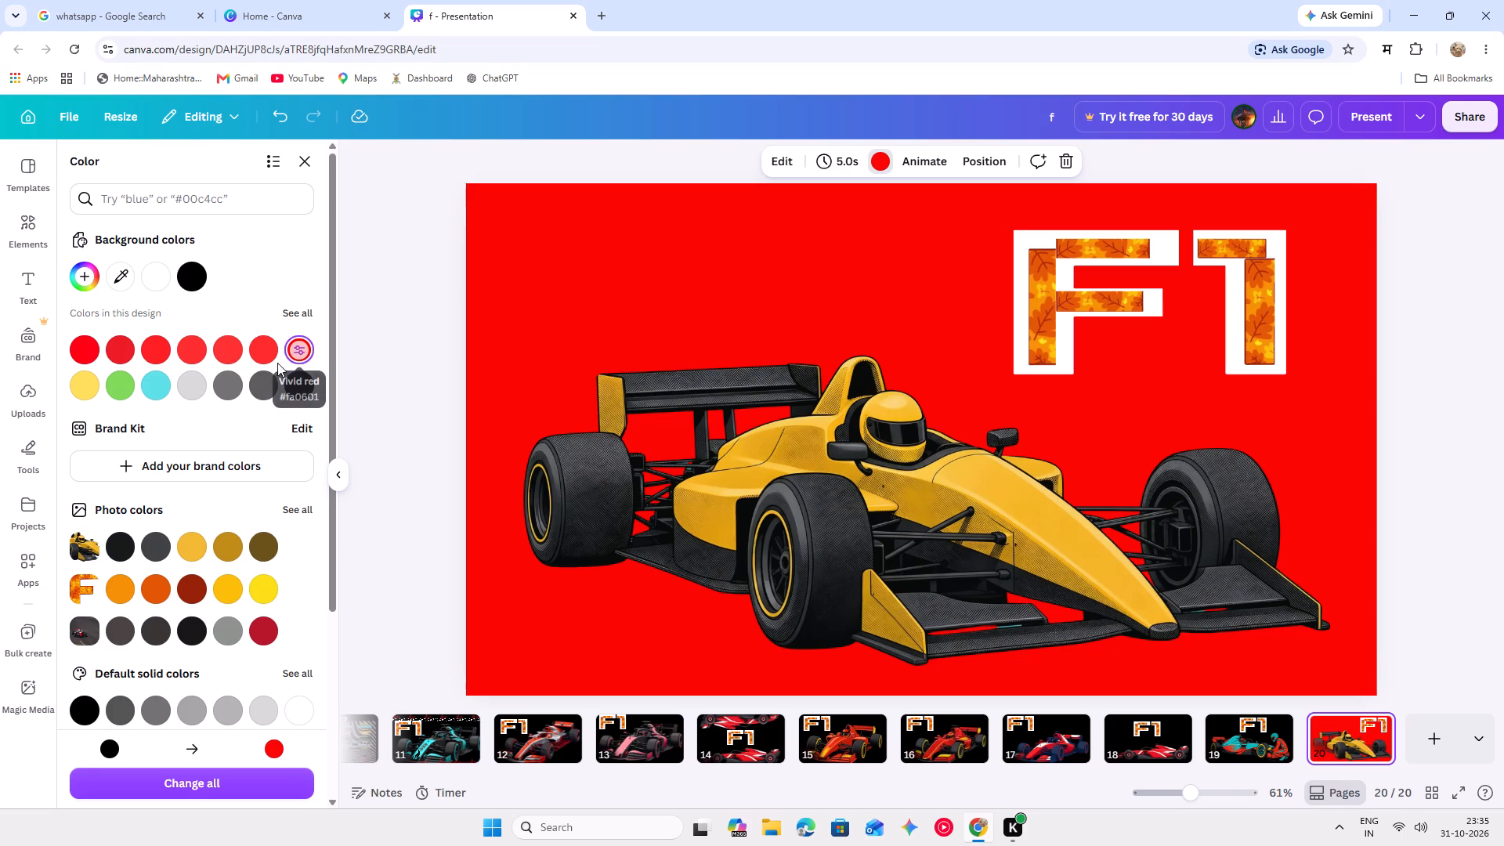
click(295, 382)
click(1419, 395)
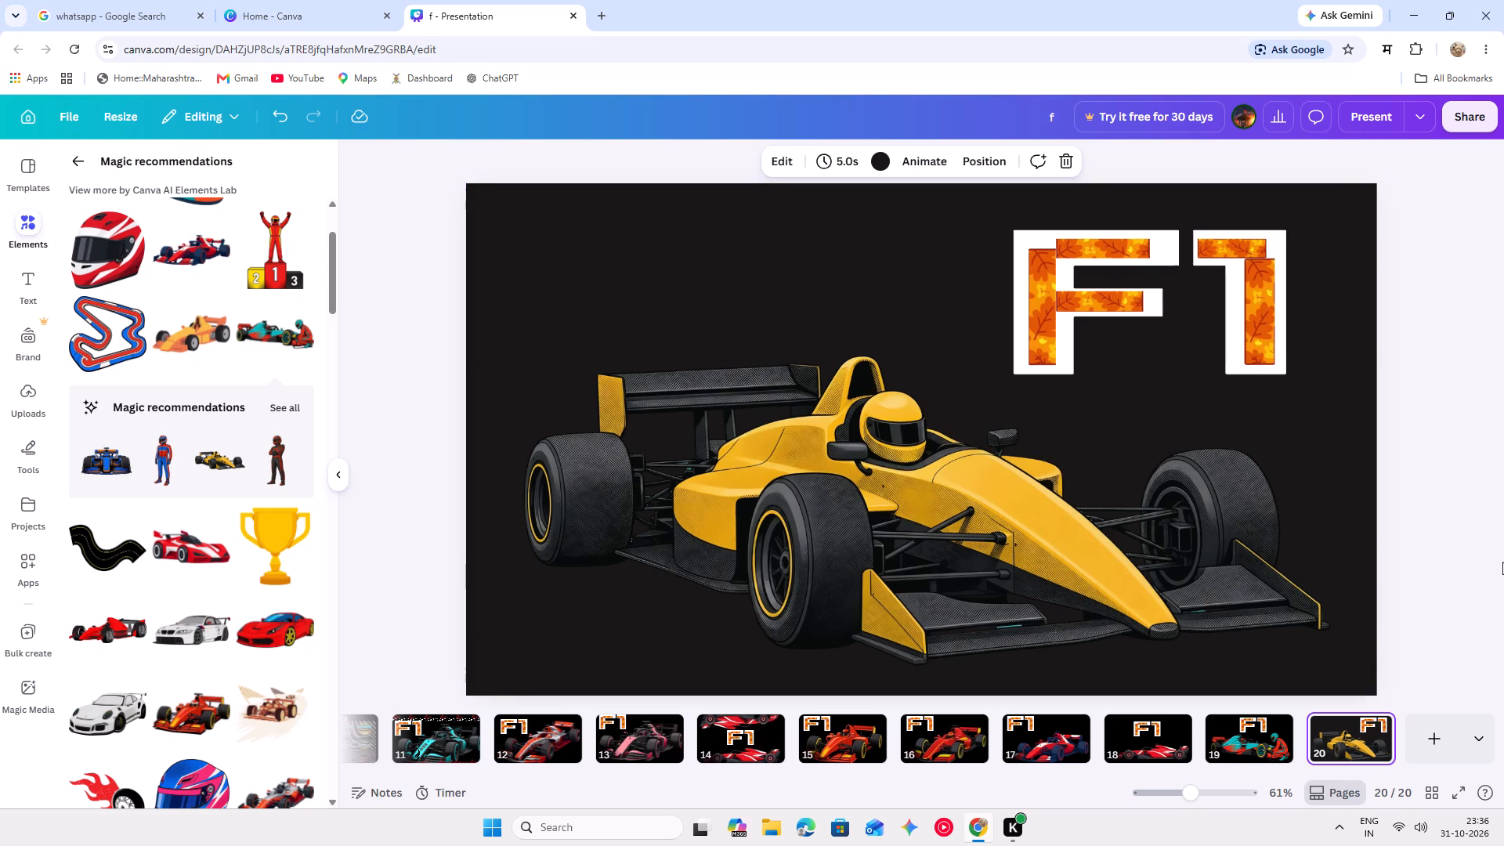
click(1454, 507)
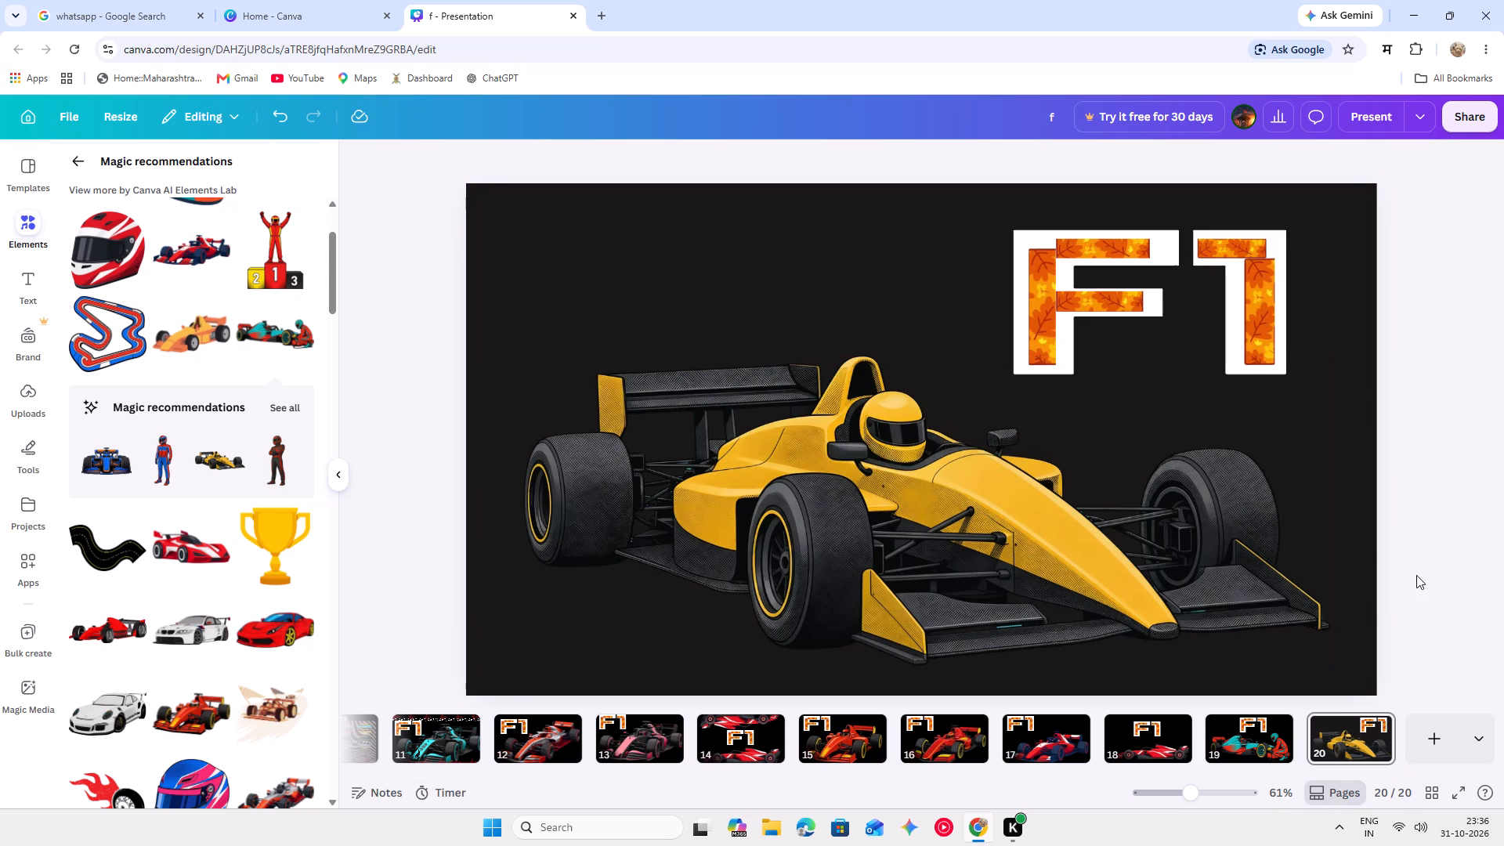
Add page 21 and insert the red "OCAL" formula car graphic, enlarged and centred across the lower half of the page.
click(1421, 757)
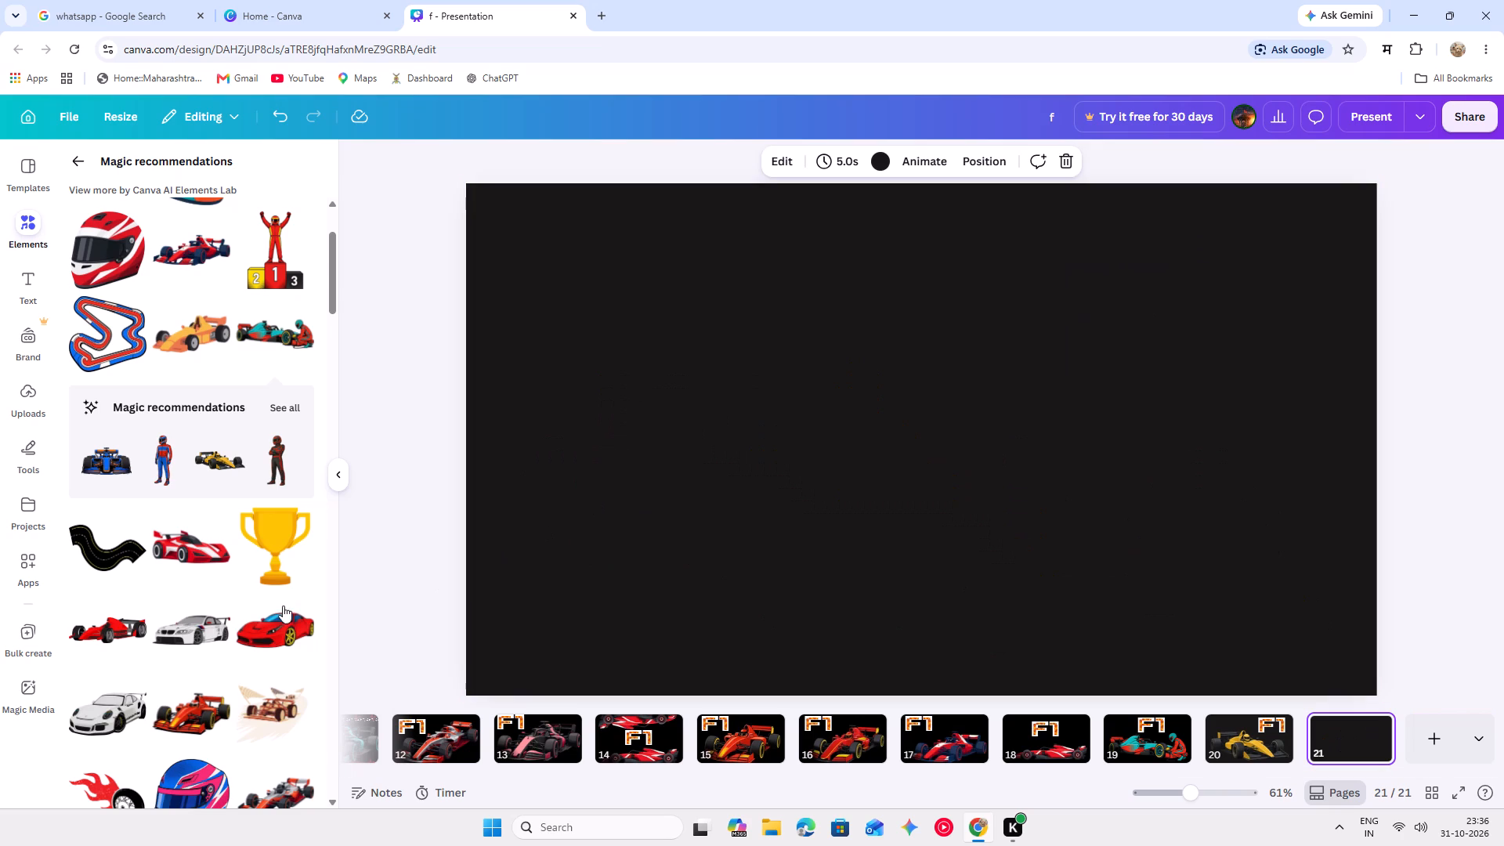
scroll(229, 607, down, 2)
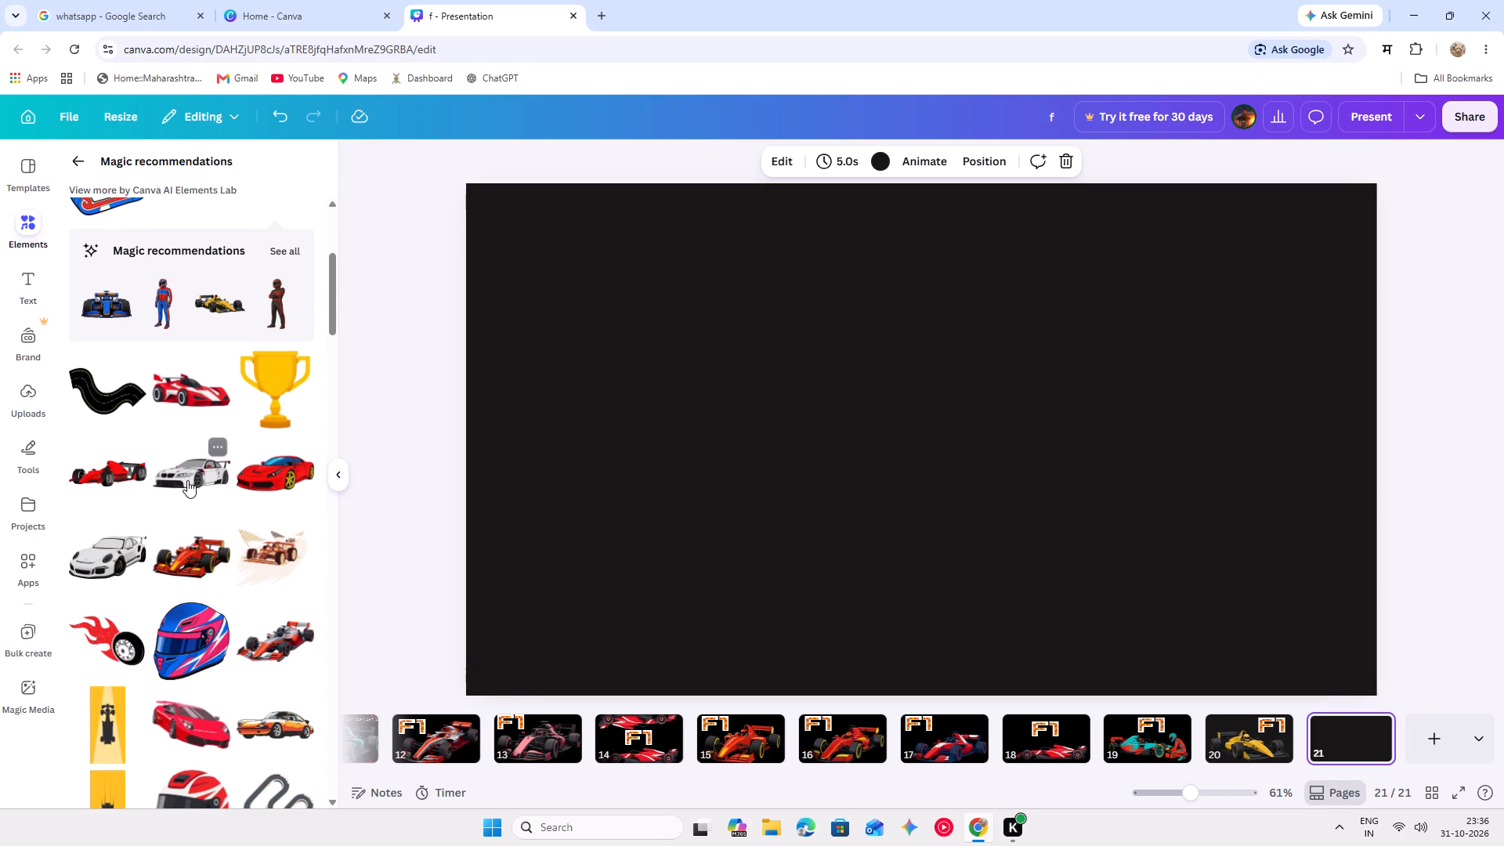
click(131, 473)
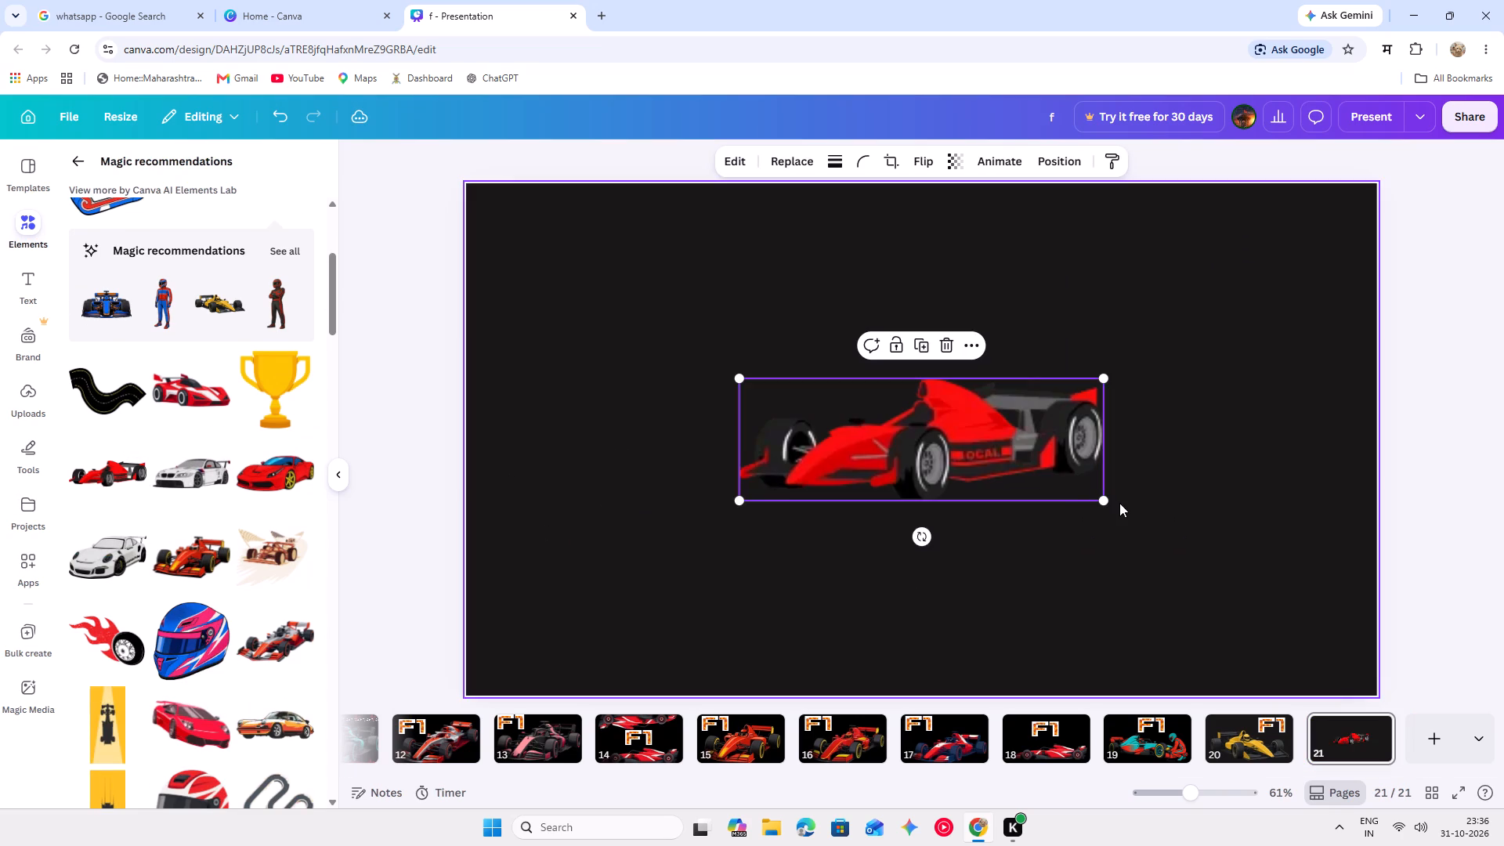
drag(1104, 501, 1104, 501)
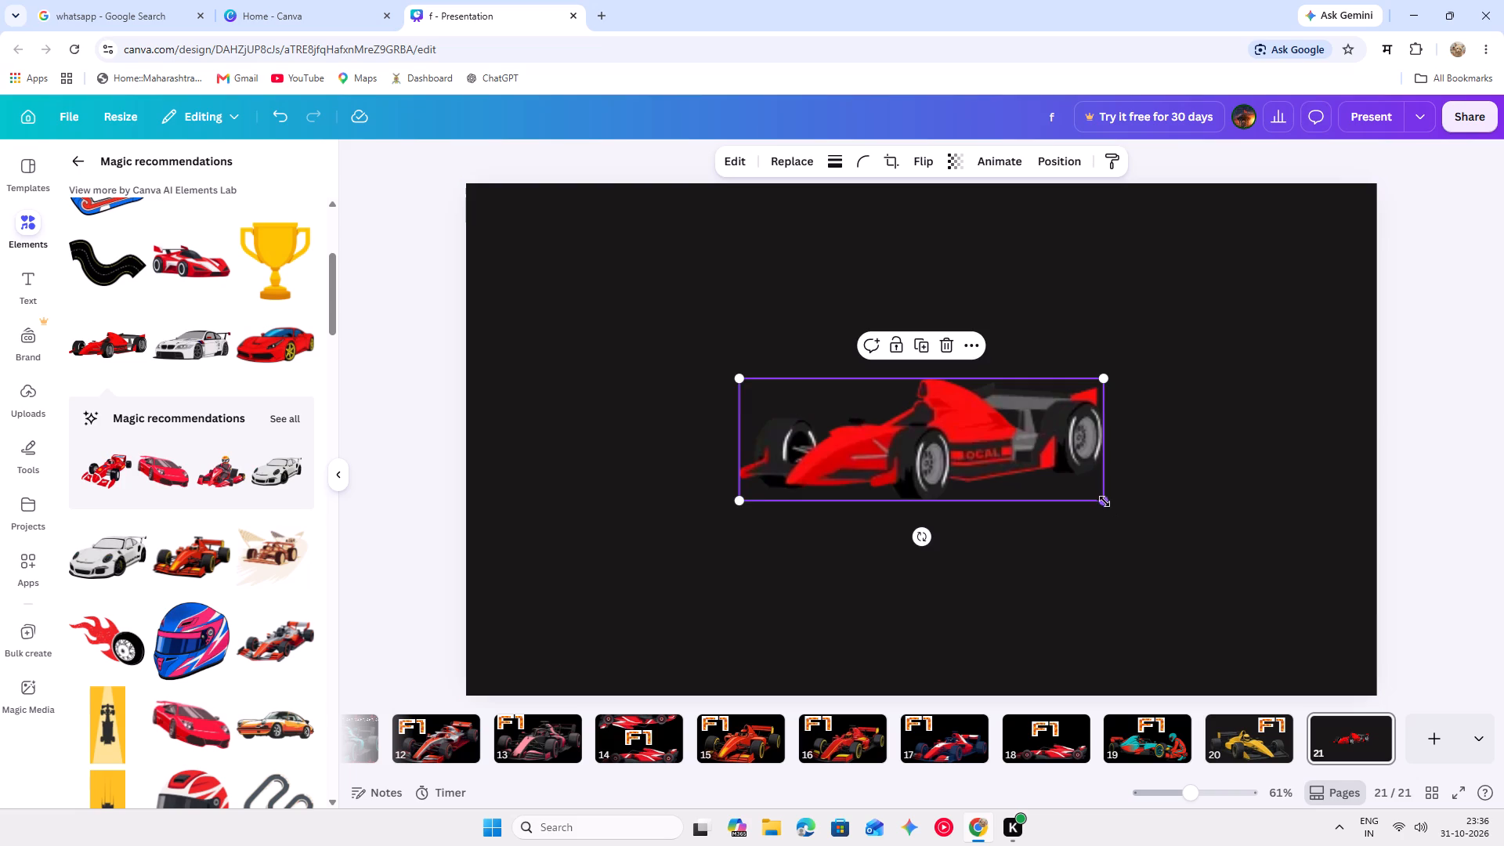
drag(1104, 501, 1343, 582)
drag(1271, 534, 1166, 587)
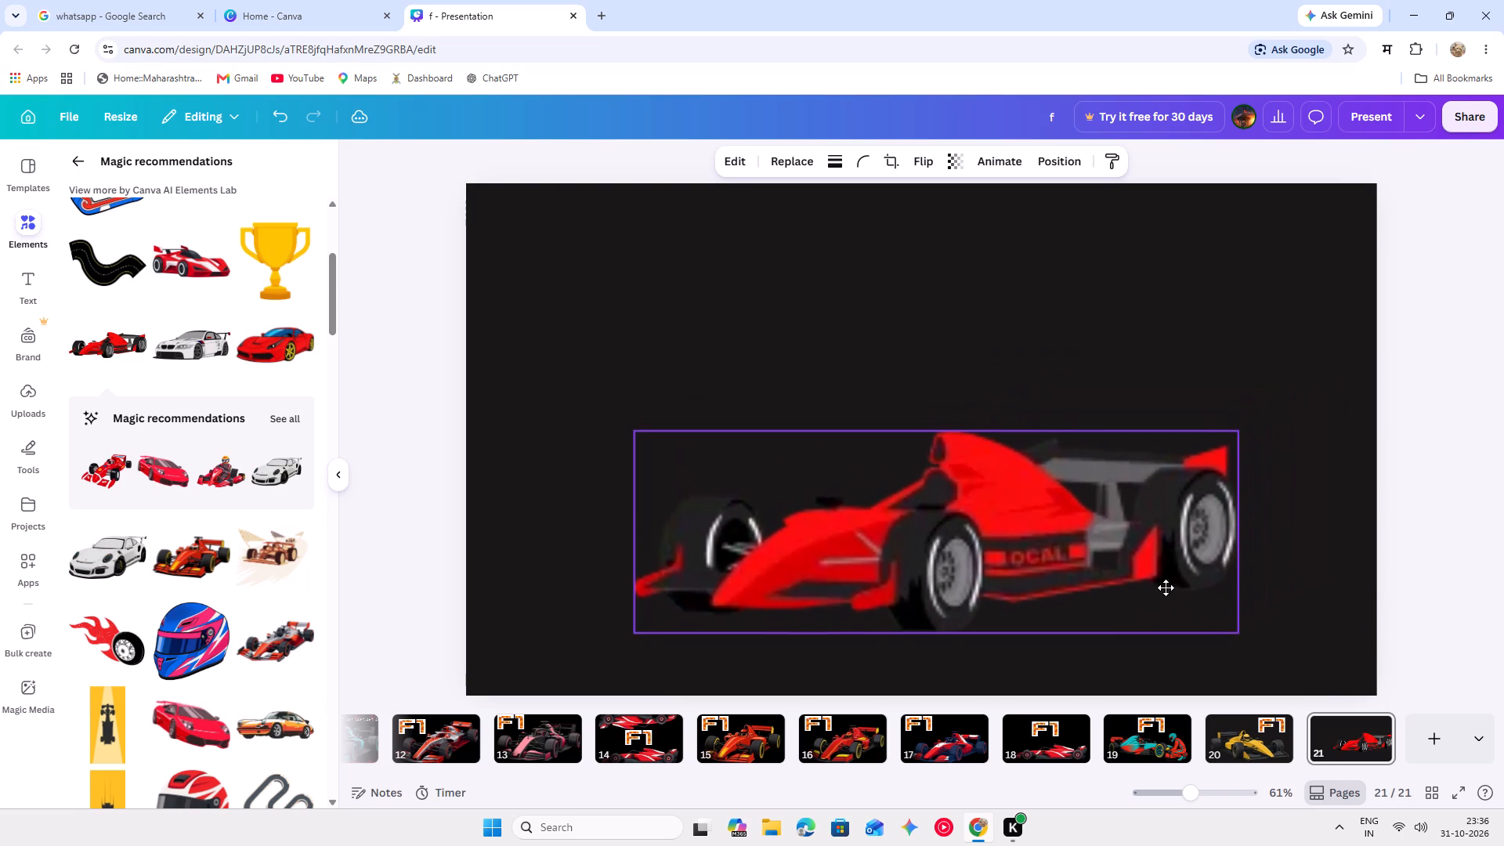
drag(1166, 587, 1166, 589)
drag(1235, 631, 1357, 668)
drag(1319, 660, 1248, 665)
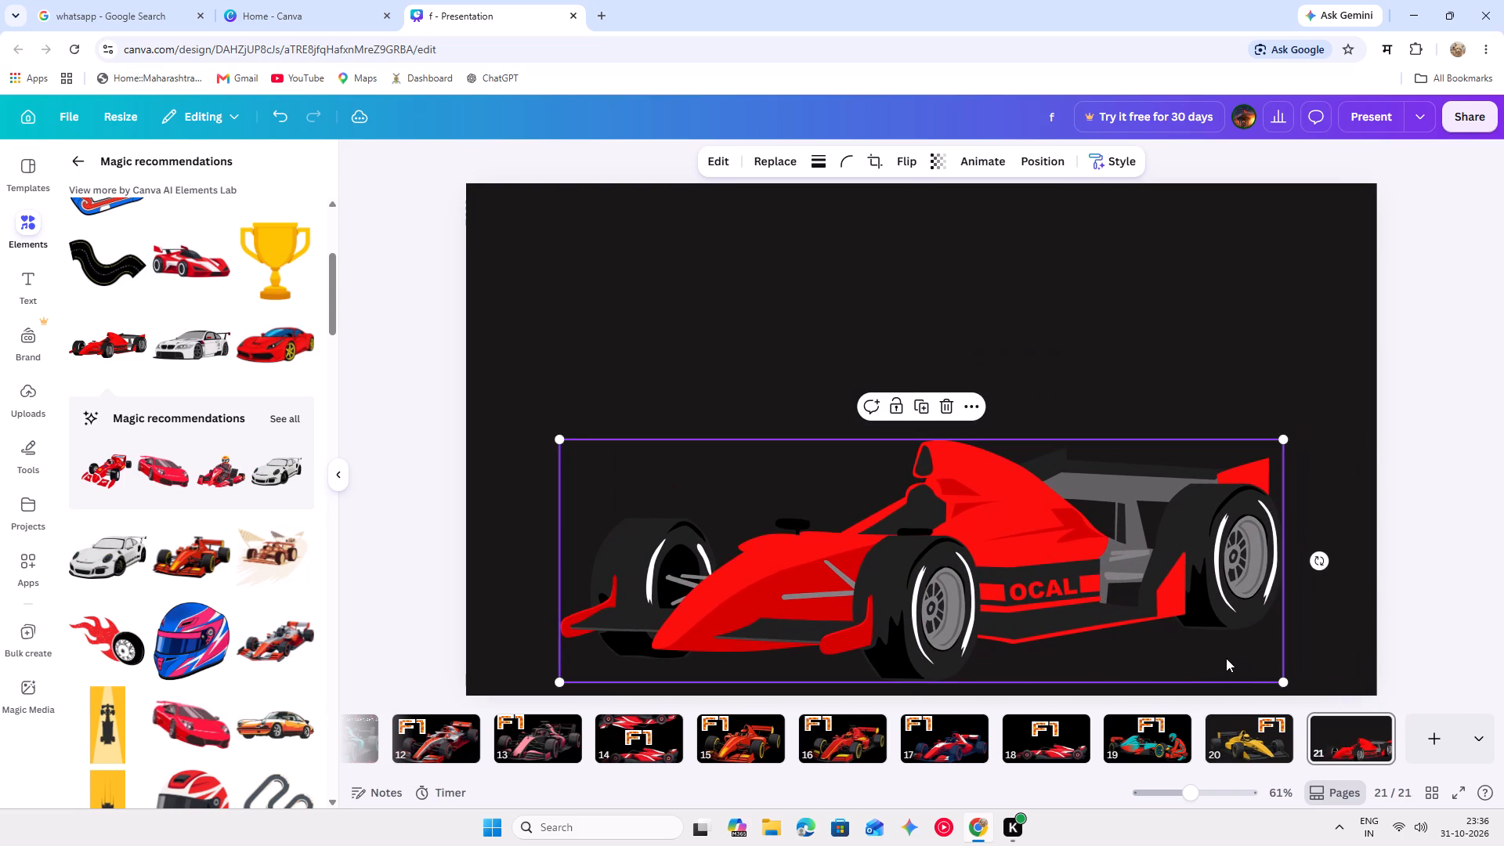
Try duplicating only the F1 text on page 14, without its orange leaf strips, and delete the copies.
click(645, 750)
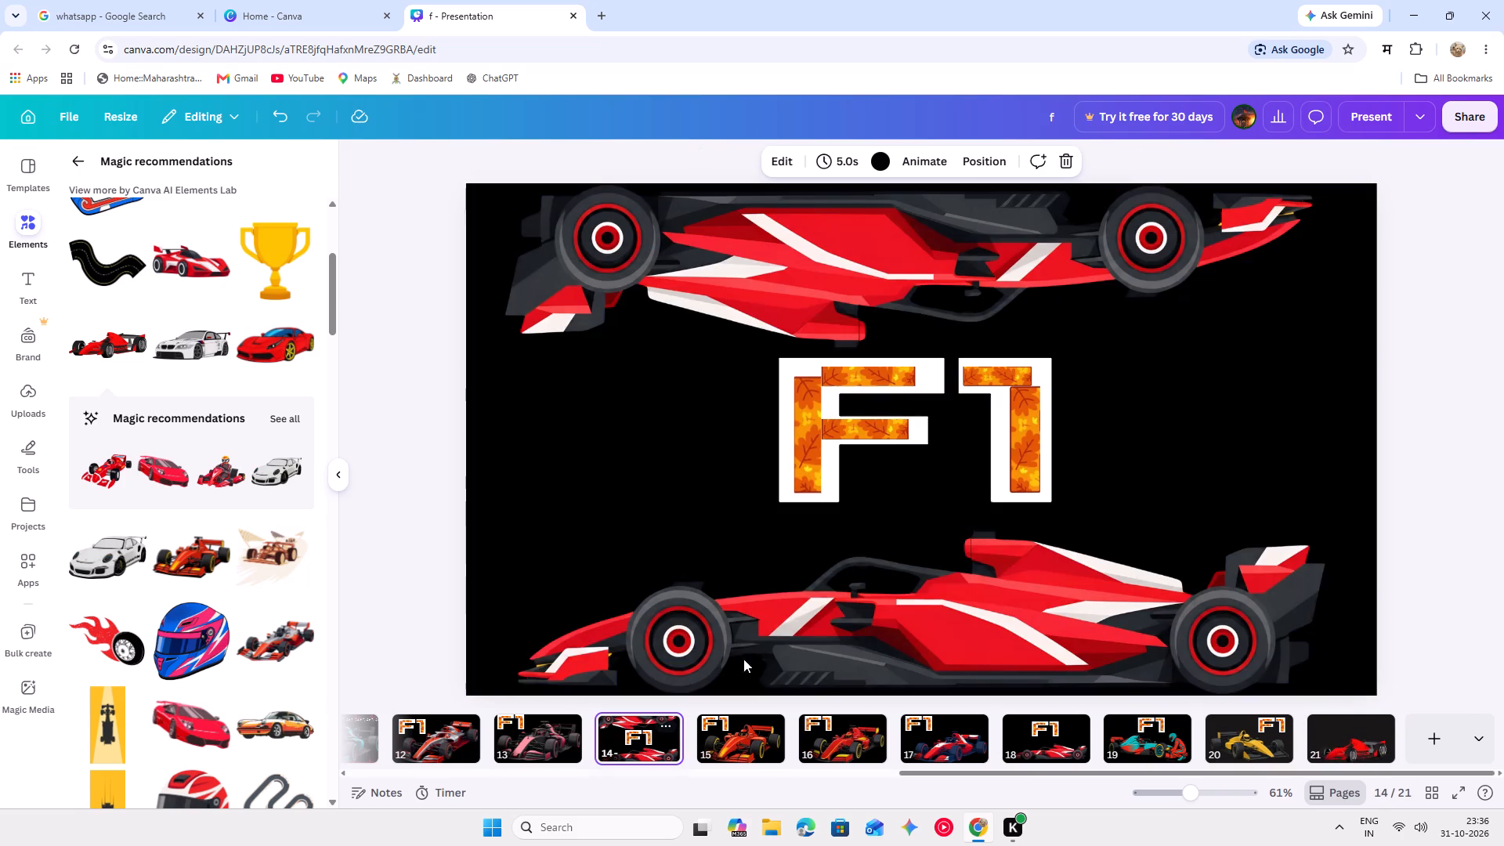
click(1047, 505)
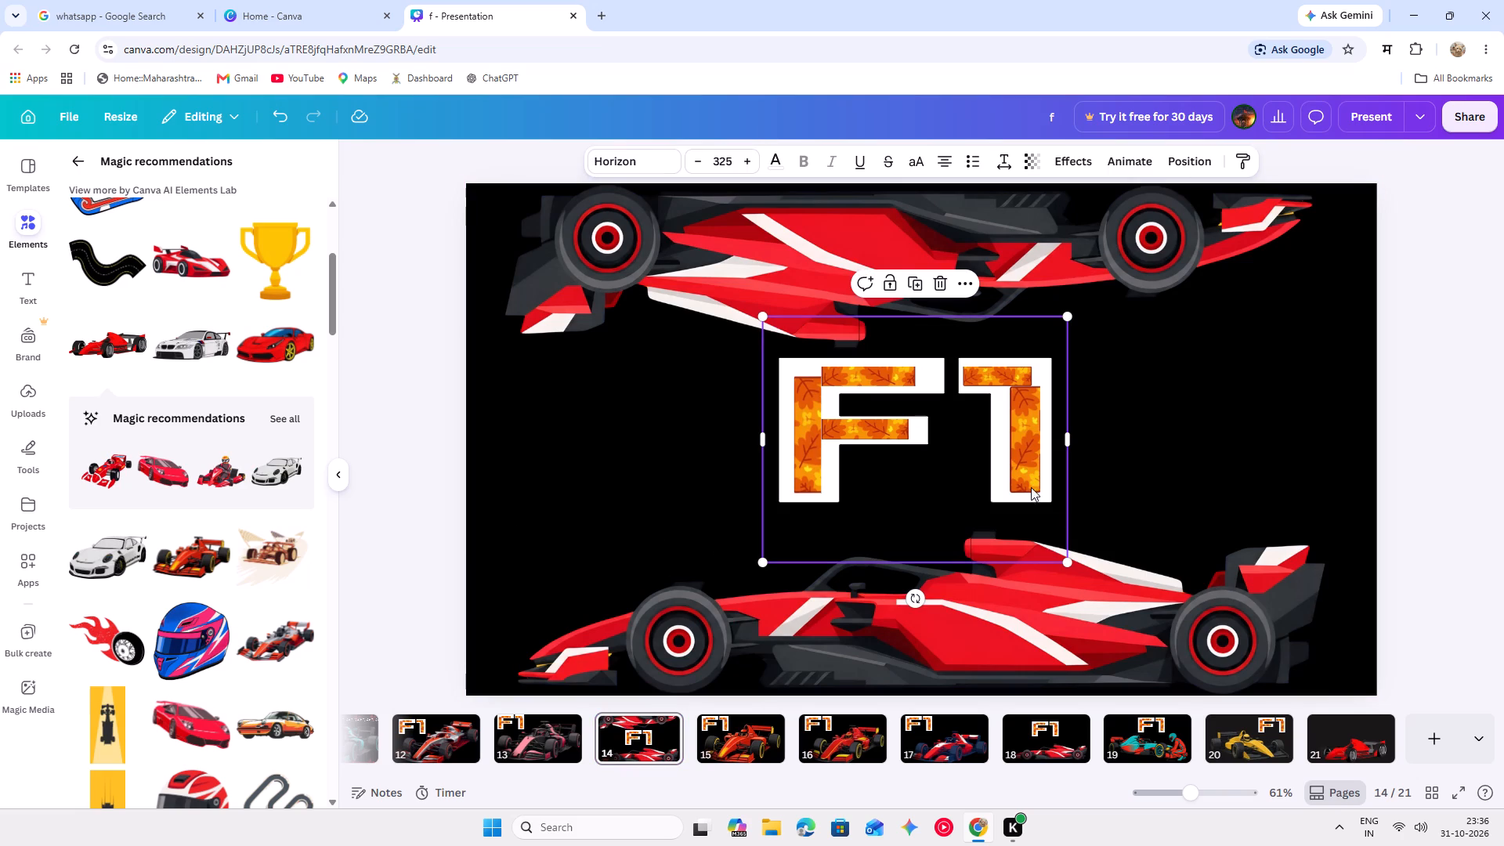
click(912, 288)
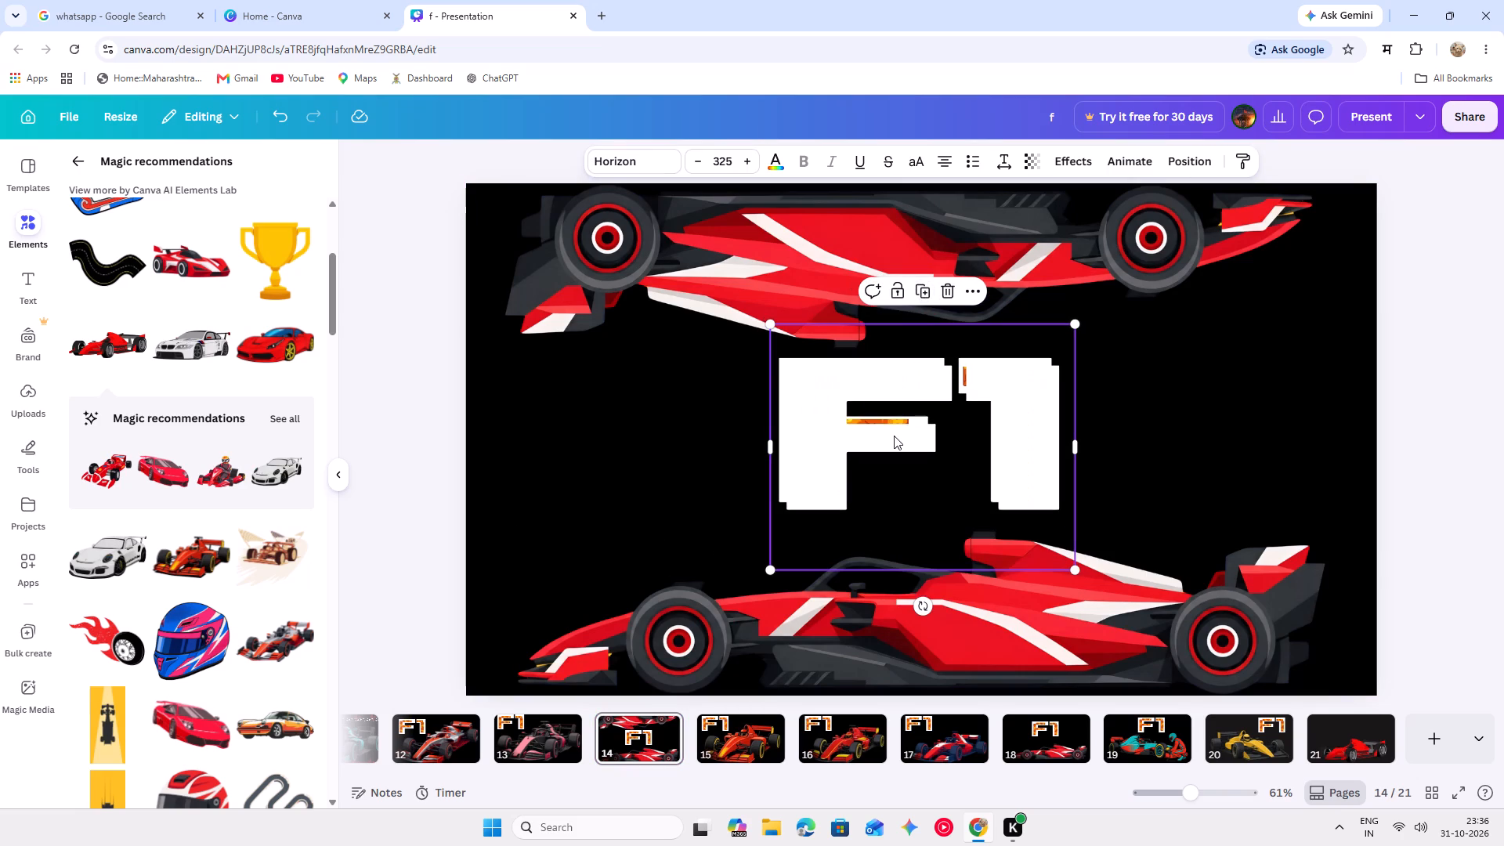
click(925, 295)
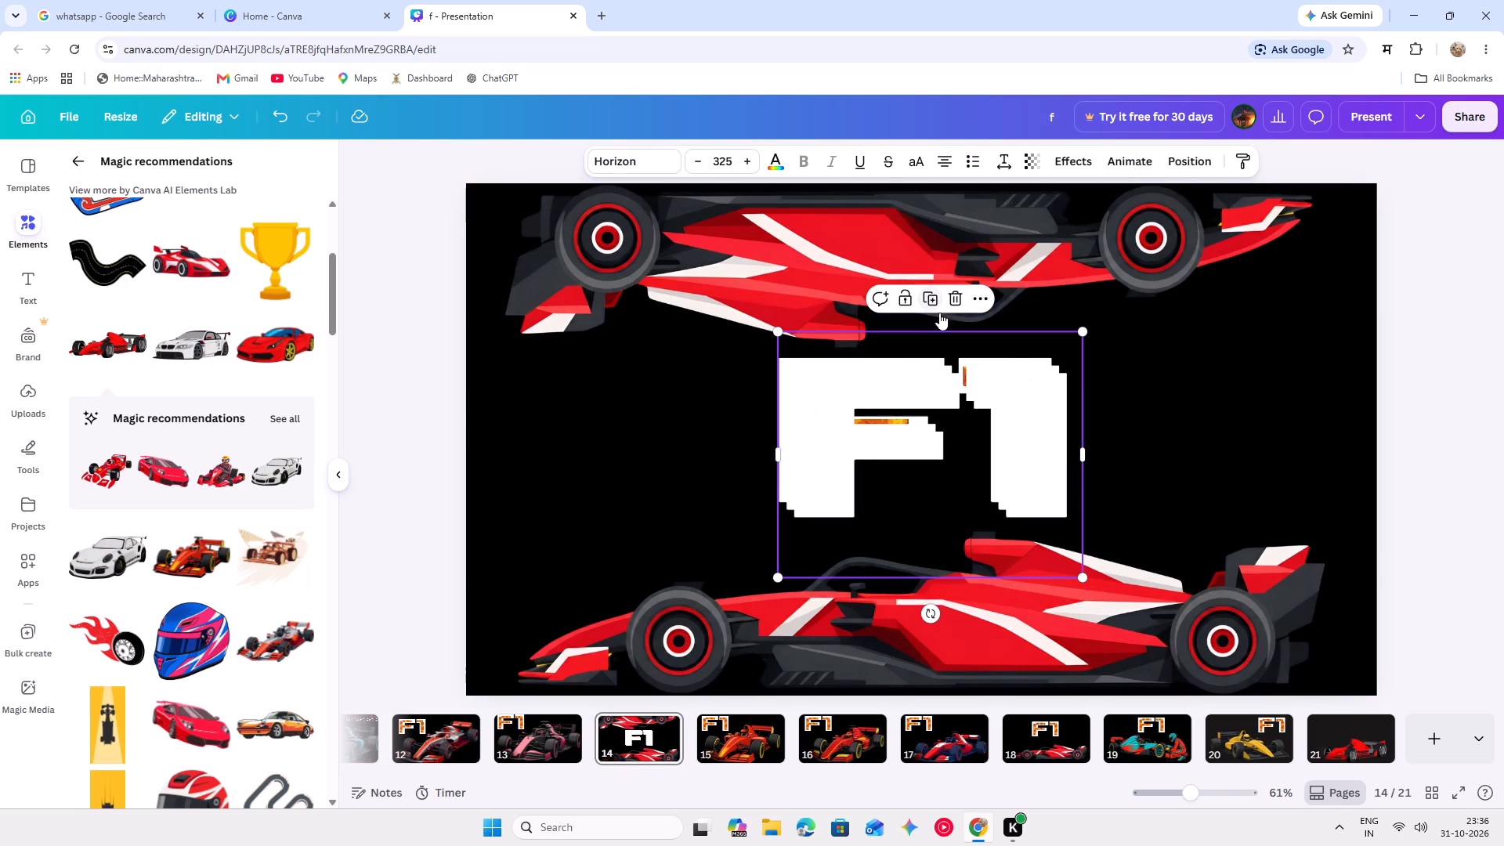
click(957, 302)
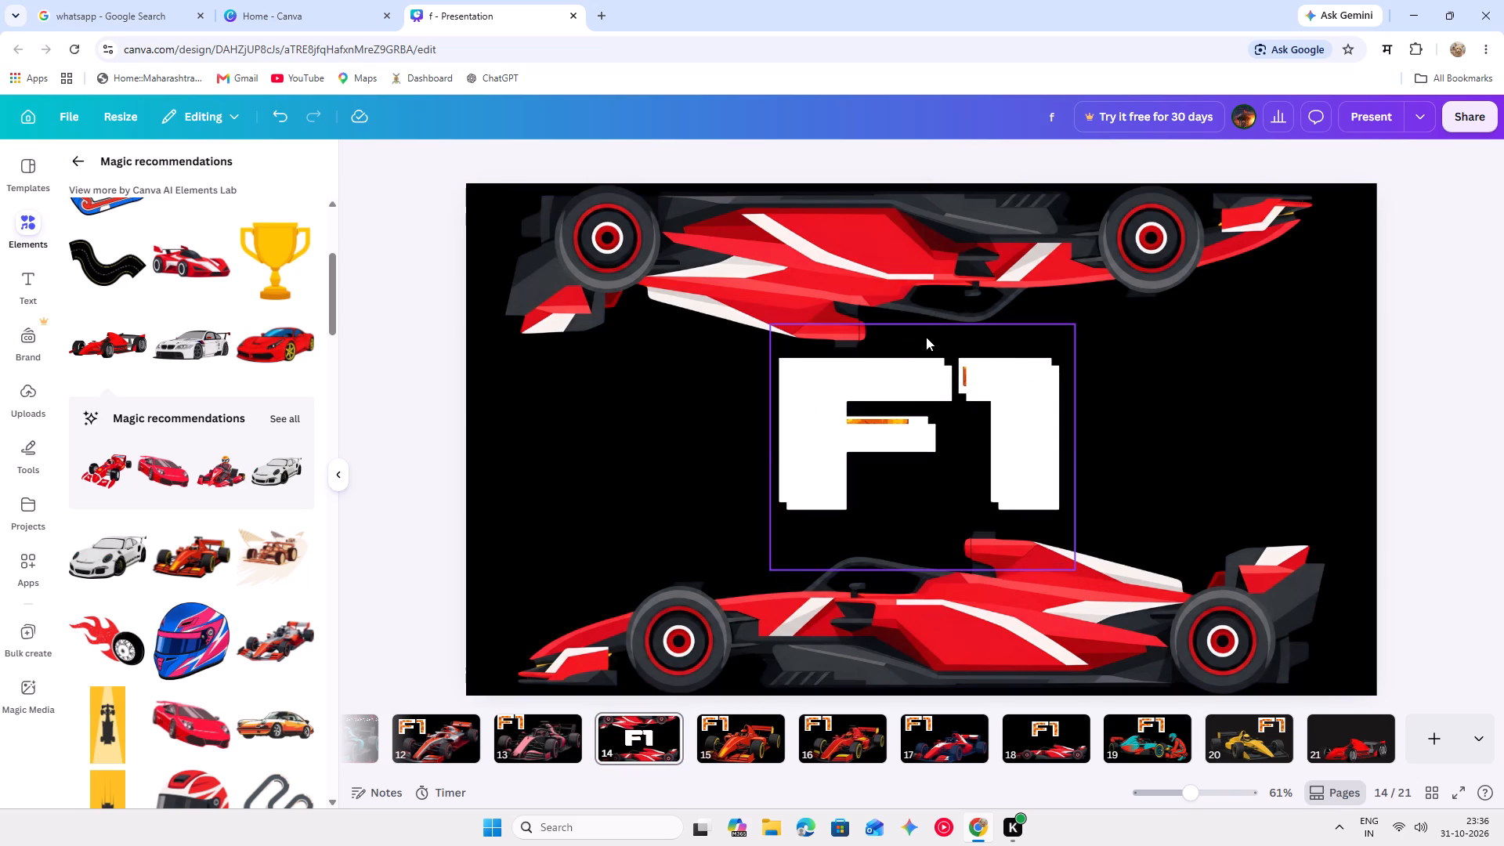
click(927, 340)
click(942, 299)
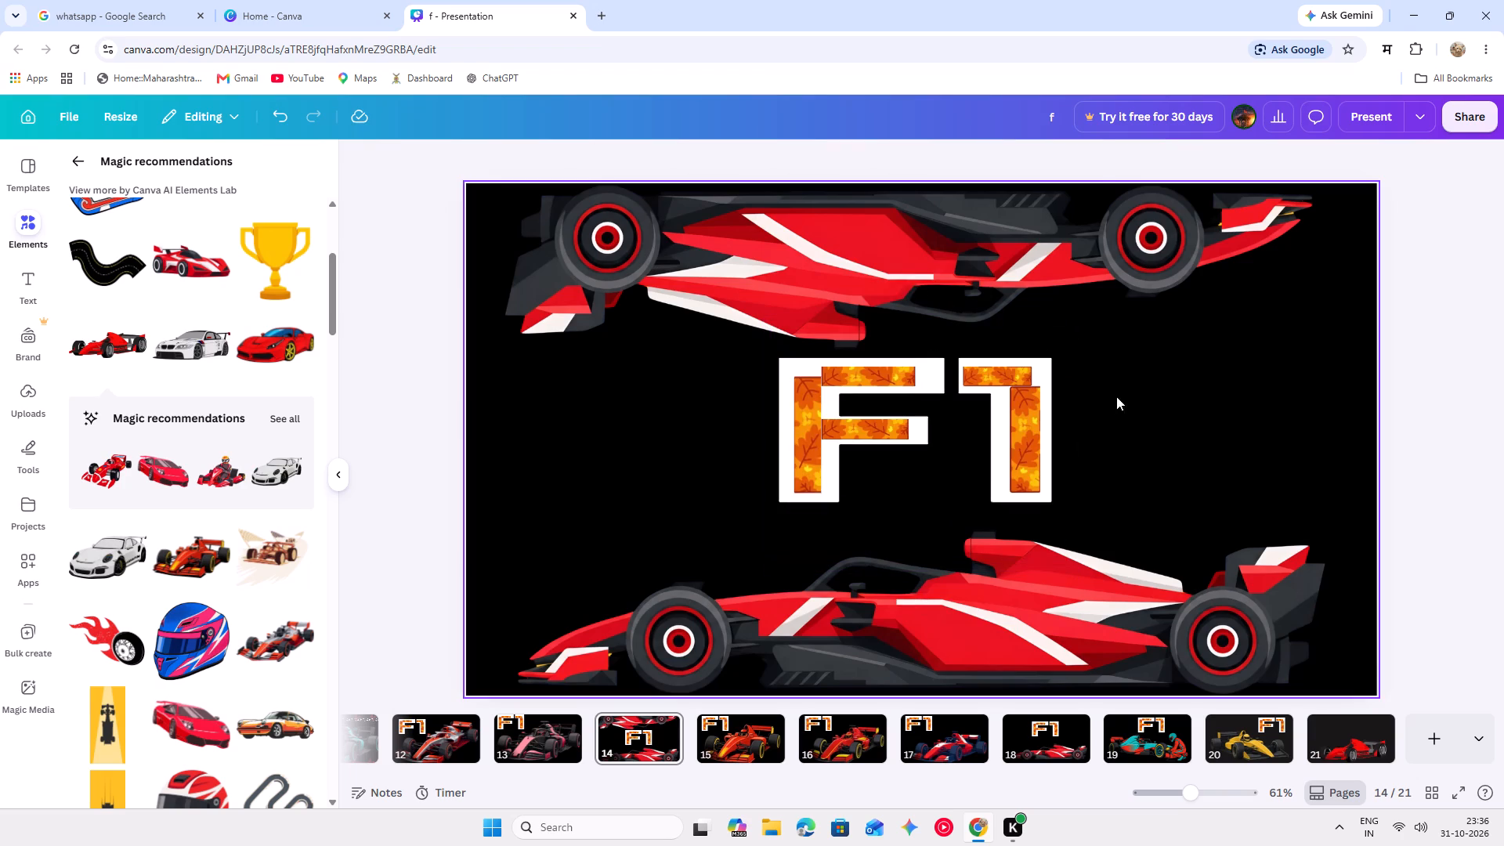
Duplicate the whole F1 logo on page 14, including its orange leaf strips, and move the copy to page 21's upper left.
click(1125, 392)
drag(1092, 357, 740, 496)
click(926, 284)
drag(939, 346, 953, 355)
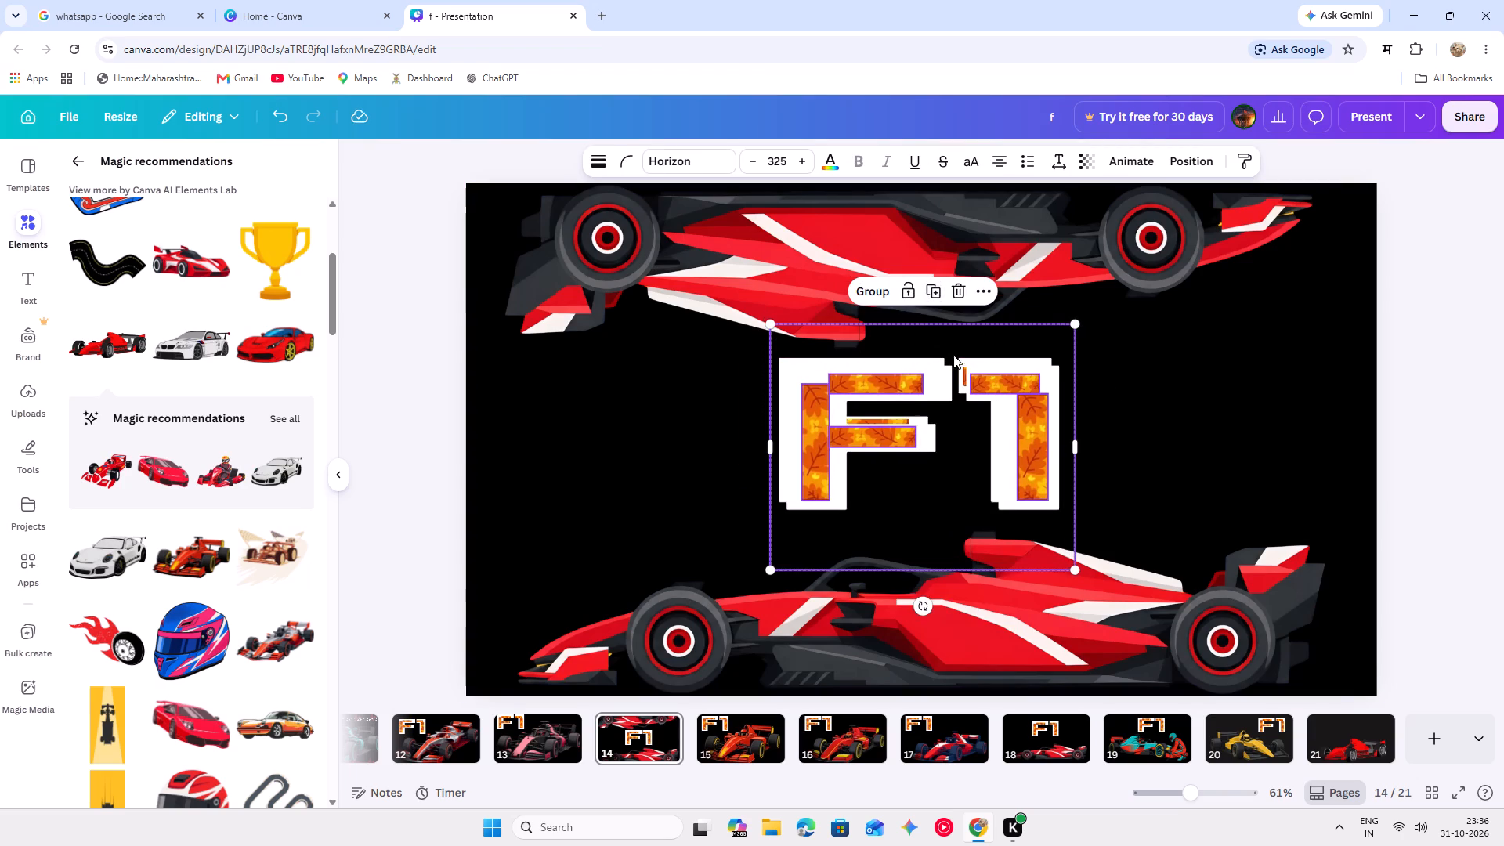
drag(953, 355, 1321, 728)
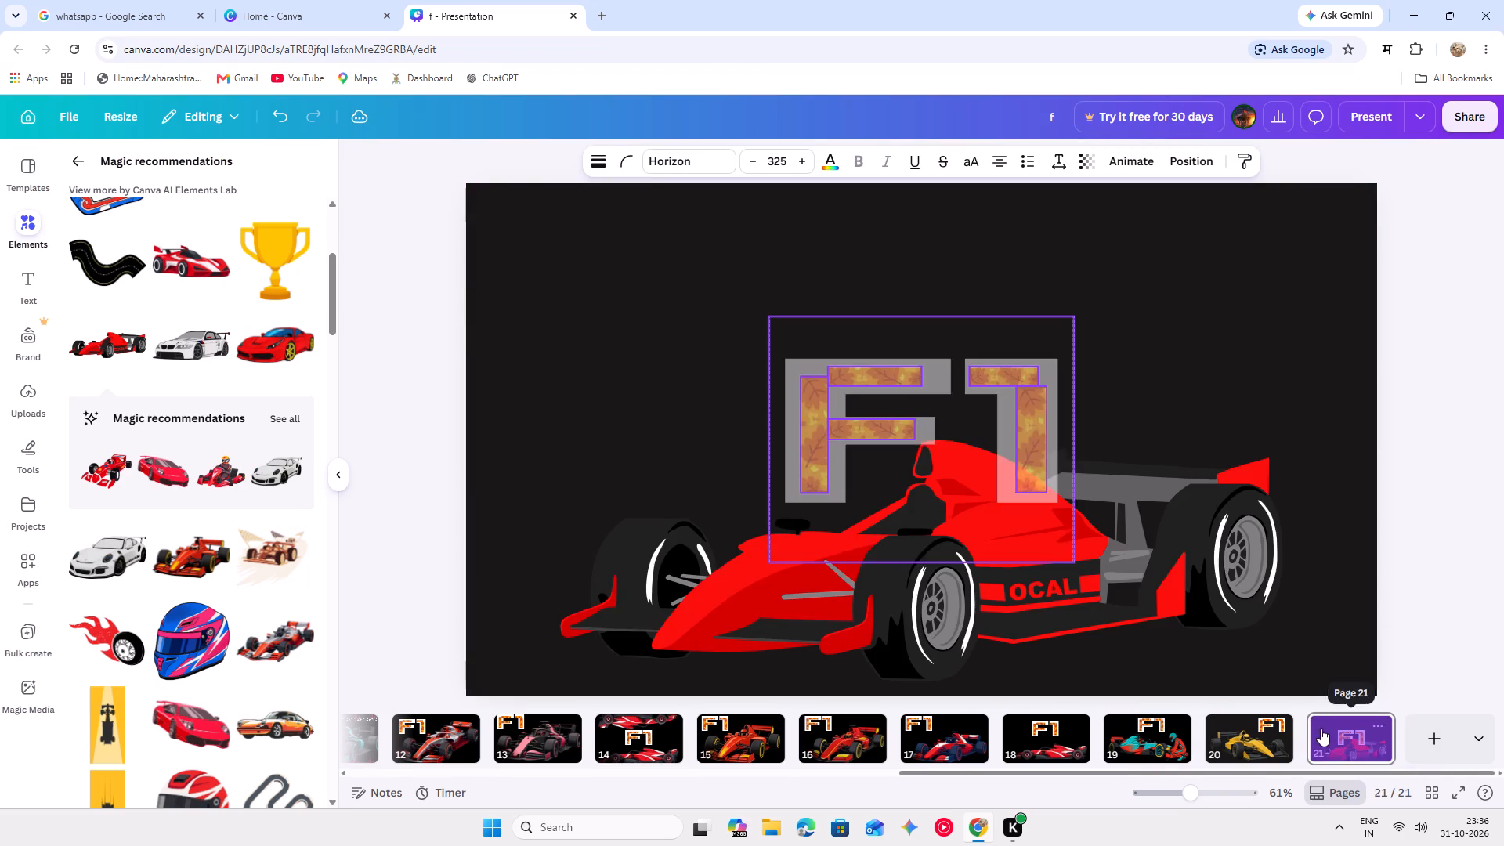
drag(1321, 728, 1103, 598)
Add page 22 and insert the white racing coupe graphic with blue and red stripes, placed along the page's bottom edge.
click(1444, 731)
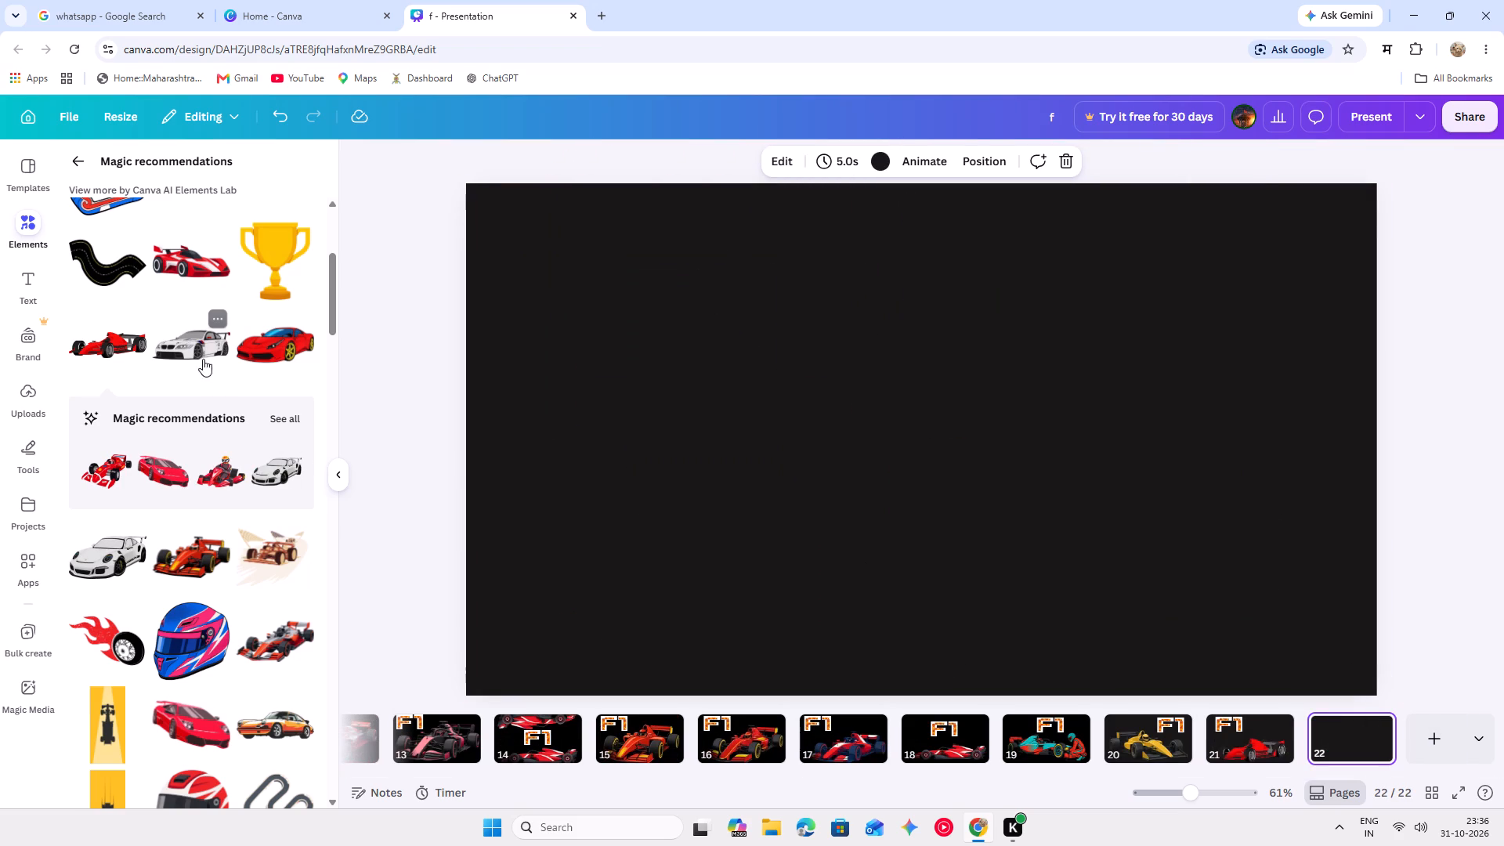
click(185, 349)
drag(1032, 582, 1039, 691)
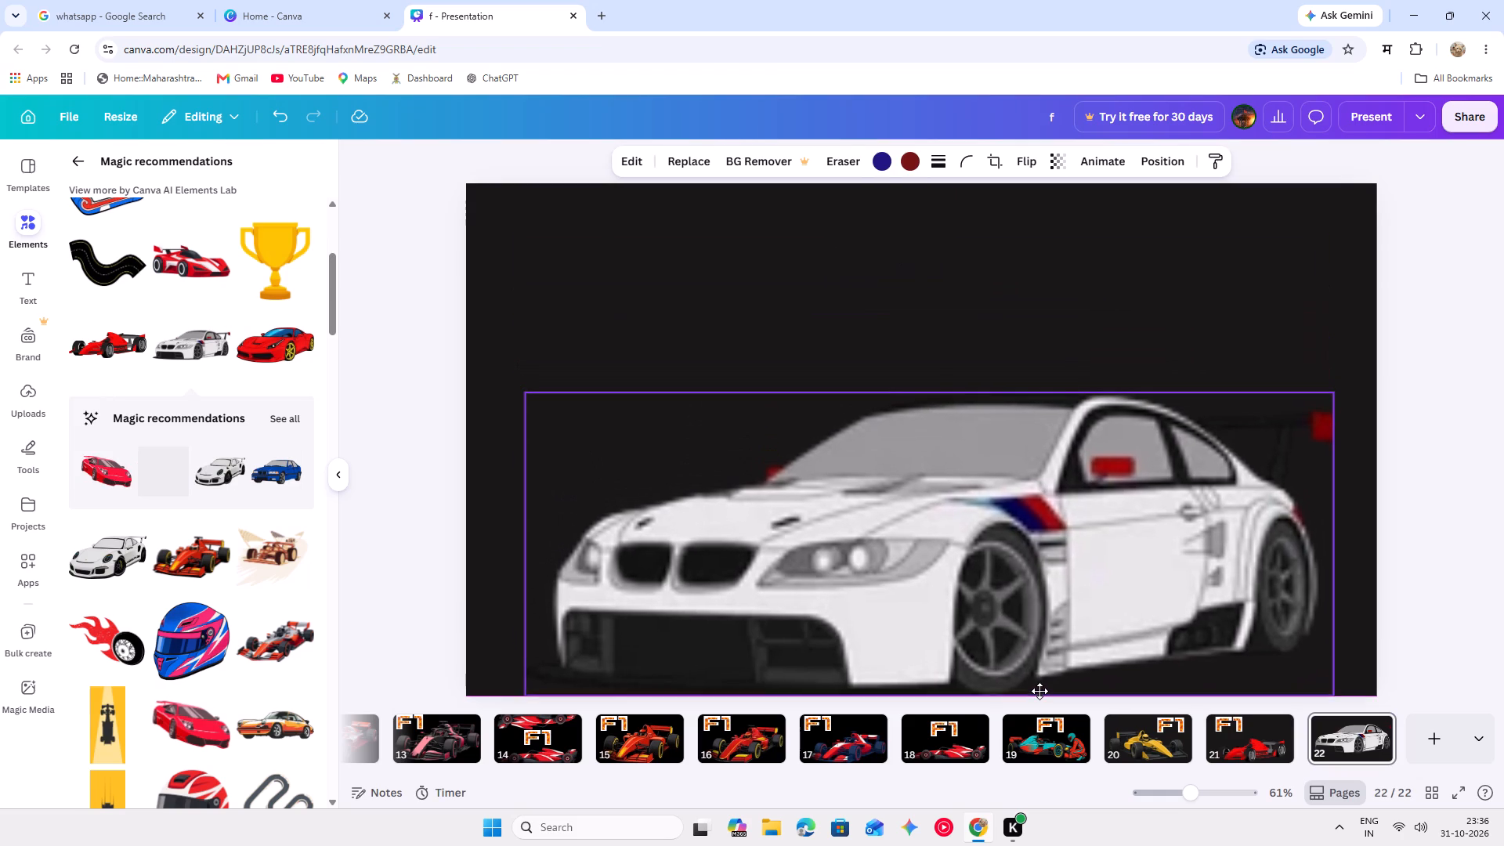
drag(1039, 691, 1024, 685)
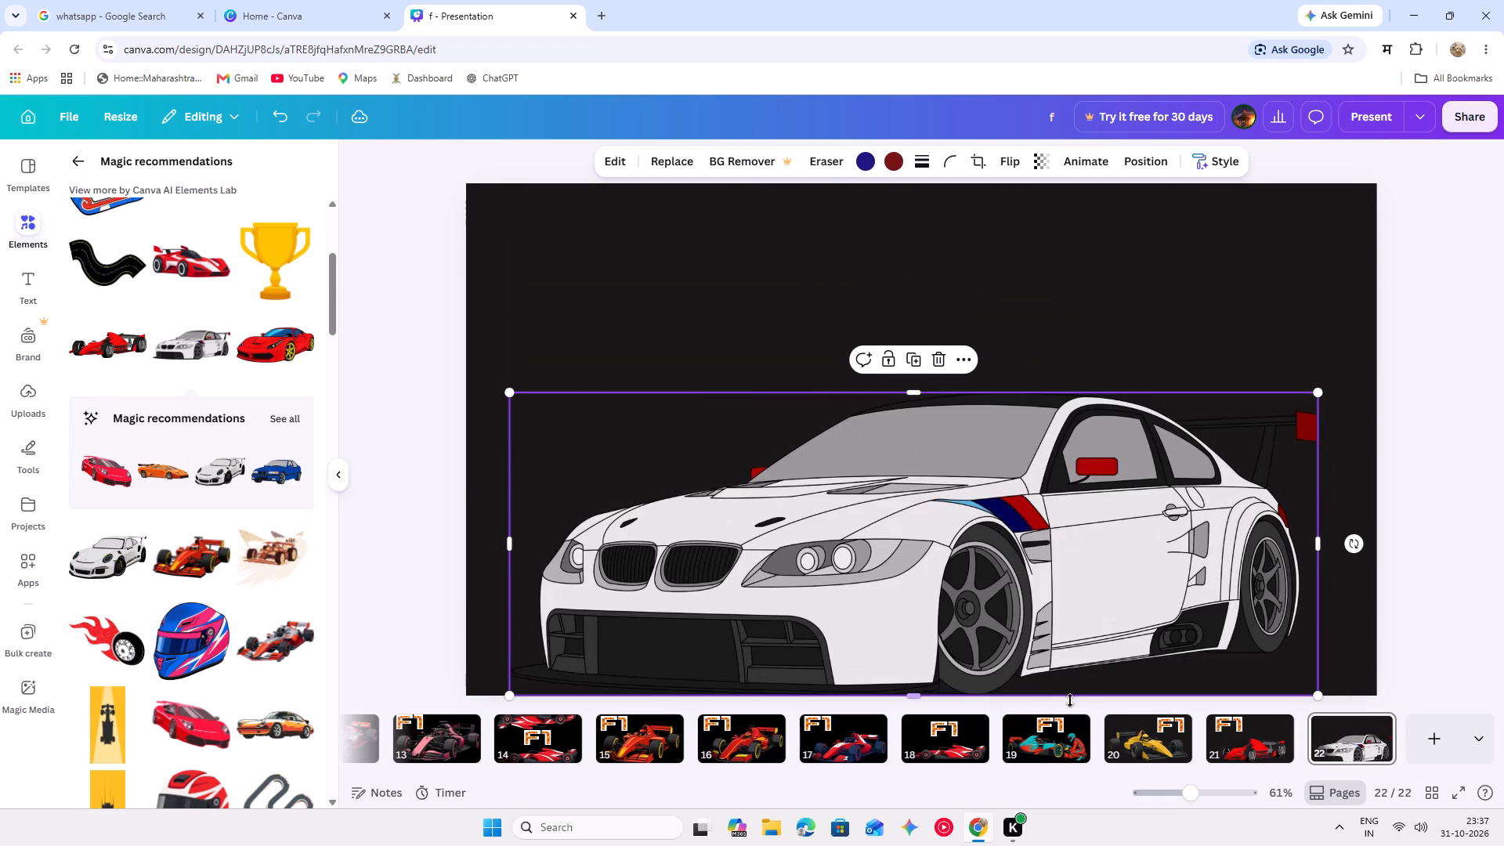
Duplicate the whole F1 logo on page 14, including its orange leaf strips, and move the copy to page 22's upper left.
click(549, 742)
click(1072, 512)
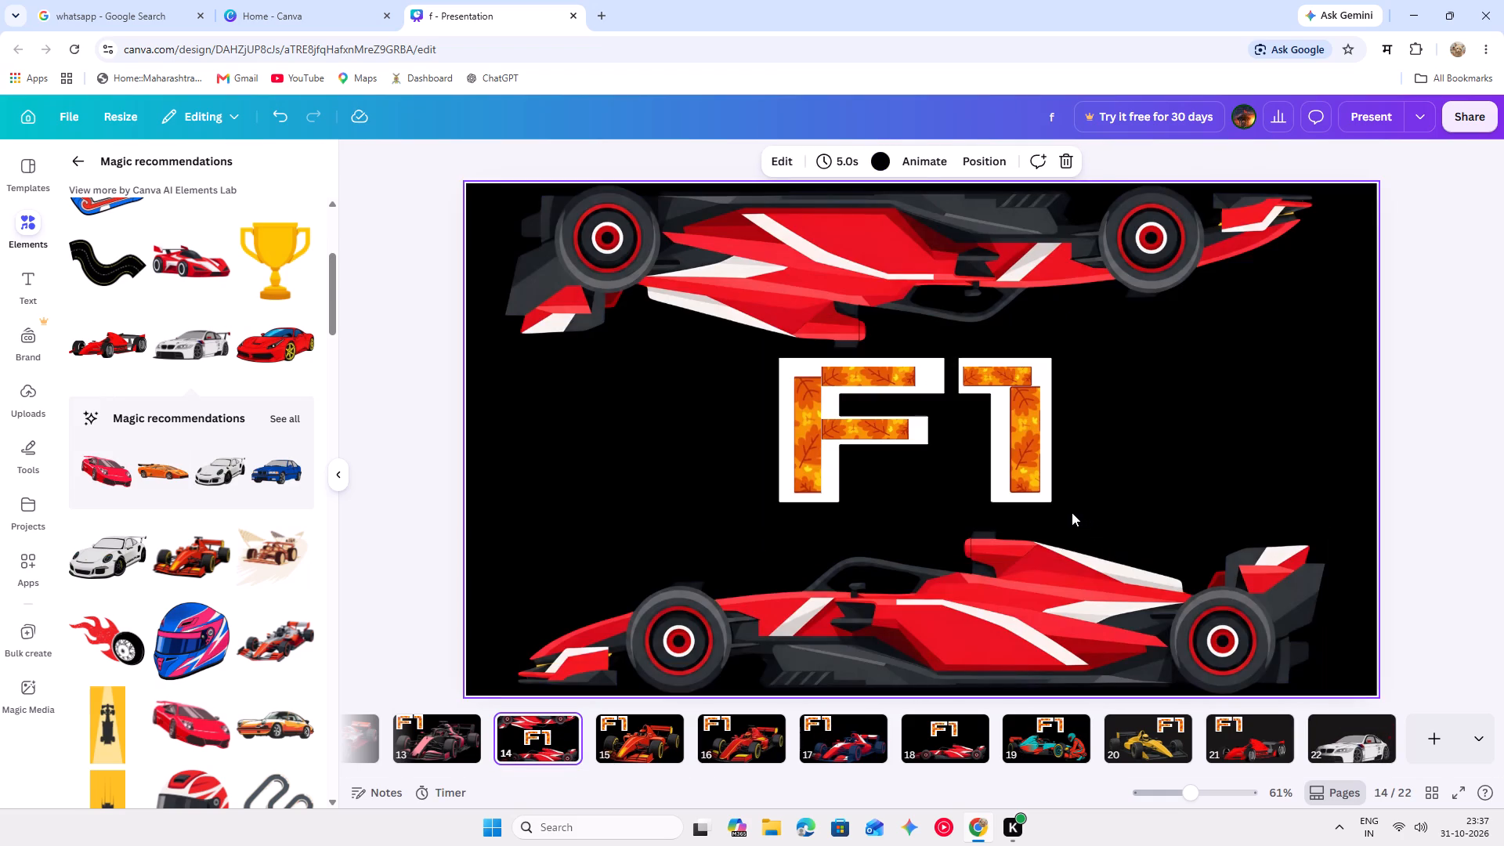
drag(1072, 512, 784, 361)
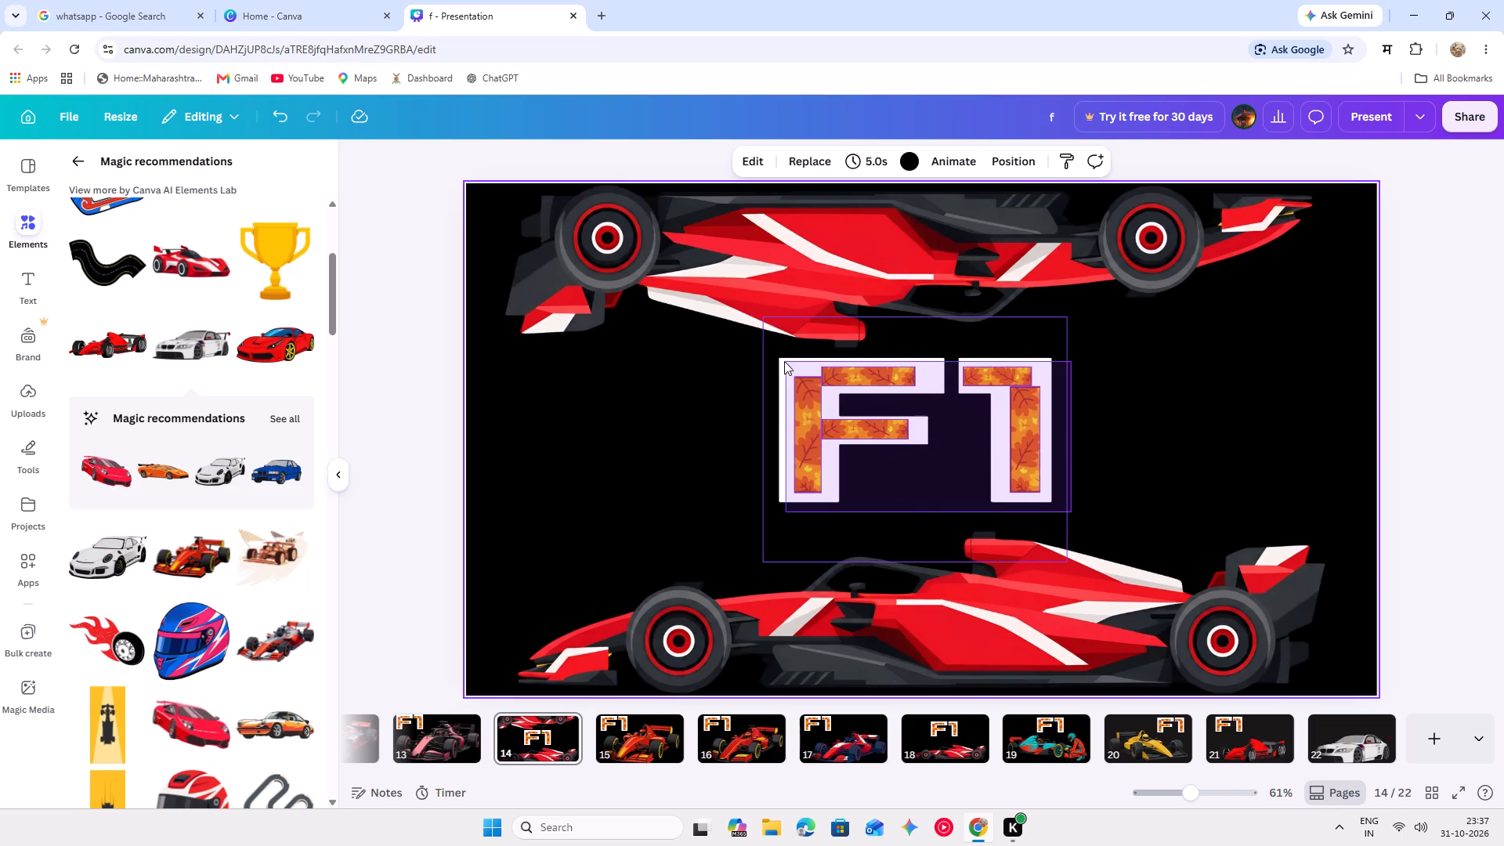
drag(784, 361, 767, 355)
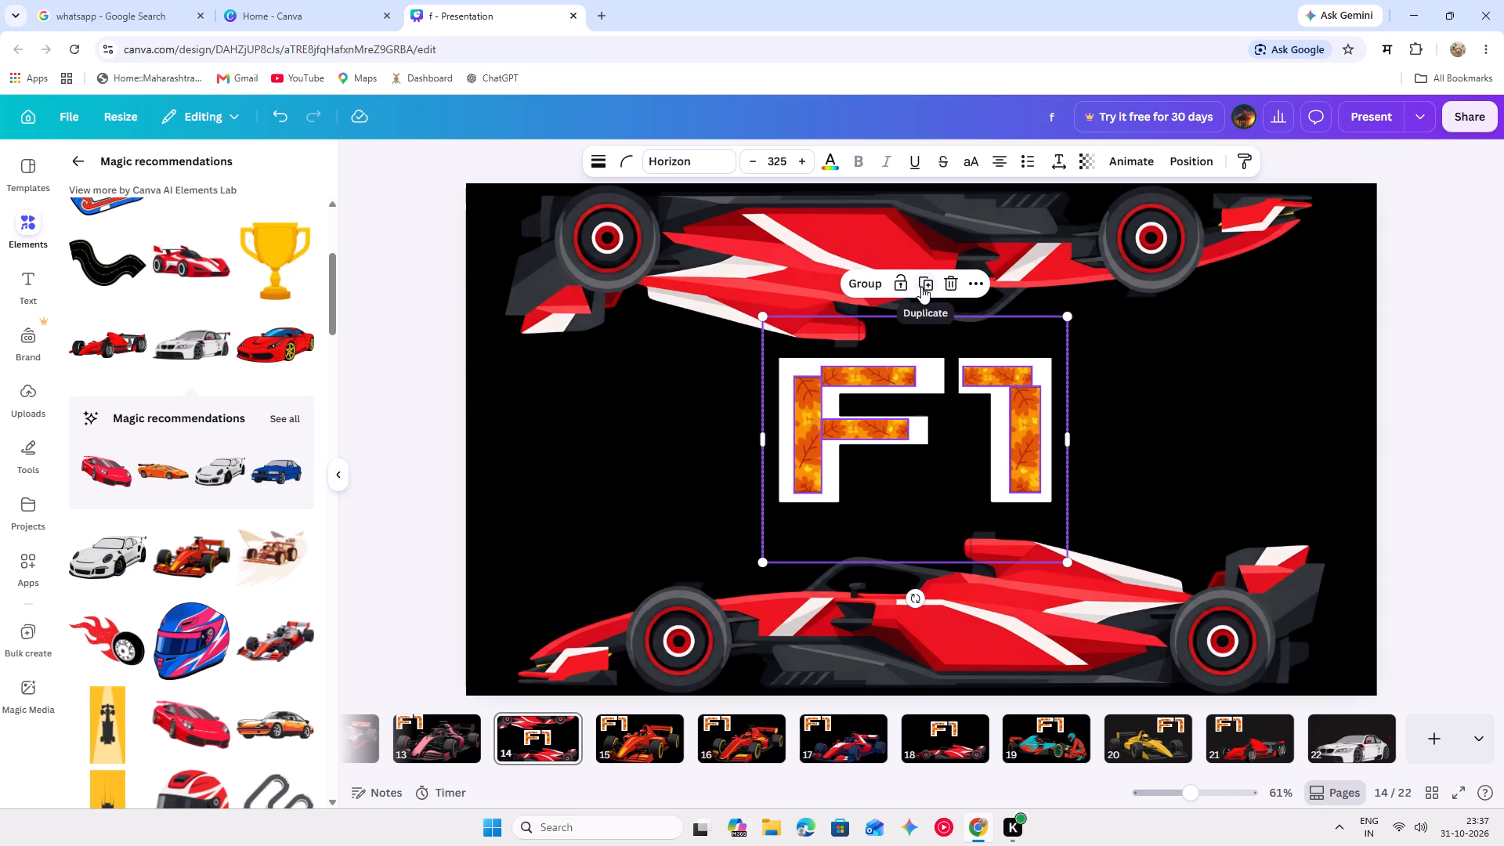
click(921, 287)
drag(897, 344, 1318, 733)
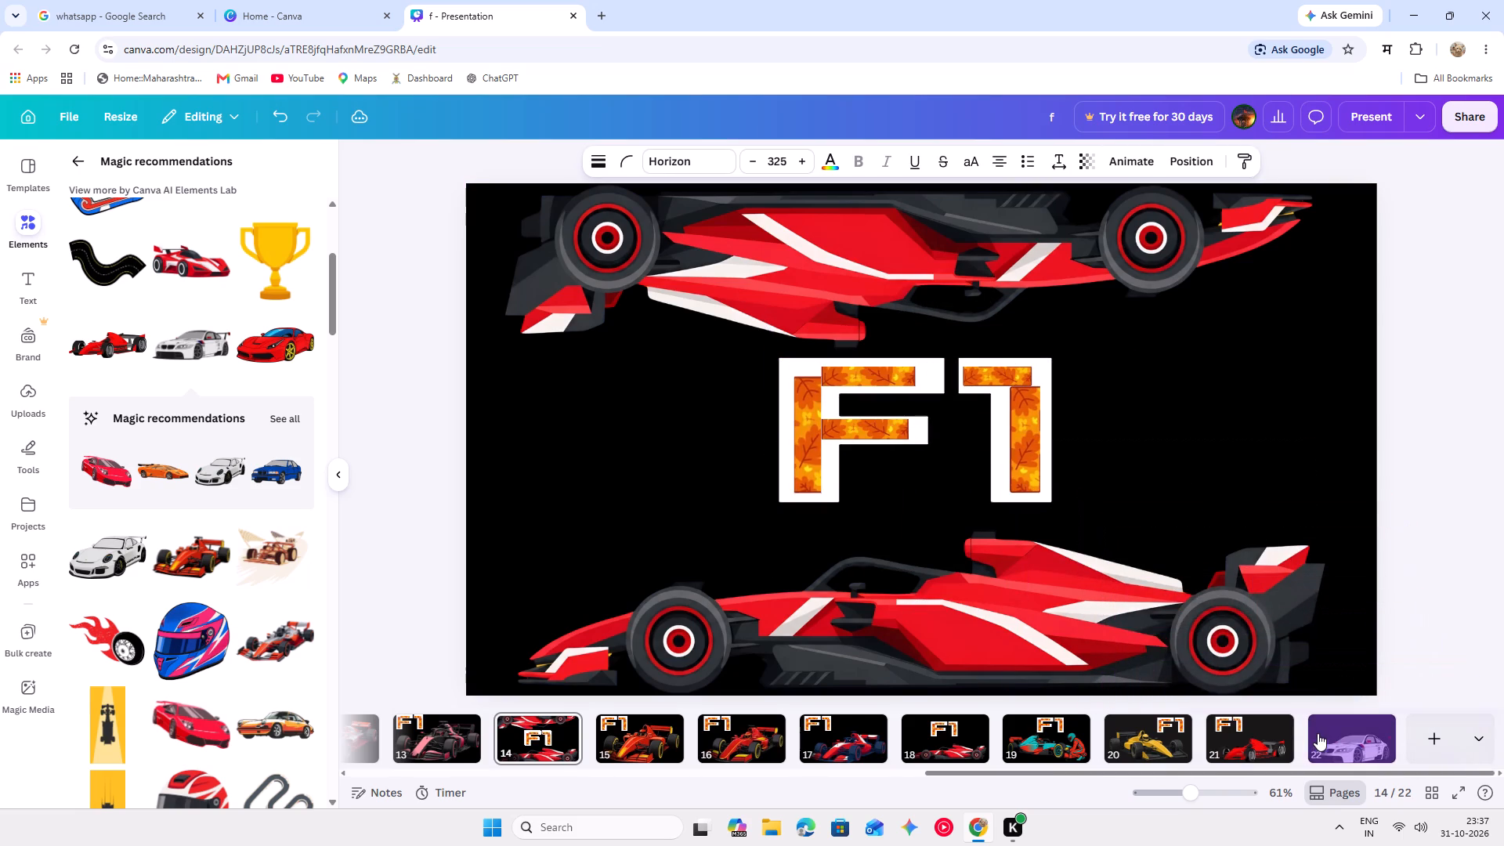
drag(1318, 733, 1055, 587)
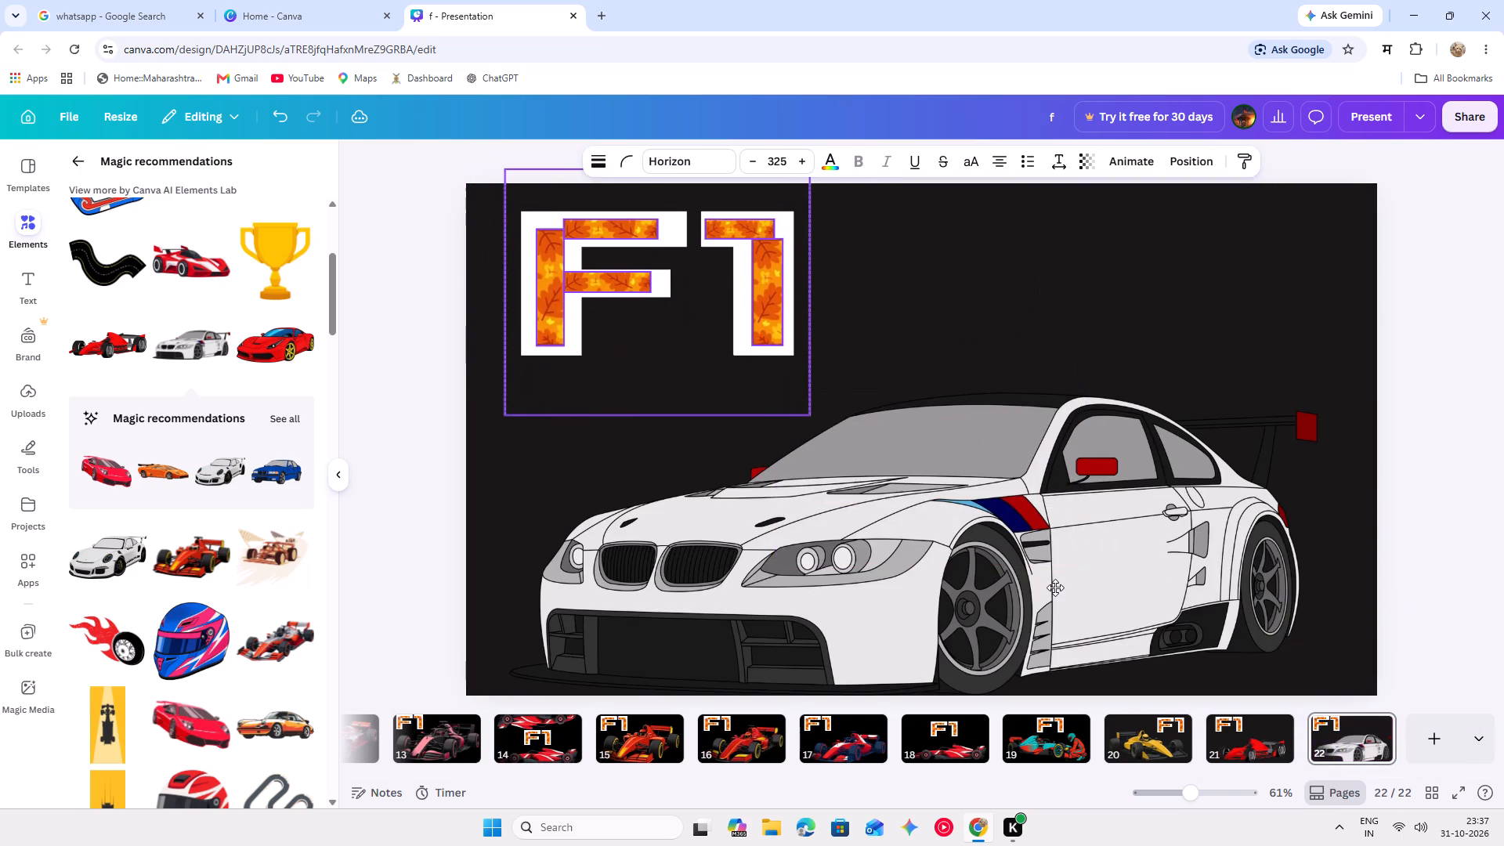
drag(1055, 587, 1058, 603)
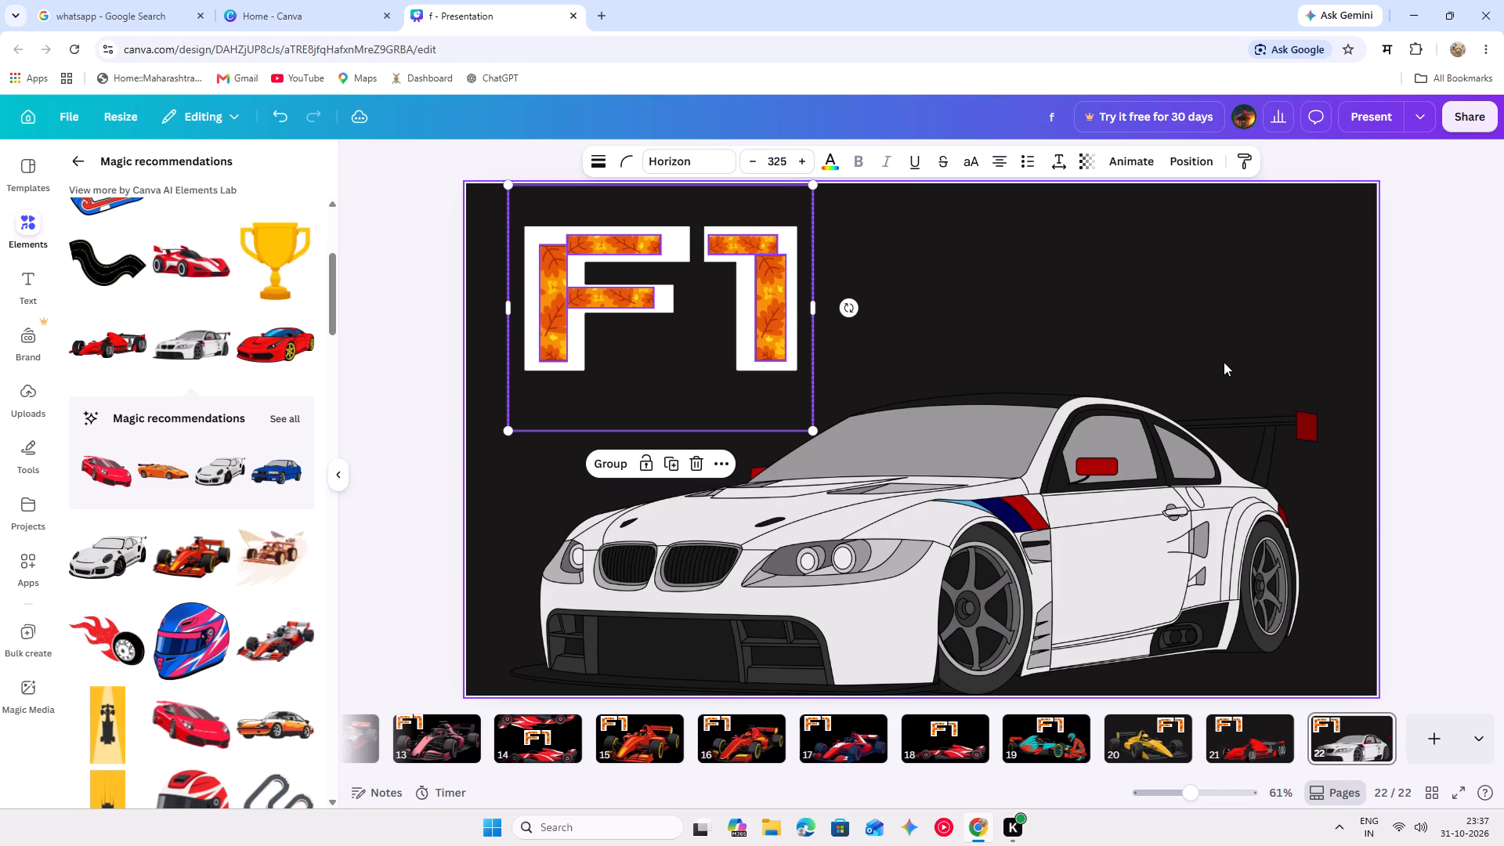
click(1224, 362)
Add page 23 and insert the red sports car graphic with yellow wheels, placed near the page's bottom edge.
click(1419, 736)
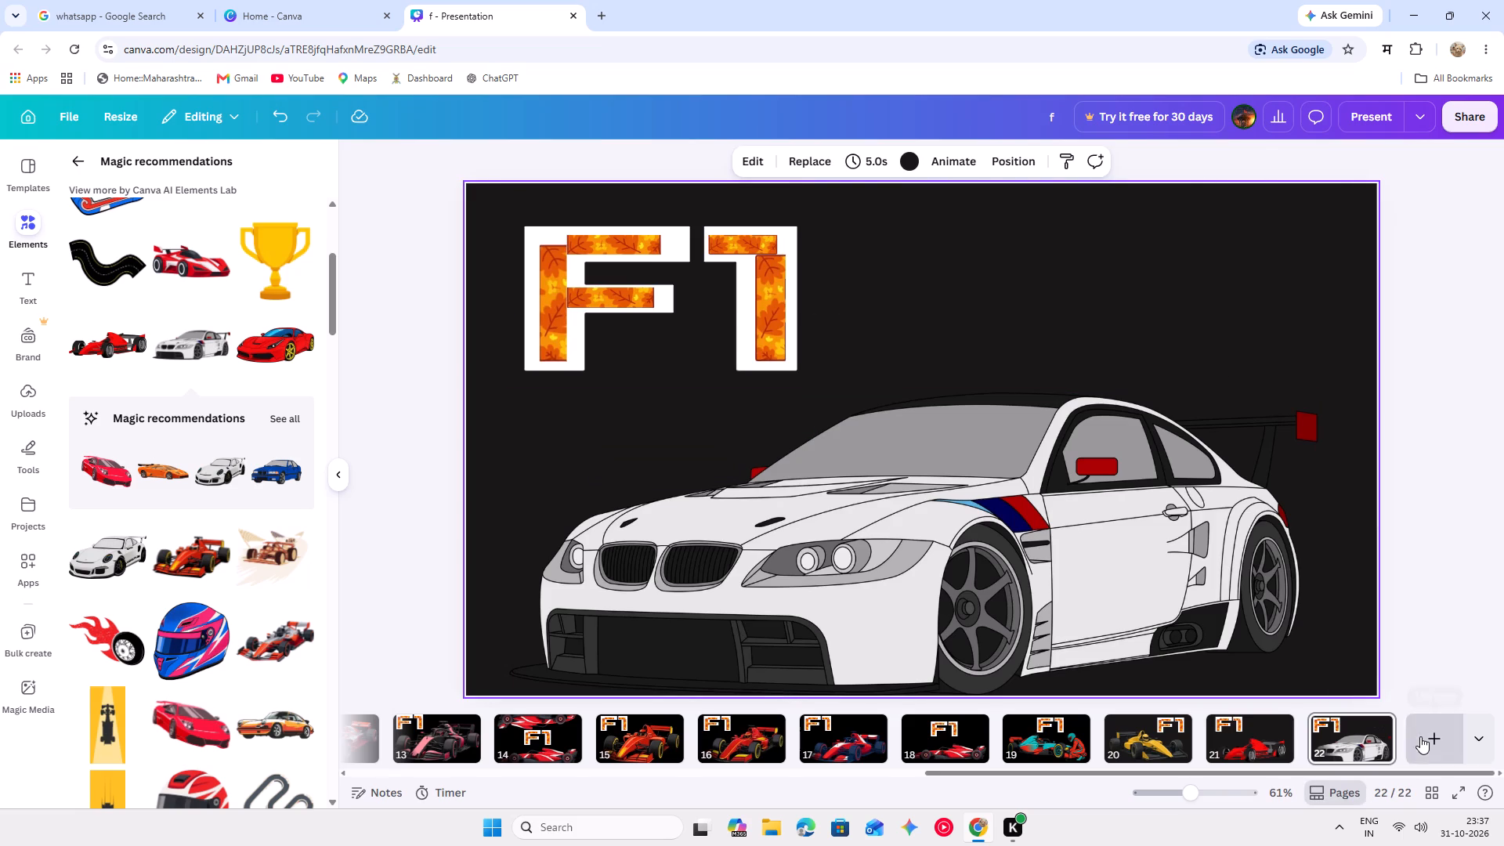
click(276, 351)
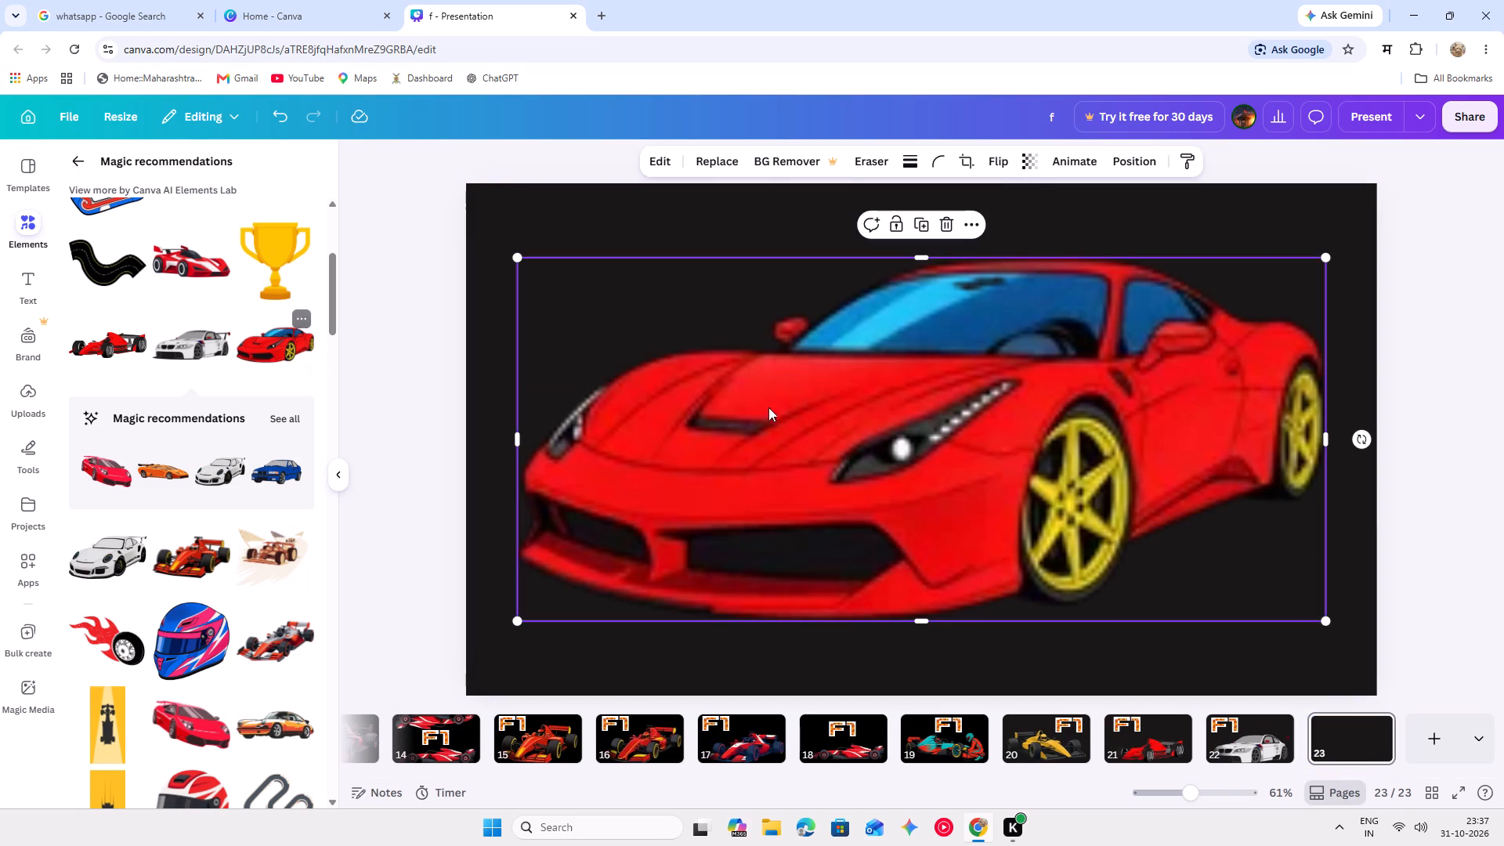
drag(1051, 490, 1073, 556)
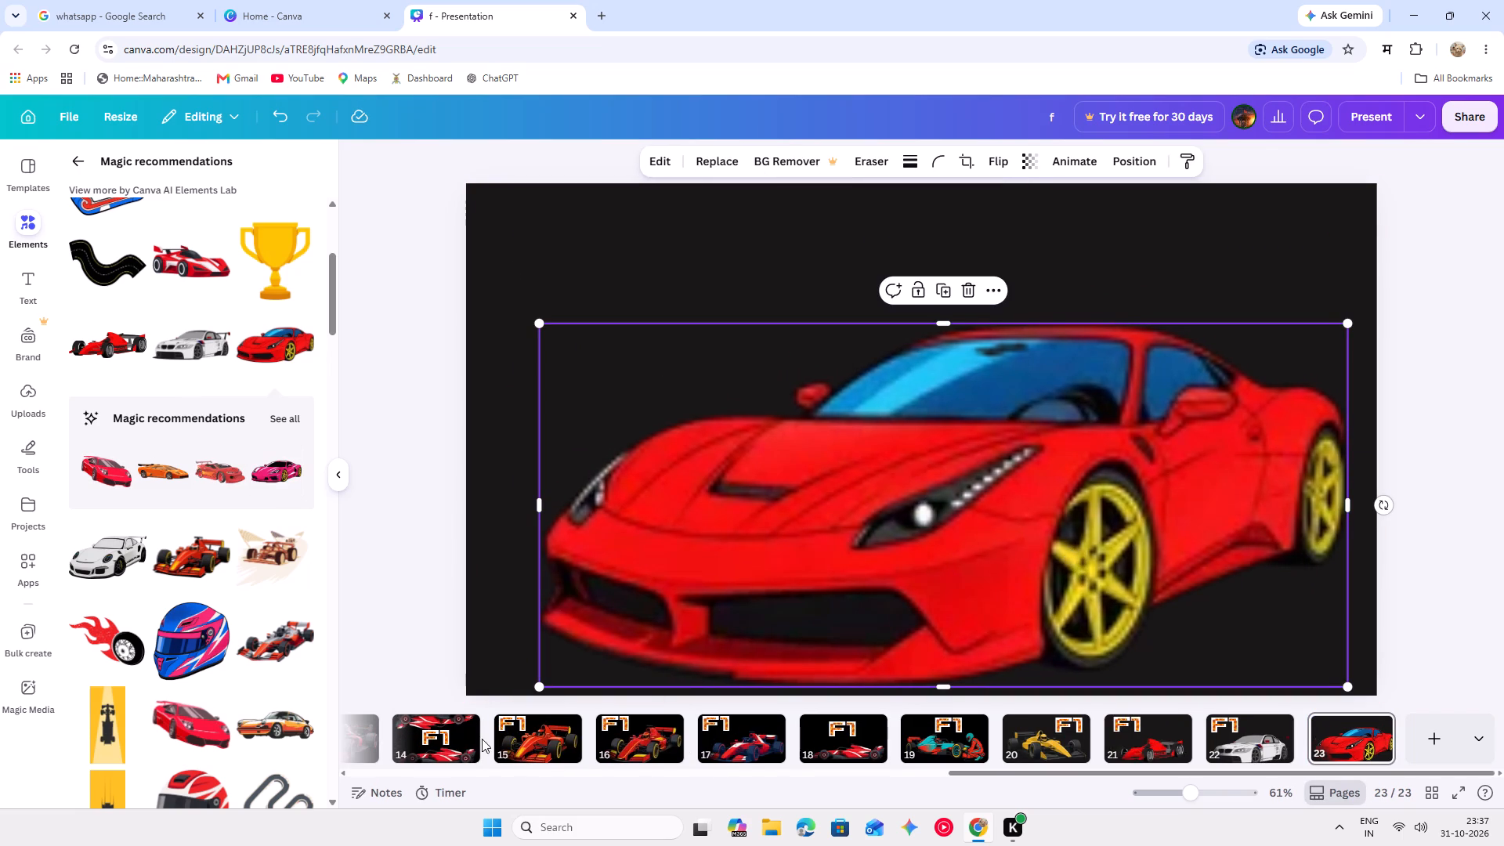
Duplicate the whole F1 logo on page 14, including its orange leaf strips, and move the copy to page 23's upper left.
click(451, 743)
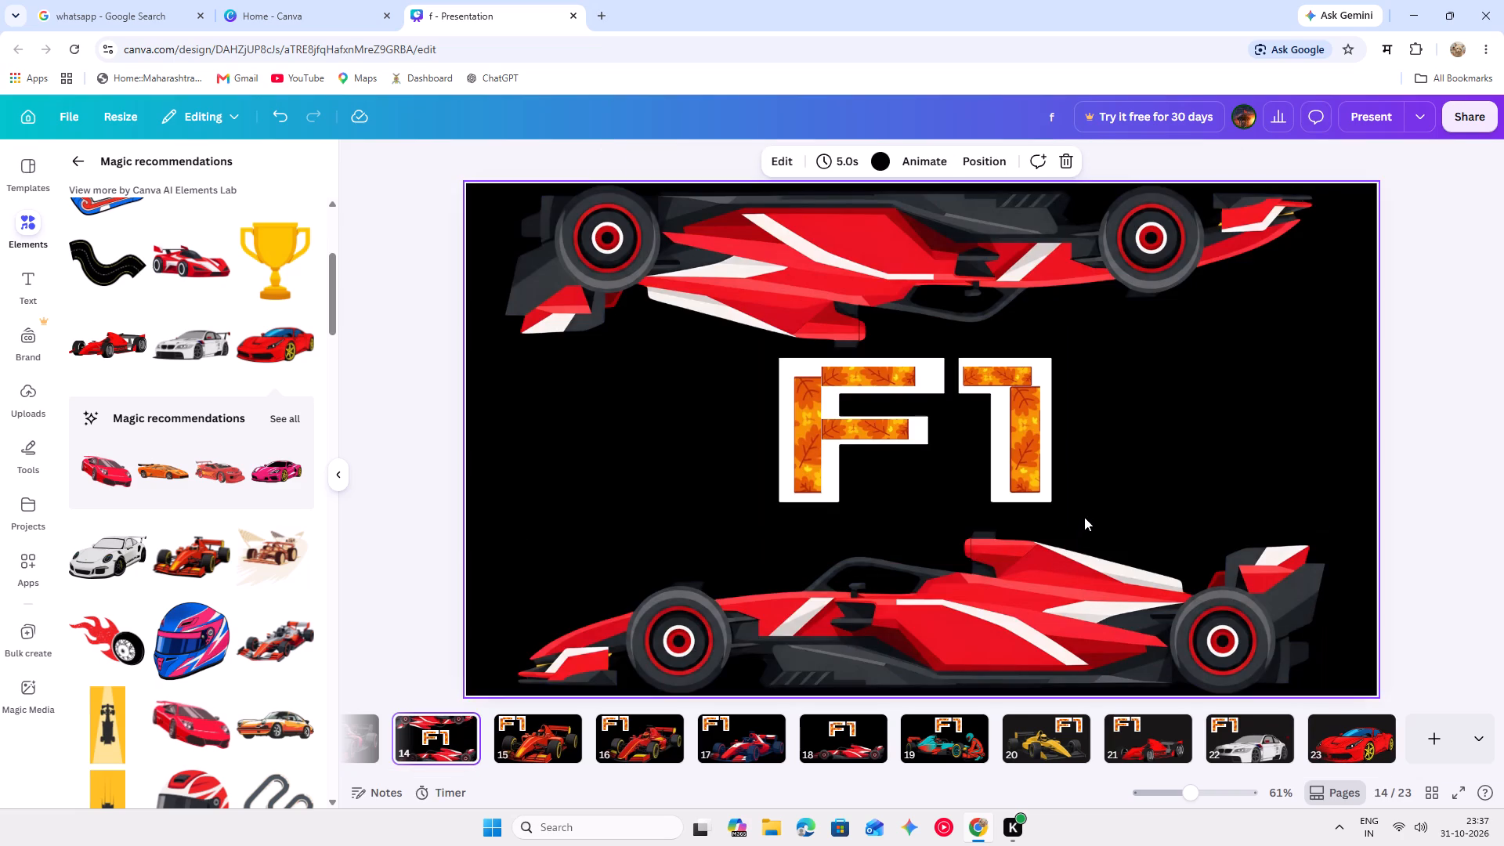
drag(1084, 512, 761, 374)
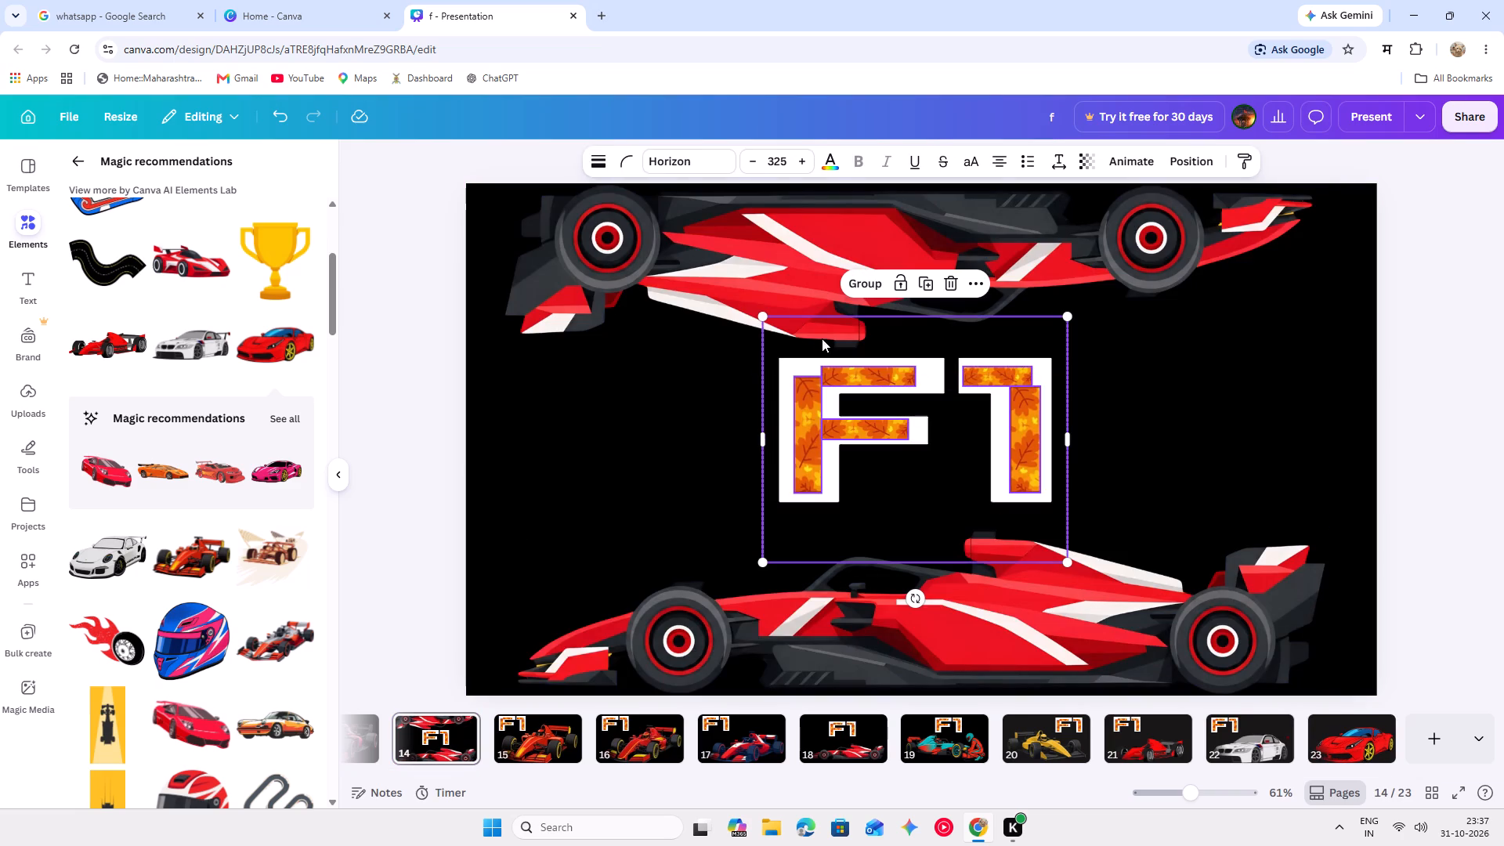
click(926, 283)
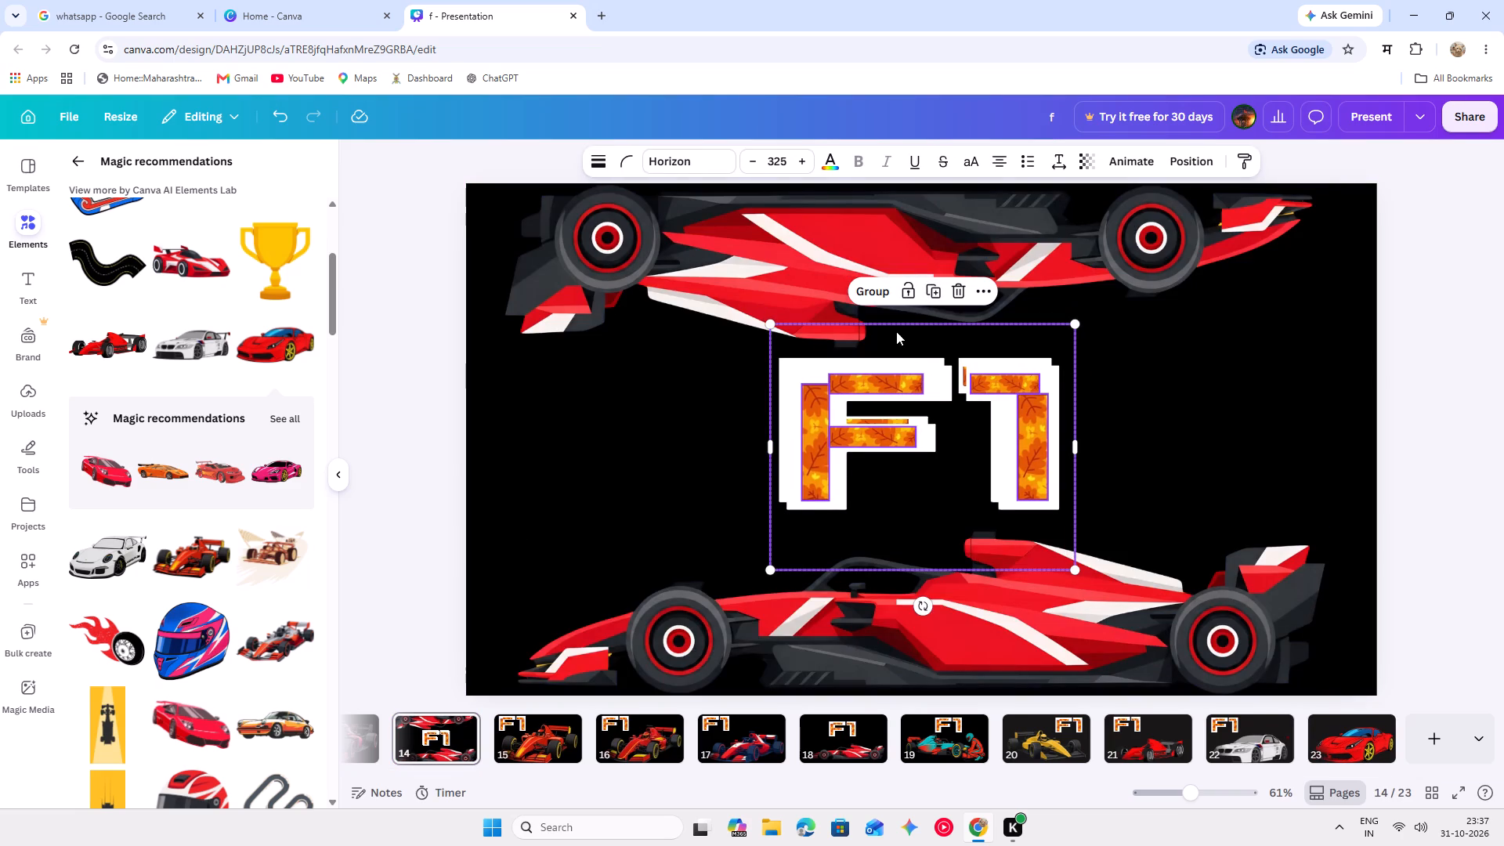
drag(919, 352, 1360, 743)
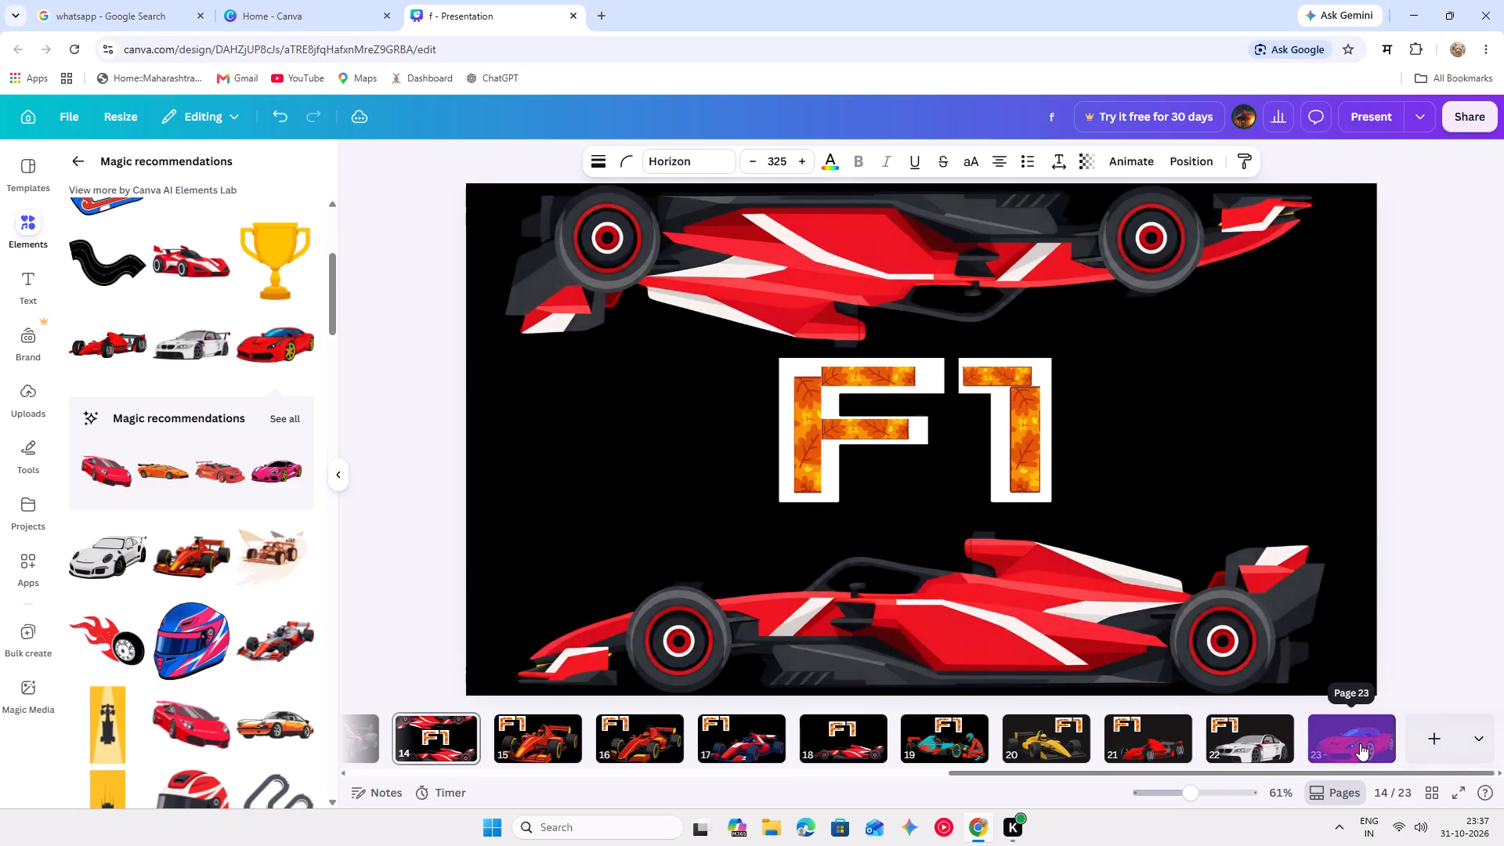
drag(1360, 743, 1108, 596)
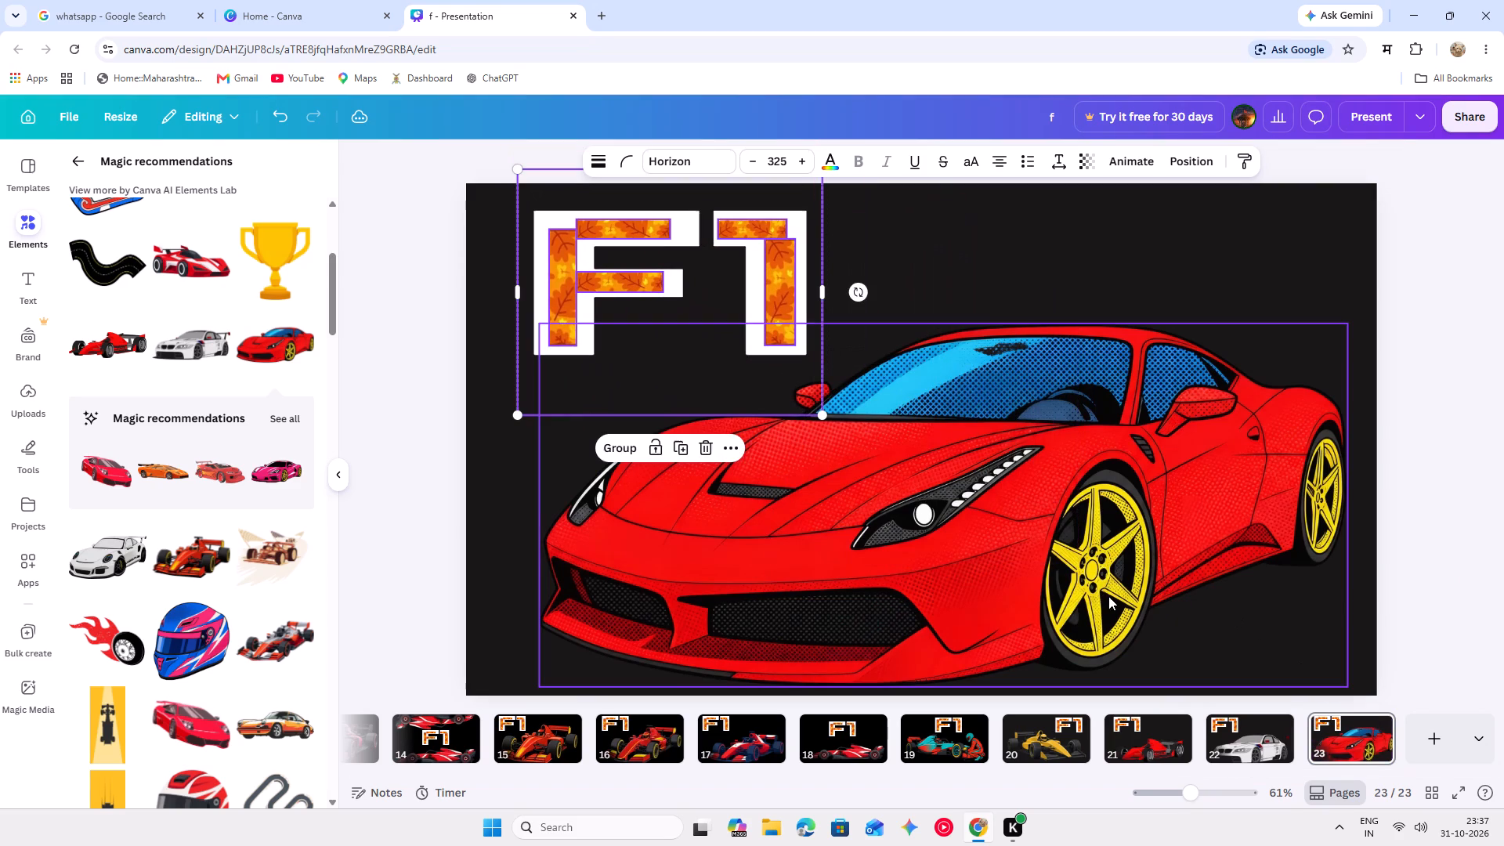
click(1303, 273)
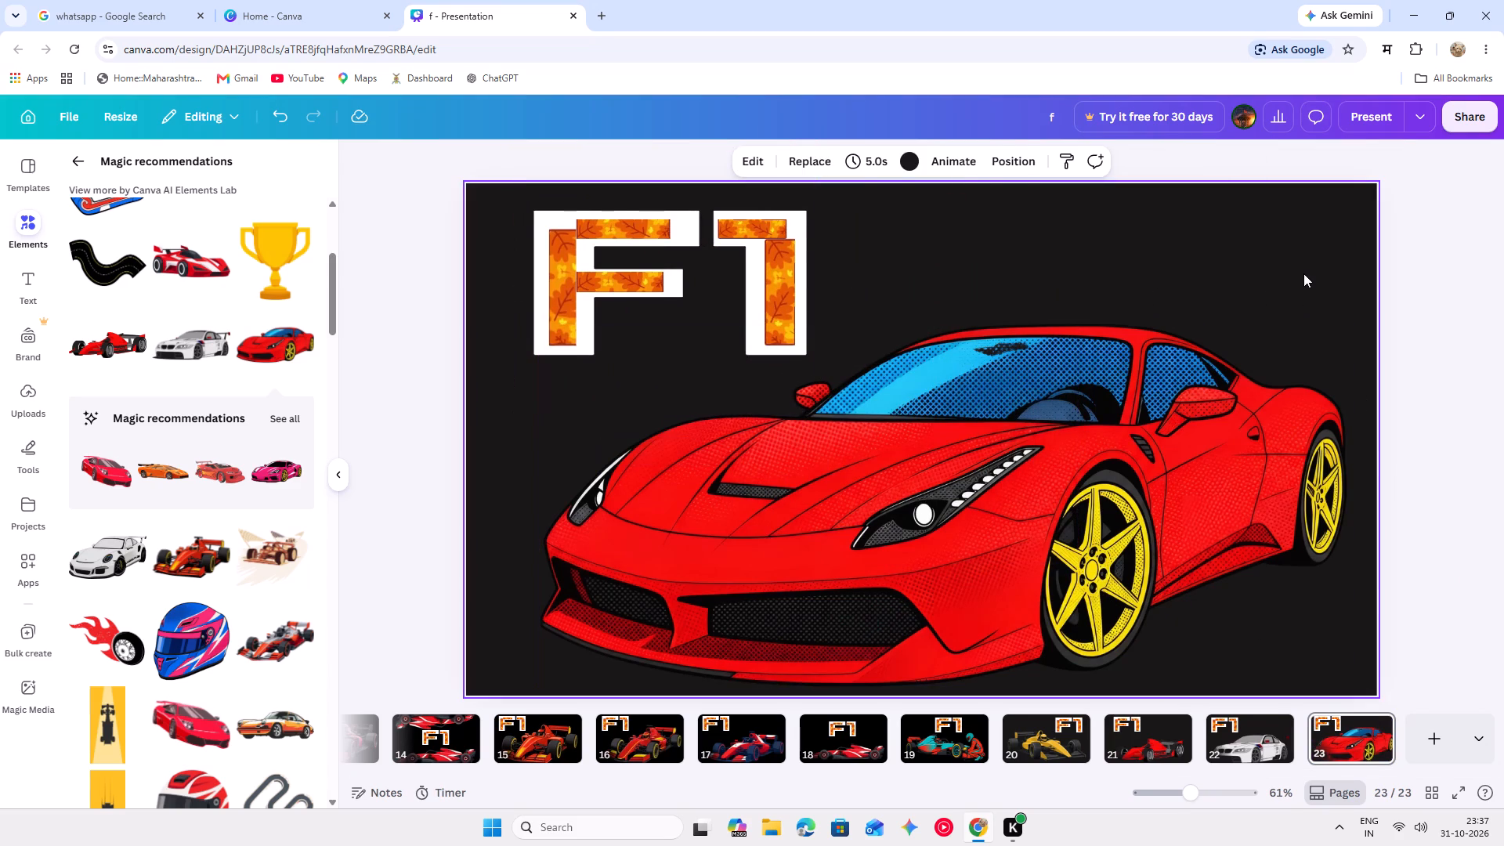
Add page 24 and insert the red sports car graphic with the rear spoiler from the related recommendations, enlarged to about 1,173 by 722.
click(1435, 758)
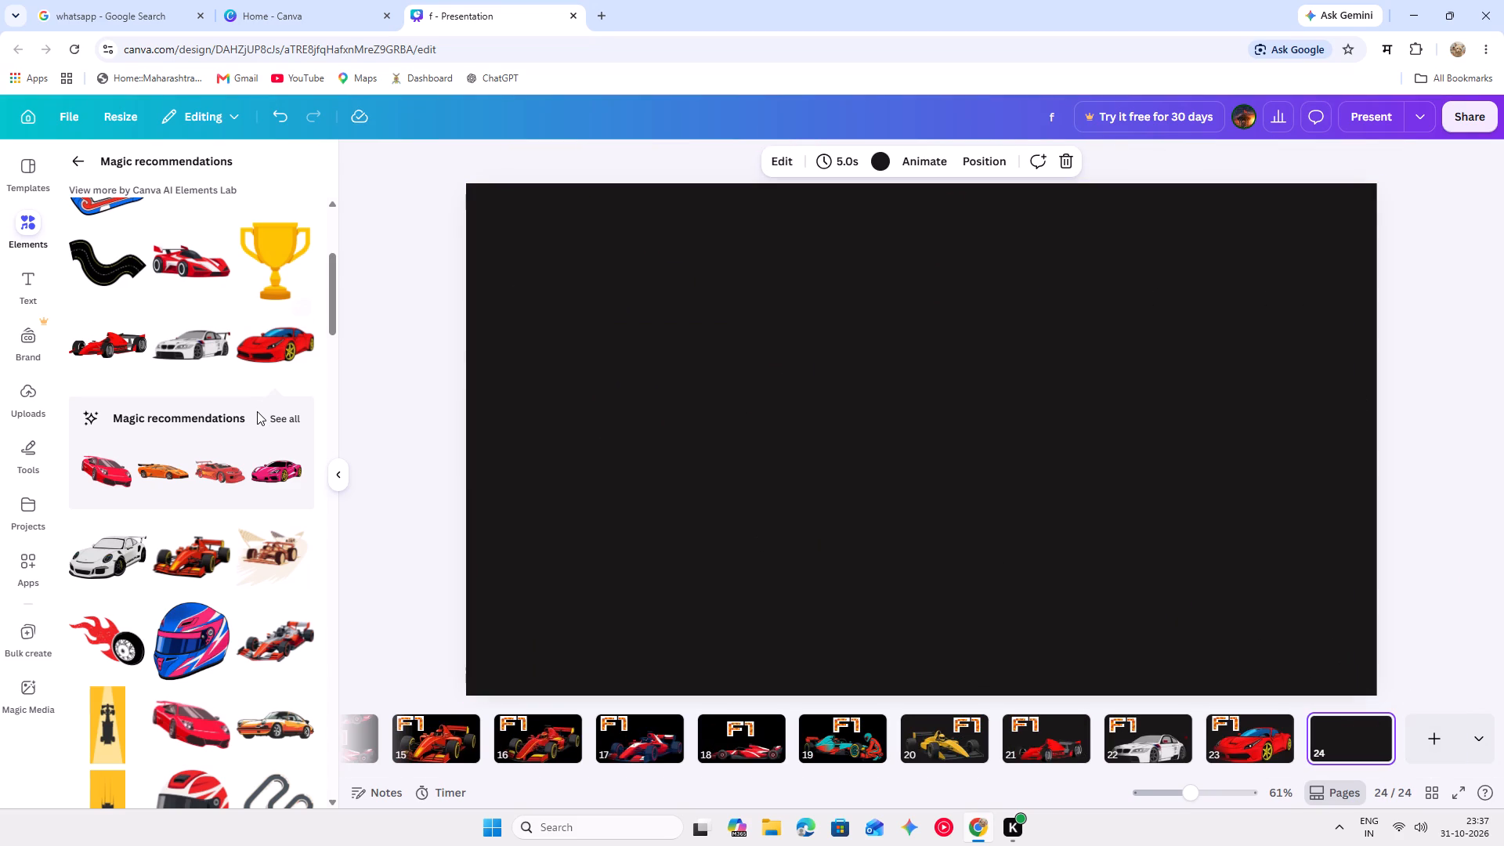
click(281, 417)
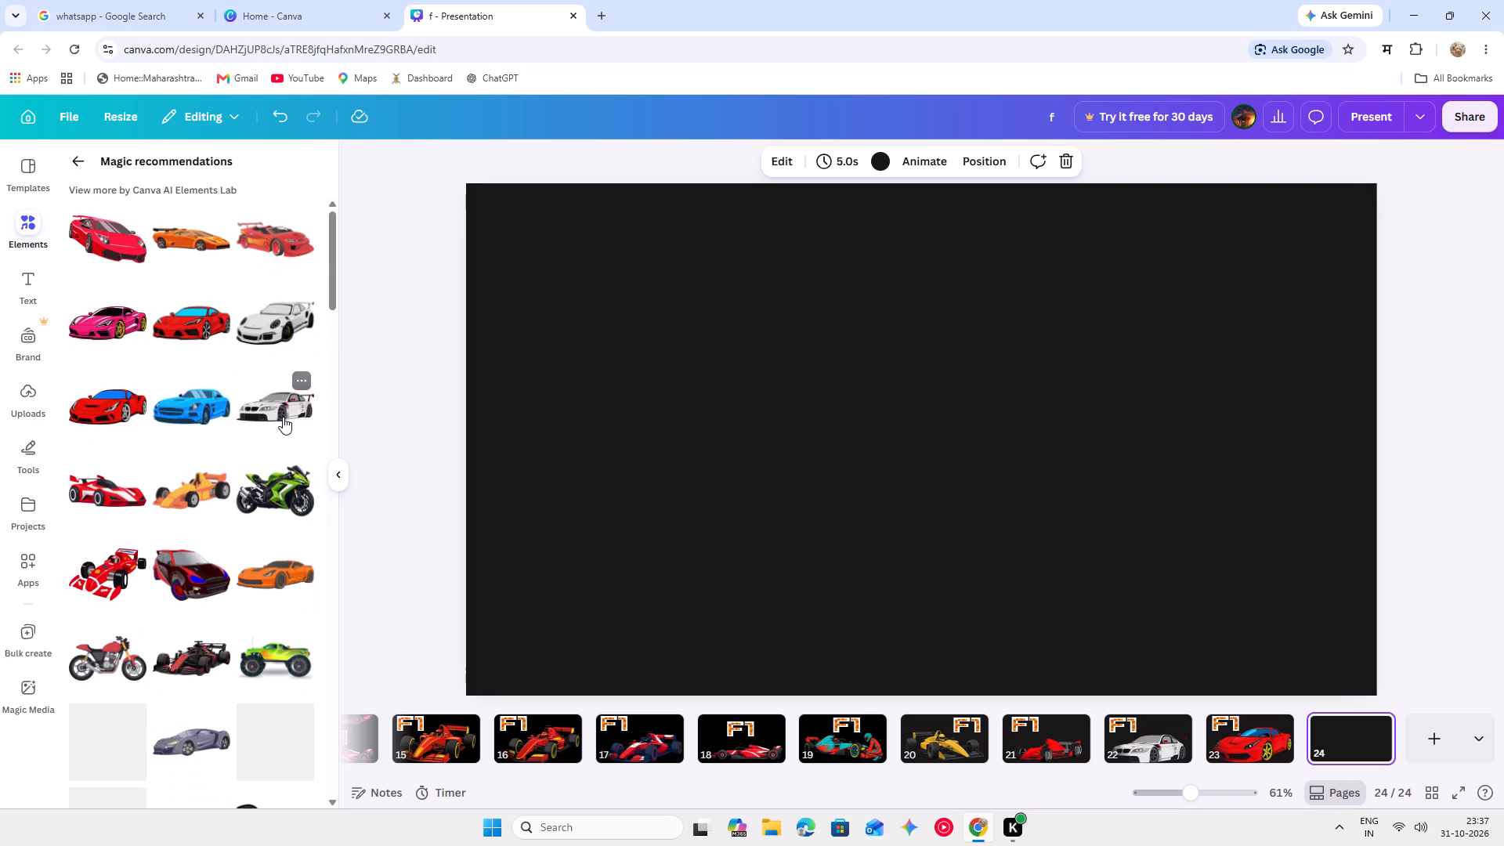
click(117, 245)
drag(848, 479, 722, 482)
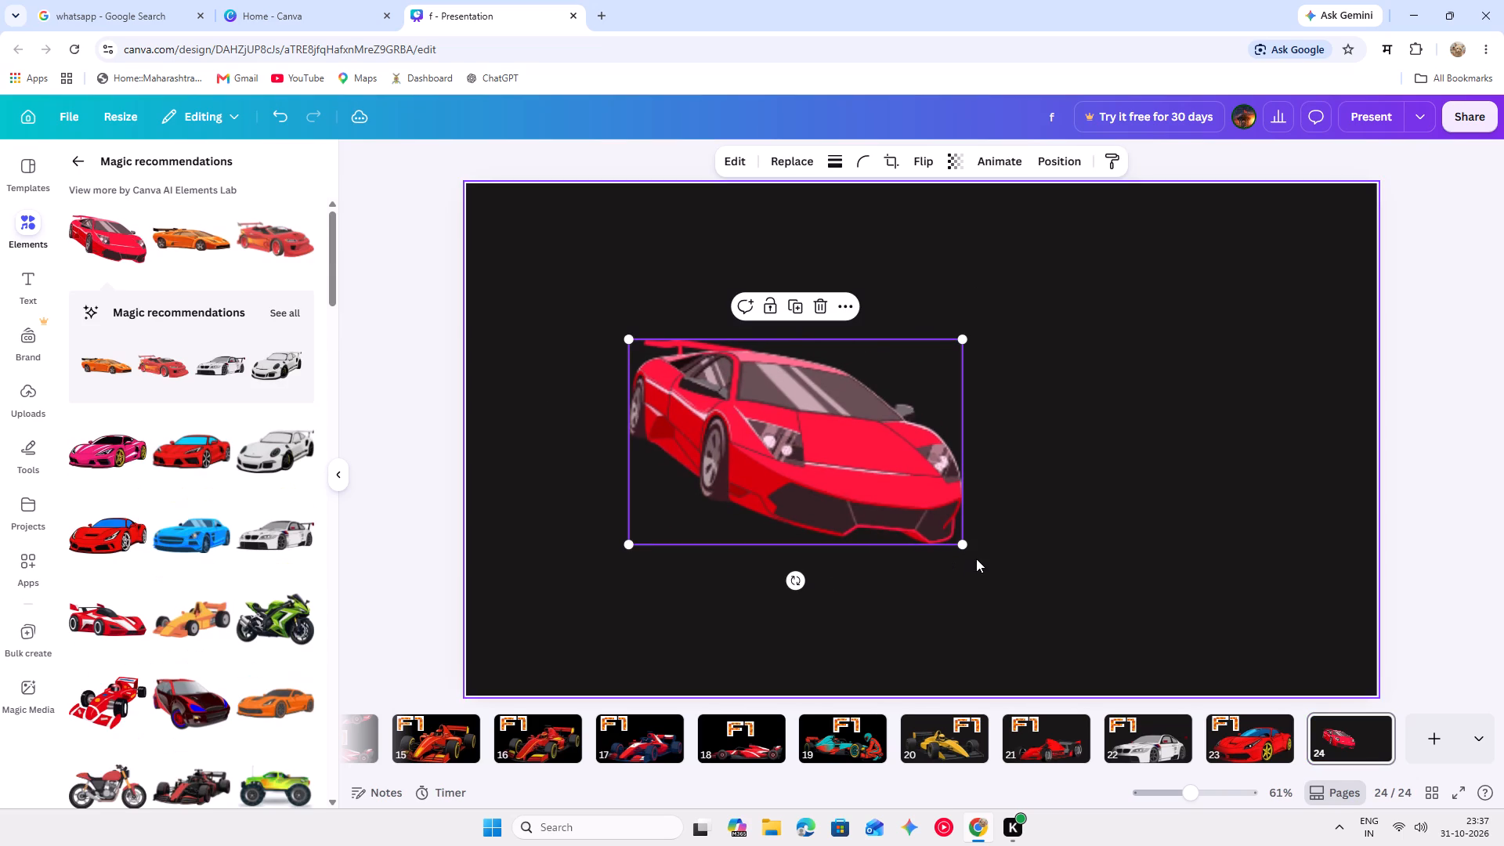
drag(966, 544, 1232, 611)
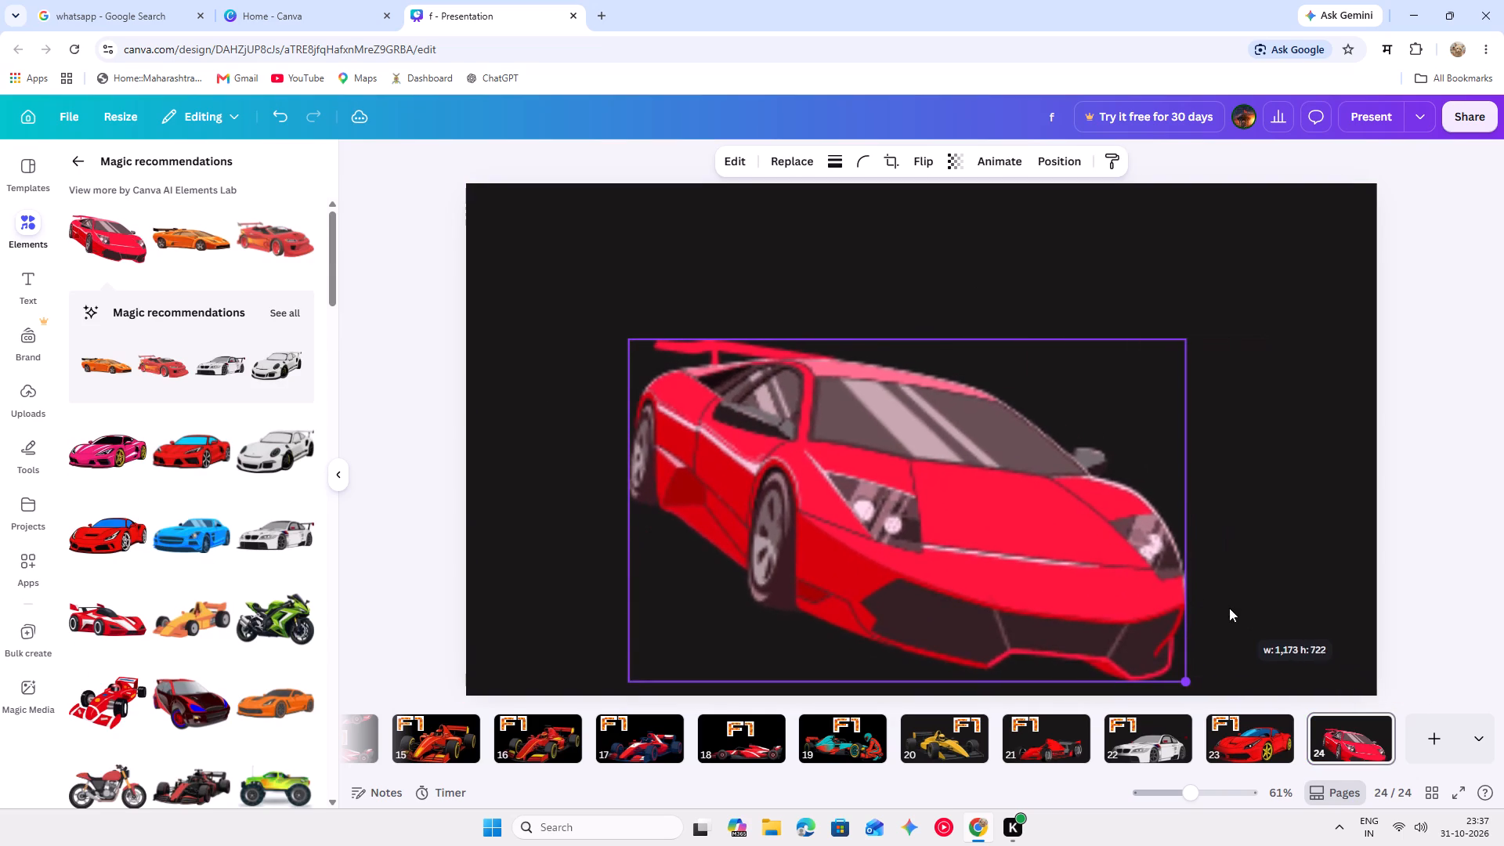
drag(1151, 522, 1208, 512)
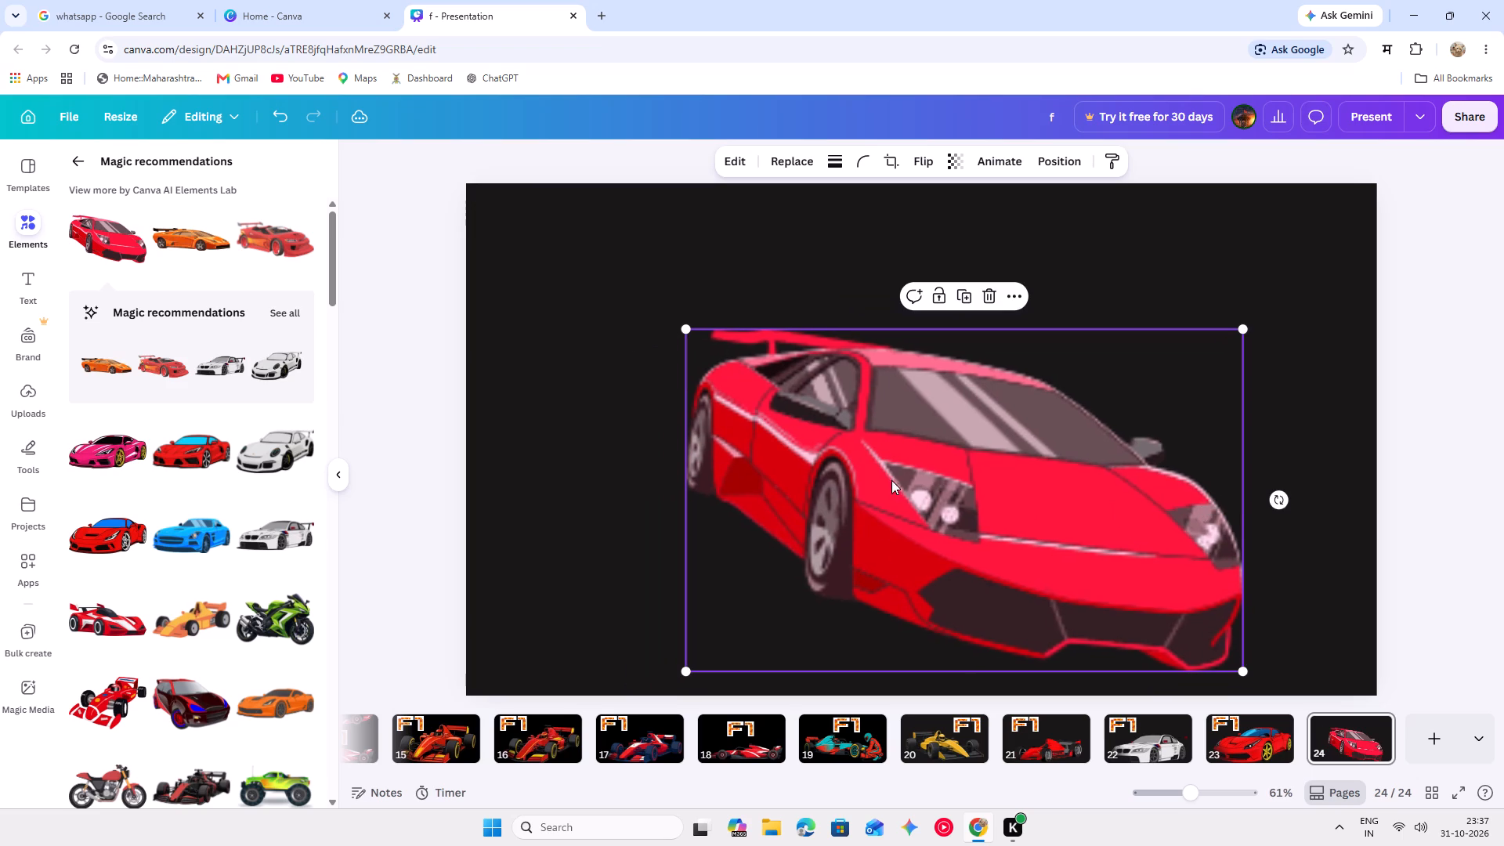
Rotate page 24's red car counter-clockwise until it sits level, and fit it into the page's lower left corner.
drag(1274, 502, 1263, 443)
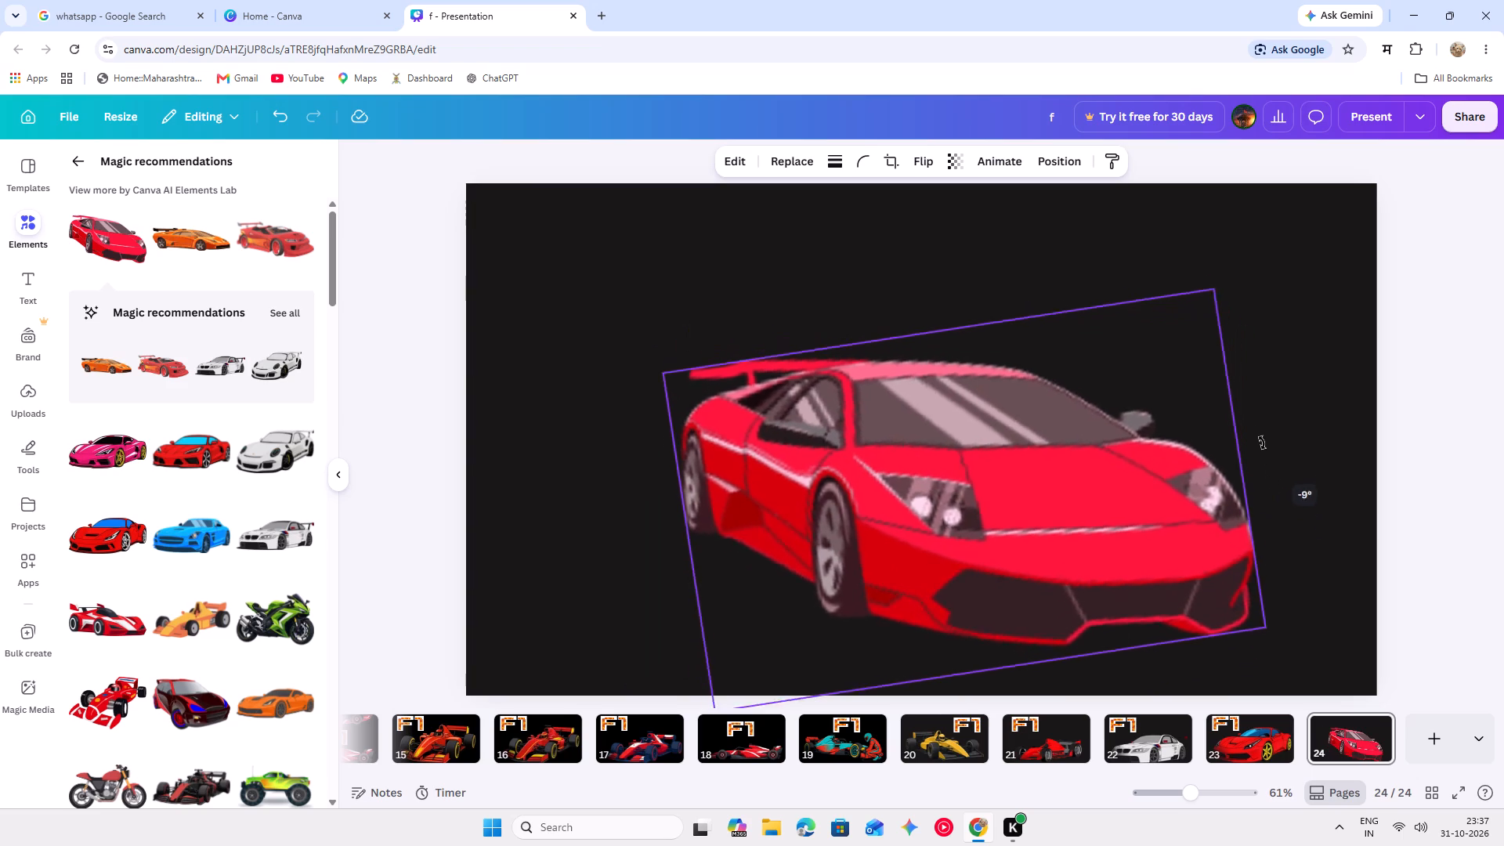
drag(1263, 443, 1258, 436)
drag(1117, 451, 1116, 452)
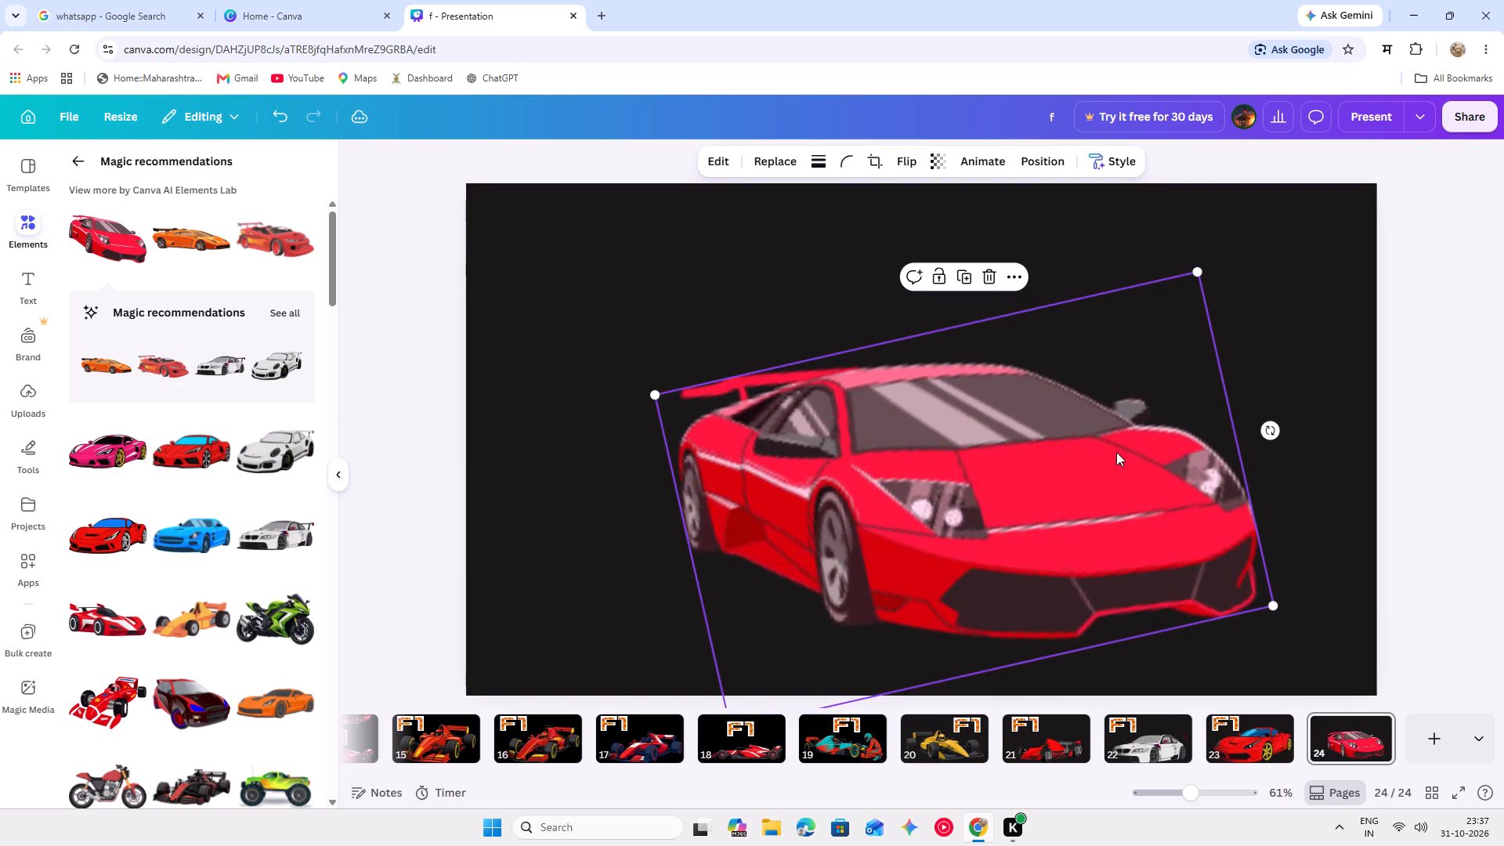
drag(1116, 452, 1104, 504)
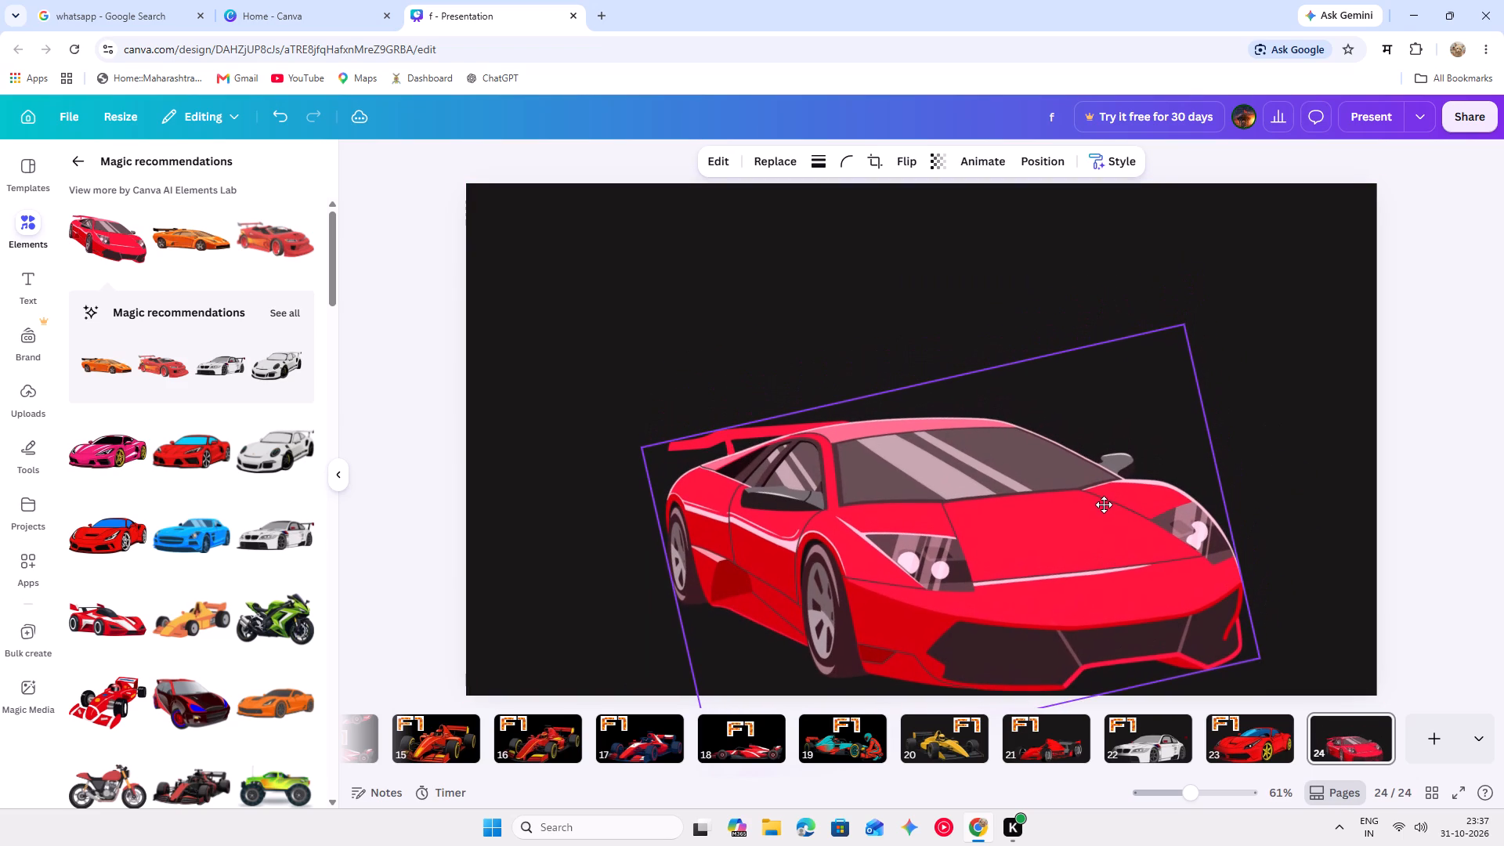
drag(1104, 504, 1069, 516)
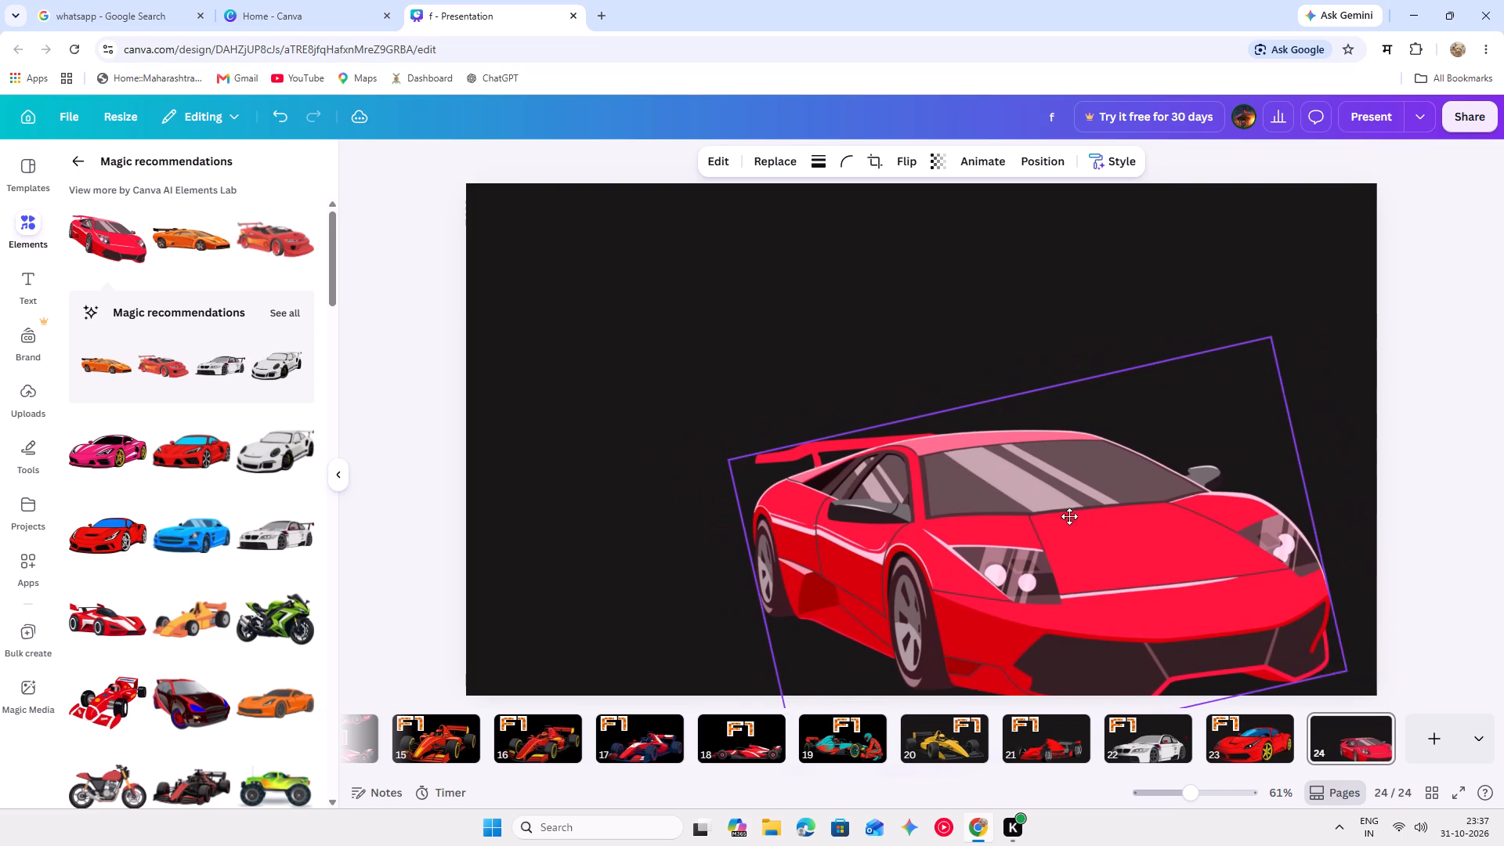
drag(1069, 516, 902, 515)
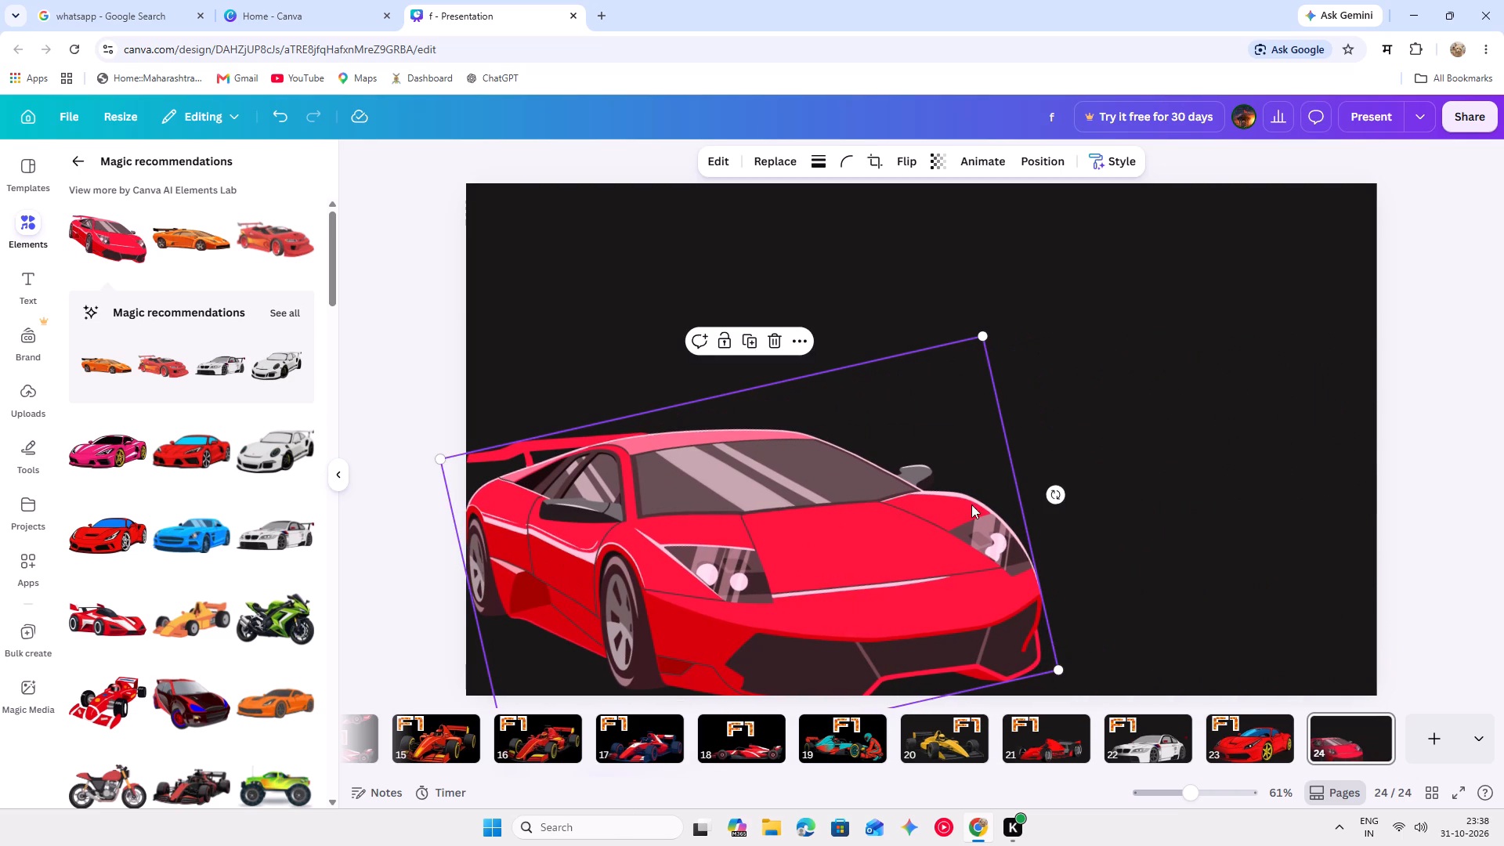
drag(1061, 669, 1209, 693)
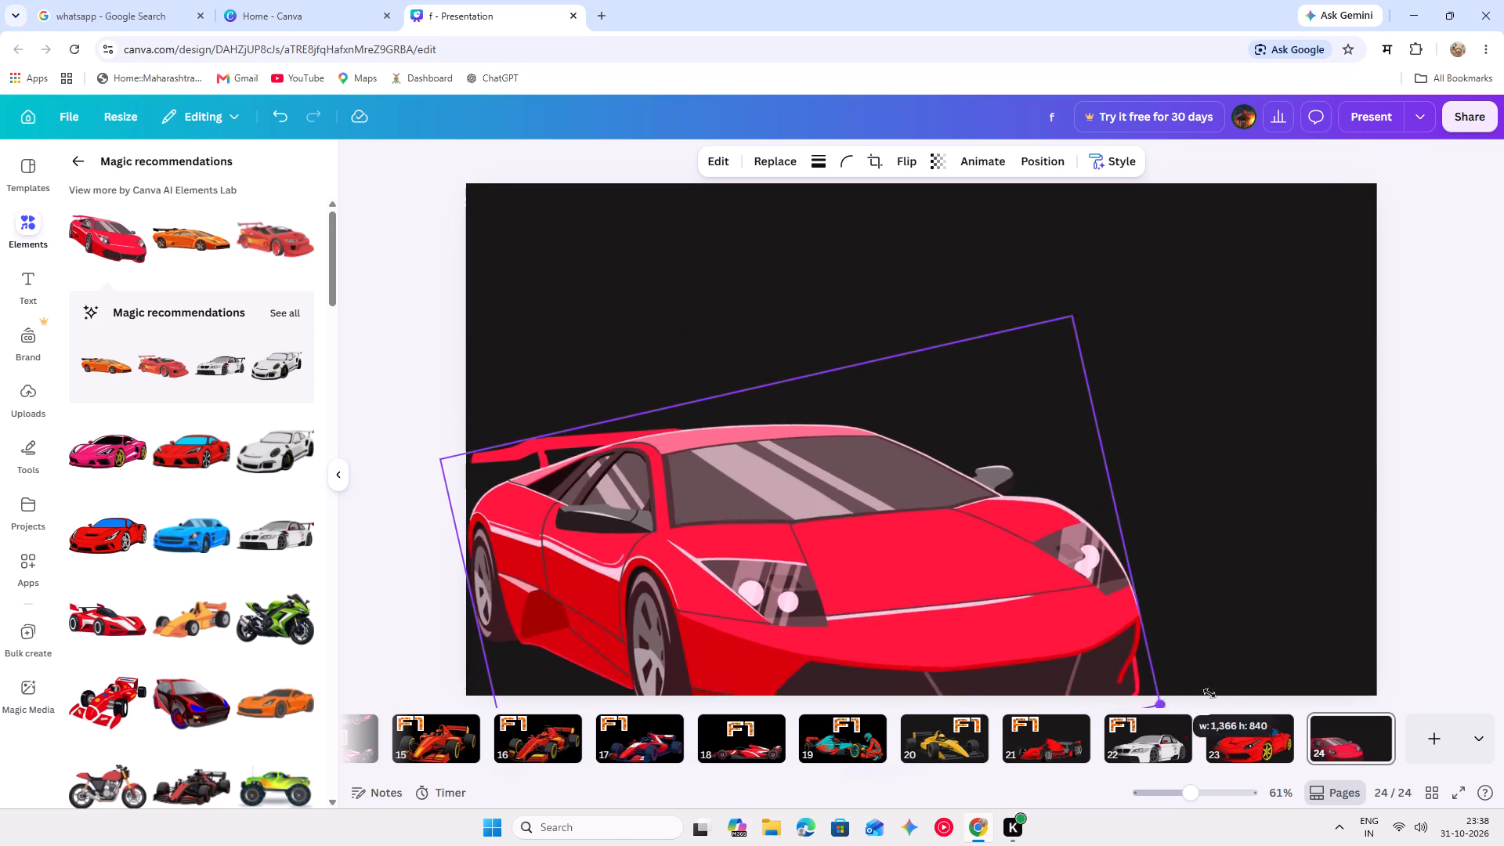
drag(1209, 693, 1072, 638)
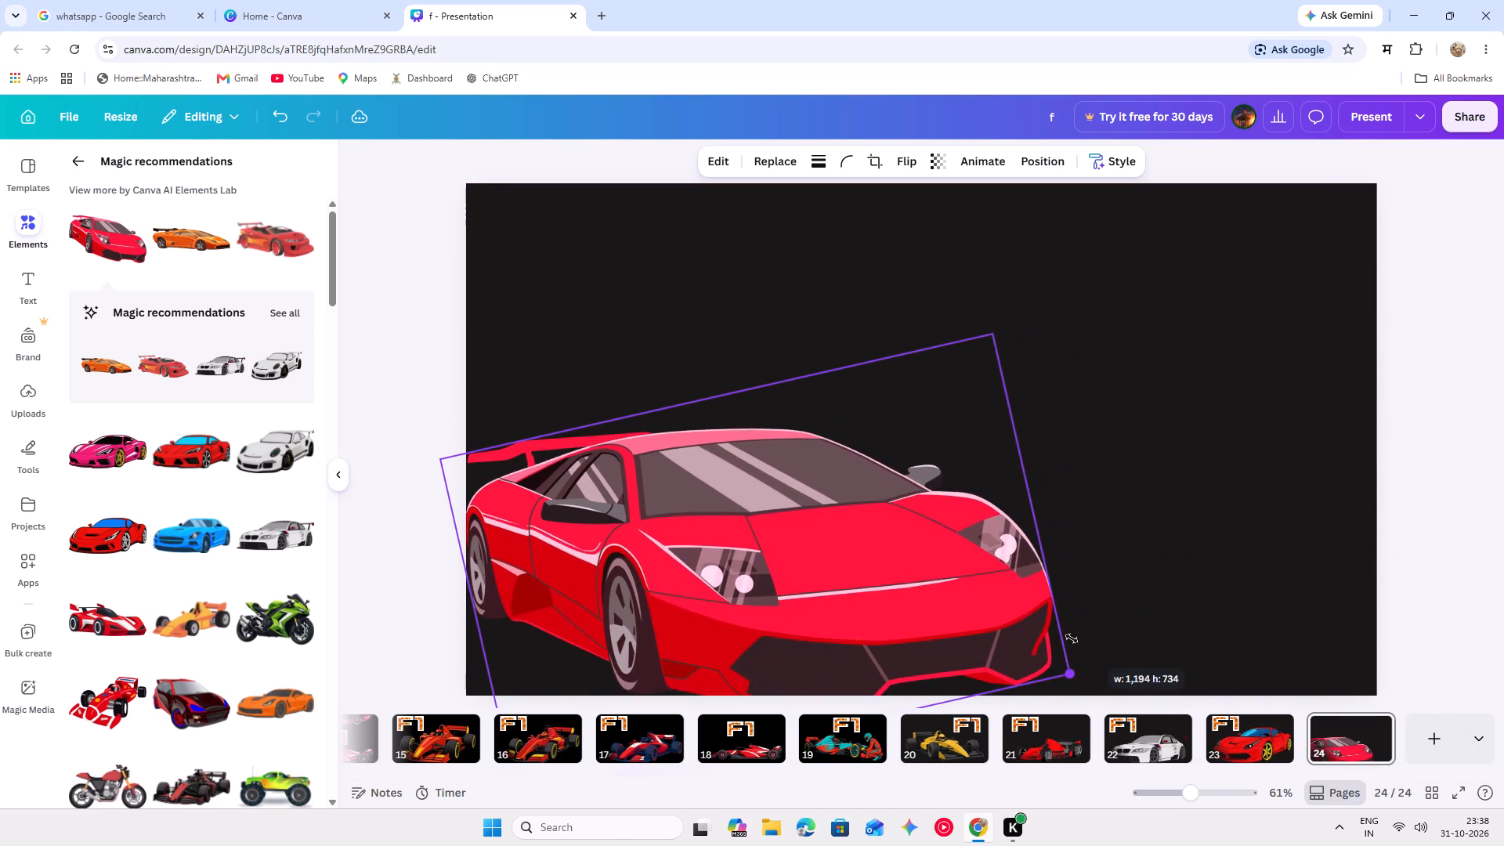
drag(1072, 638, 1048, 632)
drag(1007, 627, 1038, 629)
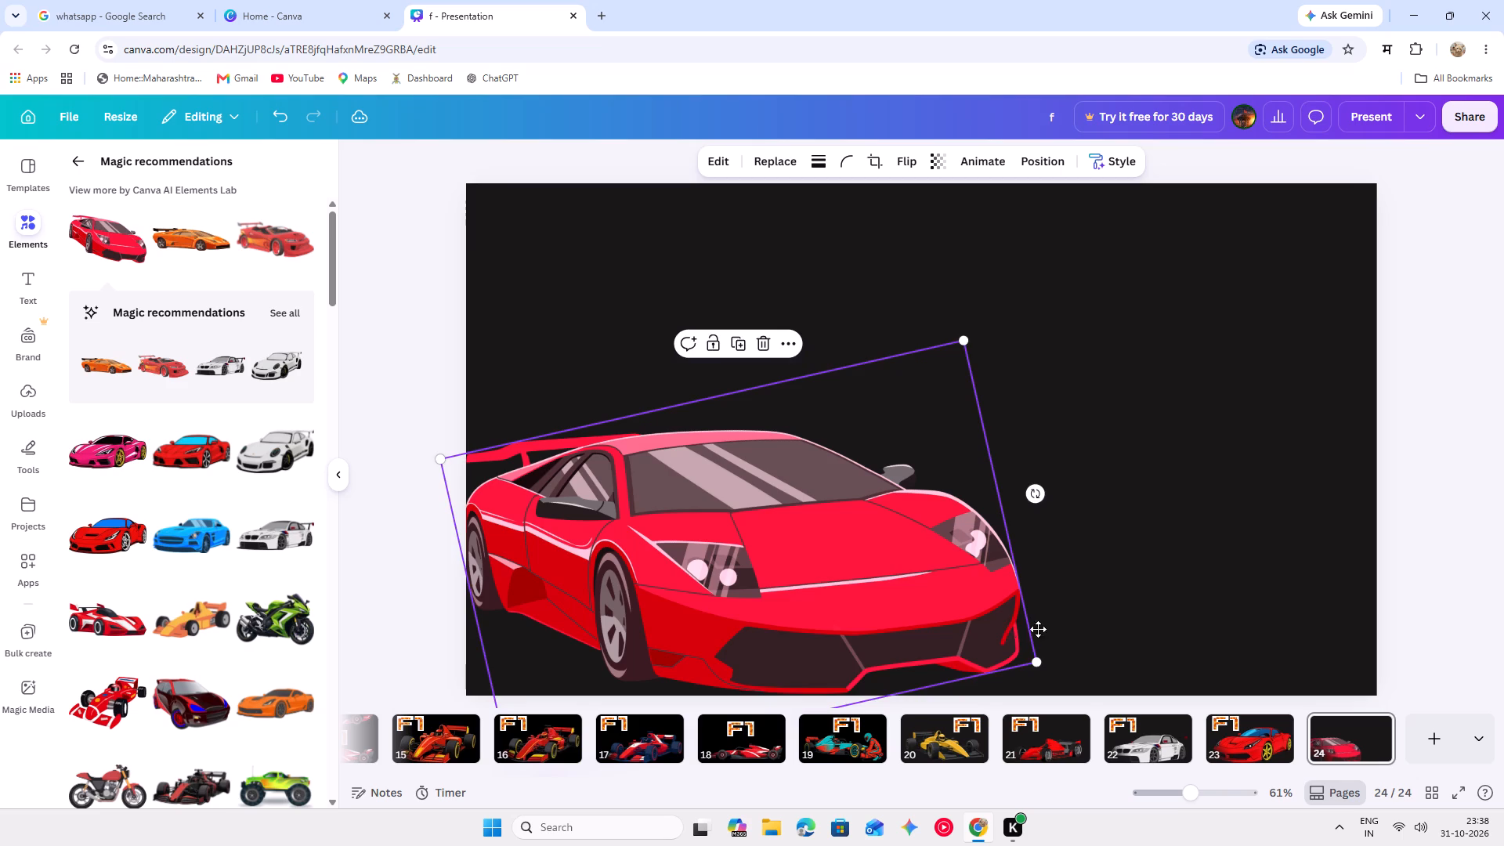
drag(1038, 629, 1014, 631)
click(1423, 571)
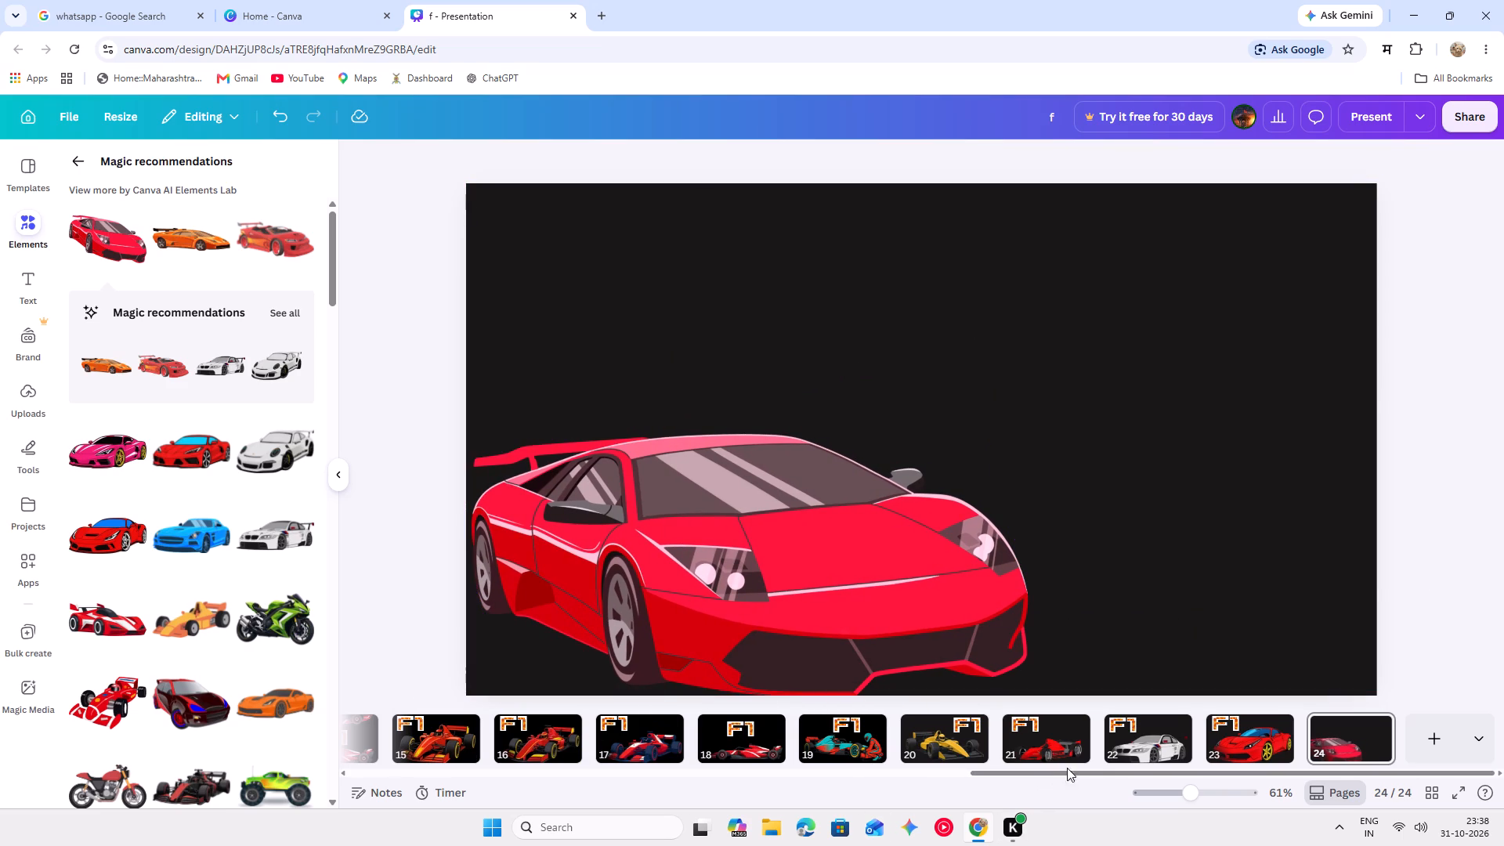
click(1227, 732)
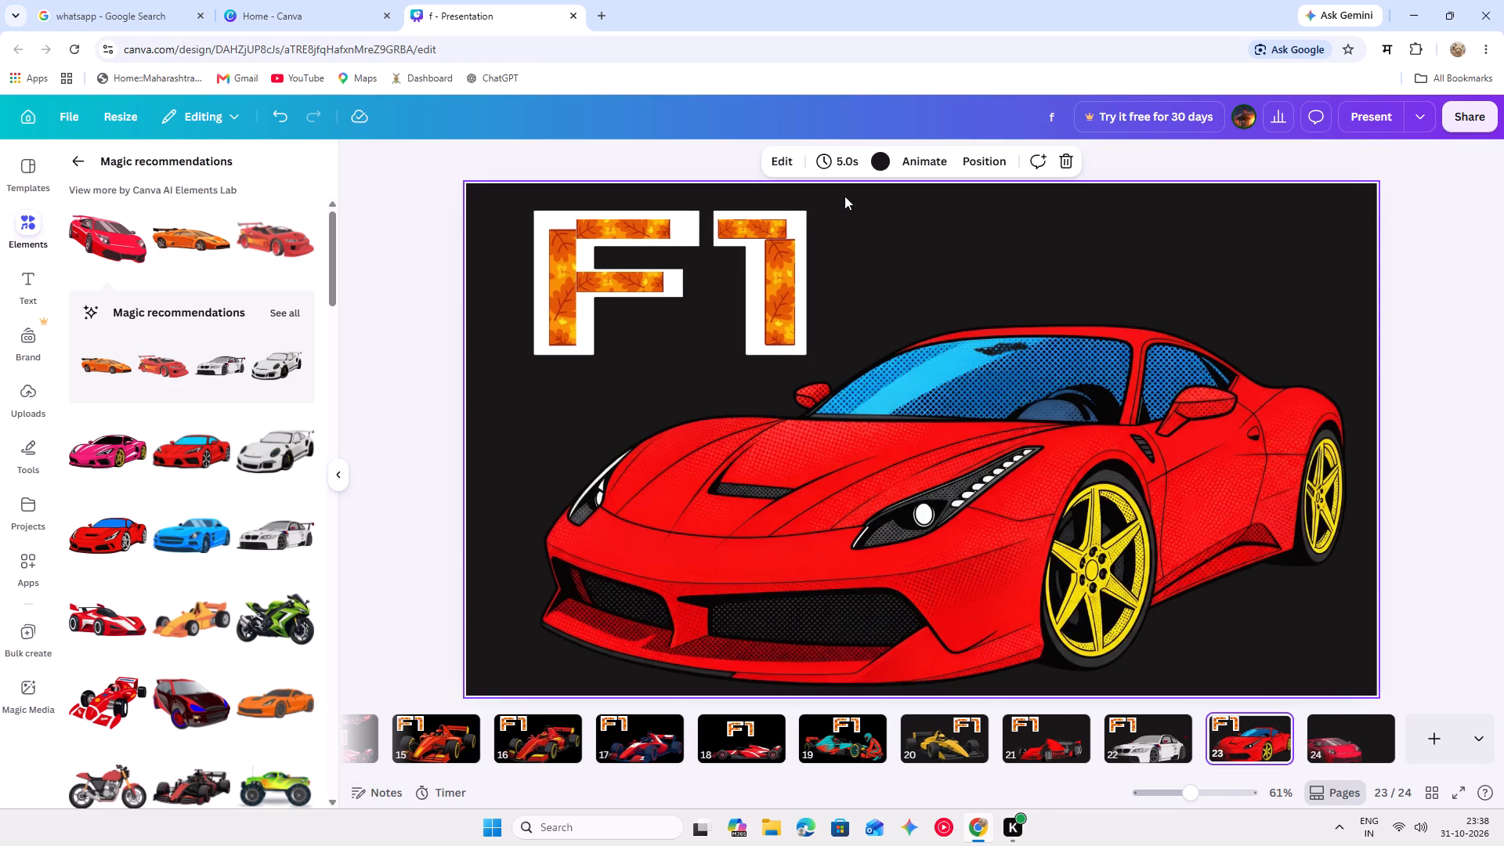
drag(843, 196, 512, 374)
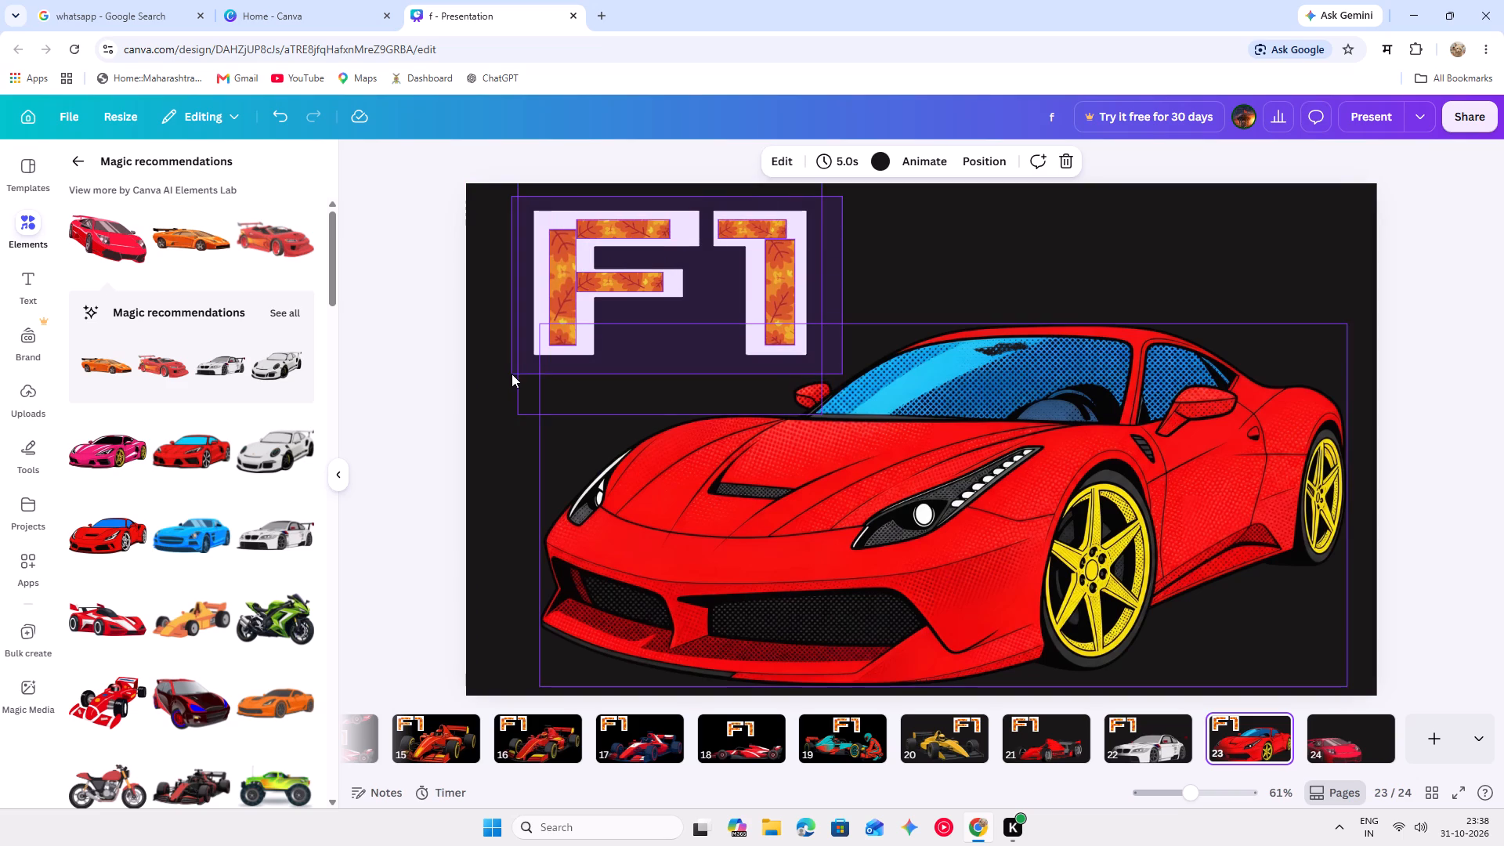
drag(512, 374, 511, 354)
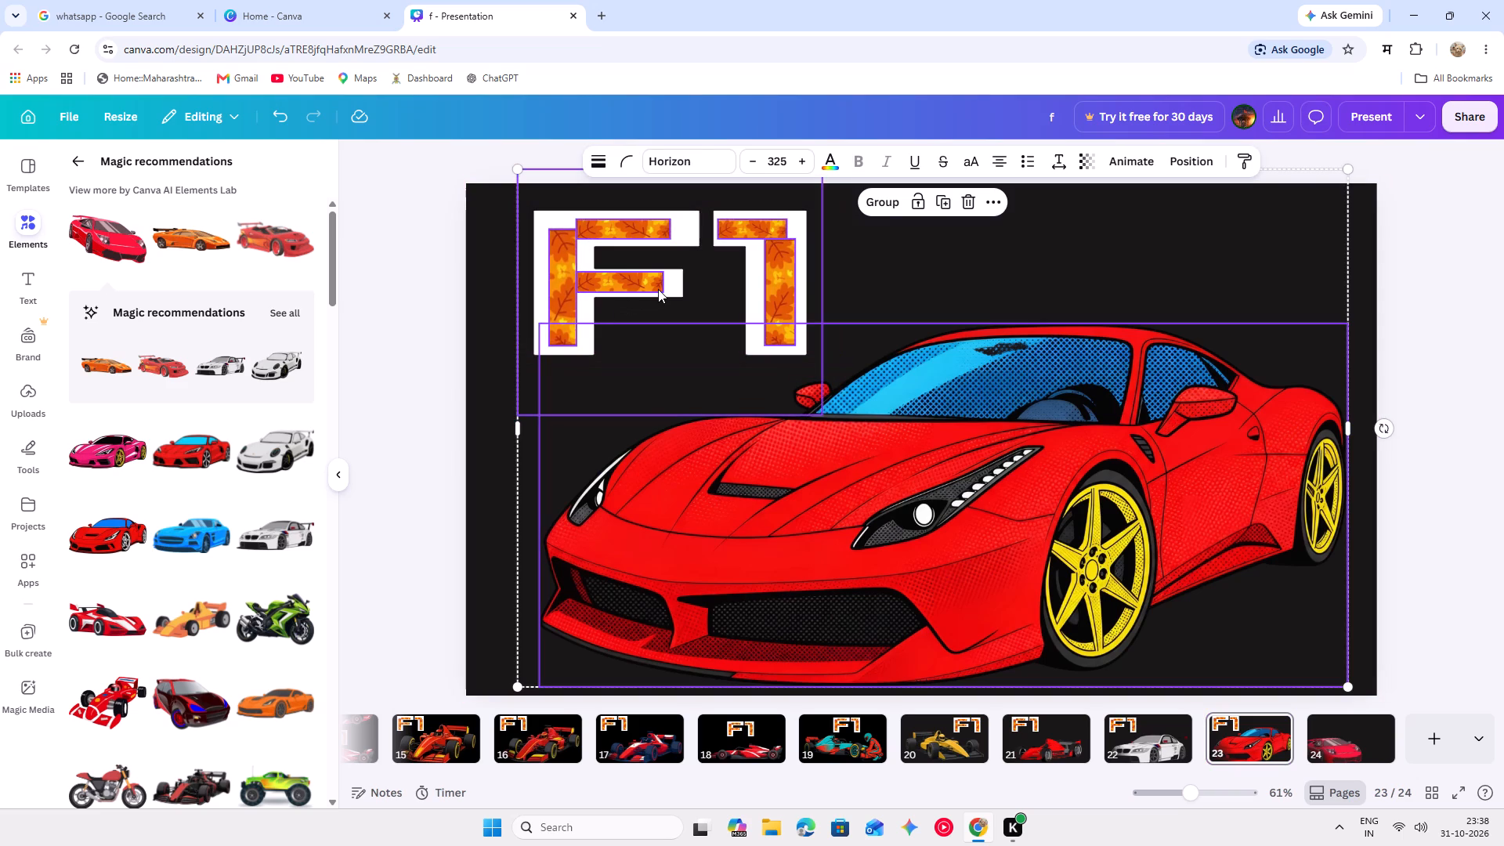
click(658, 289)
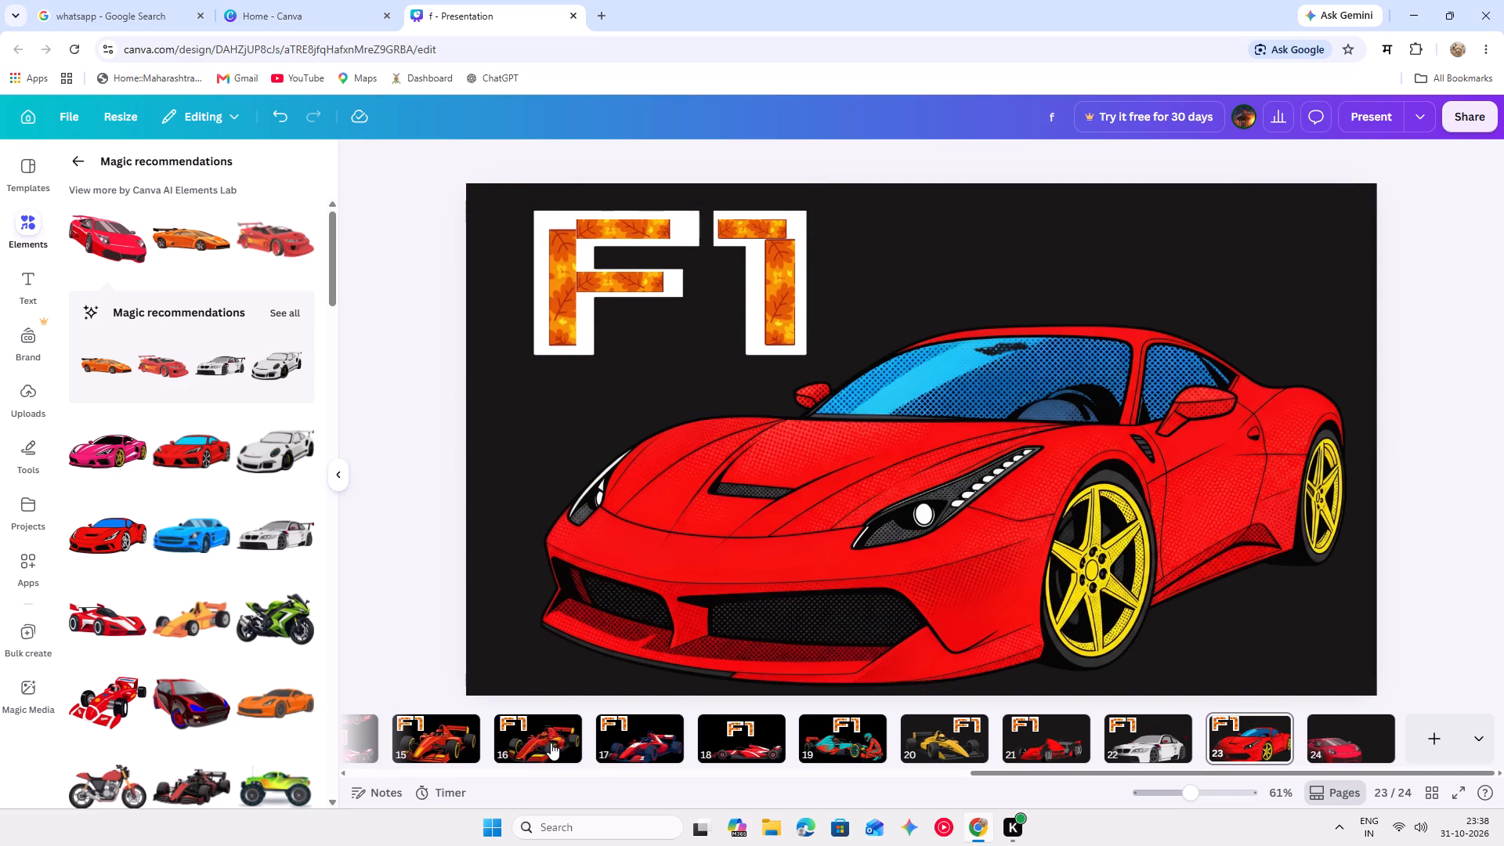
Duplicate the whole F1 logo on page 14, including its orange leaf strips, four times.
drag(1122, 770, 1057, 776)
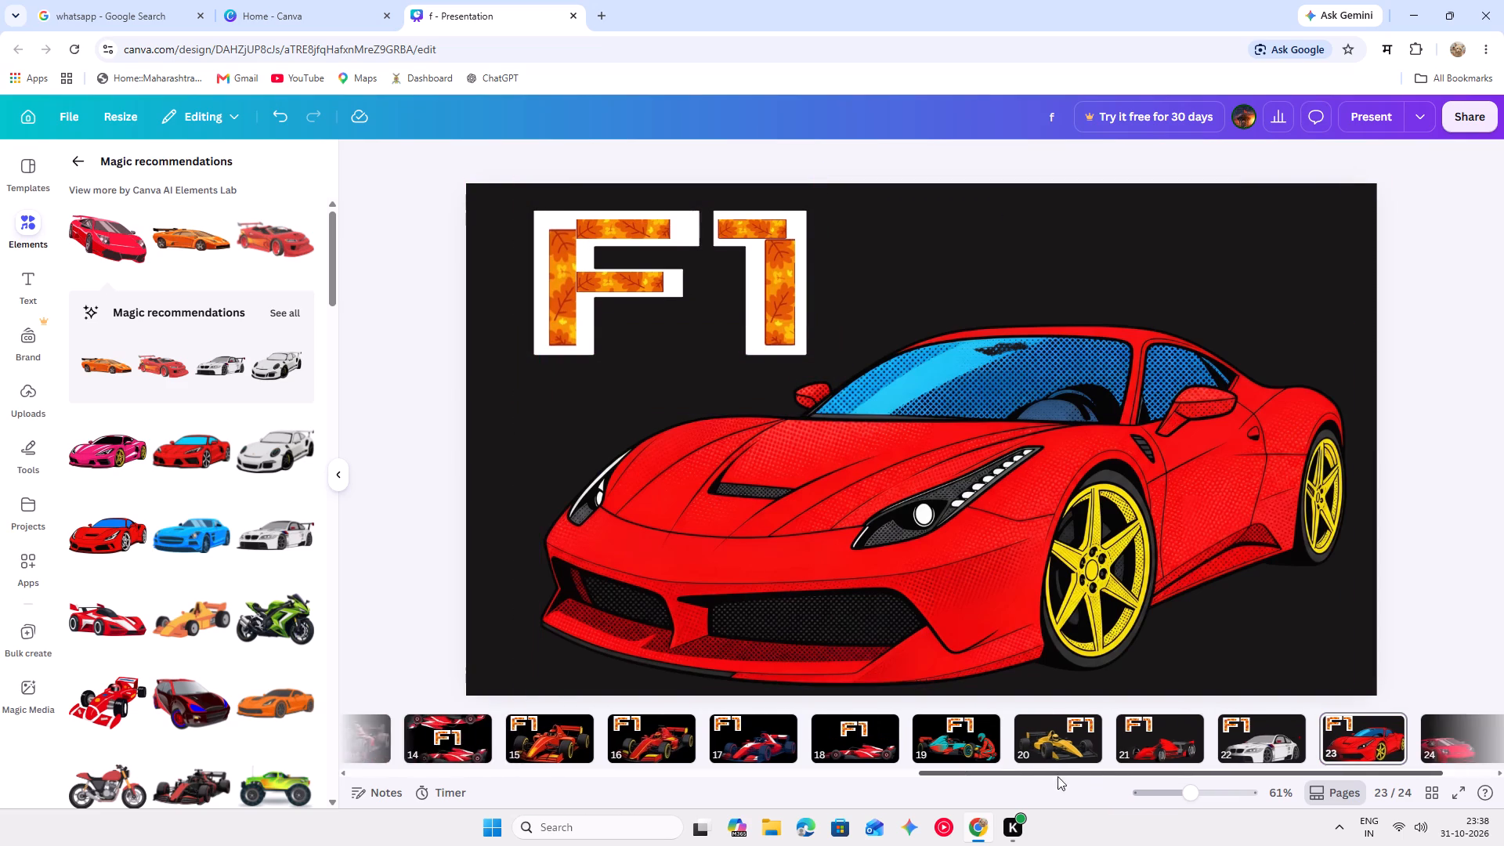
drag(1057, 776, 922, 785)
click(819, 742)
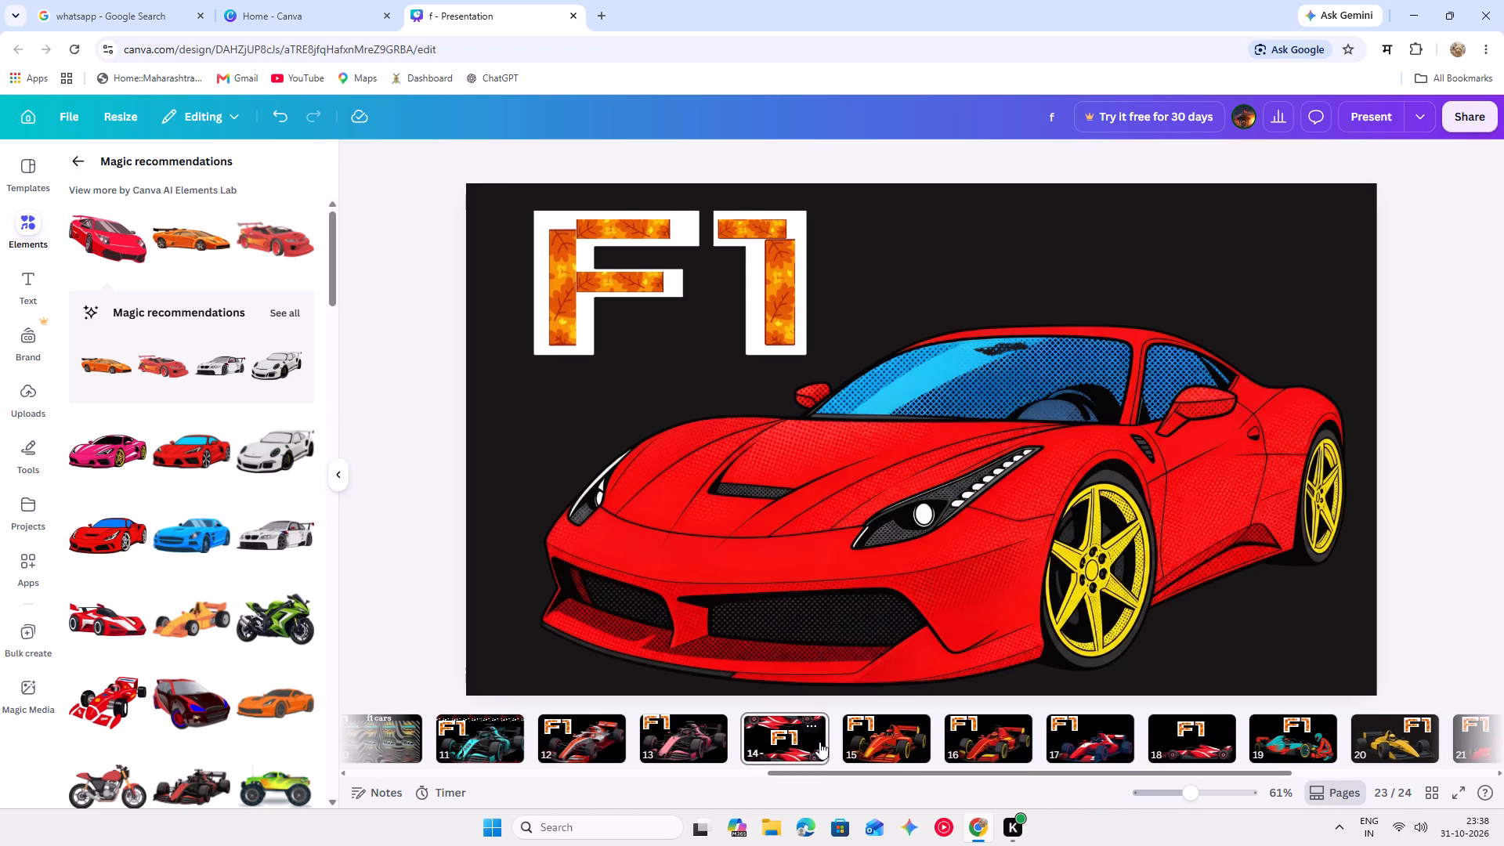
click(1103, 456)
drag(1091, 346, 1021, 354)
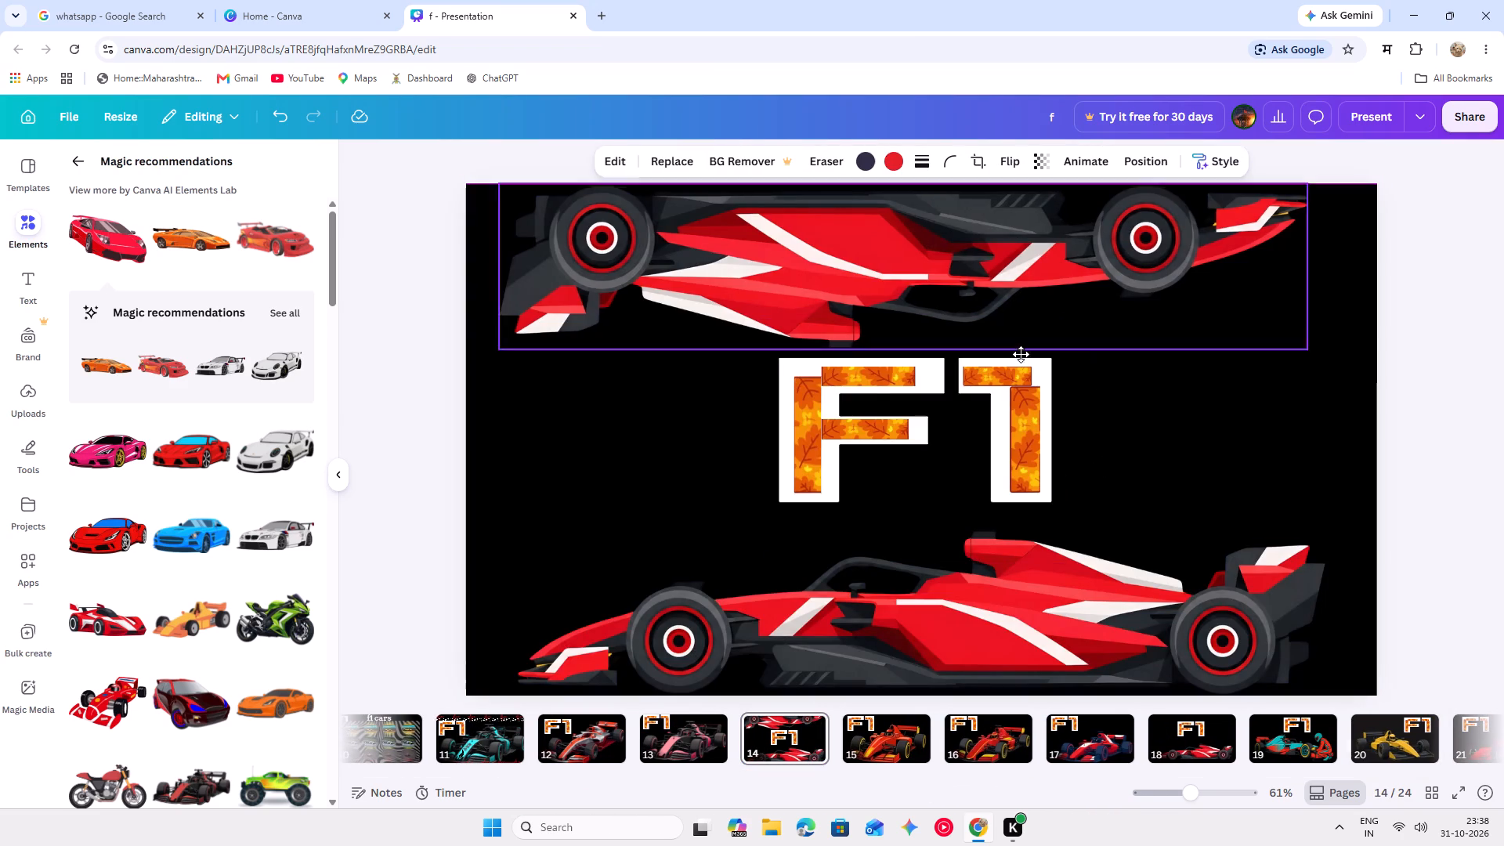
drag(1021, 354, 1102, 345)
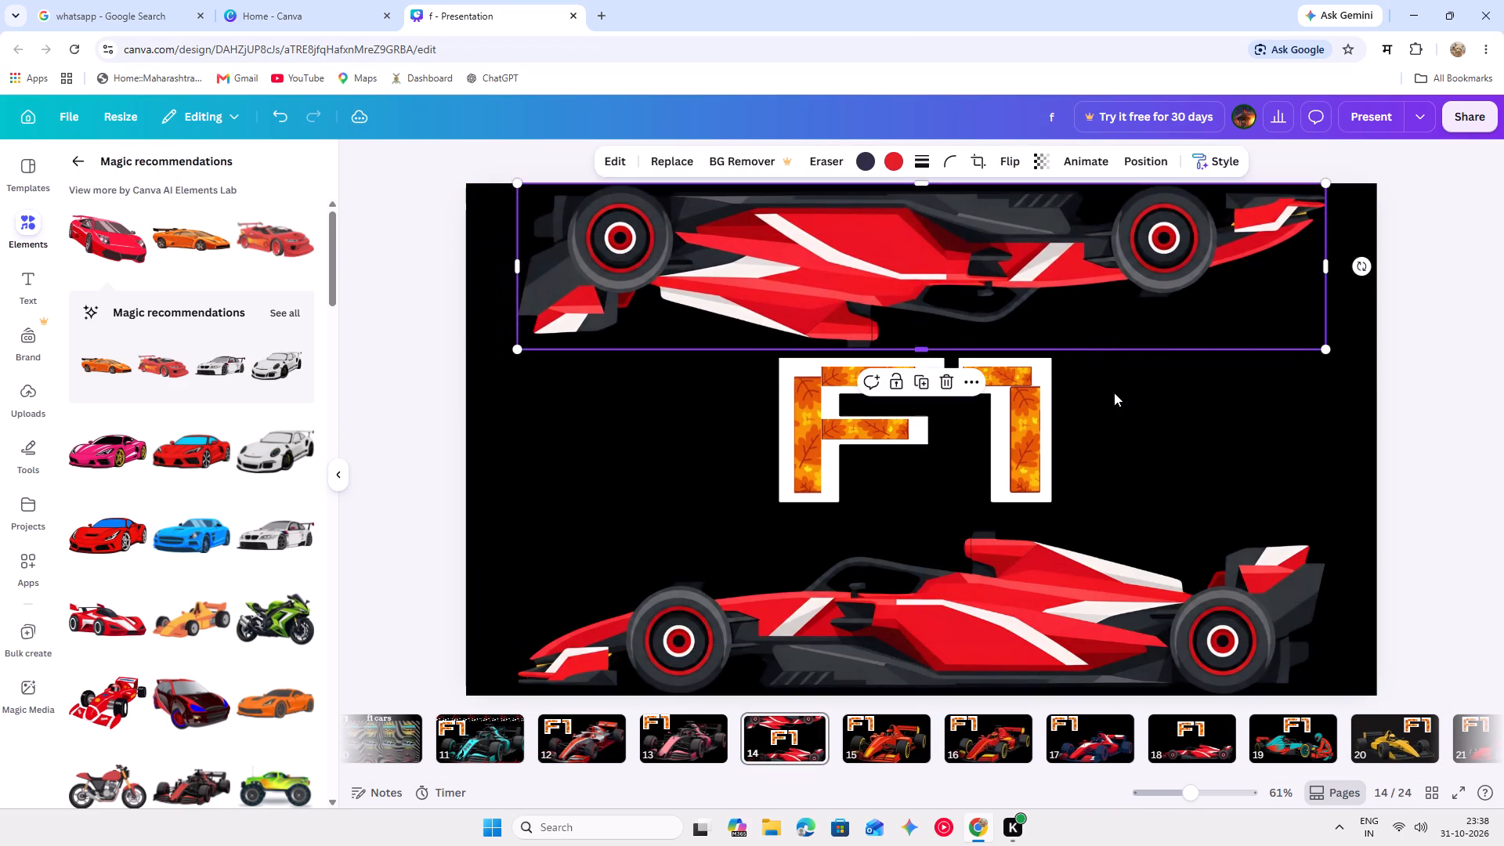
click(1118, 407)
drag(1078, 376, 917, 430)
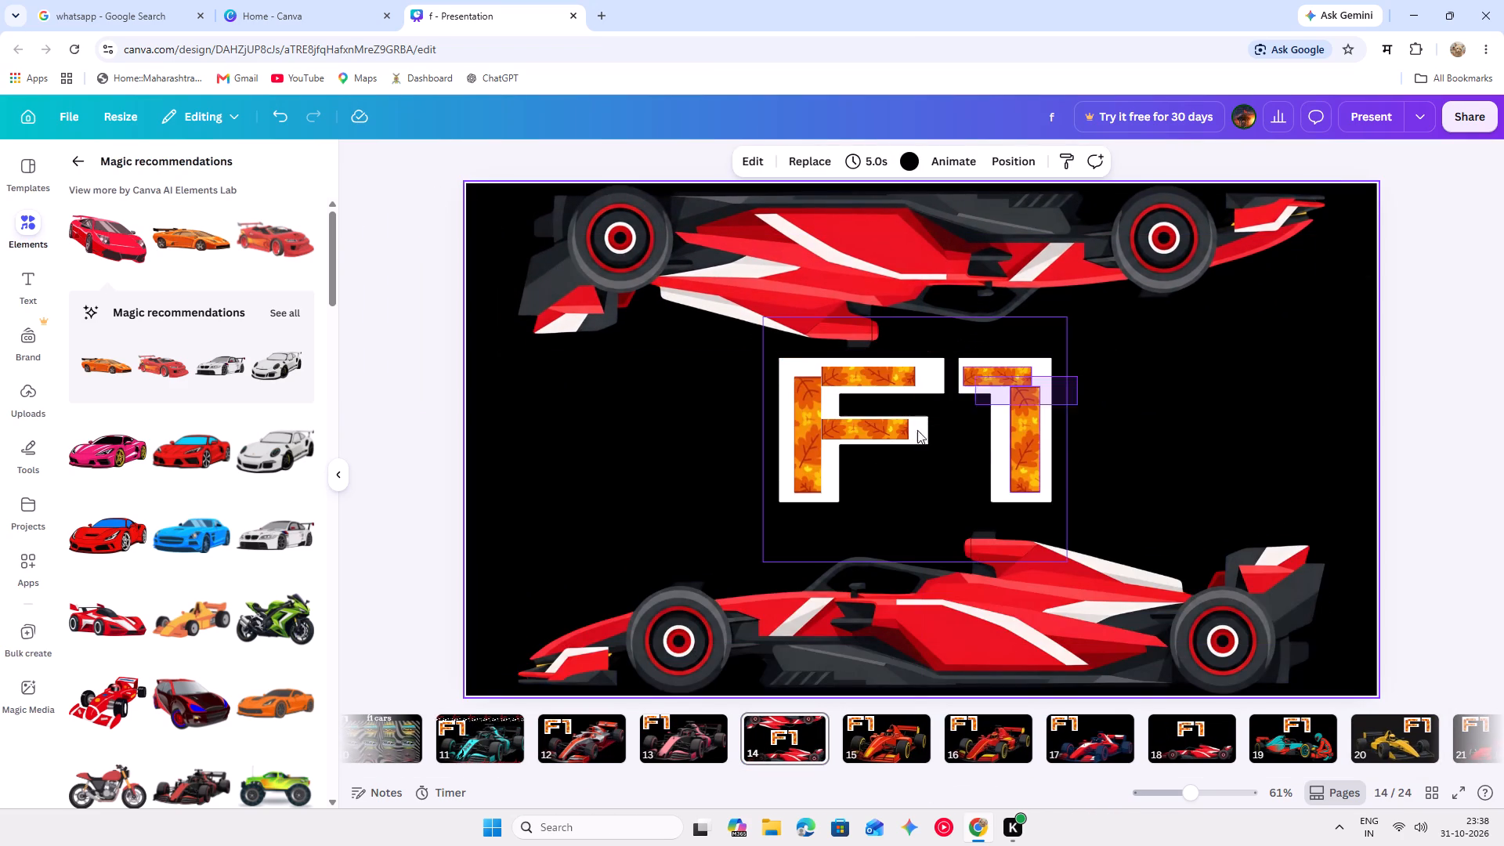
drag(917, 430, 782, 483)
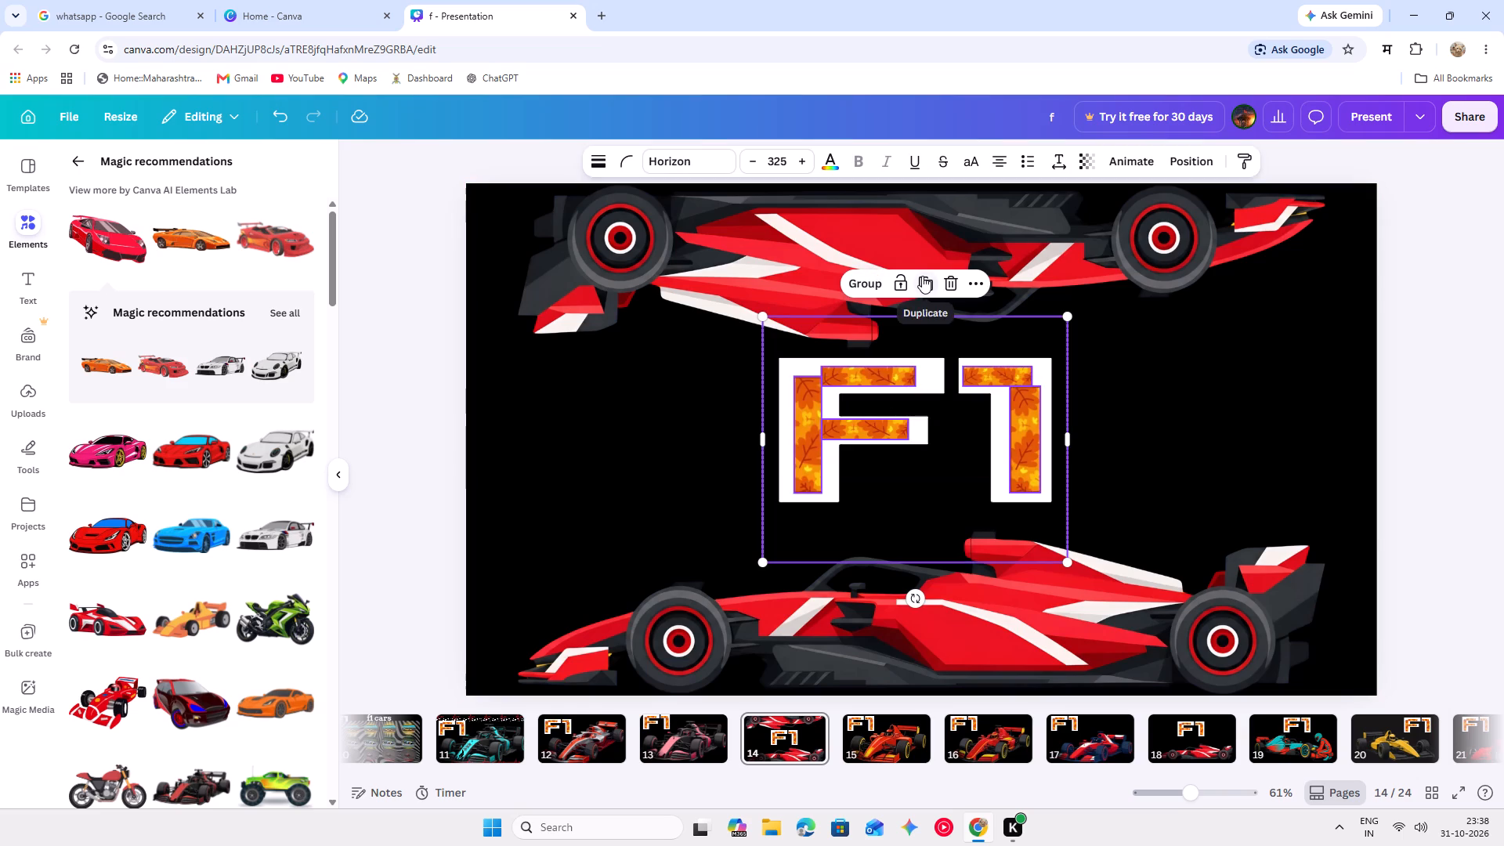
click(932, 287)
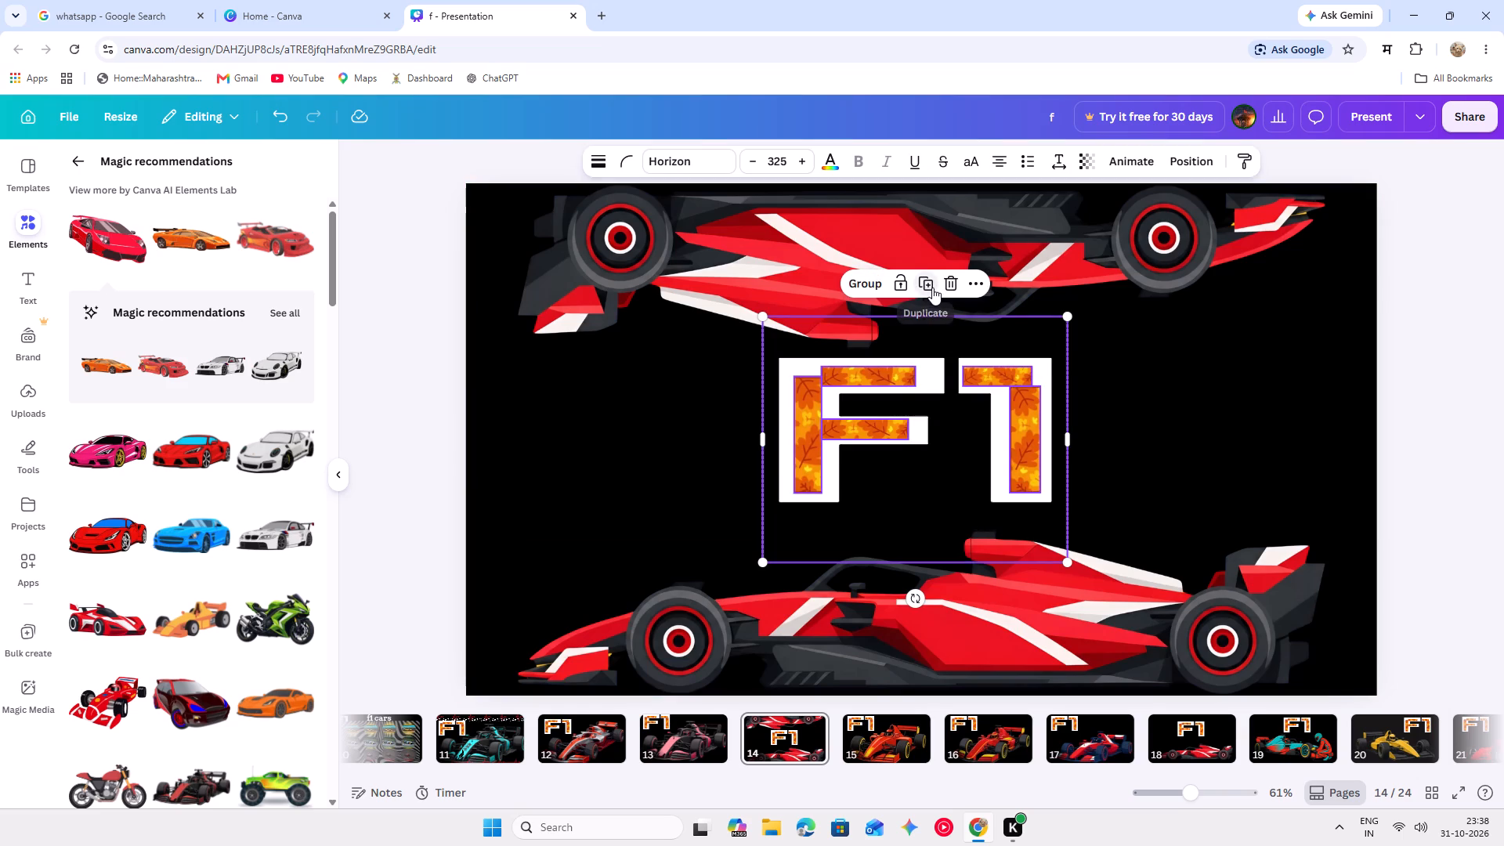
click(932, 287)
click(939, 299)
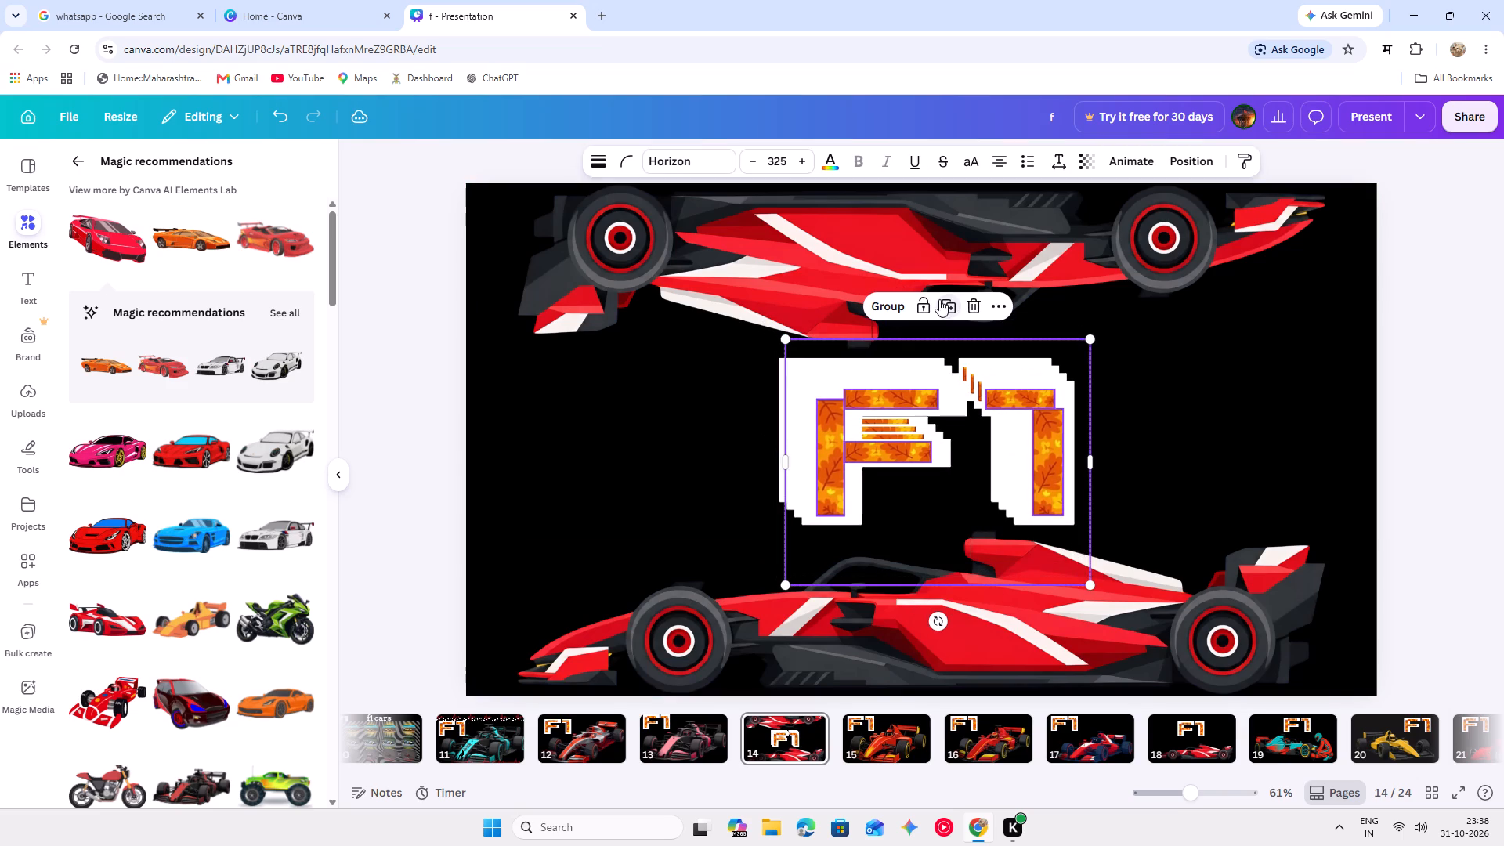
click(944, 304)
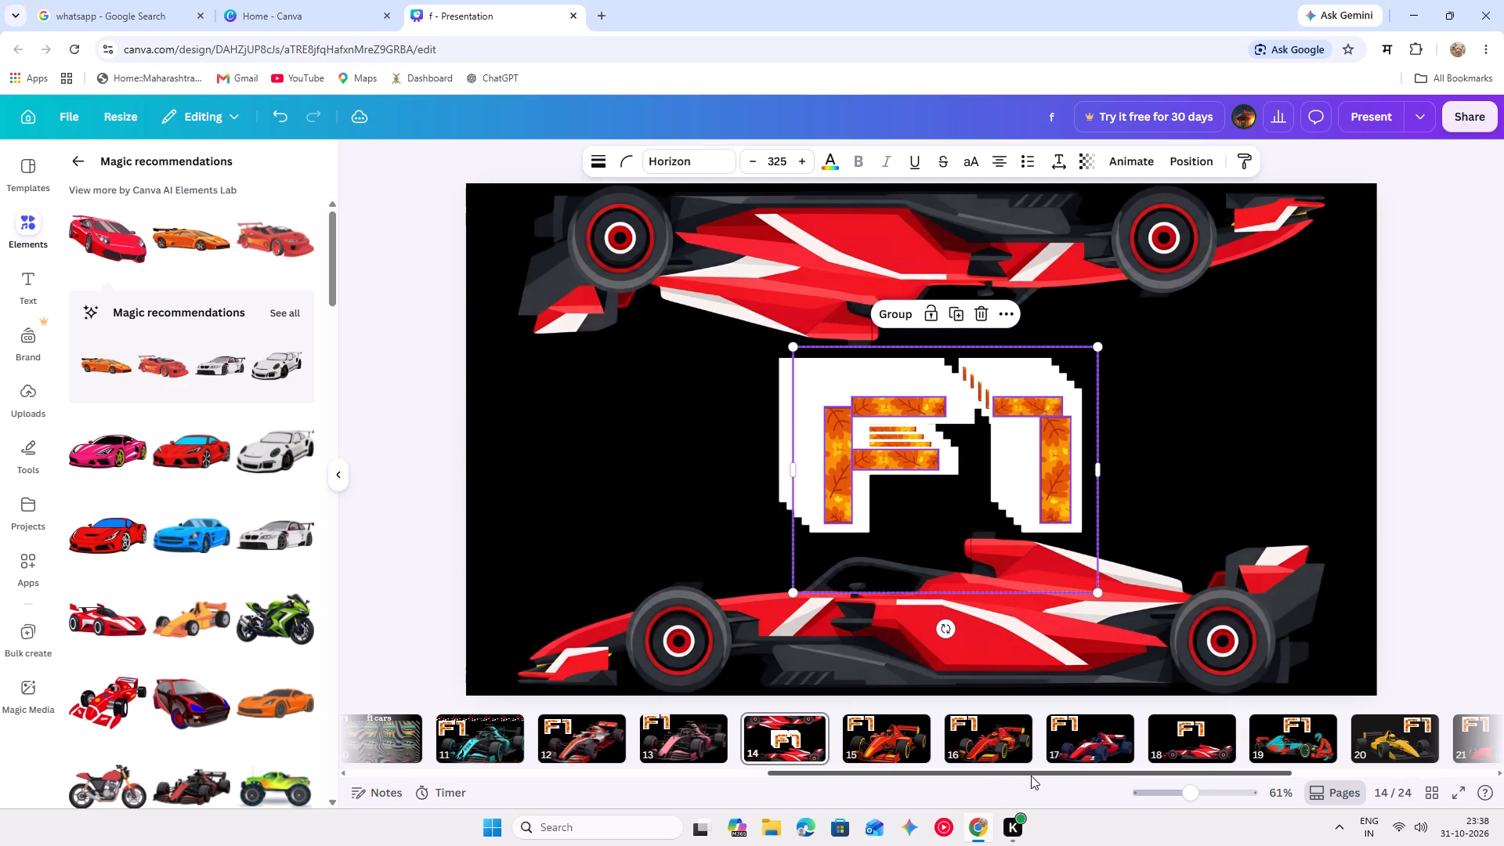
Move the selected F1 logo copy from page 14 to the upper right of page 24.
drag(1032, 774, 1312, 801)
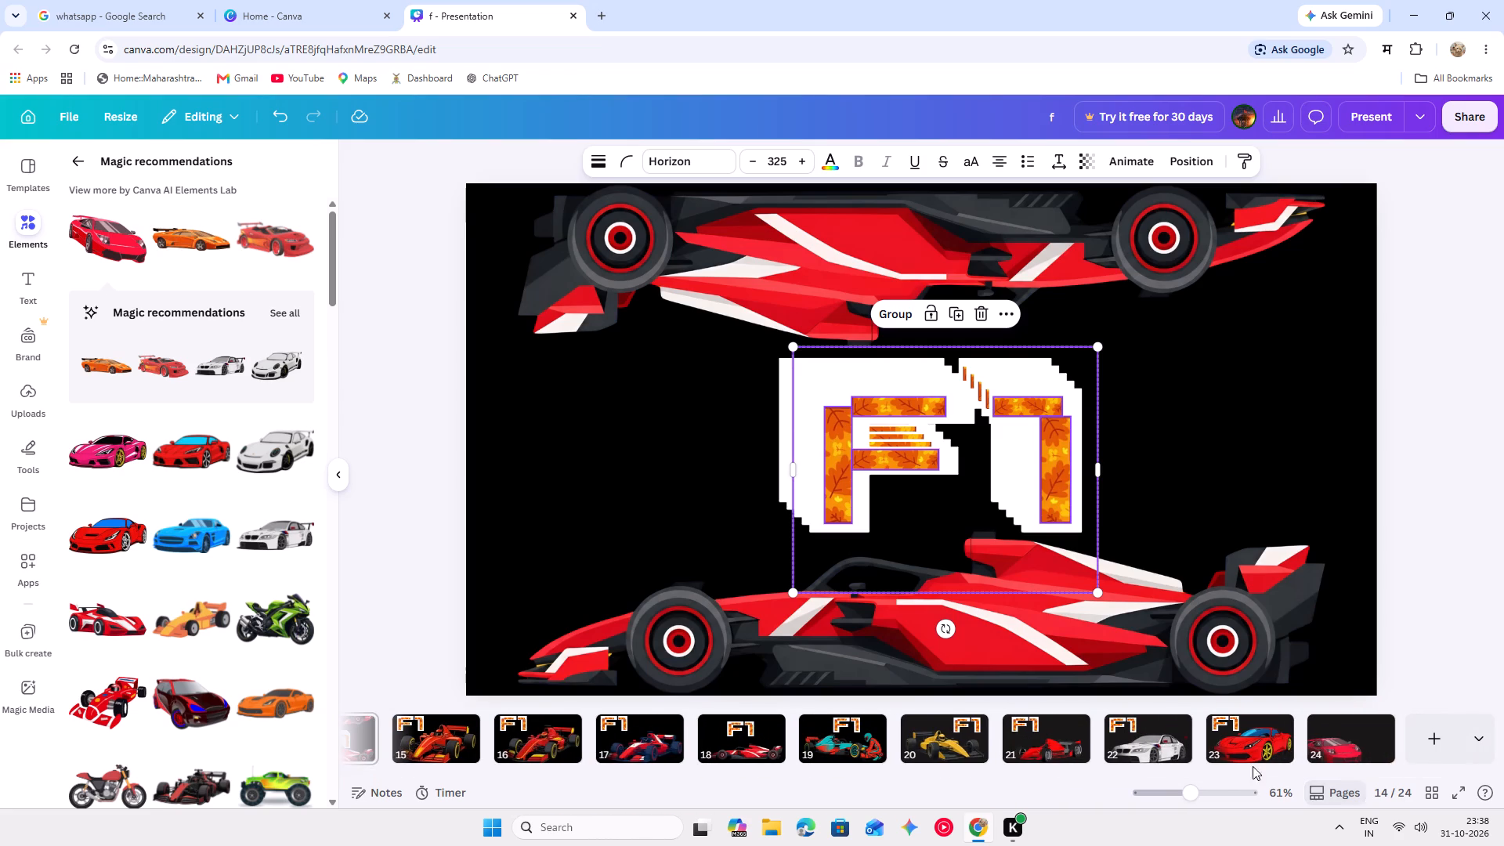
drag(971, 527, 1336, 754)
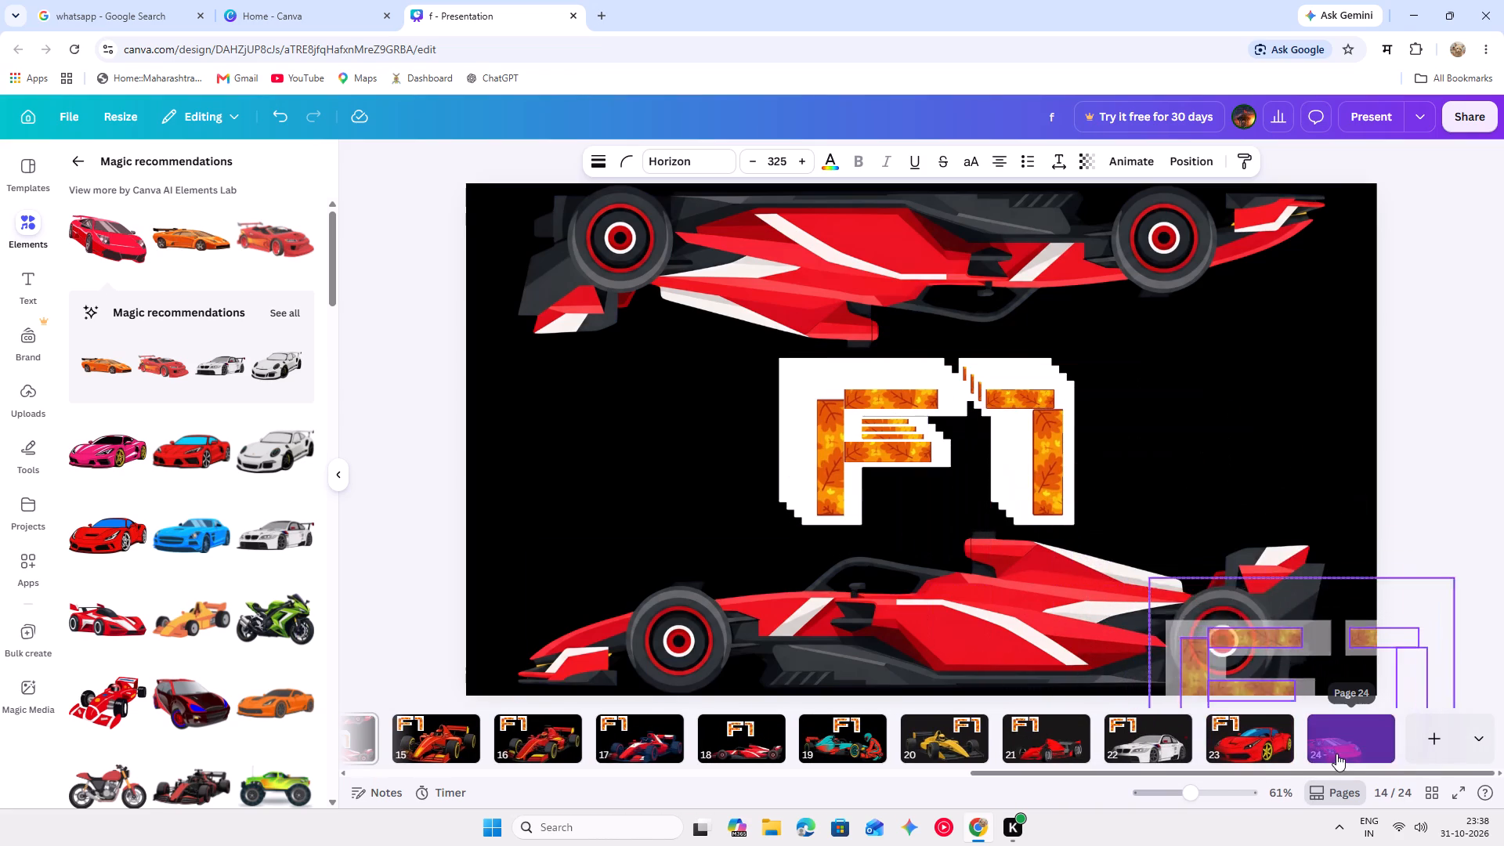
drag(1336, 754, 1177, 392)
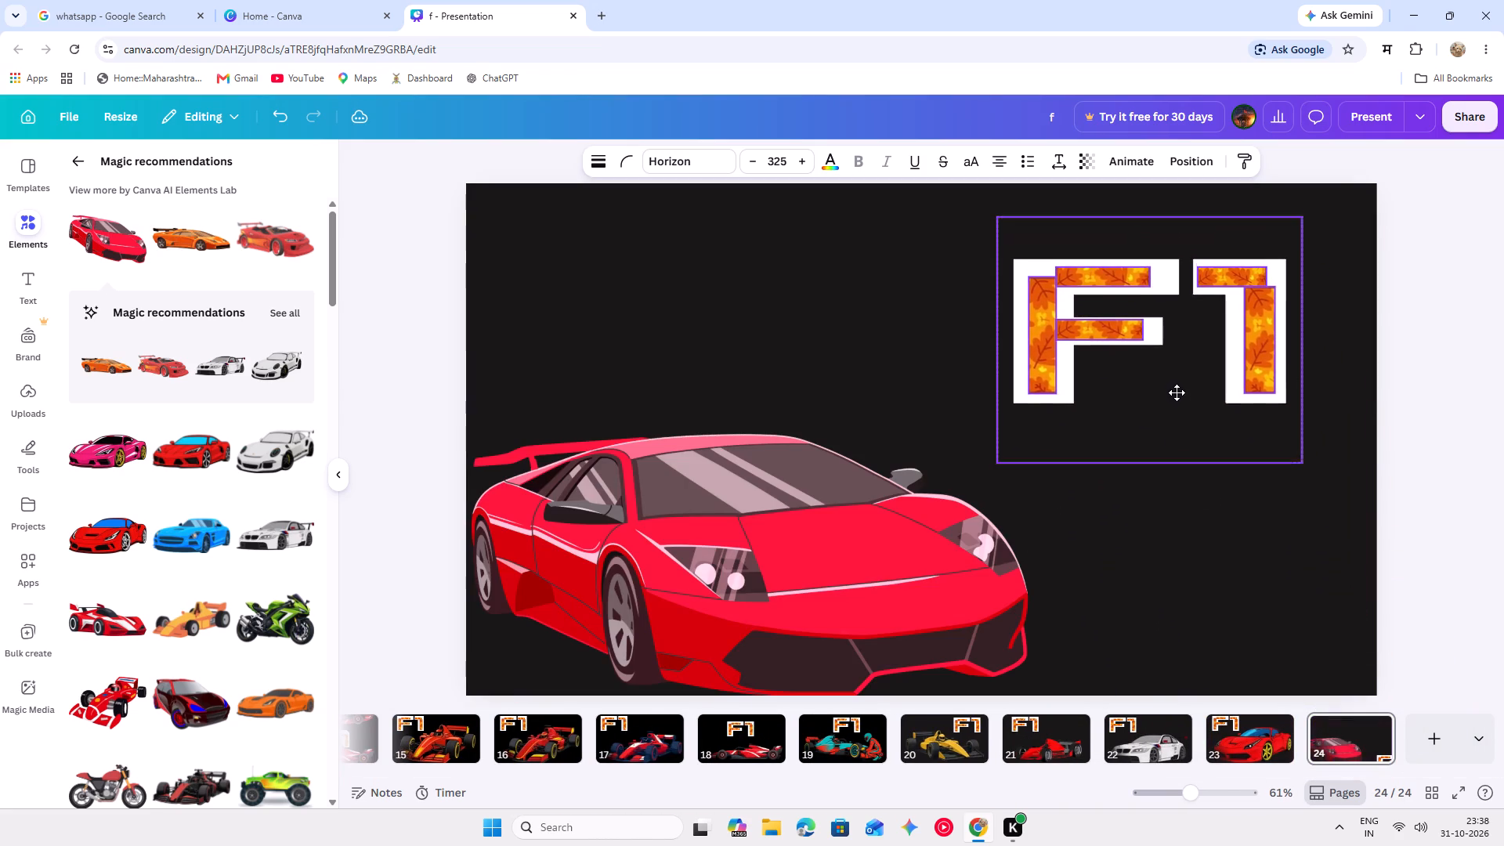
drag(1177, 392, 1184, 389)
Add page 25 and insert the orange sports car graphic, enlarged to most of the page width and placed near the bottom edge.
click(1430, 738)
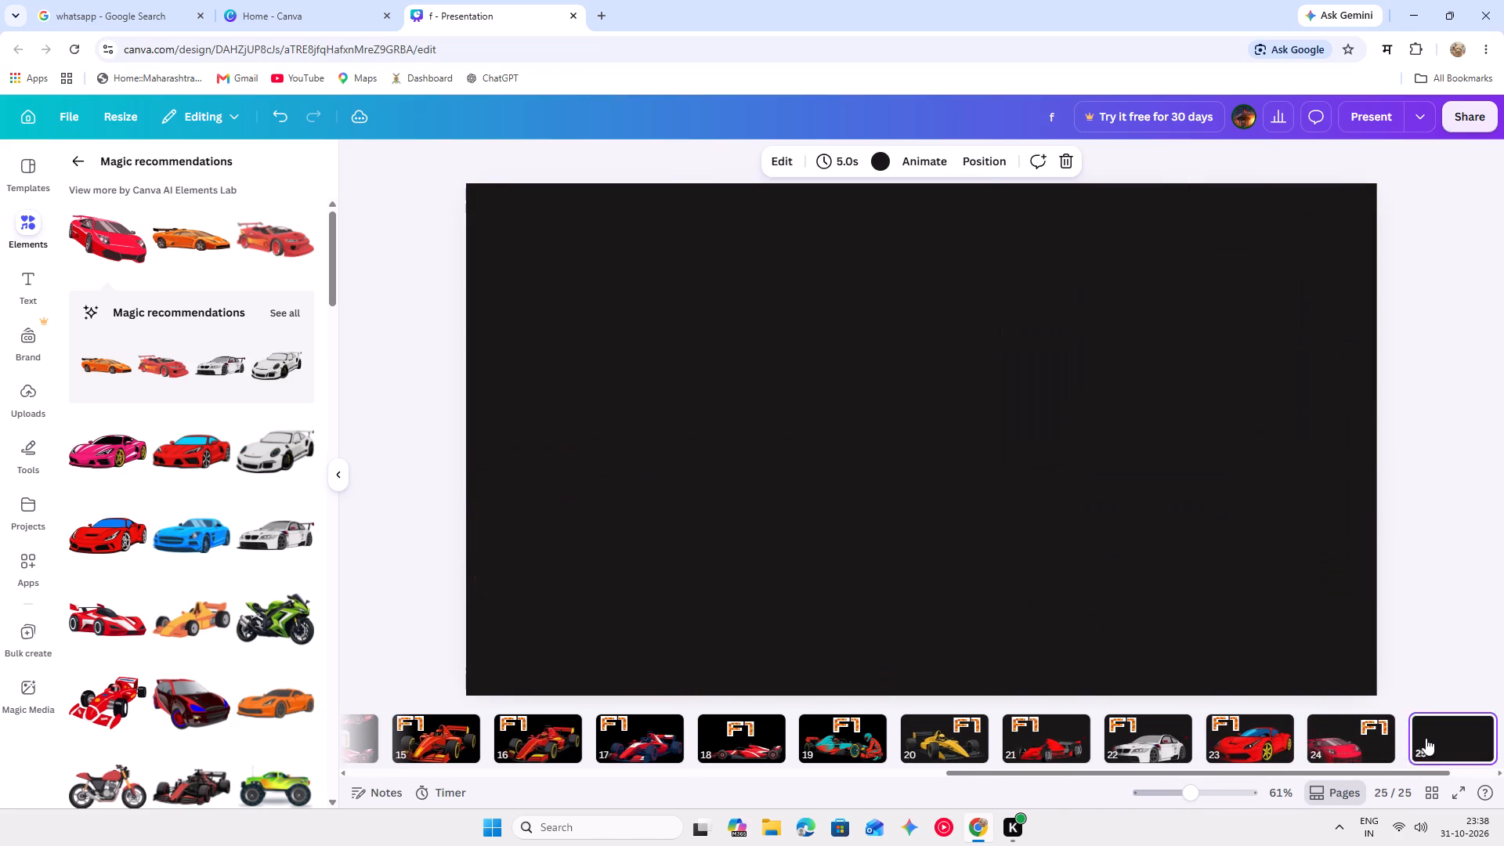
click(198, 262)
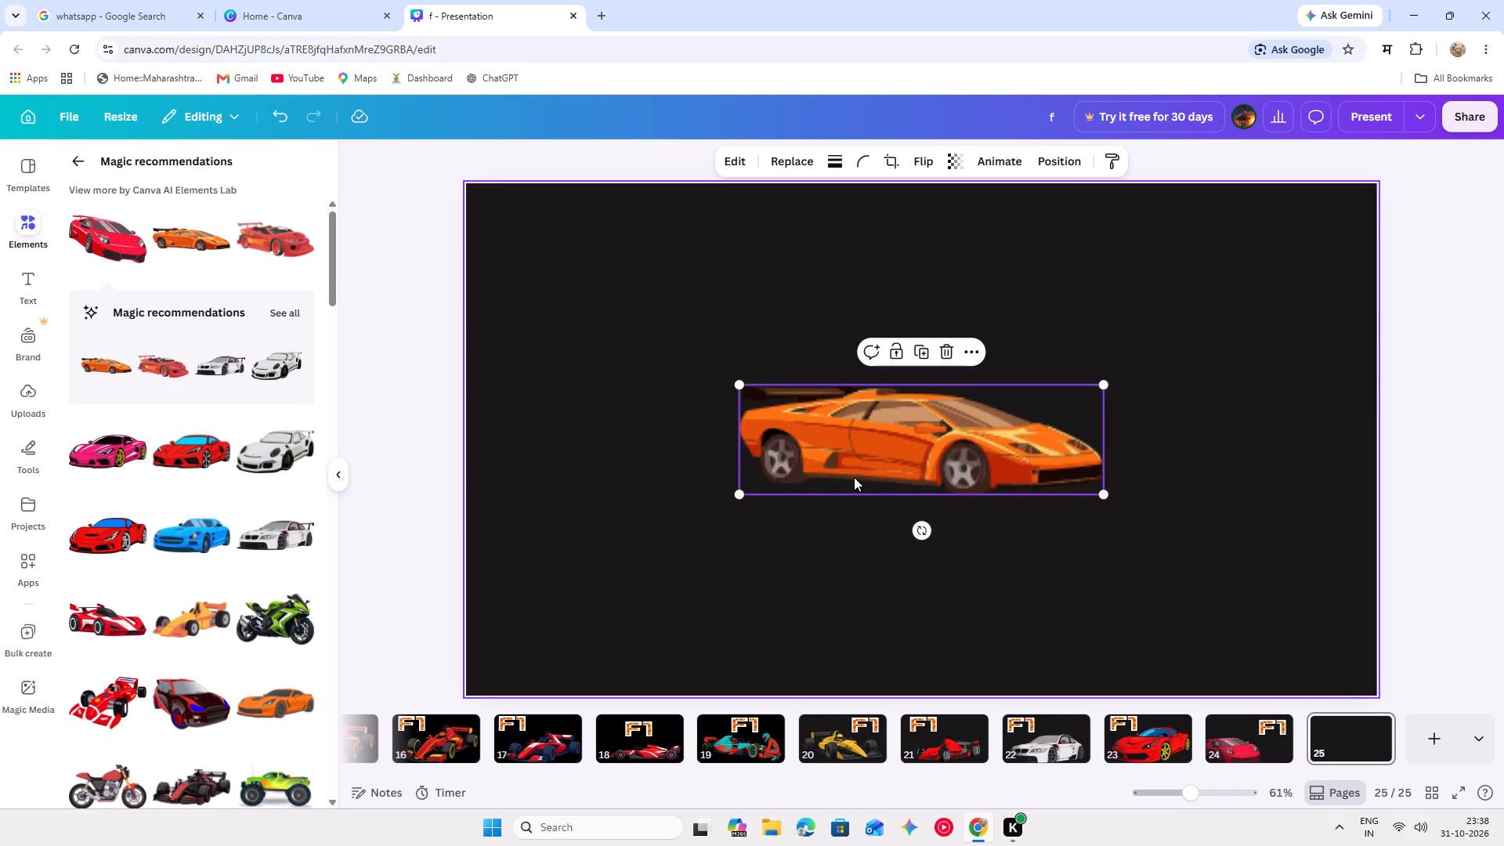
drag(854, 477, 754, 479)
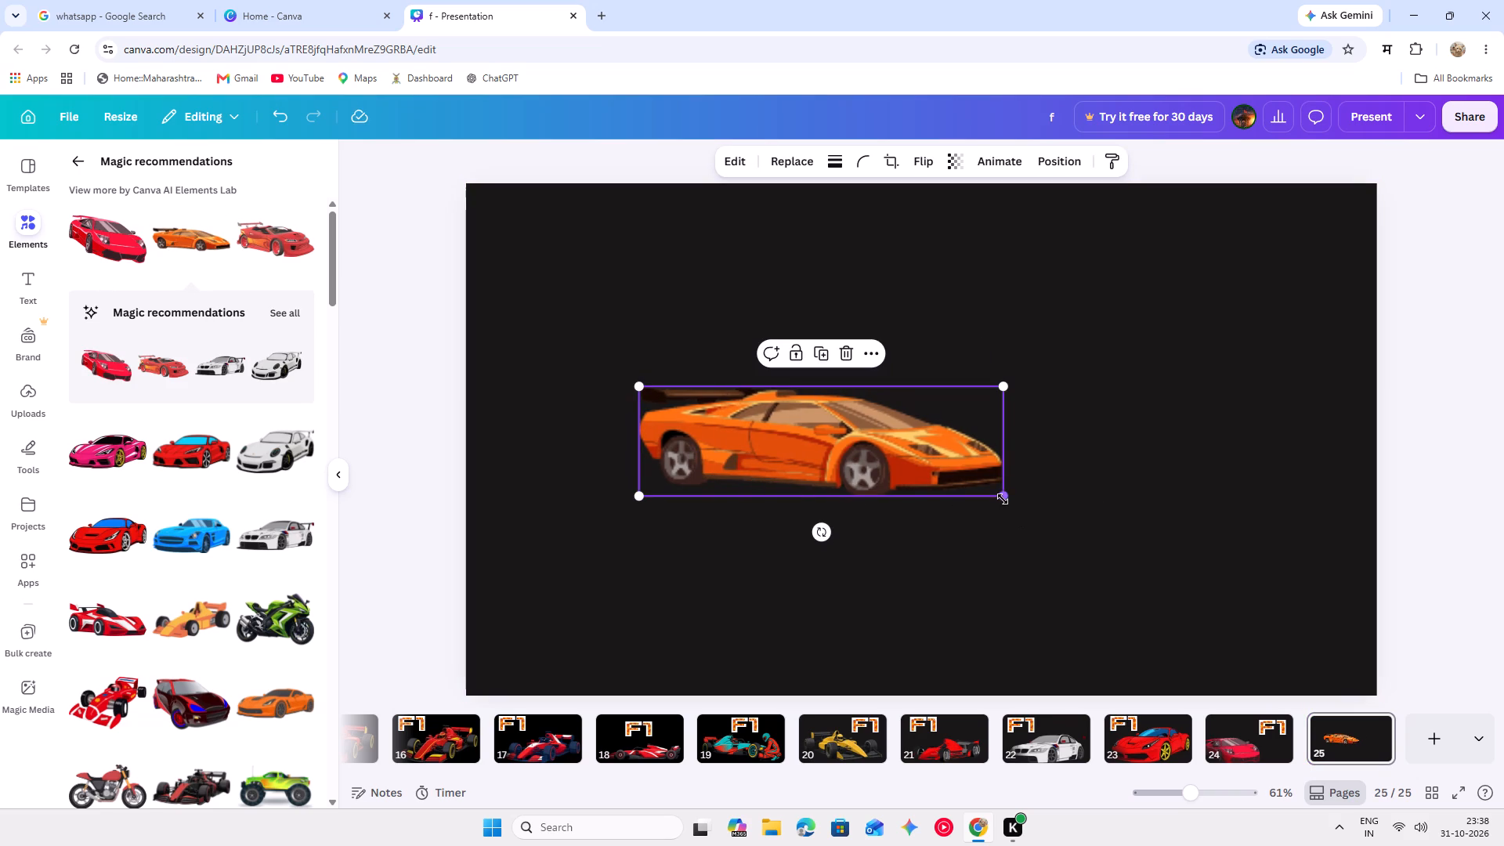
drag(1003, 499, 1370, 646)
drag(1206, 589, 1113, 652)
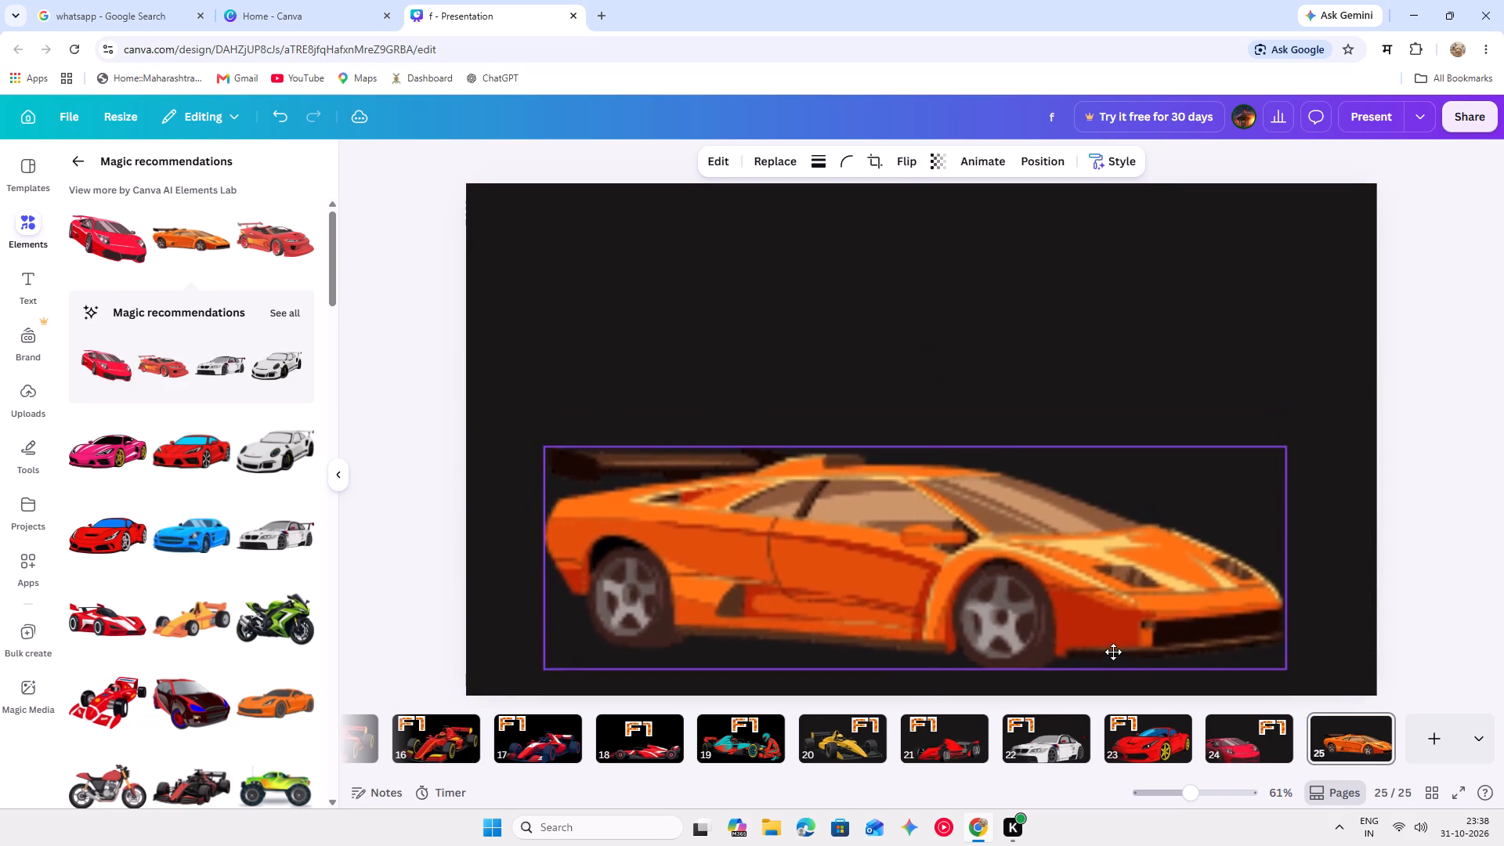
drag(1113, 652, 1115, 653)
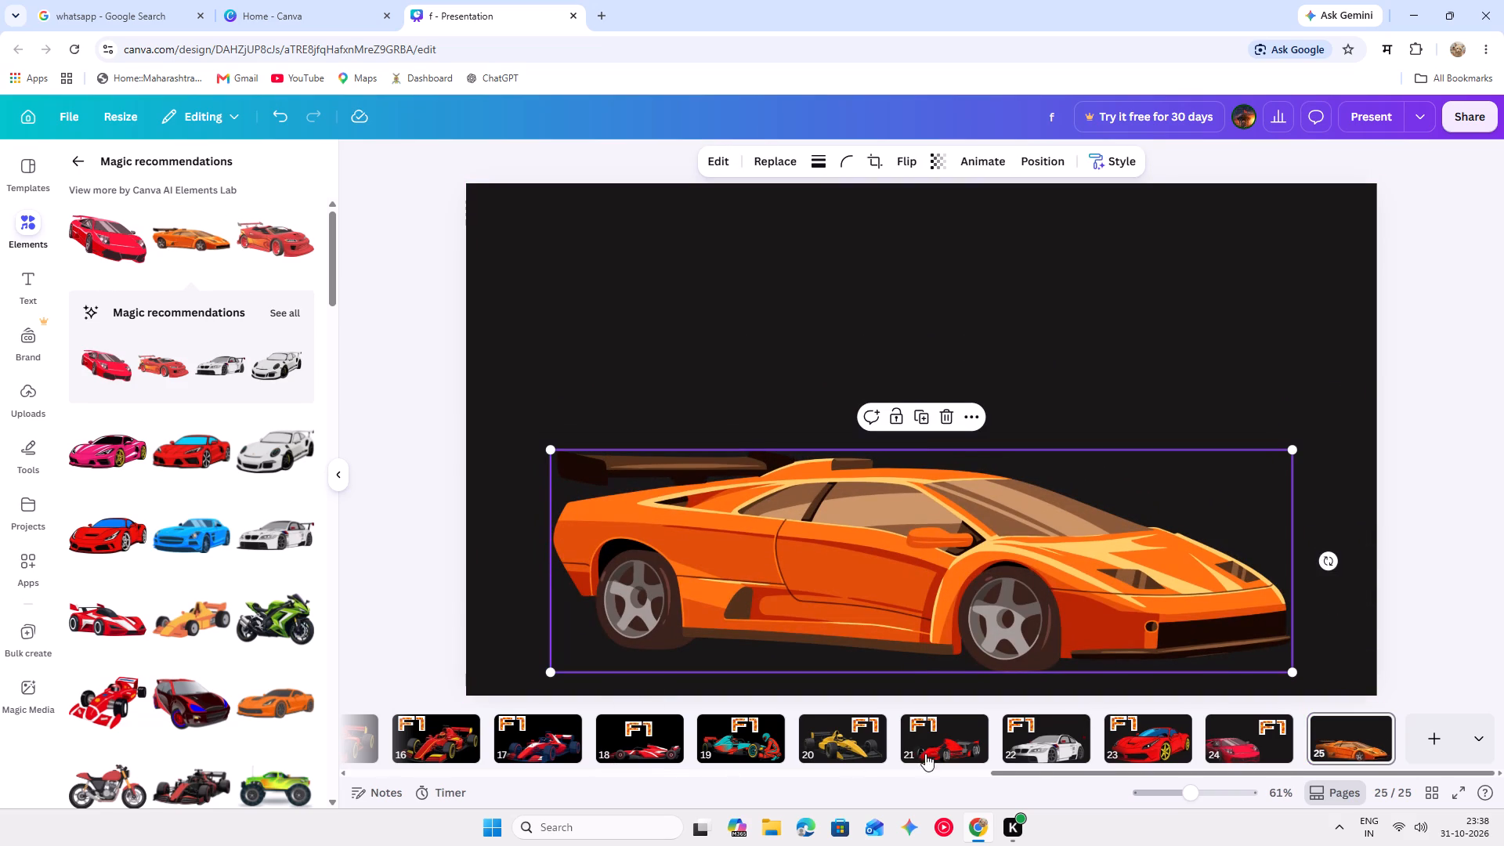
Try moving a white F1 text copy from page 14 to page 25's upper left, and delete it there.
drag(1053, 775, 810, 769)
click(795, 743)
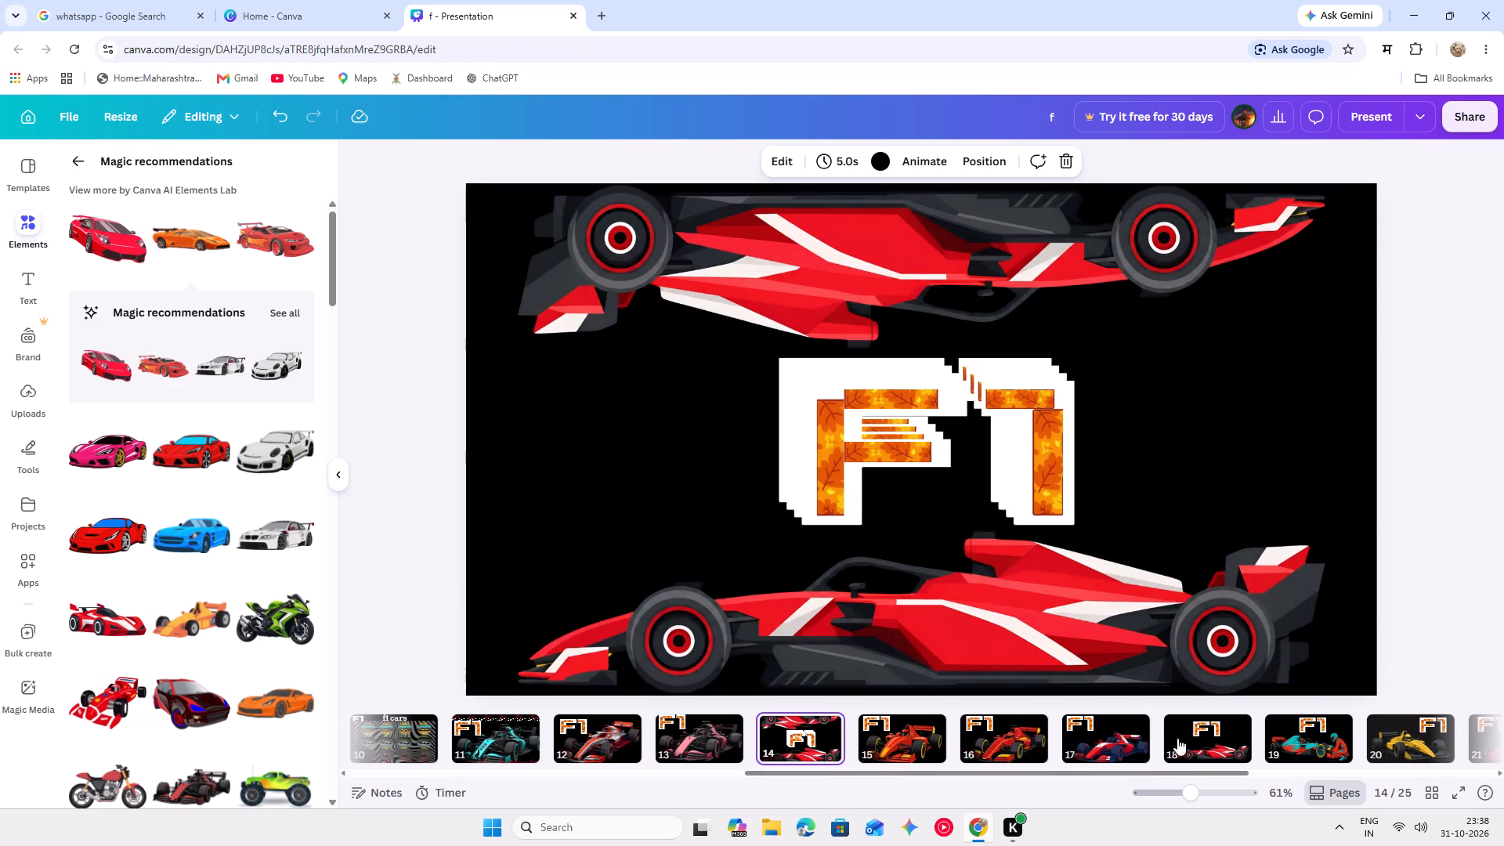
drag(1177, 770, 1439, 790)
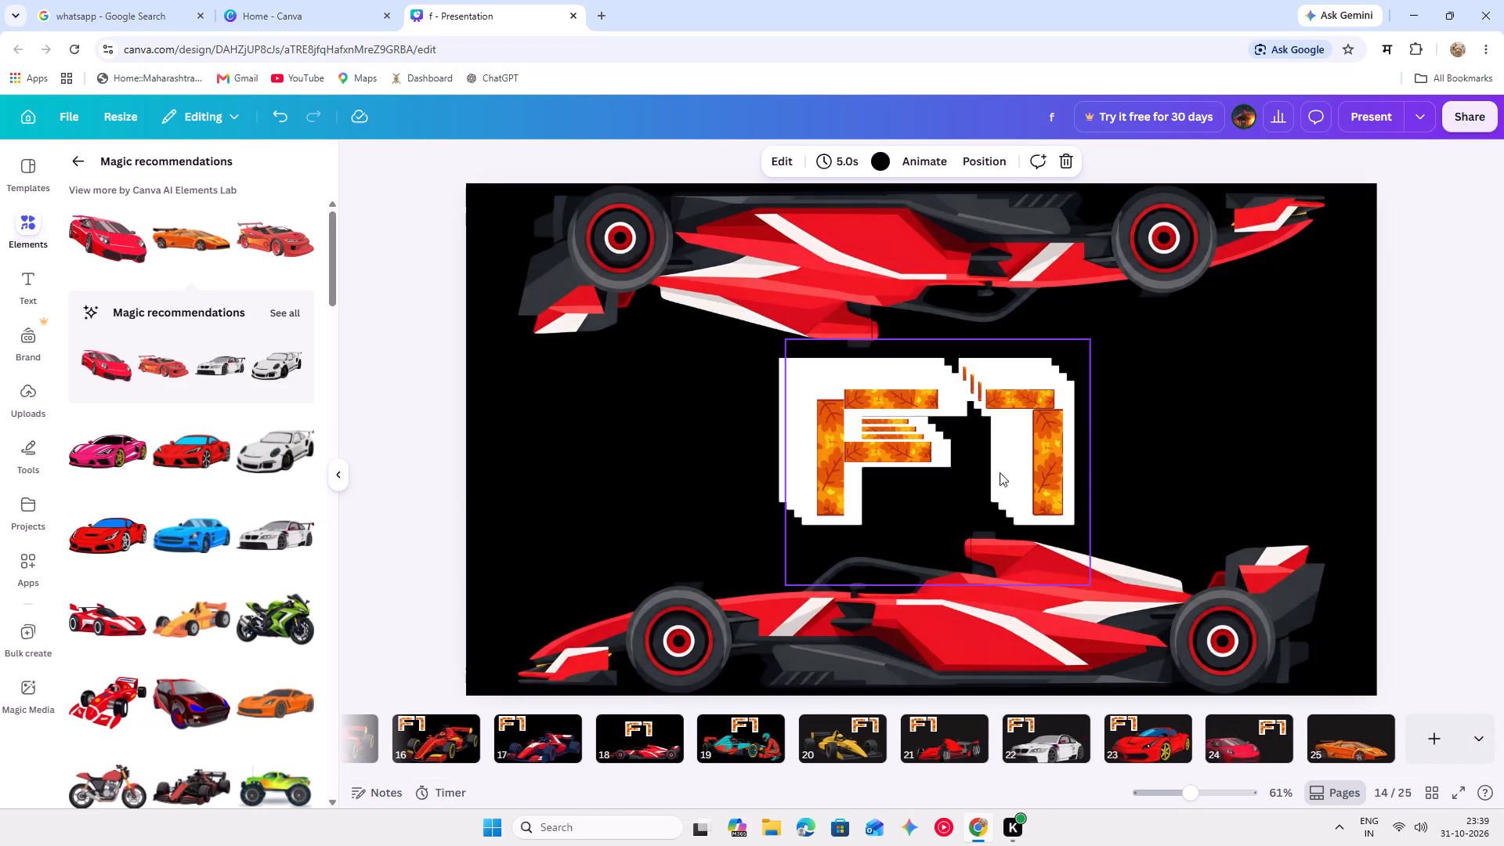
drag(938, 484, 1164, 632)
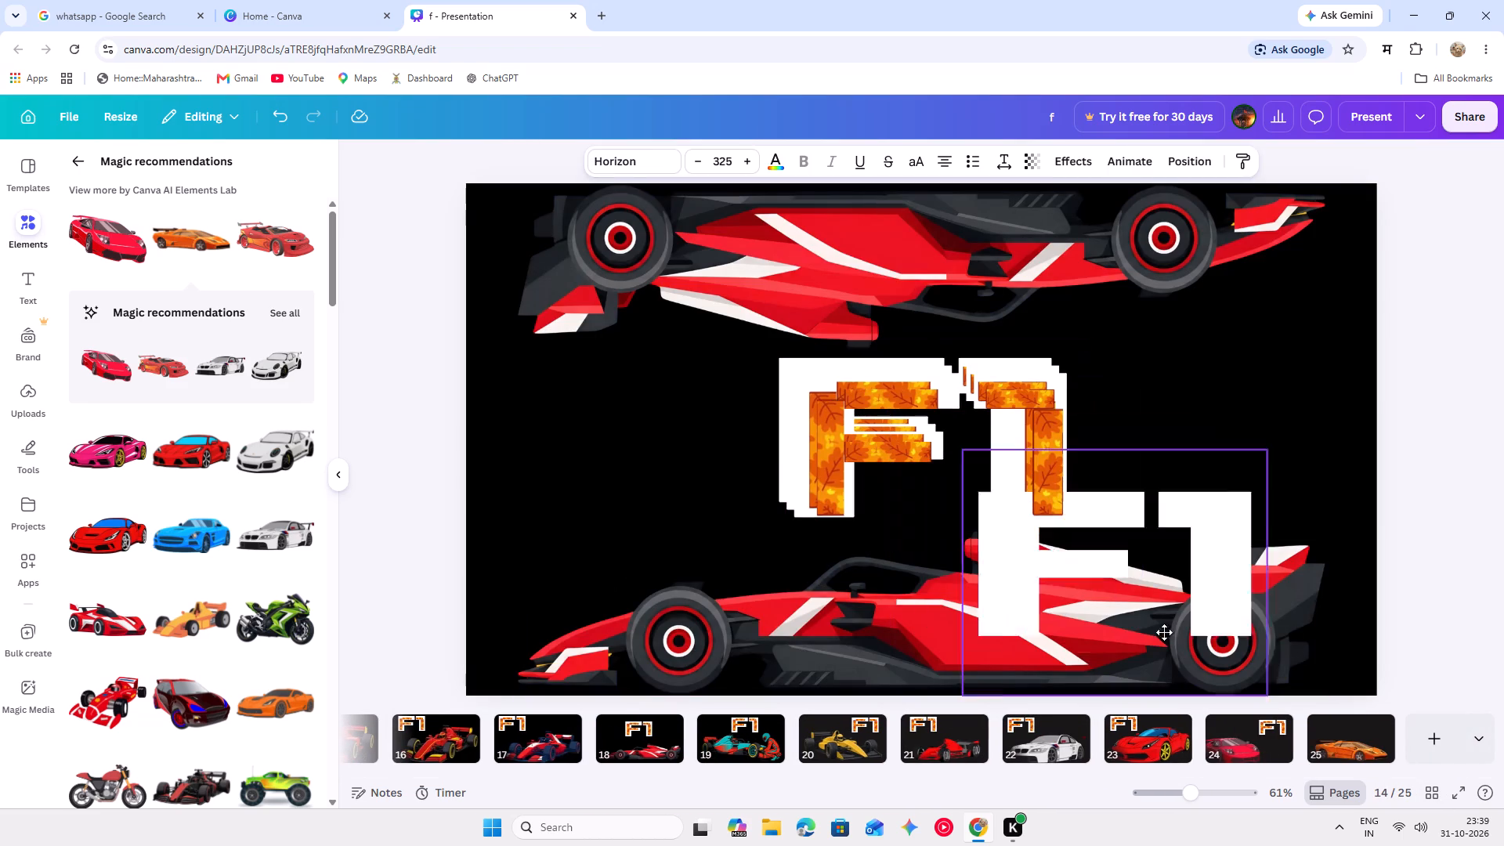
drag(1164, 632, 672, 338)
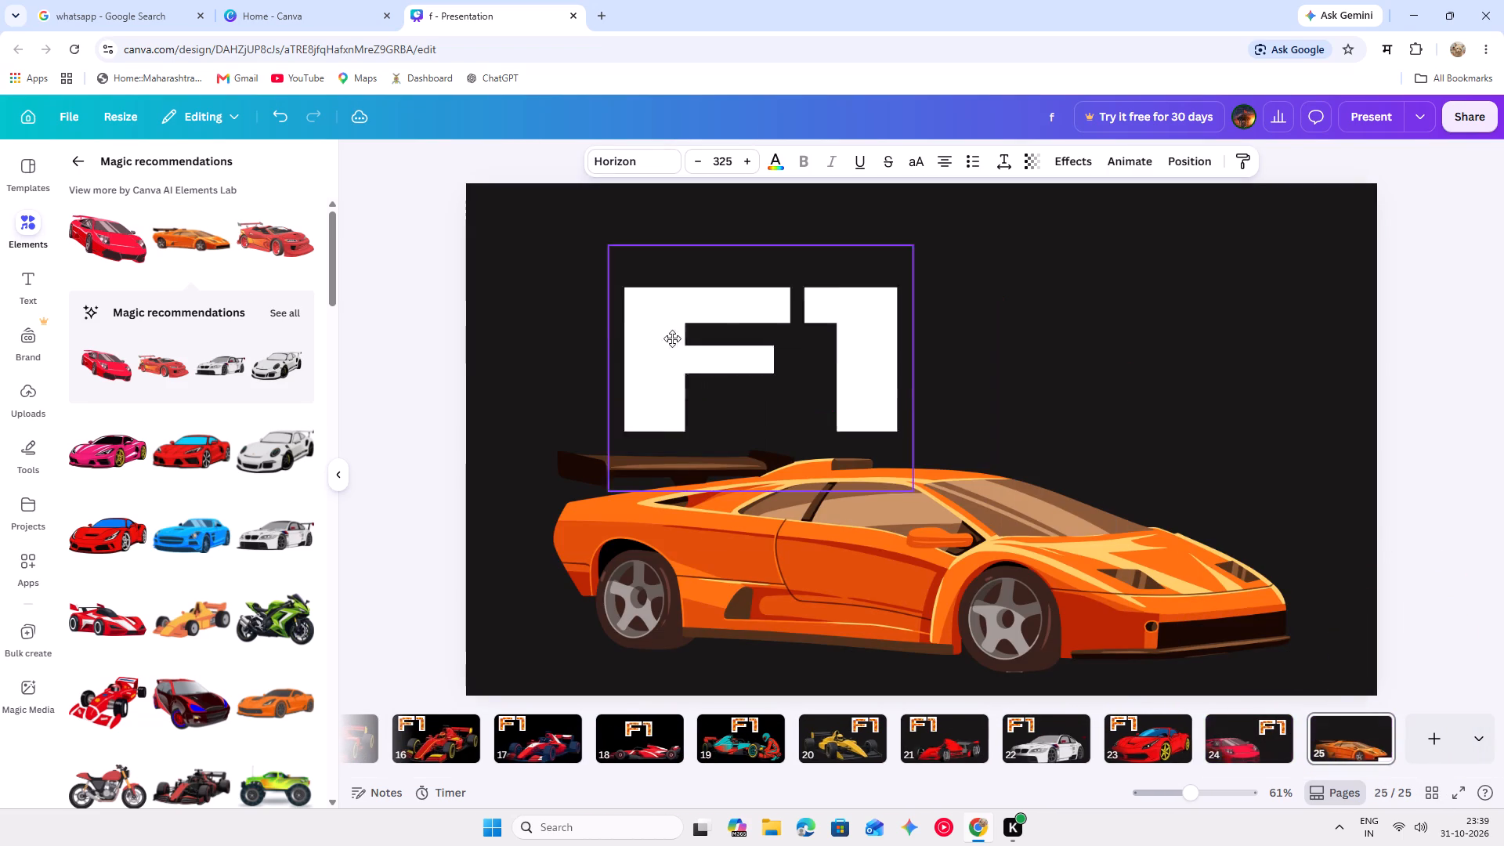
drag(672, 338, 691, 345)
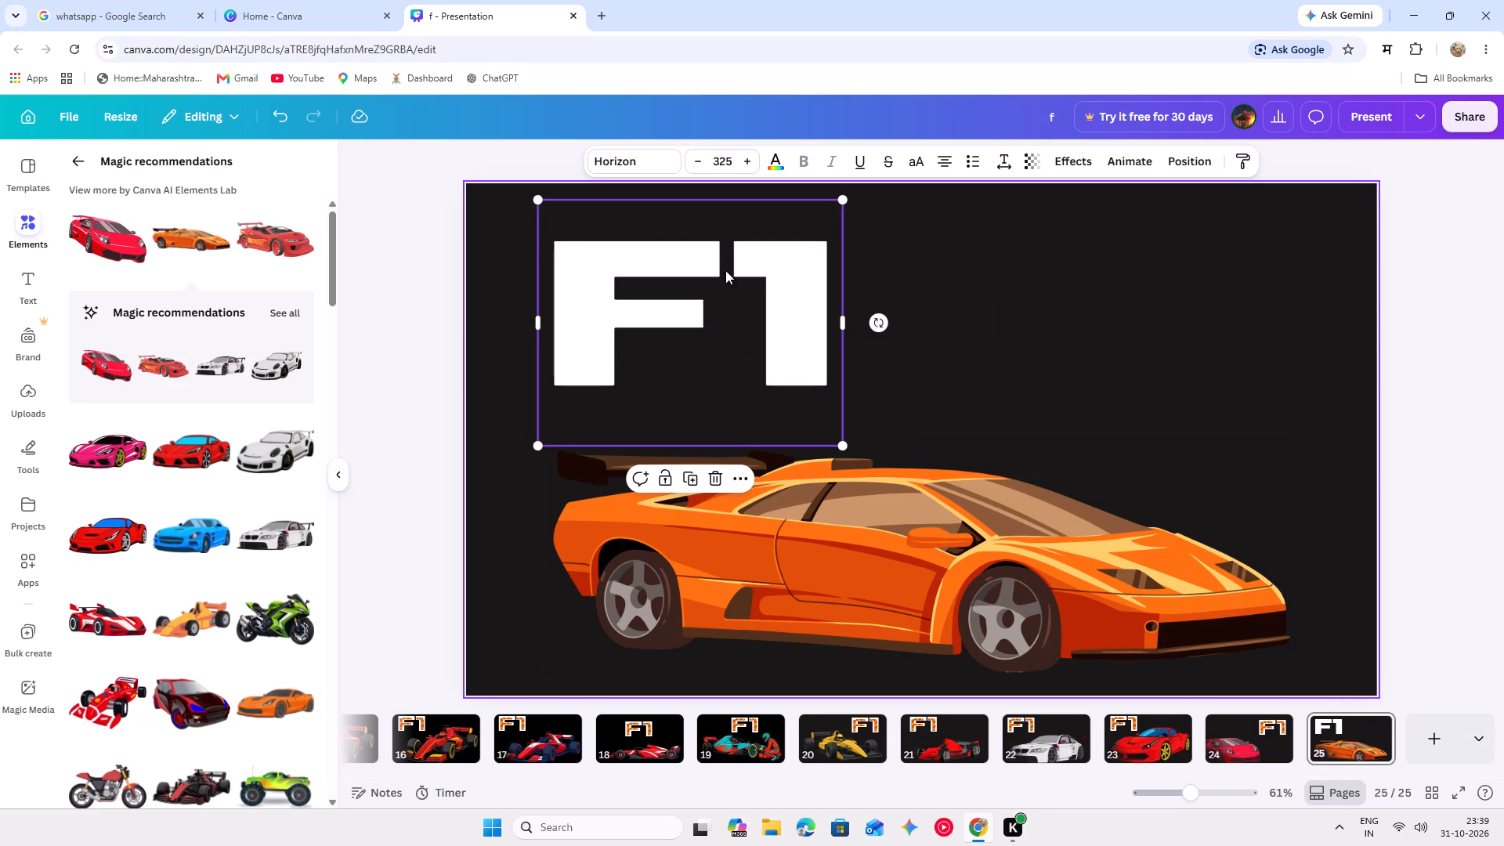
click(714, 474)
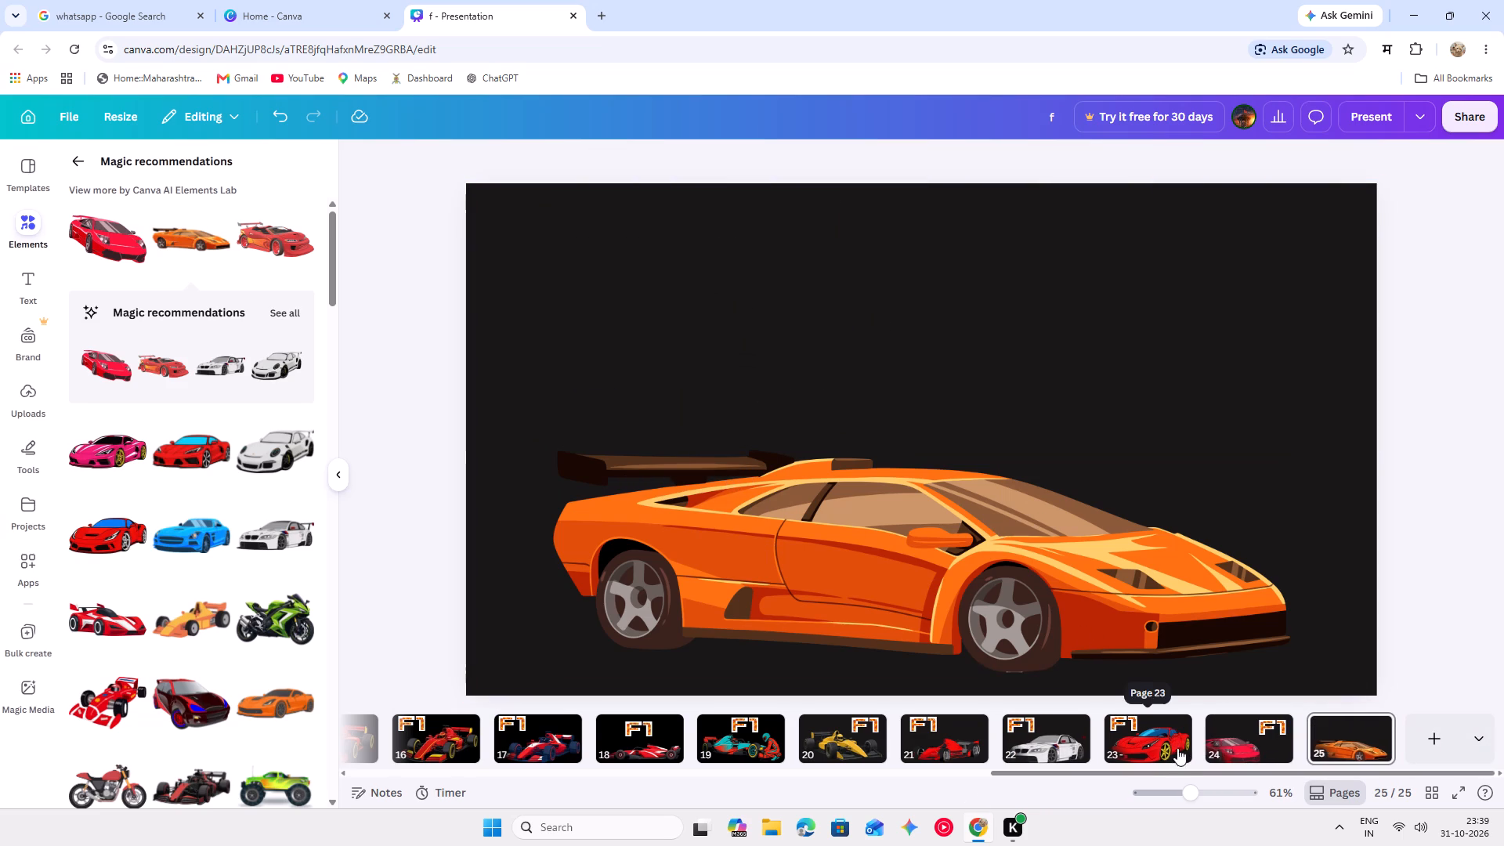
Delete two of the stacked white F1 texts on page 14.
drag(1177, 771, 1064, 774)
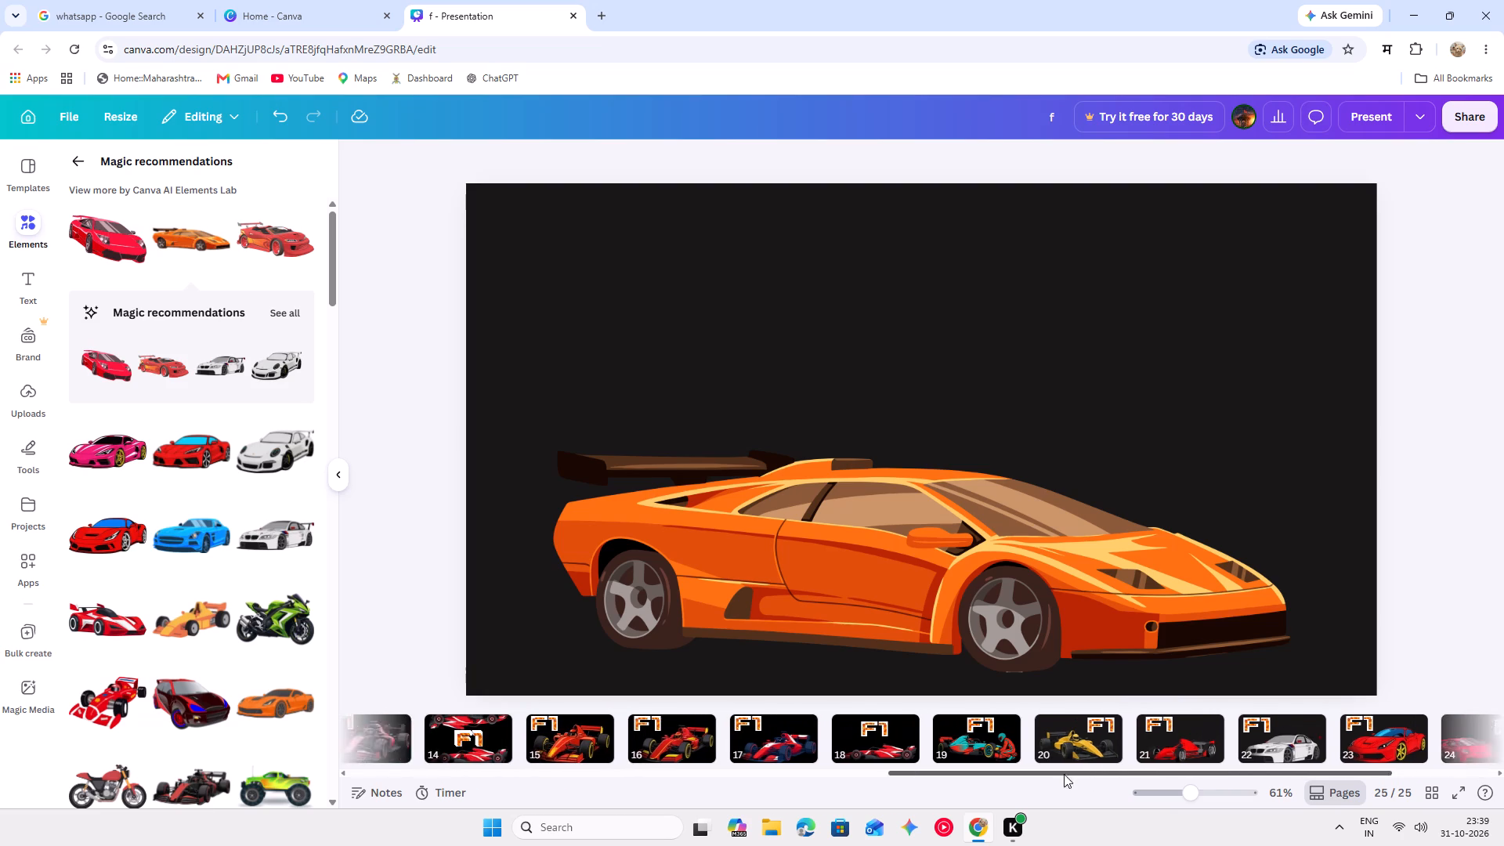
drag(1064, 774, 948, 775)
click(795, 737)
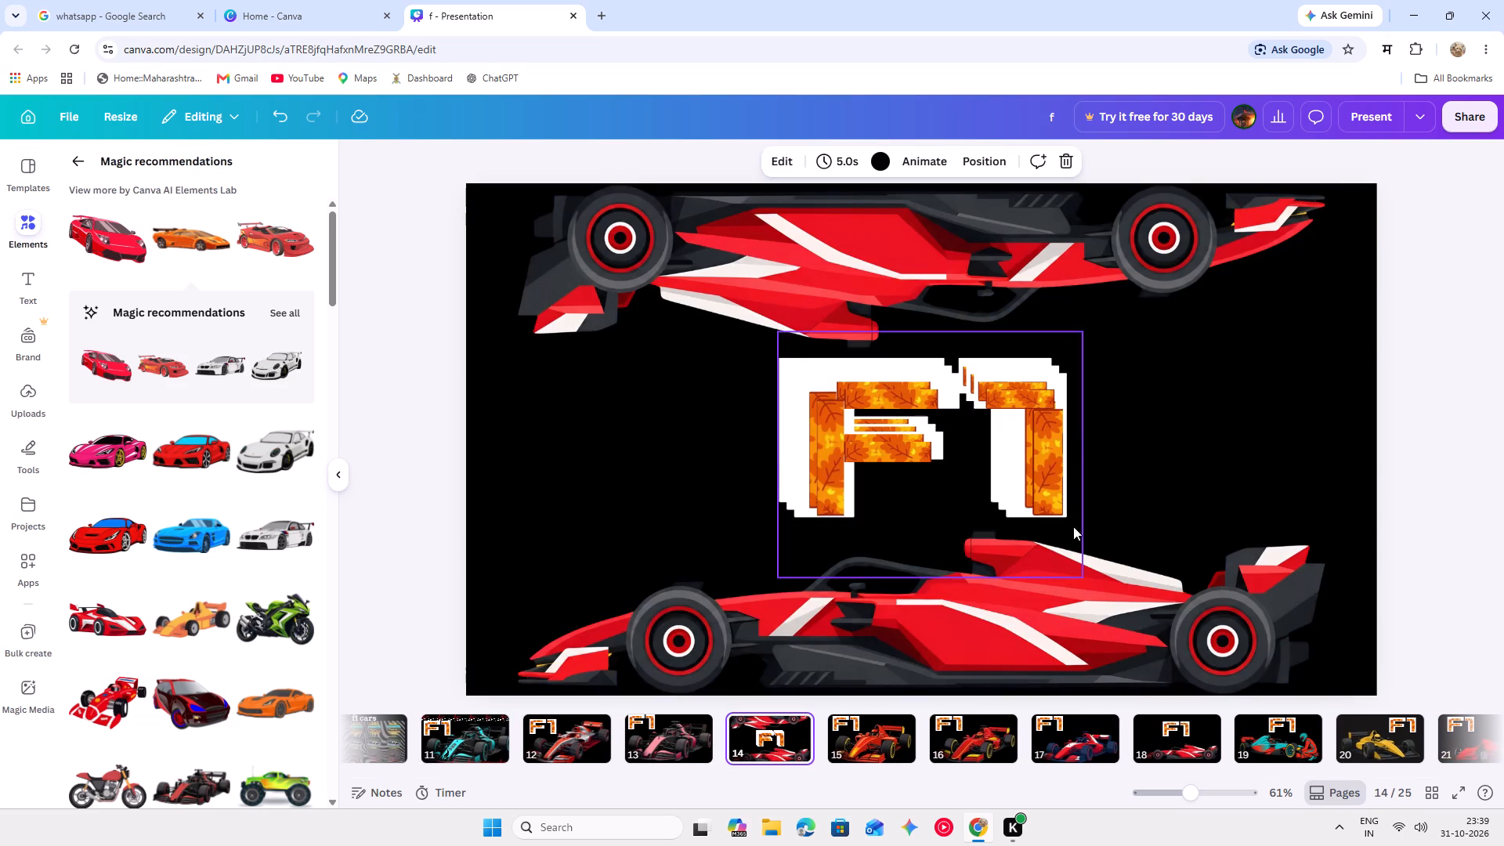
drag(1072, 535, 1065, 534)
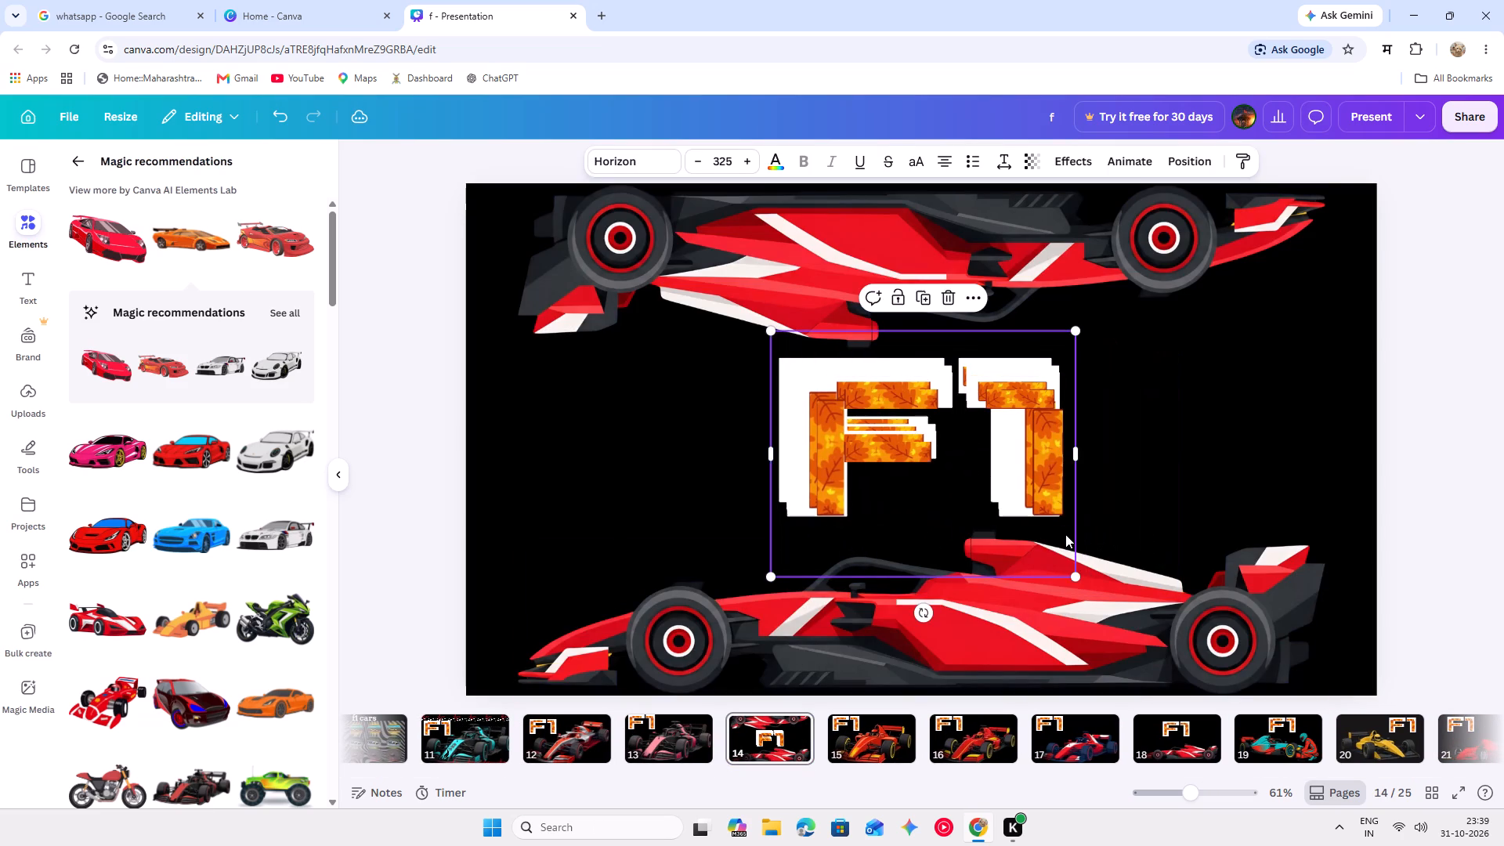
drag(1068, 534, 1079, 540)
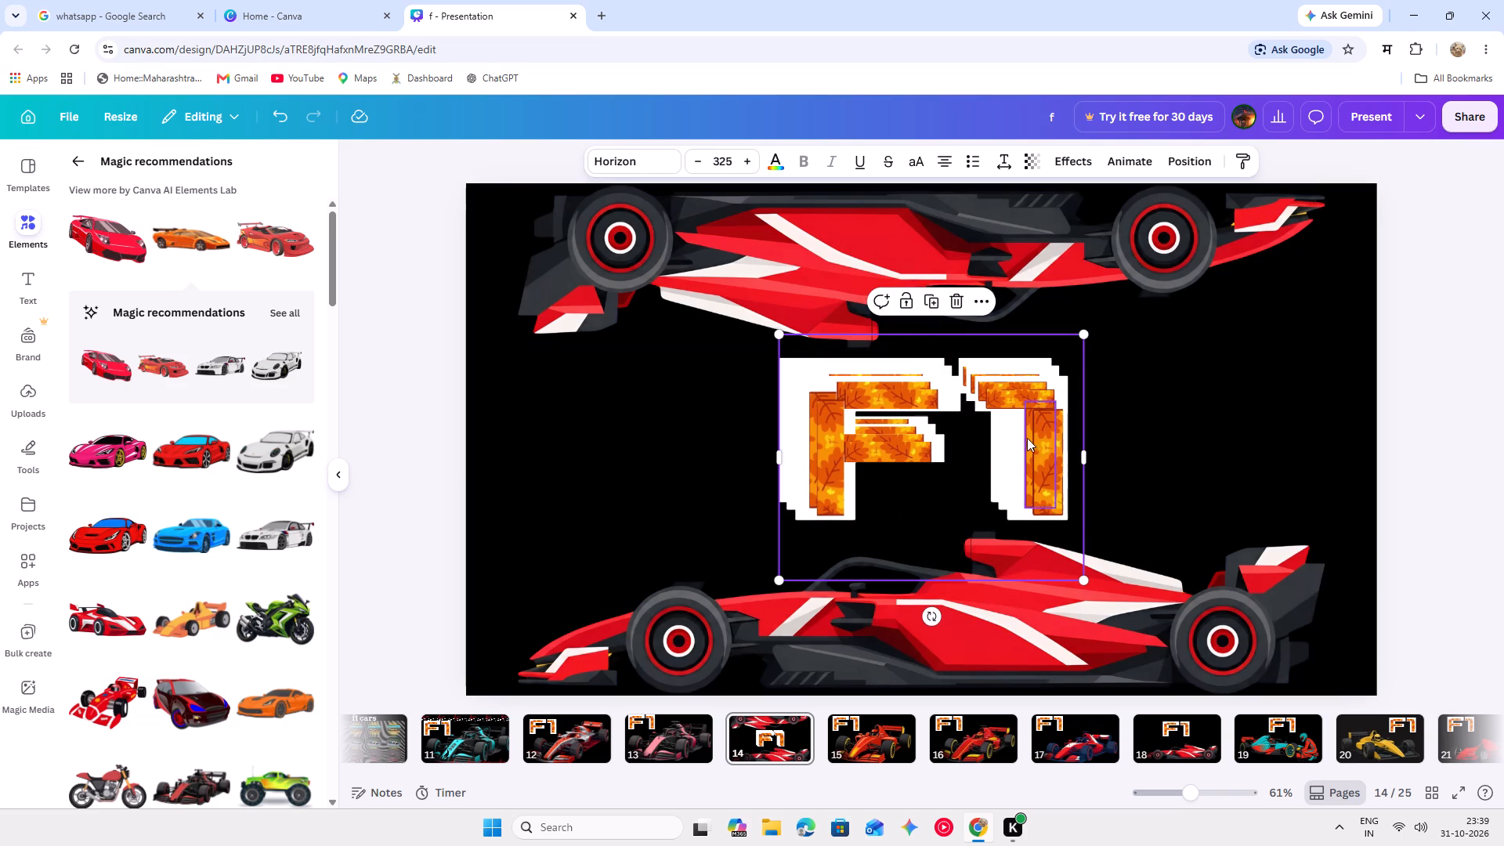
click(952, 298)
click(953, 298)
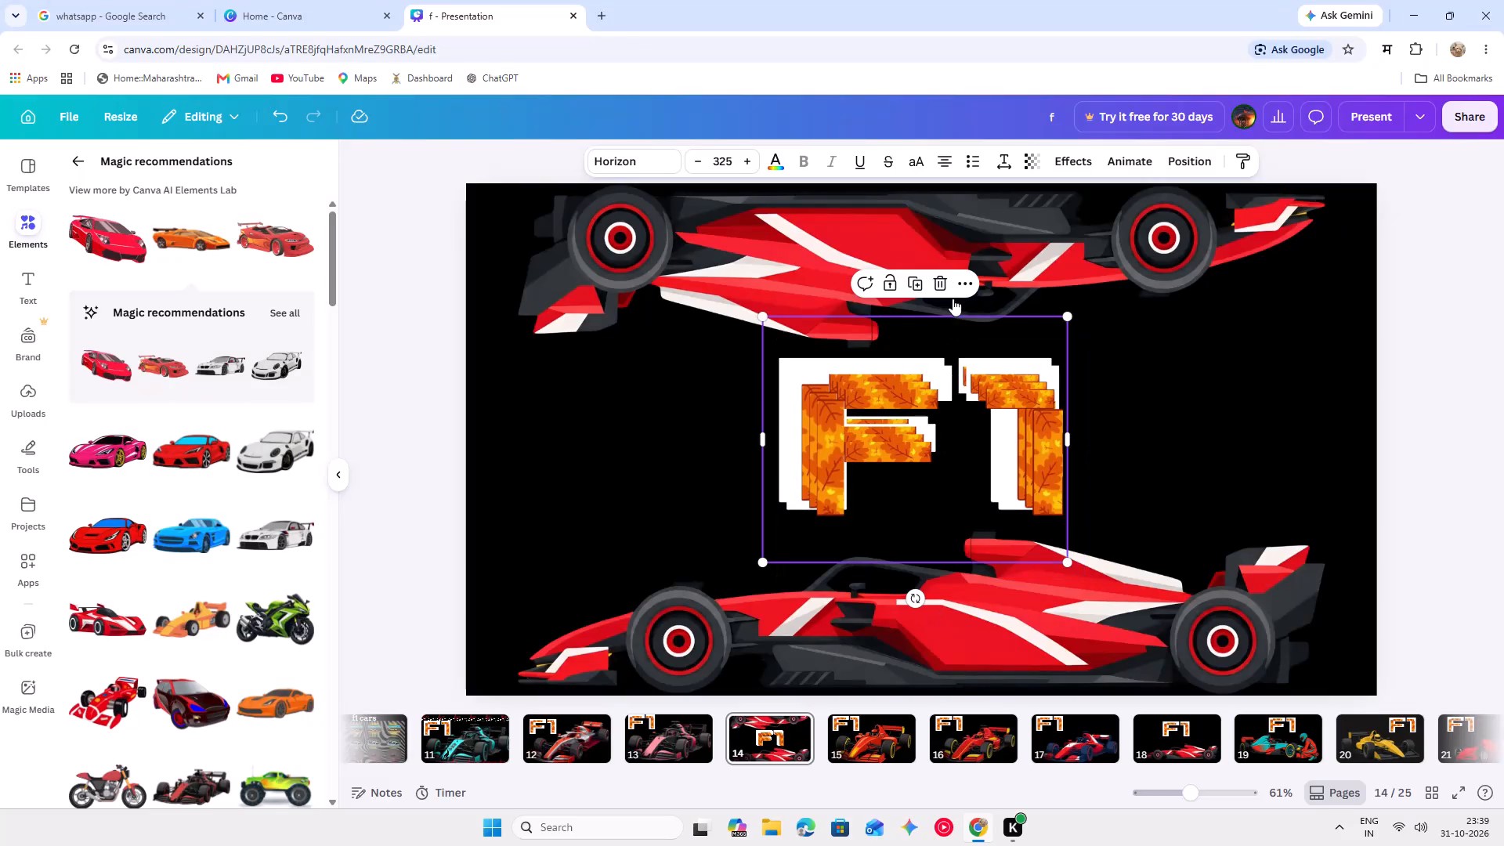
click(938, 283)
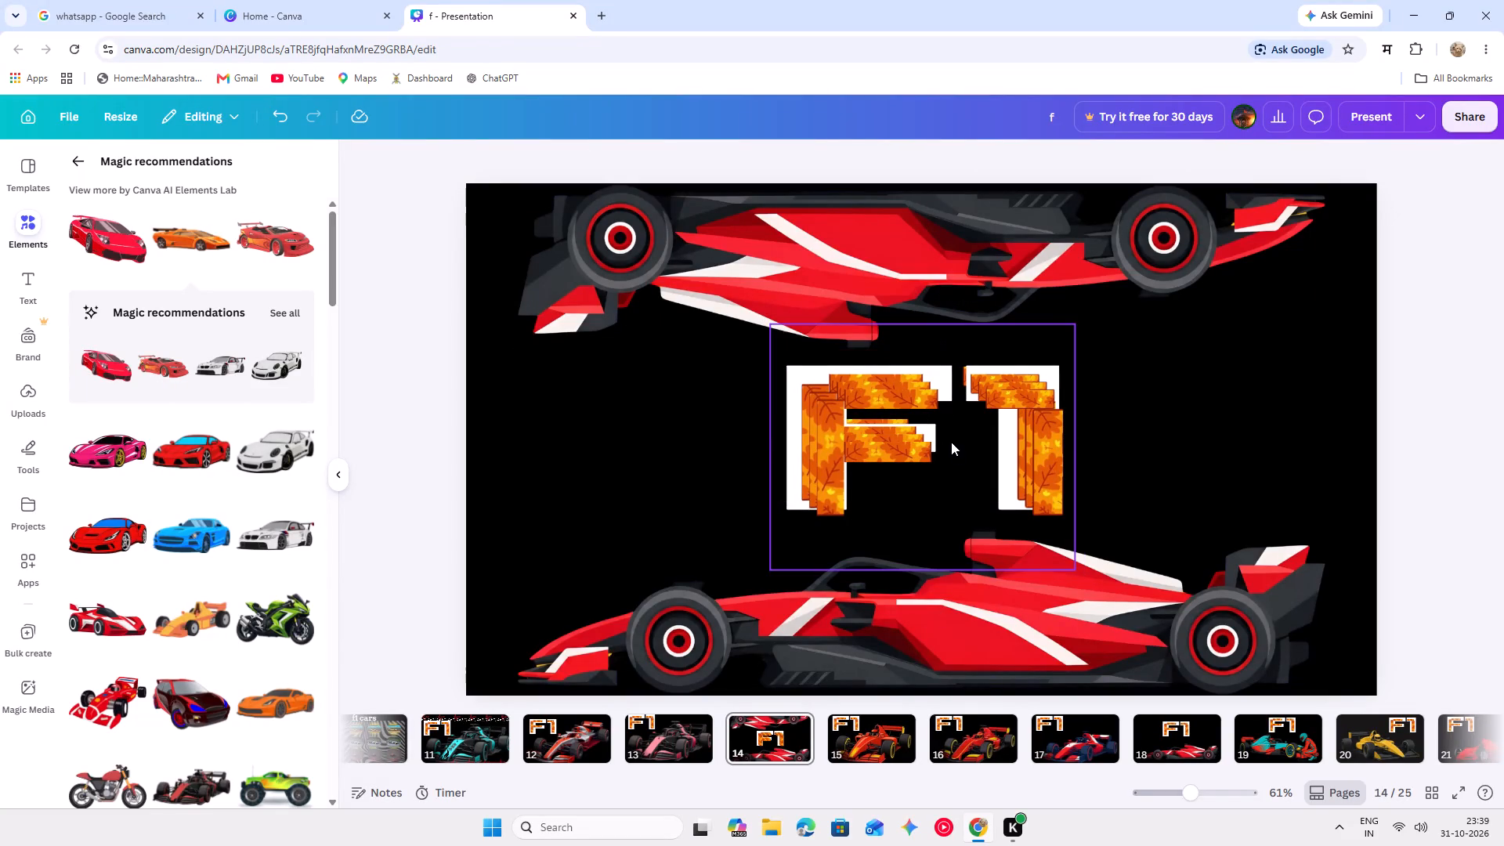
Shift page 14's upside-down car toward the right edge and delete all remaining stacked F1 logo pieces between the two cars.
click(954, 449)
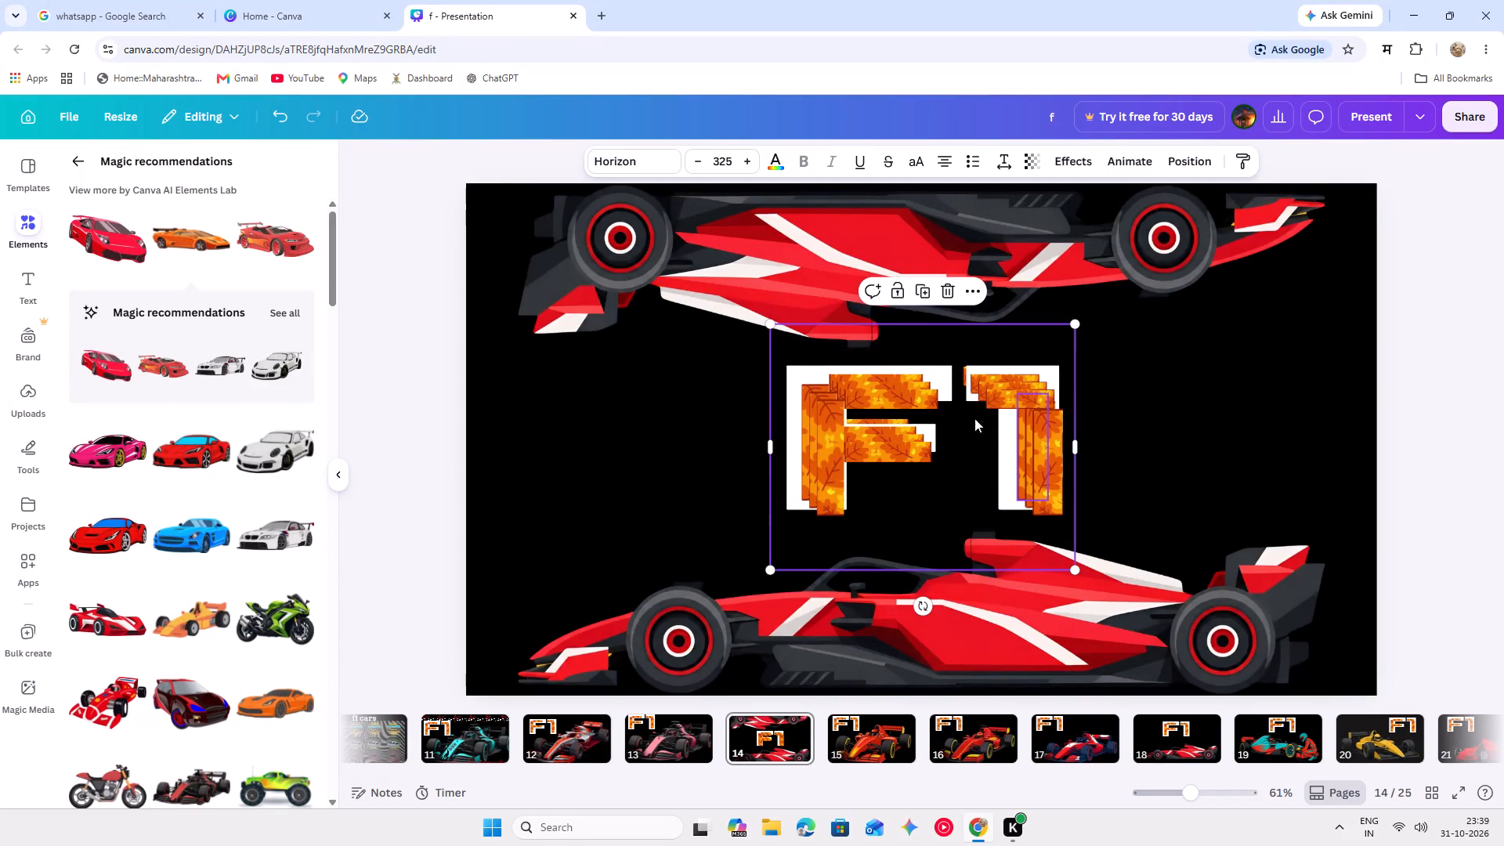
drag(707, 342, 777, 338)
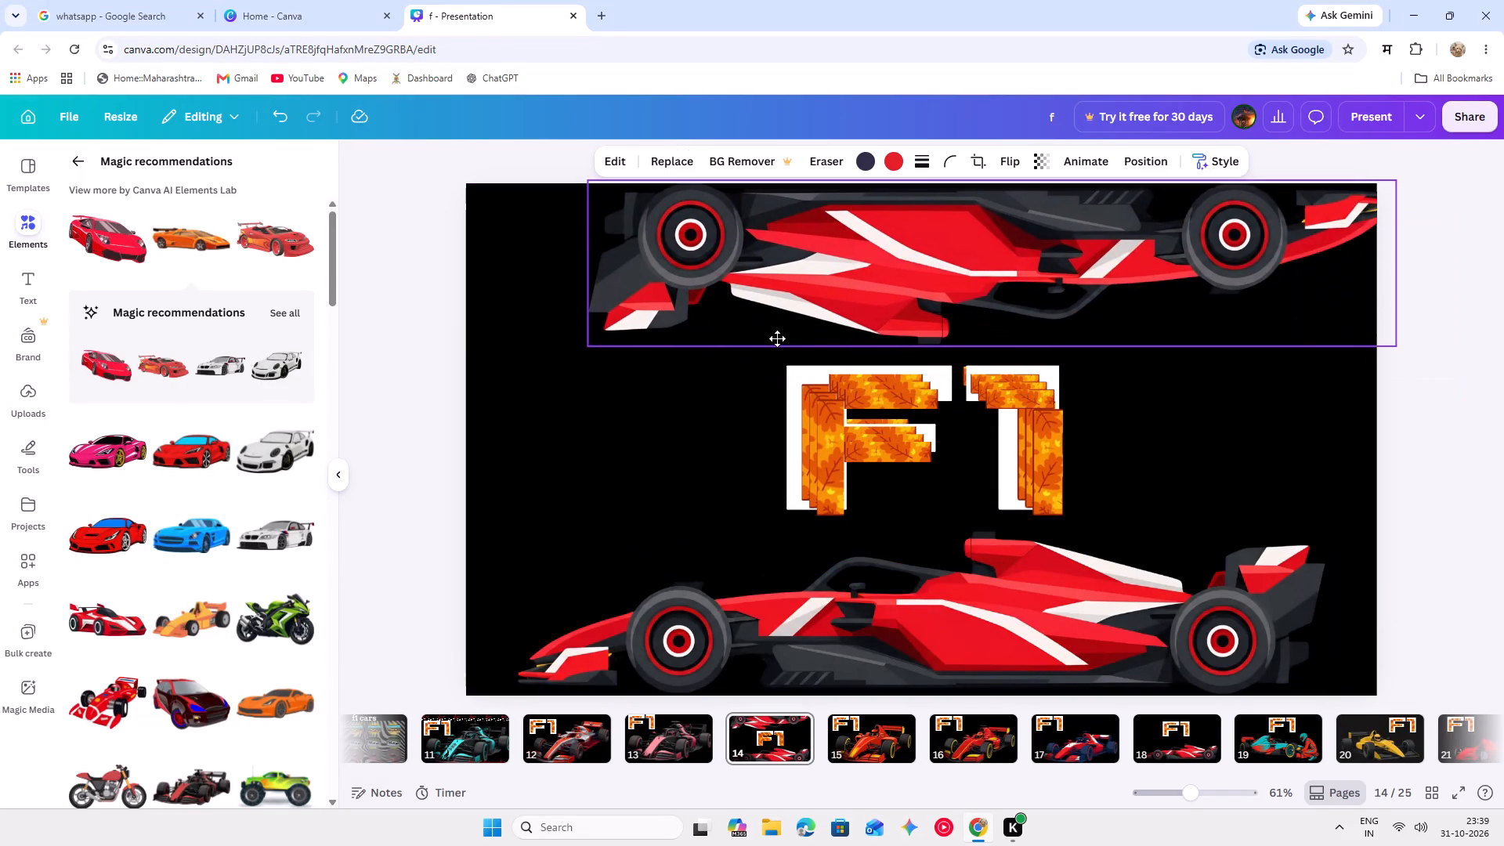
drag(1146, 436, 757, 416)
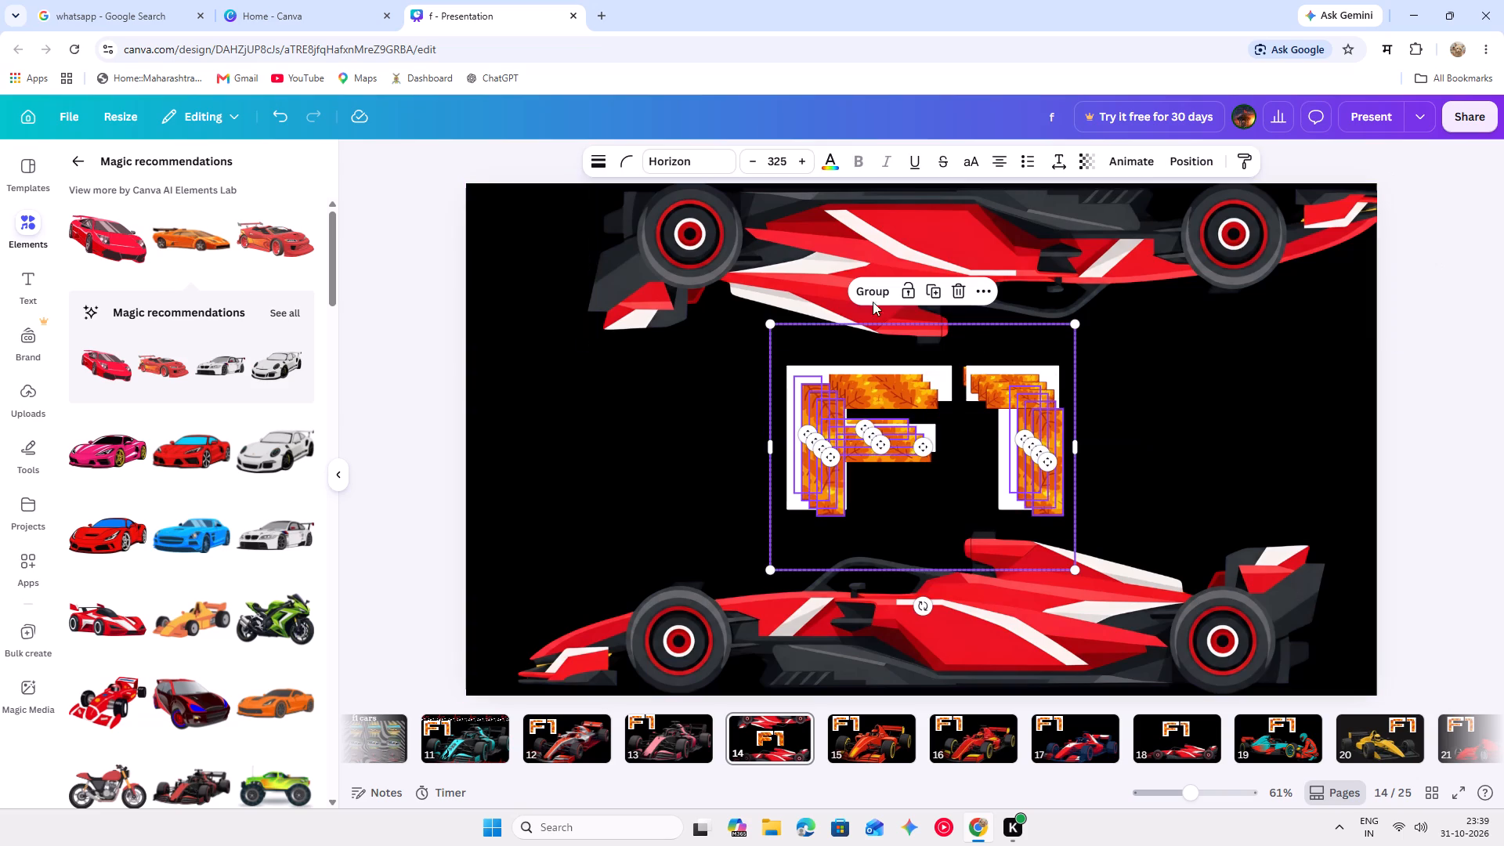
click(953, 293)
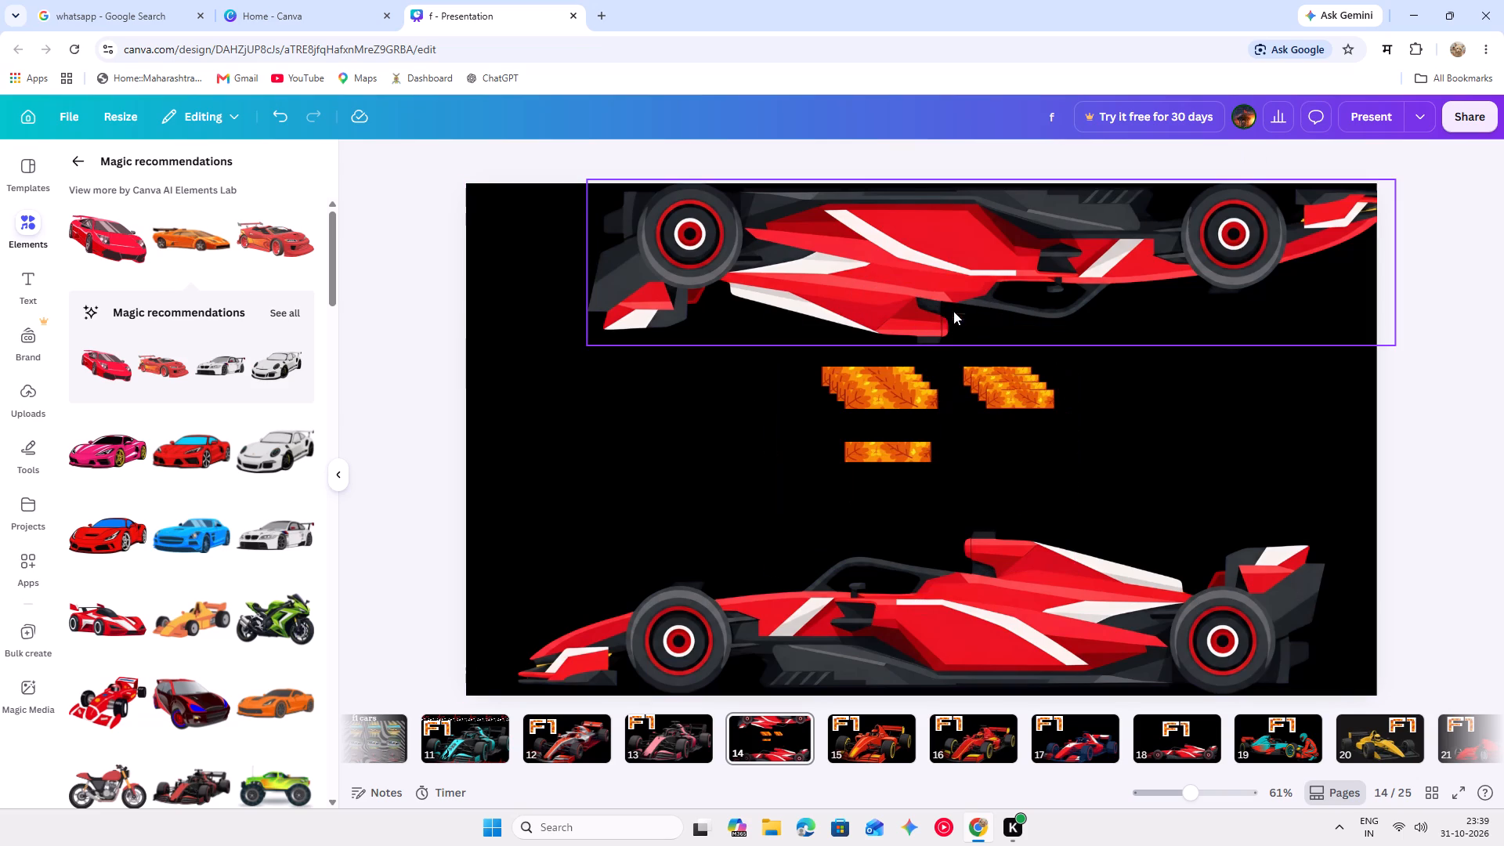
drag(1097, 412, 839, 370)
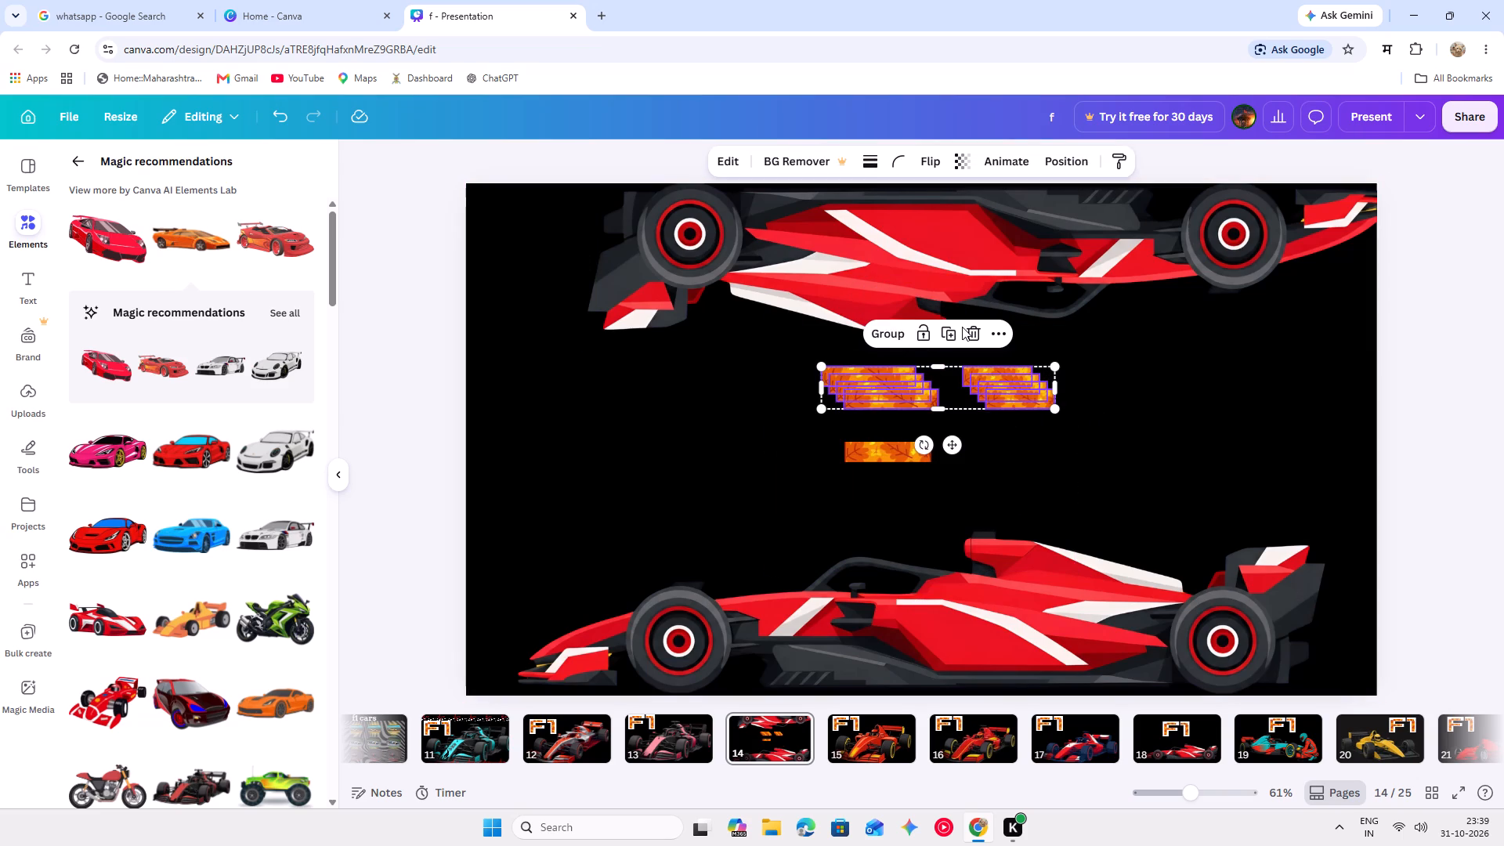
click(969, 331)
drag(966, 458, 839, 457)
drag(837, 448, 837, 425)
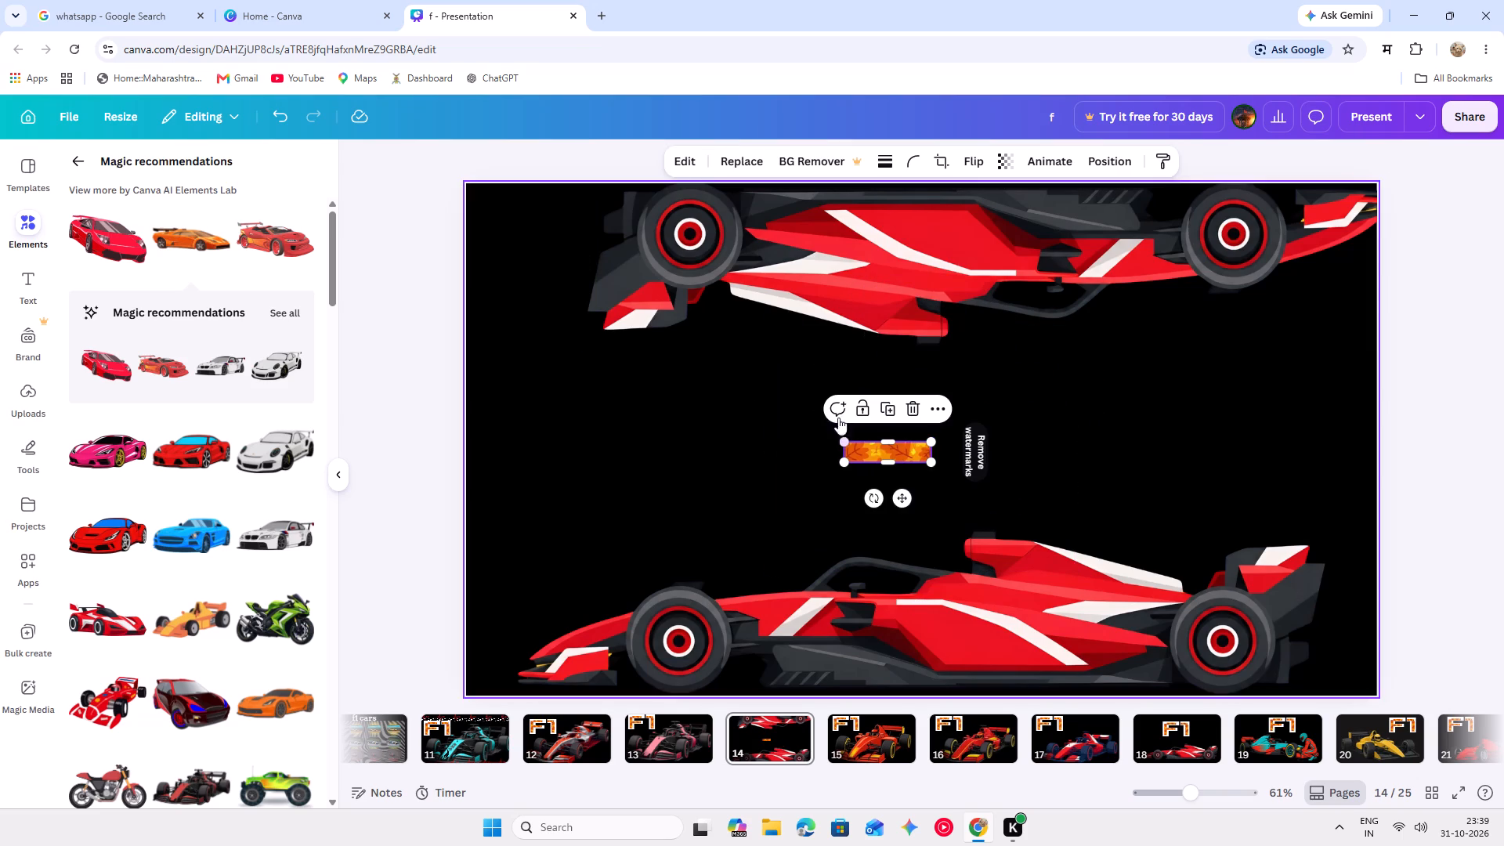
click(916, 399)
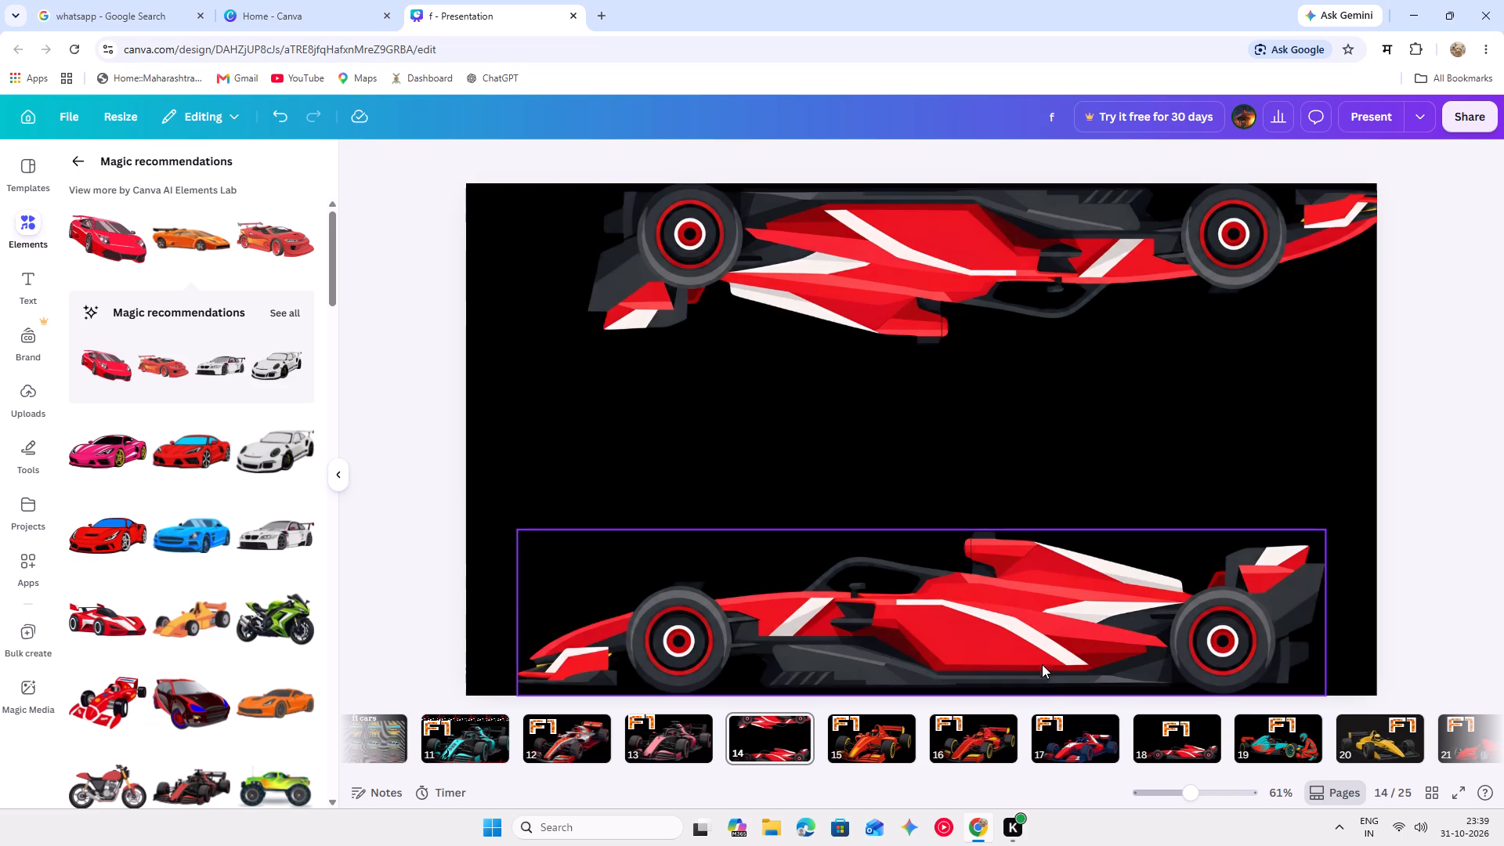
On page 17, shift the F1 logo and car together slightly left, and move the car alone toward the lower right, clear of the logo.
click(1051, 724)
click(826, 305)
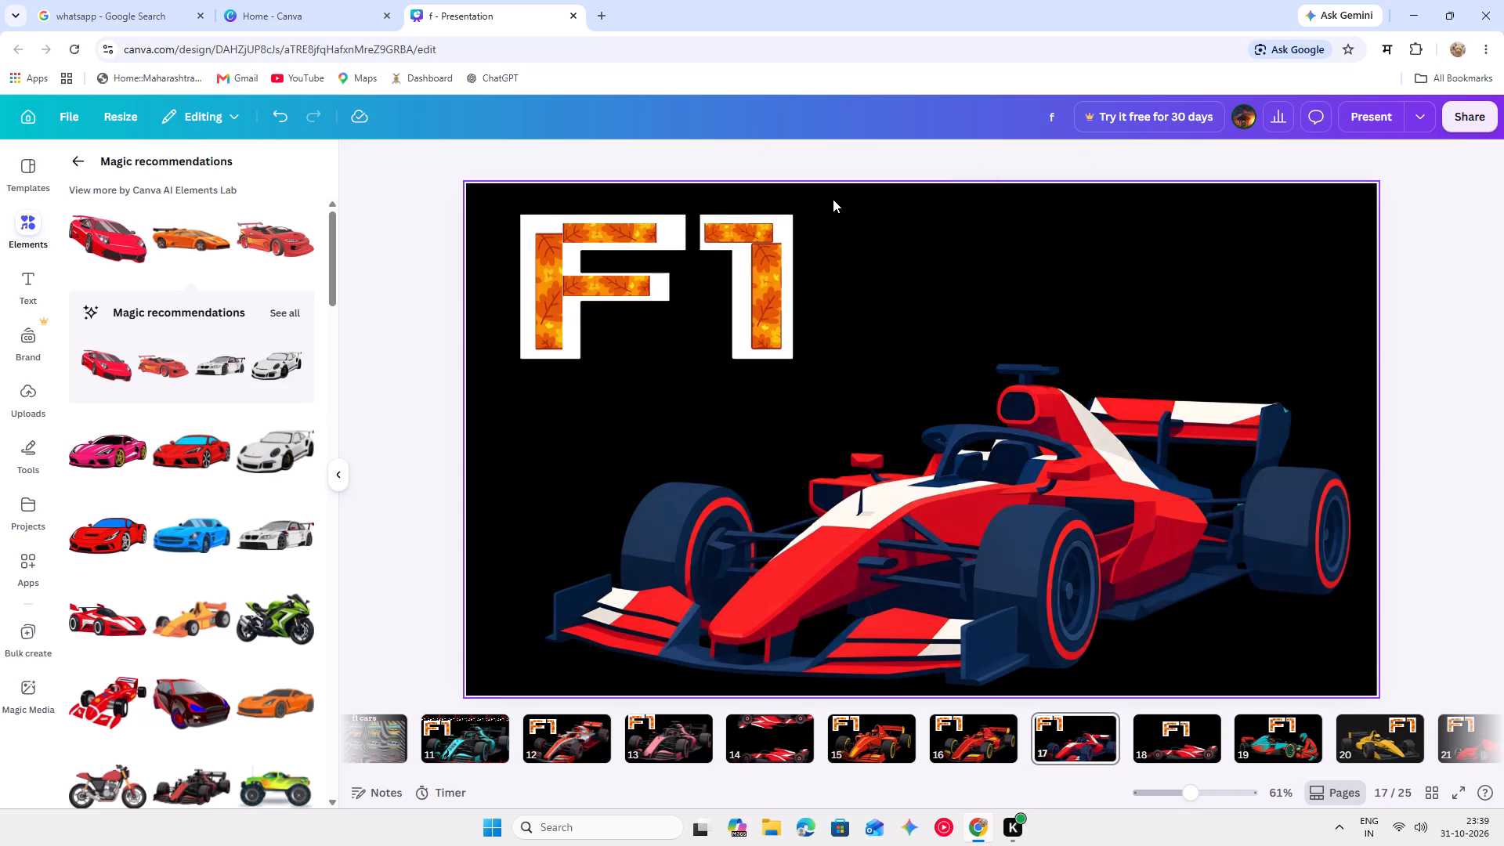
drag(833, 199, 518, 397)
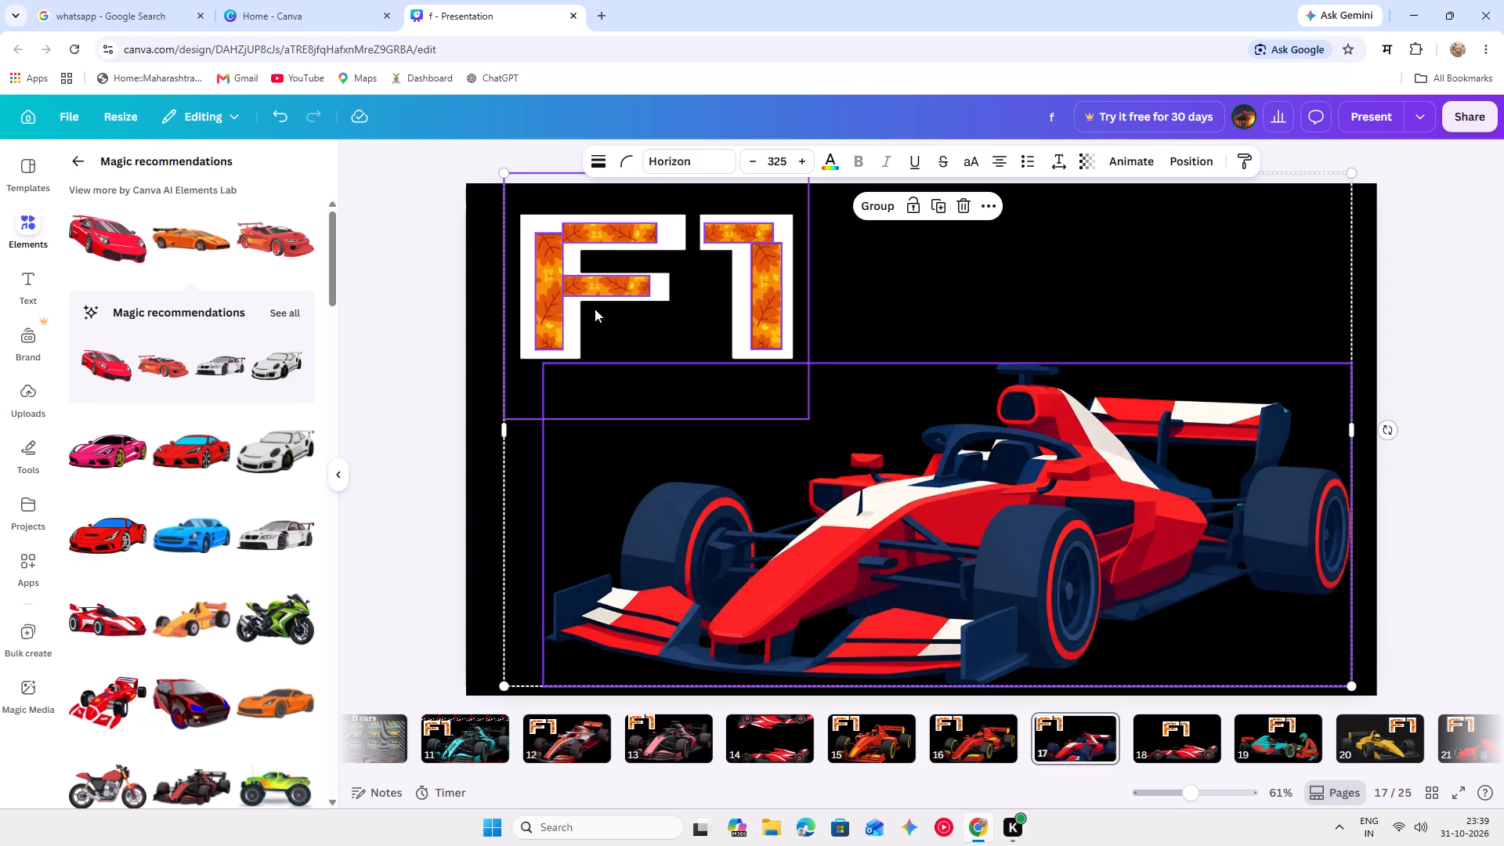
click(913, 455)
drag(932, 486, 1061, 534)
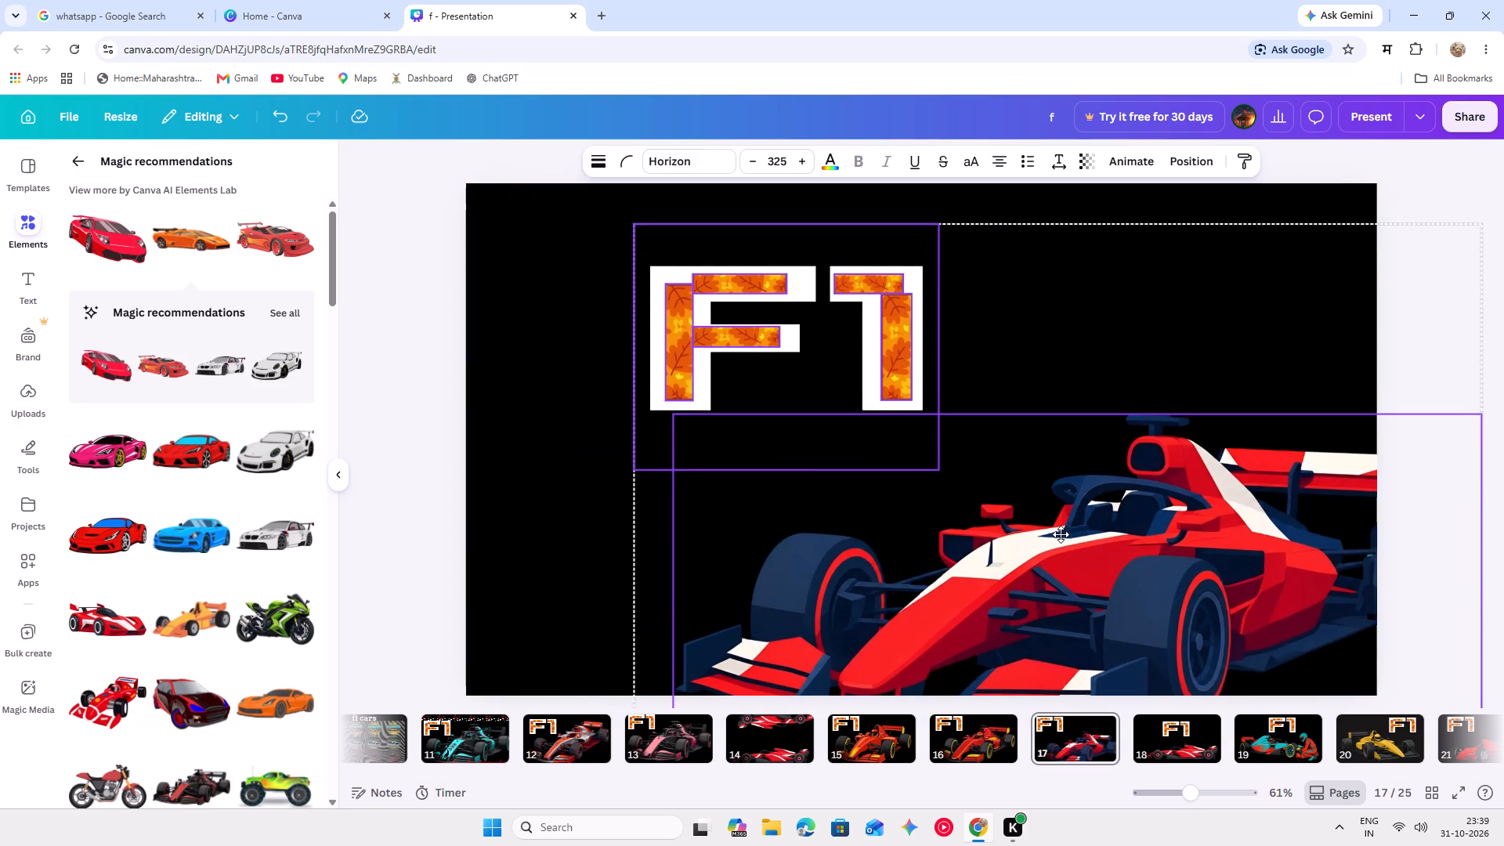
drag(1061, 534, 898, 494)
click(949, 503)
click(992, 186)
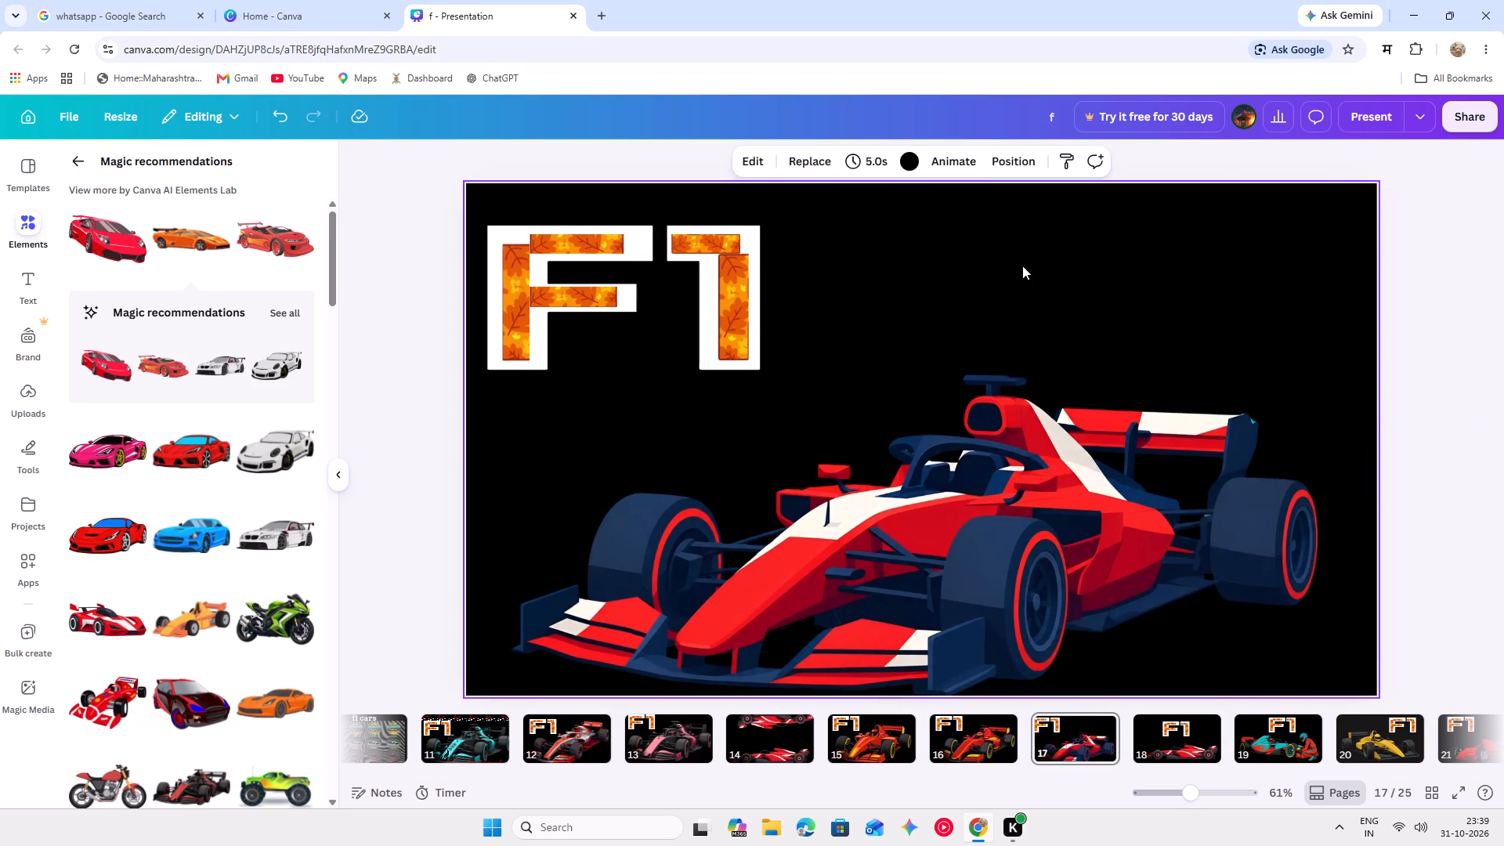
drag(1025, 472, 1213, 548)
Duplicate page 17's complete F1 logo and move the copy to page 14, centred between the two red cars.
click(926, 293)
drag(881, 360, 769, 345)
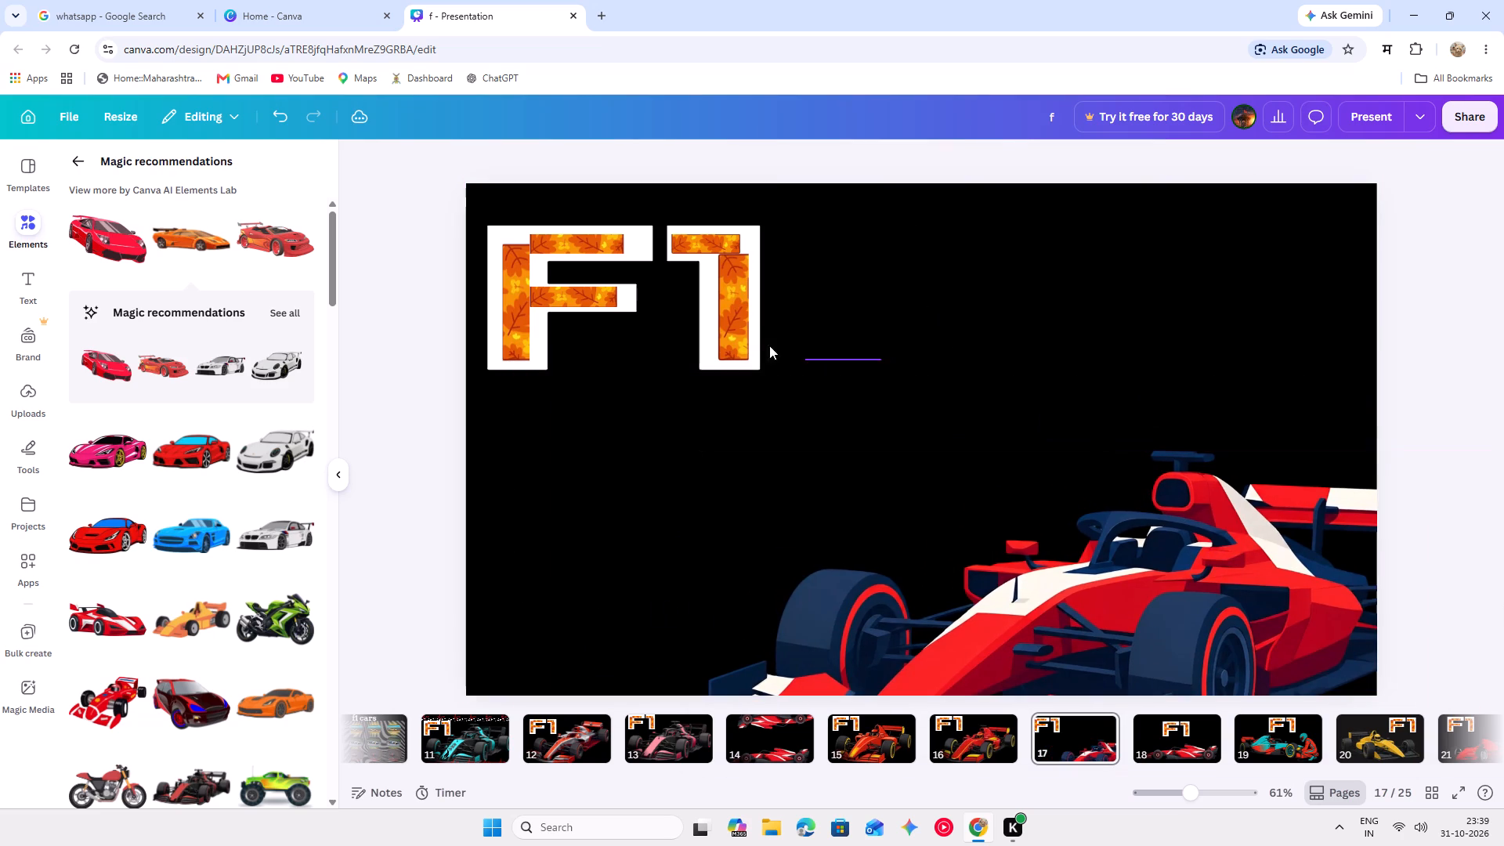
drag(769, 345, 506, 224)
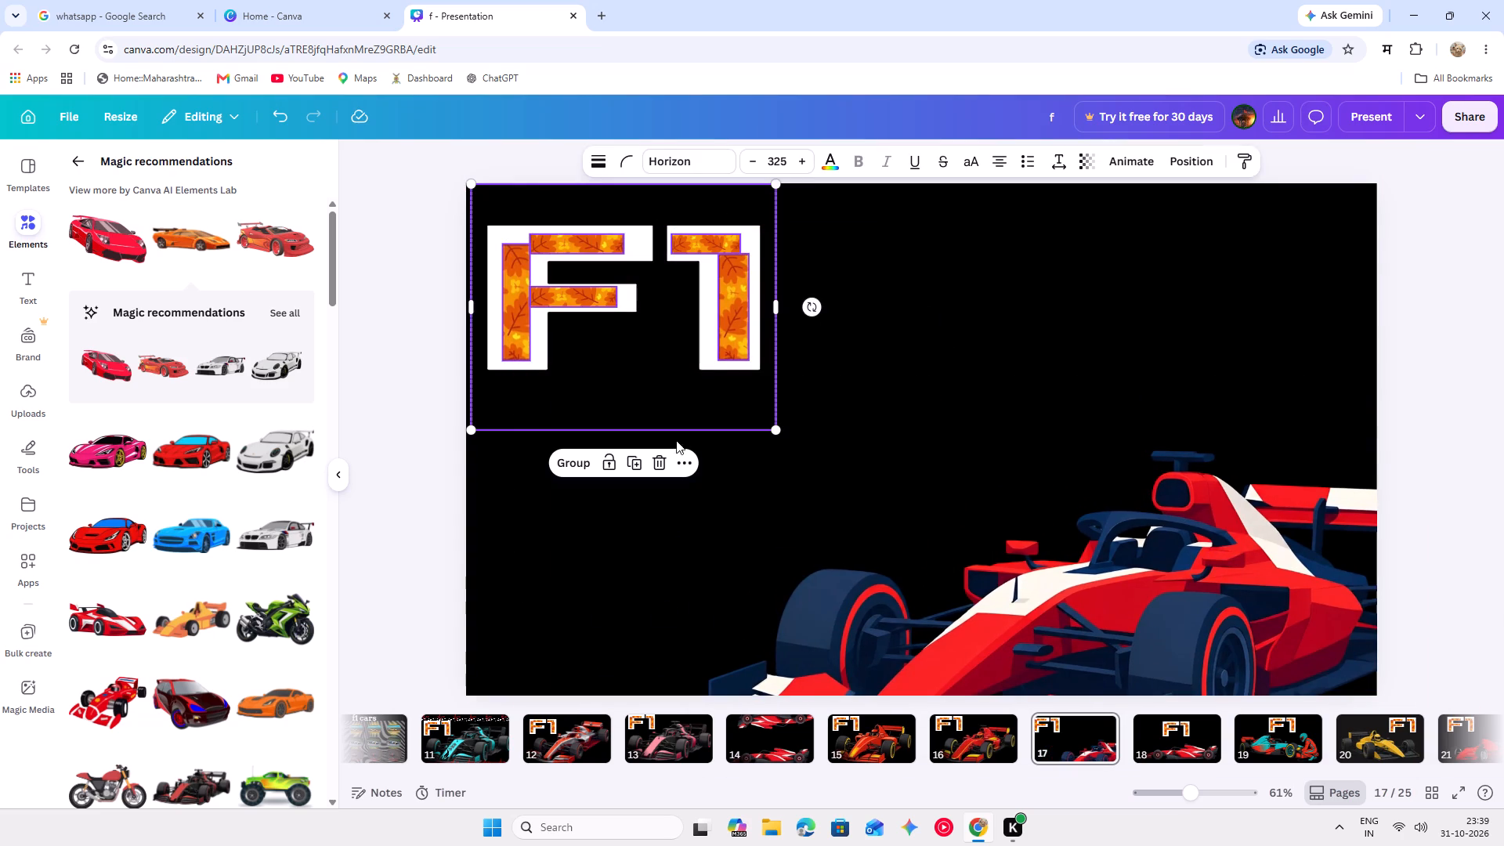
click(642, 461)
drag(660, 360, 1085, 744)
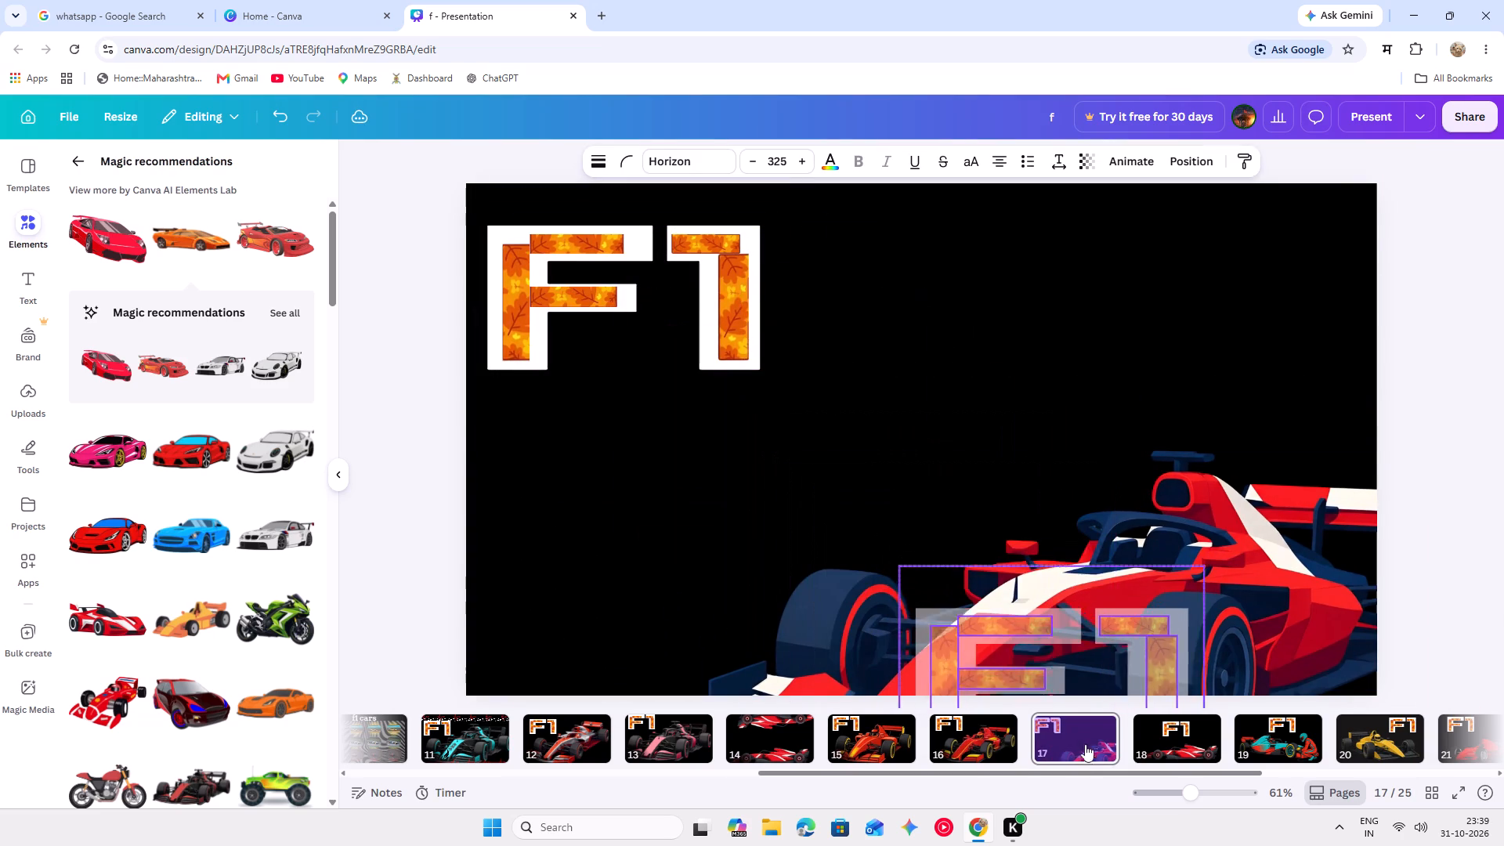
drag(1085, 744, 791, 748)
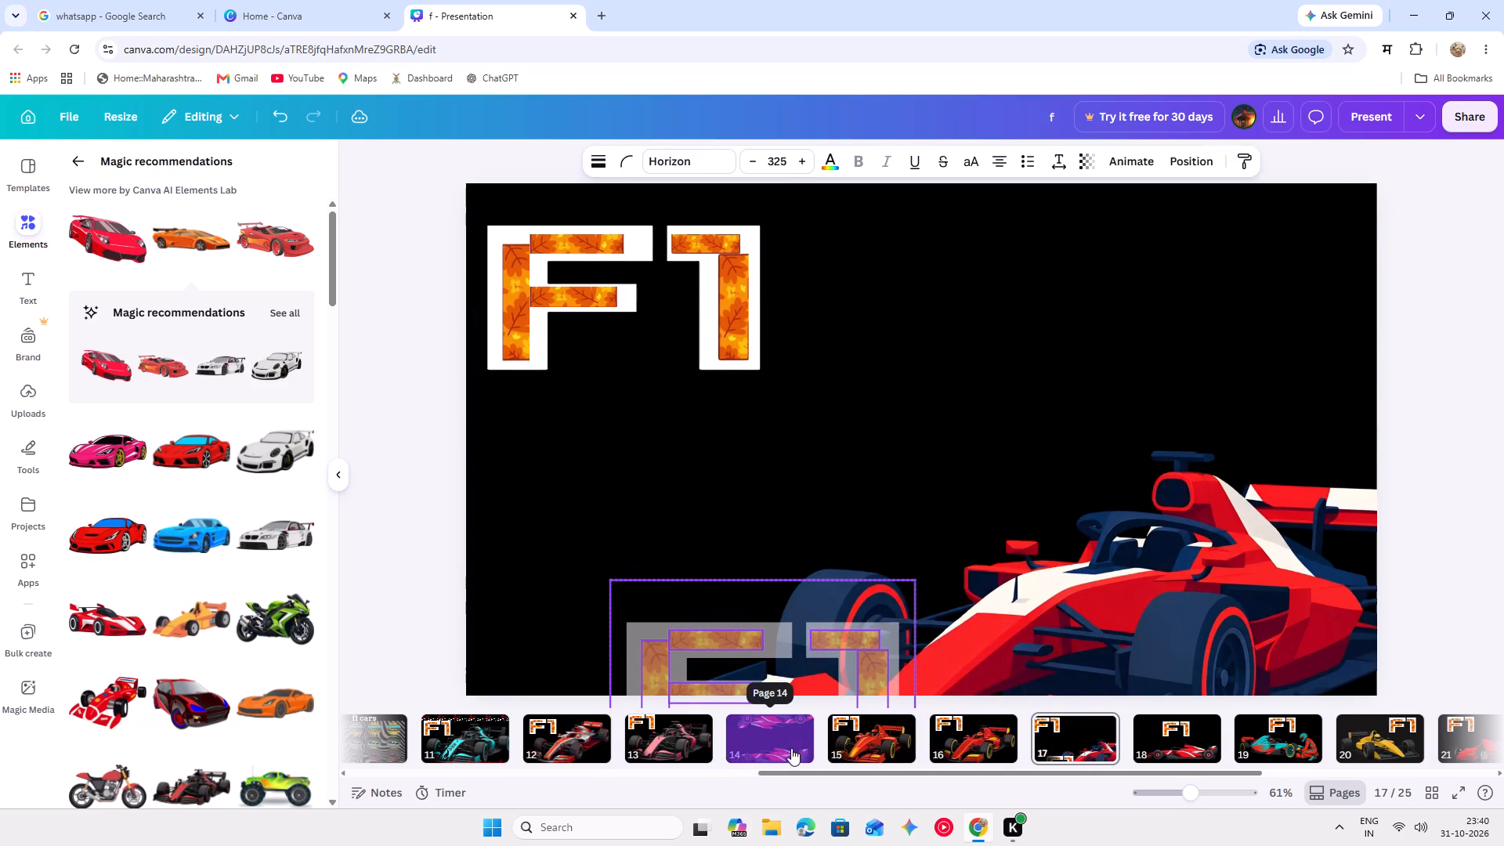
drag(791, 748, 974, 484)
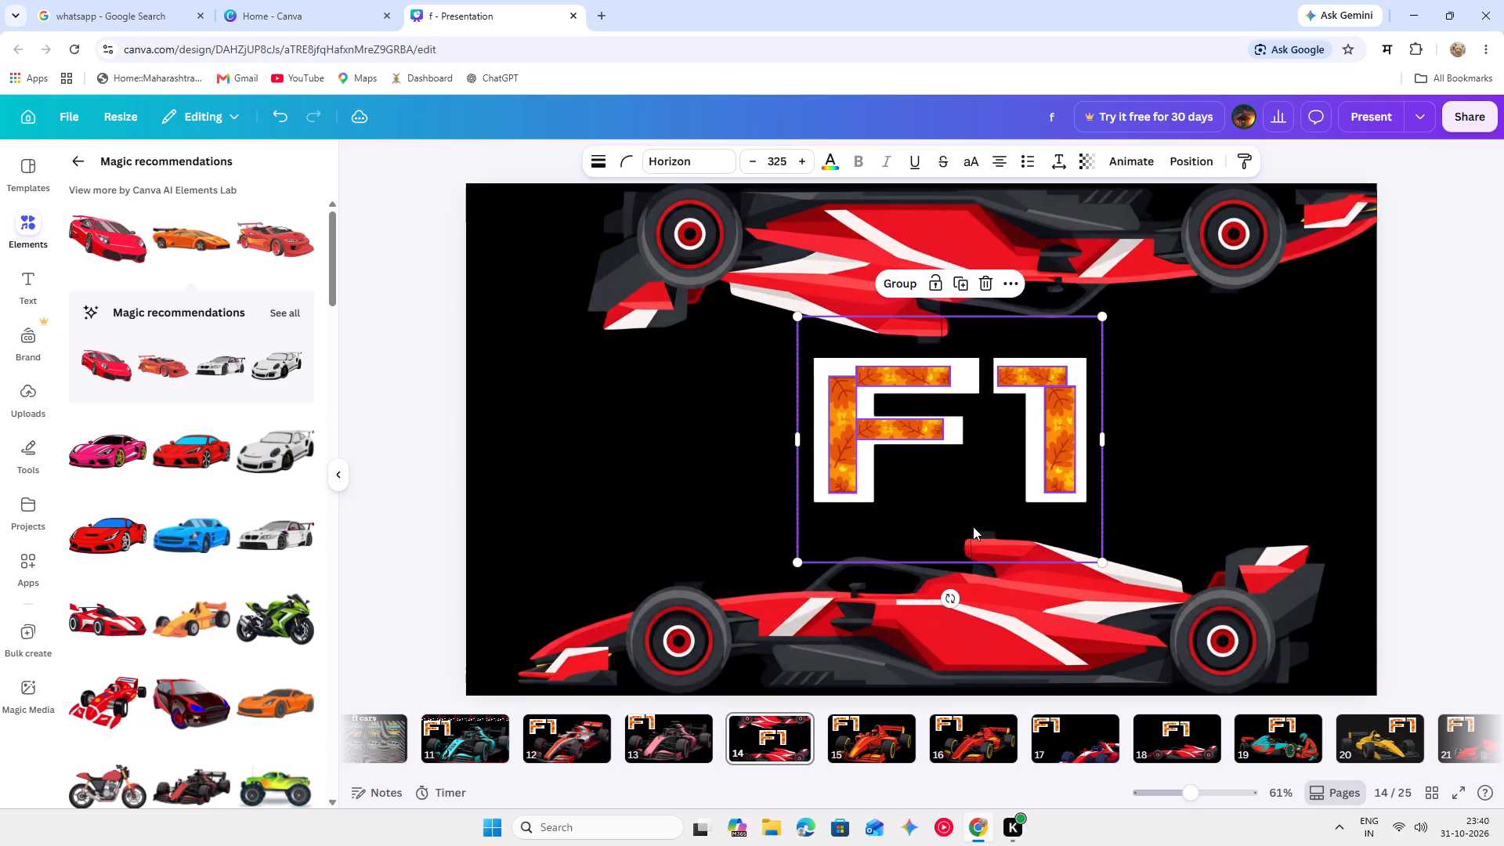
Move page 17's car back up and left so that its front wing sits near the page's bottom edge.
click(1104, 736)
drag(1132, 631, 1033, 611)
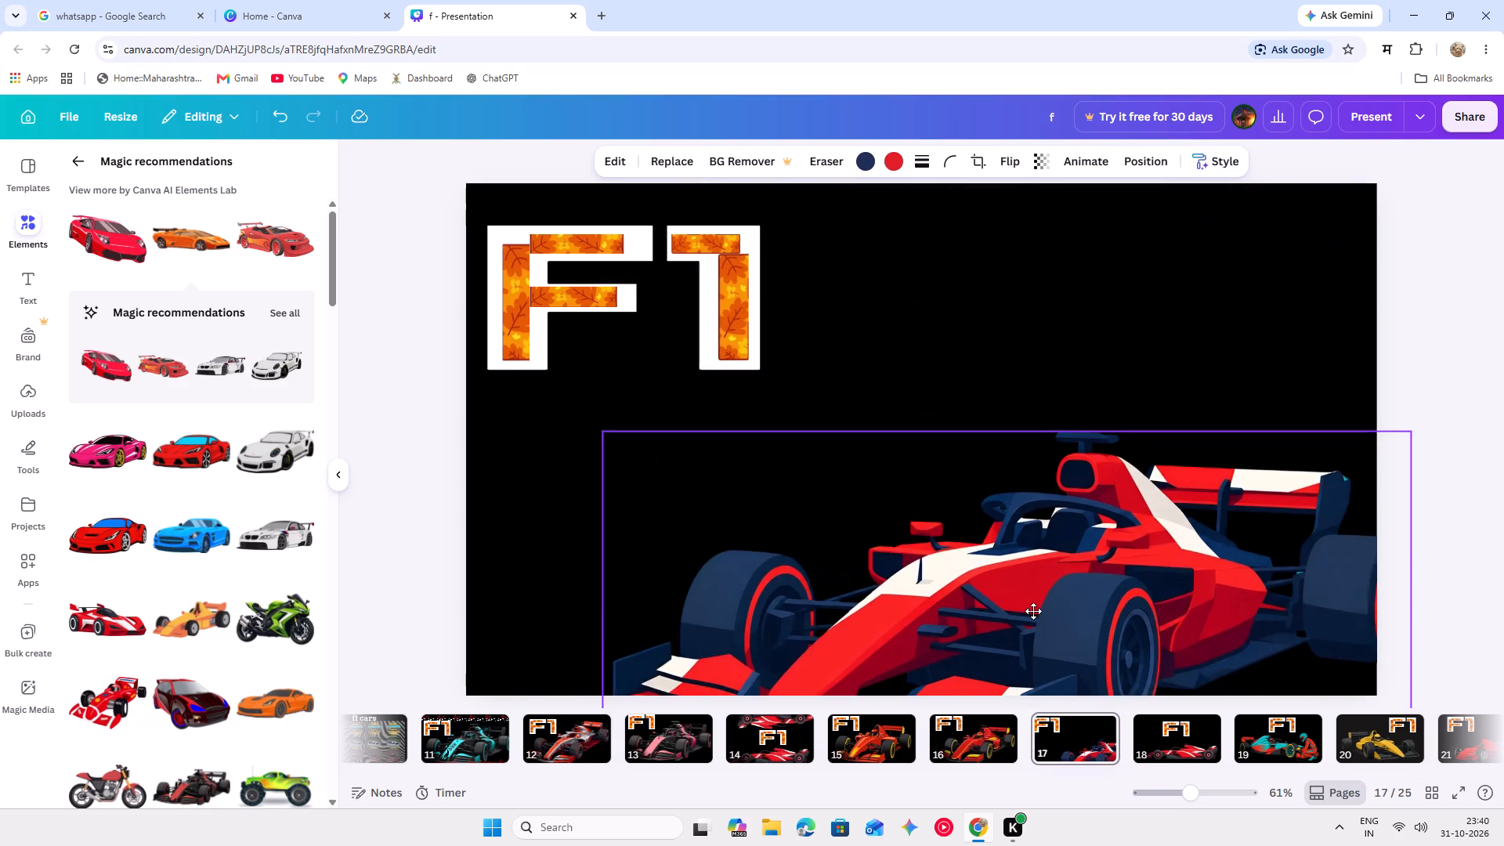
drag(1033, 611, 1050, 611)
drag(1184, 636, 1177, 606)
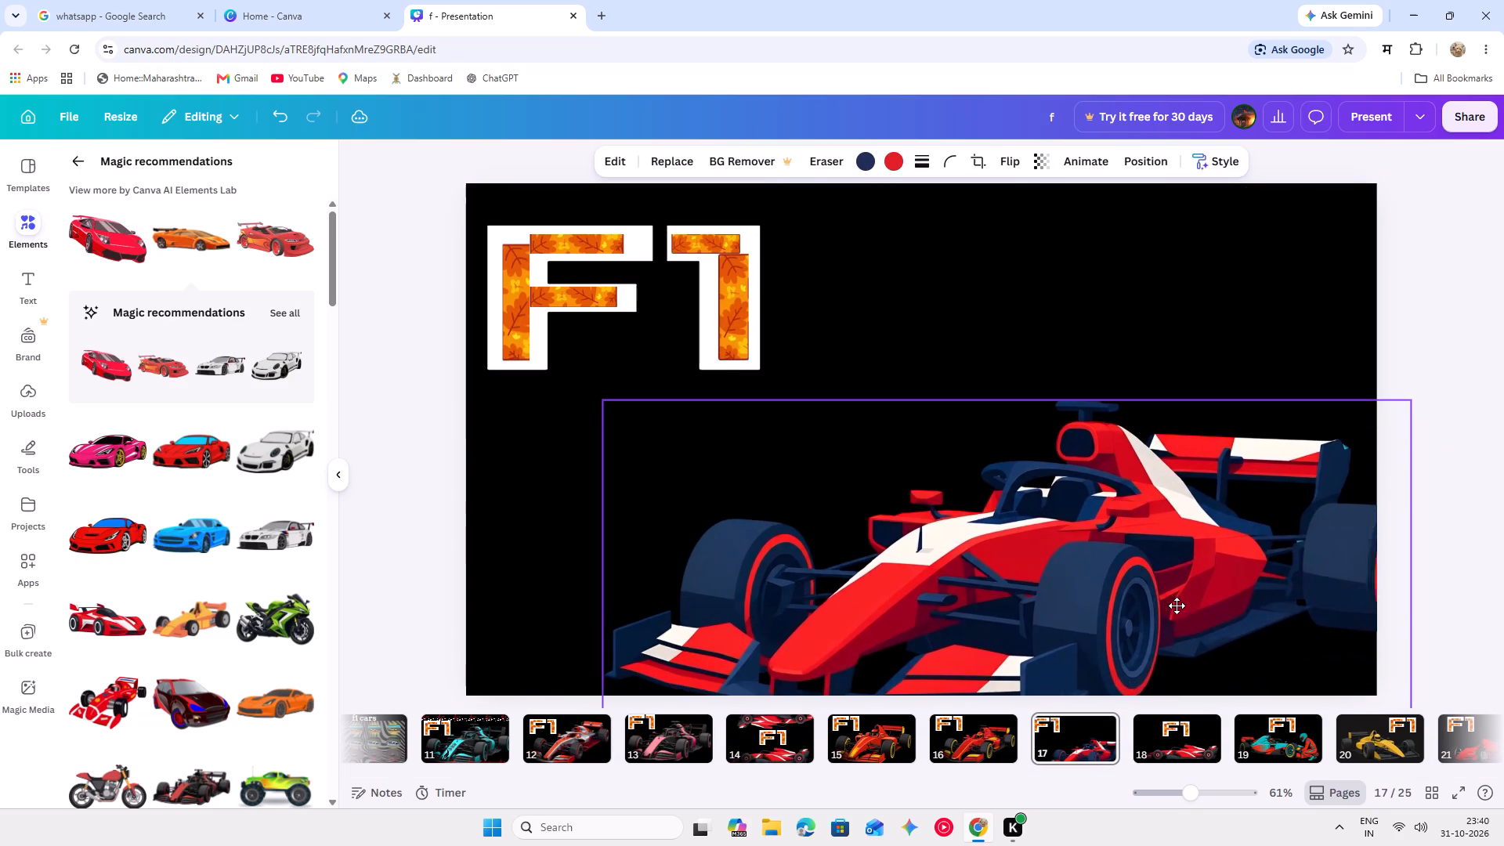
drag(1177, 606, 1176, 606)
Duplicate page 17's F1 logo and move the copy to page 25's upper right, above the orange sports car.
click(855, 354)
drag(833, 356, 624, 295)
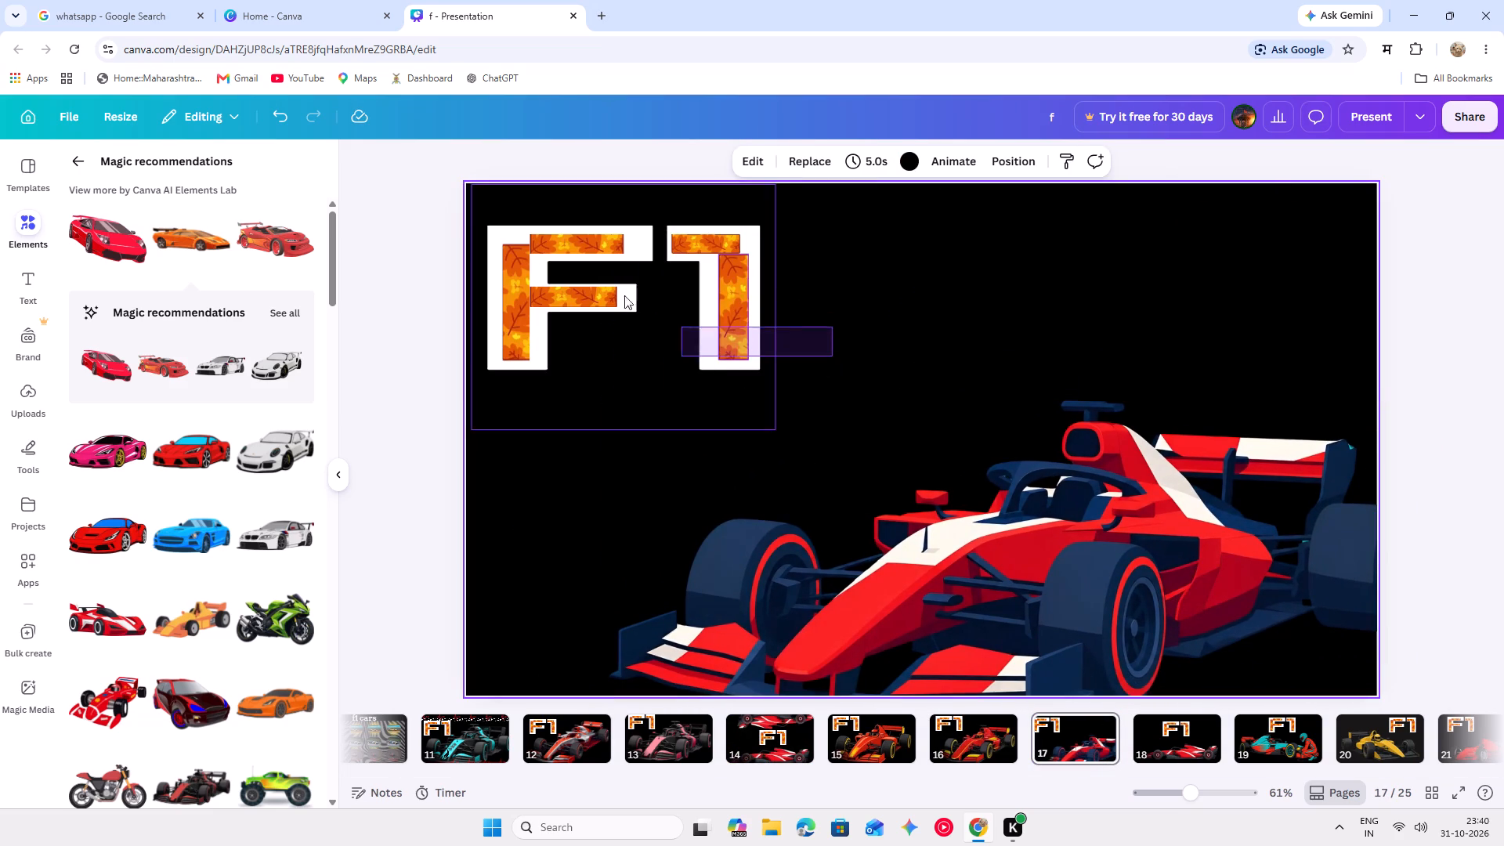
drag(624, 295, 489, 217)
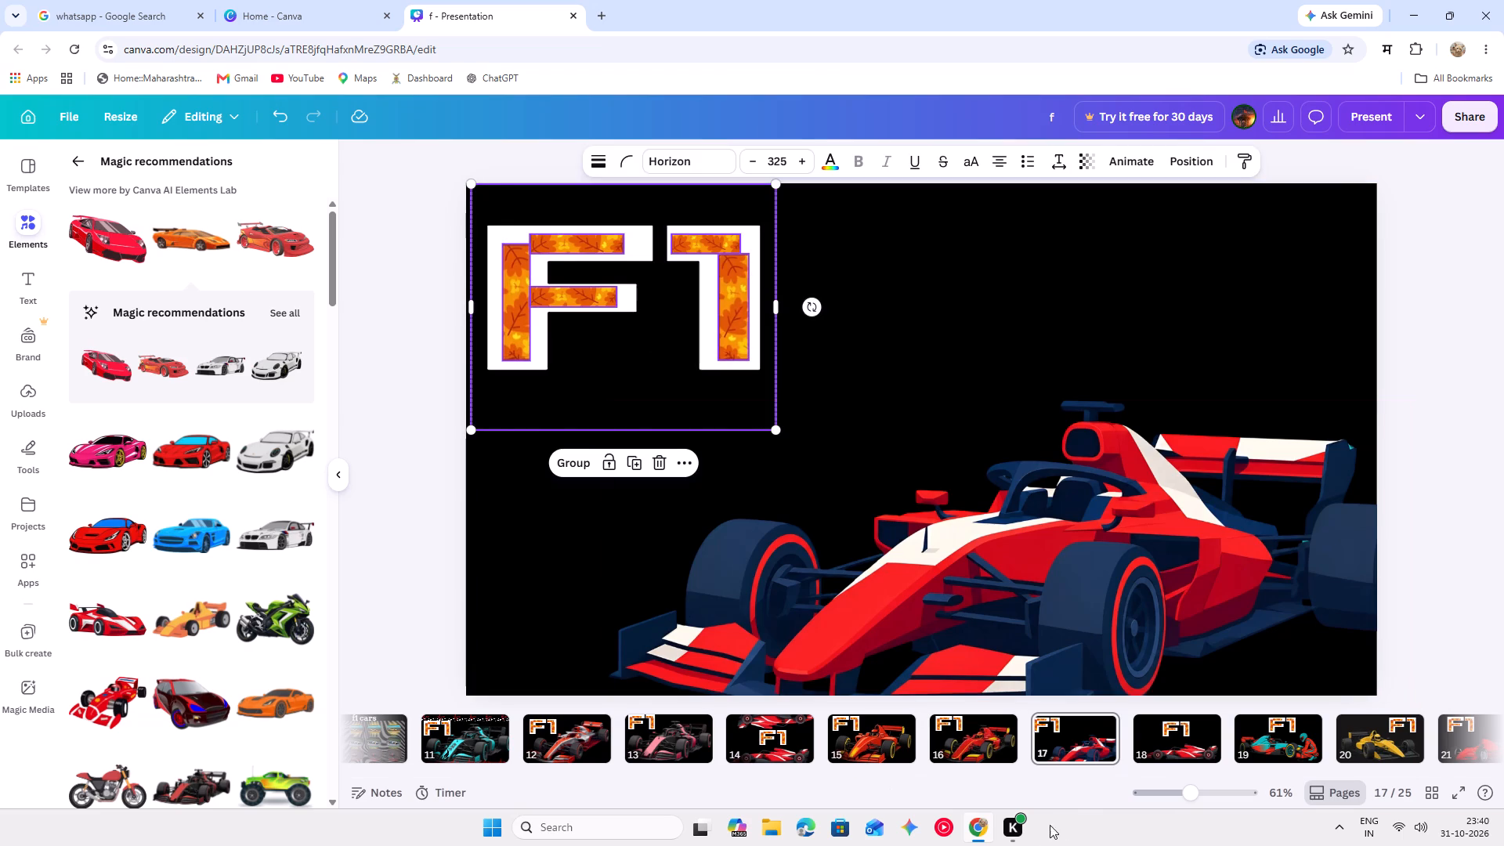
drag(1090, 769, 1347, 788)
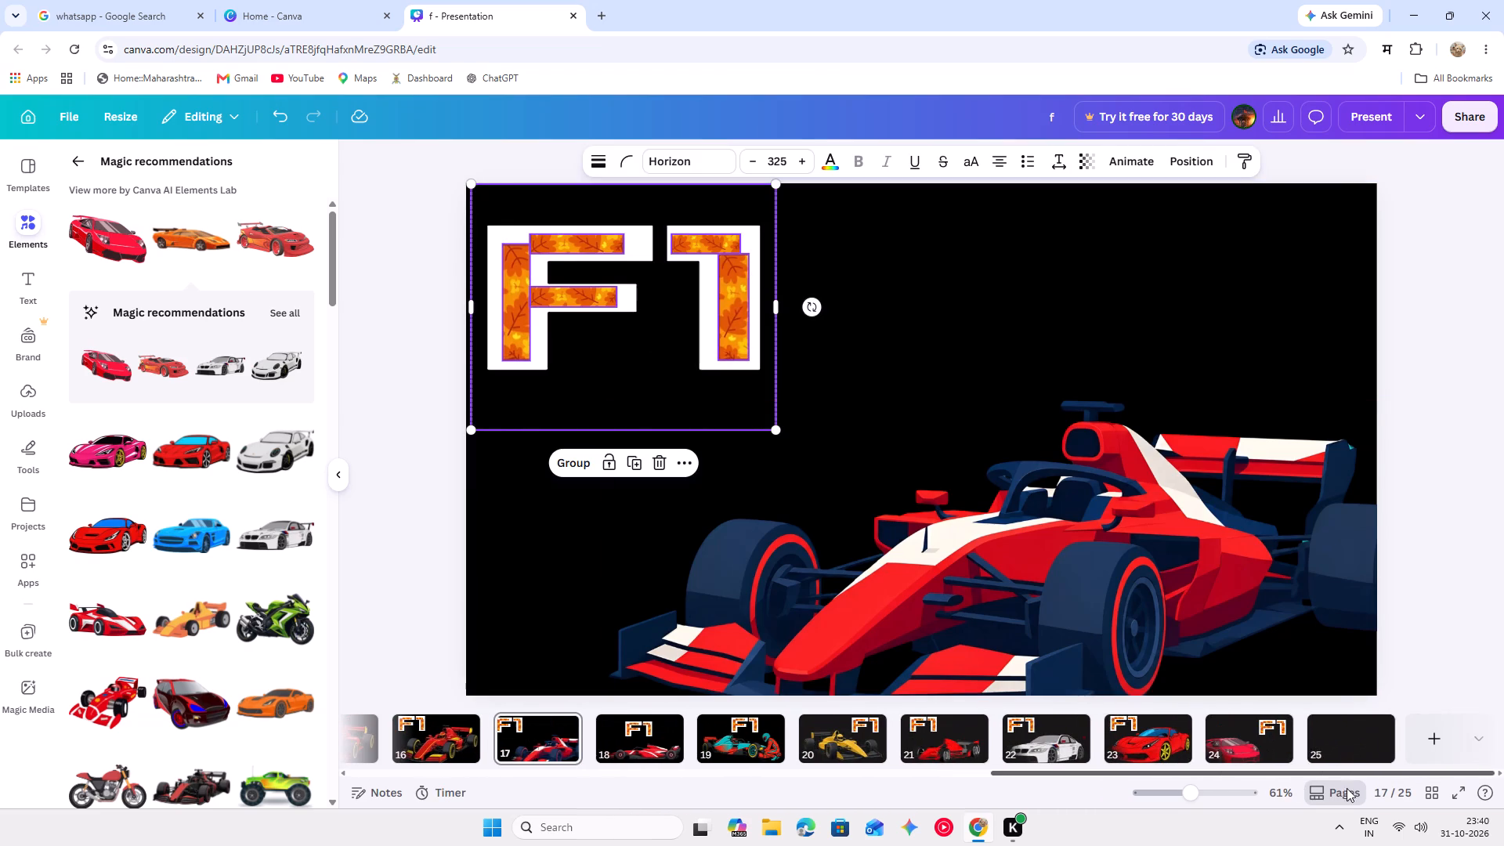
drag(1347, 788, 1412, 795)
click(631, 468)
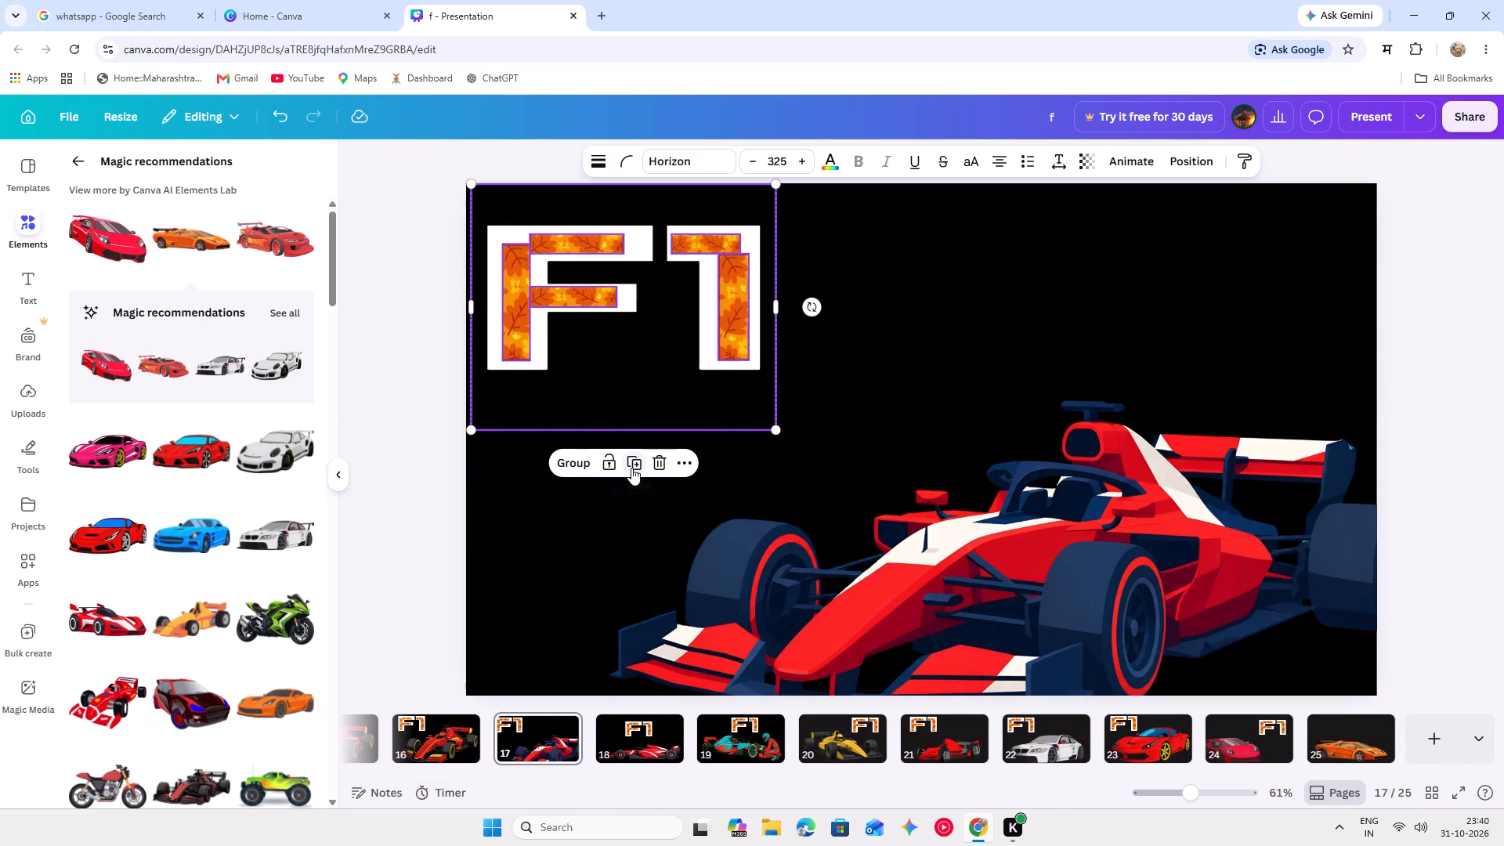
drag(634, 354, 1330, 745)
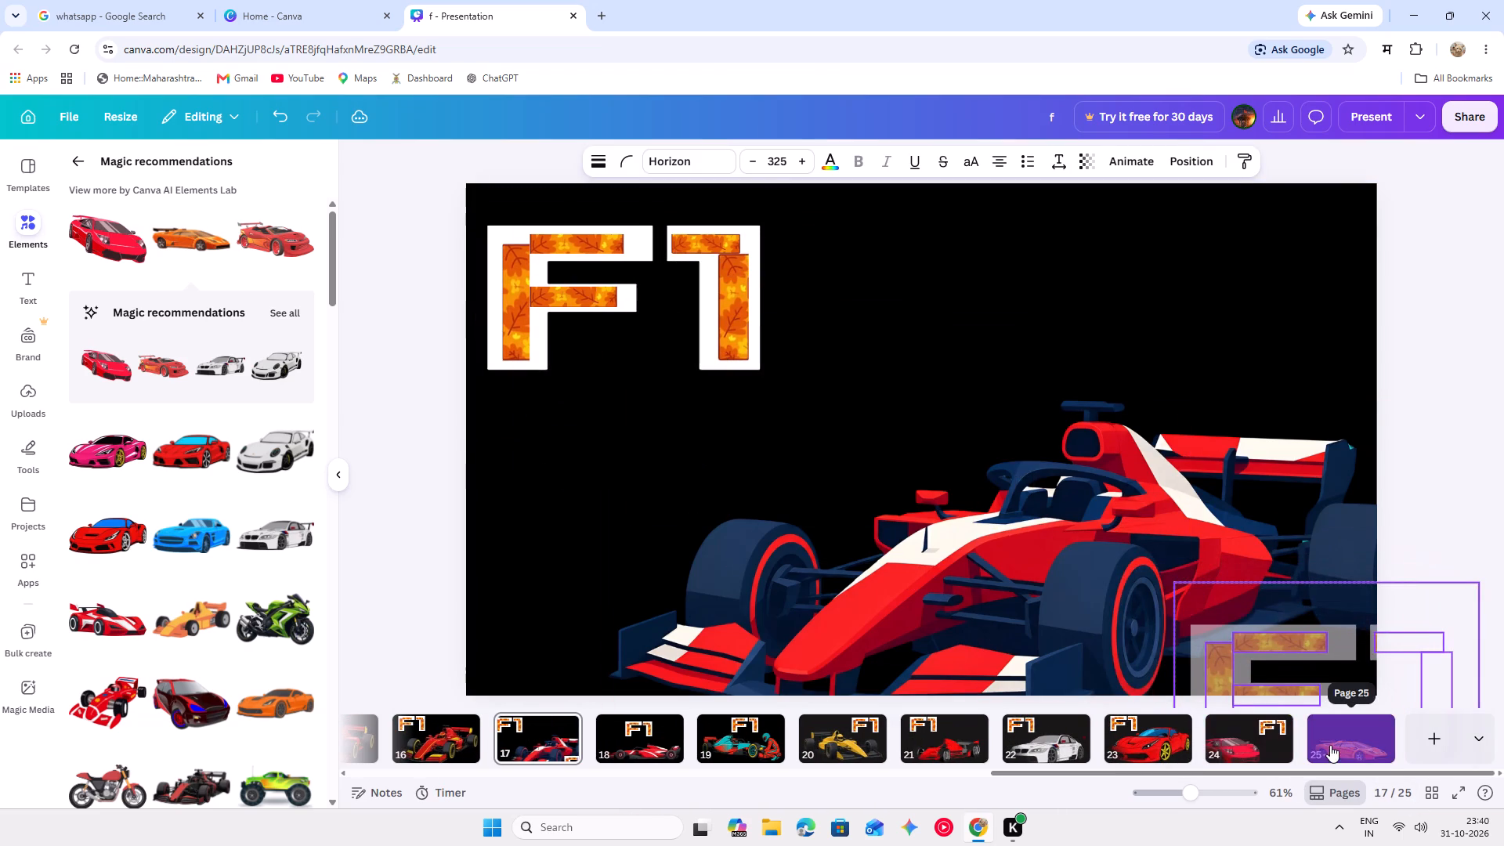
drag(1330, 745, 1144, 378)
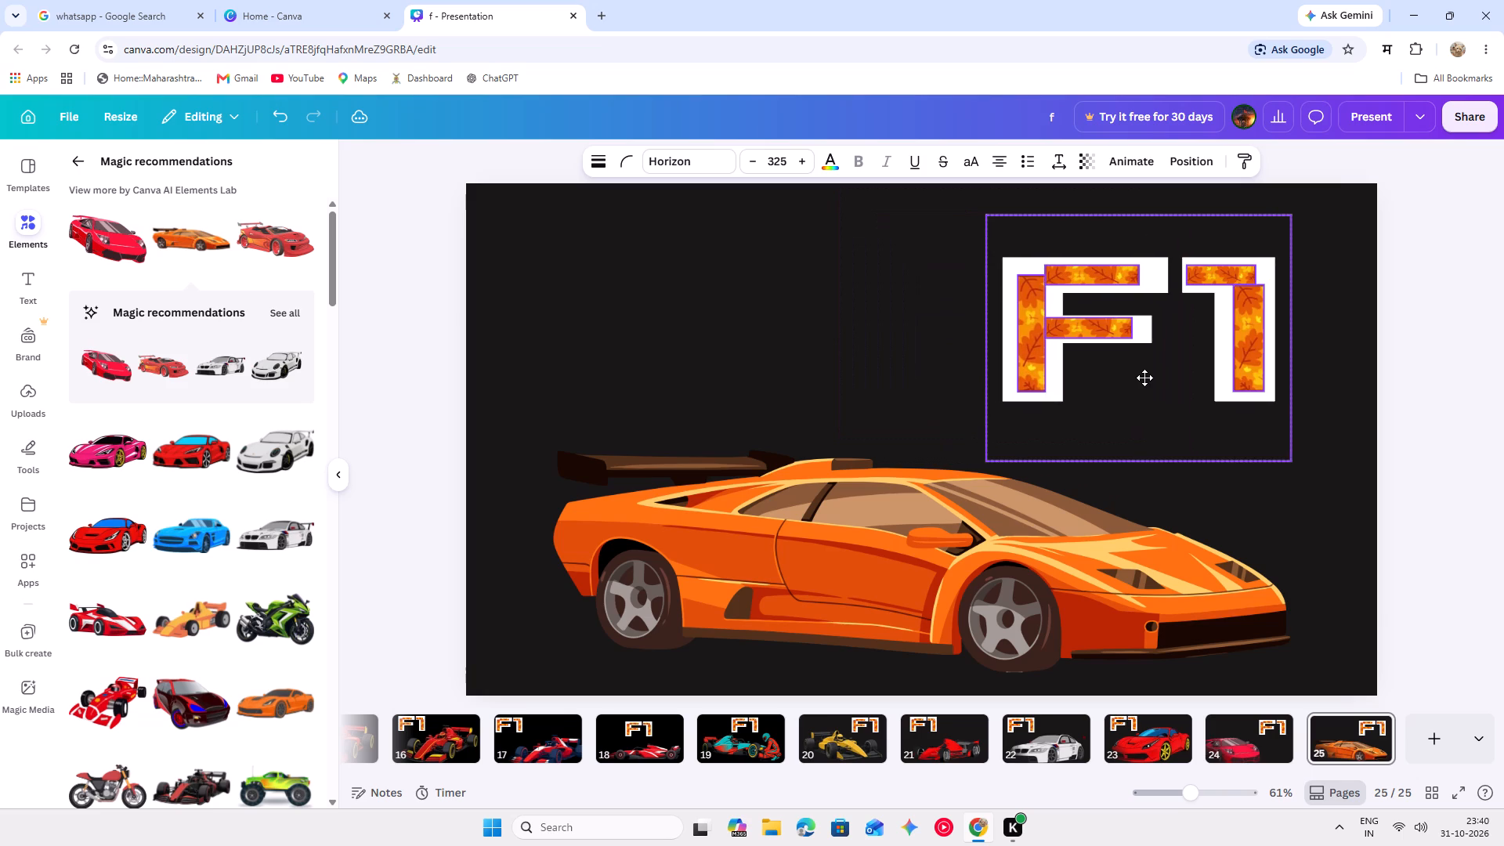
drag(1144, 378, 1148, 378)
click(1430, 433)
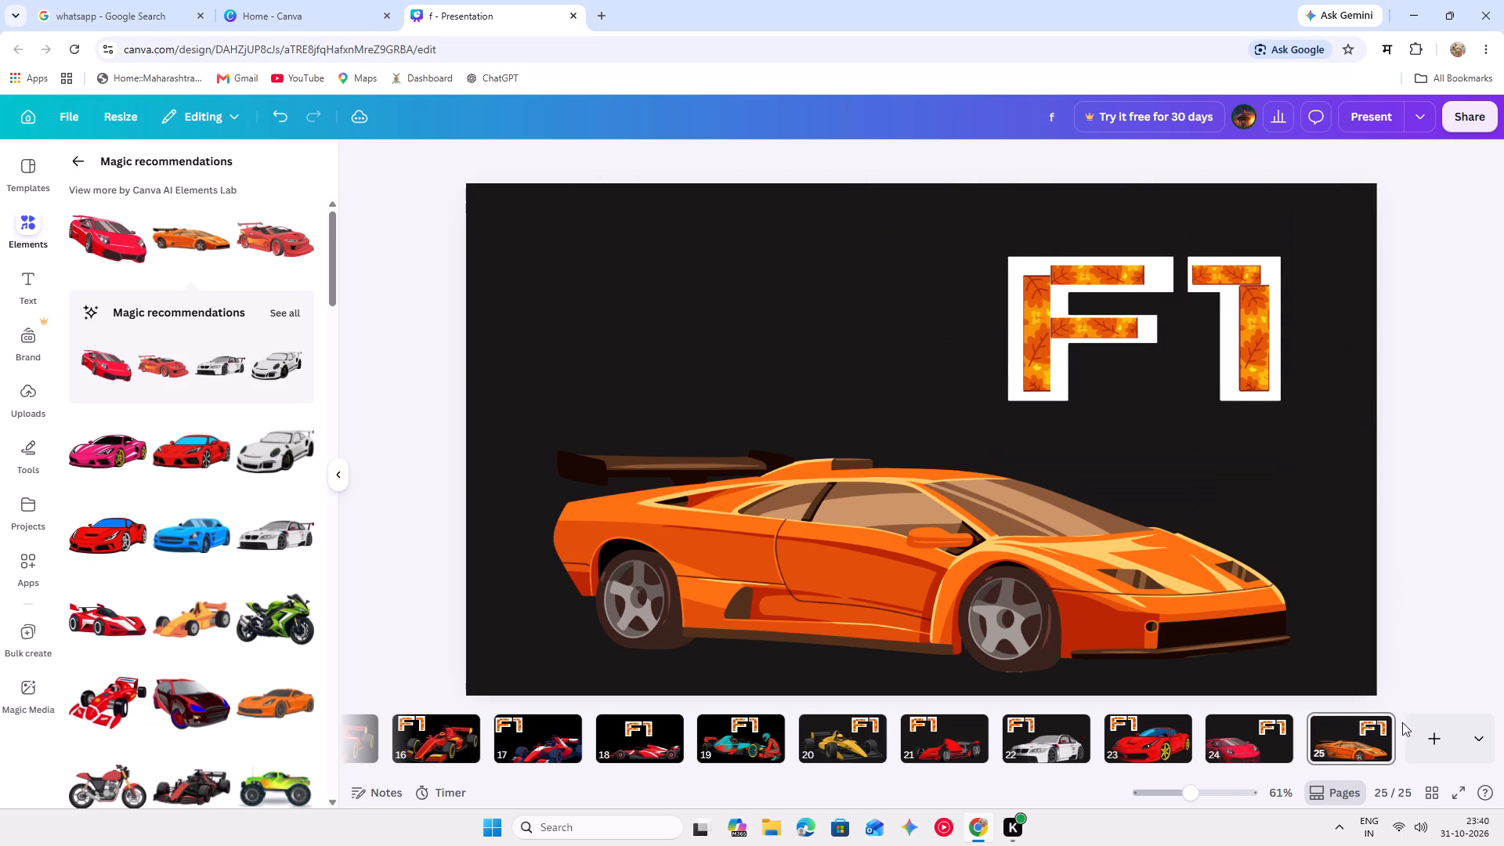
Add page 26 and insert the red sports car with orange flames, widened to nearly the full page and placed at the bottom edge.
click(1413, 746)
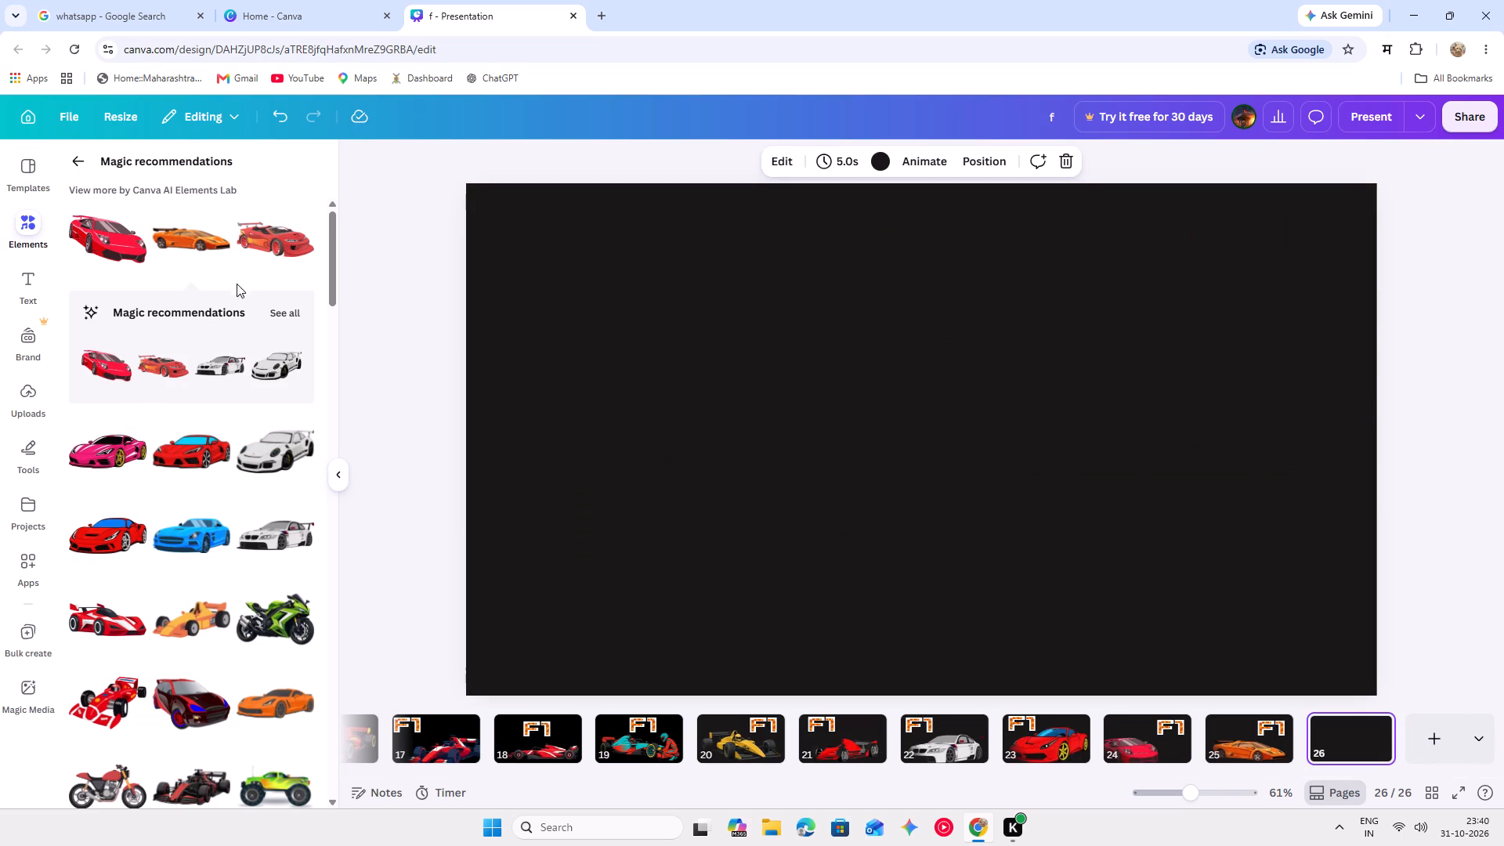
click(259, 255)
drag(813, 493, 846, 553)
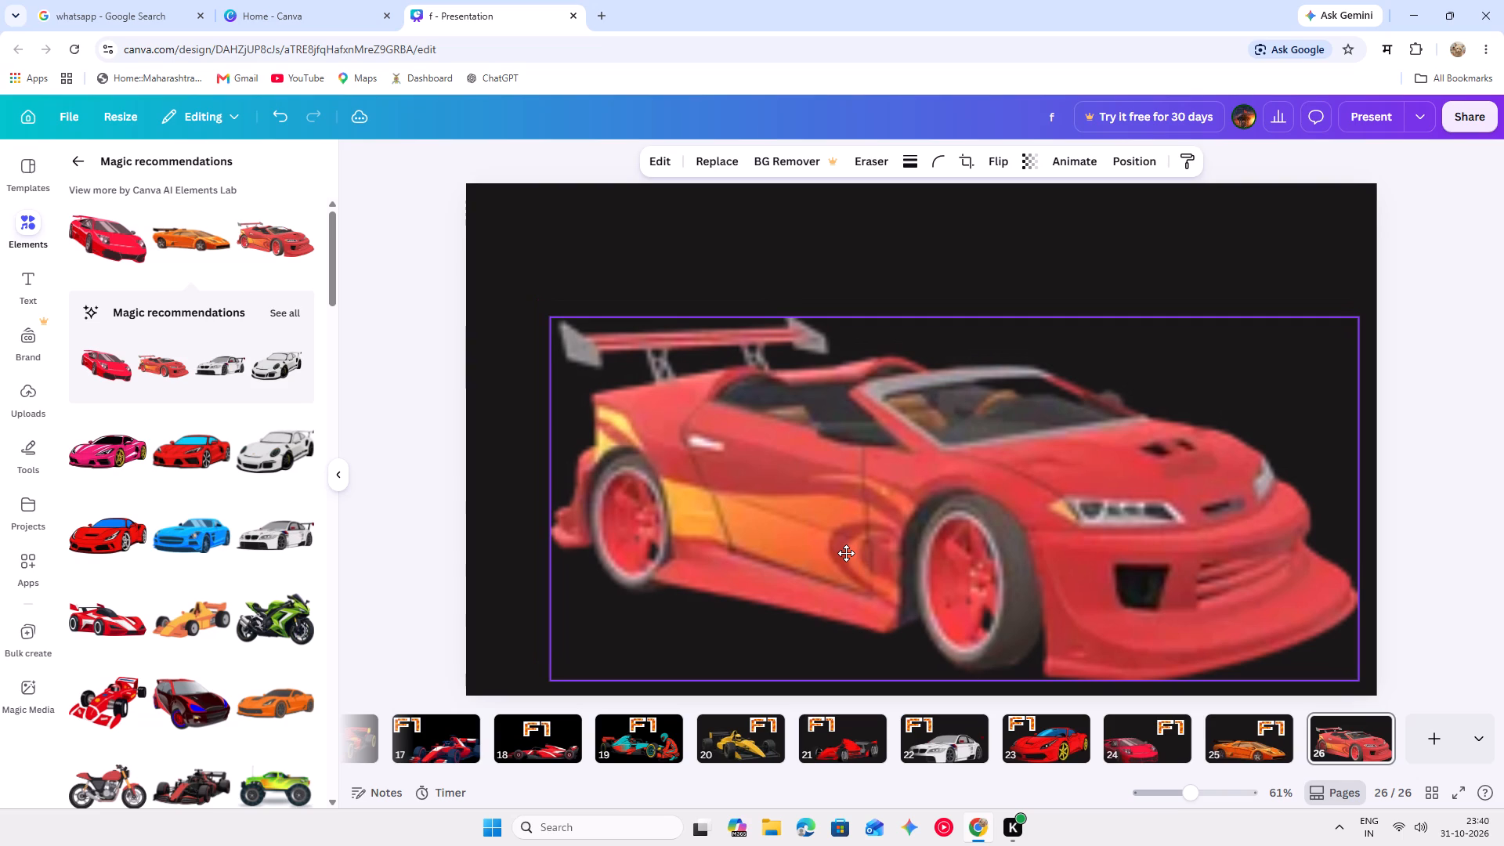
drag(846, 553, 848, 562)
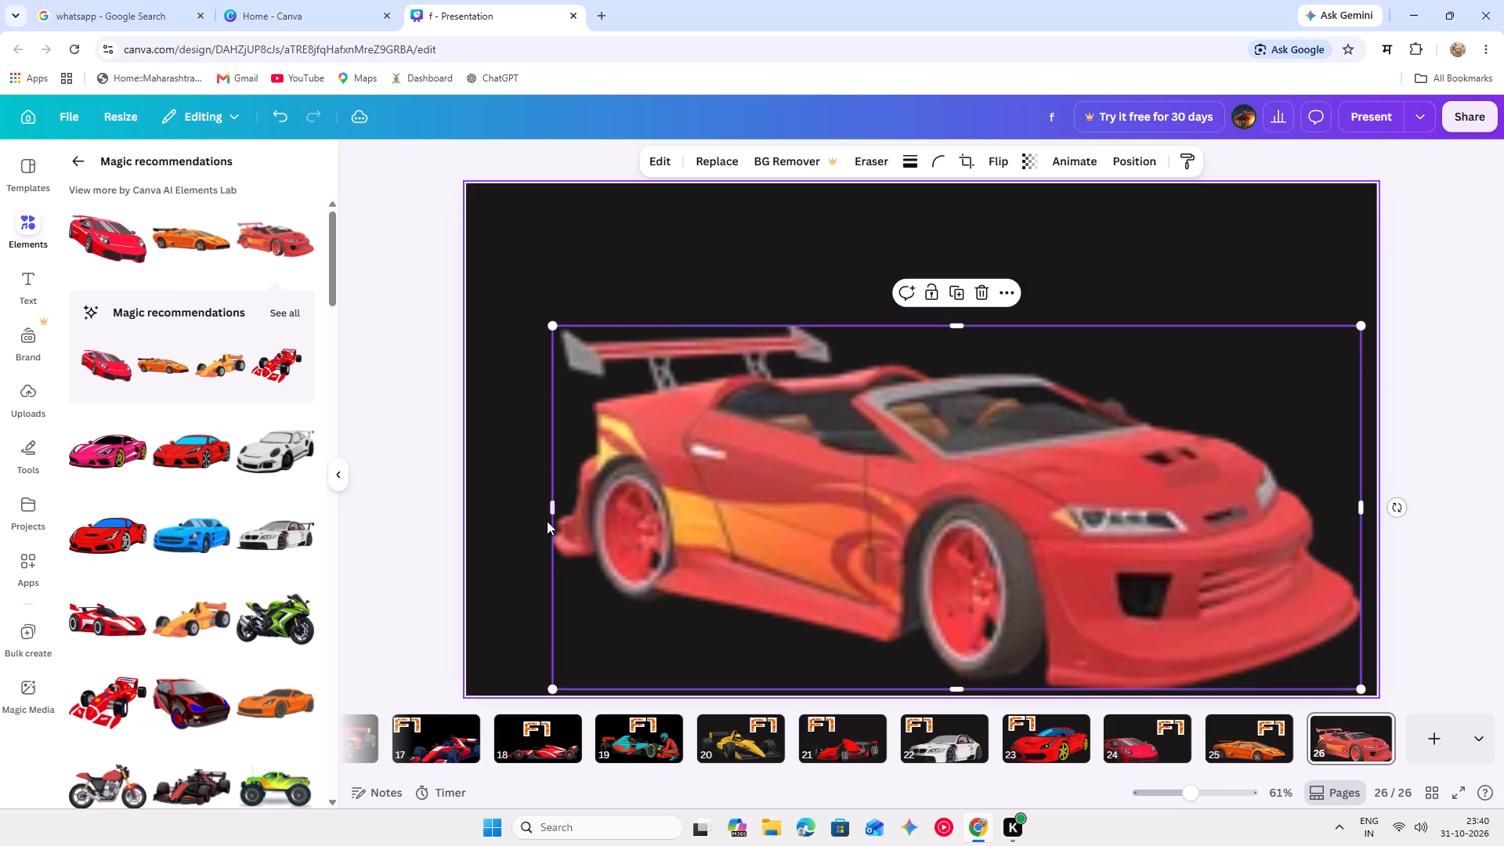
drag(555, 512, 488, 512)
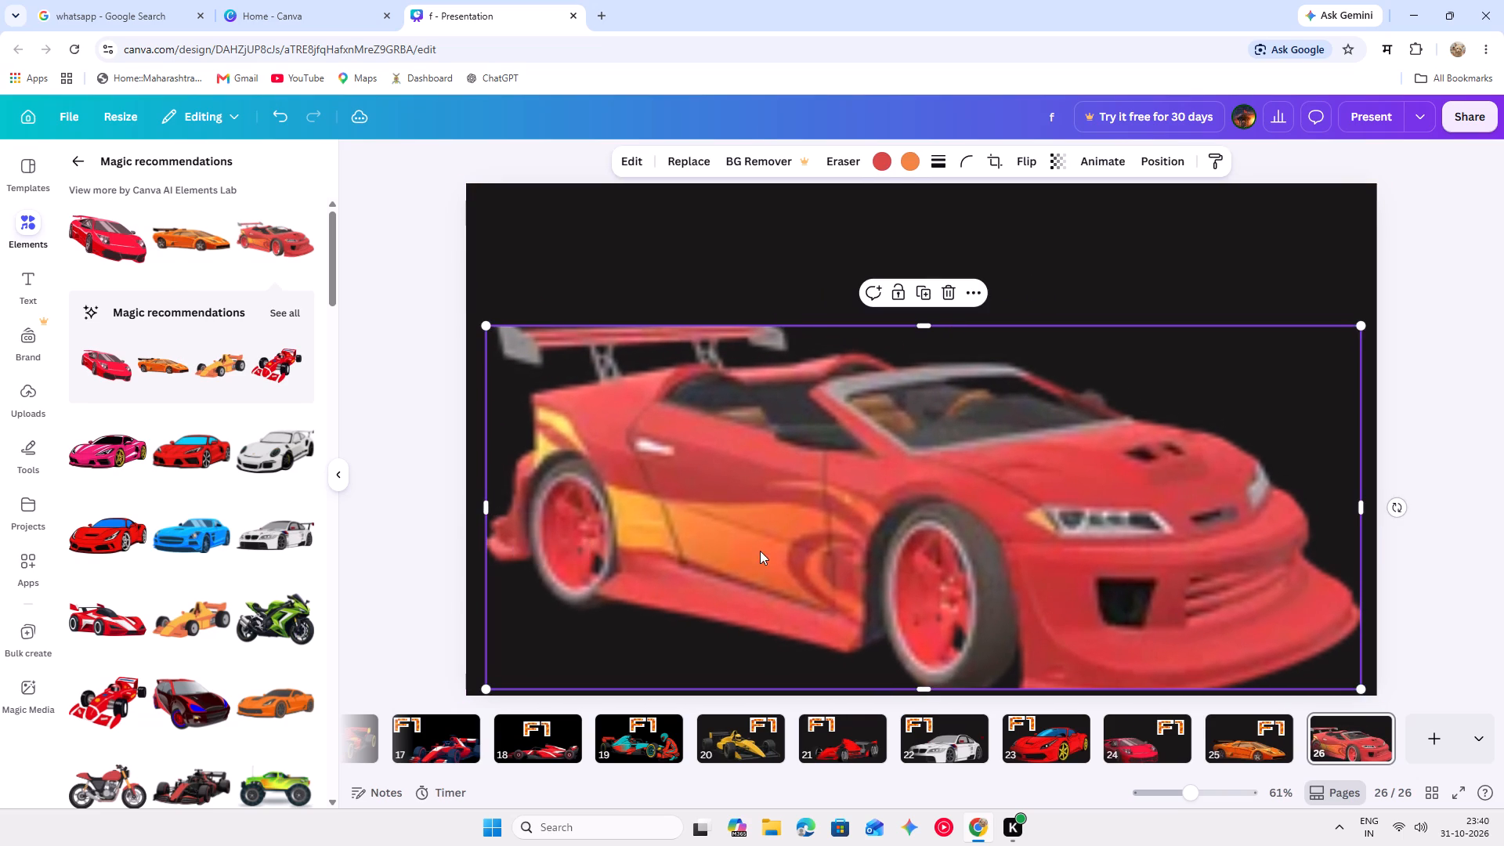
drag(762, 559, 767, 572)
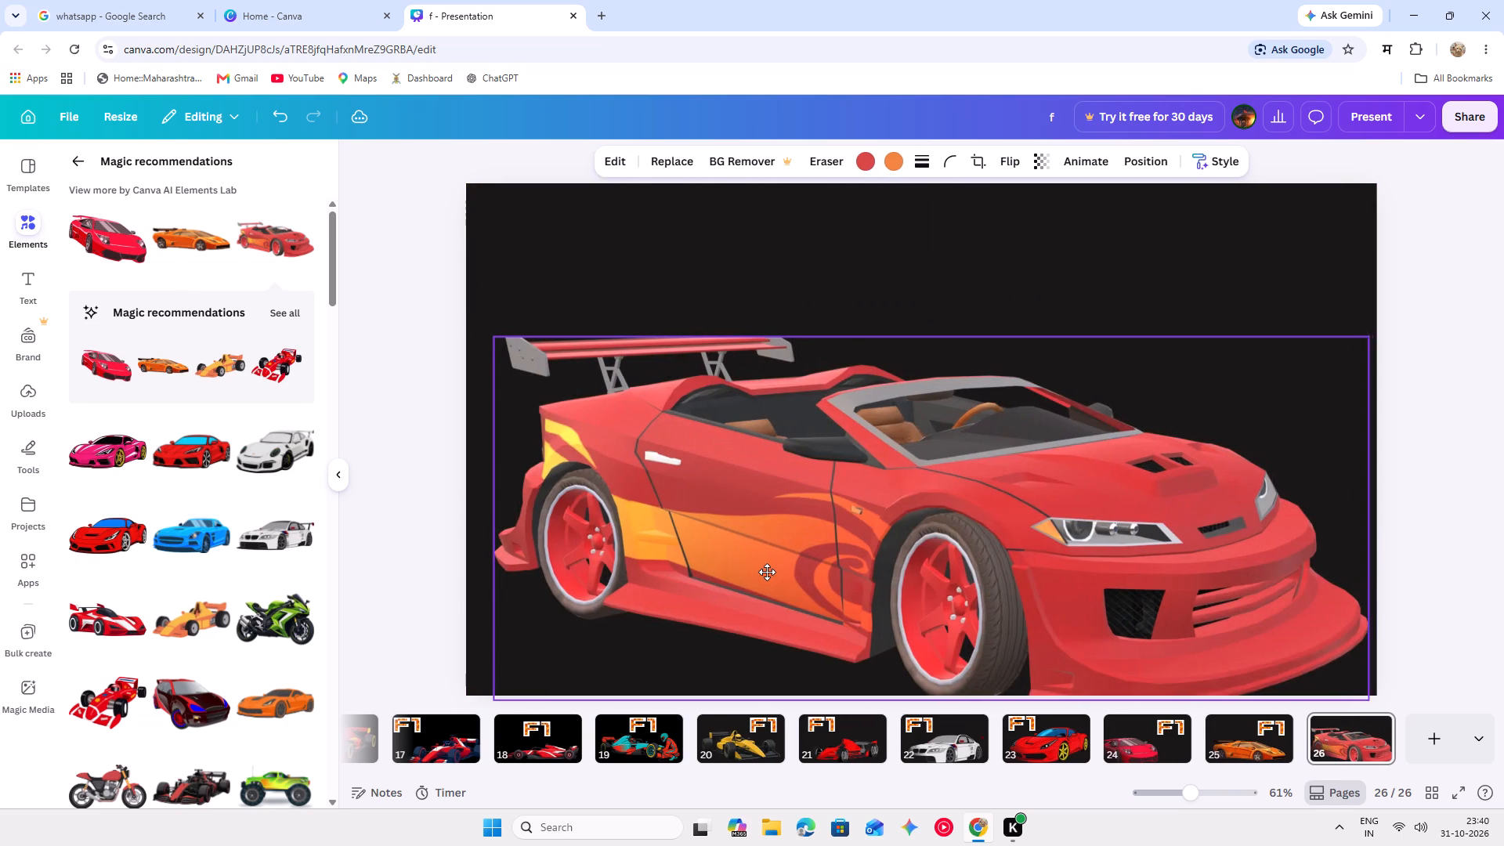
drag(767, 572, 763, 575)
click(1430, 548)
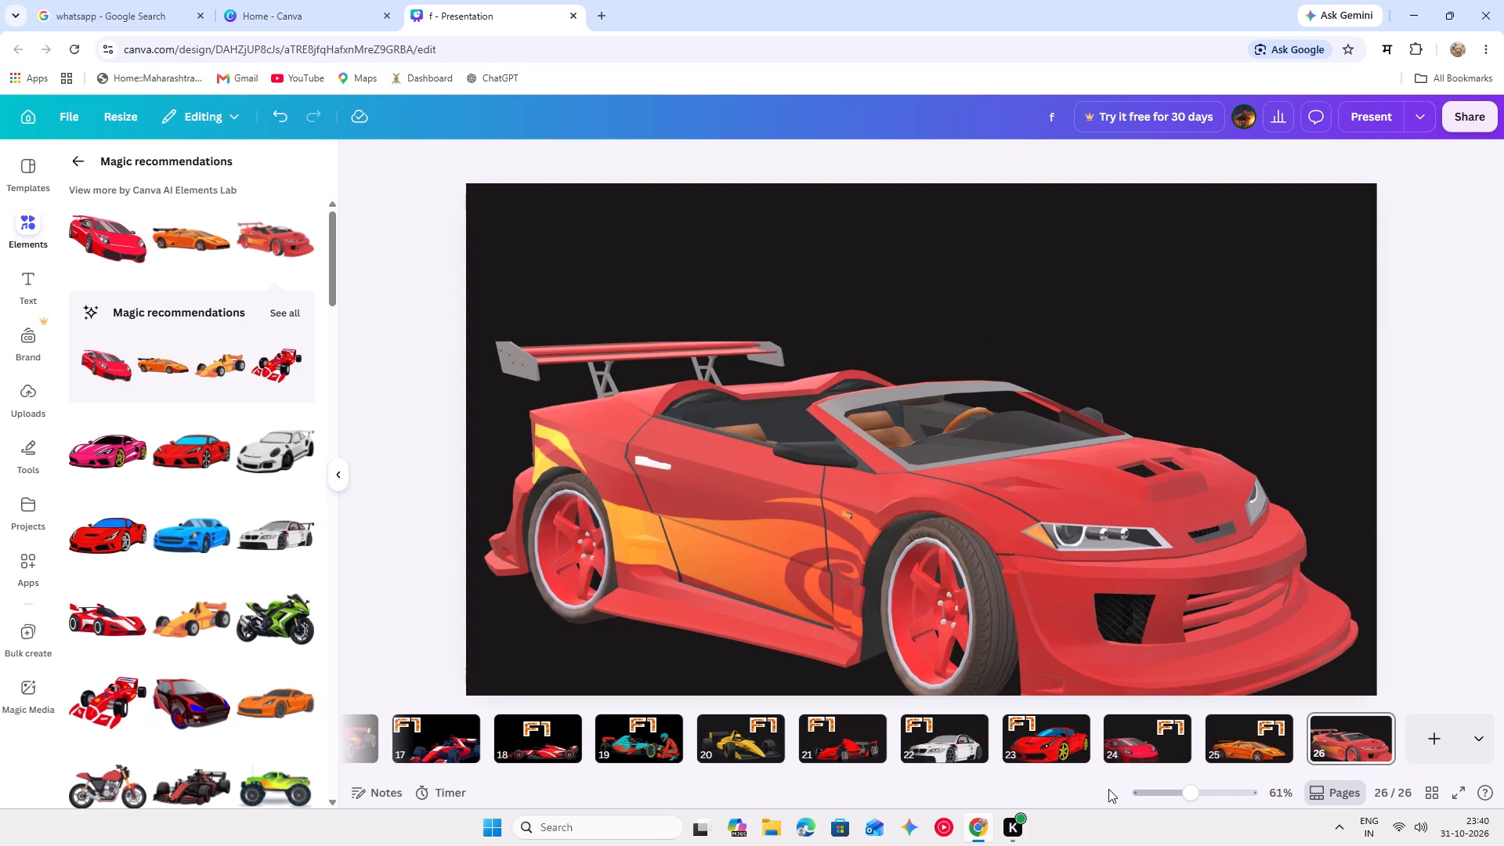
Duplicate page 14's complete F1 logo and move the copy to page 26's upper right corner, above the red sports car.
drag(1102, 772, 869, 786)
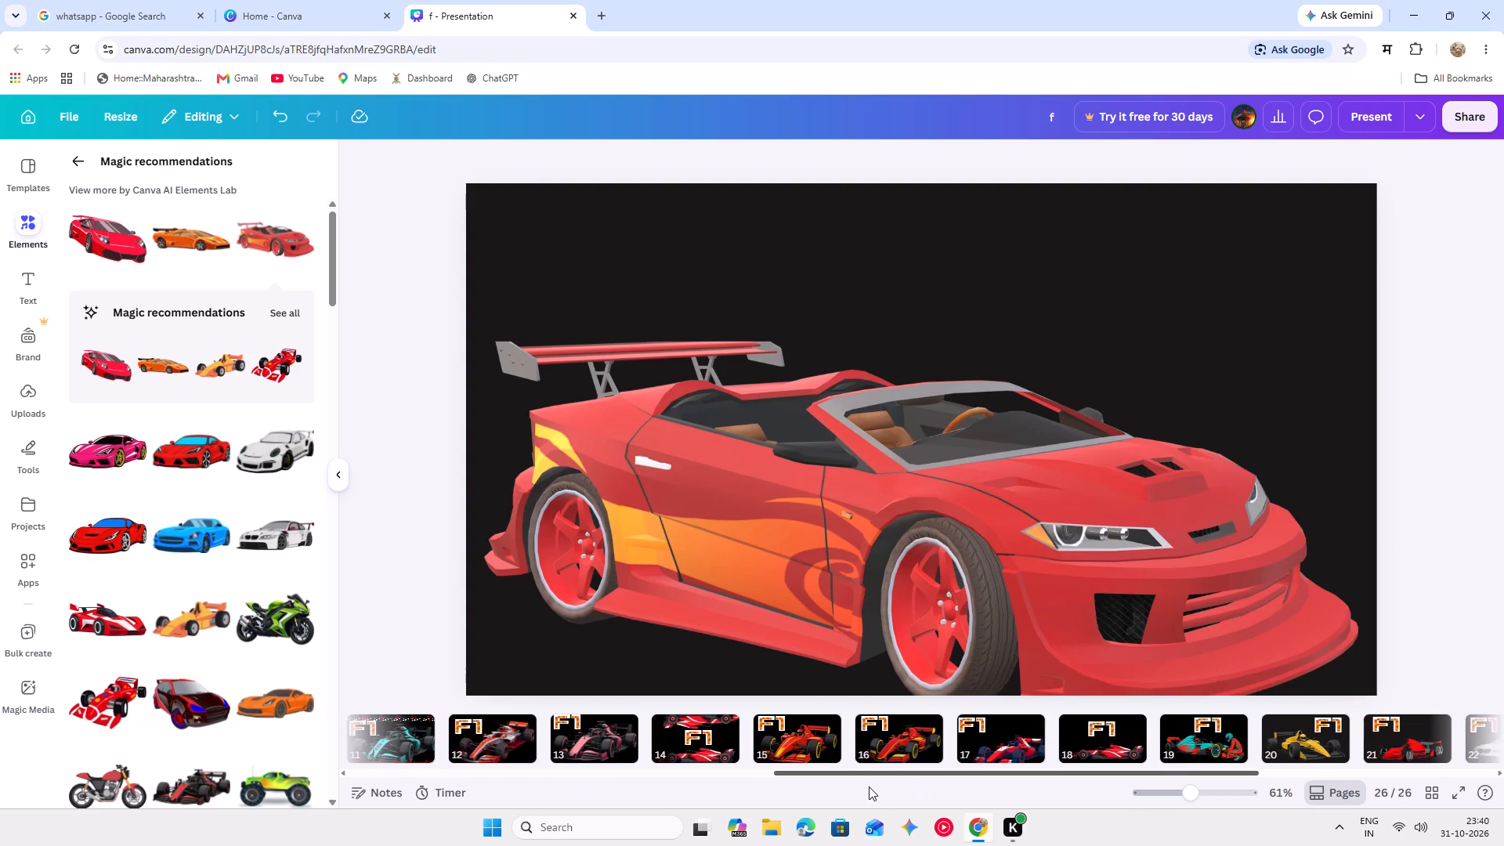
drag(869, 786, 866, 786)
click(717, 739)
click(1140, 518)
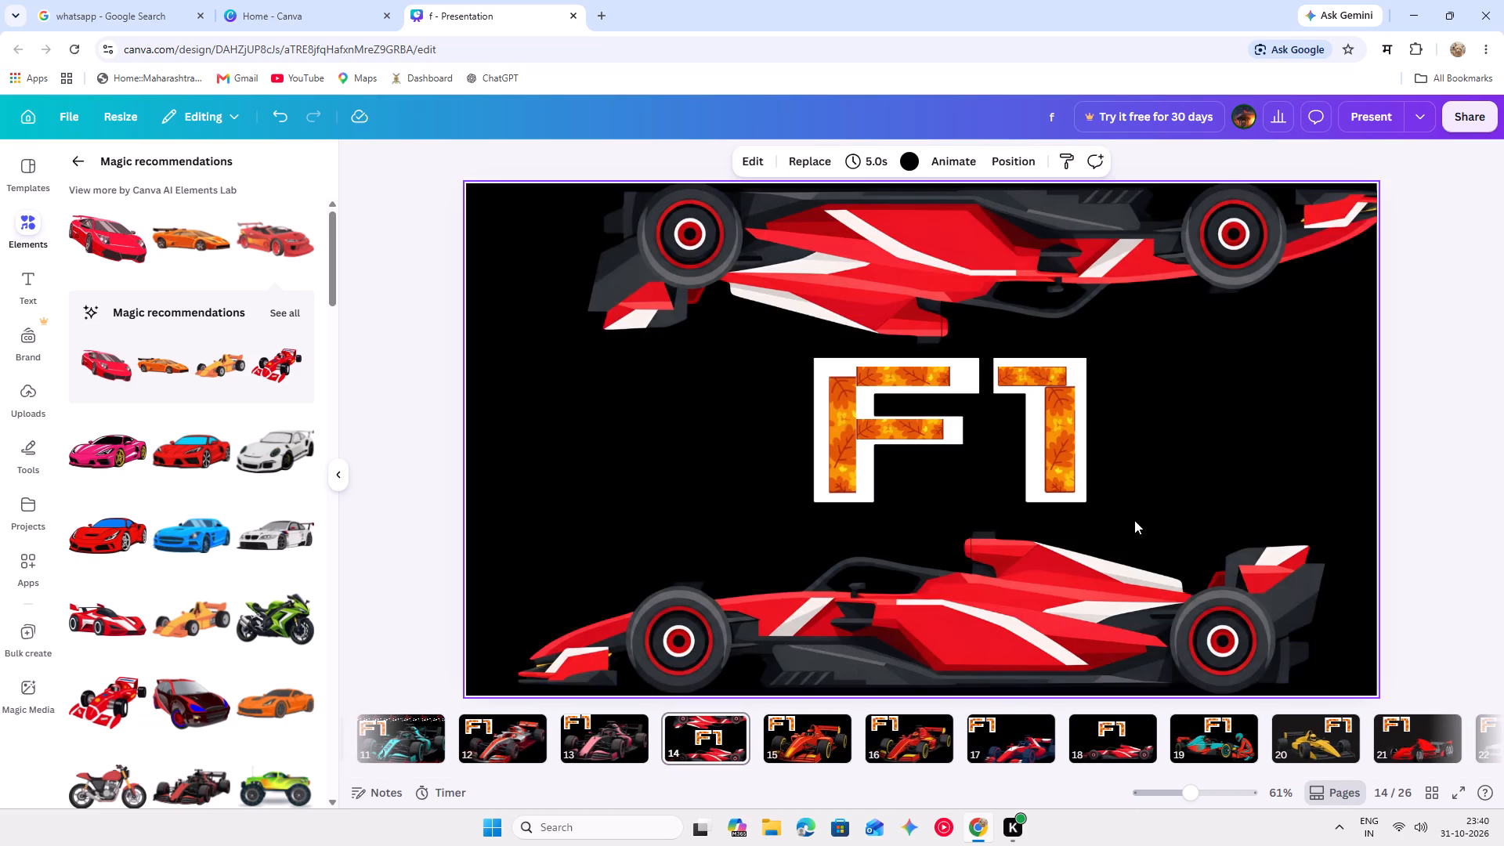
drag(1129, 522, 746, 375)
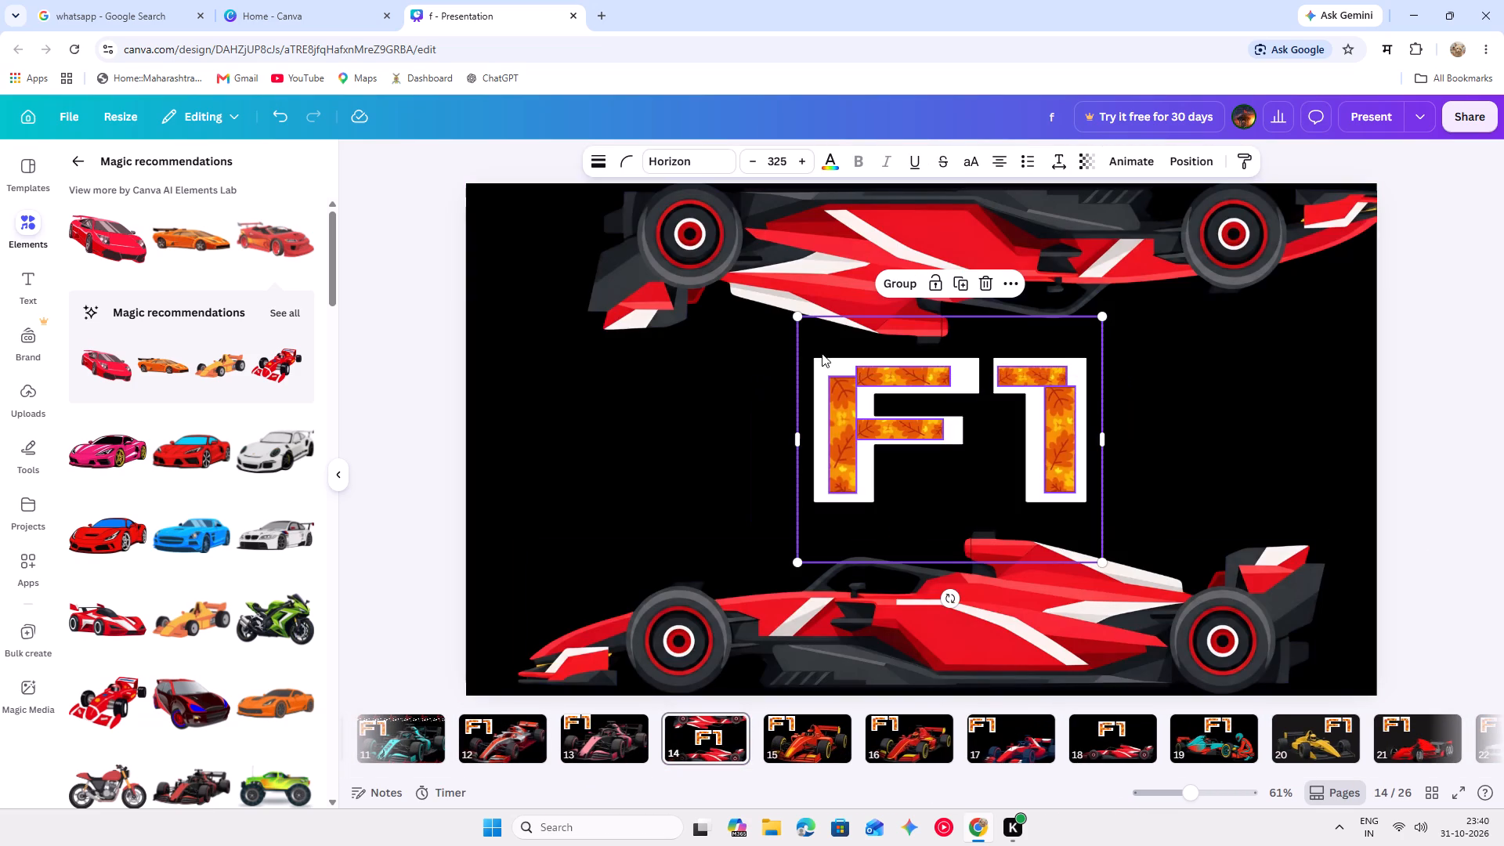
click(956, 282)
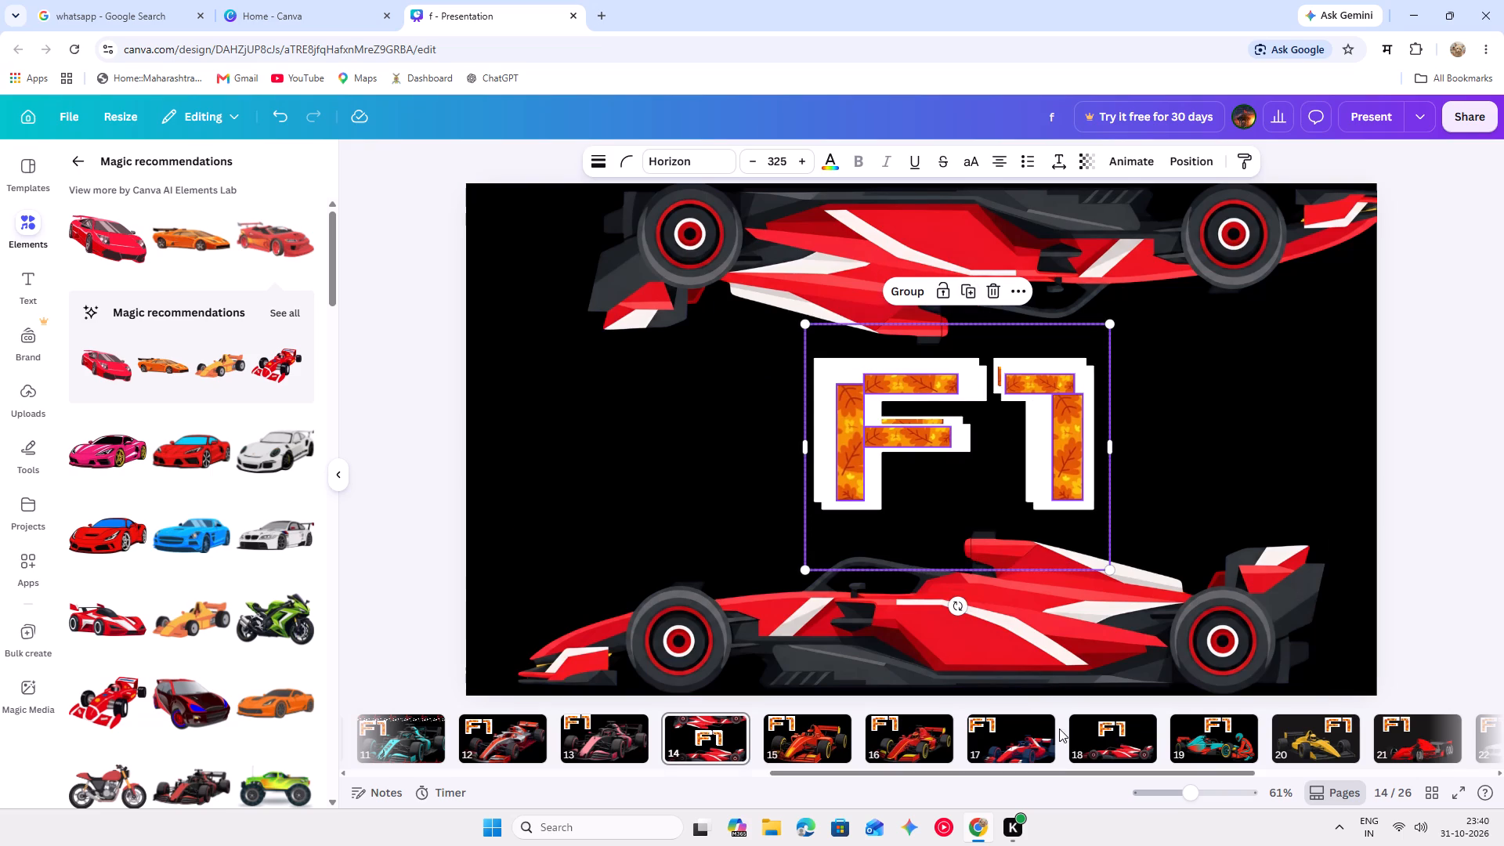
drag(1059, 769, 1356, 782)
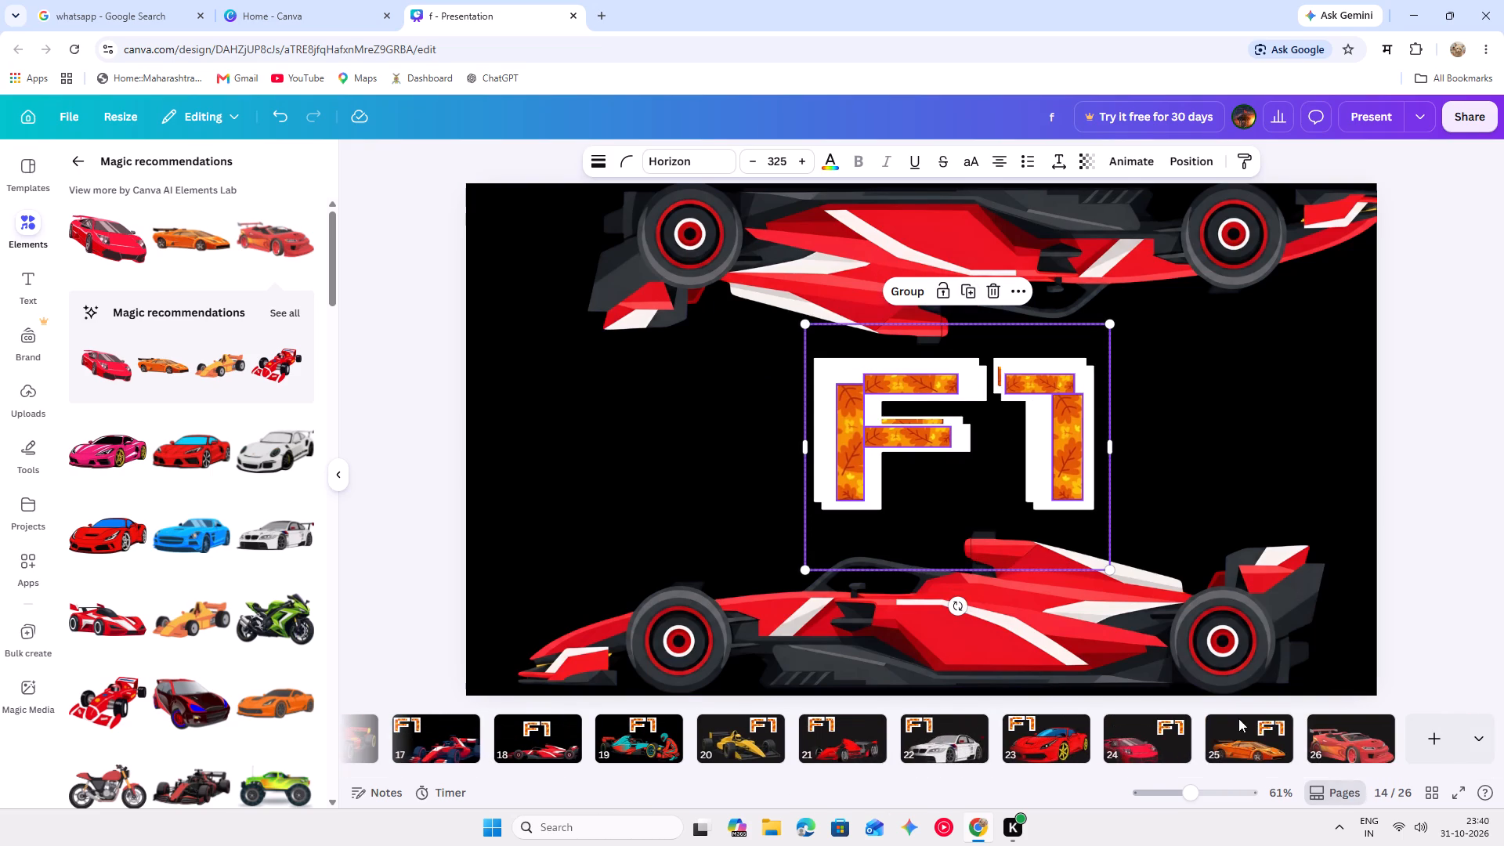
drag(1000, 482, 1347, 731)
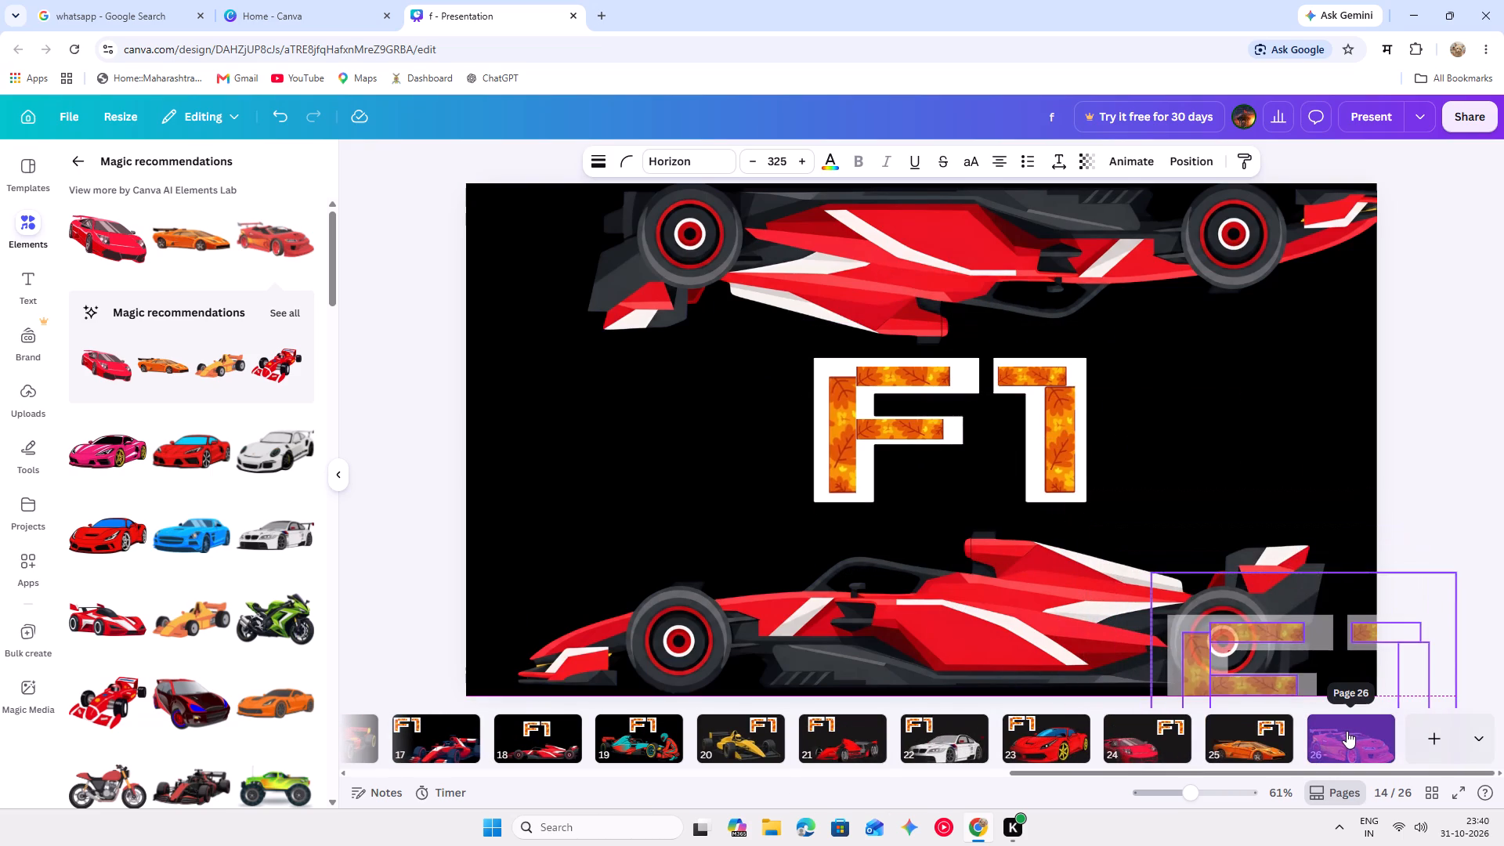
drag(1347, 731, 1237, 334)
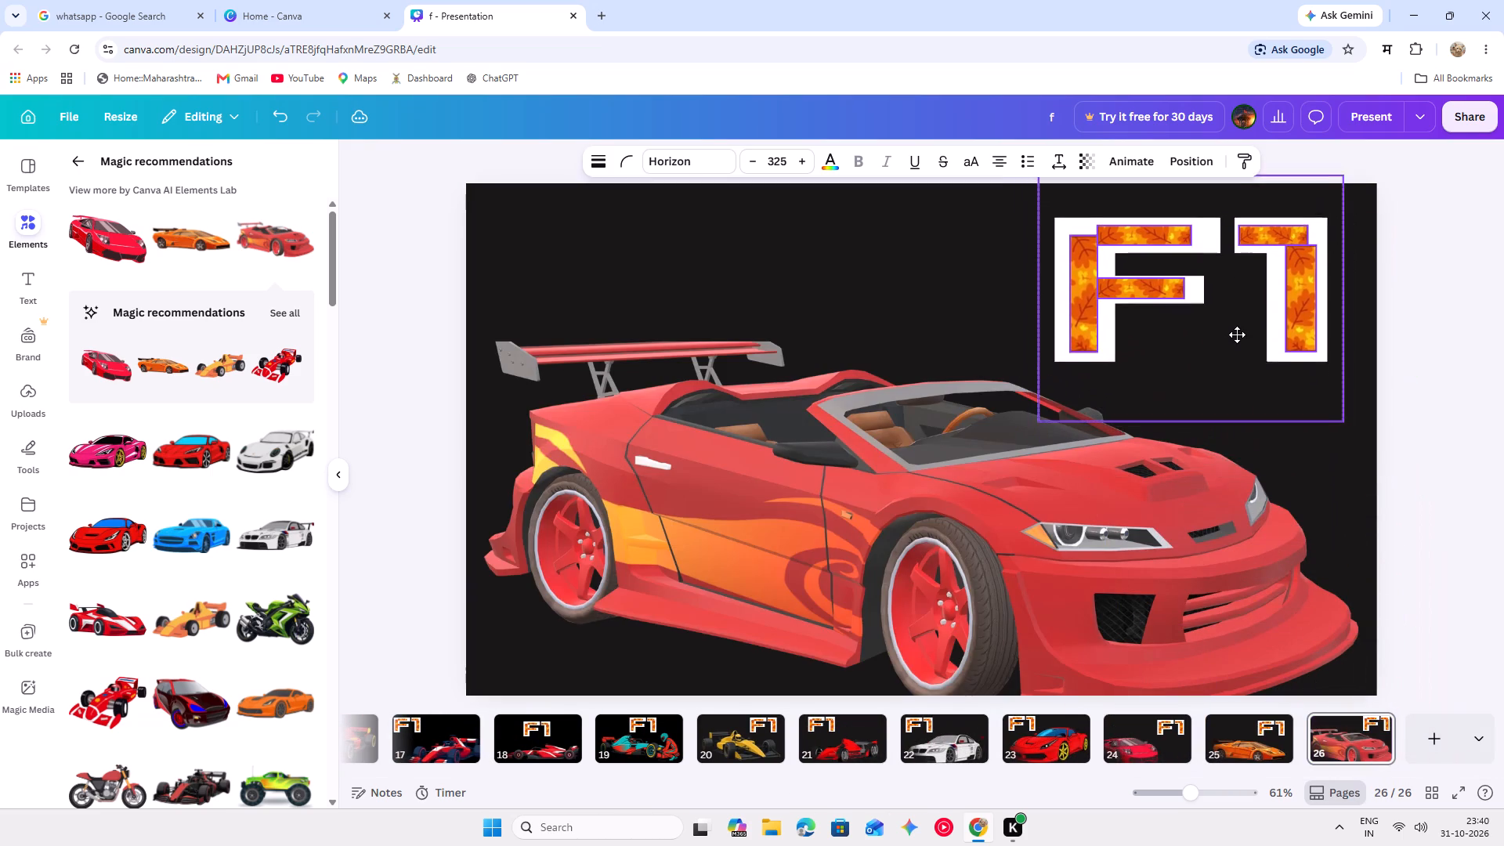
drag(1237, 334, 1241, 335)
click(1415, 534)
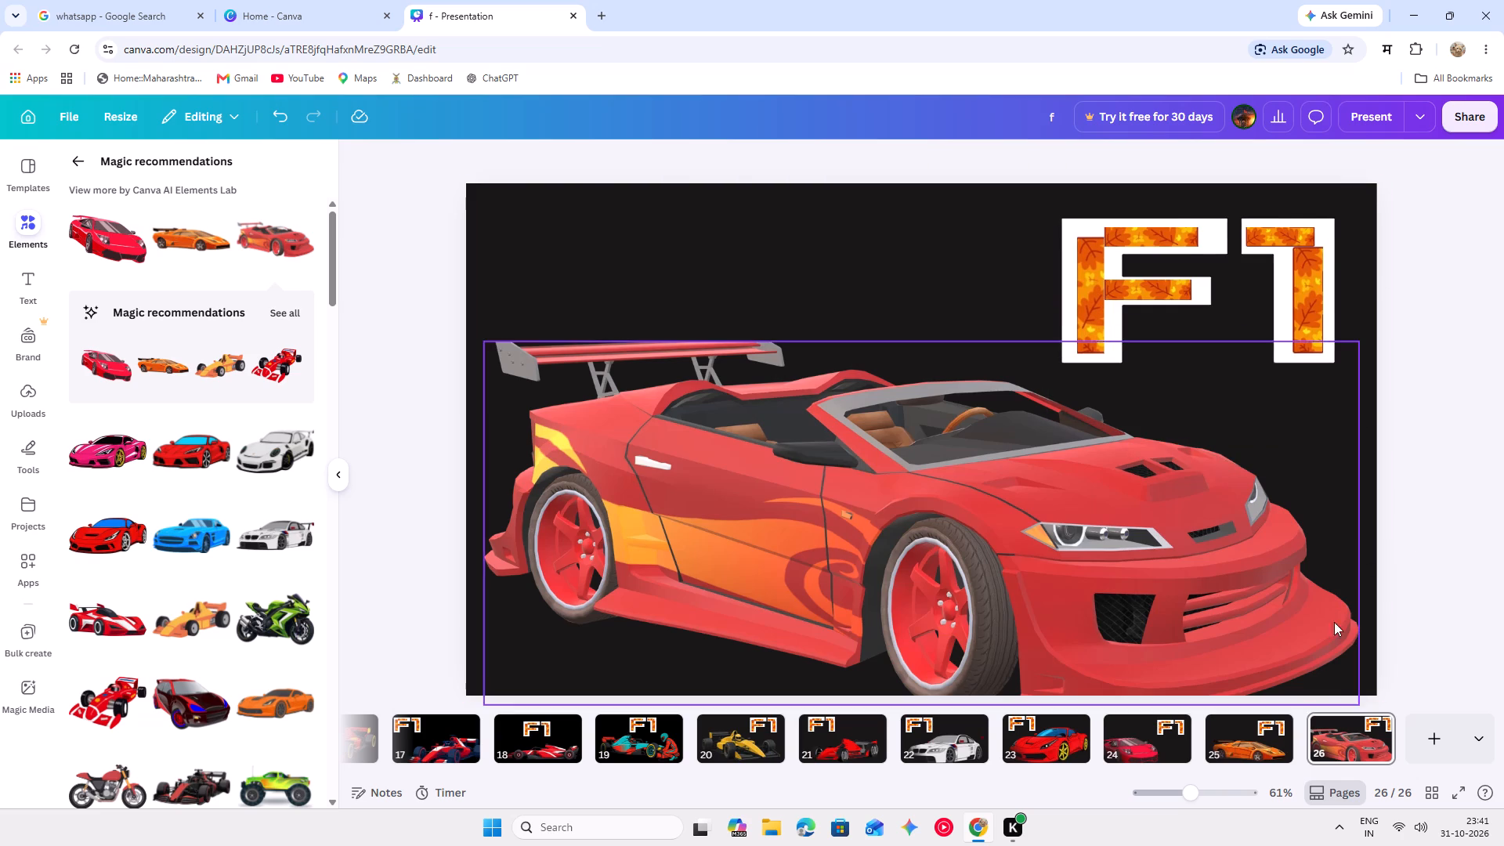
click(1420, 680)
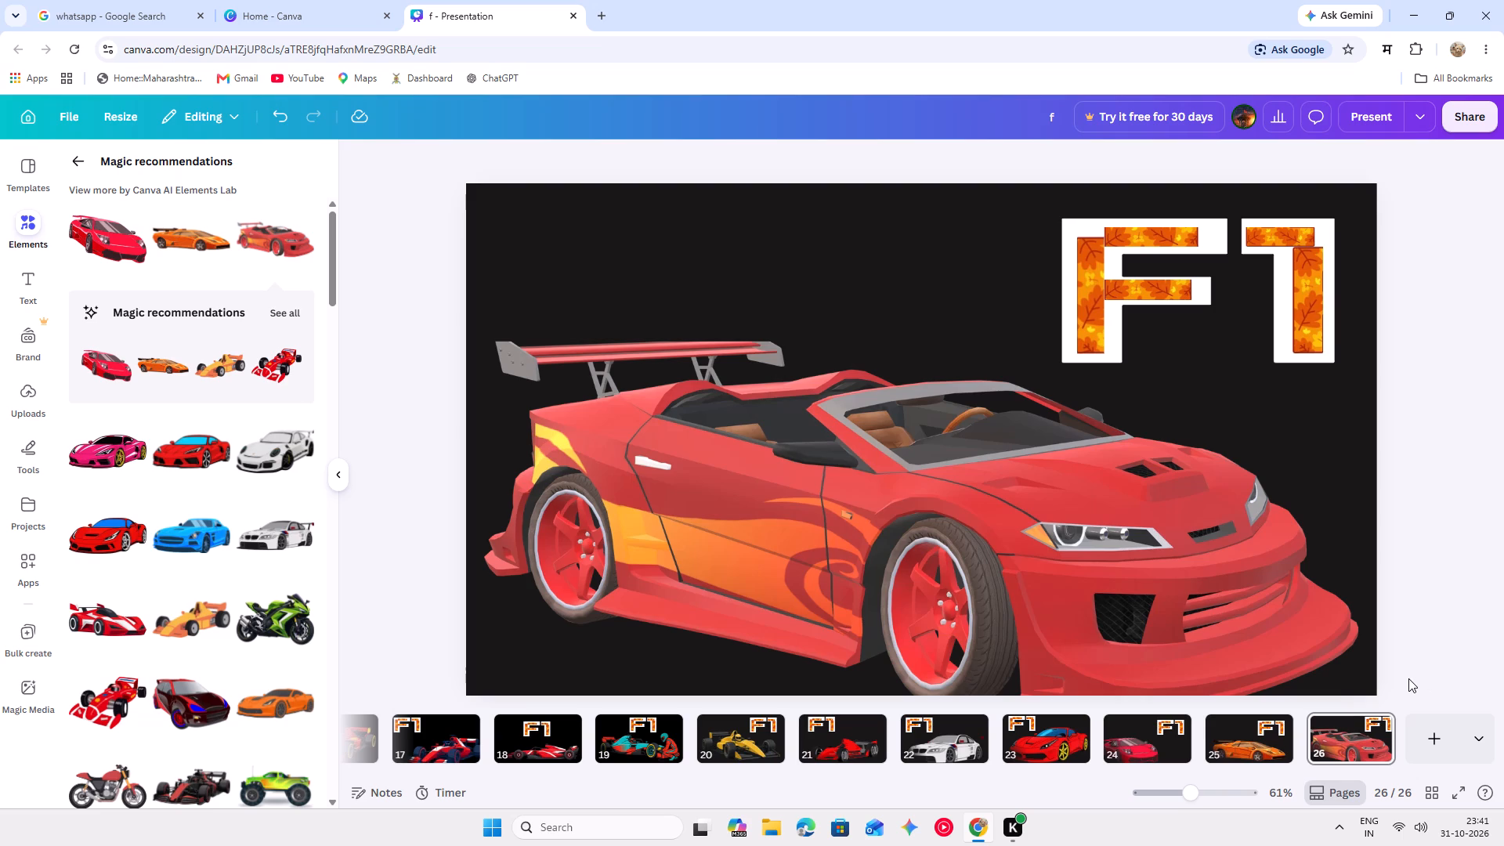
Add page 27 and insert the cartoon red Formula 1 car with a helmeted driver and white-striped front wing.
click(1411, 735)
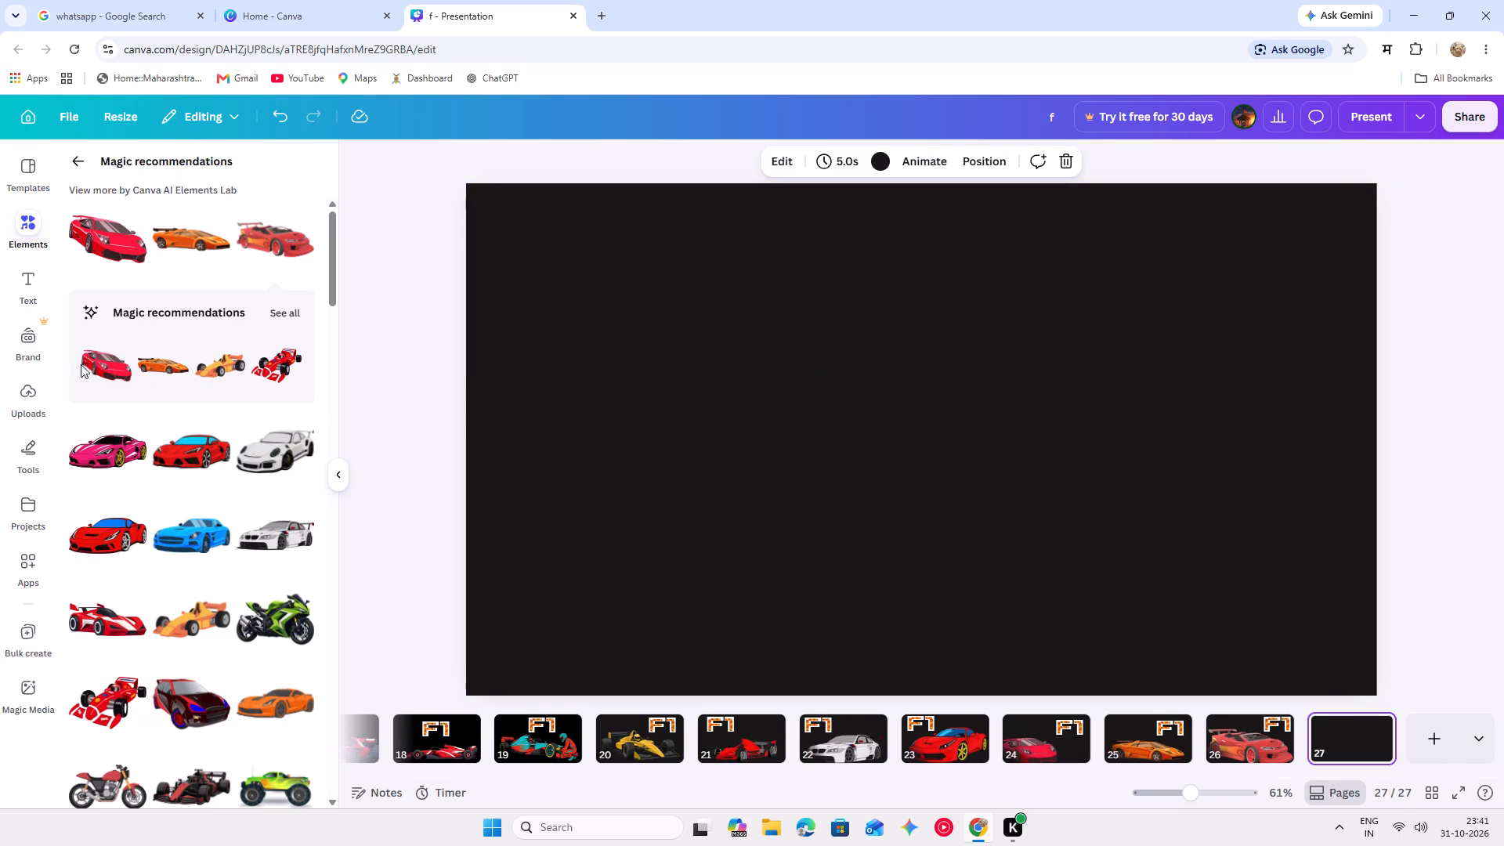
scroll(295, 475, down, 2)
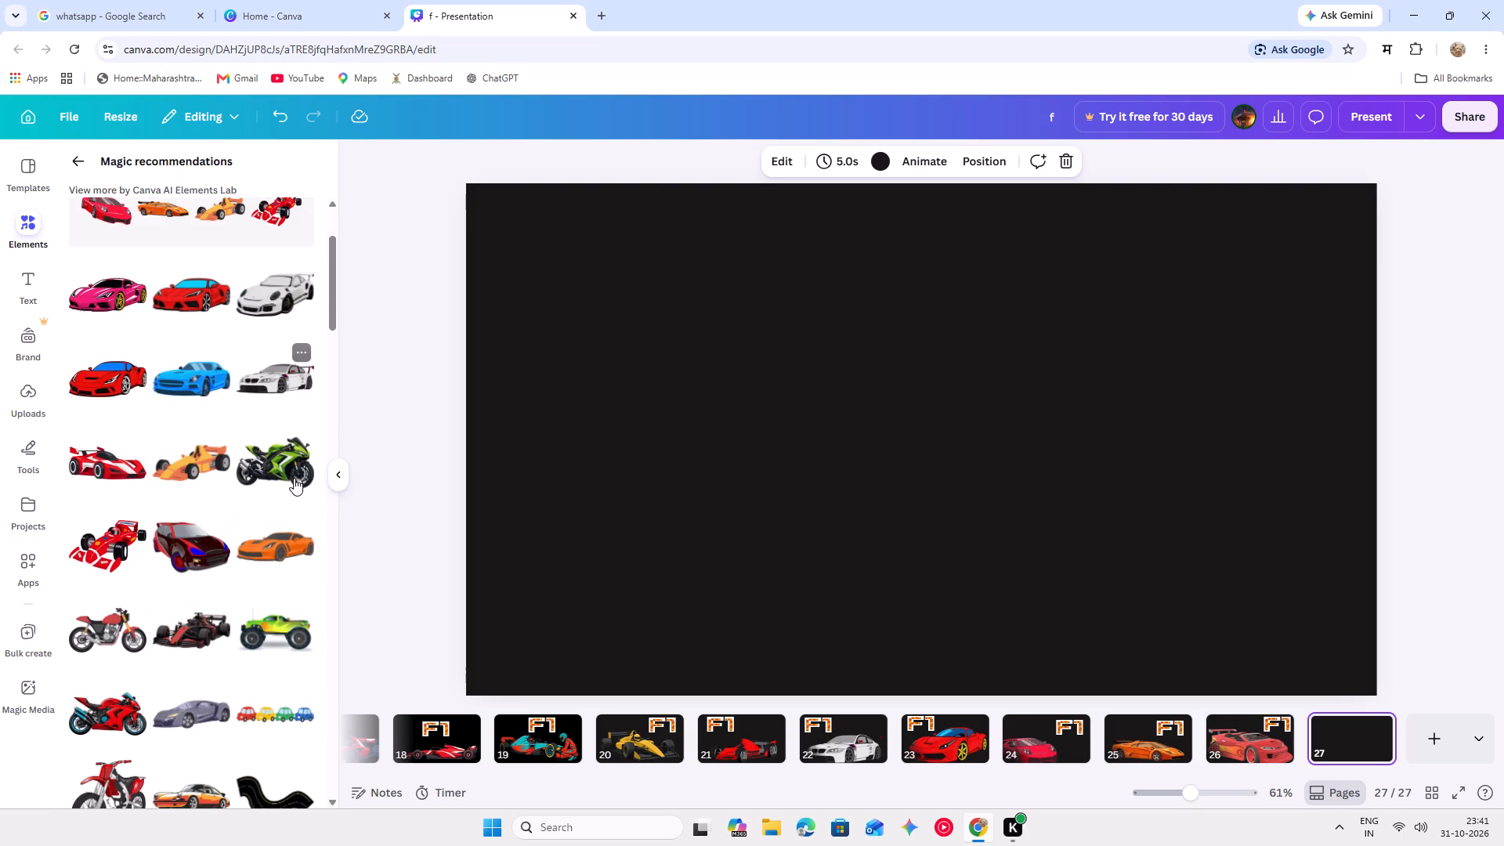
scroll(288, 478, down, 2)
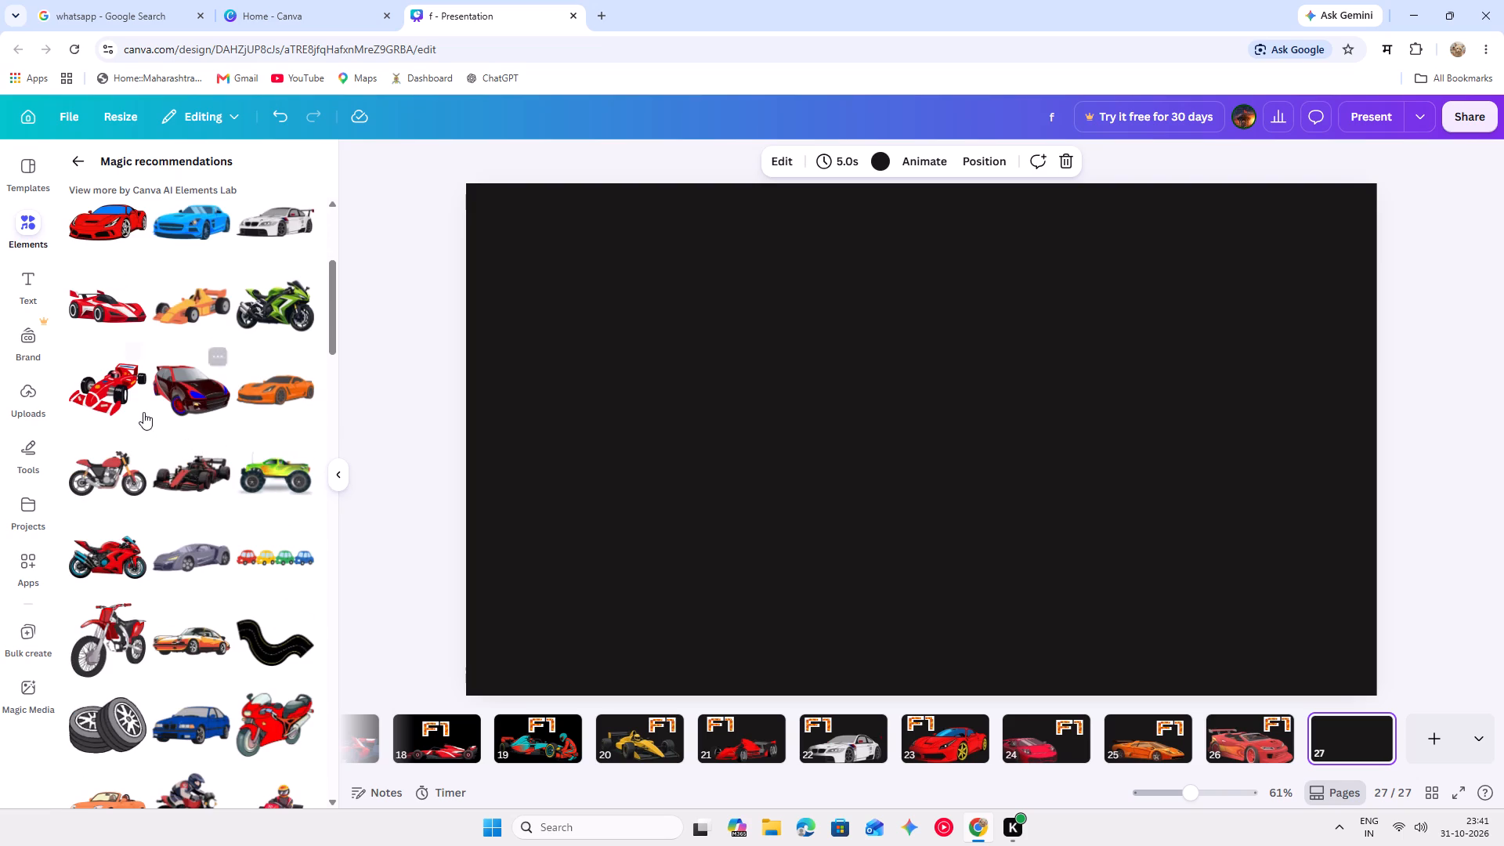
click(85, 396)
drag(926, 512, 851, 553)
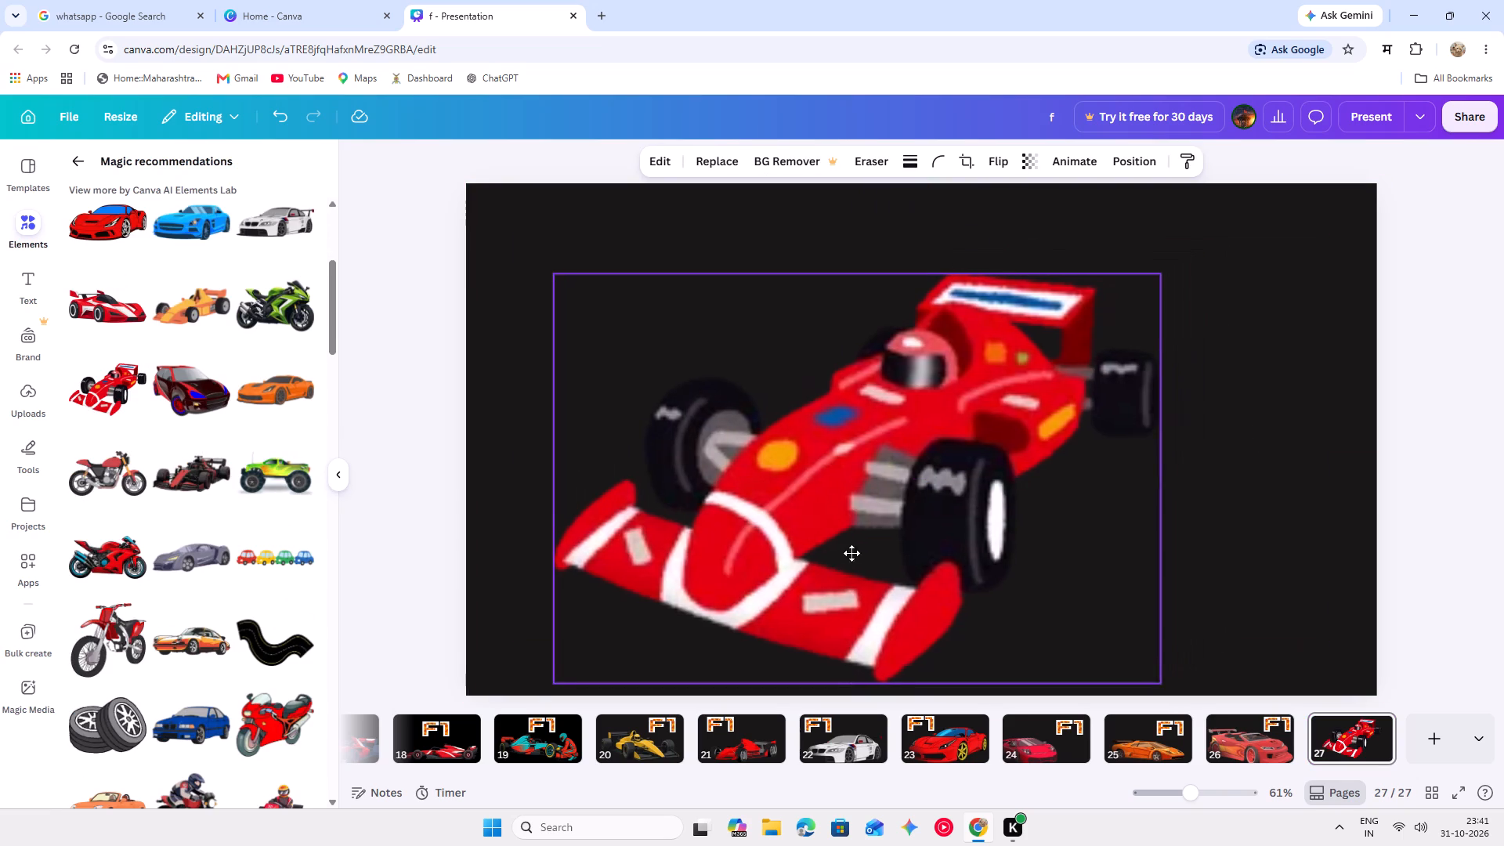
drag(851, 553, 848, 554)
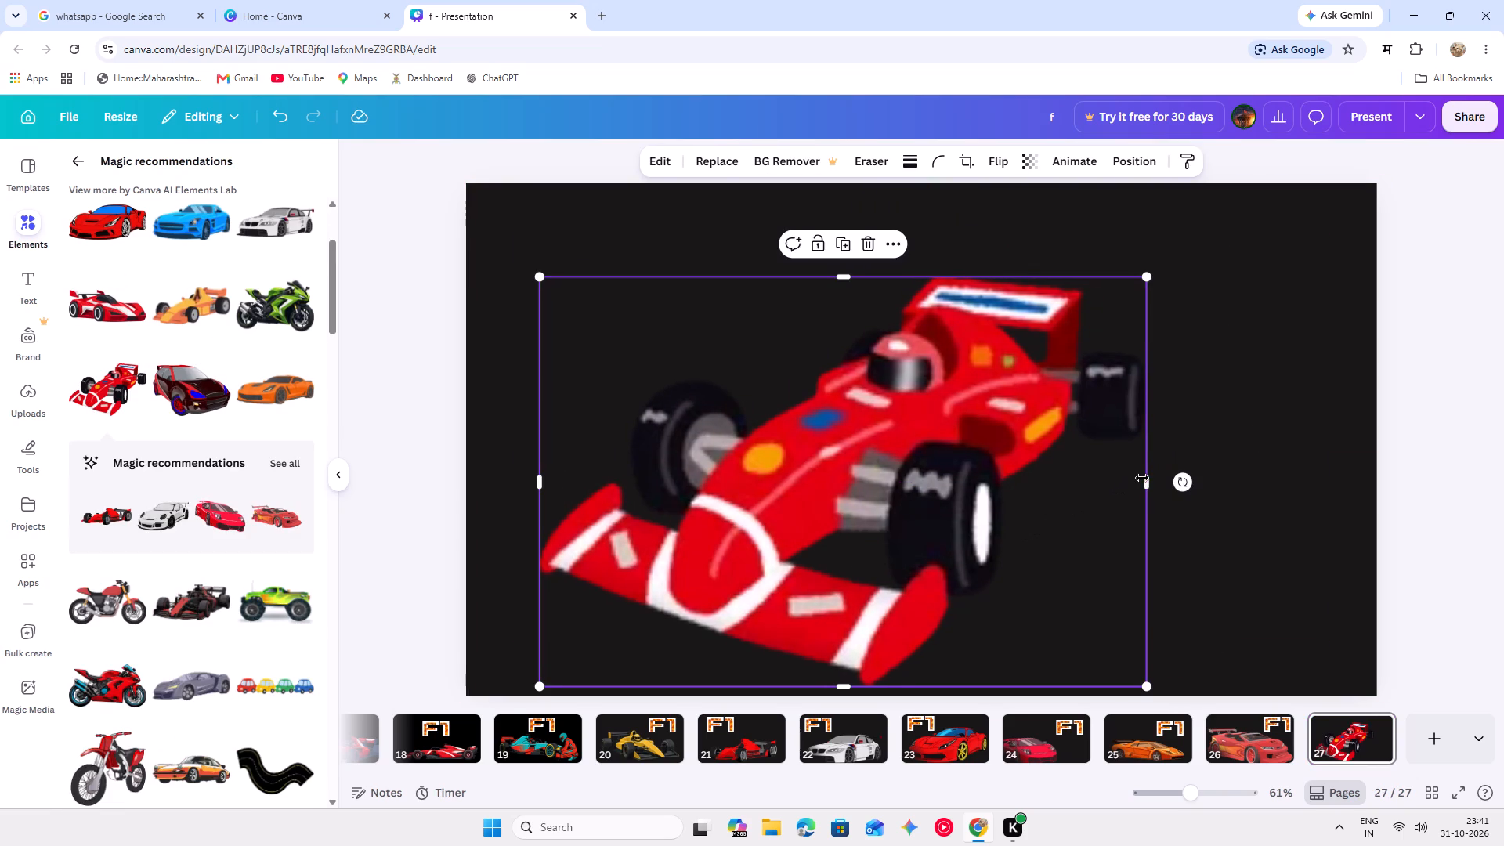
Resize page 27's car to about 1,120 wide and extend its frame up and down to uncover the rear and front wings.
drag(1142, 478, 1373, 478)
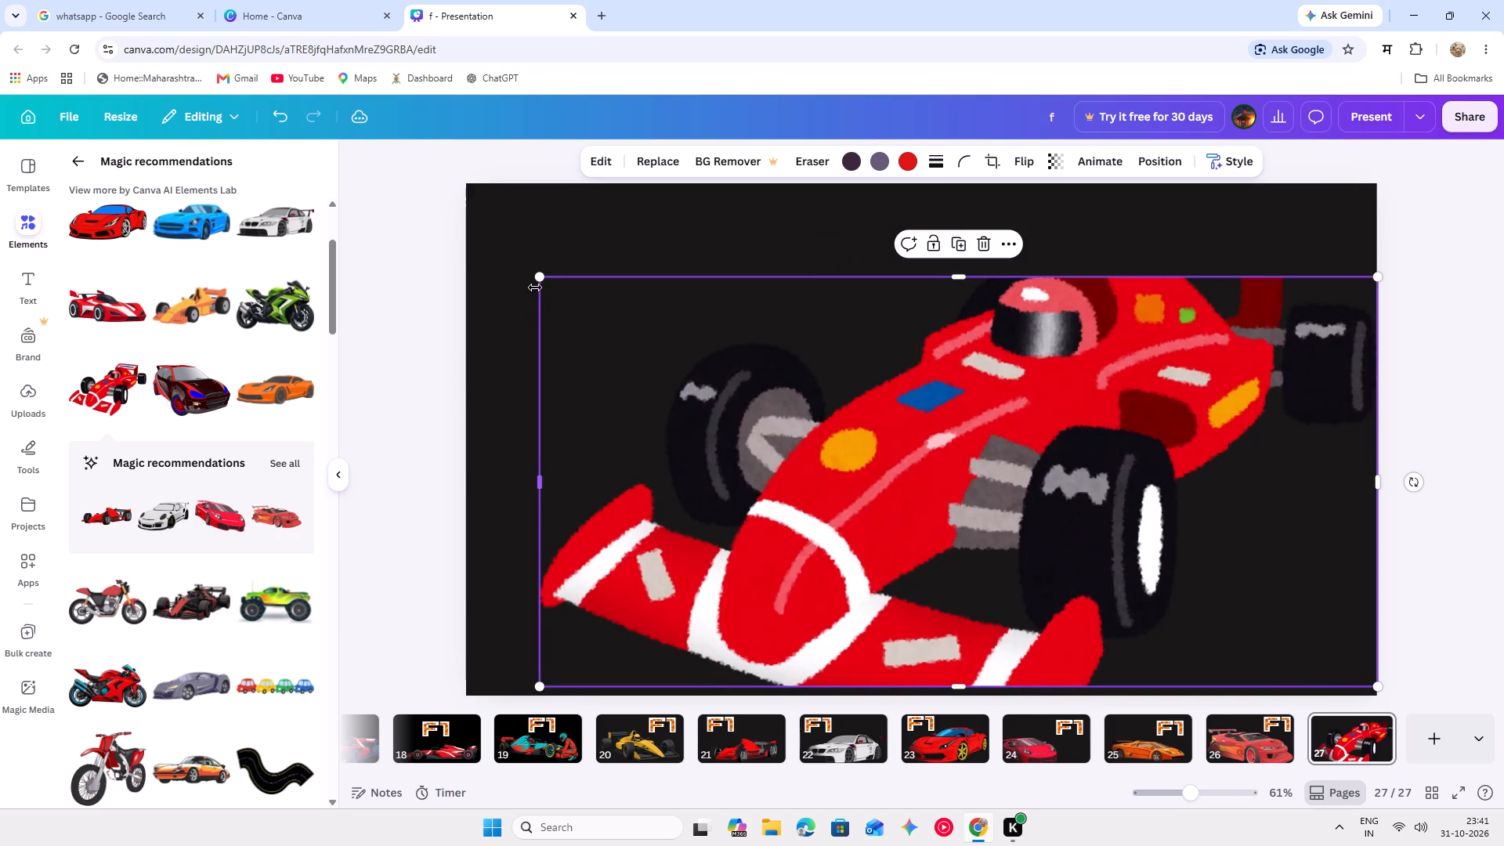
drag(538, 280, 666, 345)
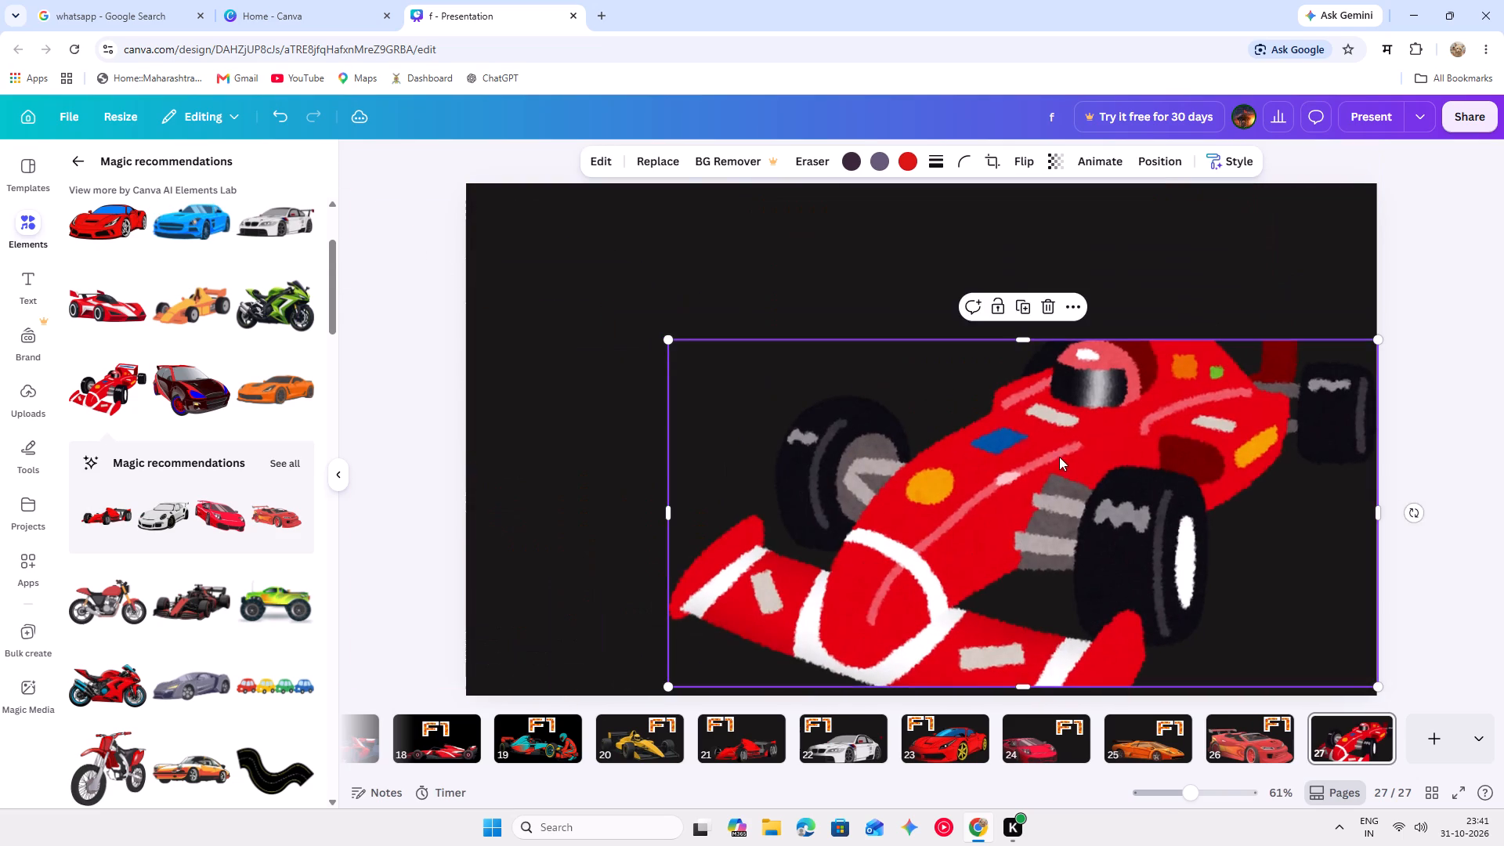
drag(1061, 457, 794, 458)
drag(909, 471, 1036, 393)
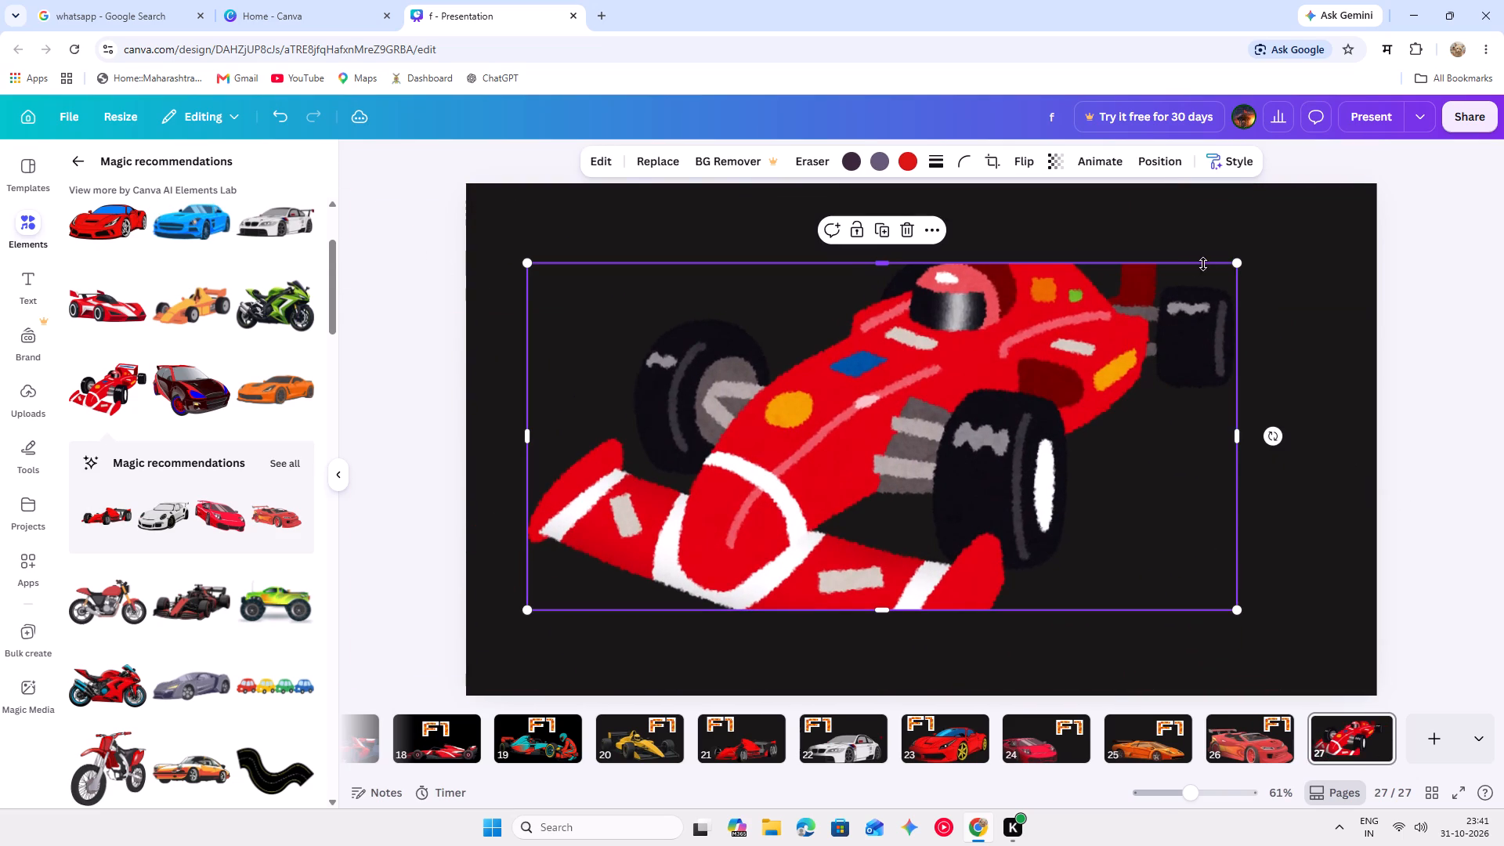
drag(1234, 265, 960, 422)
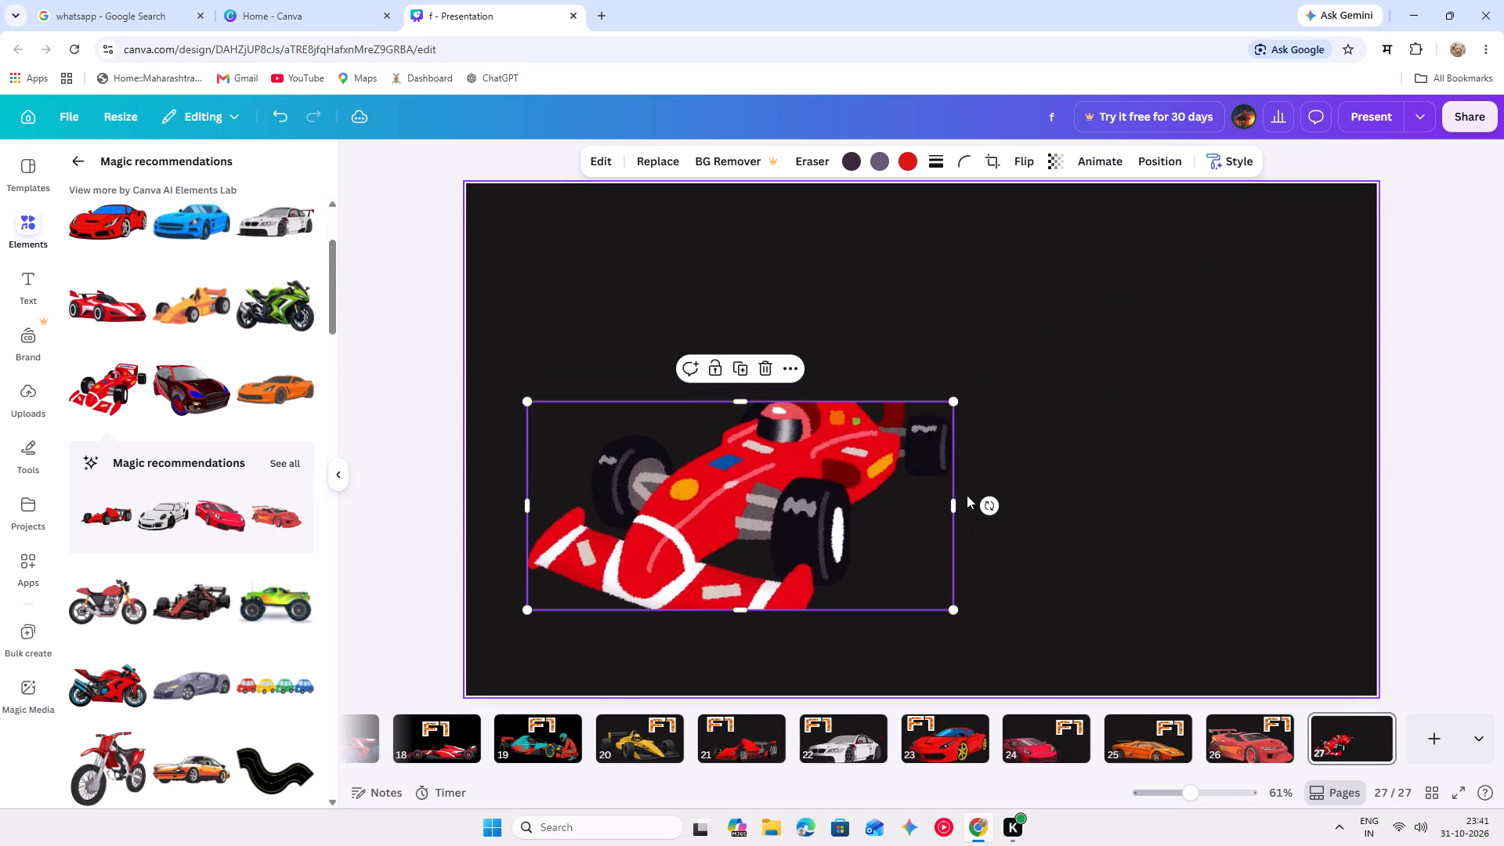
drag(960, 507, 1065, 496)
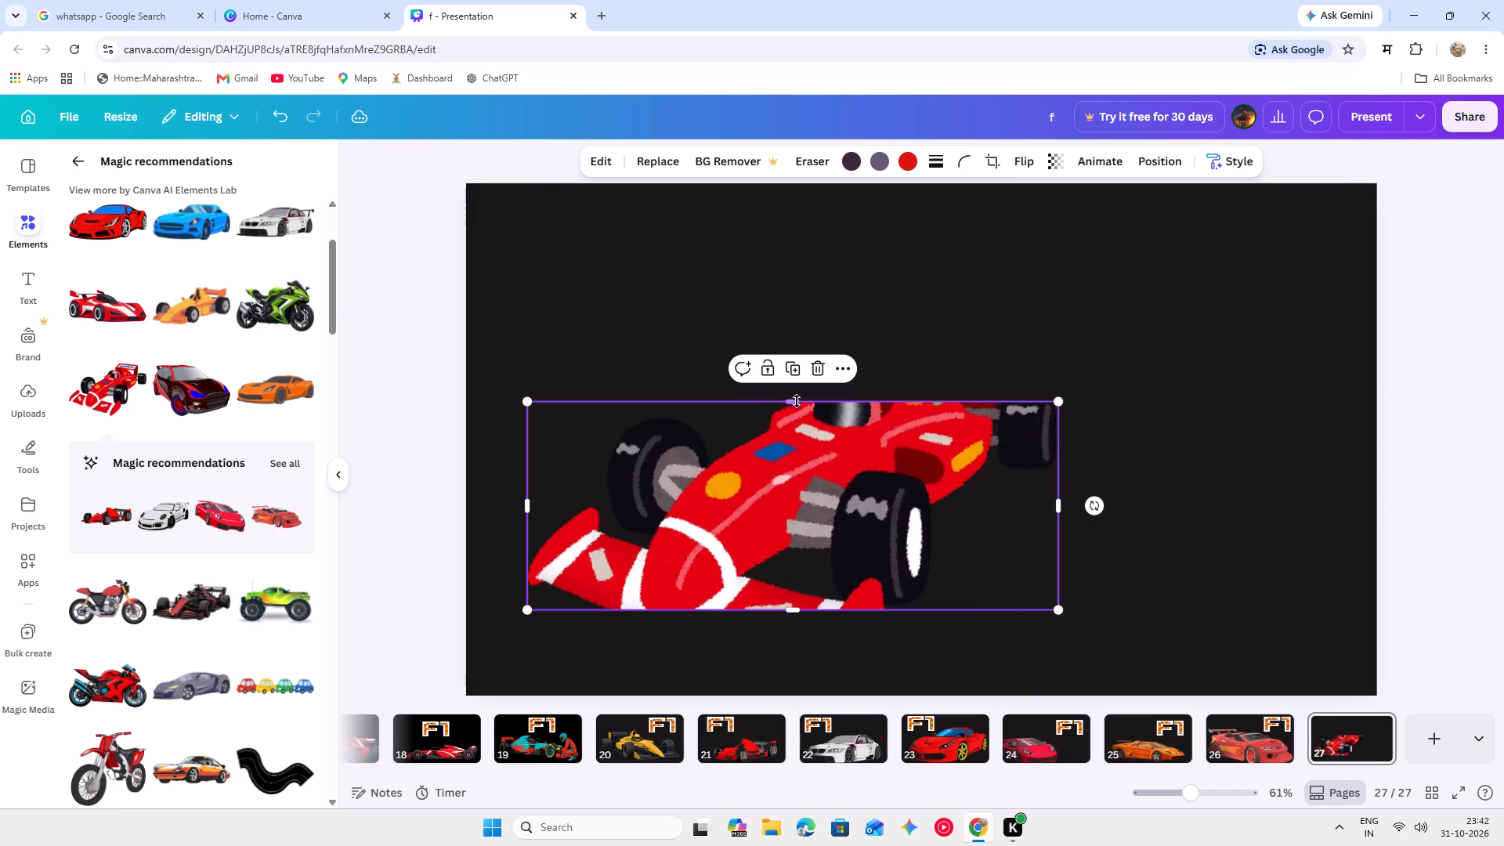
drag(797, 399, 820, 327)
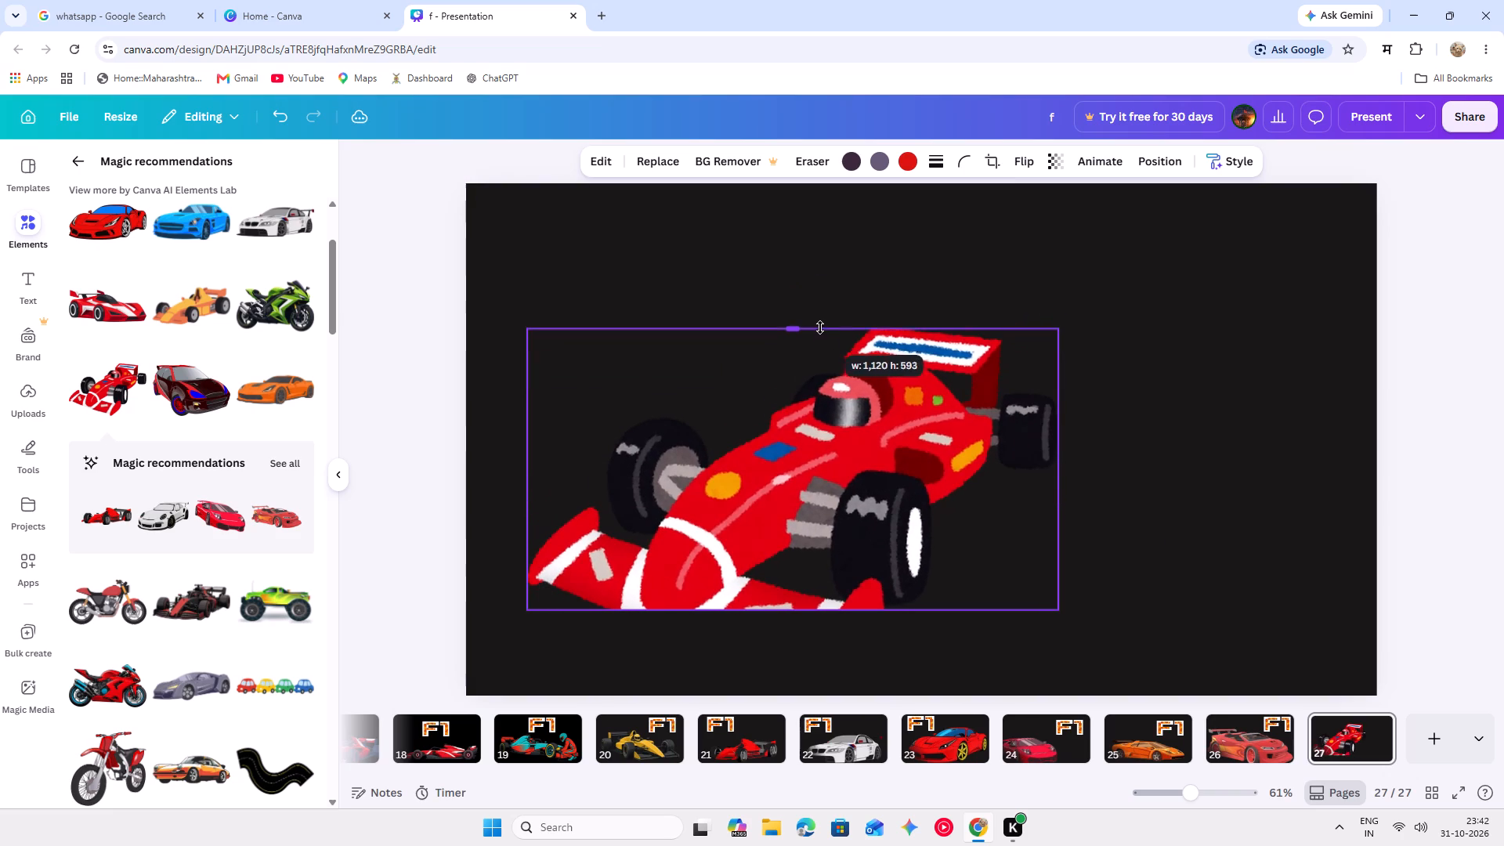
drag(820, 327, 821, 328)
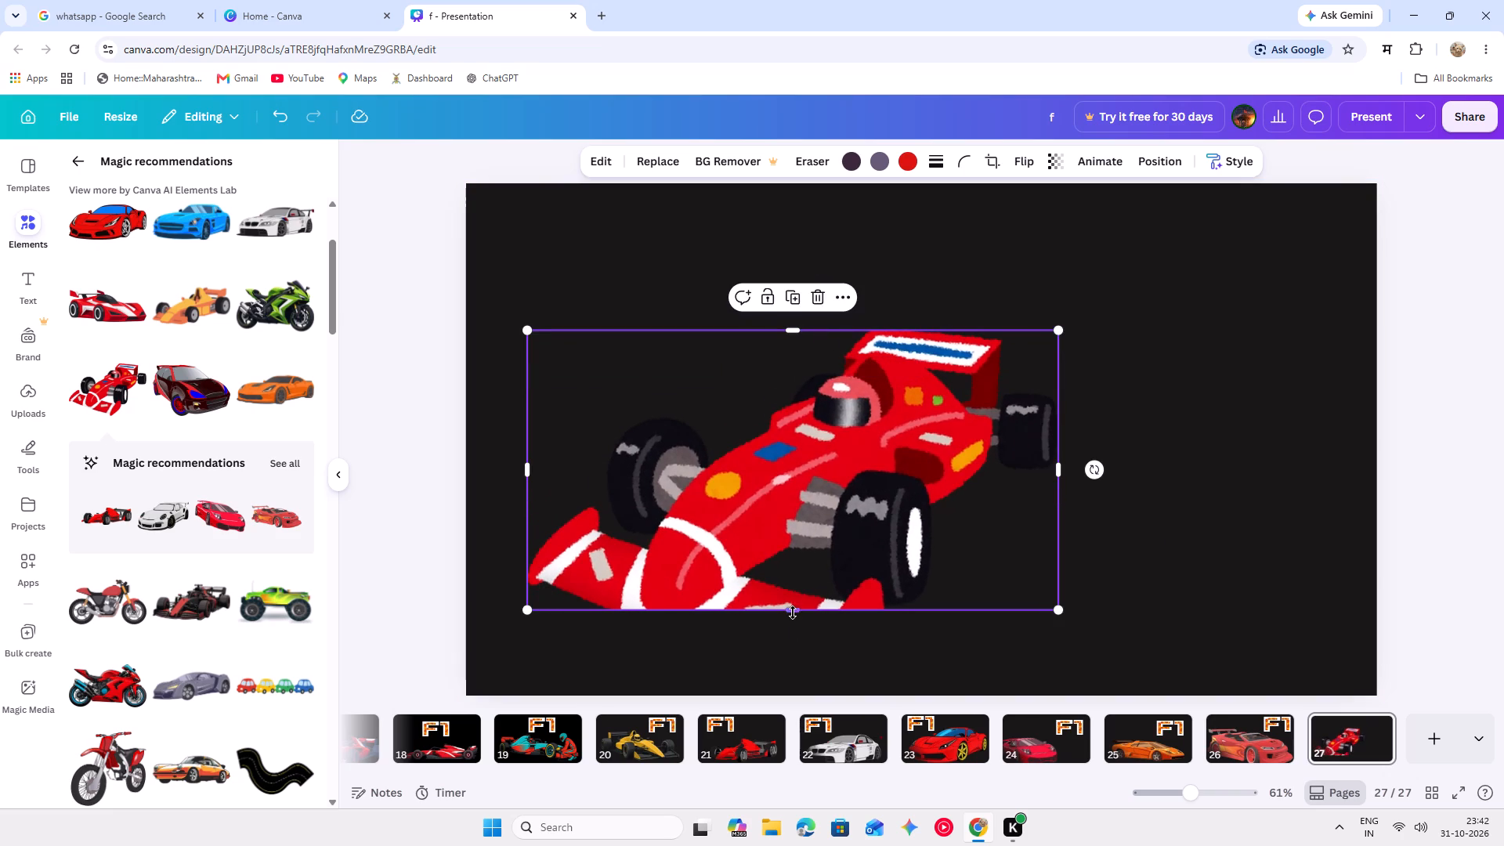
drag(793, 613, 794, 650)
Move page 27's car right and slightly down, into the lower middle of the page.
click(987, 575)
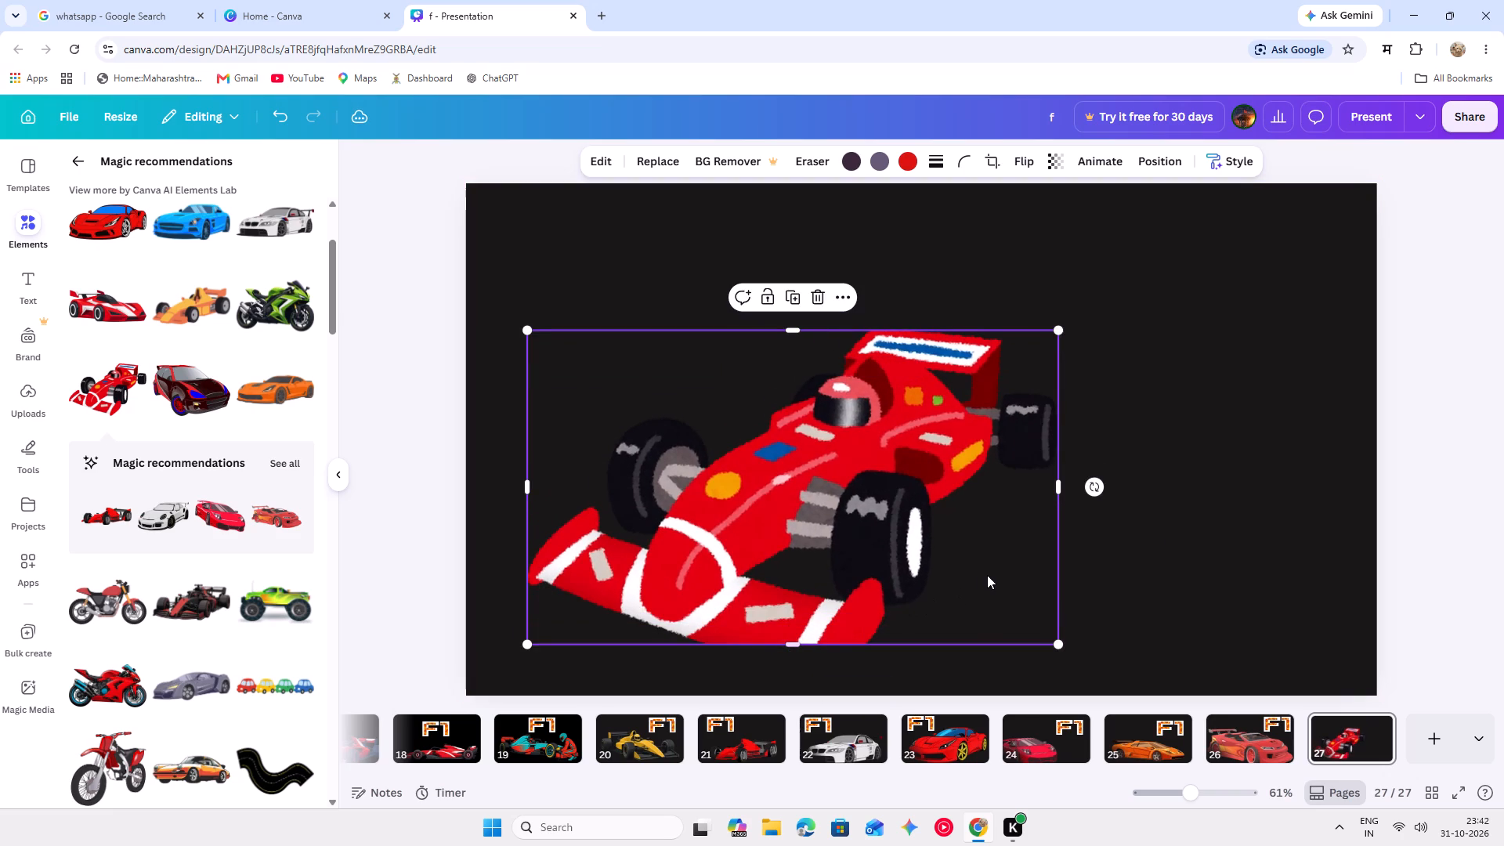
click(988, 575)
click(1180, 552)
drag(962, 616, 1054, 622)
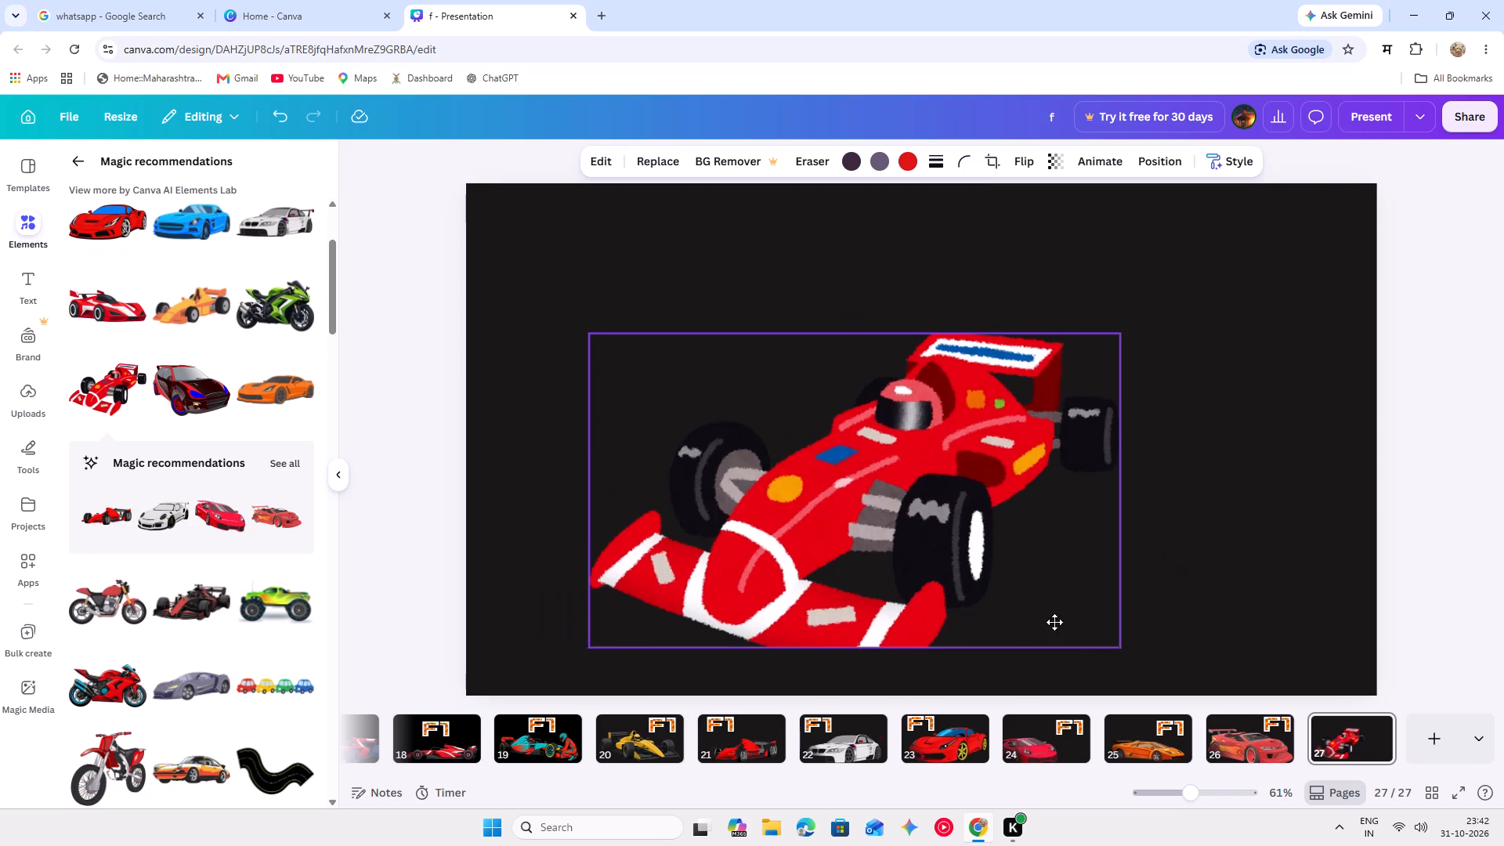
drag(1054, 622, 1076, 628)
drag(1076, 628, 1085, 635)
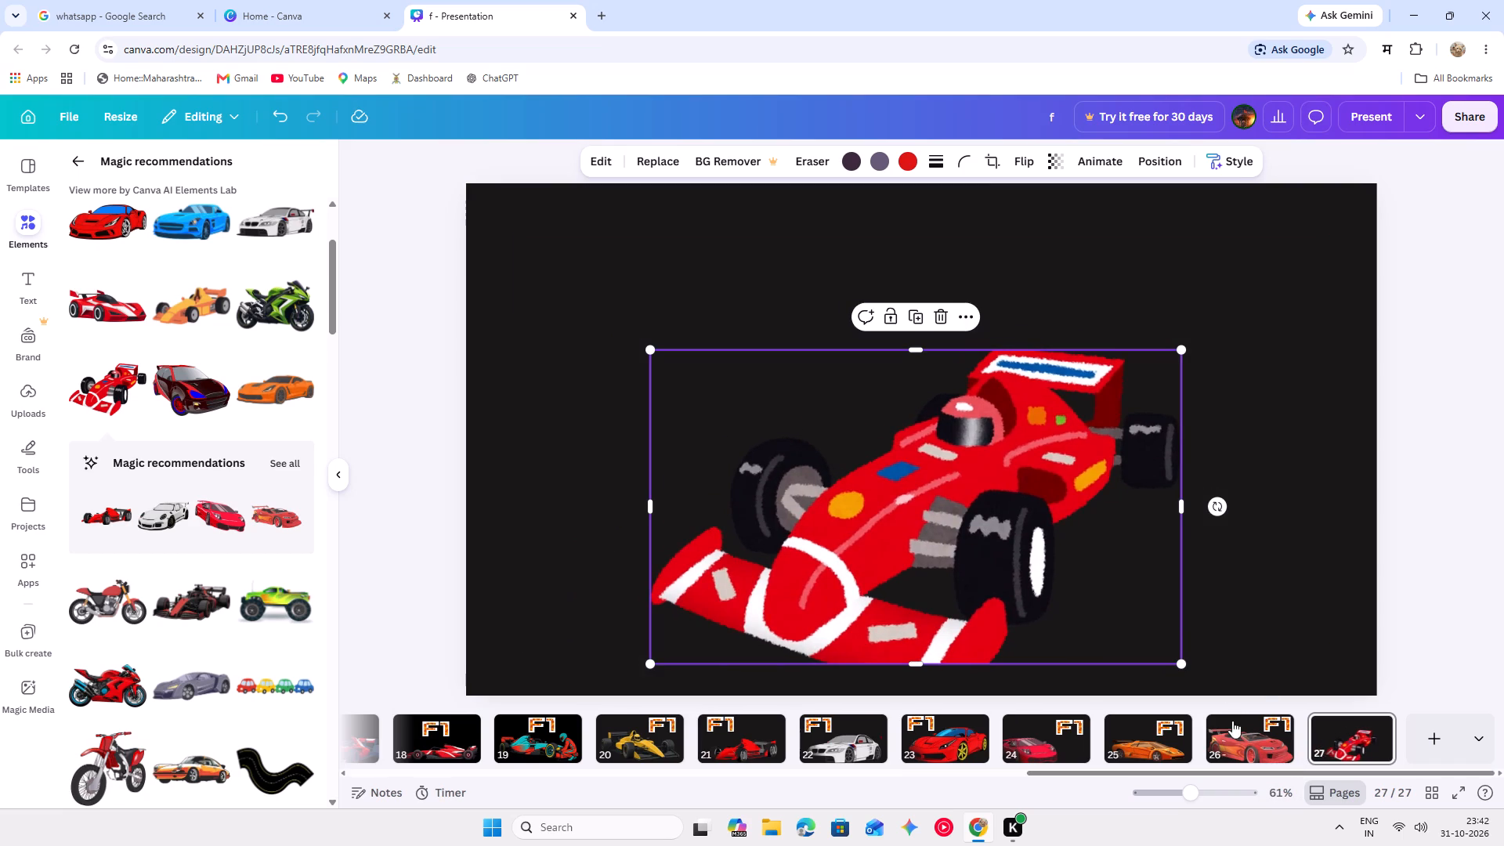
click(898, 492)
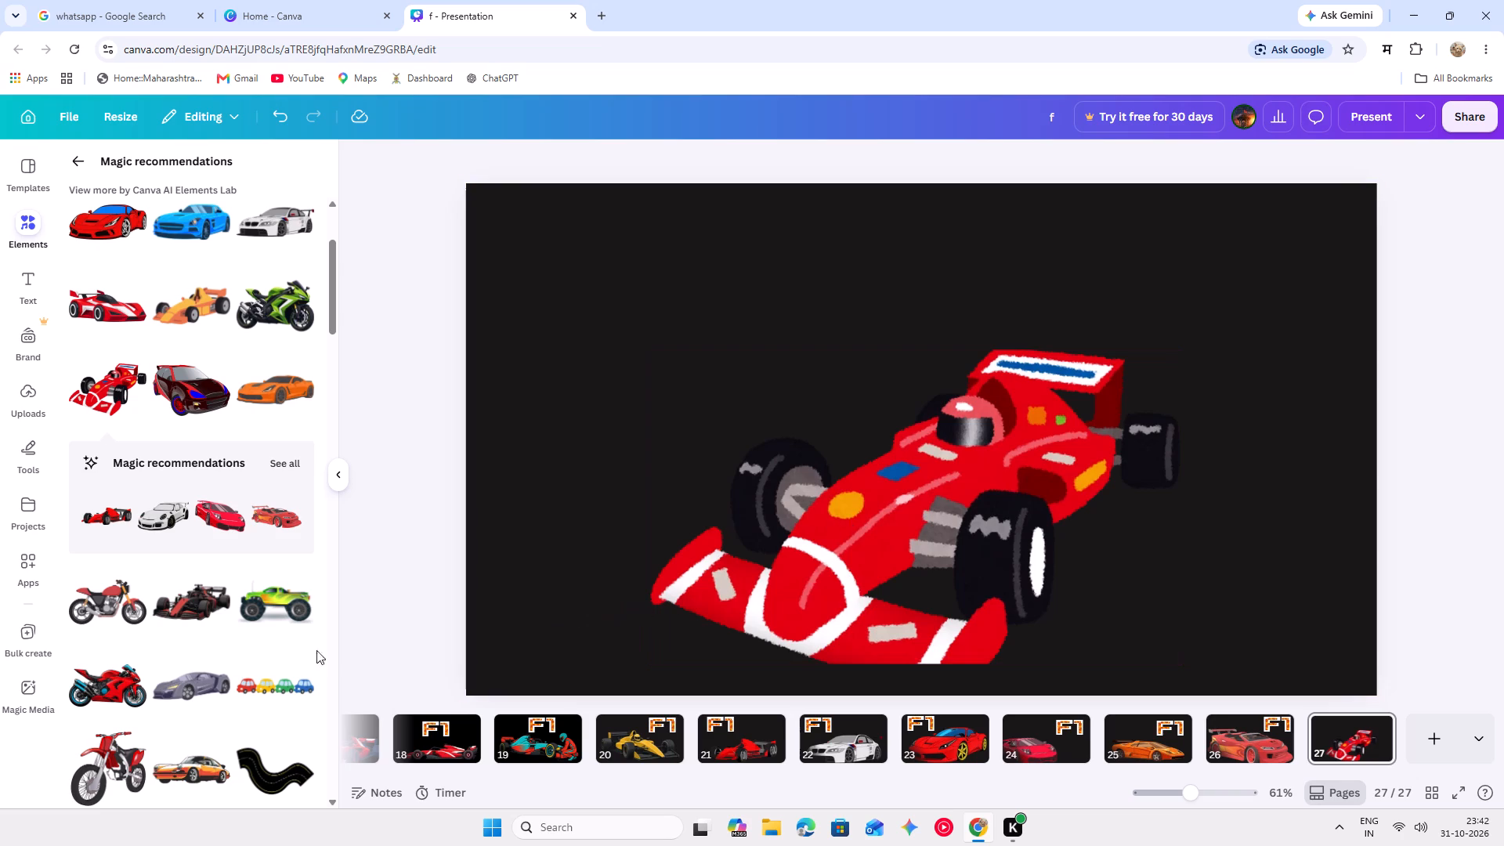
Look through the recommended graphics for further car and racing illustrations.
scroll(266, 667, down, 2)
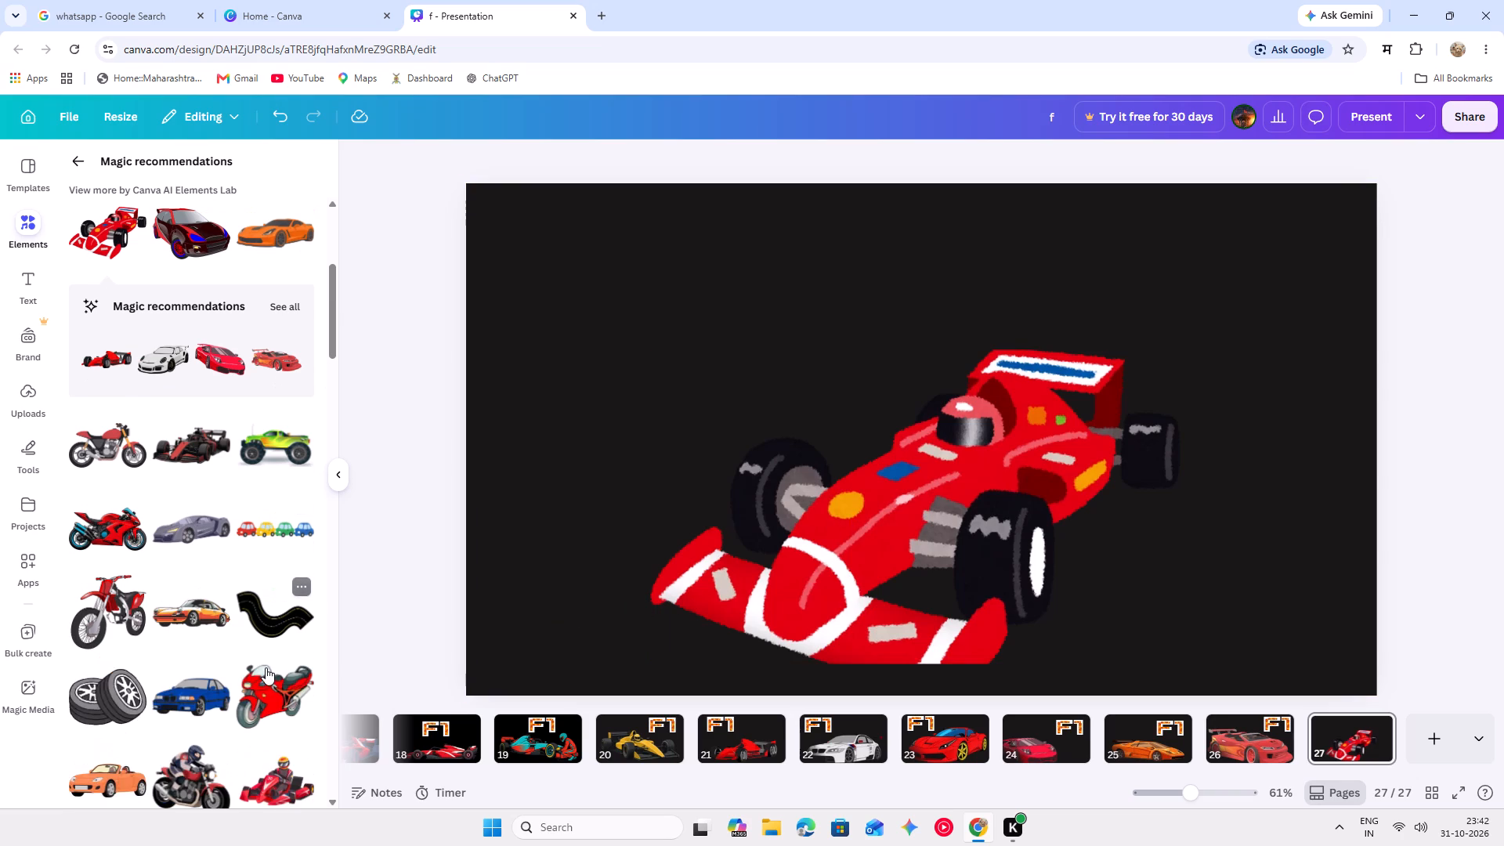
scroll(260, 668, down, 7)
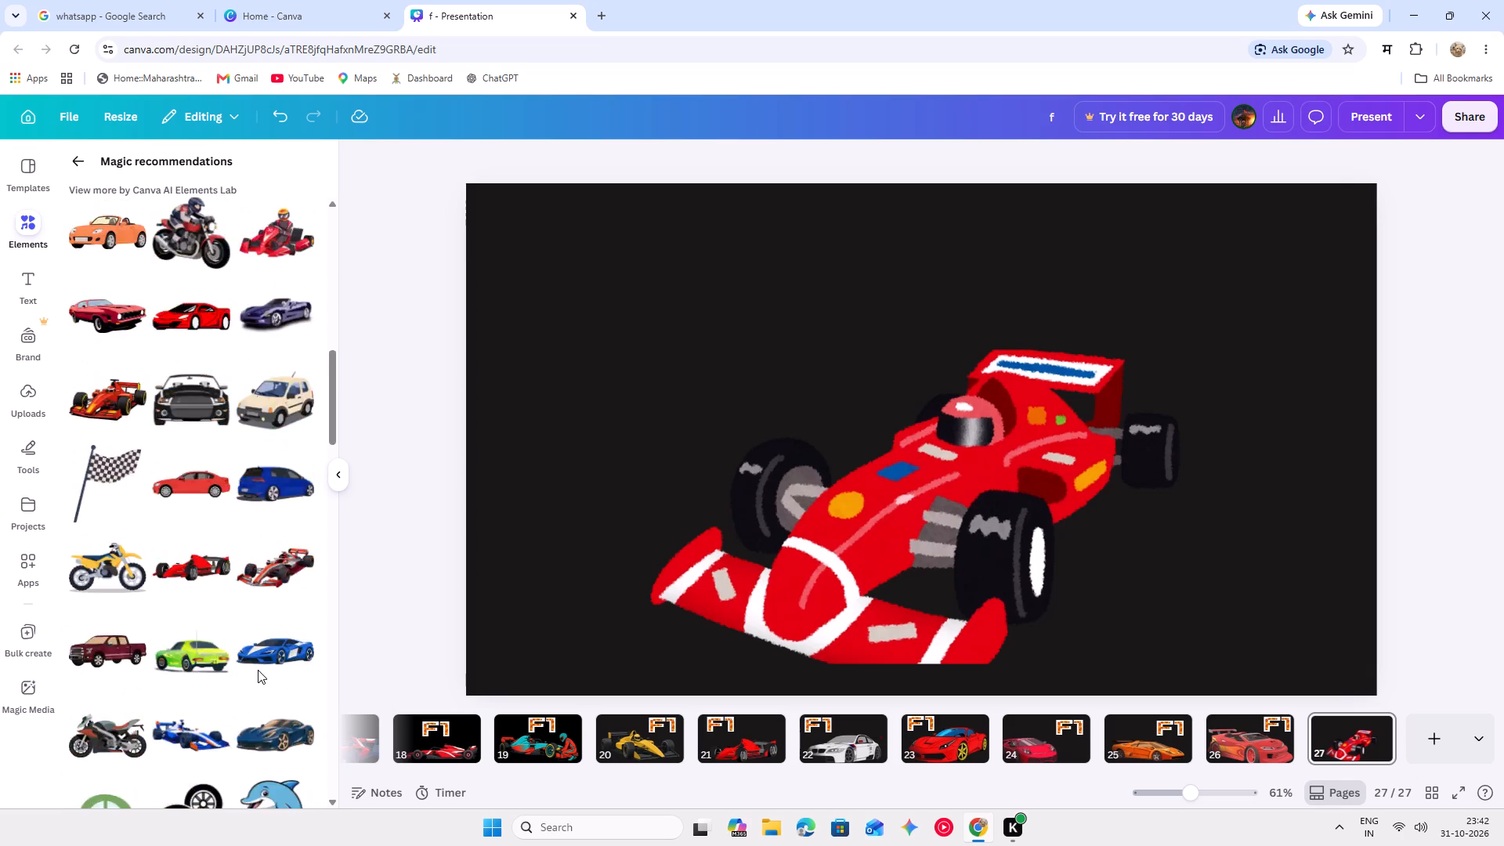
scroll(258, 670, down, 6)
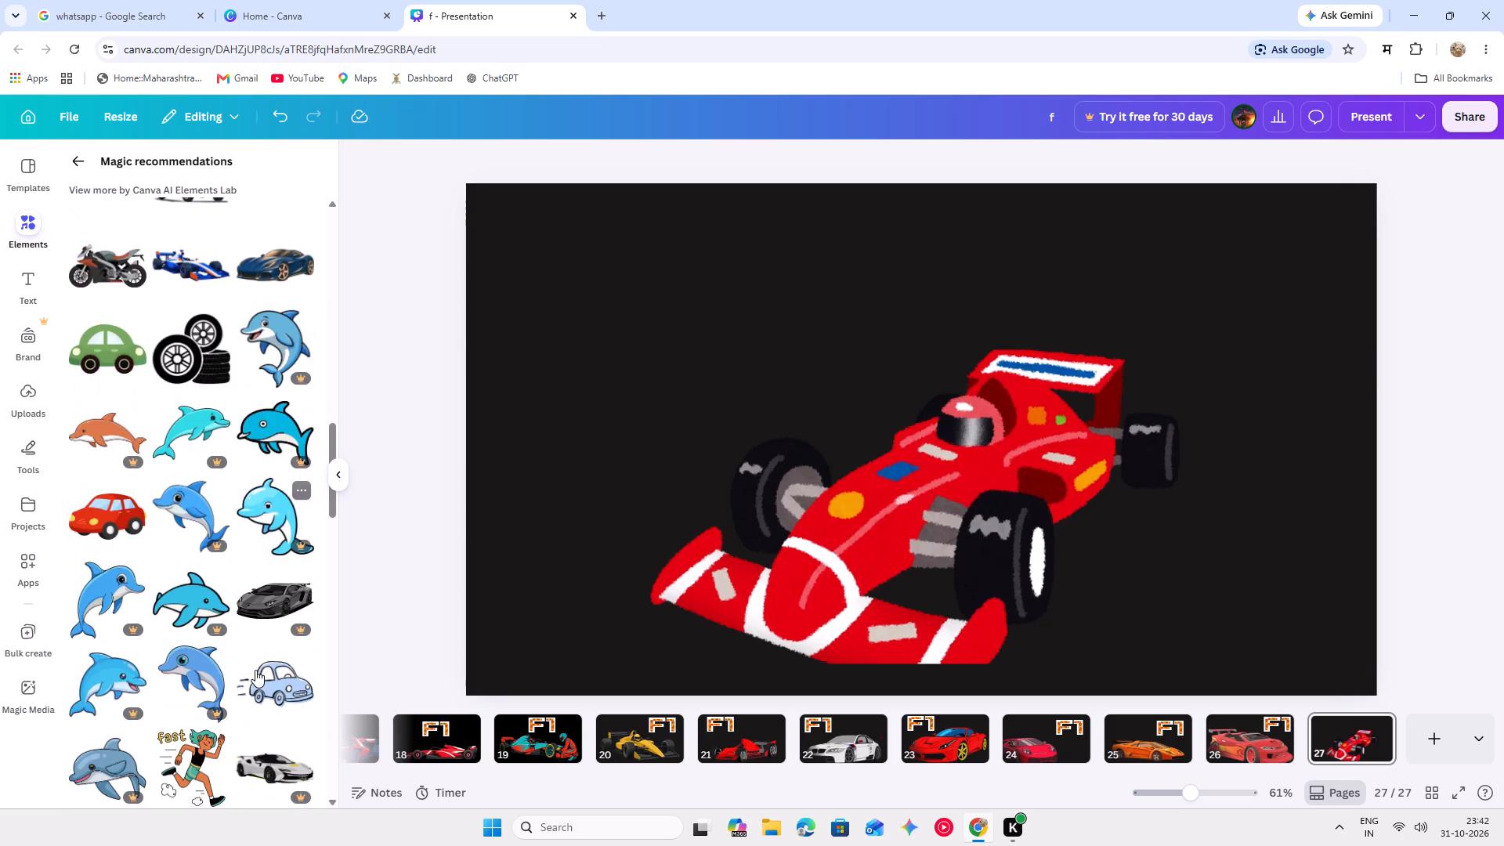
scroll(255, 670, down, 8)
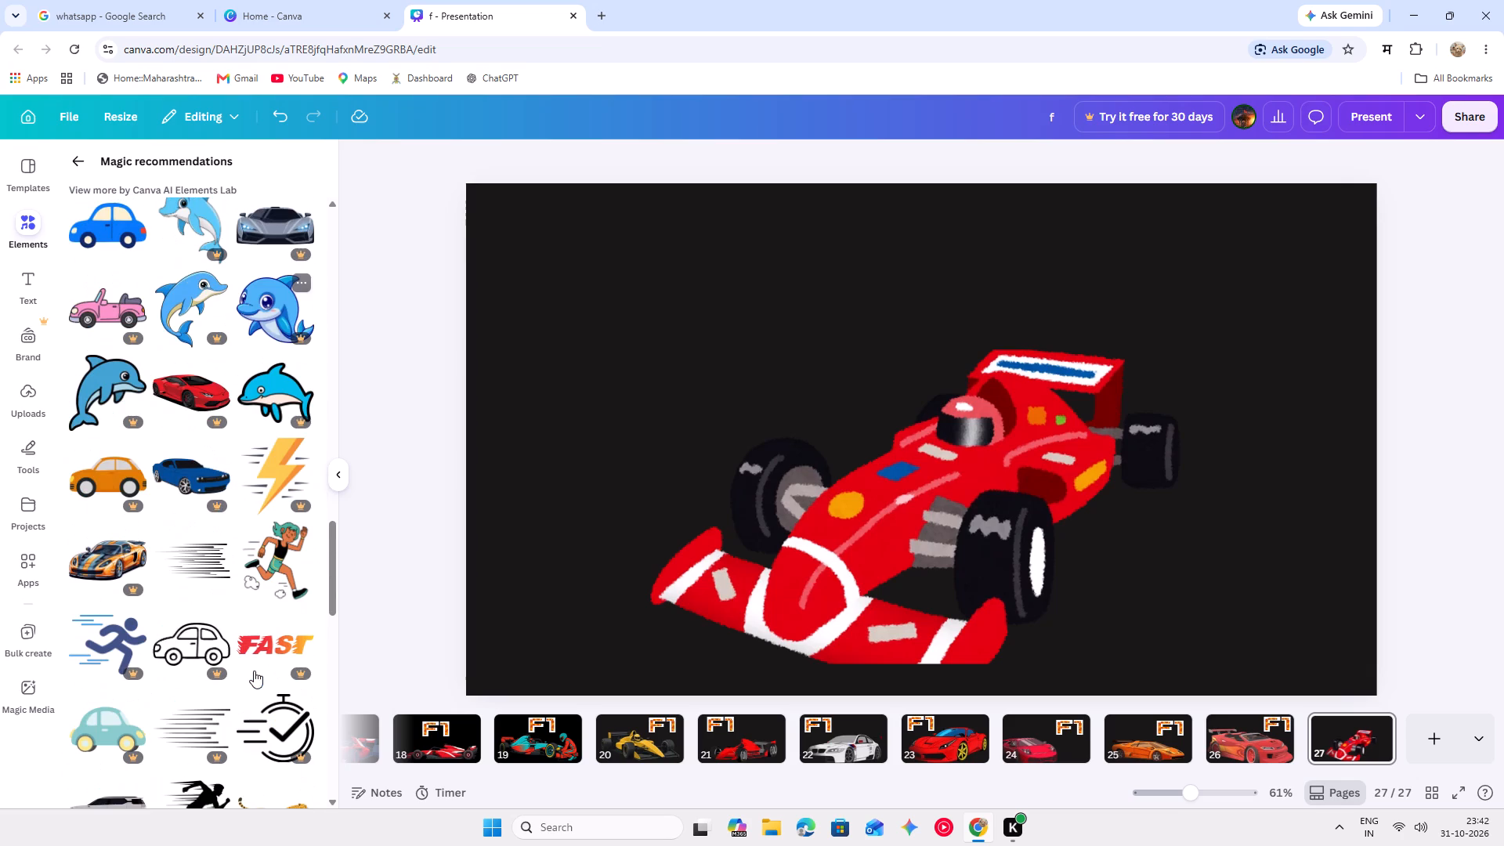
scroll(254, 671, down, 7)
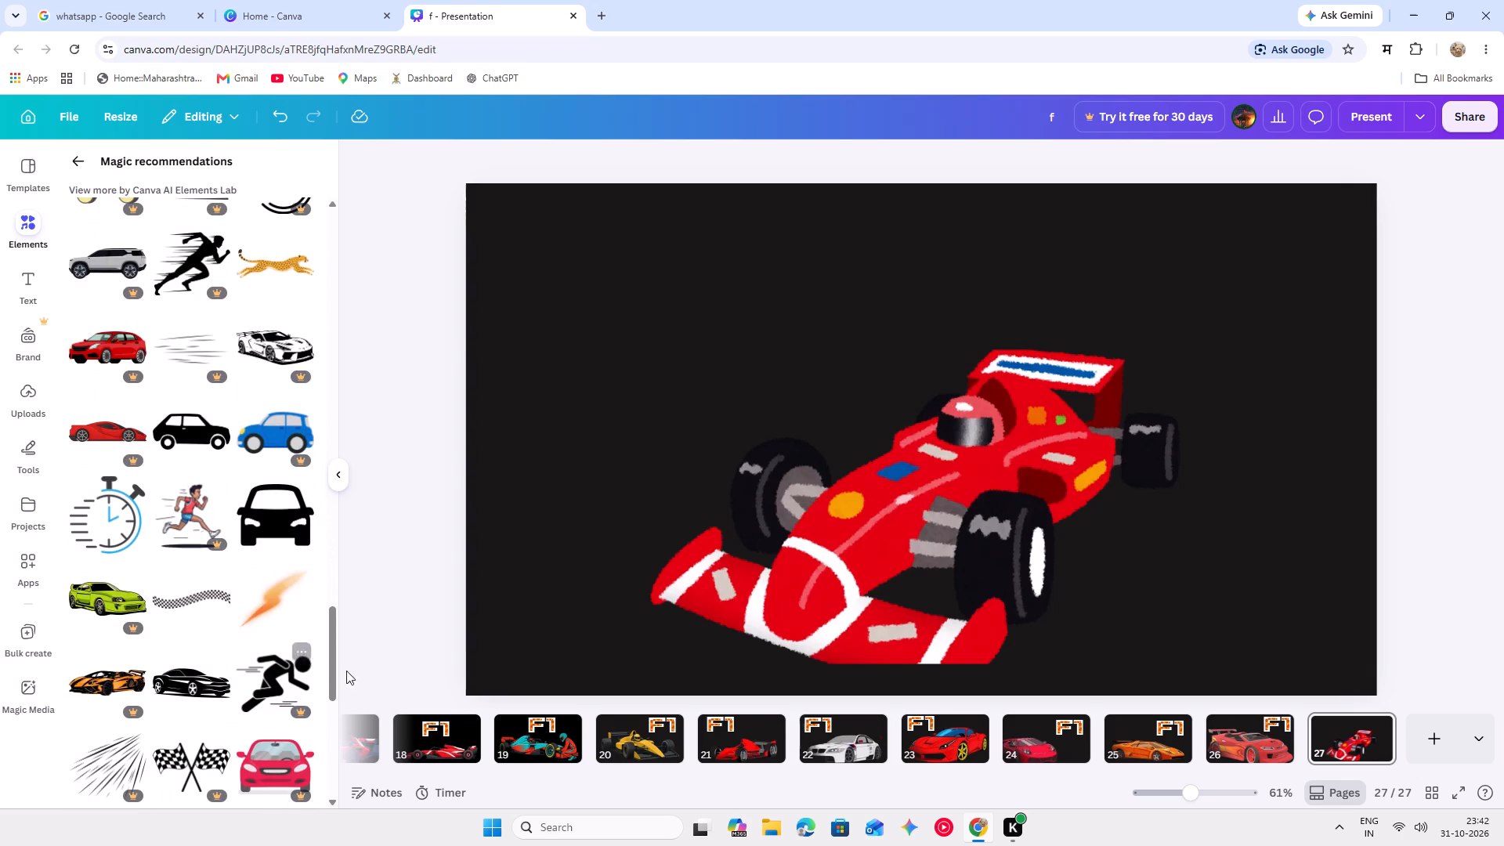
scroll(533, 665, down, 4)
Nudge page 27's car slightly further right, keeping it near the bottom of the page.
click(831, 574)
drag(642, 544, 685, 544)
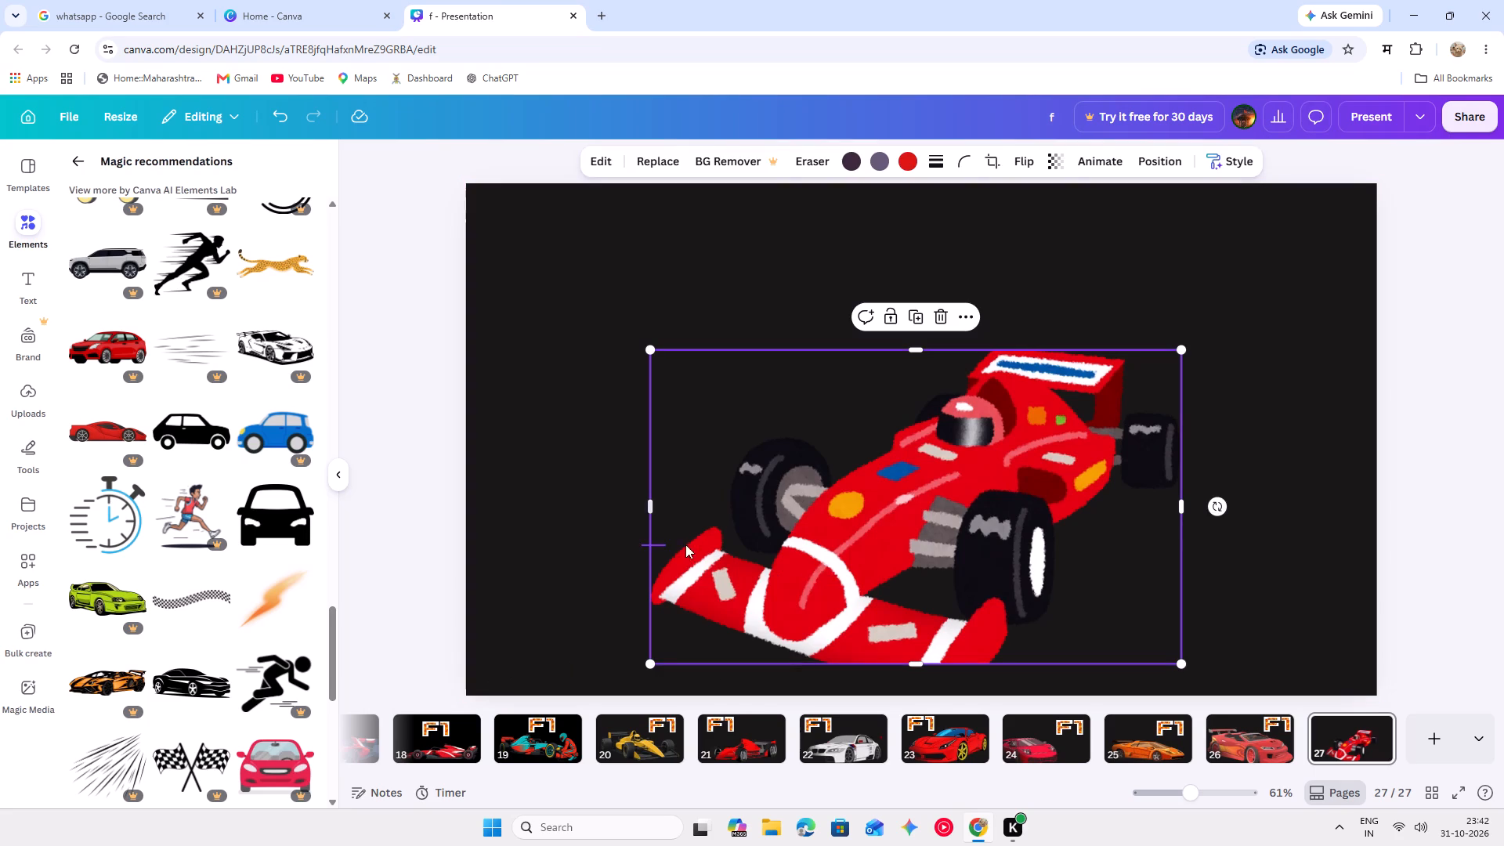
drag(685, 544, 700, 548)
drag(700, 548, 684, 539)
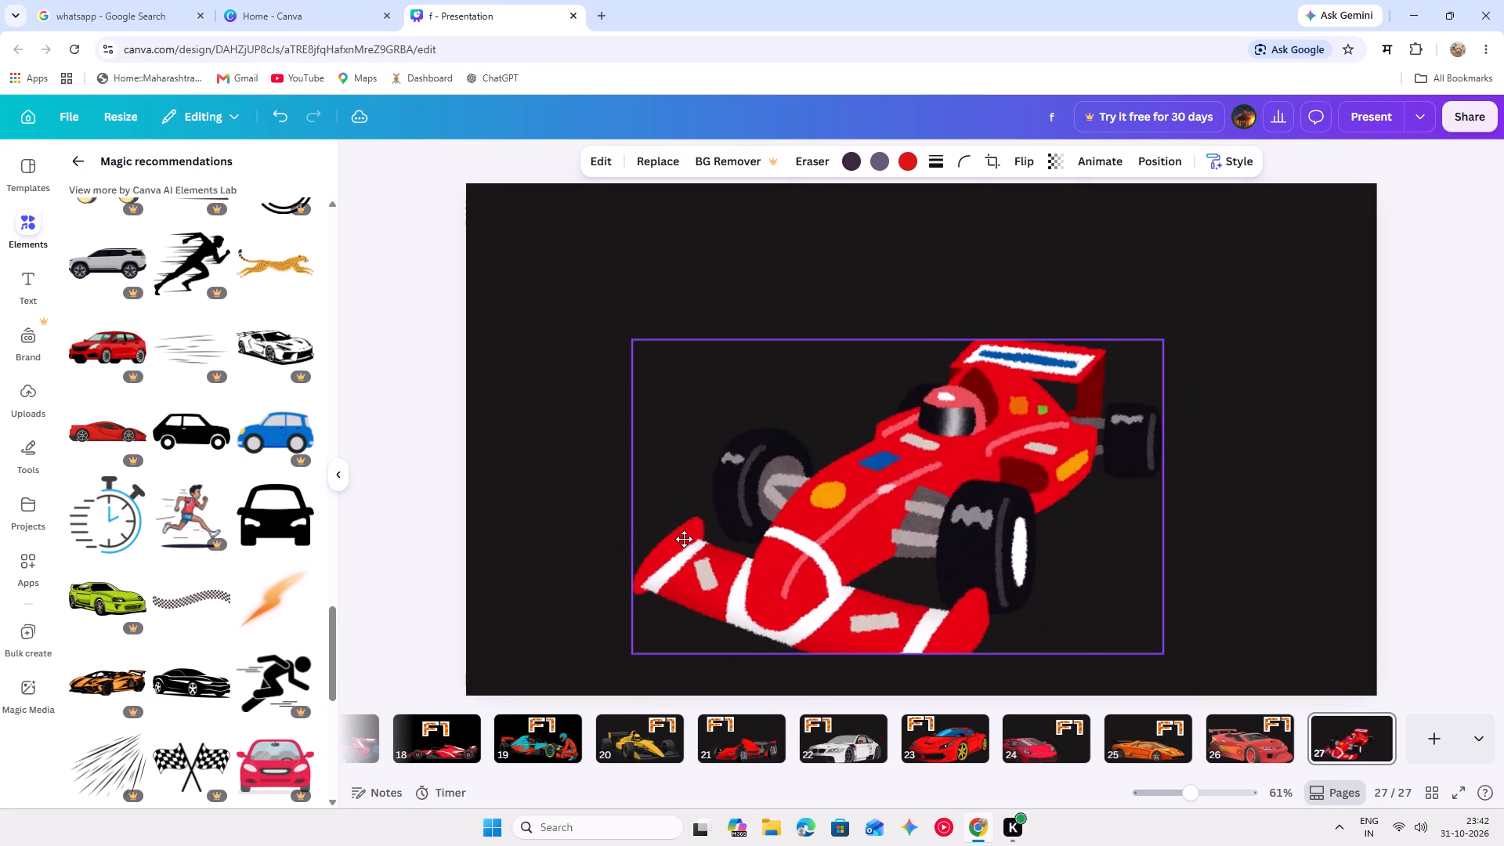
drag(684, 539, 690, 542)
drag(702, 546, 732, 553)
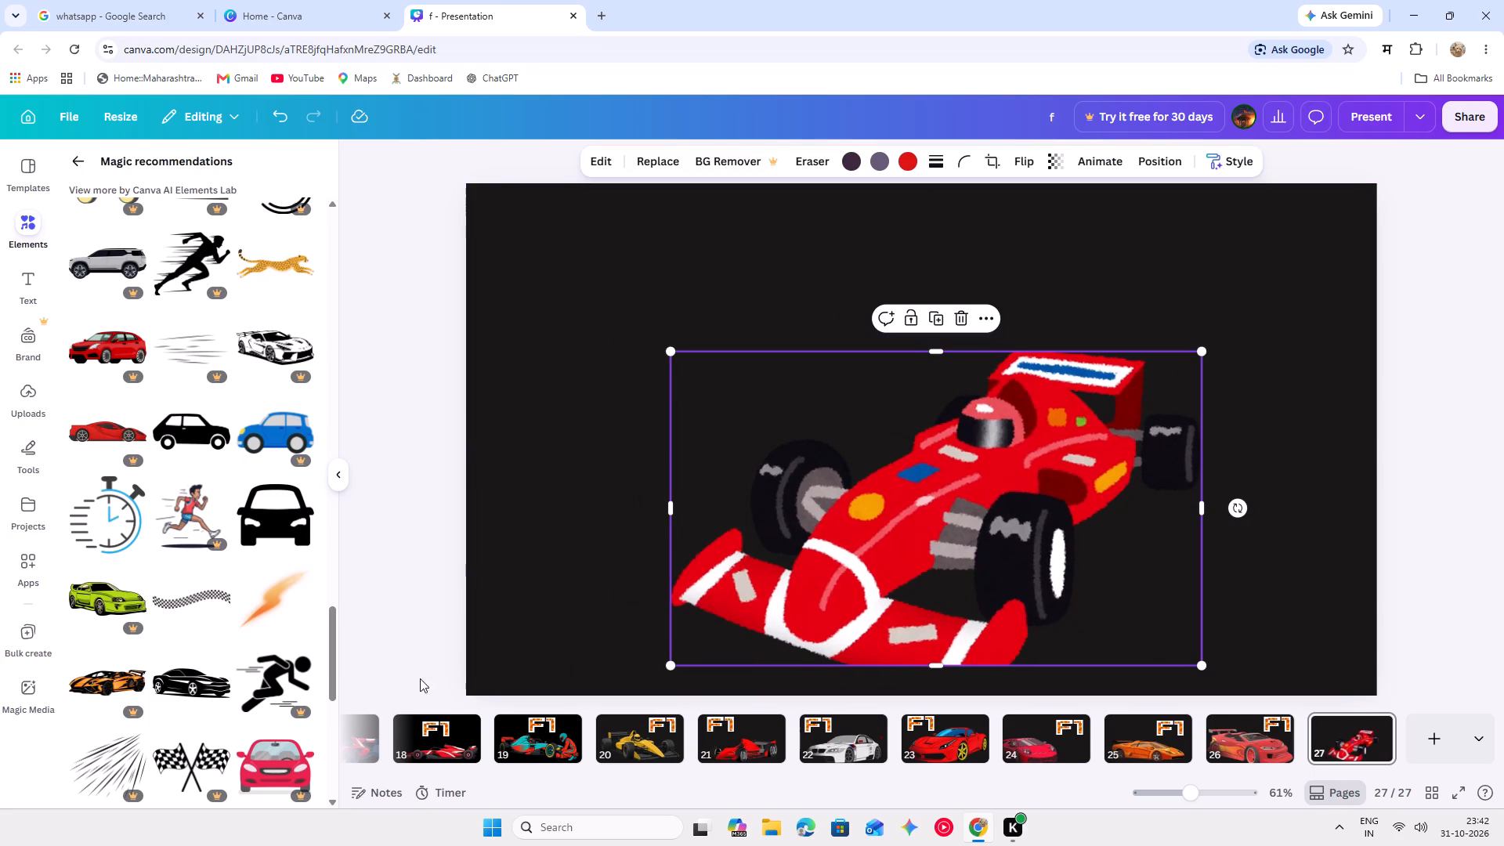
Review the whole presentation page by page, from page 1 through page 27, checking each page's layout.
click(556, 738)
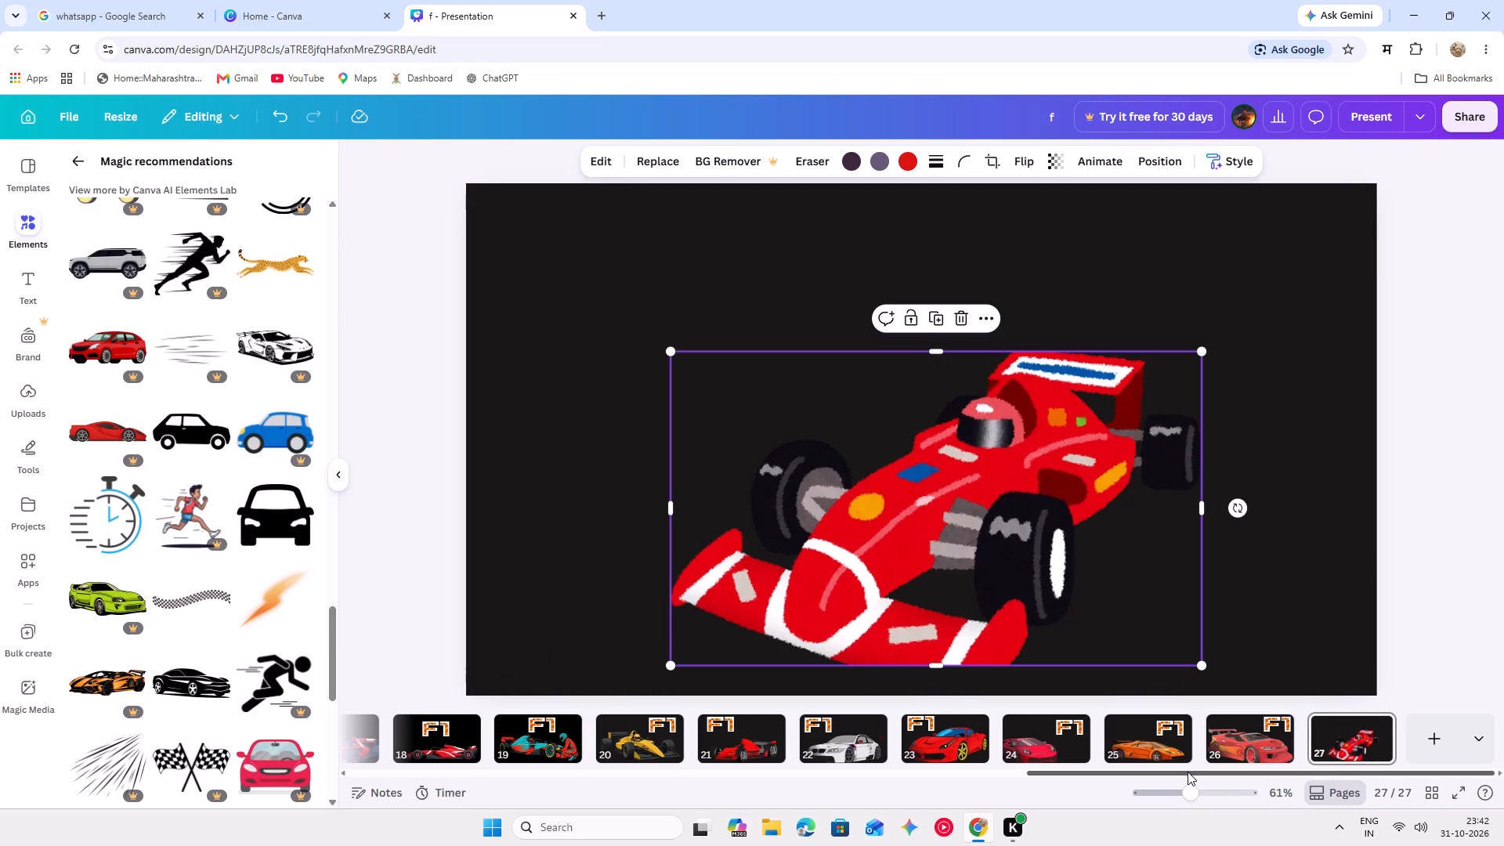
drag(1174, 772, 392, 845)
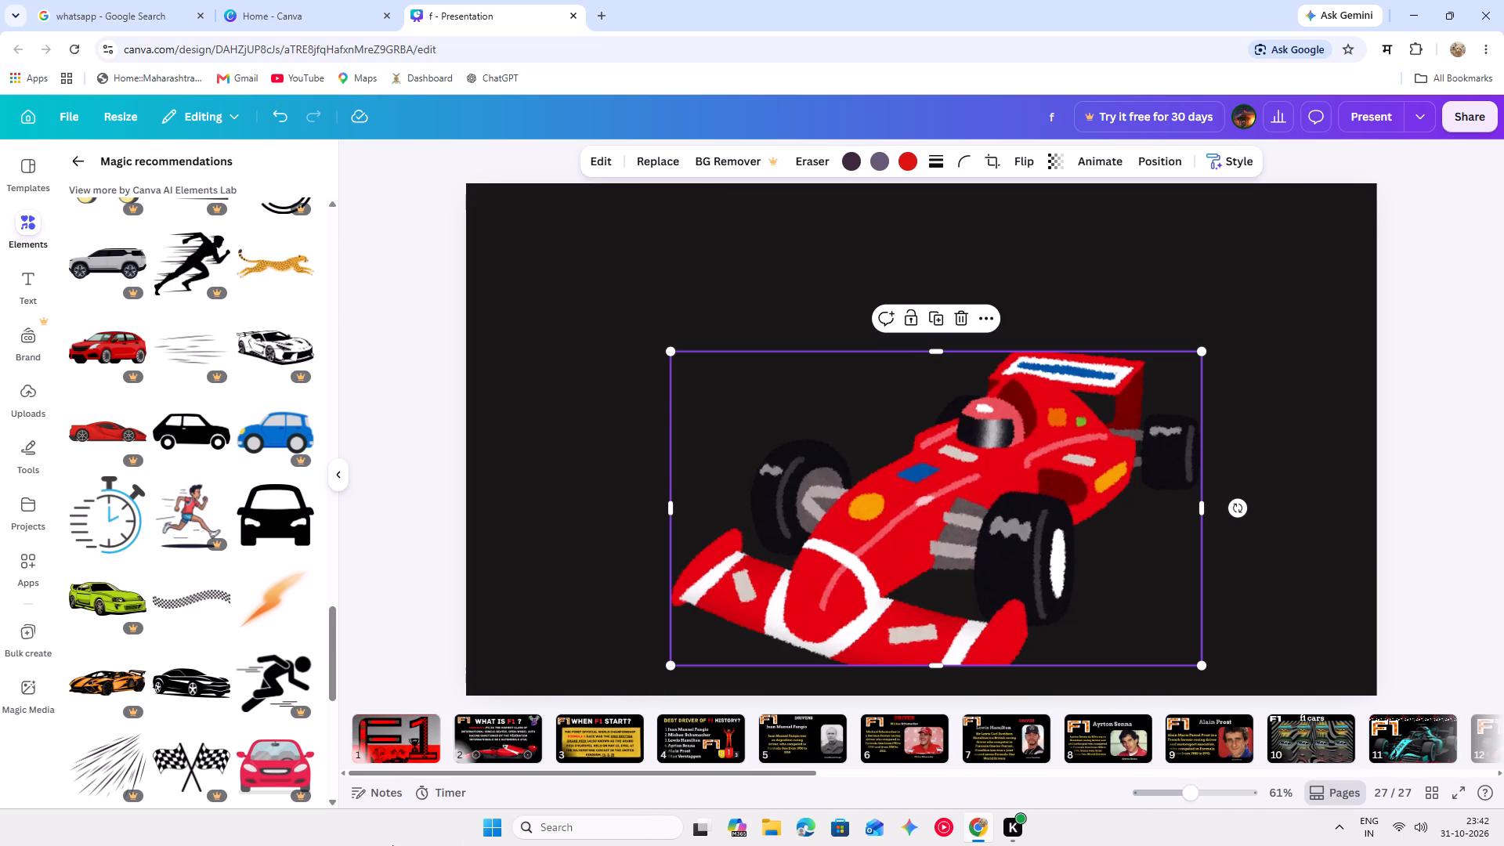
click(371, 728)
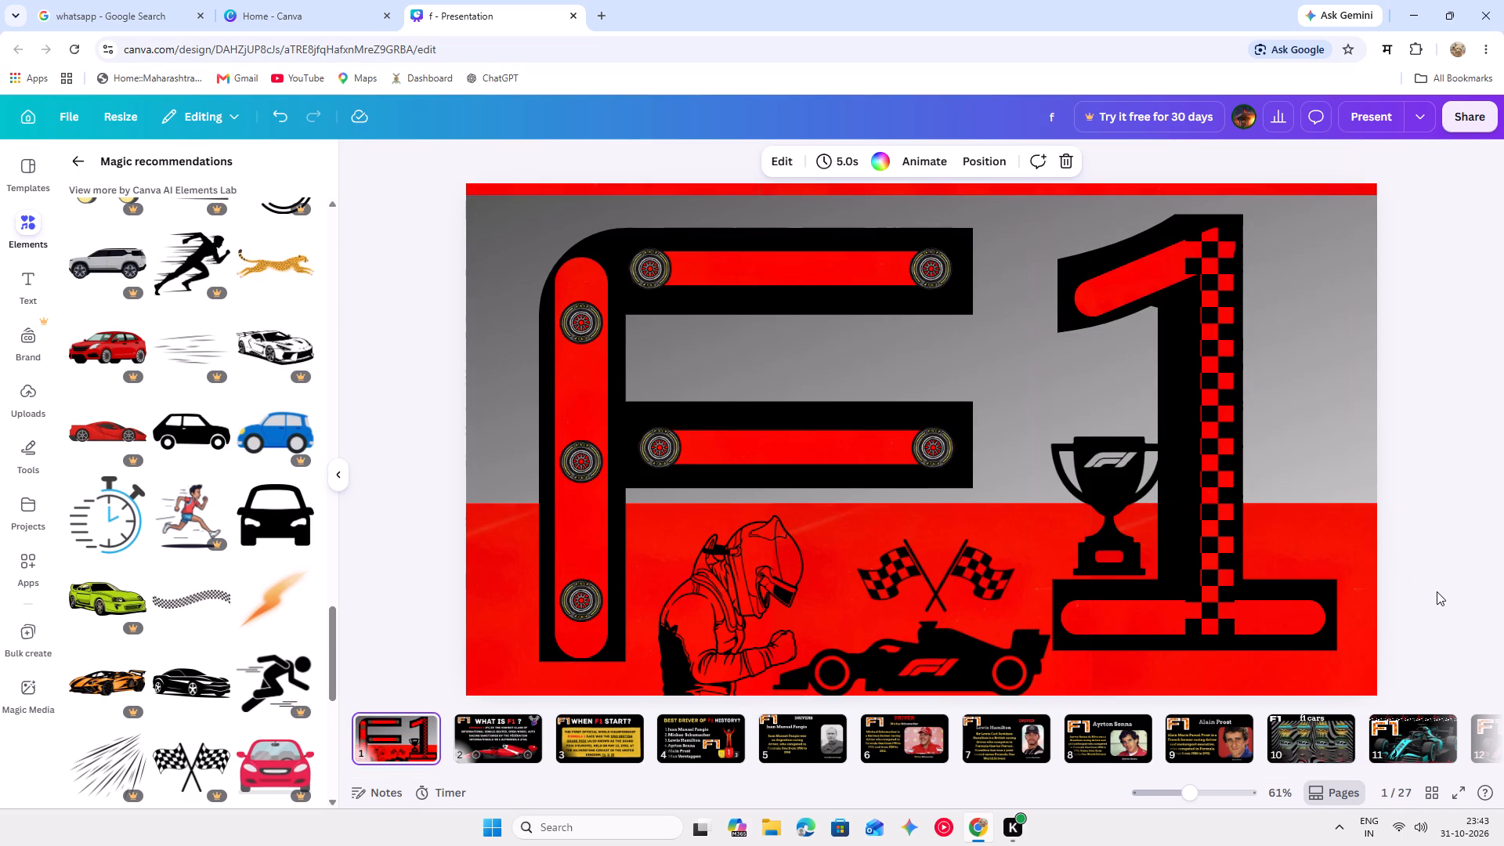
key(Right)
key(Right)
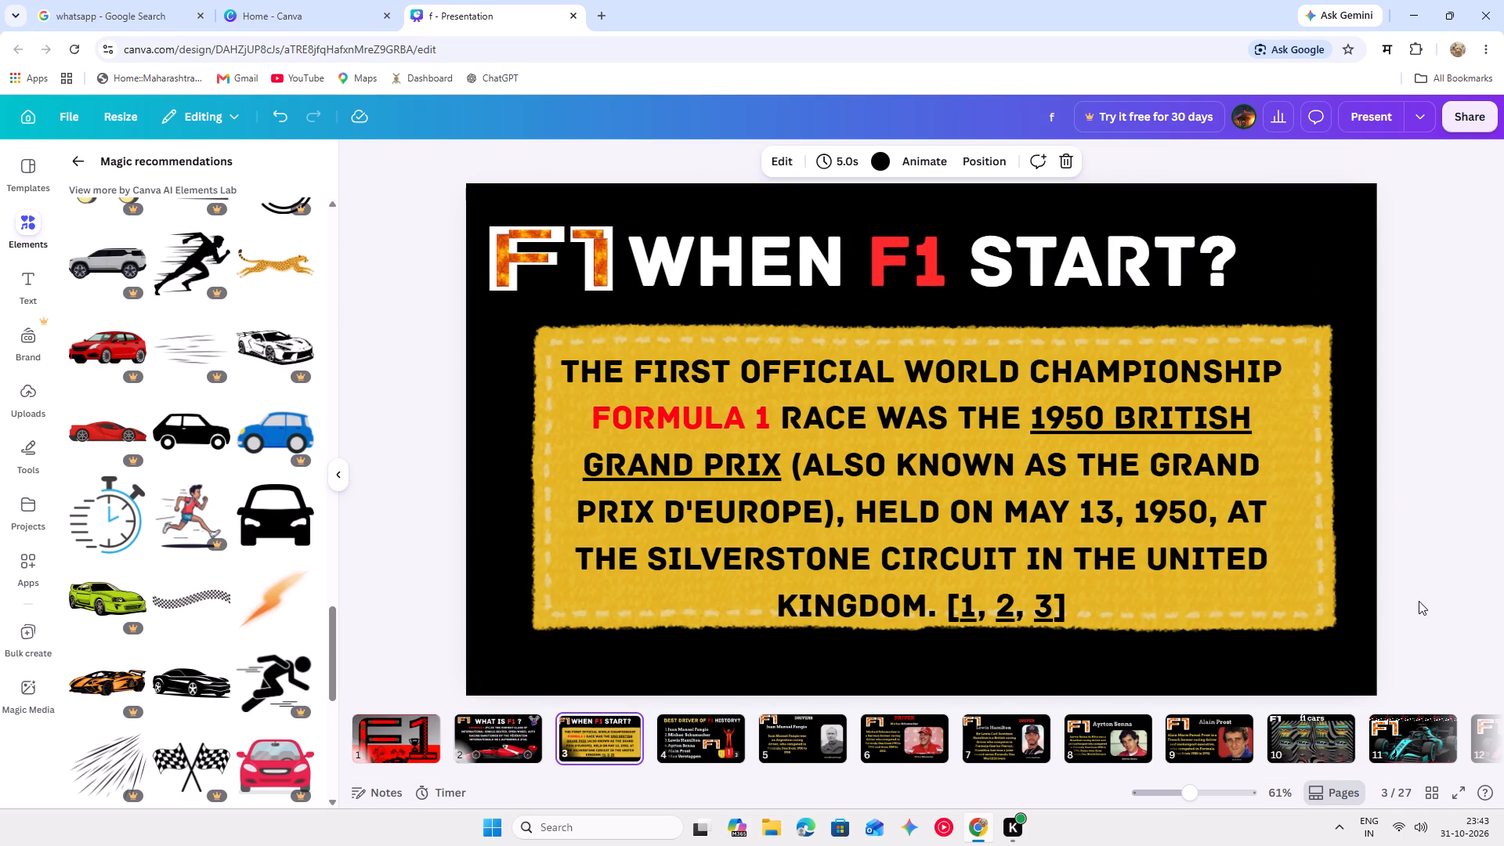
key(Right)
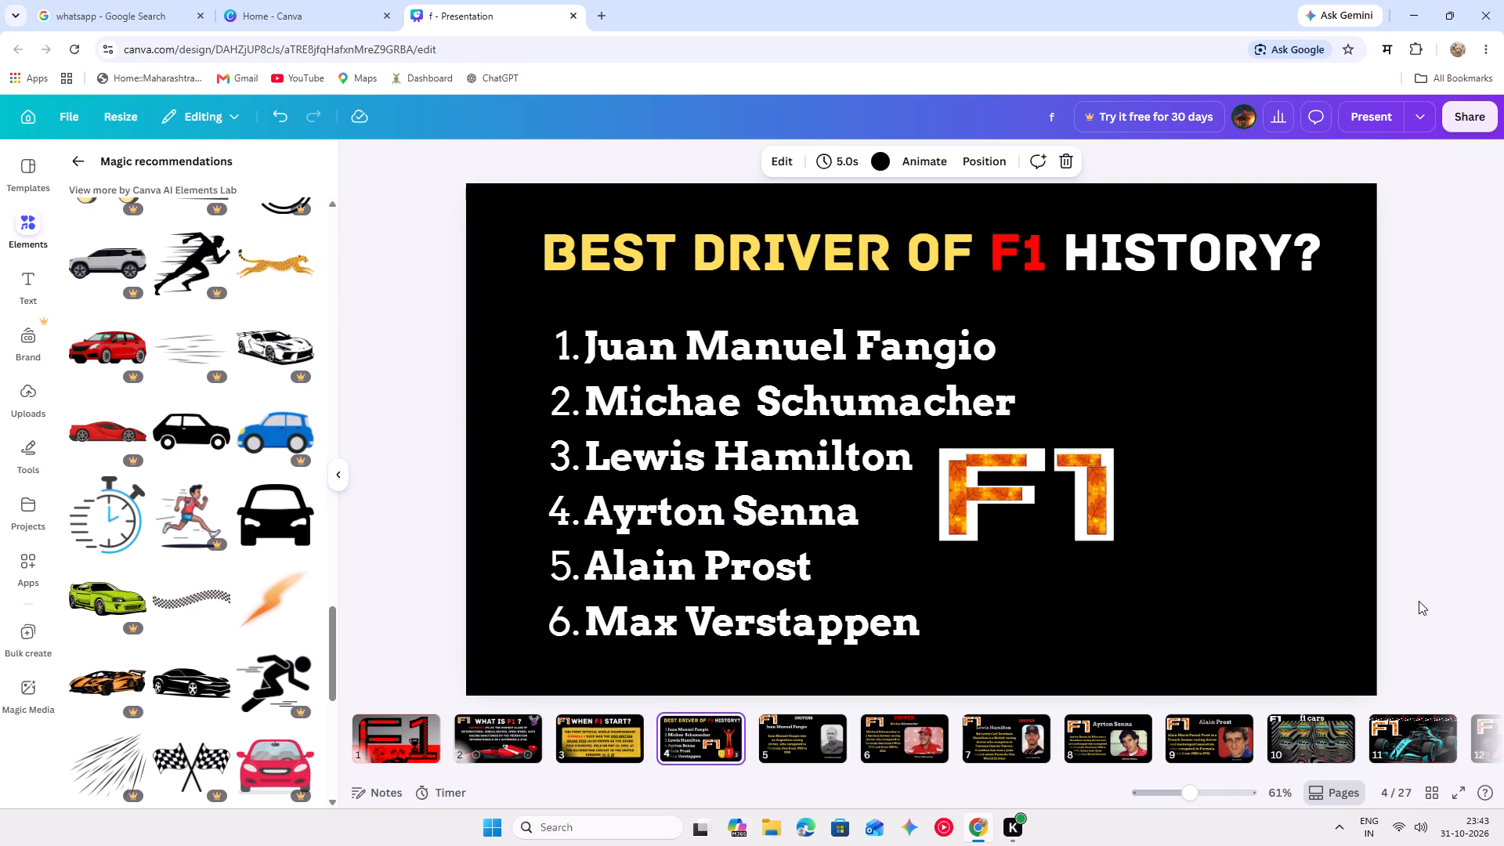
key(Right)
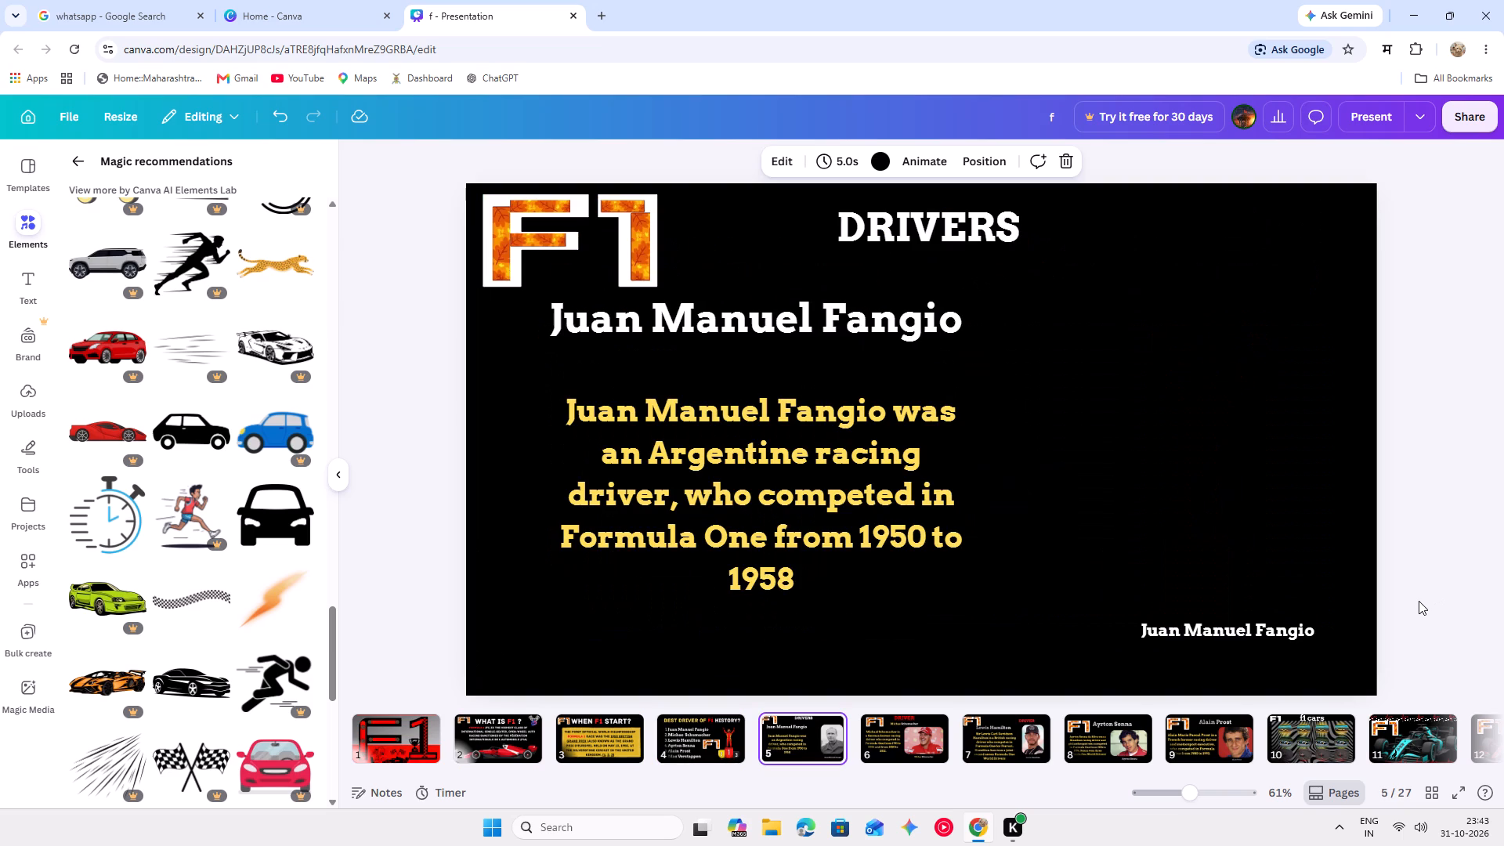
key(Right)
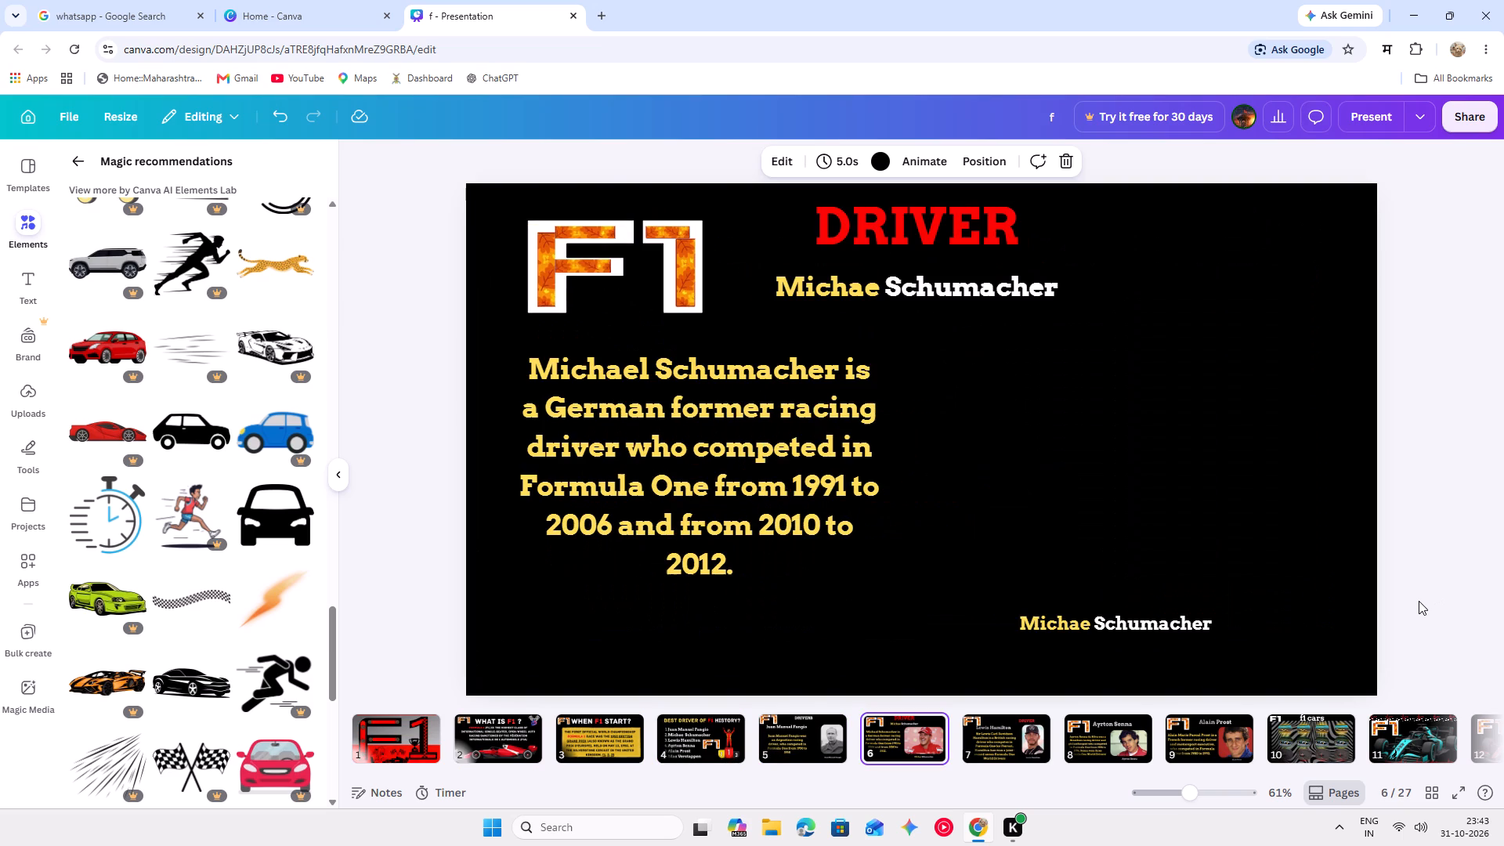
key(Right)
key(Right)
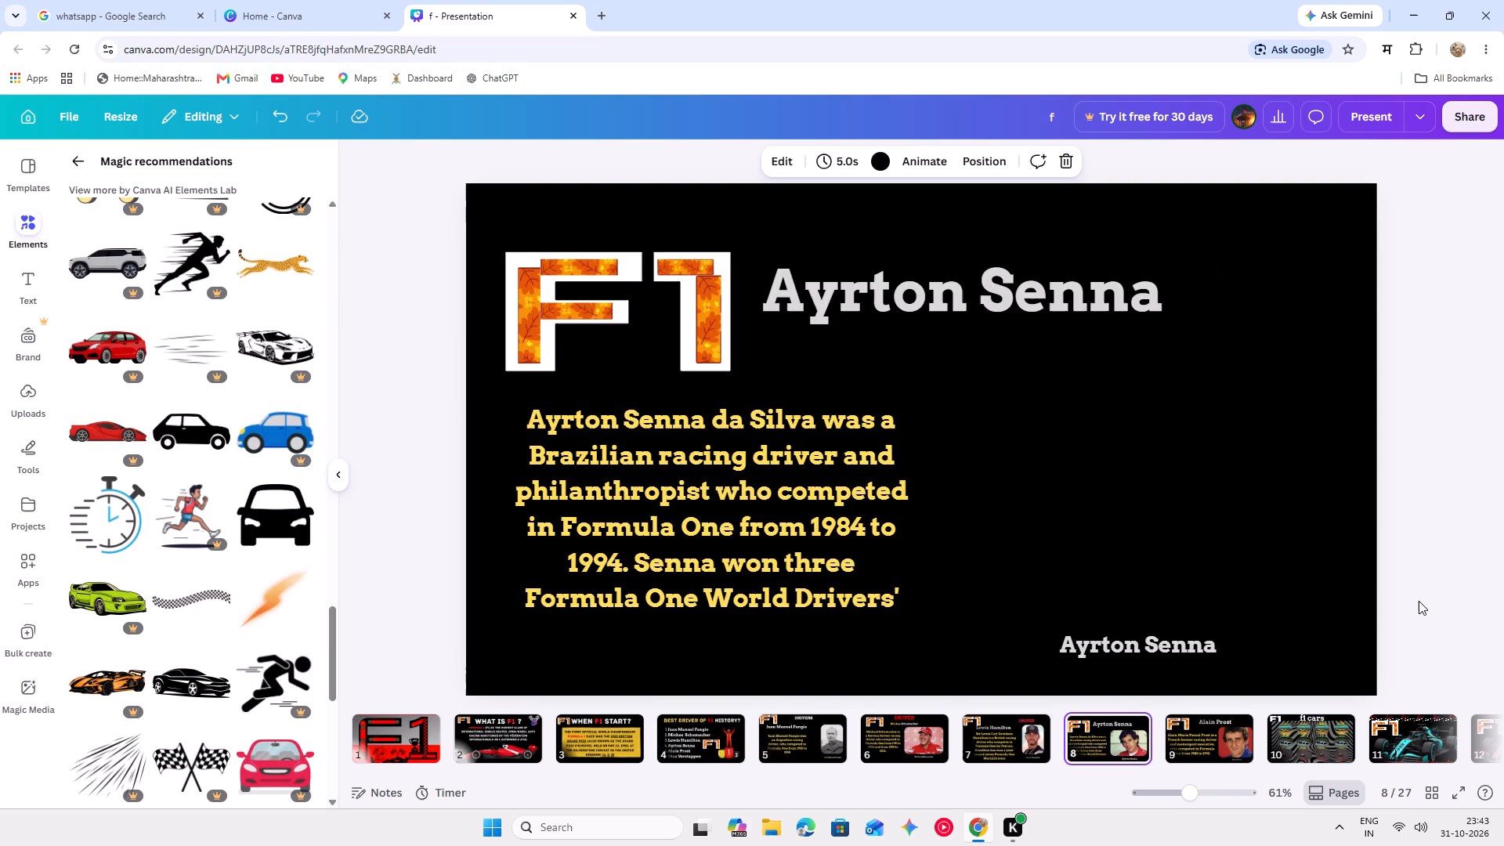
key(Right)
key(Right)
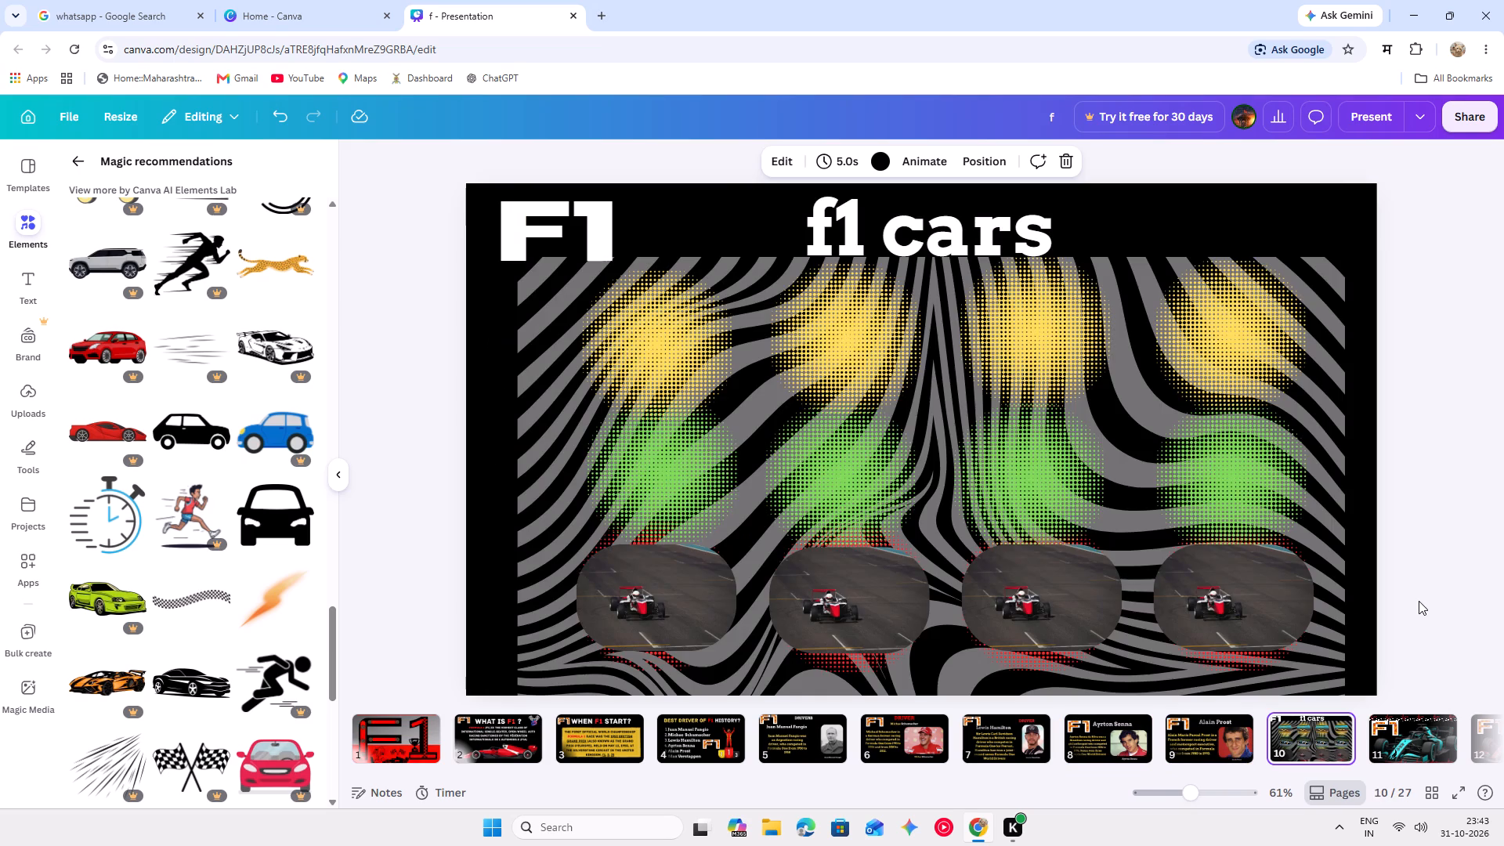
key(Right)
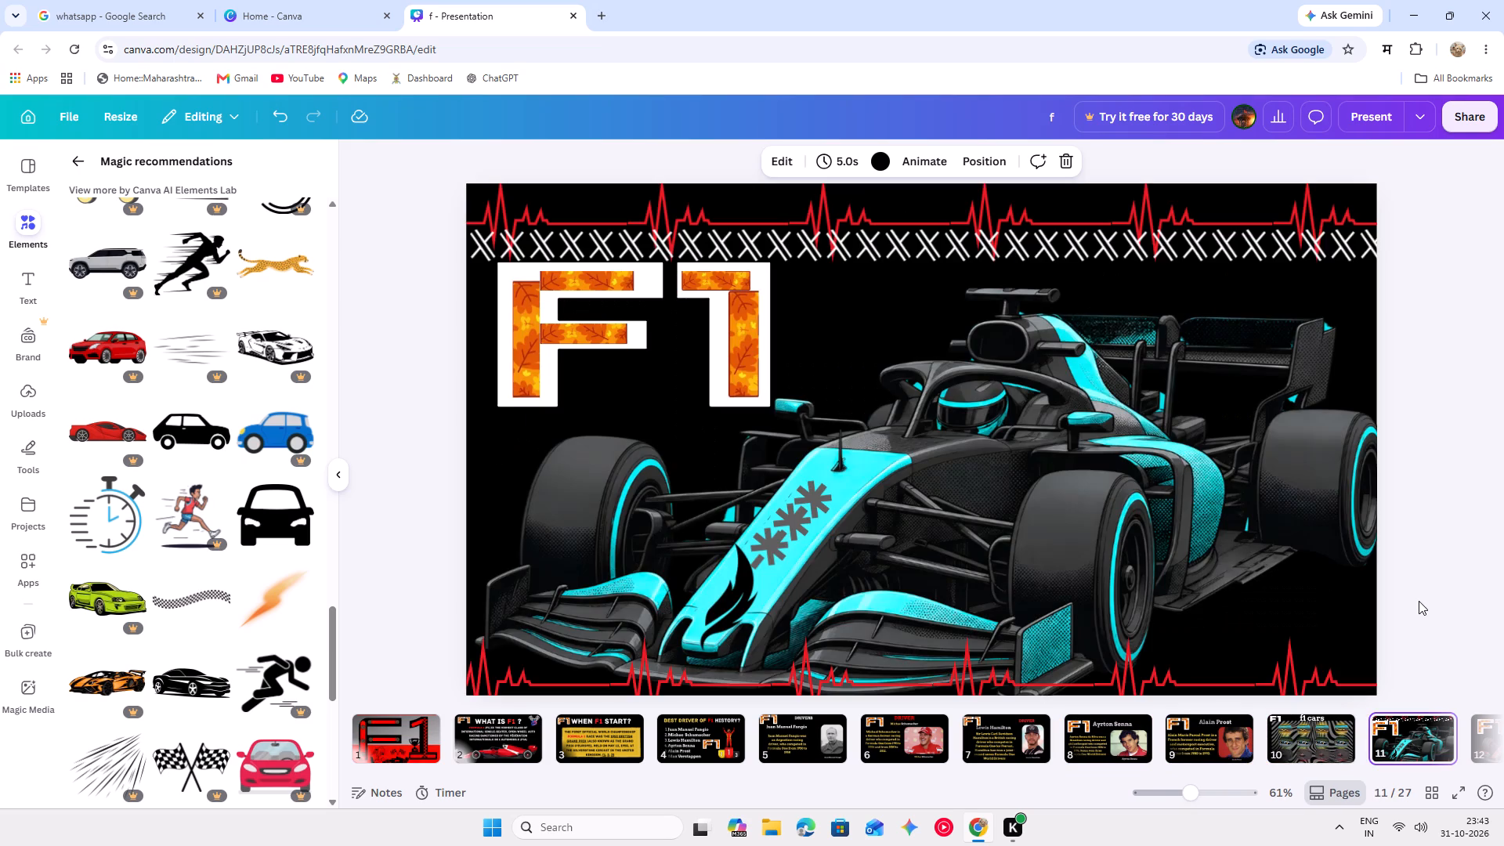
key(Right)
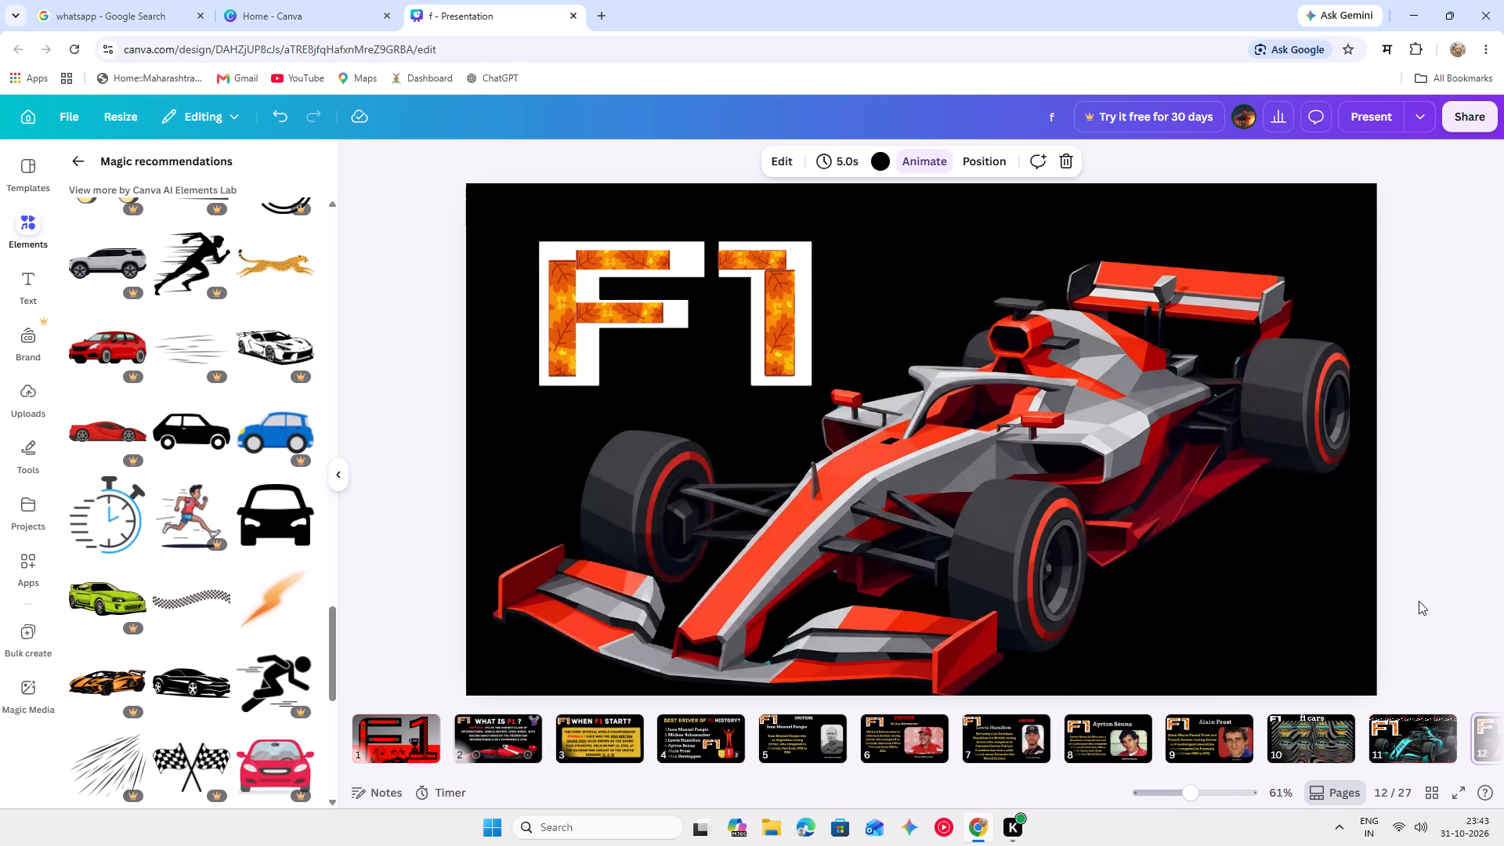
key(Right)
key(Right)
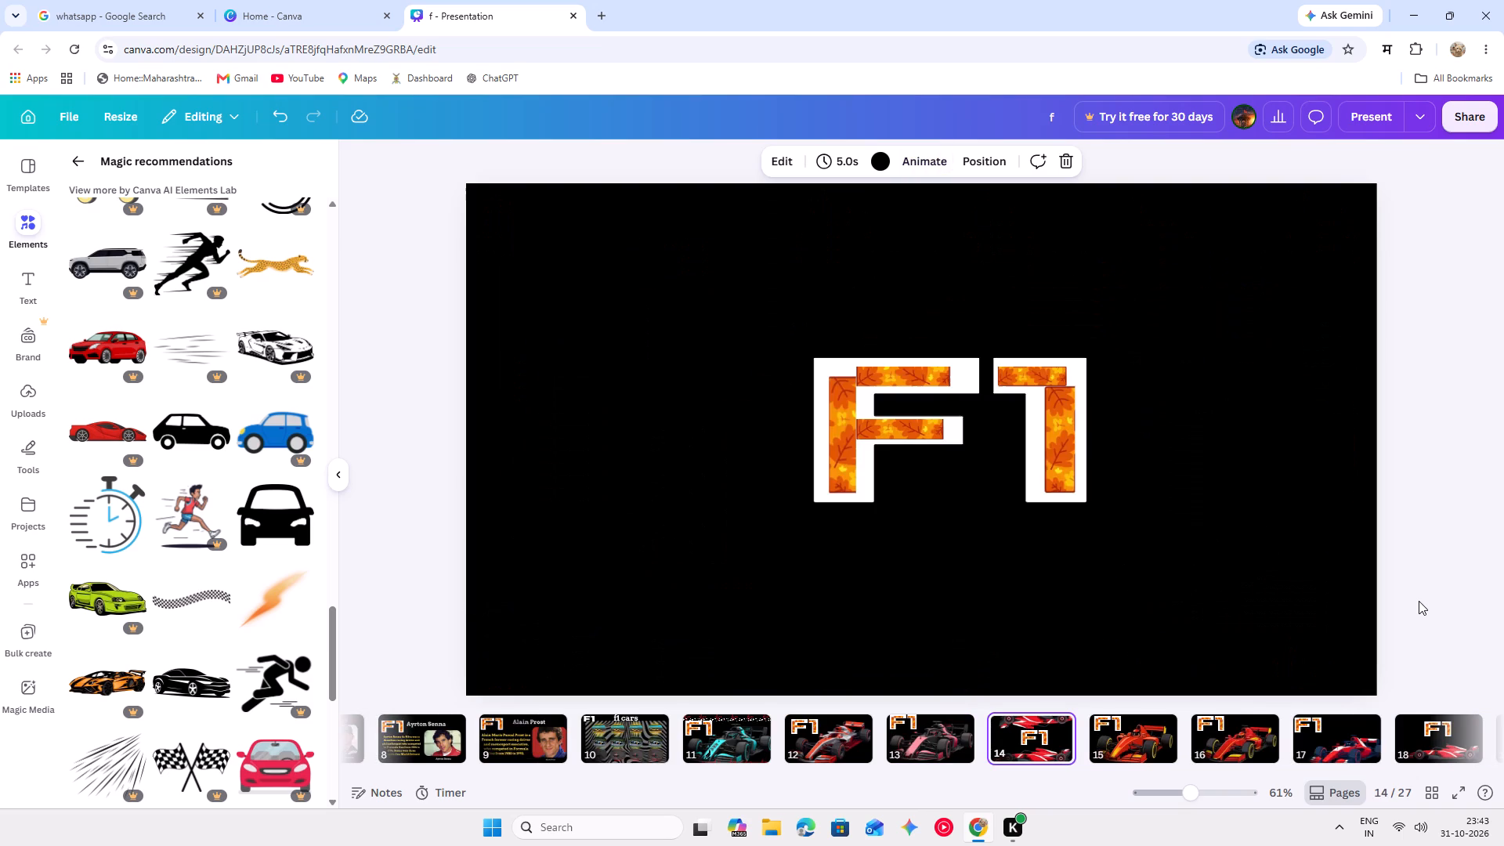
key(Right)
key(Right)
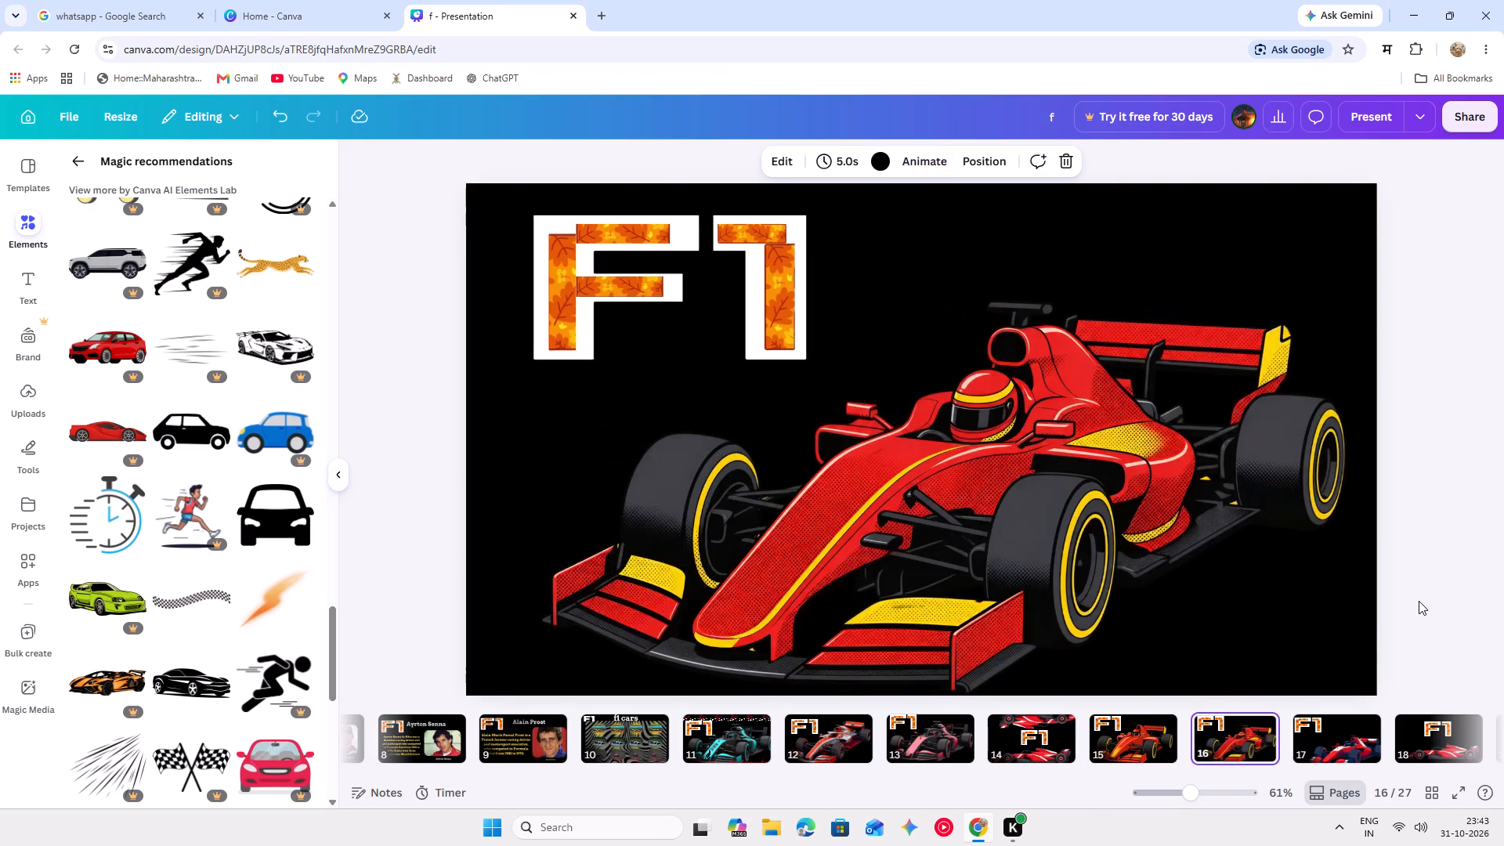
key(Right)
key(Right)
key(Right)
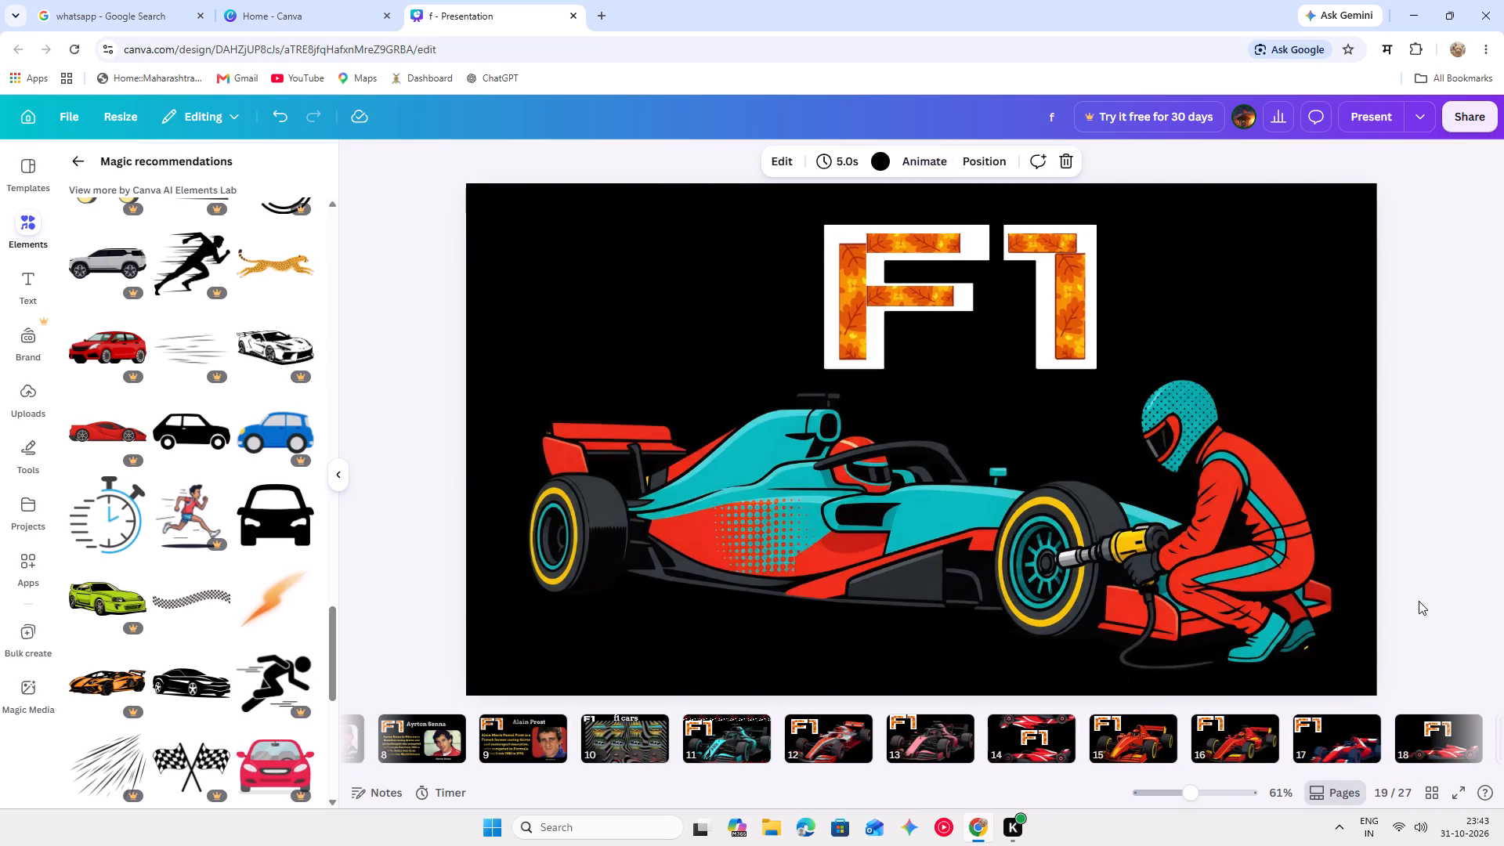
key(Right)
key(Right)
key(Right)
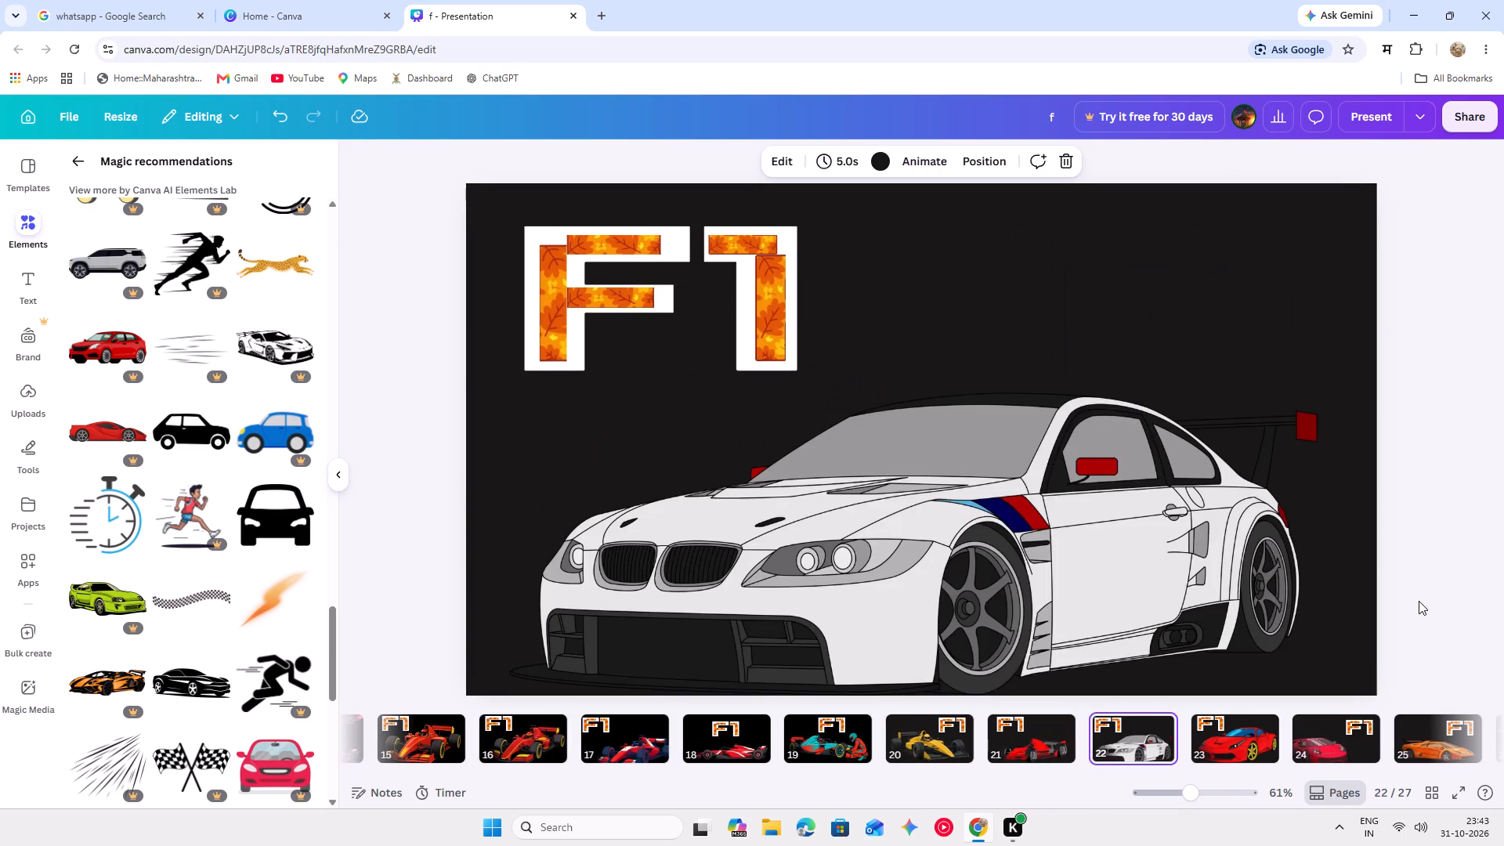
key(Right)
key(Right)
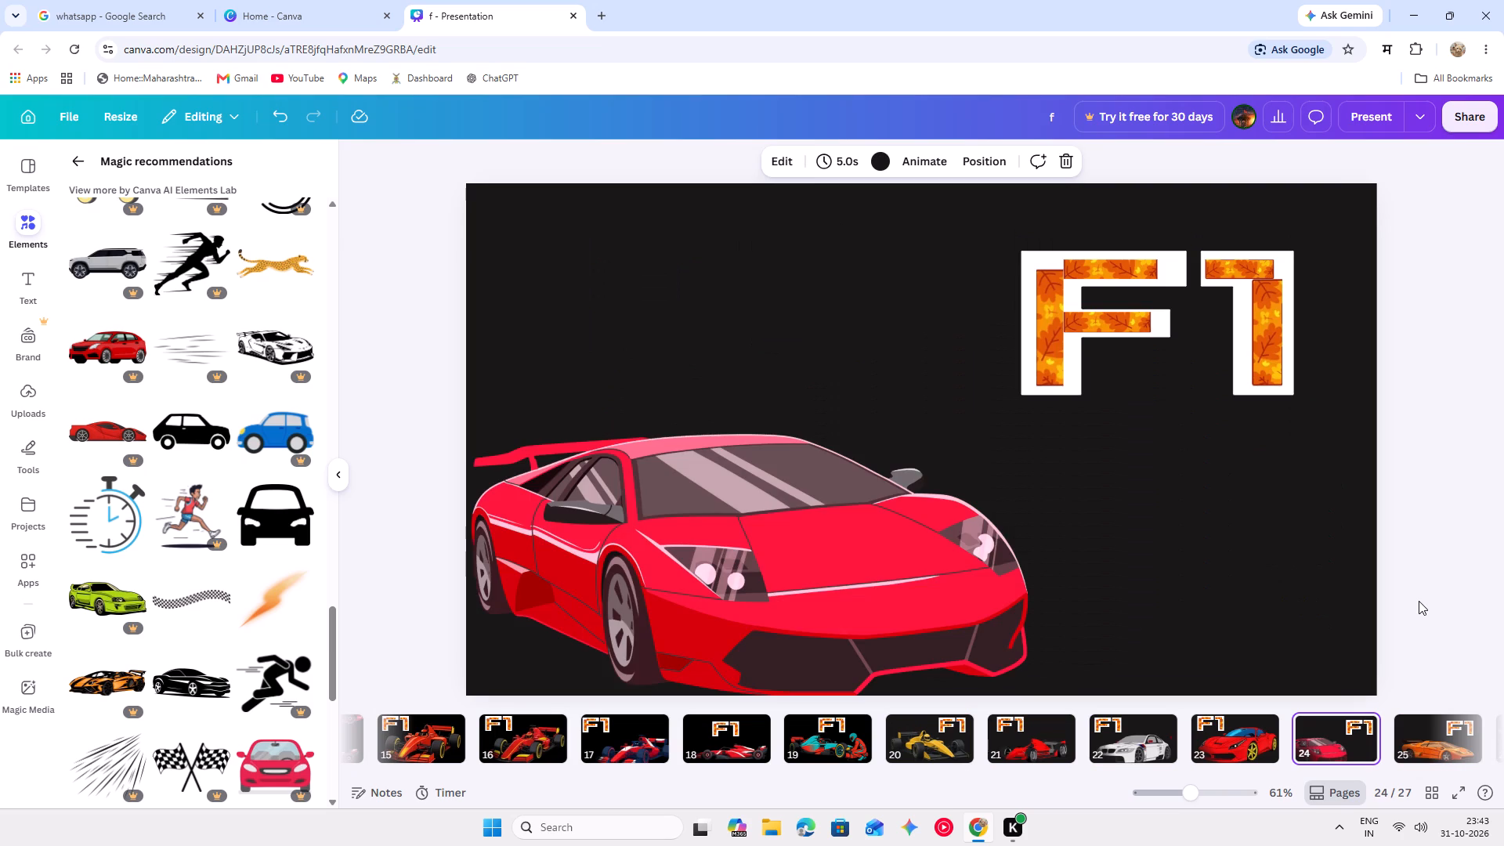
key(Right)
key(Right)
key(Right)
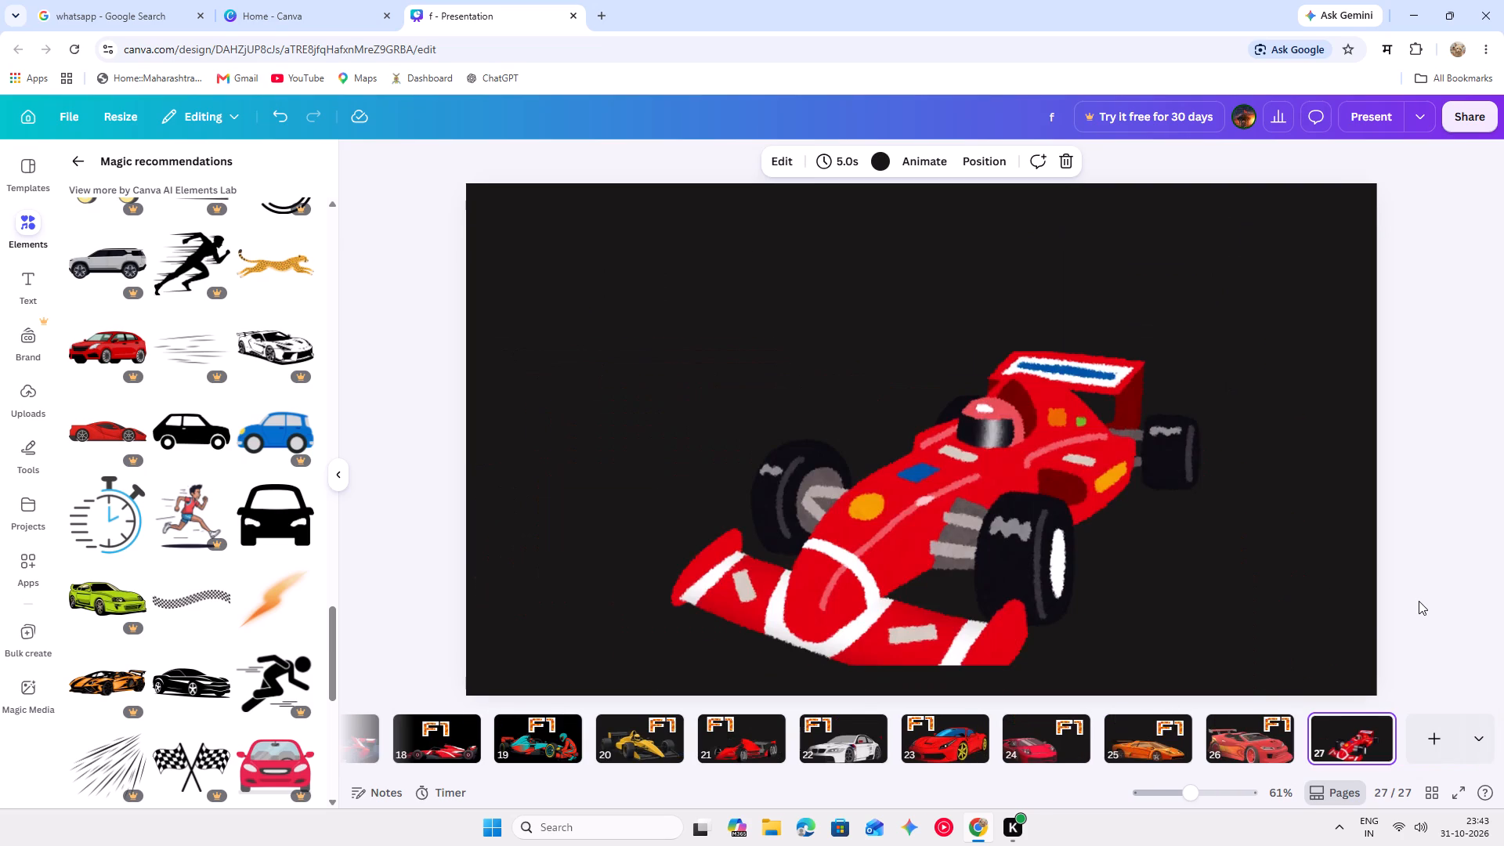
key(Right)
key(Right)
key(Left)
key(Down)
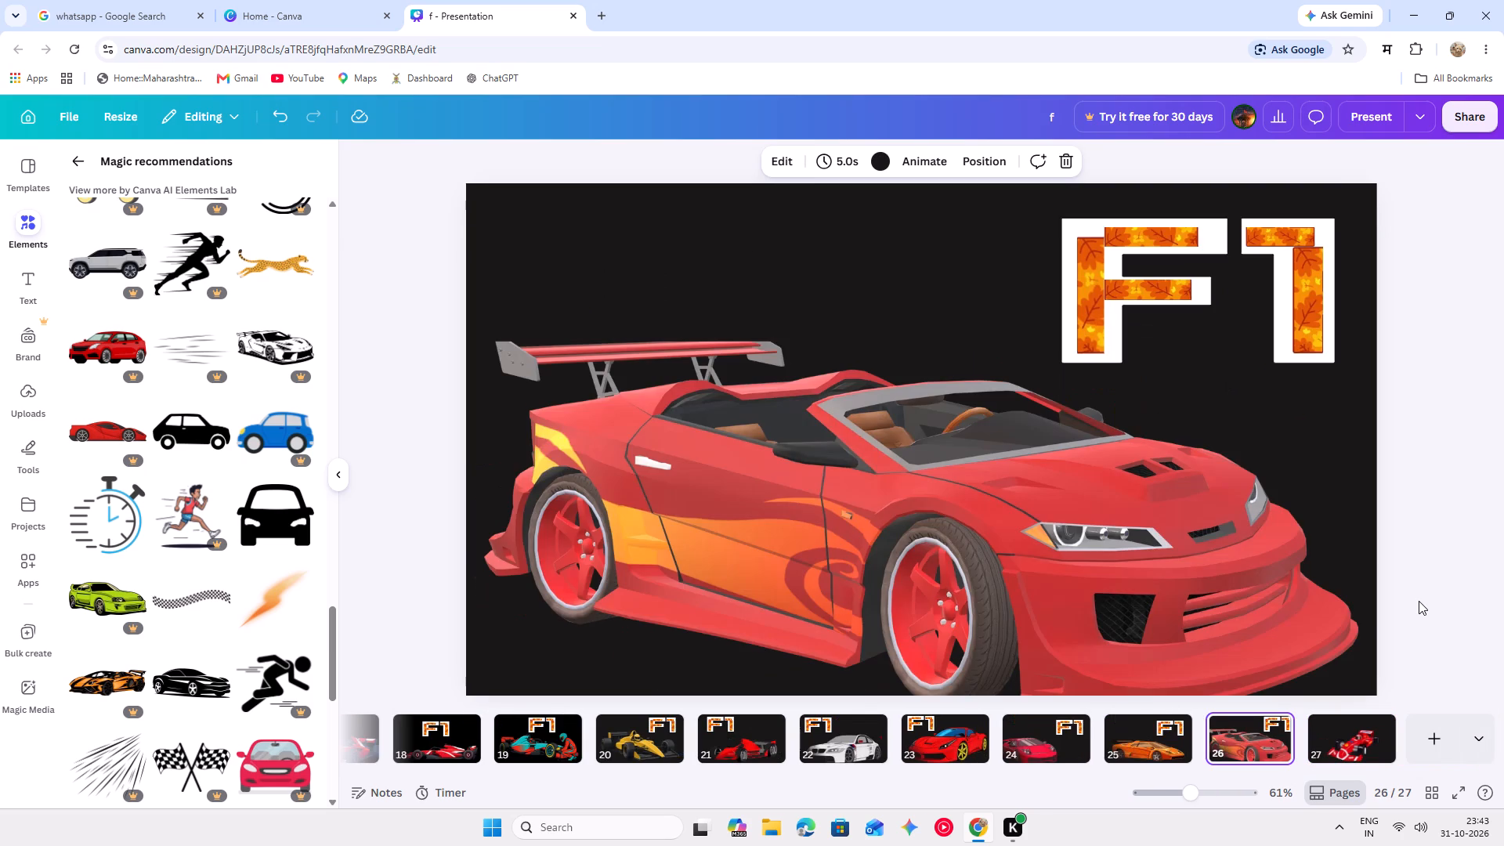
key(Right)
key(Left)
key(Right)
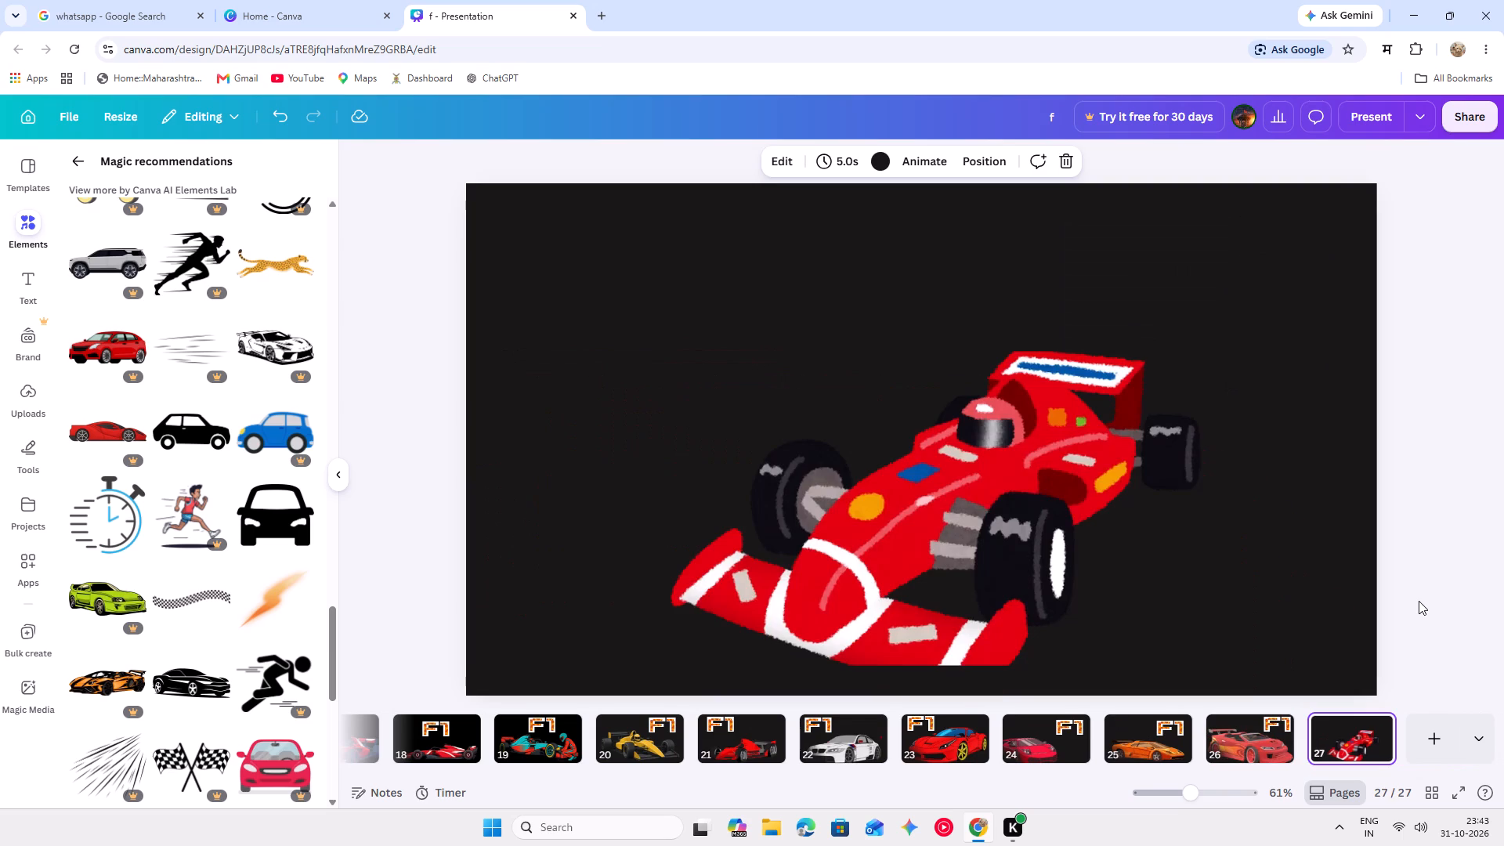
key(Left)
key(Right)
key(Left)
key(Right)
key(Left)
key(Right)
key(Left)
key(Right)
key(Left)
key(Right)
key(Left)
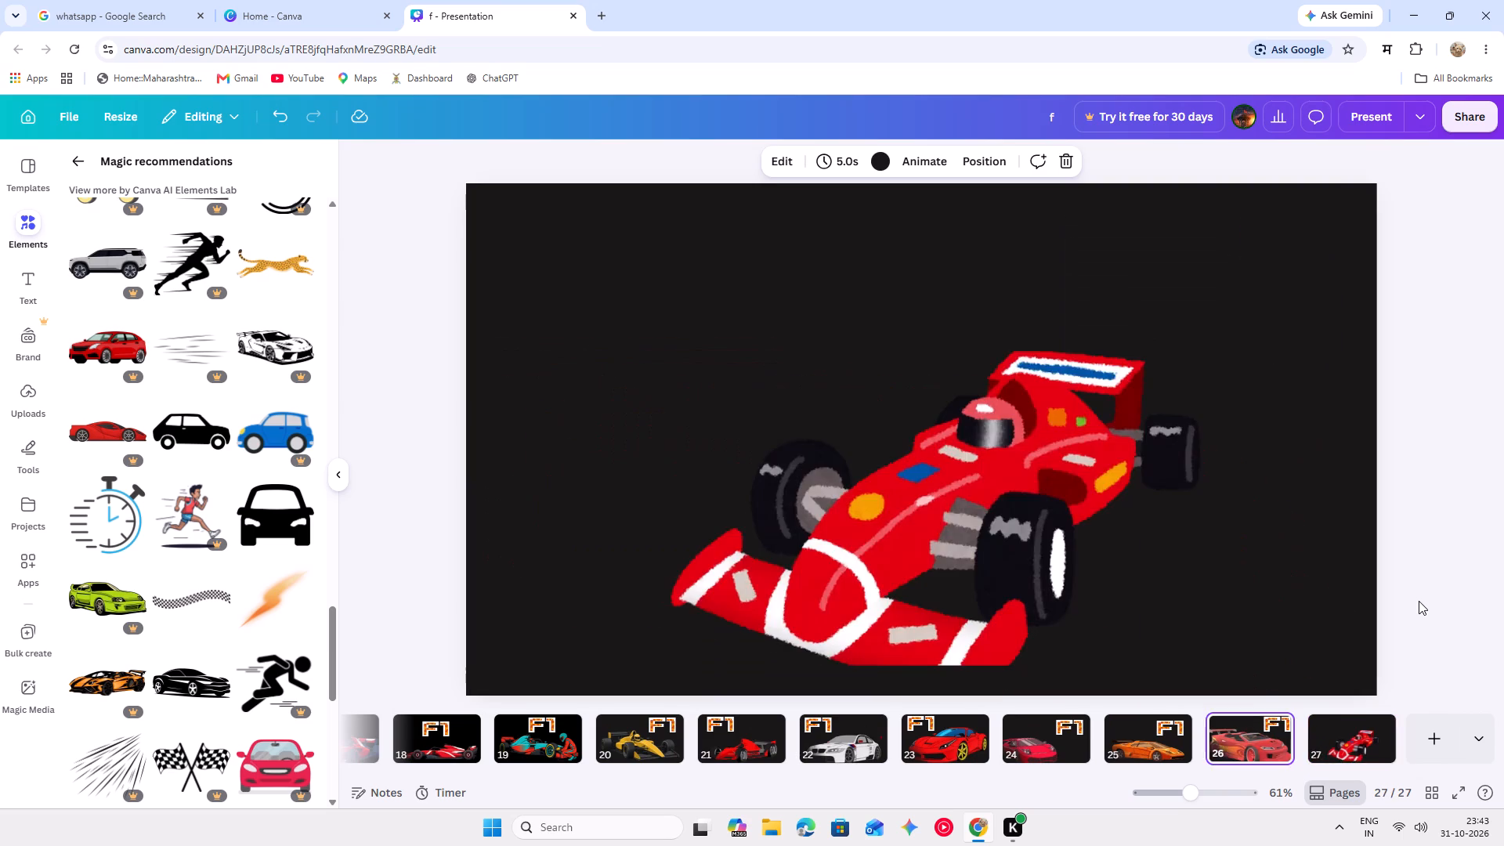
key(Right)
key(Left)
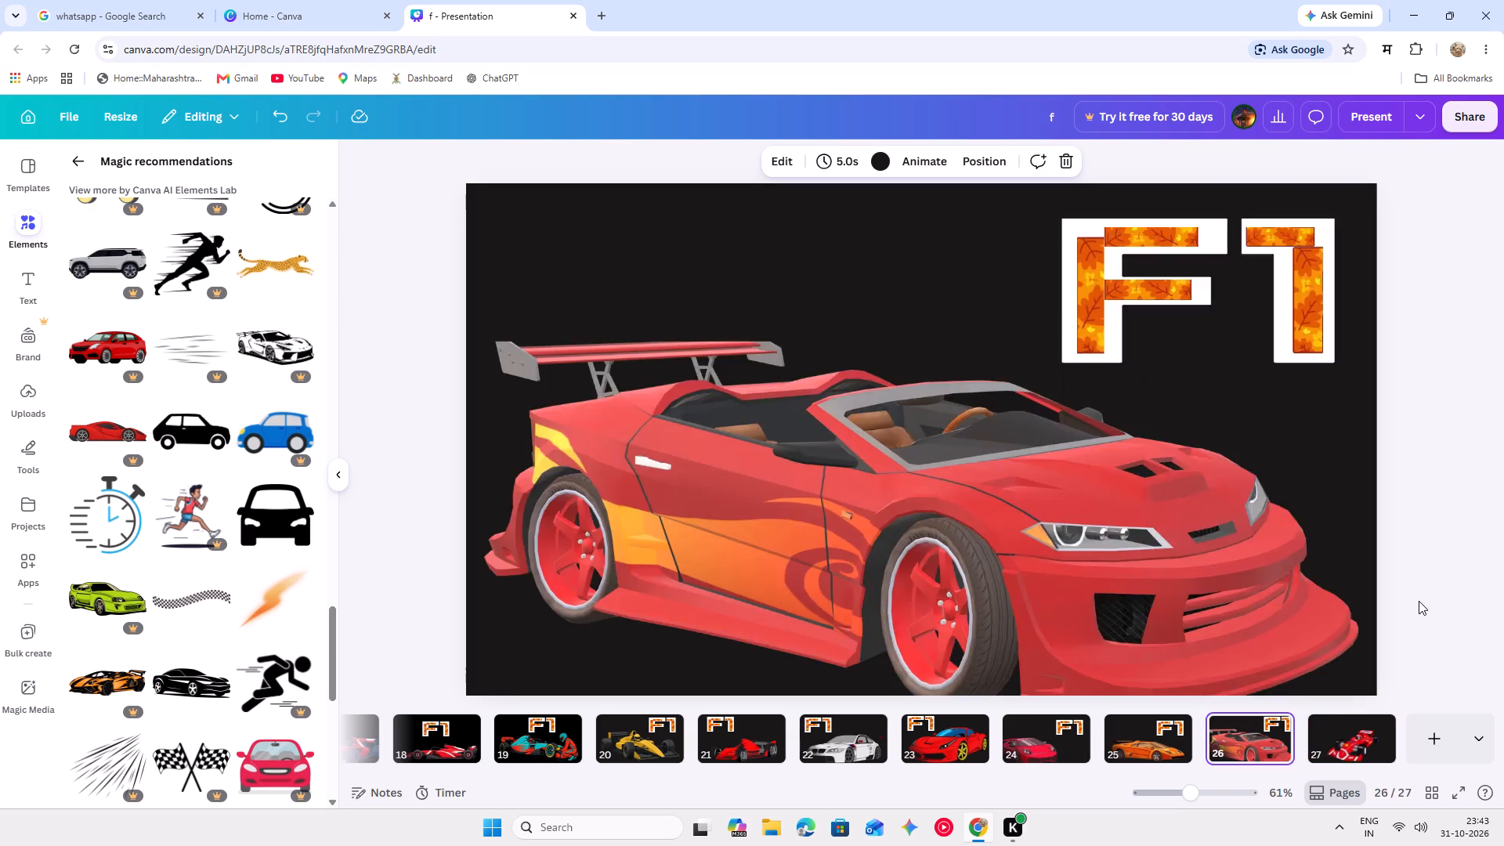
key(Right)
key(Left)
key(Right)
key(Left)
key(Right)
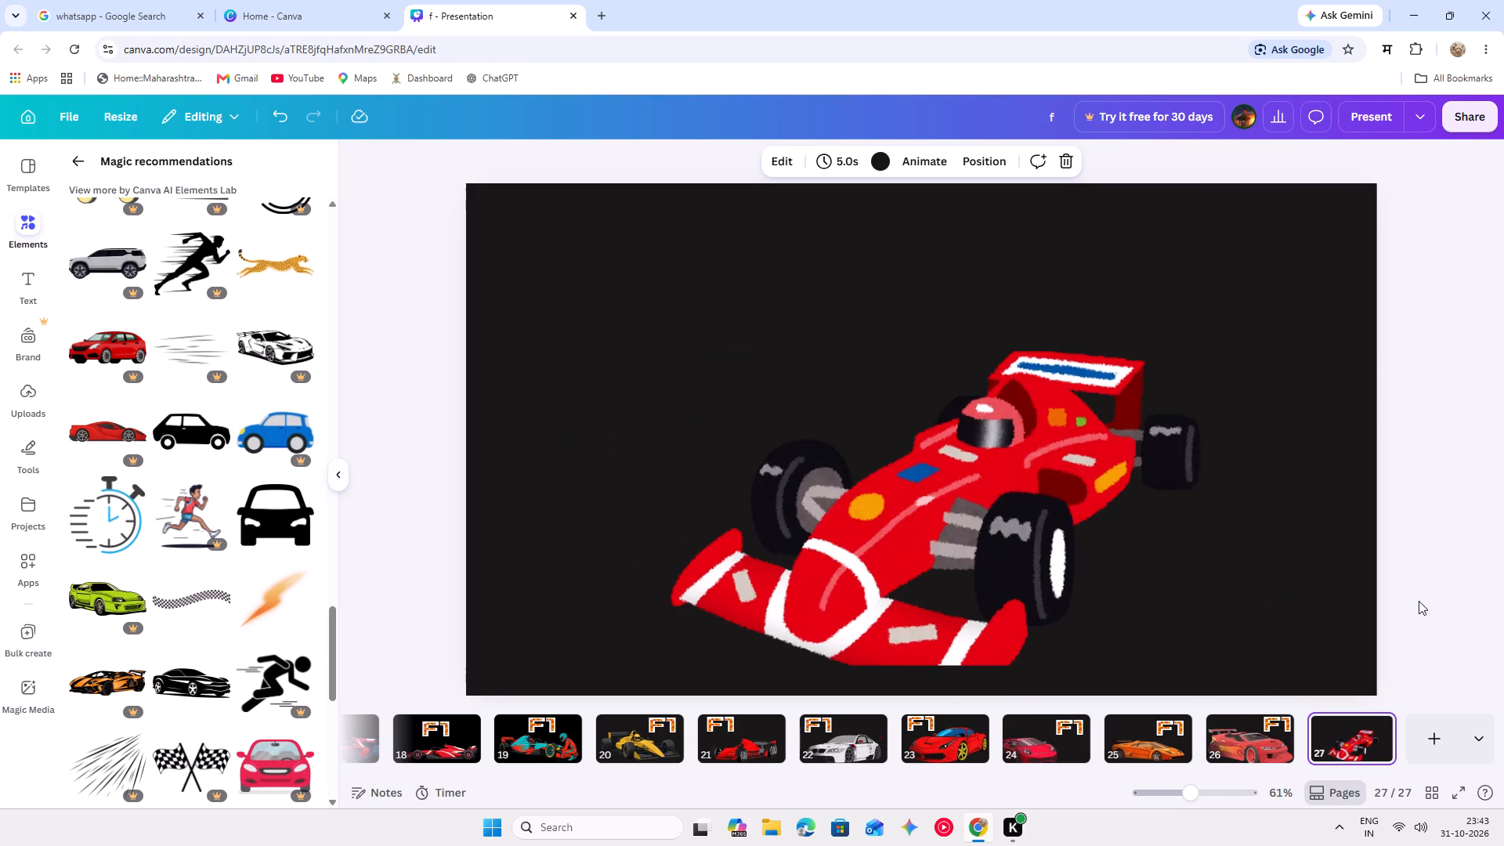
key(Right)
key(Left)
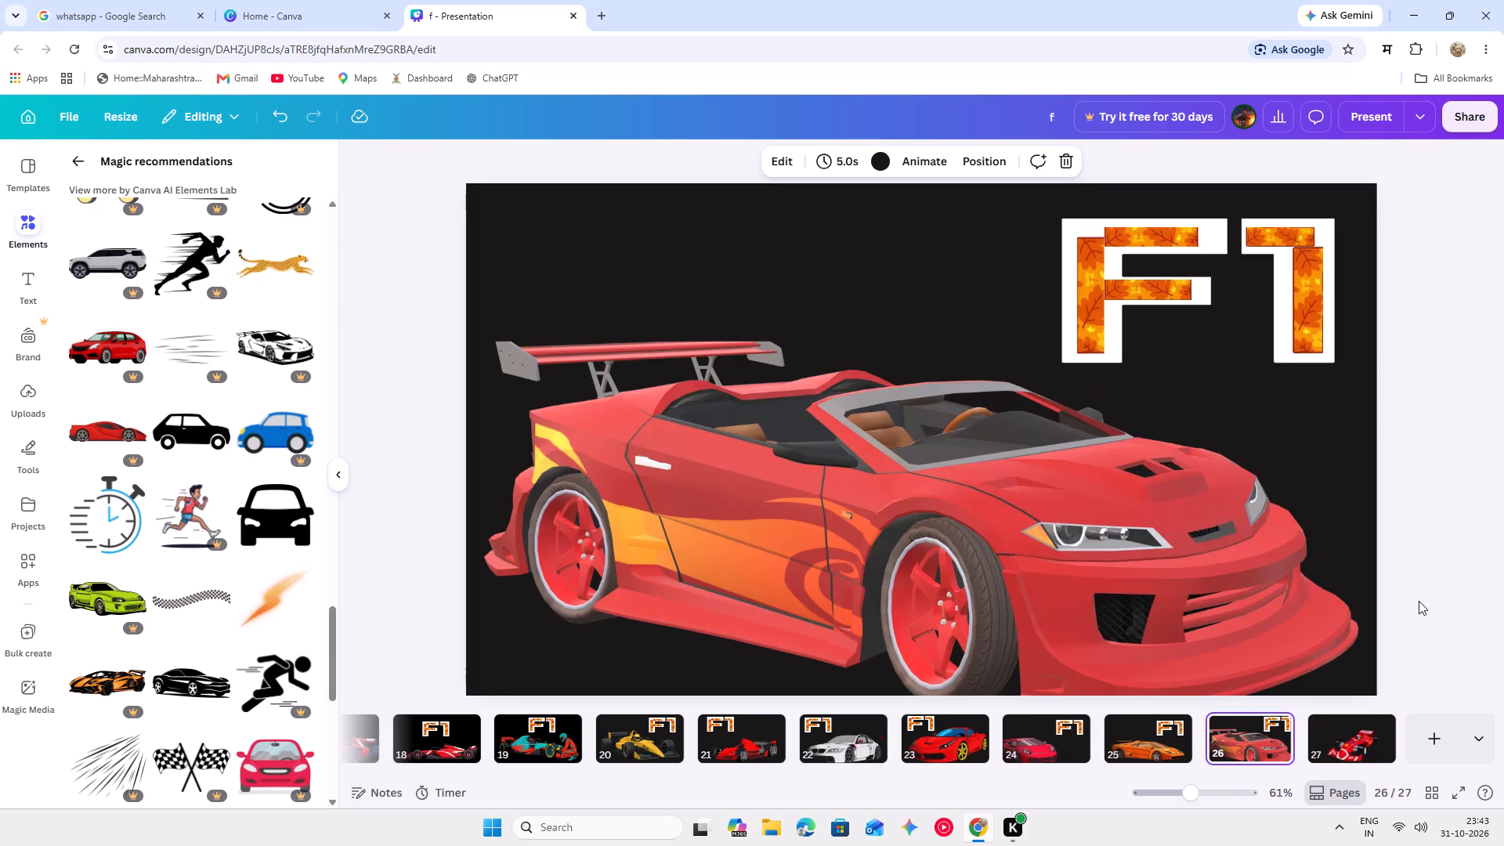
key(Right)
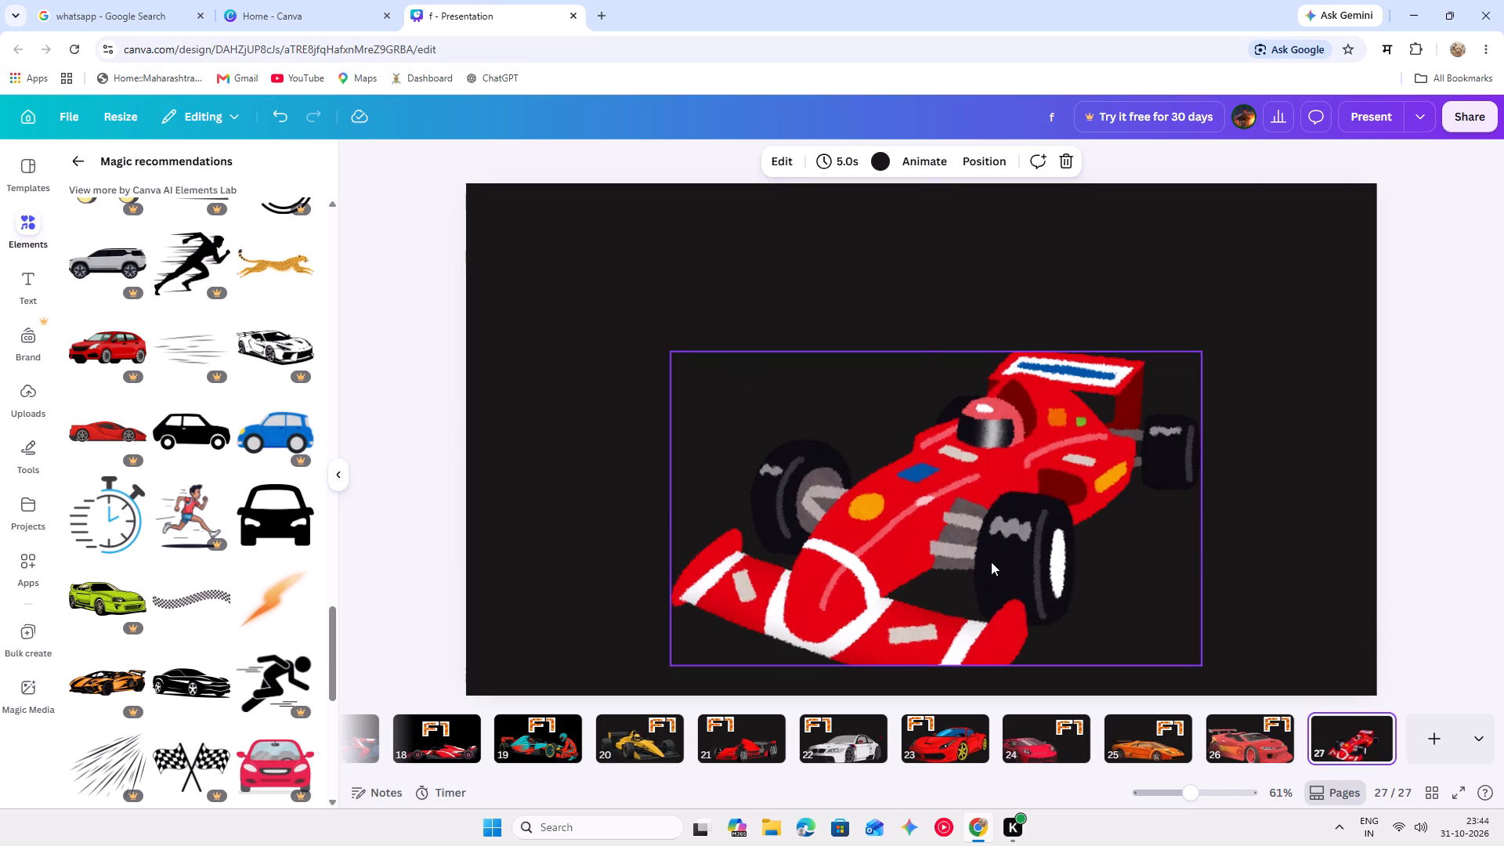
Move page 27's red car down so its front wing meets the page's bottom edge.
drag(990, 563, 989, 590)
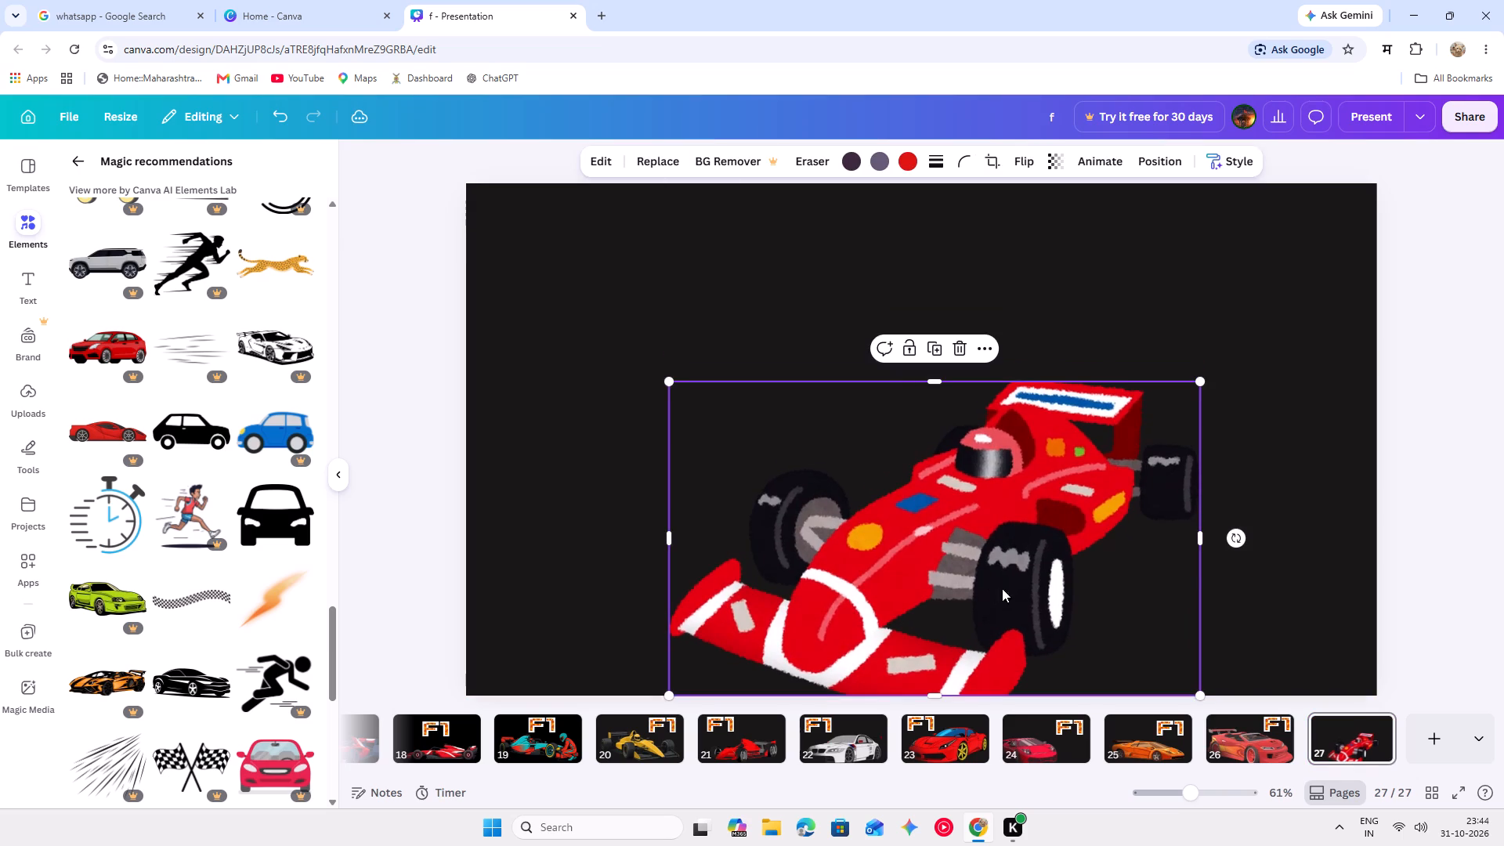
click(1339, 540)
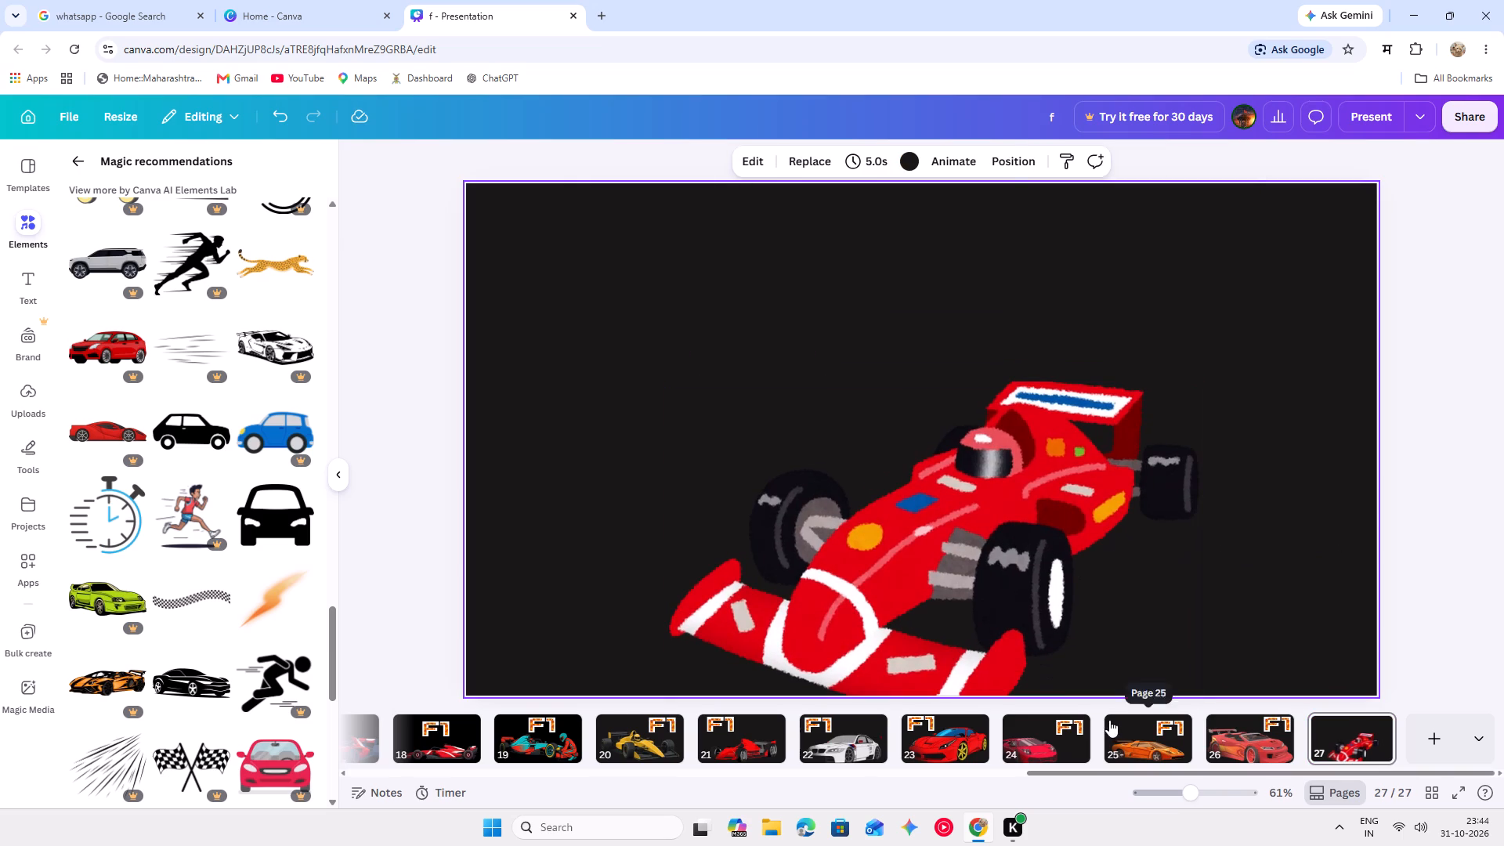
Add the recommended horizontal speed-lines graphic to page 27, enlarge it to about double its size, and place it across the page's upper-left area.
click(185, 350)
drag(846, 426, 801, 638)
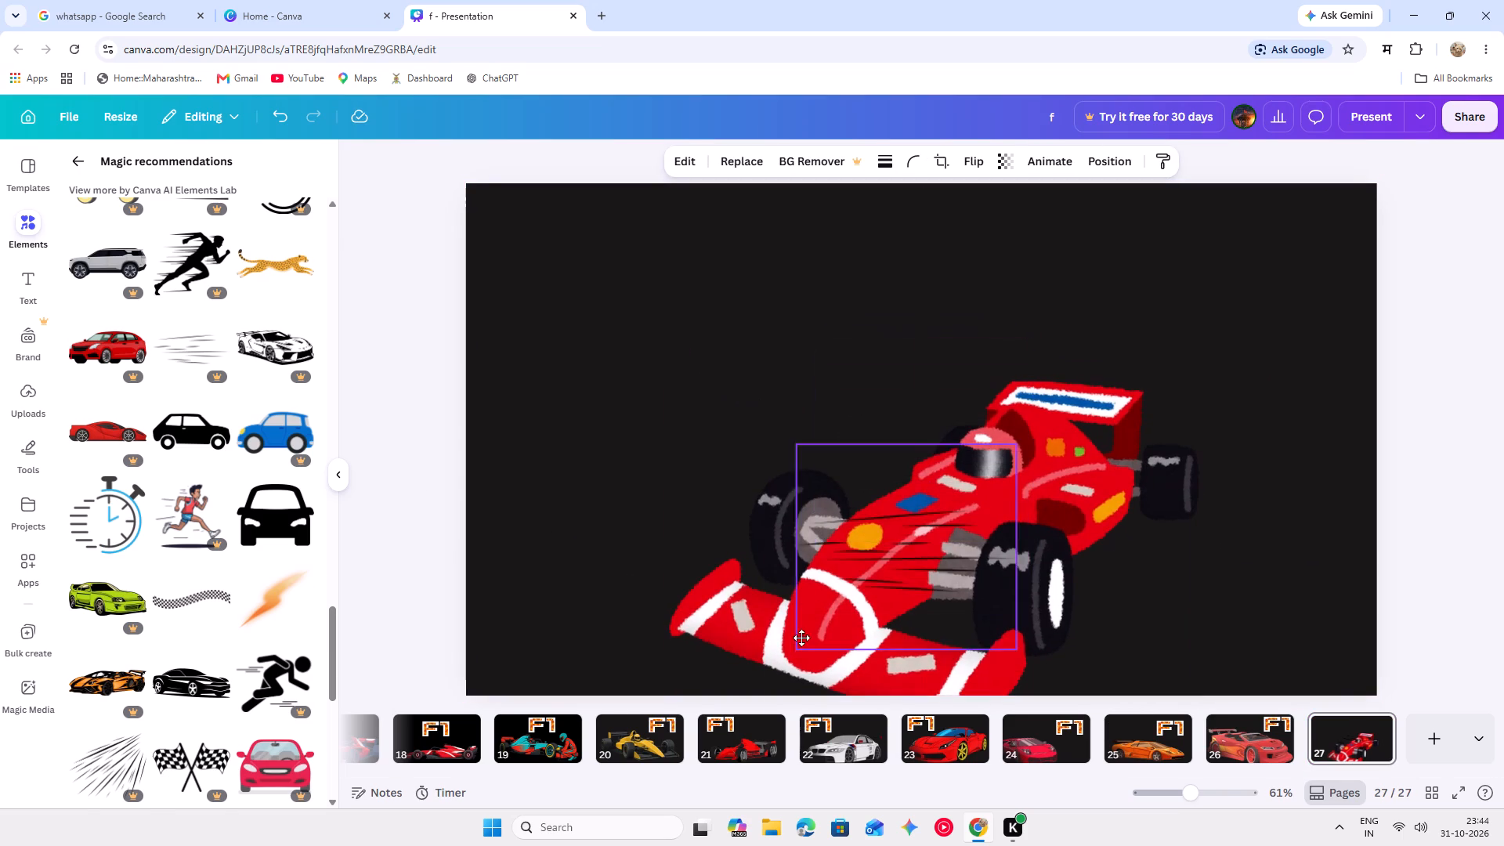
drag(801, 638, 736, 603)
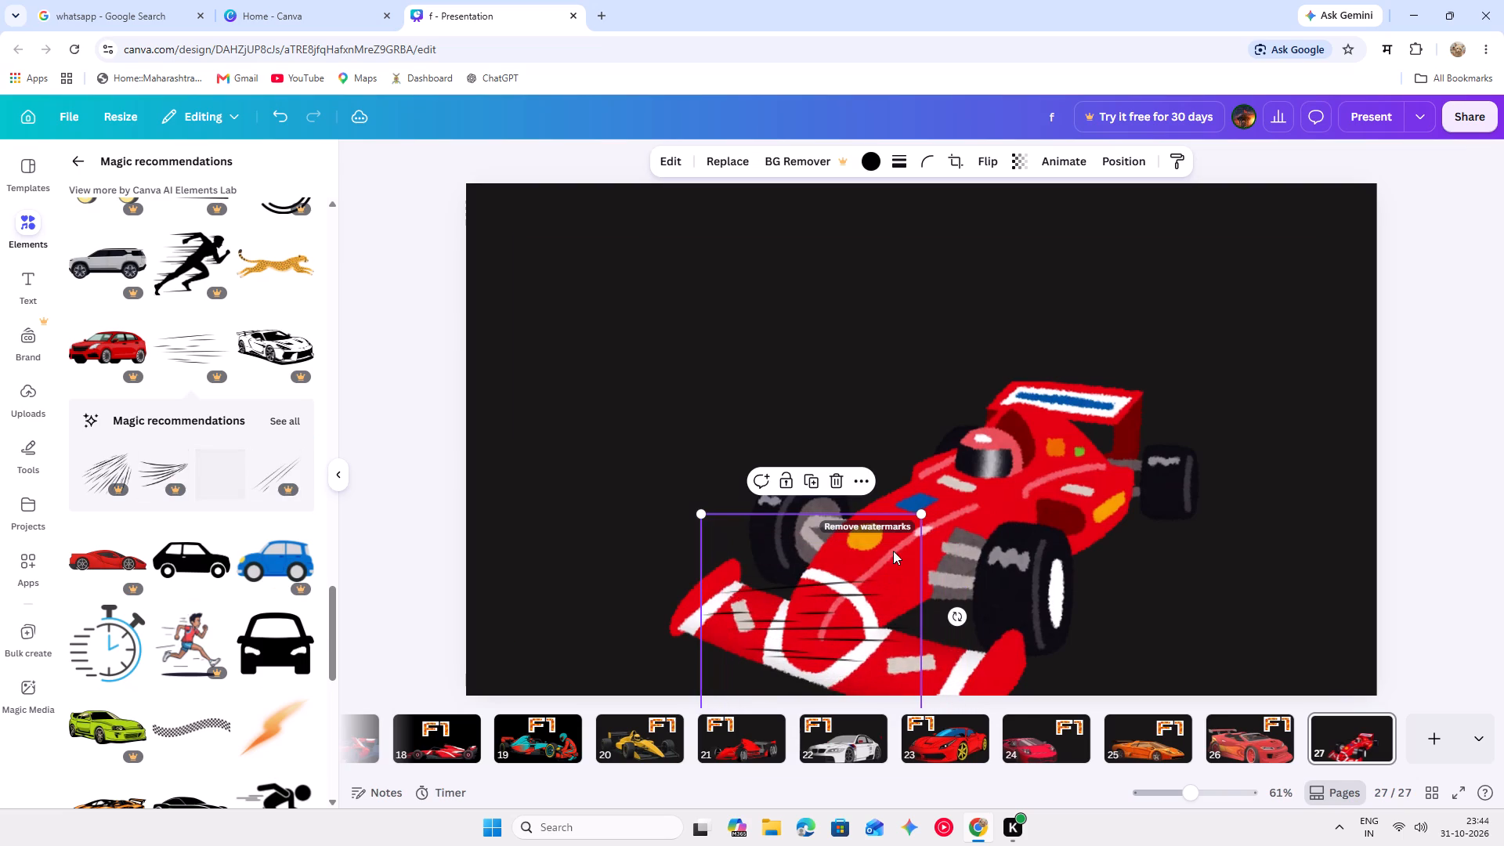
drag(921, 512, 1266, 392)
drag(855, 493, 858, 515)
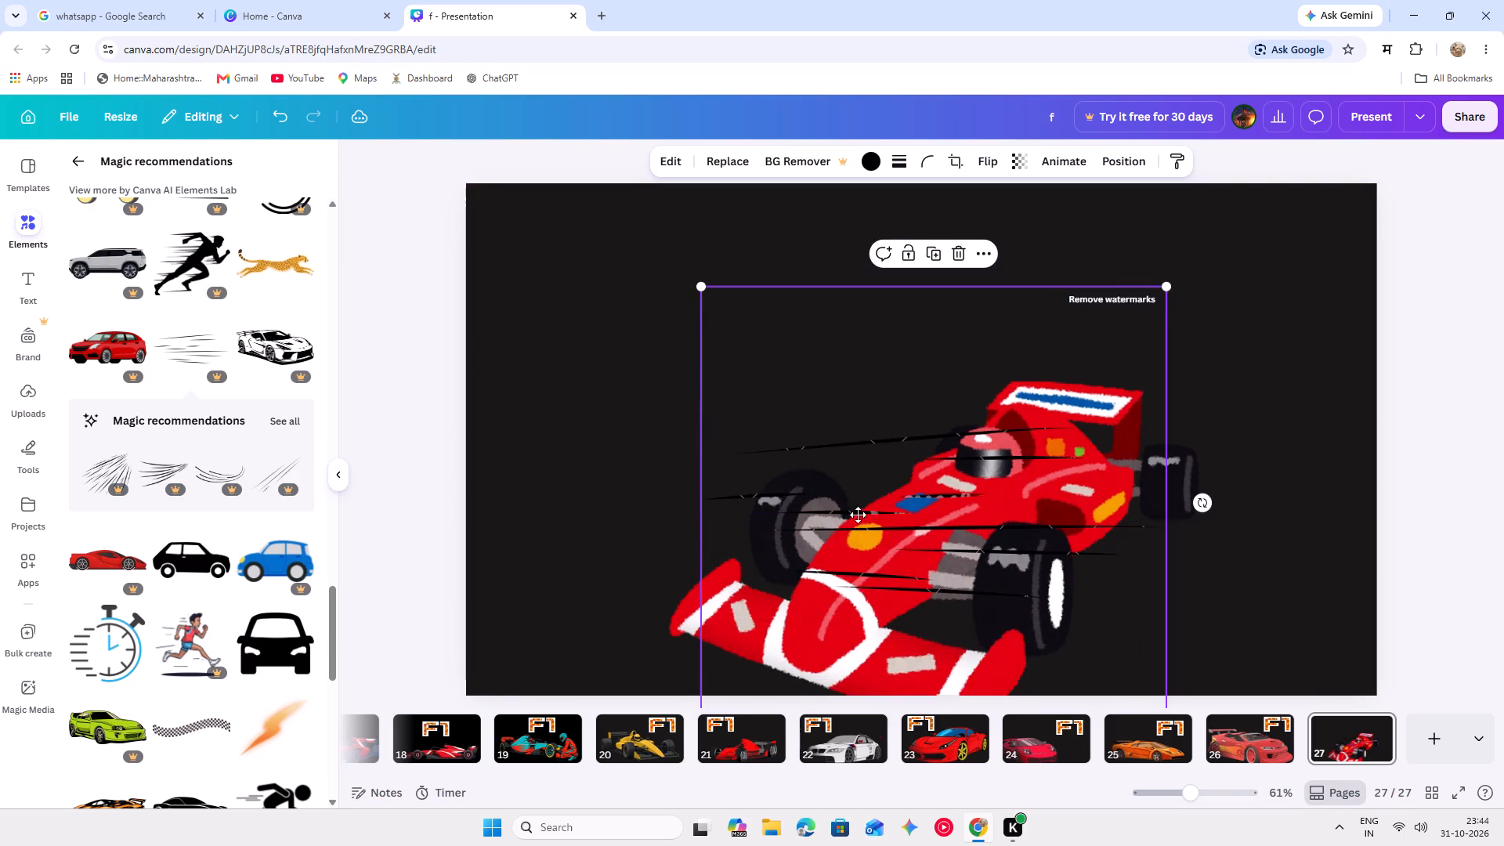
drag(858, 515, 721, 645)
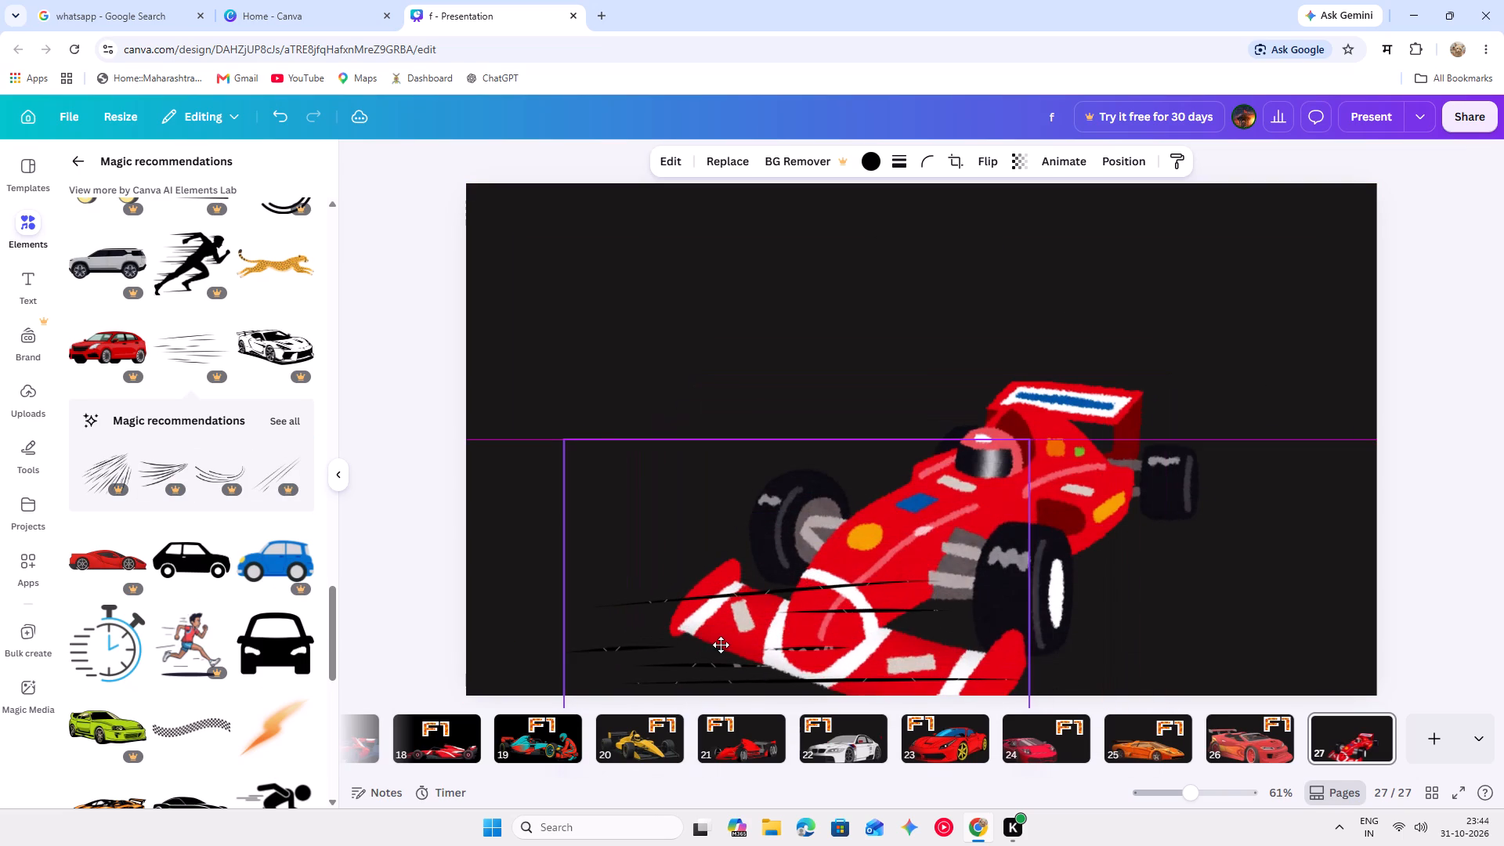
drag(721, 645, 539, 283)
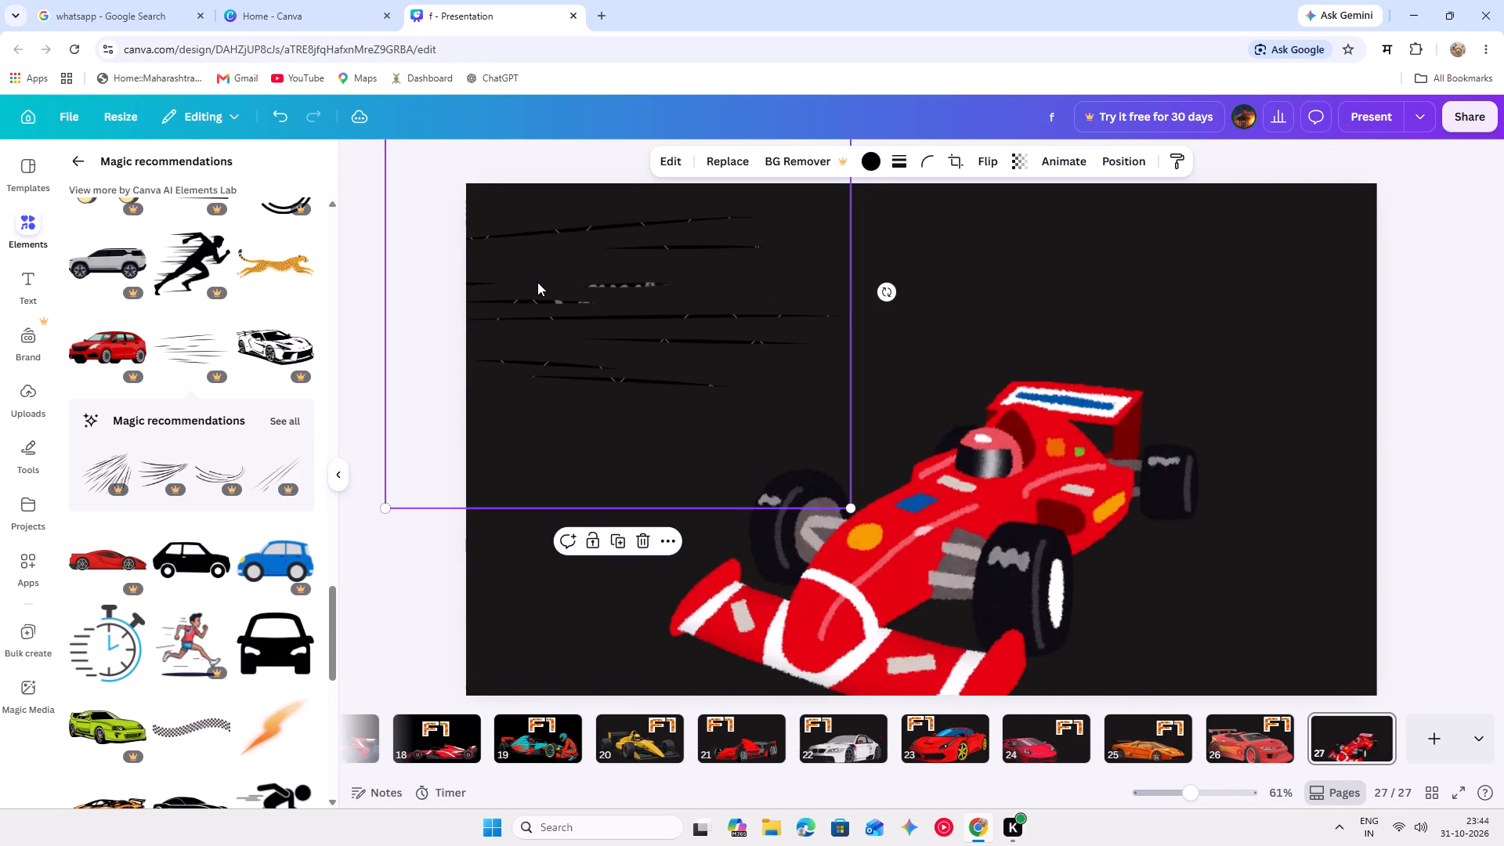
Recolour page 27's speed lines from the default solid colours to white (#ffffff).
click(871, 167)
click(298, 728)
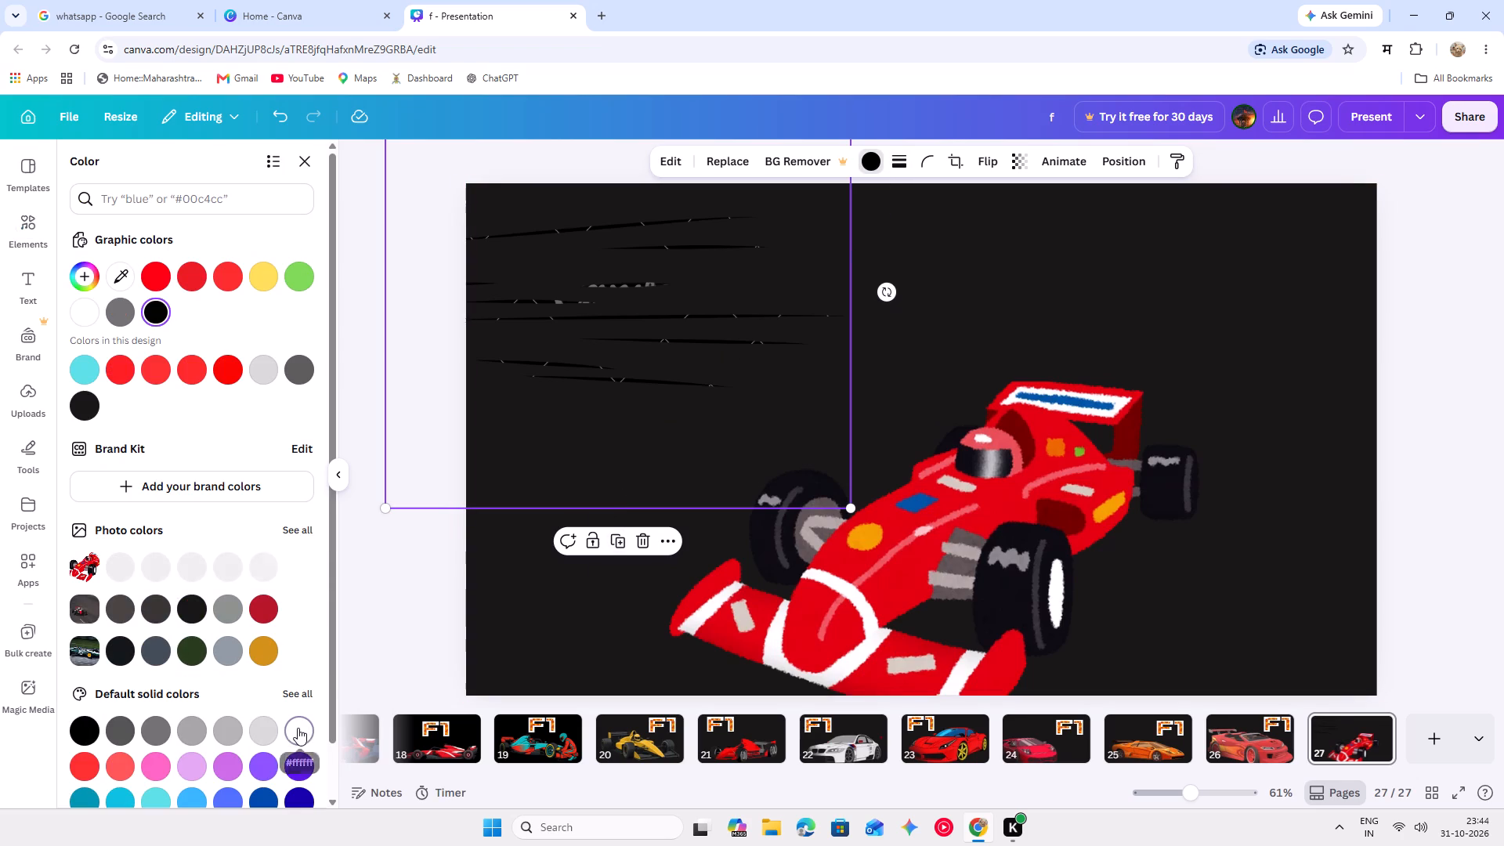
Duplicate page 27's white speed lines twice, placing one copy at the page's middle left and another at its lower-left edge.
click(390, 584)
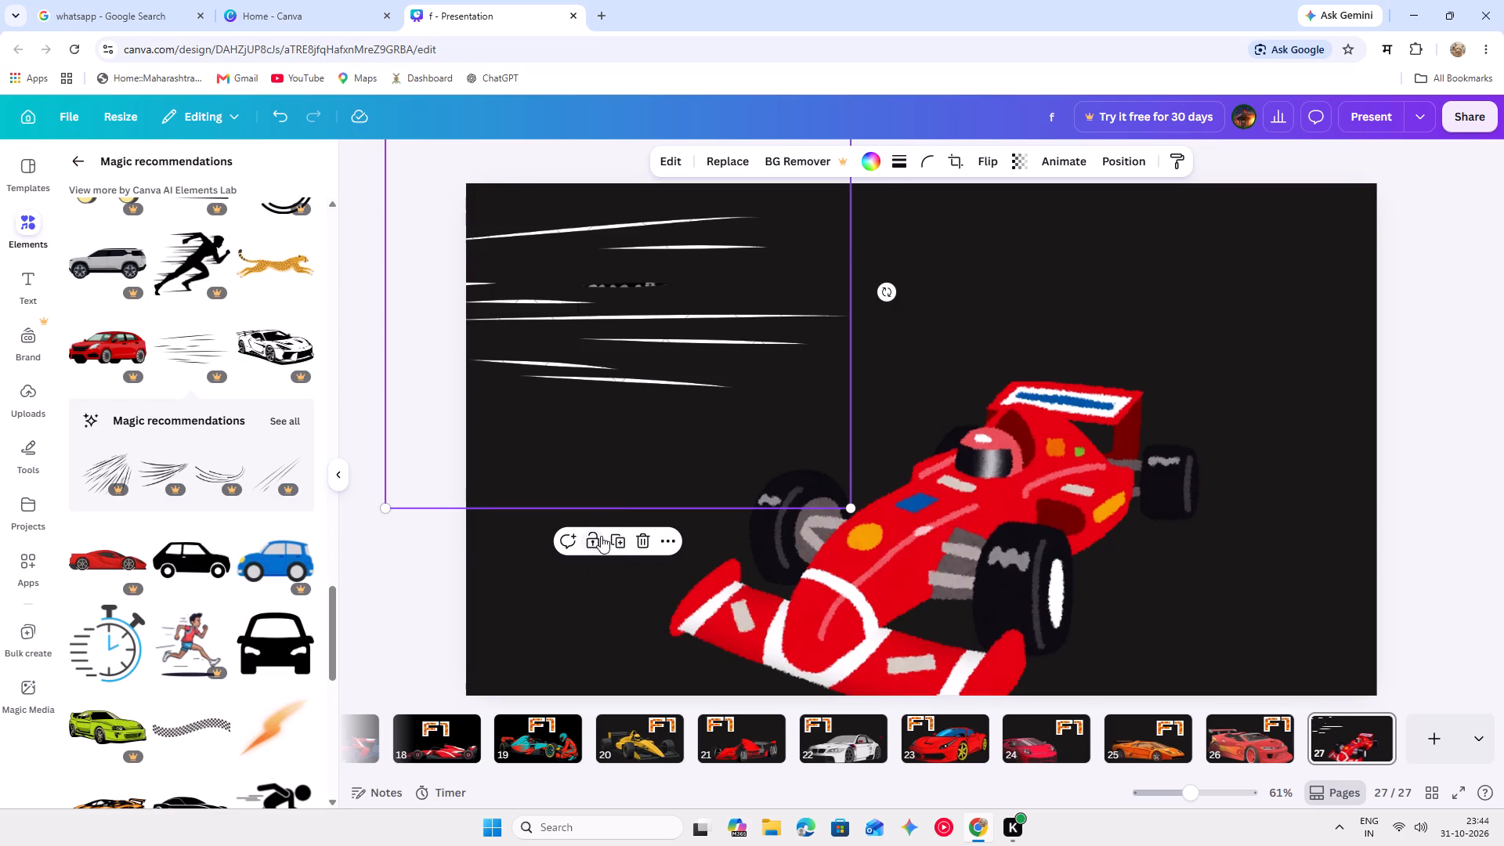
click(620, 544)
drag(652, 399, 616, 528)
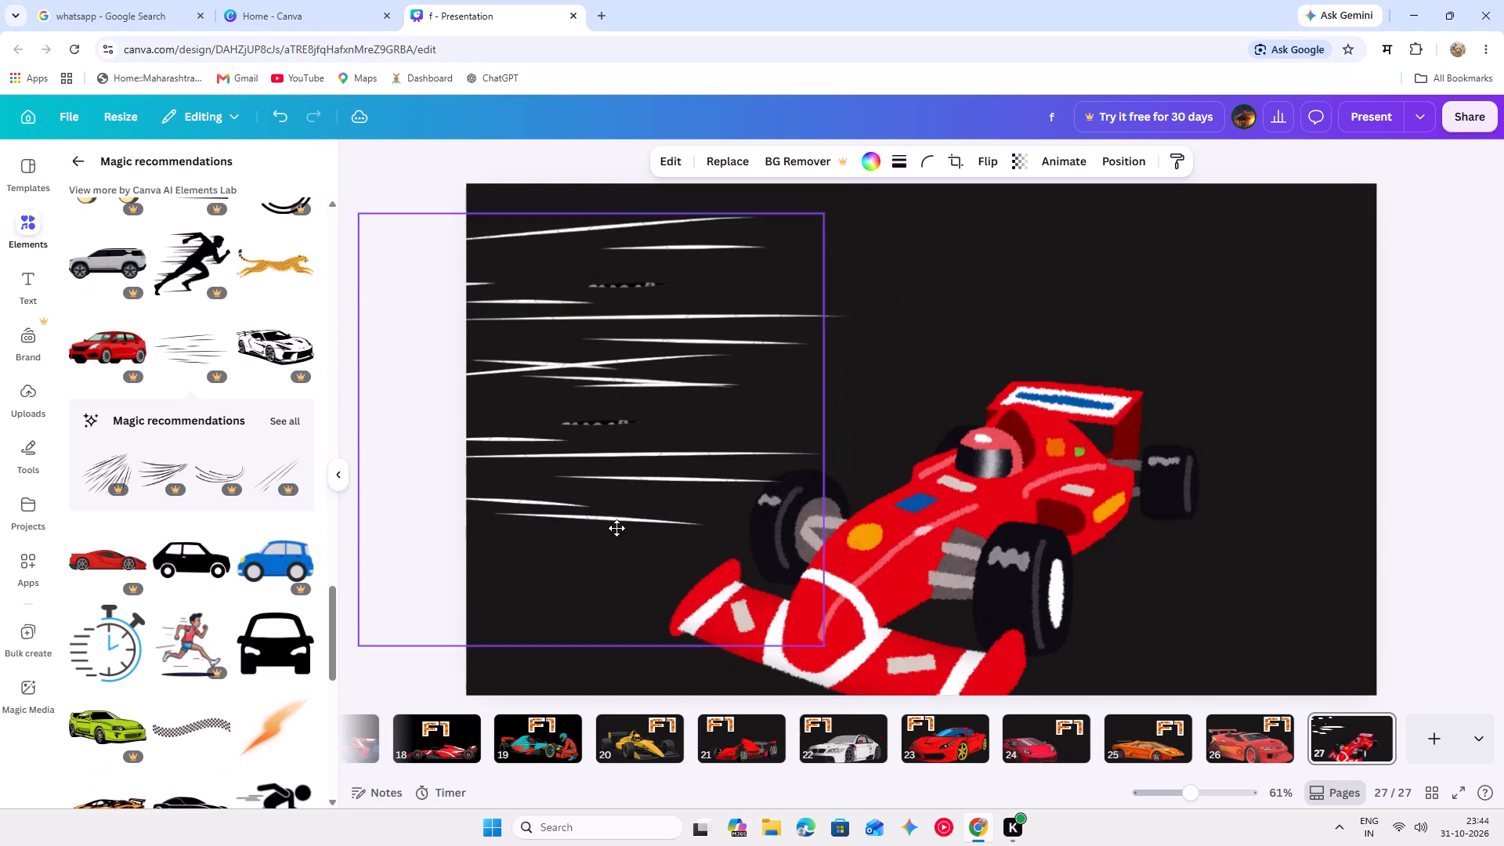
drag(616, 528, 613, 546)
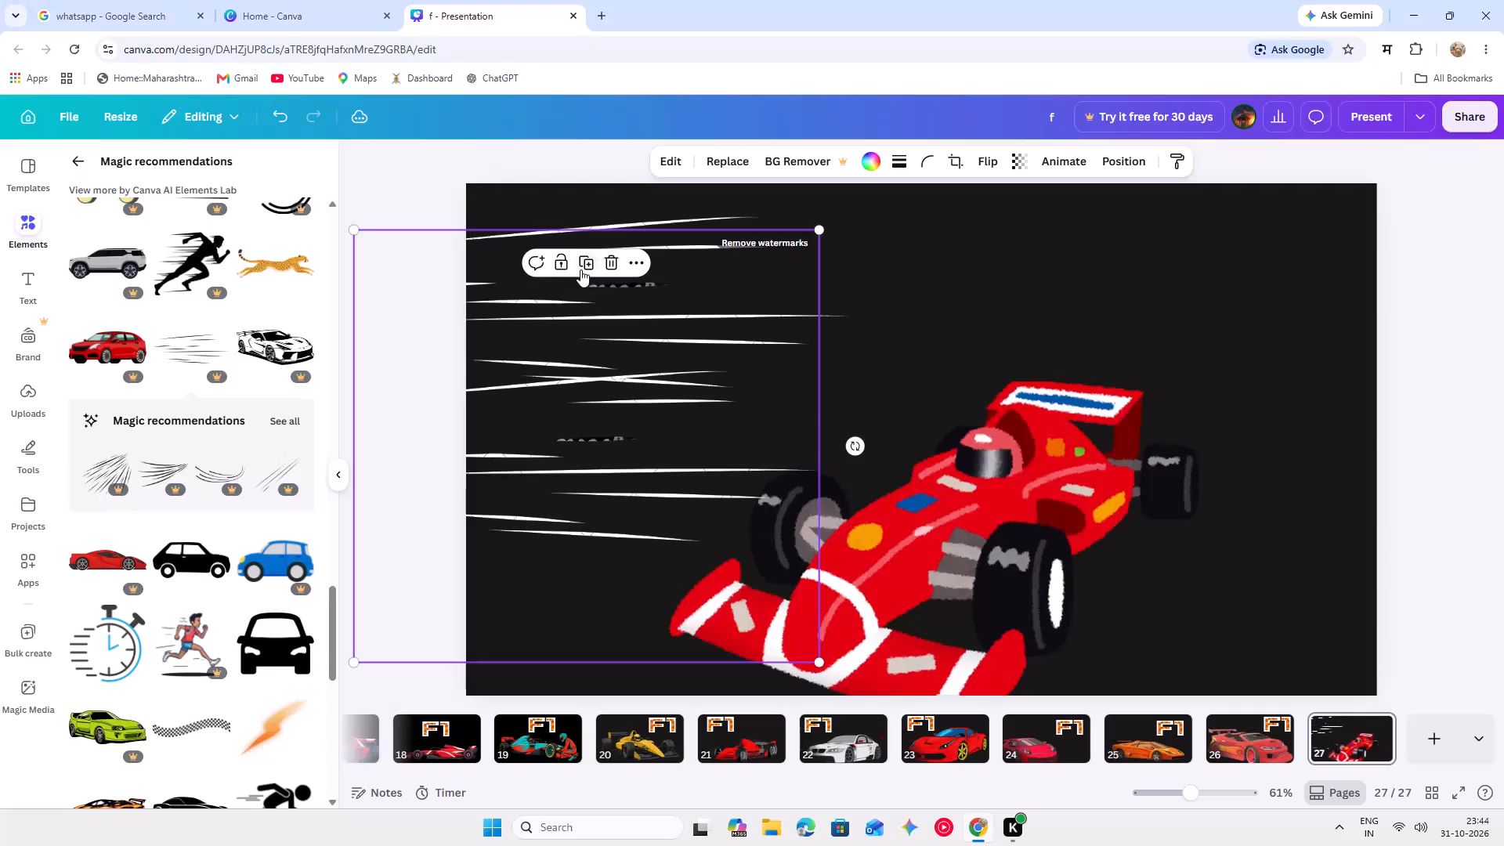
click(580, 269)
drag(649, 454, 646, 543)
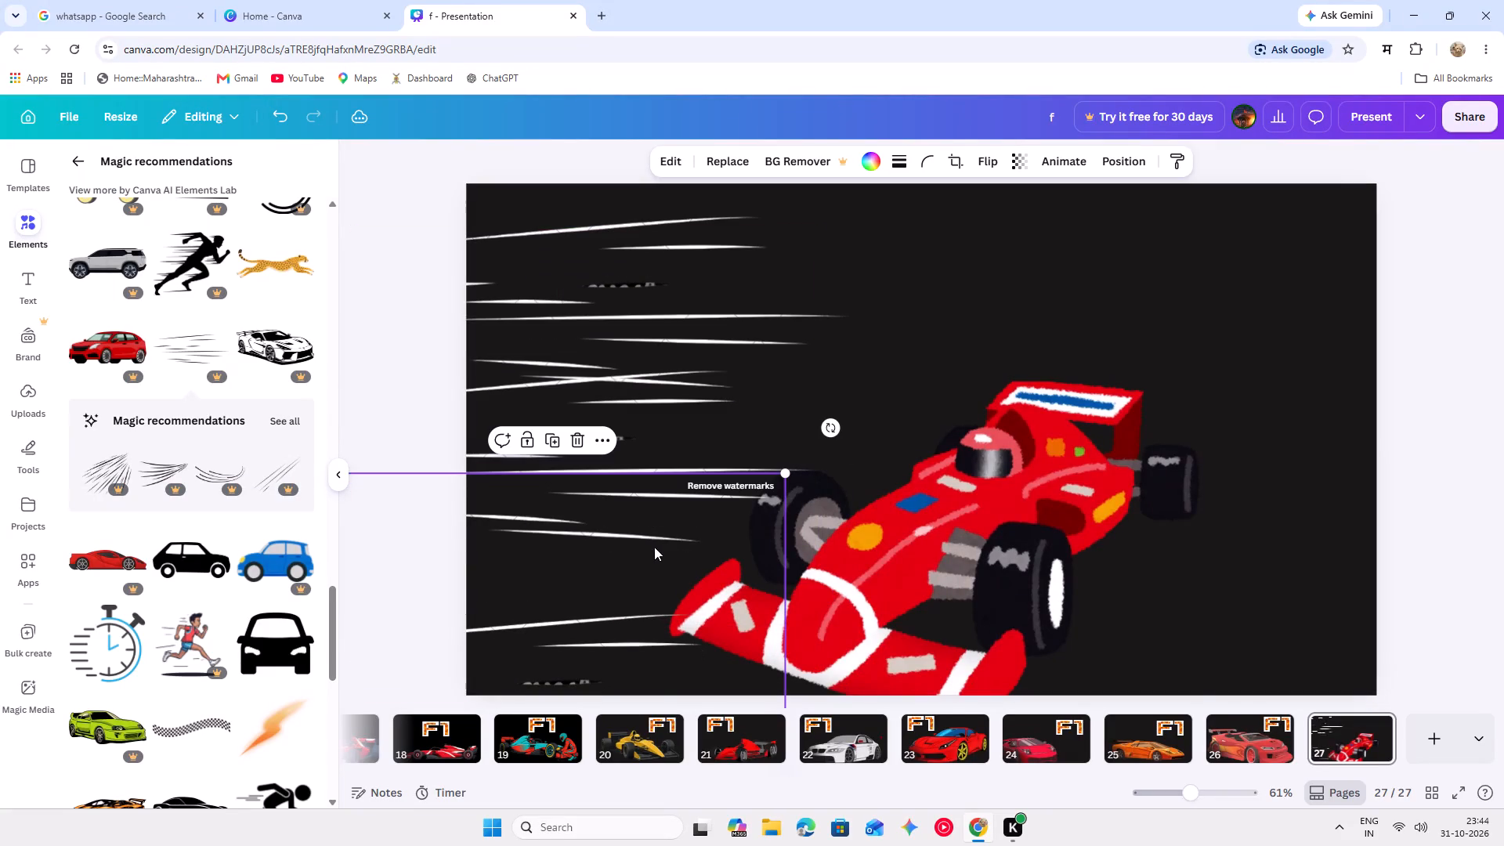
Rotate page 27's red car about 10 degrees clockwise and move it to the upper-right area, near the page's right edge.
click(1030, 511)
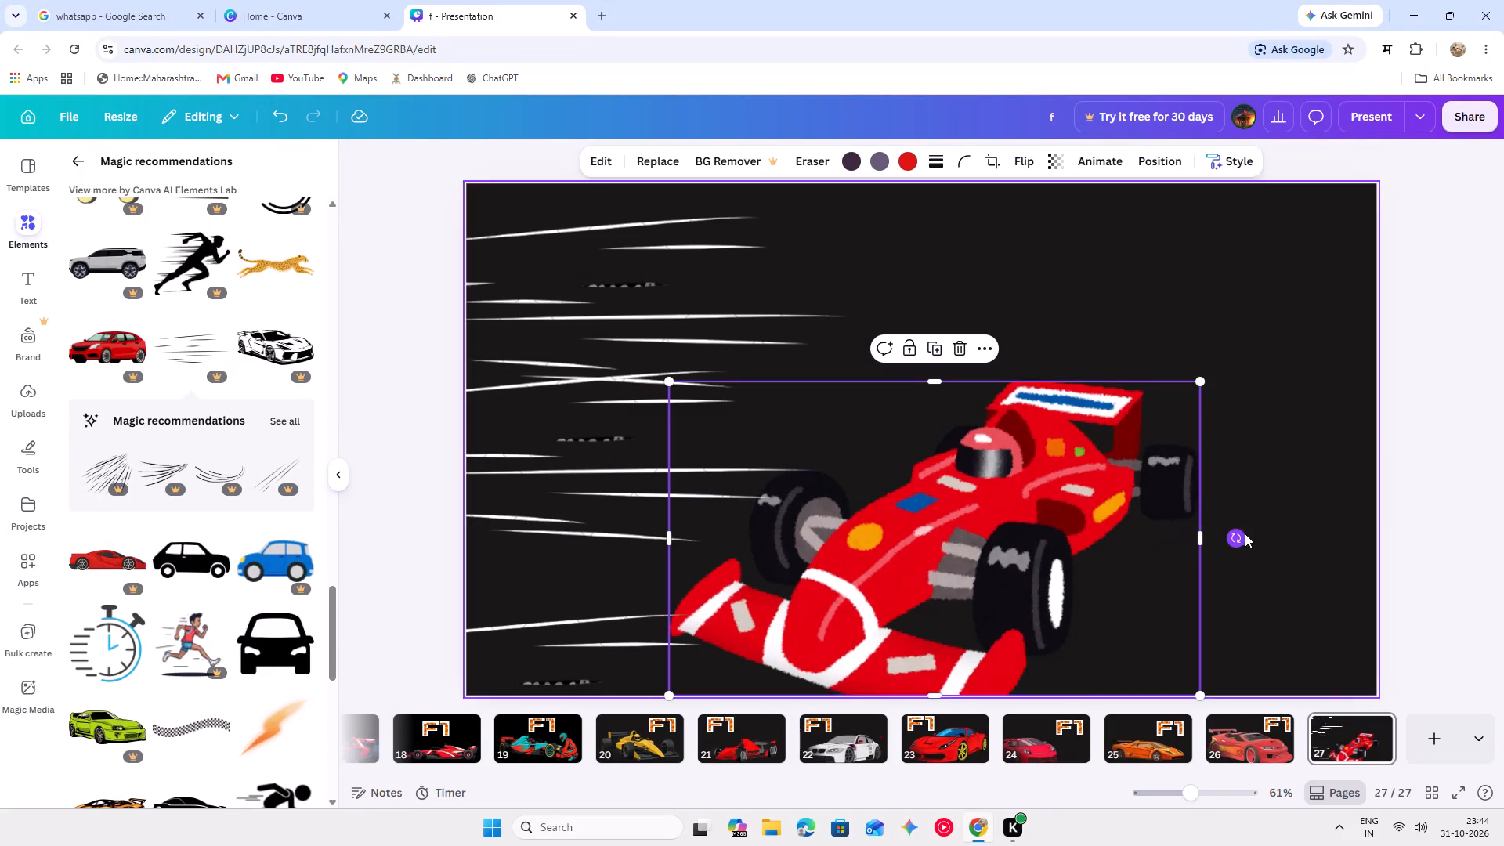
drag(1244, 541, 1263, 672)
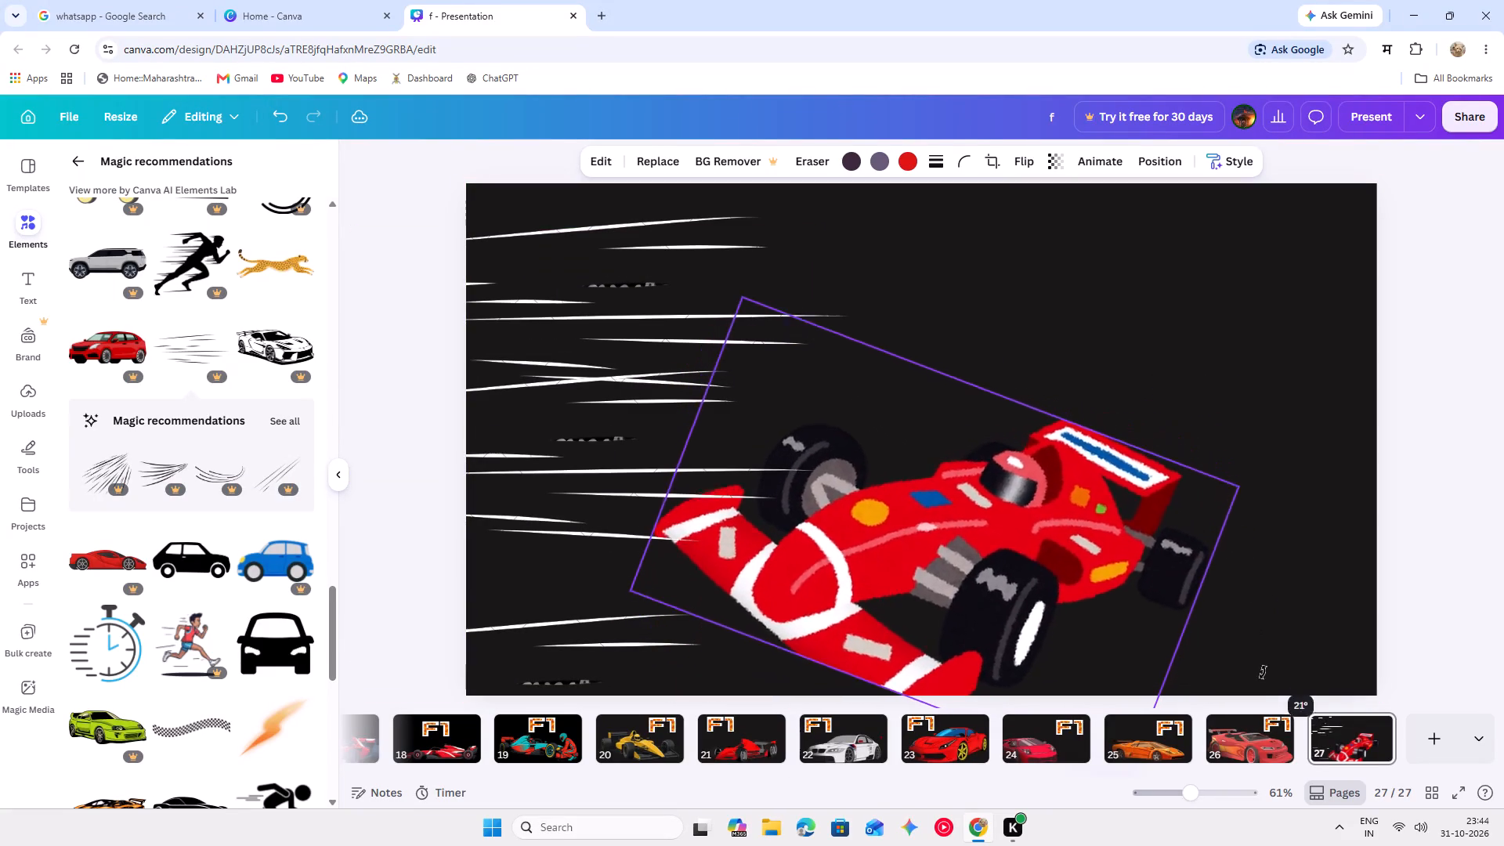
drag(1263, 672, 1230, 783)
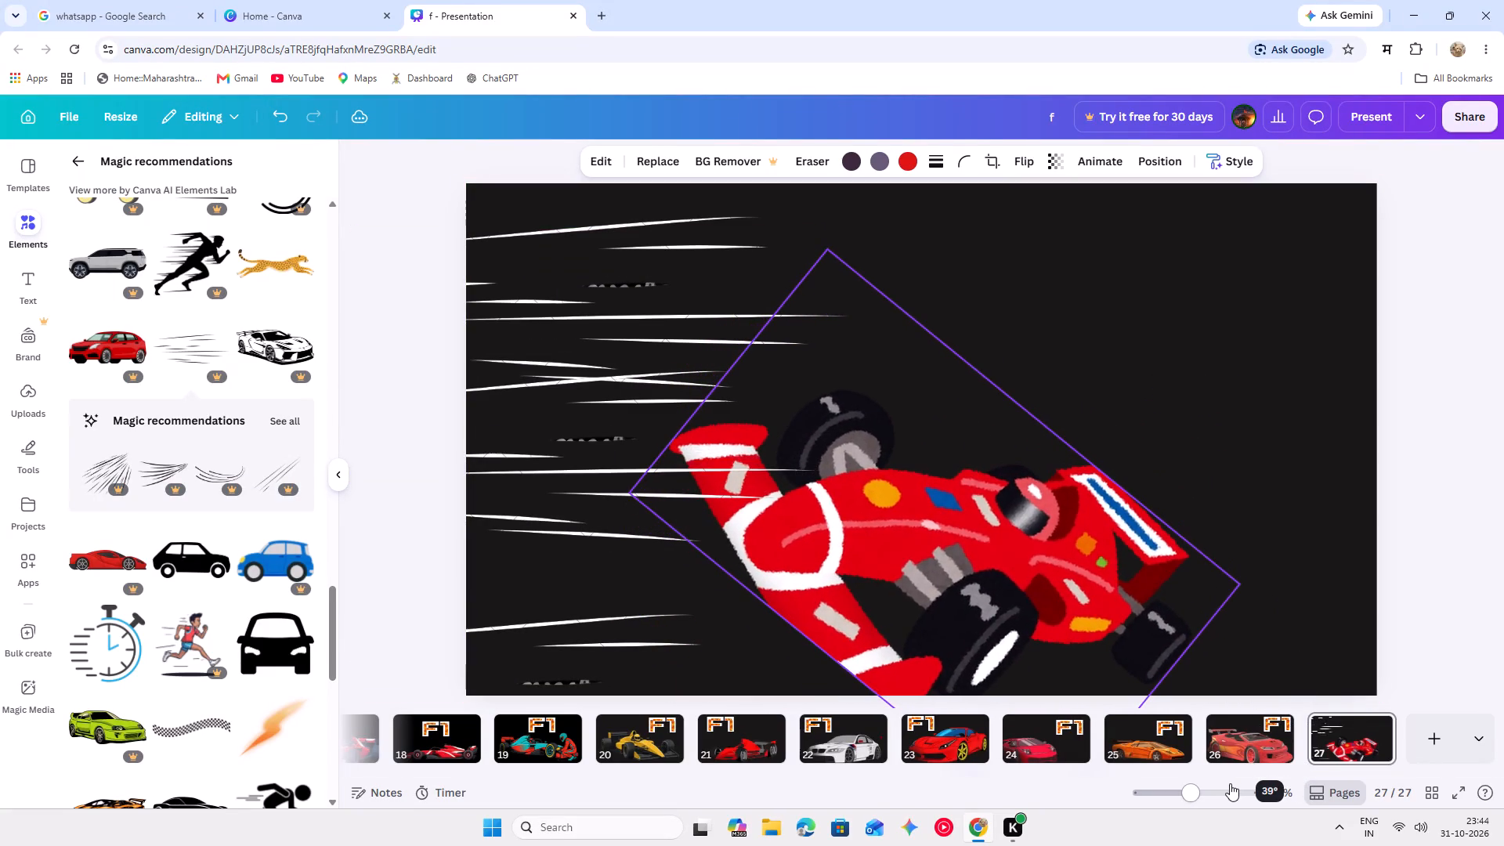
drag(1230, 783, 1226, 771)
drag(1005, 615, 1130, 499)
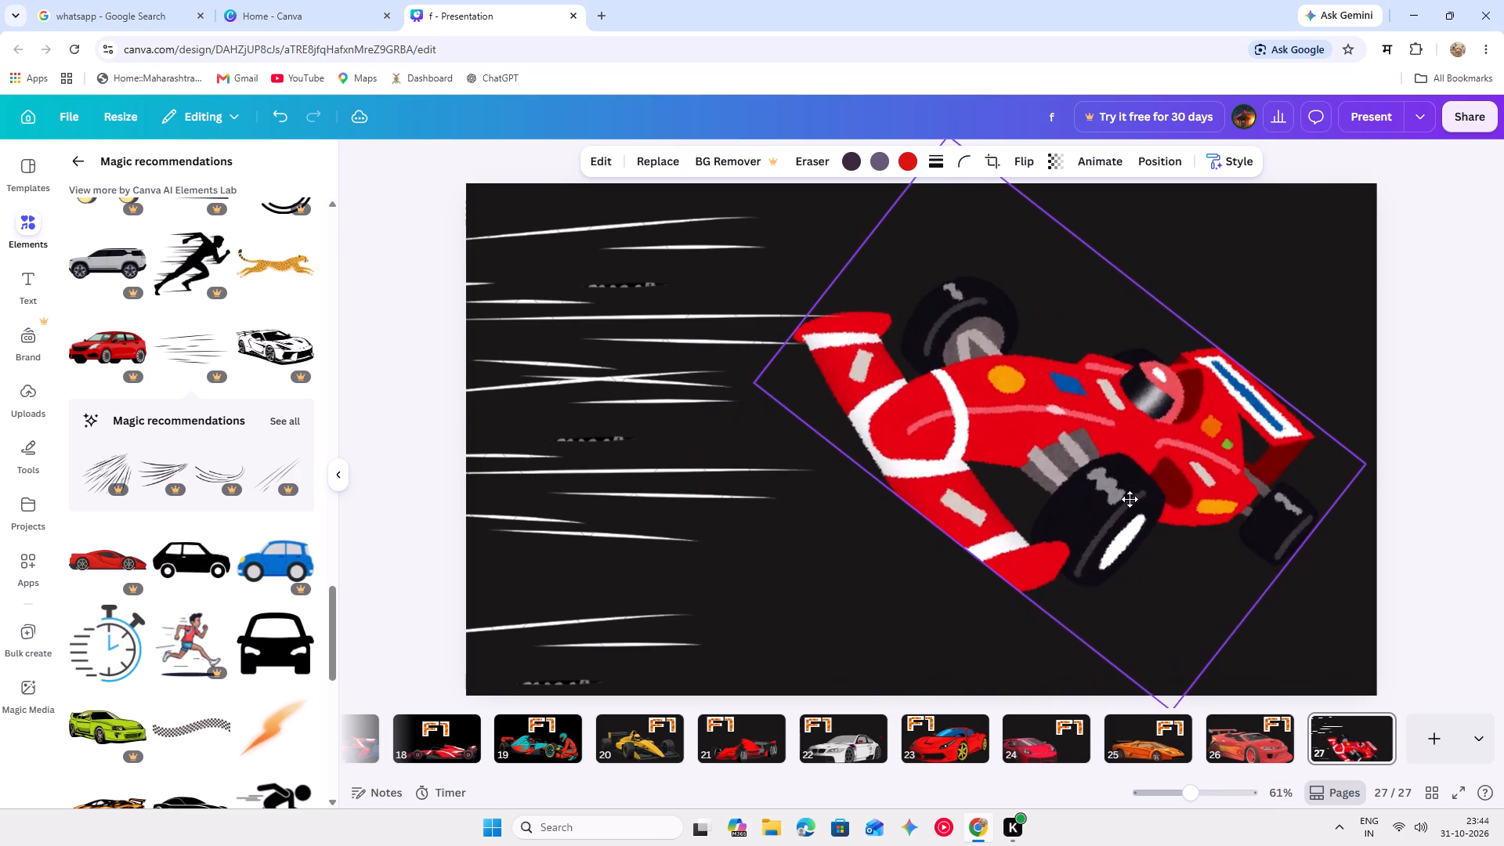
drag(1130, 499, 1151, 508)
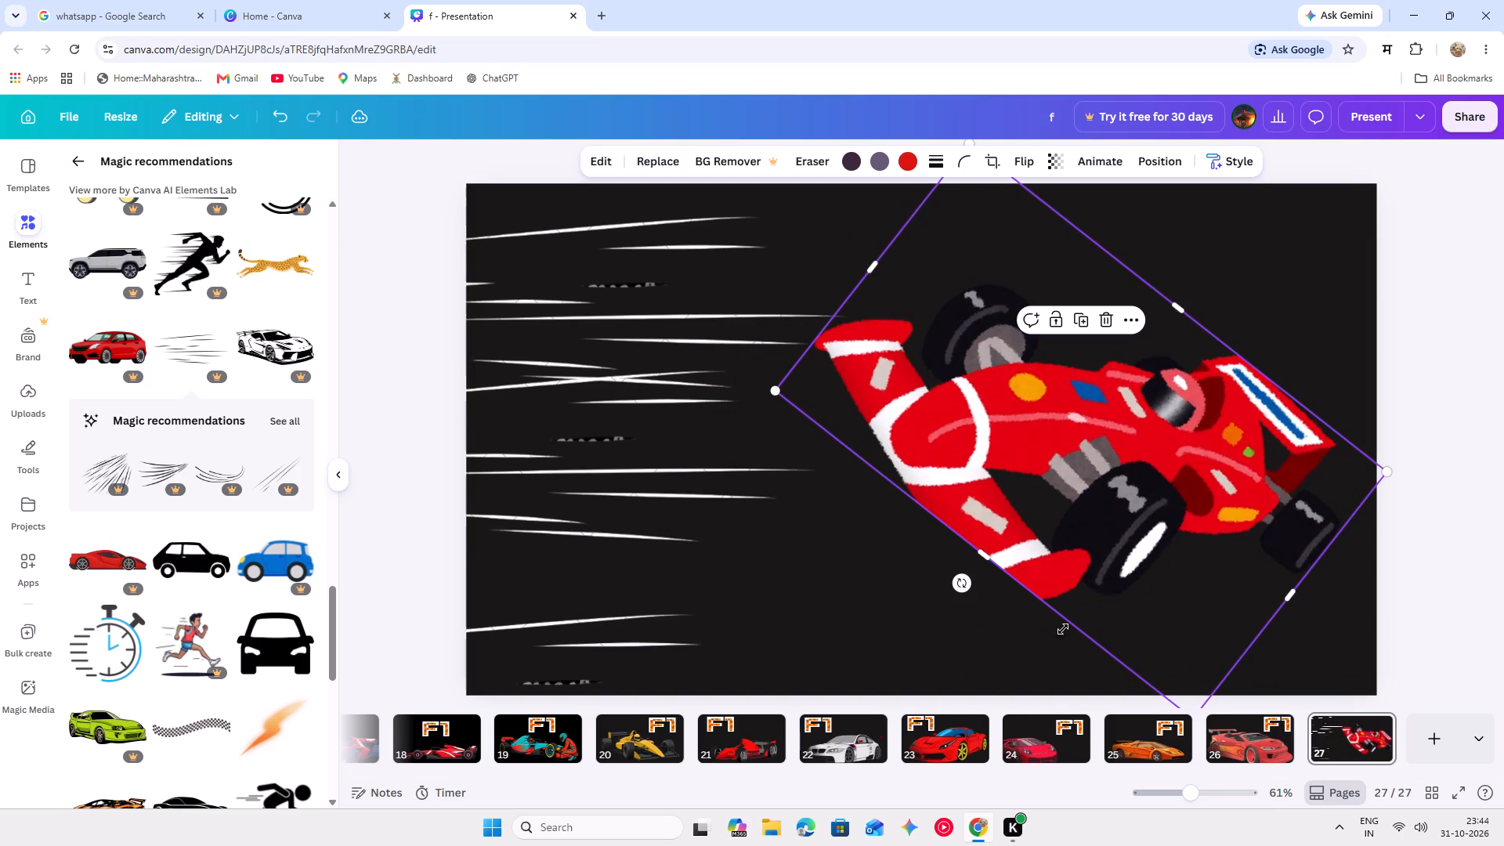
drag(960, 591, 875, 577)
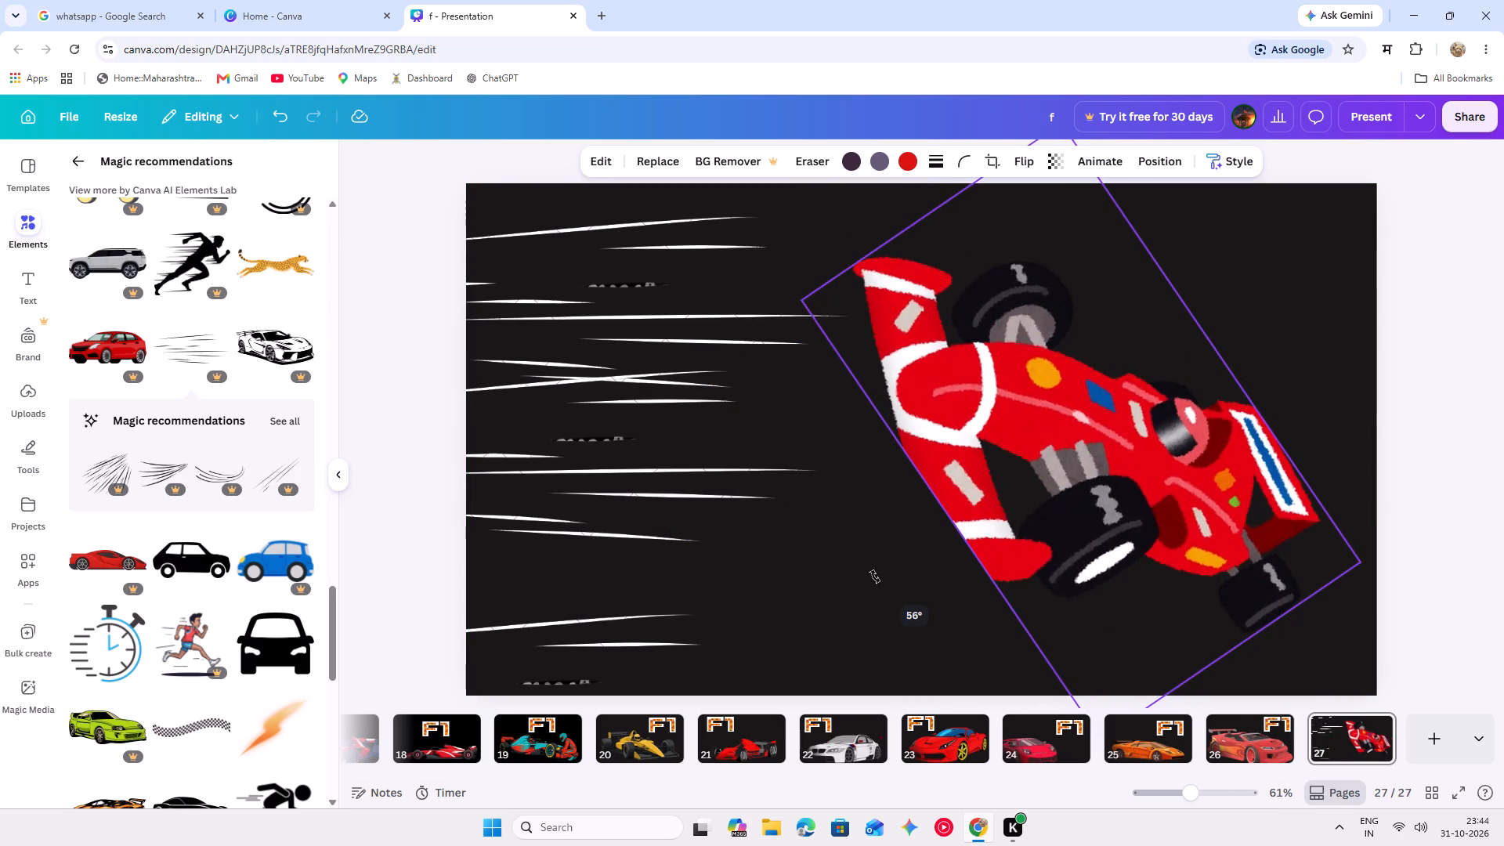
drag(875, 577, 1043, 649)
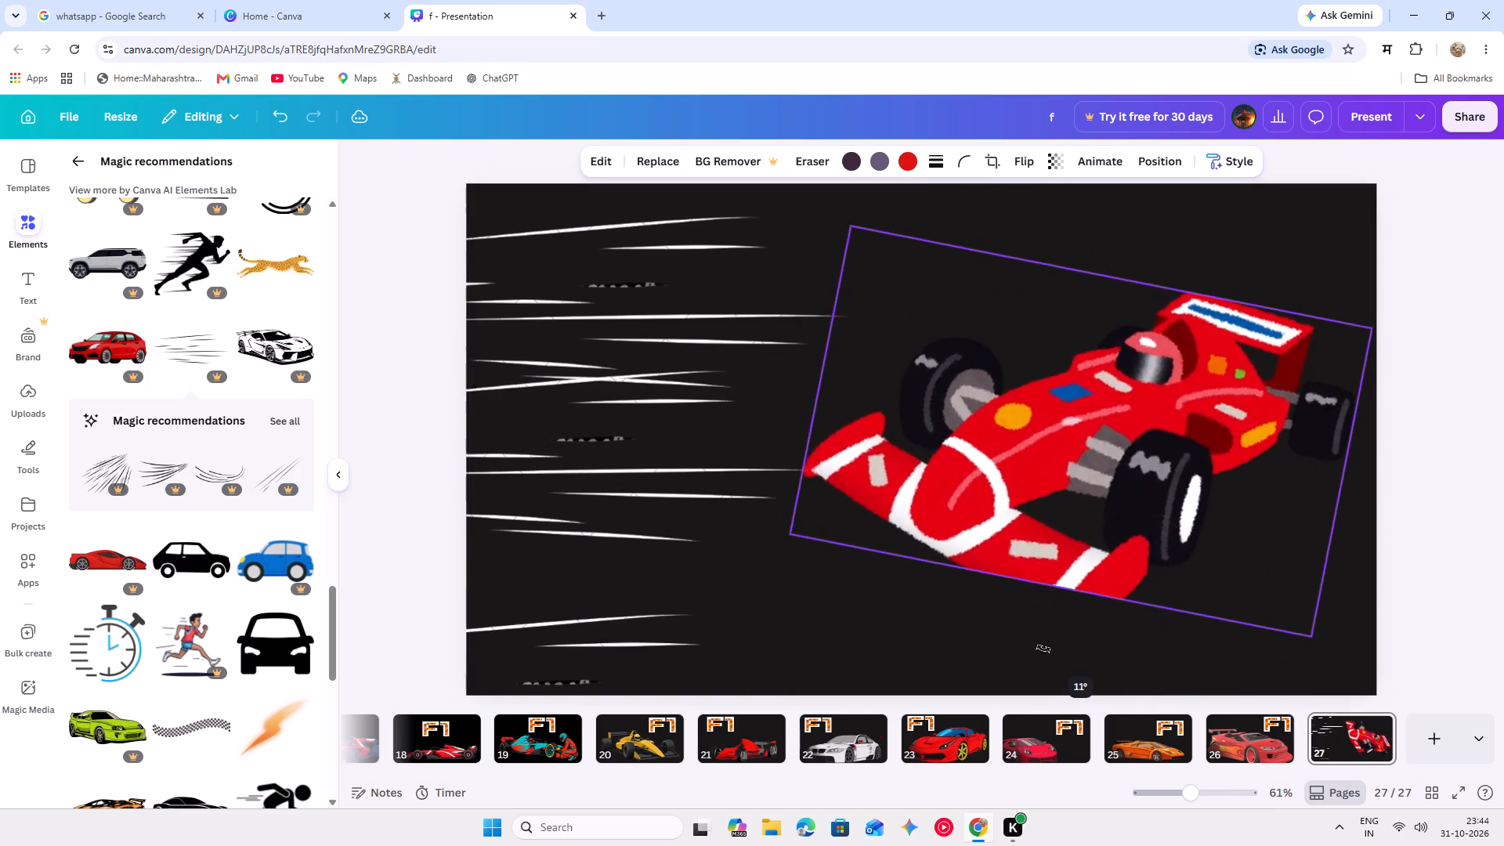
drag(1043, 649, 1047, 649)
drag(1115, 562, 1086, 522)
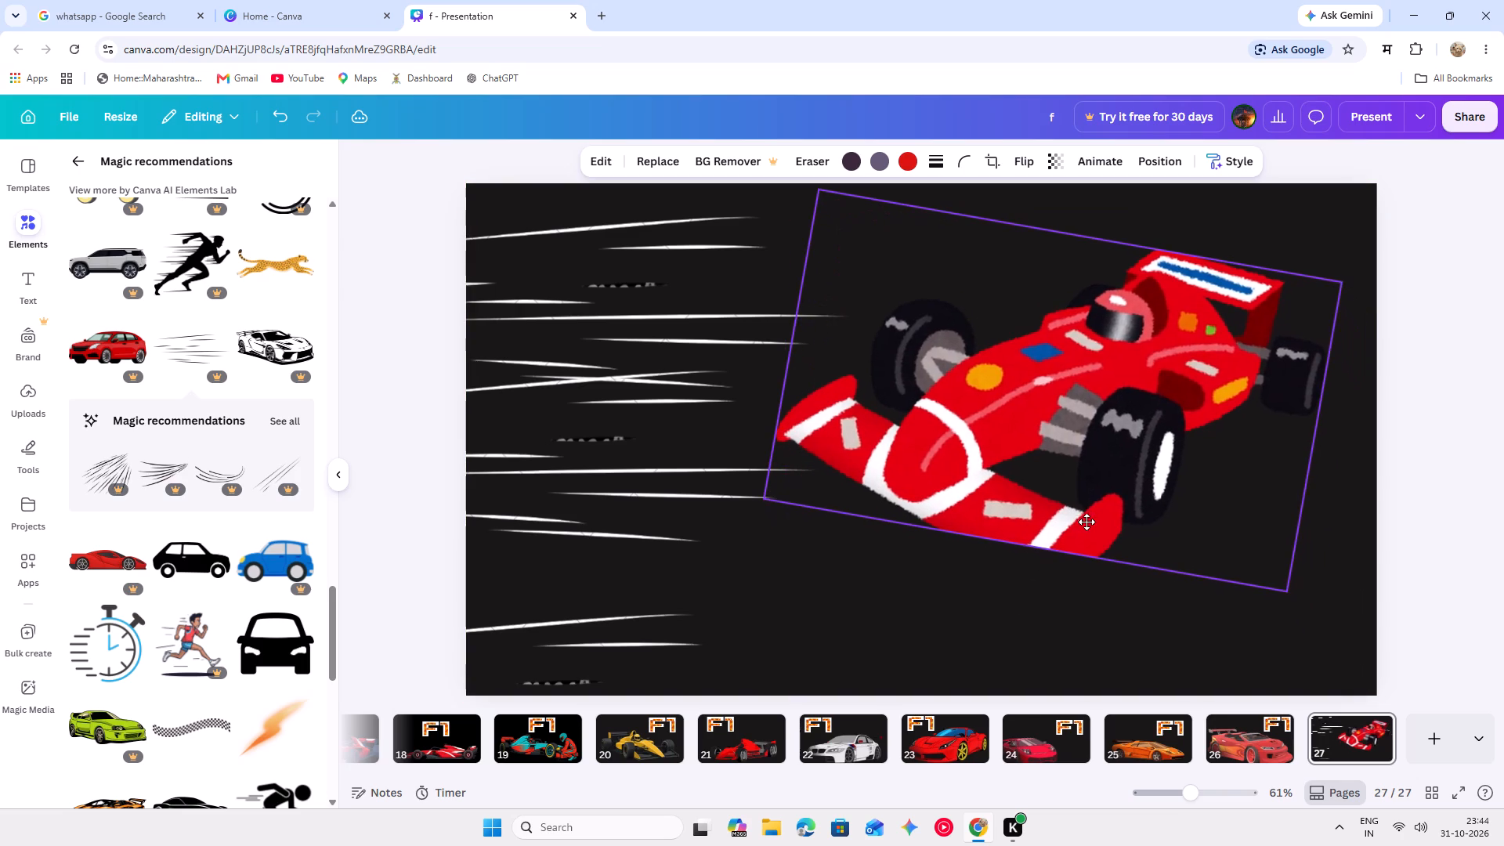
drag(1086, 522, 1131, 523)
Duplicate the lower-left speed lines and place the copy at the page's bottom centre, below the car's front wing.
click(699, 541)
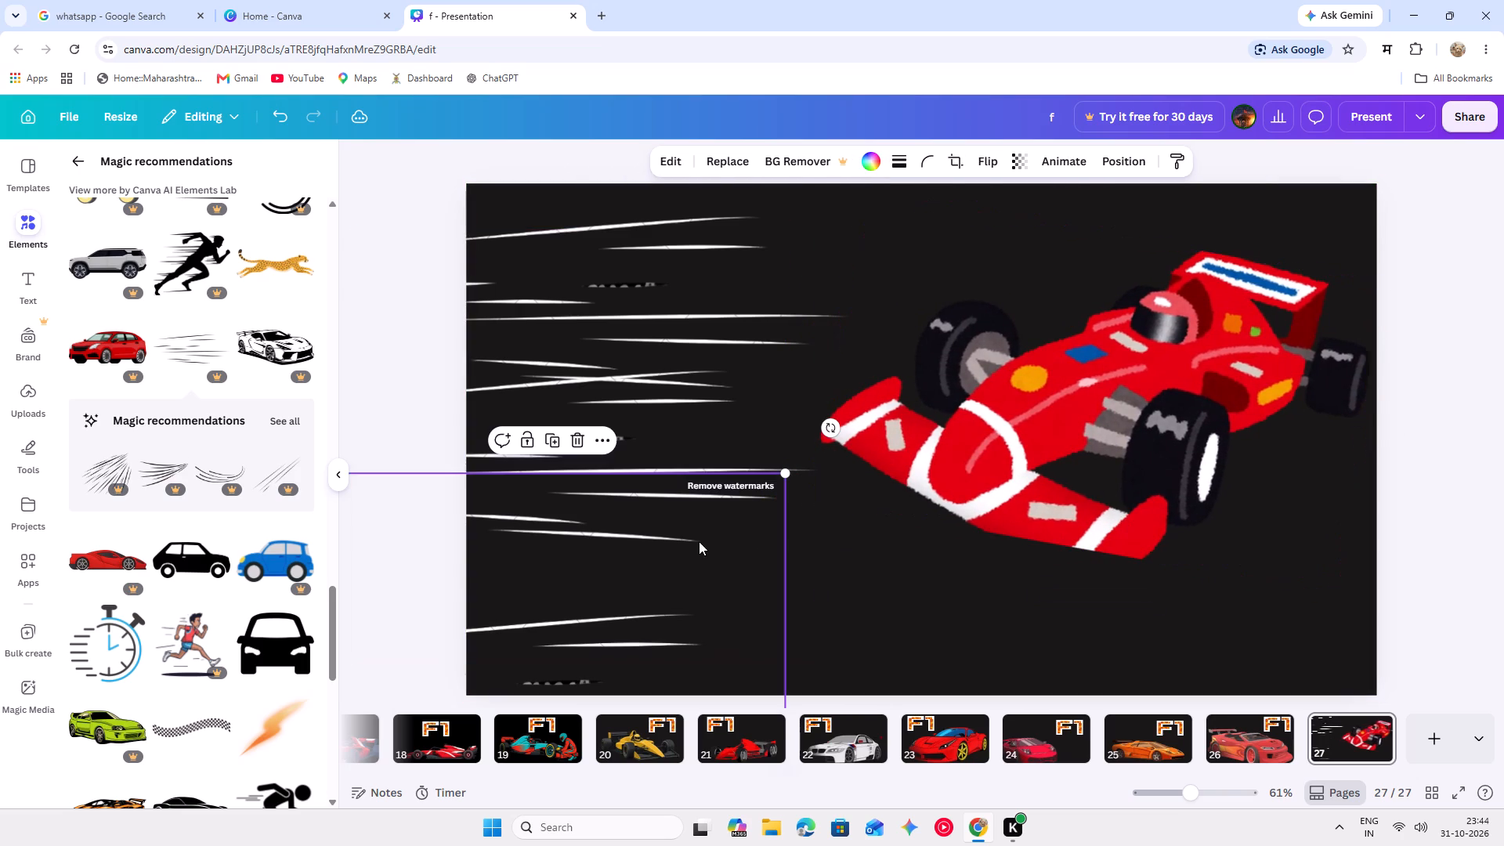
click(546, 437)
drag(577, 526, 949, 582)
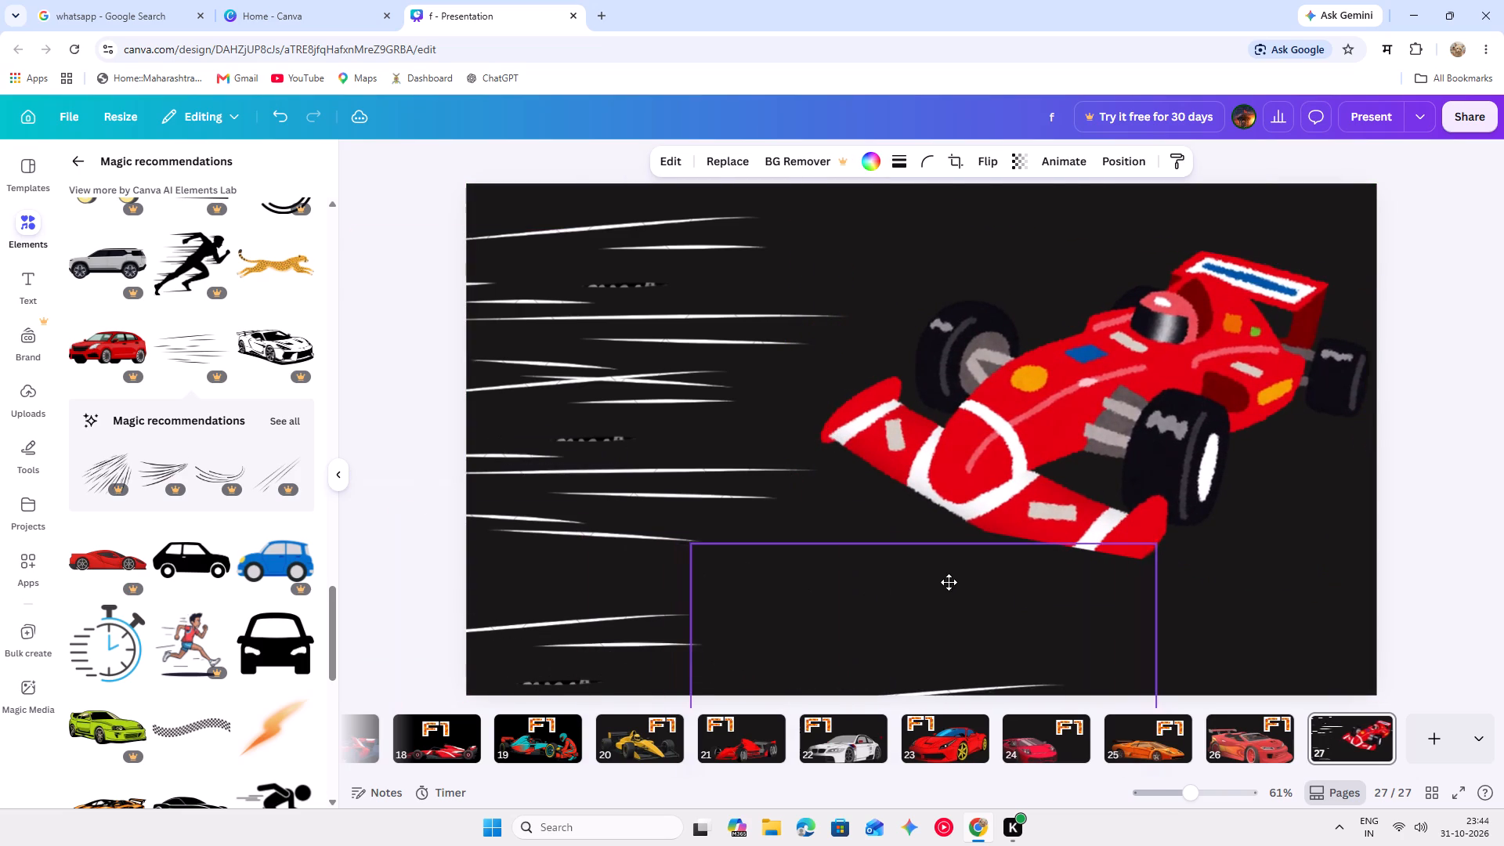
drag(949, 582, 888, 485)
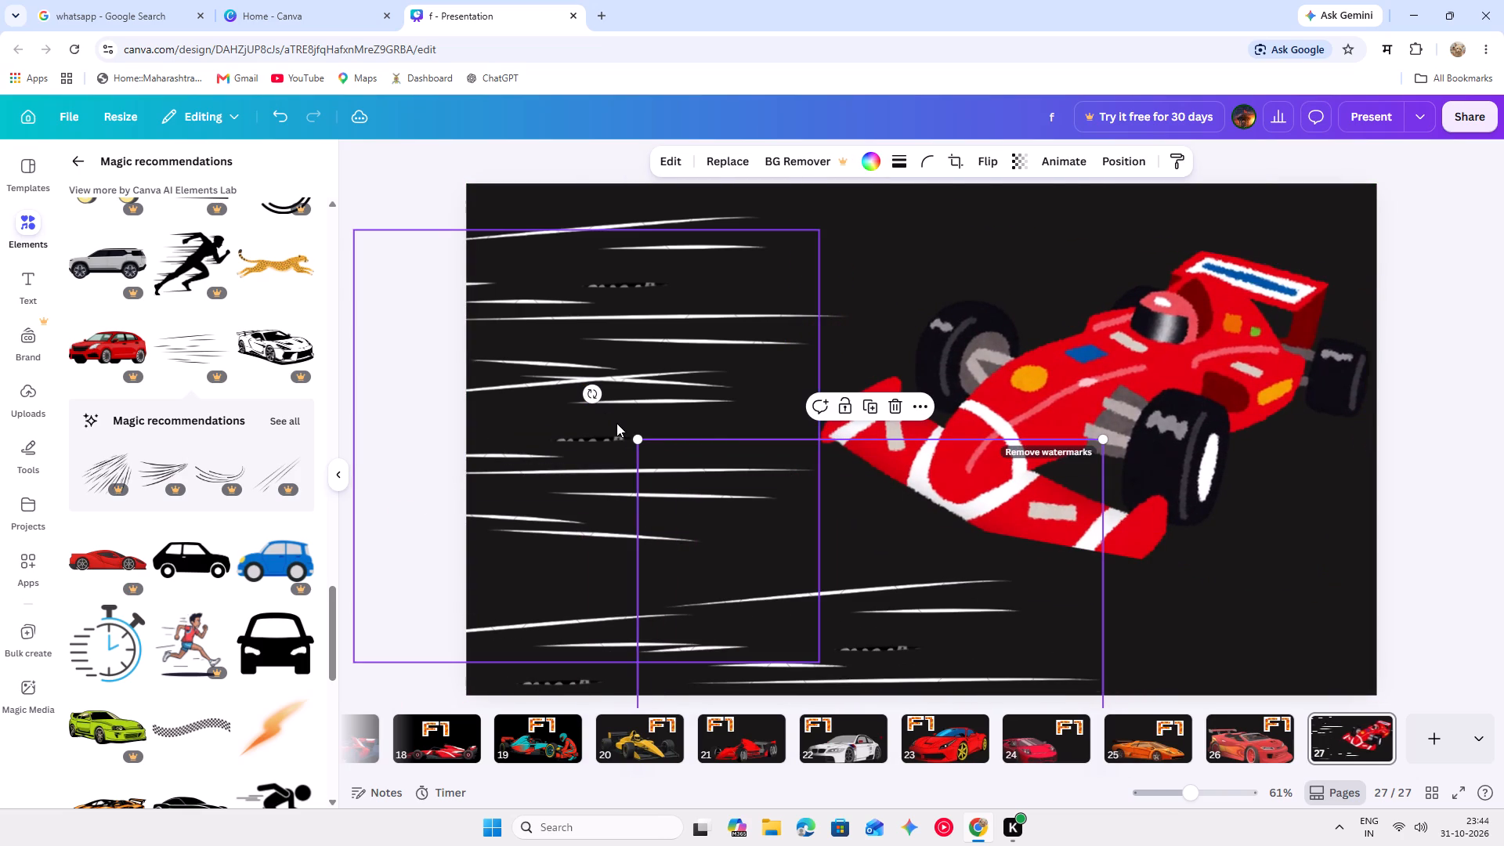
Delete the speed-lines copy at the middle left of page 27.
click(620, 444)
click(607, 273)
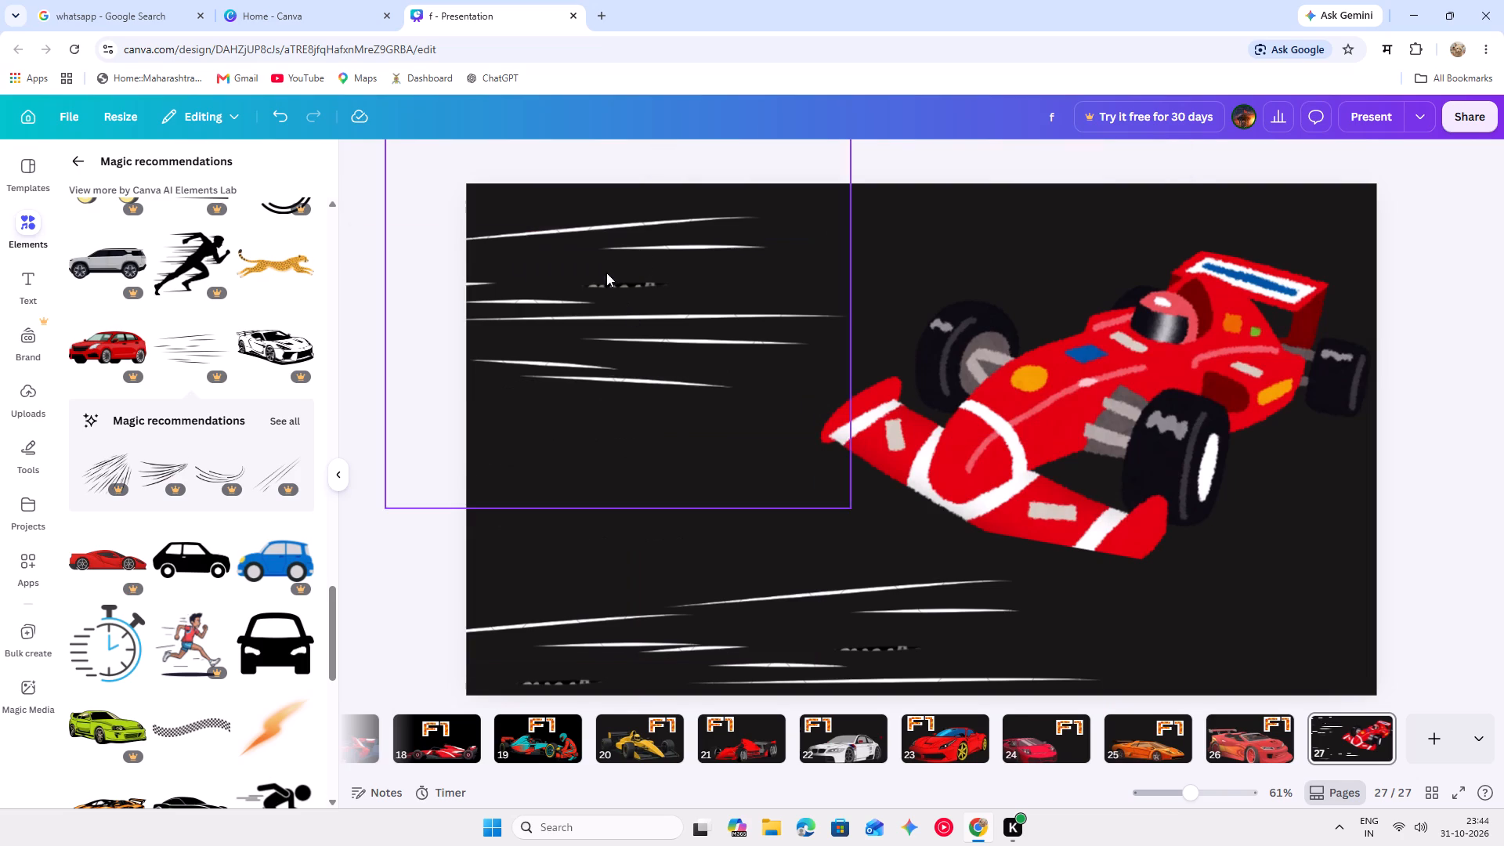
Move the upper-left speed lines to the page's top centre and place a duplicate of them in the upper-left area.
drag(665, 384, 930, 361)
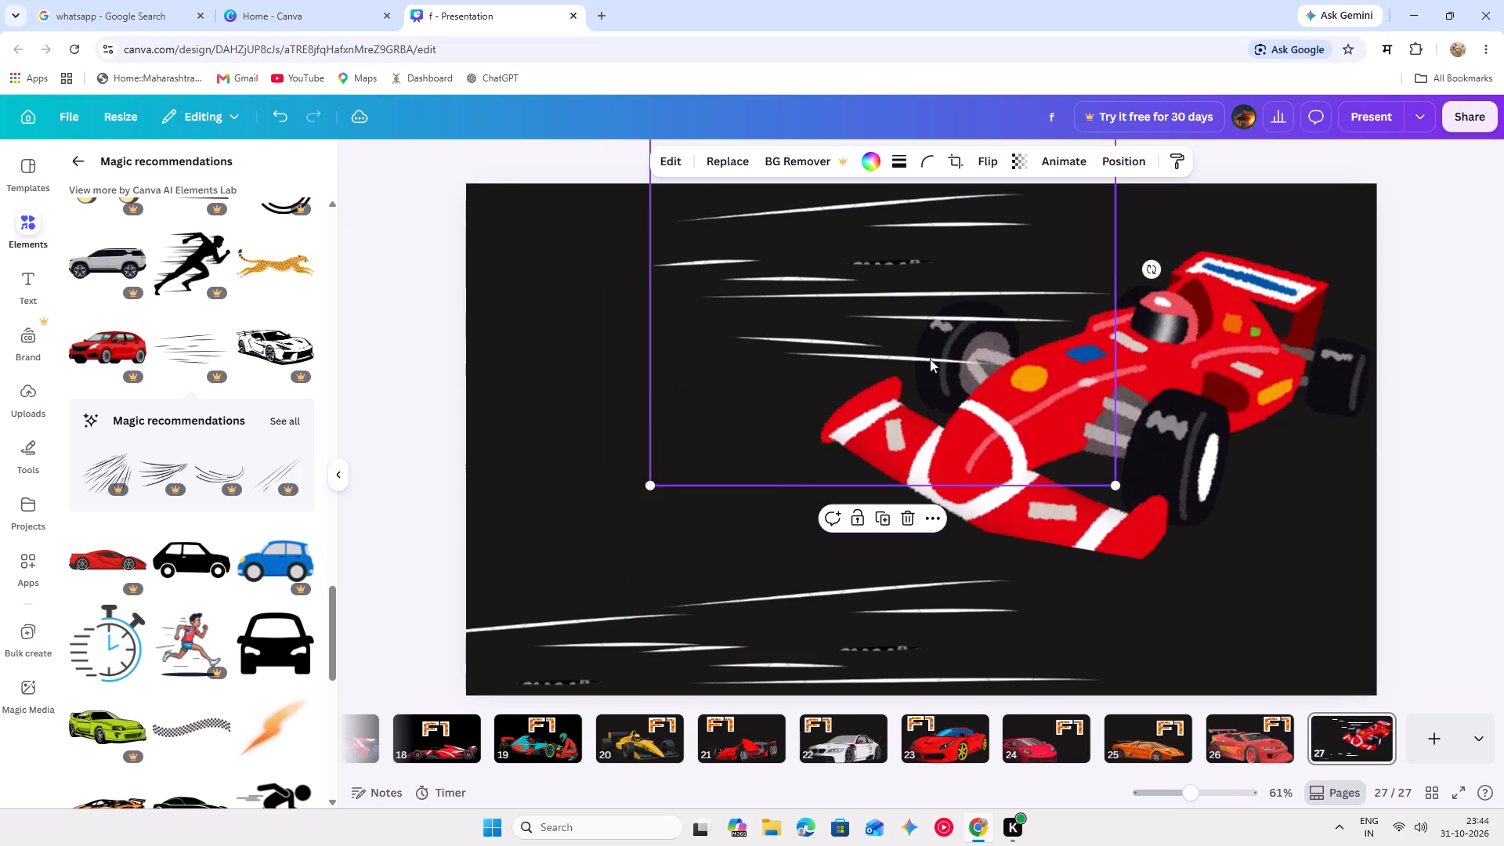
click(881, 522)
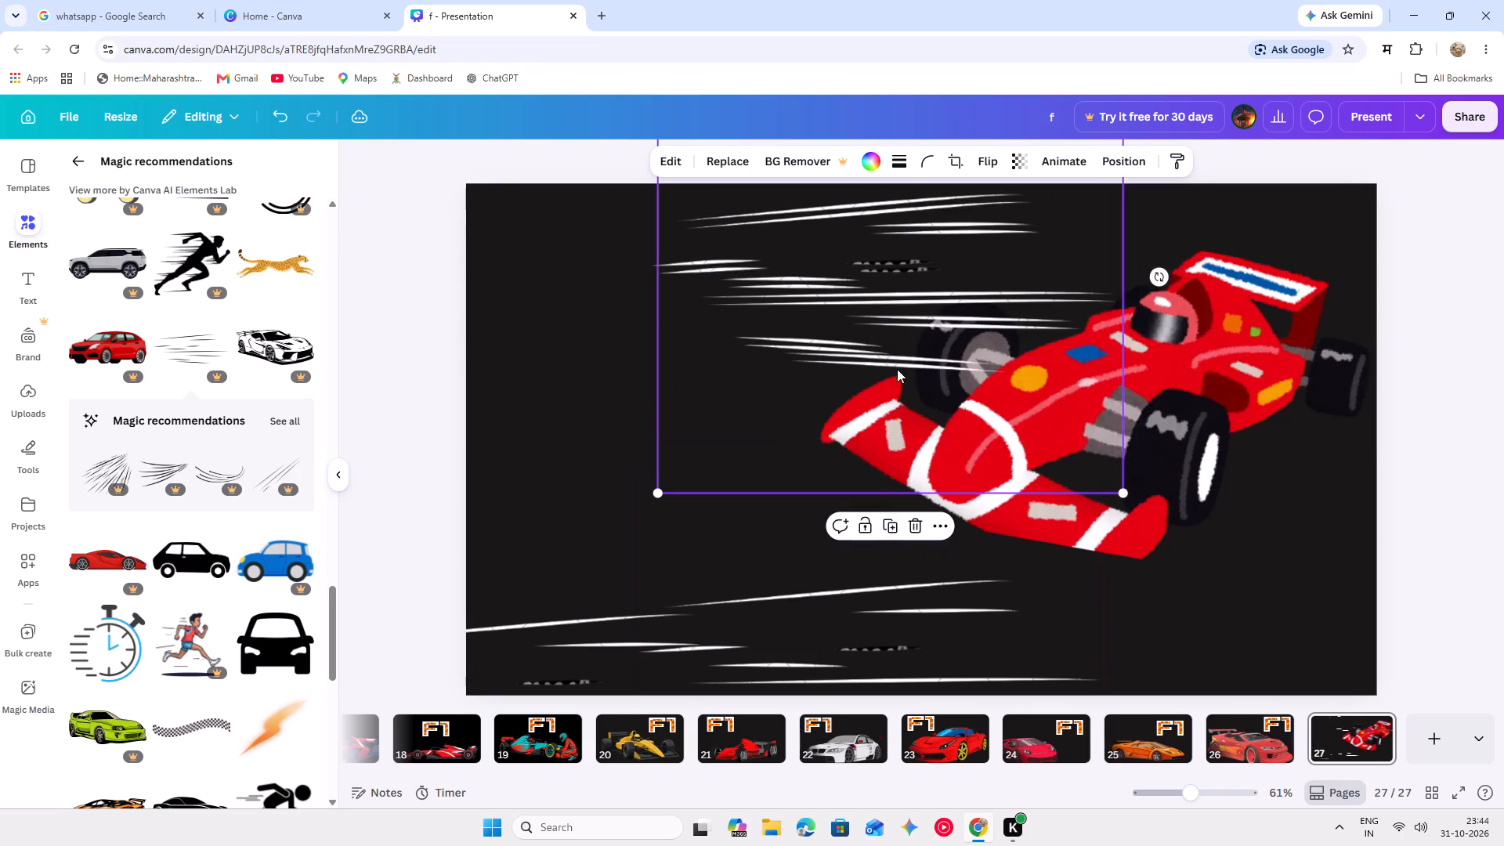
drag(904, 344, 634, 365)
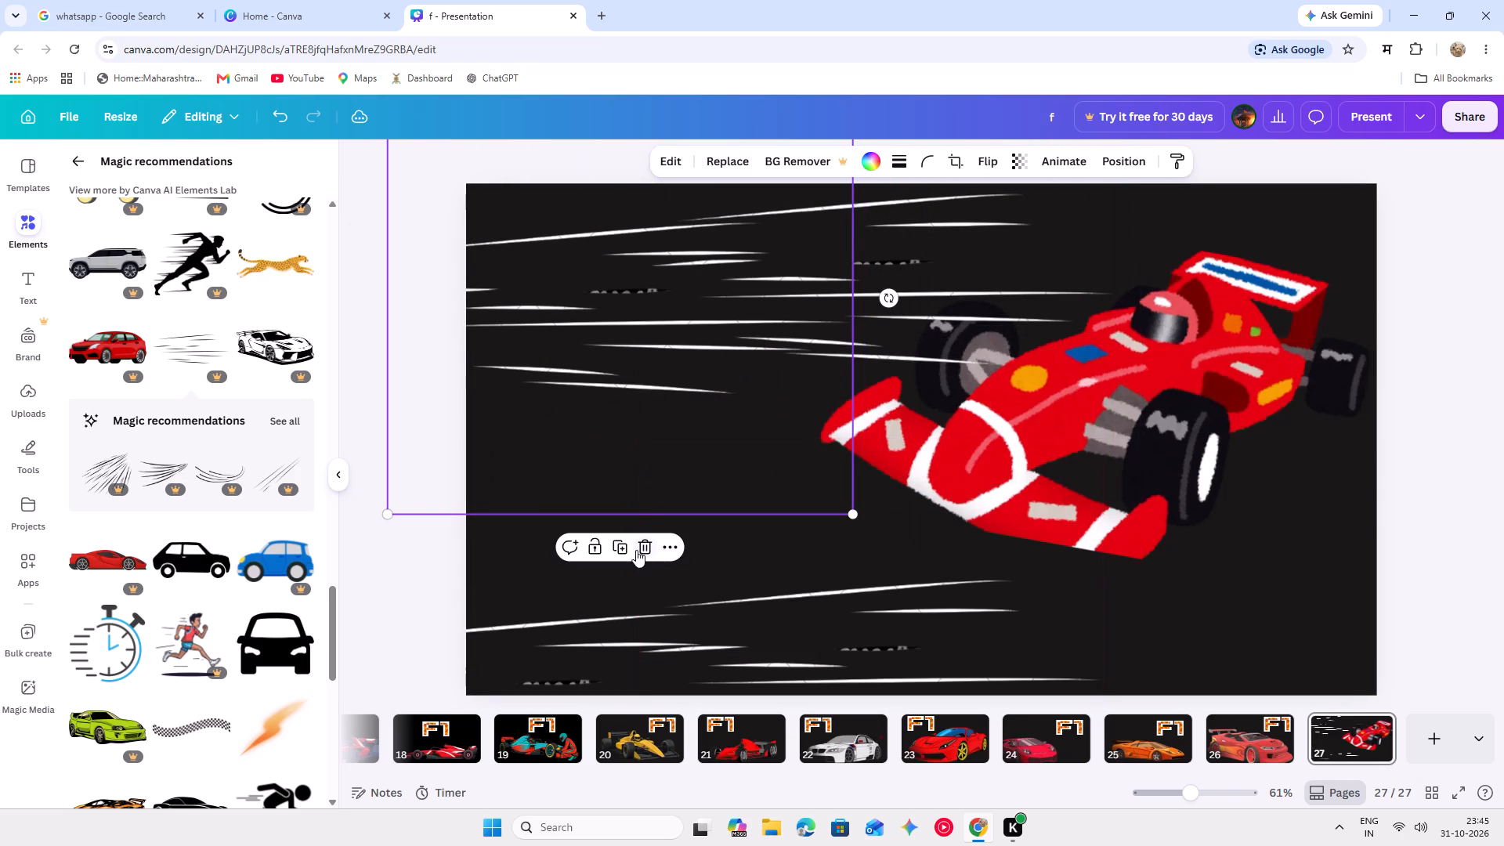
Duplicate the upper-left speed lines twice, spreading them over the page's left edge, middle-left and upper-left areas.
click(628, 551)
drag(639, 418, 642, 569)
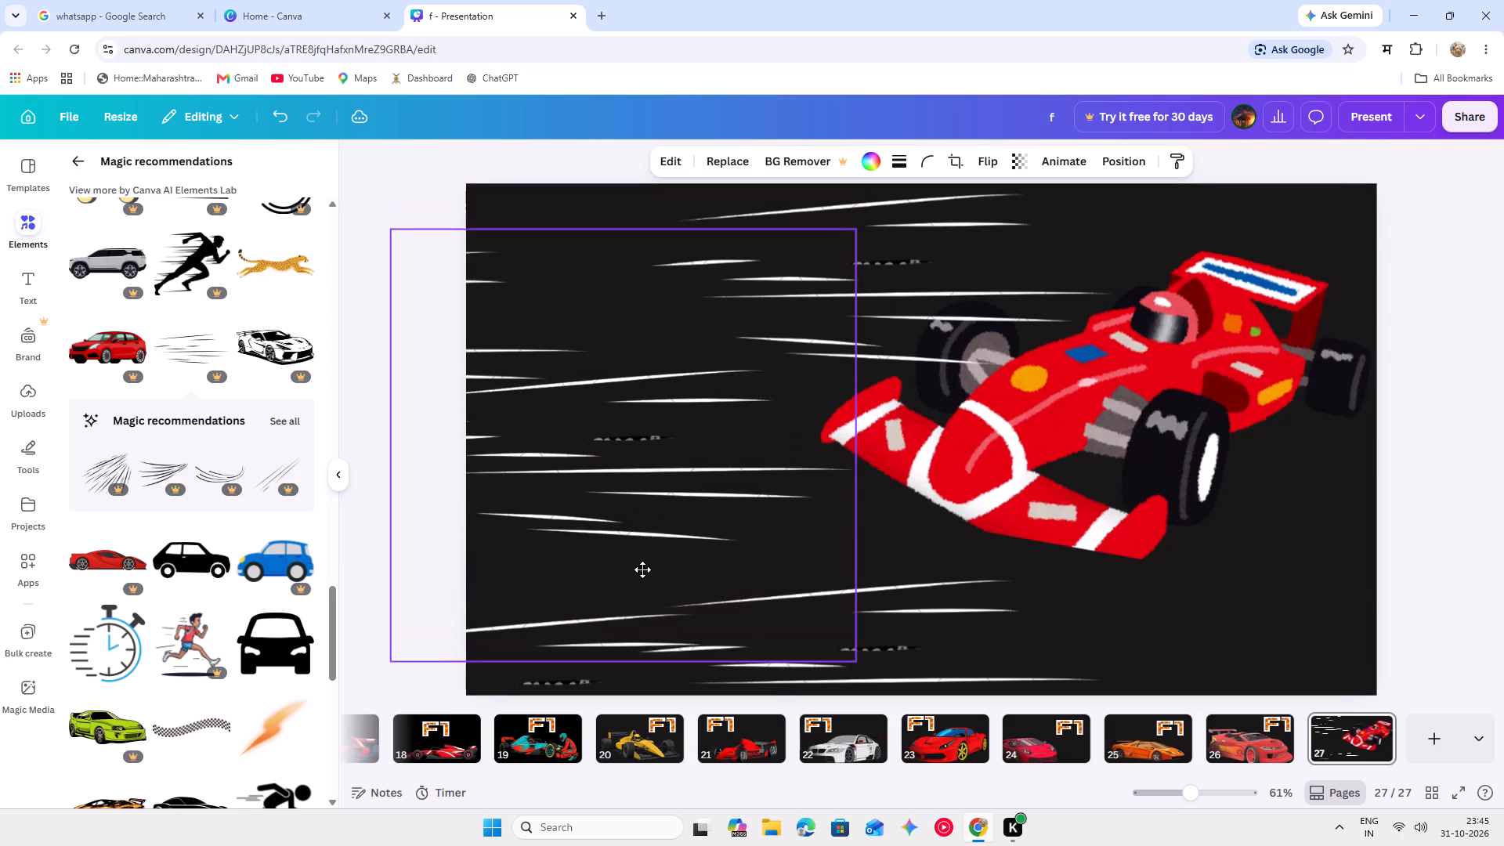
drag(642, 569, 642, 571)
click(624, 201)
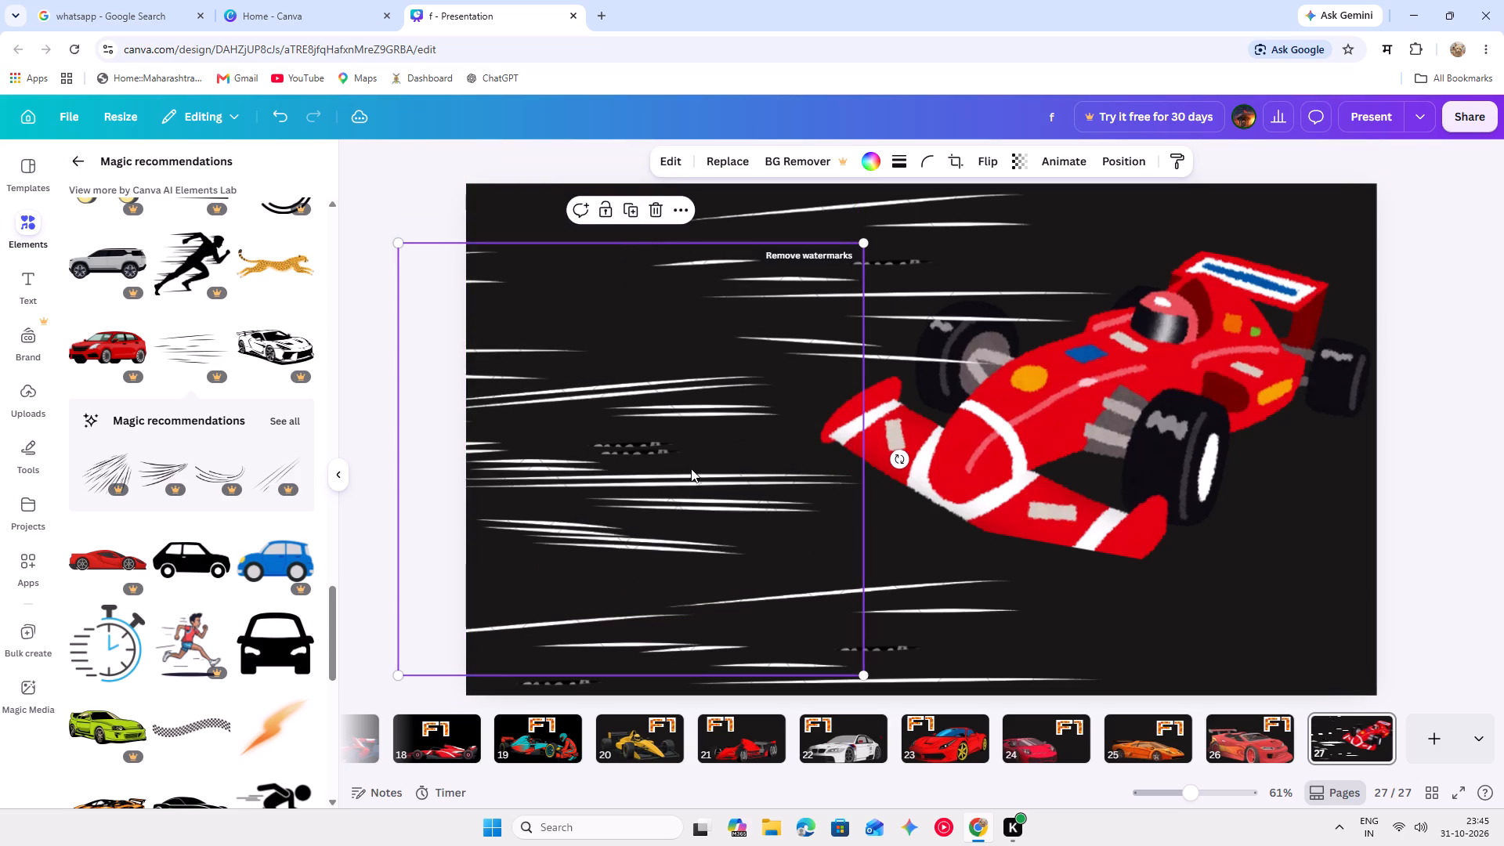
drag(692, 469, 694, 307)
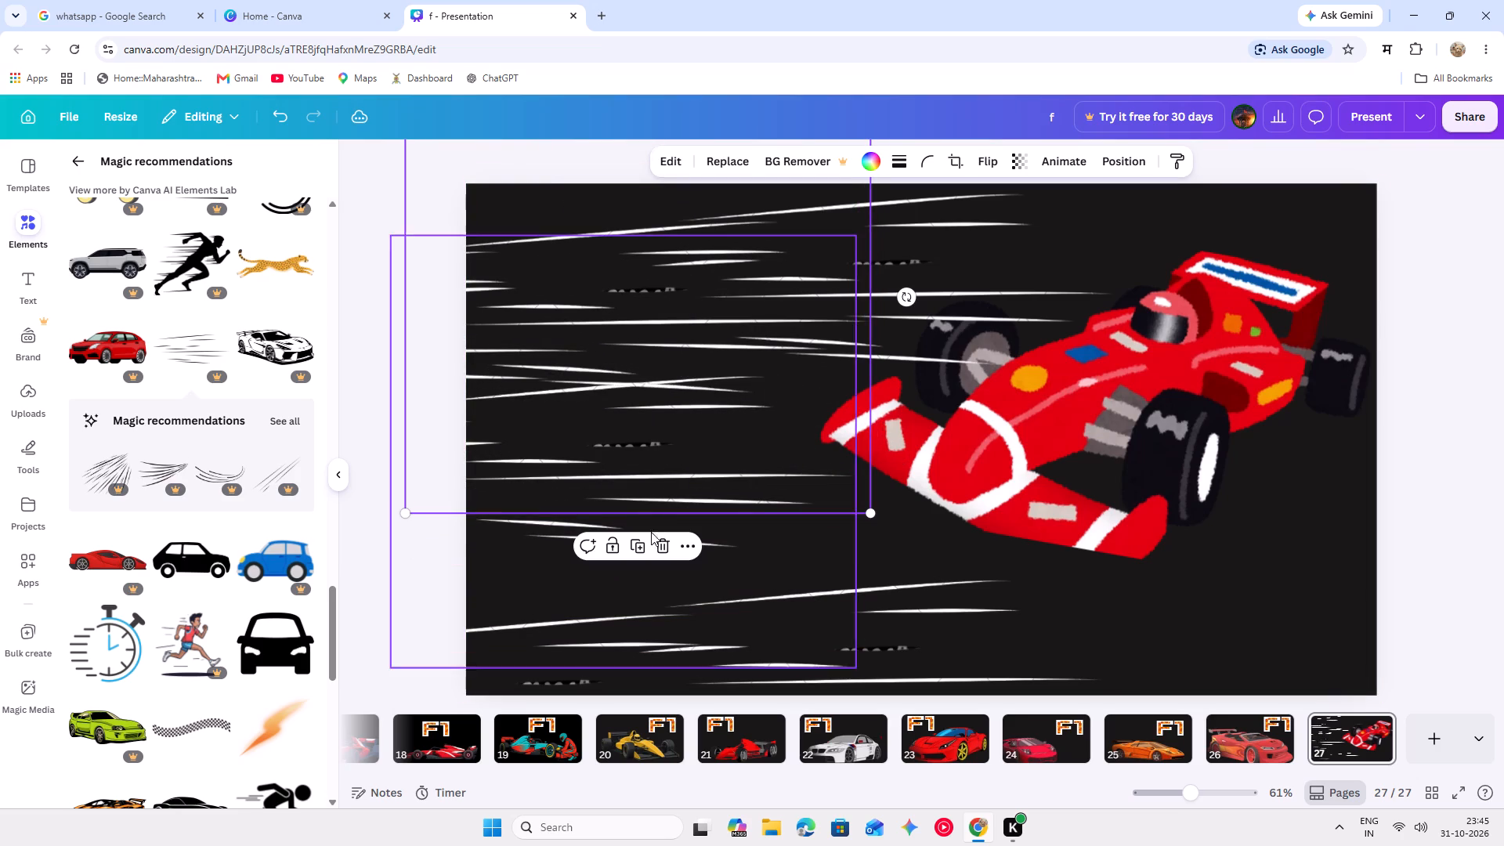
Duplicate the speed lines twice more, spreading them over the page's top-left edge, lower centre and lower-right corner below the car.
click(644, 546)
drag(659, 425, 860, 687)
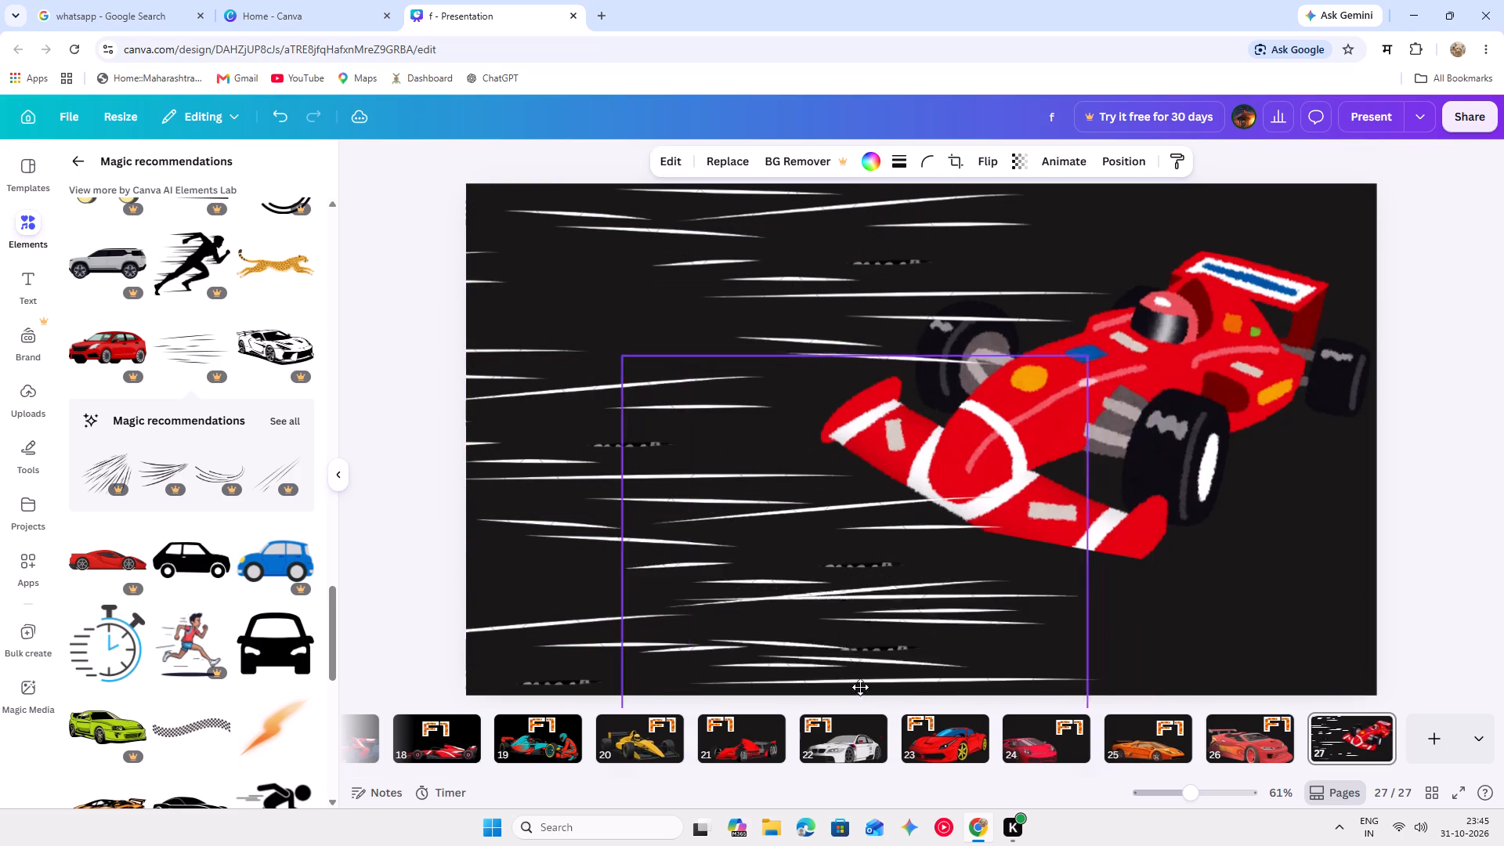
drag(860, 687, 804, 663)
click(783, 288)
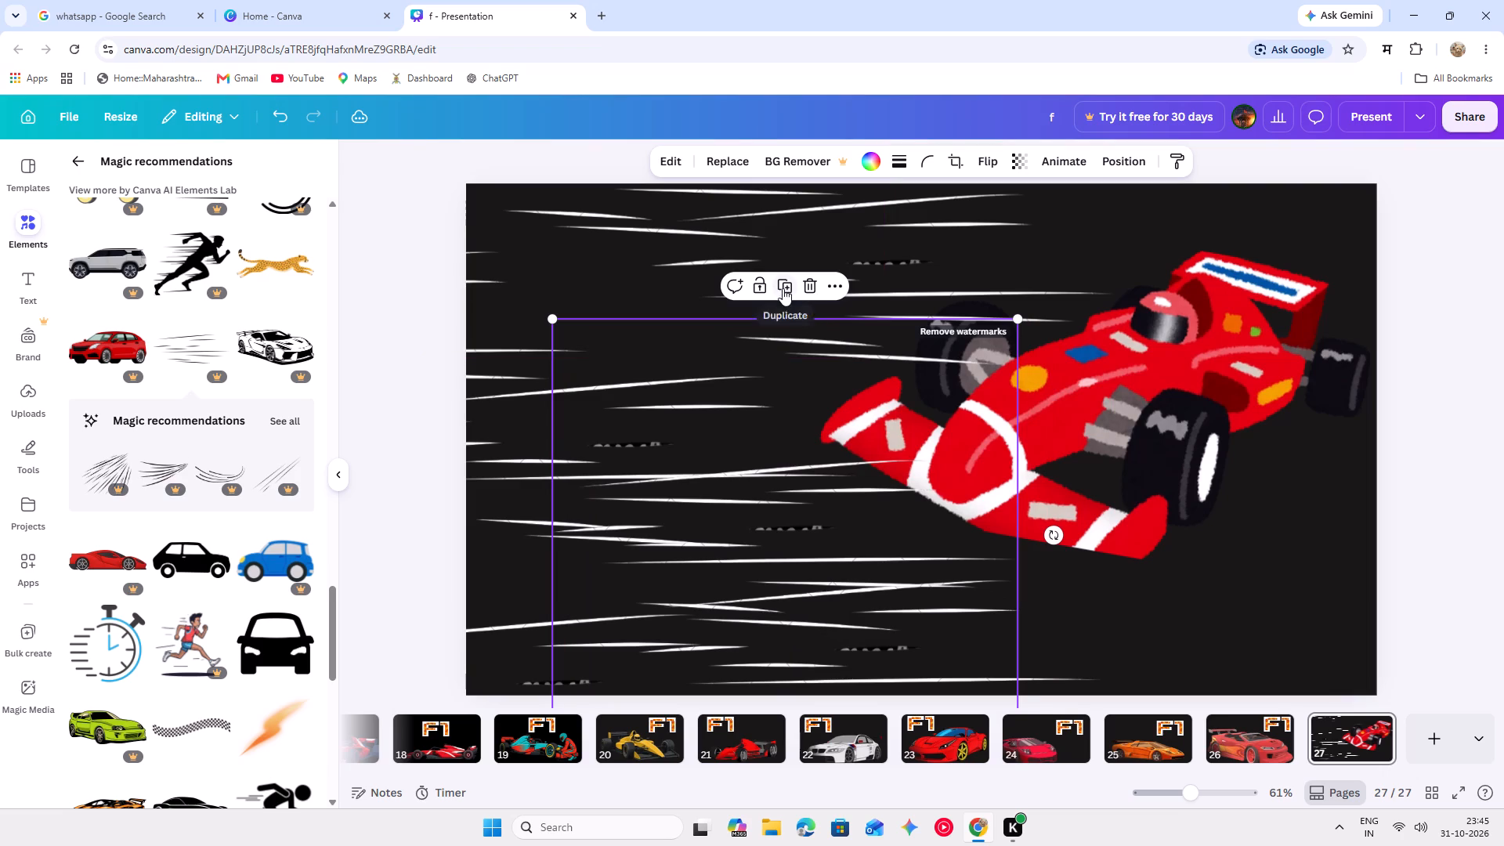
drag(861, 555, 1306, 612)
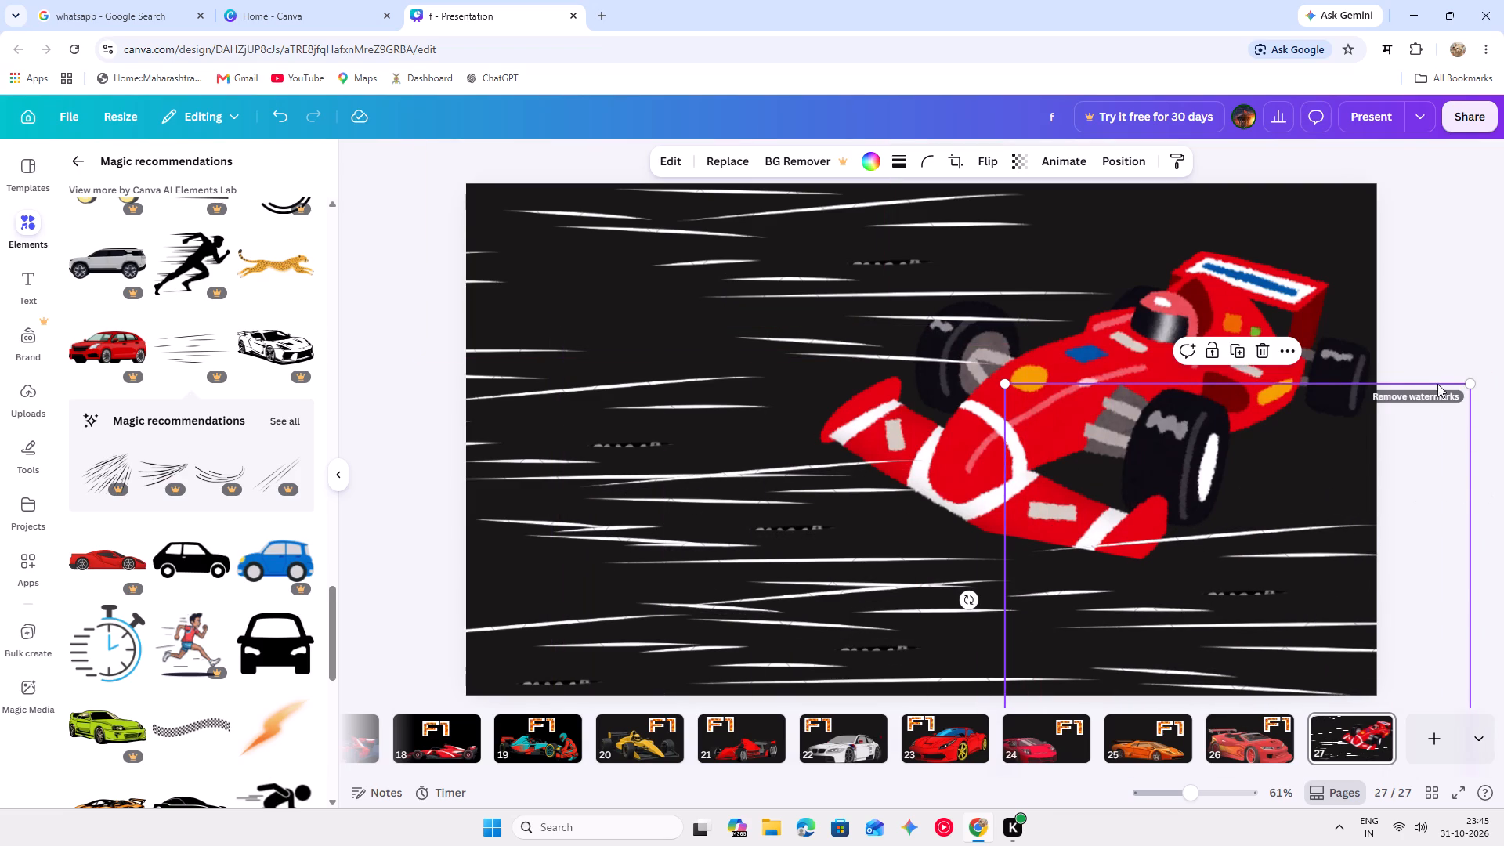
click(1423, 273)
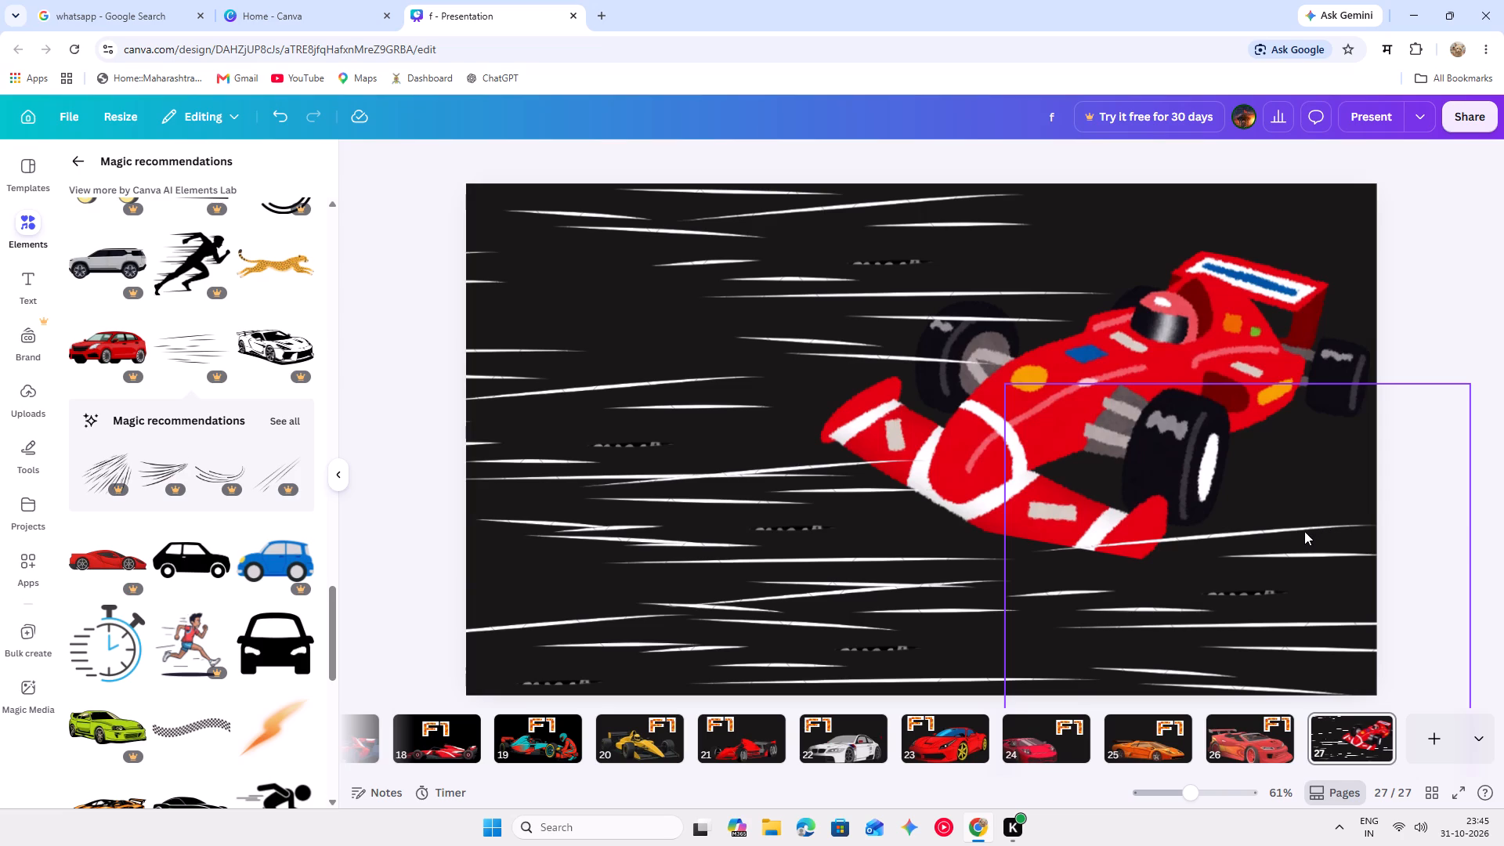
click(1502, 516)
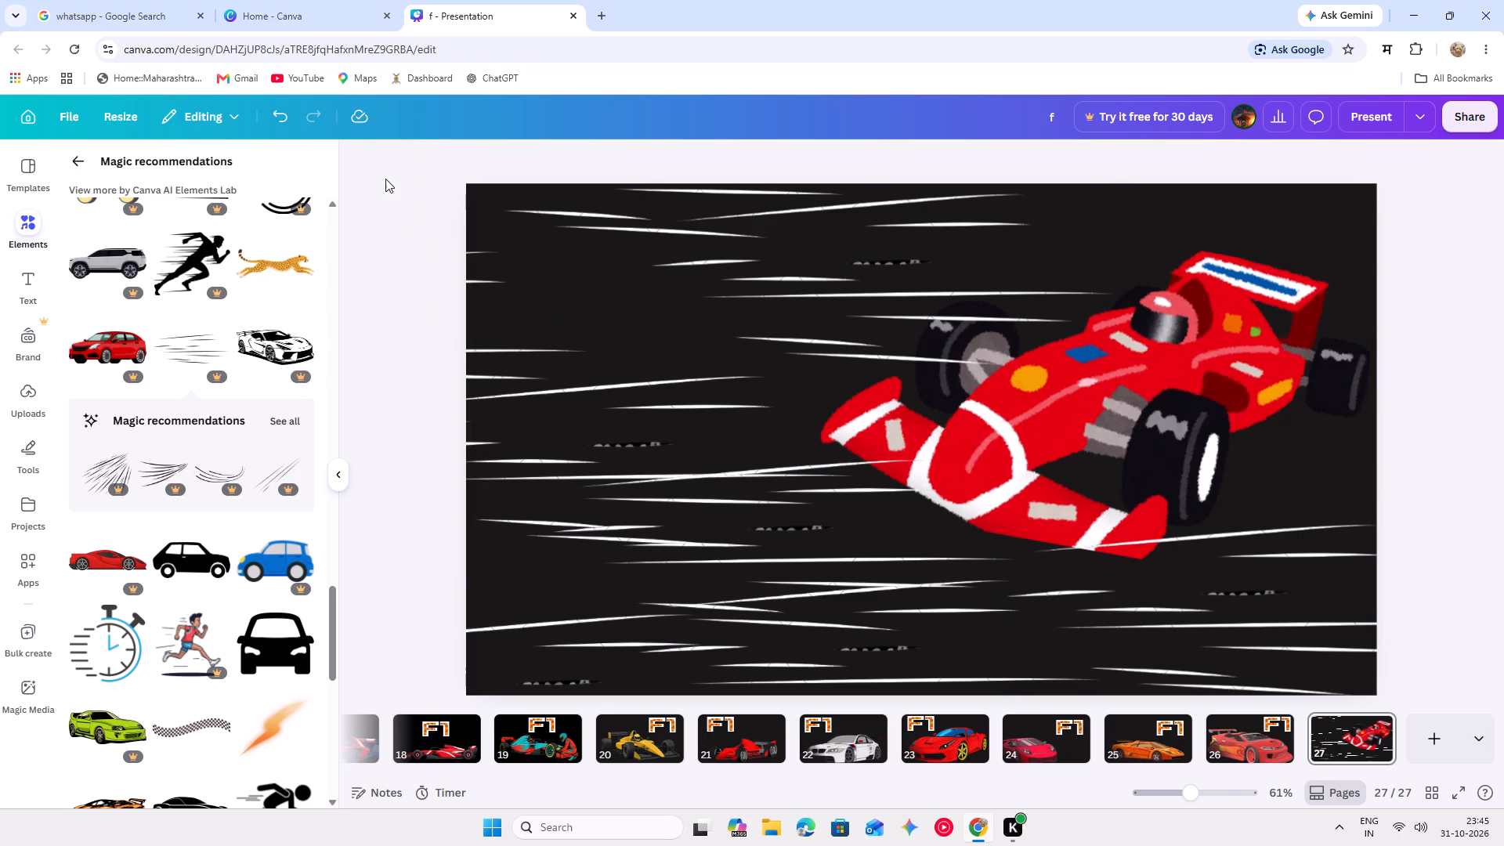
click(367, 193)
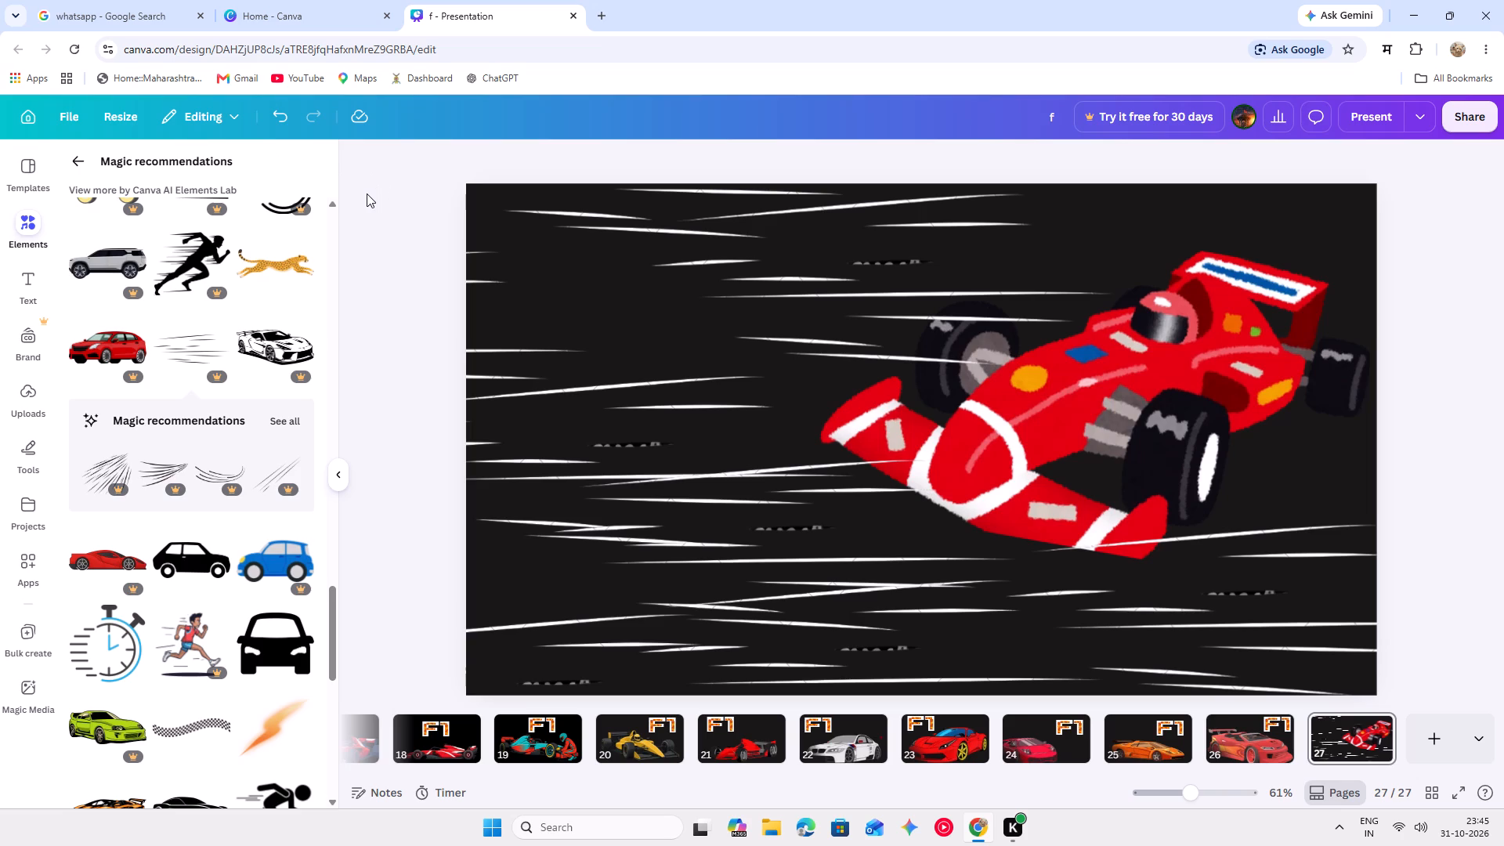
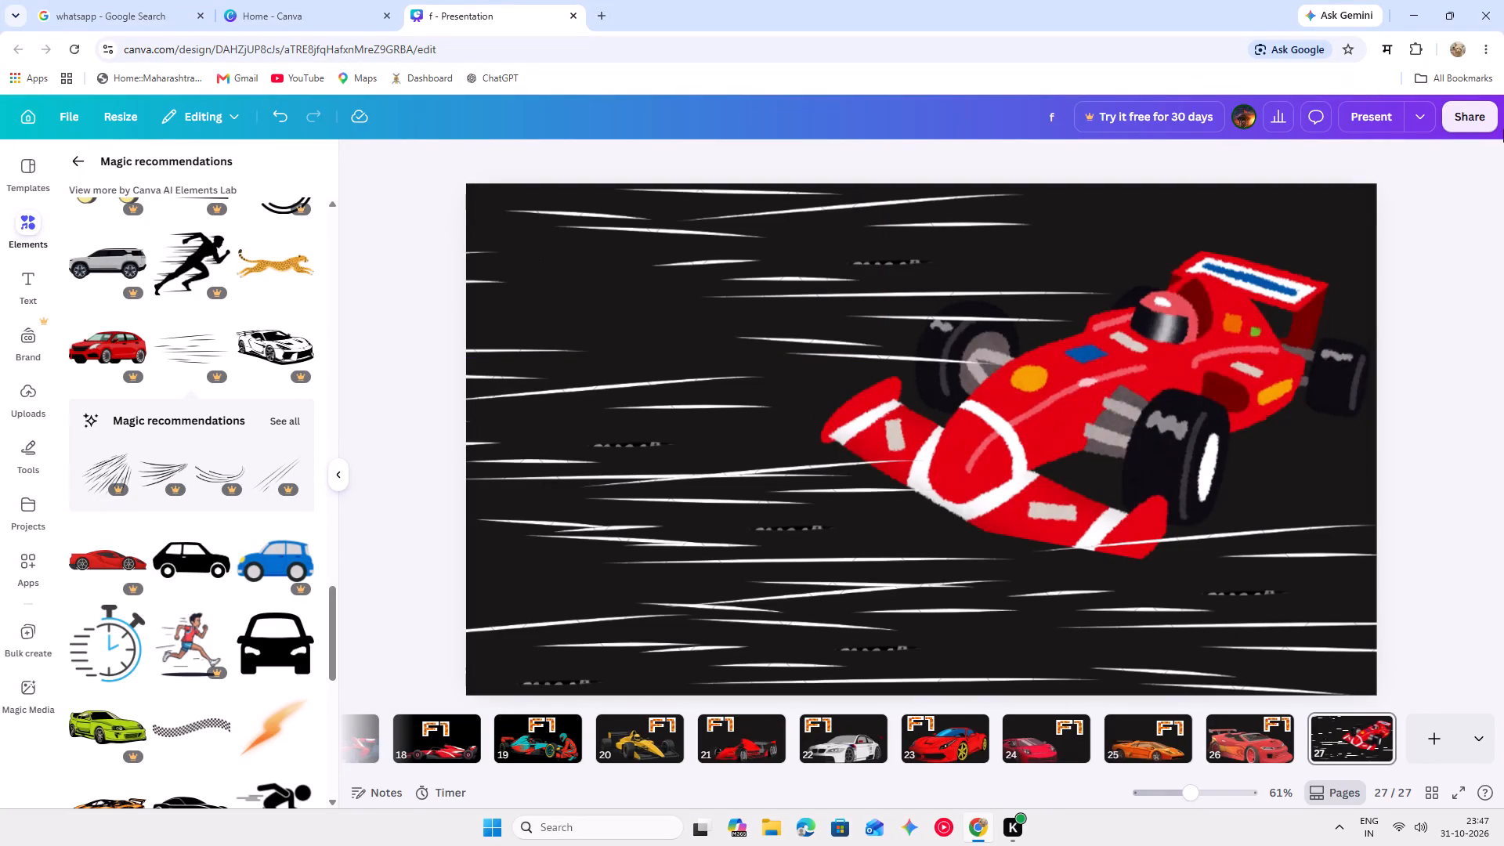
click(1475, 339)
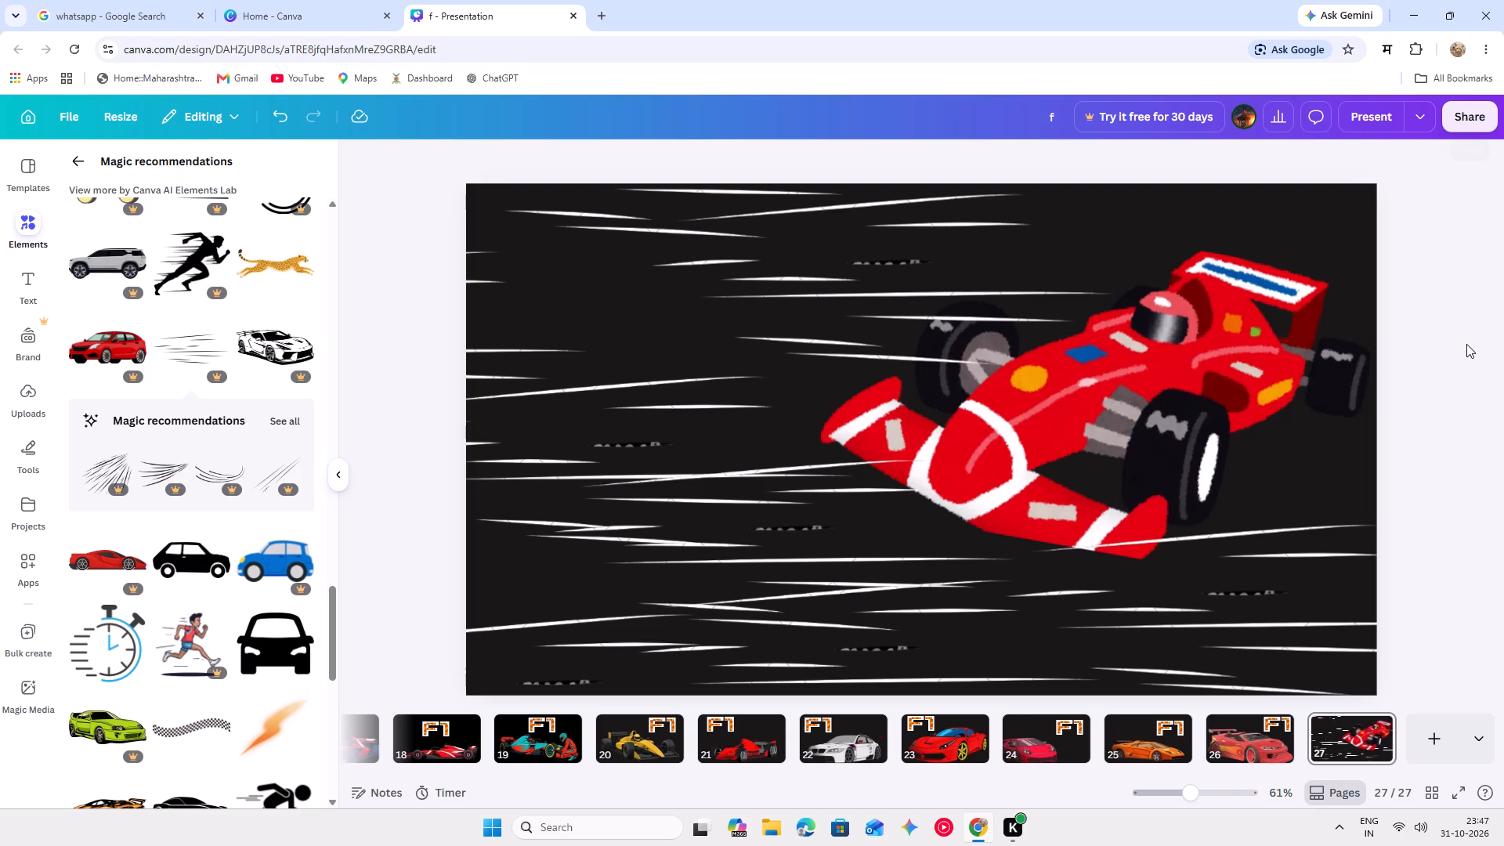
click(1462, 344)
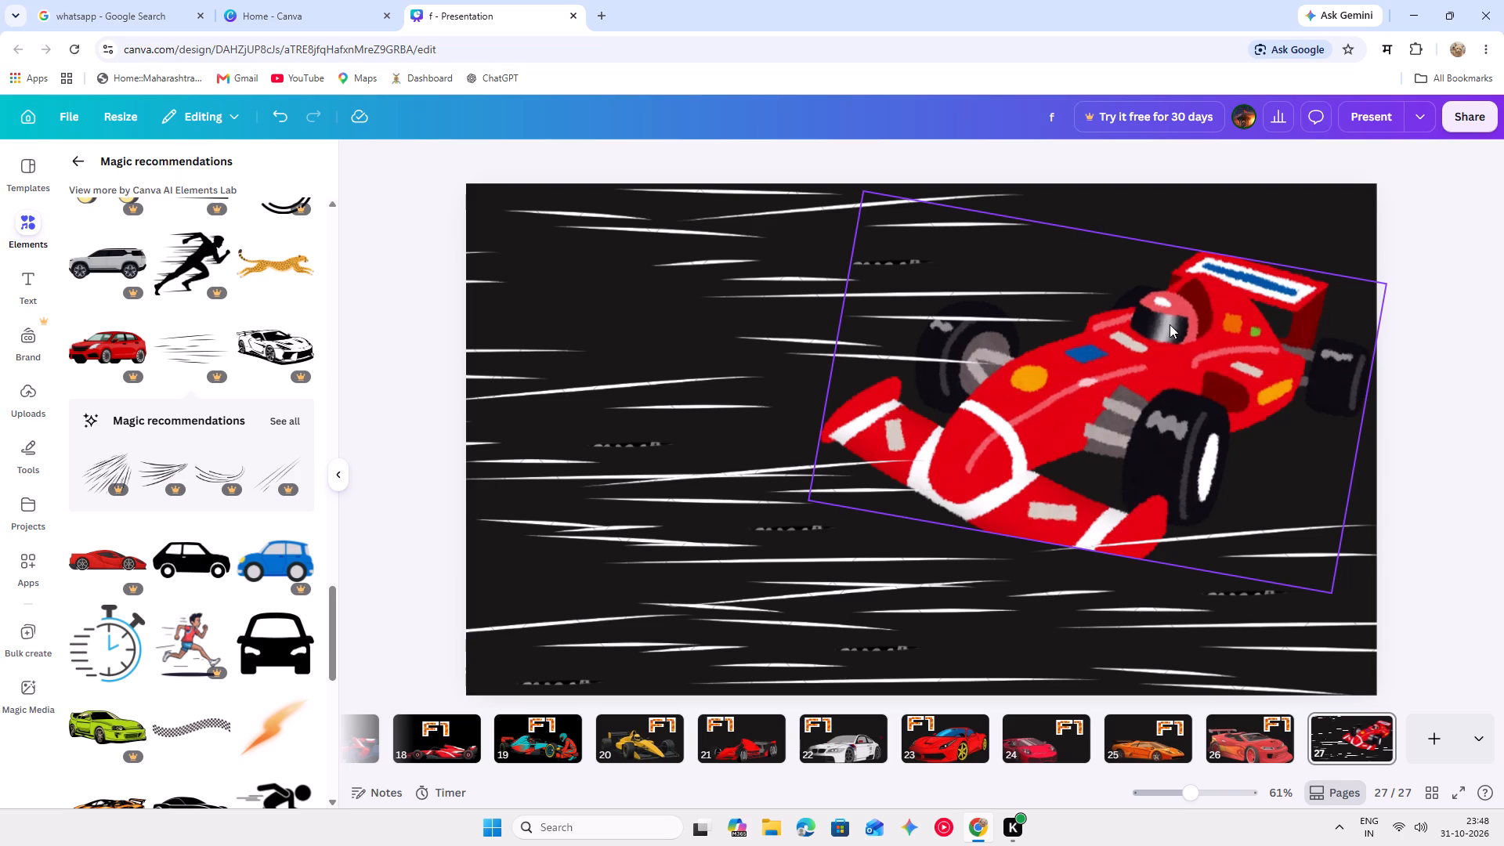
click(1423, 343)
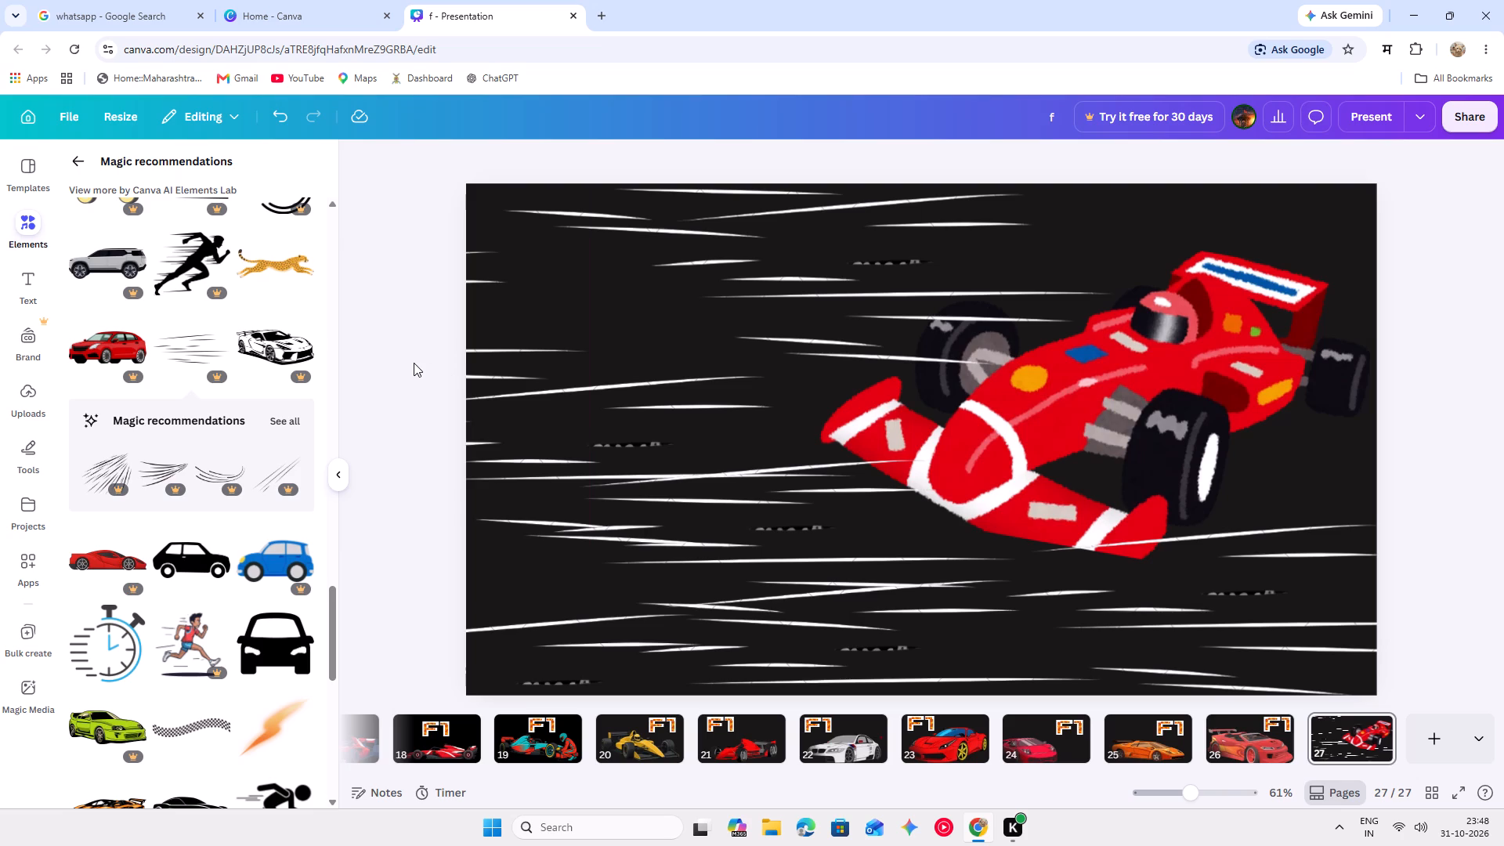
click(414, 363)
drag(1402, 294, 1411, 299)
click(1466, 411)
Add page 28 after the speed-lines page and insert the red-and-navy sports car graphic with raised doors.
click(1437, 739)
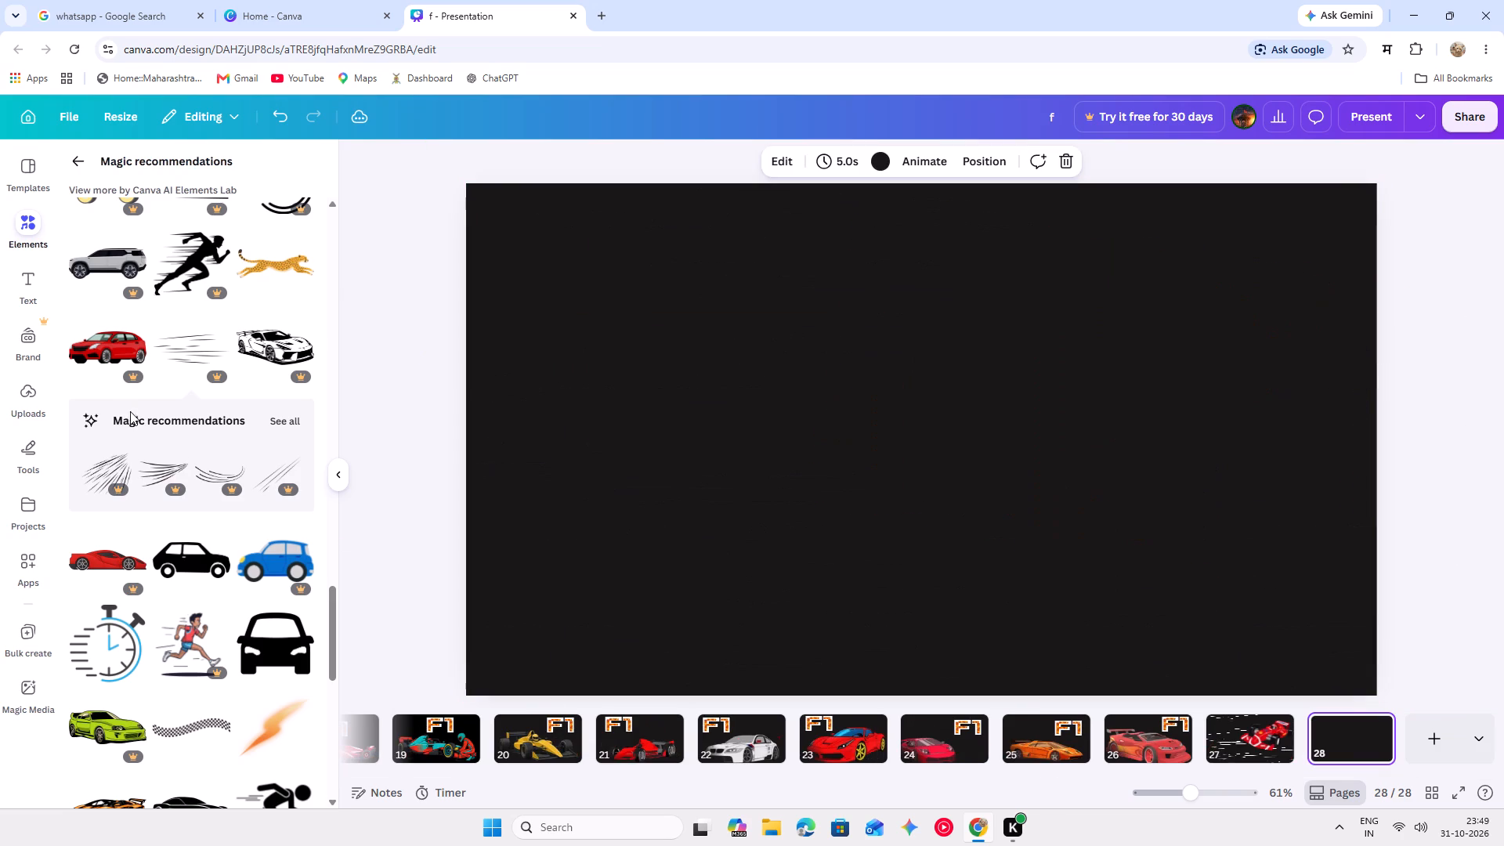
scroll(248, 359, down, 2)
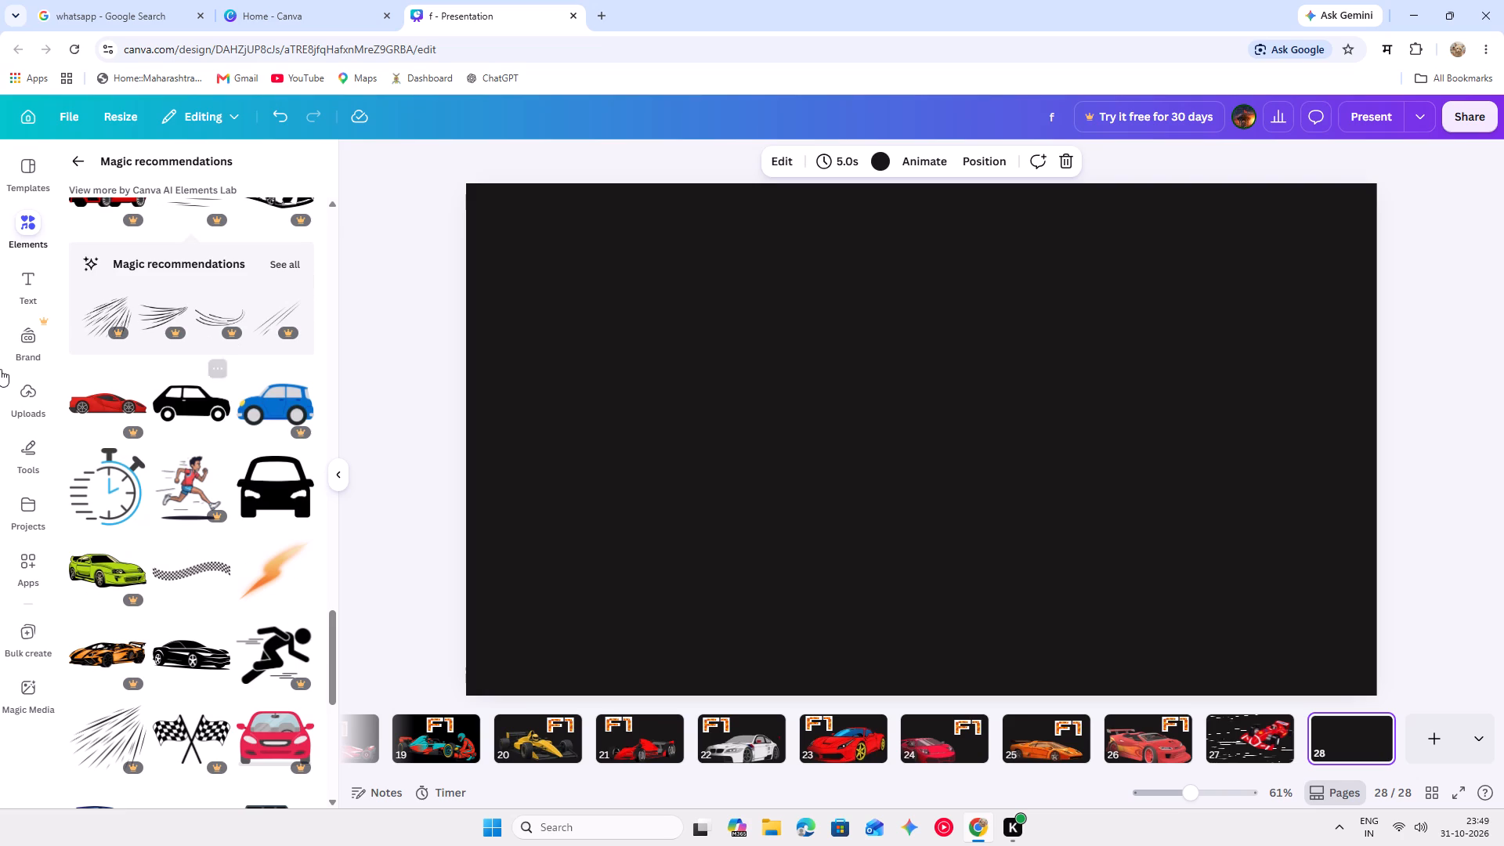
scroll(103, 382, down, 2)
scroll(170, 395, down, 1)
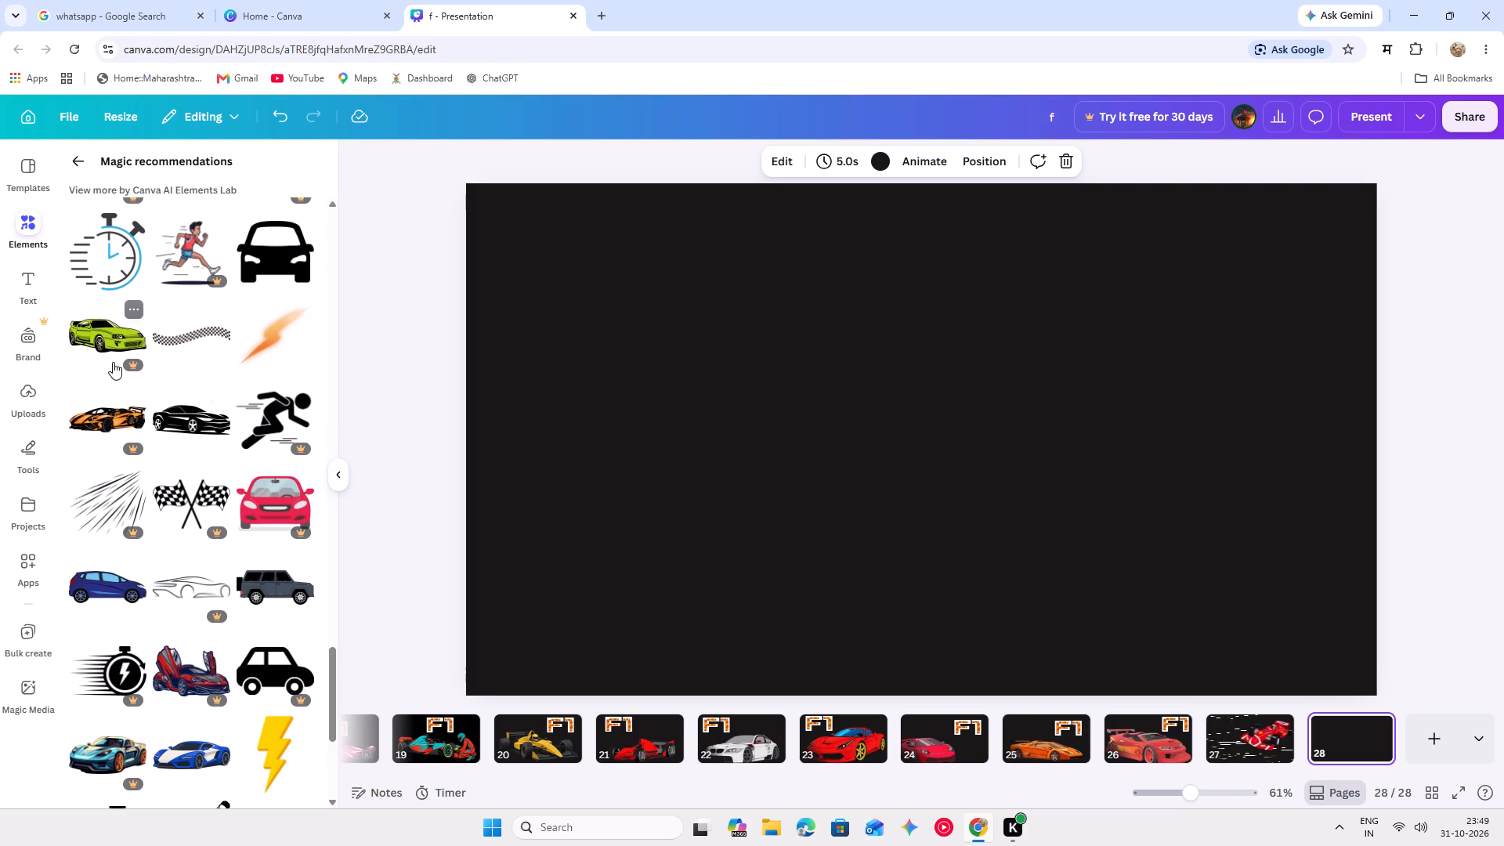
scroll(151, 493, down, 2)
click(175, 514)
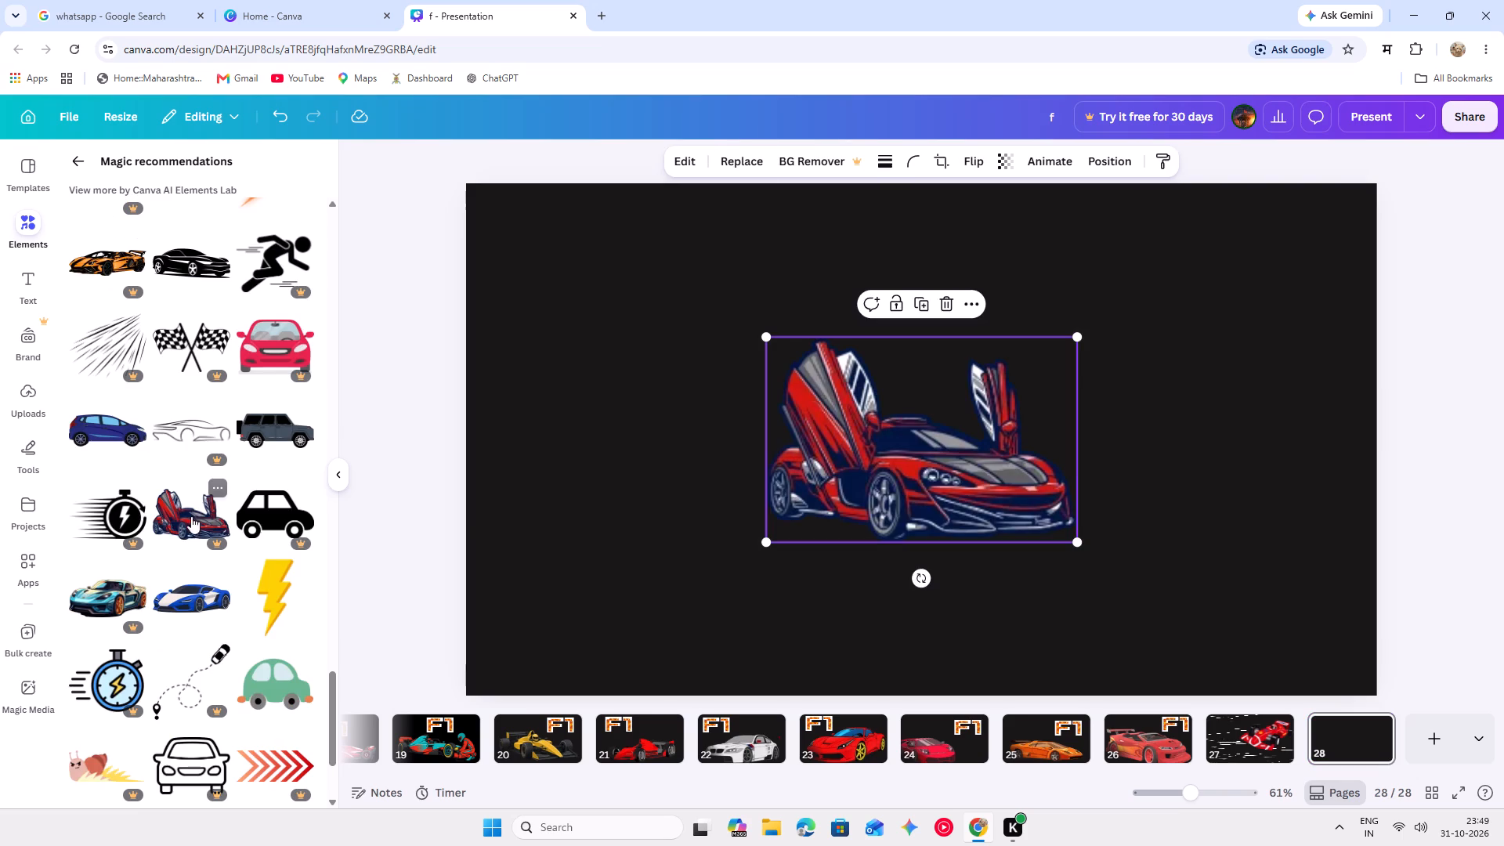
Enlarge the raised-door car on page 28 until it fills most of the page, reaching the right edge.
drag(869, 424, 819, 430)
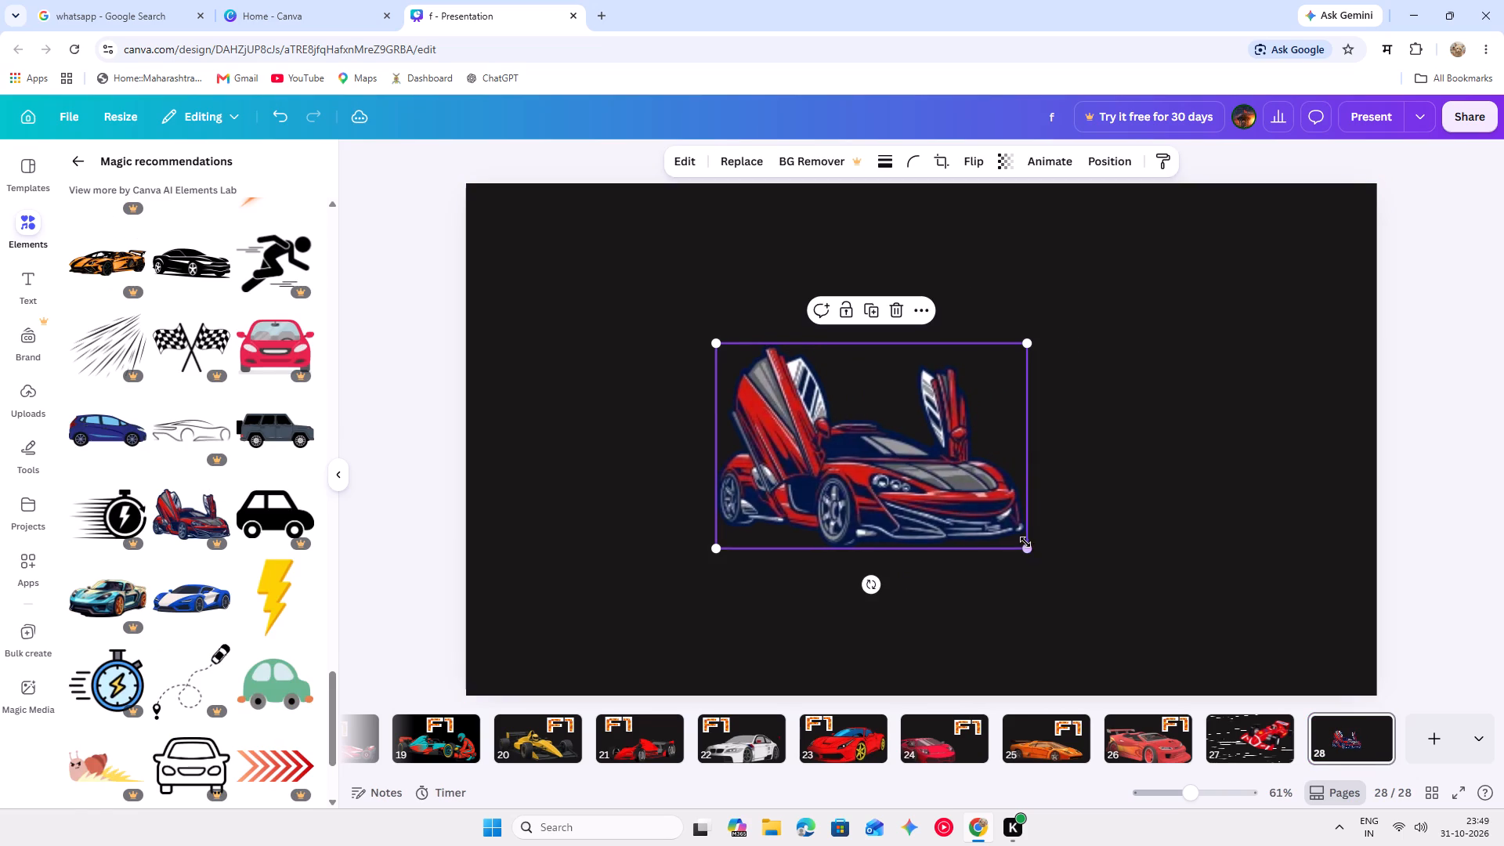
drag(1025, 543, 1261, 554)
drag(1083, 556, 986, 530)
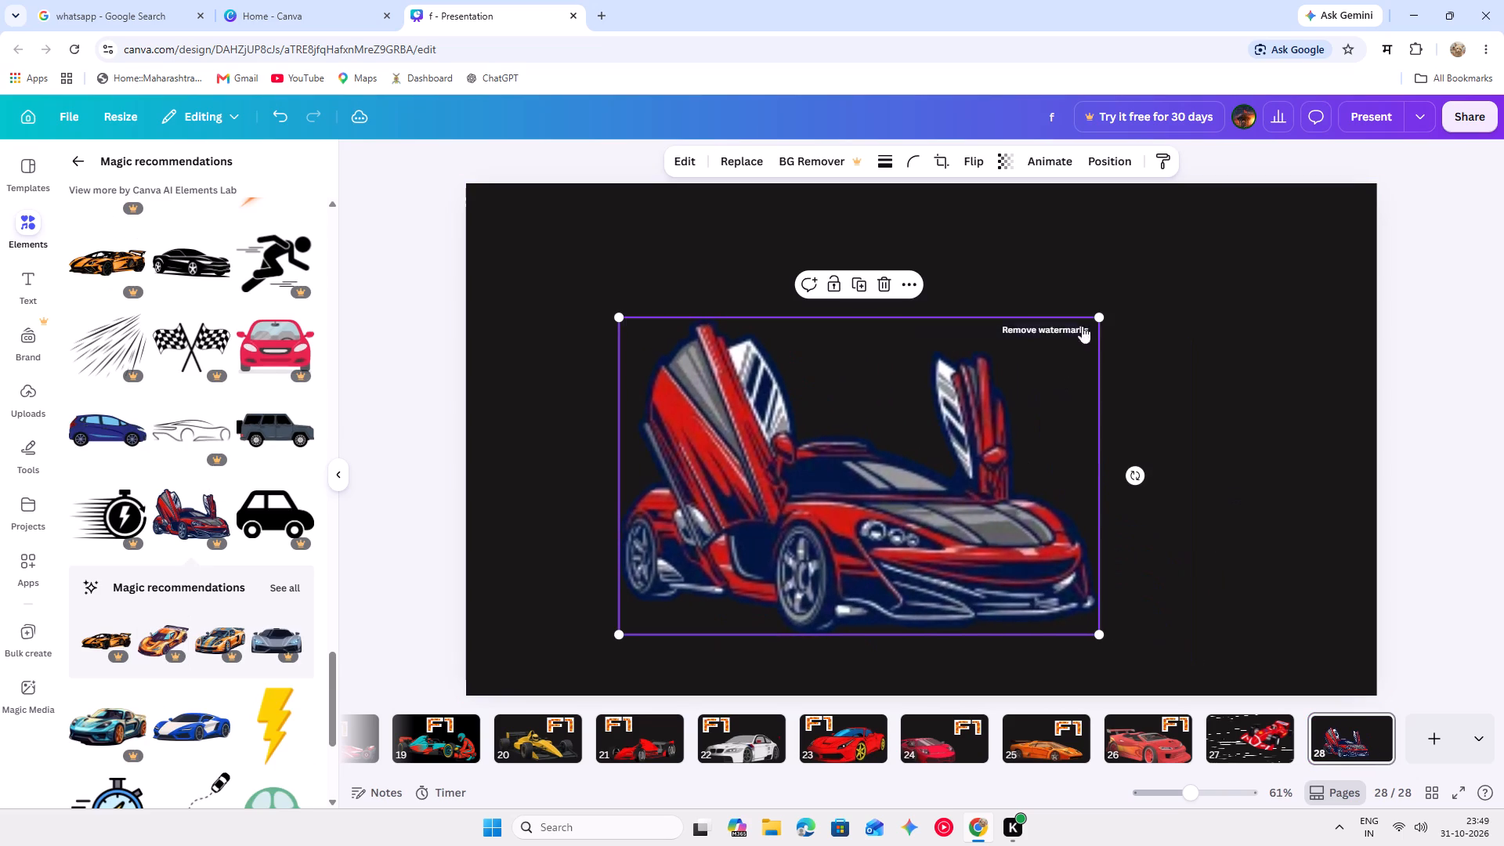
drag(1097, 314, 1231, 302)
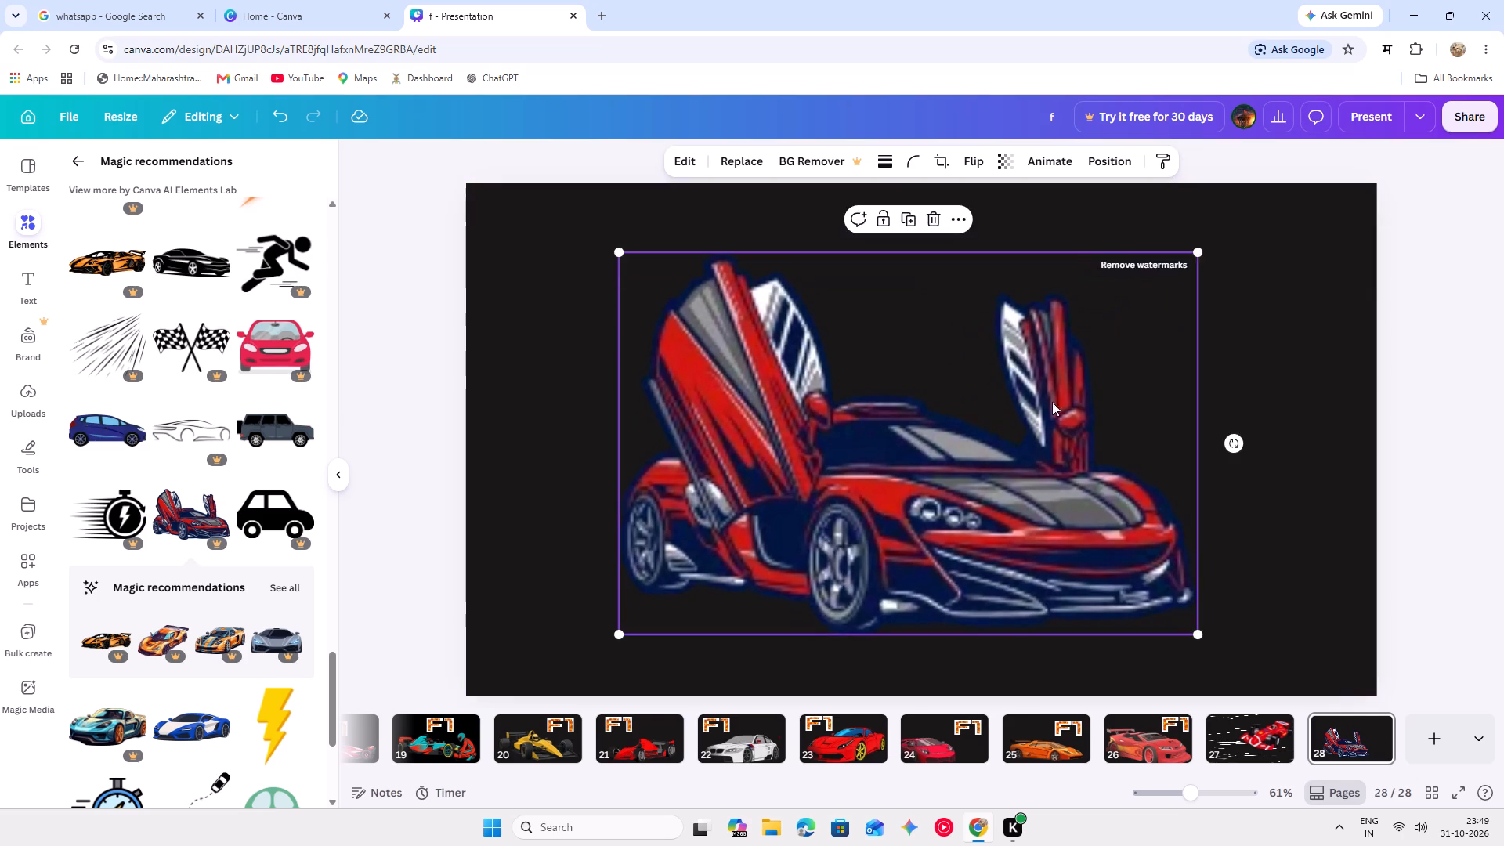
drag(1035, 442, 1196, 493)
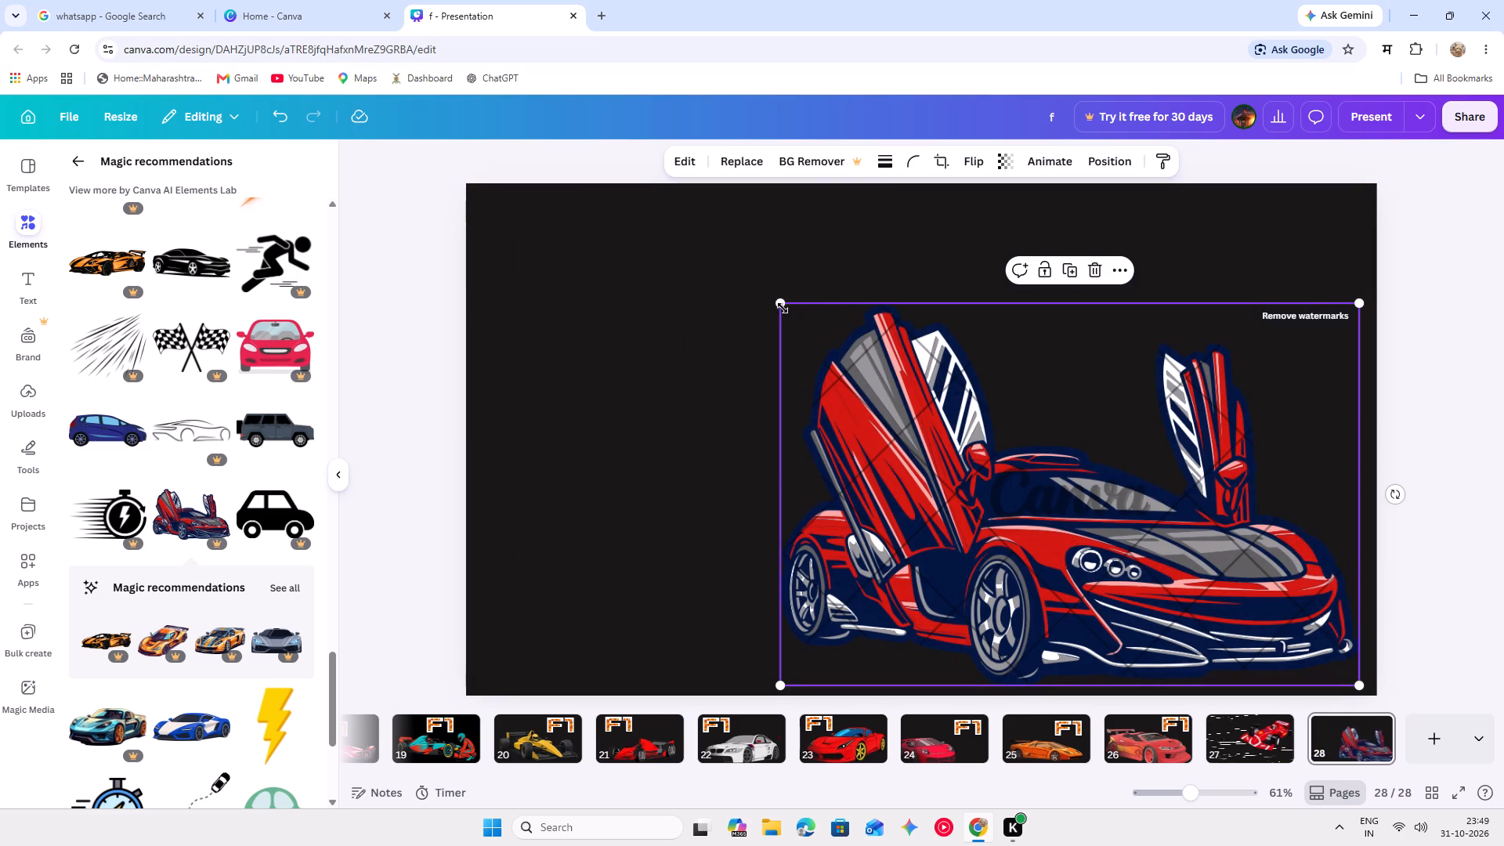
drag(779, 307, 420, 323)
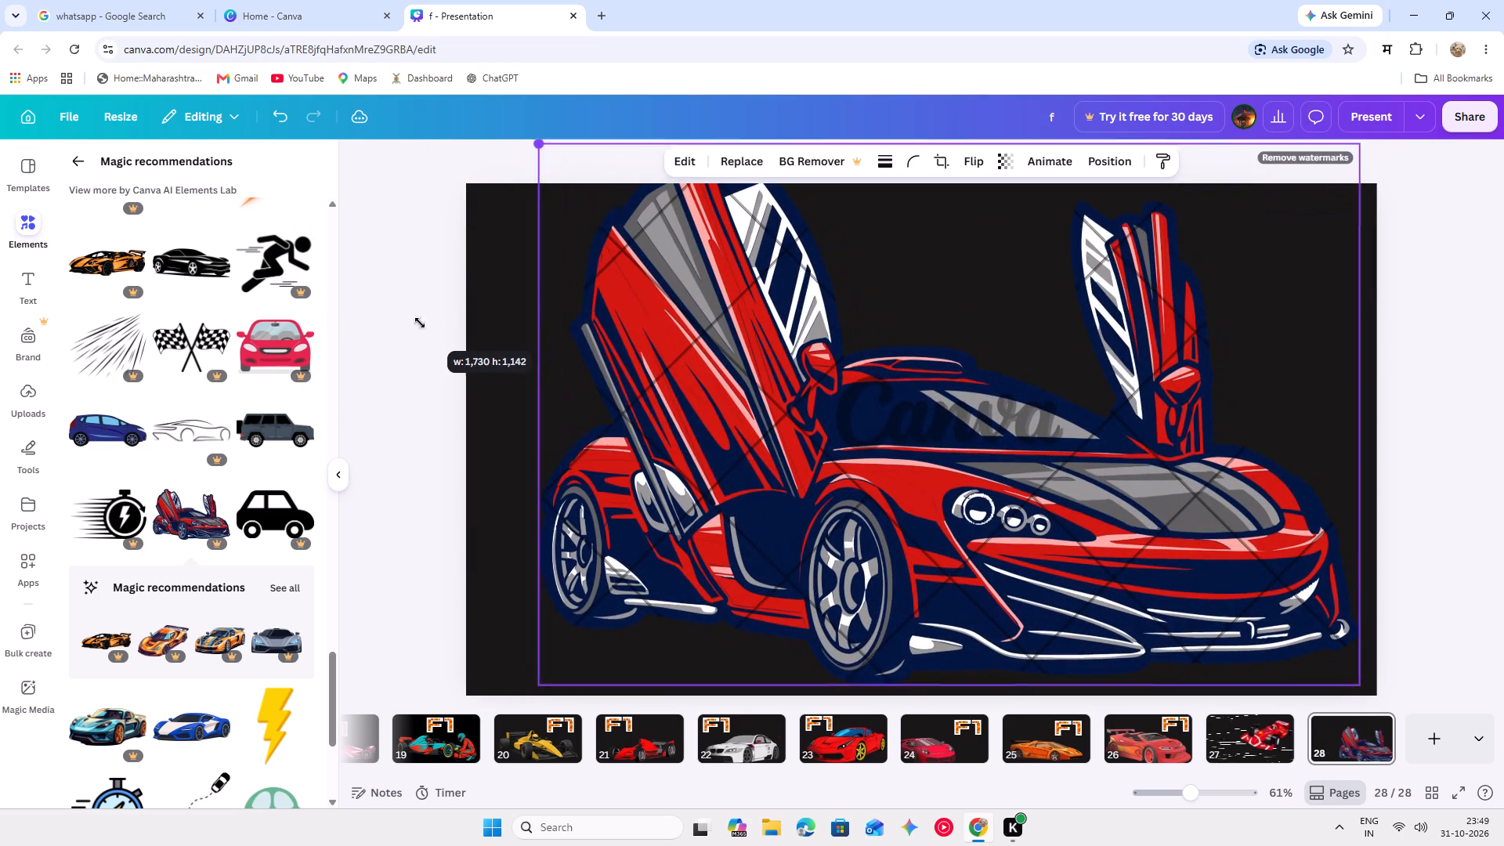
drag(420, 323, 410, 323)
drag(653, 370, 668, 389)
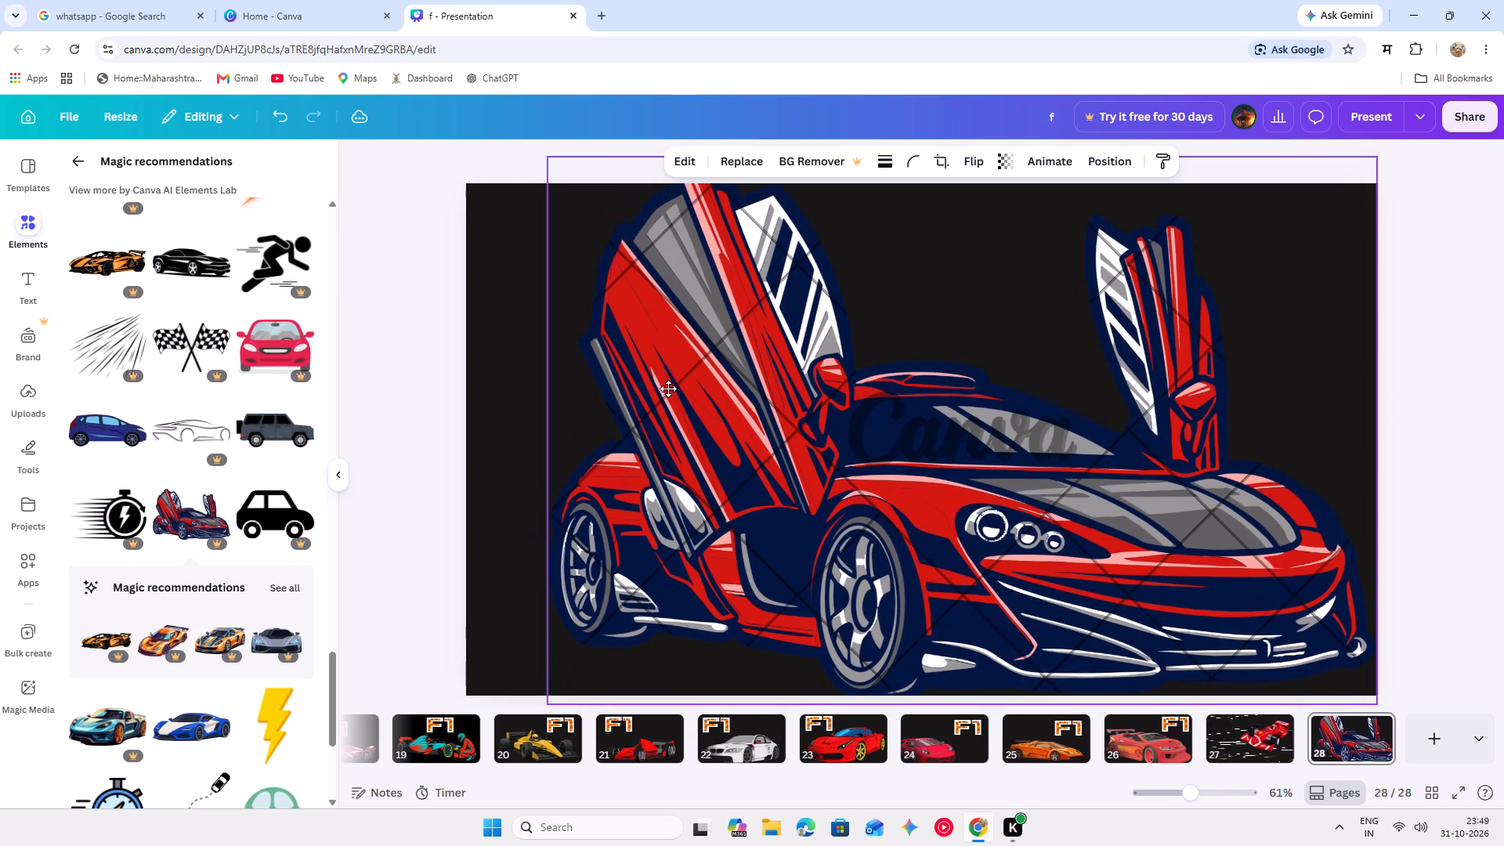
drag(668, 389, 666, 391)
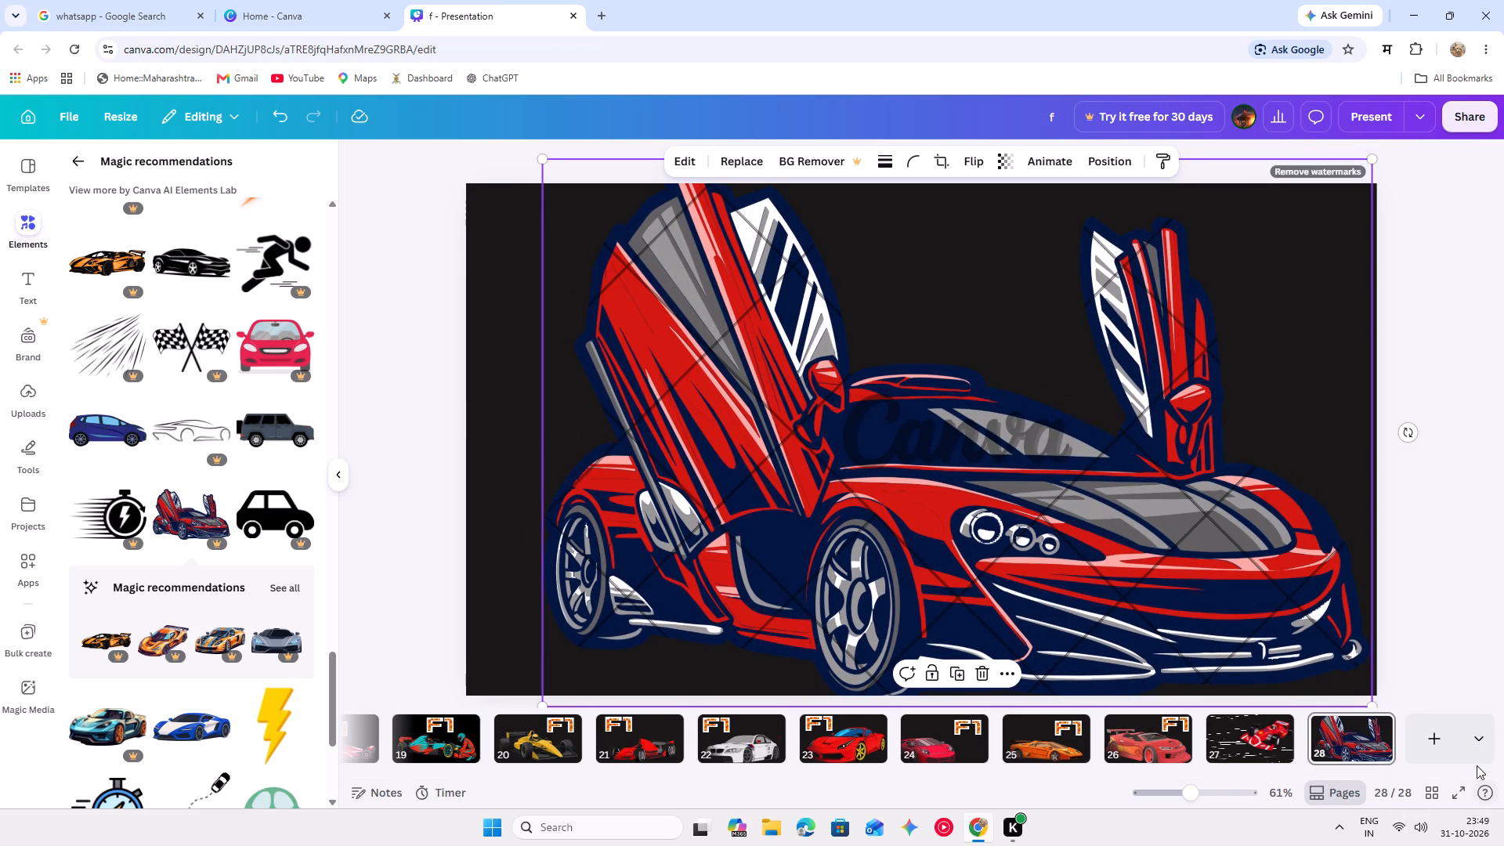
Add page 29 with the orange-and-black sports car graphic, enlarged to nearly the full page width and placed along the bottom.
click(1433, 742)
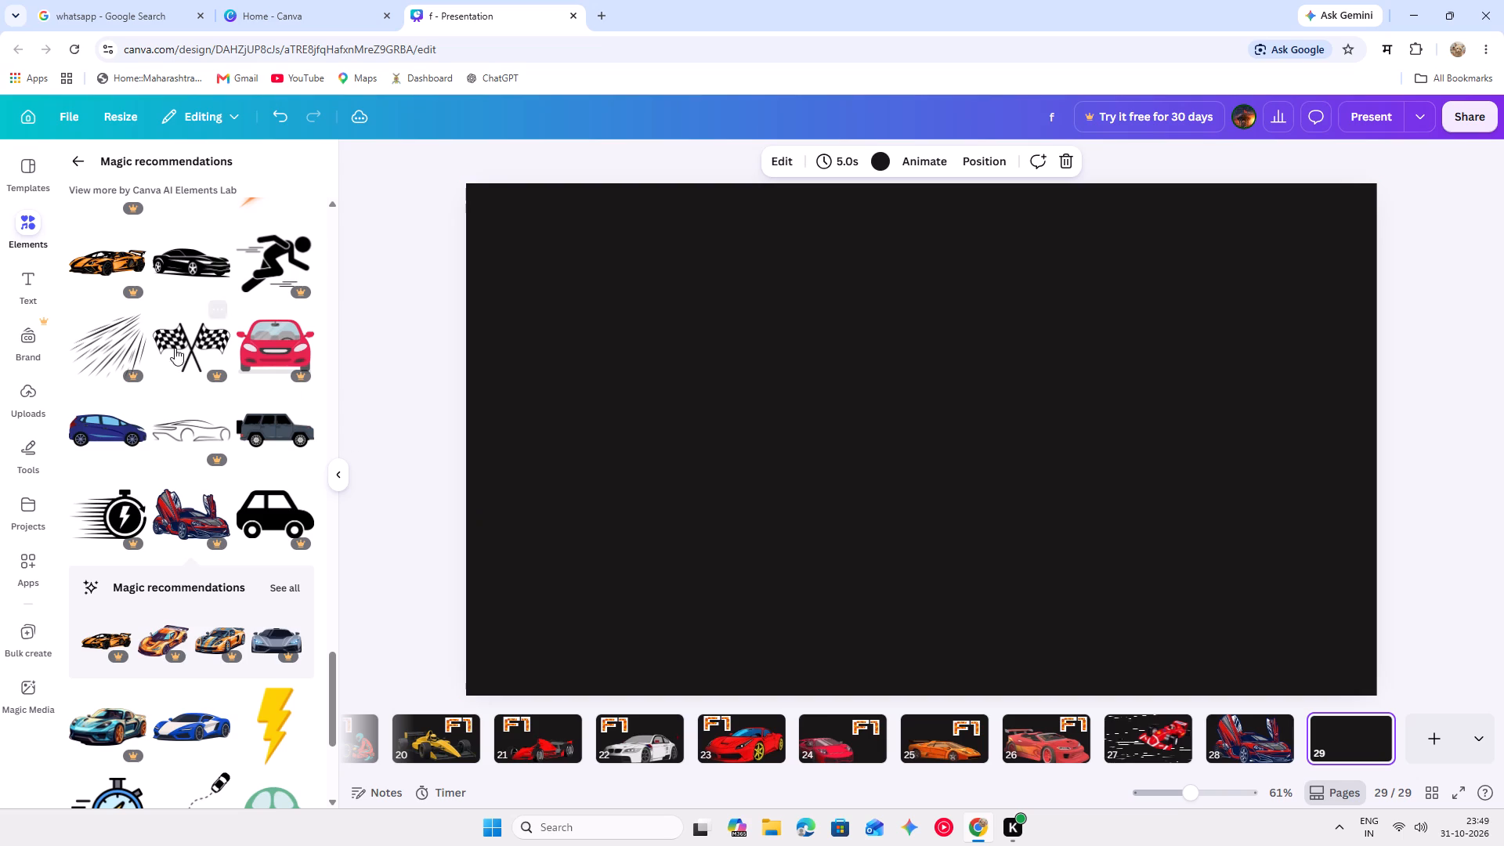
click(75, 275)
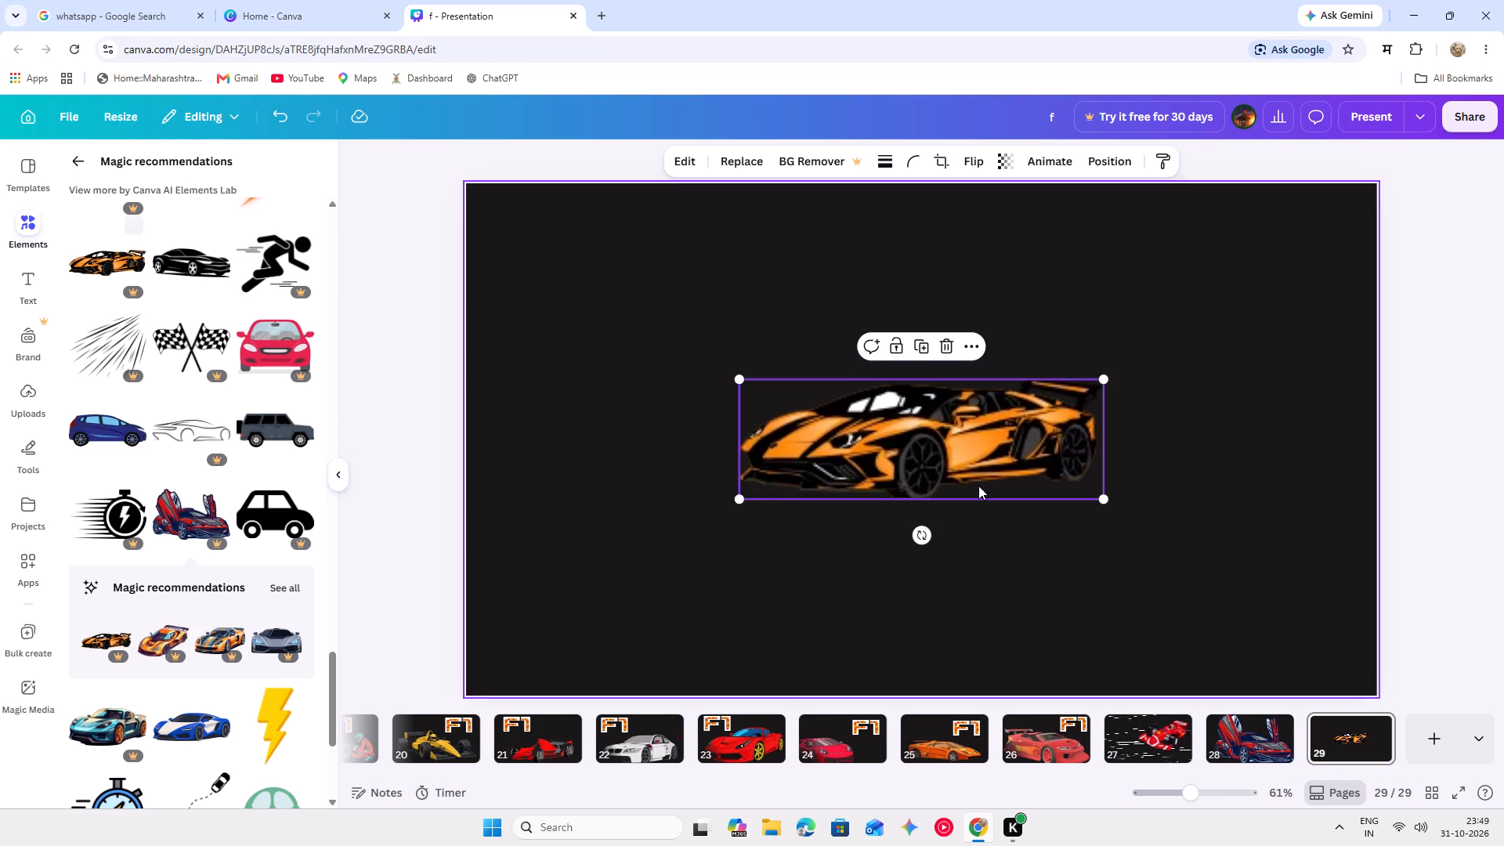
drag(1108, 499, 1420, 591)
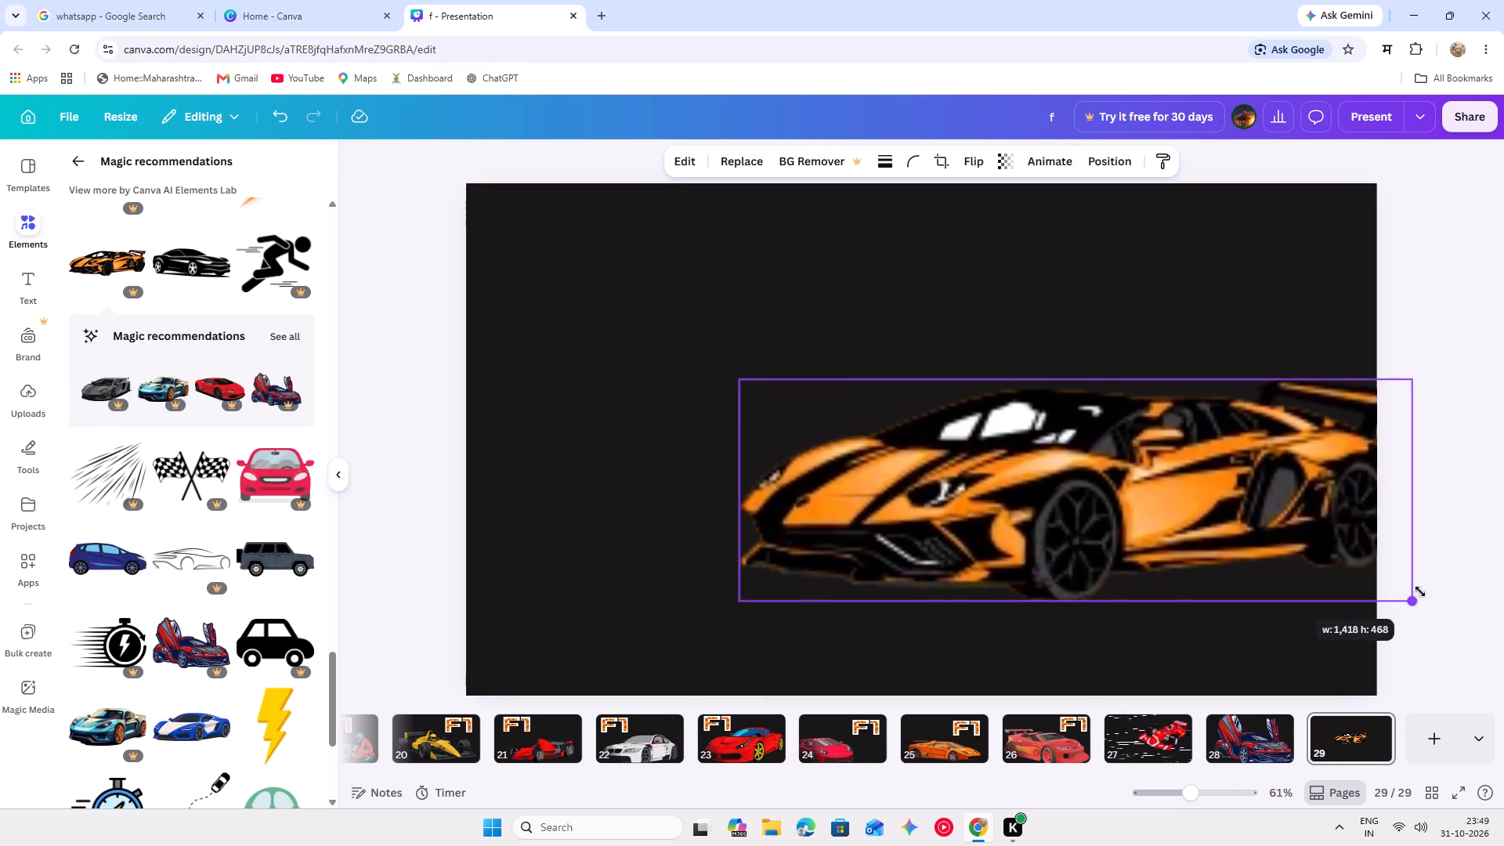
drag(1290, 566, 1098, 571)
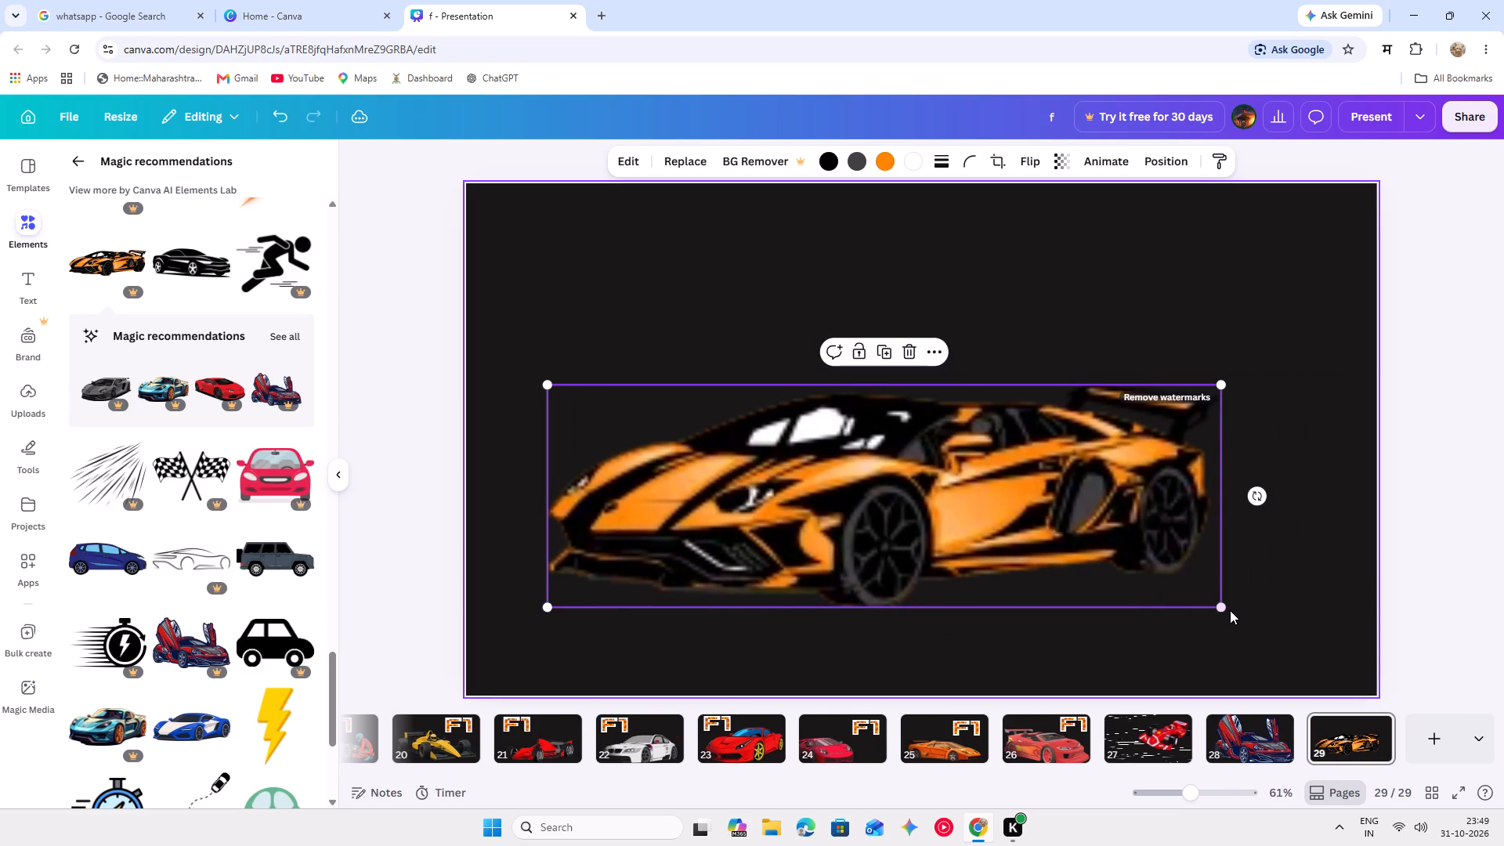
drag(1230, 610, 1415, 665)
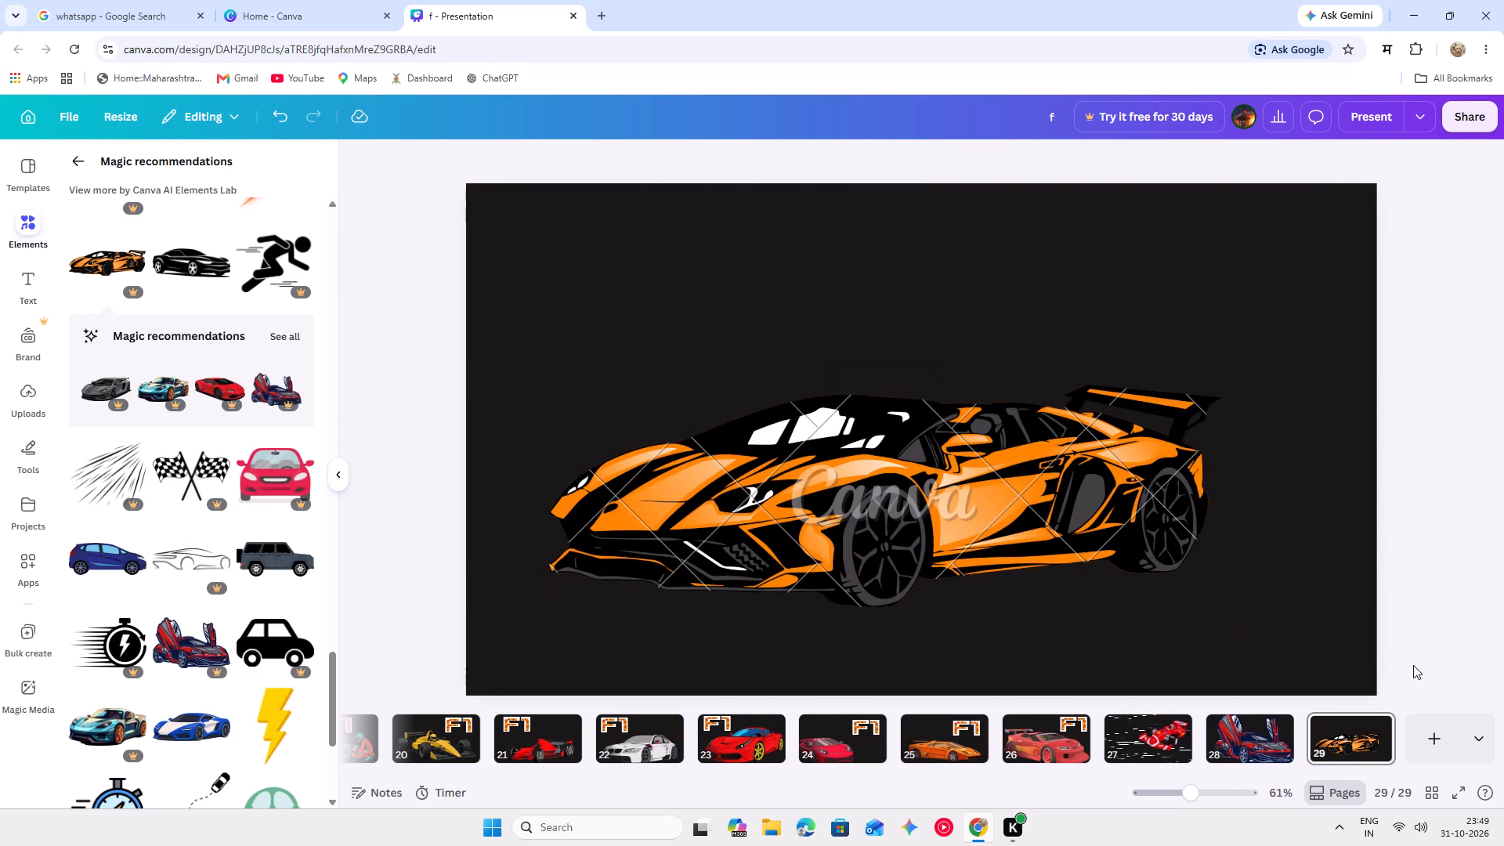
click(1192, 585)
drag(1217, 602, 1408, 666)
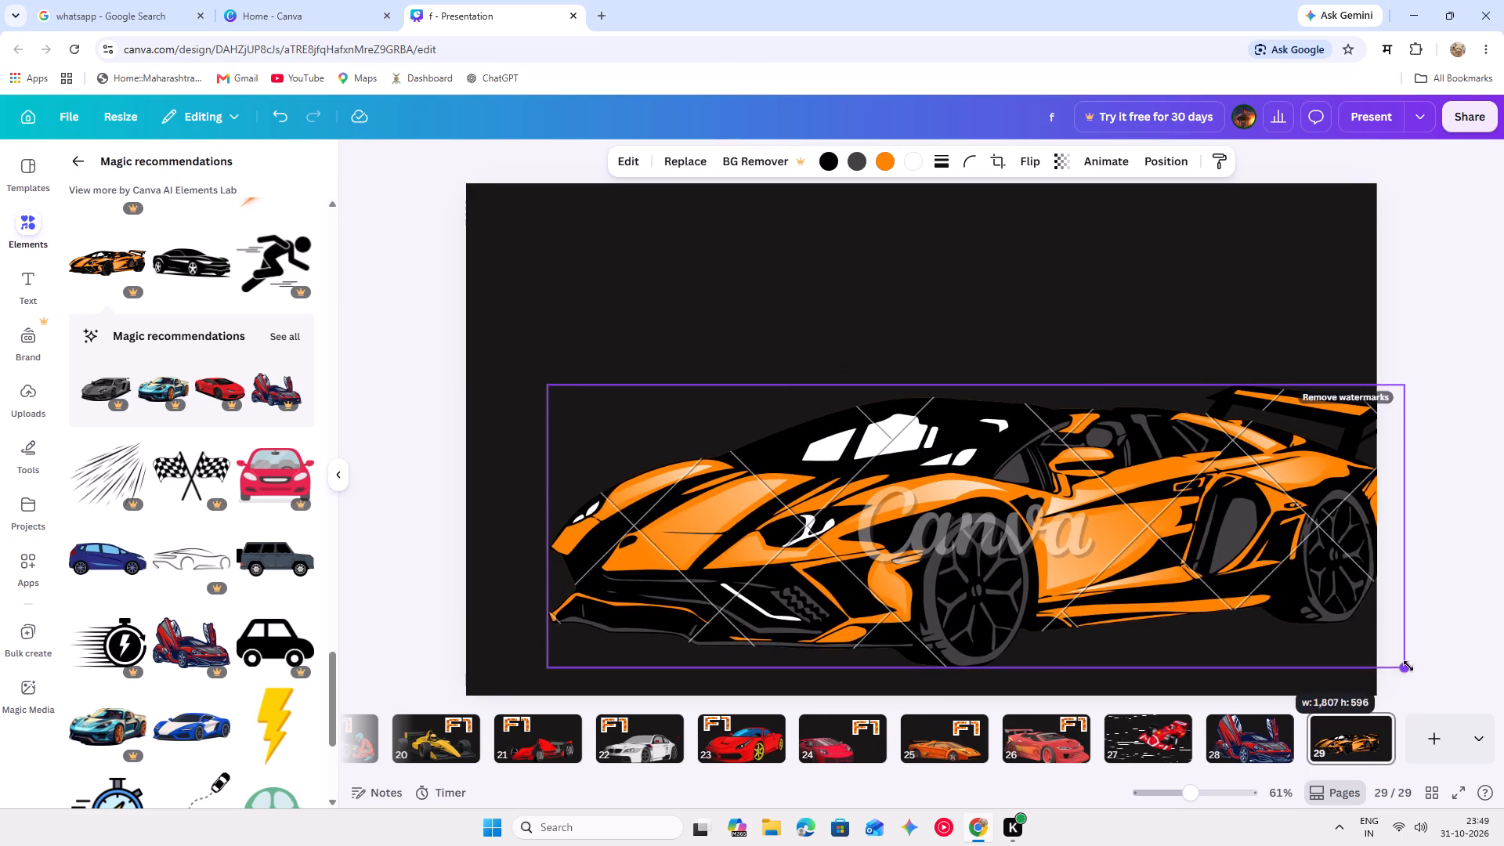
drag(1408, 666, 1421, 671)
drag(1278, 626, 1213, 633)
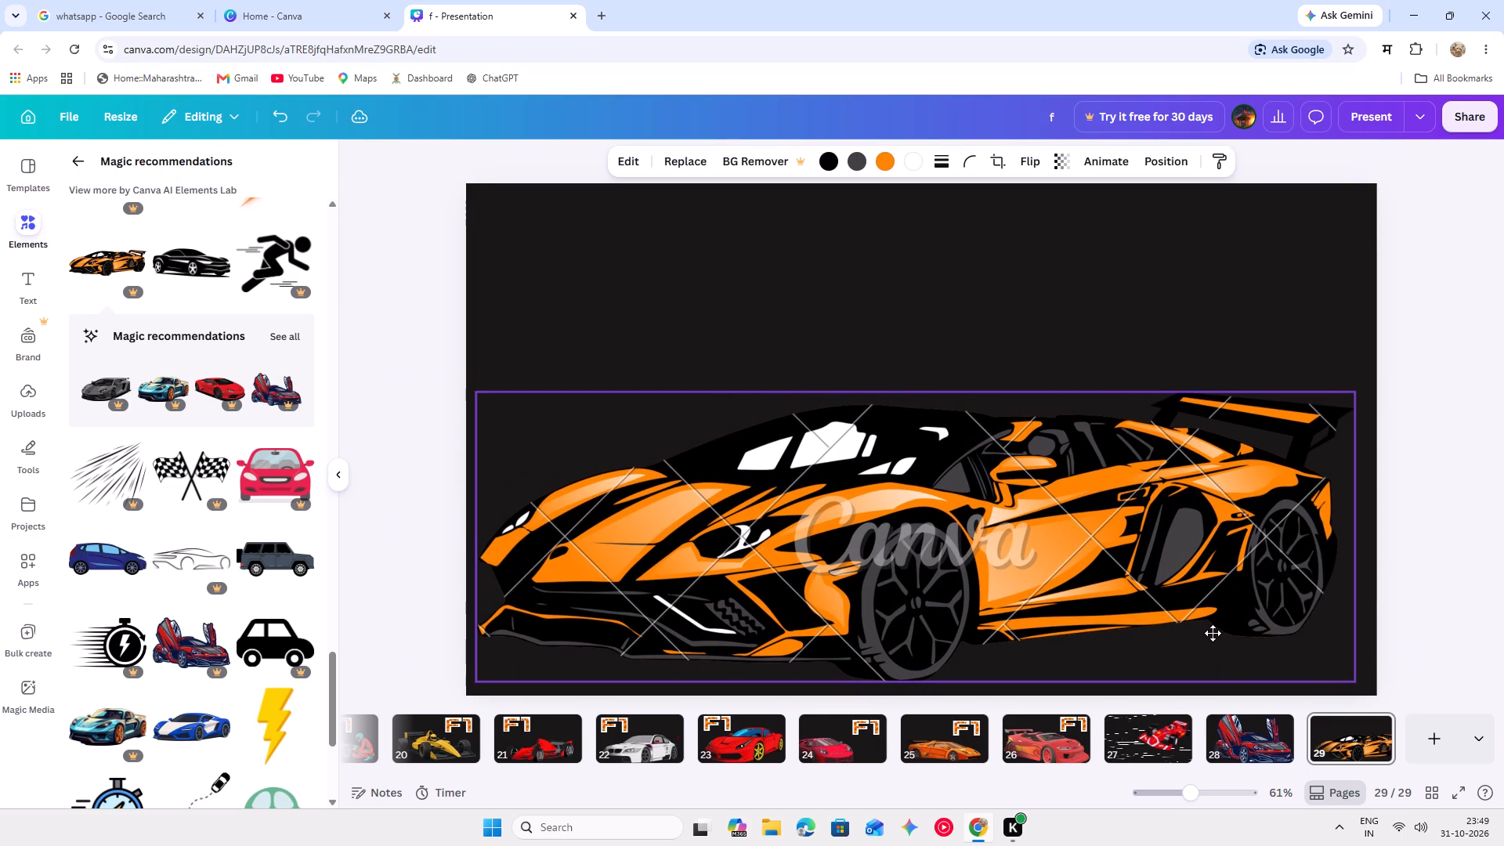
drag(1213, 633, 1217, 640)
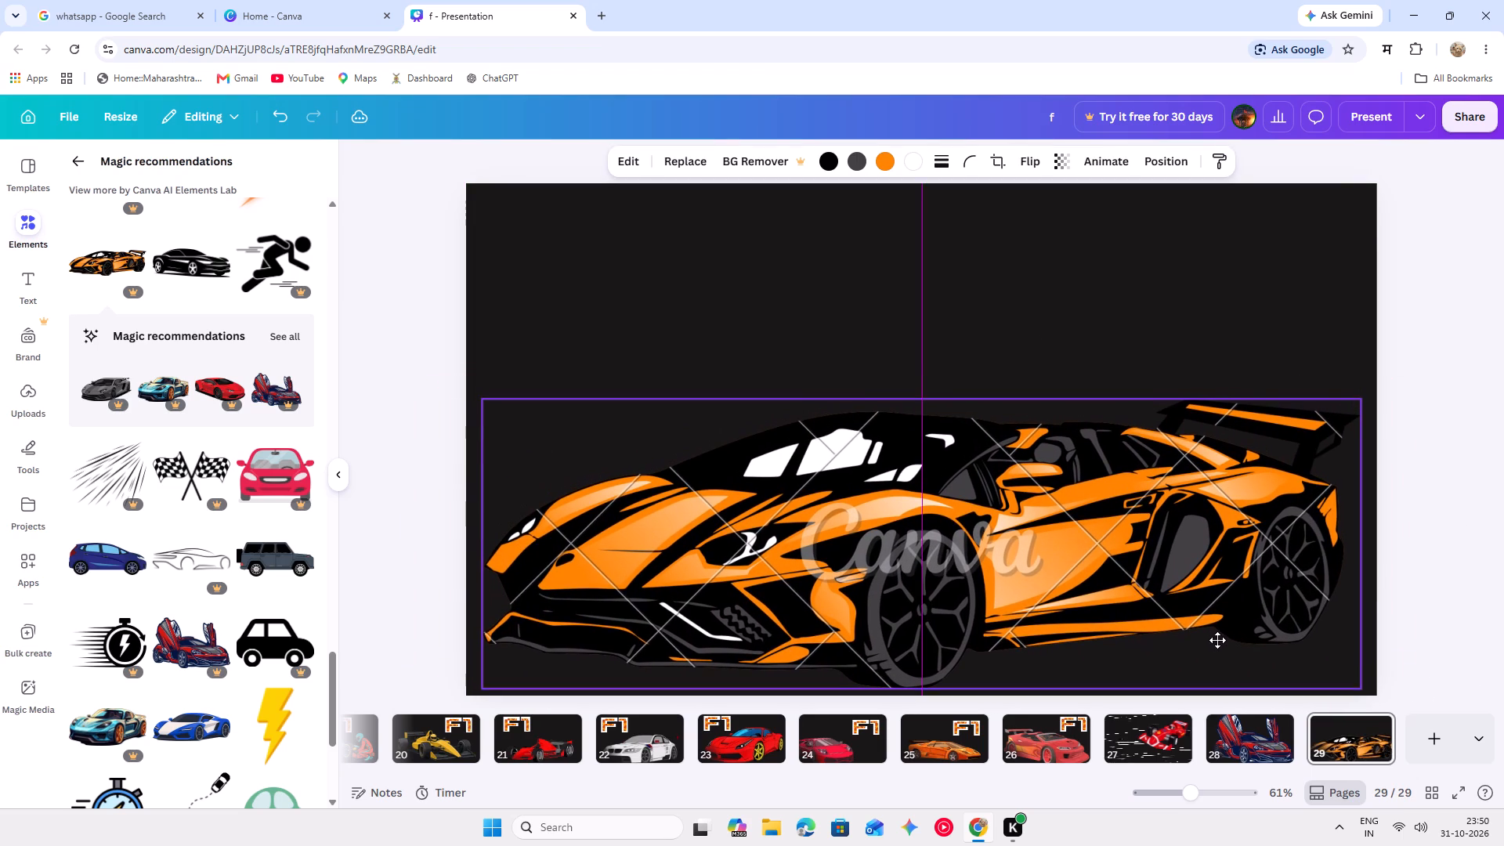
drag(1217, 640, 1220, 643)
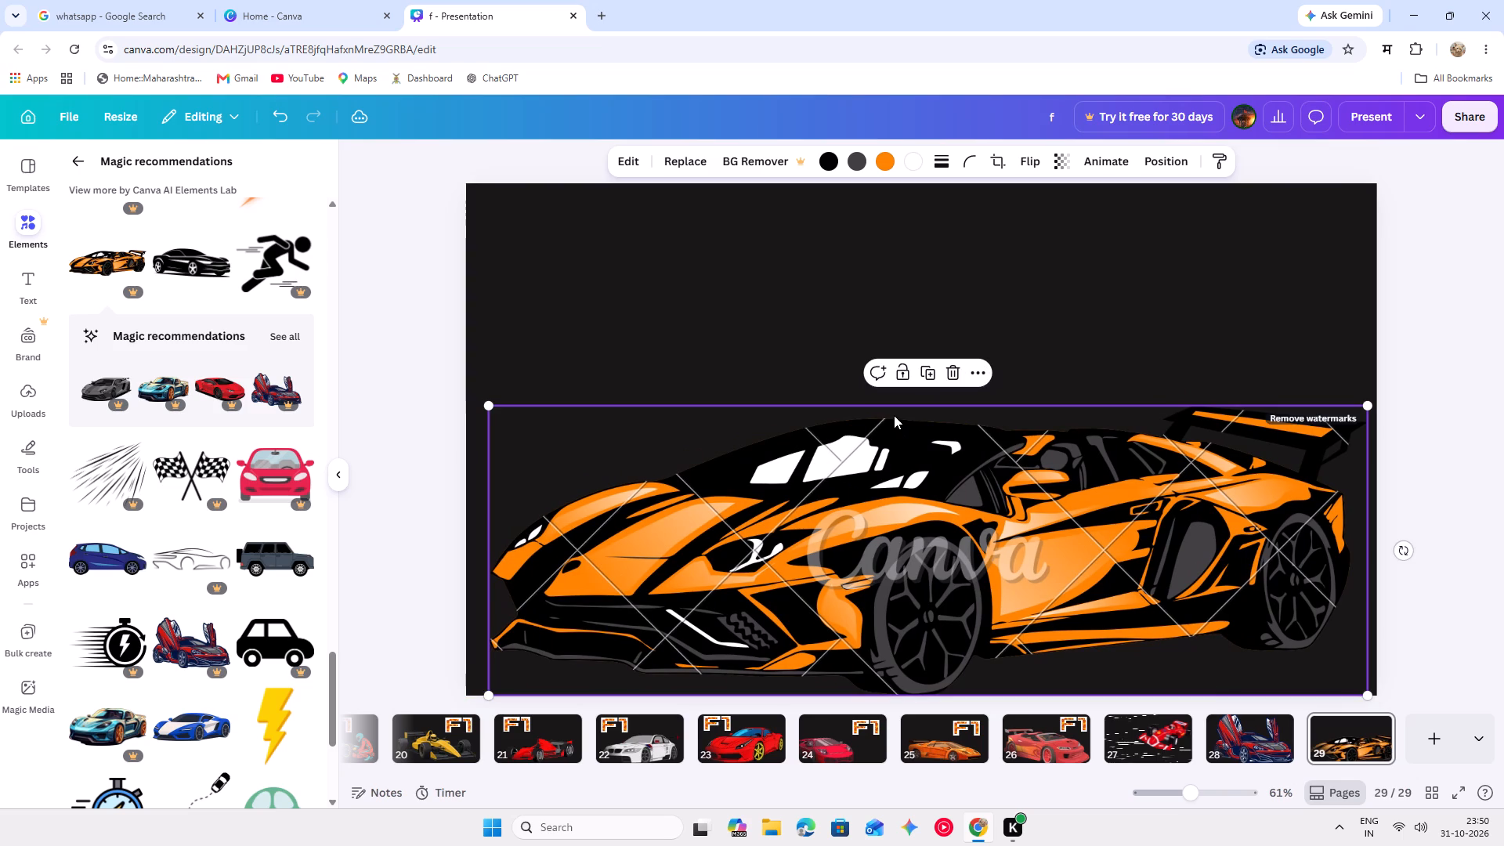
click(893, 415)
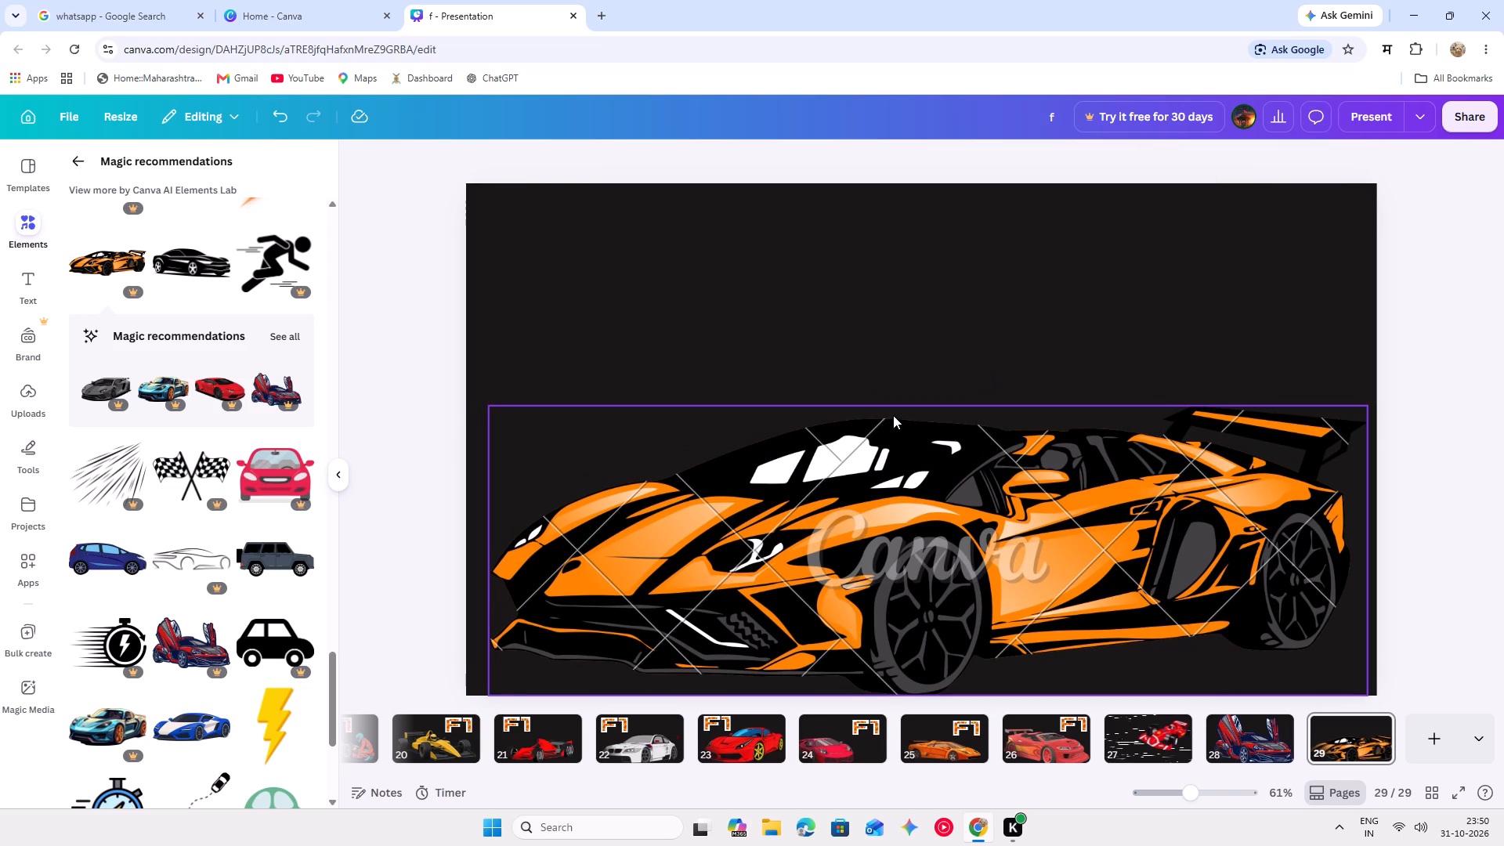
drag(907, 455, 898, 444)
click(900, 445)
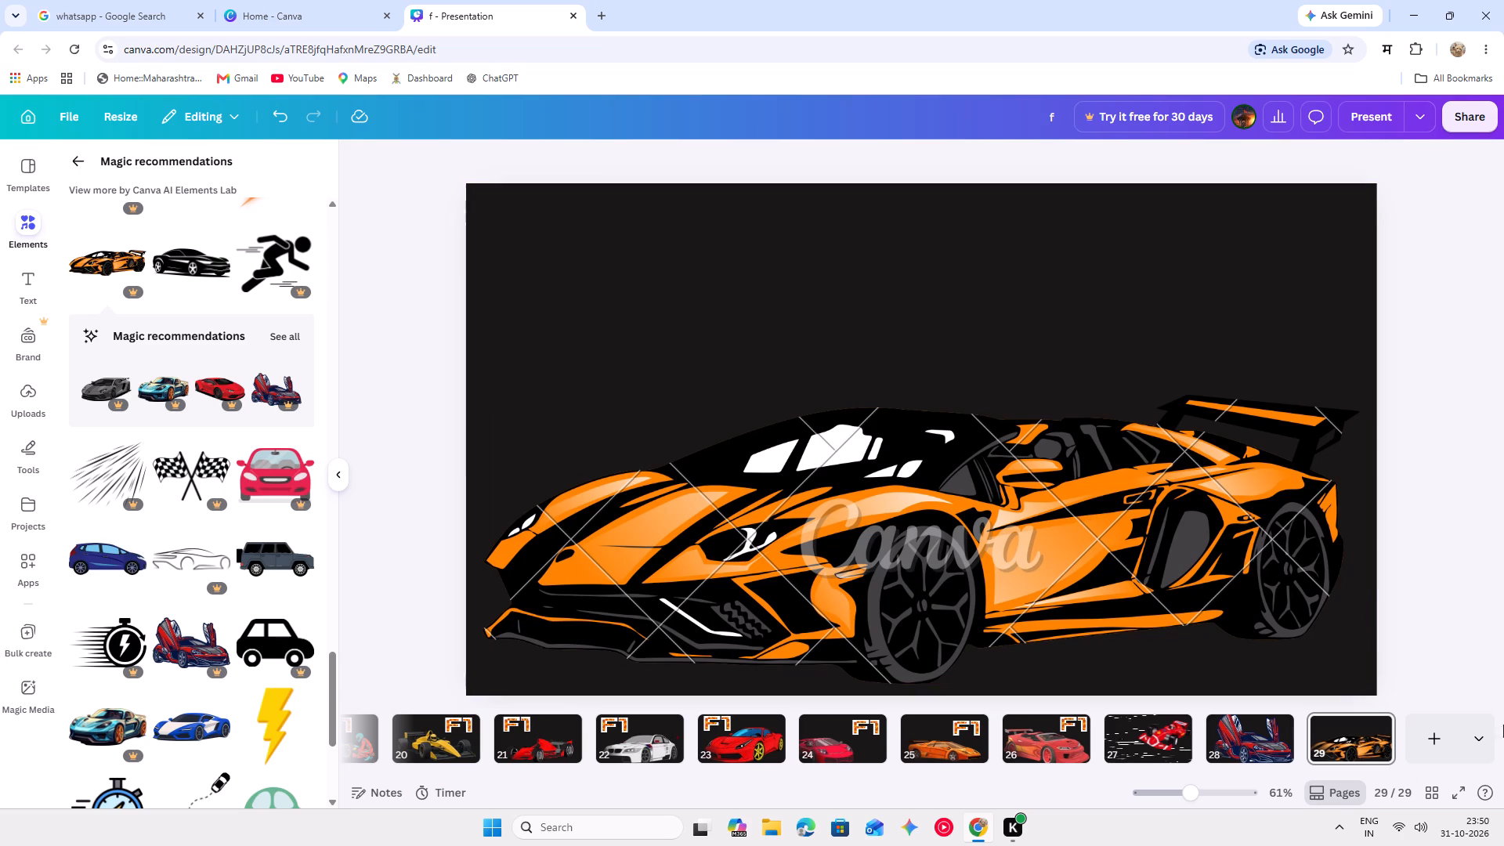
Add page 30 with the red-and-navy raised-door sports car, enlarged to about two-thirds of the page width and placed near the bottom centre.
click(1423, 751)
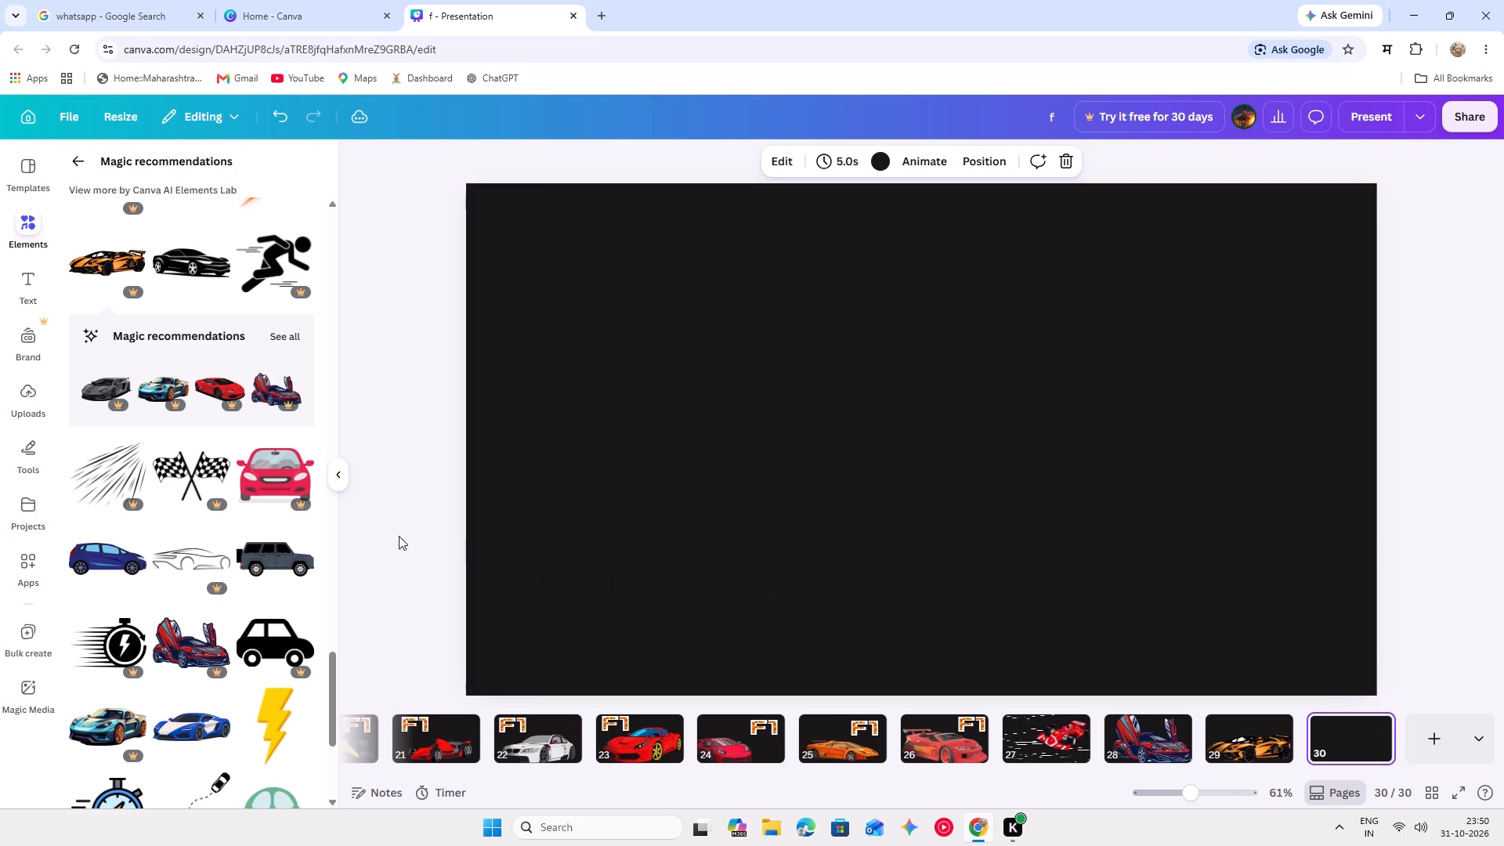
scroll(267, 511, down, 3)
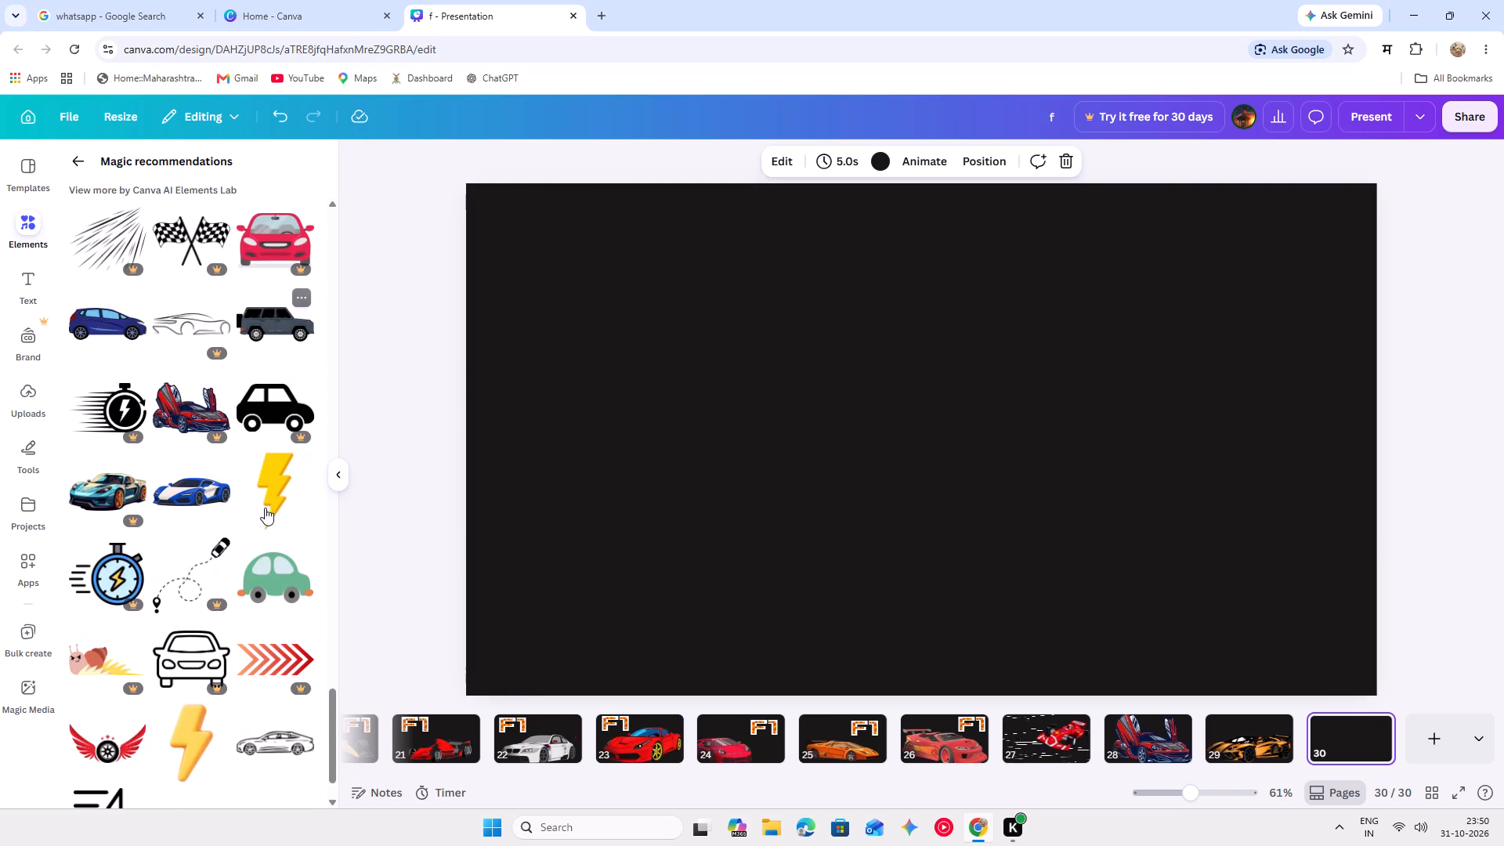
scroll(262, 501, down, 1)
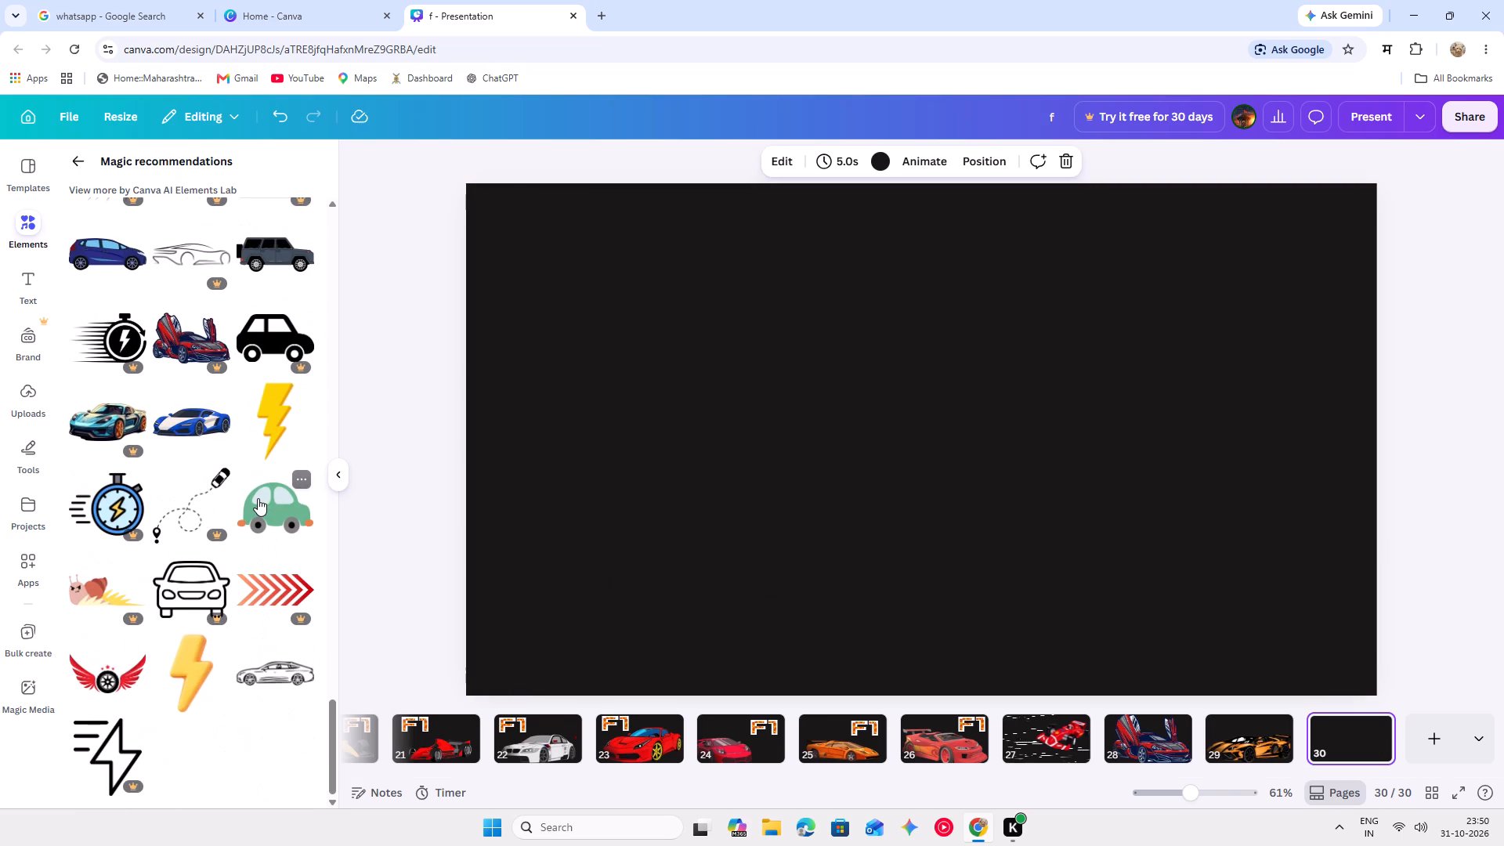
scroll(258, 498, down, 3)
click(172, 331)
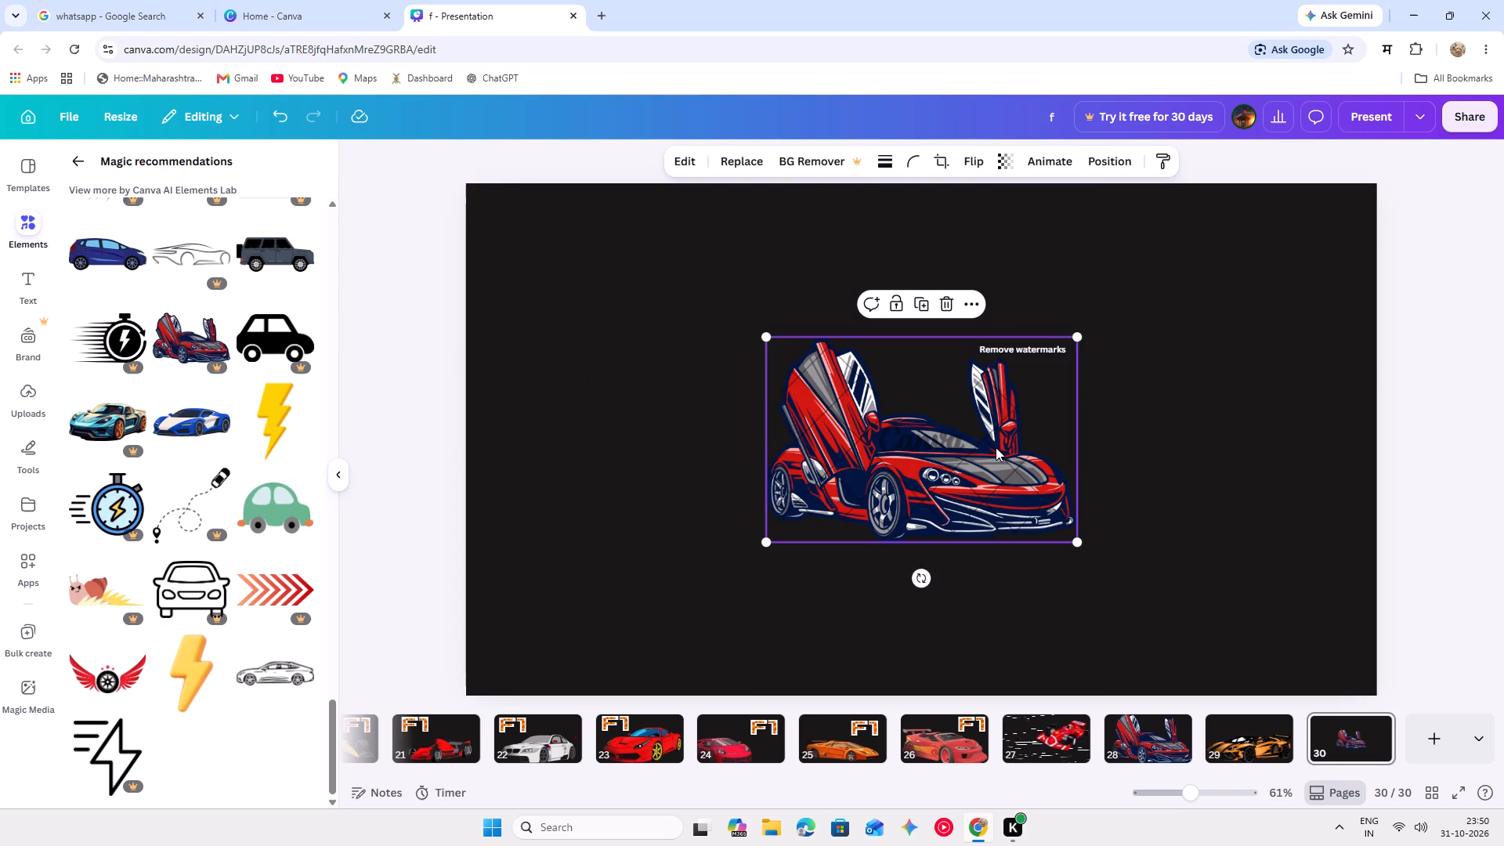
drag(1083, 544, 1431, 635)
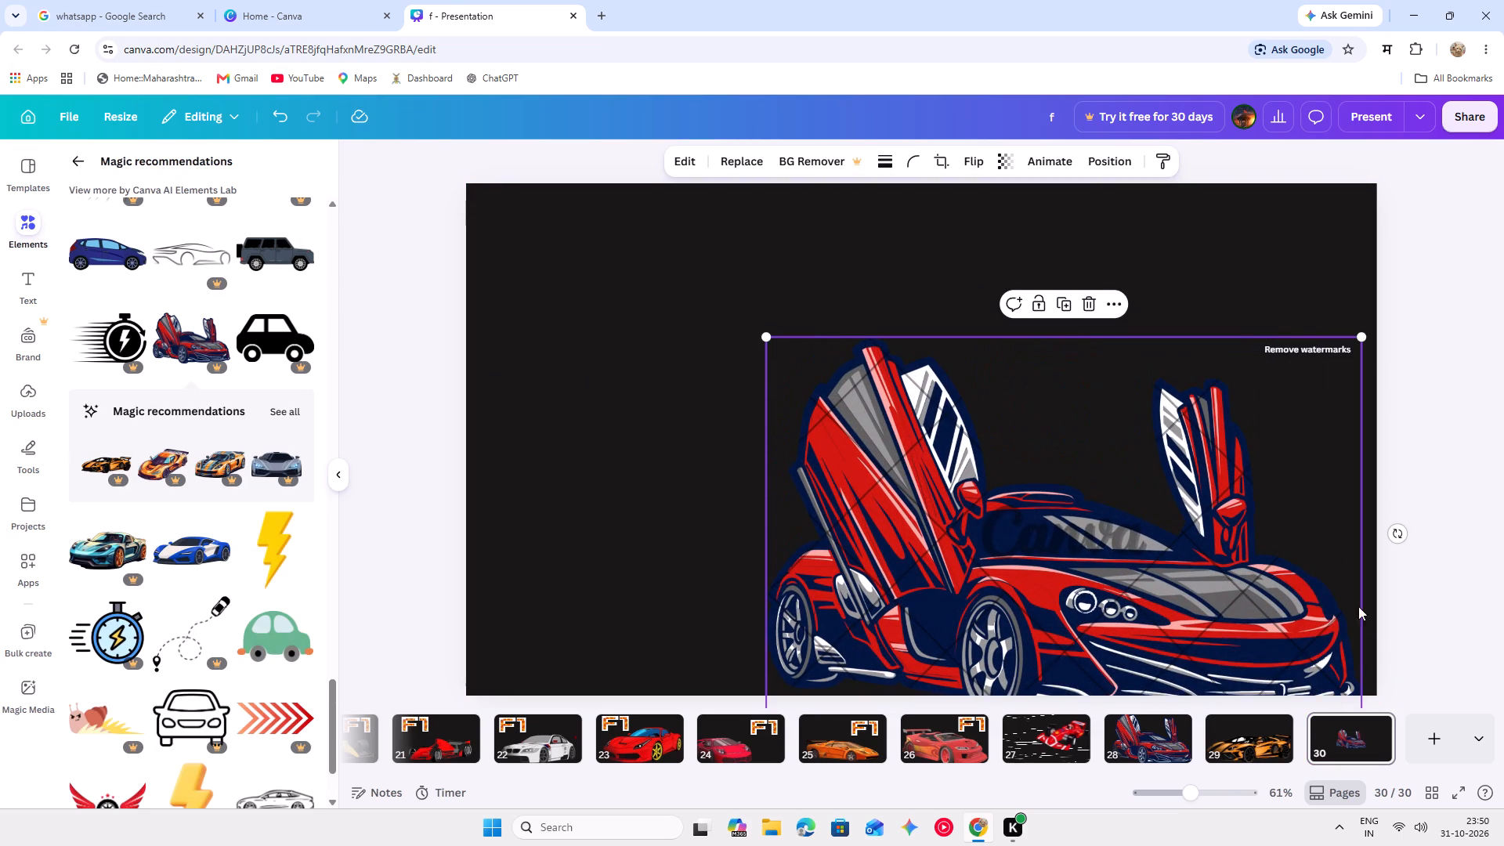
drag(1080, 518, 1061, 512)
drag(1009, 478, 847, 430)
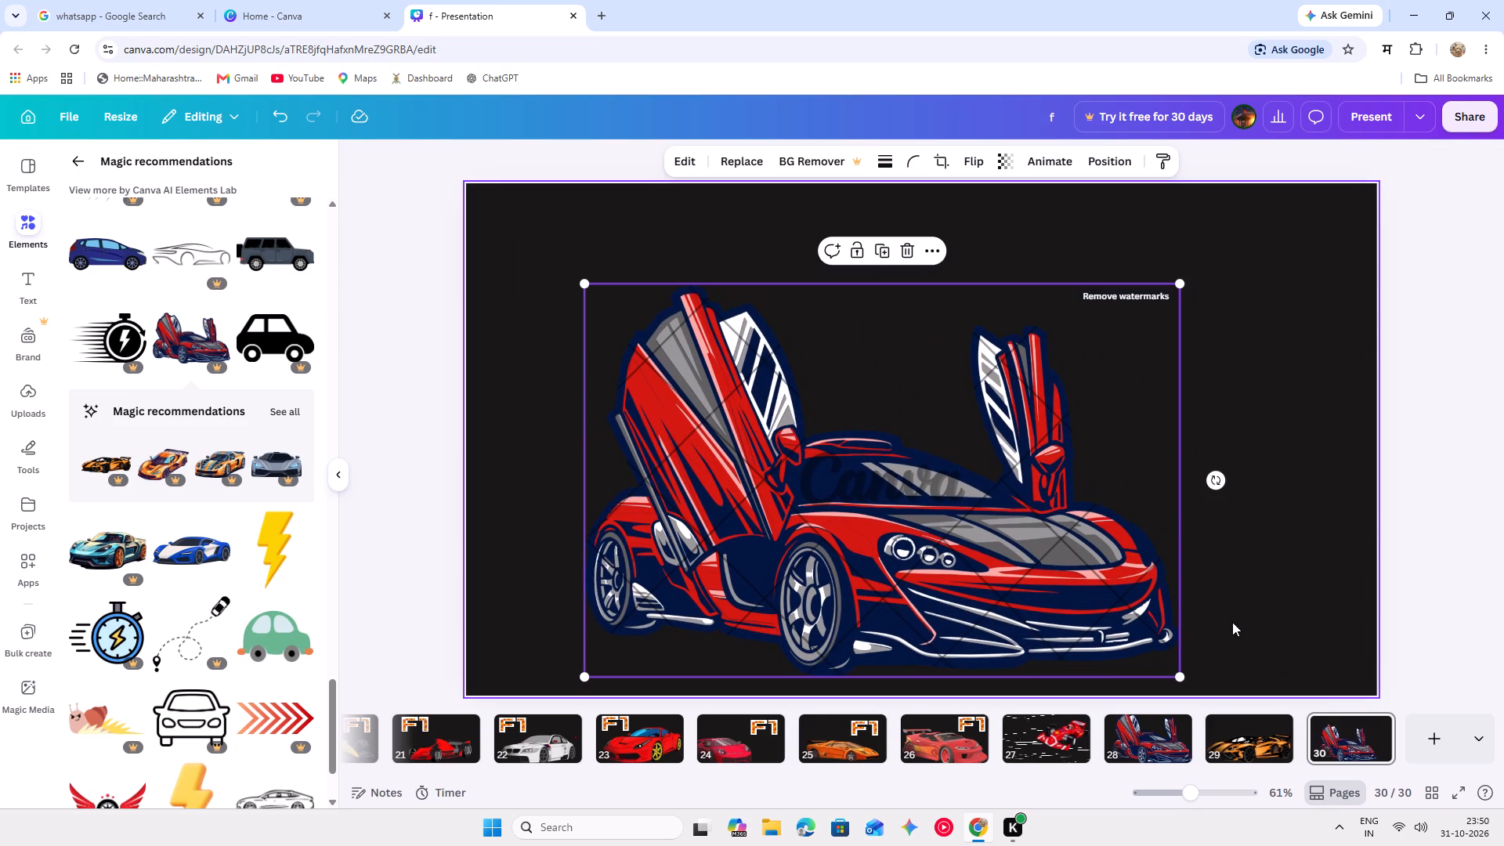
Add page 31 with the teal-and-cream sports car with orange wheels, placed near the page's bottom and slightly right of centre.
click(1435, 727)
scroll(175, 389, down, 3)
click(96, 423)
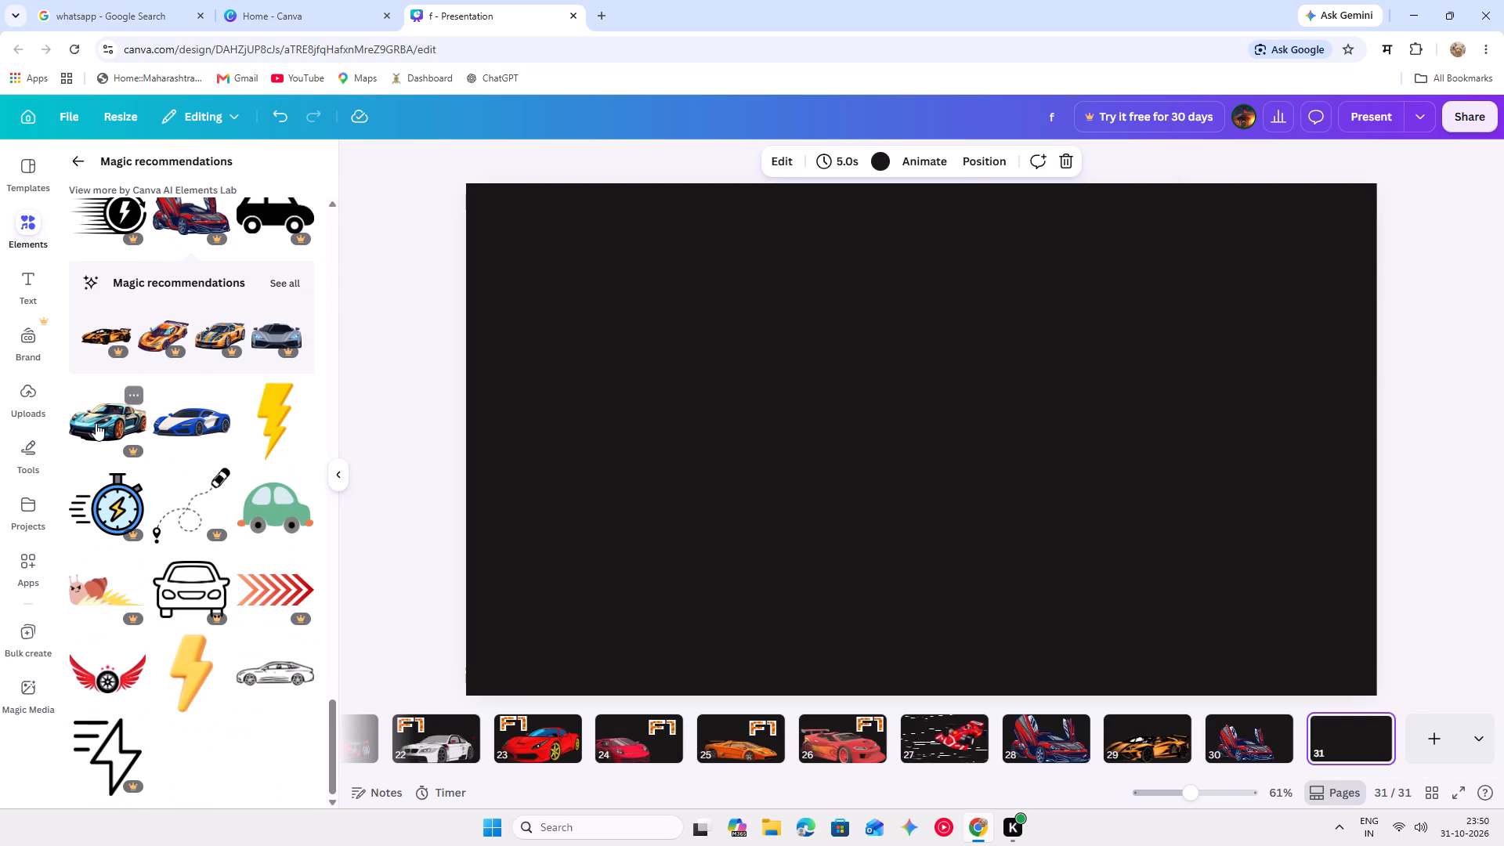
drag(787, 494, 787, 541)
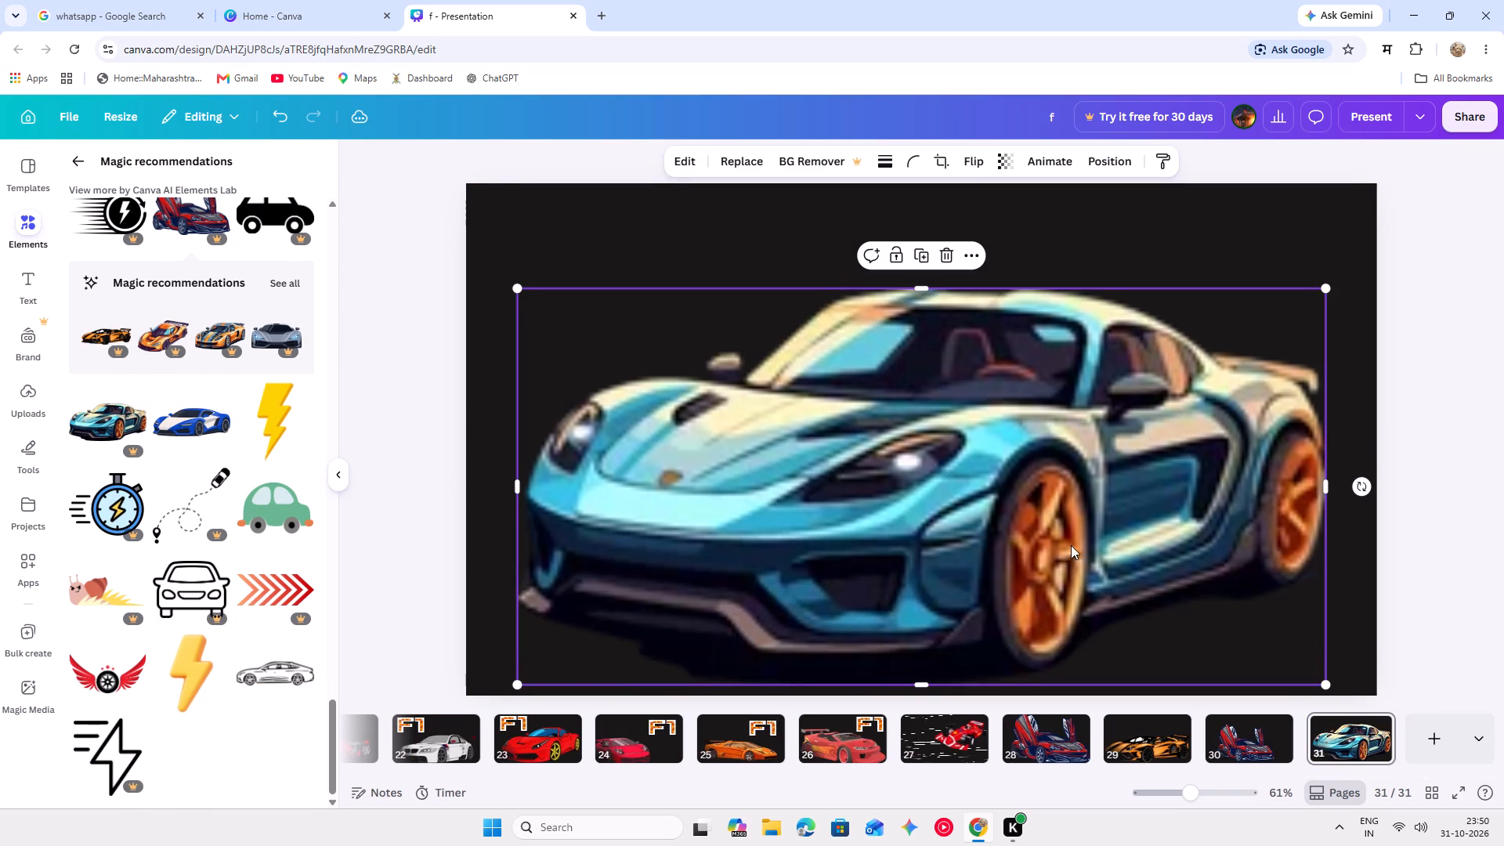
drag(1103, 548, 1119, 547)
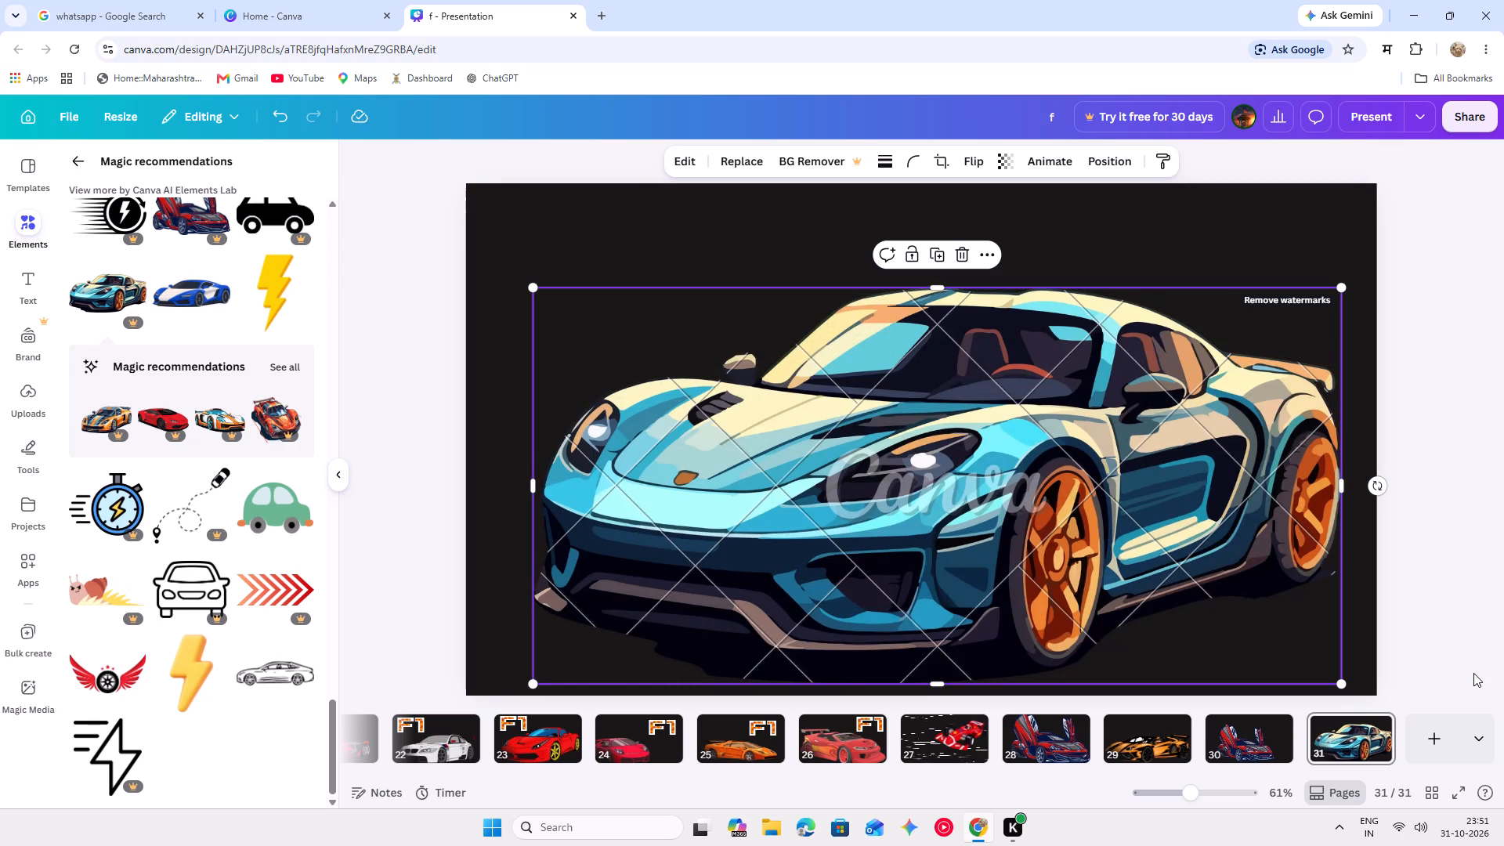
Add page 32 with the green racing car from the teal car's full recommendations, enlarged to about 90% of the page width along the bottom.
click(1431, 743)
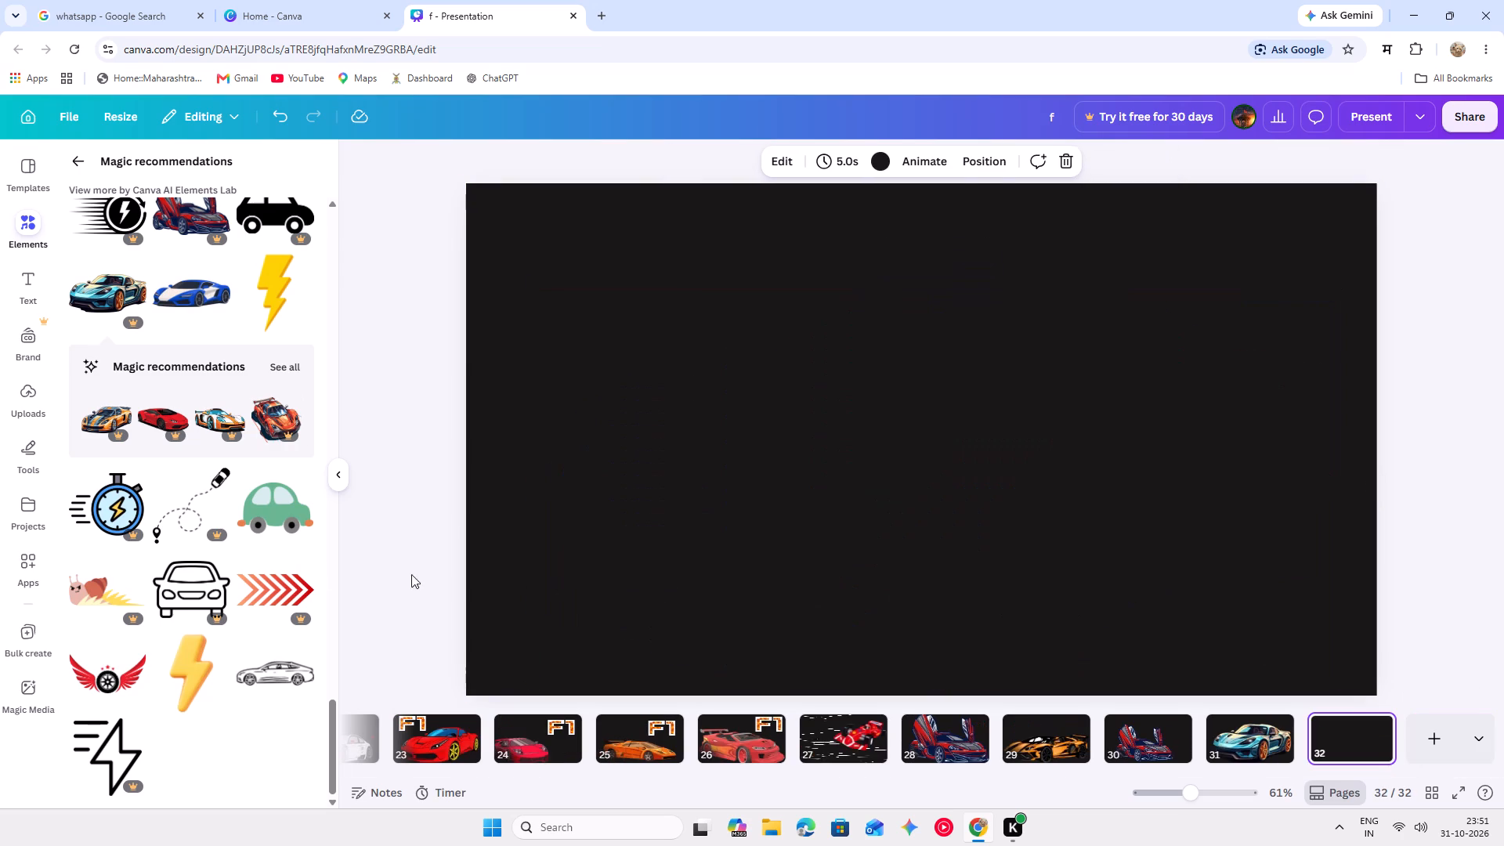
scroll(186, 555, down, 4)
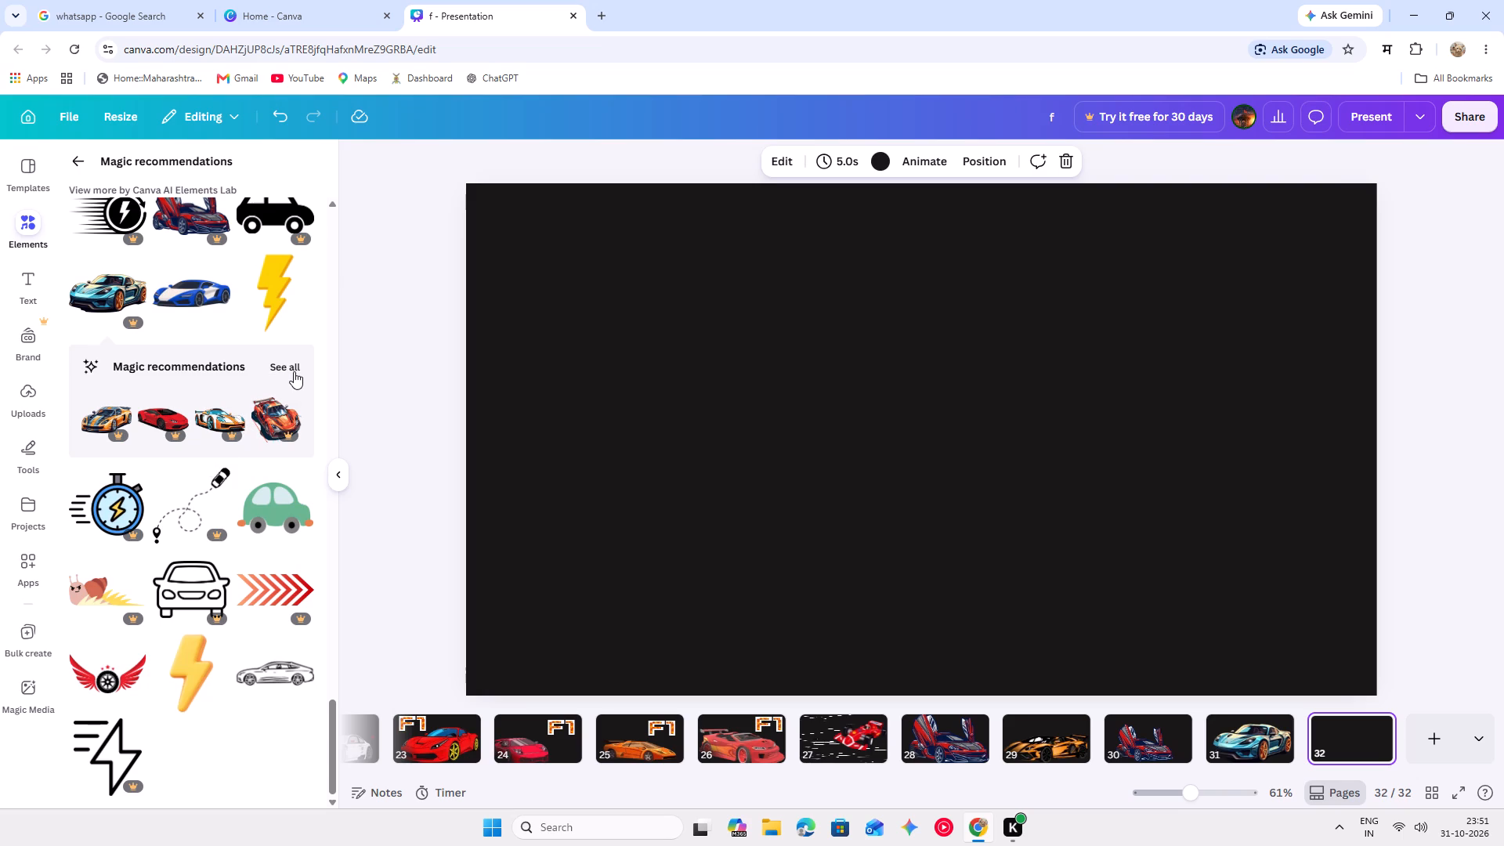
click(294, 371)
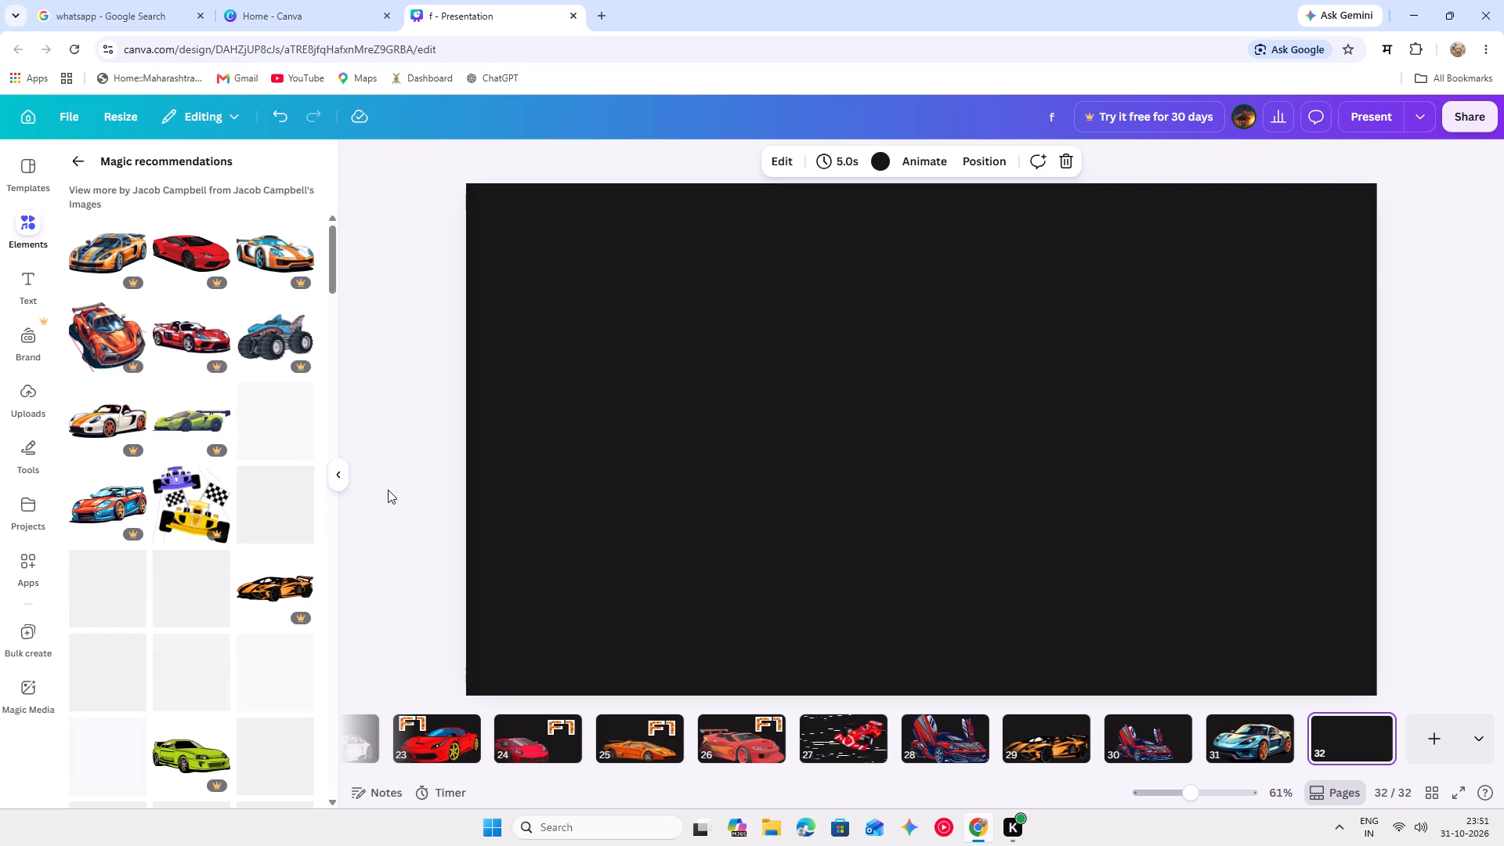
click(172, 422)
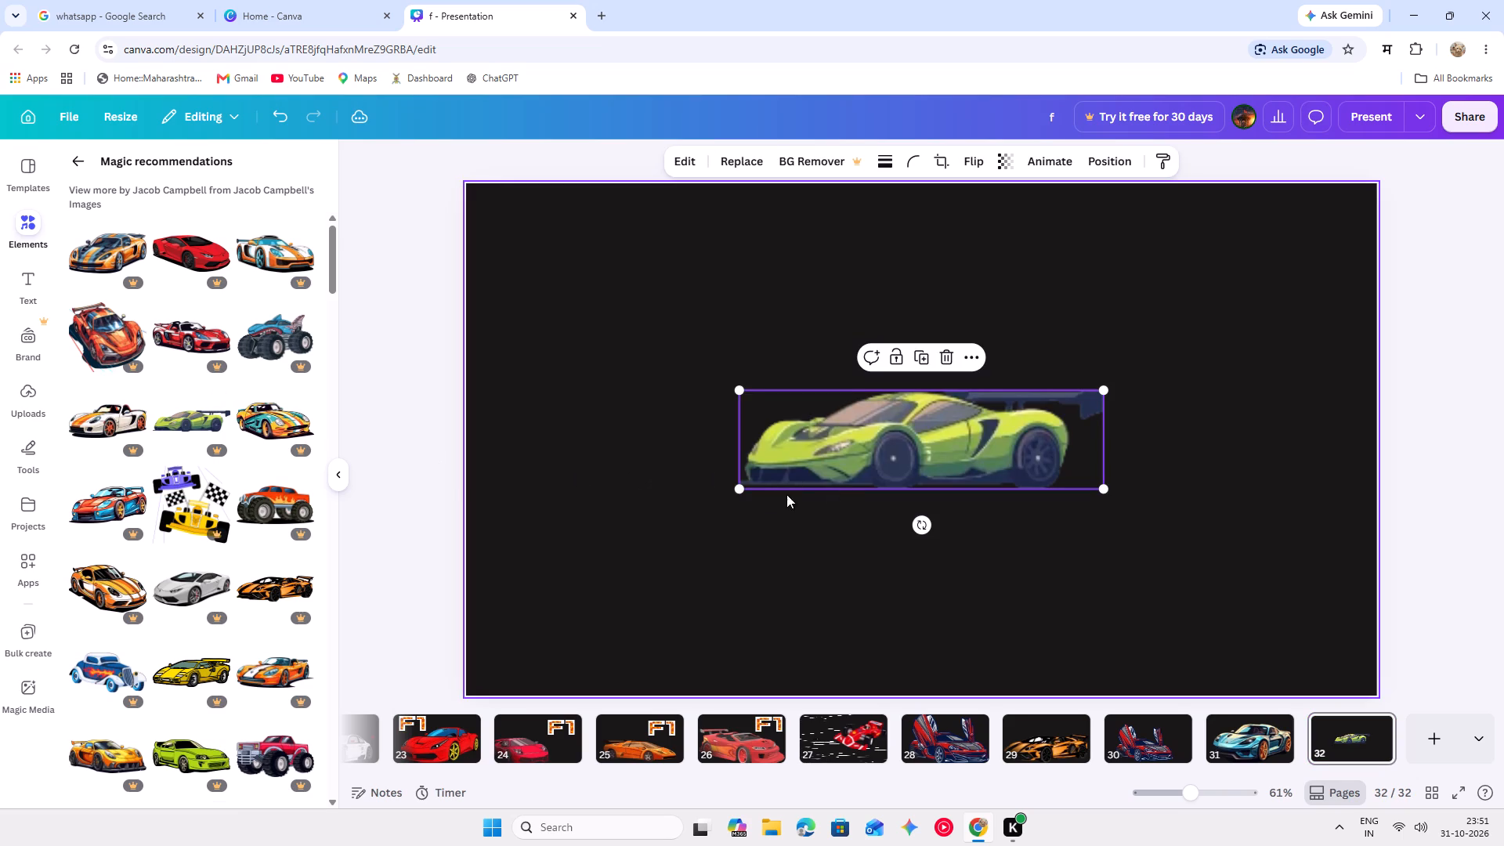
drag(739, 492, 526, 569)
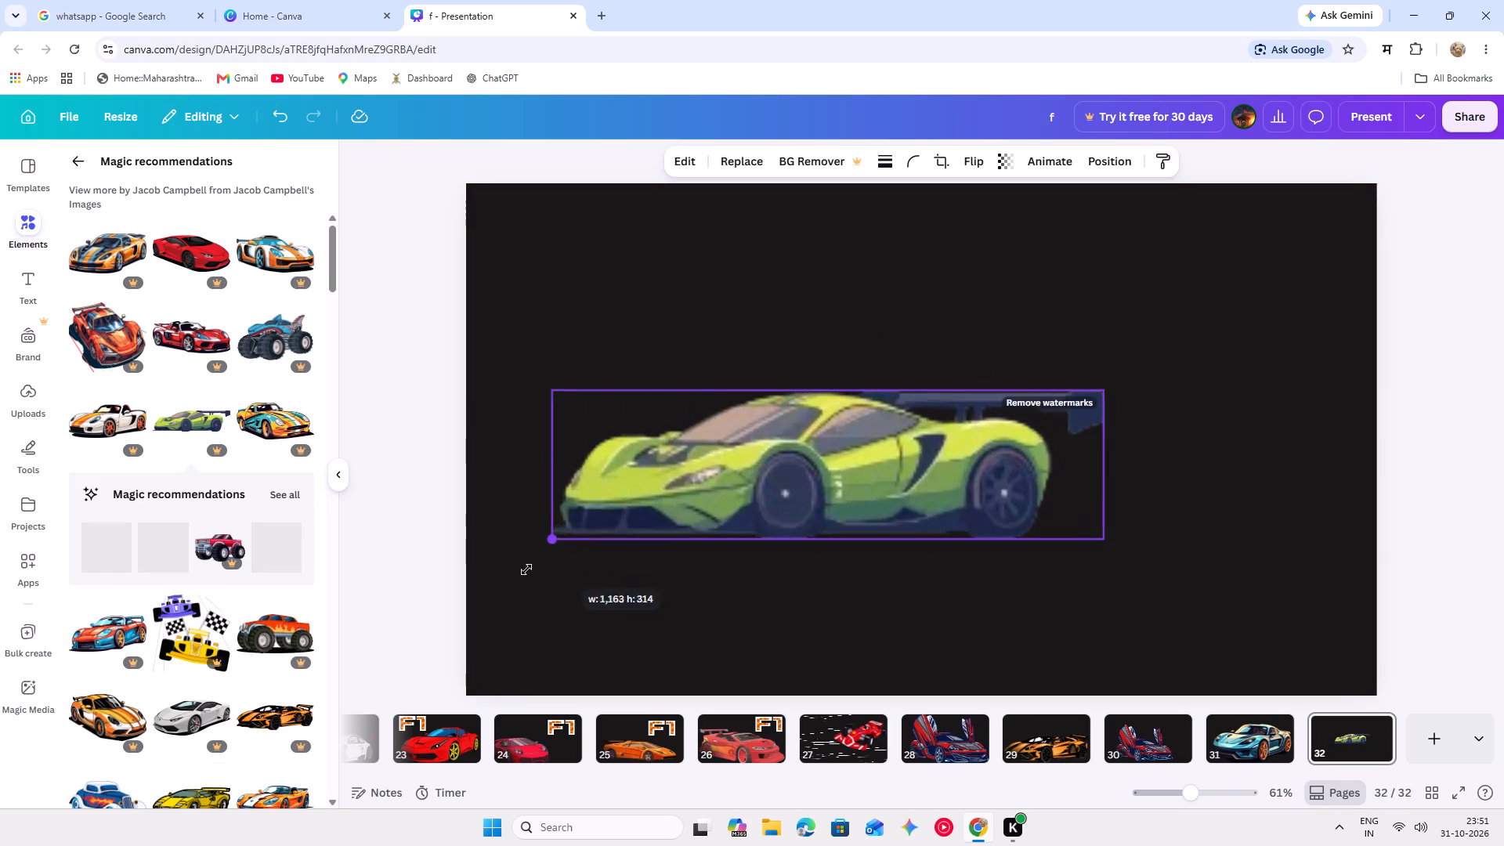
drag(526, 569, 461, 598)
drag(708, 498, 879, 539)
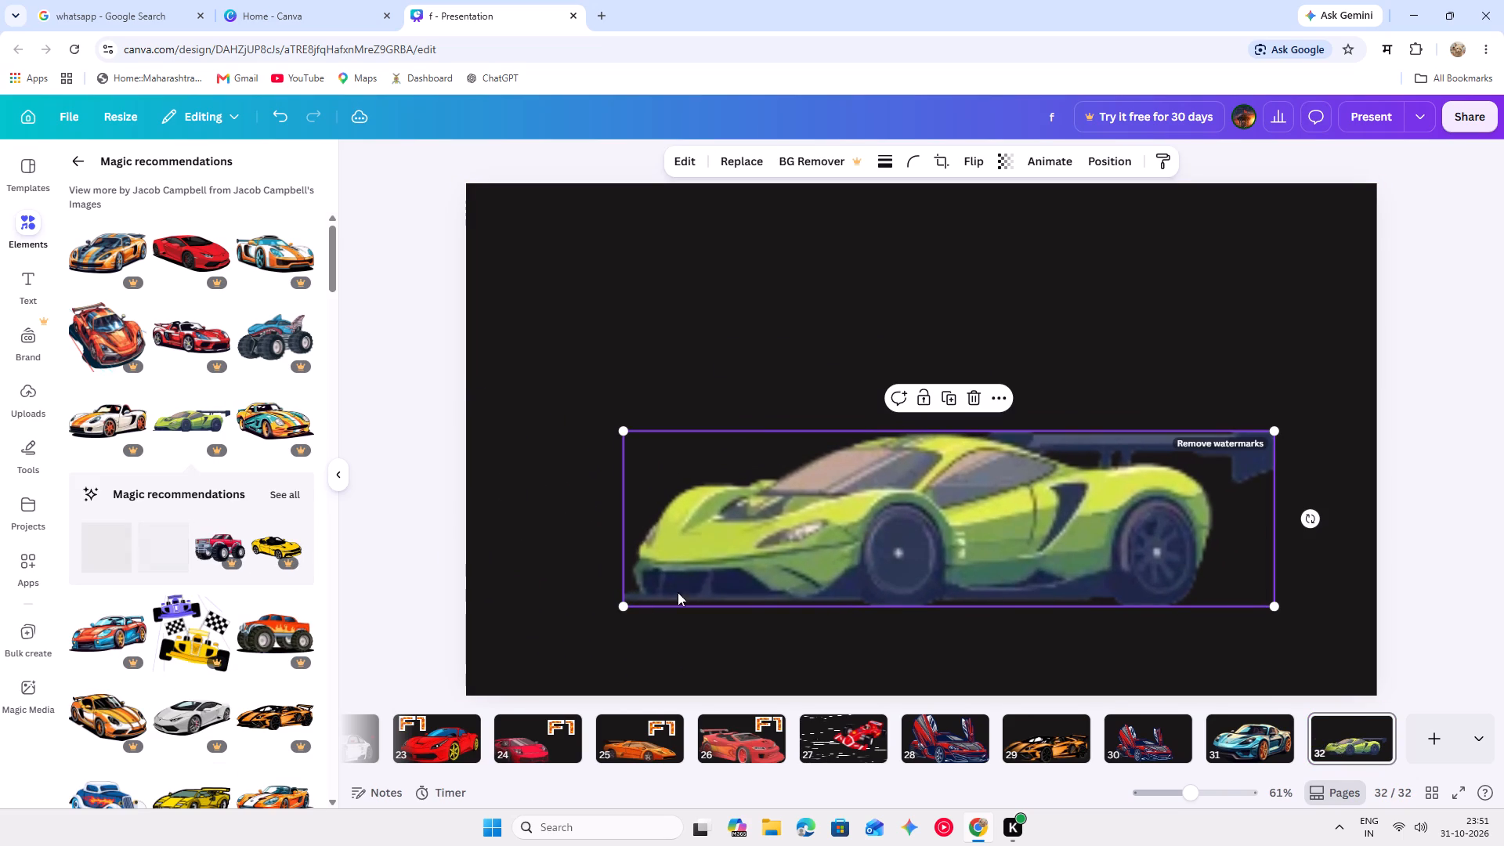
drag(626, 607, 455, 671)
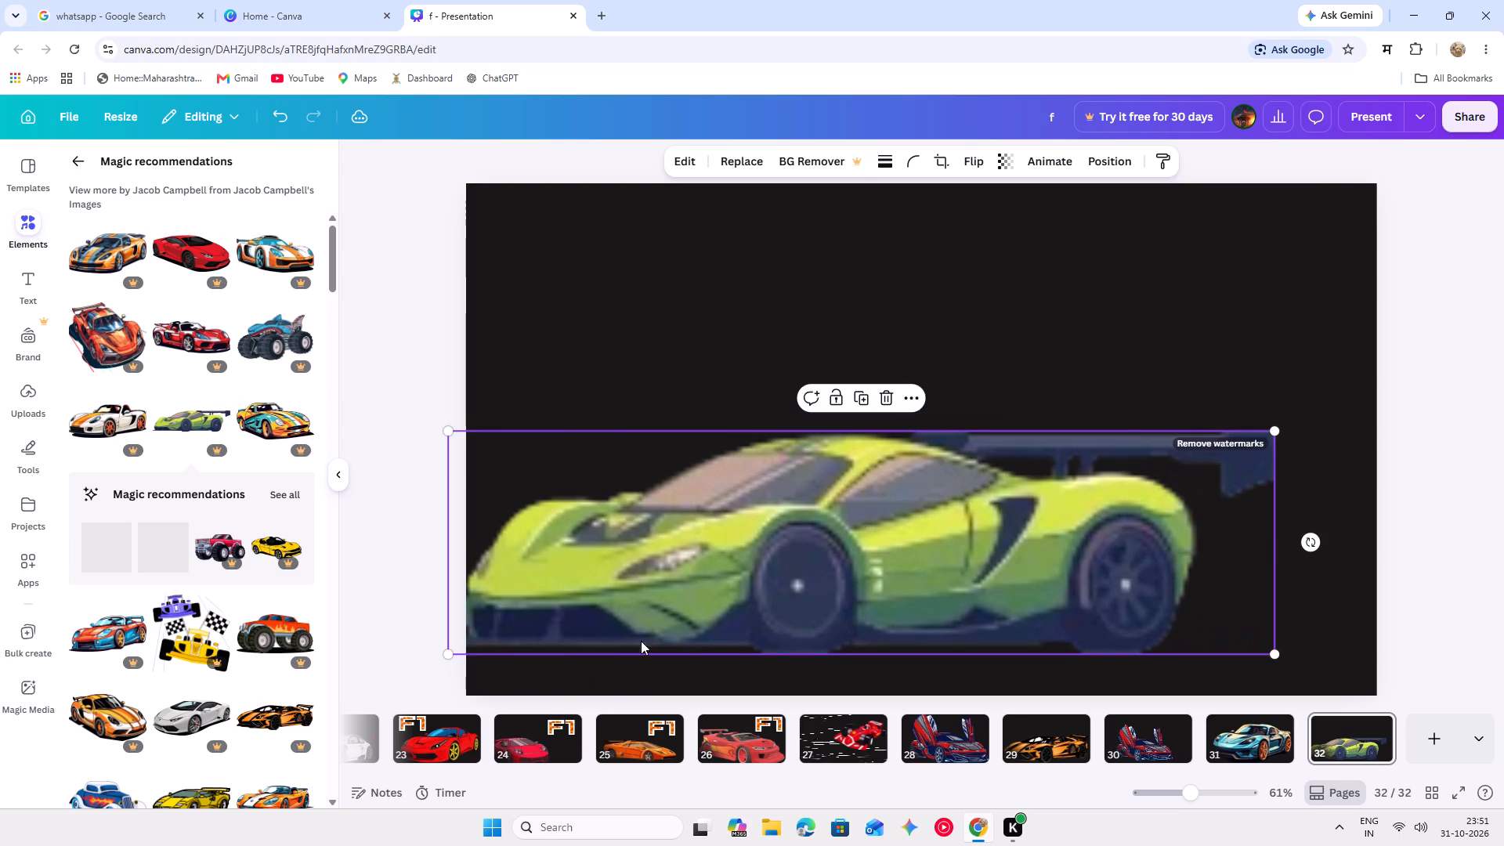
drag(659, 646, 722, 655)
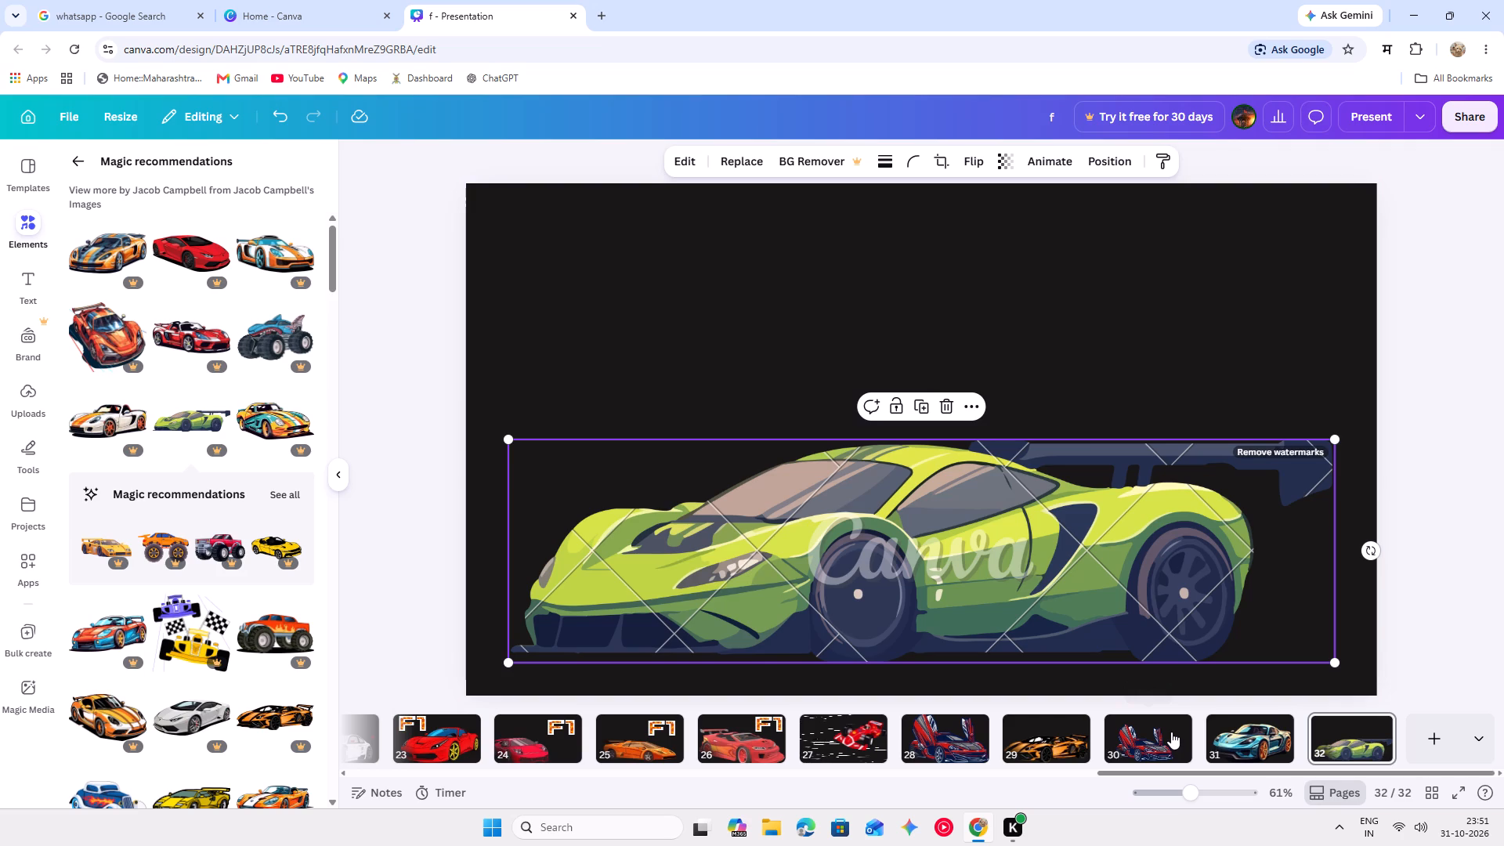
click(1401, 484)
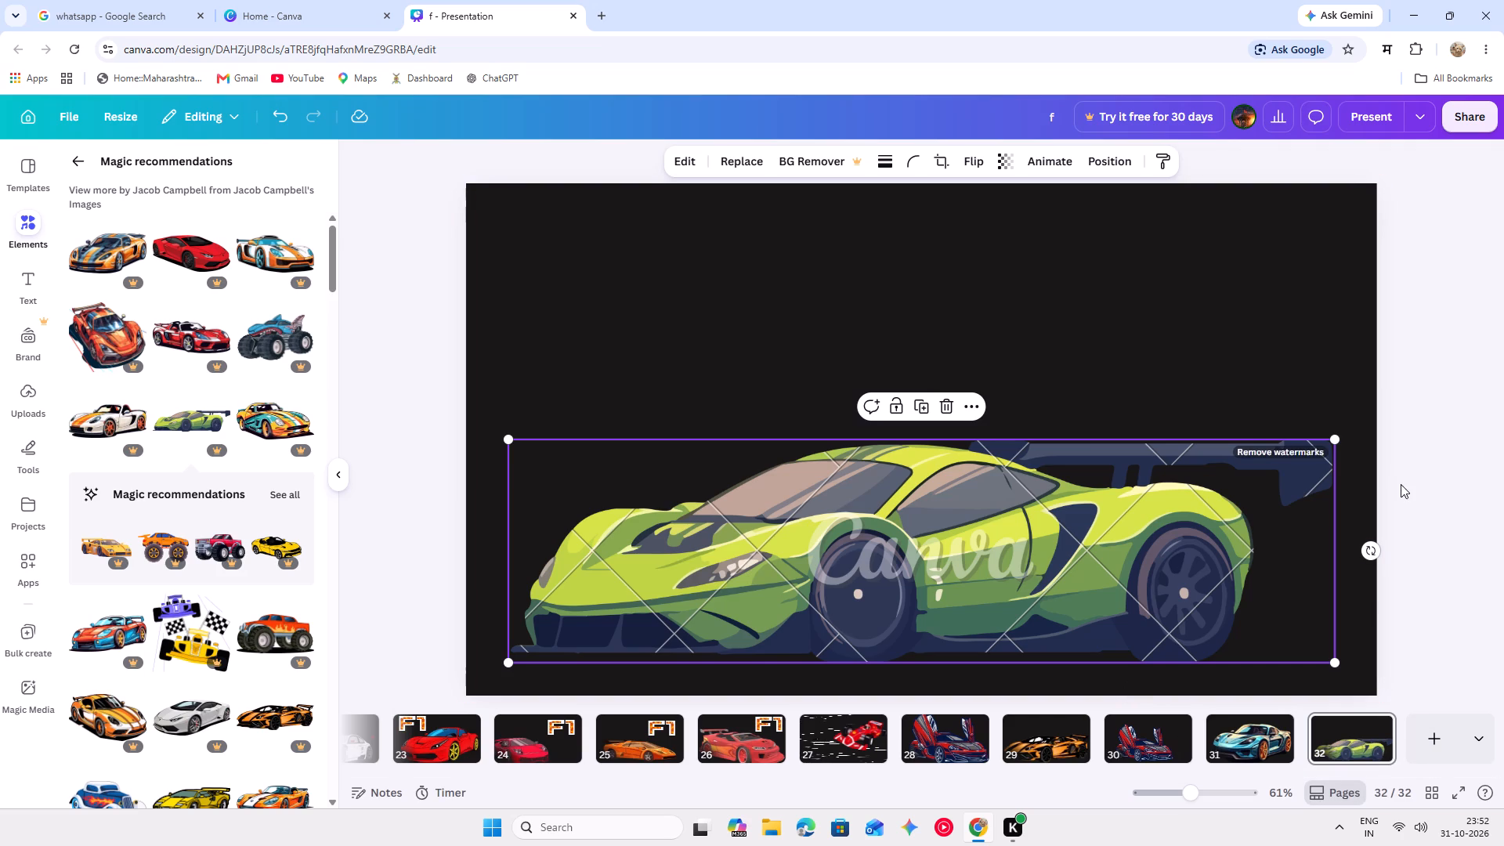
Add page 33 with the white sports car graphic, placed near the bottom of the page and slightly right of centre.
click(1410, 746)
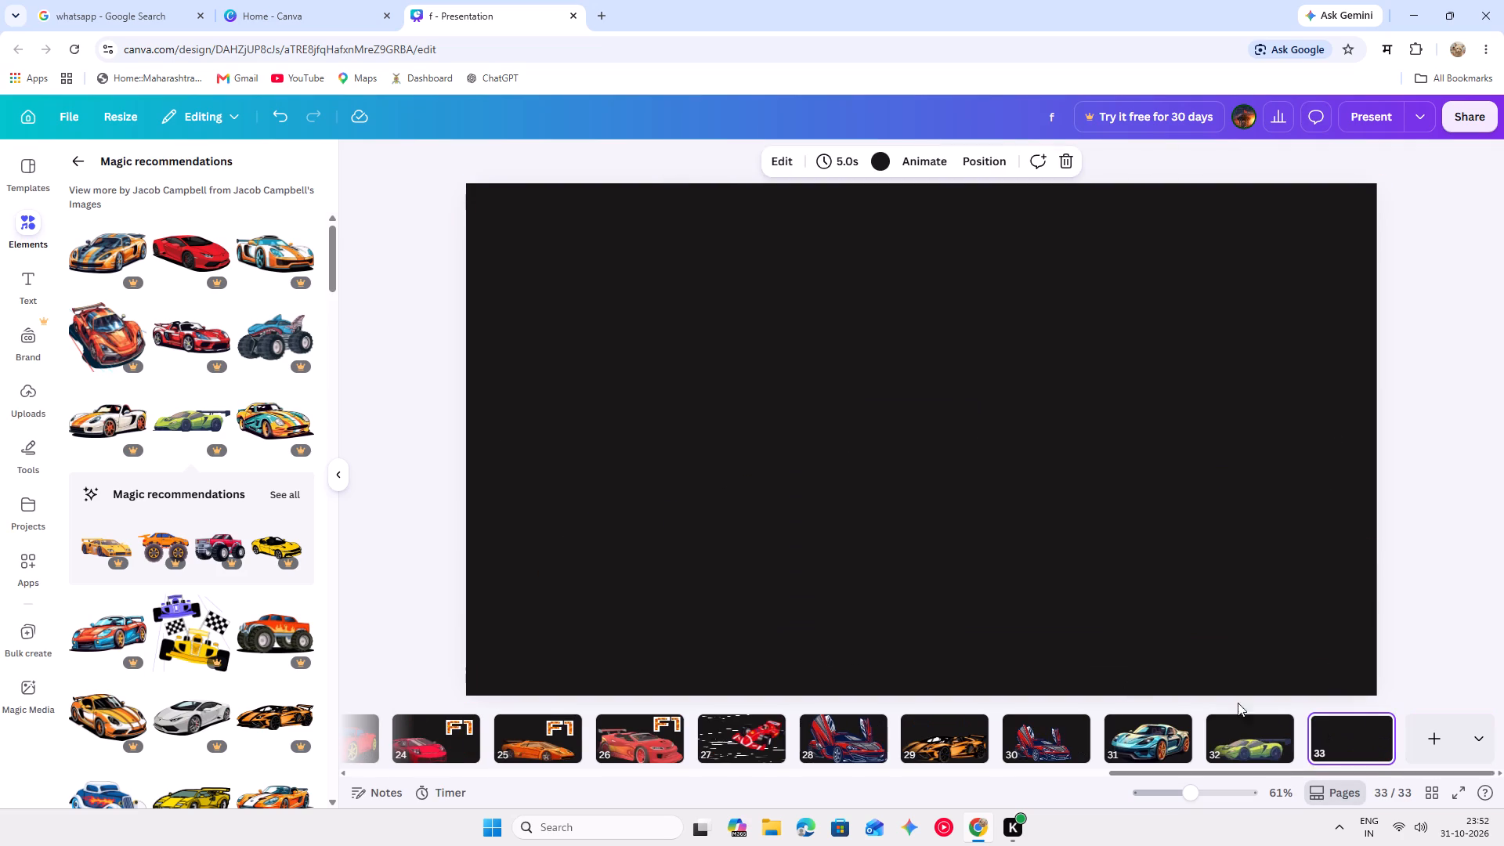
scroll(201, 548, down, 2)
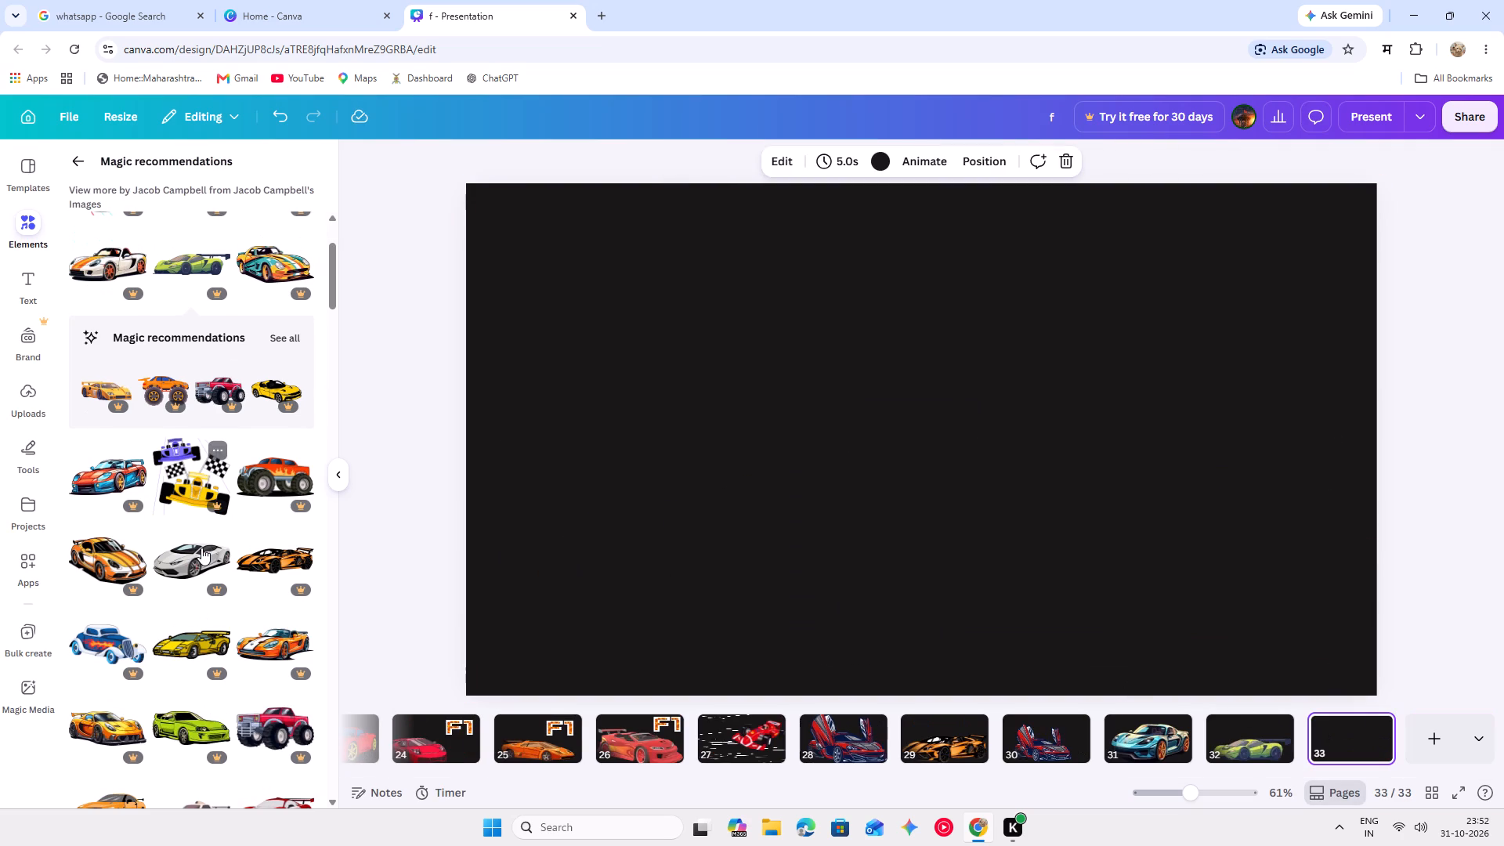
click(201, 548)
drag(833, 575, 852, 630)
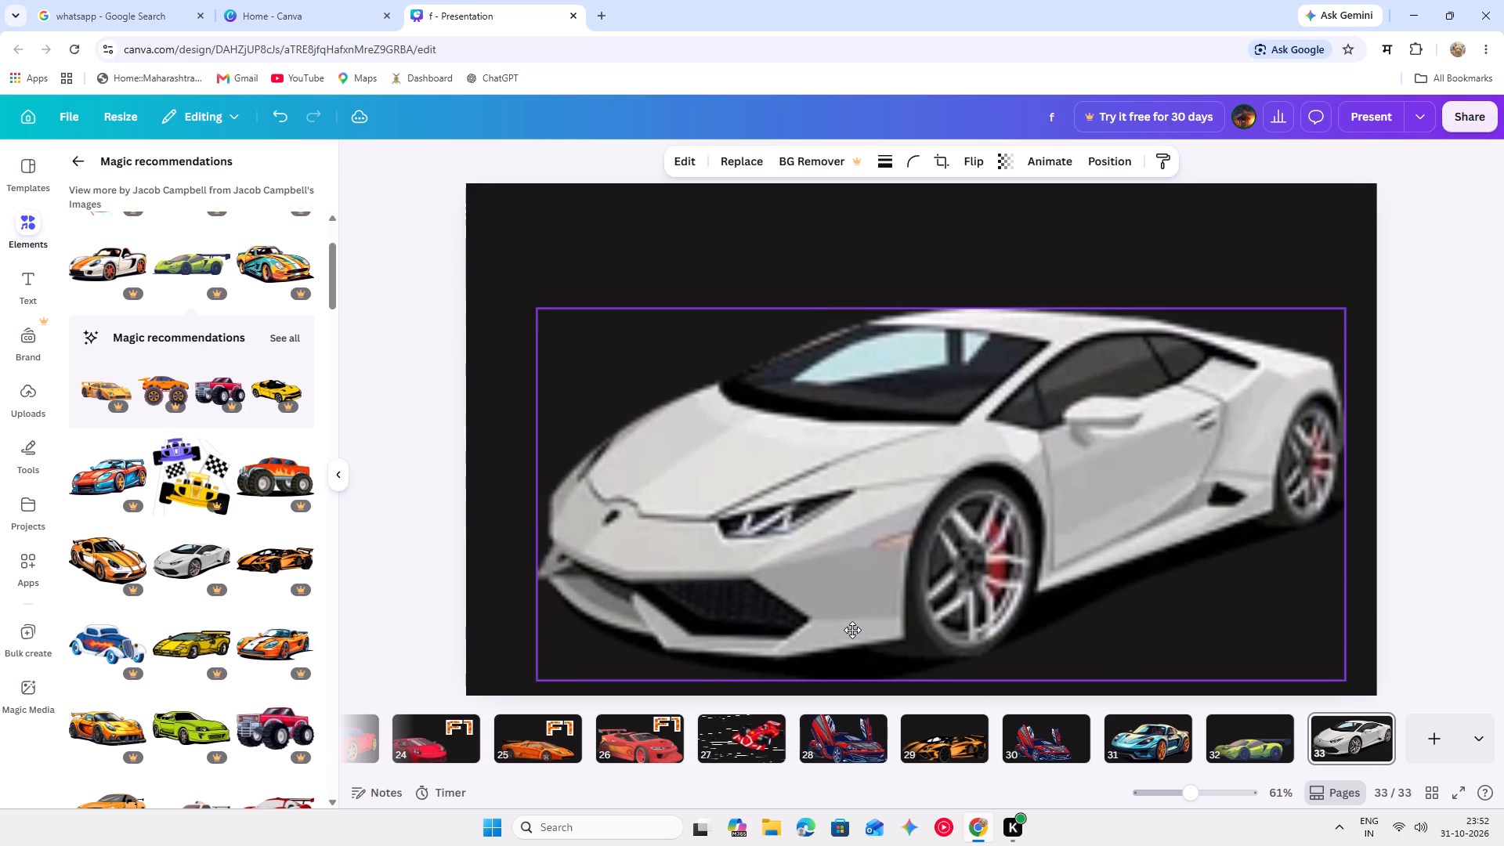
drag(852, 630, 852, 631)
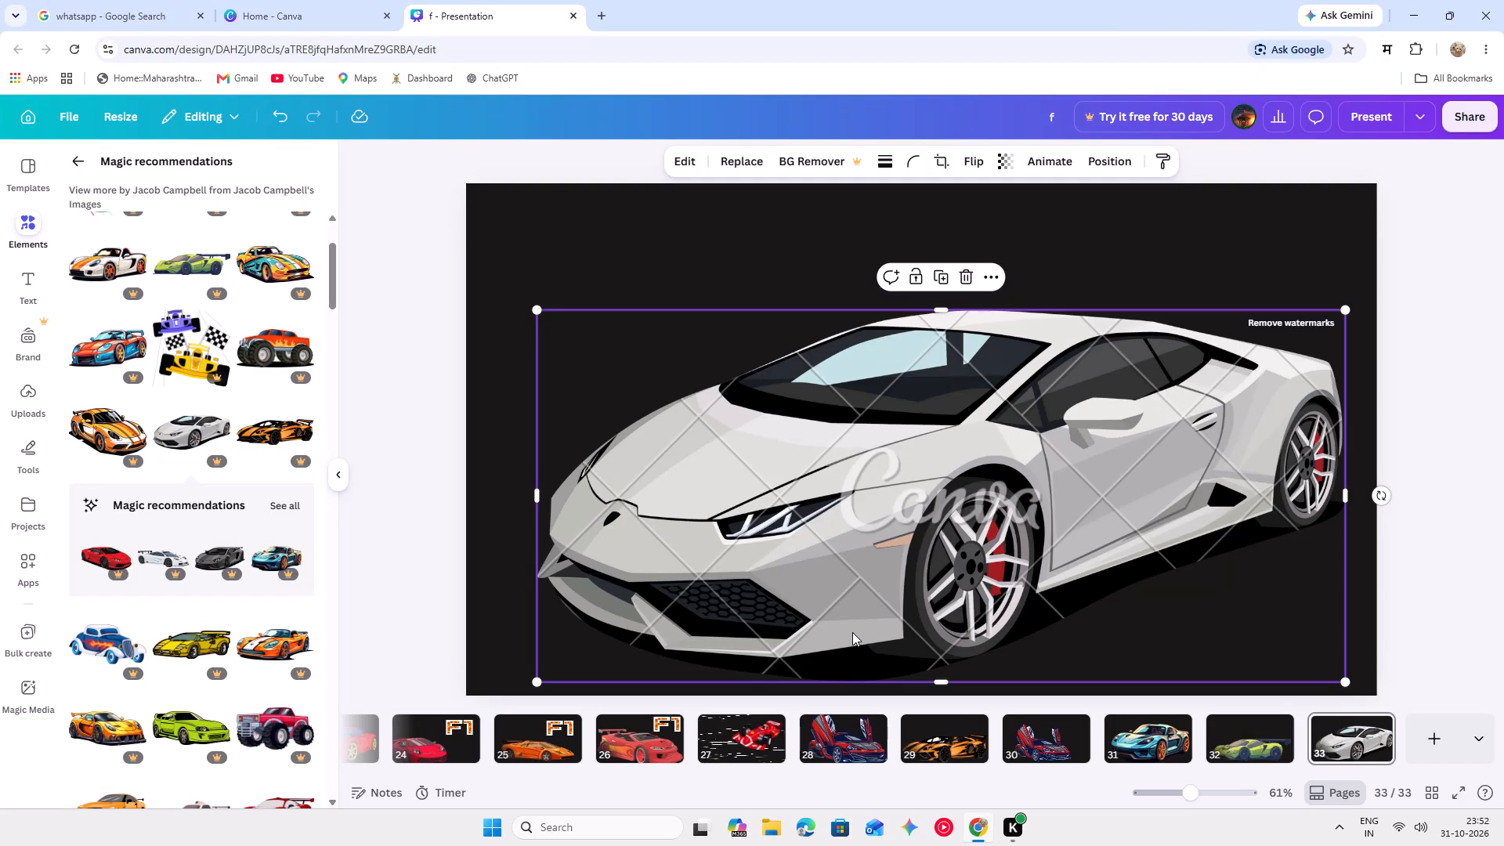
Add page 34 with the orange-and-white striped sports car, widened slightly and placed near the bottom of the page.
click(1448, 746)
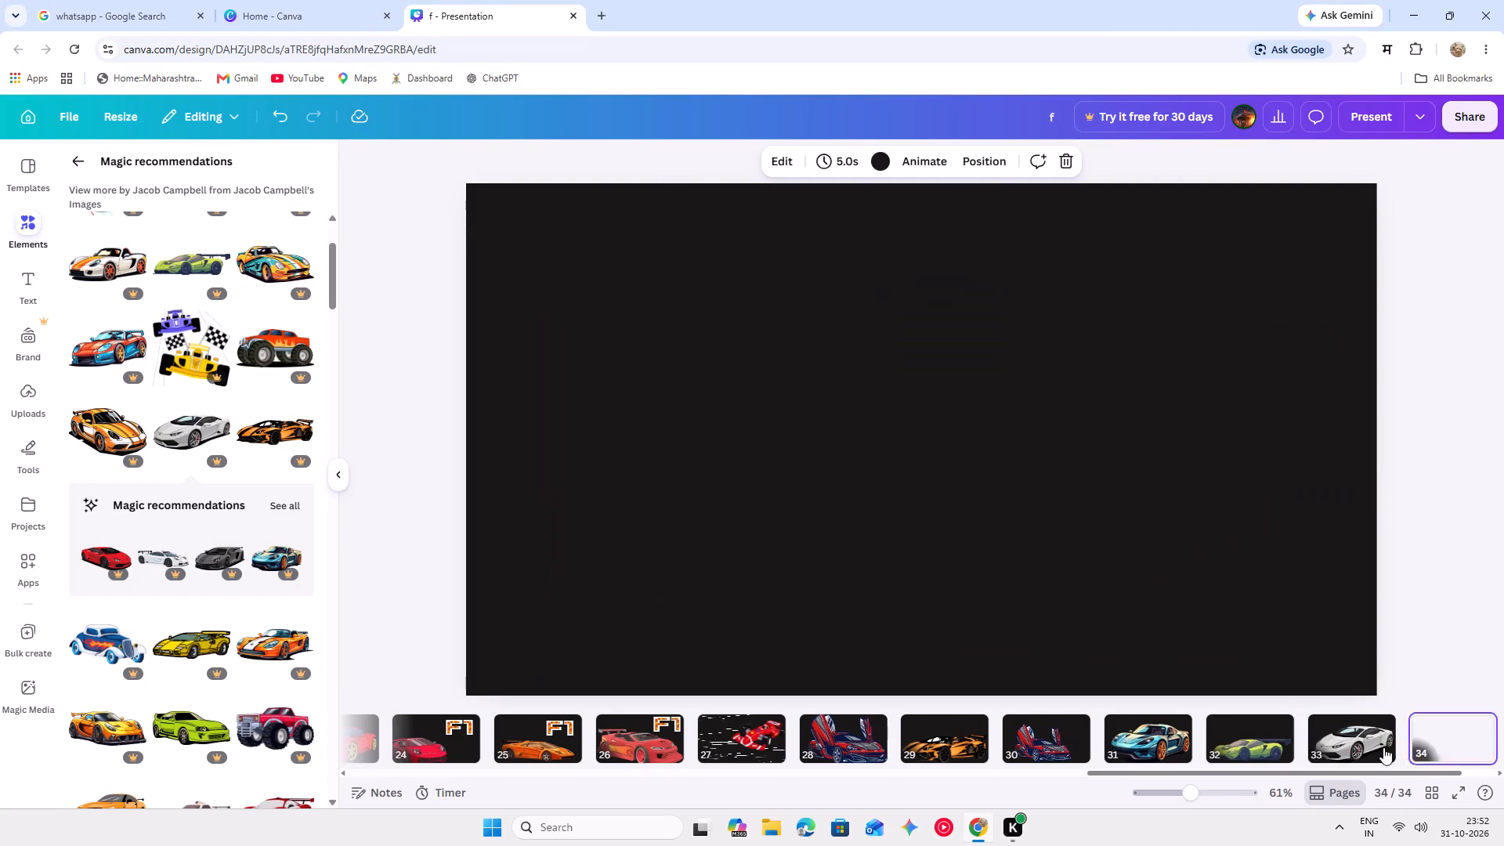
click(76, 428)
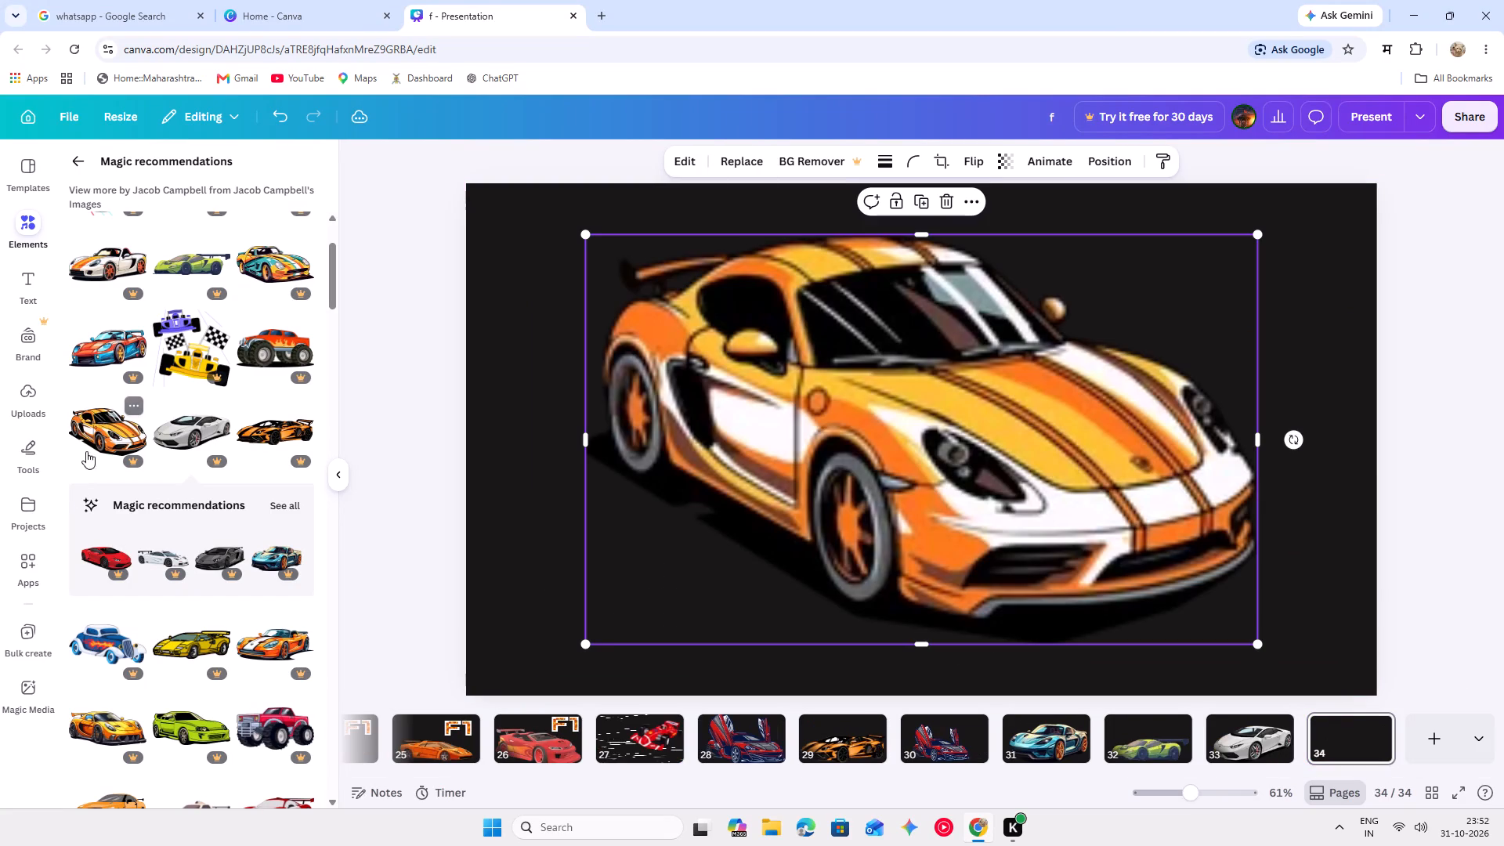
drag(970, 636, 975, 642)
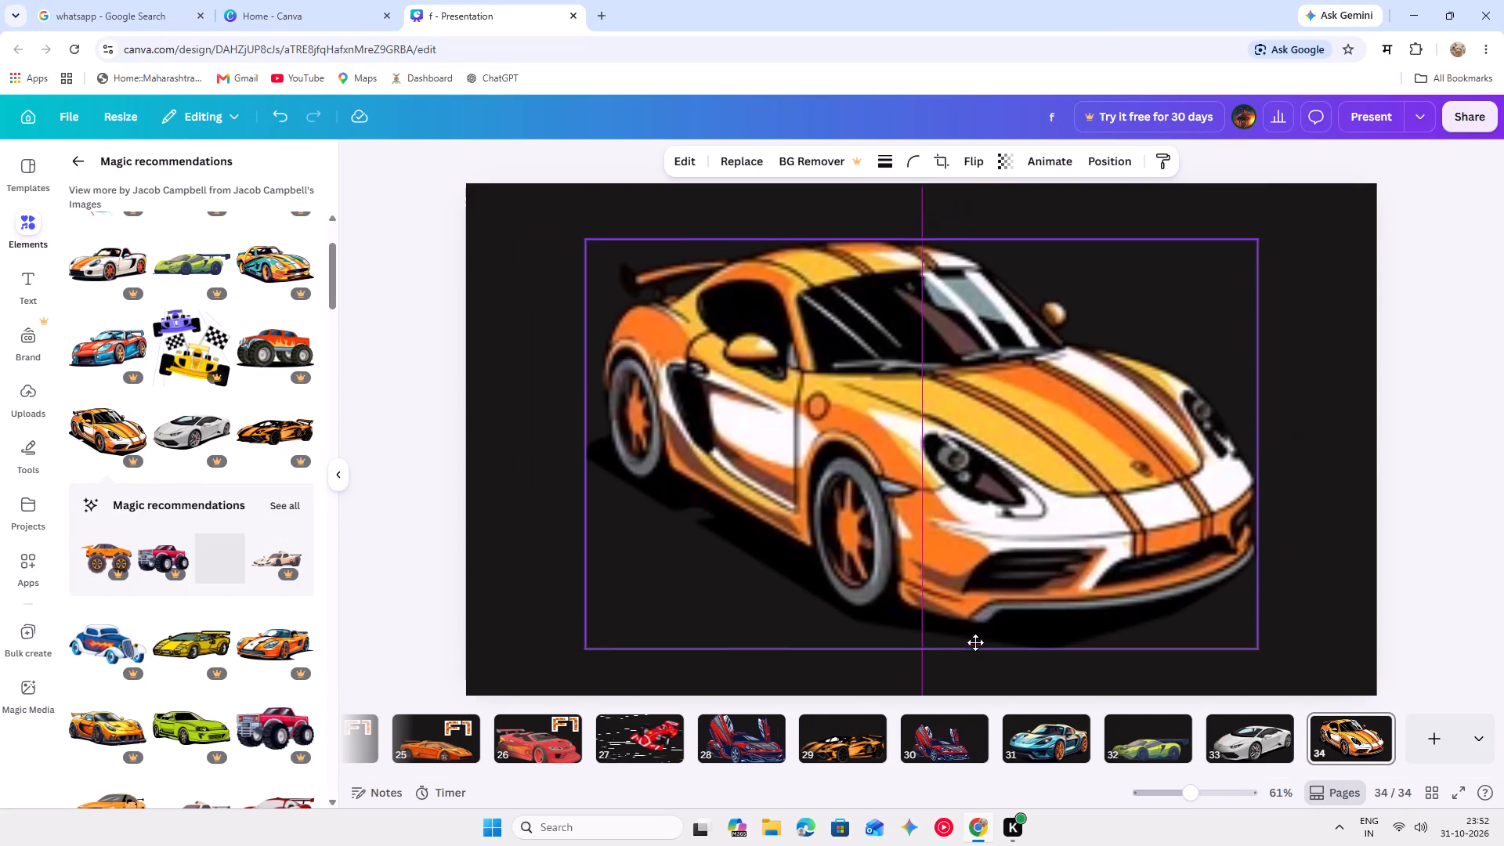
drag(975, 642, 986, 653)
drag(1276, 461, 1290, 467)
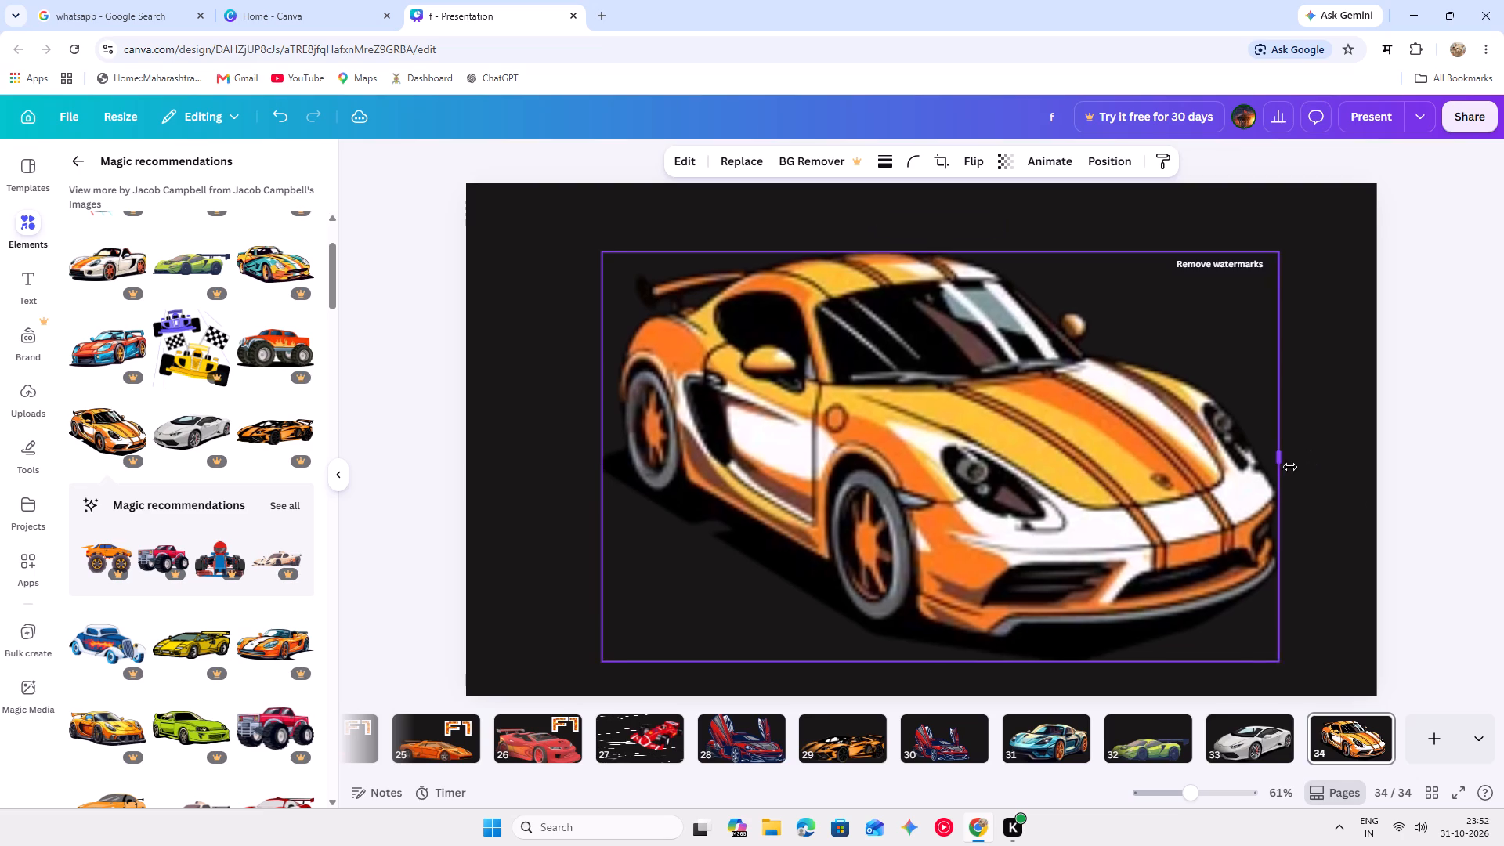
drag(1290, 467, 1281, 505)
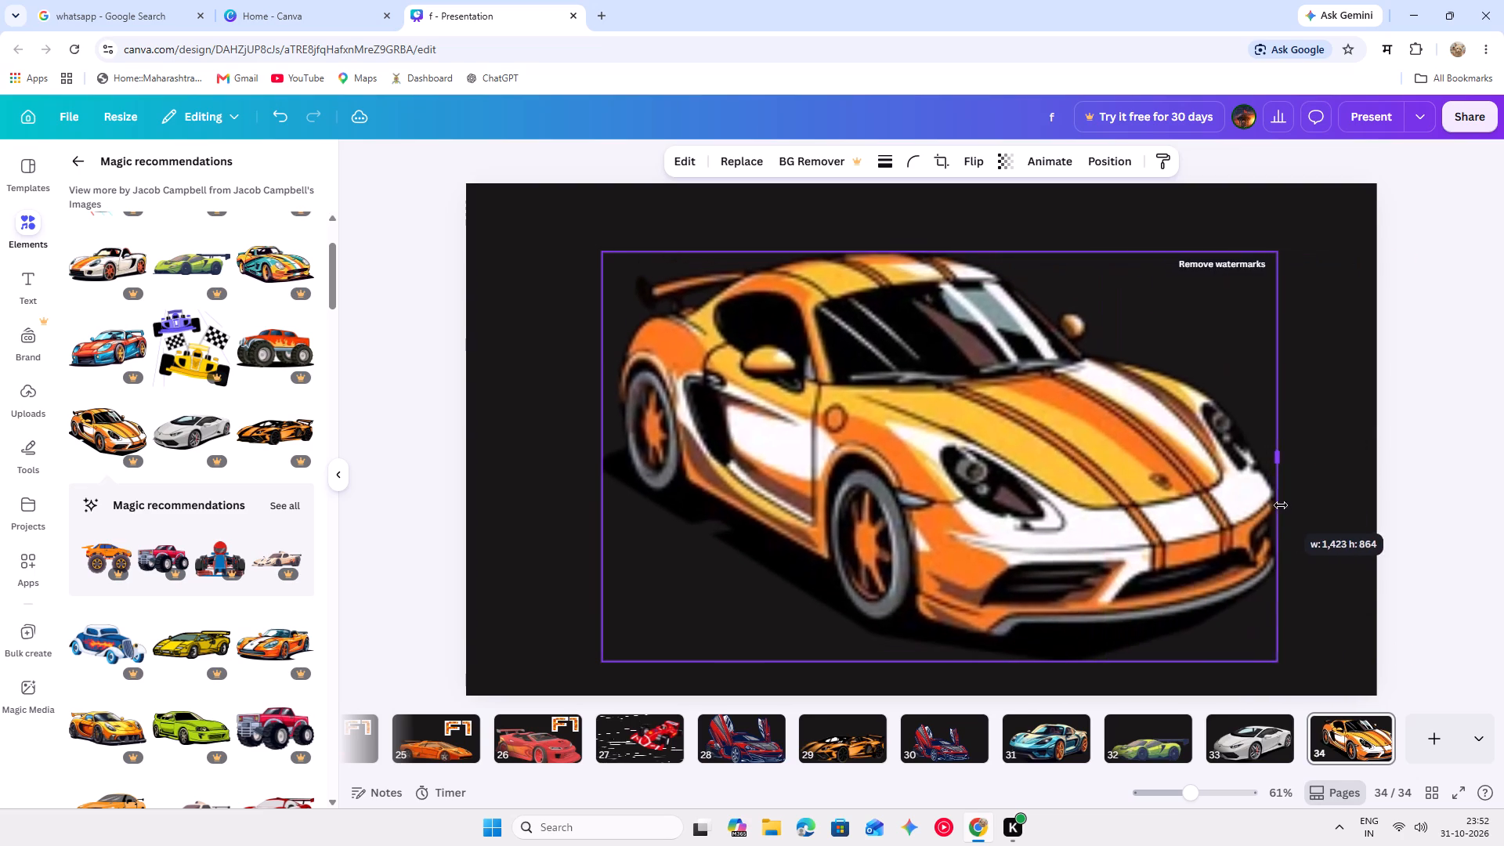
drag(1281, 505, 1287, 506)
drag(1017, 548, 1016, 574)
Add page 35 with the cream racing car with orange side panels, enlarged to about 97% of the page width along the bottom.
click(1441, 750)
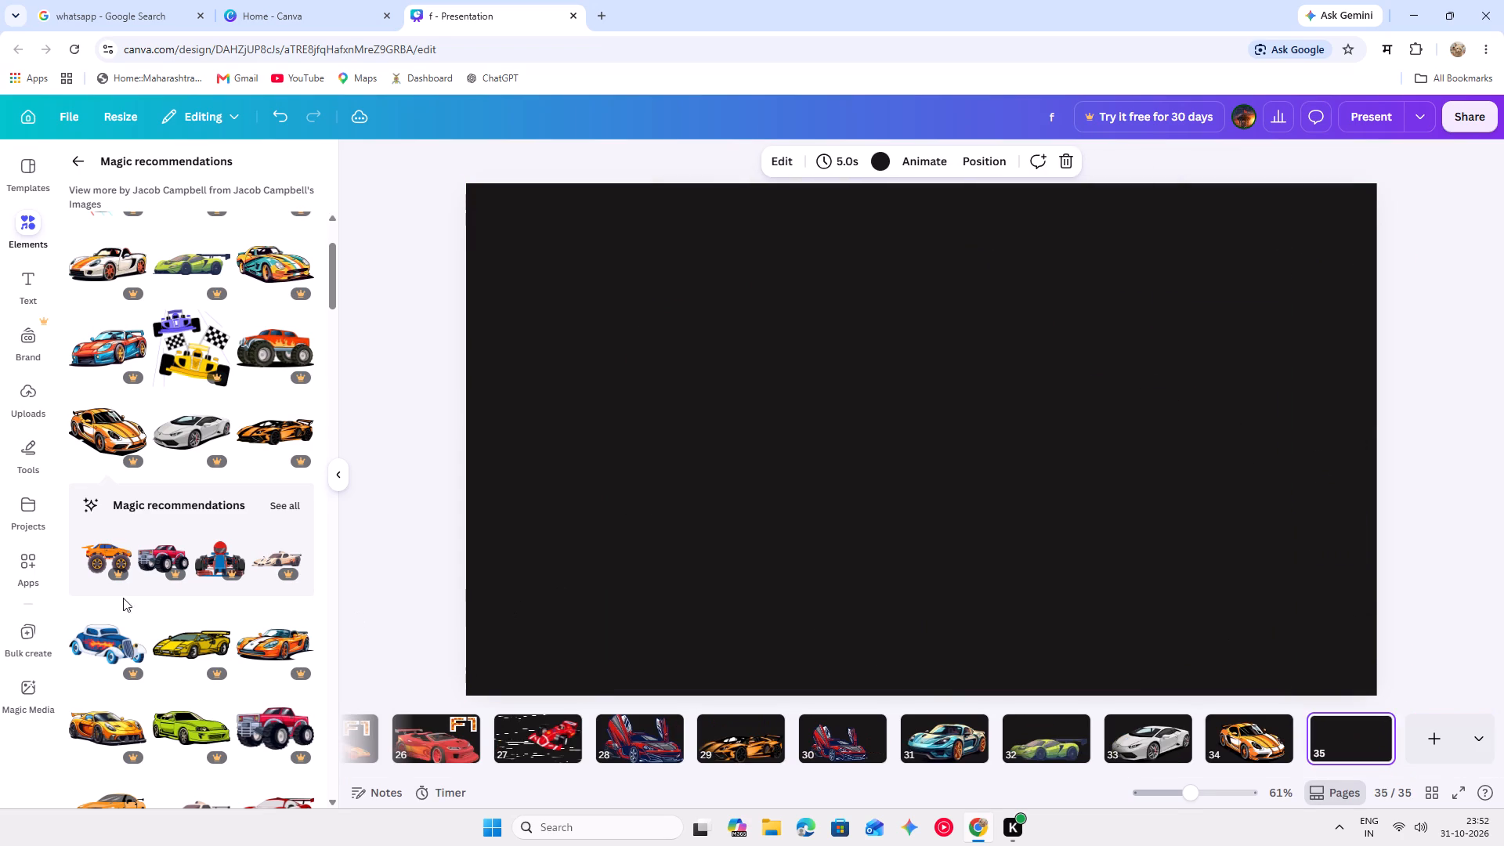
scroll(107, 601, down, 5)
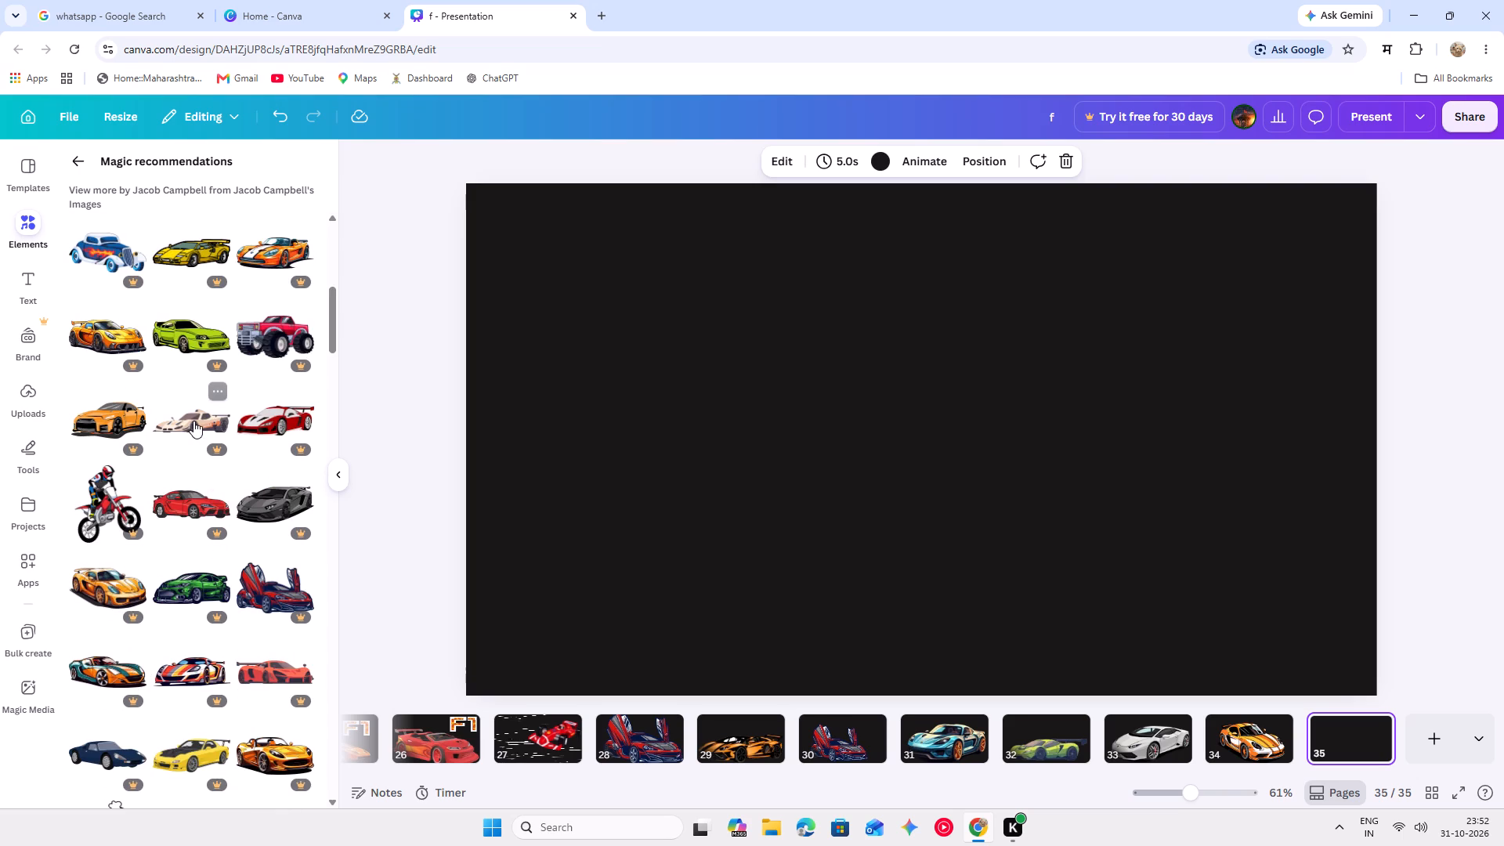
click(193, 421)
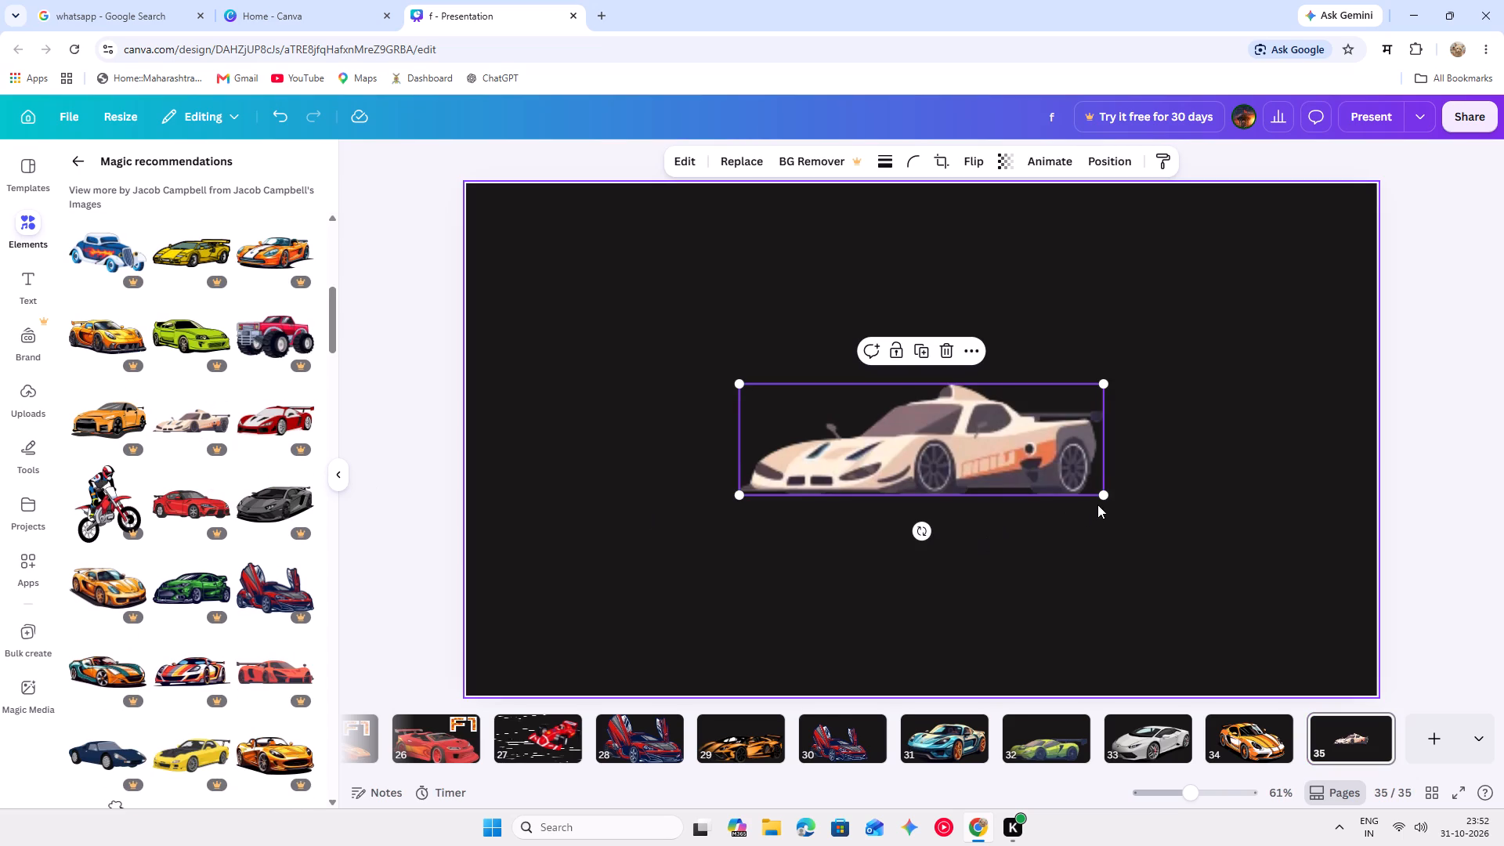
drag(1104, 493, 1421, 587)
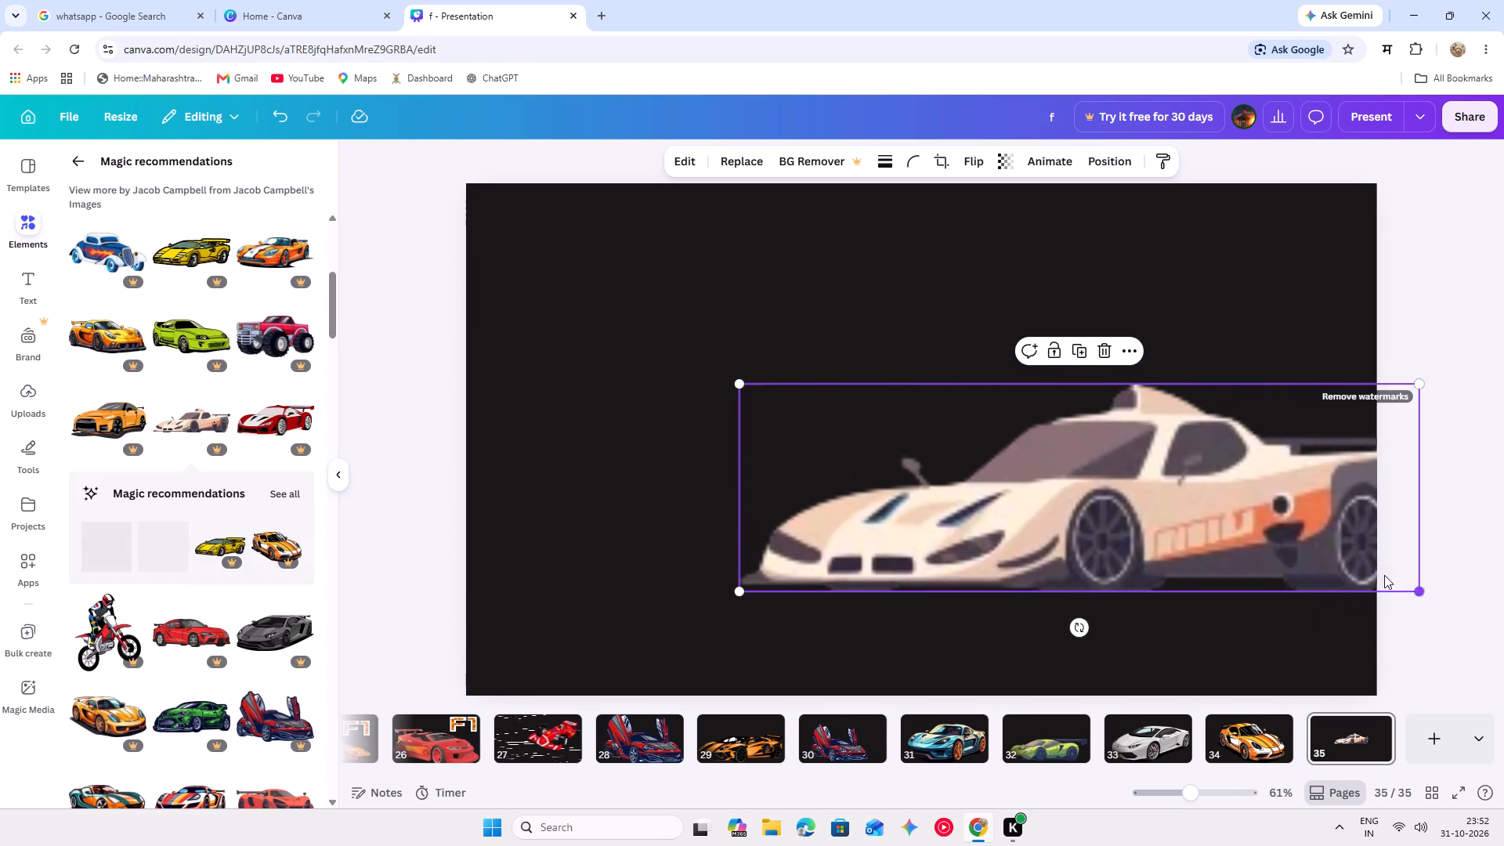
drag(1358, 566, 1193, 625)
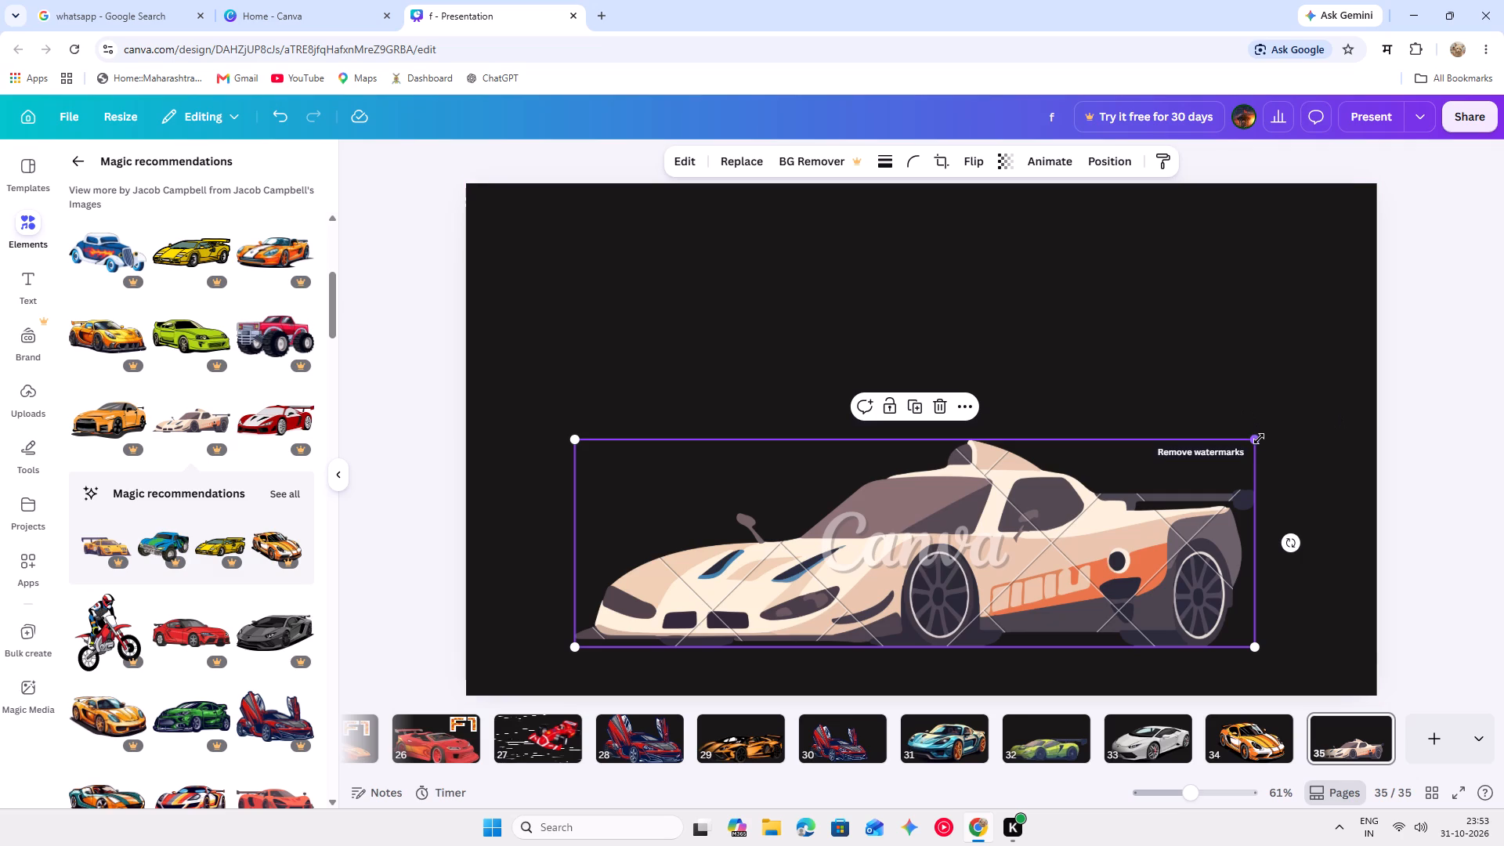
drag(1259, 439, 1472, 407)
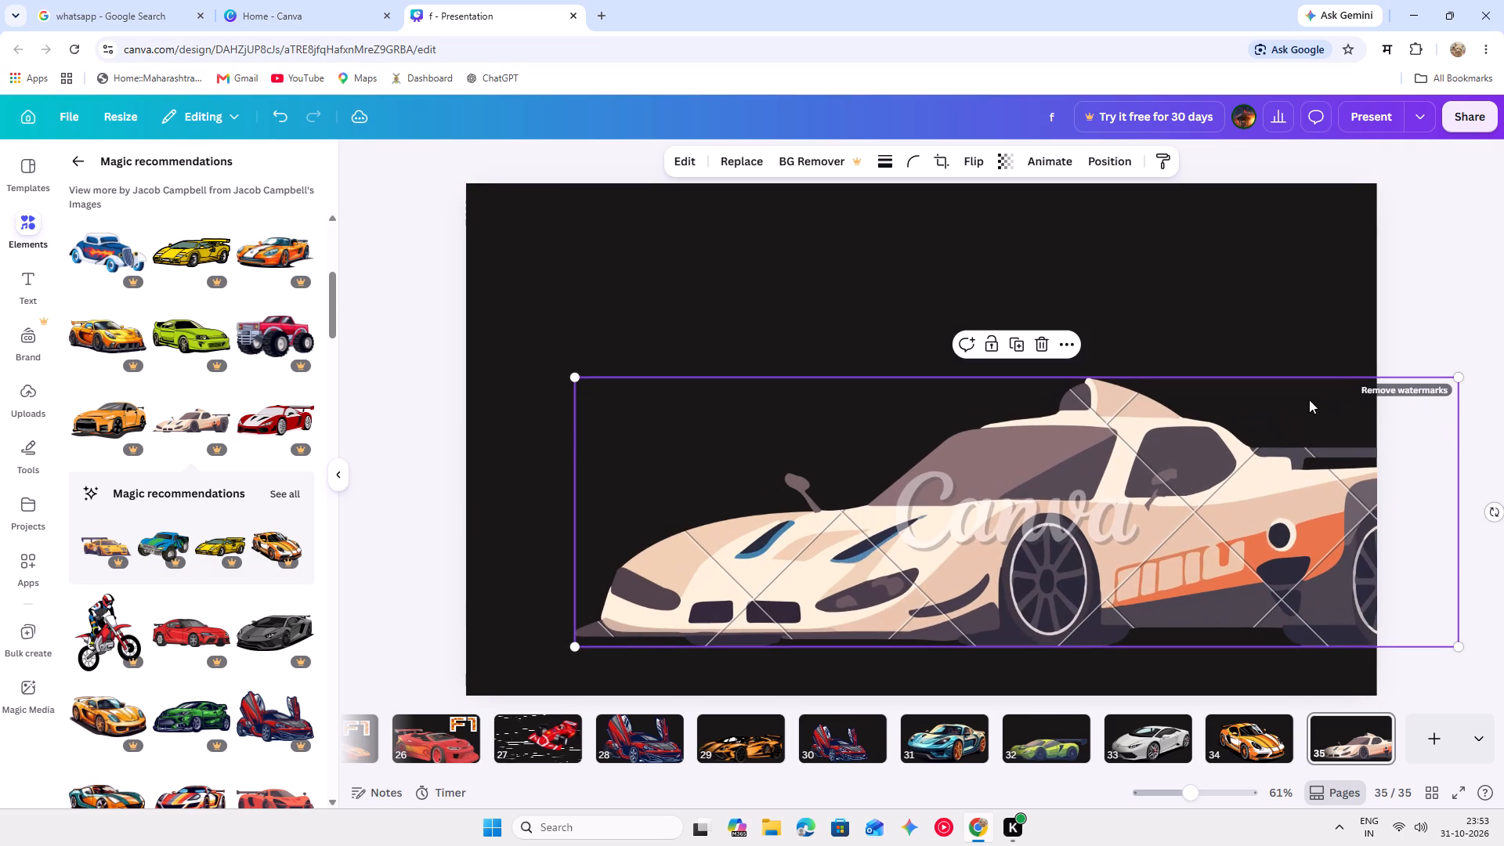
click(1233, 334)
drag(1321, 453, 1216, 499)
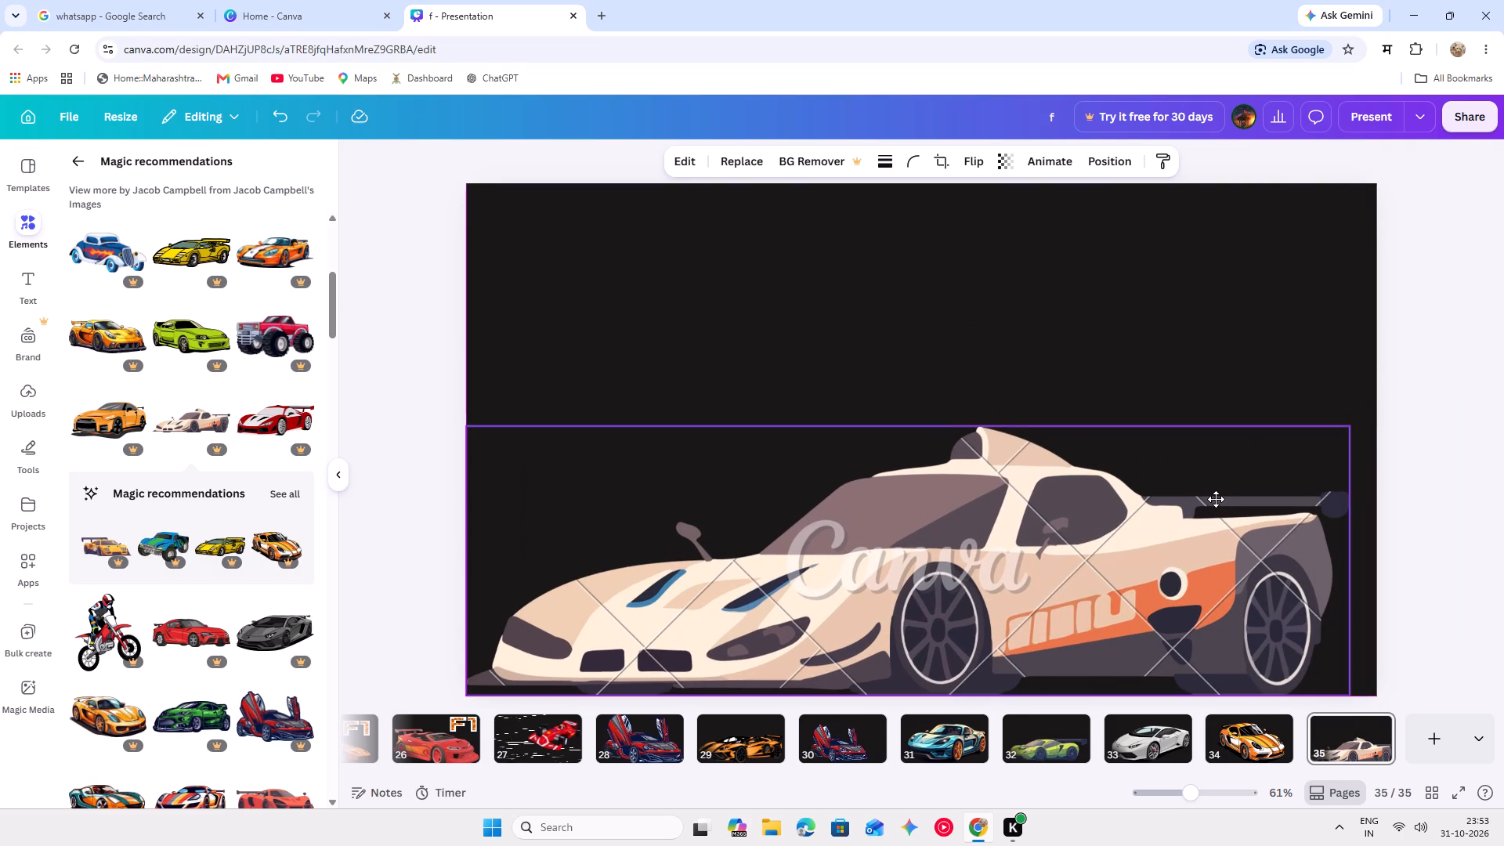
drag(1216, 499, 1221, 492)
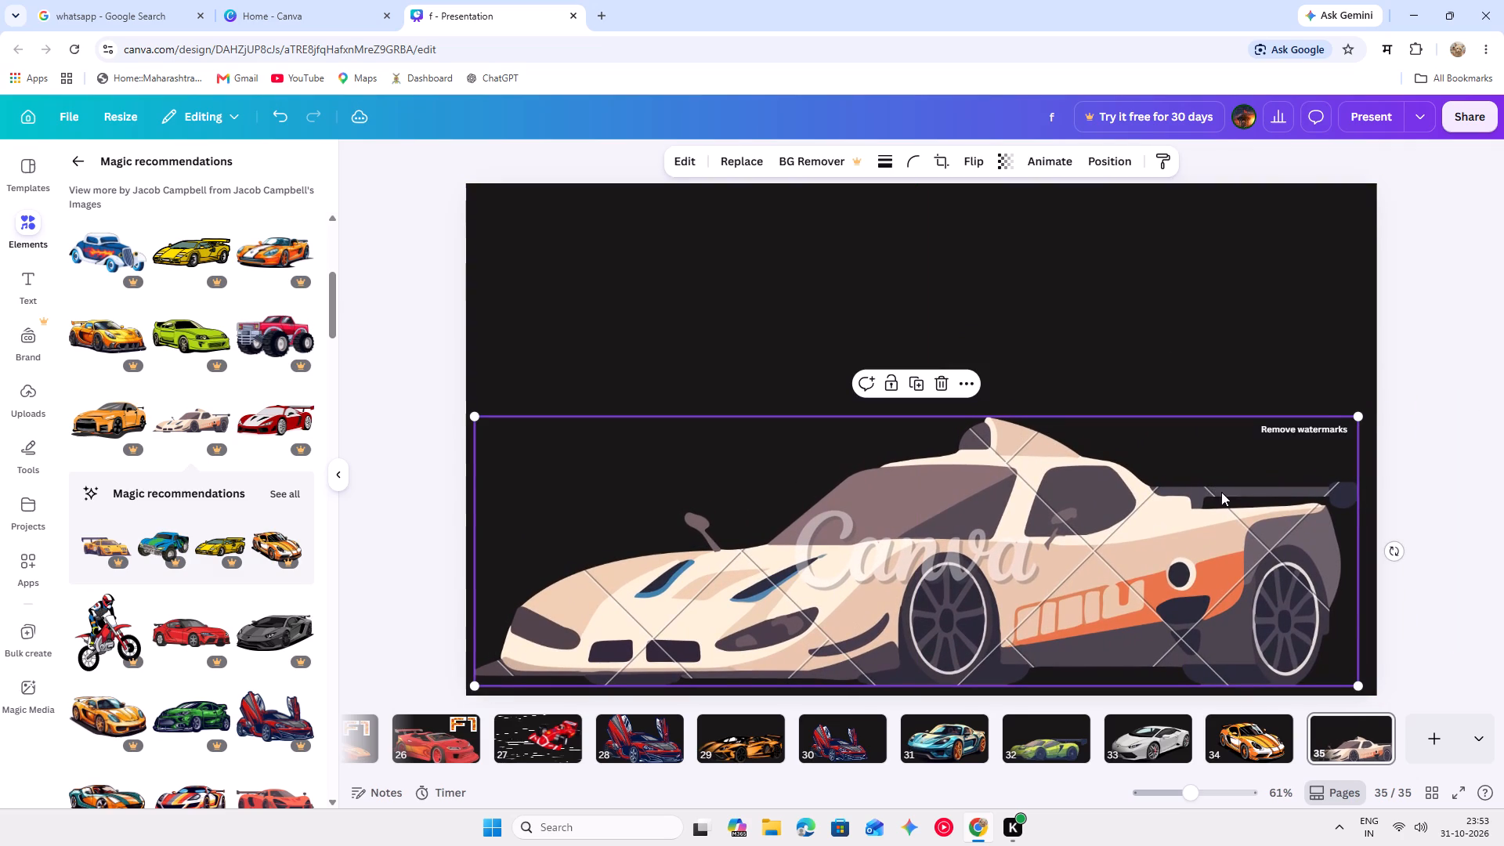
Add page 36 with the dark grey sports car, widened to about 1,828, made slightly taller and placed against the page's bottom-right edges.
click(1434, 726)
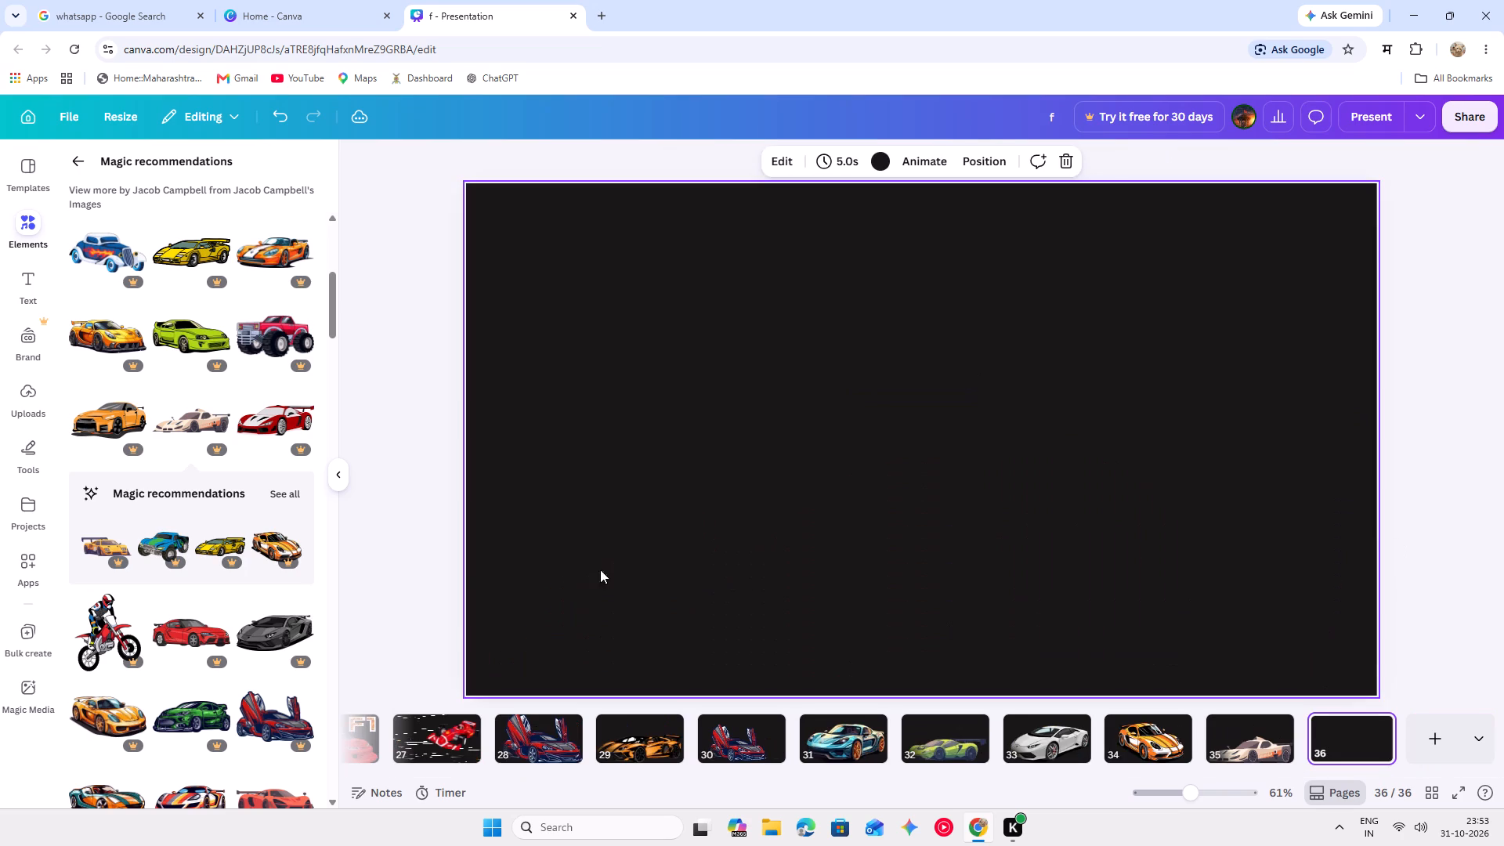
scroll(183, 585, down, 6)
scroll(175, 575, up, 3)
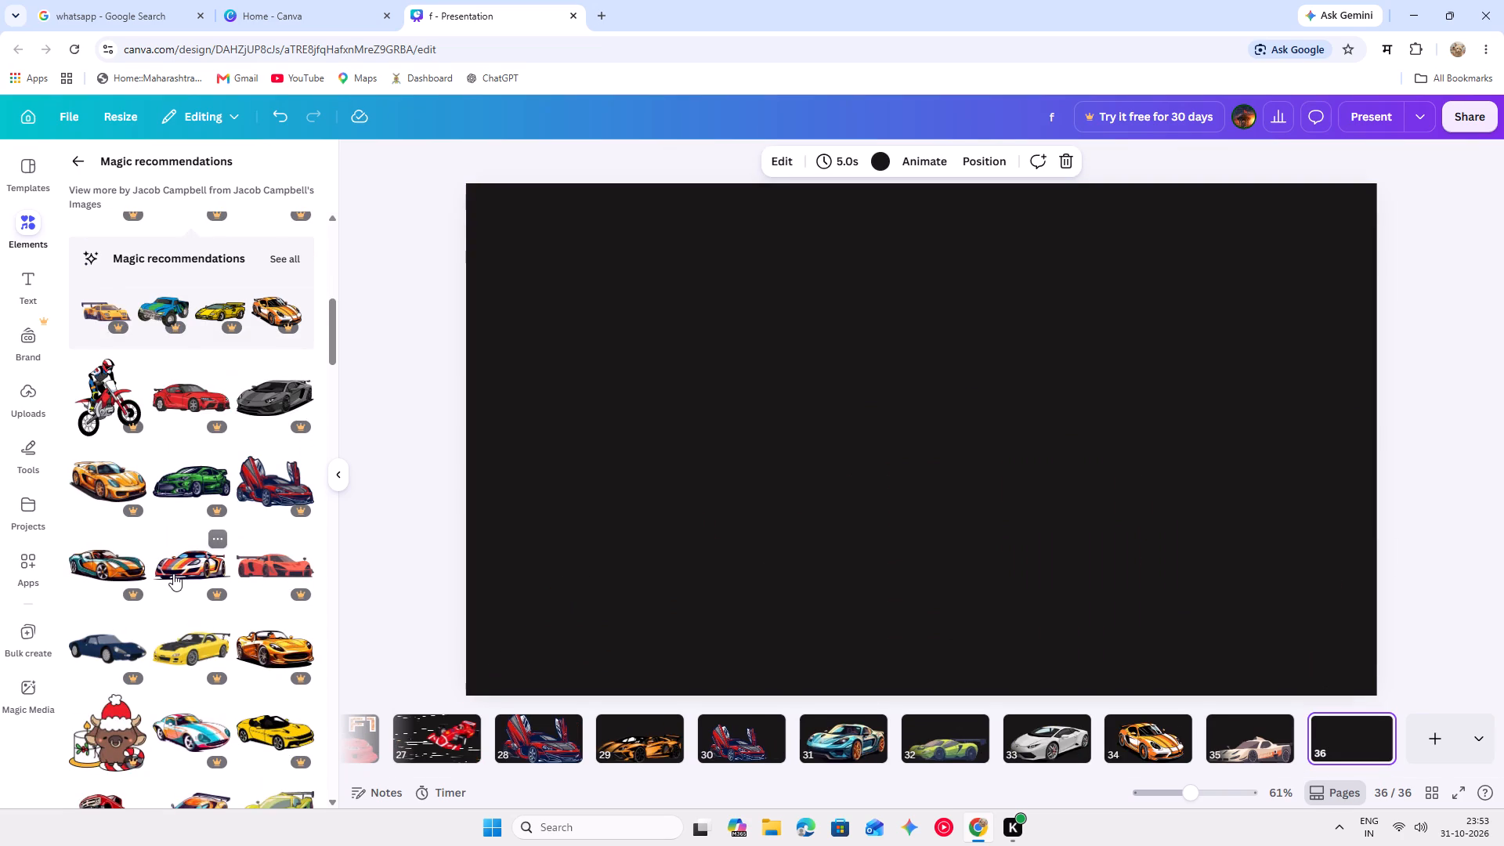
click(287, 396)
drag(712, 439, 726, 480)
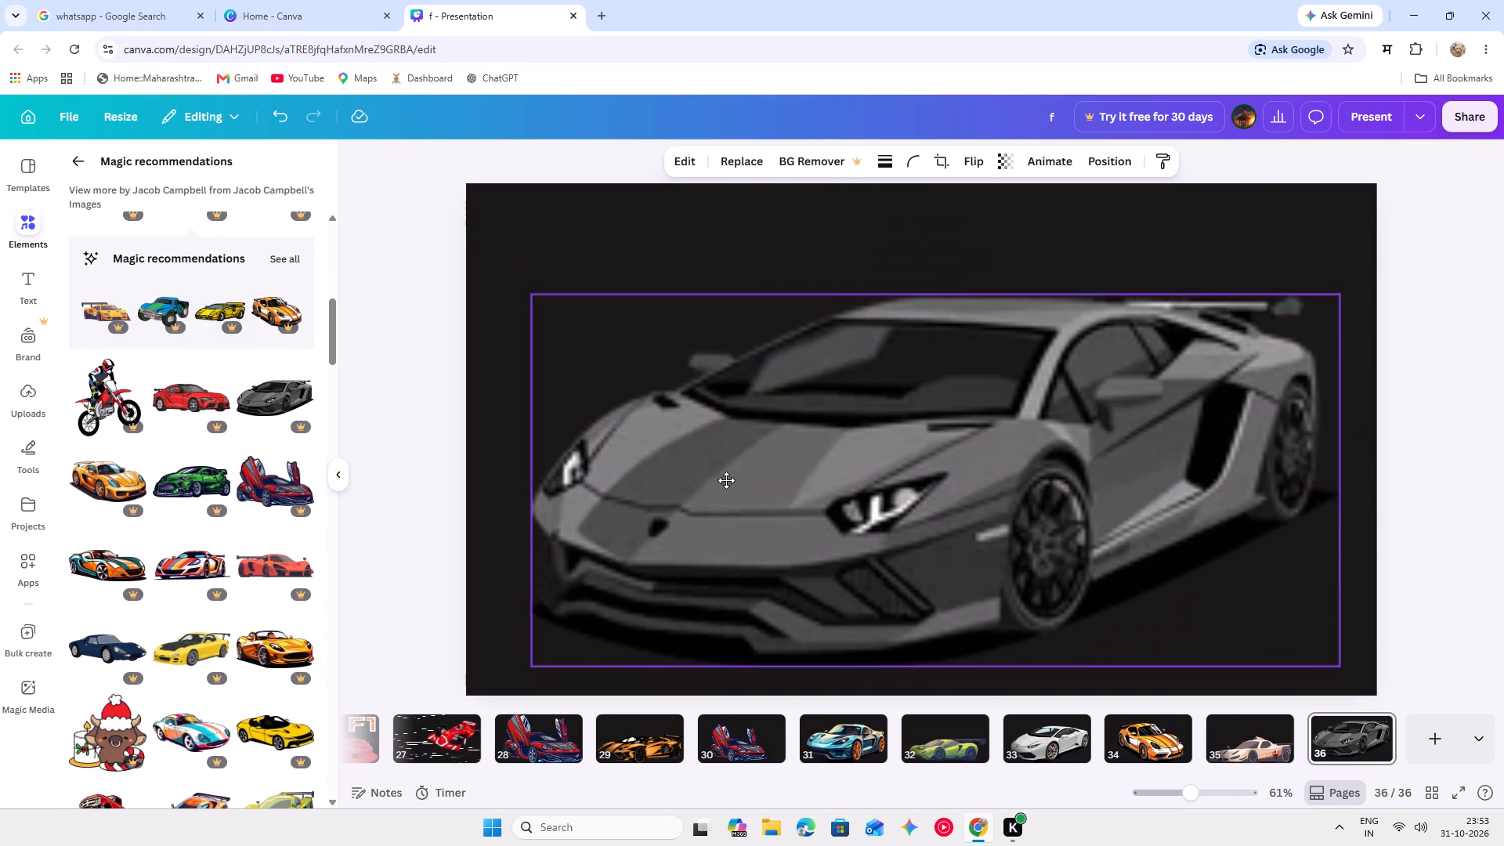
drag(726, 480, 708, 501)
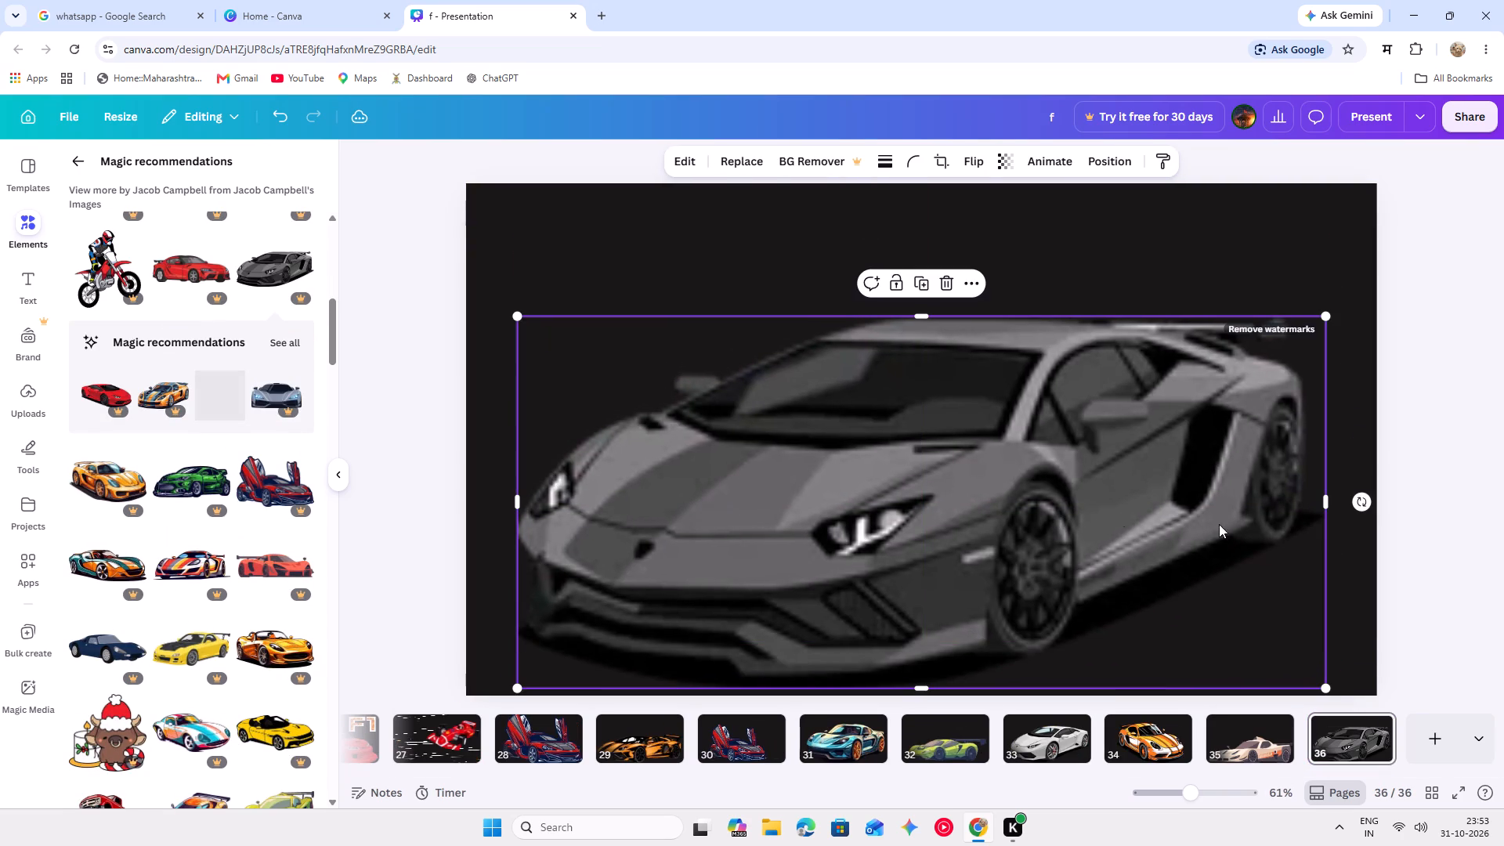
drag(1327, 497, 1385, 496)
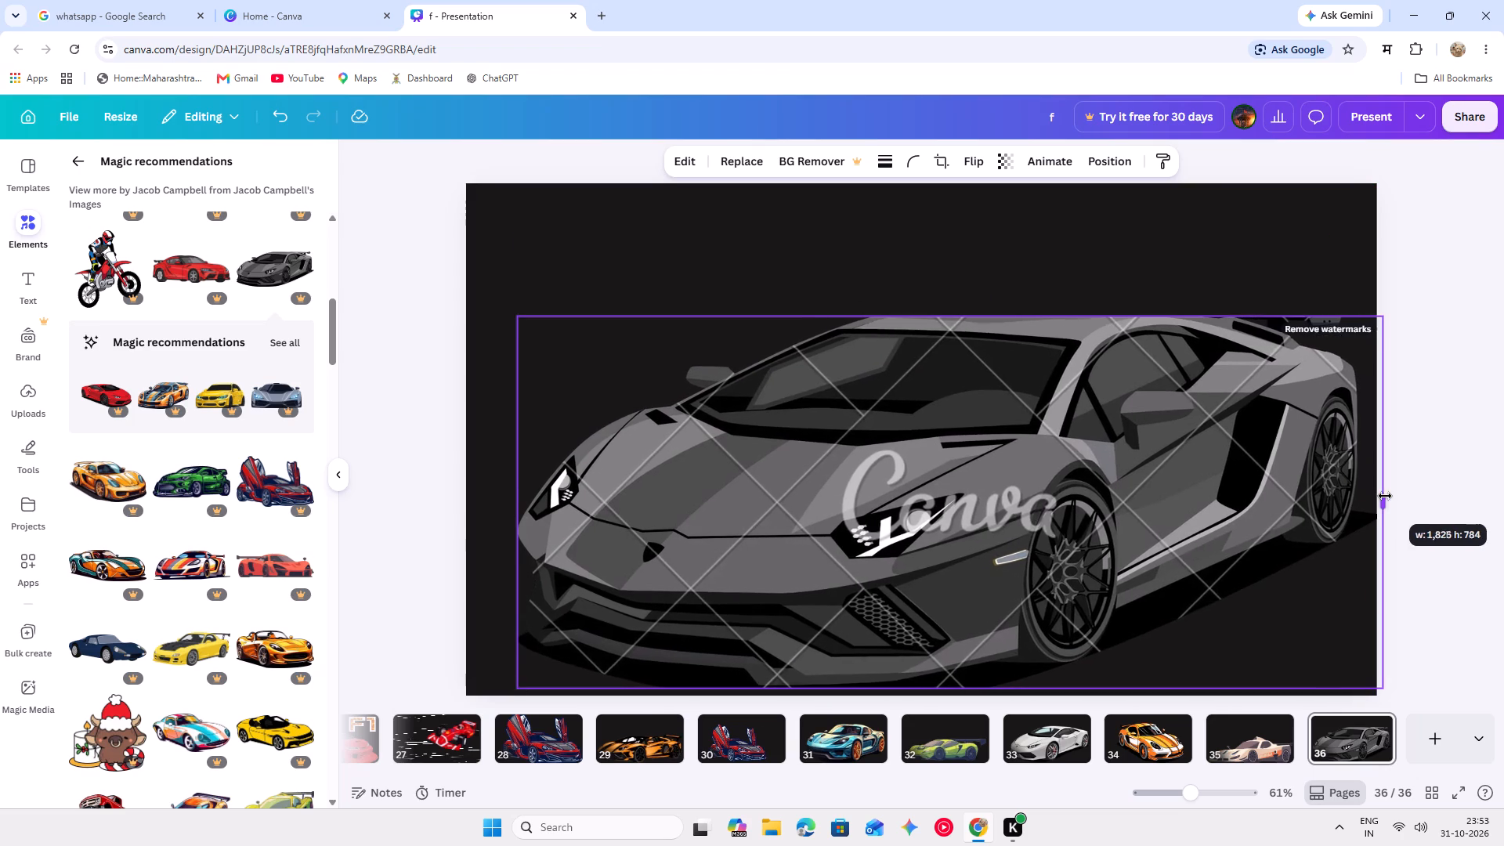
drag(1385, 496, 1386, 497)
drag(944, 314, 900, 316)
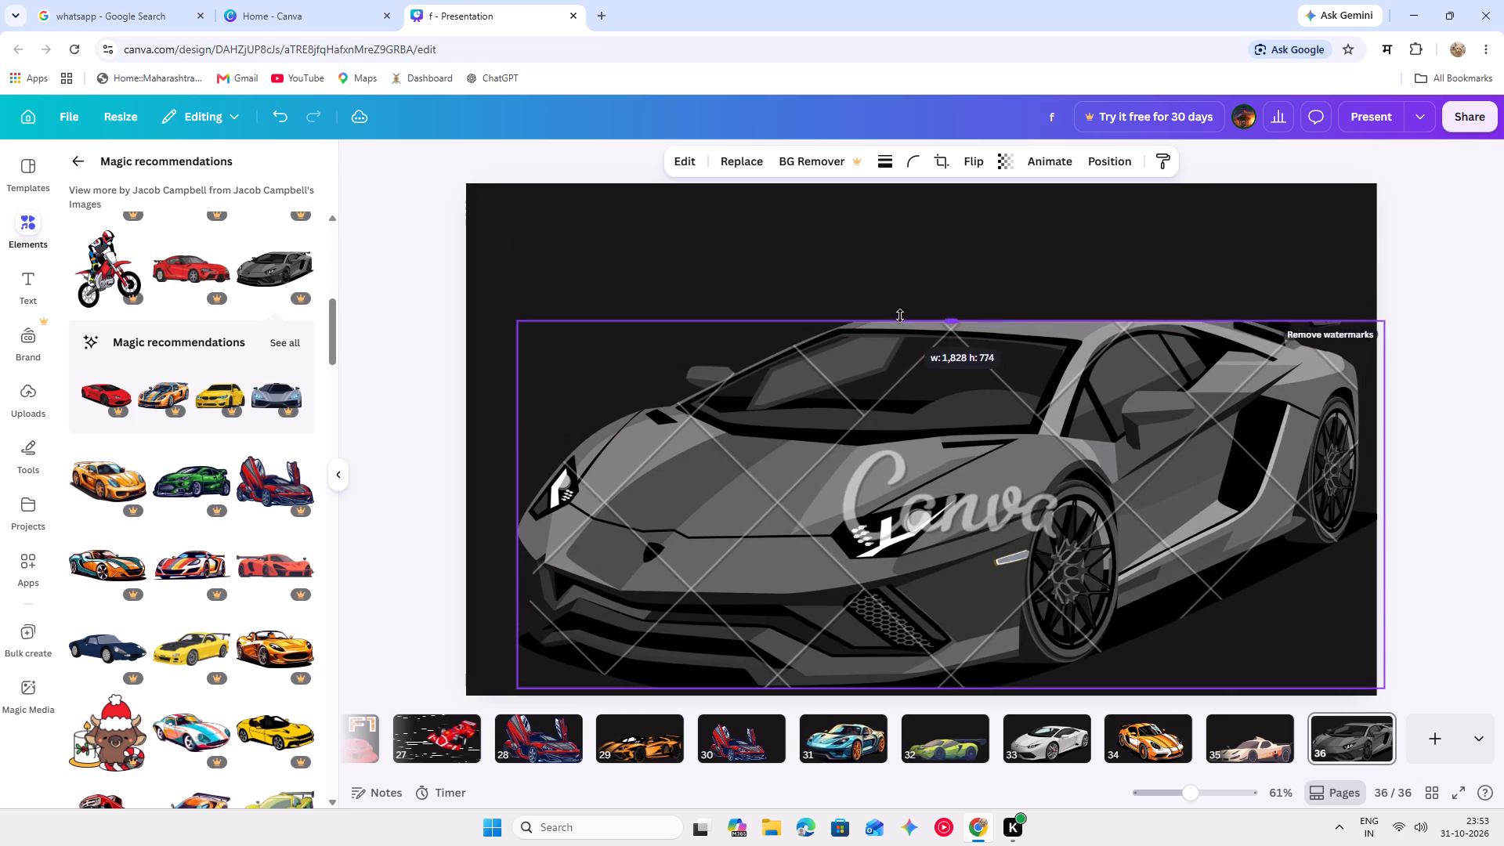
drag(900, 316, 905, 305)
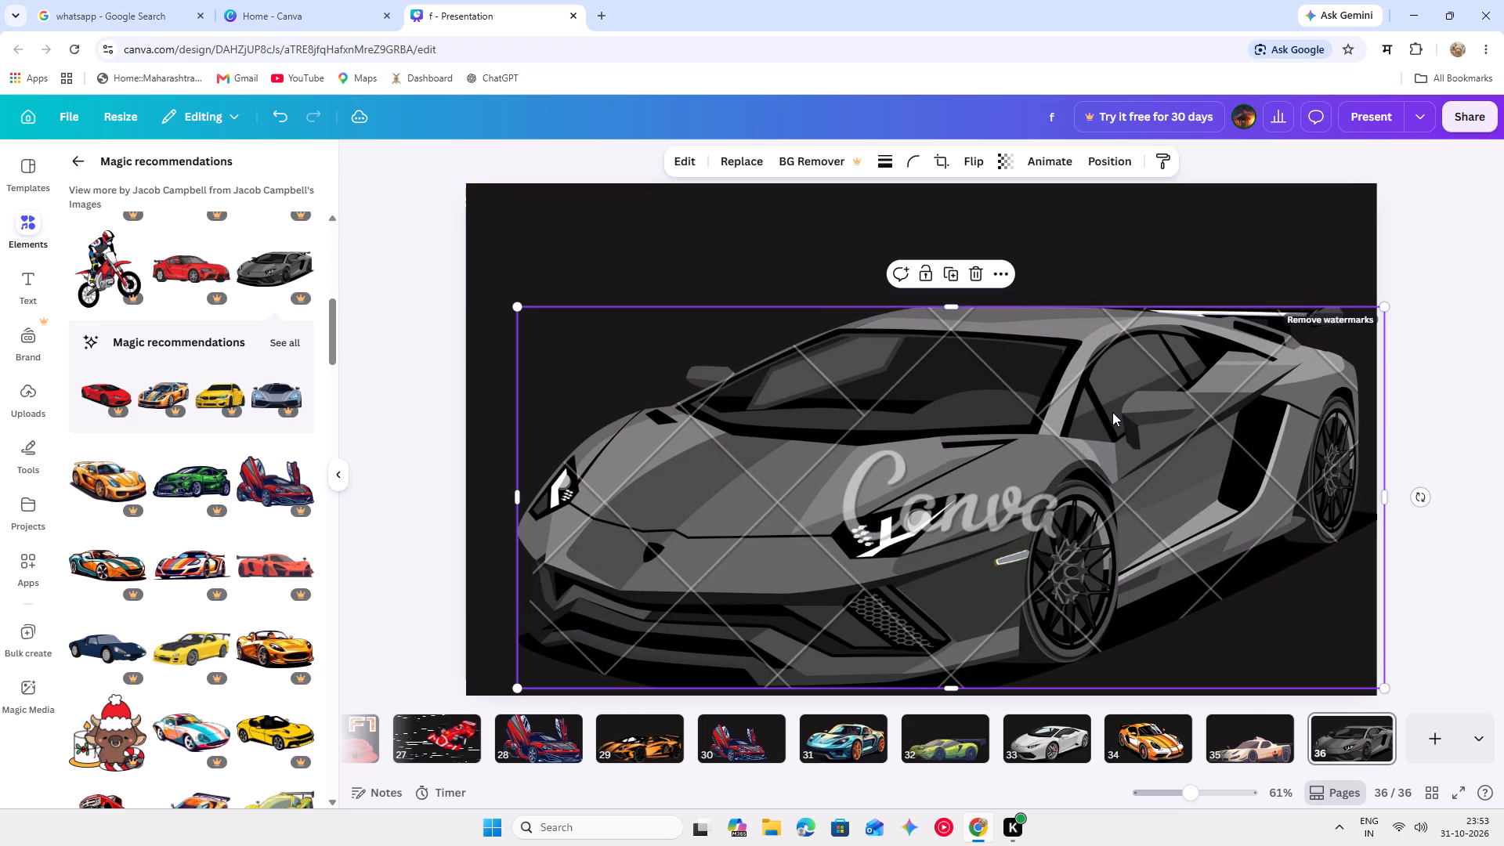
drag(1252, 479, 1247, 492)
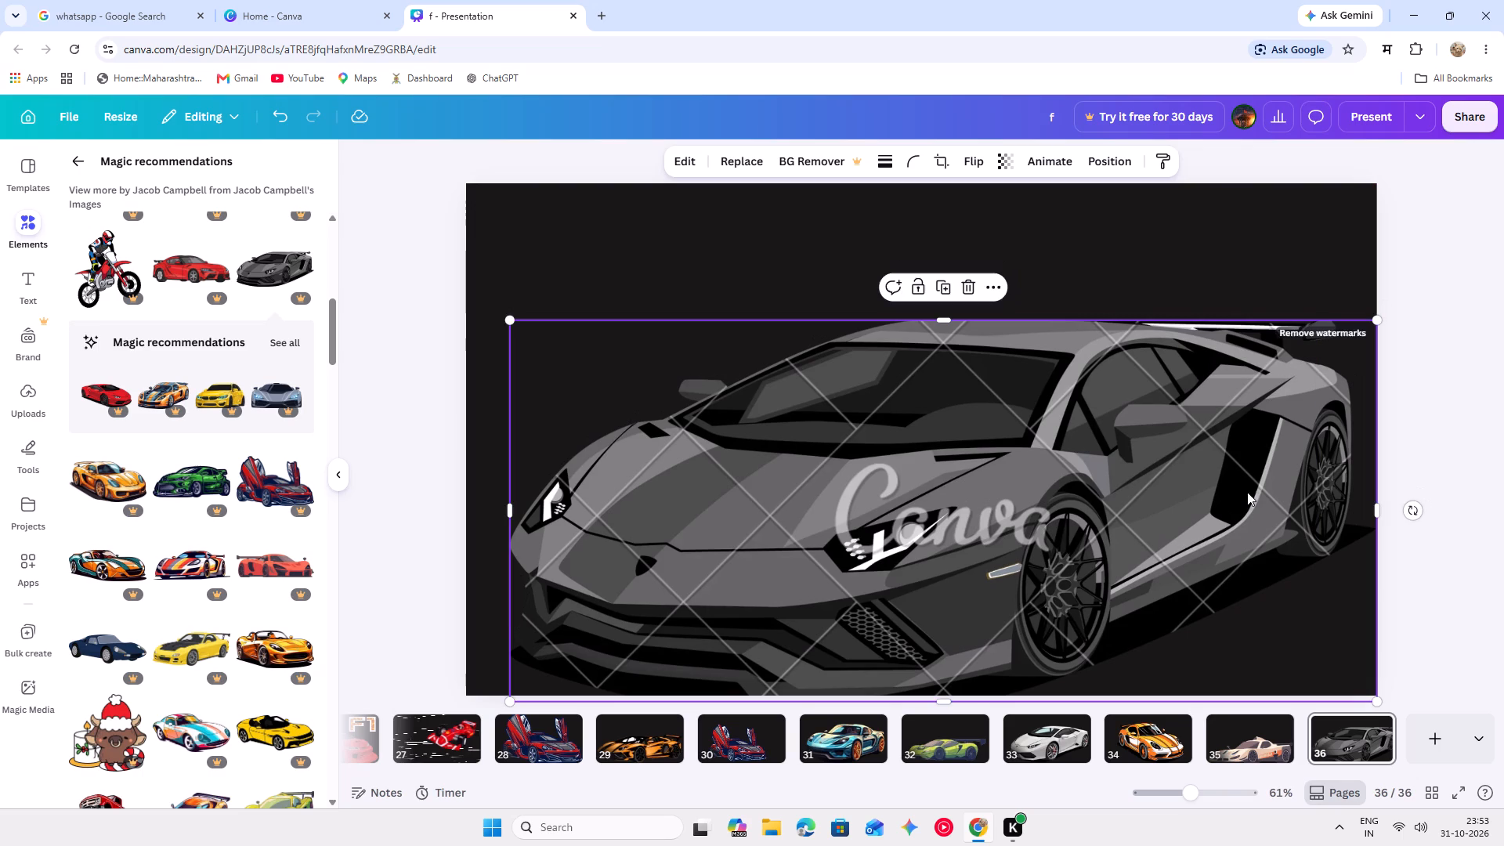
click(1427, 563)
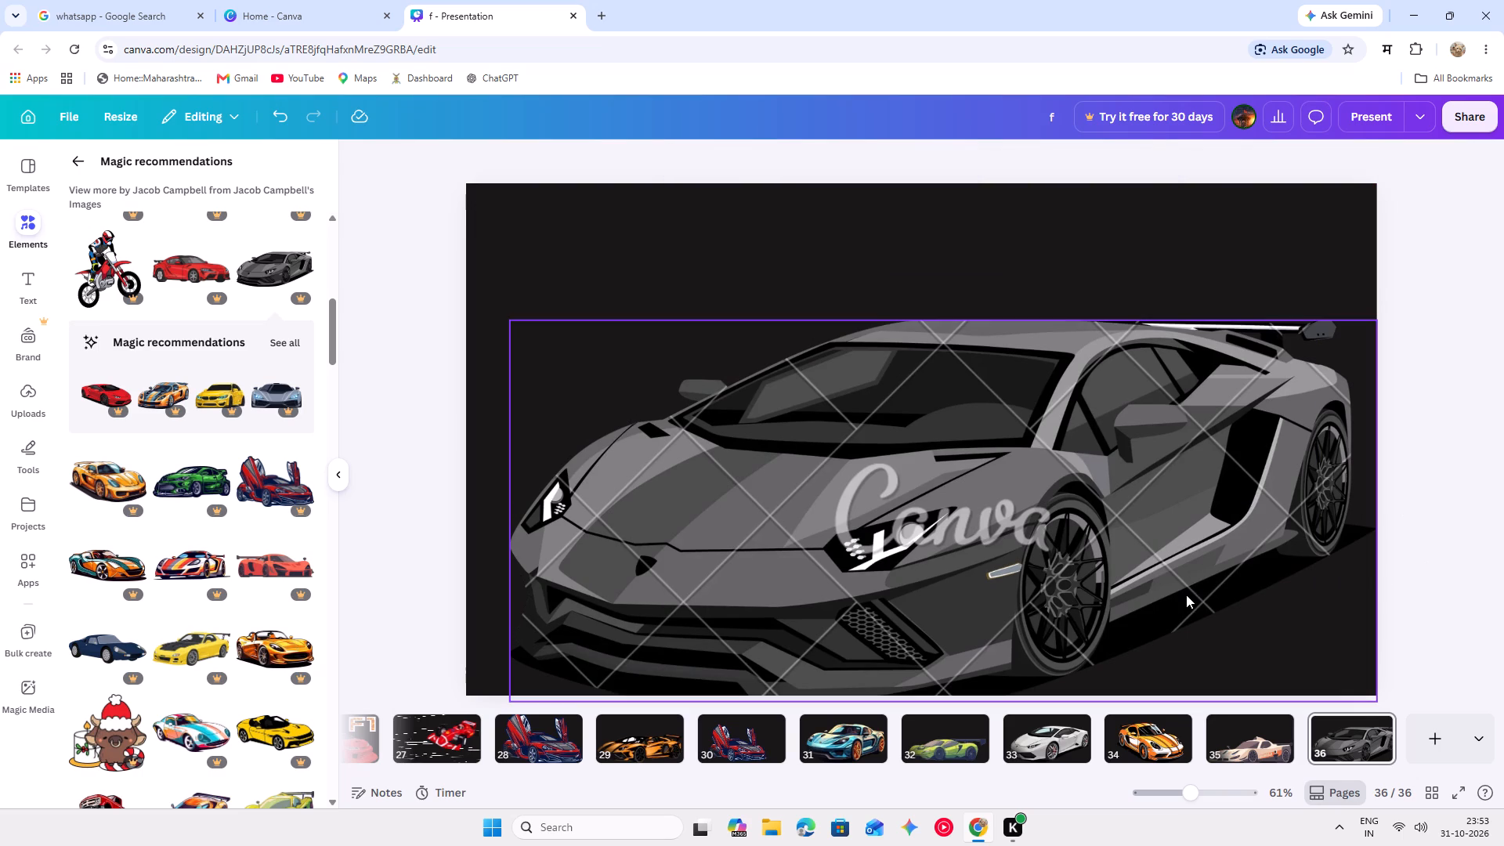
Add page 37 and insert the red four-door sedan graphic from further down the car recommendations.
click(1414, 736)
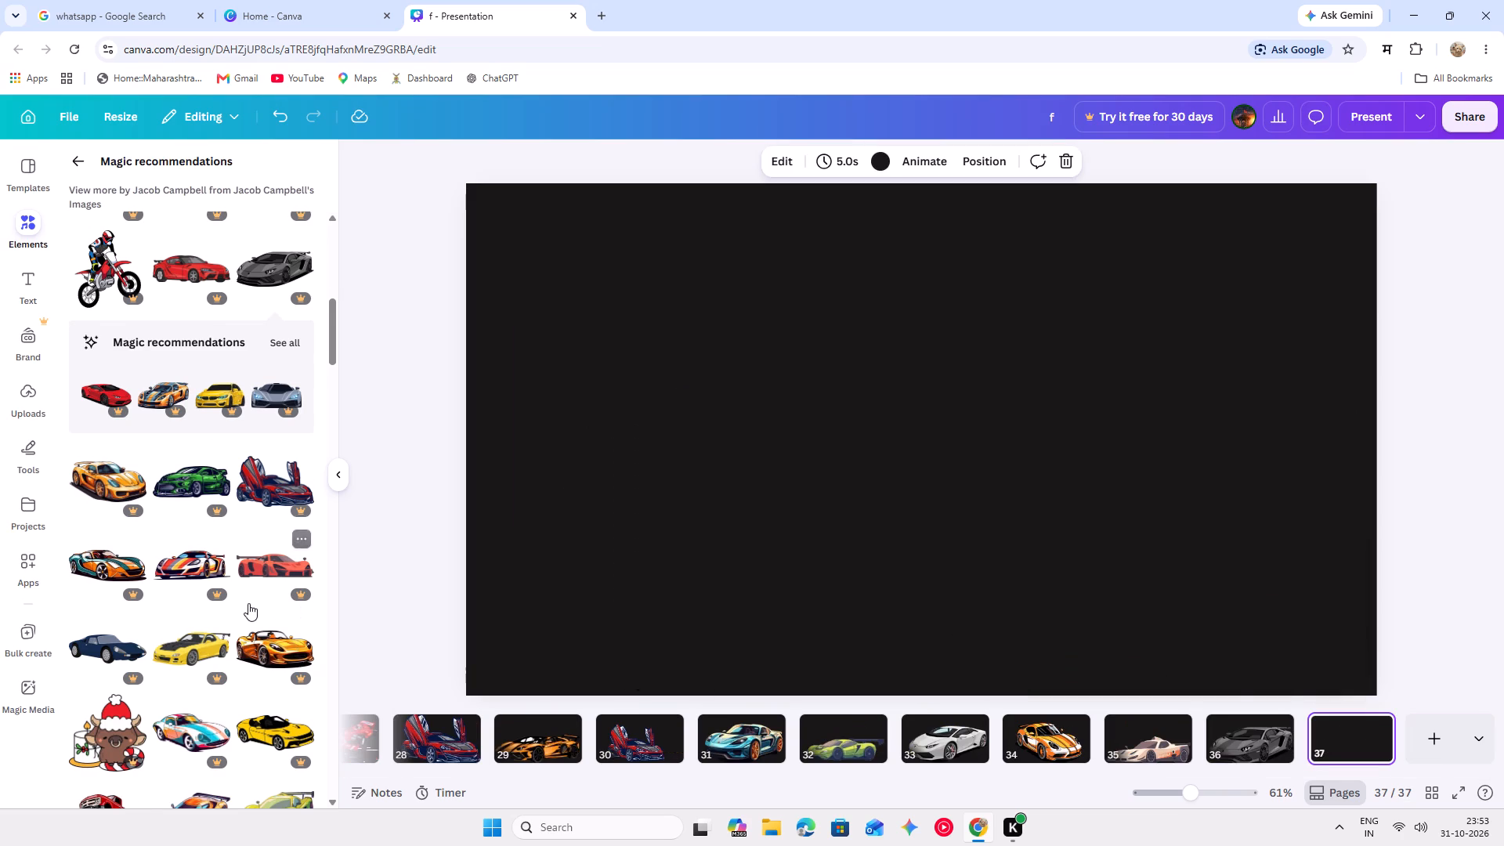
scroll(248, 603, down, 4)
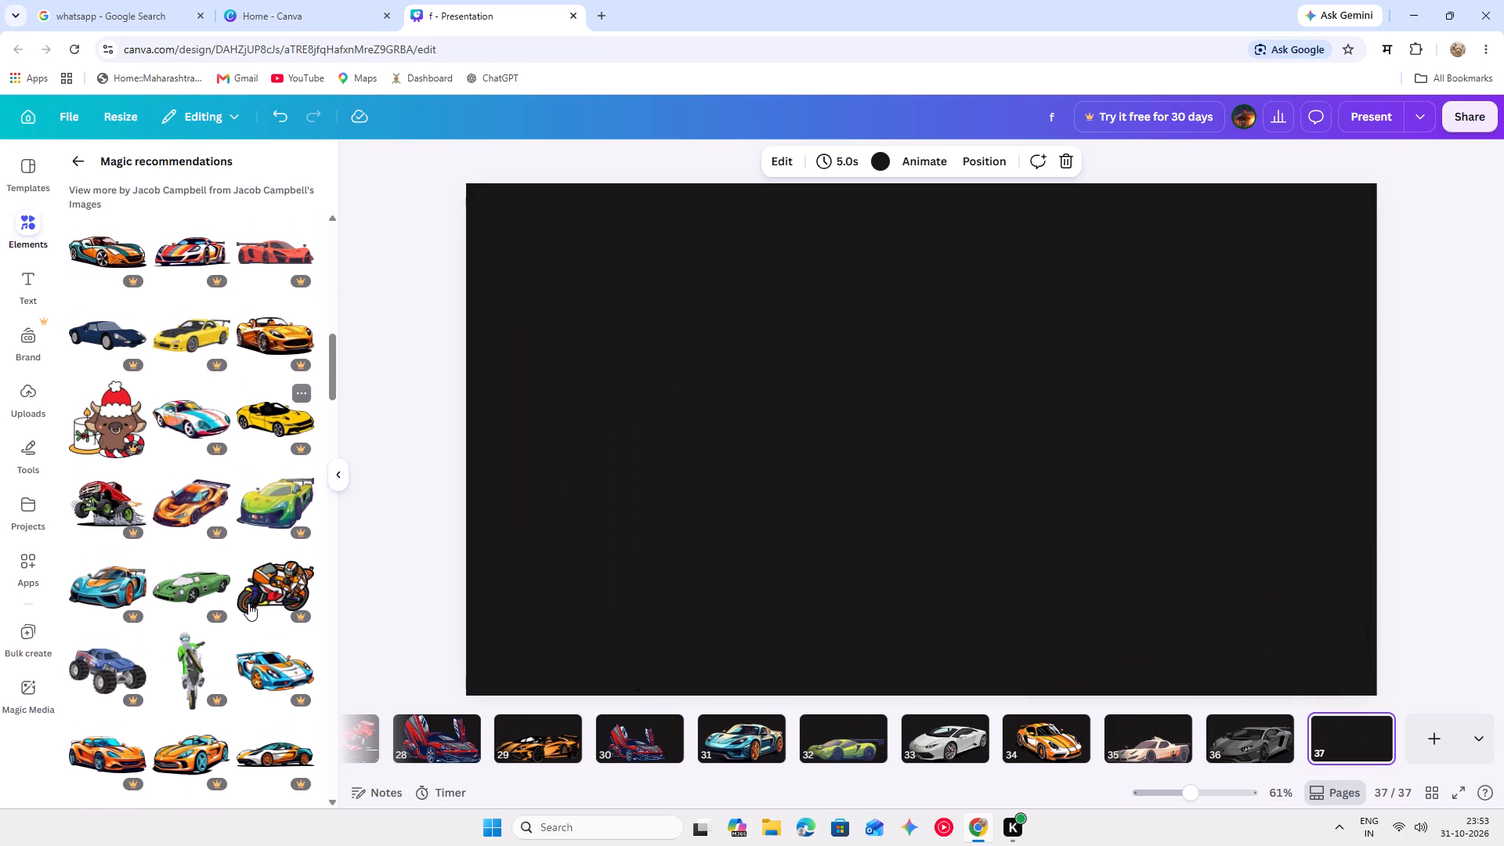
scroll(265, 560, down, 1)
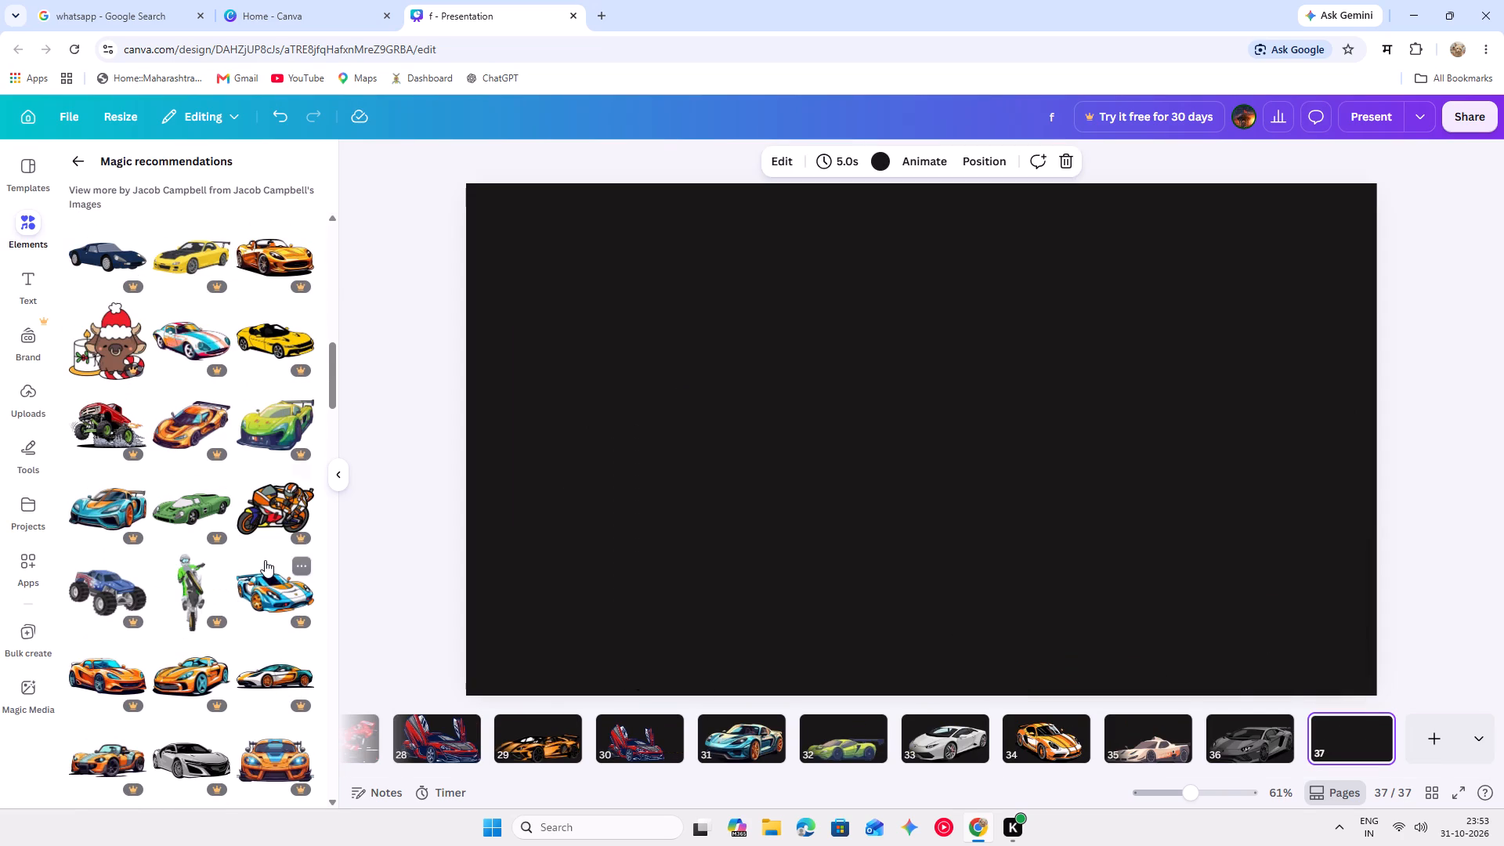
scroll(265, 560, down, 2)
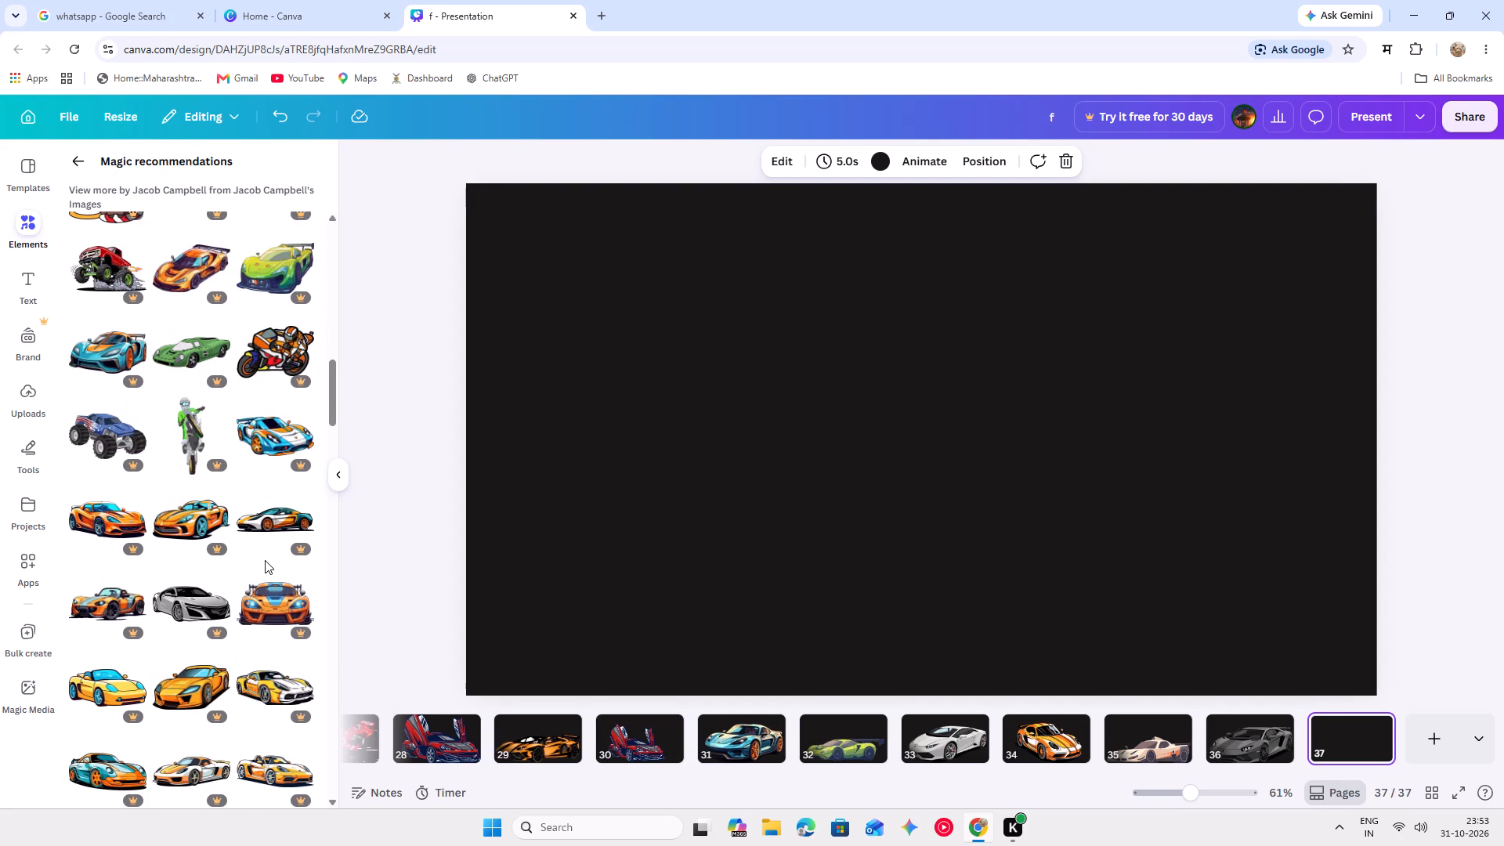
scroll(265, 560, down, 2)
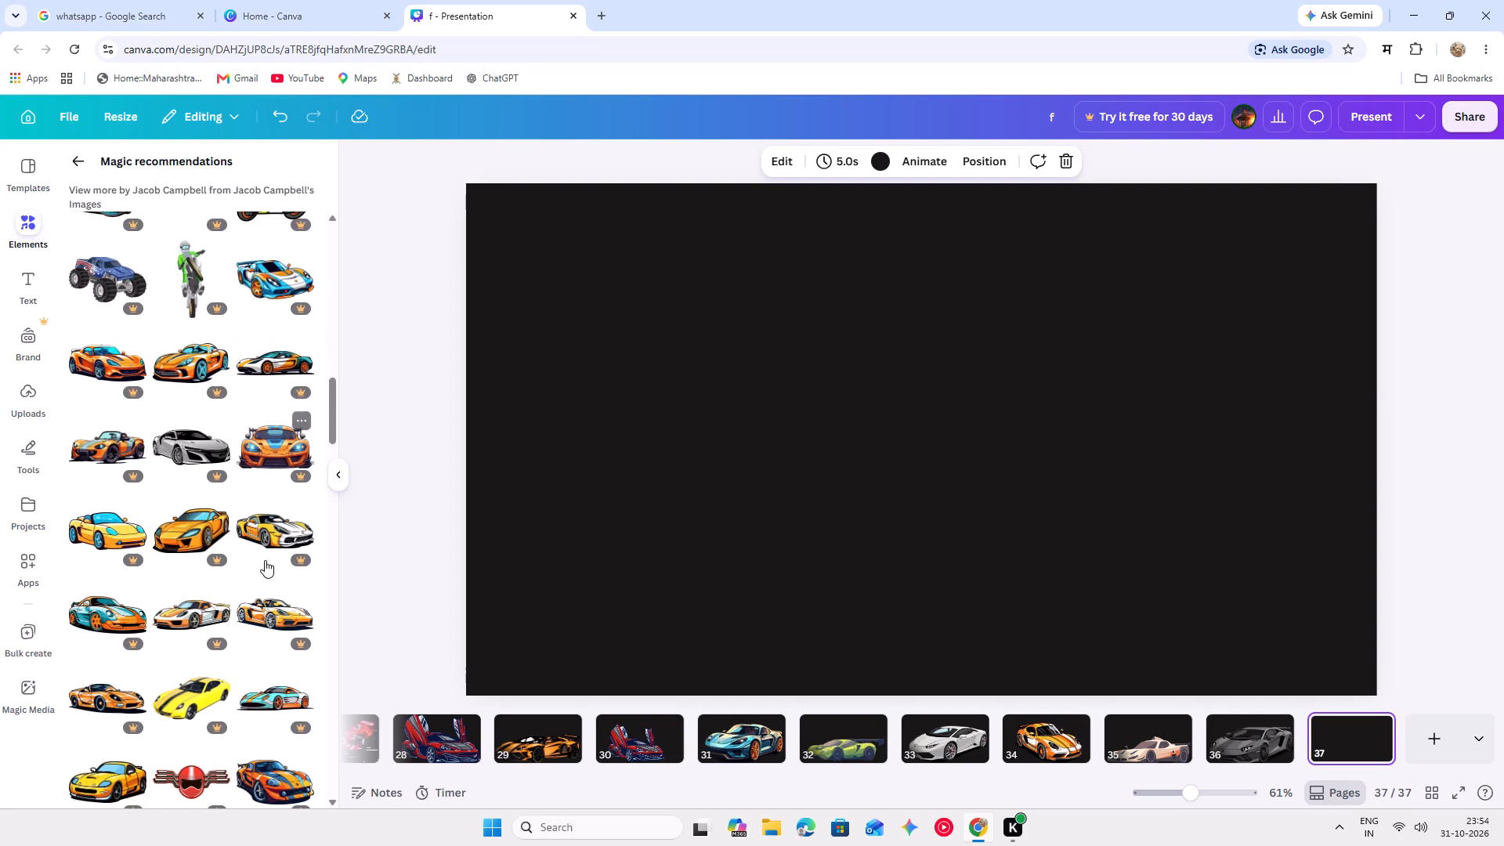
scroll(138, 721, down, 1)
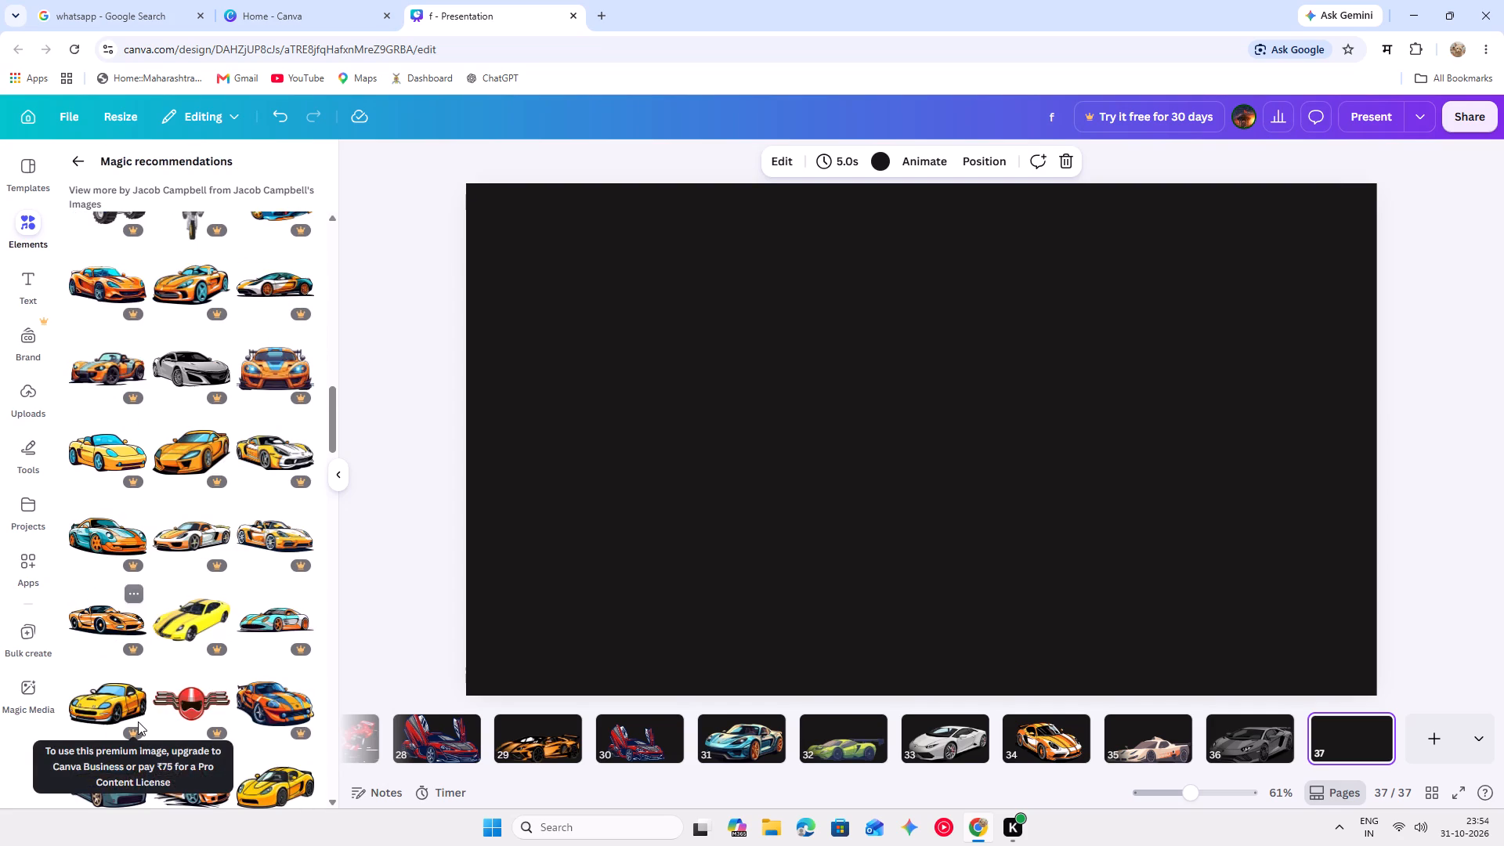
scroll(138, 721, down, 5)
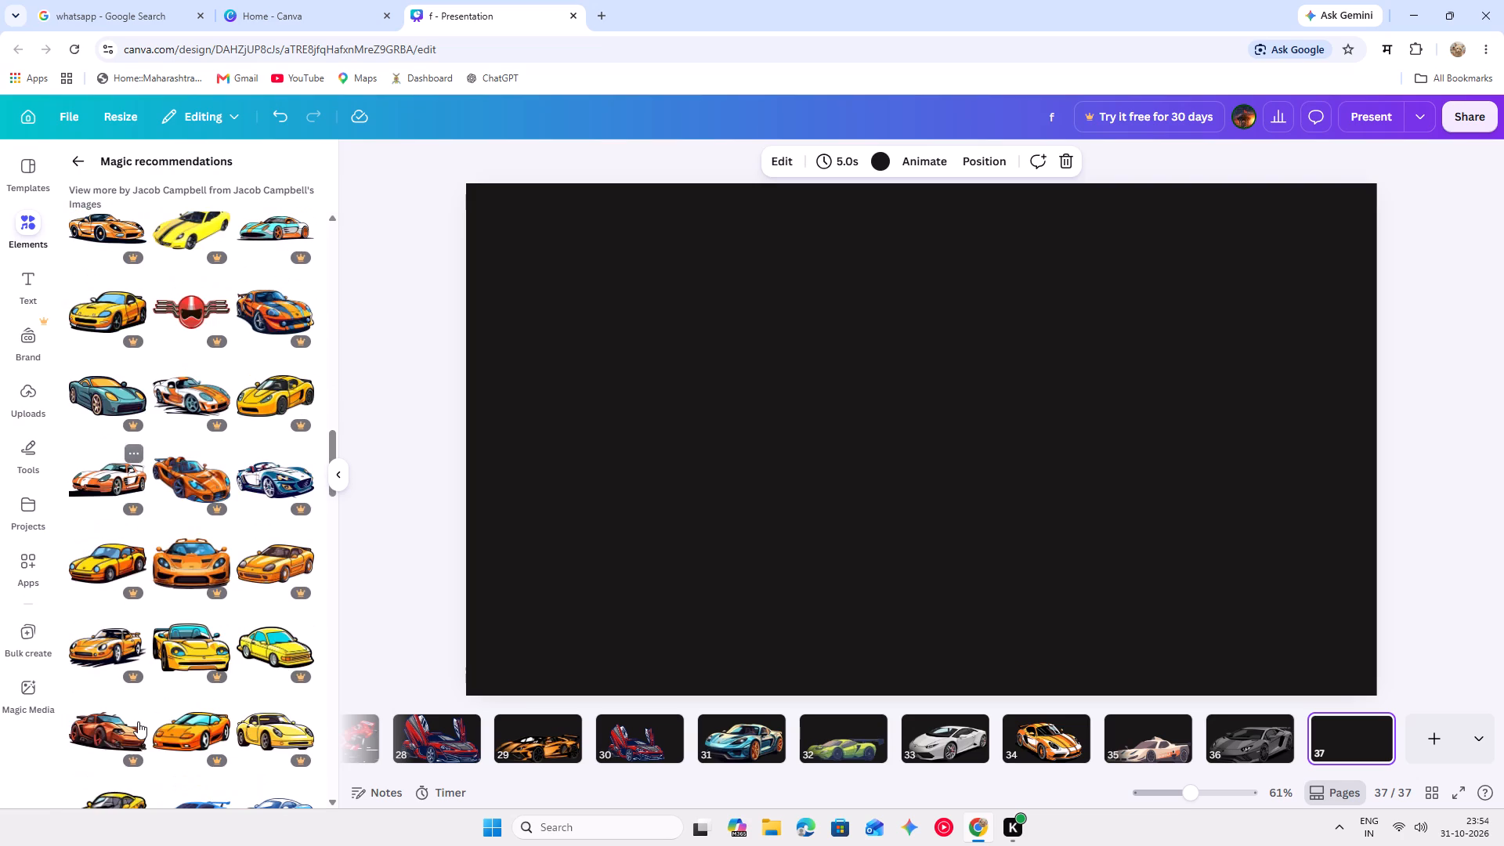
scroll(138, 721, down, 5)
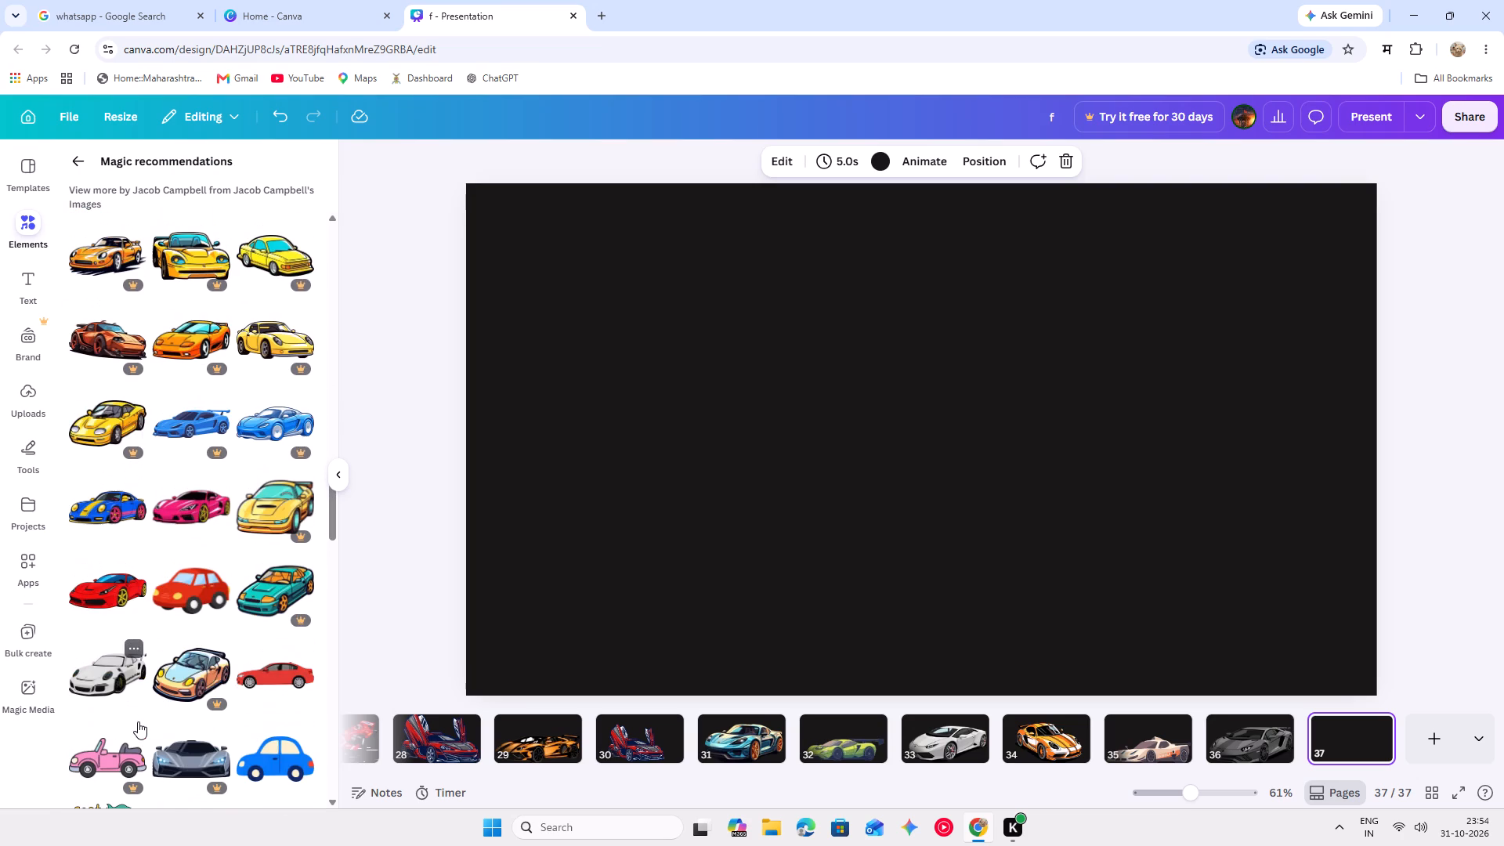
click(254, 682)
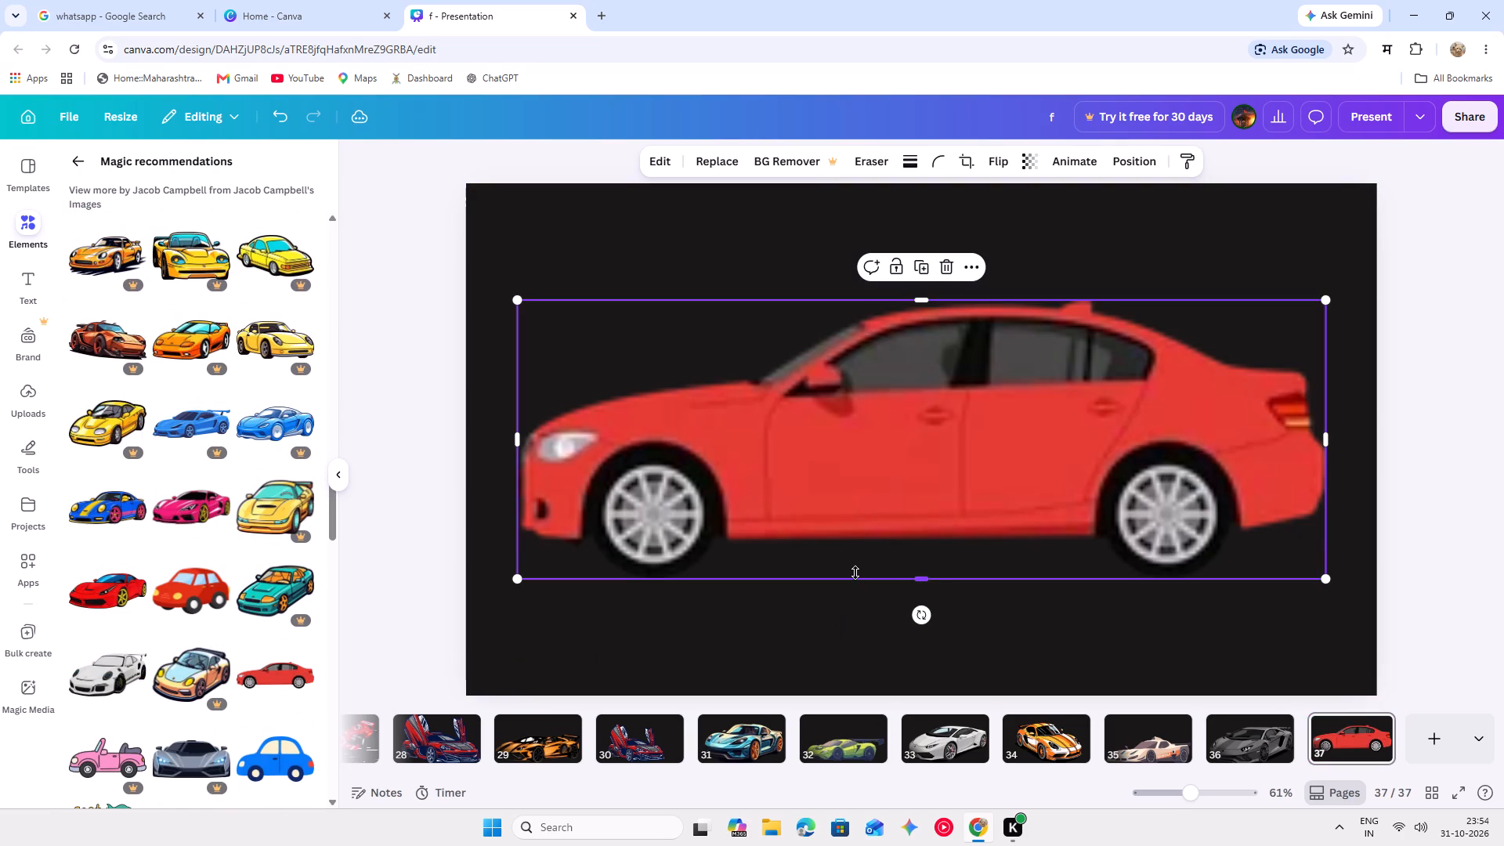
Trim the red sedan's lower edge slightly, enlarge it to about 95% of the page width, and centre it near the page's bottom.
drag(855, 573, 790, 553)
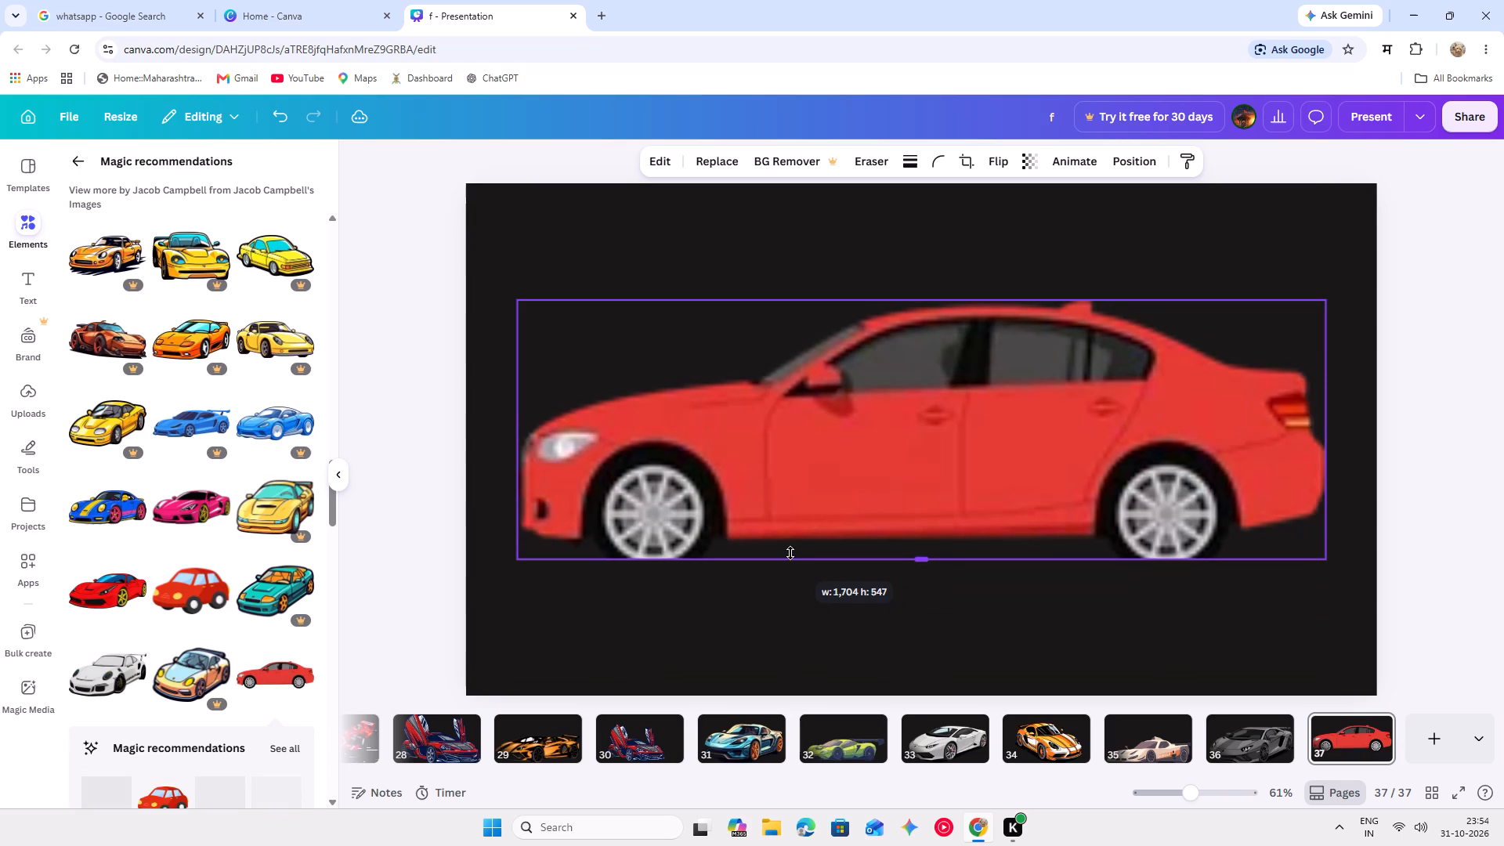
drag(790, 553, 784, 566)
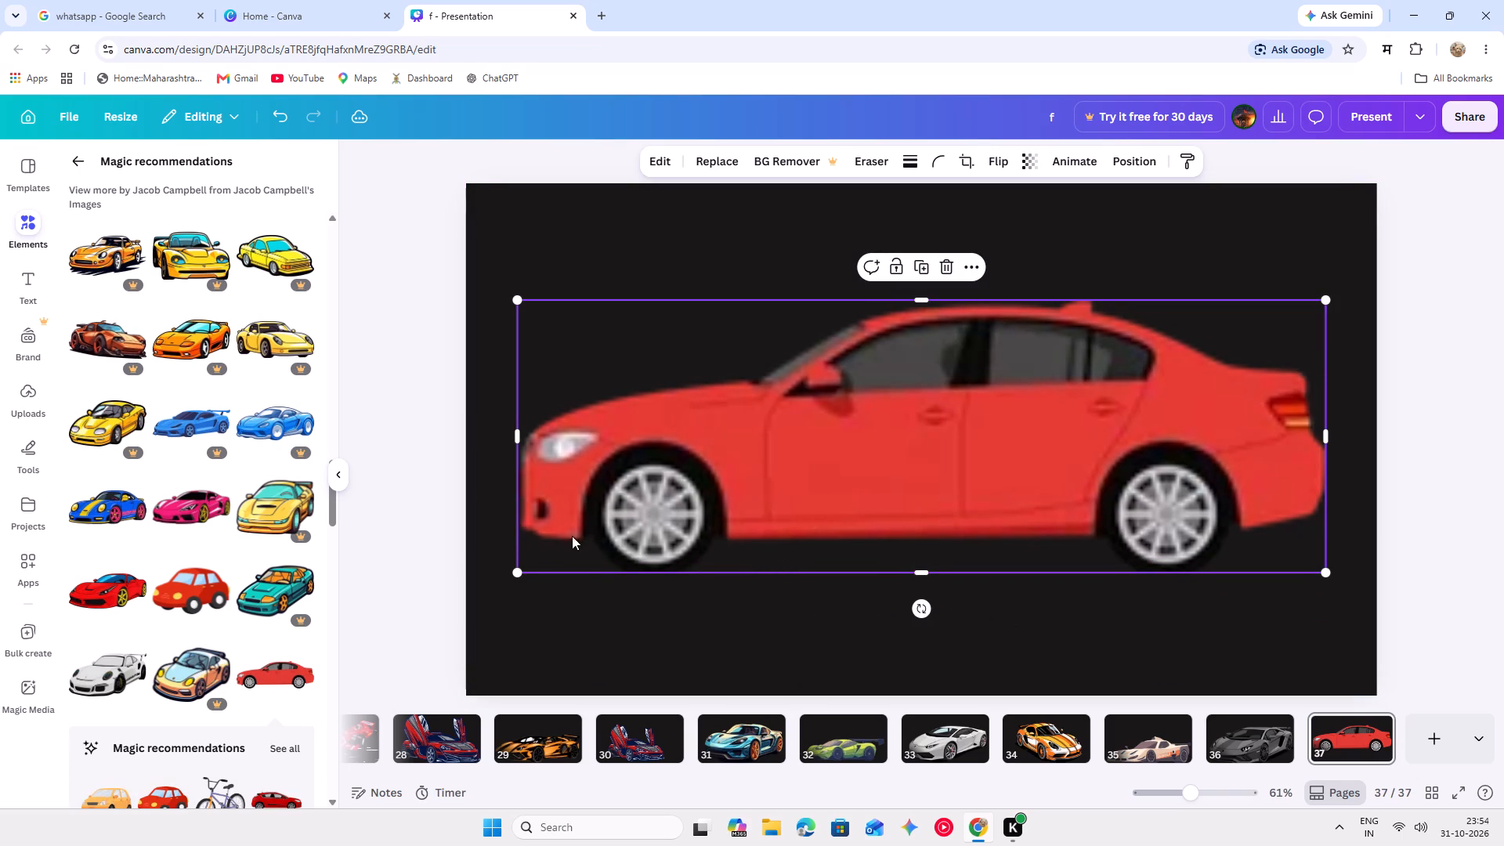
drag(523, 572, 475, 606)
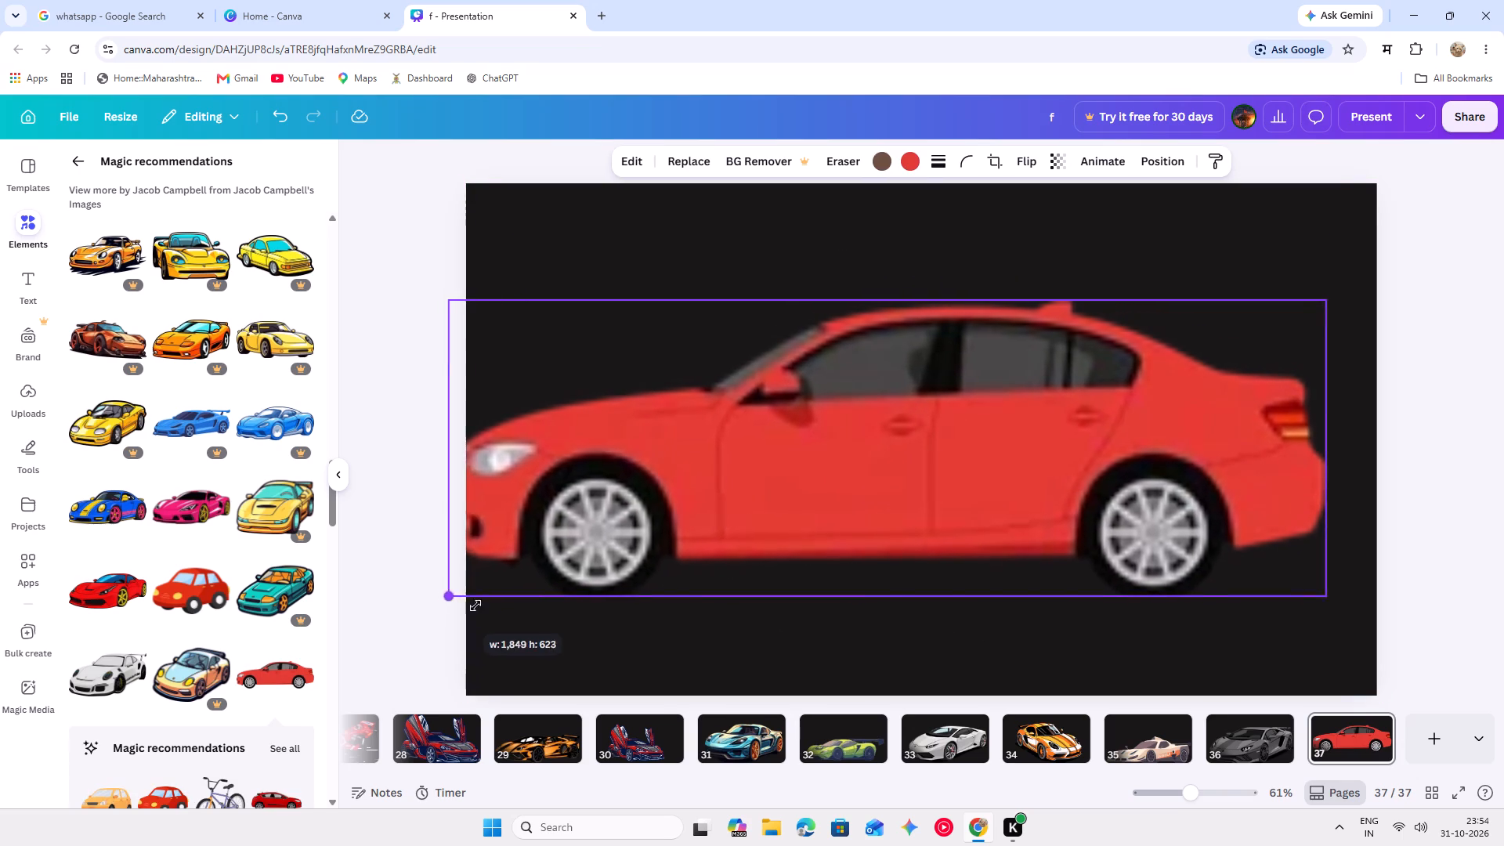
drag(475, 606, 472, 606)
click(1103, 669)
drag(833, 554, 861, 577)
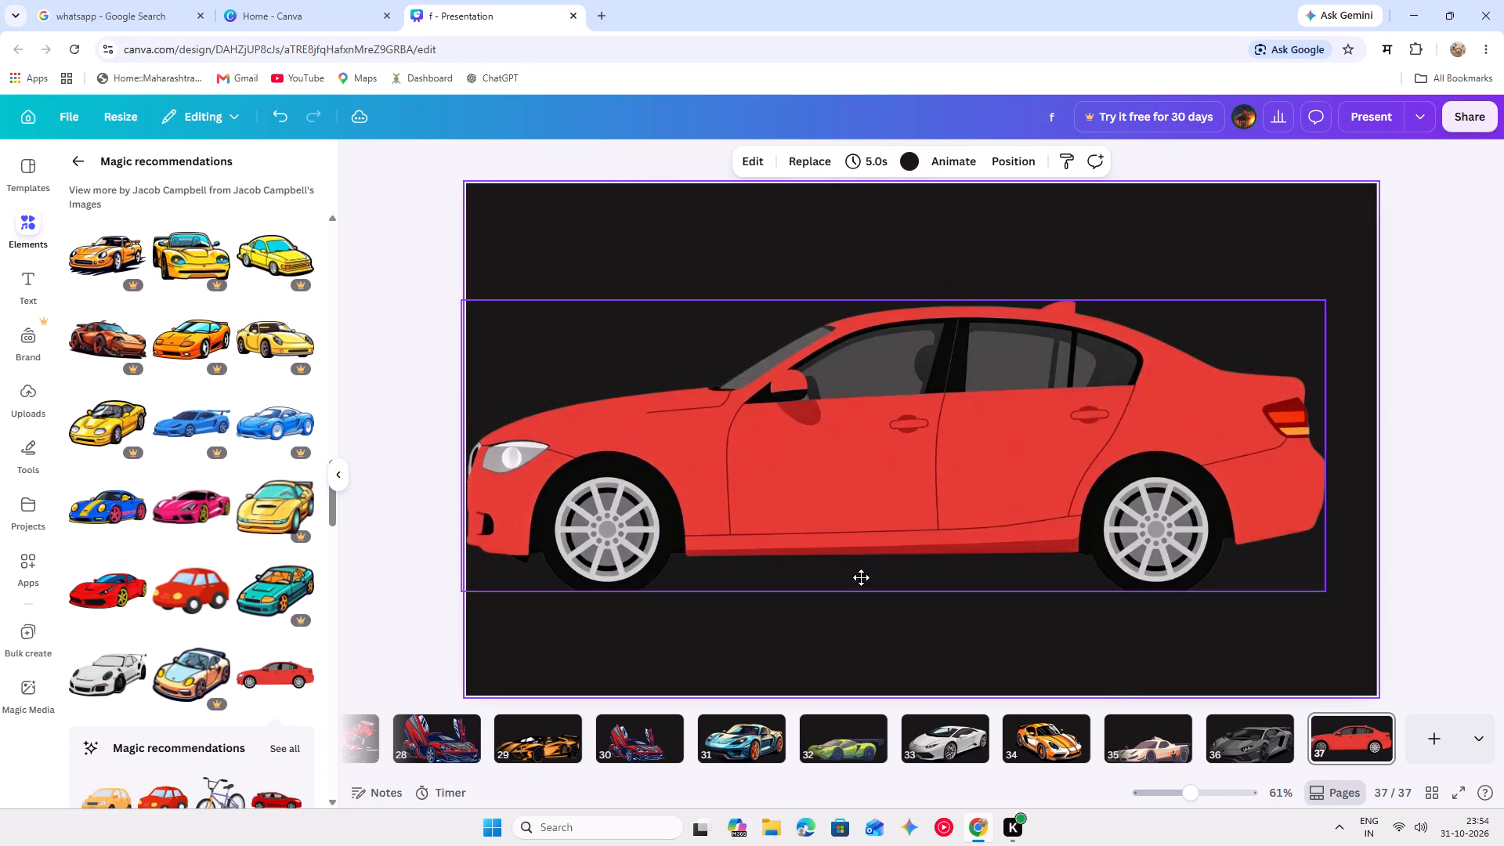
drag(861, 577, 860, 641)
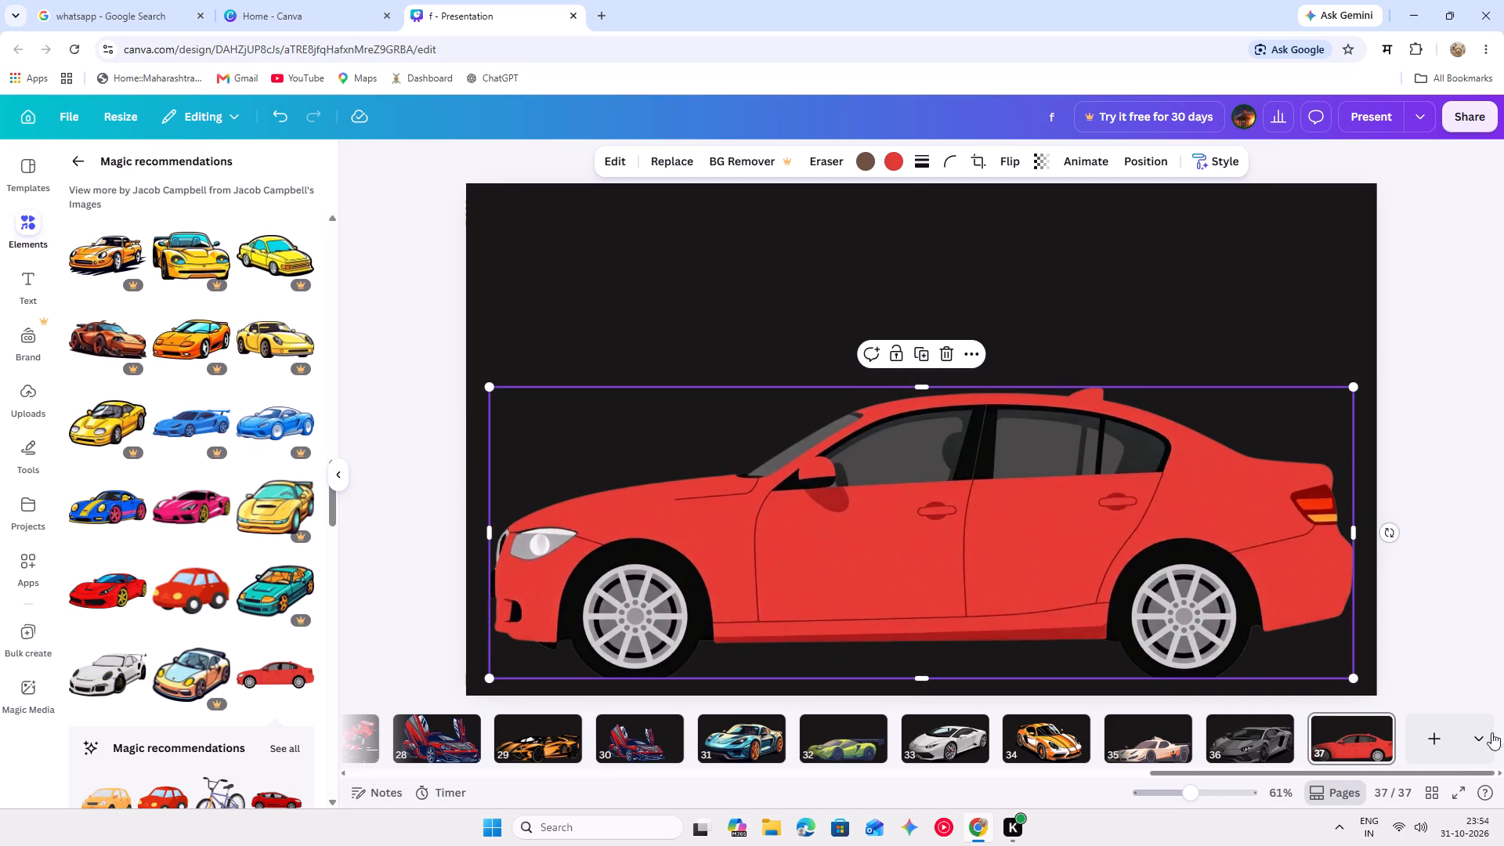
Add page 38 with the white supercar with yellow accents, keeping the whole car uncropped, and move it down near the page's bottom.
click(1437, 753)
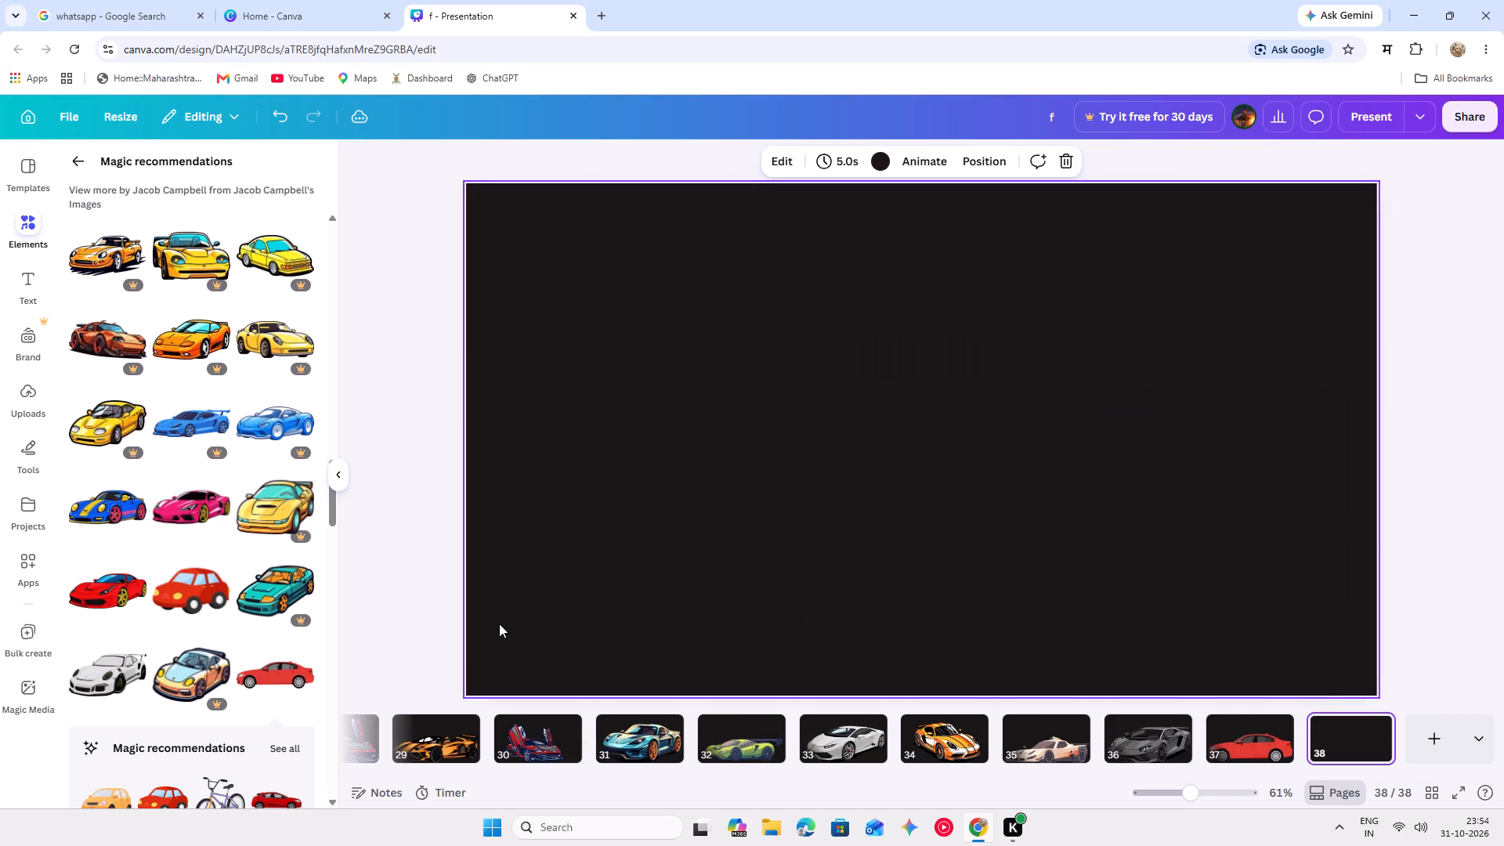
scroll(187, 540, down, 6)
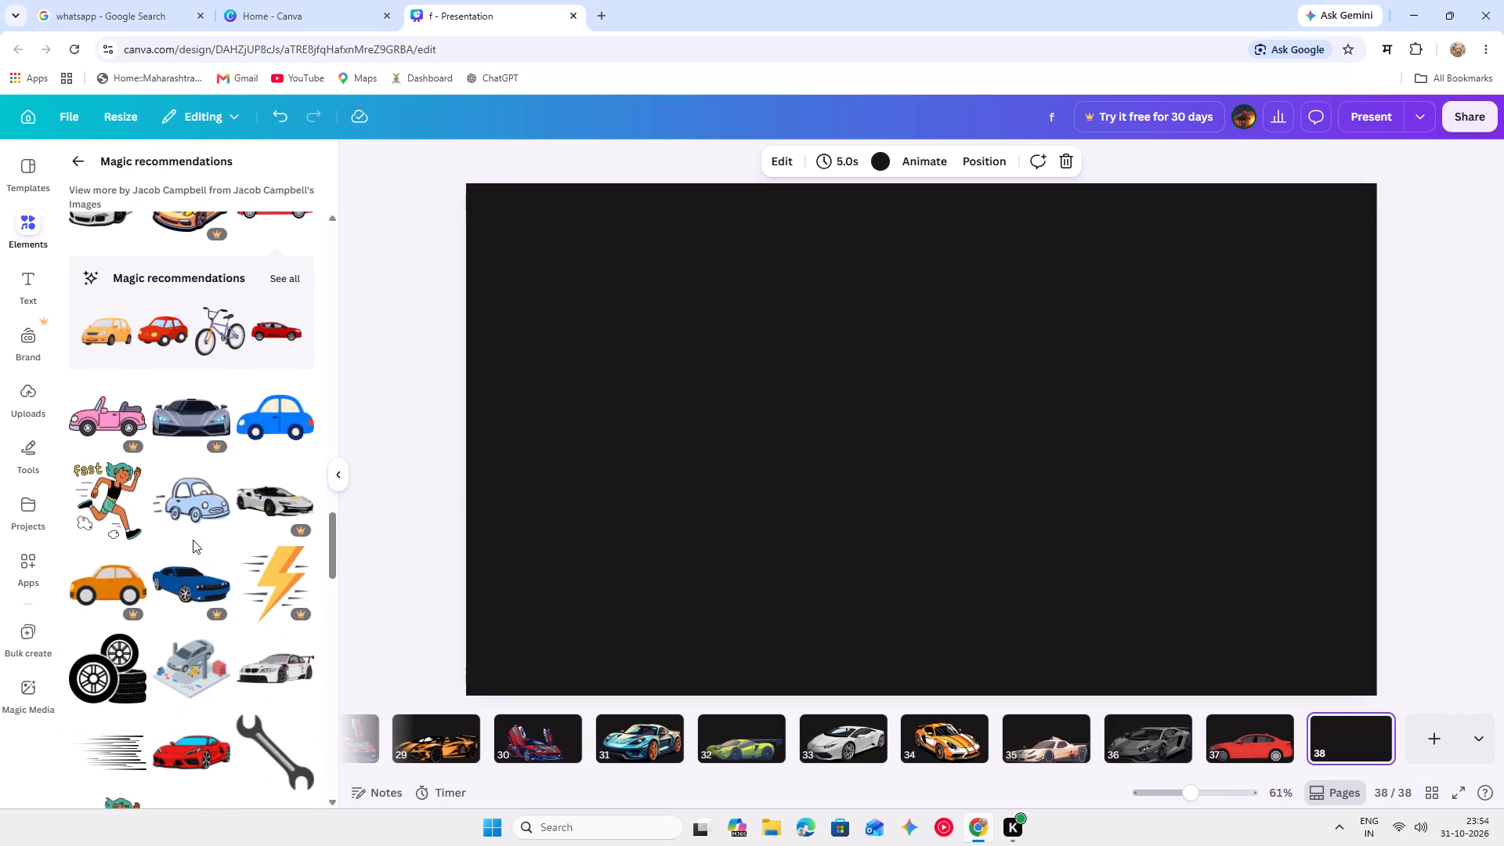
scroll(193, 540, down, 2)
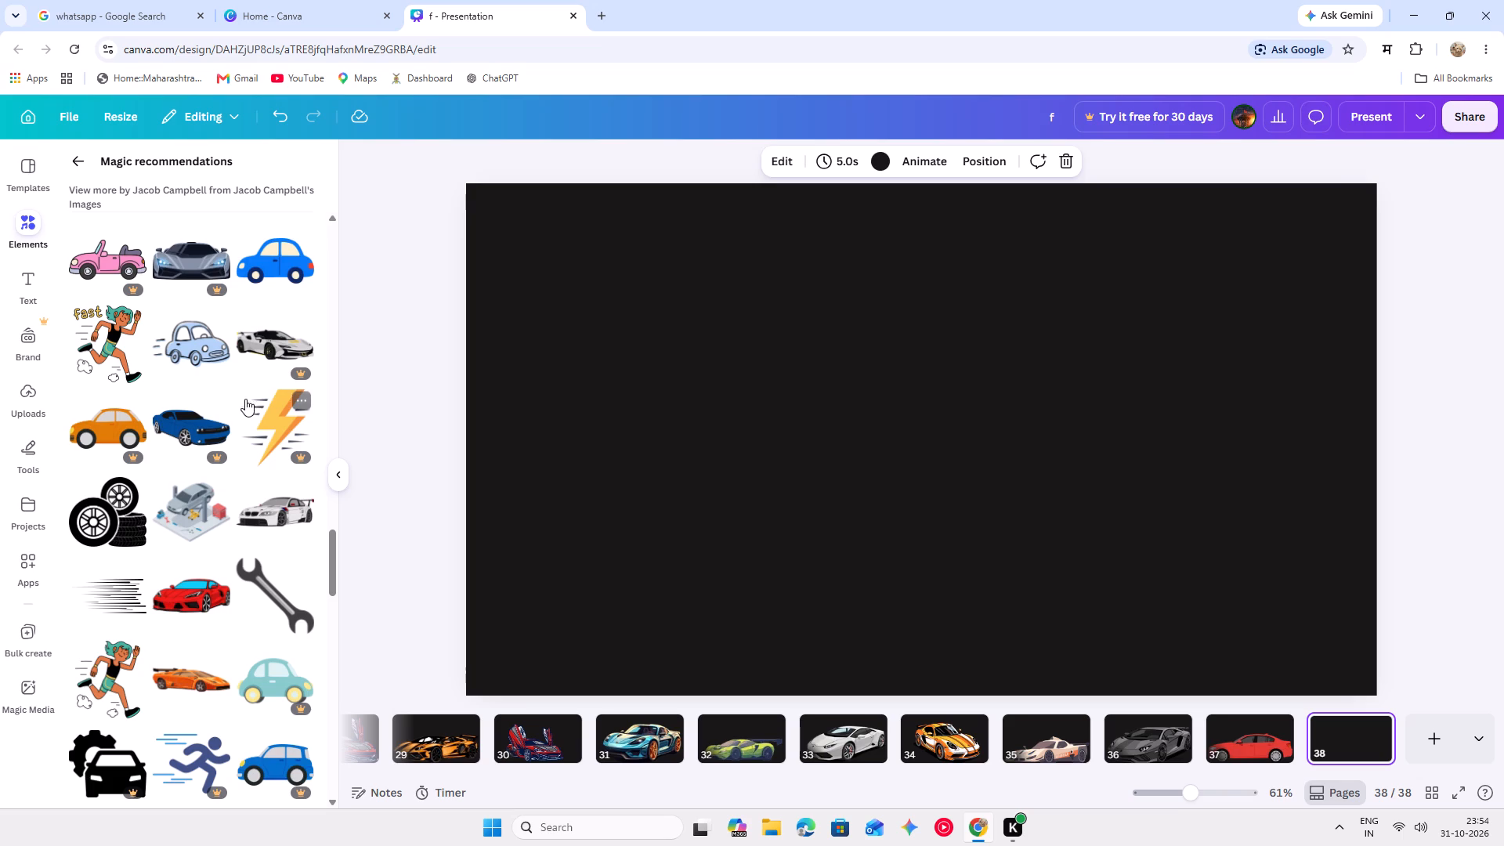
click(269, 360)
drag(947, 597, 960, 627)
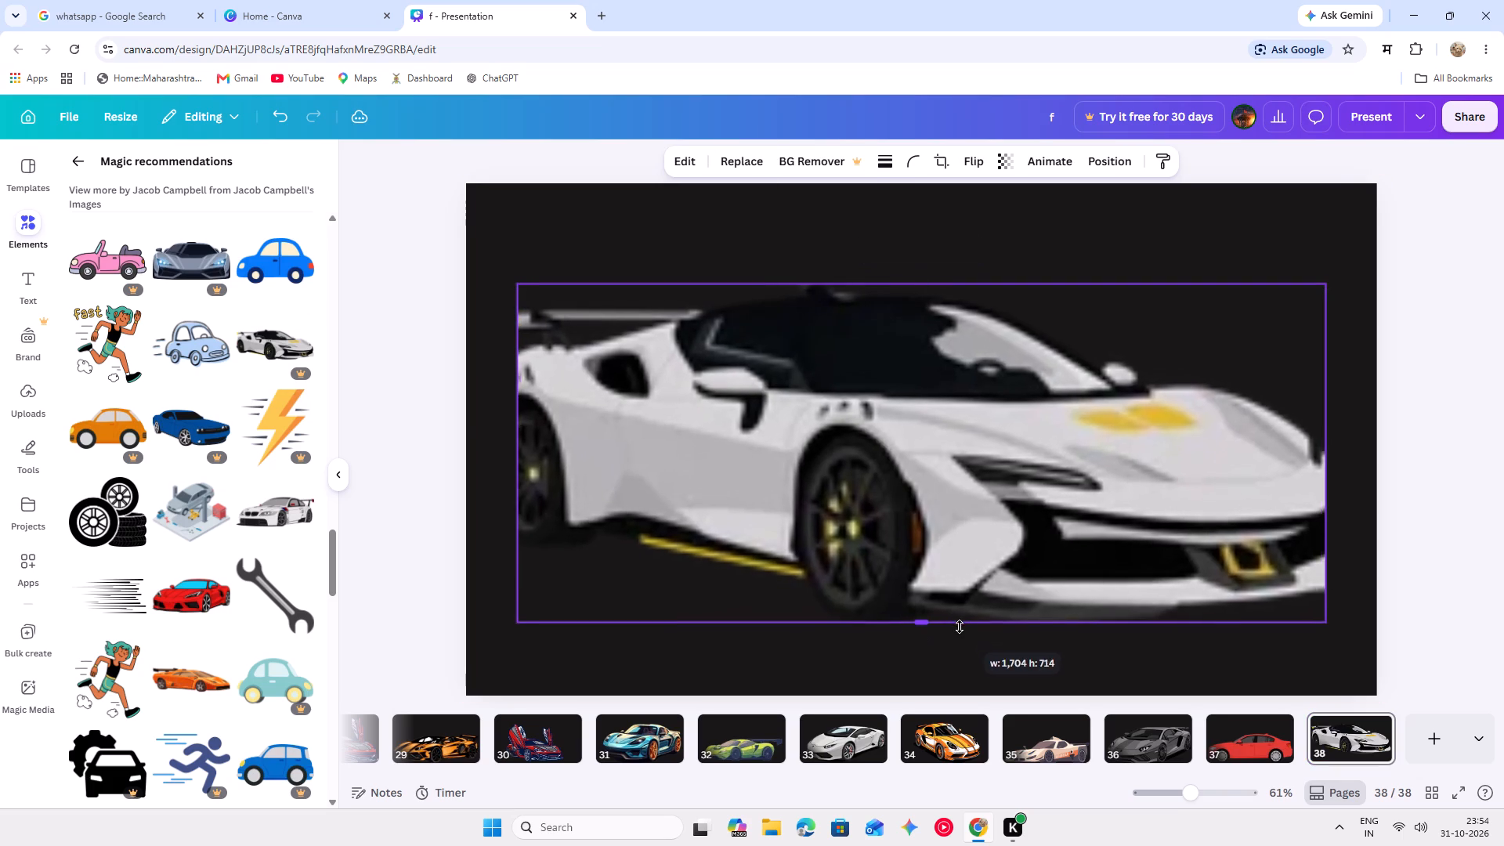
drag(960, 627, 969, 599)
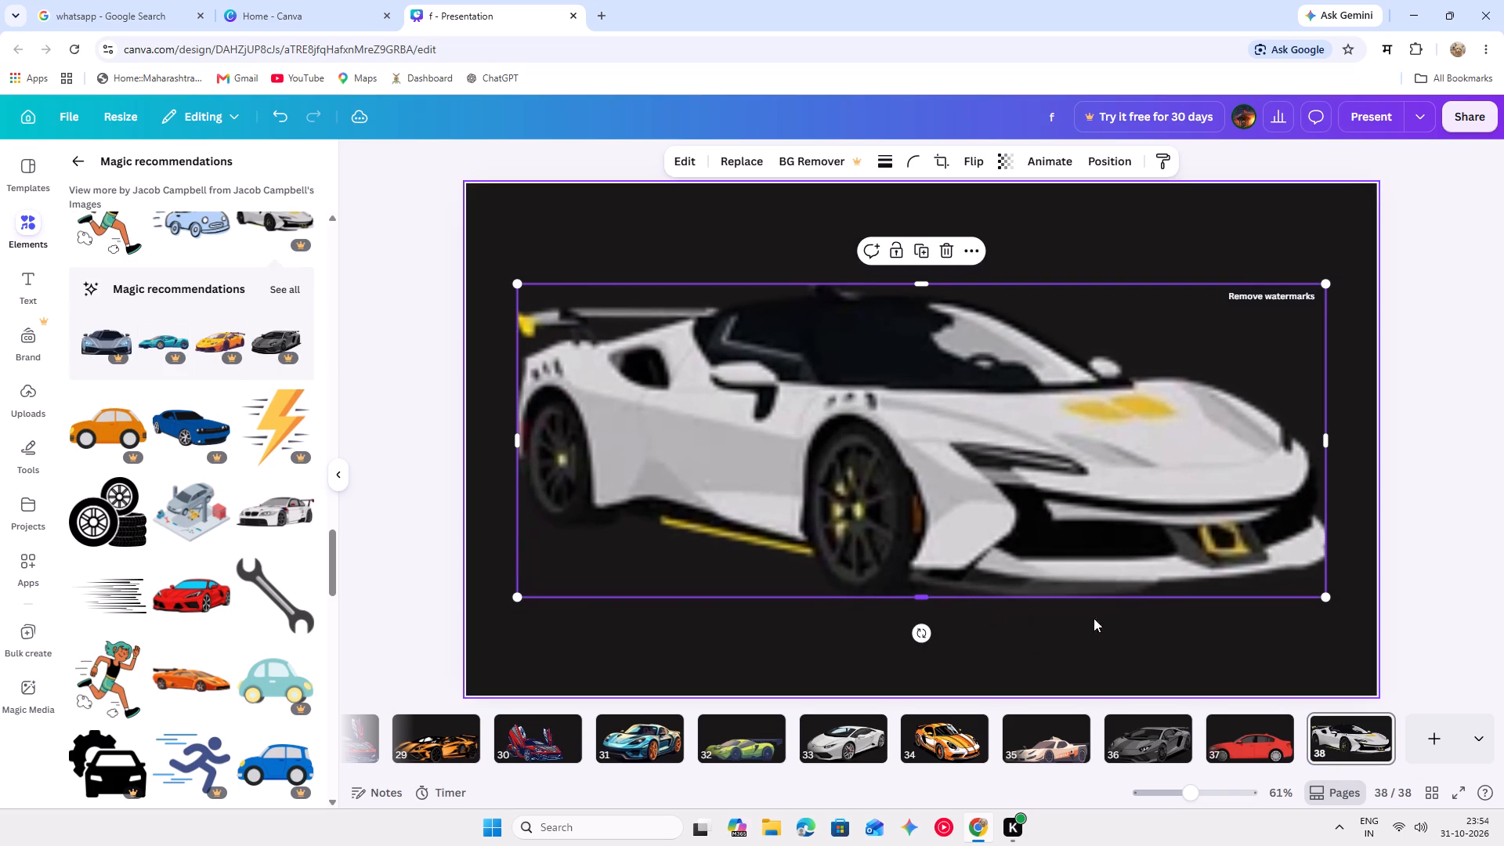
click(1488, 584)
drag(1043, 538, 1045, 546)
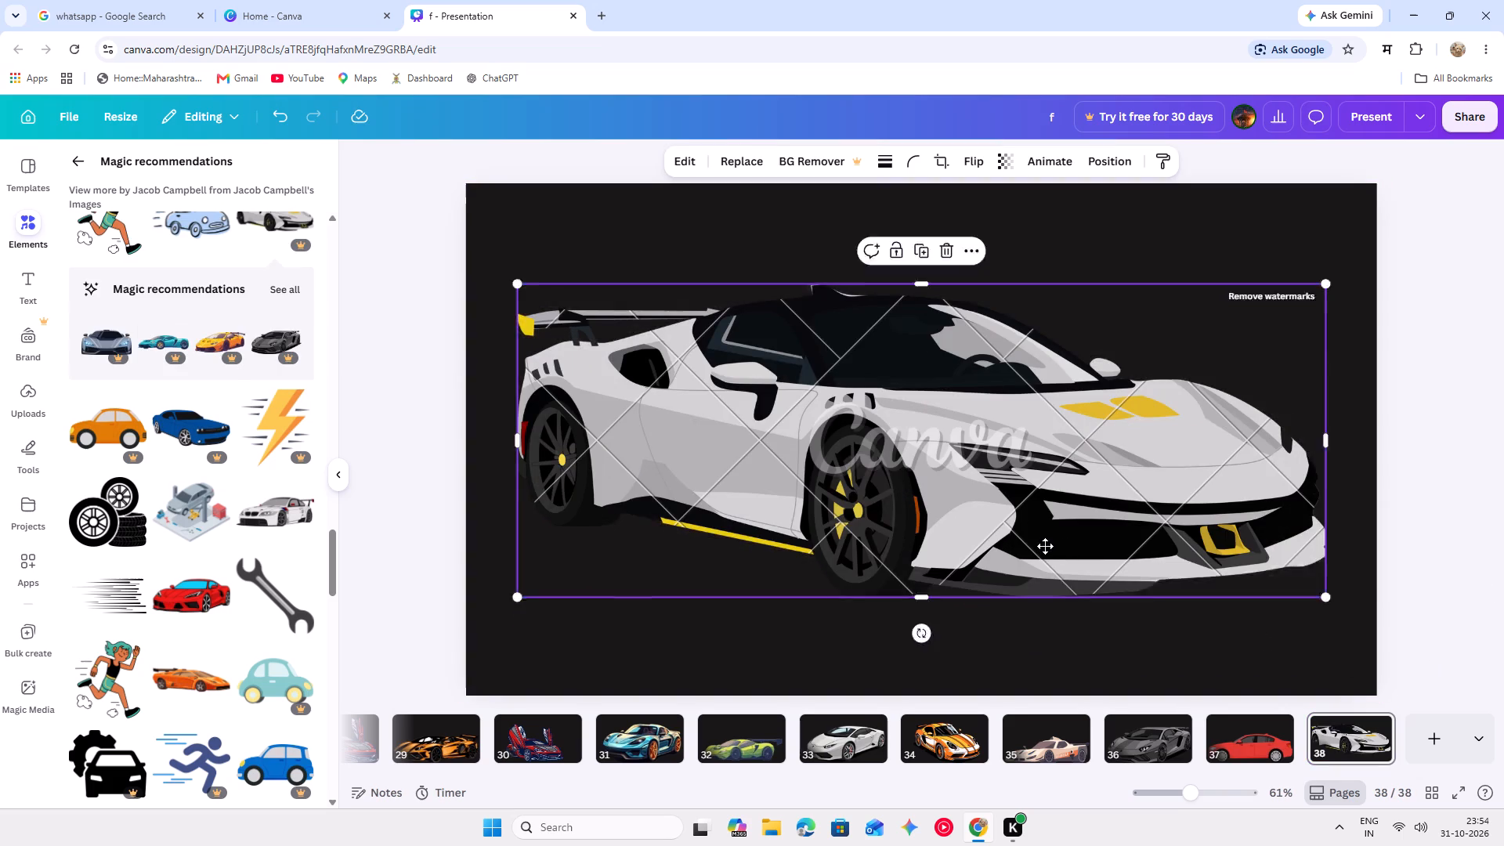
drag(1045, 546, 1027, 613)
Add page 39 with the white racing coupe with red mirrors and rear wing, centred horizontally against the page's bottom edge.
click(1429, 738)
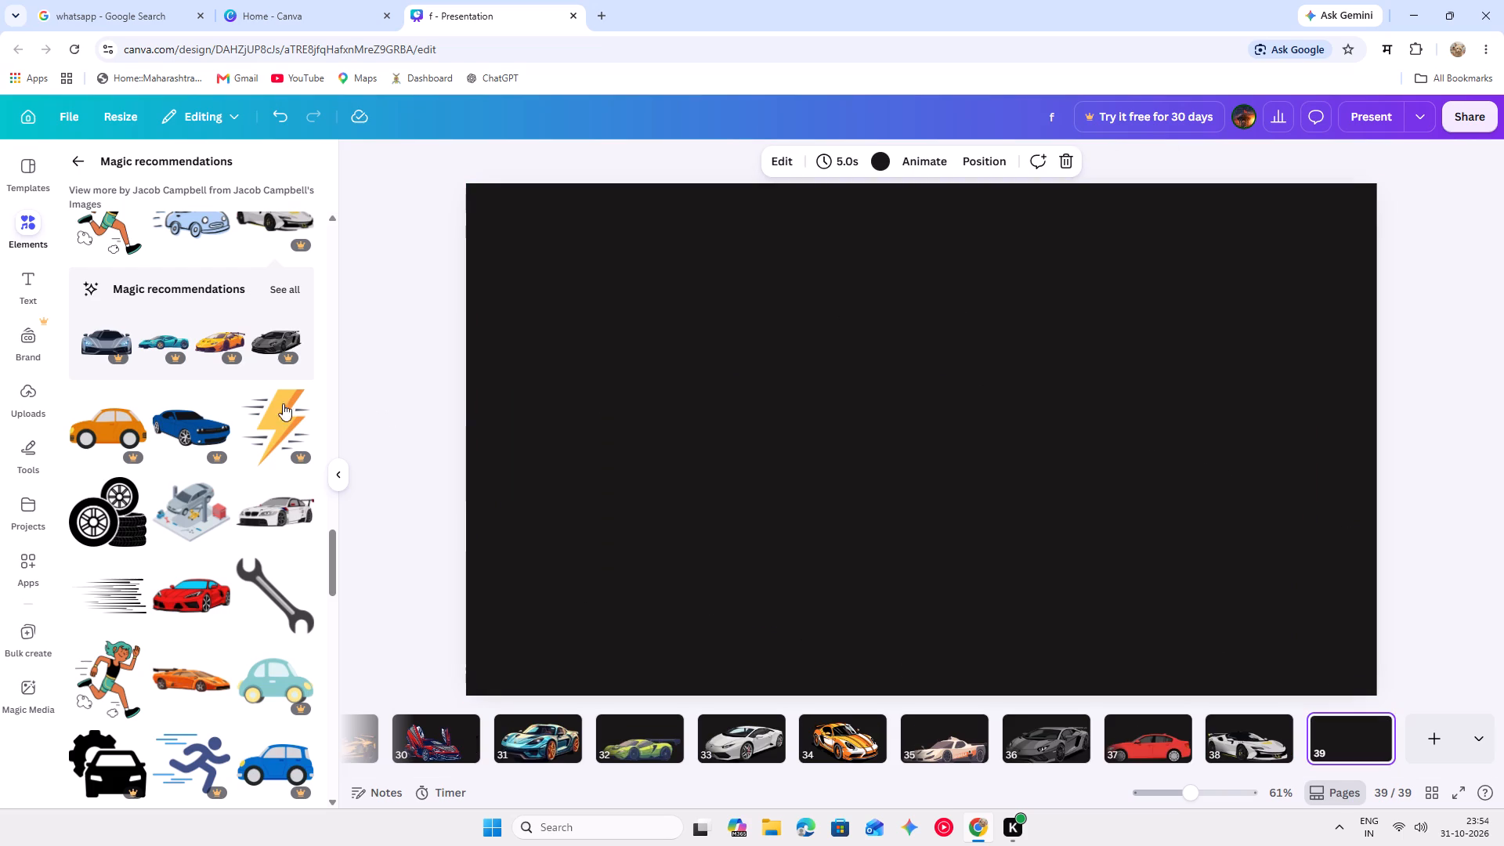
scroll(254, 416, down, 2)
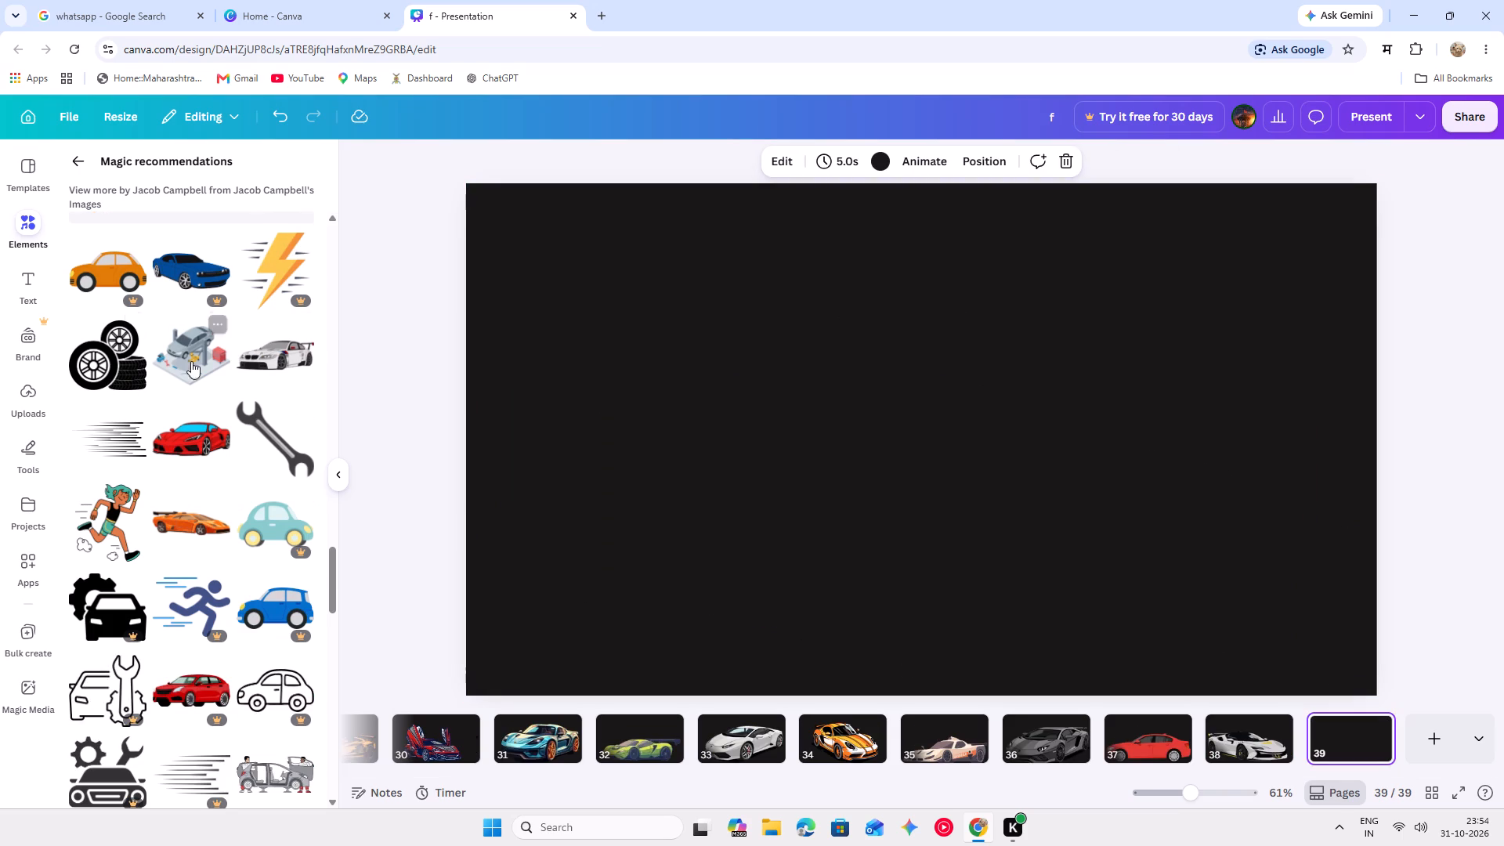
click(266, 354)
drag(921, 477, 927, 545)
drag(927, 545, 930, 558)
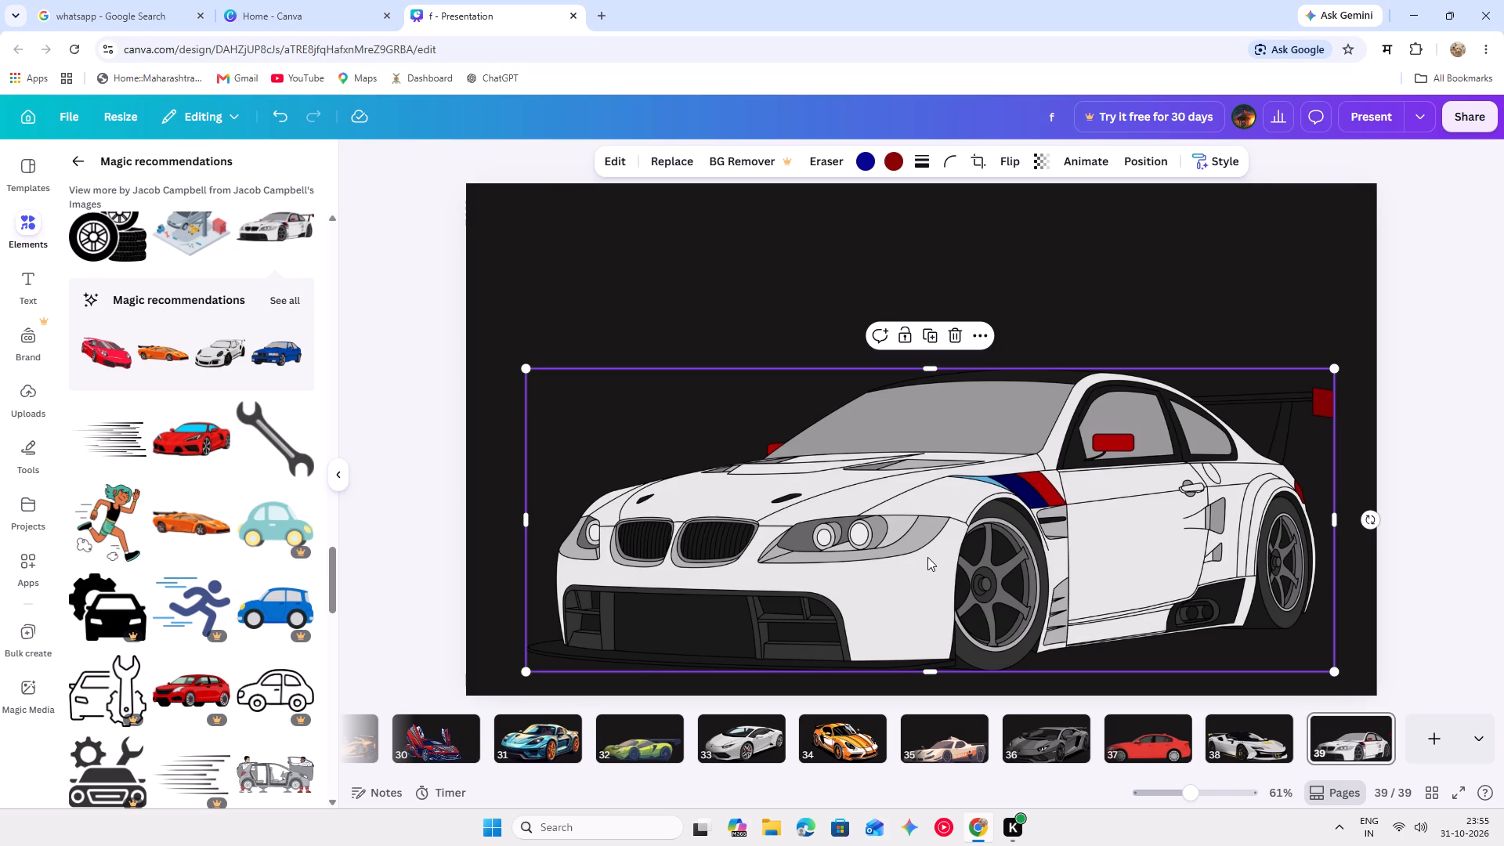
drag(1124, 555, 1142, 555)
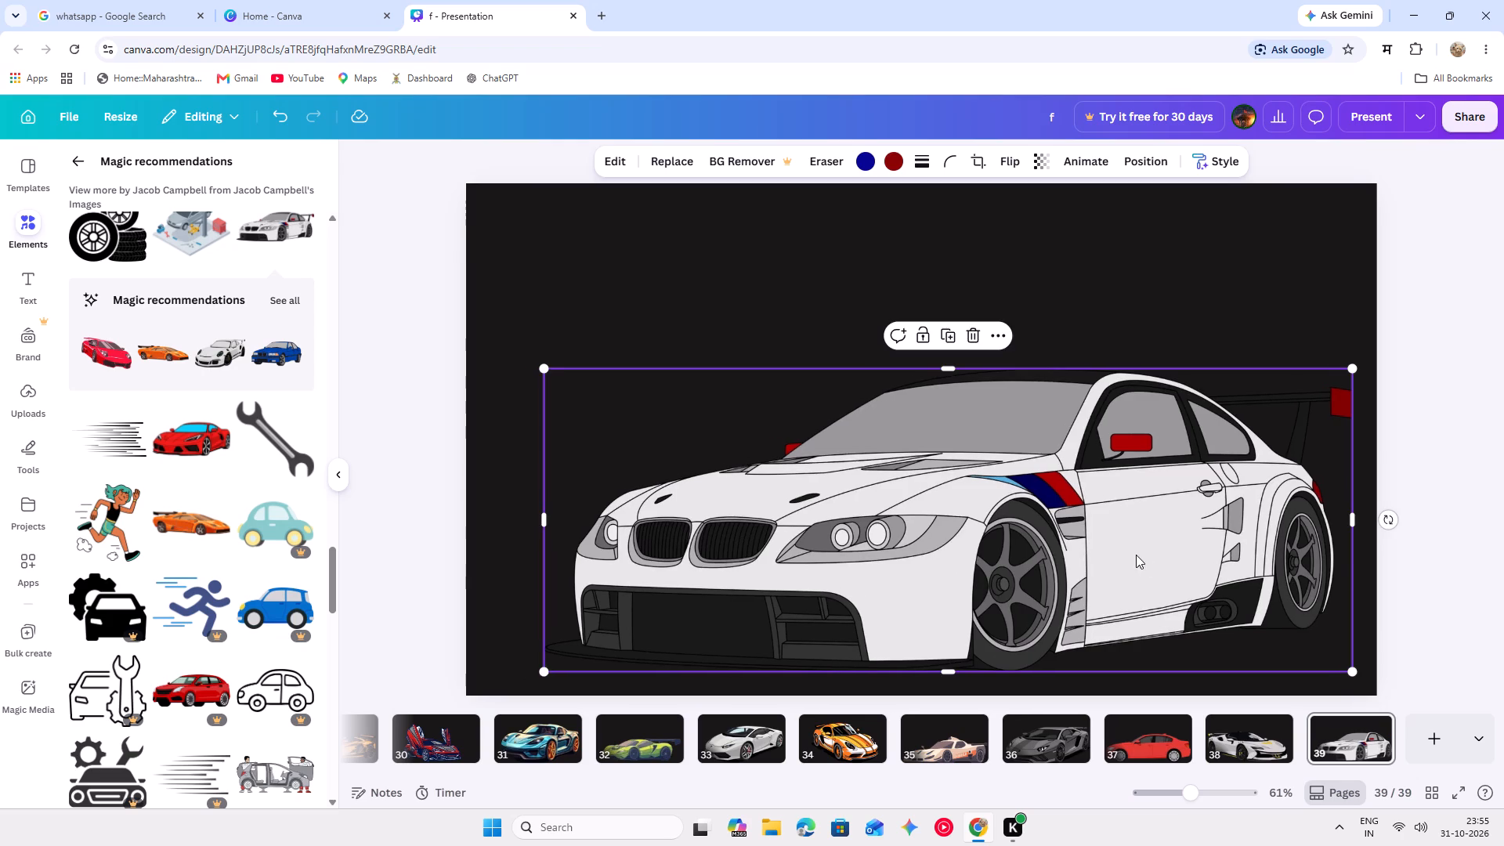
drag(1125, 553, 1101, 573)
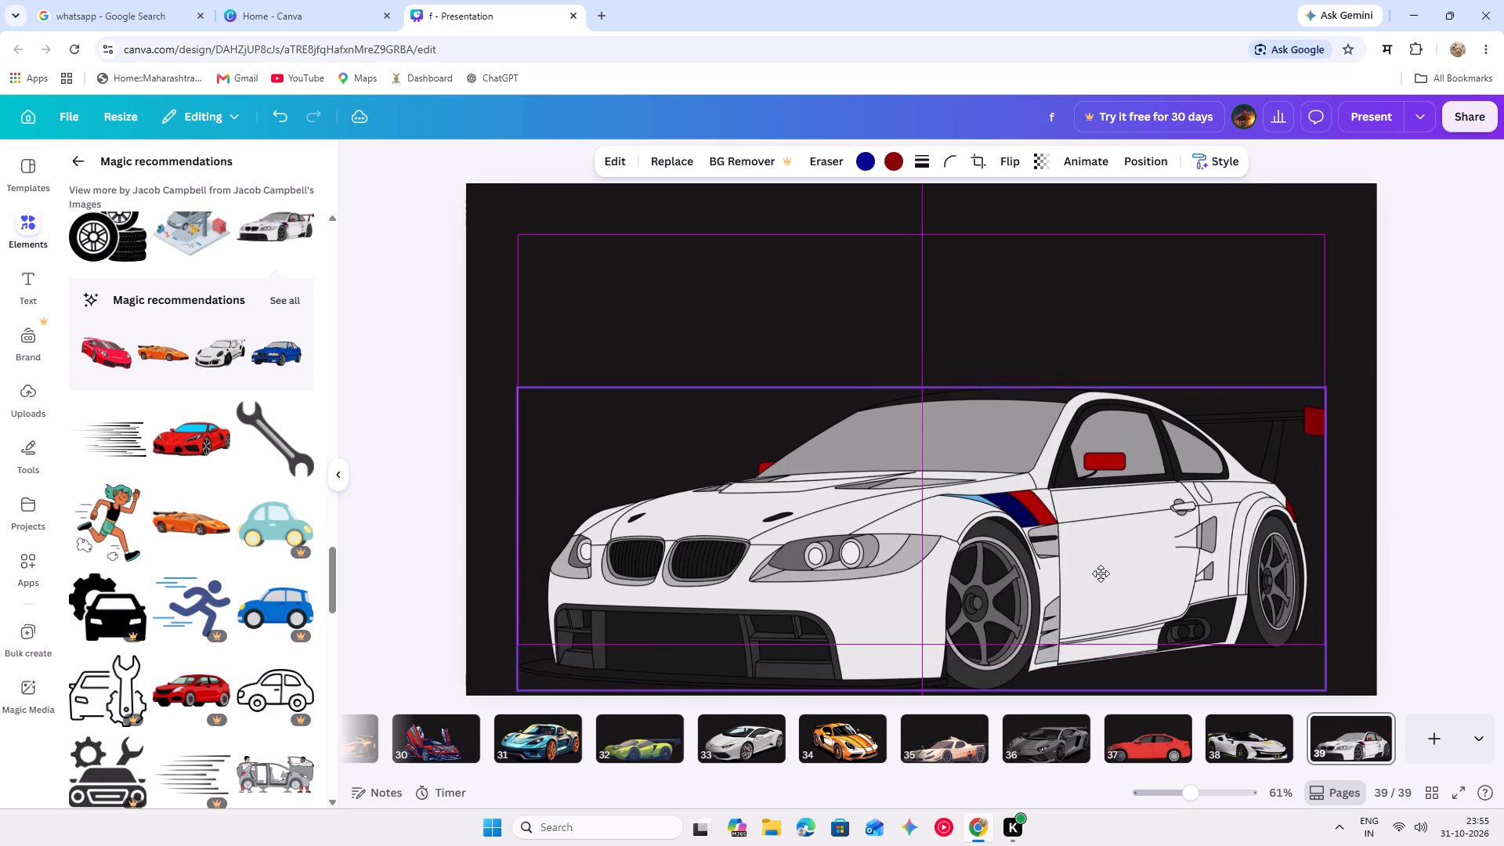
drag(1101, 573, 1101, 575)
Add page 40 with the red sports car with light-blue windows, centred horizontally along the page's bottom edge.
click(1420, 742)
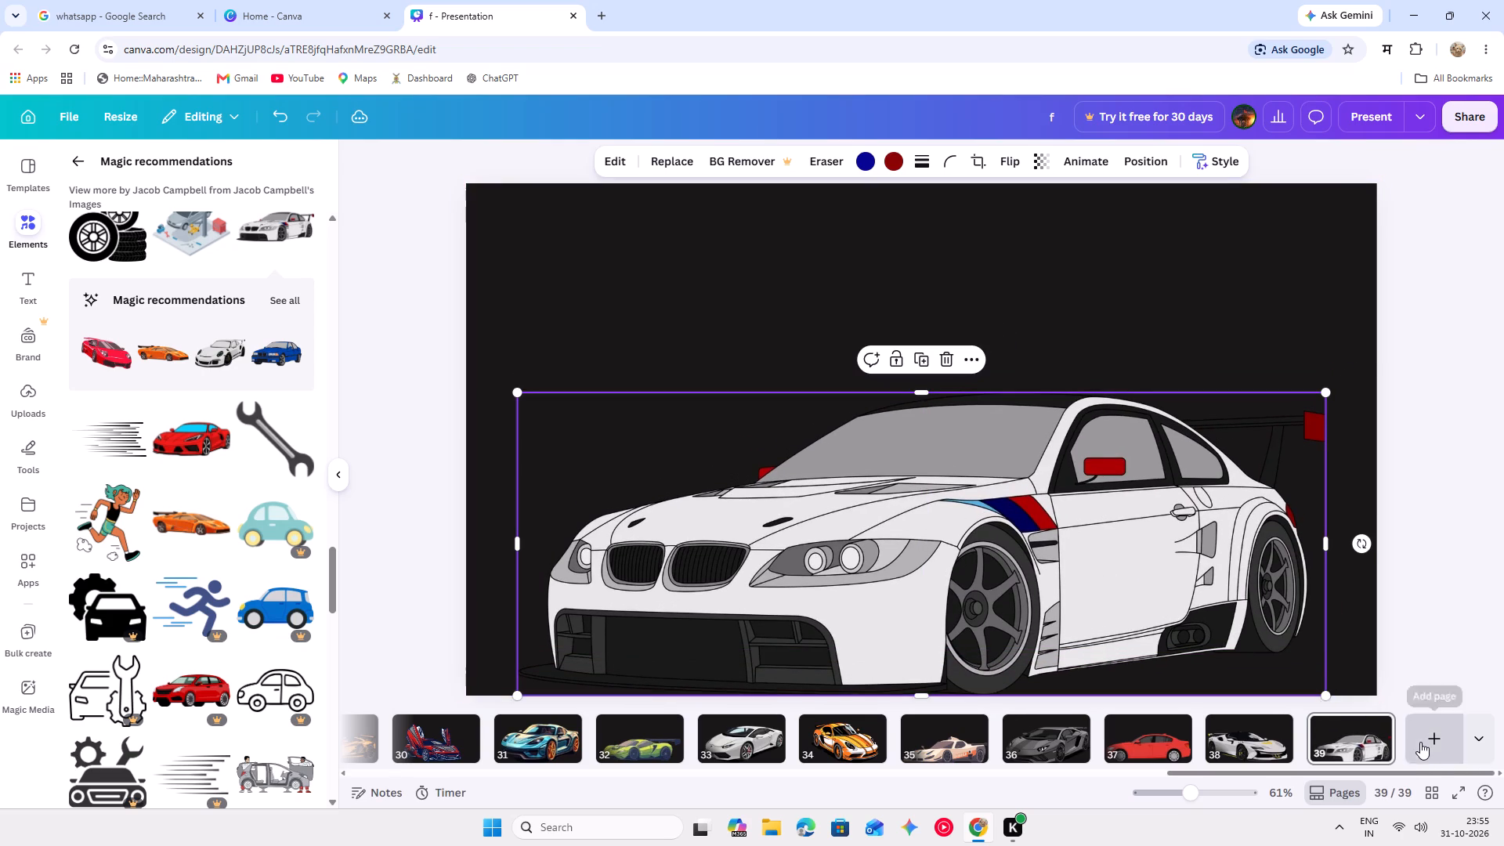
click(204, 450)
drag(935, 497, 932, 540)
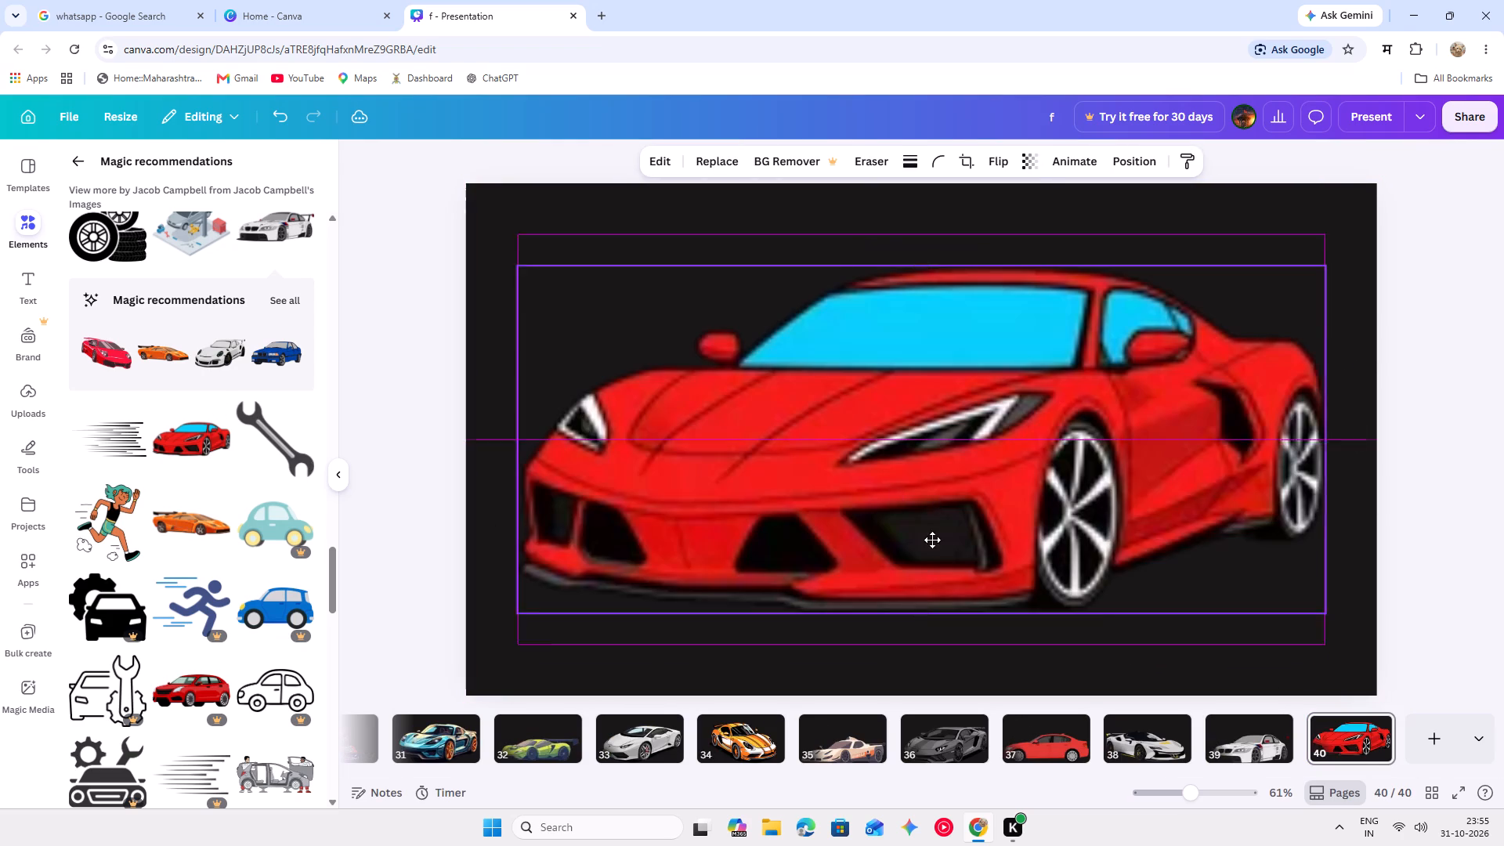
drag(932, 540, 931, 577)
drag(1000, 567, 1002, 563)
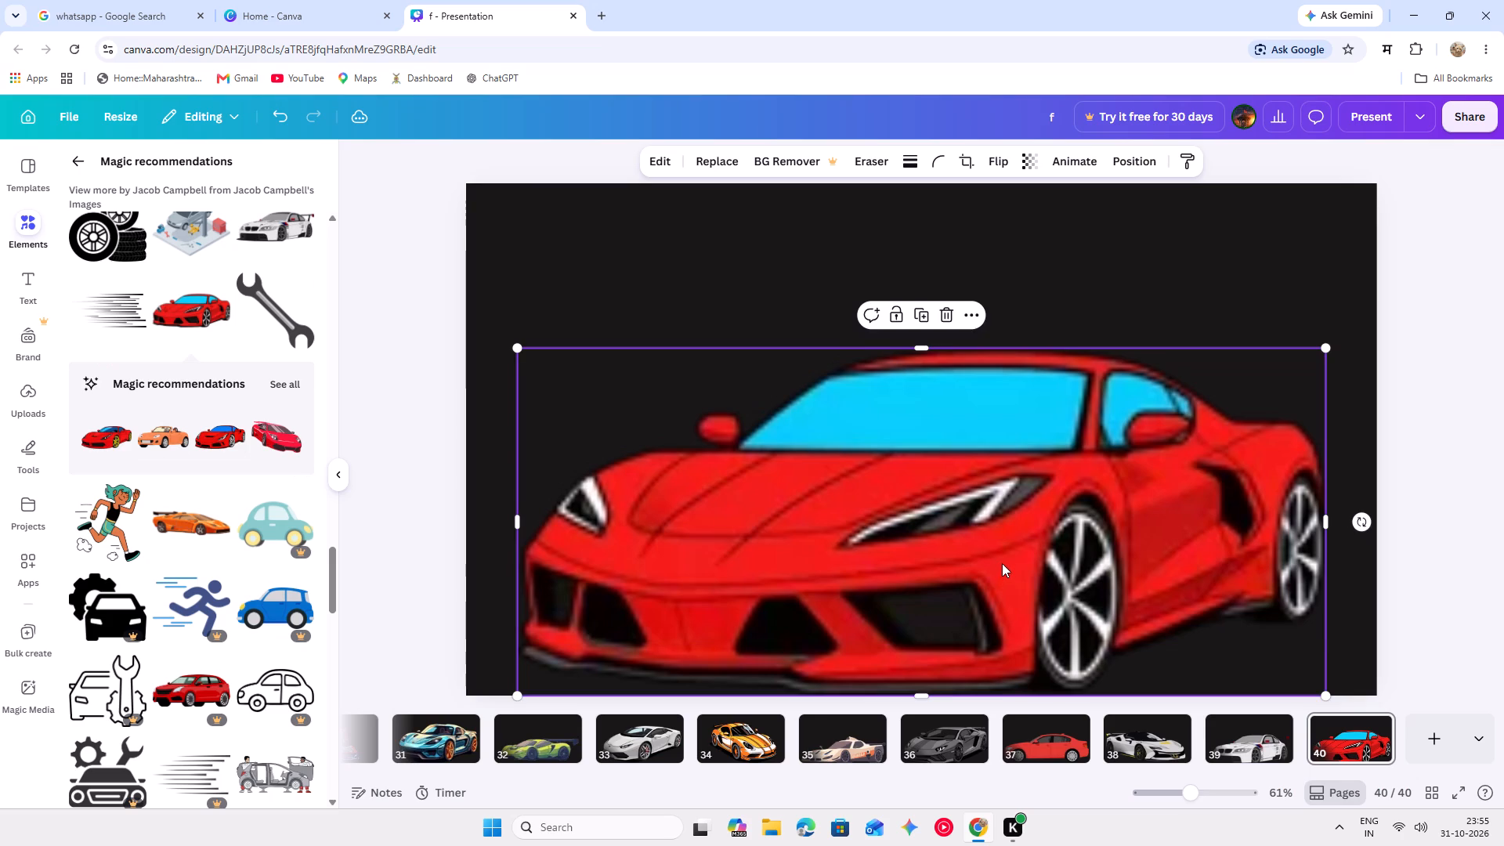
drag(1002, 563, 1003, 559)
click(1420, 730)
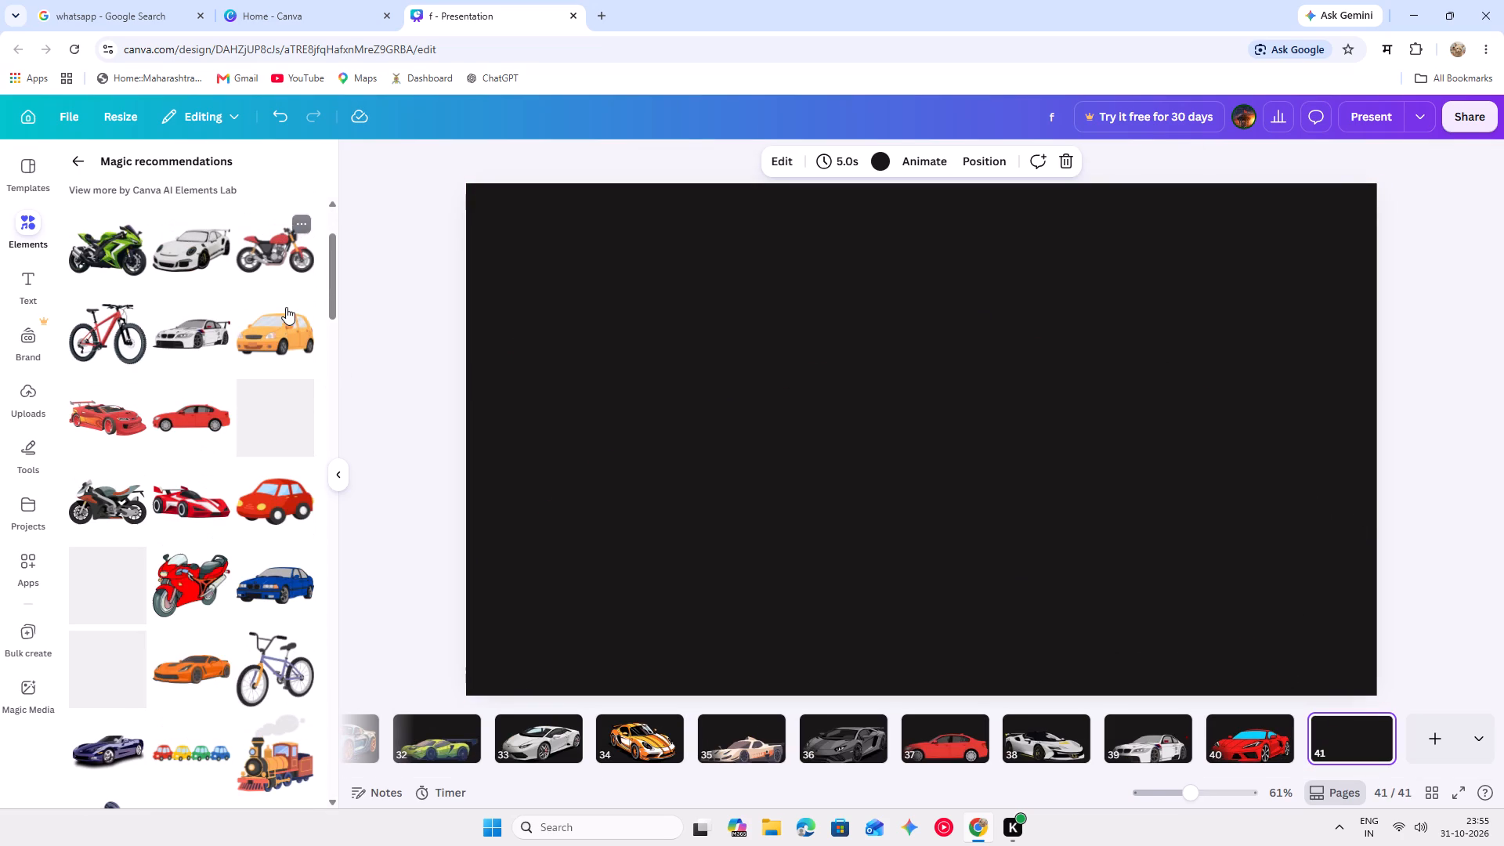
click(110, 277)
drag(743, 378, 743, 402)
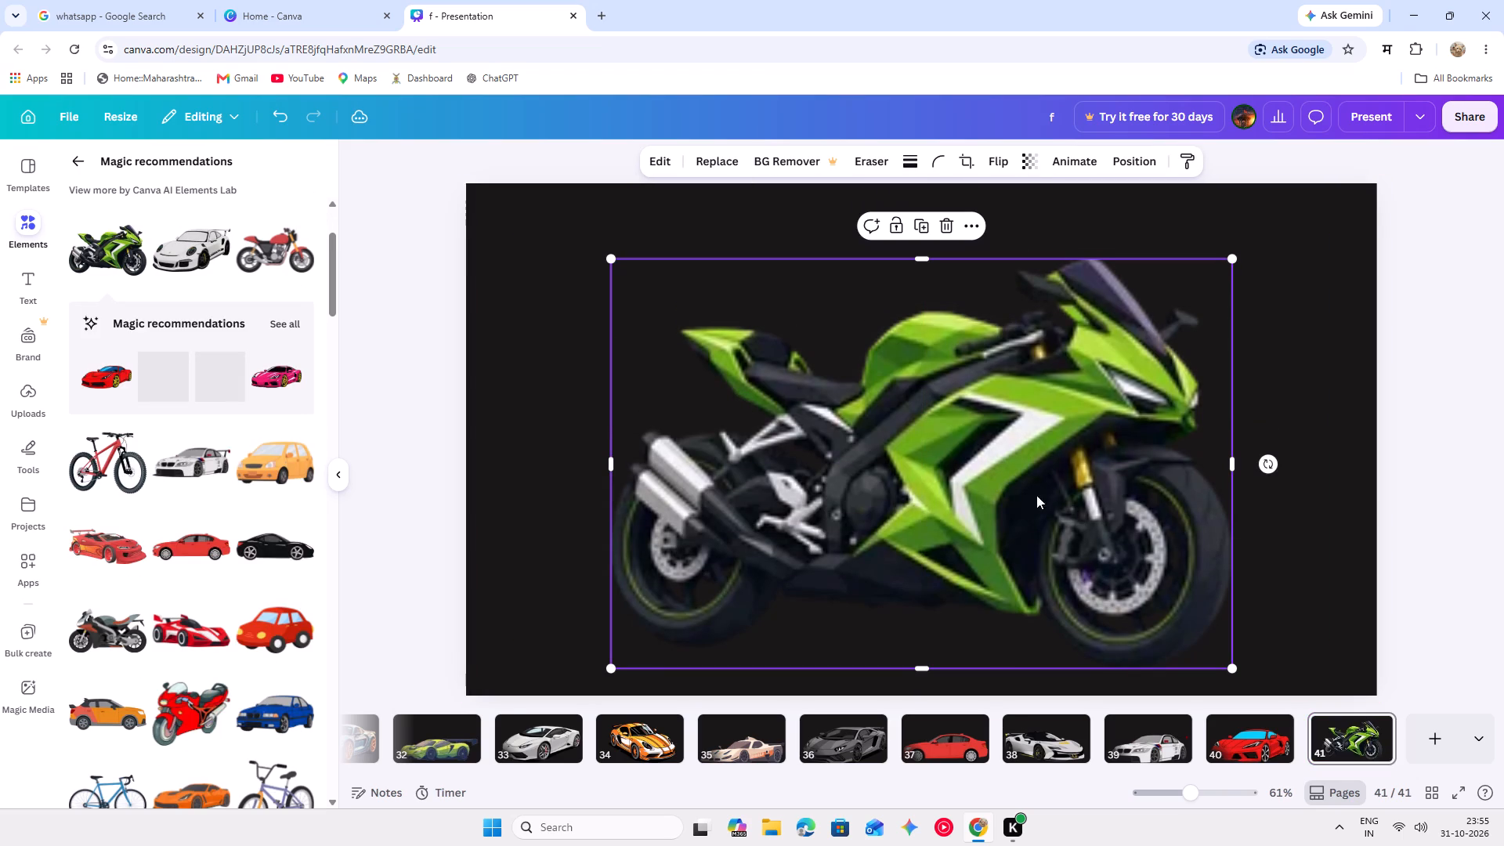
Add page 42 with the white sports car with a rear wing, centred horizontally and slightly below the page's middle.
click(1411, 738)
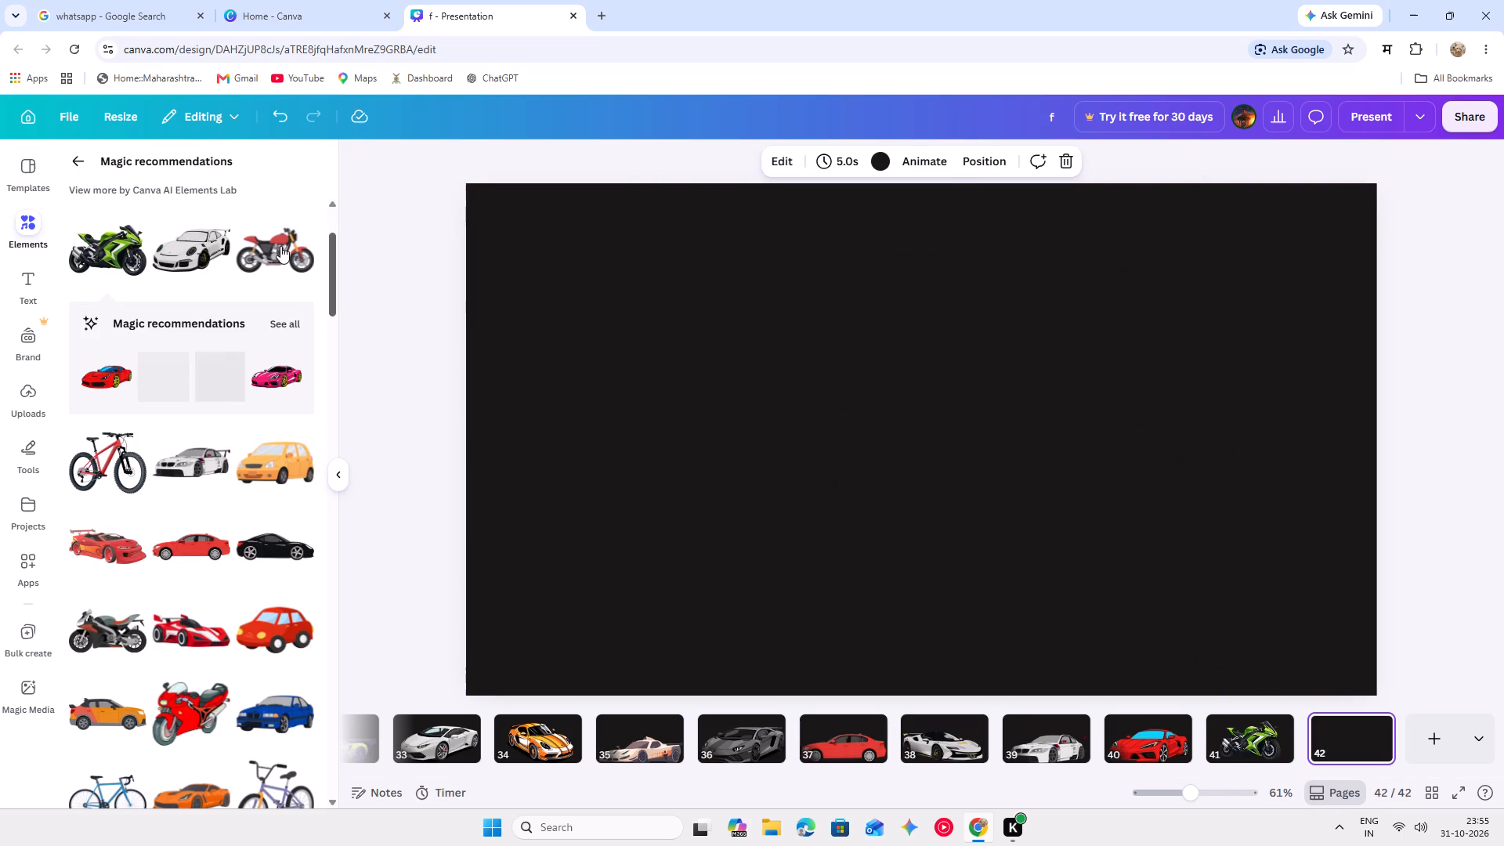
click(174, 253)
drag(903, 457, 905, 478)
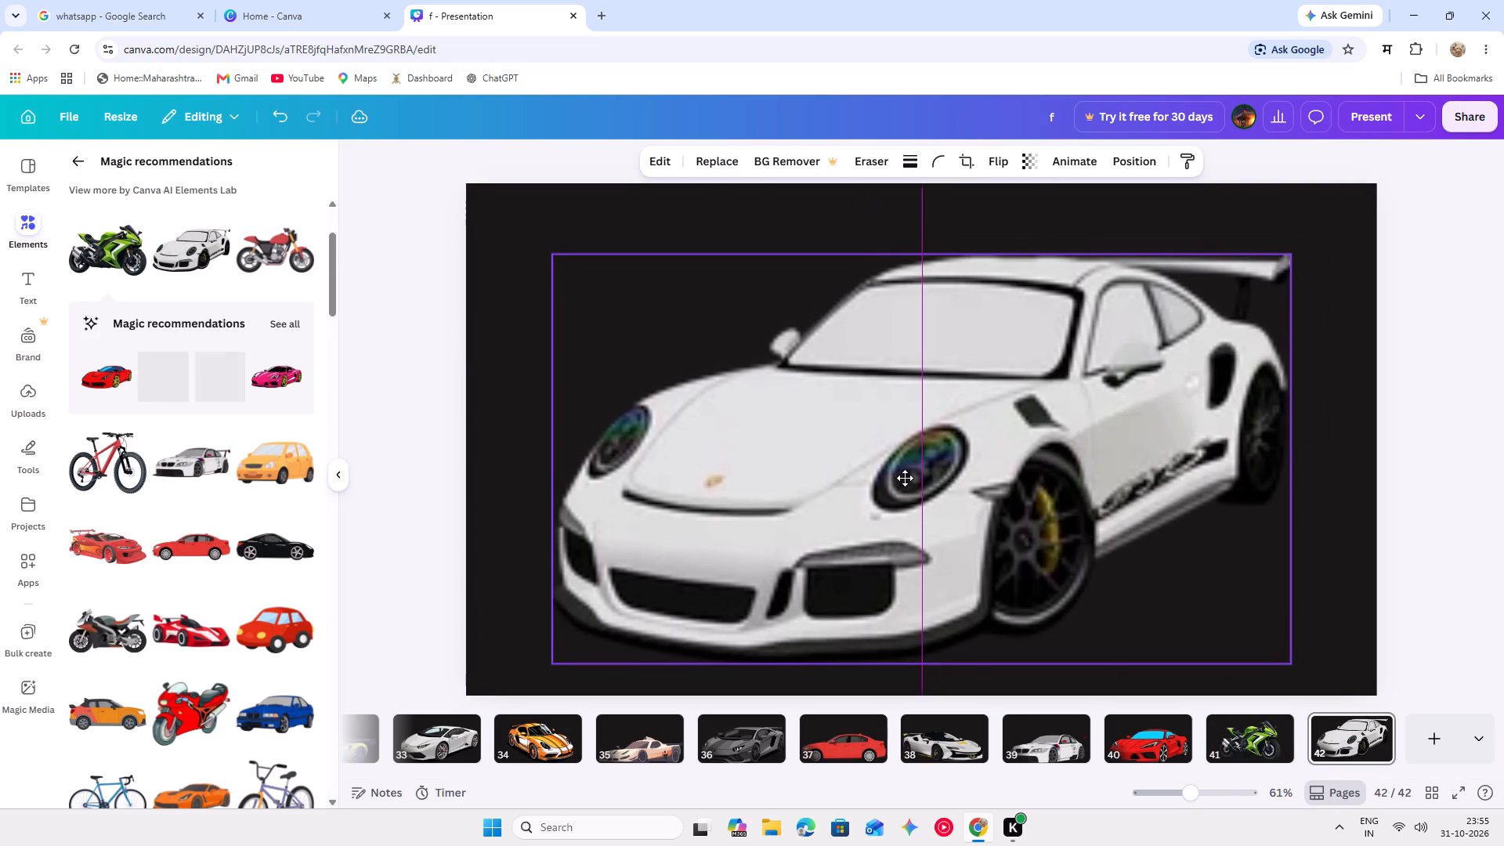
drag(905, 478, 903, 480)
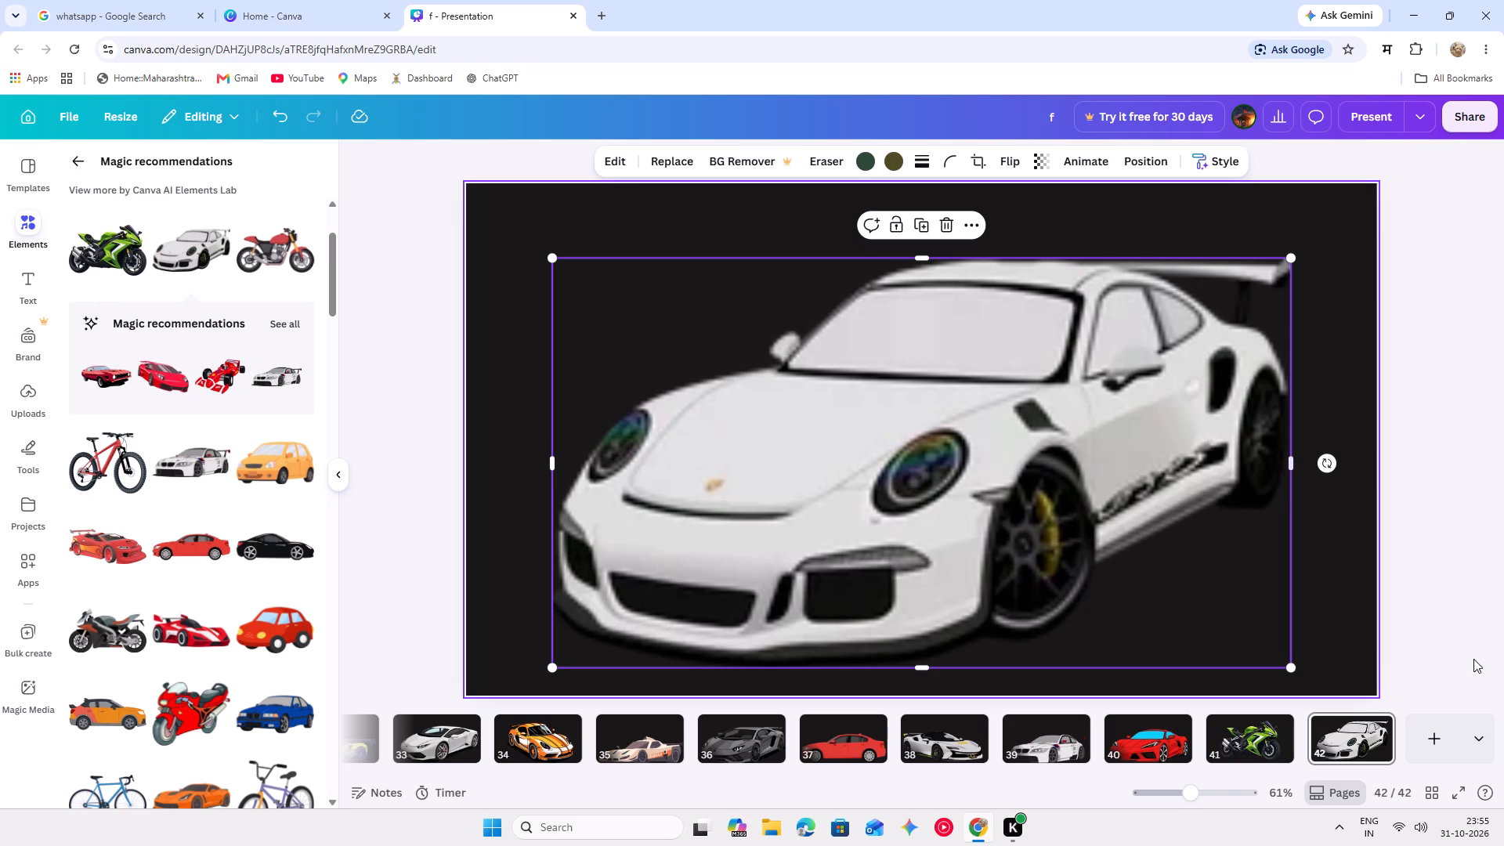
Add page 43 with the red classic motorcycle with orange front forks, placed slightly right of the page's centre.
click(1427, 729)
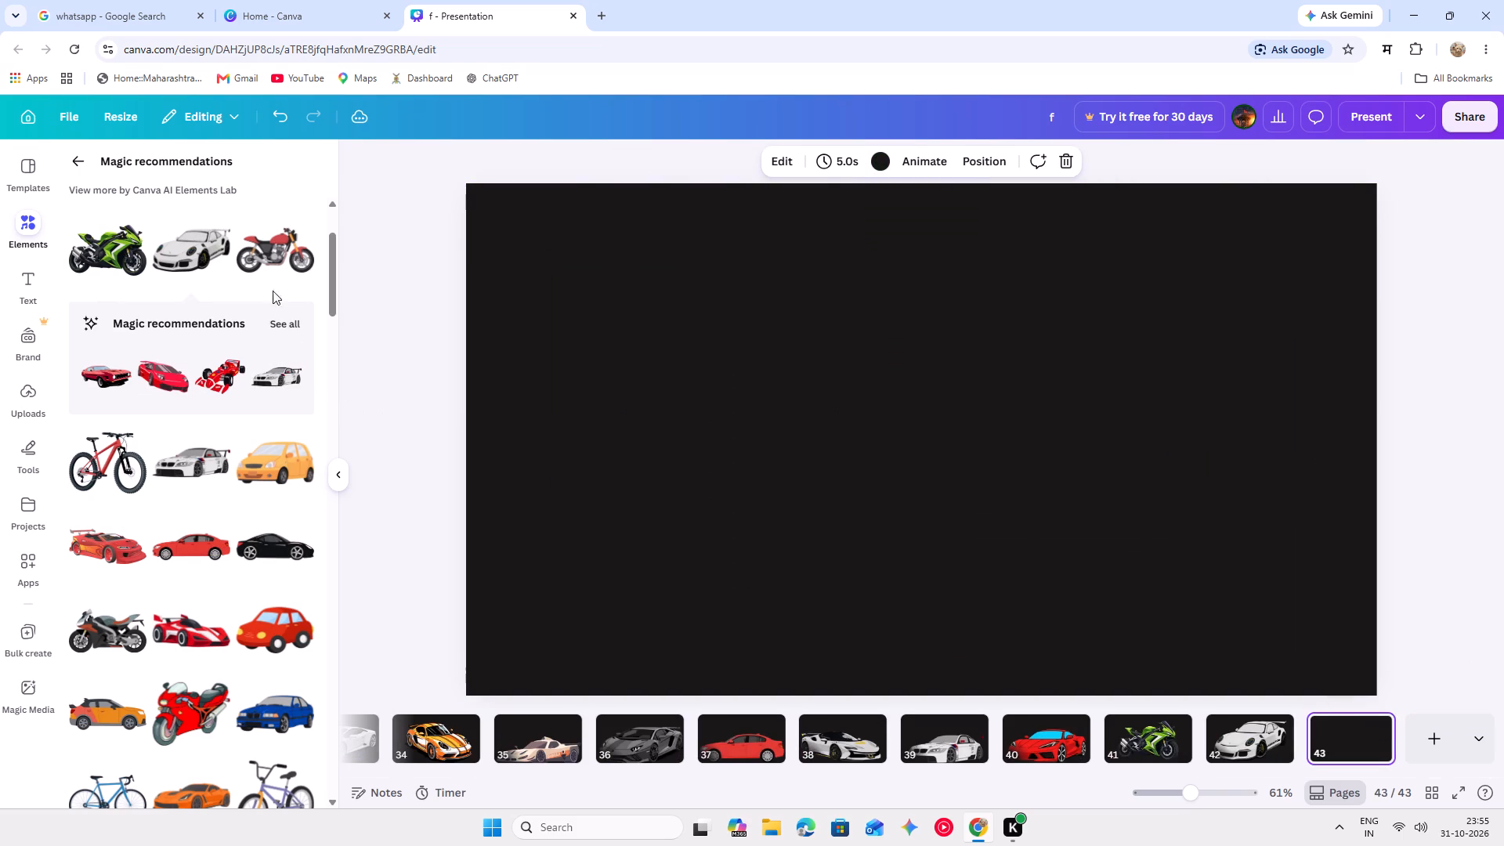
click(266, 259)
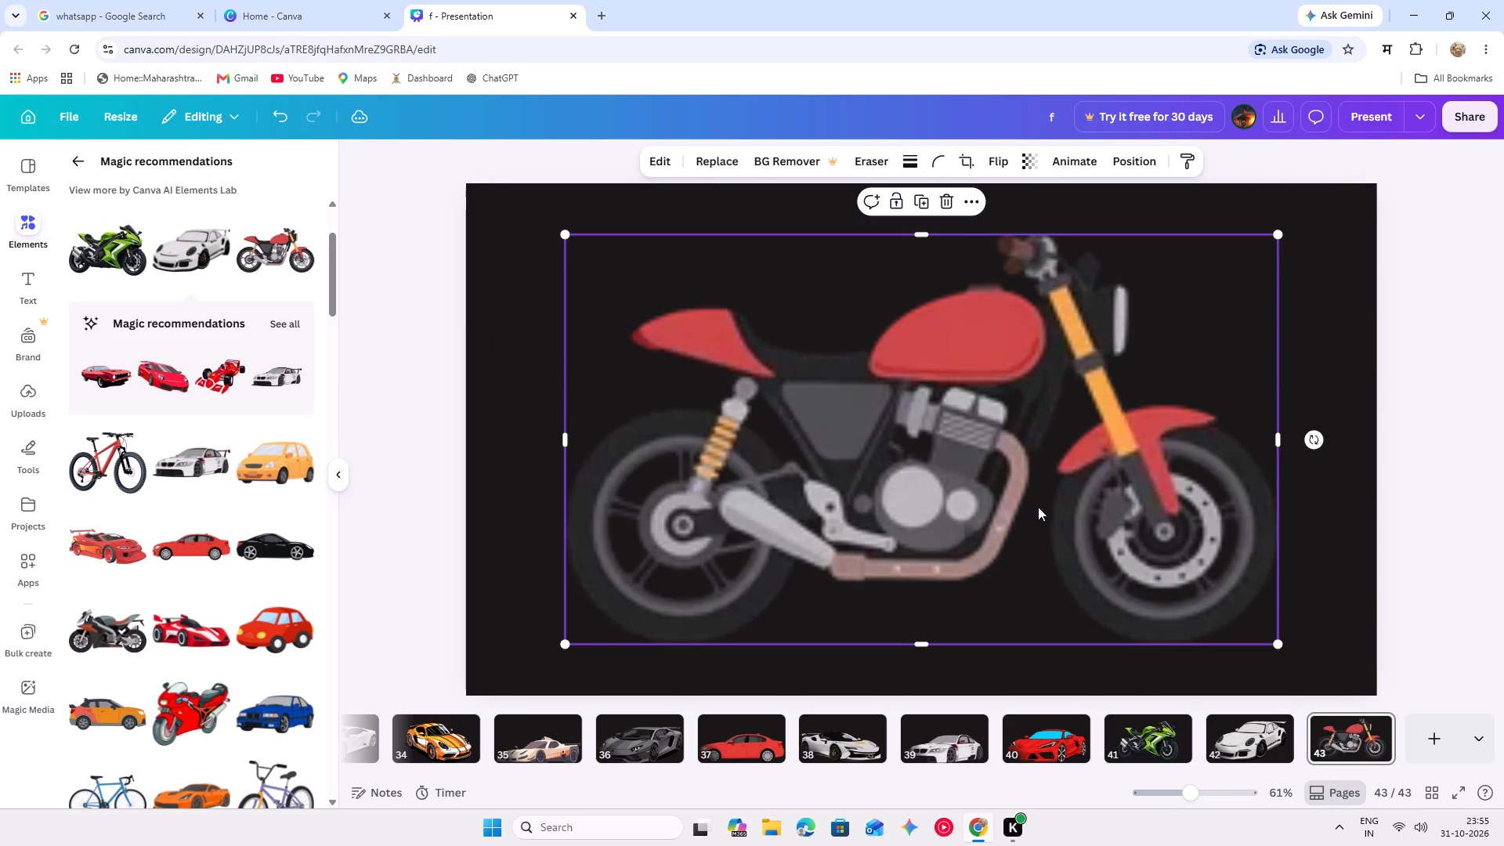
drag(1238, 604, 1238, 604)
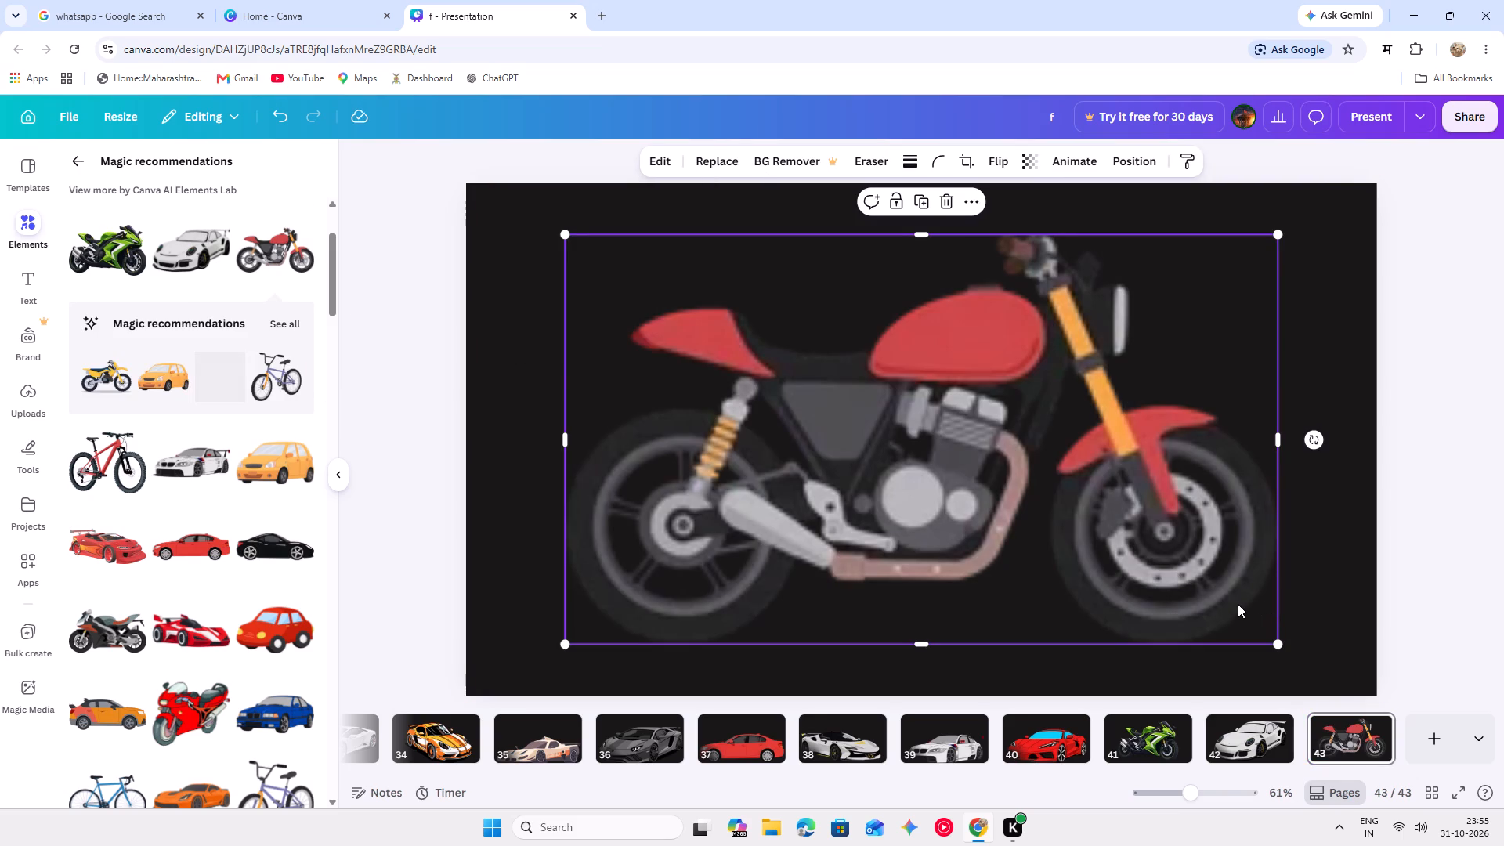
drag(1238, 604, 1173, 553)
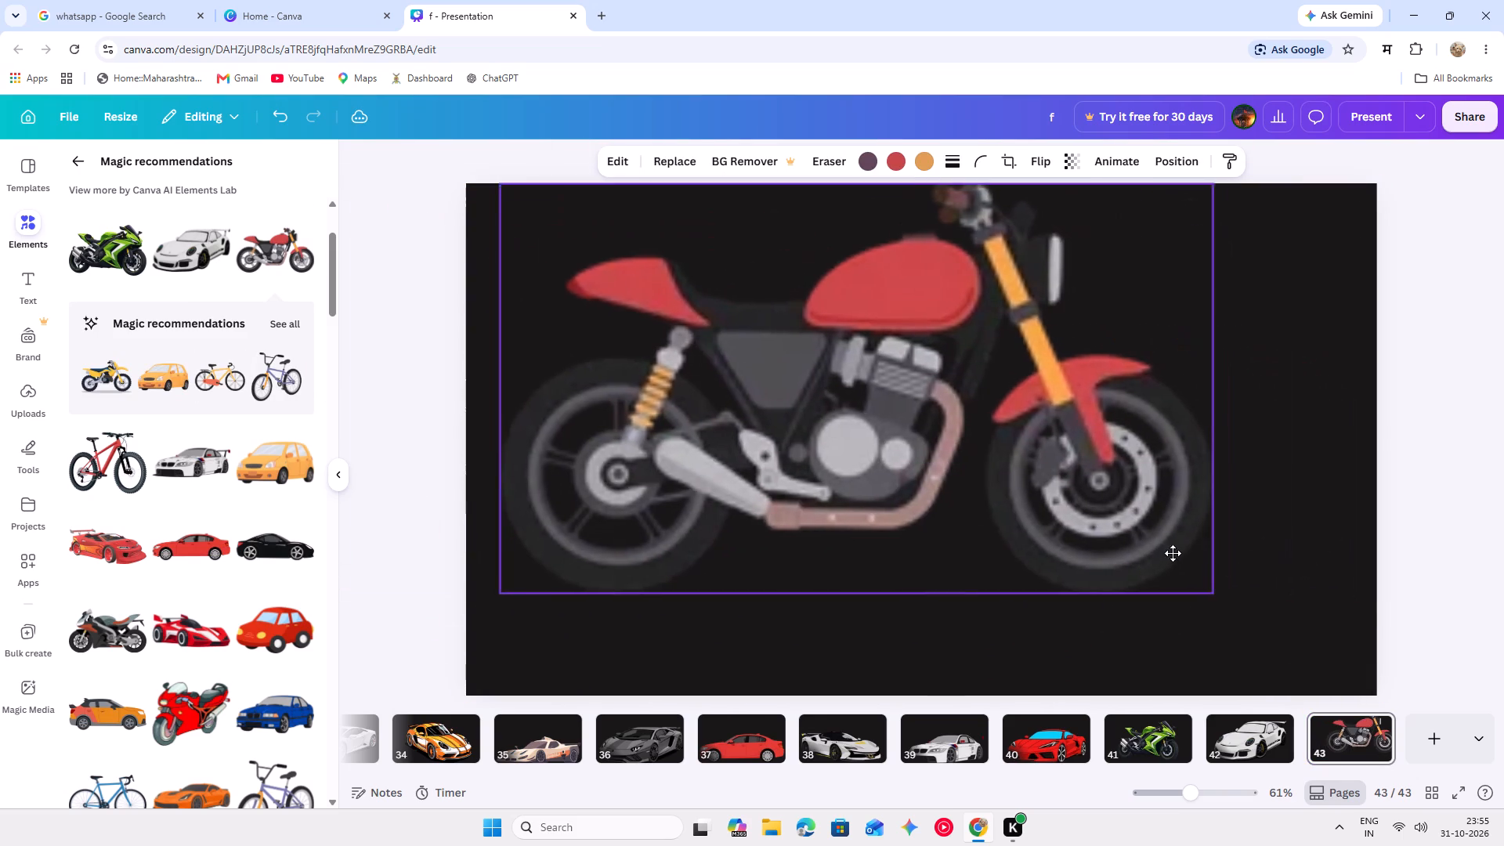
drag(1173, 553, 1217, 580)
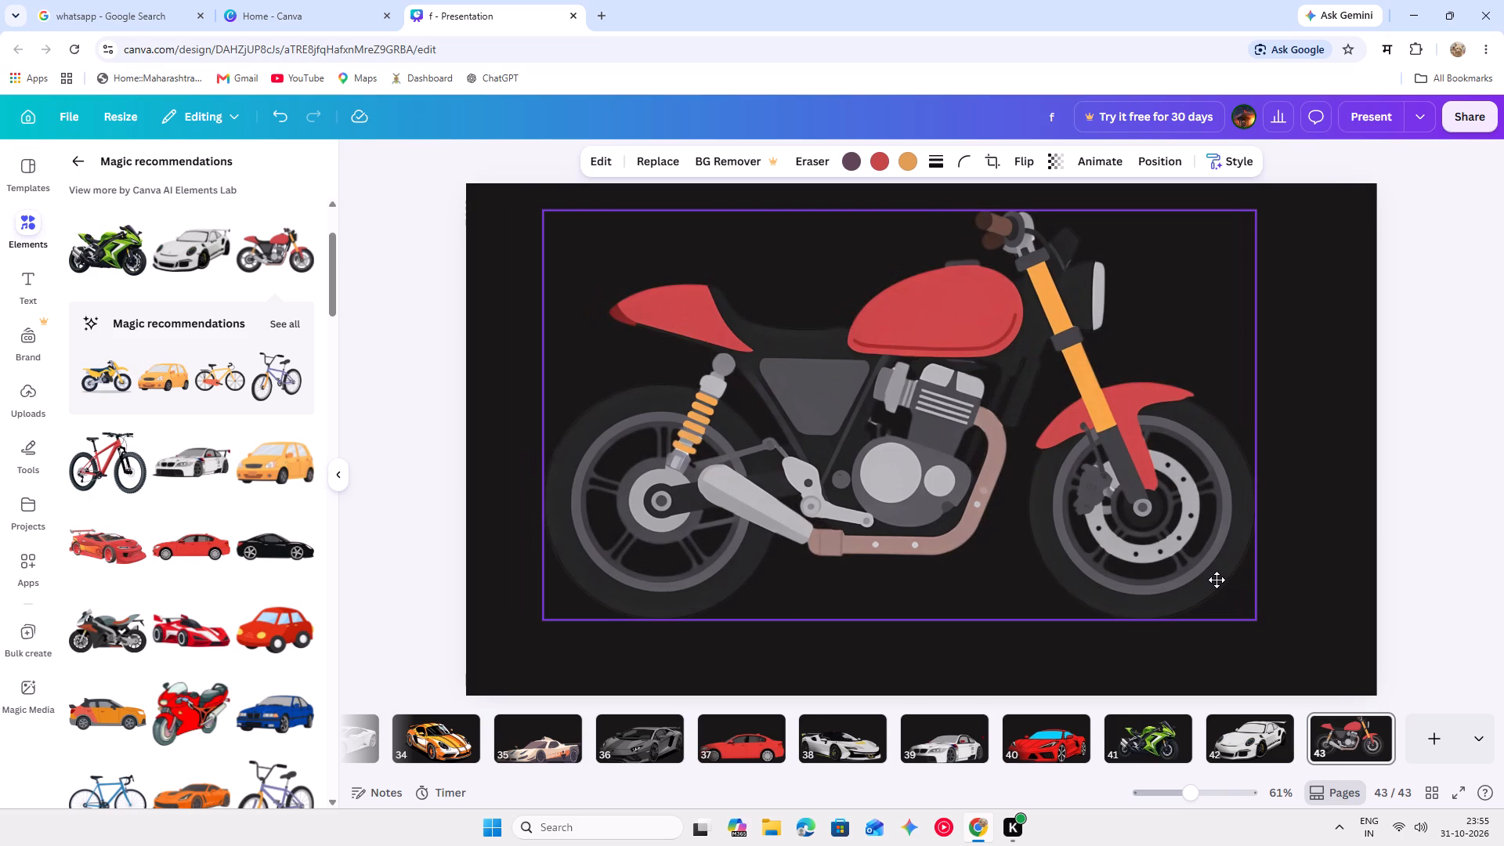
drag(1217, 580, 1264, 595)
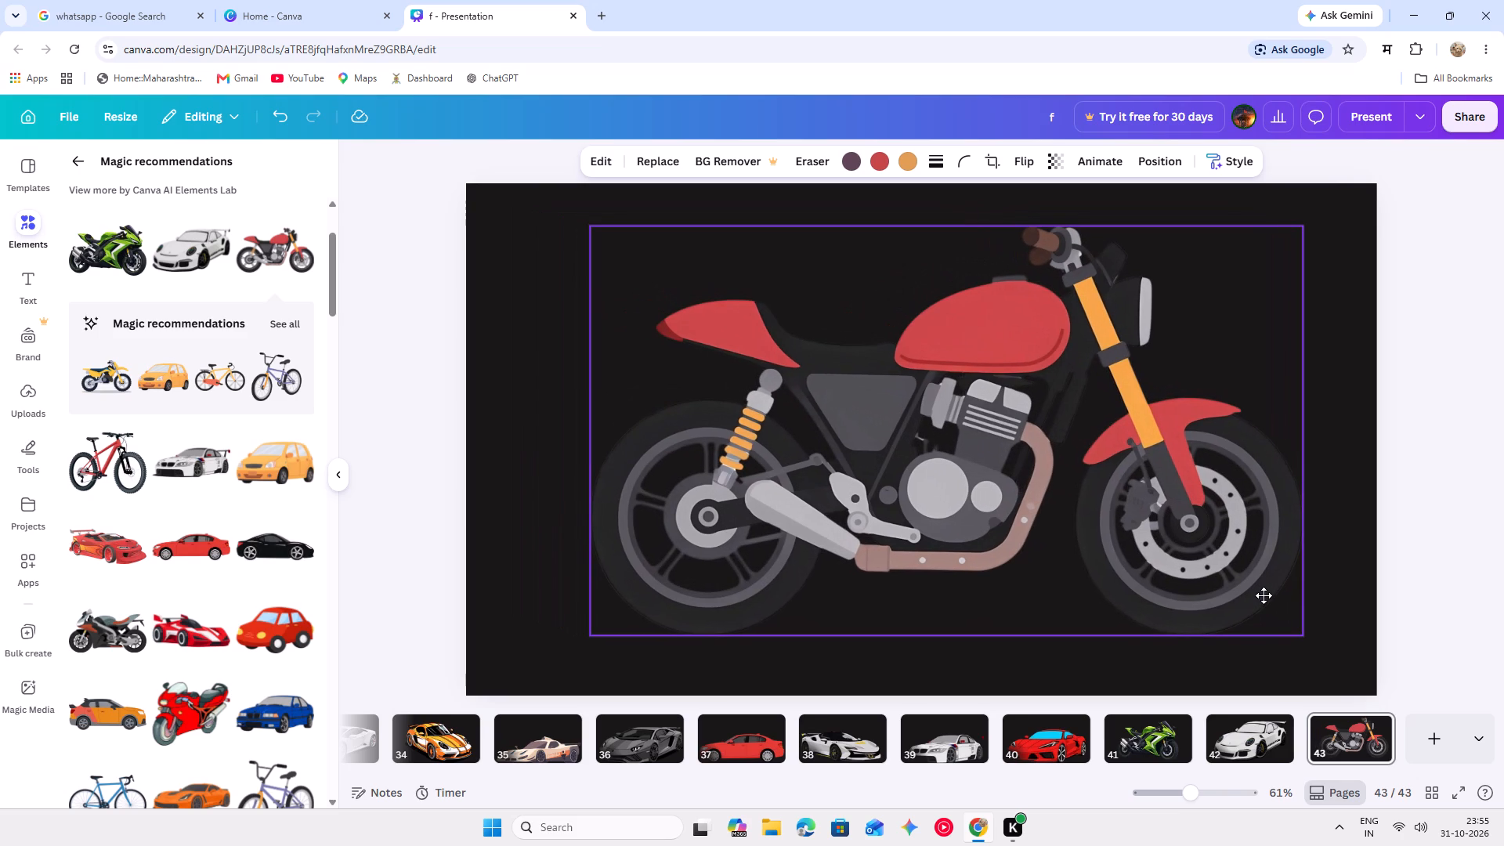
drag(1264, 595, 1264, 596)
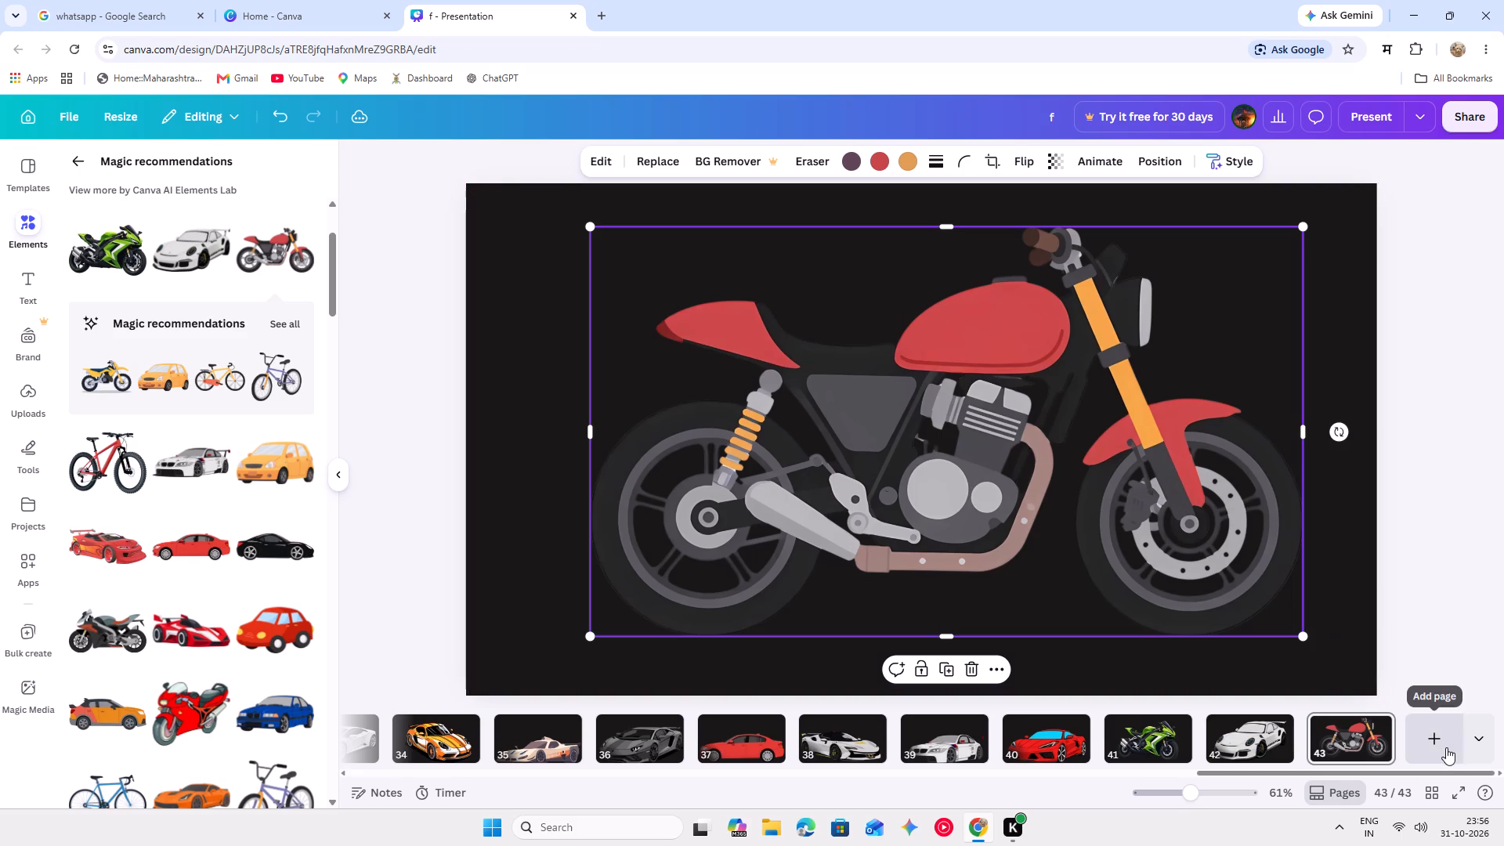
Add page 44 with the red mountain bike, placed slightly left of and below centre, with its right edge trimmed to about 1,086 wide.
click(1446, 747)
scroll(227, 455, down, 1)
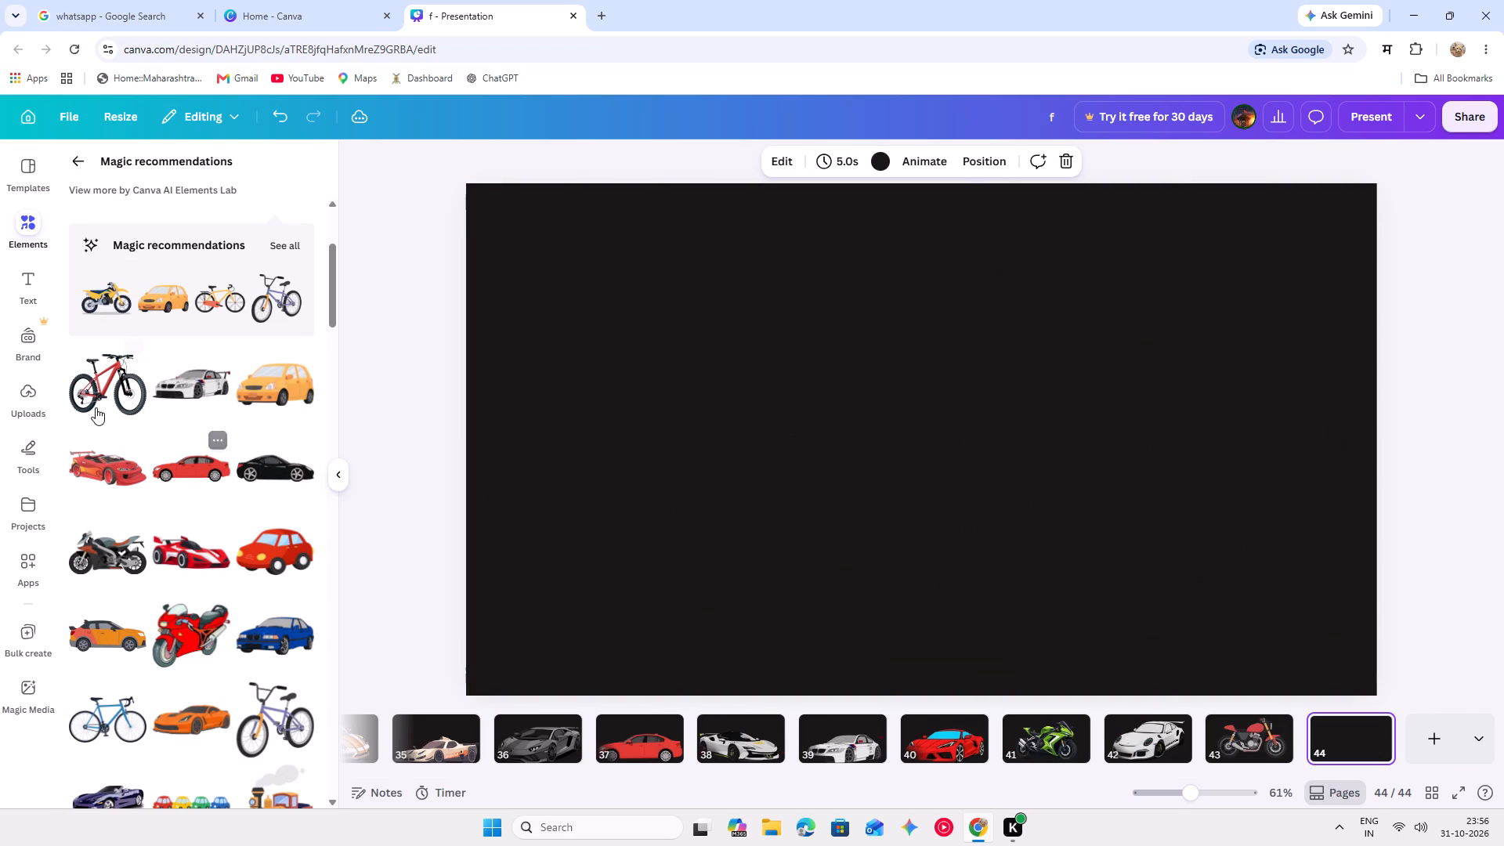
click(96, 407)
drag(707, 409, 691, 425)
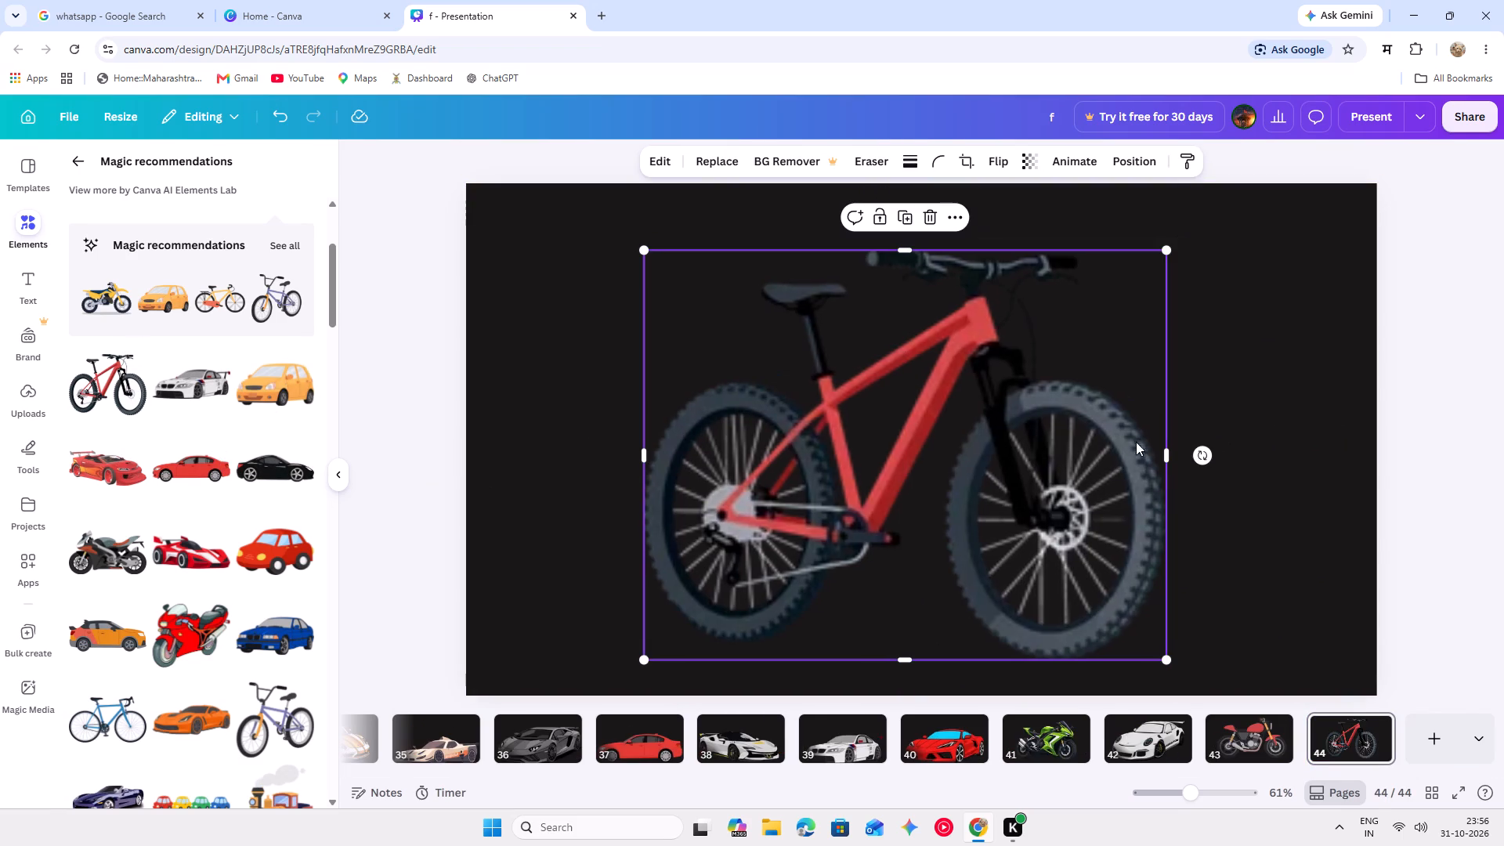
drag(1166, 465, 1215, 469)
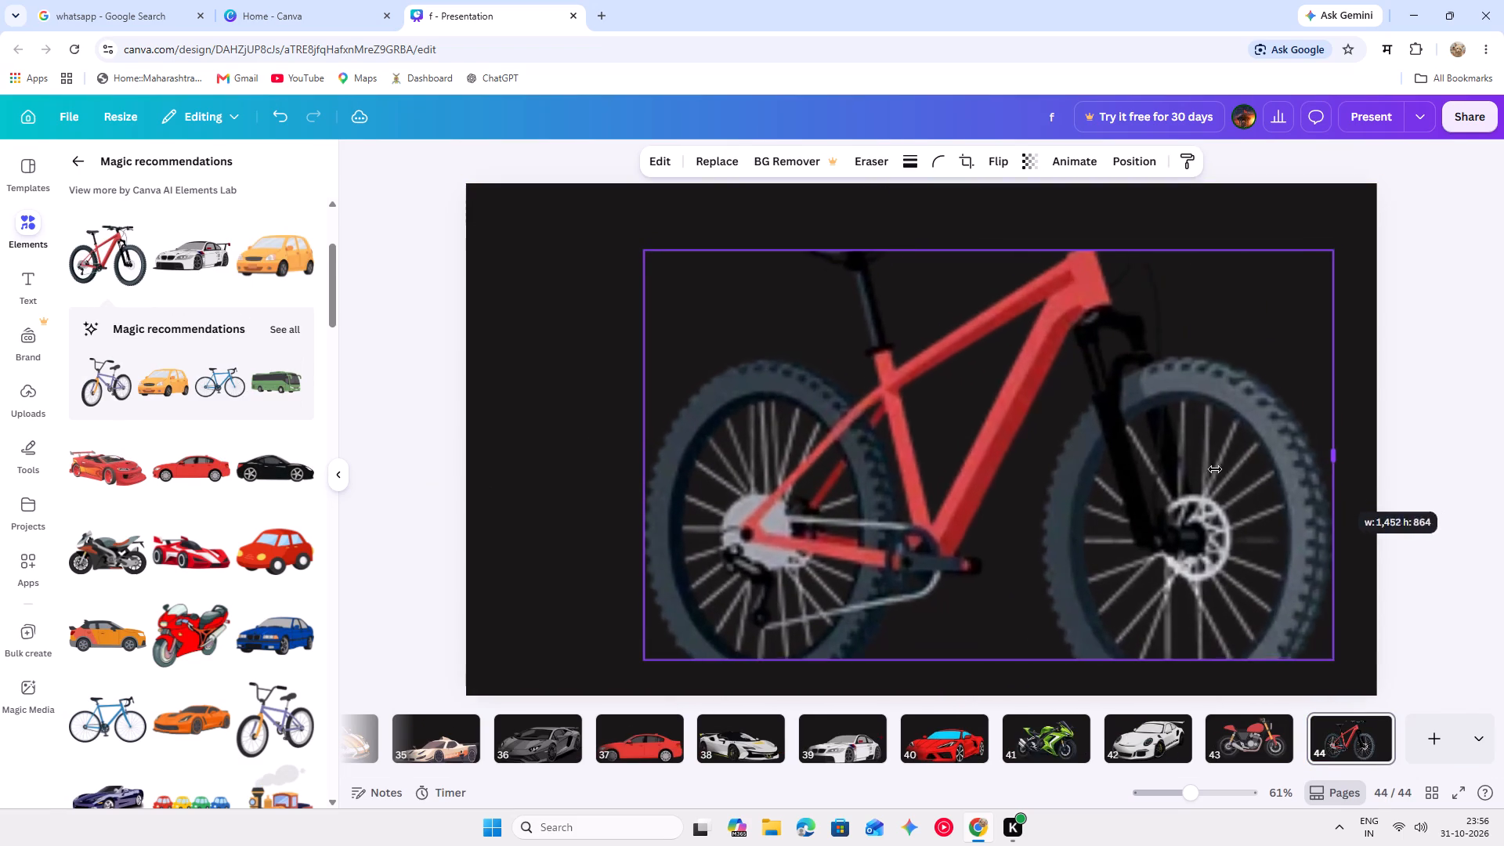
drag(1215, 469, 1159, 472)
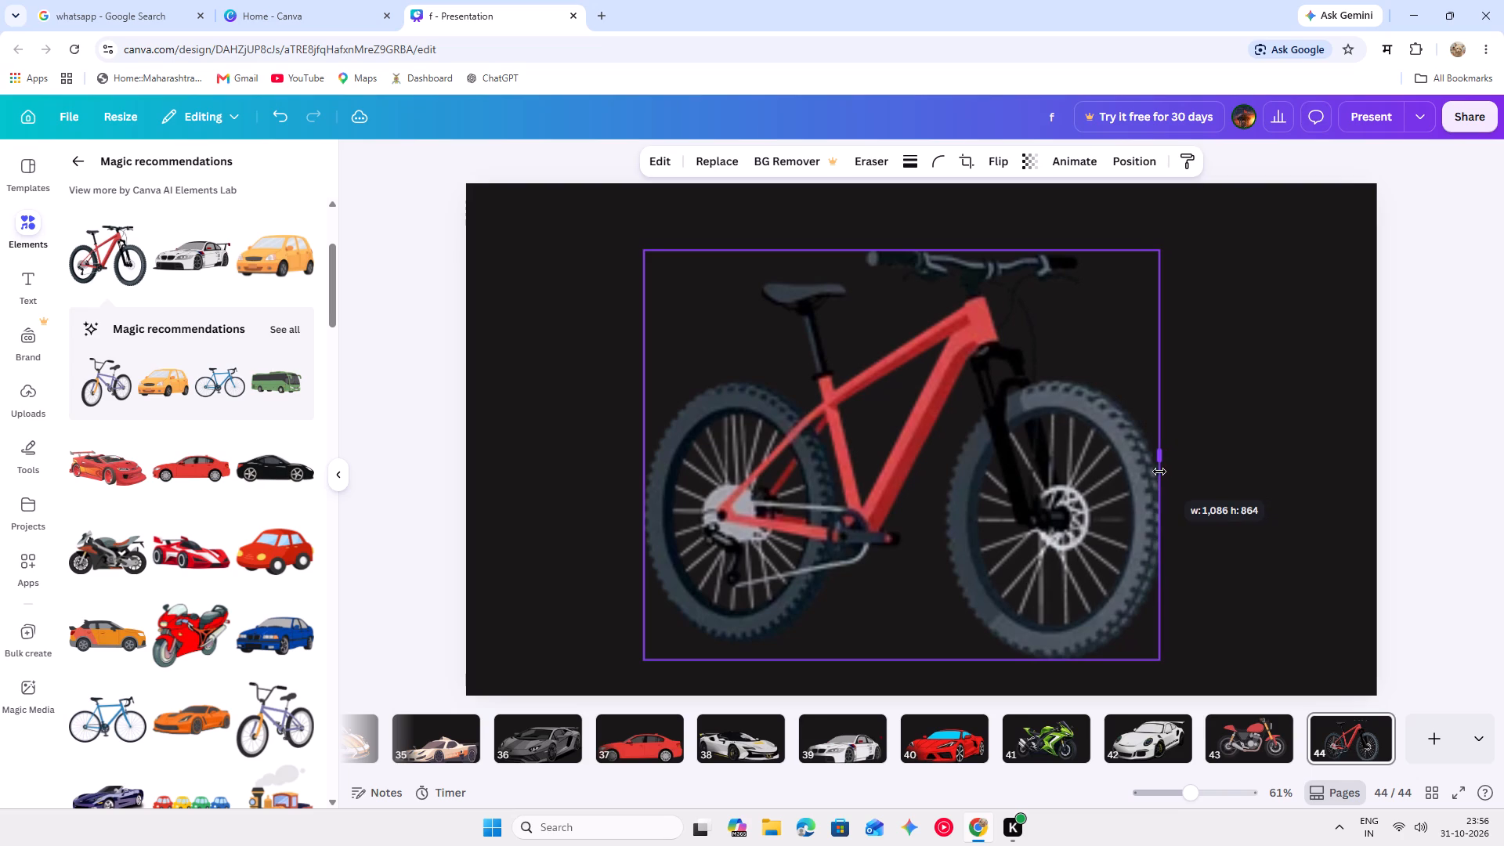
drag(1159, 472, 1160, 472)
click(1312, 546)
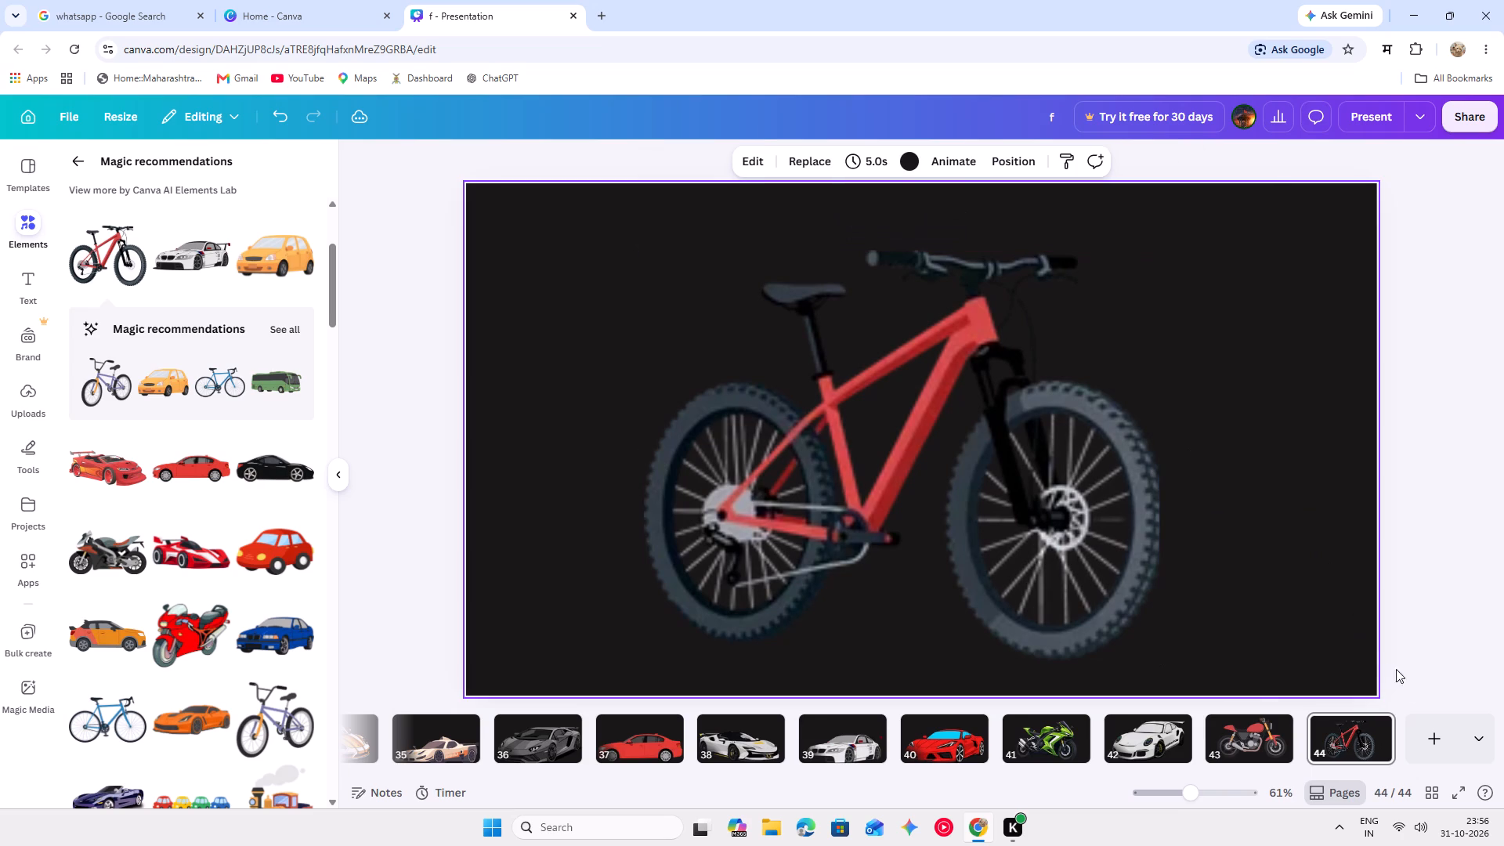
Add page 45 with the red convertible sports car with orange flames and a rear wing, centred horizontally against the page's bottom edge.
click(1428, 735)
scroll(154, 415, down, 1)
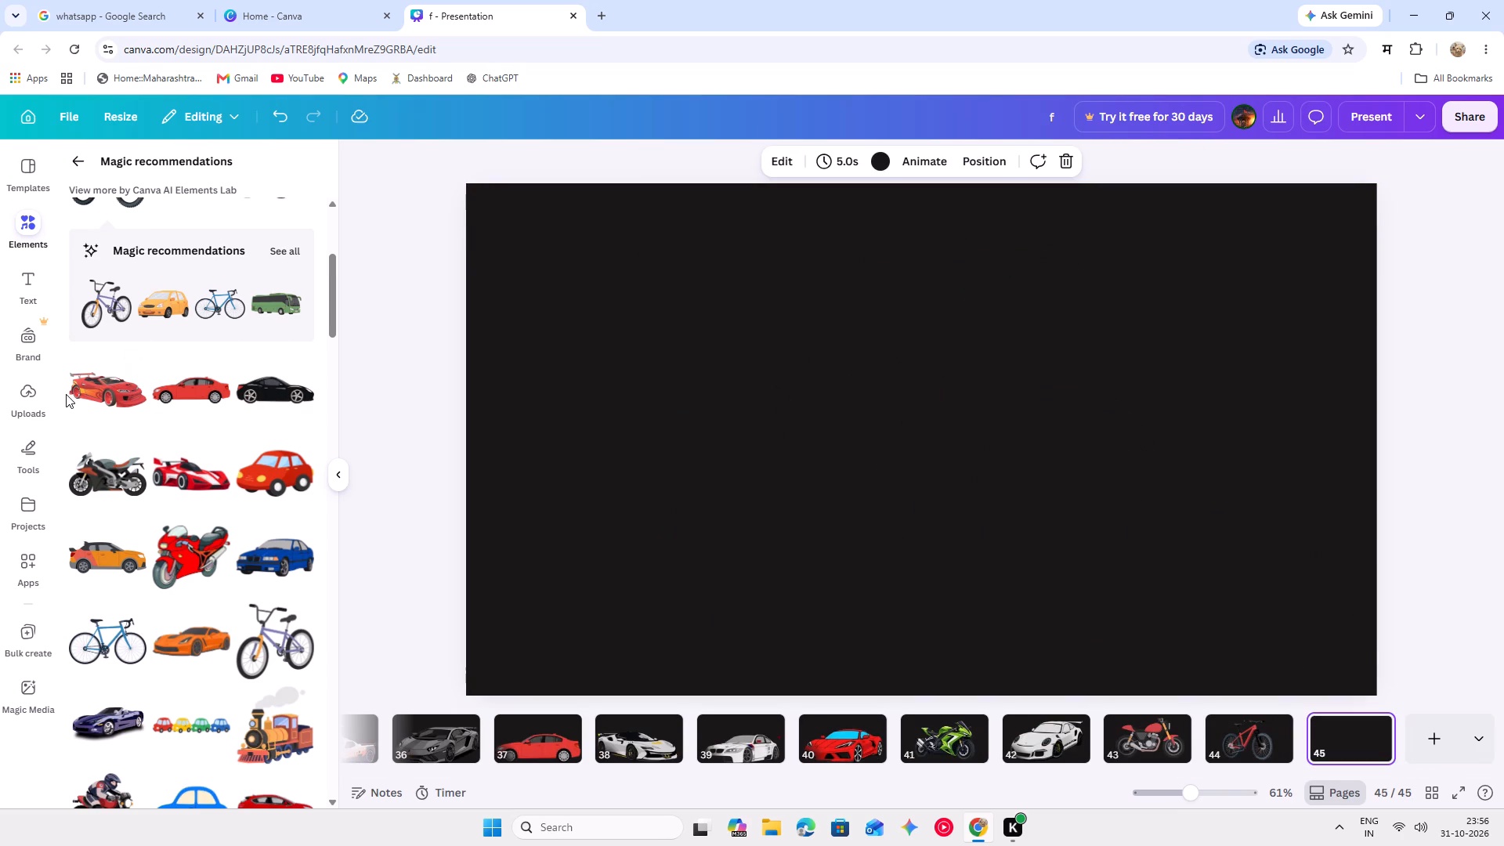
click(86, 391)
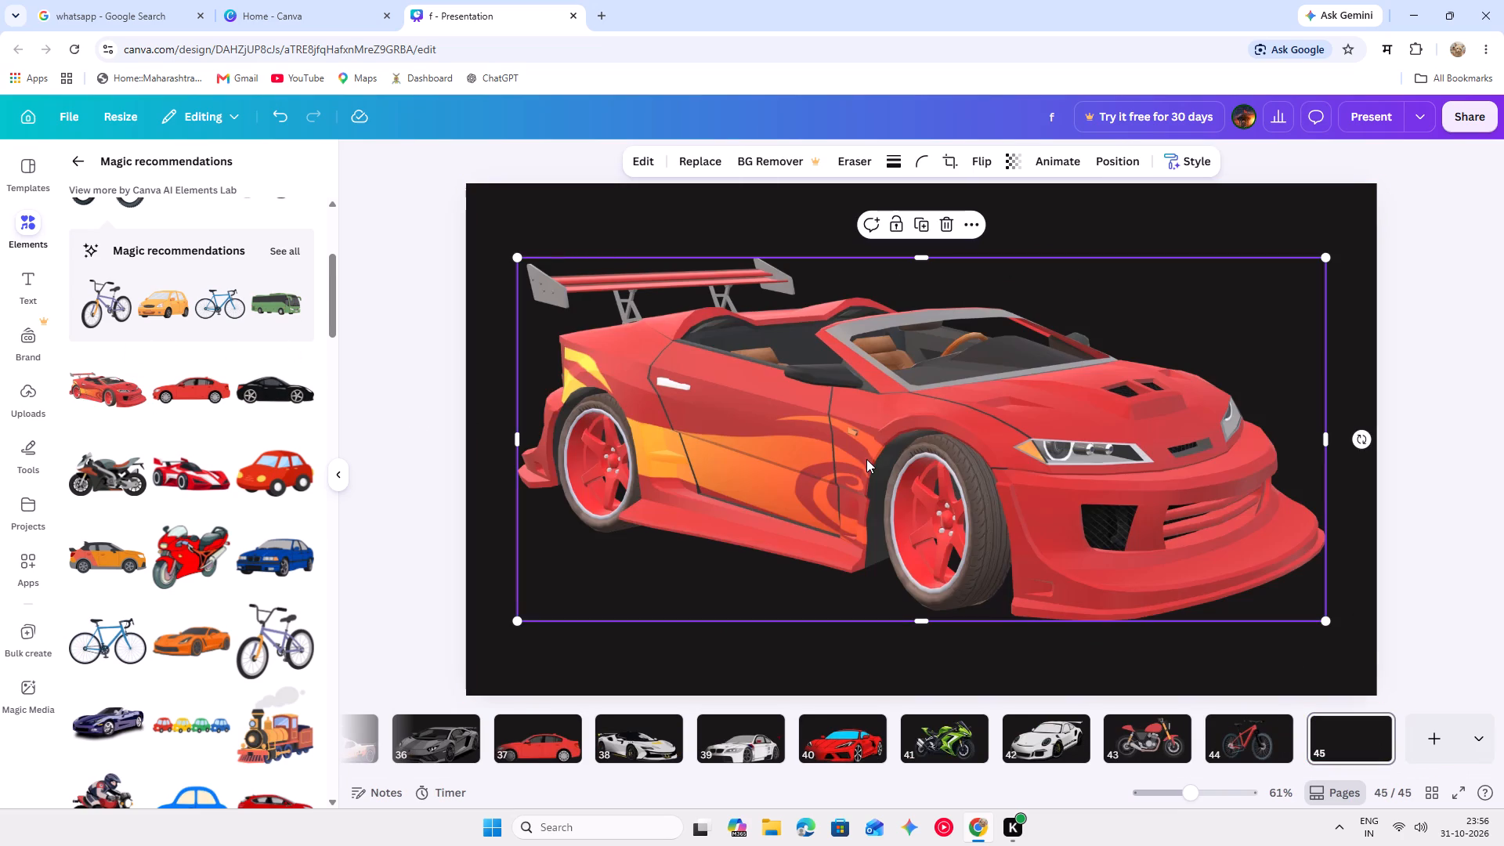
drag(867, 459, 869, 534)
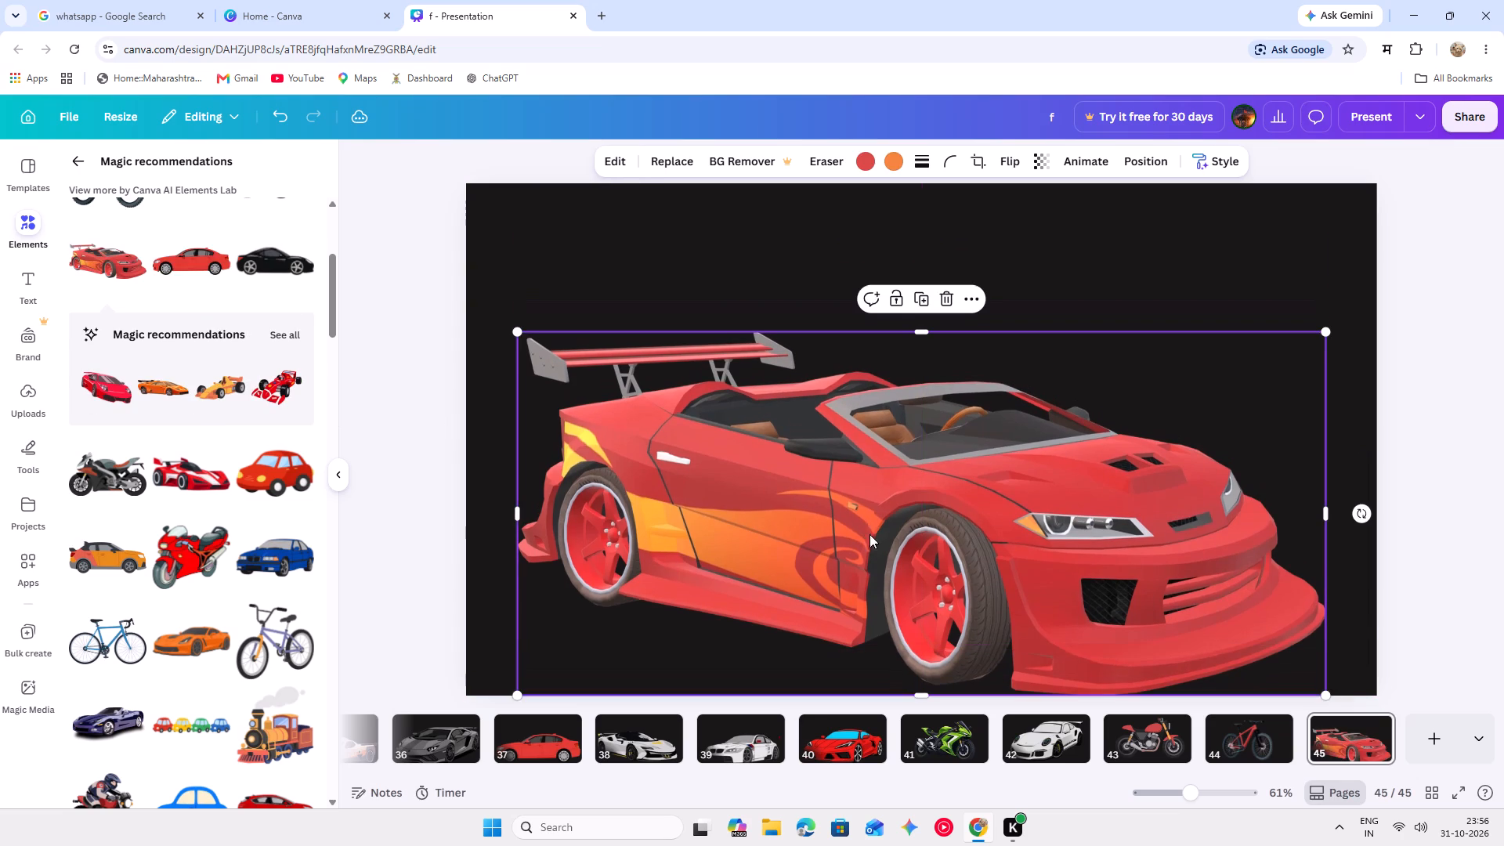
Add page 46 with the red sedan in side view, centred horizontally and below the page's middle.
click(1418, 735)
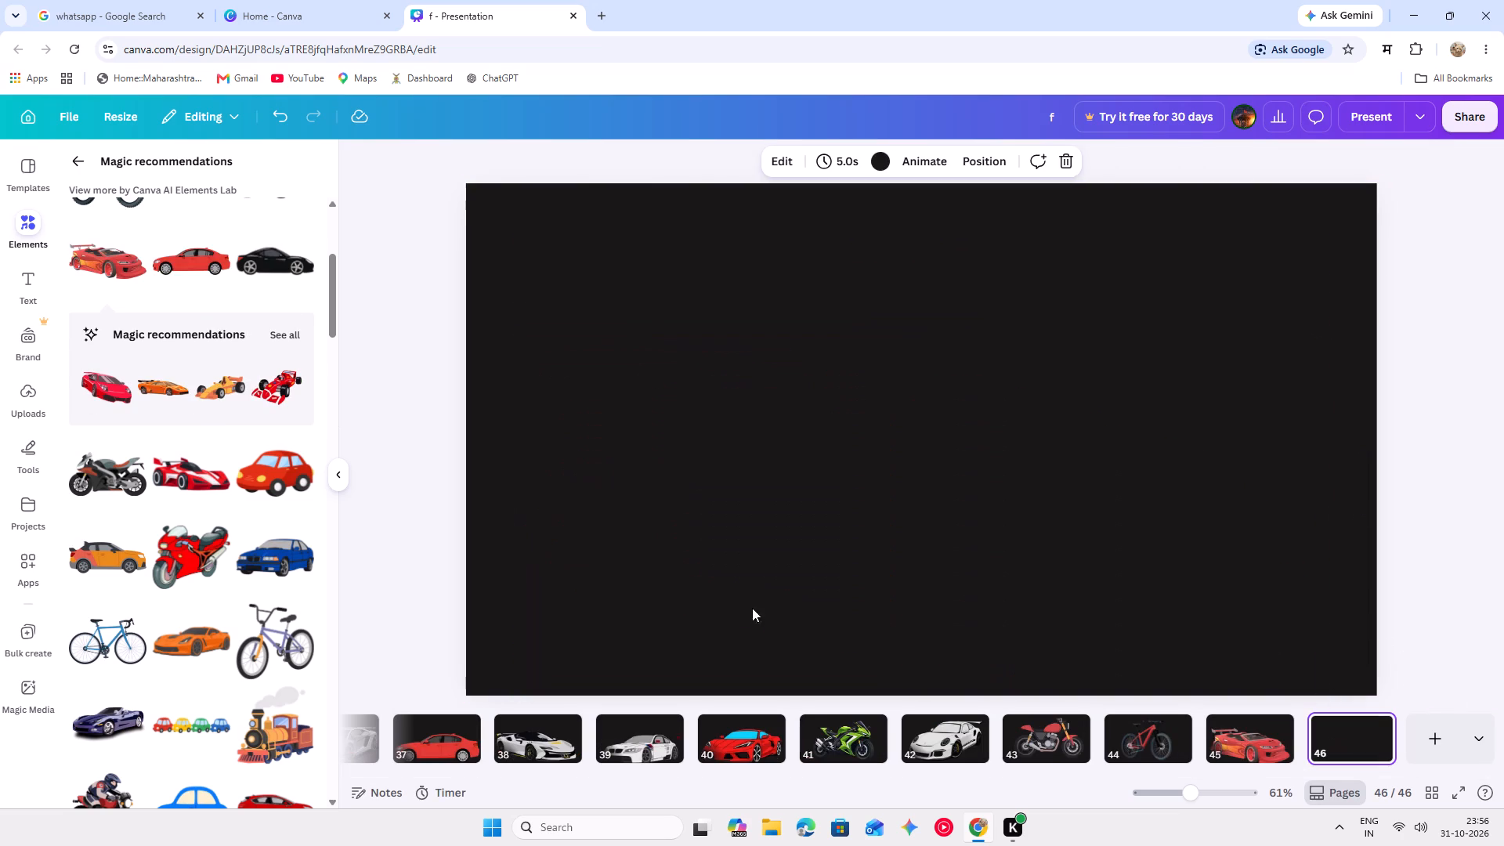
click(168, 269)
drag(990, 418, 1004, 490)
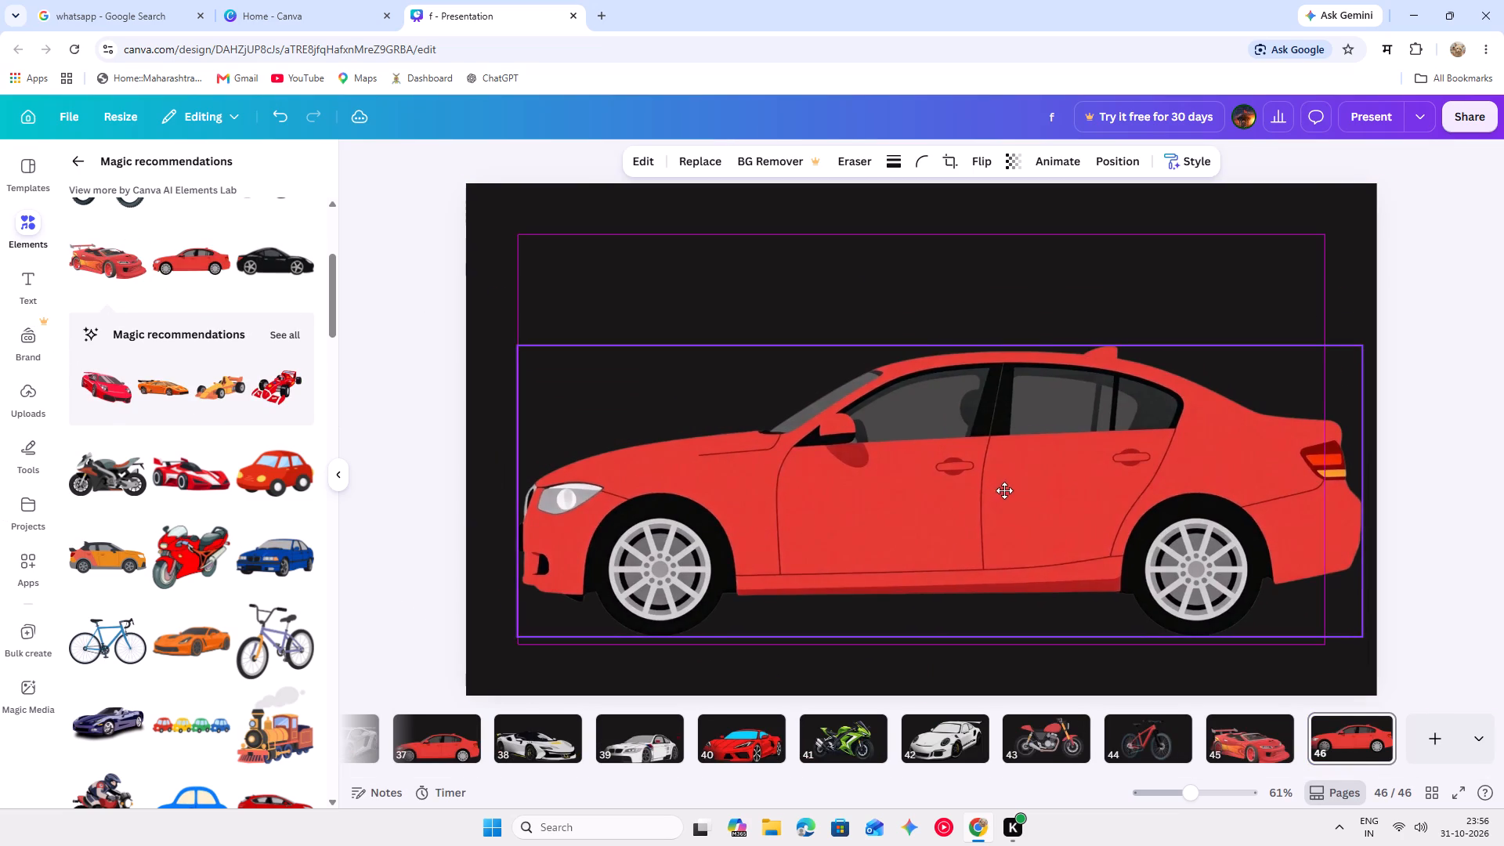
drag(1004, 490, 992, 494)
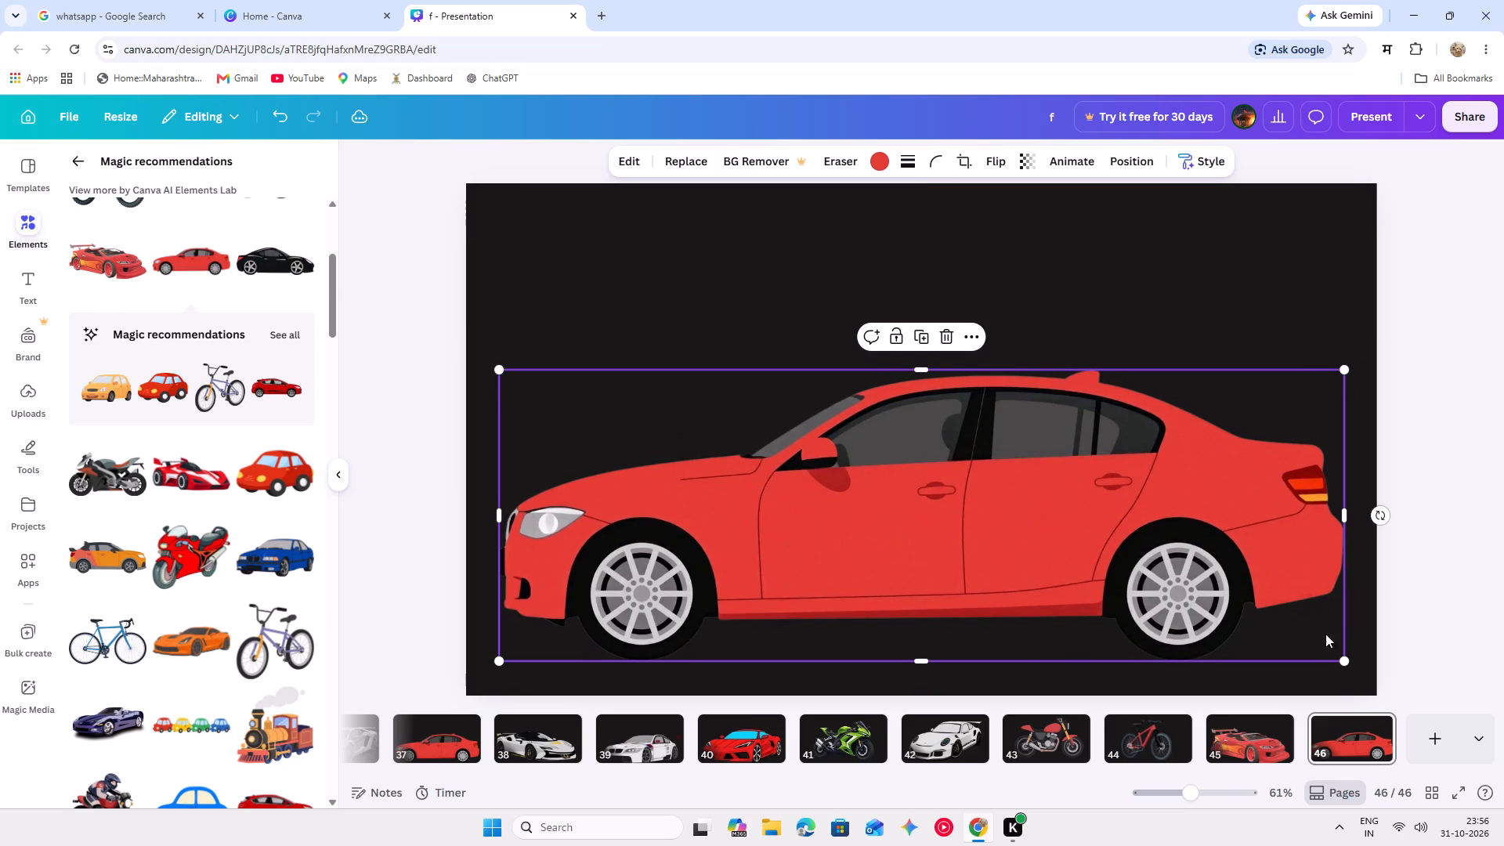
Add page 47 with the black sports car in side view, placed slightly right of centre and below the page's middle.
click(1415, 722)
click(262, 278)
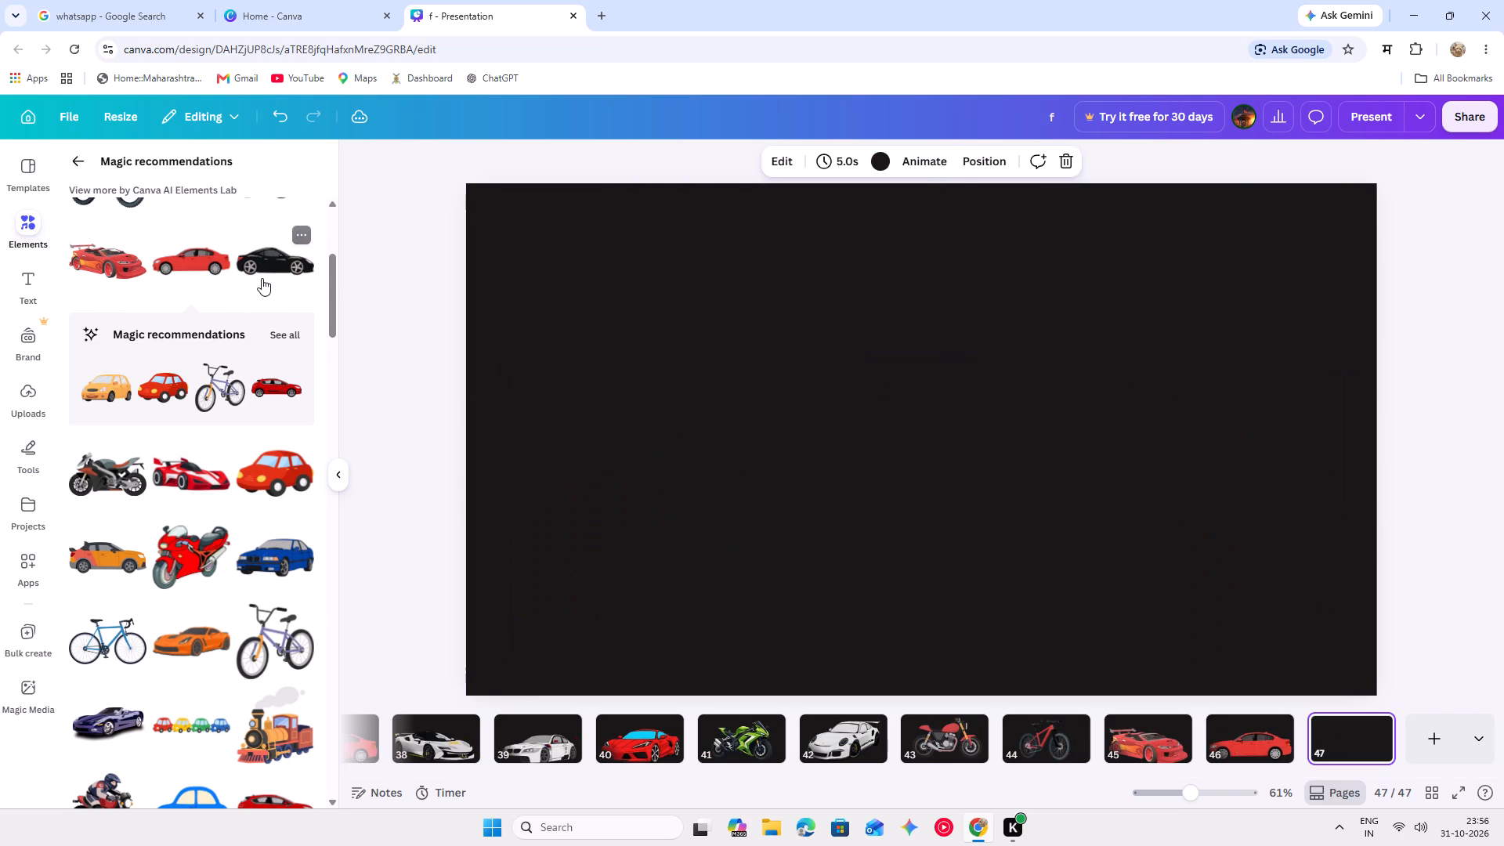
drag(1052, 421, 1052, 436)
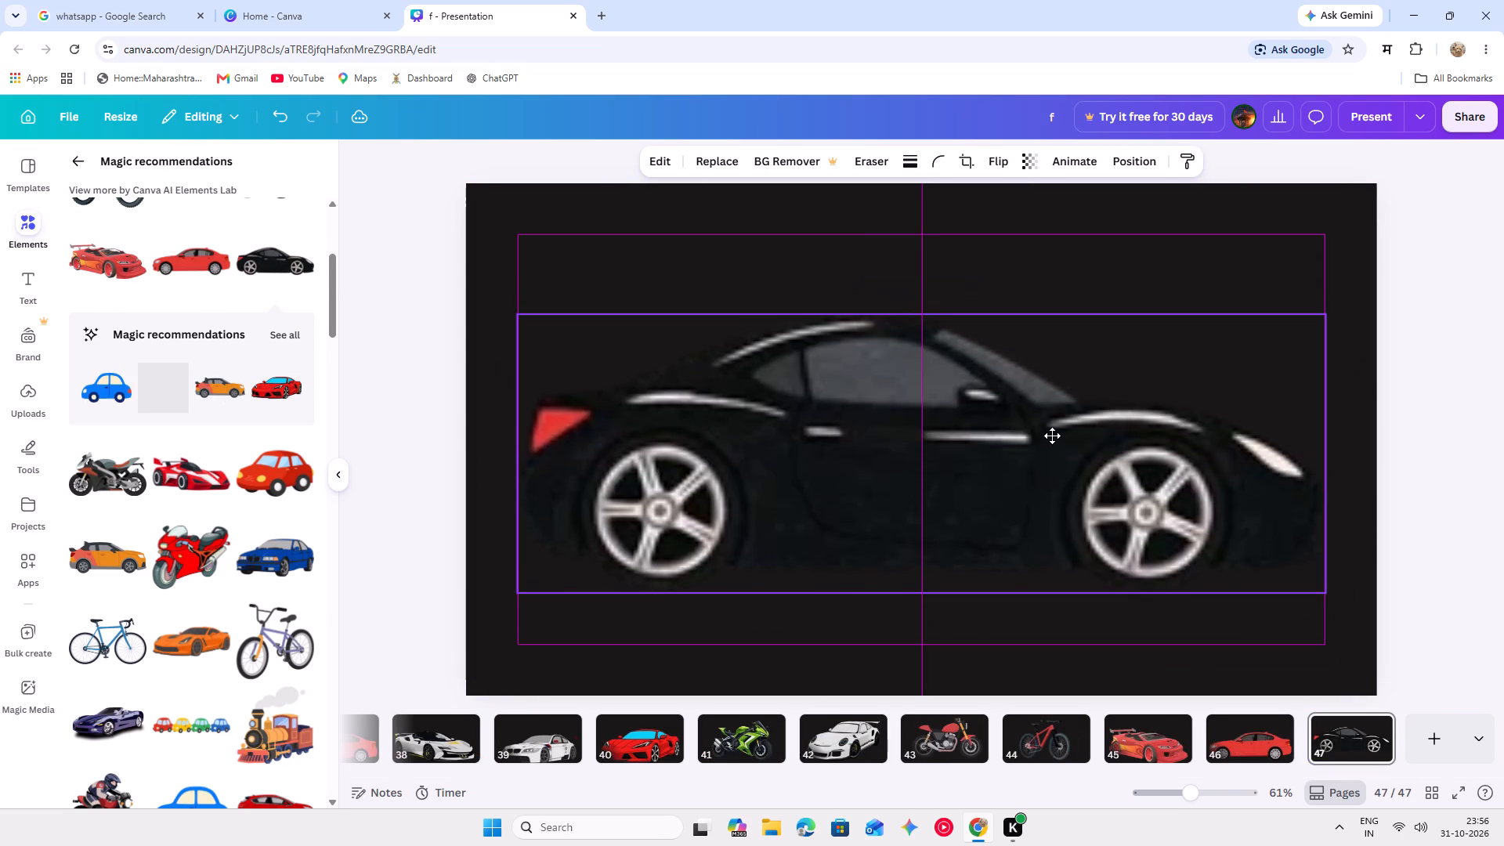
drag(1052, 436, 1055, 437)
drag(1065, 449, 1072, 468)
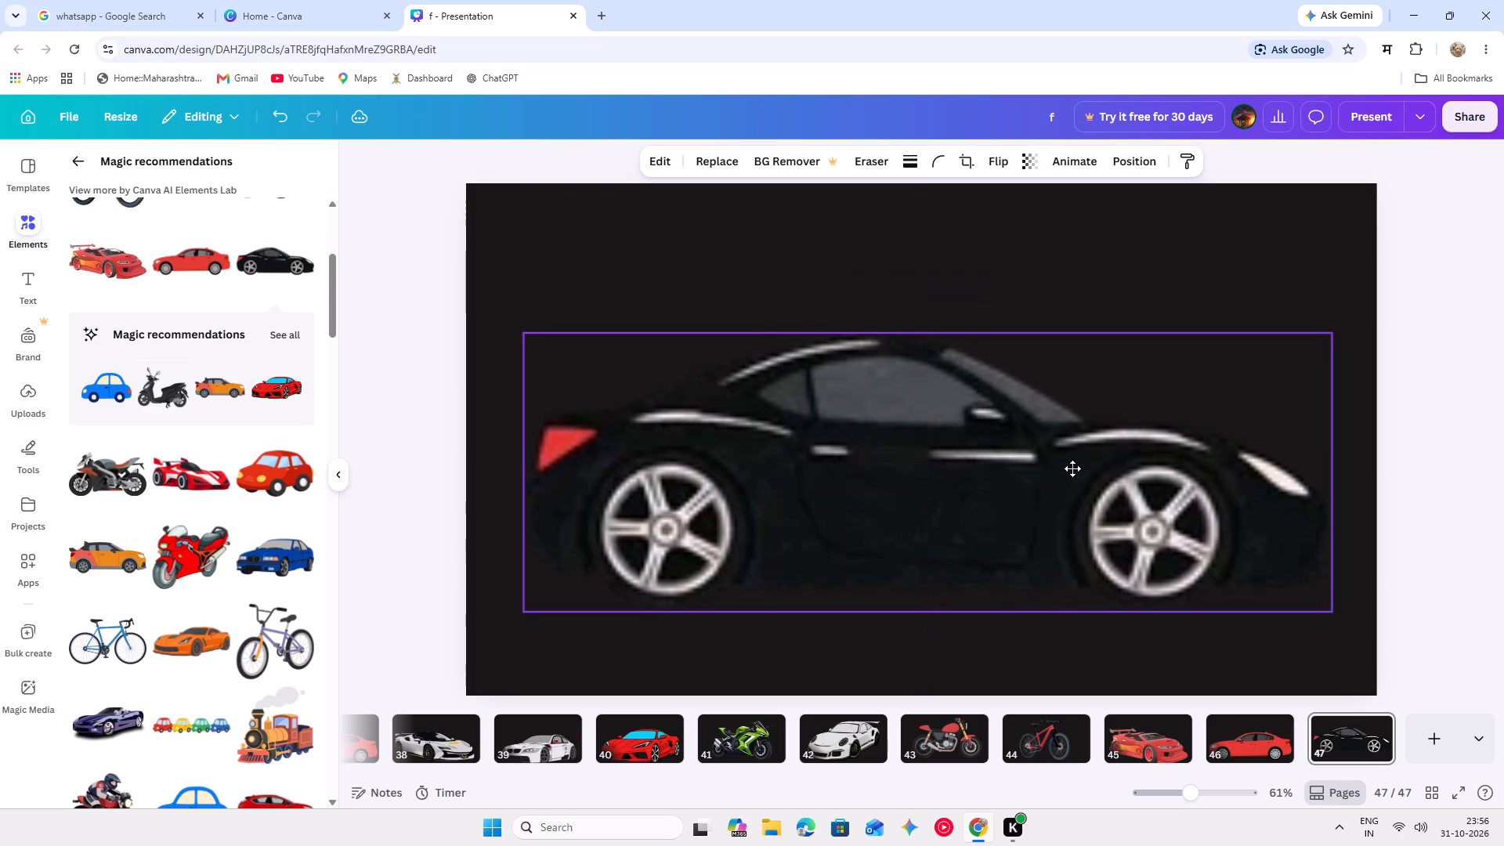
drag(1072, 468, 1073, 482)
click(1112, 325)
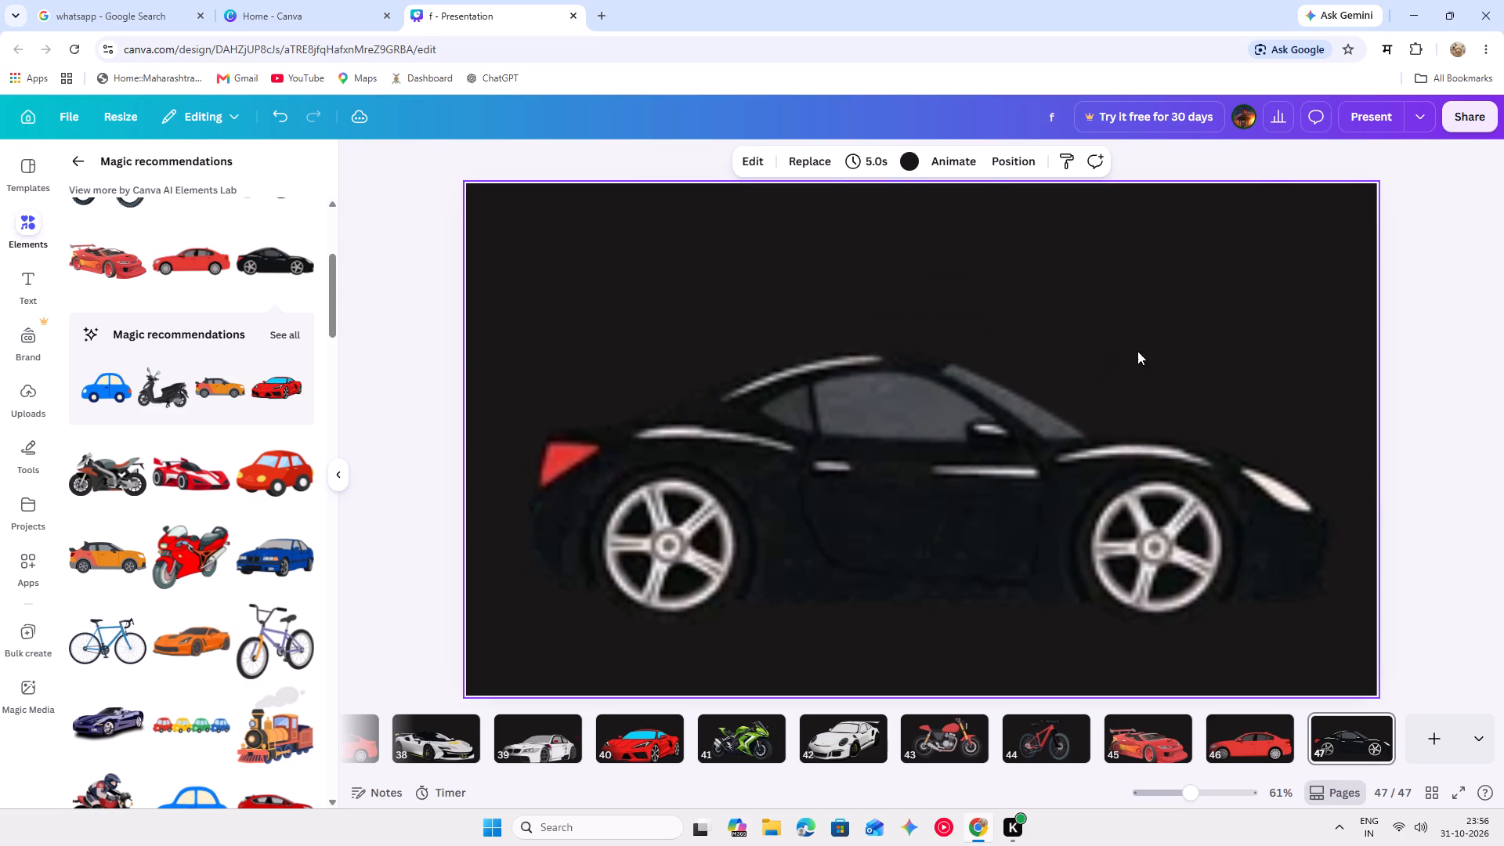
Add page 48 with the grey-and-orange sport motorcycle, enlarged to about two thirds of the page width.
click(1429, 728)
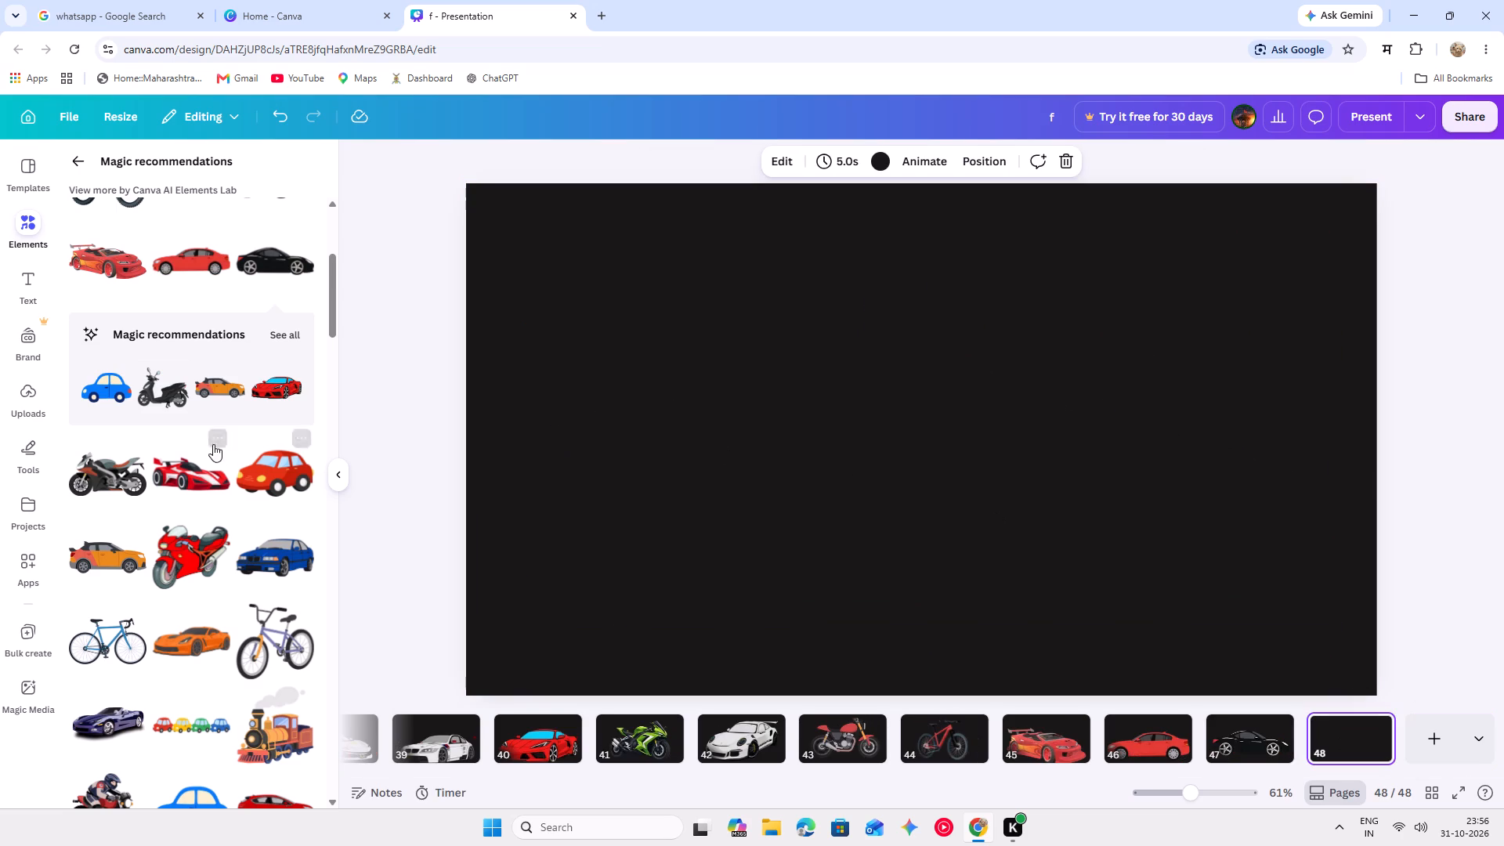
scroll(212, 445, down, 2)
click(100, 337)
drag(849, 437, 852, 453)
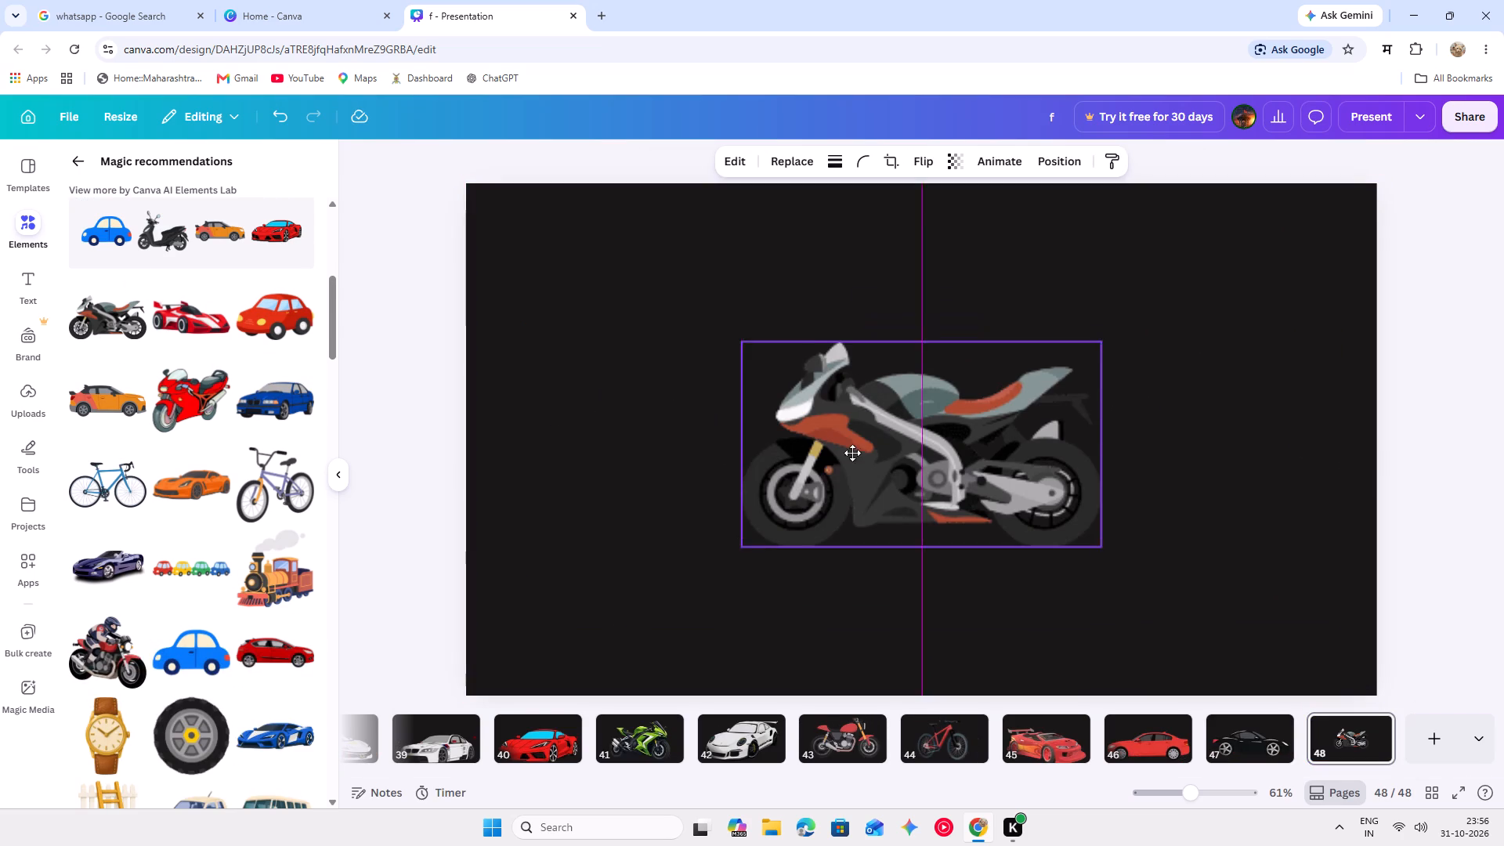
drag(852, 453, 851, 465)
drag(1094, 566, 1064, 553)
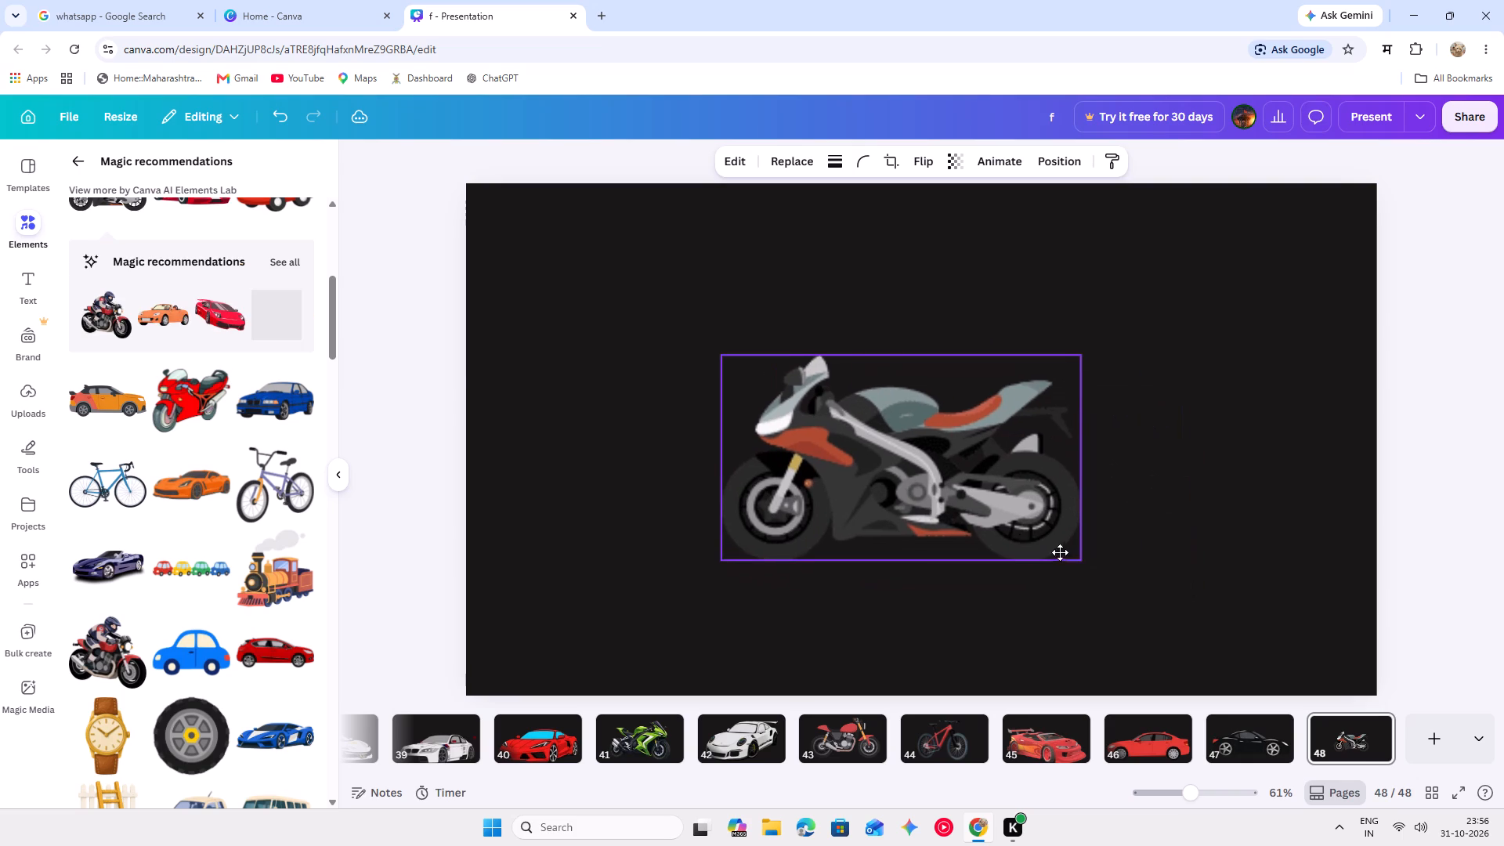
drag(1069, 558, 1336, 609)
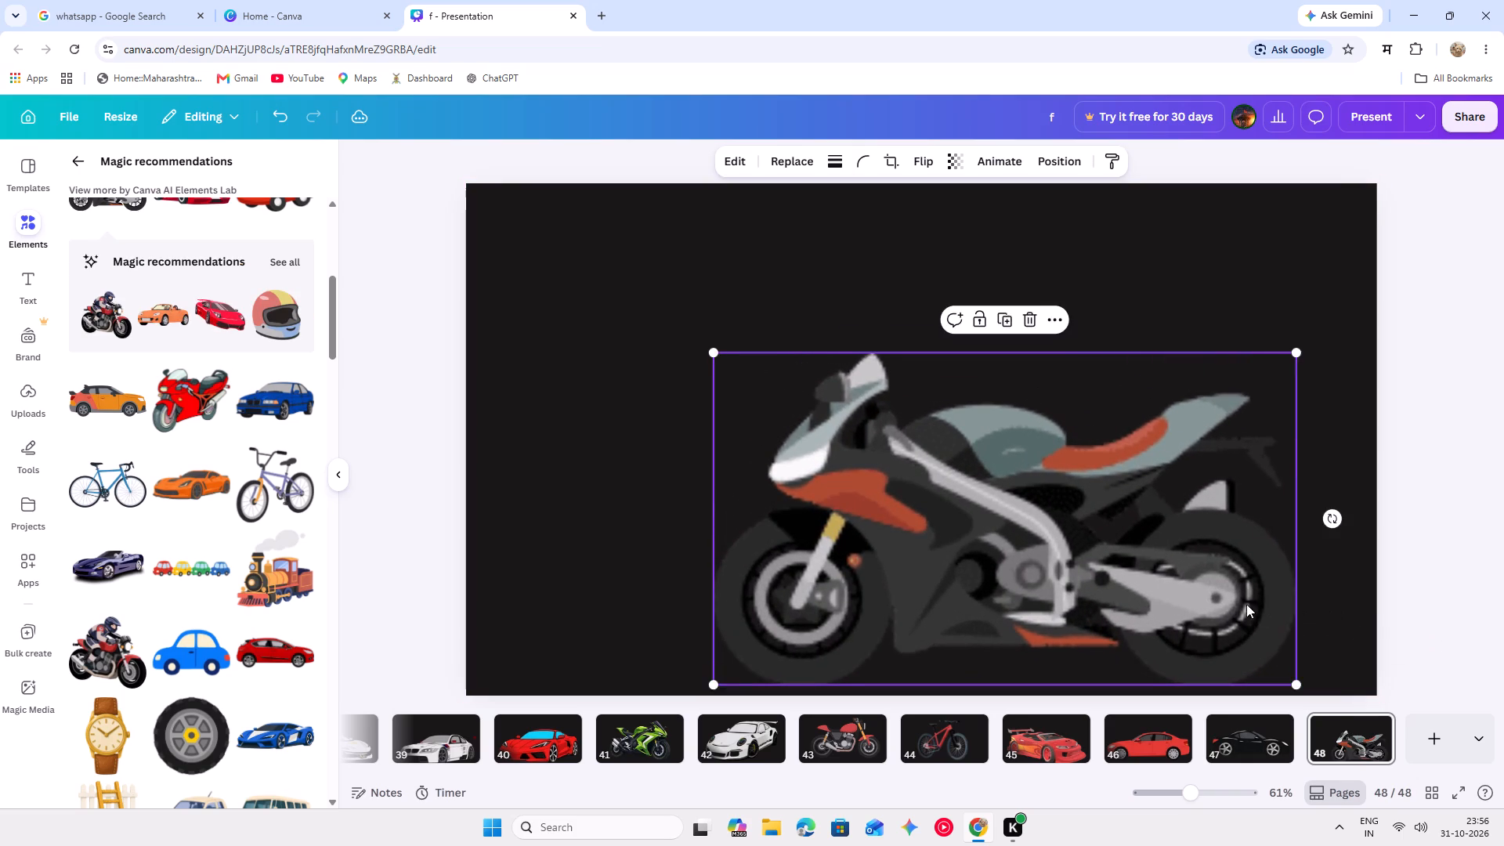
Reposition the enlarged motorcycle on page 48 slightly right of centre and below the page's middle.
drag(1246, 604, 1177, 586)
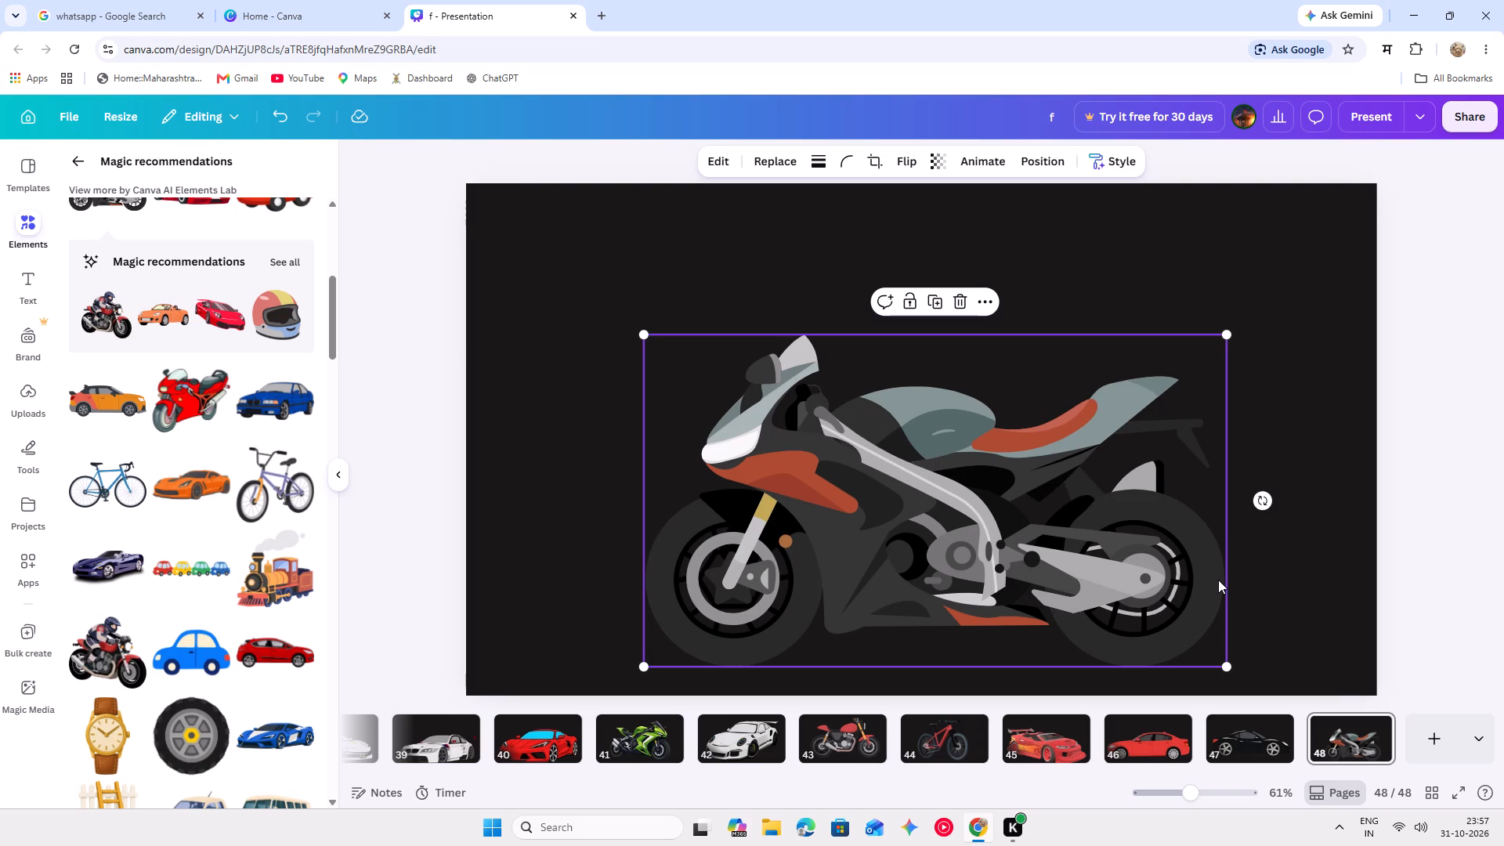
drag(1017, 508, 1070, 499)
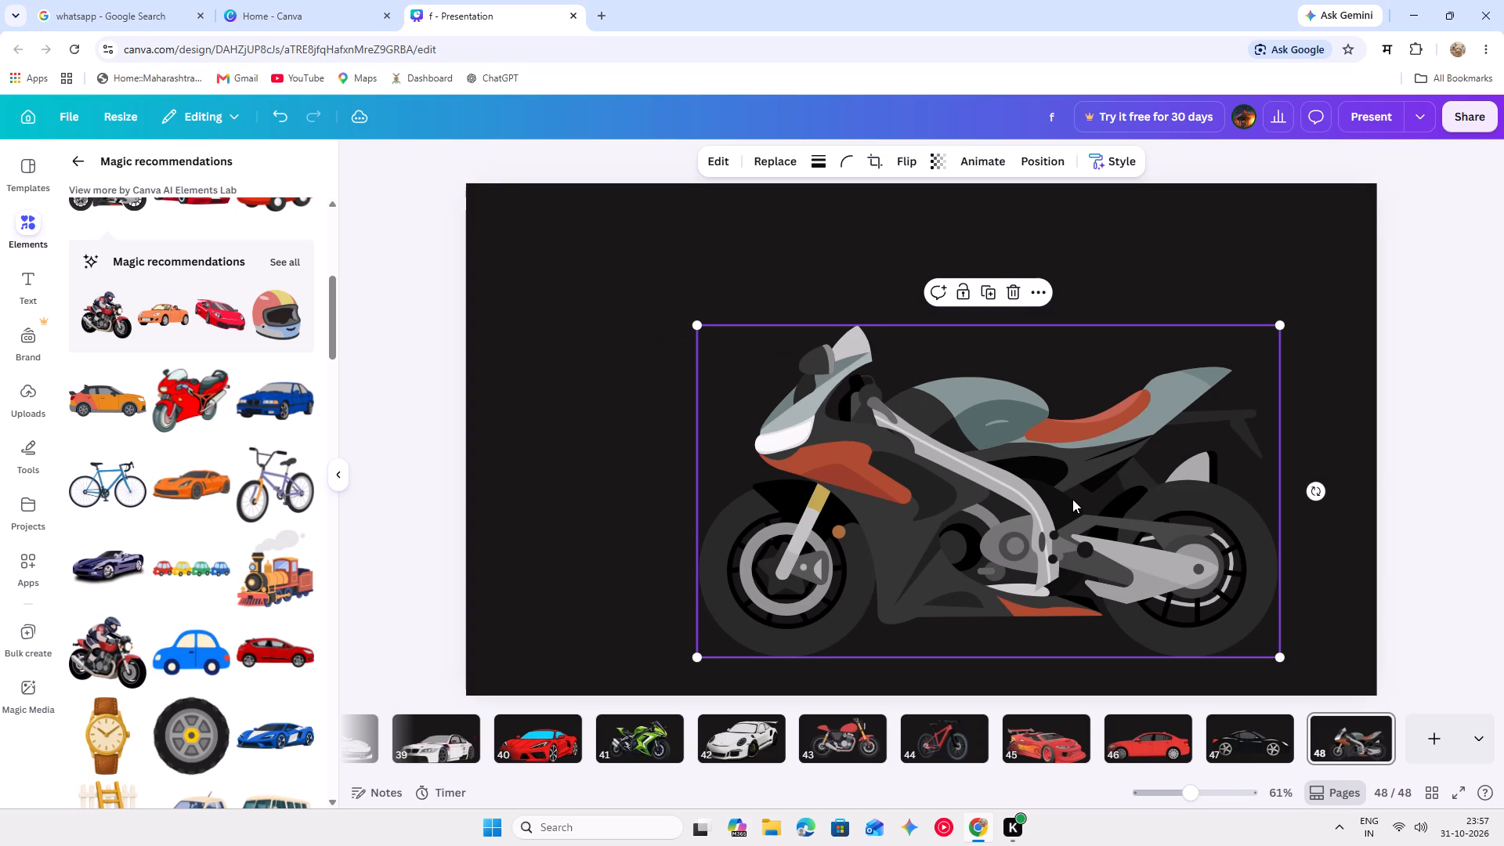
click(1061, 499)
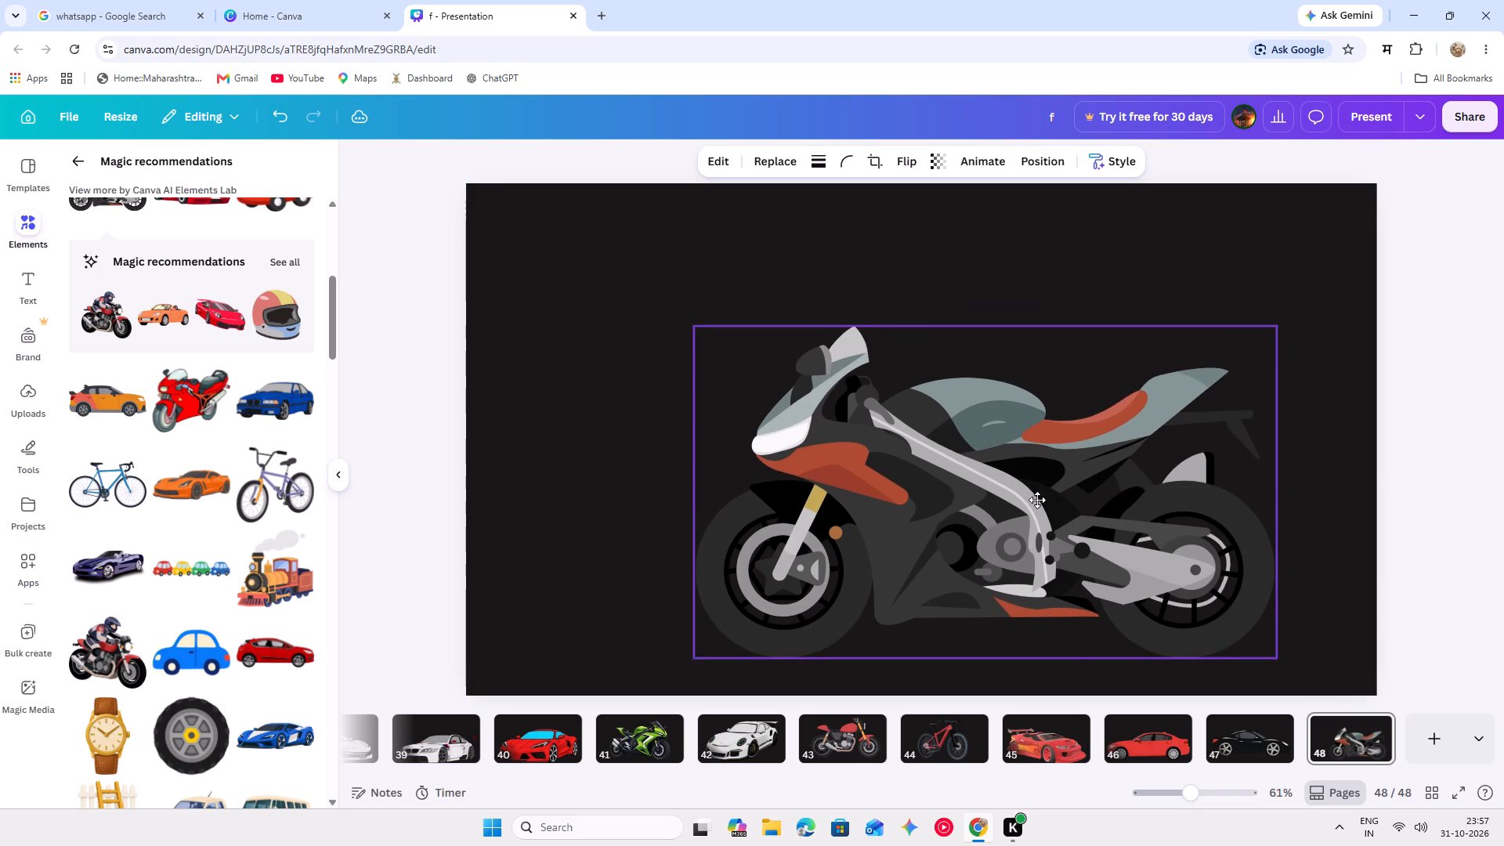
drag(1056, 497, 1043, 497)
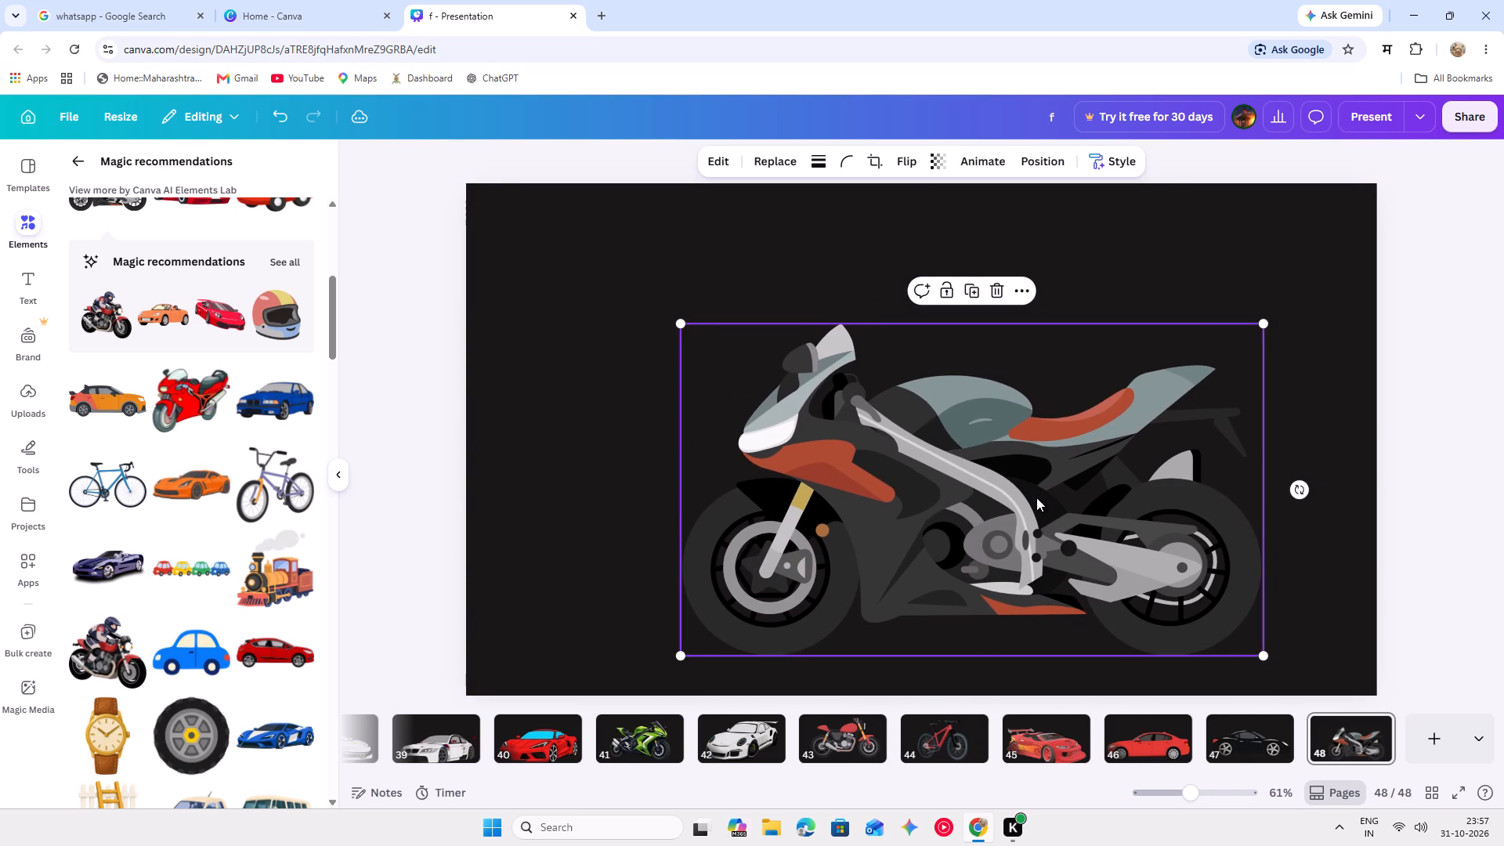
drag(1029, 497, 991, 497)
click(990, 497)
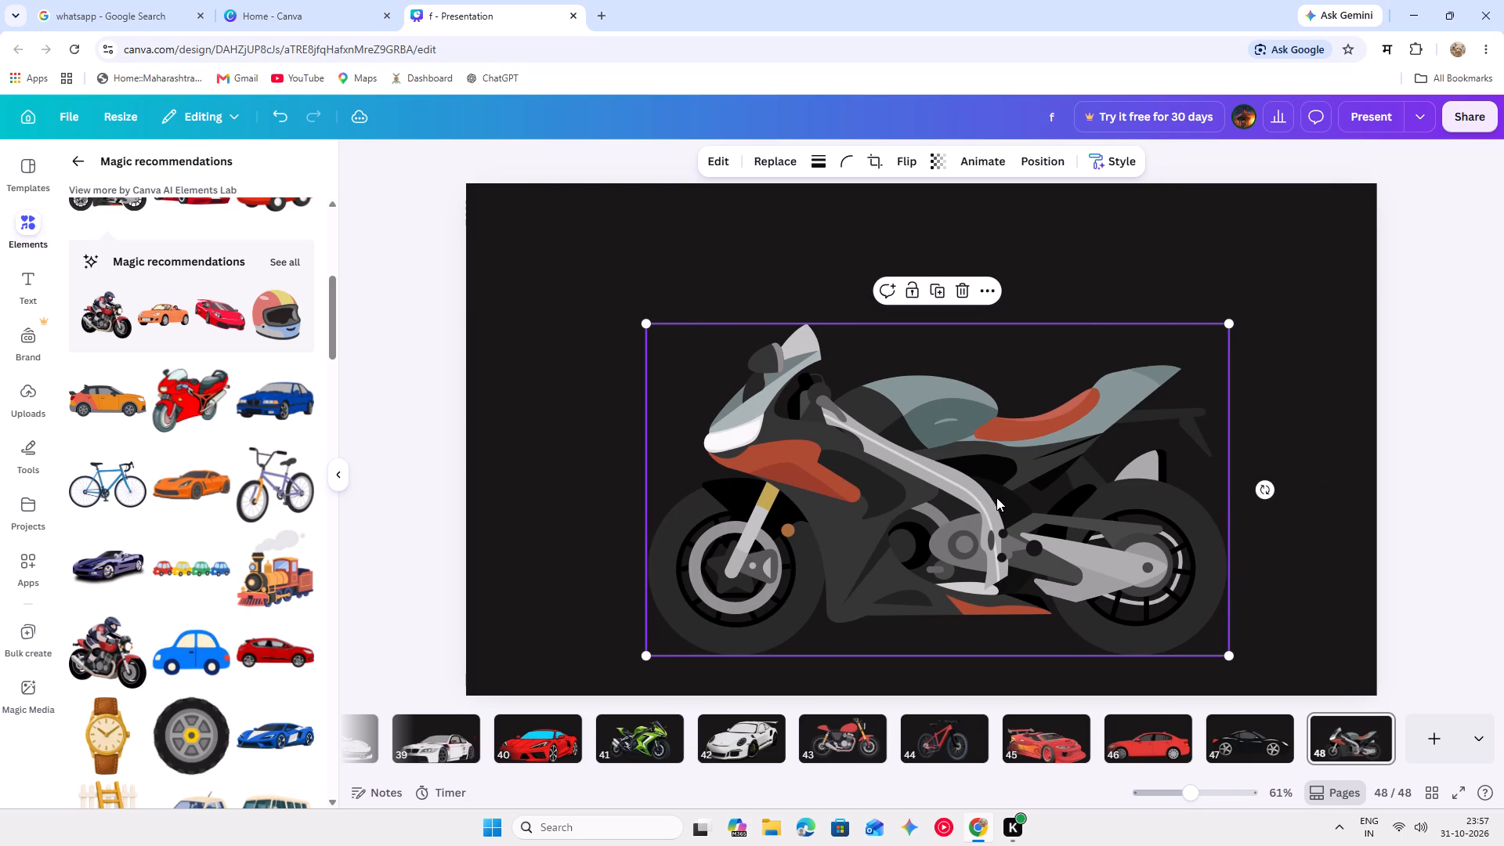
click(997, 497)
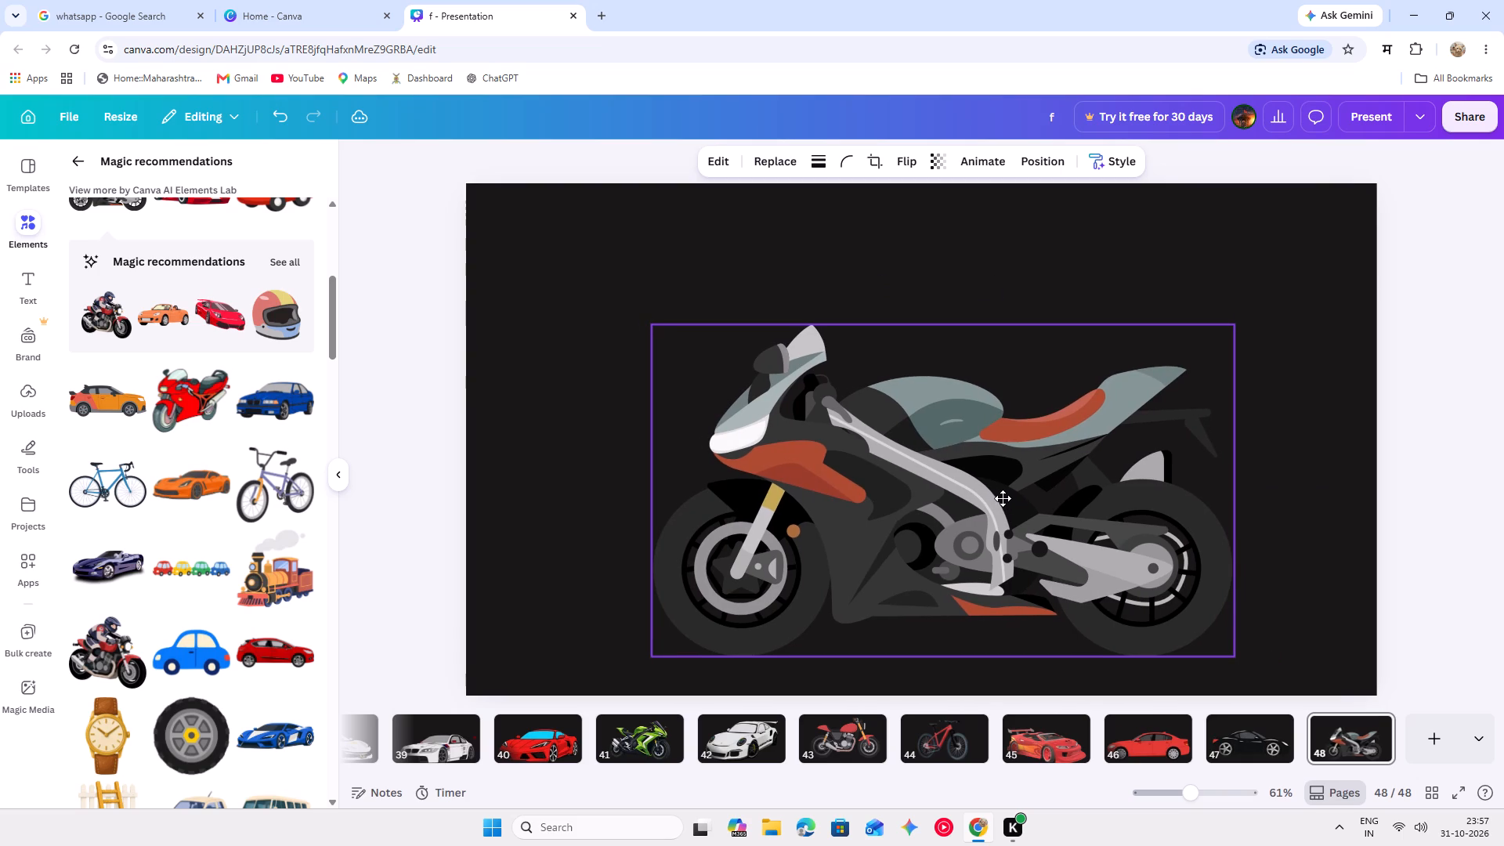
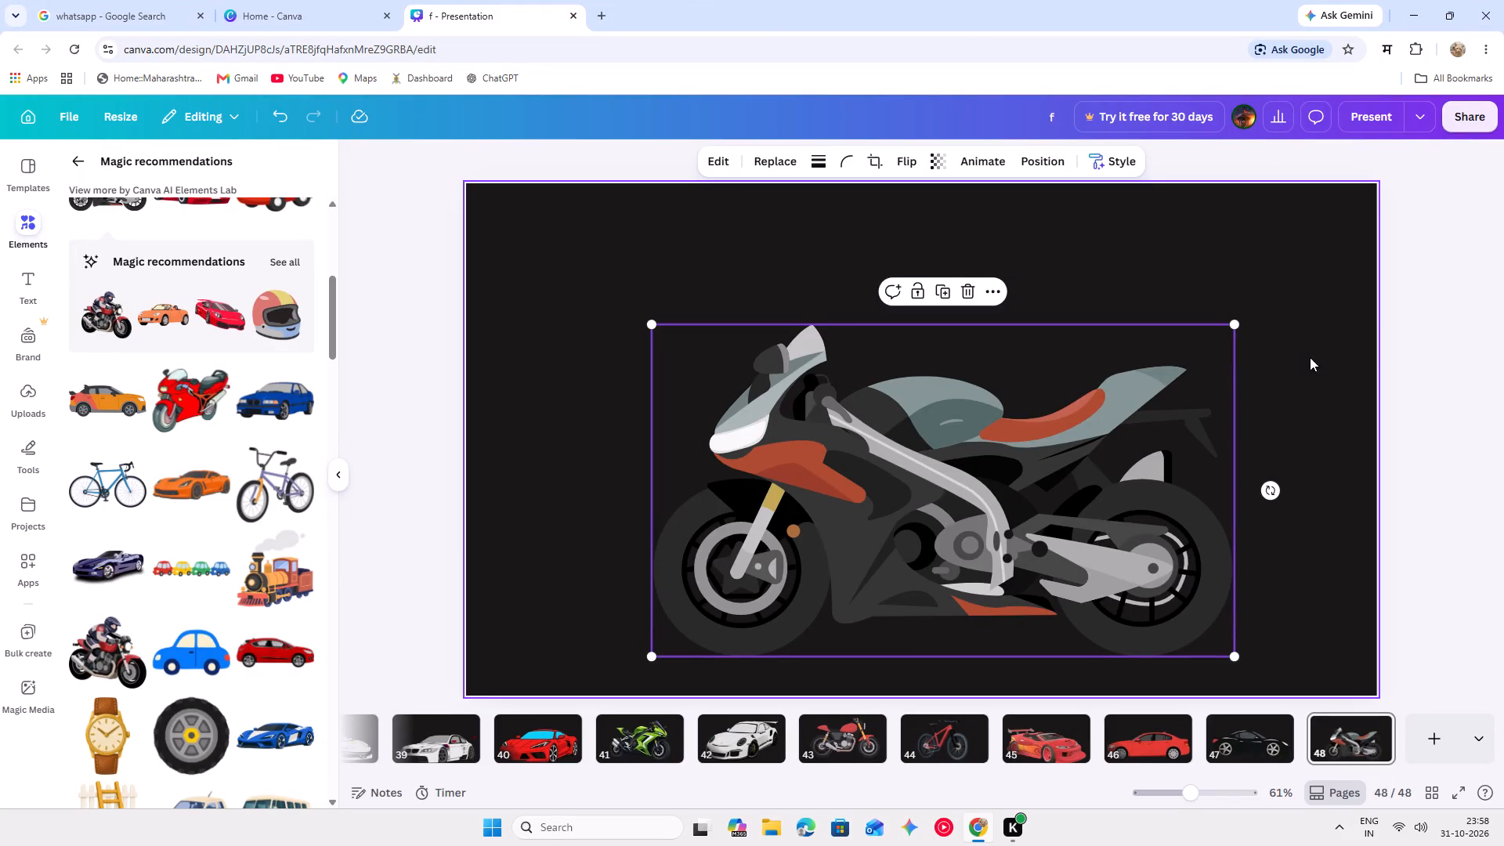
Add page 49 with the orange-and-red hatchback in side view, placed slightly right of centre and below the page's middle.
click(1418, 748)
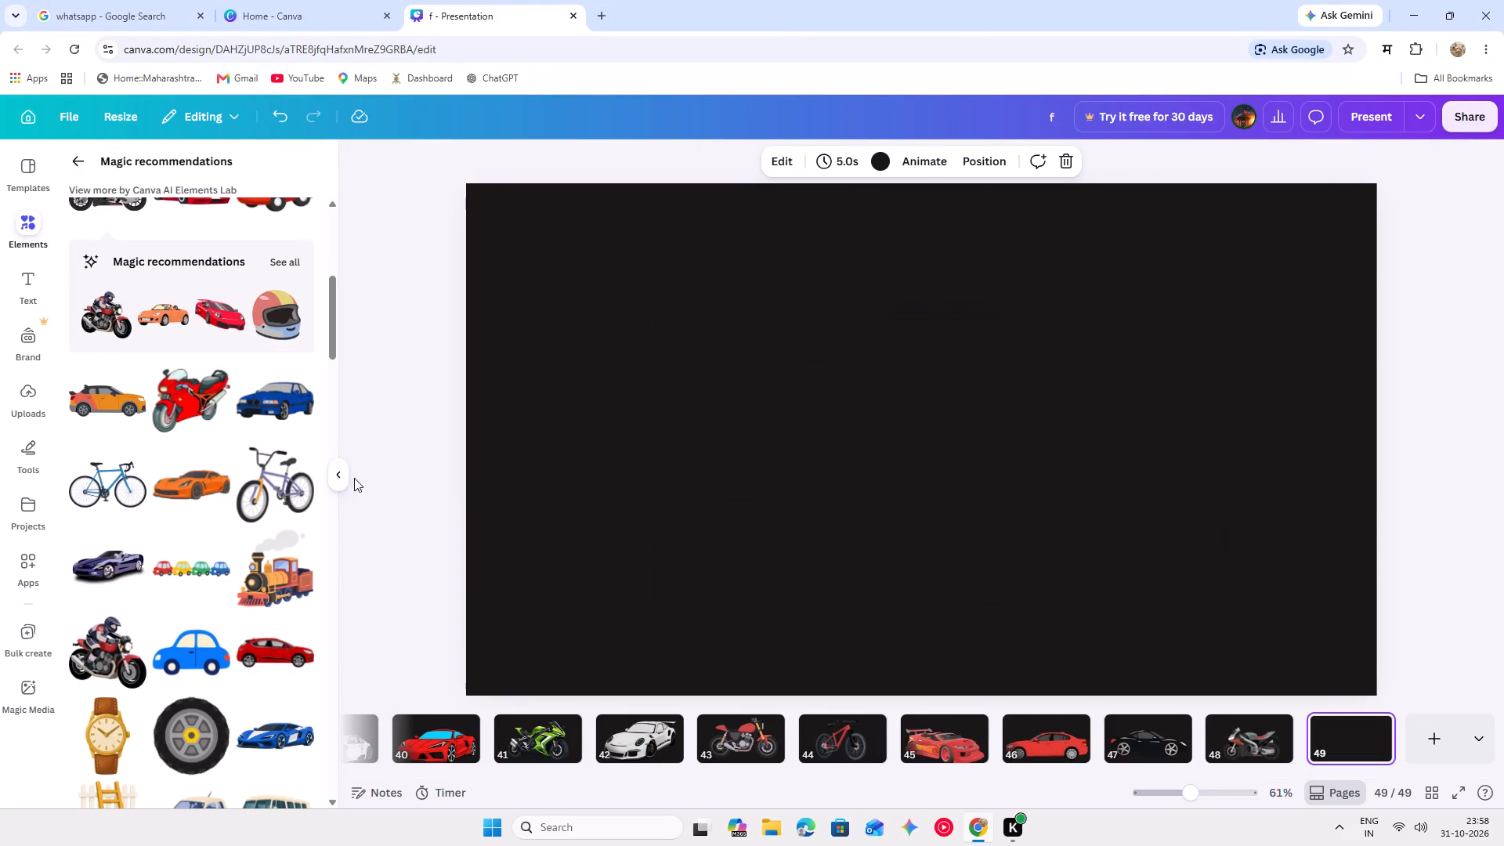
scroll(215, 445, up, 1)
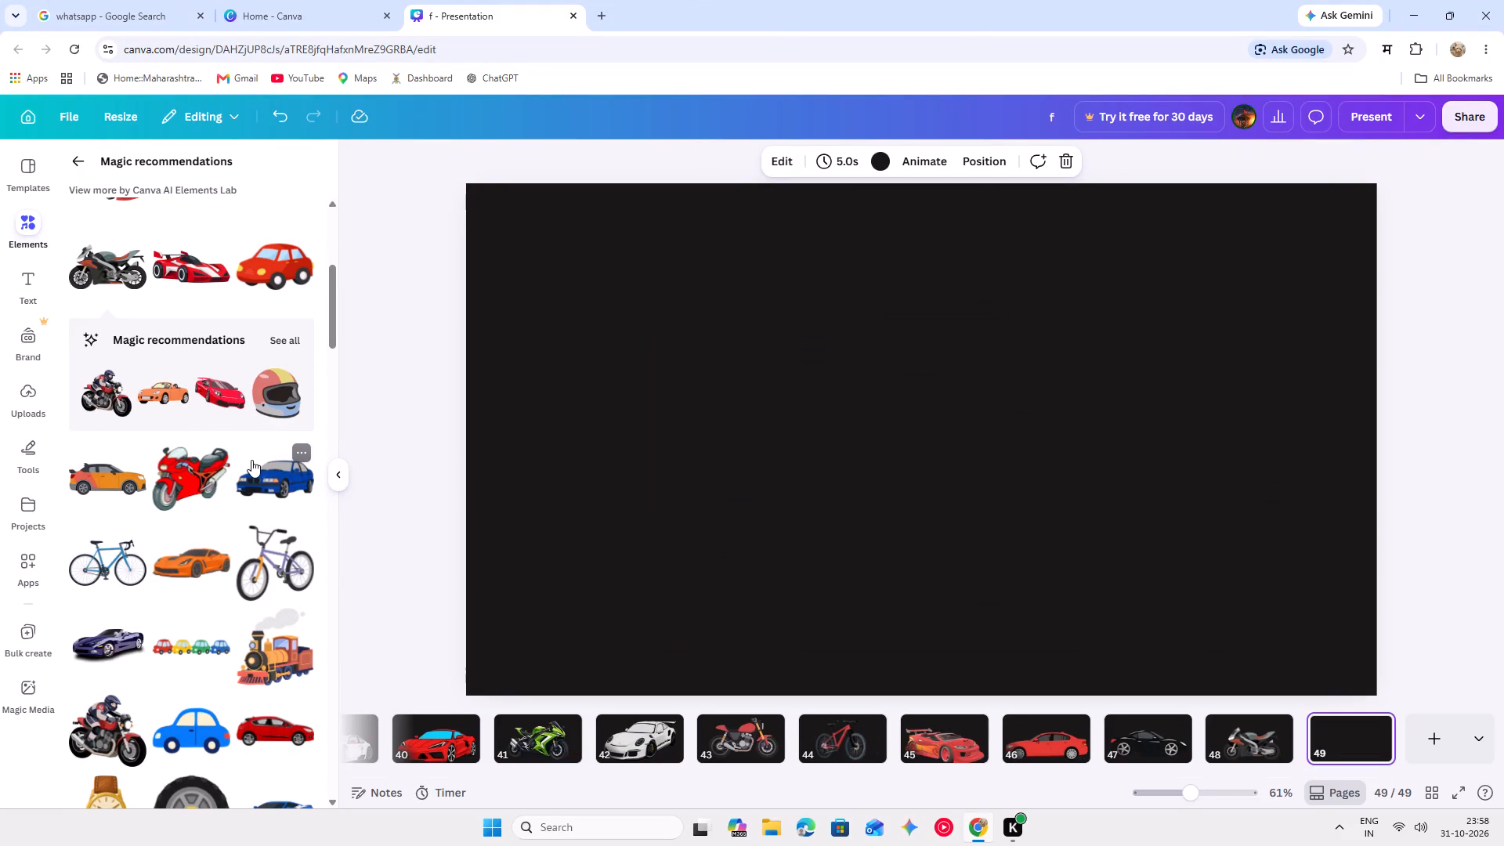
scroll(99, 425, down, 1)
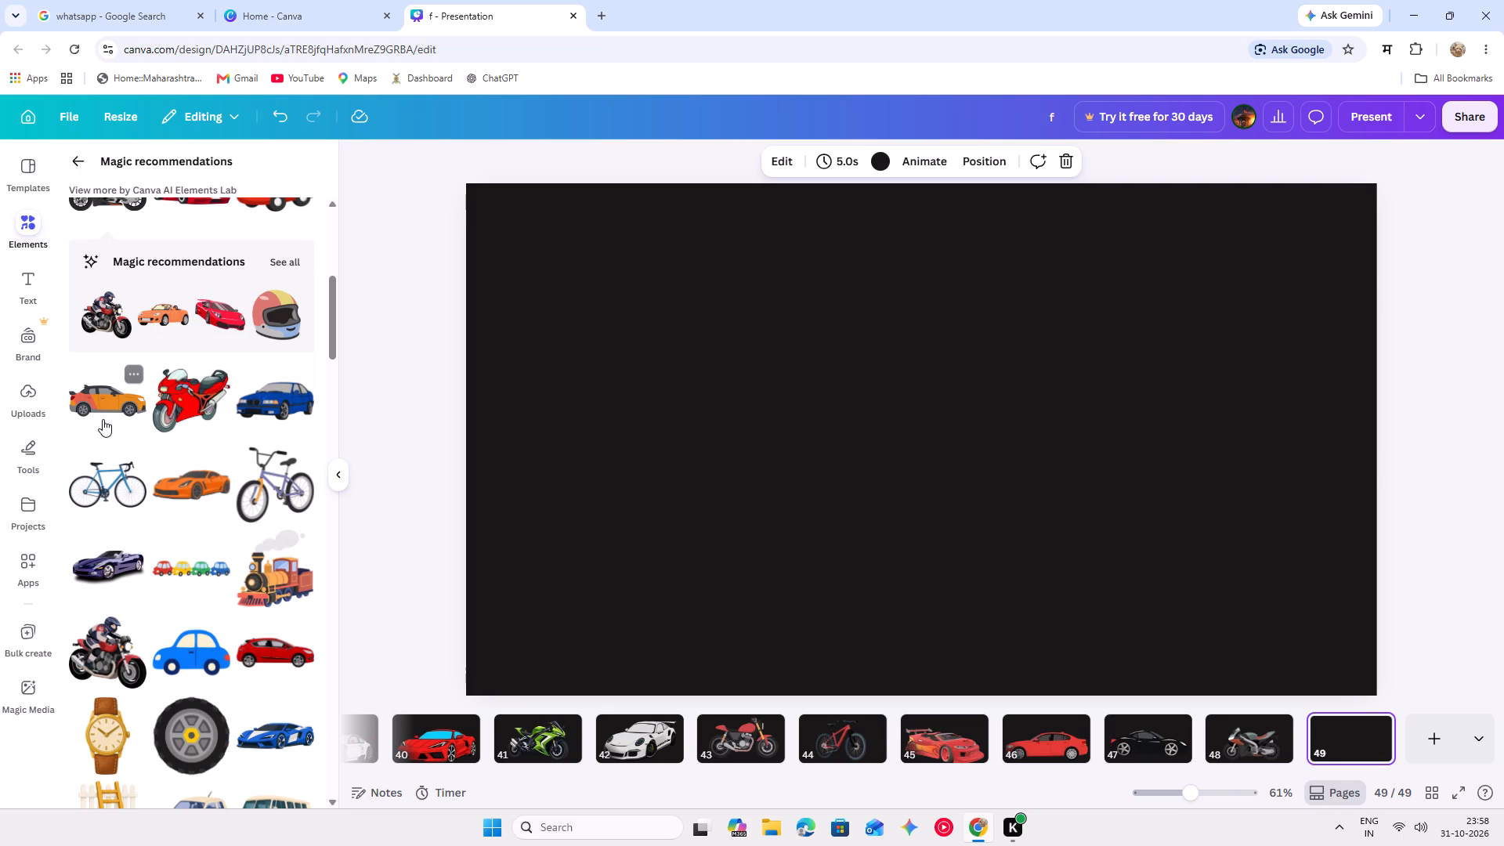
click(103, 419)
drag(808, 463, 823, 525)
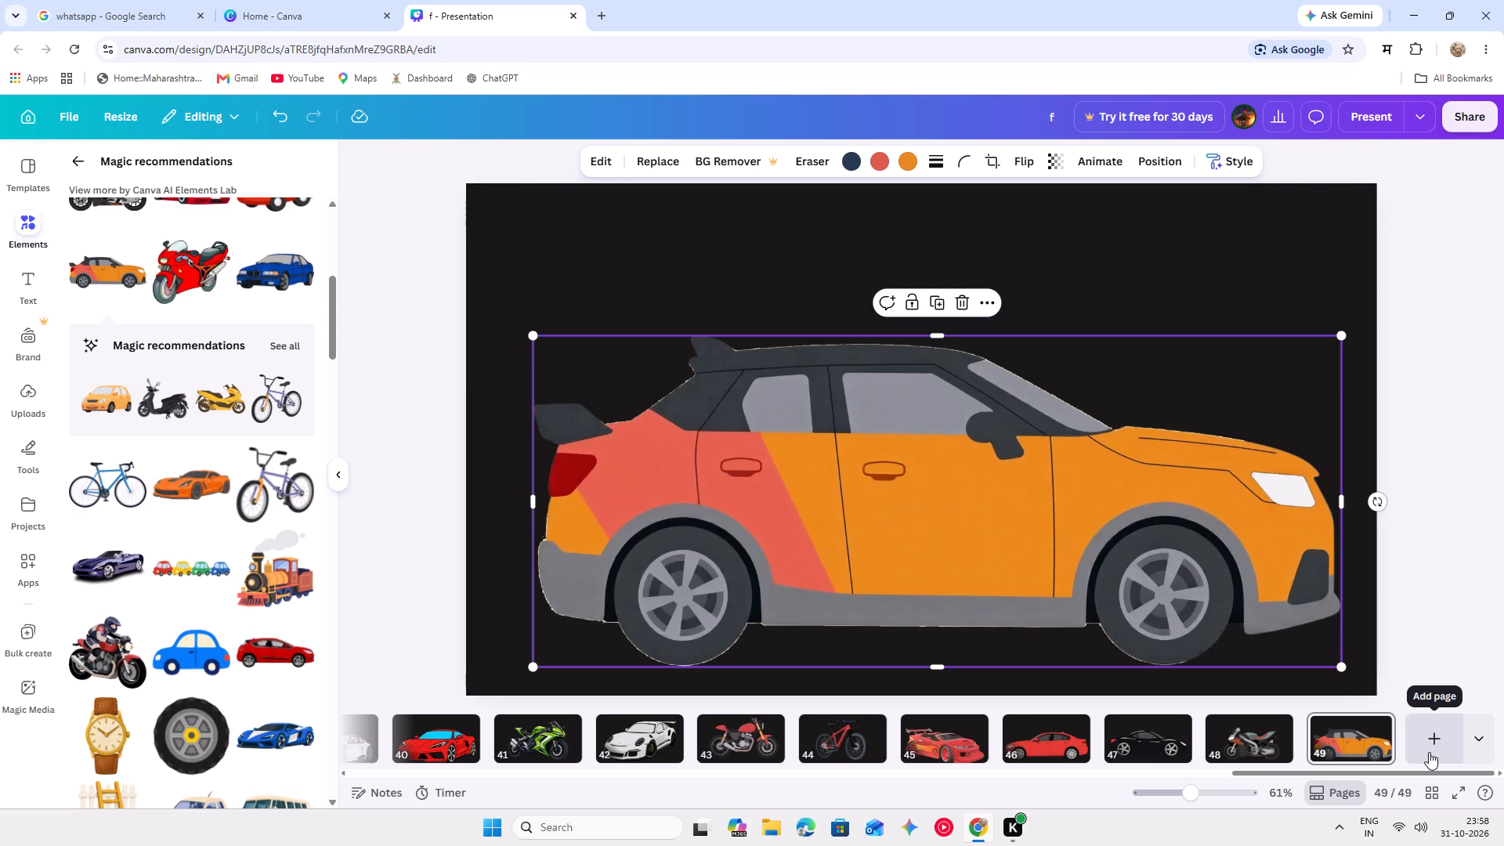
Add page 50 with the red sport motorcycle, enlarged to just over half the page width and placed right of centre.
click(1429, 753)
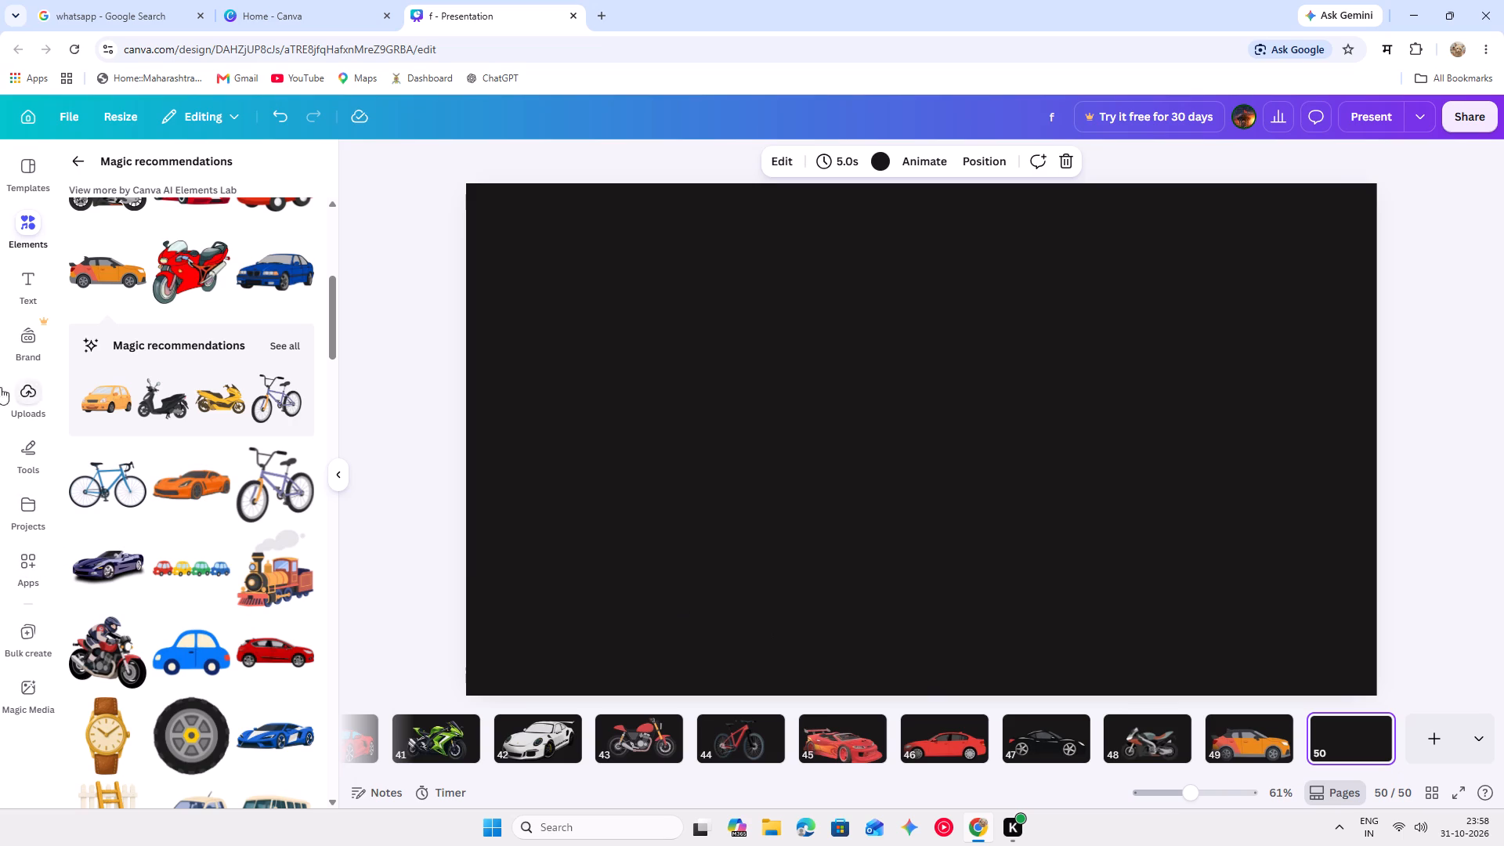
click(198, 264)
drag(1046, 543, 1401, 641)
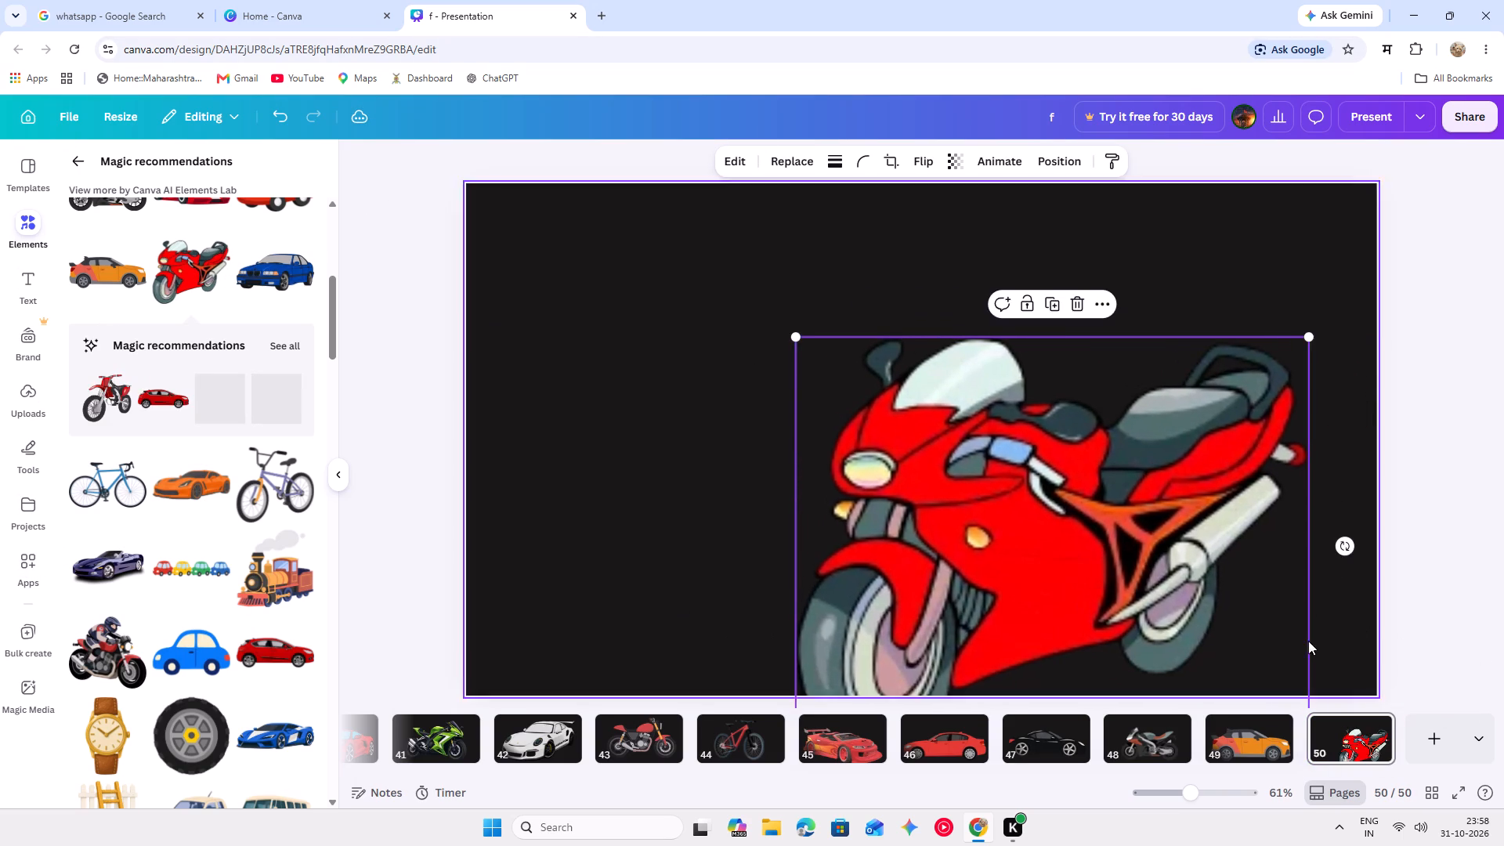
drag(1282, 636, 1195, 588)
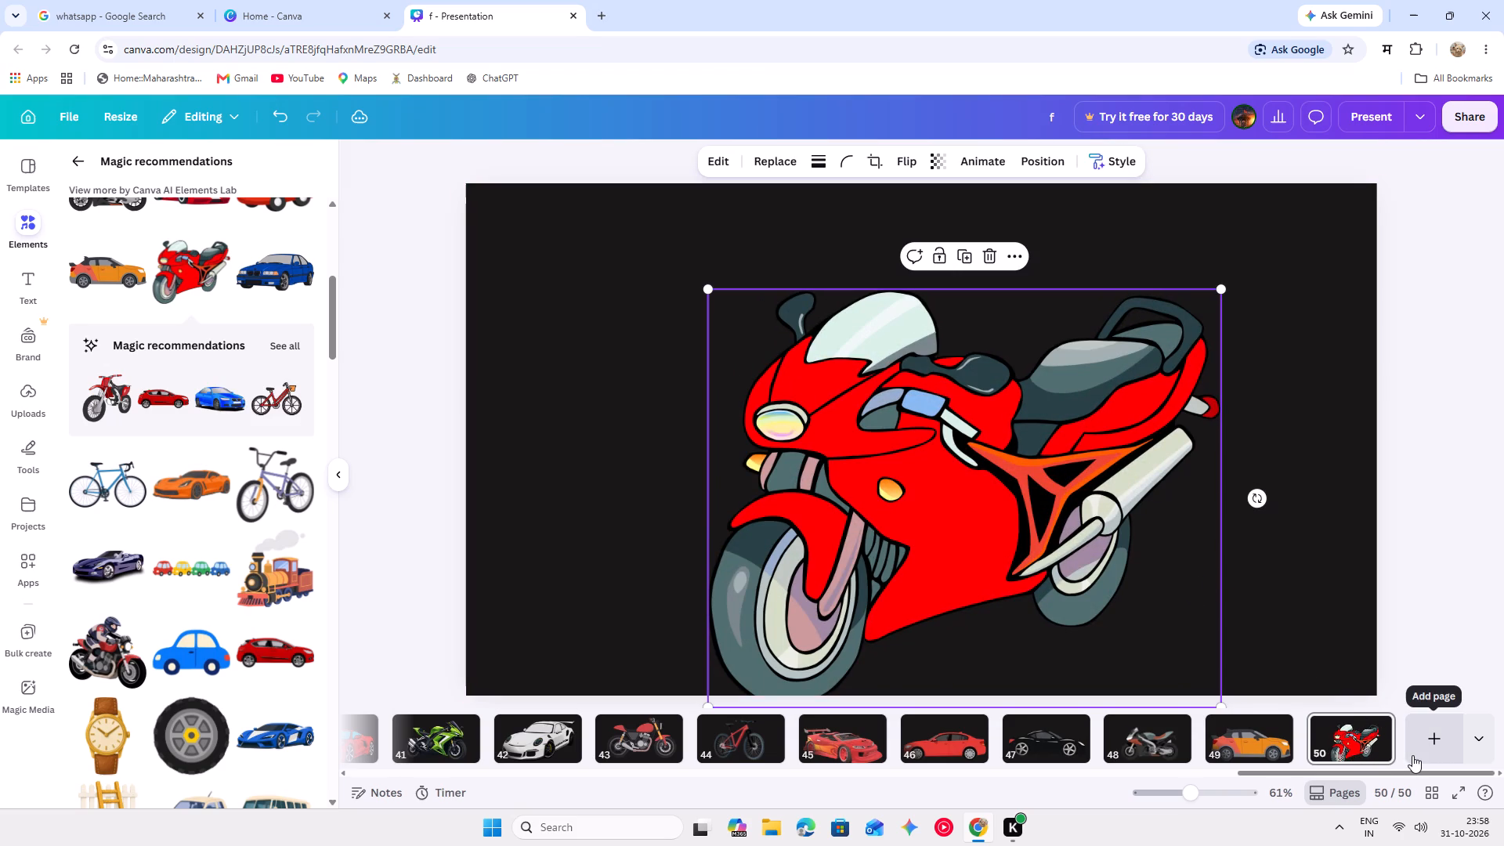
drag(1260, 682, 1151, 623)
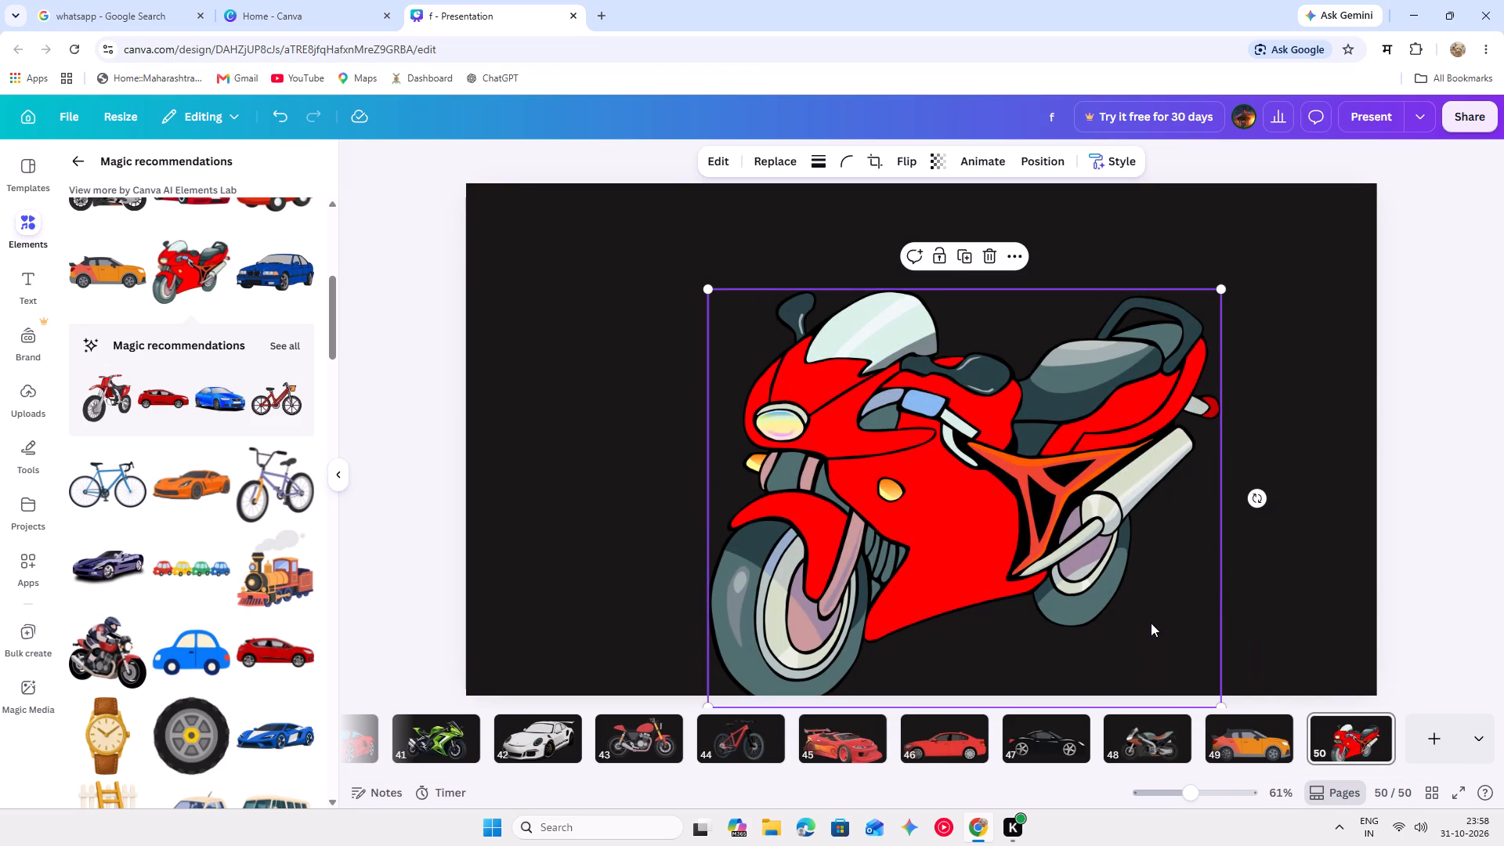
drag(1156, 622, 1213, 631)
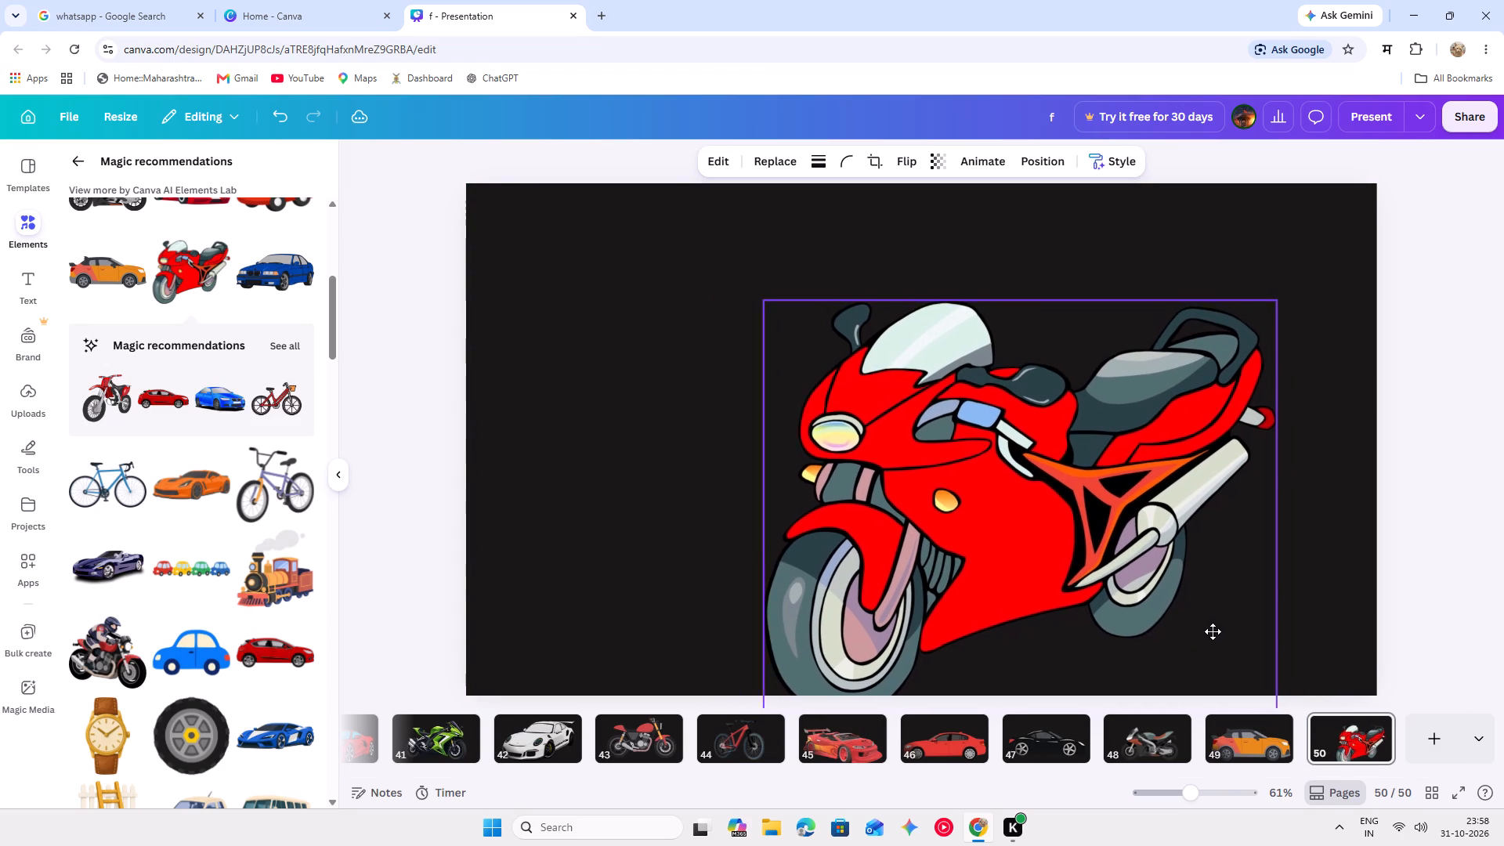
drag(1213, 631, 1210, 580)
Tilt the red motorcycle on page 50 slightly clockwise and place it in the page's lower right area.
drag(1308, 461, 1315, 548)
drag(1180, 514, 1182, 578)
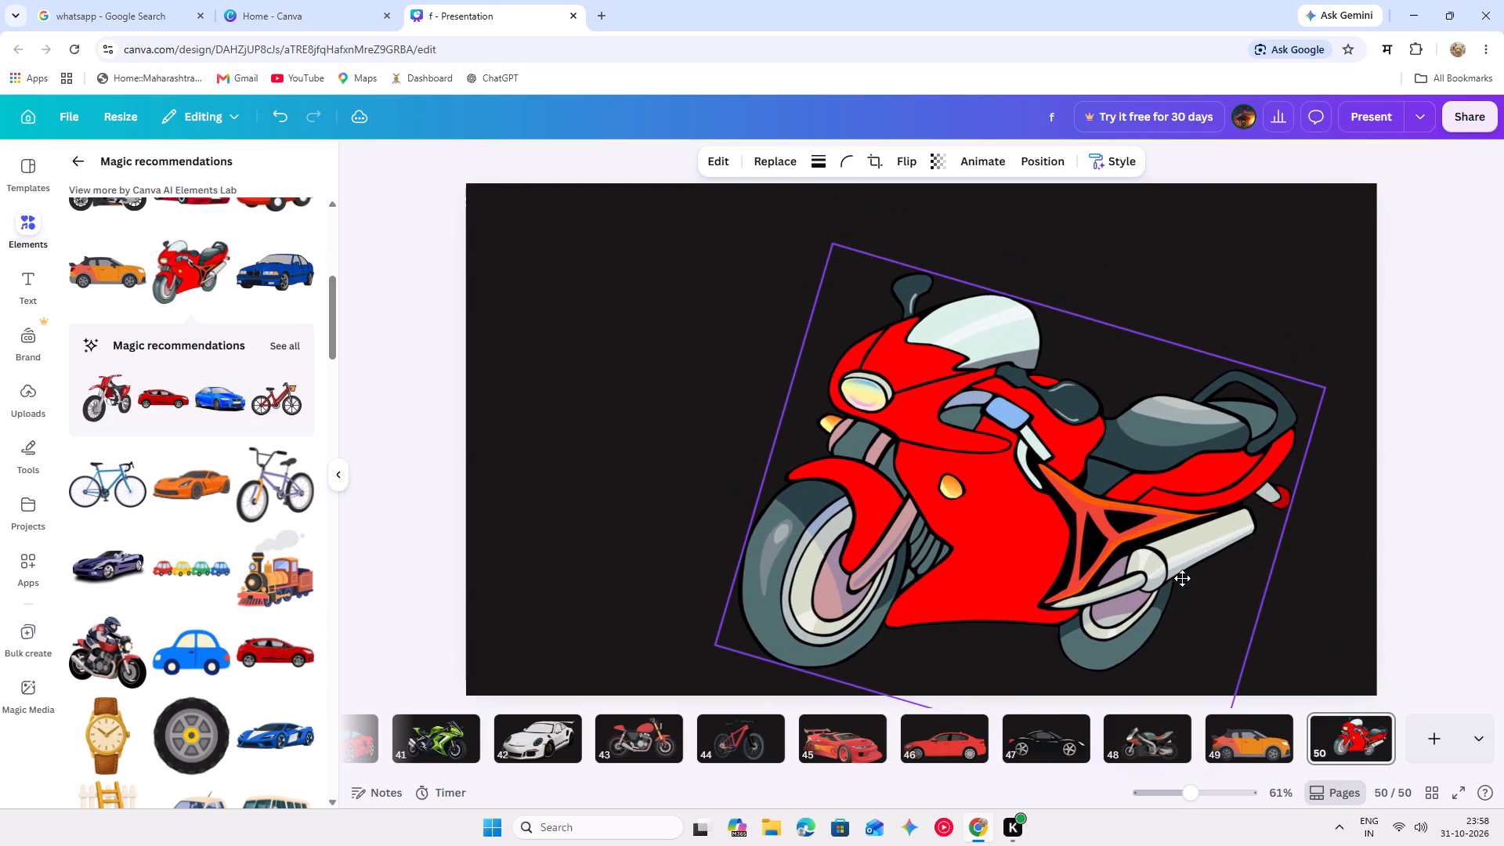
drag(1182, 578, 1188, 592)
drag(1188, 592, 1180, 595)
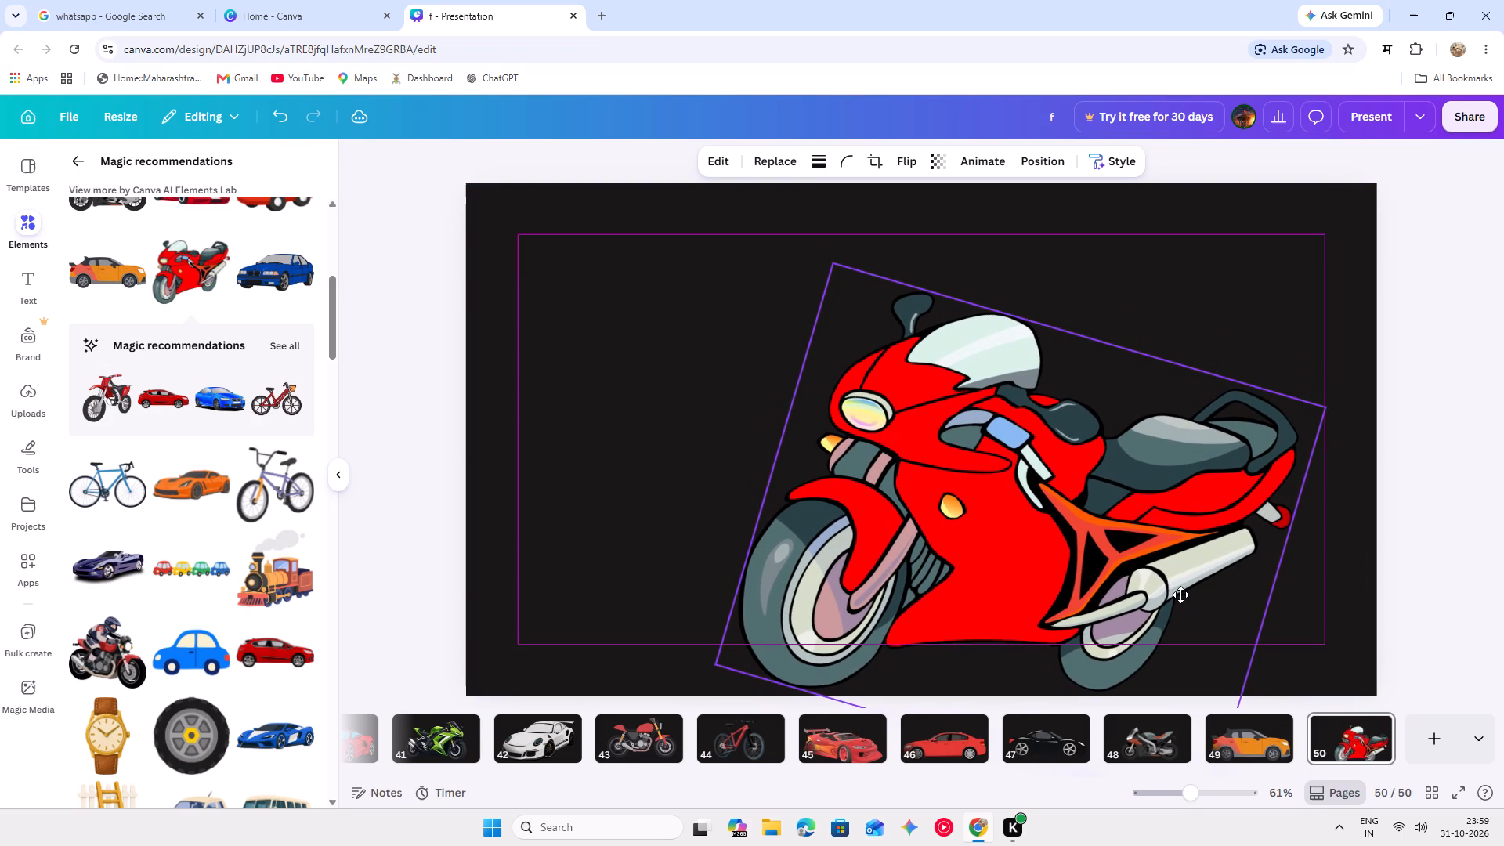
drag(1180, 595, 1179, 595)
drag(1305, 615, 1306, 606)
drag(1237, 606, 1236, 609)
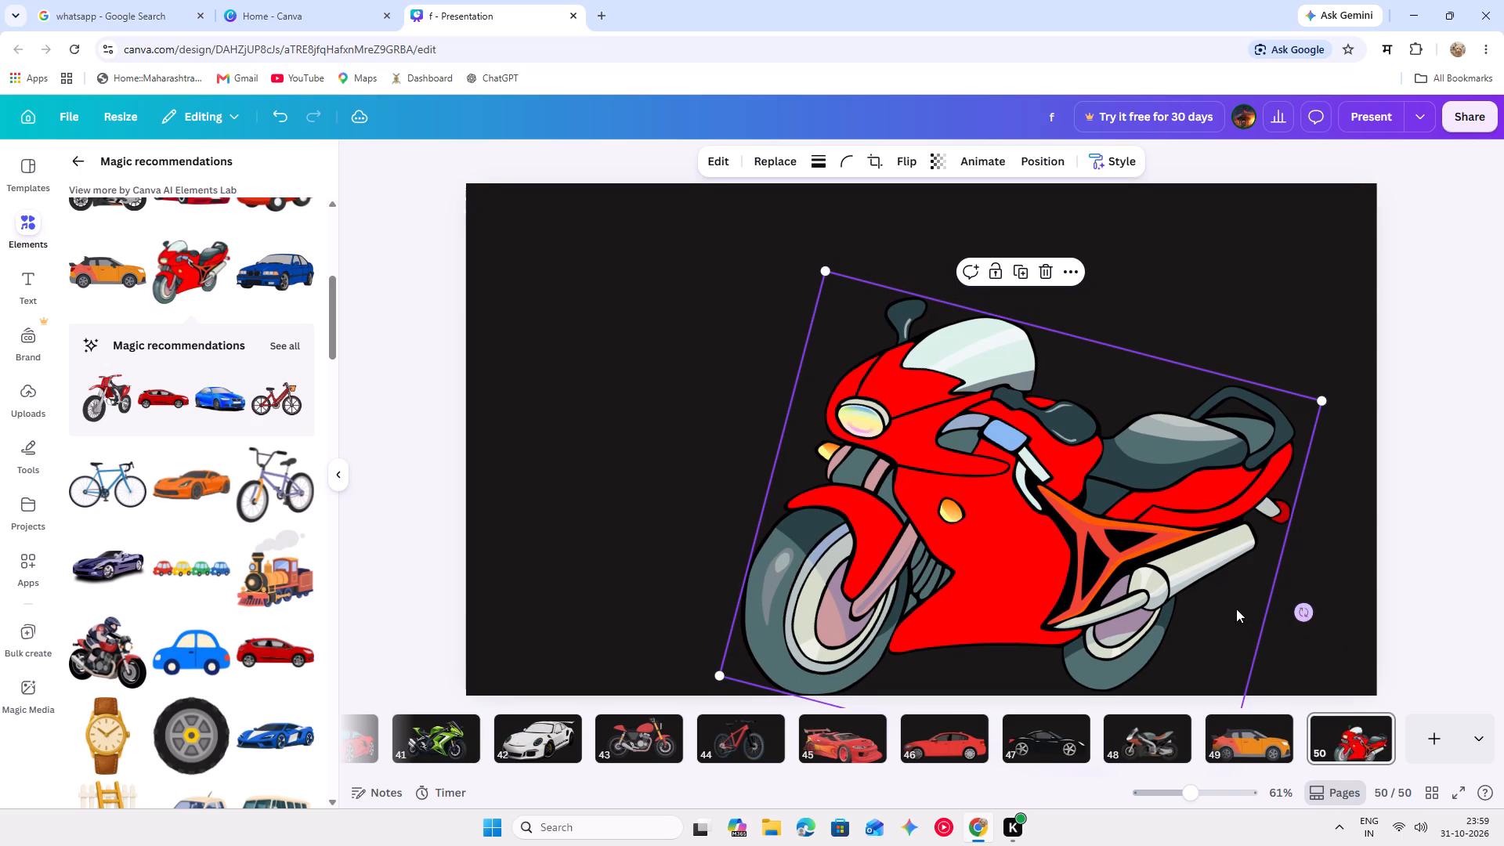
drag(1236, 609, 1236, 613)
click(1399, 625)
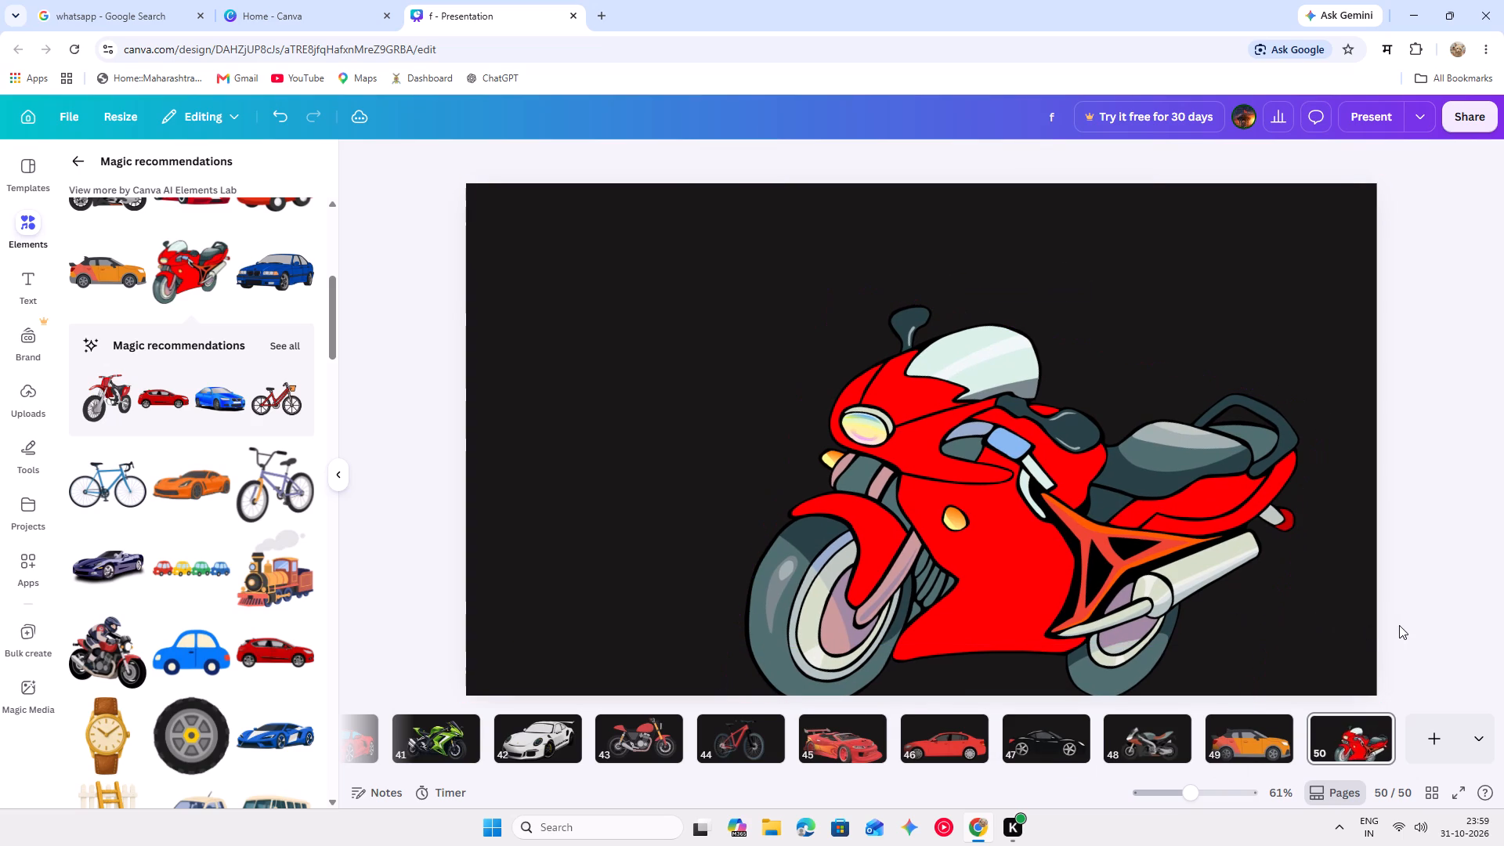
Add page 51 with the blue sedan, keeping only one copy of the car on the page.
click(1413, 732)
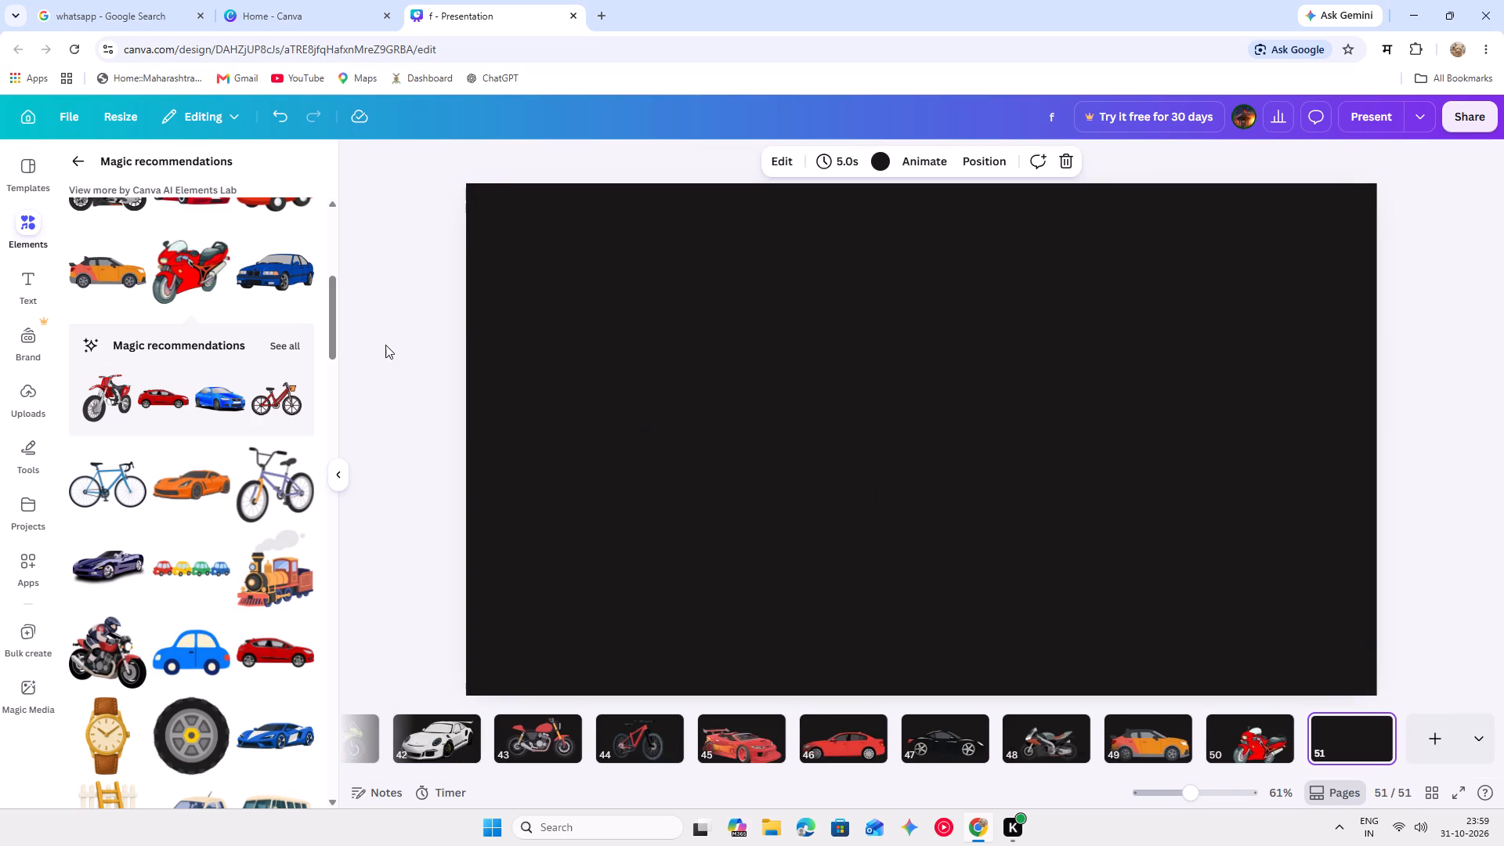
double_click(248, 272)
drag(773, 442, 772, 464)
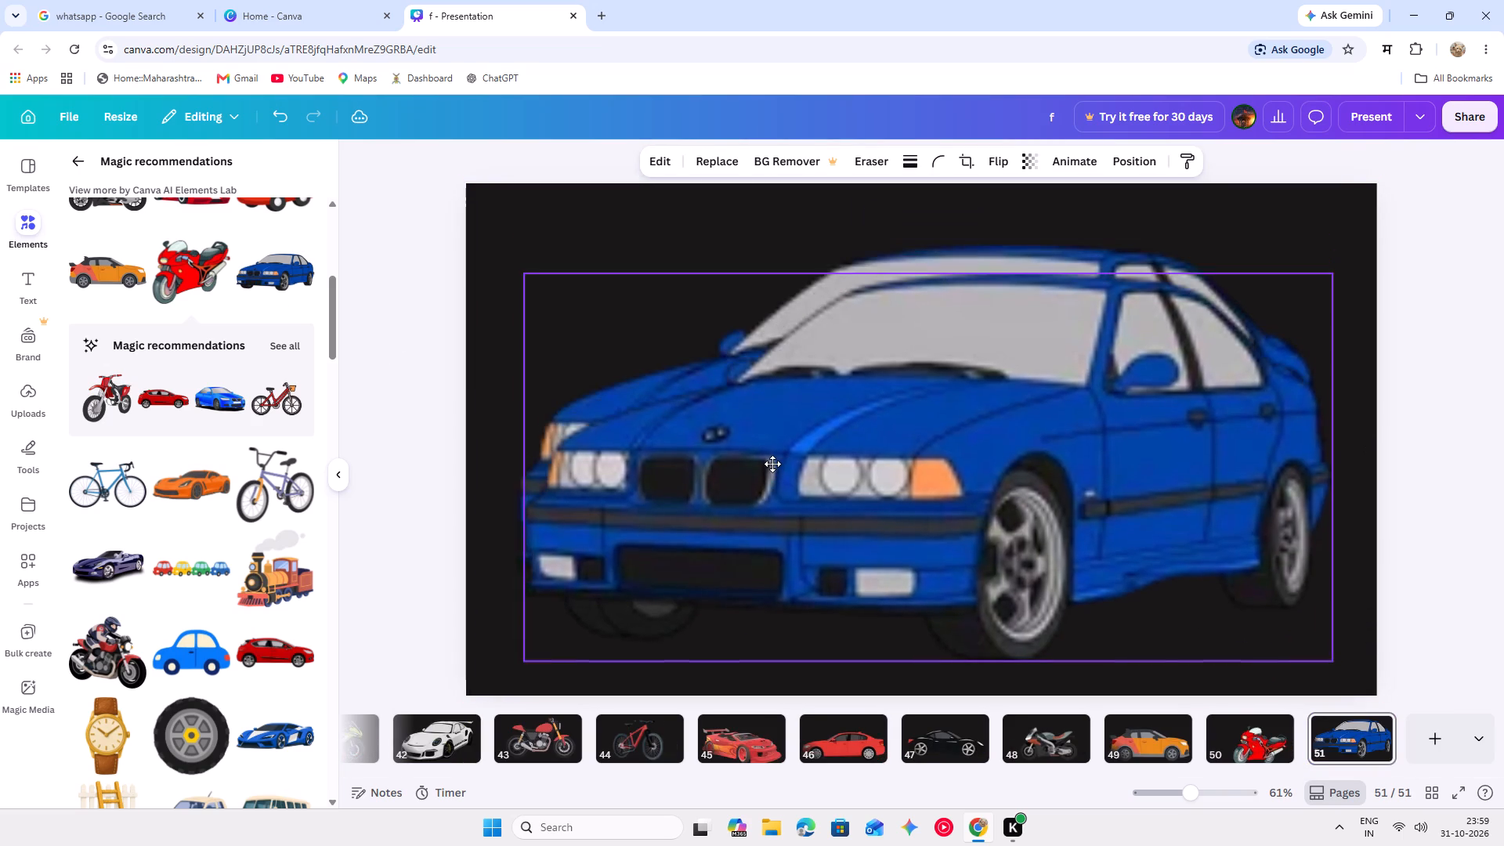
drag(772, 464, 772, 484)
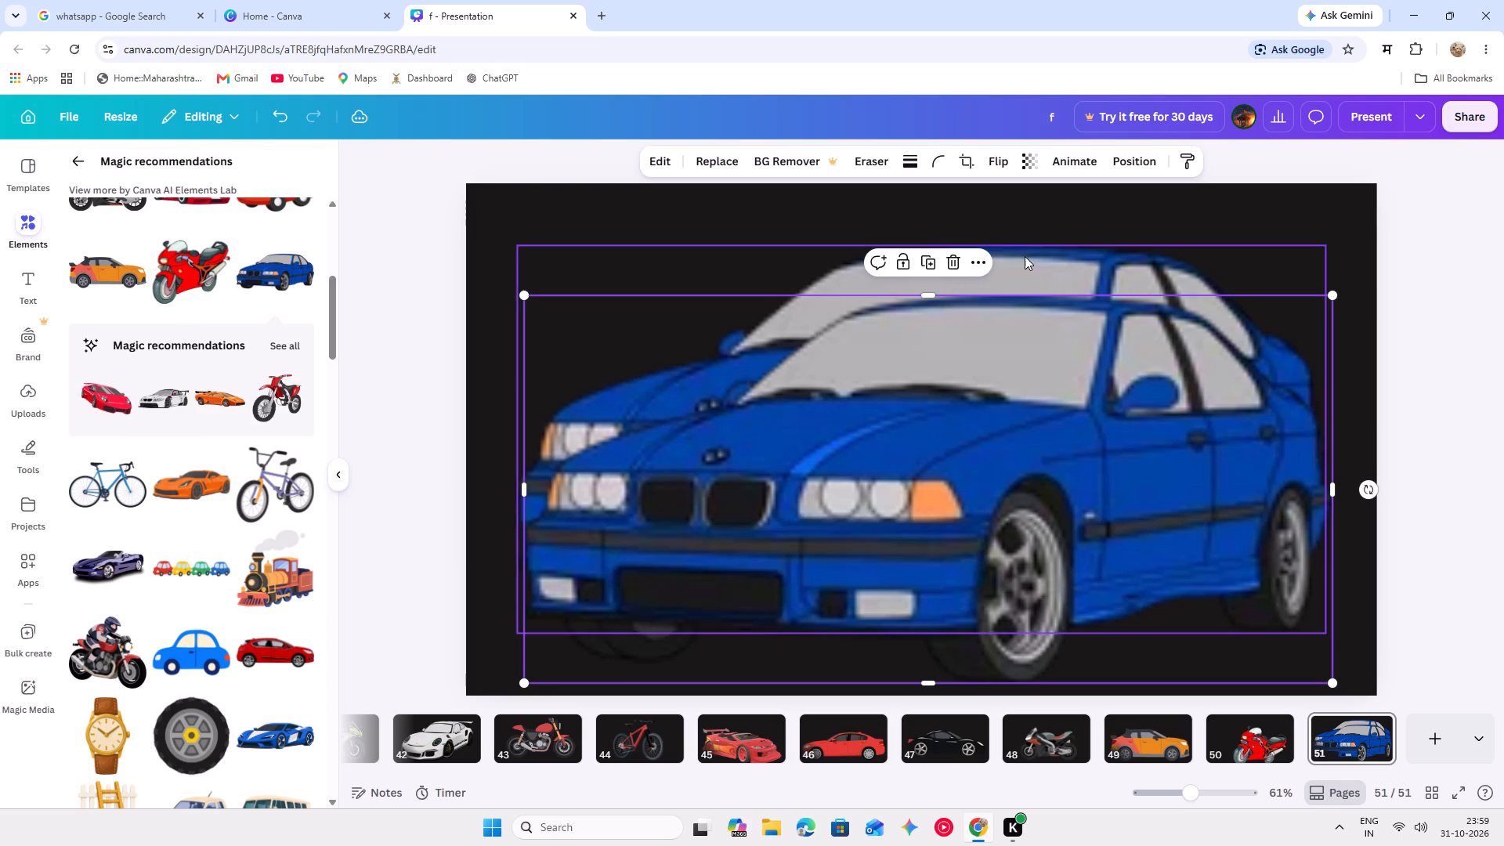
click(1025, 257)
click(941, 214)
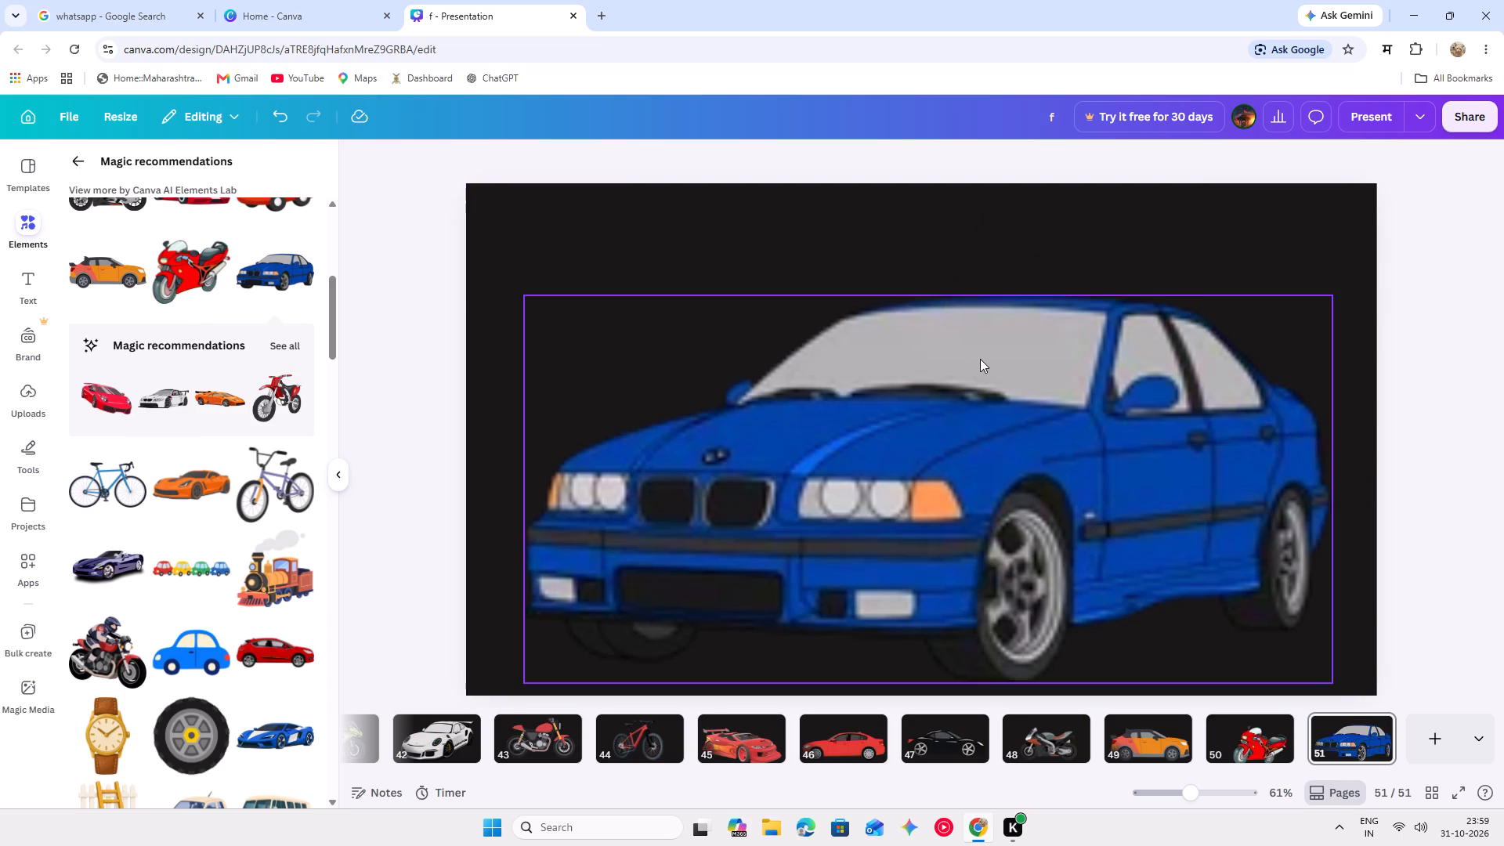
Move the blue sedan on page 51 down to the page's bottom edge, slightly right of centre.
drag(980, 359, 982, 338)
drag(978, 340, 978, 349)
drag(982, 333, 983, 355)
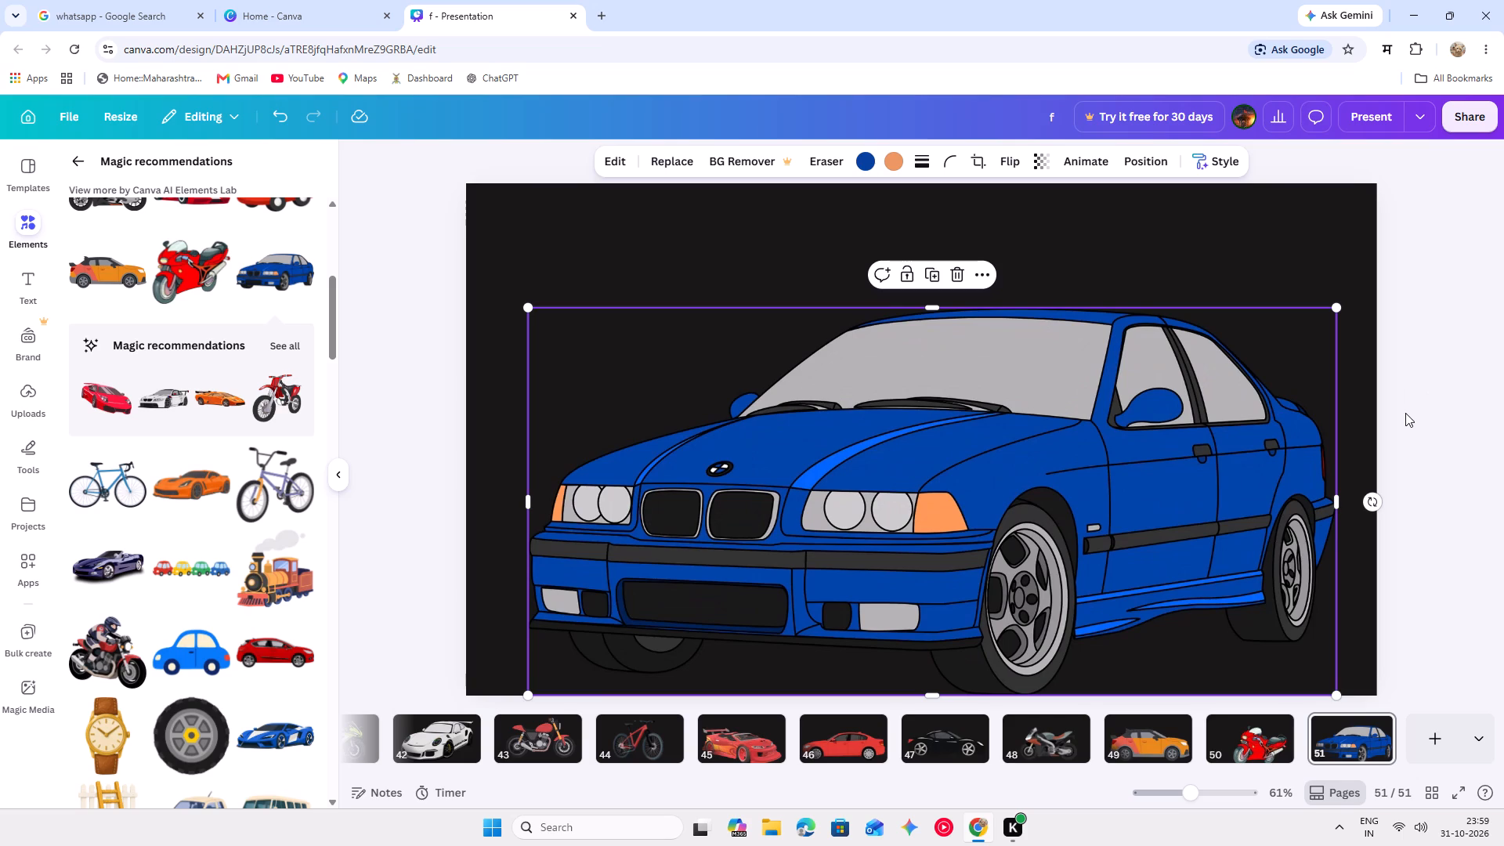
click(1414, 475)
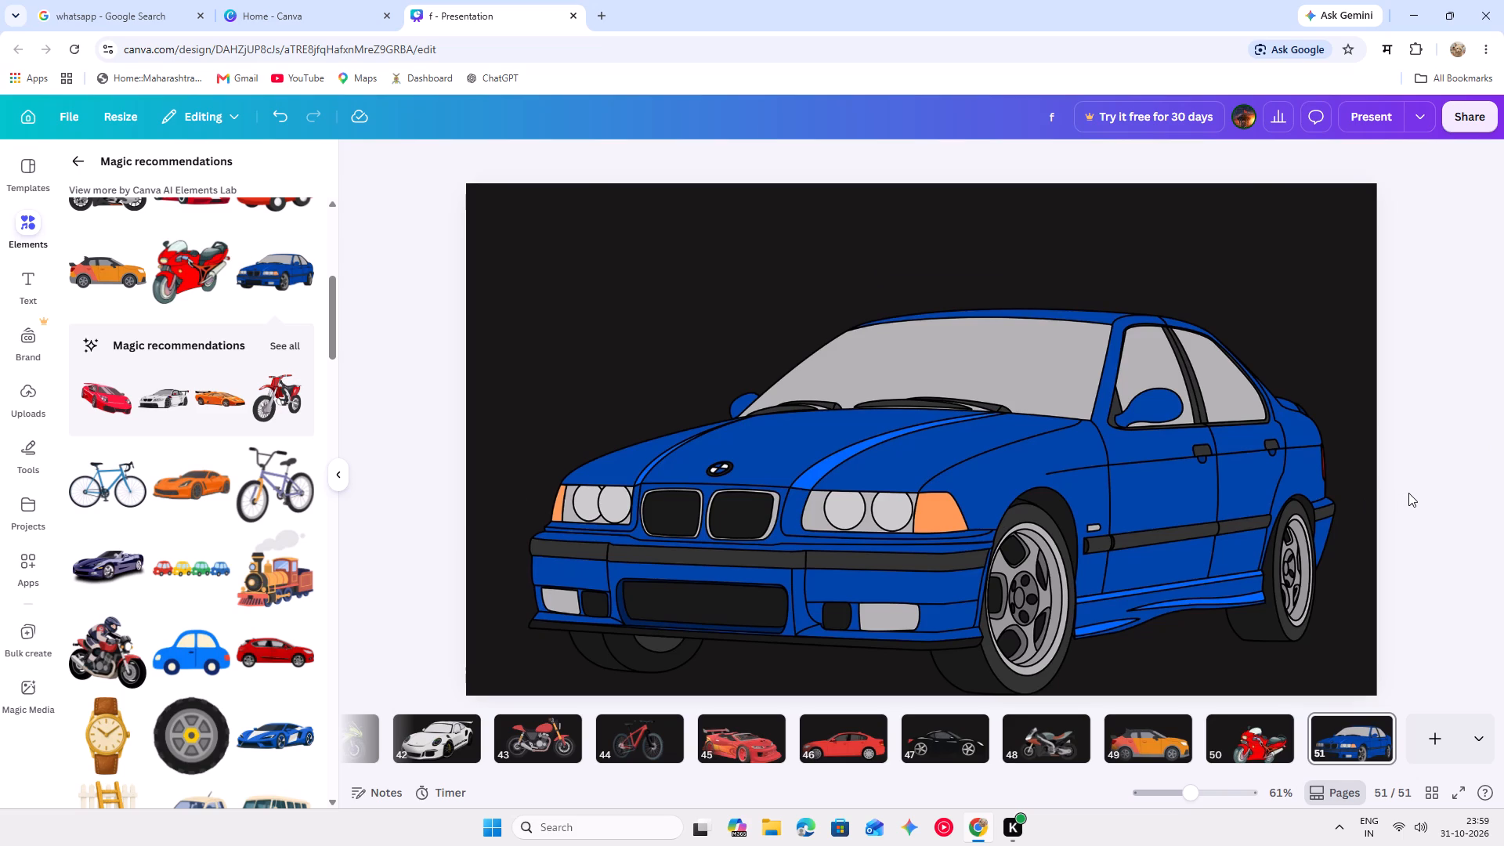
click(1408, 493)
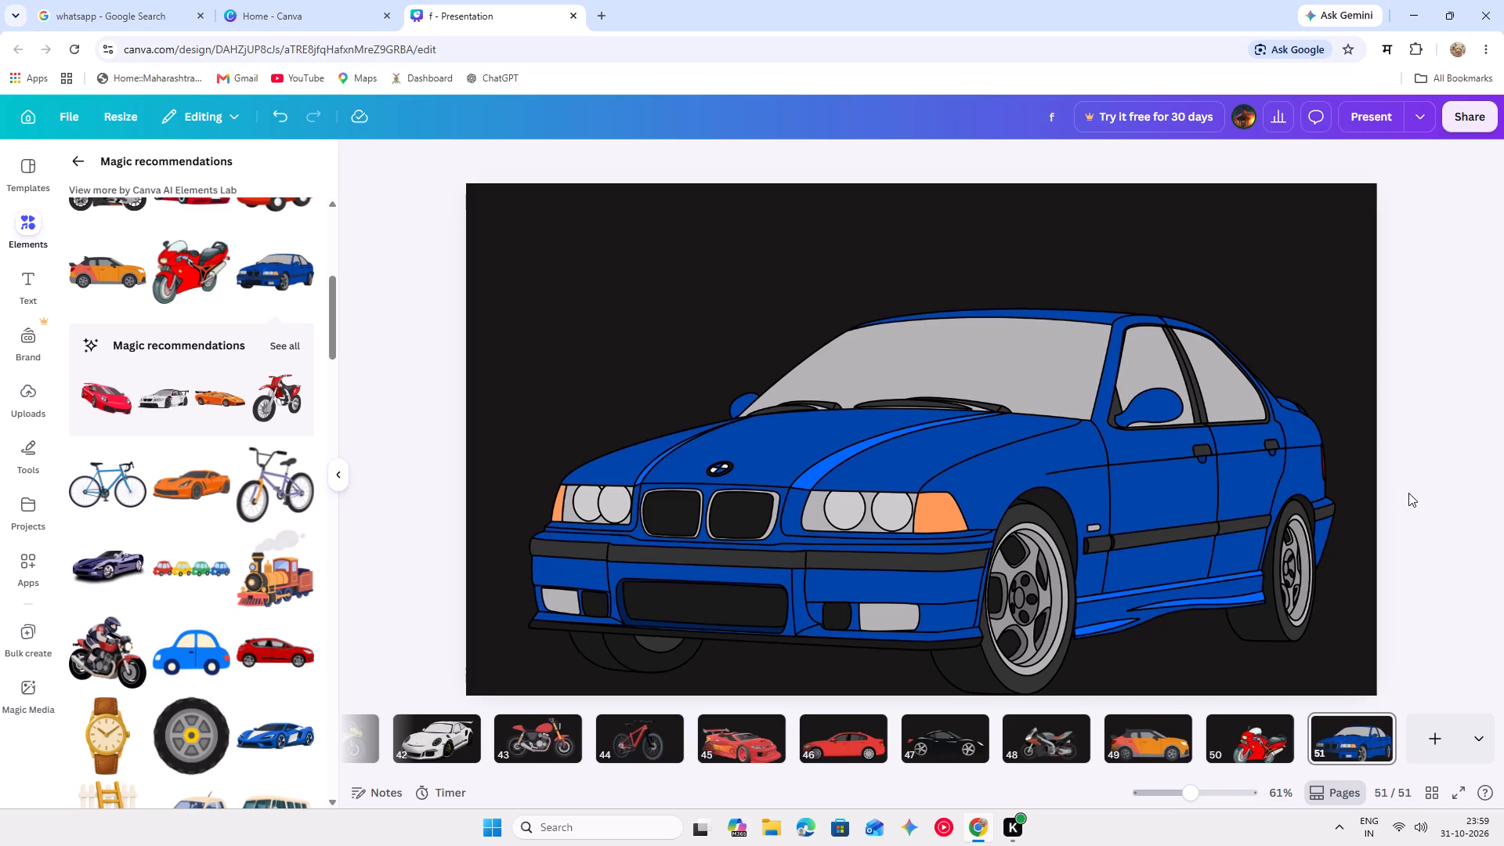
click(1409, 493)
Reorder the pages so the orange hatchback page follows the red sport motorcycle page as page 50.
drag(1162, 734, 1170, 734)
click(1257, 732)
drag(1150, 736, 1266, 744)
drag(995, 733, 1036, 736)
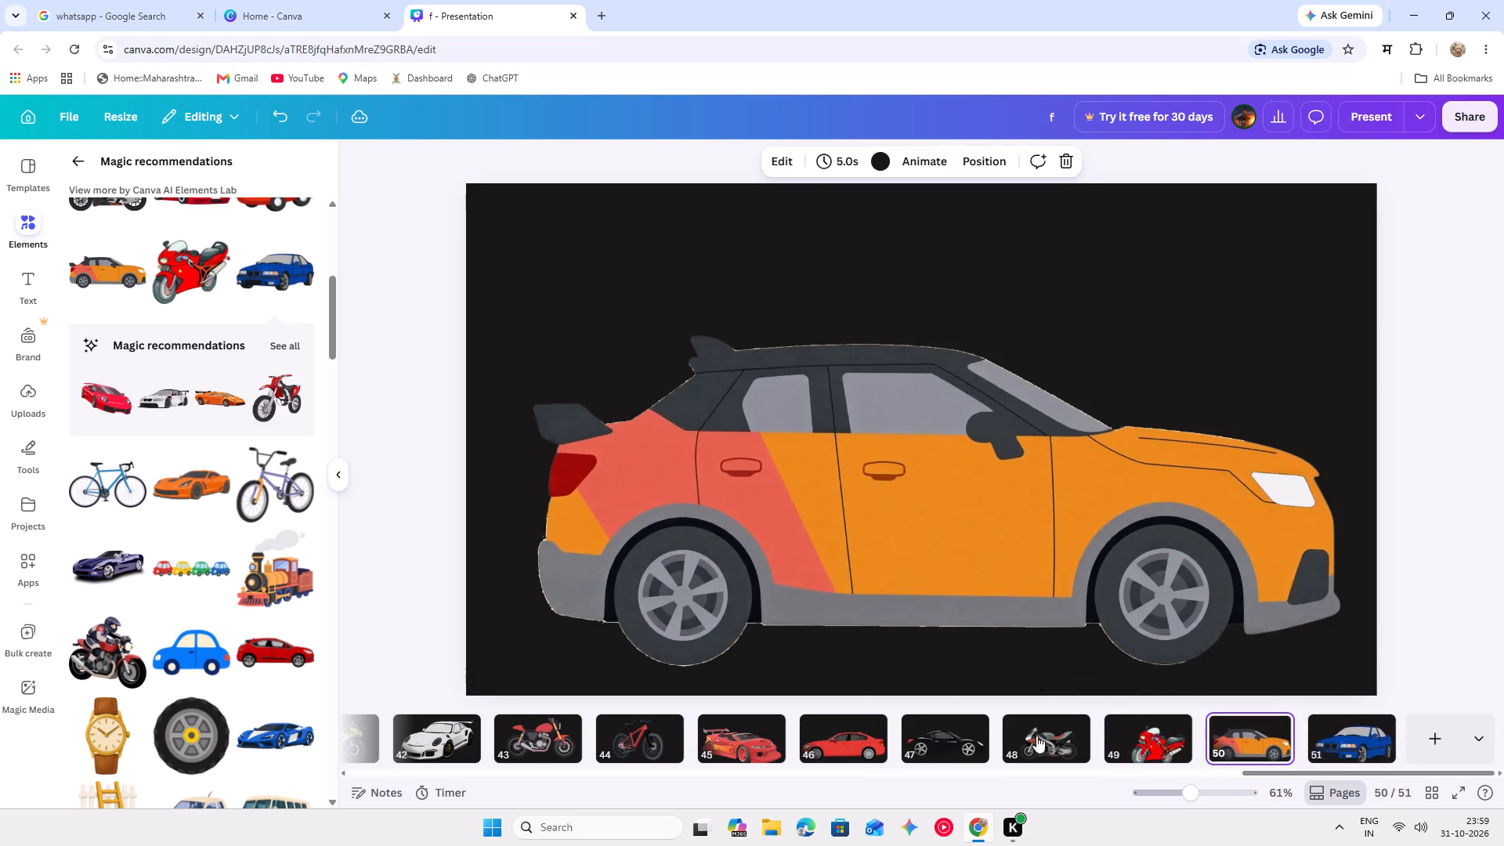
drag(1036, 736, 1103, 736)
drag(1046, 736, 1108, 737)
drag(959, 737, 1010, 736)
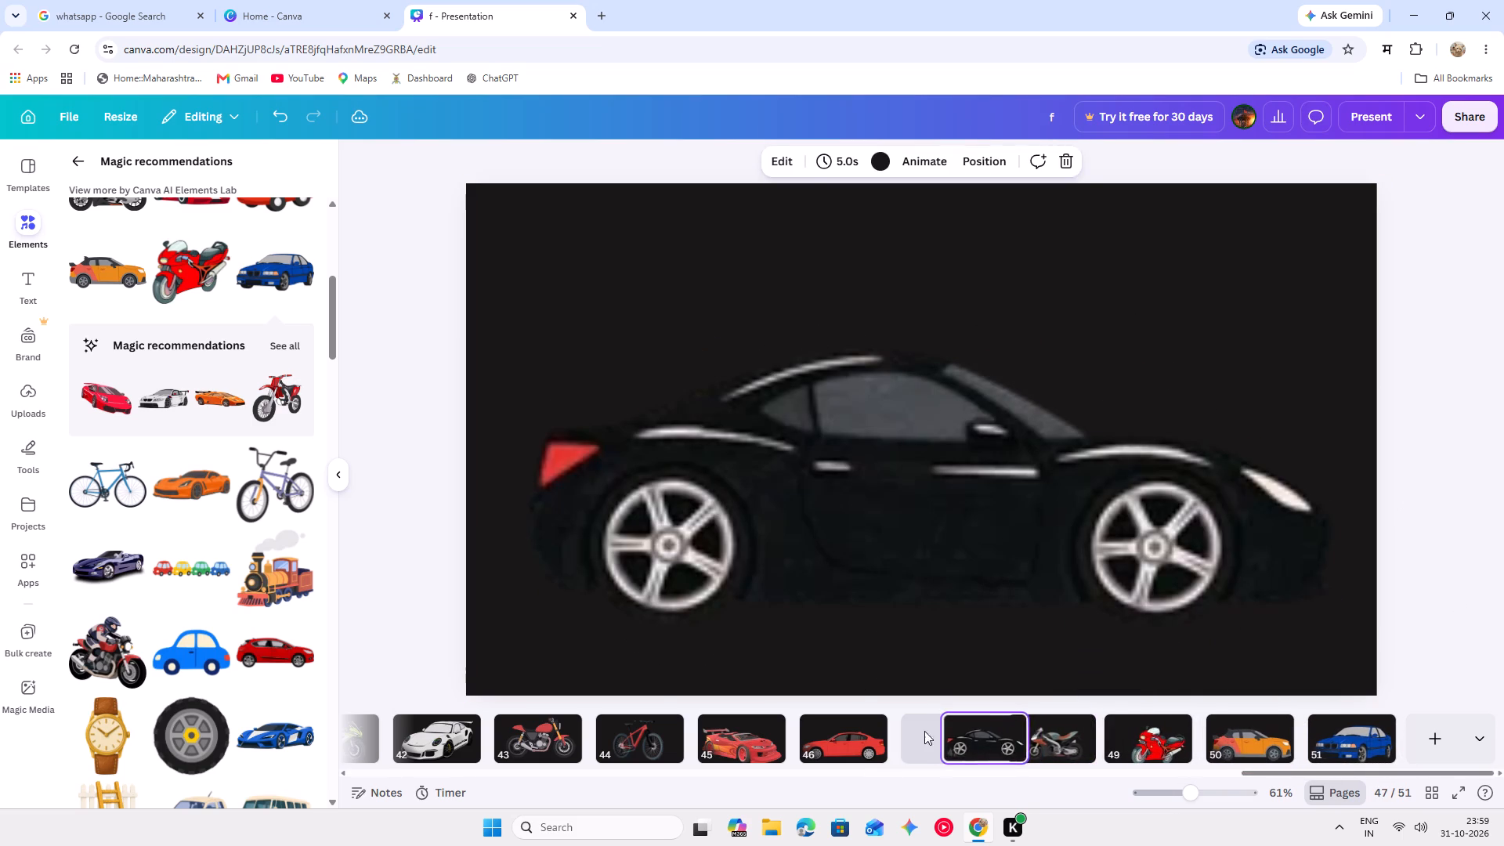
Move the red mountain bike page from position 44 to 47, directly after the black sports car page.
drag(609, 740, 937, 739)
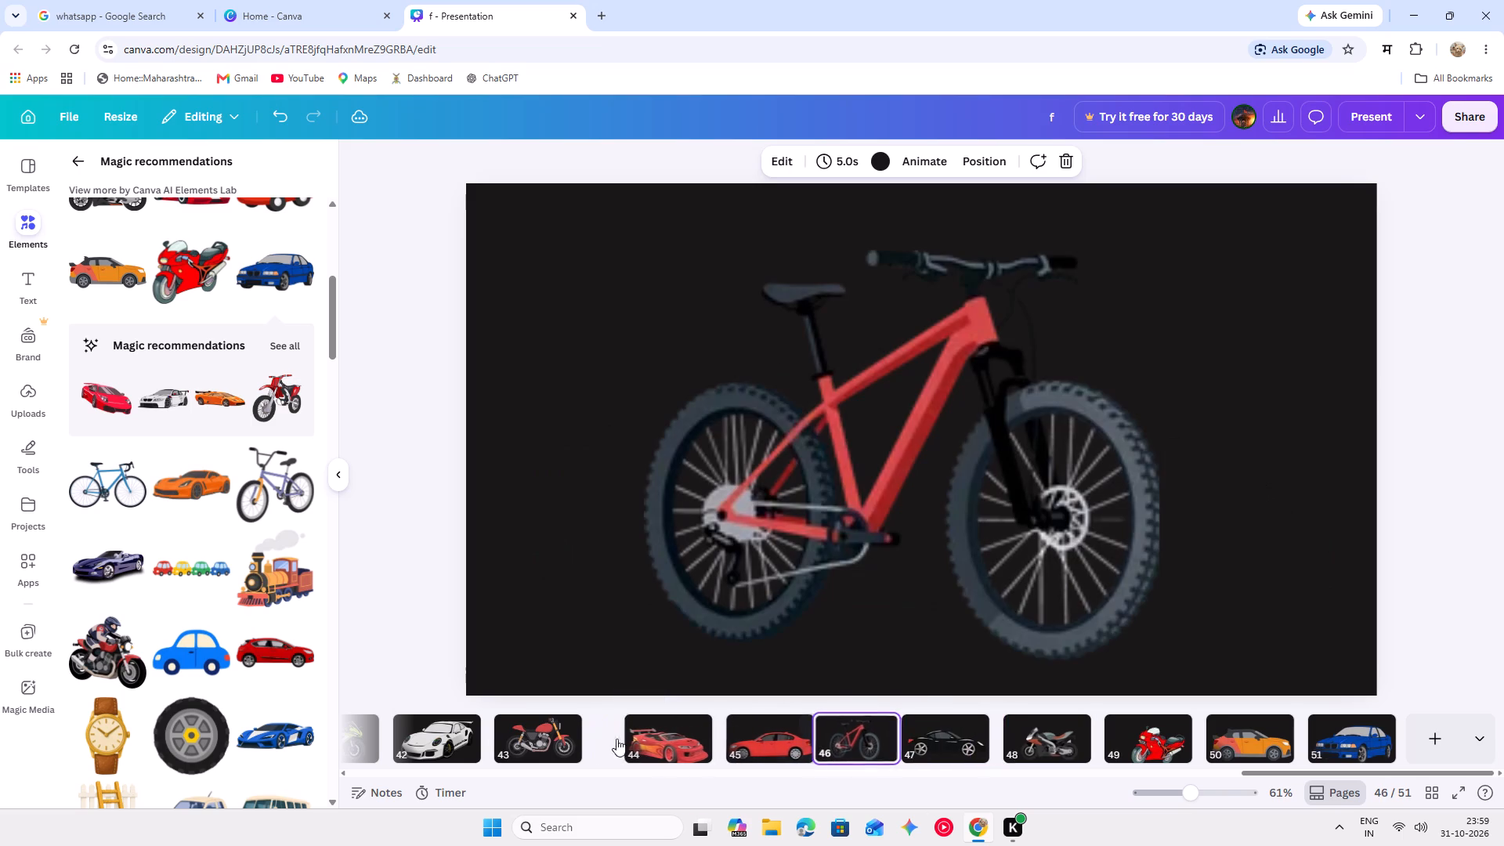
drag(851, 753, 1016, 755)
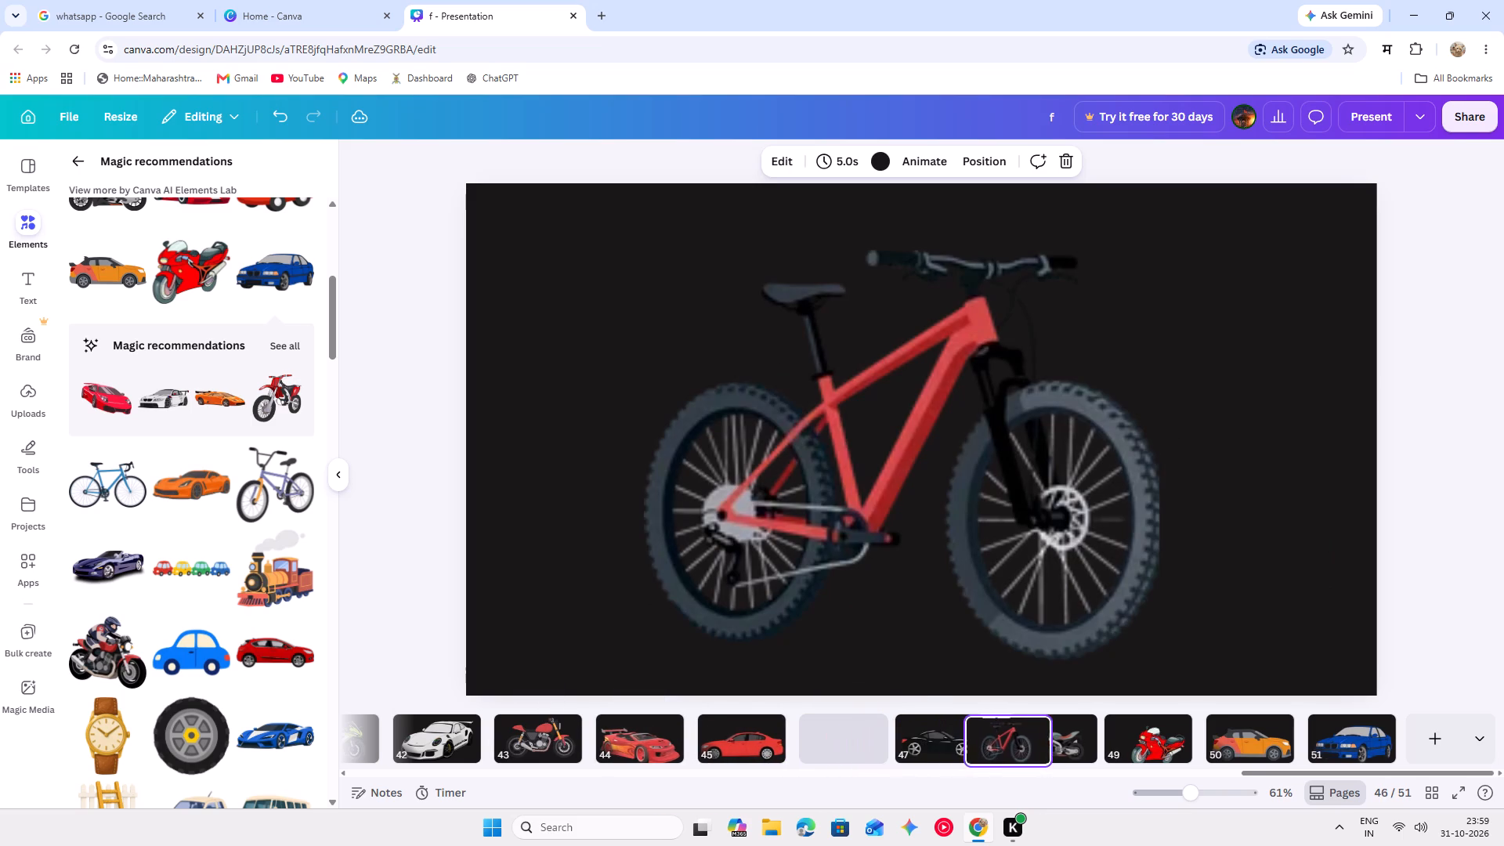
drag(1016, 755, 1017, 755)
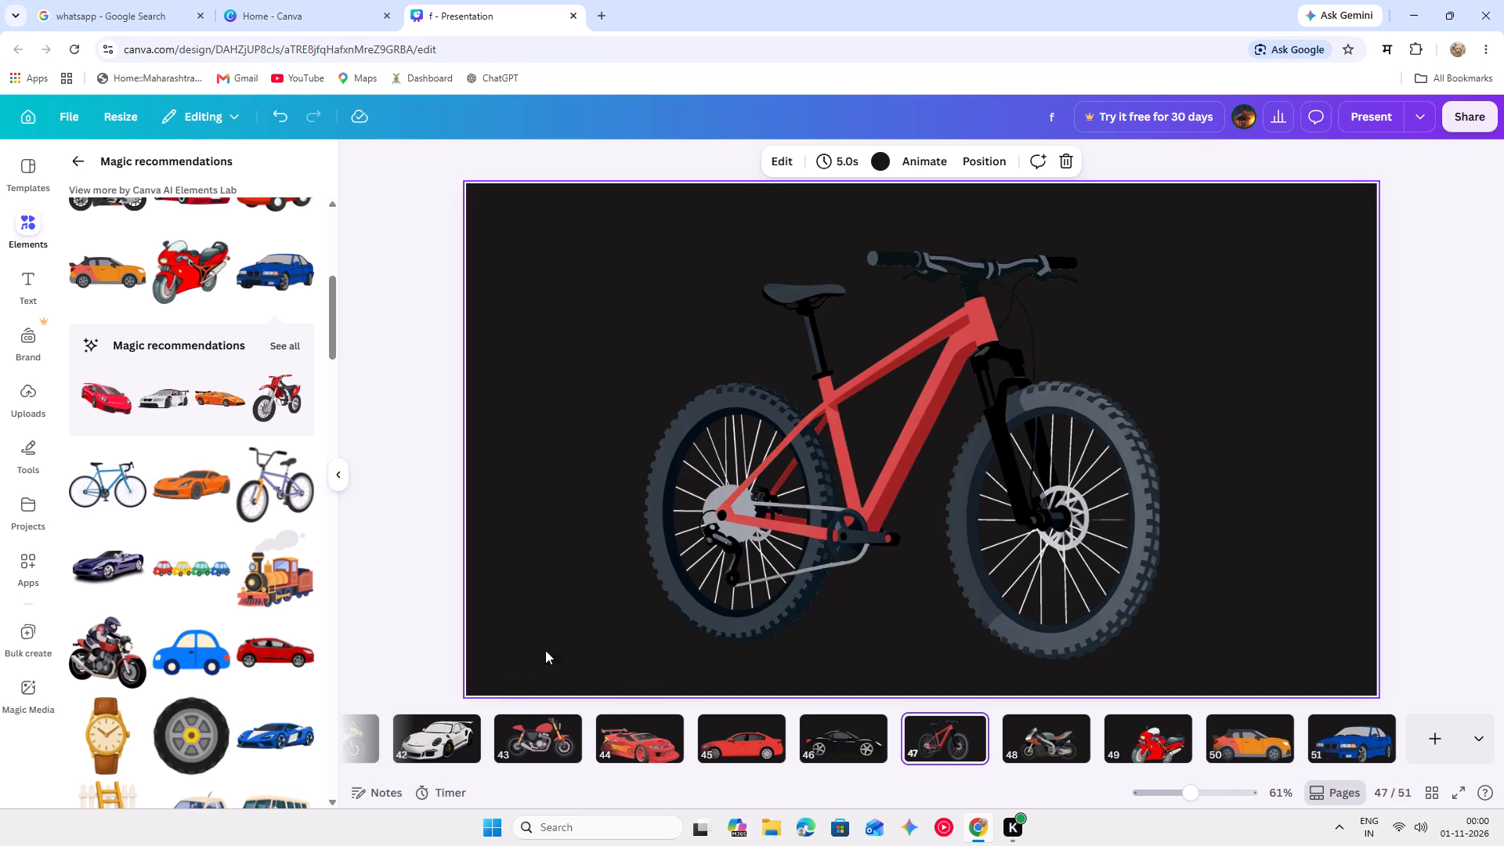
Move the mountain bike on page 47 down to the page's bottom edge, slightly right of centre.
drag(978, 595, 996, 608)
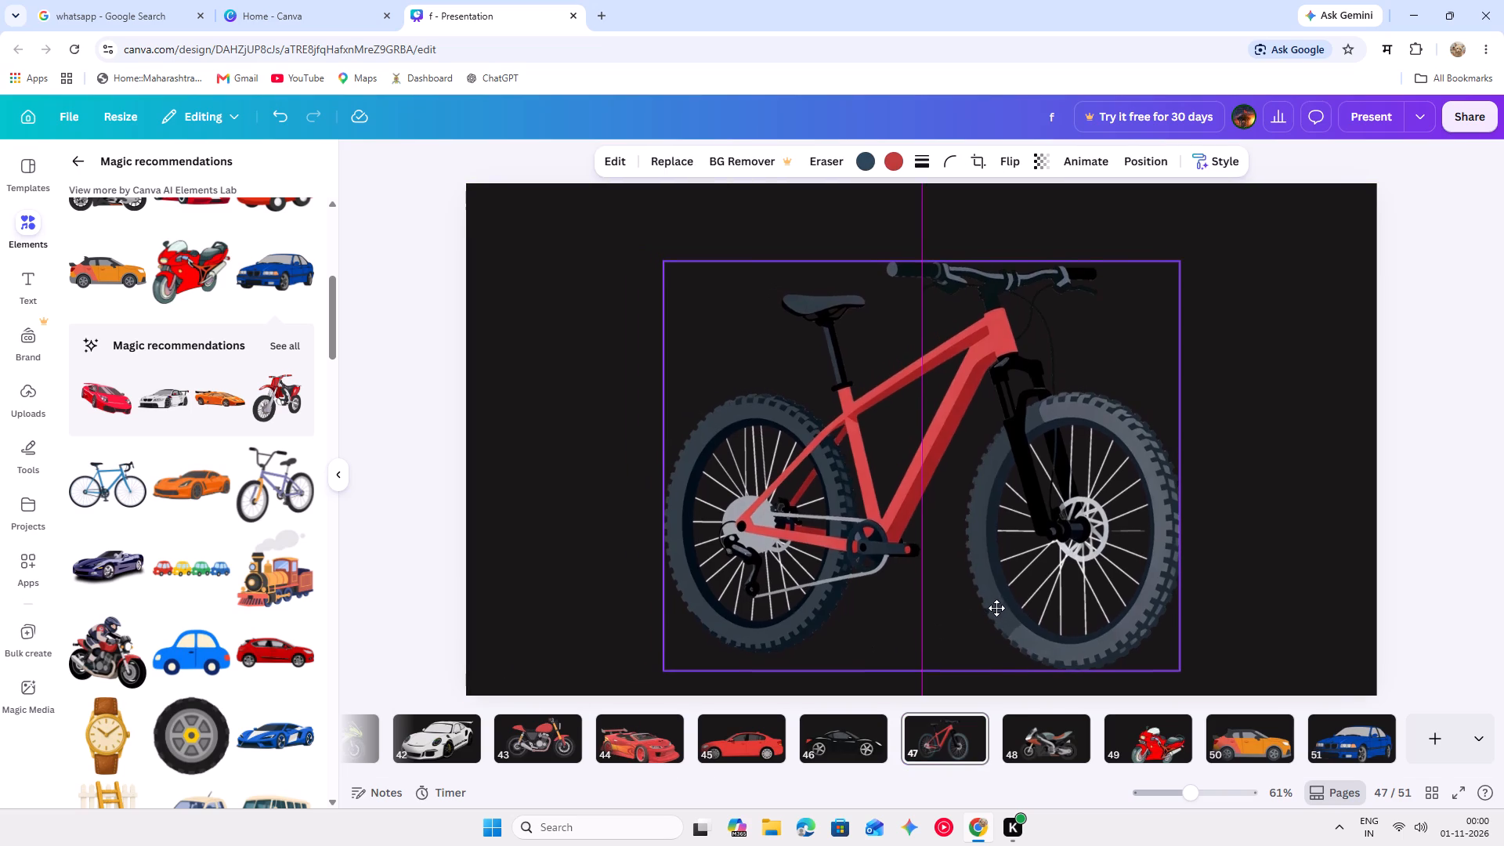
drag(996, 608, 1007, 626)
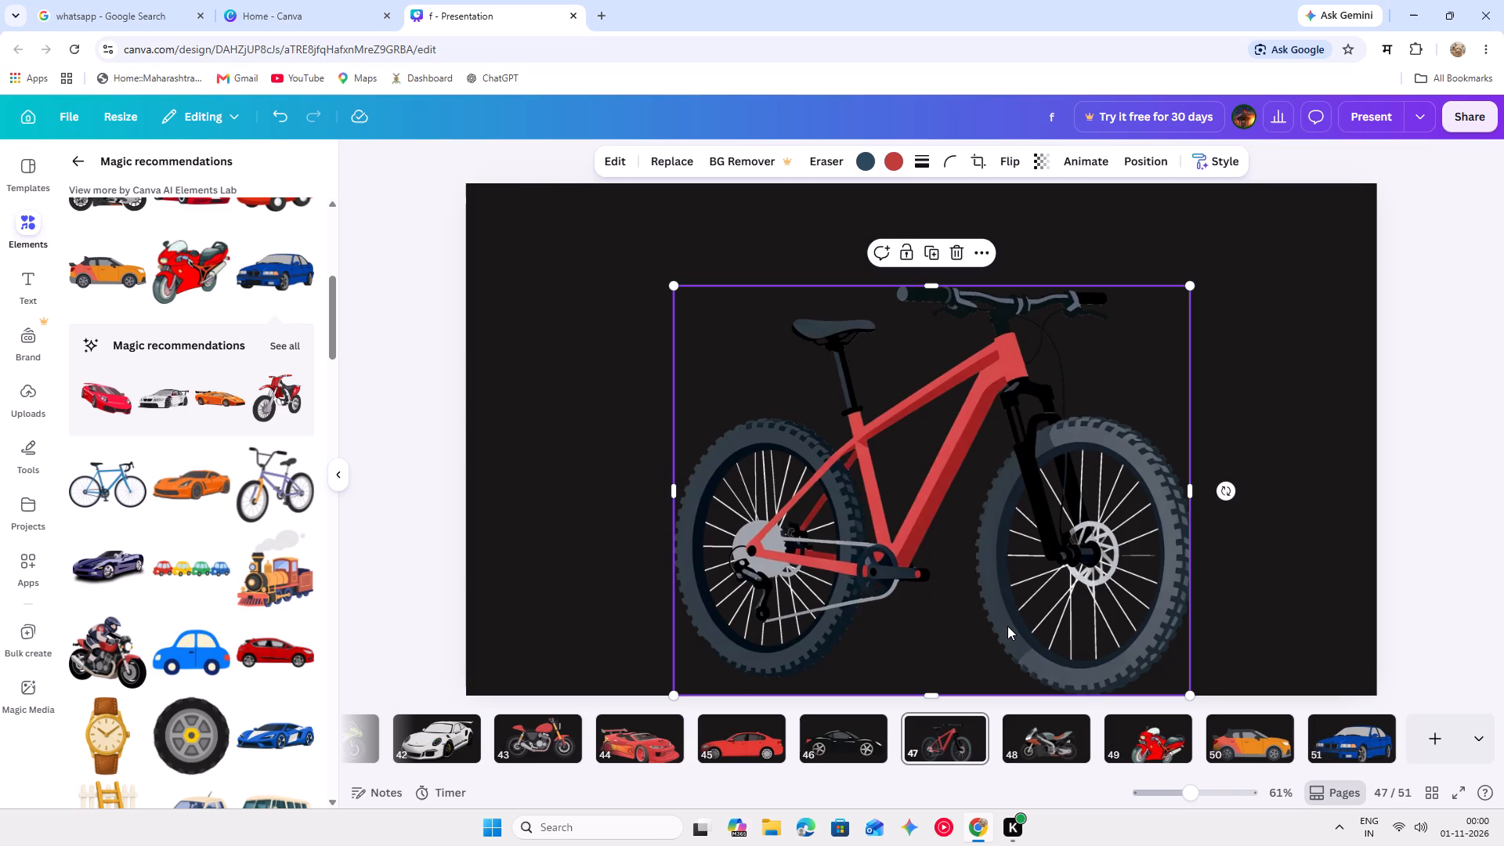
click(1208, 620)
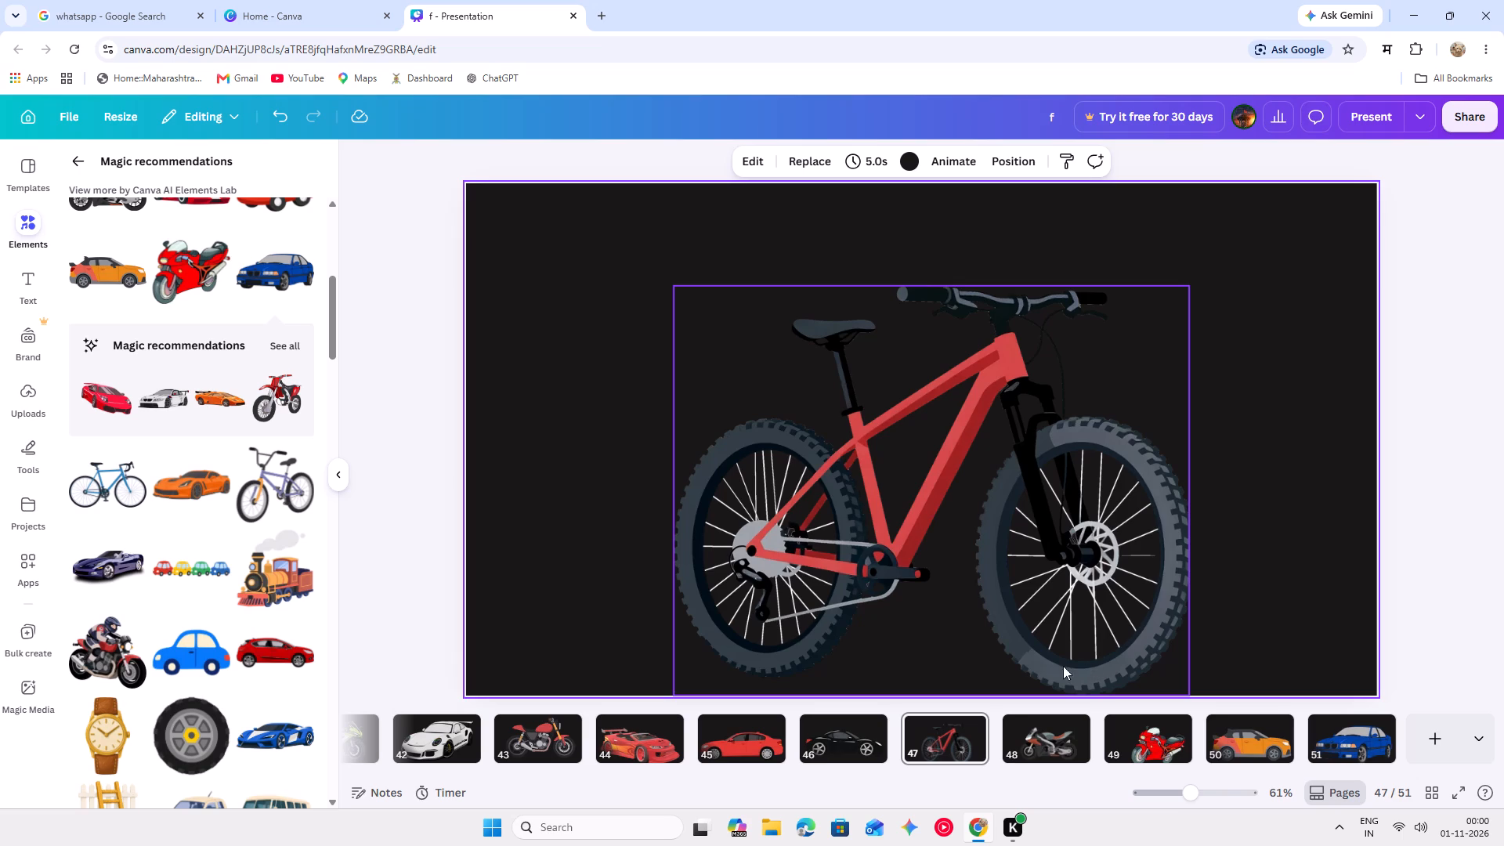
click(545, 614)
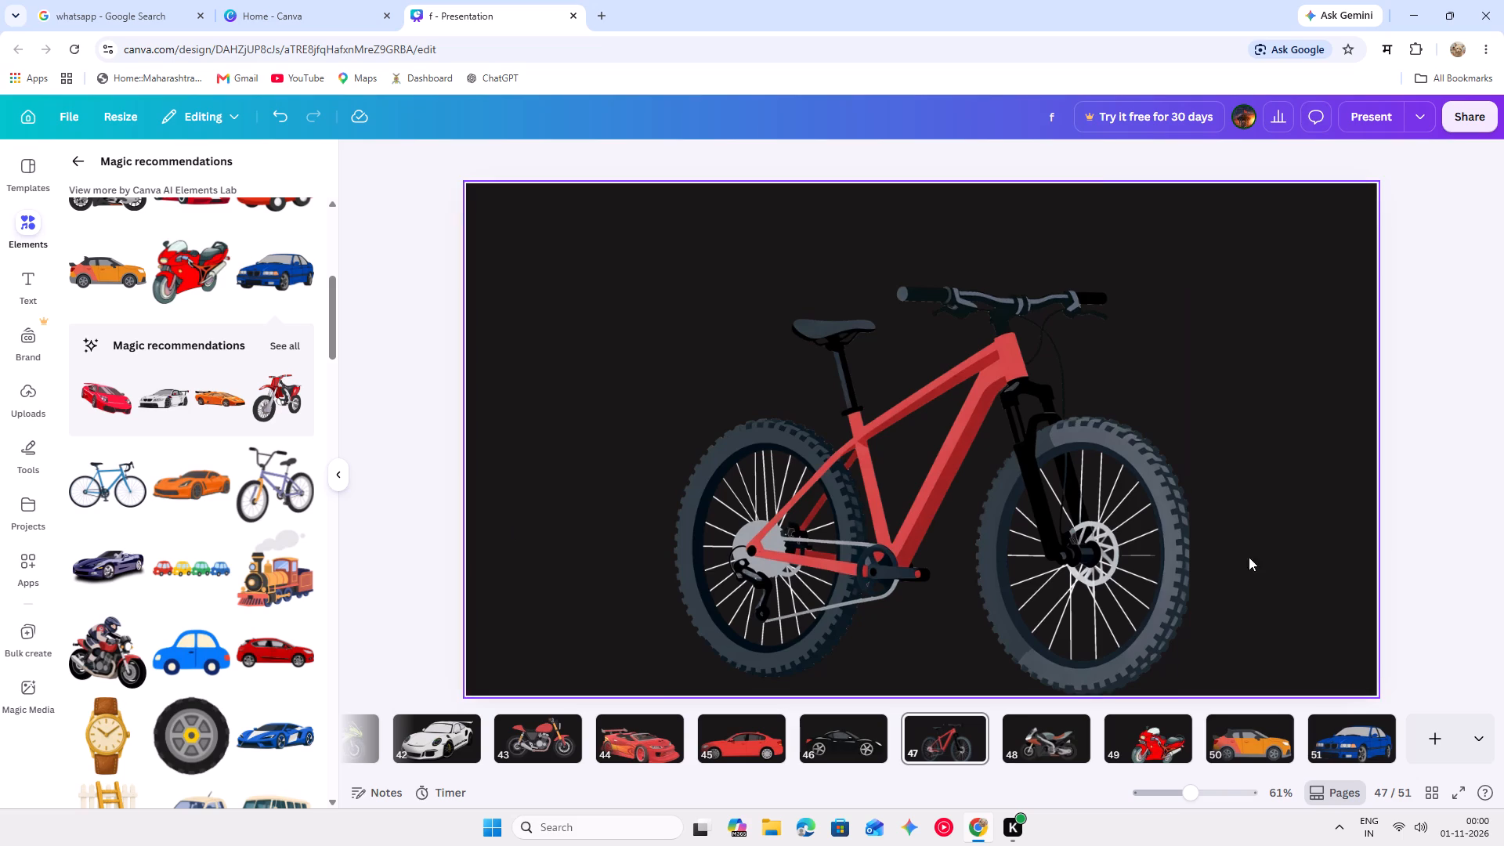
click(1269, 555)
Move the grey-and-orange motorcycle on page 48 down to the page's bottom edge.
click(1184, 735)
click(1140, 739)
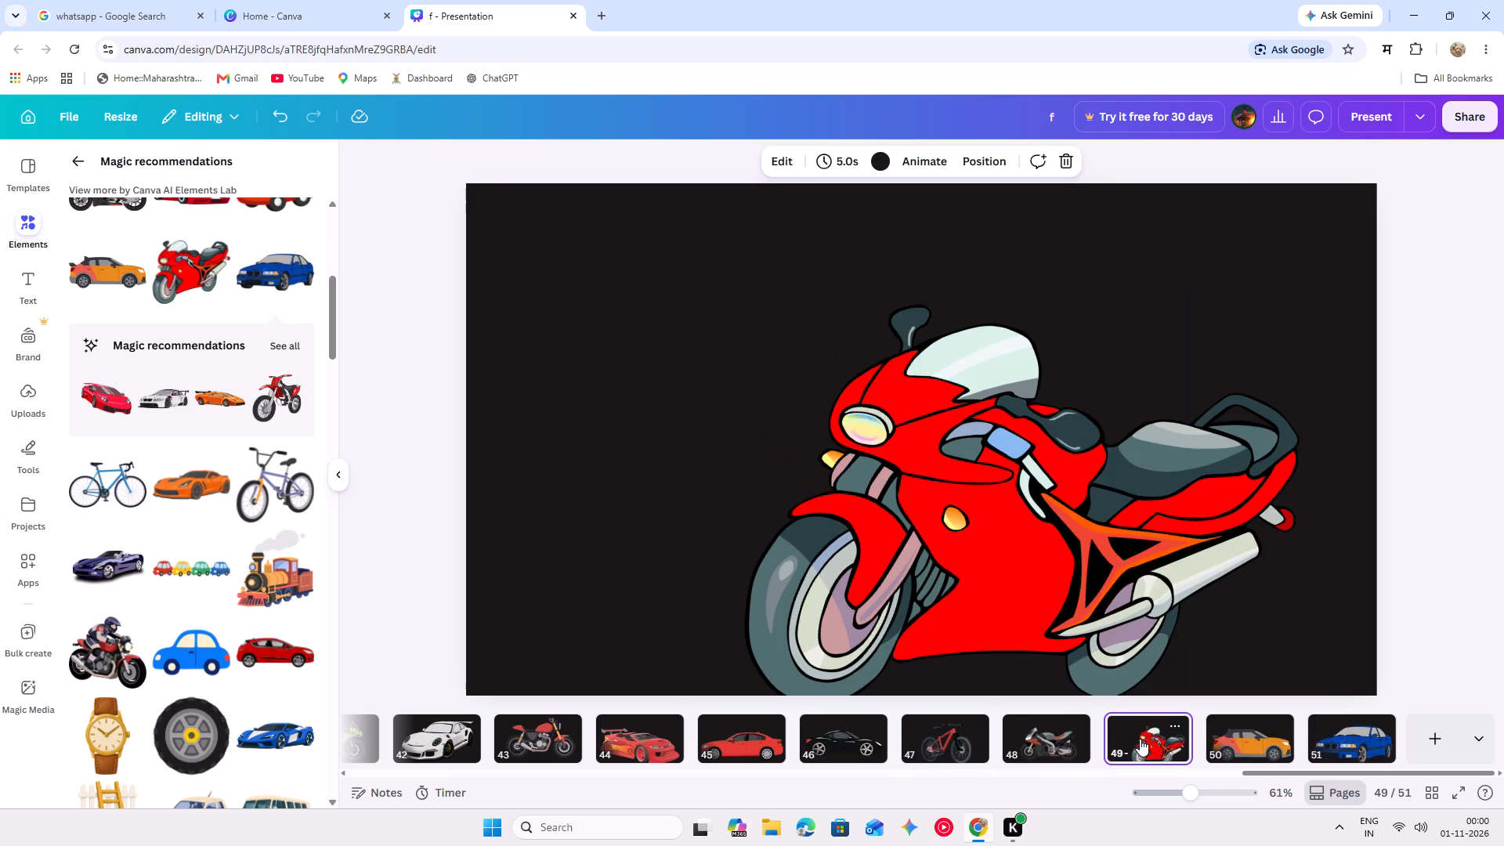
click(1140, 739)
key(Left)
key(Left)
click(1140, 739)
key(Left)
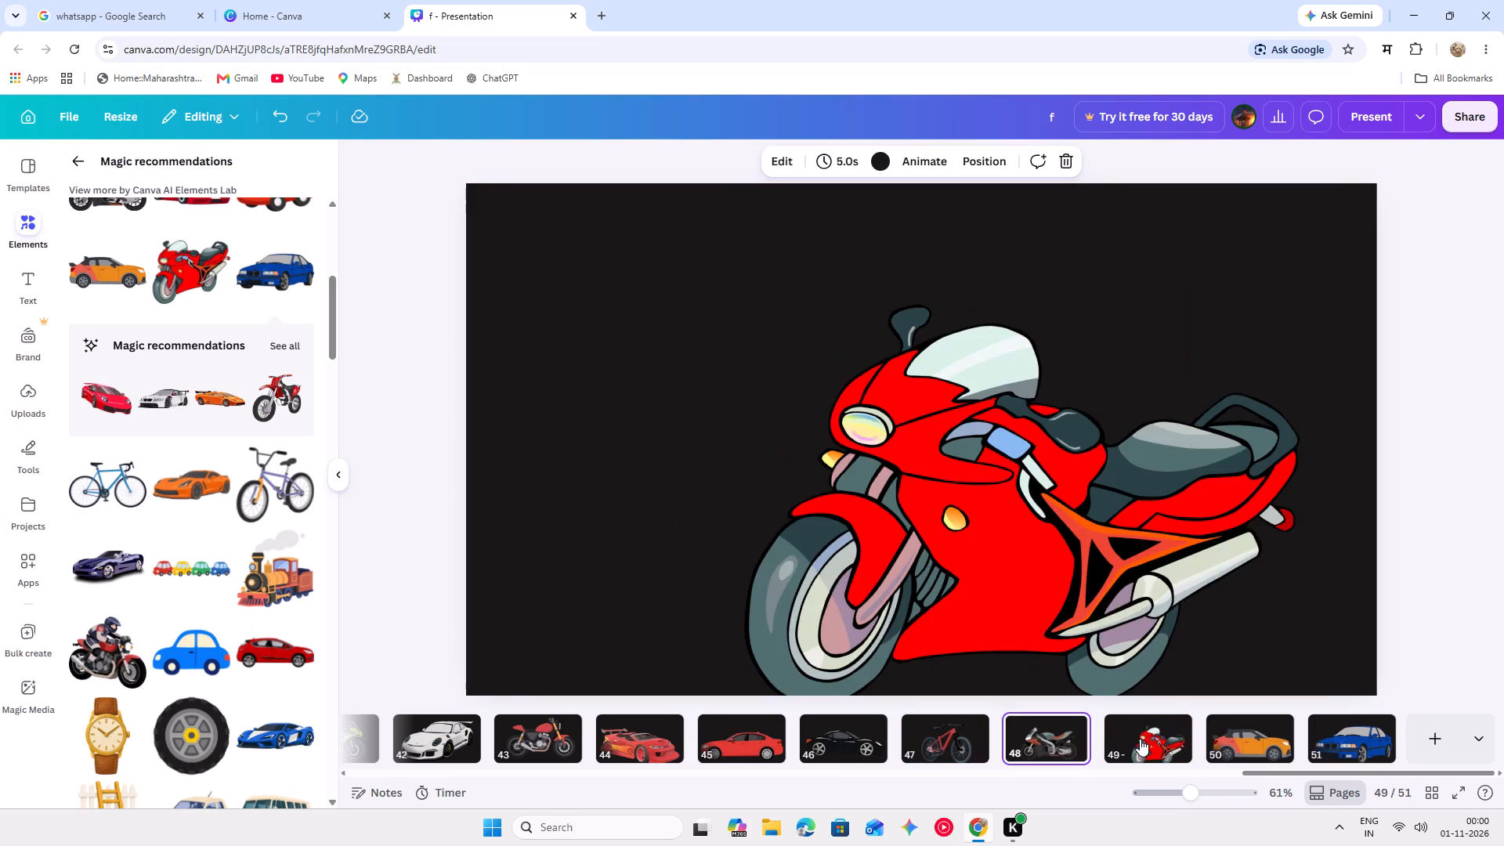
drag(977, 528, 887, 528)
drag(895, 528, 986, 567)
Move the black sports car on page 46 down to the page's bottom edge, slightly right of centre.
click(841, 728)
drag(856, 678, 859, 649)
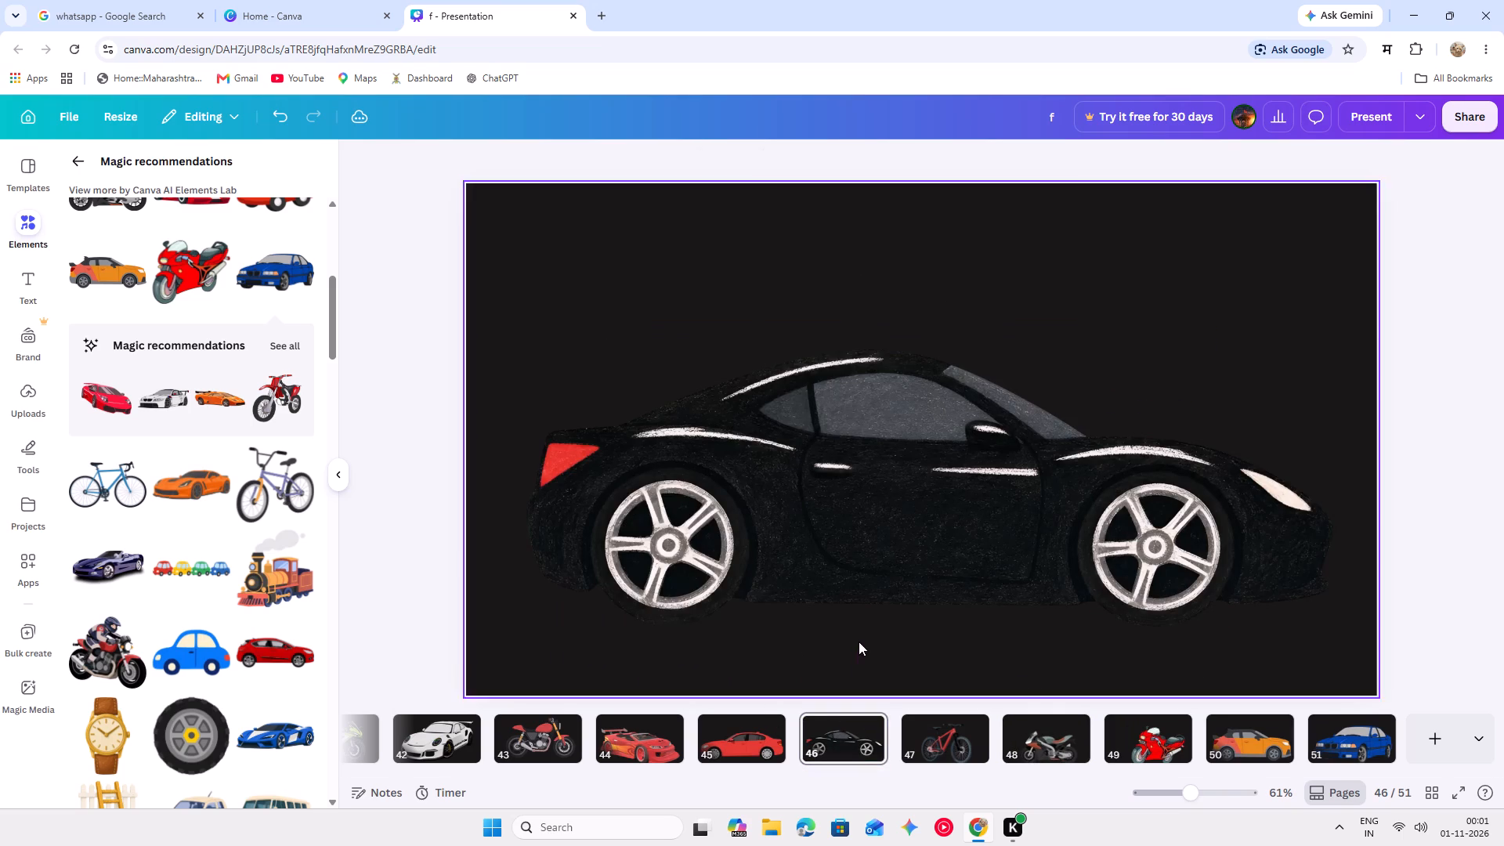
drag(869, 602, 863, 678)
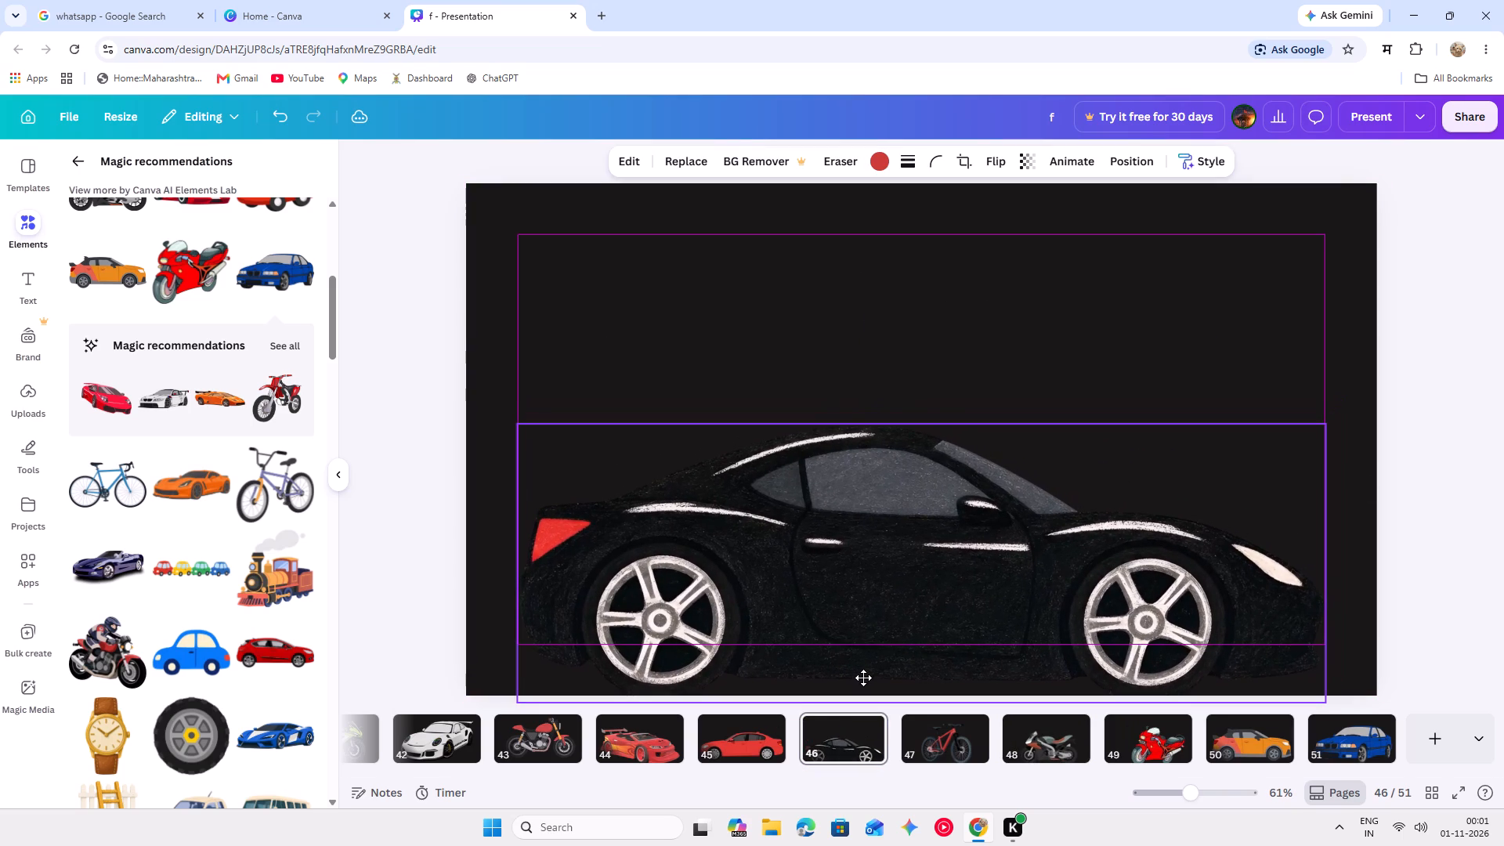
drag(863, 678, 865, 675)
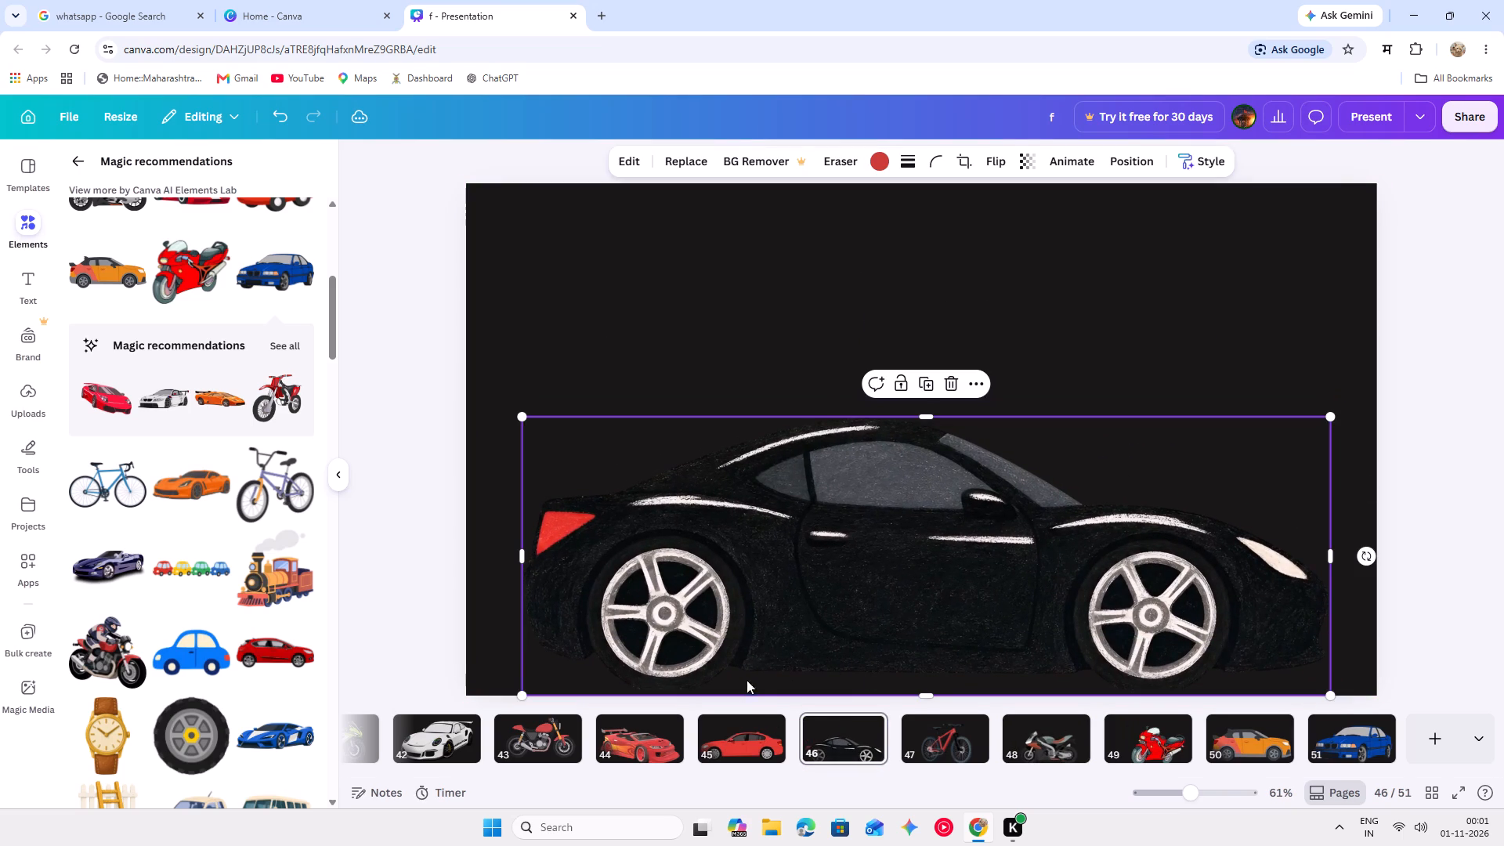
Move the red motorcycle on page 43 down to the page's bottom edge, slightly right of centre.
click(740, 720)
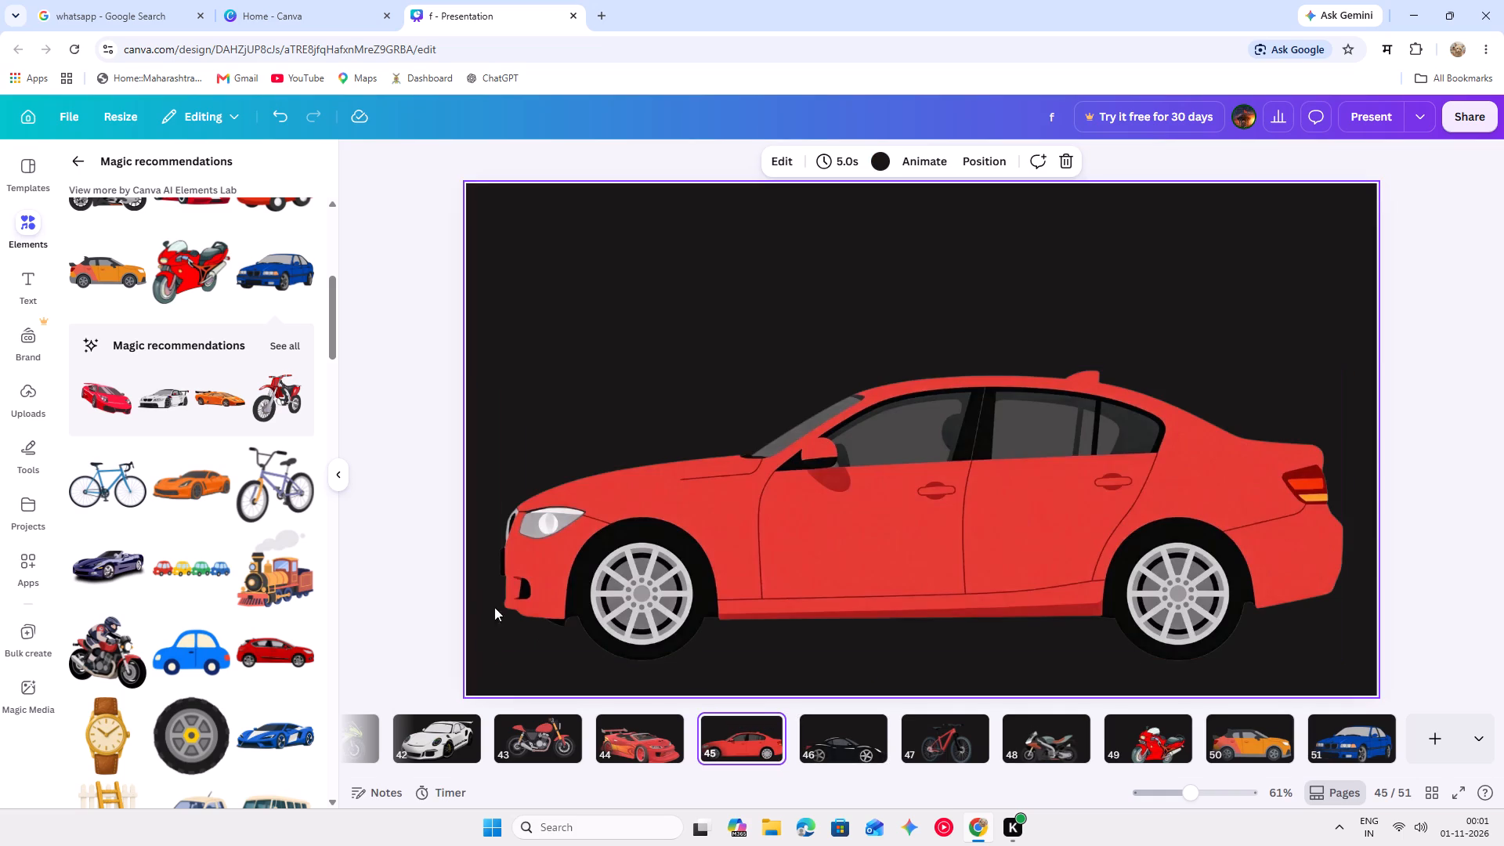
click(581, 735)
drag(769, 613, 769, 616)
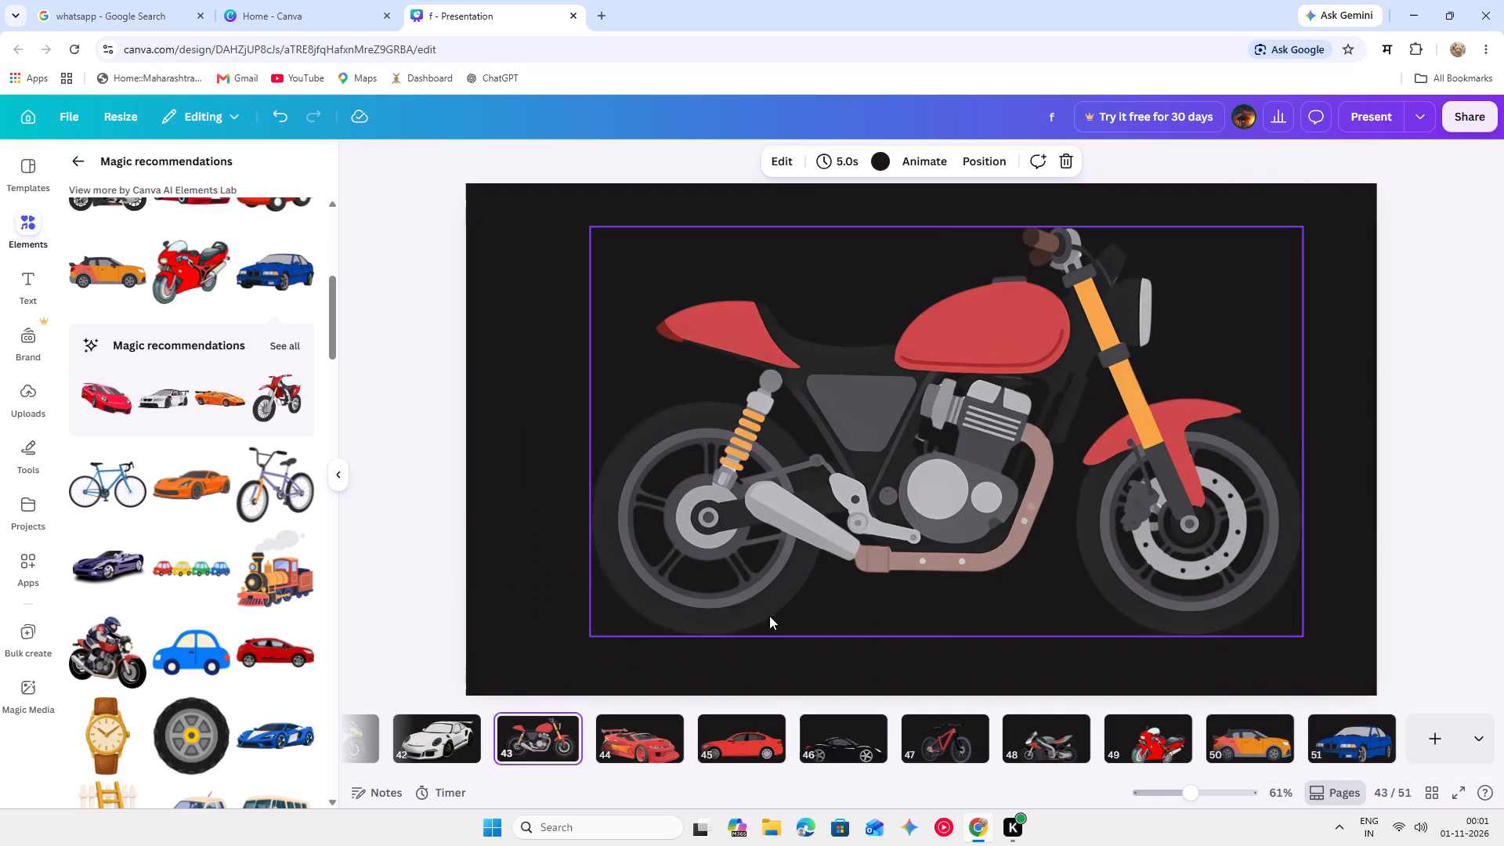
drag(769, 616, 763, 671)
Move the red sedan on page 45 straight down to the page's bottom edge, keeping it horizontally centred.
click(714, 745)
drag(775, 635, 776, 658)
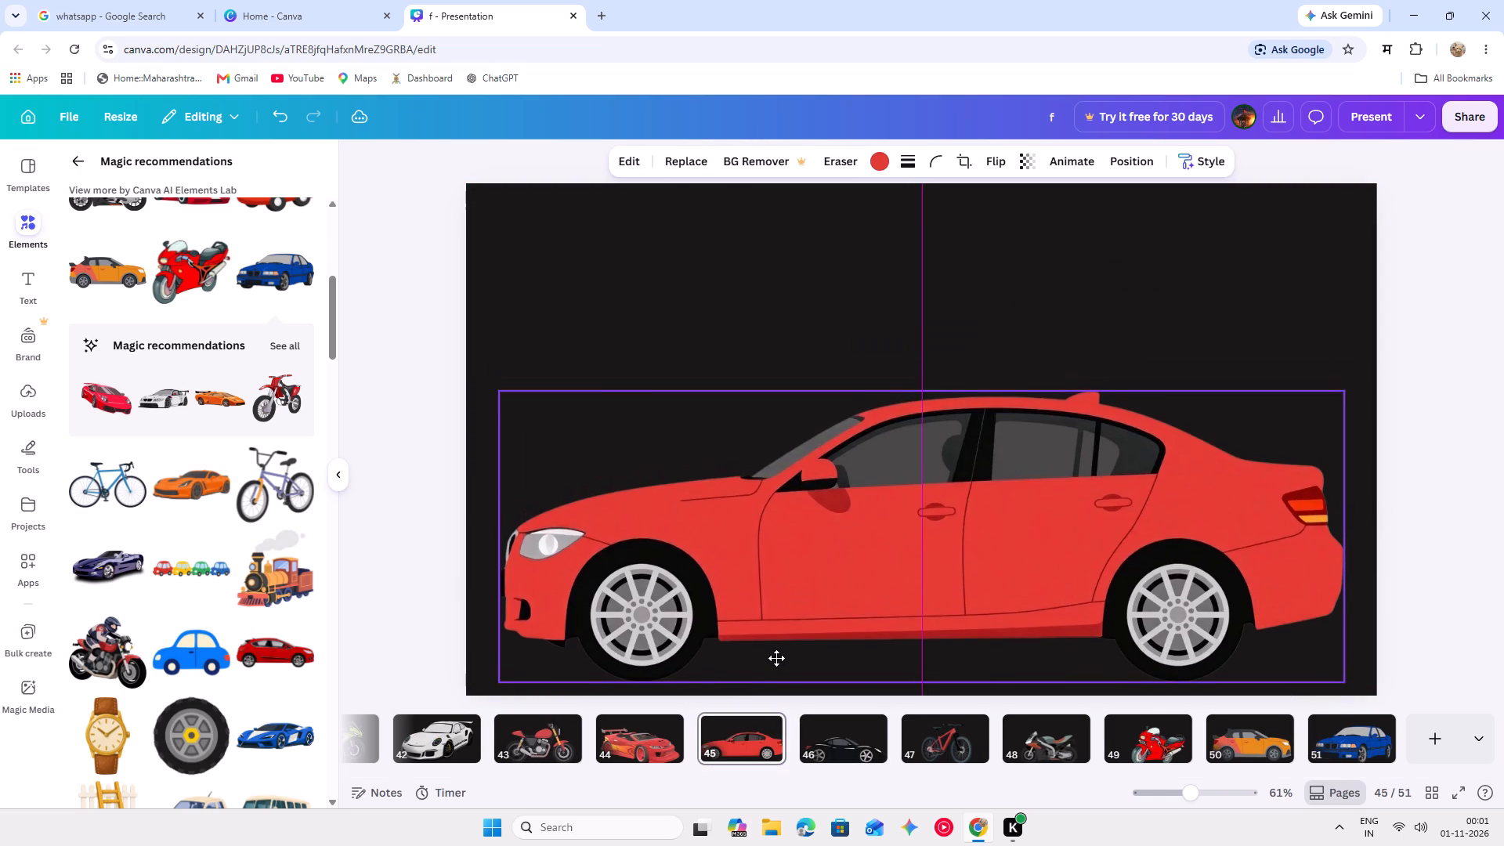
drag(776, 658, 776, 667)
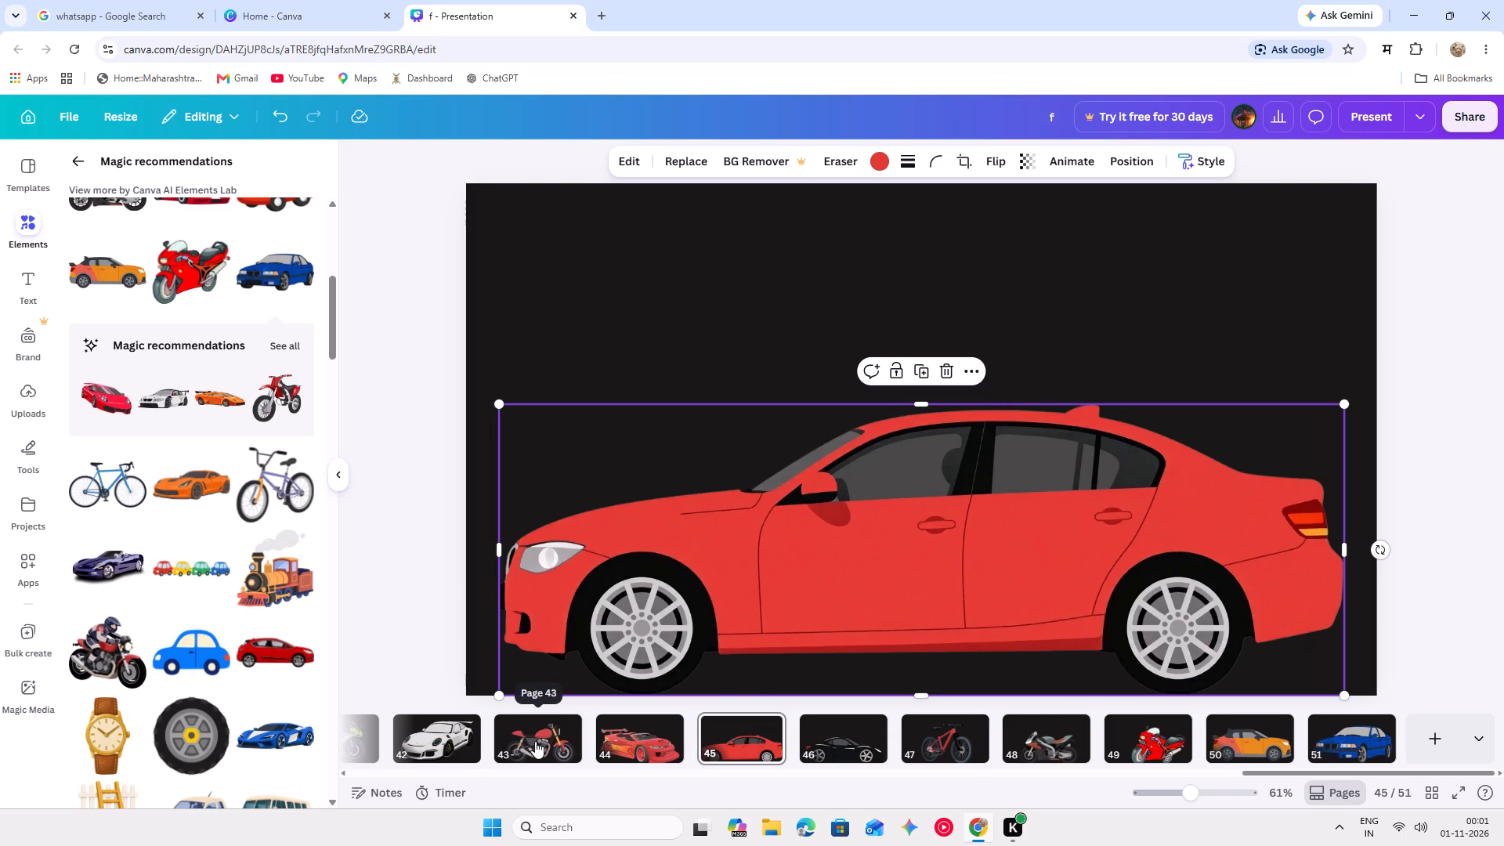
Move the orange-and-red hatchback on page 50 down so its wheels rest on the page's bottom edge.
click(1249, 749)
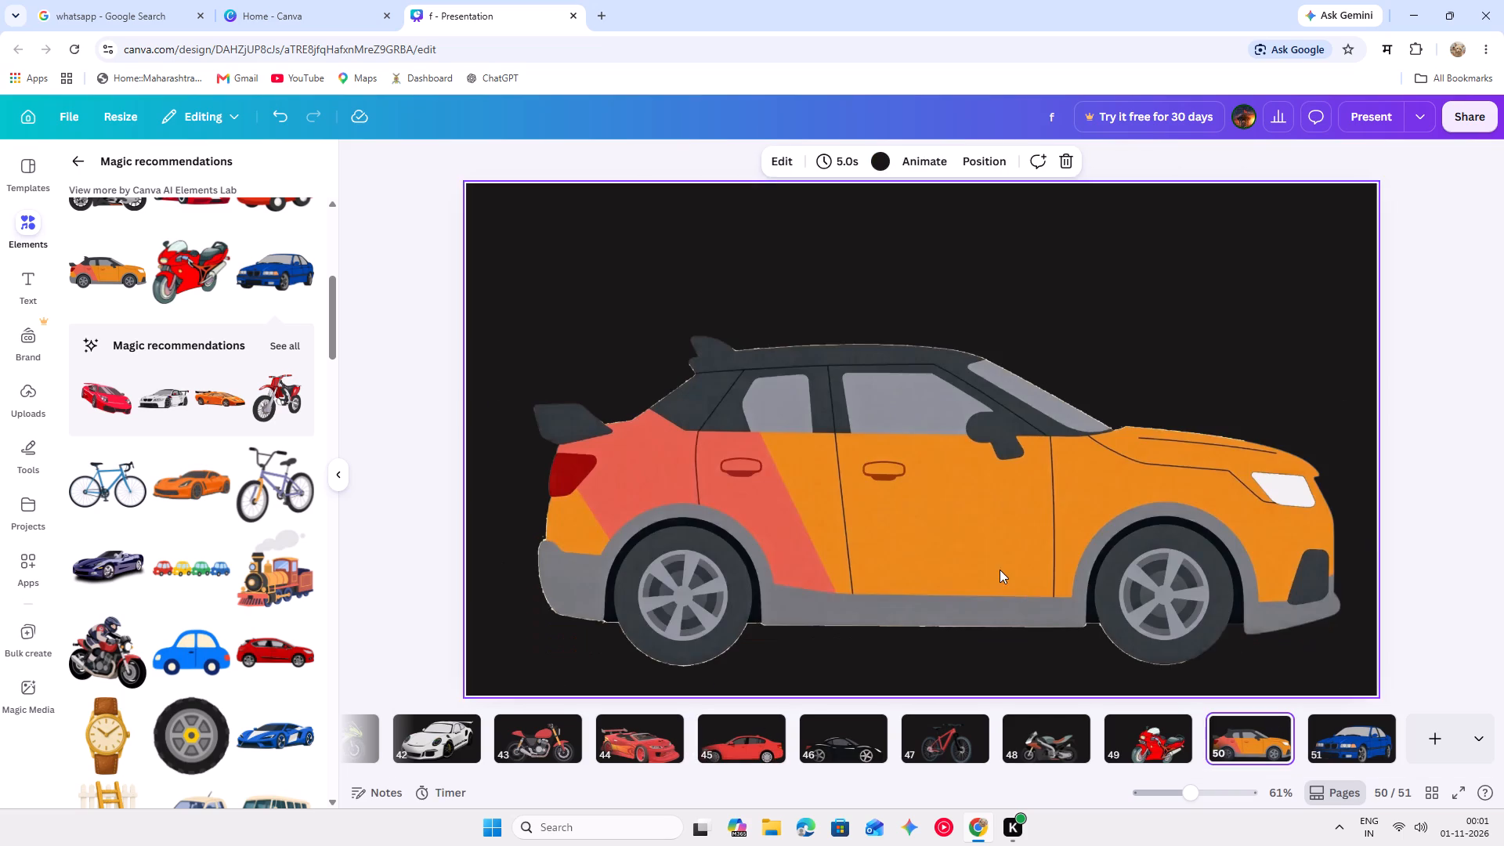
drag(1000, 569, 999, 604)
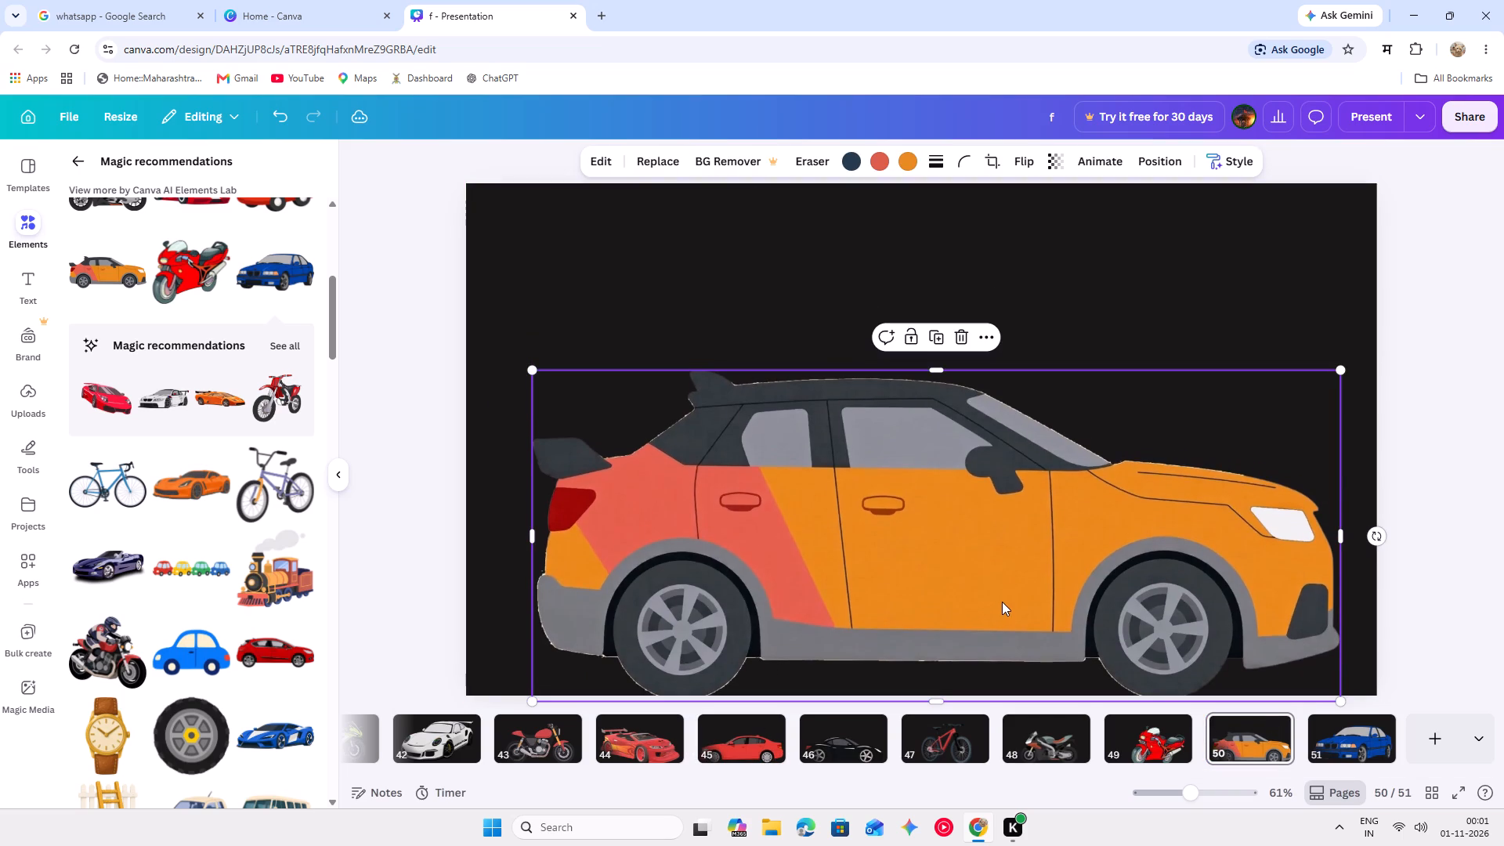
Move the white GT3 RS sports car on page 42 down to the page's bottom edge, slightly right of centre.
click(450, 747)
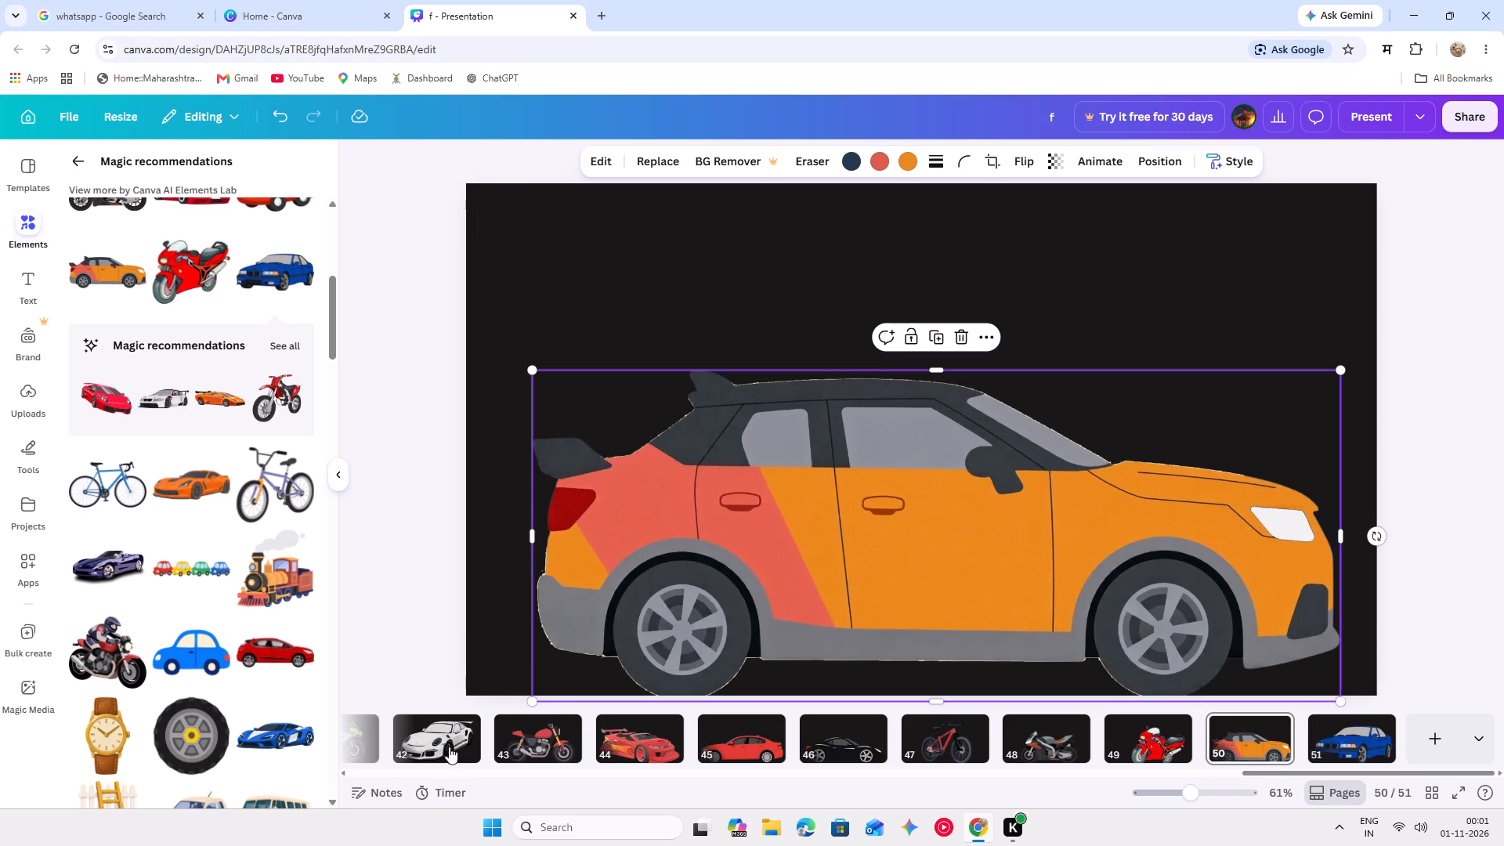
drag(743, 556, 745, 569)
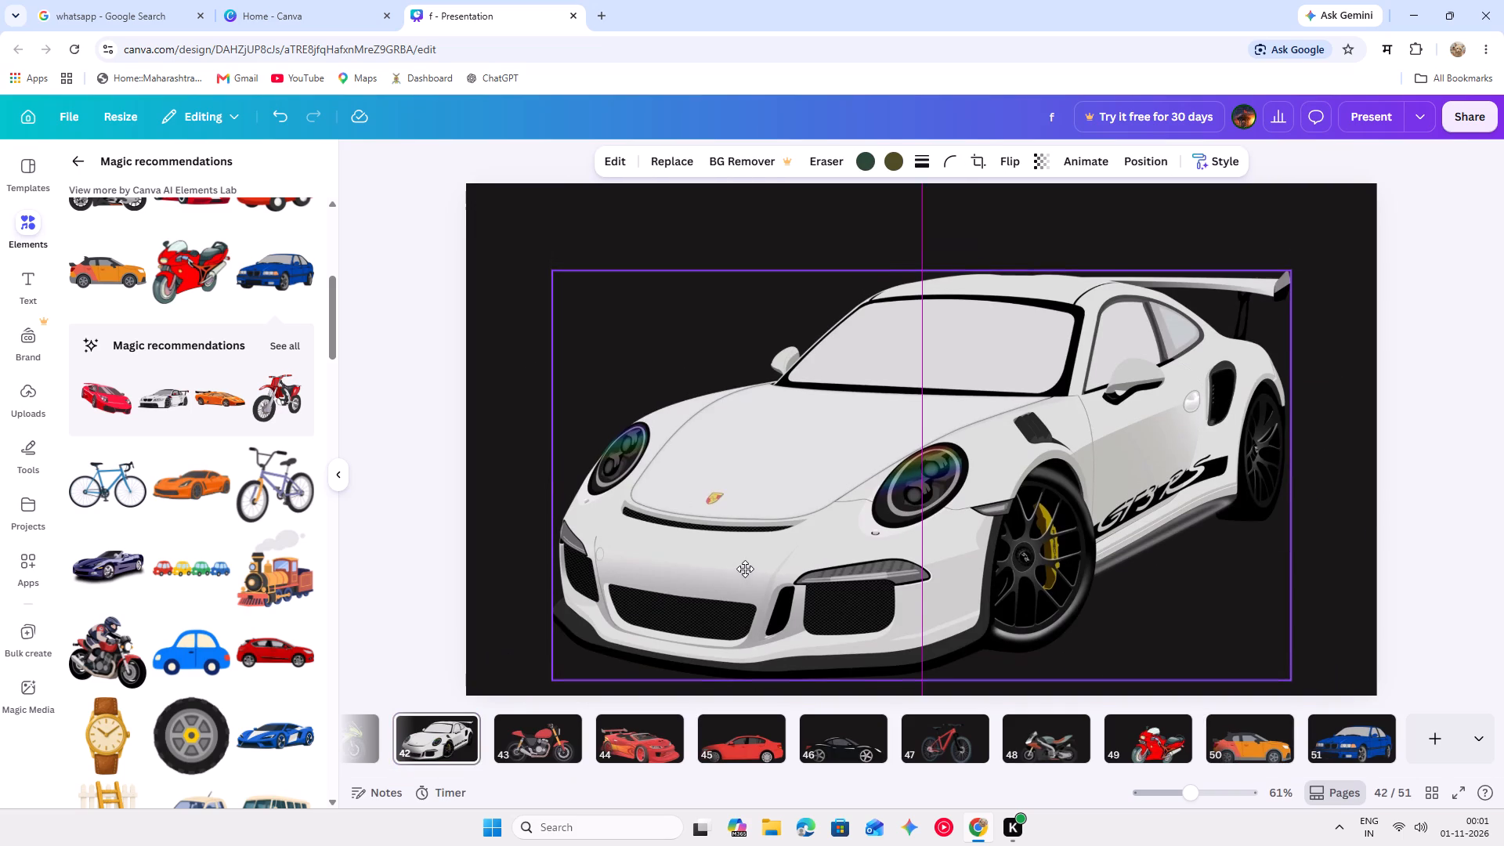
drag(745, 569, 750, 587)
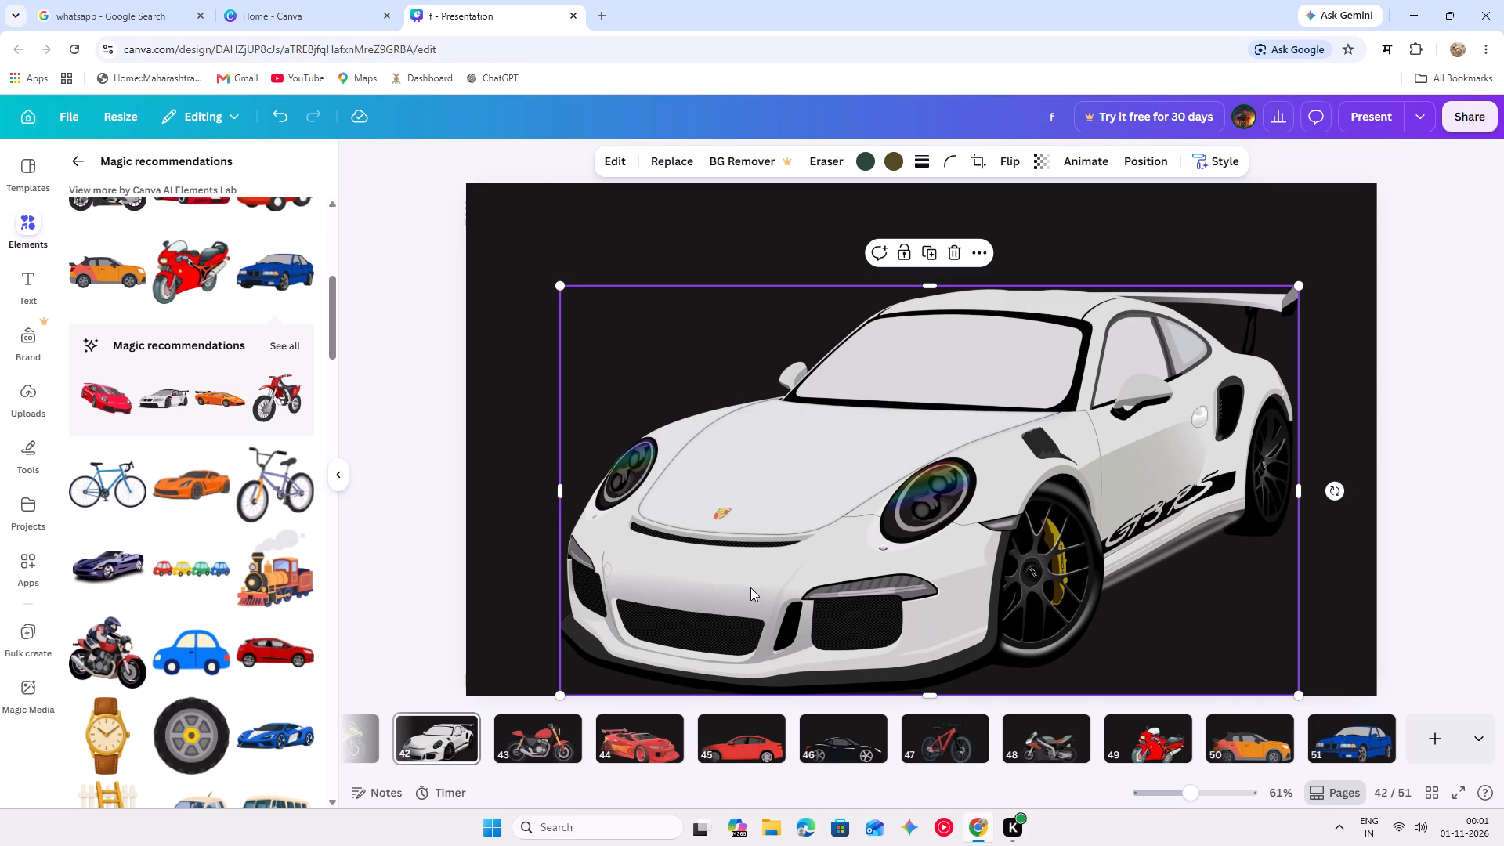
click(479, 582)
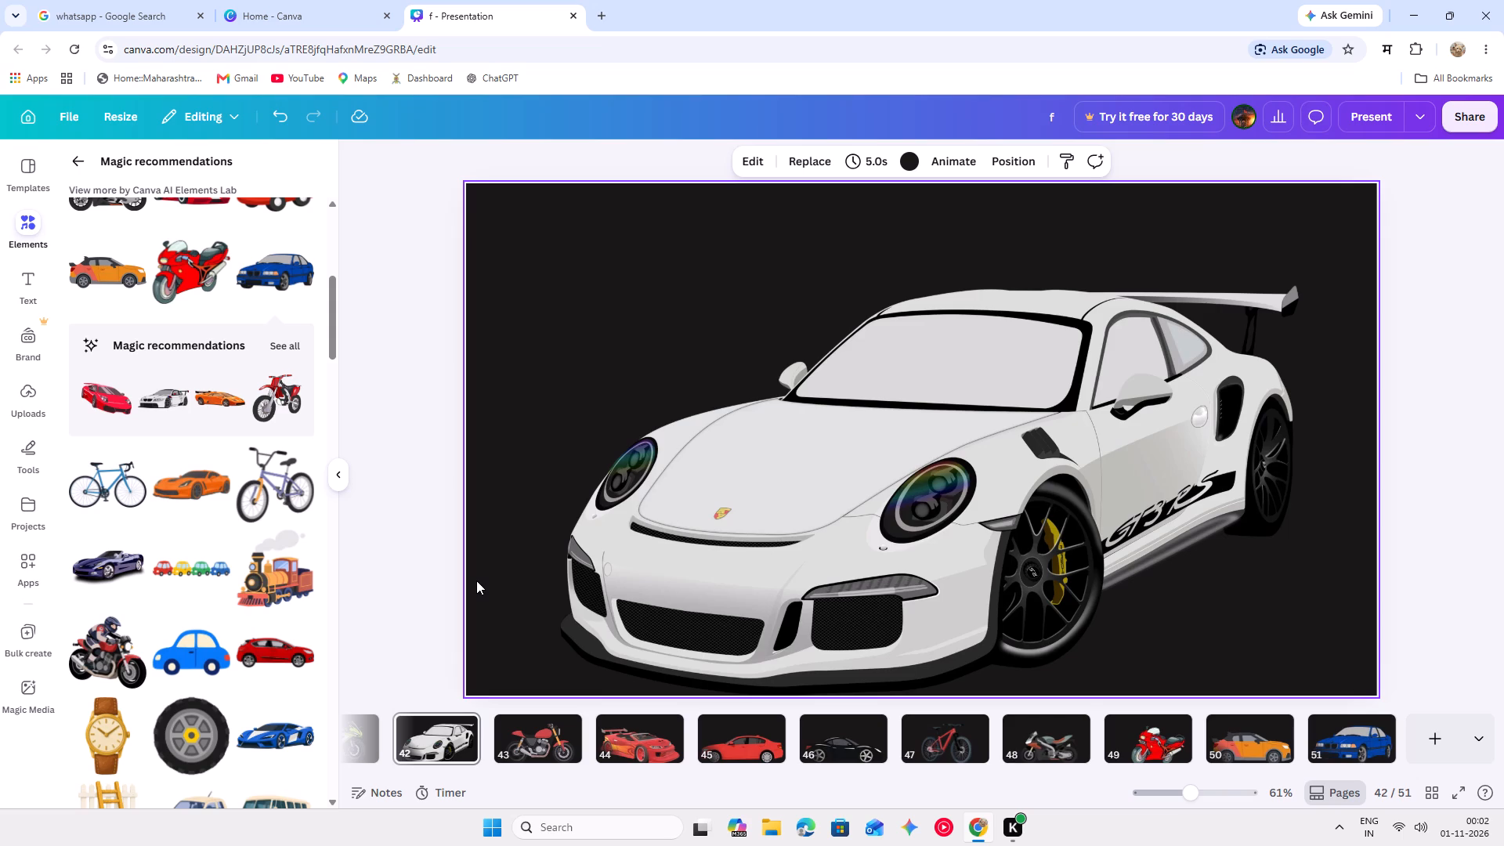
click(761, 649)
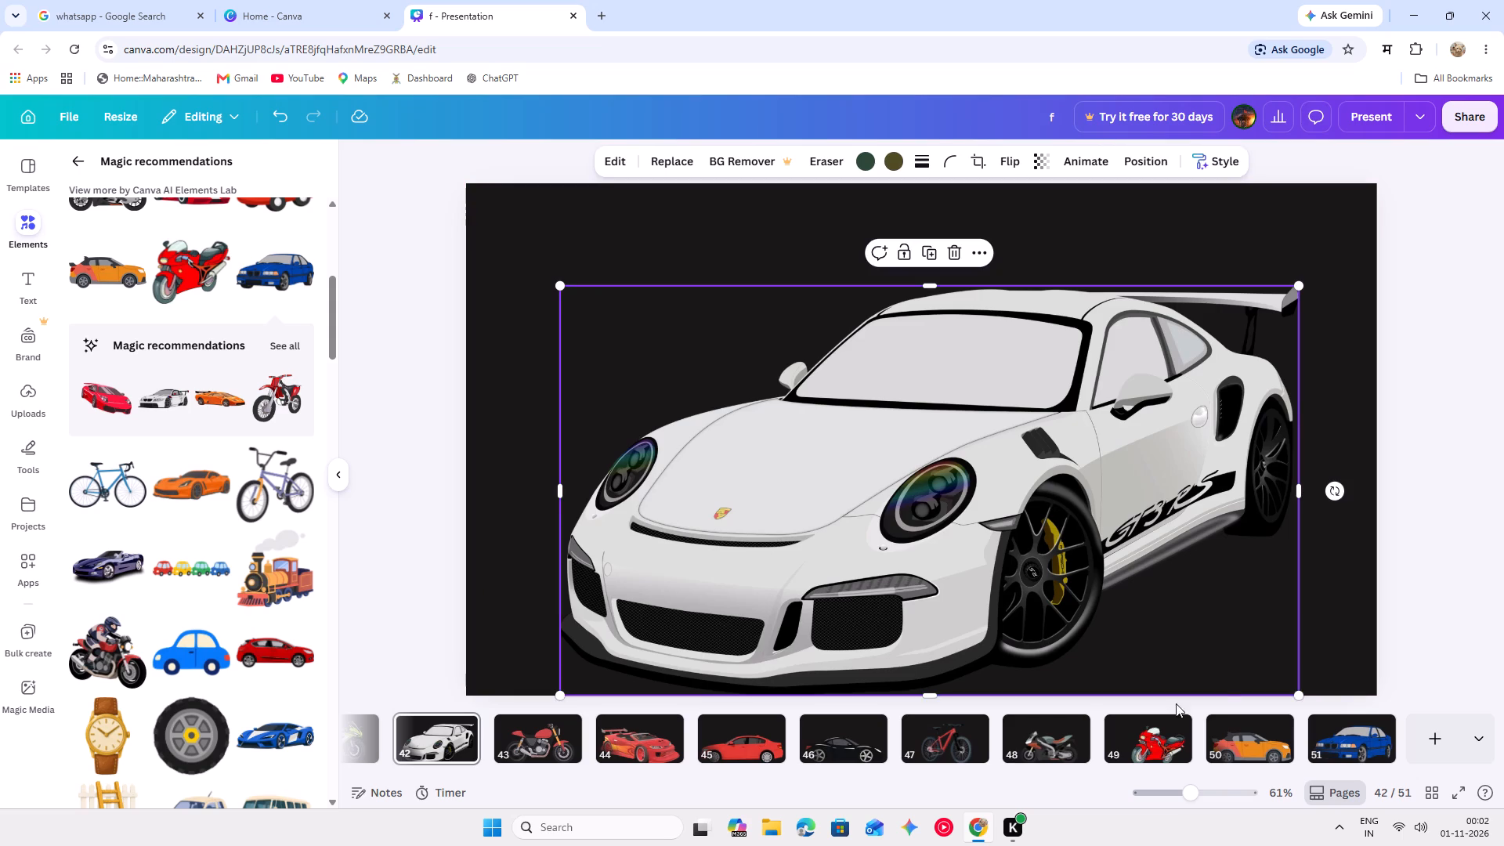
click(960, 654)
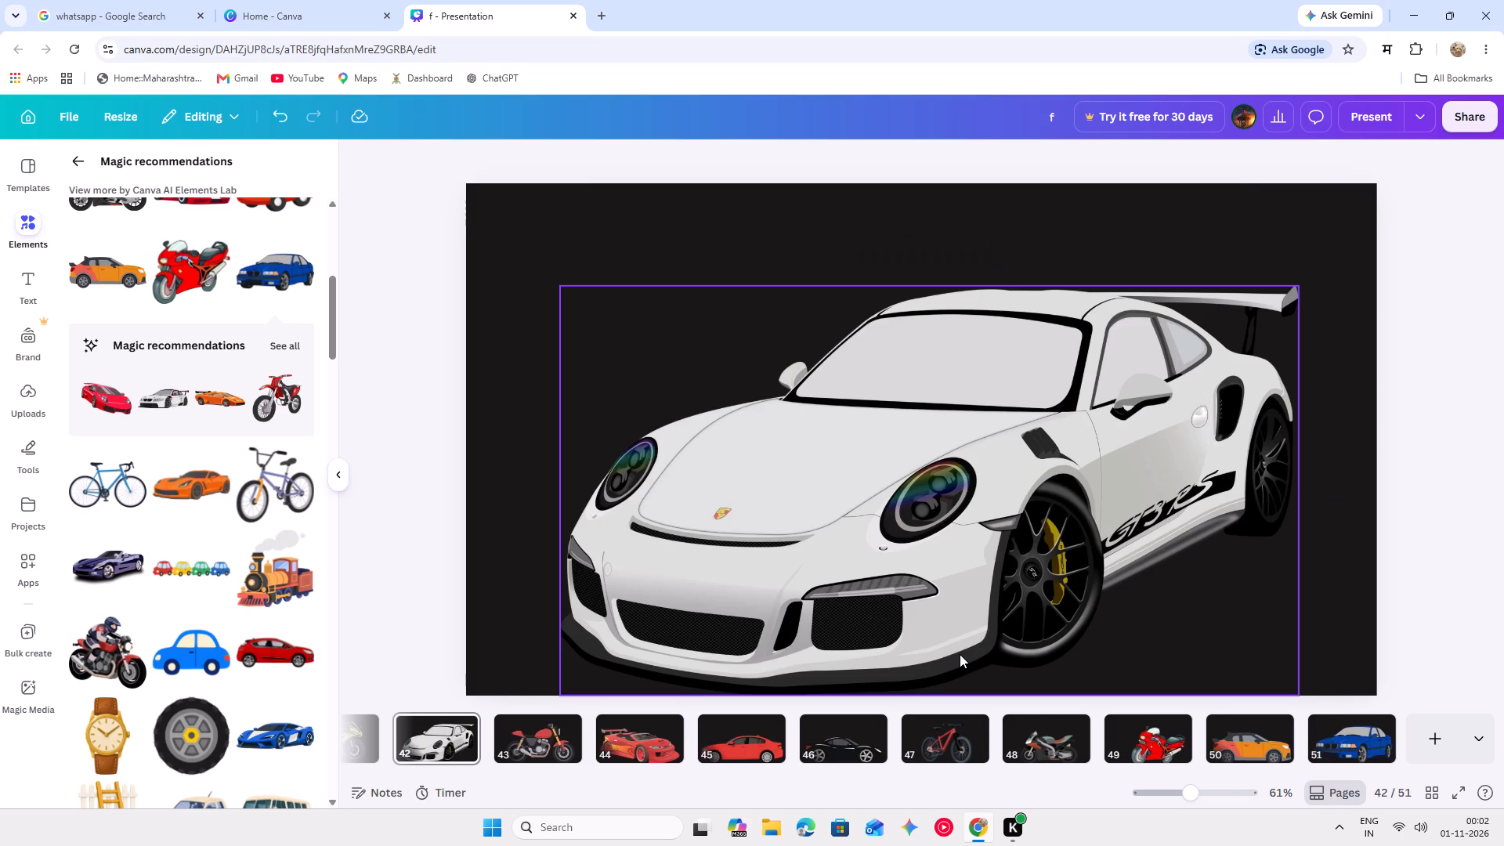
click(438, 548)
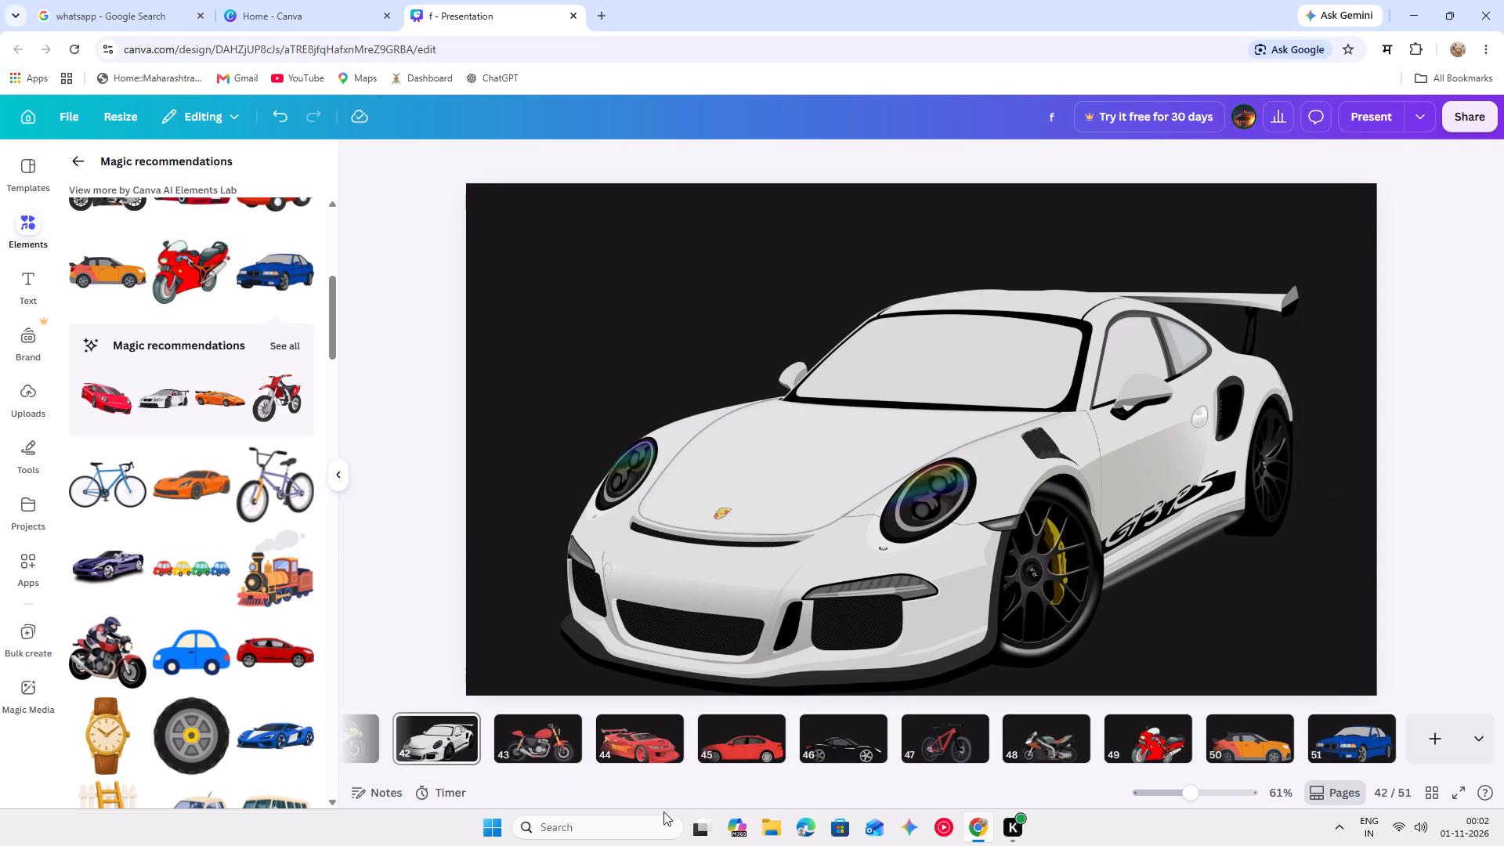
Check the vehicle placement on pages 43, 42, 39, 36 and 35.
click(645, 747)
click(523, 739)
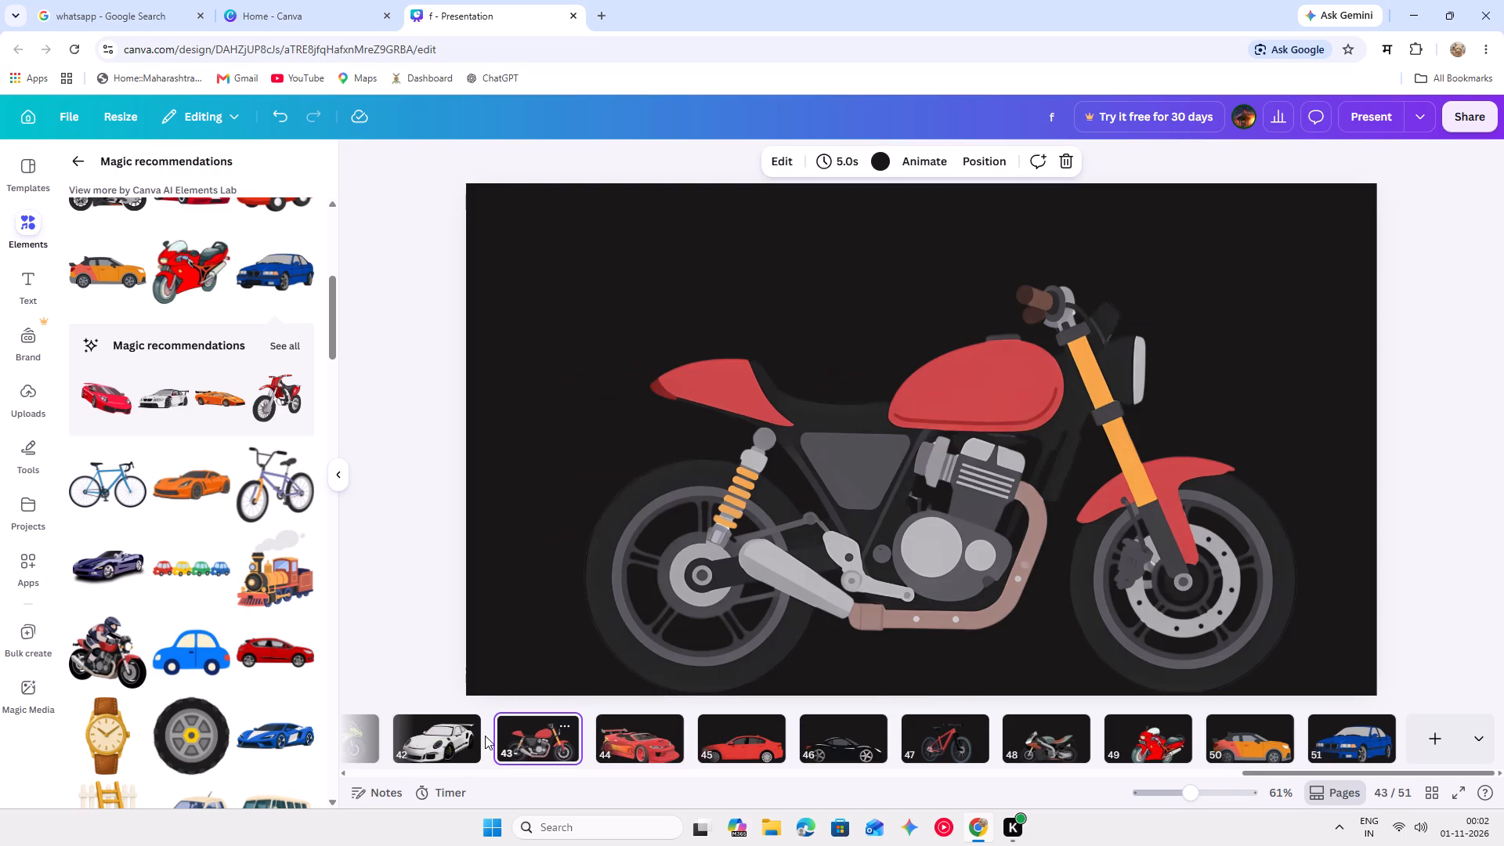
click(443, 734)
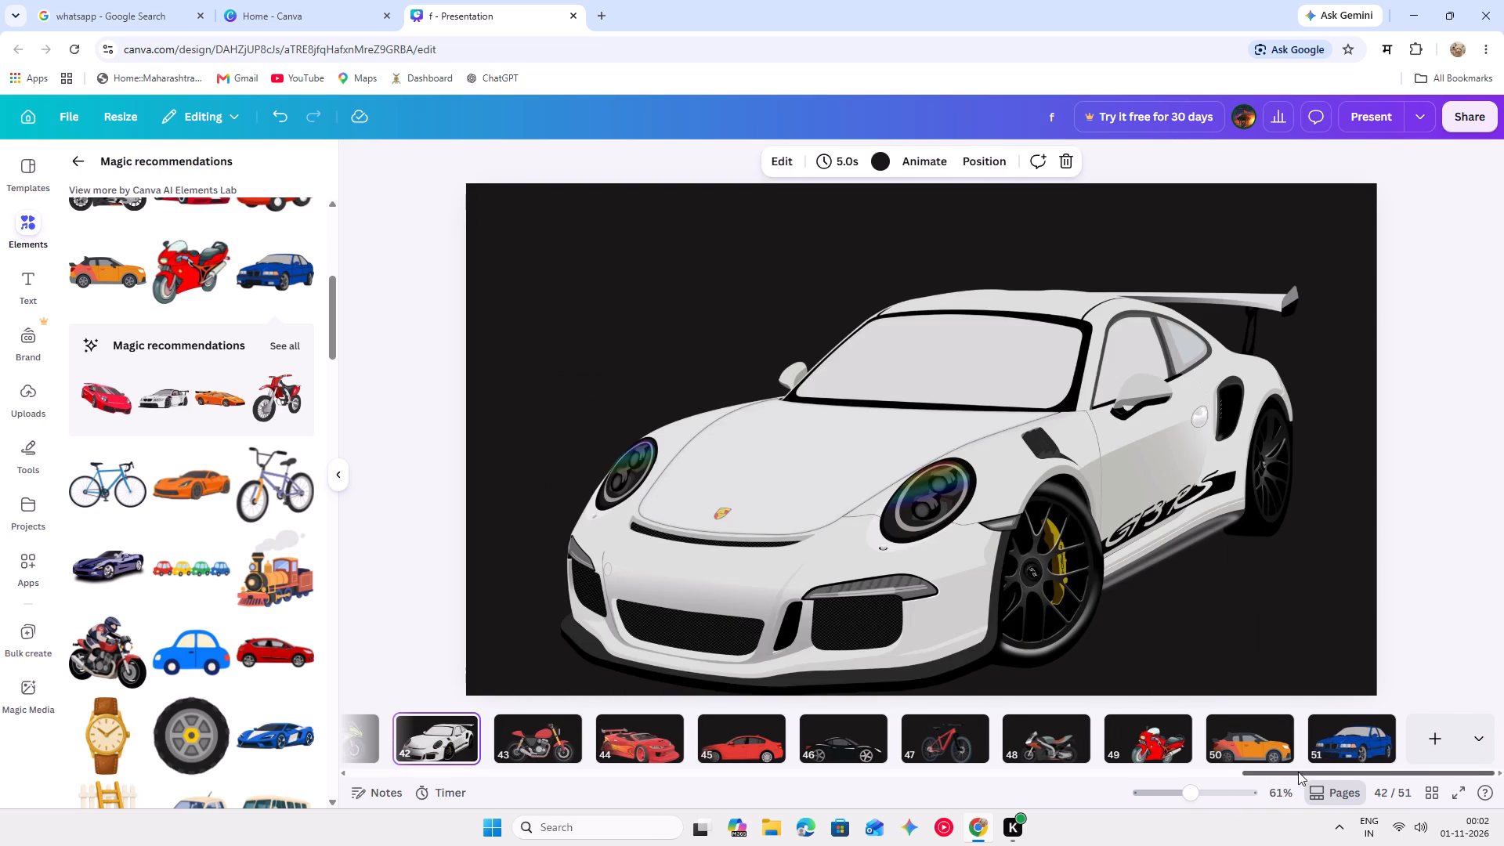
drag(1298, 772, 1160, 761)
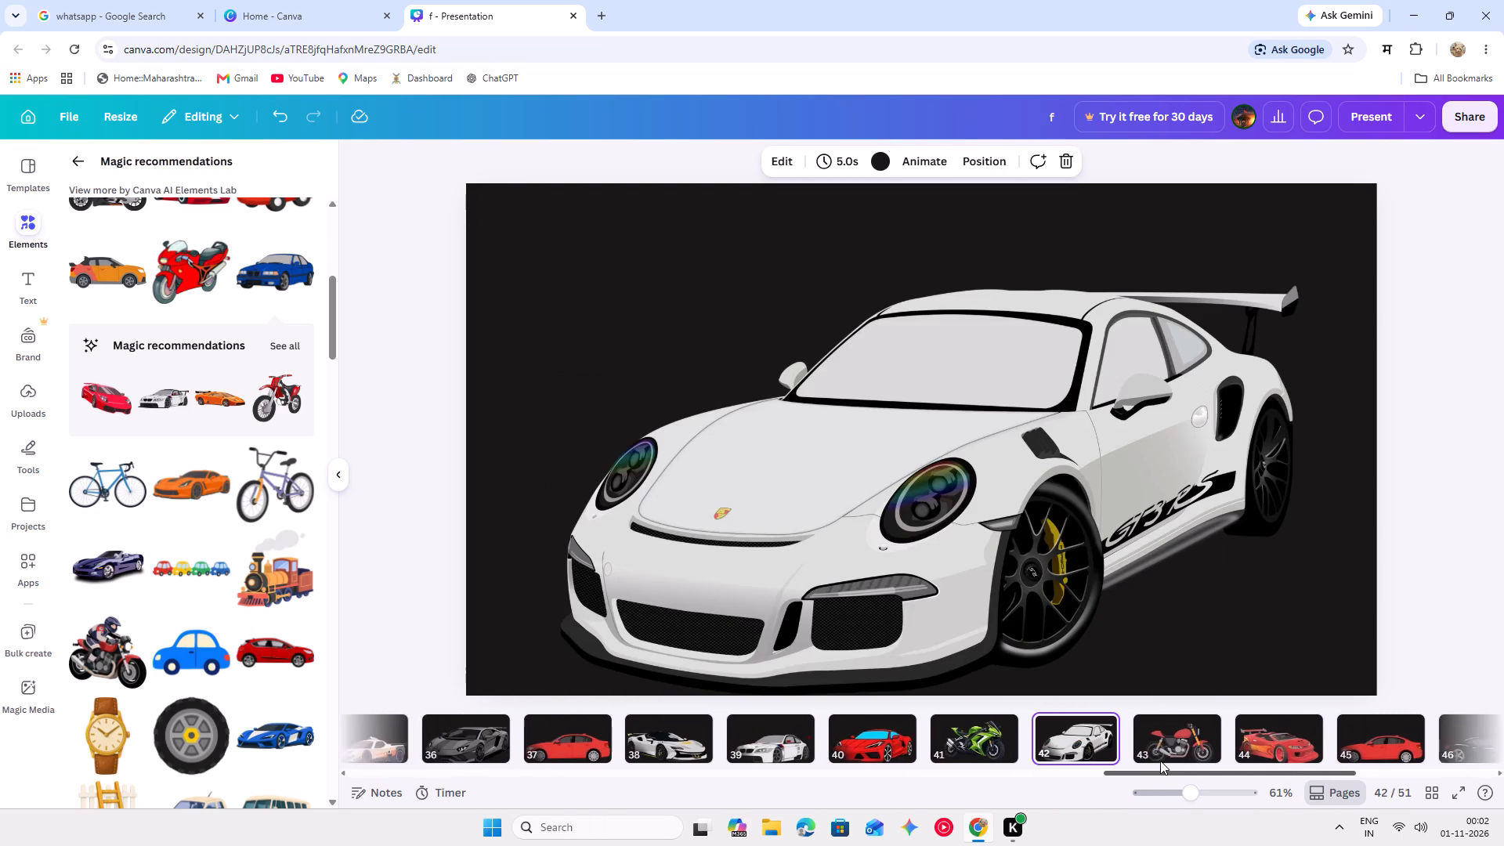
drag(1160, 761, 1125, 761)
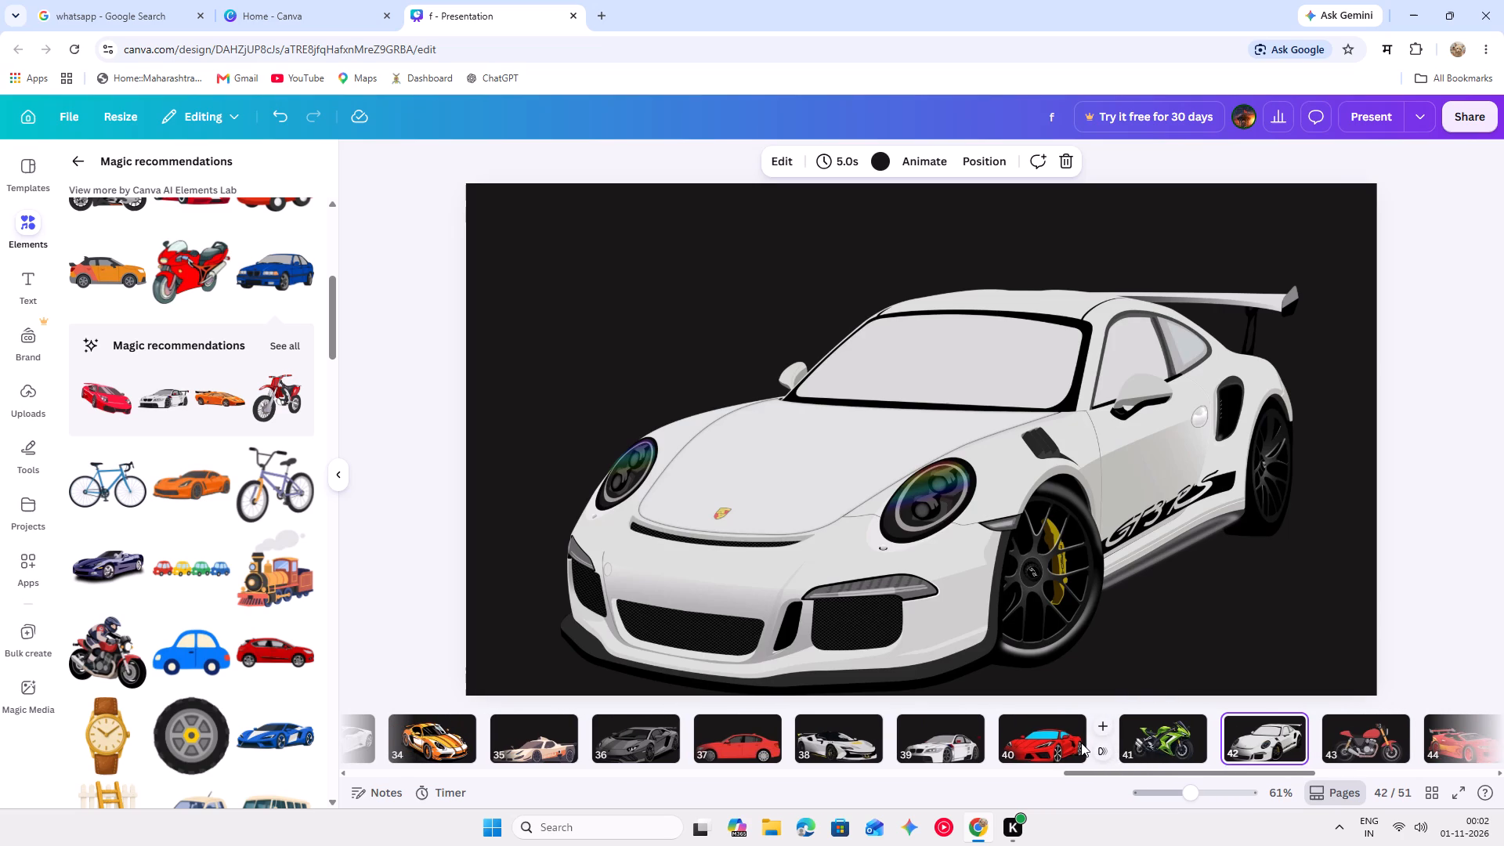
click(1081, 743)
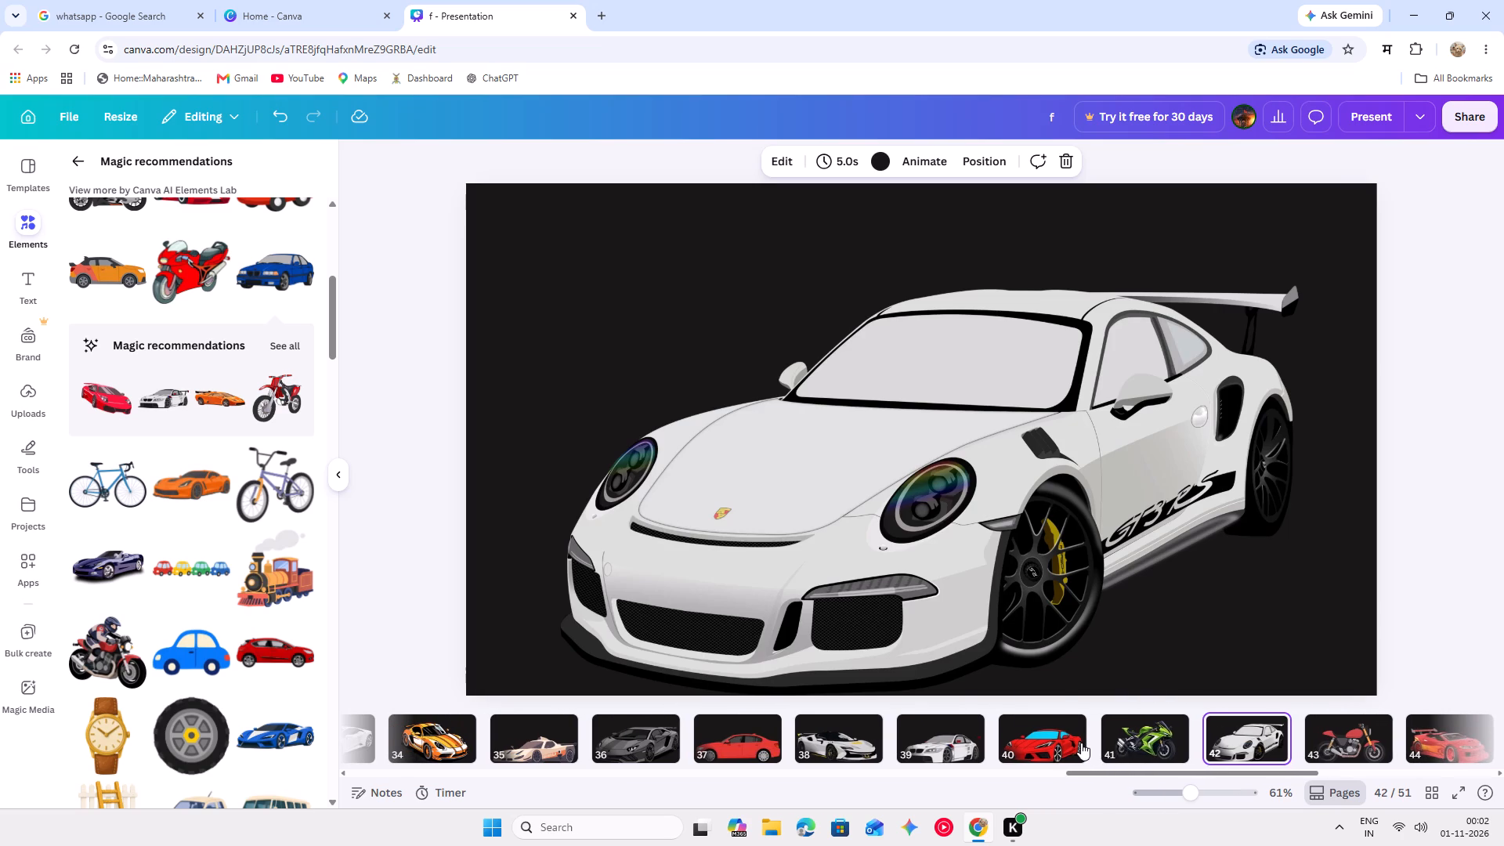
click(900, 732)
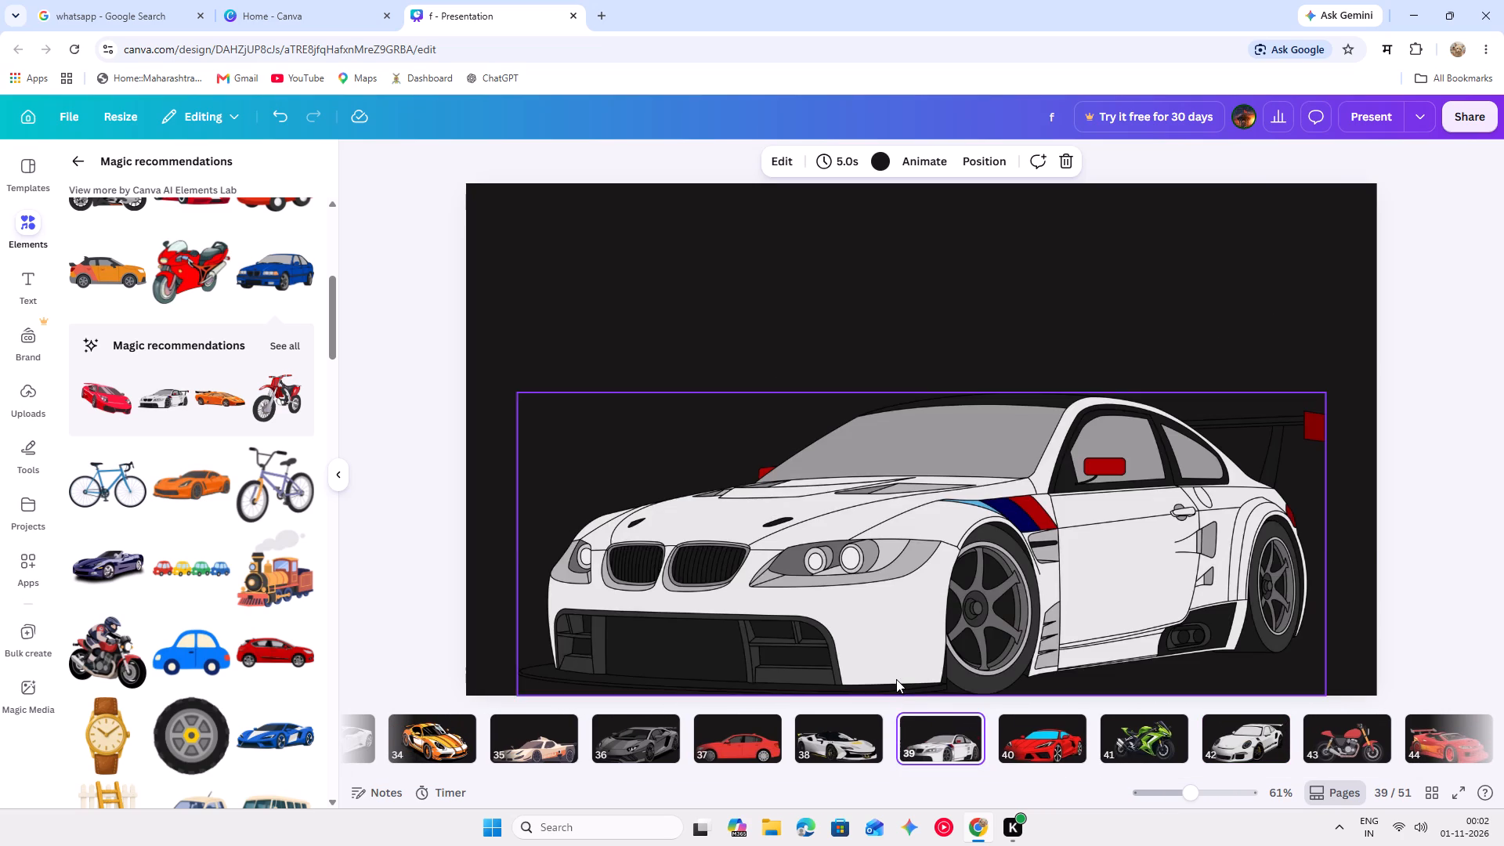
click(896, 679)
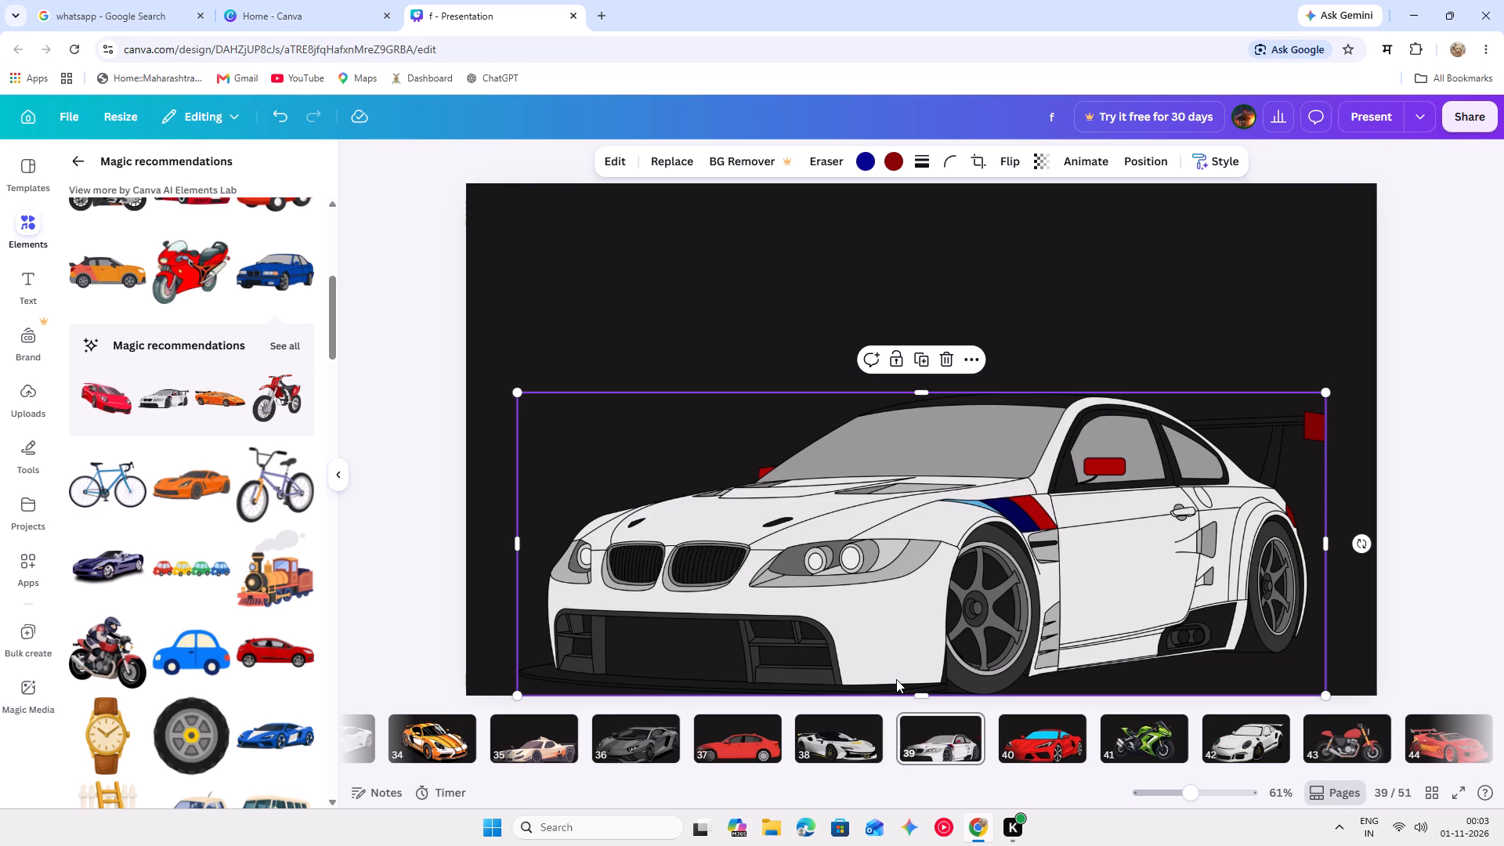
click(896, 679)
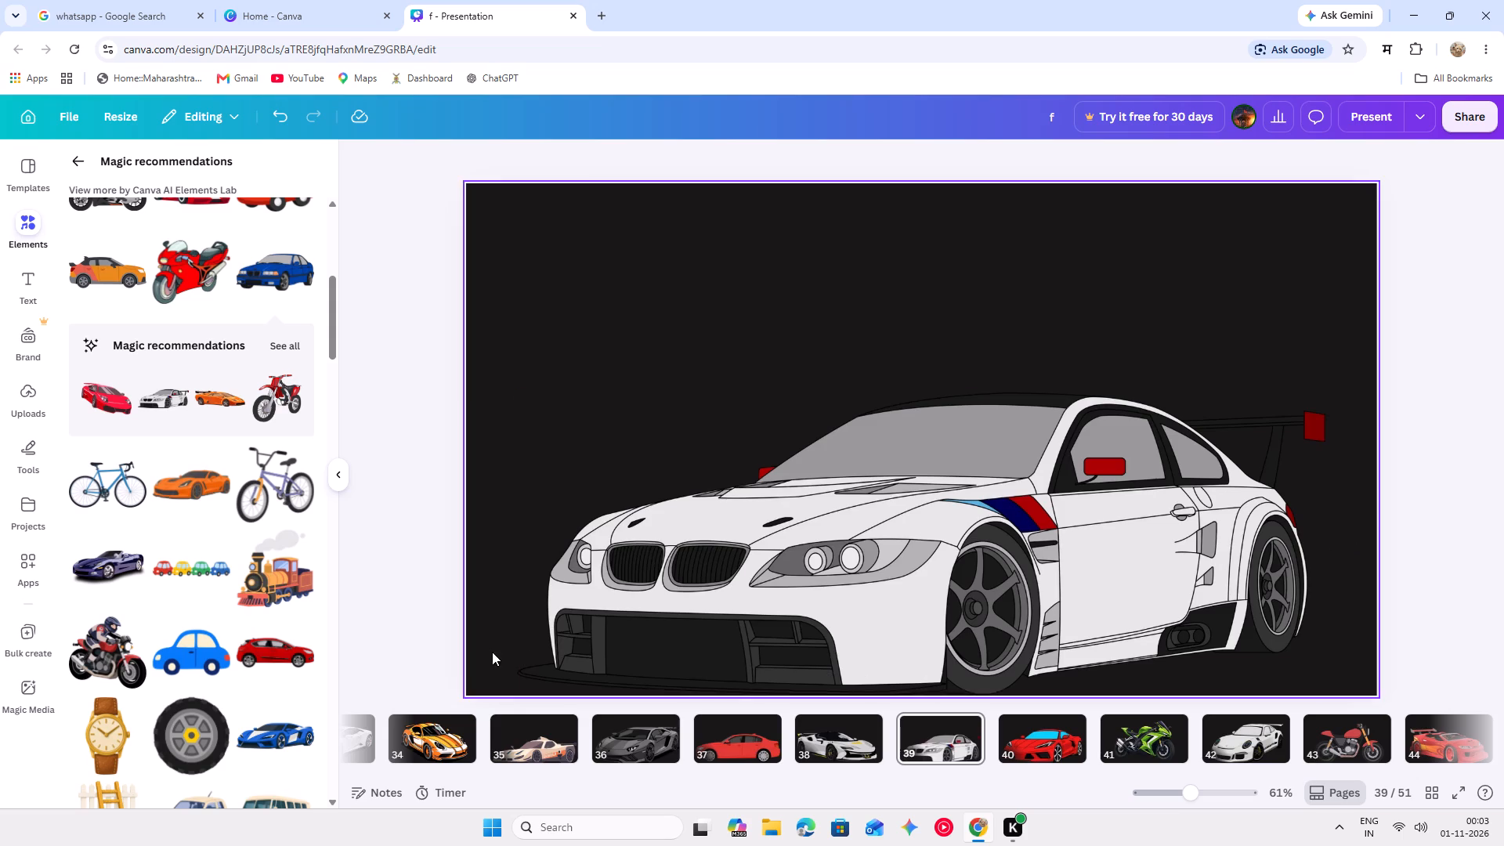
click(608, 737)
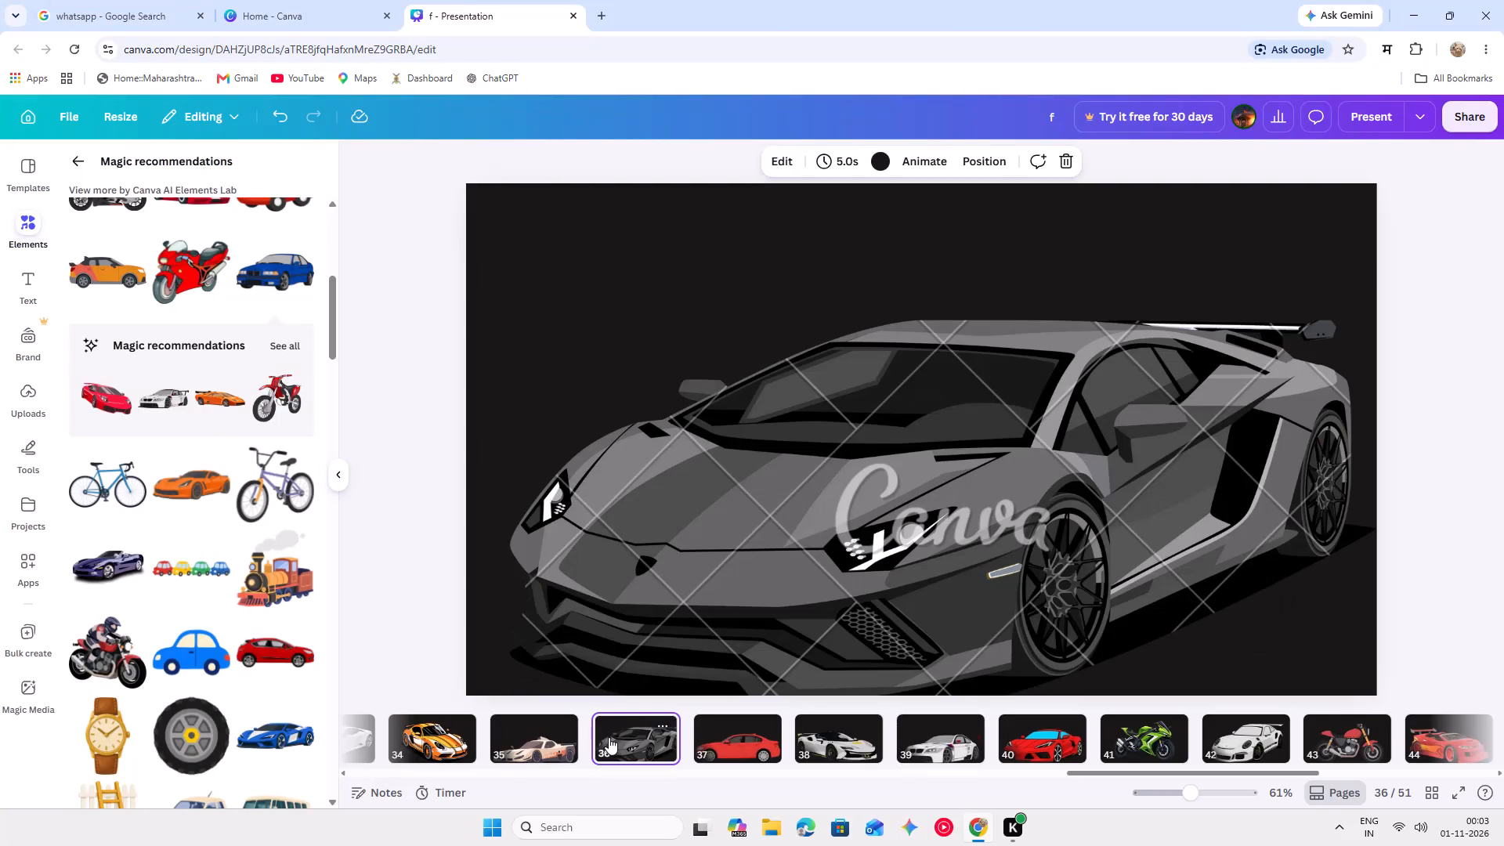
click(425, 632)
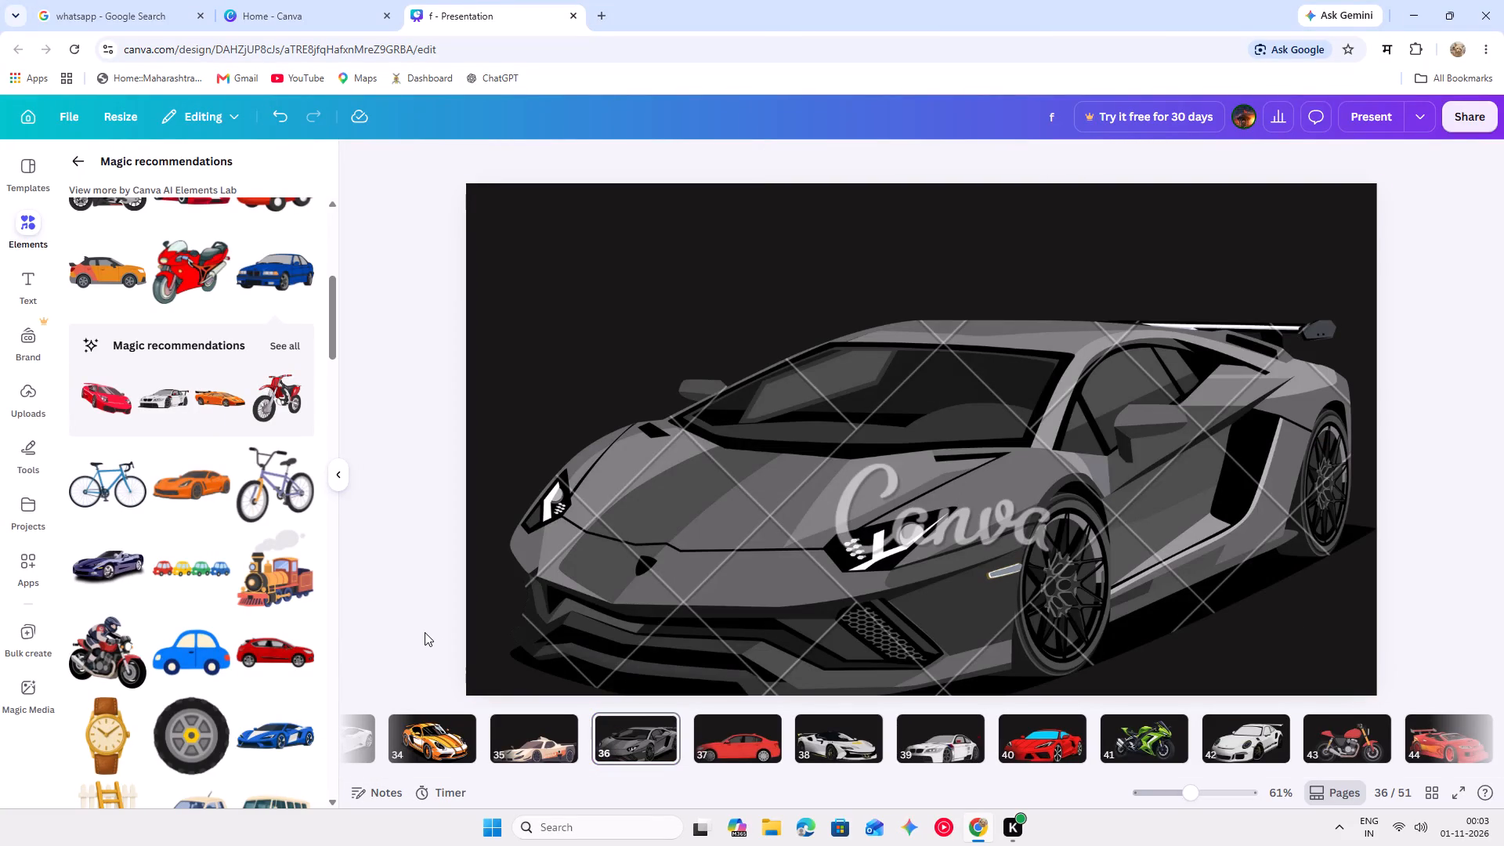
click(534, 723)
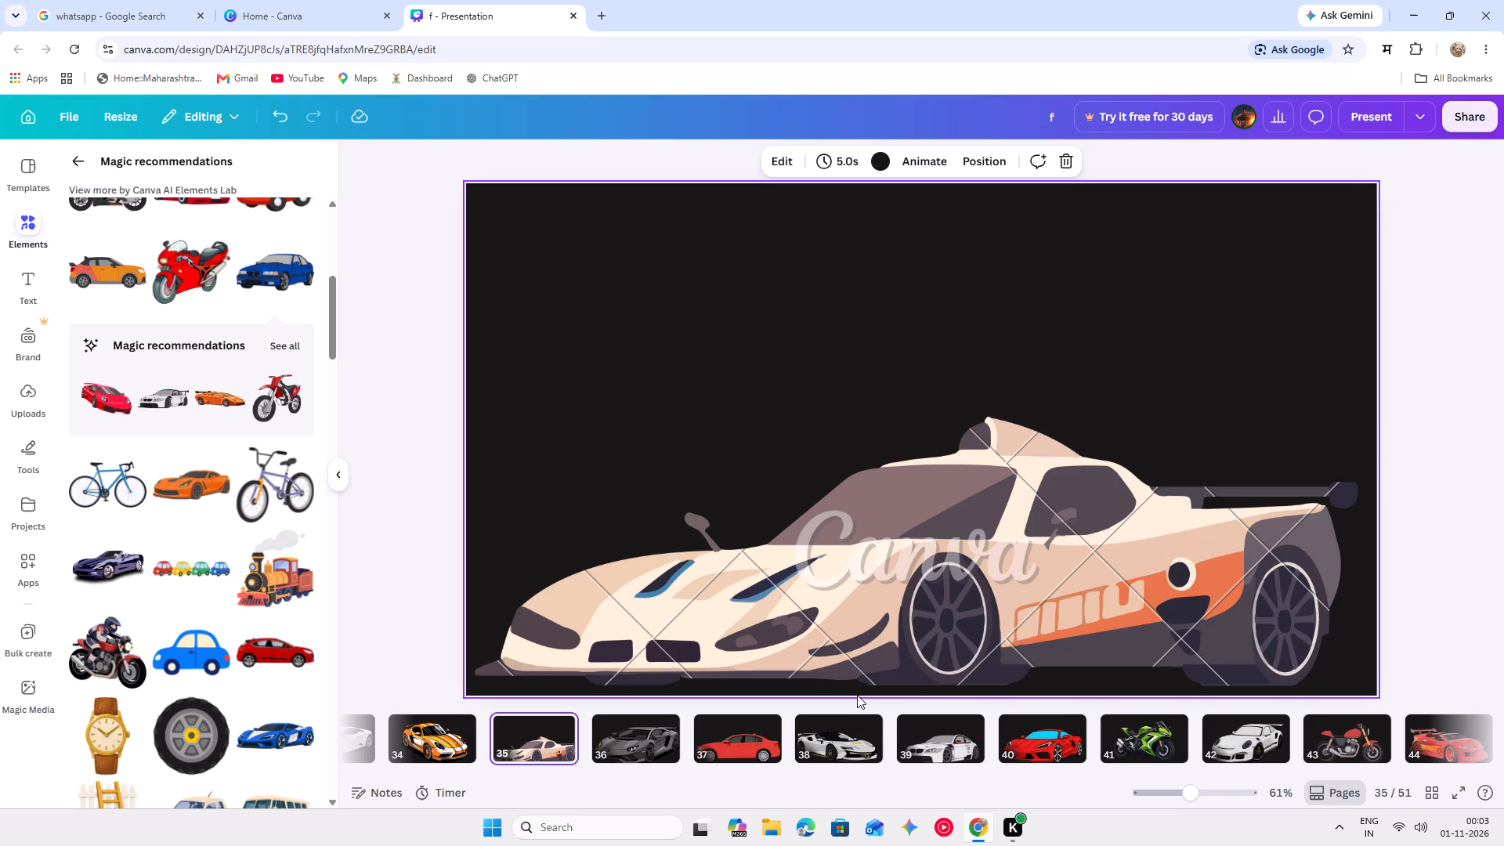
click(409, 656)
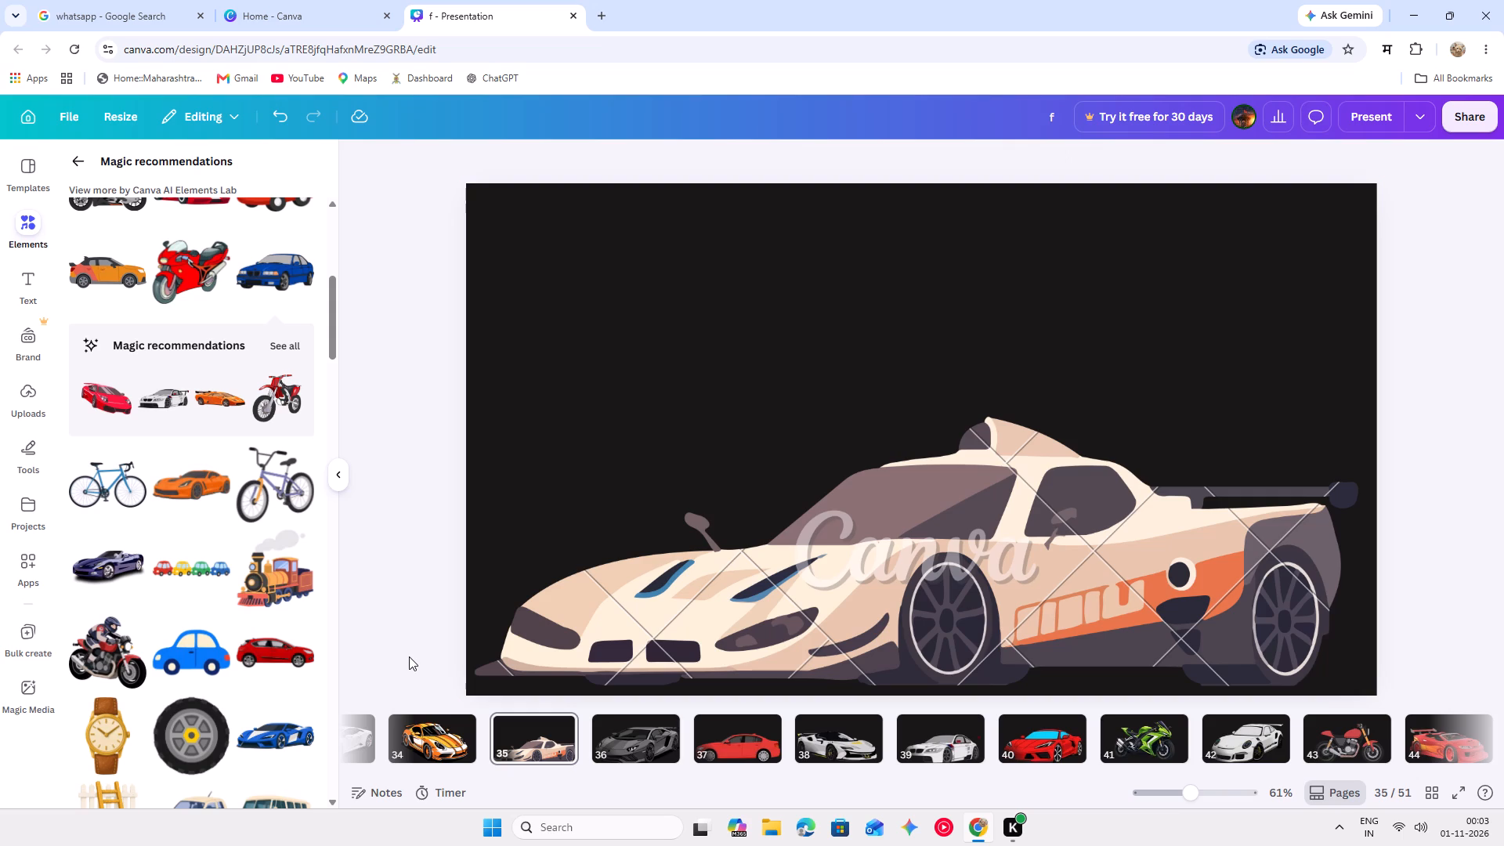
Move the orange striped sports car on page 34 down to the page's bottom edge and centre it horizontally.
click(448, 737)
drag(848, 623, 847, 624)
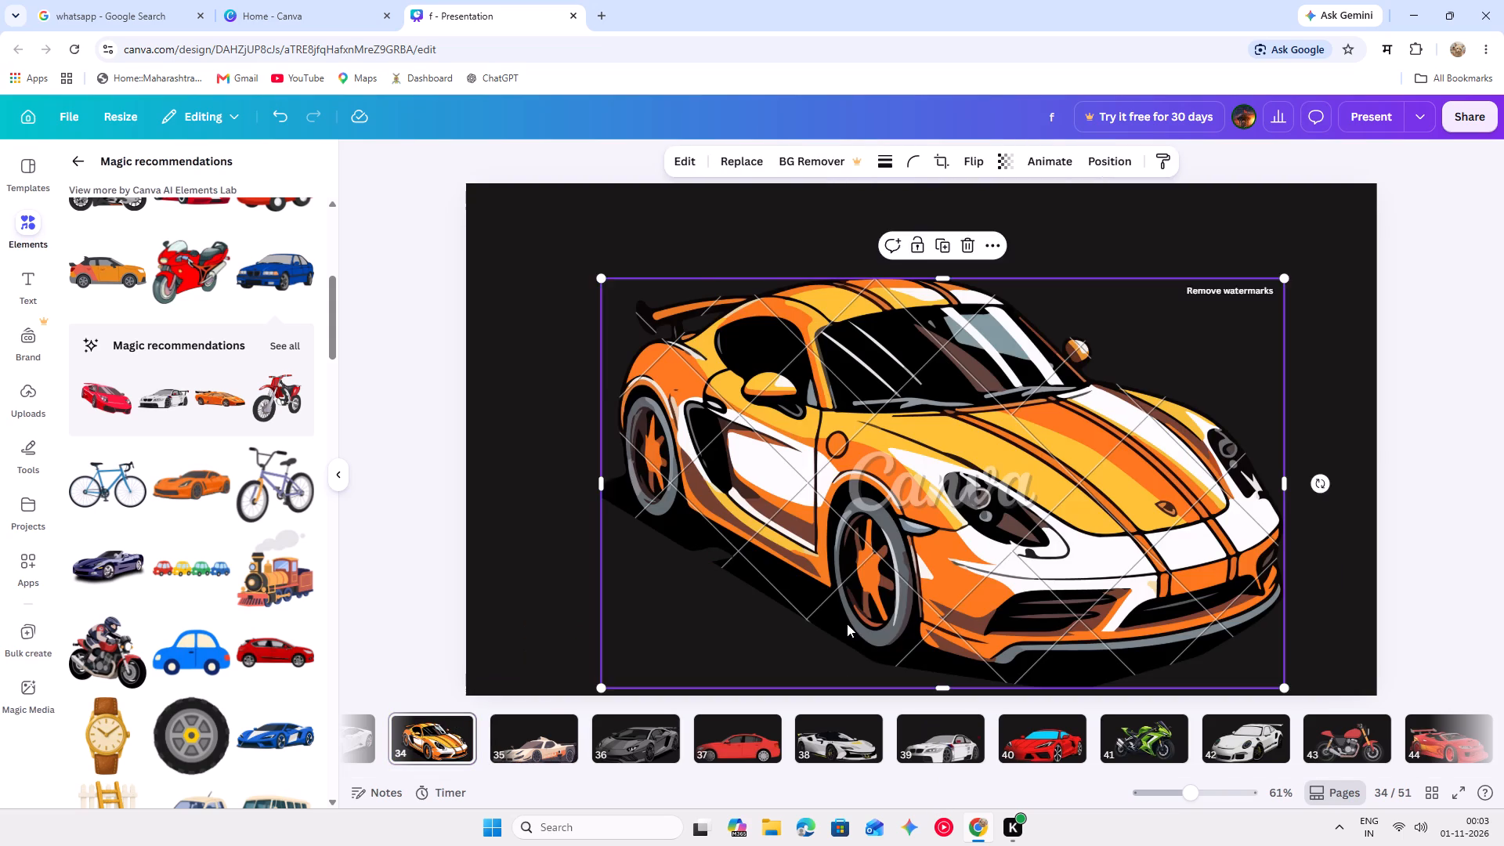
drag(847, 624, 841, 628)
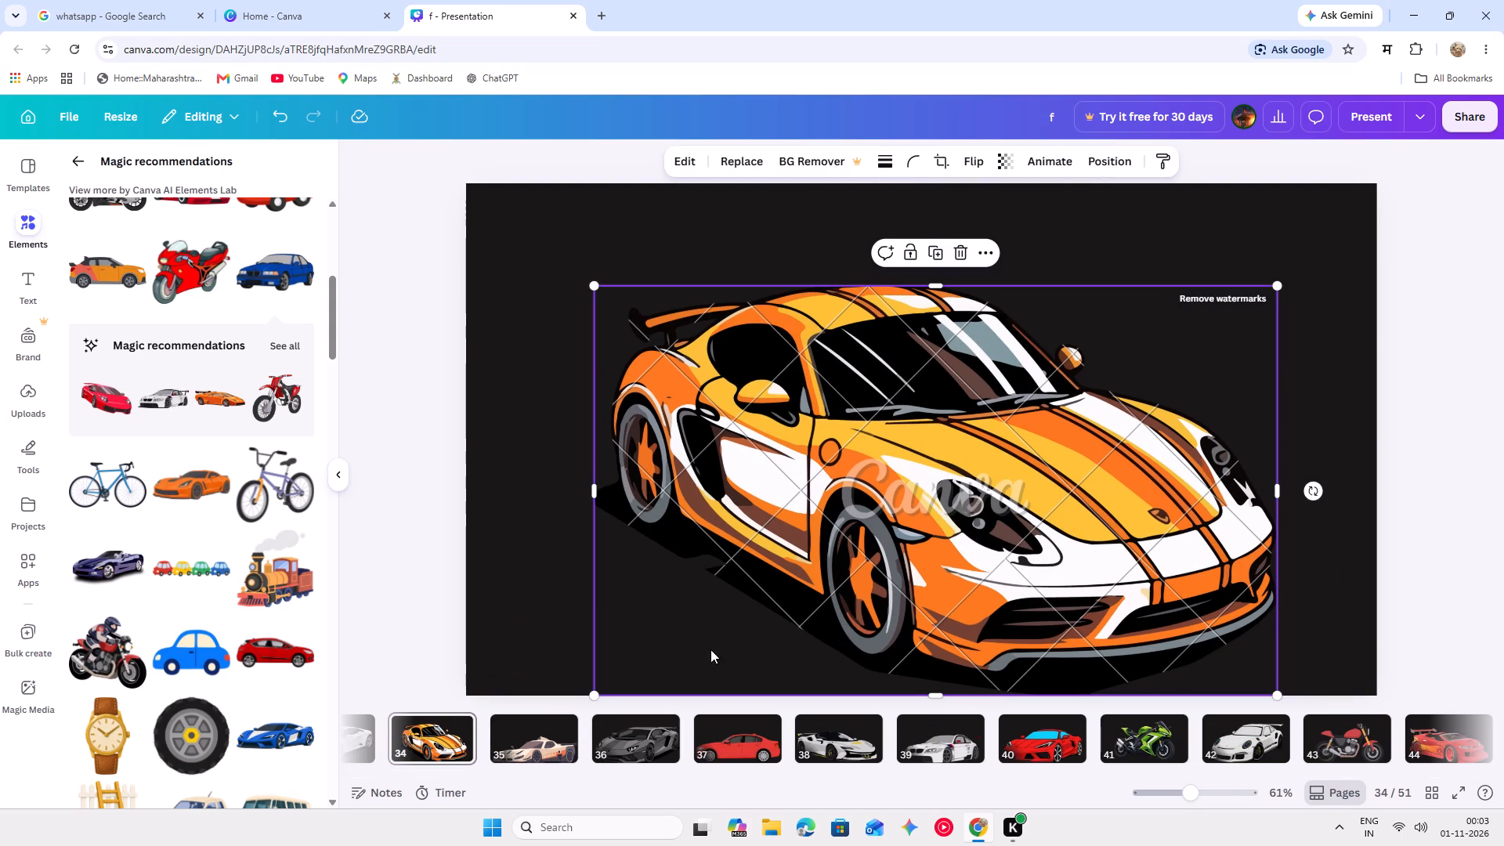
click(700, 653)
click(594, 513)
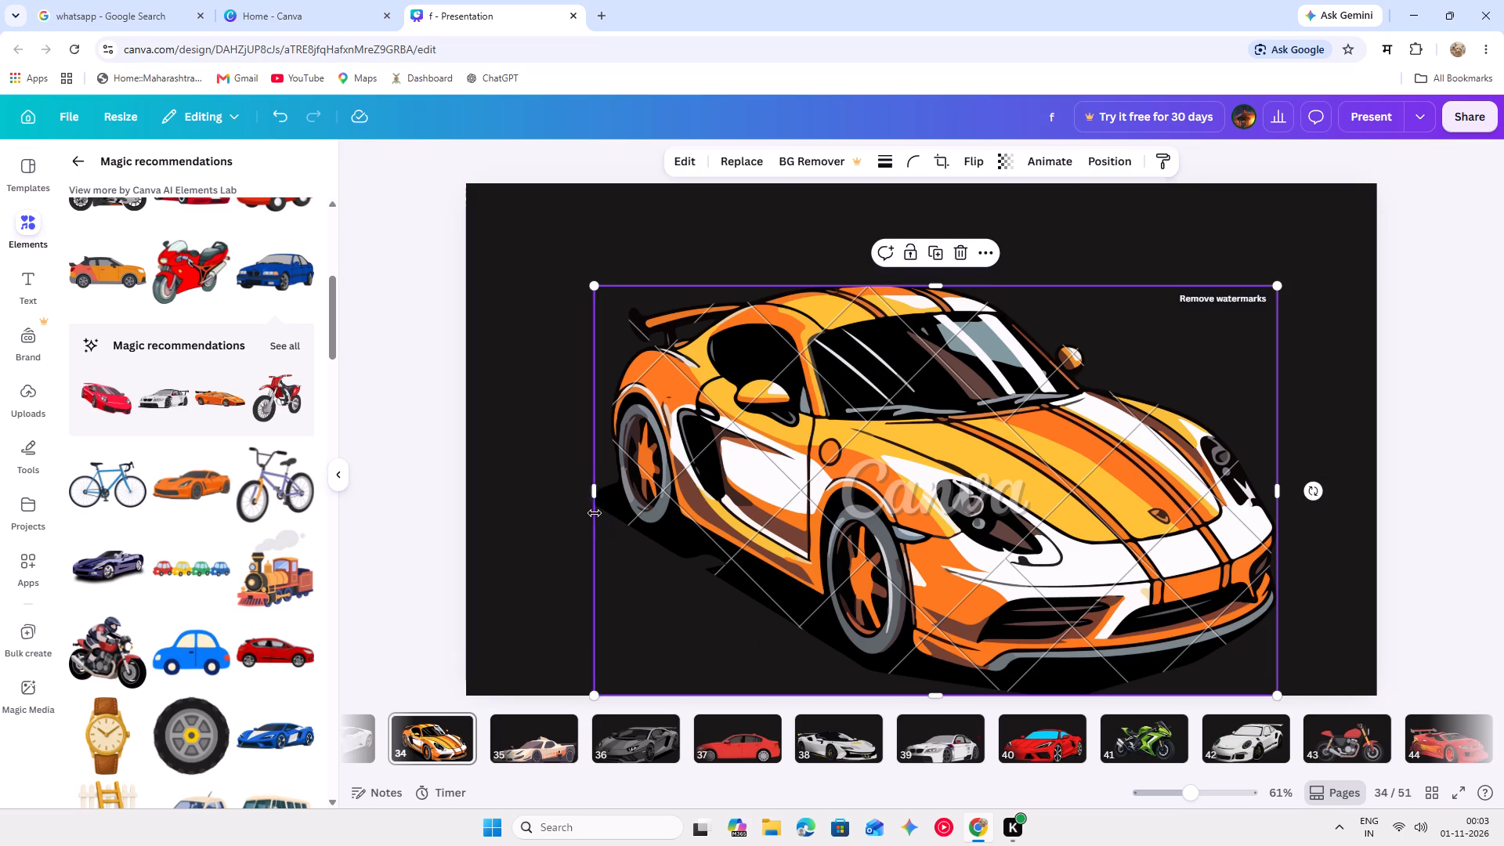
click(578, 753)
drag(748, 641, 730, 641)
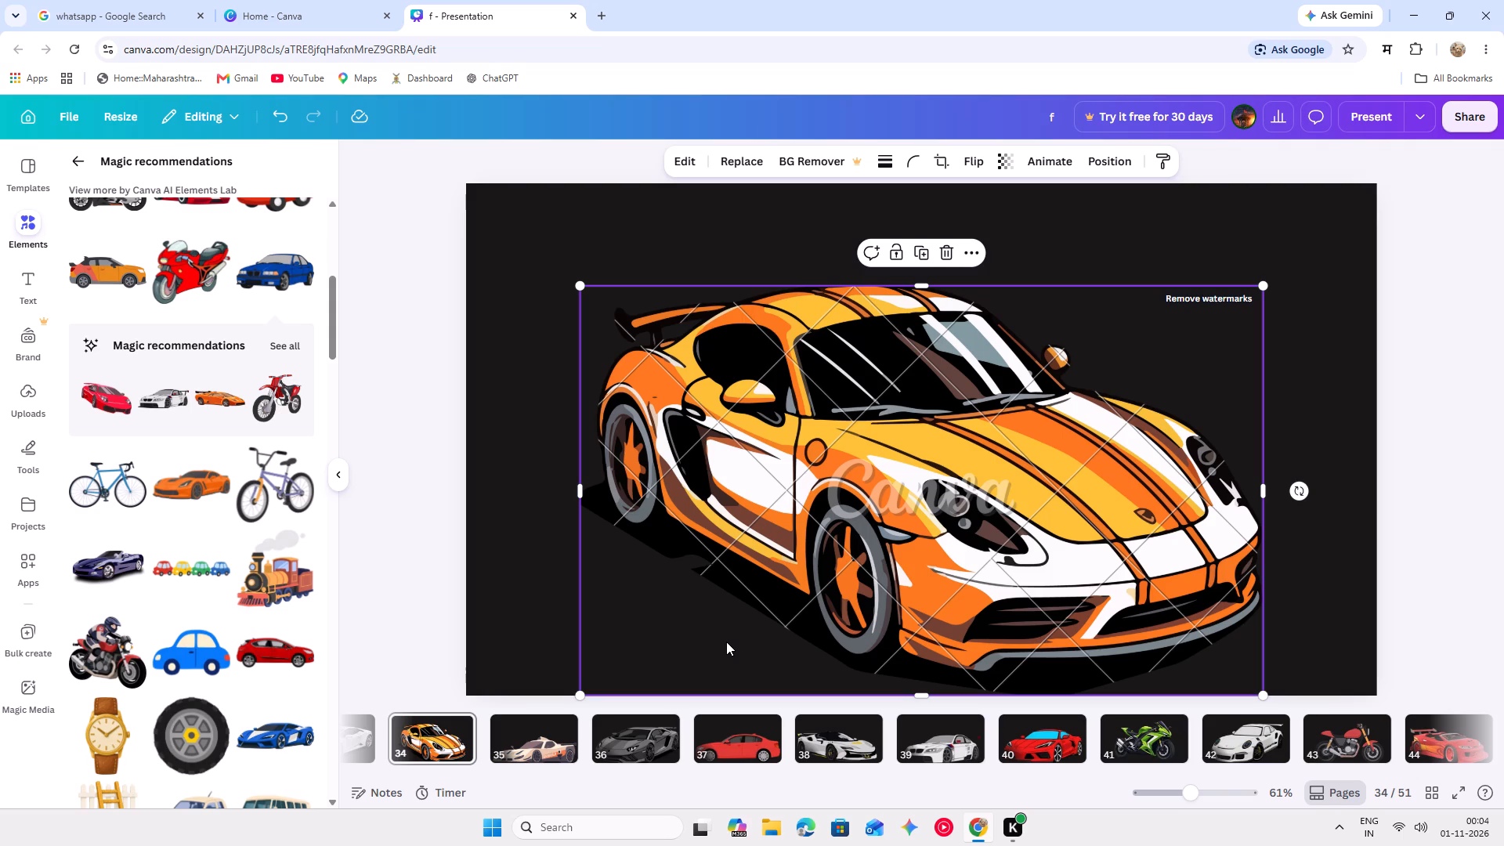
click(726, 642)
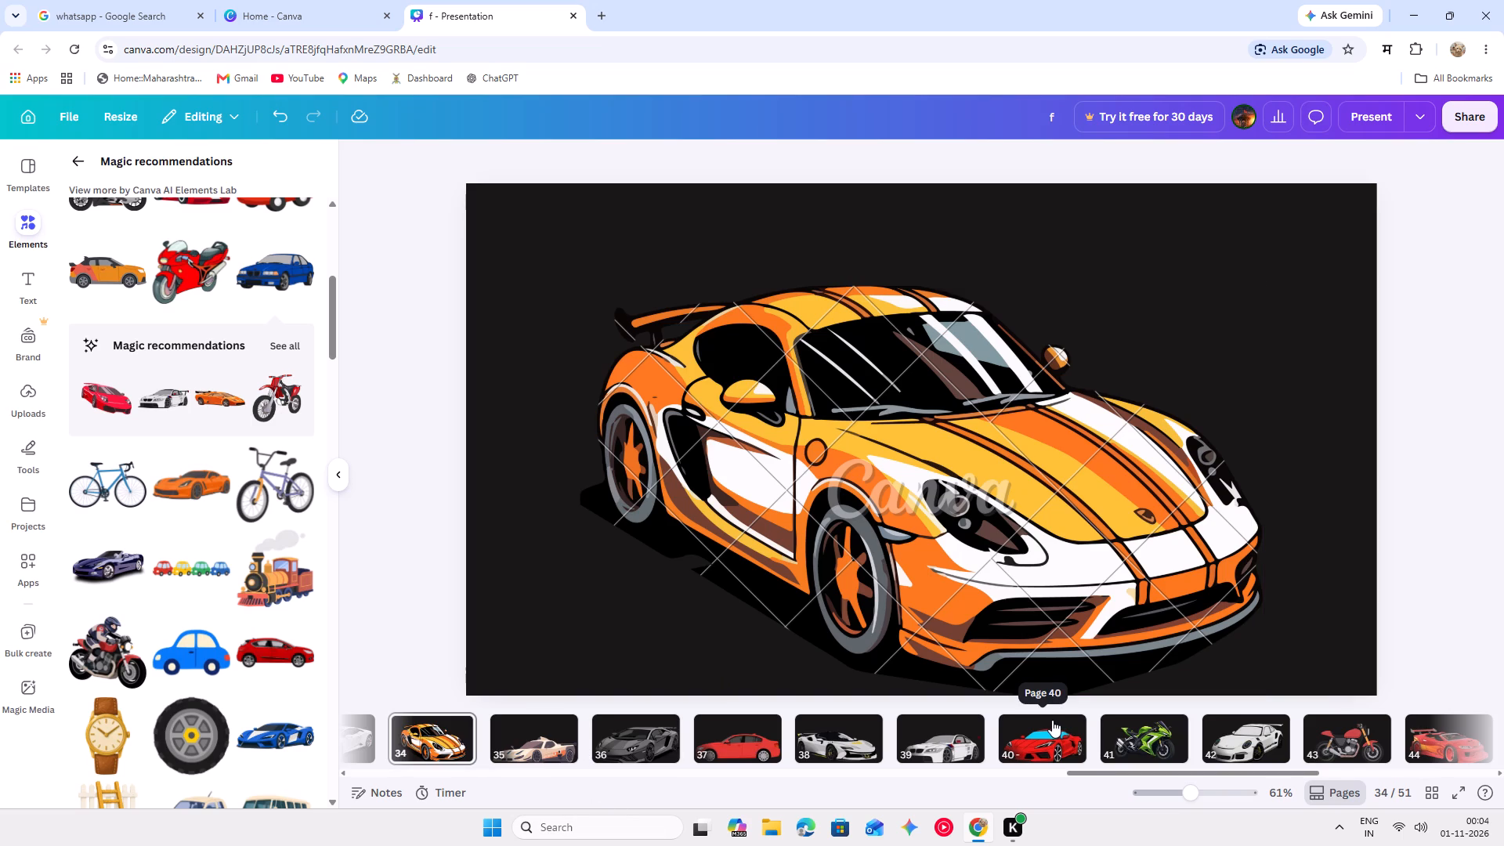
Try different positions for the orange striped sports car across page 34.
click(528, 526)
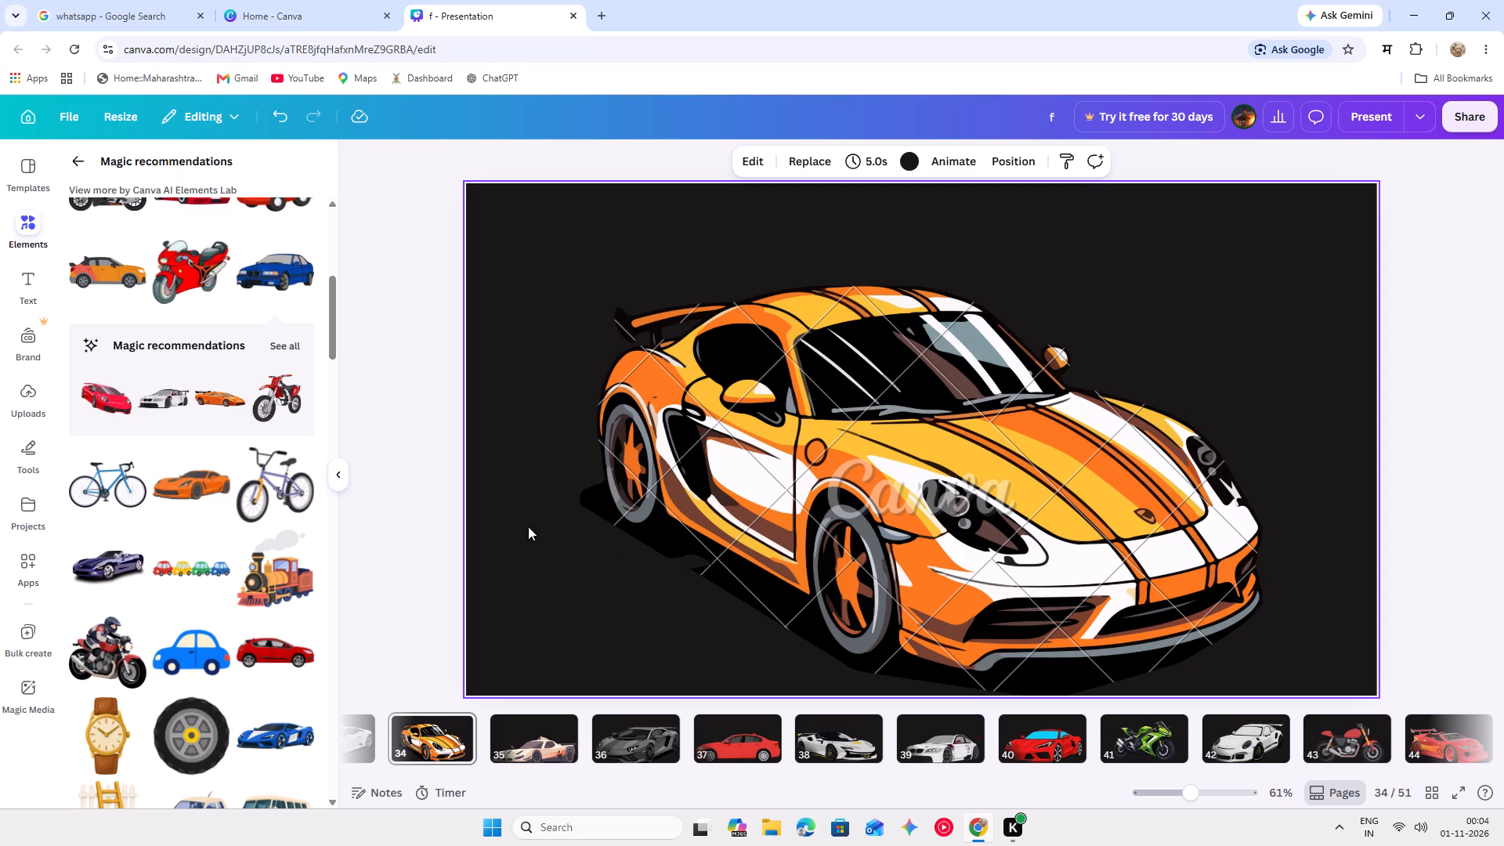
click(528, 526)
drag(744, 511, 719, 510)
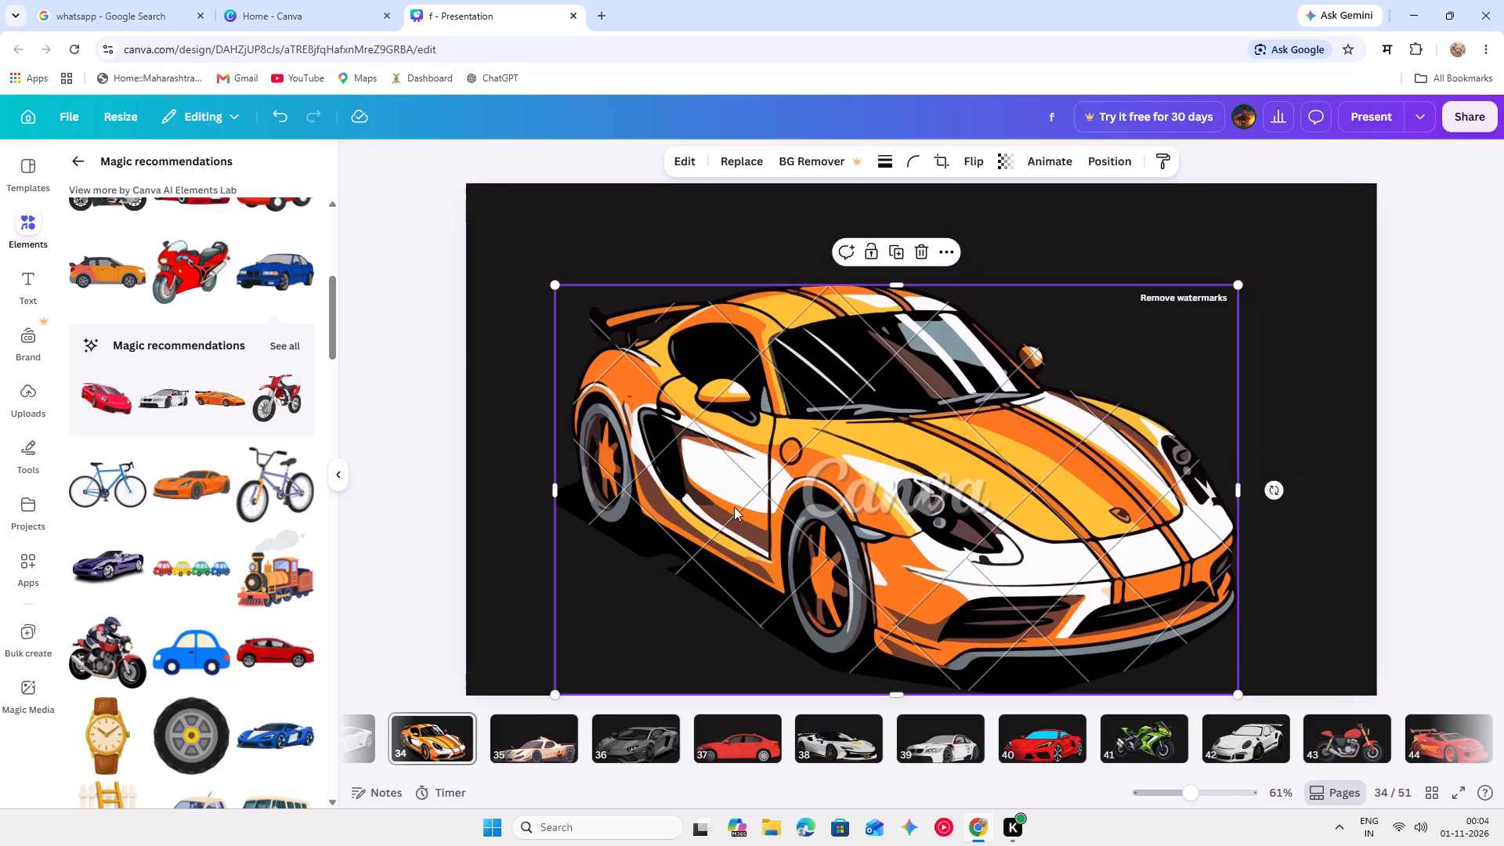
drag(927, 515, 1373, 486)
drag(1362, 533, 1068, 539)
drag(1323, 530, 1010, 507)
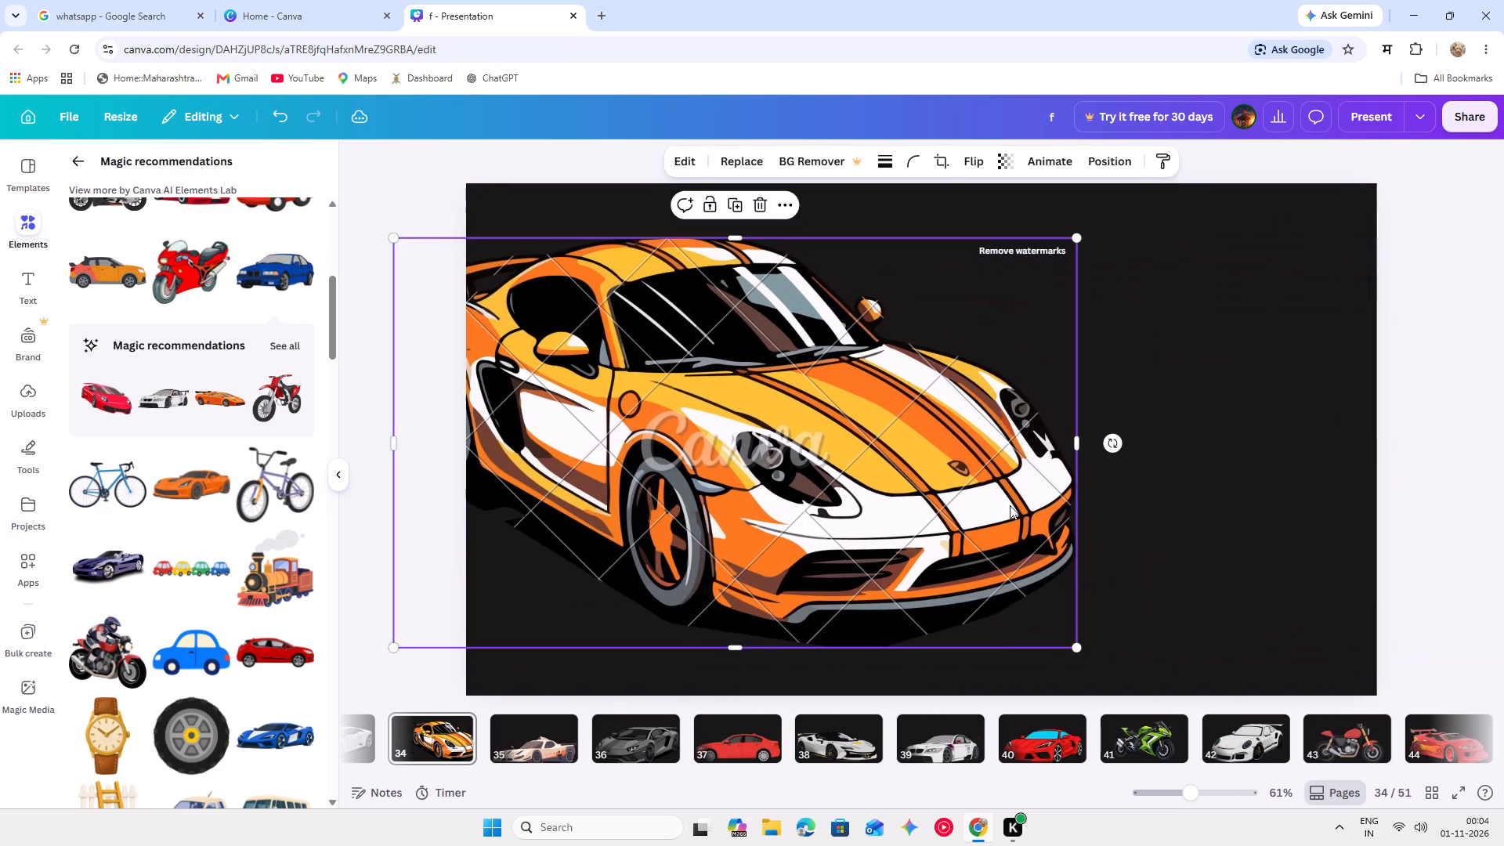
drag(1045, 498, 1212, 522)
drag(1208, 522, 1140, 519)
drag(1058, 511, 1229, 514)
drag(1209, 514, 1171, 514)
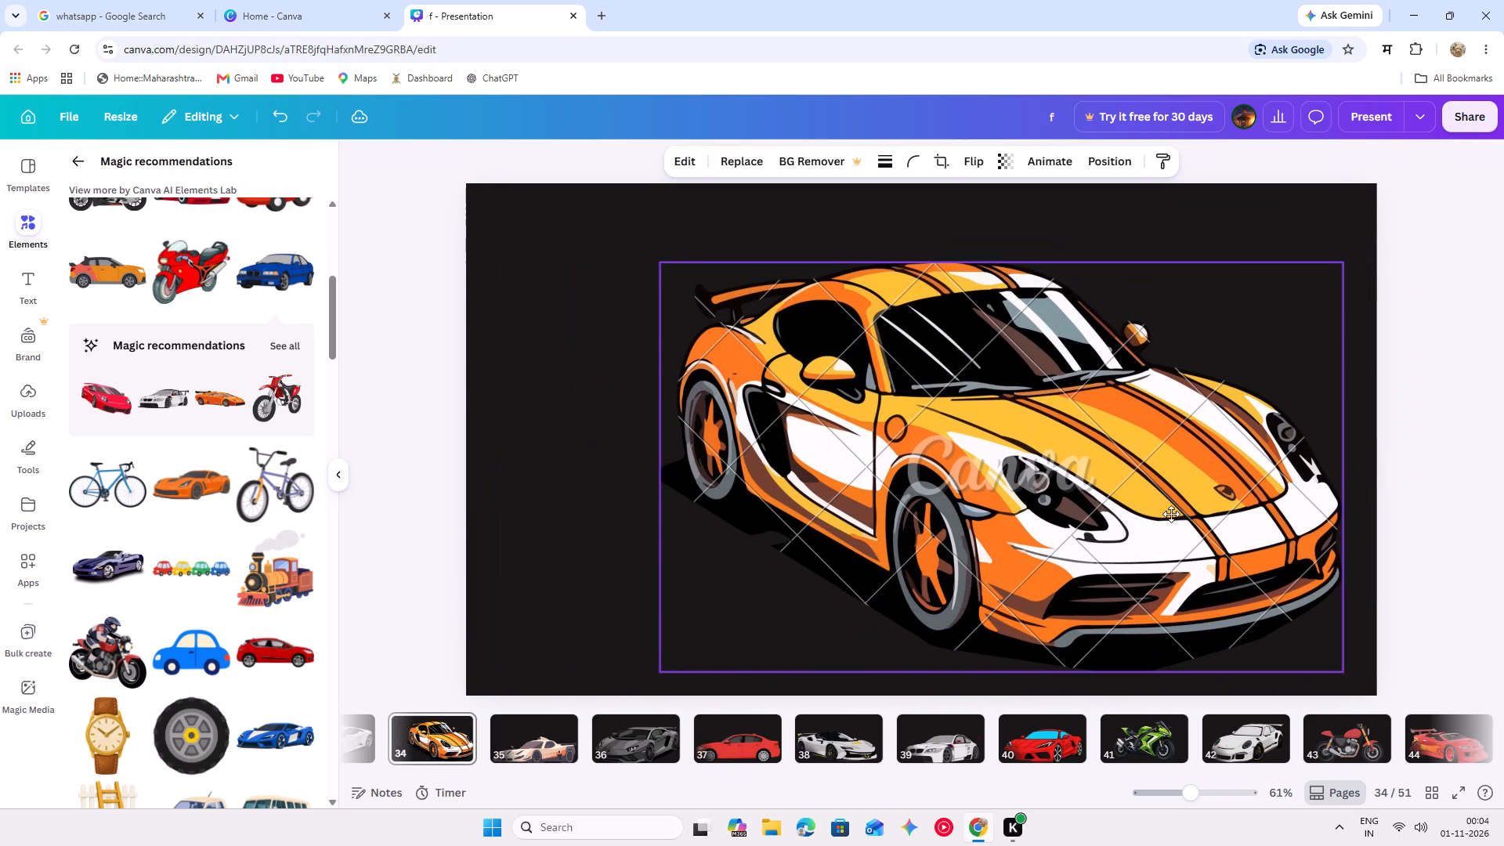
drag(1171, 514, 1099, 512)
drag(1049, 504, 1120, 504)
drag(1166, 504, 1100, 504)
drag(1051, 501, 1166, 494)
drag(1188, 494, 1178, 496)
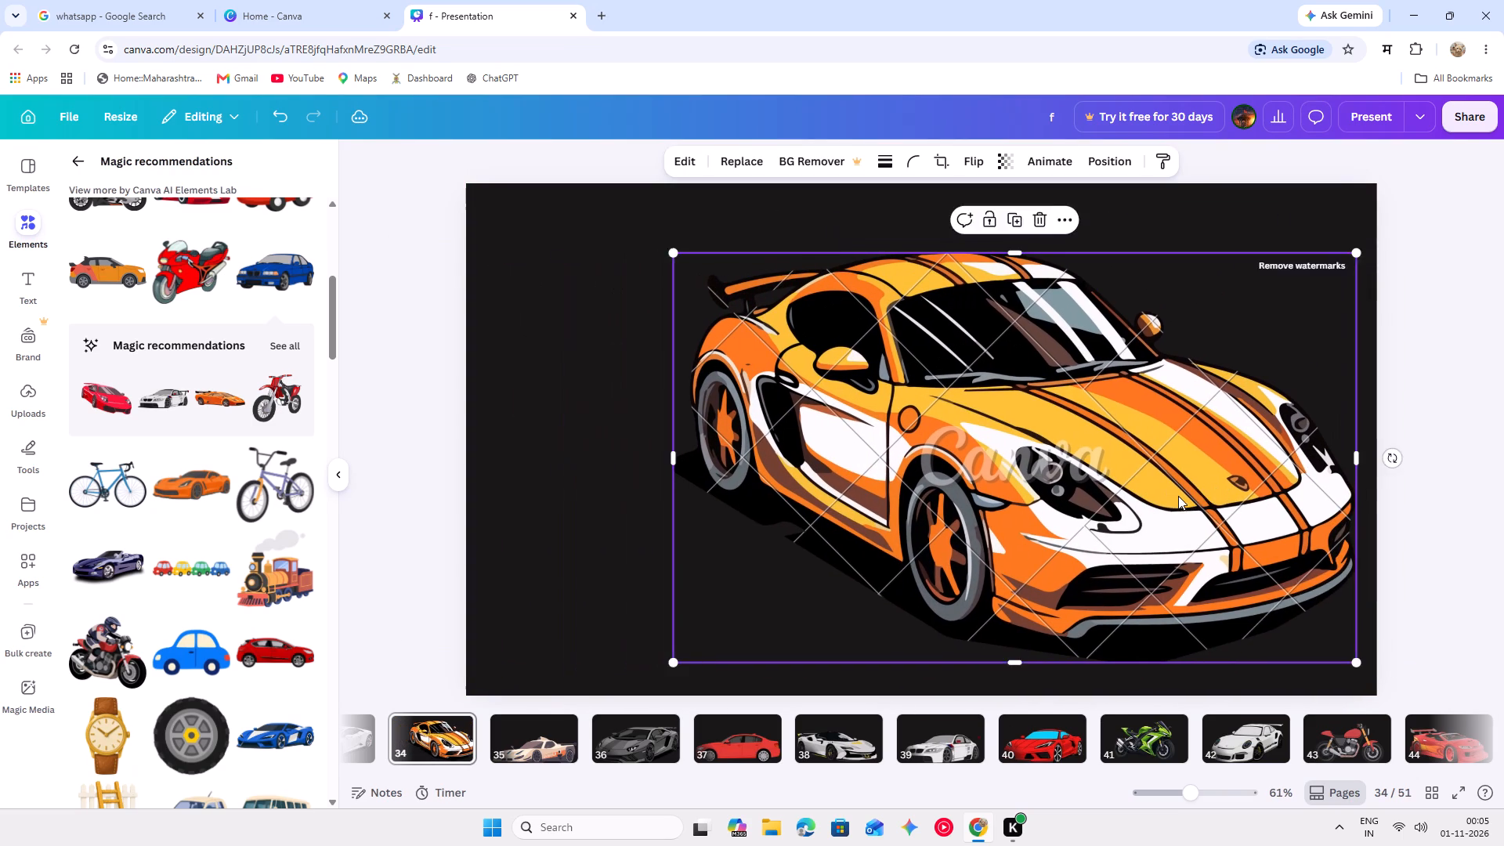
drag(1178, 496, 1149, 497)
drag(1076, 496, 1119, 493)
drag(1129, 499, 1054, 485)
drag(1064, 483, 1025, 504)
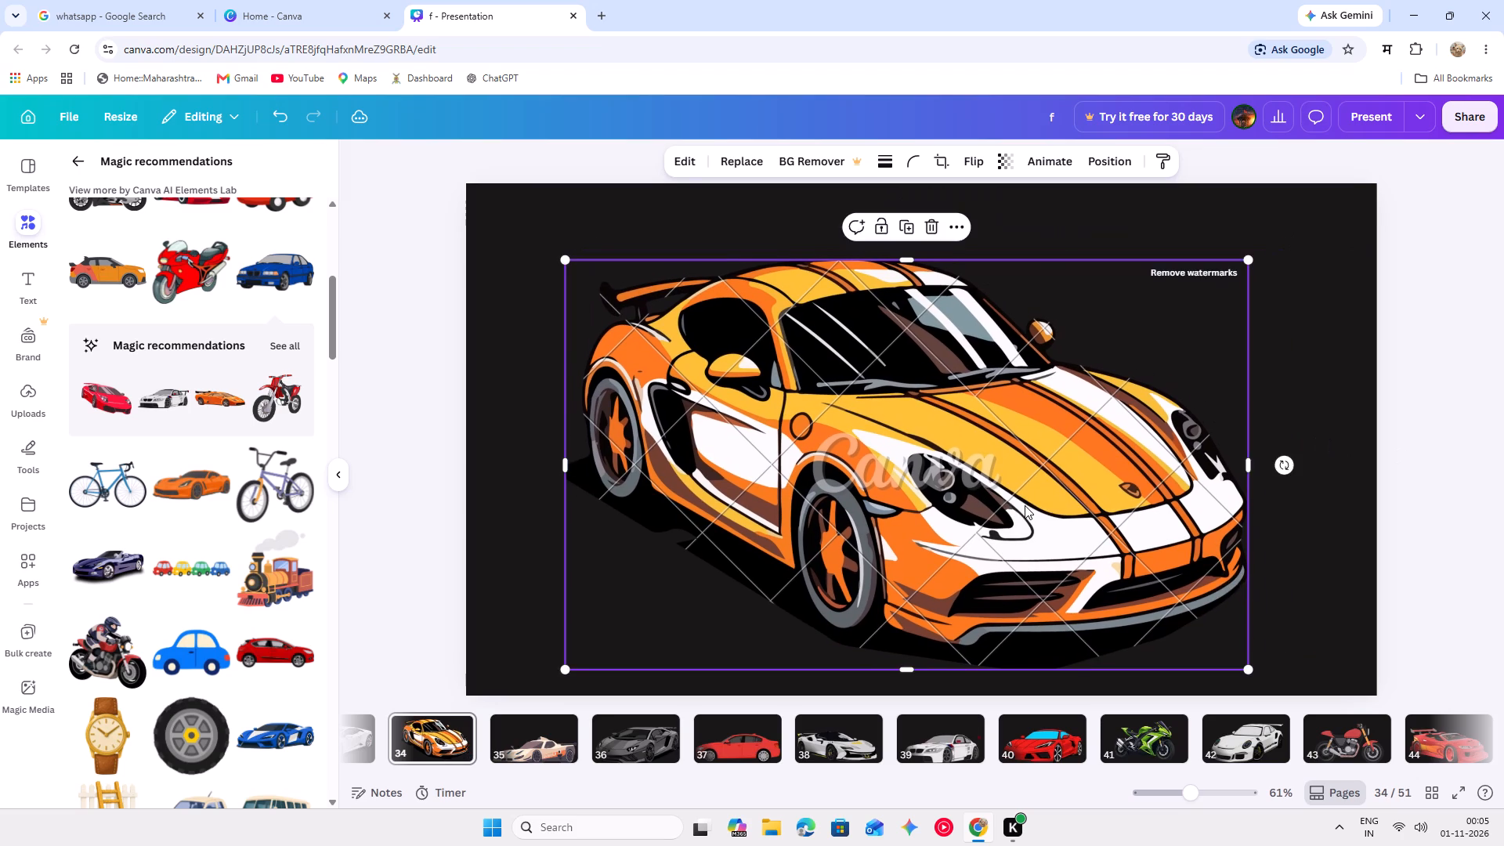
Place the orange striped sports car on page 34 at the page's bottom edge, slightly right of centre.
drag(1025, 508, 1035, 531)
drag(1036, 532, 1047, 529)
click(1049, 528)
drag(1039, 528, 1052, 528)
click(1062, 528)
drag(1048, 528, 1085, 531)
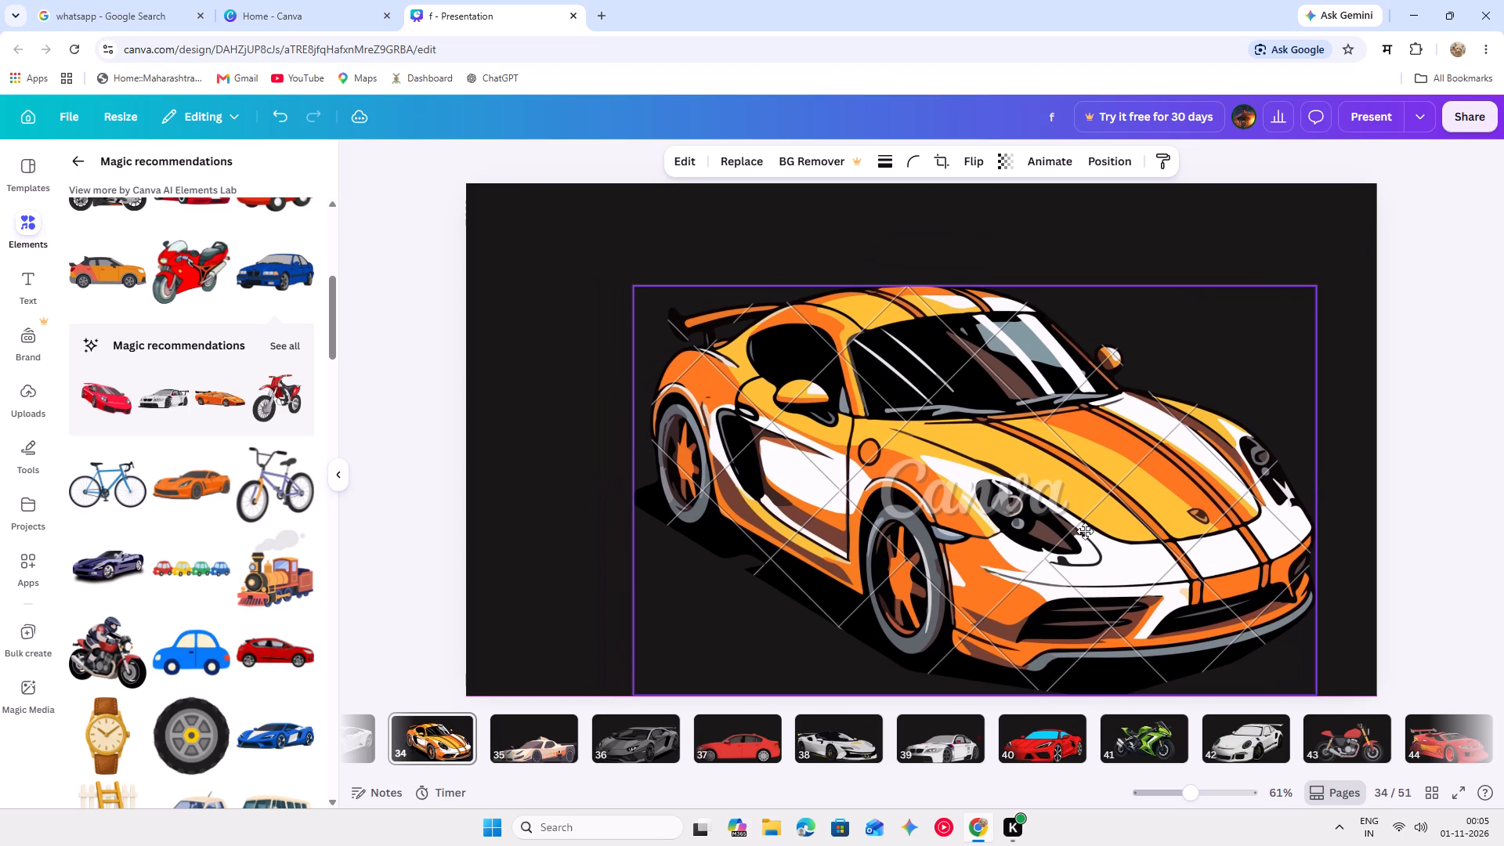
drag(1085, 531, 1077, 536)
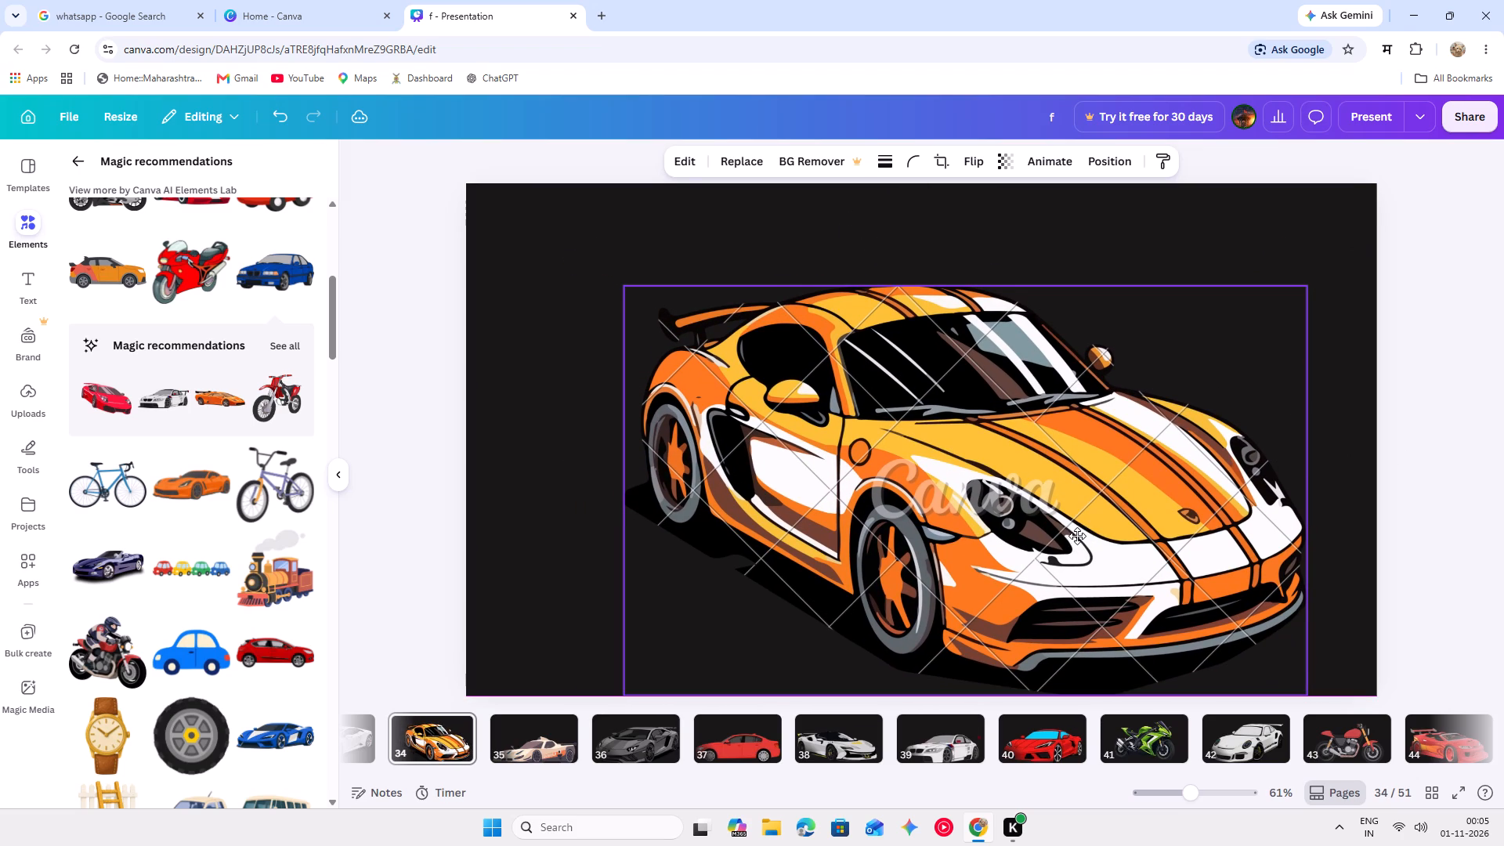
drag(1077, 536, 1076, 530)
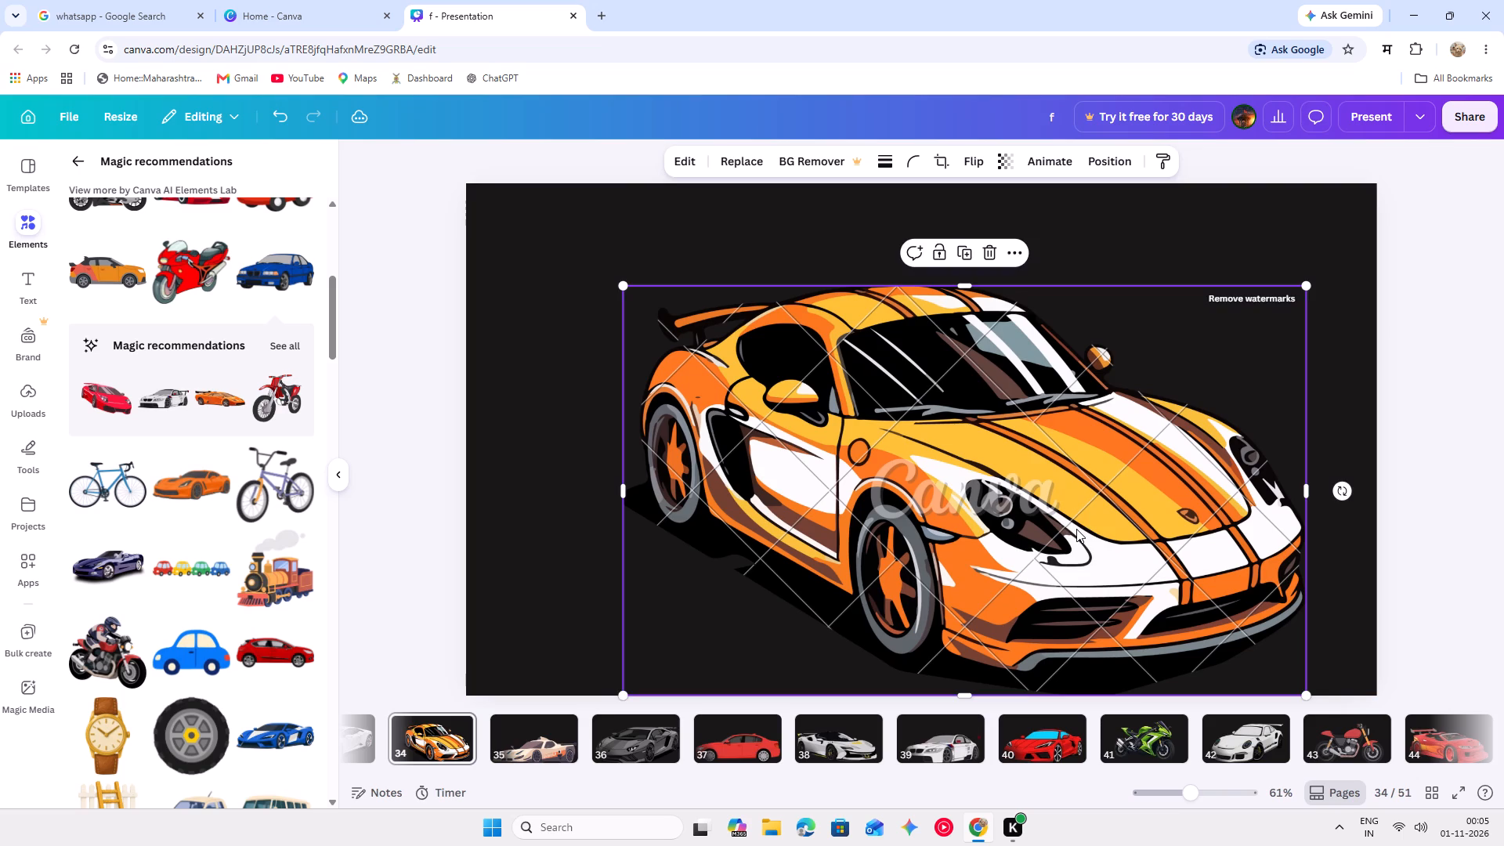
Rotate the orange striped sports car on page 34 a few degrees counterclockwise.
drag(1341, 497, 1162, 360)
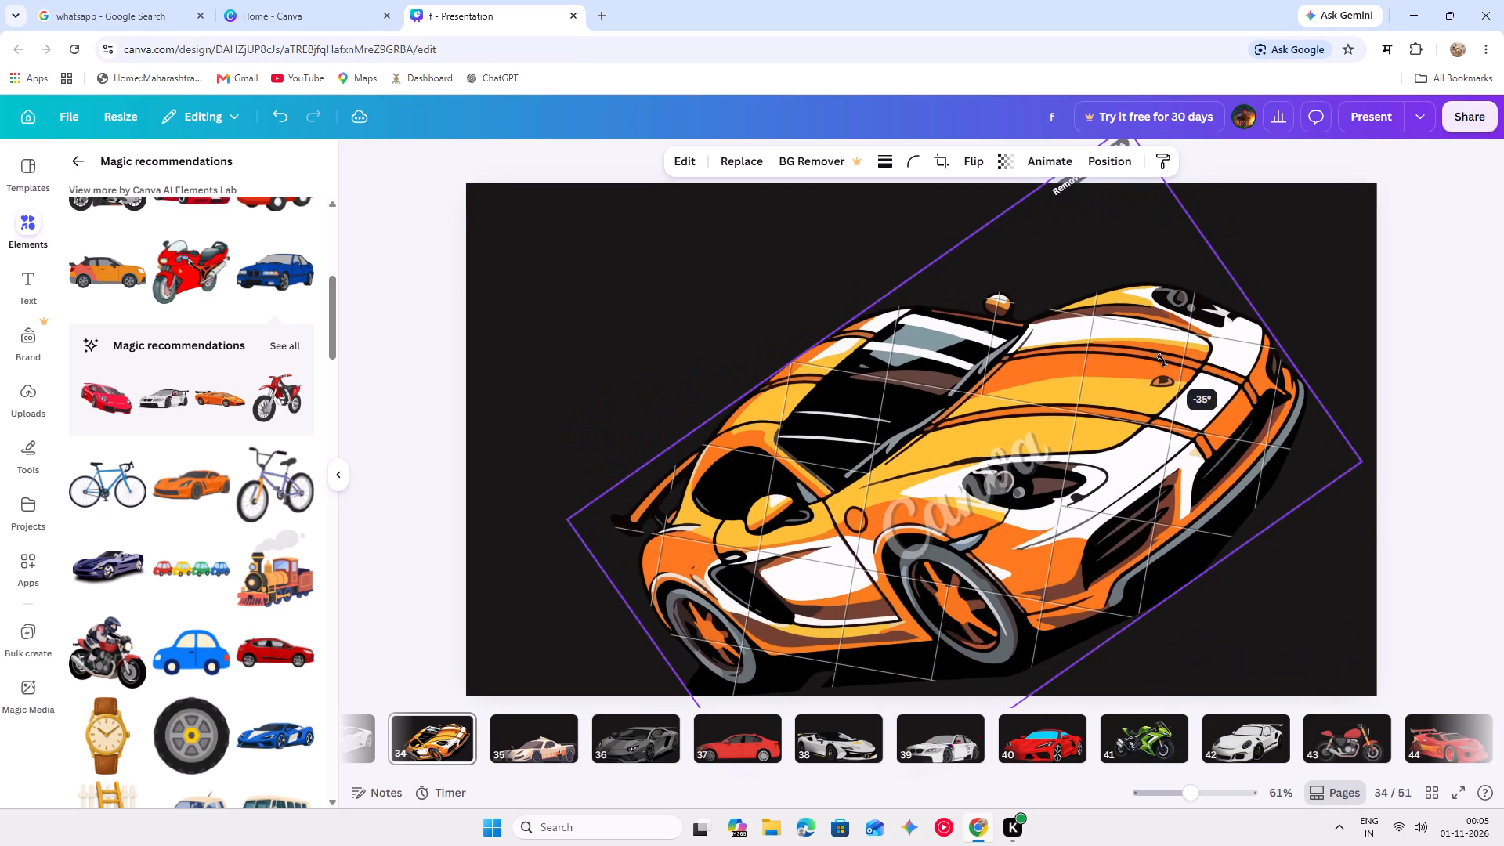
drag(1162, 360, 1176, 467)
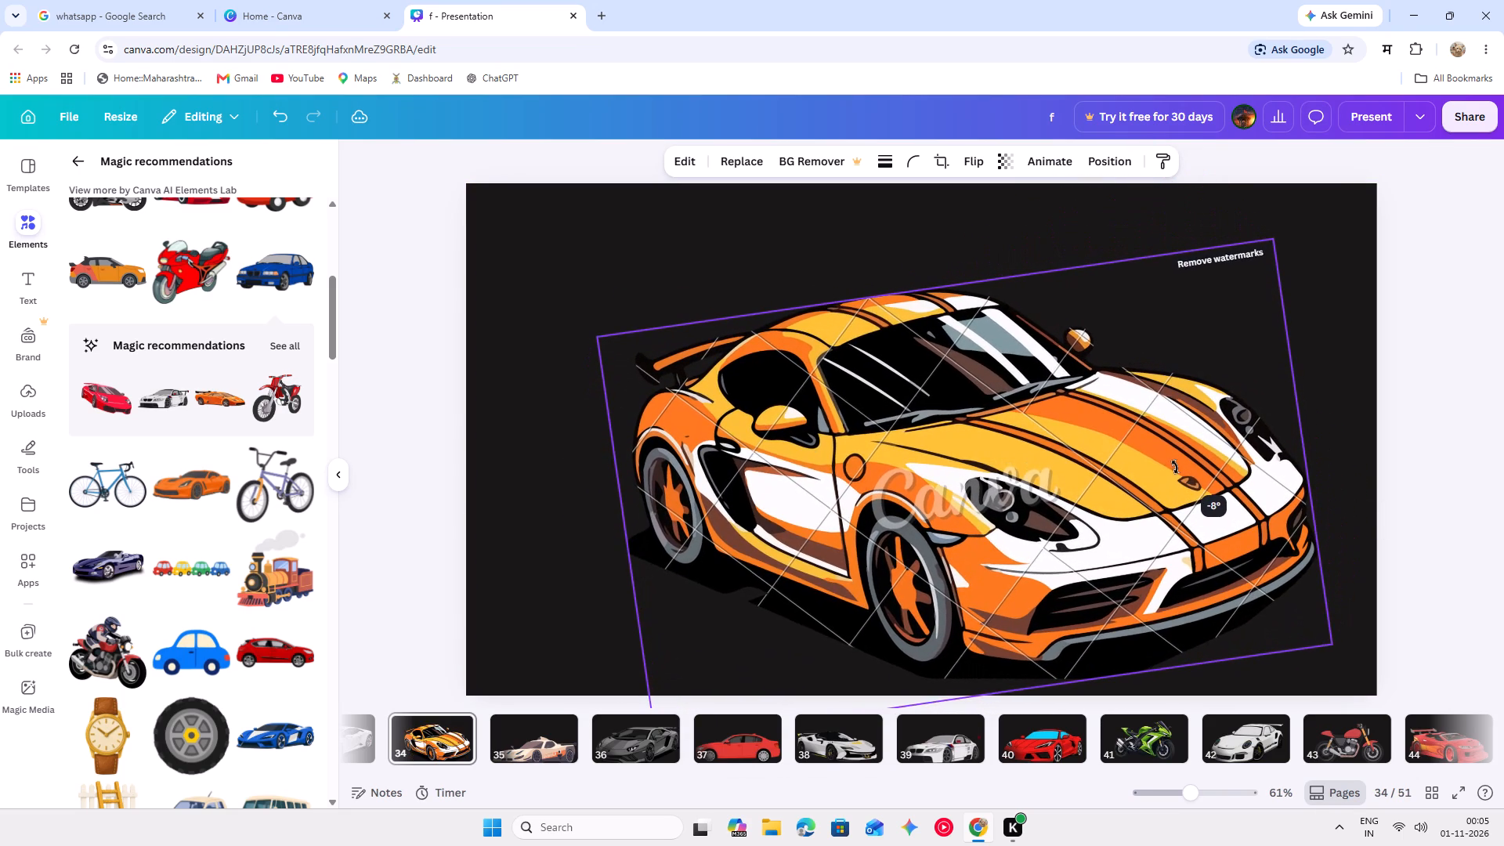
drag(1176, 467, 1177, 474)
drag(1149, 490, 1147, 495)
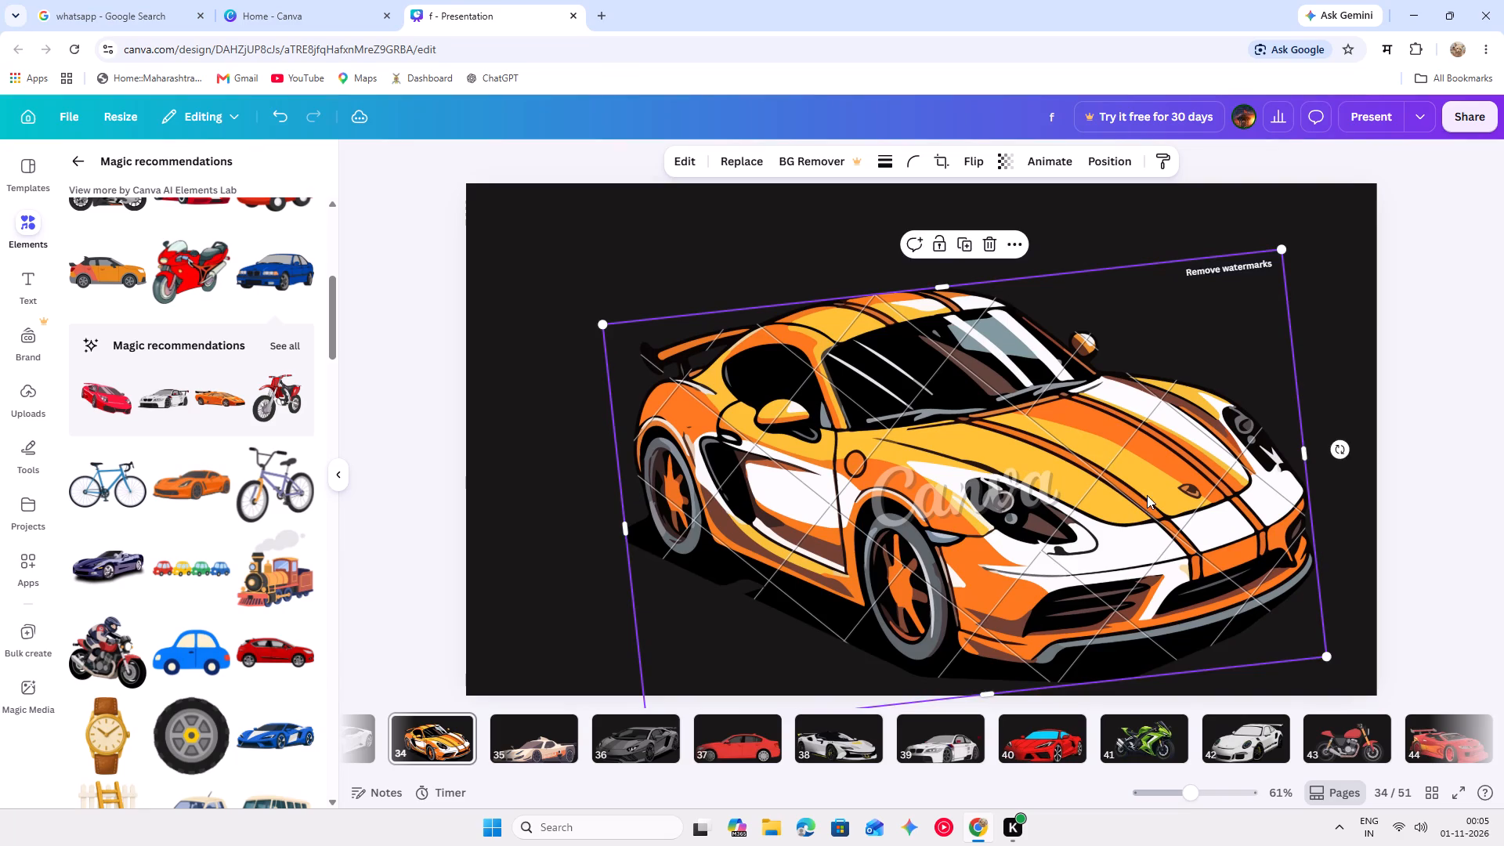
Lower the tilted orange sports car on page 34 so its front wheel rests on the page's bottom edge.
drag(1147, 495, 1142, 528)
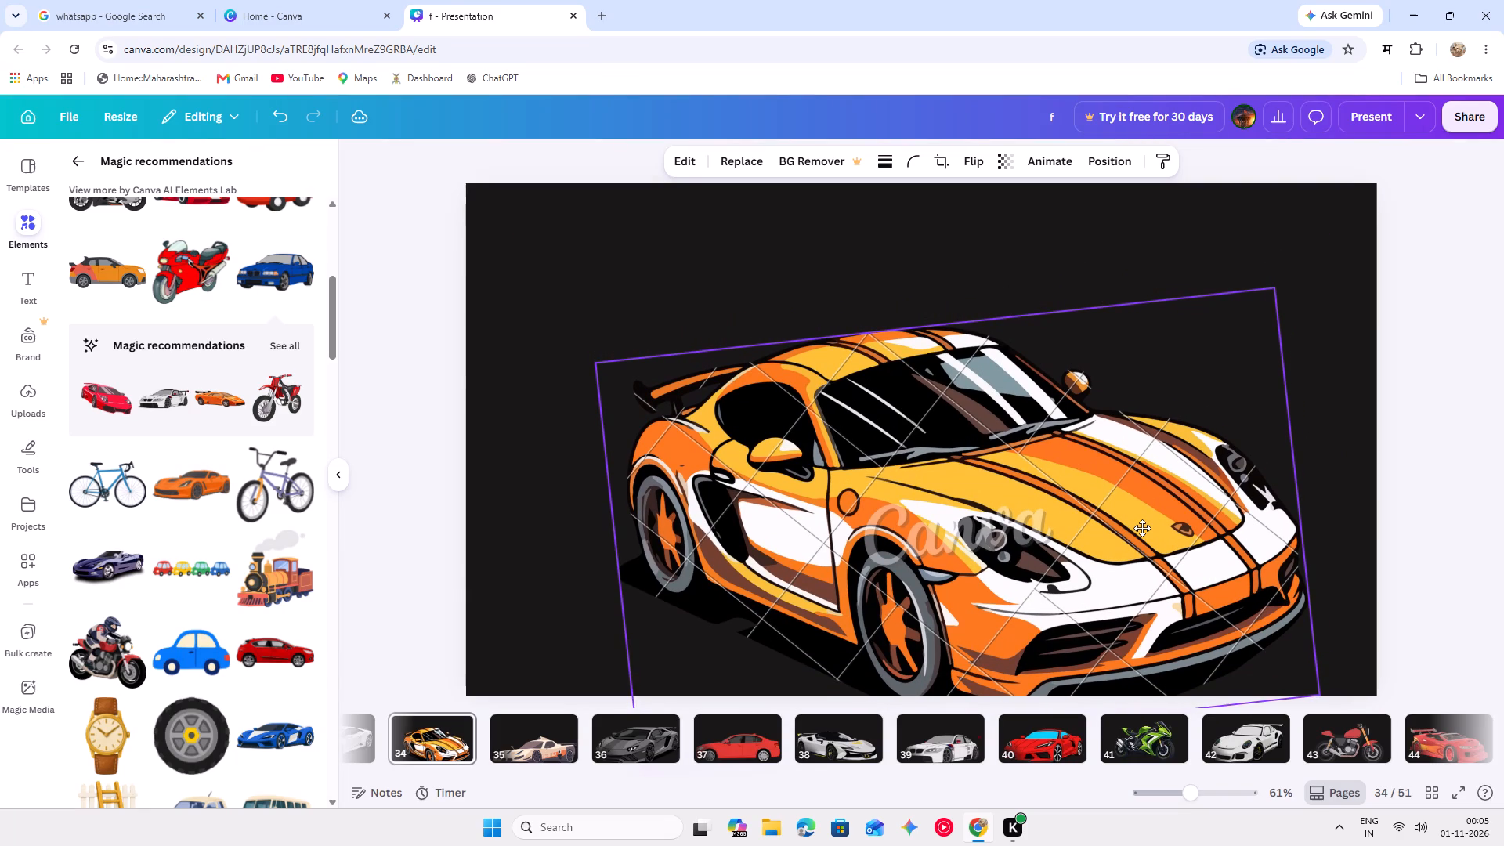
drag(1142, 528, 1142, 525)
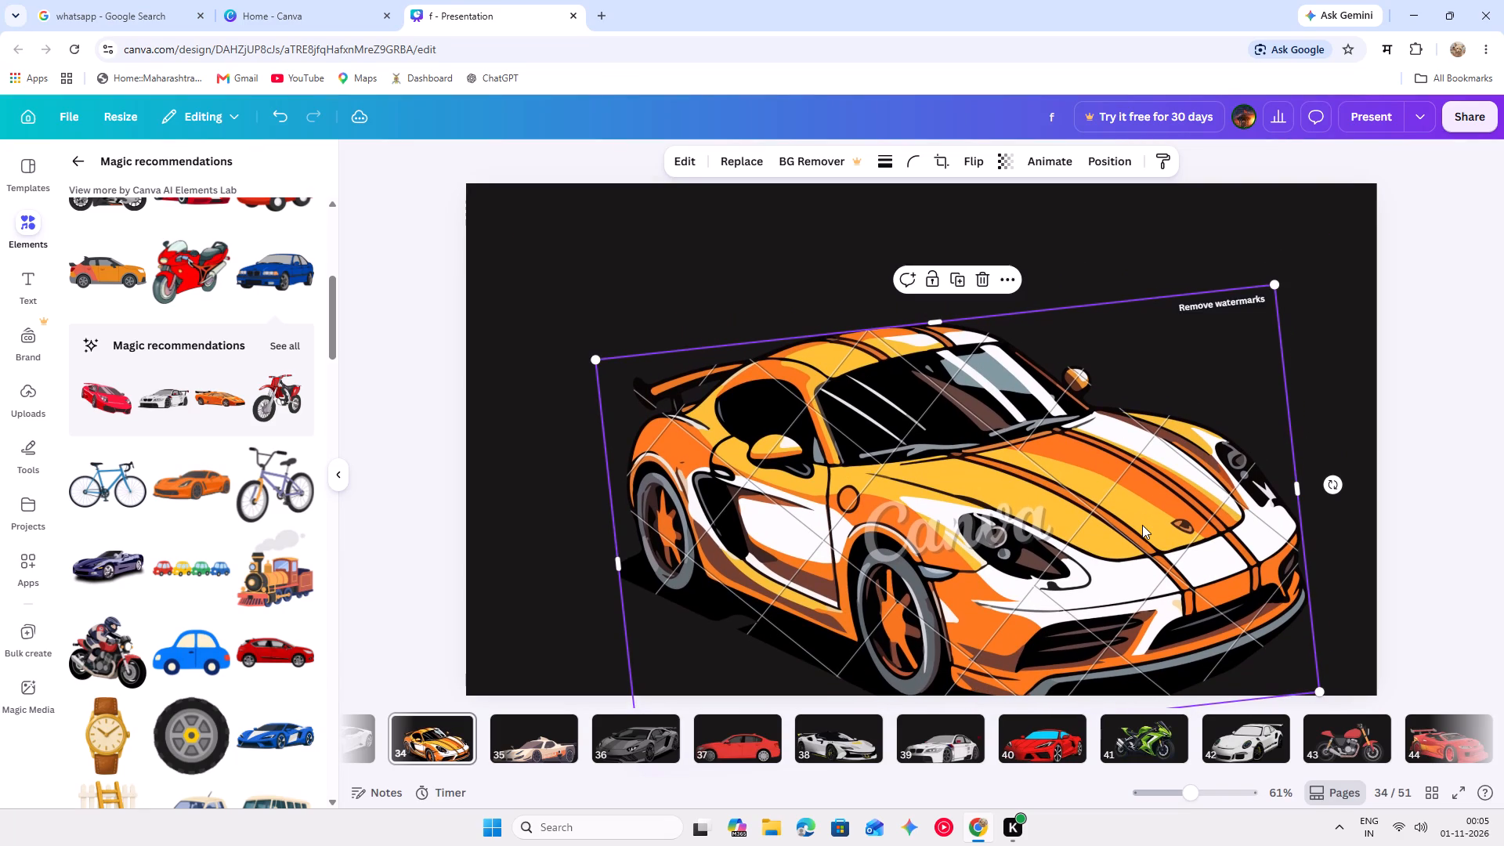
click(1467, 548)
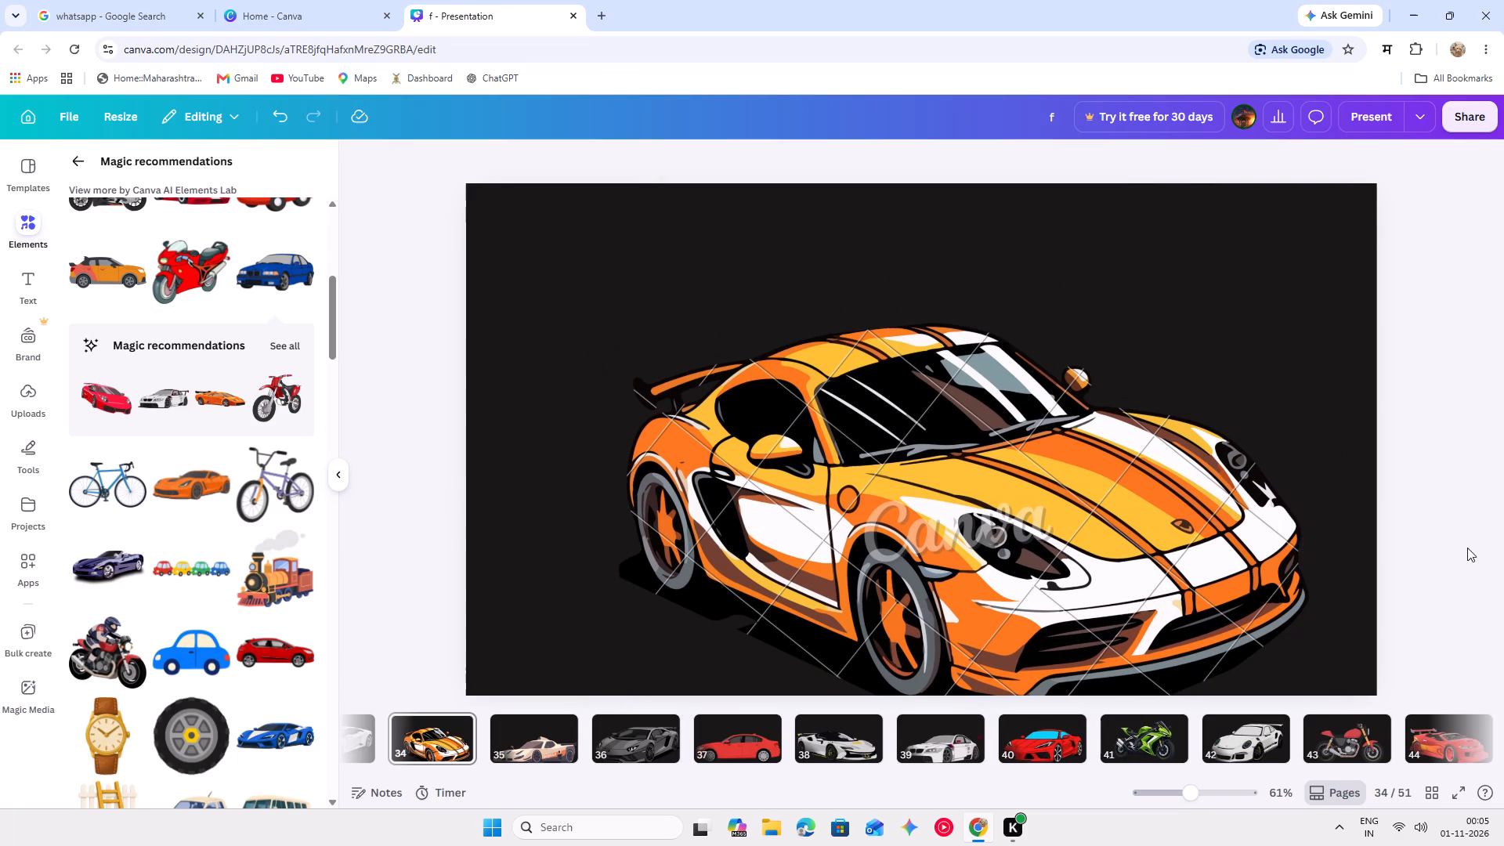
click(1356, 513)
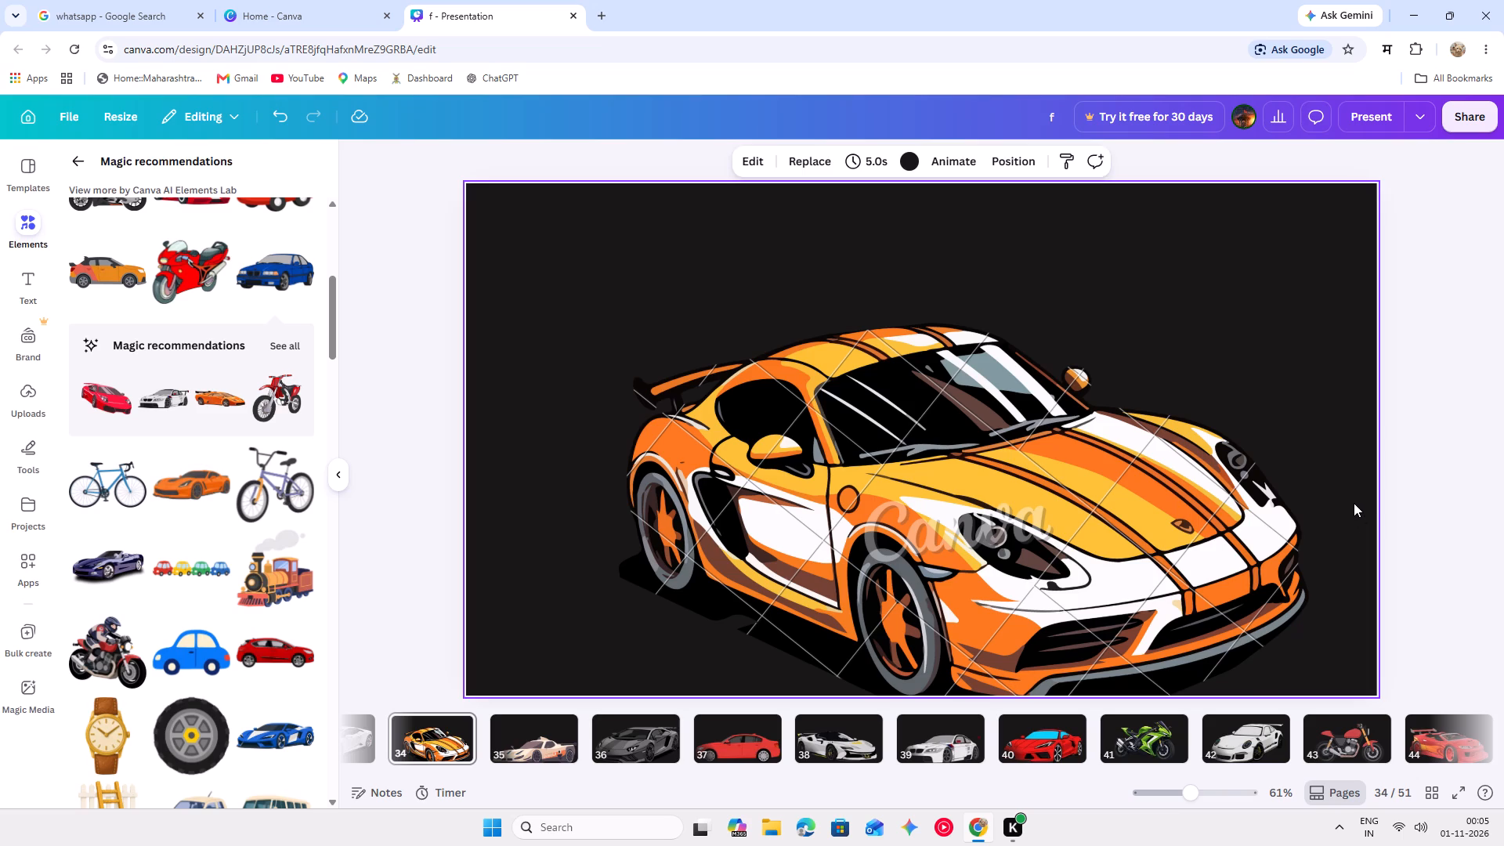
click(747, 424)
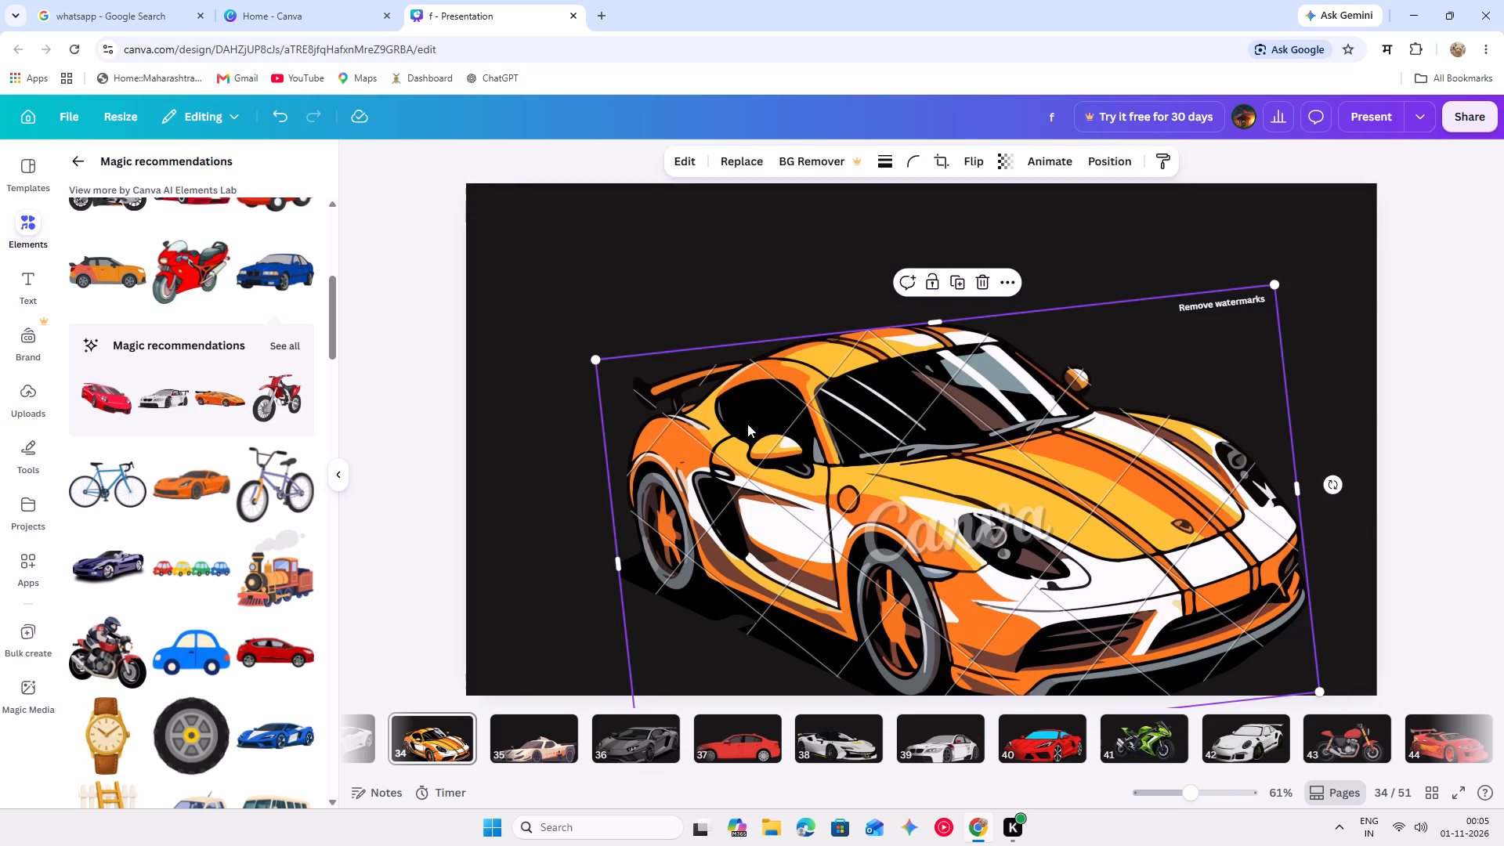
click(387, 437)
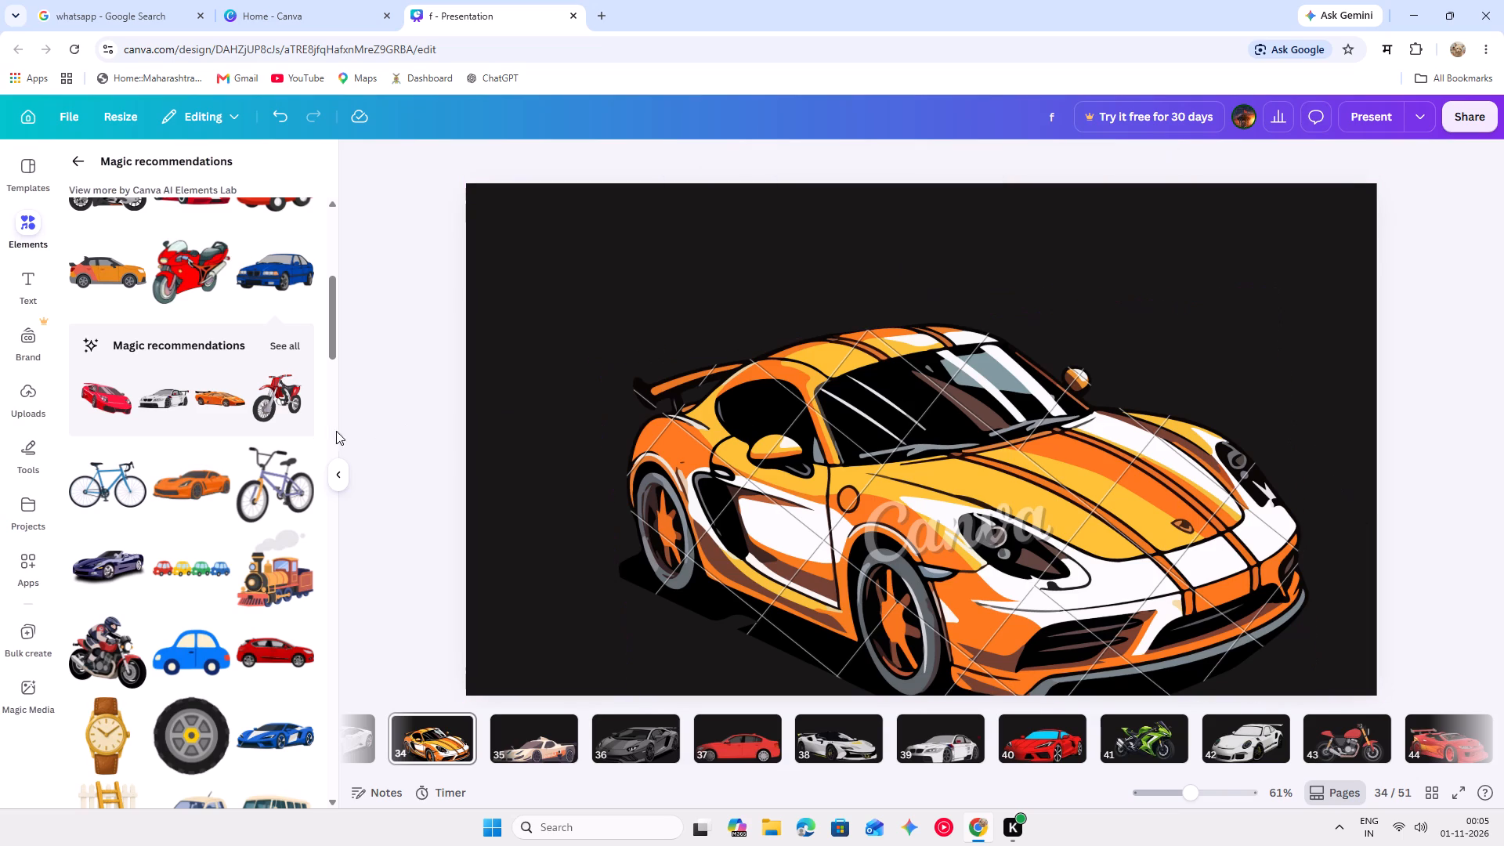
click(393, 434)
Move the orange-and-black supercar on page 29 slightly up and to the right, above the page's bottom edge.
scroll(701, 529, down, 1)
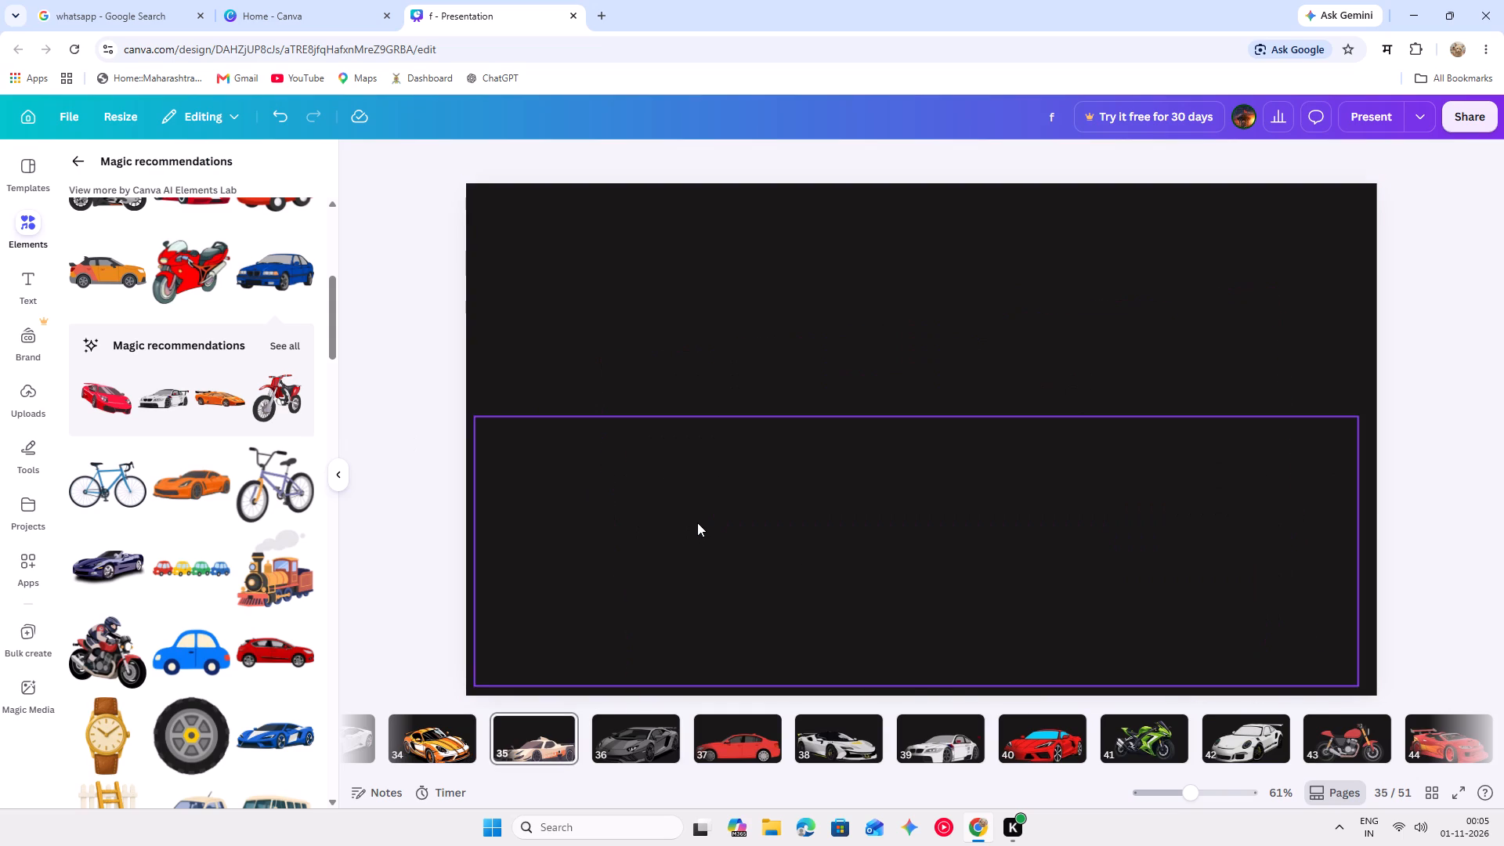
scroll(696, 522, up, 5)
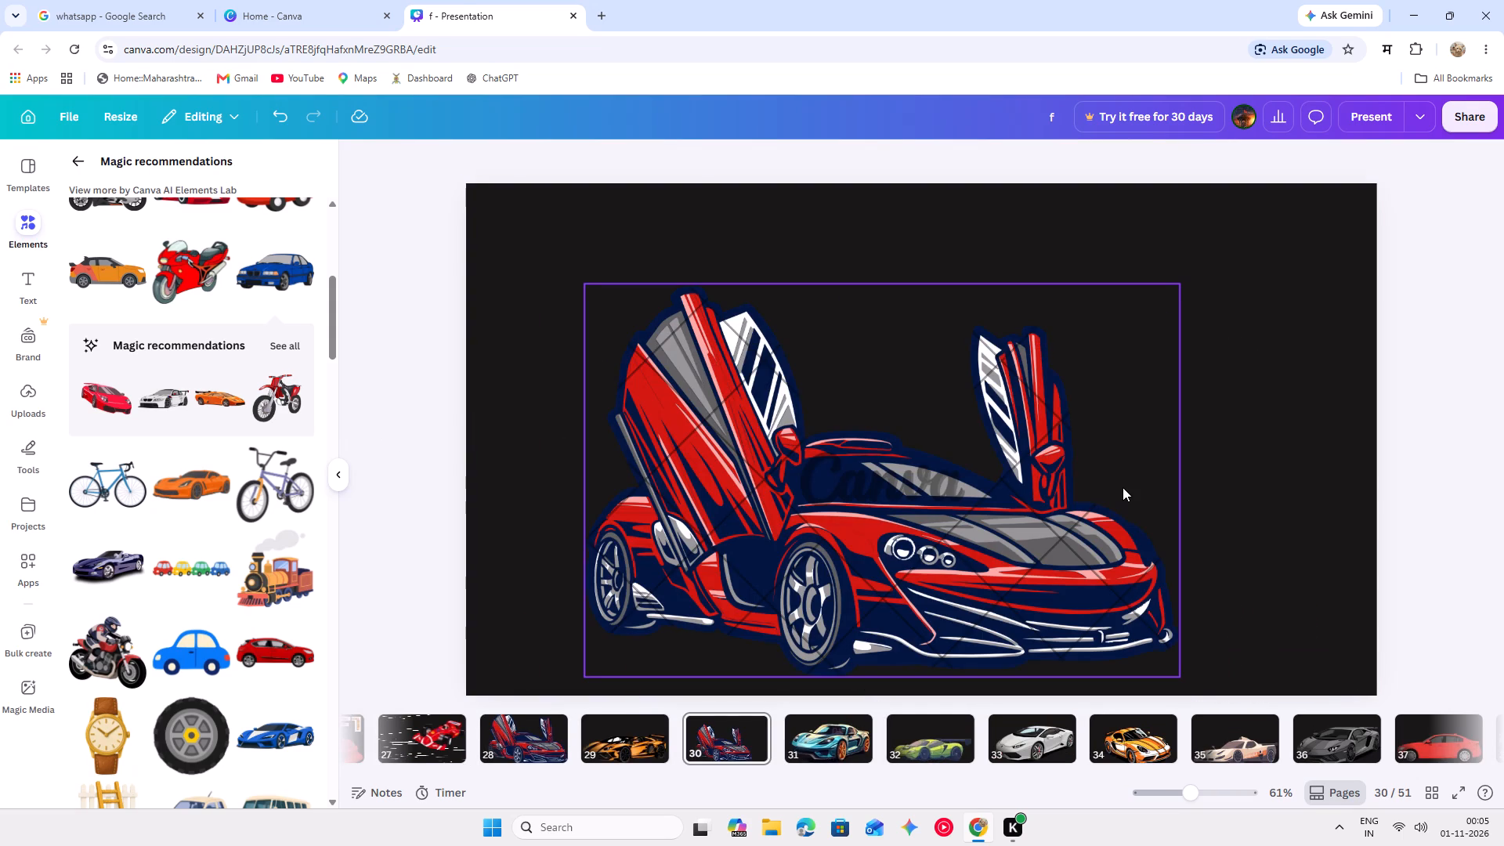
click(1123, 487)
scroll(661, 497, up, 1)
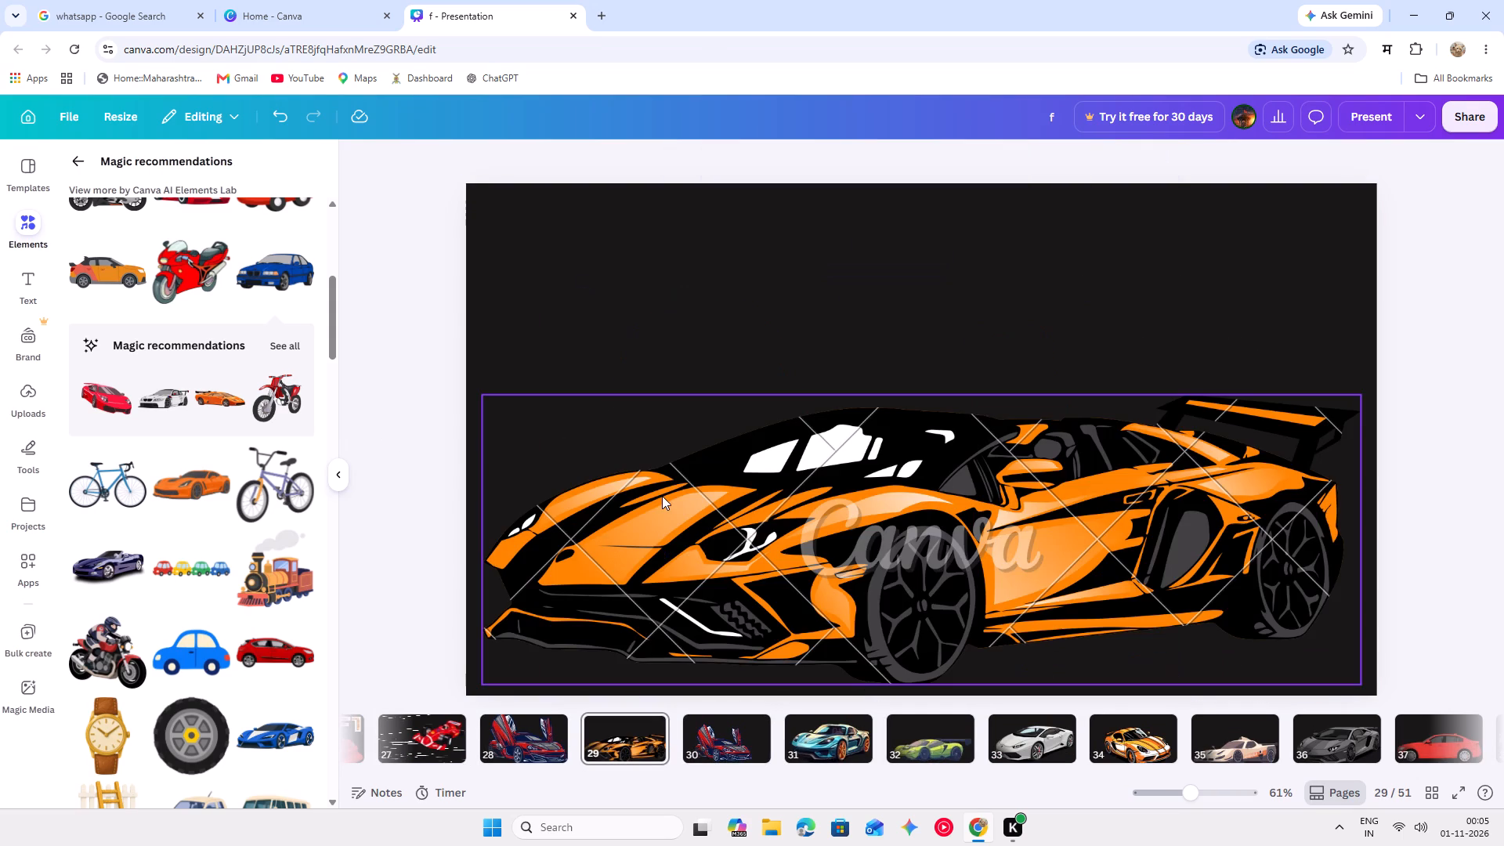
drag(751, 536, 765, 507)
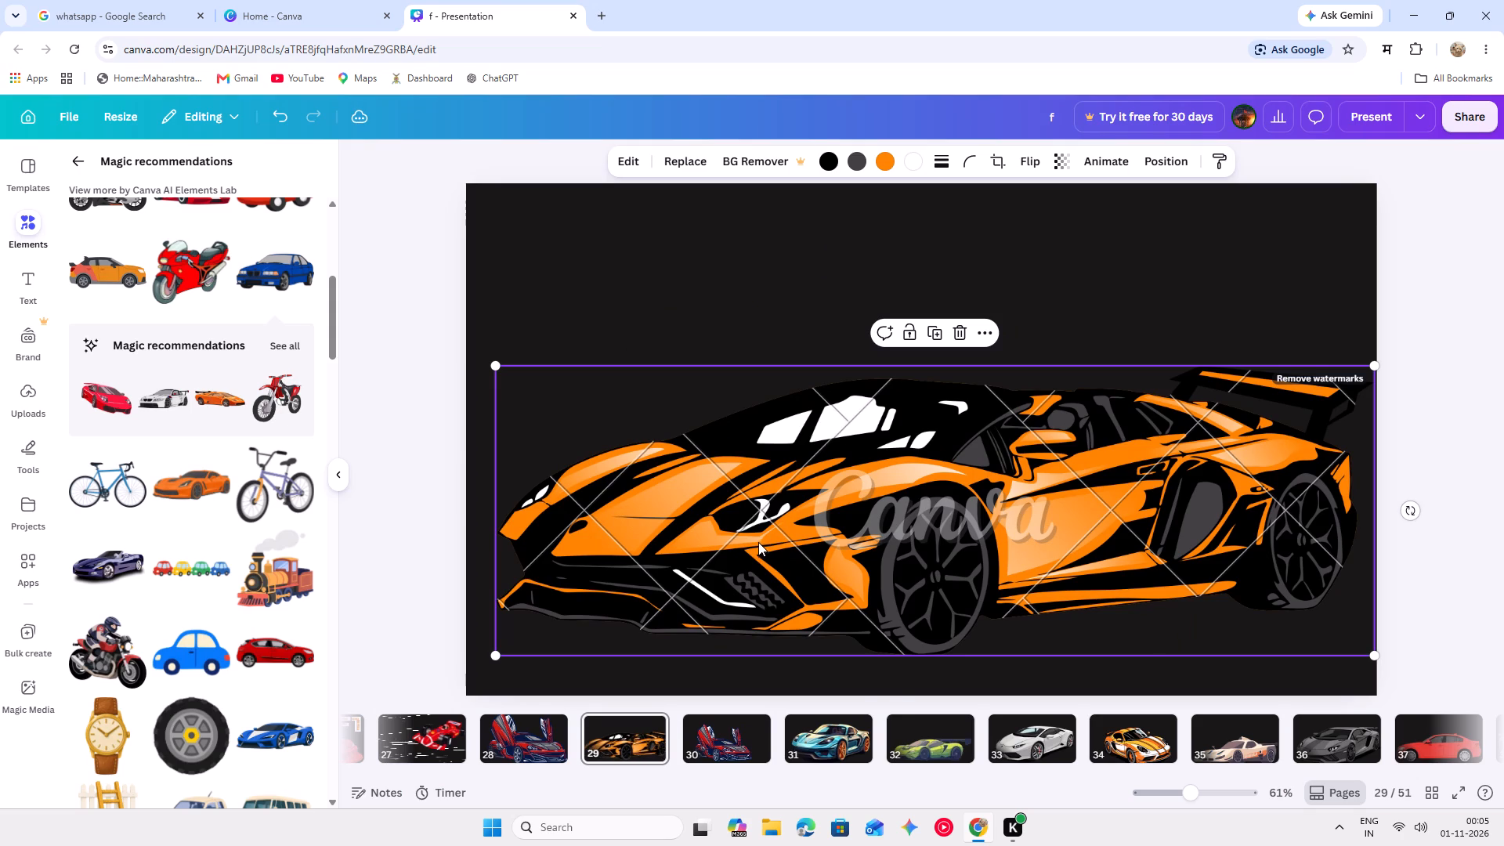
Check the vehicle placement on pages 28, 27 and 32.
scroll(763, 540, up, 1)
click(847, 508)
scroll(766, 513, up, 1)
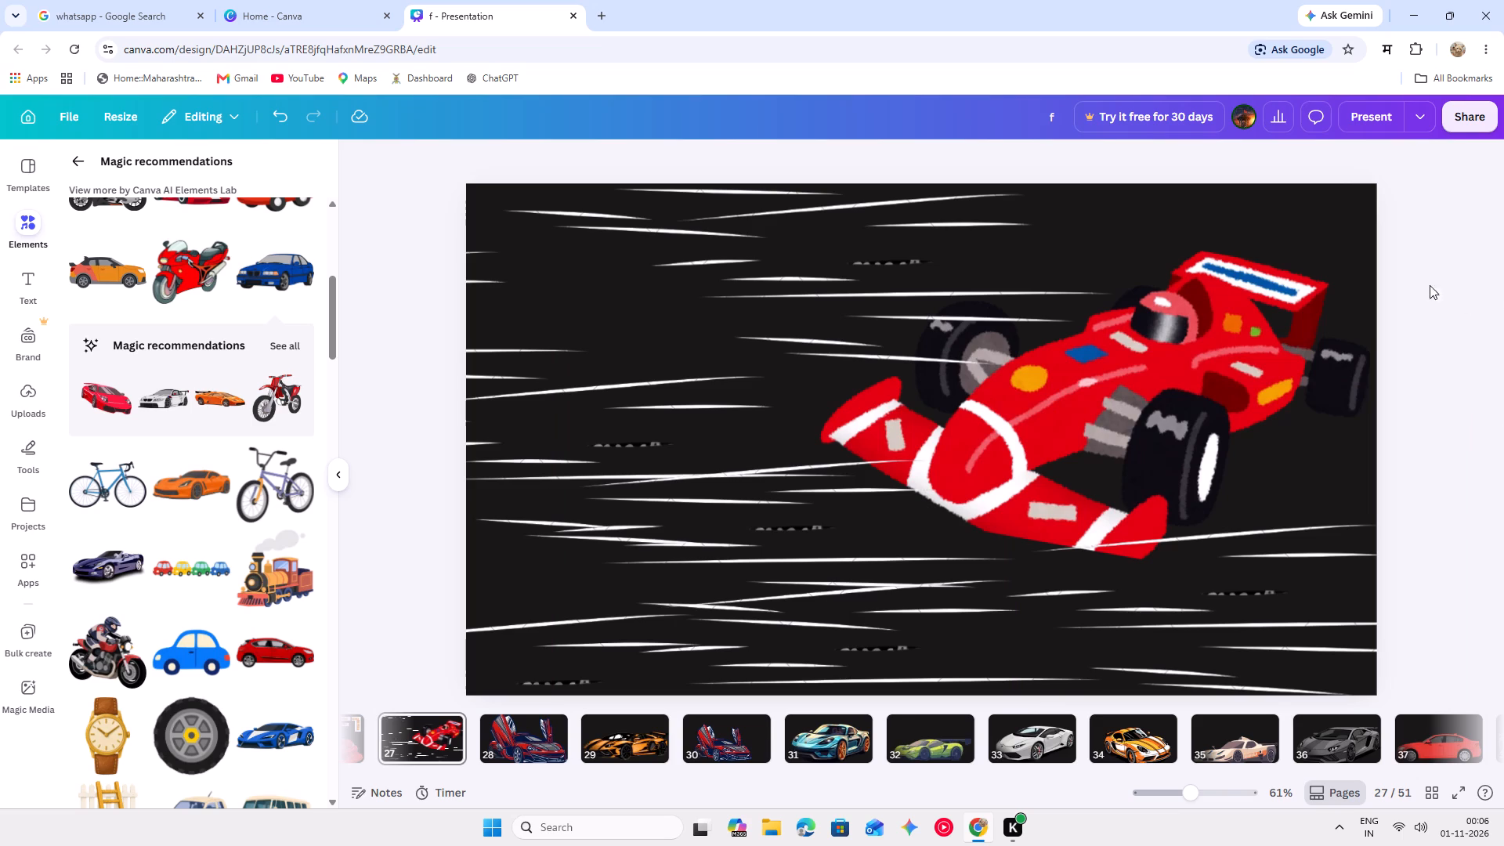
click(1306, 253)
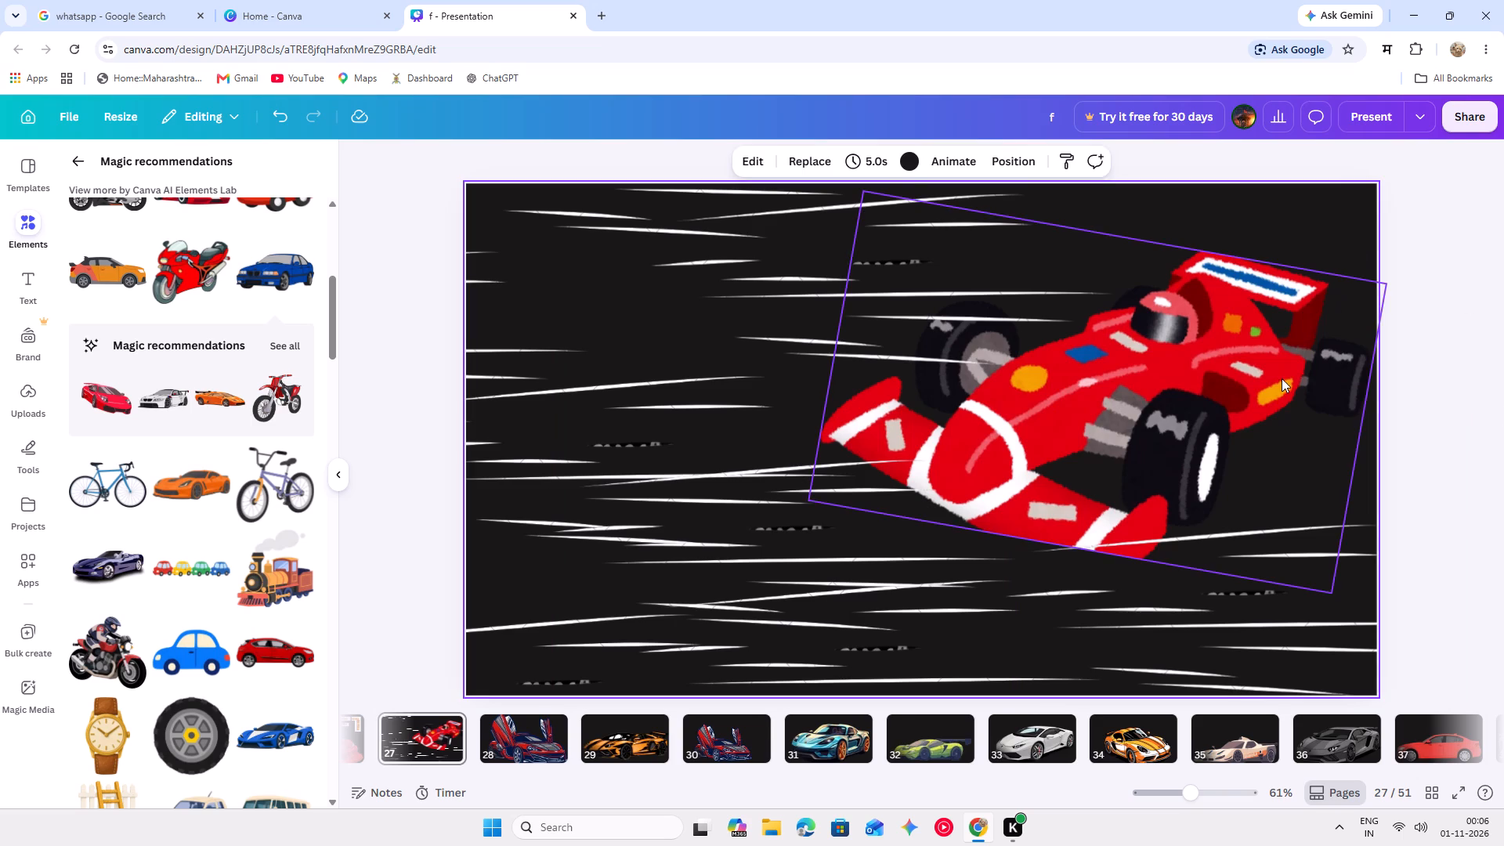
click(964, 725)
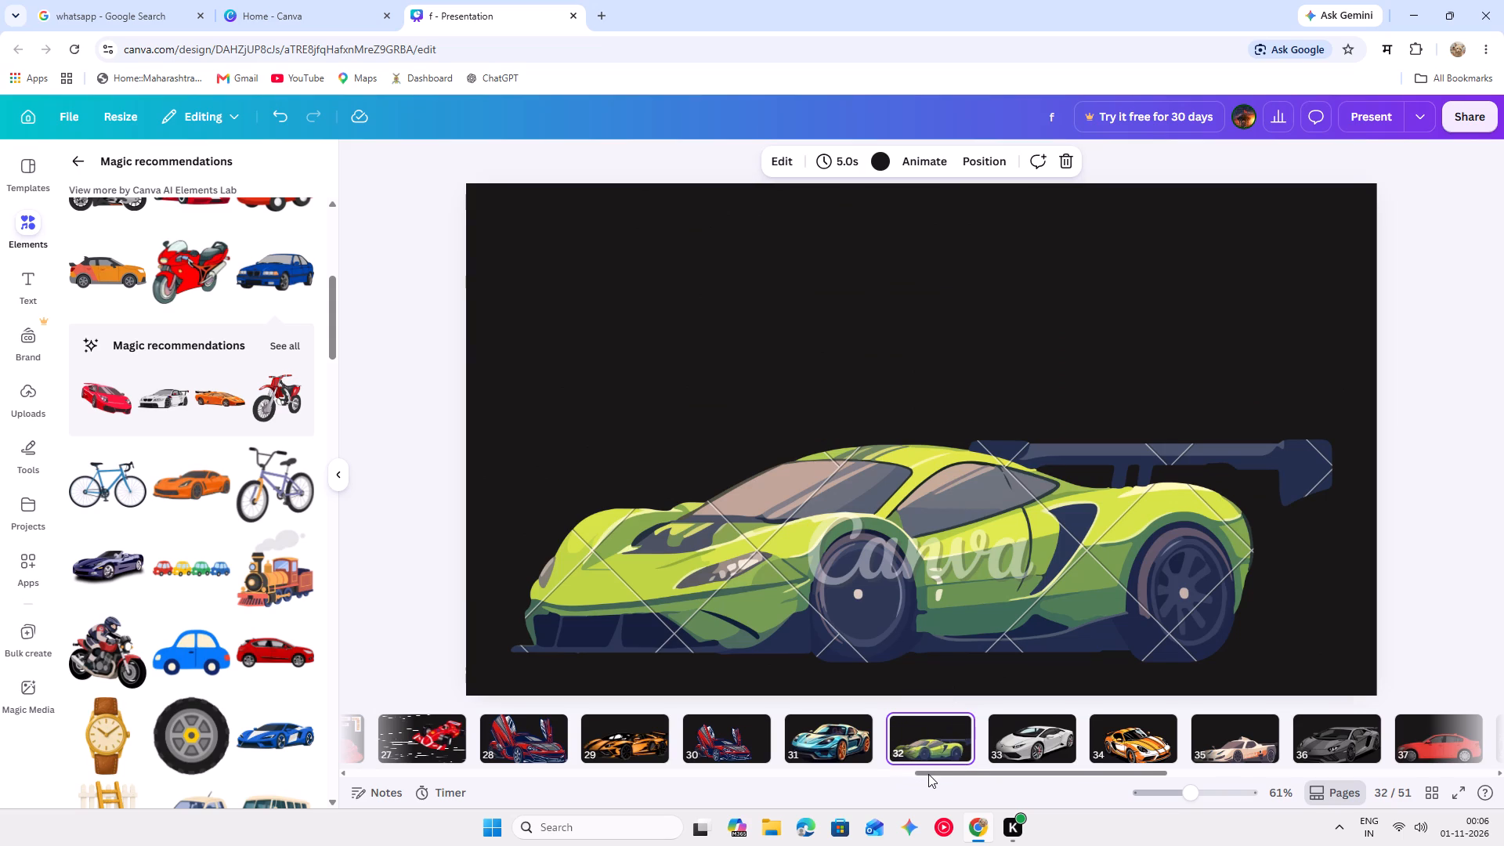
Review the page thumbnails between pages 13 and 36 for logo and vehicle placement.
drag(928, 774, 840, 765)
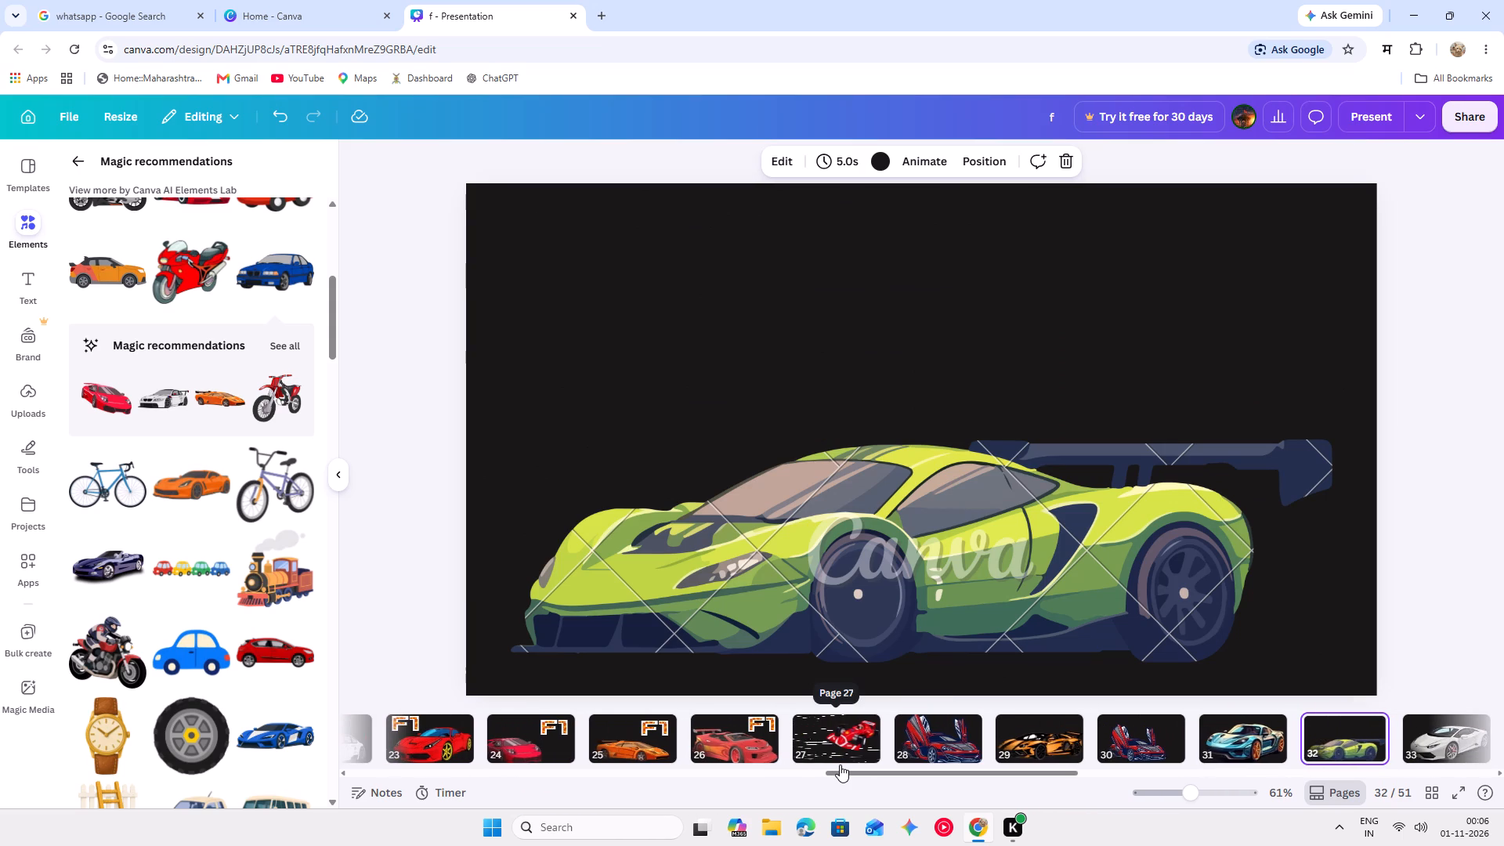
drag(840, 765, 798, 757)
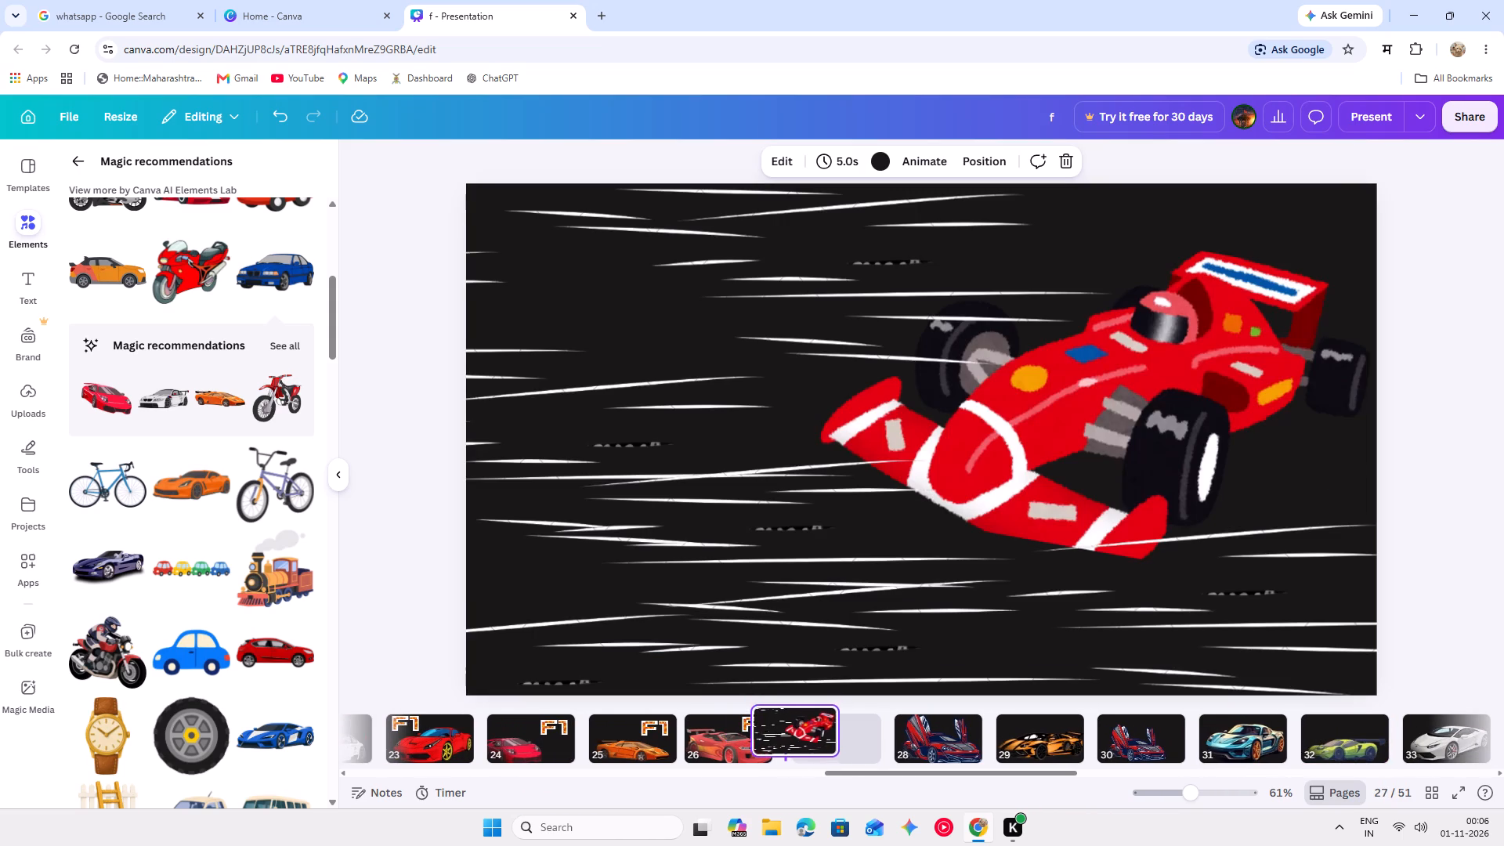
drag(798, 757, 822, 762)
drag(877, 772, 803, 752)
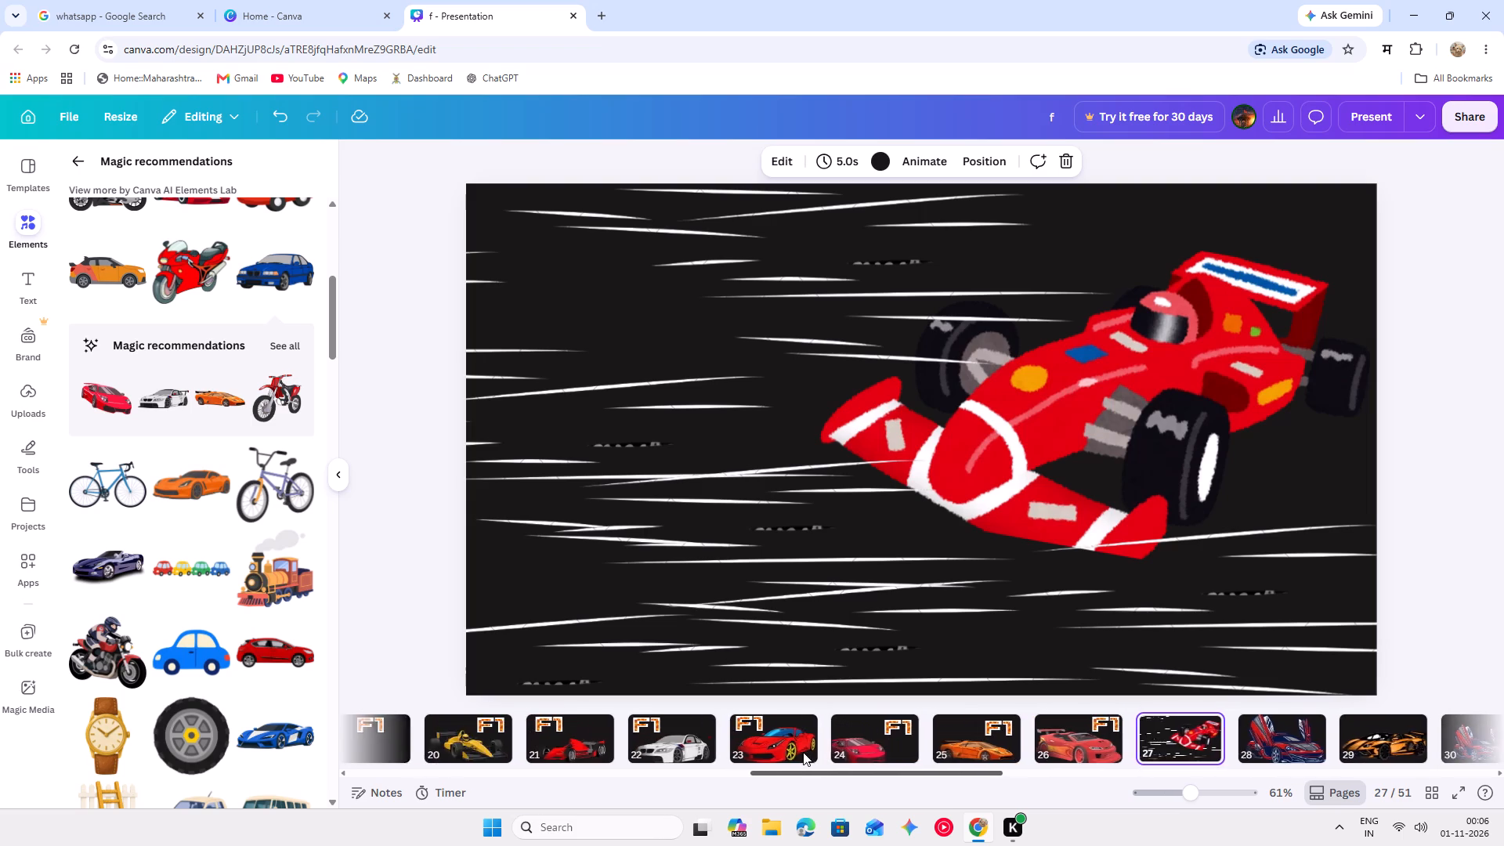
drag(803, 752, 655, 707)
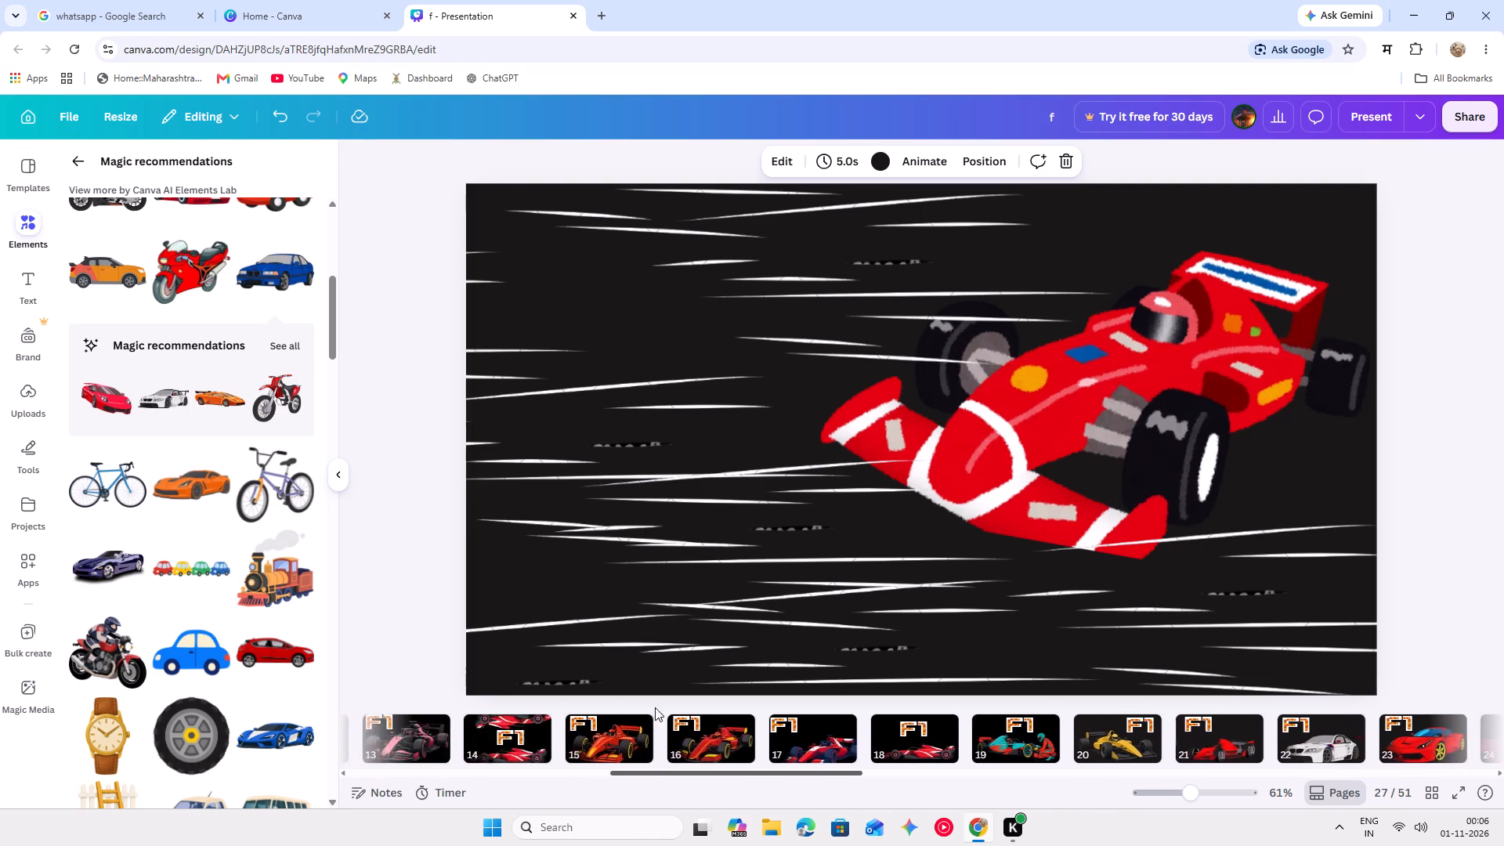
drag(655, 707, 467, 657)
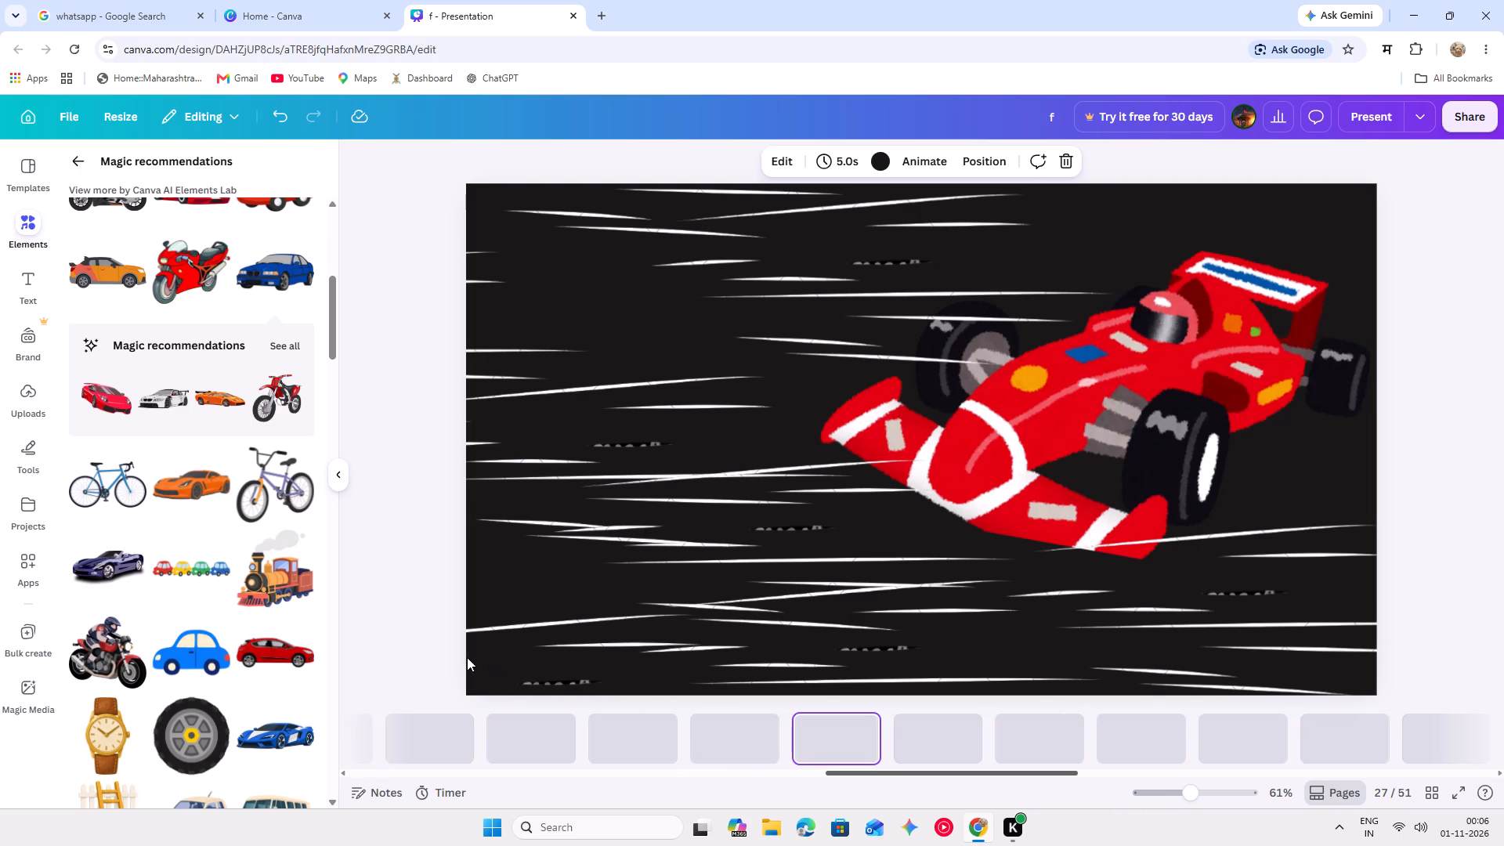
drag(467, 657, 423, 650)
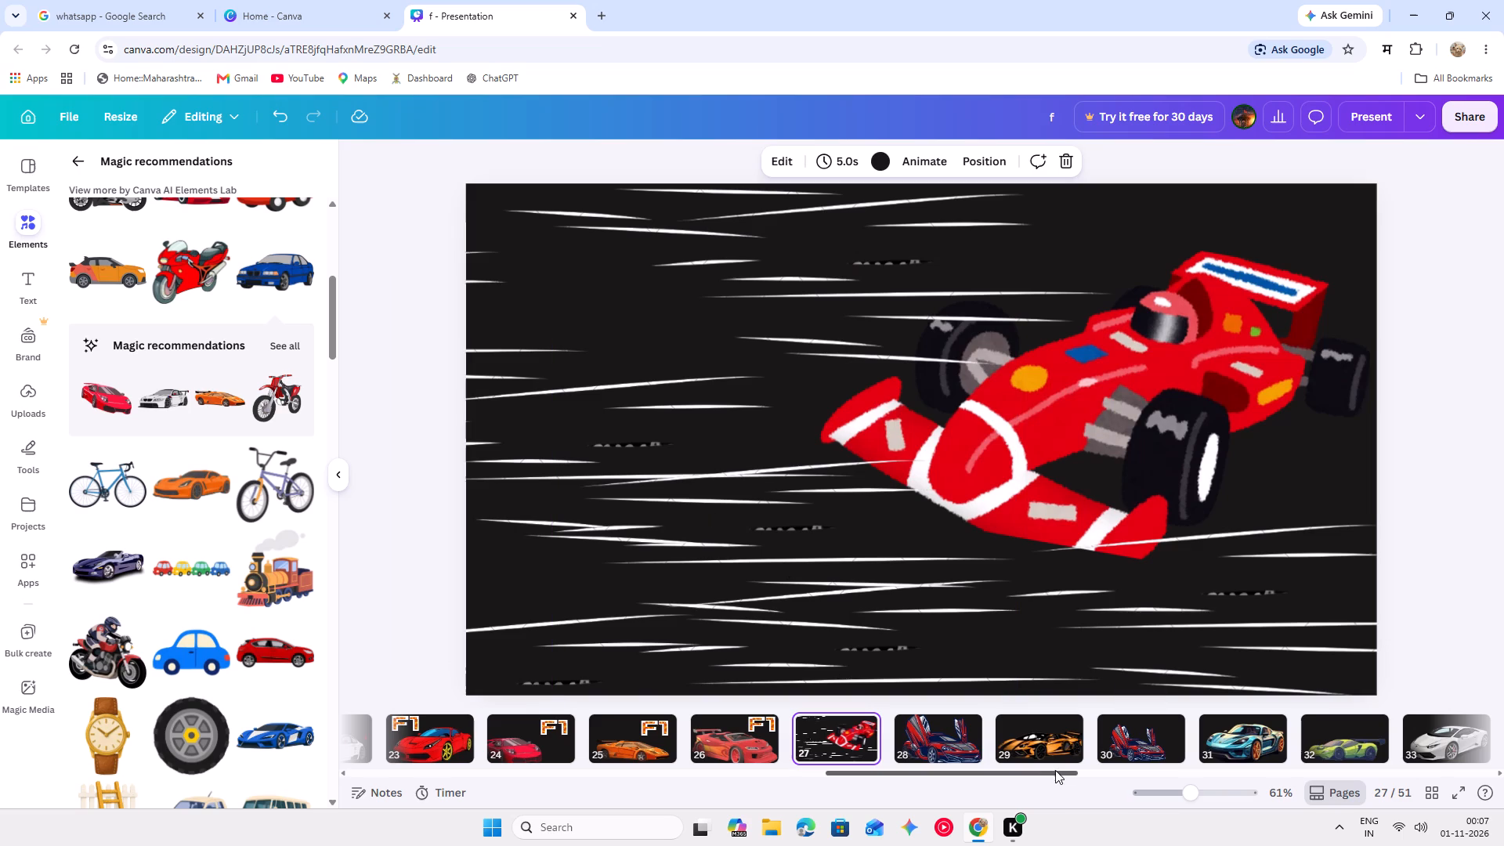
drag(1054, 770, 1119, 806)
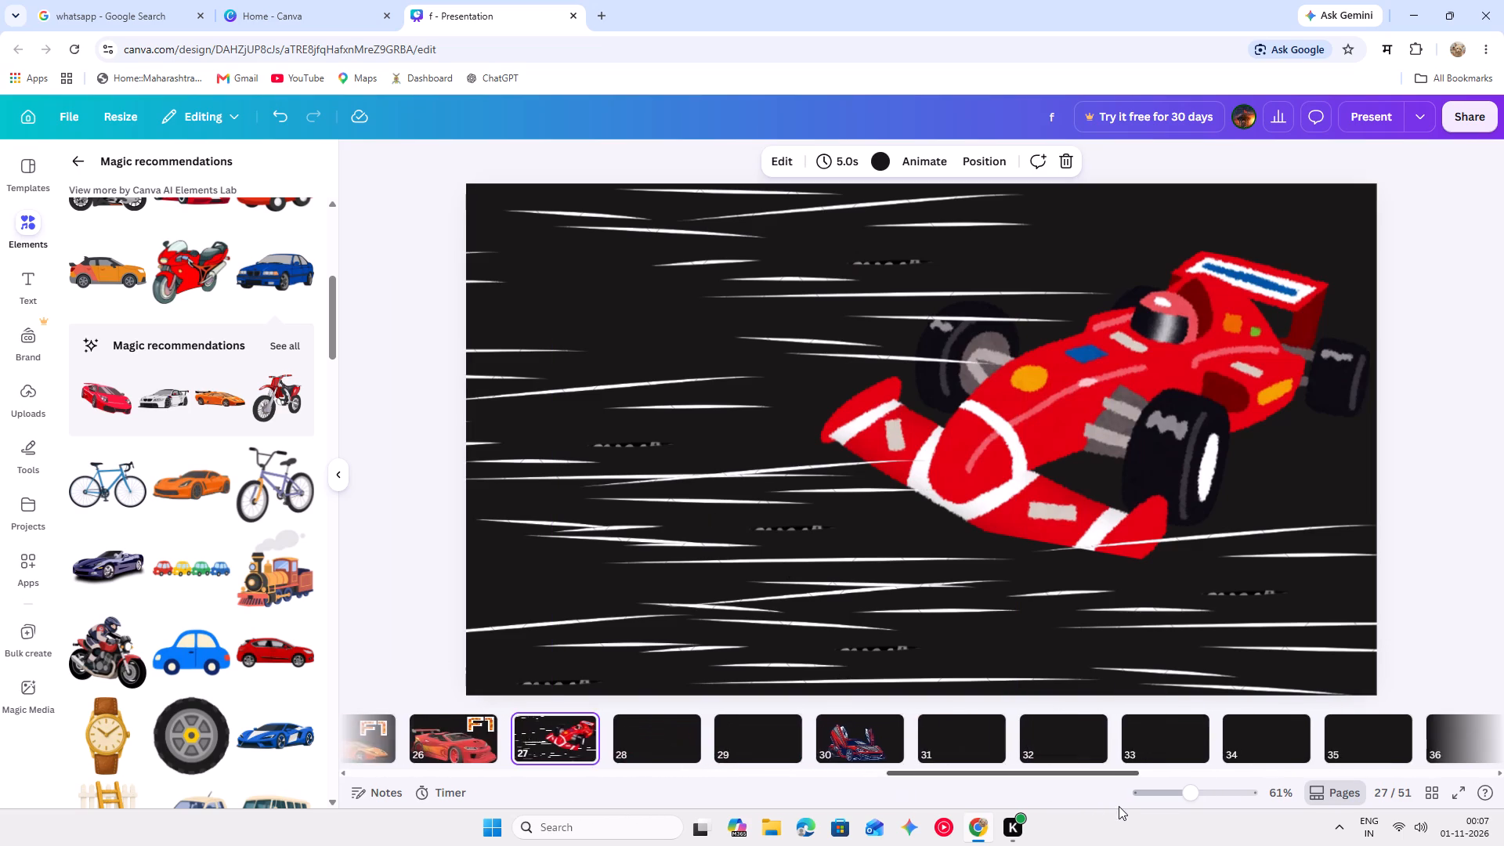
drag(1119, 806, 1025, 806)
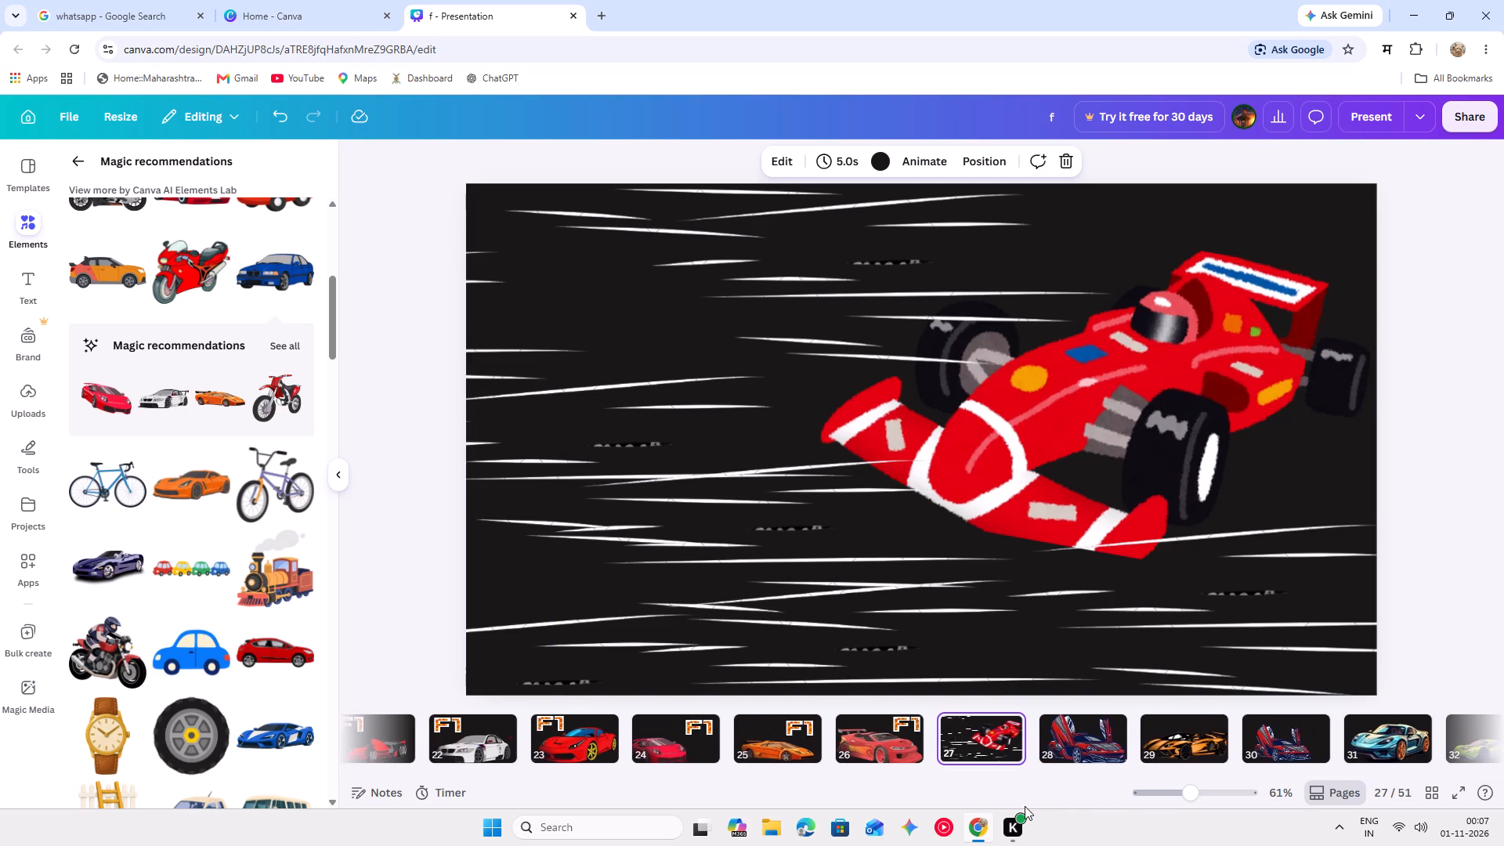
drag(1025, 806, 1042, 802)
drag(1044, 773, 1068, 772)
drag(1068, 772, 924, 769)
drag(906, 768, 777, 767)
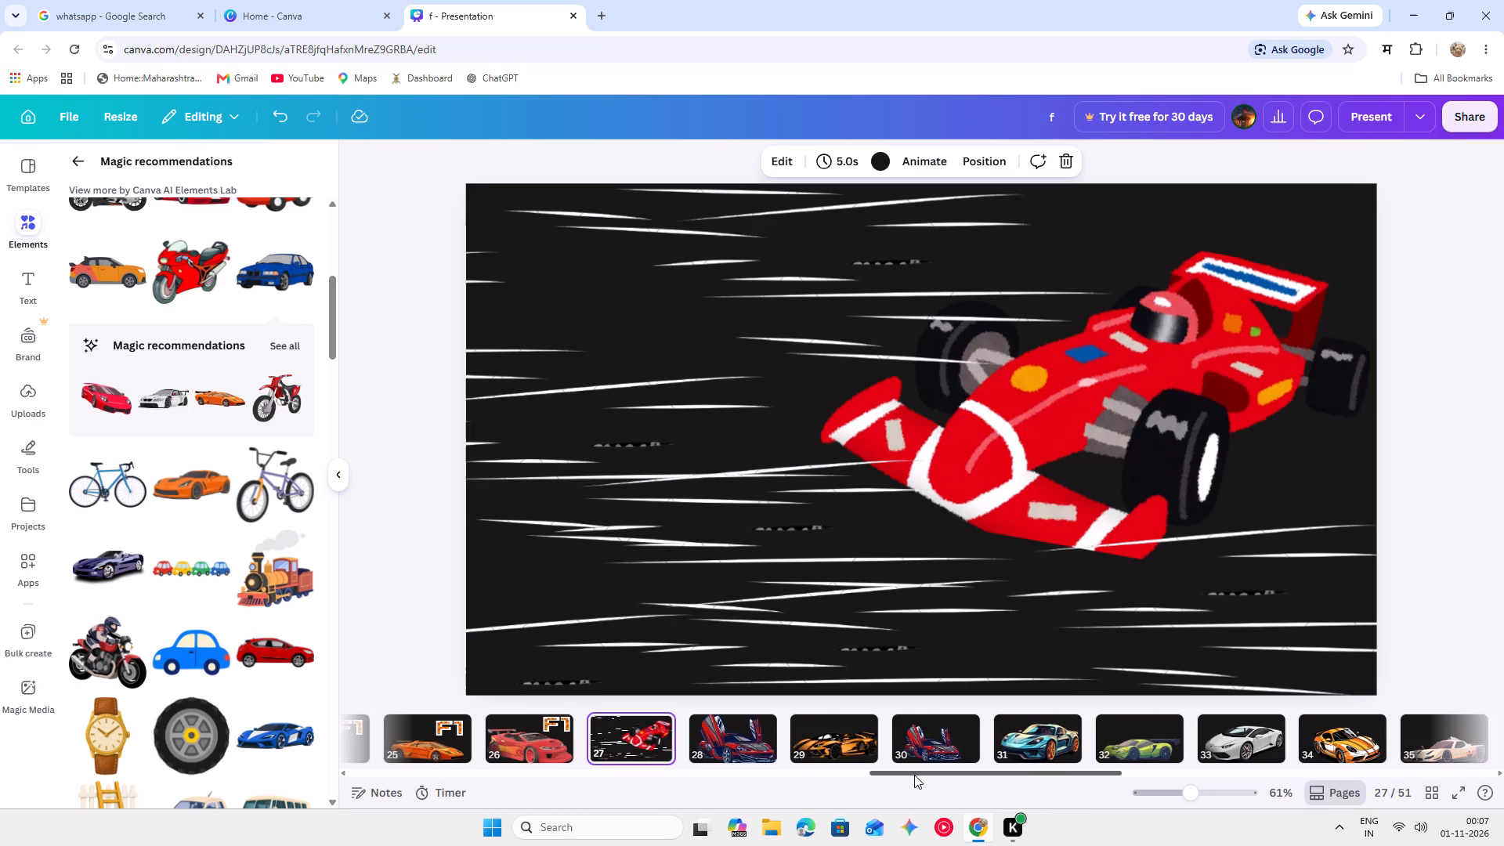
Swap pages 27 and 28 so the open-door supercar page comes before the red Formula 1 car page.
drag(915, 774, 821, 771)
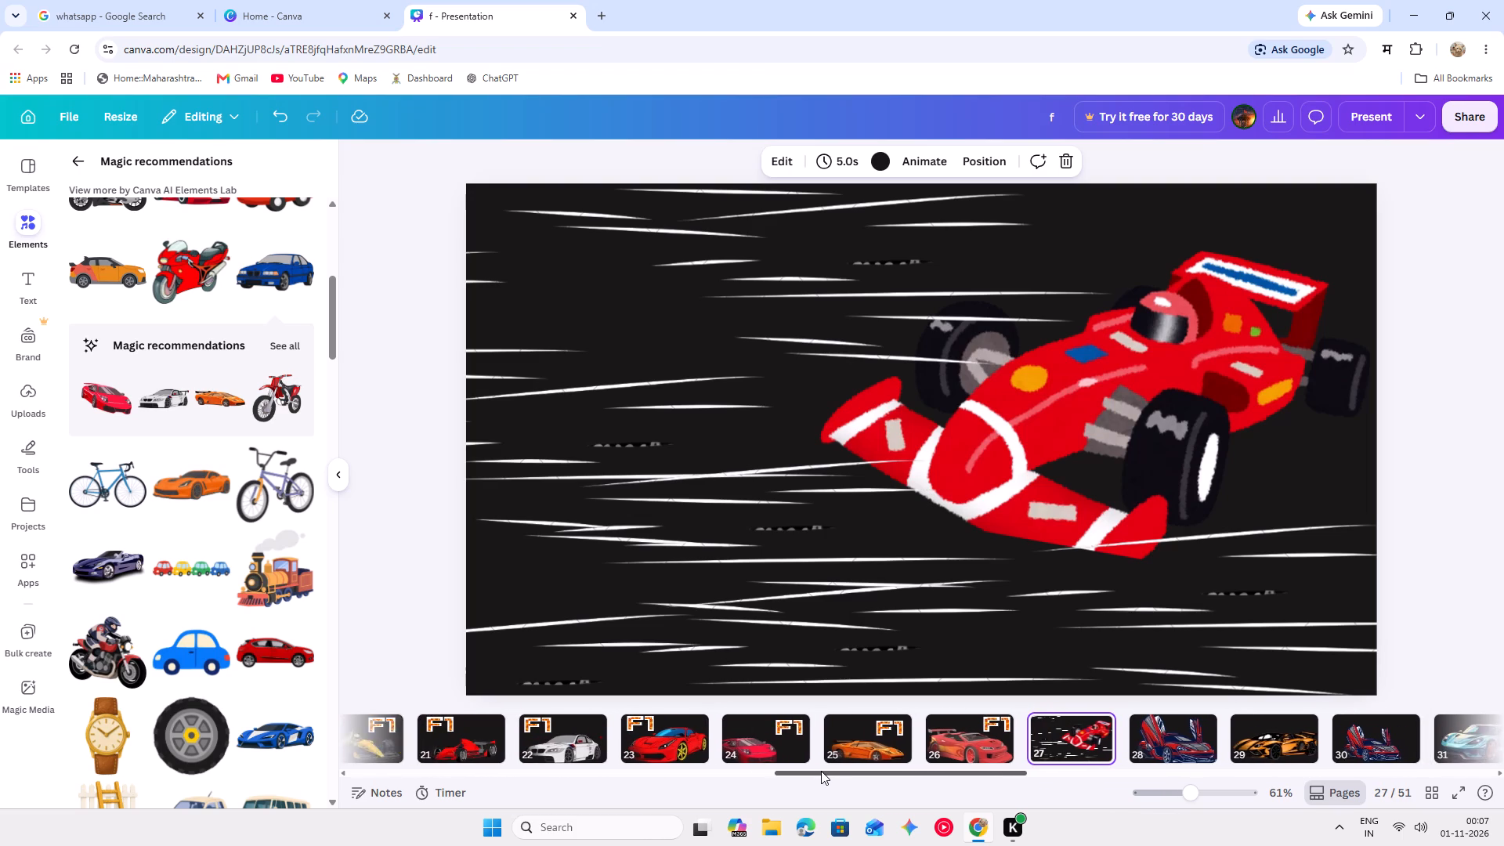
drag(821, 771, 826, 771)
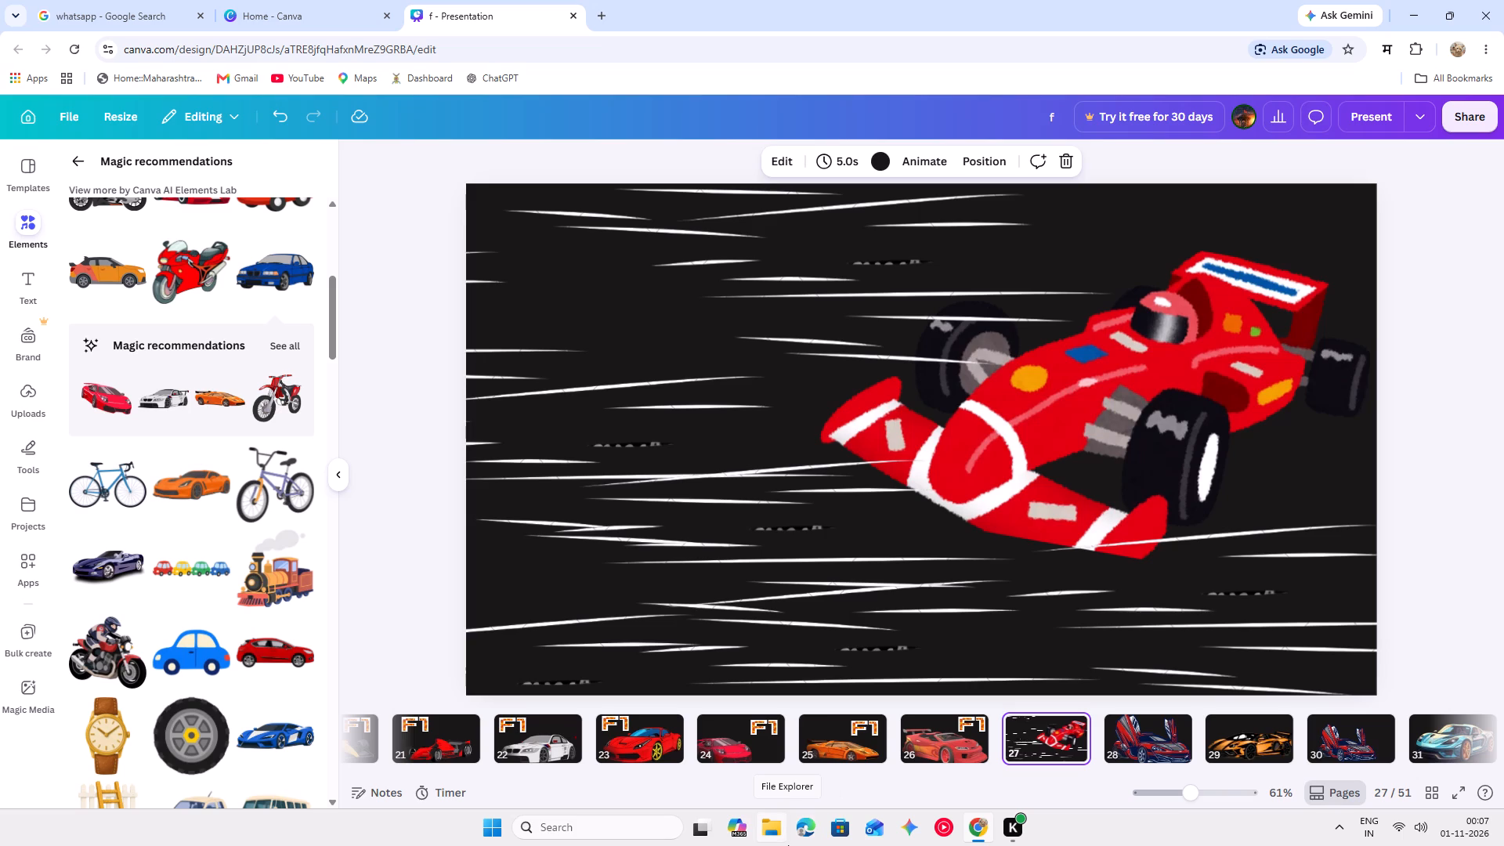
drag(1503, 773, 1503, 750)
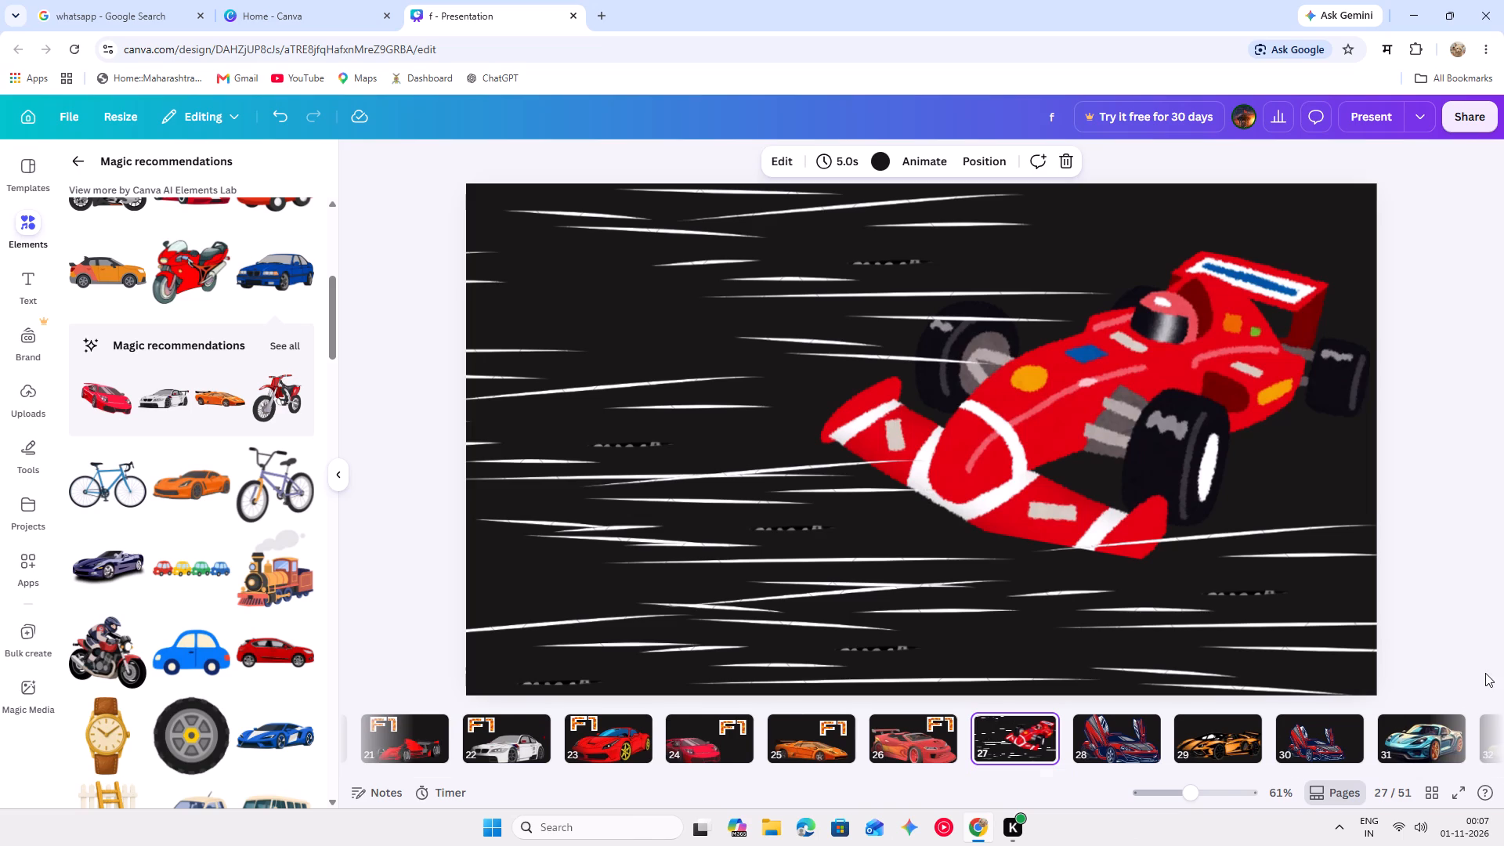
drag(1093, 724, 1081, 713)
drag(1177, 726, 1114, 738)
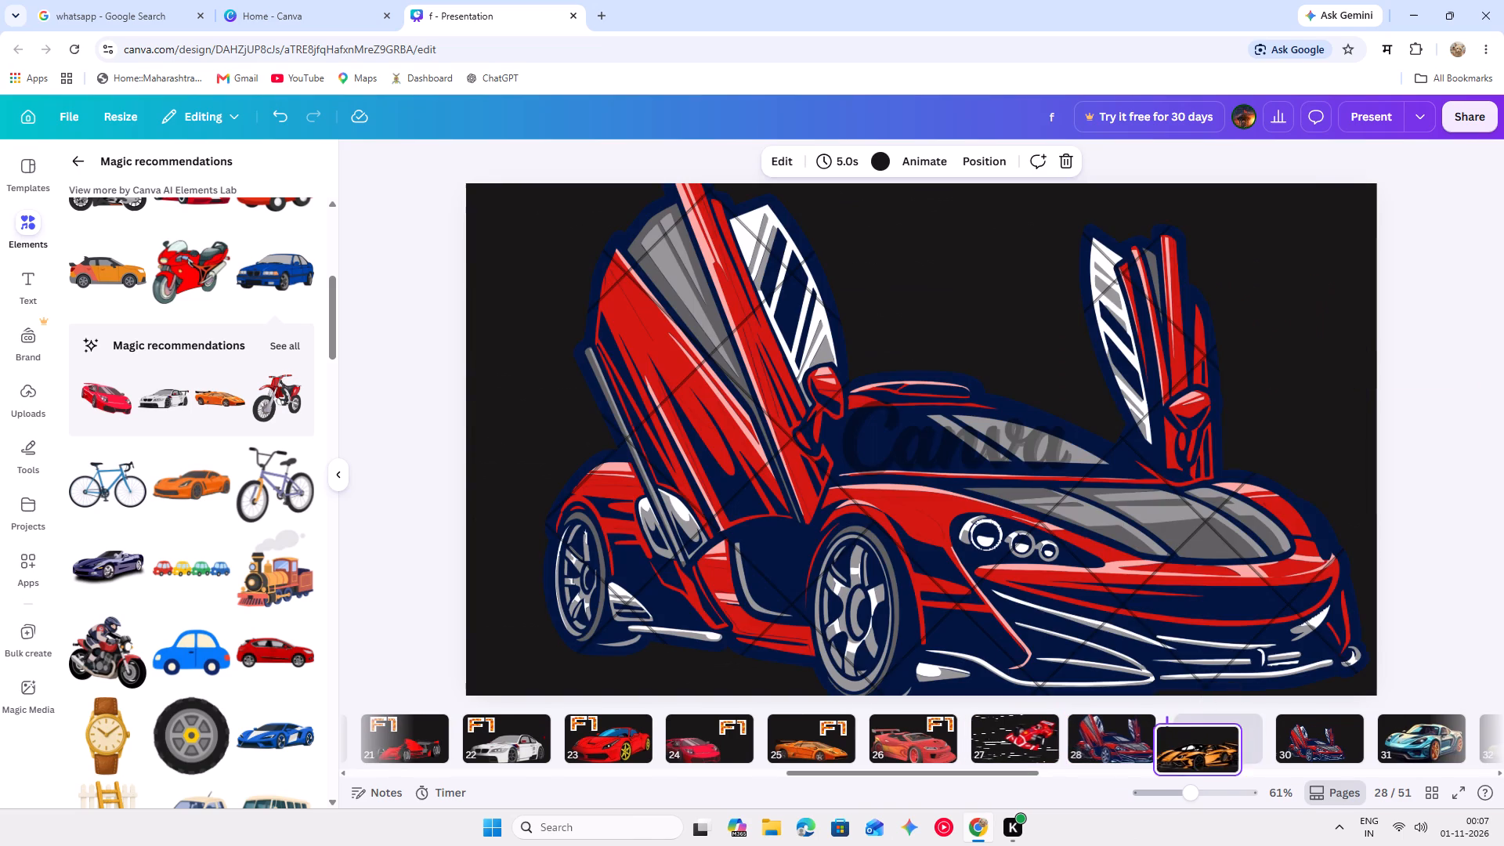
drag(1249, 739, 1160, 747)
drag(1139, 747, 1196, 737)
drag(1206, 737, 1150, 739)
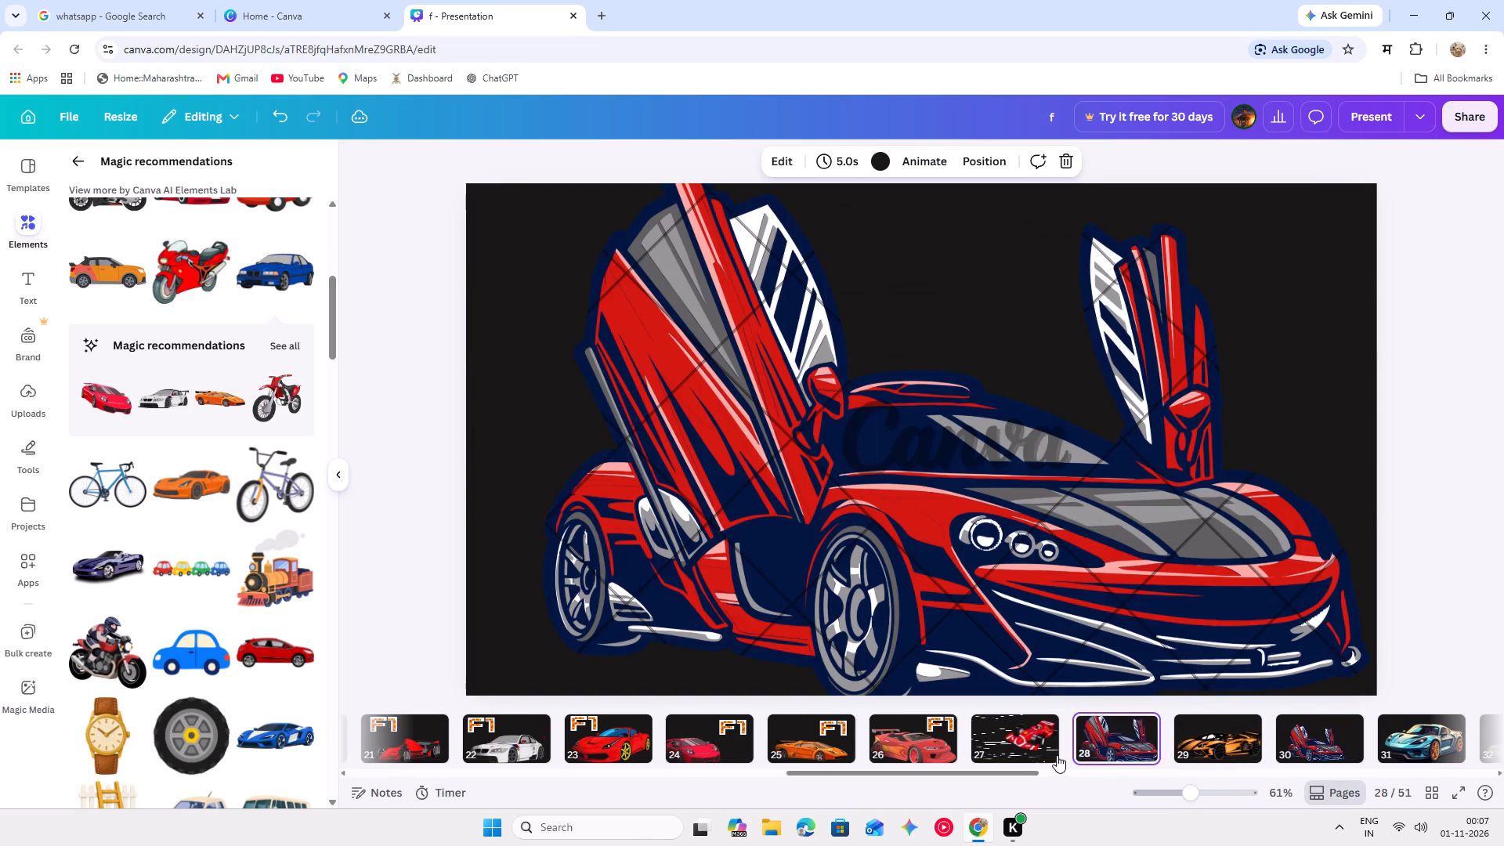
drag(1056, 756, 1142, 748)
drag(1233, 743, 1135, 745)
drag(1038, 743, 1137, 743)
drag(1231, 747, 1211, 751)
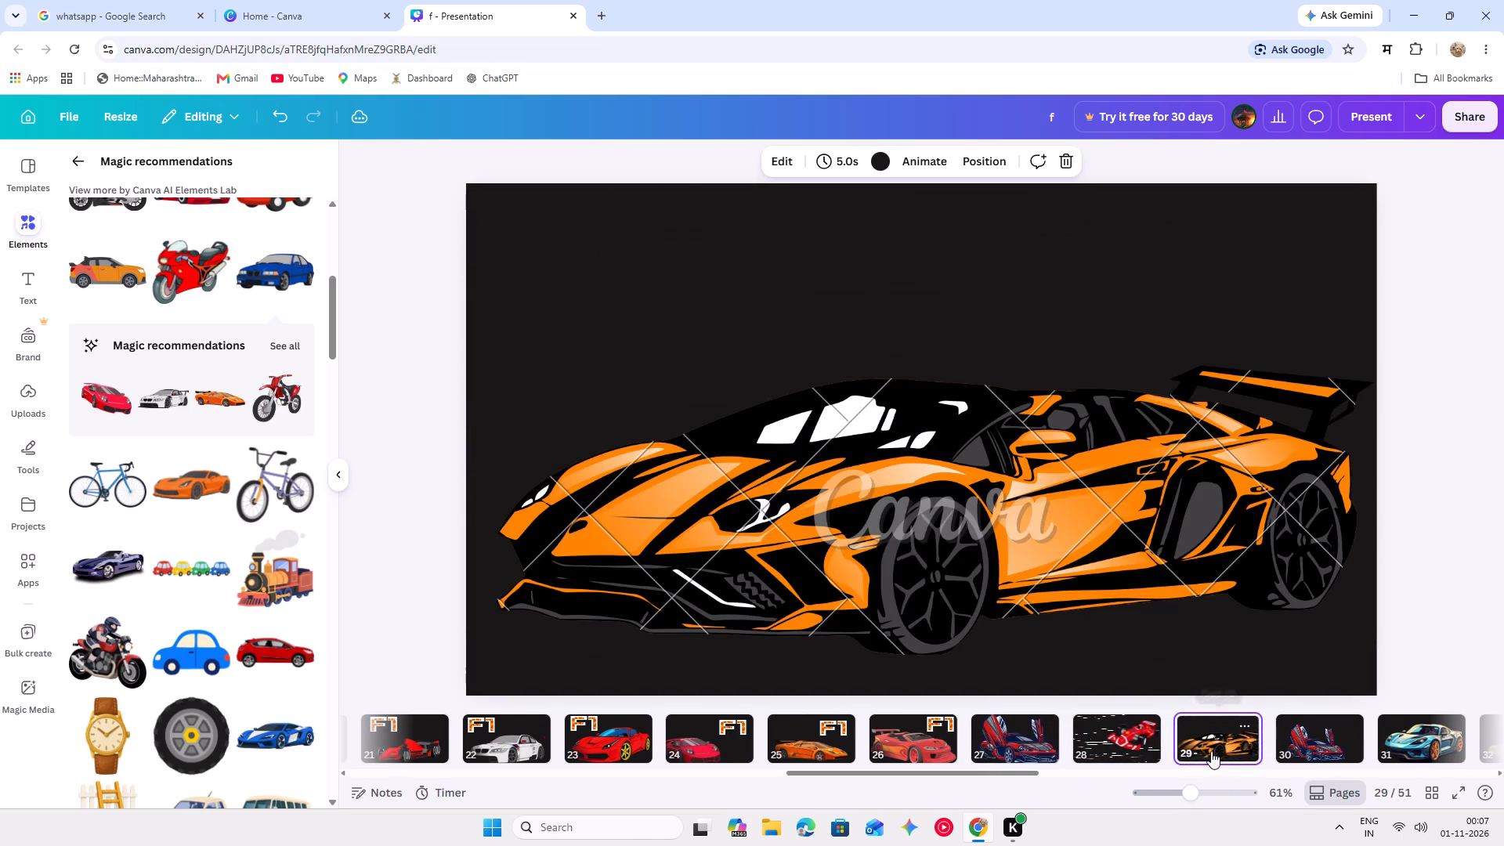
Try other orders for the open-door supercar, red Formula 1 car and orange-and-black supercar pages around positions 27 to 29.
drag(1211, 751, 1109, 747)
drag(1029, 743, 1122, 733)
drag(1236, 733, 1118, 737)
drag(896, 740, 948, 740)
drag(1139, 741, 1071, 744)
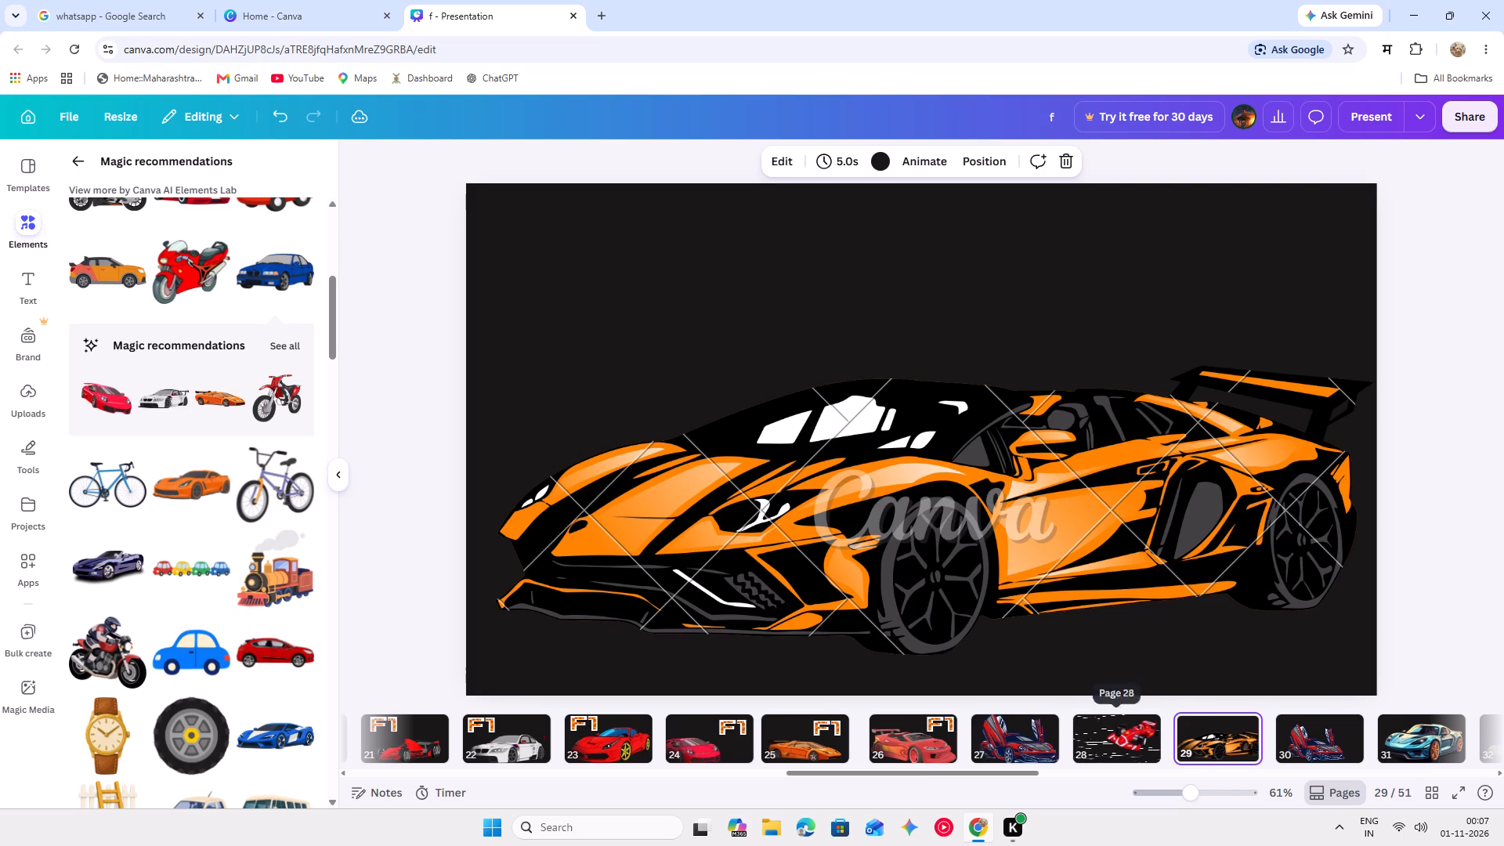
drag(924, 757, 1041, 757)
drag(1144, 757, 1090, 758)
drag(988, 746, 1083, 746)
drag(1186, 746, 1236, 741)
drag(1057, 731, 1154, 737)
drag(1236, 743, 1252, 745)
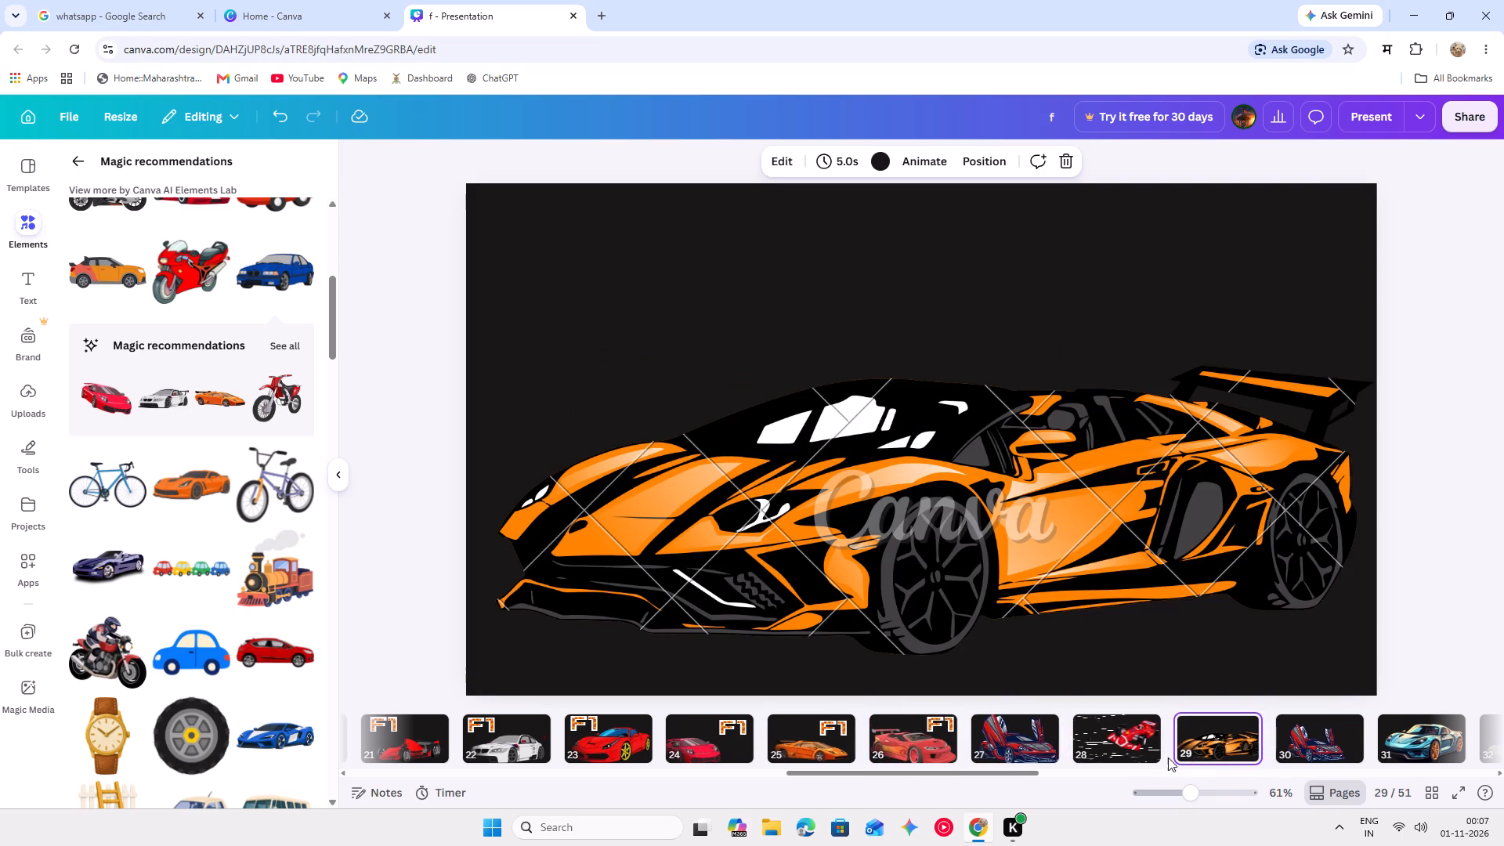
Reorder pages 38 and 39 so the white coupe comes before the white supercar with yellow accents.
drag(1168, 757, 1271, 739)
drag(1365, 727, 1383, 725)
drag(1447, 716, 1378, 722)
drag(1308, 739, 1352, 730)
drag(1249, 771, 1313, 761)
drag(1198, 758, 1224, 758)
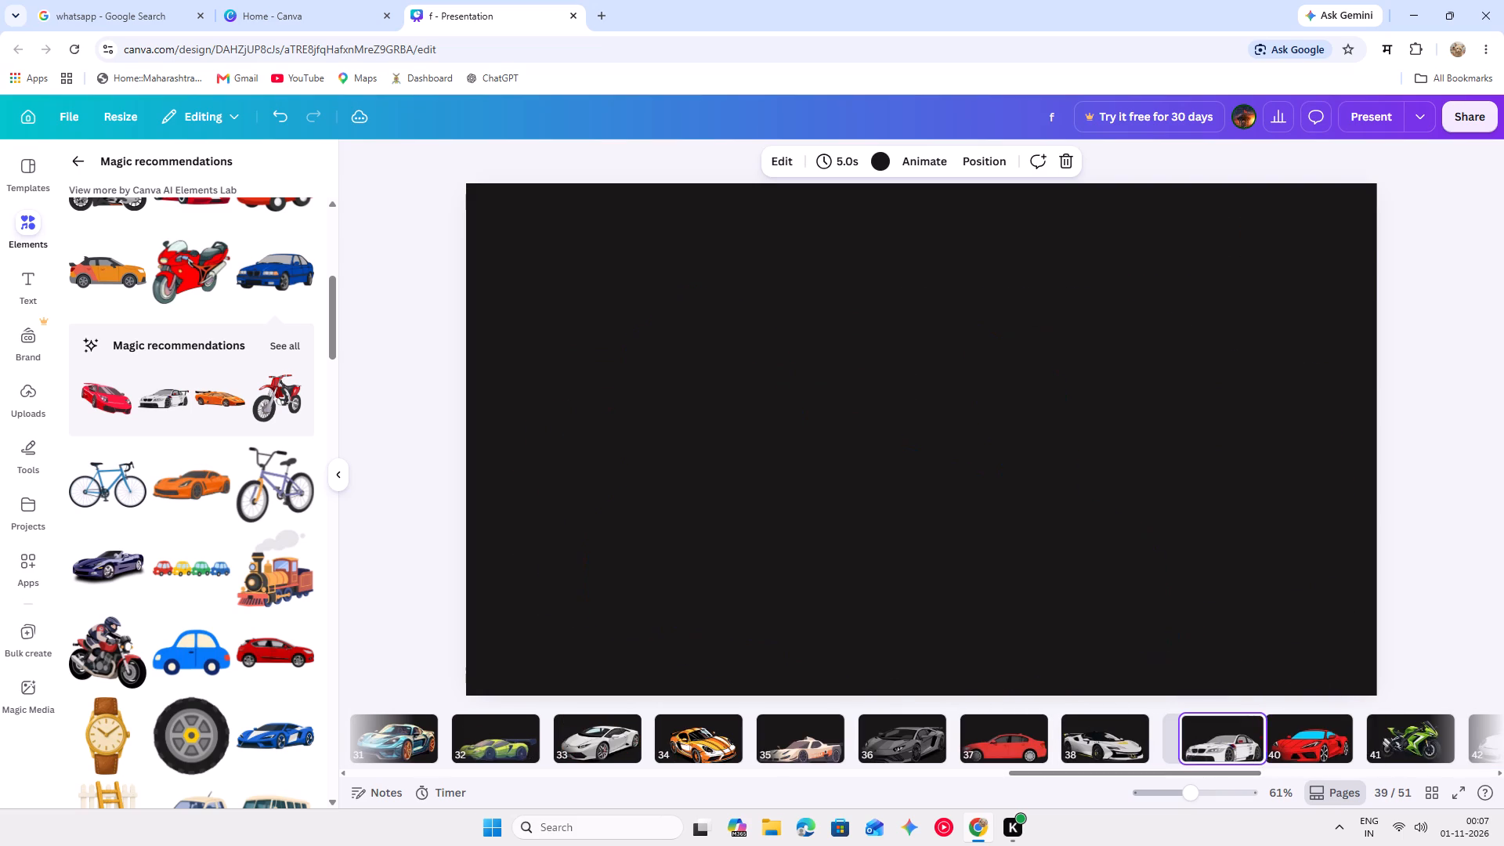
drag(1256, 755, 1133, 750)
drag(1108, 746, 1238, 739)
drag(1298, 737, 1304, 738)
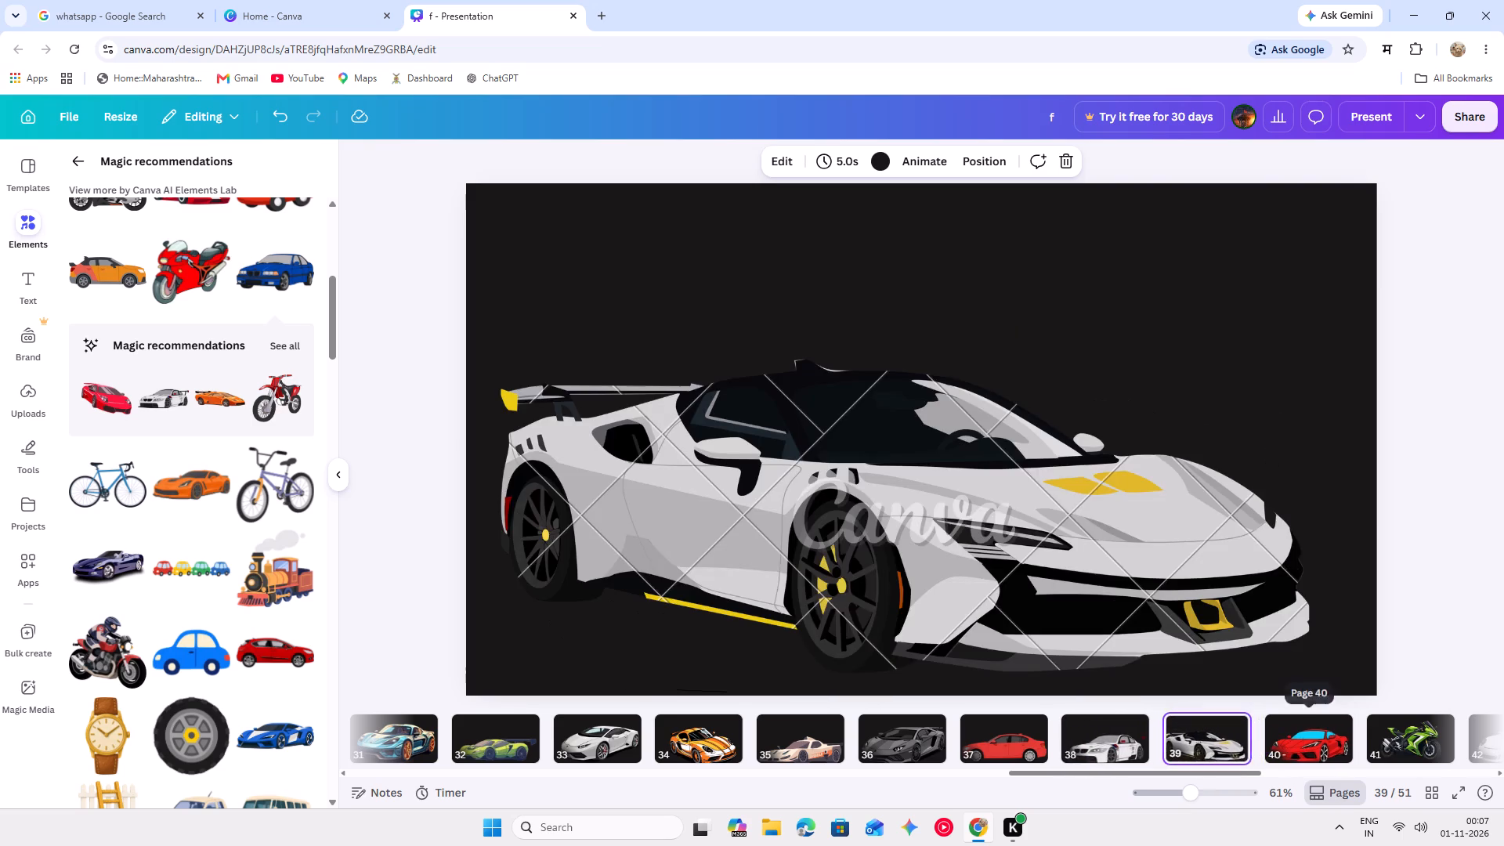
Move the green motorcycle page from position 41 to position 35, ahead of the cream race car page.
drag(1304, 738, 1358, 739)
drag(1406, 739, 1001, 763)
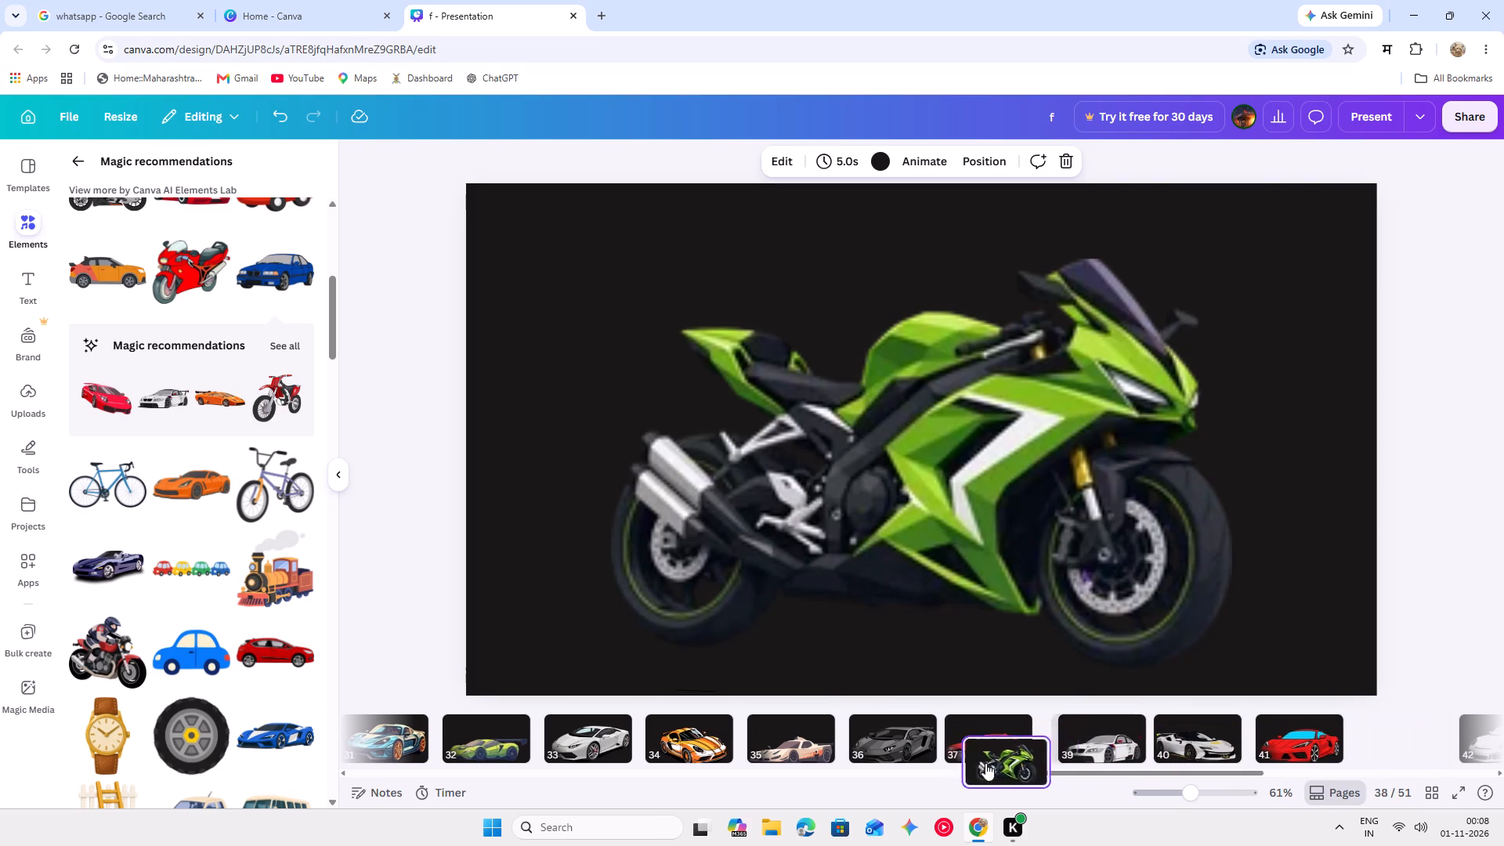
drag(958, 754, 1076, 757)
drag(1076, 757, 953, 761)
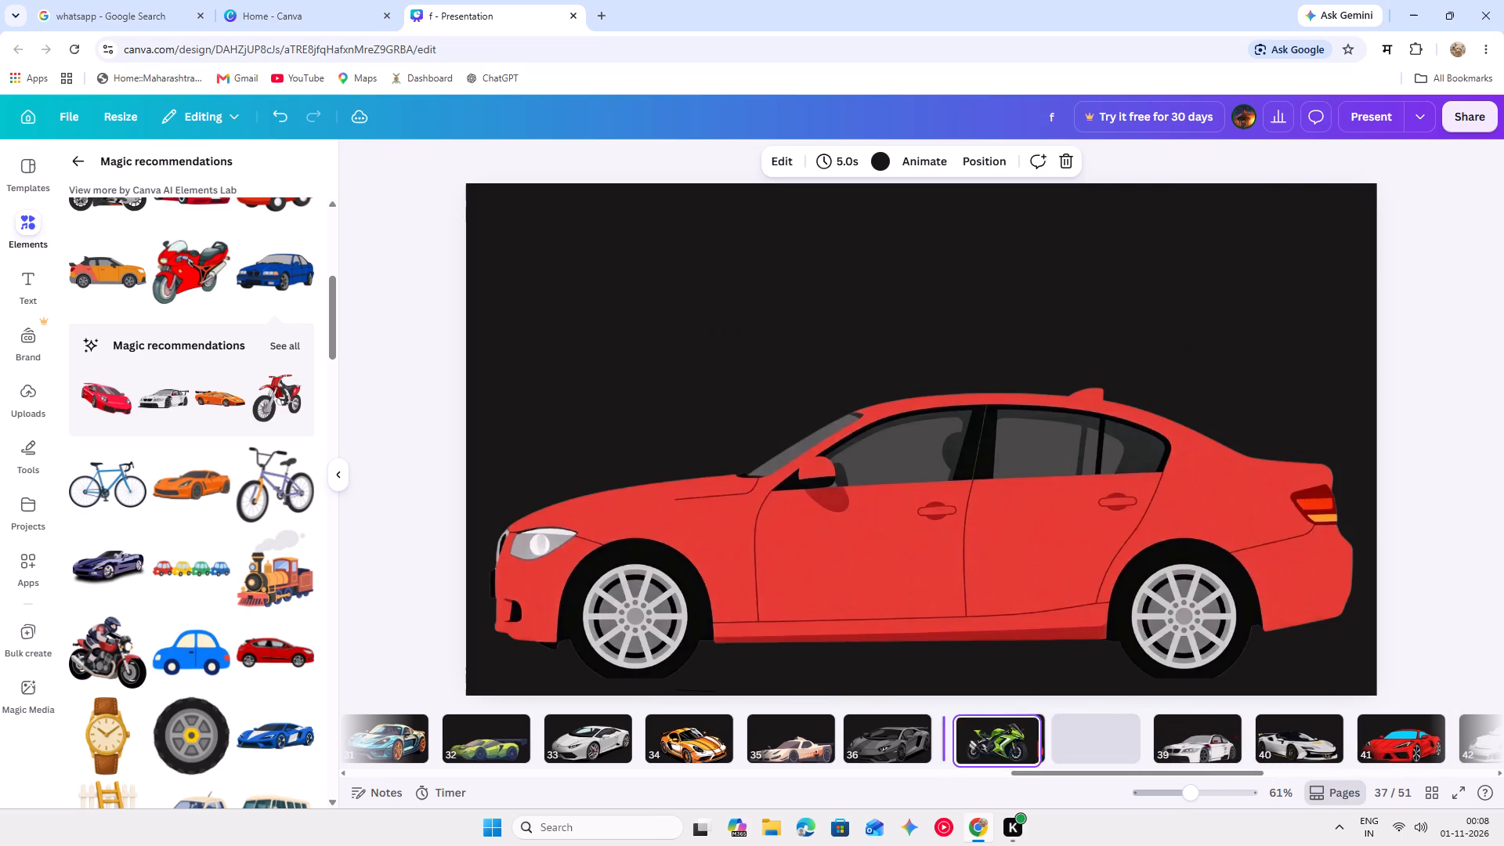
drag(953, 761, 945, 761)
drag(996, 749, 826, 752)
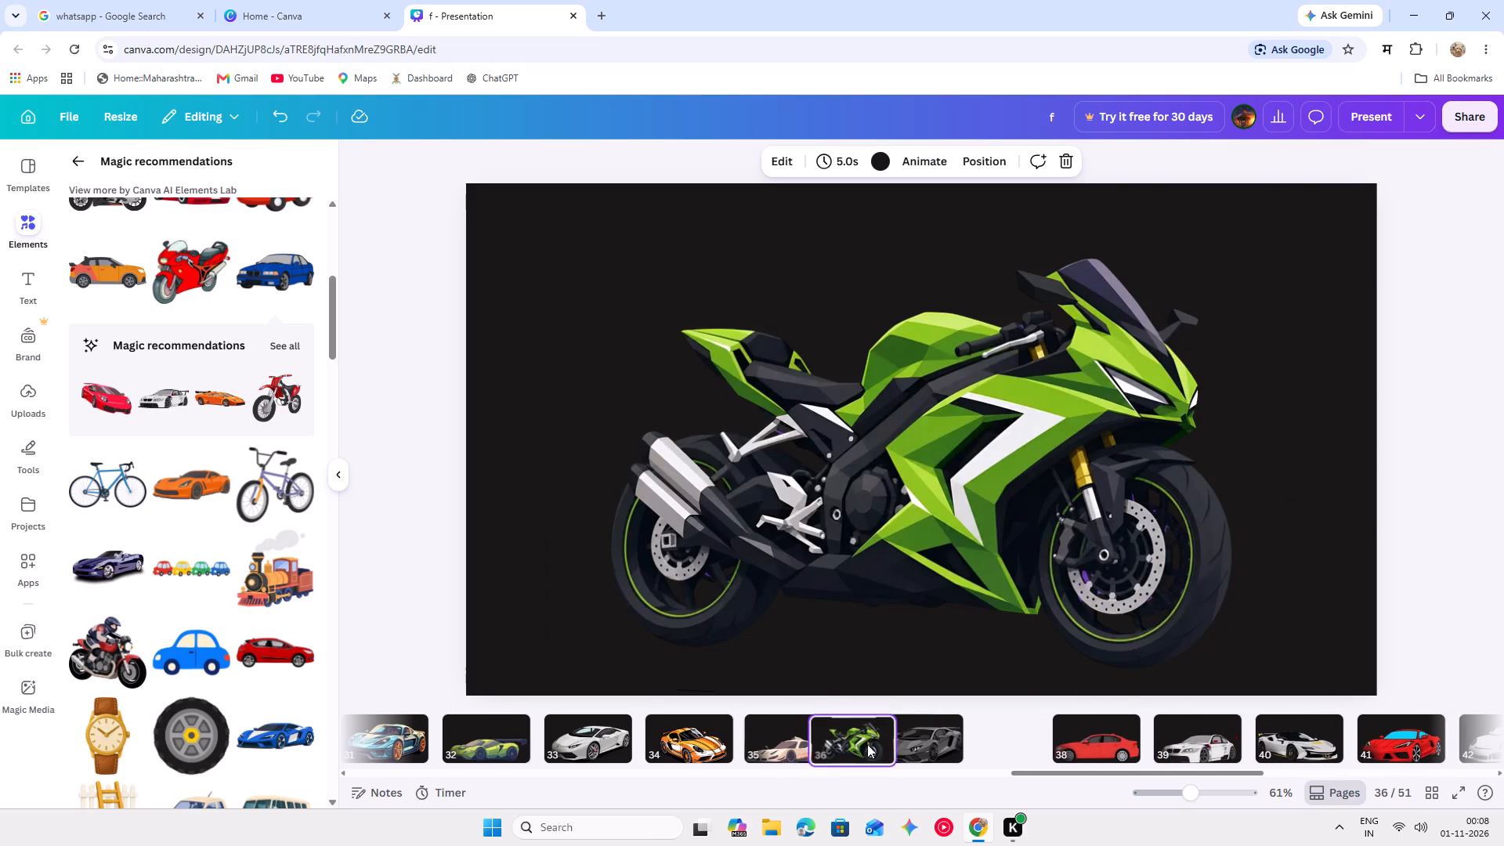
drag(816, 747, 974, 747)
drag(638, 742, 651, 743)
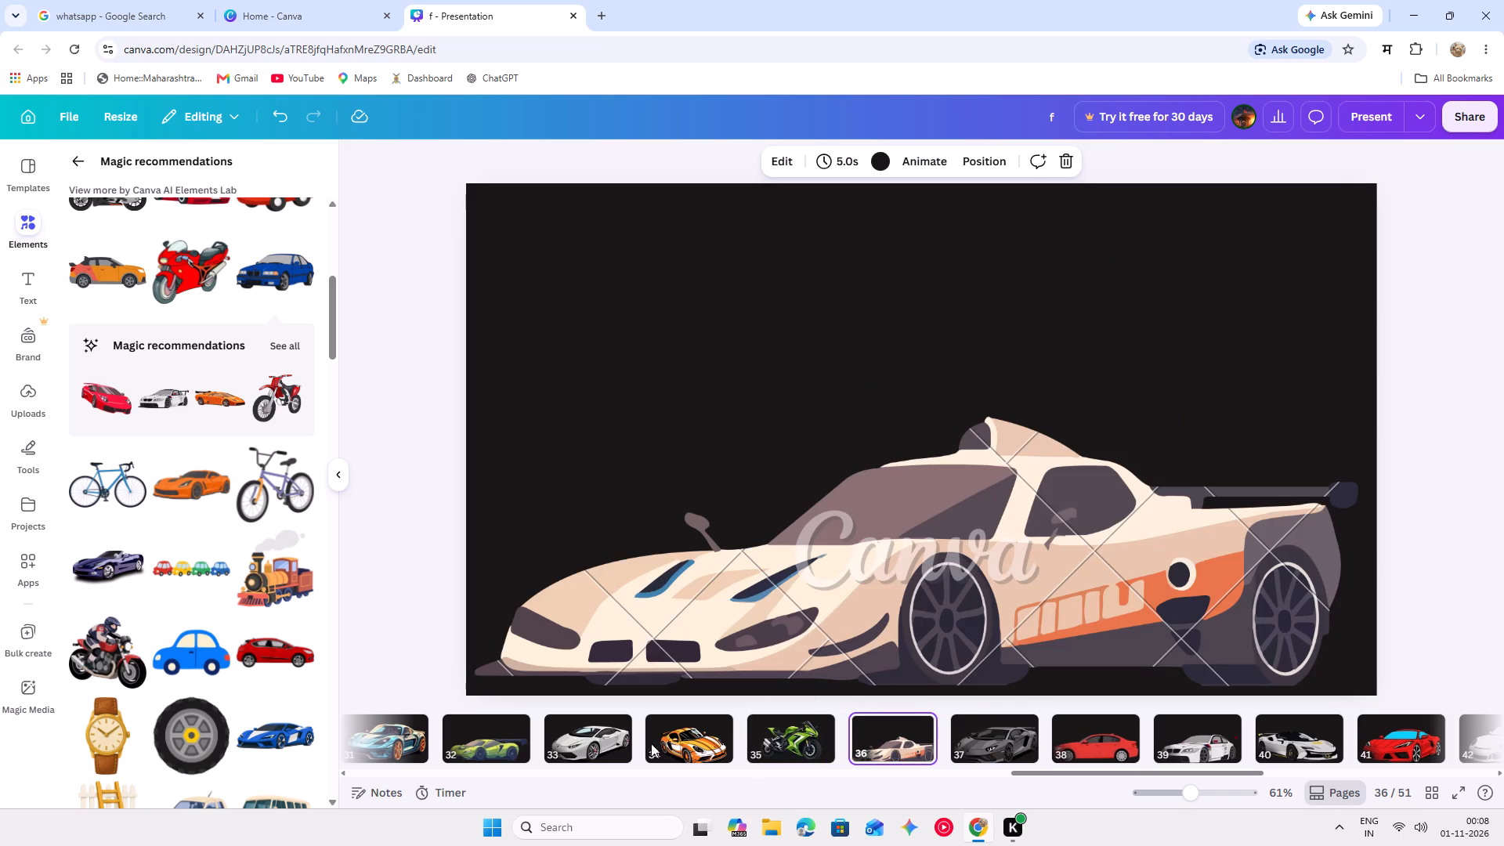
Reorder pages 33 to 36 as green motorcycle, white supercar, cream race car and orange striped sports car.
drag(651, 743, 942, 755)
drag(727, 741, 902, 741)
drag(601, 750, 840, 757)
drag(562, 761, 595, 760)
drag(909, 742, 898, 742)
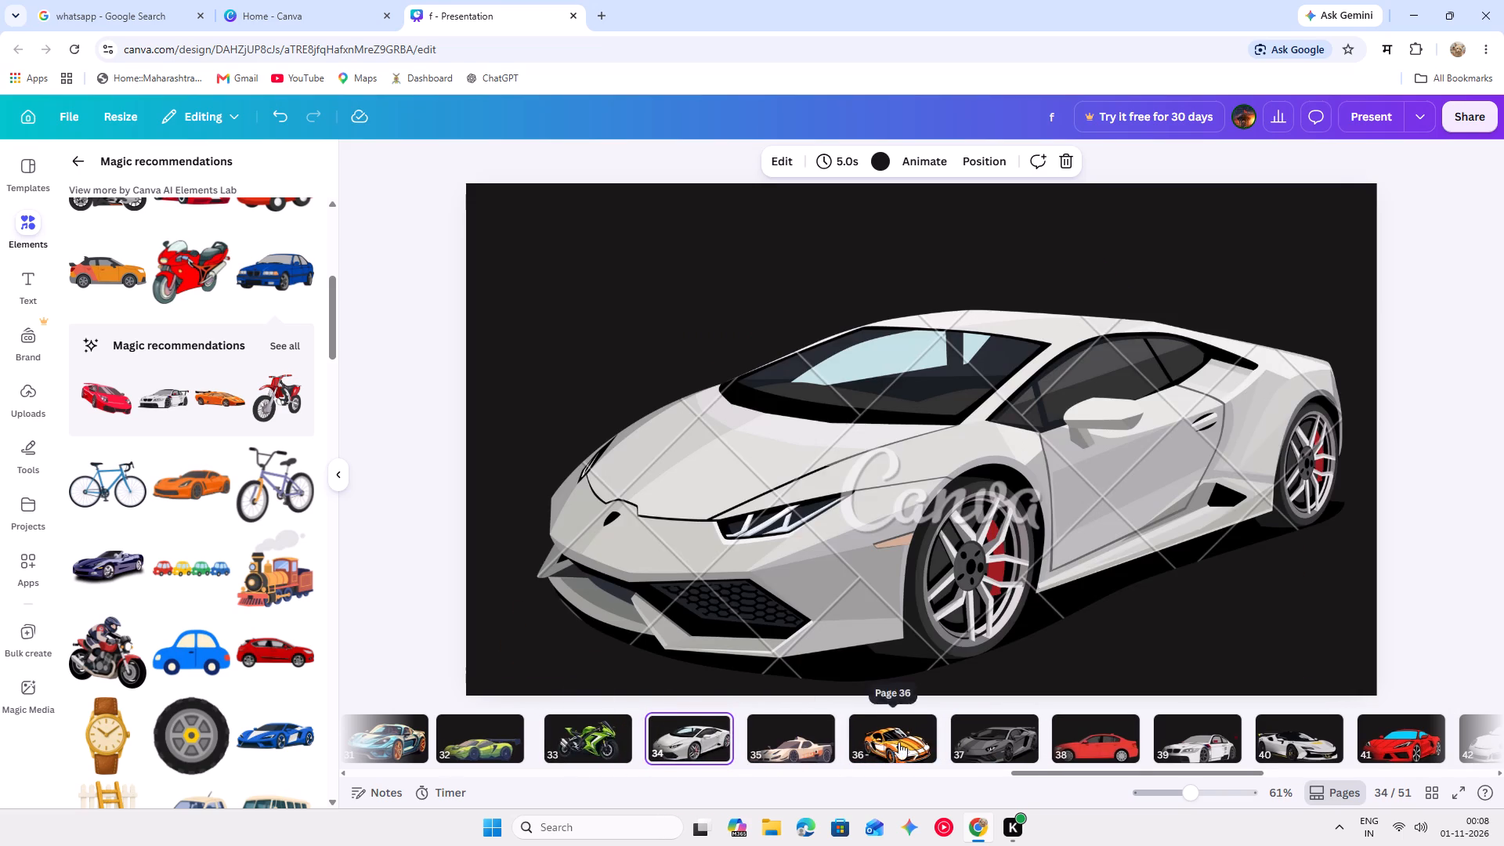
Move the orange striped sports car page behind the dark grey supercar page, to position 37.
drag(898, 742, 877, 742)
drag(900, 742, 996, 744)
drag(1005, 743, 992, 743)
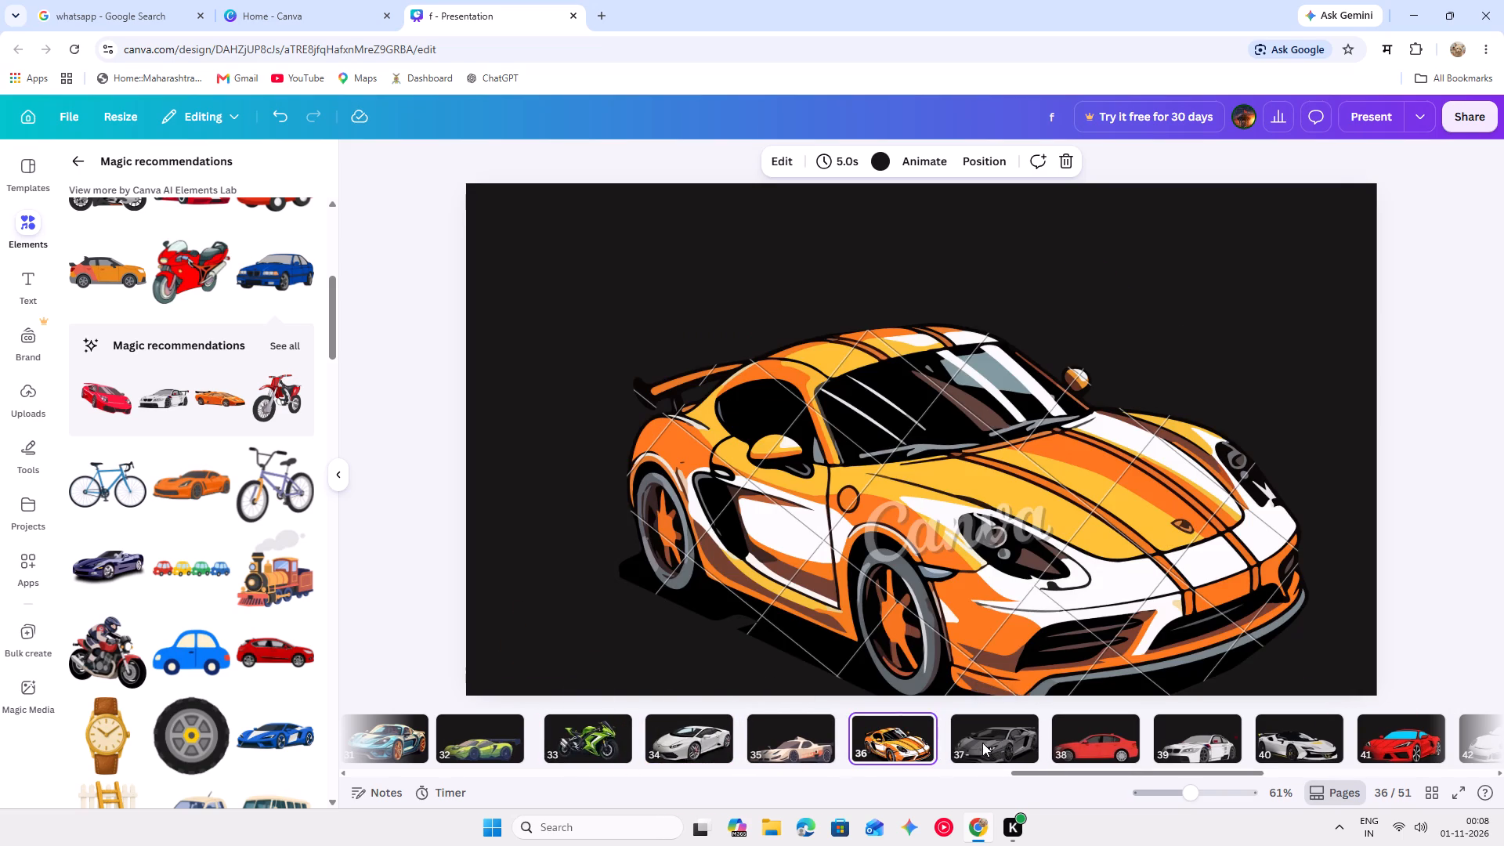
drag(930, 729, 953, 728)
drag(983, 727, 942, 737)
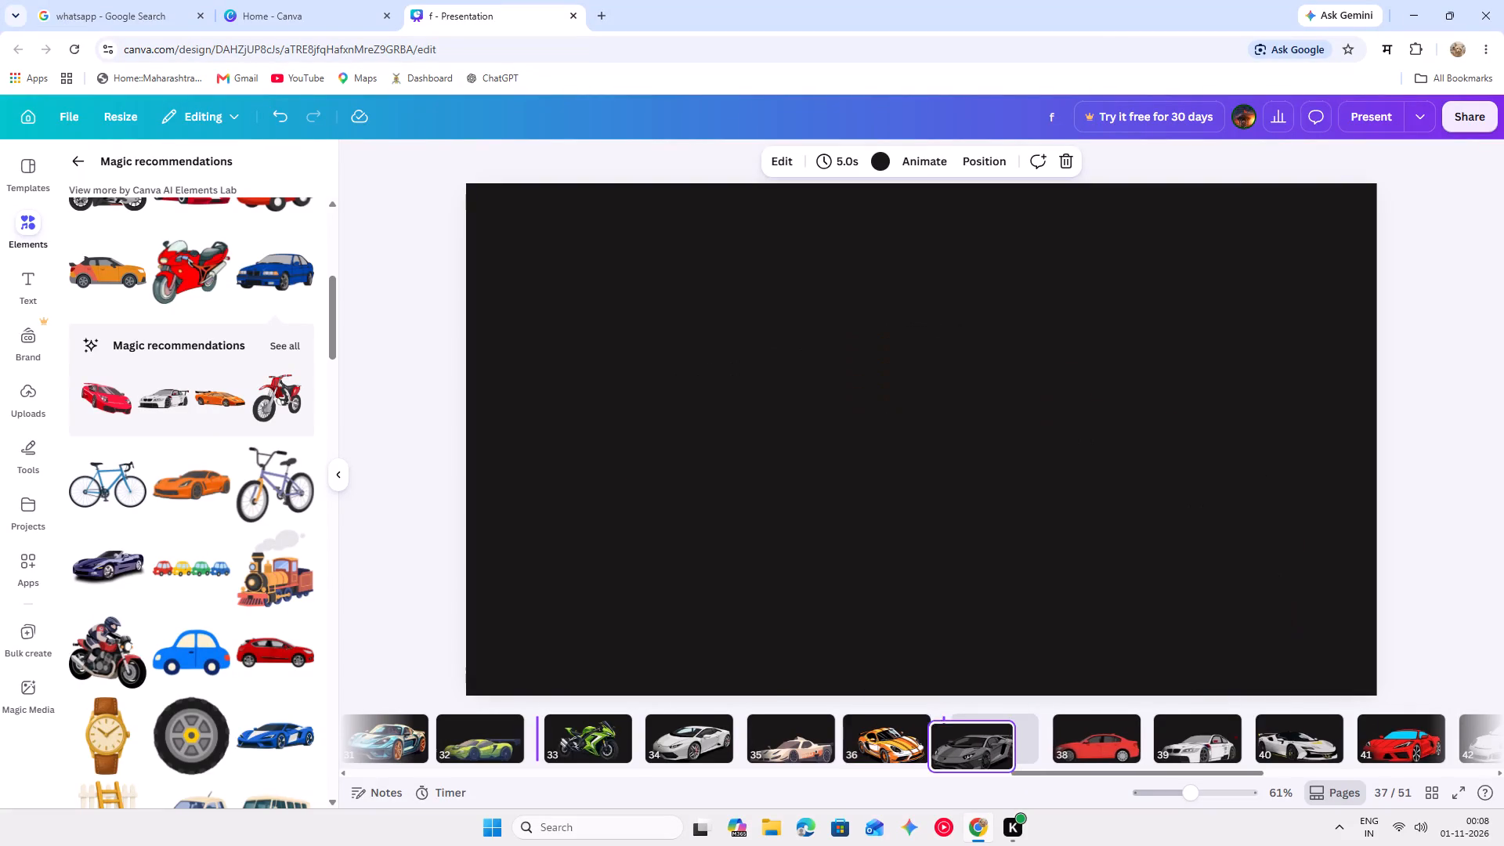
drag(946, 743, 906, 743)
drag(936, 743, 1052, 749)
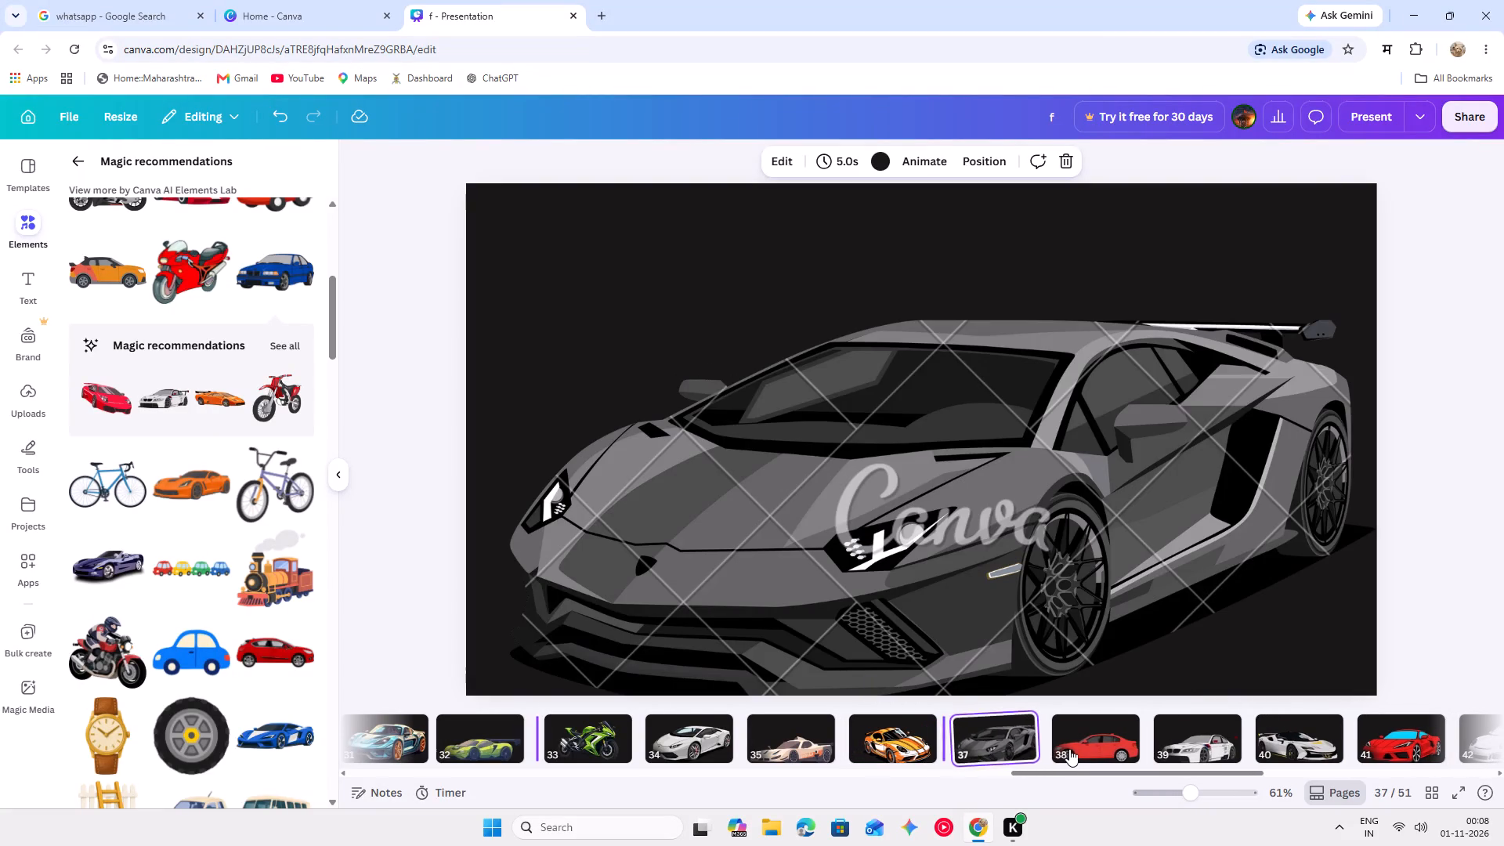
drag(1065, 749, 1003, 749)
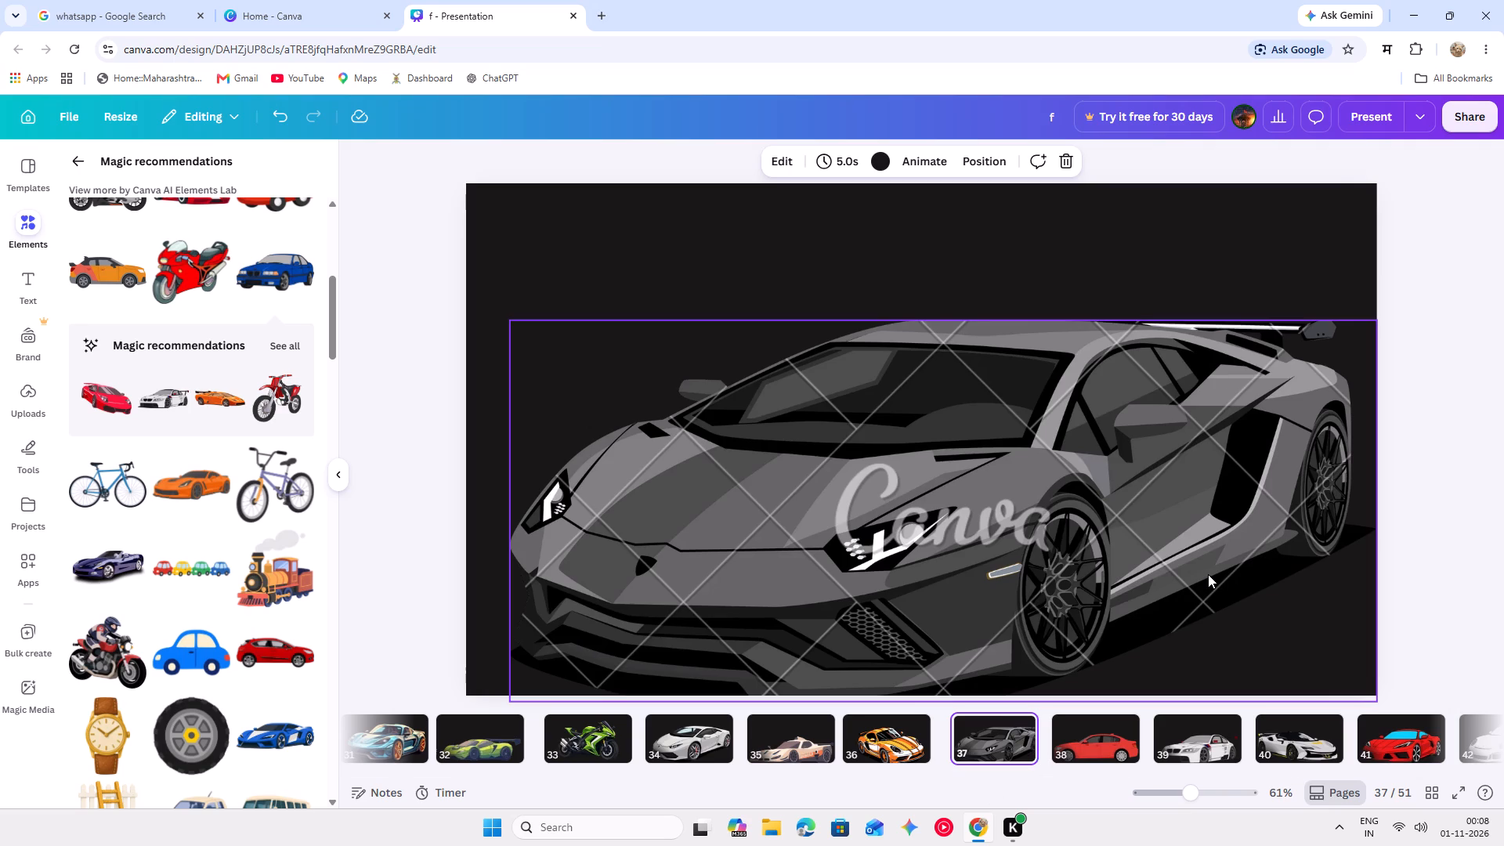
click(935, 754)
drag(926, 752, 985, 745)
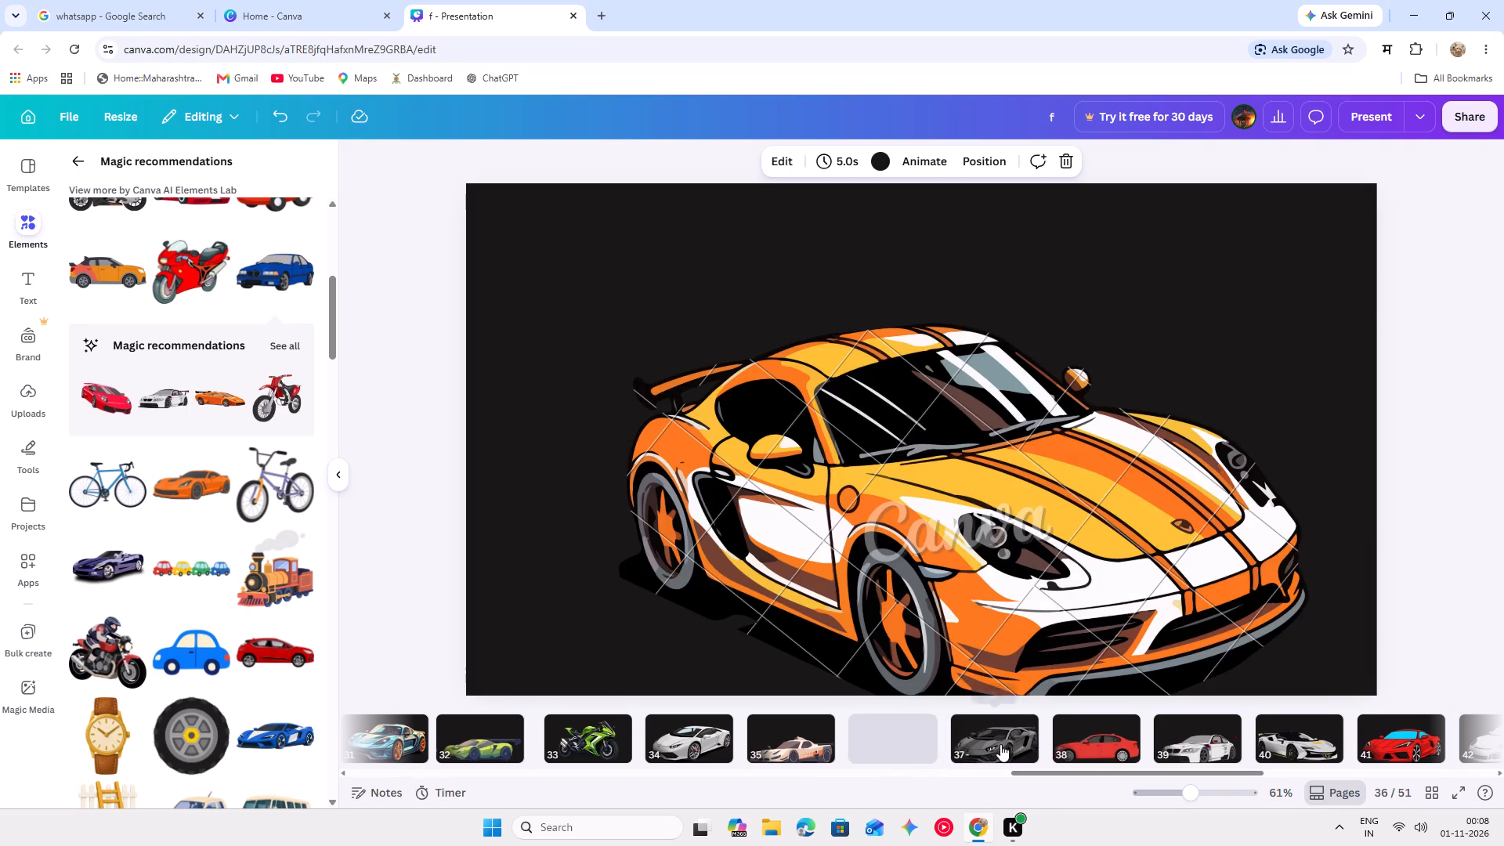
drag(1000, 744, 940, 744)
drag(918, 742, 1010, 726)
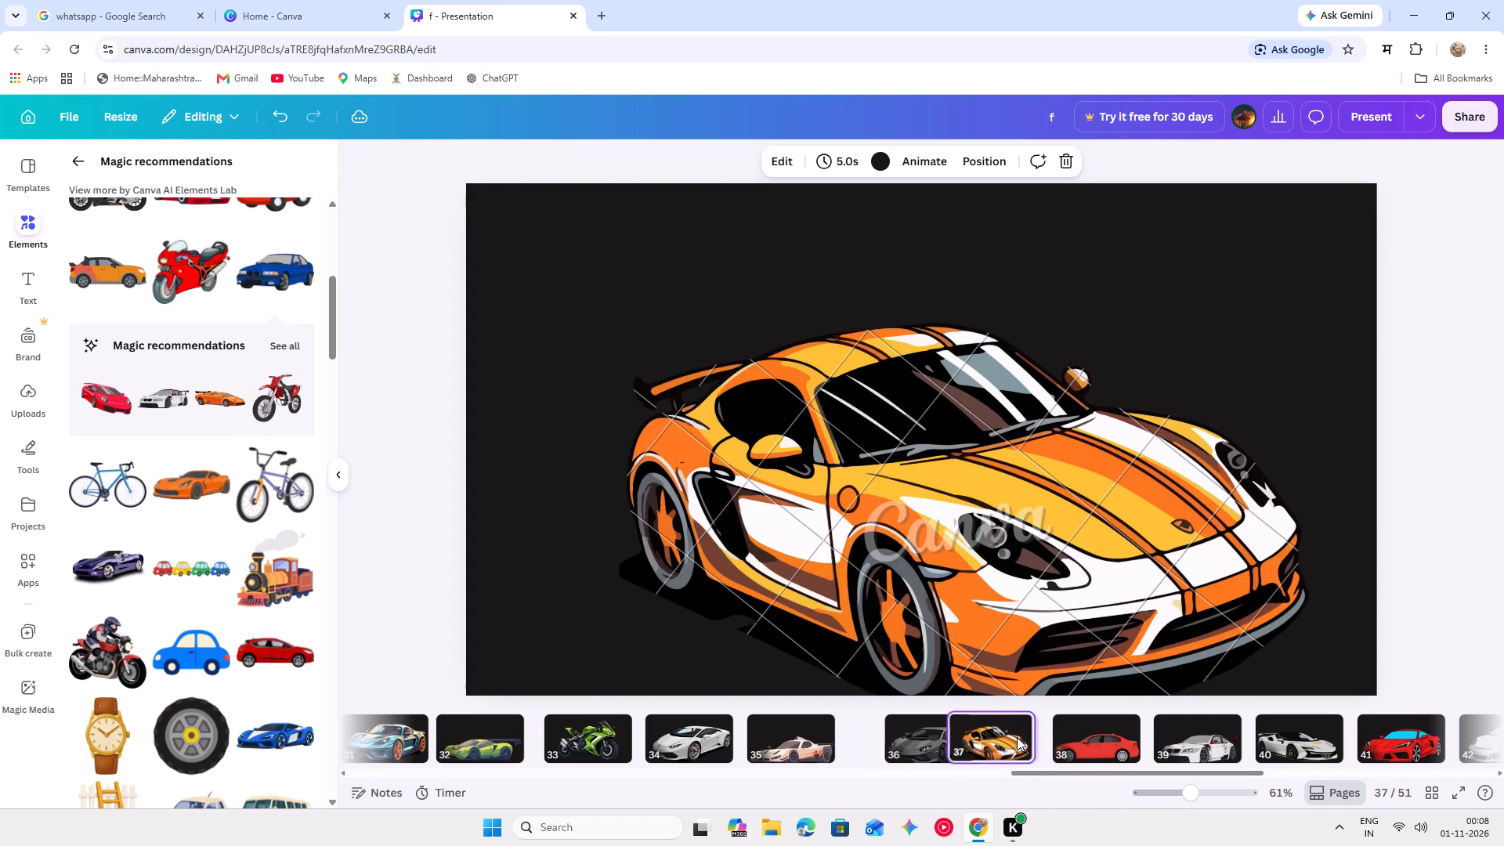
Move the red sedan page ahead of the orange striped sports car page, to position 37.
drag(1017, 737, 906, 740)
drag(960, 743, 1010, 738)
drag(870, 739, 898, 739)
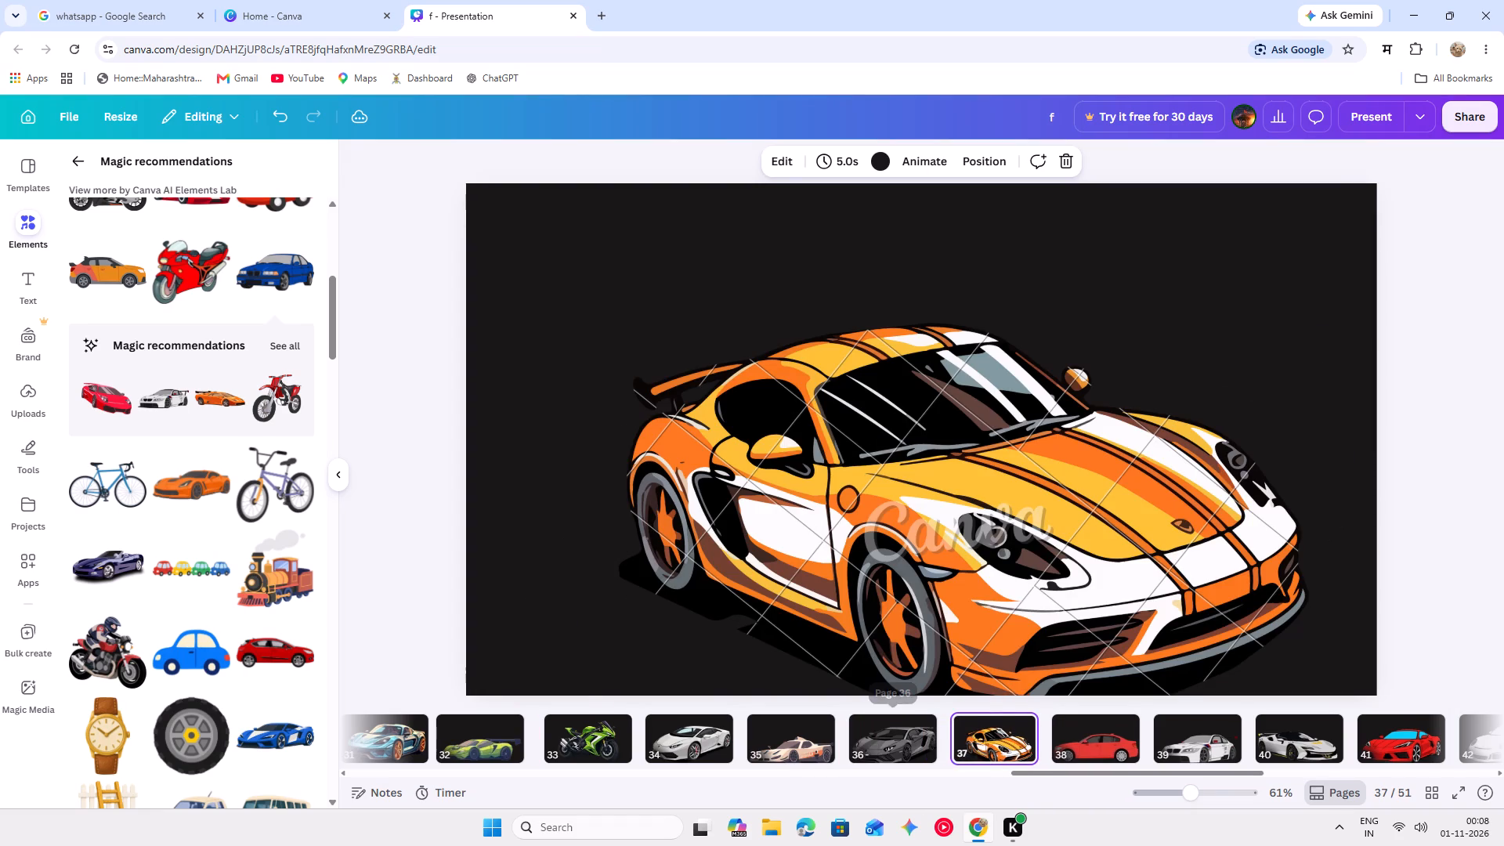
drag(898, 739, 956, 739)
drag(966, 744, 923, 750)
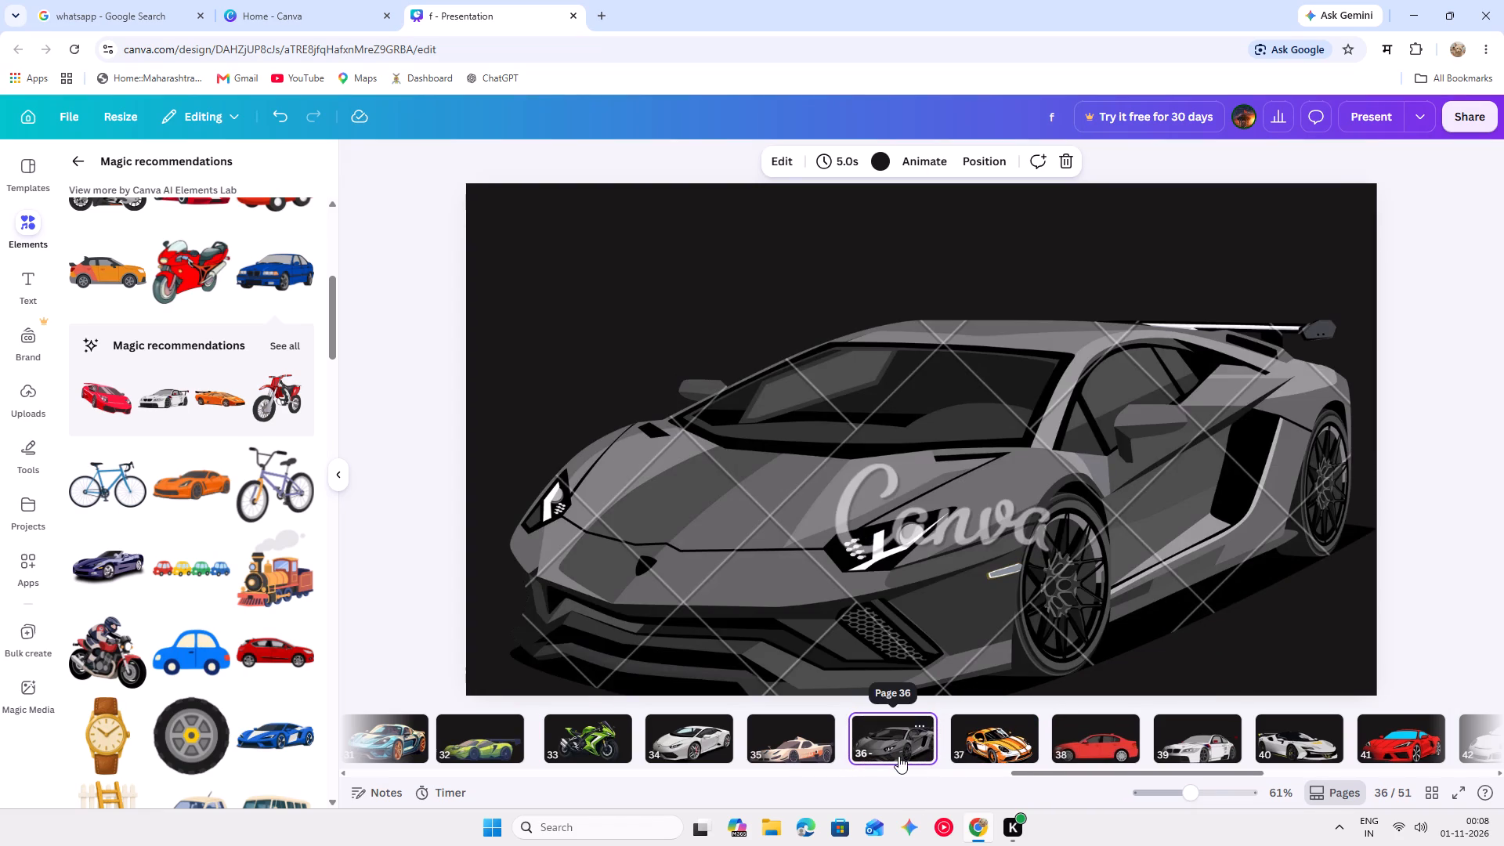
drag(898, 756, 958, 756)
drag(1001, 761, 904, 761)
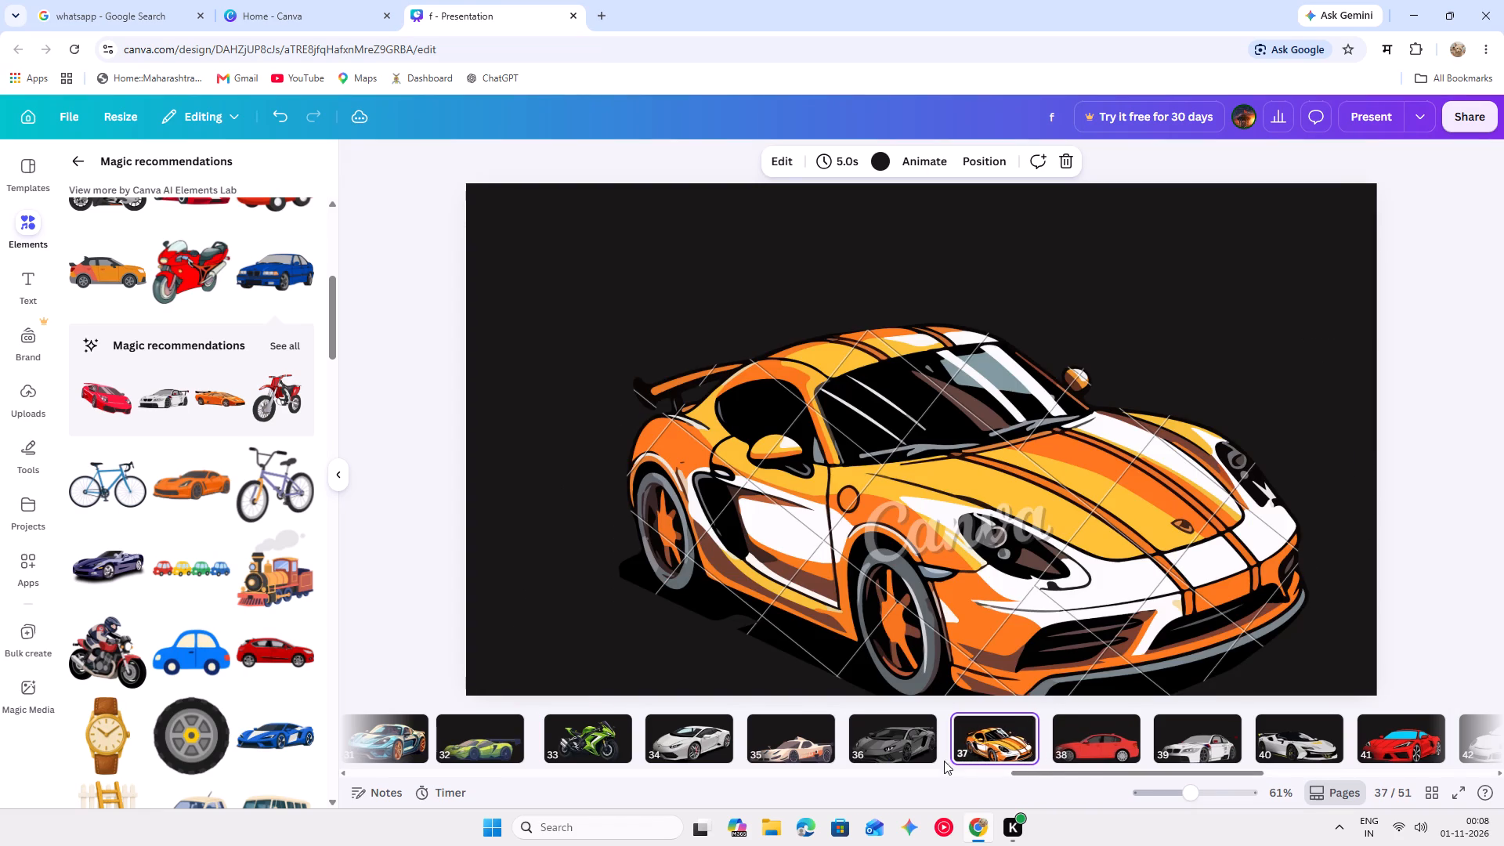
drag(937, 760, 902, 760)
drag(849, 760, 941, 754)
drag(1076, 754, 971, 754)
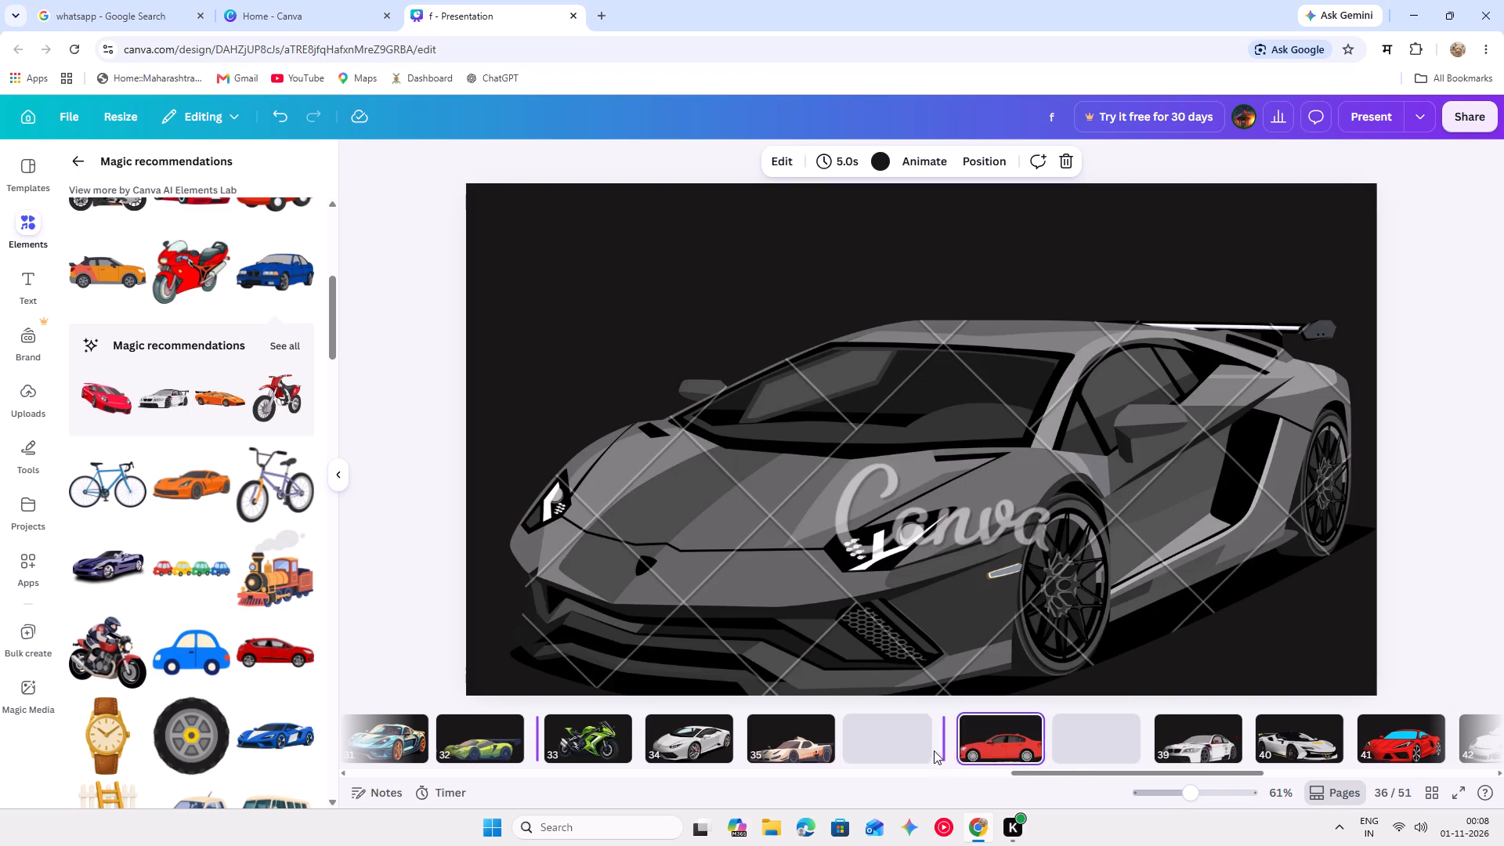
Move the red sedan on page 37 slightly down and to the right, with its wheels just above the page's bottom edge.
drag(1130, 544, 1159, 486)
drag(1168, 450, 1162, 463)
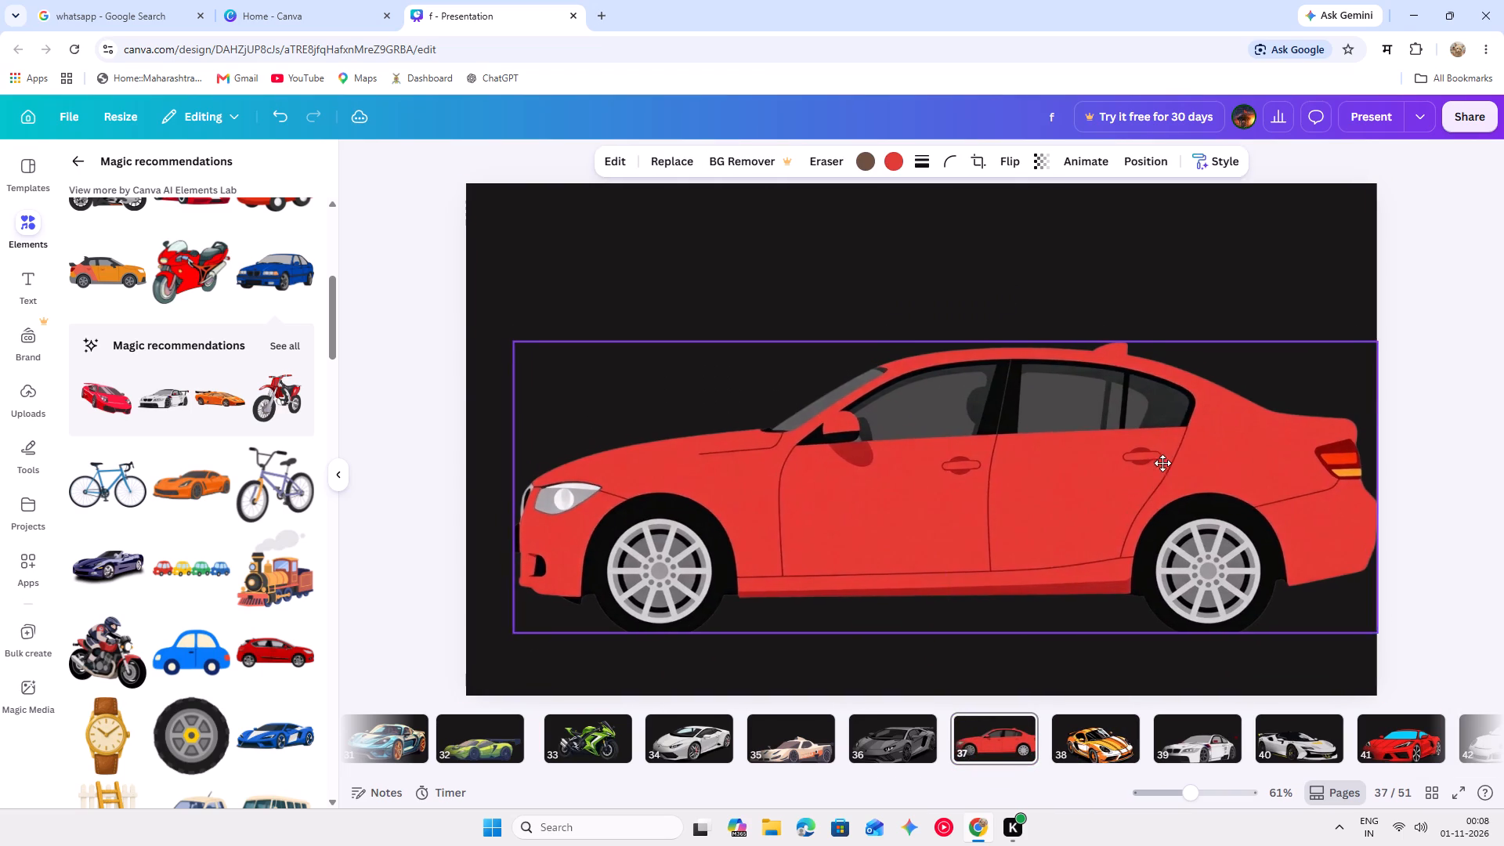
drag(1162, 463, 1154, 519)
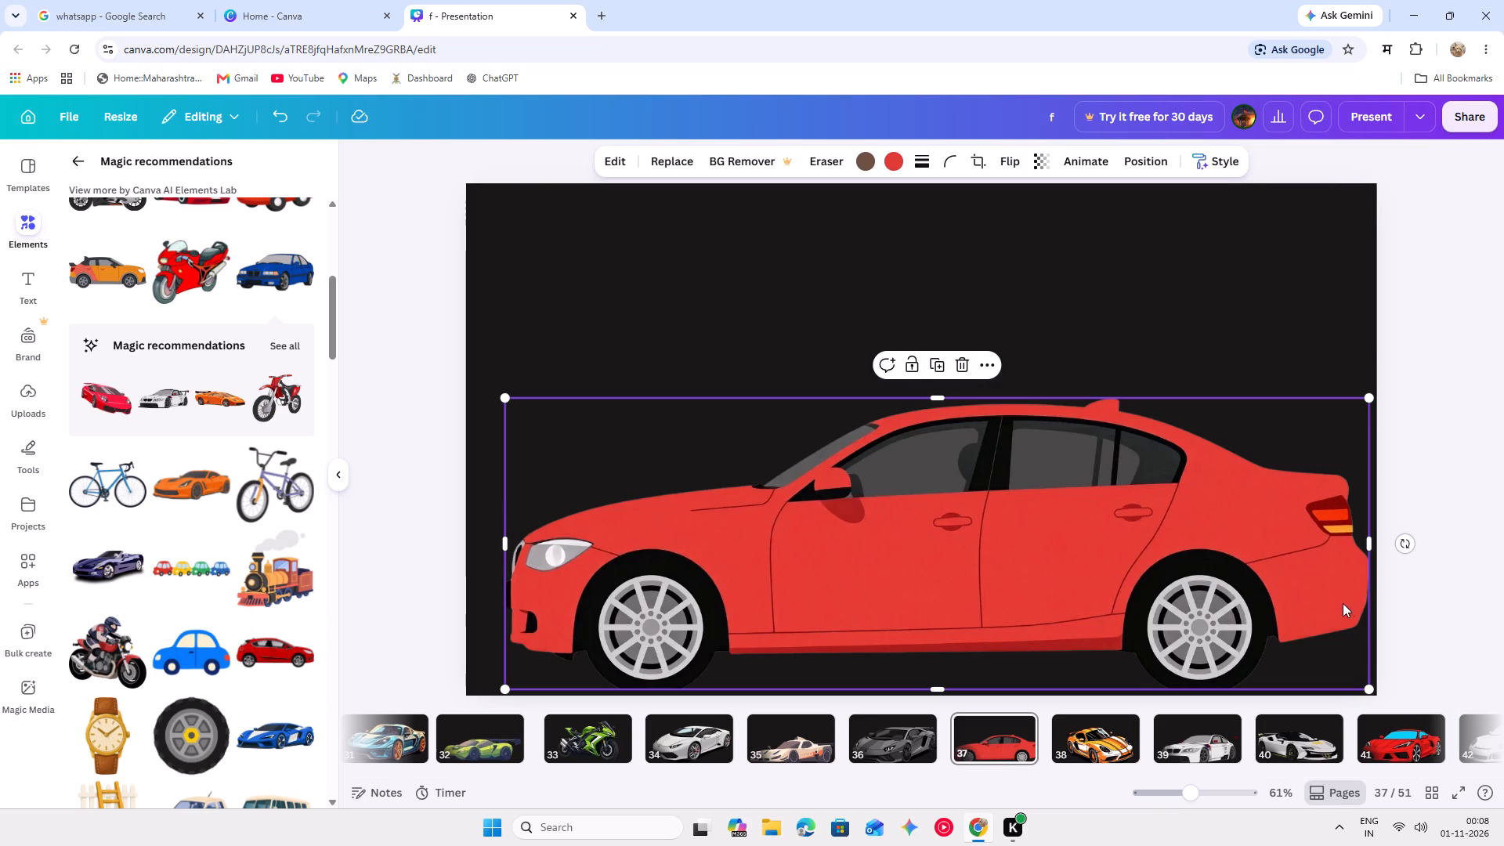
click(1390, 617)
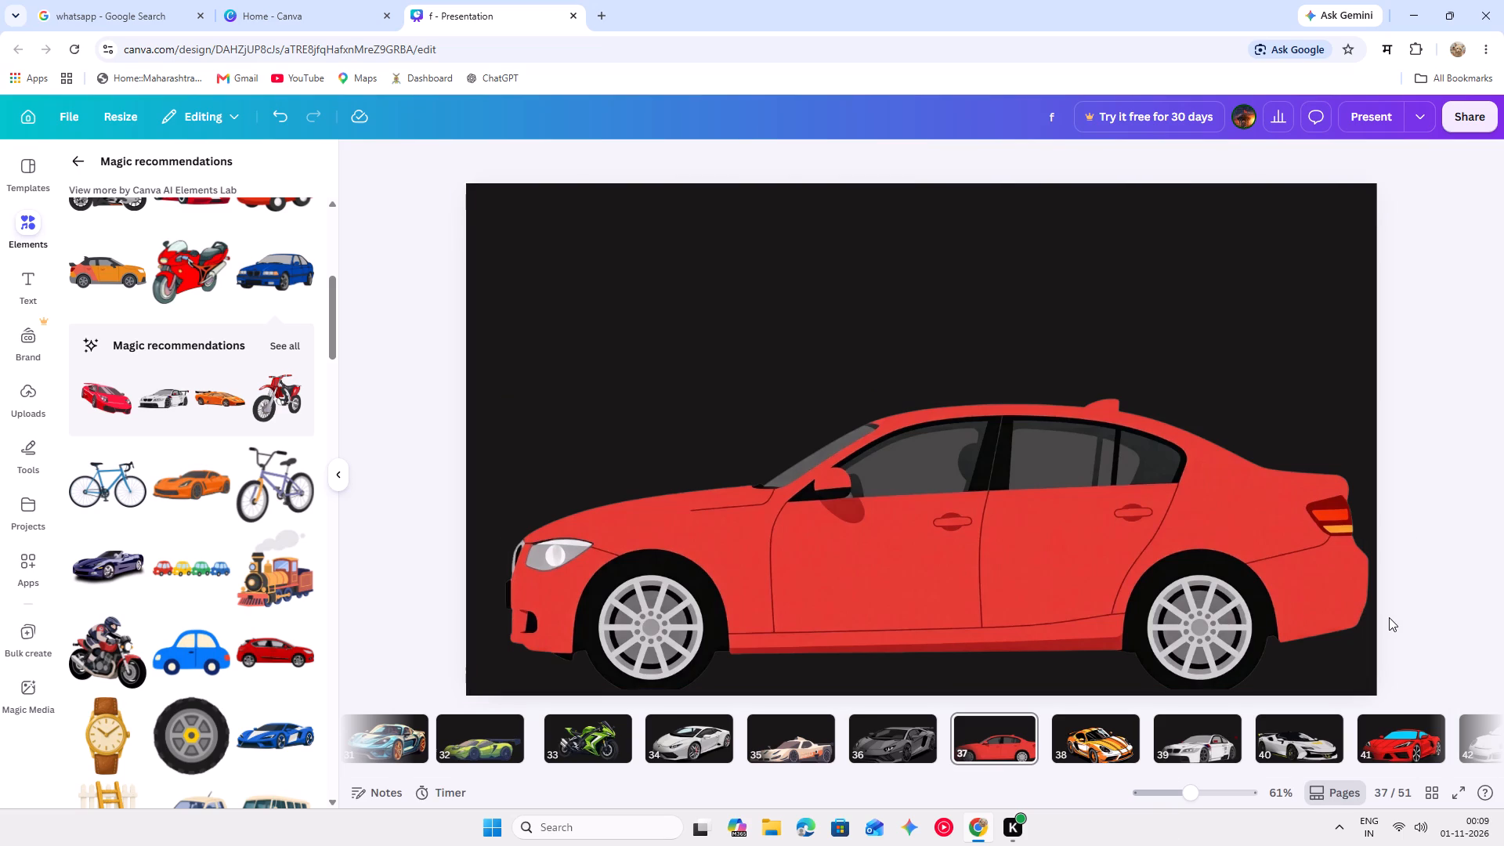
Check the vehicle placement on pages 38, 37 and 36 and review the remaining thumbnails up to page 51.
click(1081, 729)
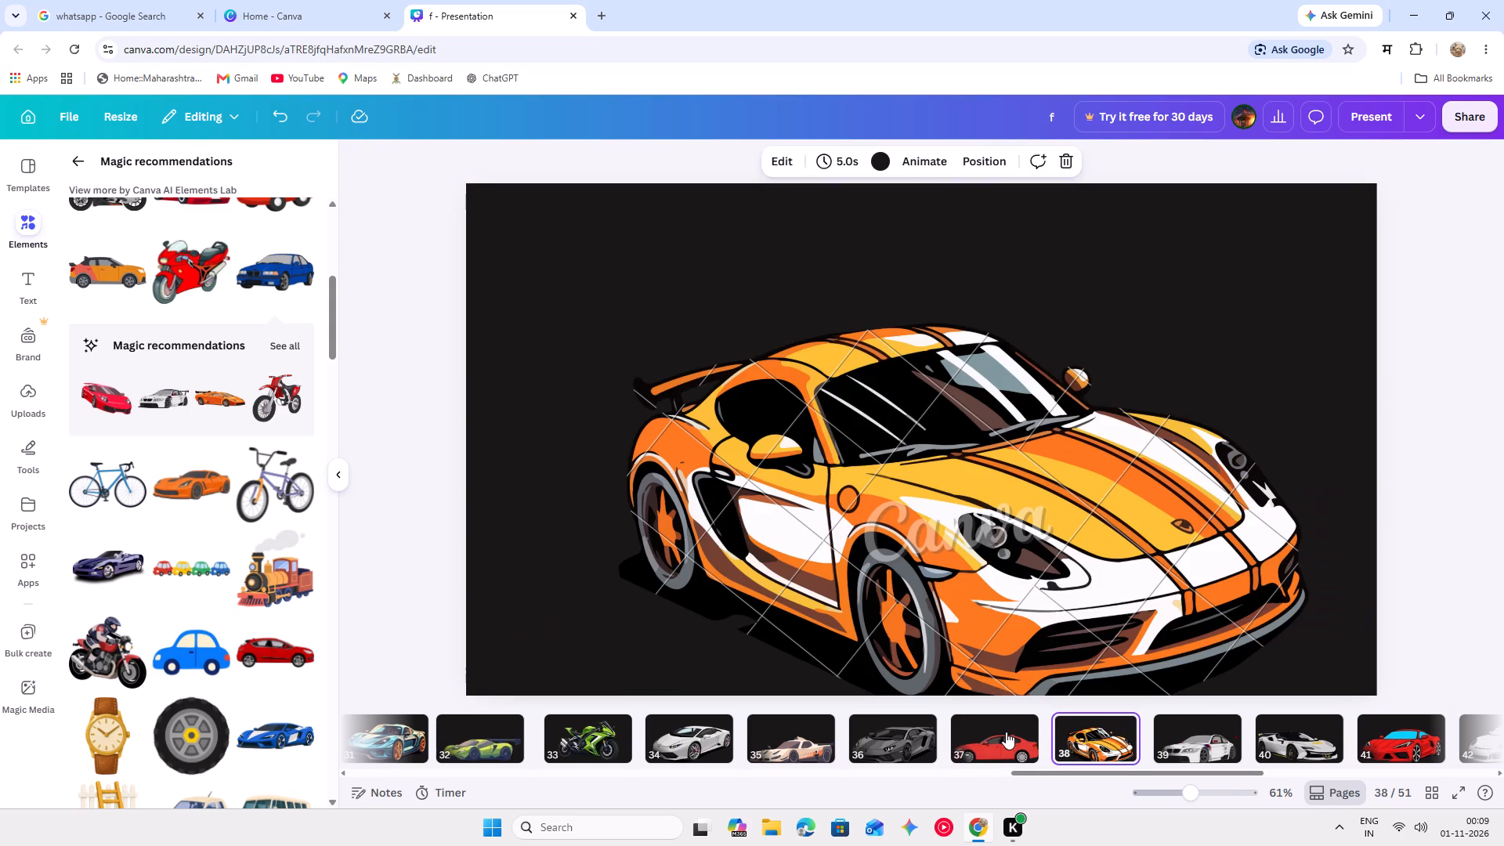
click(1006, 732)
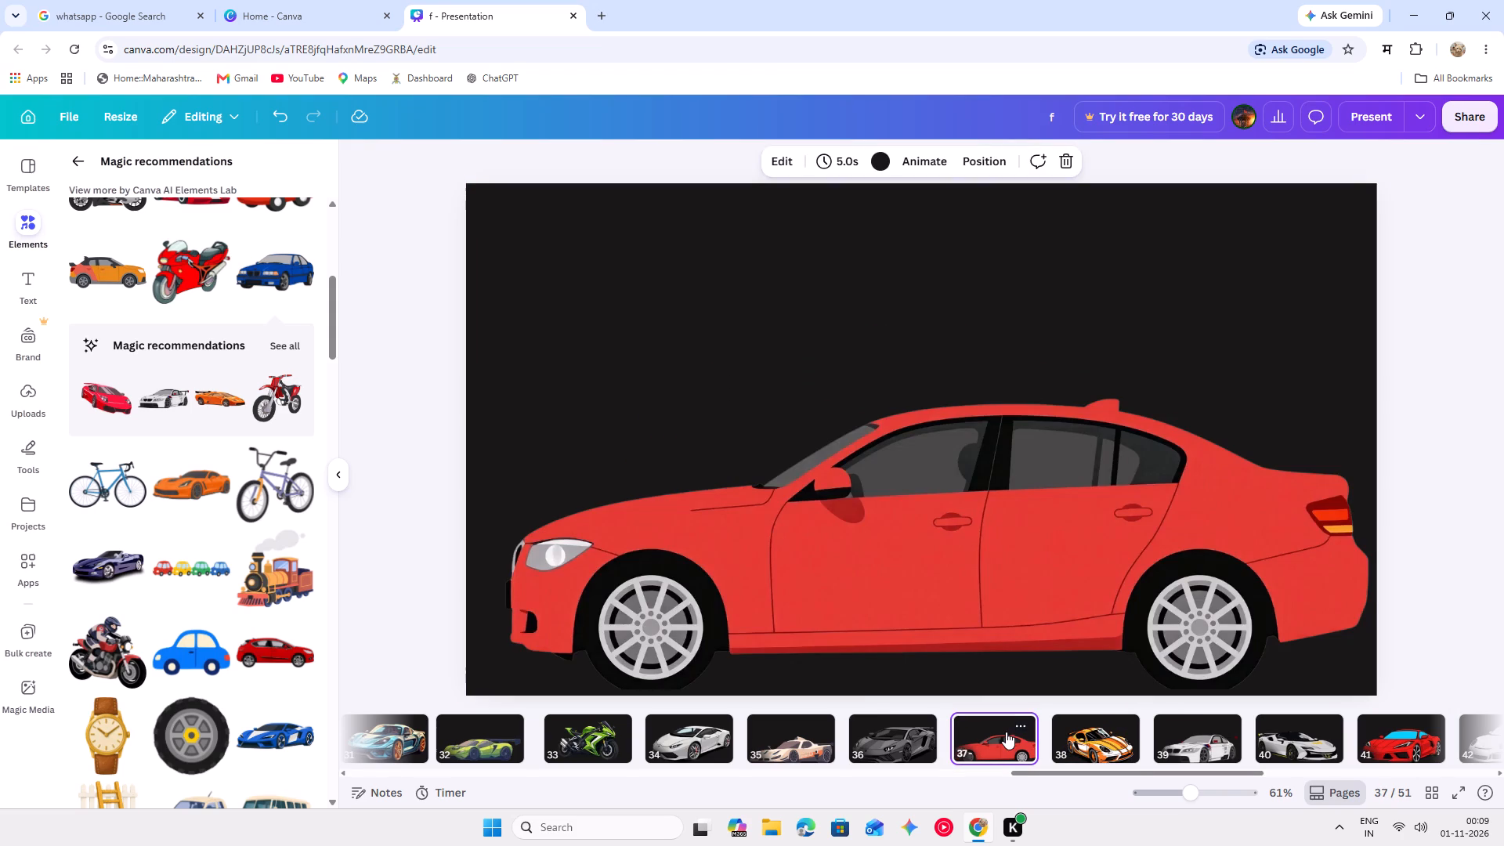
click(1006, 732)
click(929, 725)
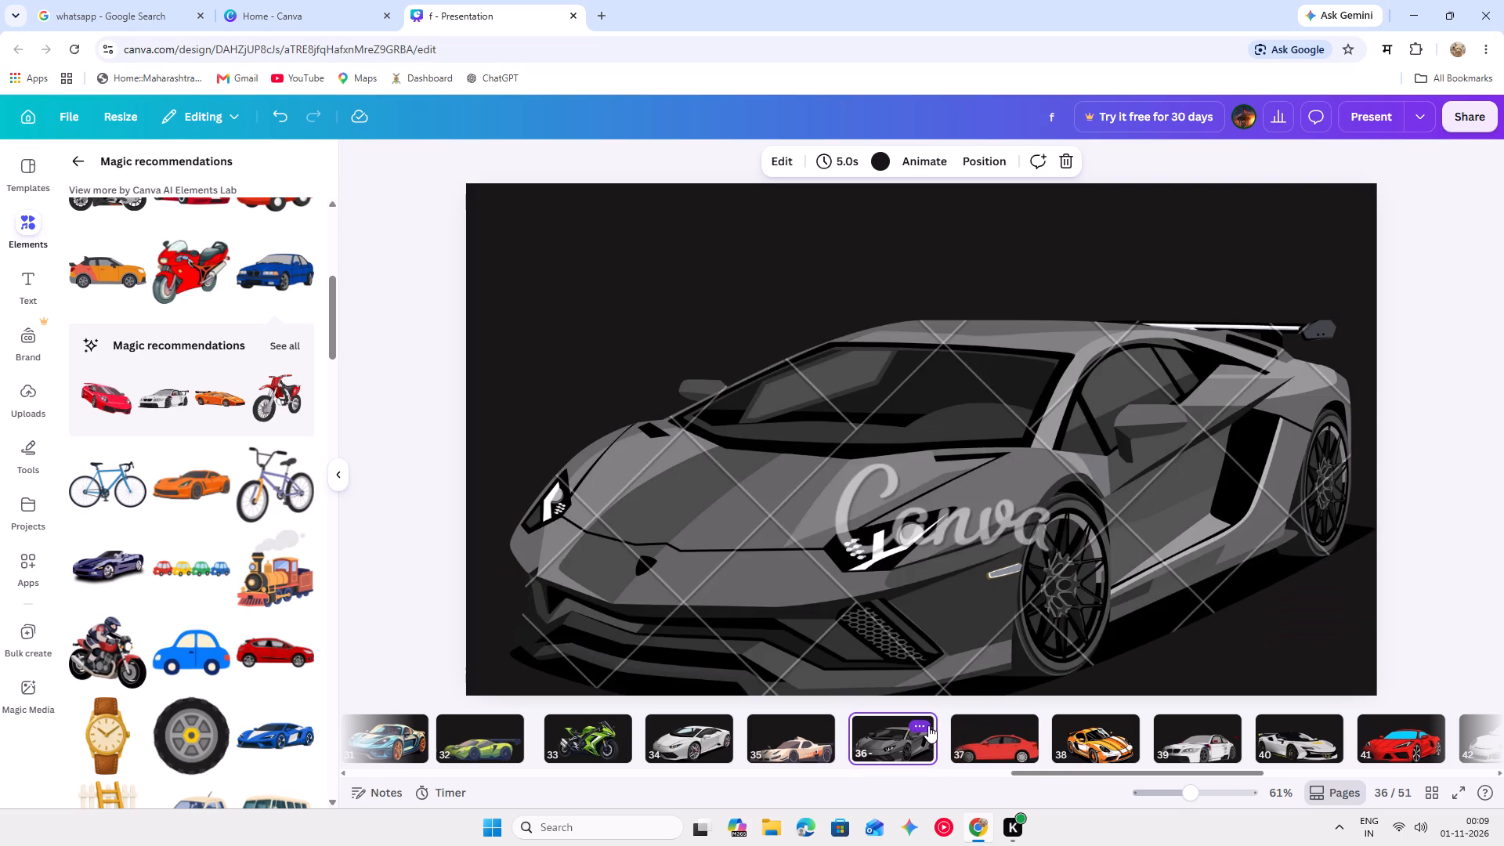
click(867, 718)
drag(1029, 774, 1031, 774)
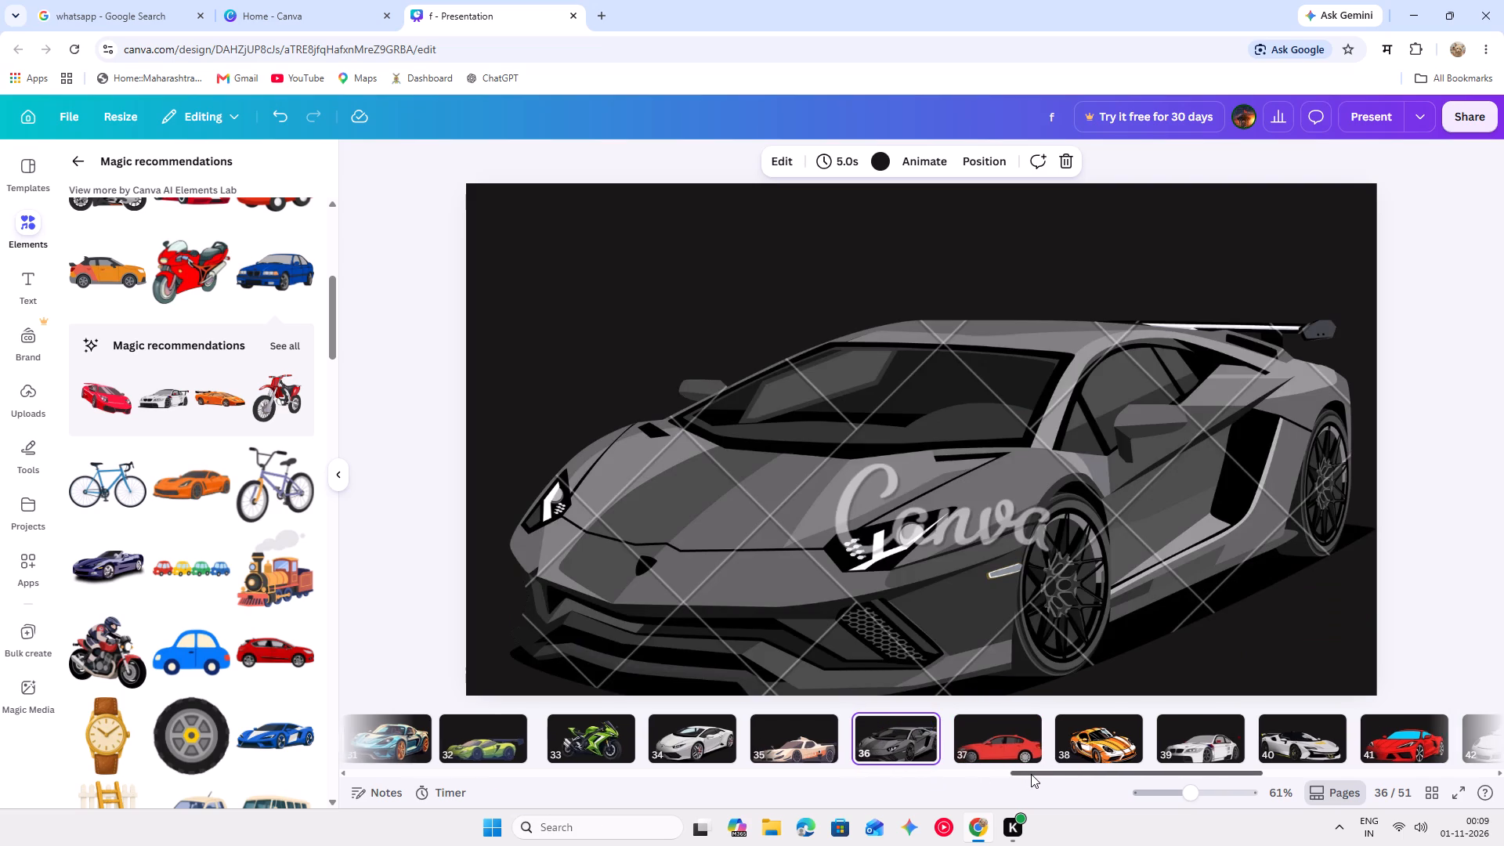
drag(1031, 774, 1332, 794)
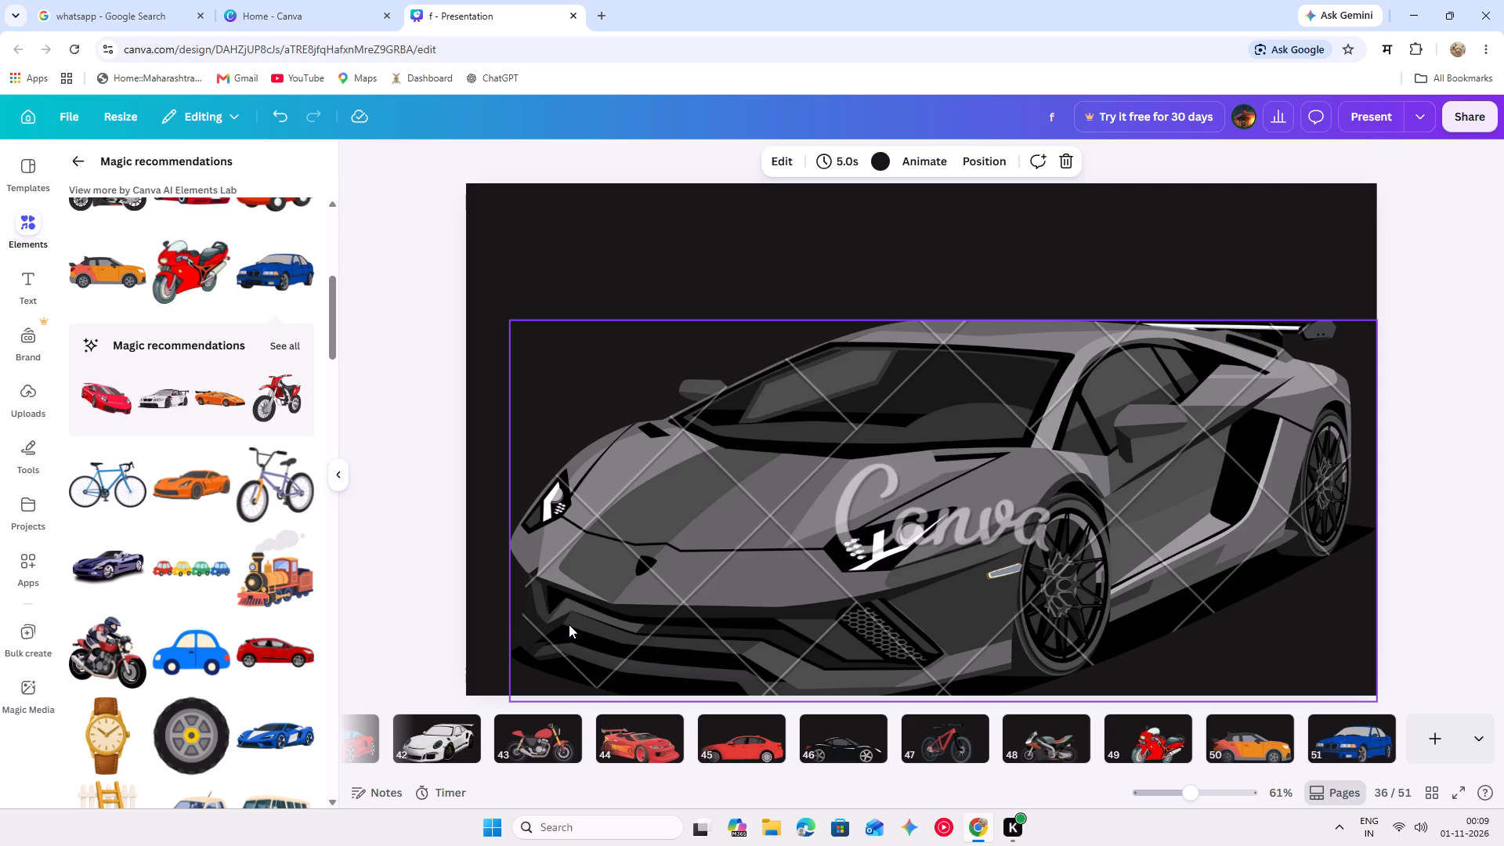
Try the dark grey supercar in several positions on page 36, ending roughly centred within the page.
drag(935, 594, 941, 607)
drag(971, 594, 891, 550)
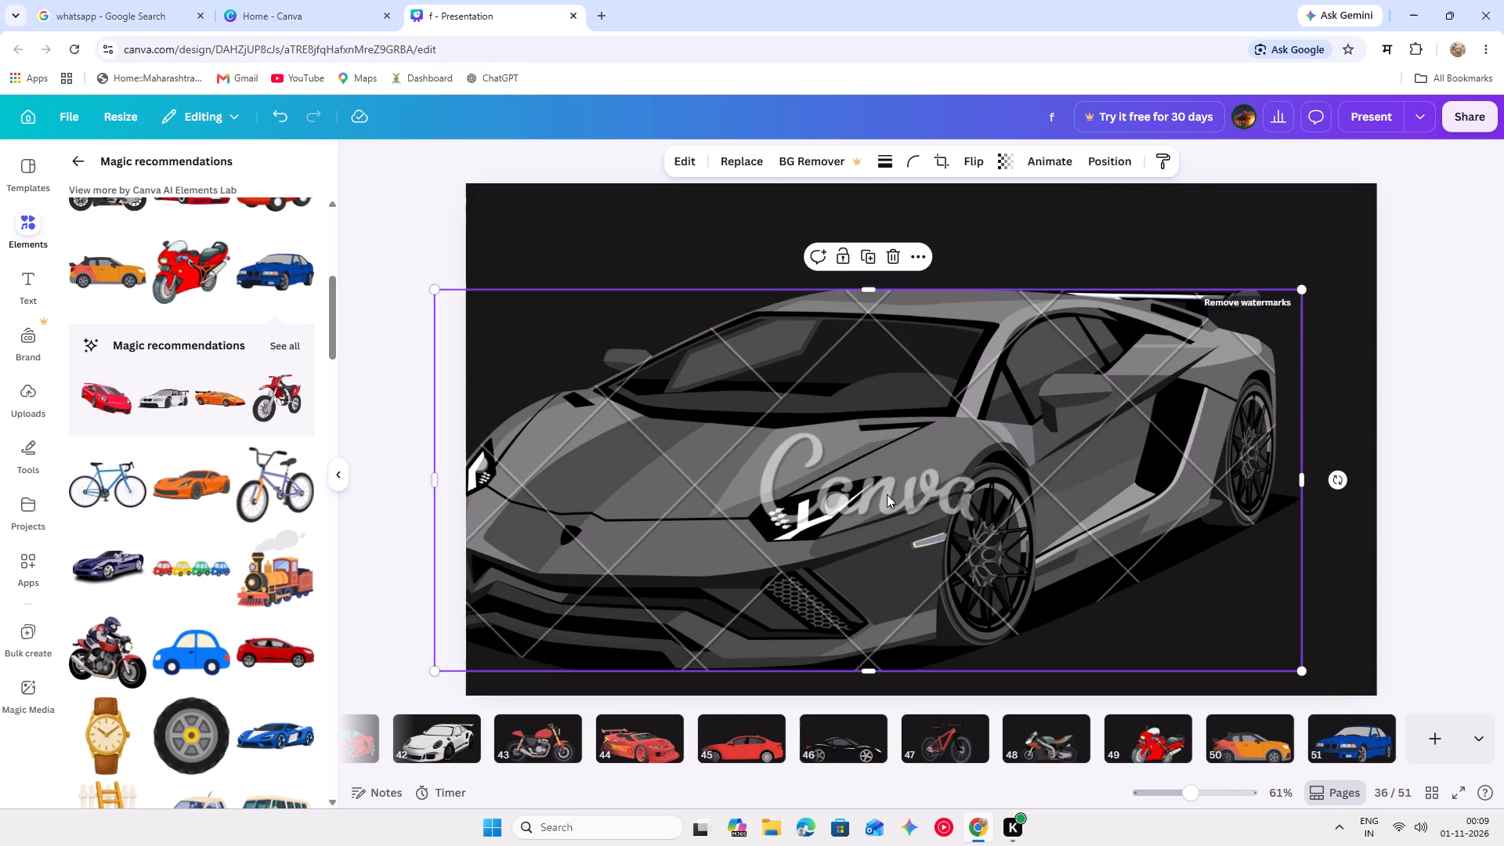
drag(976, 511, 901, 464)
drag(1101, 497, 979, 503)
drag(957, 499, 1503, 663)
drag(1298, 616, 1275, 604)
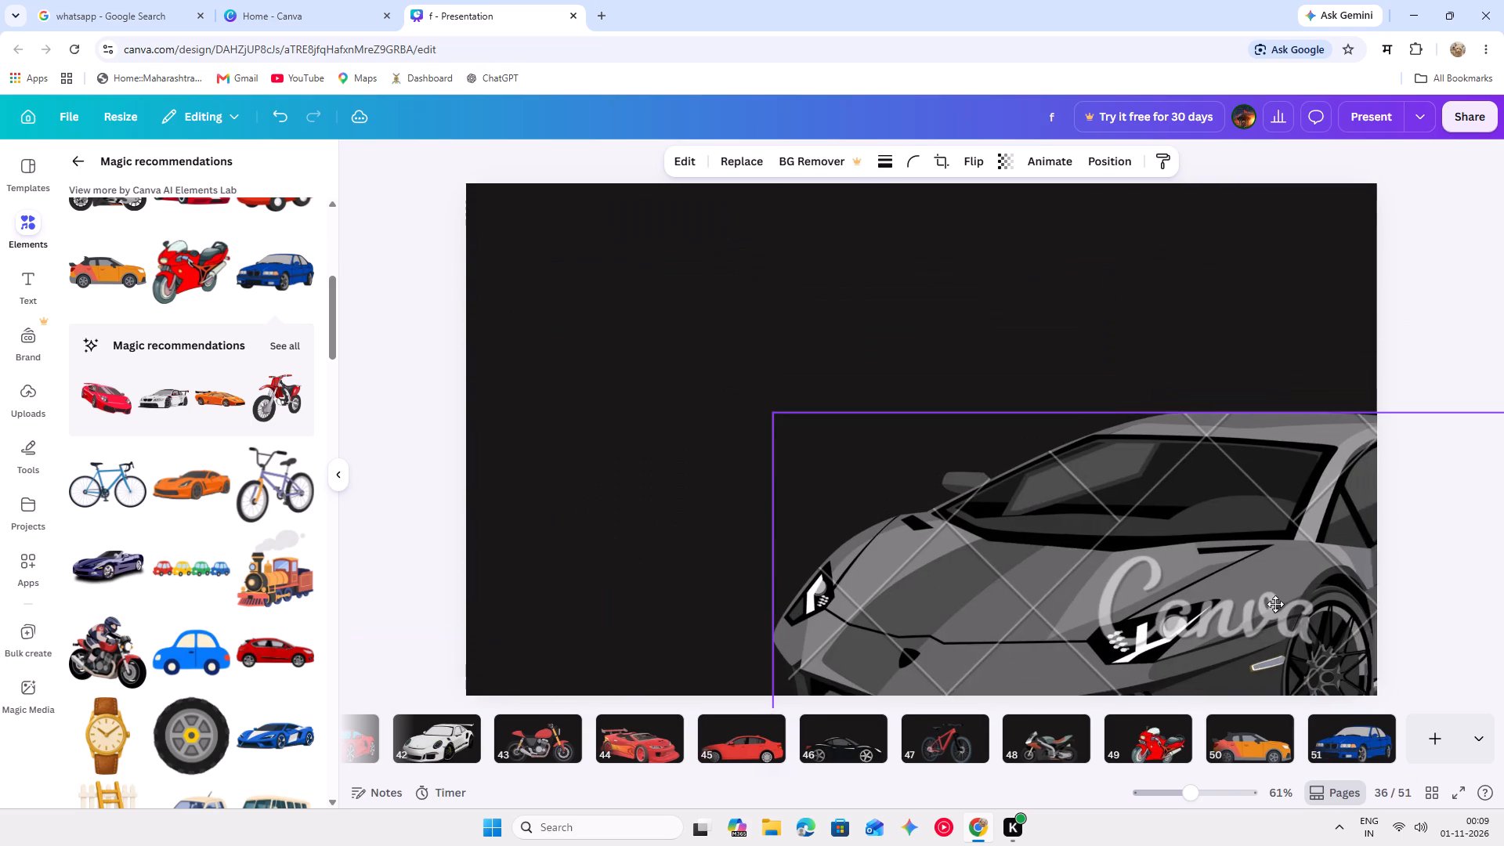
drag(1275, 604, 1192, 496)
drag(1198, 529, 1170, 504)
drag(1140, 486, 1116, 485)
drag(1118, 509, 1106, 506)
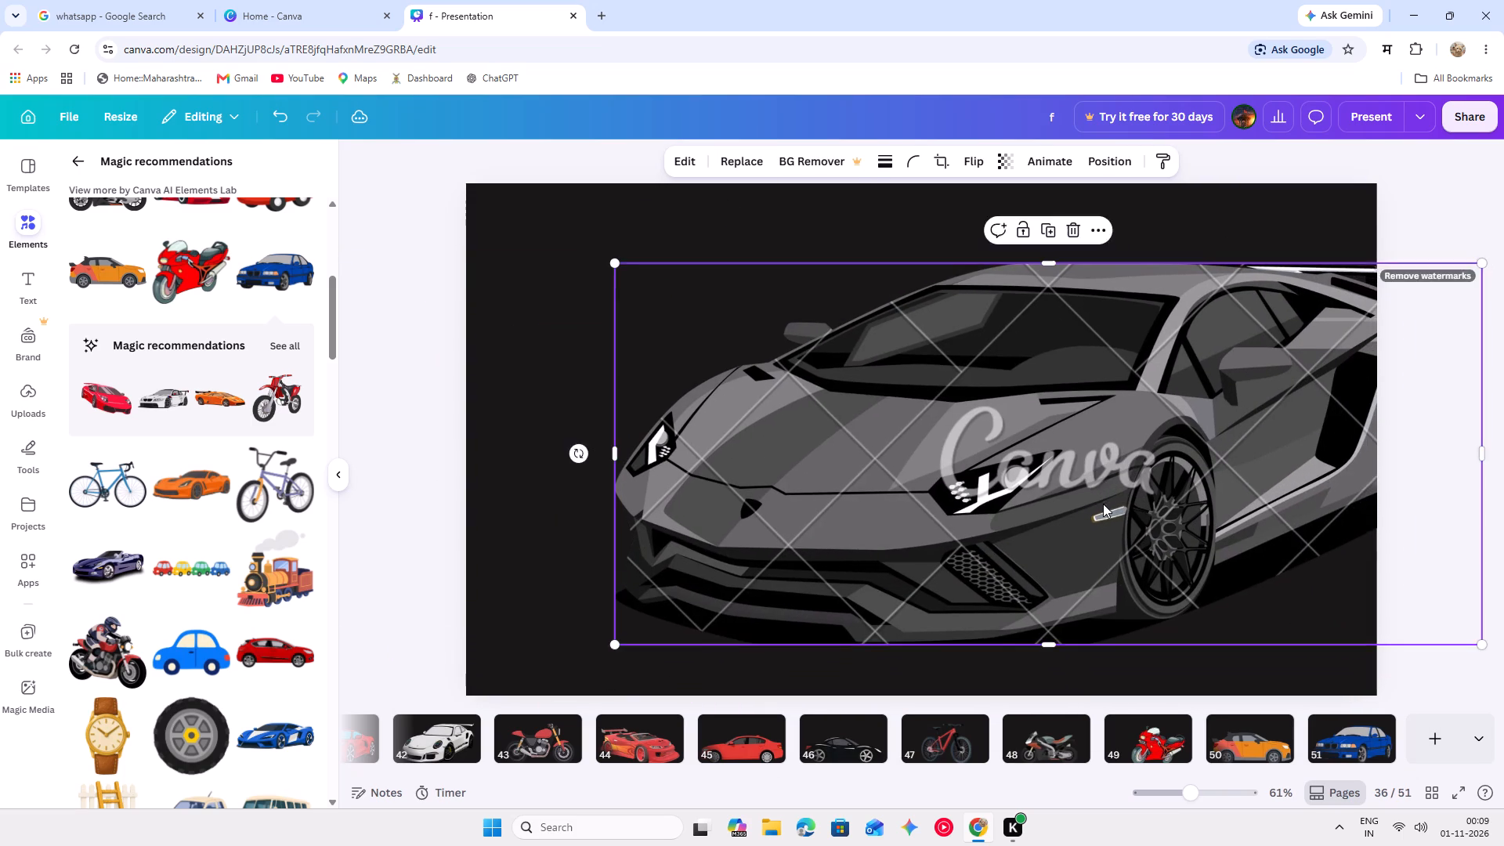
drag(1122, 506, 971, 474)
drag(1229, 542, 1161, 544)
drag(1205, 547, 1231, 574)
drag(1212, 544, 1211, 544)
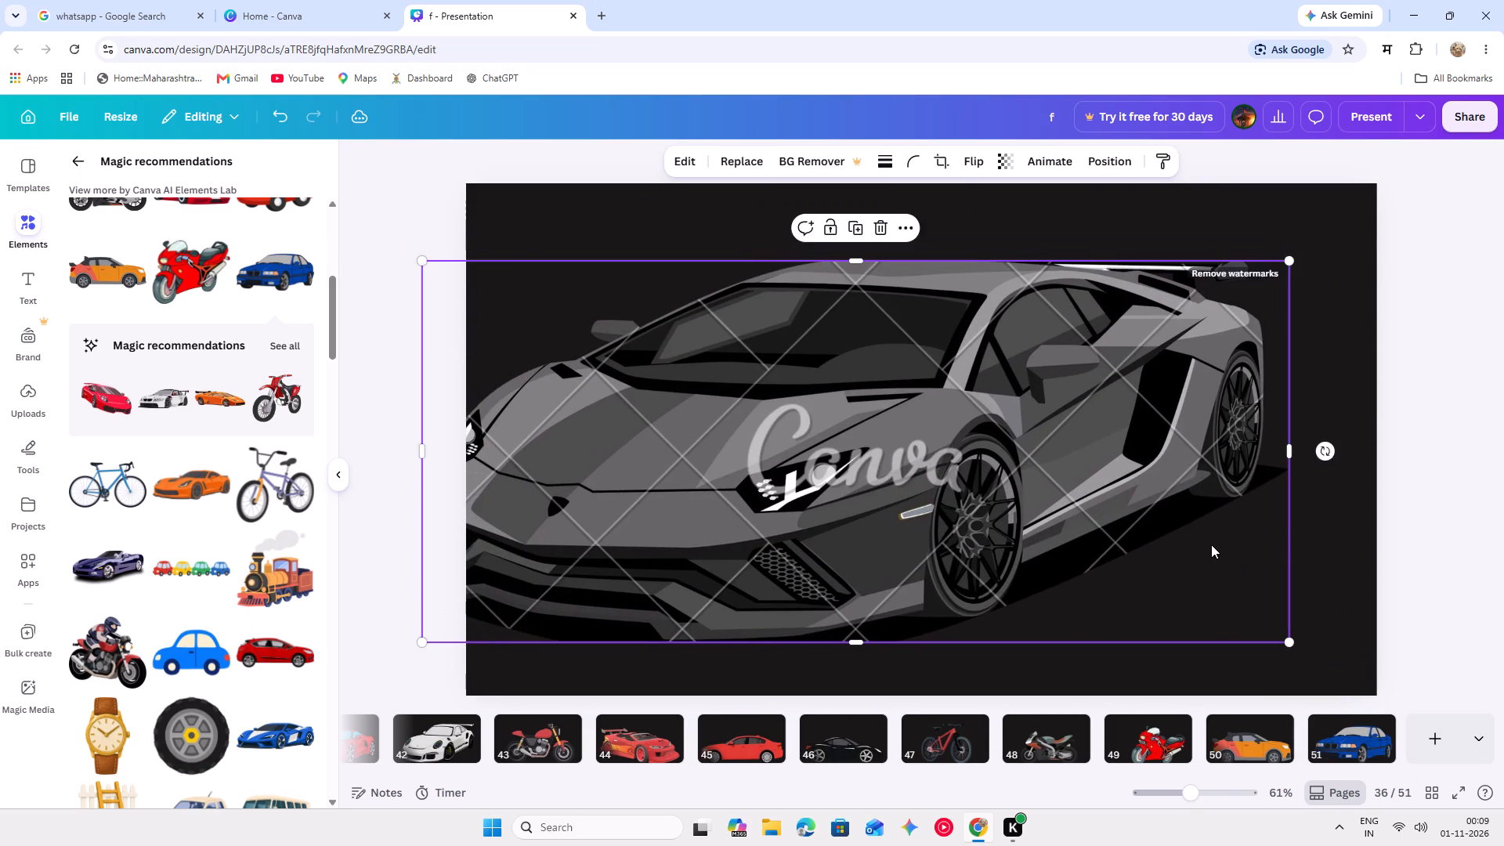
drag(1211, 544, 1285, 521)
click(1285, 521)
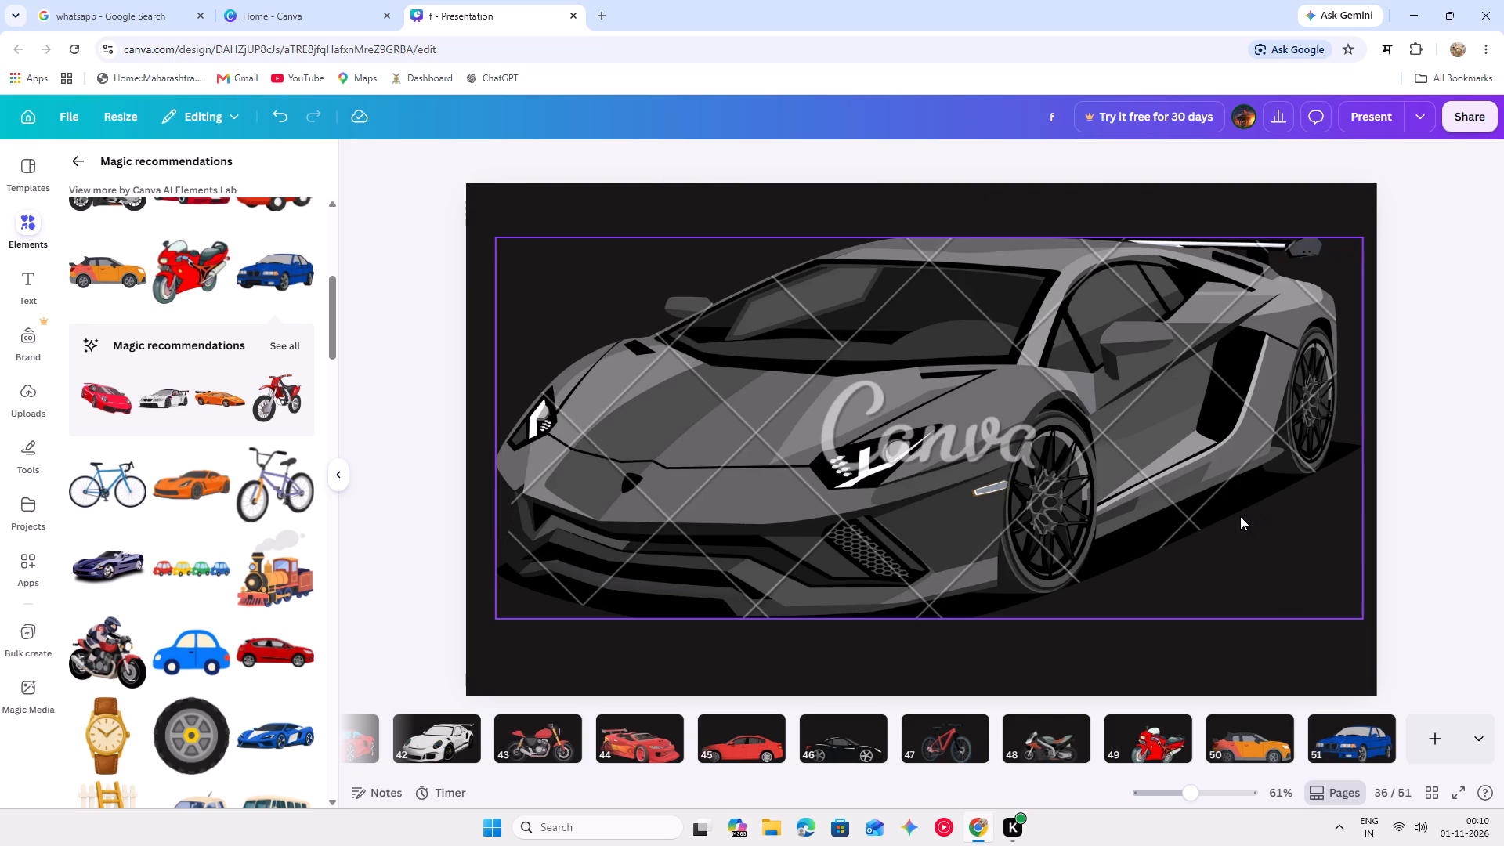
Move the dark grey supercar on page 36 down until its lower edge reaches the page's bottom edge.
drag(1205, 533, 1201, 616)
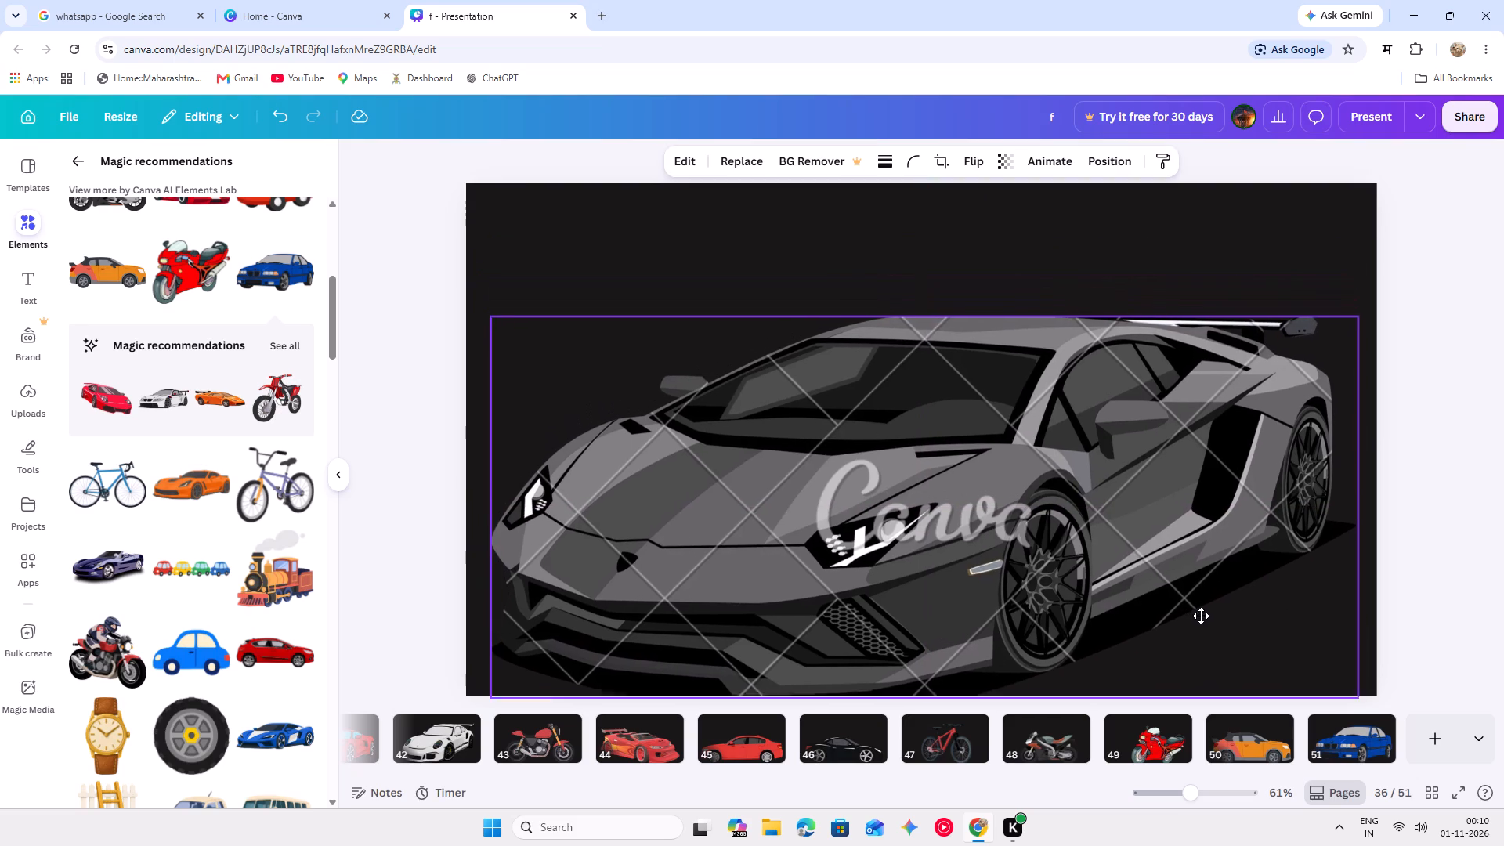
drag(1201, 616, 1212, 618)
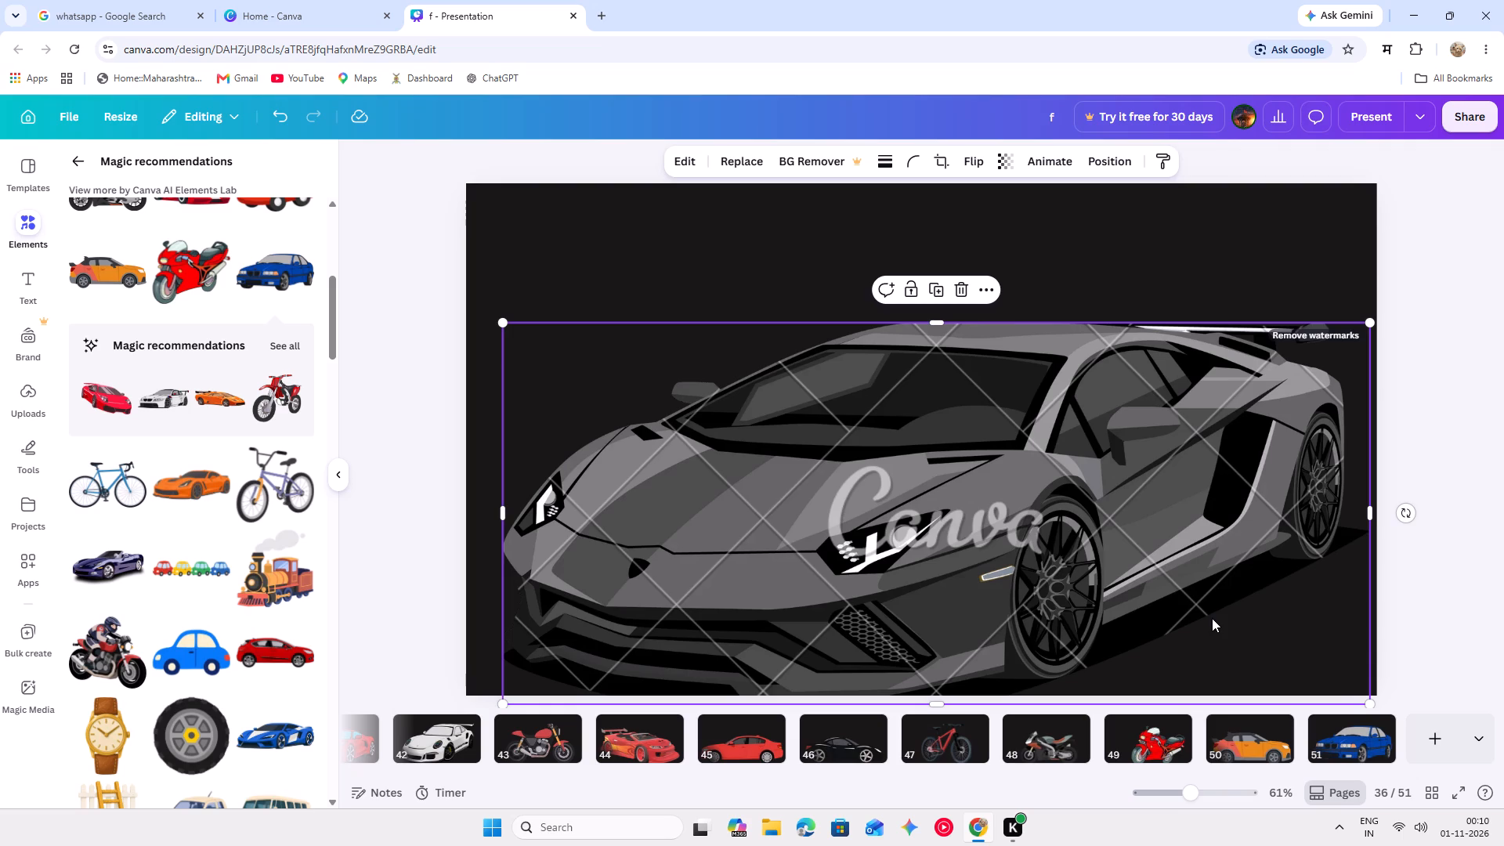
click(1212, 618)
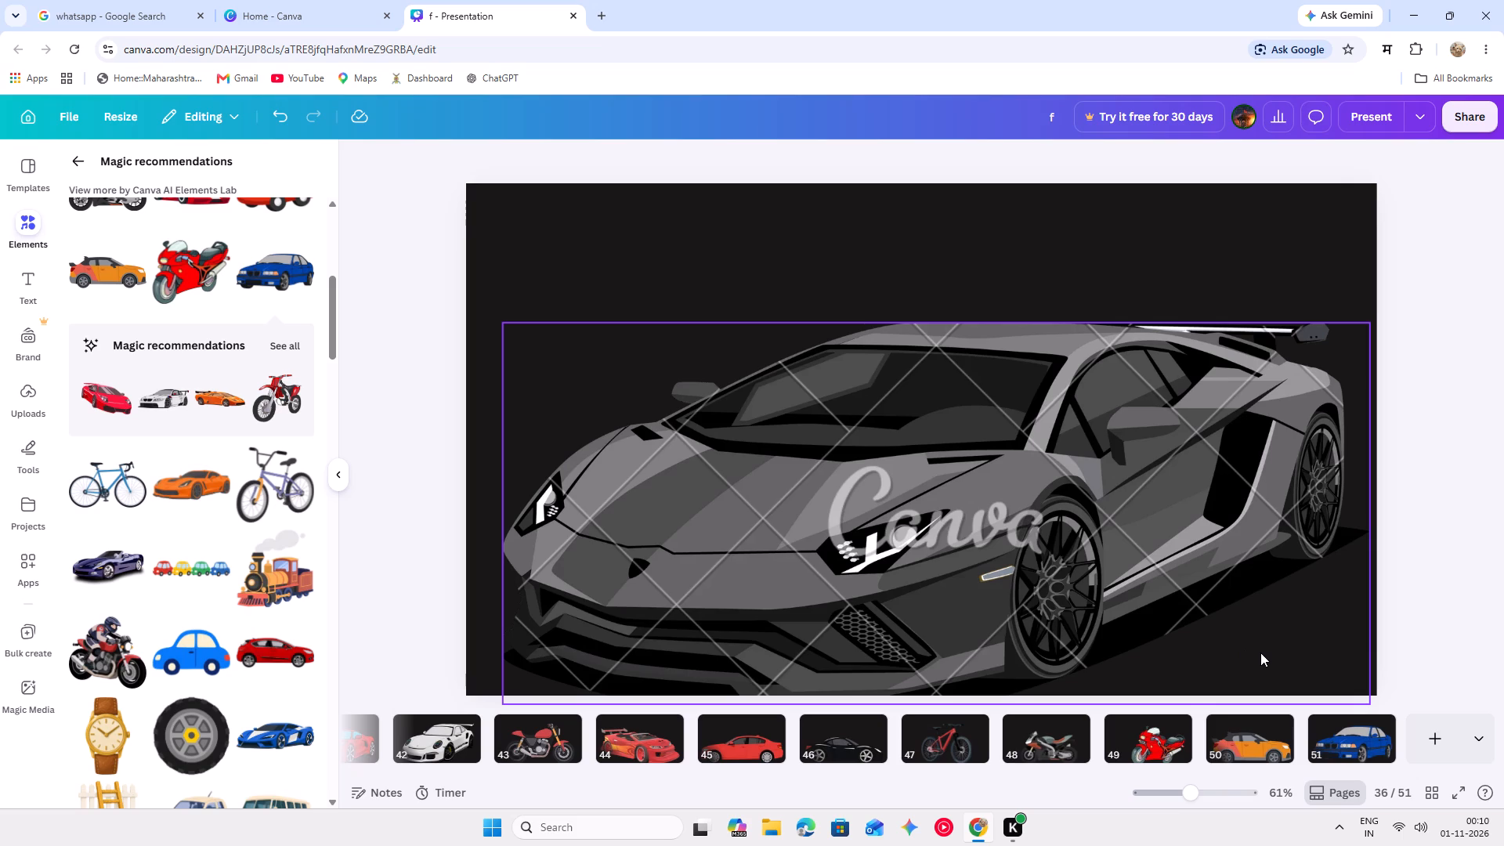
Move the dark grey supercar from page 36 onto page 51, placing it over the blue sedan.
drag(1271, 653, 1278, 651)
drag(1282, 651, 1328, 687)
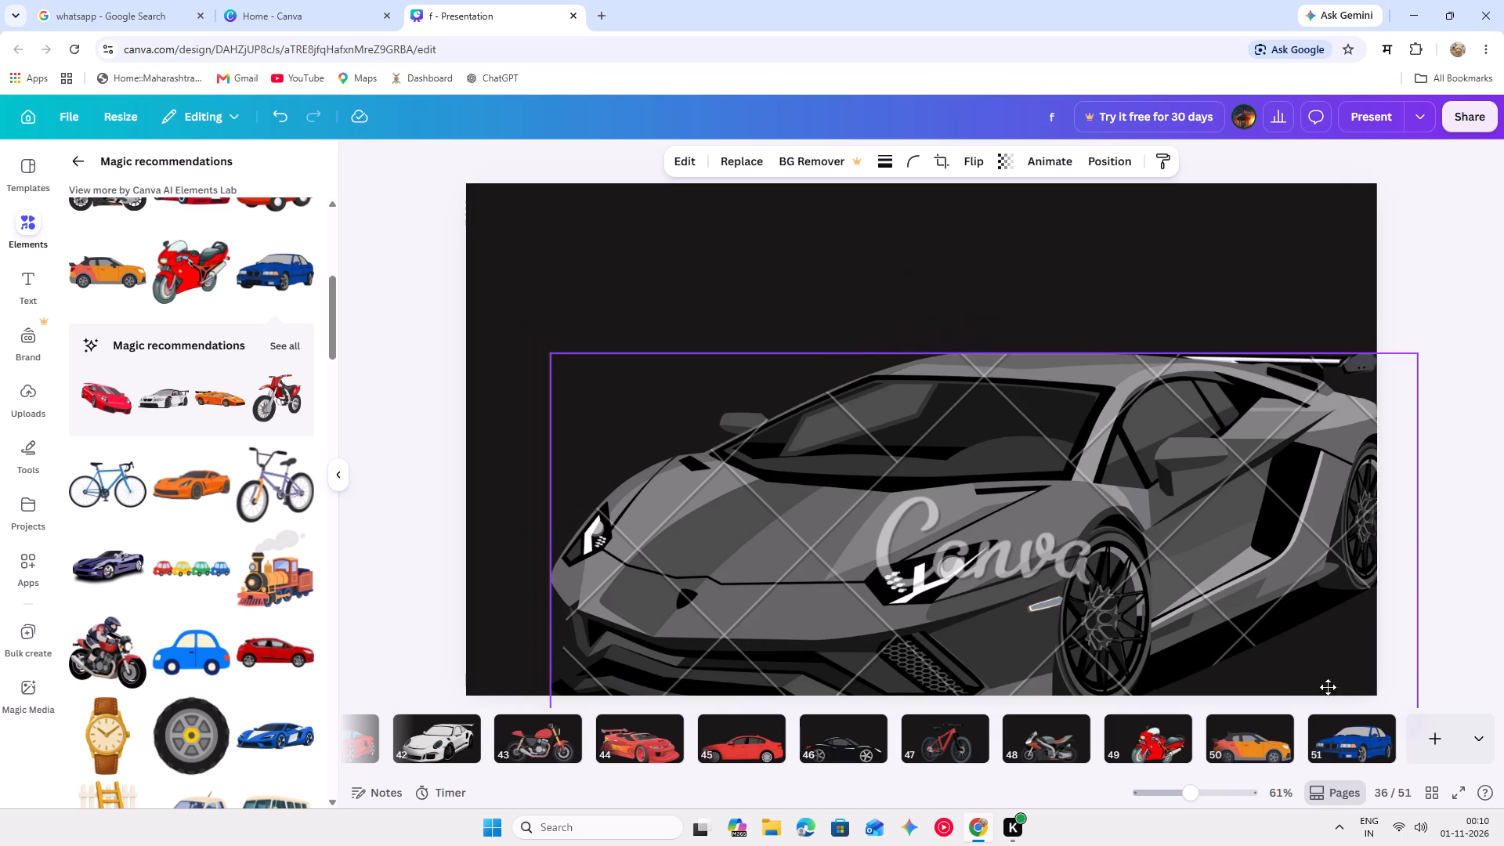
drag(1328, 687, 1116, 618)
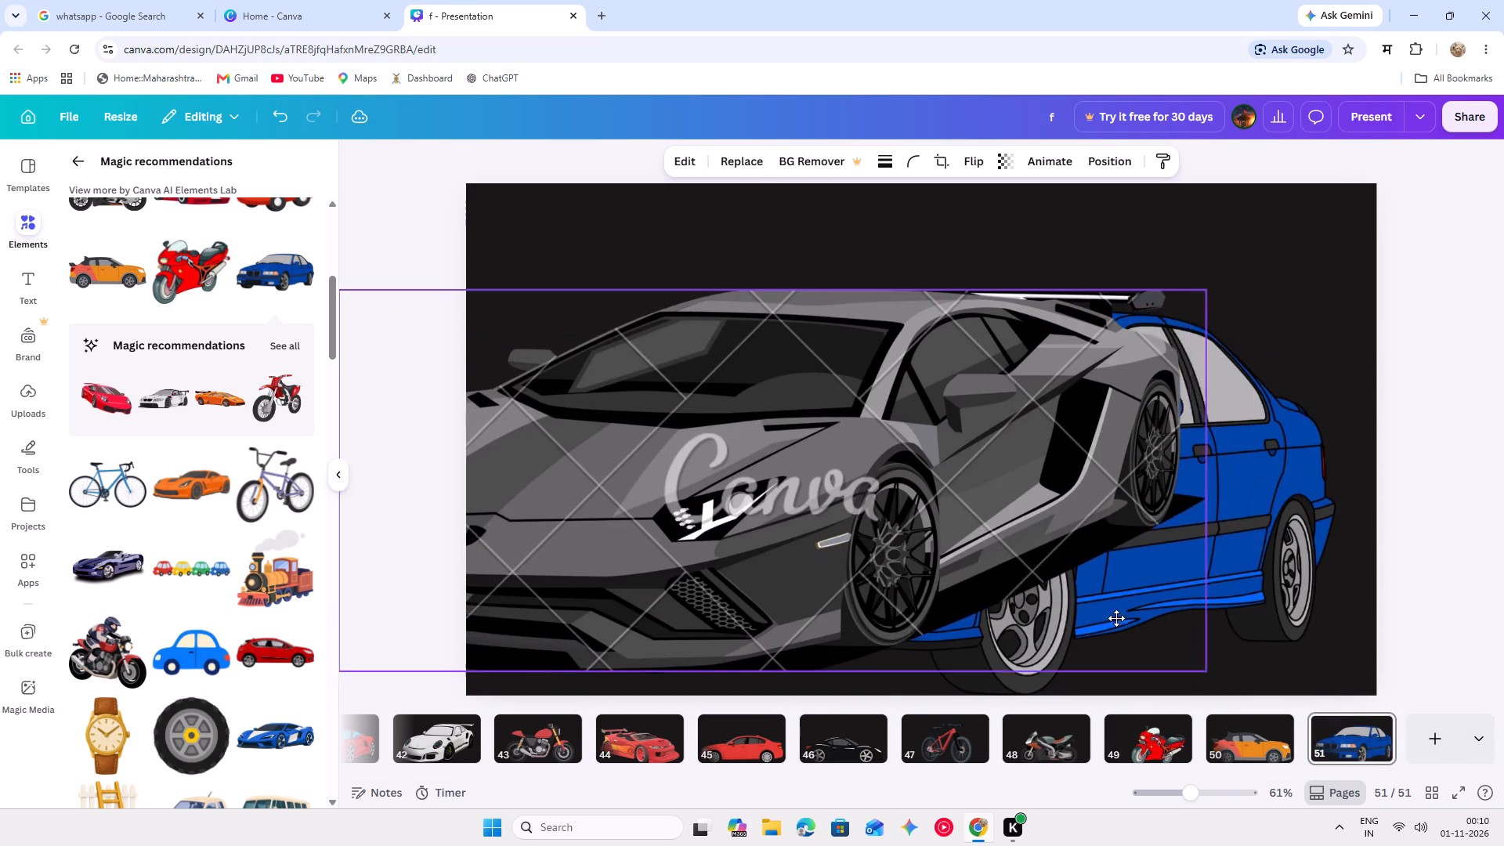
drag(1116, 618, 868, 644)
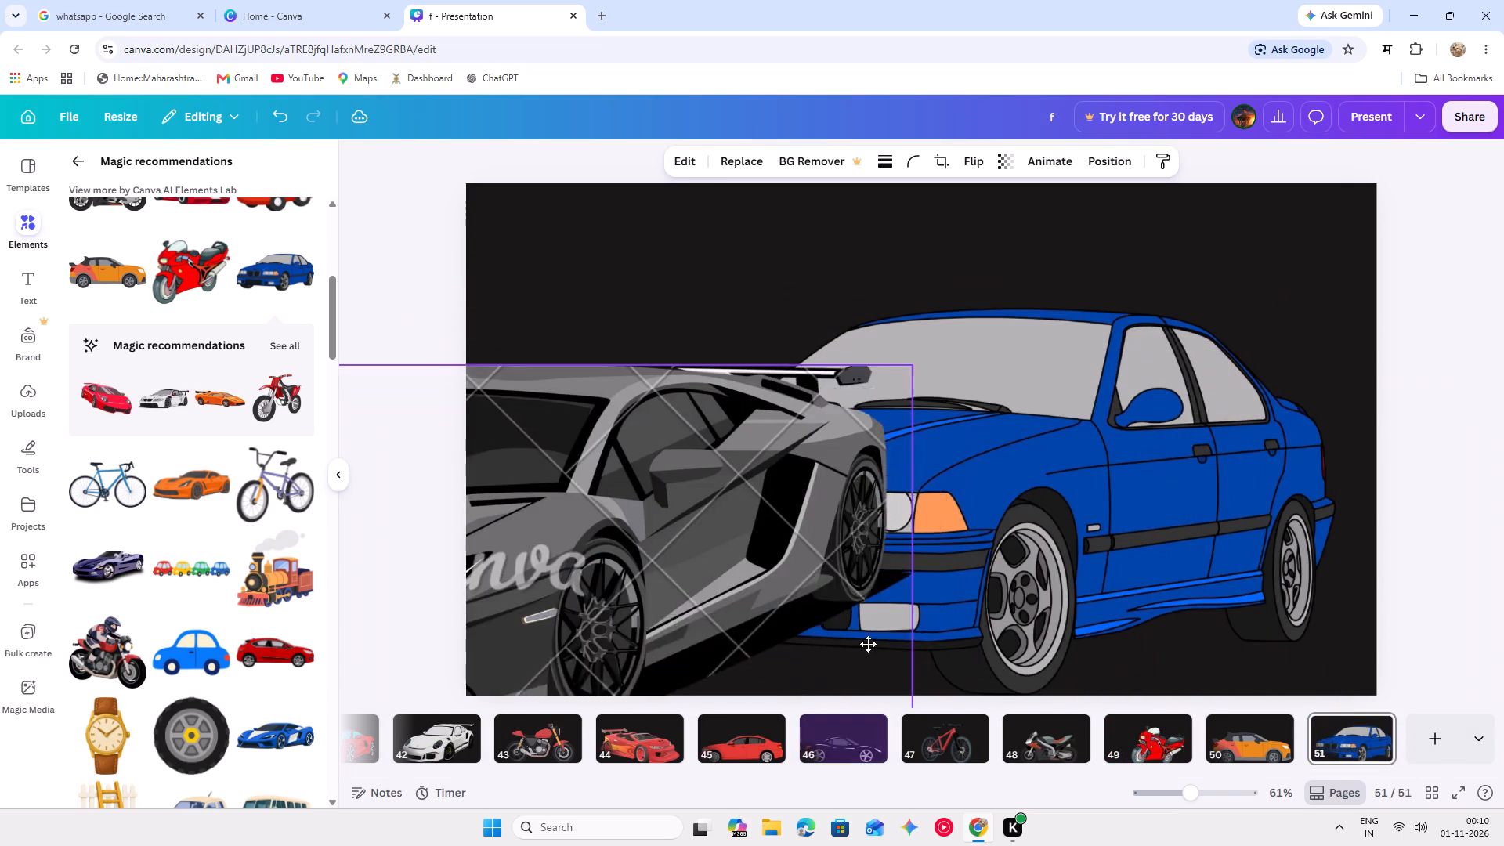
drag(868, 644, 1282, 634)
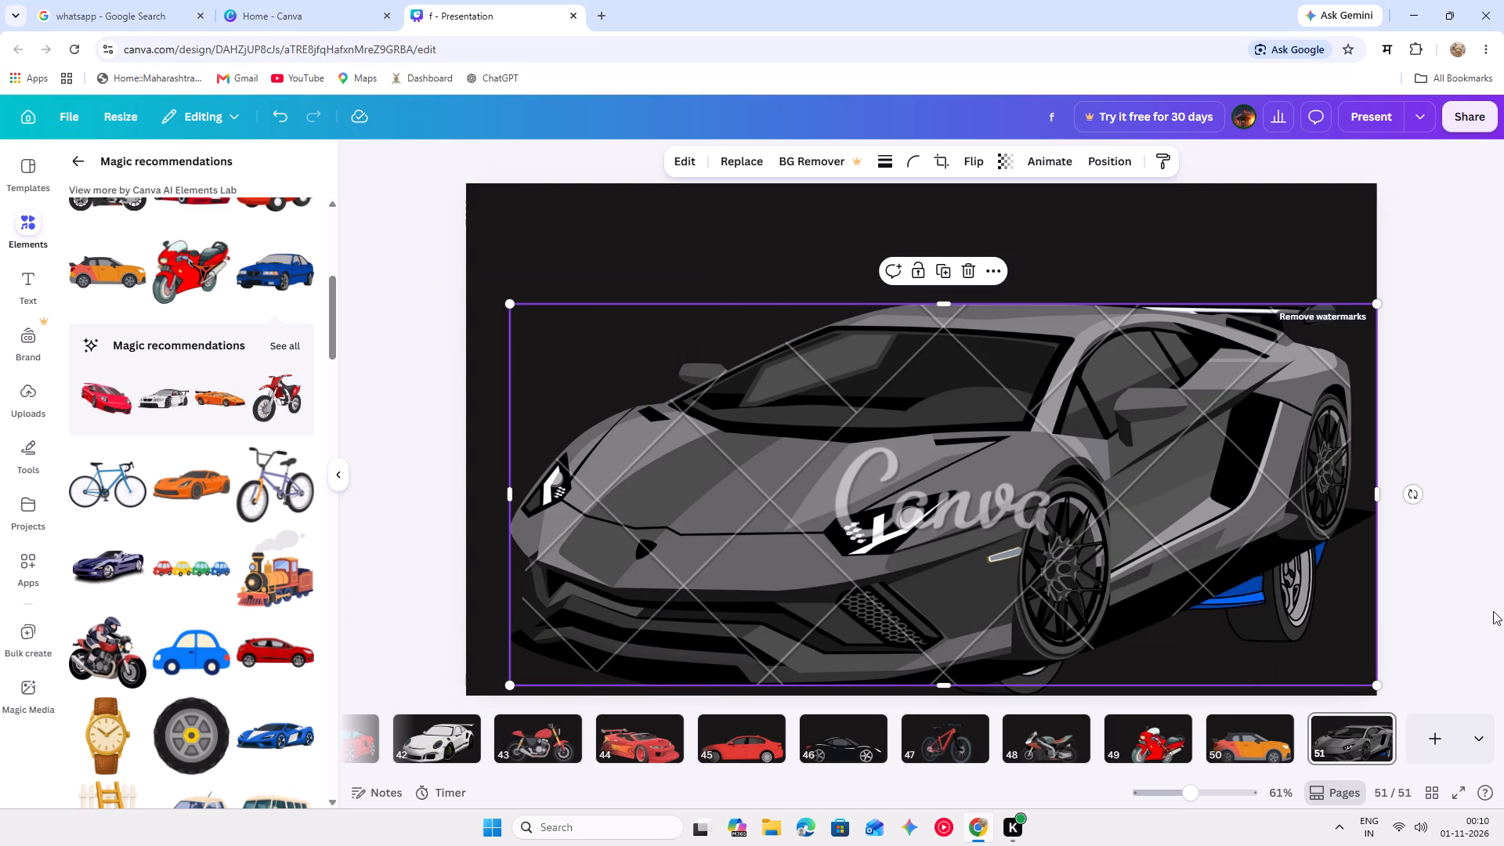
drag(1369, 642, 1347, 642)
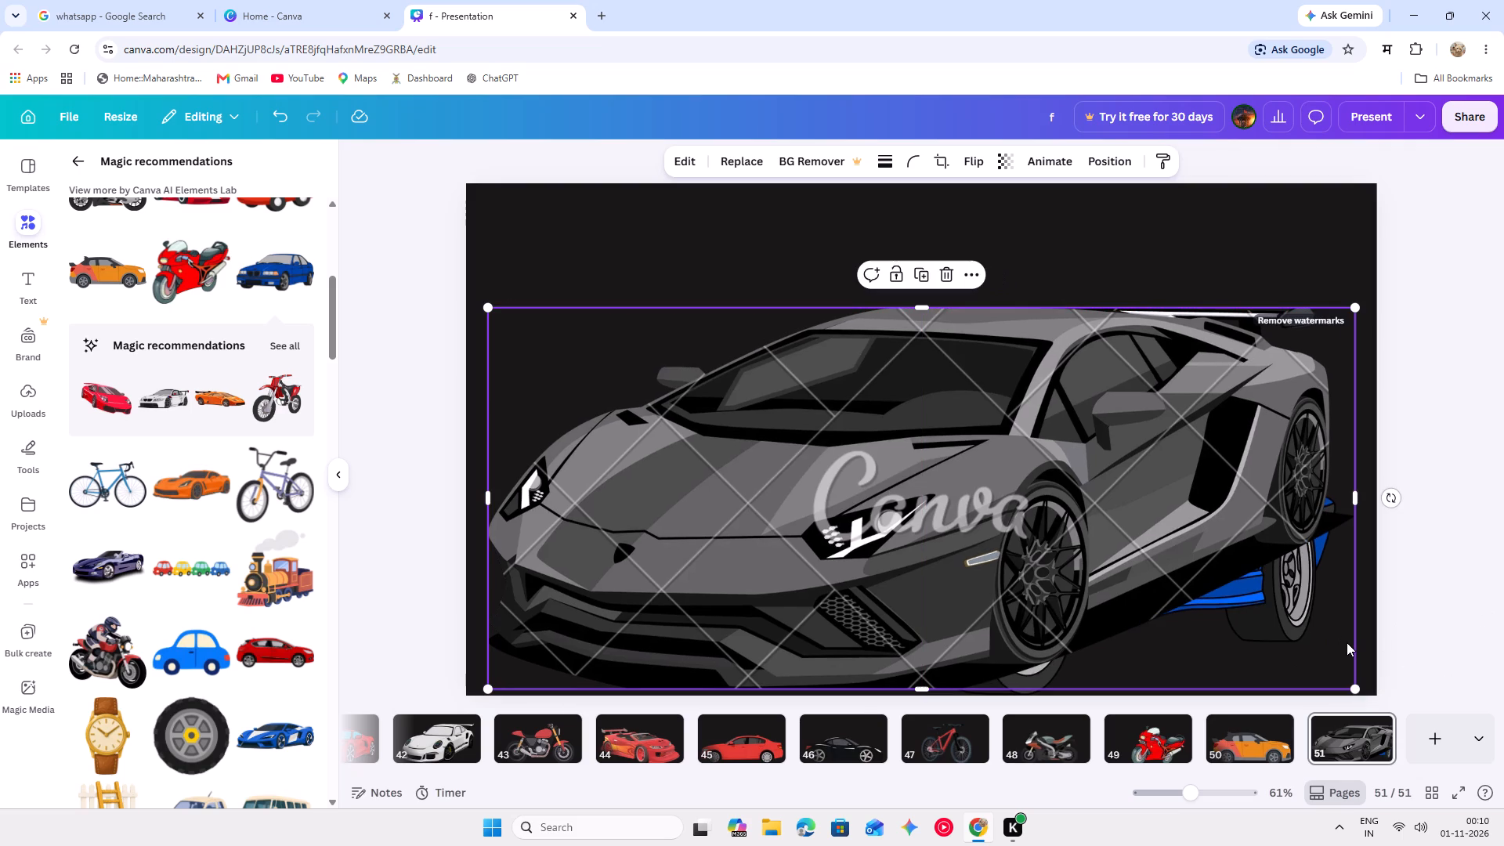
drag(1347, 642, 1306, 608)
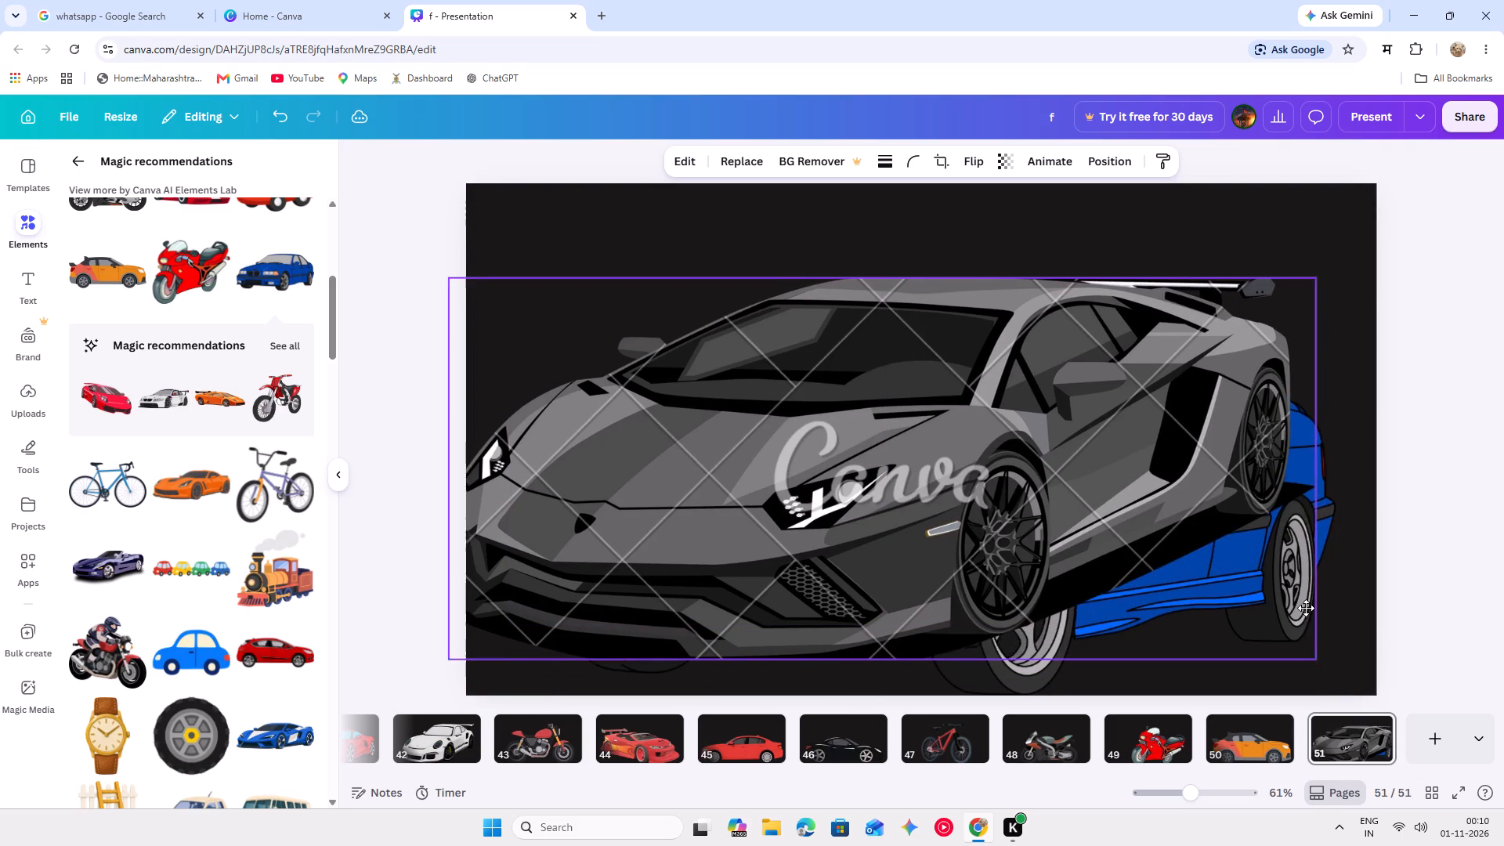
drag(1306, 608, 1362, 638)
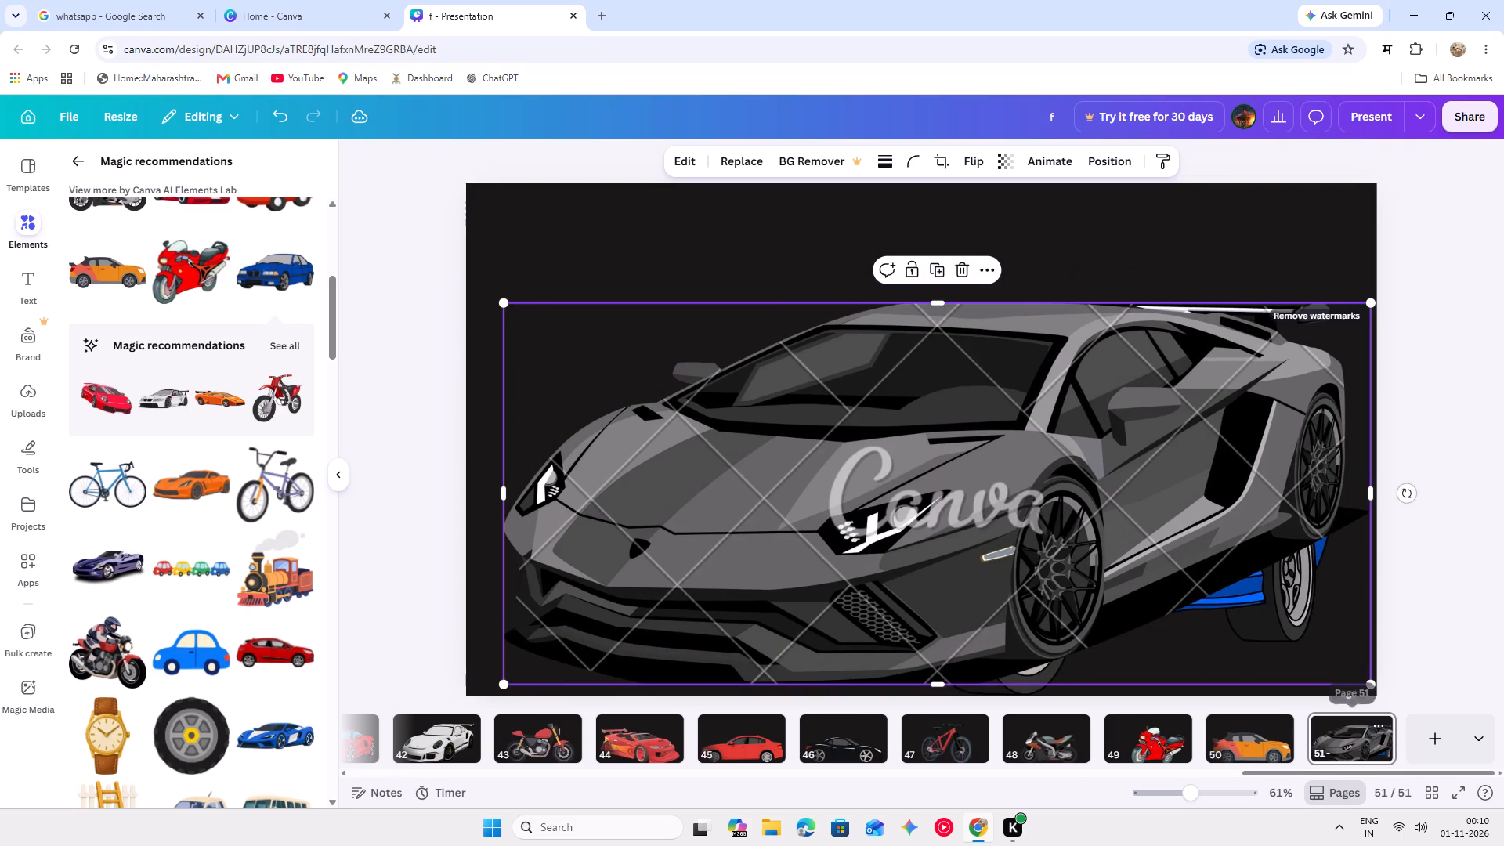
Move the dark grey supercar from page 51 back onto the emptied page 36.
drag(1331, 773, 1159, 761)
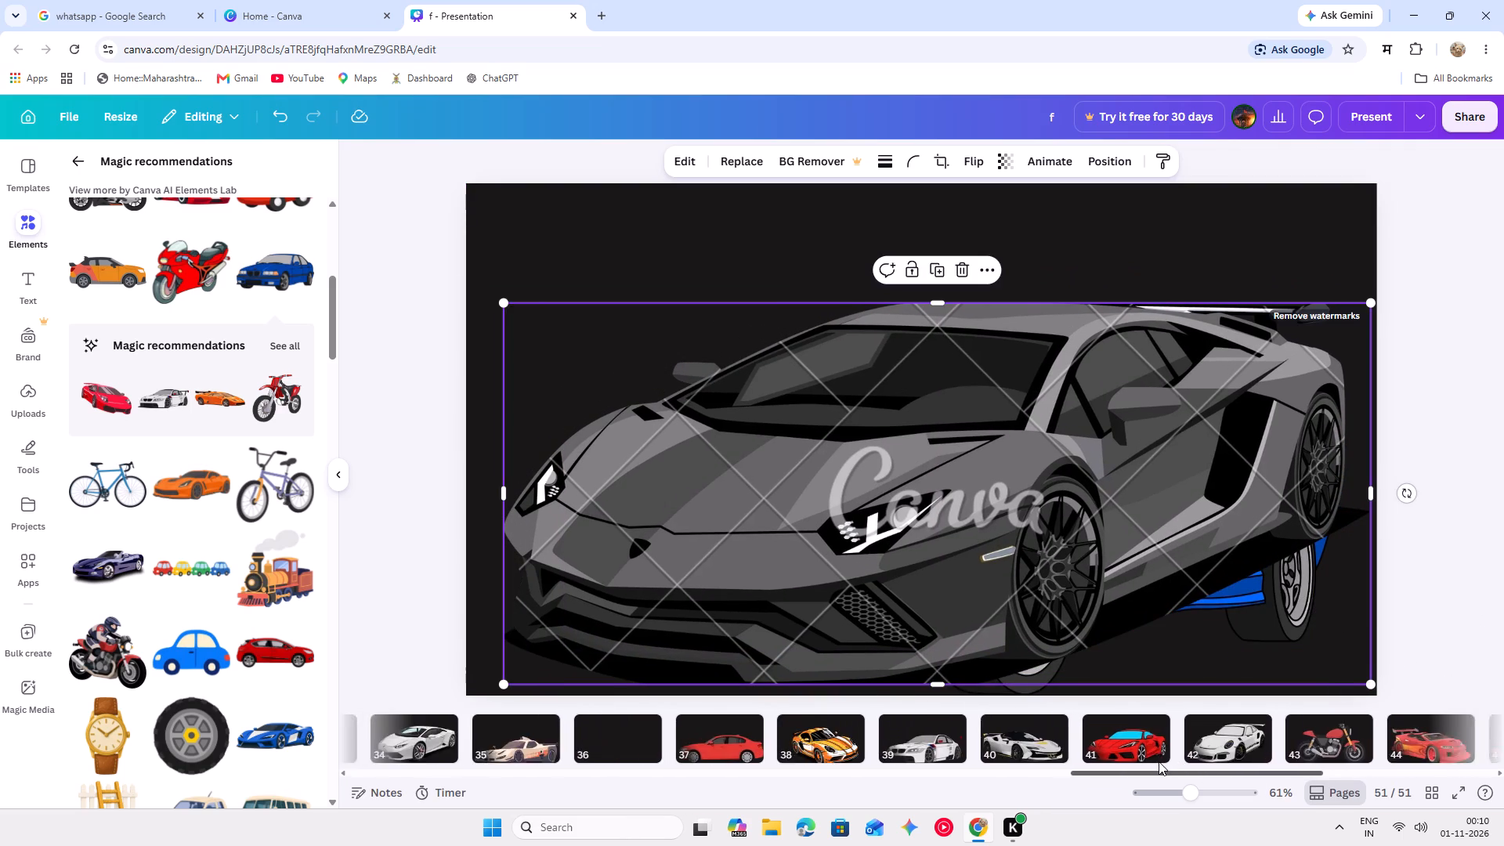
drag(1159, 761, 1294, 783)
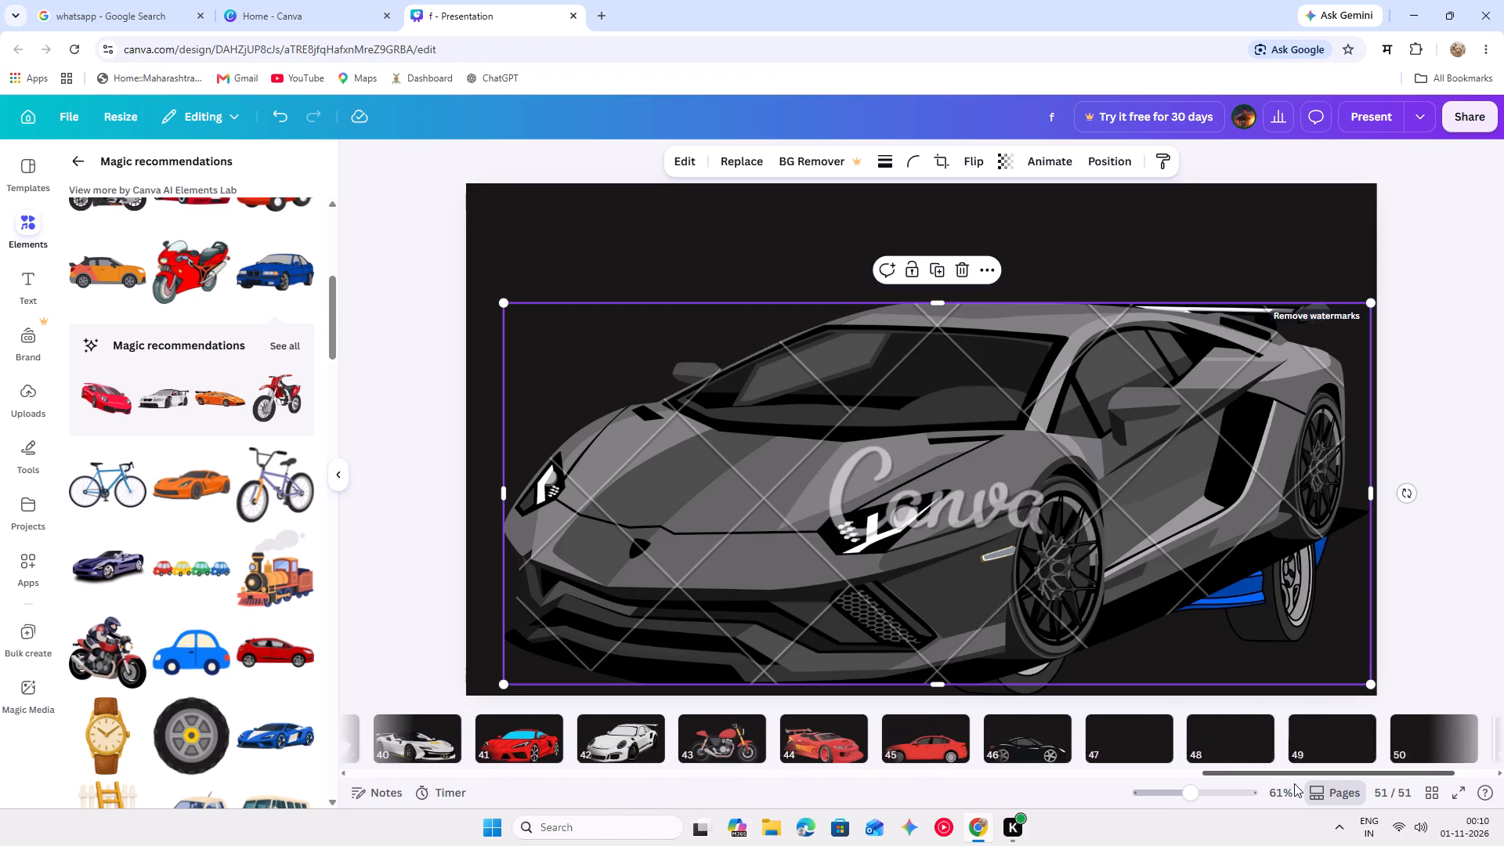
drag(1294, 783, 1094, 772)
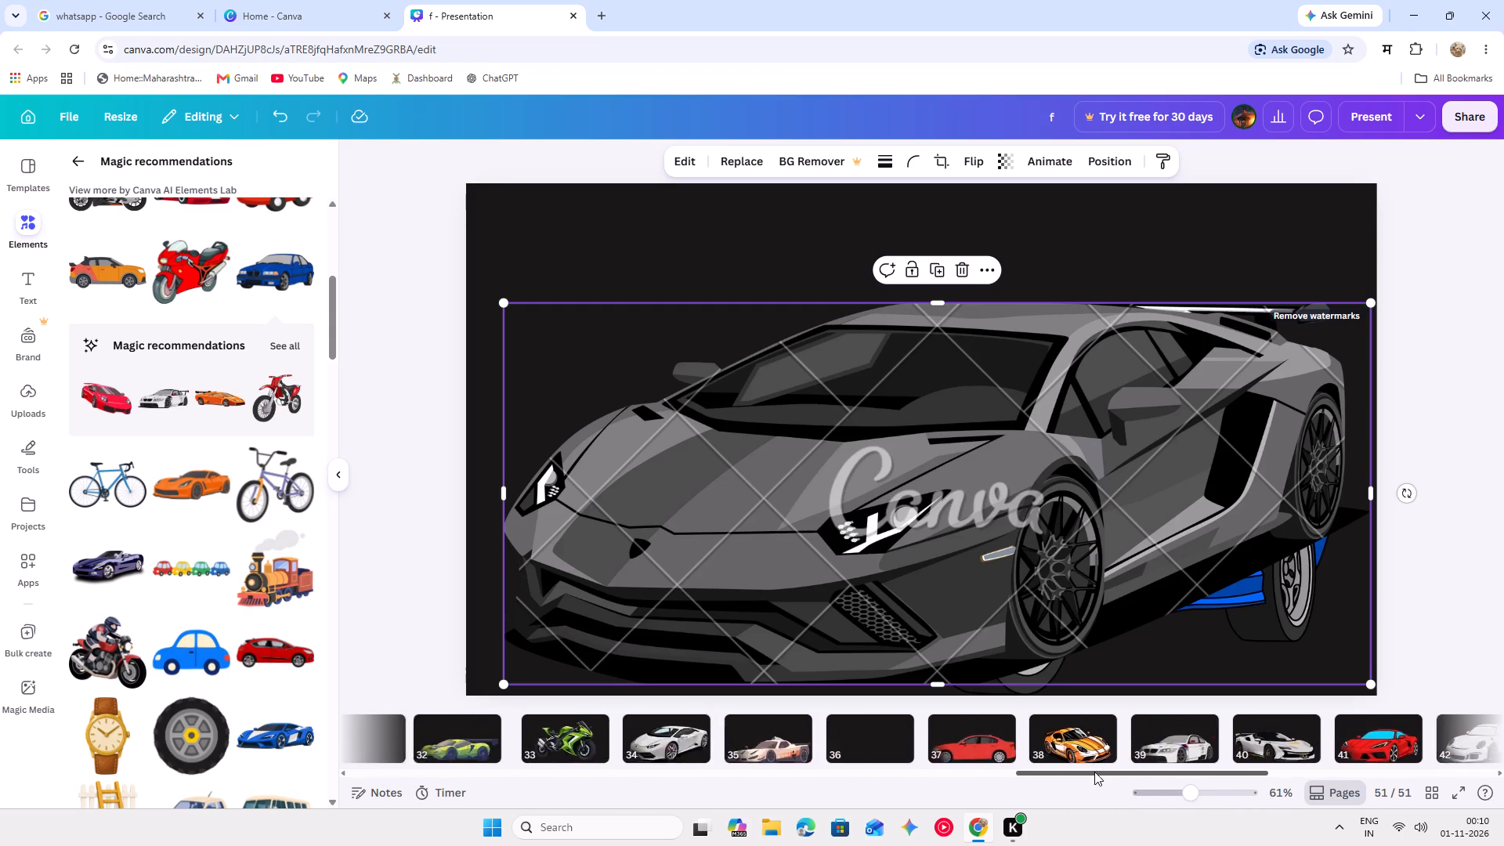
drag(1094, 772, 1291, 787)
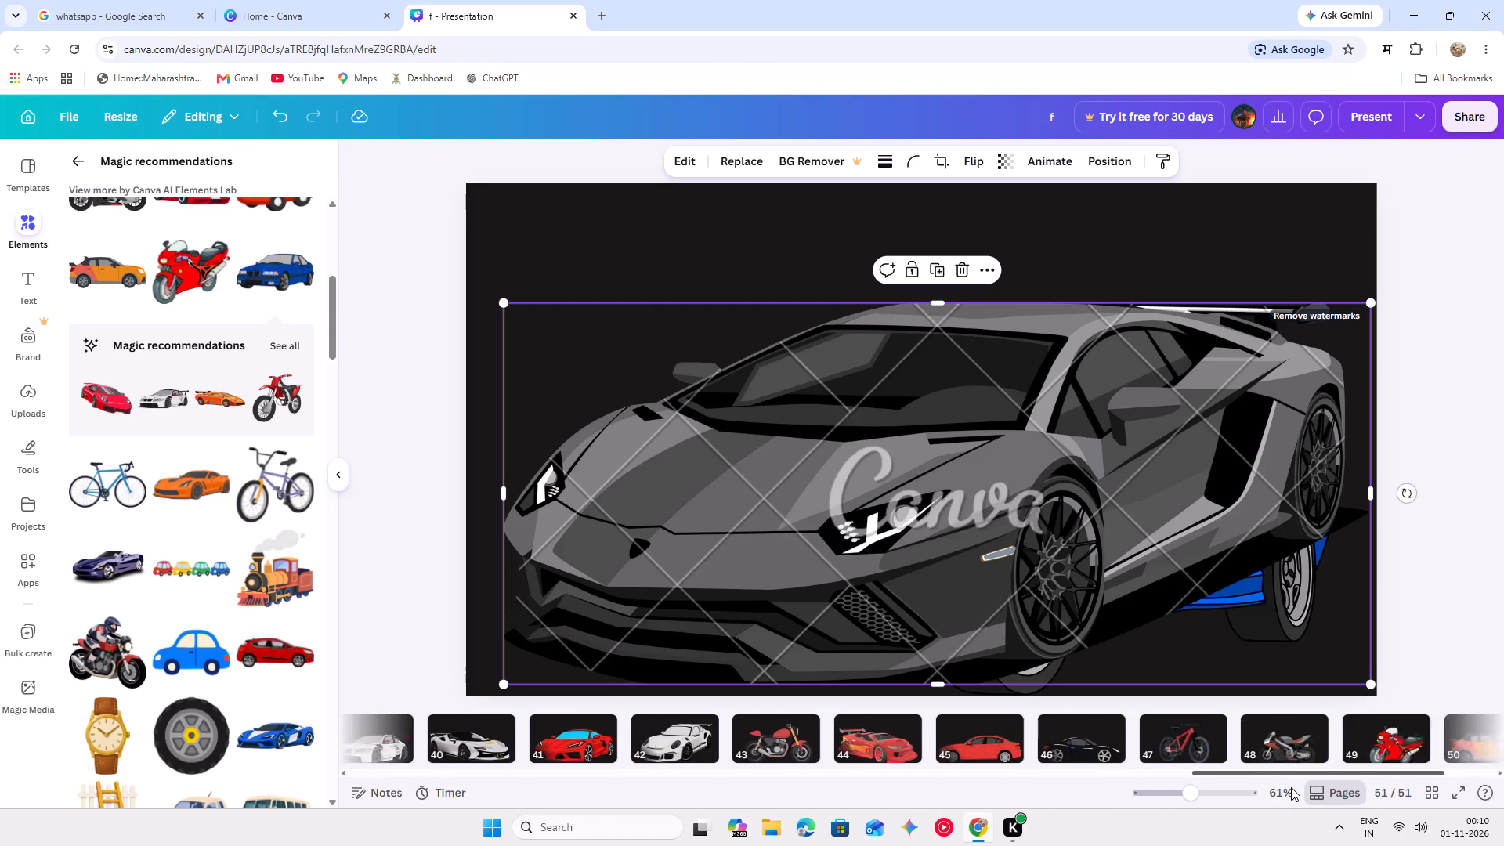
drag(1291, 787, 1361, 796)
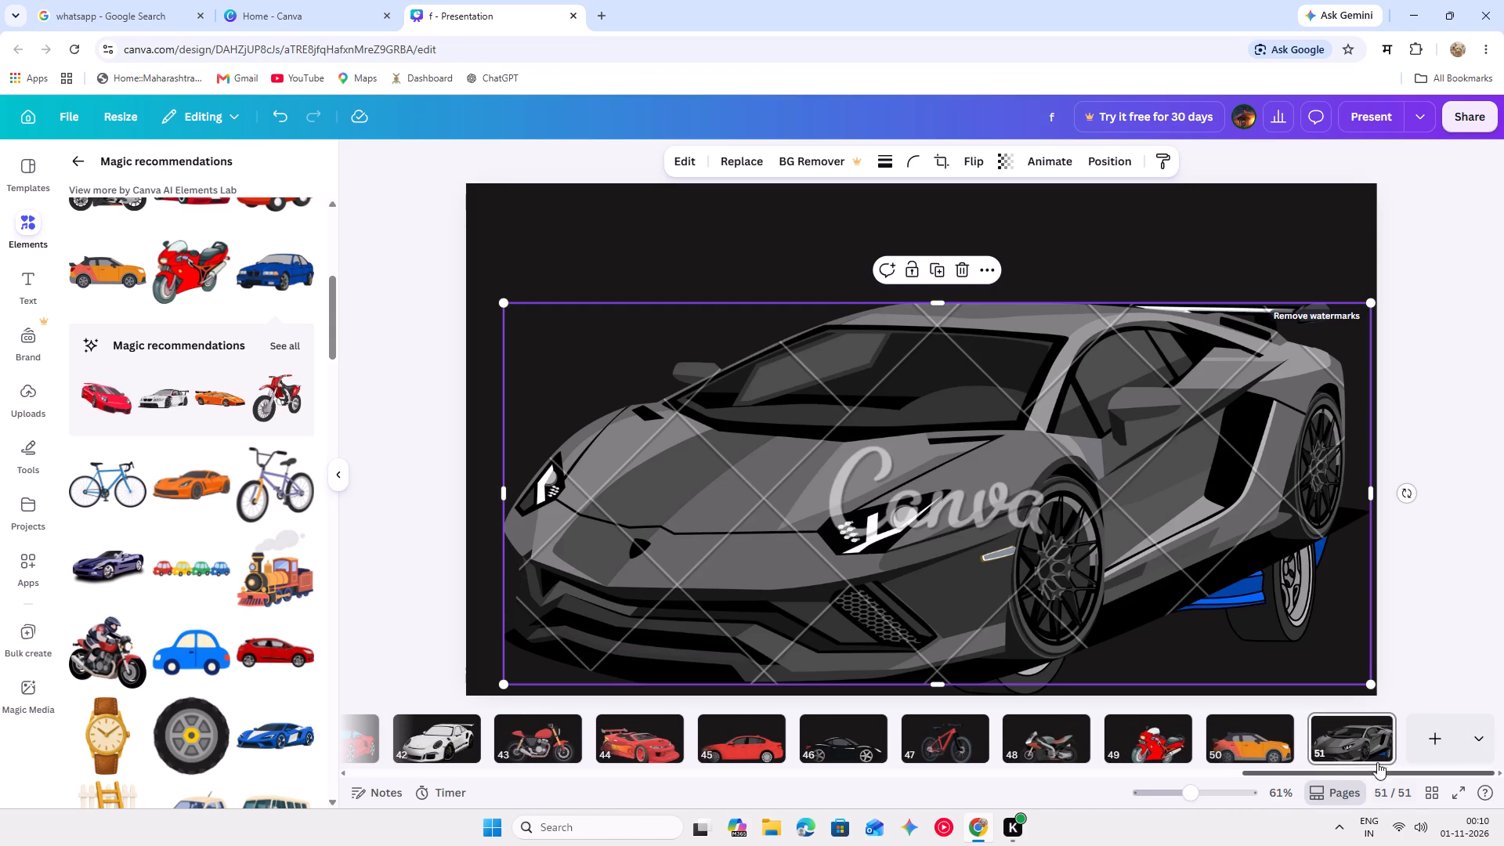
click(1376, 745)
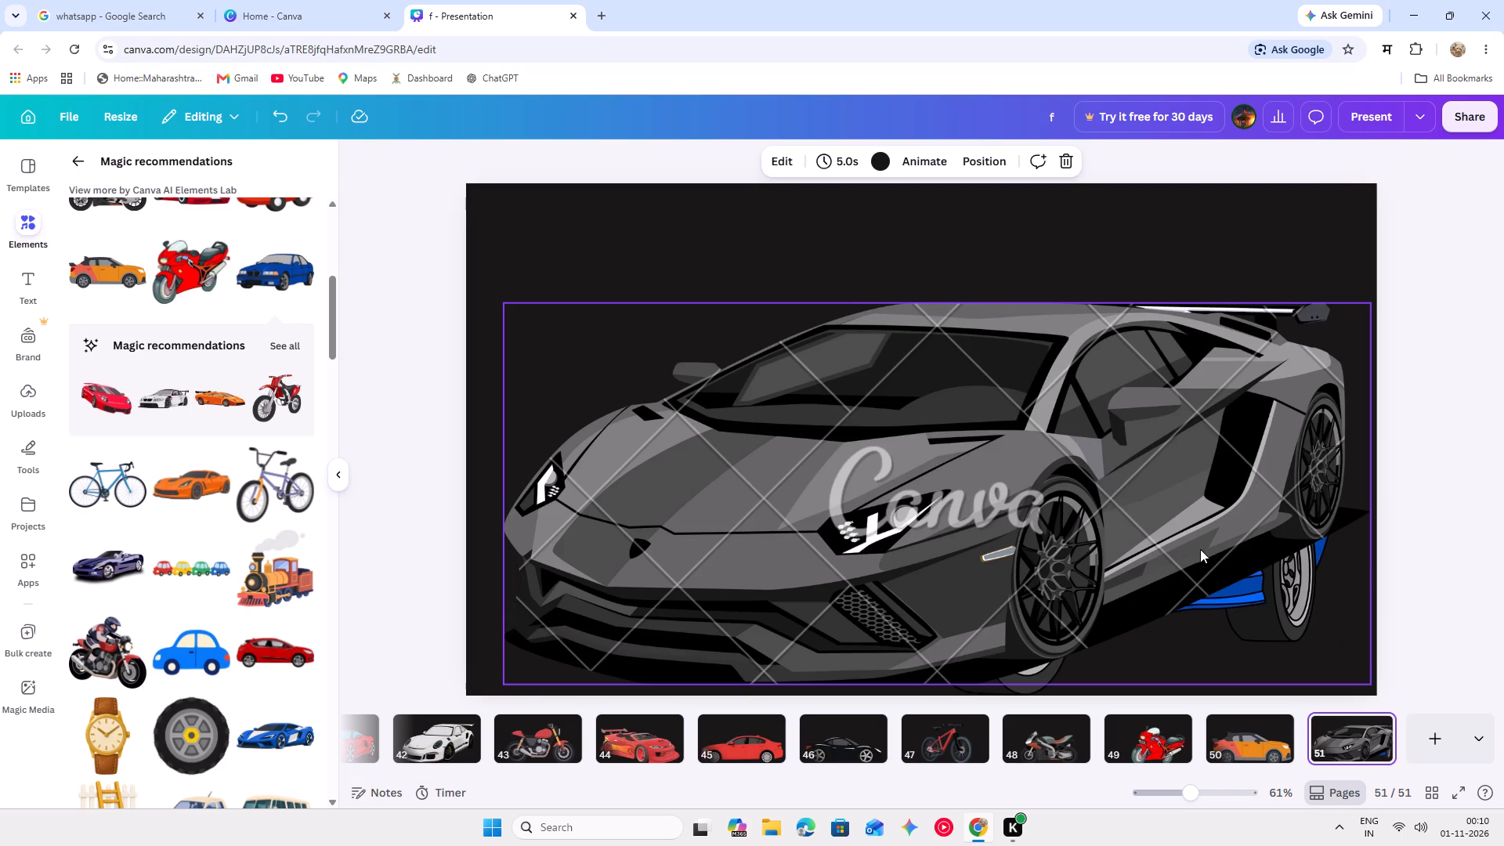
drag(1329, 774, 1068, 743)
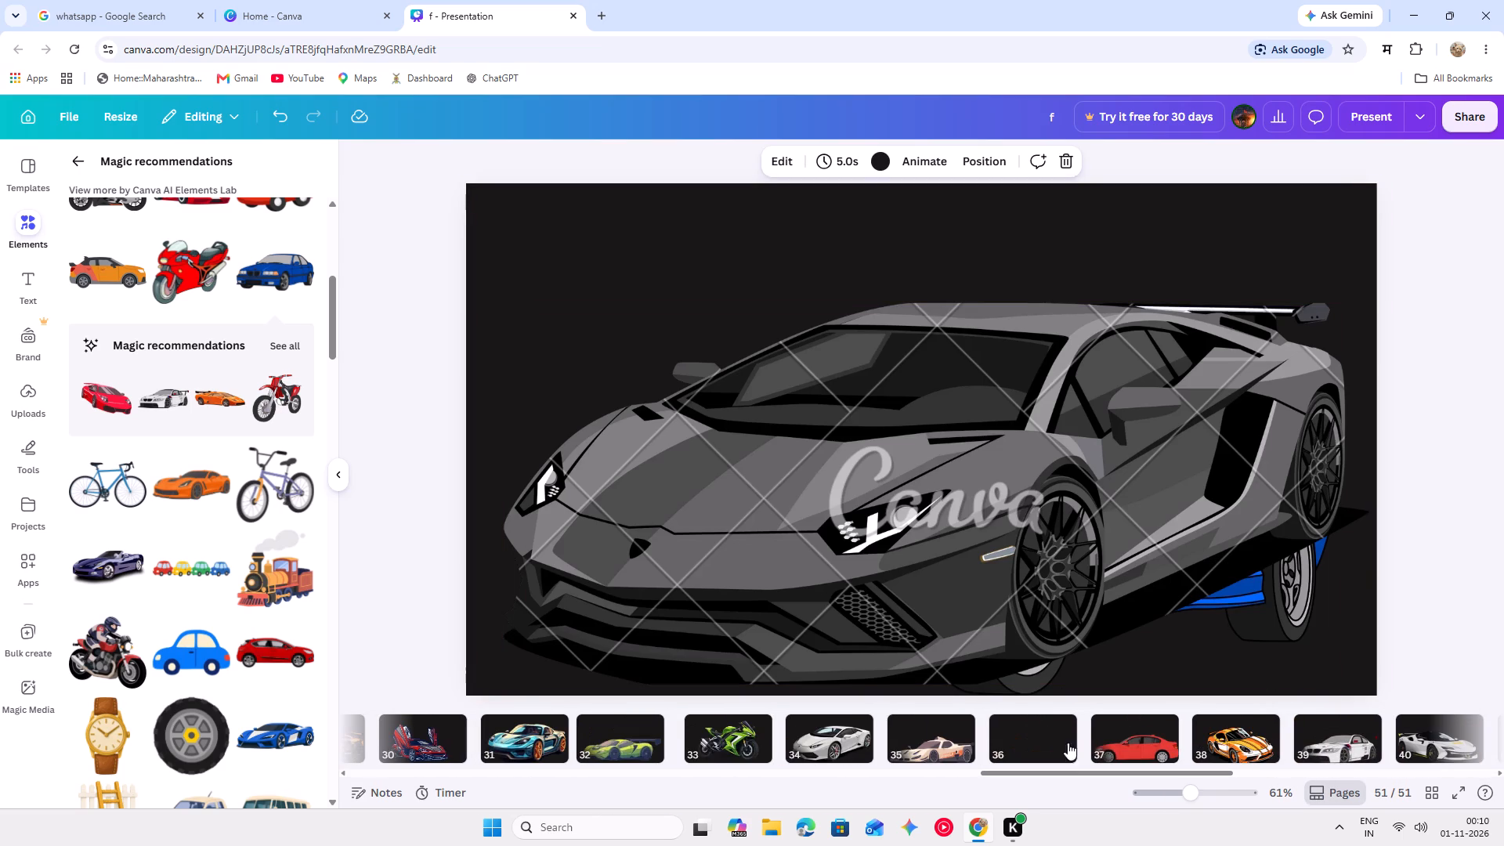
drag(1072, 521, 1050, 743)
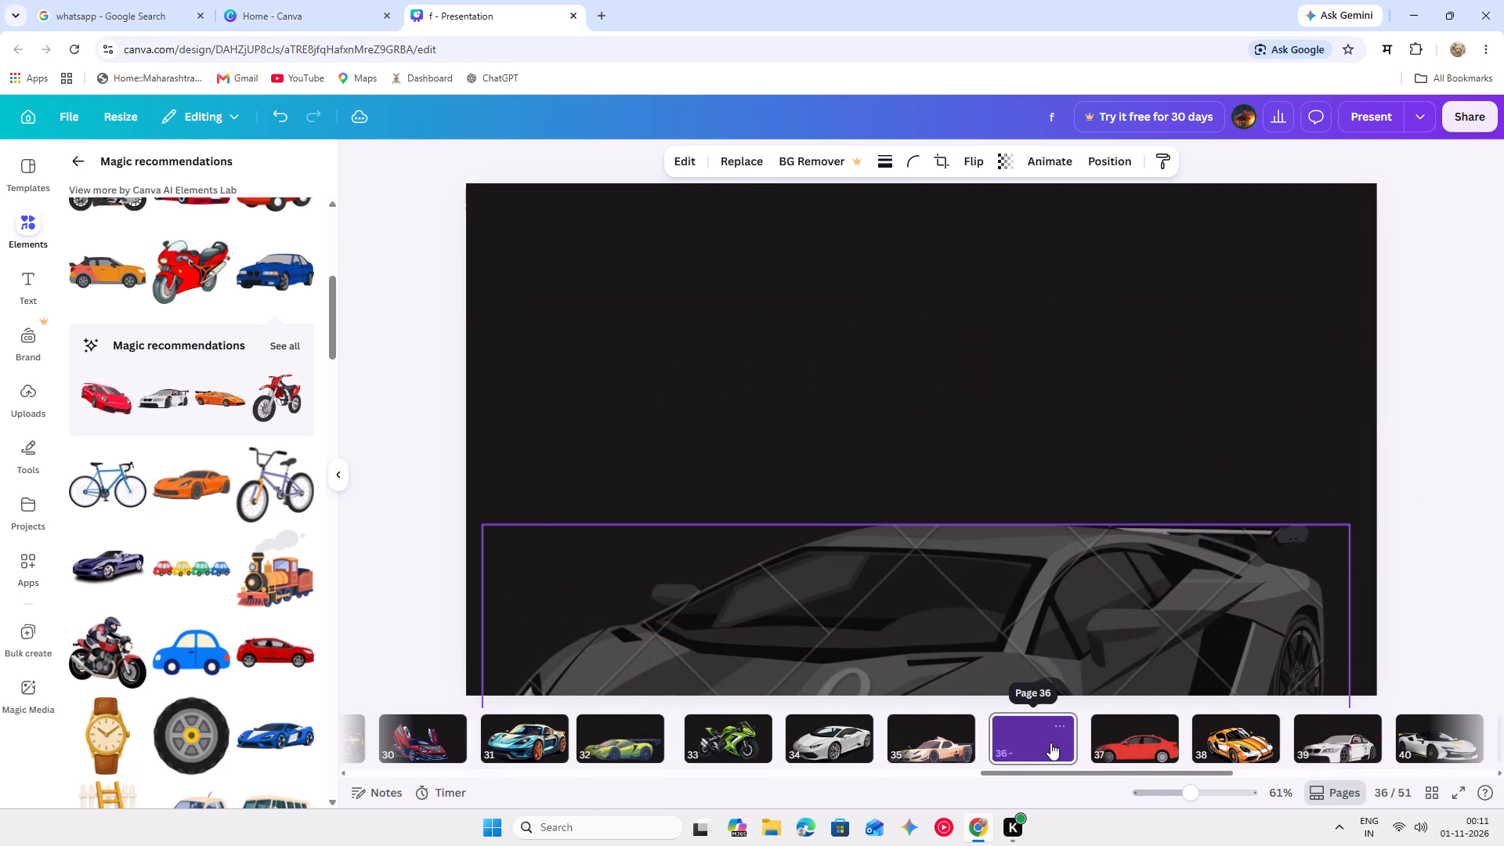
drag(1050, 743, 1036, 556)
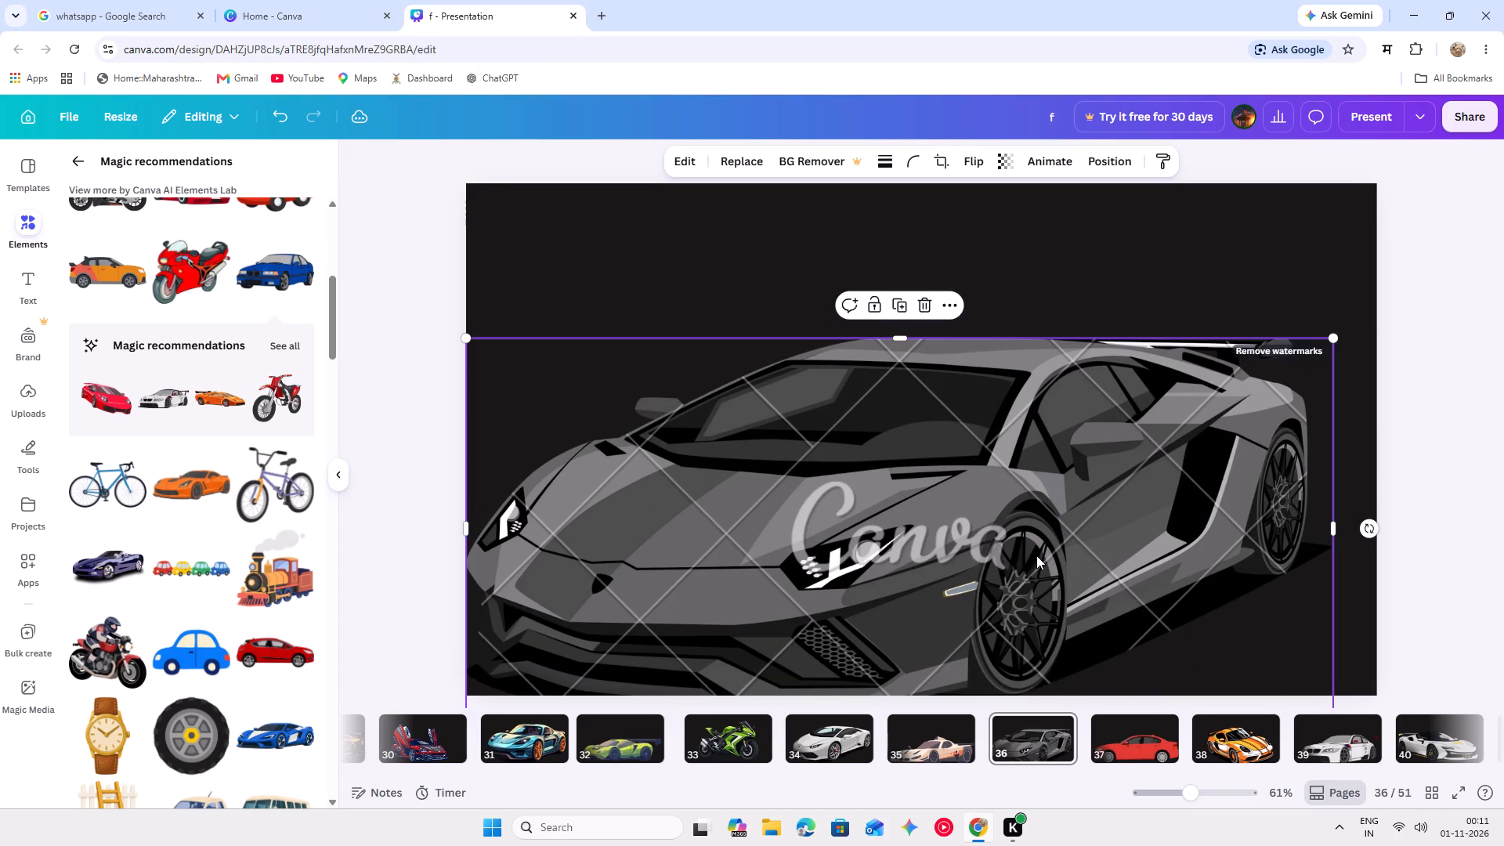
Move the dark grey supercar on page 36 up so the whole graphic fits on the page with space beneath it.
click(1433, 613)
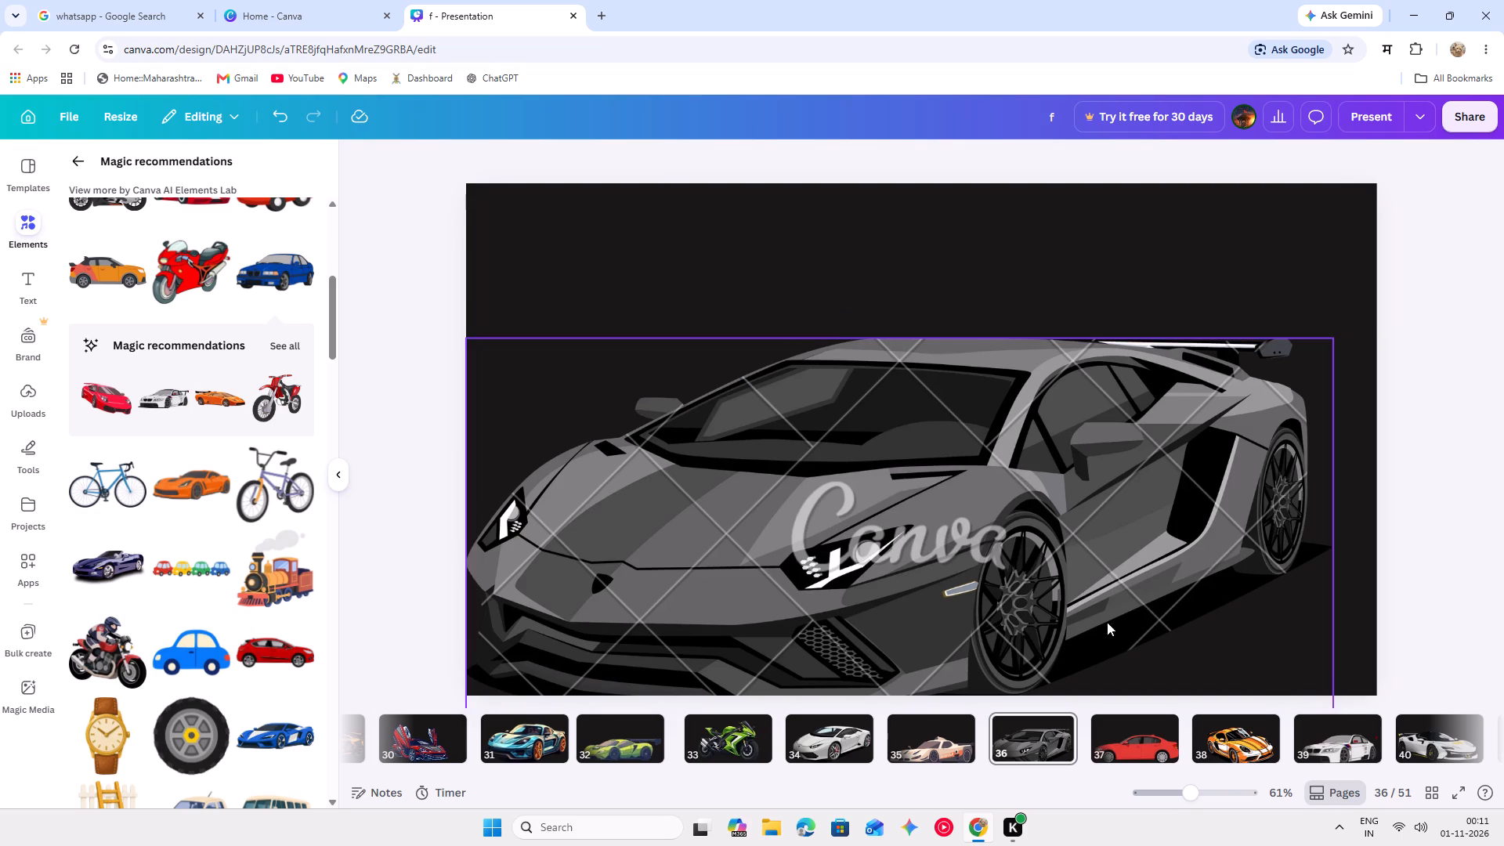
drag(1070, 616, 1059, 516)
drag(1098, 520, 1094, 560)
drag(1090, 566, 1090, 602)
click(1092, 595)
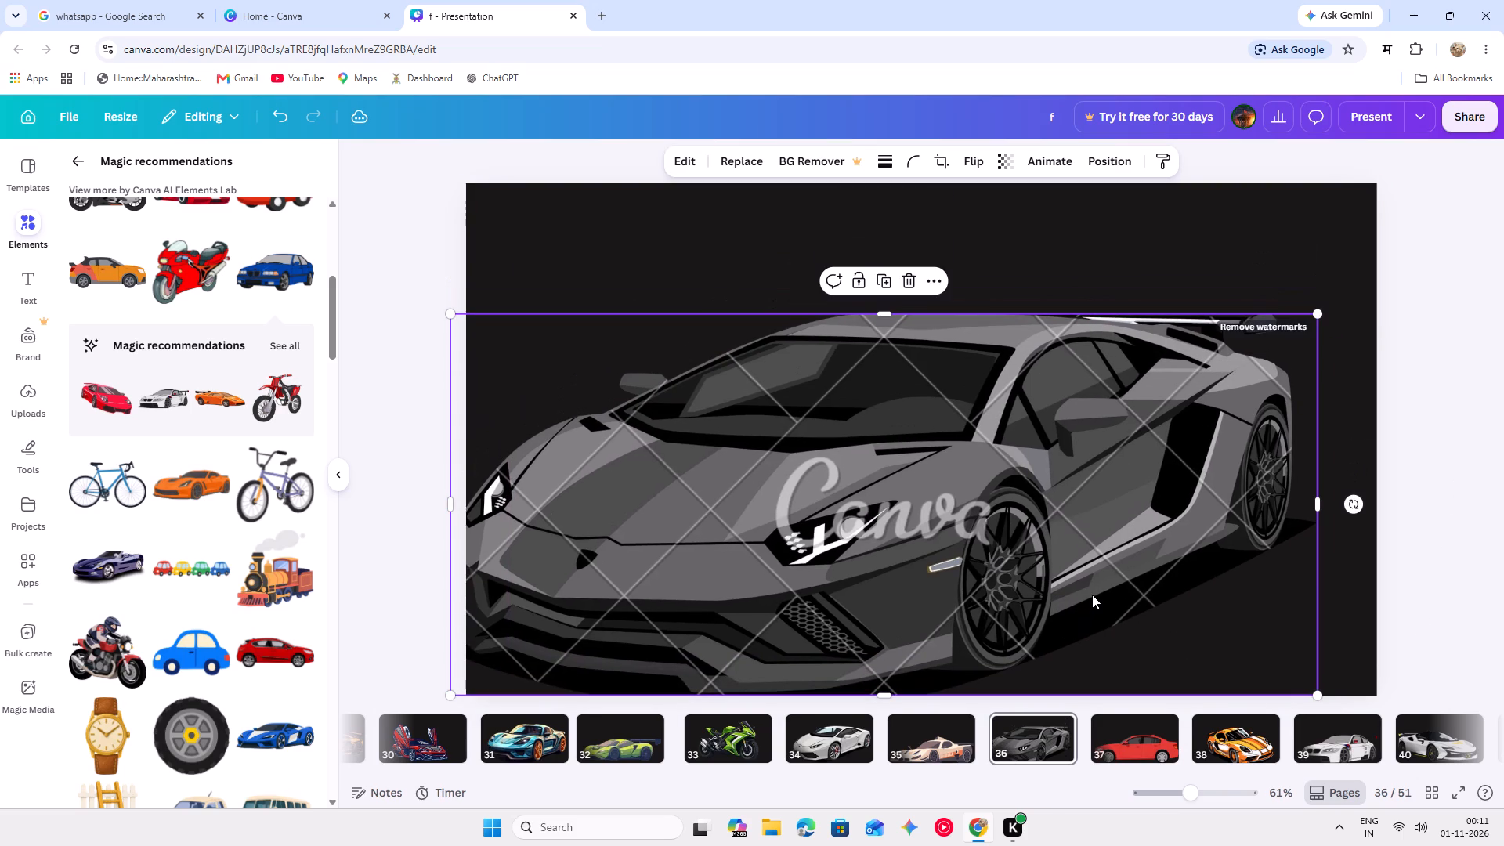
drag(1094, 598, 1097, 606)
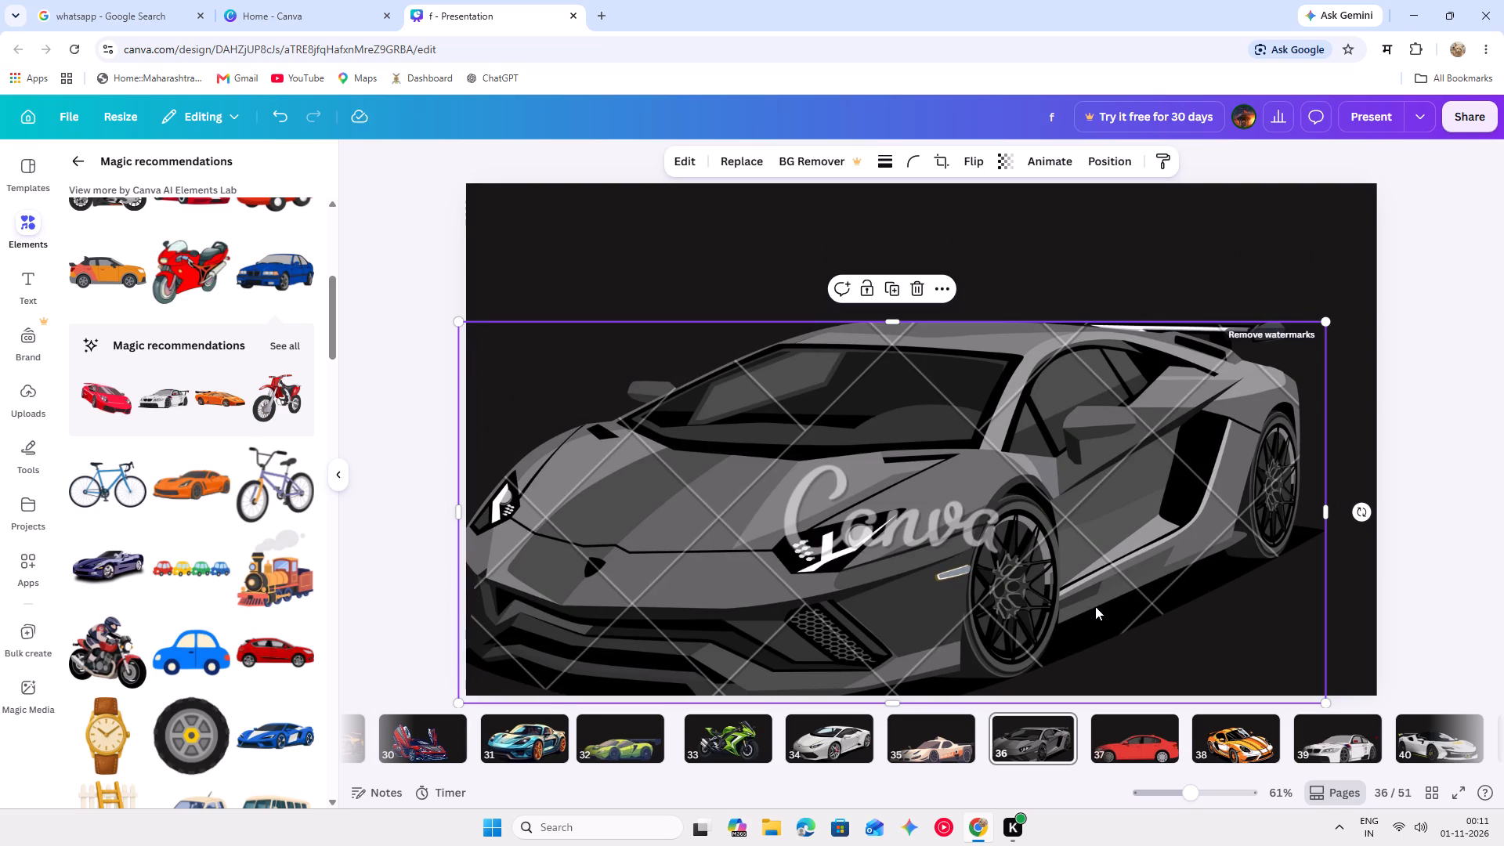
drag(1151, 606, 1173, 606)
drag(1174, 606, 1192, 642)
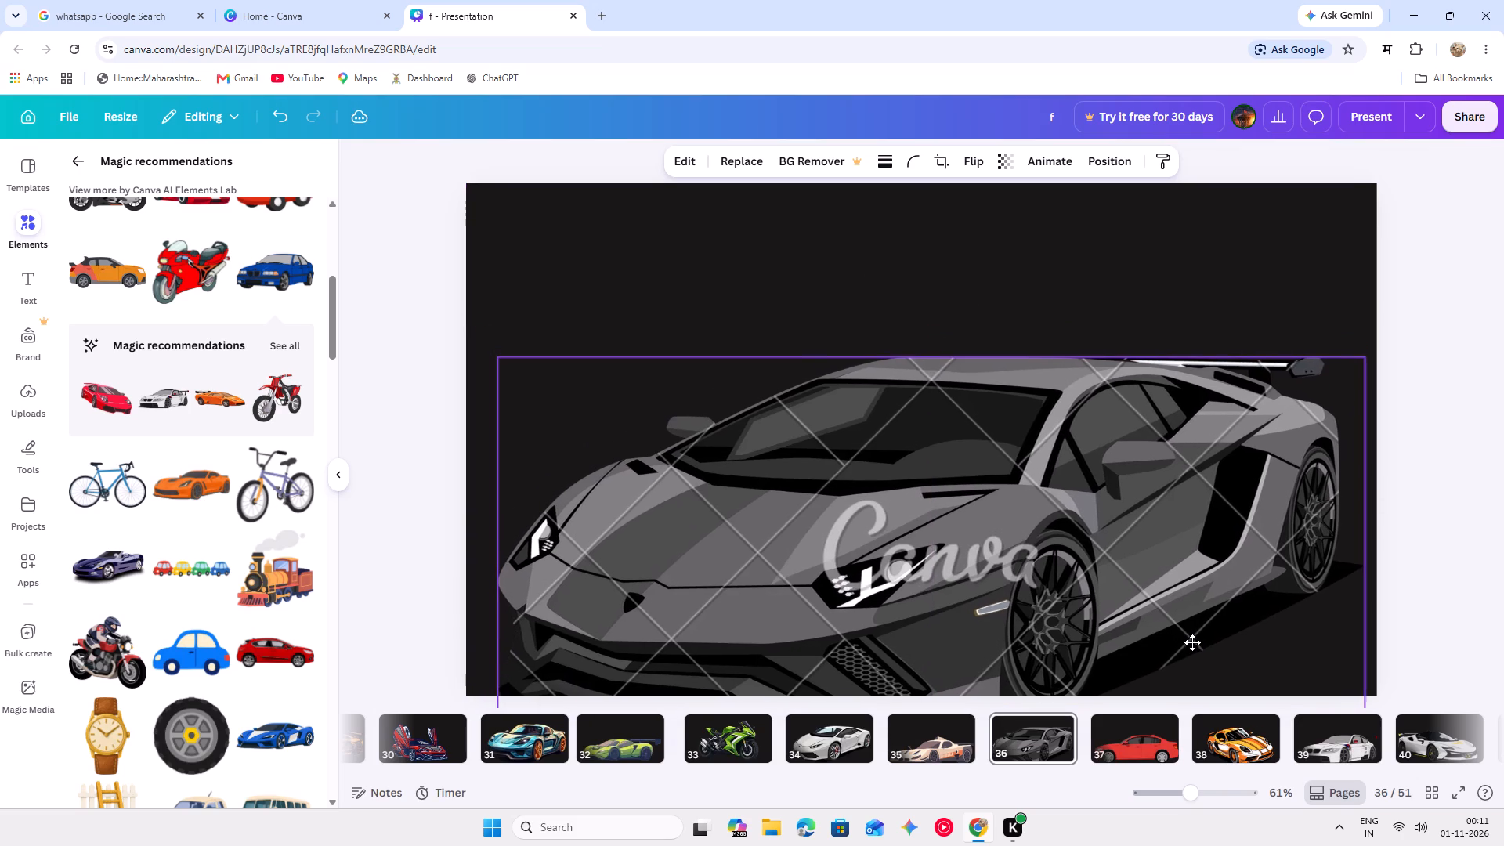
drag(1192, 642, 1177, 500)
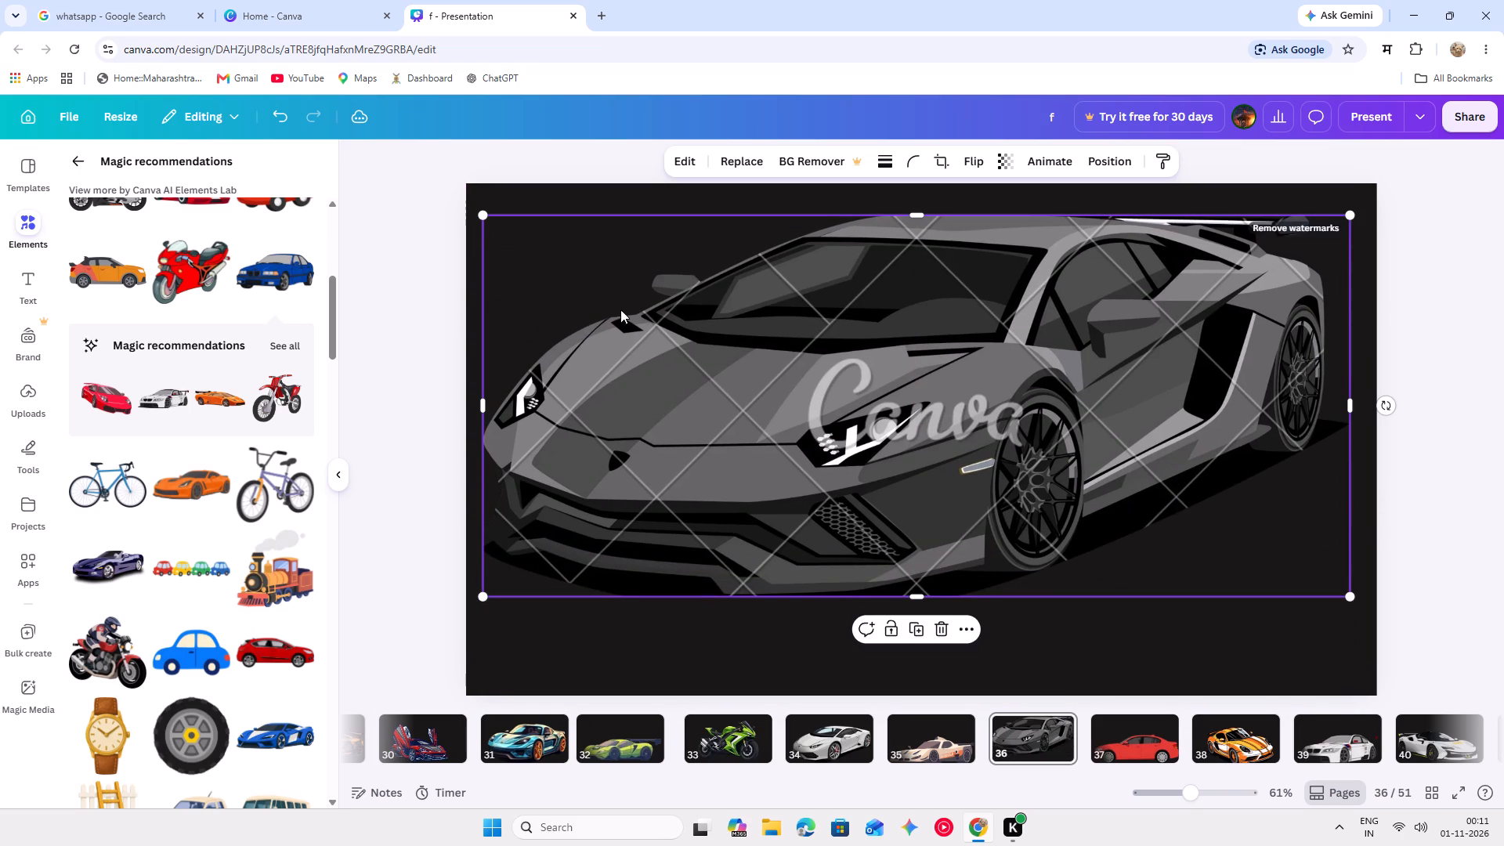
Shrink the dark grey supercar on page 36 slightly, scaling it proportionally from its upper-left corner.
drag(488, 212, 1114, 388)
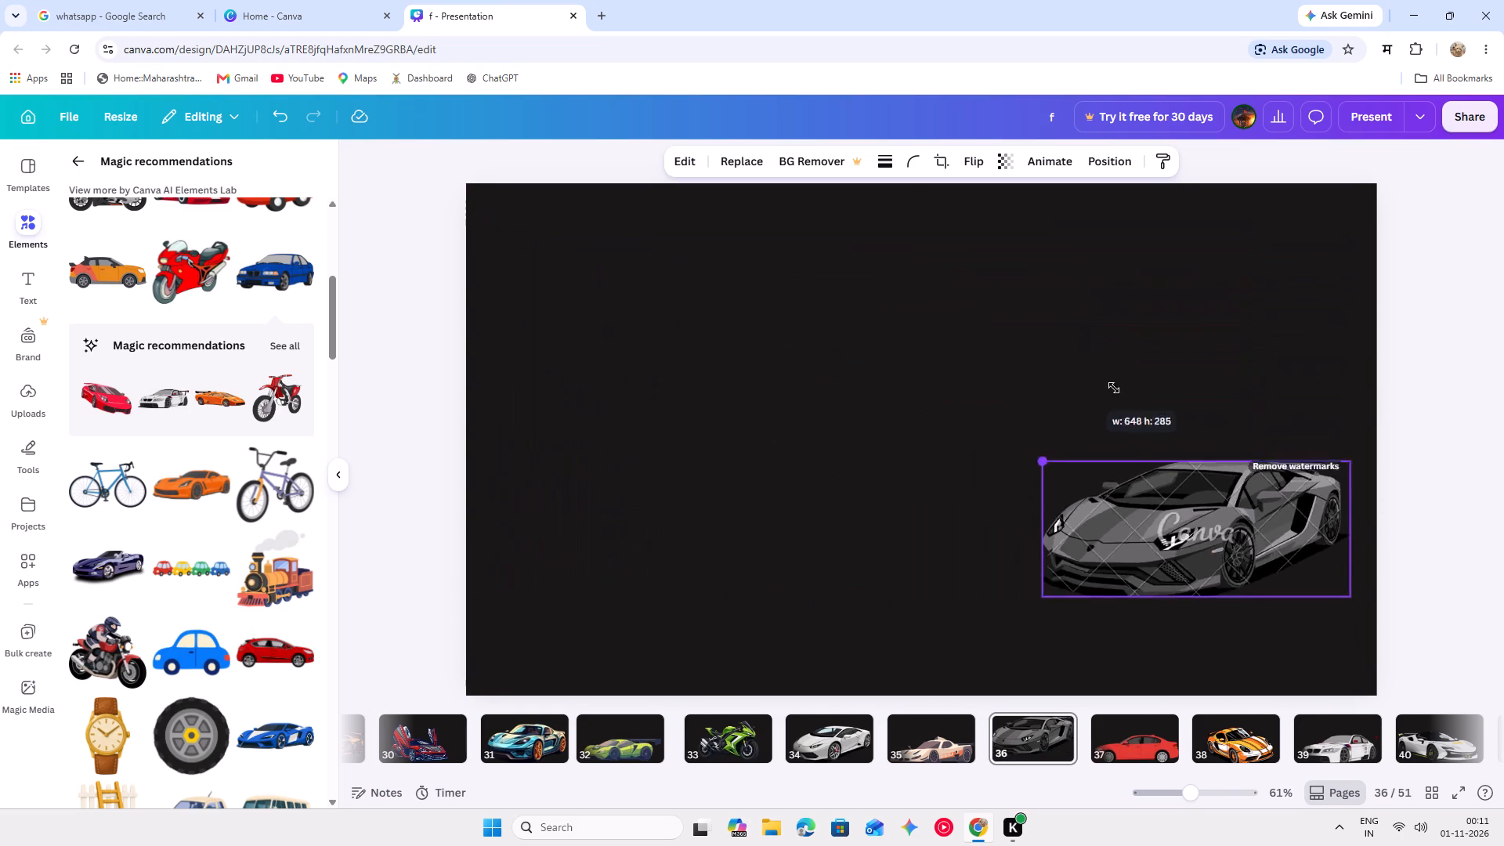
drag(1114, 388, 1368, 616)
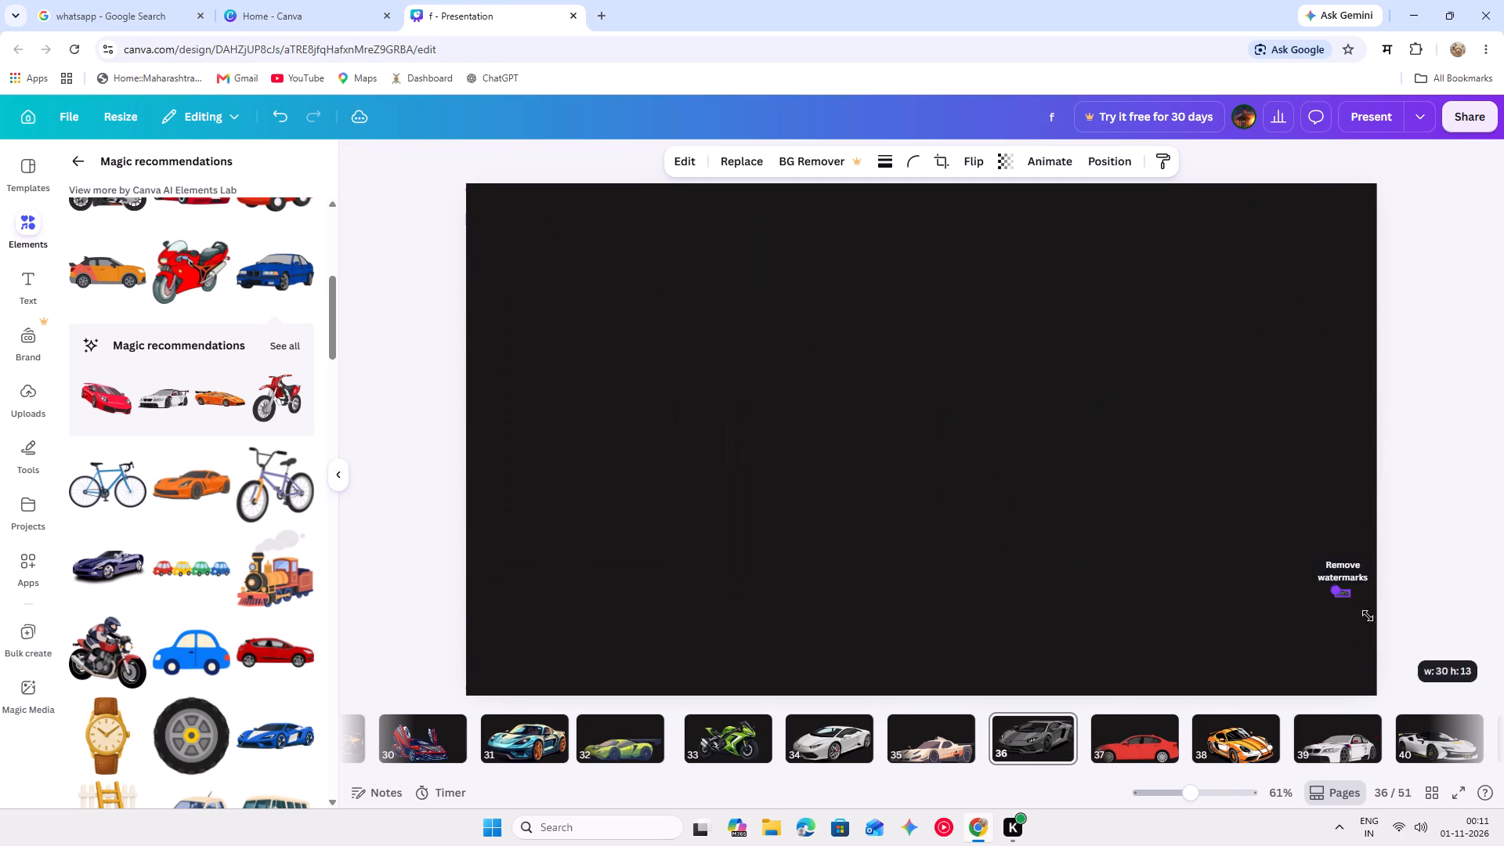
drag(1368, 616, 645, 477)
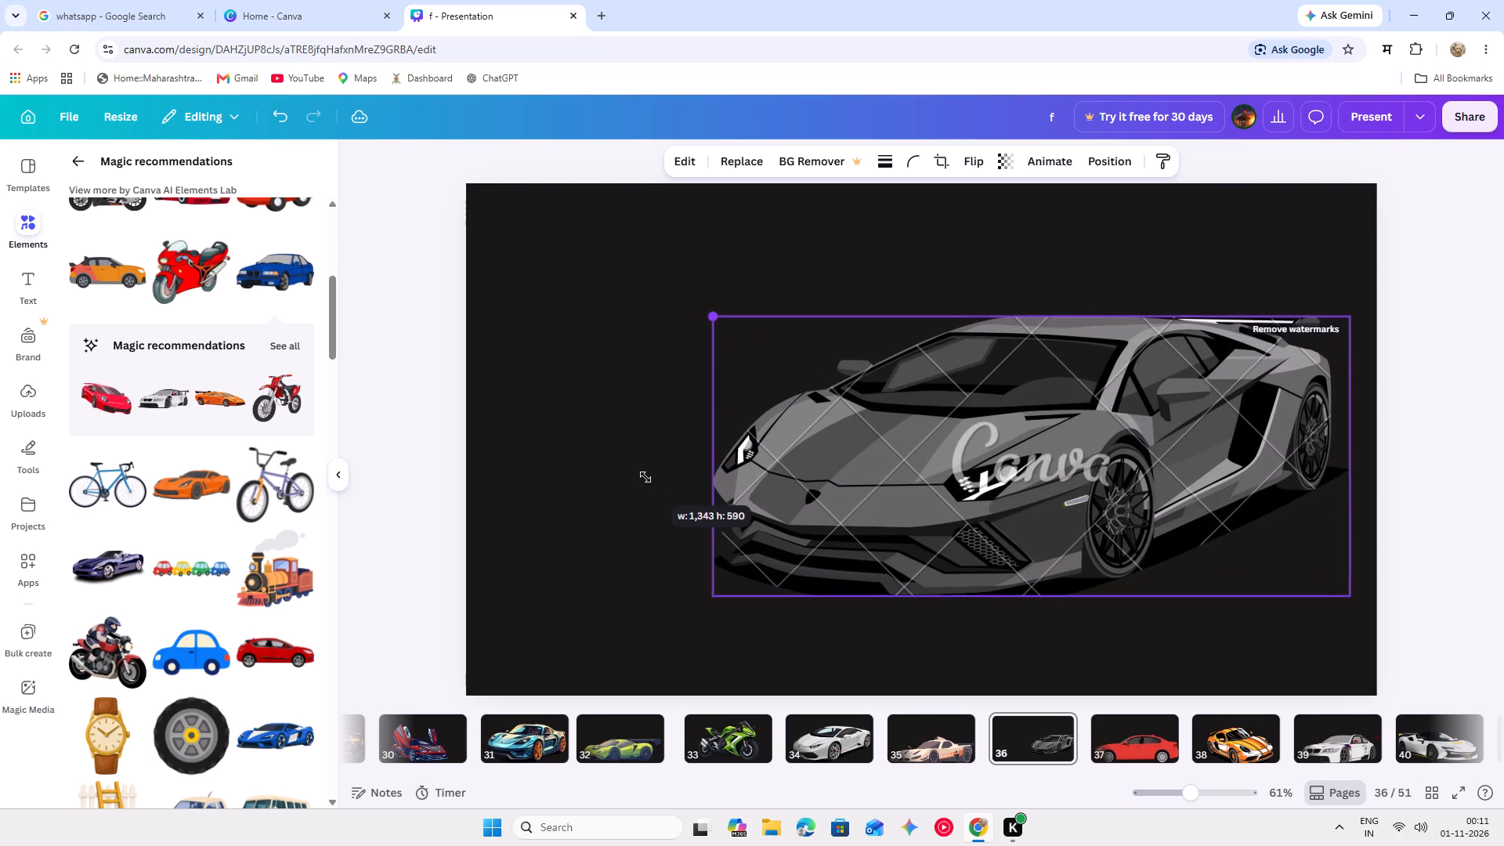
drag(645, 477, 414, 440)
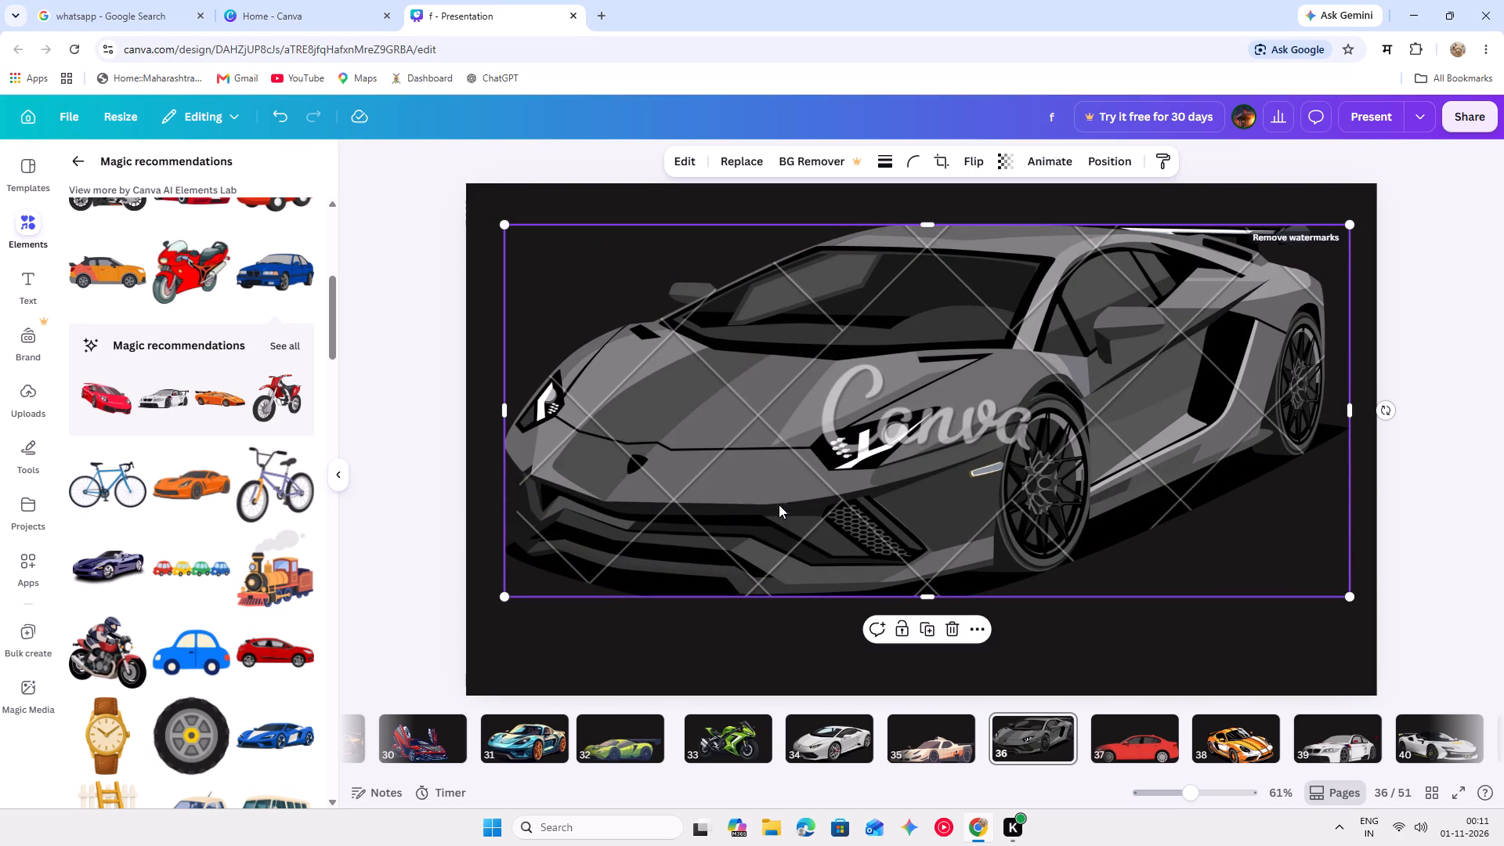
Move the dark grey supercar on page 36 down to the page's bottom edge, roughly centred horizontally.
click(1190, 583)
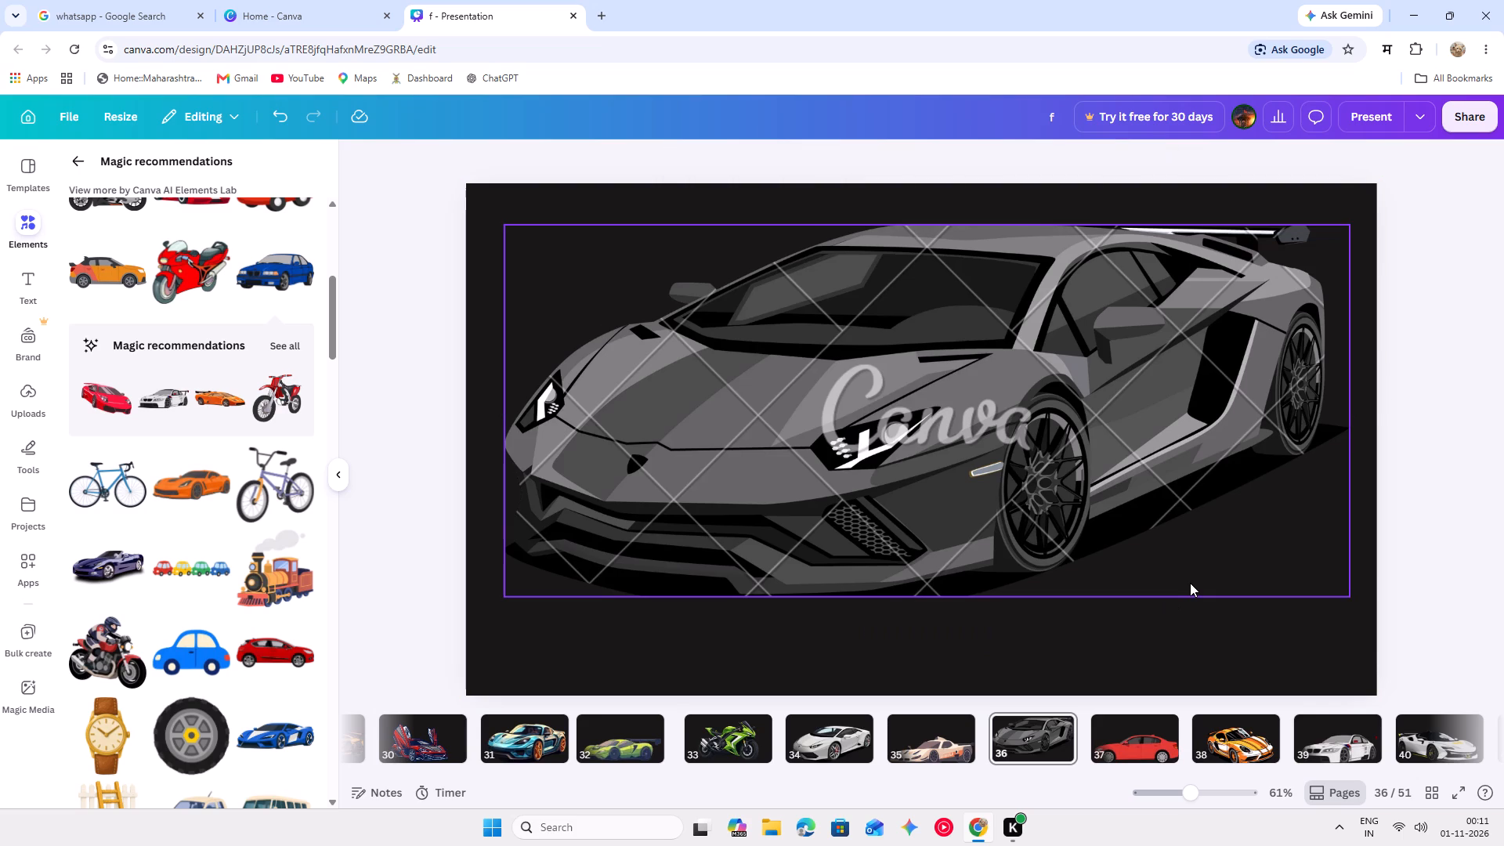
drag(1190, 583, 1198, 660)
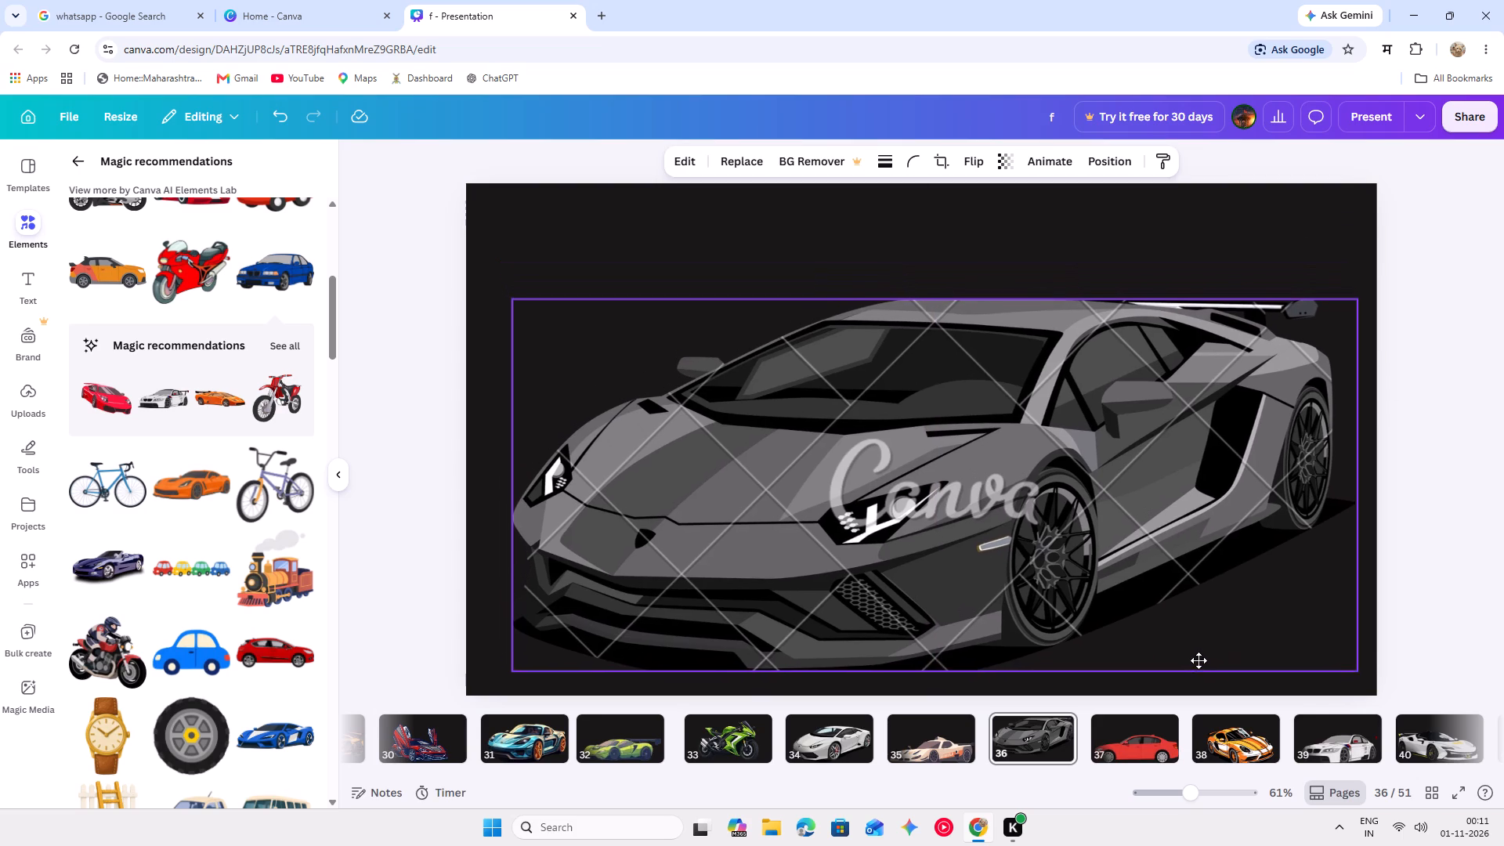
drag(1198, 660, 1208, 684)
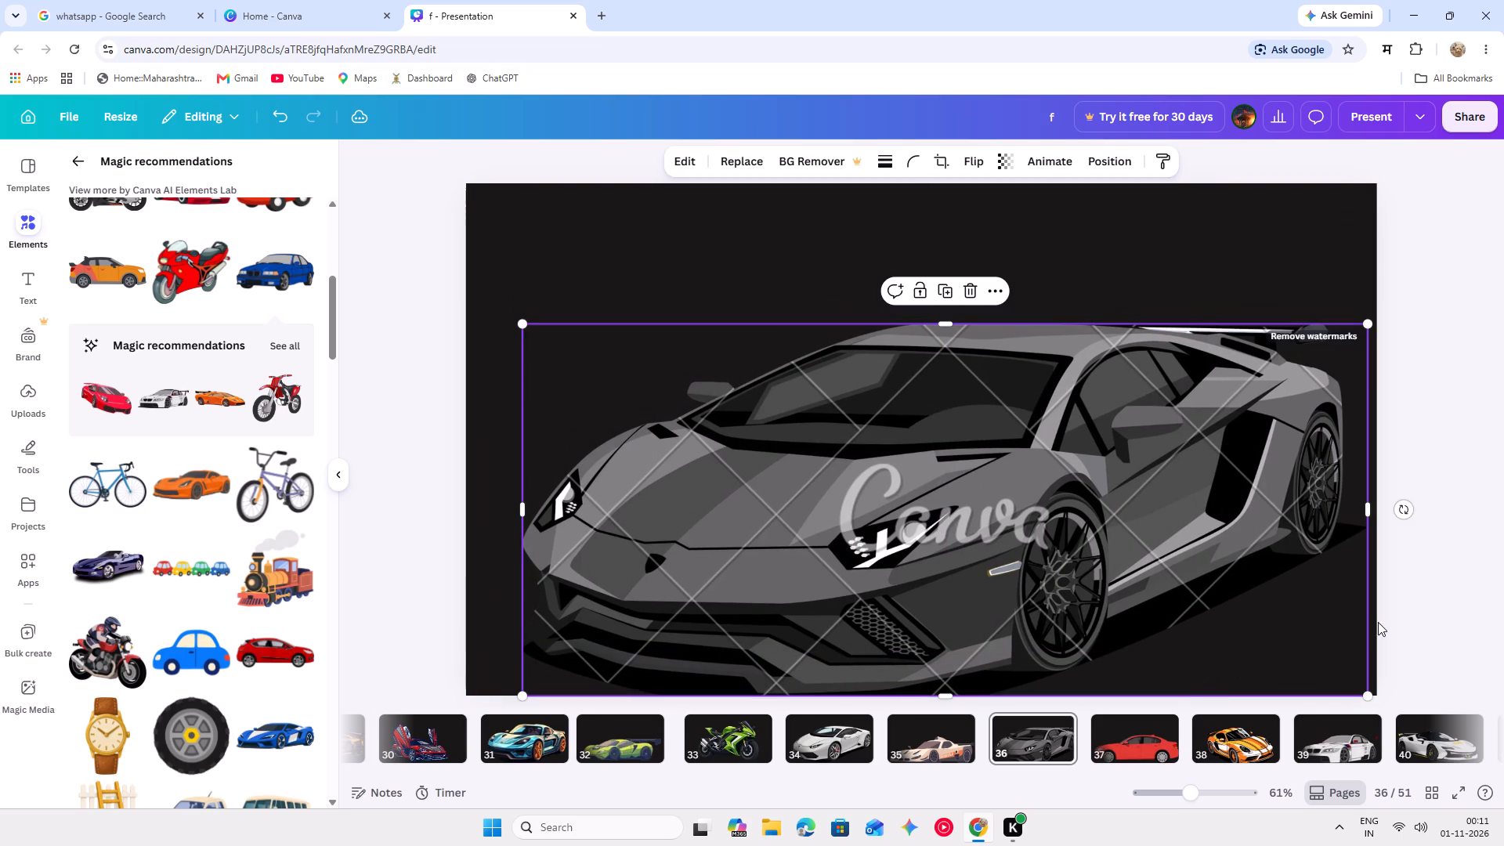
drag(1340, 622, 1351, 623)
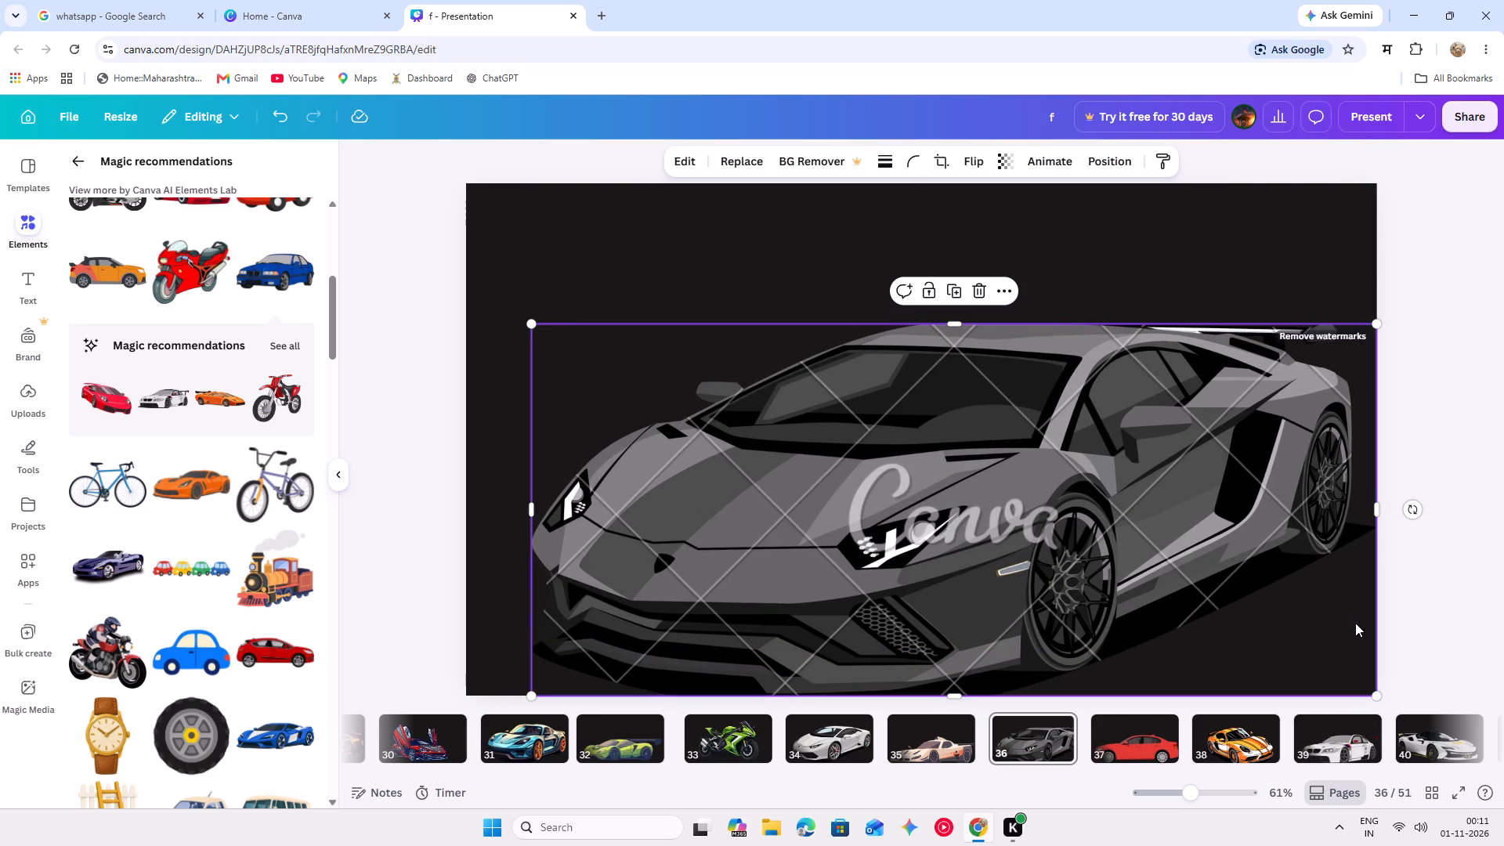
click(1459, 621)
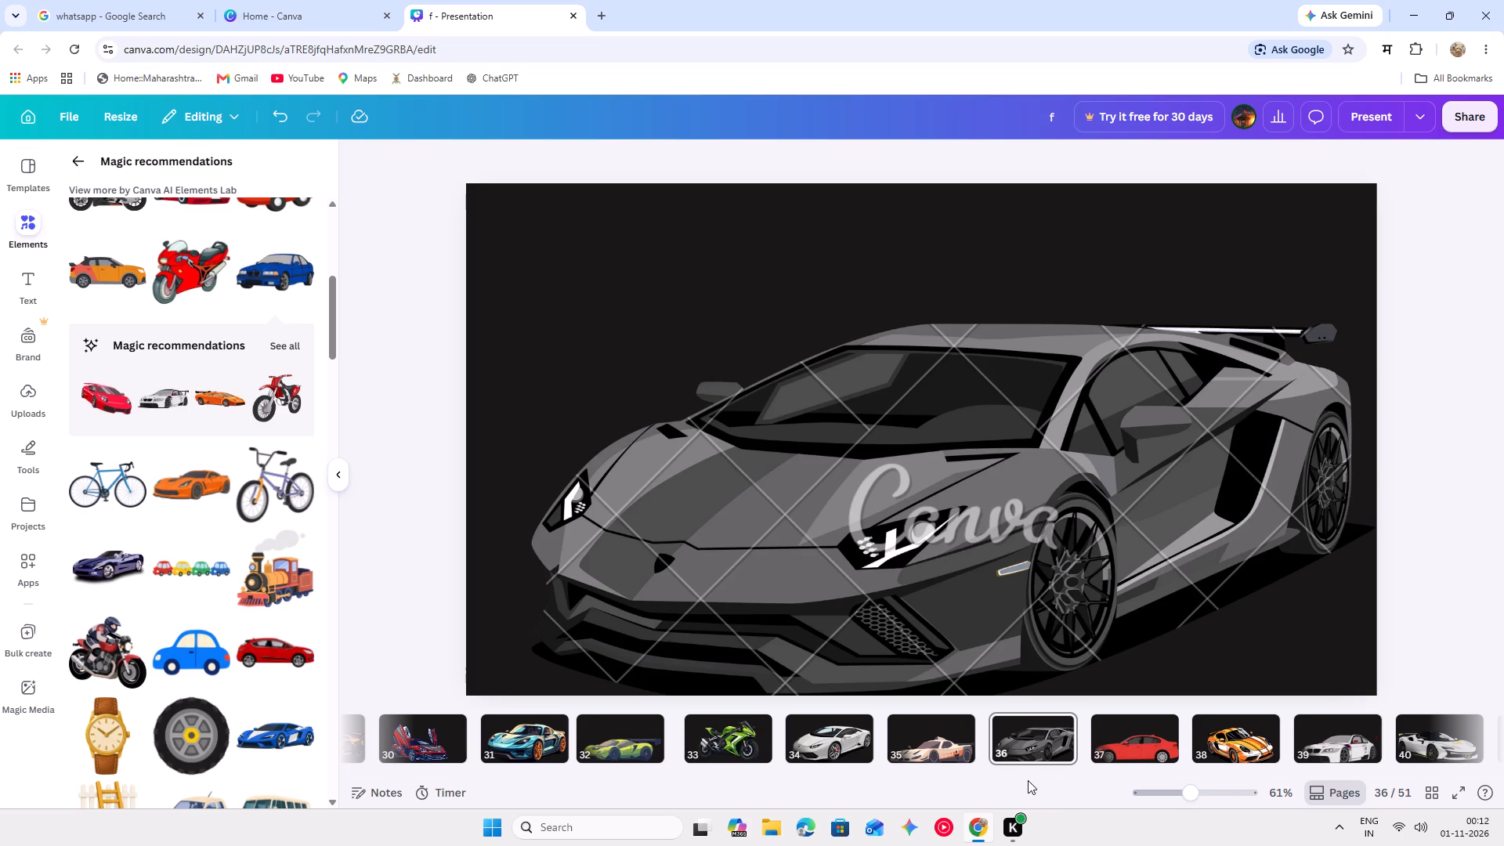
click(1160, 616)
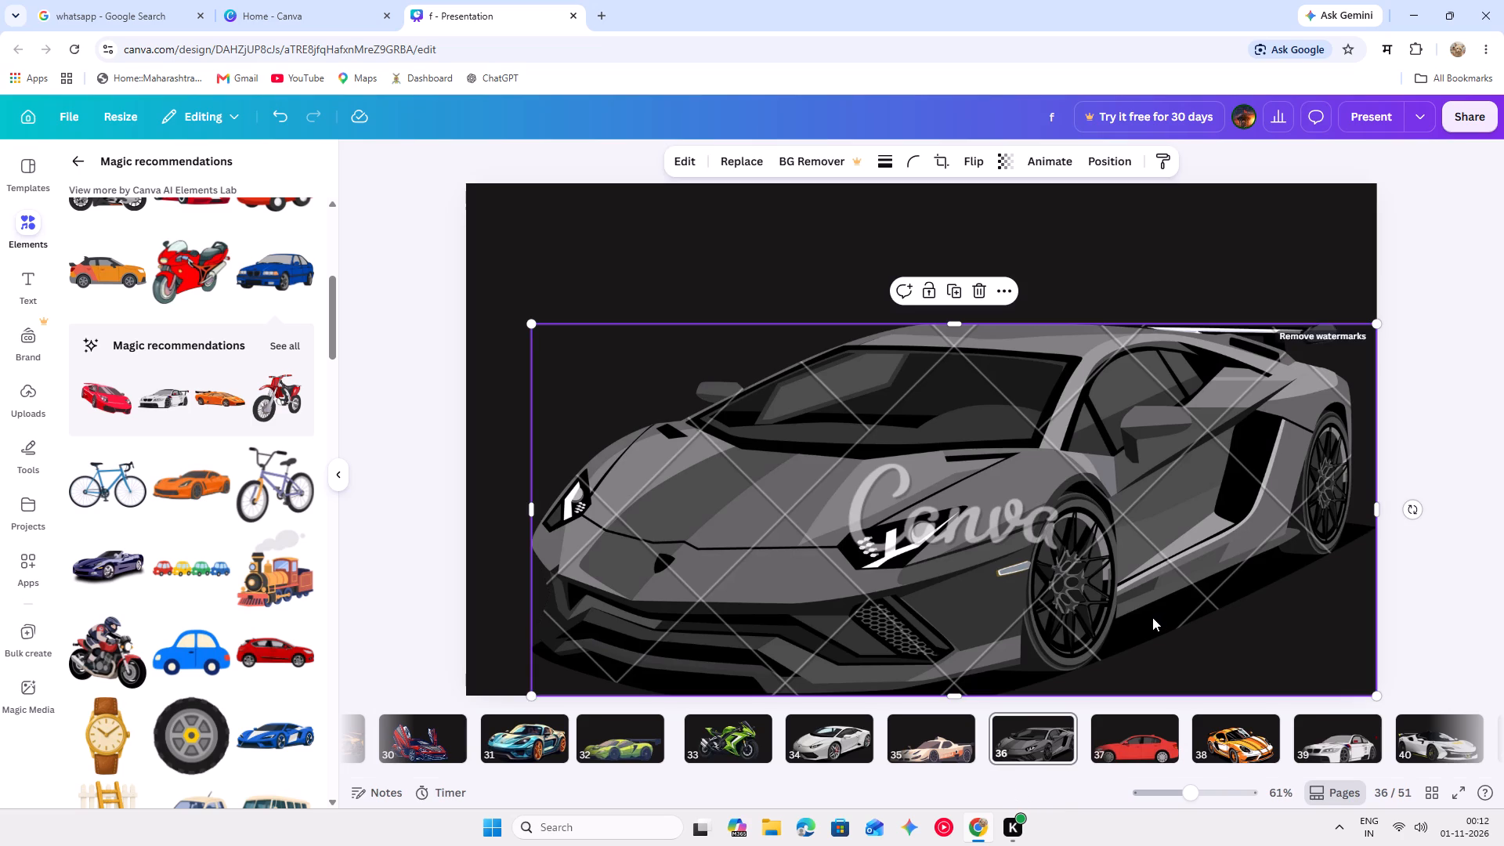
click(1152, 617)
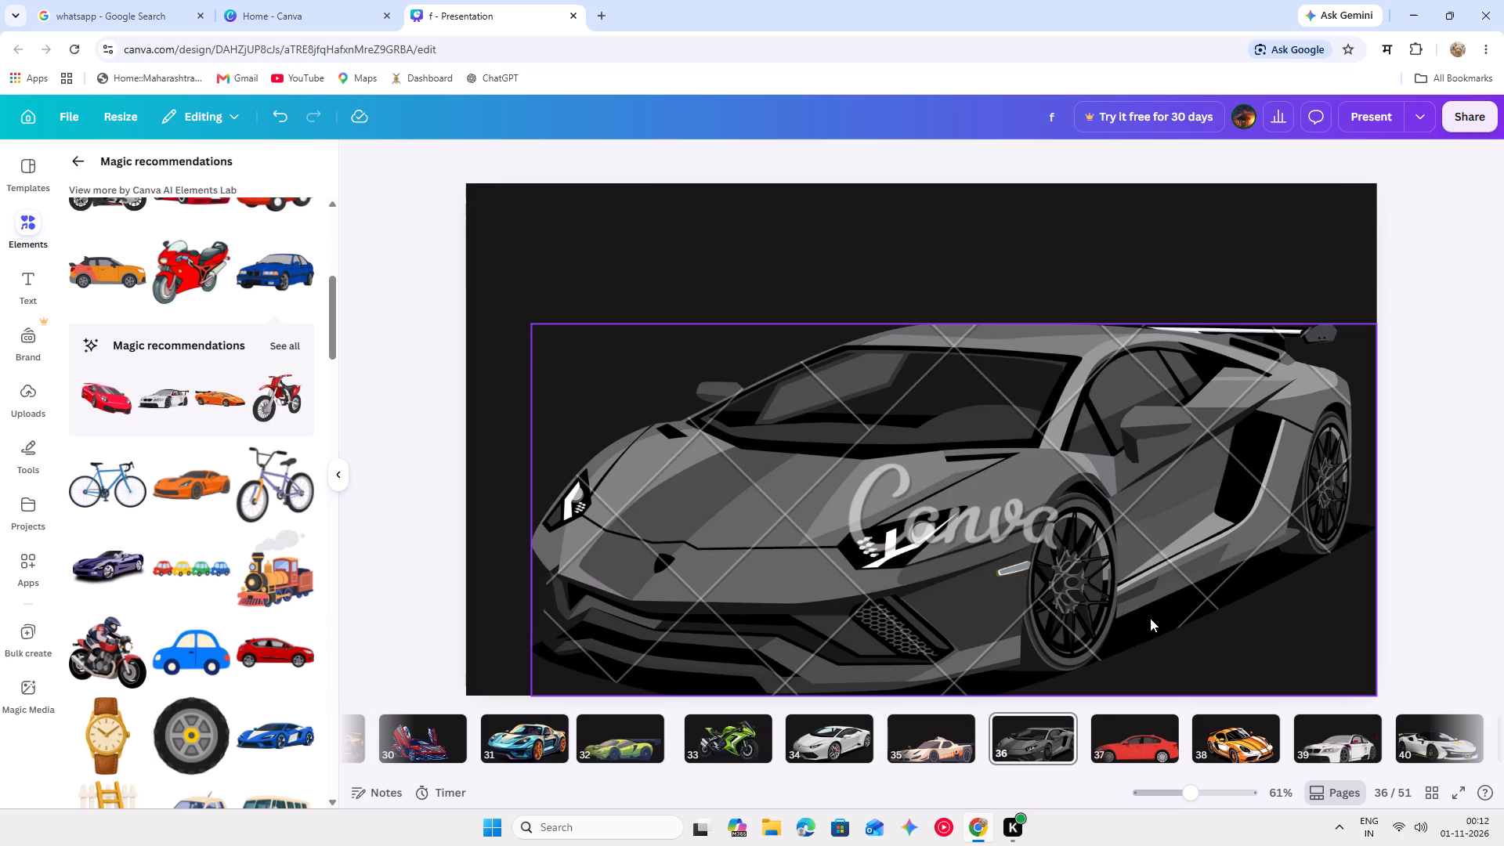
drag(1119, 631, 1081, 631)
click(1077, 632)
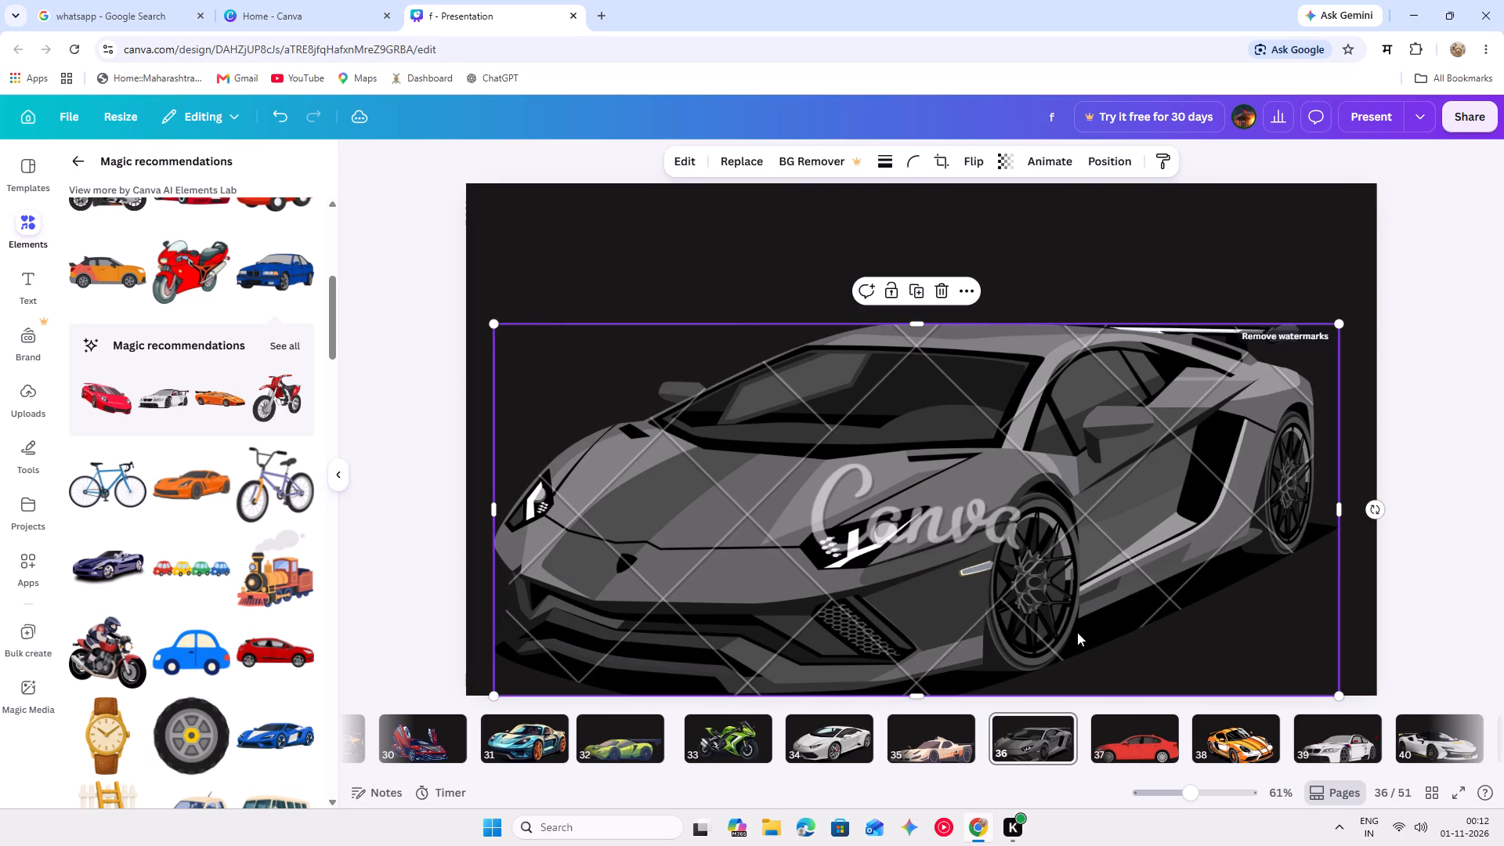
click(1155, 704)
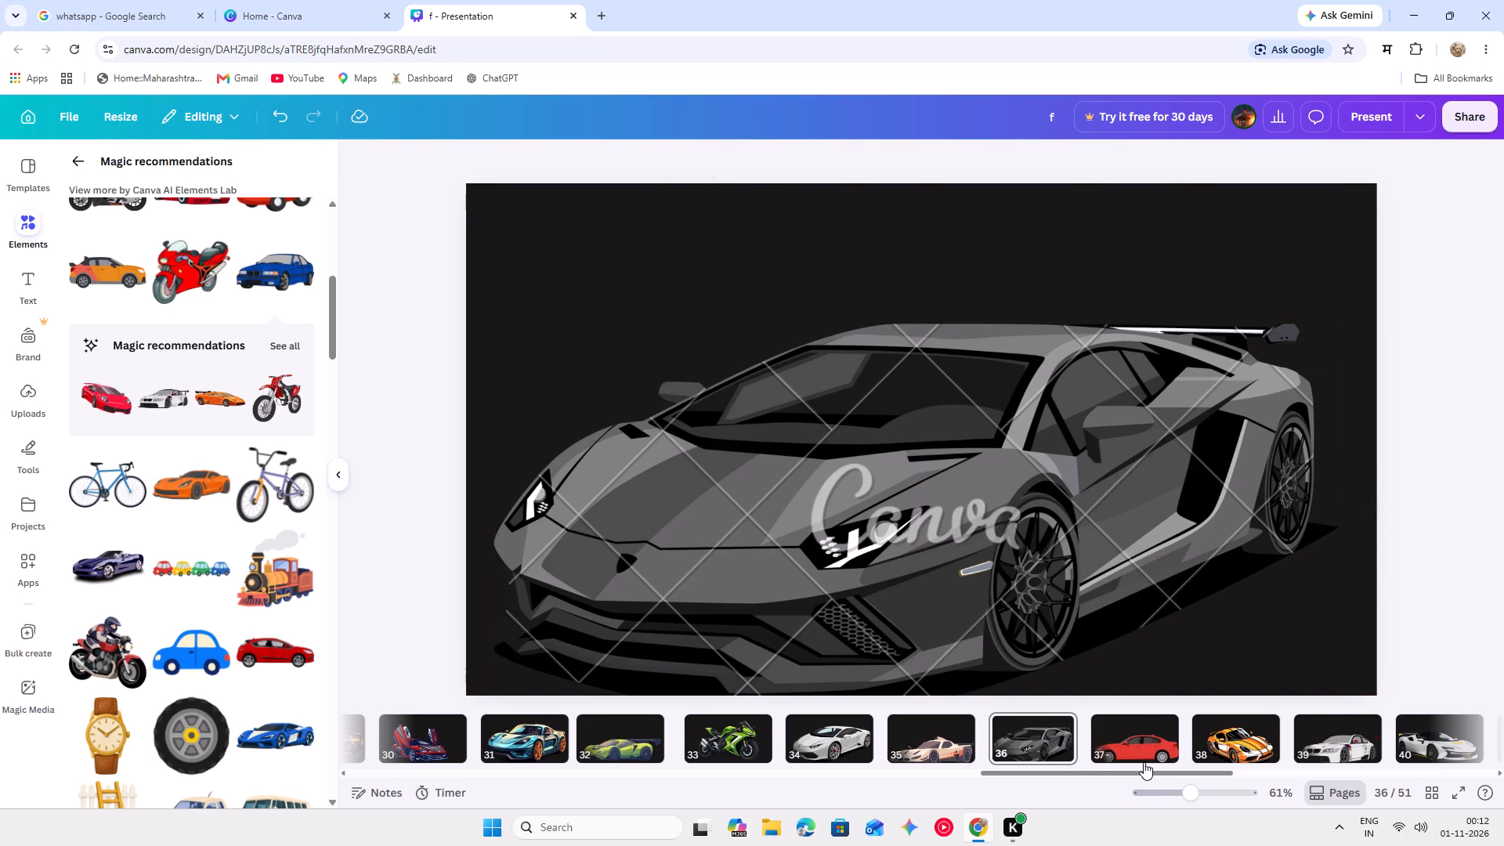
Add a text box reading F1 to page 27, the page with the red and navy car with raised doors.
click(1144, 759)
click(1088, 724)
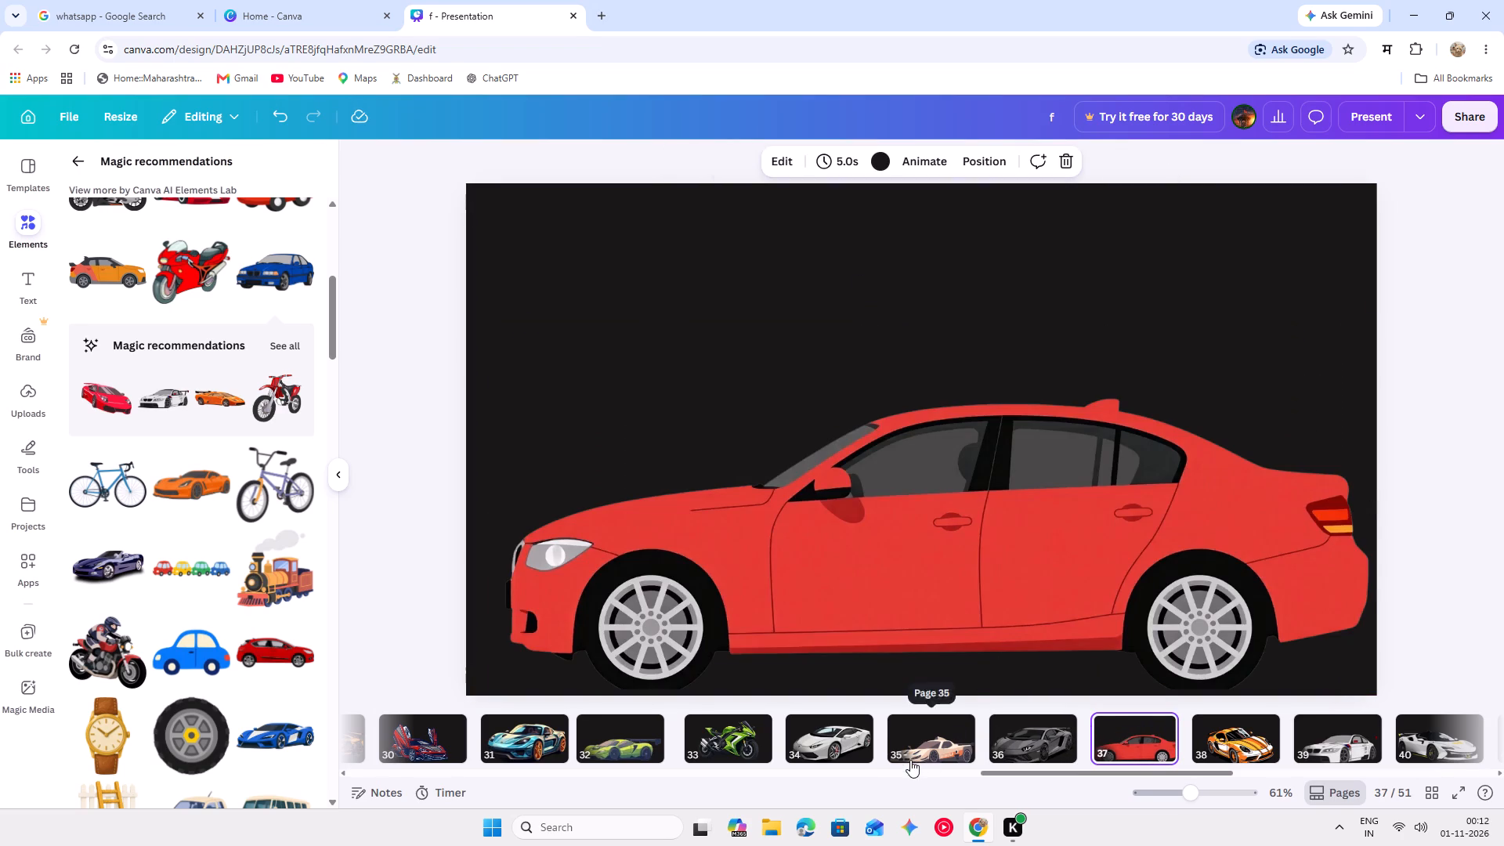
click(910, 760)
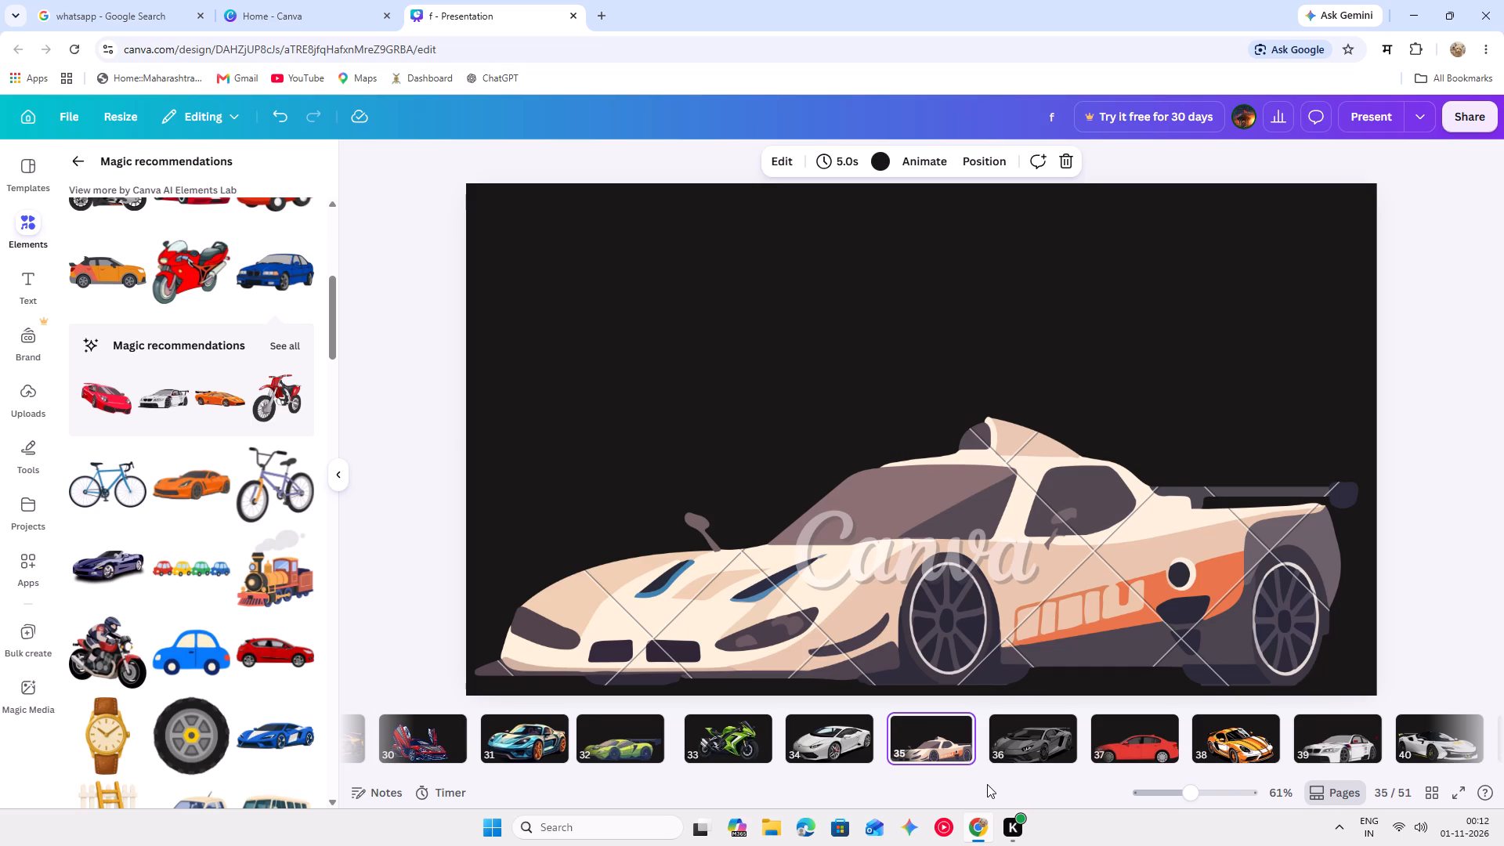
click(1131, 777)
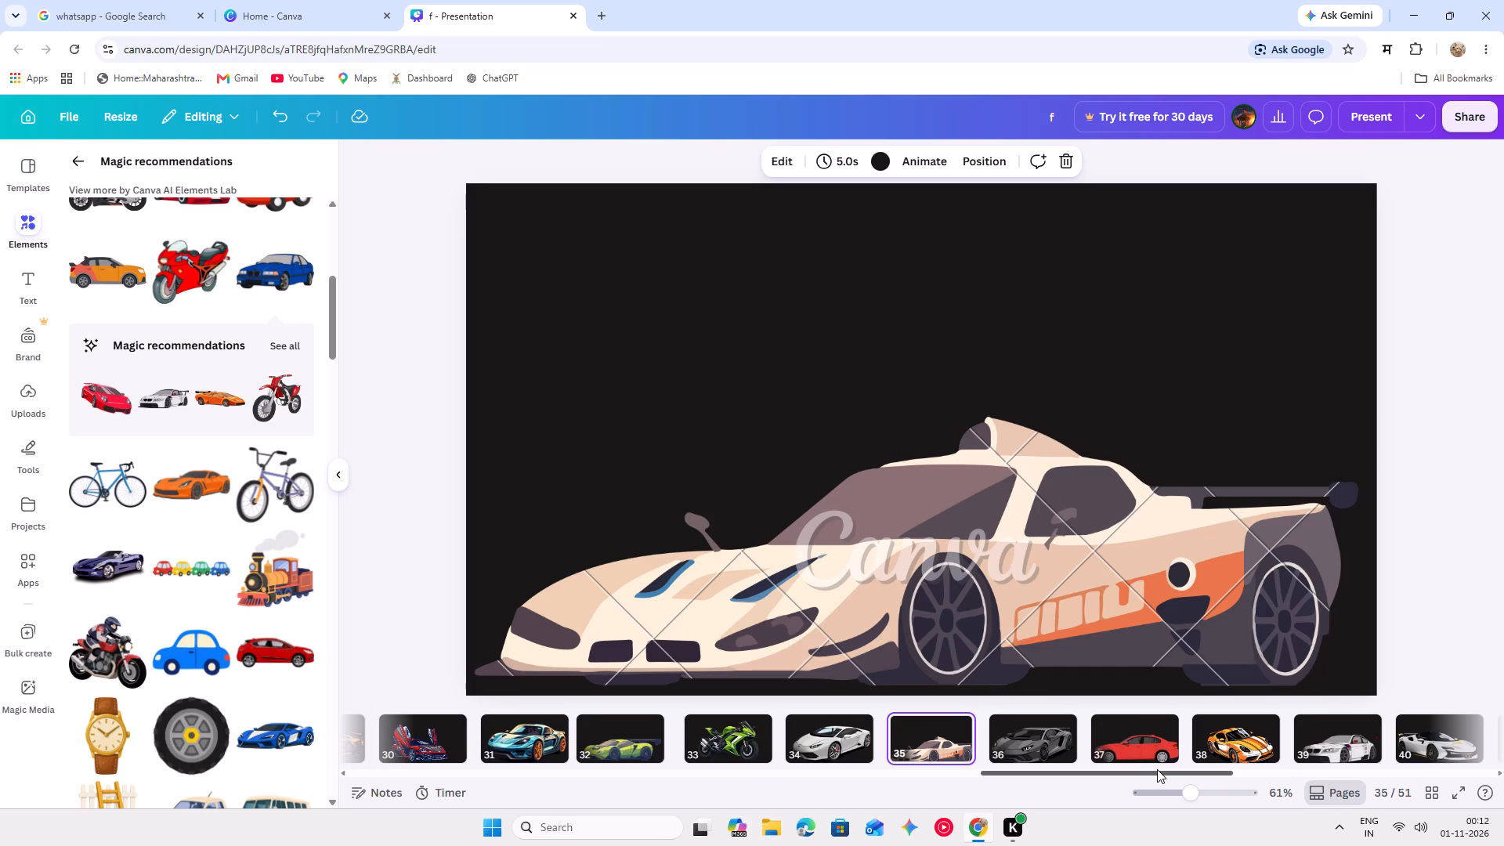
drag(1158, 772, 895, 778)
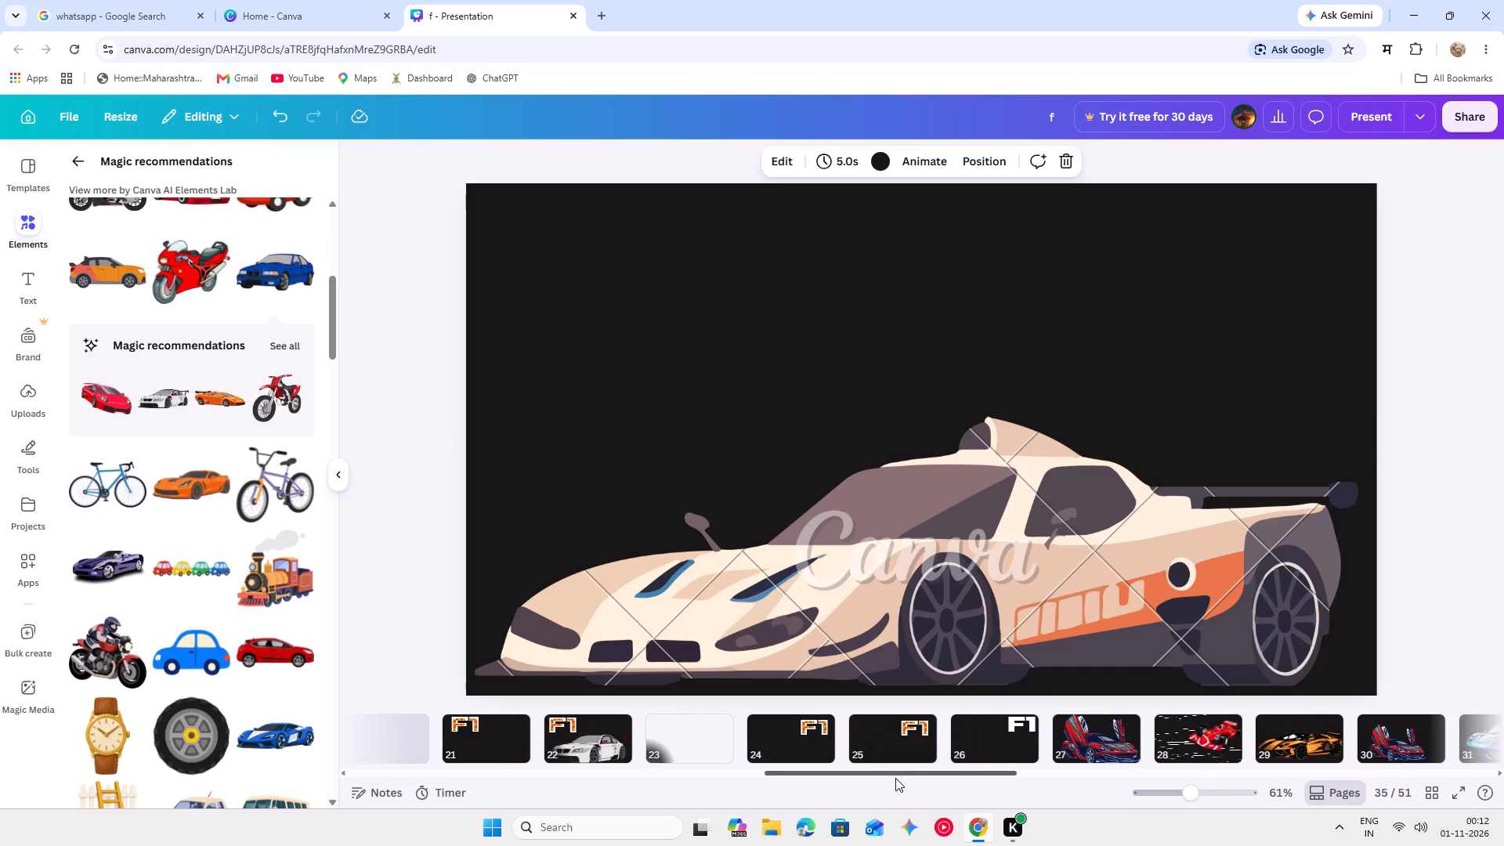
drag(913, 698, 892, 698)
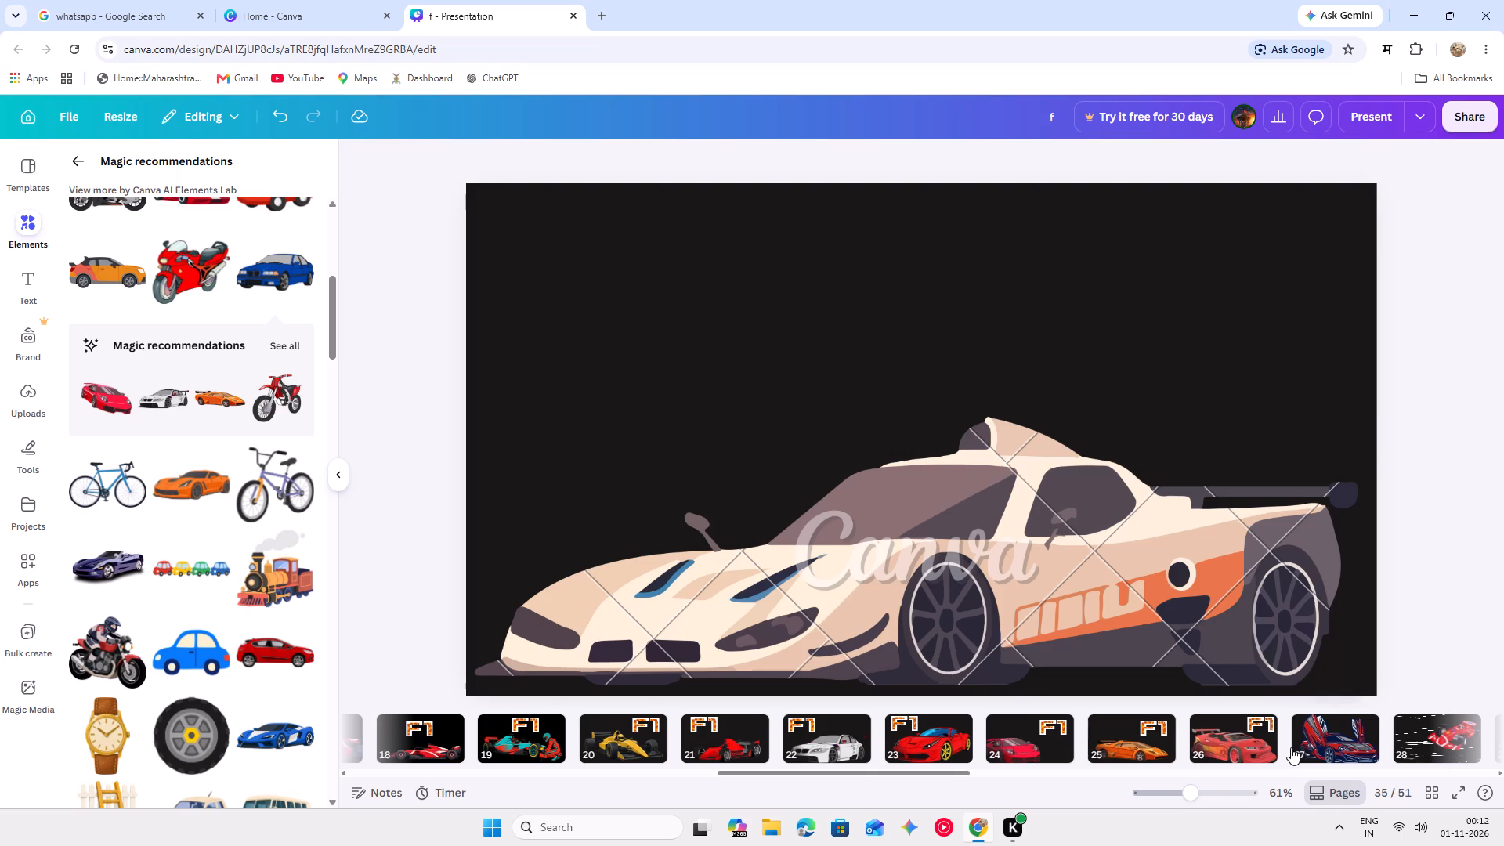
click(1291, 747)
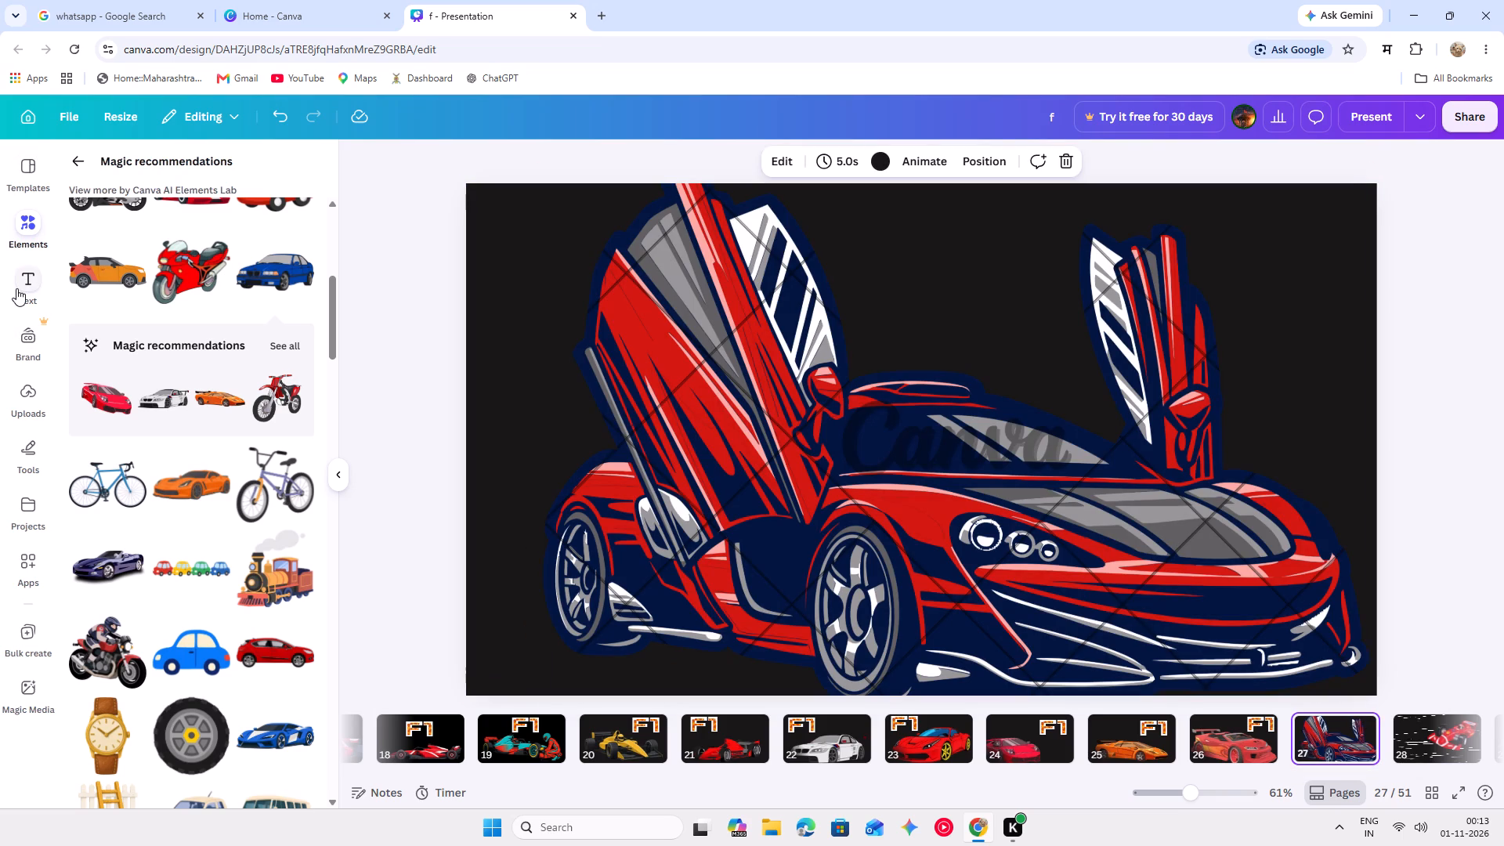
click(16, 288)
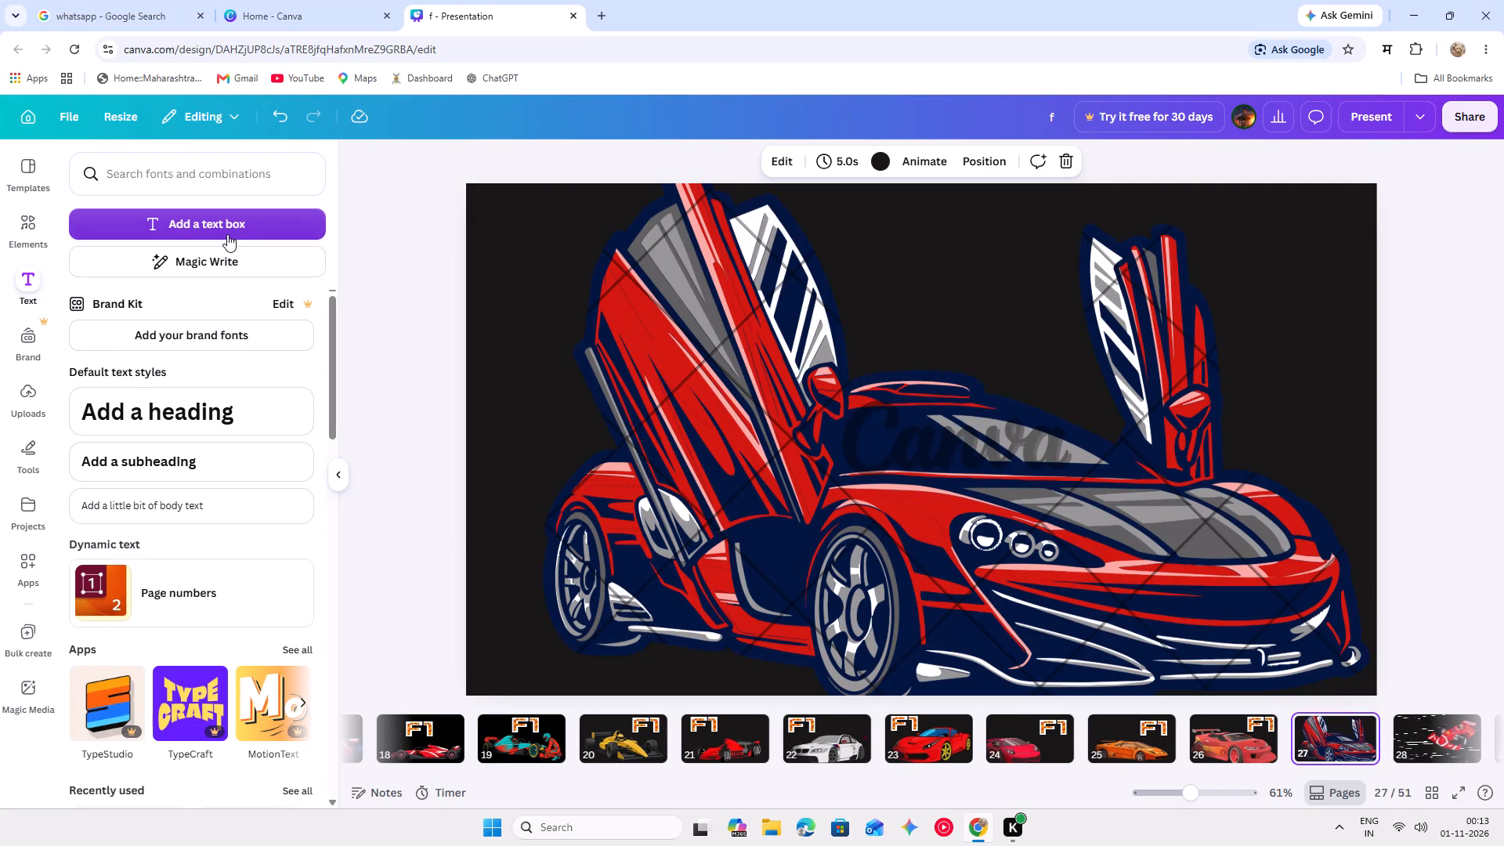
click(227, 234)
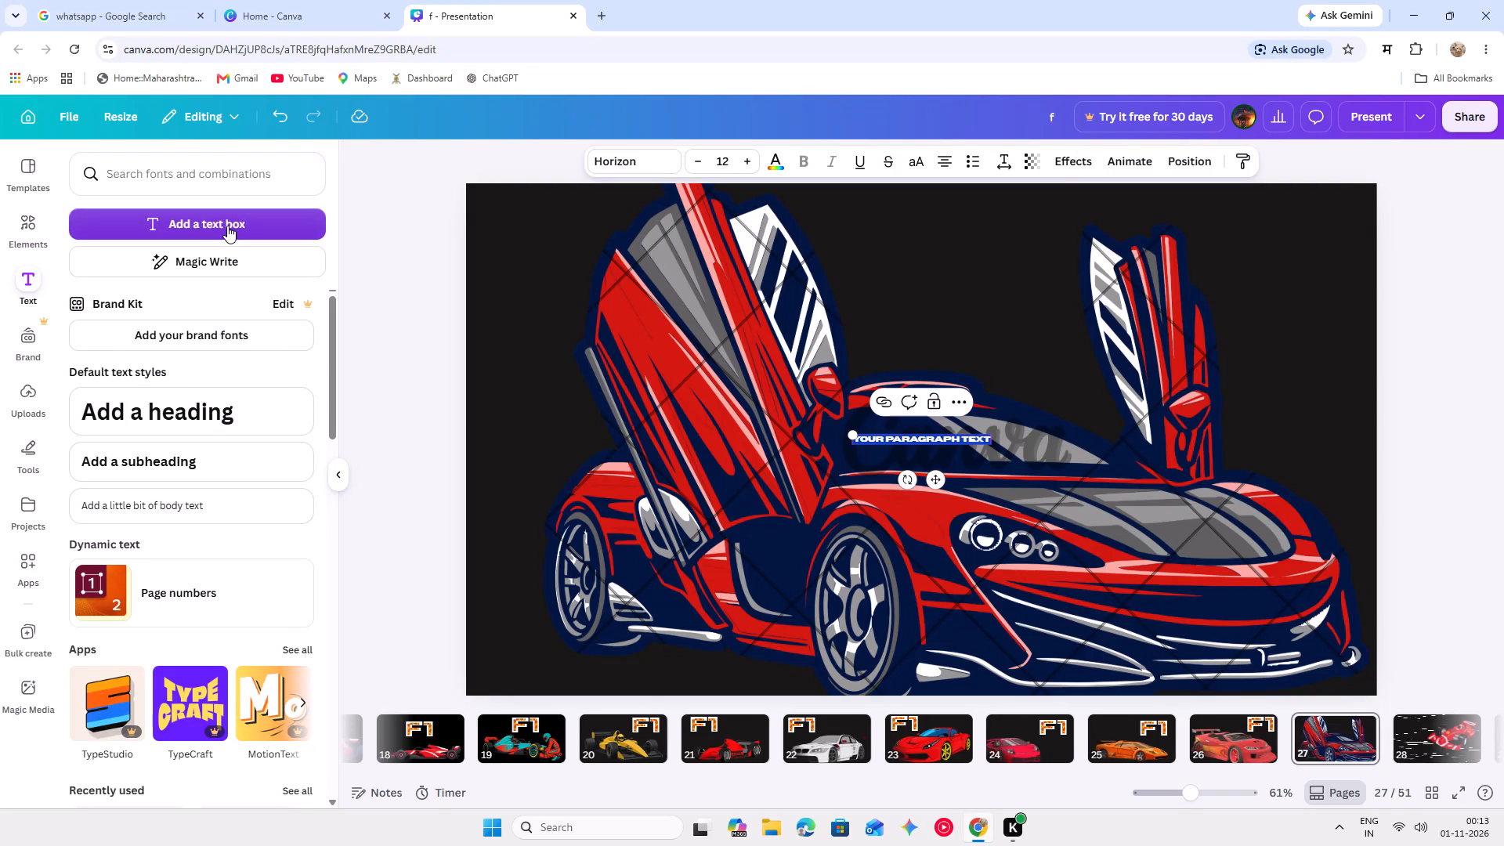
text(f1)
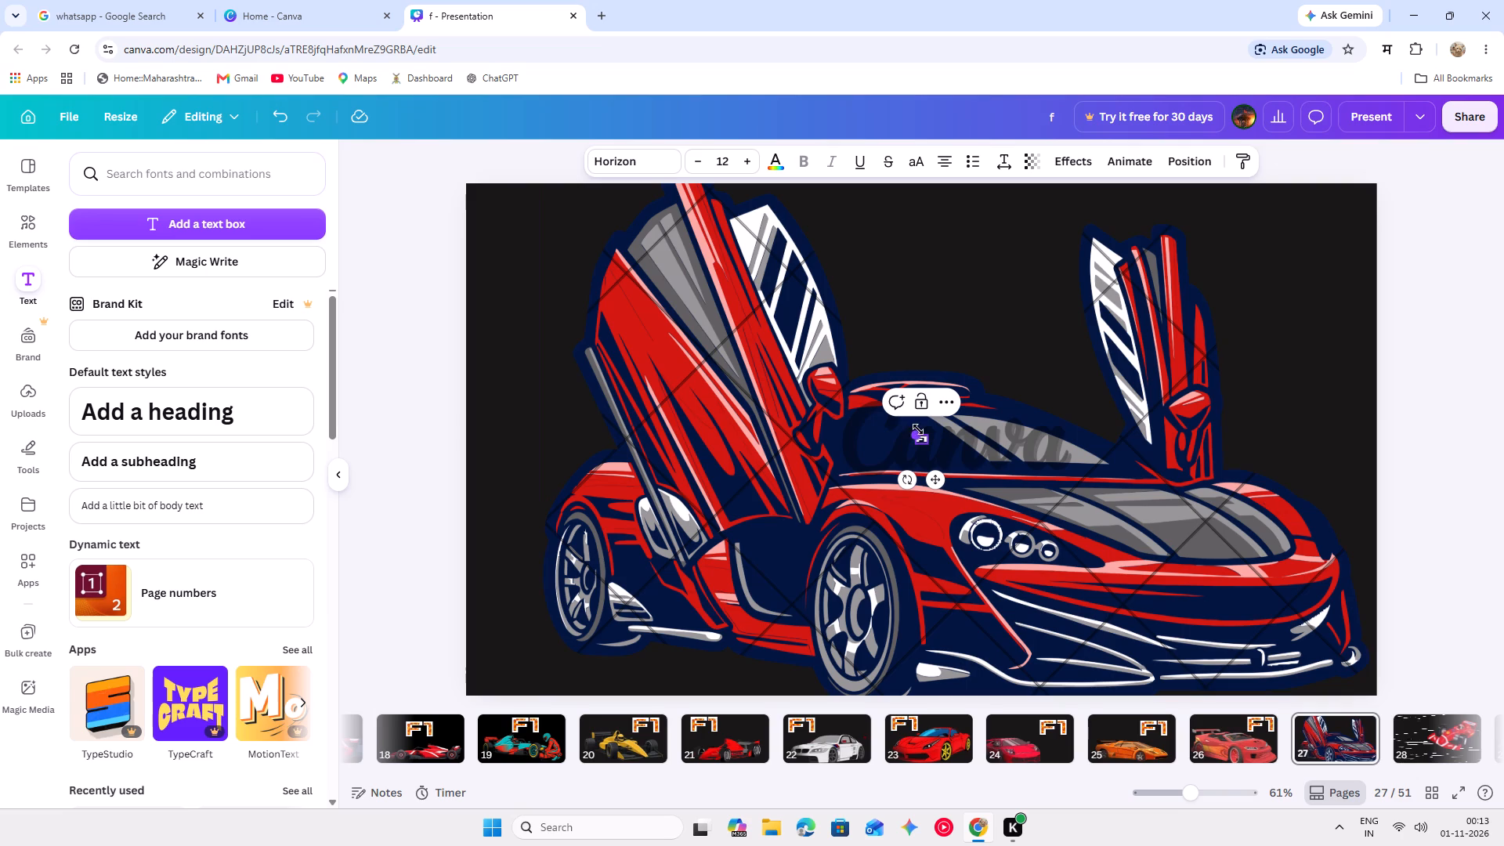
Enlarge the F1 text on page 27 to size 175 and place it in the dark gap between the car's raised doors.
drag(916, 435, 728, 357)
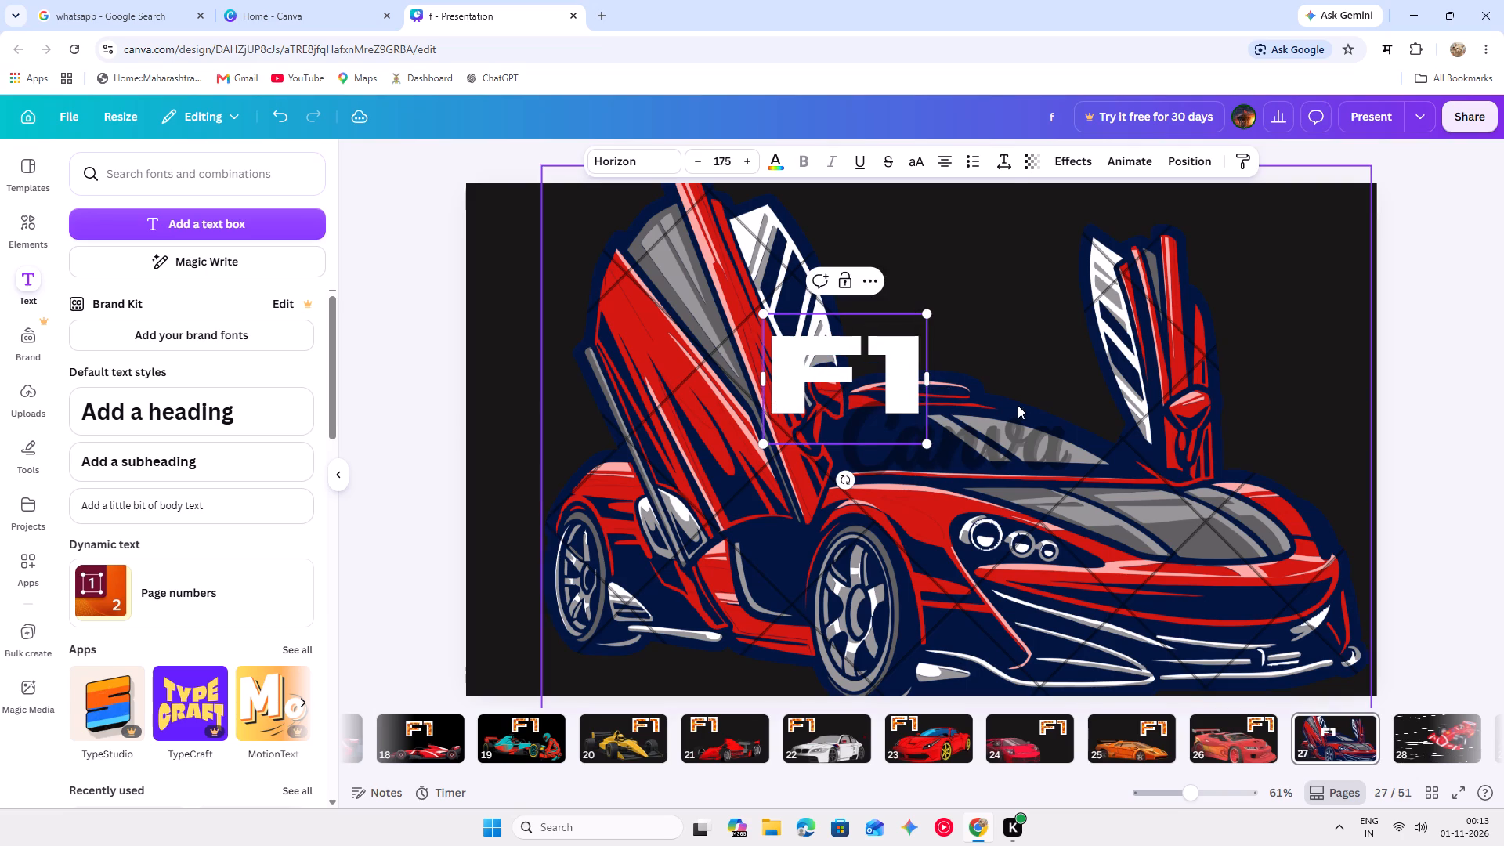
click(1020, 405)
drag(855, 416, 980, 322)
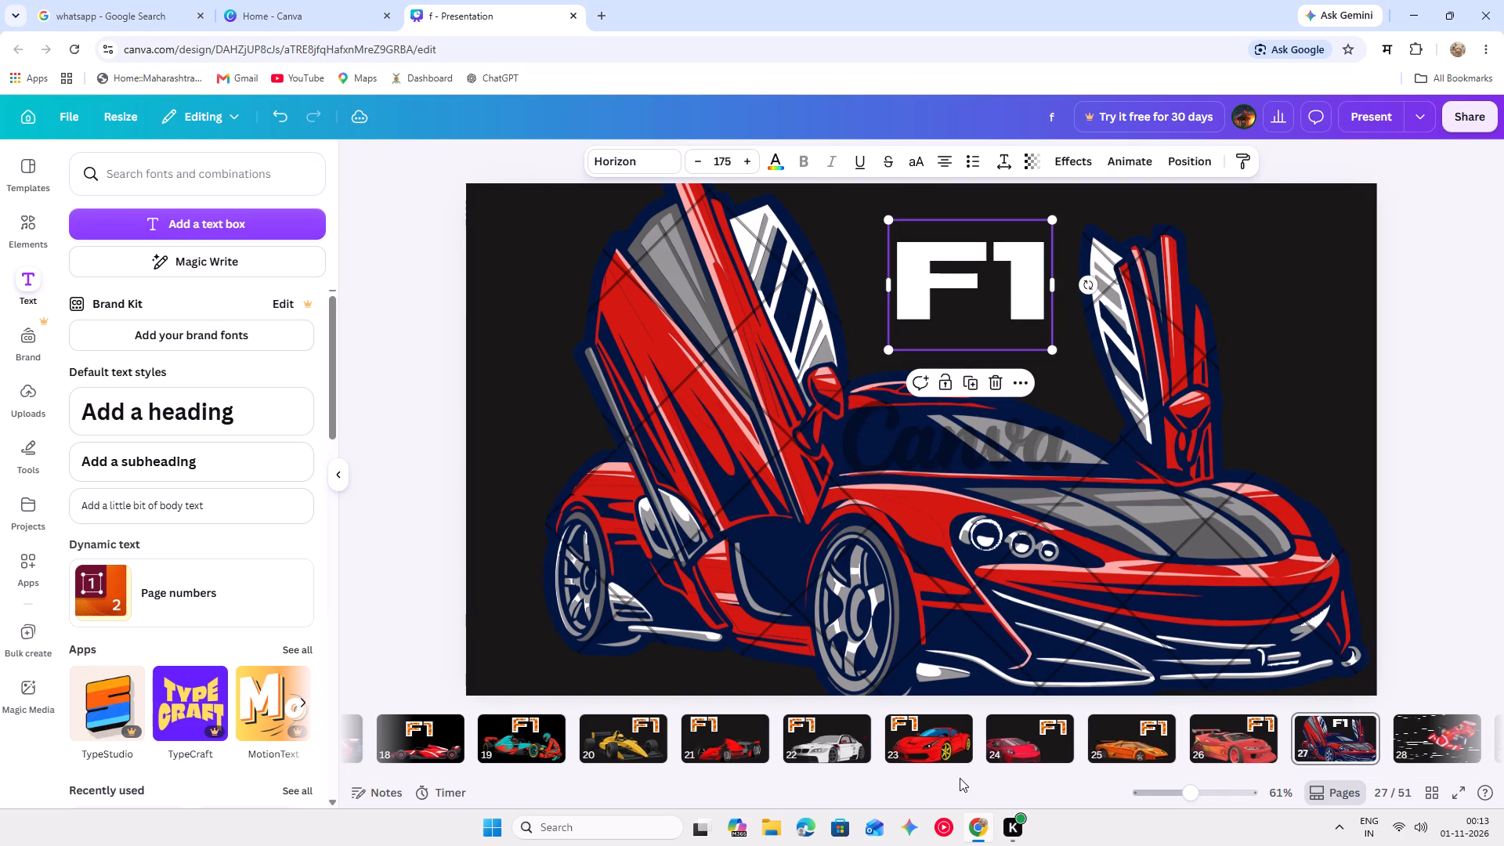
Add an F1 text box to page 28 with the red racing car and enlarge it to size 313.
drag(960, 776, 1019, 772)
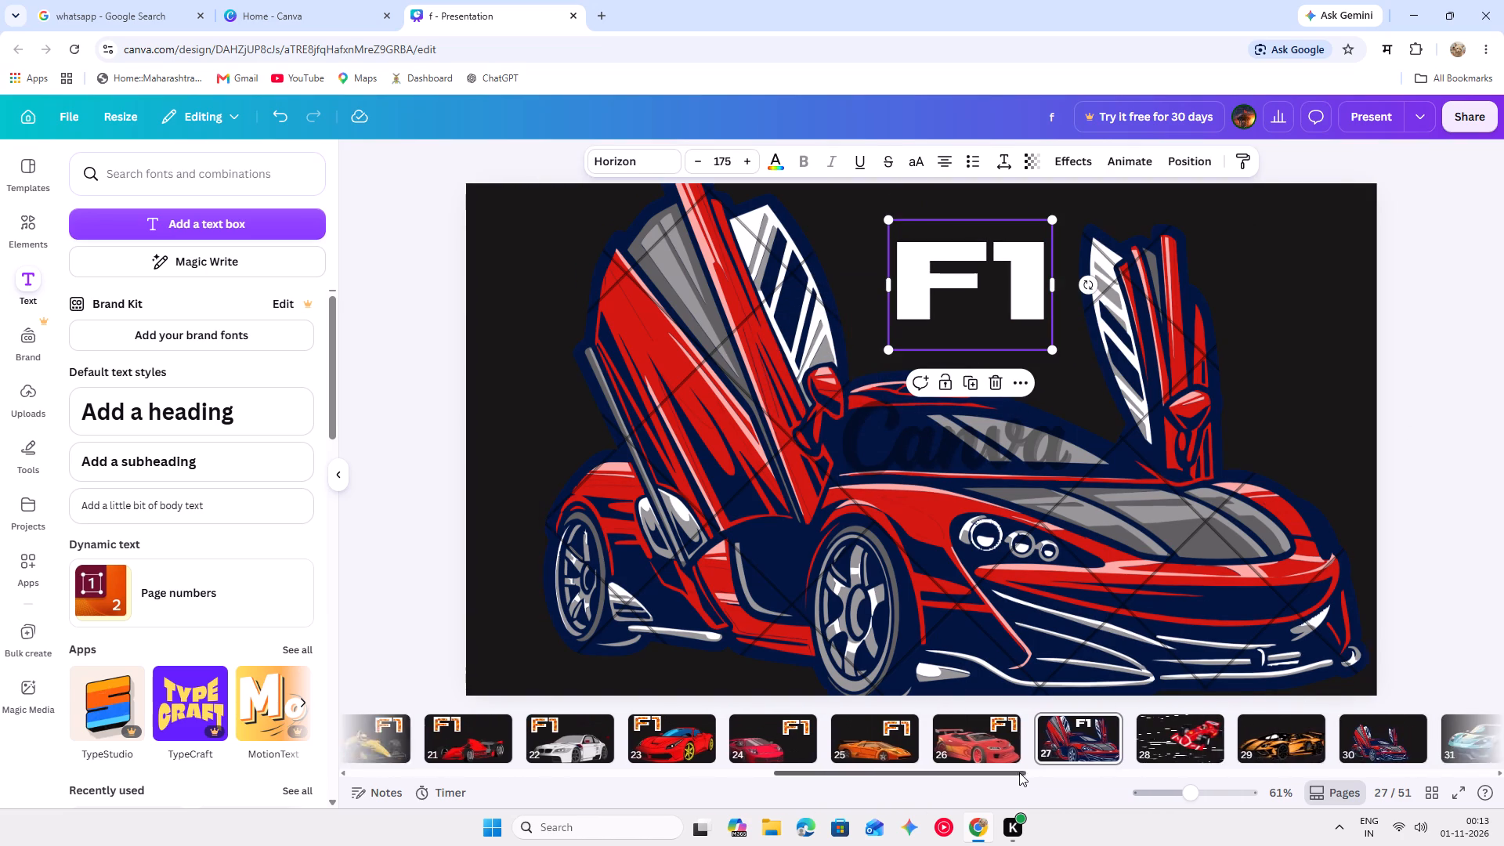
drag(1019, 772, 1052, 774)
click(1005, 739)
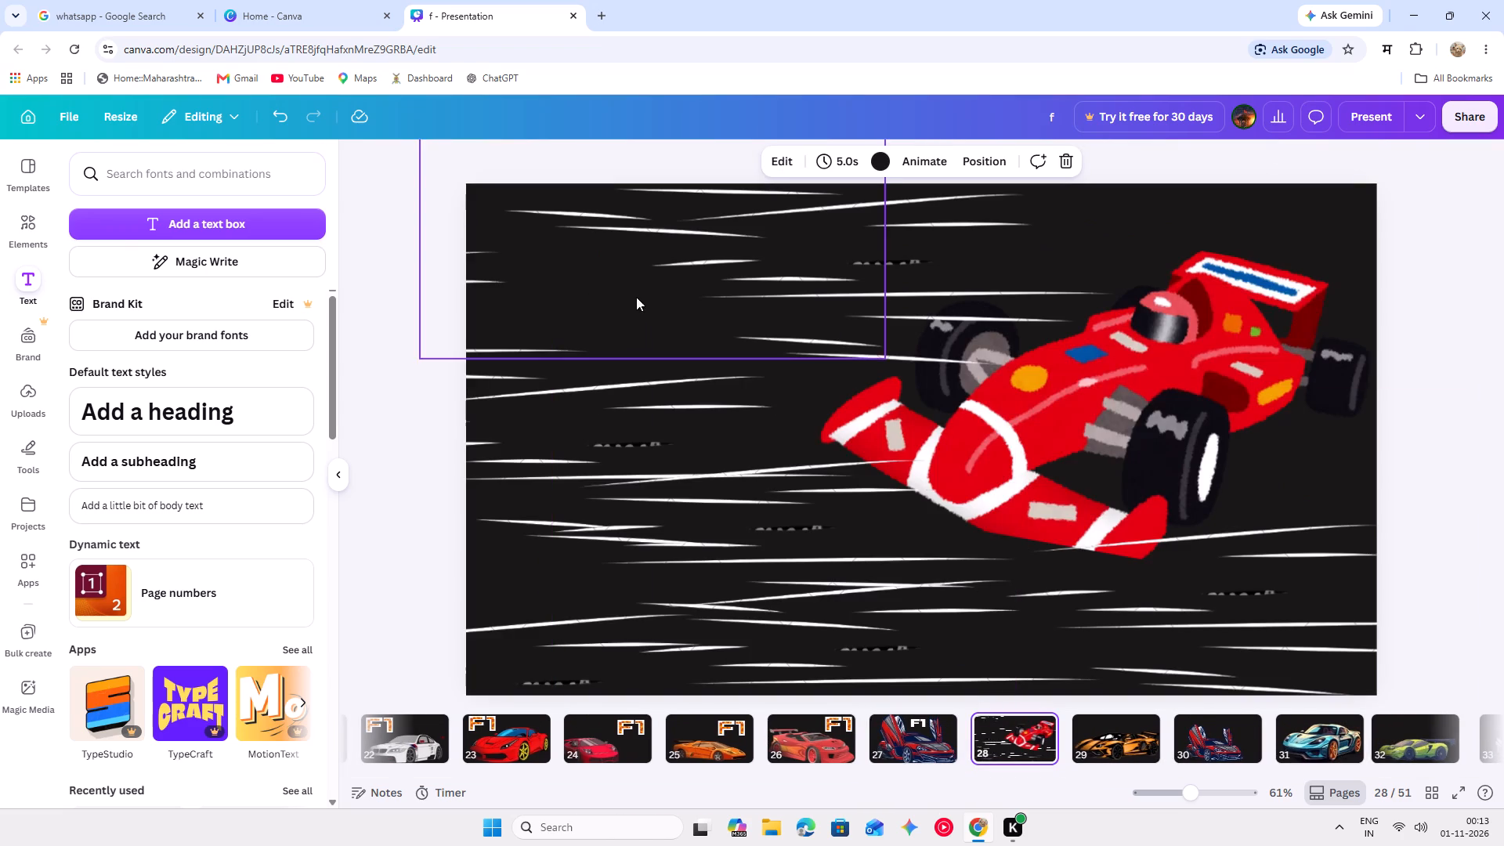
click(183, 228)
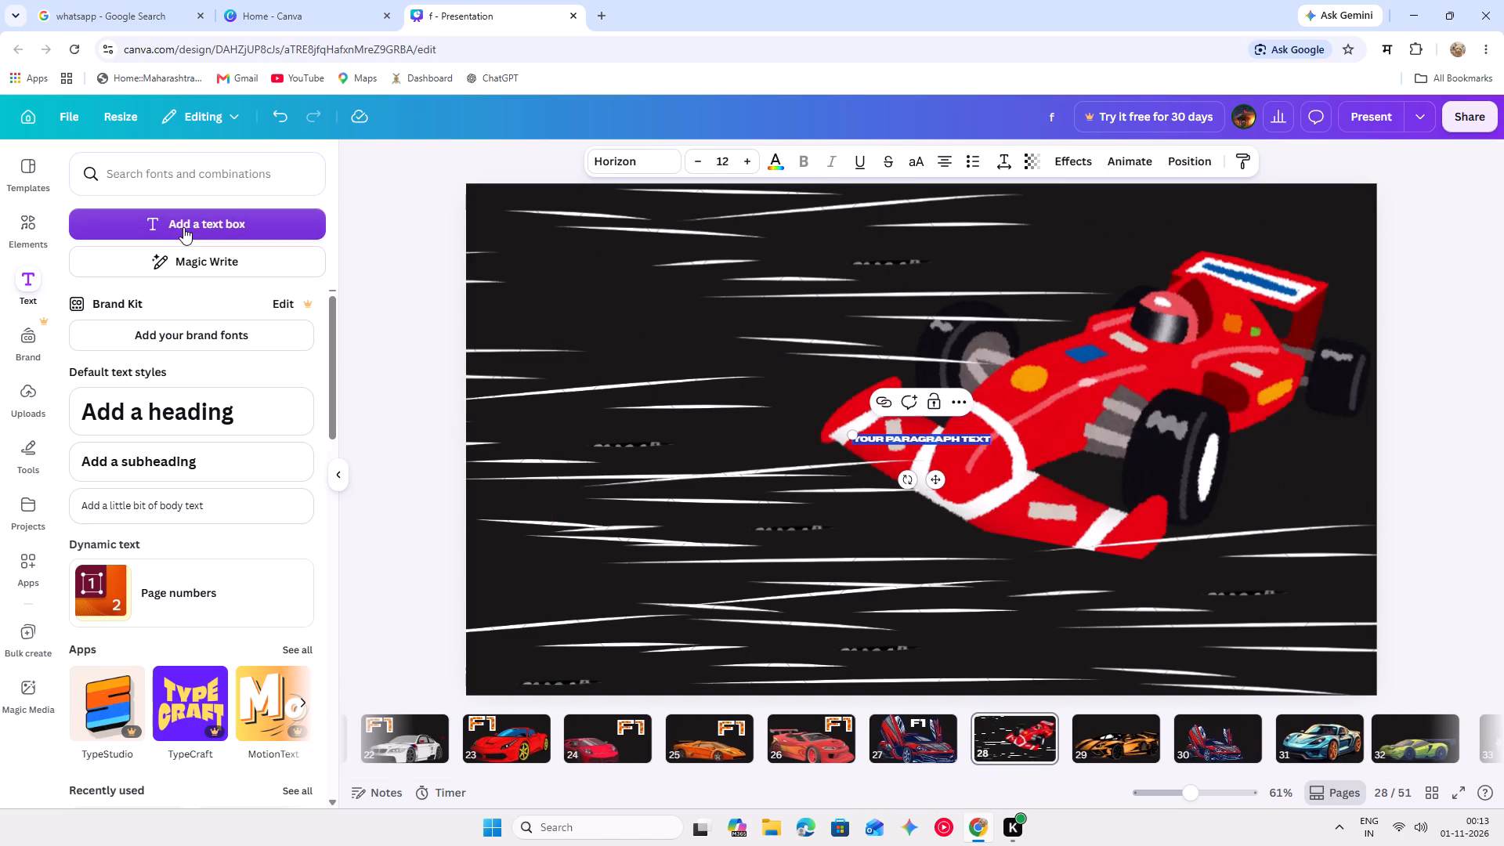
key(f)
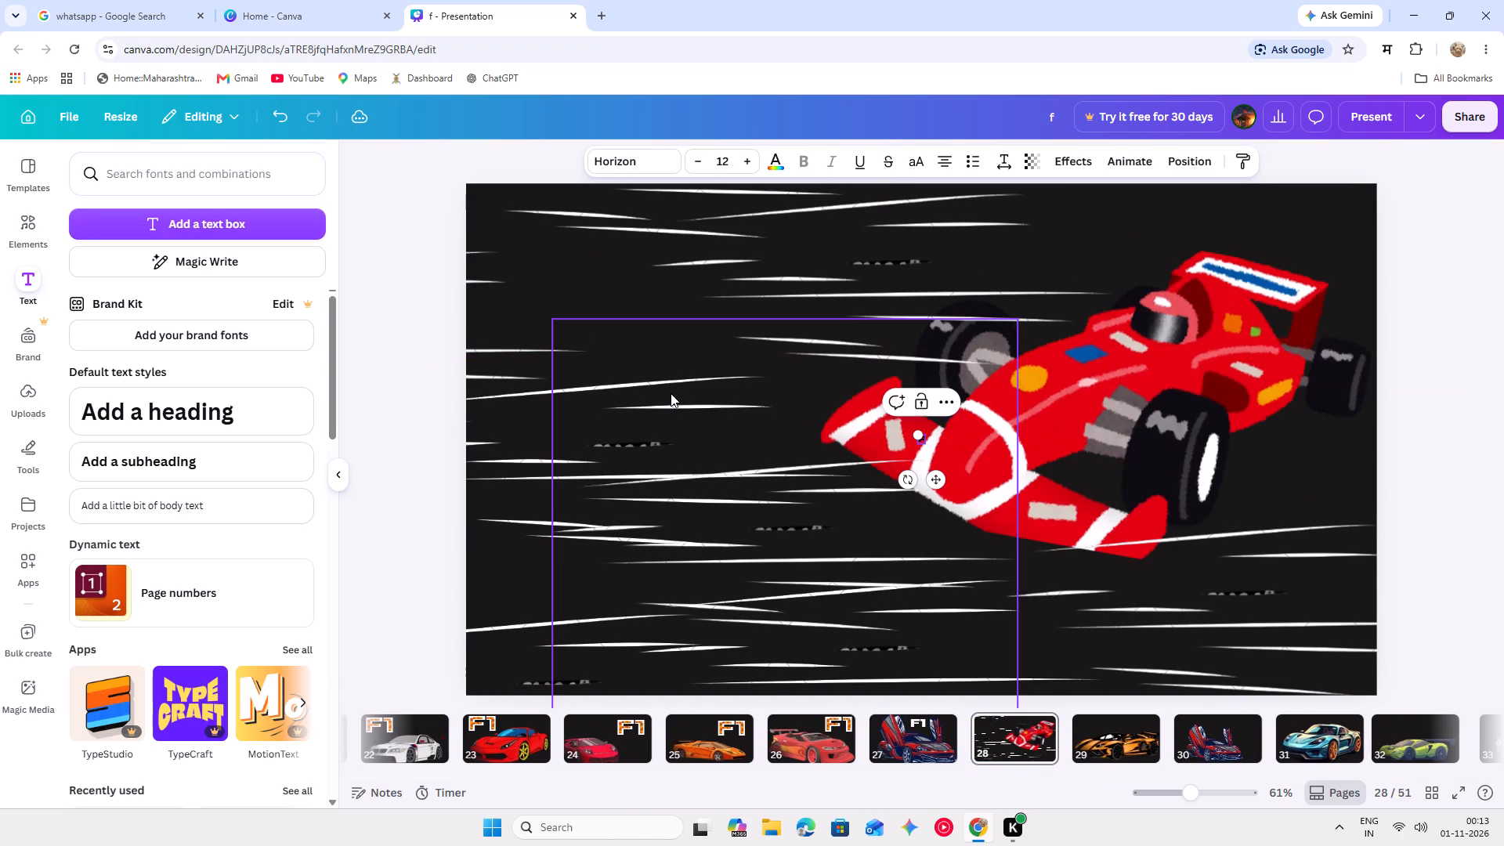
key(1)
drag(909, 436, 486, 301)
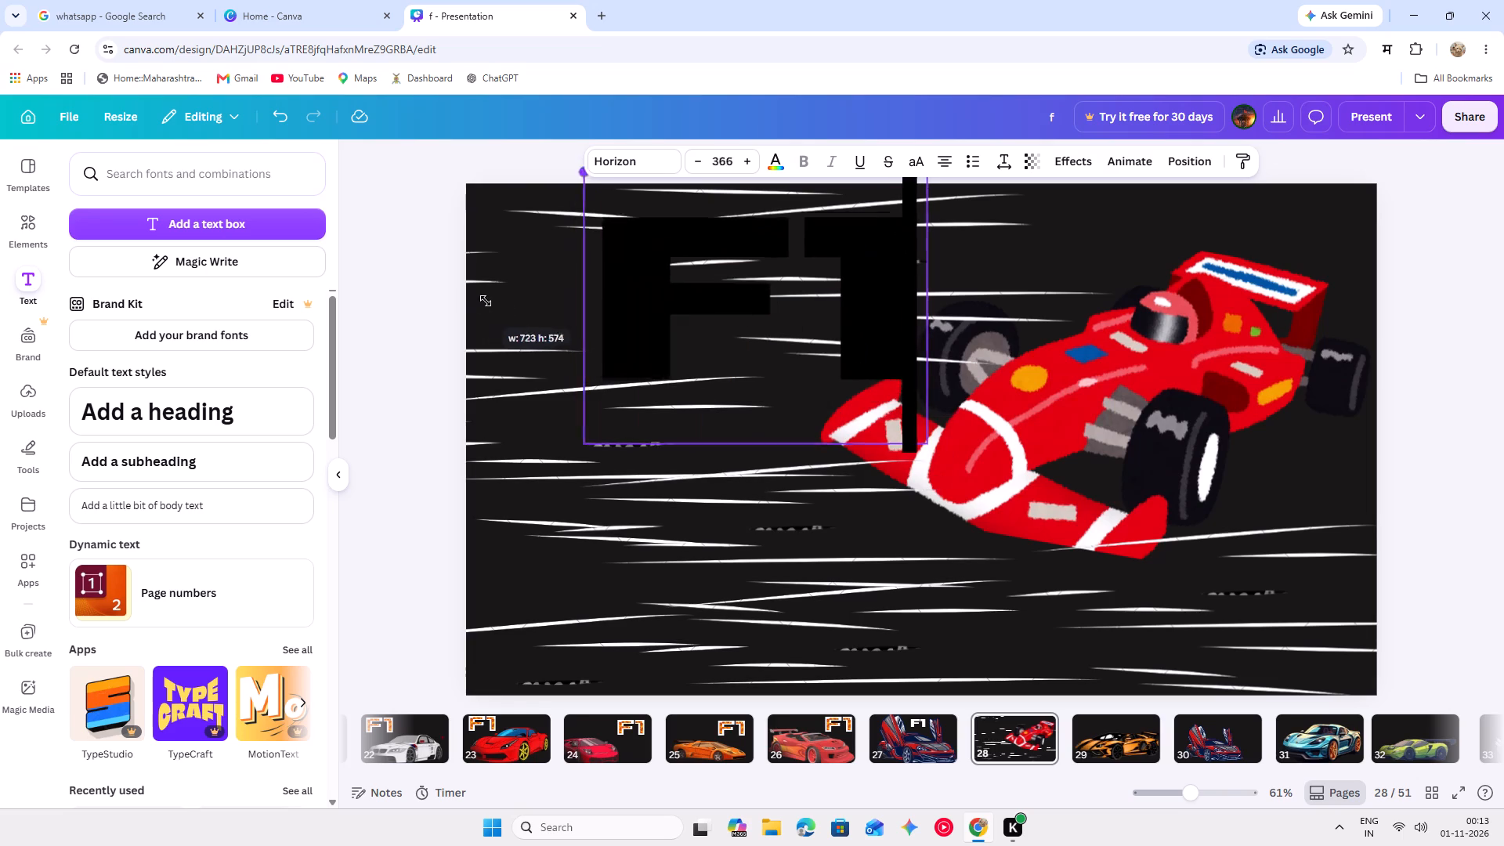
drag(486, 301, 539, 323)
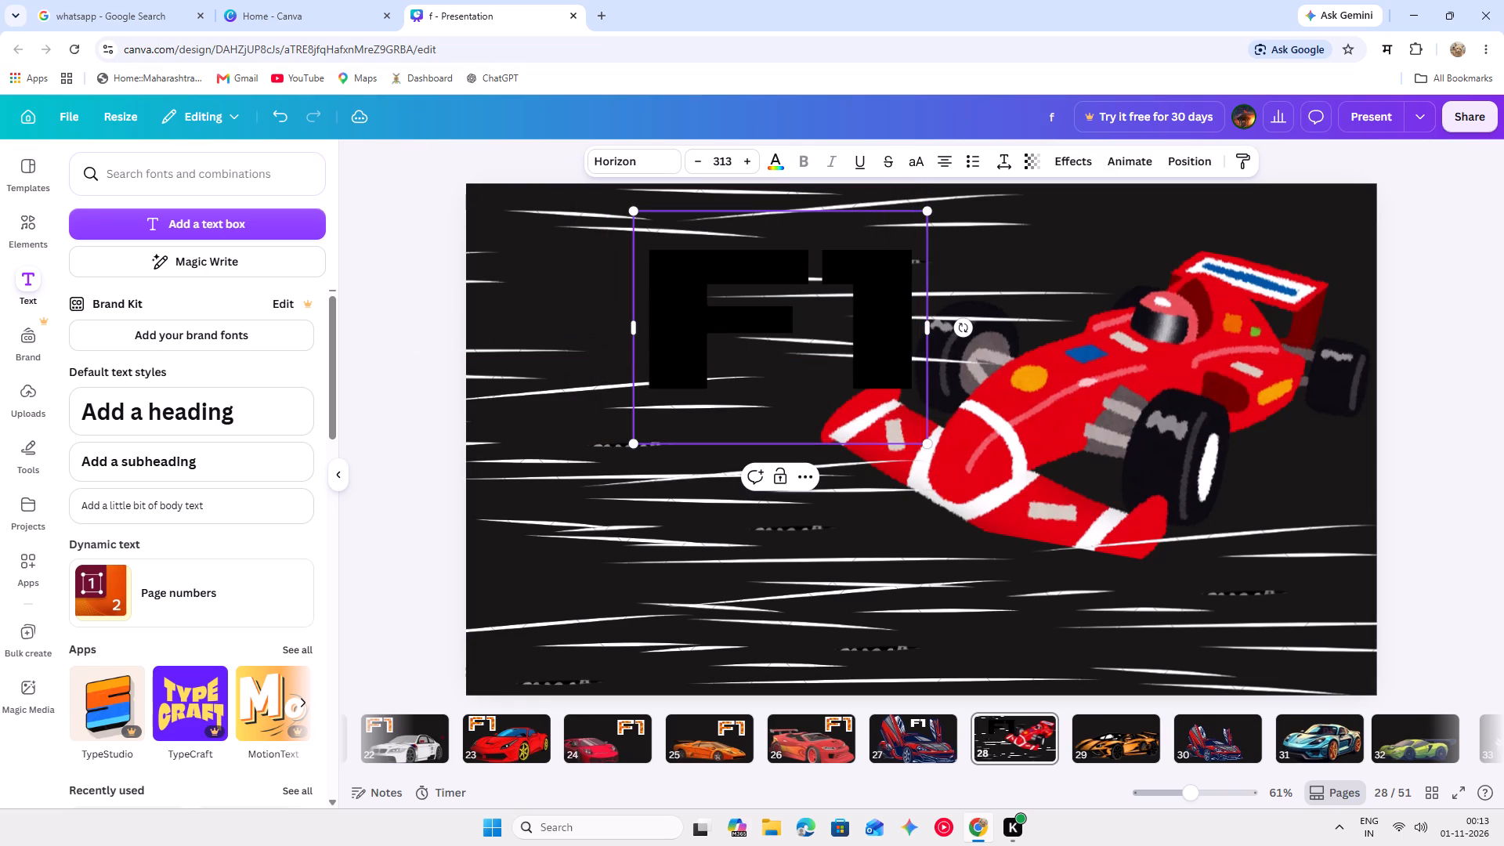
Recolour the entire F1 text on page 28 white.
click(770, 169)
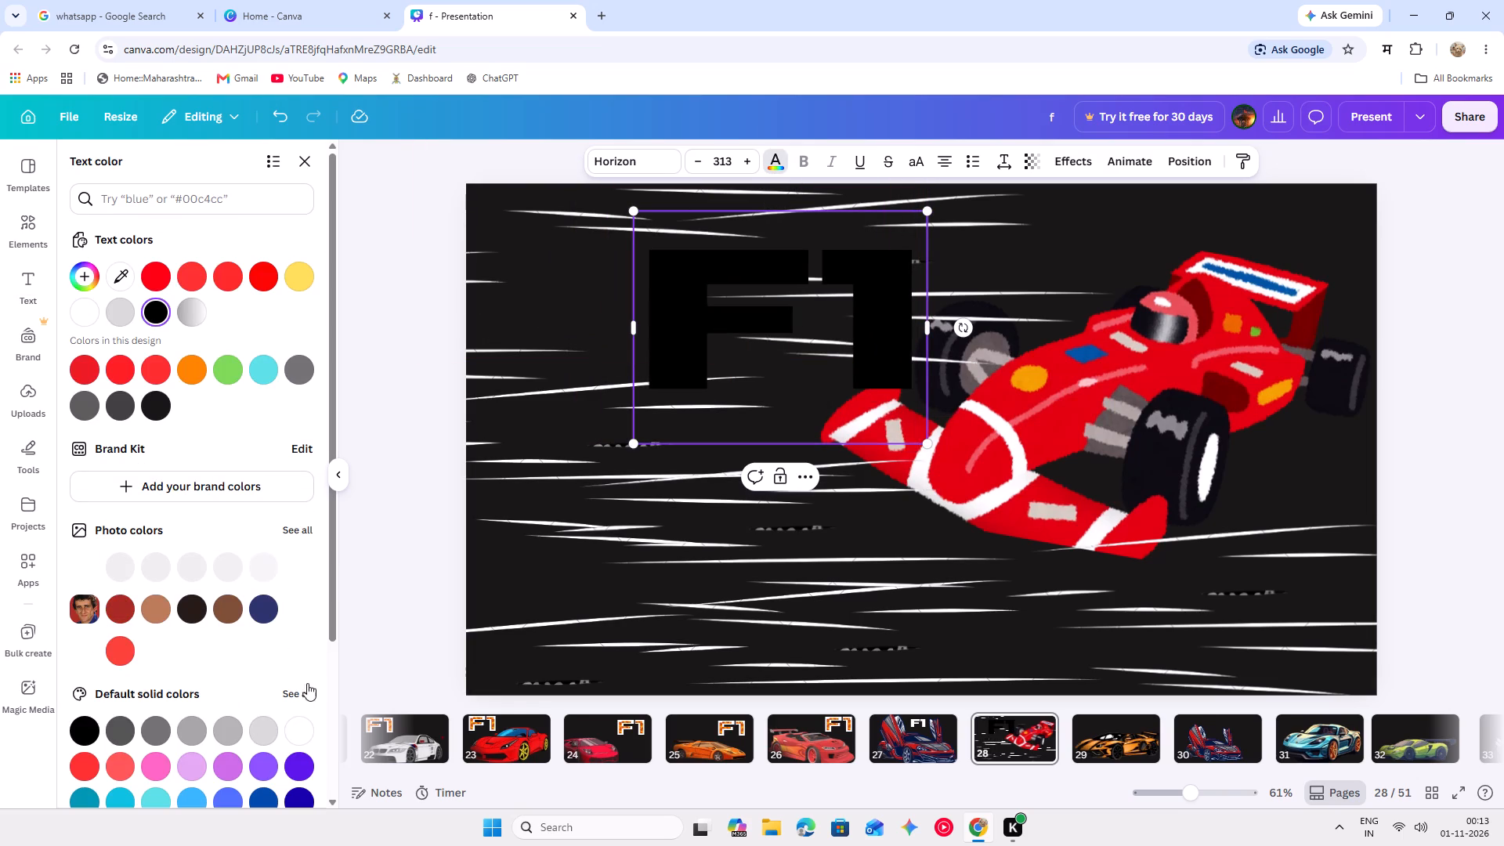
click(309, 718)
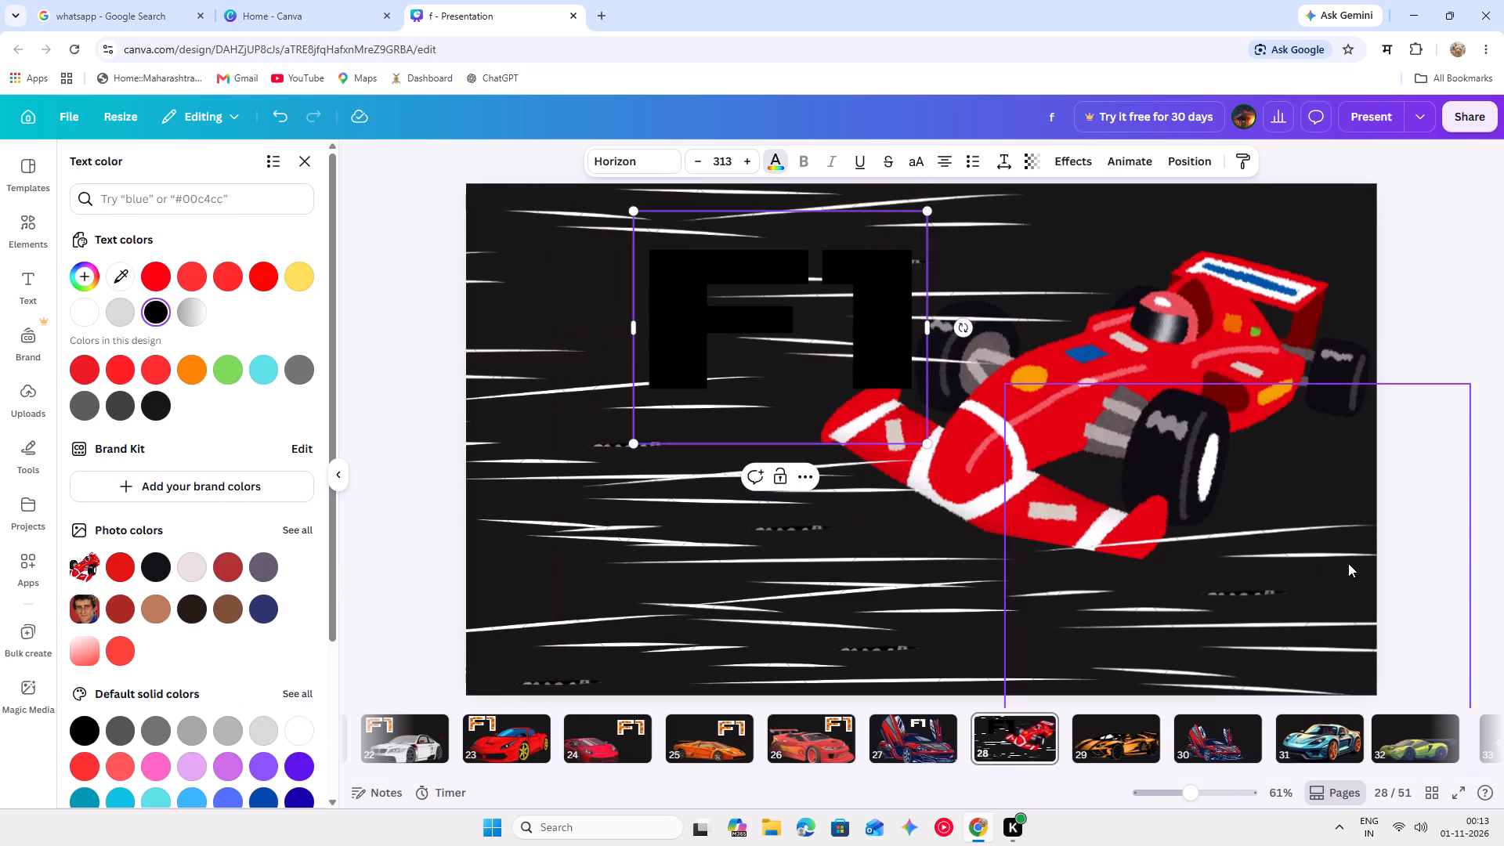
click(1402, 337)
drag(866, 407, 822, 407)
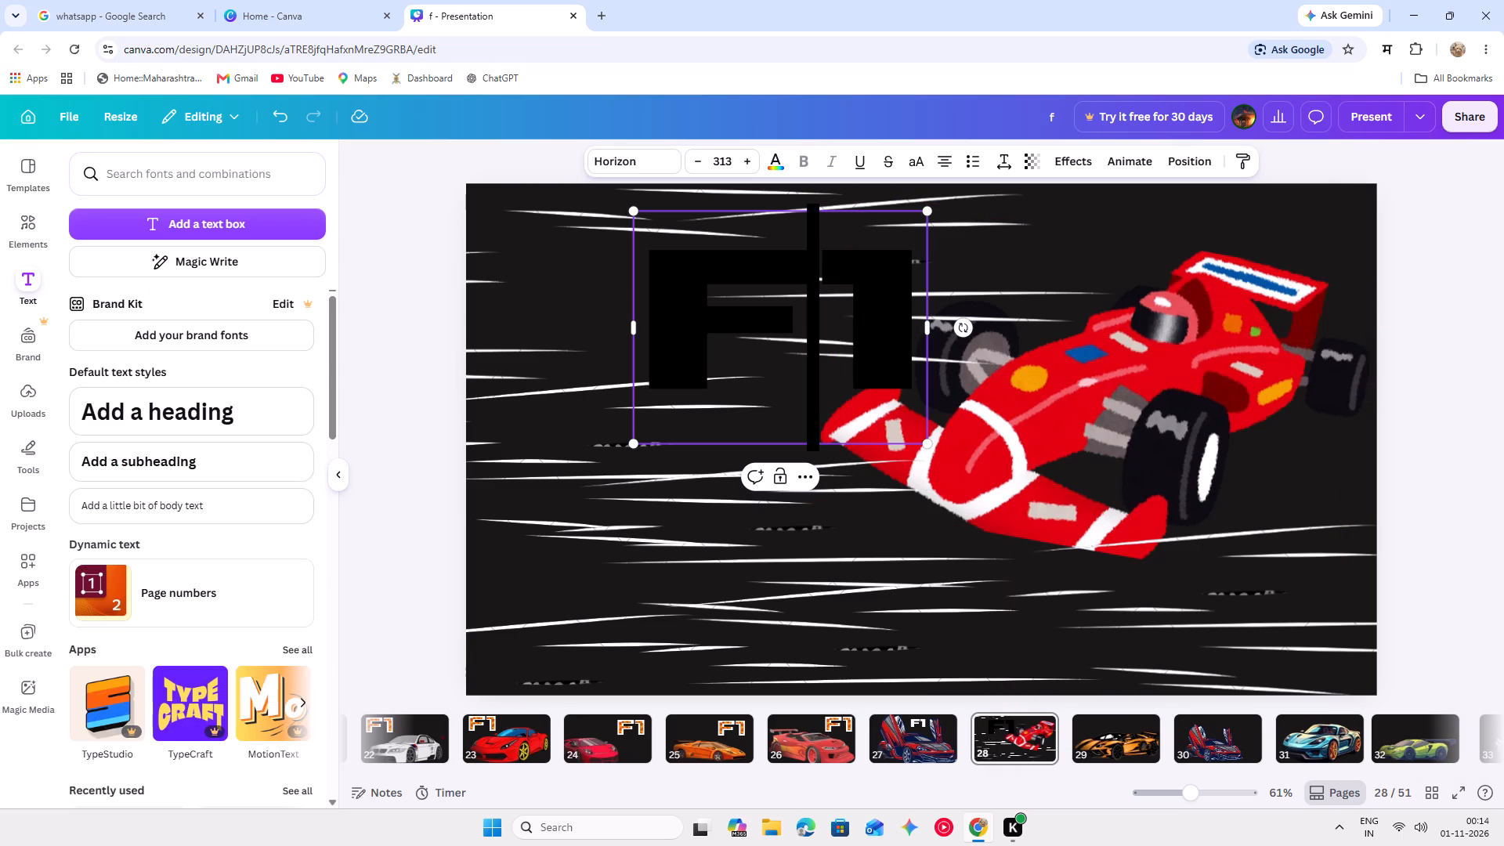
drag(822, 407, 791, 407)
drag(913, 381, 727, 376)
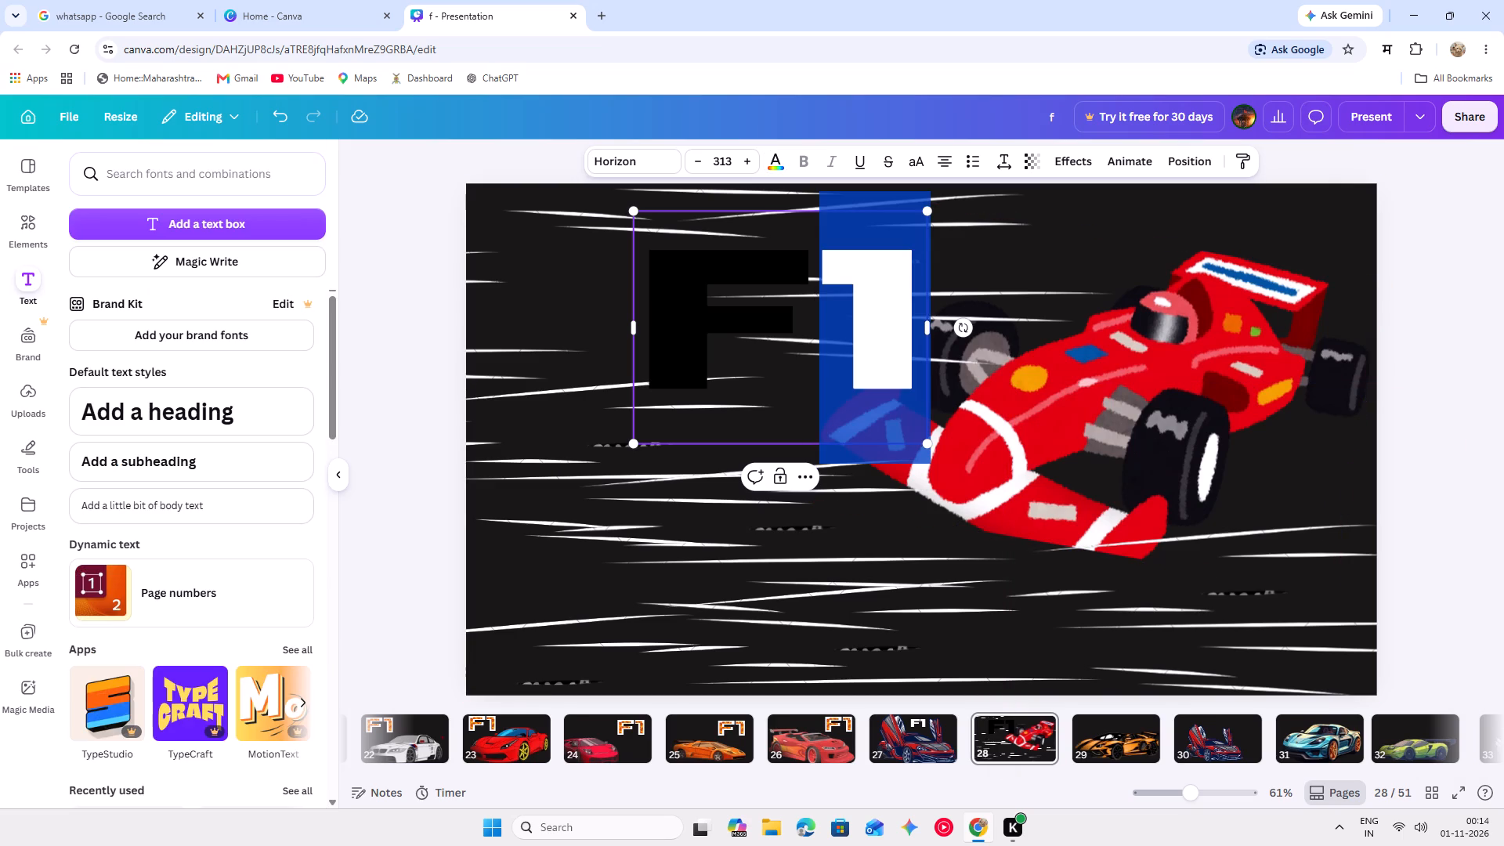
drag(727, 376, 712, 374)
click(775, 151)
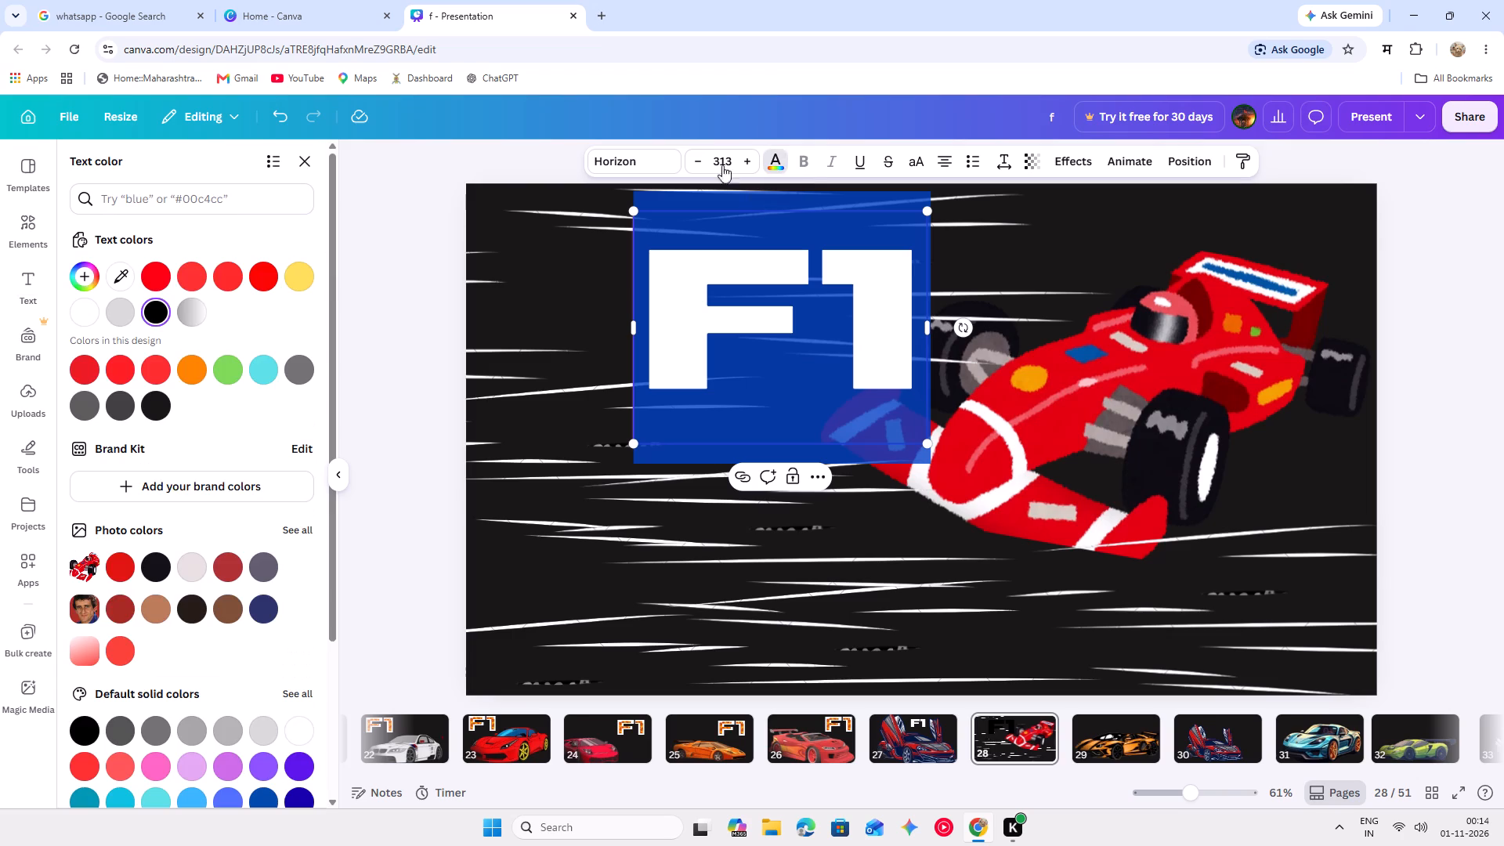
click(307, 726)
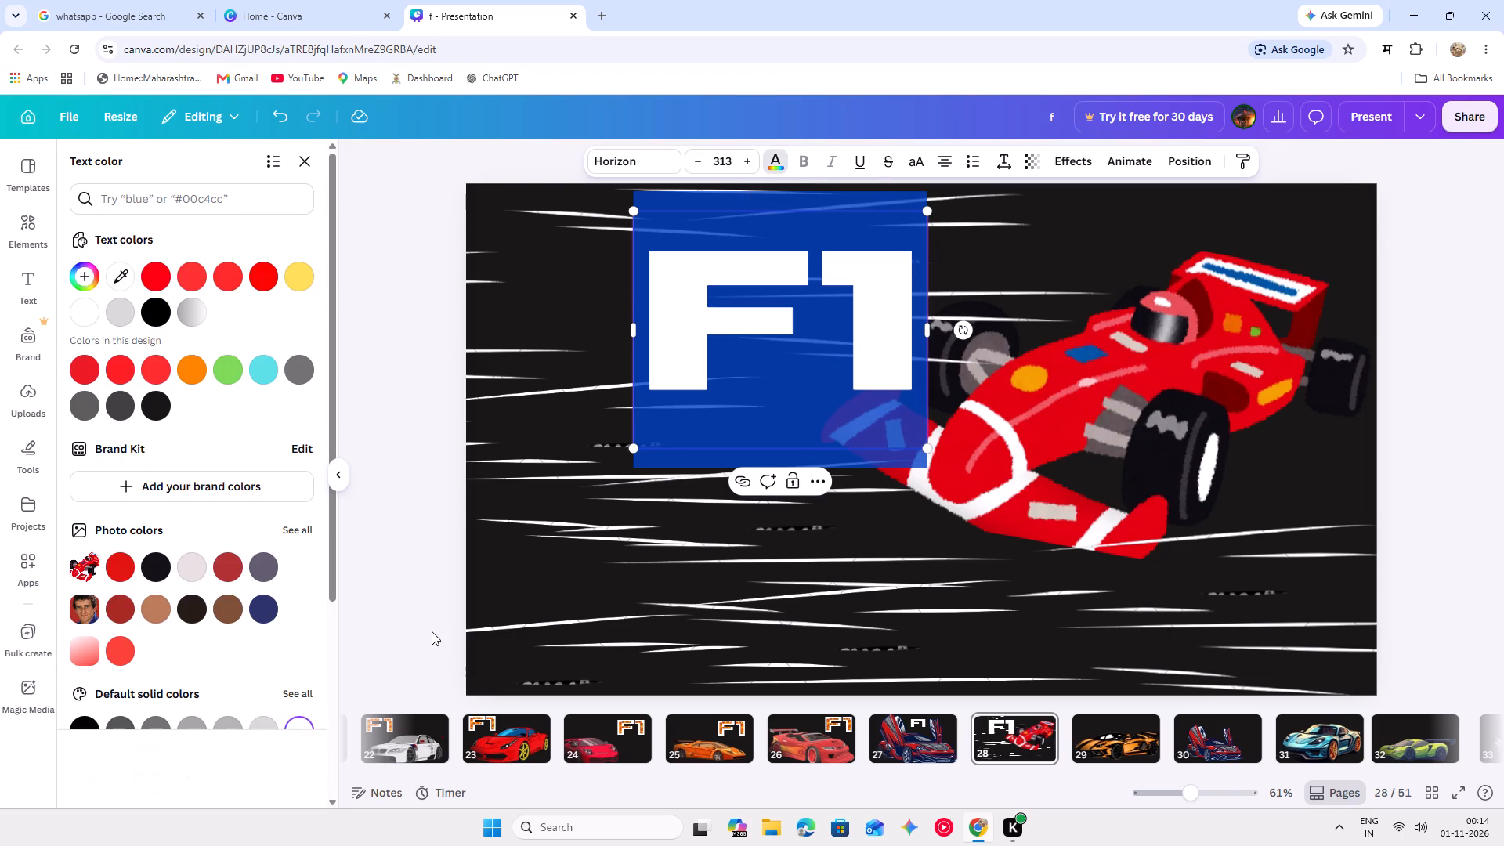
click(1422, 326)
click(1422, 326)
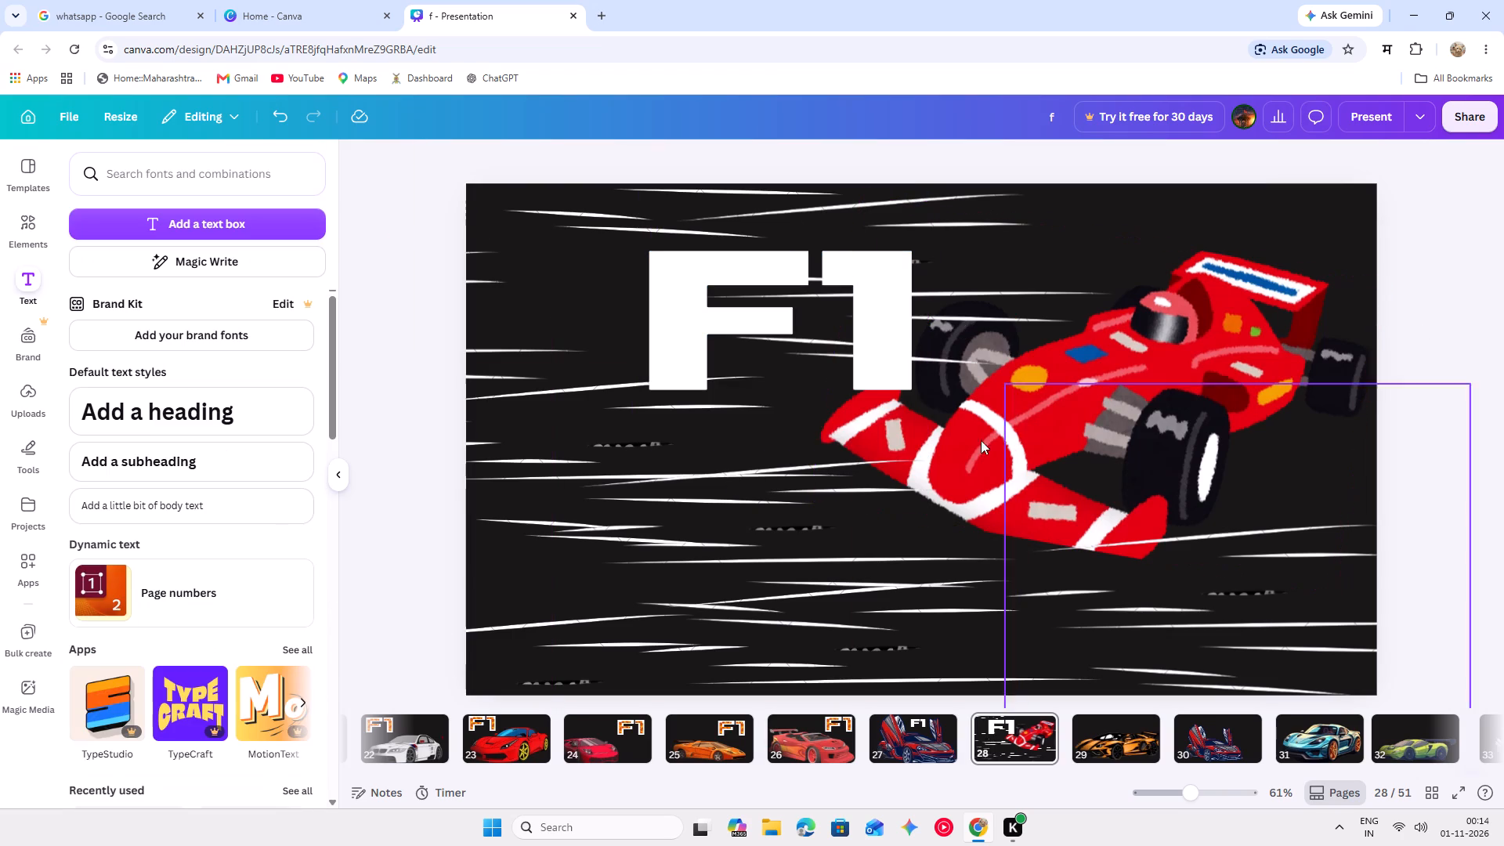
Move the F1 text on page 28 into the page's upper-left corner, clear of the red racing car.
drag(804, 392, 640, 378)
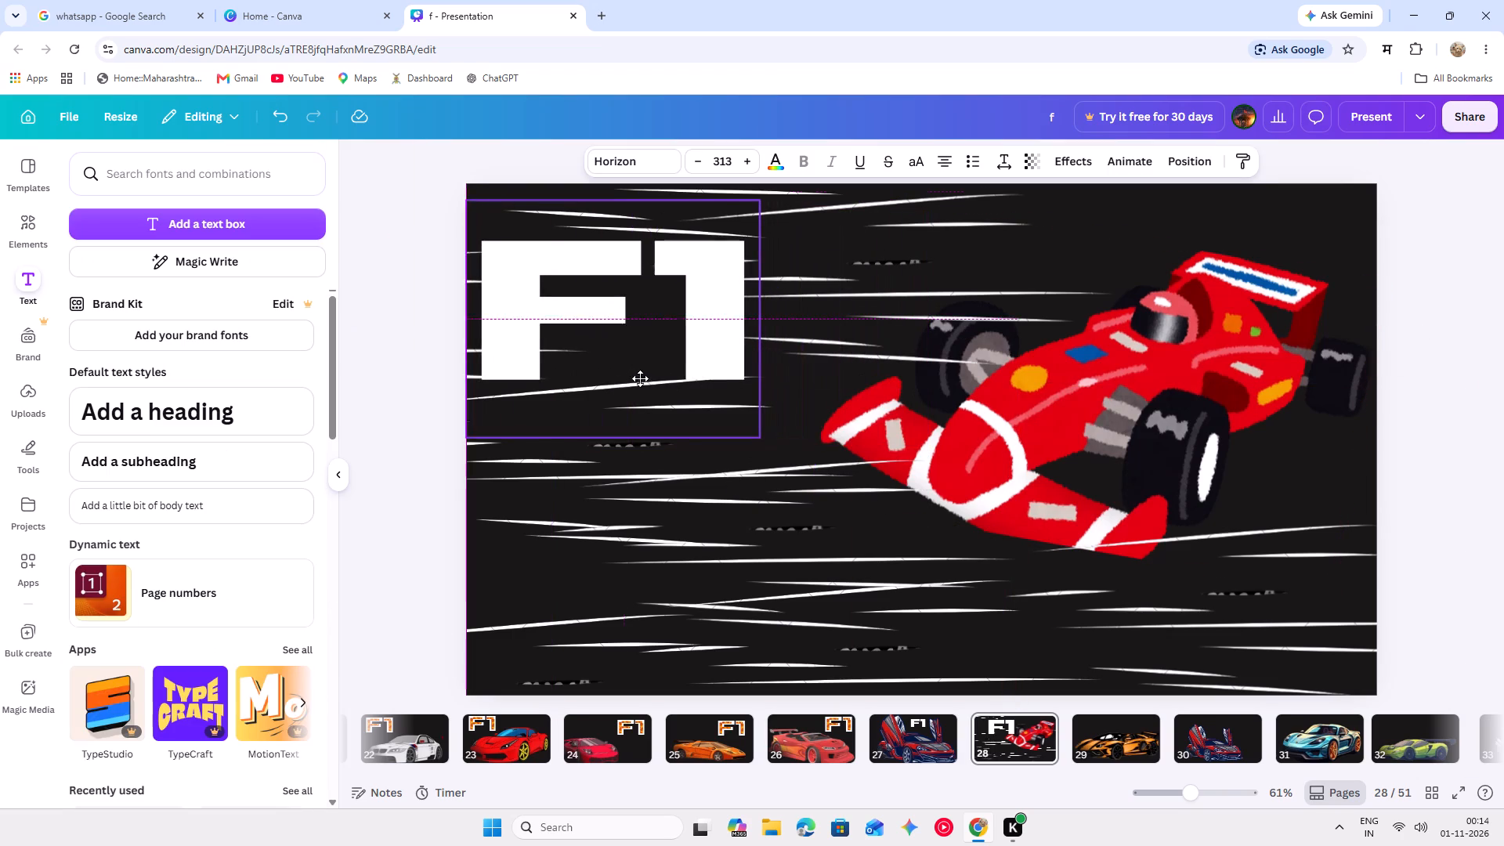
drag(640, 378, 648, 371)
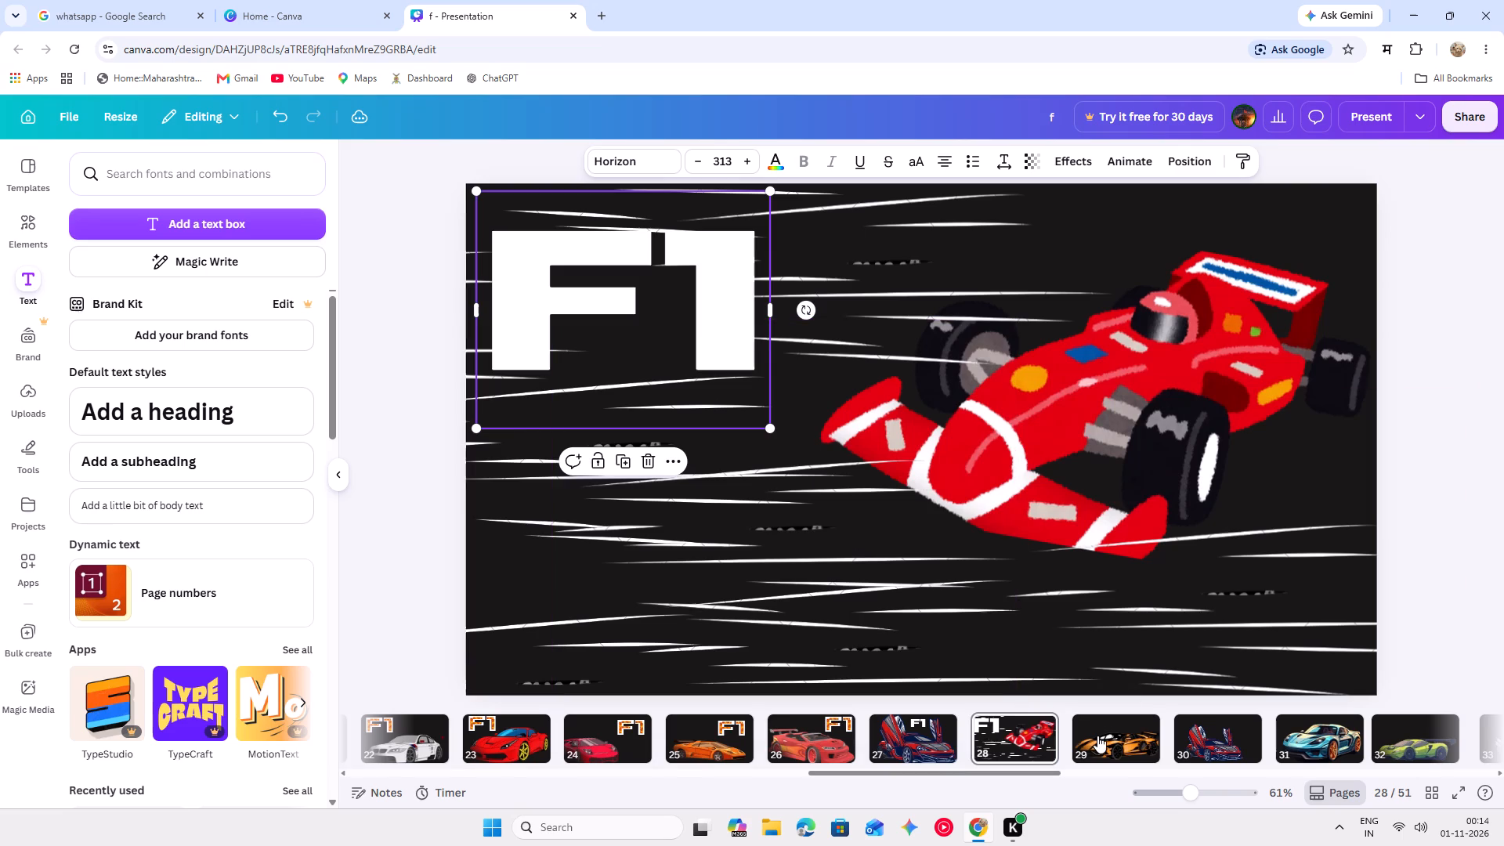
Add an F1 text box to page 29, enlarge it to size 255 and place it at the upper left above the orange car.
click(1097, 736)
click(257, 230)
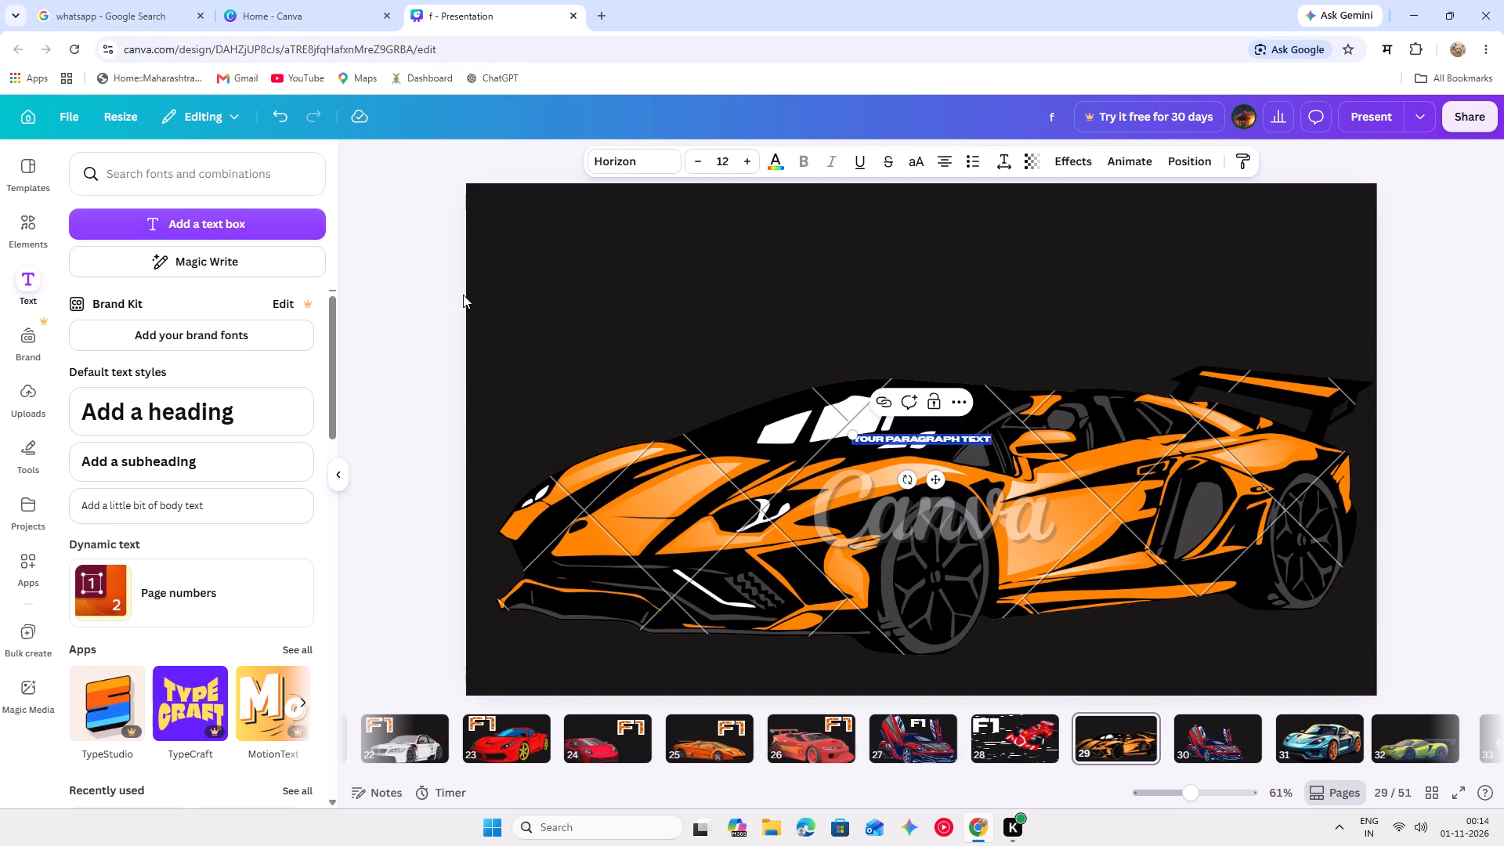
text(f1)
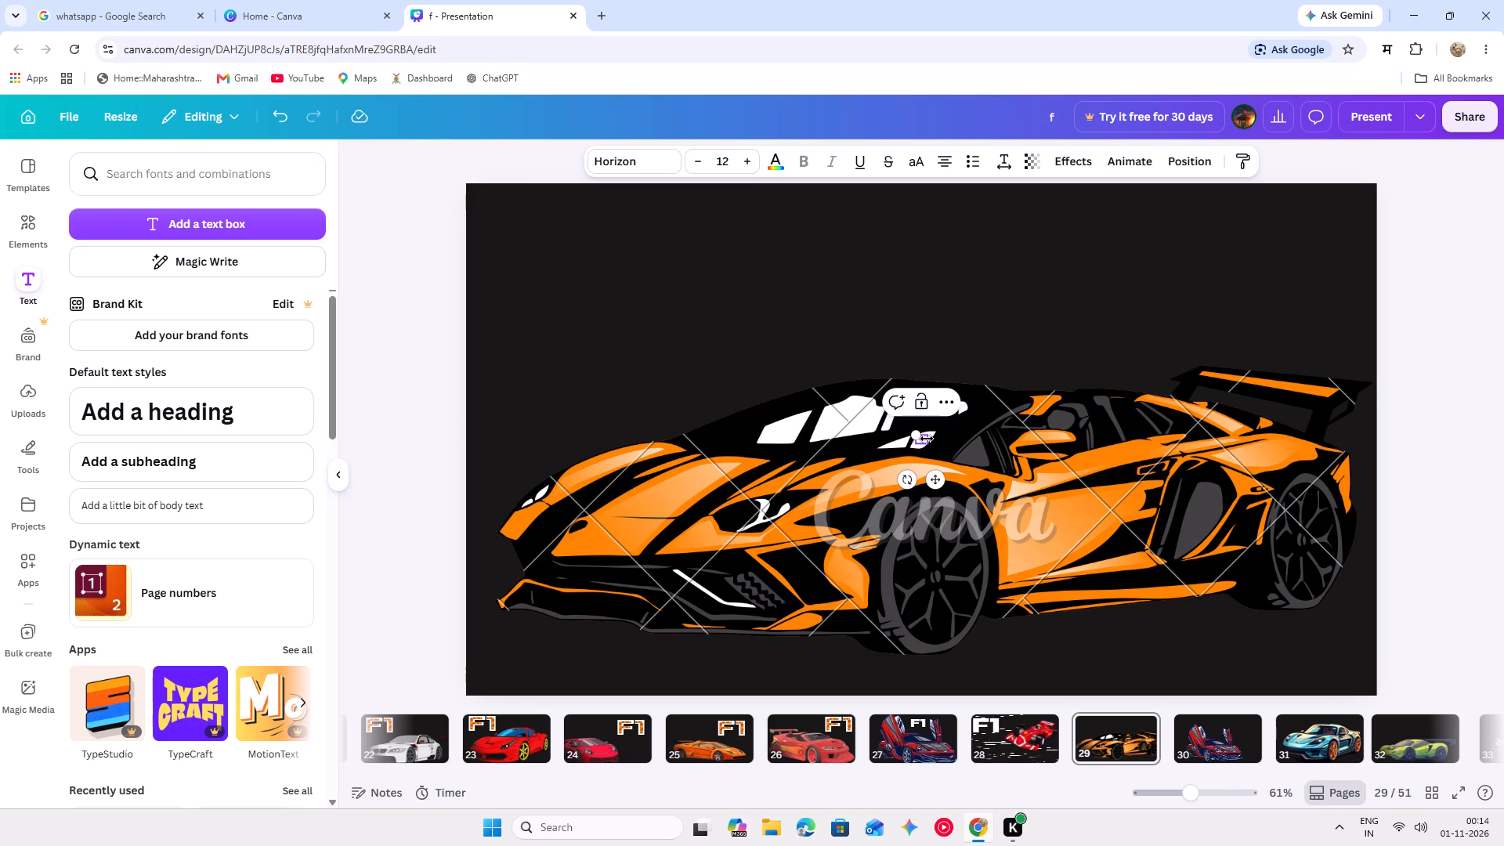
drag(916, 436, 608, 357)
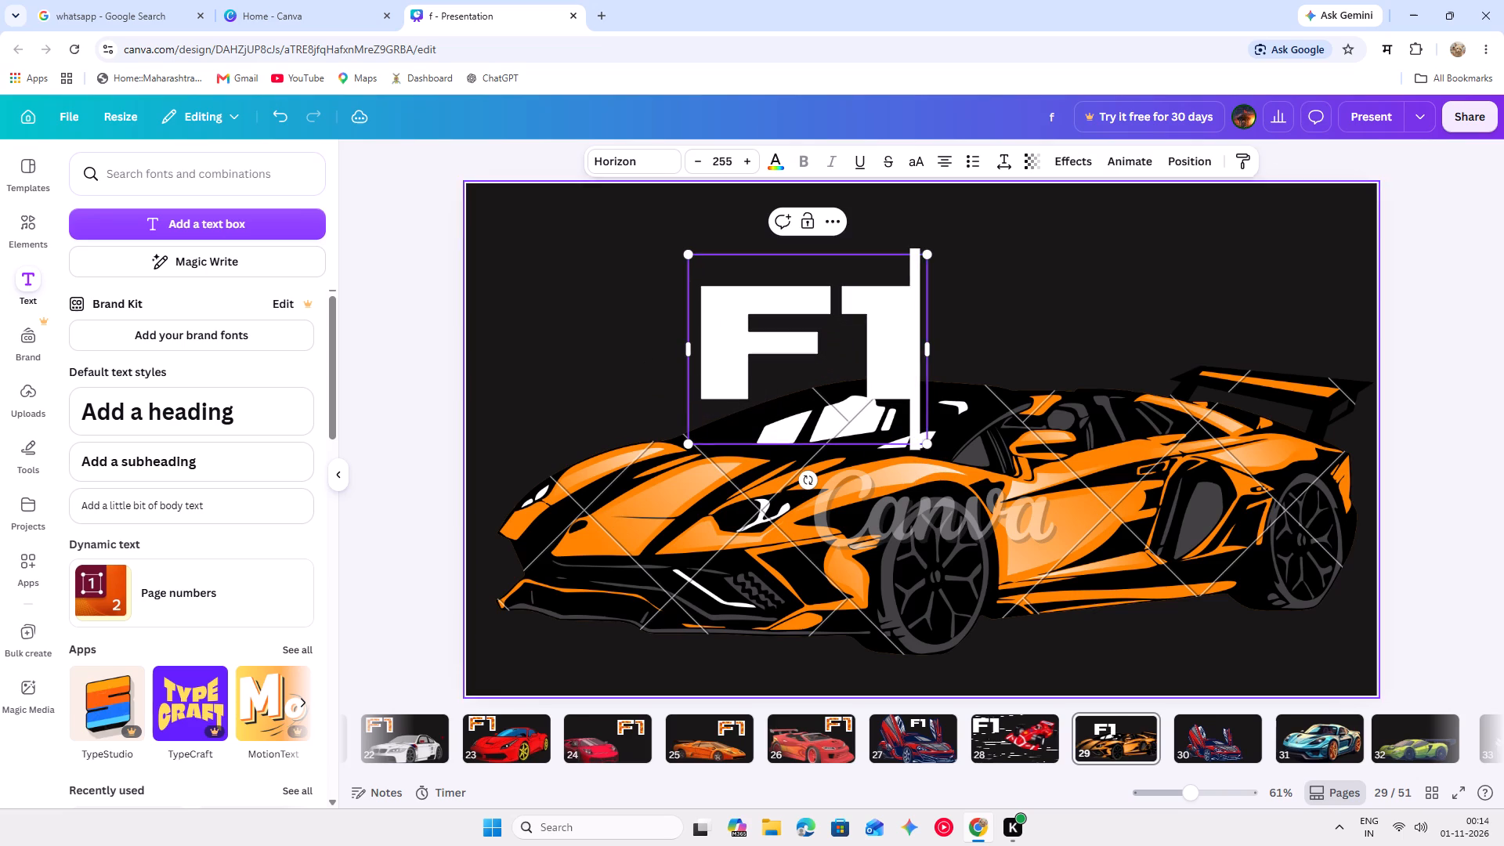
click(1397, 309)
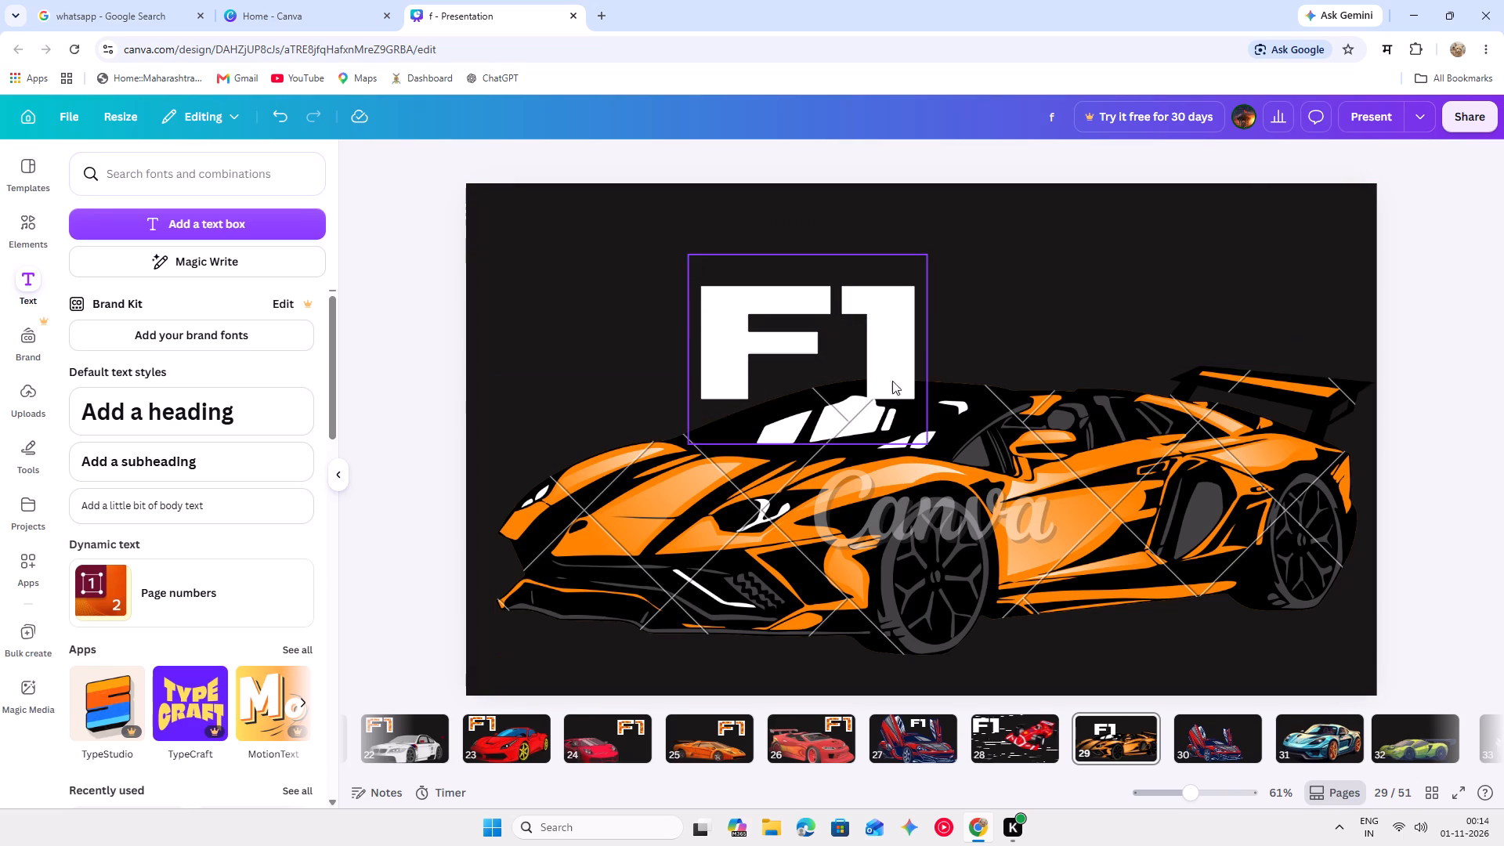
drag(888, 378, 707, 324)
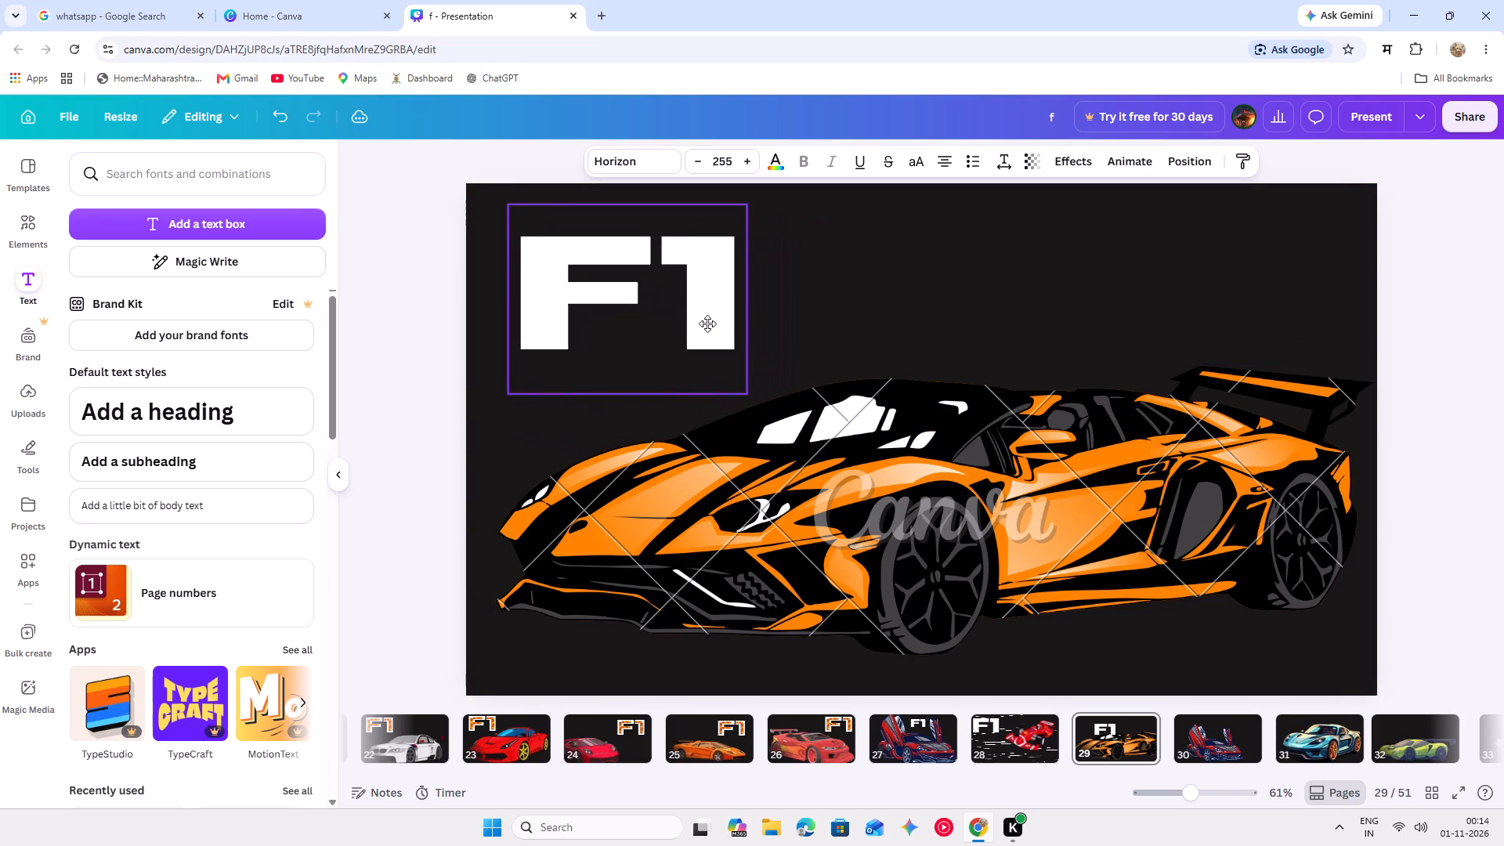
drag(707, 324, 708, 320)
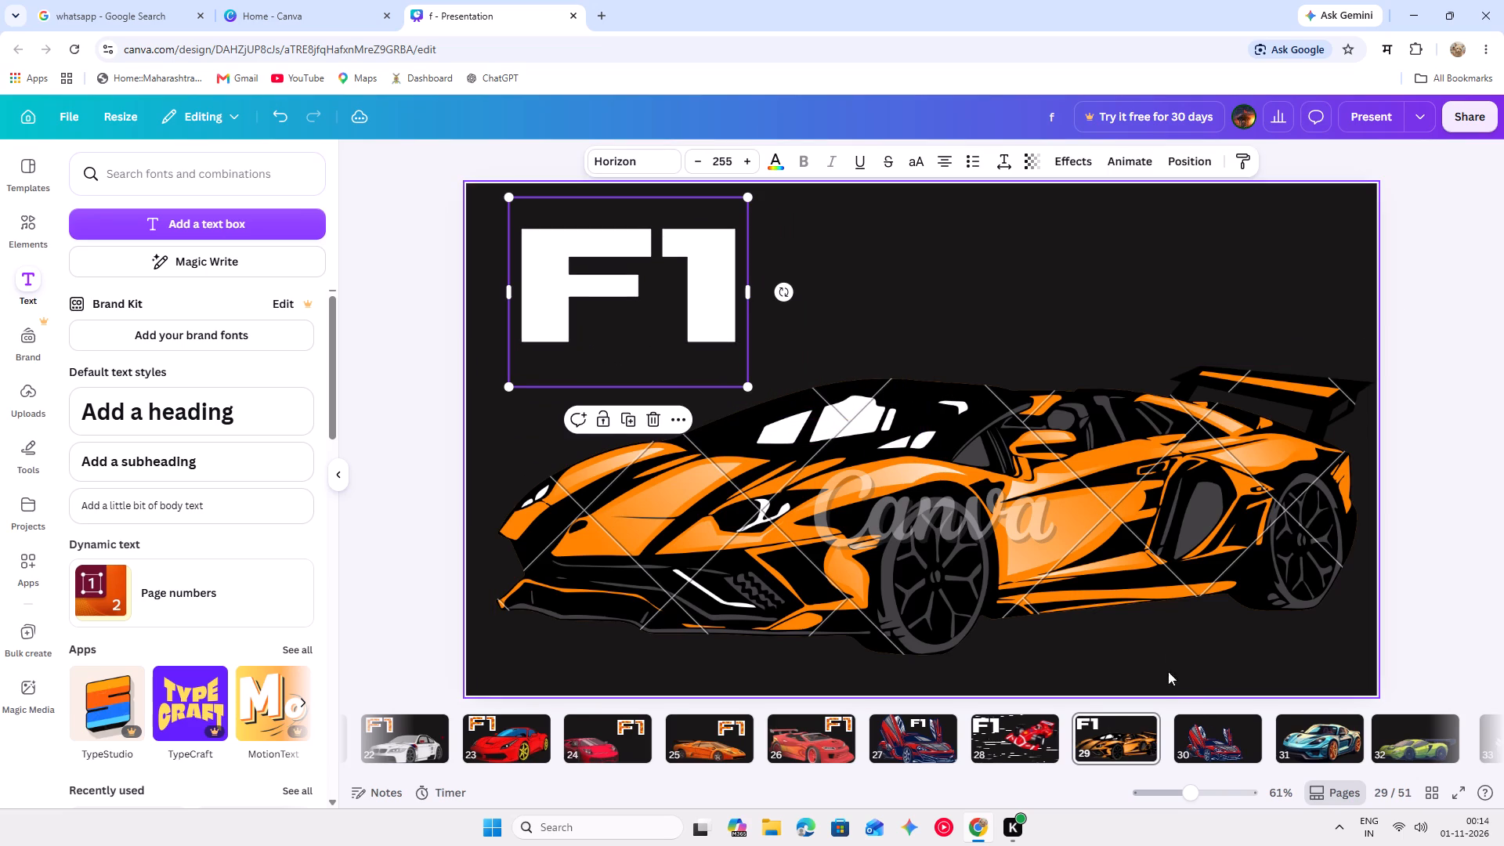
Add an F1 text box to page 30, enlarge it to size 246 and place it in the page's upper-left corner.
click(1202, 715)
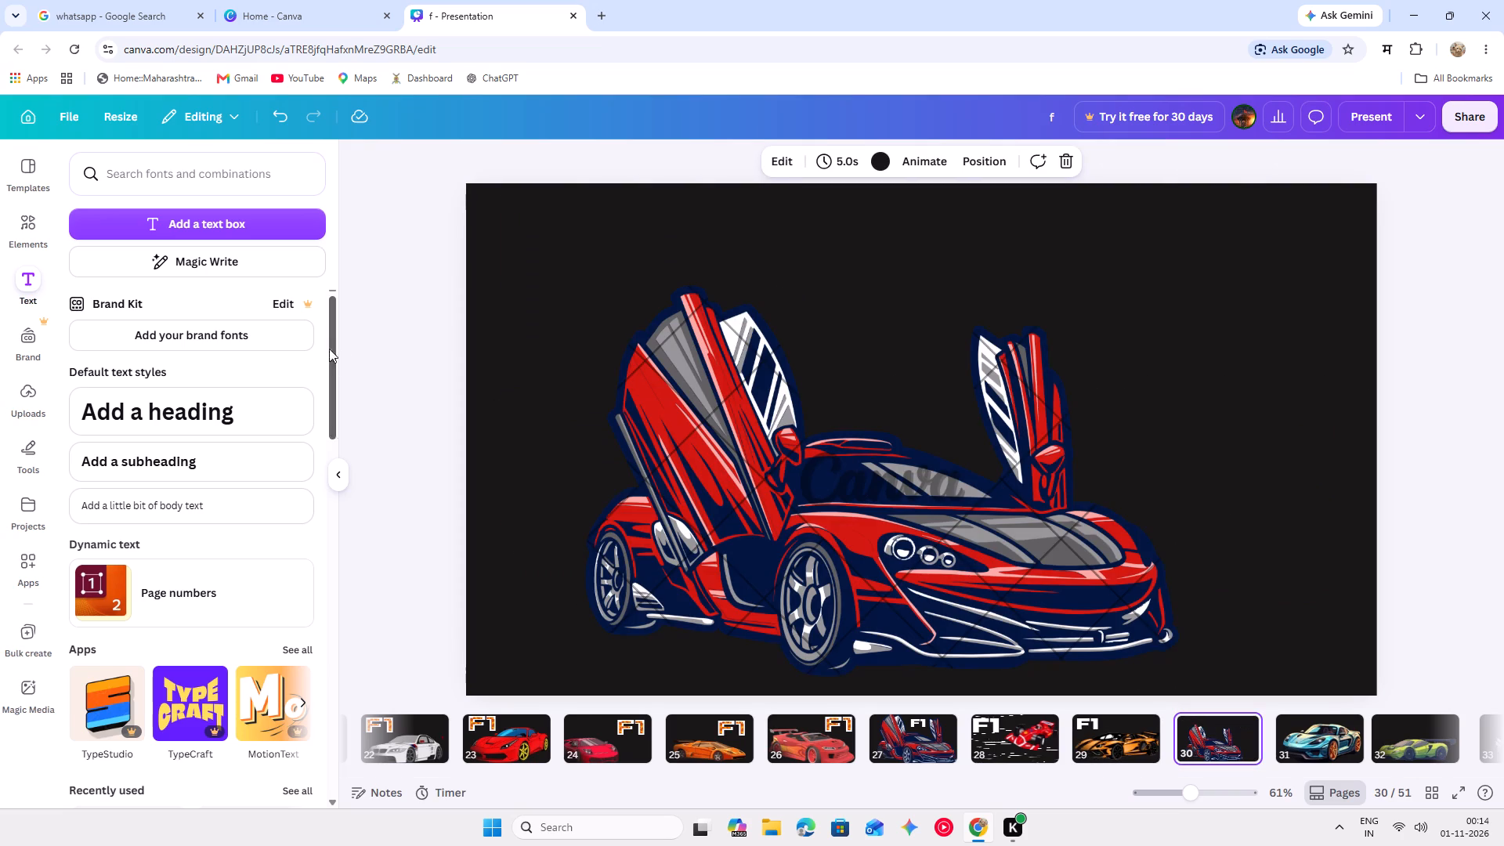
click(211, 215)
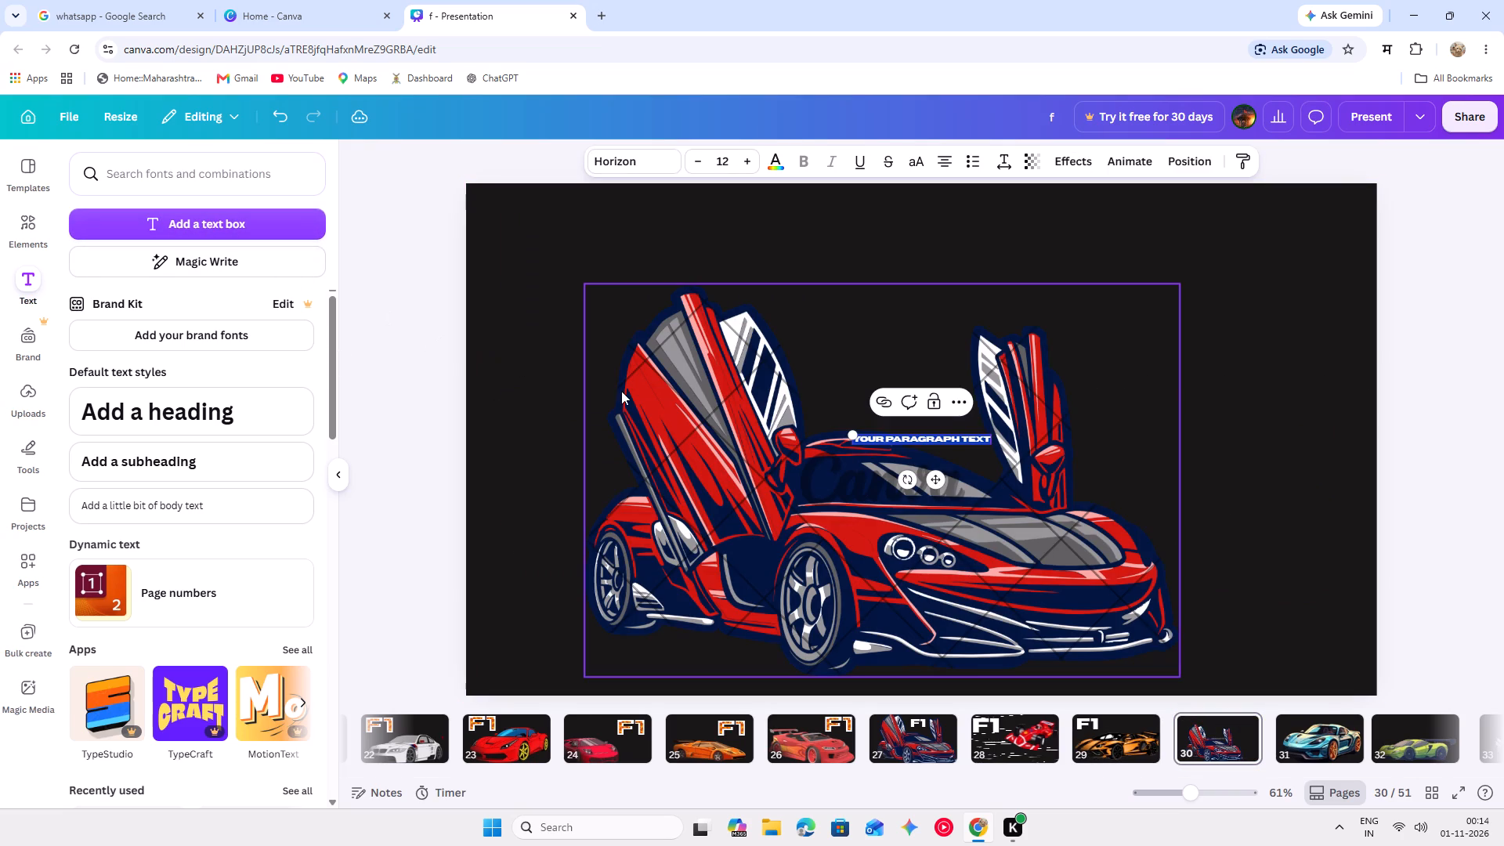
text(f1)
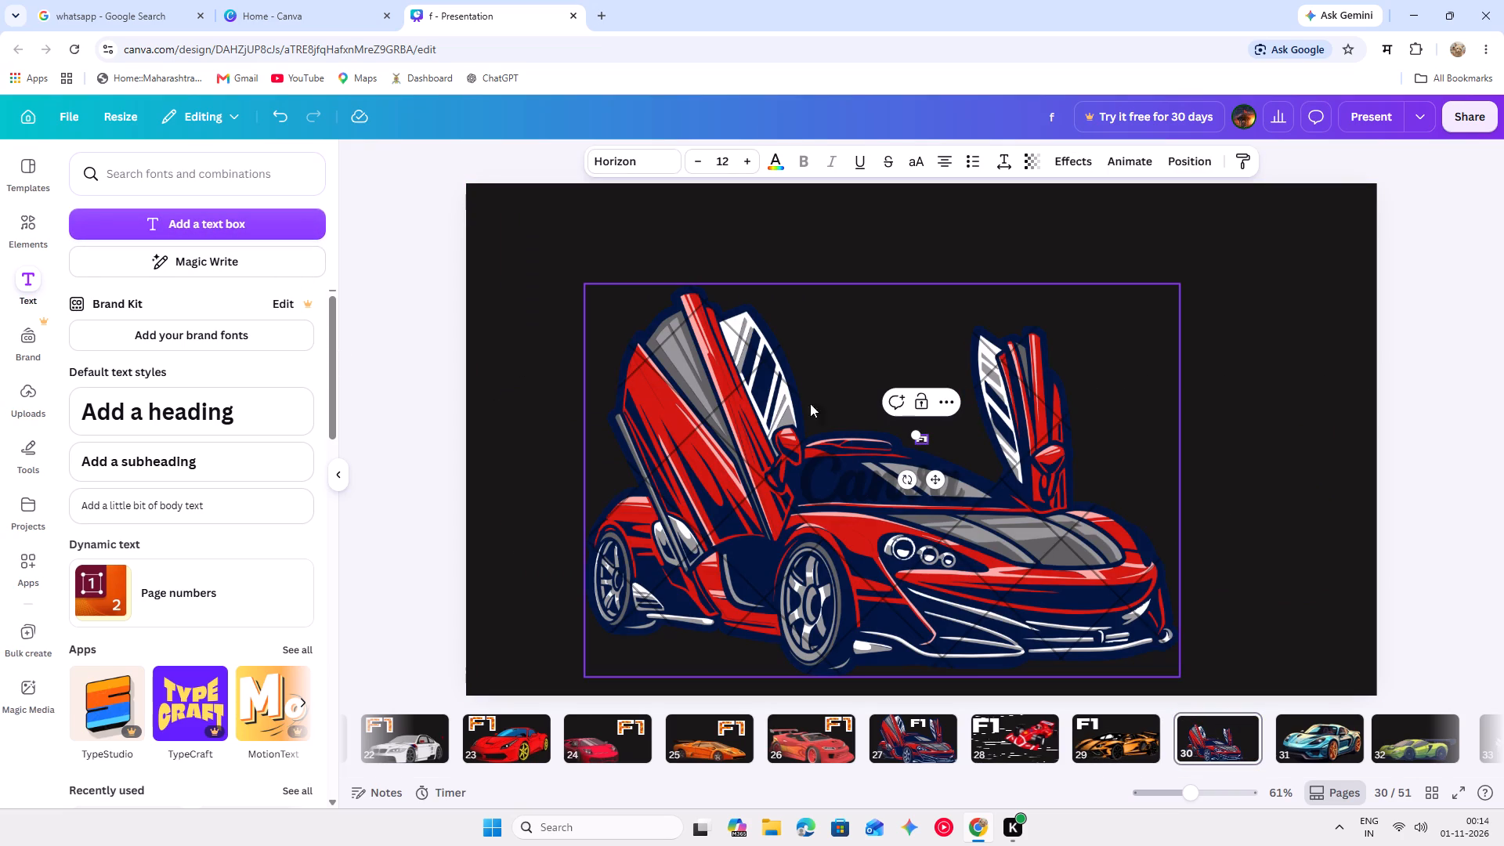
drag(915, 432, 636, 333)
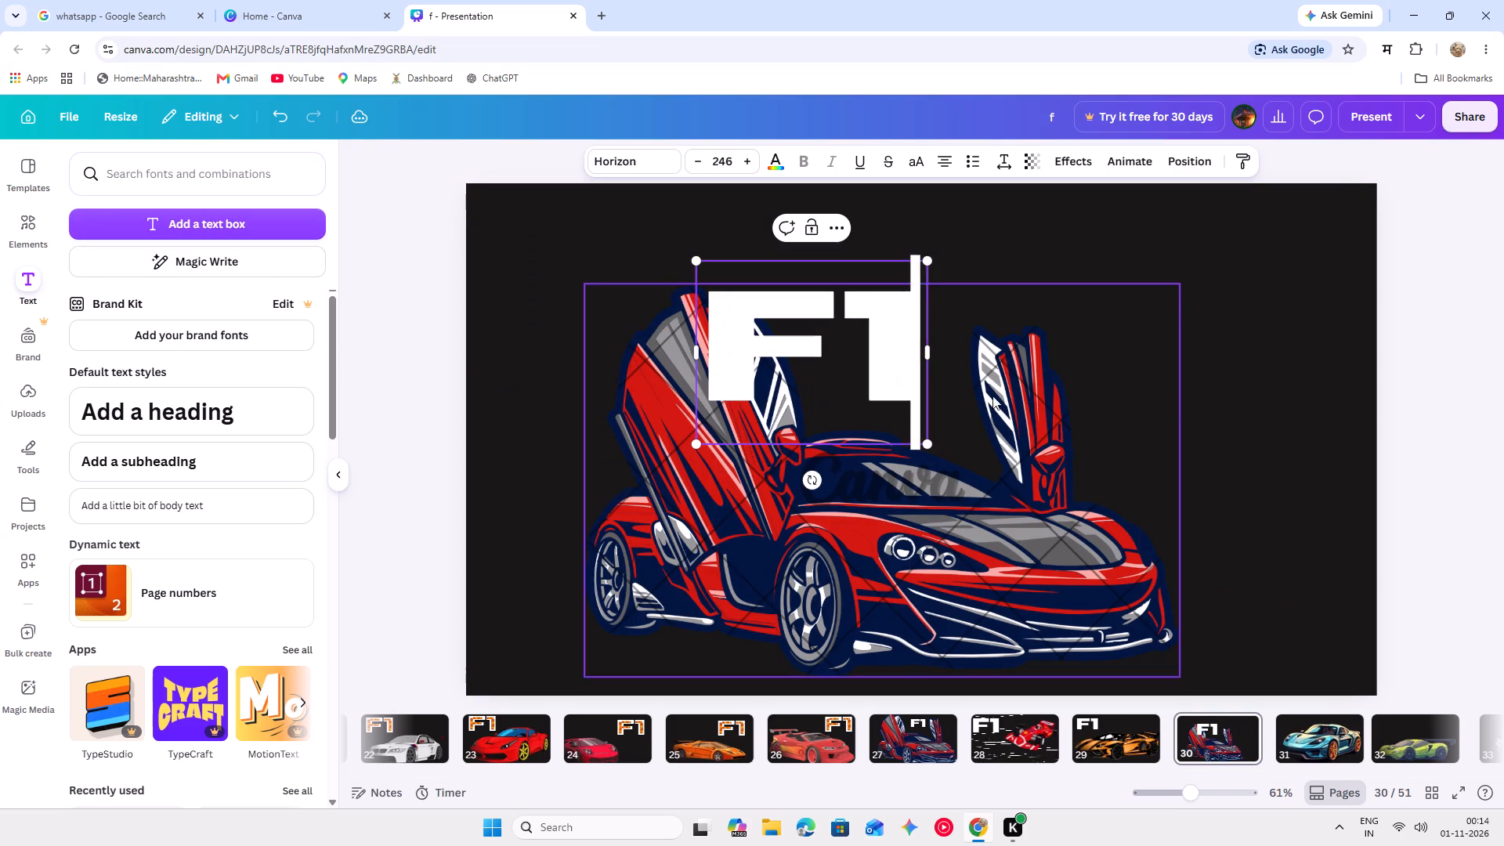
click(1248, 415)
drag(901, 421, 677, 358)
drag(674, 354, 674, 341)
Shift the red and navy car on page 30 to the right, clear of the F1 text.
drag(718, 409, 839, 418)
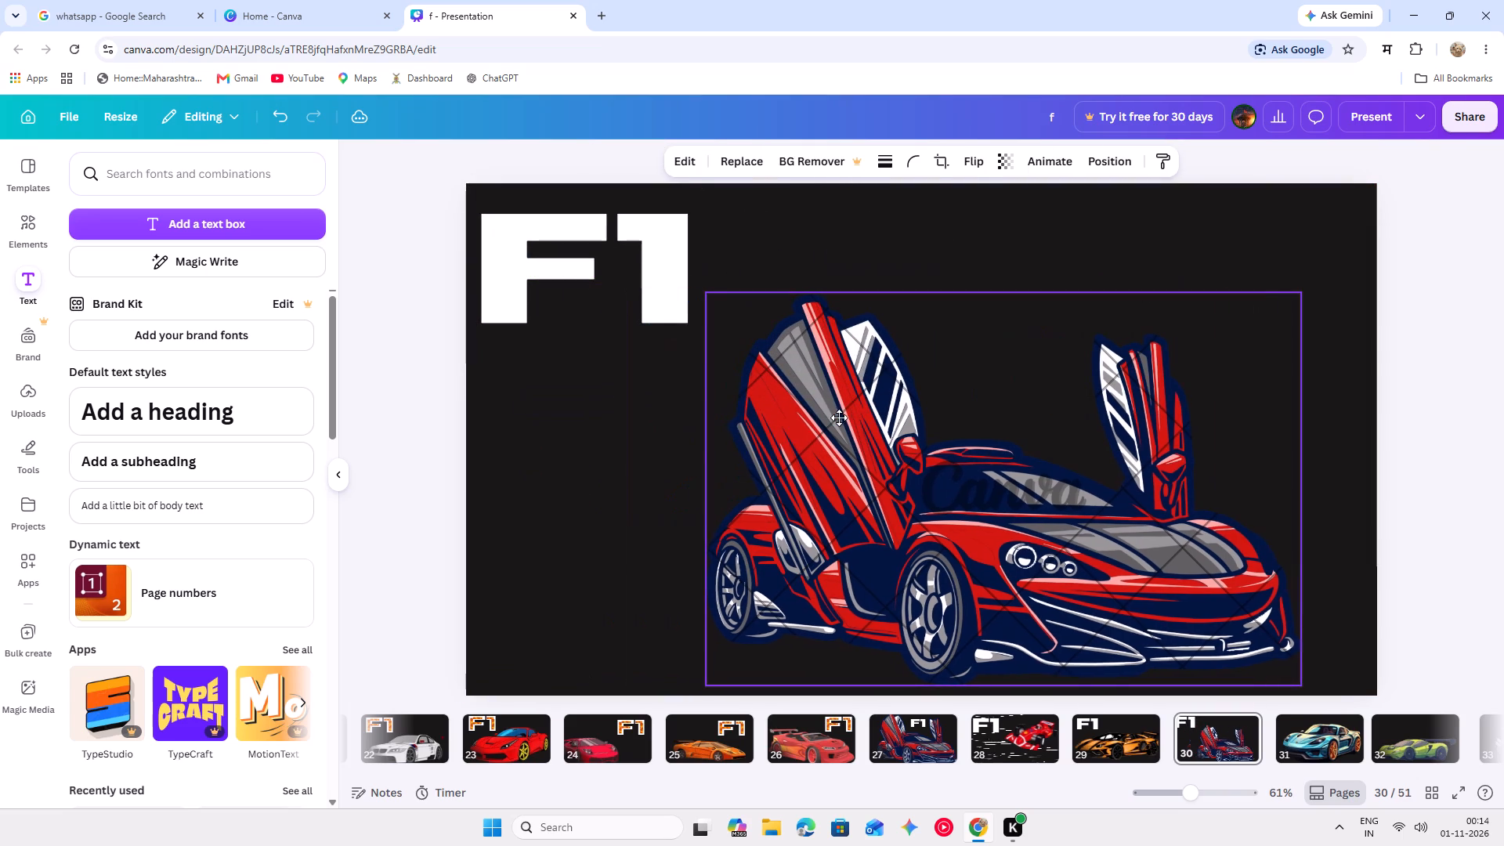
drag(839, 418, 834, 418)
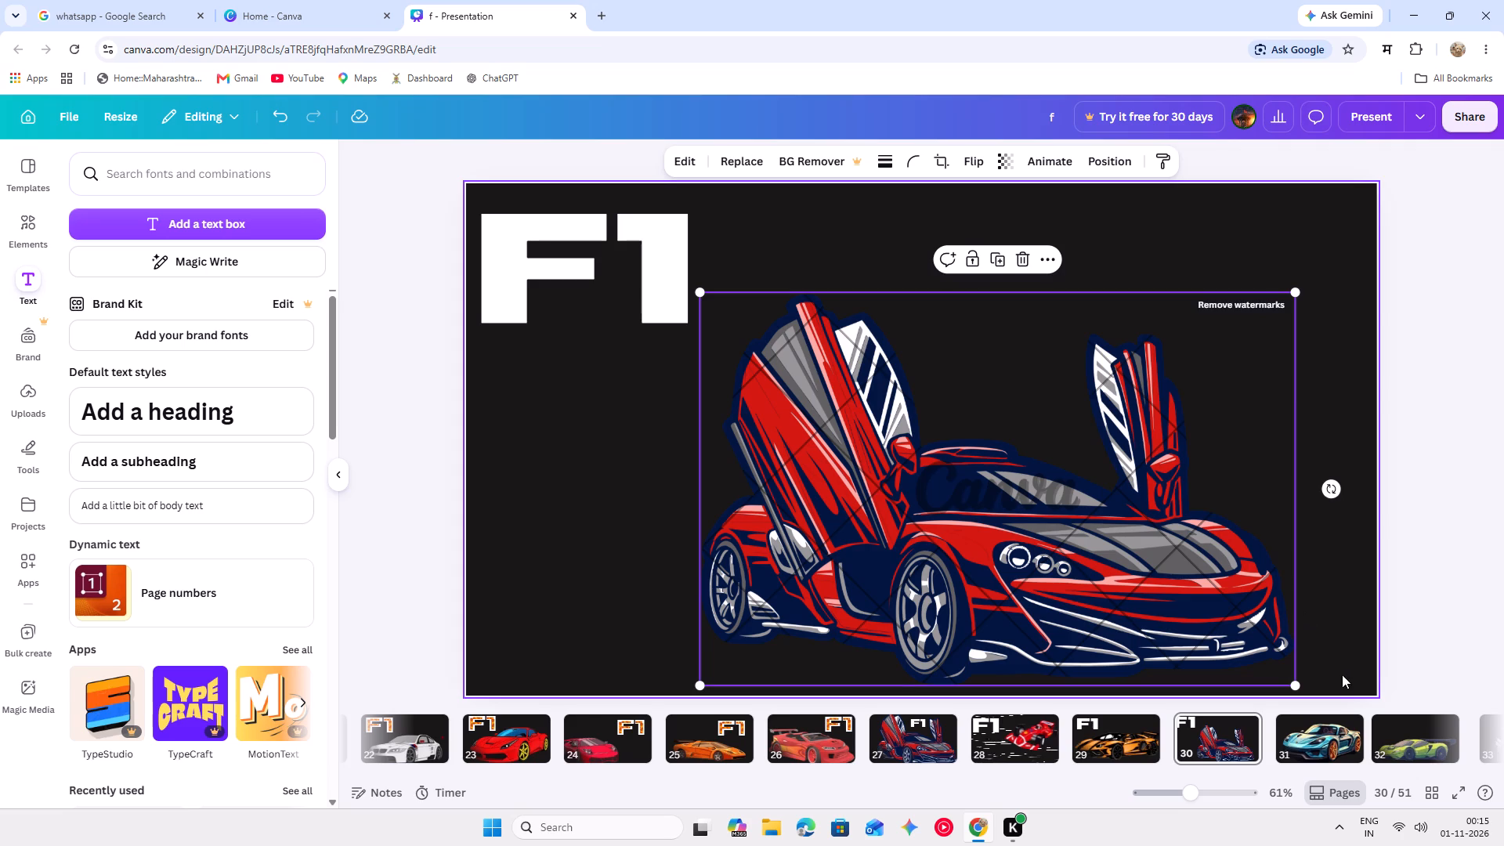
Add a text box reading F2 to page 31, enlarge it to size 171 and place it at the upper left above the blue car.
click(1329, 722)
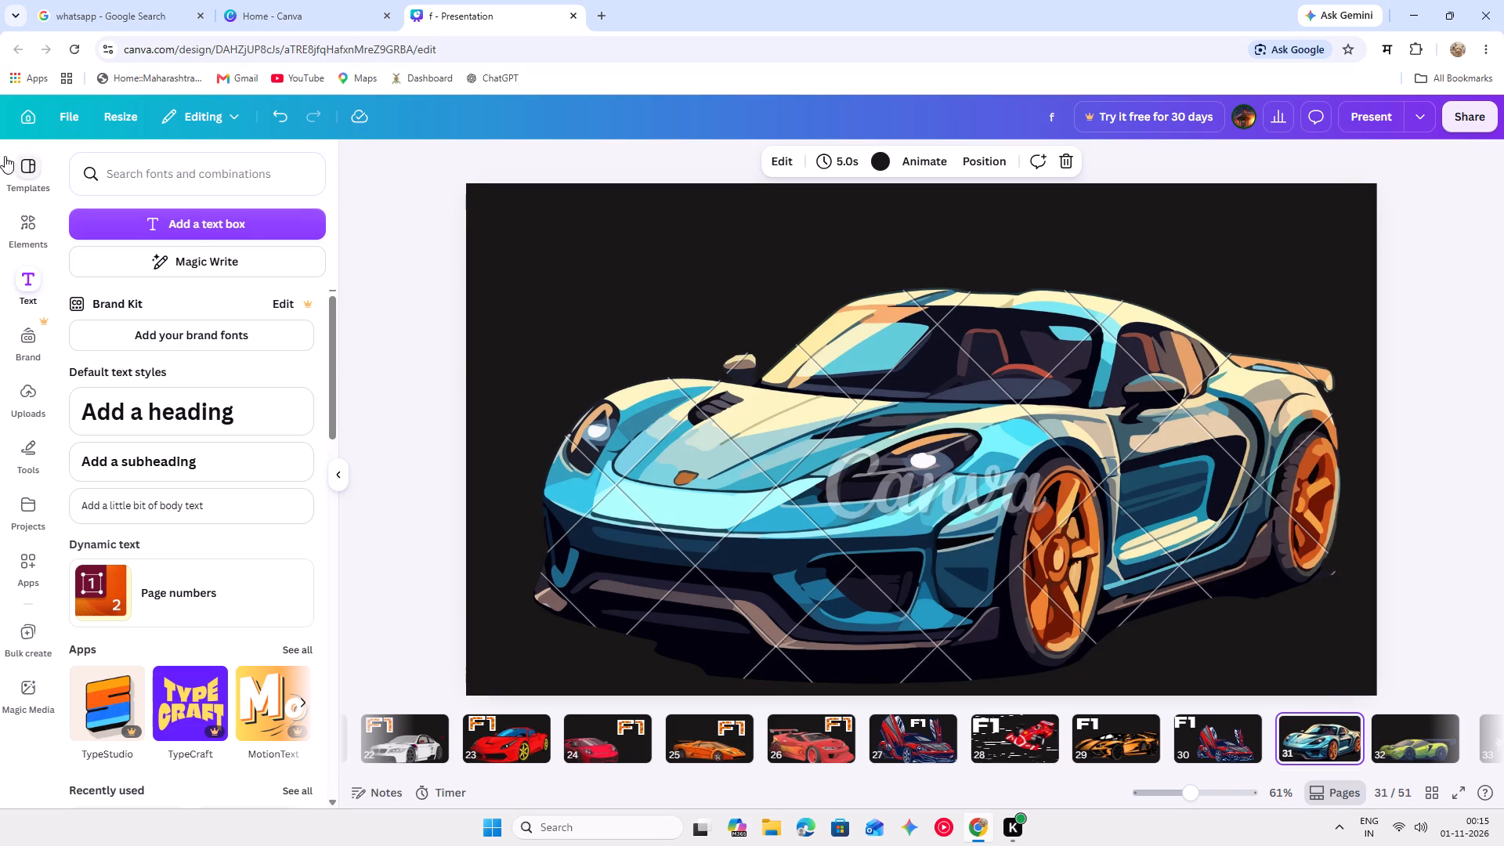
click(175, 227)
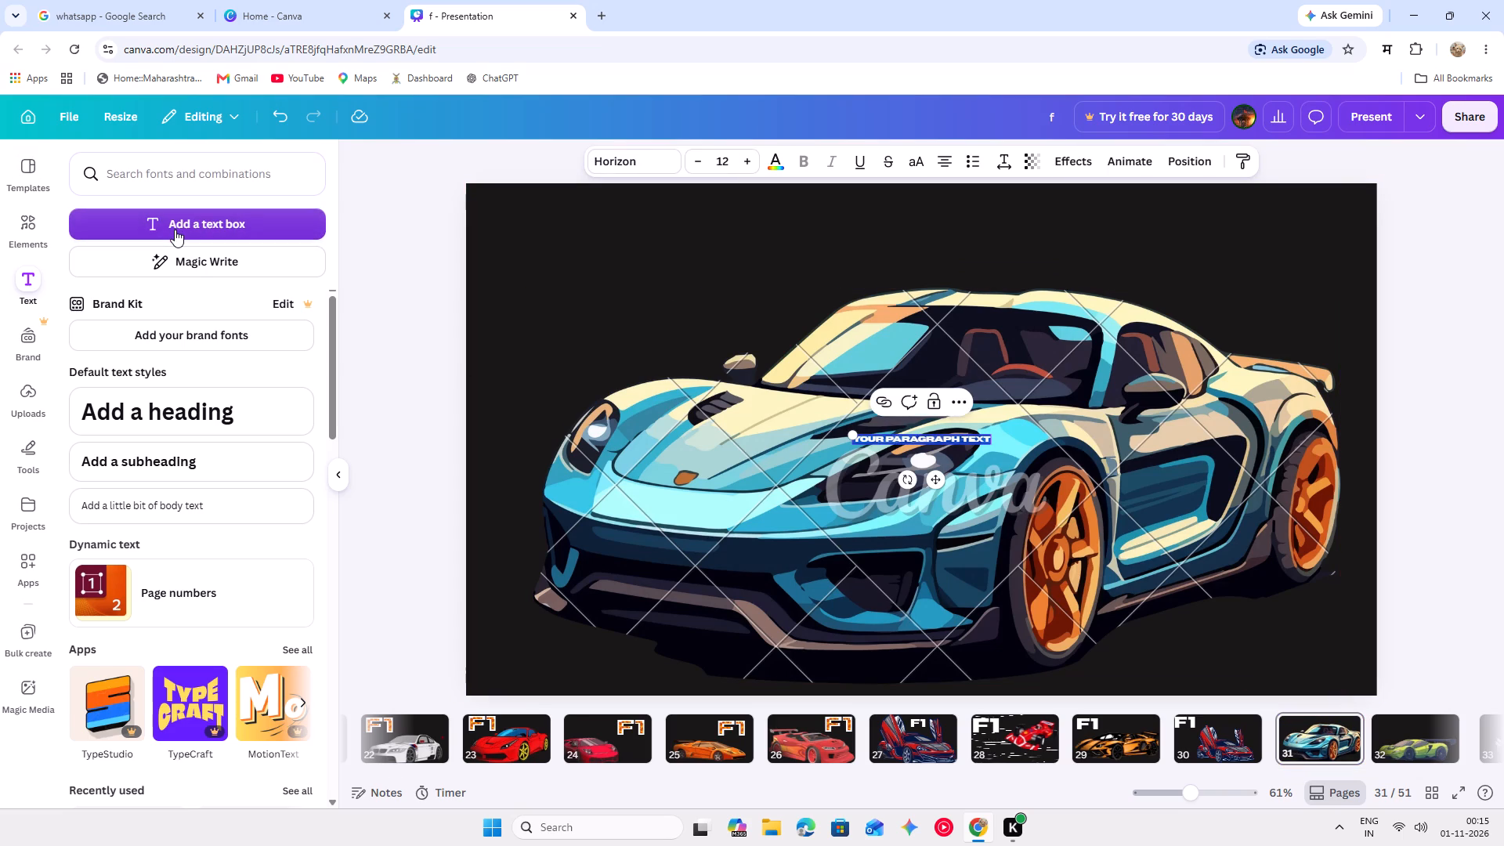
text(f2)
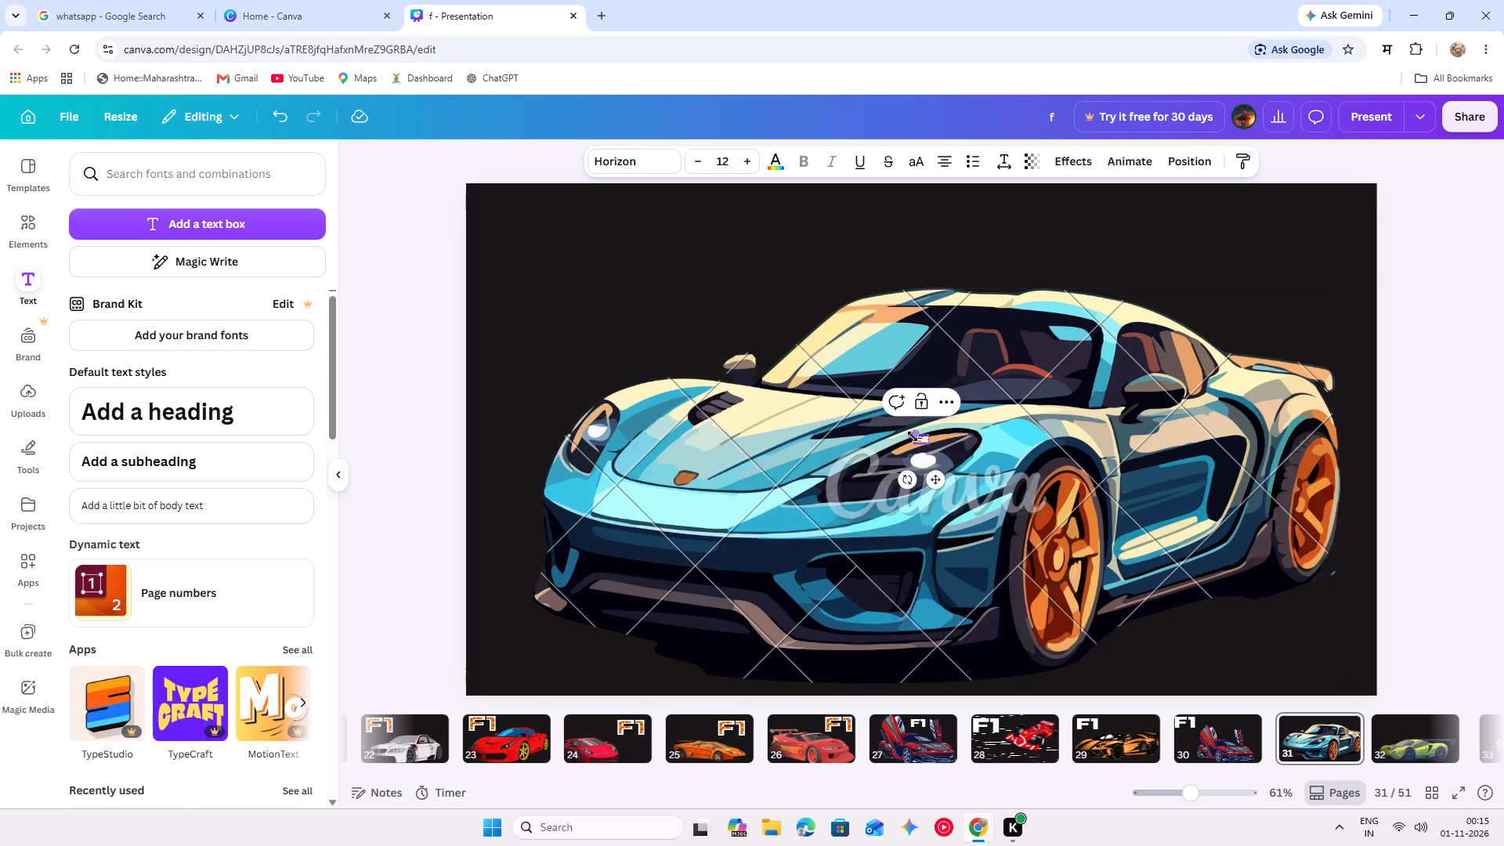
drag(913, 436, 693, 371)
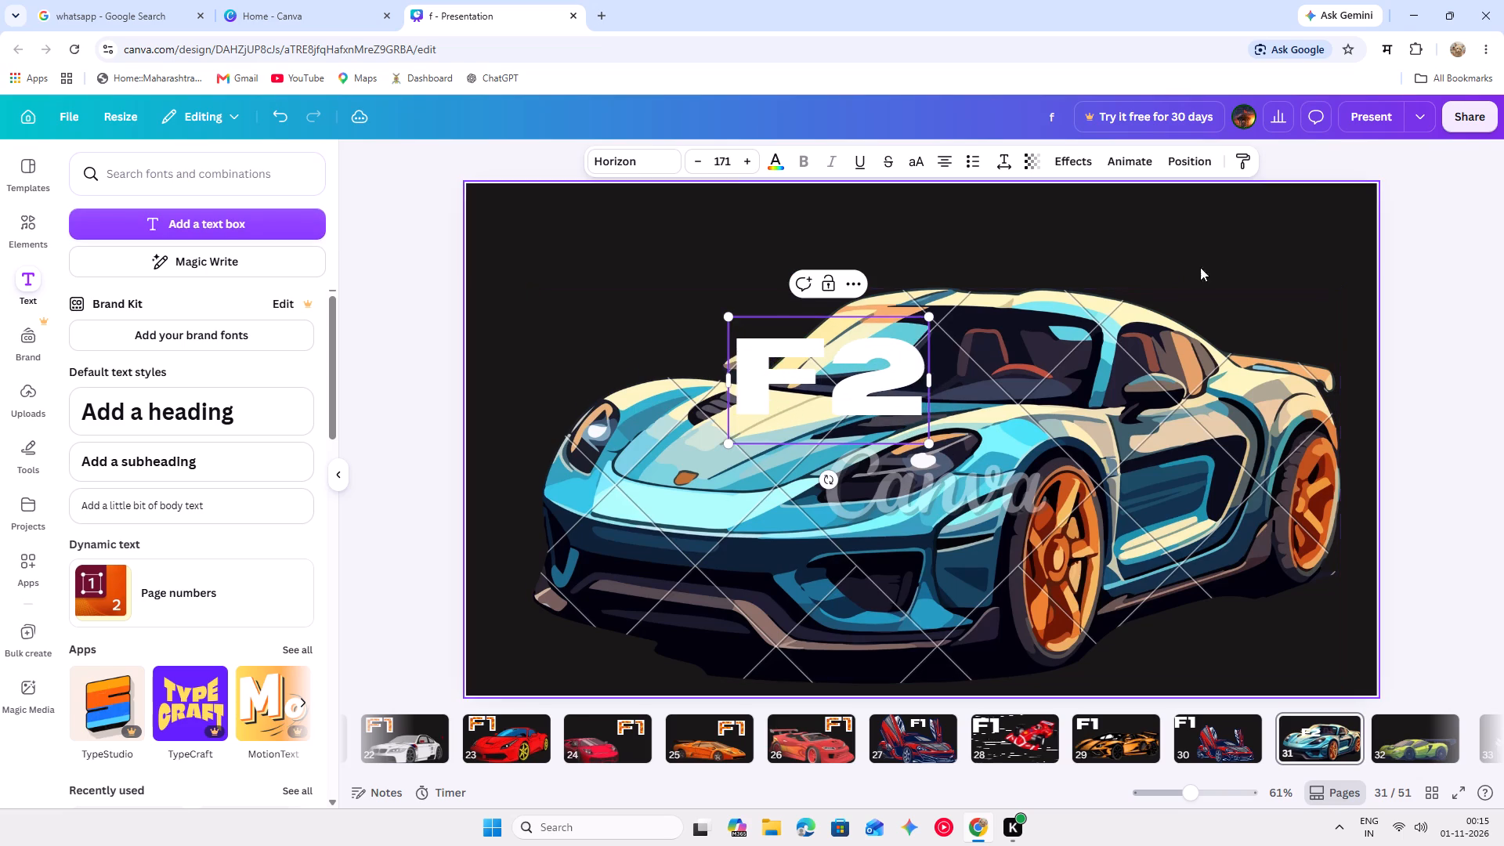
click(1222, 248)
drag(877, 425, 677, 322)
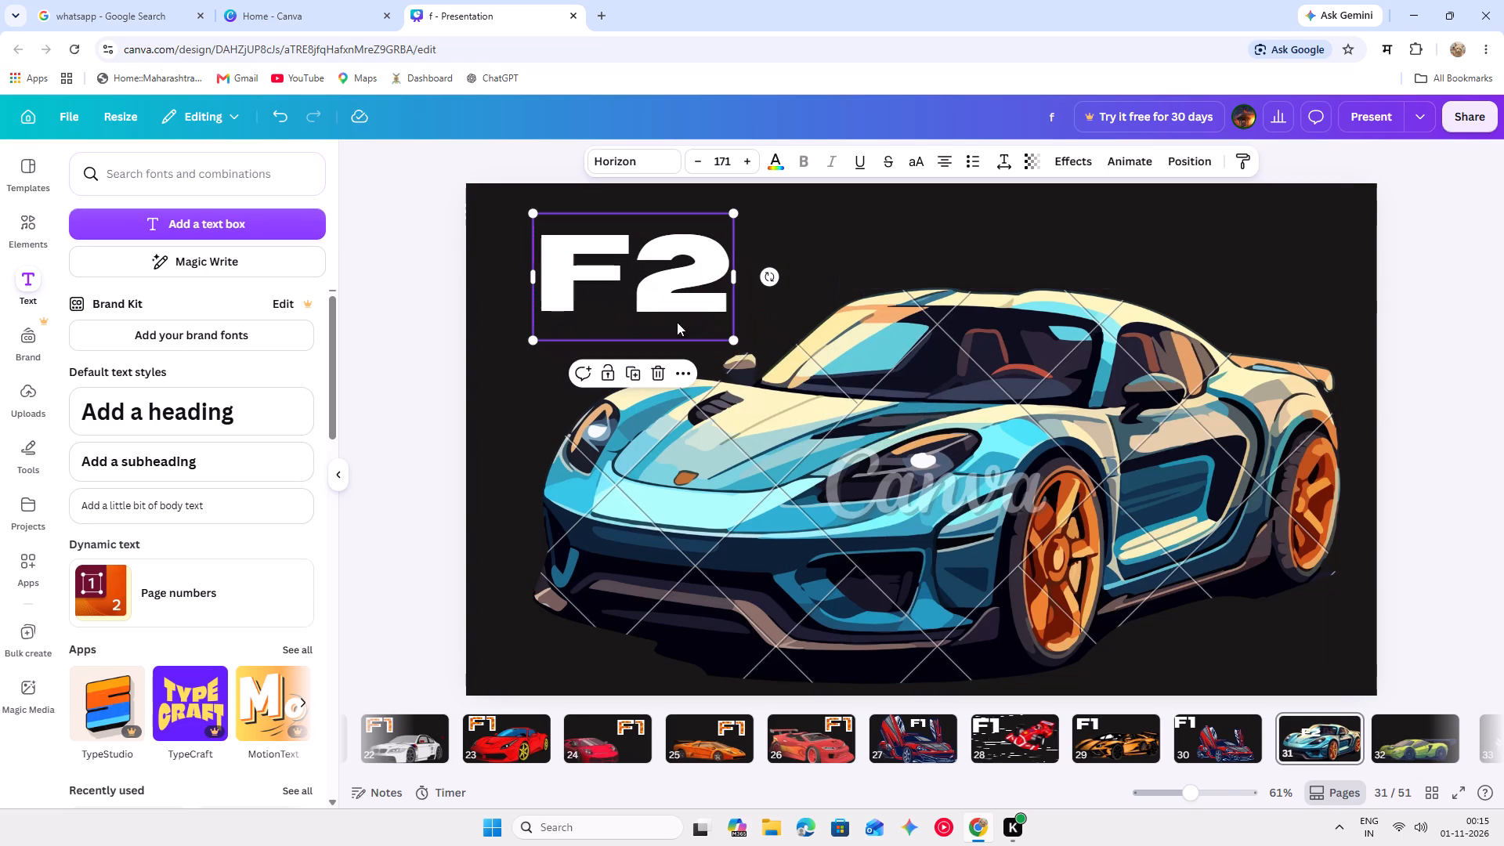
Add an F1 text box to page 32 with the green race car and enlarge it to size 340.
click(1396, 723)
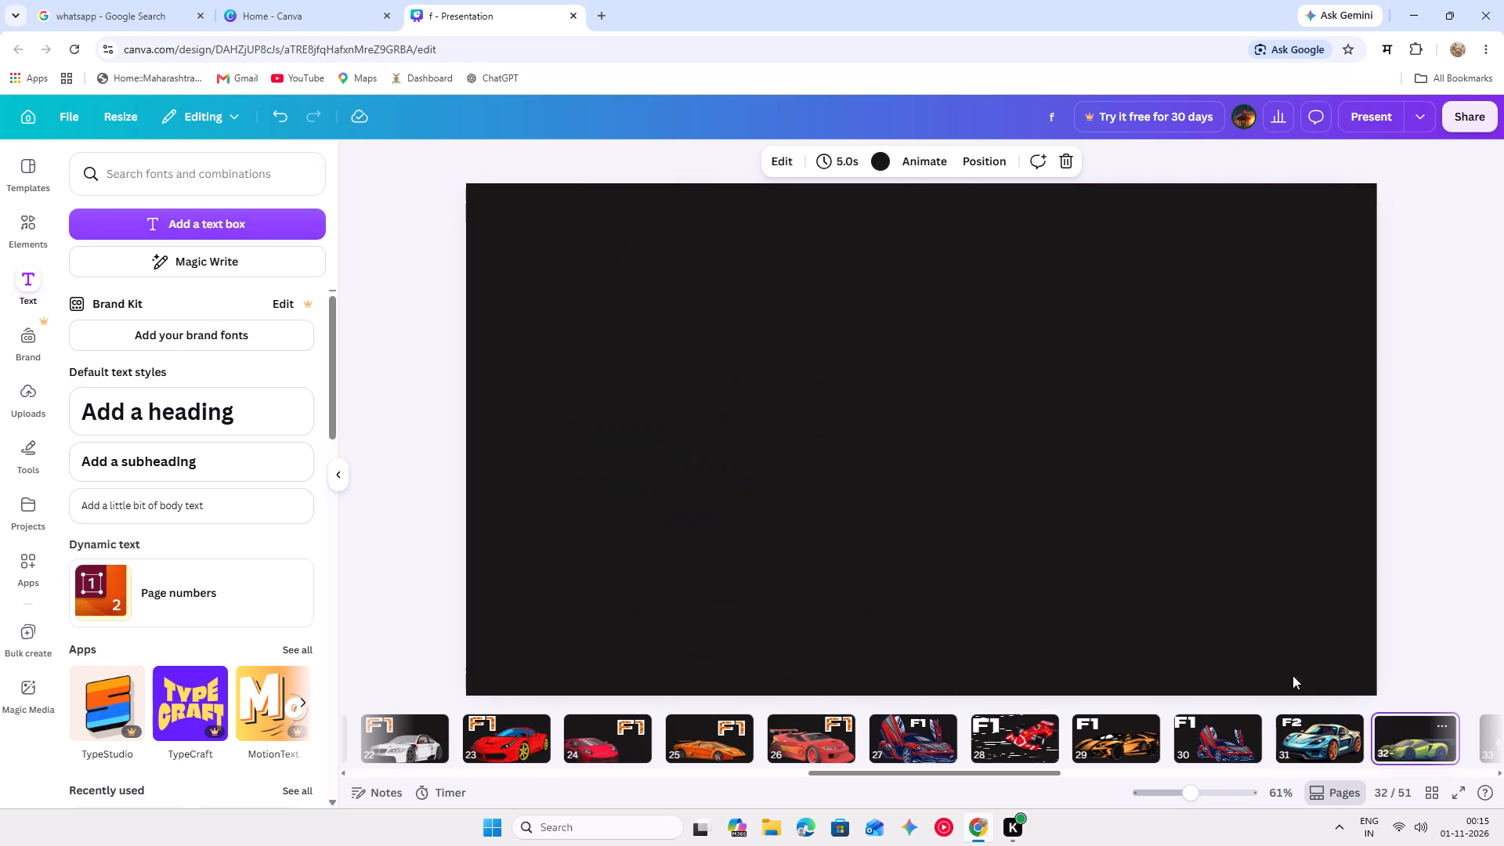
click(215, 219)
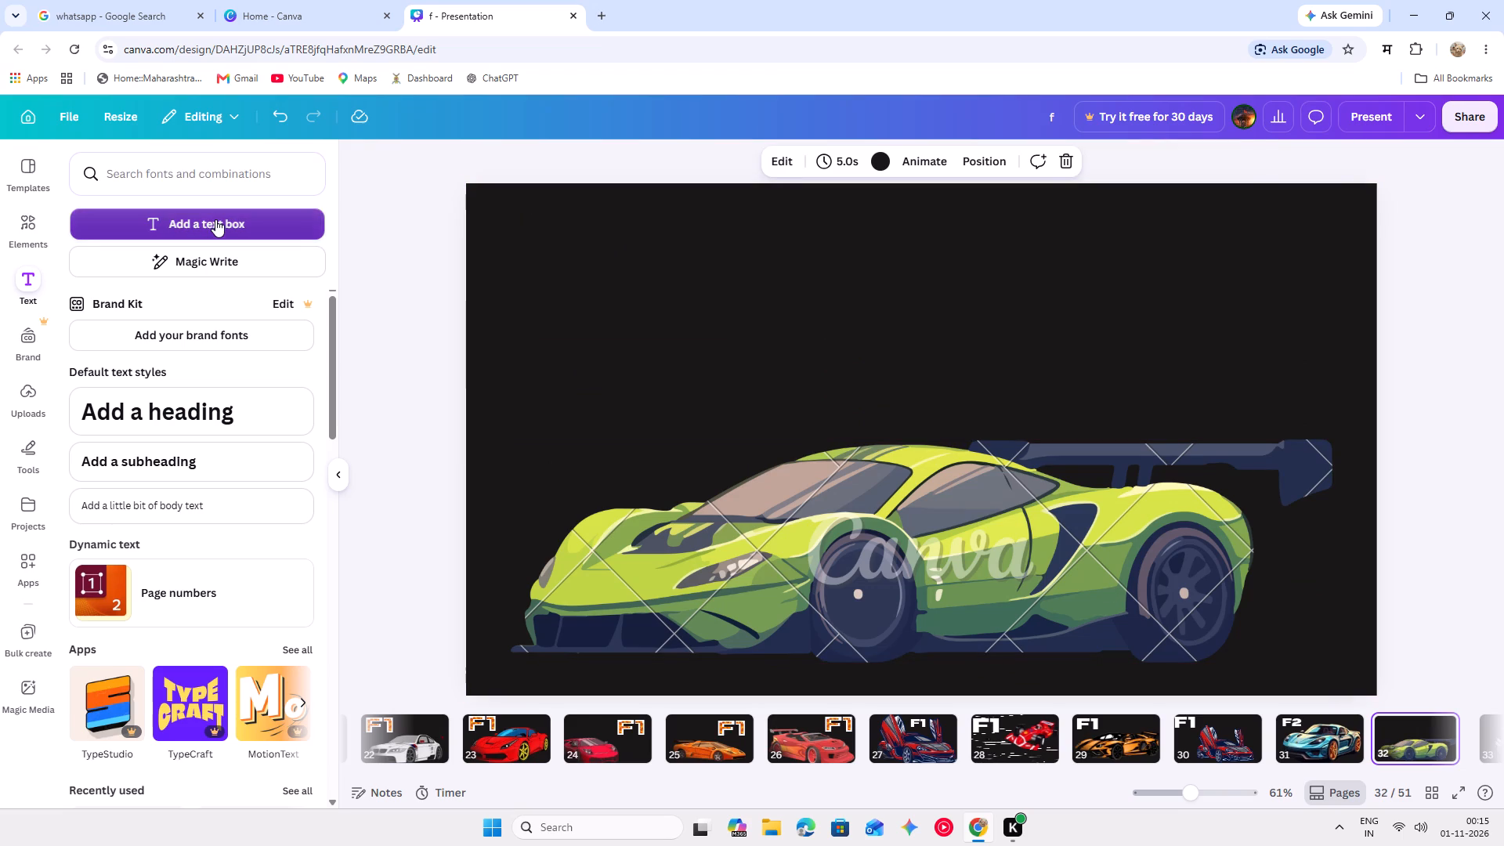
key(f)
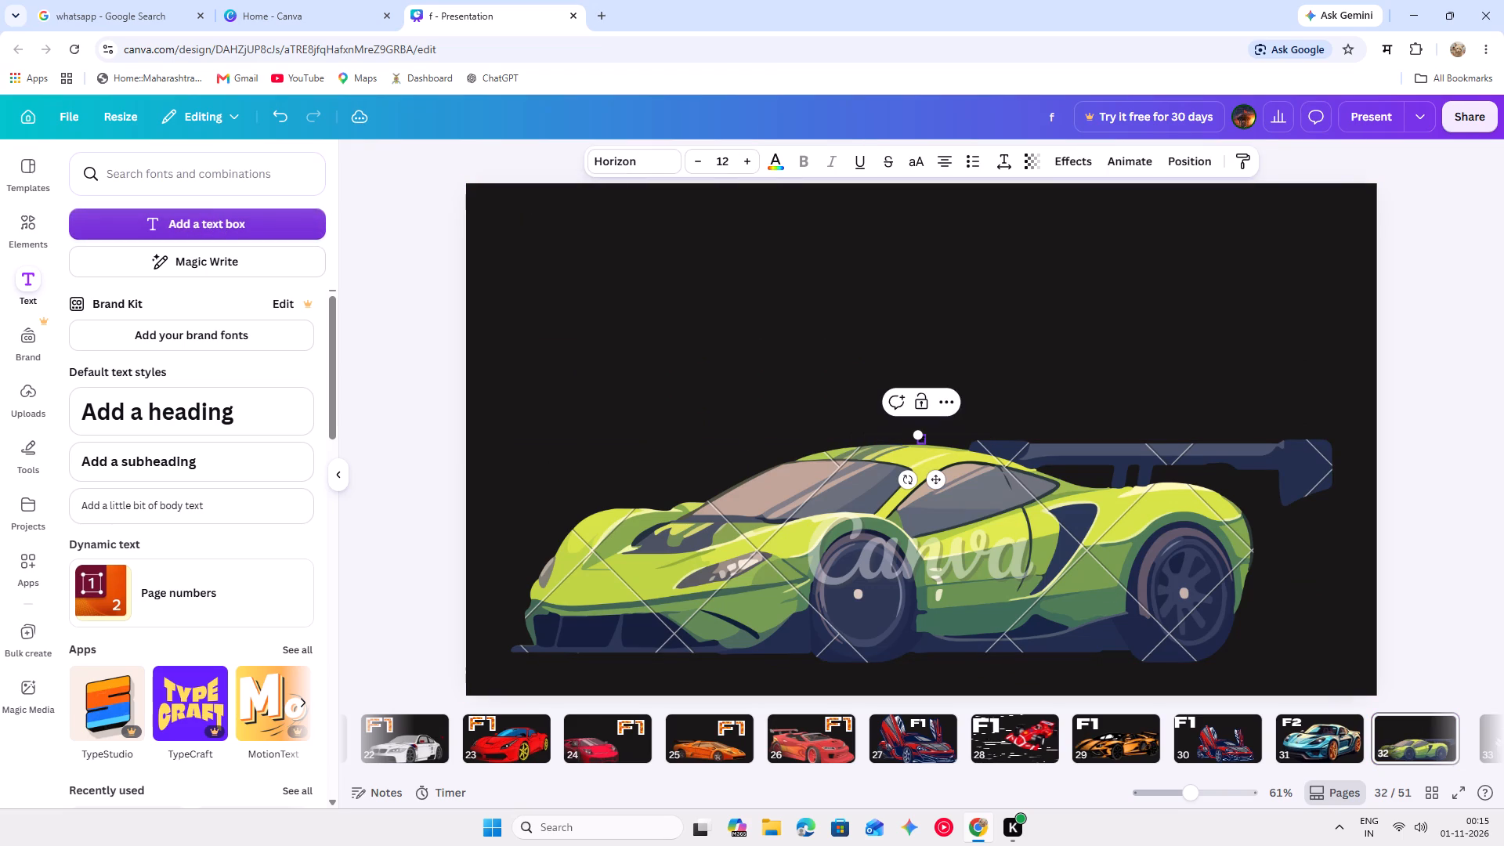
key(1)
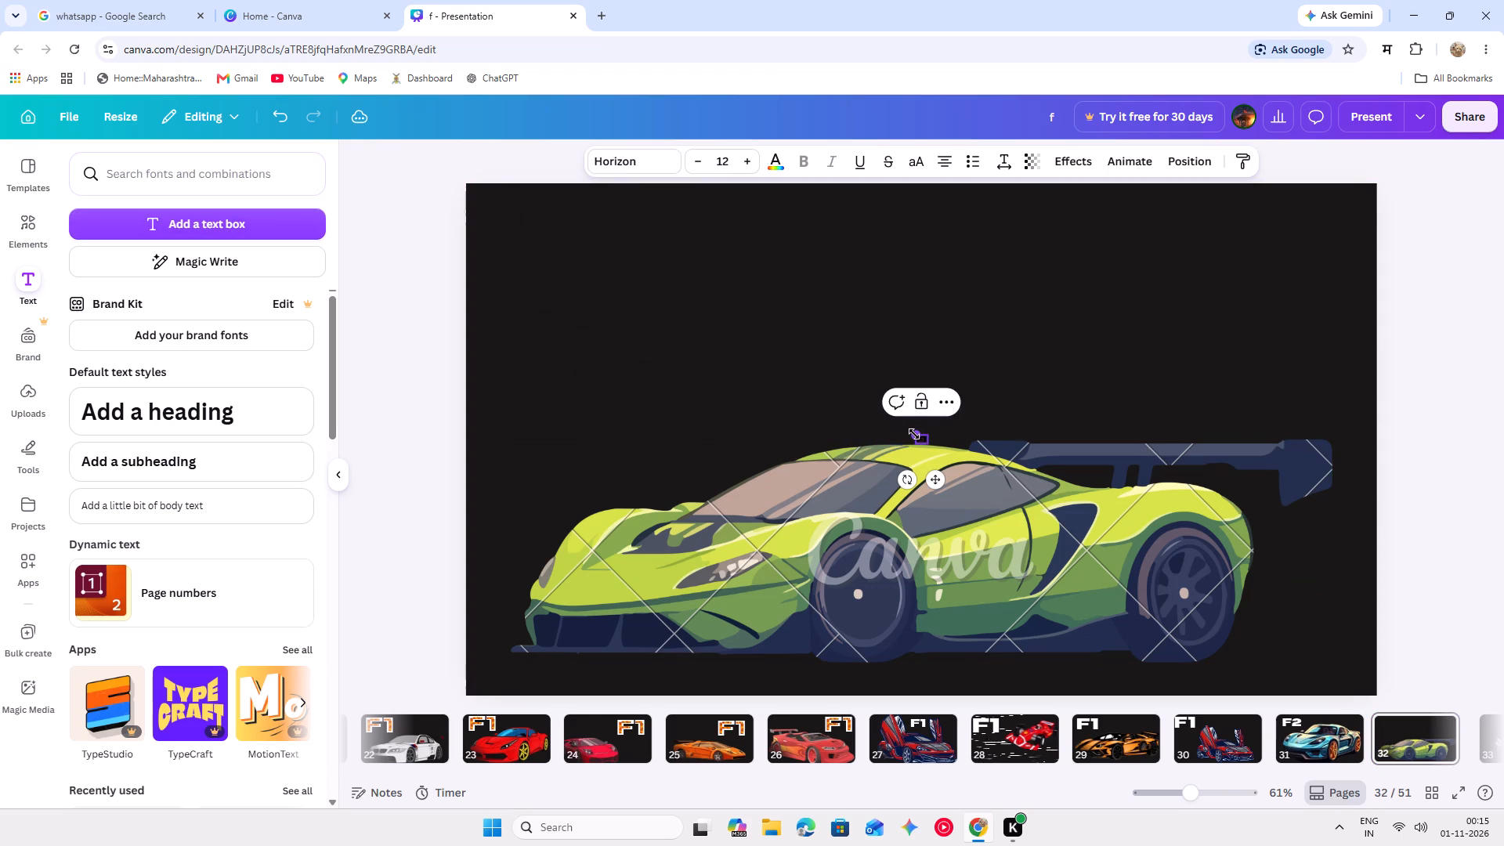
drag(914, 434, 547, 266)
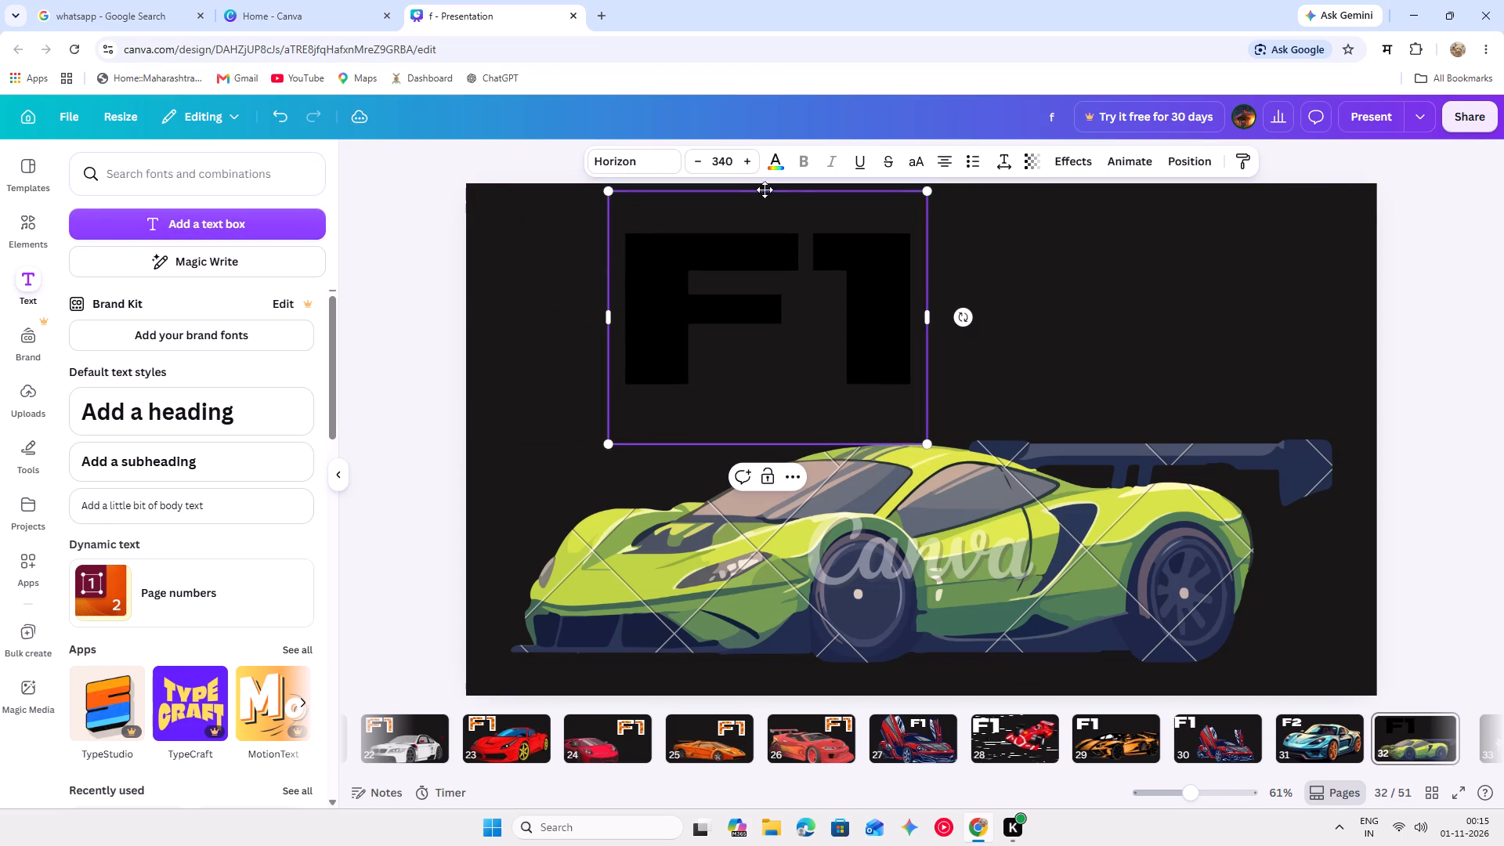
Recolour the entire F1 text on page 32 white and move it toward the page's upper-left corner.
drag(921, 363, 909, 363)
drag(909, 363, 671, 325)
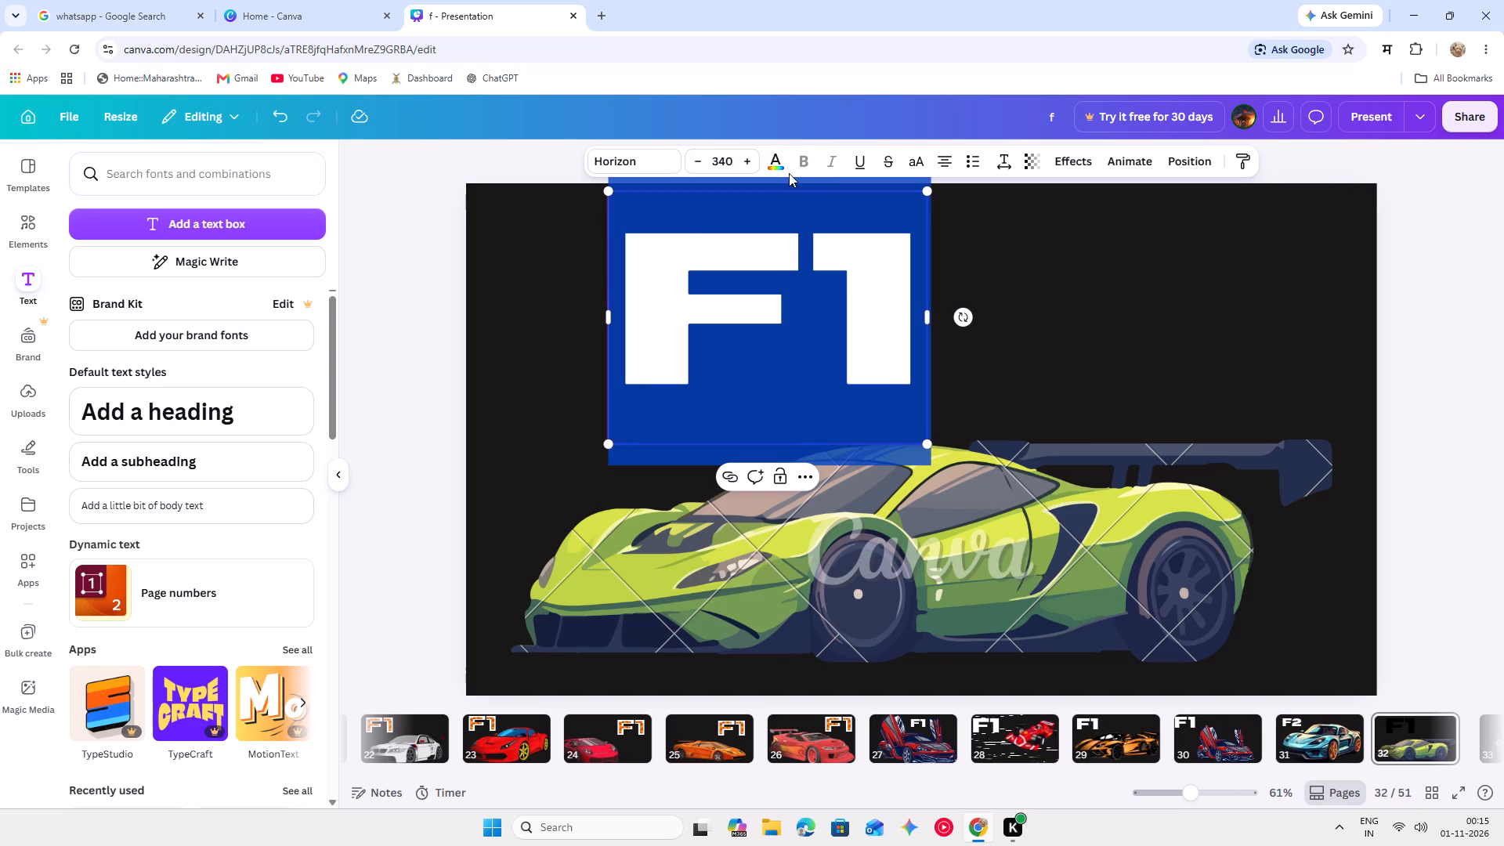
click(772, 165)
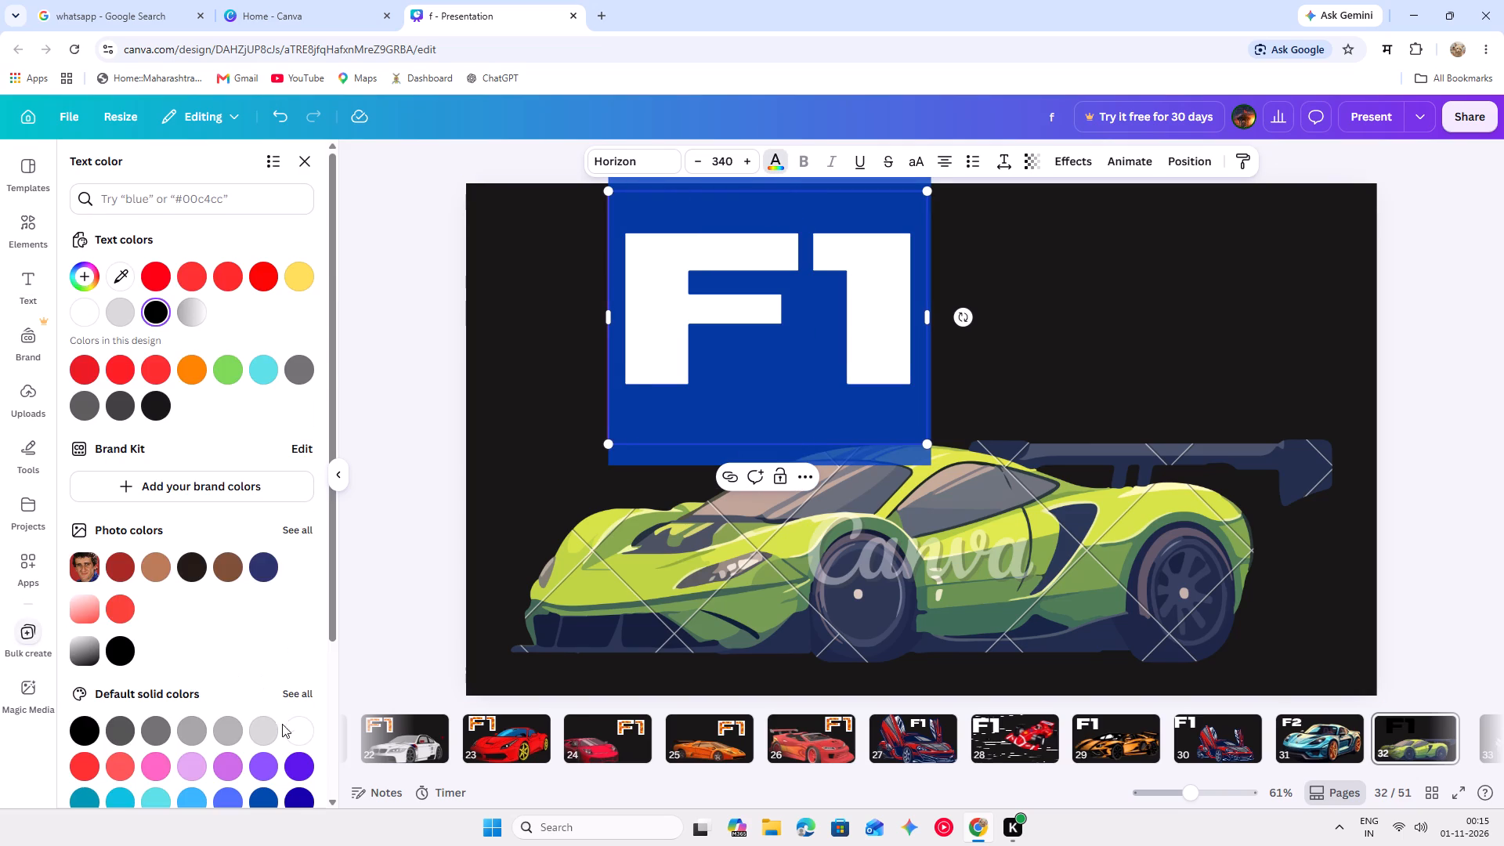
click(289, 730)
click(1034, 338)
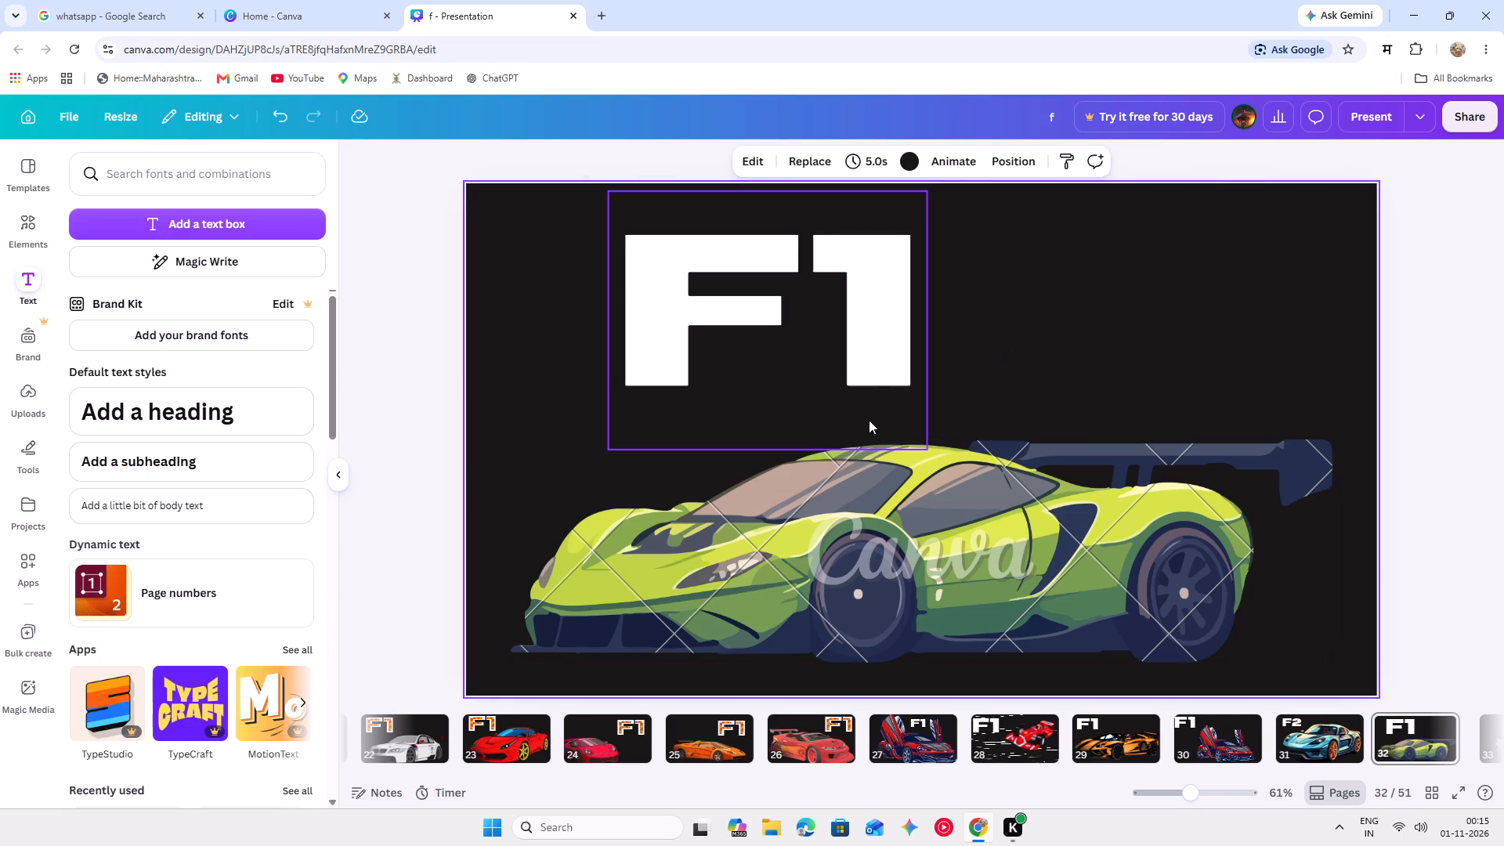
drag(866, 385, 753, 366)
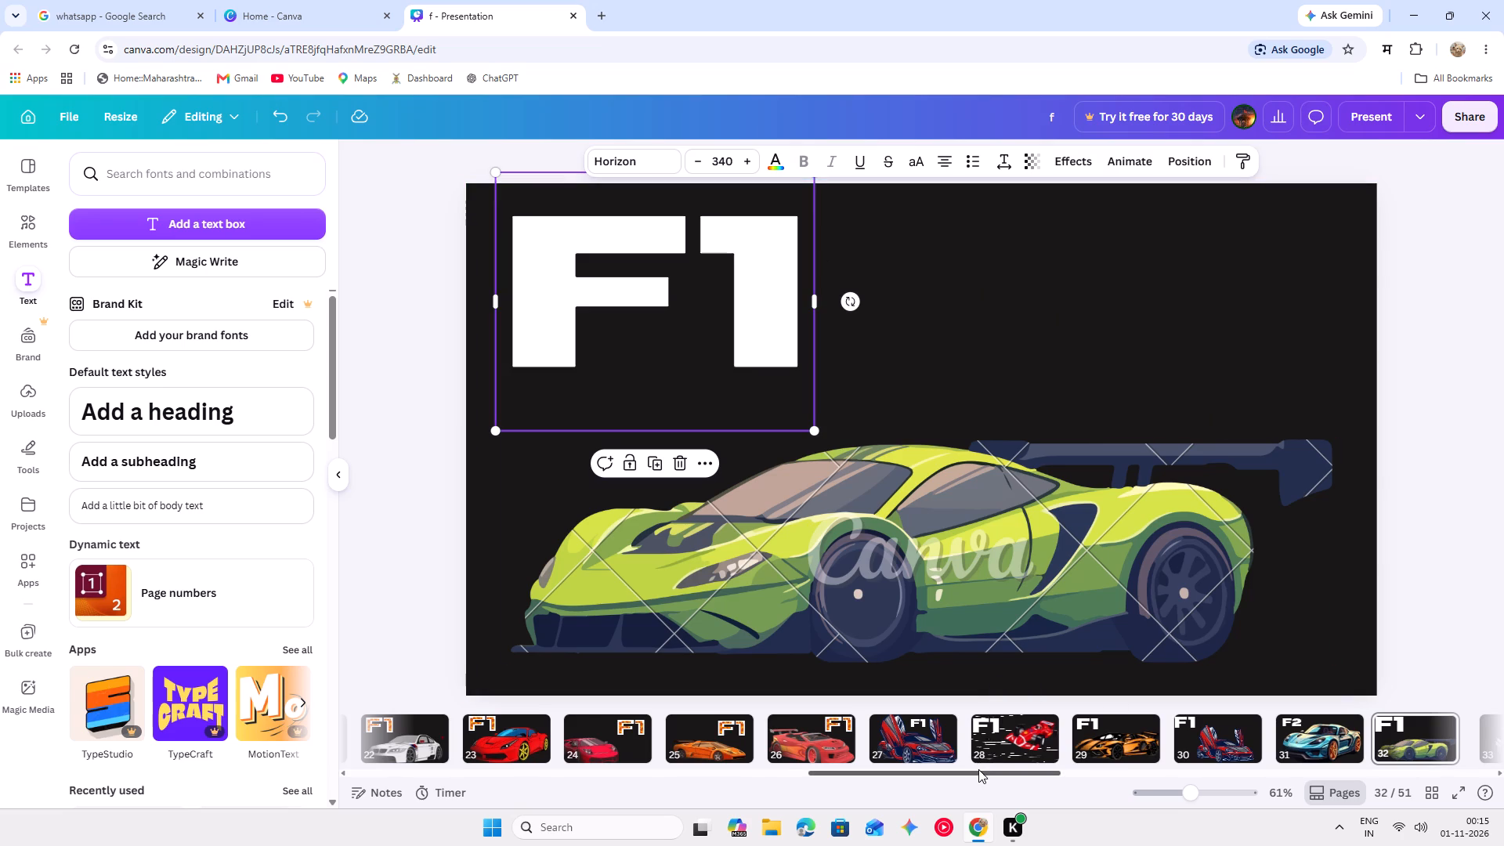
Add an F1 text box to page 33 with the green motorcycle and enlarge it to size 252.
drag(980, 770, 1086, 760)
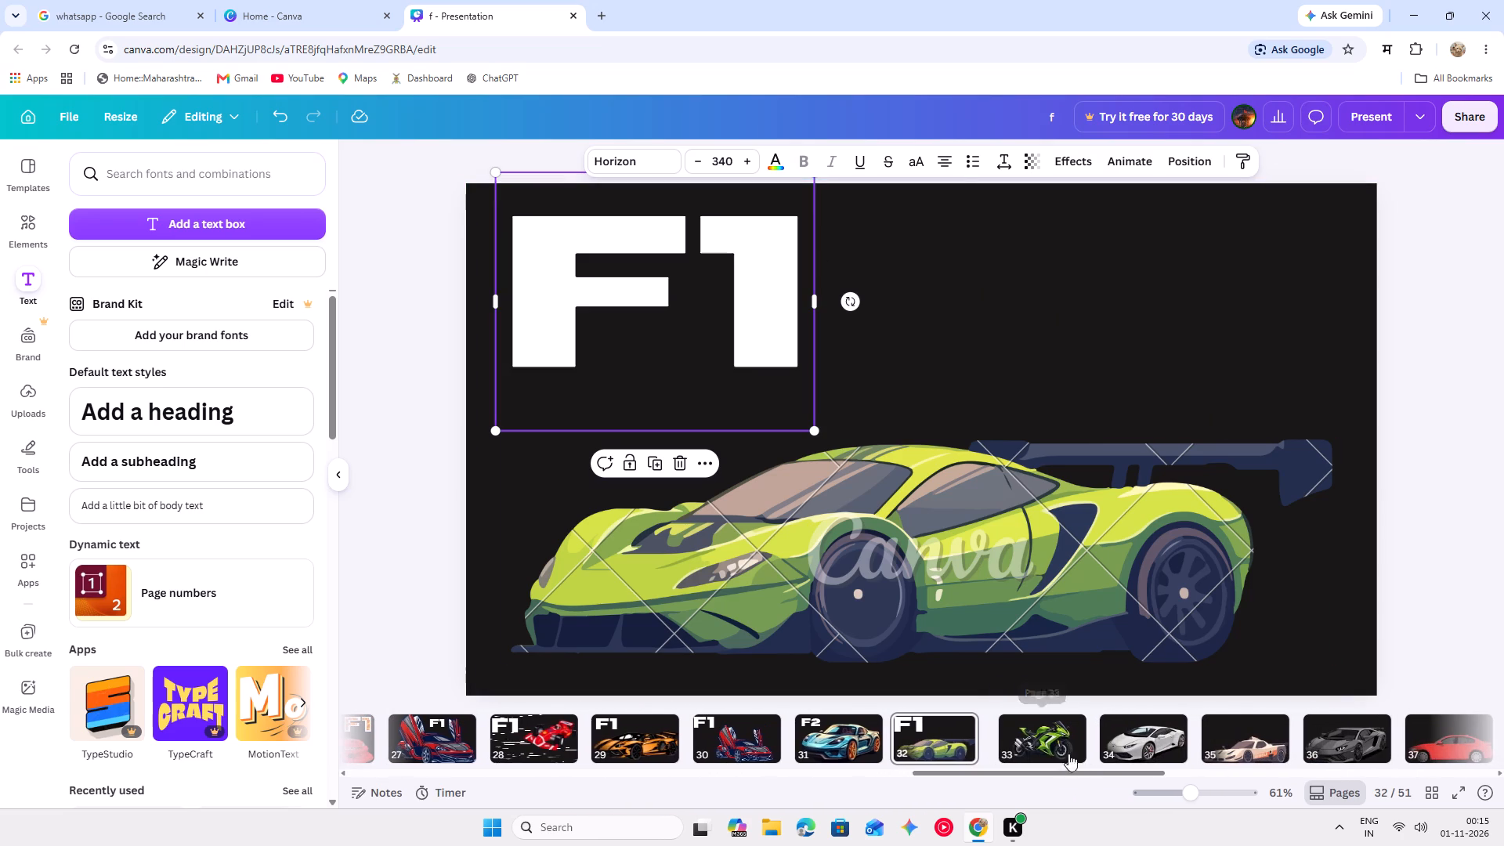
click(1033, 735)
click(240, 232)
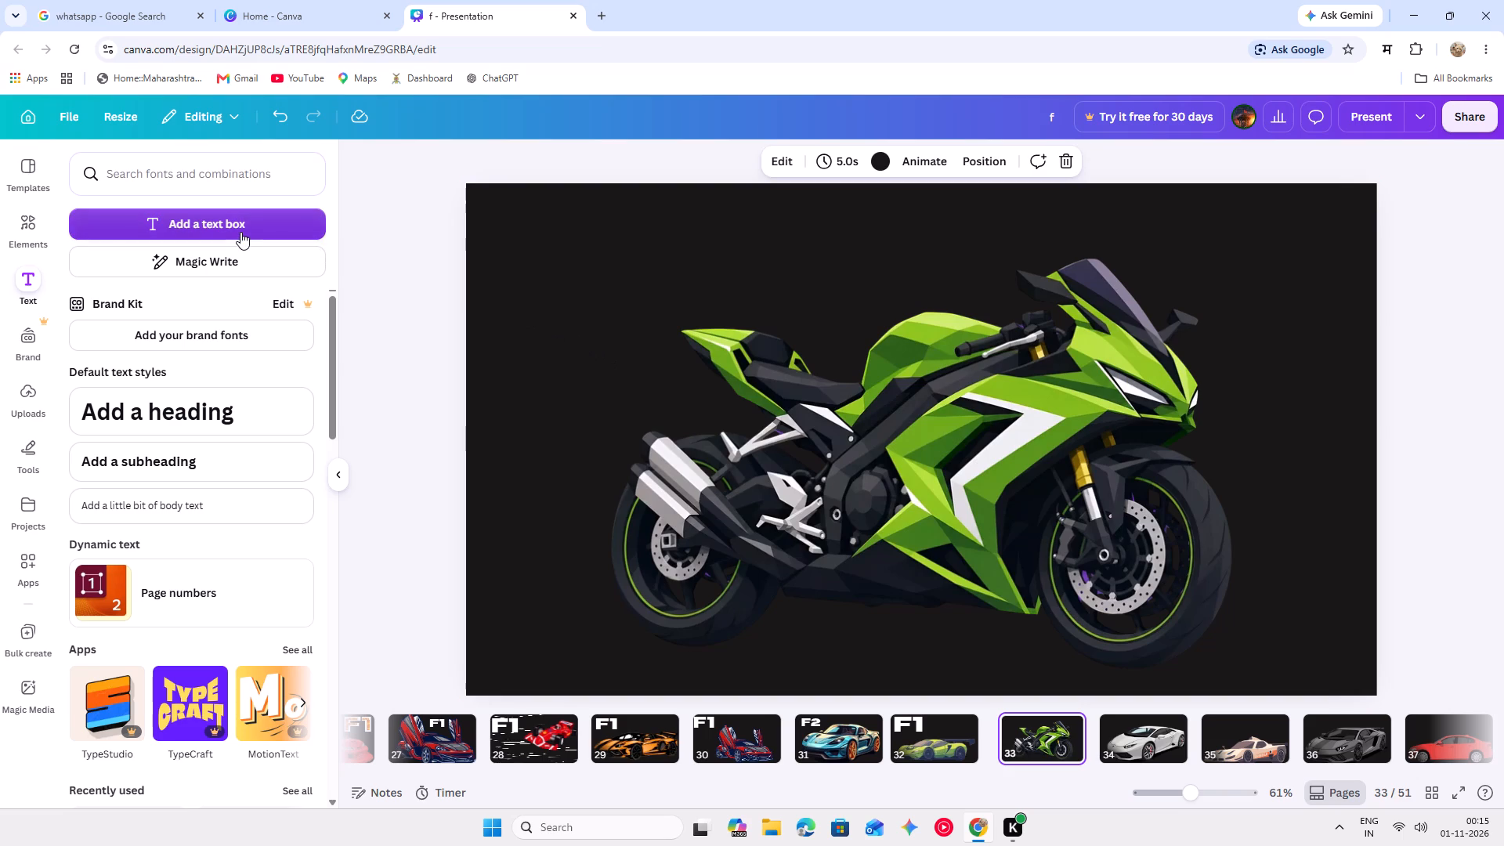
text(f1)
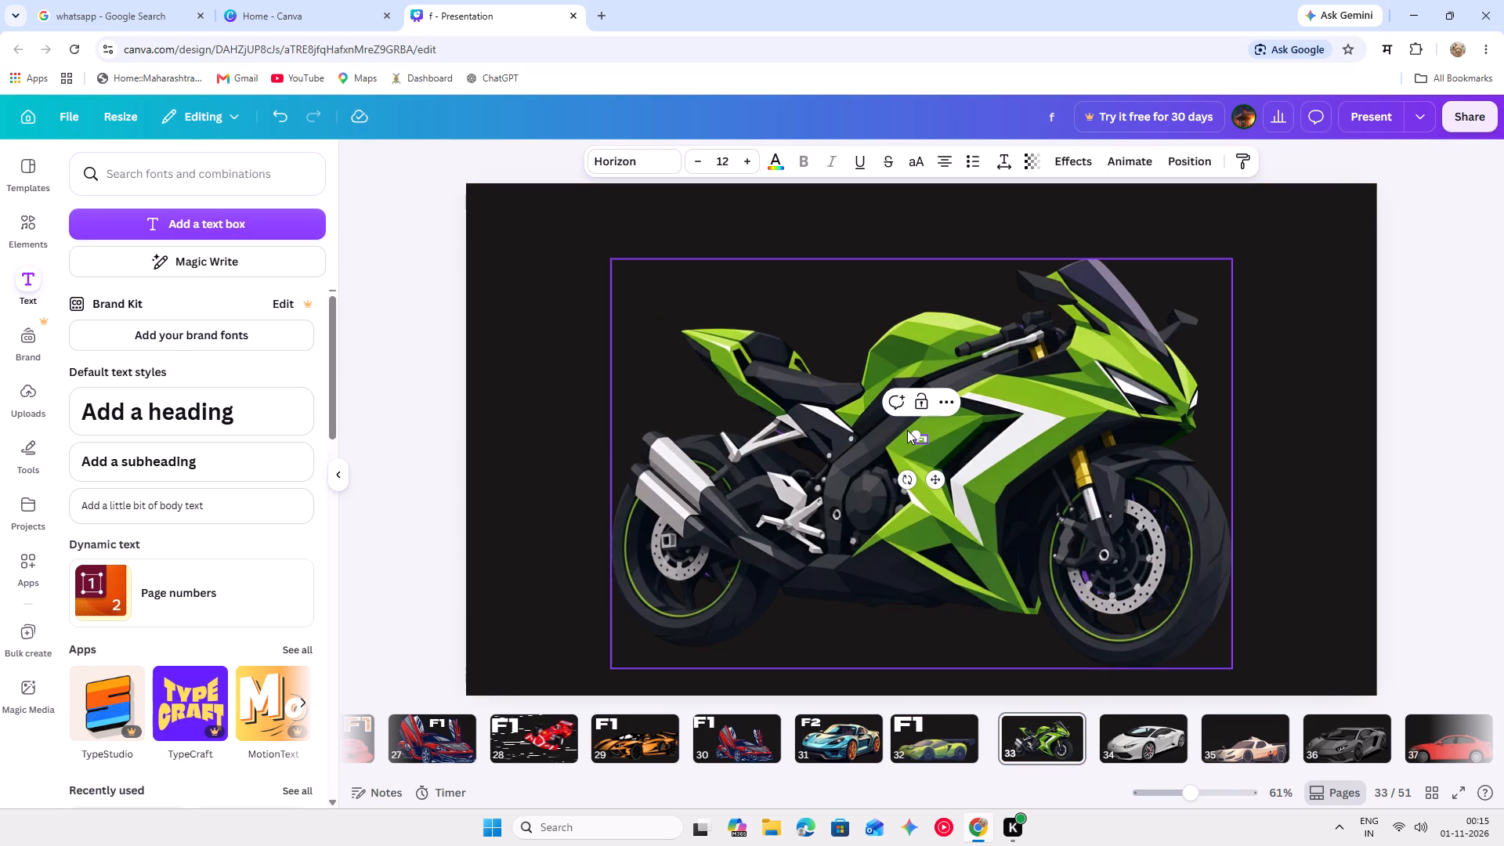
drag(911, 430, 618, 337)
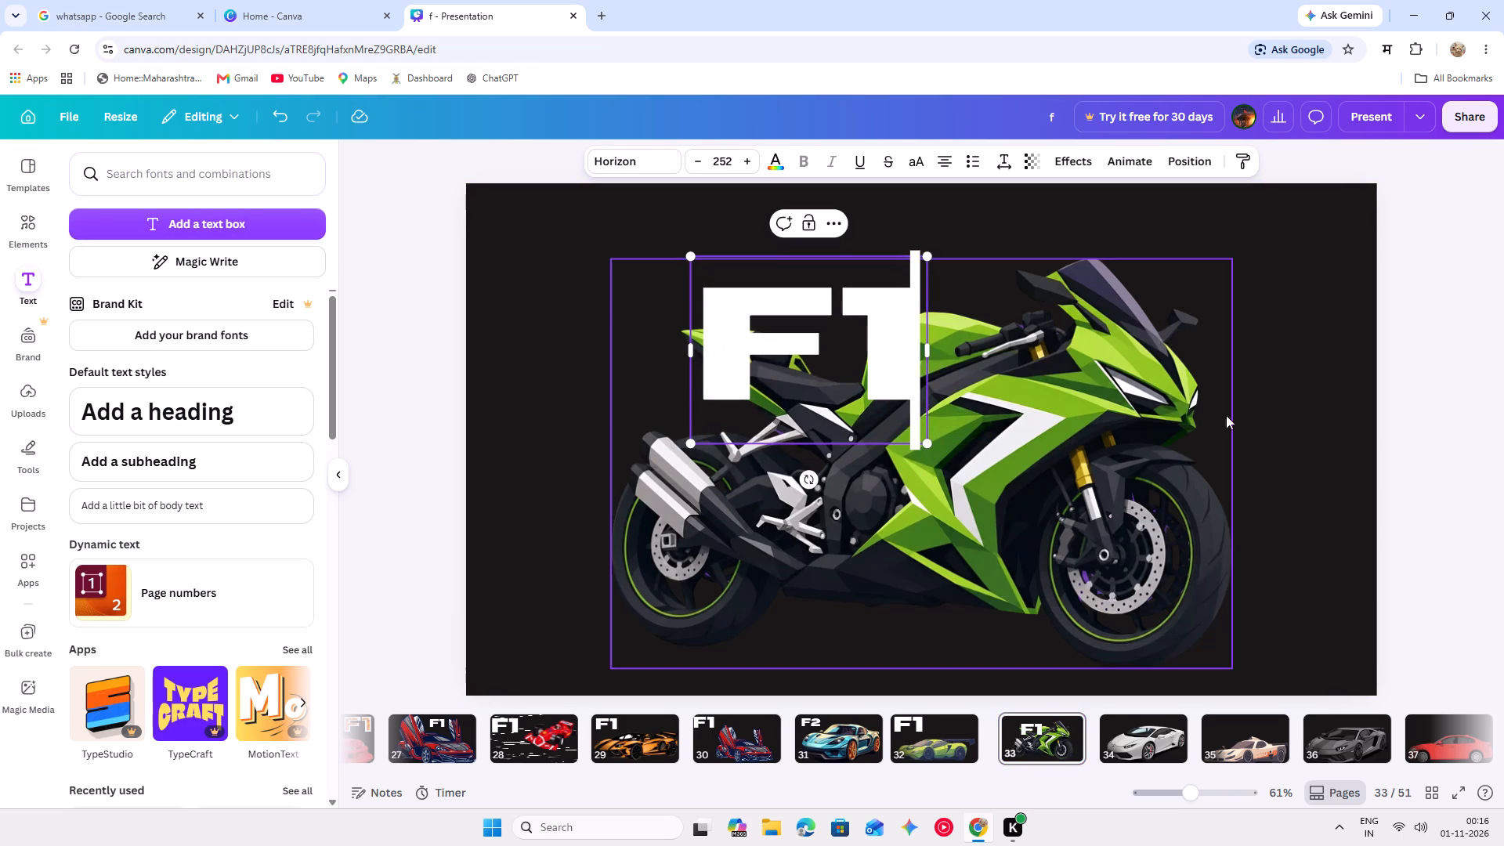
click(1373, 459)
click(1336, 461)
Move the green motorcycle on page 33 toward the page's lower right to free space for the lettering.
drag(972, 421, 938, 408)
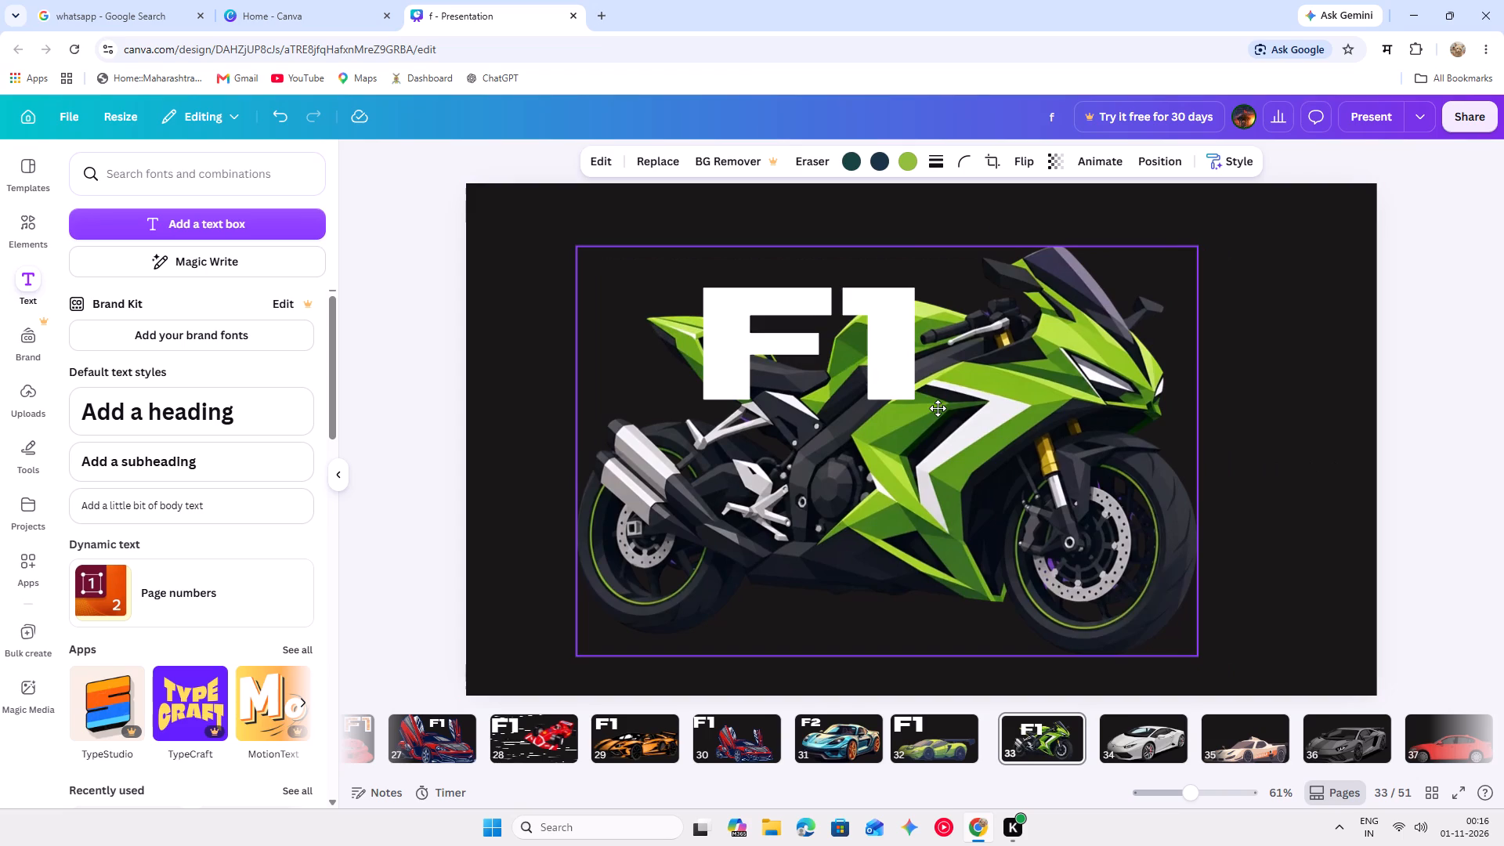
drag(938, 408, 1084, 450)
Move the F1 lettering on page 33 to the page's upper-left corner and shift the green motorcycle slightly left.
click(815, 324)
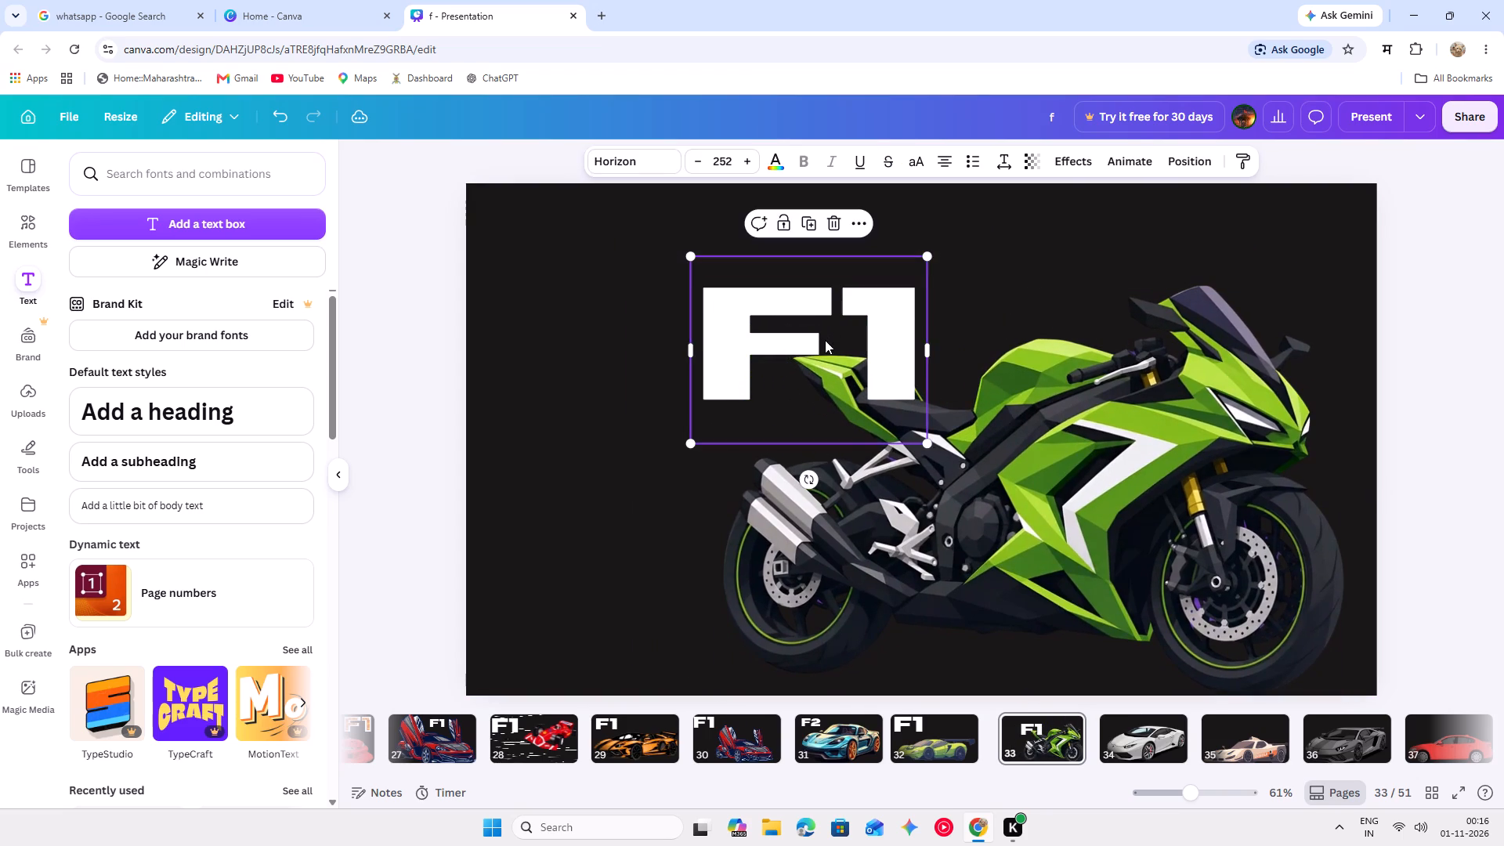
drag(825, 340, 647, 300)
drag(1027, 428, 1003, 429)
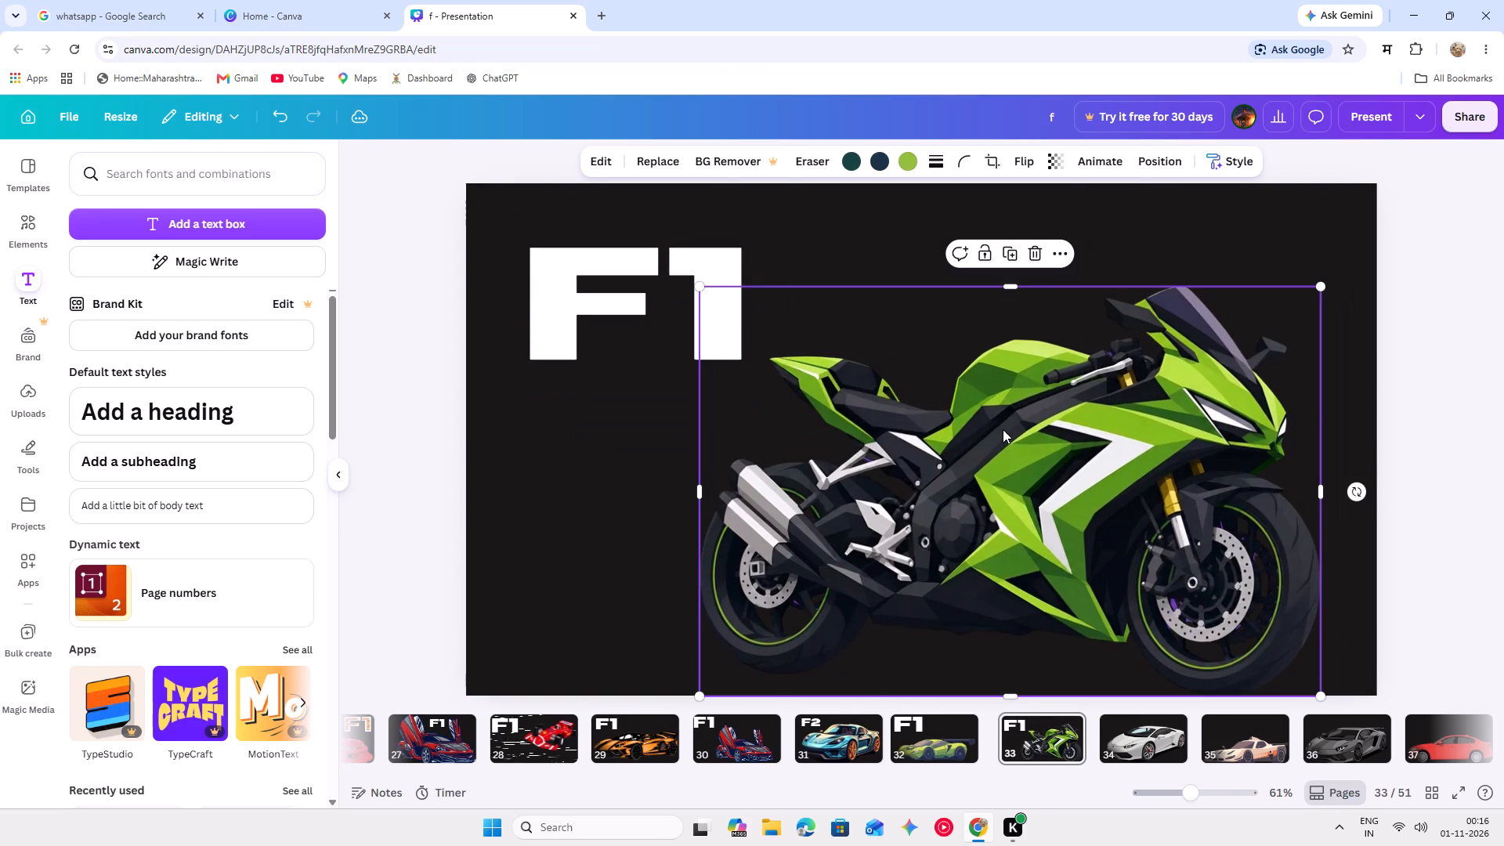
Add an F1 text box to page 34 with the white sports car and enlarge it to size 288.
click(1159, 748)
click(1145, 717)
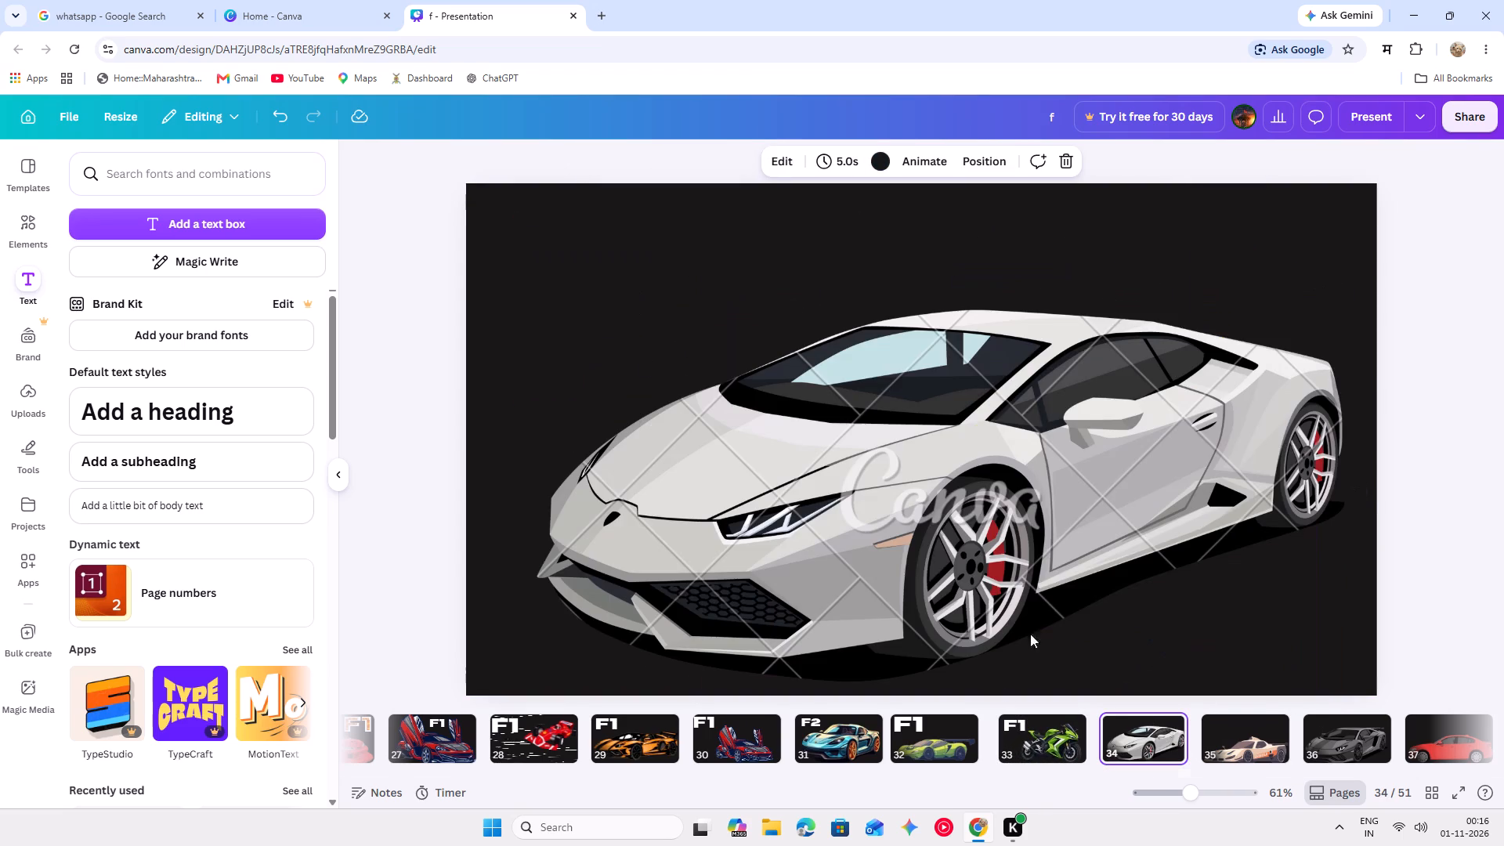
click(277, 228)
key(f)
key(1)
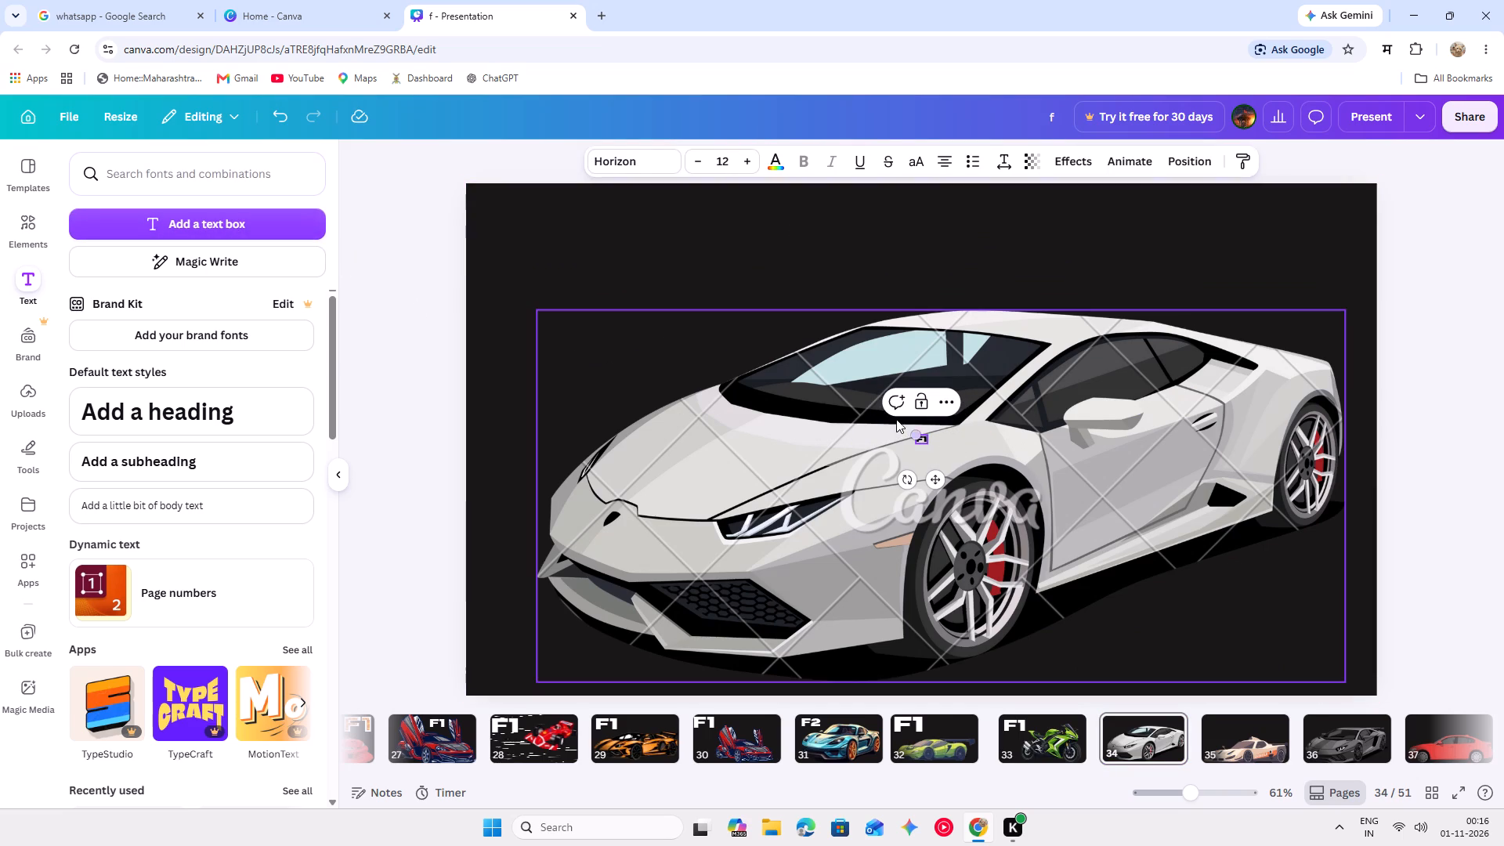
drag(916, 436, 622, 316)
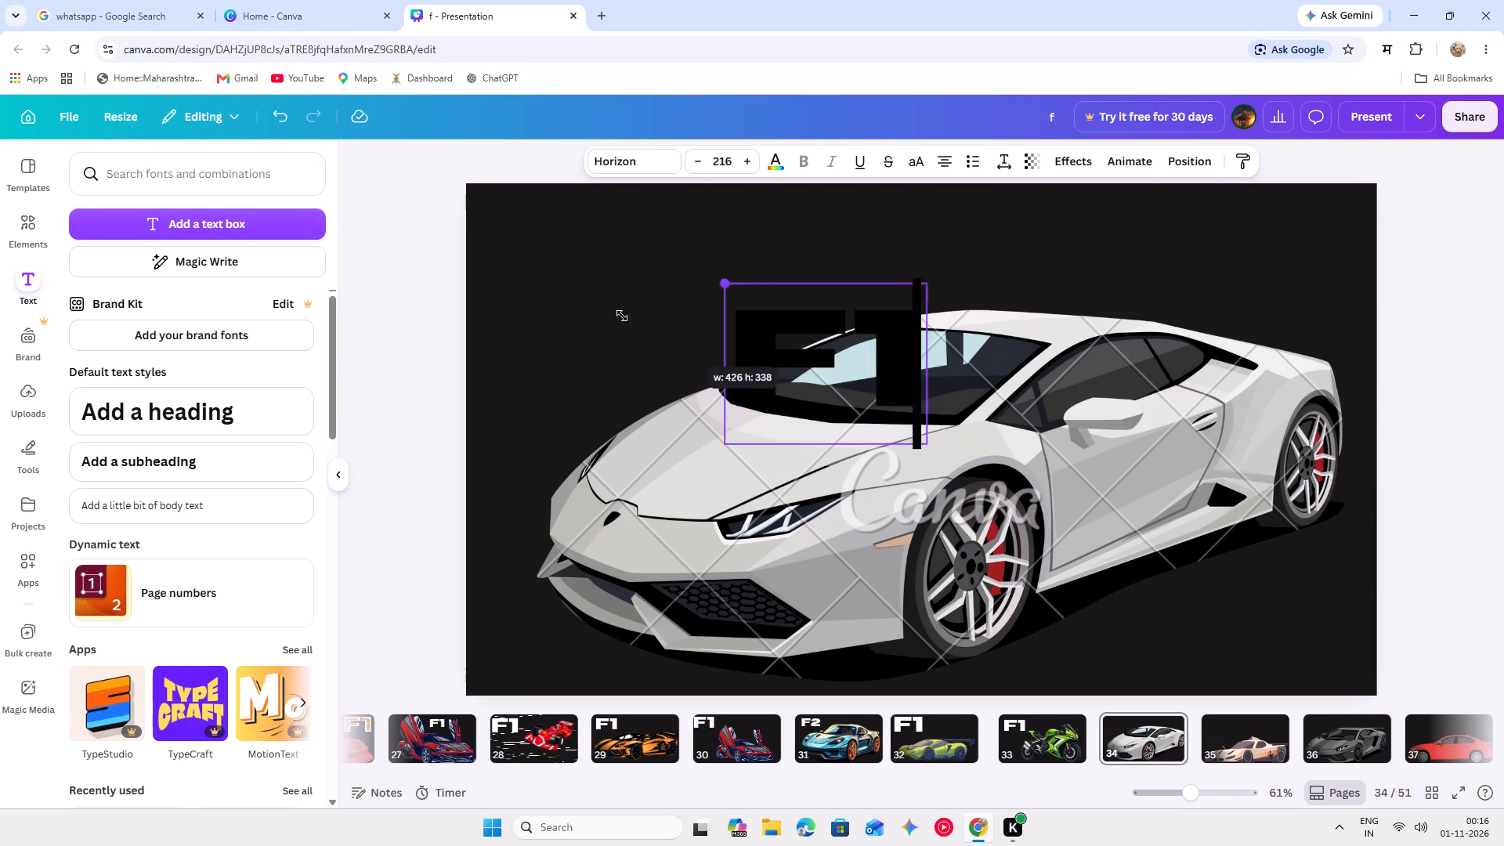
drag(622, 316, 598, 305)
drag(913, 389, 873, 389)
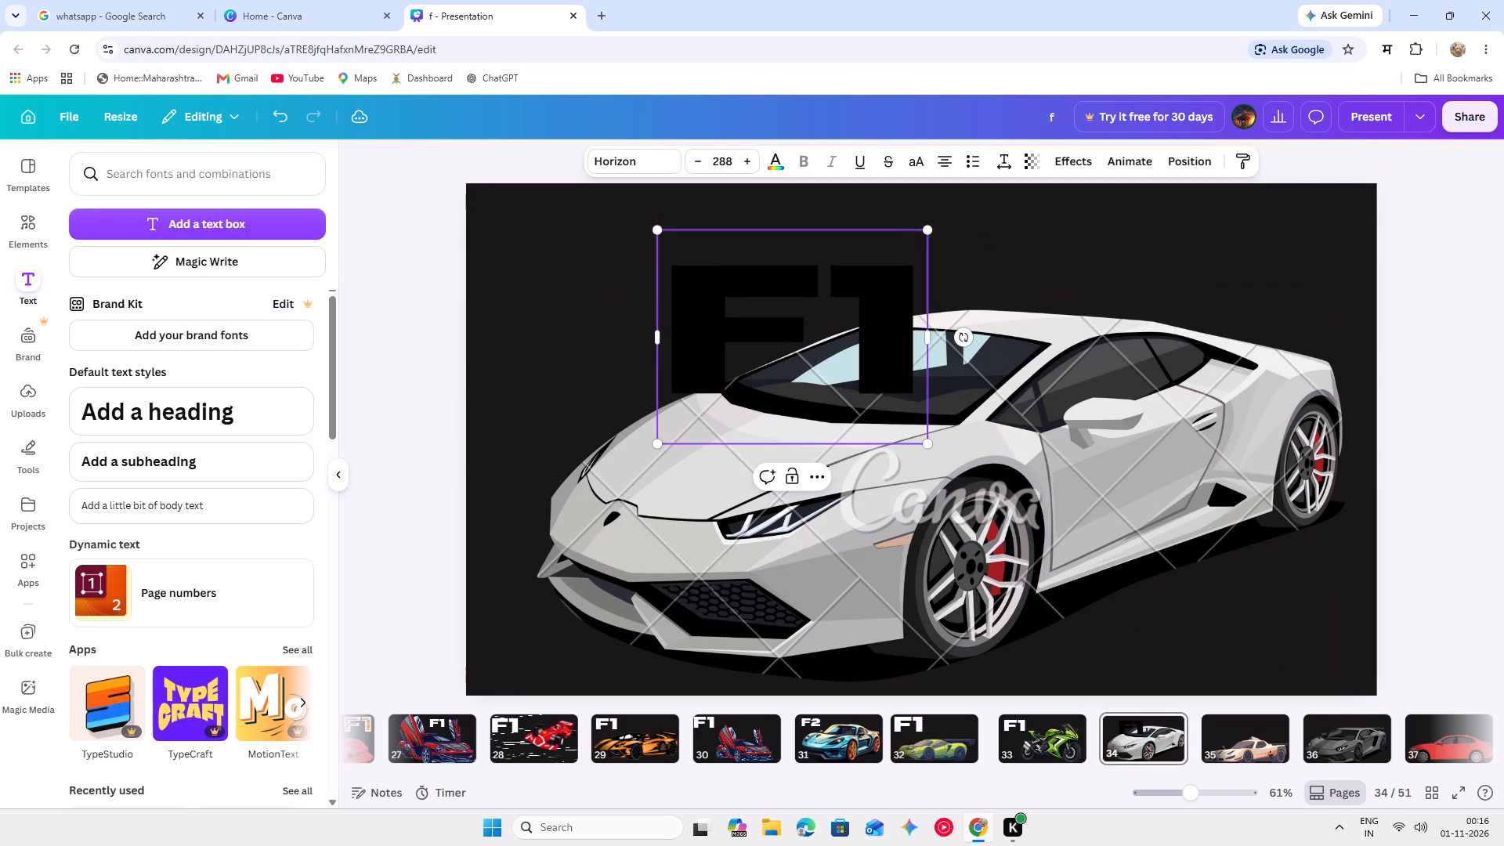
Recolour the entire F1 text on page 34 white.
drag(873, 389, 732, 375)
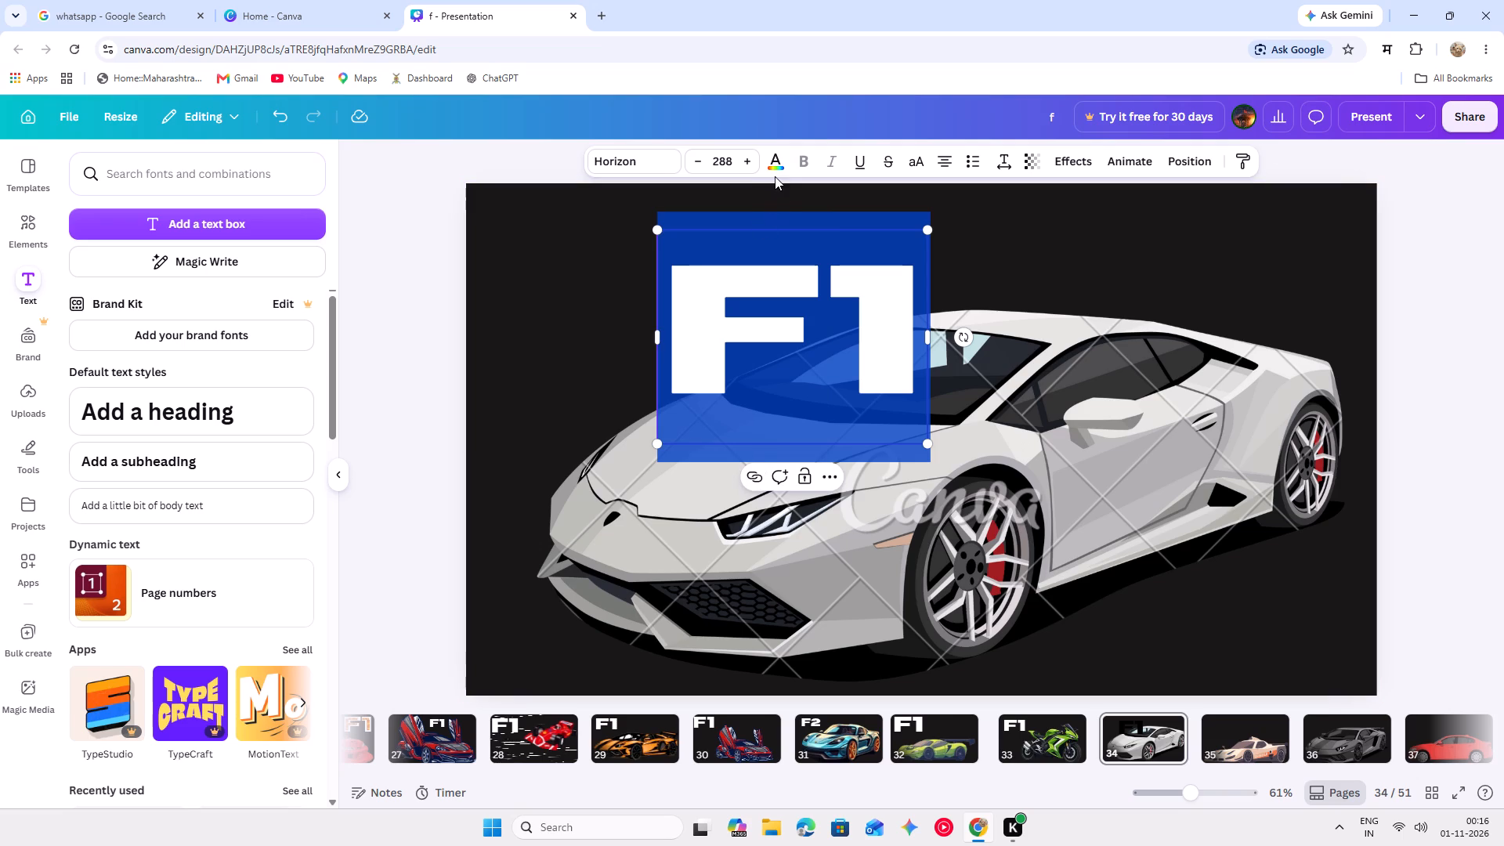
click(776, 172)
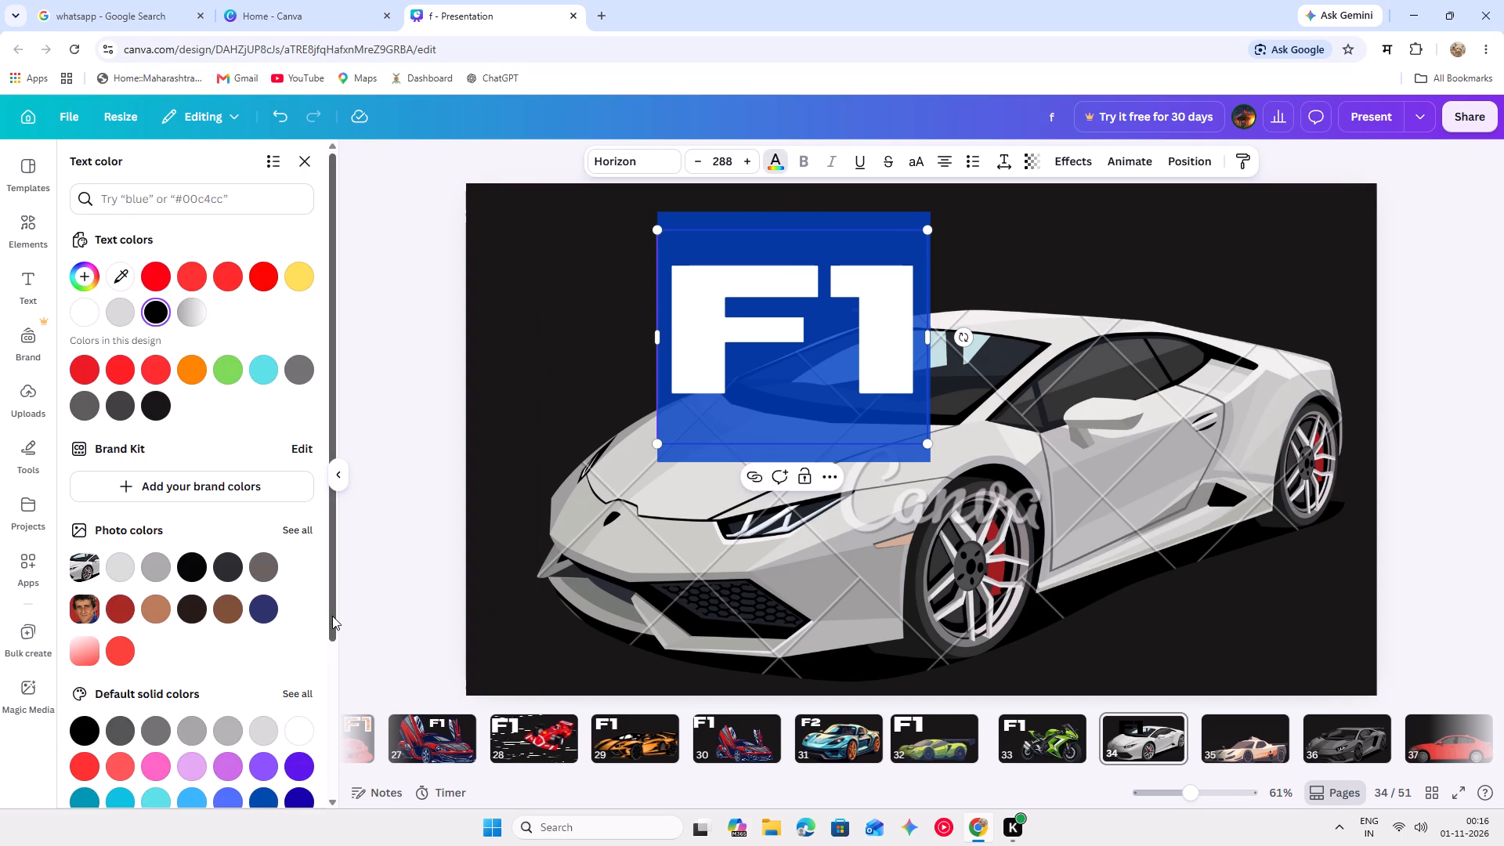
click(291, 731)
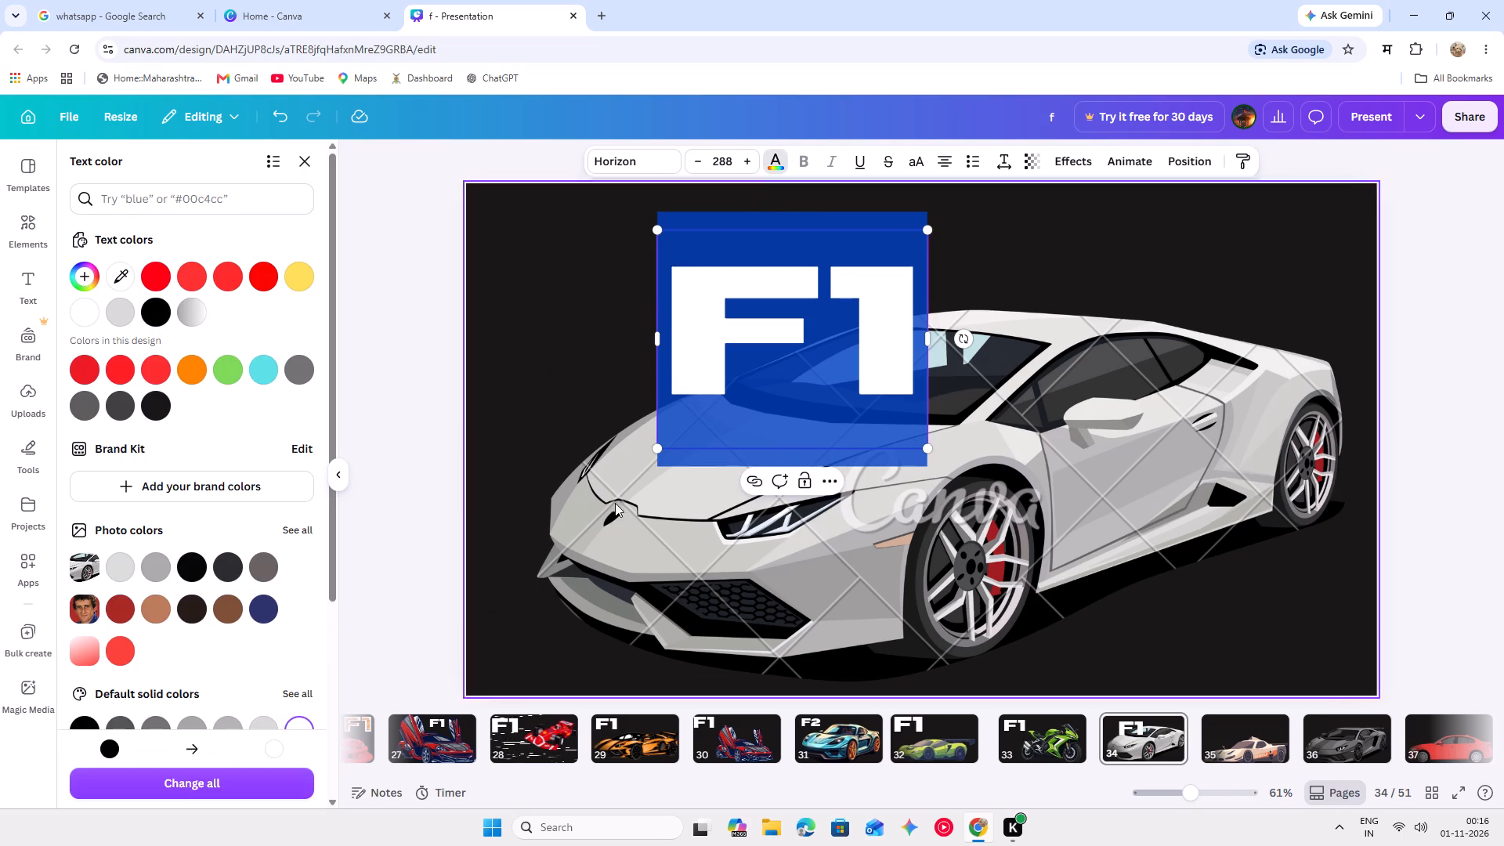
click(1046, 269)
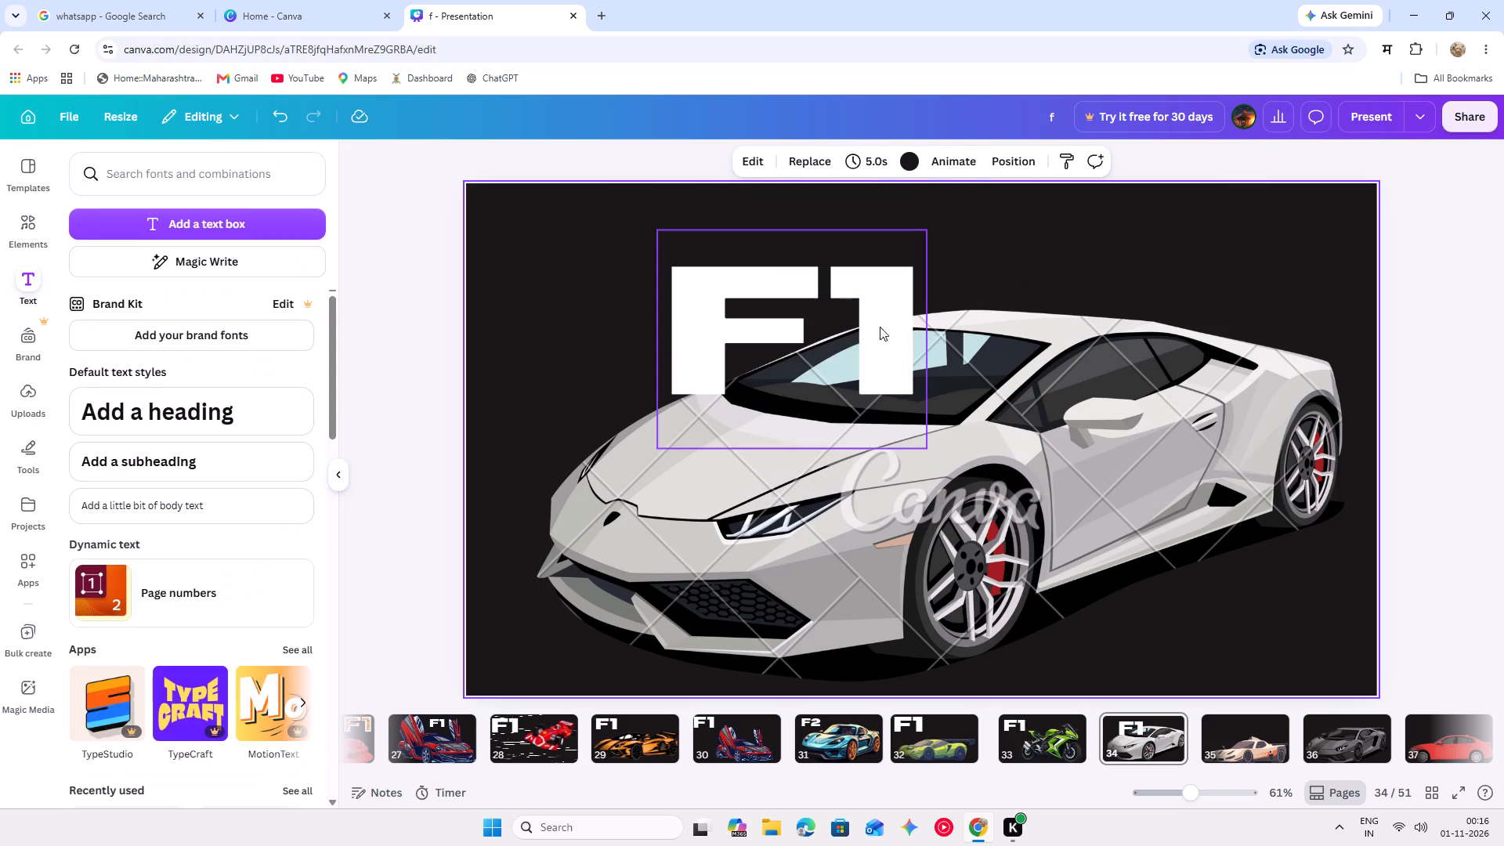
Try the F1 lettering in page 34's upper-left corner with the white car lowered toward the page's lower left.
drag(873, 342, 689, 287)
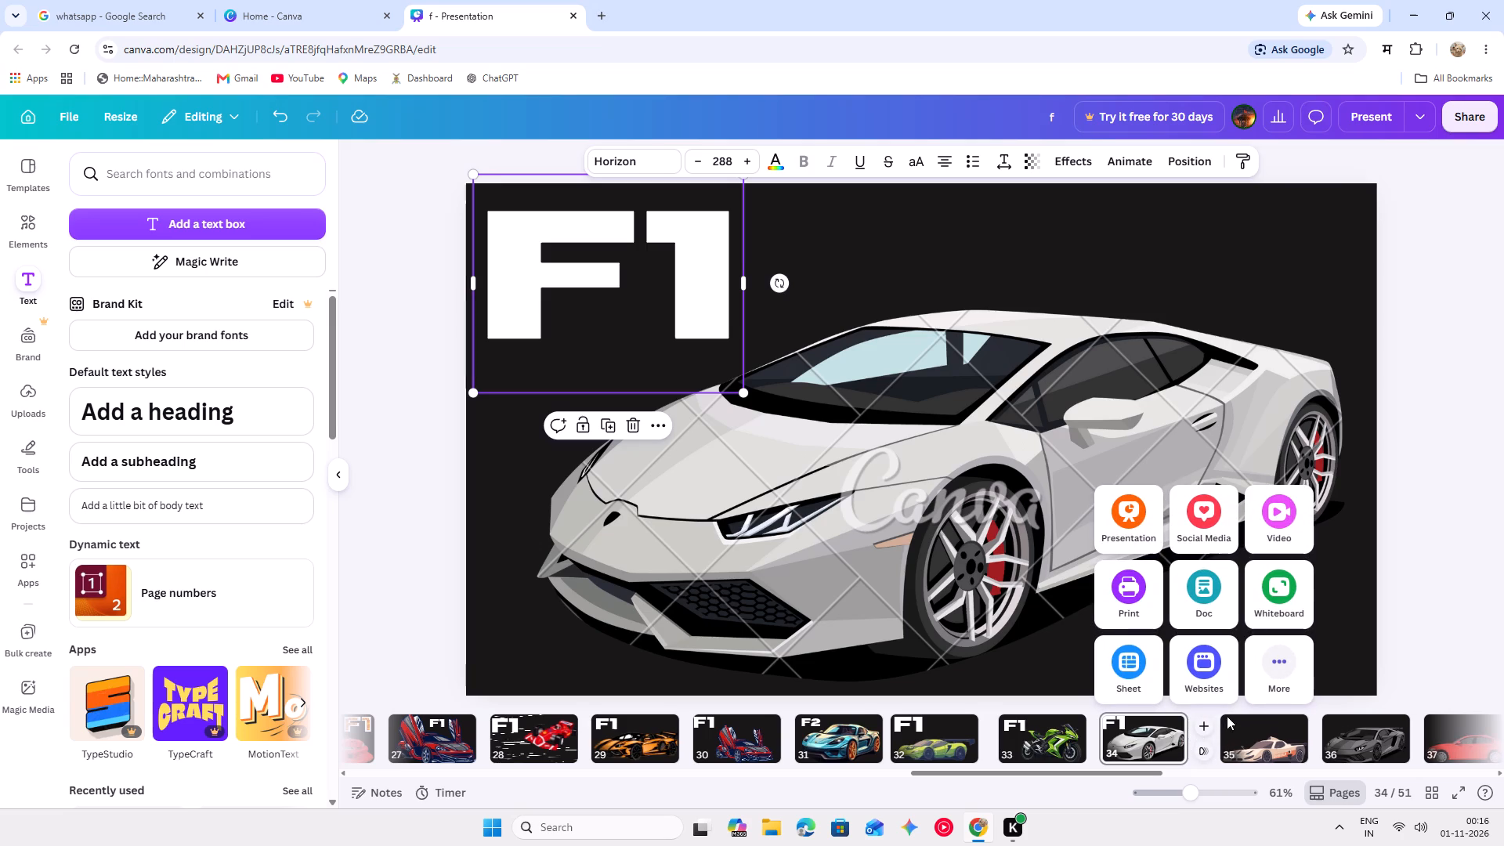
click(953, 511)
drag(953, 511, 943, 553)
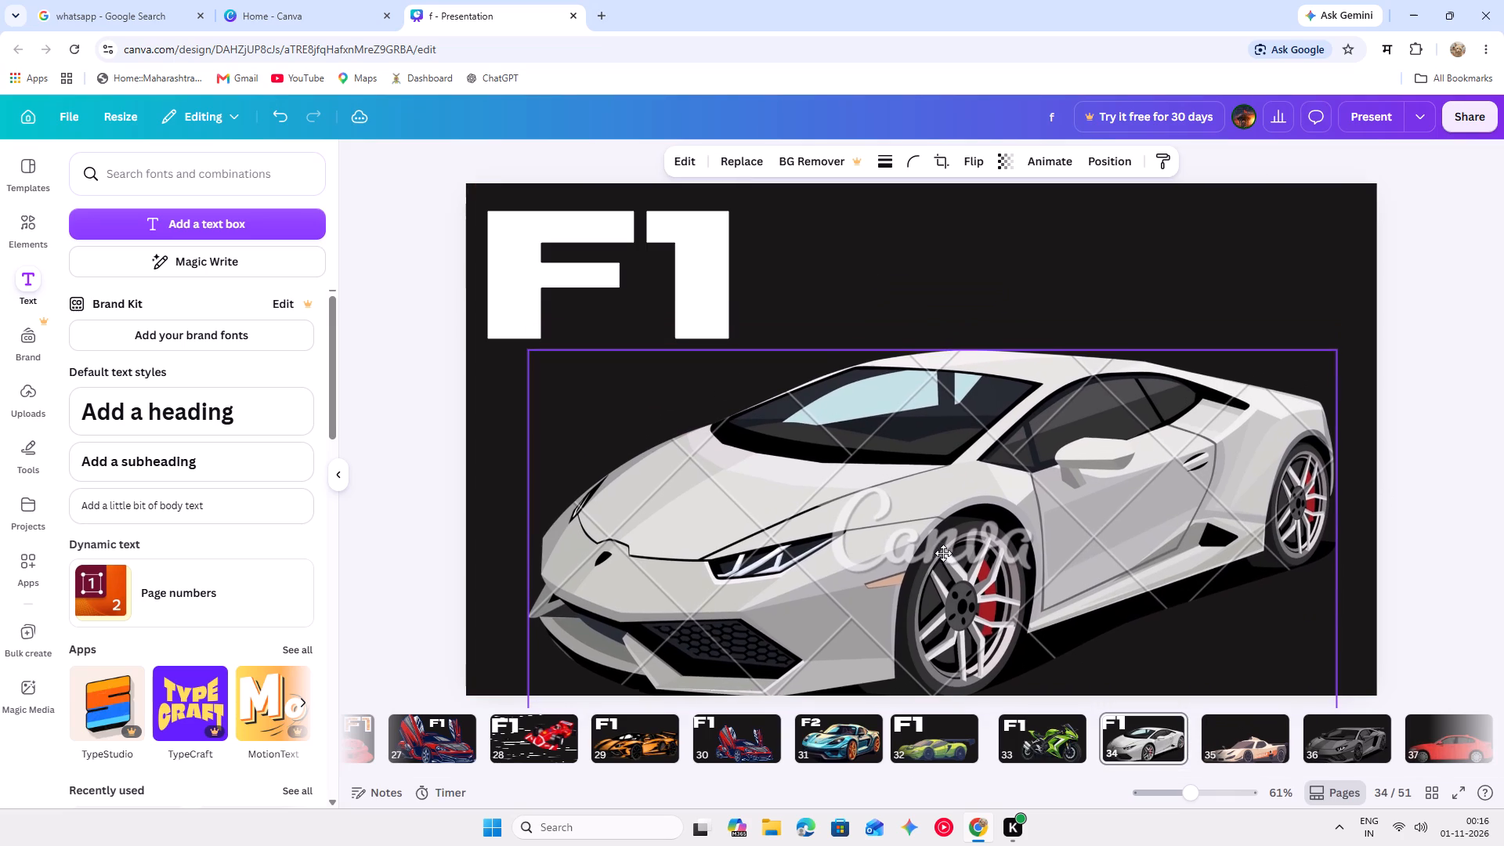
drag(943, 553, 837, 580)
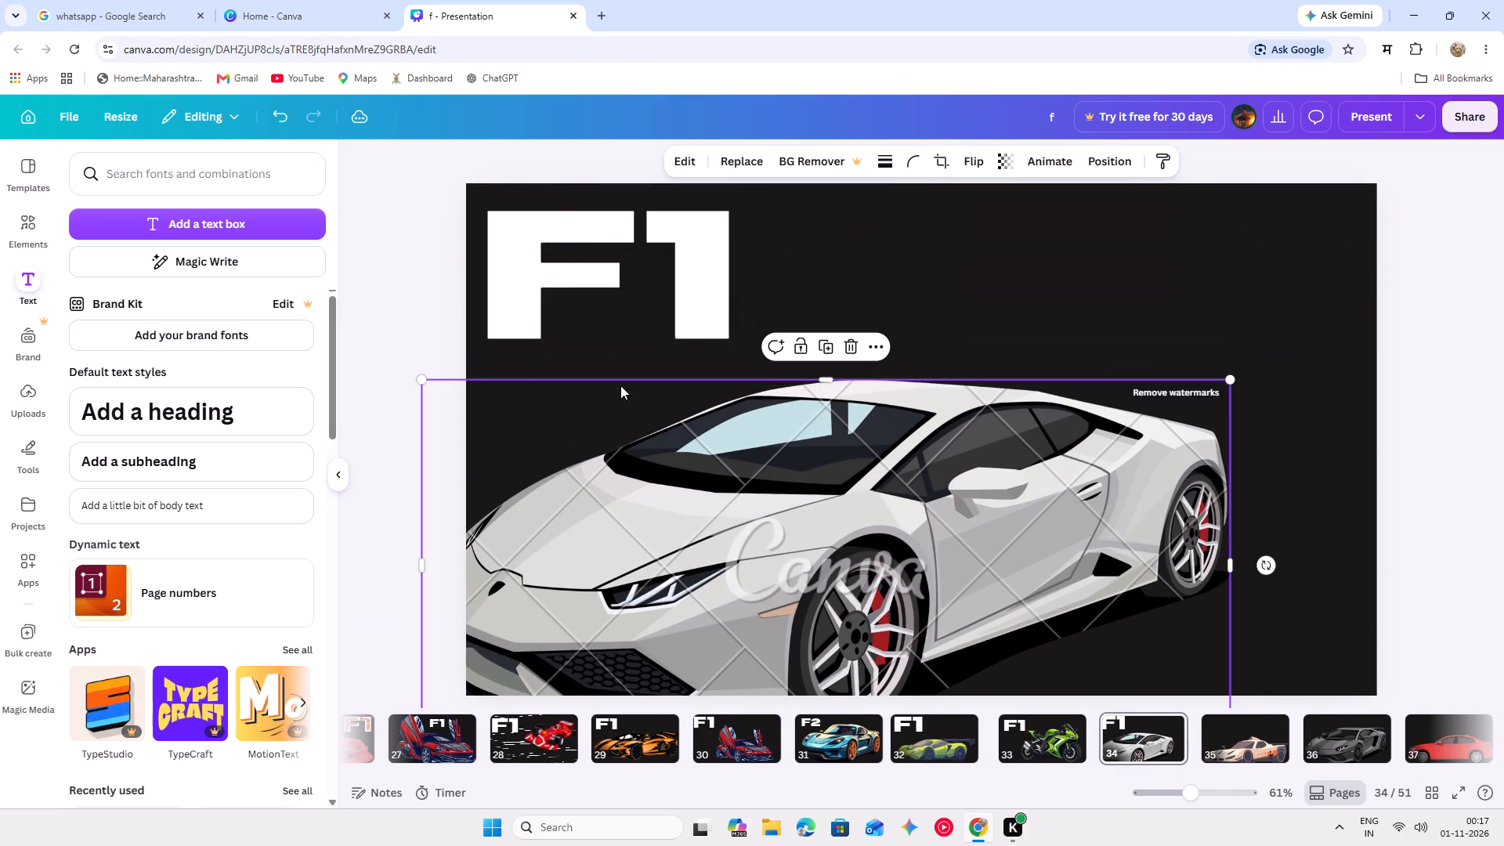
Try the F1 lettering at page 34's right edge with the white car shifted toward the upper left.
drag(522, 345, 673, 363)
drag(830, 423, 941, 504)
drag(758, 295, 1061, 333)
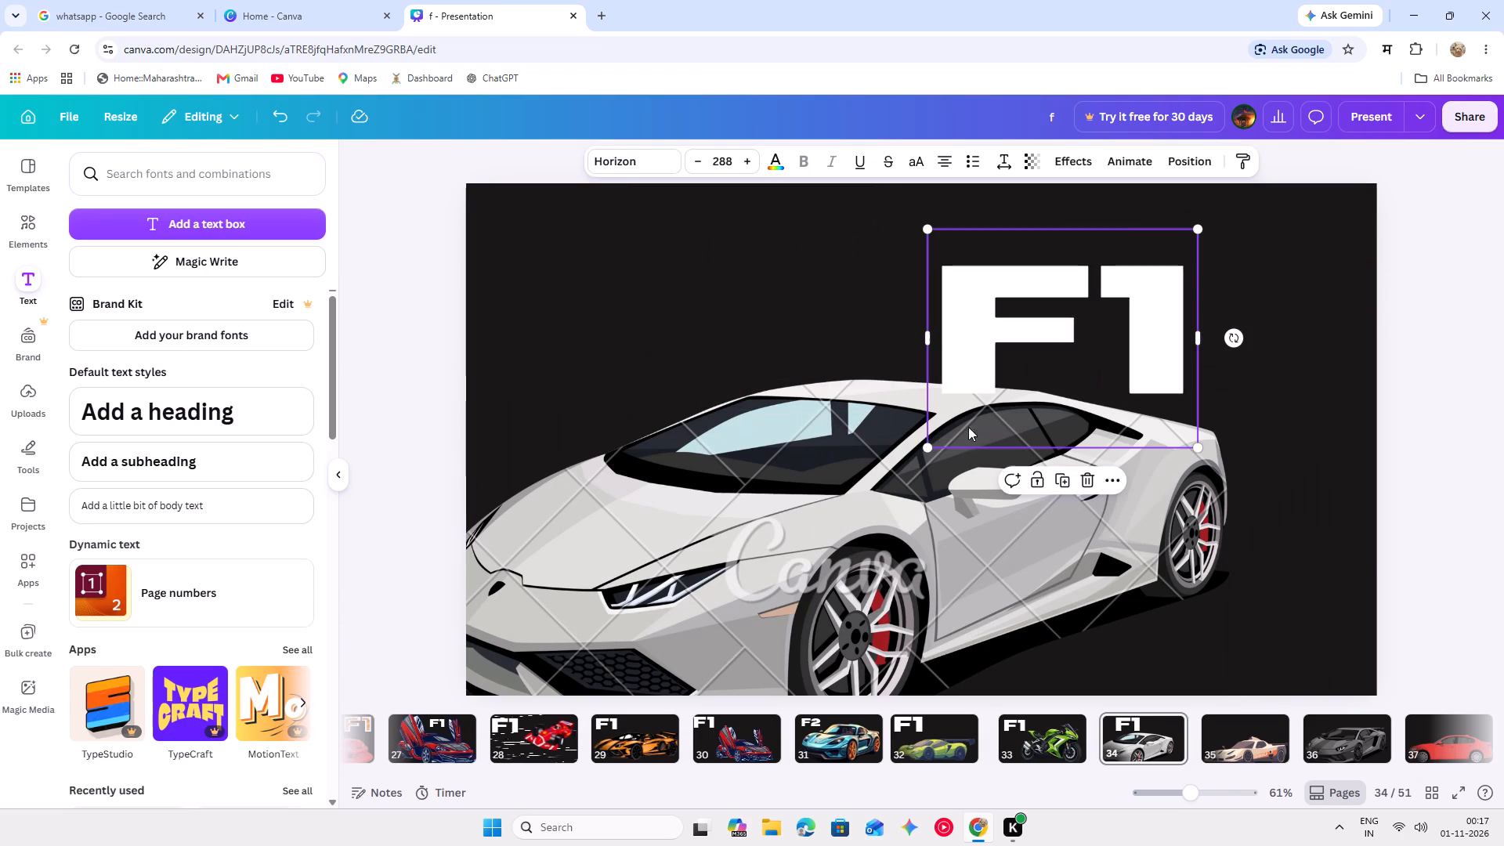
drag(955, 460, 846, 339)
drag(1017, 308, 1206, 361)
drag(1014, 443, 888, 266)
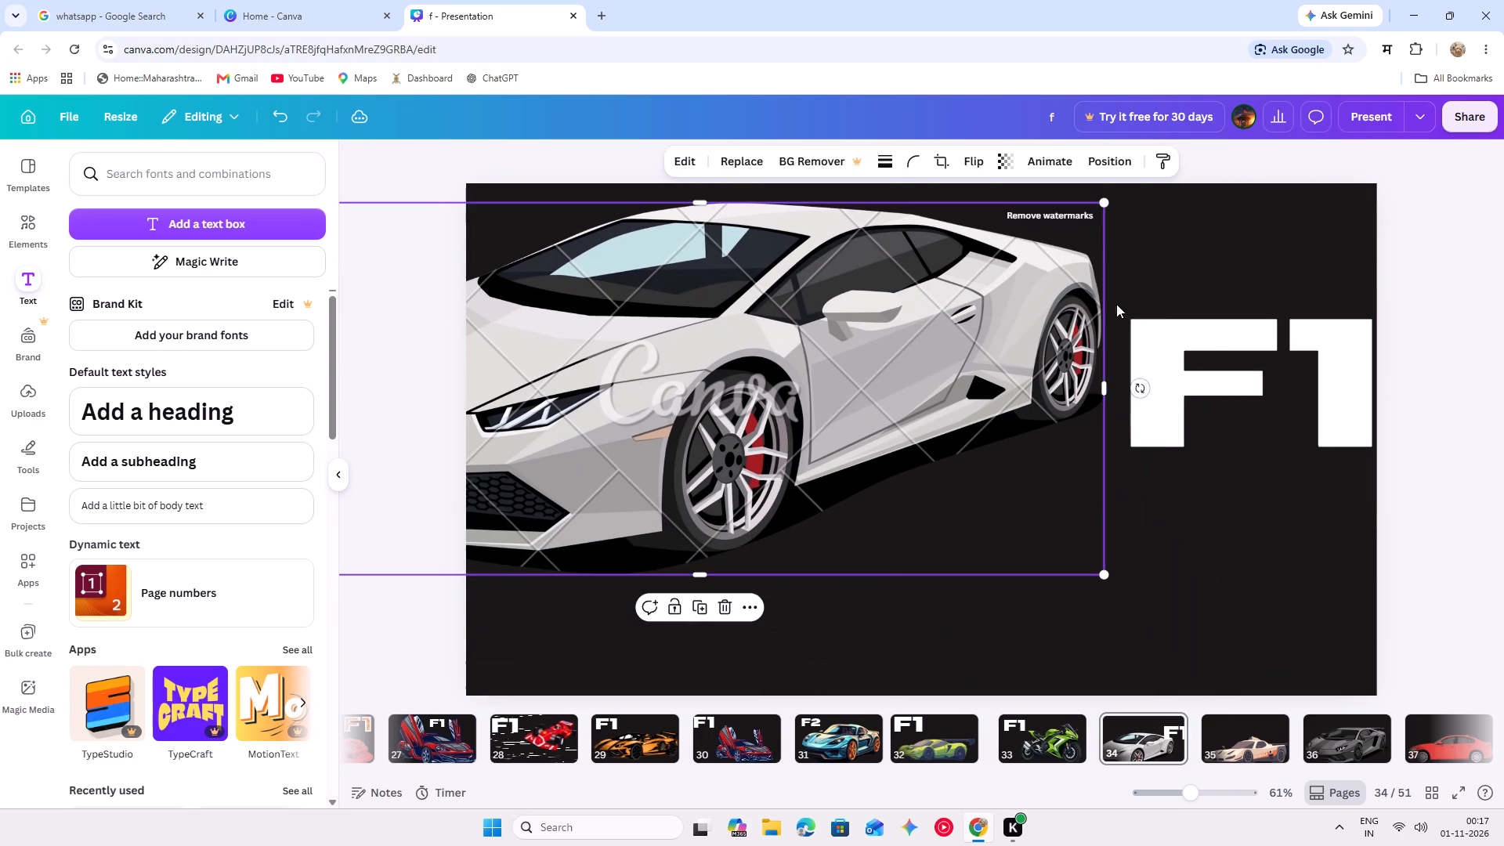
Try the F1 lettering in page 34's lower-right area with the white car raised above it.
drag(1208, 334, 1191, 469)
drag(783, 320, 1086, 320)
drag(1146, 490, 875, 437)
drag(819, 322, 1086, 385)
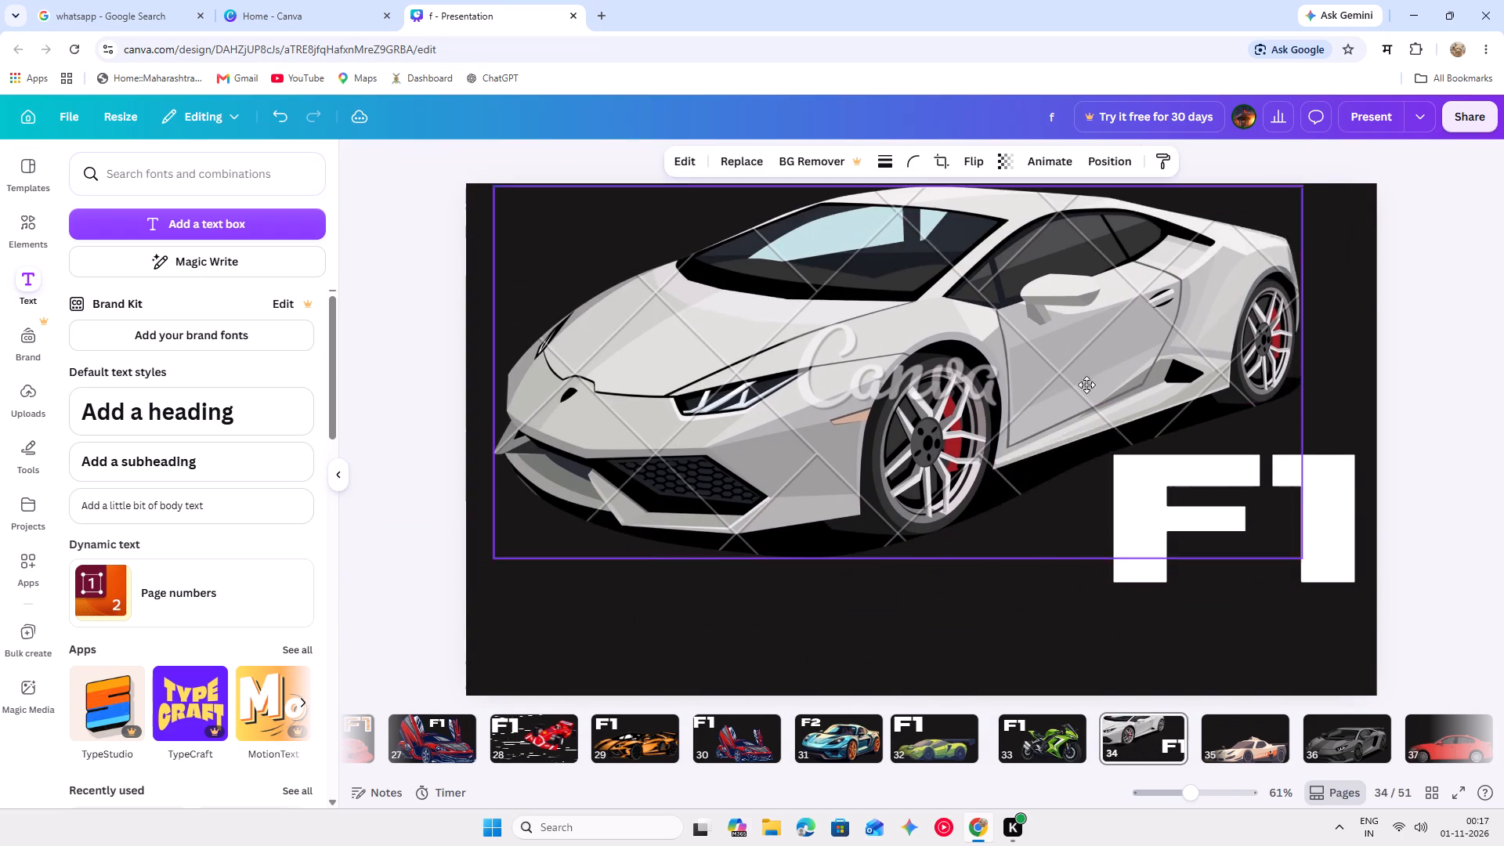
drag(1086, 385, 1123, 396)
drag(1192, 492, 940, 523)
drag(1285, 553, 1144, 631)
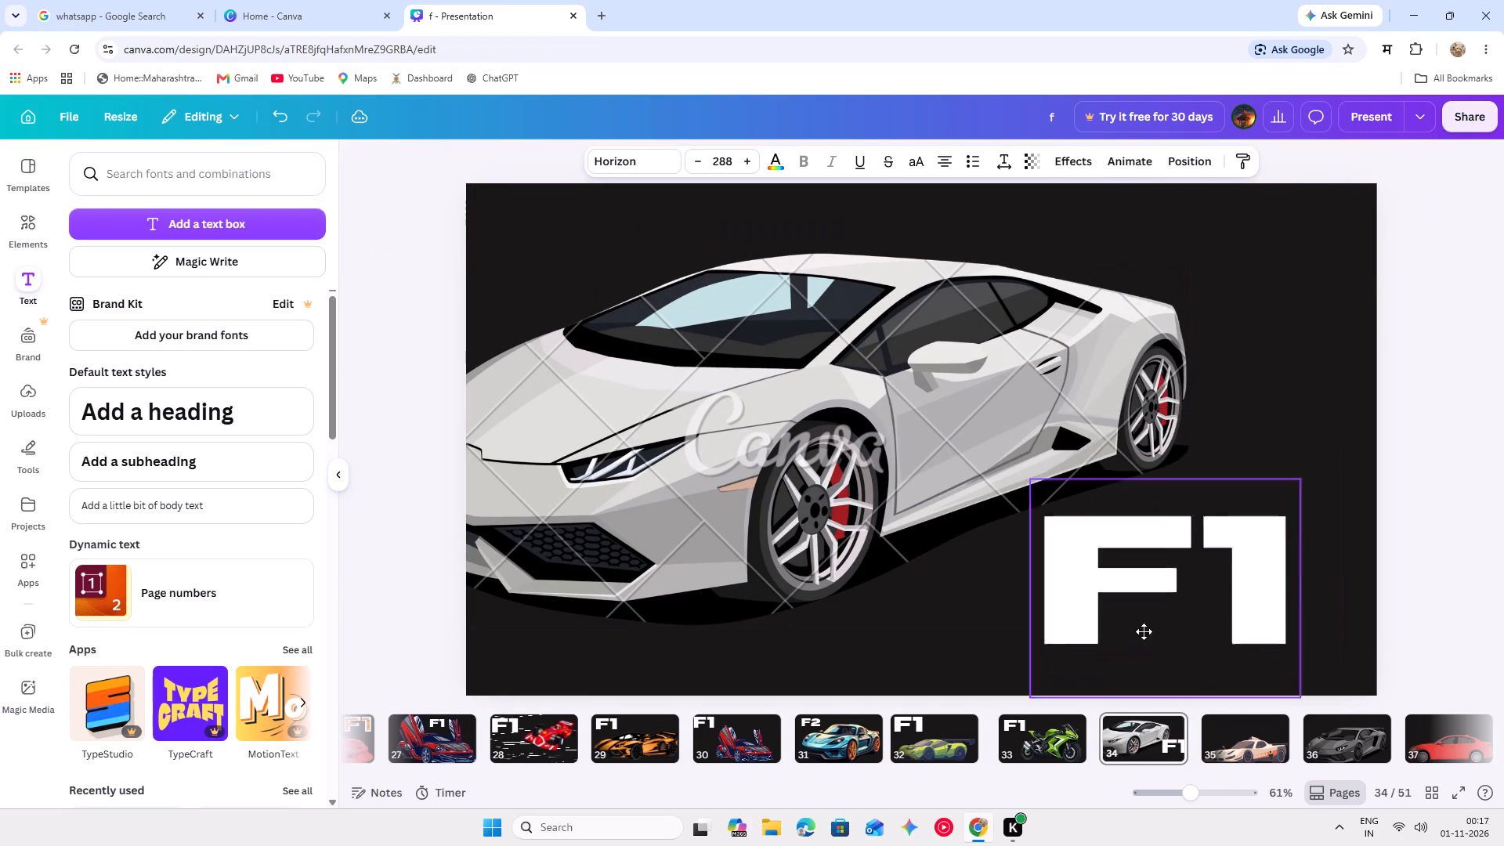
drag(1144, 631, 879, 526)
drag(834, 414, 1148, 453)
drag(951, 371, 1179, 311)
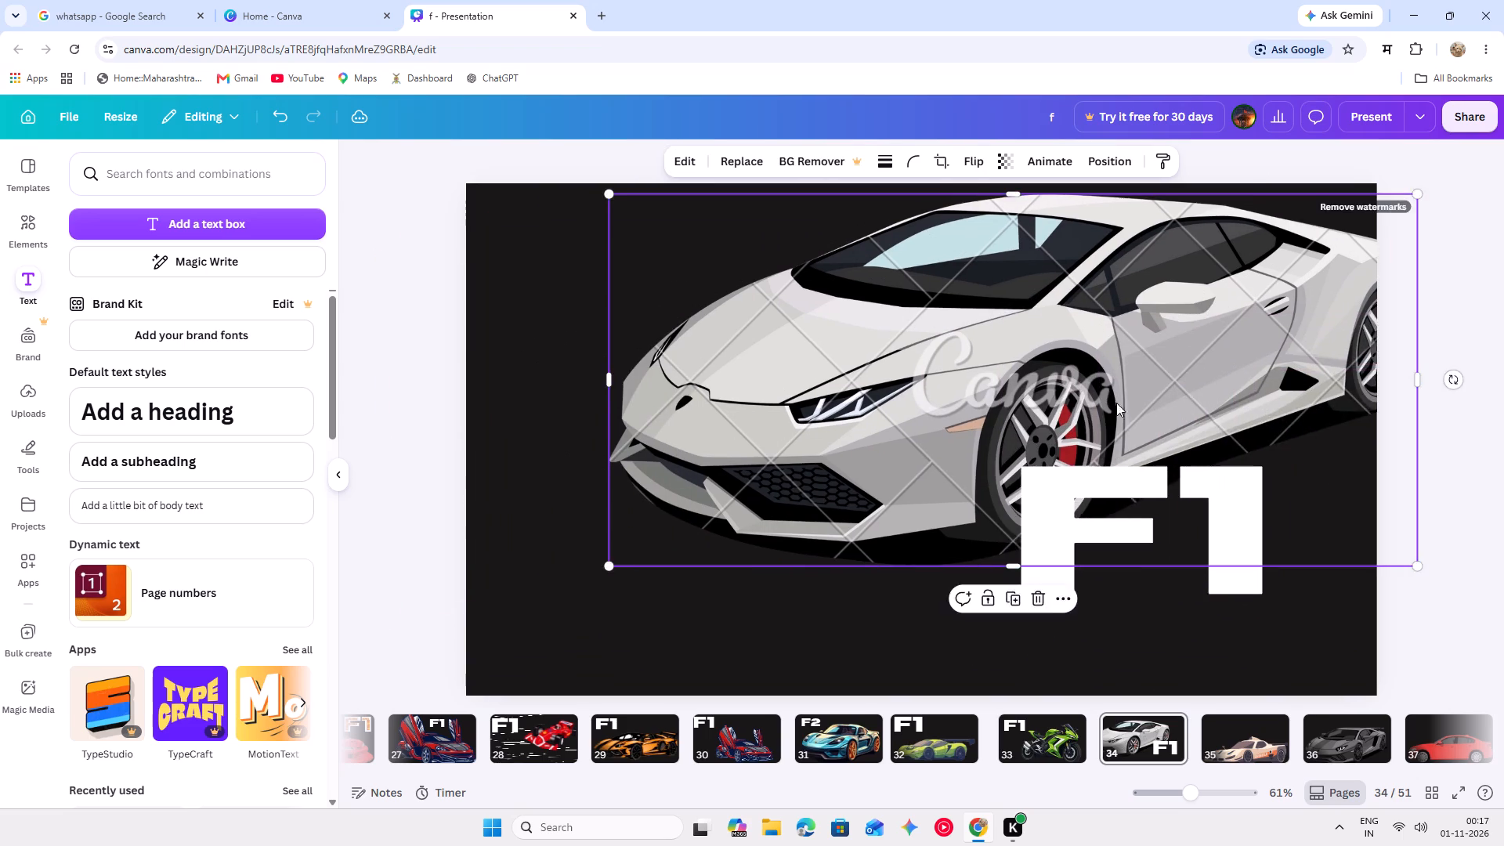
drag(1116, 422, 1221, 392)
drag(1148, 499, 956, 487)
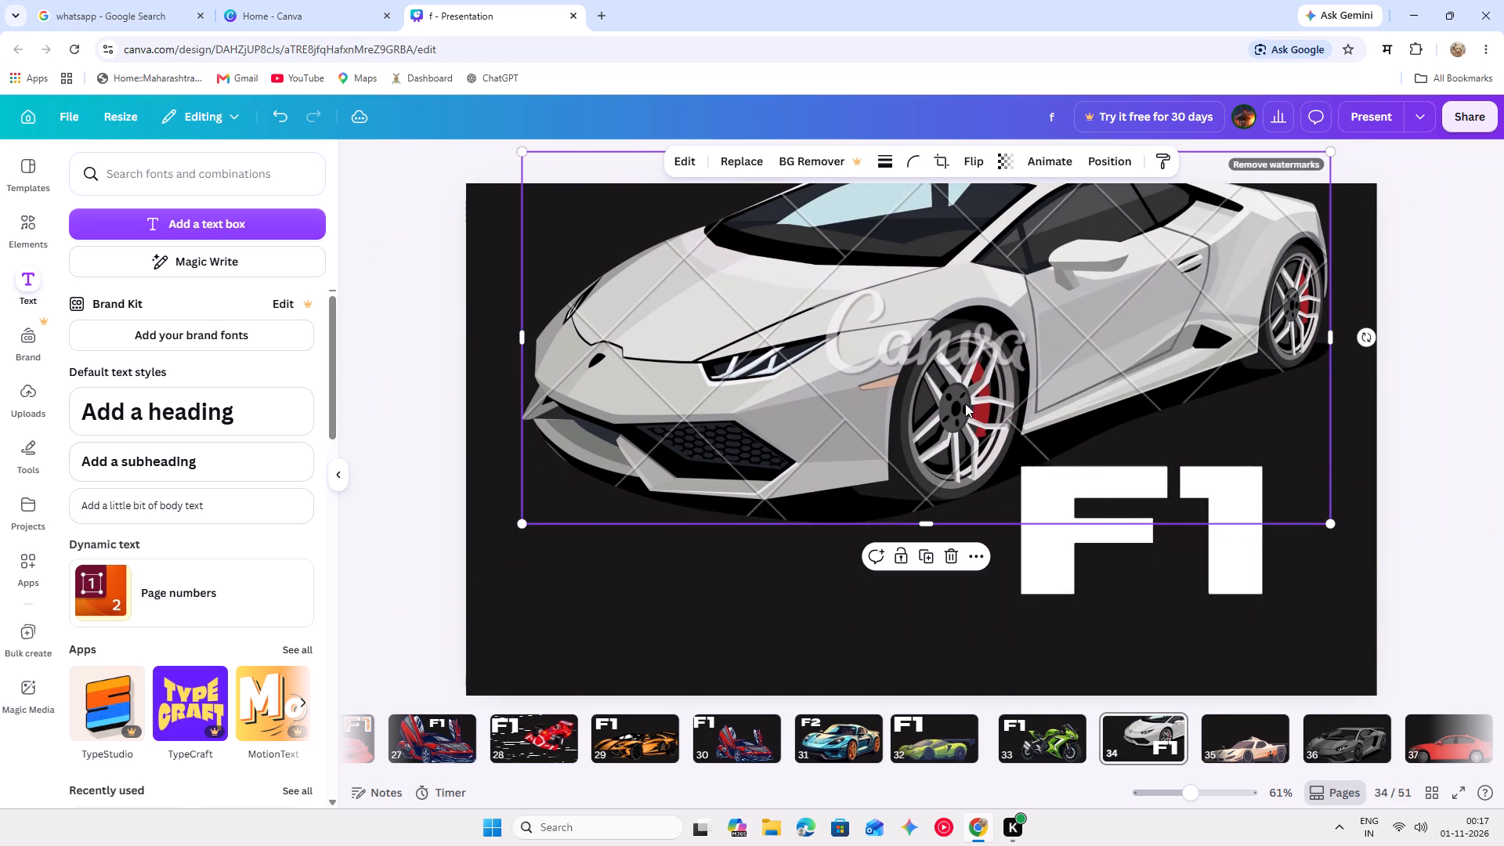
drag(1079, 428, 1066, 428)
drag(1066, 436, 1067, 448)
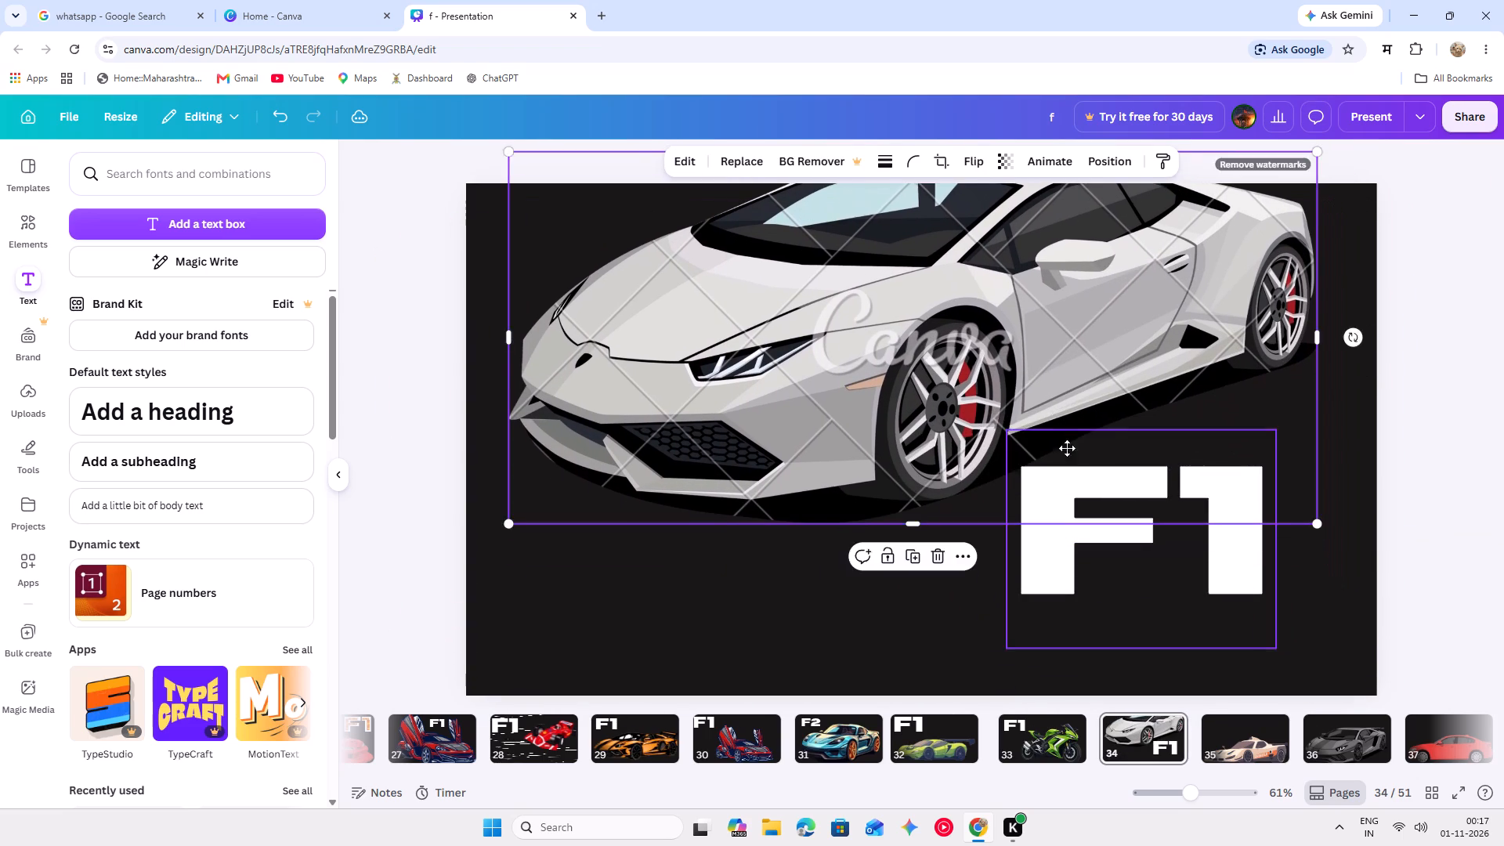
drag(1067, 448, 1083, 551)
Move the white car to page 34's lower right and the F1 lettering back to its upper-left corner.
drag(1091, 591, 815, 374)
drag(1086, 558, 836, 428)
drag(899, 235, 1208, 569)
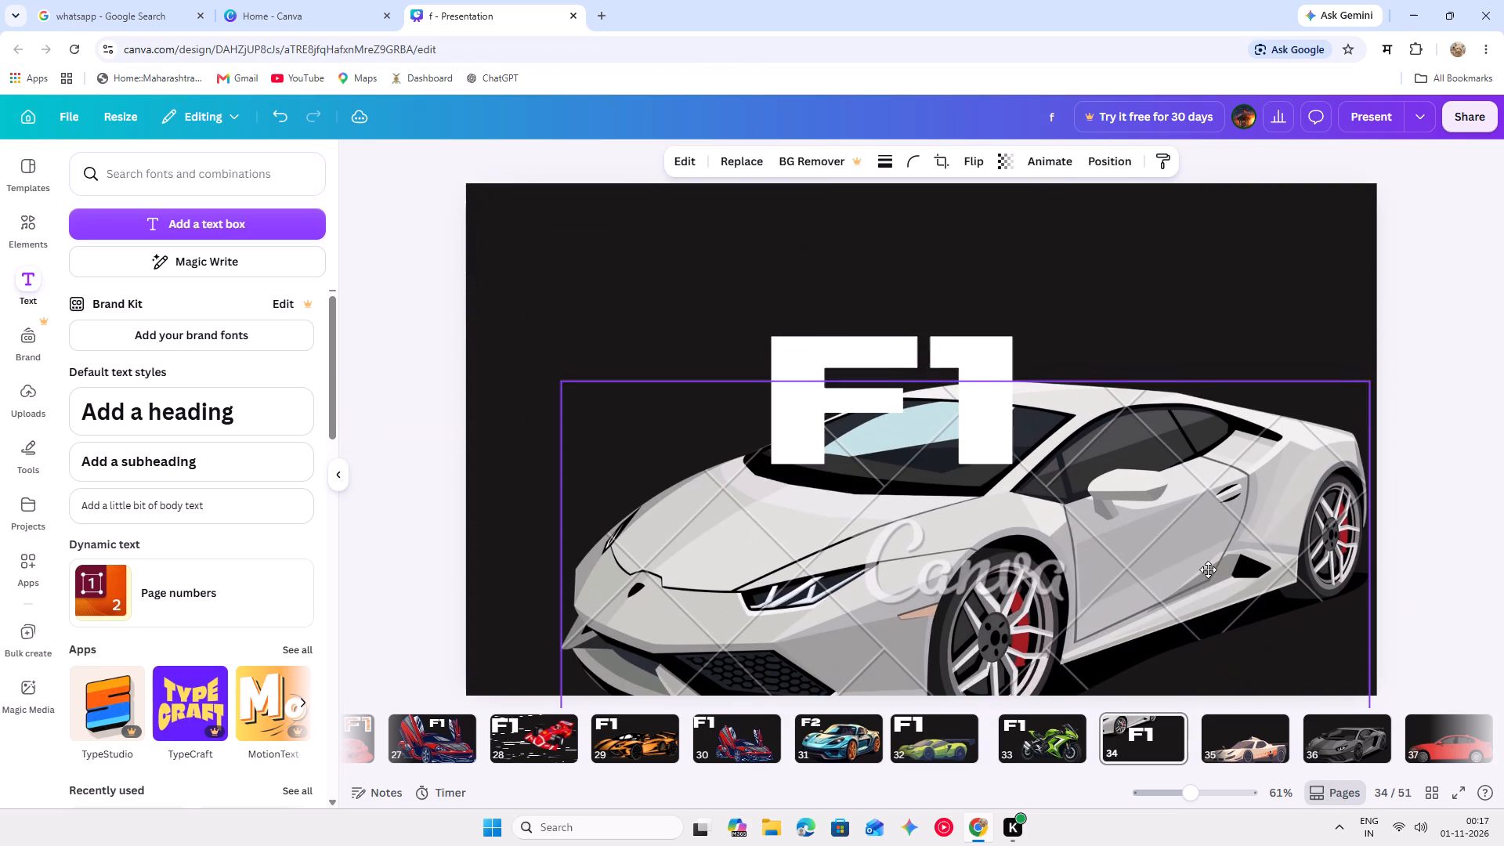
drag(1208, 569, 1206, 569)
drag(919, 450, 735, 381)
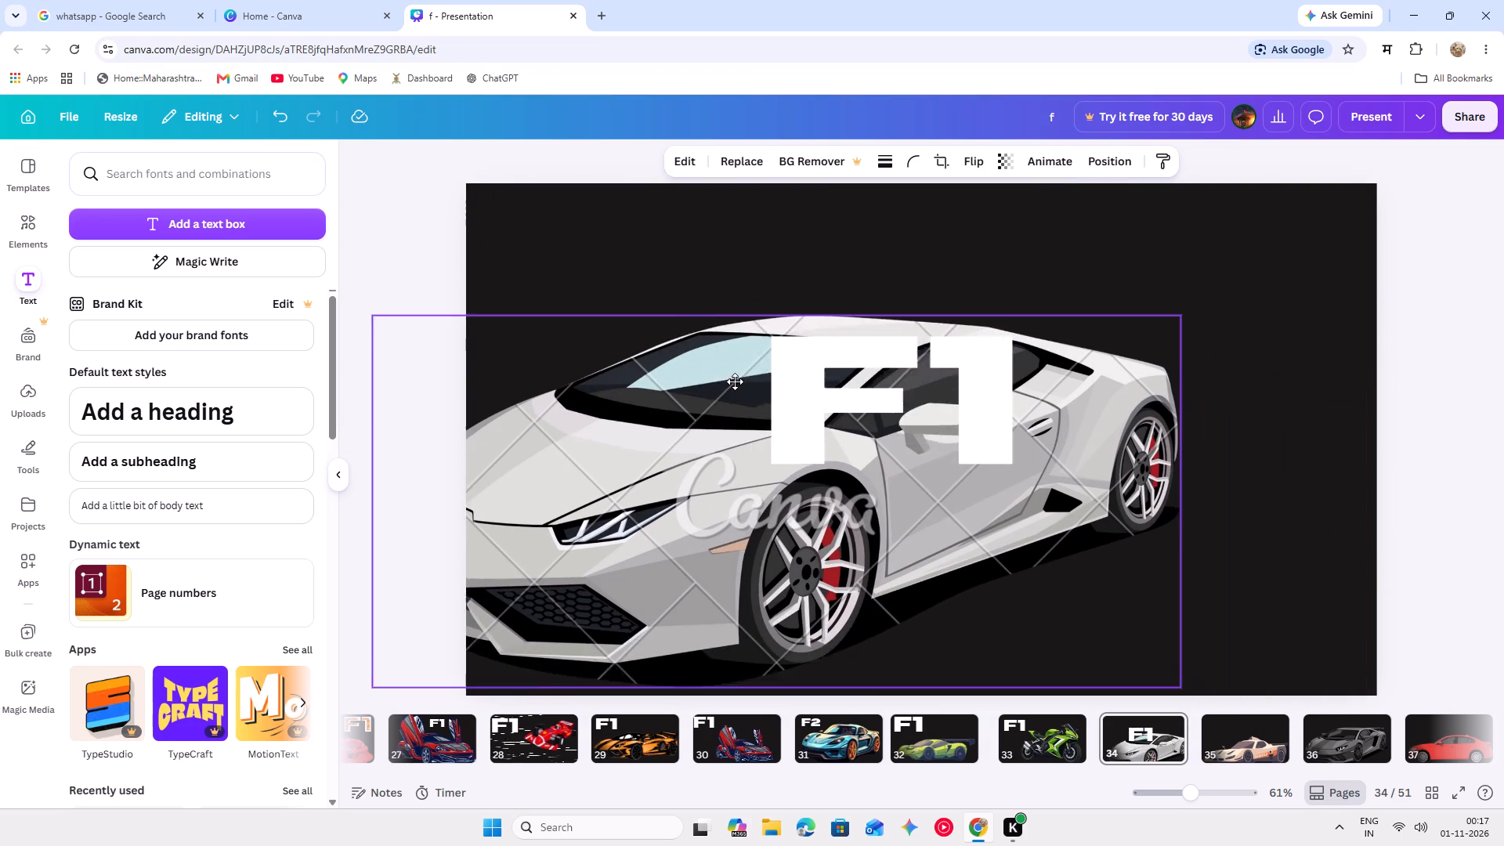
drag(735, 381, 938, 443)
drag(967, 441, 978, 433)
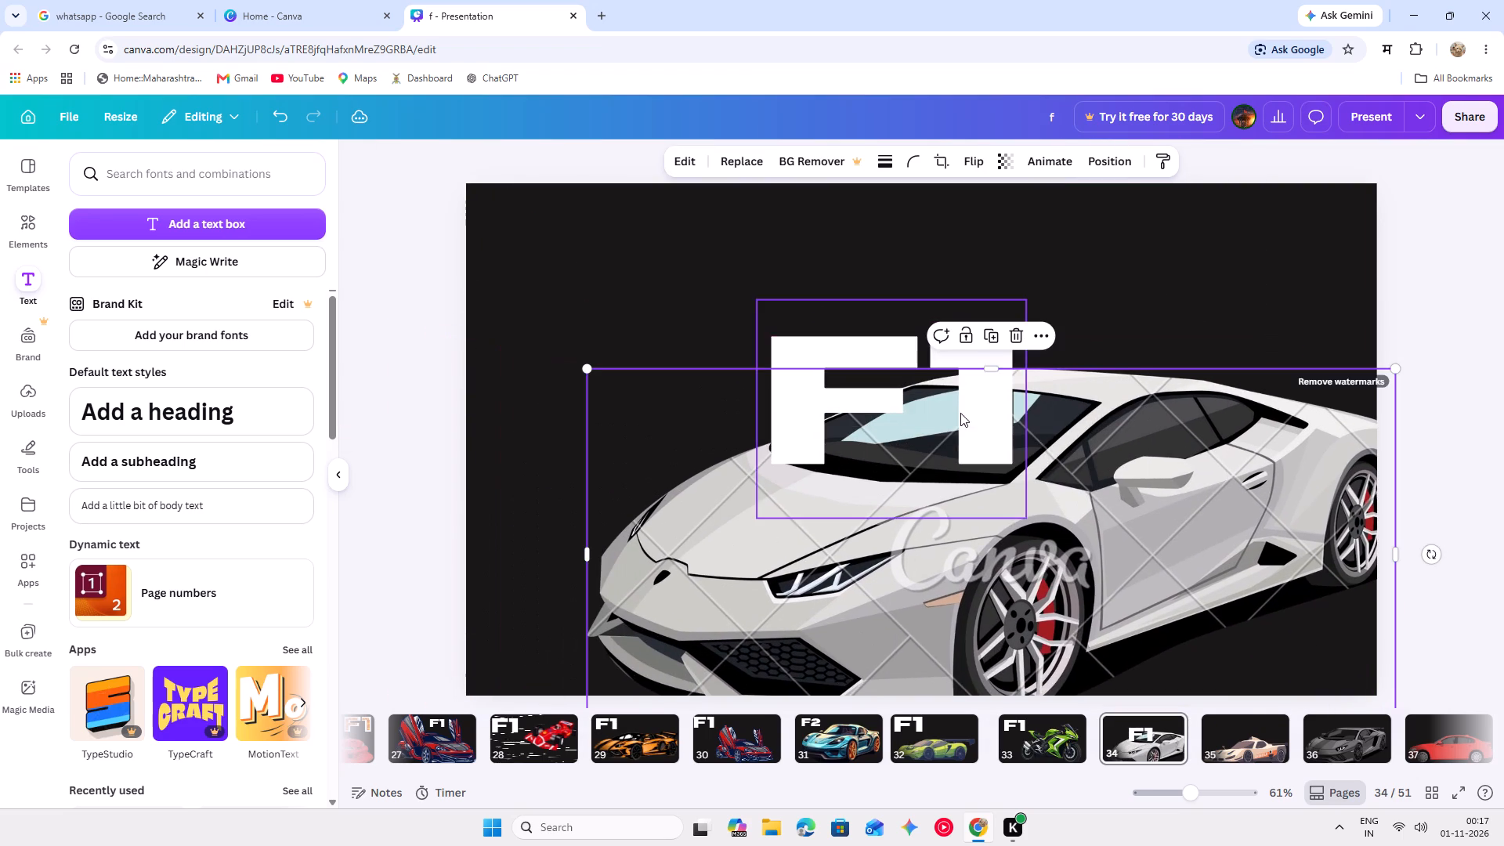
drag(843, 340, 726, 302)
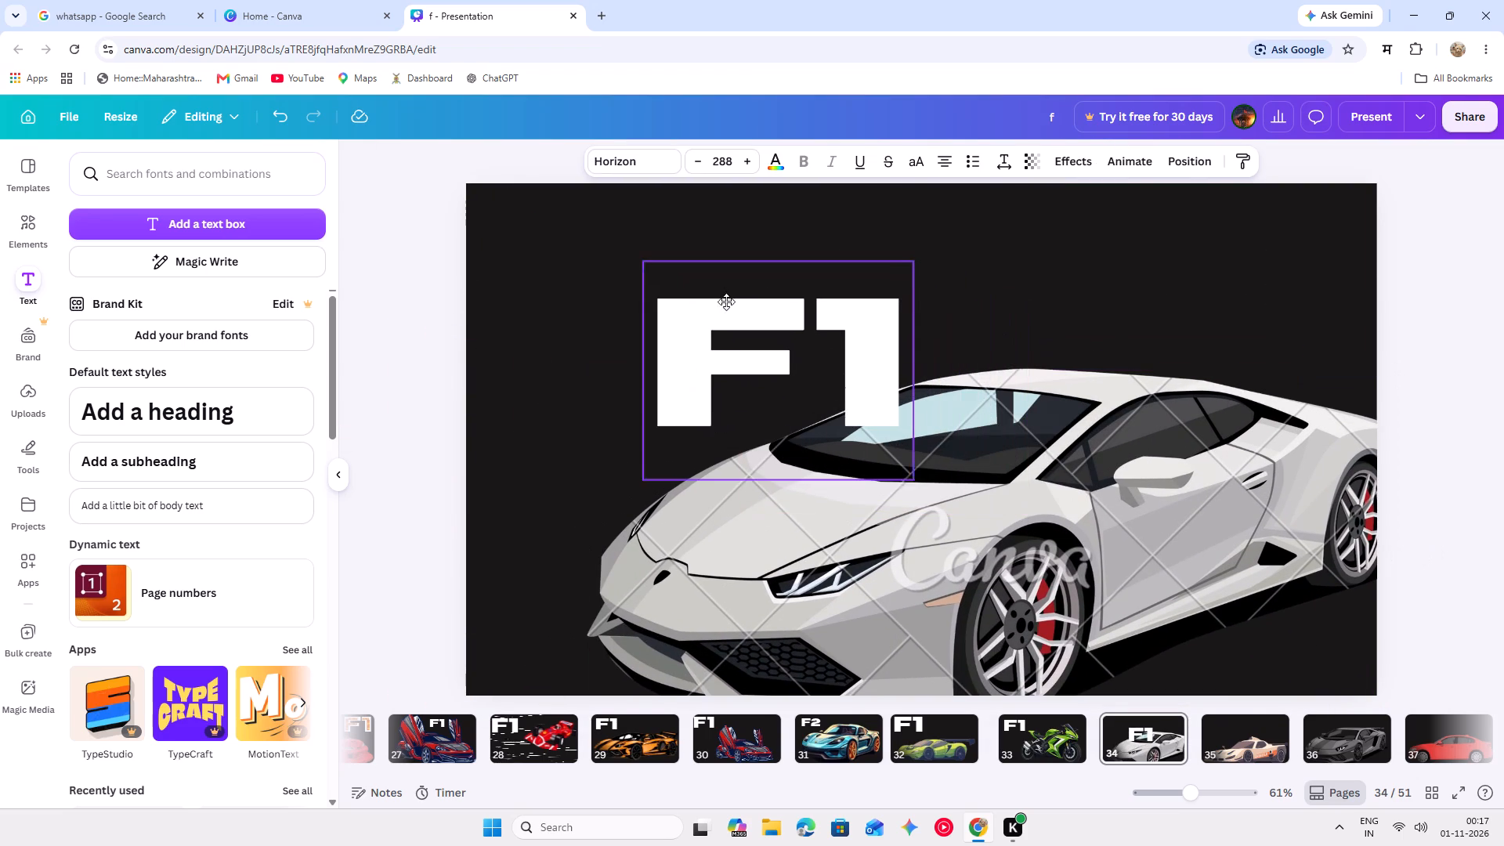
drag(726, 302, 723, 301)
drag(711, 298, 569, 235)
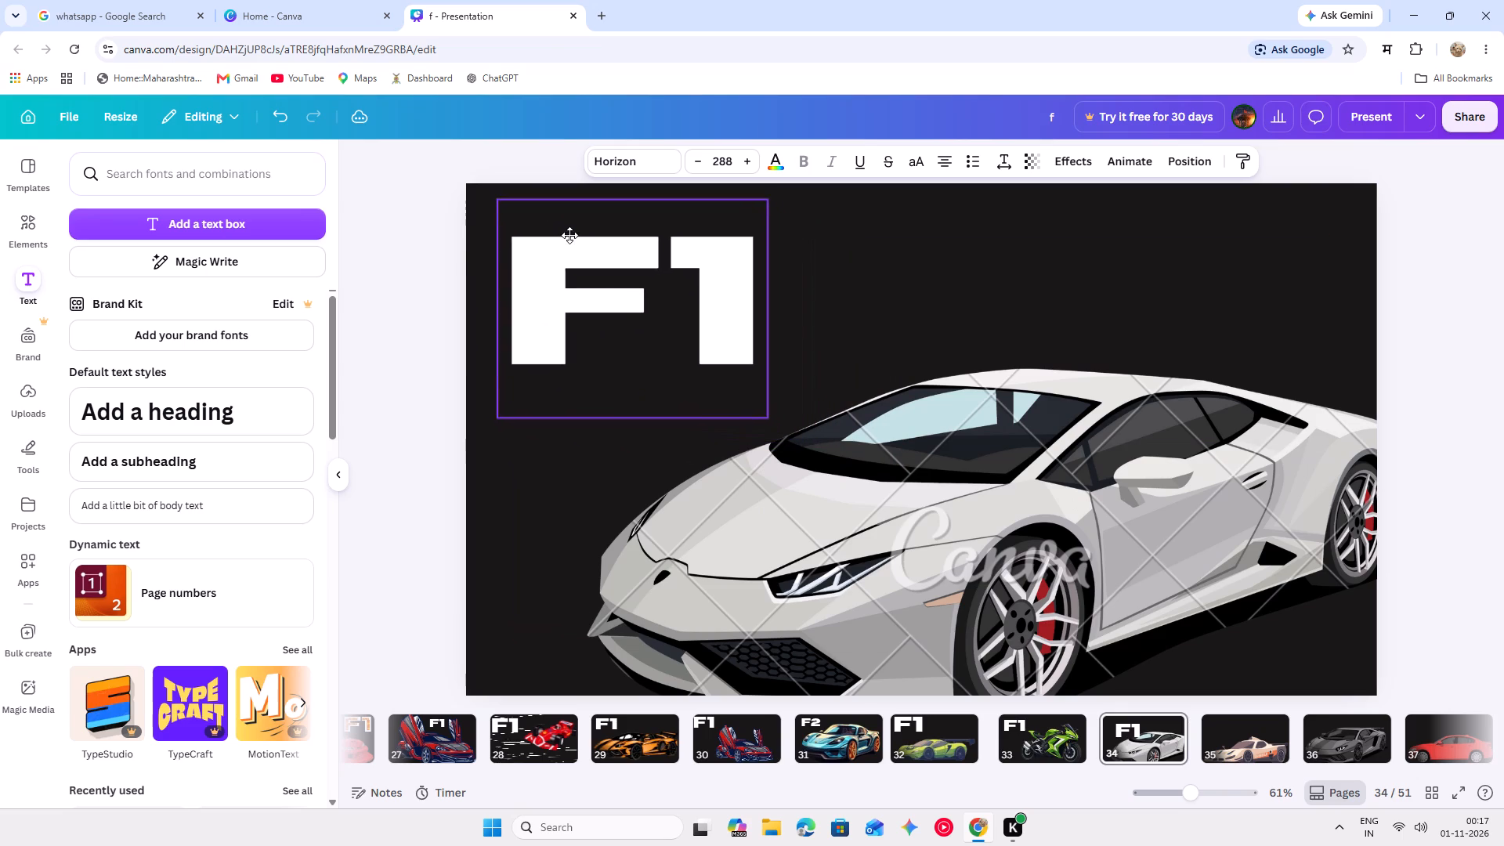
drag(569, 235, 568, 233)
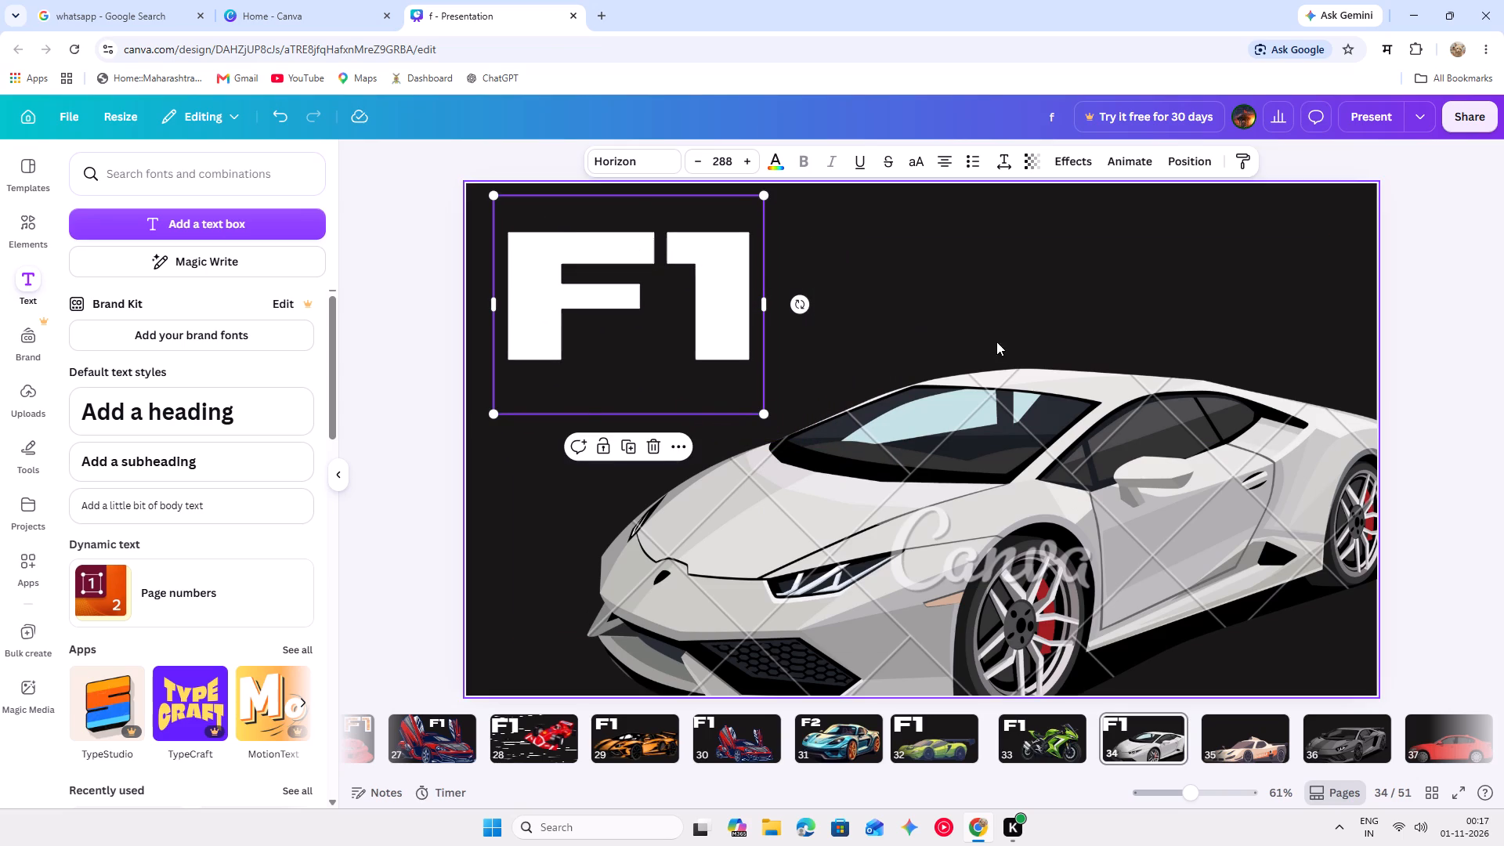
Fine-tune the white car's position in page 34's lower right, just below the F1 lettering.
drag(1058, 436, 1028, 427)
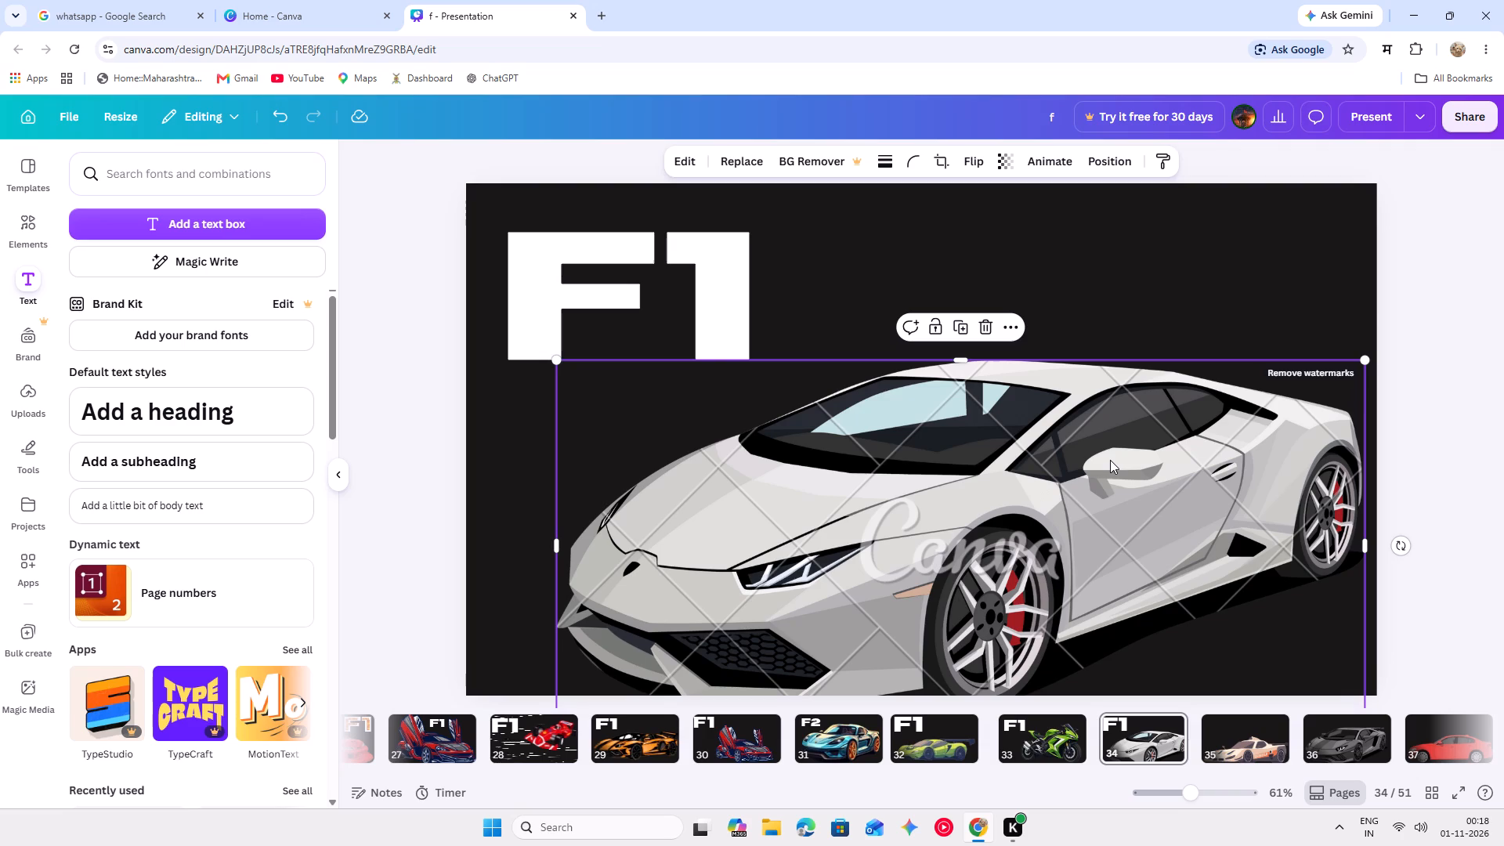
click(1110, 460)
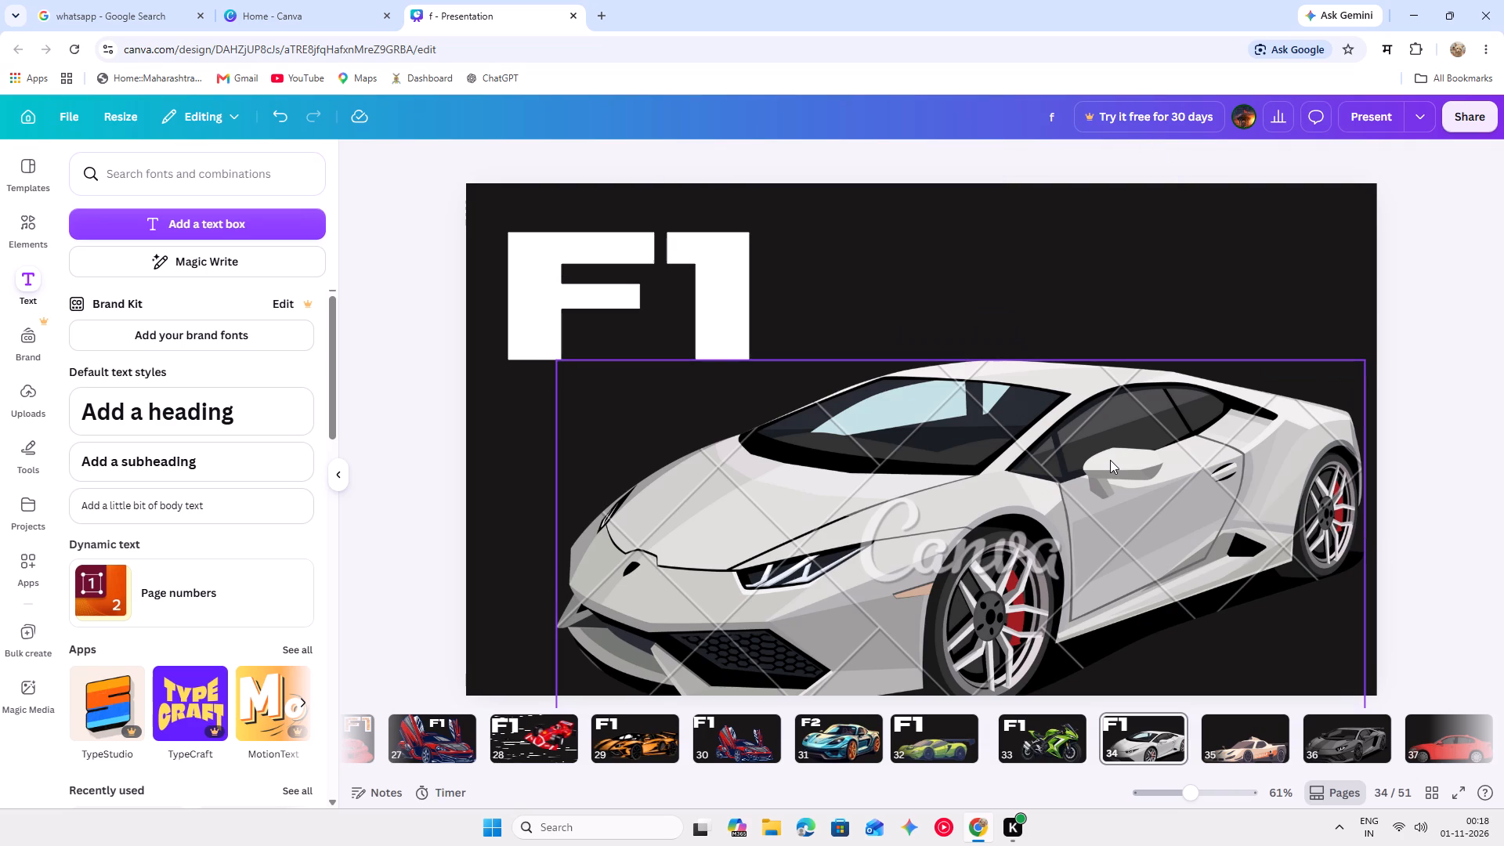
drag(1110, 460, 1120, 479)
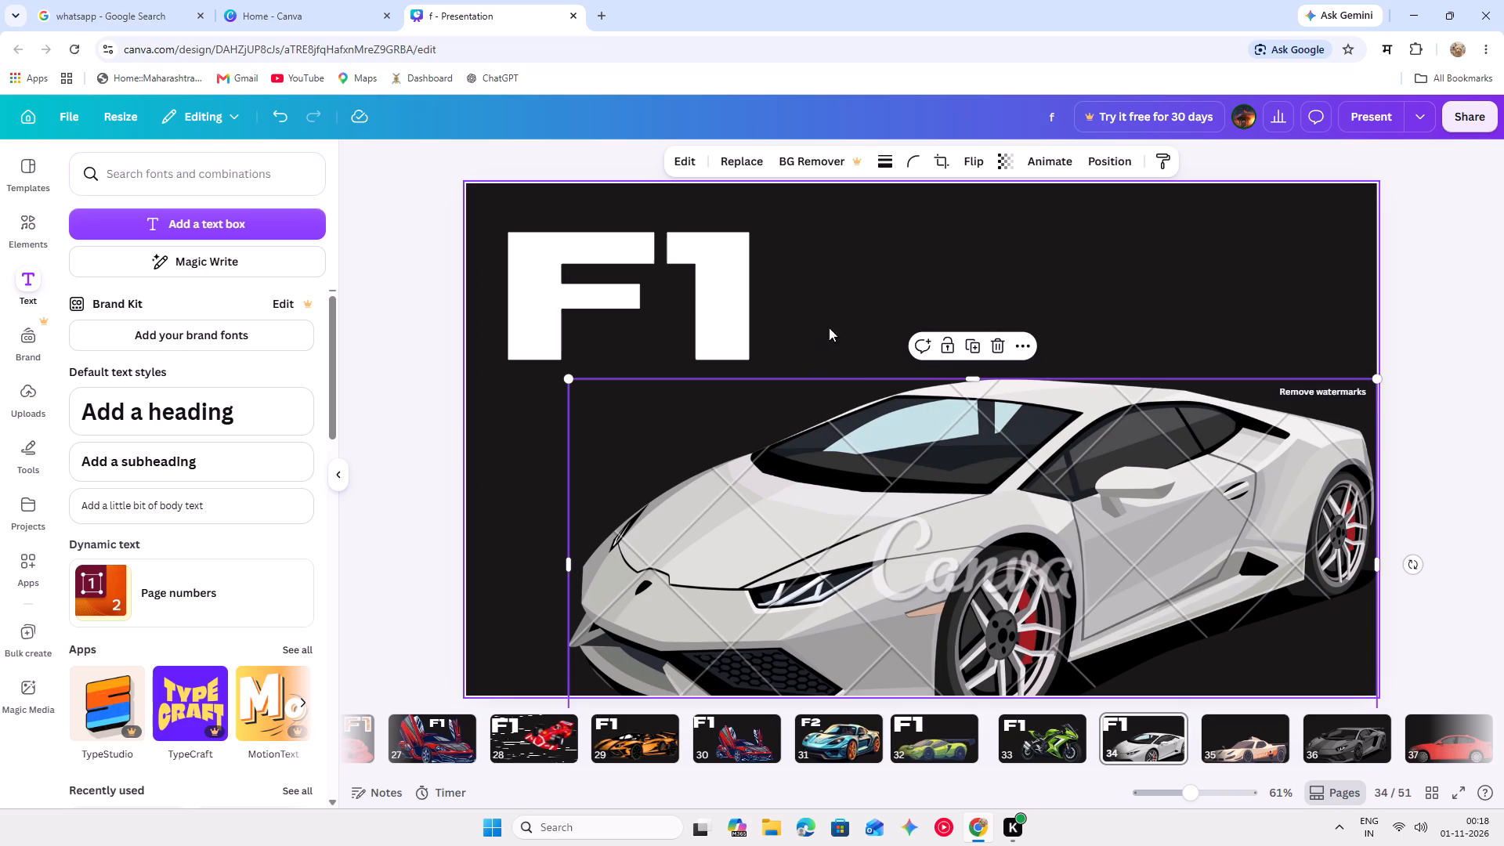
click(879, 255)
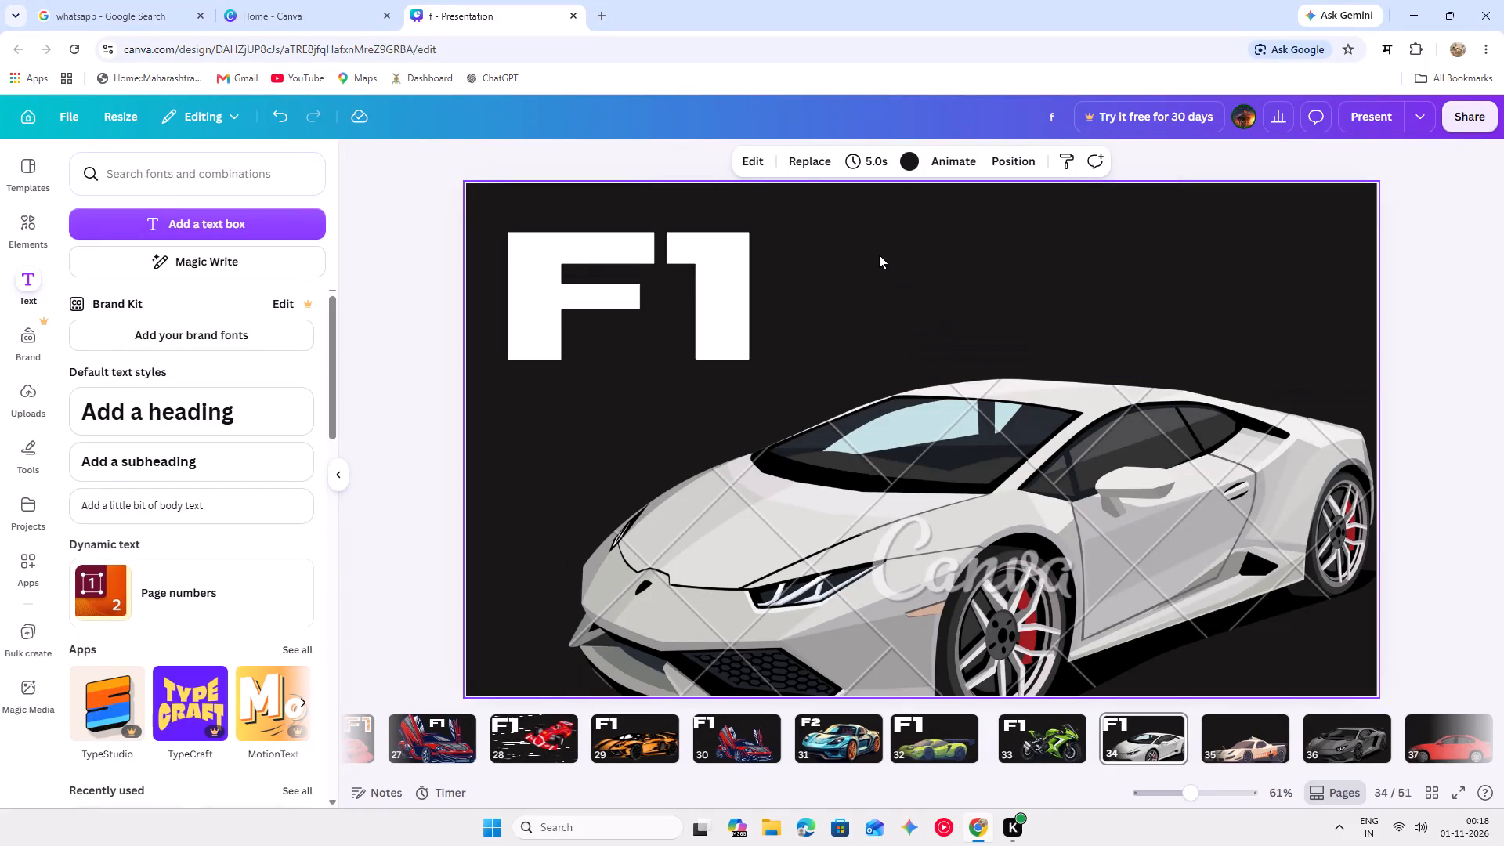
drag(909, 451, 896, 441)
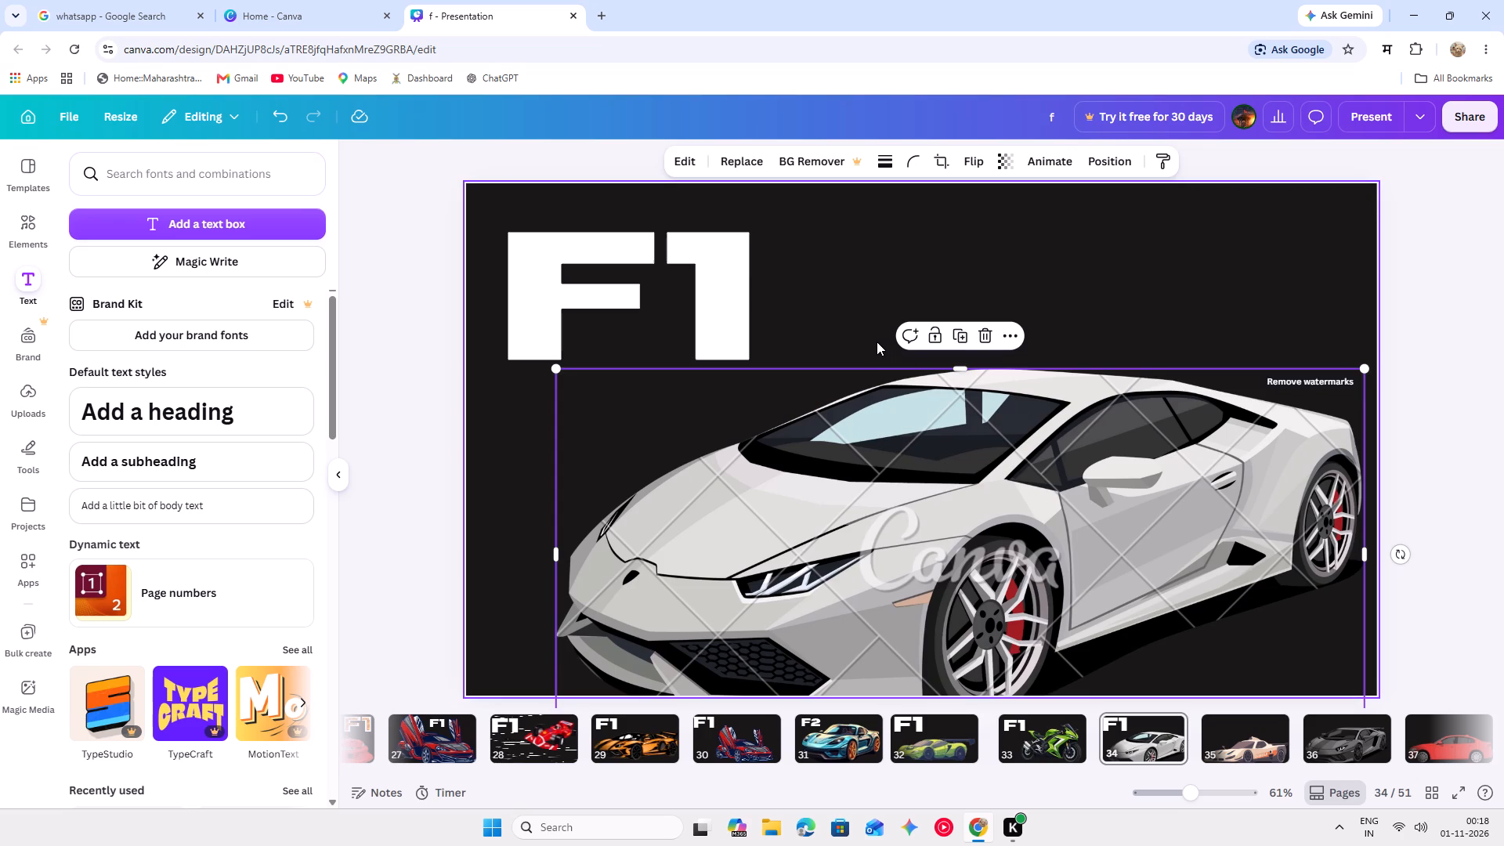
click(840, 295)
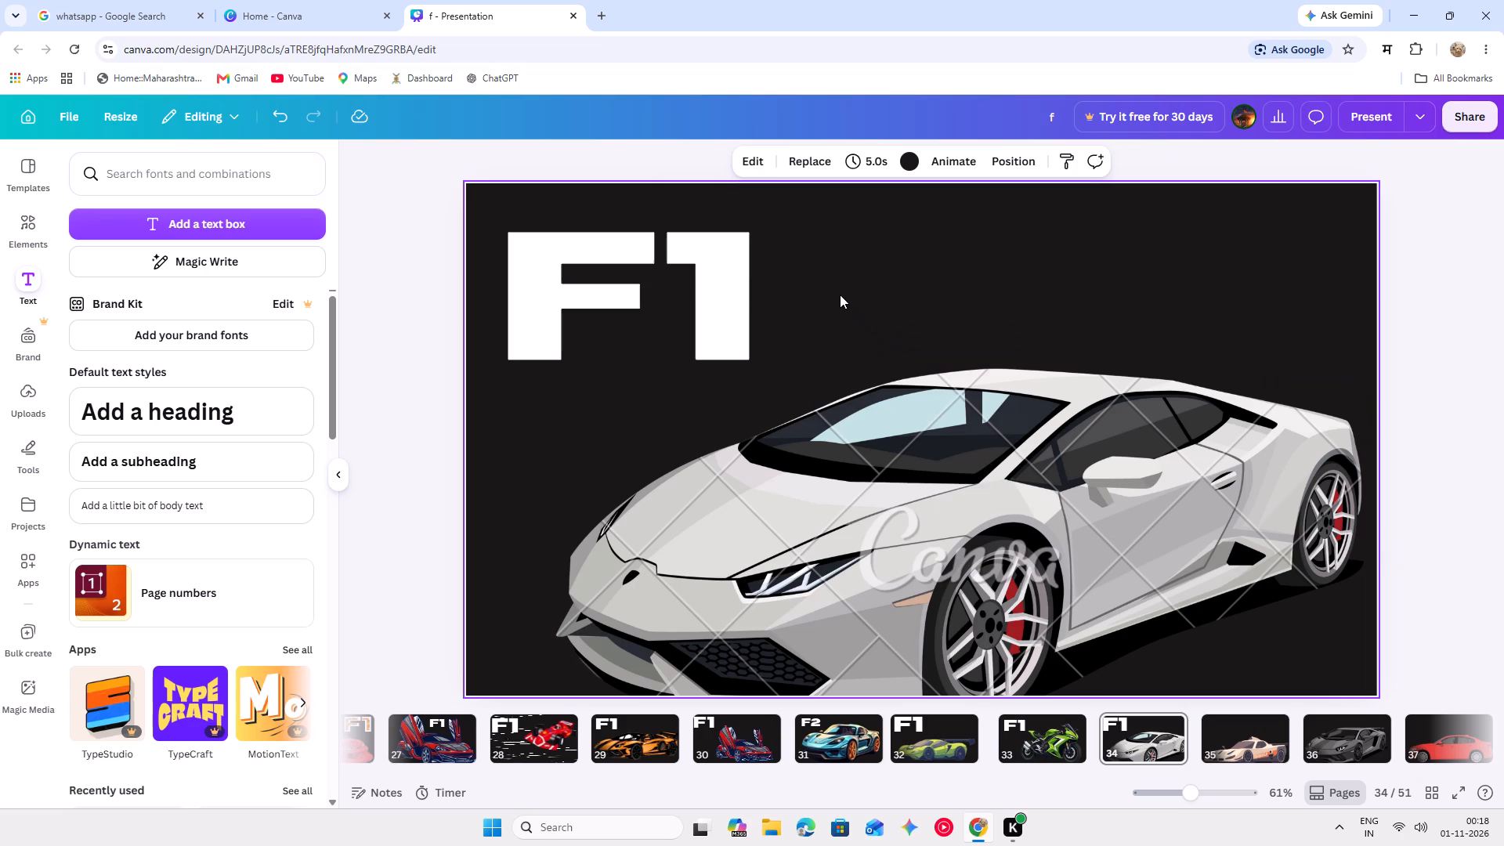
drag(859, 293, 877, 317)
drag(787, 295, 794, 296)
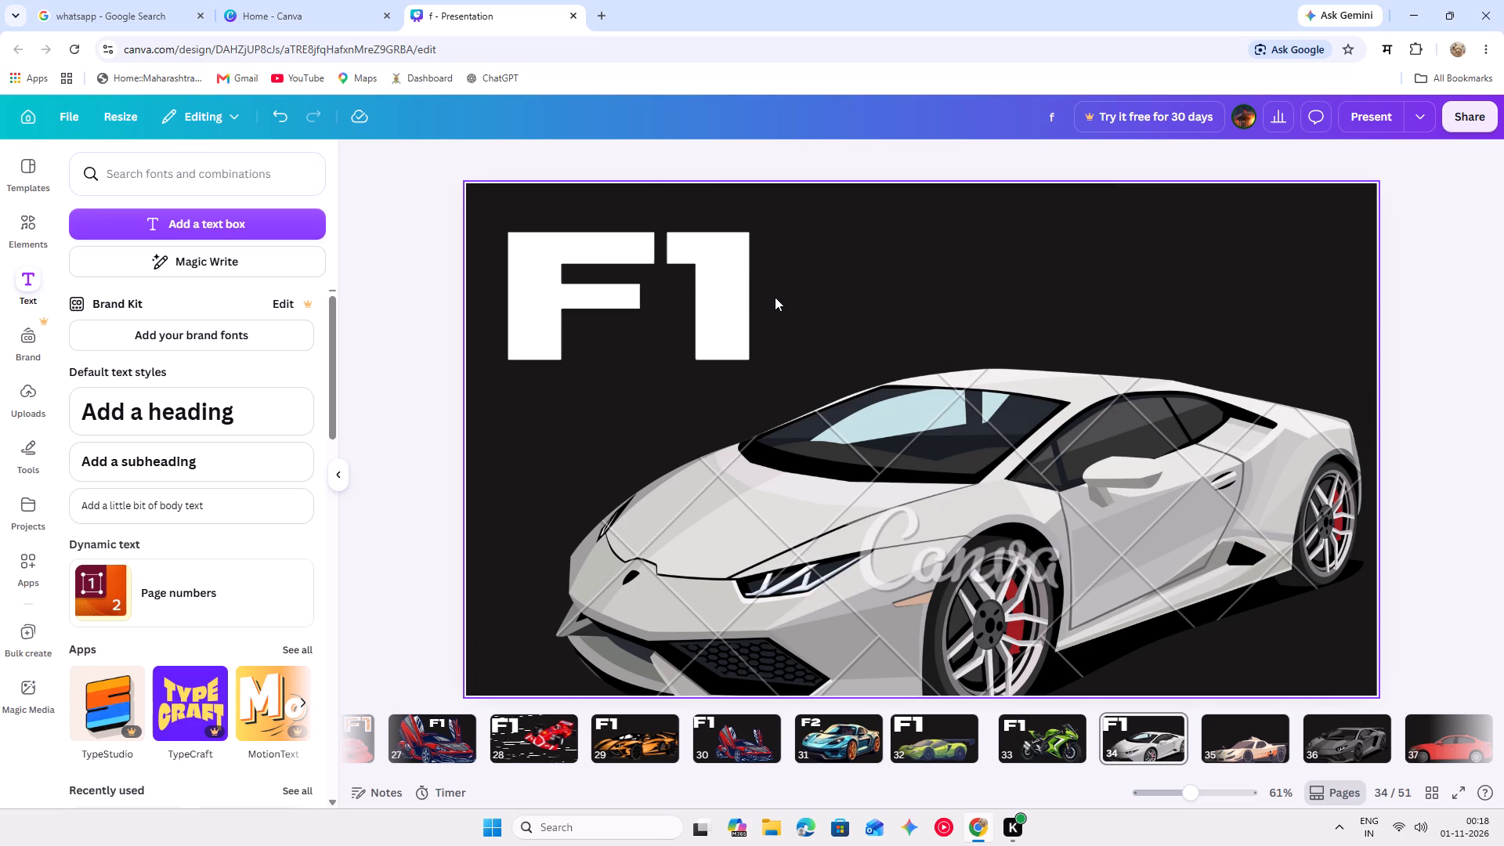
Place the F1 lettering in page 34's upper-right corner and the white car toward the page's lower left.
drag(715, 293, 945, 324)
drag(1015, 483, 822, 455)
drag(816, 367, 1001, 390)
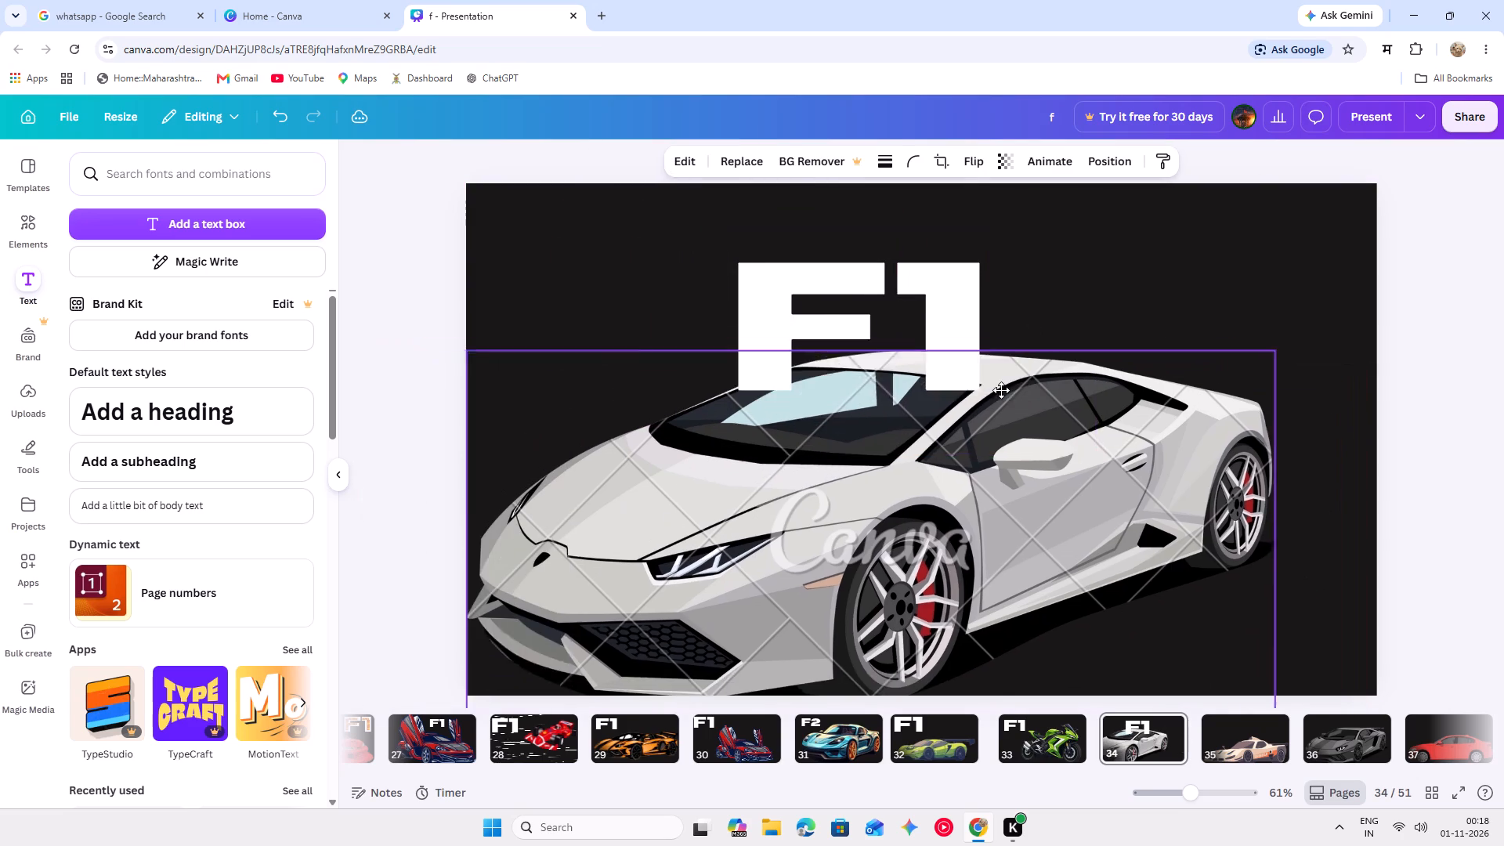
drag(1001, 390, 1029, 390)
drag(833, 299, 1226, 244)
drag(1127, 550, 974, 549)
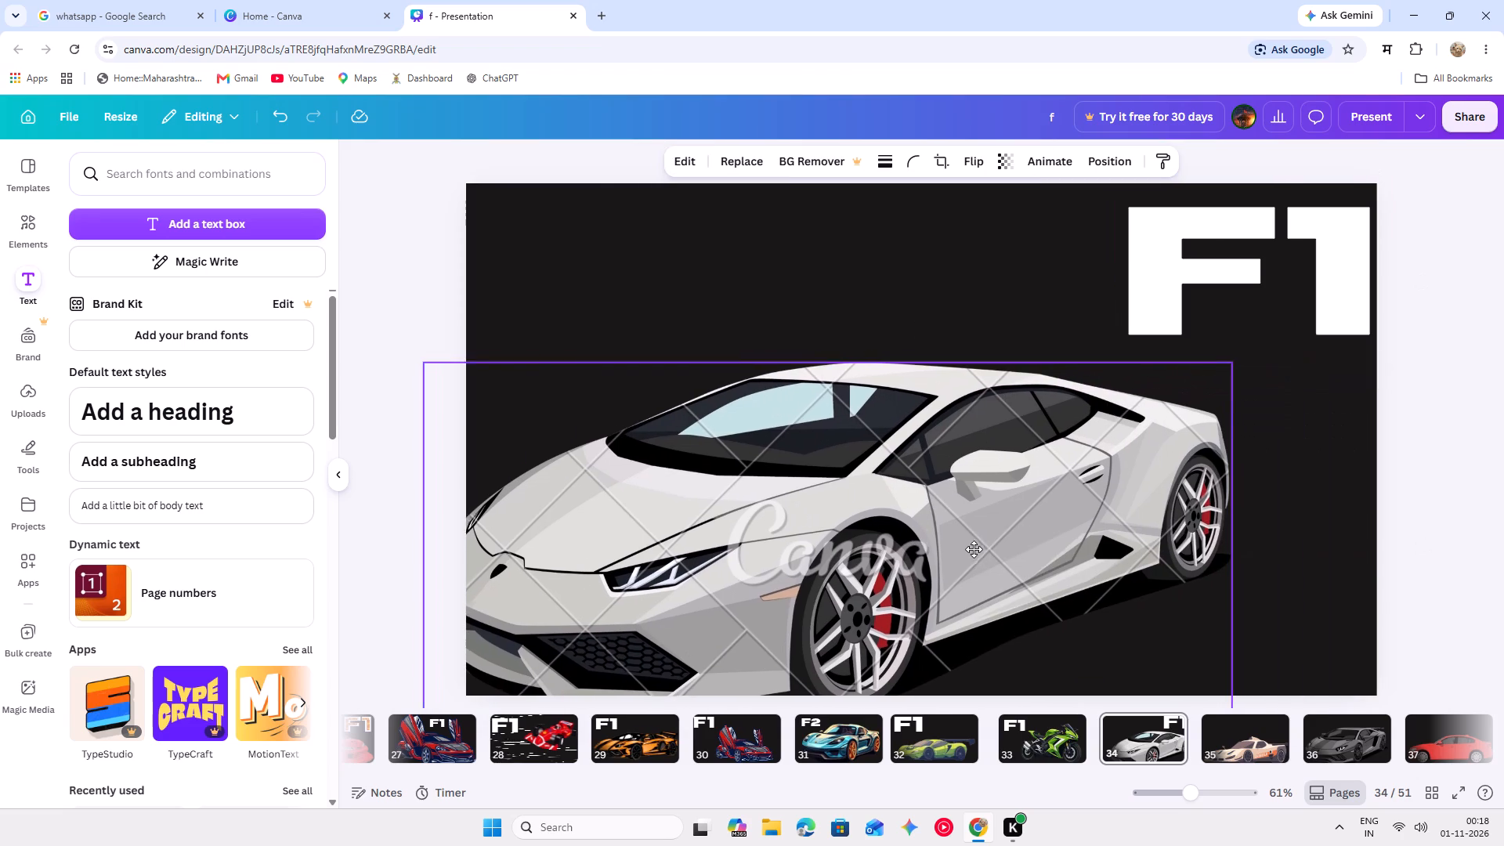
drag(974, 549, 942, 511)
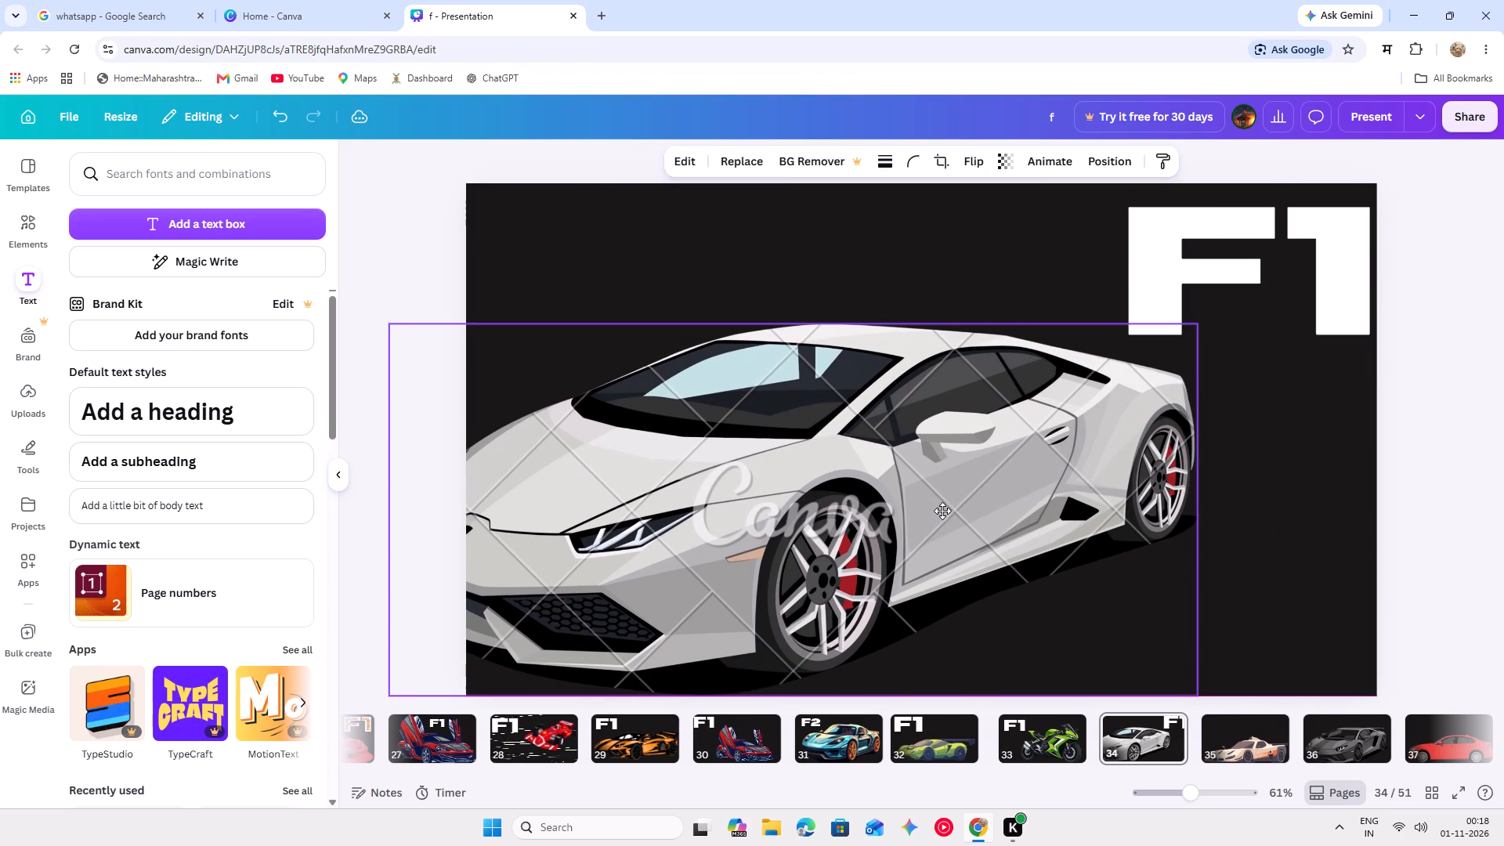
drag(942, 511, 967, 527)
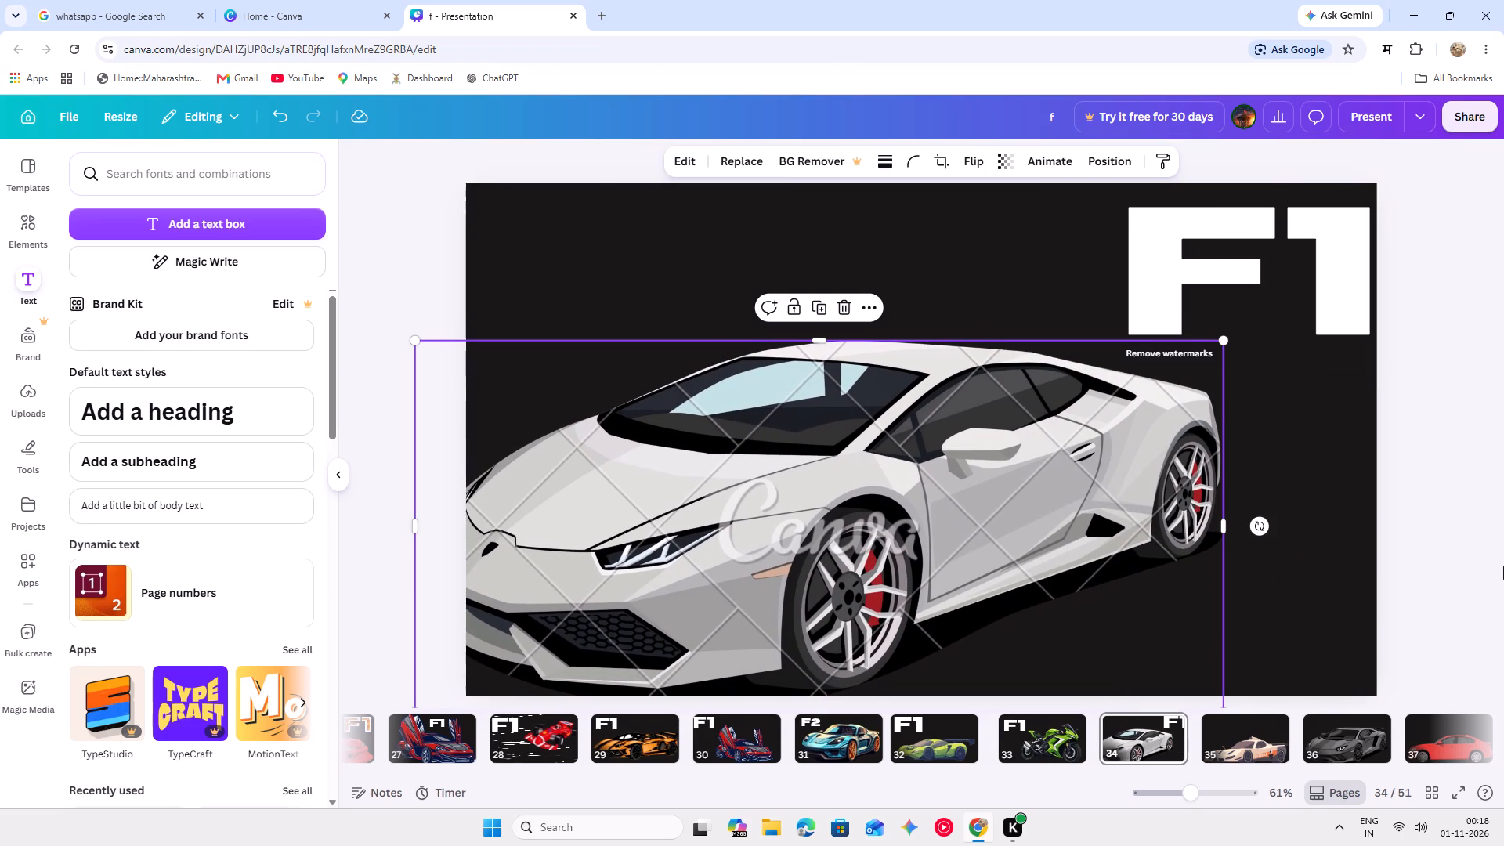
click(1441, 479)
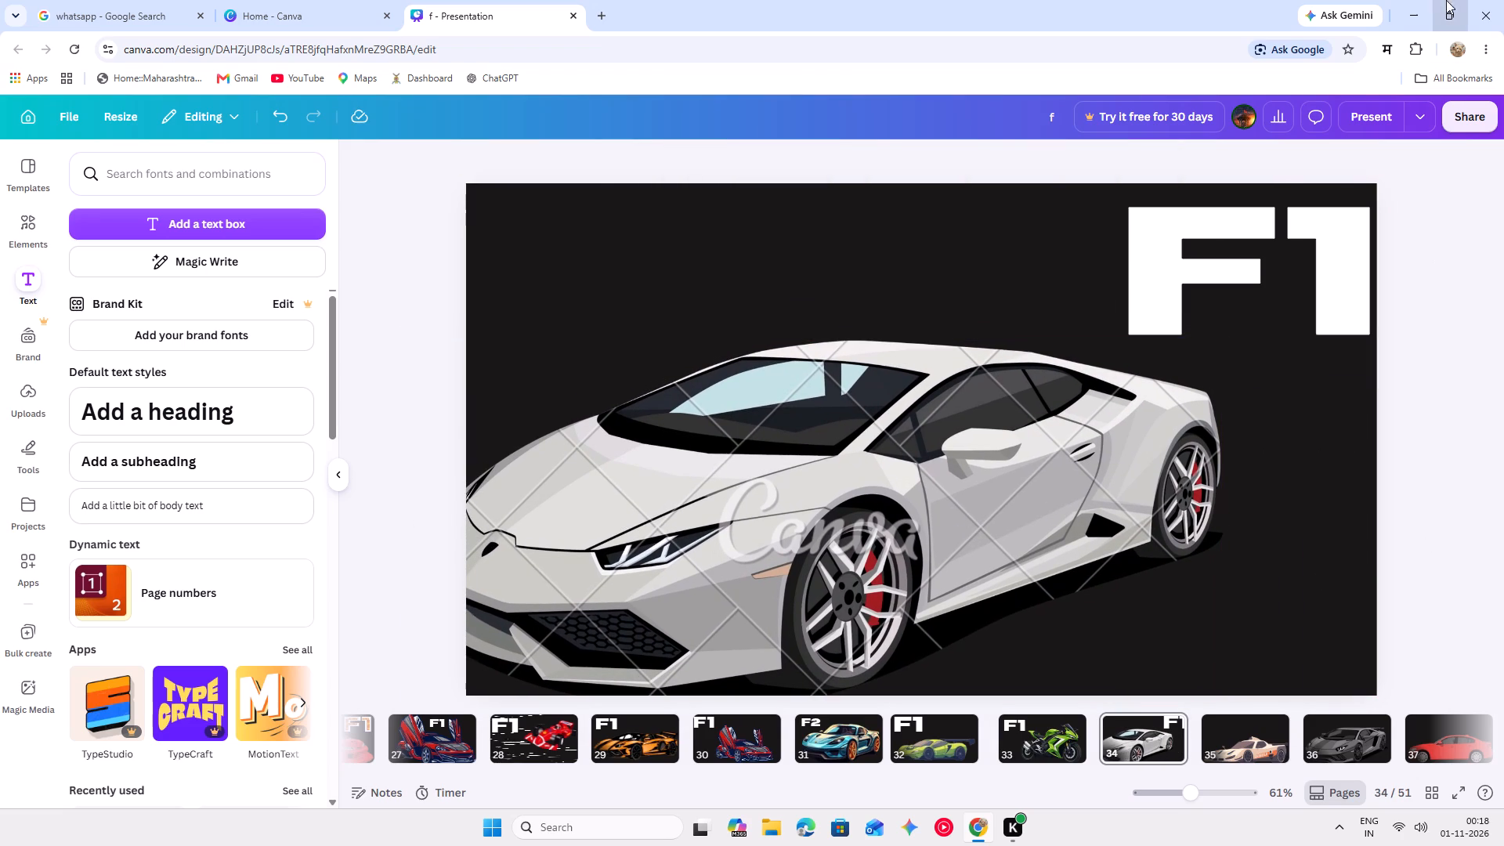